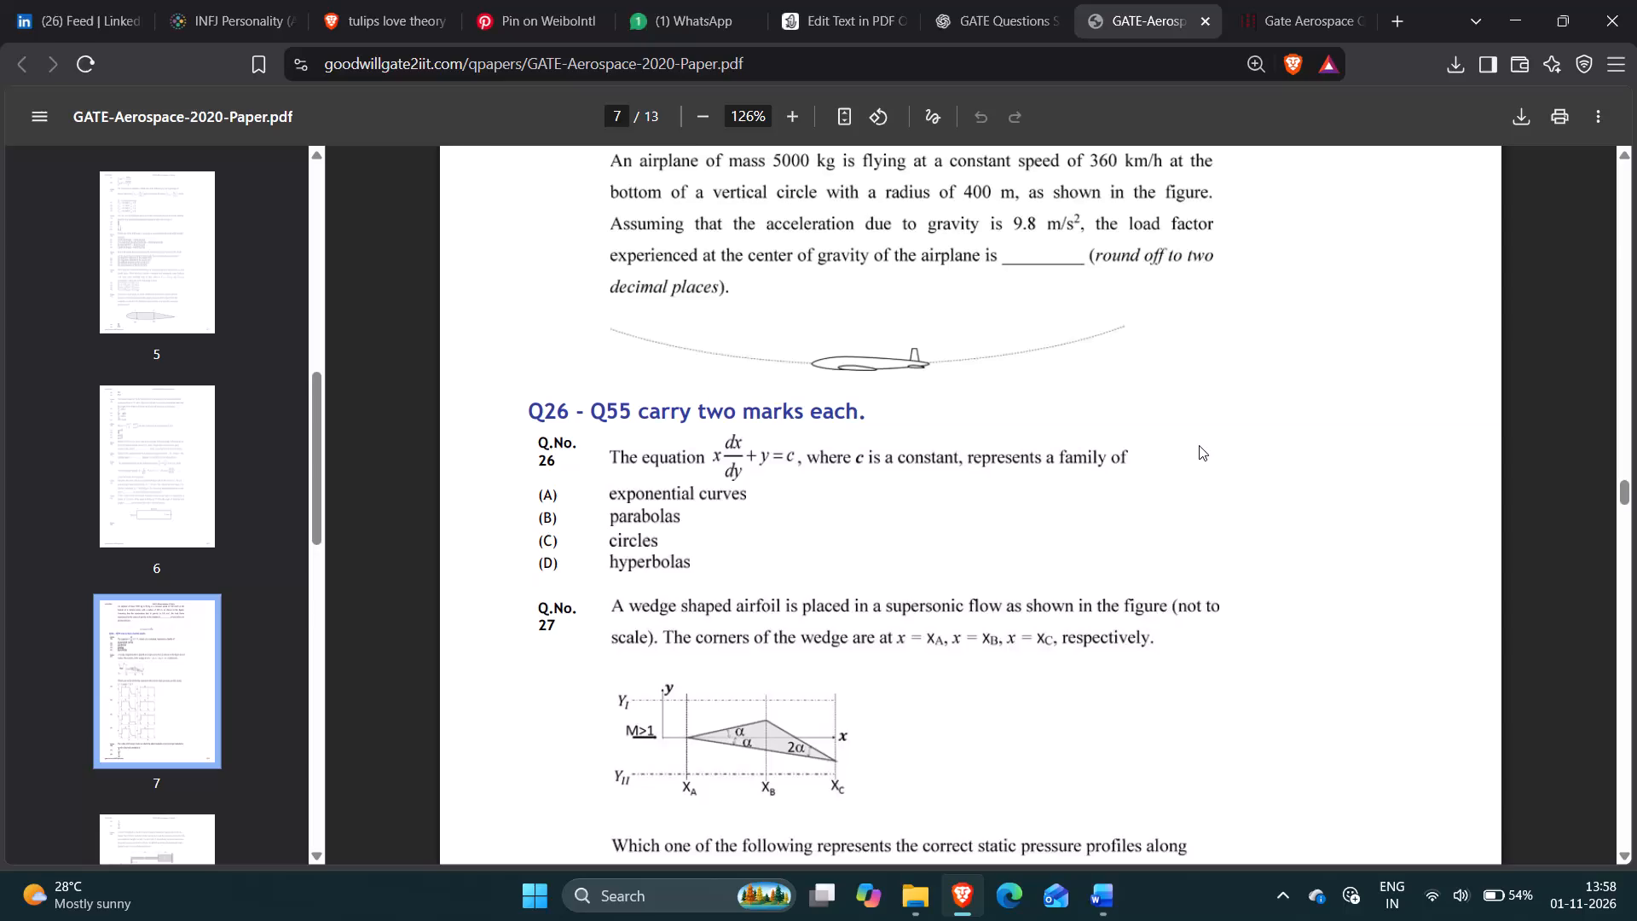
Read through questions 26 to 38 of the GATE Aerospace 2020 paper to find relevant gas dynamics questions.
{"action": "scroll", "coordinate": [1199, 445], "scroll_direction": "up", "scroll_amount": 1}
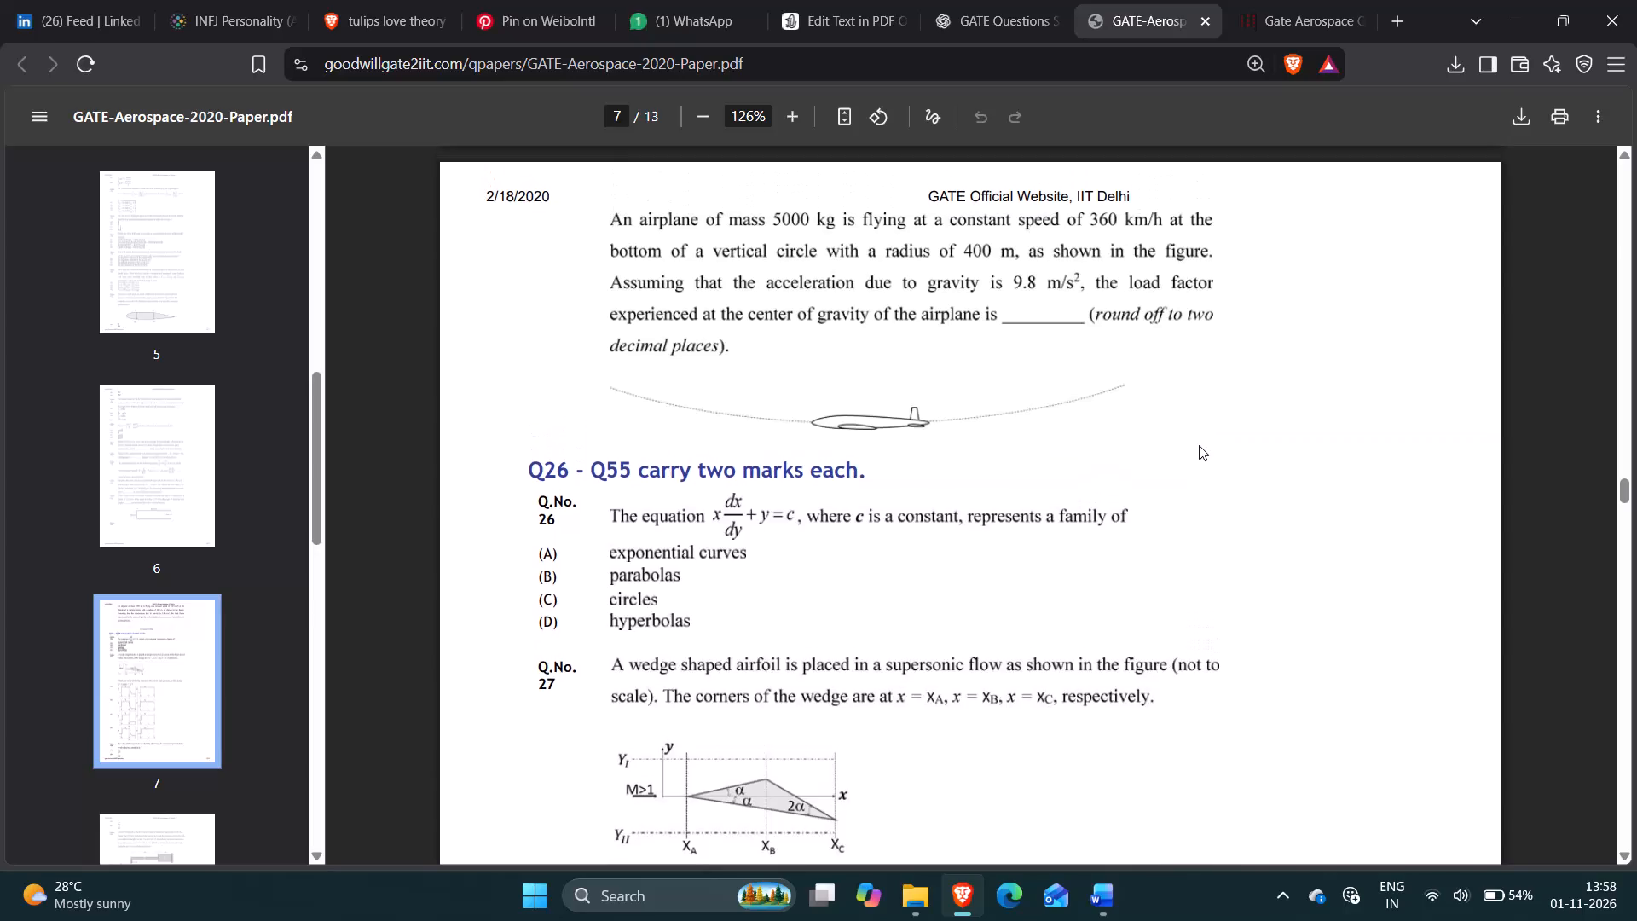
{"action": "scroll", "coordinate": [1229, 387], "scroll_direction": "down", "scroll_amount": 2}
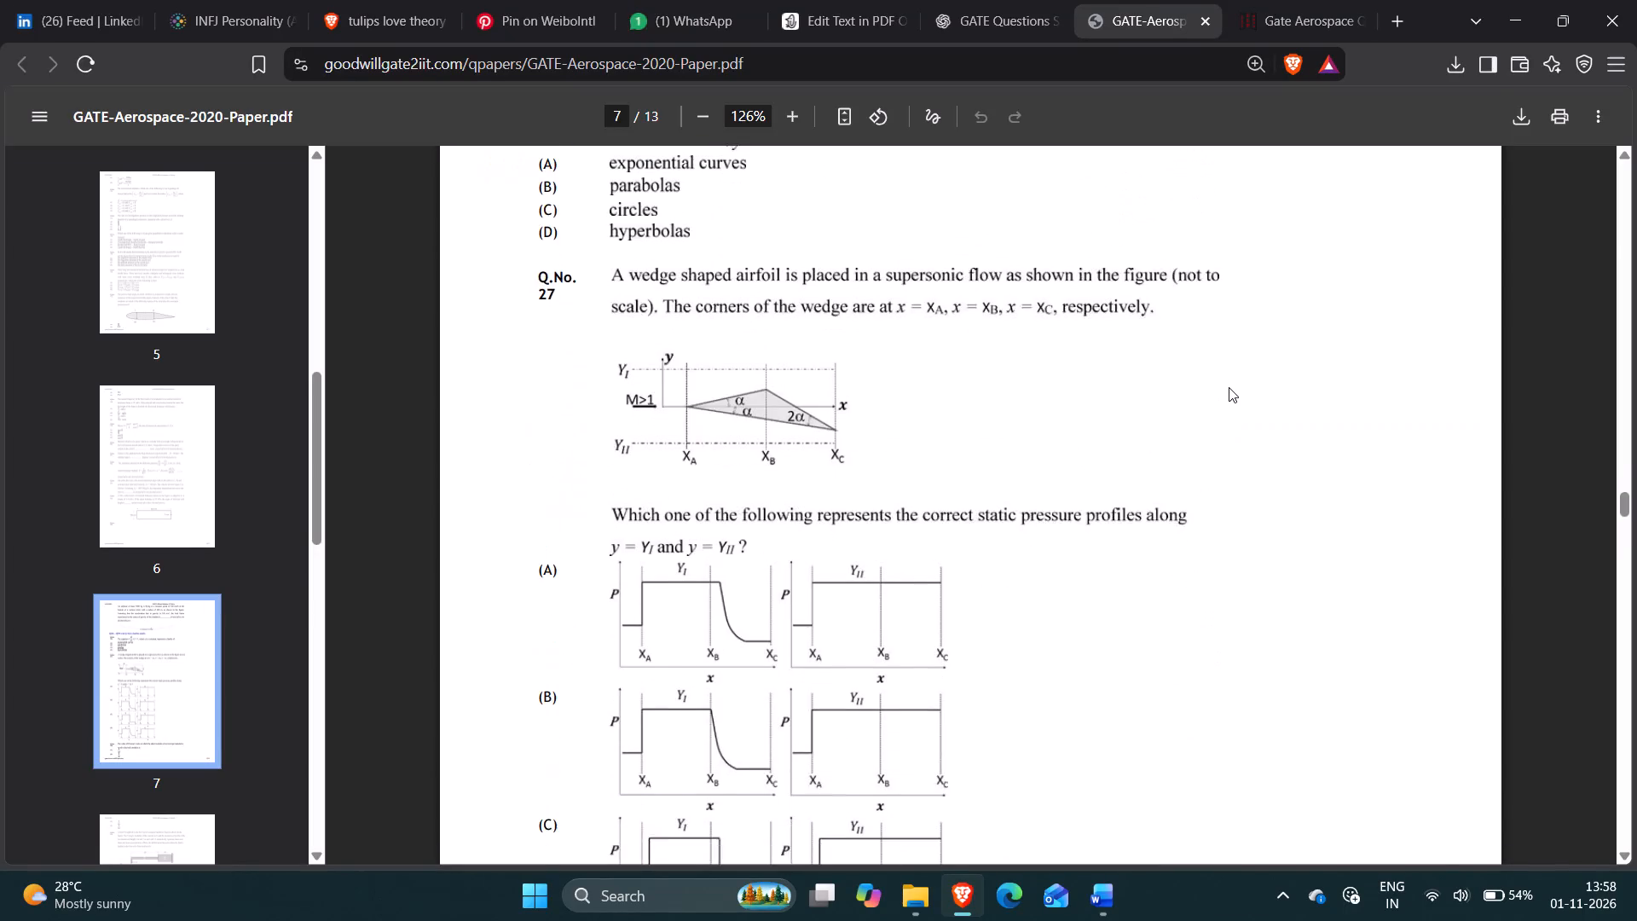
{"action": "scroll", "coordinate": [1229, 387], "scroll_direction": "down", "scroll_amount": 7}
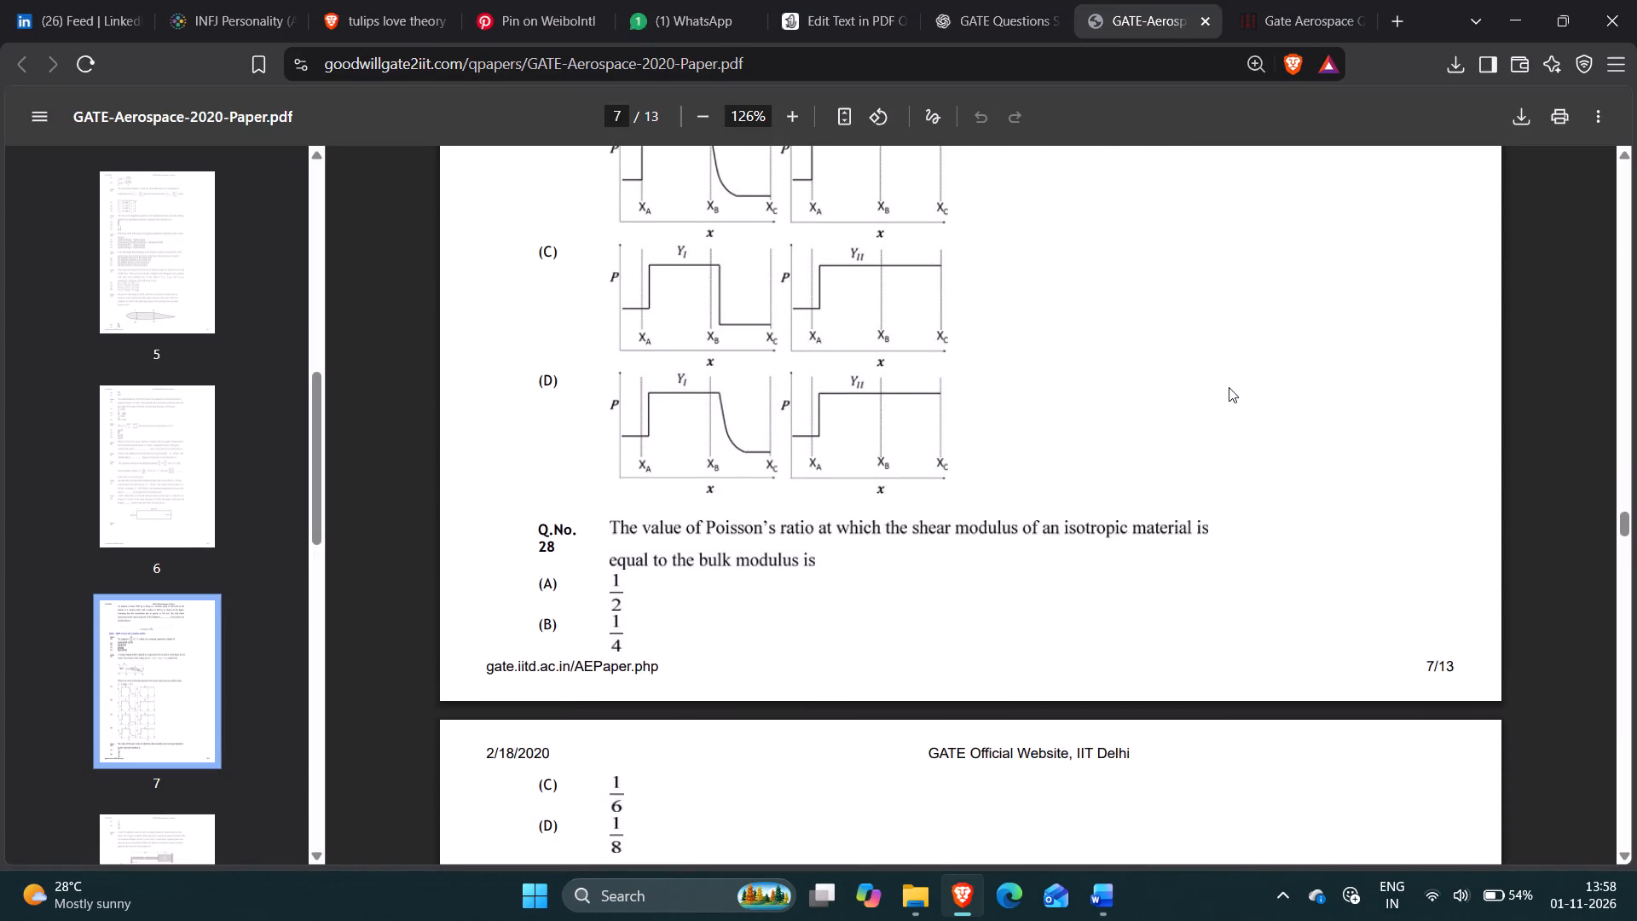
{"action": "scroll", "coordinate": [1229, 387], "scroll_direction": "down", "scroll_amount": 8}
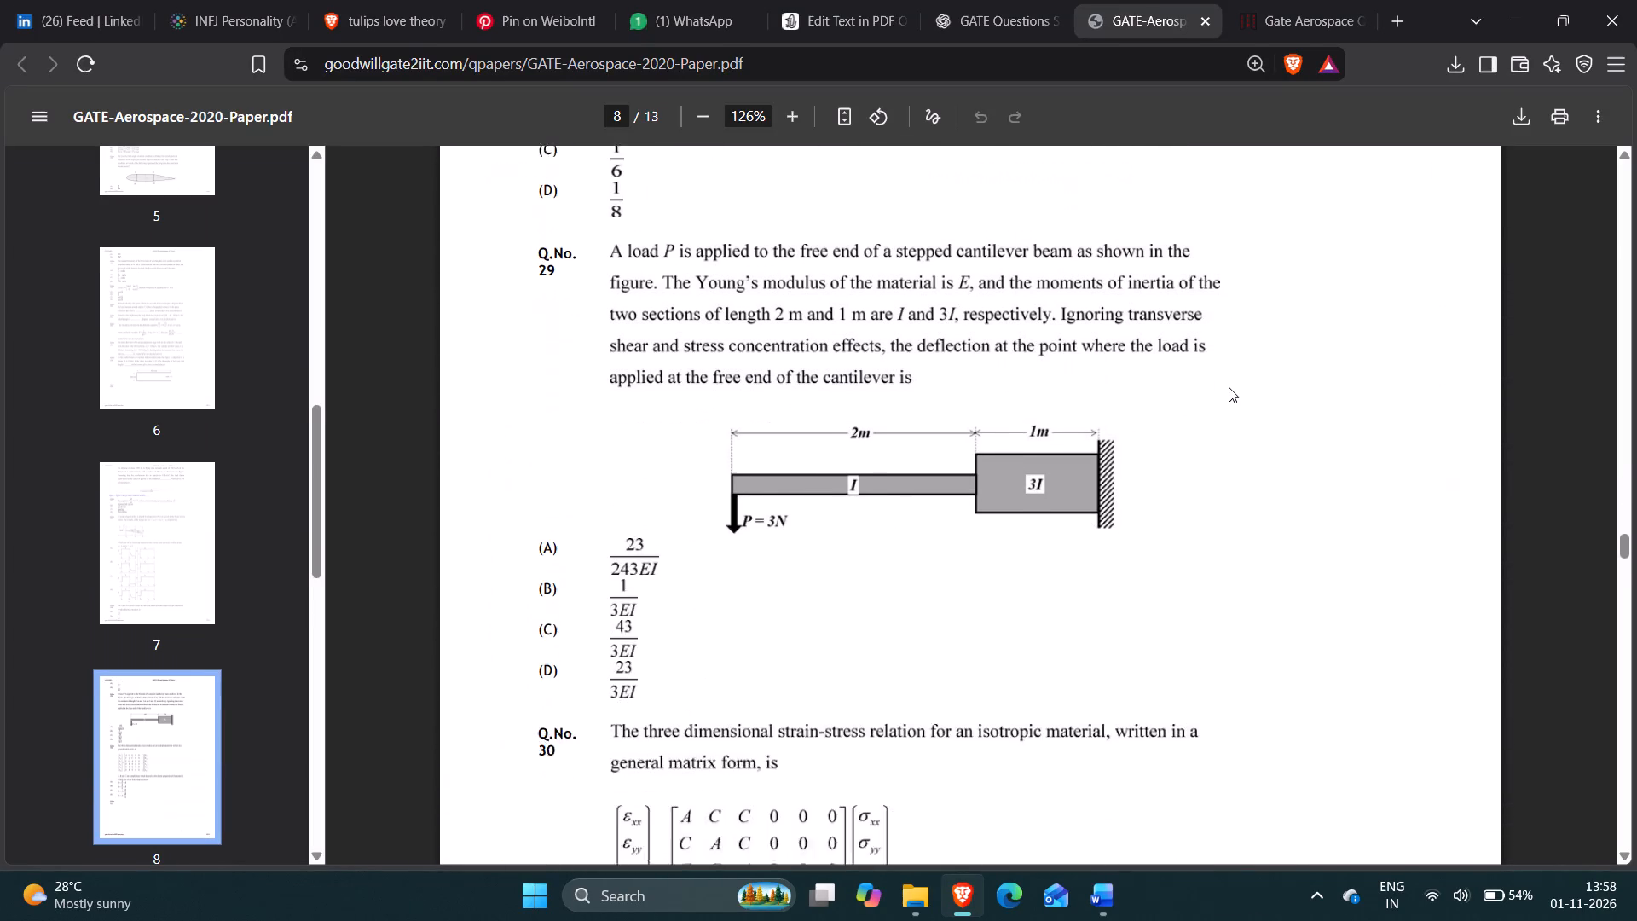
{"action": "scroll", "coordinate": [1229, 387], "scroll_direction": "down", "scroll_amount": 10}
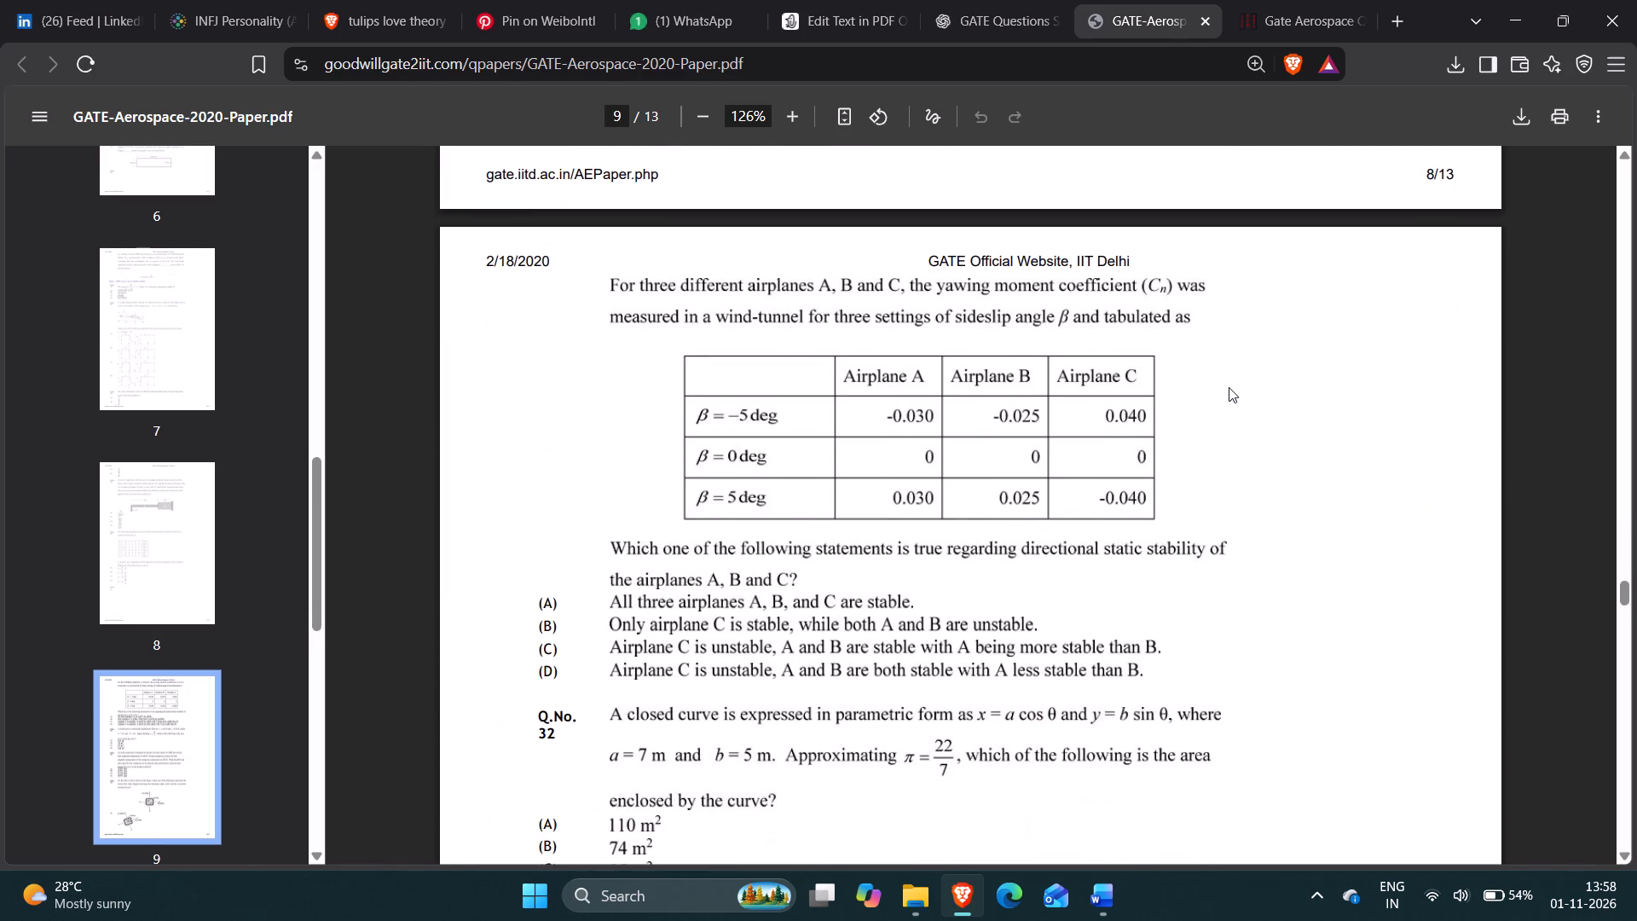
{"action": "scroll", "coordinate": [1229, 387], "scroll_direction": "down", "scroll_amount": 13}
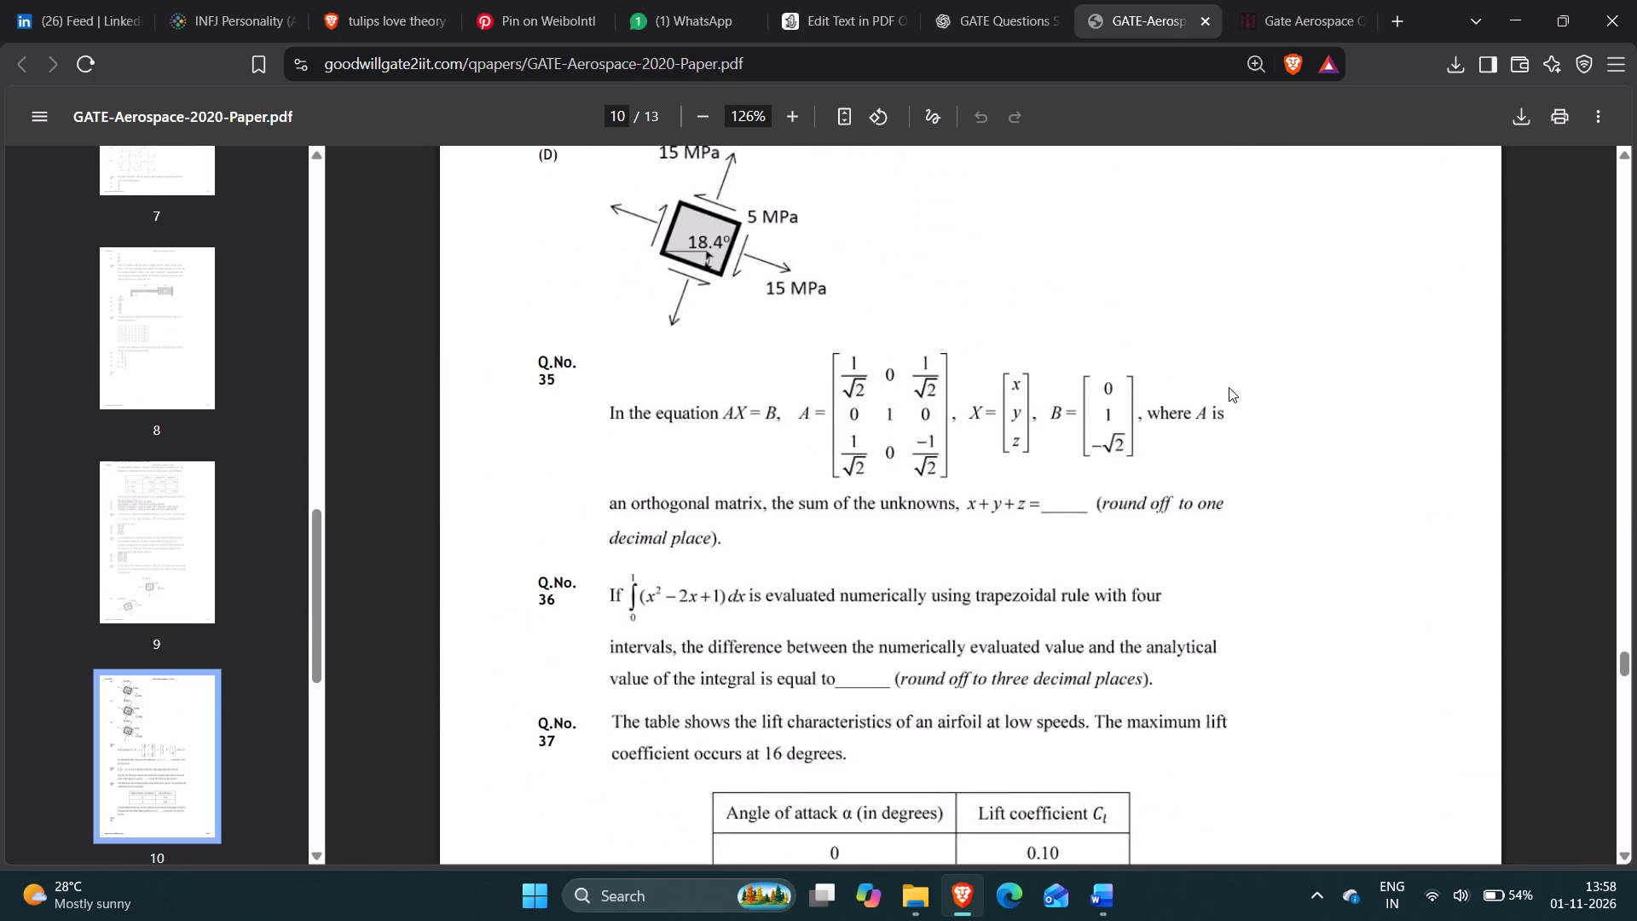
{"action": "scroll", "coordinate": [1229, 387], "scroll_direction": "down", "scroll_amount": 3}
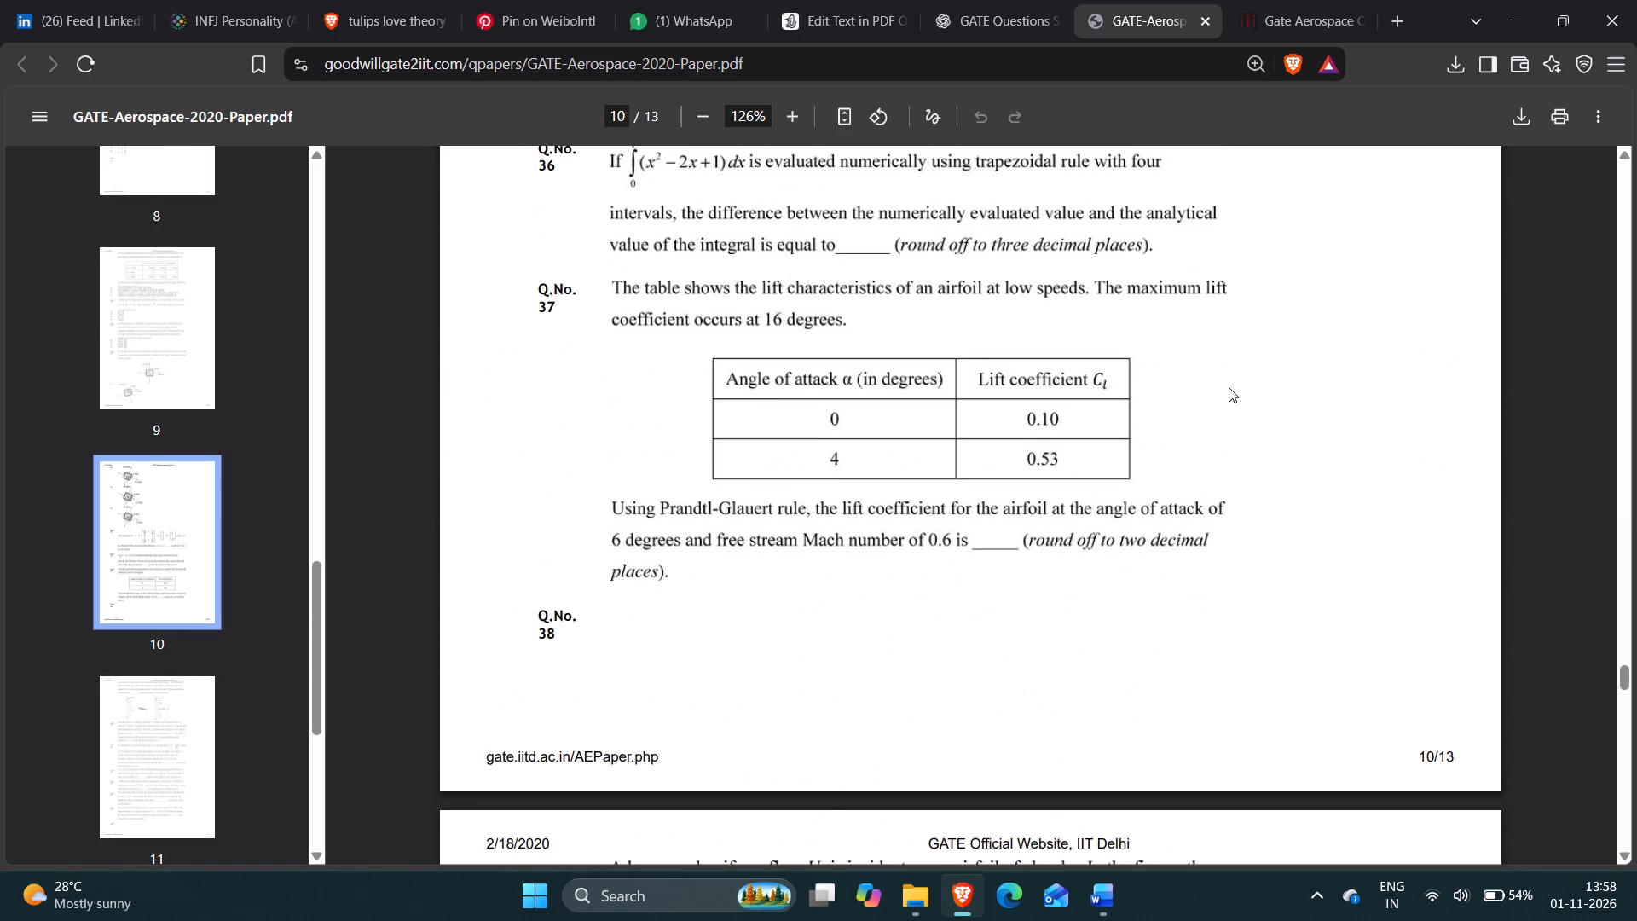
{"action": "scroll", "coordinate": [1229, 387], "scroll_direction": "down", "scroll_amount": 2}
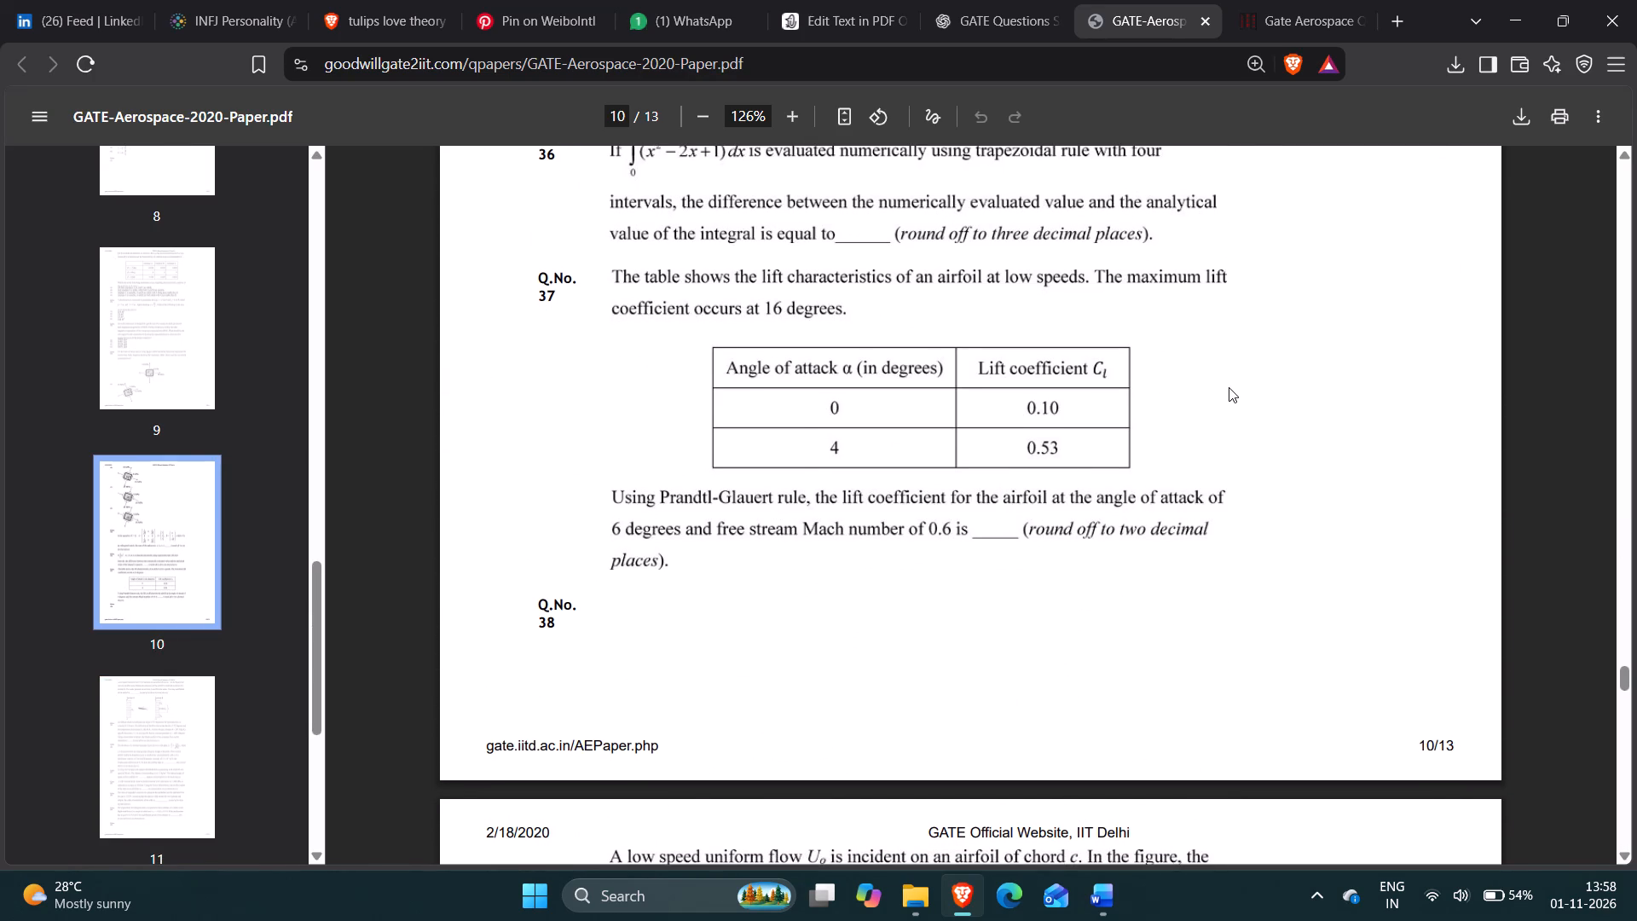
{"action": "scroll", "coordinate": [1229, 387], "scroll_direction": "right", "scroll_amount": 1}
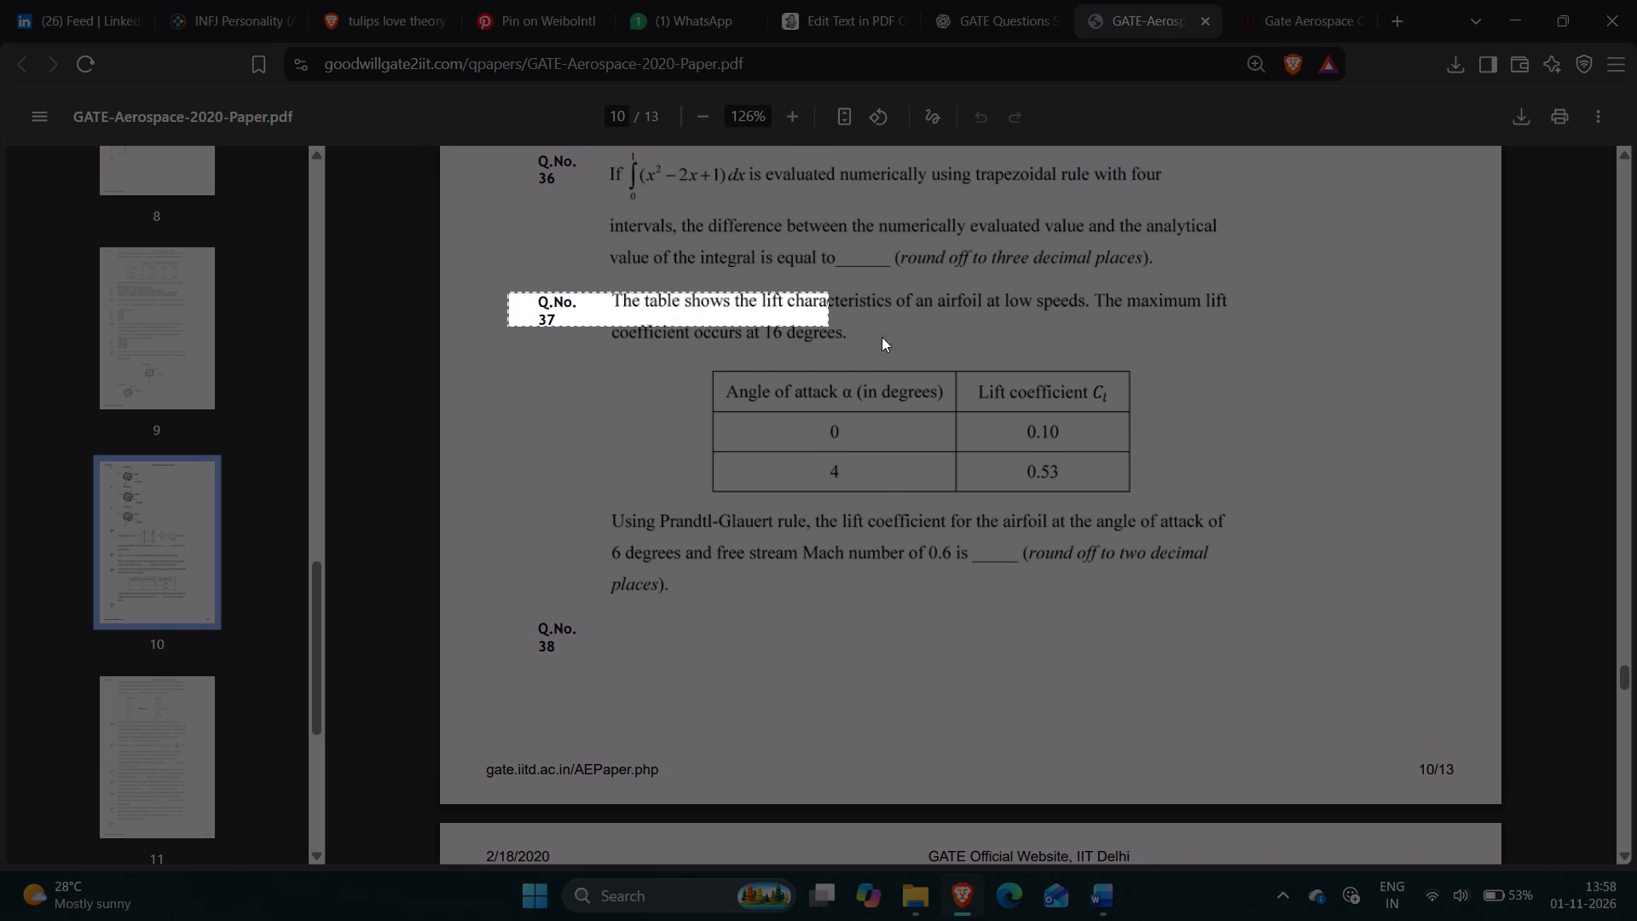
{"action": "left_click_drag", "start_coordinate": [882, 337], "coordinate": [1270, 602]}
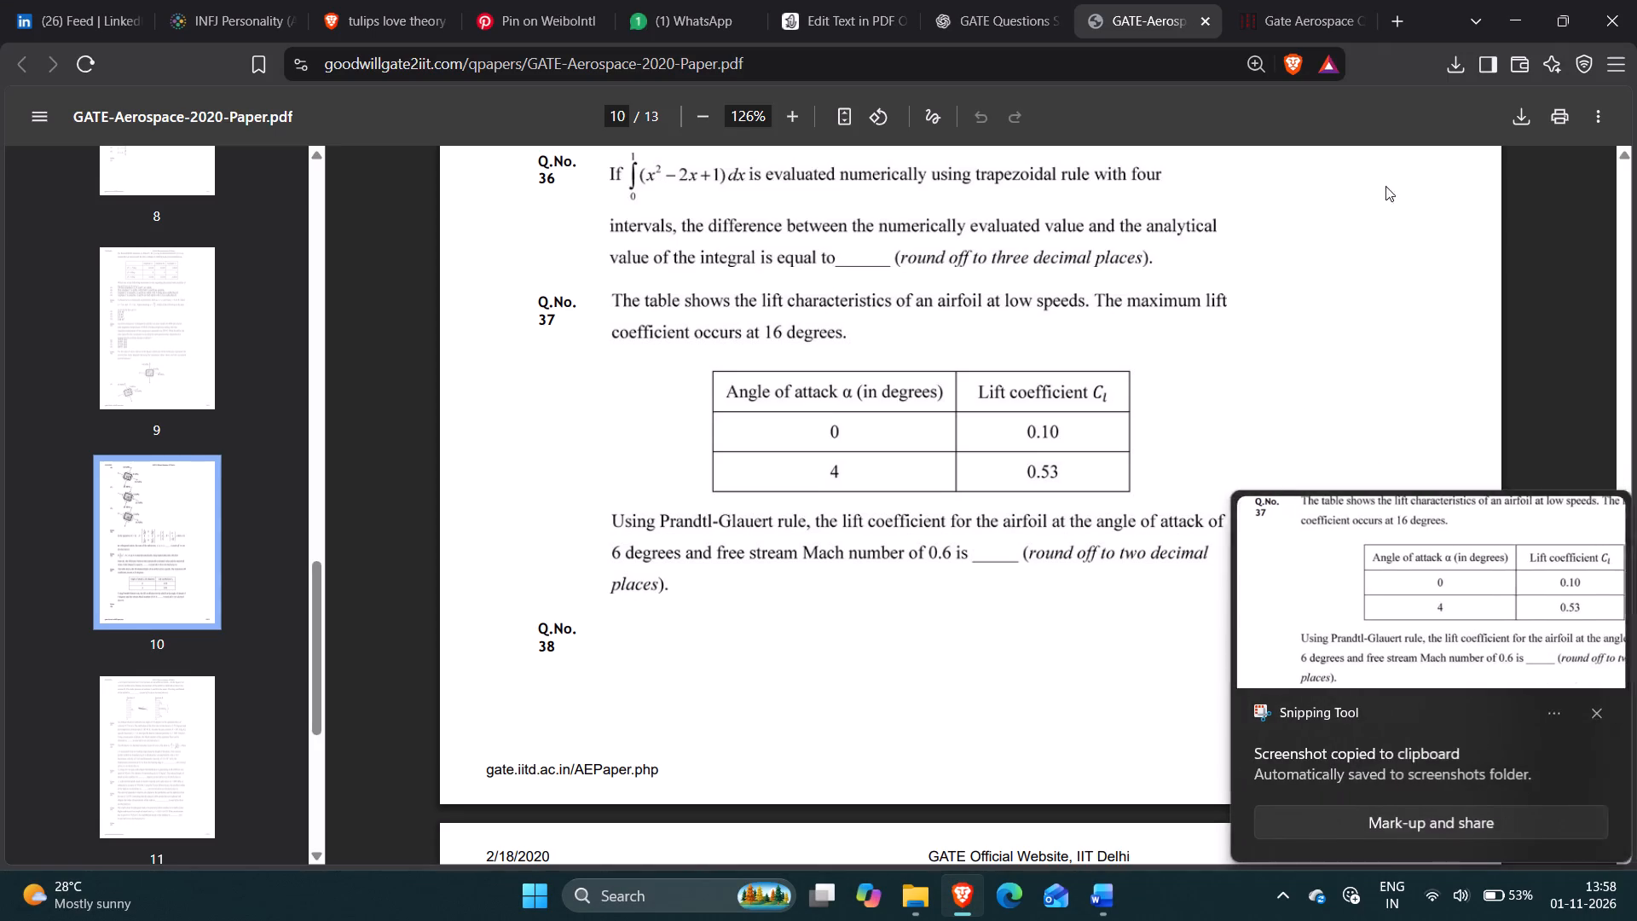
Switch to the Word document, start inserting pictures at item 1 under GATE AE 2019, and browse to the Pictures > Screenshots folder.
{"action": "left_click", "coordinate": [1088, 895]}
{"action": "scroll", "coordinate": [1202, 523], "scroll_direction": "down", "scroll_amount": 1}
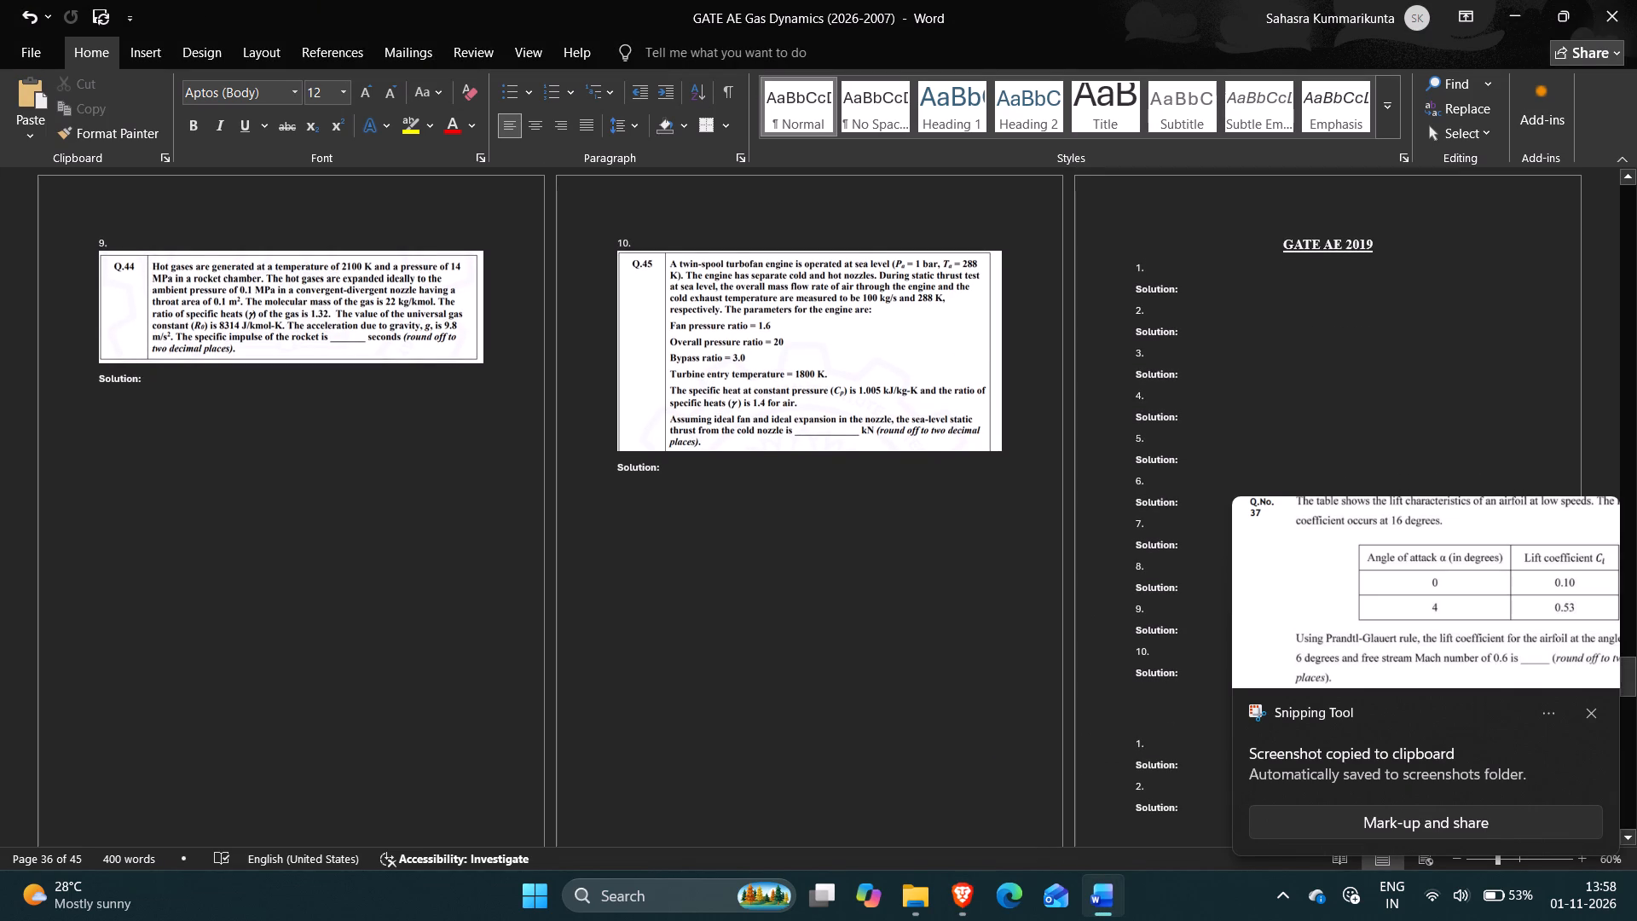
{"action": "key", "text": "Insert"}
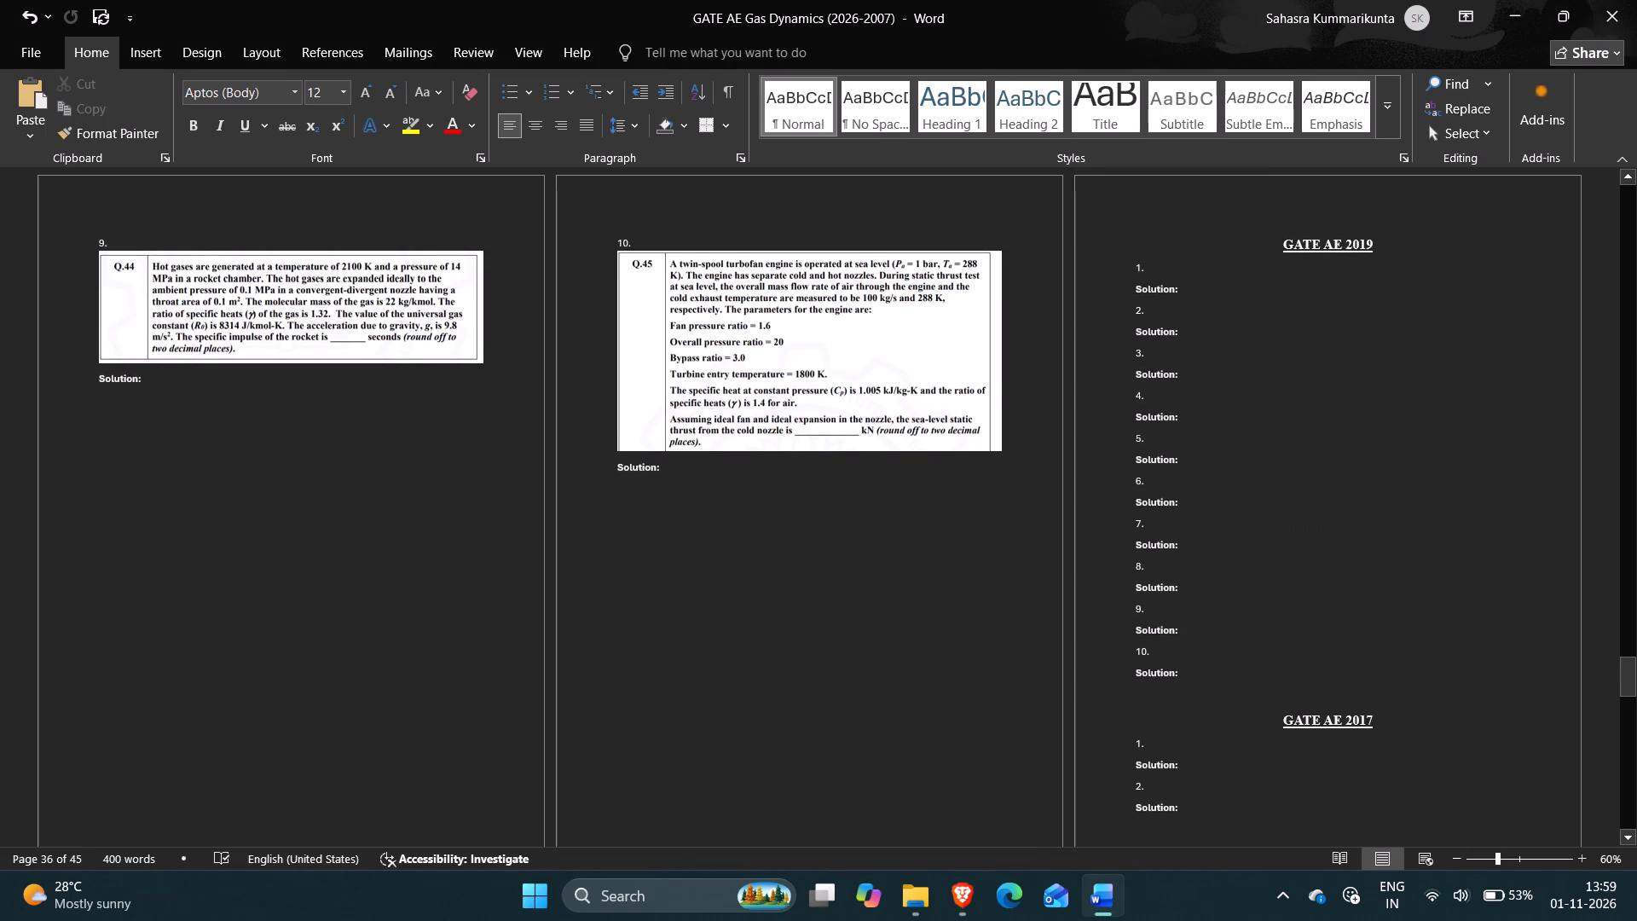
{"action": "left_click", "coordinate": [1183, 278]}
{"action": "key", "text": "Insert"}
{"action": "left_click", "coordinate": [177, 57]}
{"action": "left_click", "coordinate": [153, 54]}
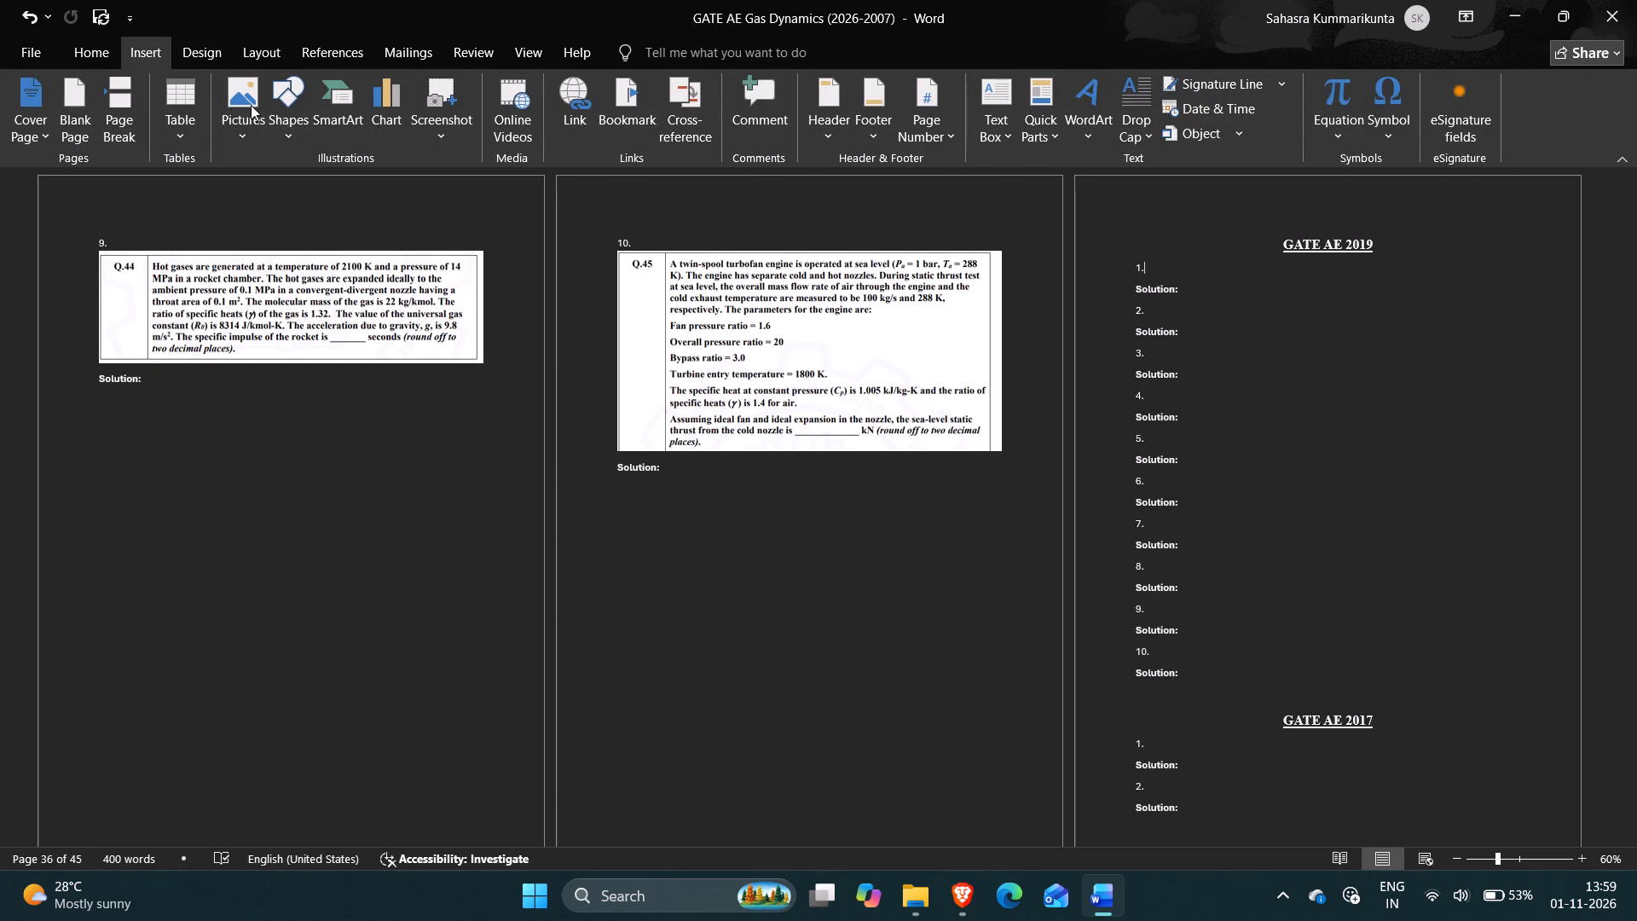
{"action": "left_click", "coordinate": [251, 106]}
{"action": "left_click", "coordinate": [291, 192]}
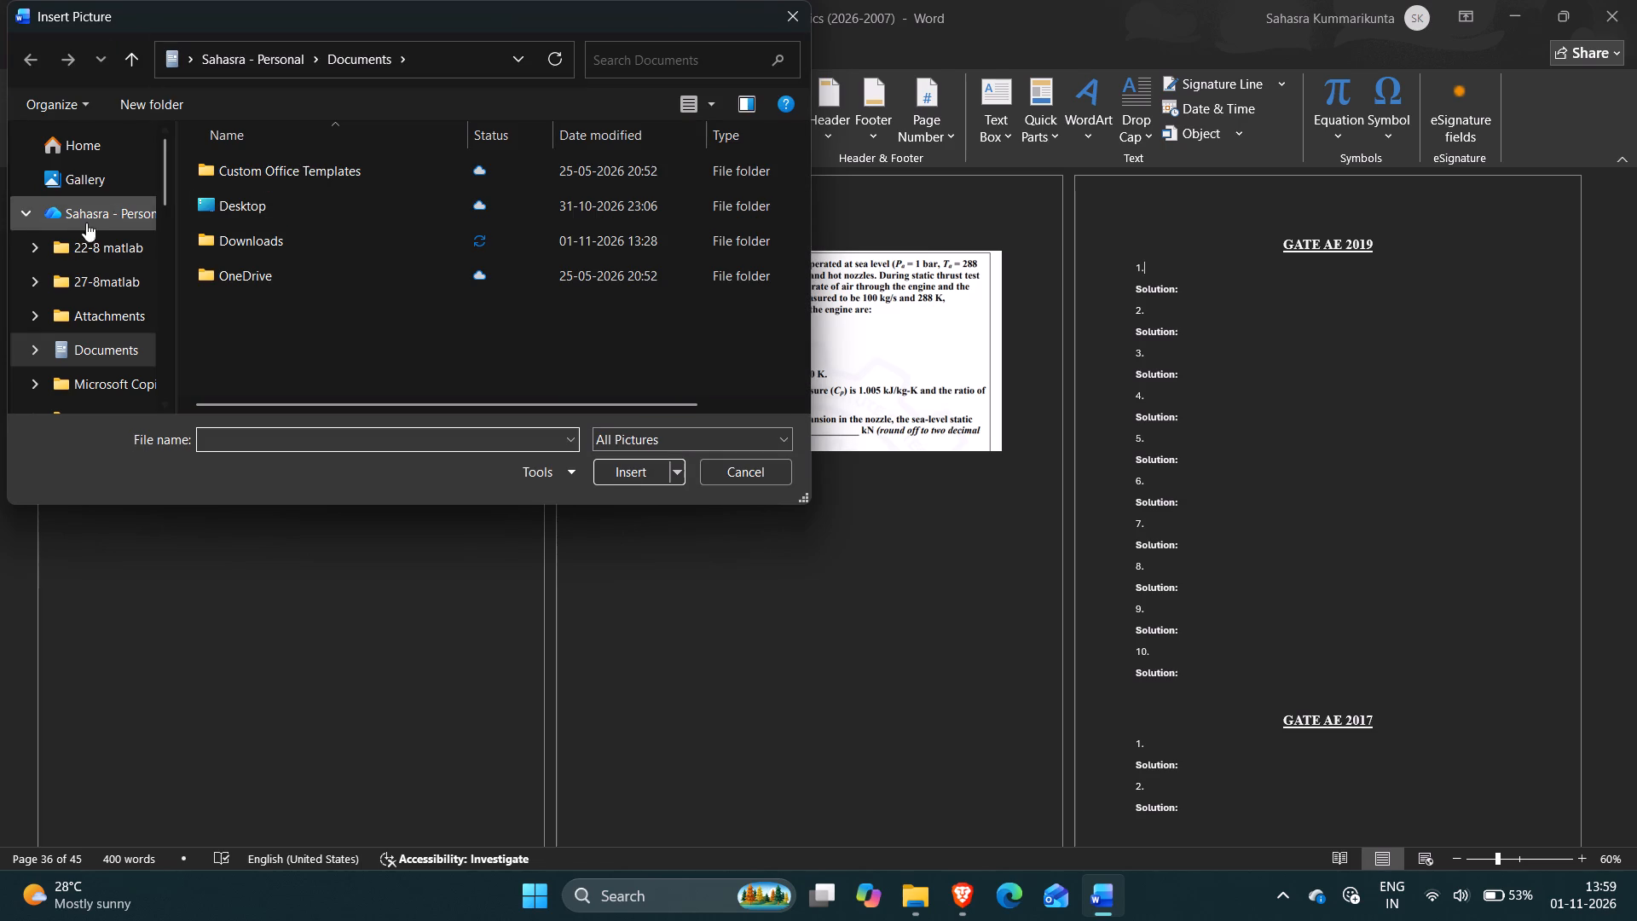
{"action": "scroll", "coordinate": [67, 286], "scroll_direction": "down", "scroll_amount": 2}
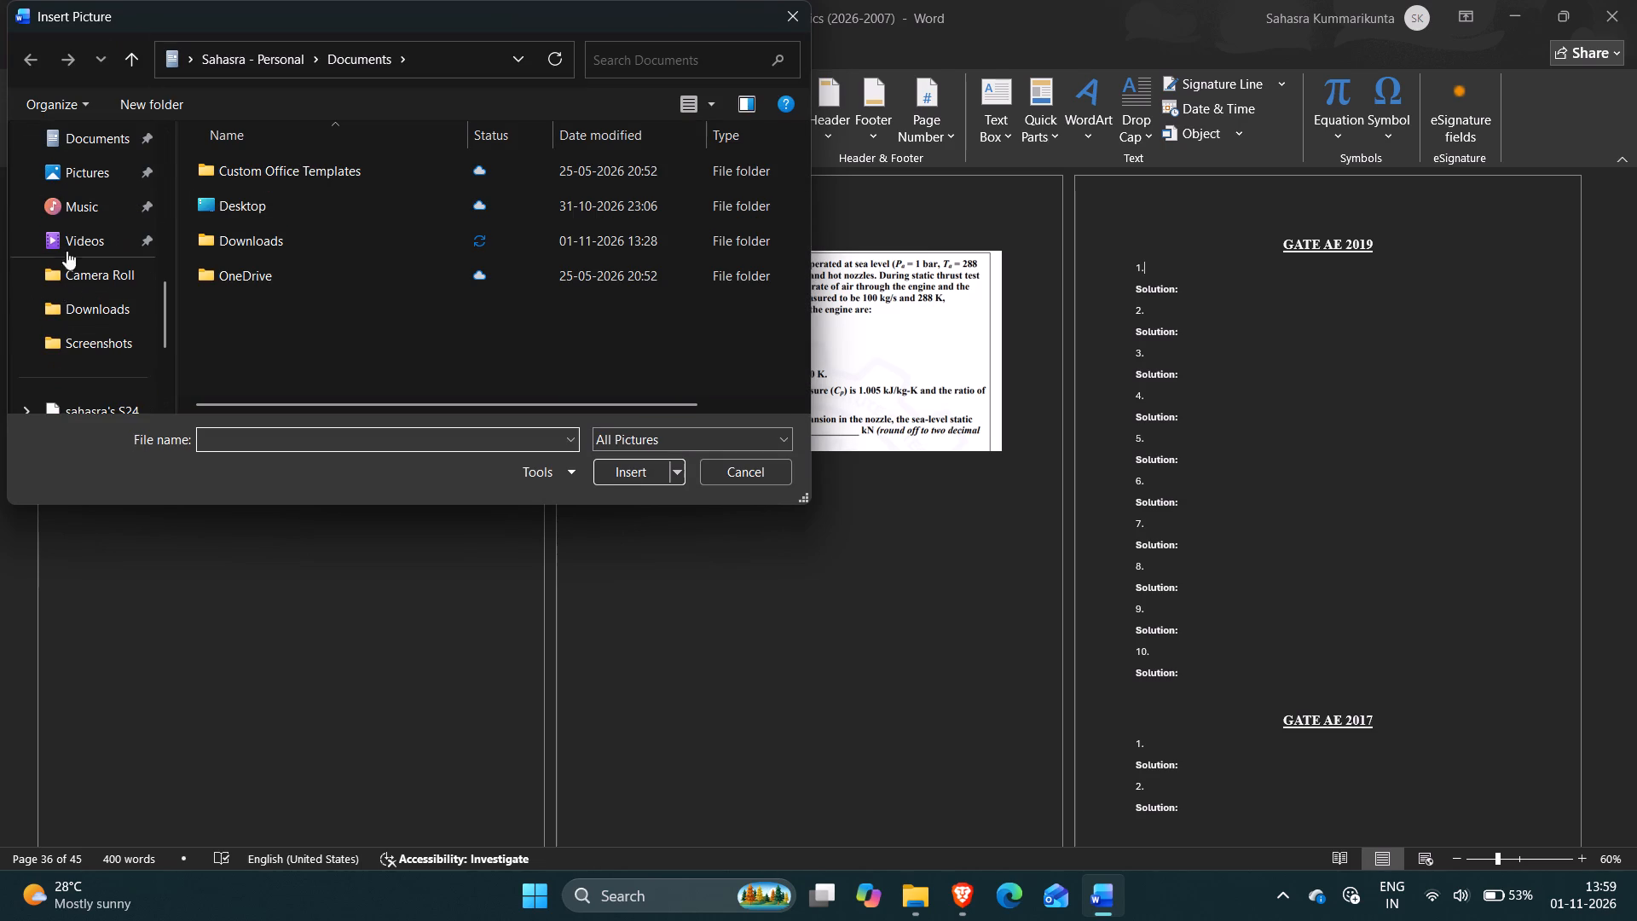
{"action": "left_click", "coordinate": [81, 171]}
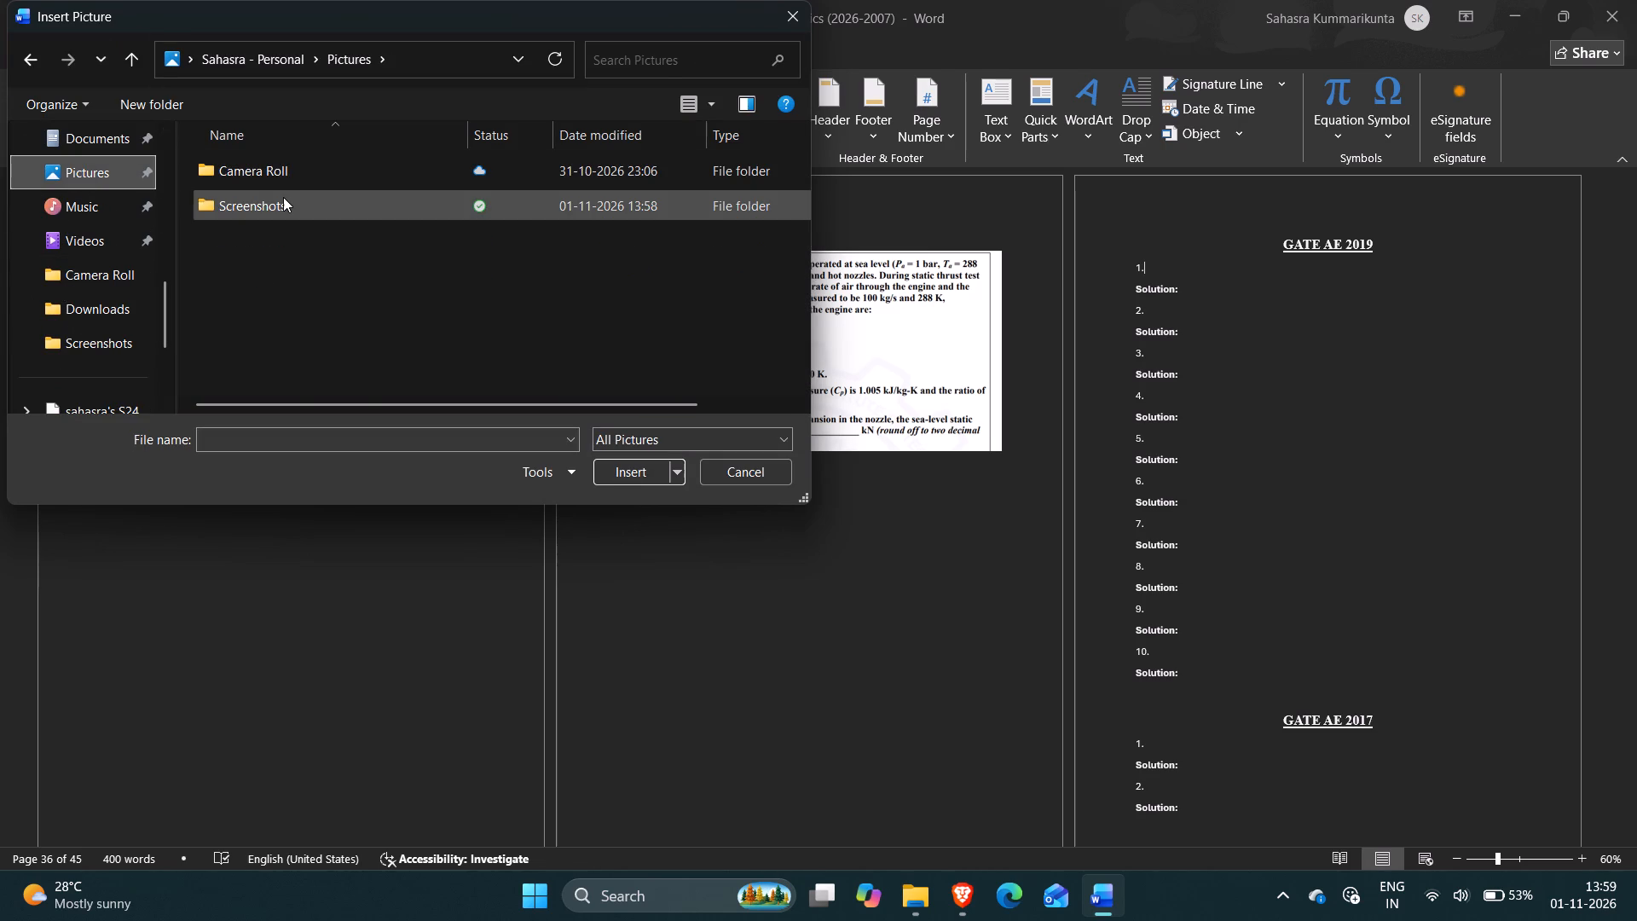
{"action": "left_click", "coordinate": [283, 197]}
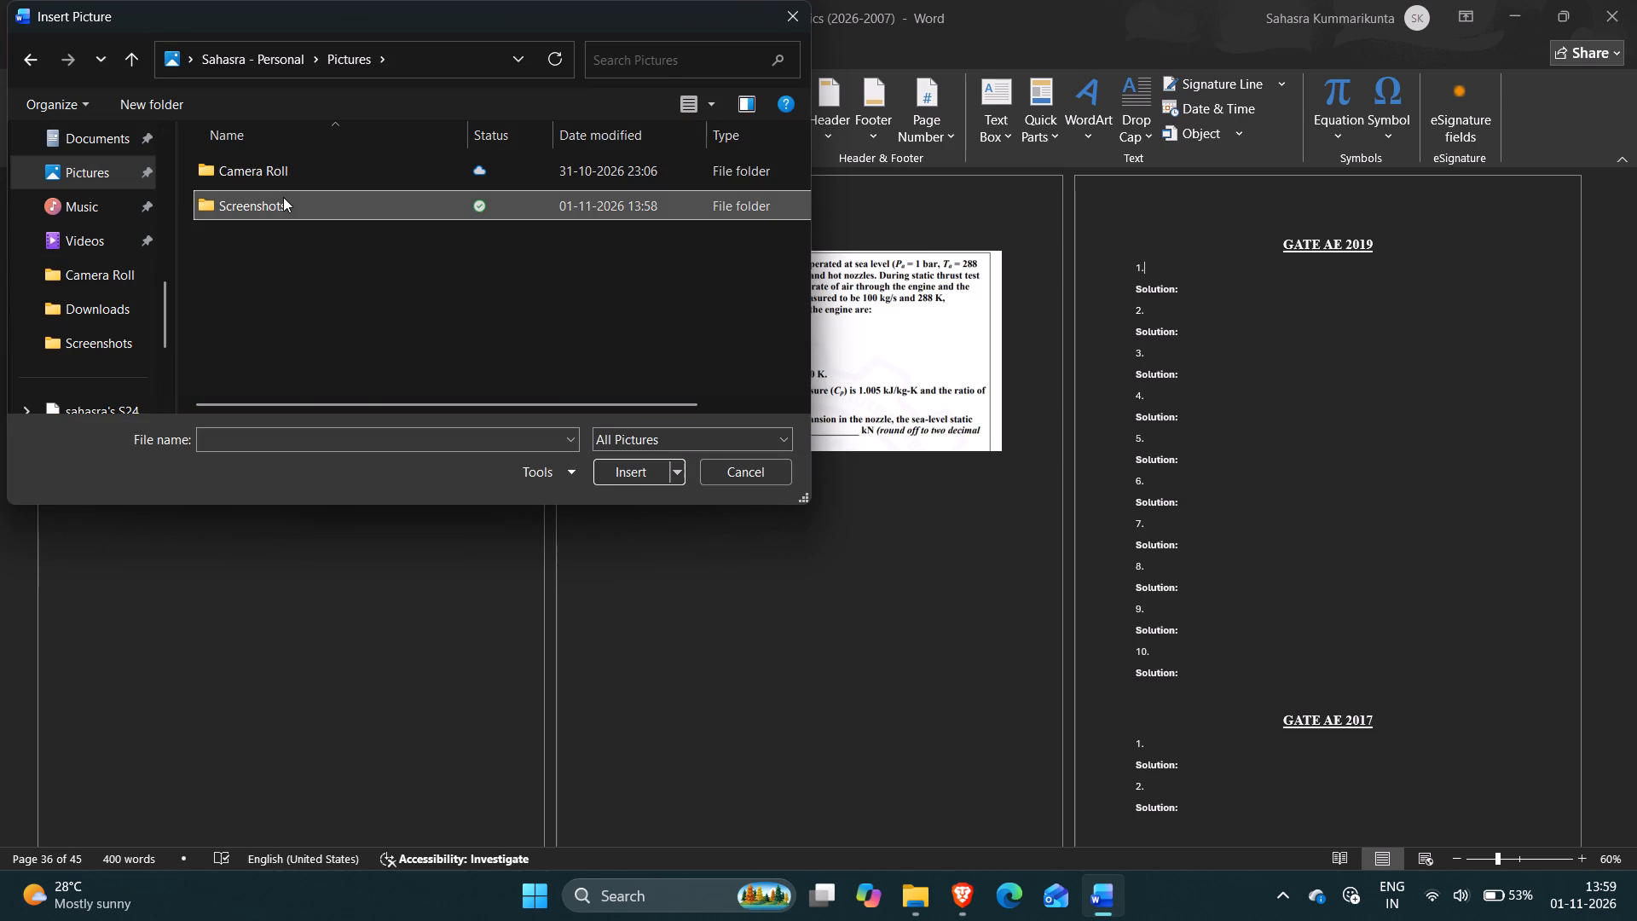
{"action": "double_click", "coordinate": [446, 206]}
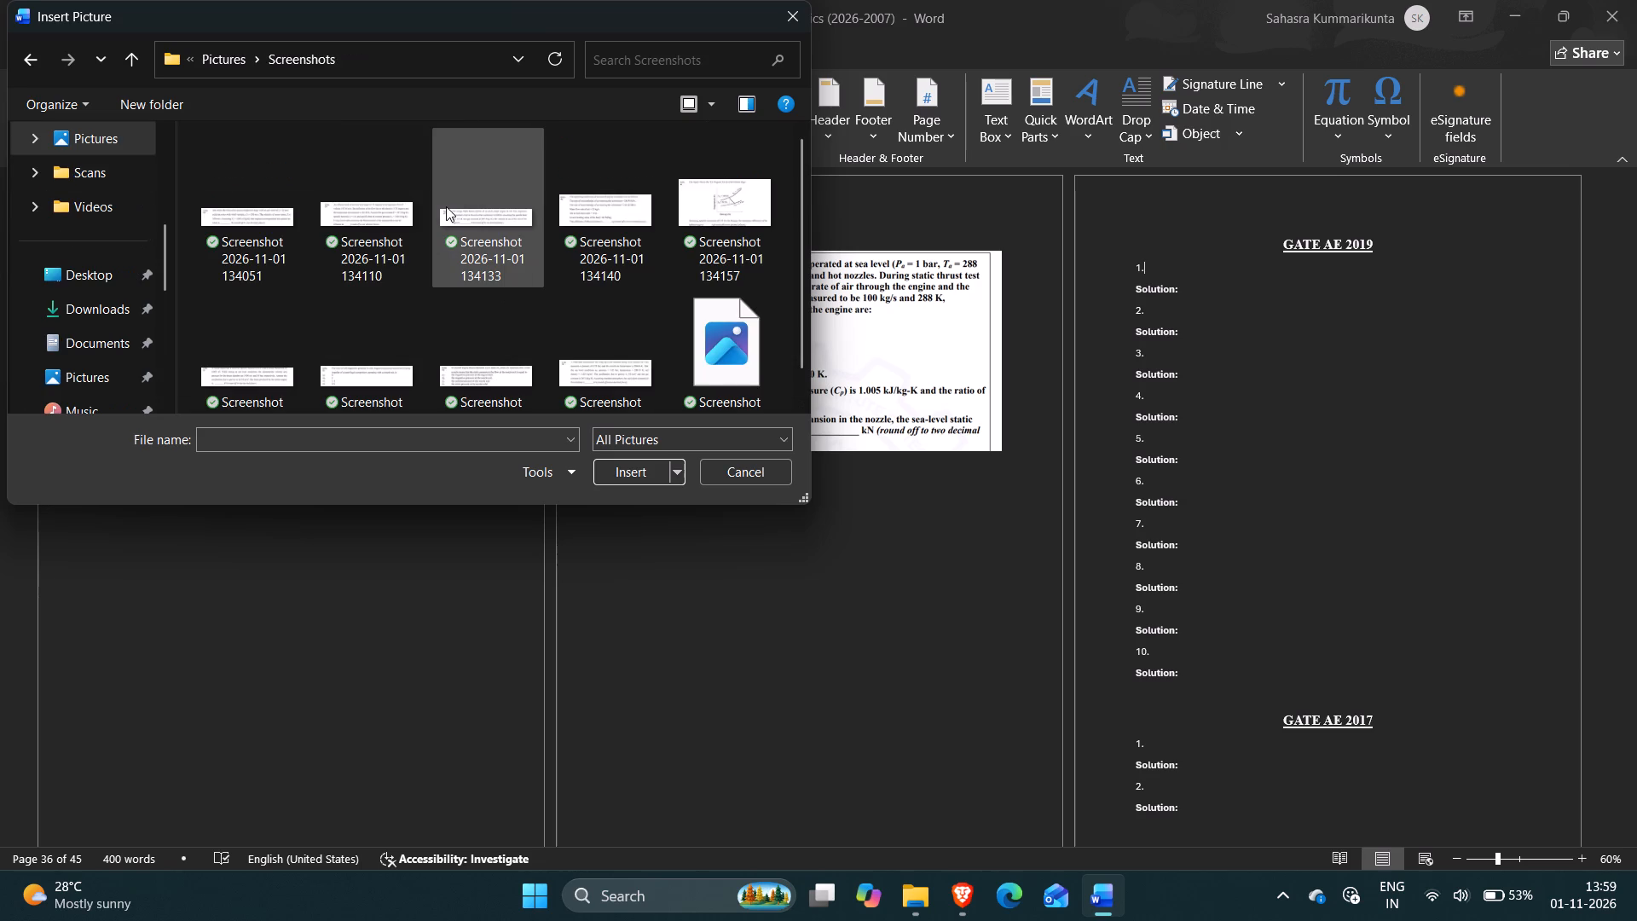
Enlarge the thumbnails in the Screenshots folder and look through the captured question images to tell them apart.
{"action": "scroll", "coordinate": [518, 310], "scroll_direction": "down", "scroll_amount": 1}
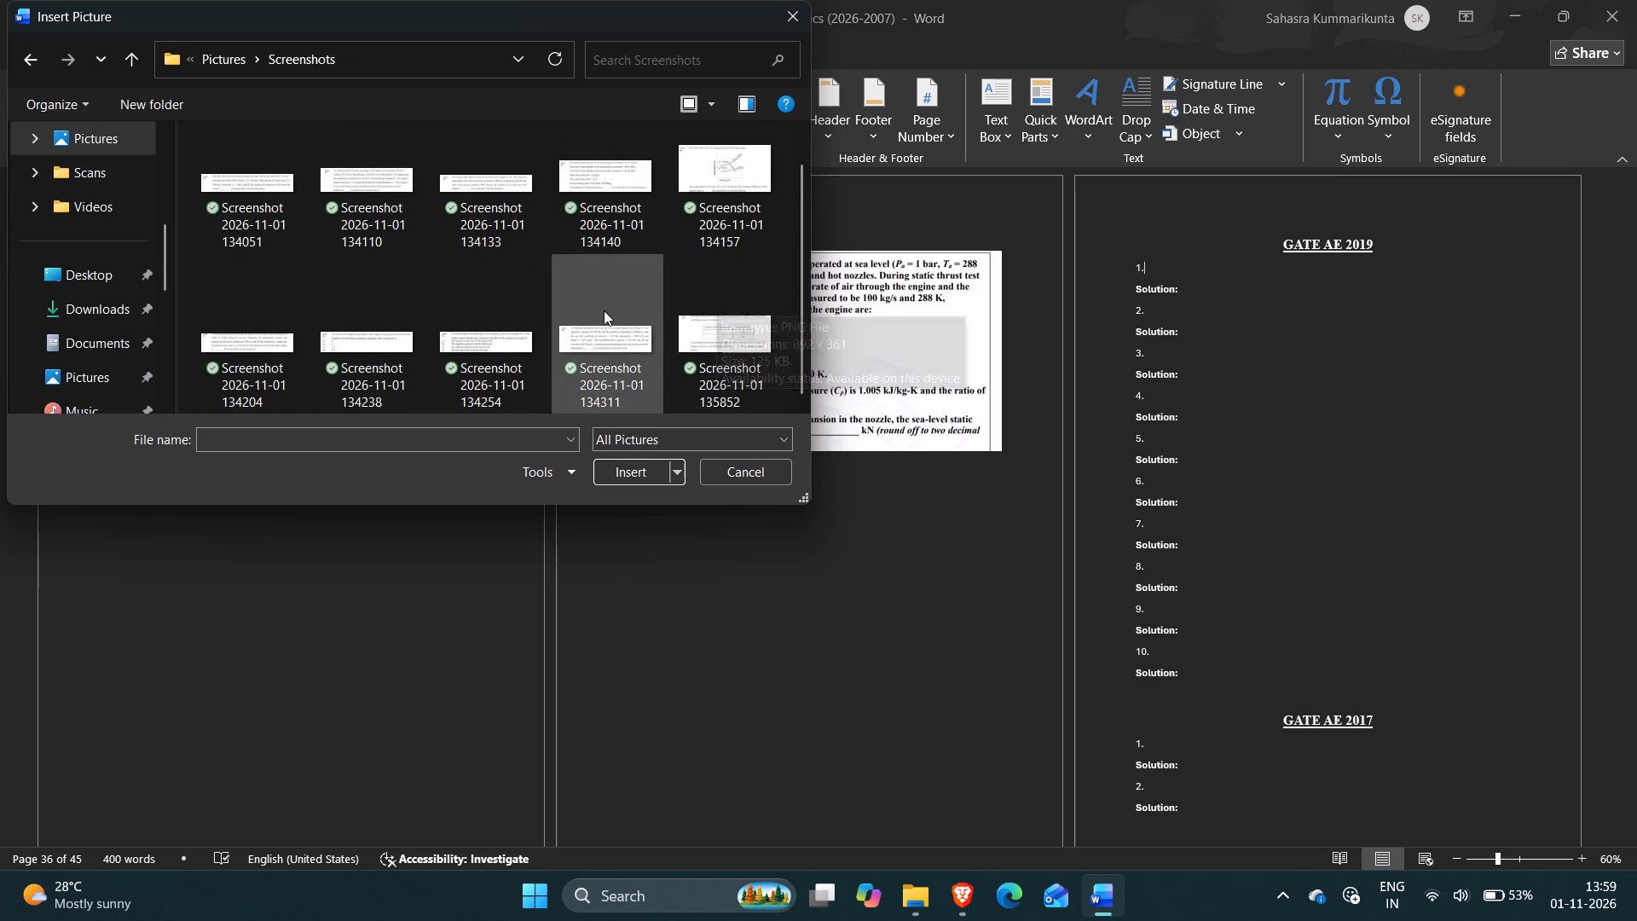
{"action": "scroll", "coordinate": [757, 214], "scroll_direction": "up", "scroll_amount": 4, "text": "ctrl"}
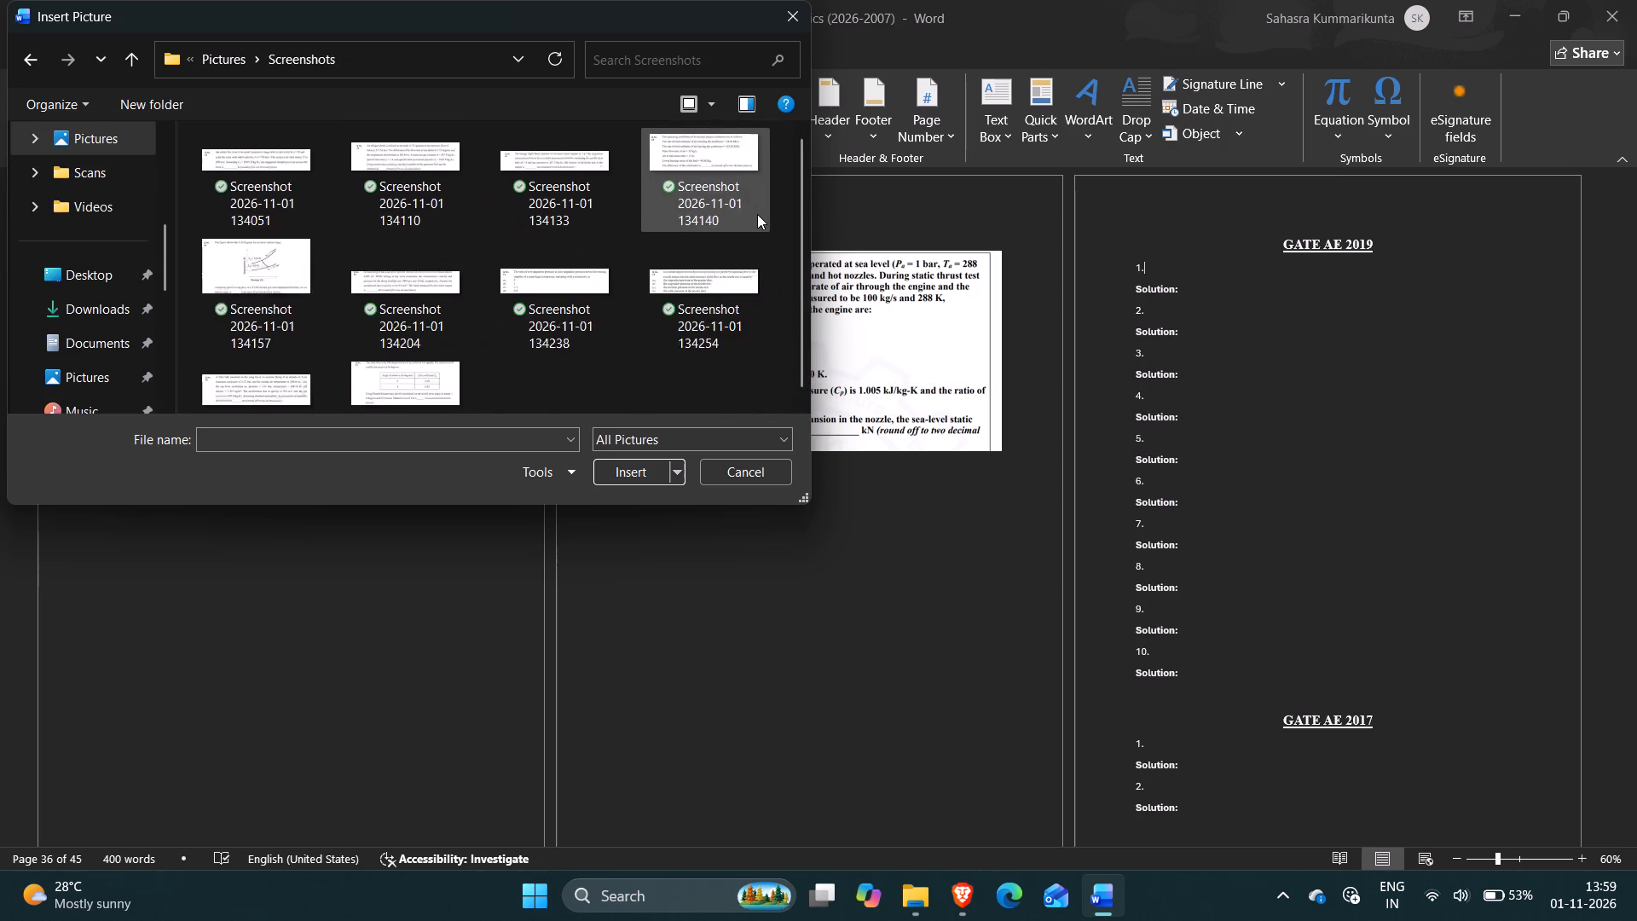
{"action": "scroll", "coordinate": [757, 214], "scroll_direction": "up", "scroll_amount": 11, "text": "ctrl"}
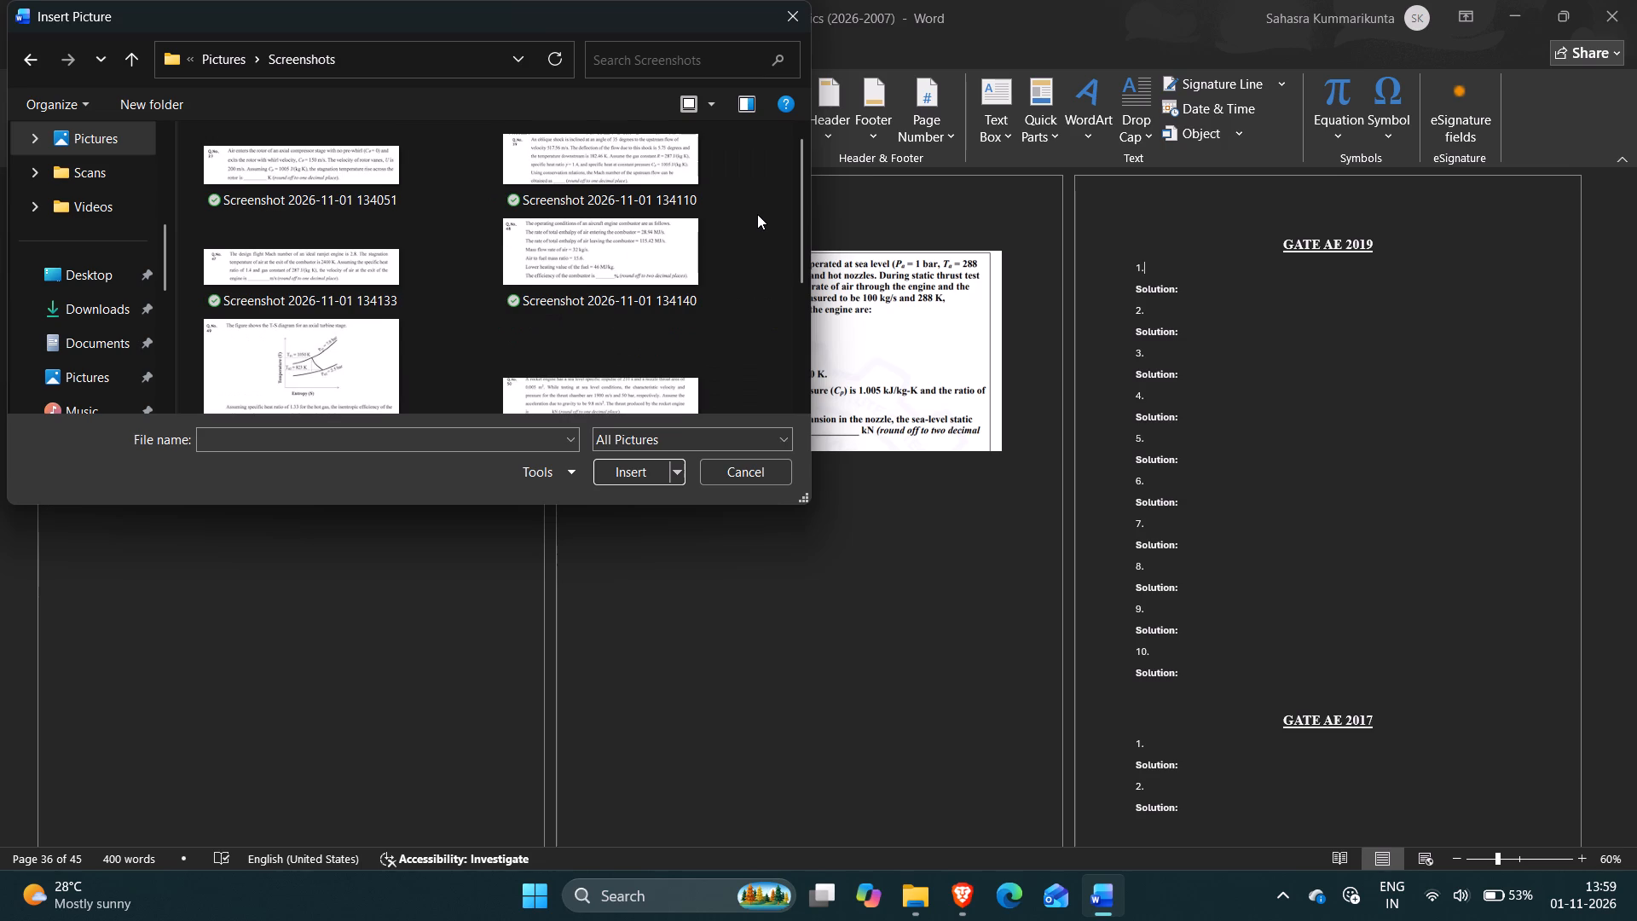
{"action": "scroll", "coordinate": [757, 214], "scroll_direction": "up", "scroll_amount": 12, "text": "ctrl"}
{"action": "scroll", "coordinate": [757, 214], "scroll_direction": "up", "scroll_amount": 11, "text": "ctrl"}
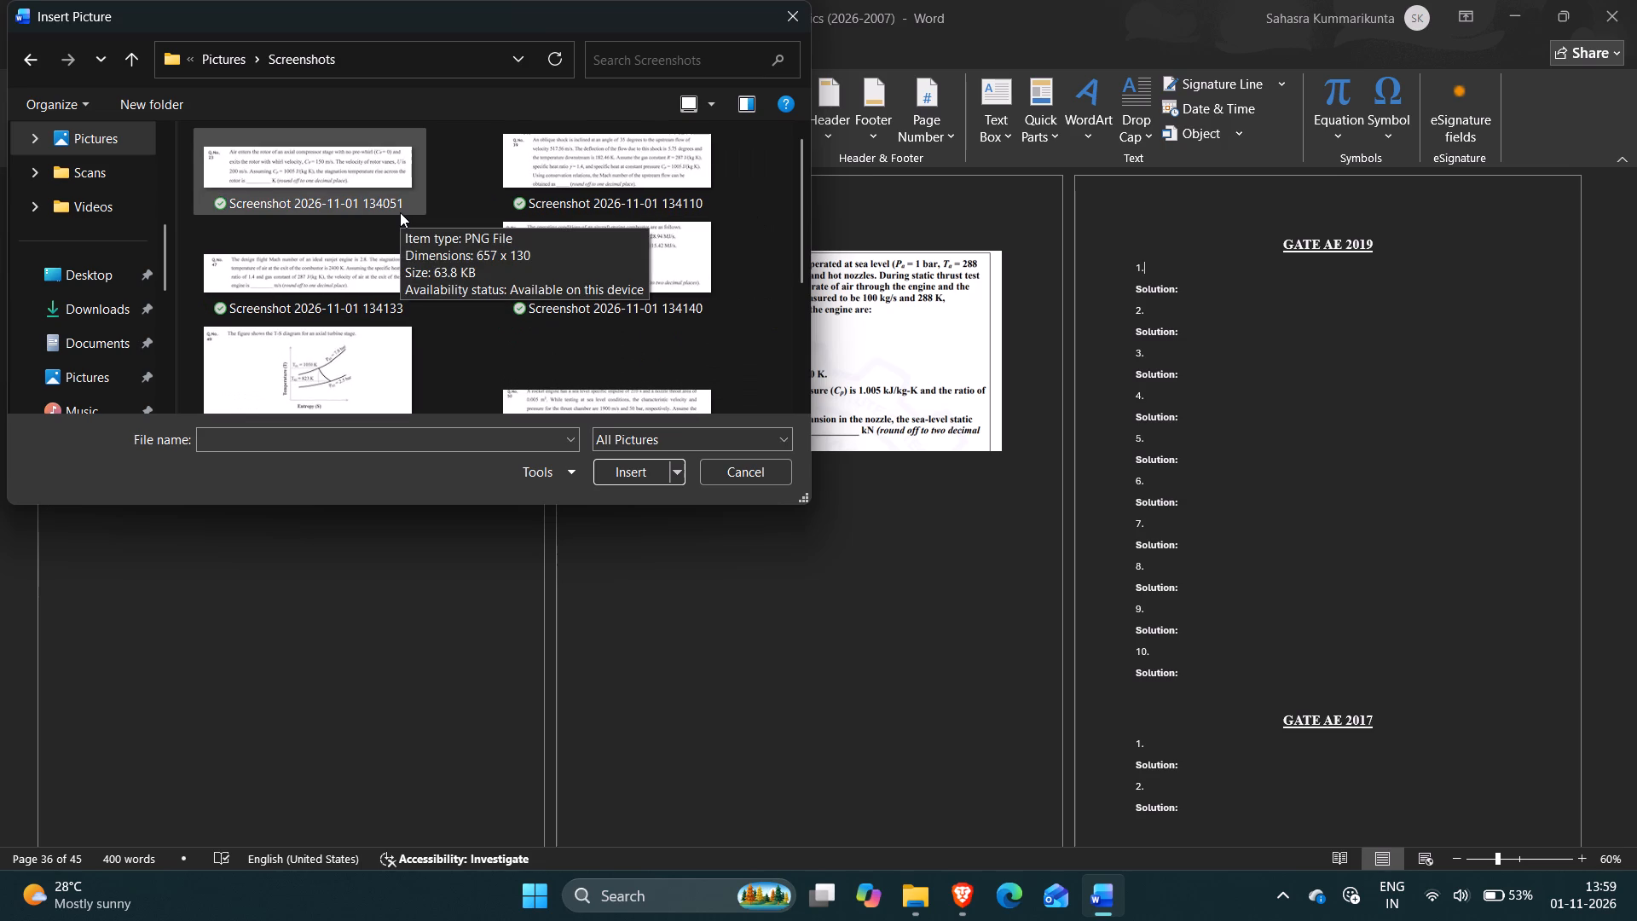
{"action": "type", "text": "++"}
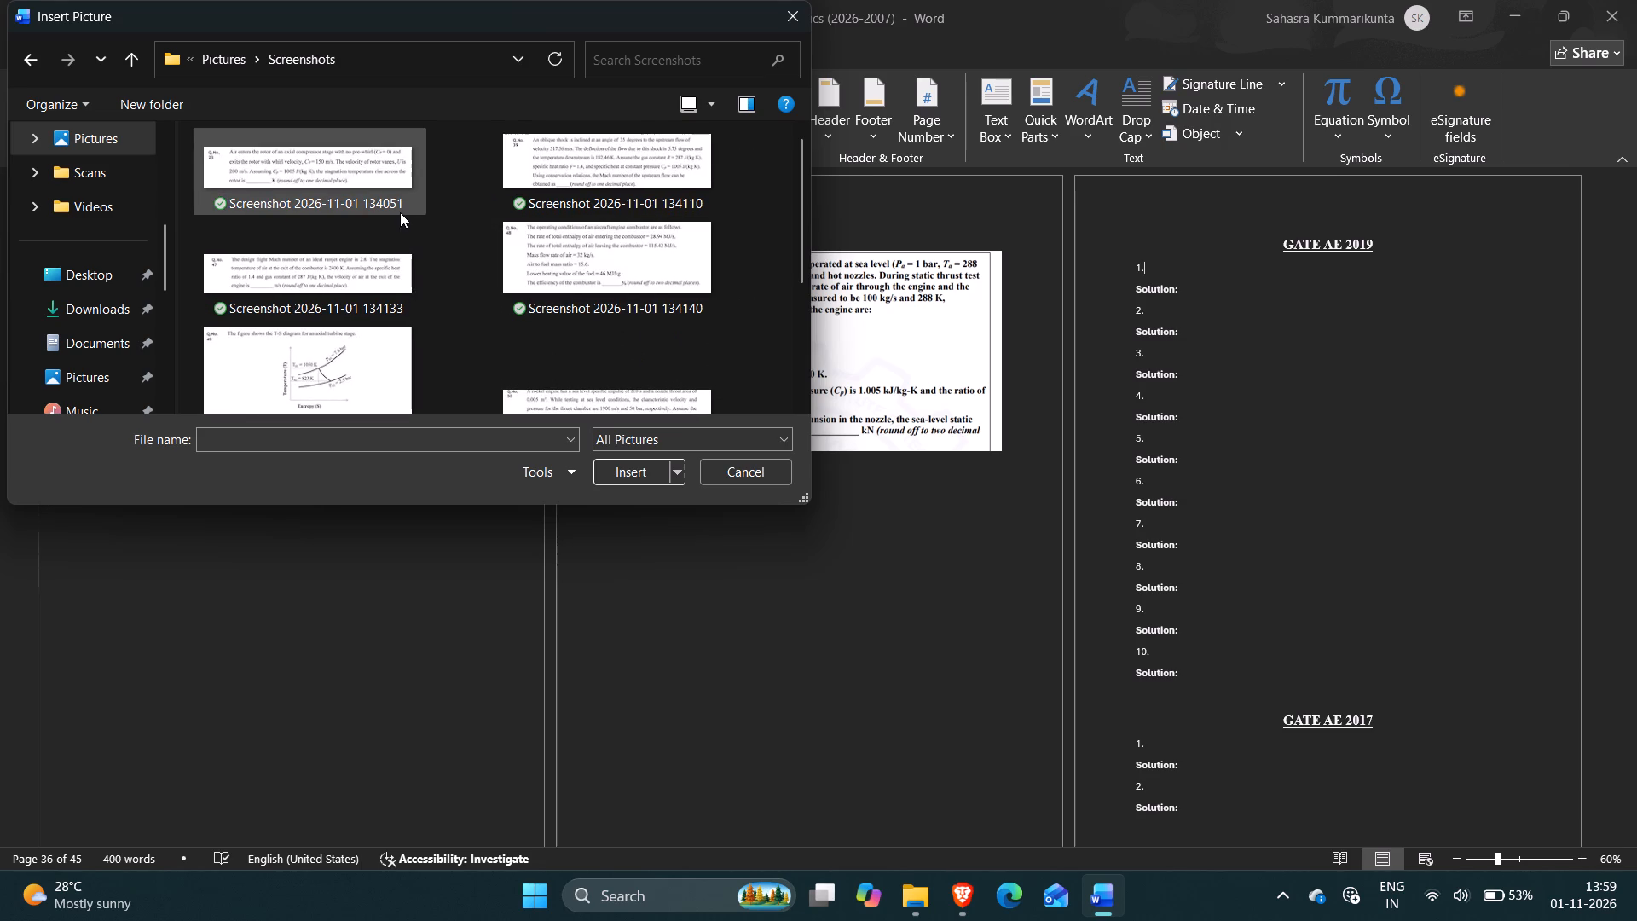
{"action": "left_click_drag", "start_coordinate": [400, 212], "coordinate": [493, 252]}
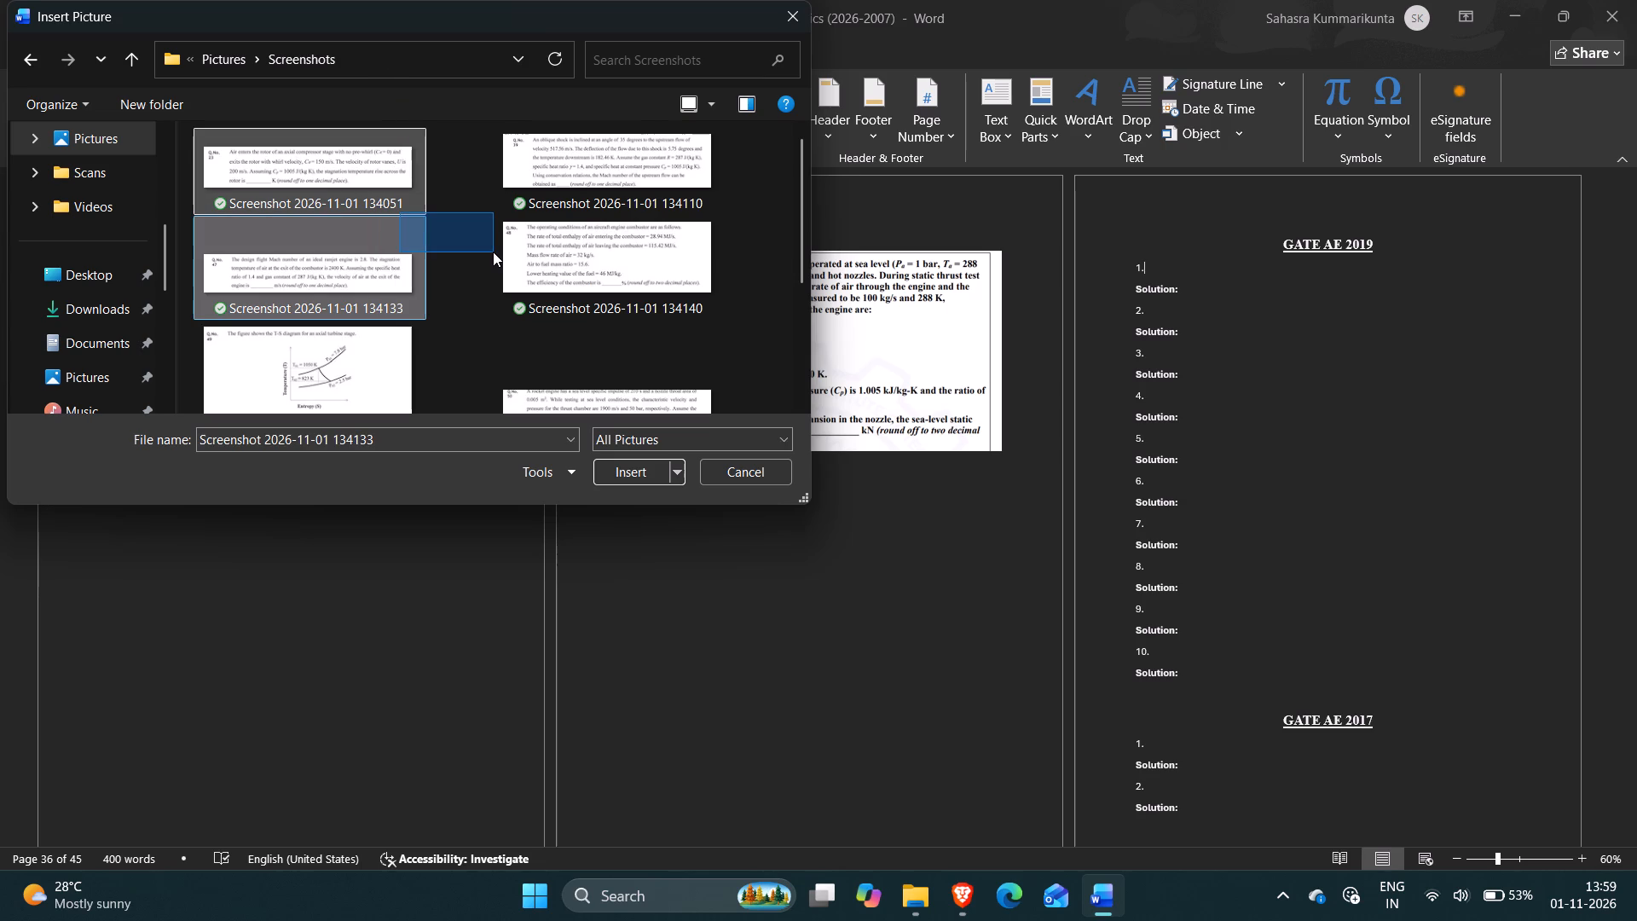
{"action": "left_click_drag", "start_coordinate": [493, 252], "coordinate": [485, 58]}
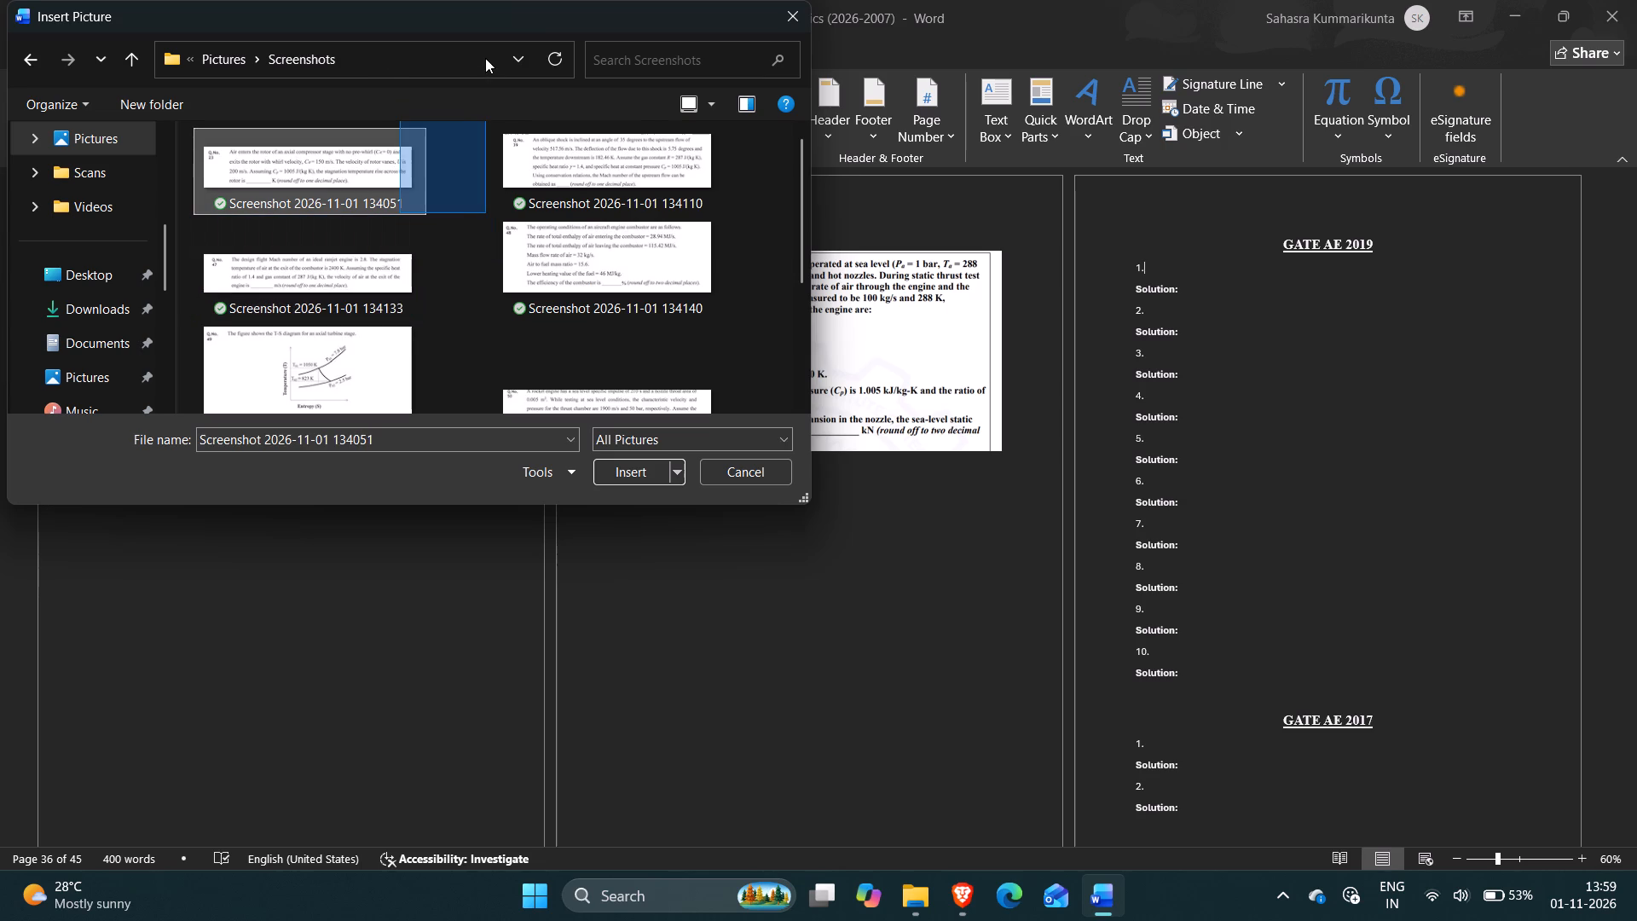
{"action": "left_click_drag", "start_coordinate": [485, 58], "coordinate": [485, 57]}
{"action": "scroll", "coordinate": [472, 398], "scroll_direction": "down", "scroll_amount": 1}
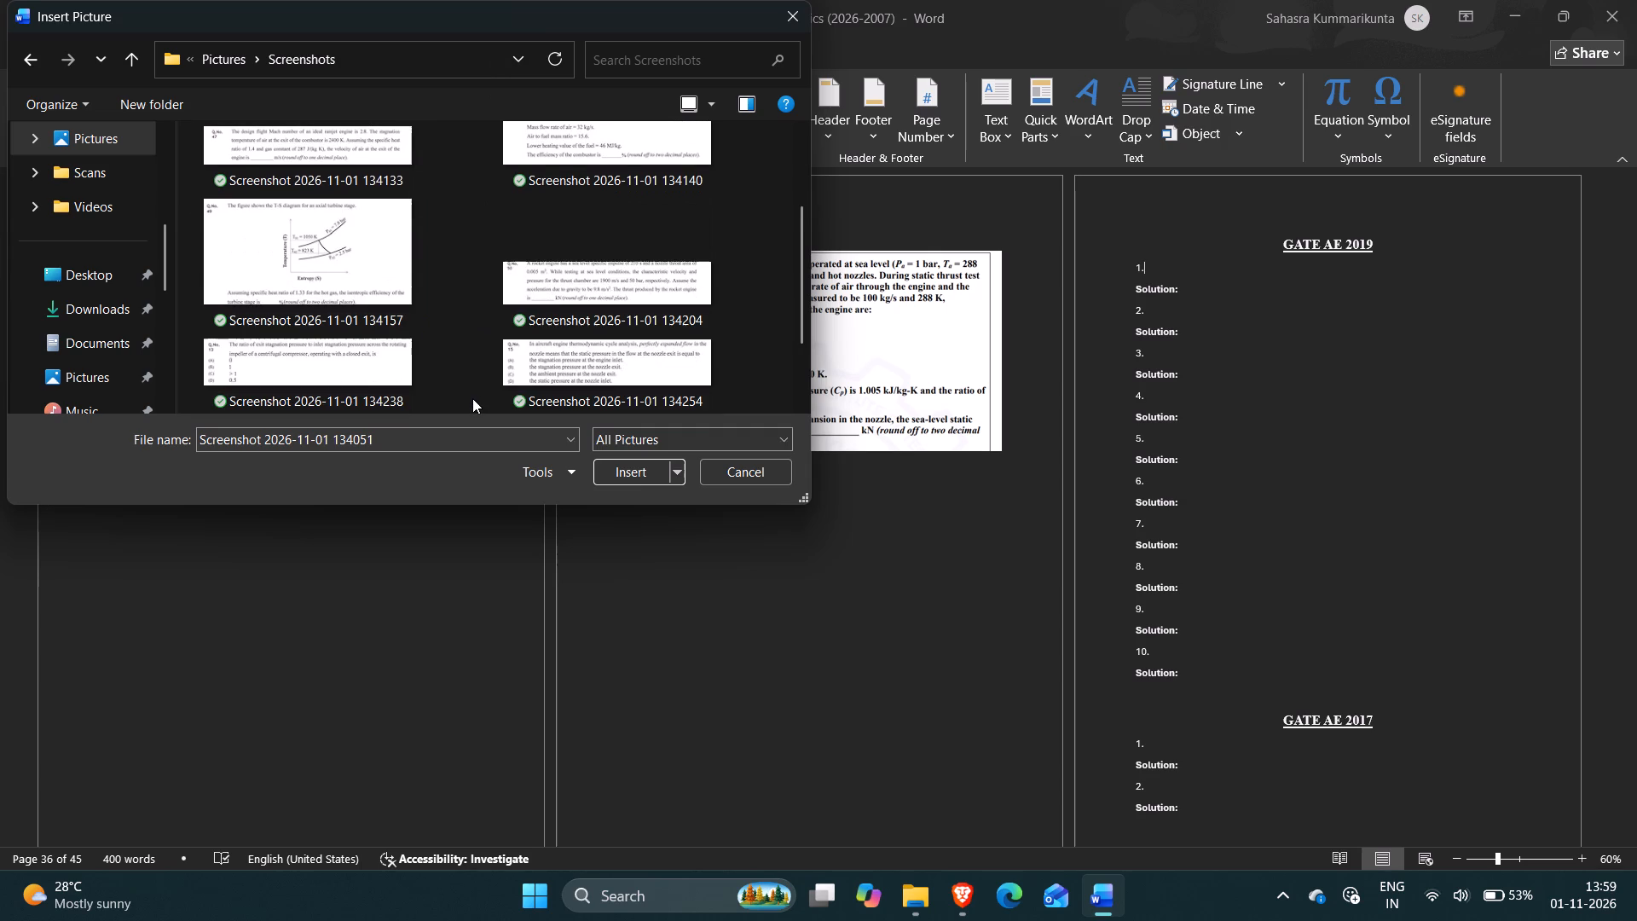
{"action": "left_click", "coordinate": [459, 334]}
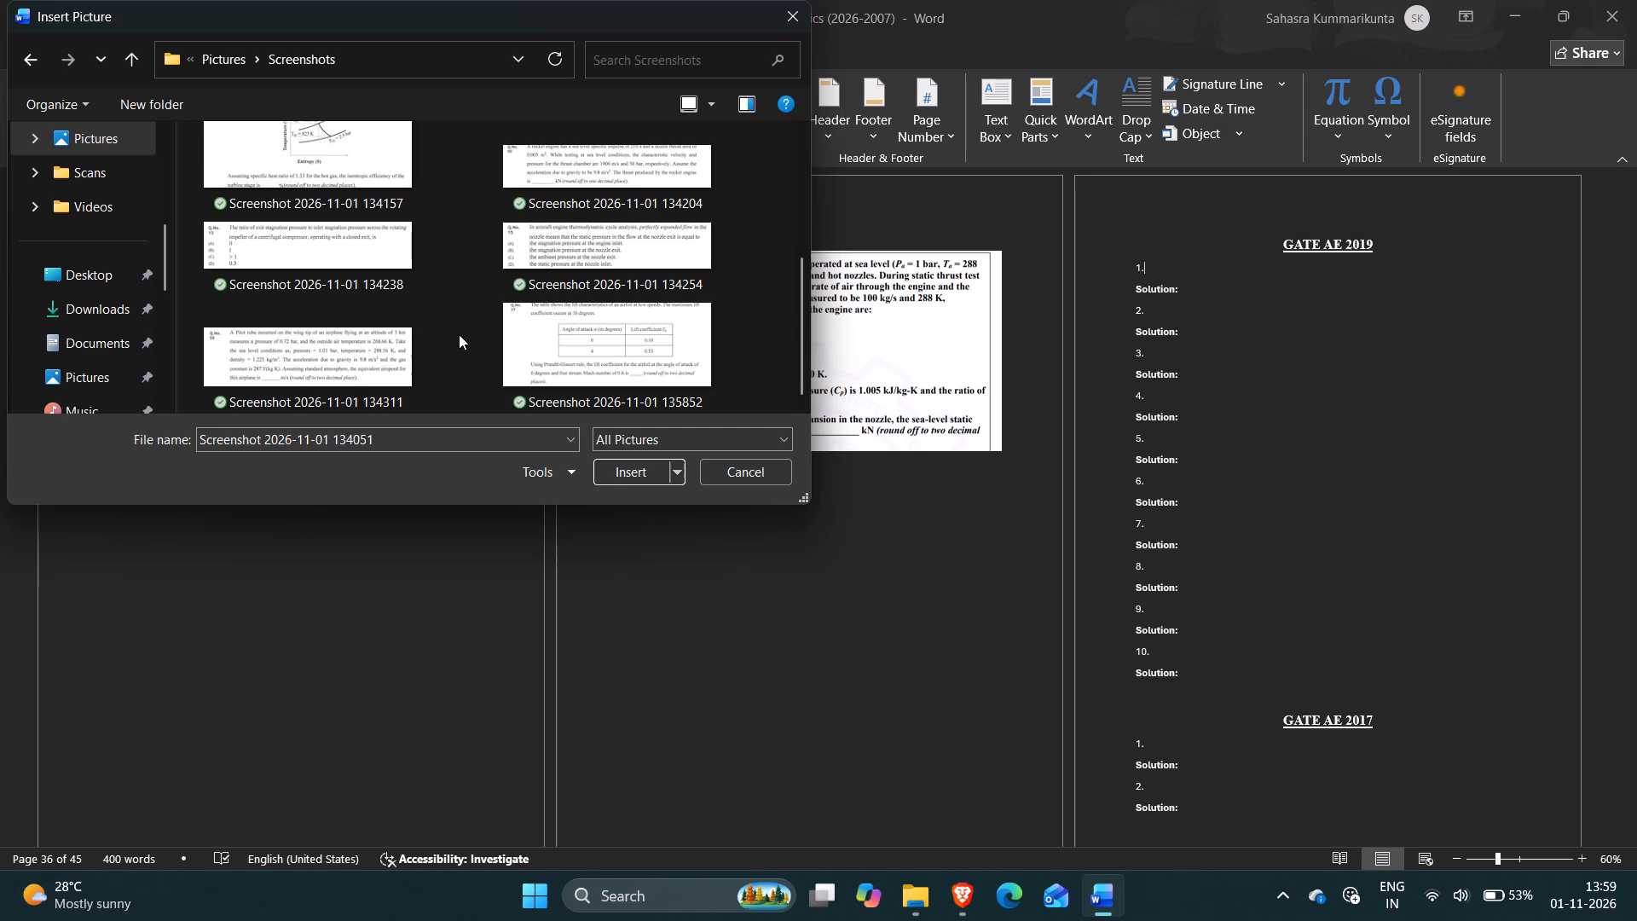
{"action": "left_click", "coordinate": [459, 334]}
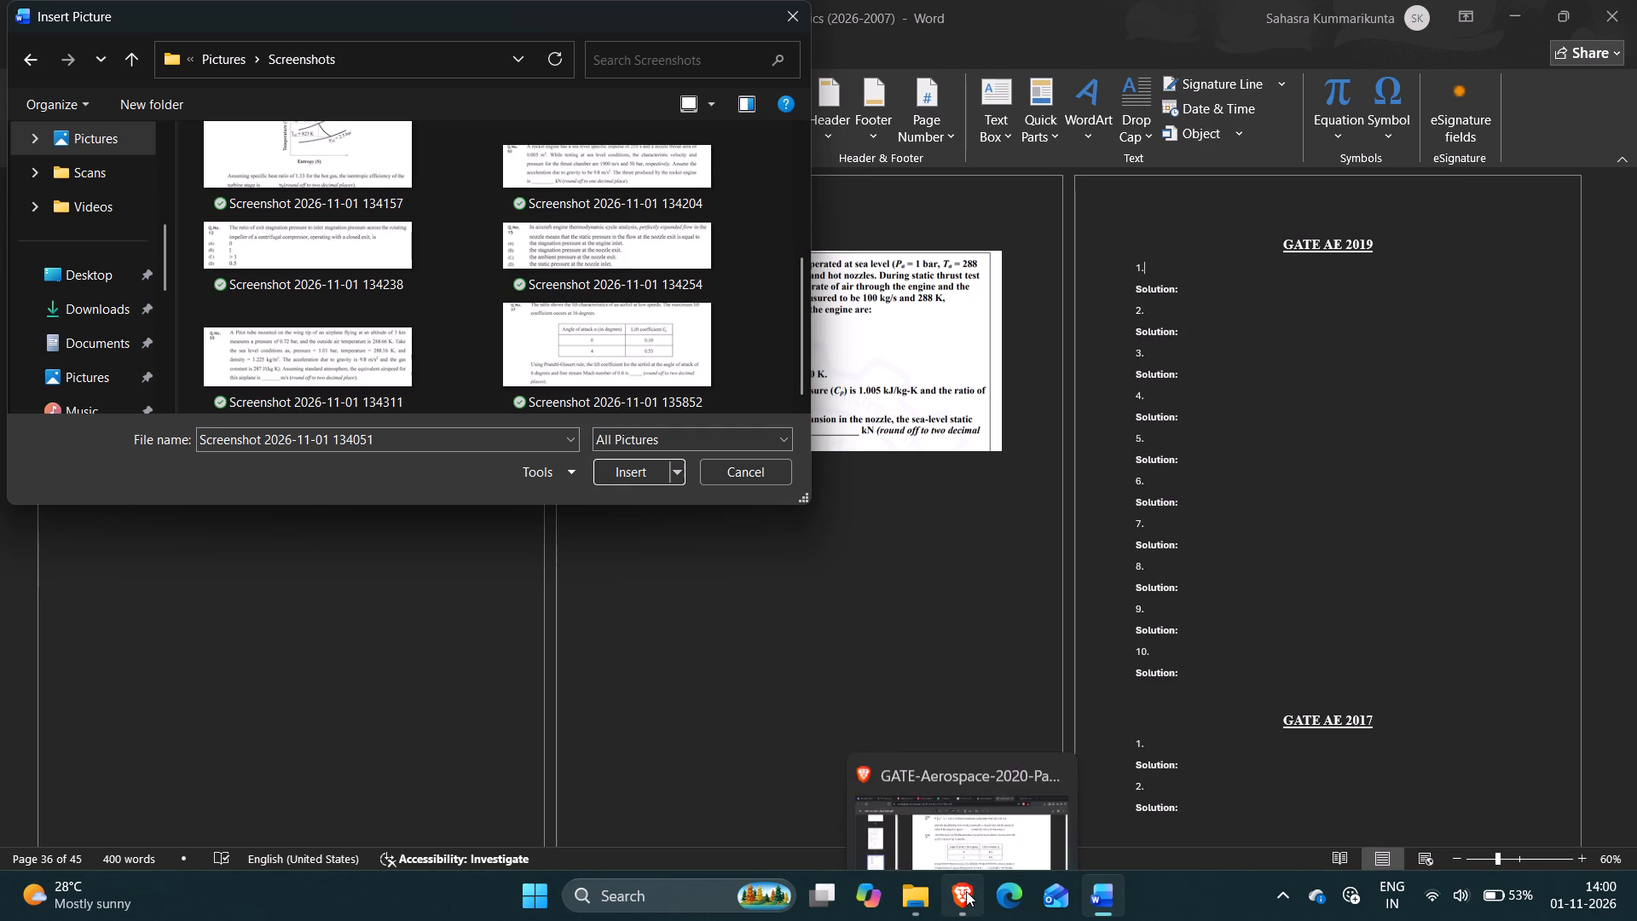
{"action": "scroll", "coordinate": [771, 476], "scroll_direction": "up", "scroll_amount": 7}
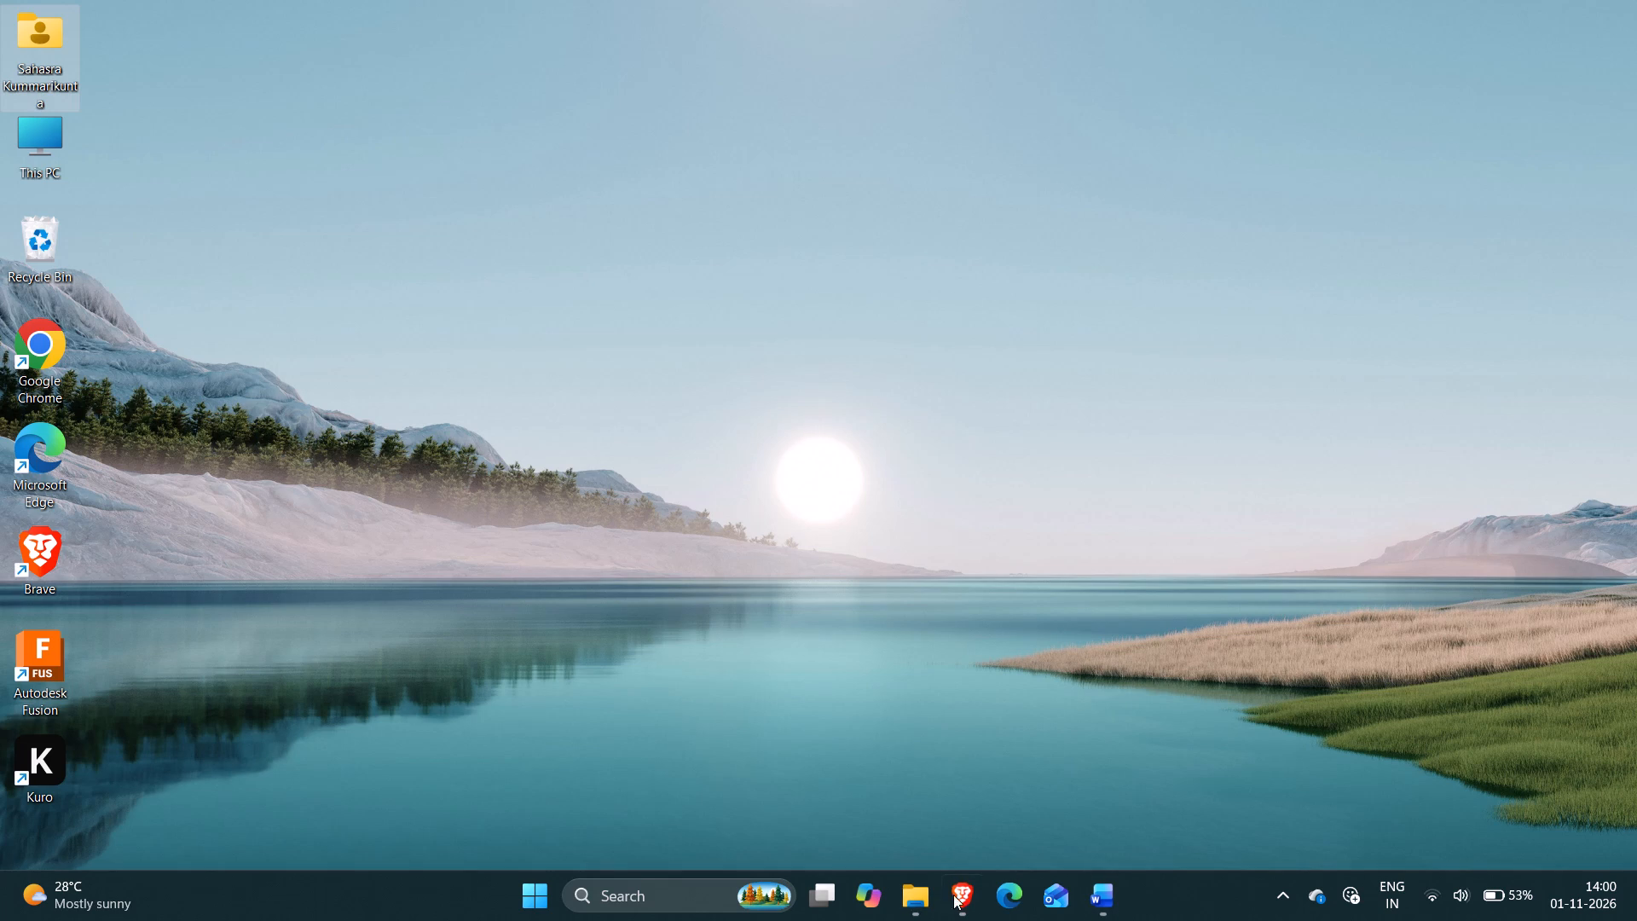
{"action": "left_click", "coordinate": [958, 909]}
{"action": "scroll", "coordinate": [875, 640], "scroll_direction": "up", "scroll_amount": 6}
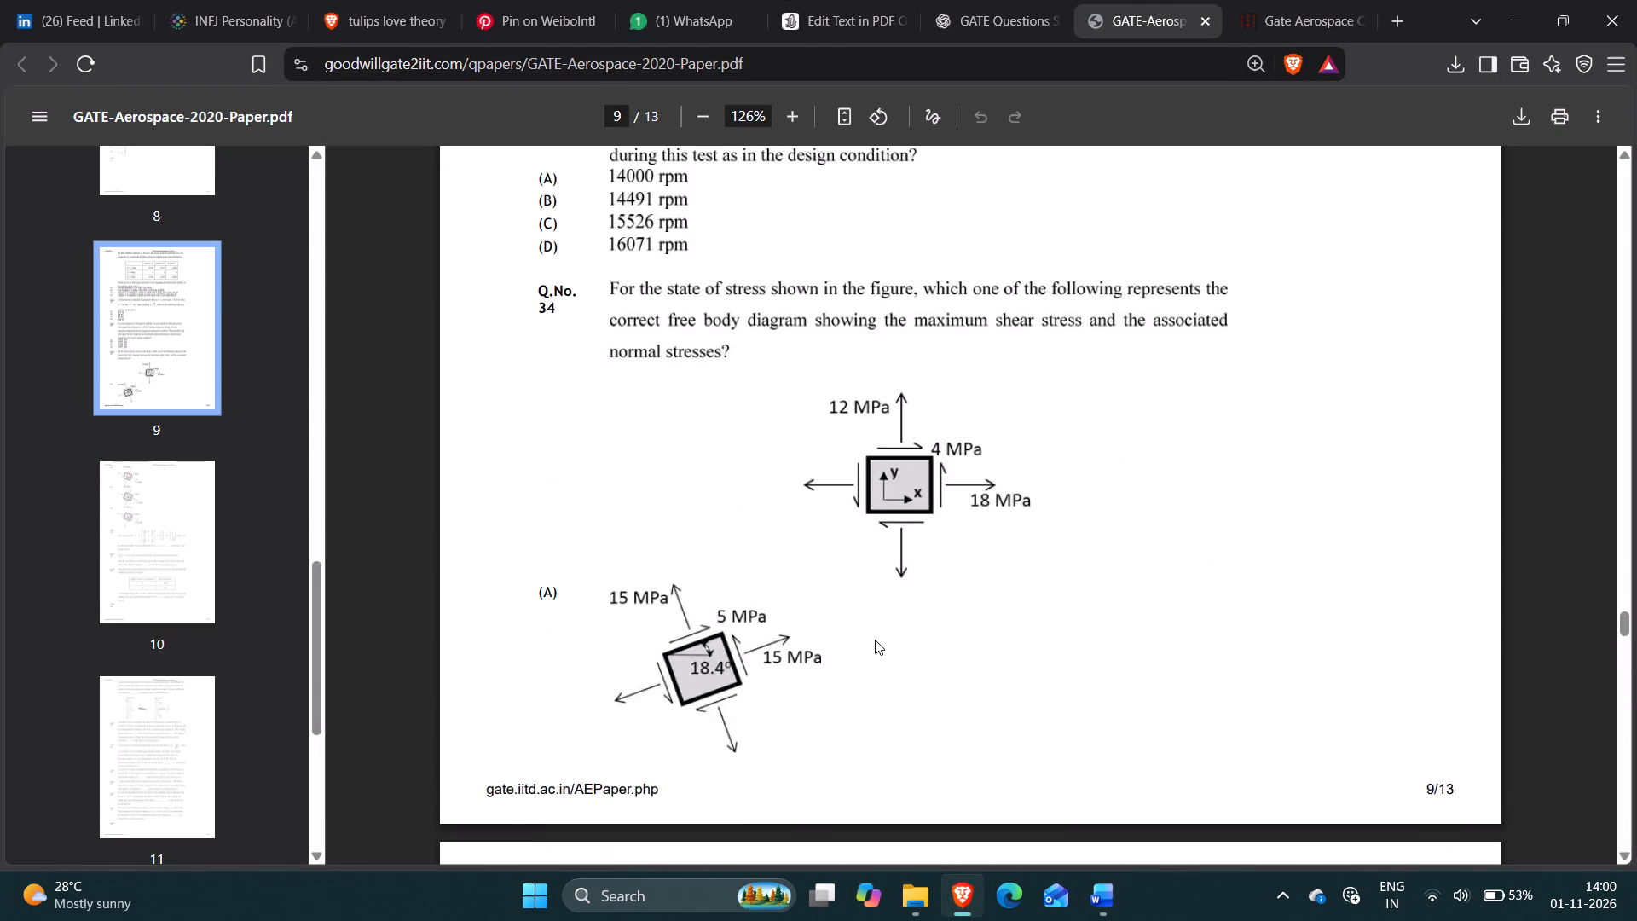
{"action": "scroll", "coordinate": [875, 640], "scroll_direction": "up", "scroll_amount": 18}
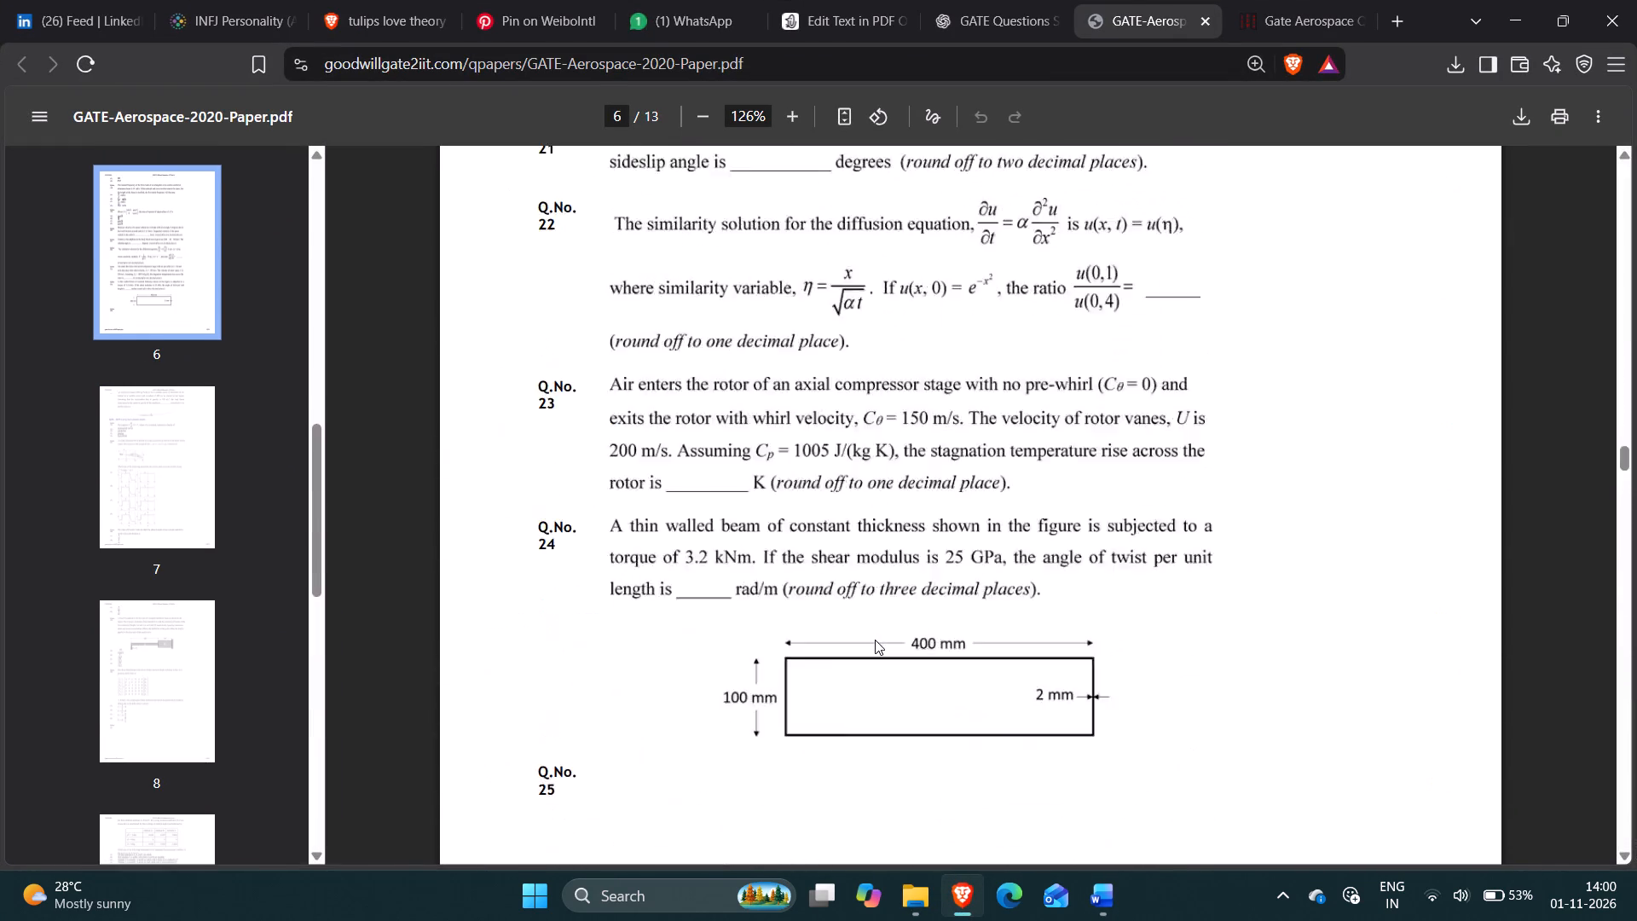
{"action": "scroll", "coordinate": [875, 640], "scroll_direction": "up", "scroll_amount": 8}
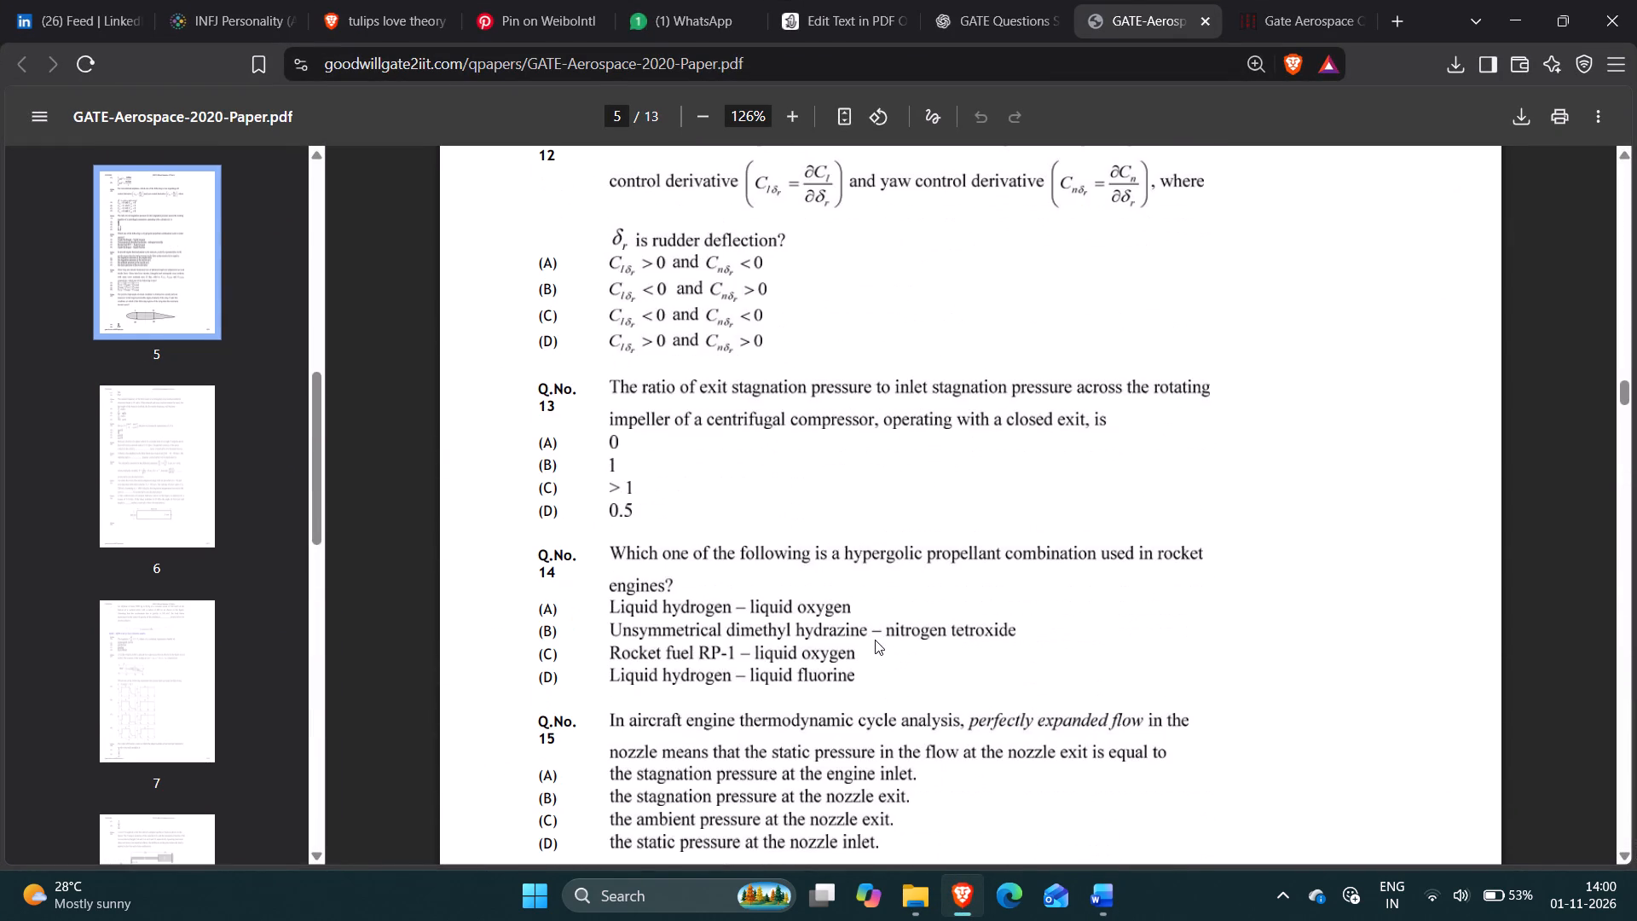
{"action": "left_click", "coordinate": [1086, 898]}
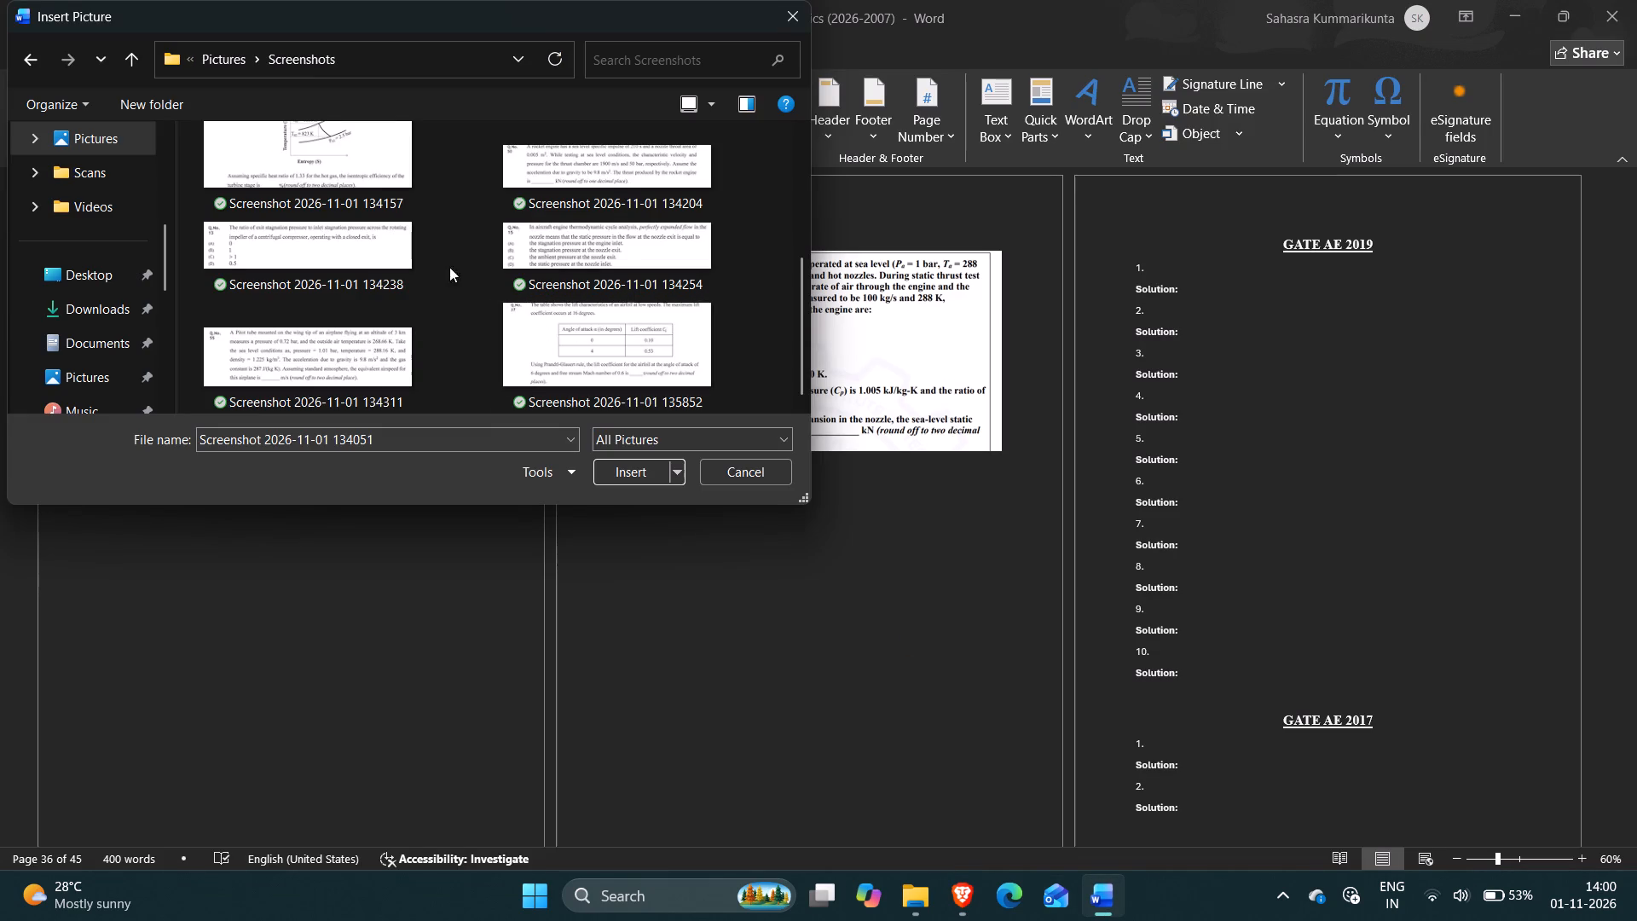
{"action": "left_click", "coordinate": [419, 253]}
{"action": "left_click", "coordinate": [653, 466]}
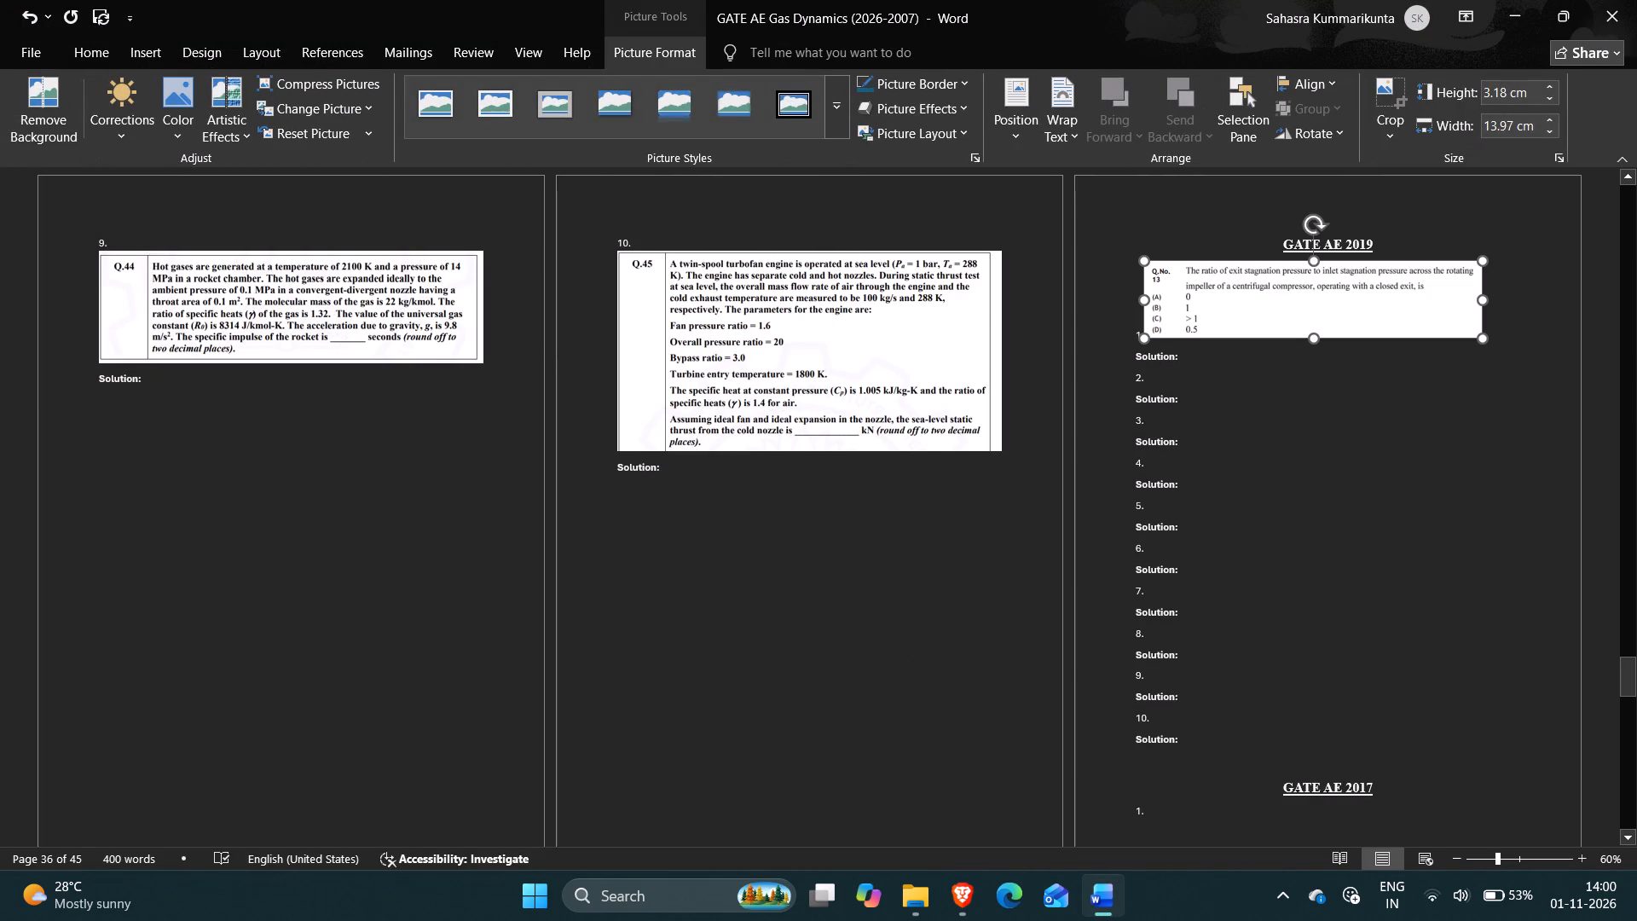
{"action": "left_click", "coordinate": [1154, 372]}
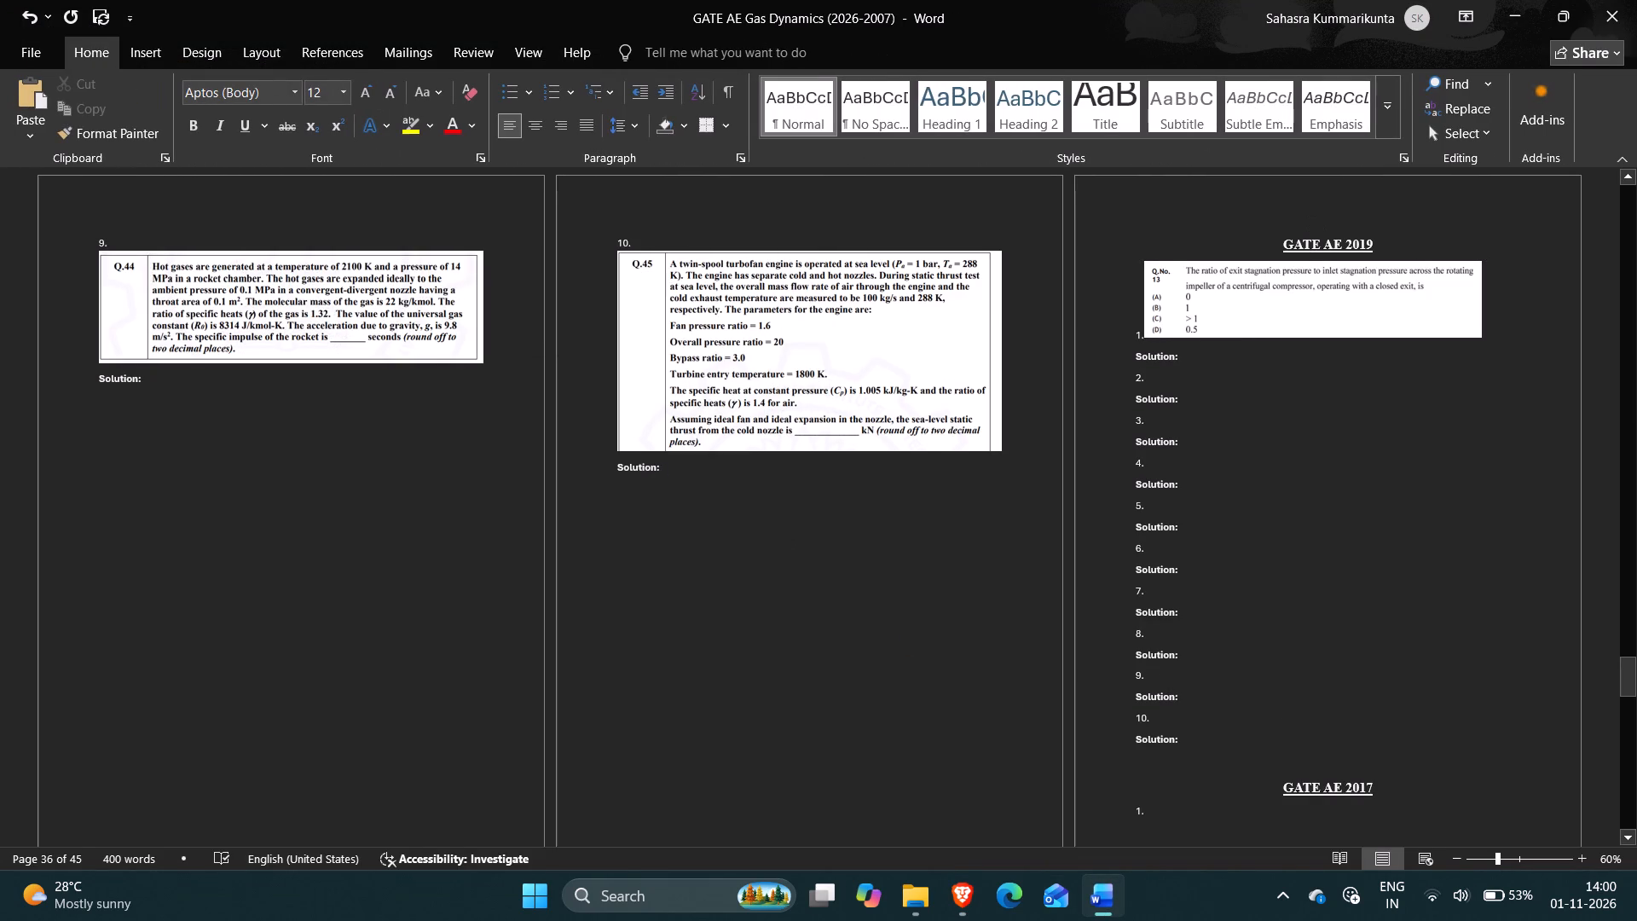
{"action": "key", "text": "space"}
{"action": "left_click", "coordinate": [150, 43]}
{"action": "left_click", "coordinate": [245, 127]}
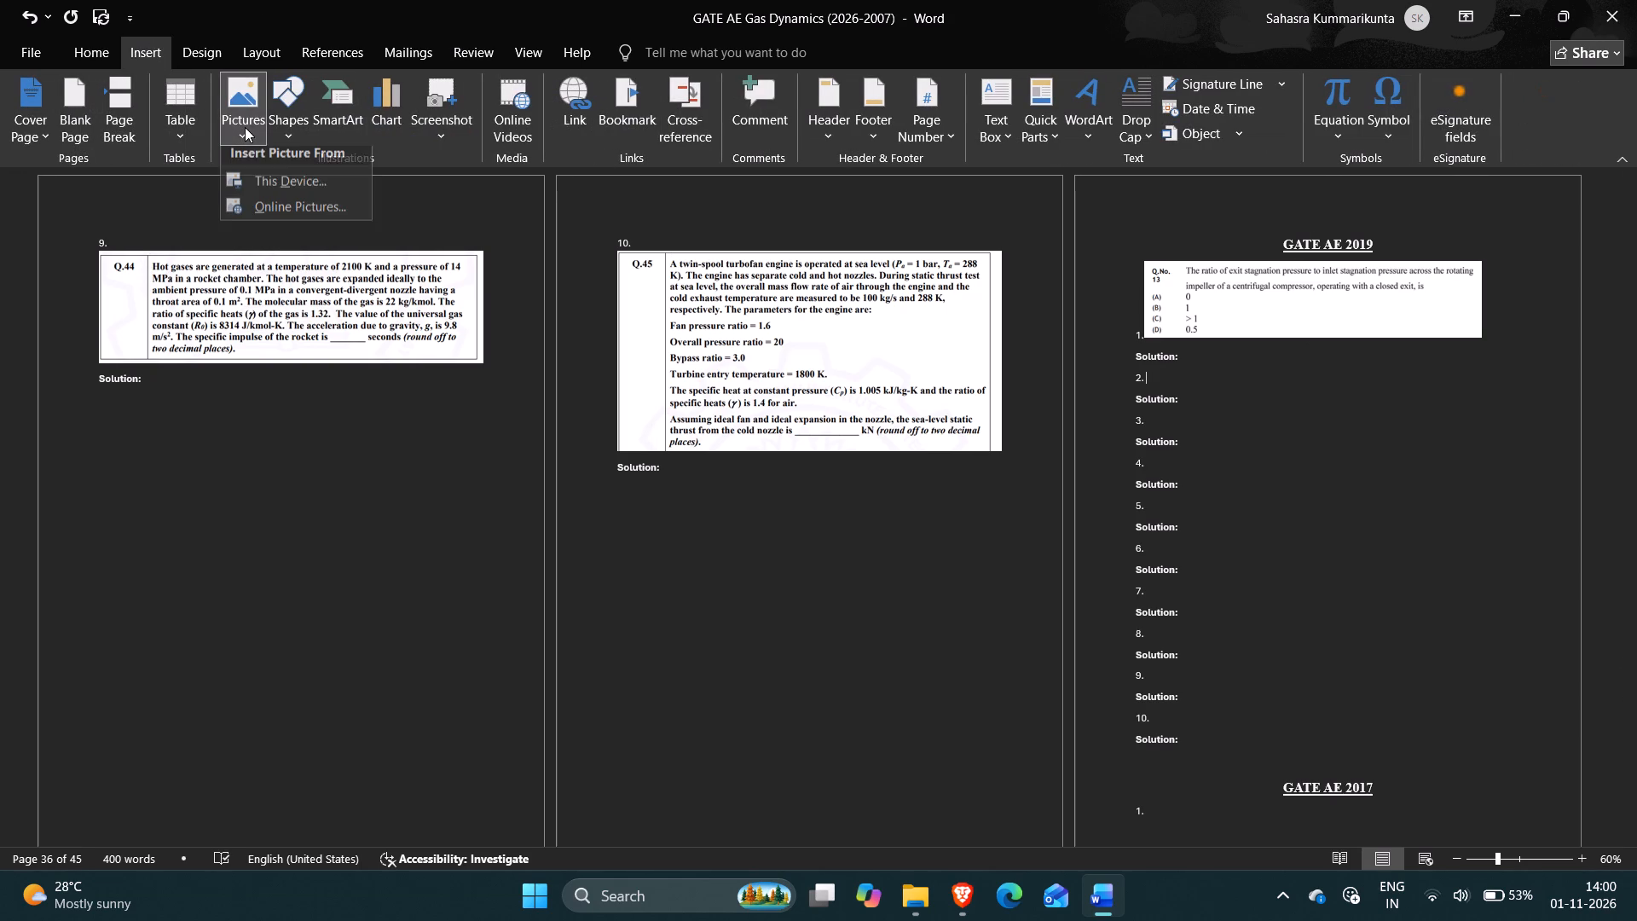
{"action": "left_click", "coordinate": [266, 188]}
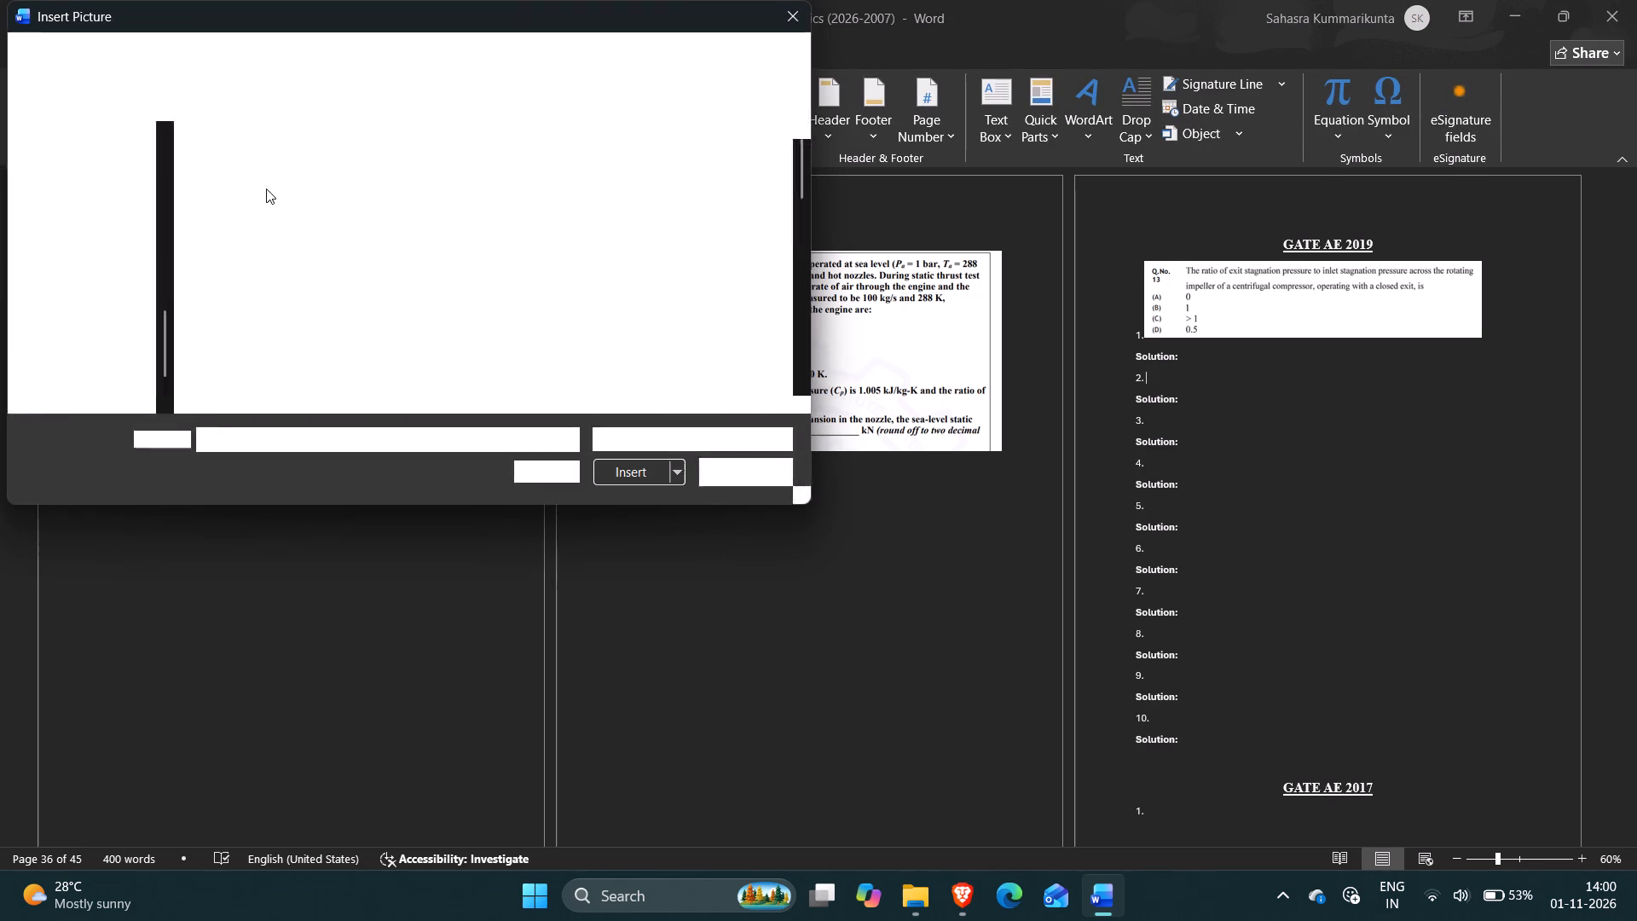
{"action": "scroll", "coordinate": [266, 188], "scroll_direction": "down", "scroll_amount": 5}
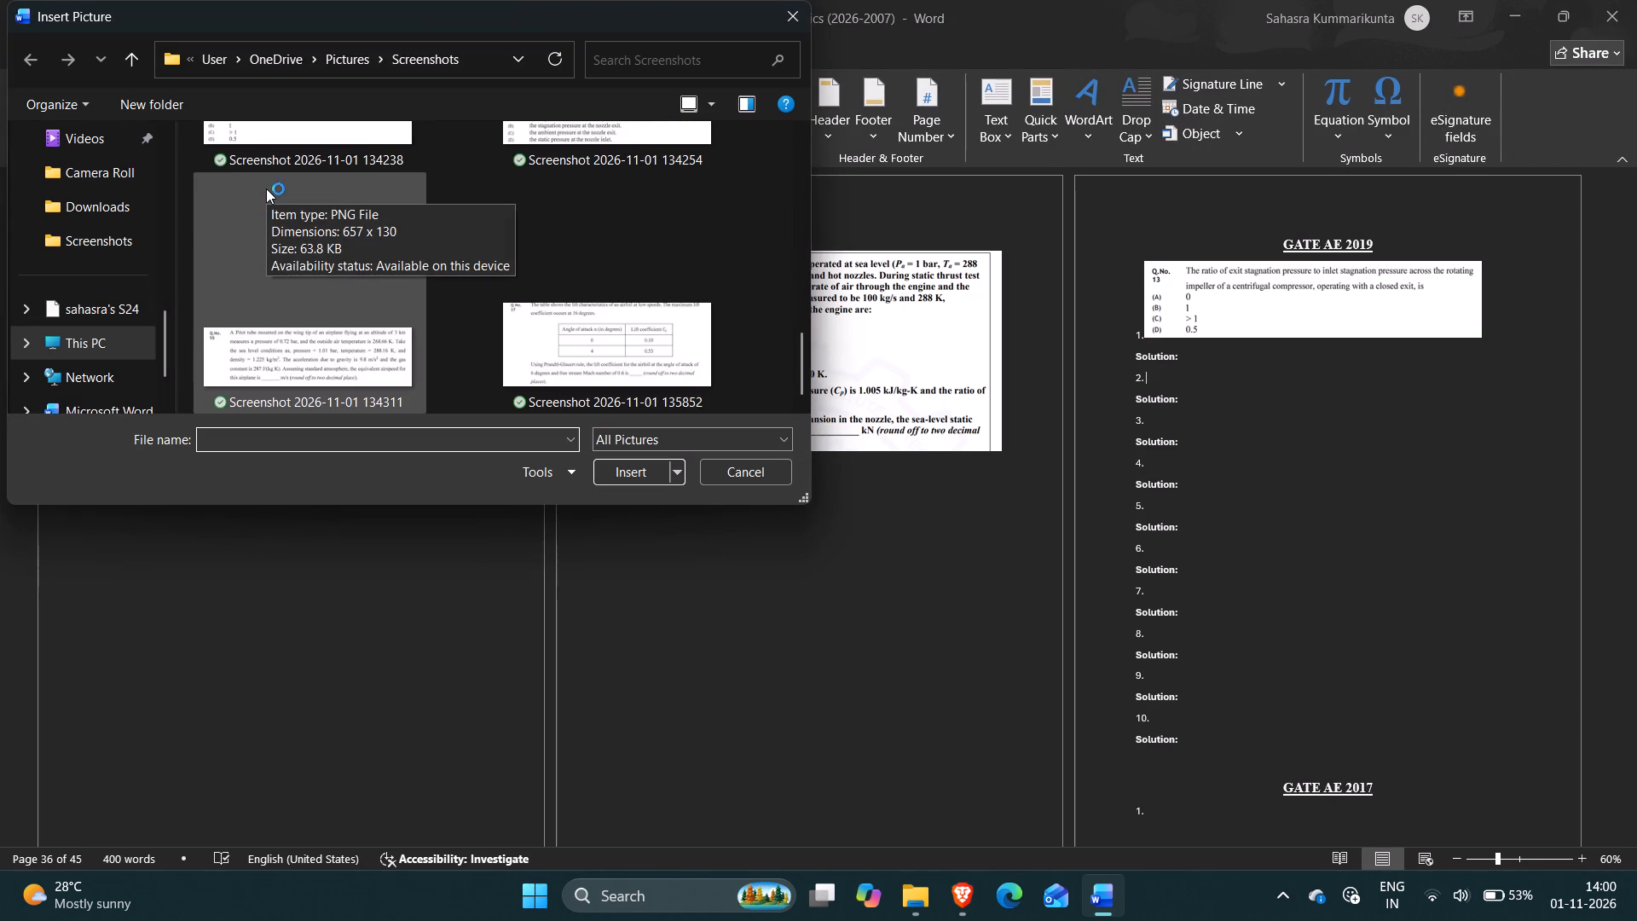
{"action": "scroll", "coordinate": [266, 188], "scroll_direction": "down", "scroll_amount": 1}
{"action": "scroll", "coordinate": [266, 188], "scroll_direction": "up", "scroll_amount": 1}
{"action": "scroll", "coordinate": [266, 188], "scroll_direction": "down", "scroll_amount": 1}
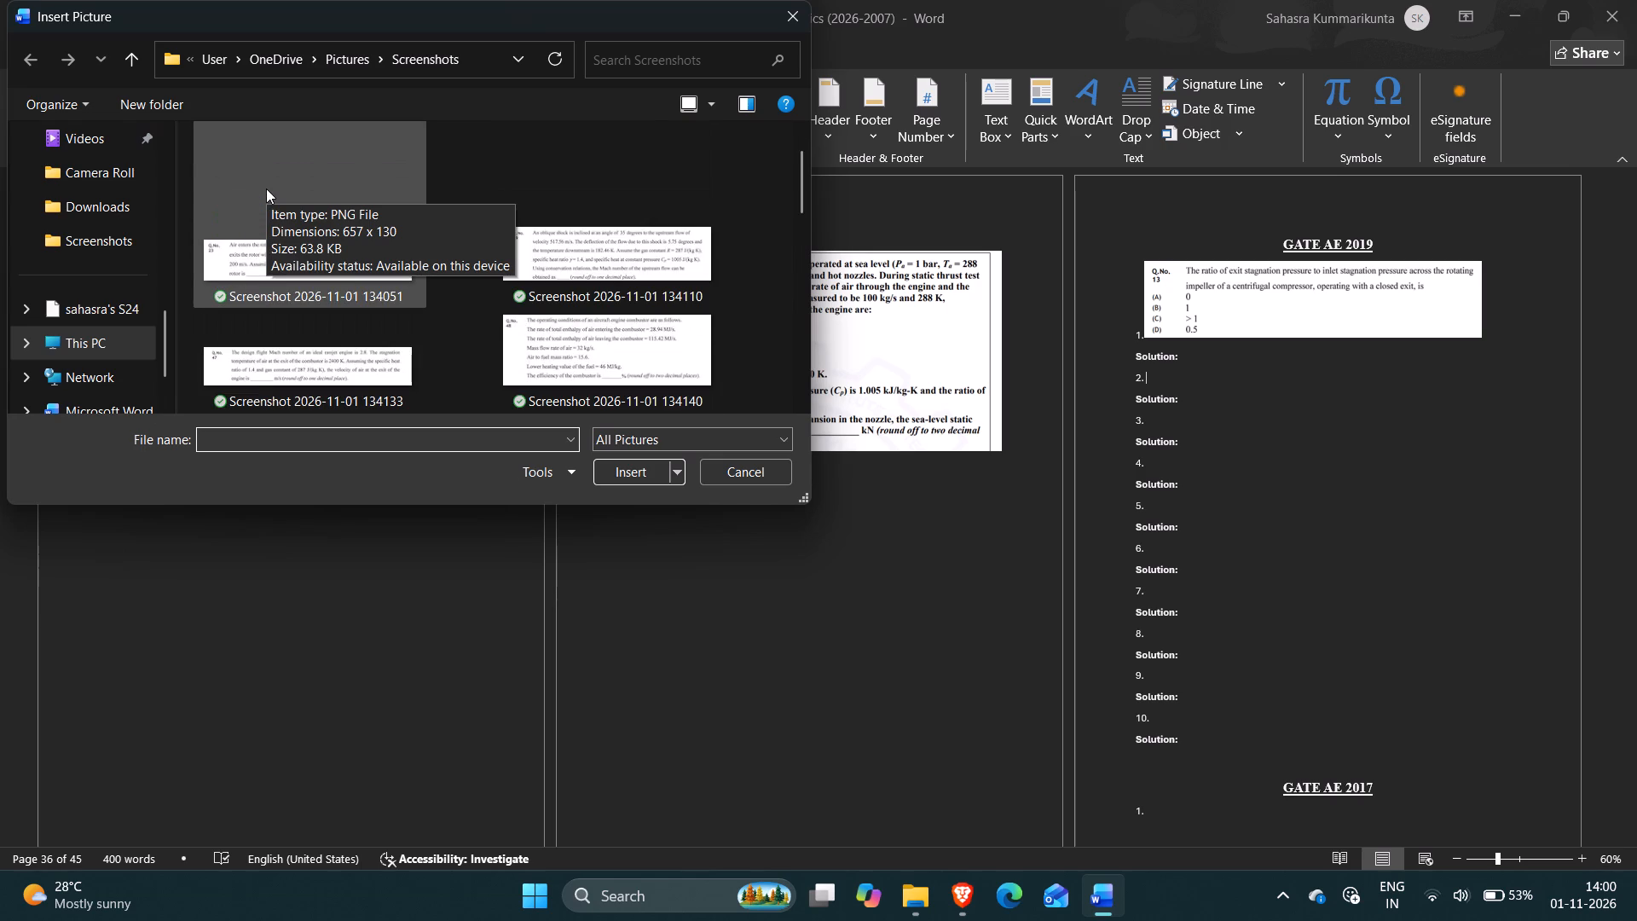
{"action": "scroll", "coordinate": [266, 188], "scroll_direction": "down", "scroll_amount": 1}
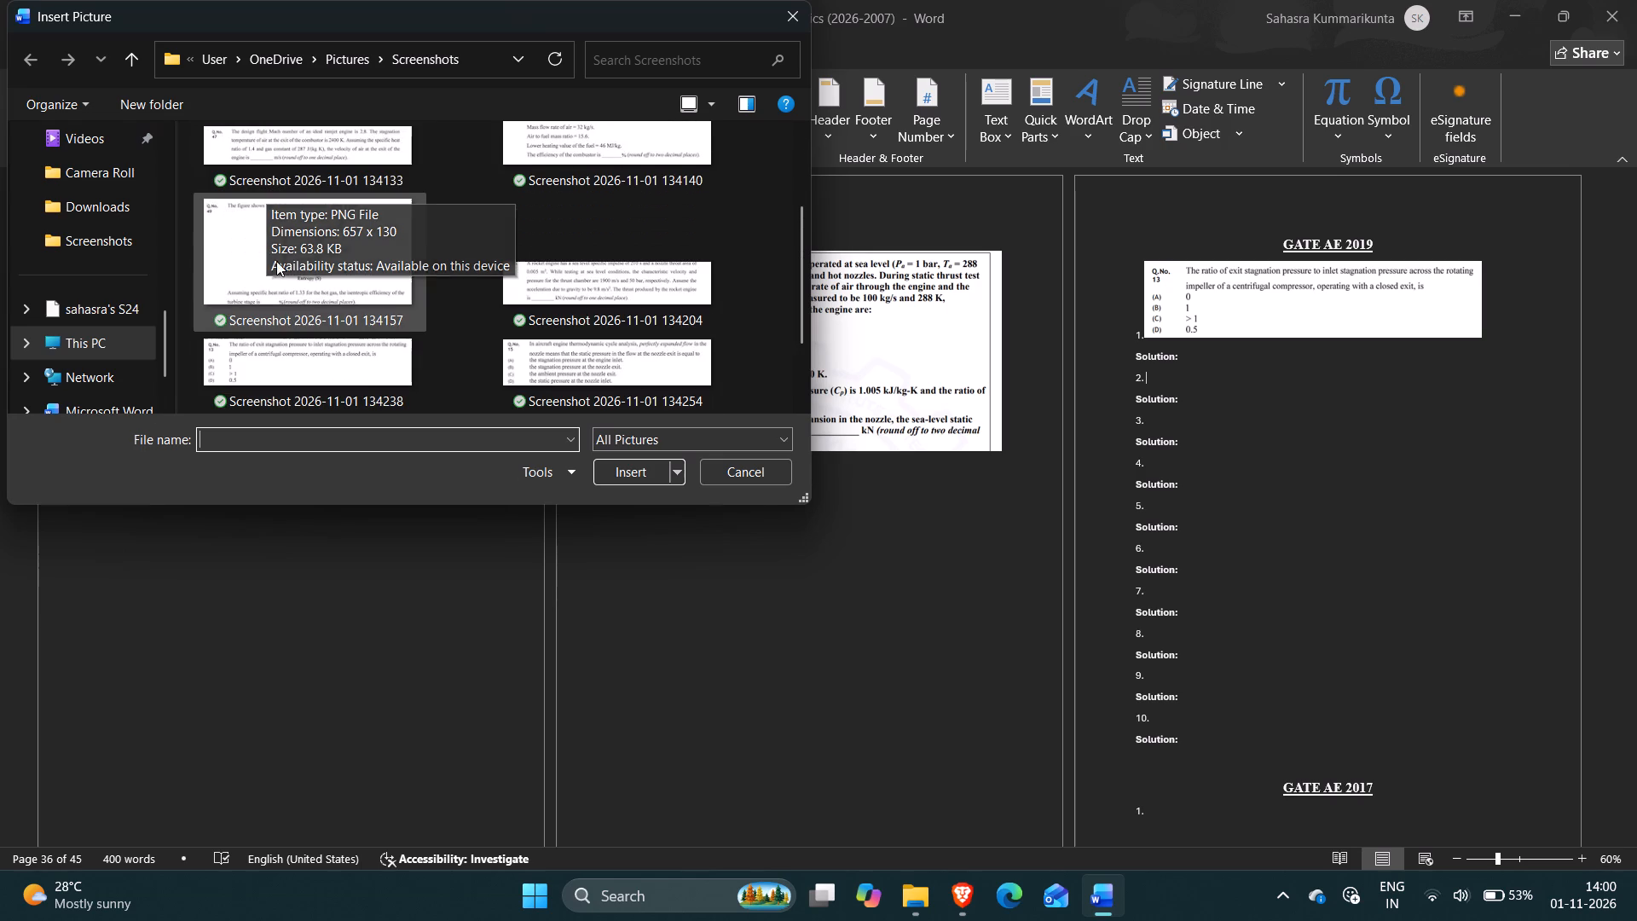
{"action": "left_click", "coordinate": [505, 368]}
{"action": "left_click", "coordinate": [651, 469]}
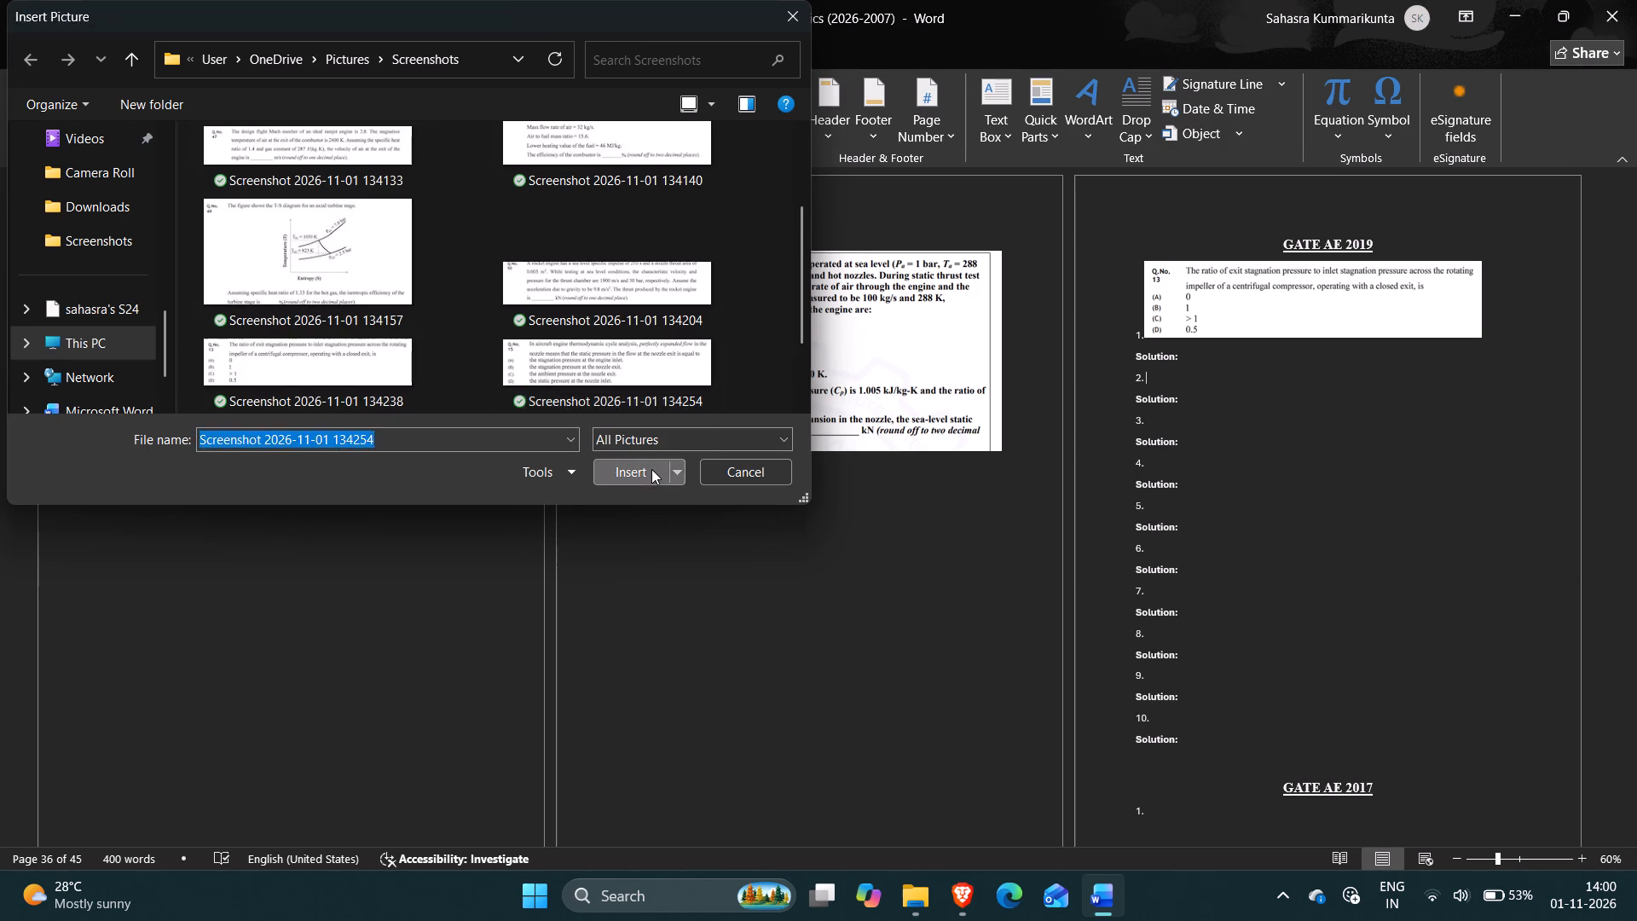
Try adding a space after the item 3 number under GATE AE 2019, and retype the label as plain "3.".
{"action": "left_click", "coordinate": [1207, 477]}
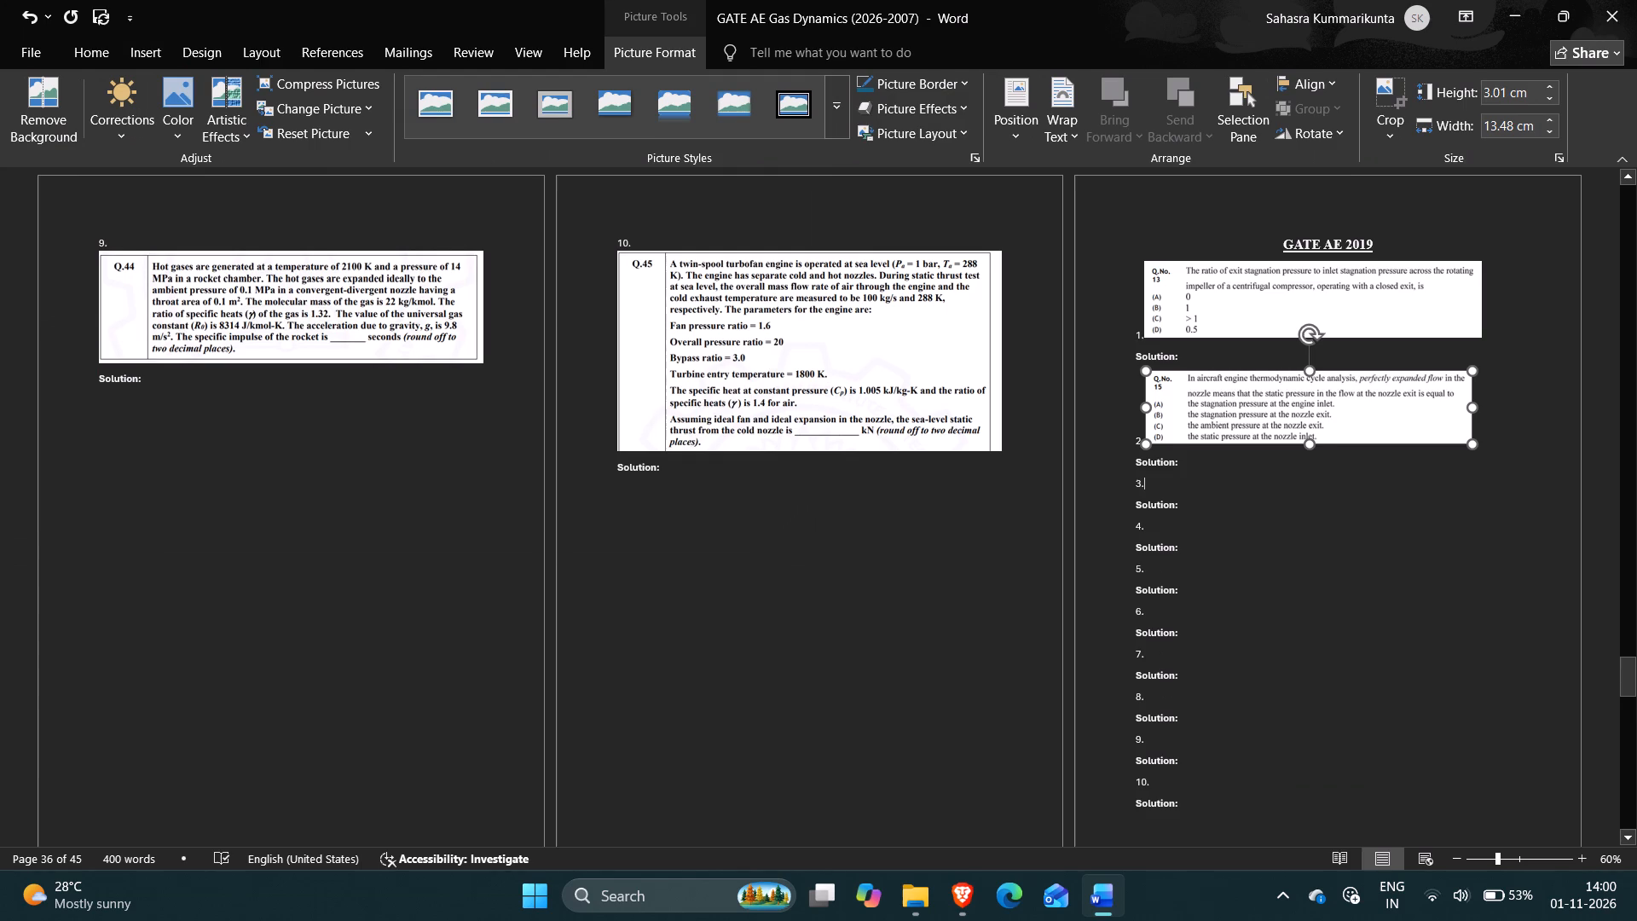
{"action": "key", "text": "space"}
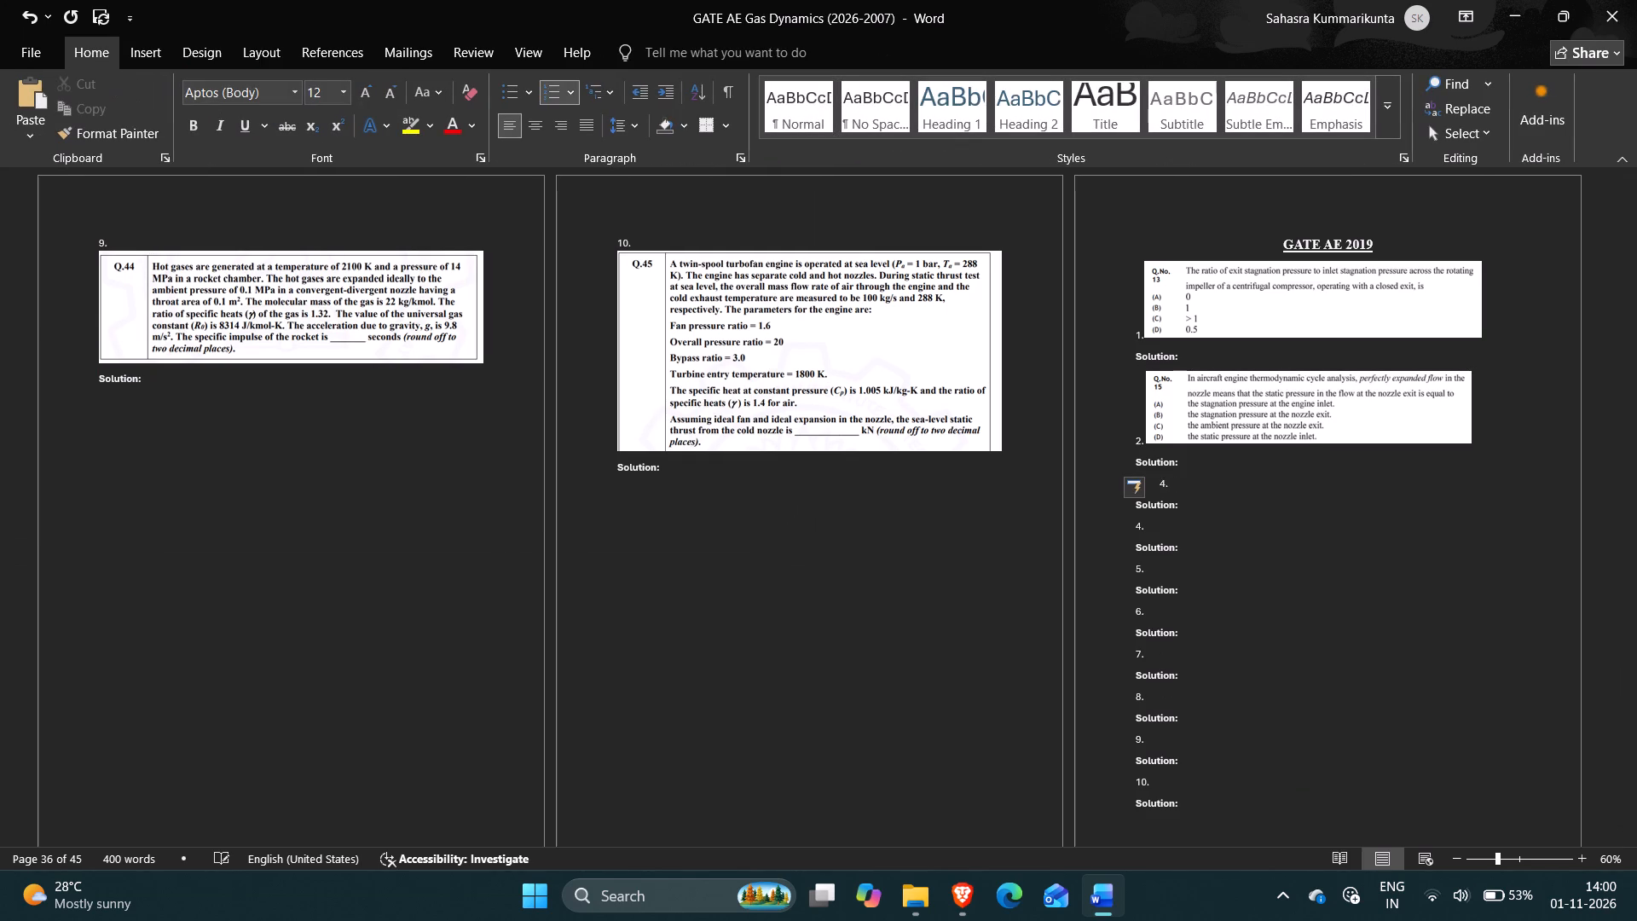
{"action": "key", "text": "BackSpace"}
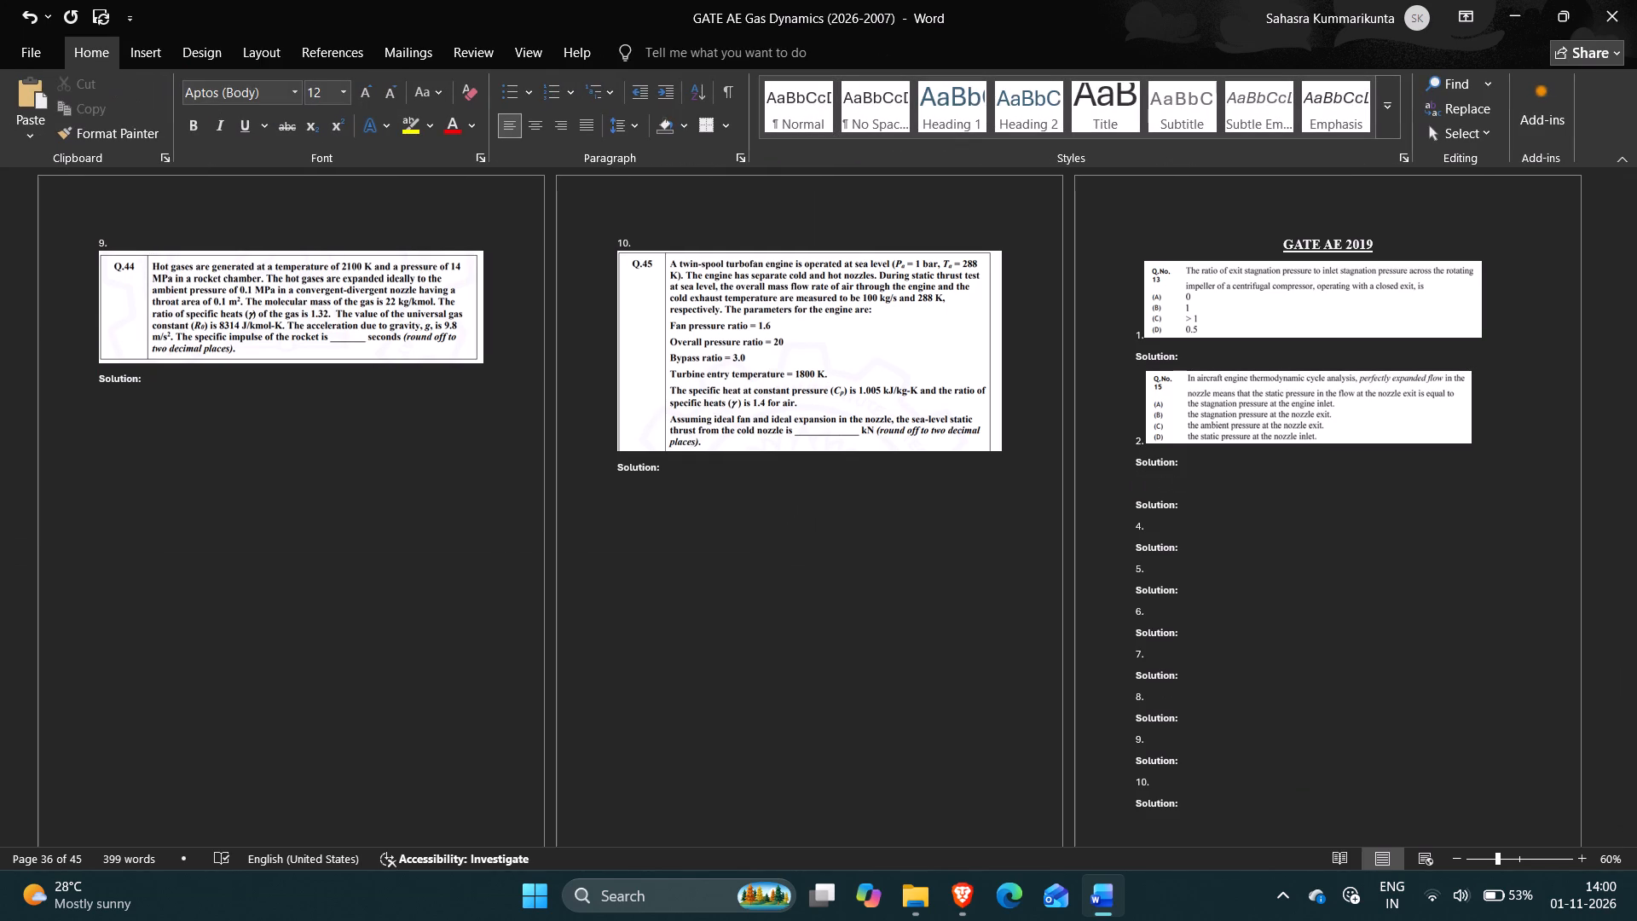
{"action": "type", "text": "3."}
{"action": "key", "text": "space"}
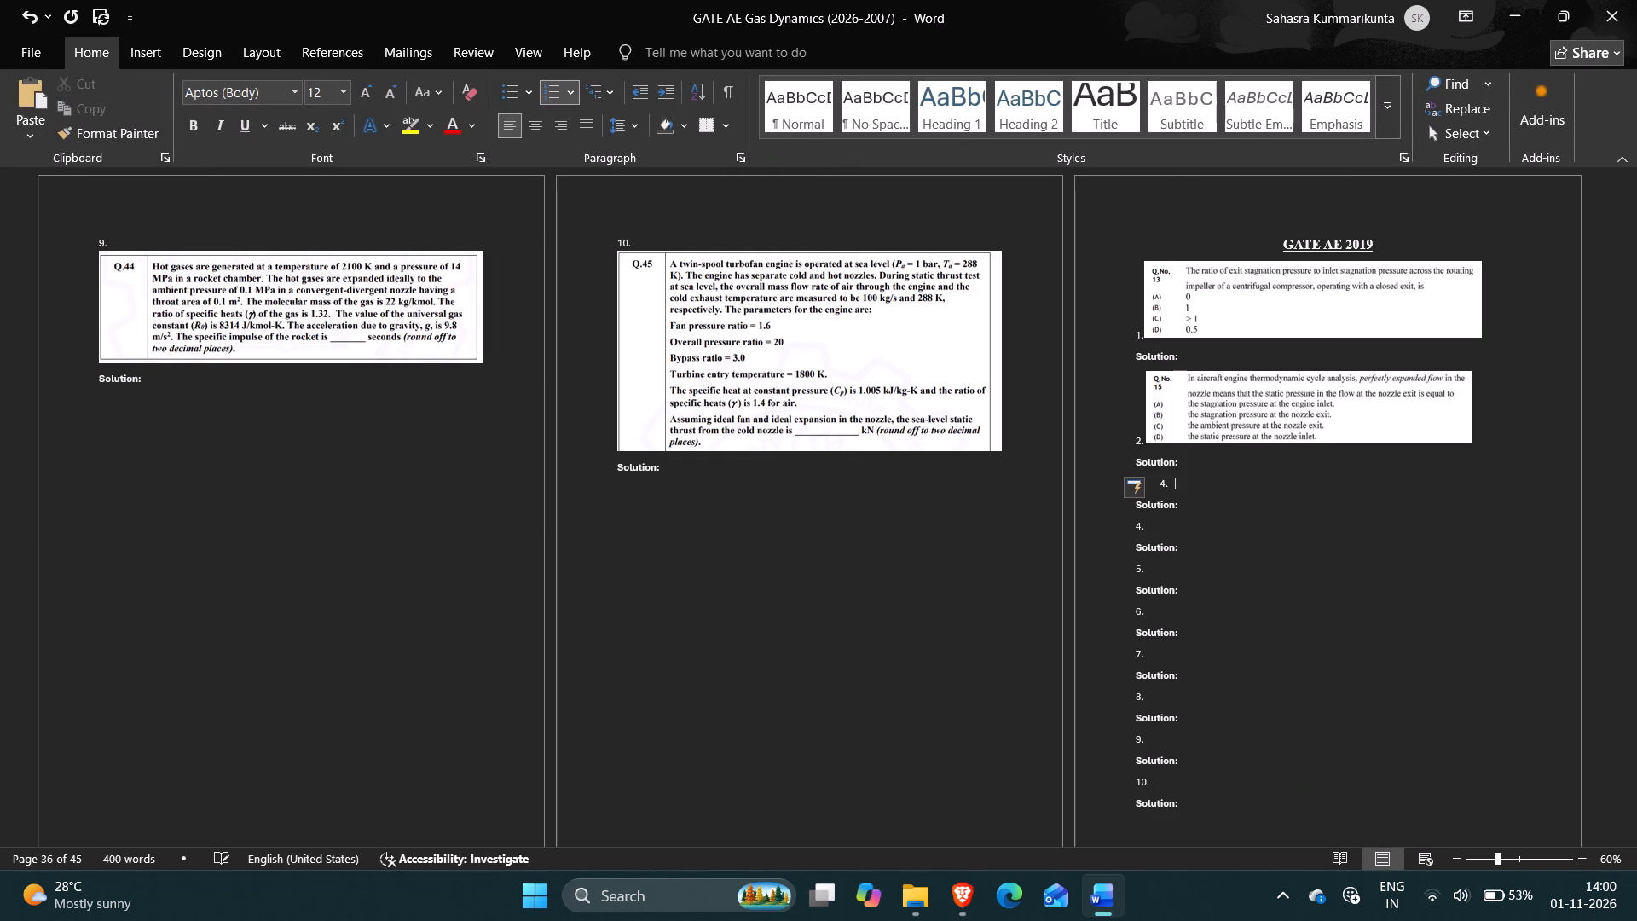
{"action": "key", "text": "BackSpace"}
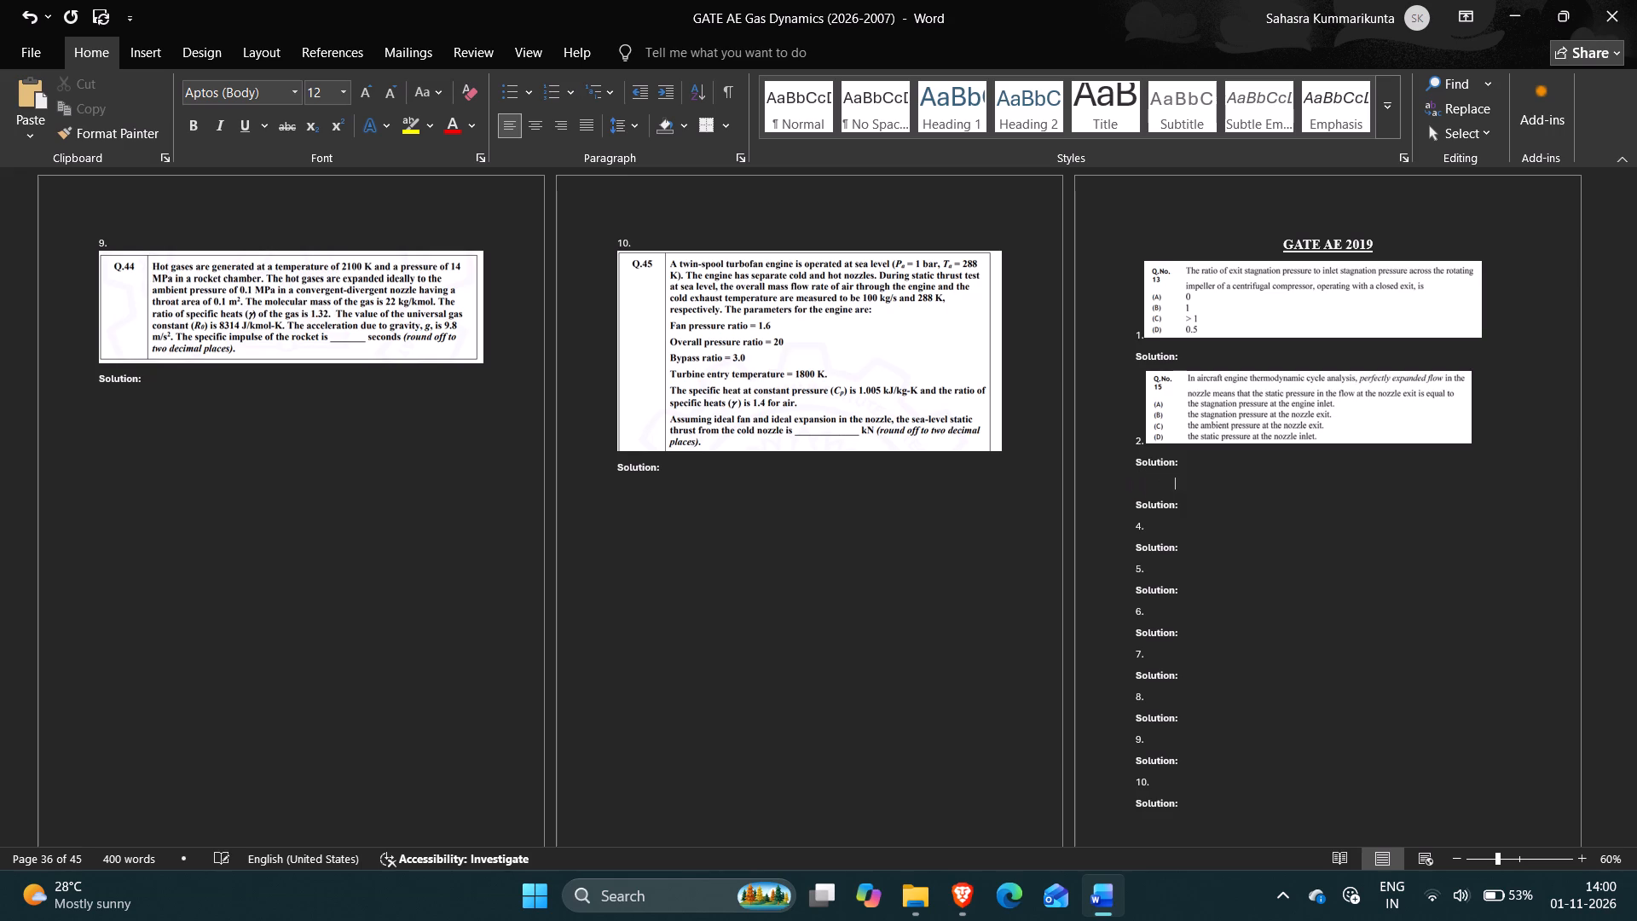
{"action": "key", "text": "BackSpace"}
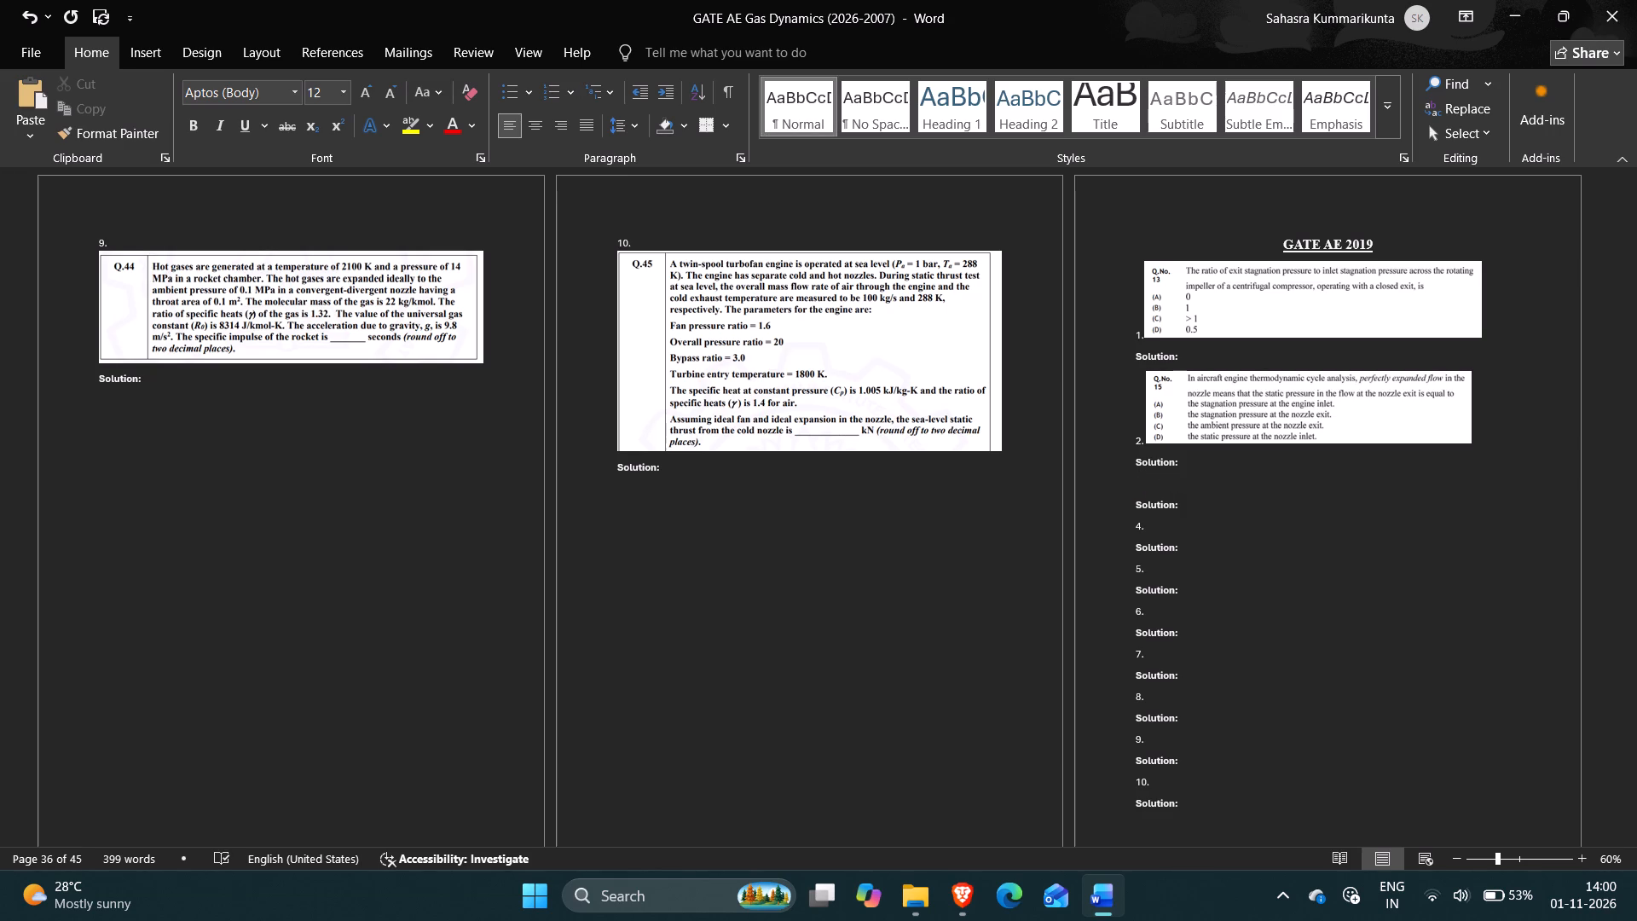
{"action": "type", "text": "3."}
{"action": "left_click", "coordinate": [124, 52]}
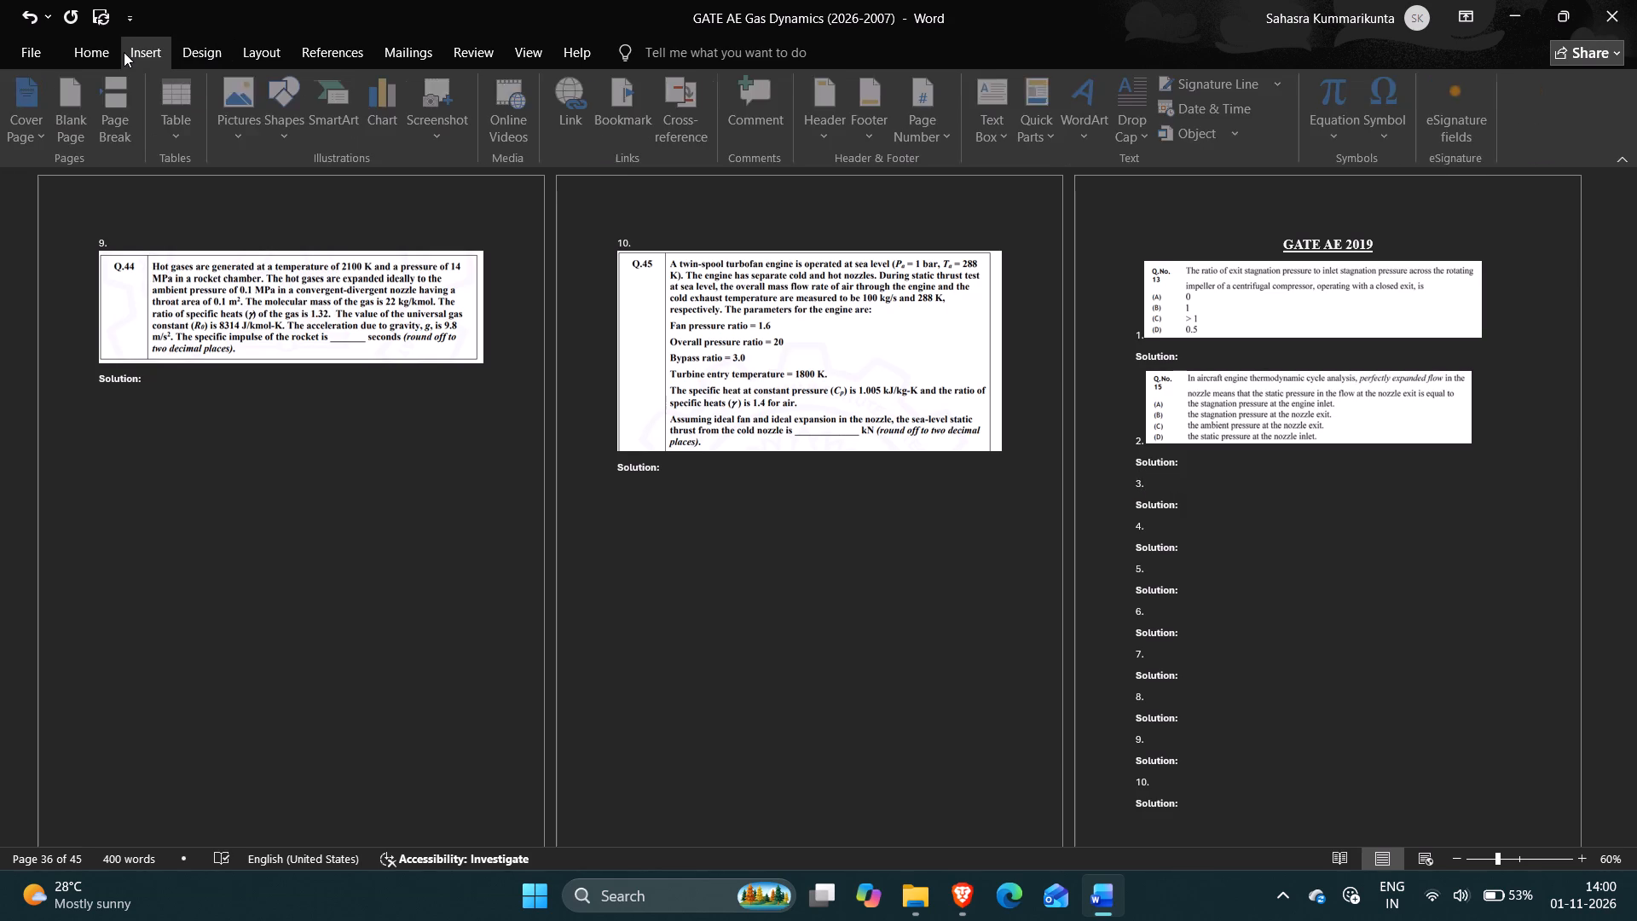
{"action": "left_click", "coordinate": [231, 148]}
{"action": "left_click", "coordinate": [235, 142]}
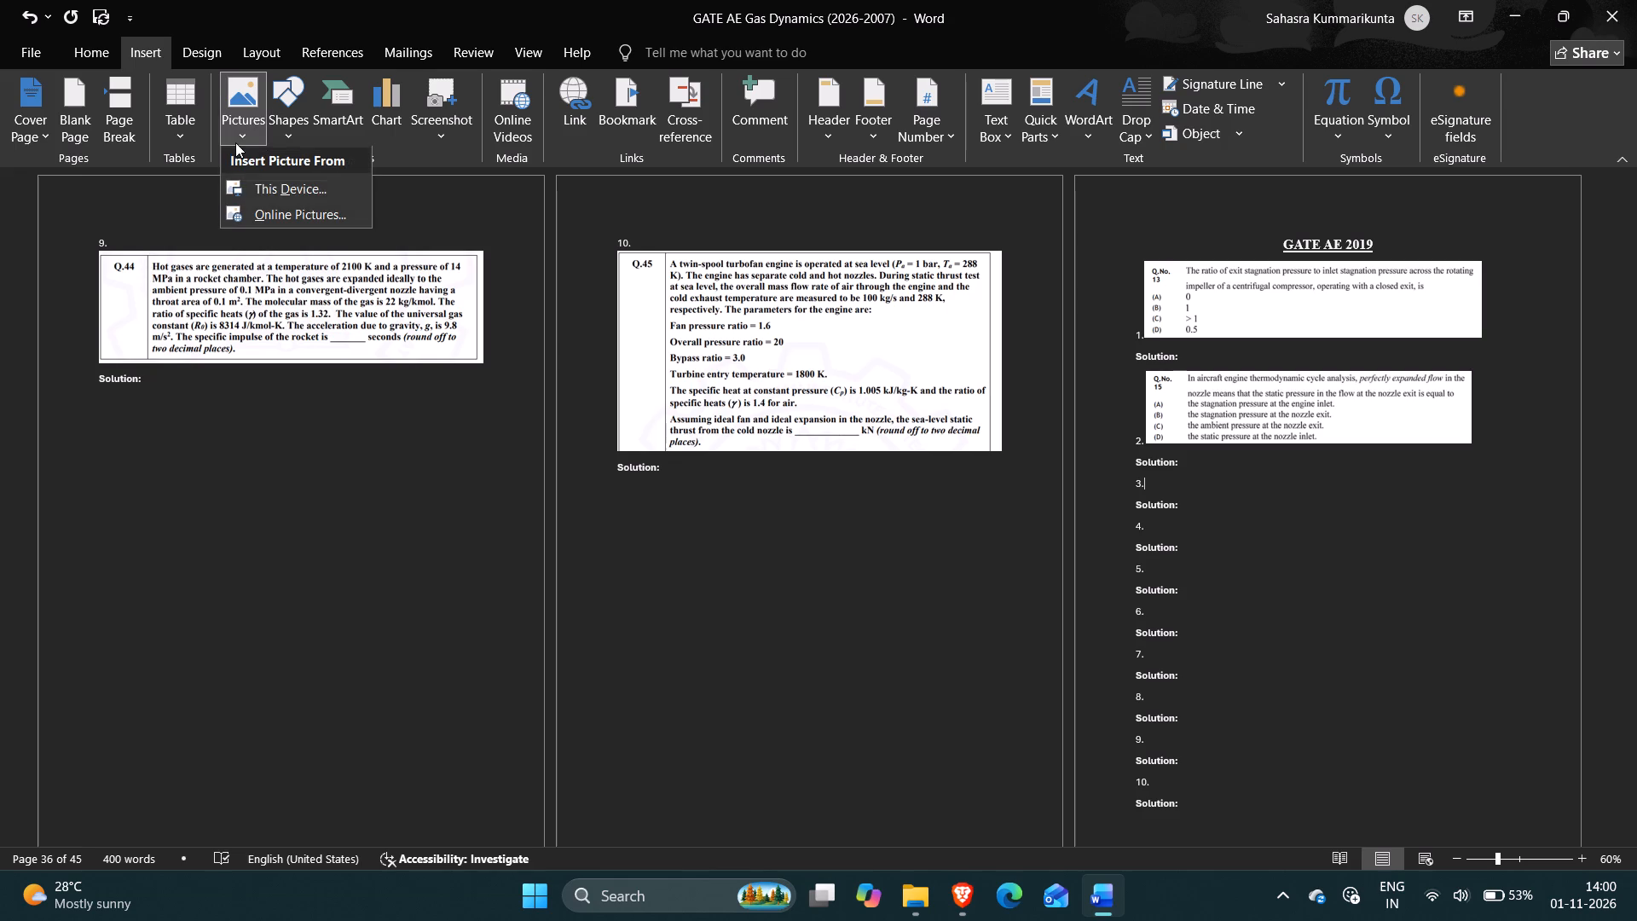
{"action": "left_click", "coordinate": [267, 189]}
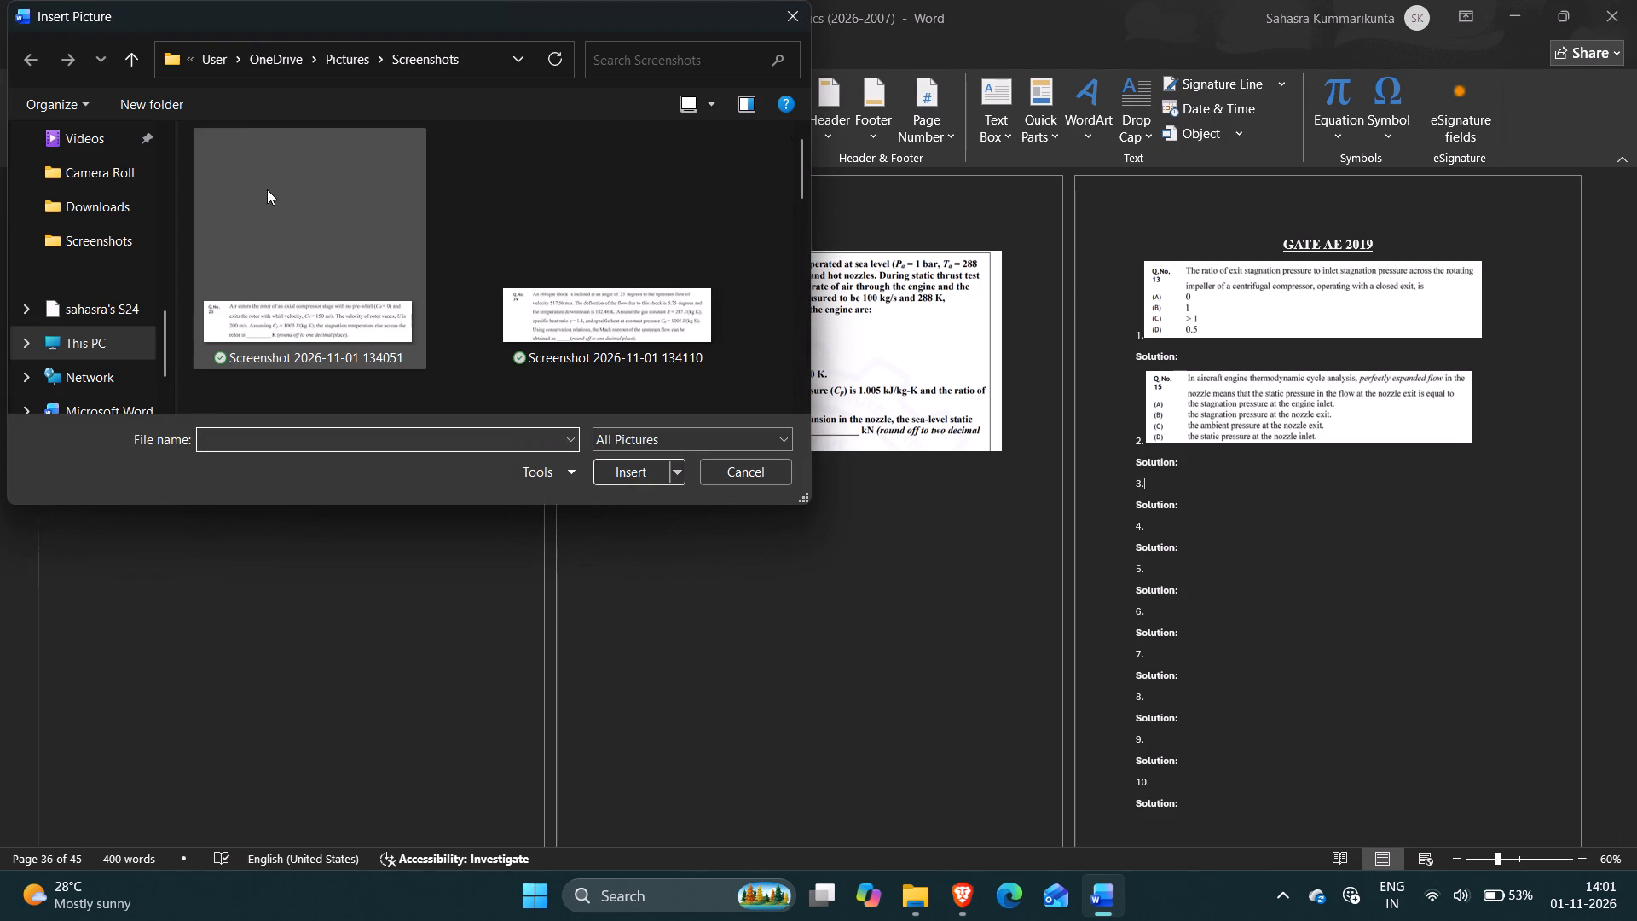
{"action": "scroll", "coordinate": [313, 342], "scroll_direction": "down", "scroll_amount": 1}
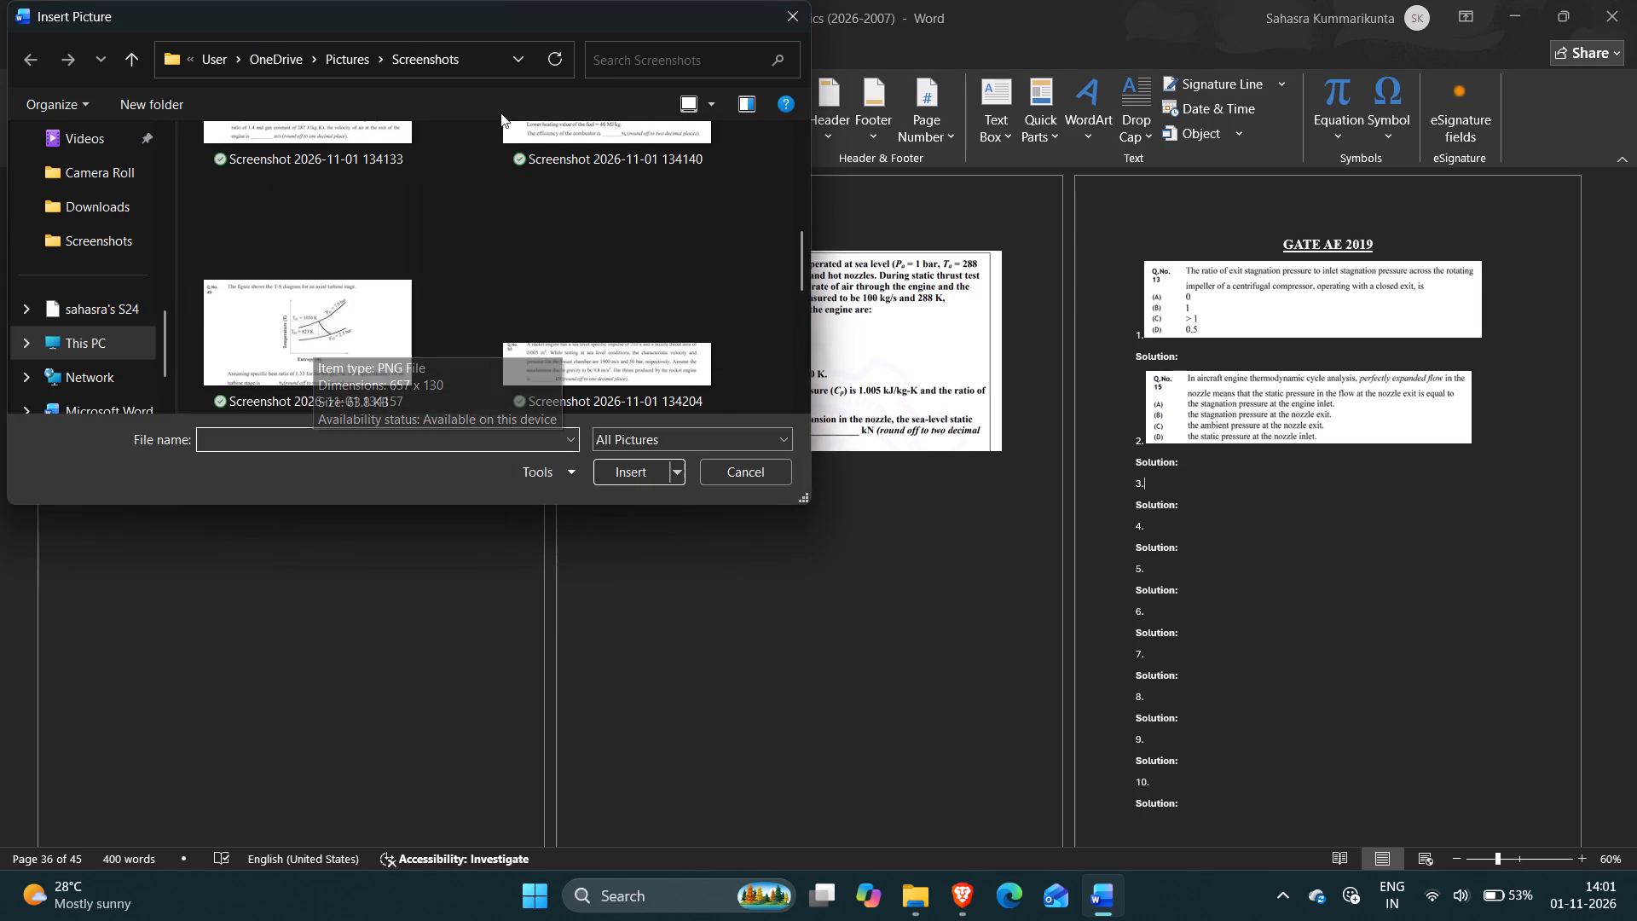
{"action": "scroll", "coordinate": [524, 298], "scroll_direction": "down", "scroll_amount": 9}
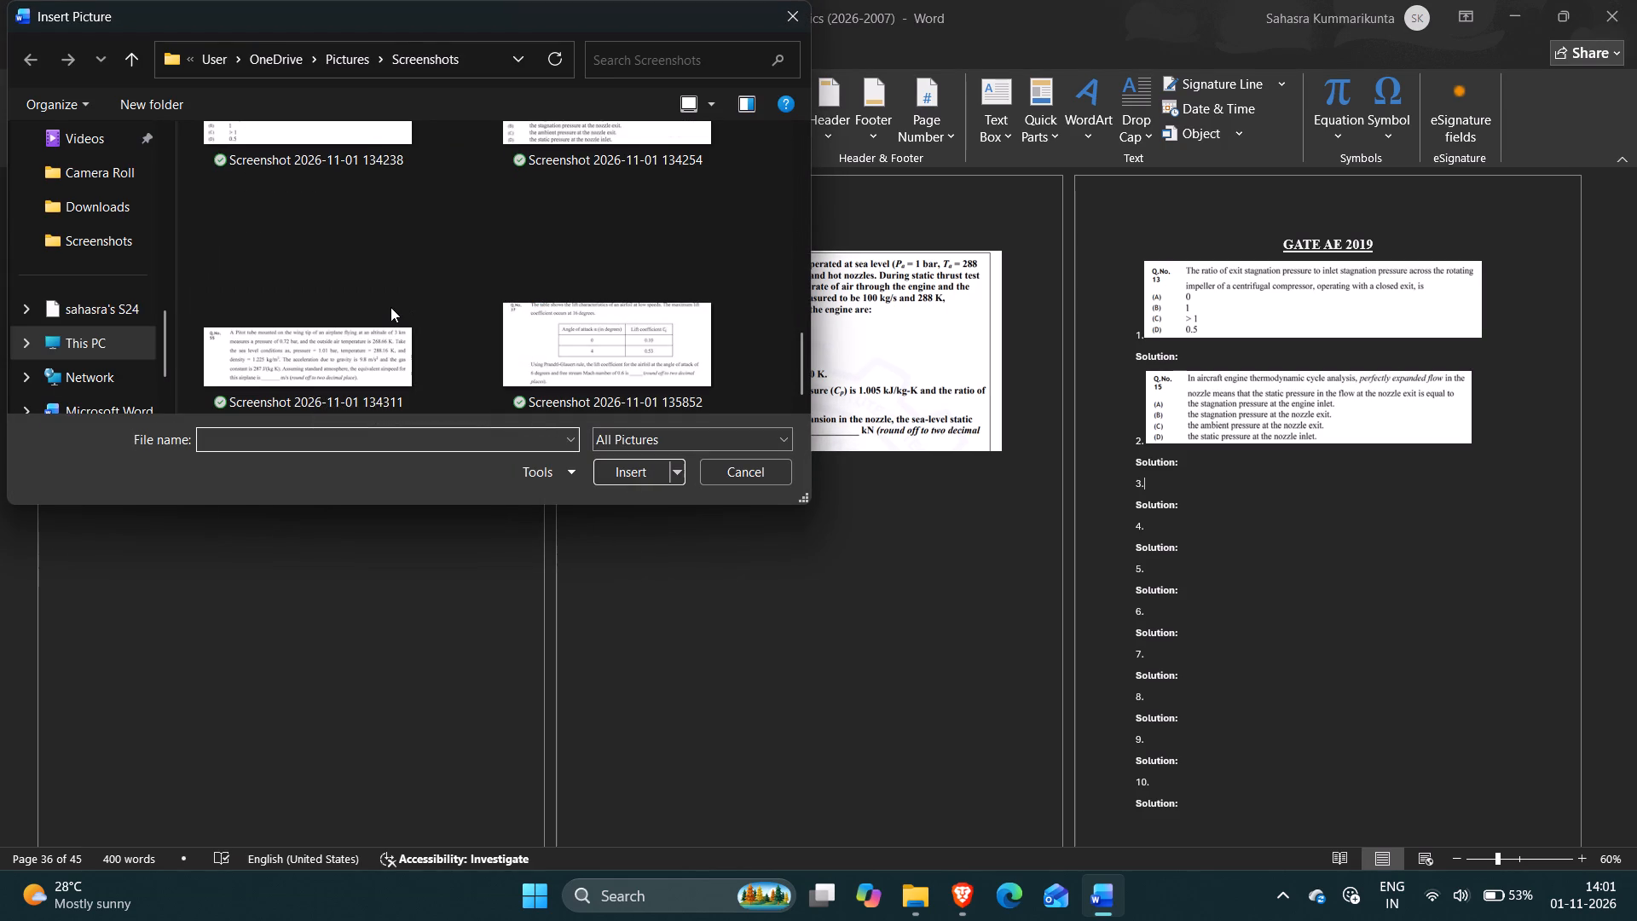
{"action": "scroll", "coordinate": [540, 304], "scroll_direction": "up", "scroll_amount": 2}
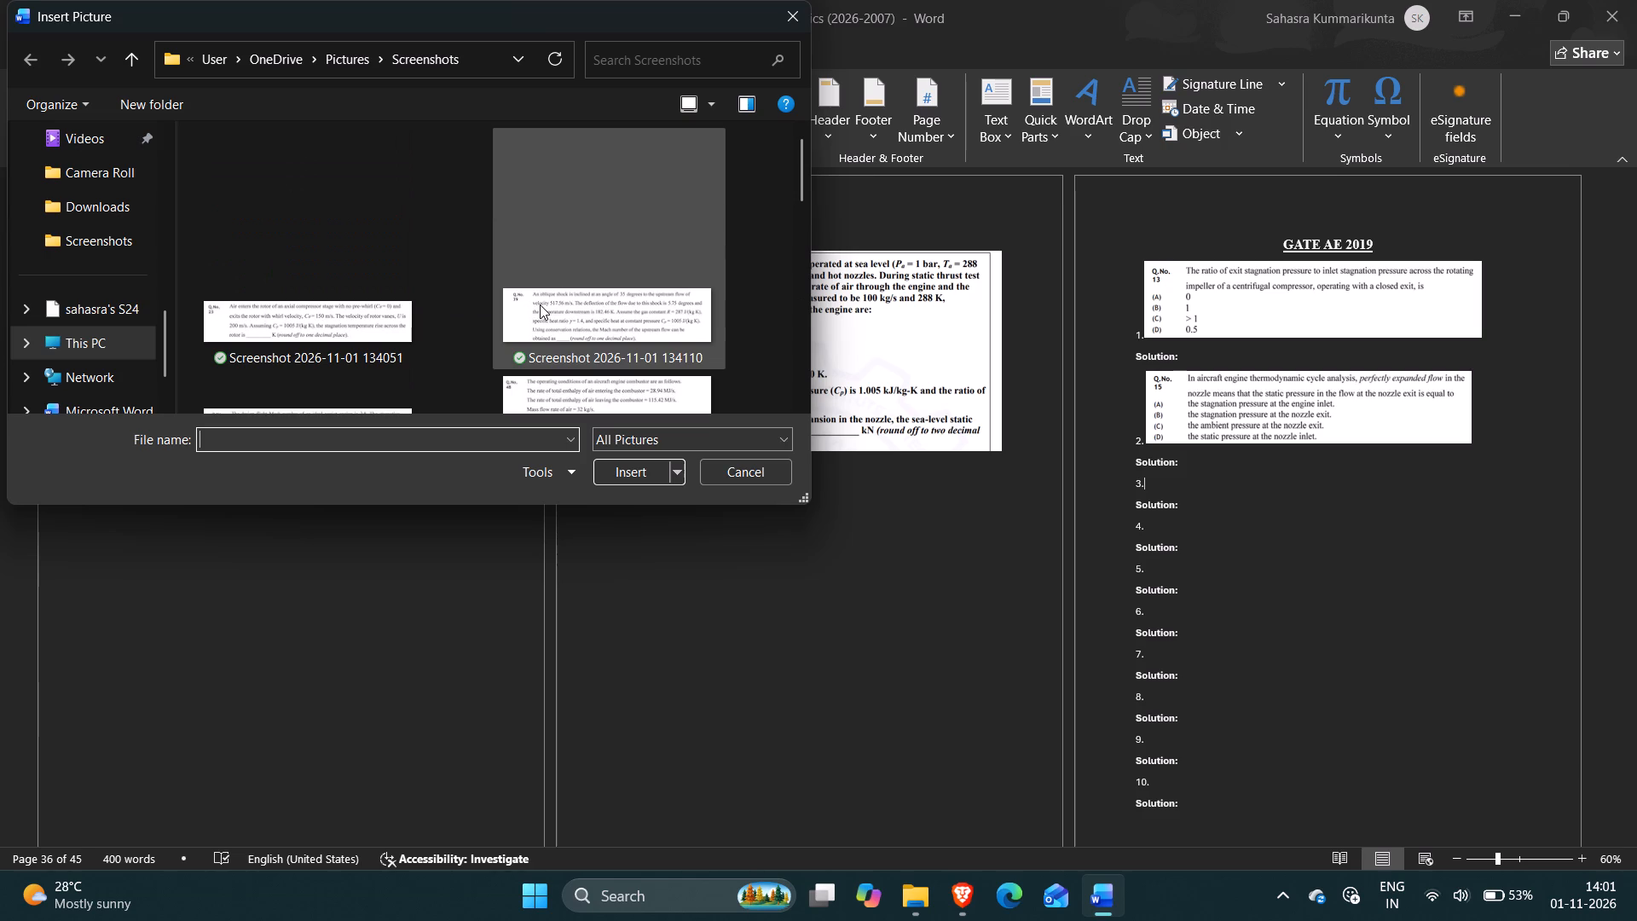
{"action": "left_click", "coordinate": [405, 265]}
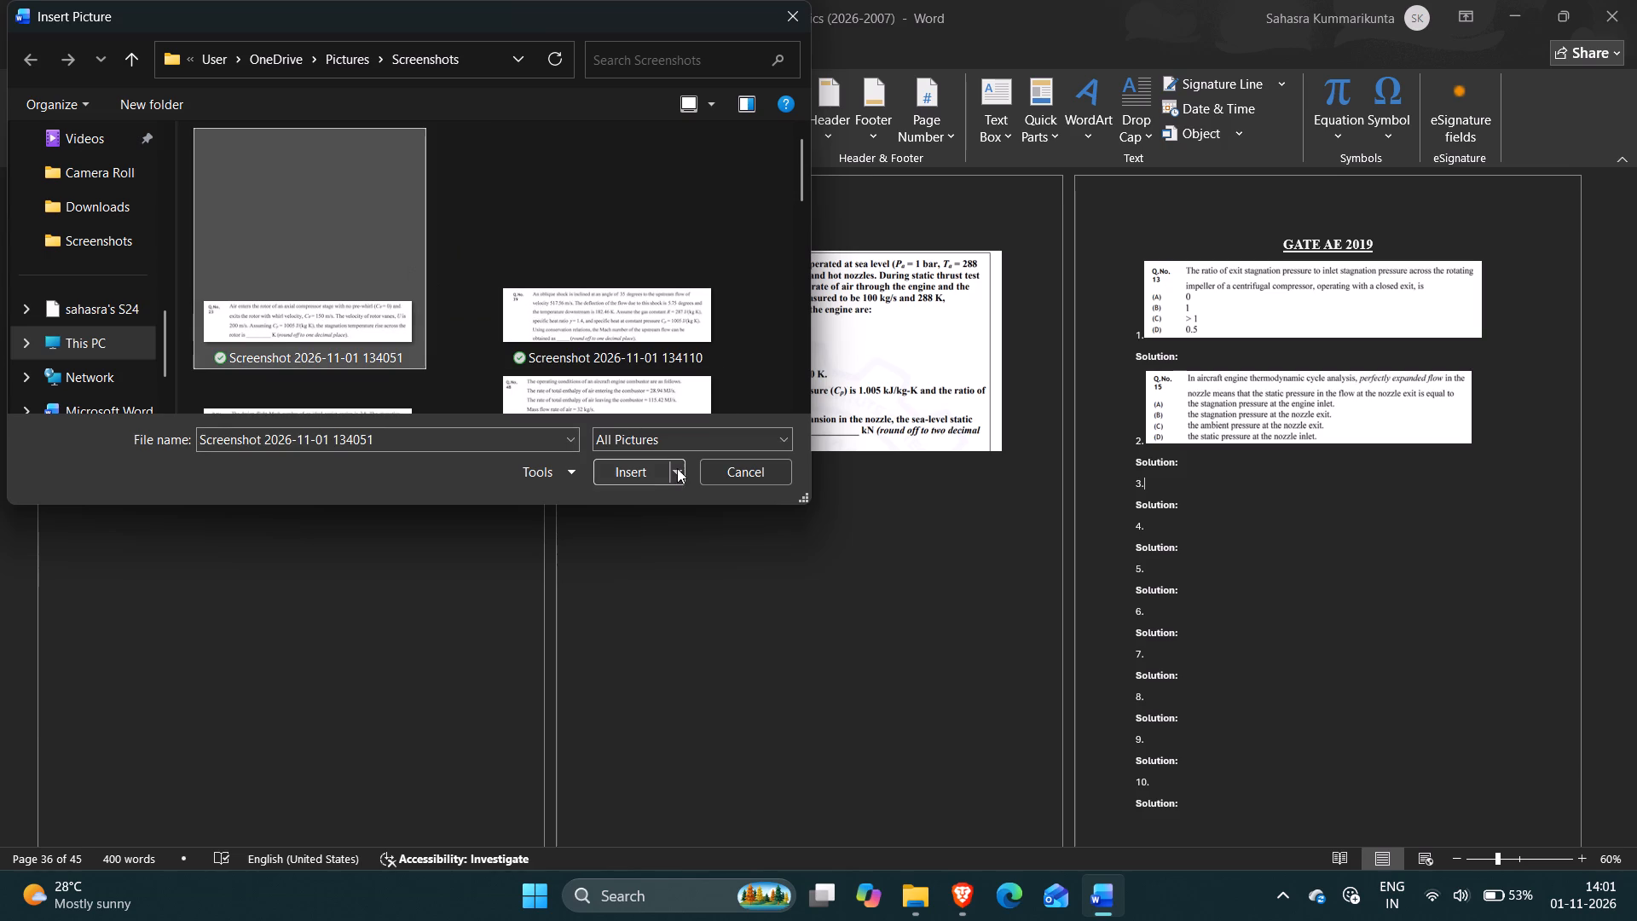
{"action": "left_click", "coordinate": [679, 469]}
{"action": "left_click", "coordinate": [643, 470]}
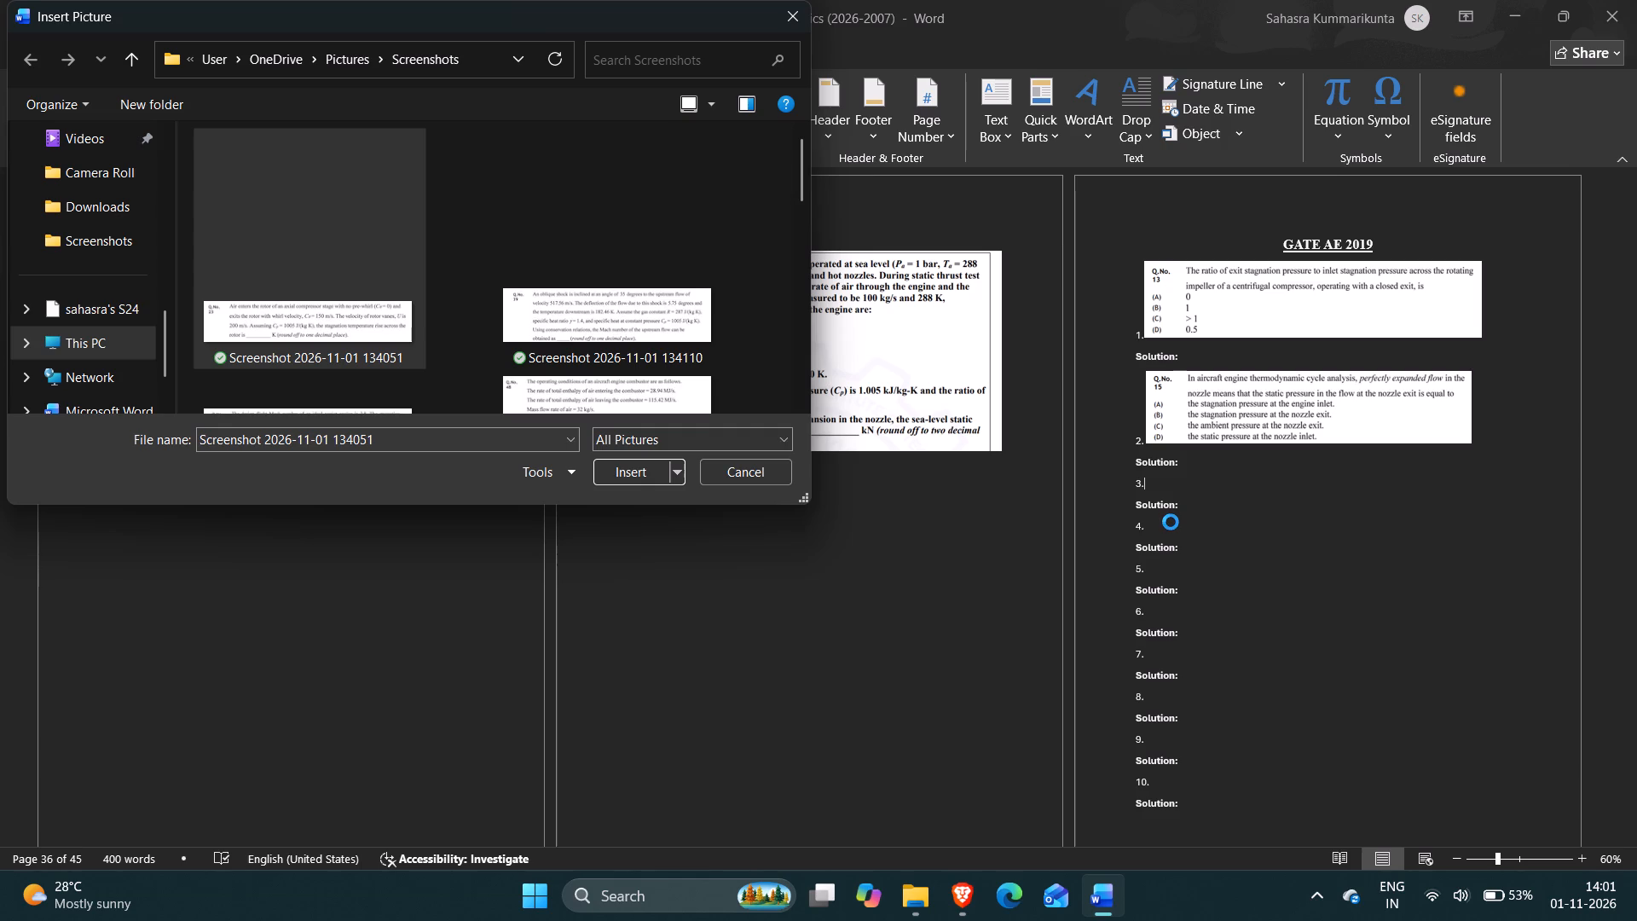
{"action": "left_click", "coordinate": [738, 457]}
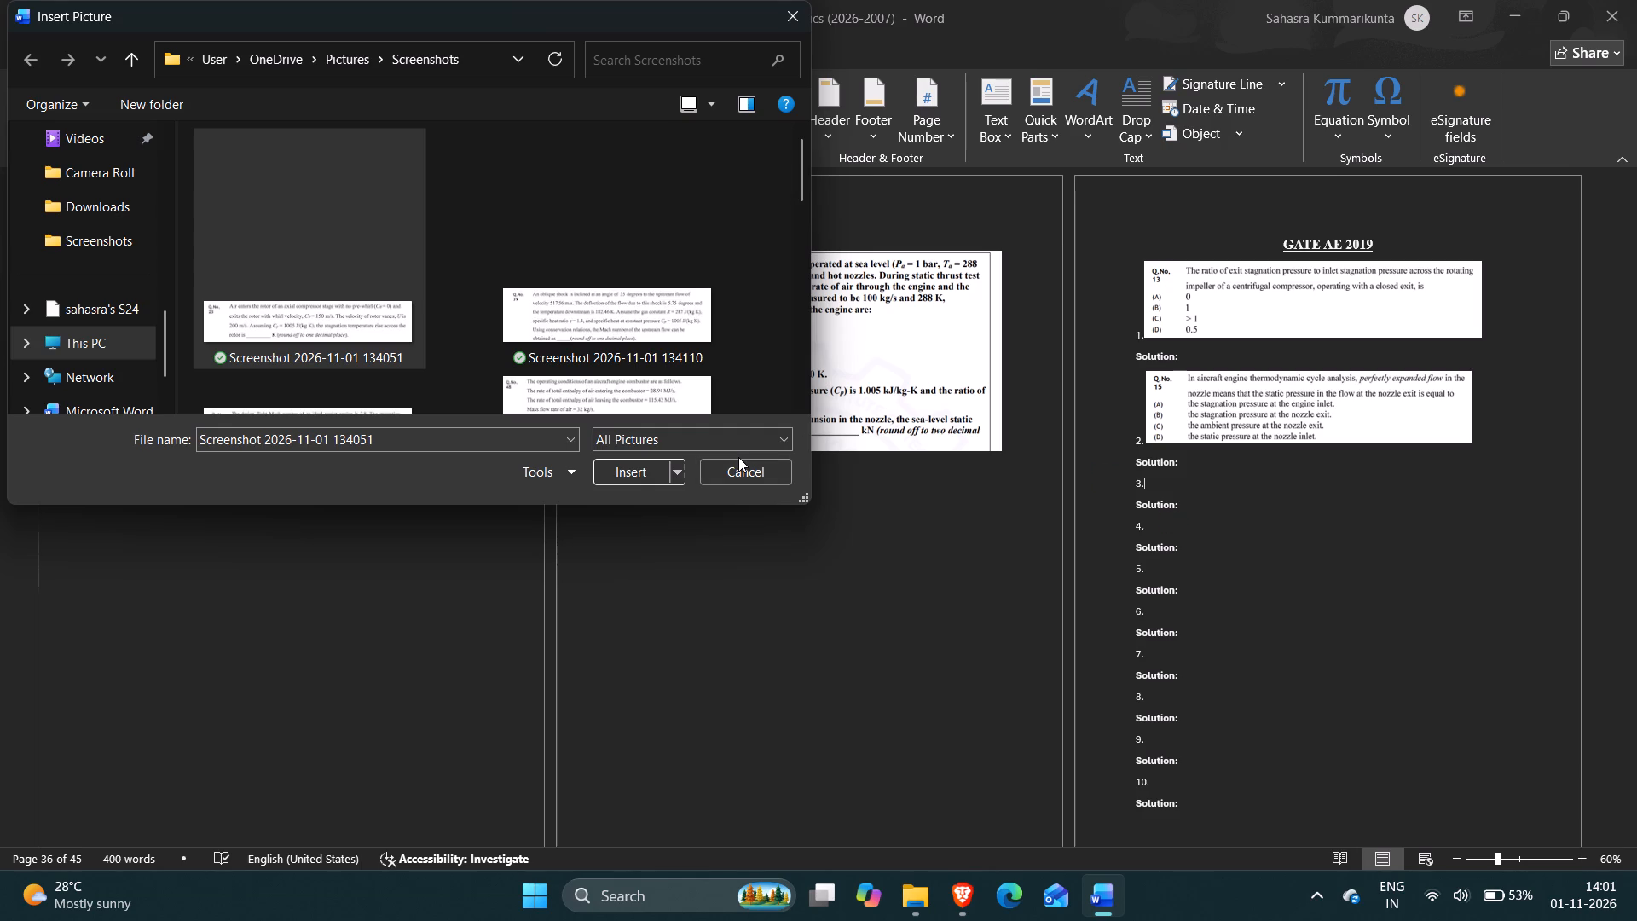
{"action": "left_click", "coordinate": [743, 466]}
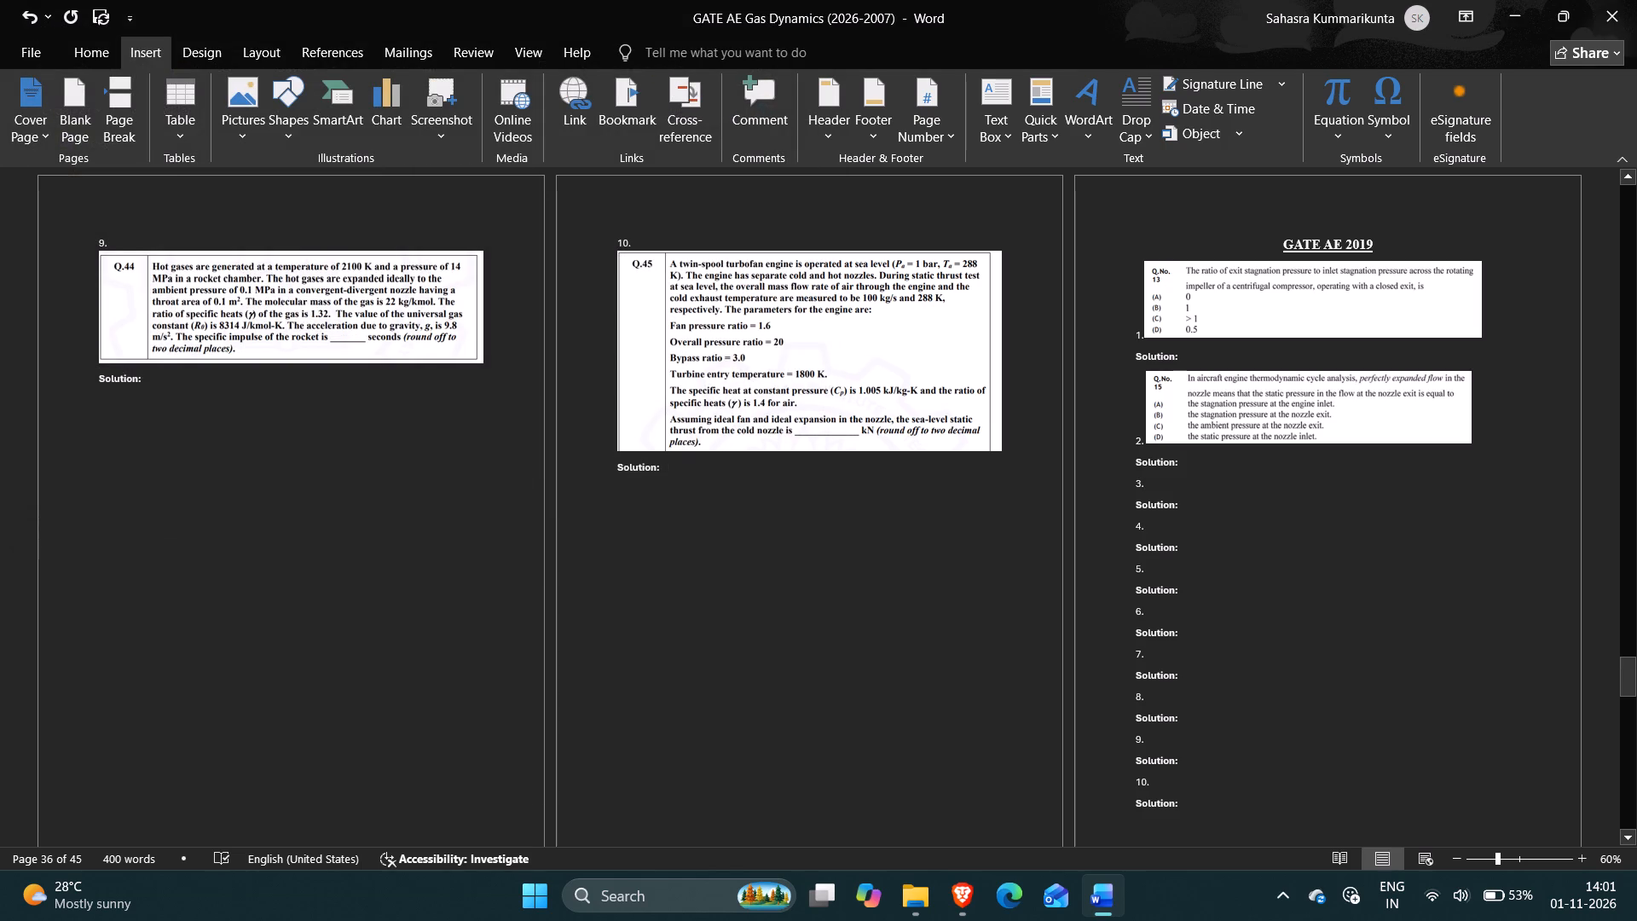
{"action": "left_click", "coordinate": [263, 118]}
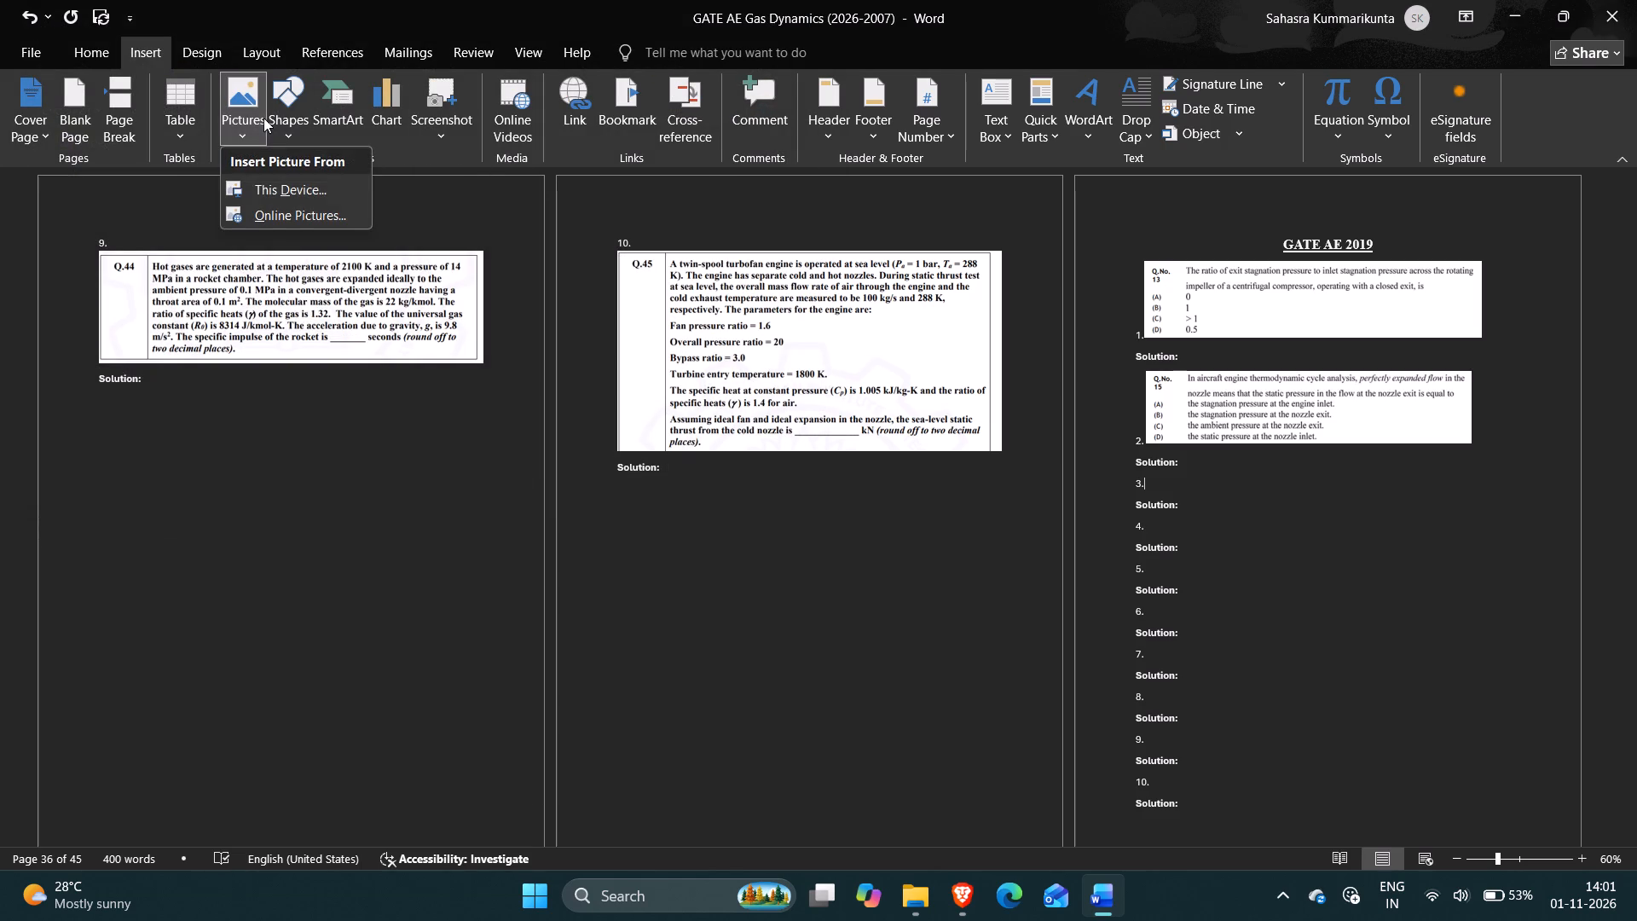
{"action": "left_click", "coordinate": [284, 191]}
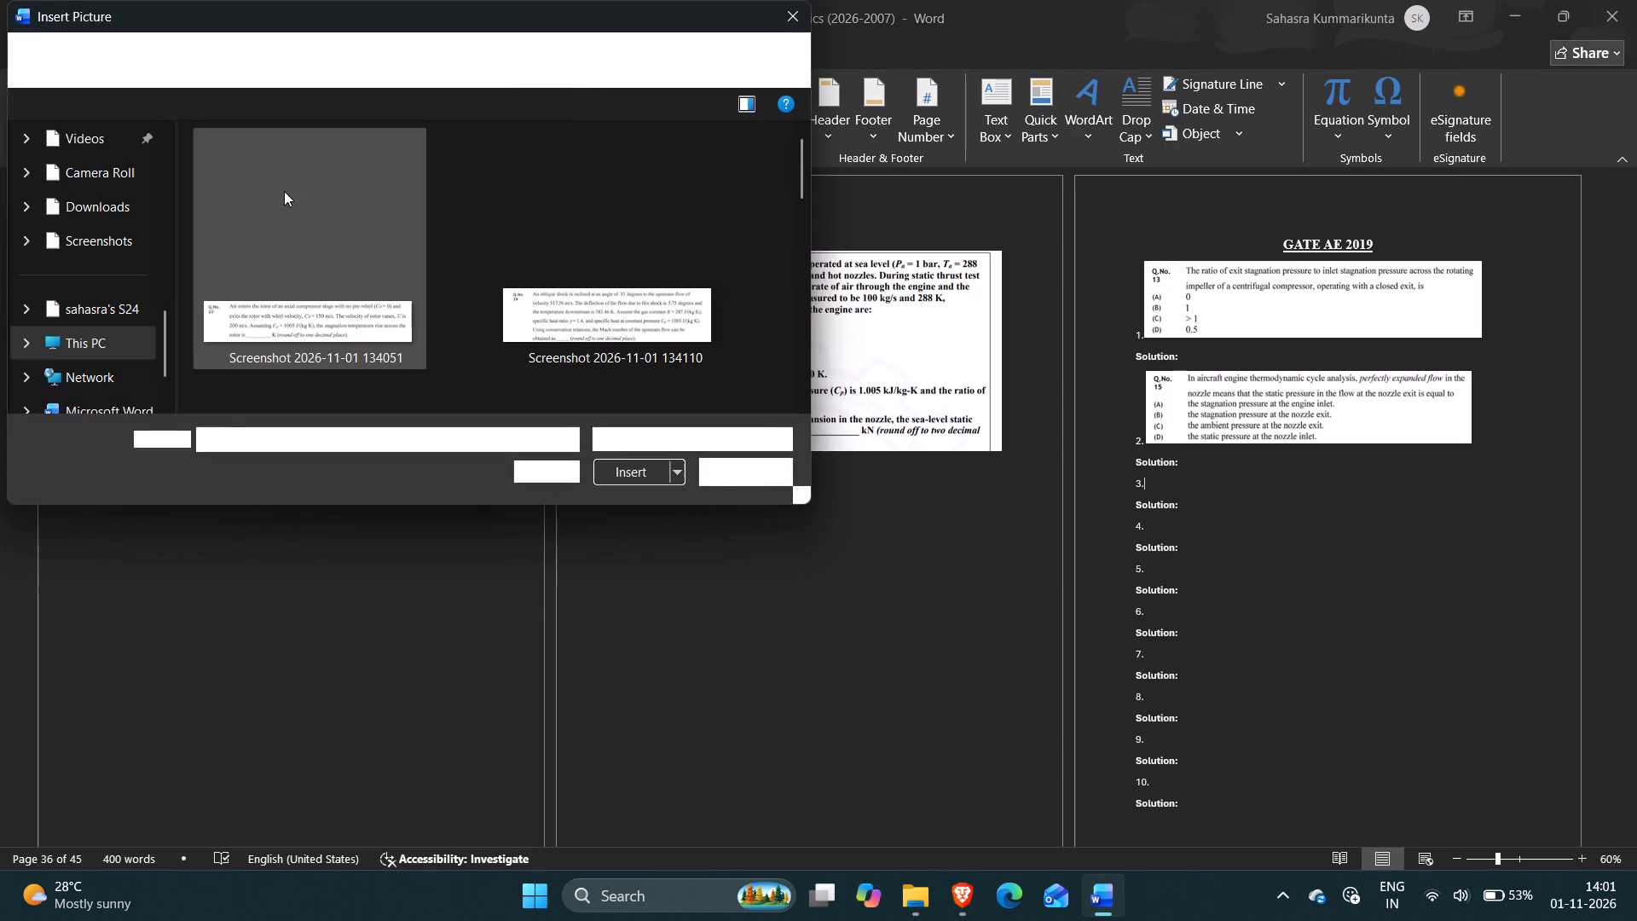
{"action": "left_click", "coordinate": [227, 242]}
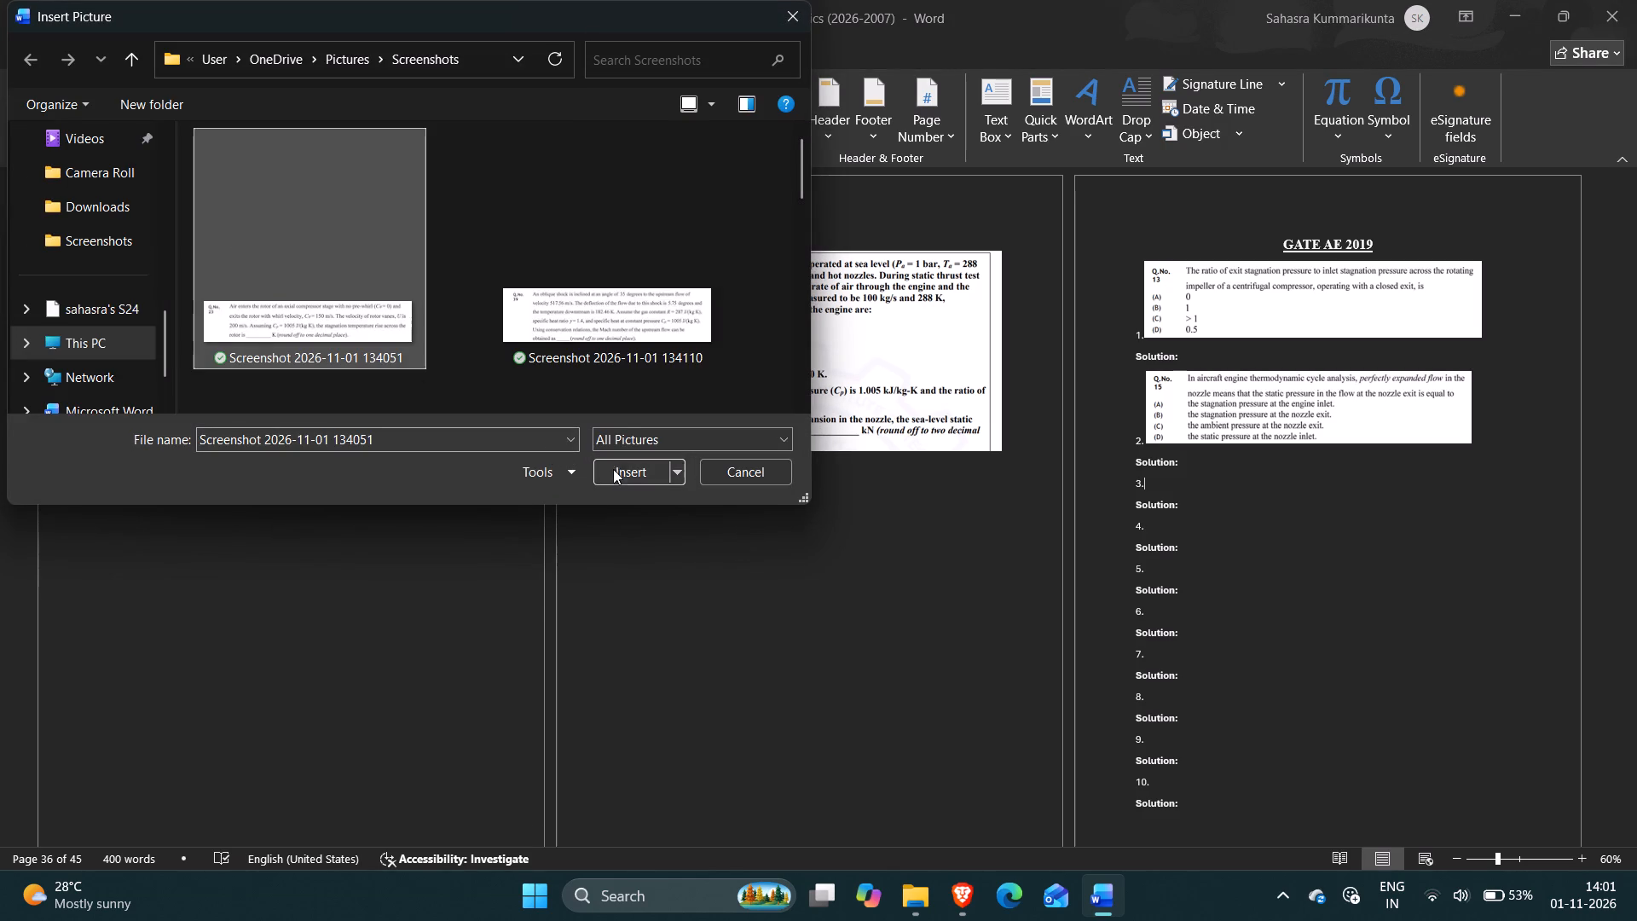
{"action": "left_click", "coordinate": [616, 469]}
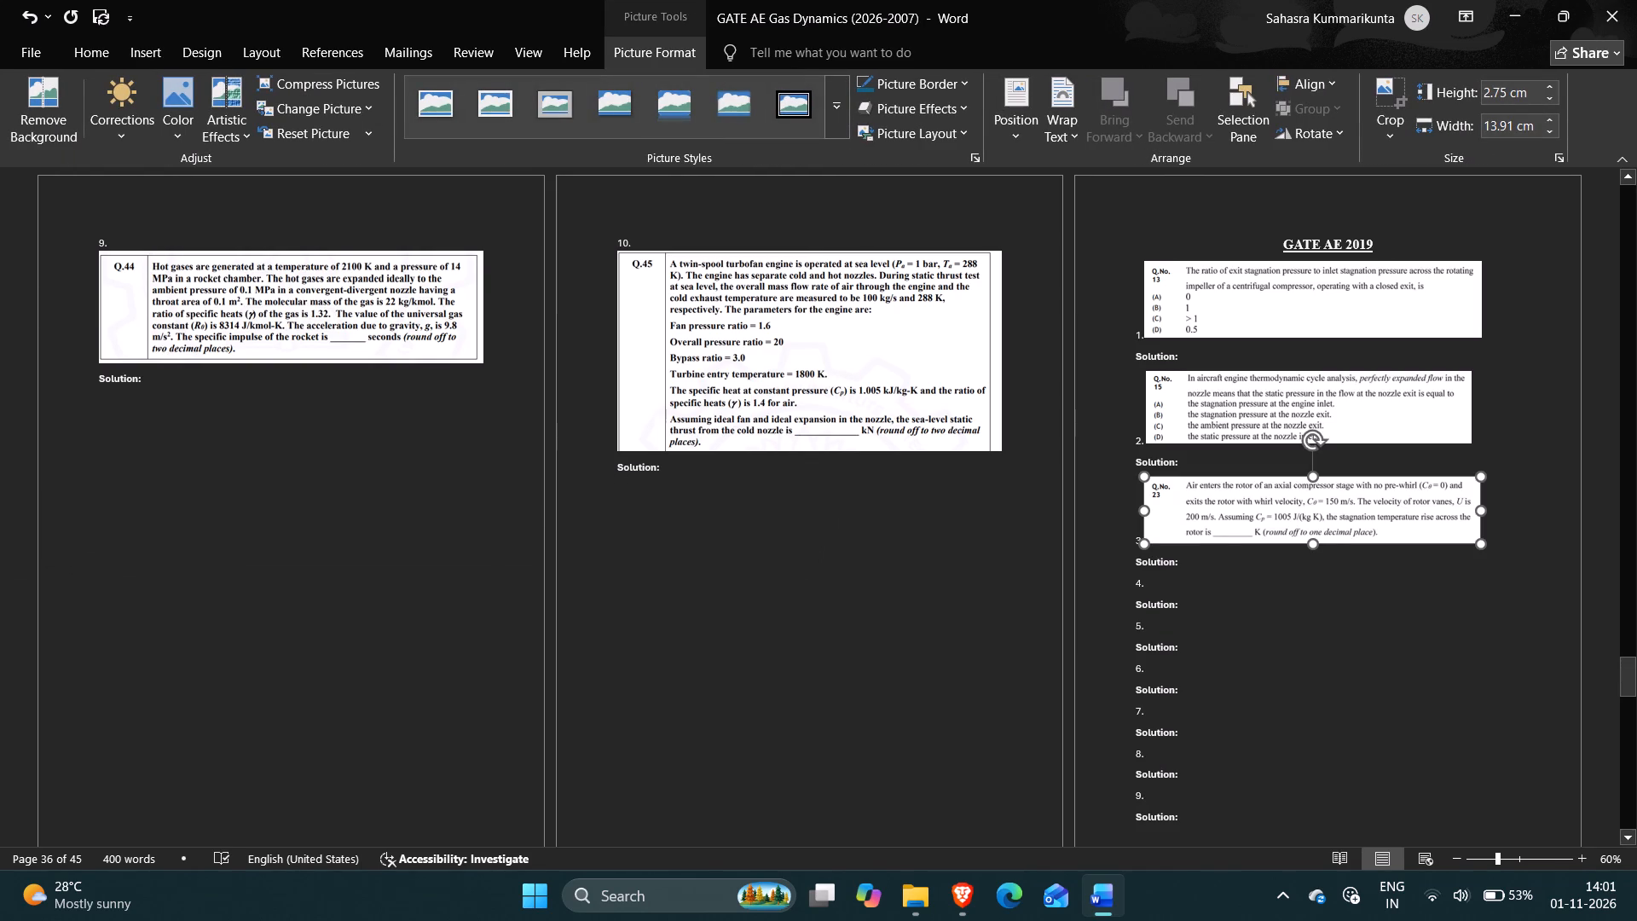
{"action": "scroll", "coordinate": [1181, 563], "scroll_direction": "up", "scroll_amount": 9, "text": "ctrl"}
{"action": "scroll", "coordinate": [1181, 563], "scroll_direction": "left", "scroll_amount": 2}
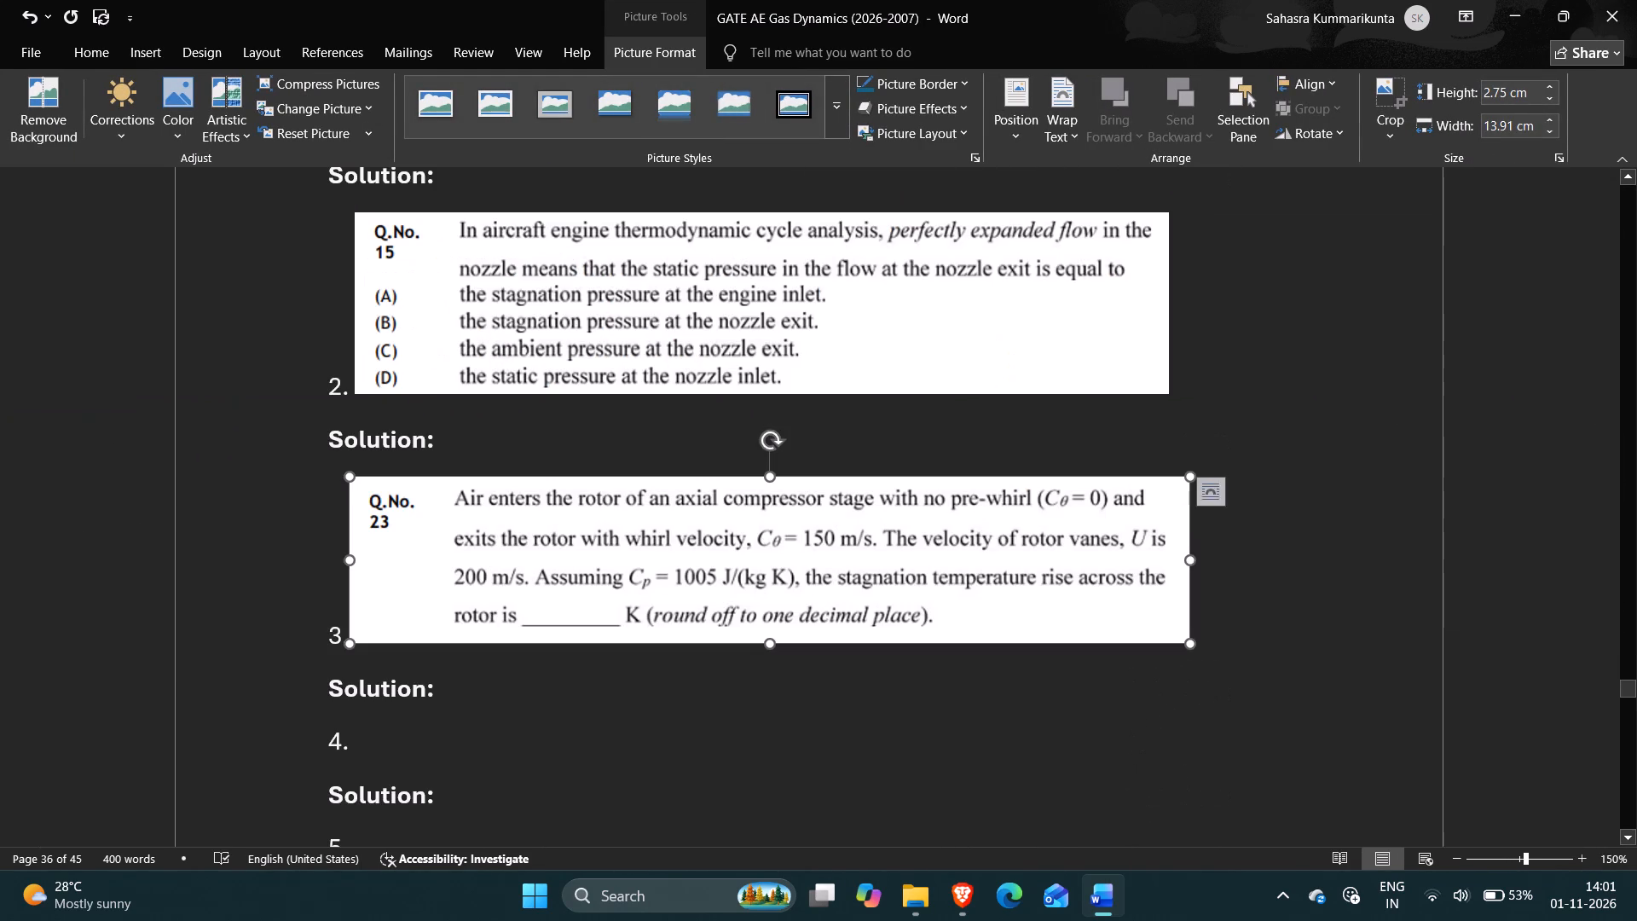
{"action": "scroll", "coordinate": [1181, 563], "scroll_direction": "down", "scroll_amount": 1}
{"action": "left_click", "coordinate": [527, 460]}
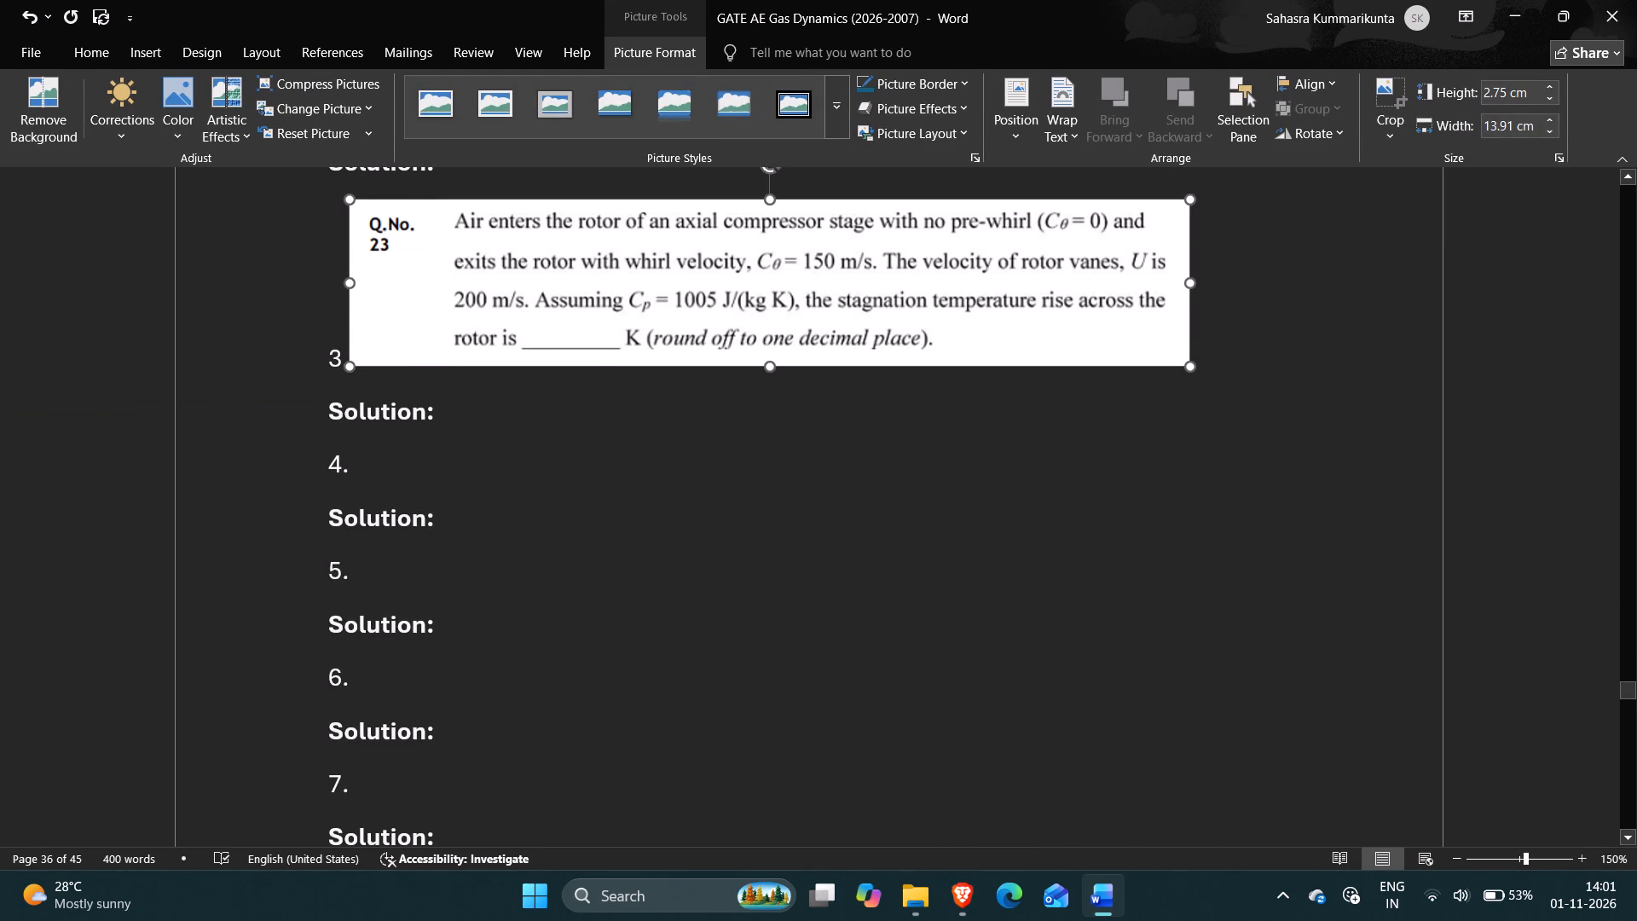
{"action": "left_click", "coordinate": [155, 37]}
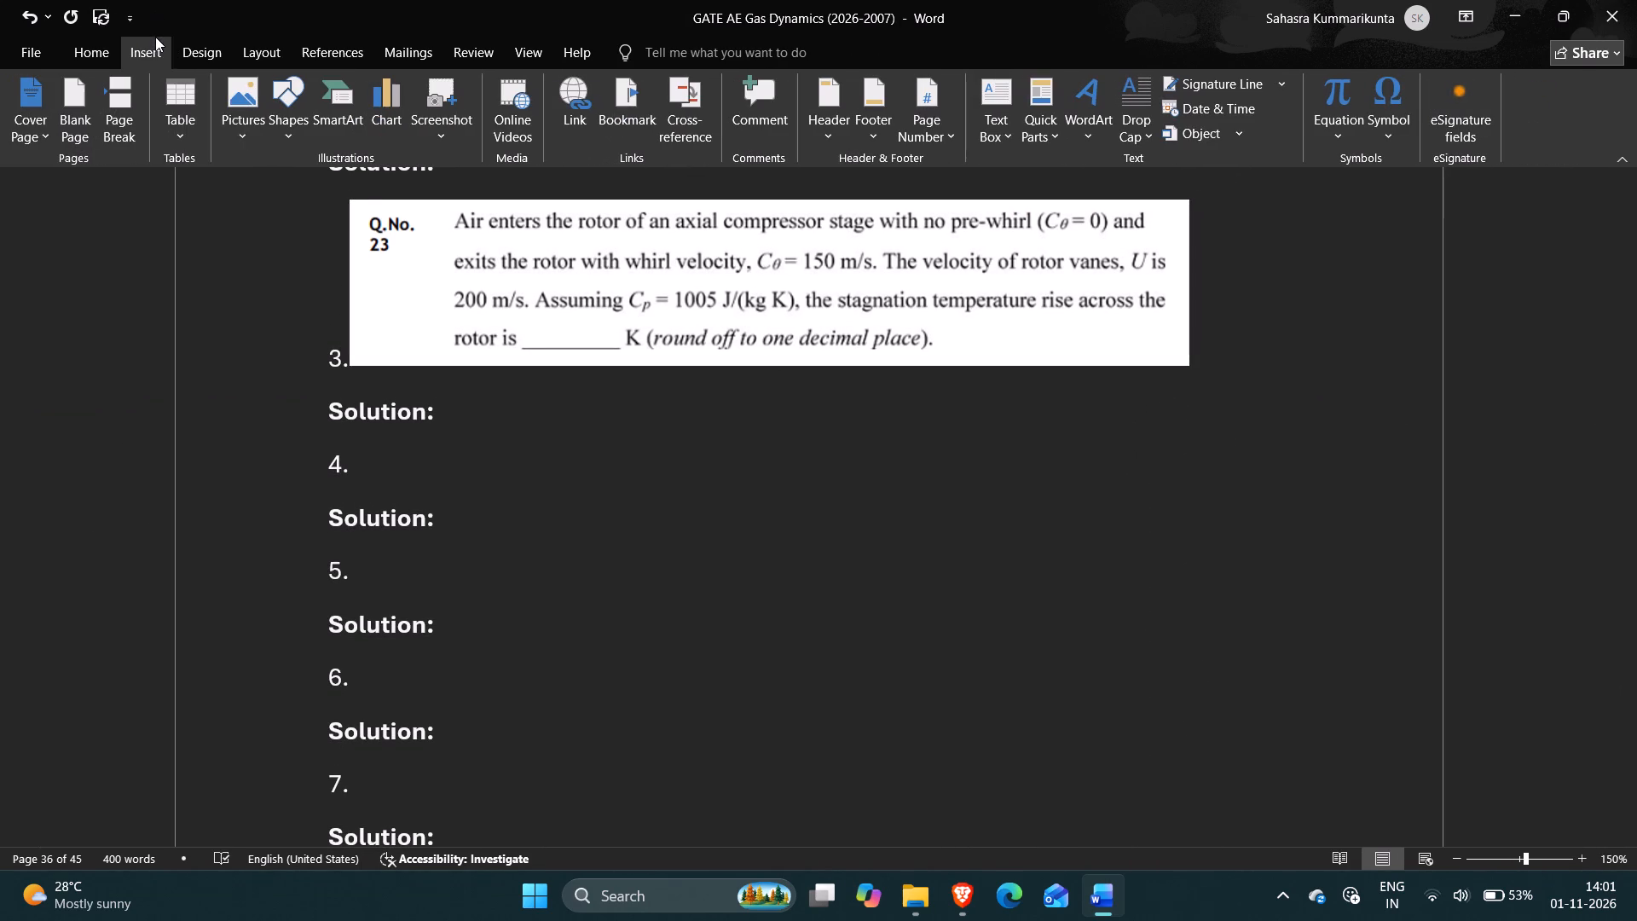
{"action": "left_click", "coordinate": [234, 102]}
{"action": "left_click", "coordinate": [276, 186]}
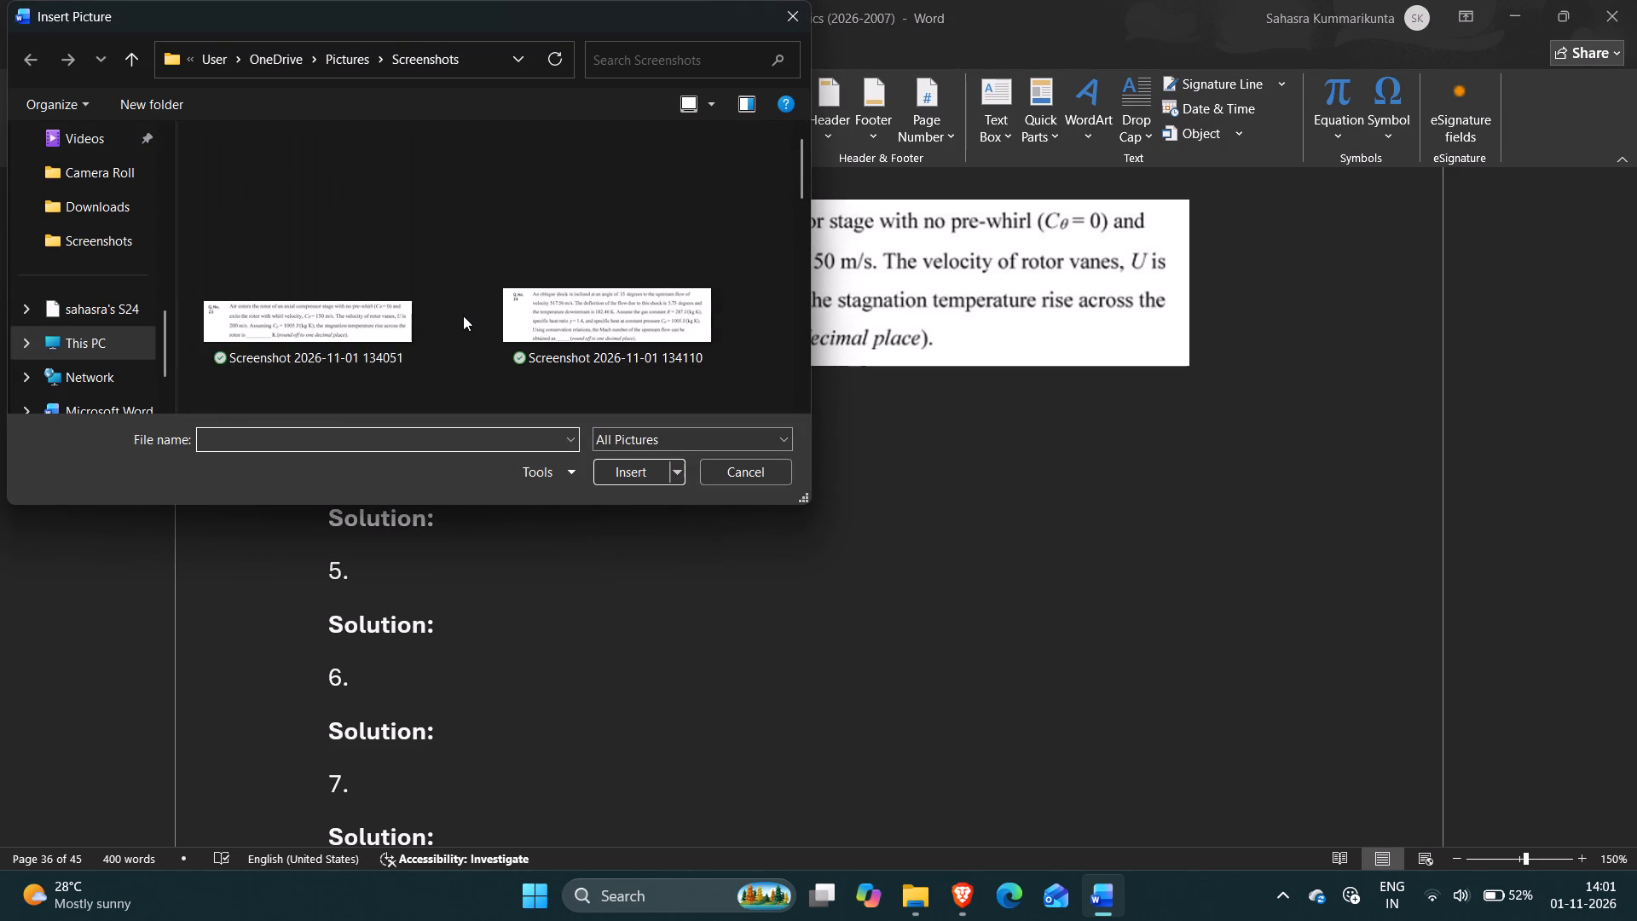
{"action": "scroll", "coordinate": [463, 316], "scroll_direction": "down", "scroll_amount": 1}
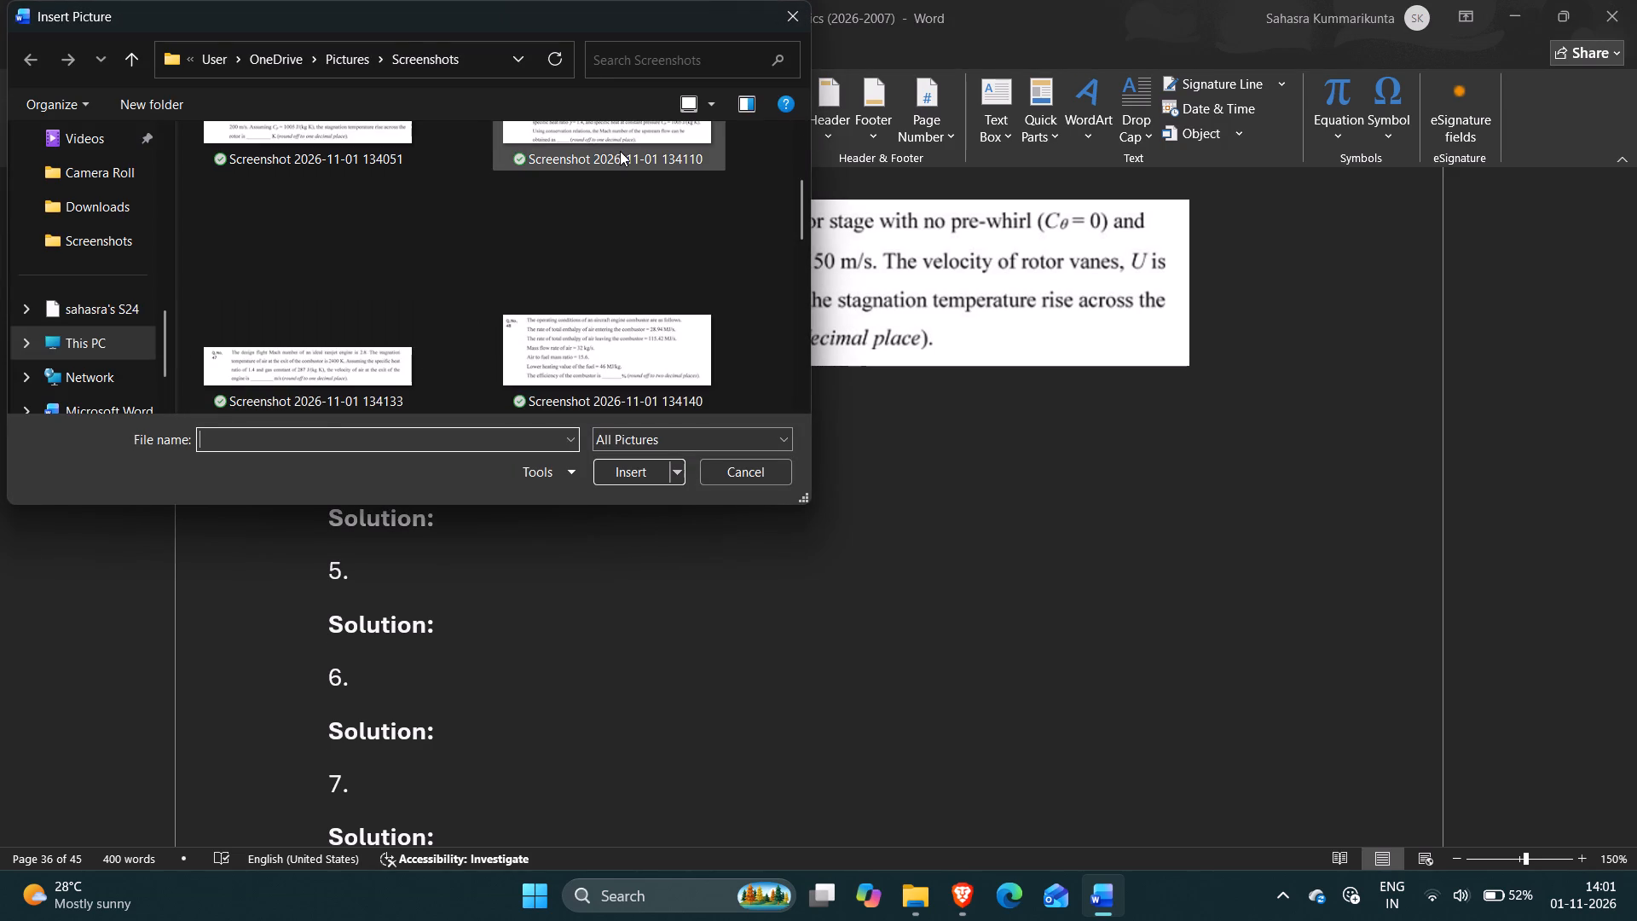
{"action": "left_click", "coordinate": [620, 151]}
{"action": "left_click", "coordinate": [642, 473]}
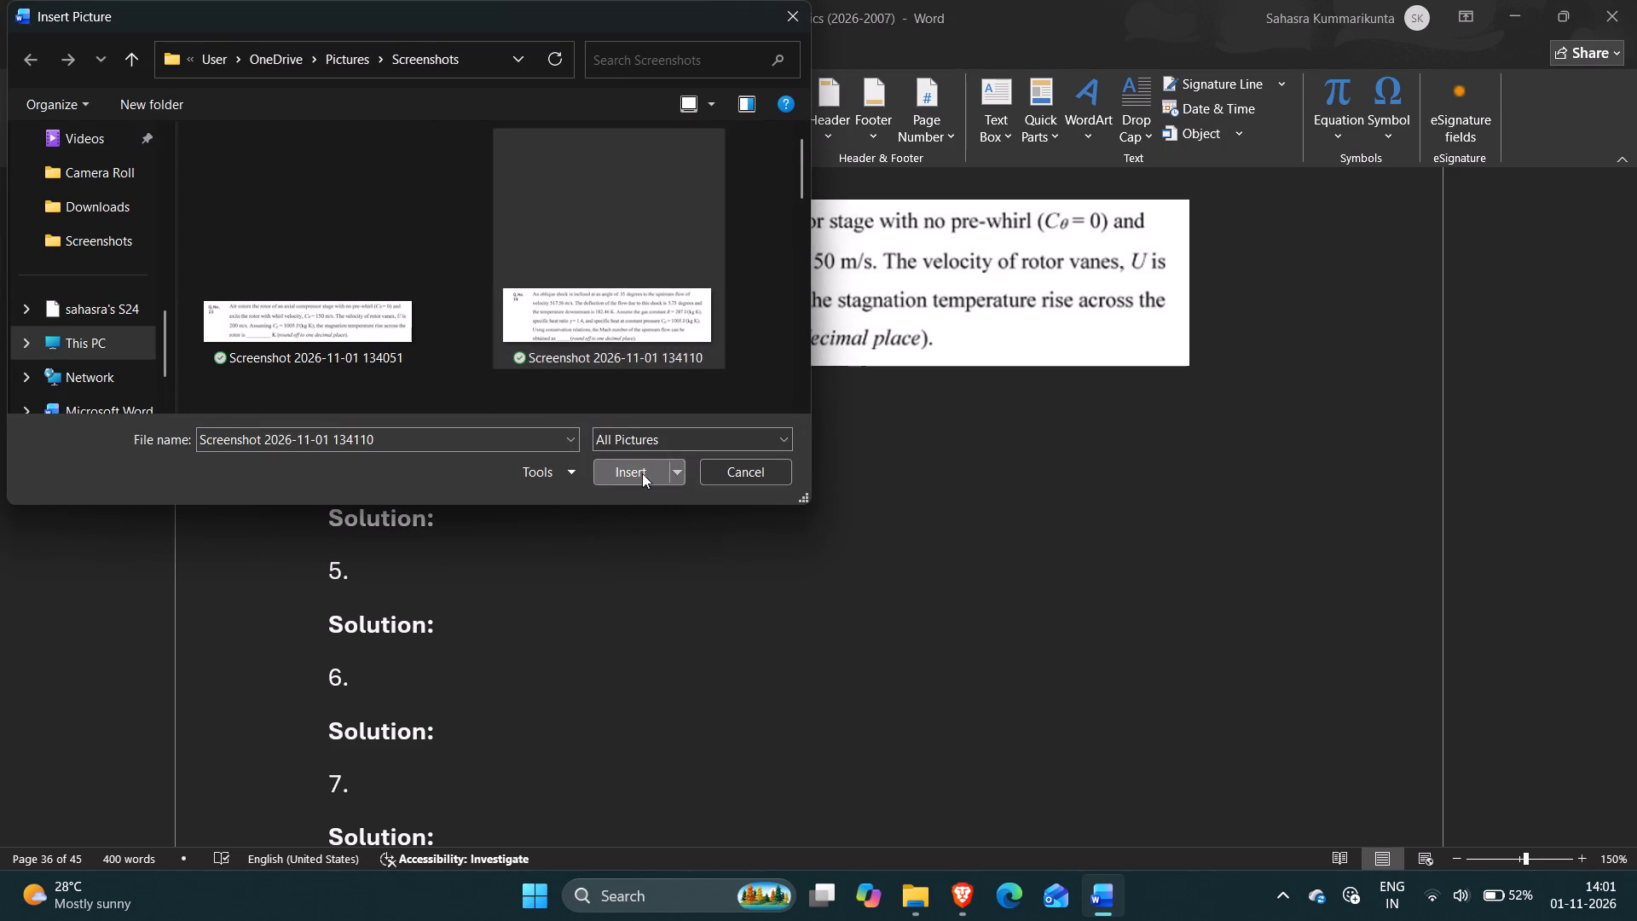
{"action": "scroll", "coordinate": [521, 553], "scroll_direction": "down", "scroll_amount": 1}
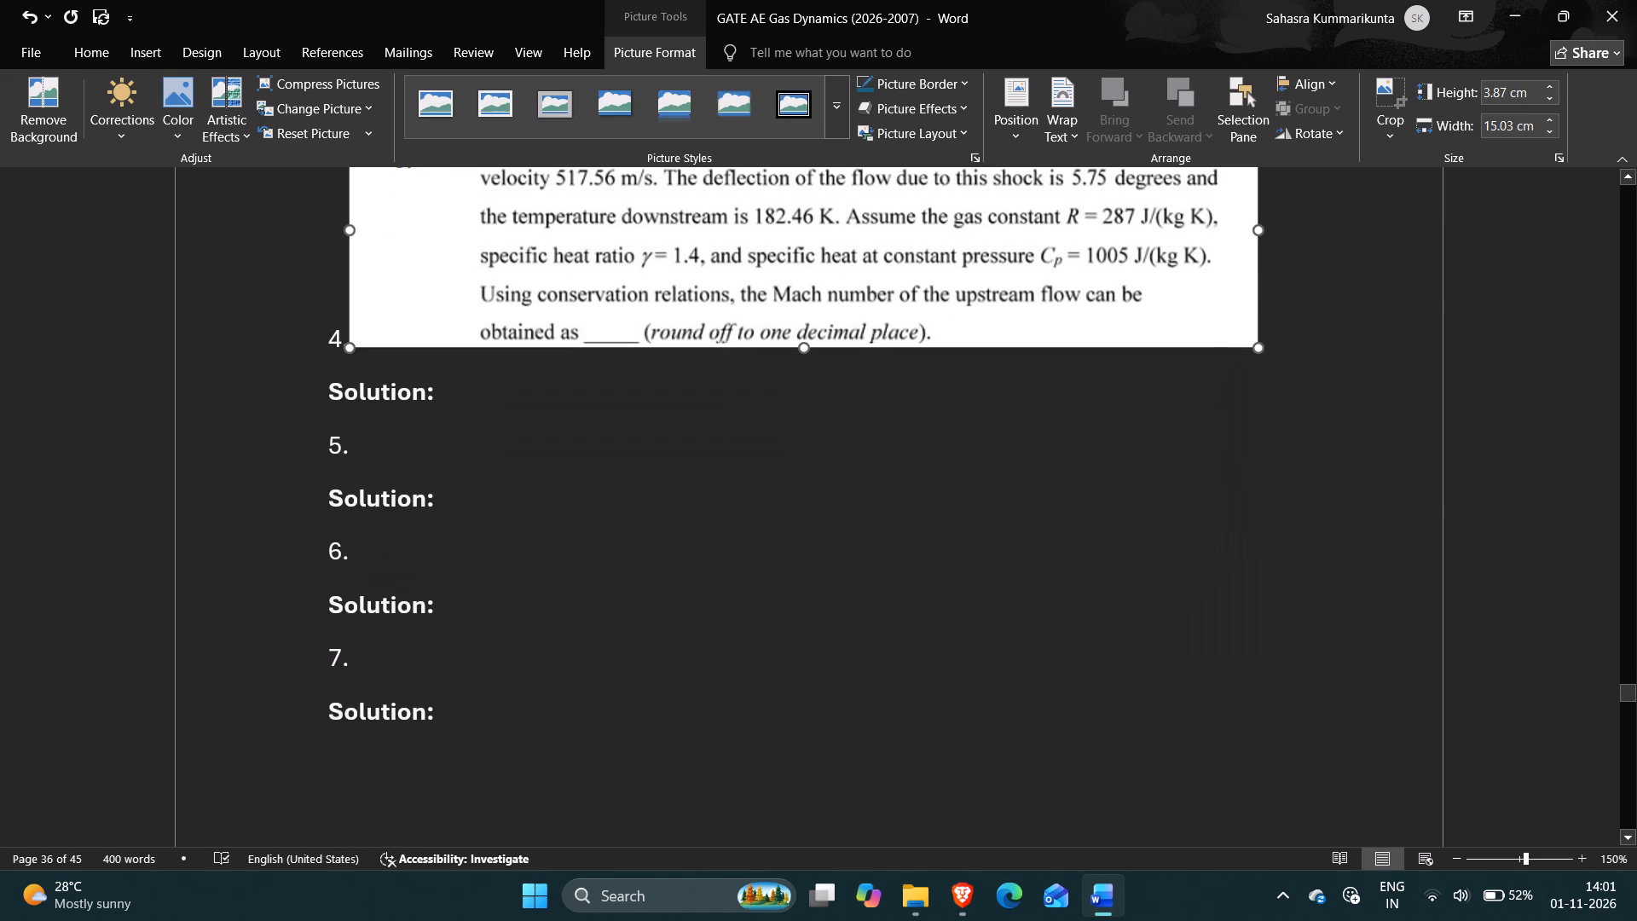
{"action": "left_click", "coordinate": [411, 443]}
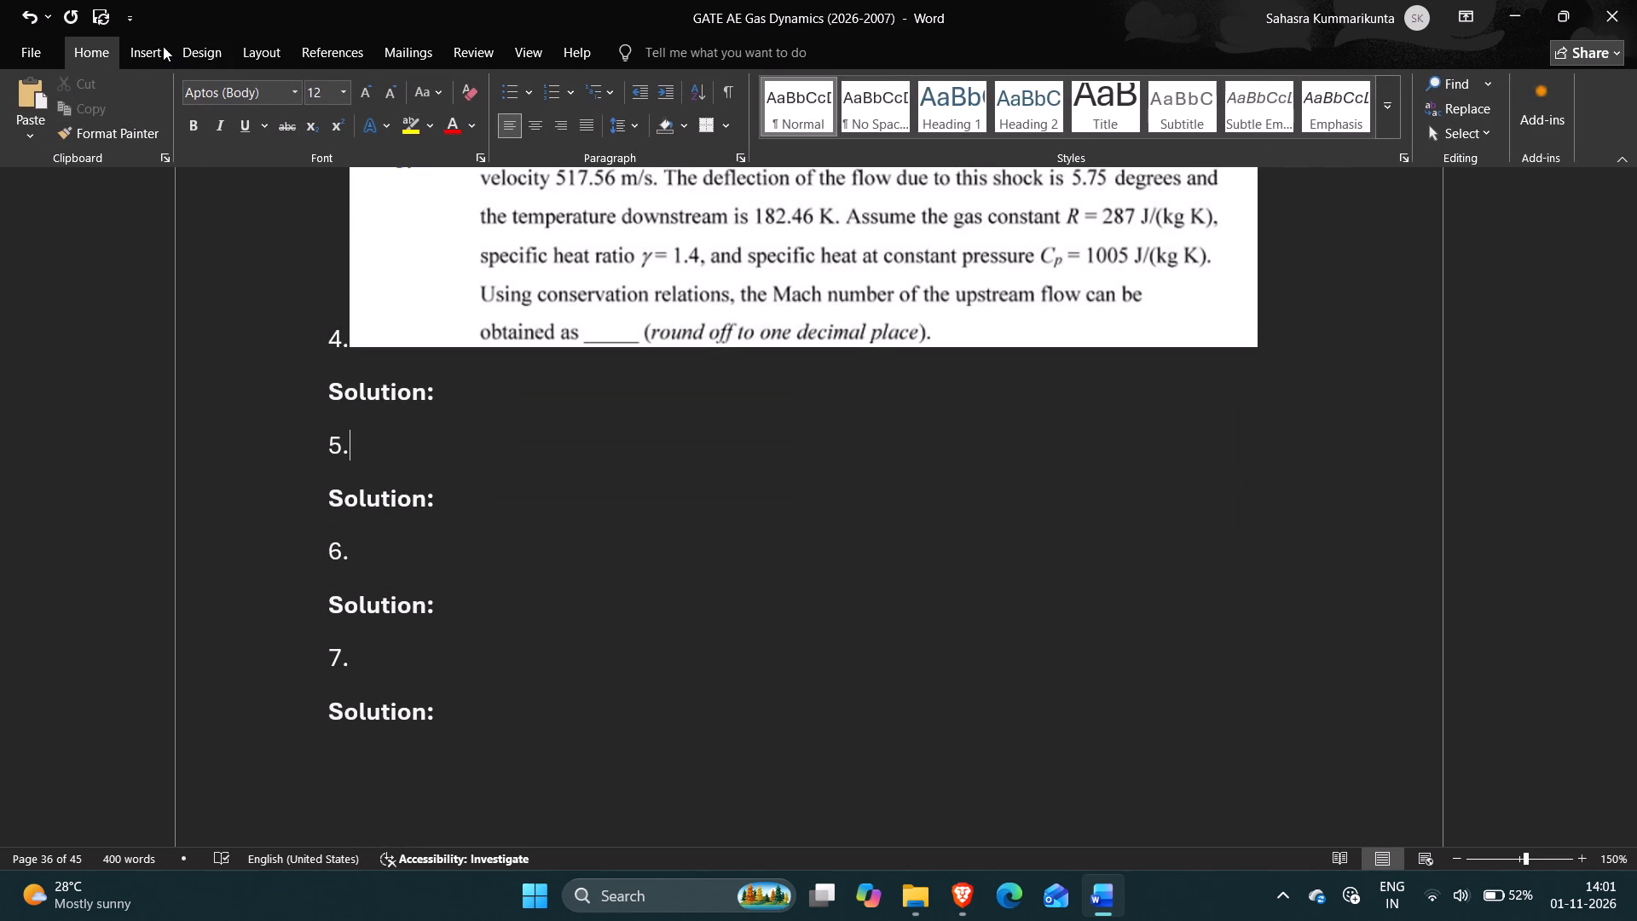
{"action": "left_click", "coordinate": [159, 45]}
{"action": "left_click", "coordinate": [248, 96]}
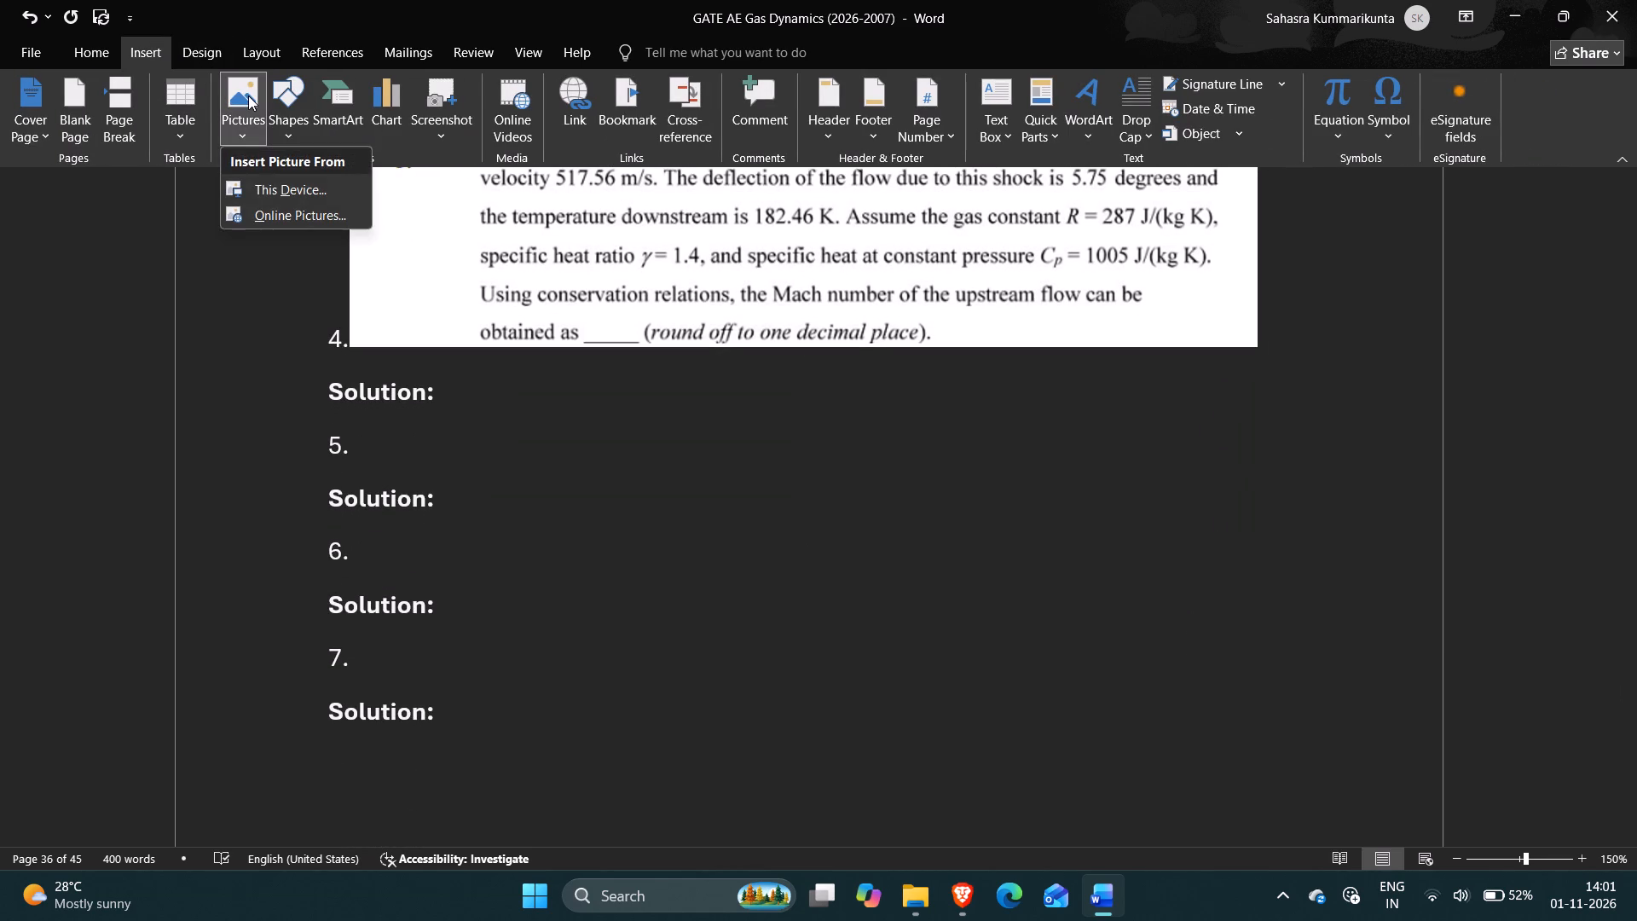
{"action": "left_click", "coordinate": [271, 197]}
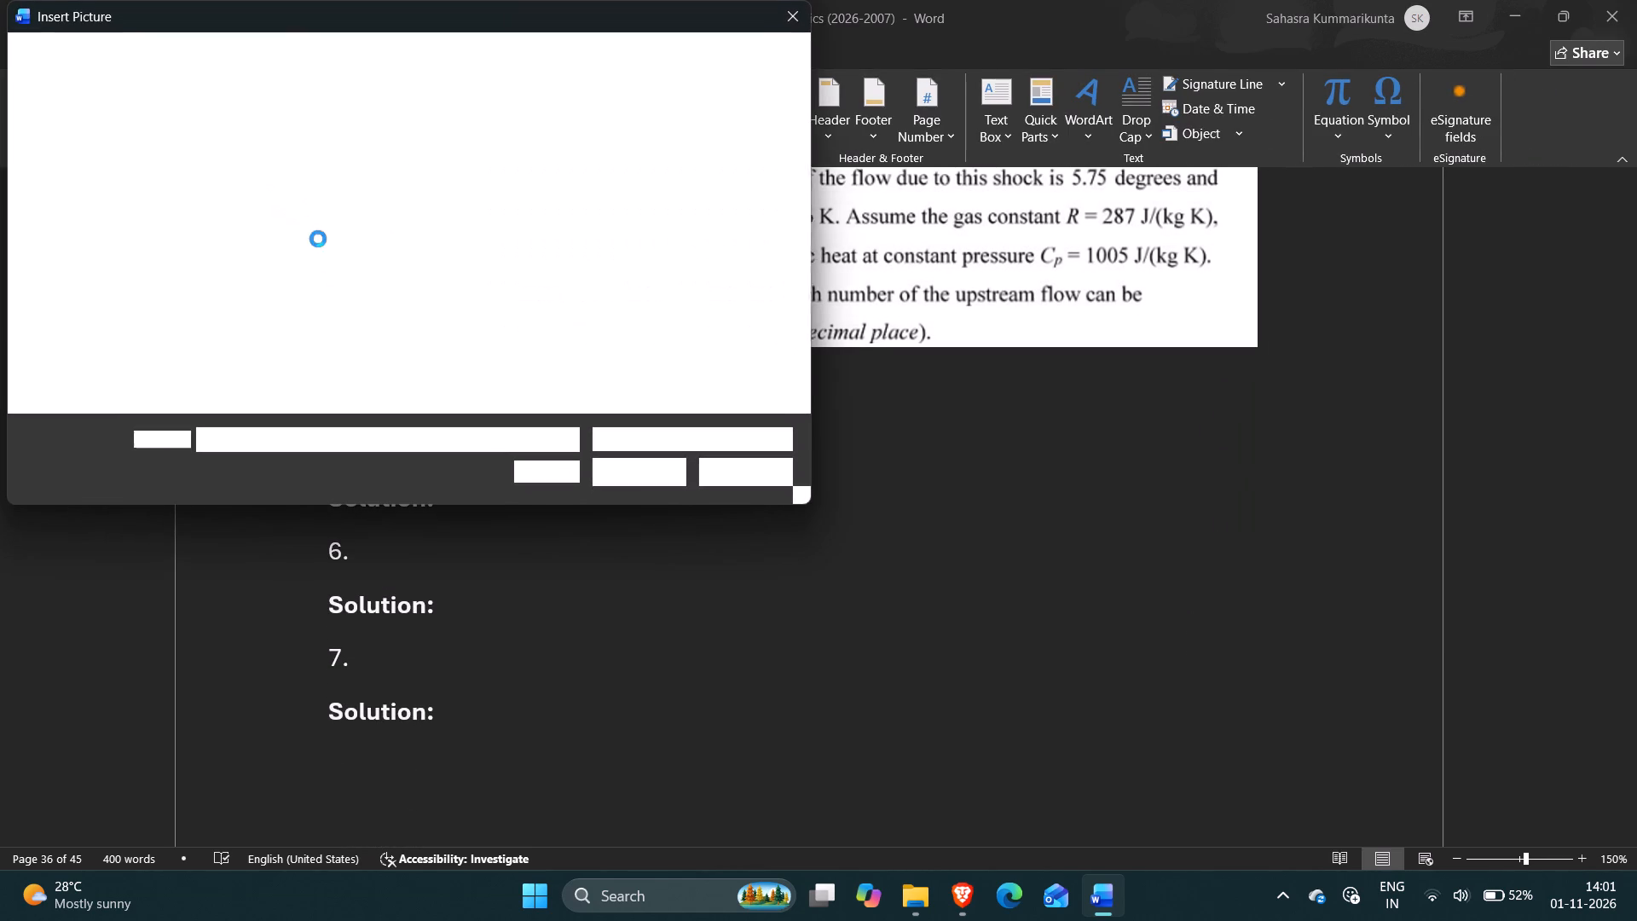
{"action": "scroll", "coordinate": [235, 271], "scroll_direction": "down", "scroll_amount": 1}
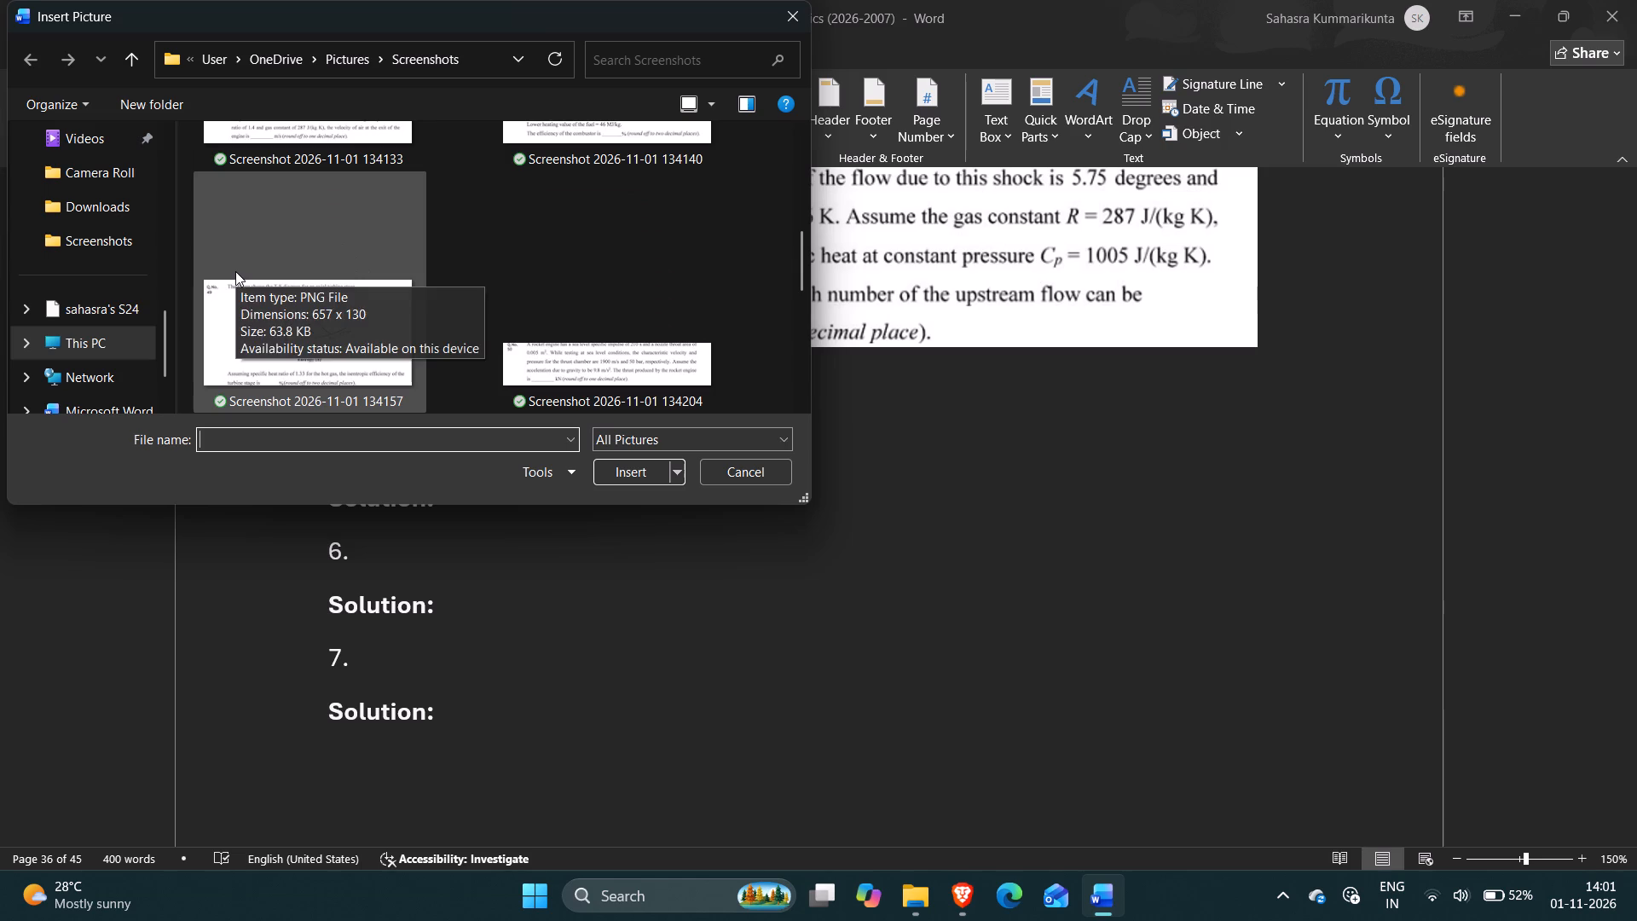
{"action": "left_click", "coordinate": [265, 244]}
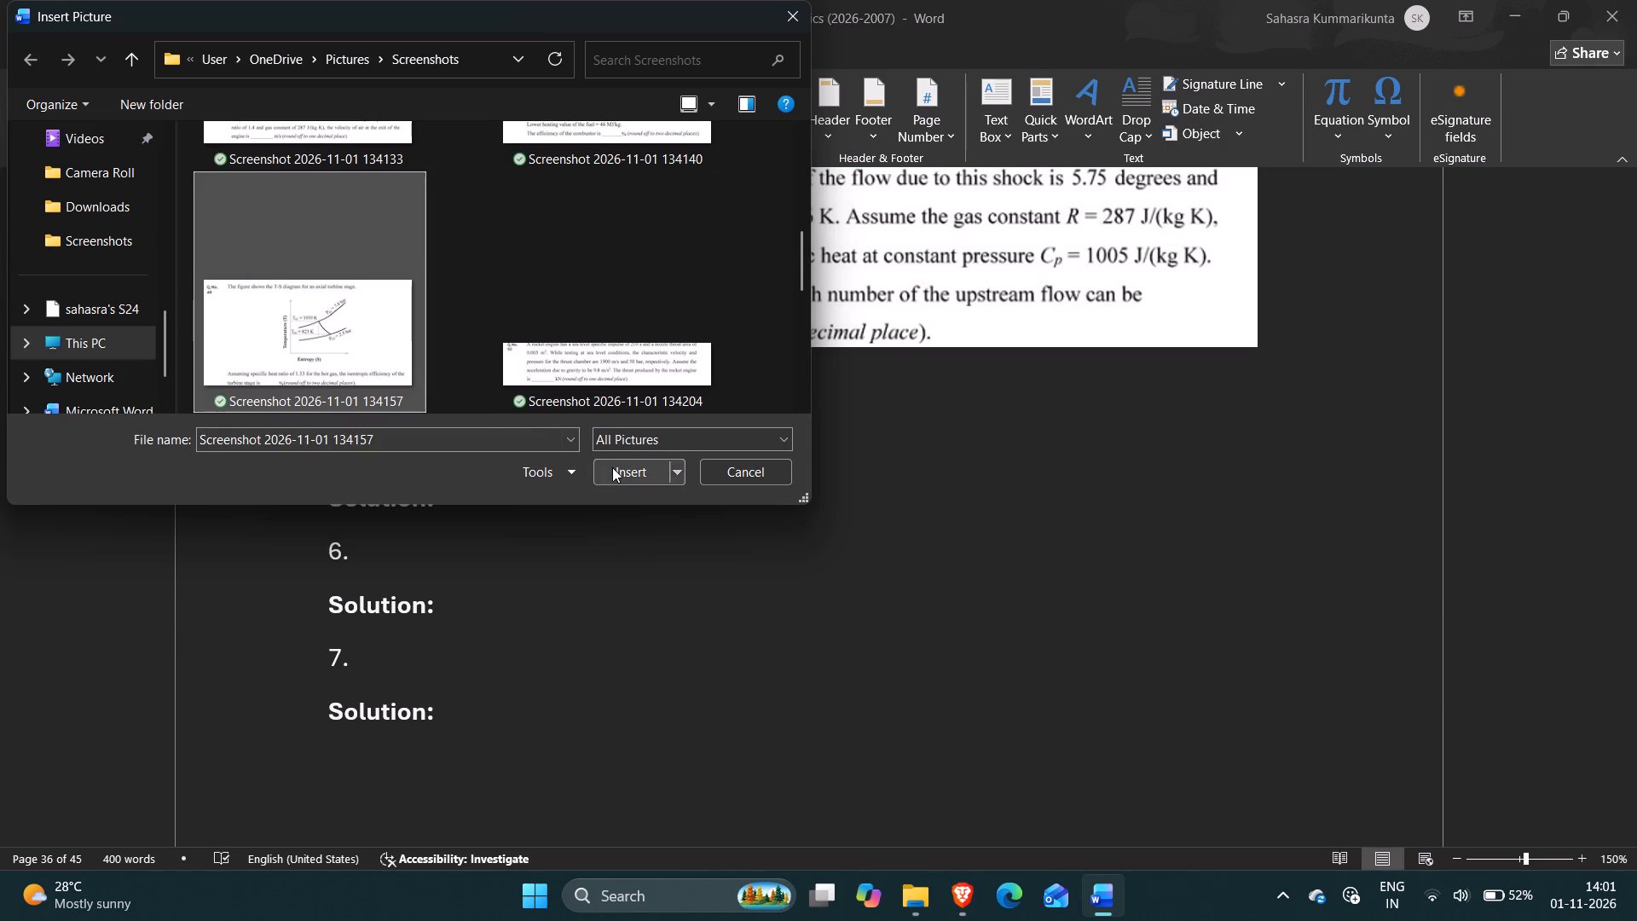
{"action": "left_click", "coordinate": [612, 467]}
{"action": "scroll", "coordinate": [446, 511], "scroll_direction": "down", "scroll_amount": 2}
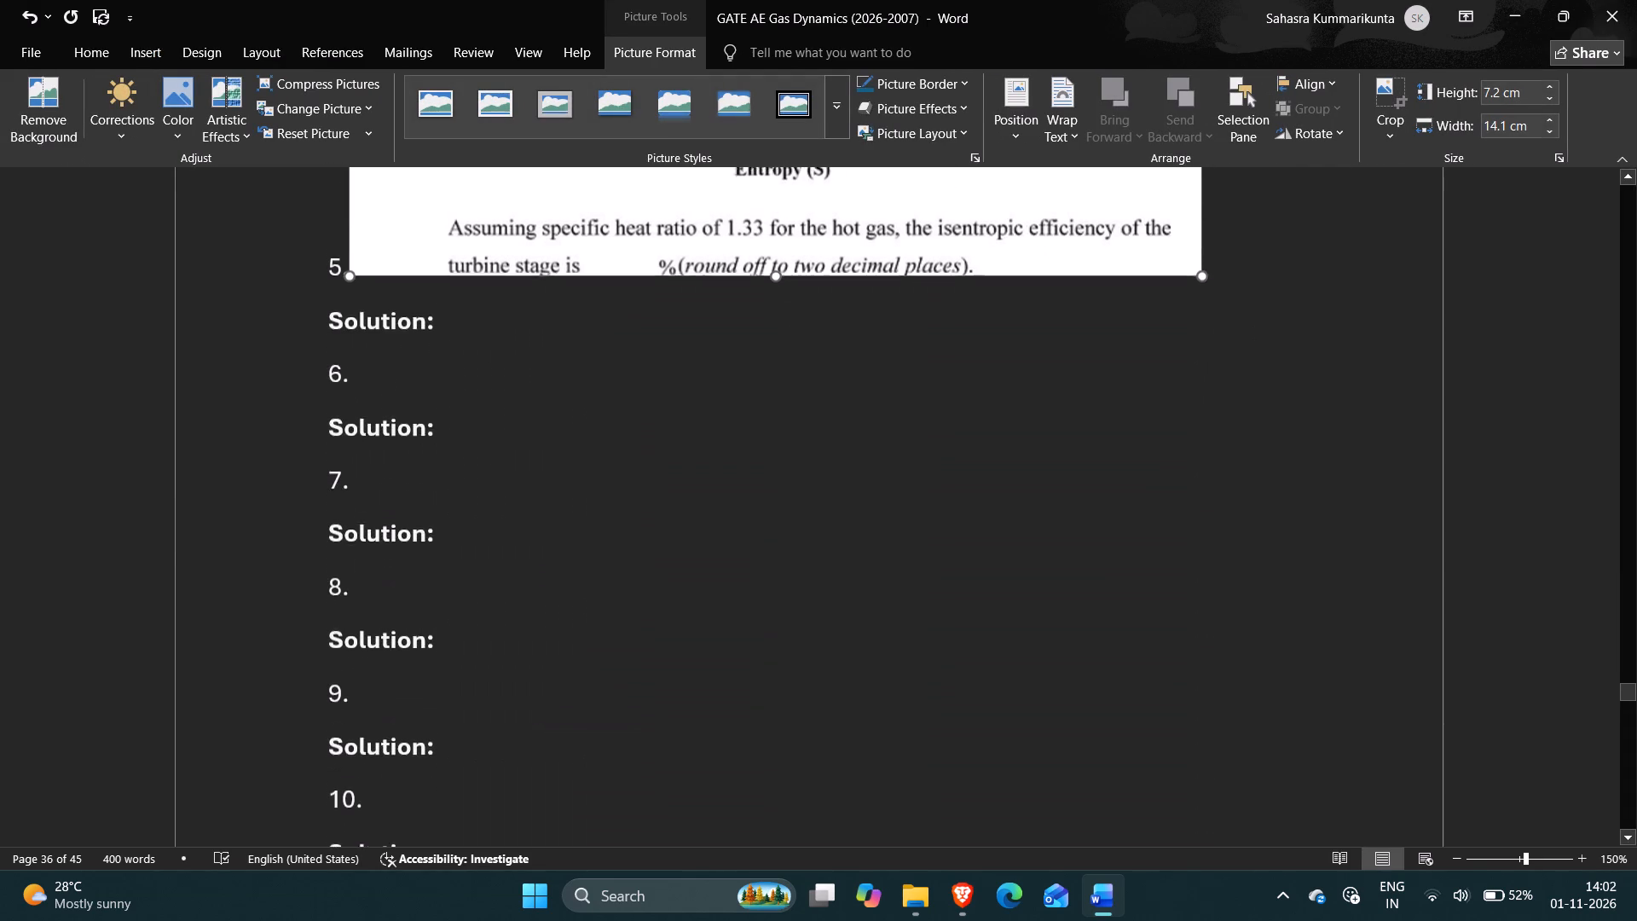
{"action": "left_click", "coordinate": [402, 376]}
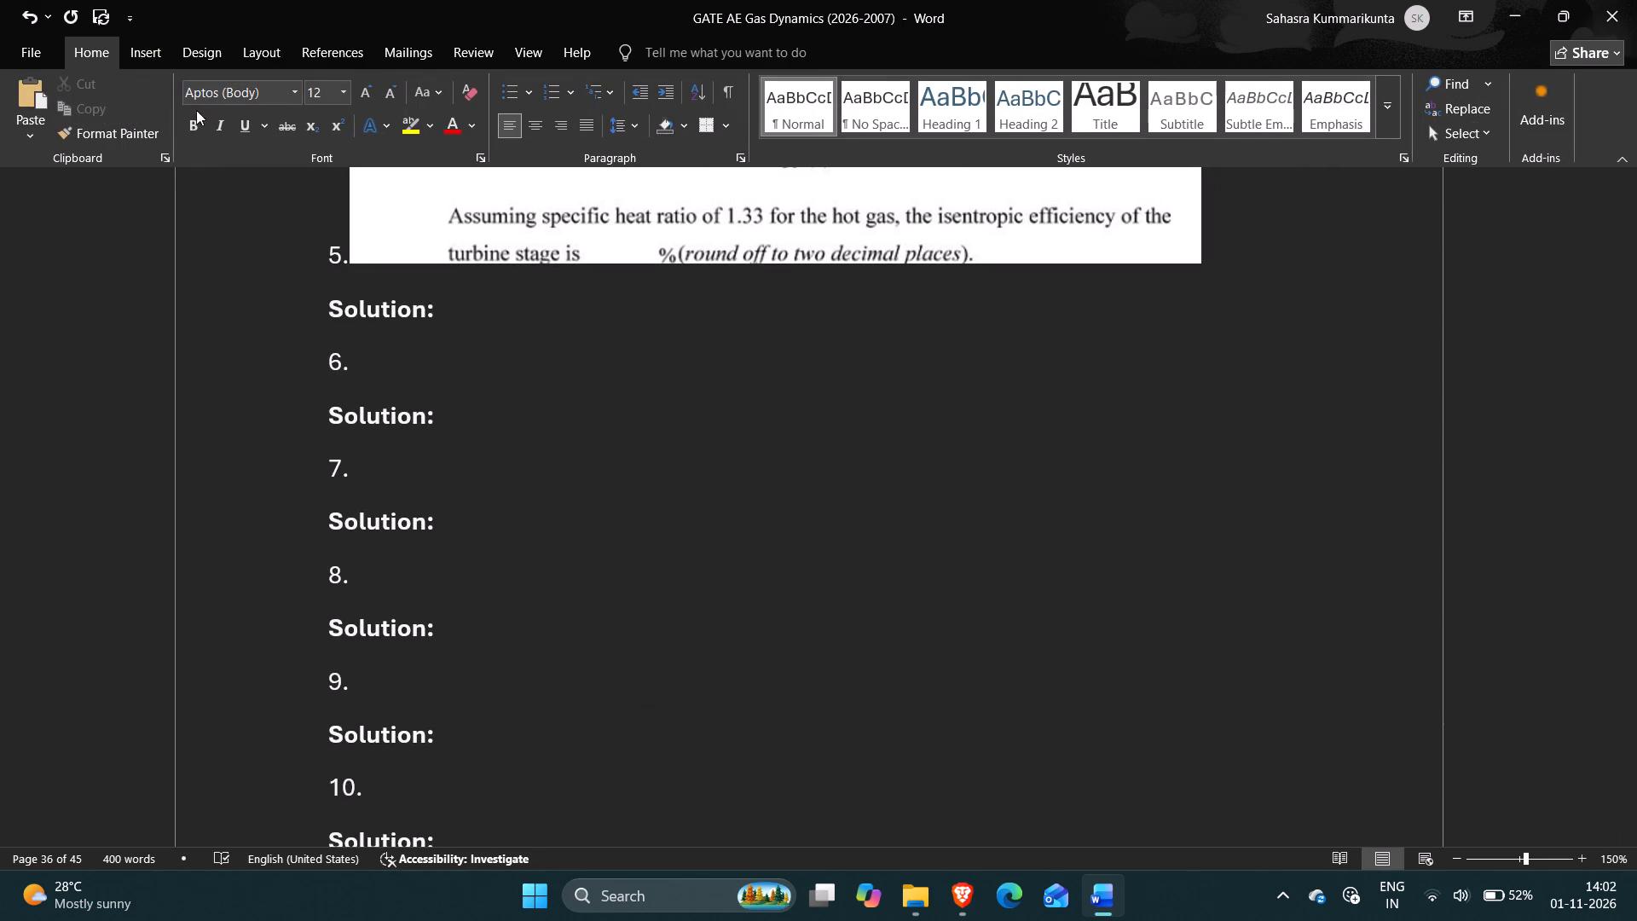
{"action": "left_click", "coordinate": [144, 59]}
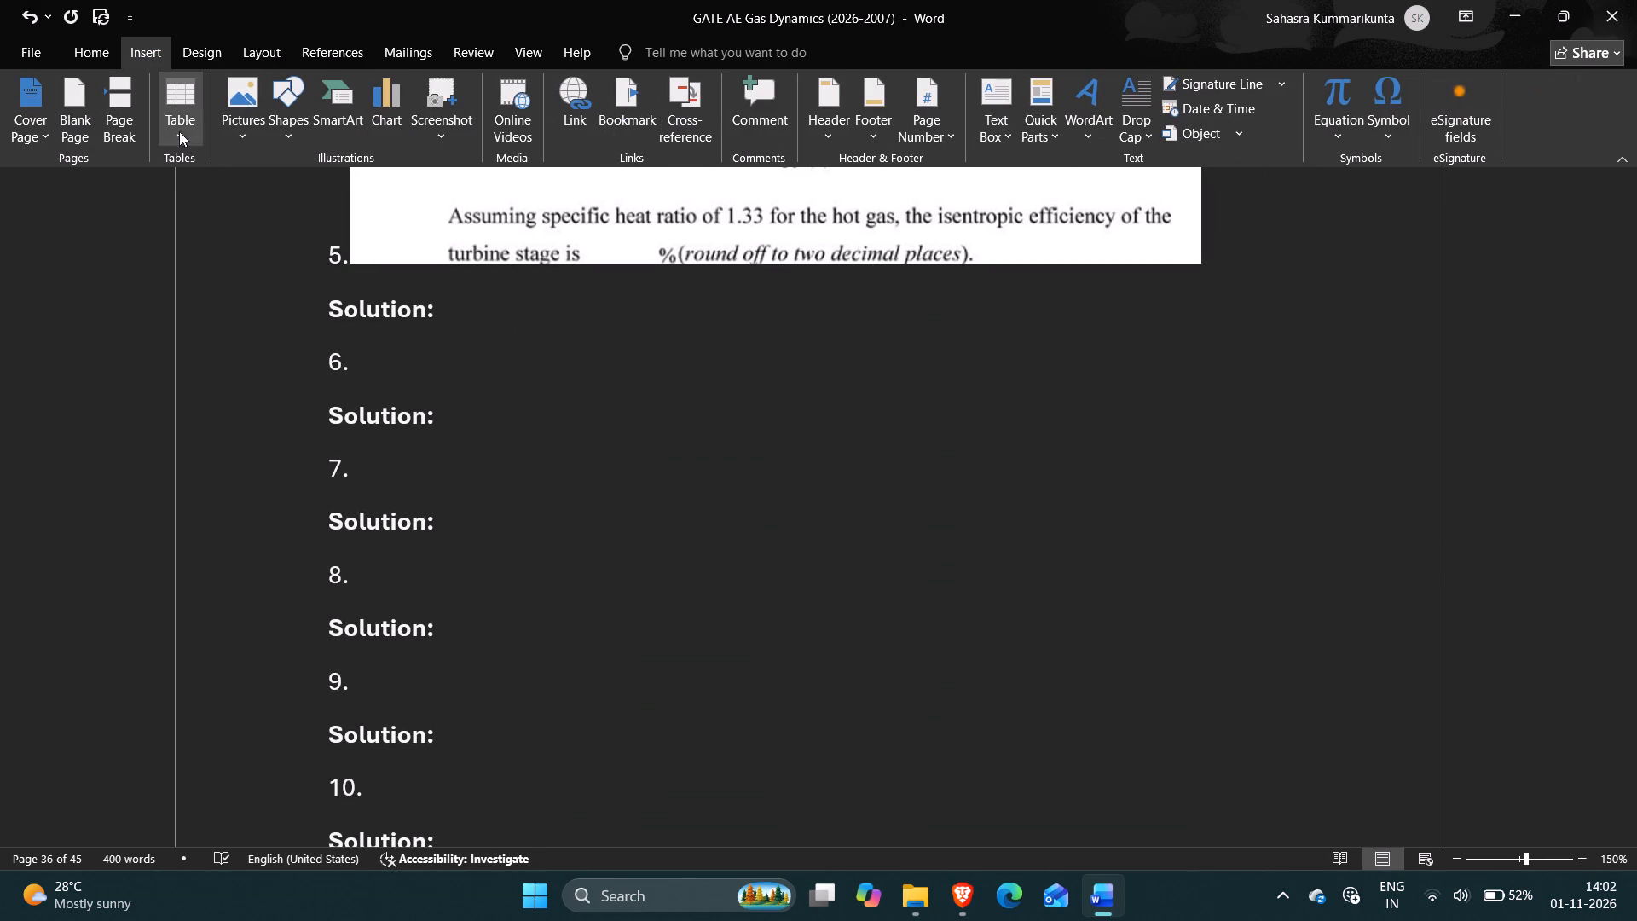
{"action": "left_click", "coordinate": [227, 139]}
{"action": "left_click", "coordinate": [250, 191]}
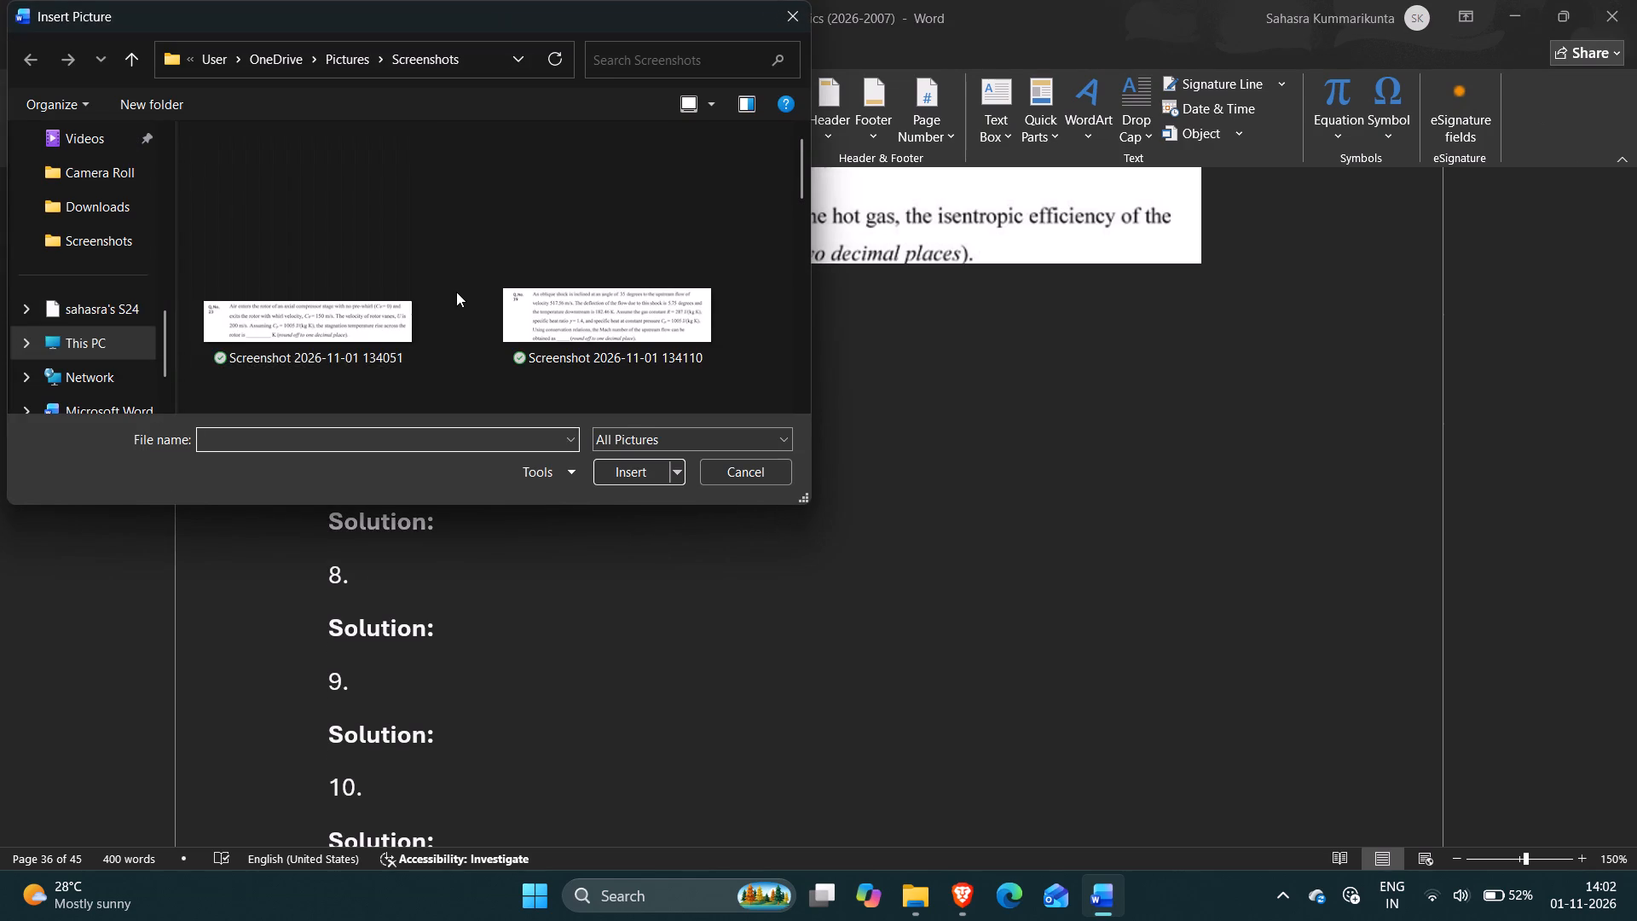
{"action": "scroll", "coordinate": [456, 292], "scroll_direction": "down", "scroll_amount": 1}
{"action": "left_click", "coordinate": [541, 375]}
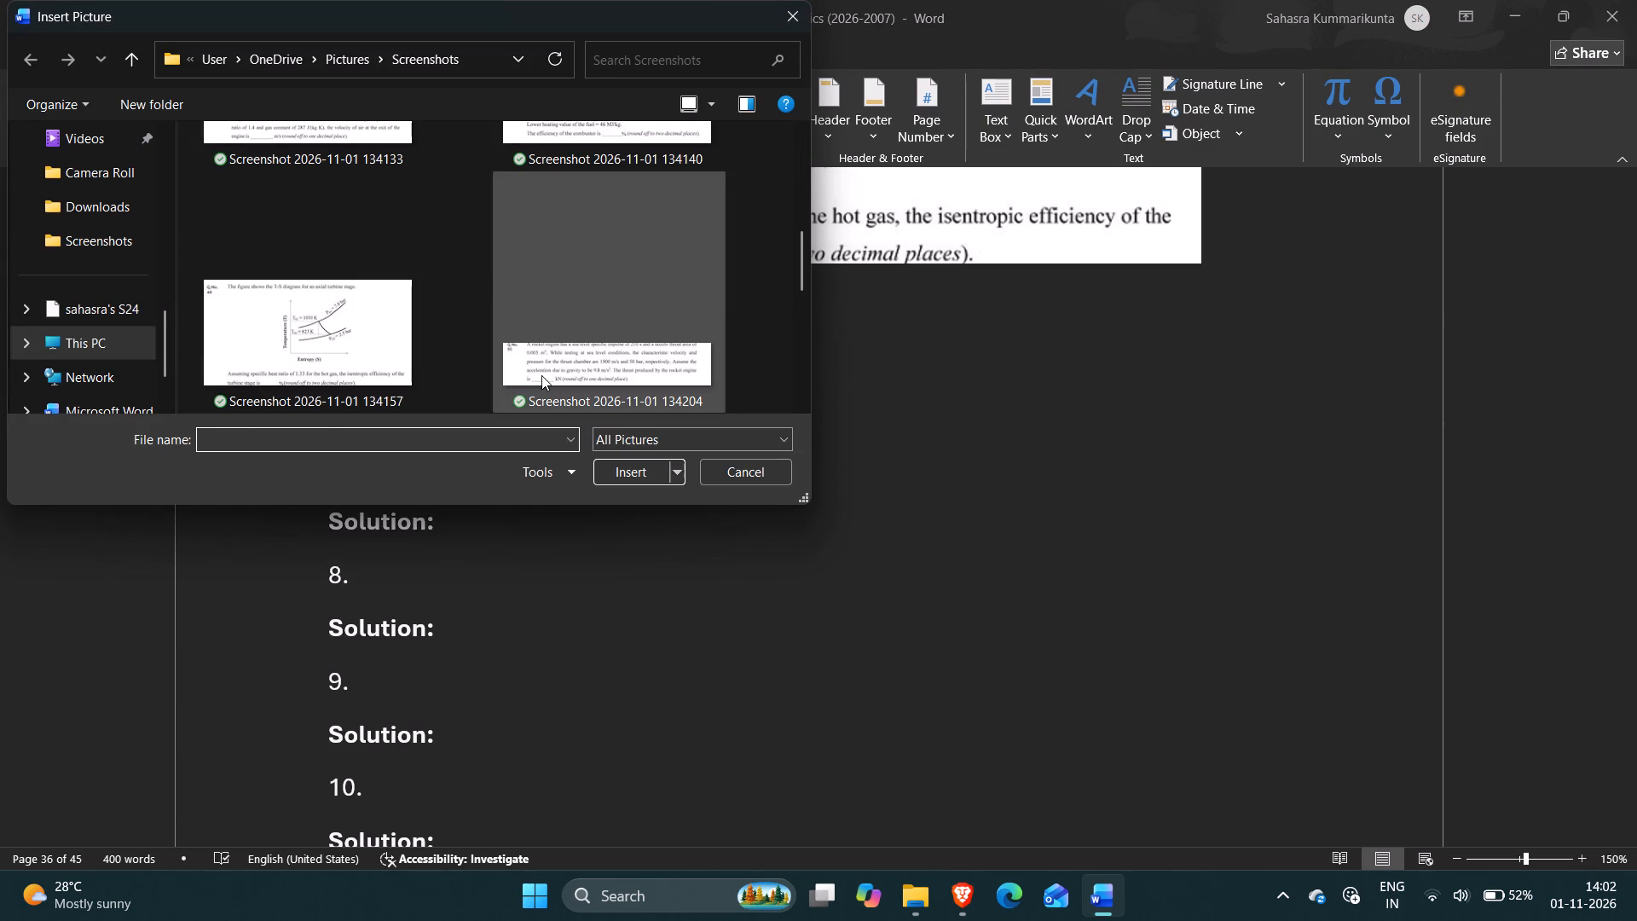
{"action": "left_click", "coordinate": [644, 474]}
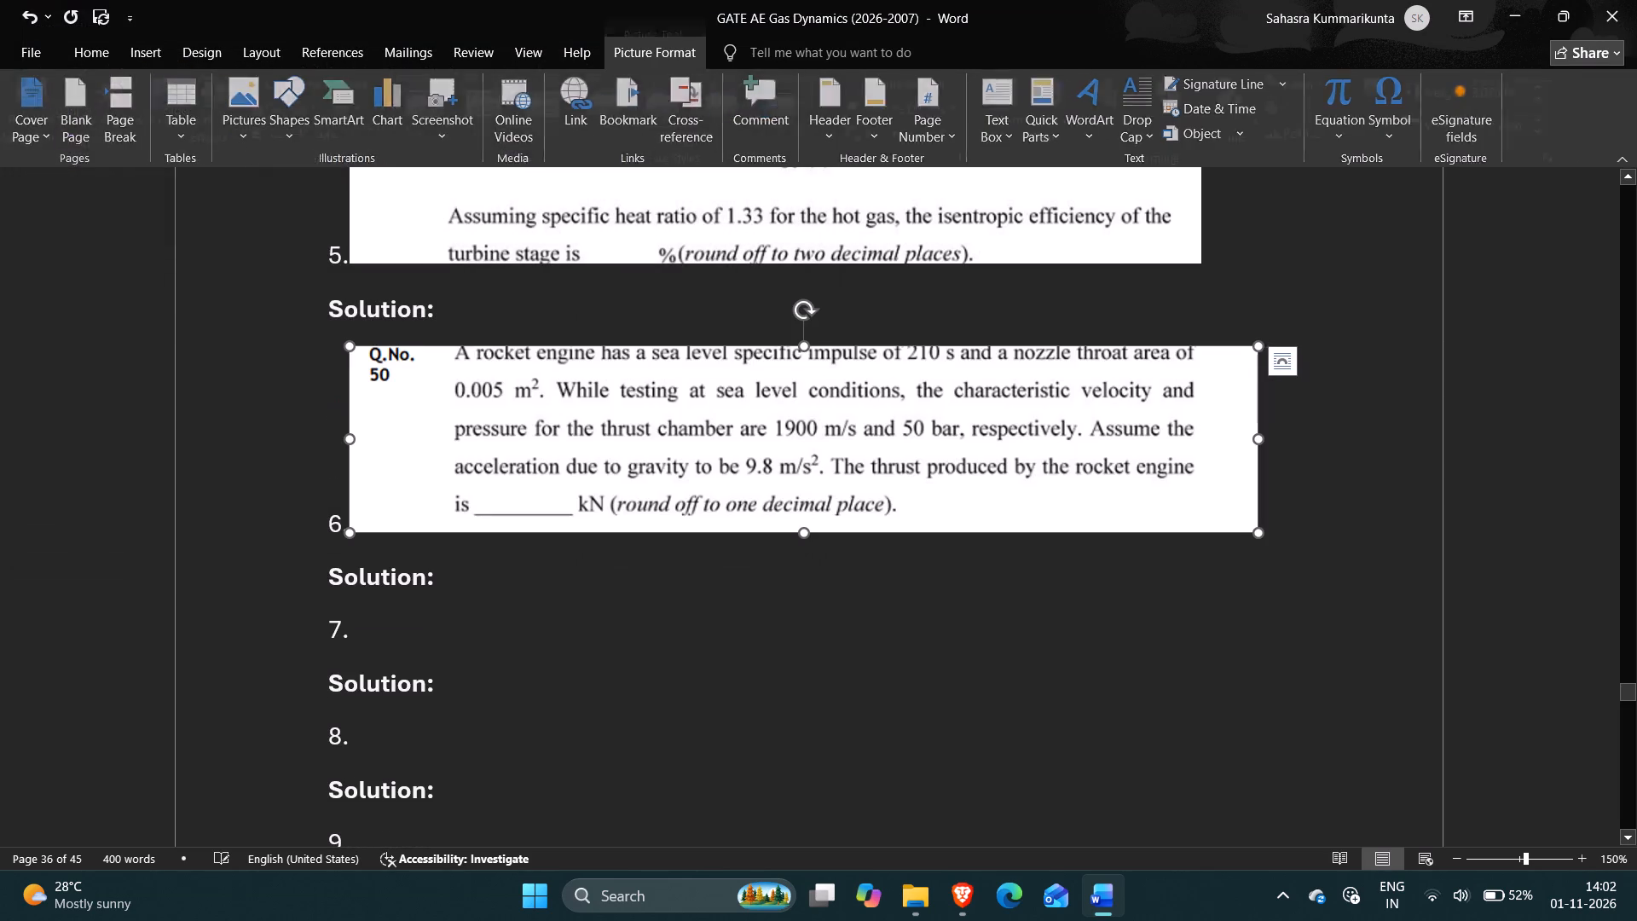
{"action": "left_click", "coordinate": [390, 636]}
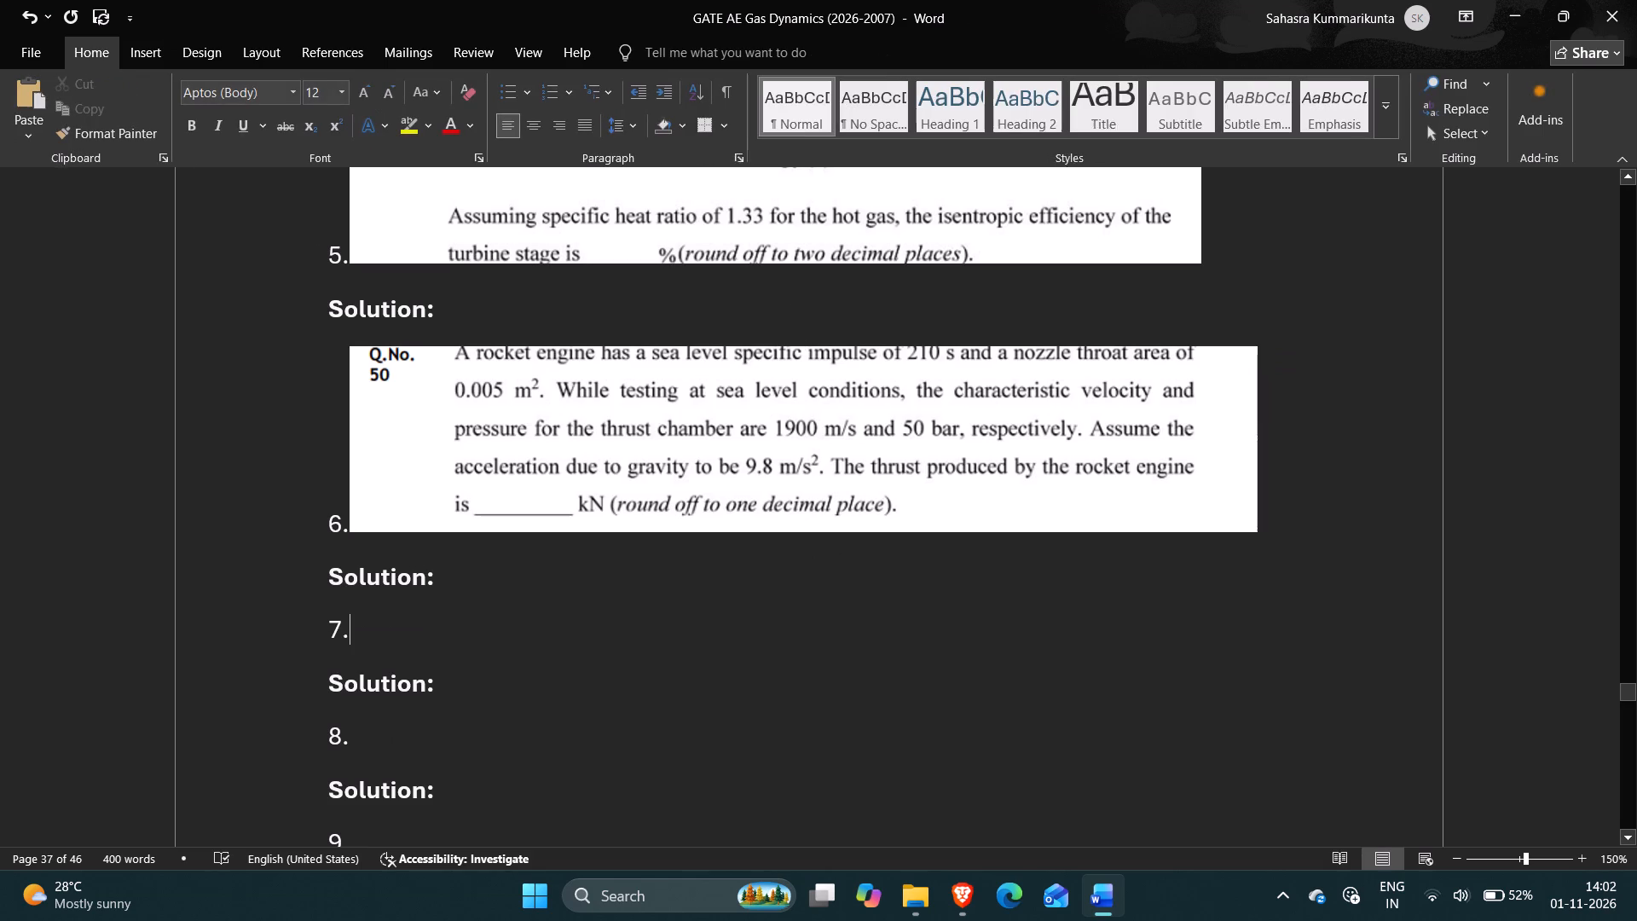
{"action": "left_click", "coordinate": [146, 43]}
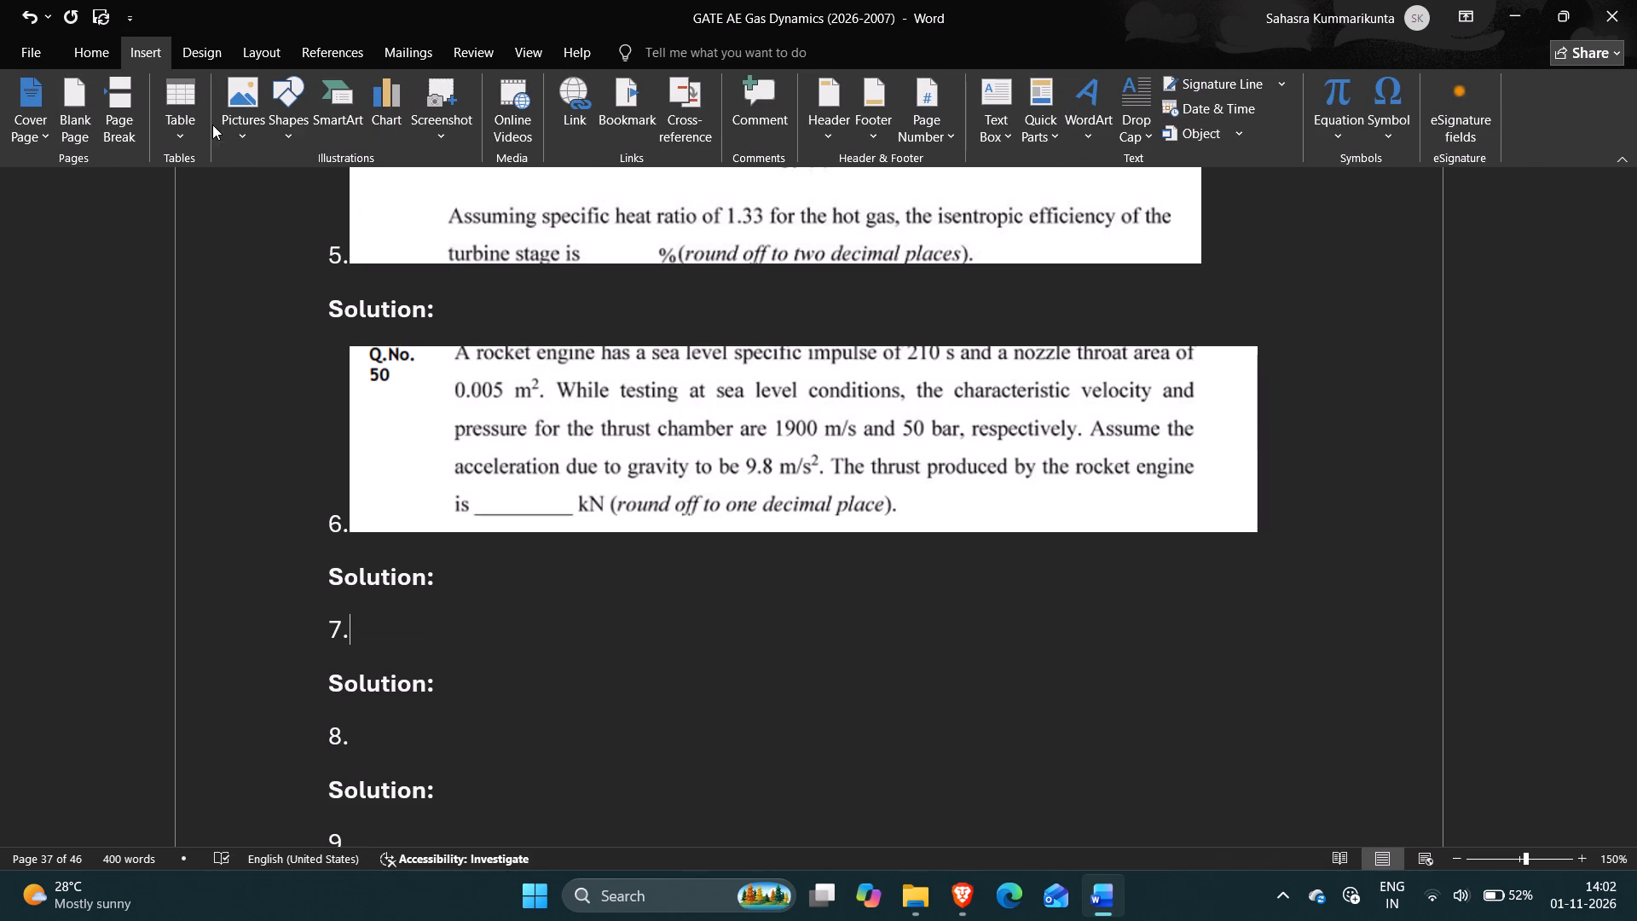
{"action": "left_click", "coordinate": [244, 113]}
{"action": "left_click", "coordinate": [292, 189]}
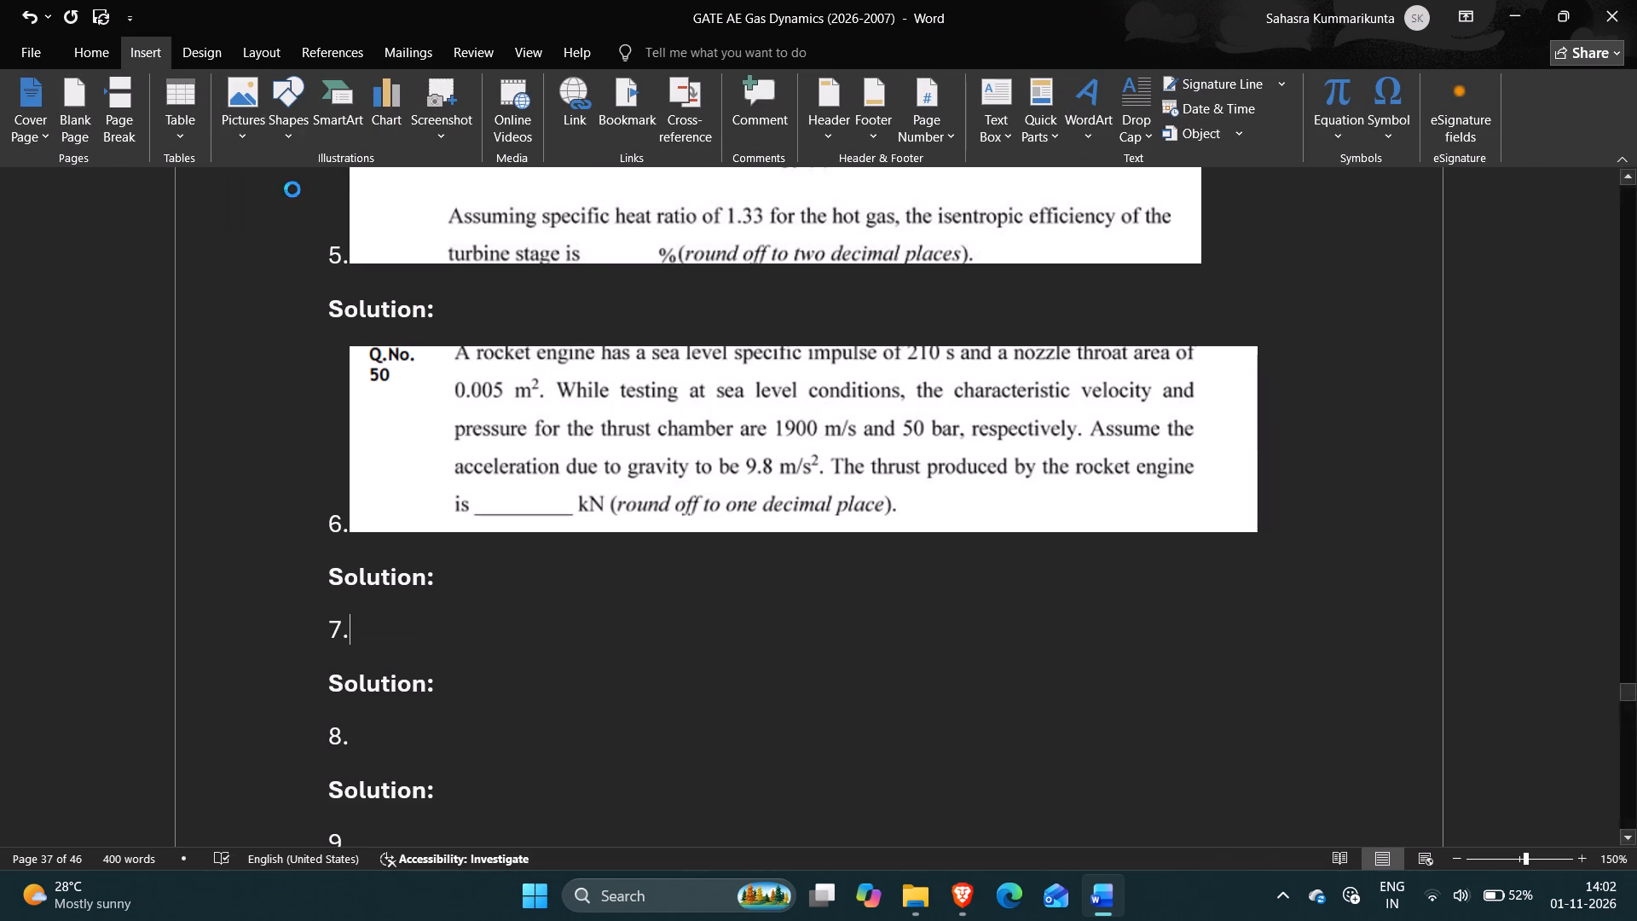
{"action": "scroll", "coordinate": [292, 189], "scroll_direction": "down", "scroll_amount": 1}
{"action": "scroll", "coordinate": [294, 282], "scroll_direction": "down", "scroll_amount": 4}
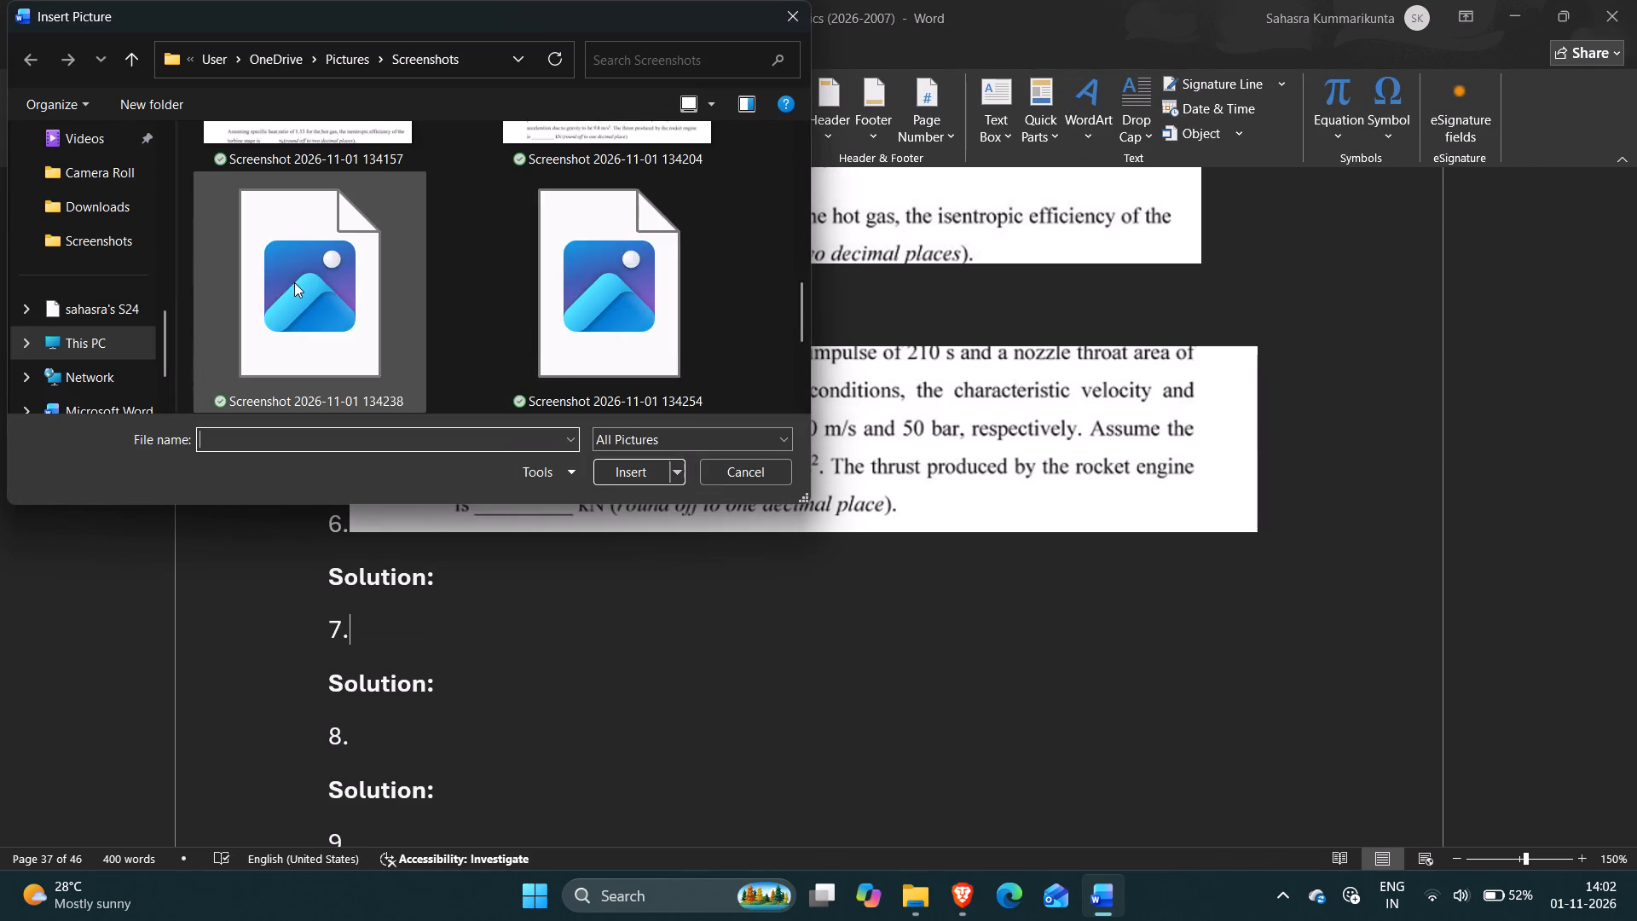
{"action": "scroll", "coordinate": [294, 282], "scroll_direction": "down", "scroll_amount": 5}
{"action": "left_click", "coordinate": [590, 336]}
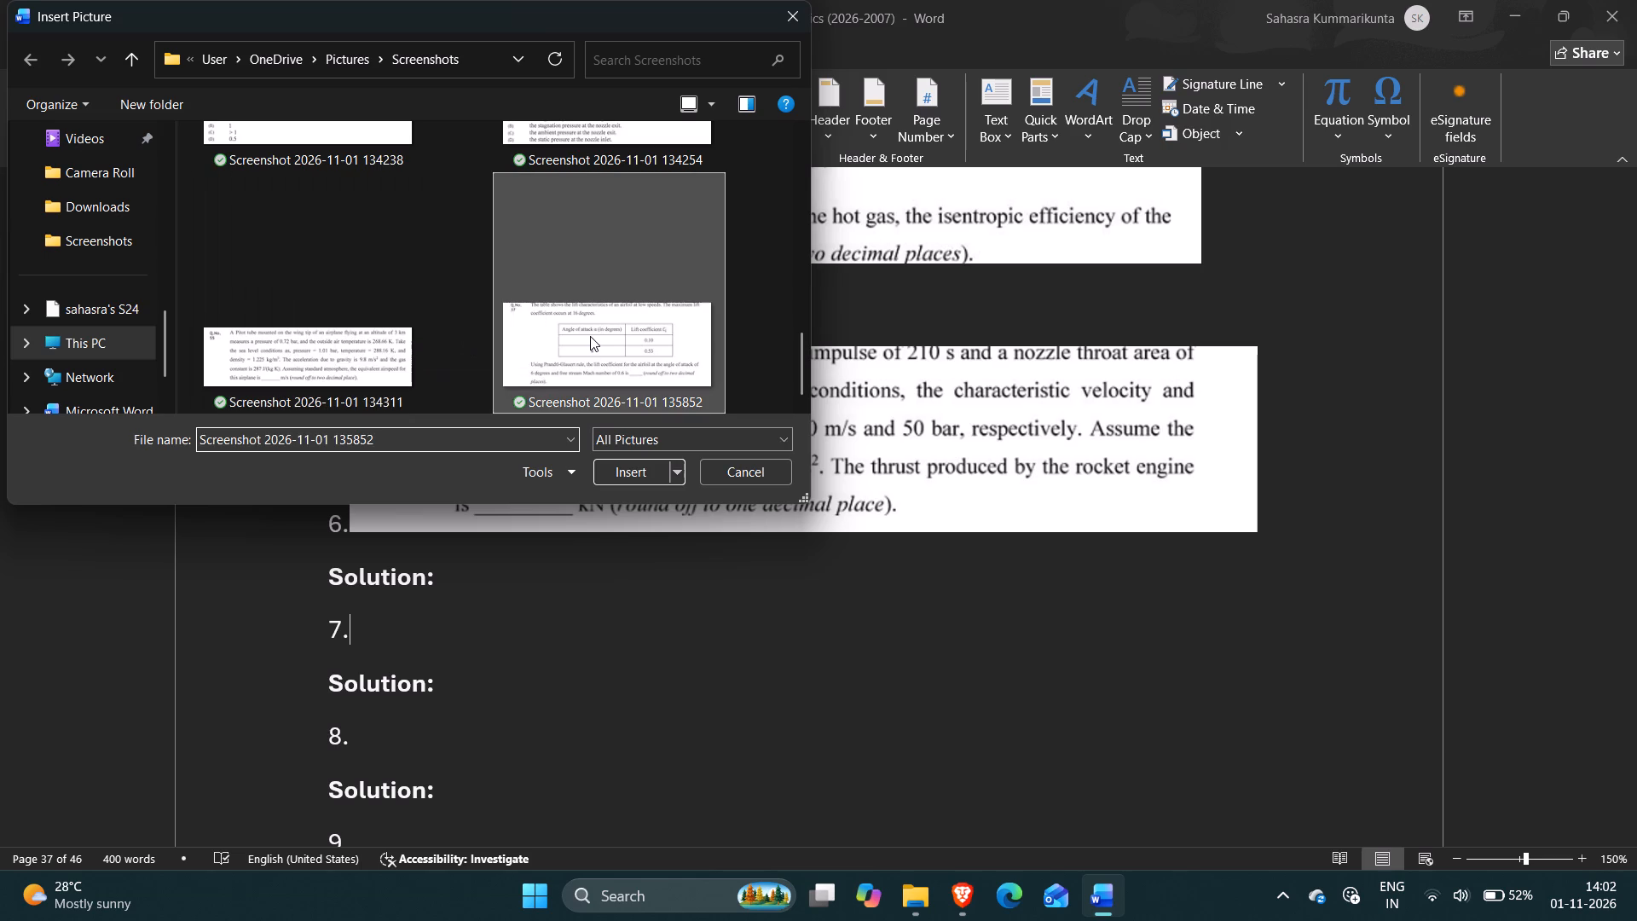
{"action": "left_click", "coordinate": [655, 472]}
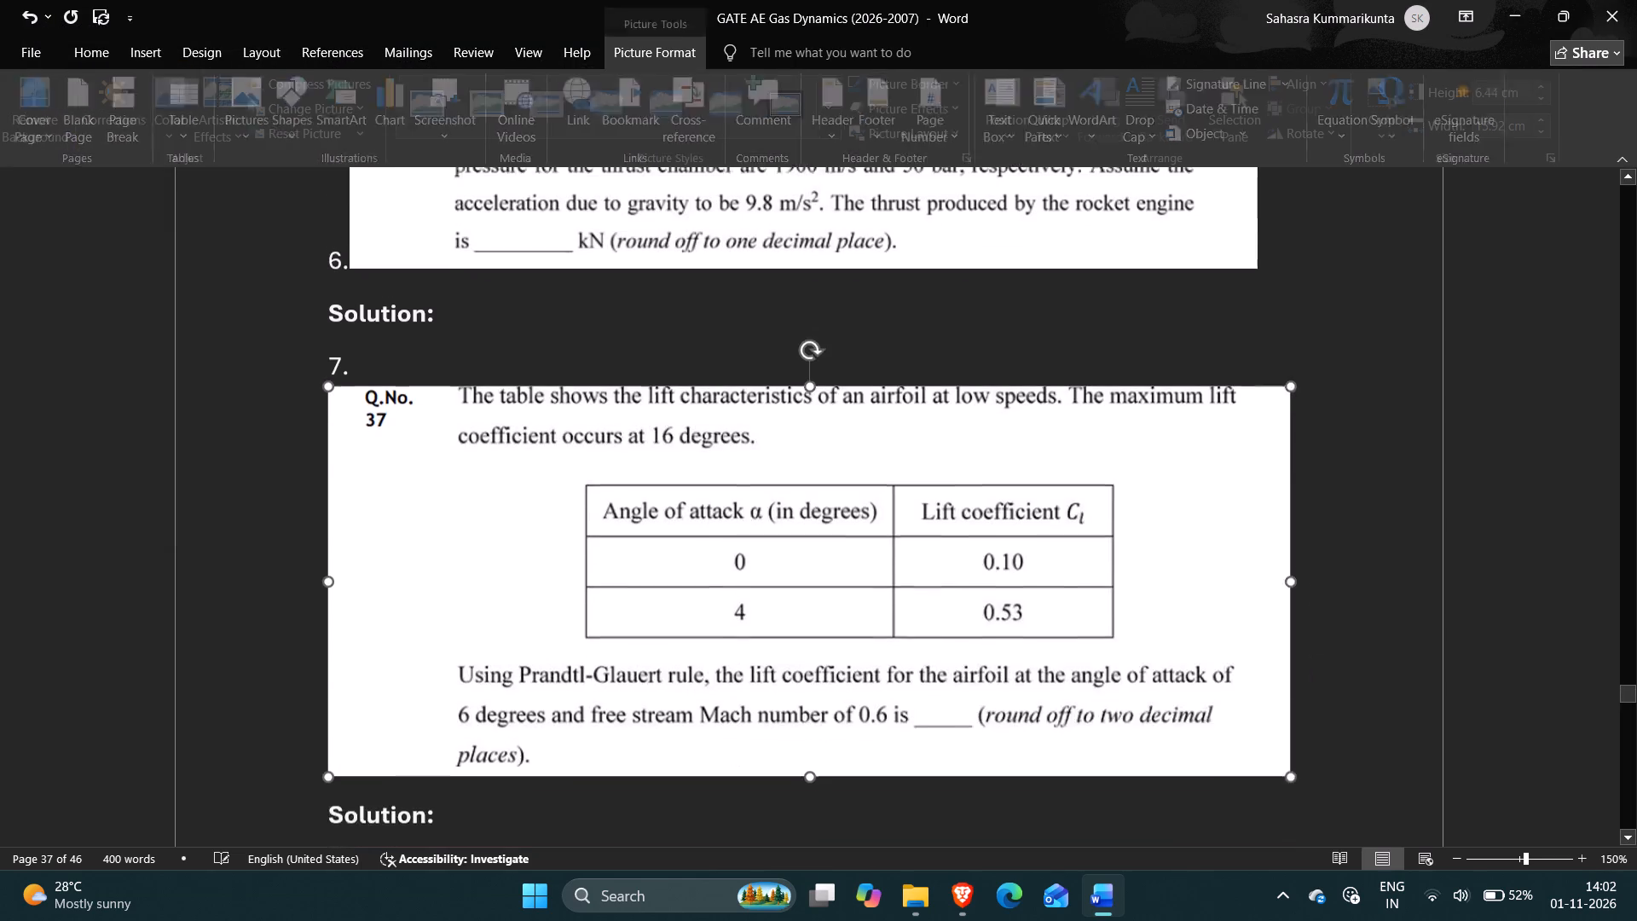
{"action": "scroll", "coordinate": [568, 642], "scroll_direction": "down", "scroll_amount": 1}
{"action": "left_click", "coordinate": [430, 484]}
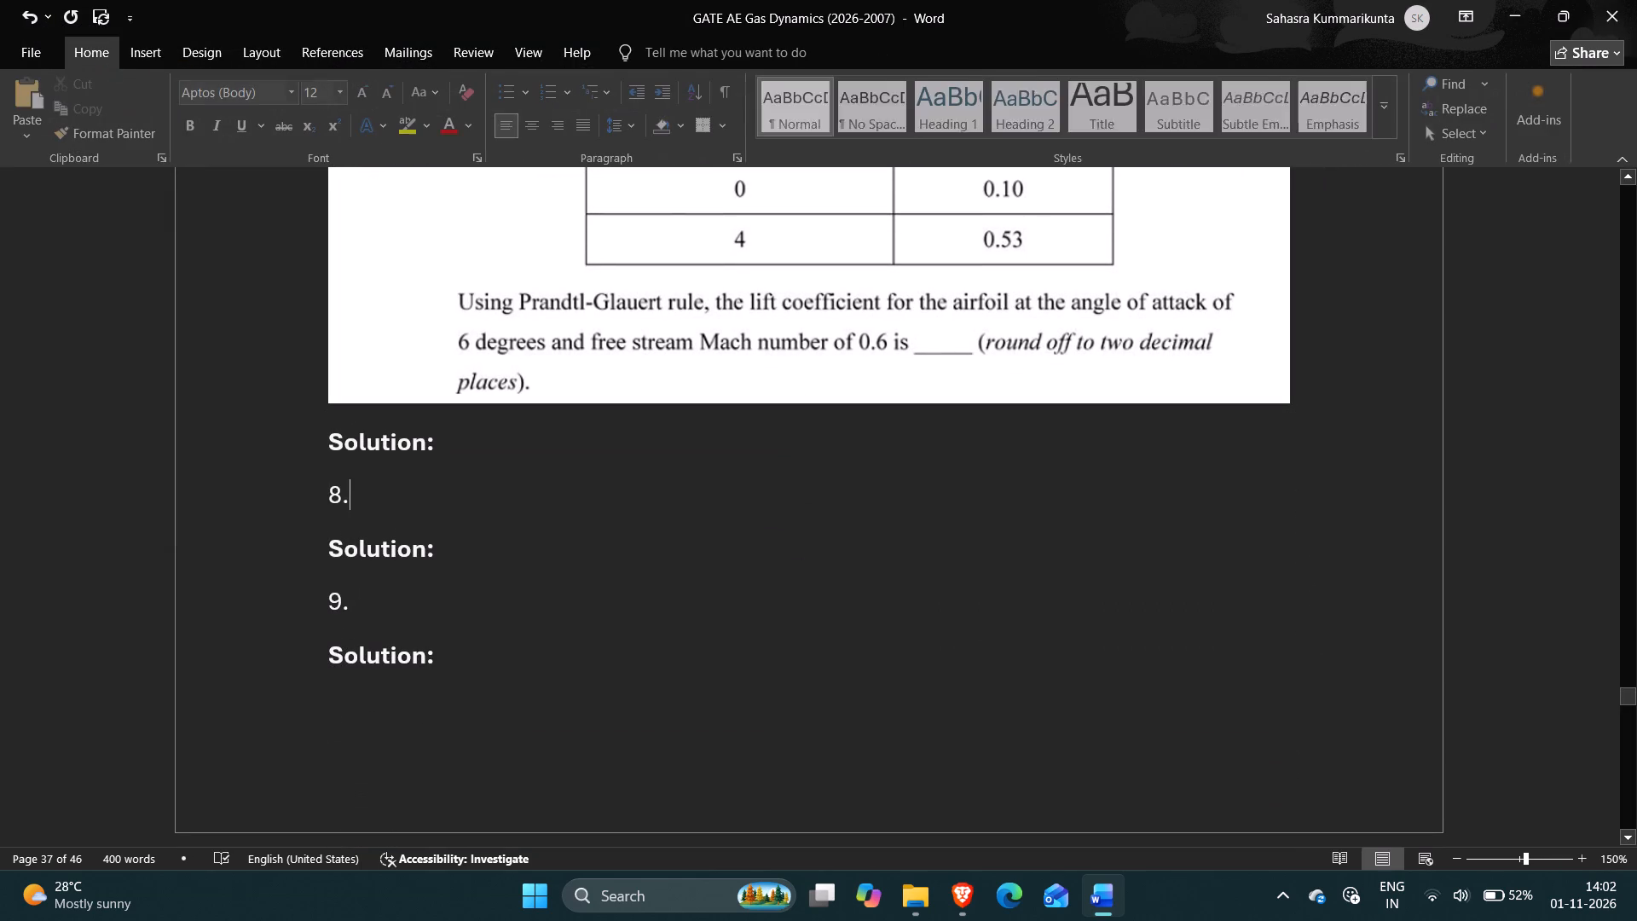
{"action": "left_click", "coordinate": [163, 57]}
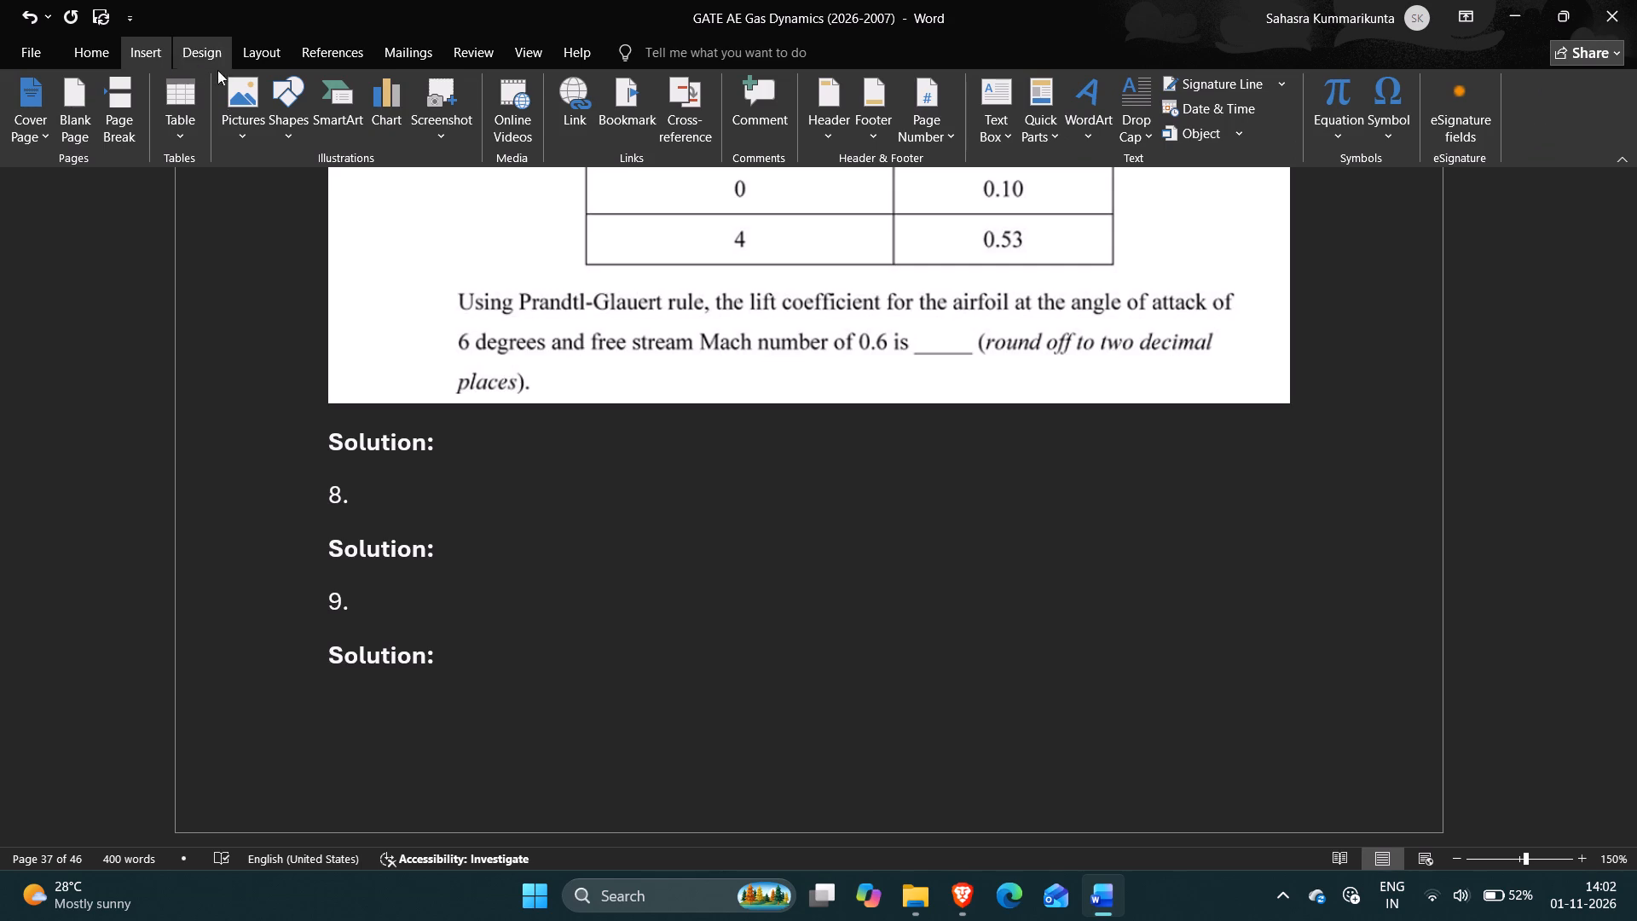
{"action": "left_click", "coordinate": [228, 106]}
{"action": "left_click", "coordinate": [256, 182]}
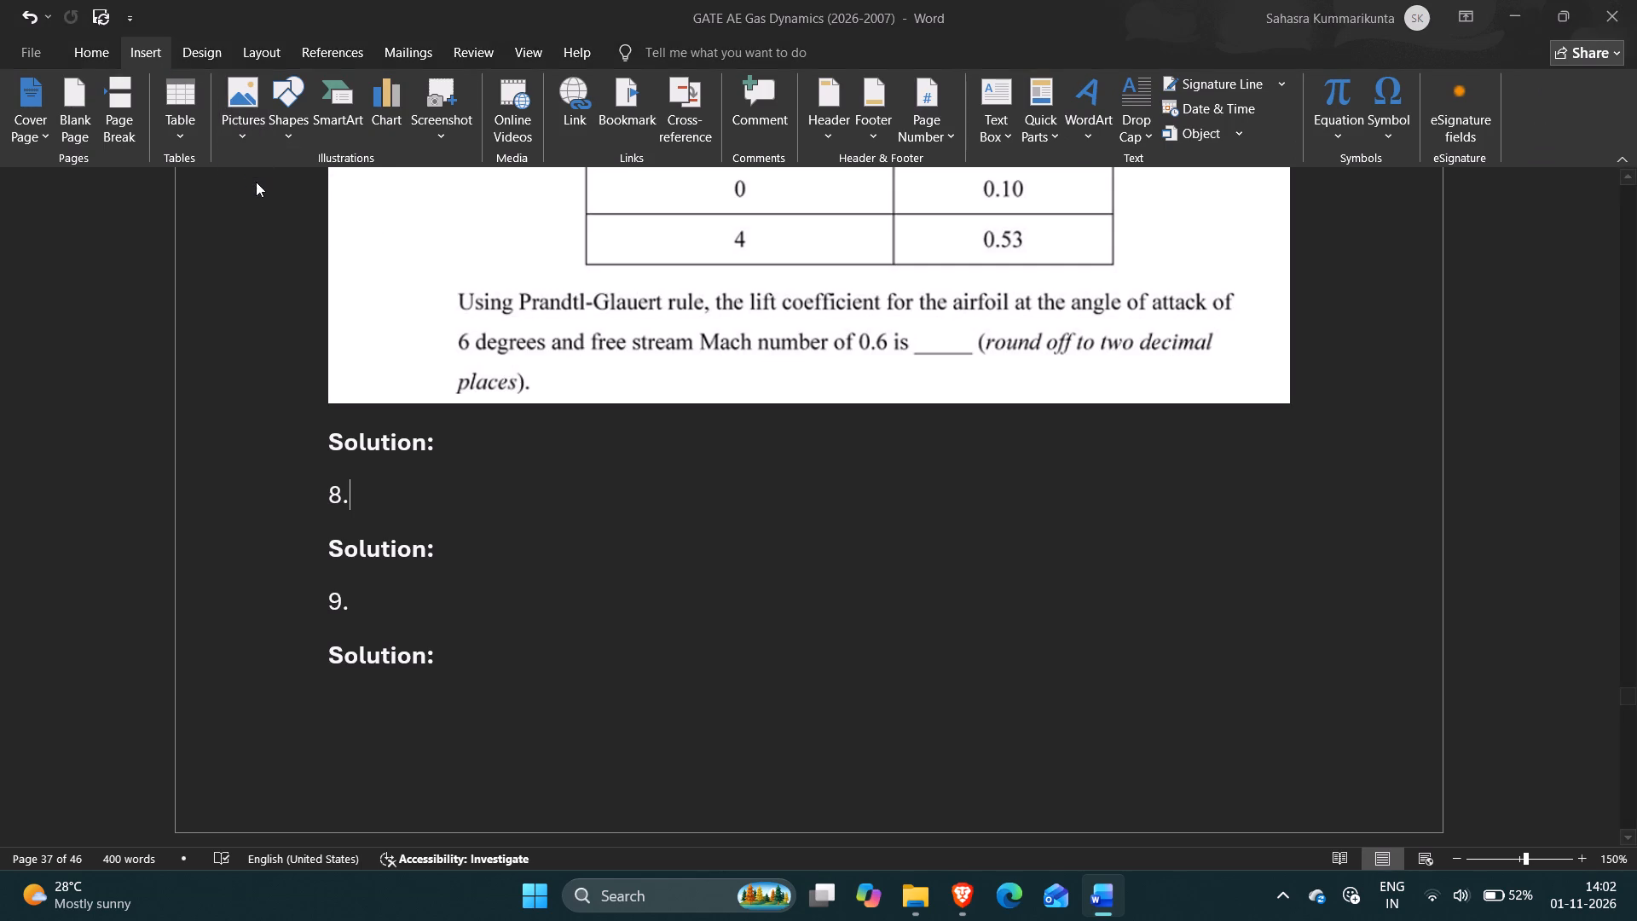
{"action": "scroll", "coordinate": [336, 239], "scroll_direction": "down", "scroll_amount": 4}
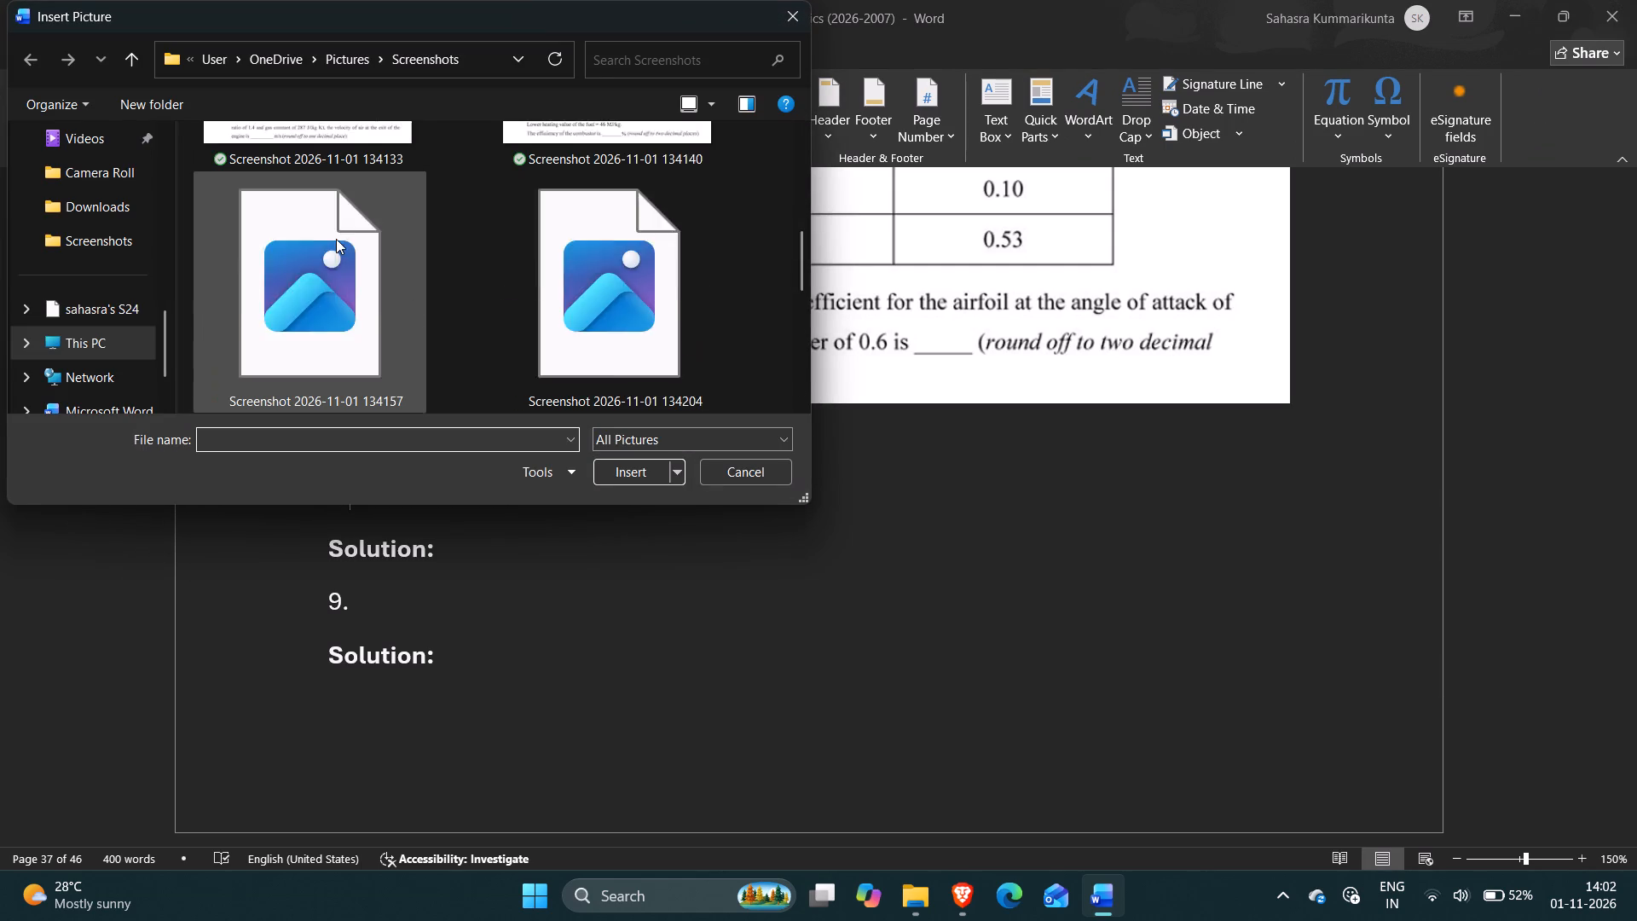
{"action": "scroll", "coordinate": [336, 239], "scroll_direction": "down", "scroll_amount": 5}
{"action": "left_click", "coordinate": [288, 347]}
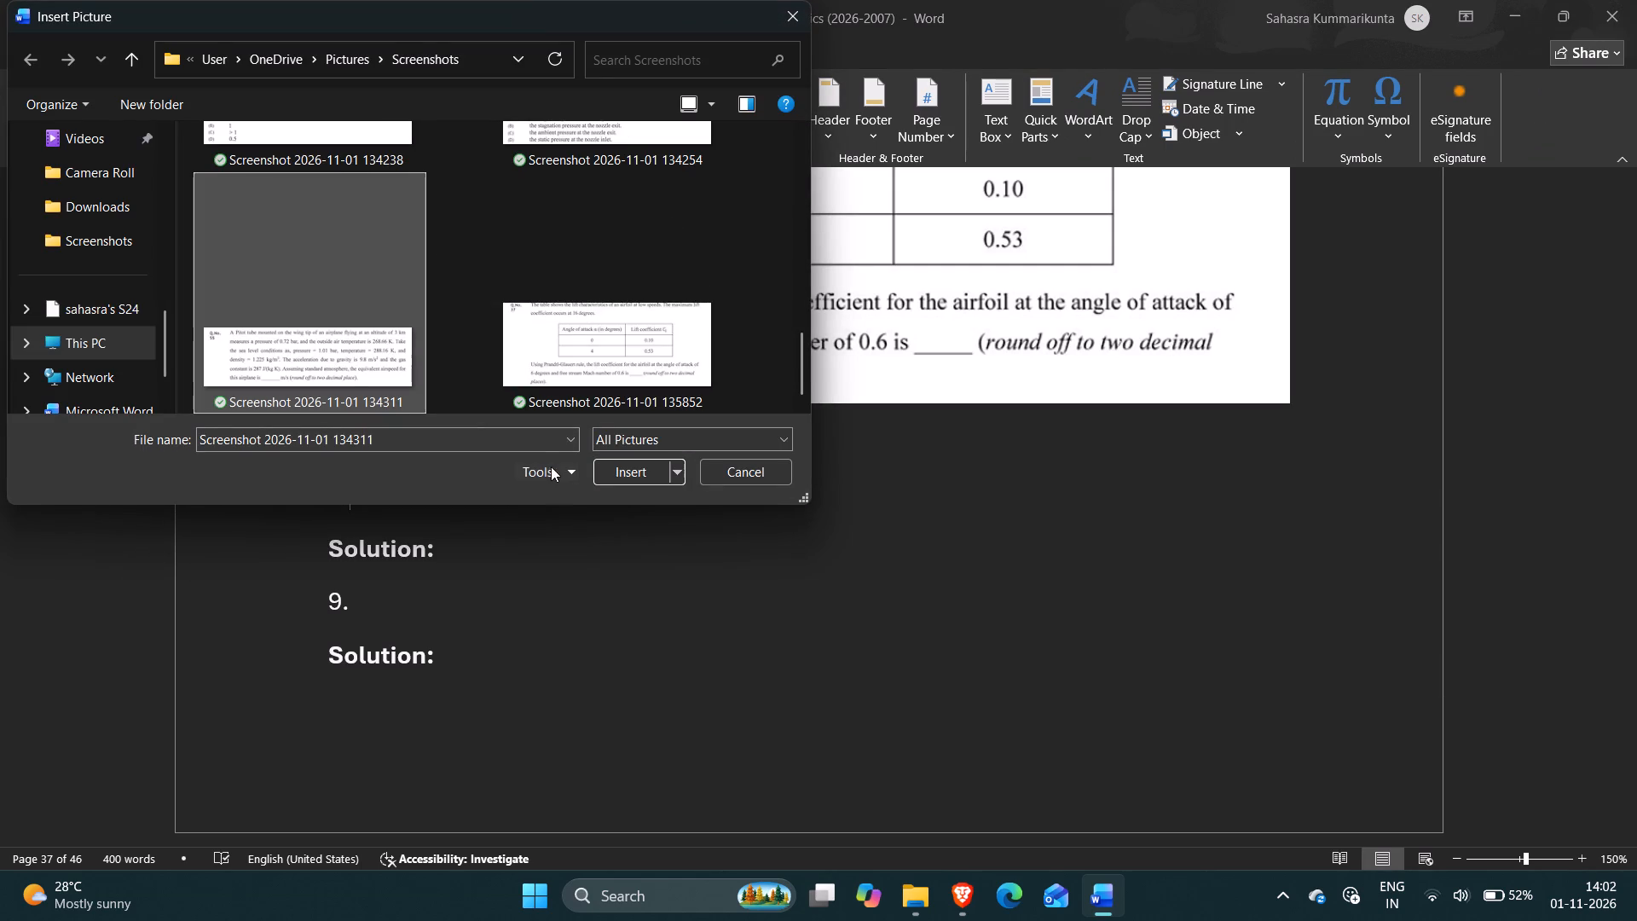
{"action": "left_click", "coordinate": [615, 470]}
{"action": "scroll", "coordinate": [615, 470], "scroll_direction": "down", "scroll_amount": 1}
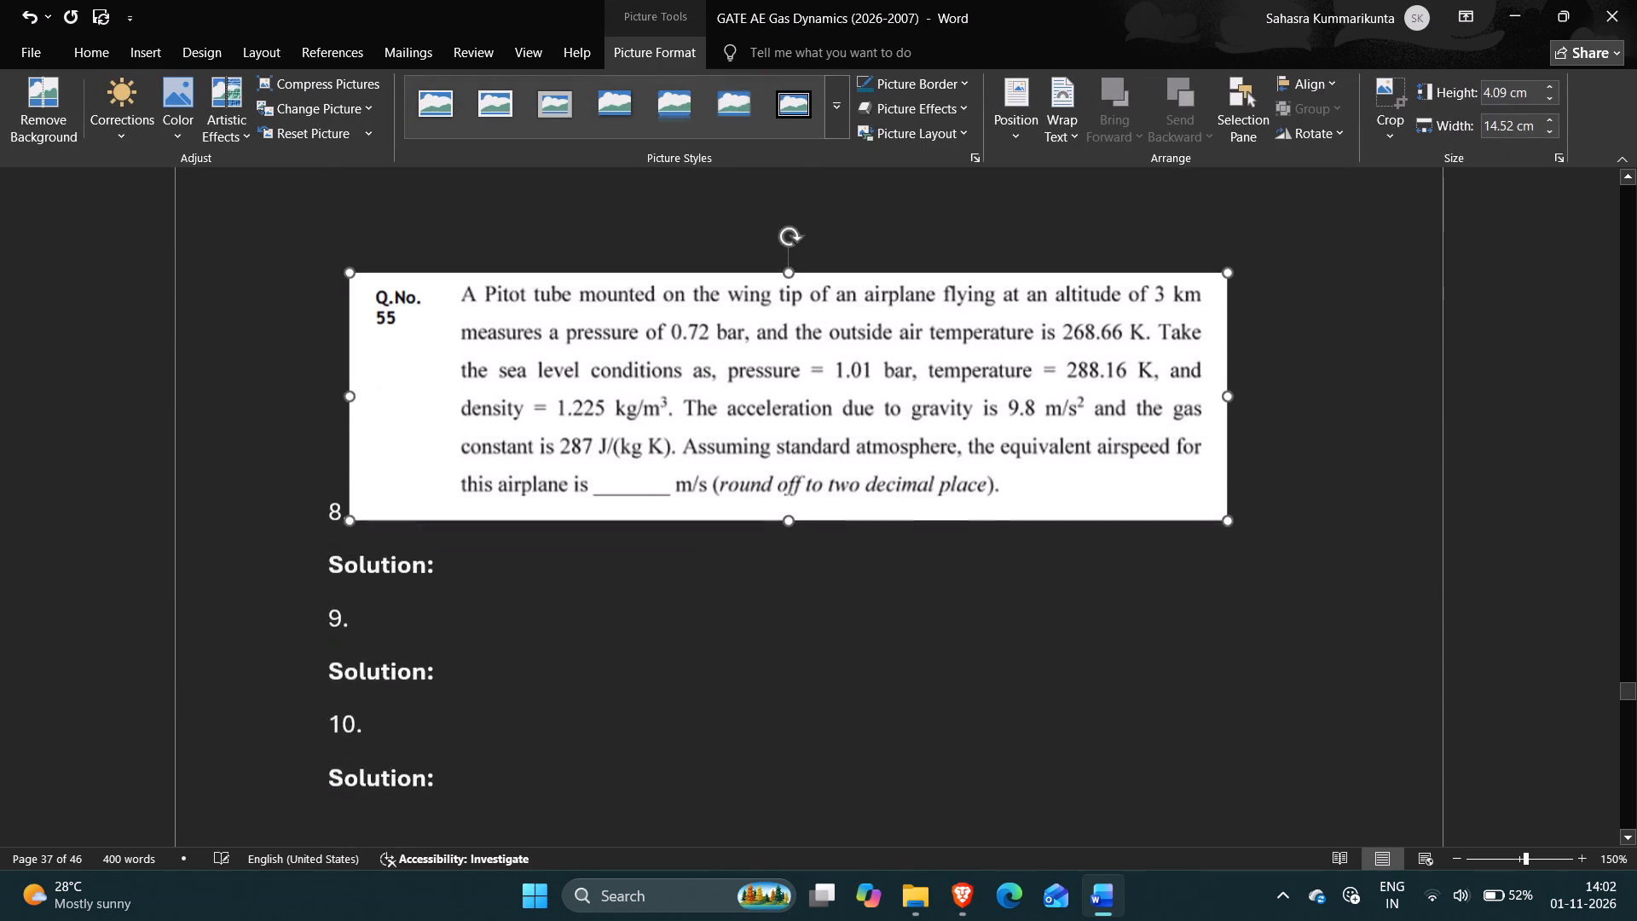
{"action": "scroll", "coordinate": [615, 470], "scroll_direction": "down", "scroll_amount": 2}
{"action": "left_click", "coordinate": [468, 309]}
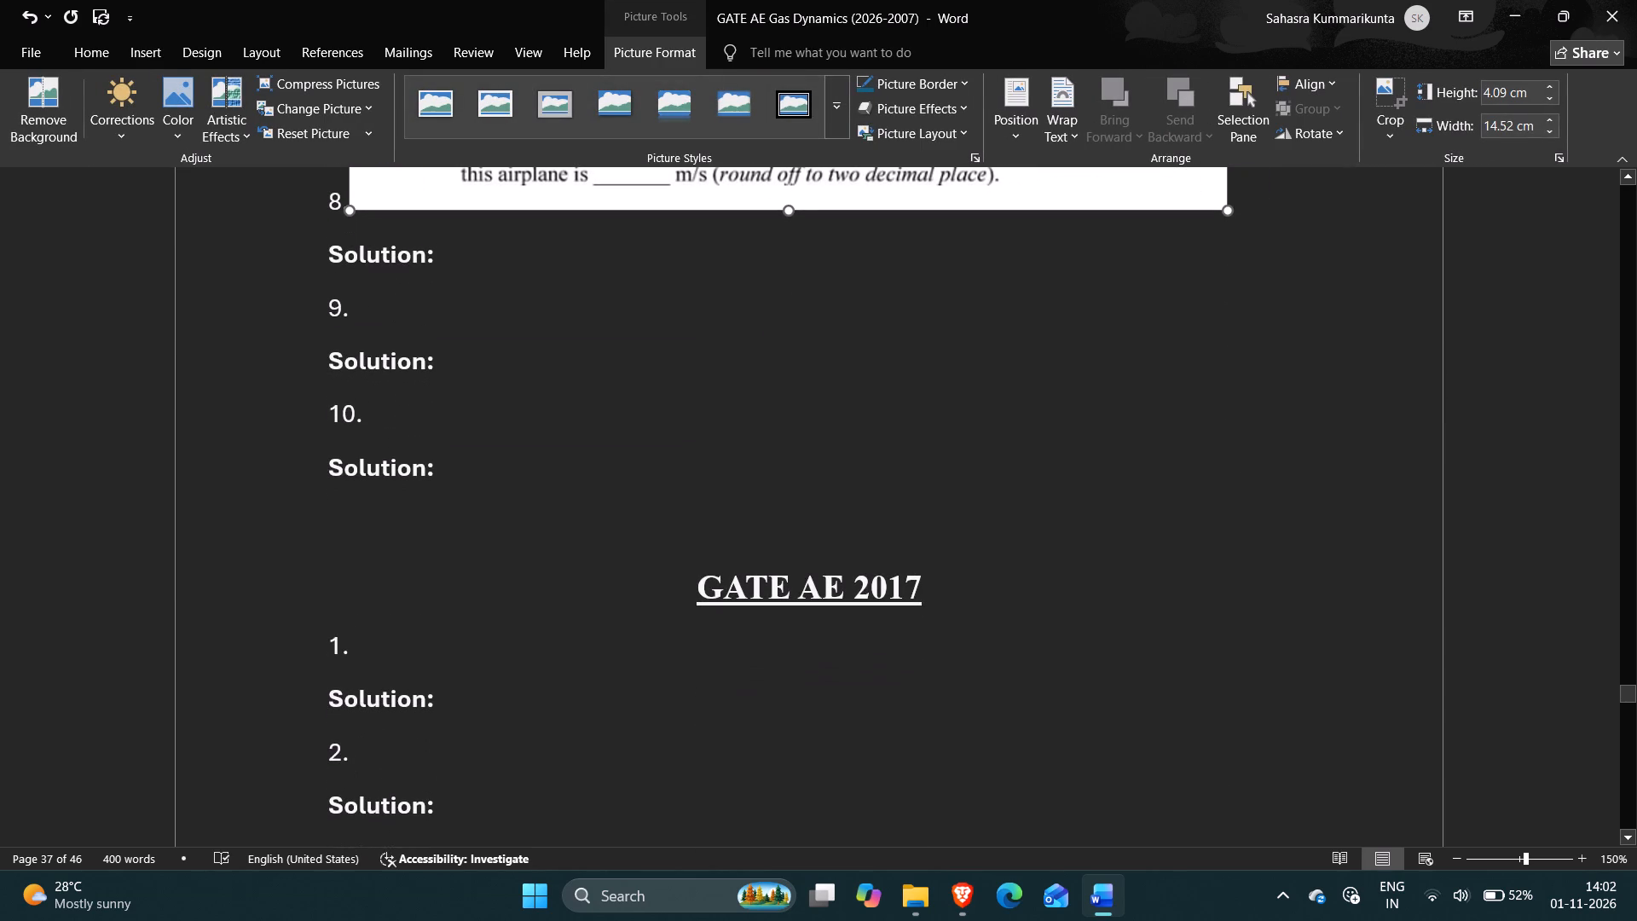
{"action": "left_click", "coordinate": [156, 53]}
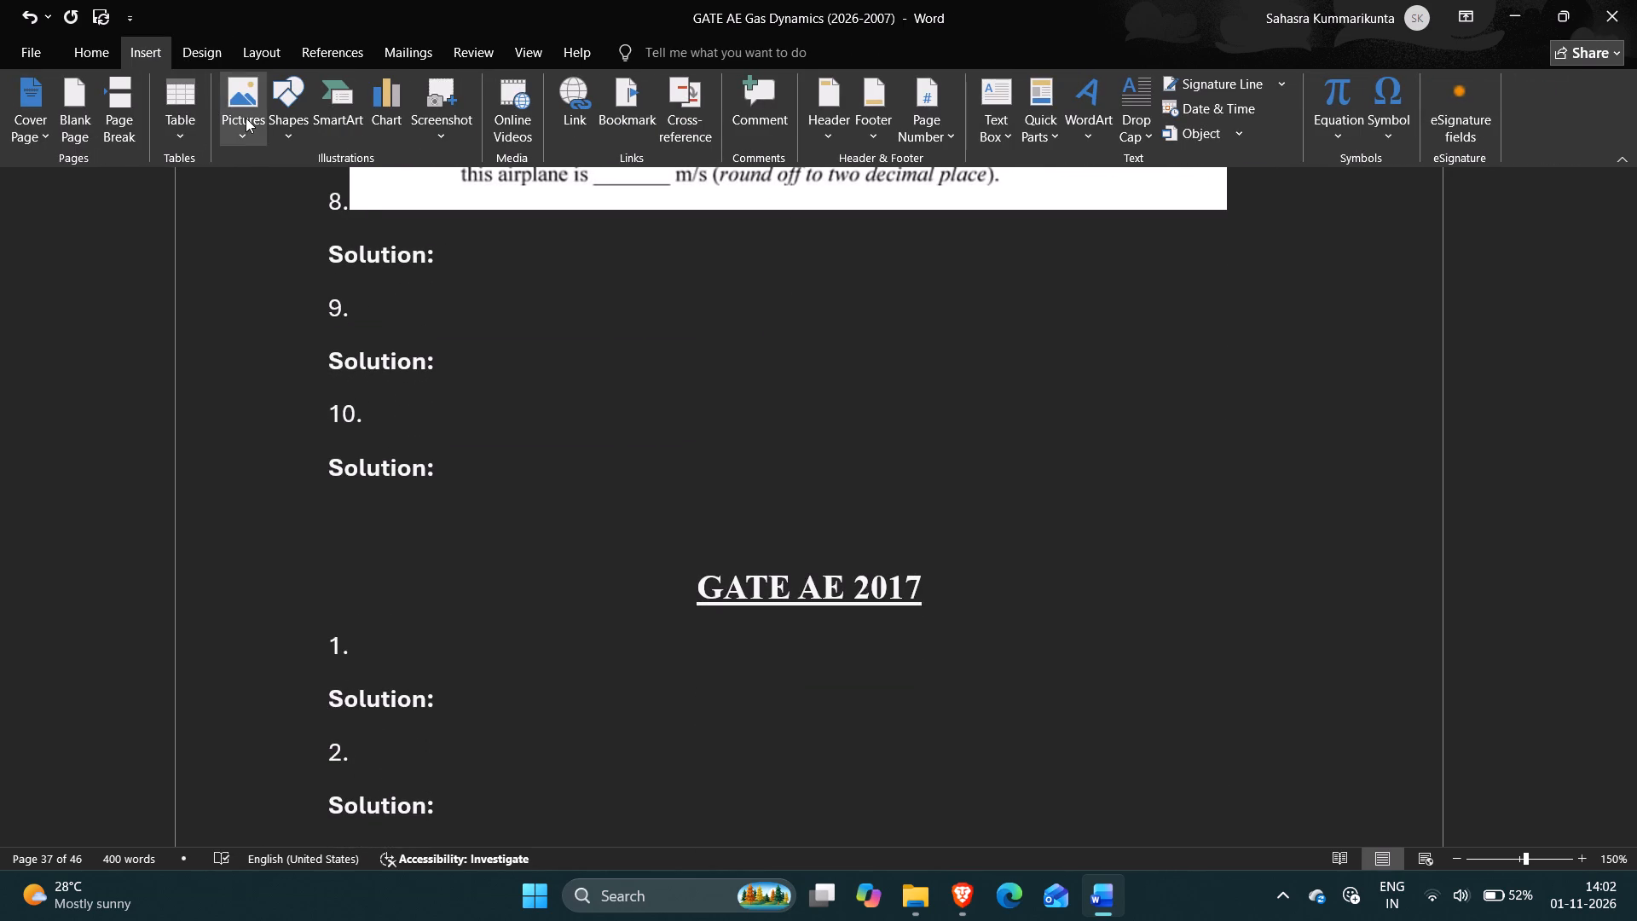
{"action": "left_click", "coordinate": [246, 118]}
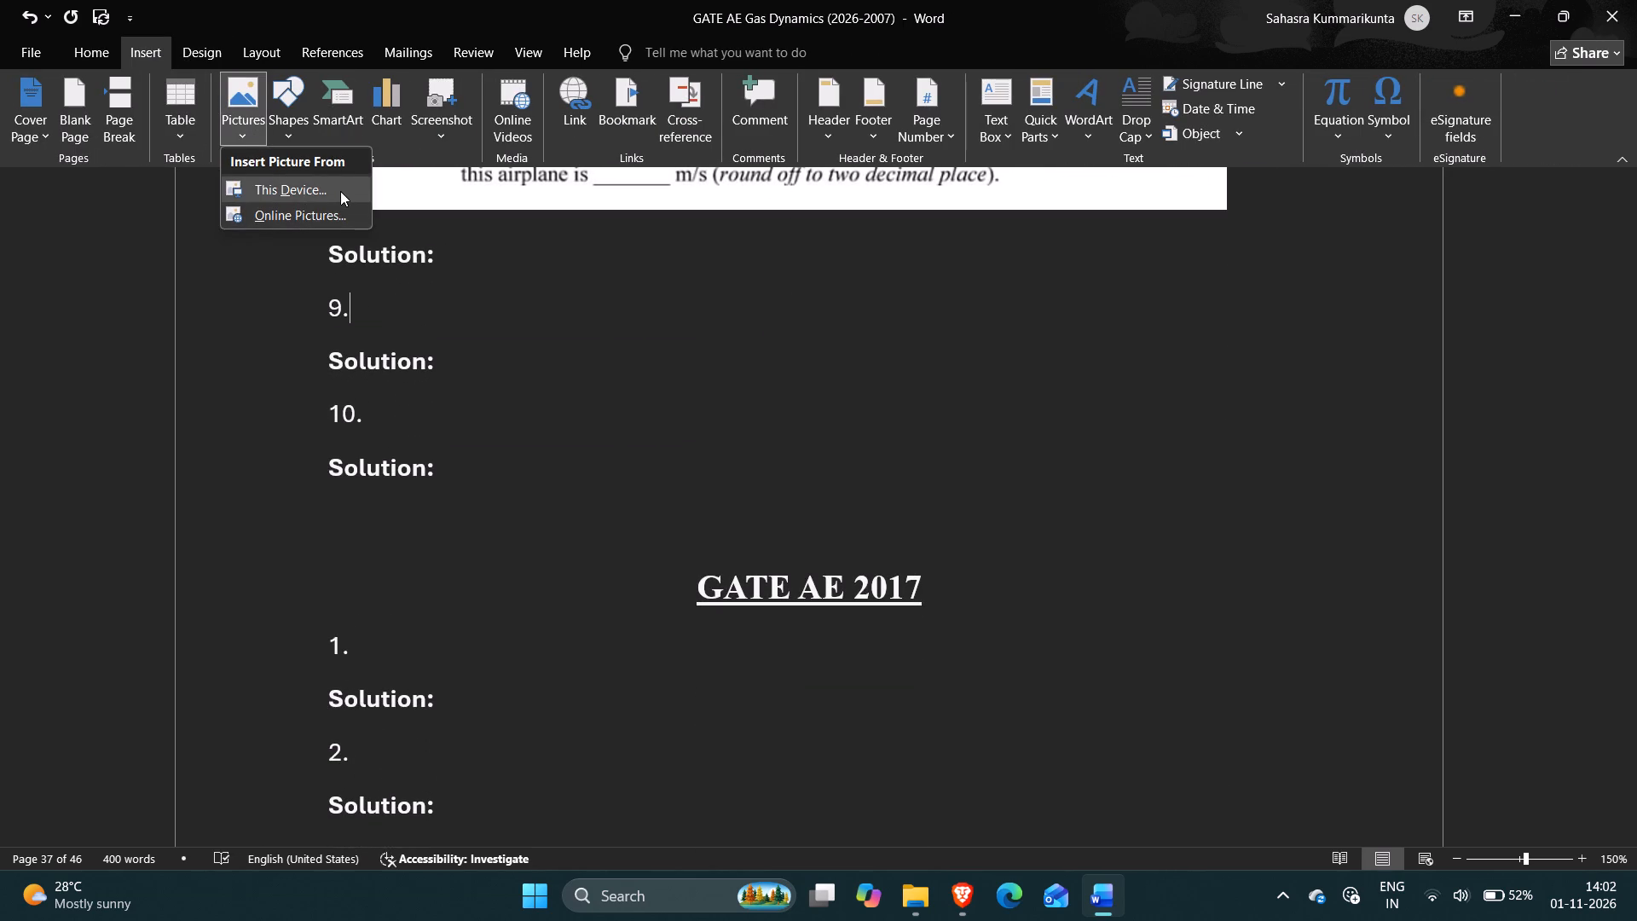
{"action": "left_click", "coordinate": [340, 191]}
{"action": "scroll", "coordinate": [454, 246], "scroll_direction": "down", "scroll_amount": 3}
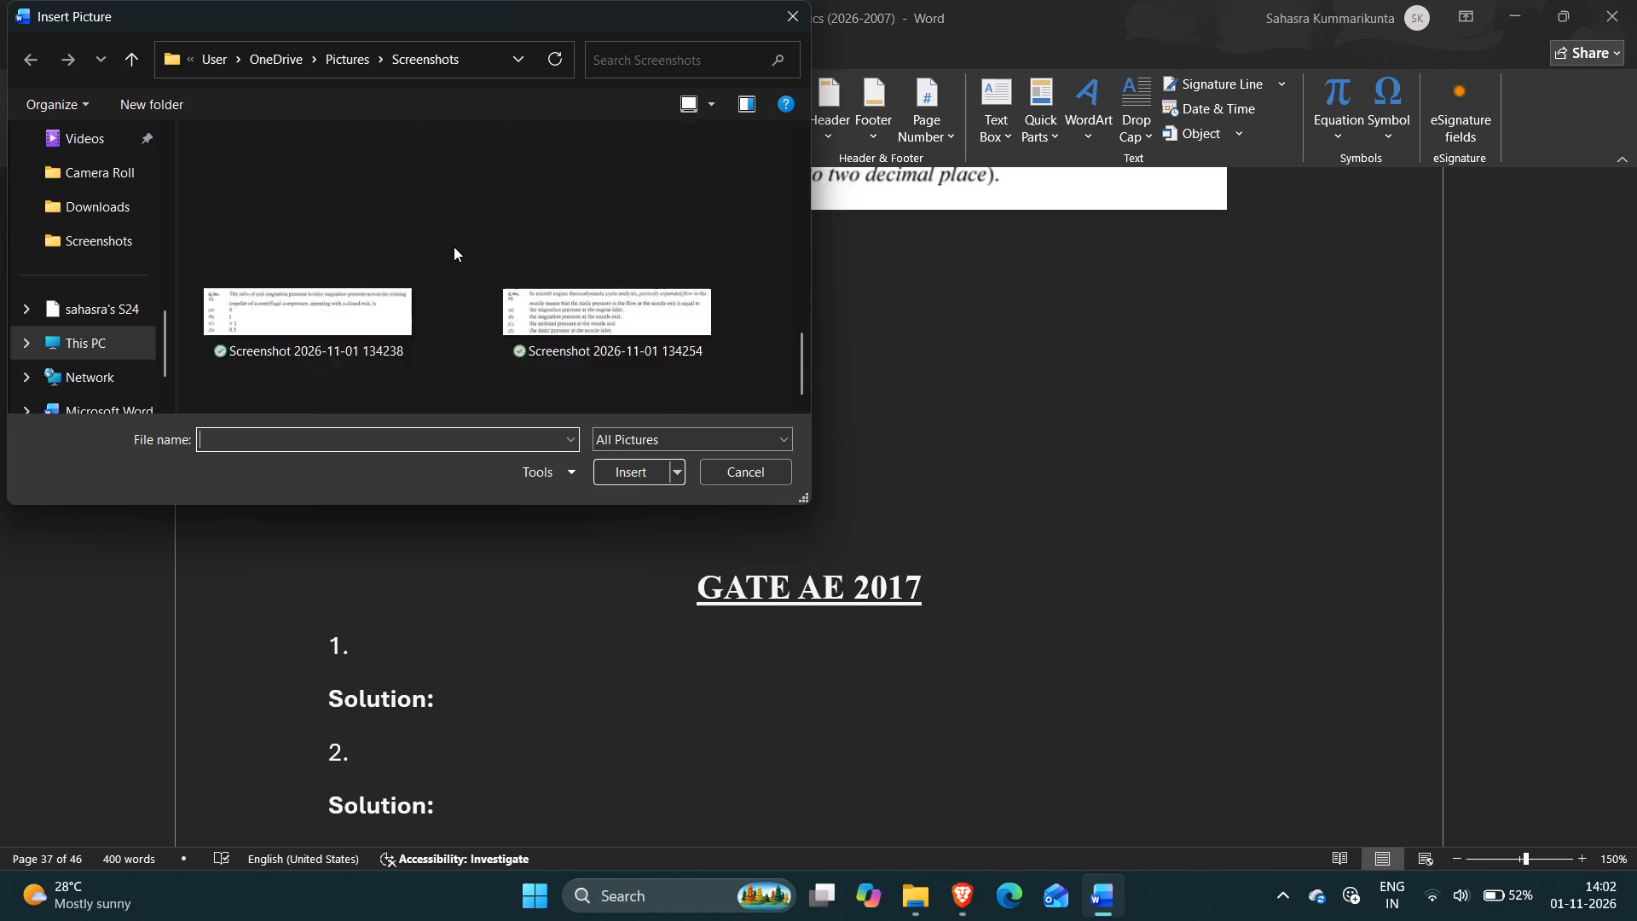
{"action": "scroll", "coordinate": [454, 246], "scroll_direction": "down", "scroll_amount": 4}
{"action": "scroll", "coordinate": [454, 246], "scroll_direction": "up", "scroll_amount": 1}
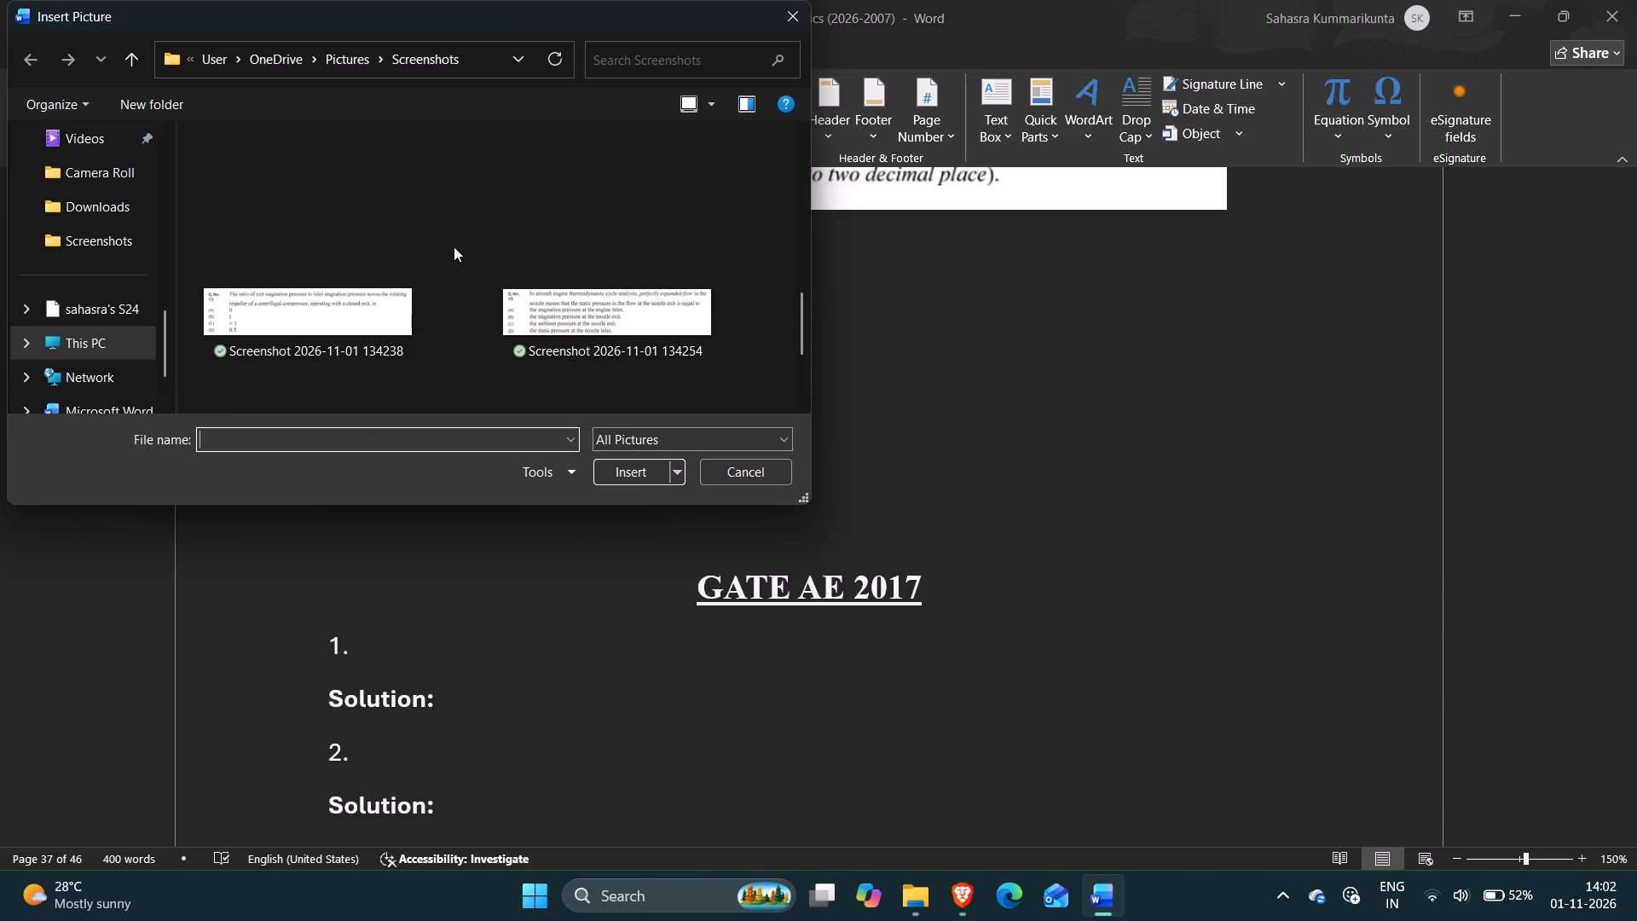
{"action": "scroll", "coordinate": [454, 246], "scroll_direction": "up", "scroll_amount": 1}
{"action": "scroll", "coordinate": [454, 246], "scroll_direction": "down", "scroll_amount": 3, "text": "ctrl"}
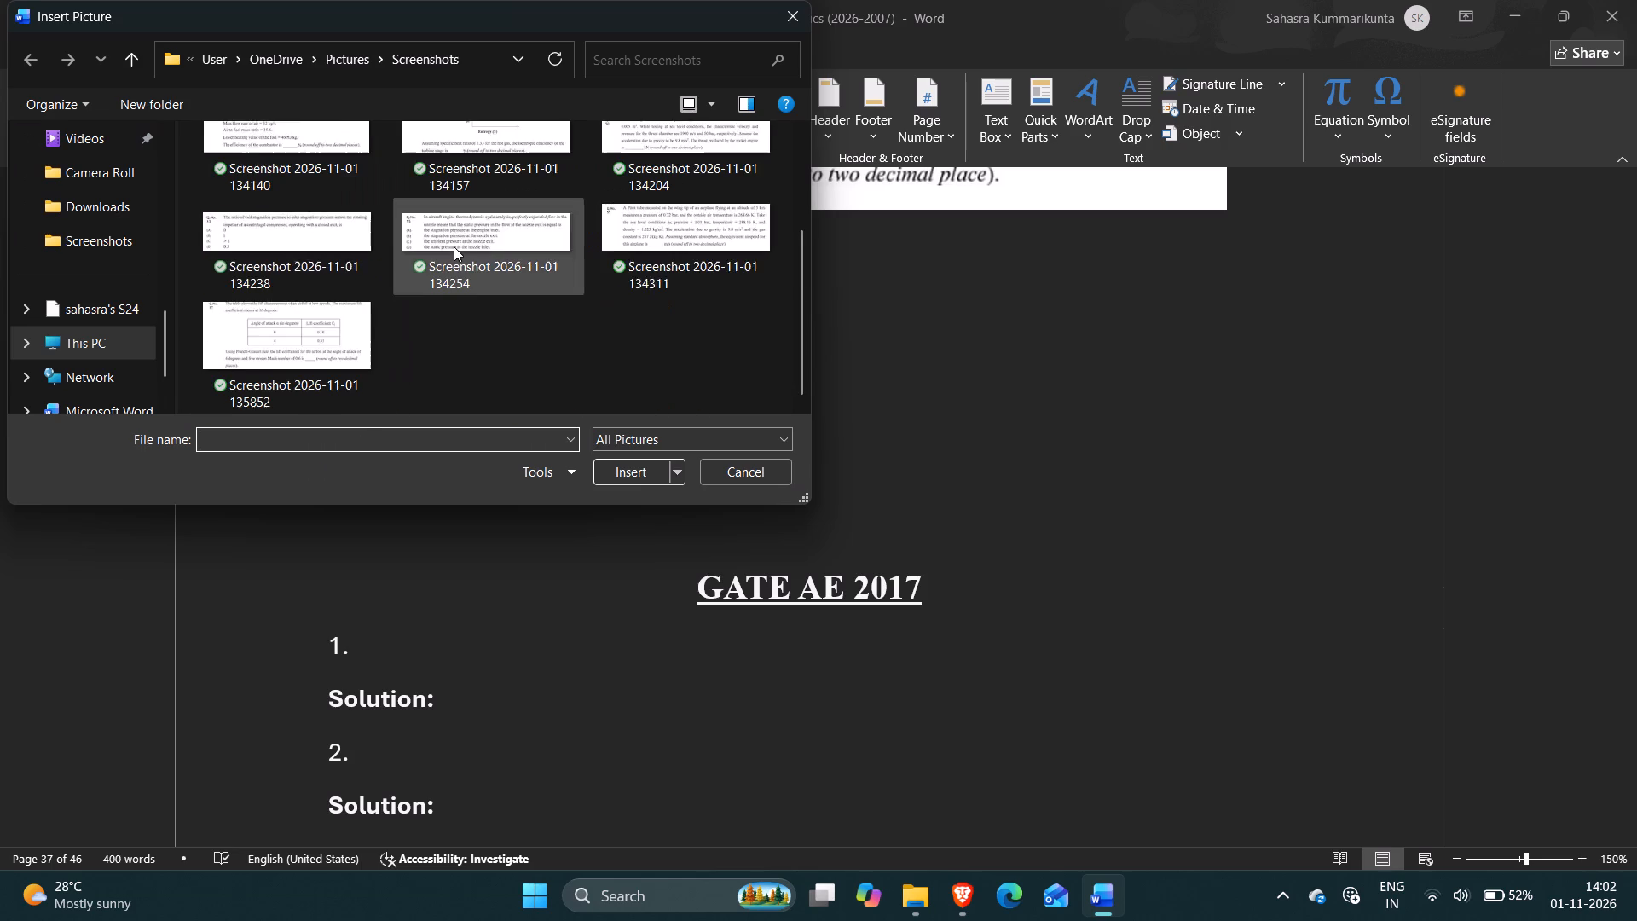
{"action": "scroll", "coordinate": [454, 246], "scroll_direction": "down", "scroll_amount": 2, "text": "ctrl"}
{"action": "scroll", "coordinate": [454, 246], "scroll_direction": "up", "scroll_amount": 1}
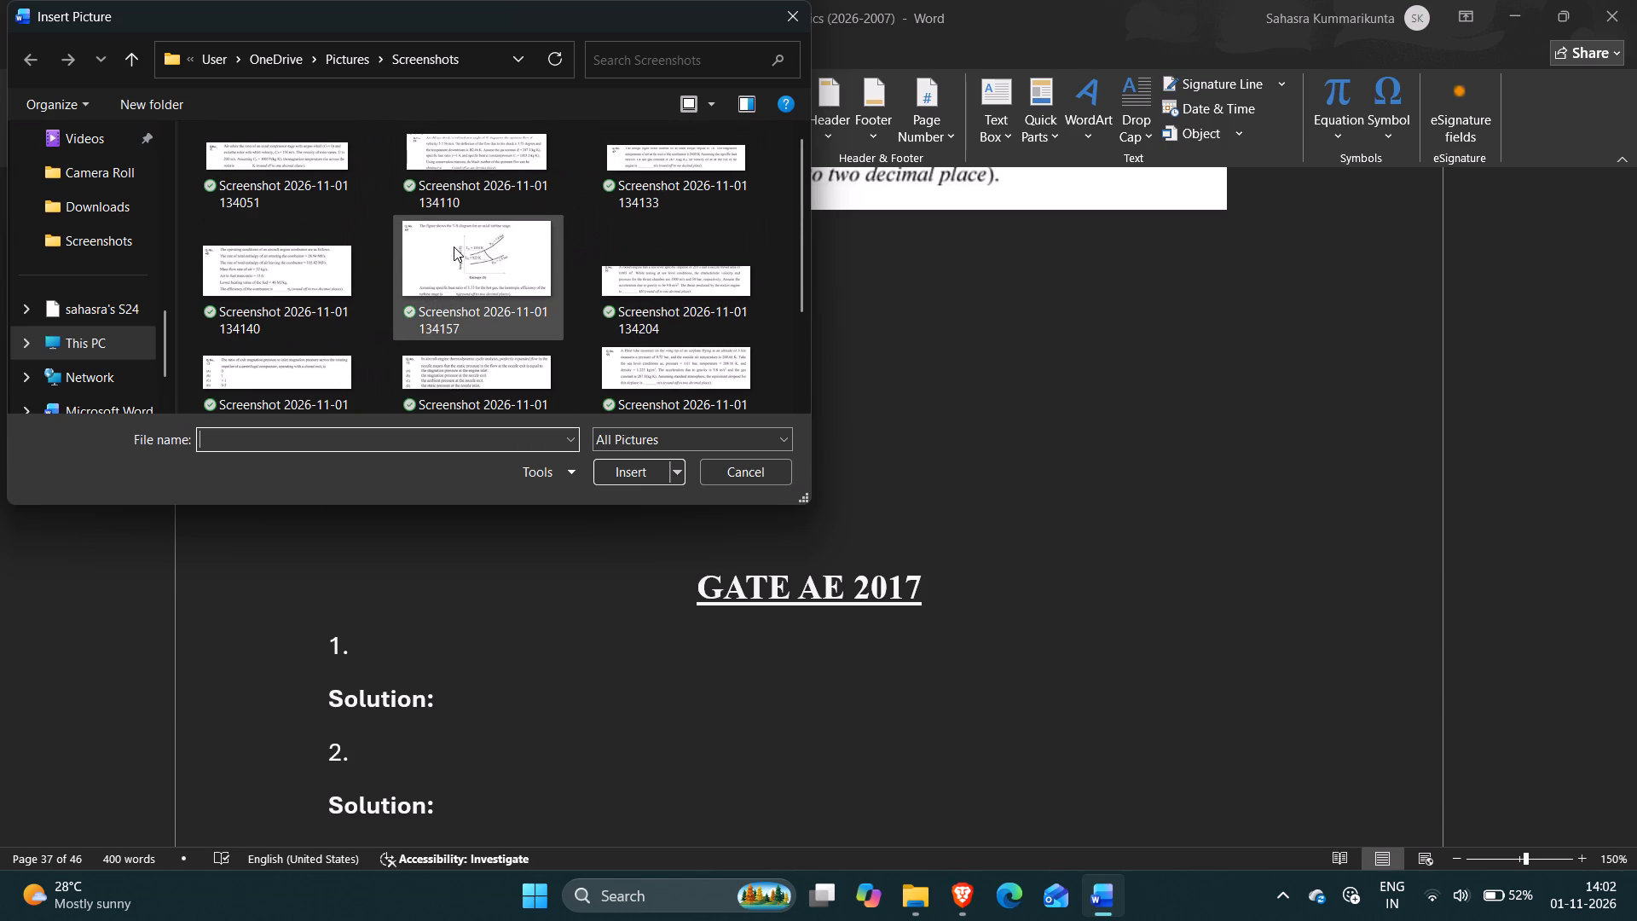
{"action": "scroll", "coordinate": [622, 293], "scroll_direction": "up", "scroll_amount": 1}
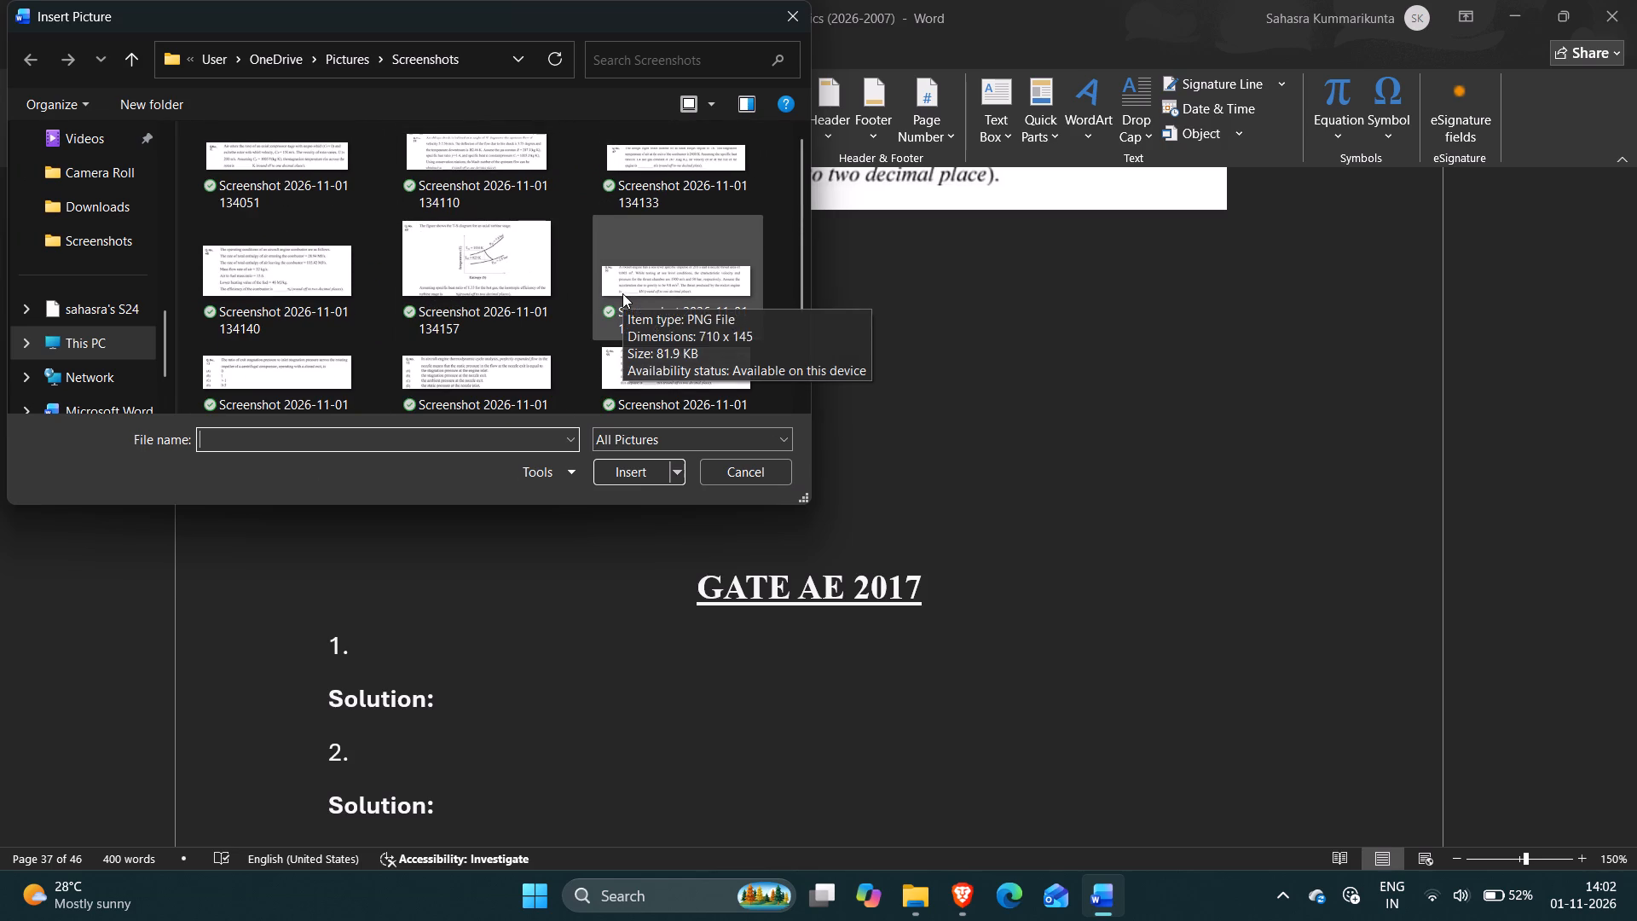
{"action": "left_click", "coordinate": [298, 258]}
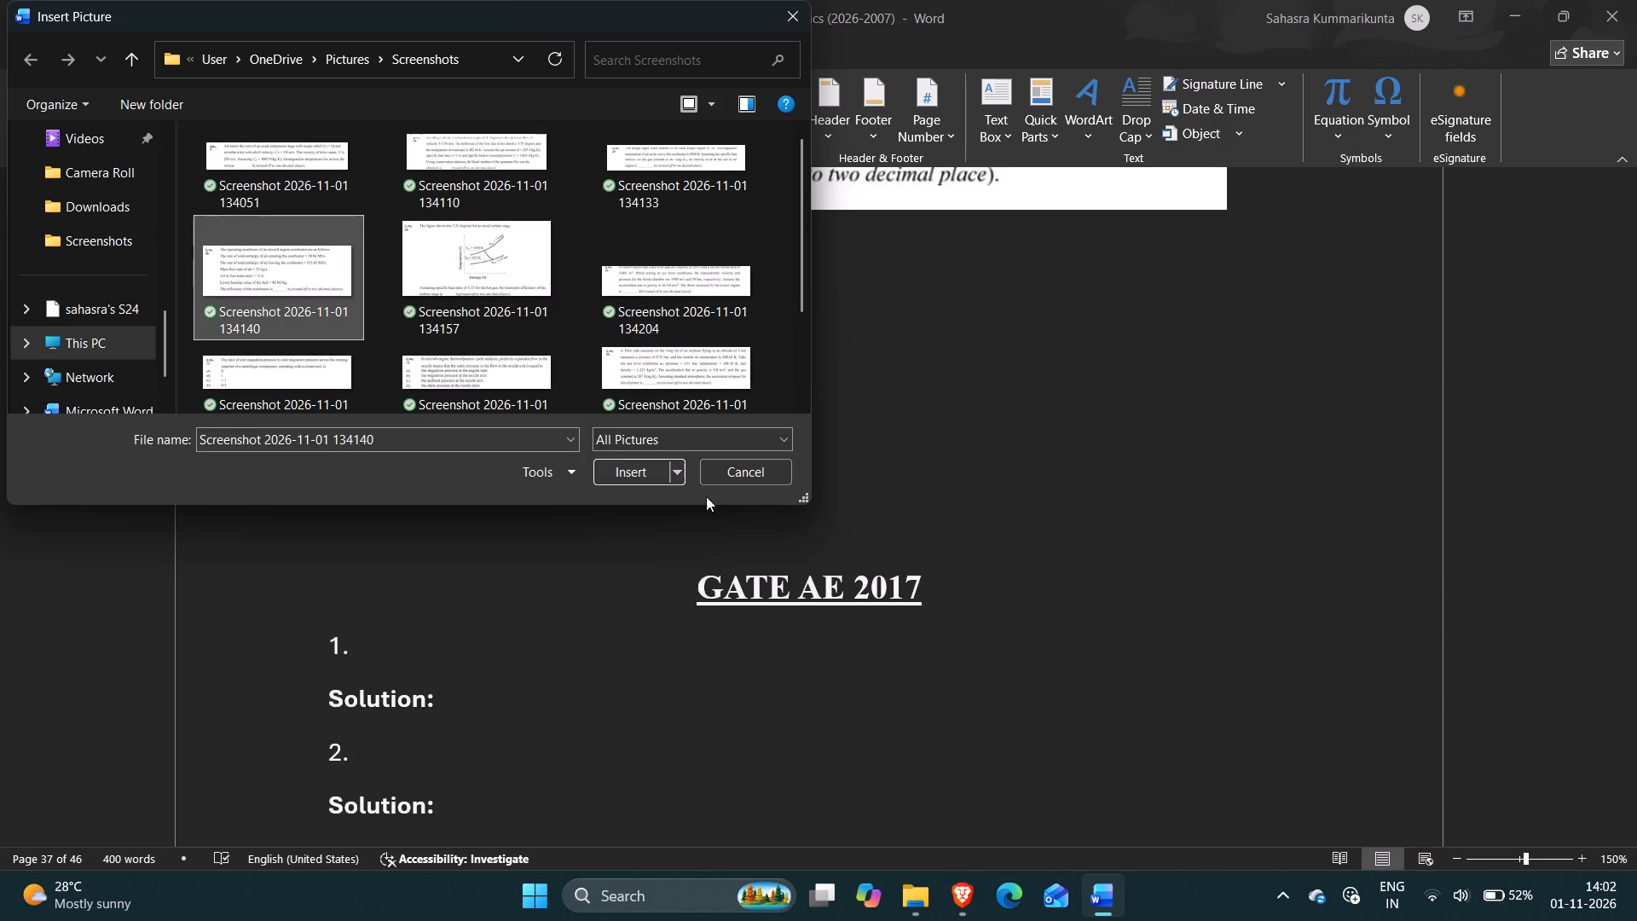
{"action": "left_click", "coordinate": [633, 465]}
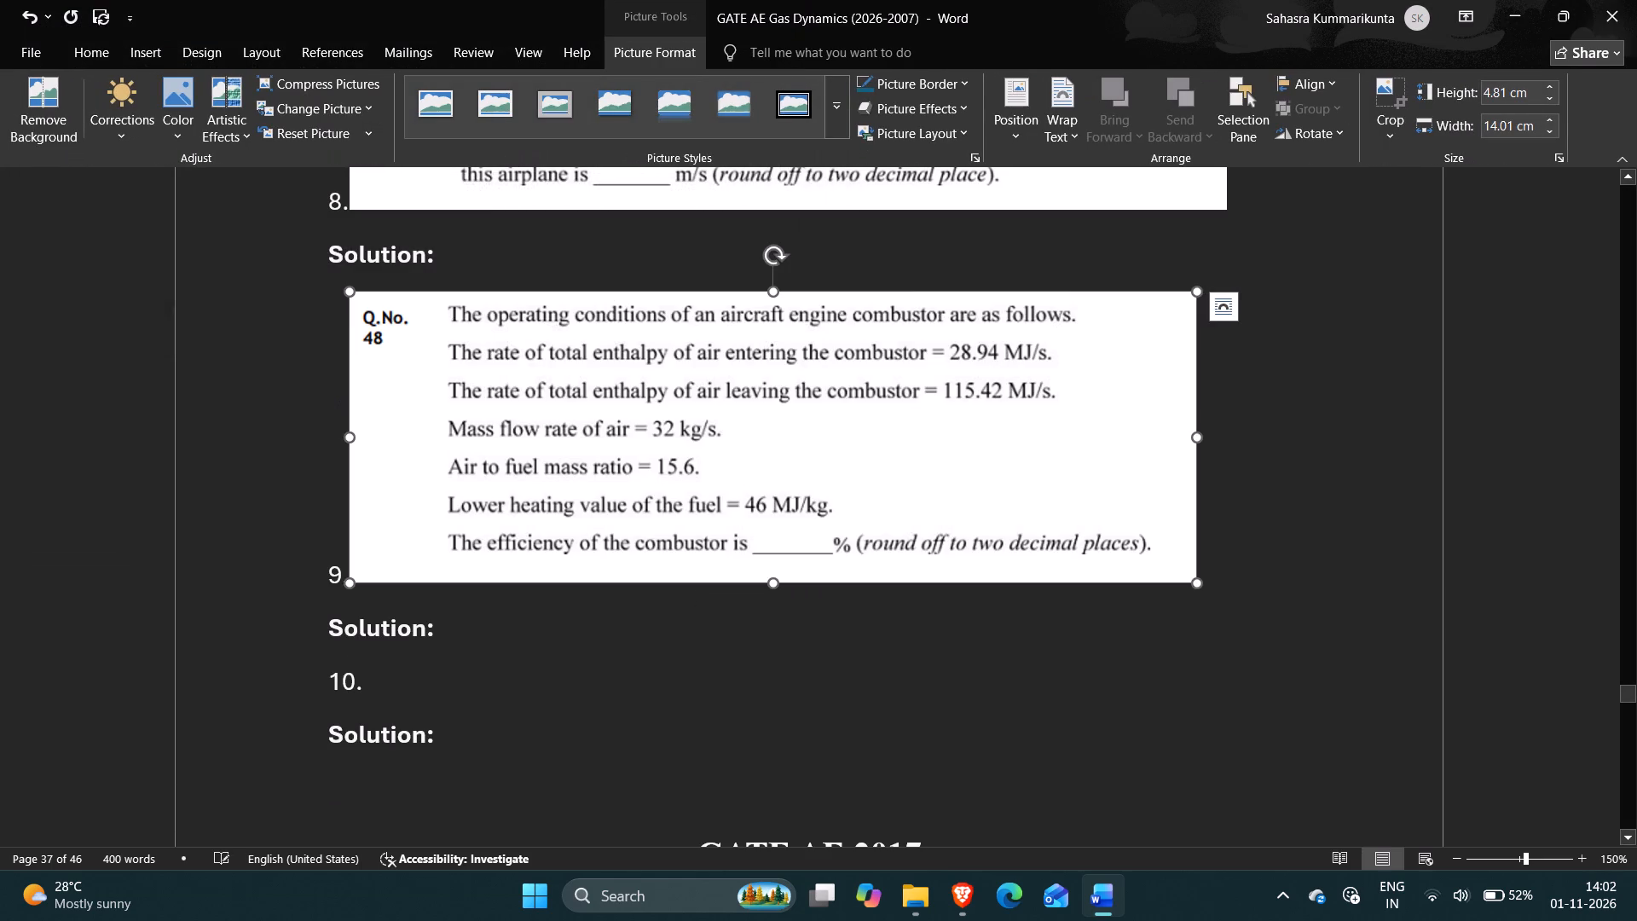
Review the question images already placed under GATE AE 2019 to check which questions are in the list.
{"action": "scroll", "coordinate": [633, 465], "scroll_direction": "up", "scroll_amount": 6}
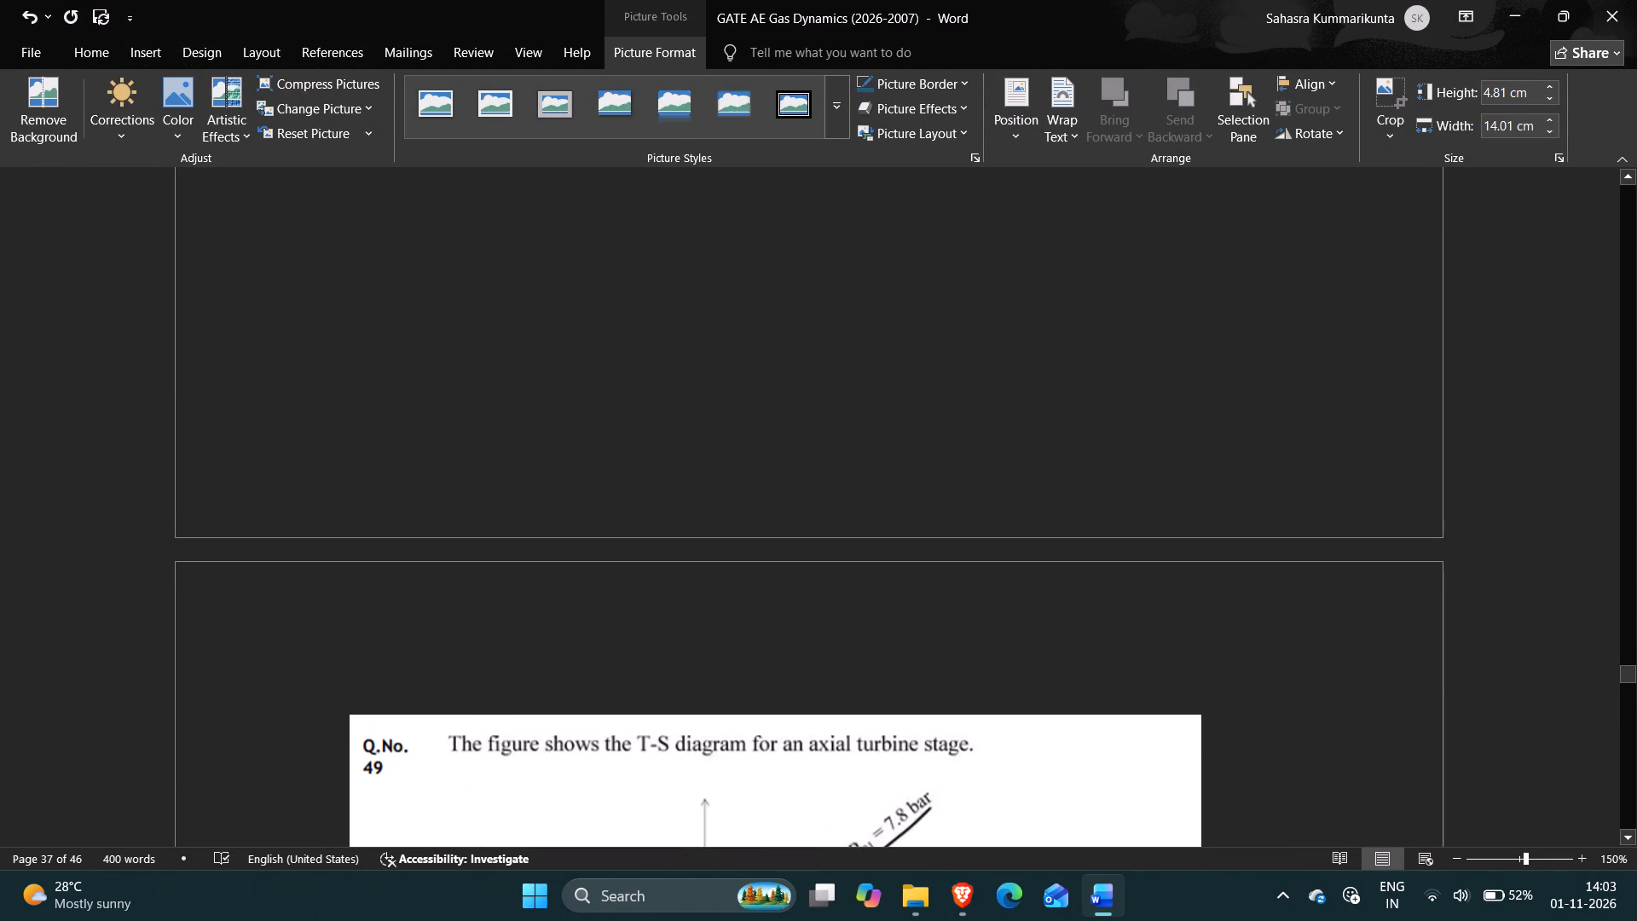
{"action": "scroll", "coordinate": [633, 465], "scroll_direction": "up", "scroll_amount": 4}
{"action": "scroll", "coordinate": [633, 465], "scroll_direction": "down", "scroll_amount": 1}
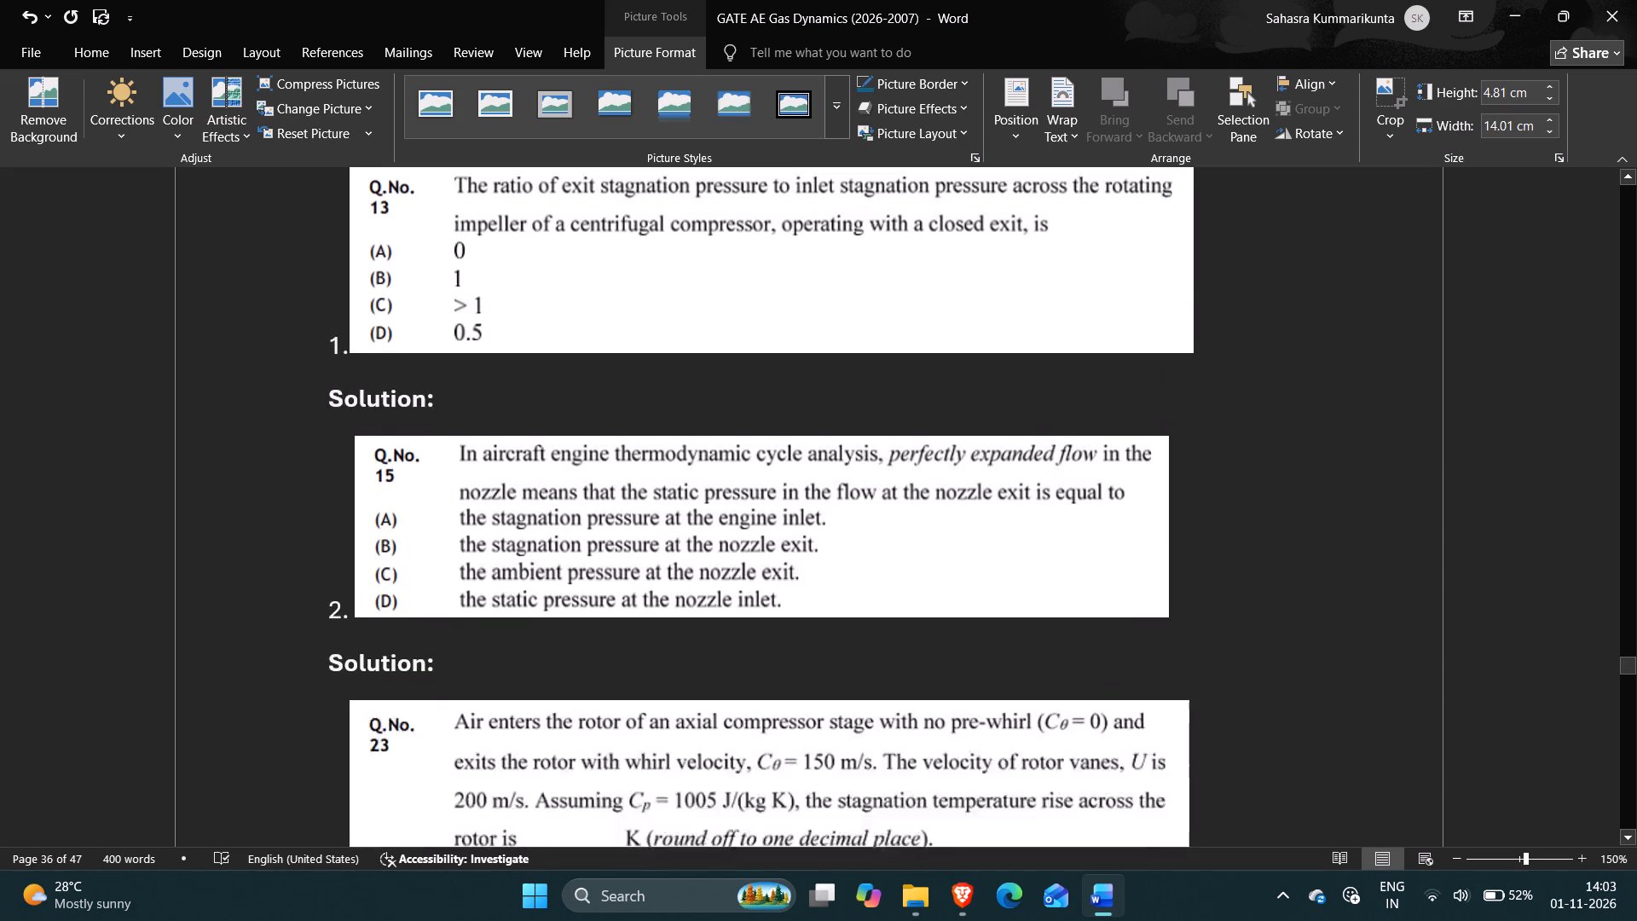
{"action": "scroll", "coordinate": [633, 465], "scroll_direction": "down", "scroll_amount": 4}
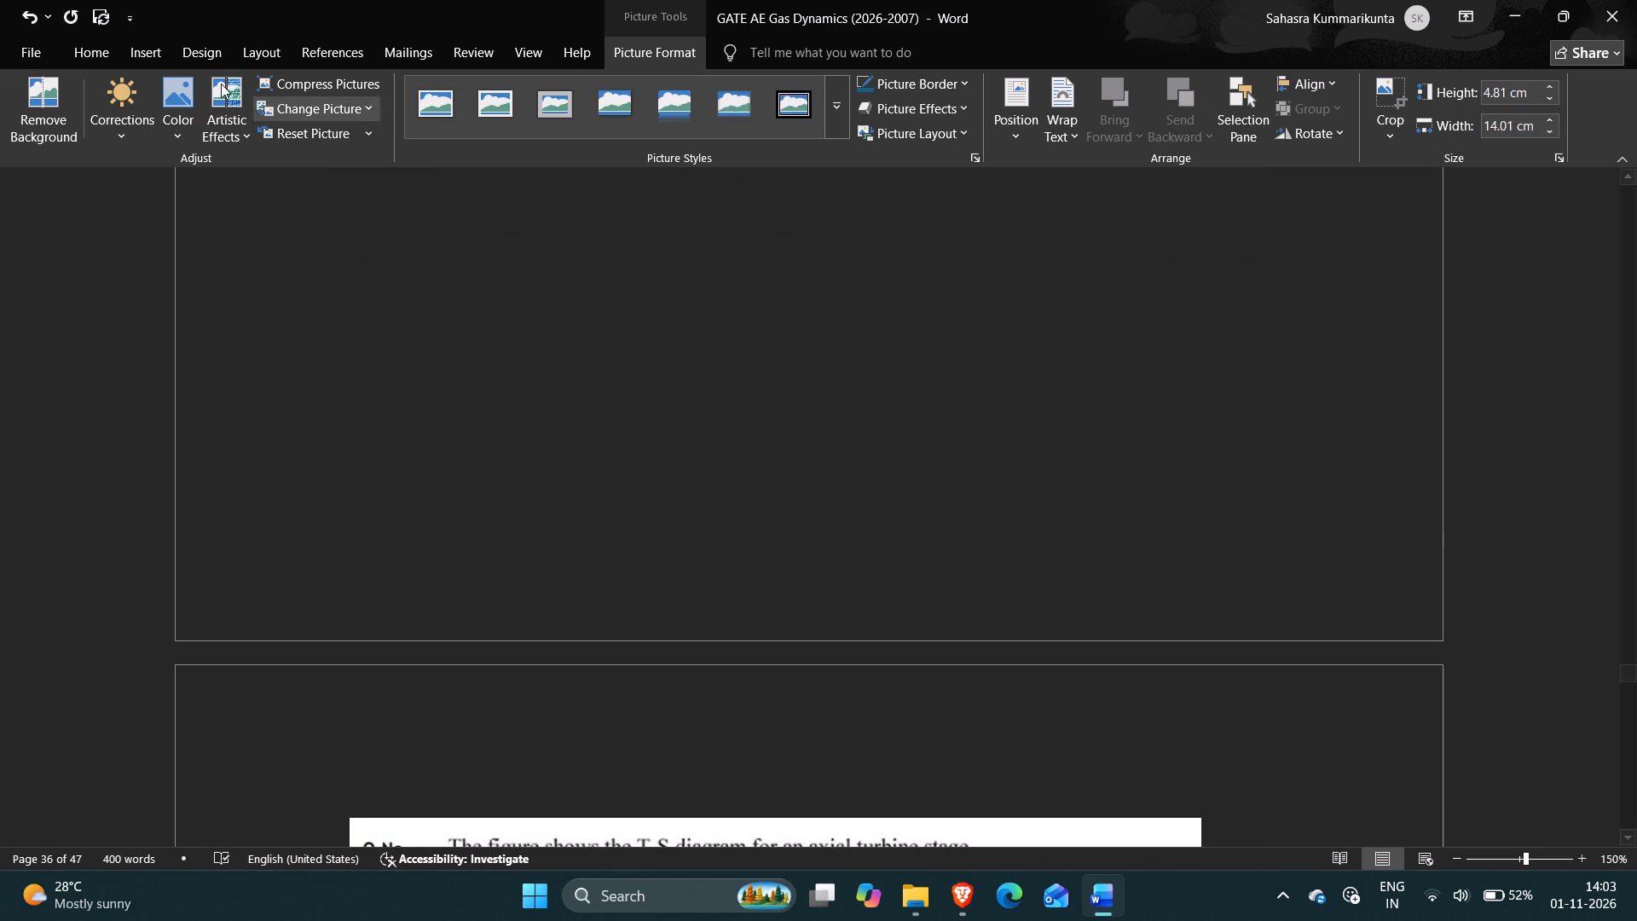
{"action": "scroll", "coordinate": [482, 231], "scroll_direction": "down", "scroll_amount": 9}
{"action": "scroll", "coordinate": [482, 231], "scroll_direction": "up", "scroll_amount": 1}
{"action": "scroll", "coordinate": [482, 231], "scroll_direction": "down", "scroll_amount": 1}
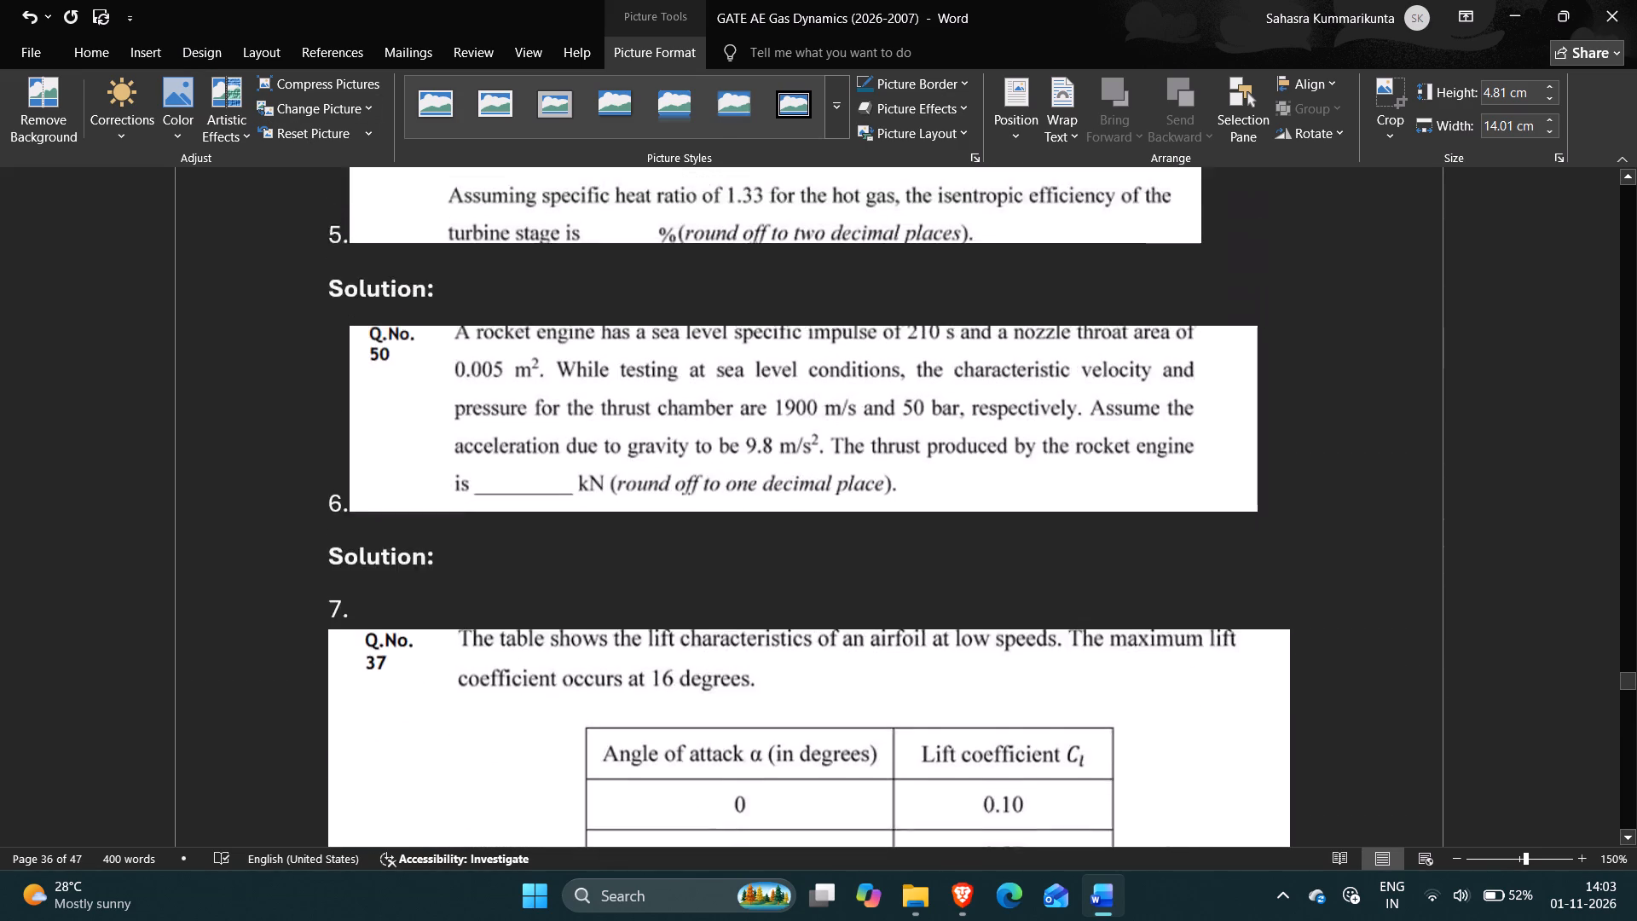
{"action": "scroll", "coordinate": [482, 231], "scroll_direction": "down", "scroll_amount": 3}
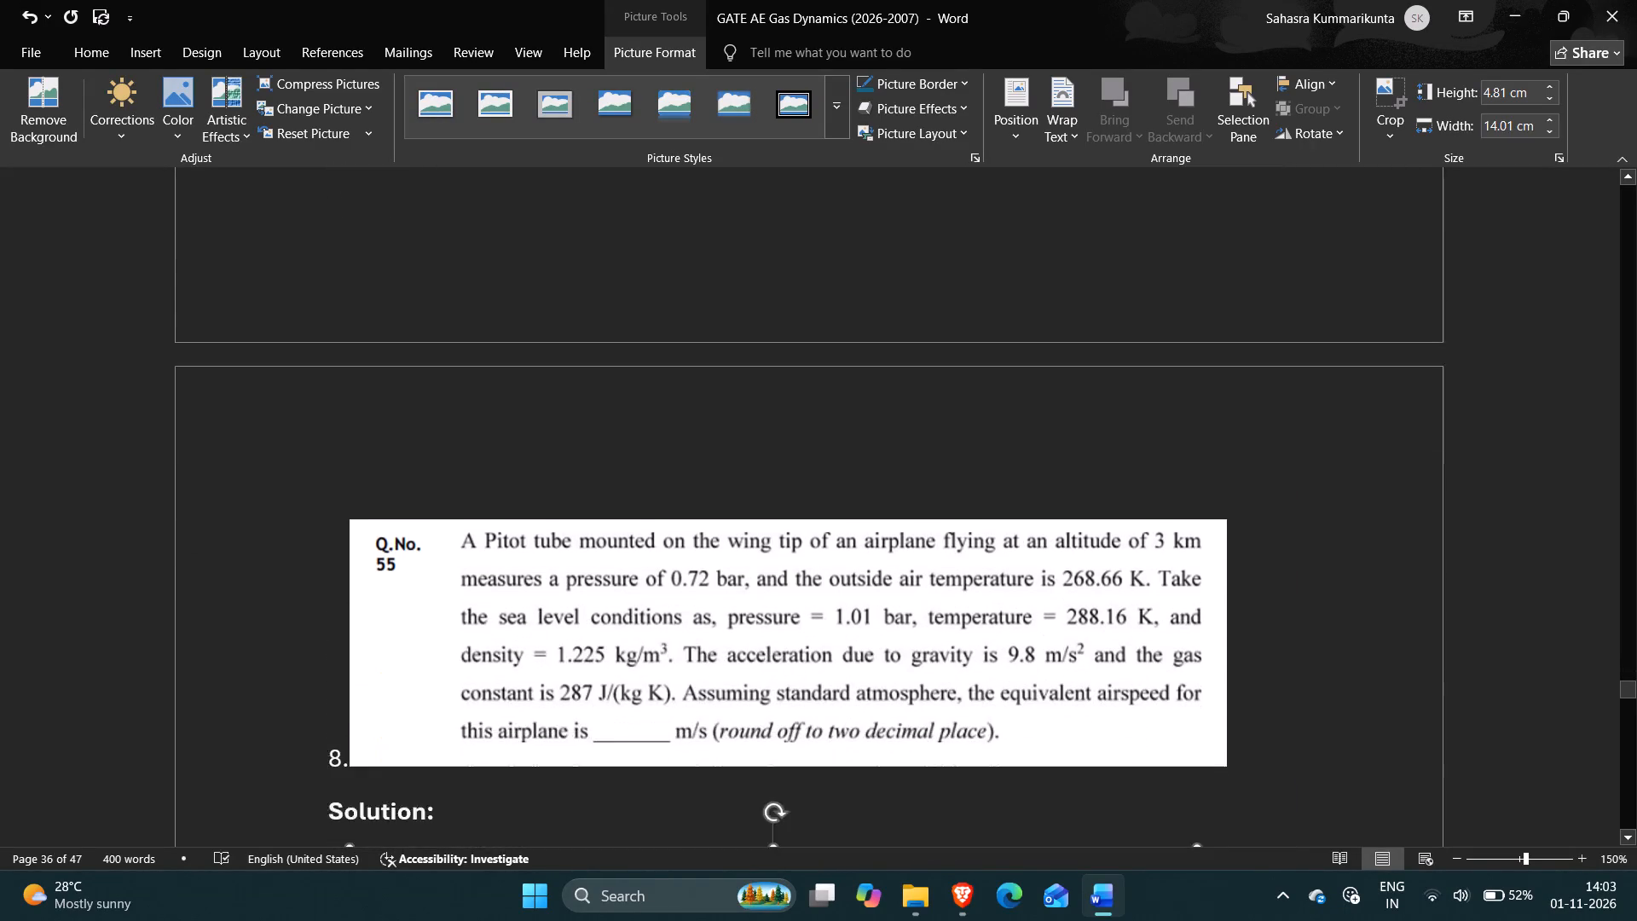
{"action": "scroll", "coordinate": [482, 231], "scroll_direction": "down", "scroll_amount": 1}
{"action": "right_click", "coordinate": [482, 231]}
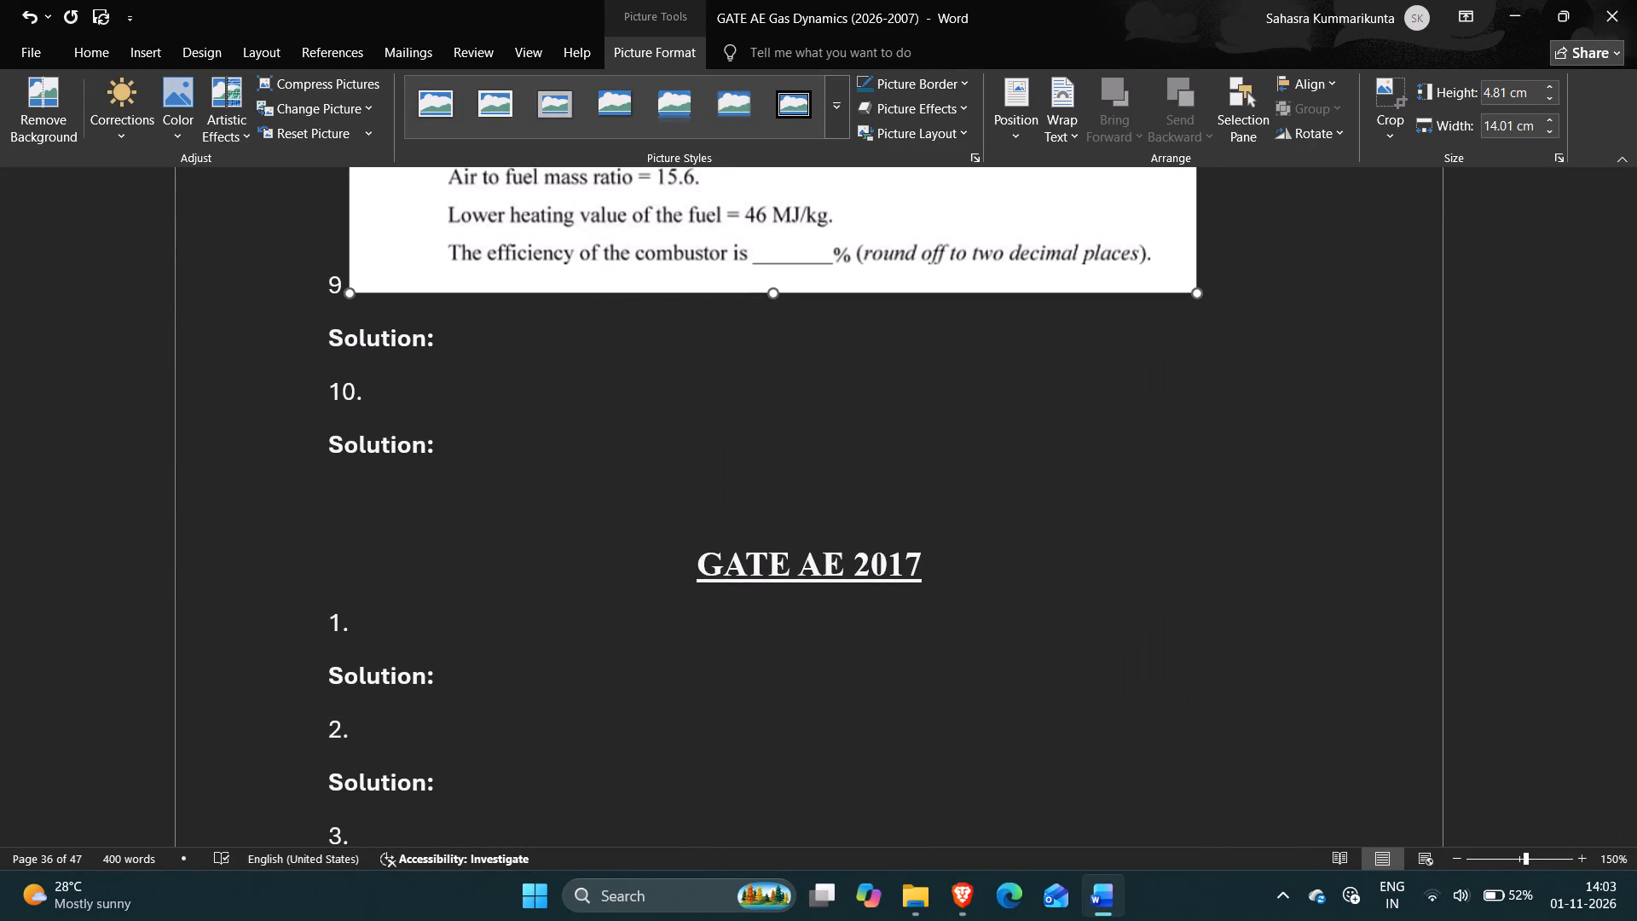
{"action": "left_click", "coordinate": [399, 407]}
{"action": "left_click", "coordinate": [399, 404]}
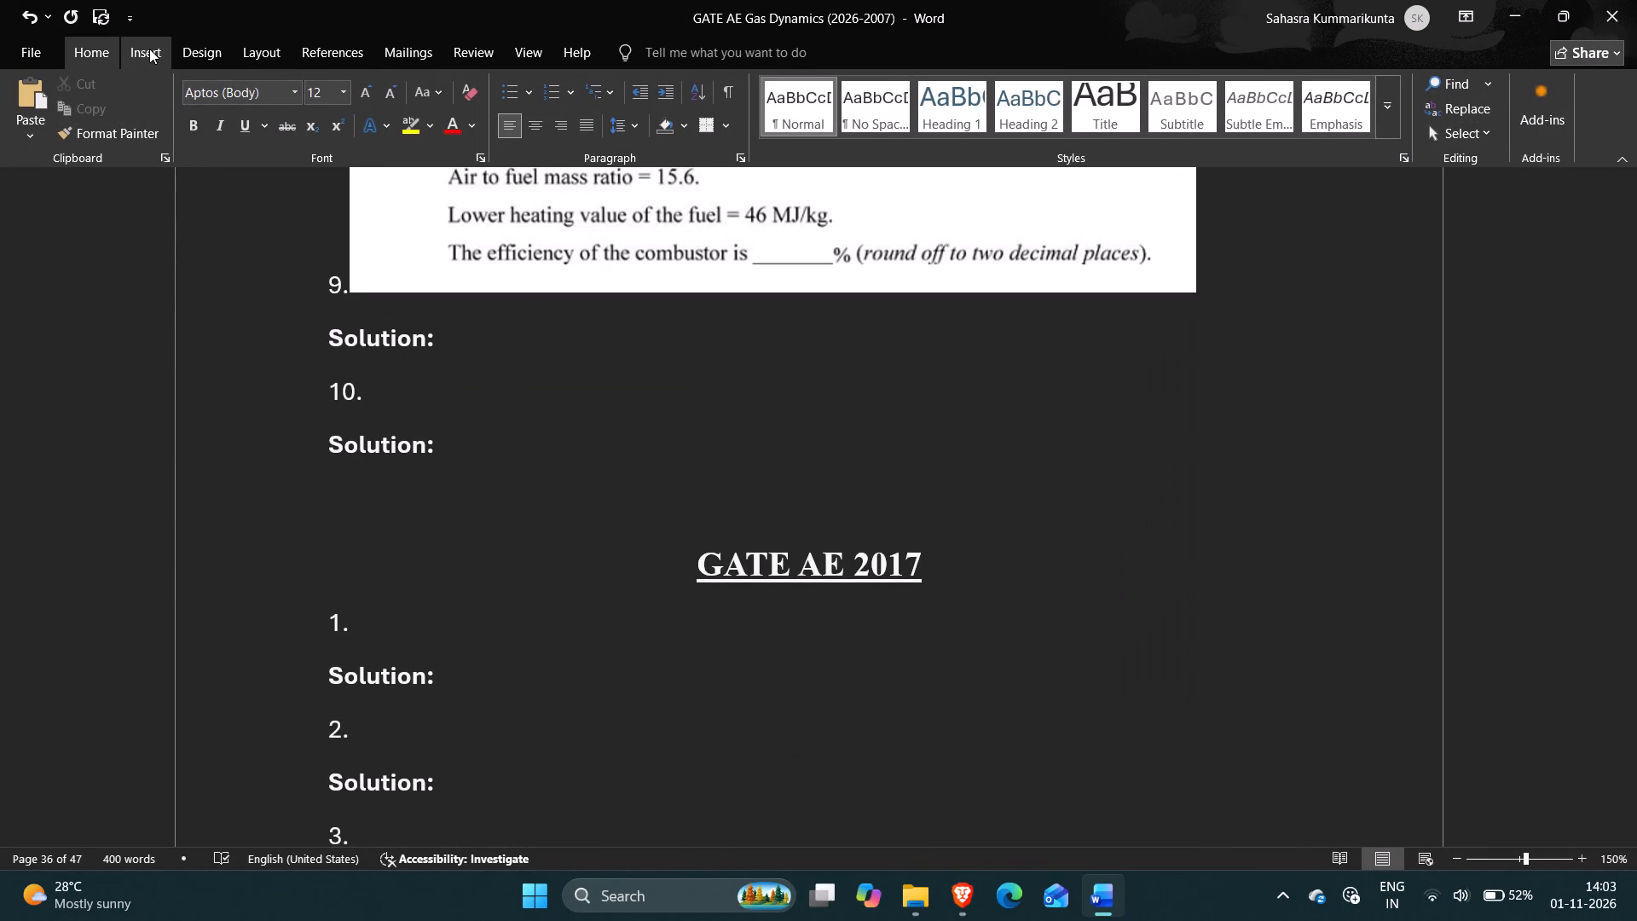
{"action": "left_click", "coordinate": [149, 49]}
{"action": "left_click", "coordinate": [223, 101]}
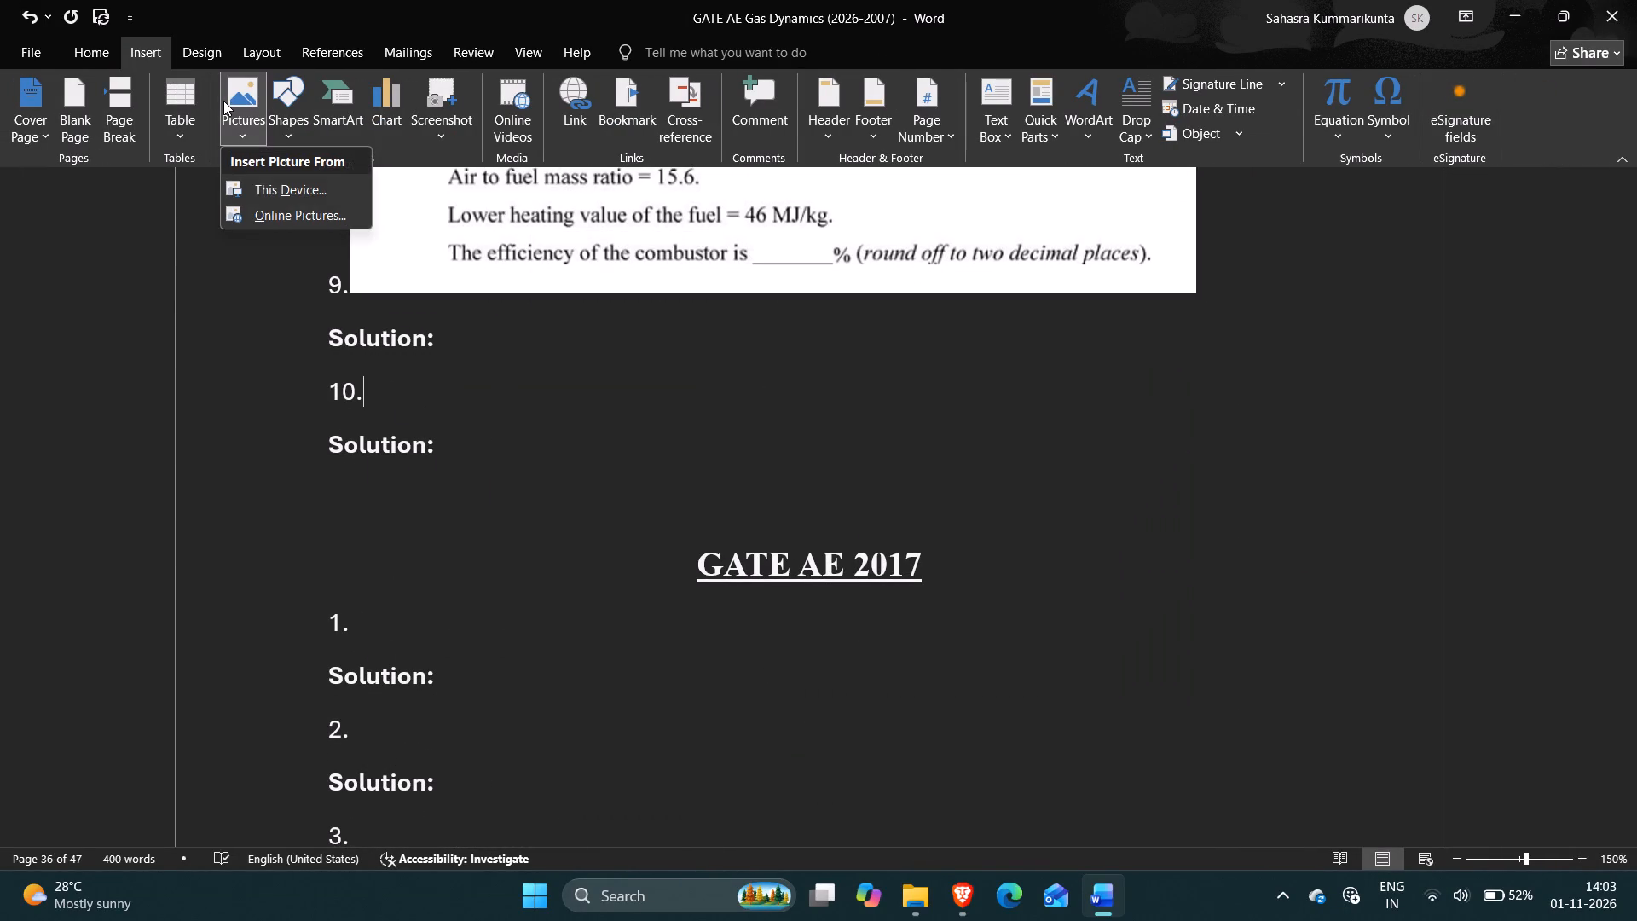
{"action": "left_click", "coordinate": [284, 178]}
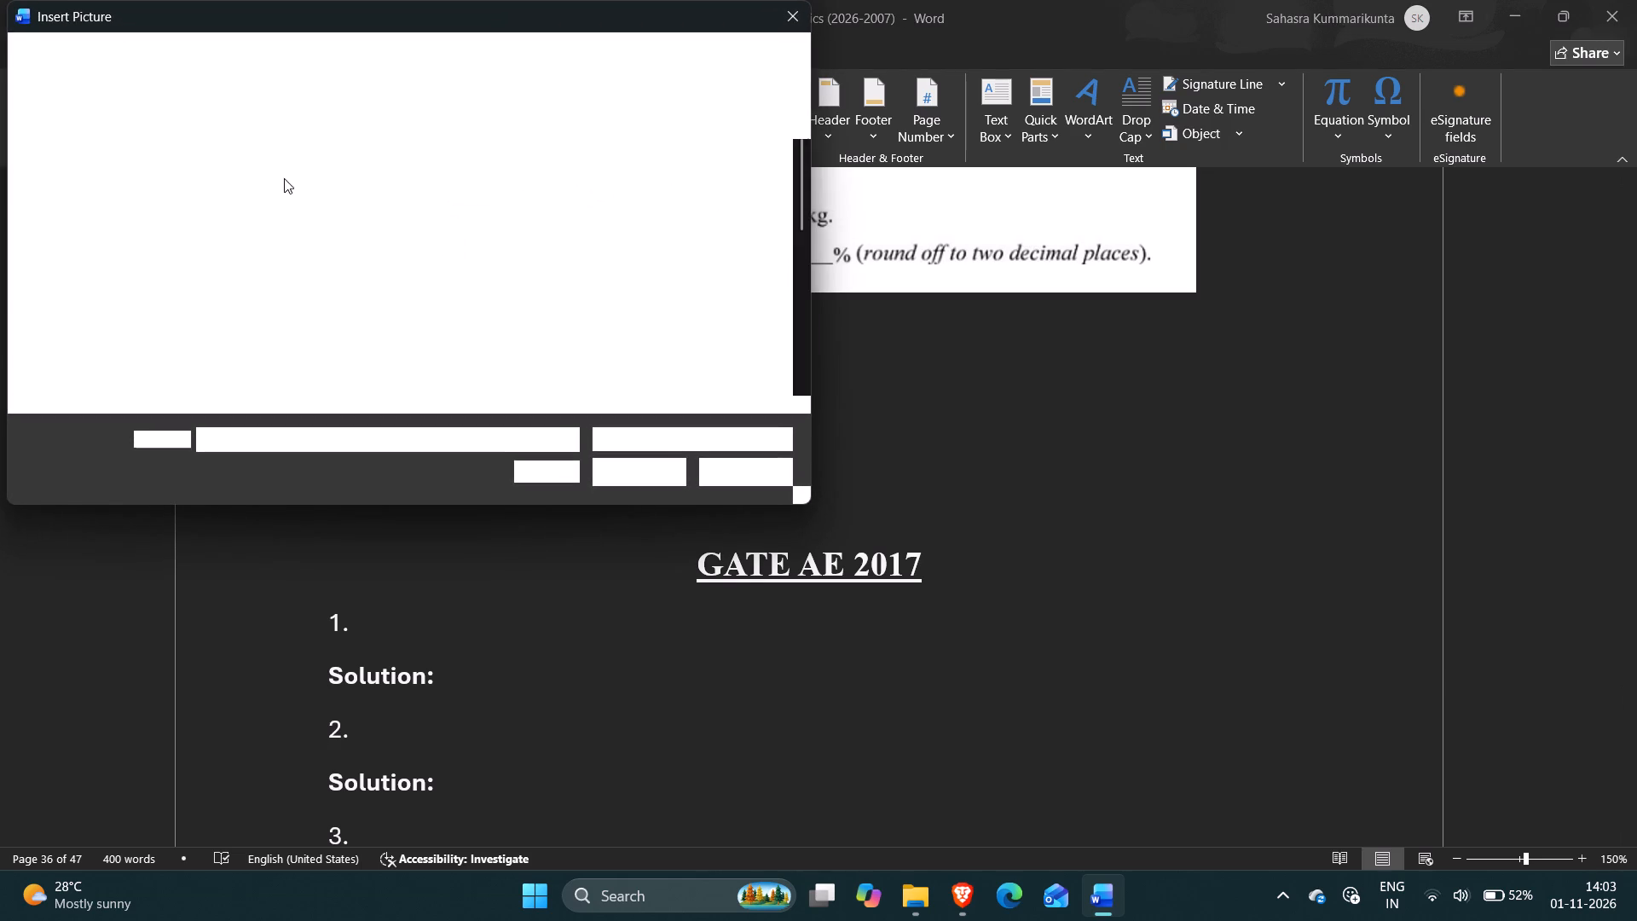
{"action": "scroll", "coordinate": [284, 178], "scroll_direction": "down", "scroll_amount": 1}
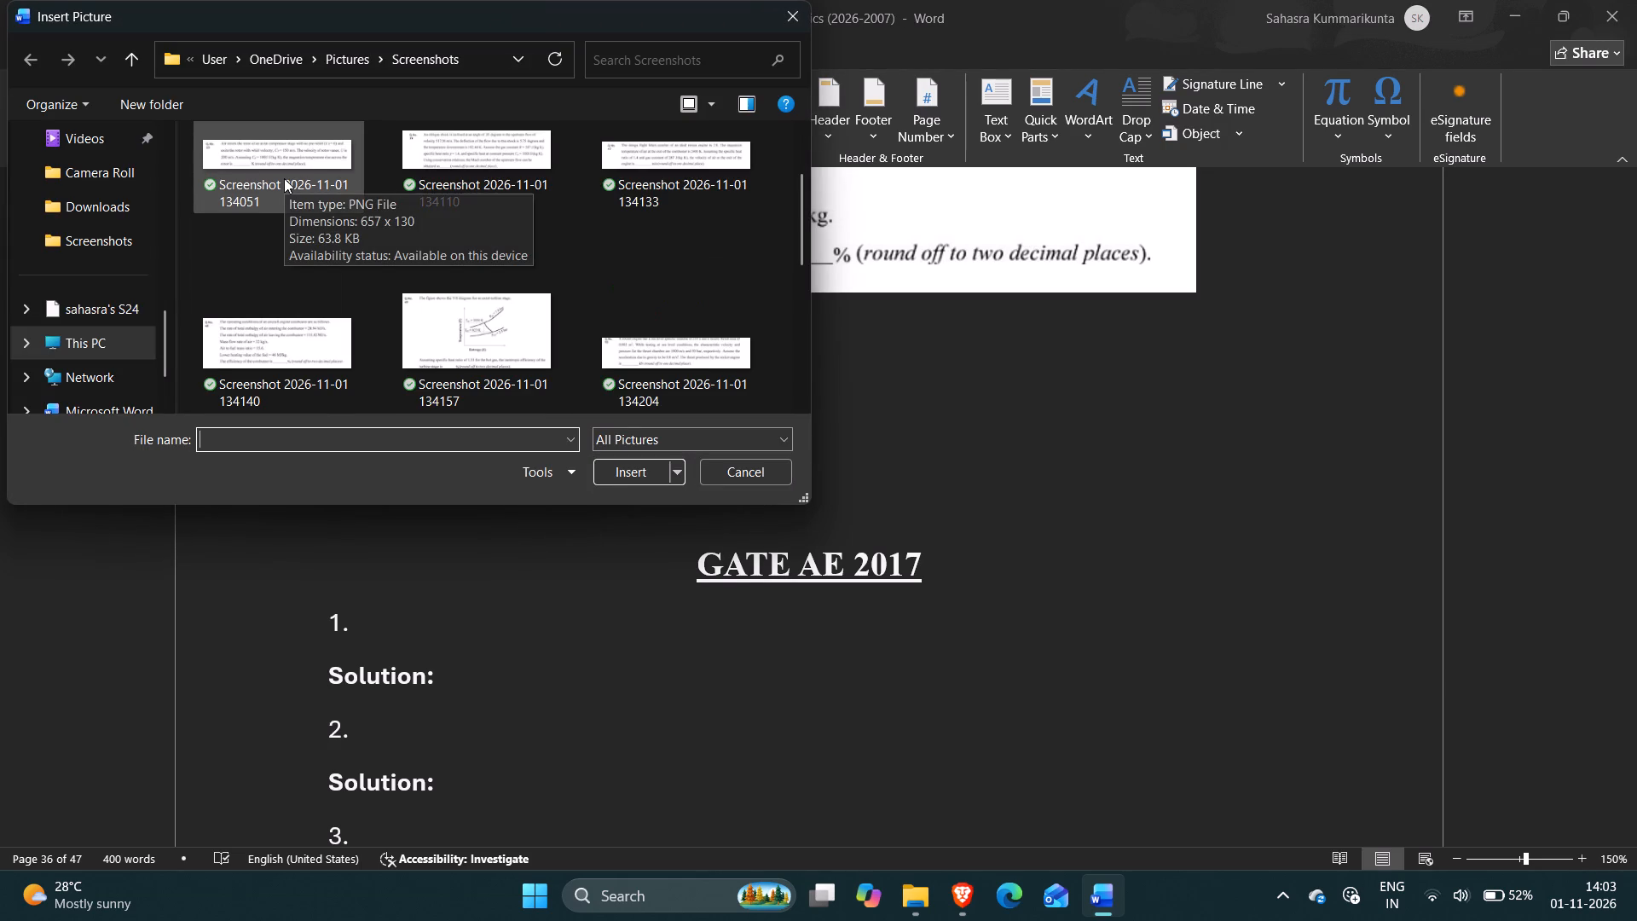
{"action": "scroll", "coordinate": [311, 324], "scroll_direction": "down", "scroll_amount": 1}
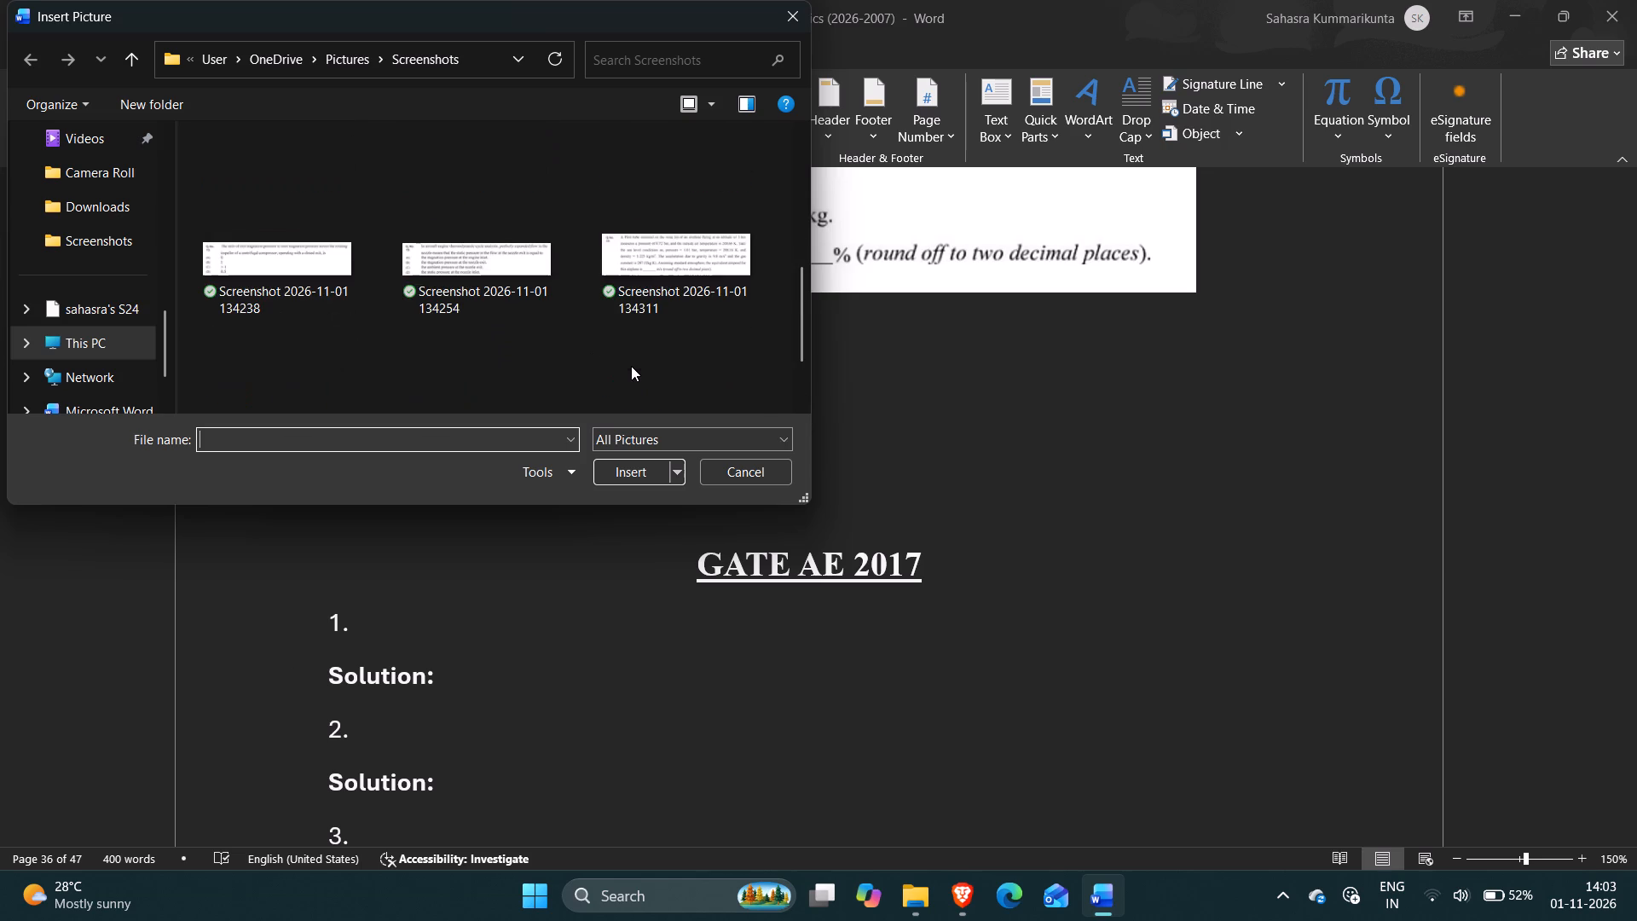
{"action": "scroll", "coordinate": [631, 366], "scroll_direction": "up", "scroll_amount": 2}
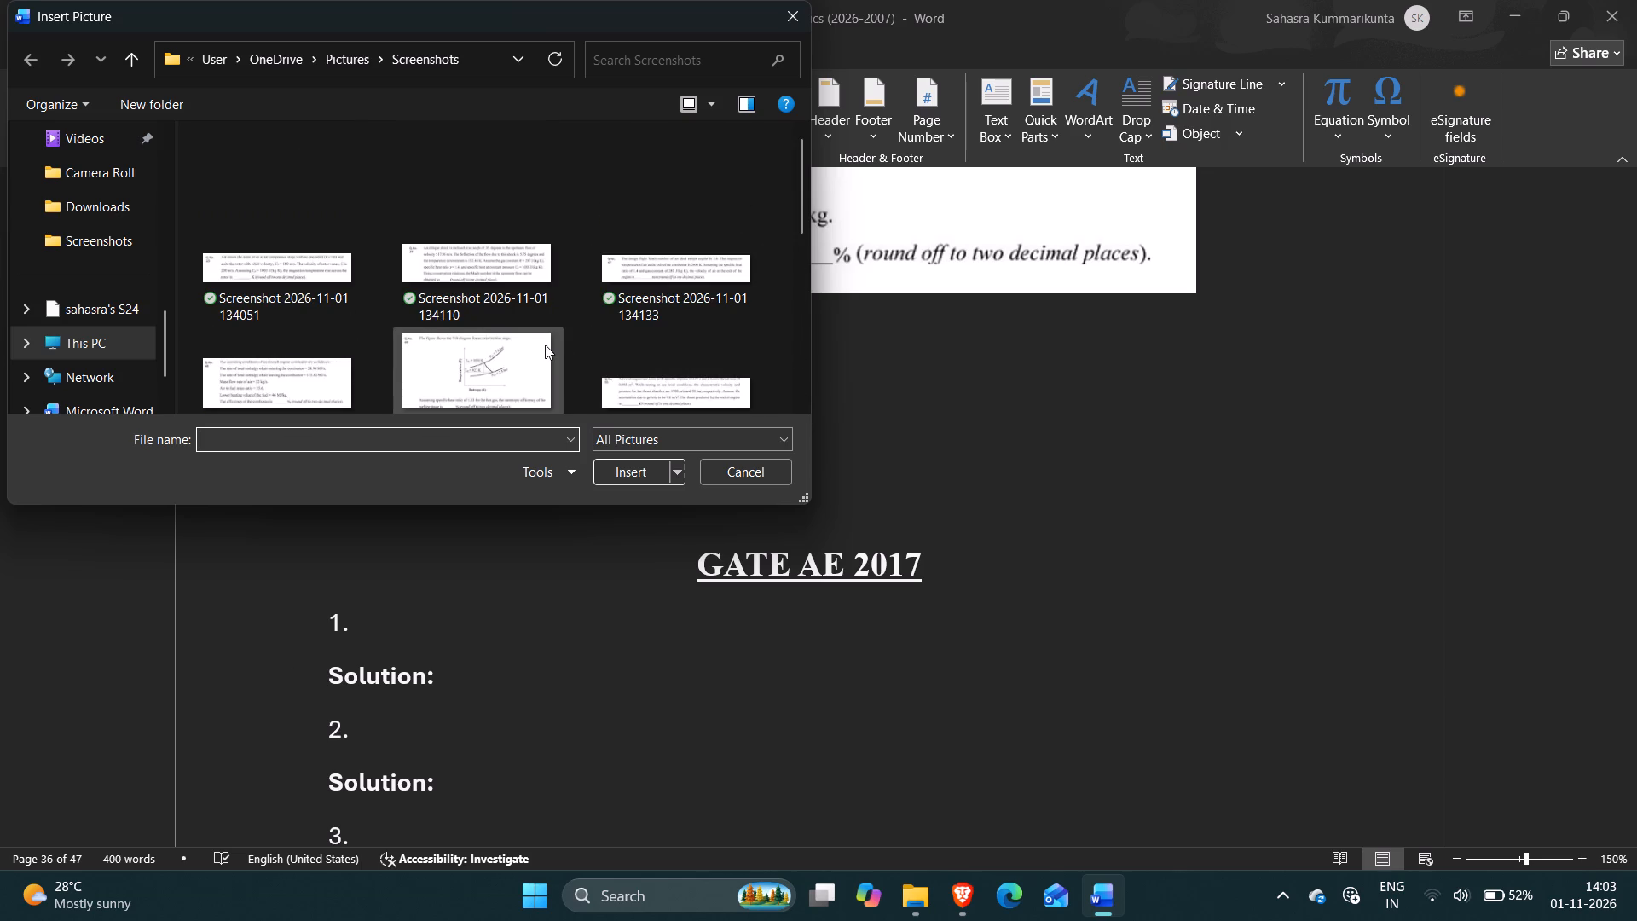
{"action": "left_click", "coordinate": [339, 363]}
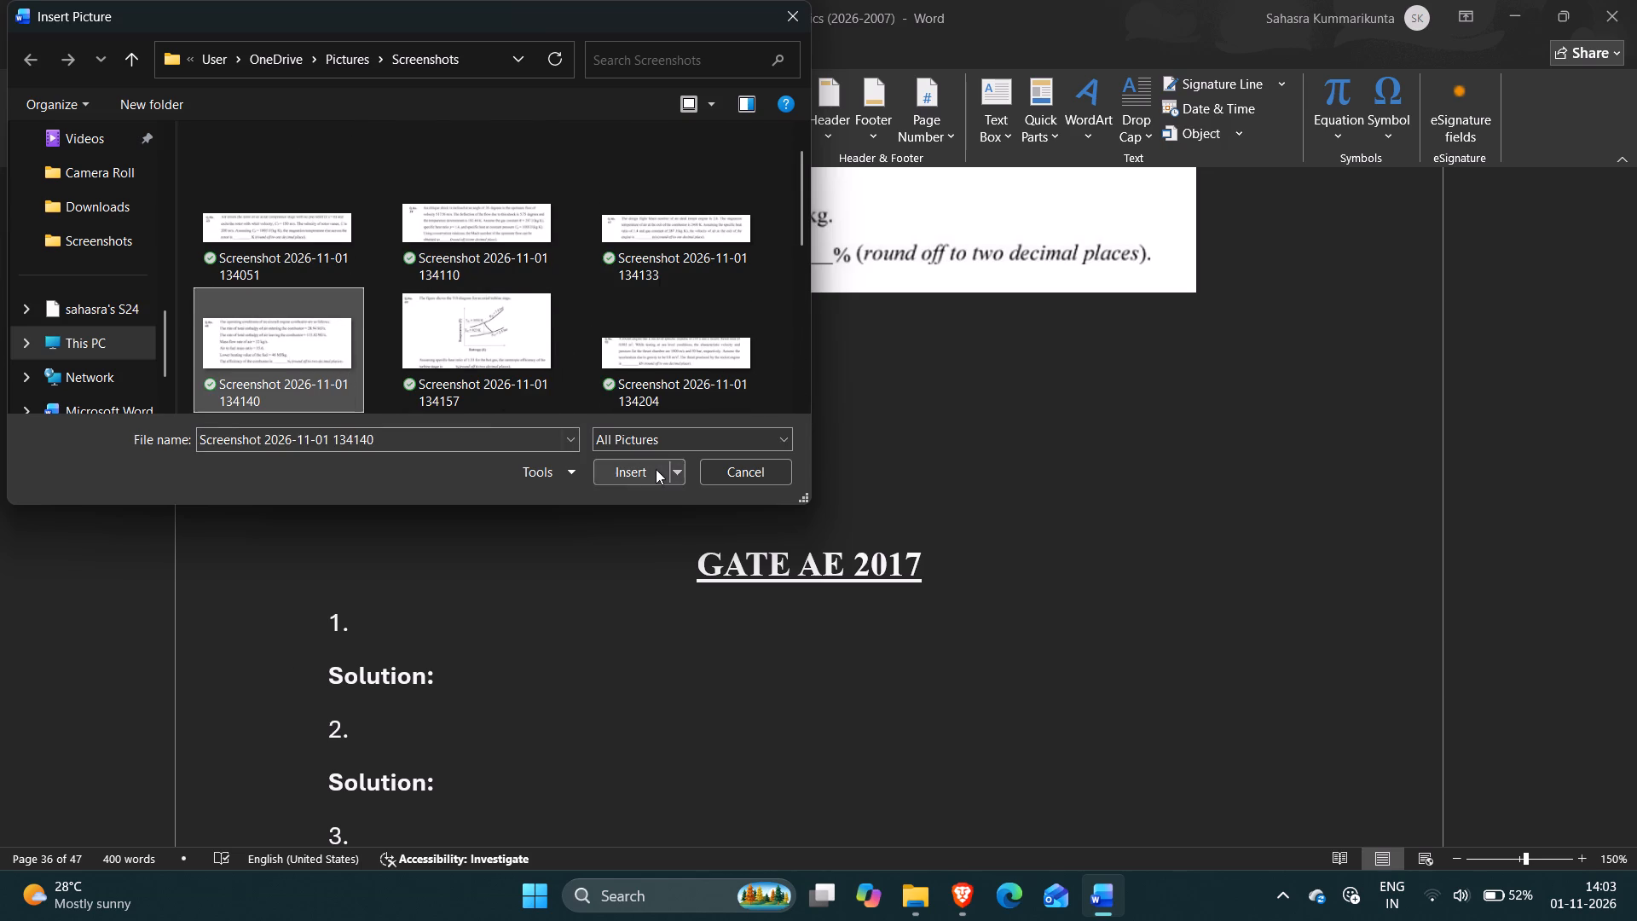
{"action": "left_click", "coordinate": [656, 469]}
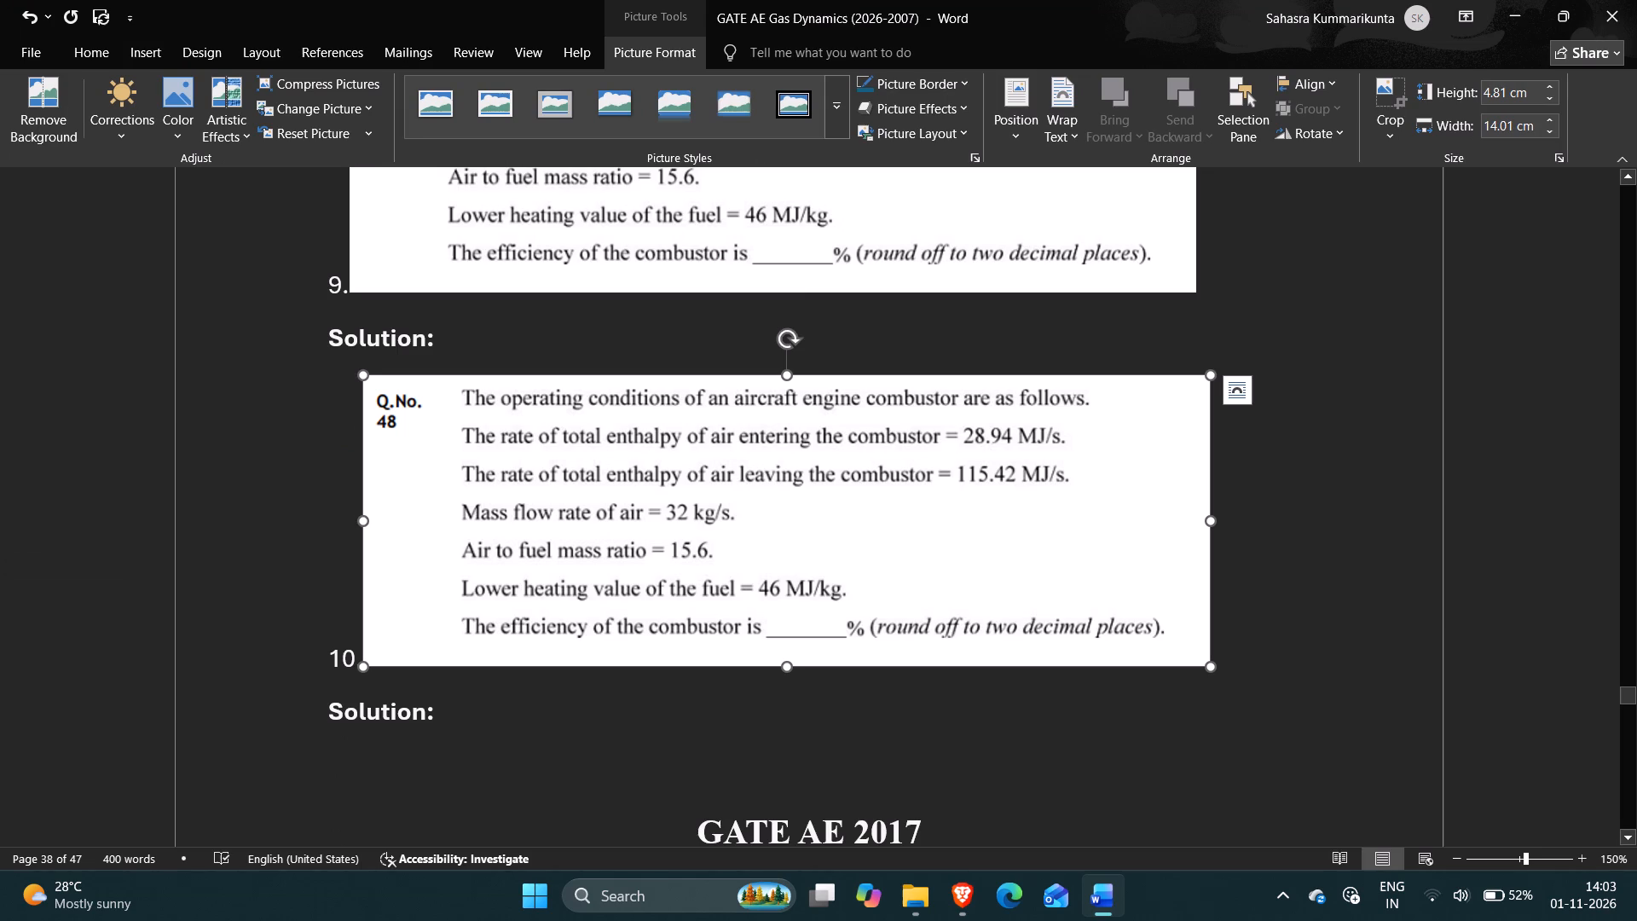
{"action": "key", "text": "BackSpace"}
Review the question images under GATE AE 2019 from item 1 onward to check their order and which question is missing.
{"action": "scroll", "coordinate": [656, 469], "scroll_direction": "up", "scroll_amount": 1}
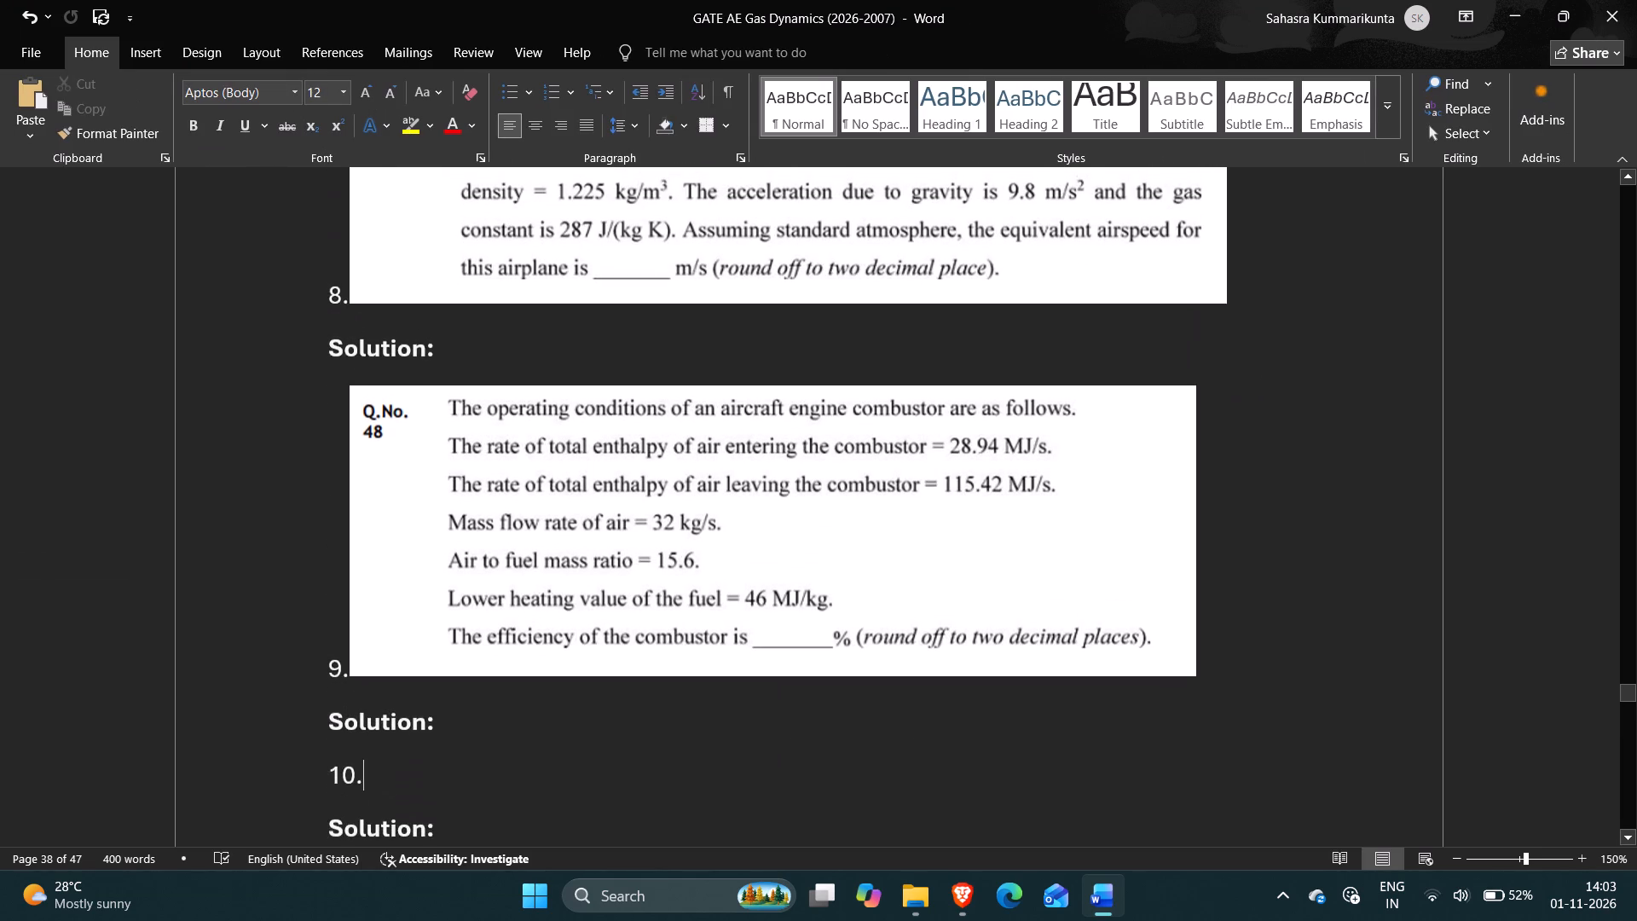
{"action": "scroll", "coordinate": [656, 469], "scroll_direction": "up", "scroll_amount": 1}
{"action": "scroll", "coordinate": [656, 469], "scroll_direction": "down", "scroll_amount": 2, "text": "ctrl"}
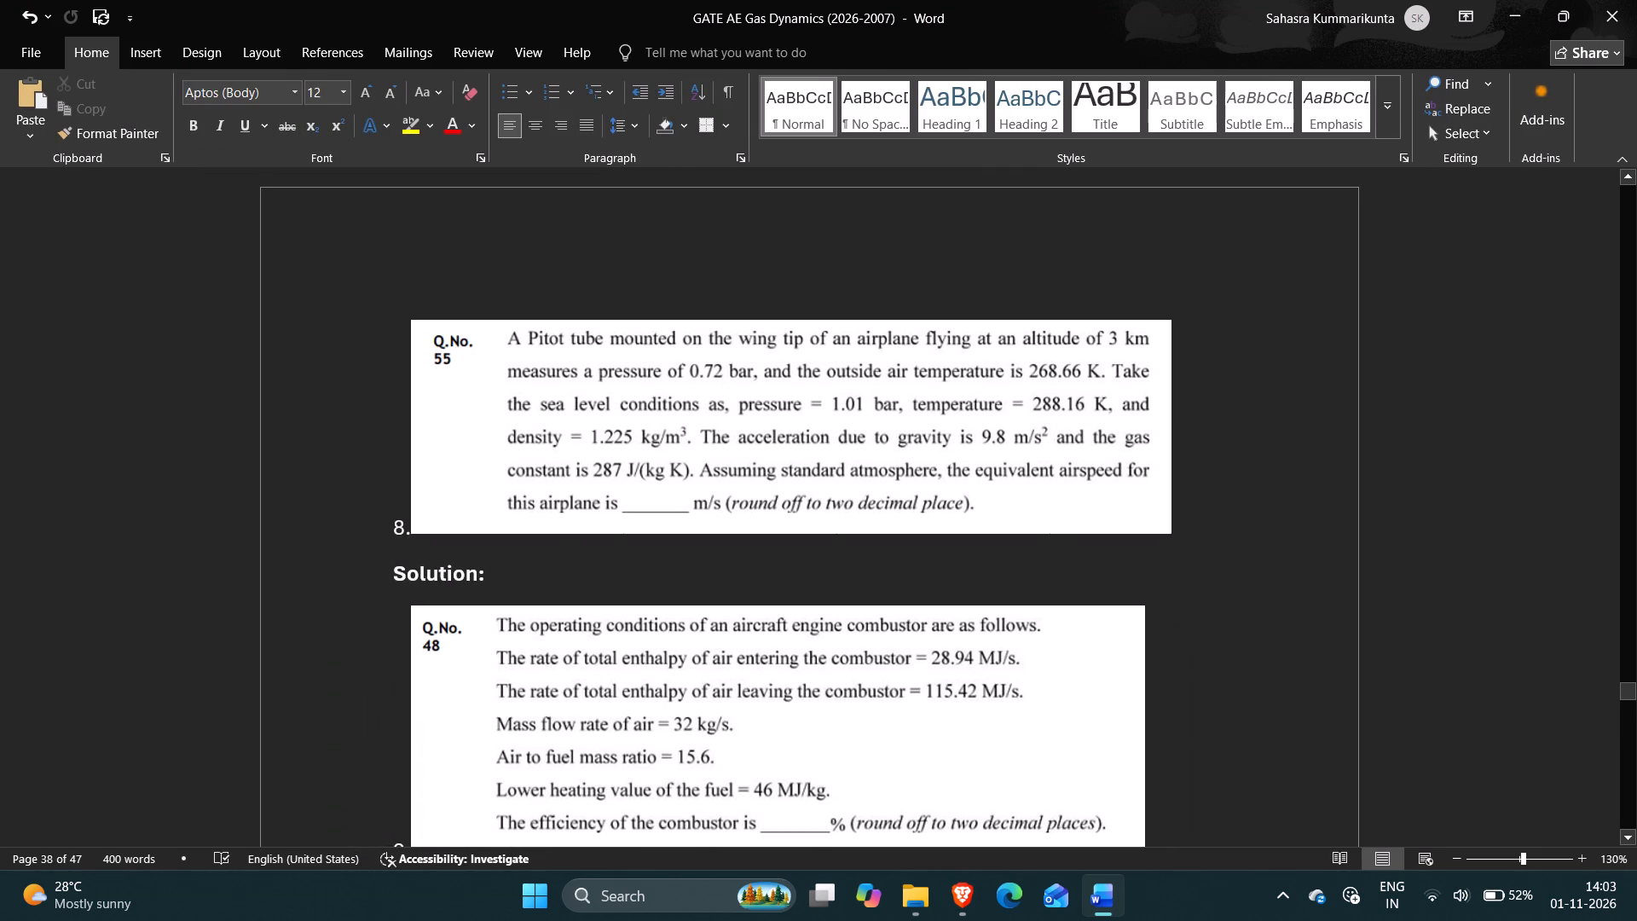
{"action": "scroll", "coordinate": [656, 469], "scroll_direction": "down", "scroll_amount": 1}
{"action": "left_click", "coordinate": [512, 390]}
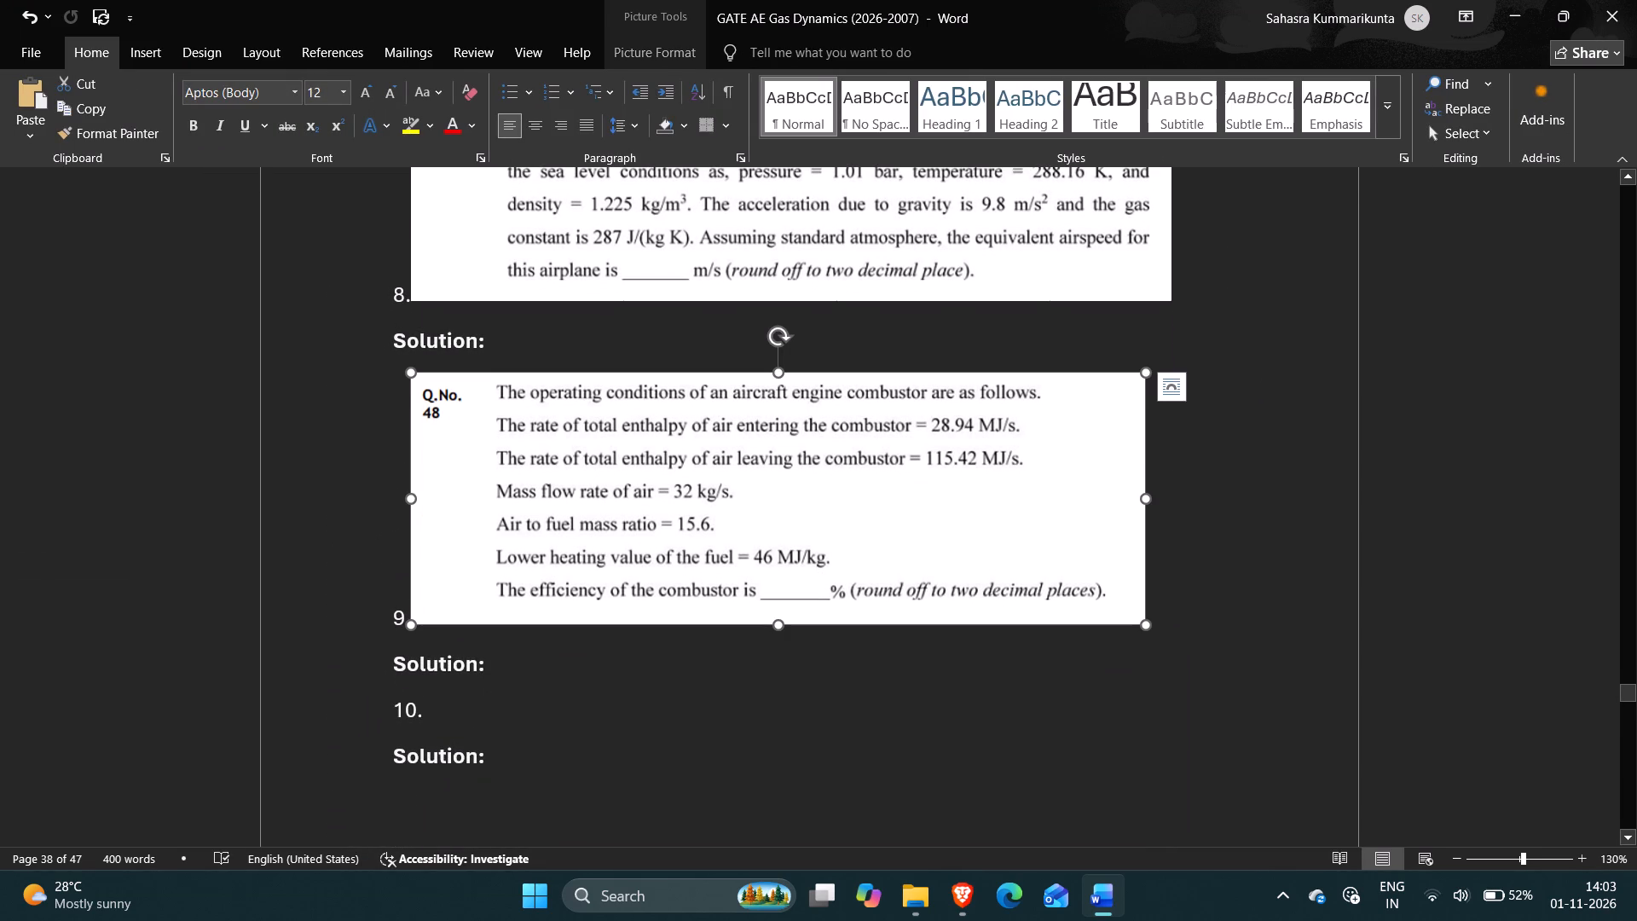
{"action": "scroll", "coordinate": [479, 395], "scroll_direction": "up", "scroll_amount": 1}
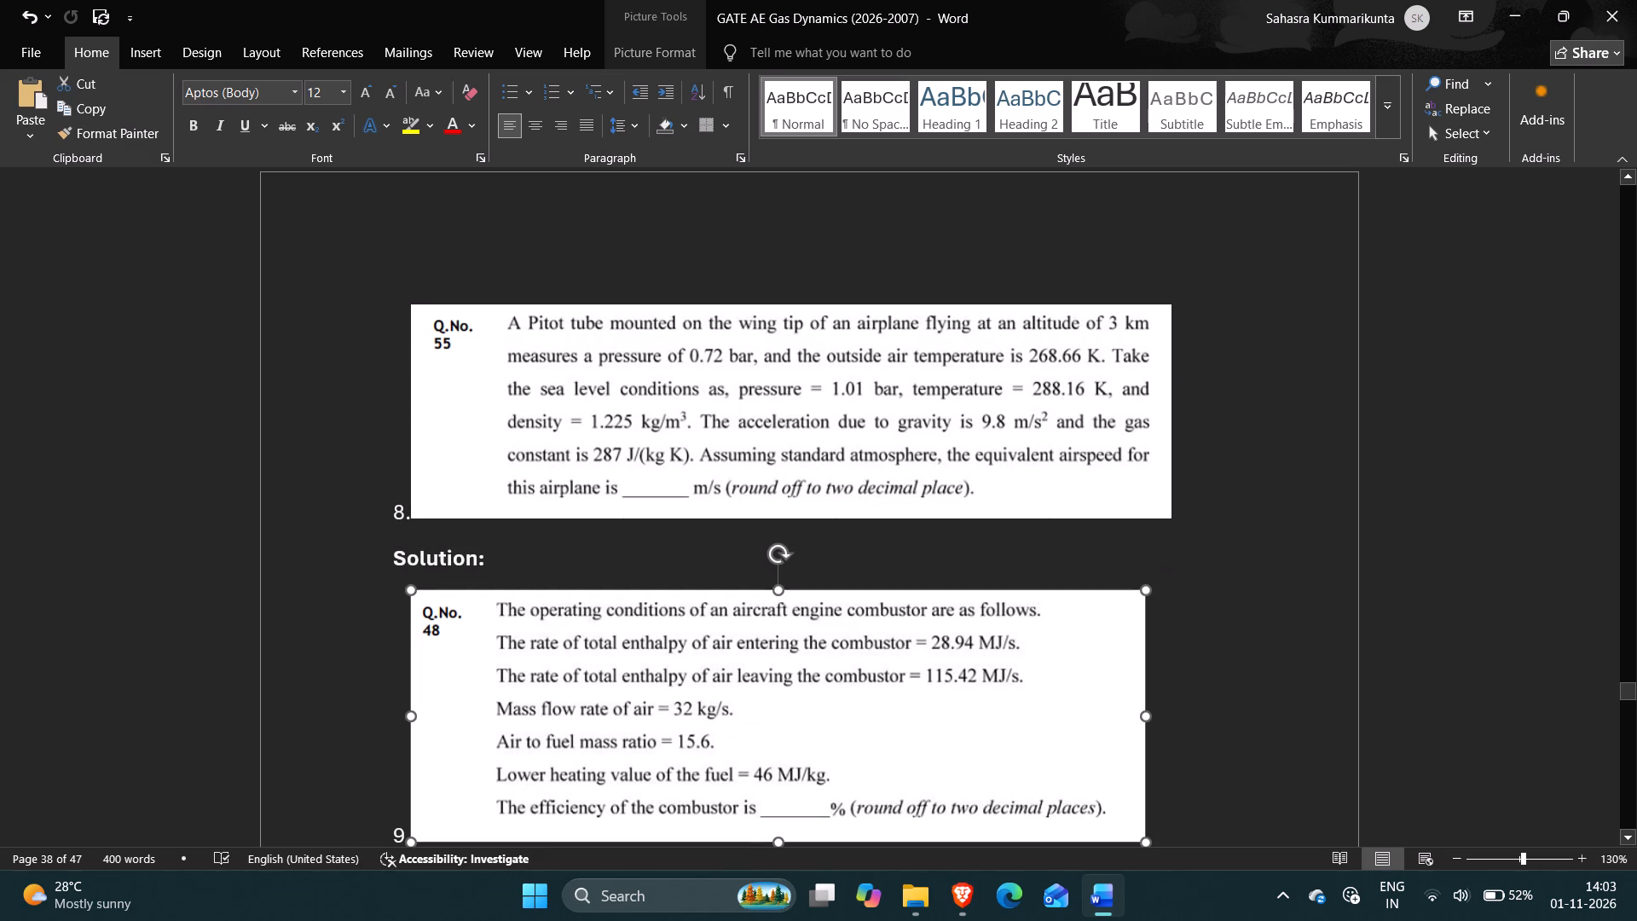
{"action": "left_click", "coordinate": [476, 335]}
{"action": "left_click_drag", "start_coordinate": [481, 321], "coordinate": [471, 604]}
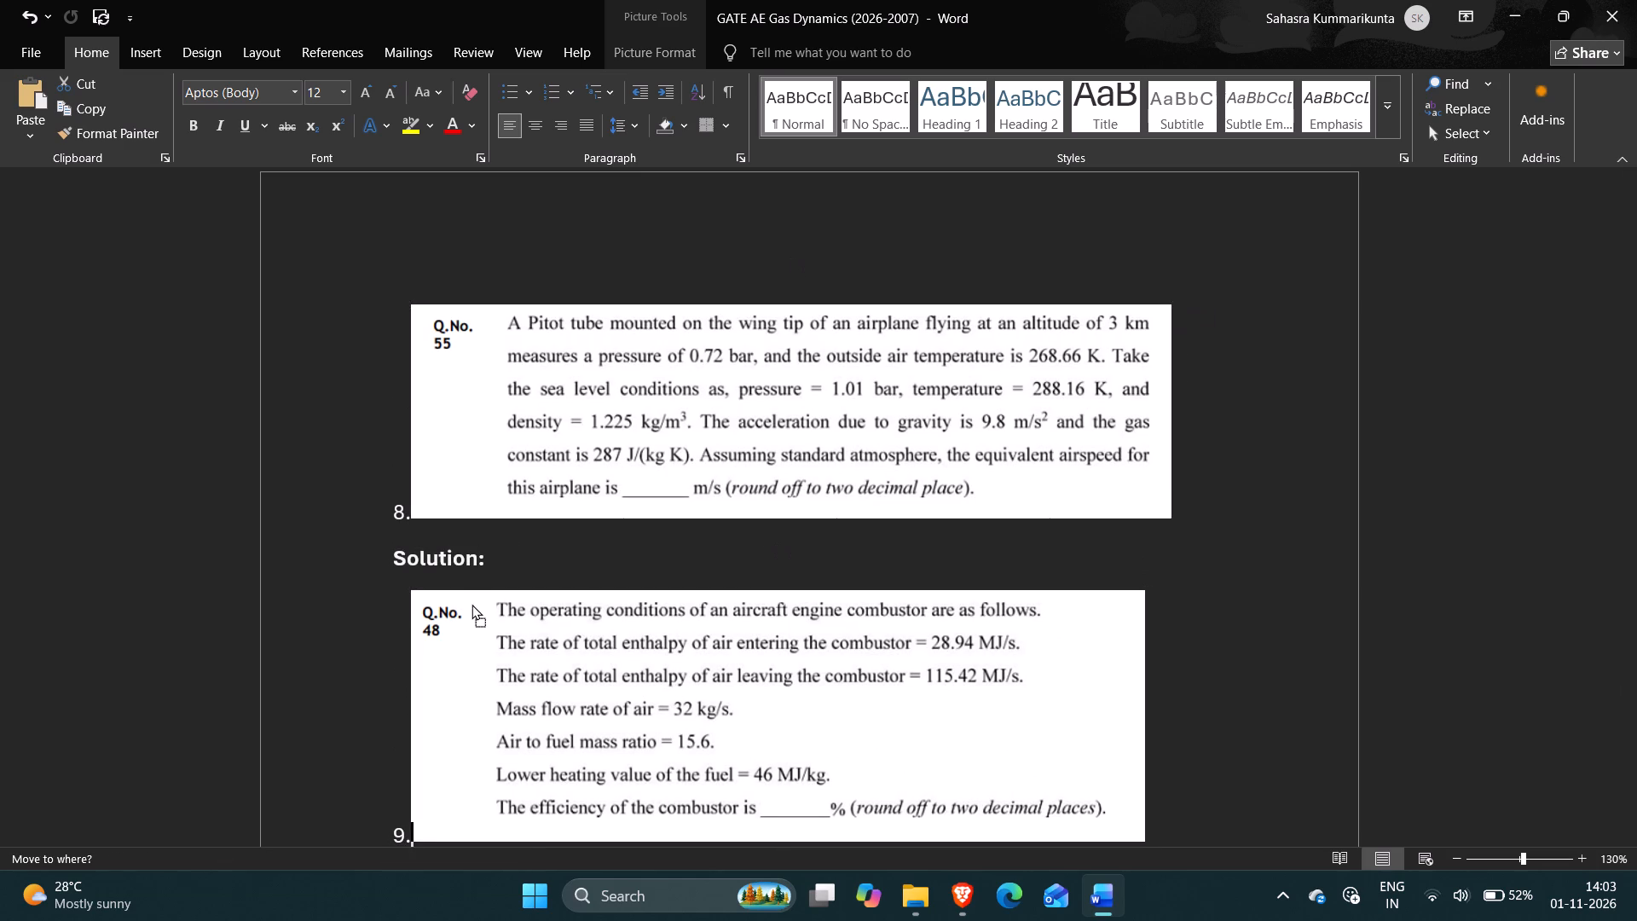
{"action": "left_click_drag", "start_coordinate": [471, 604], "coordinate": [482, 374]}
{"action": "left_click", "coordinate": [482, 374]}
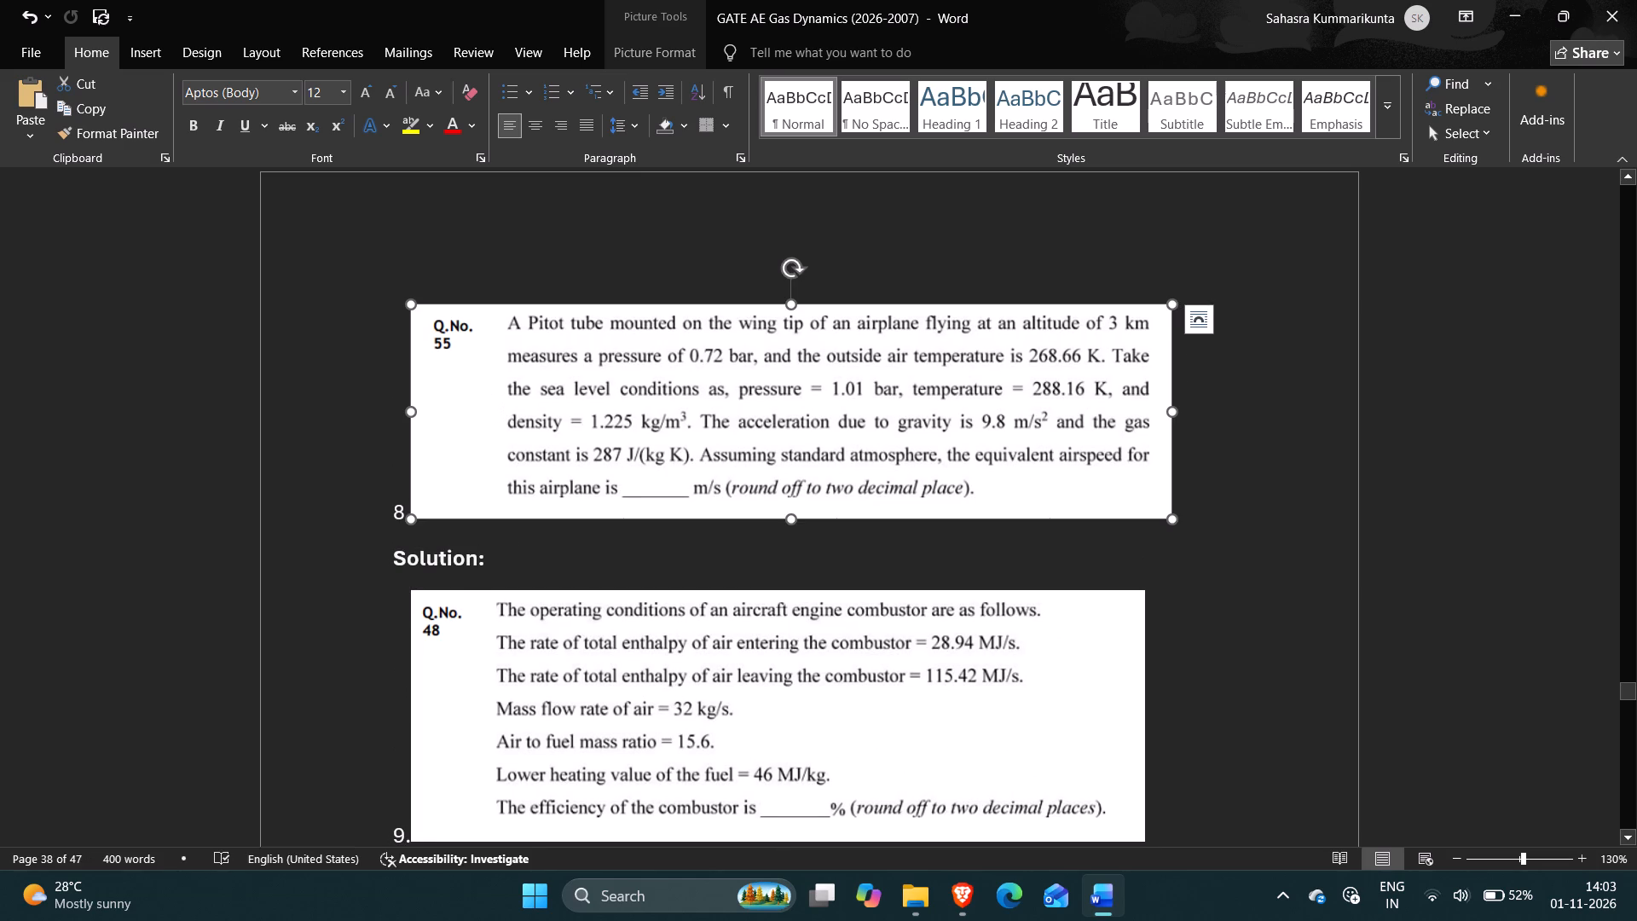
{"action": "scroll", "coordinate": [482, 374], "scroll_direction": "up", "scroll_amount": 10}
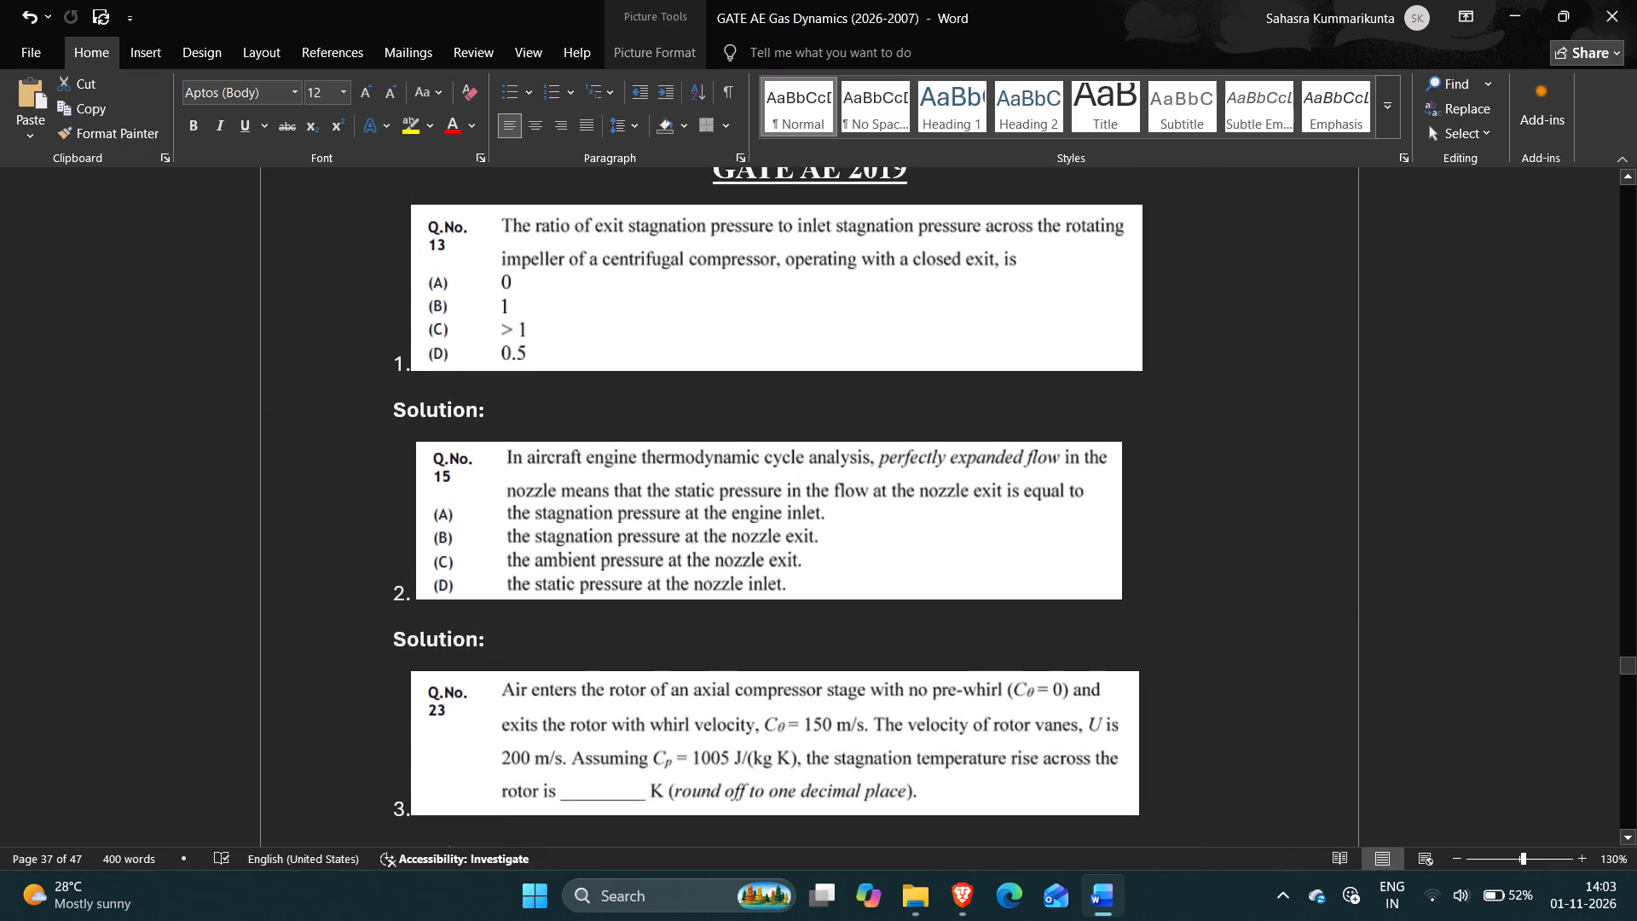
{"action": "scroll", "coordinate": [482, 374], "scroll_direction": "down", "scroll_amount": 2}
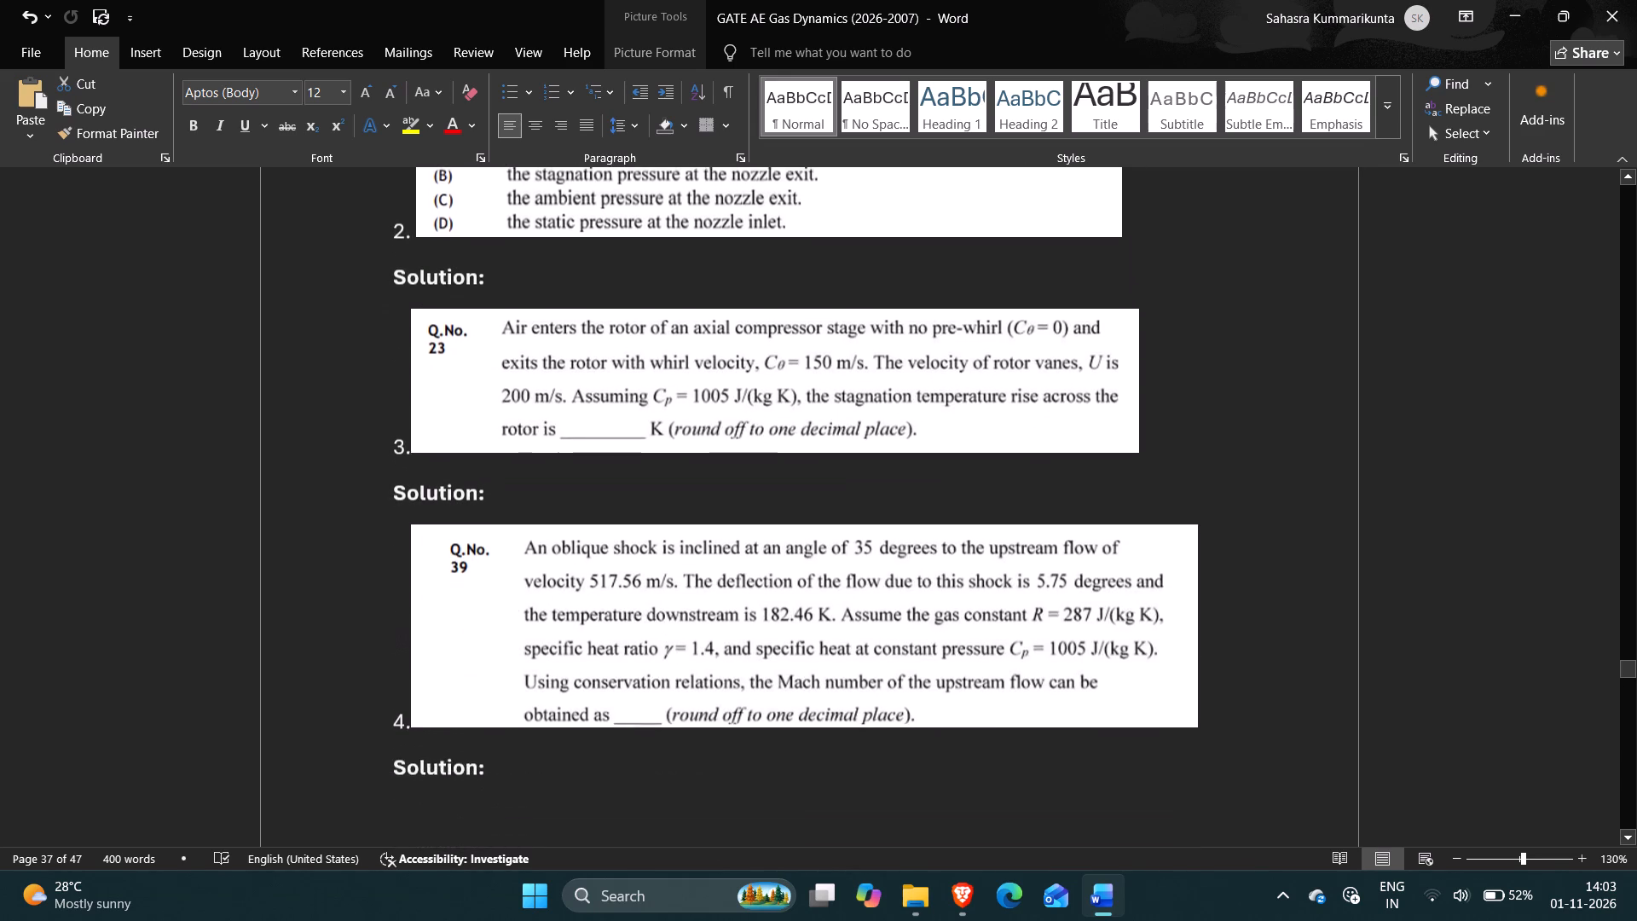
{"action": "scroll", "coordinate": [482, 374], "scroll_direction": "down", "scroll_amount": 2}
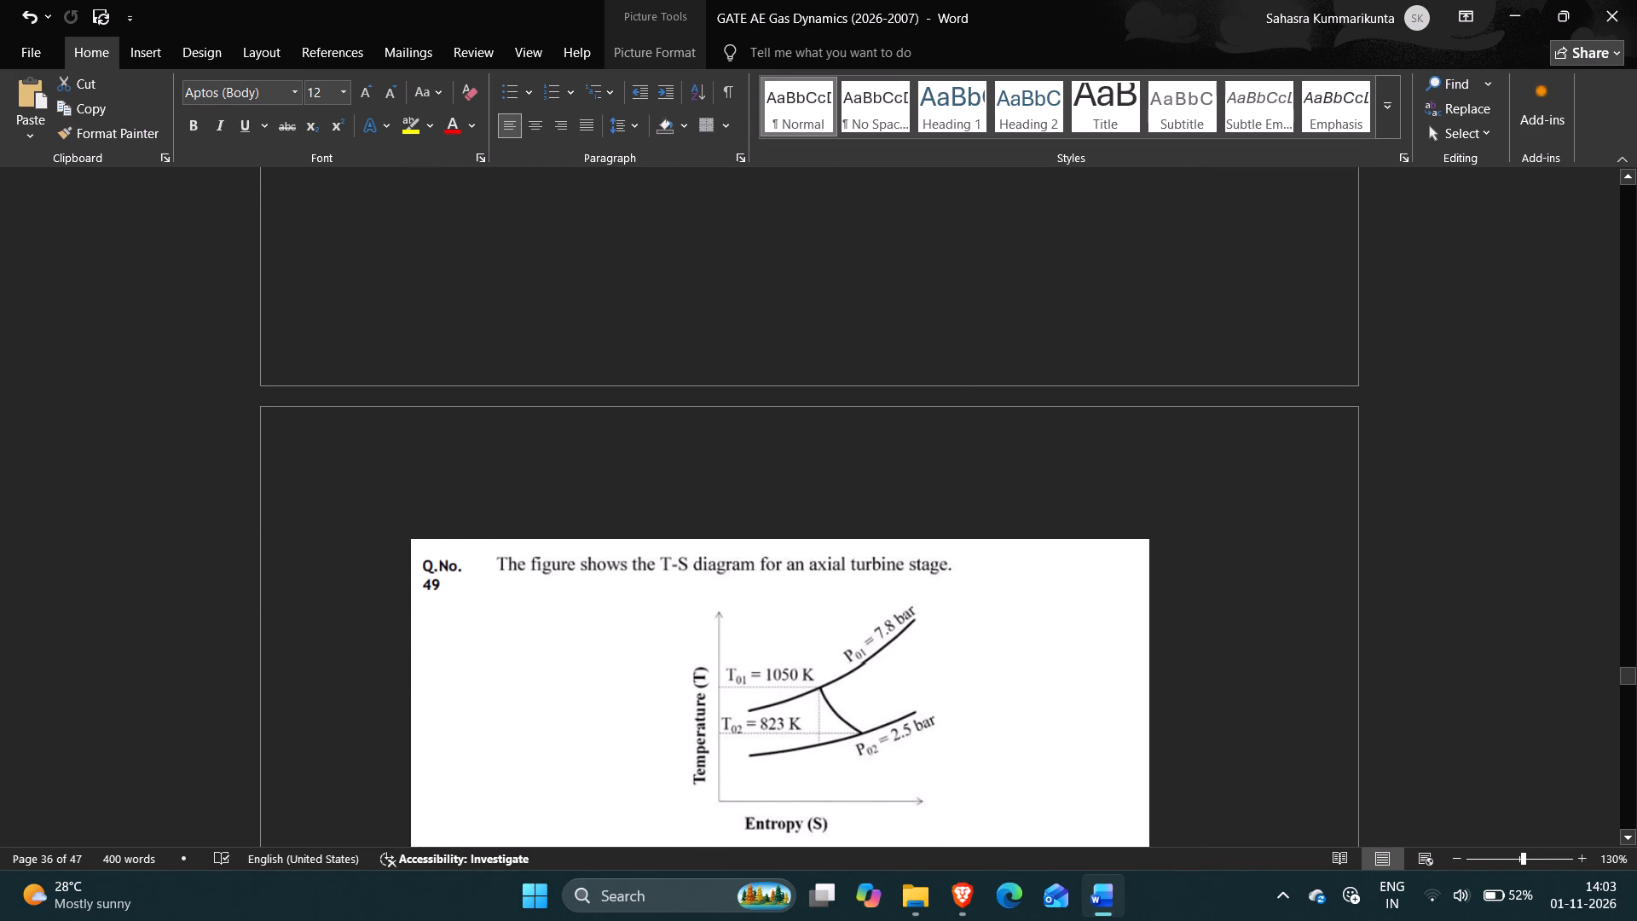
{"action": "scroll", "coordinate": [482, 374], "scroll_direction": "down", "scroll_amount": 1}
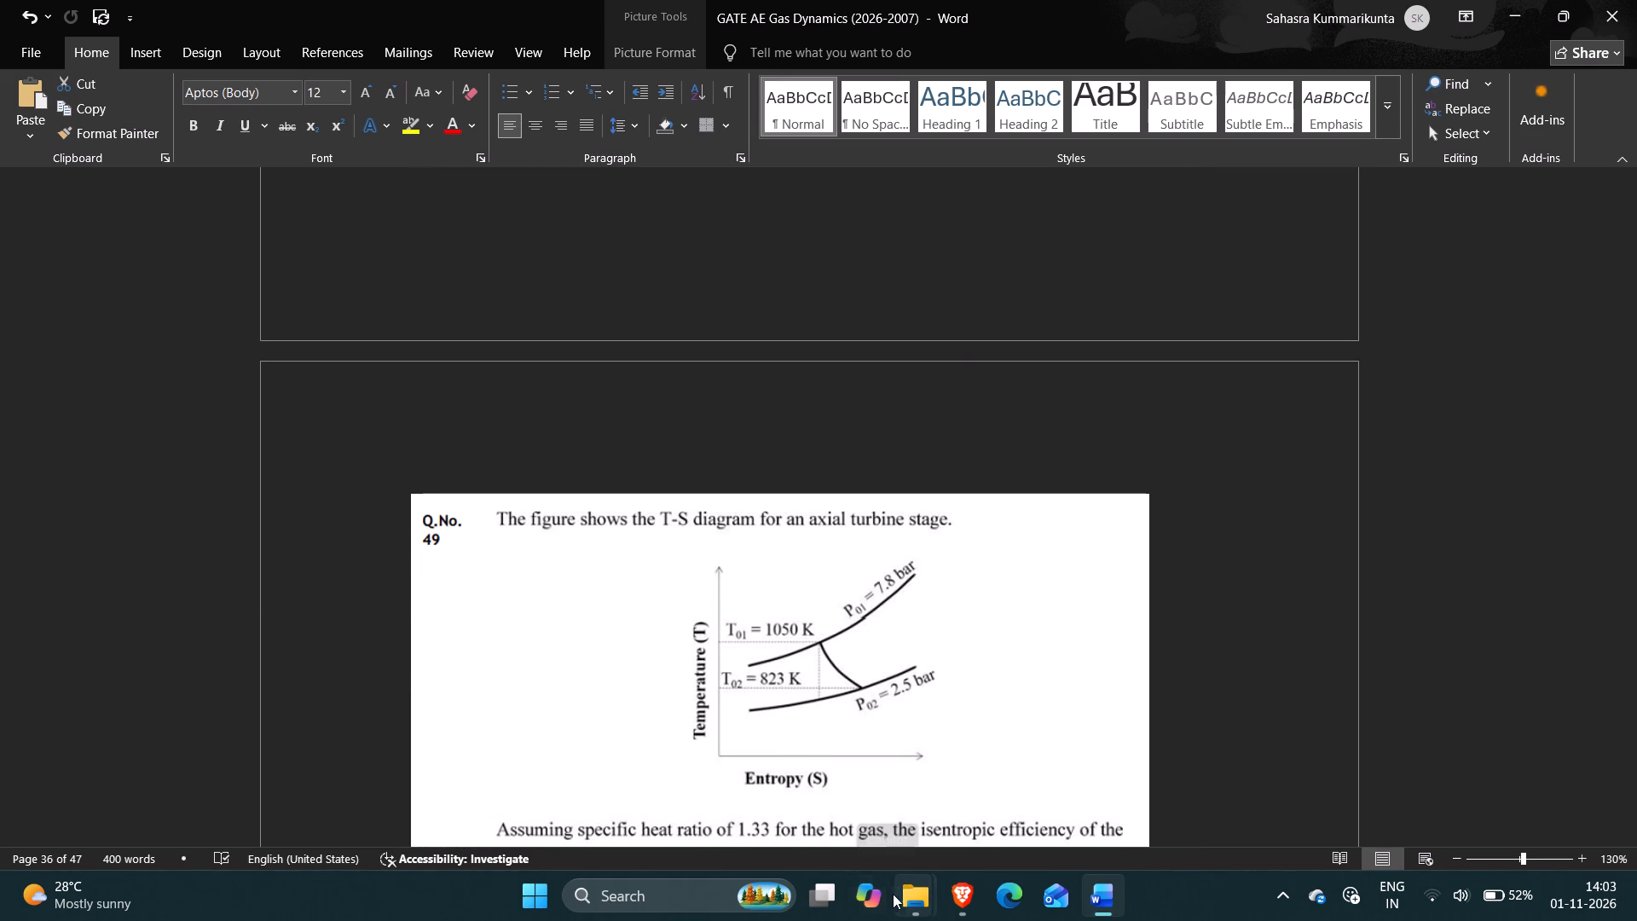
Switch to File Explorer and view the Screenshots folder images from 134051 through 134204 to identify the question not yet placed.
{"action": "left_click", "coordinate": [906, 904]}
{"action": "left_click", "coordinate": [888, 807]}
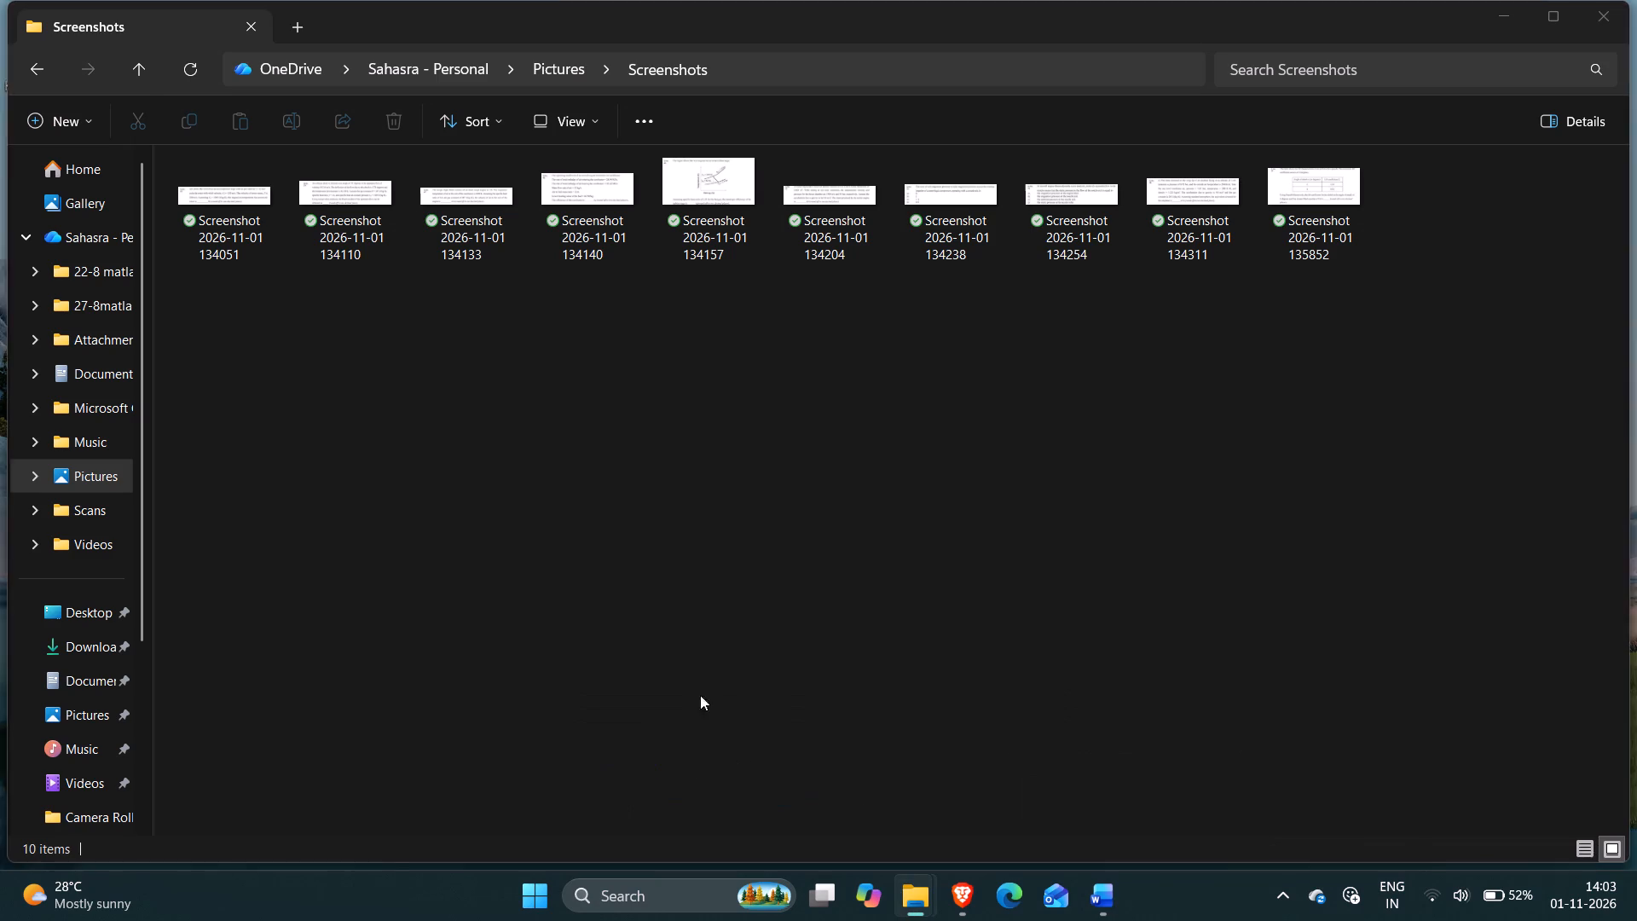
{"action": "scroll", "coordinate": [481, 439], "scroll_direction": "up", "scroll_amount": 15, "text": "ctrl"}
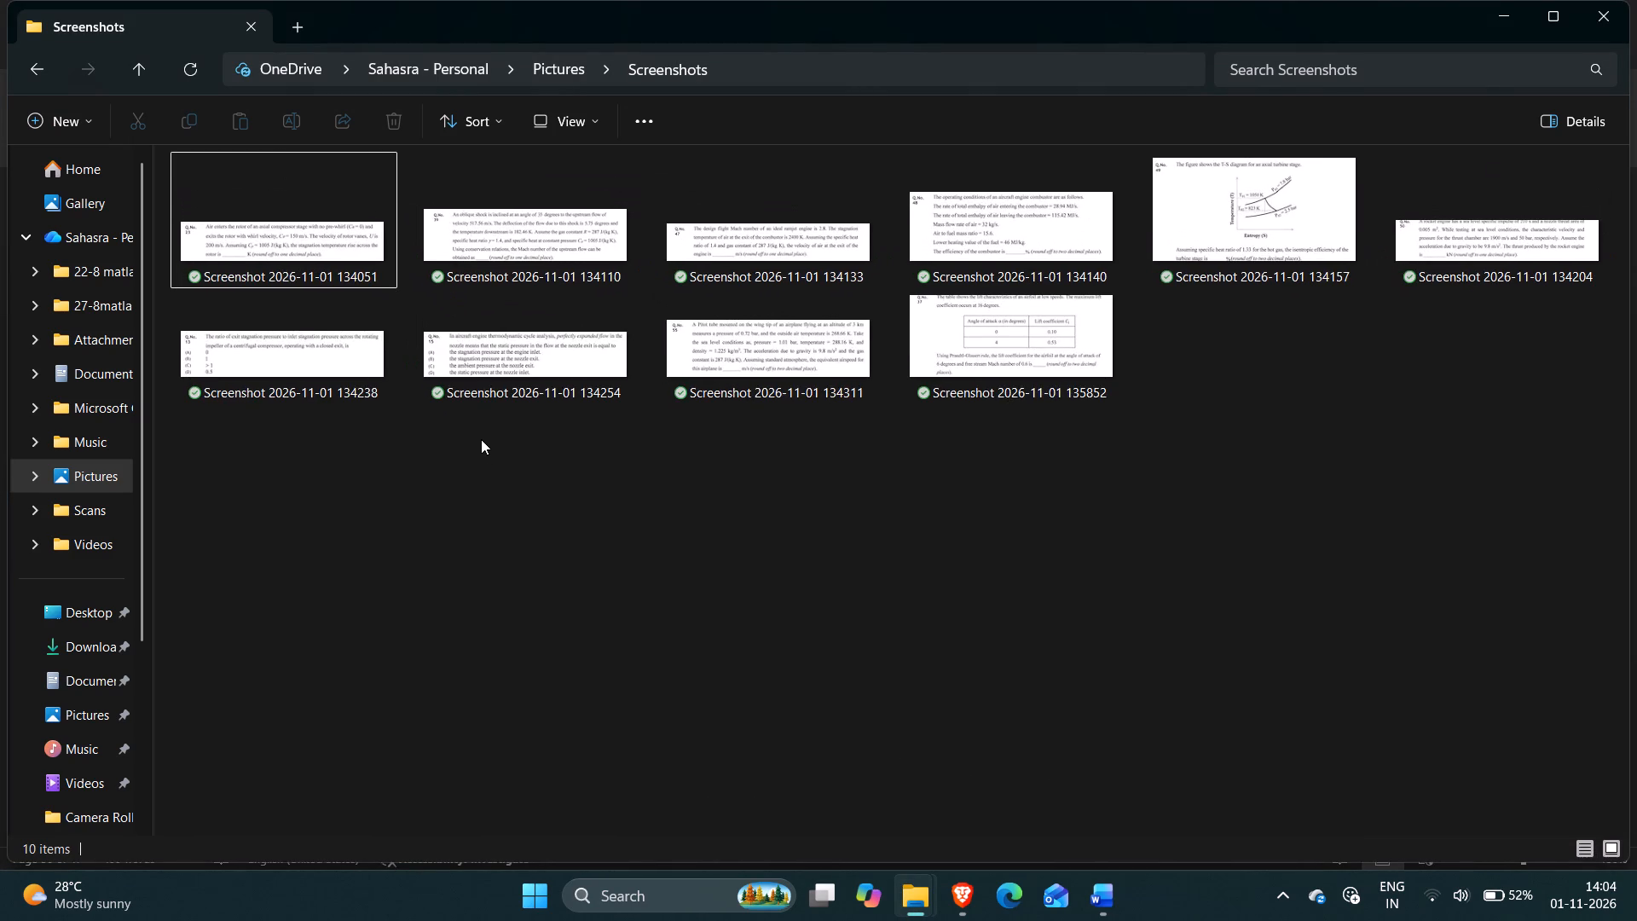
{"action": "scroll", "coordinate": [481, 439], "scroll_direction": "up", "scroll_amount": 10, "text": "ctrl"}
{"action": "scroll", "coordinate": [481, 439], "scroll_direction": "up", "scroll_amount": 11, "text": "ctrl"}
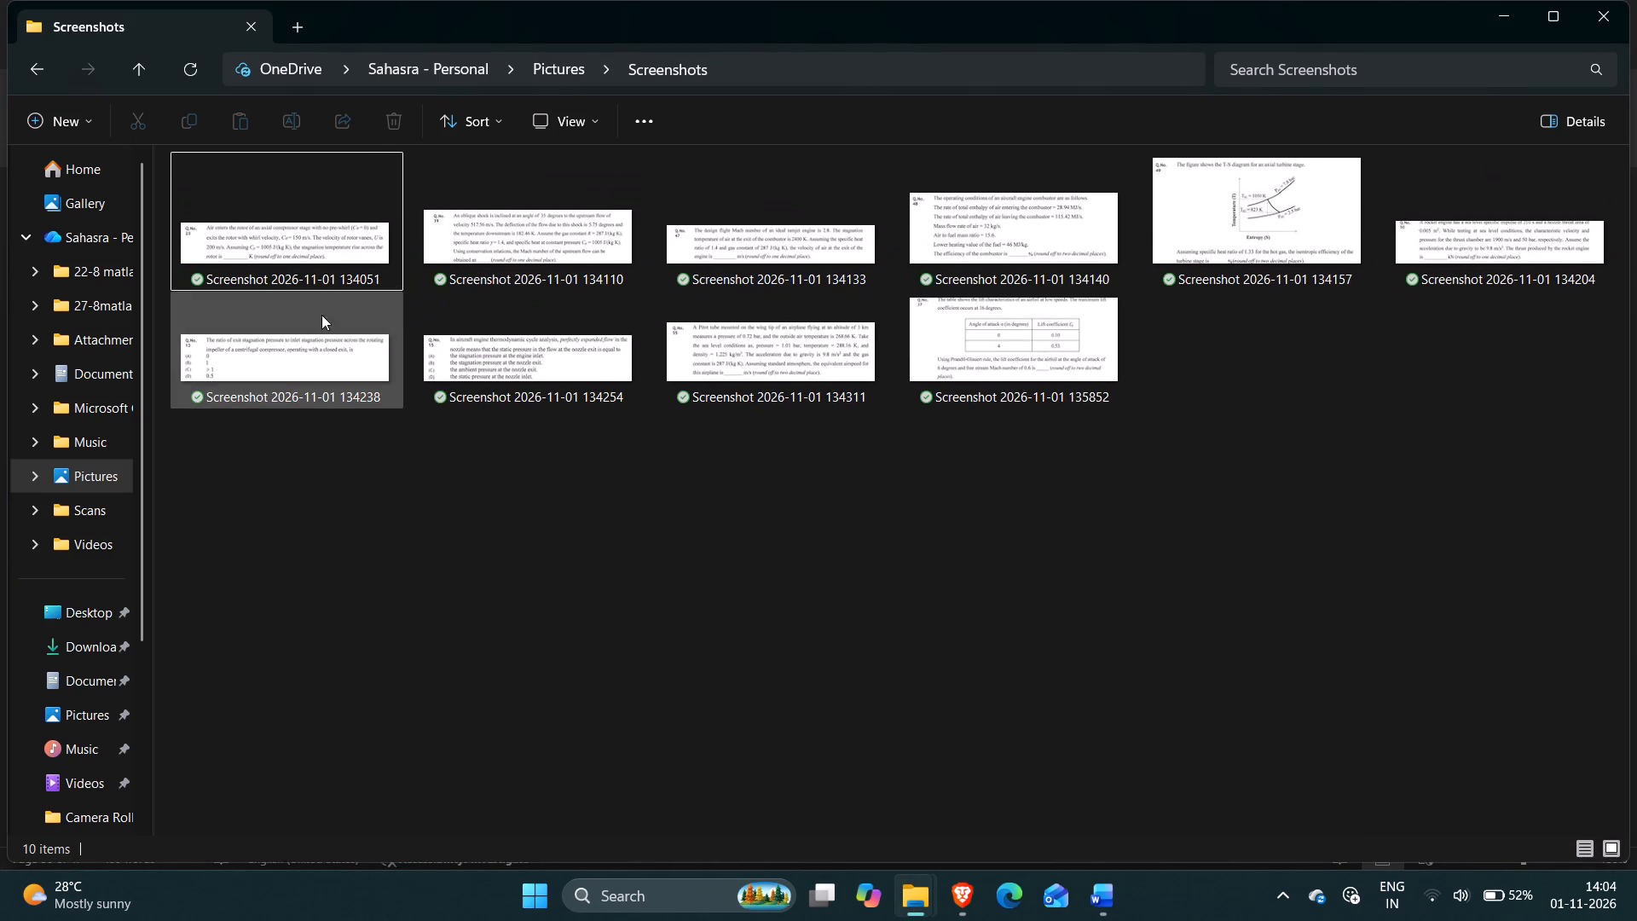
{"action": "double_click", "coordinate": [284, 246]}
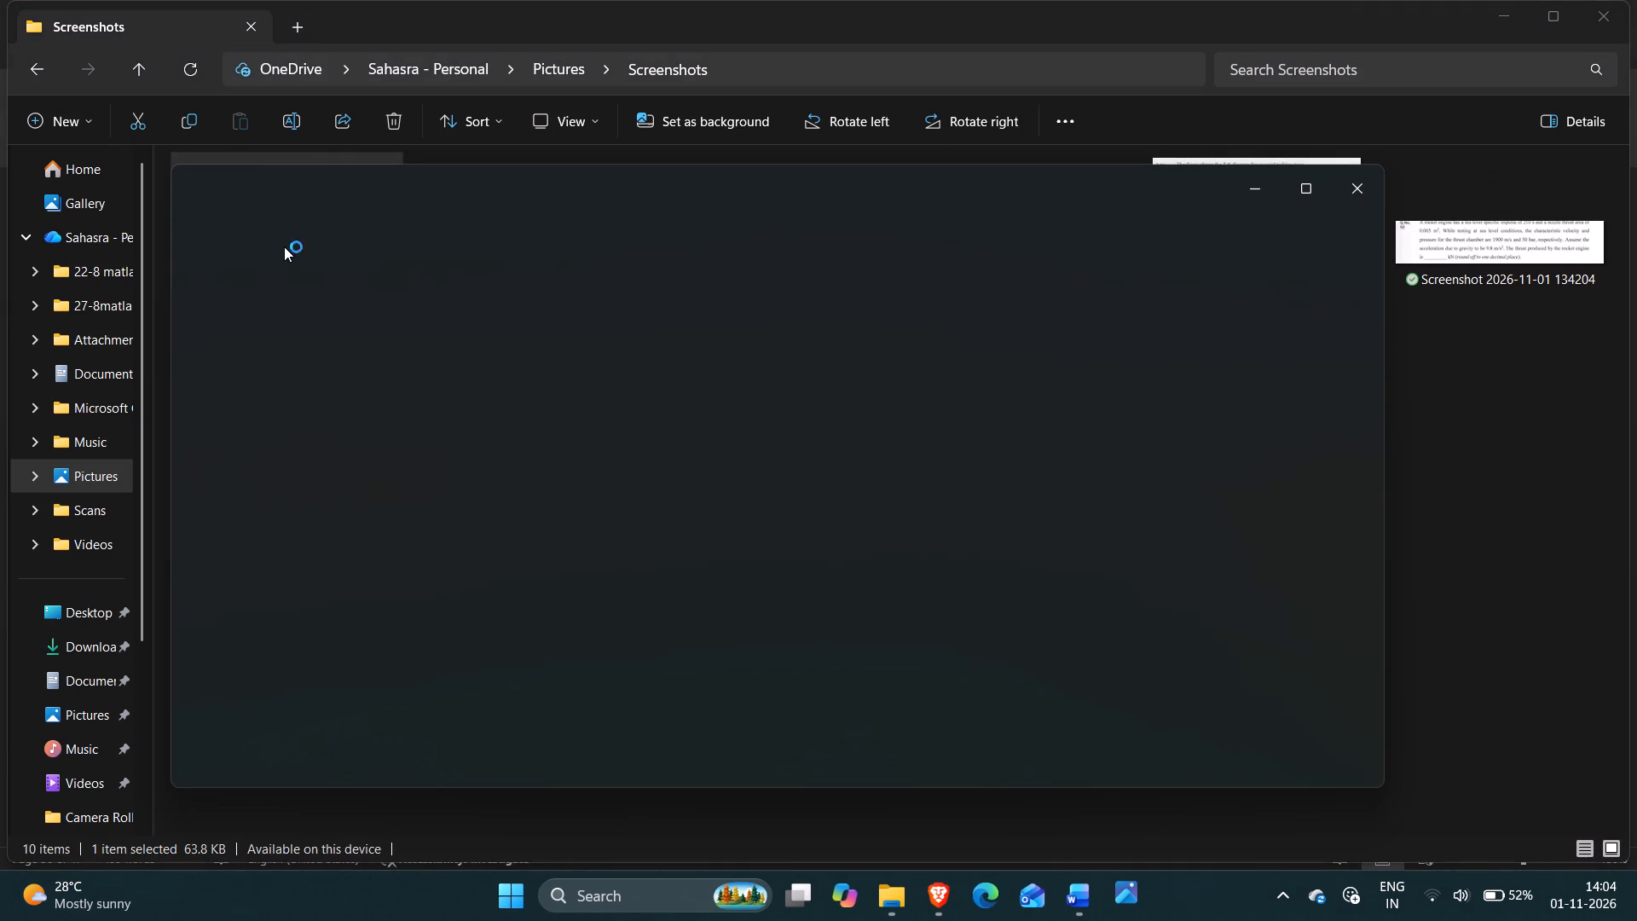
{"action": "key", "text": "Right"}
{"action": "key", "text": "Right"}
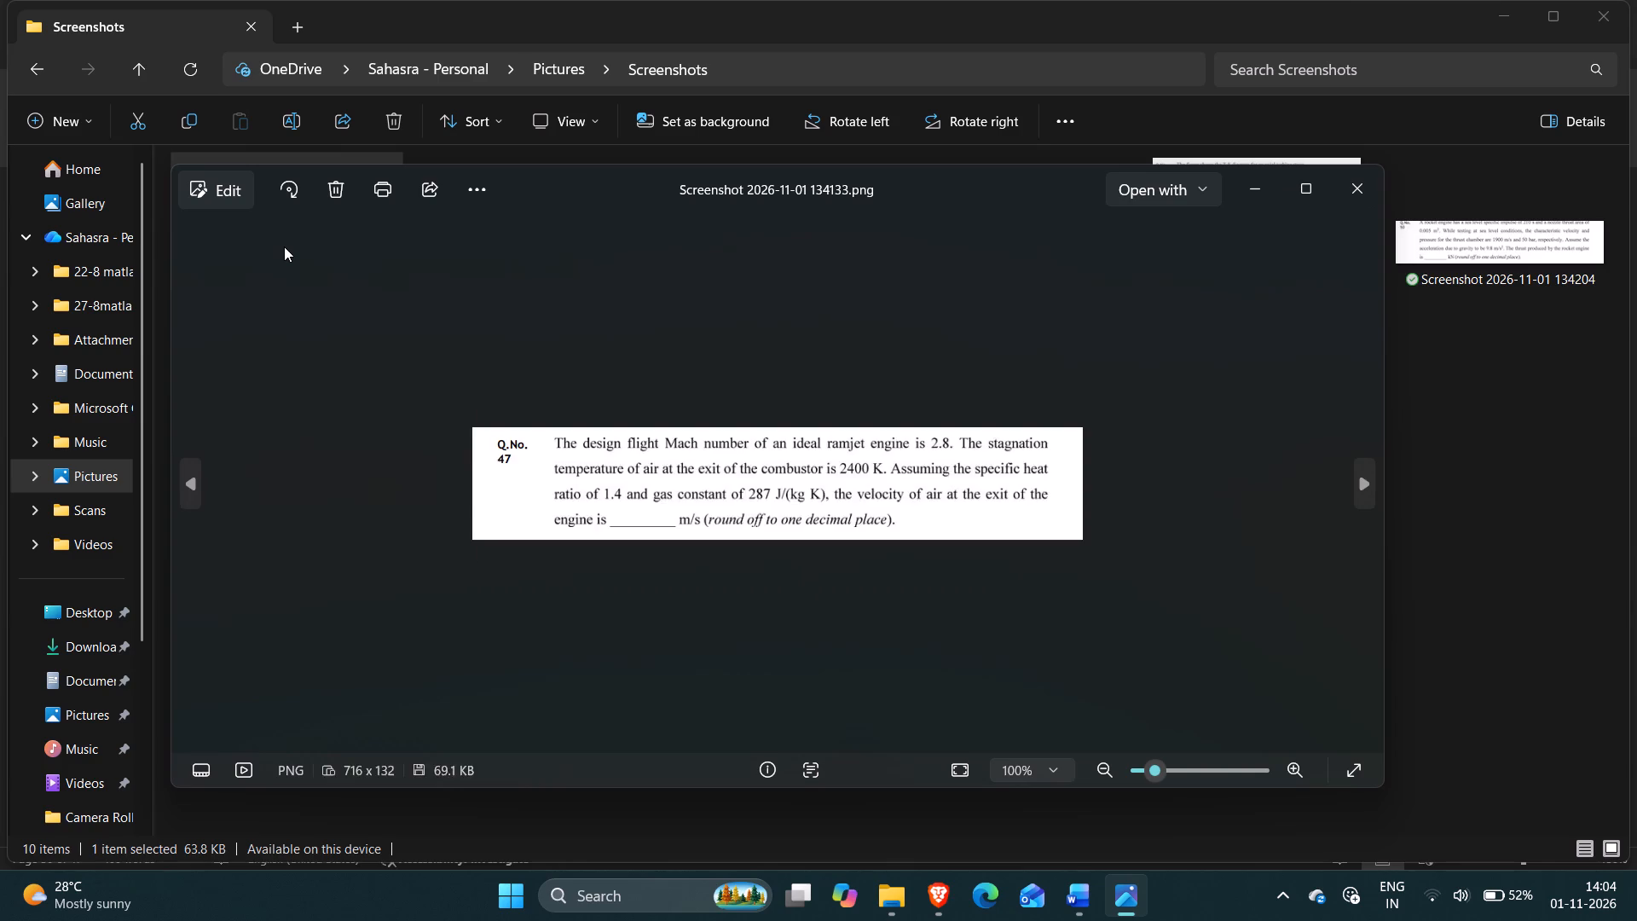
{"action": "key", "text": "Right"}
{"action": "key", "text": "Right"}
{"action": "key", "text": "Right"}
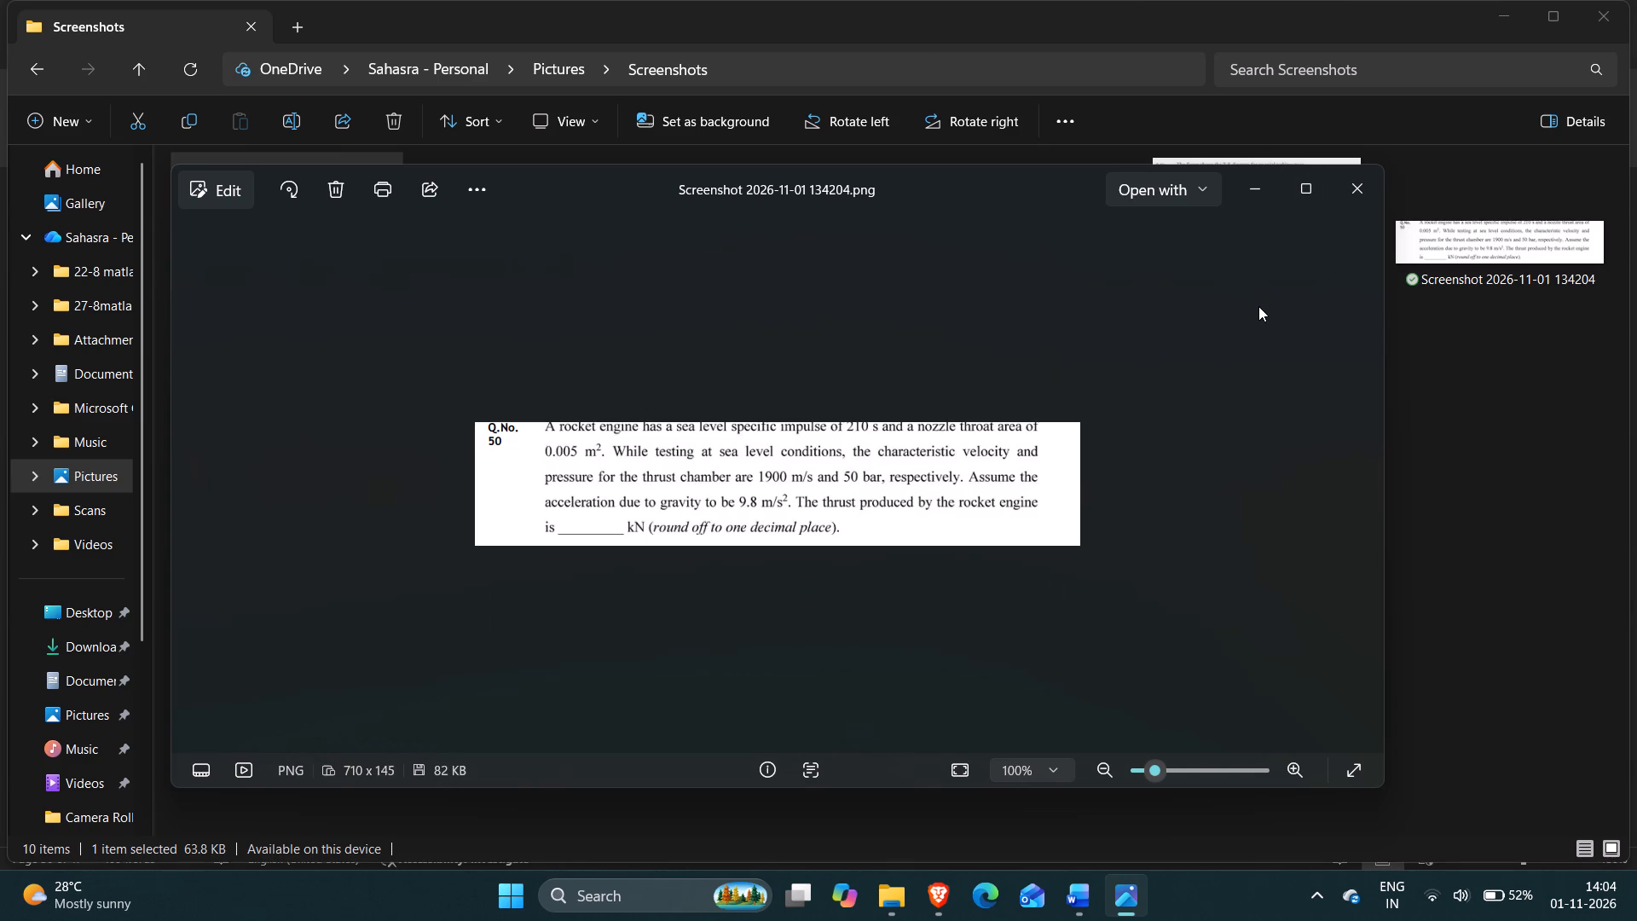
{"action": "left_click", "coordinate": [1351, 189]}
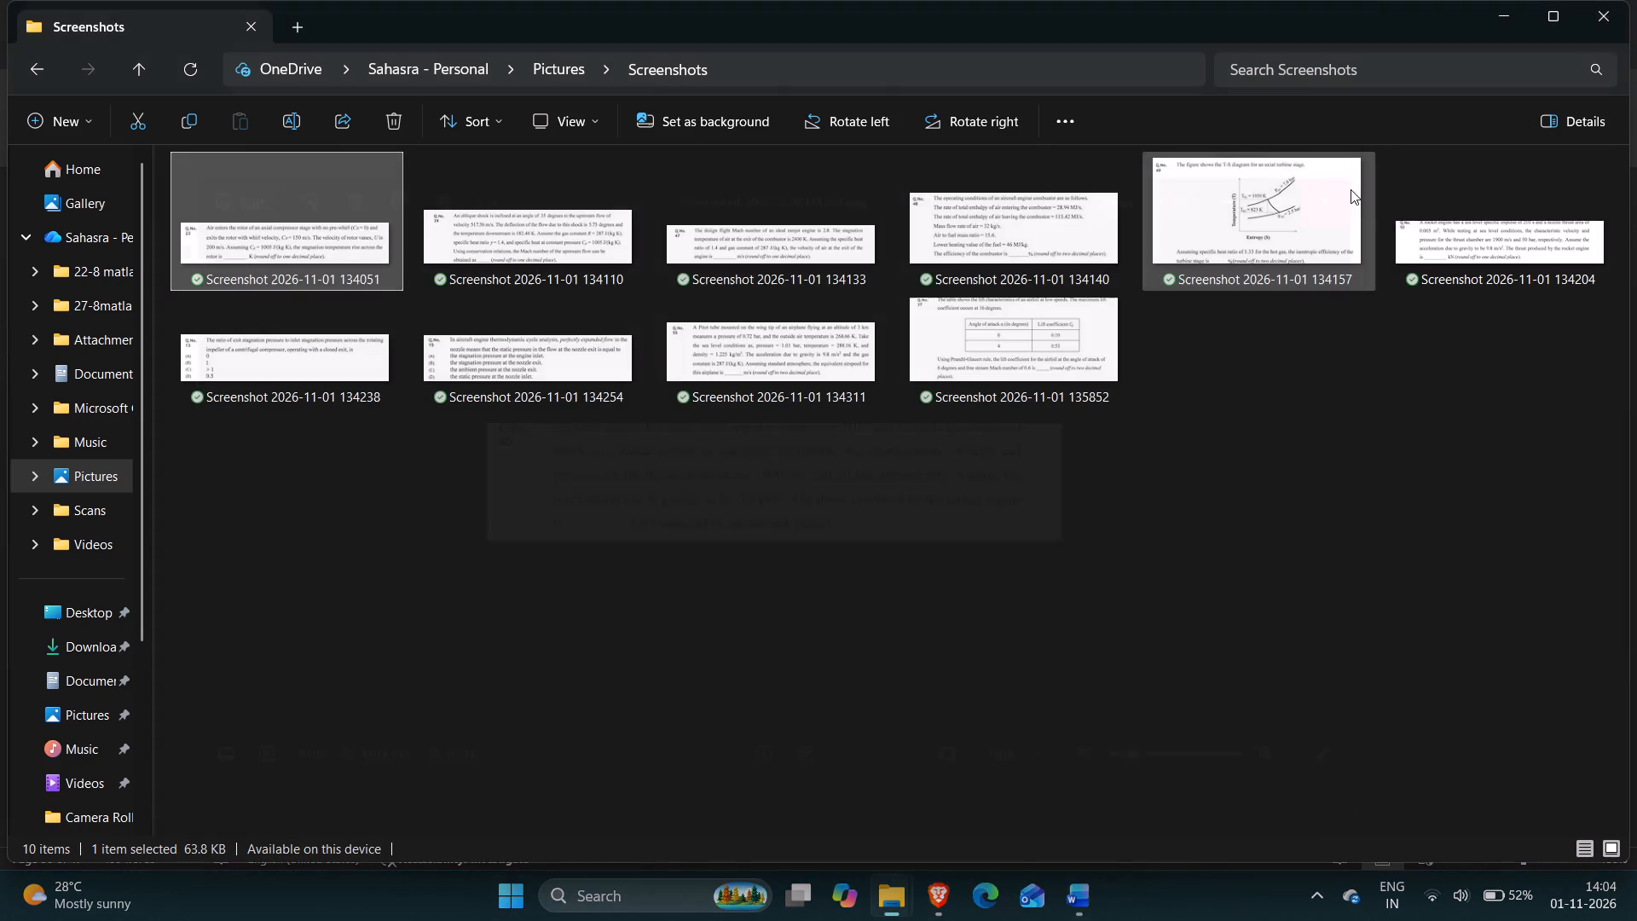
{"action": "left_click", "coordinate": [1502, 3]}
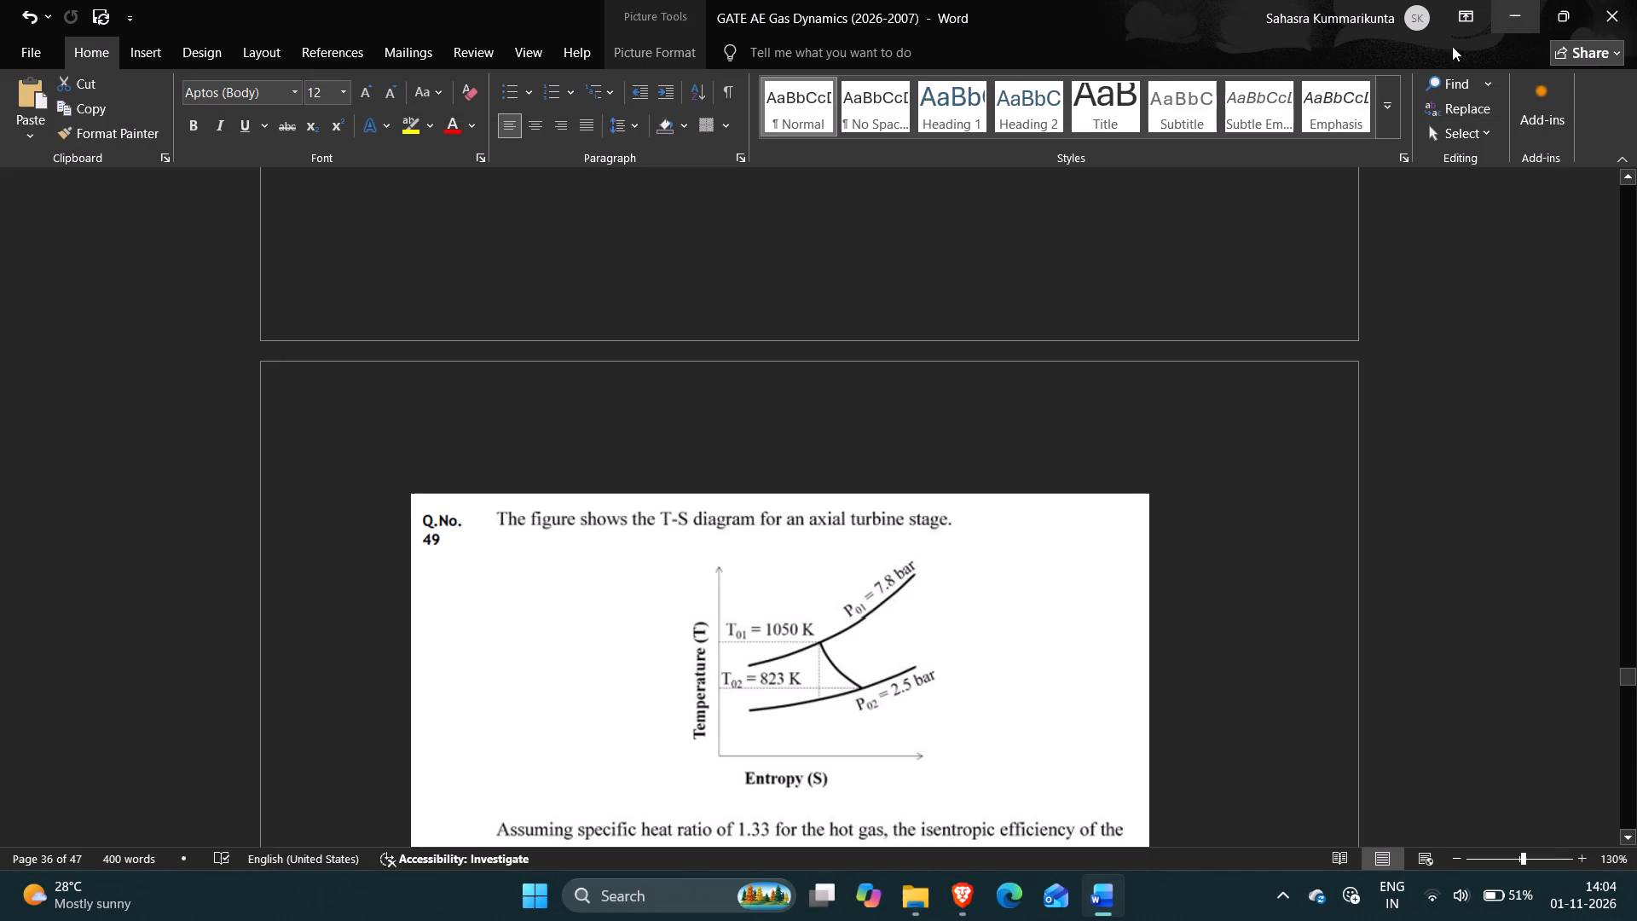
Move the question 55 Pitot tube equivalent airspeed image from item 8 to item 10 under GATE AE 2019.
{"action": "scroll", "coordinate": [1062, 640], "scroll_direction": "down", "scroll_amount": 10}
{"action": "scroll", "coordinate": [1062, 640], "scroll_direction": "up", "scroll_amount": 1}
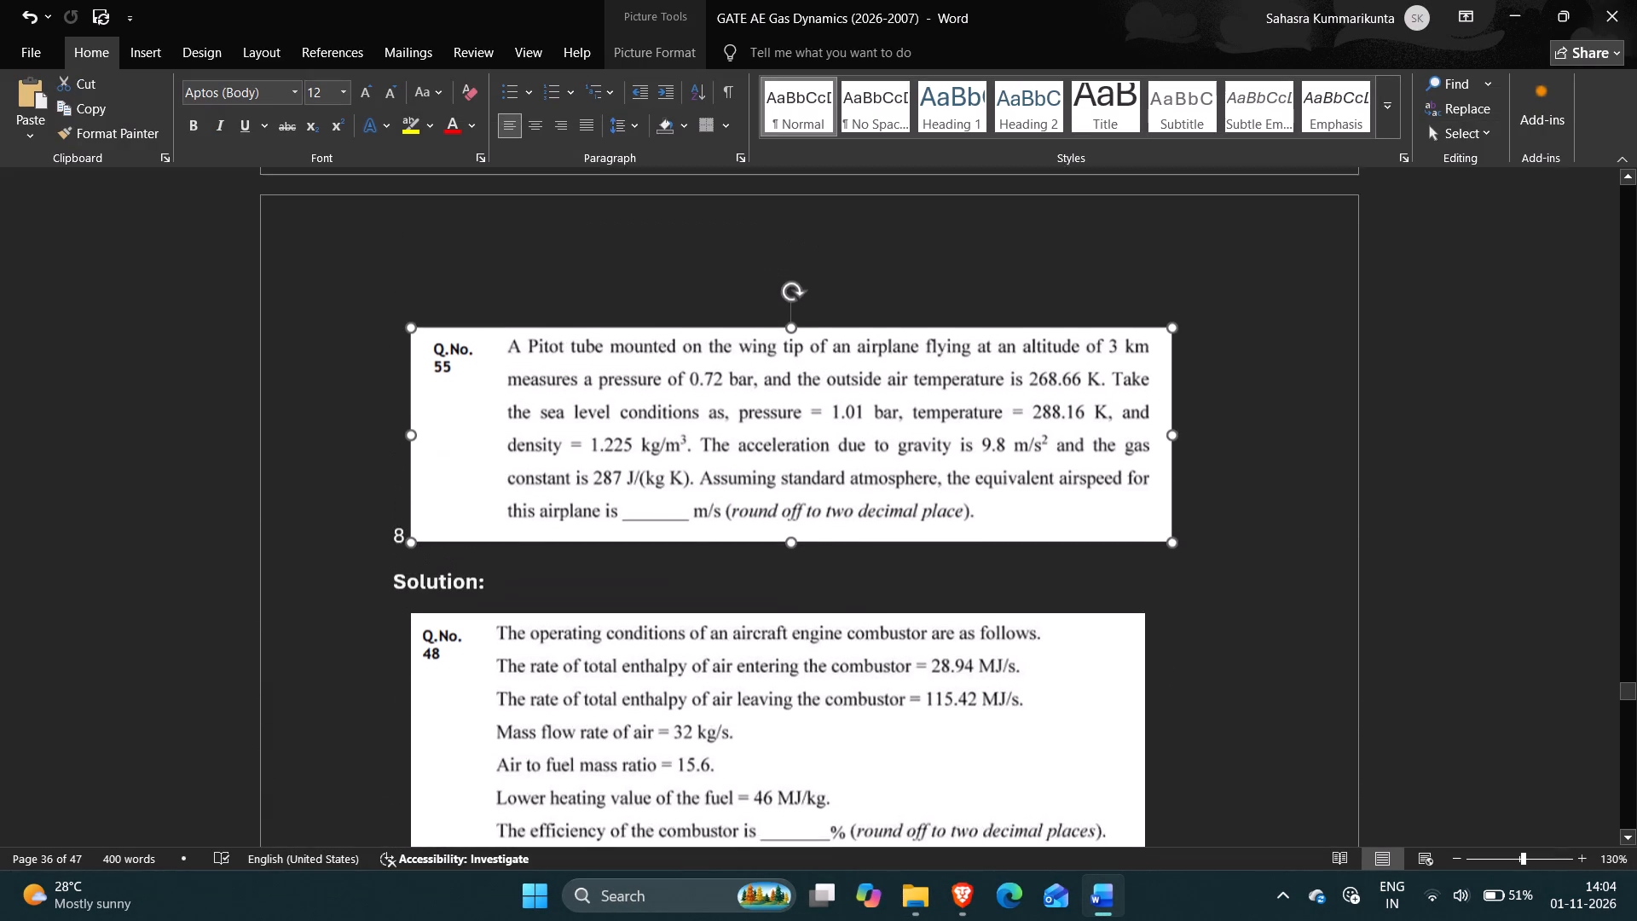
{"action": "scroll", "coordinate": [1062, 640], "scroll_direction": "down", "scroll_amount": 1}
{"action": "left_click", "coordinate": [696, 332]}
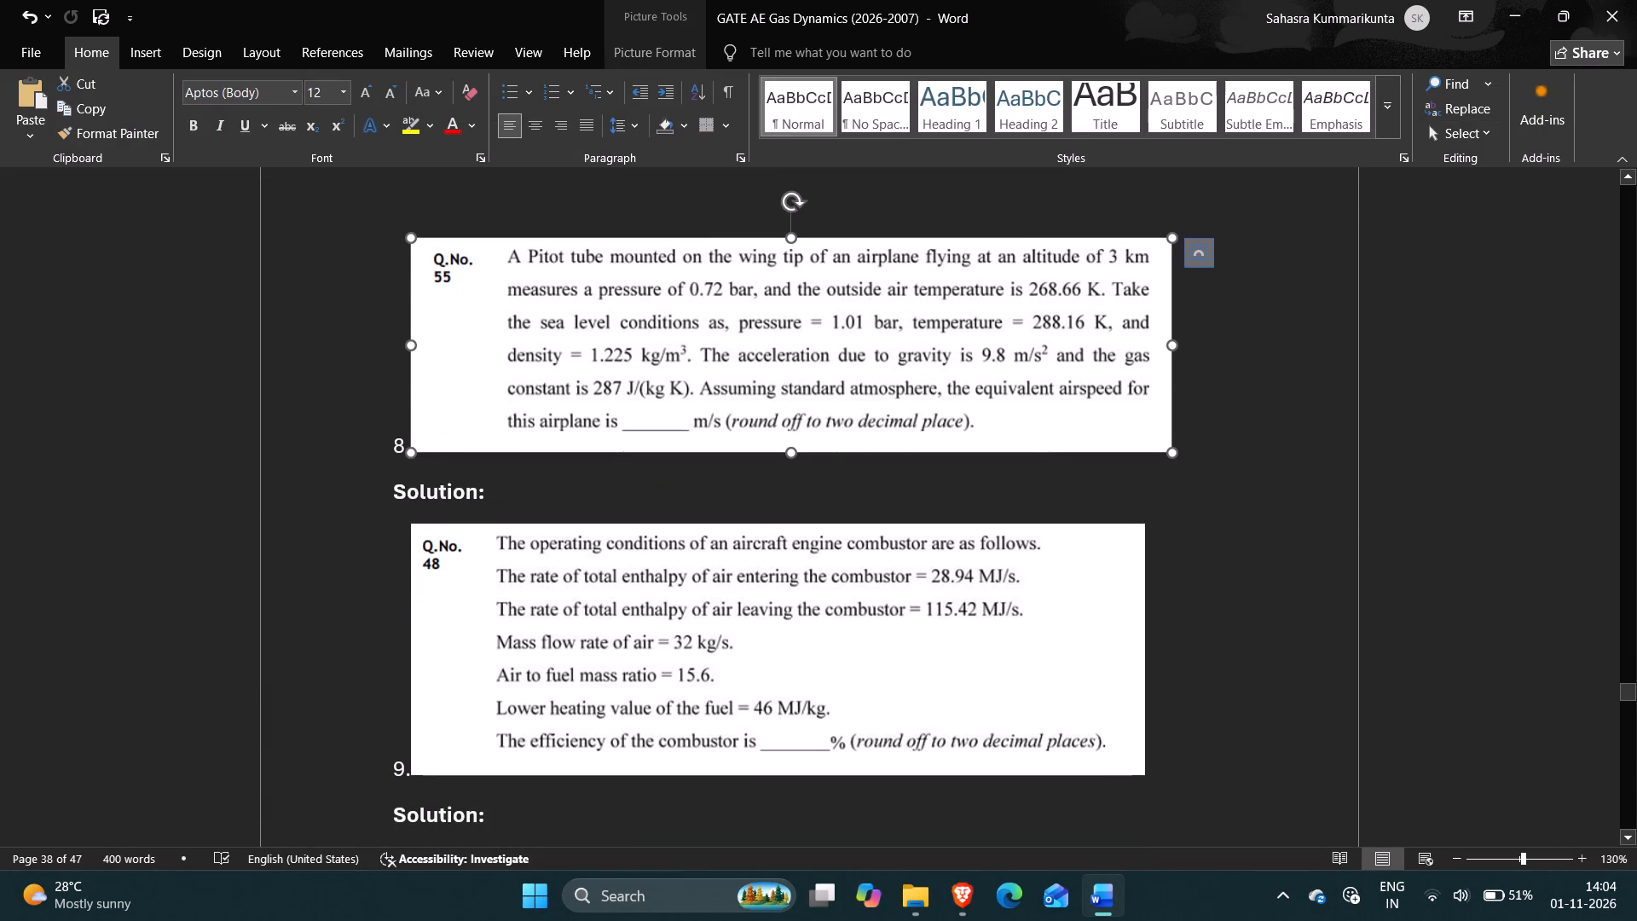
{"action": "key", "text": "ctrl+x"}
{"action": "scroll", "coordinate": [696, 332], "scroll_direction": "down", "scroll_amount": 3}
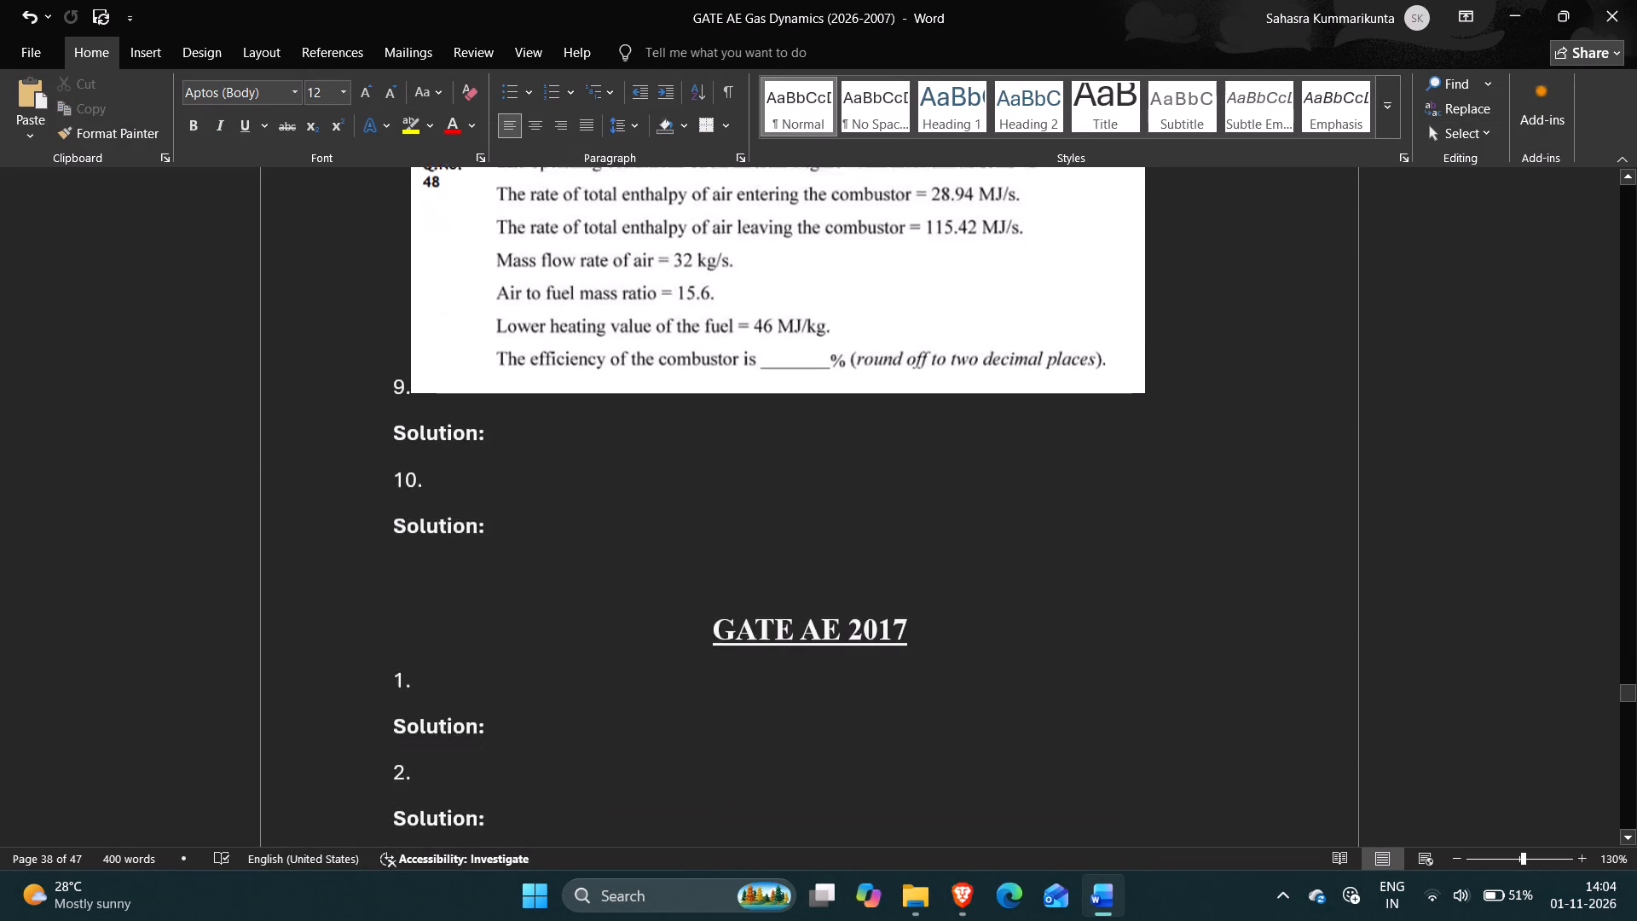
{"action": "left_click", "coordinate": [477, 409]}
{"action": "key", "text": "ctrl+v"}
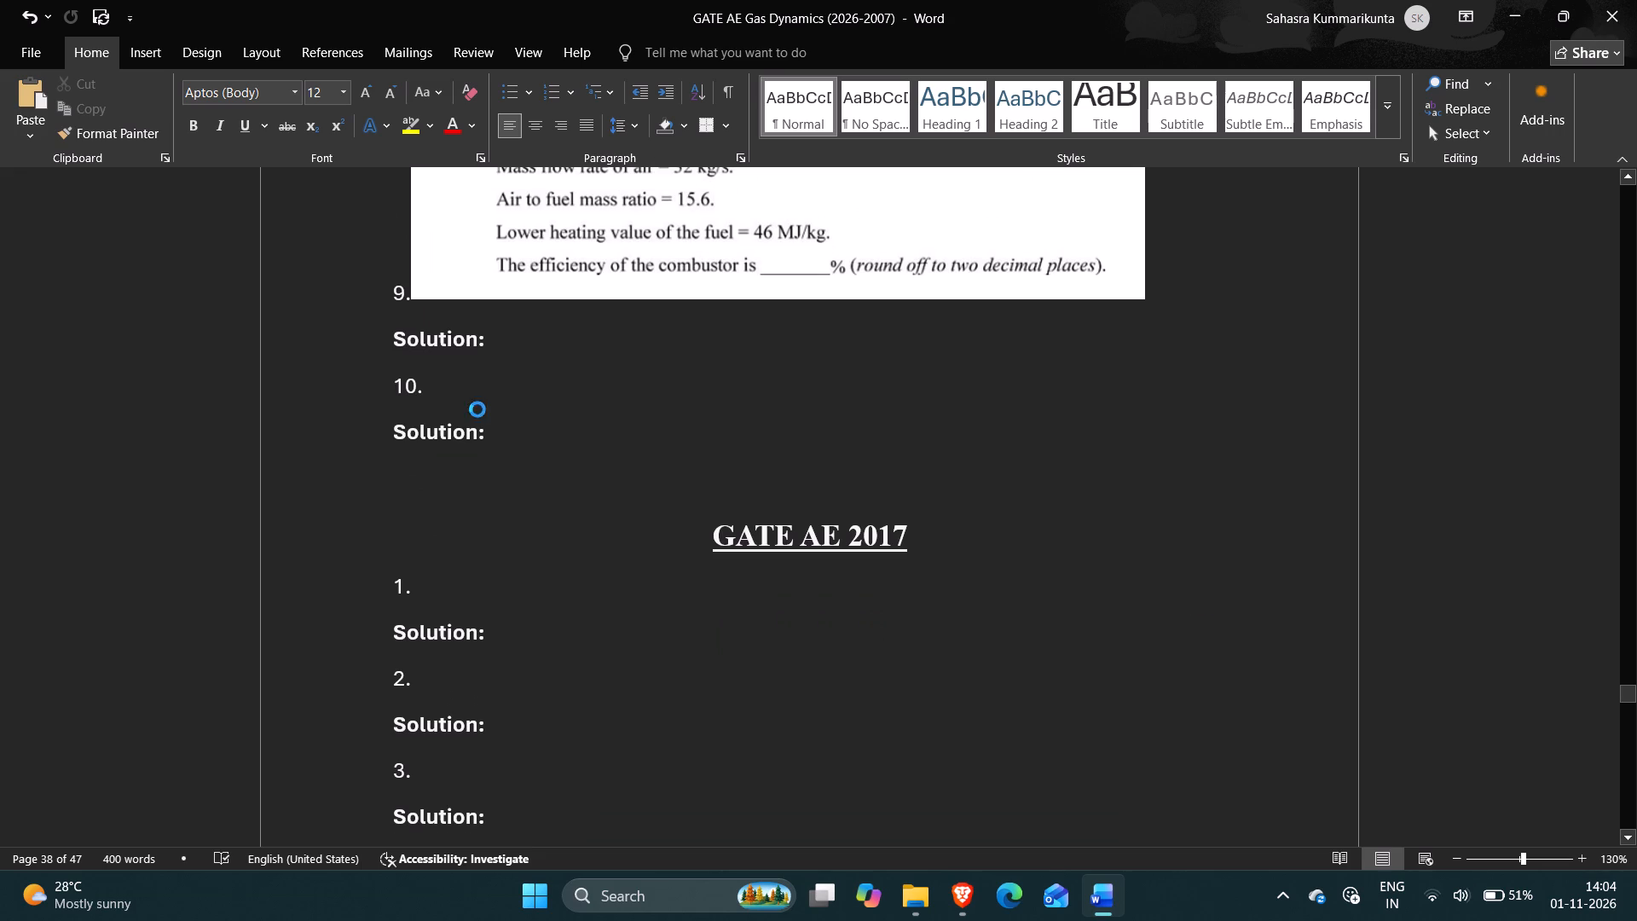
Check items 5 to 10 under GATE AE 2019 to see which questions are placed and which item is empty.
{"action": "scroll", "coordinate": [477, 409], "scroll_direction": "up", "scroll_amount": 1}
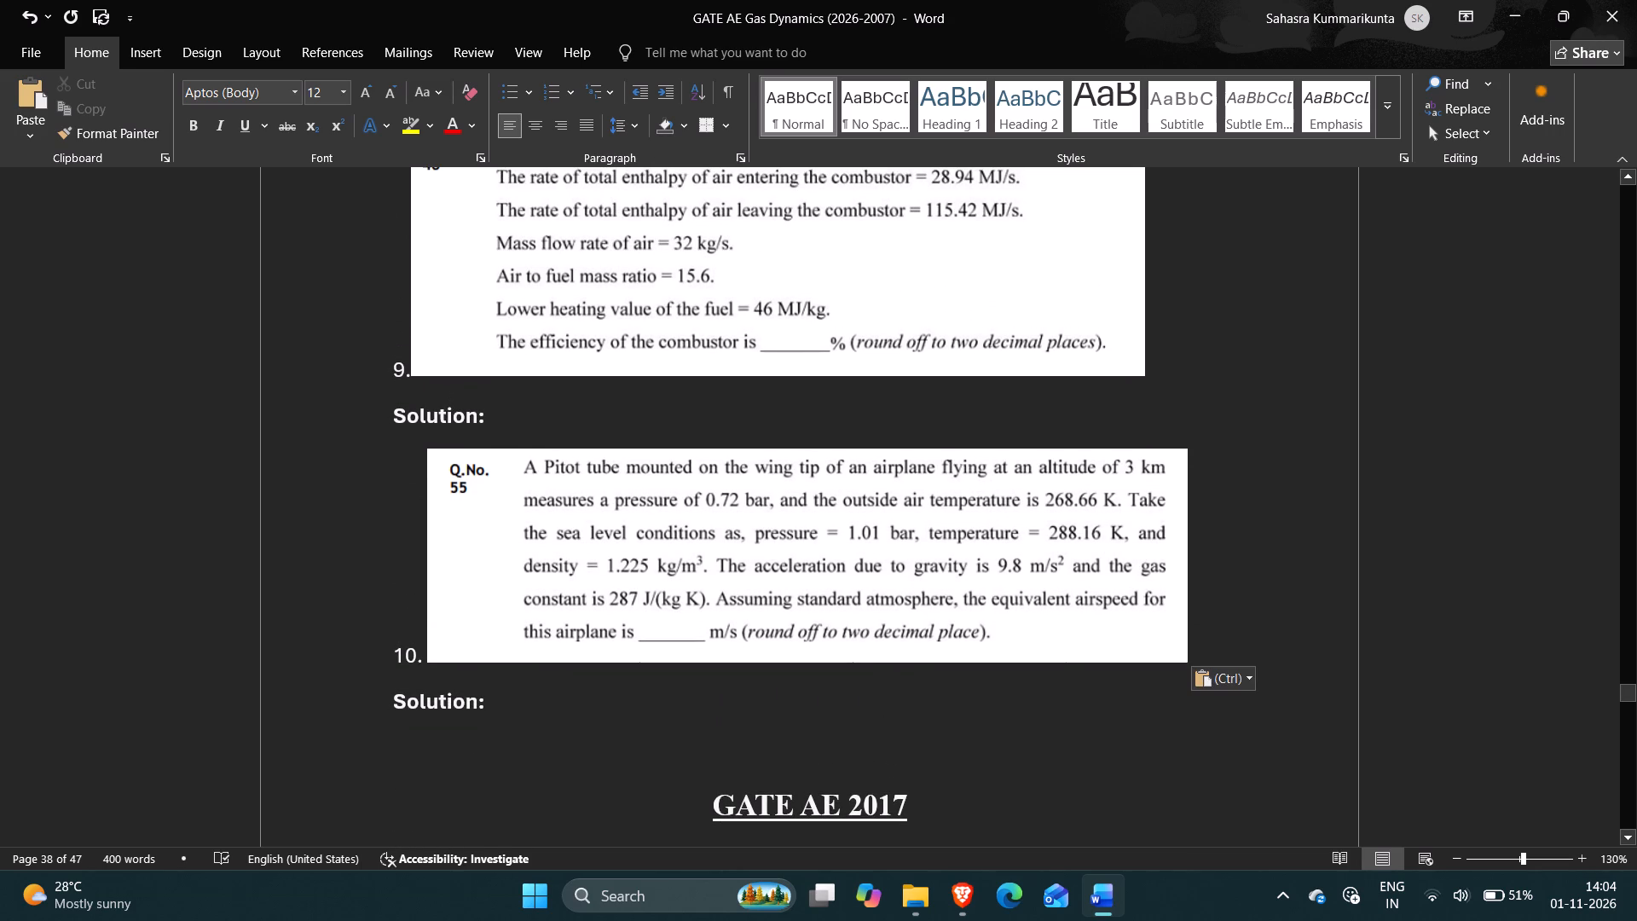
{"action": "scroll", "coordinate": [462, 371], "scroll_direction": "up", "scroll_amount": 1}
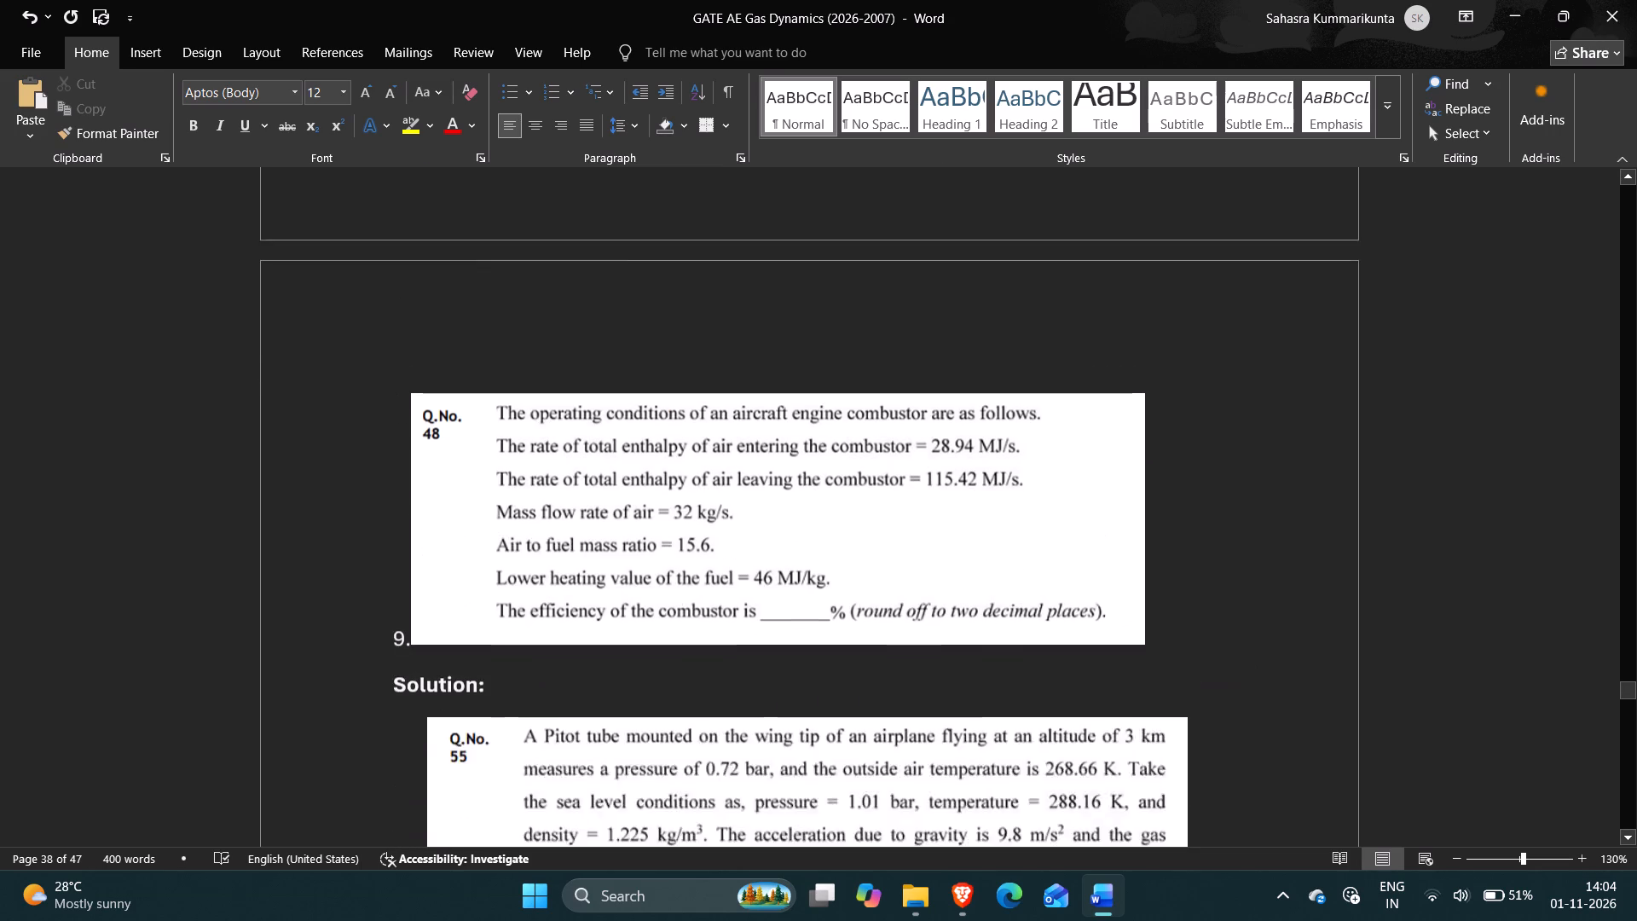
{"action": "scroll", "coordinate": [462, 371], "scroll_direction": "up", "scroll_amount": 1}
{"action": "scroll", "coordinate": [460, 515], "scroll_direction": "up", "scroll_amount": 3}
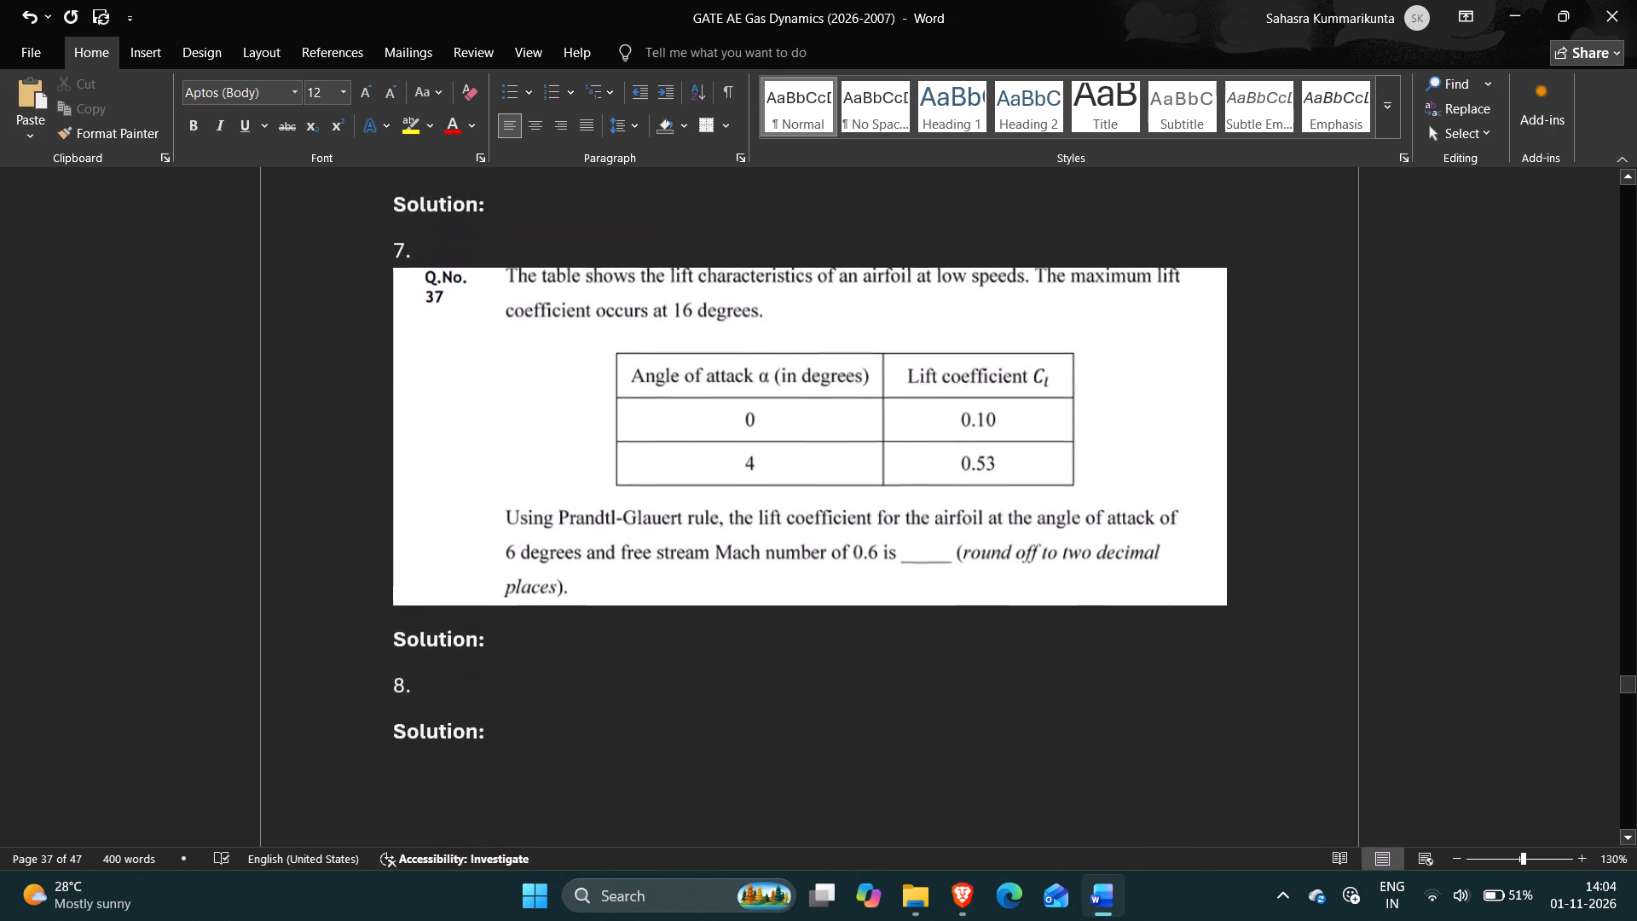
{"action": "scroll", "coordinate": [460, 515], "scroll_direction": "up", "scroll_amount": 1}
{"action": "left_click", "coordinate": [469, 498]}
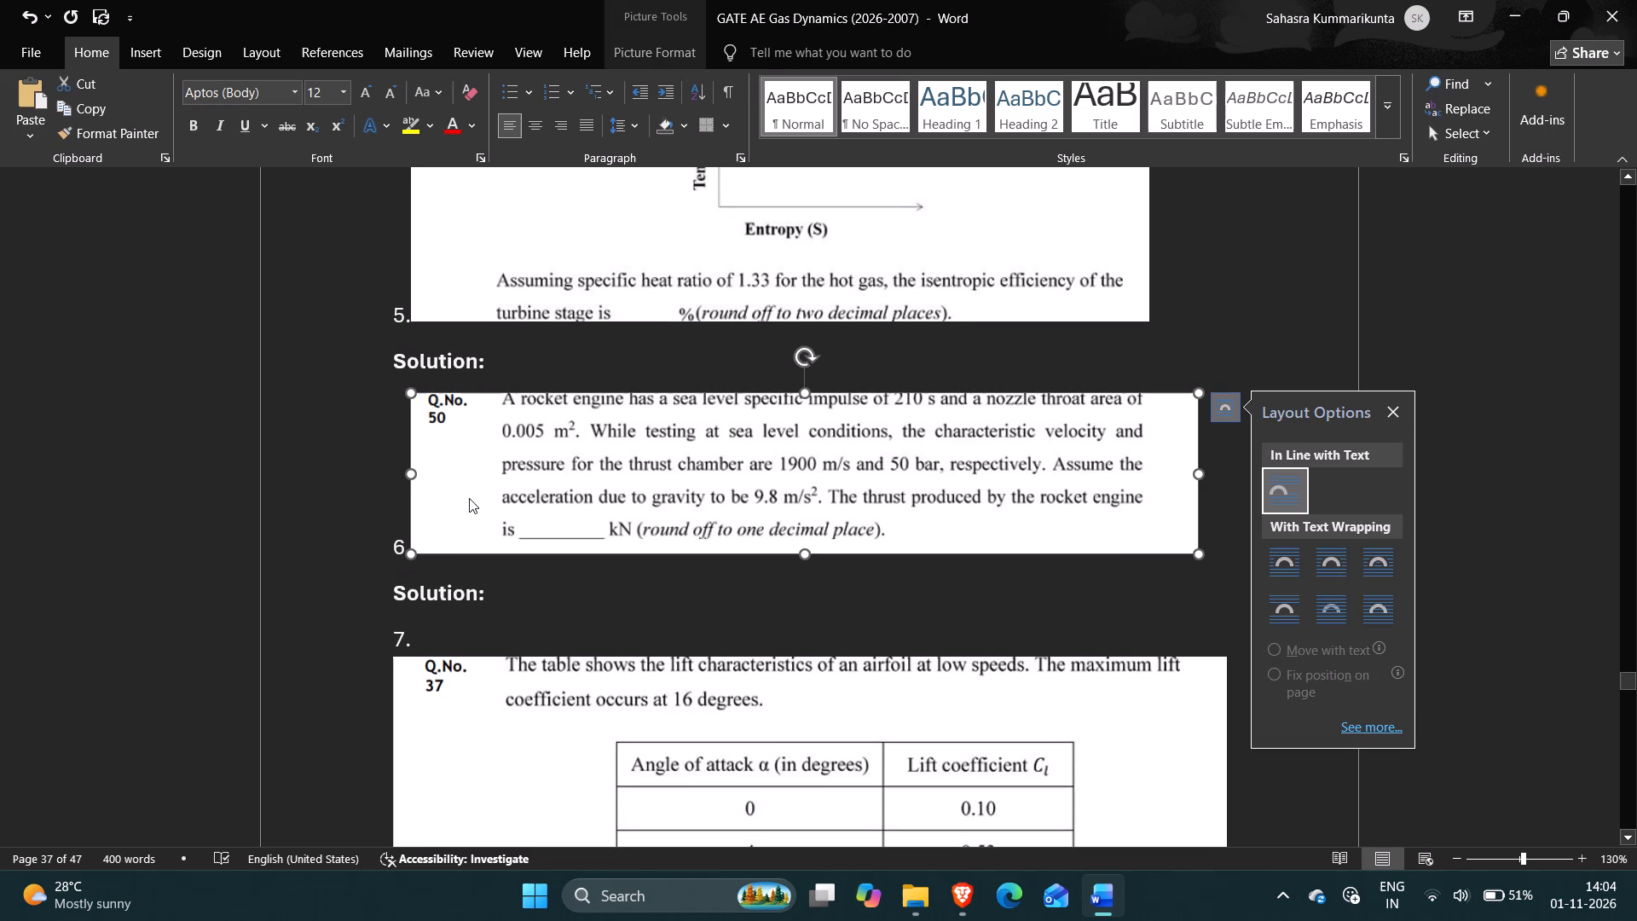
{"action": "left_click", "coordinate": [469, 498]}
{"action": "scroll", "coordinate": [469, 498], "scroll_direction": "down", "scroll_amount": 1}
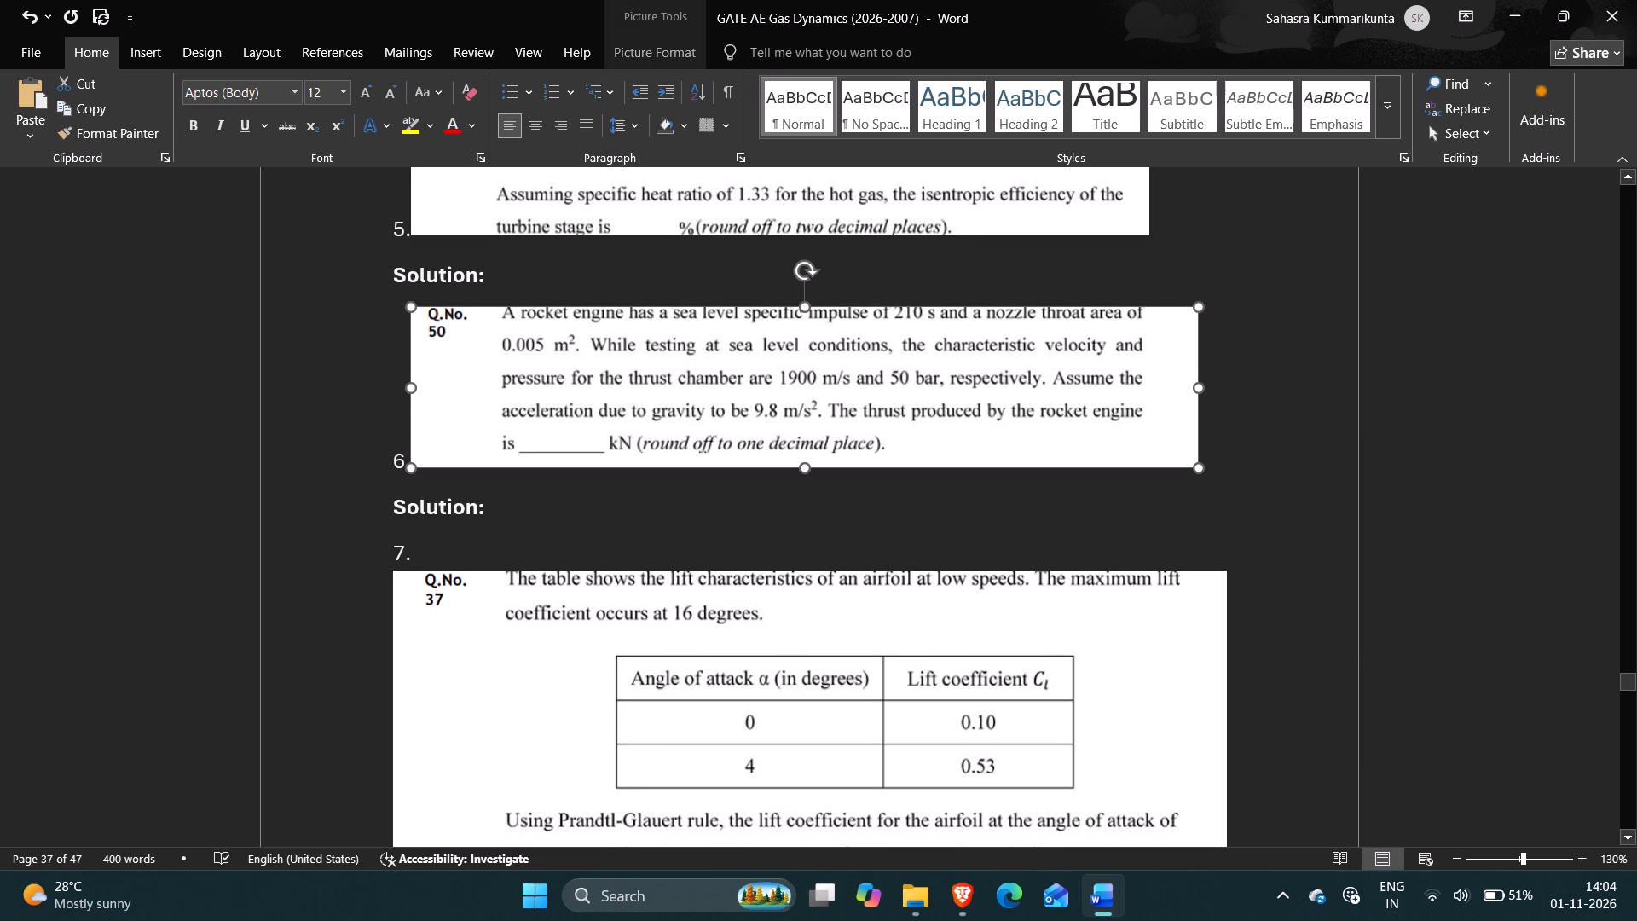
{"action": "scroll", "coordinate": [469, 498], "scroll_direction": "down", "scroll_amount": 4}
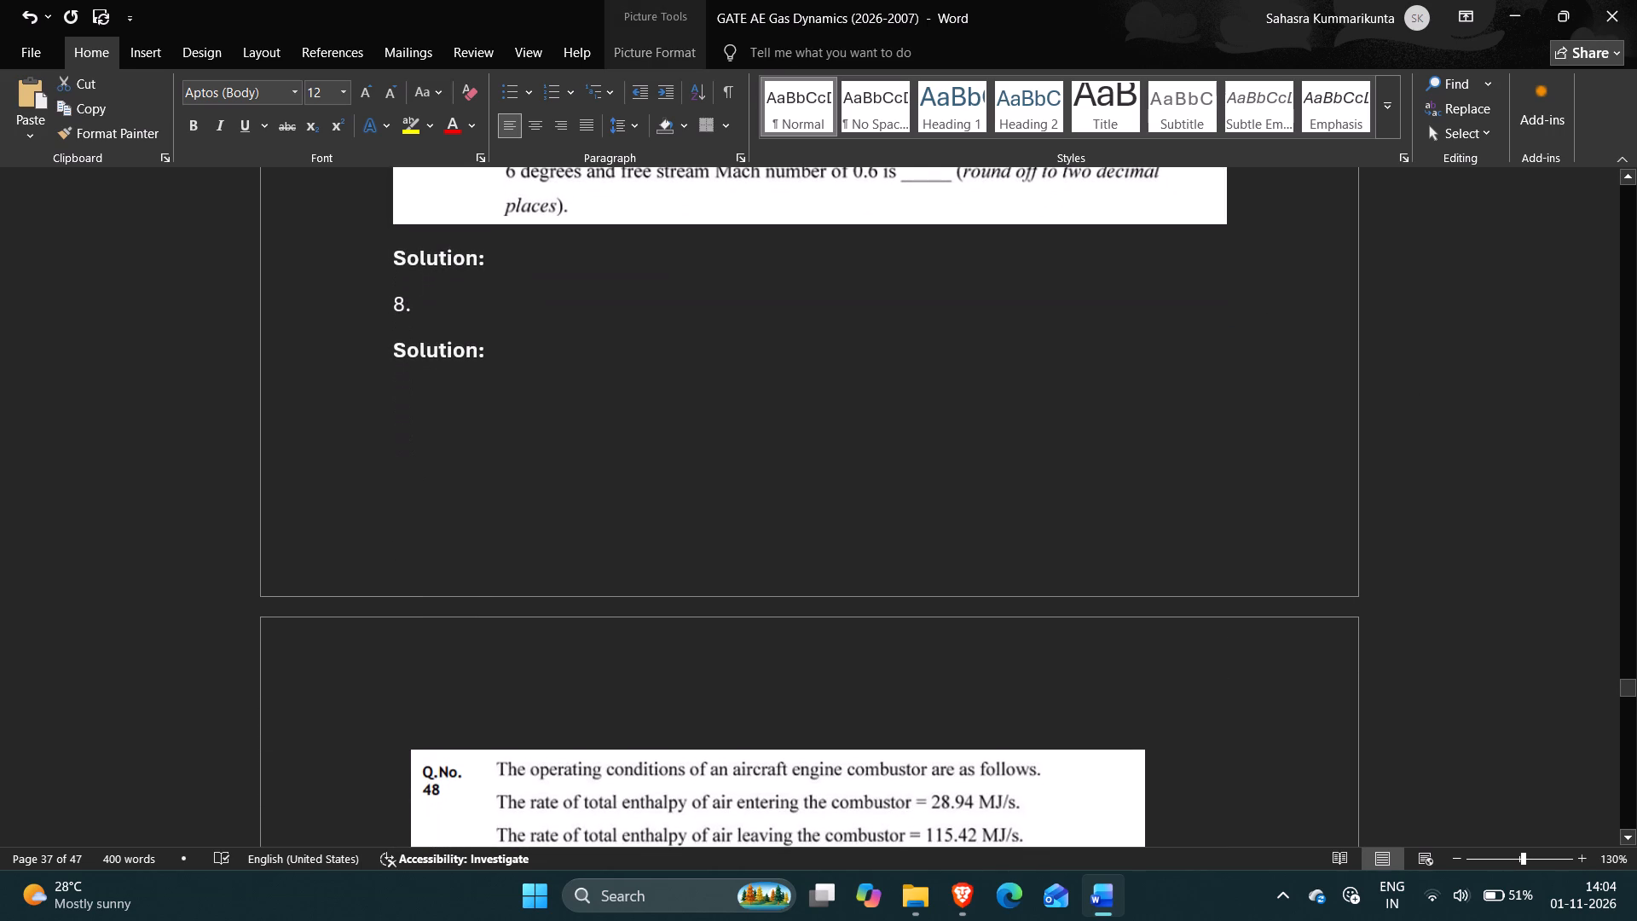
{"action": "scroll", "coordinate": [469, 498], "scroll_direction": "down", "scroll_amount": 1}
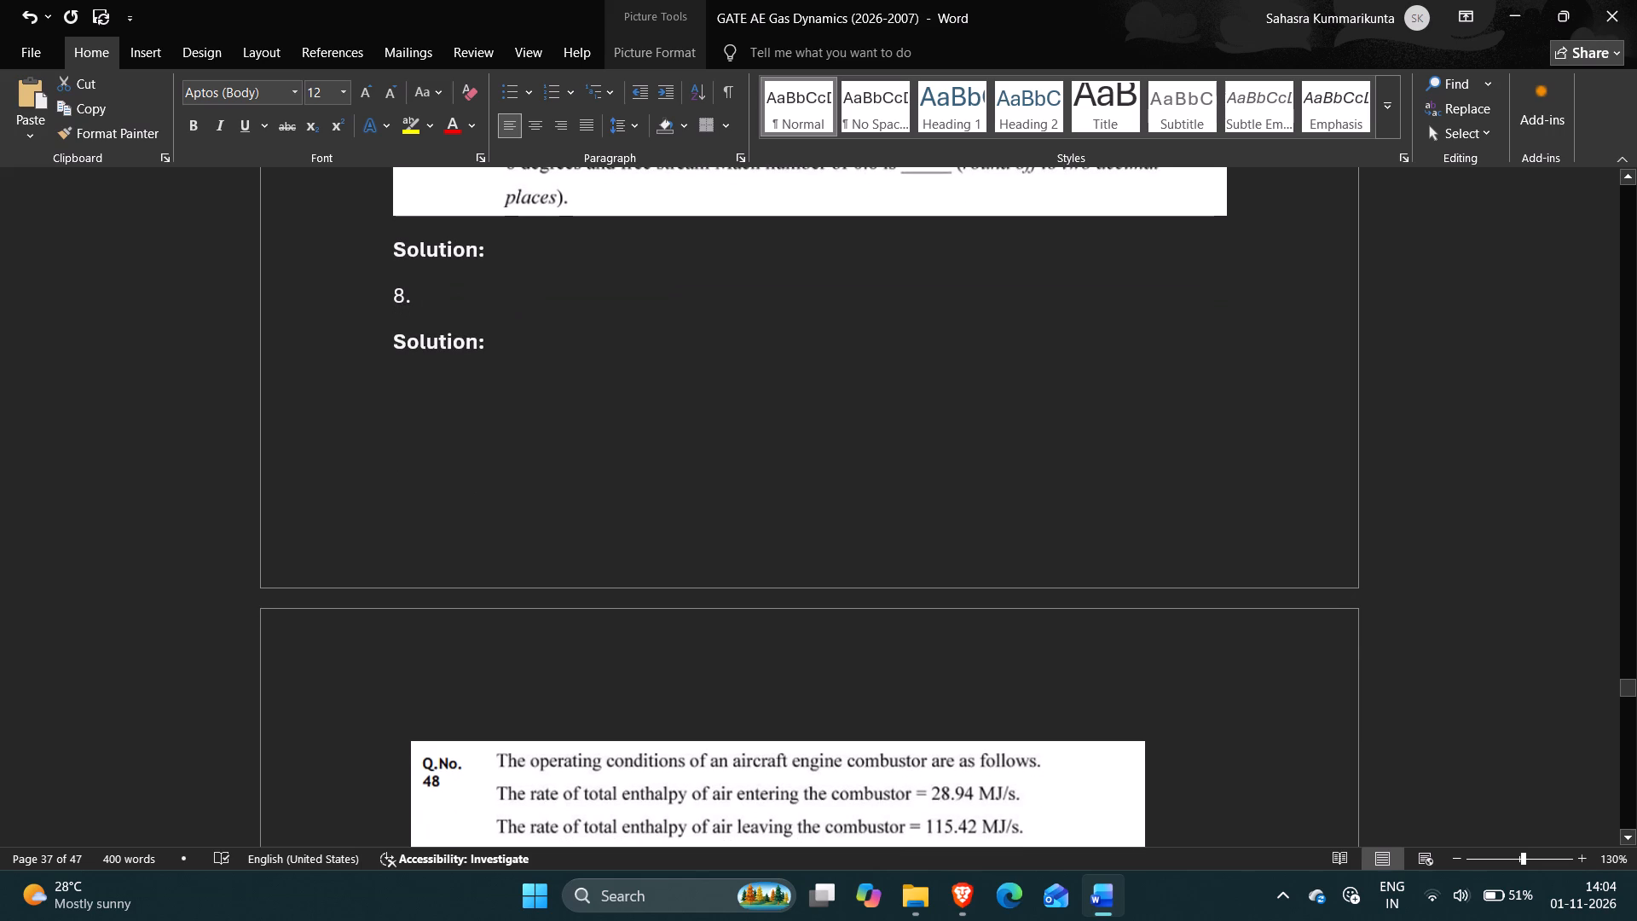
{"action": "scroll", "coordinate": [473, 417], "scroll_direction": "right", "scroll_amount": 1}
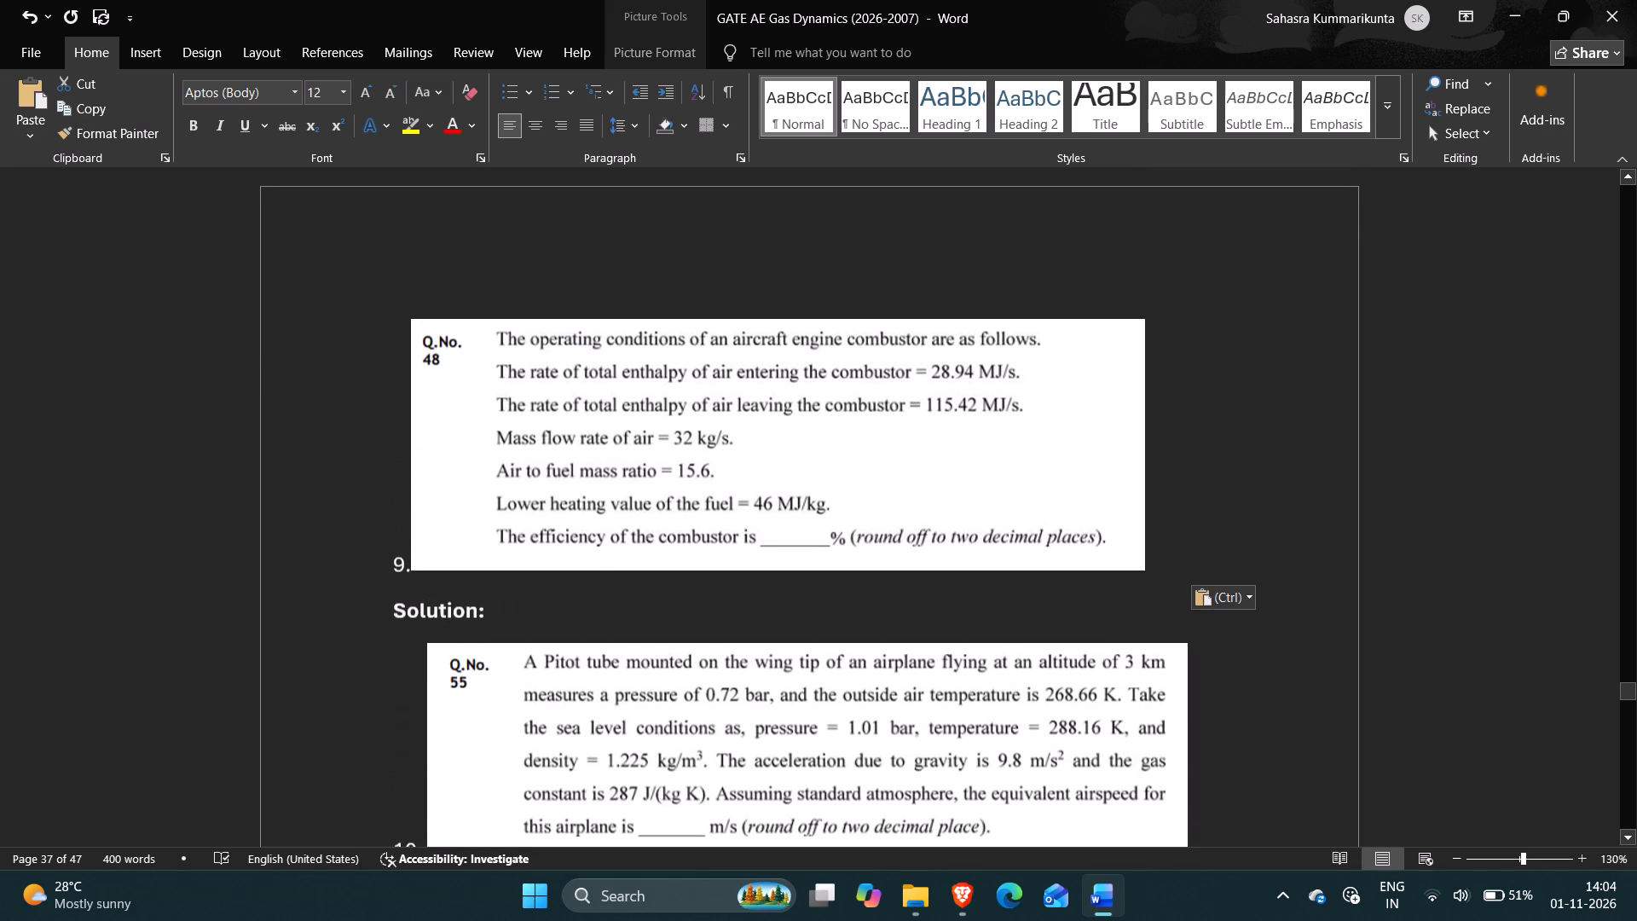
{"action": "scroll", "coordinate": [473, 417], "scroll_direction": "right", "scroll_amount": 1}
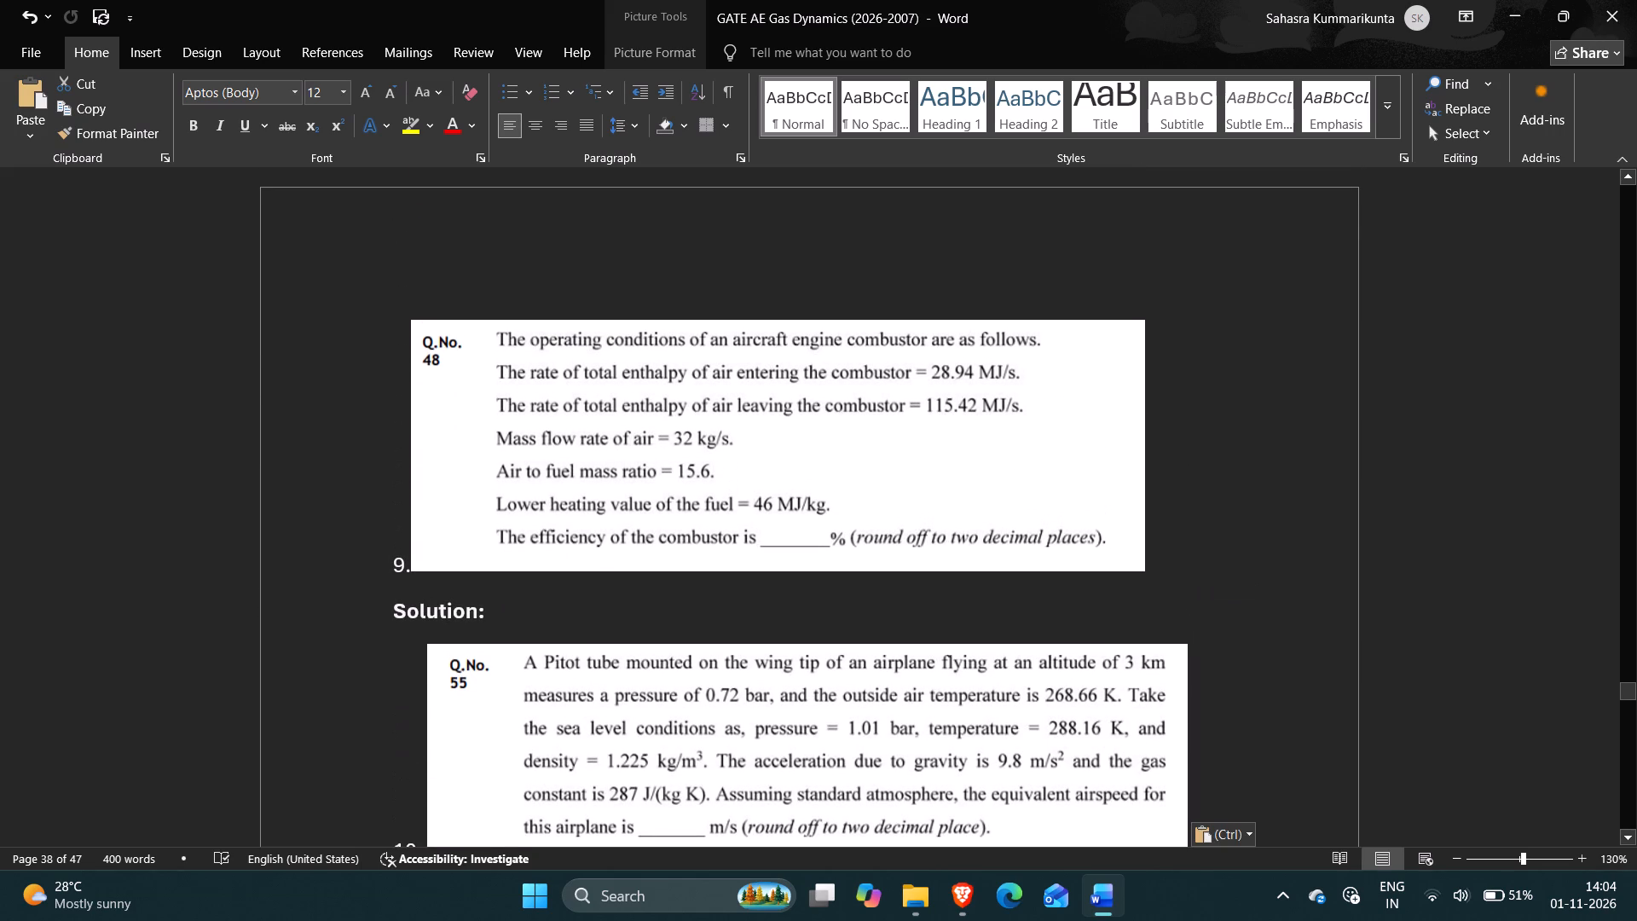
{"action": "left_click", "coordinate": [473, 417]}
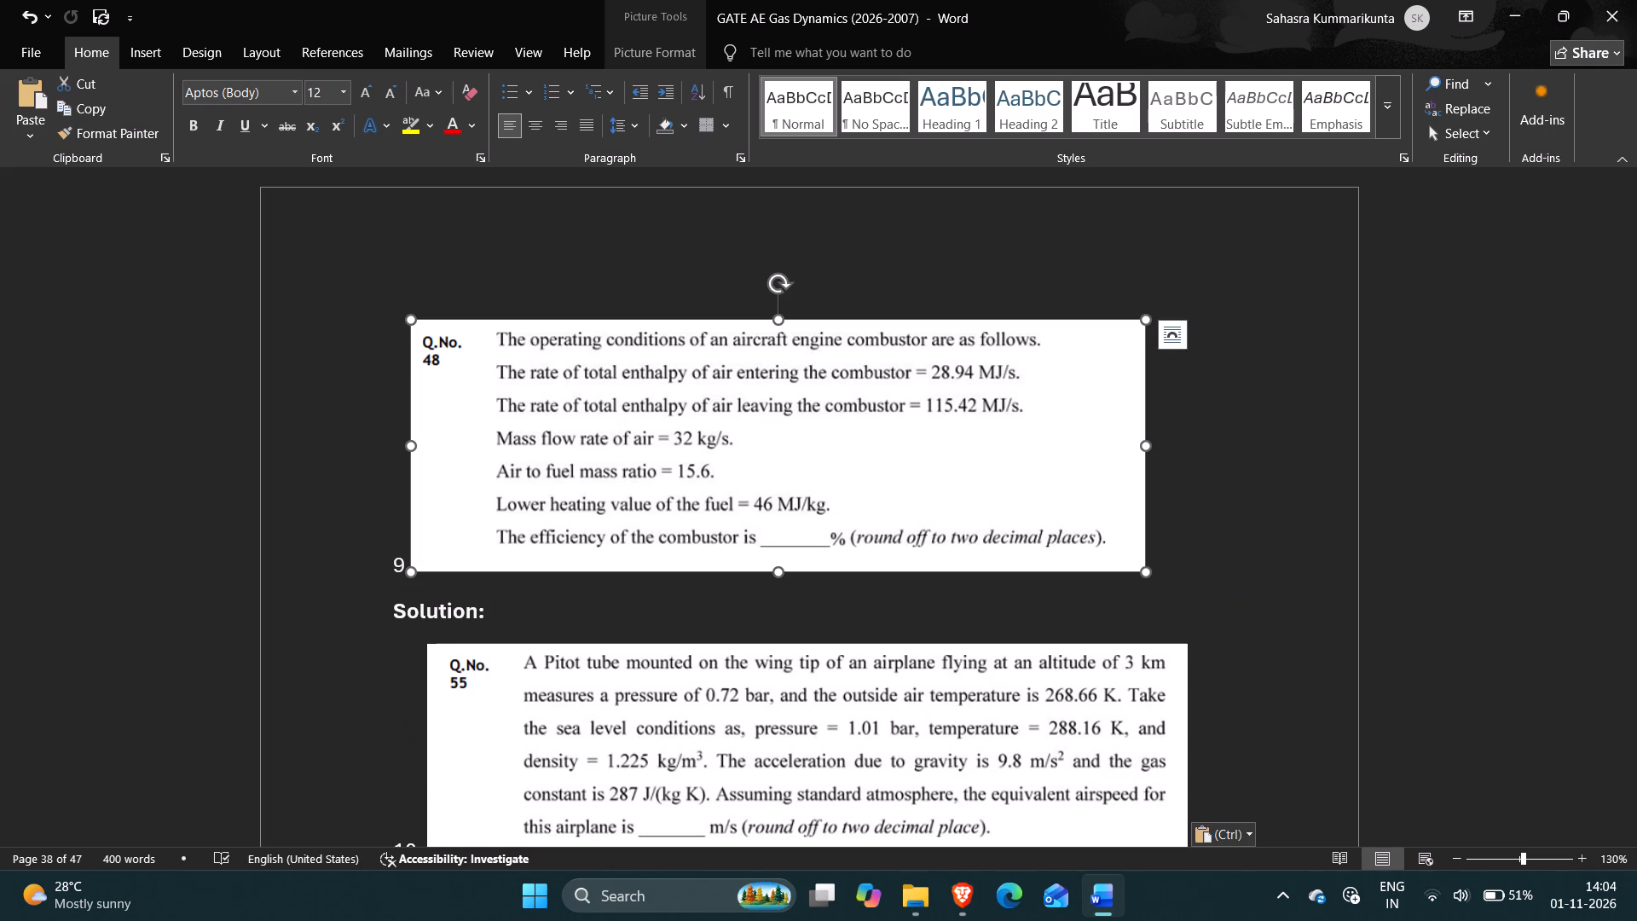
{"action": "left_click", "coordinate": [473, 417]}
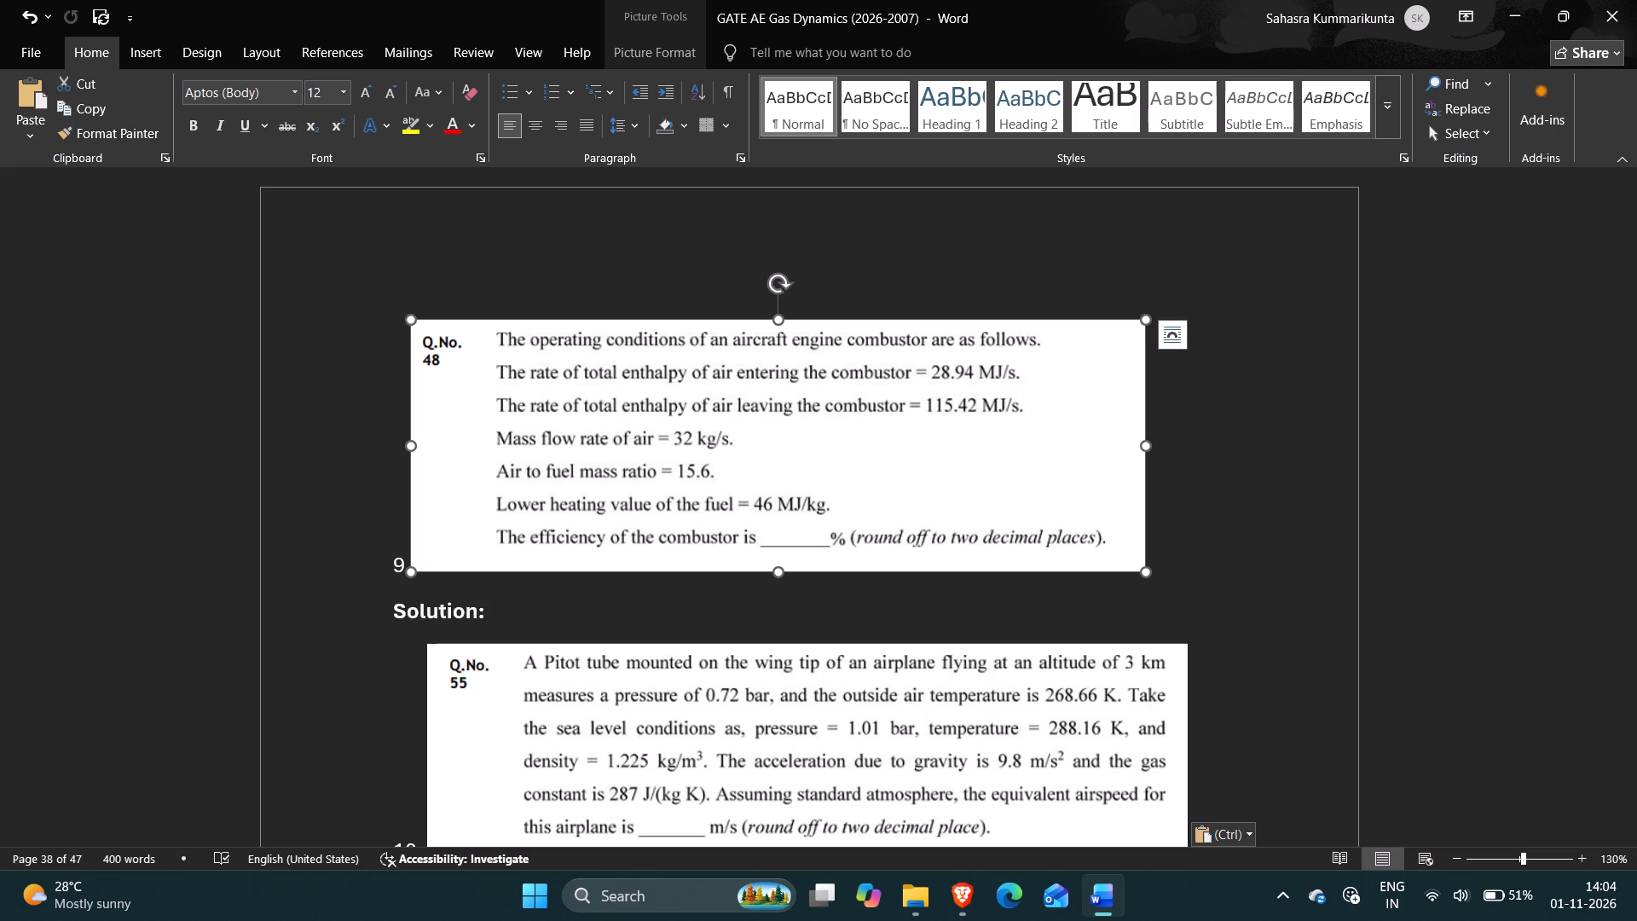
{"action": "double_click", "coordinate": [473, 417]}
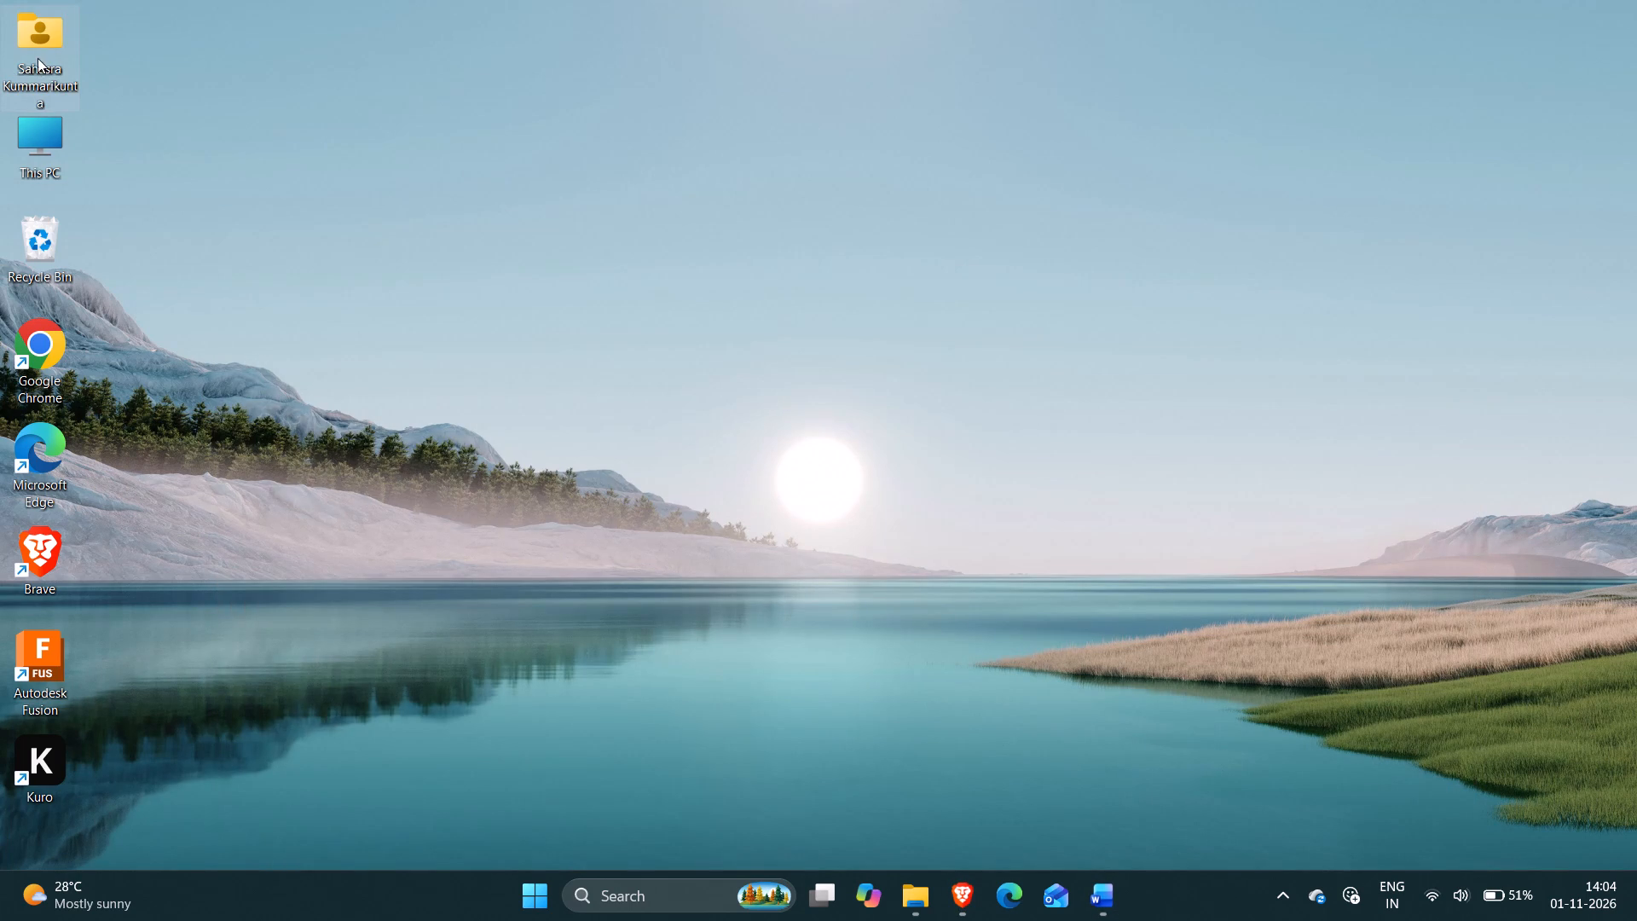
Switch to File Explorer and view the Screenshots folder images from 134051 through 135852 to look for an unplaced question.
{"action": "double_click", "coordinate": [43, 47]}
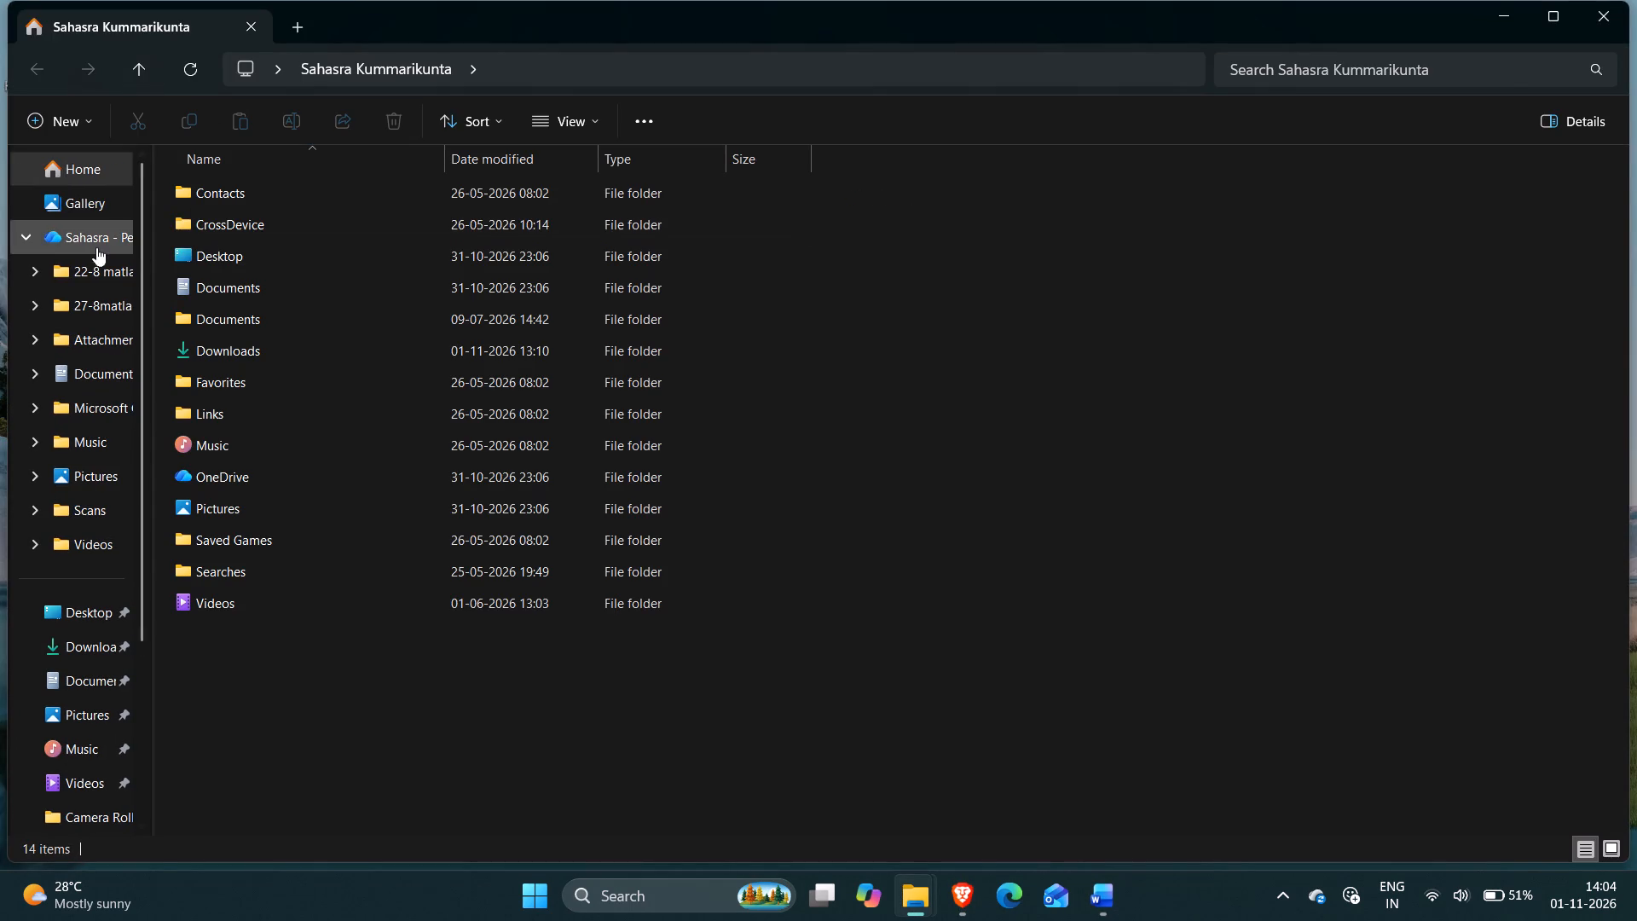
{"action": "left_click", "coordinate": [107, 710]}
{"action": "double_click", "coordinate": [365, 230]}
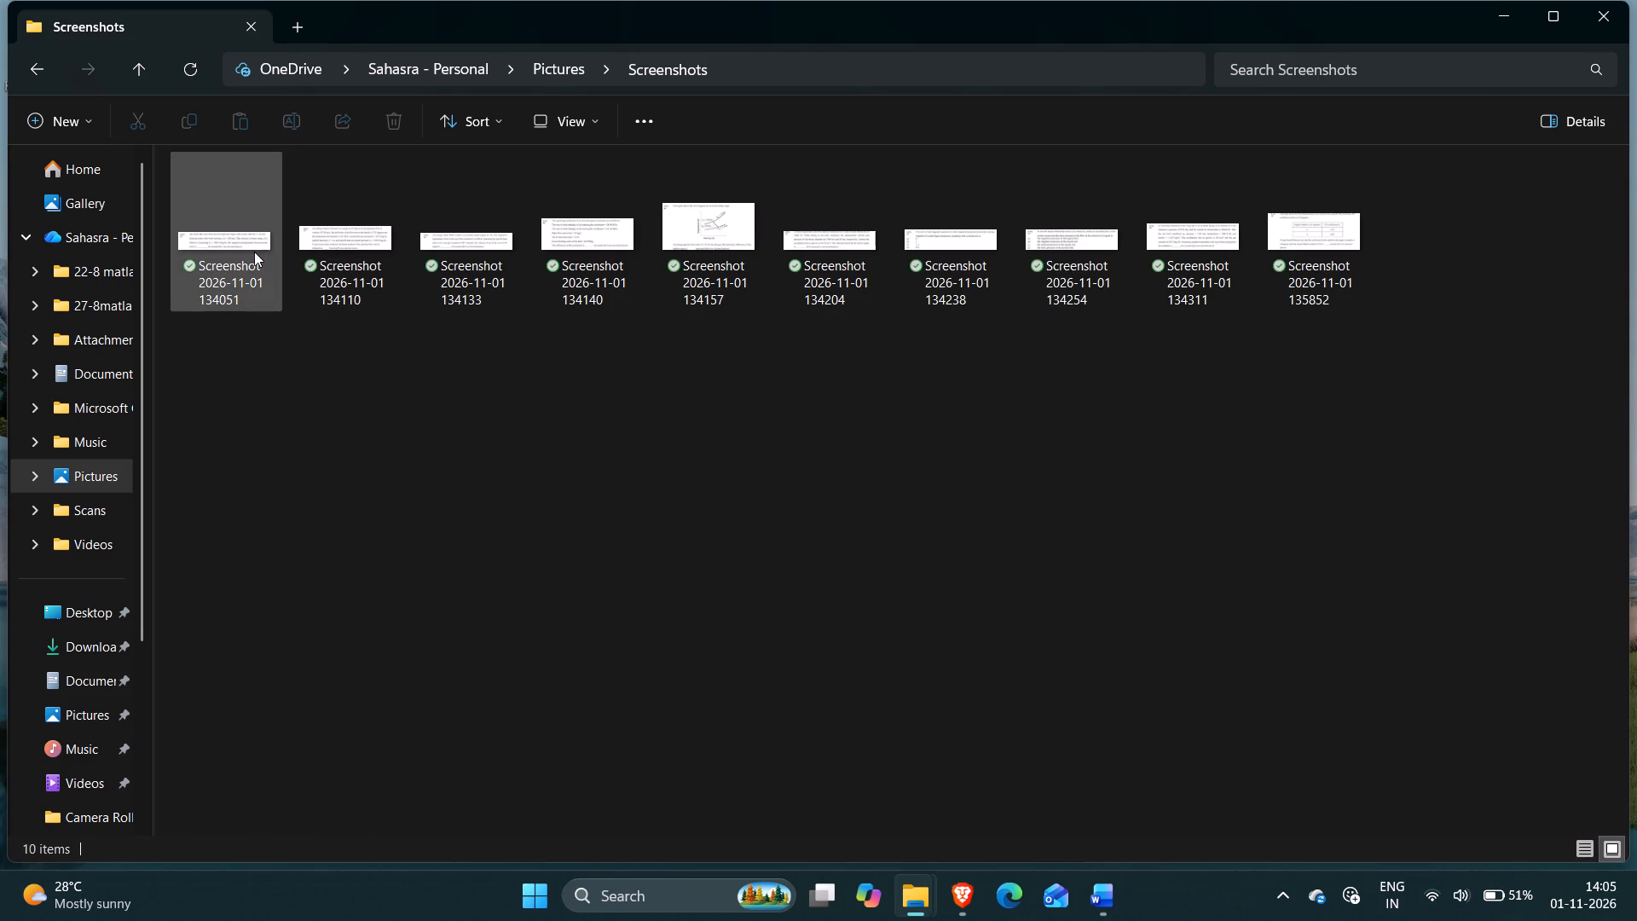
{"action": "double_click", "coordinate": [254, 252]}
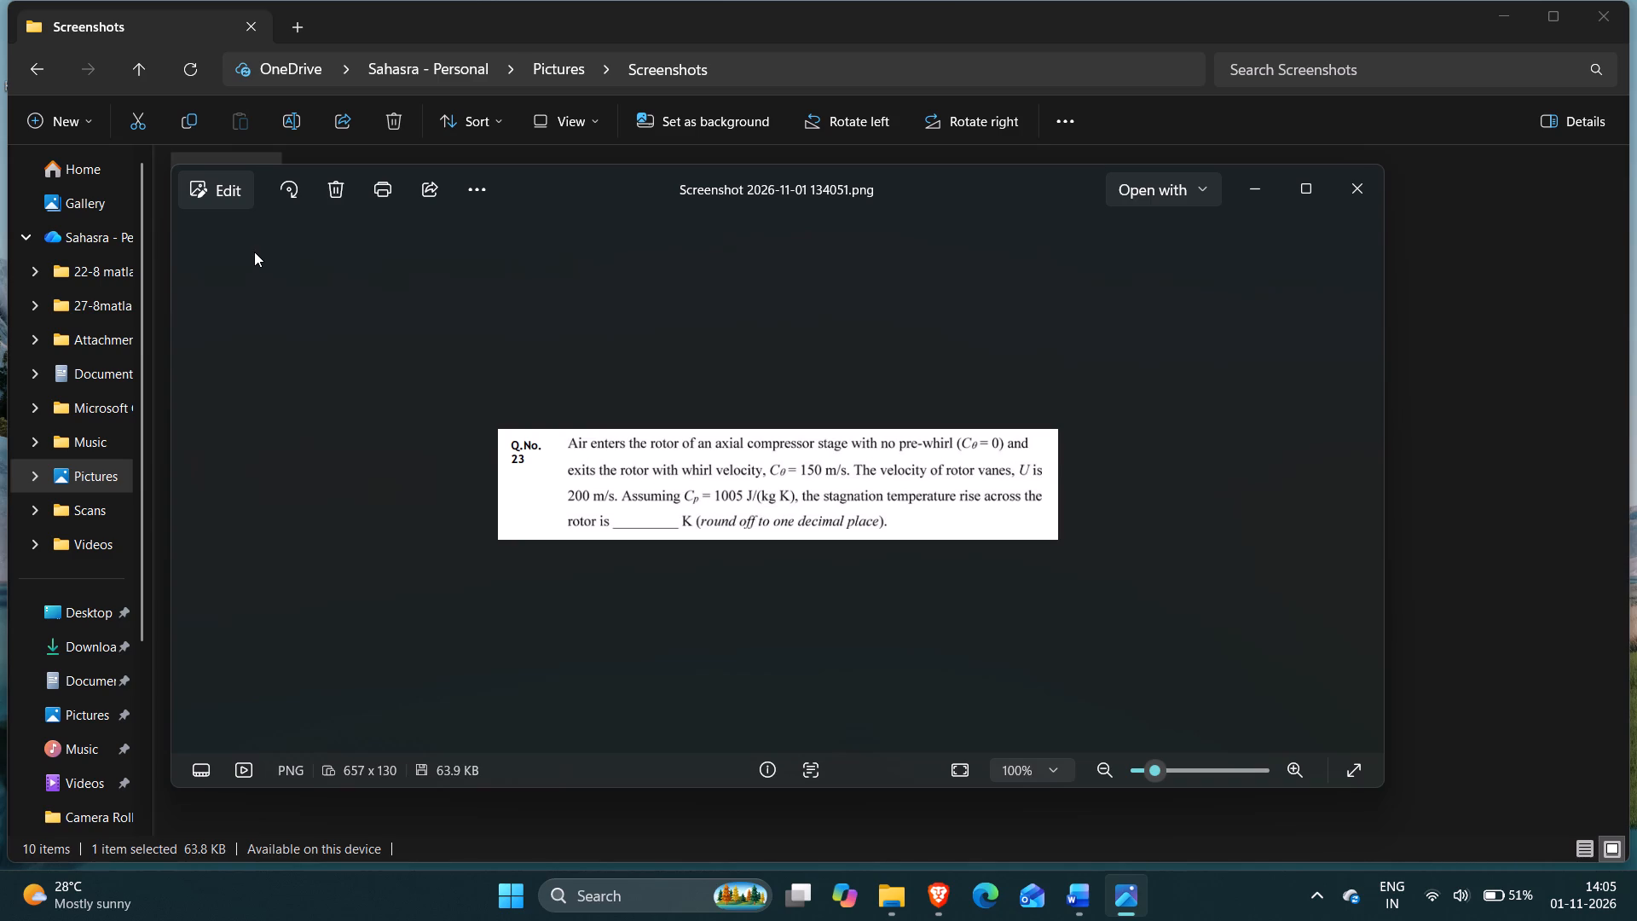
{"action": "key", "text": "Right"}
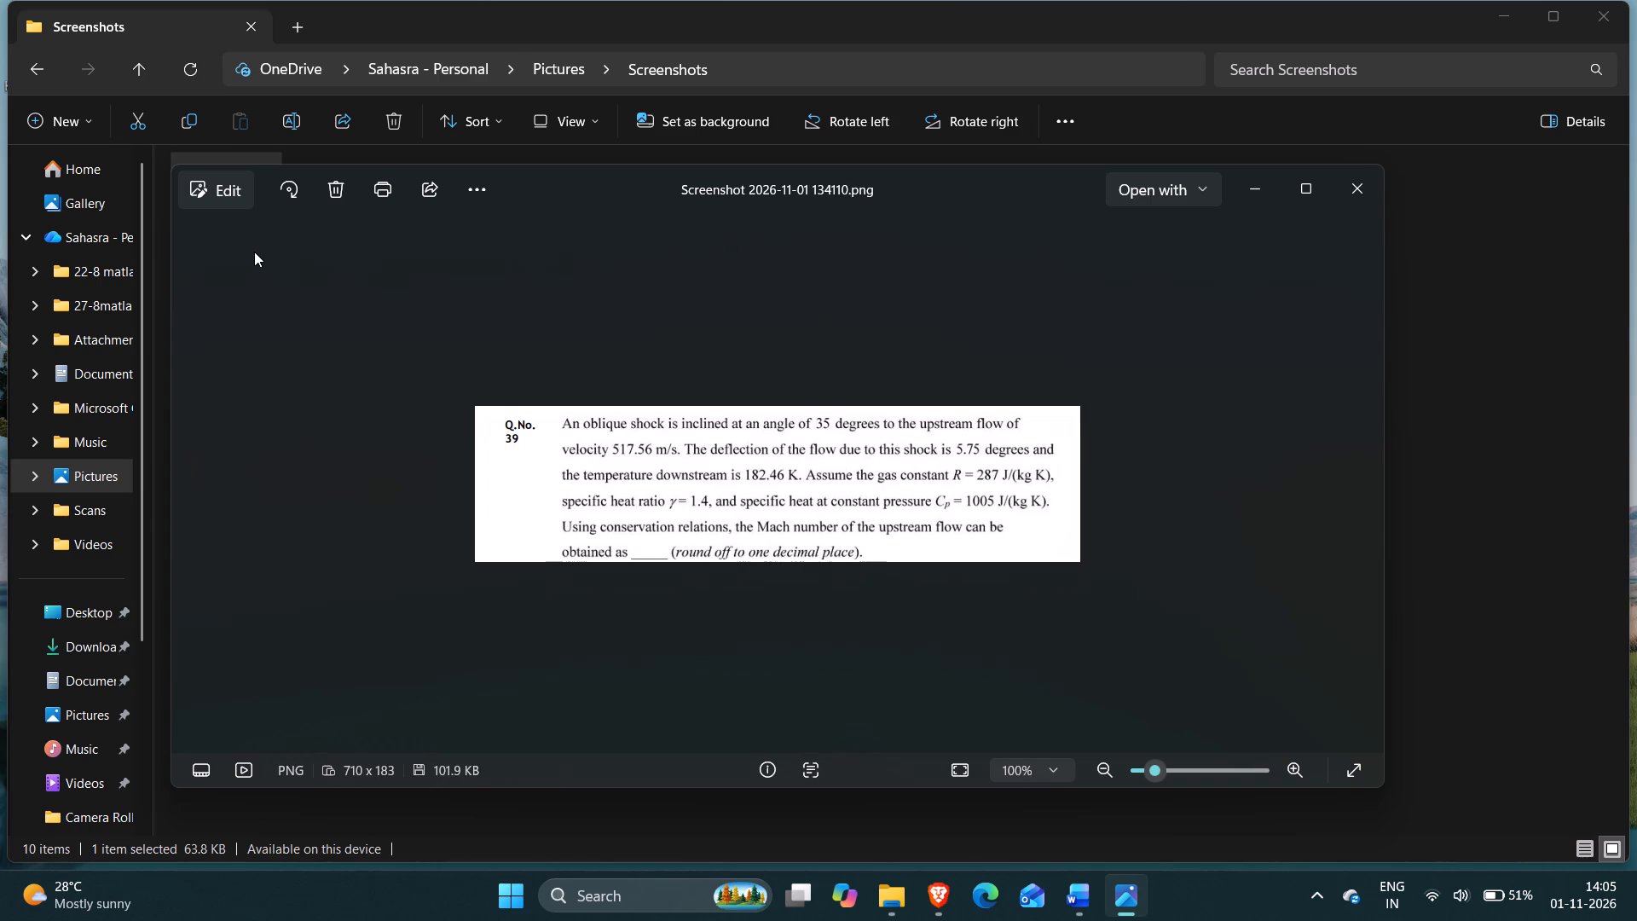
{"action": "key", "text": "Right"}
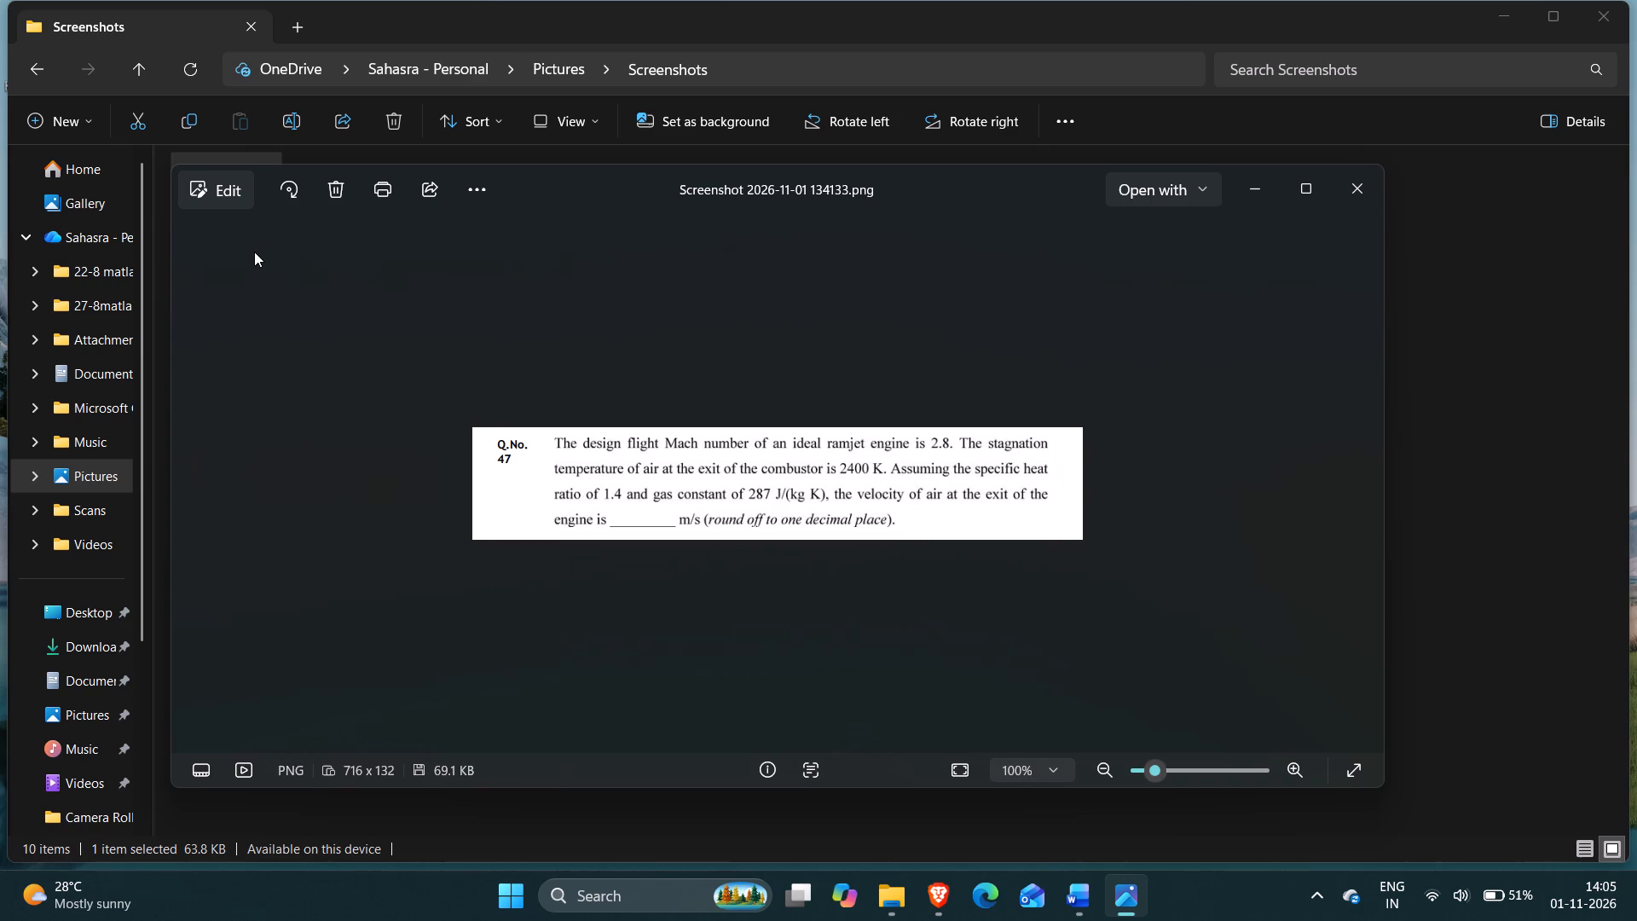
{"action": "key", "text": "Right"}
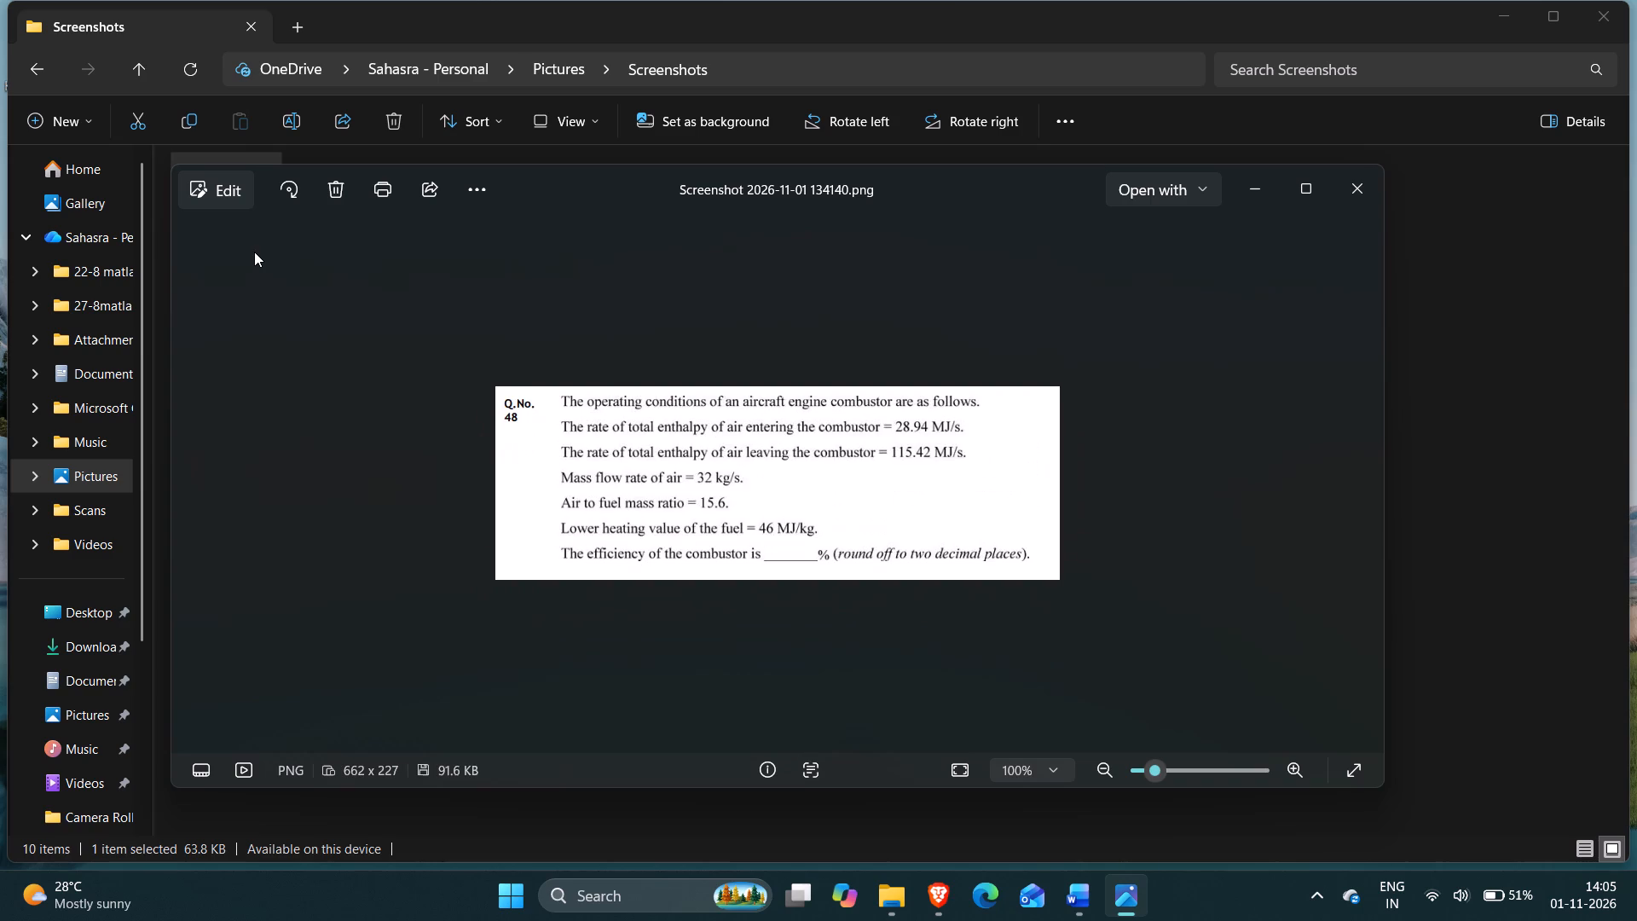
{"action": "key", "text": "Right"}
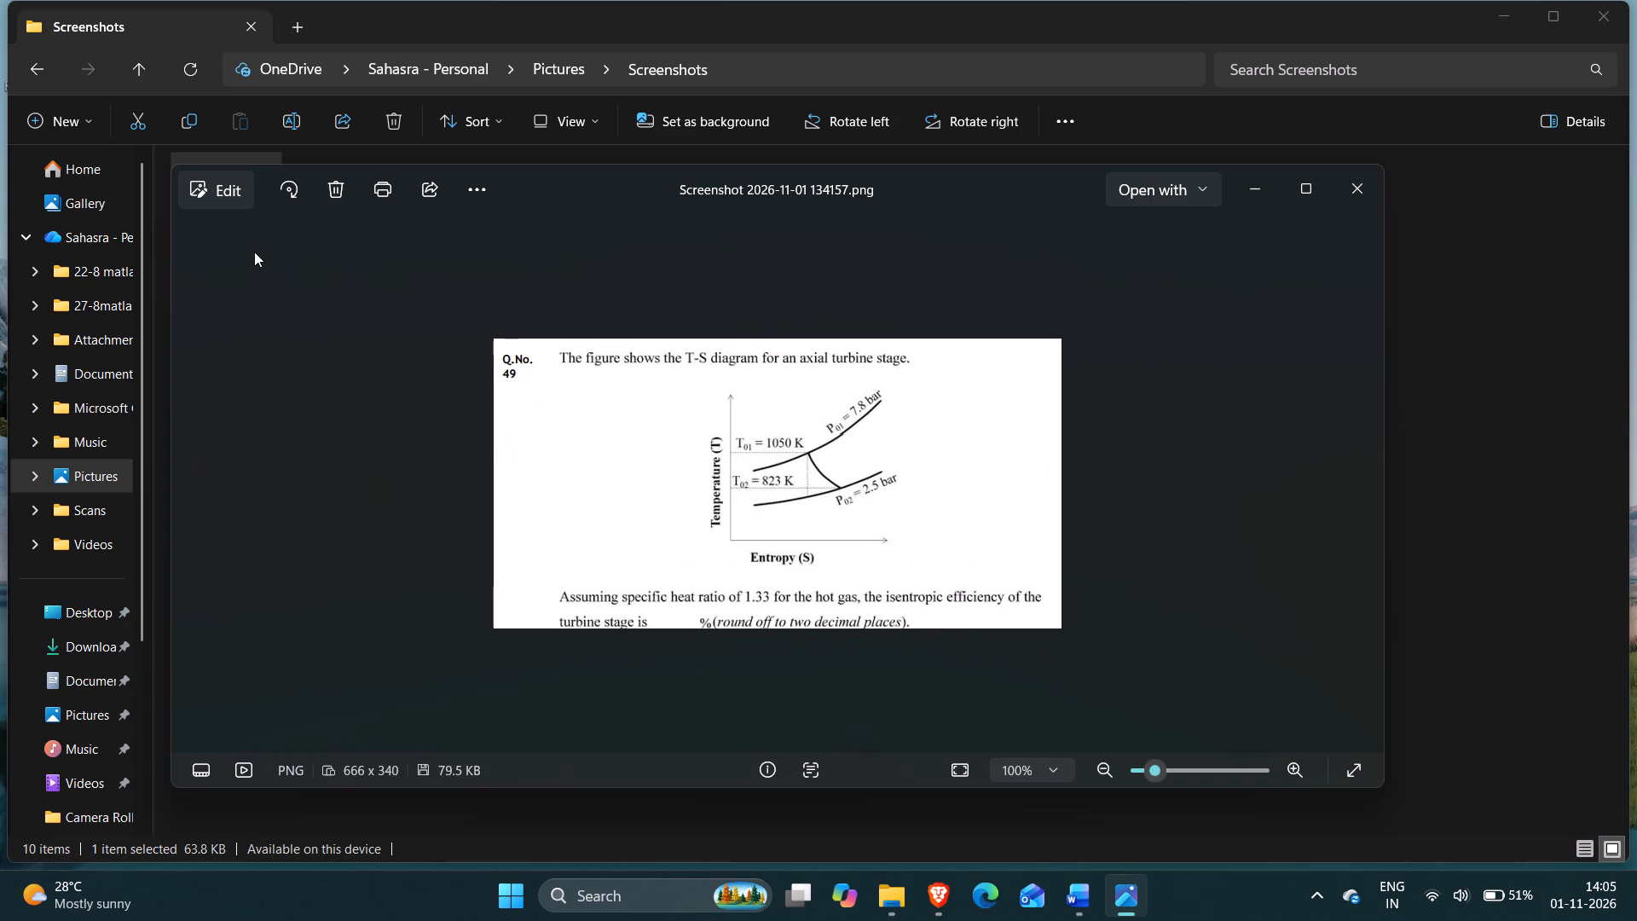
{"action": "key", "text": "Right"}
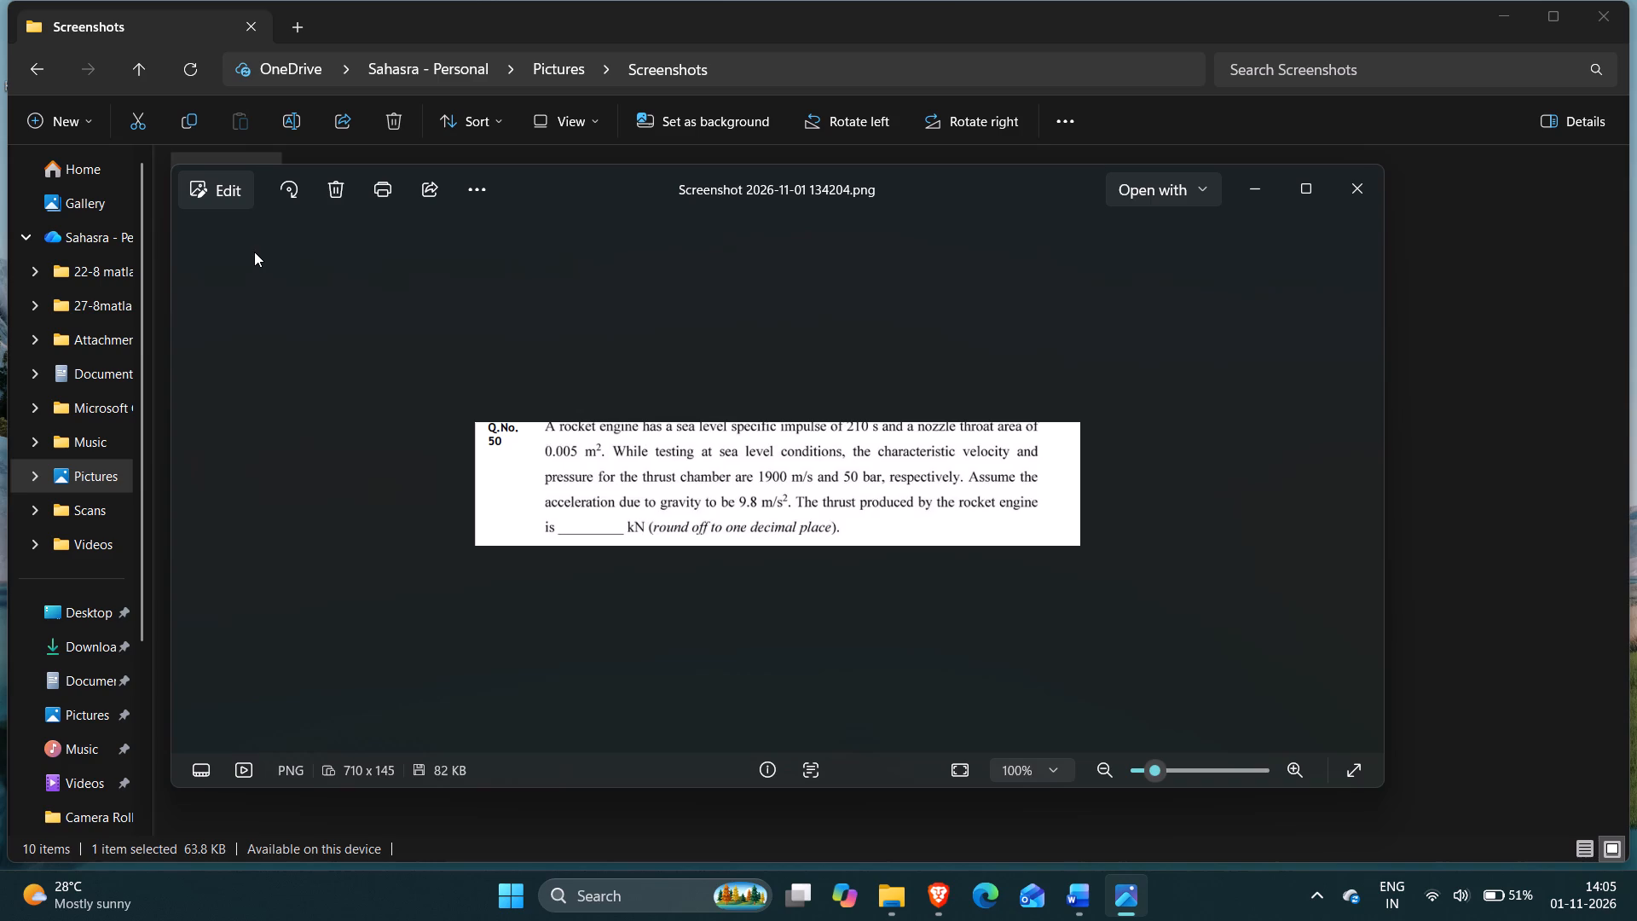
{"action": "key", "text": "Right"}
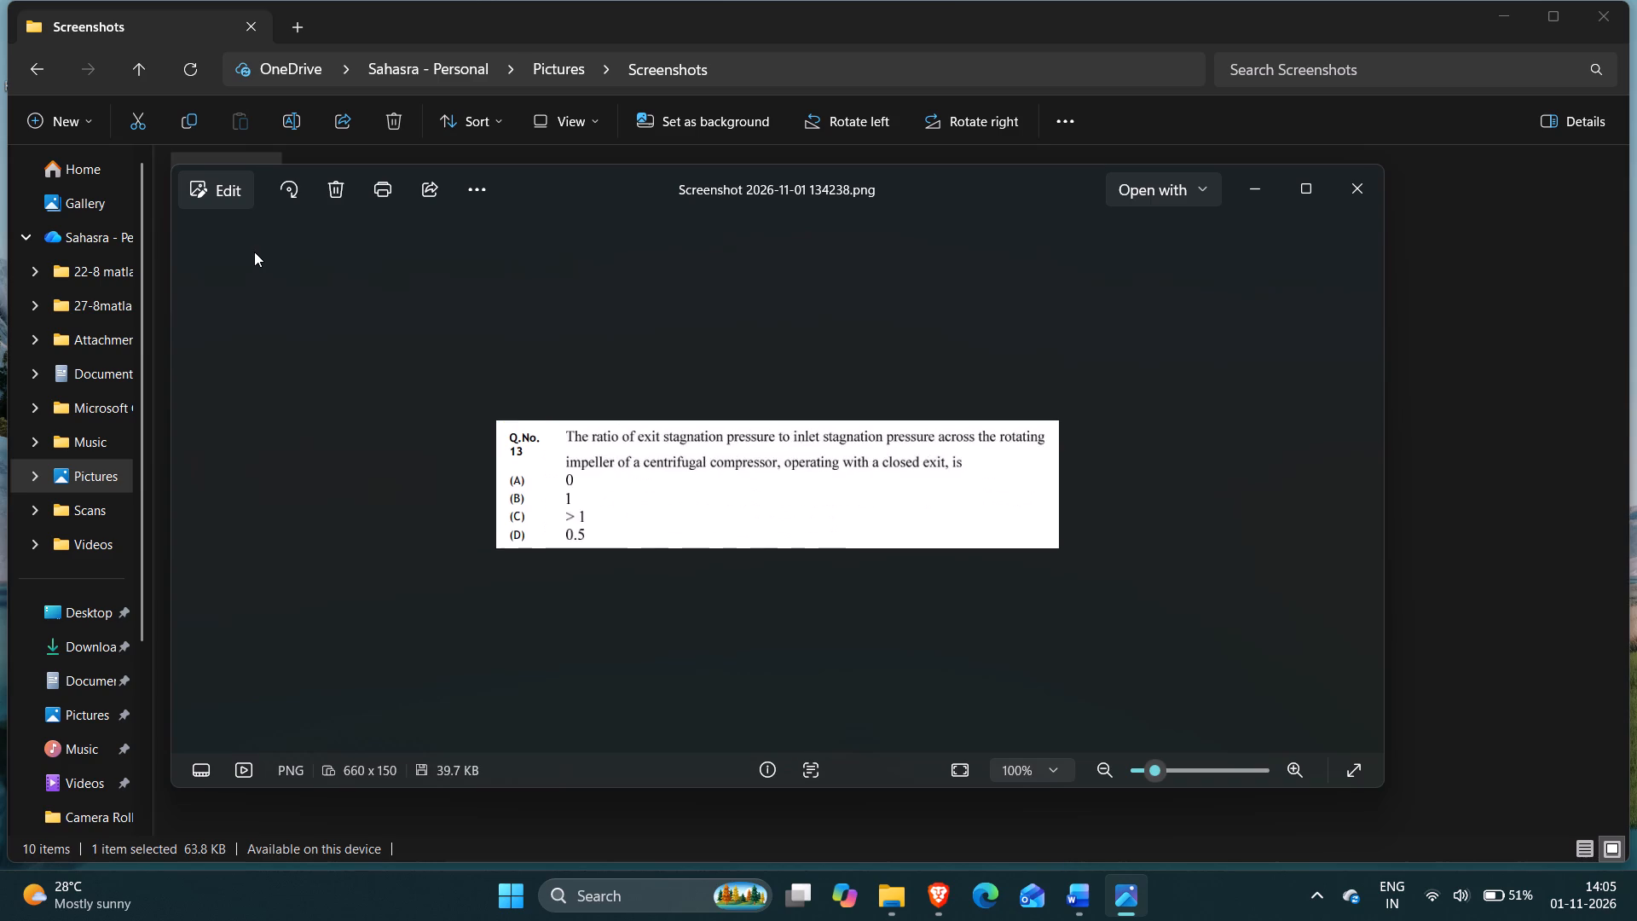
{"action": "key", "text": "Right"}
{"action": "key", "text": "Right"}
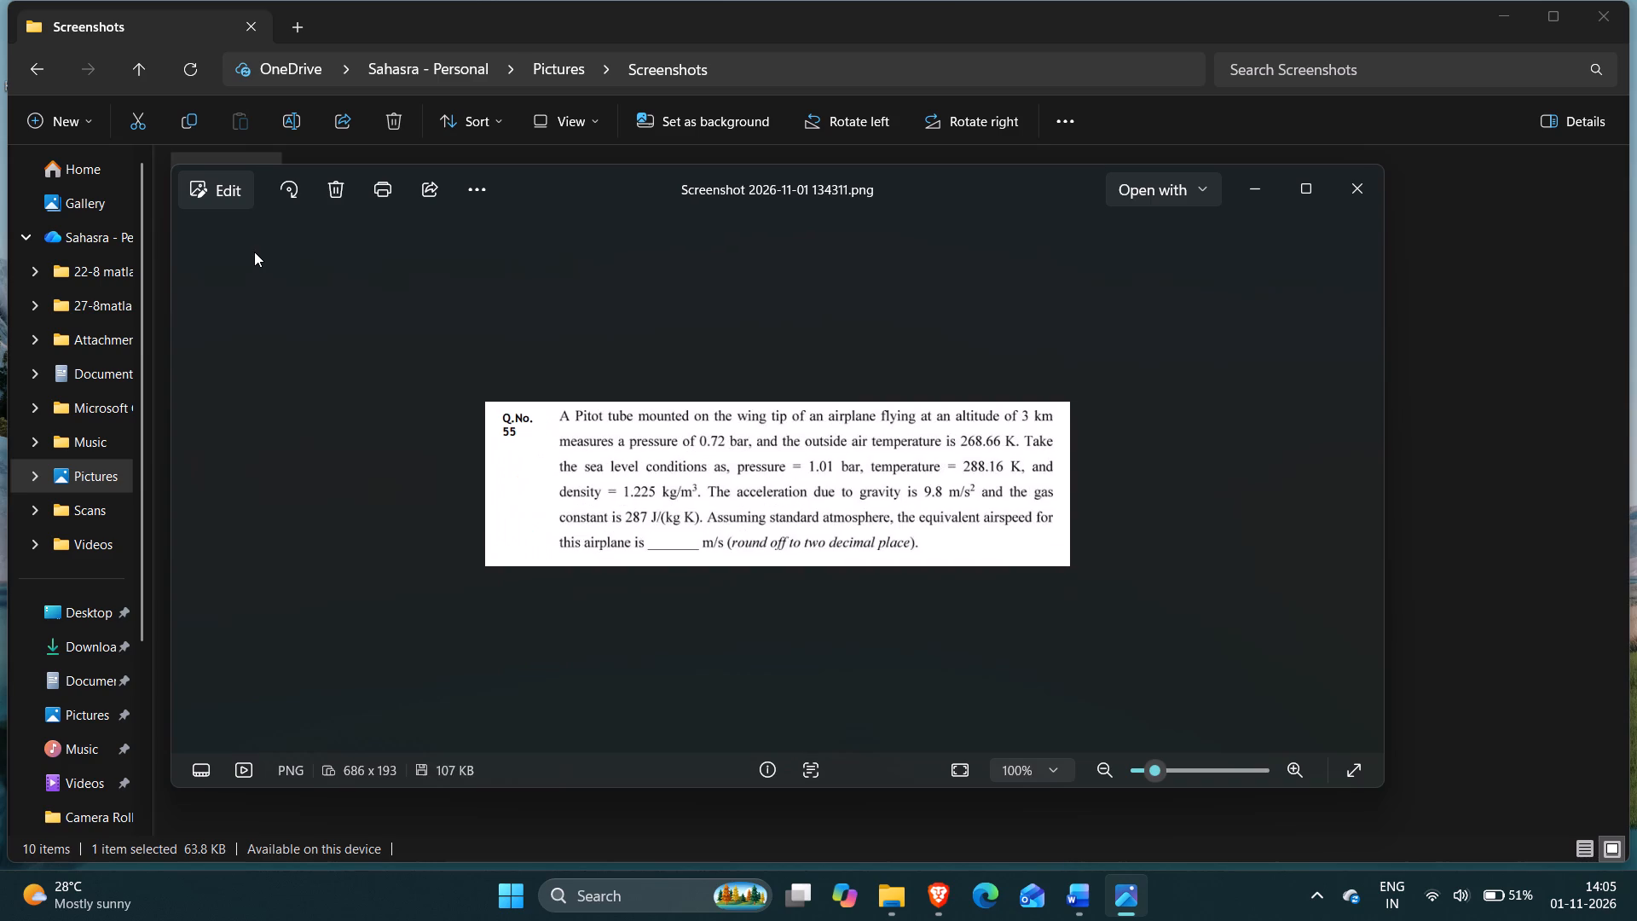
{"action": "key", "text": "Right"}
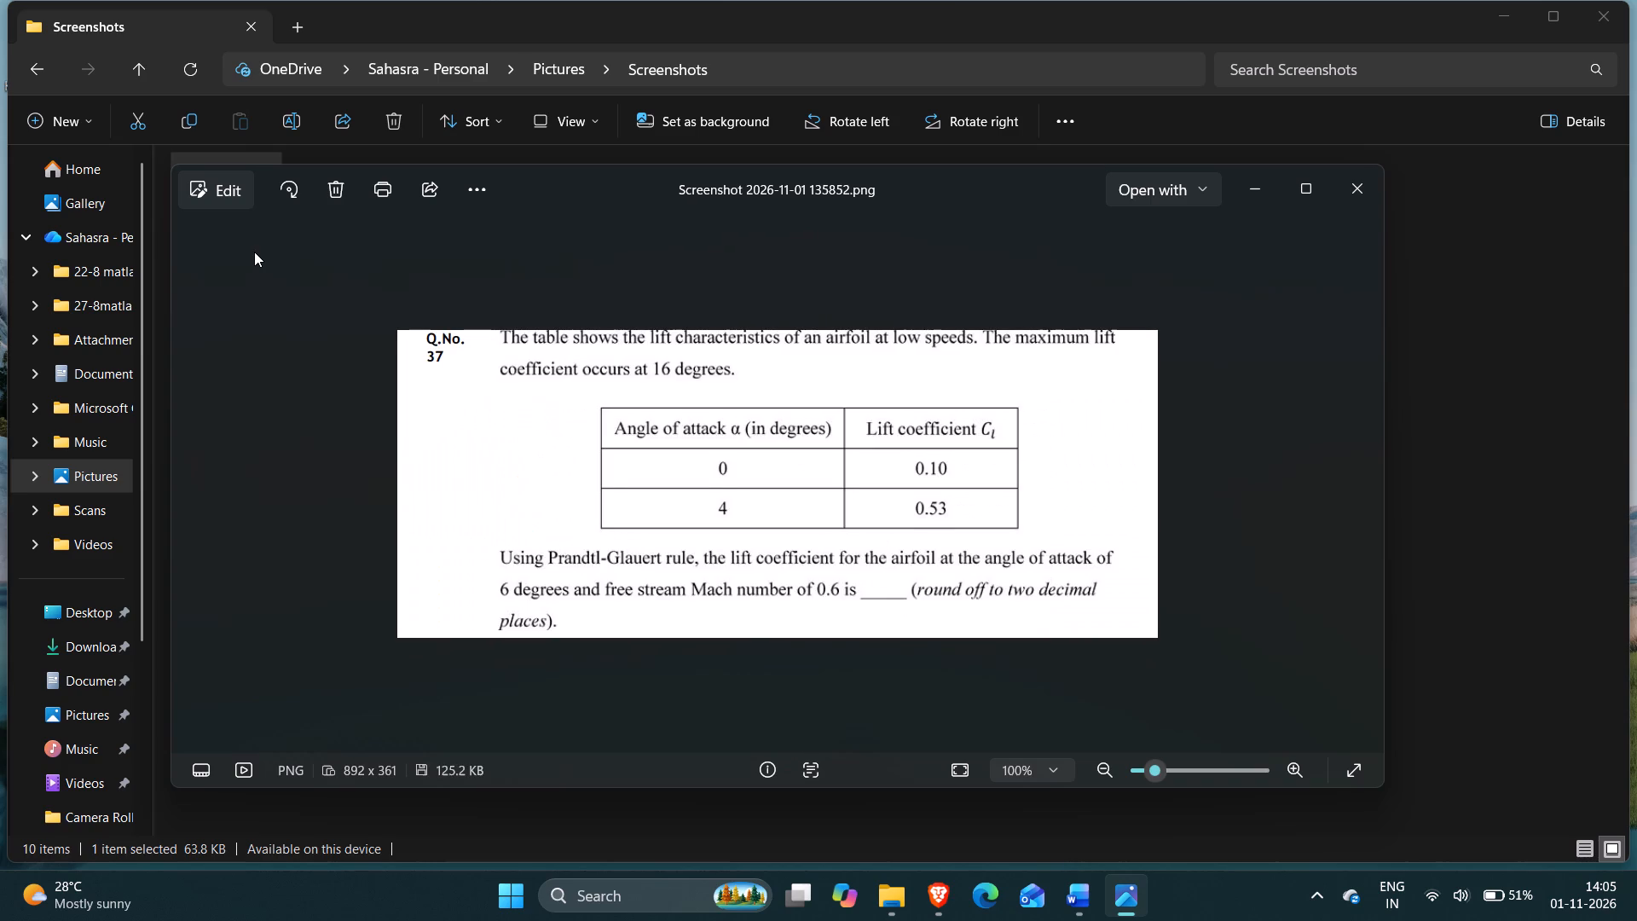
{"action": "key", "text": "Right"}
{"action": "left_click", "coordinate": [1344, 176]}
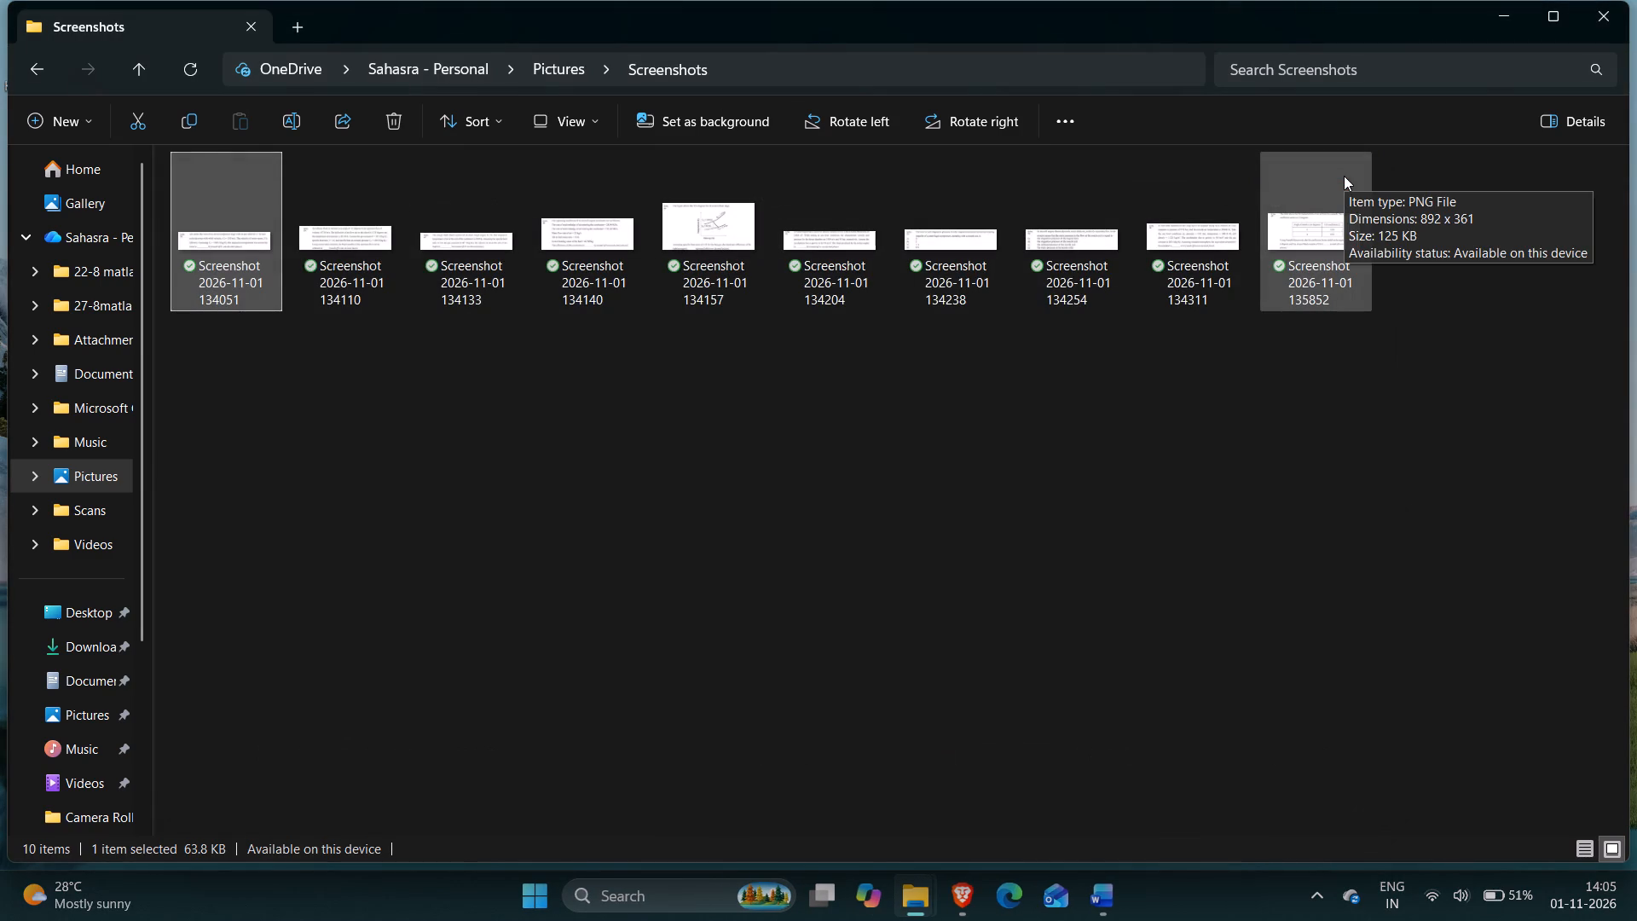
{"action": "left_click", "coordinate": [1588, 9]}
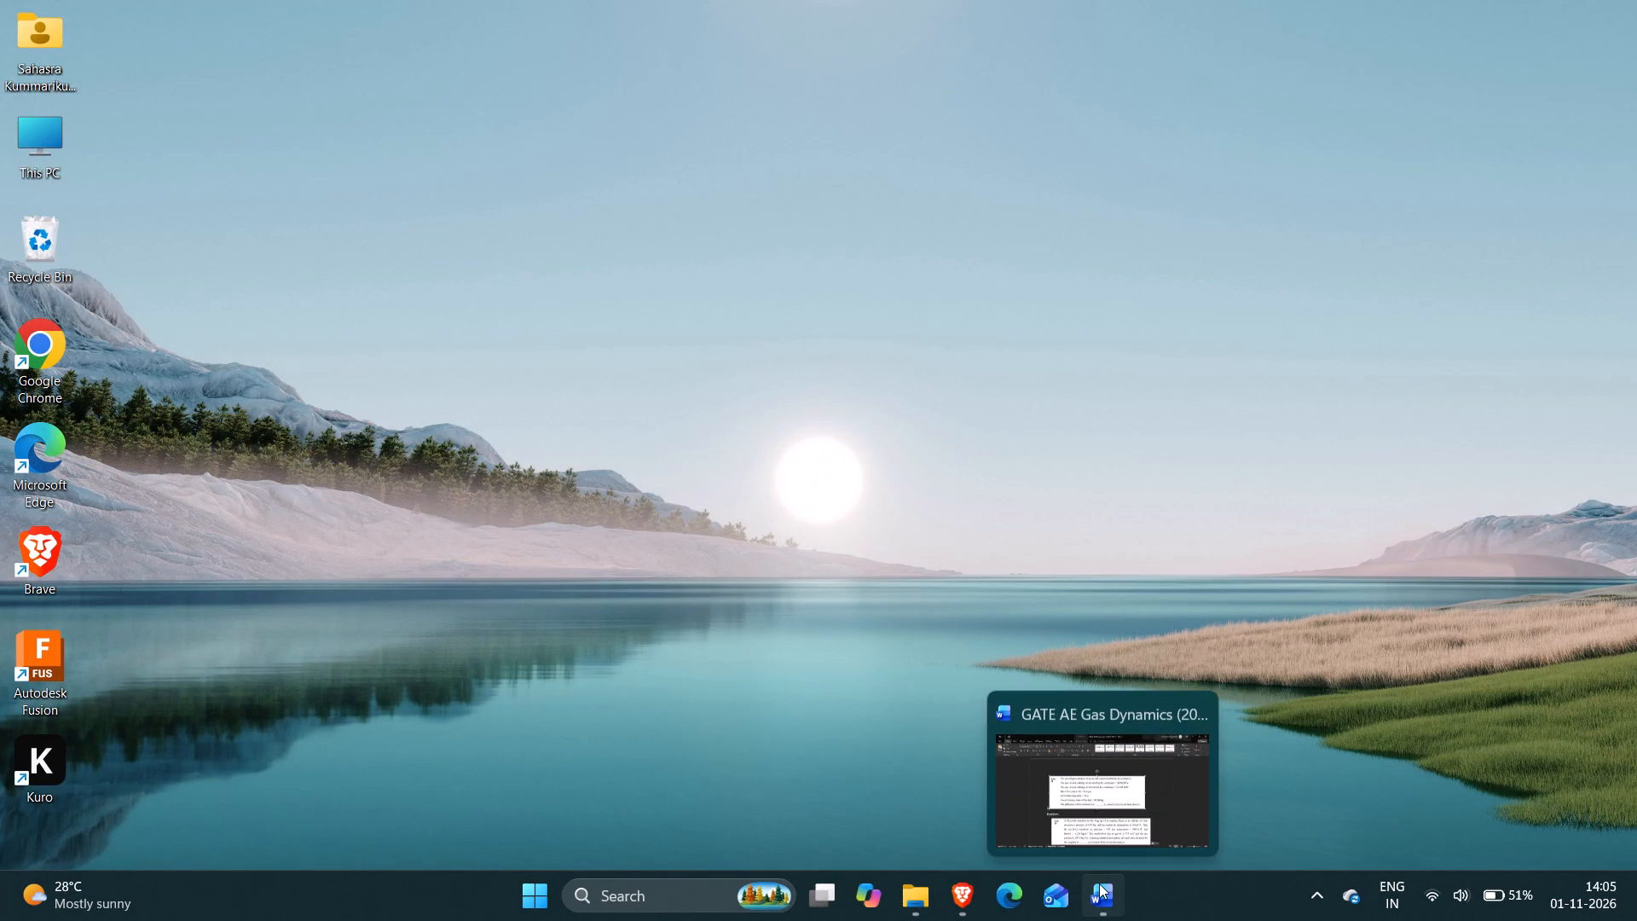
Switch back to Word and compare the question images under GATE AE 2019 with the viewed screenshots.
{"action": "left_click", "coordinate": [1099, 883]}
{"action": "scroll", "coordinate": [1043, 595], "scroll_direction": "up", "scroll_amount": 6}
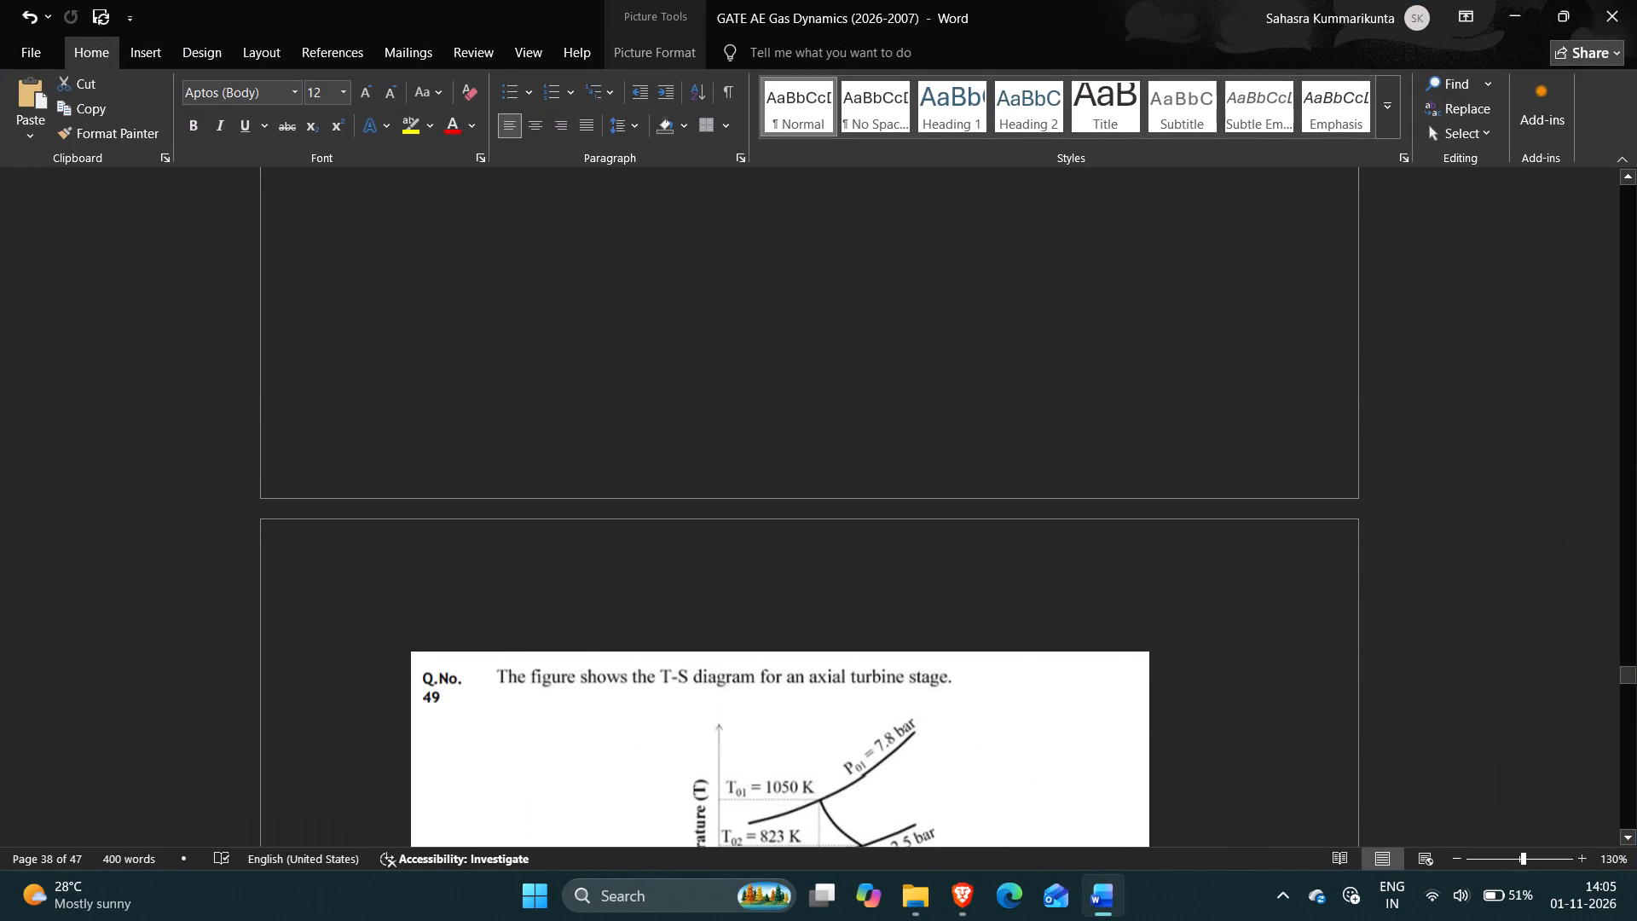
{"action": "scroll", "coordinate": [1043, 595], "scroll_direction": "up", "scroll_amount": 4}
{"action": "scroll", "coordinate": [1043, 595], "scroll_direction": "down", "scroll_amount": 17}
{"action": "scroll", "coordinate": [1043, 595], "scroll_direction": "up", "scroll_amount": 3}
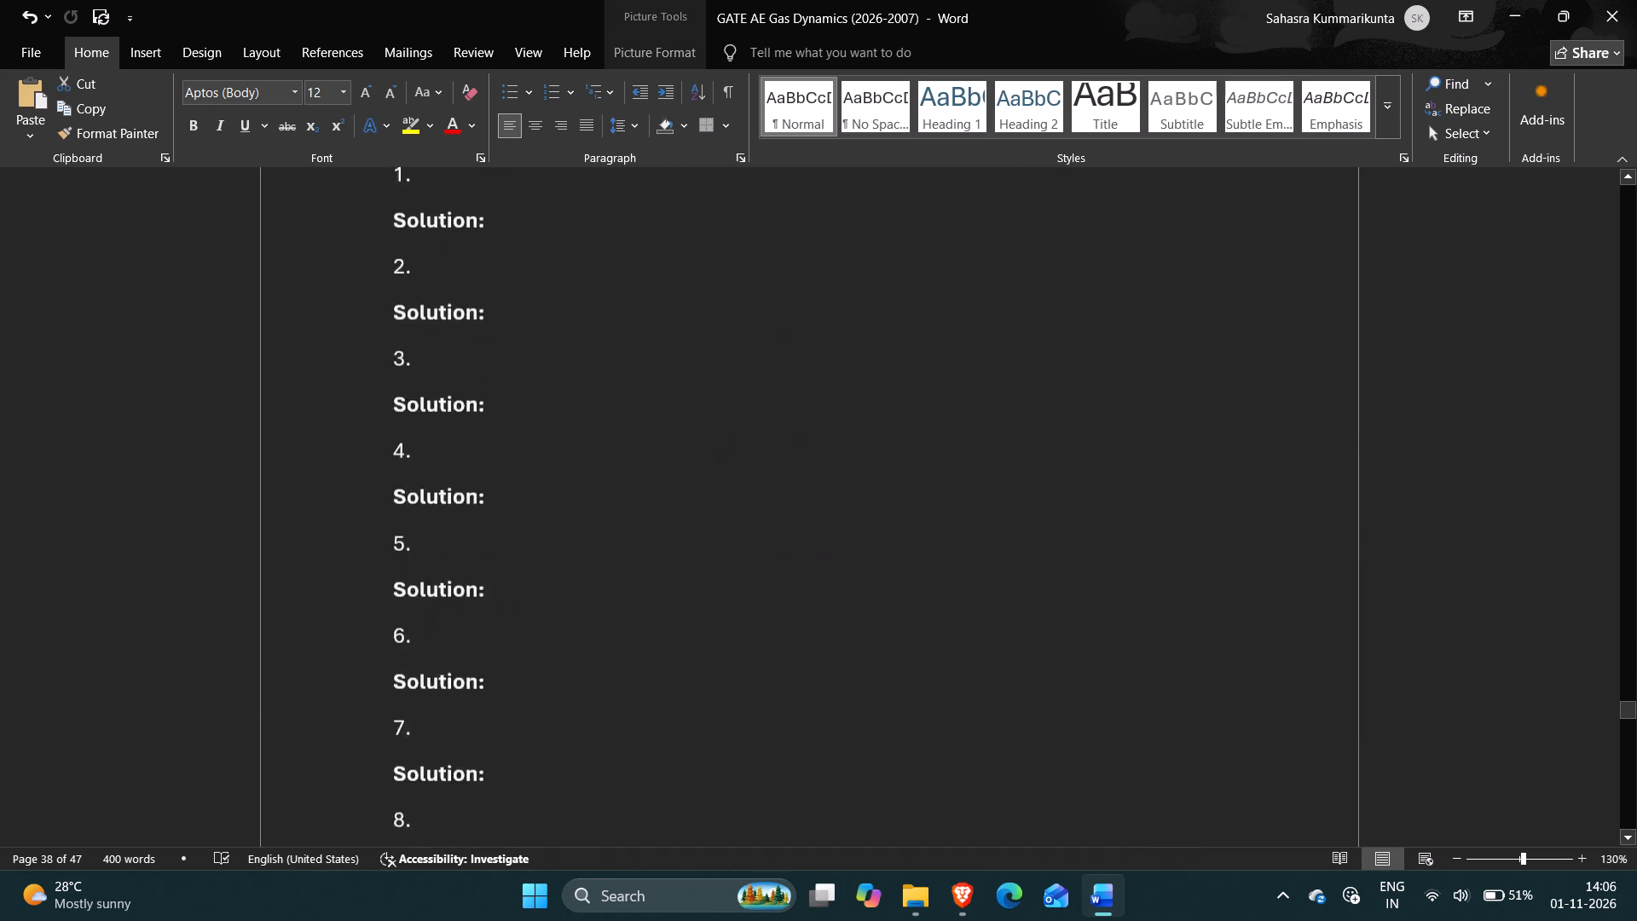
{"action": "scroll", "coordinate": [1043, 595], "scroll_direction": "up", "scroll_amount": 6}
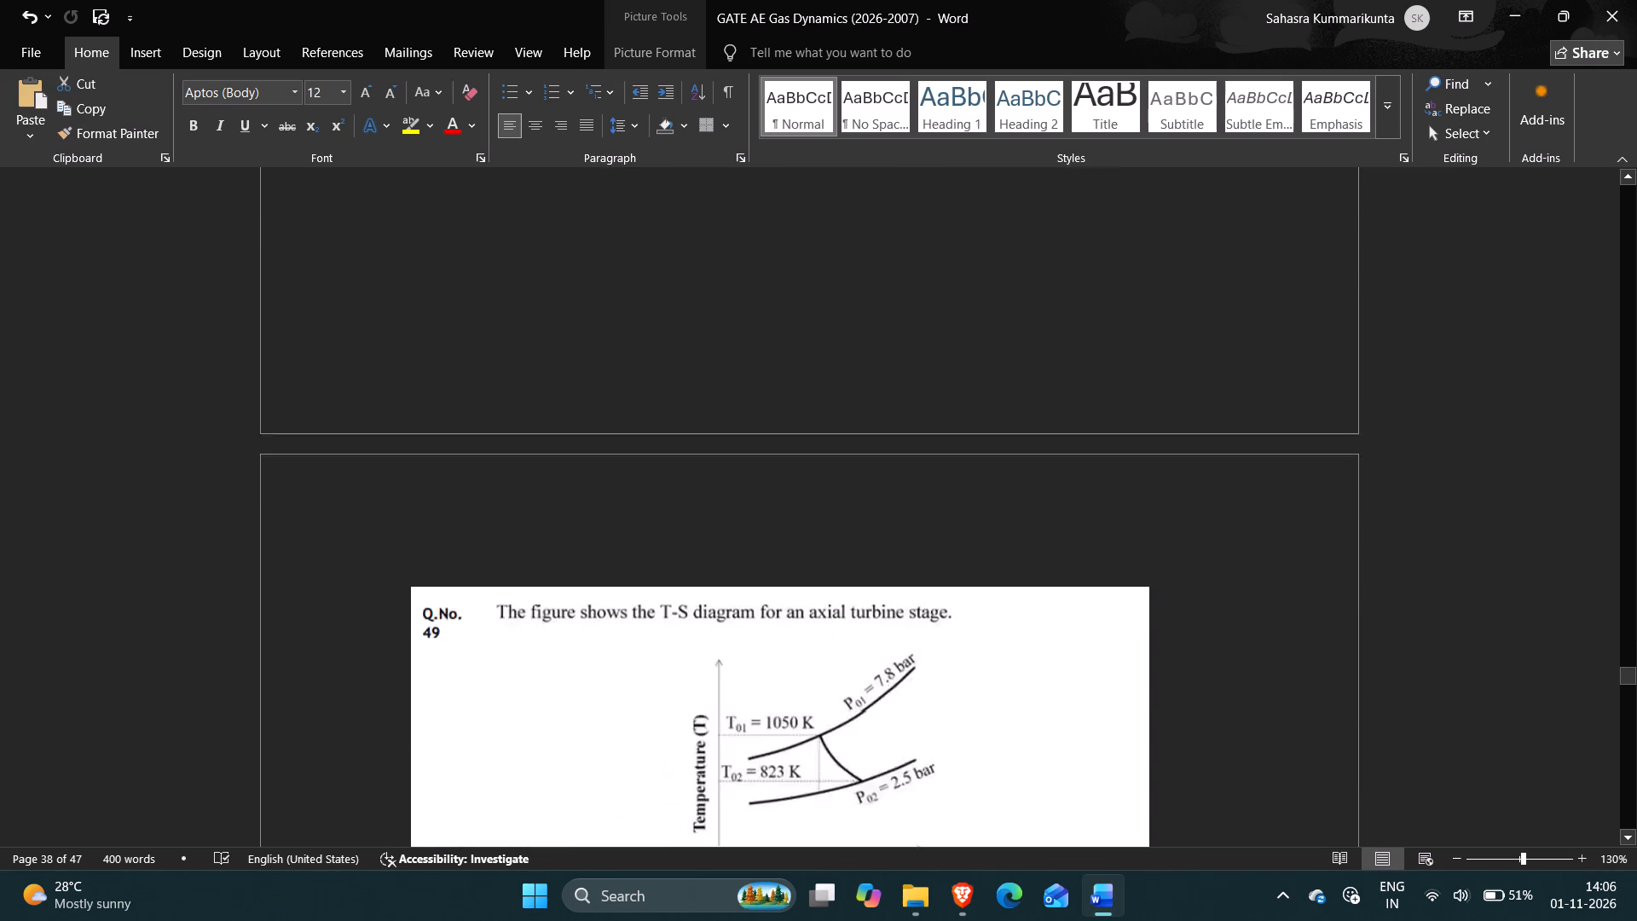
{"action": "scroll", "coordinate": [1043, 595], "scroll_direction": "up", "scroll_amount": 9}
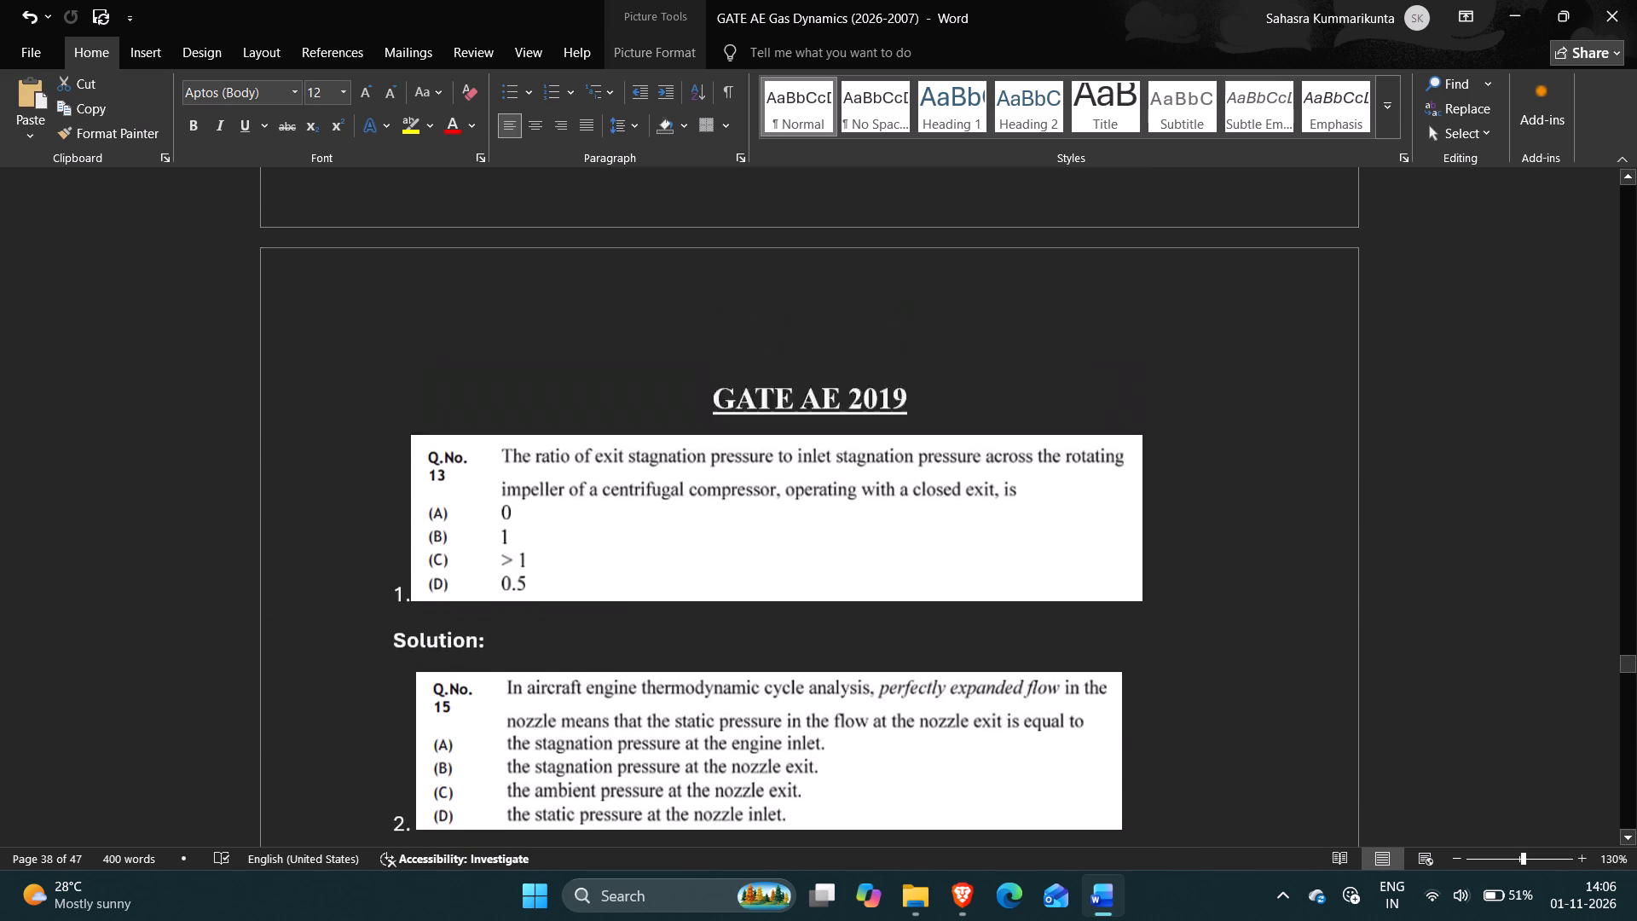
{"action": "scroll", "coordinate": [1043, 595], "scroll_direction": "up", "scroll_amount": 2}
Look over the question lists and year headings from GATE AE 2021 to GATE AE 2017 to check the year sequence.
{"action": "scroll", "coordinate": [1043, 595], "scroll_direction": "down", "scroll_amount": 4, "text": "ctrl"}
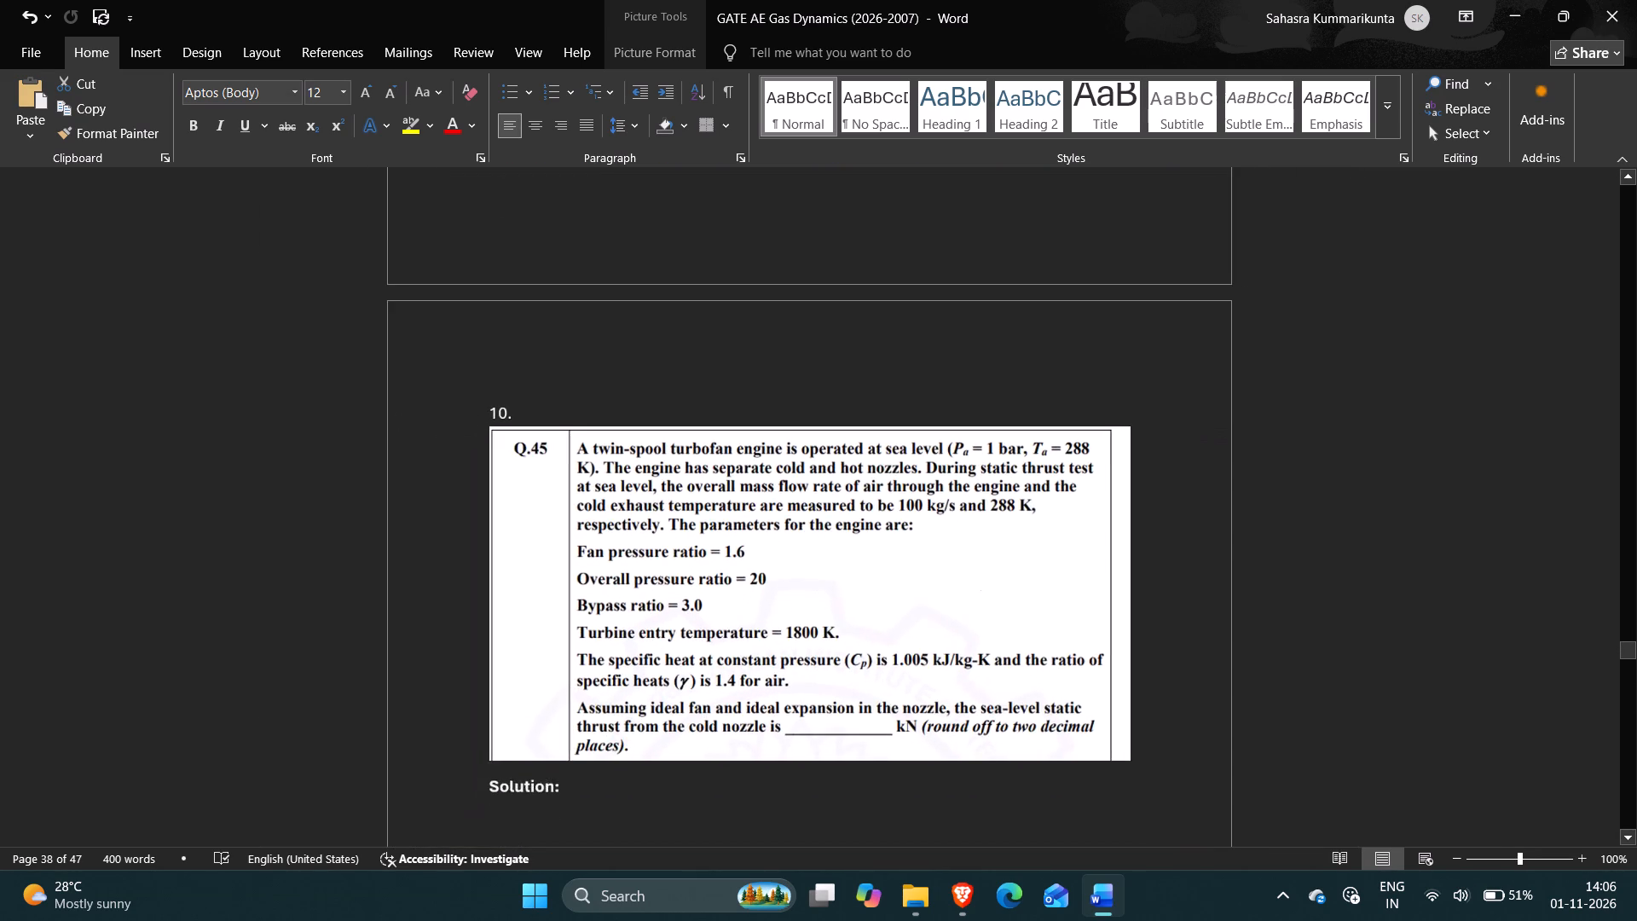
{"action": "scroll", "coordinate": [1043, 595], "scroll_direction": "down", "scroll_amount": 4, "text": "ctrl"}
{"action": "scroll", "coordinate": [1043, 595], "scroll_direction": "up", "scroll_amount": 3}
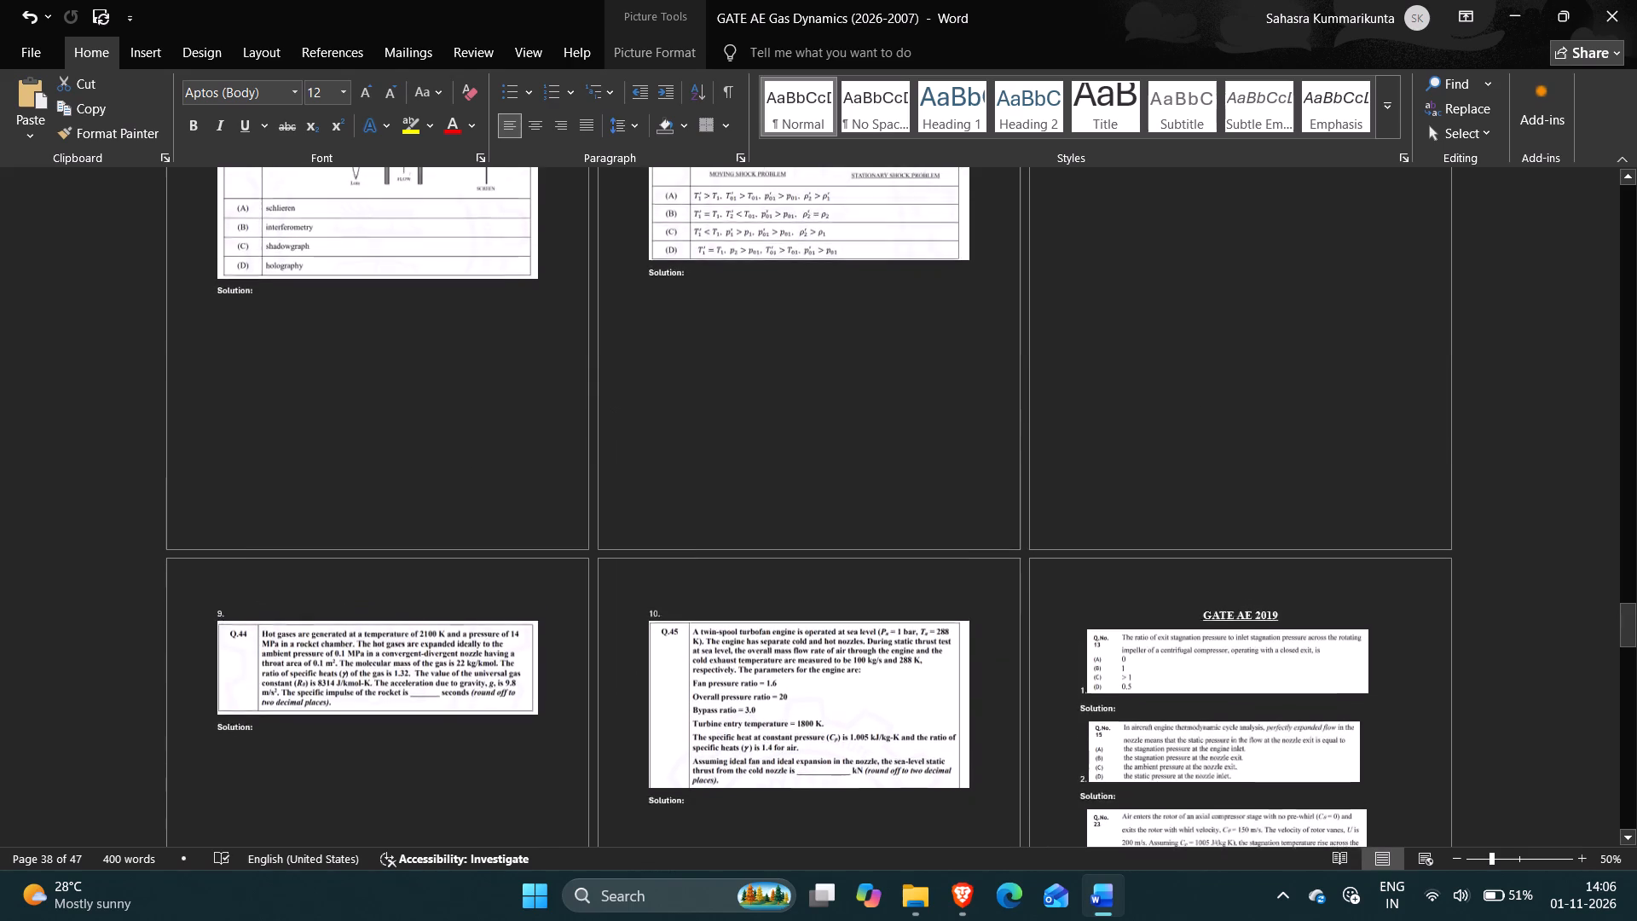
{"action": "scroll", "coordinate": [1043, 595], "scroll_direction": "up", "scroll_amount": 7}
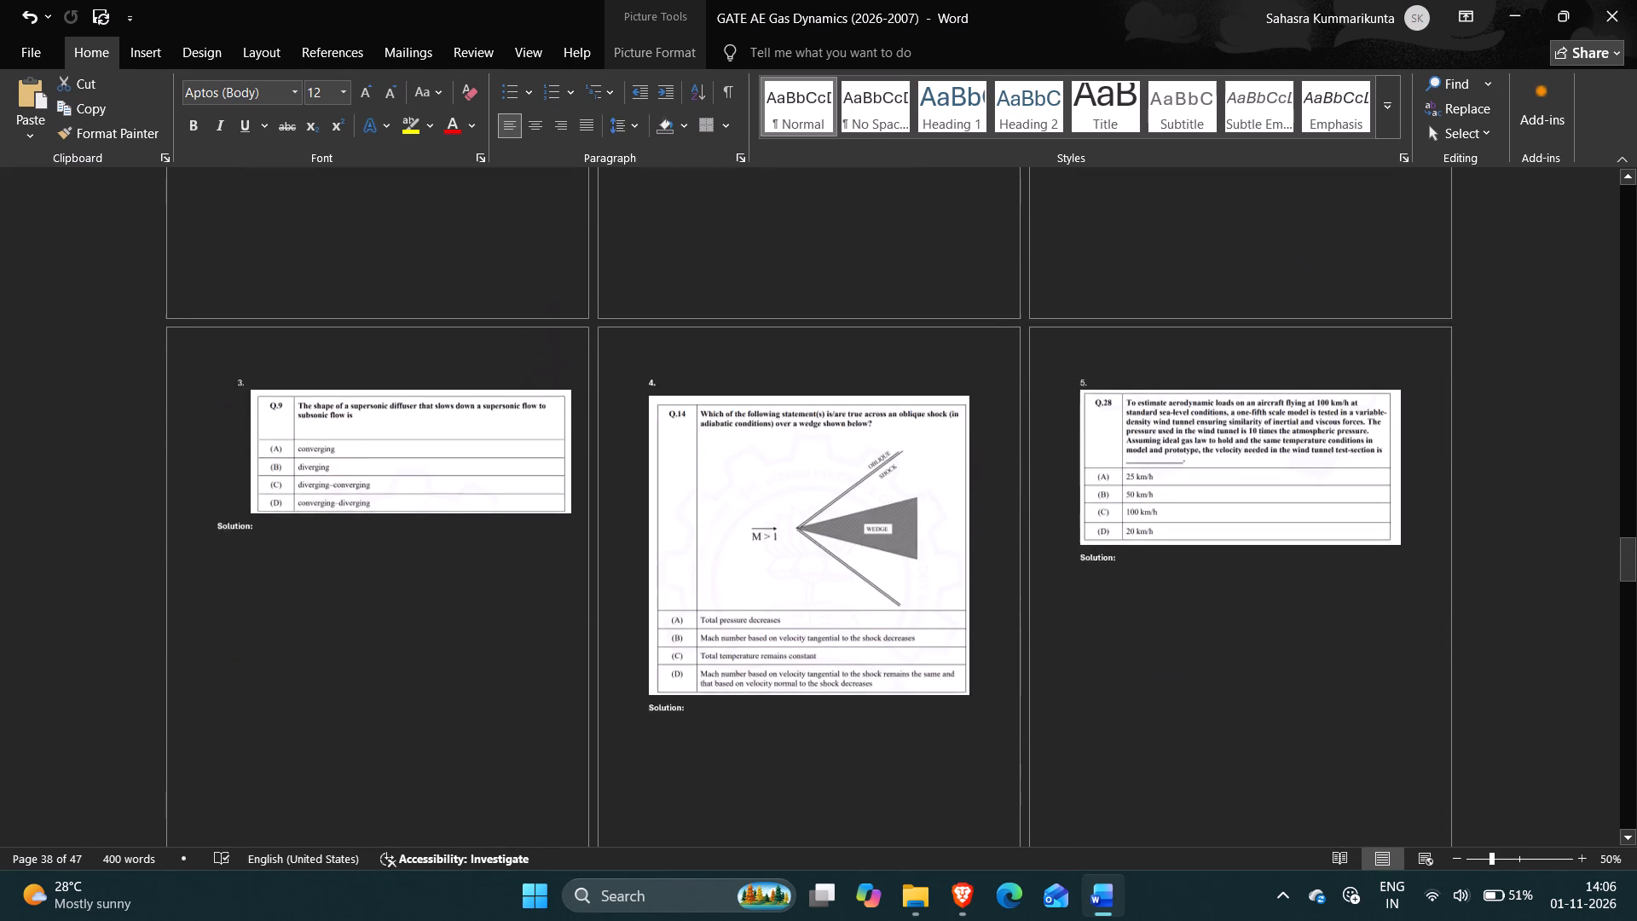
{"action": "scroll", "coordinate": [1043, 595], "scroll_direction": "up", "scroll_amount": 7}
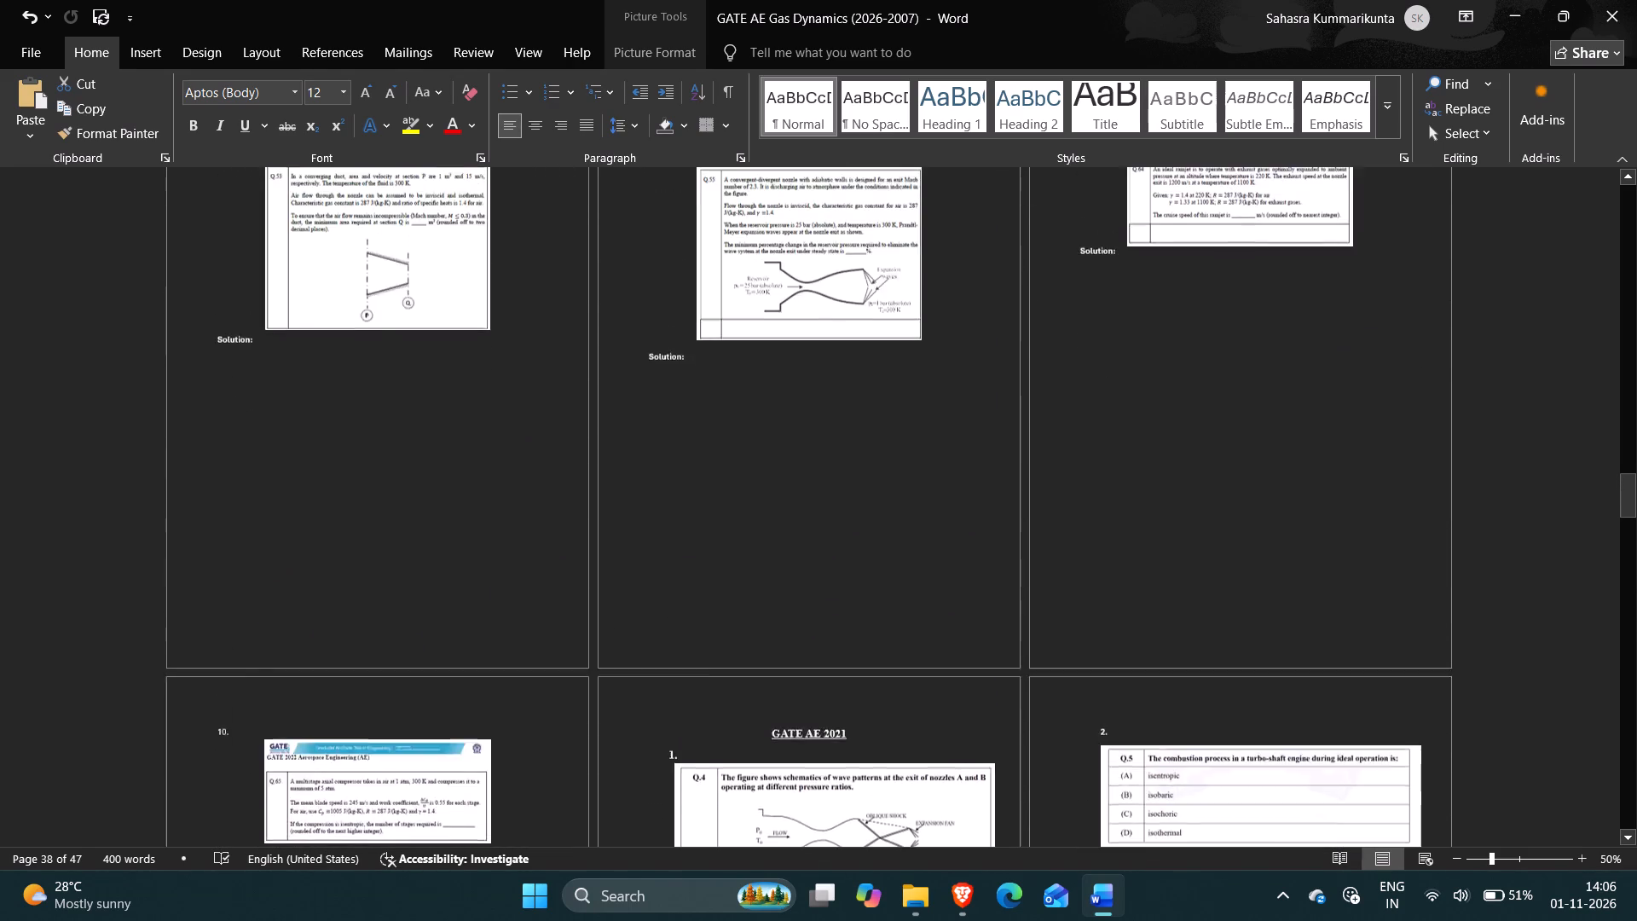
{"action": "scroll", "coordinate": [1043, 595], "scroll_direction": "up", "scroll_amount": 3}
{"action": "scroll", "coordinate": [1043, 595], "scroll_direction": "down", "scroll_amount": 1}
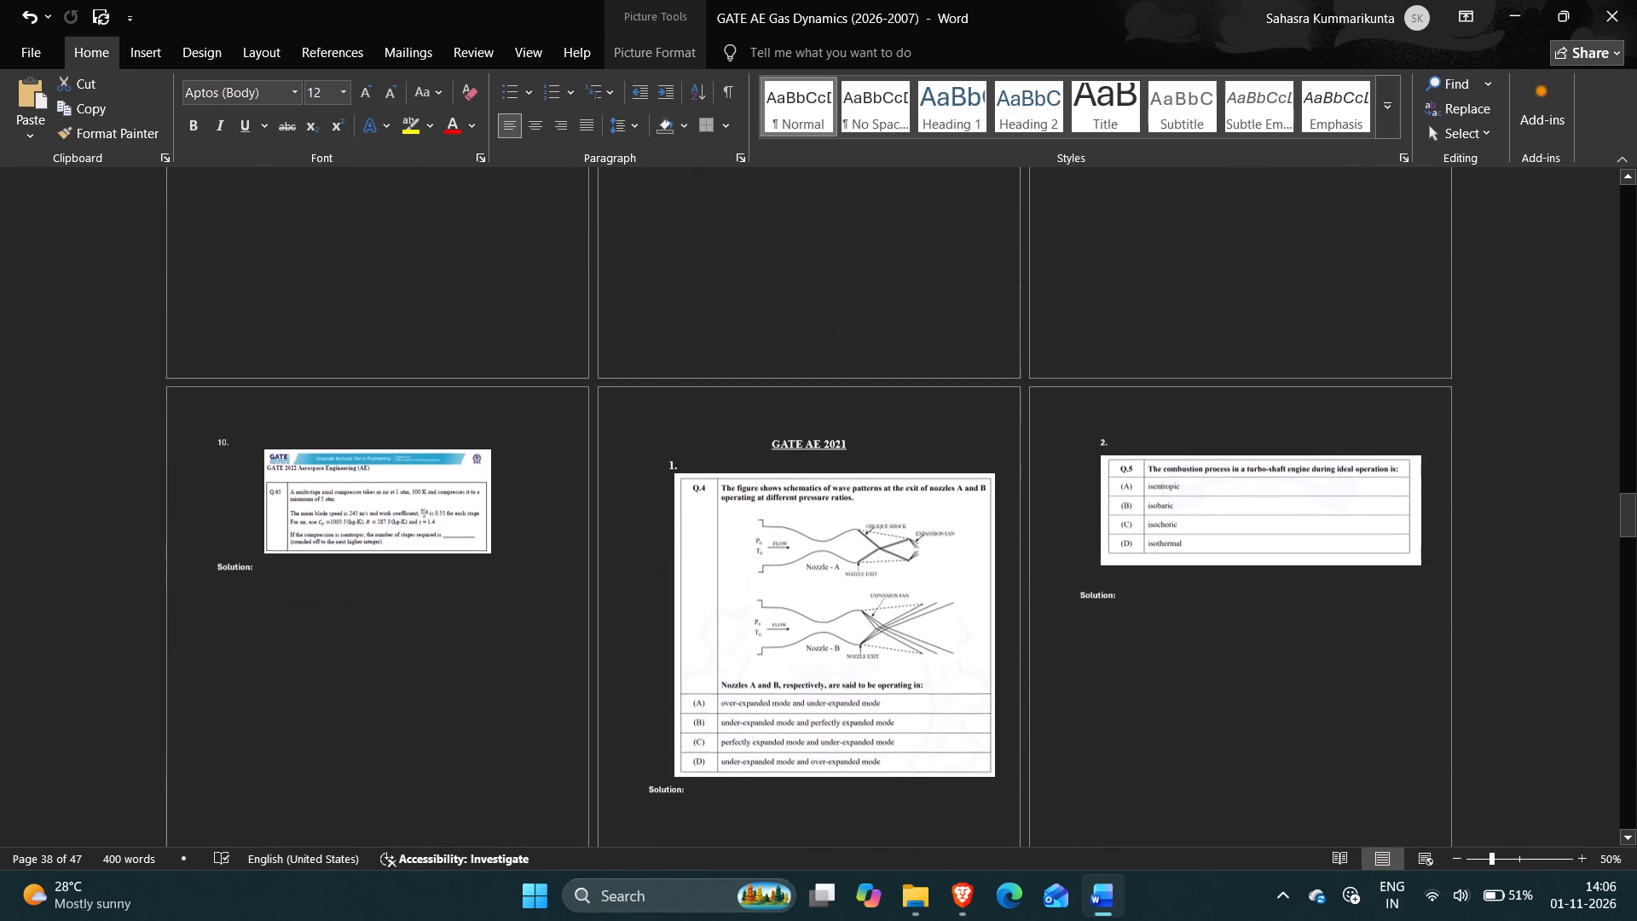
{"action": "scroll", "coordinate": [1043, 595], "scroll_direction": "down", "scroll_amount": 5}
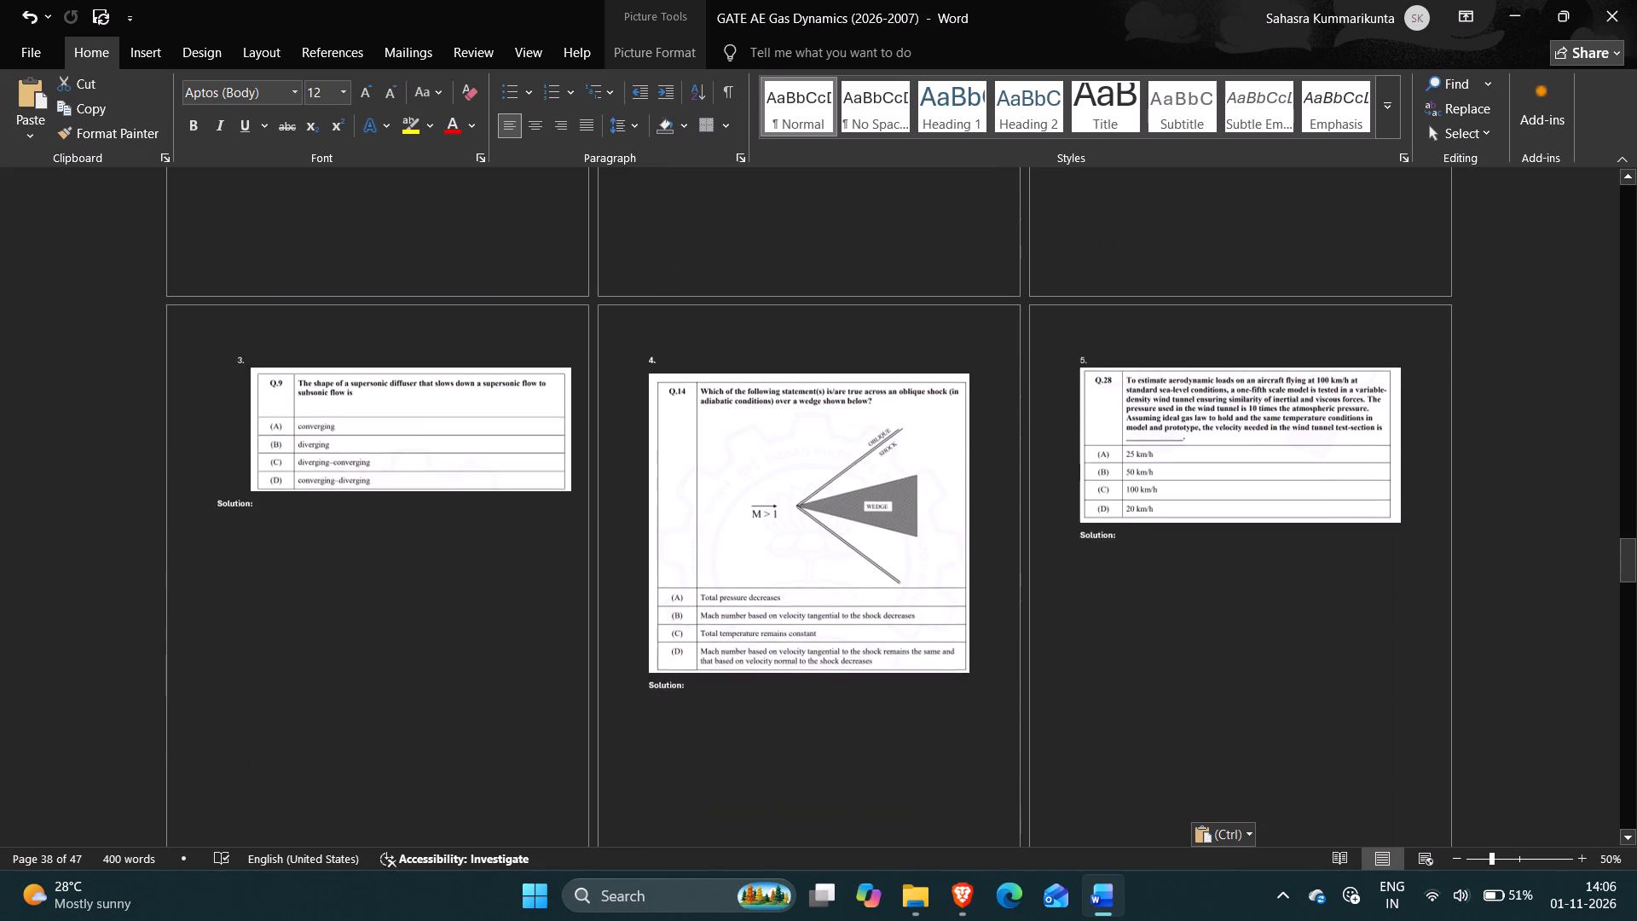
{"action": "scroll", "coordinate": [1043, 595], "scroll_direction": "down", "scroll_amount": 8}
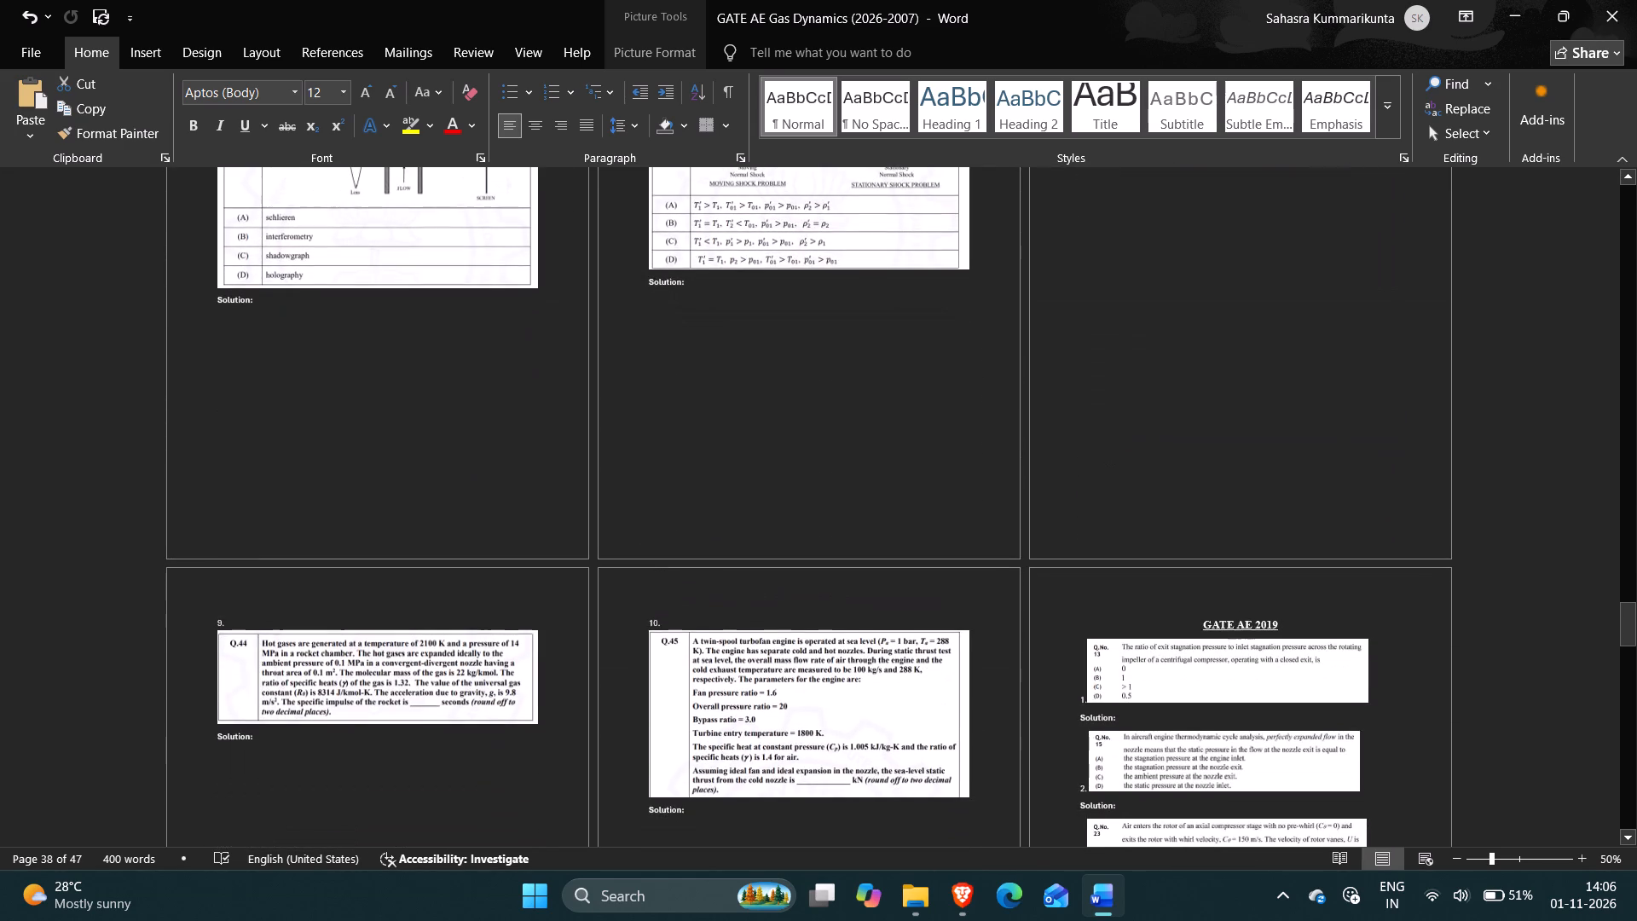
{"action": "scroll", "coordinate": [1043, 595], "scroll_direction": "down", "scroll_amount": 5}
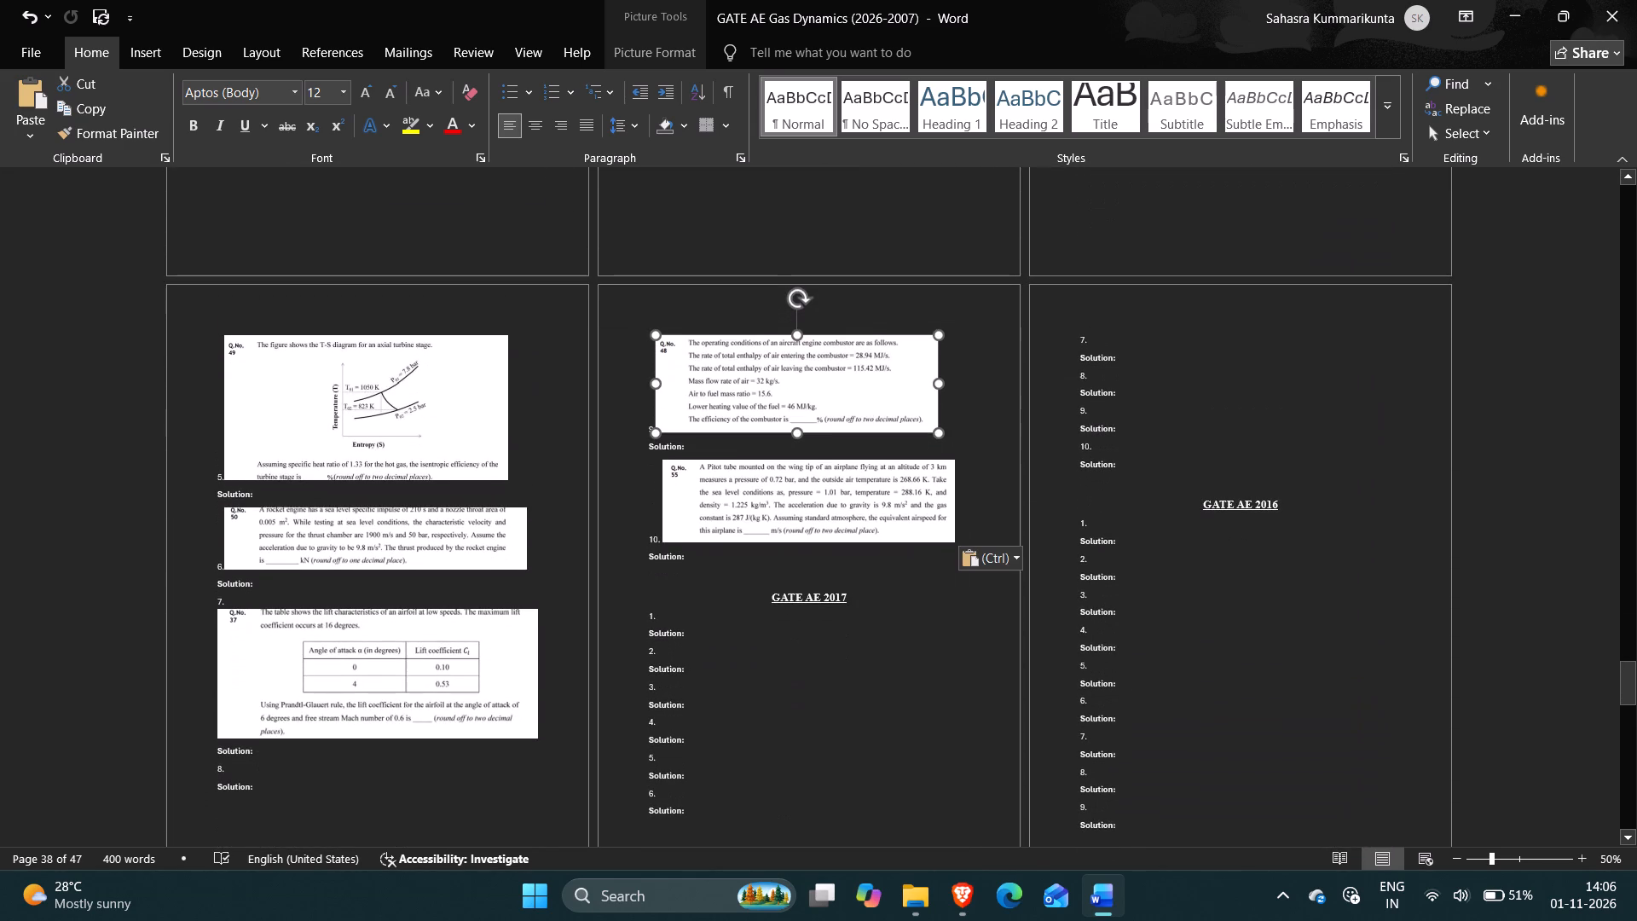
{"action": "scroll", "coordinate": [1043, 595], "scroll_direction": "right", "scroll_amount": 2}
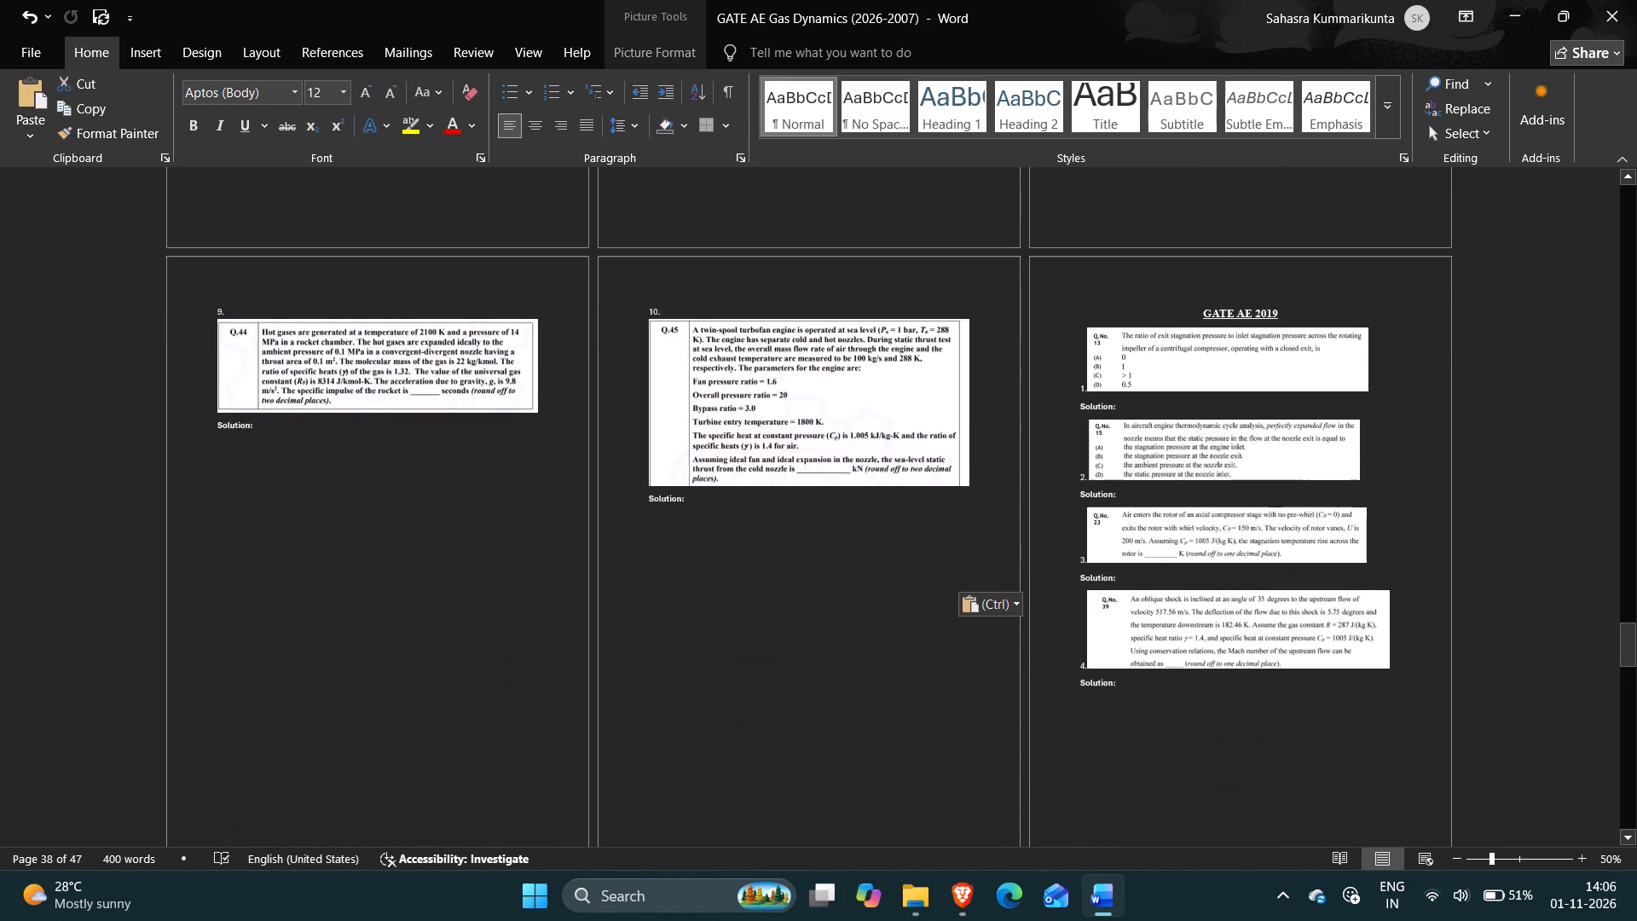
Change the year in the GATE AE 2019 heading to 2020.
{"action": "scroll", "coordinate": [1043, 595], "scroll_direction": "up", "scroll_amount": 1}
{"action": "left_click", "coordinate": [1267, 359]}
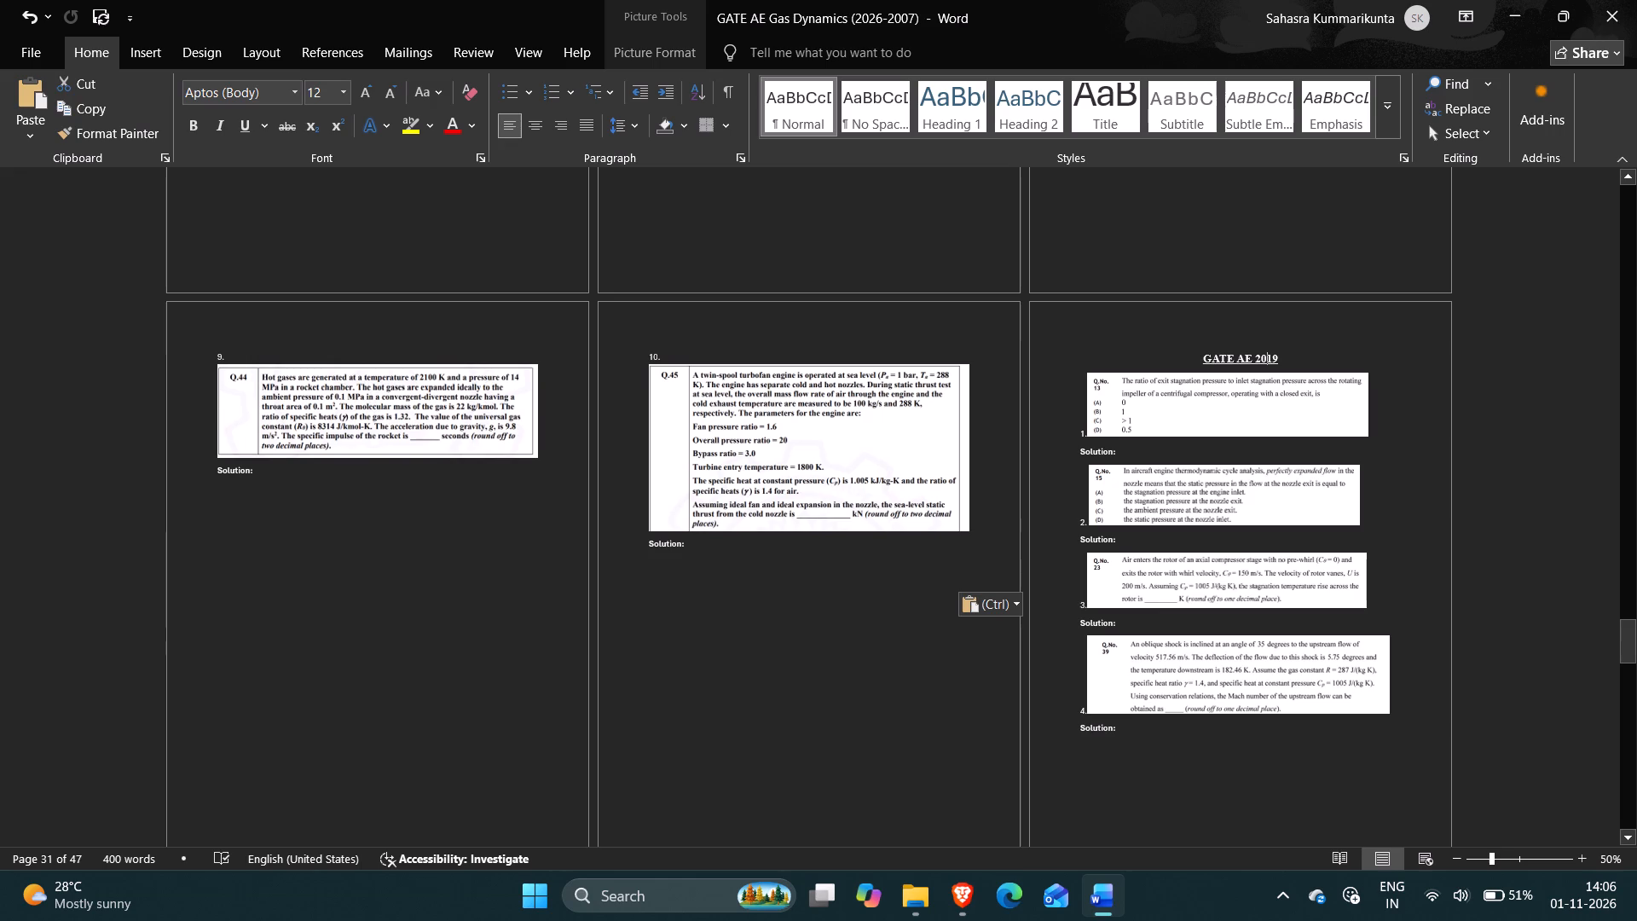
{"action": "left_click", "coordinate": [1281, 355]}
{"action": "key", "text": "BackSpace"}
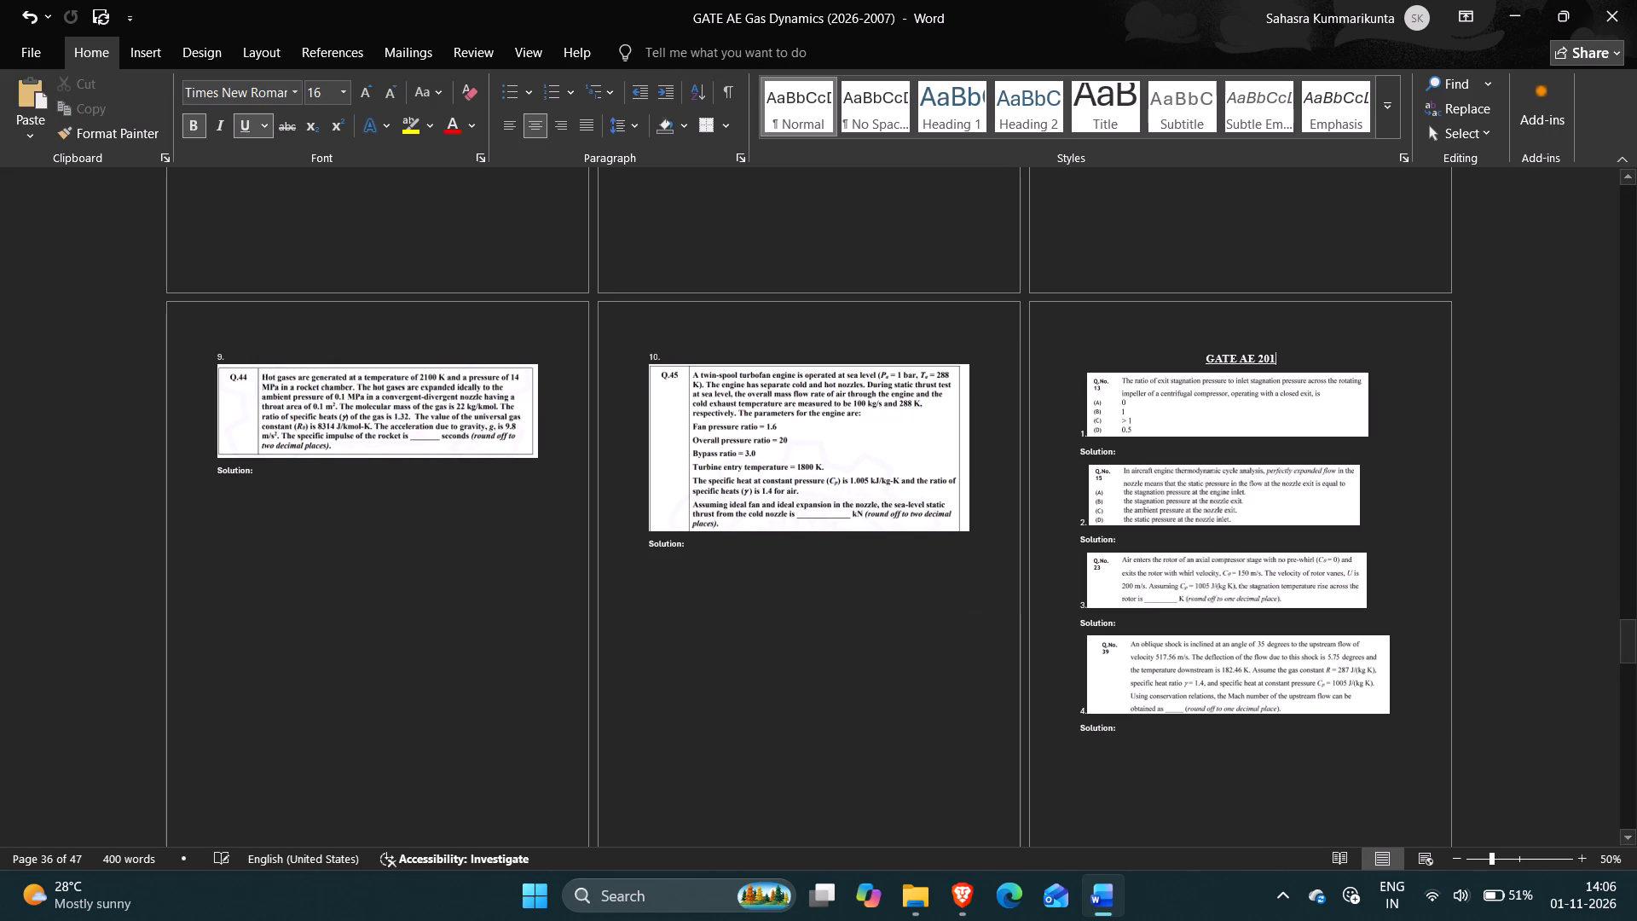
{"action": "key", "text": "BackSpace"}
{"action": "type", "text": "20"}
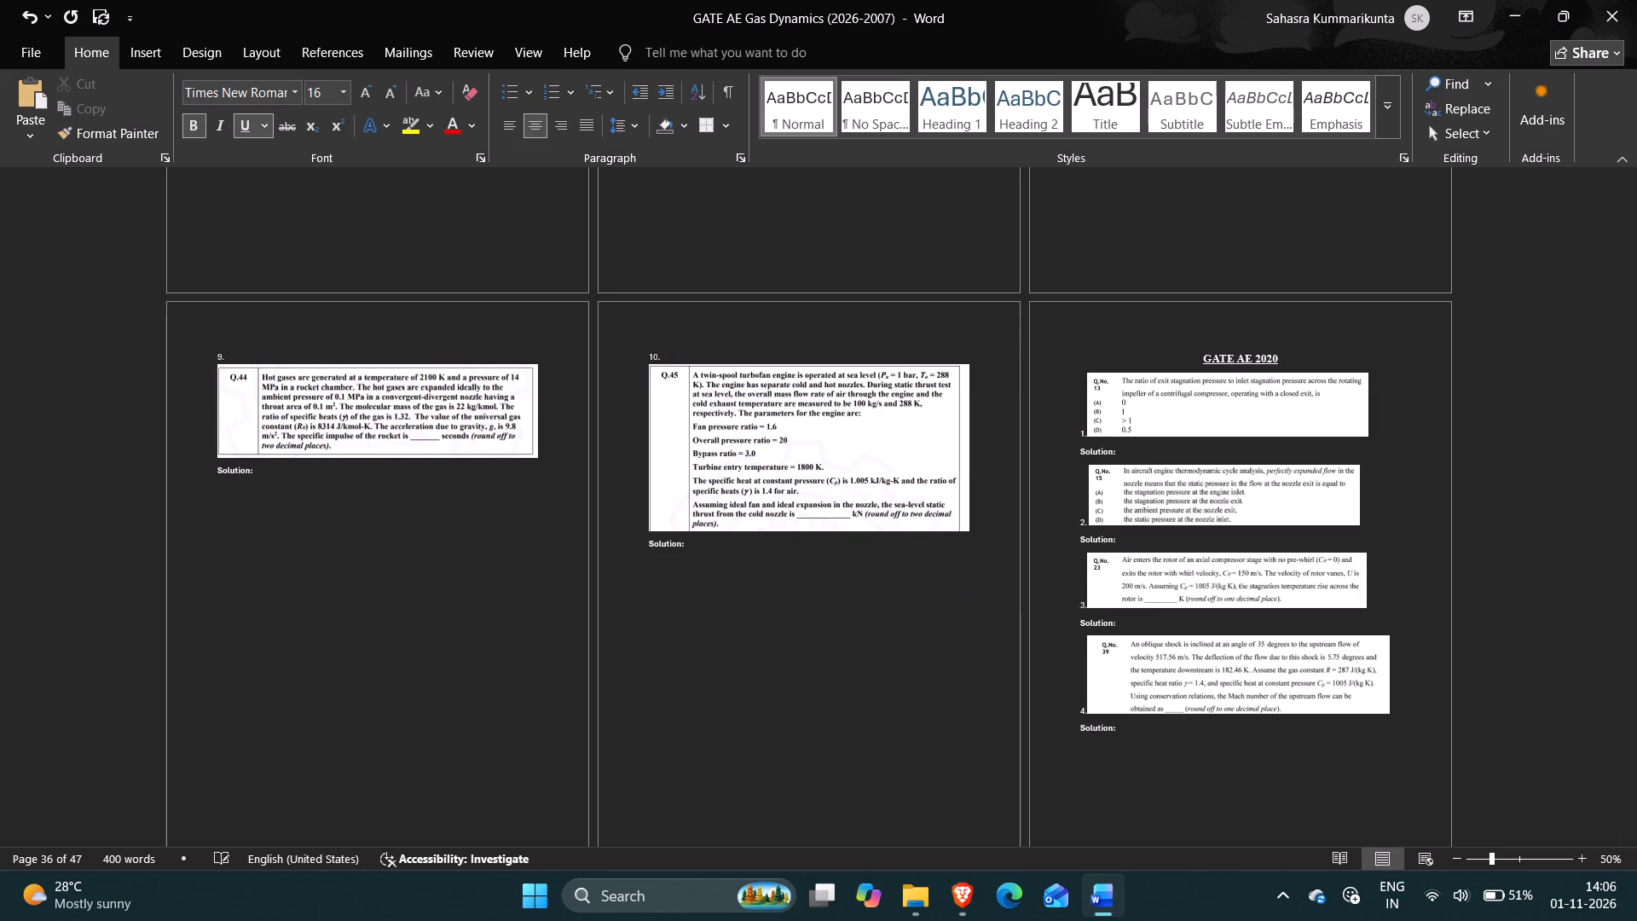
Read through items 1 to 10 under GATE AE 2020 to check the question images and find the empty item.
{"action": "scroll", "coordinate": [1281, 355], "scroll_direction": "down", "scroll_amount": 2}
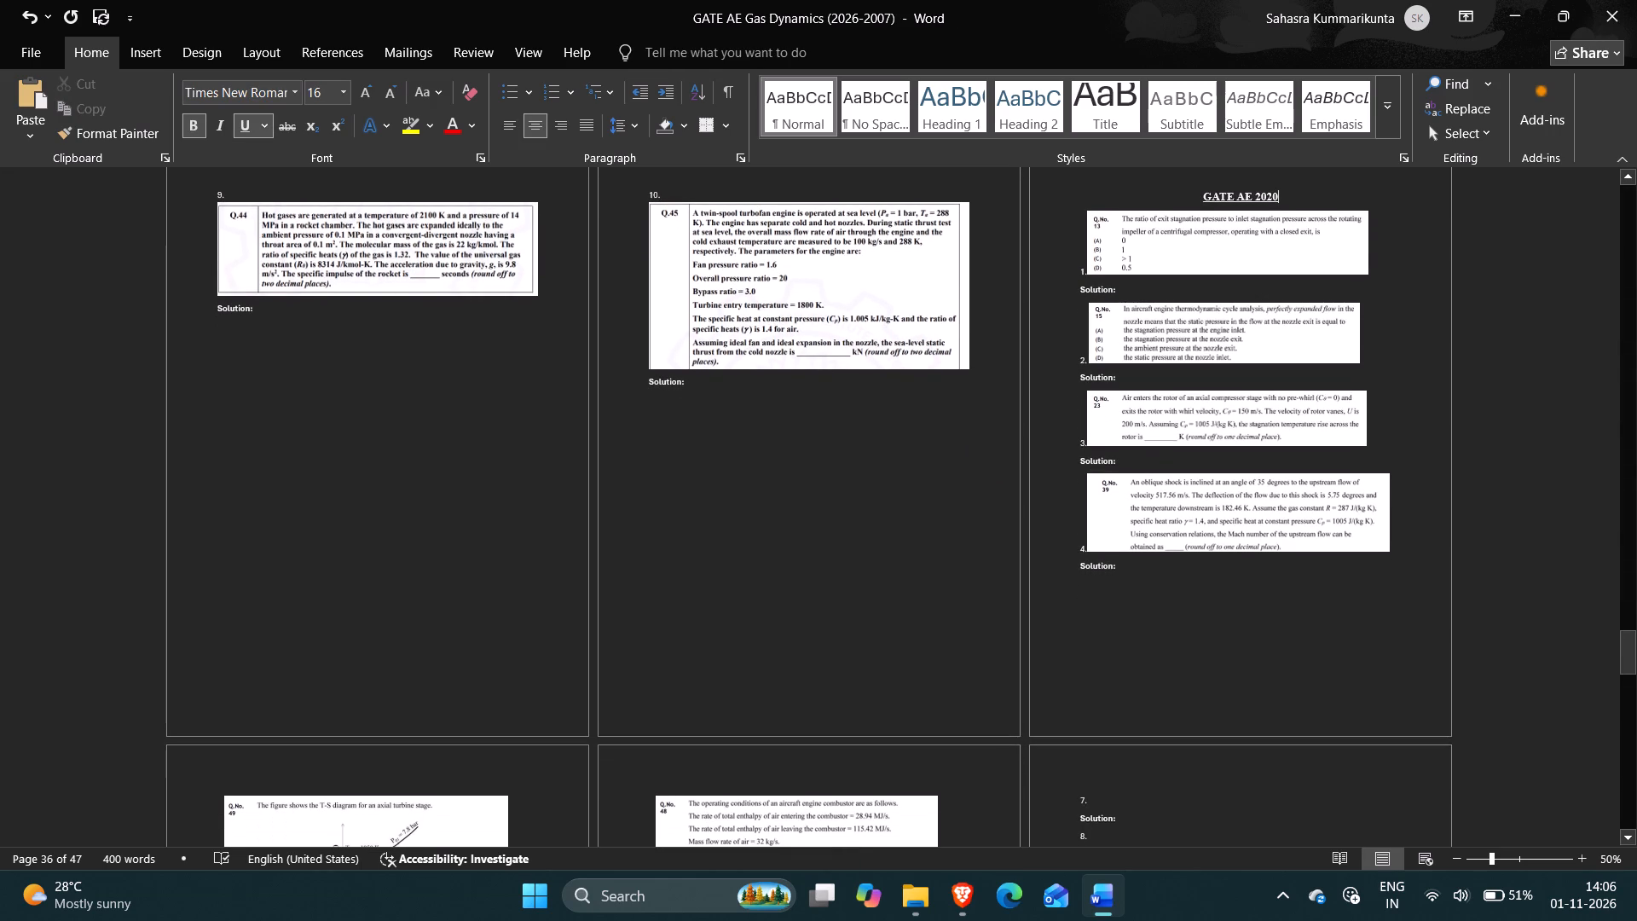
{"action": "scroll", "coordinate": [1281, 355], "scroll_direction": "up", "scroll_amount": 10, "text": "ctrl"}
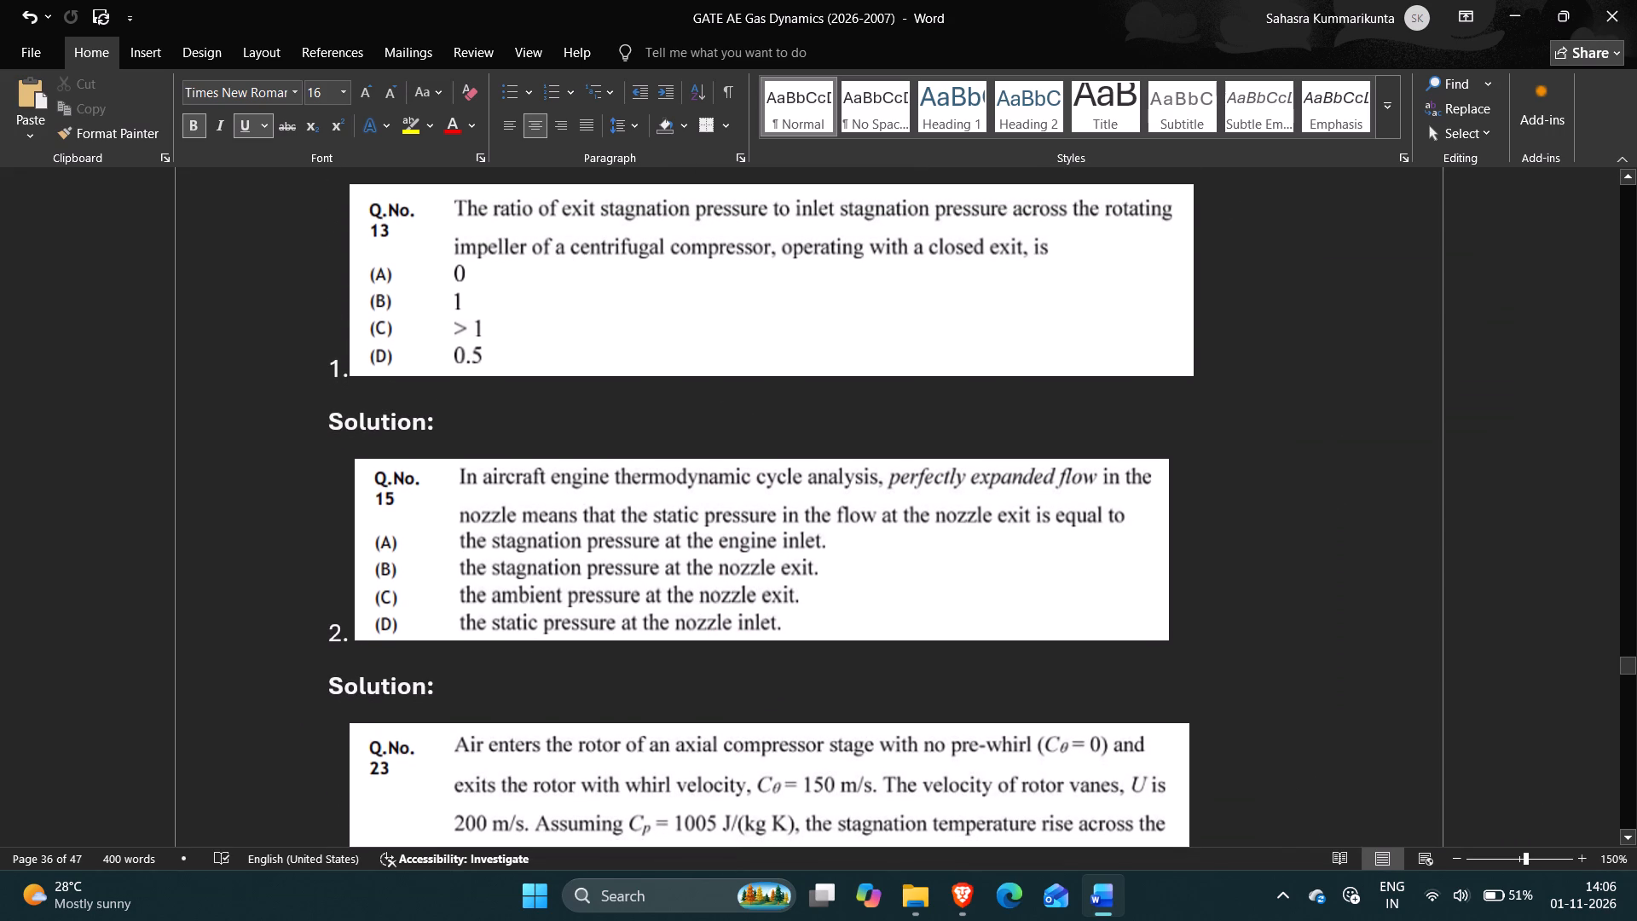
{"action": "scroll", "coordinate": [1281, 355], "scroll_direction": "down", "scroll_amount": 1}
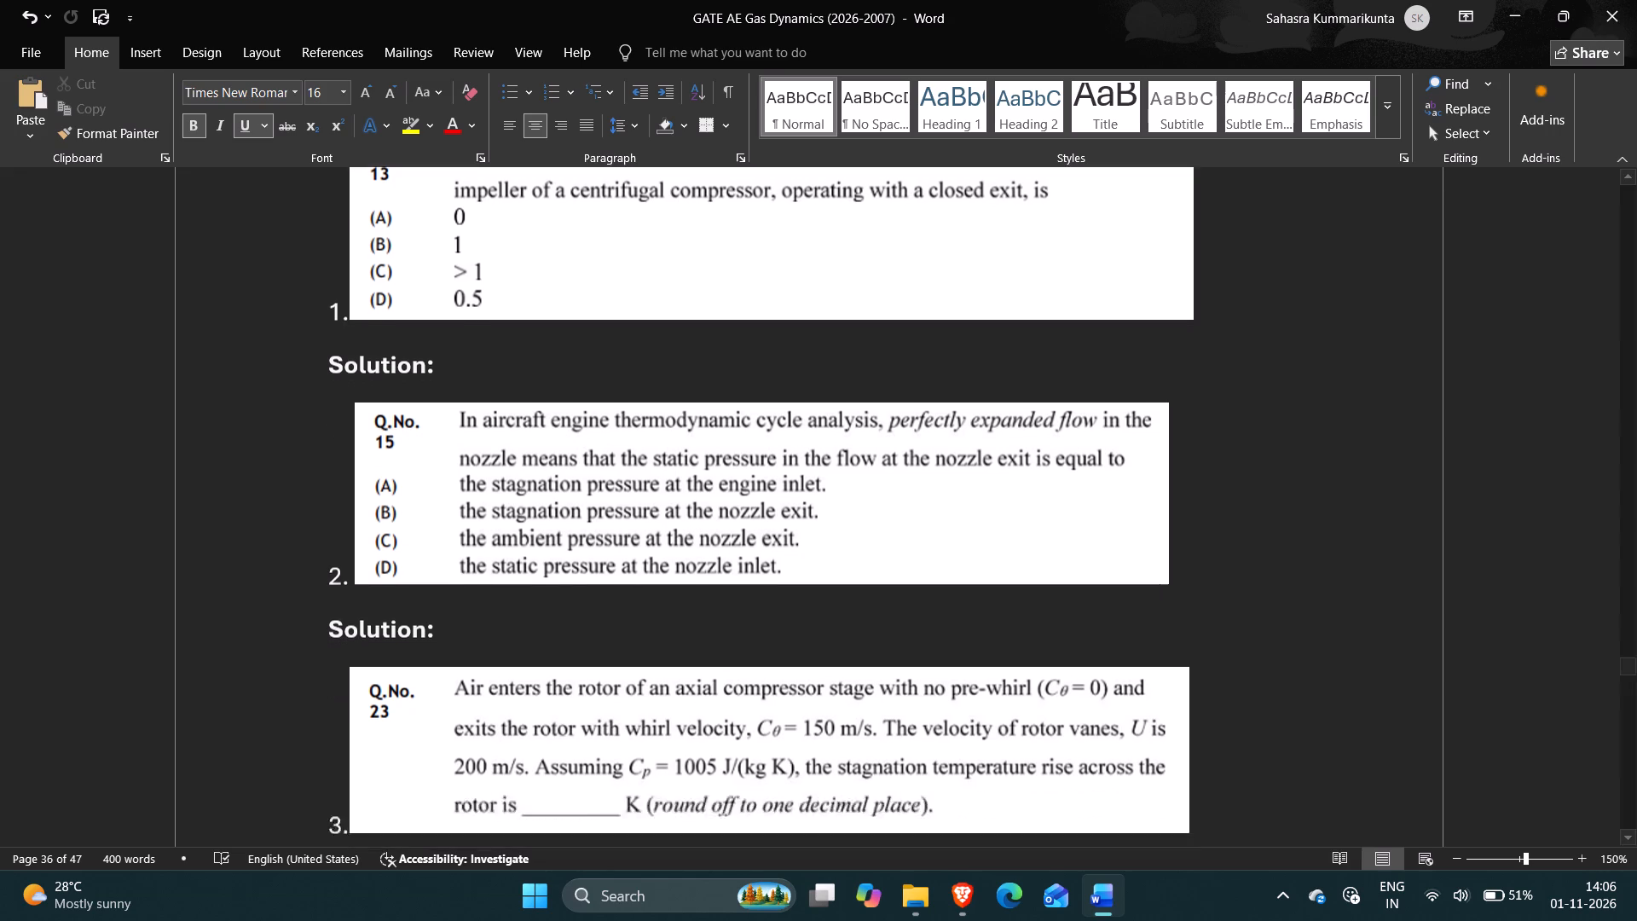
{"action": "scroll", "coordinate": [1281, 355], "scroll_direction": "down", "scroll_amount": 2}
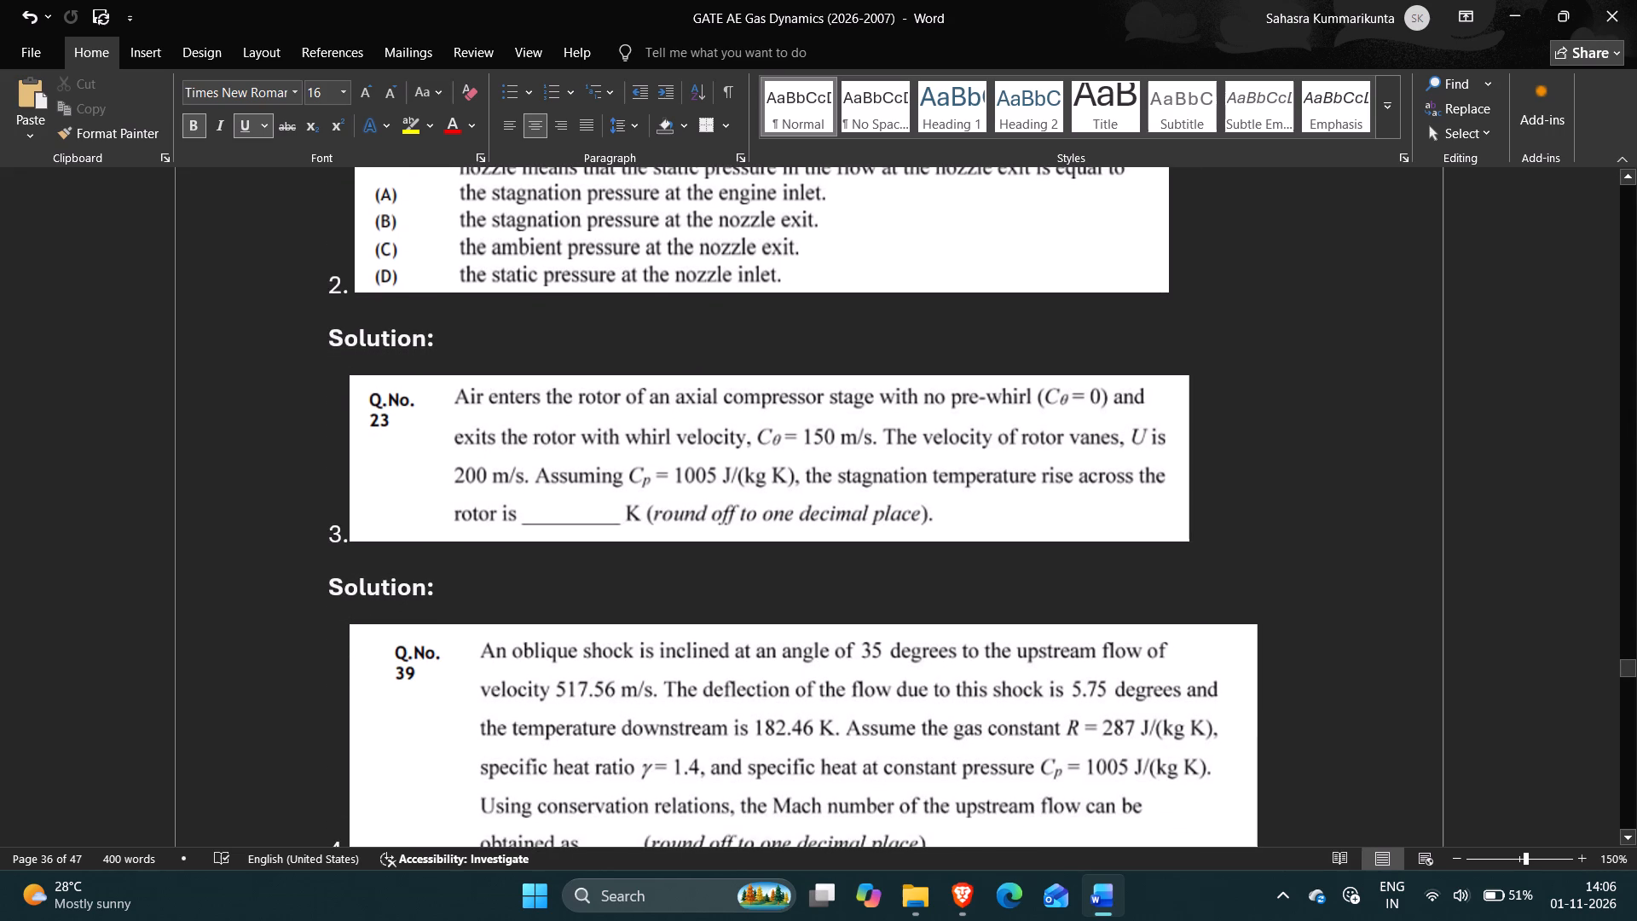
{"action": "left_click", "coordinate": [1291, 380]}
{"action": "scroll", "coordinate": [1291, 380], "scroll_direction": "down", "scroll_amount": 2}
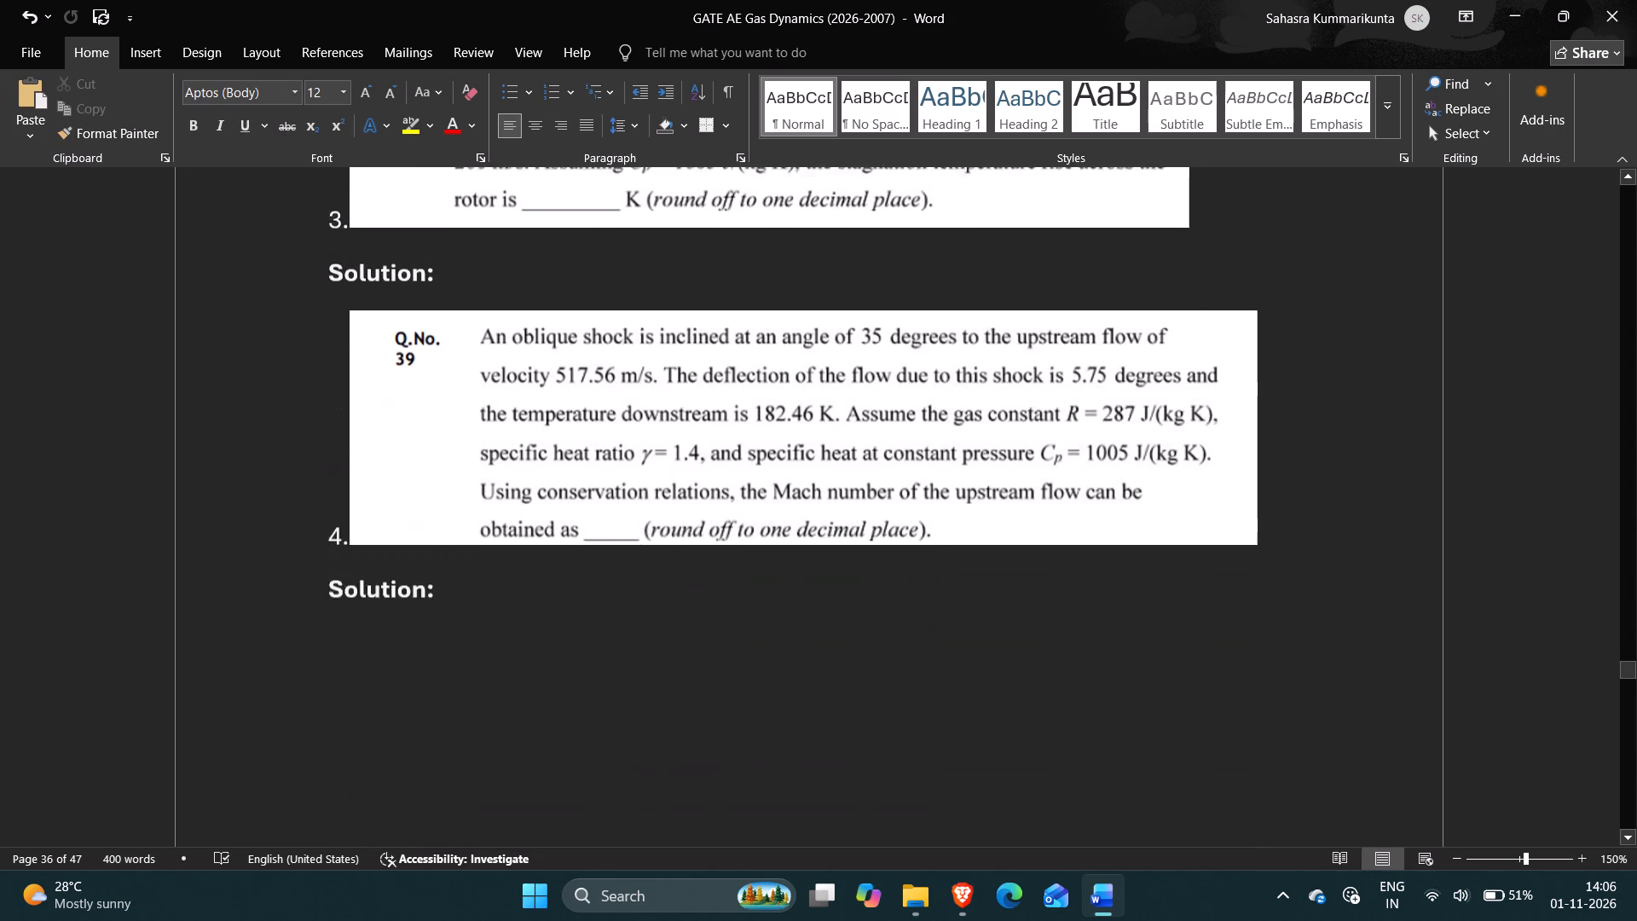
{"action": "scroll", "coordinate": [1291, 380], "scroll_direction": "down", "scroll_amount": 3}
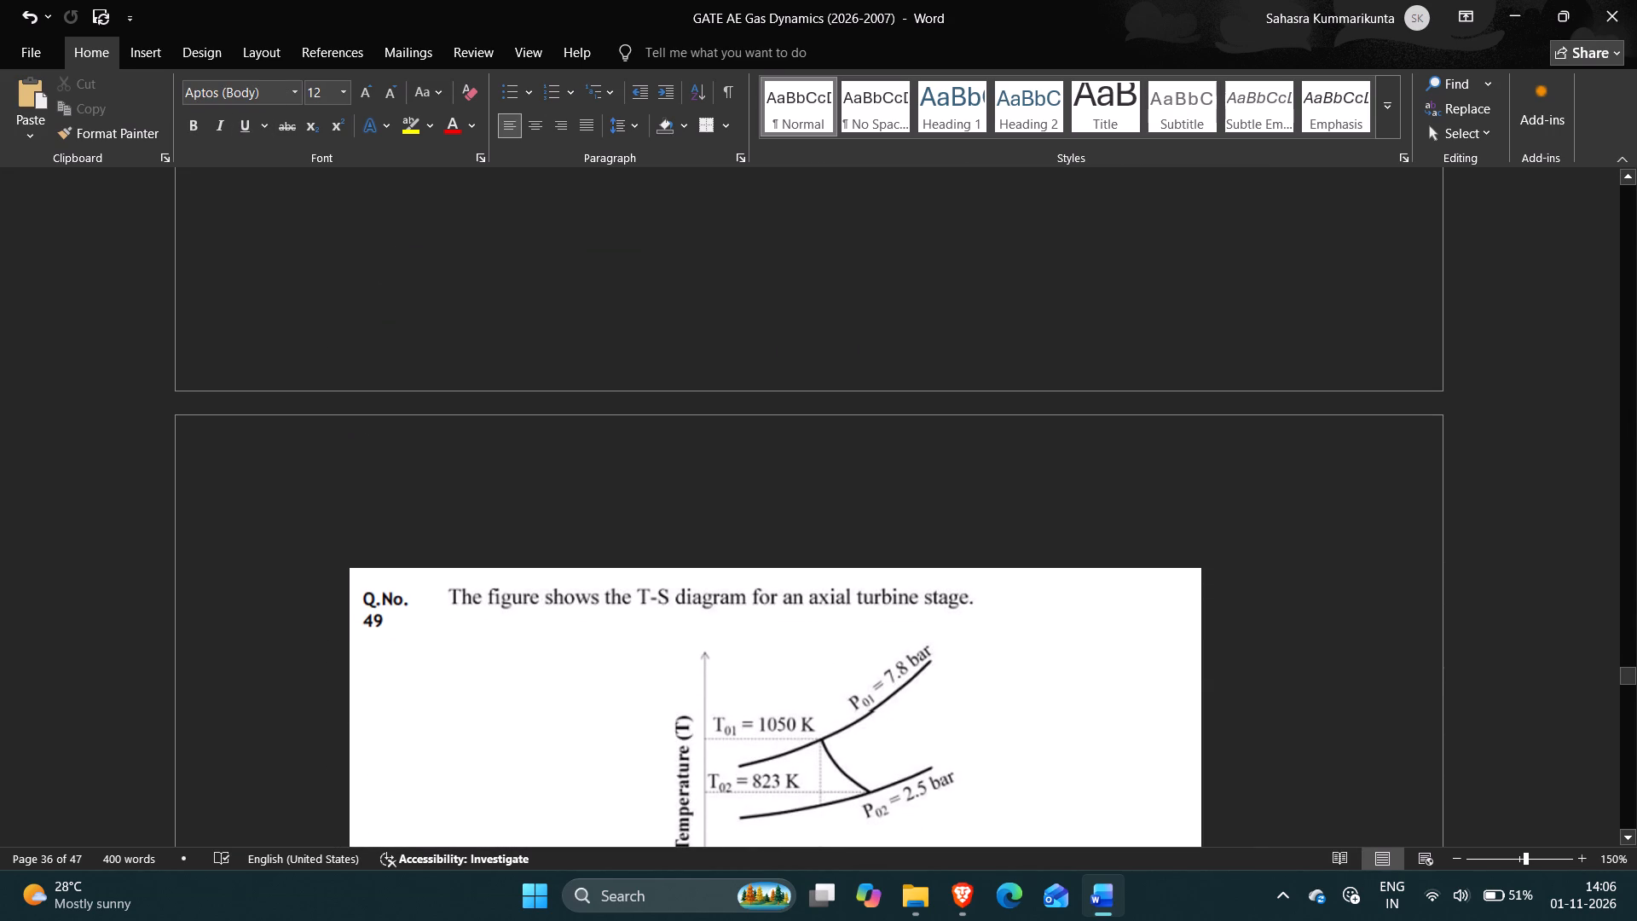
{"action": "scroll", "coordinate": [1301, 397], "scroll_direction": "down", "scroll_amount": 2}
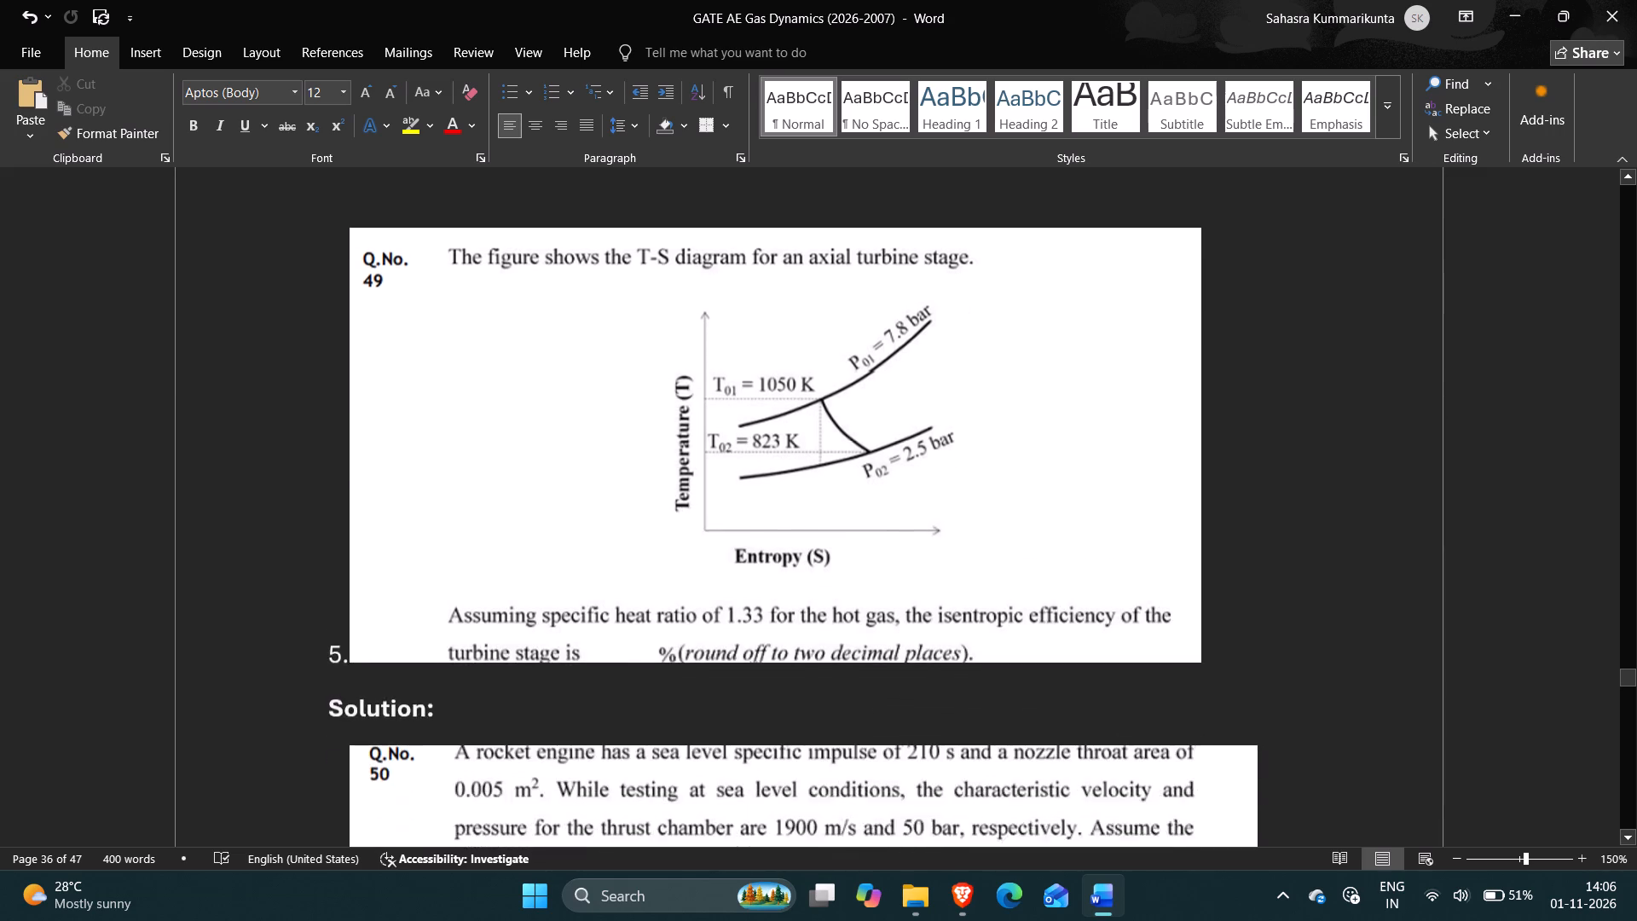
{"action": "scroll", "coordinate": [1301, 397], "scroll_direction": "down", "scroll_amount": 1}
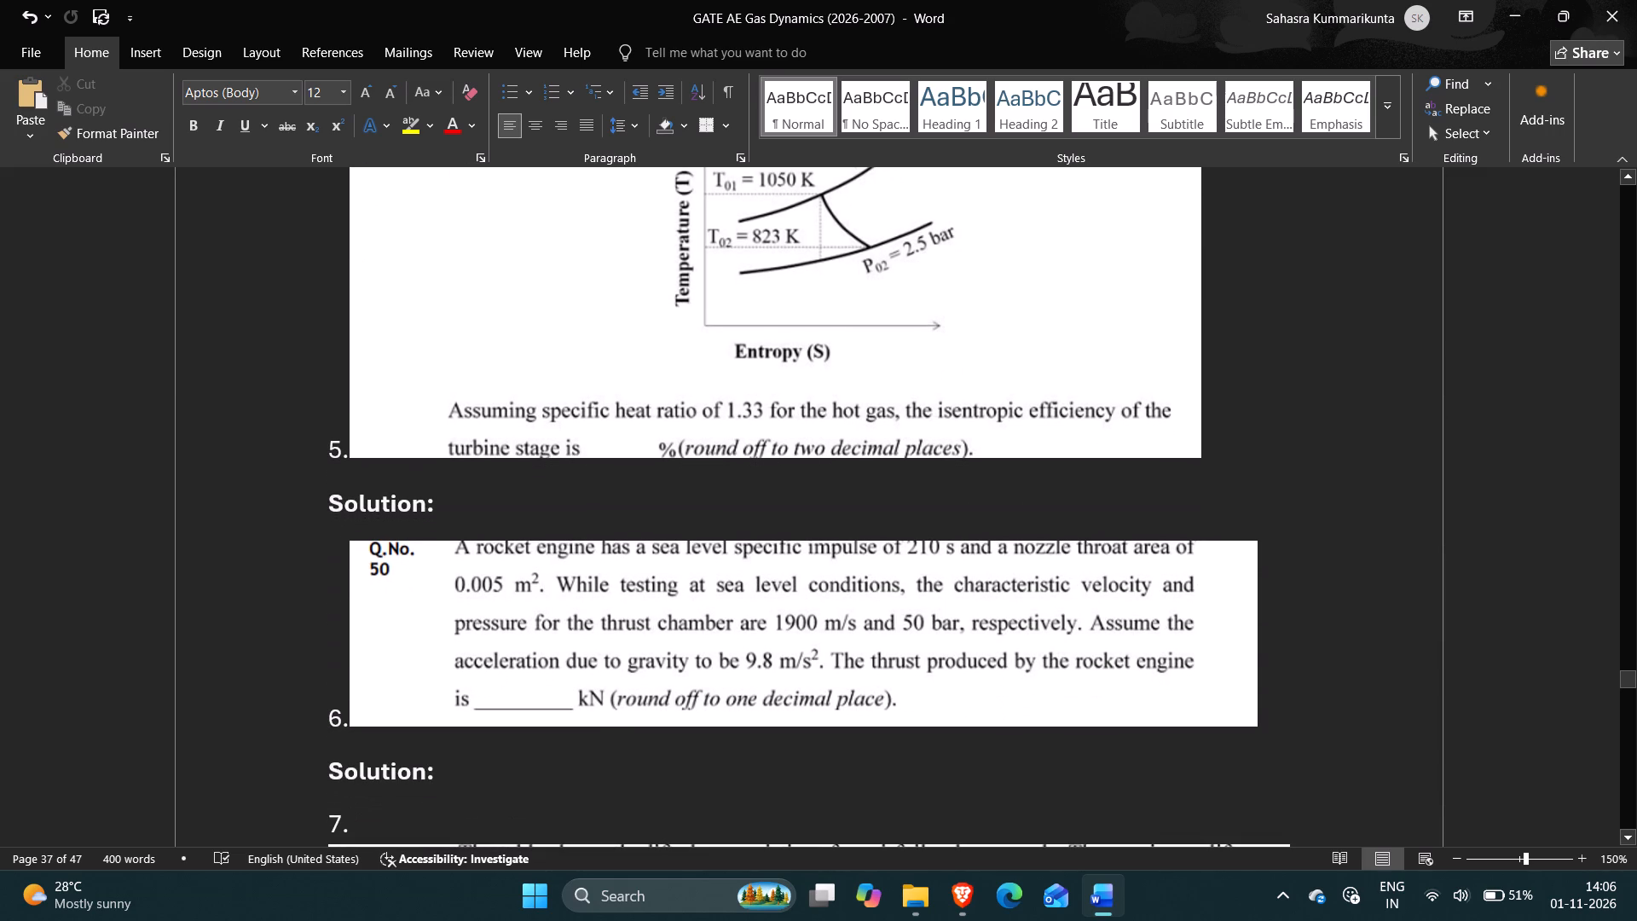
{"action": "scroll", "coordinate": [1301, 397], "scroll_direction": "down", "scroll_amount": 1}
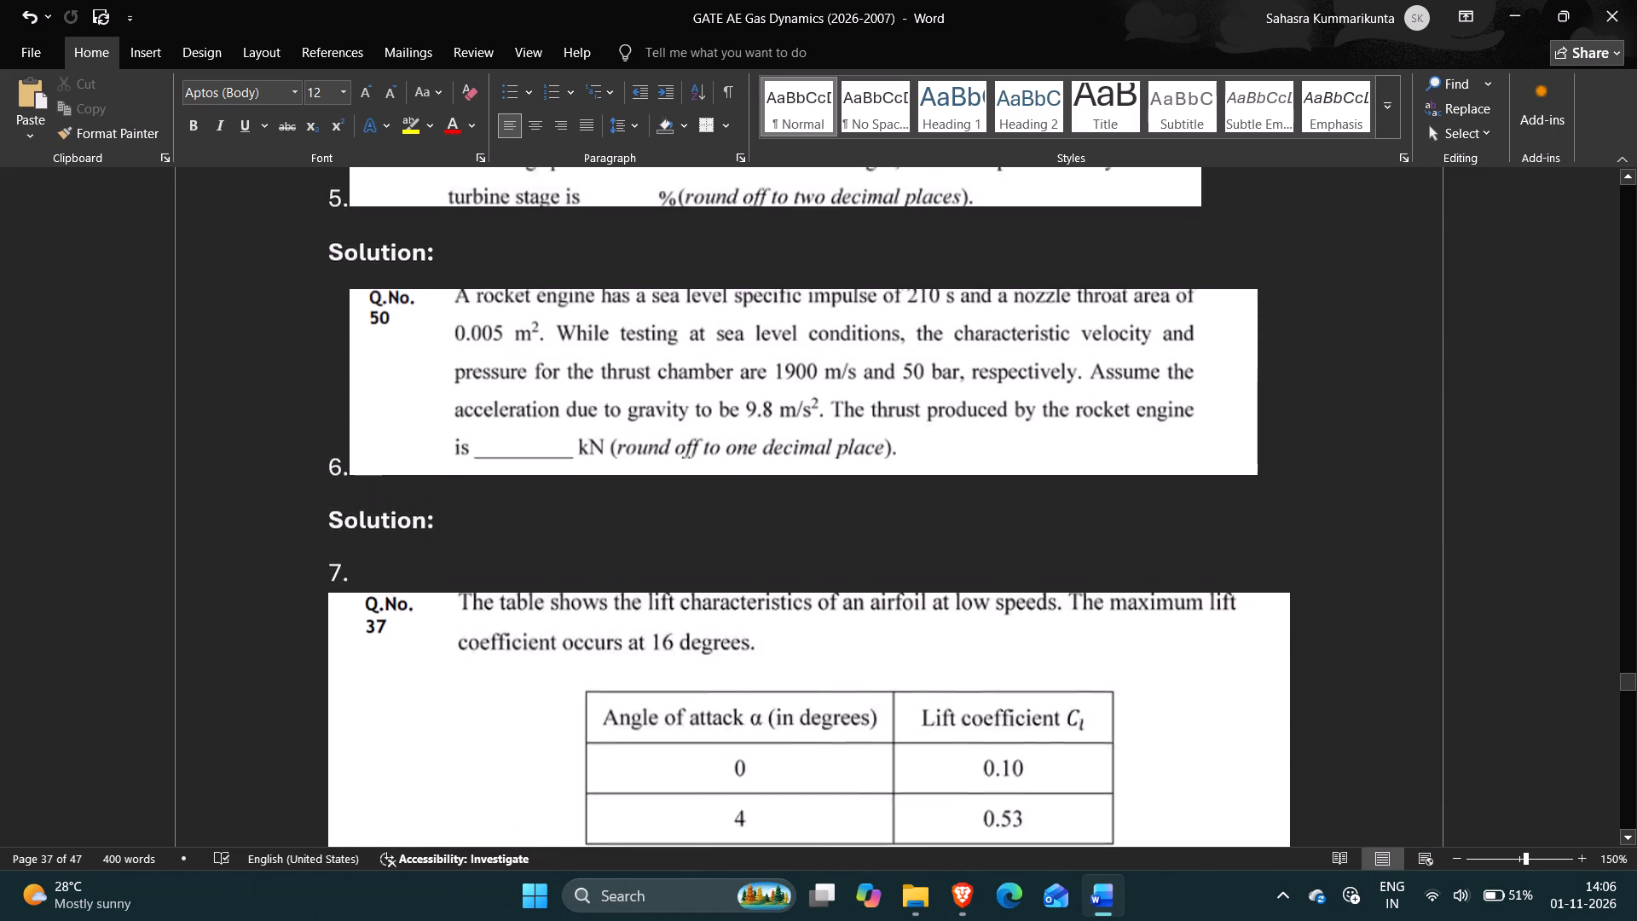
{"action": "scroll", "coordinate": [1301, 397], "scroll_direction": "down", "scroll_amount": 2}
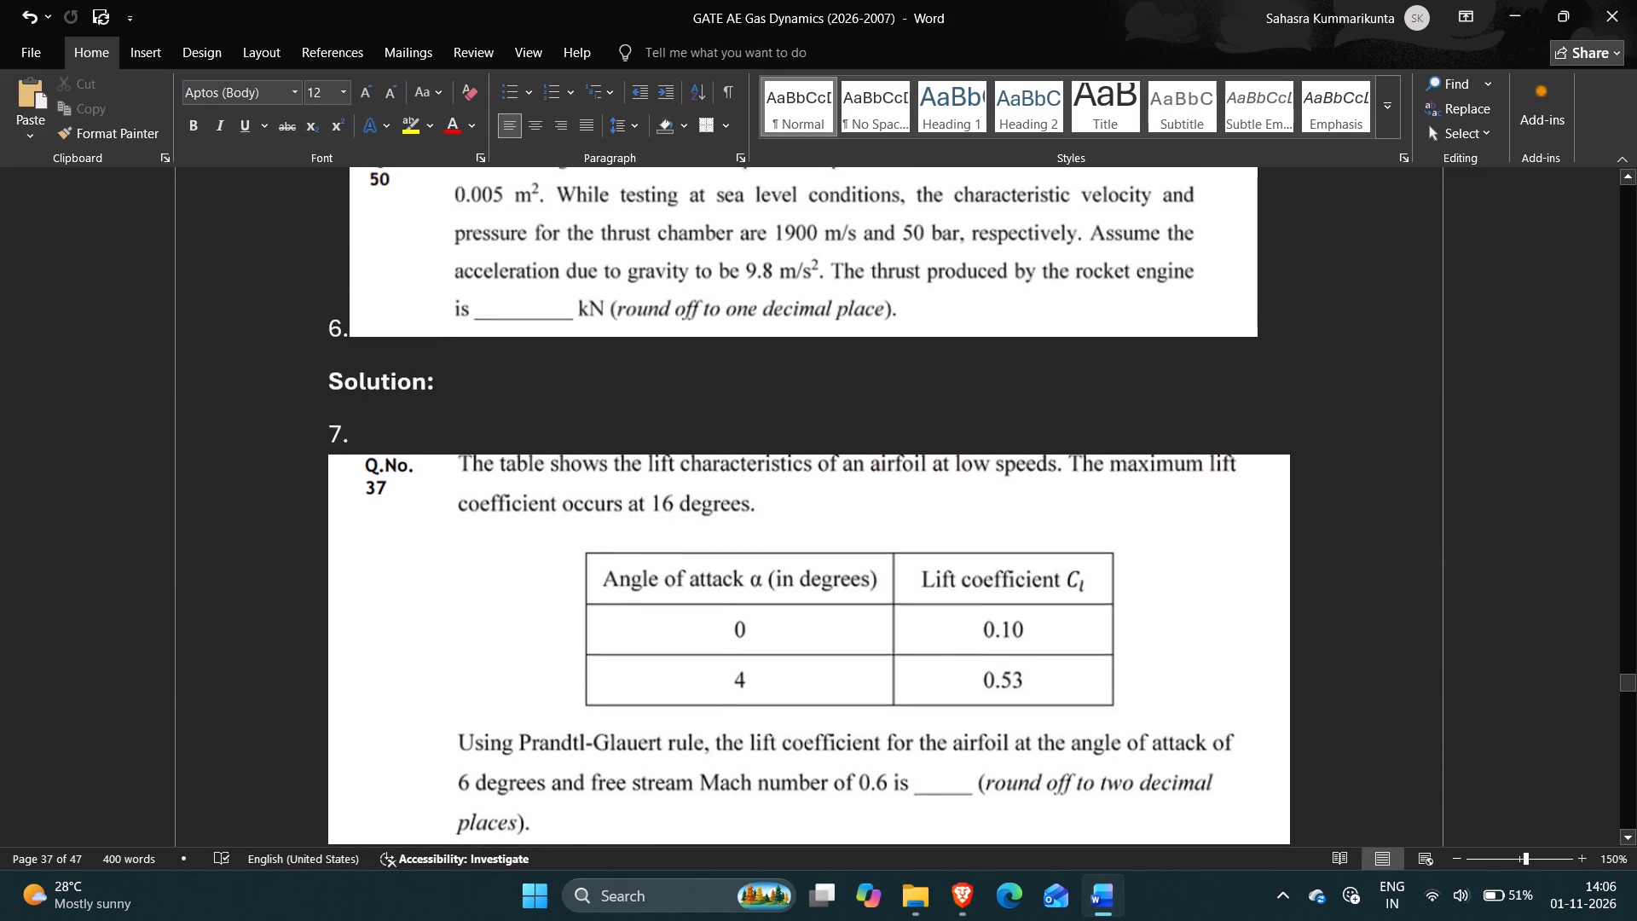
{"action": "scroll", "coordinate": [1301, 397], "scroll_direction": "down", "scroll_amount": 2}
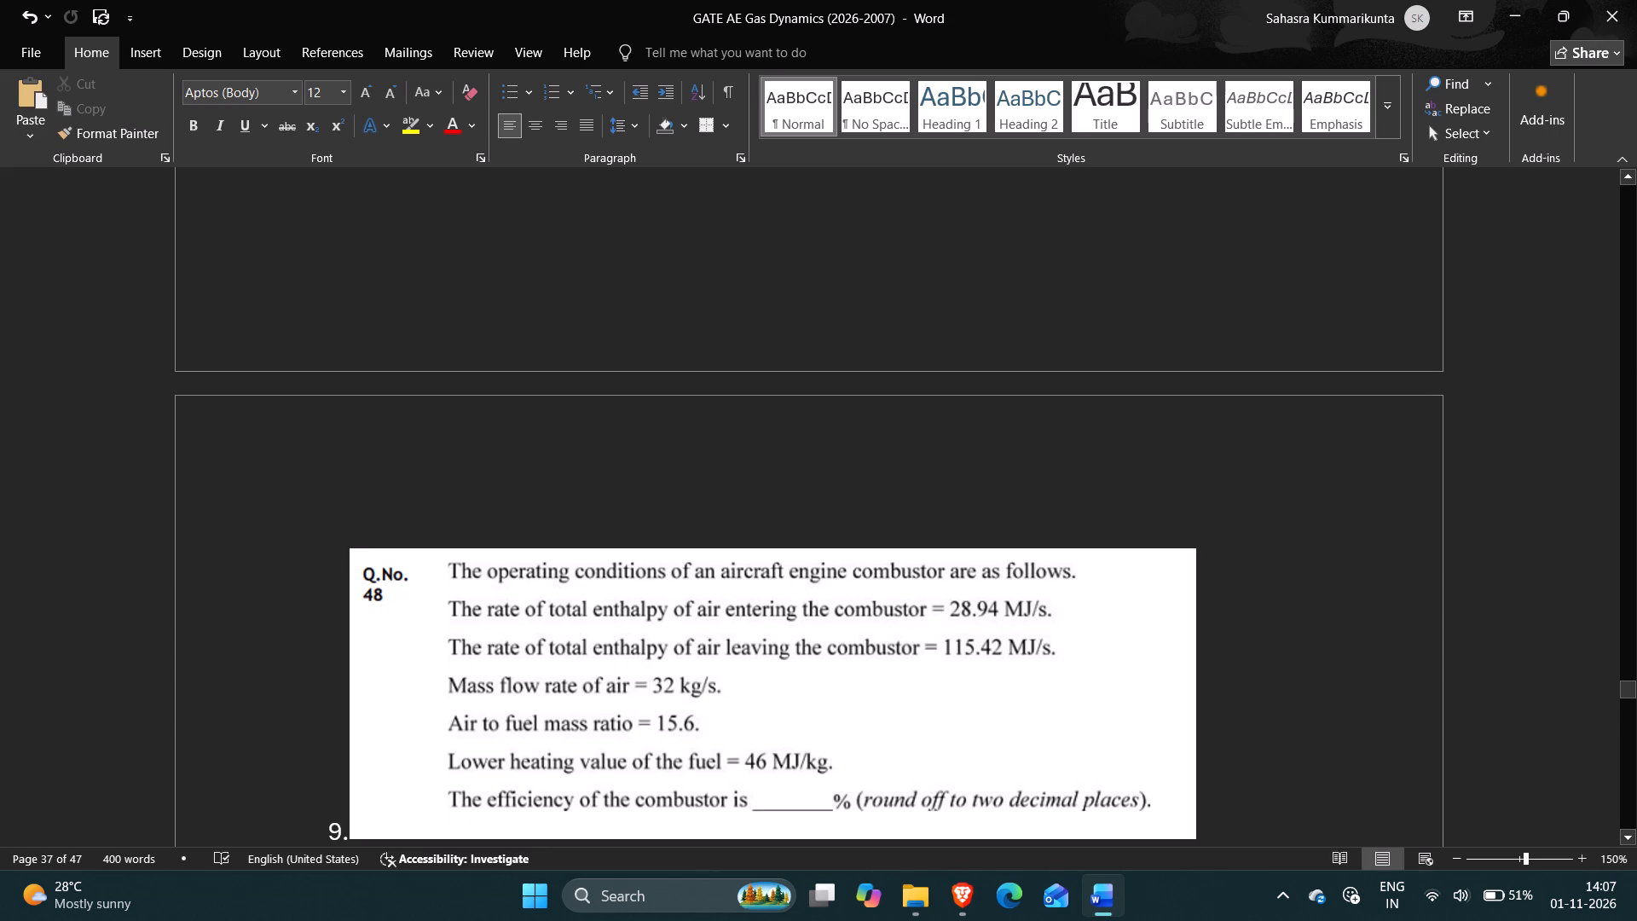
{"action": "scroll", "coordinate": [1301, 397], "scroll_direction": "down", "scroll_amount": 2}
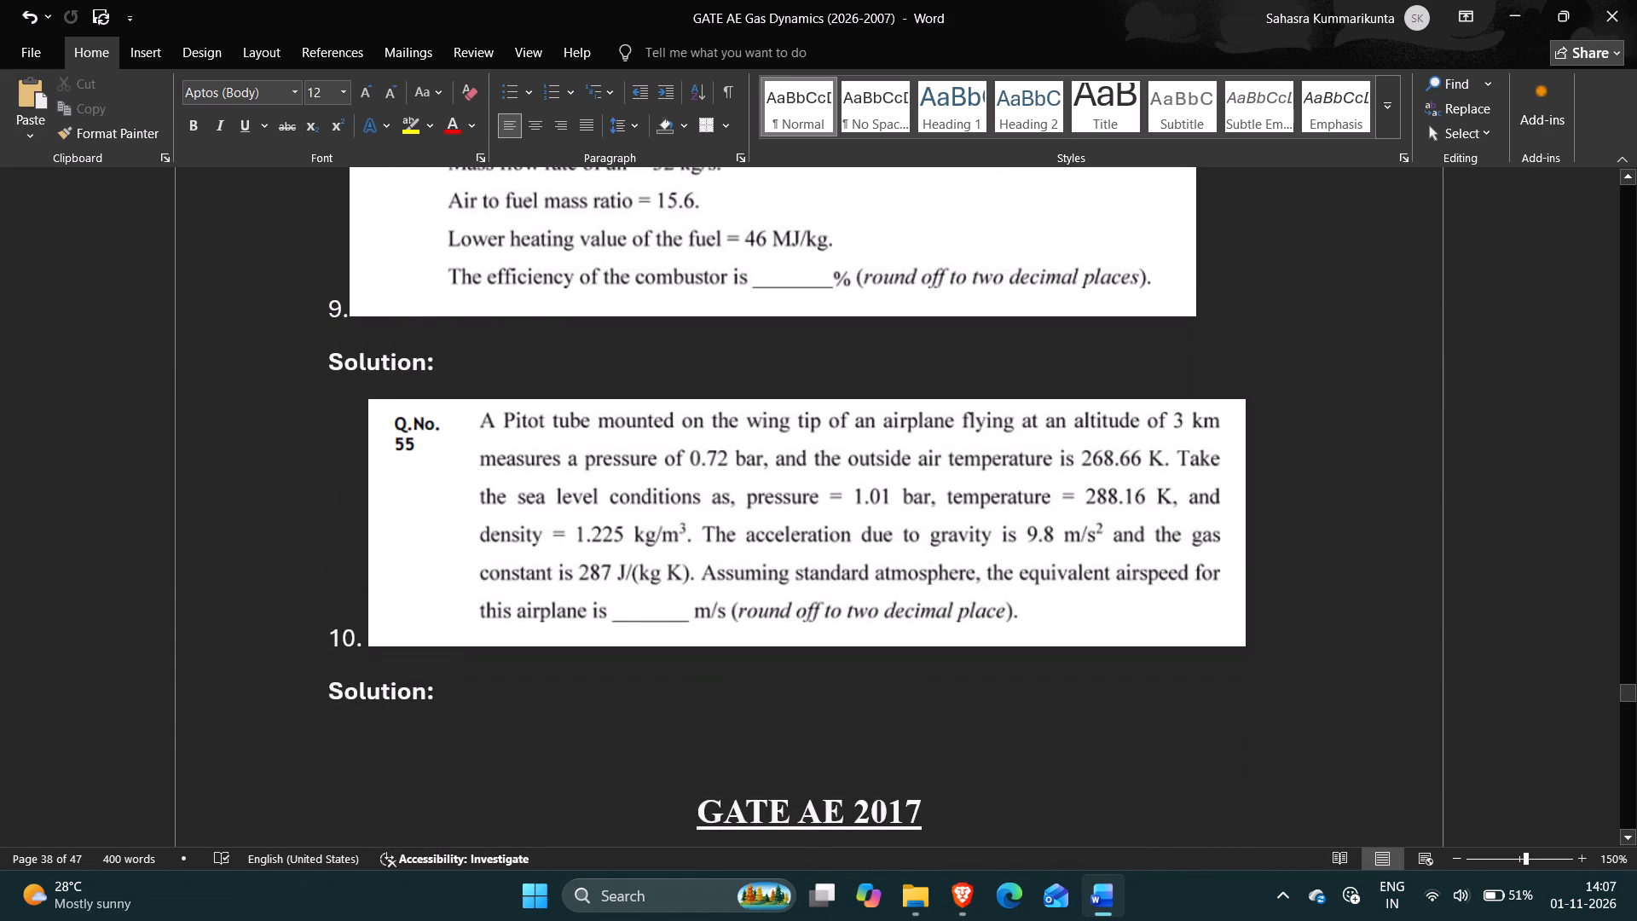
{"action": "scroll", "coordinate": [1301, 397], "scroll_direction": "right", "scroll_amount": 1}
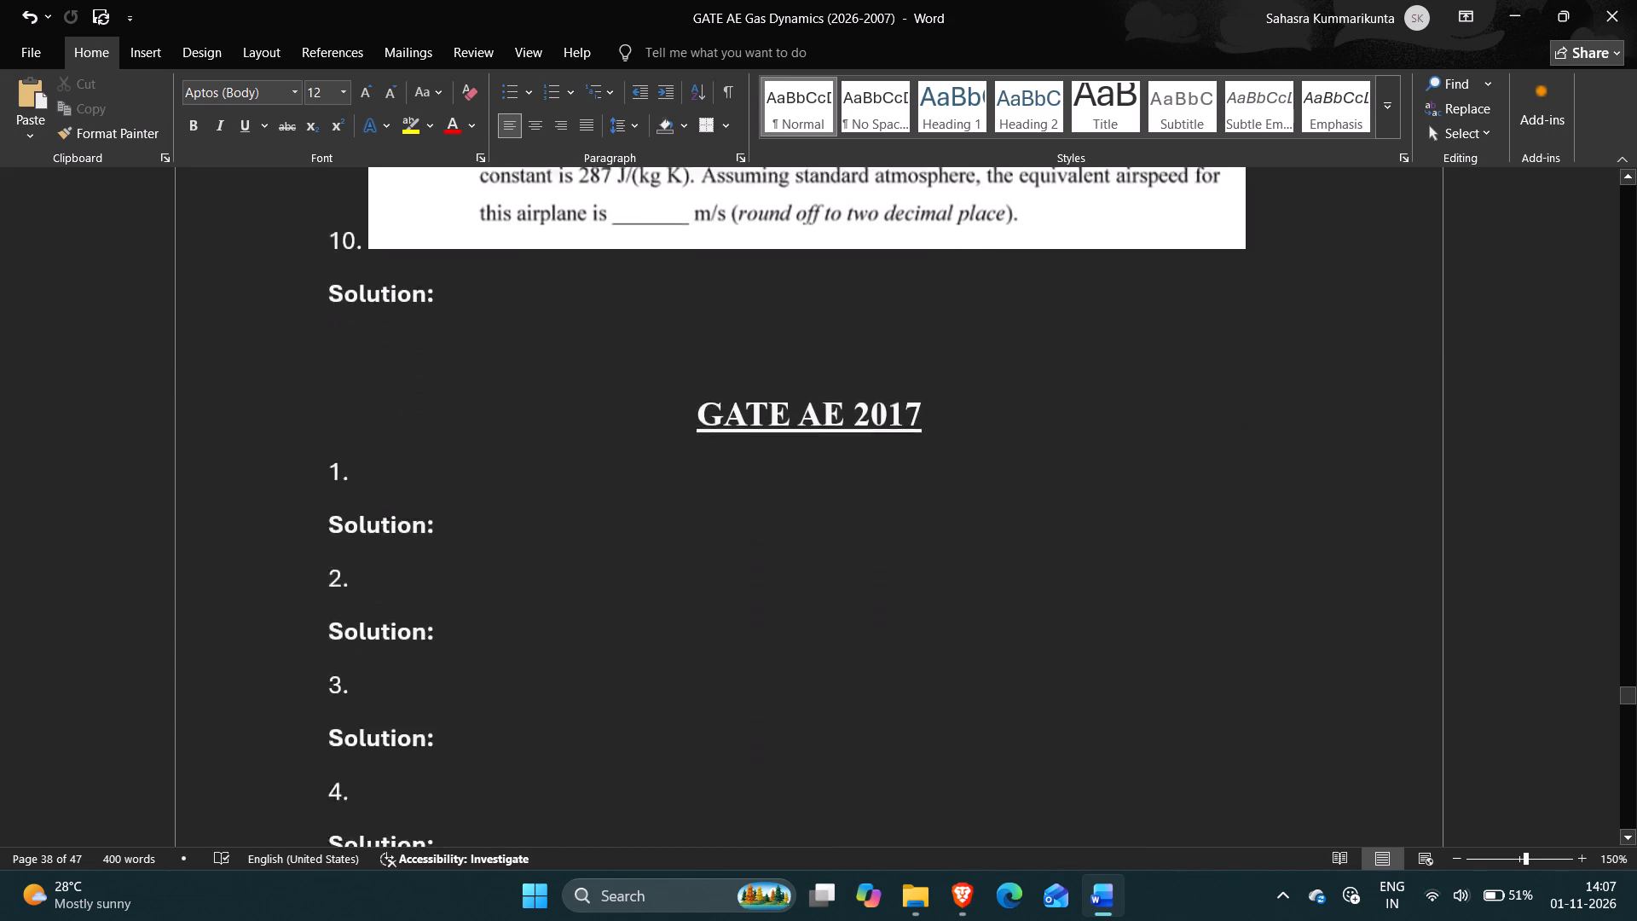
{"action": "scroll", "coordinate": [1301, 397], "scroll_direction": "right", "scroll_amount": 1}
{"action": "scroll", "coordinate": [1301, 397], "scroll_direction": "up", "scroll_amount": 2}
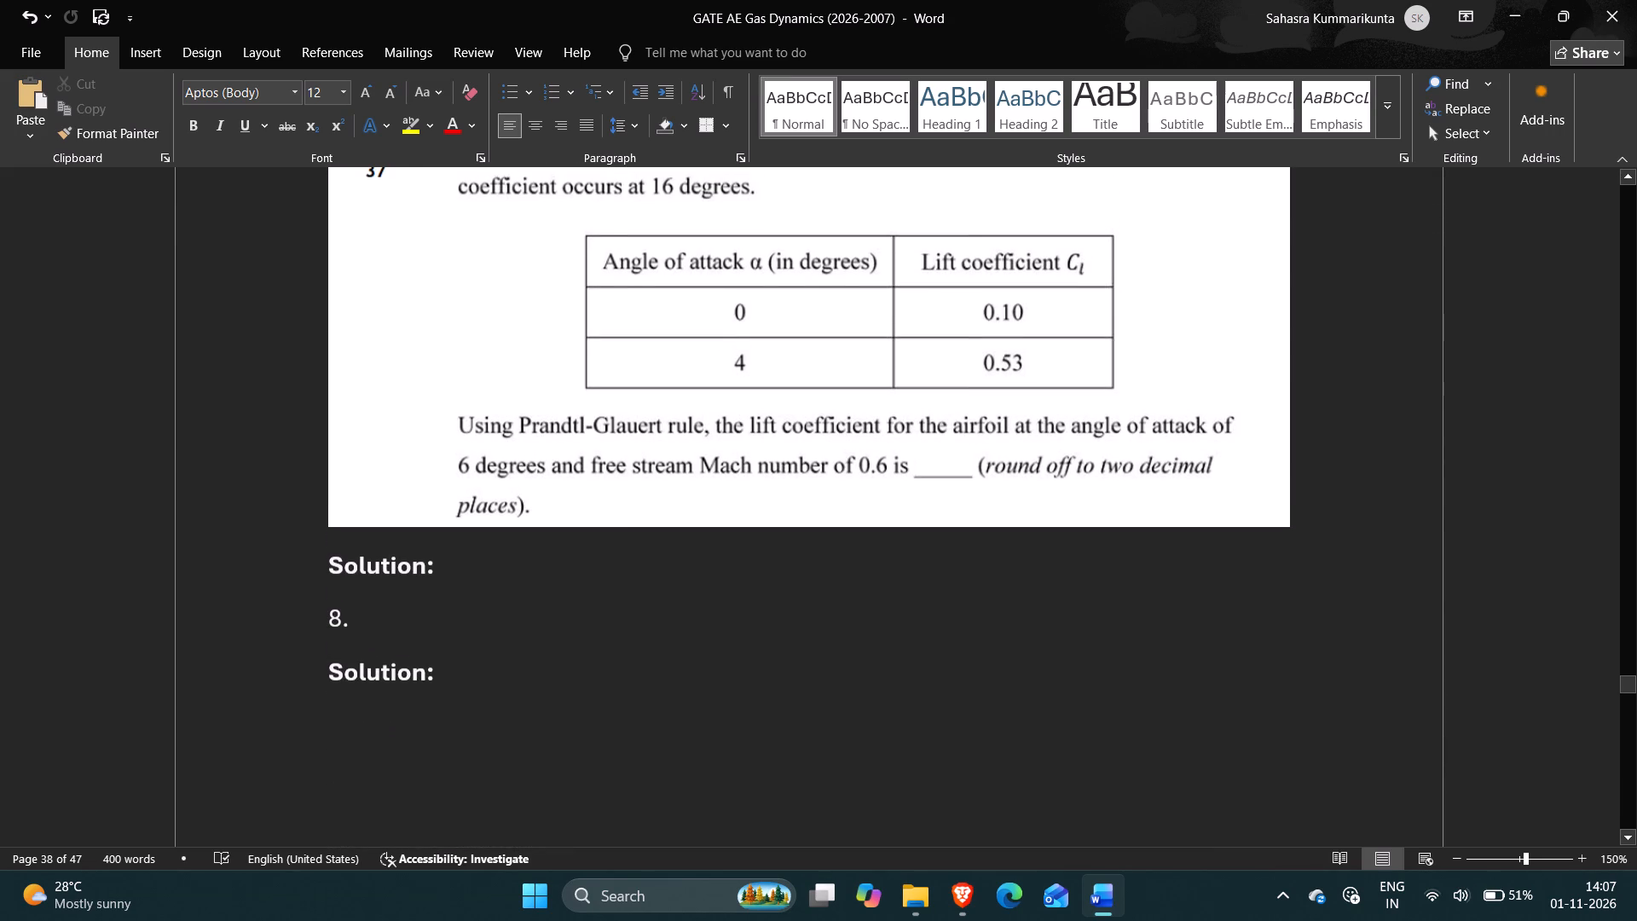
{"action": "left_click", "coordinate": [694, 624]}
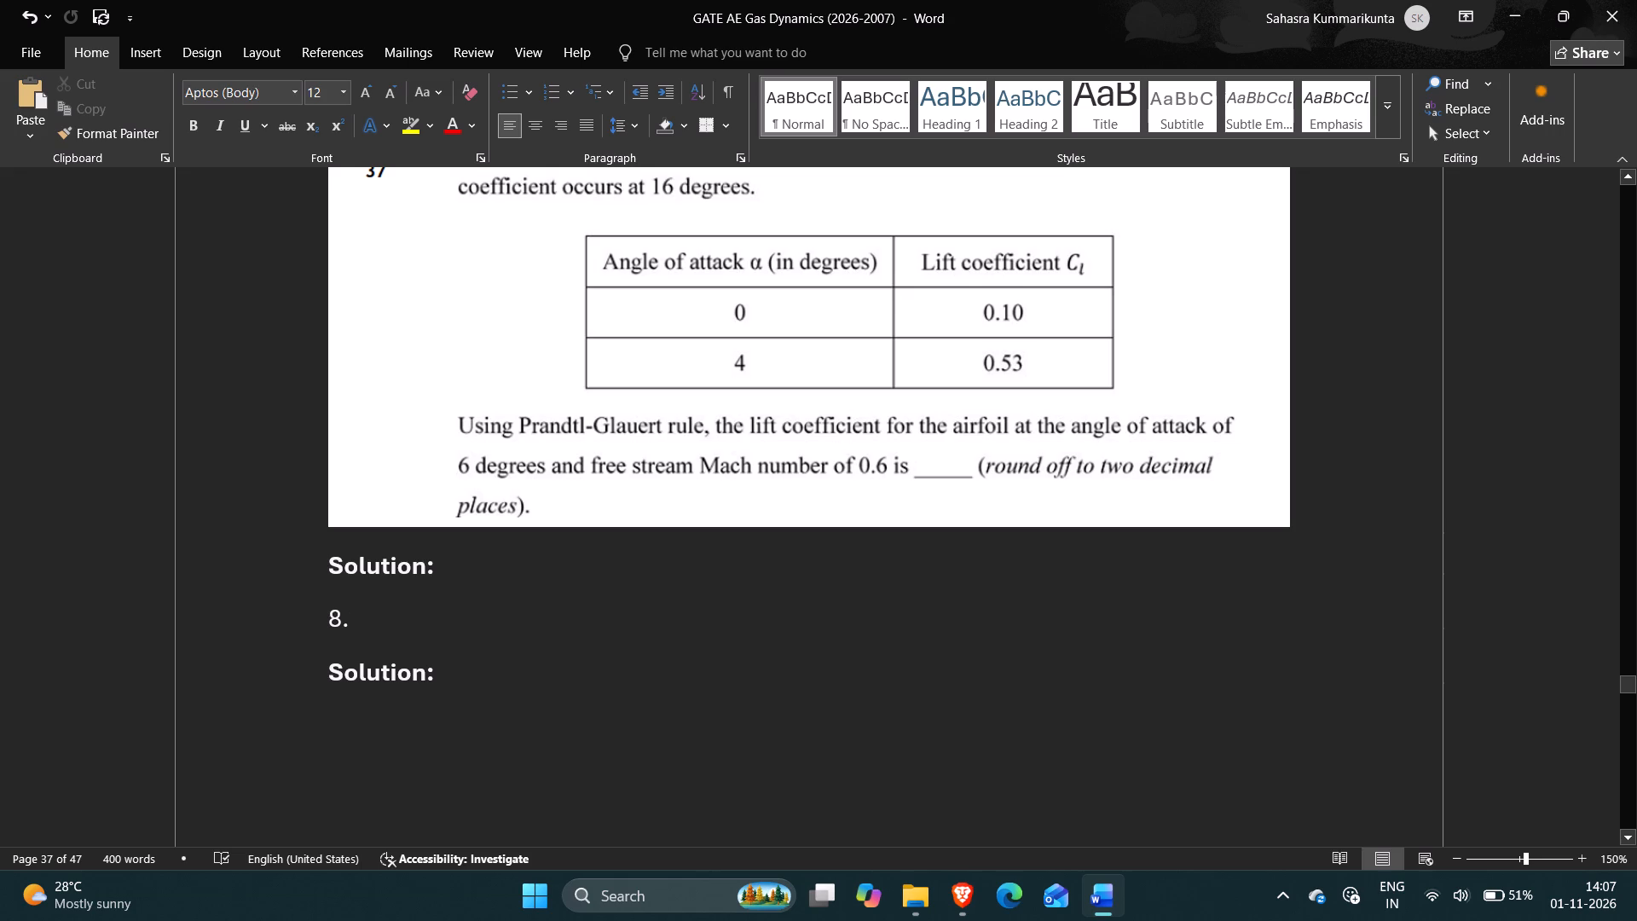
{"action": "left_click", "coordinate": [158, 45]}
{"action": "left_click", "coordinate": [248, 114]}
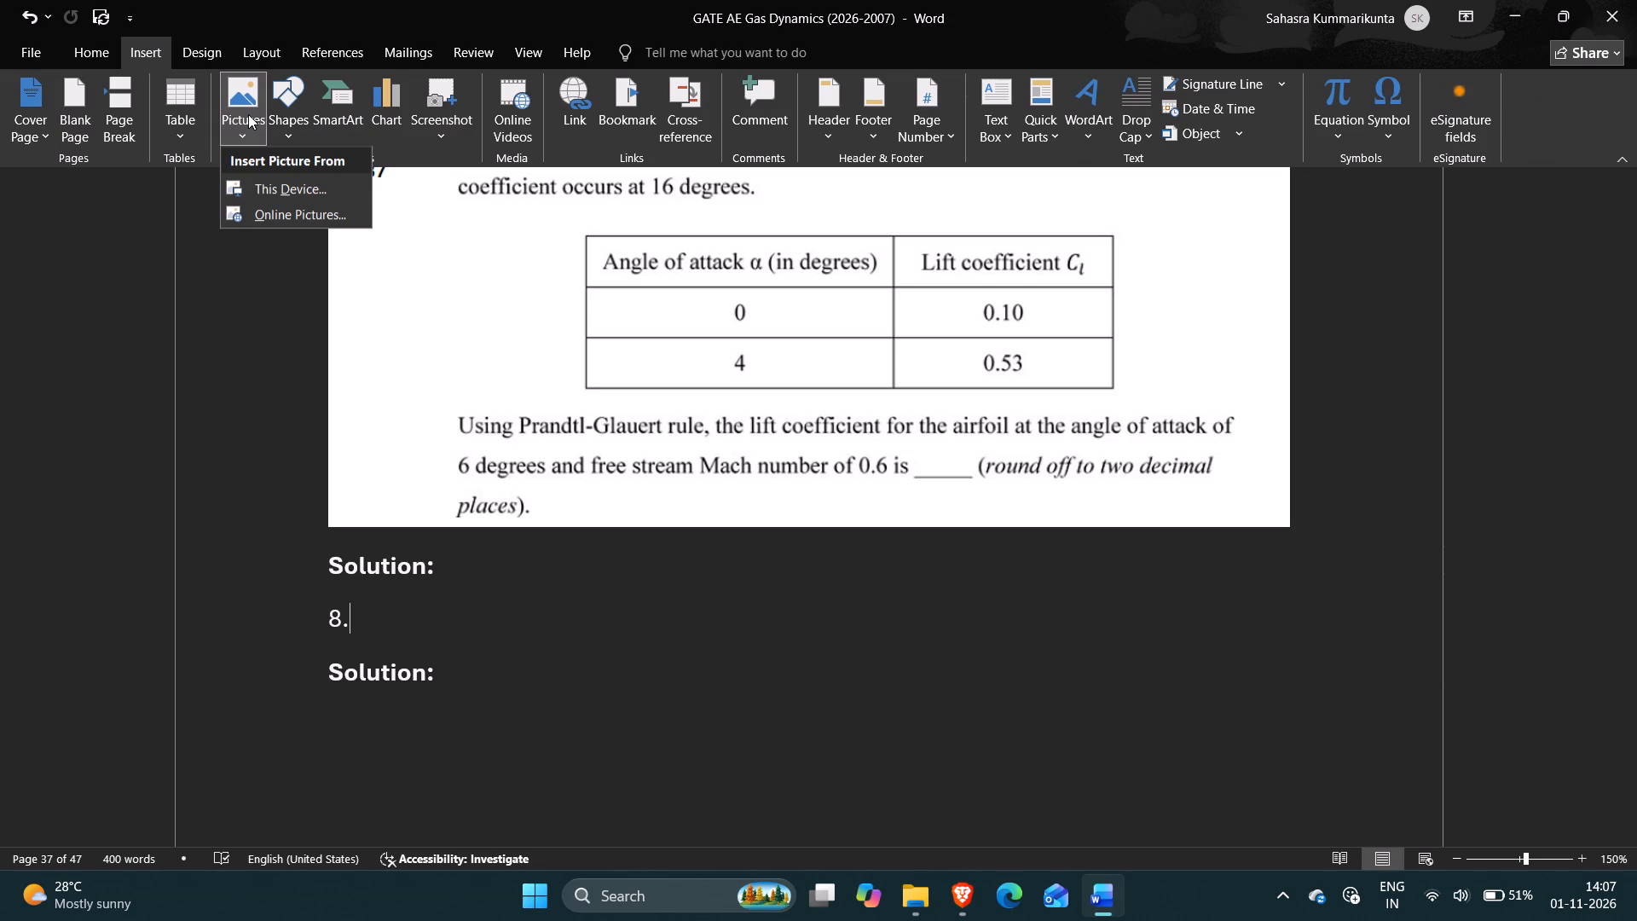
{"action": "left_click", "coordinate": [265, 171]}
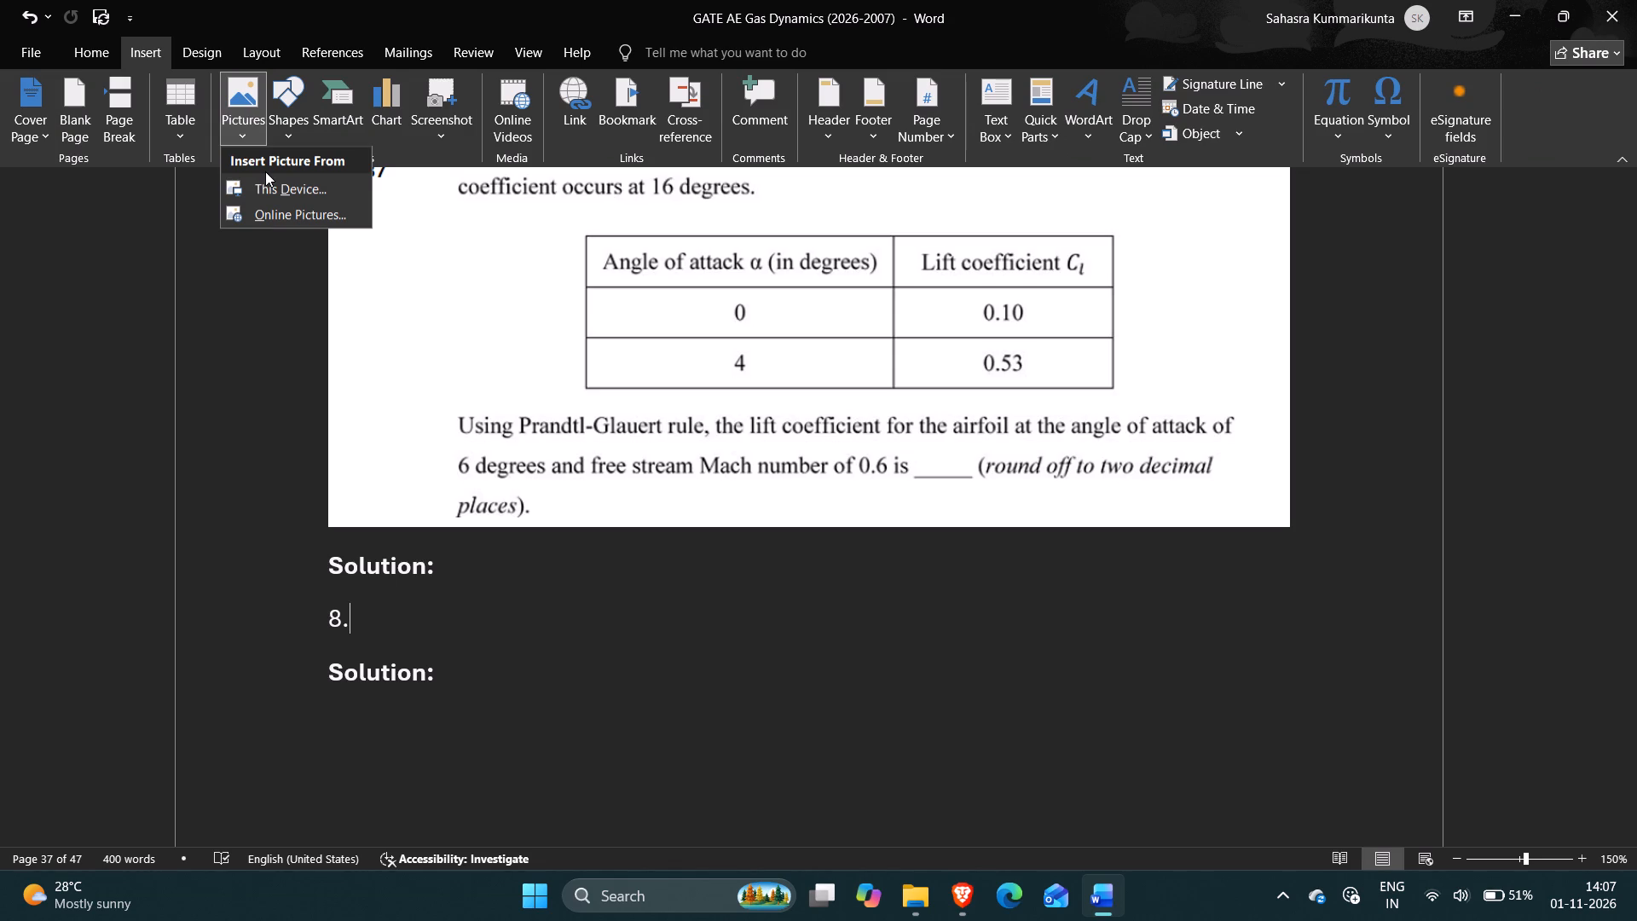
{"action": "left_click", "coordinate": [268, 183]}
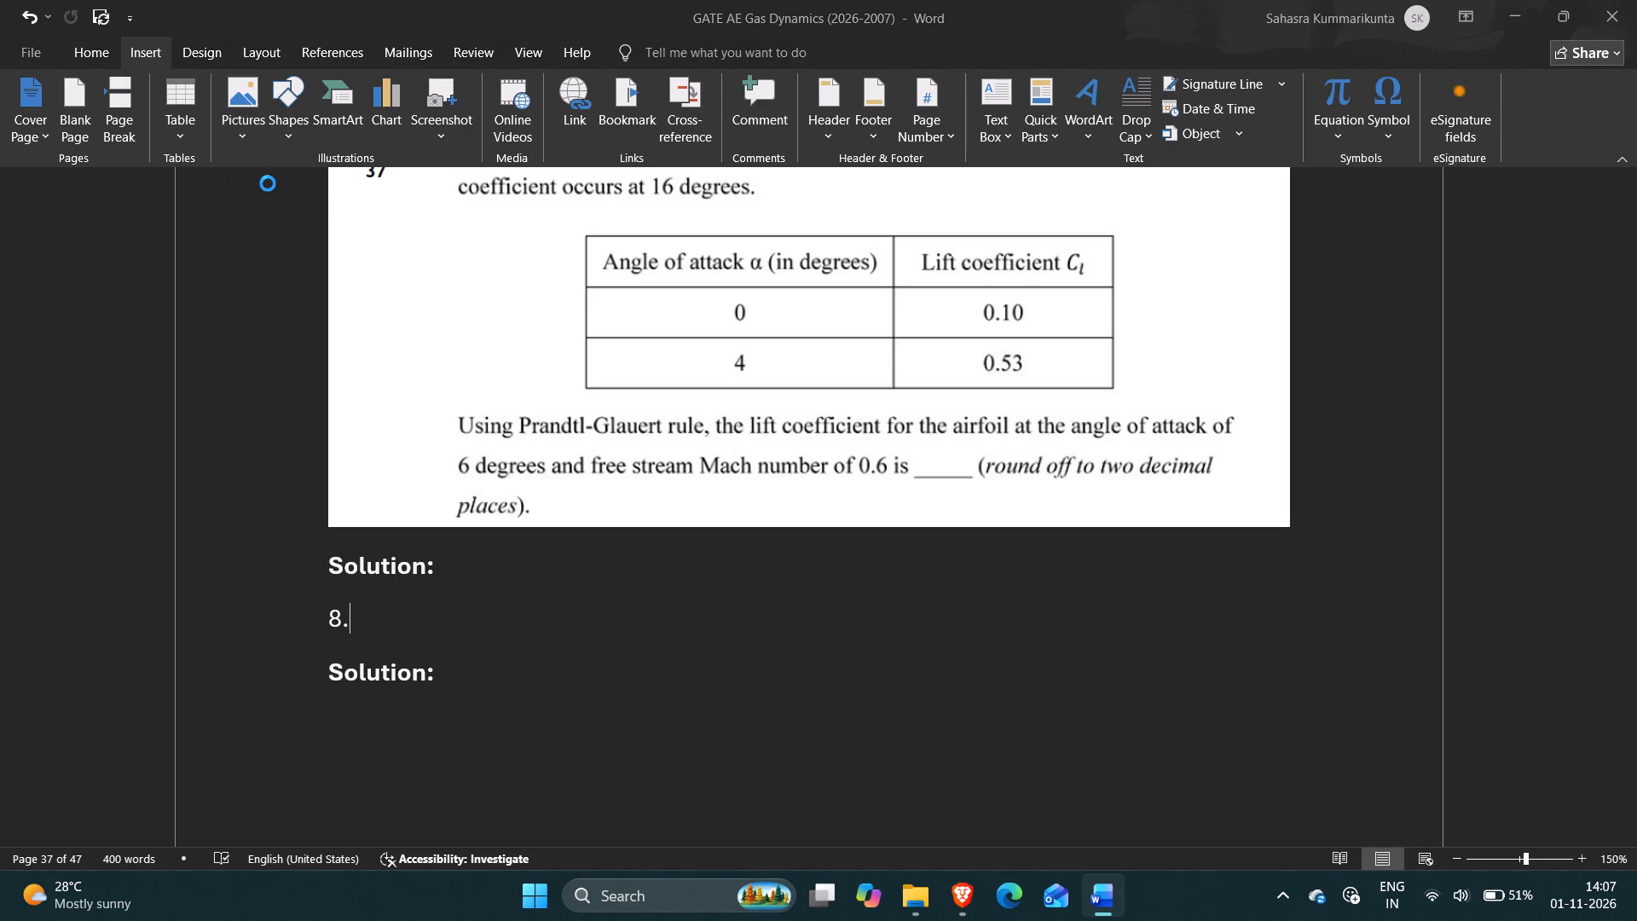
{"action": "left_click", "coordinate": [664, 276]}
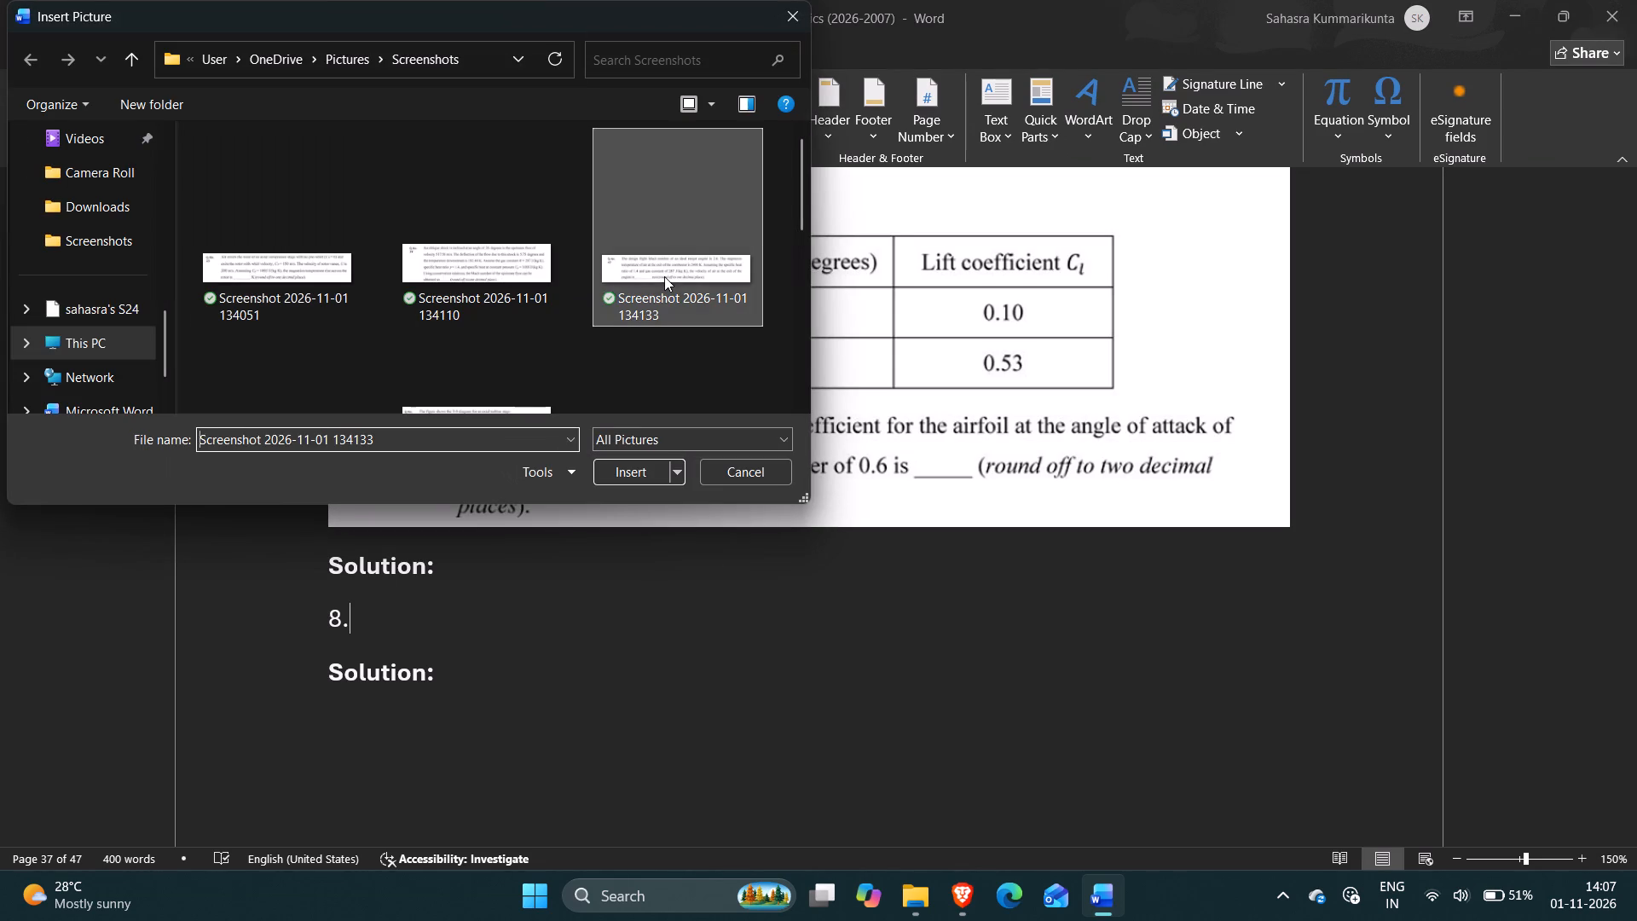
{"action": "left_click", "coordinate": [631, 474]}
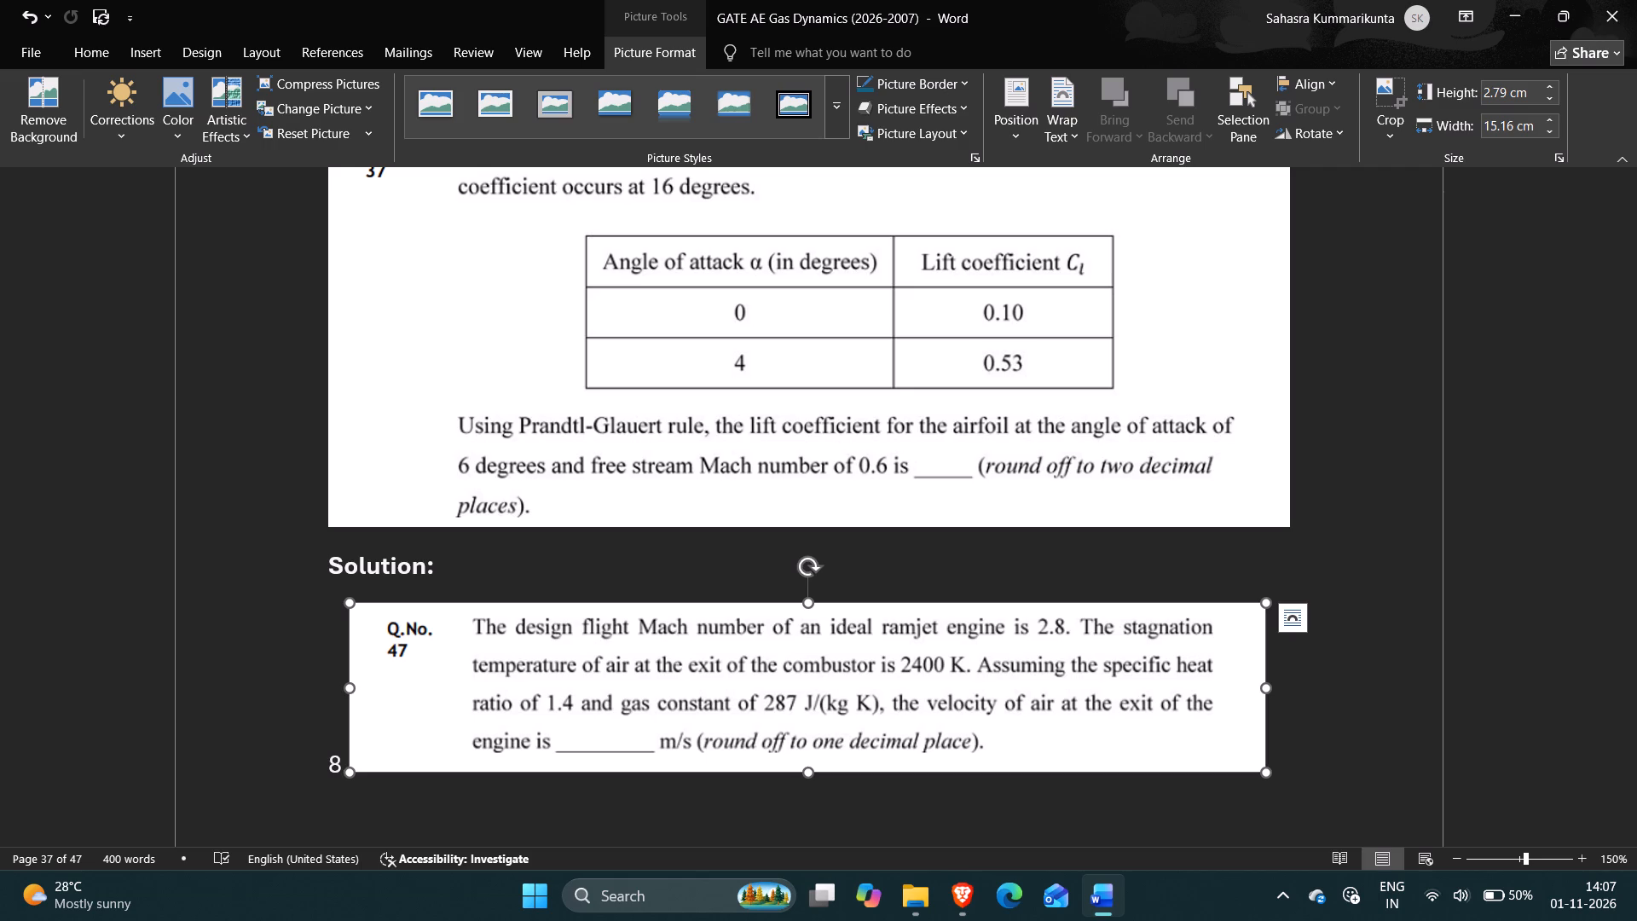
Move the Q.No. 15 image of item 2 under GATE AE 2020 onto its own line below the item number.
{"action": "scroll", "coordinate": [631, 474], "scroll_direction": "down", "scroll_amount": 3, "text": "ctrl"}
{"action": "scroll", "coordinate": [631, 474], "scroll_direction": "up", "scroll_amount": 3}
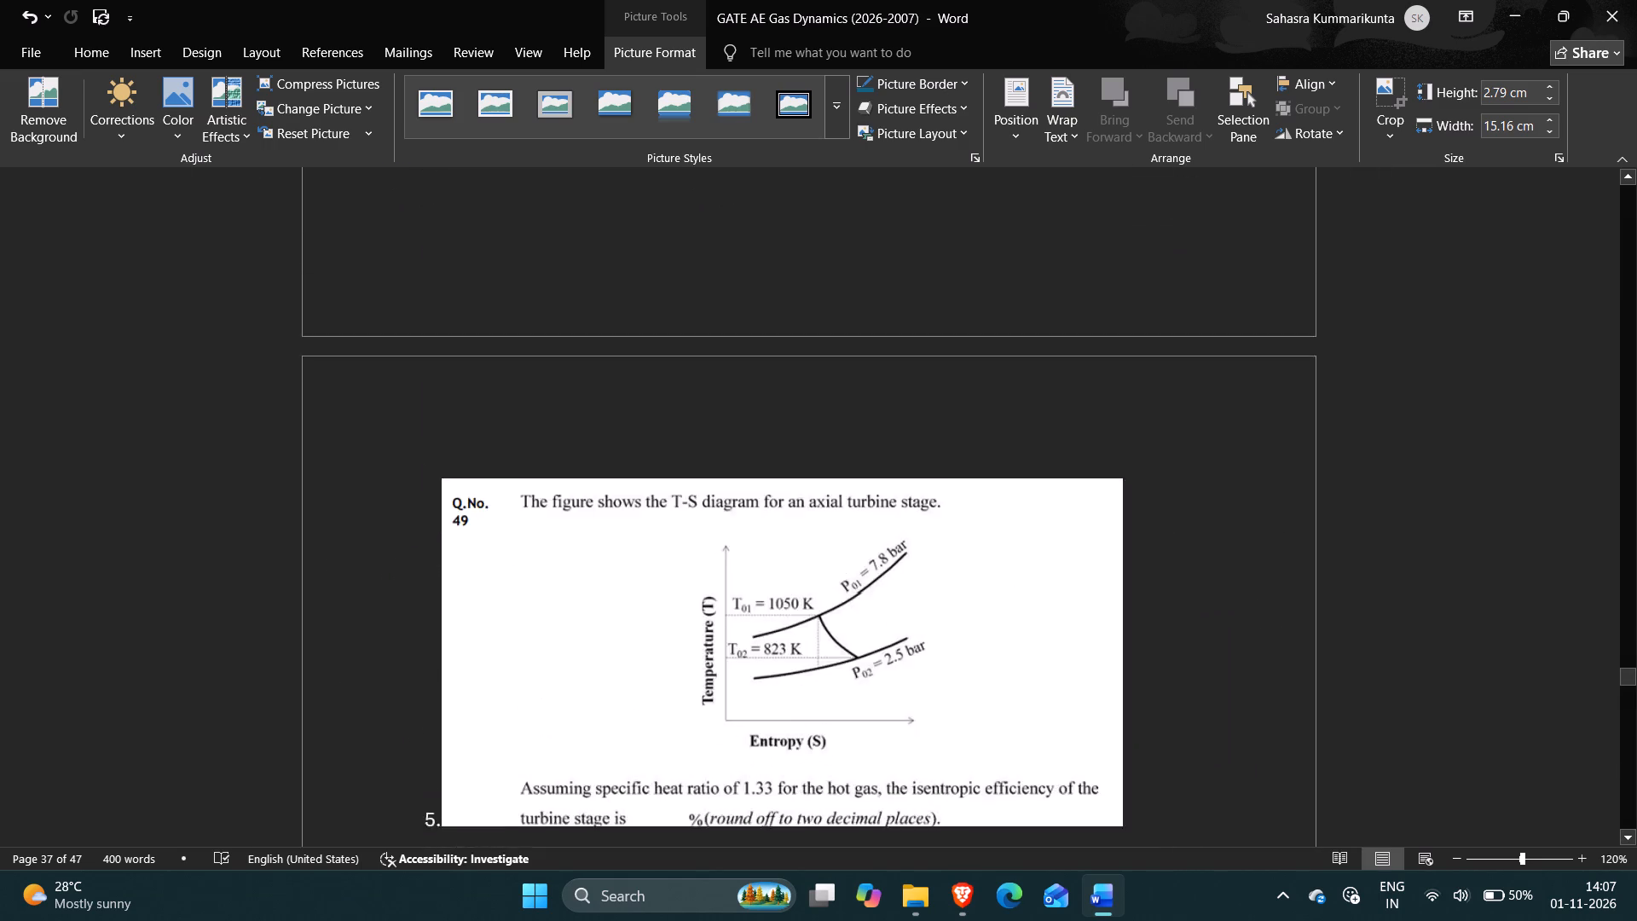
{"action": "scroll", "coordinate": [631, 474], "scroll_direction": "up", "scroll_amount": 5}
{"action": "scroll", "coordinate": [631, 474], "scroll_direction": "down", "scroll_amount": 2}
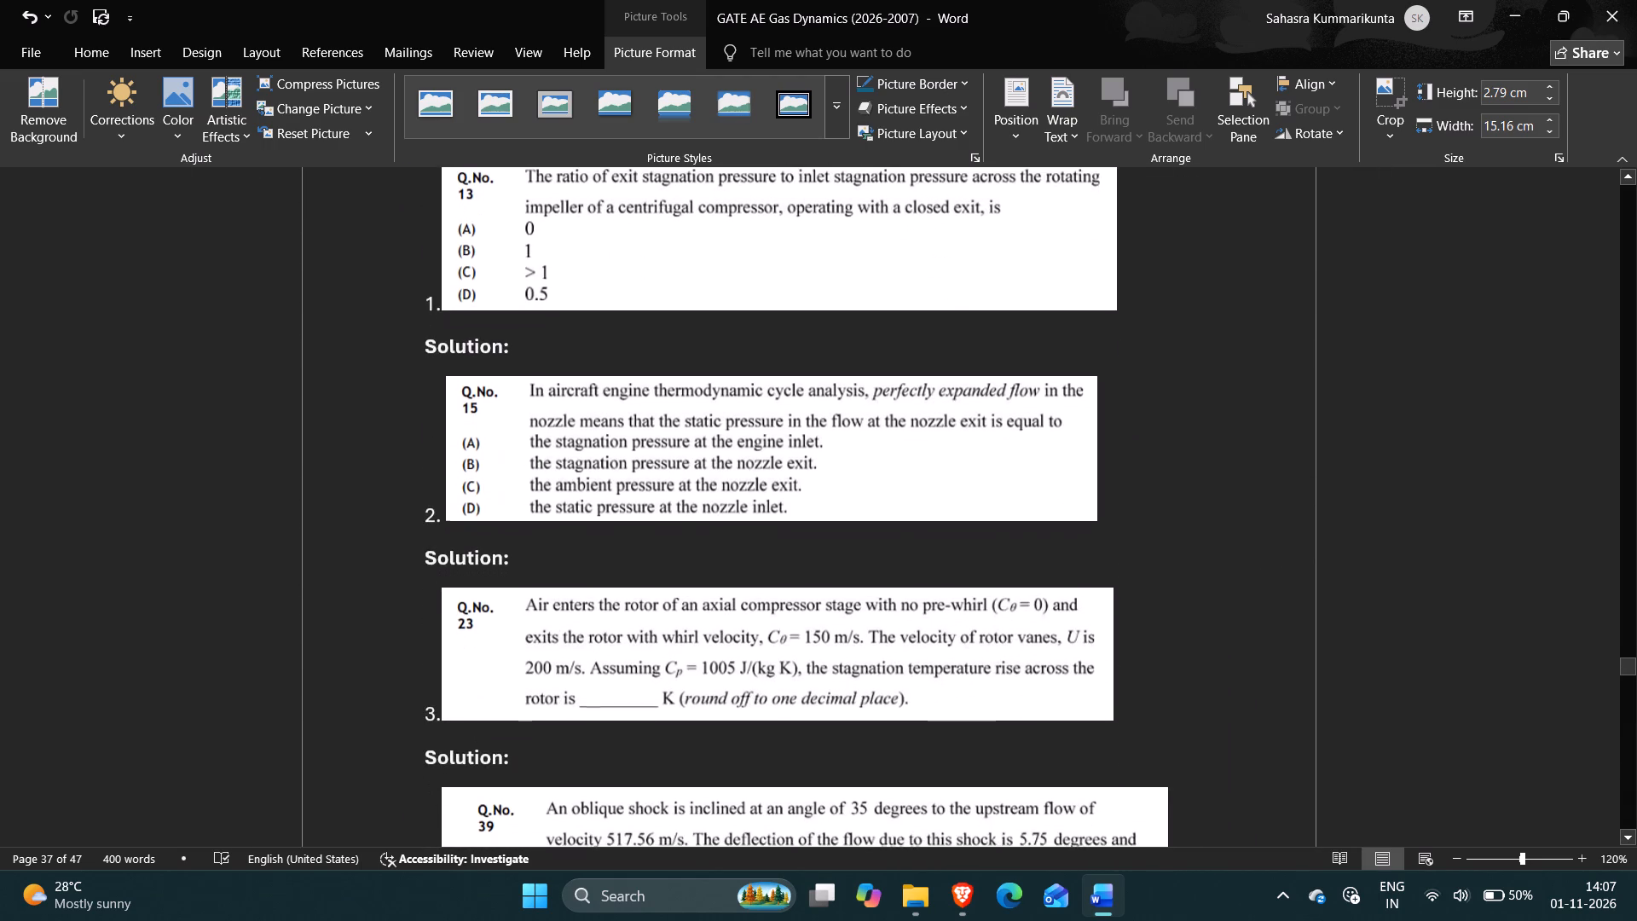
{"action": "scroll", "coordinate": [631, 474], "scroll_direction": "right", "scroll_amount": 1}
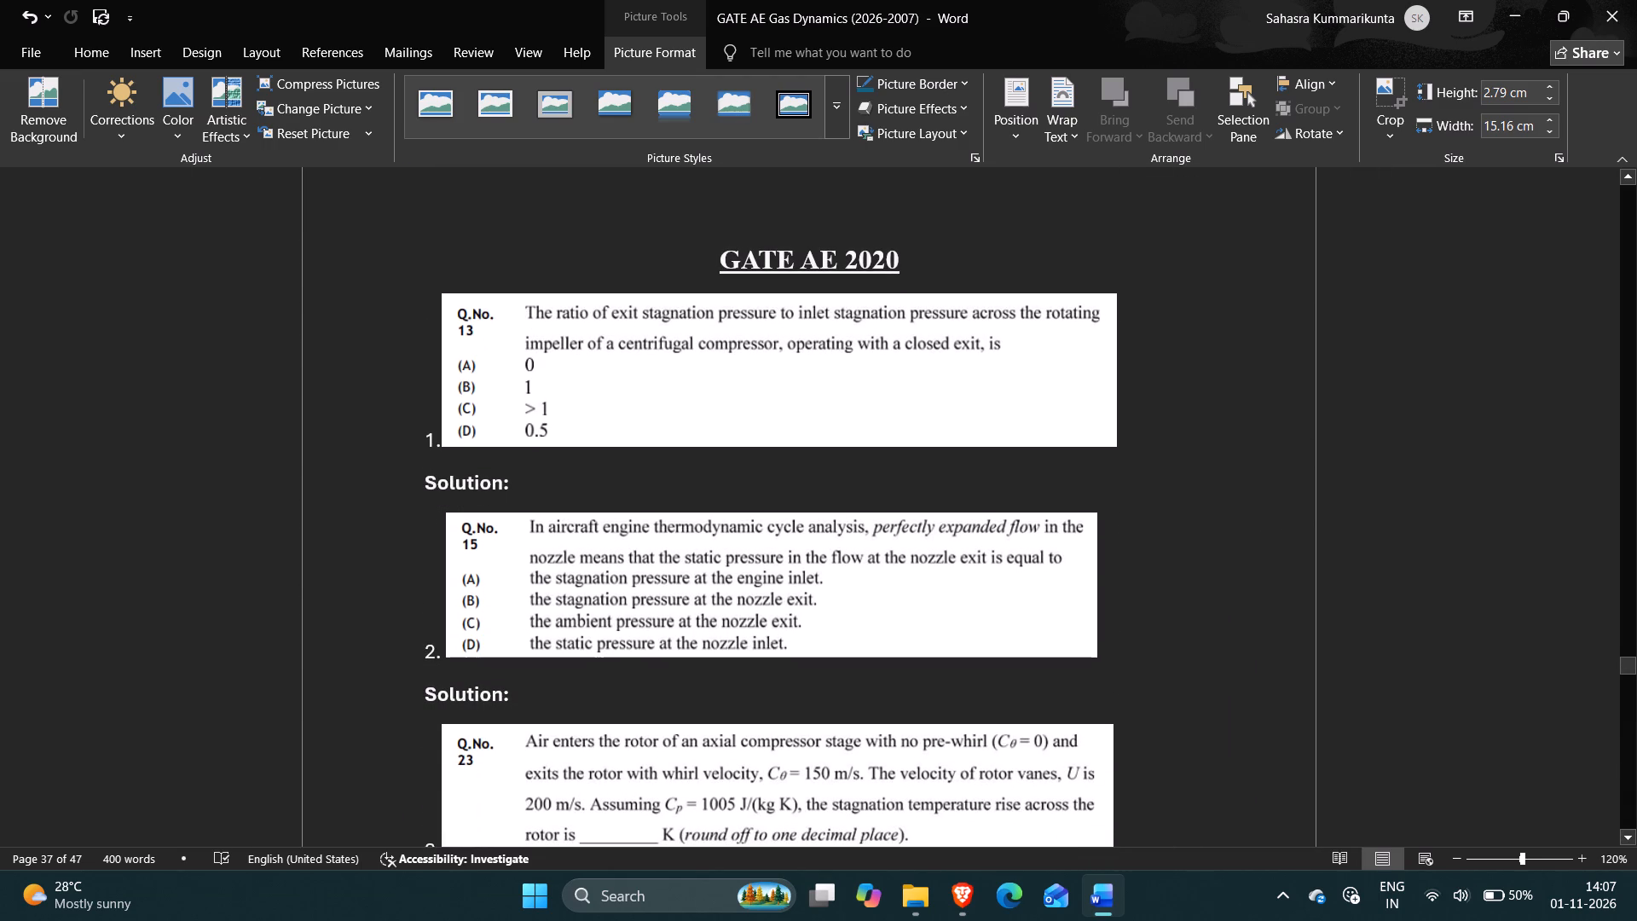
{"action": "left_click", "coordinate": [435, 588]}
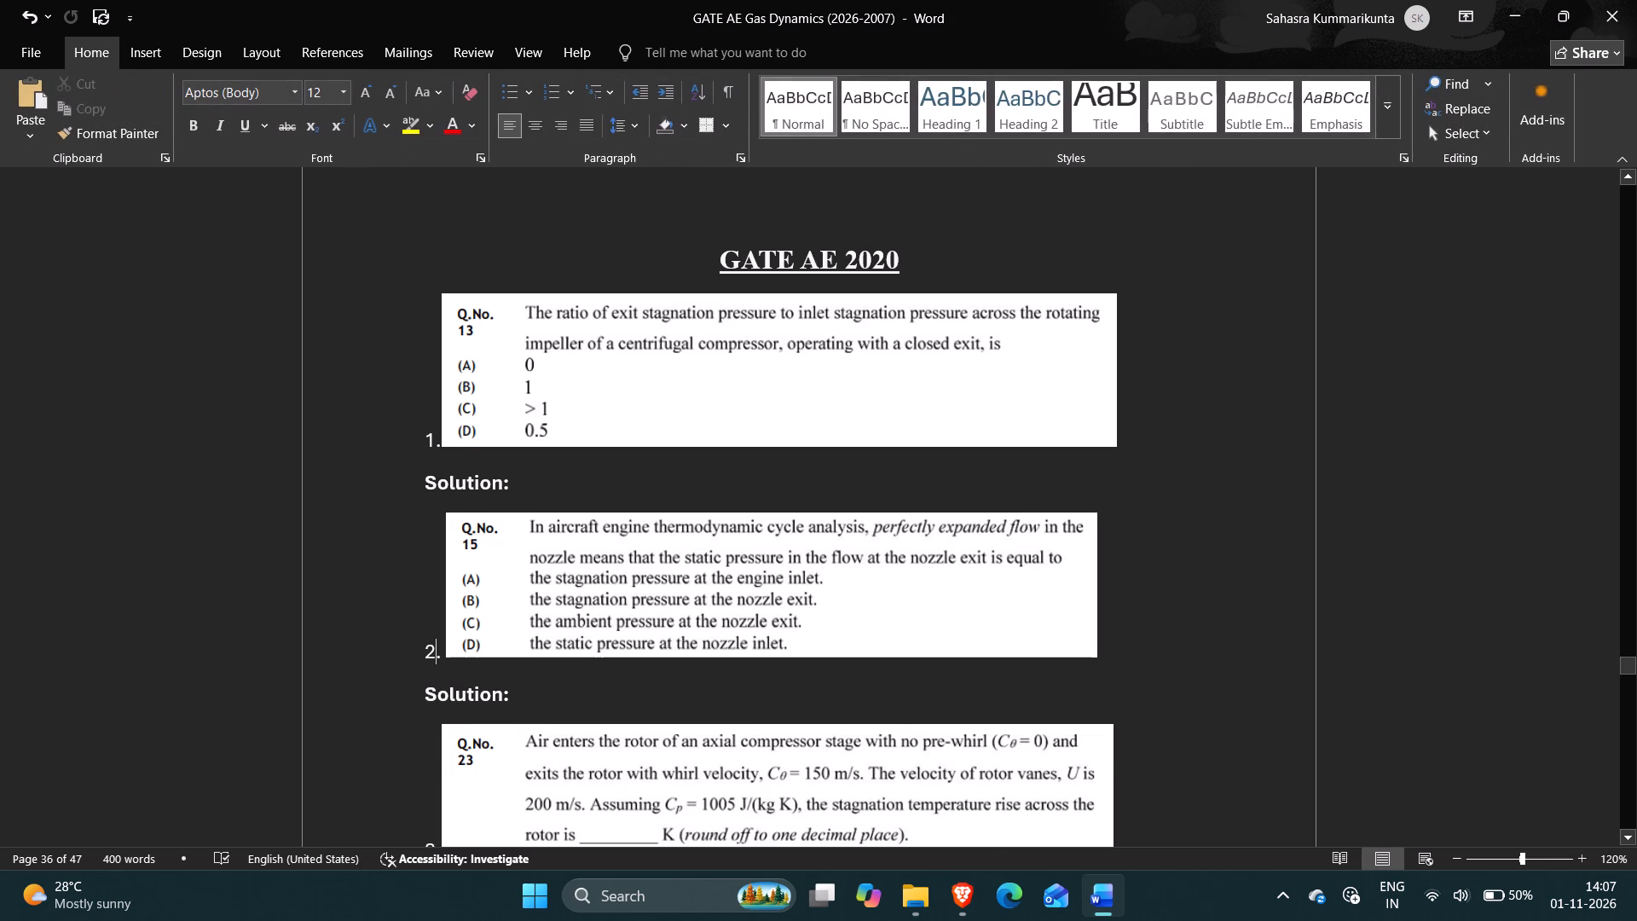
{"action": "key", "text": "Return"}
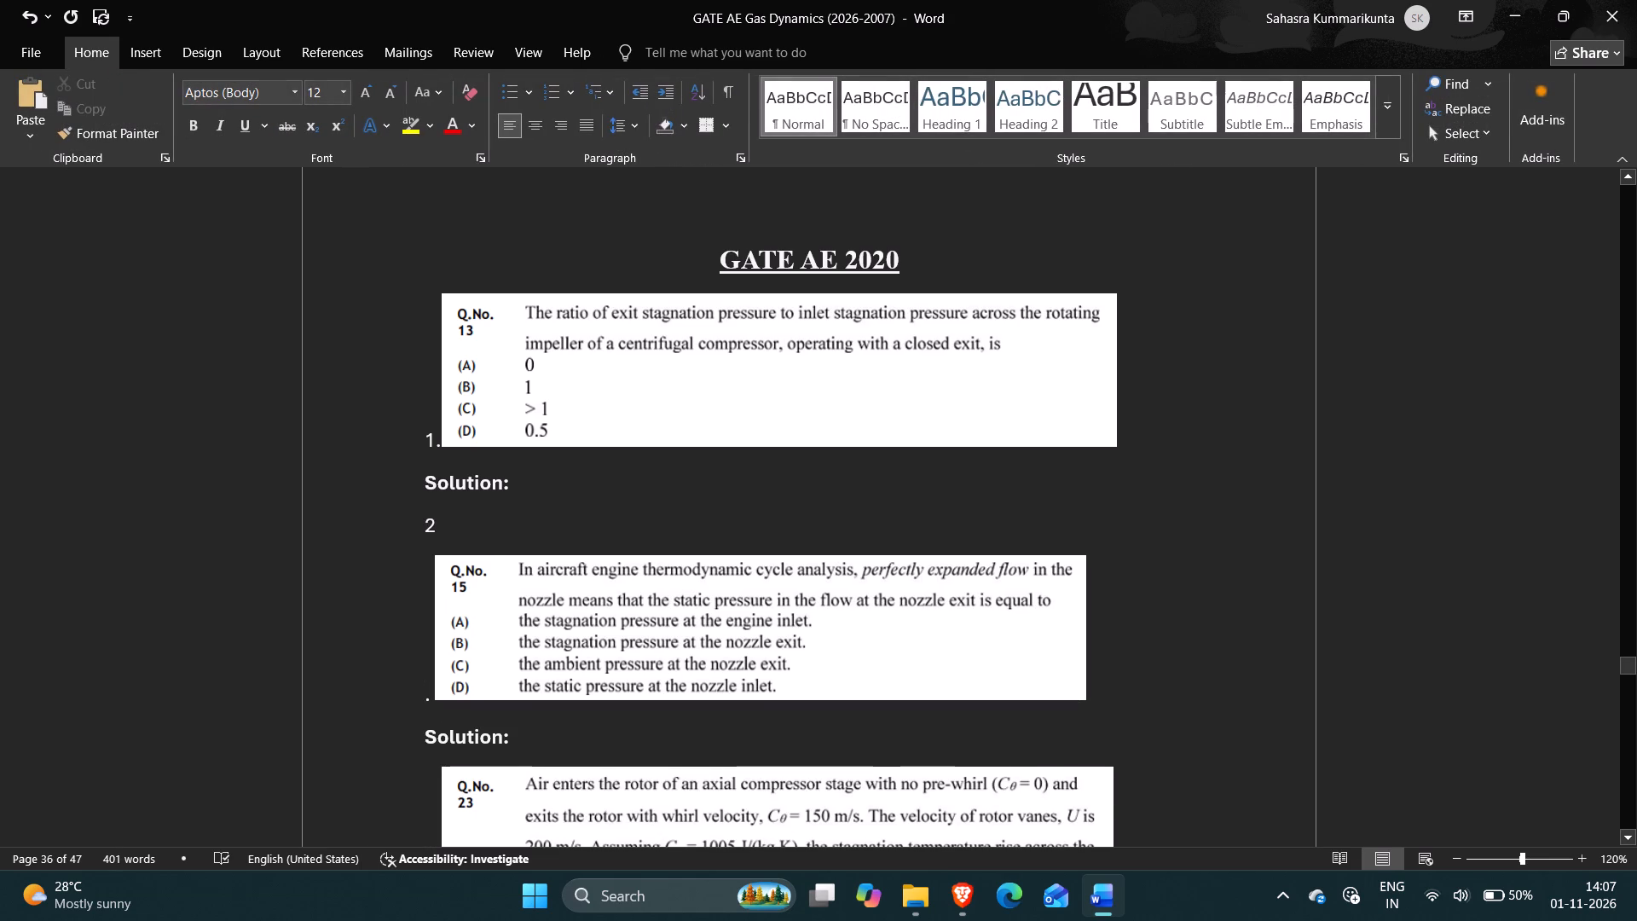
{"action": "key", "text": "BackSpace"}
{"action": "key", "text": "Right"}
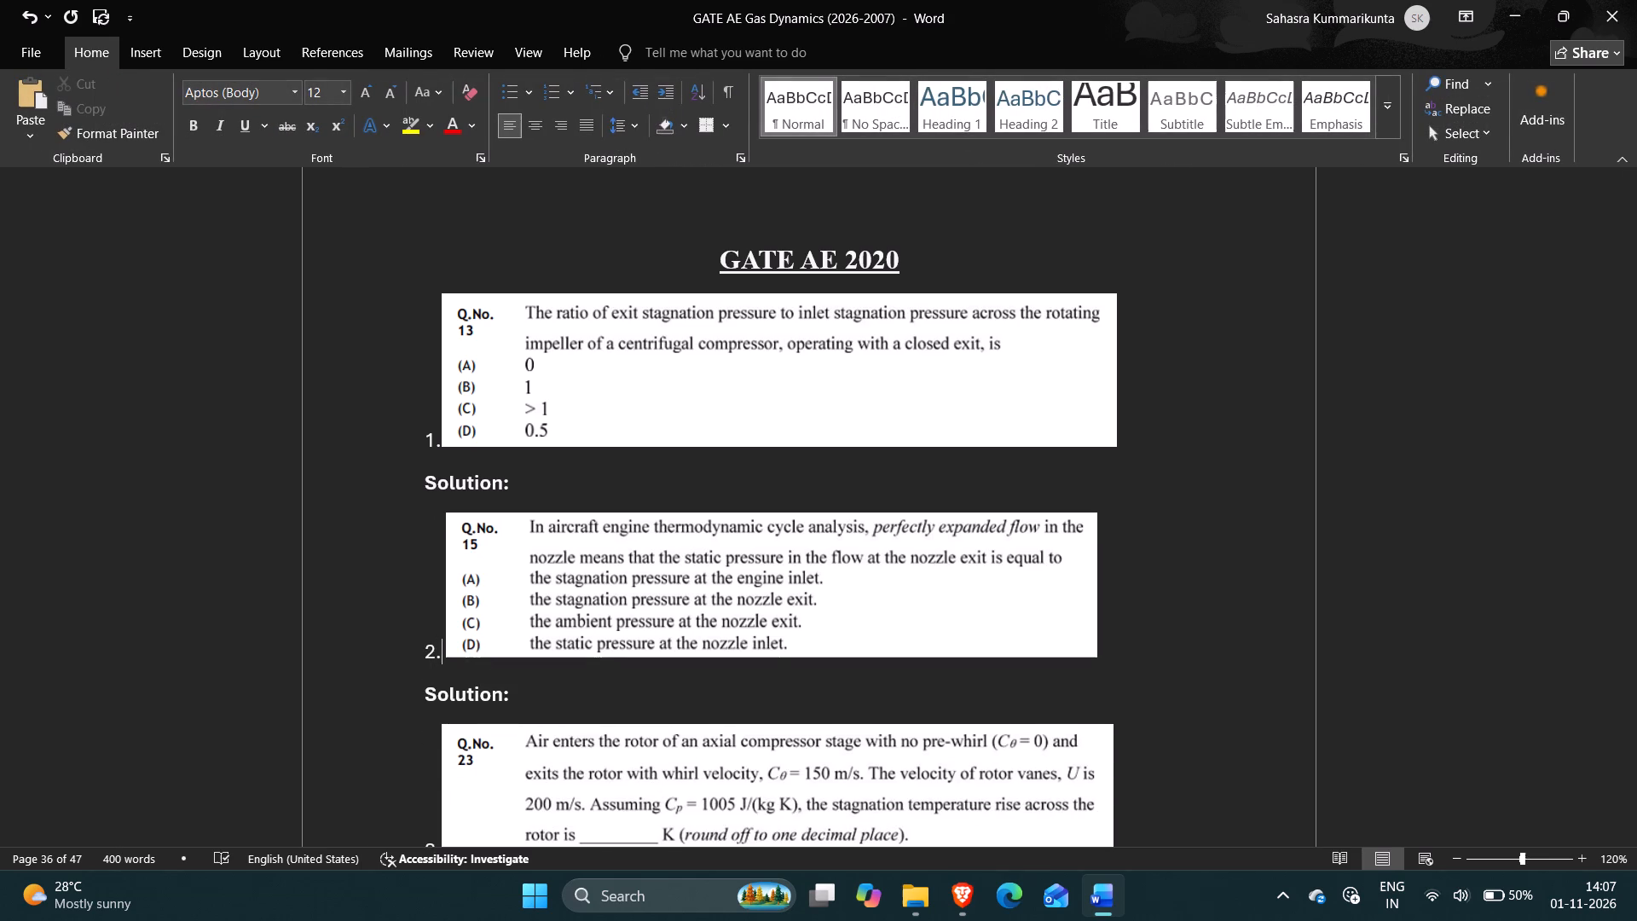
{"action": "key", "text": "Return"}
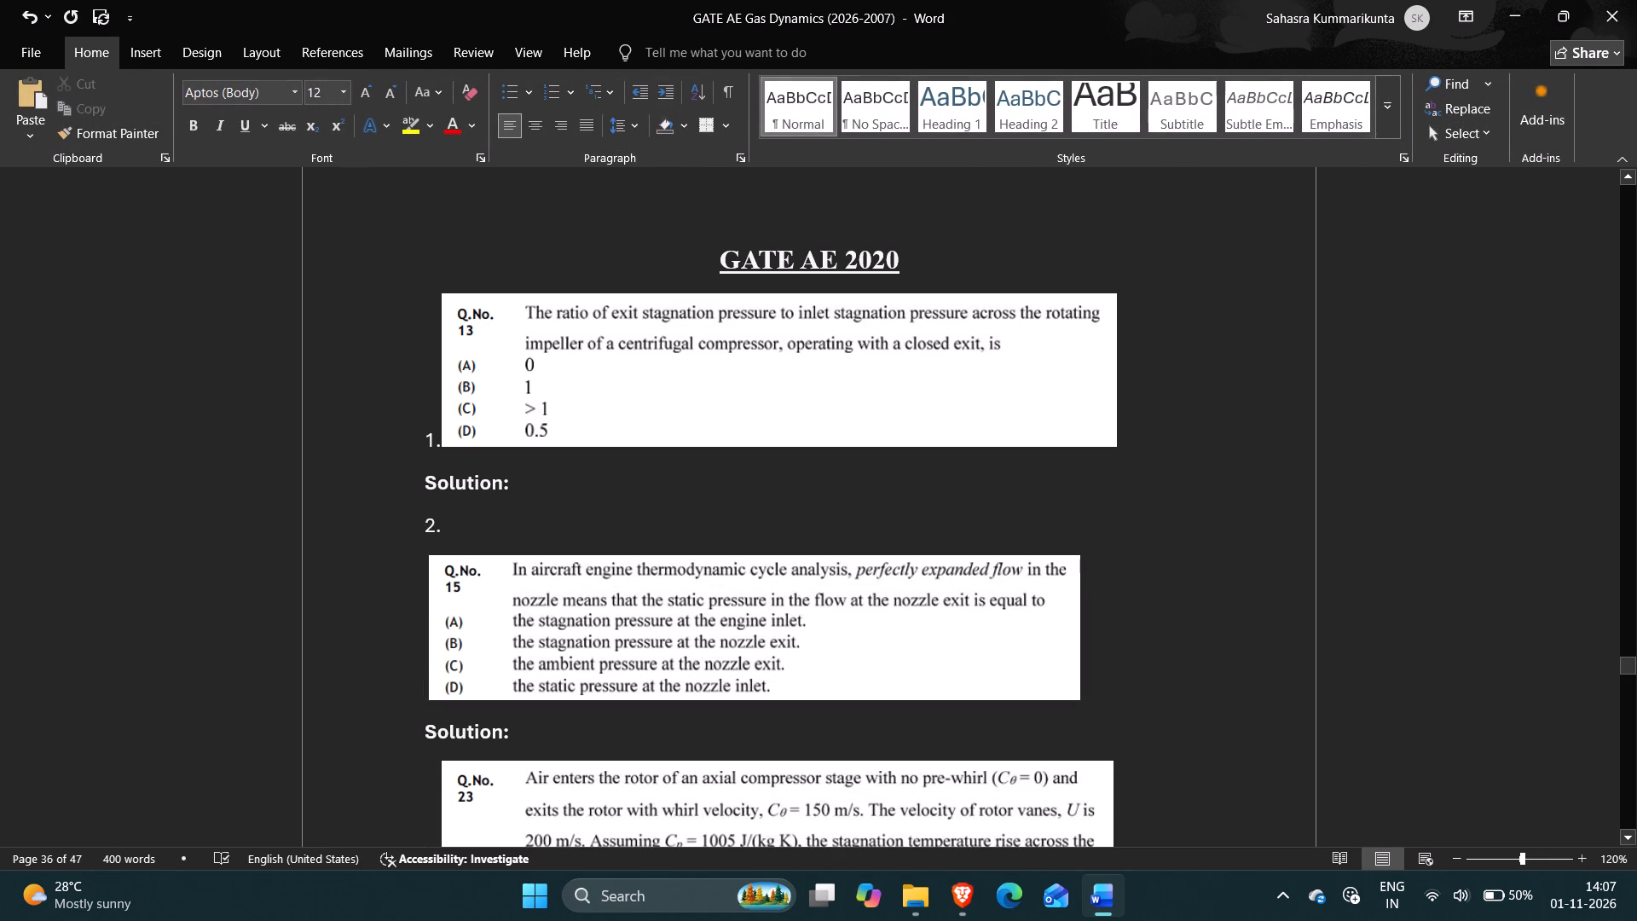
Add four blank lines above item 2 under GATE AE 2020 as solution space for item 1.
{"action": "left_click", "coordinate": [424, 528]}
{"action": "key", "text": "Return"}
{"action": "key", "text": "Return"}
{"action": "key", "text": "Return"}
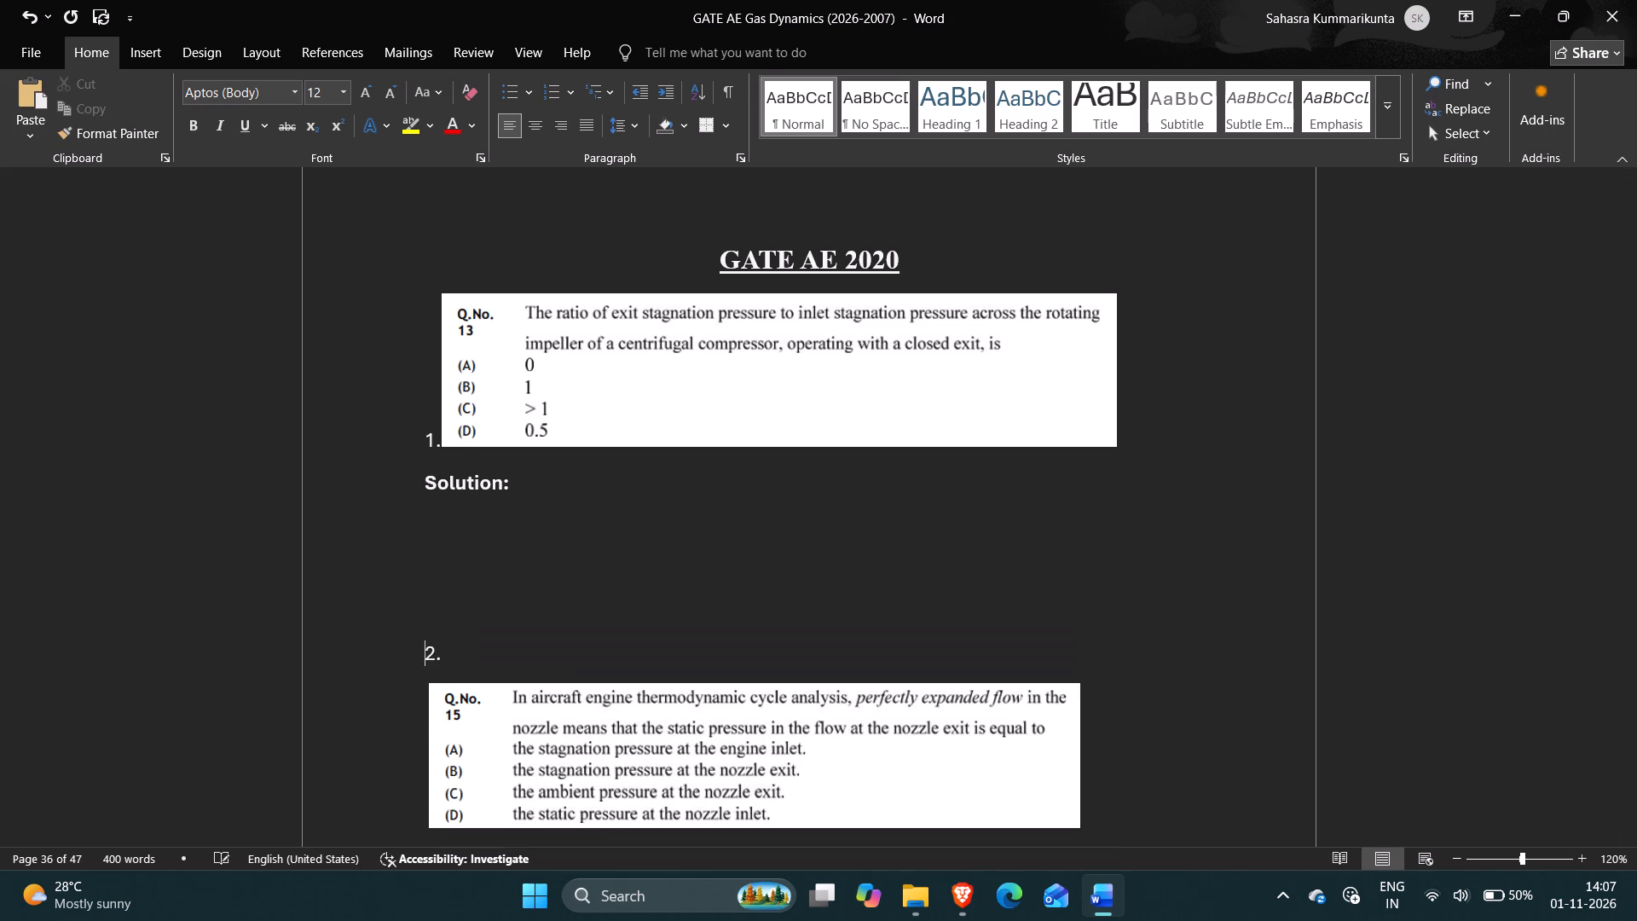
{"action": "key", "text": "Return"}
{"action": "scroll", "coordinate": [424, 528], "scroll_direction": "down", "scroll_amount": 6, "text": "ctrl"}
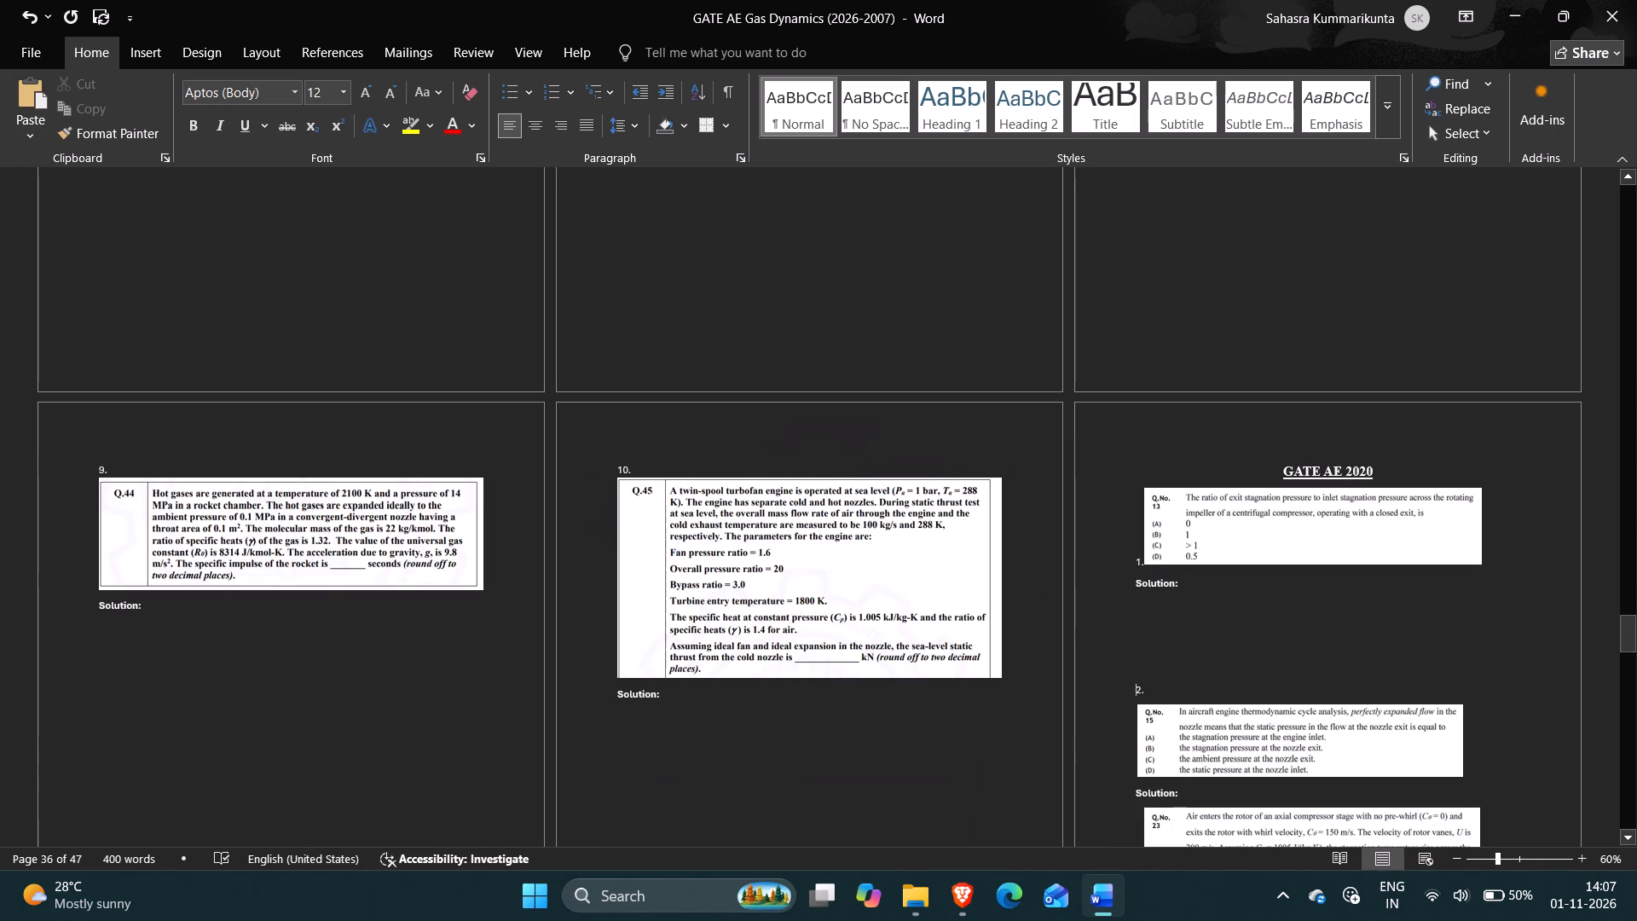
{"action": "scroll", "coordinate": [424, 528], "scroll_direction": "down", "scroll_amount": 1}
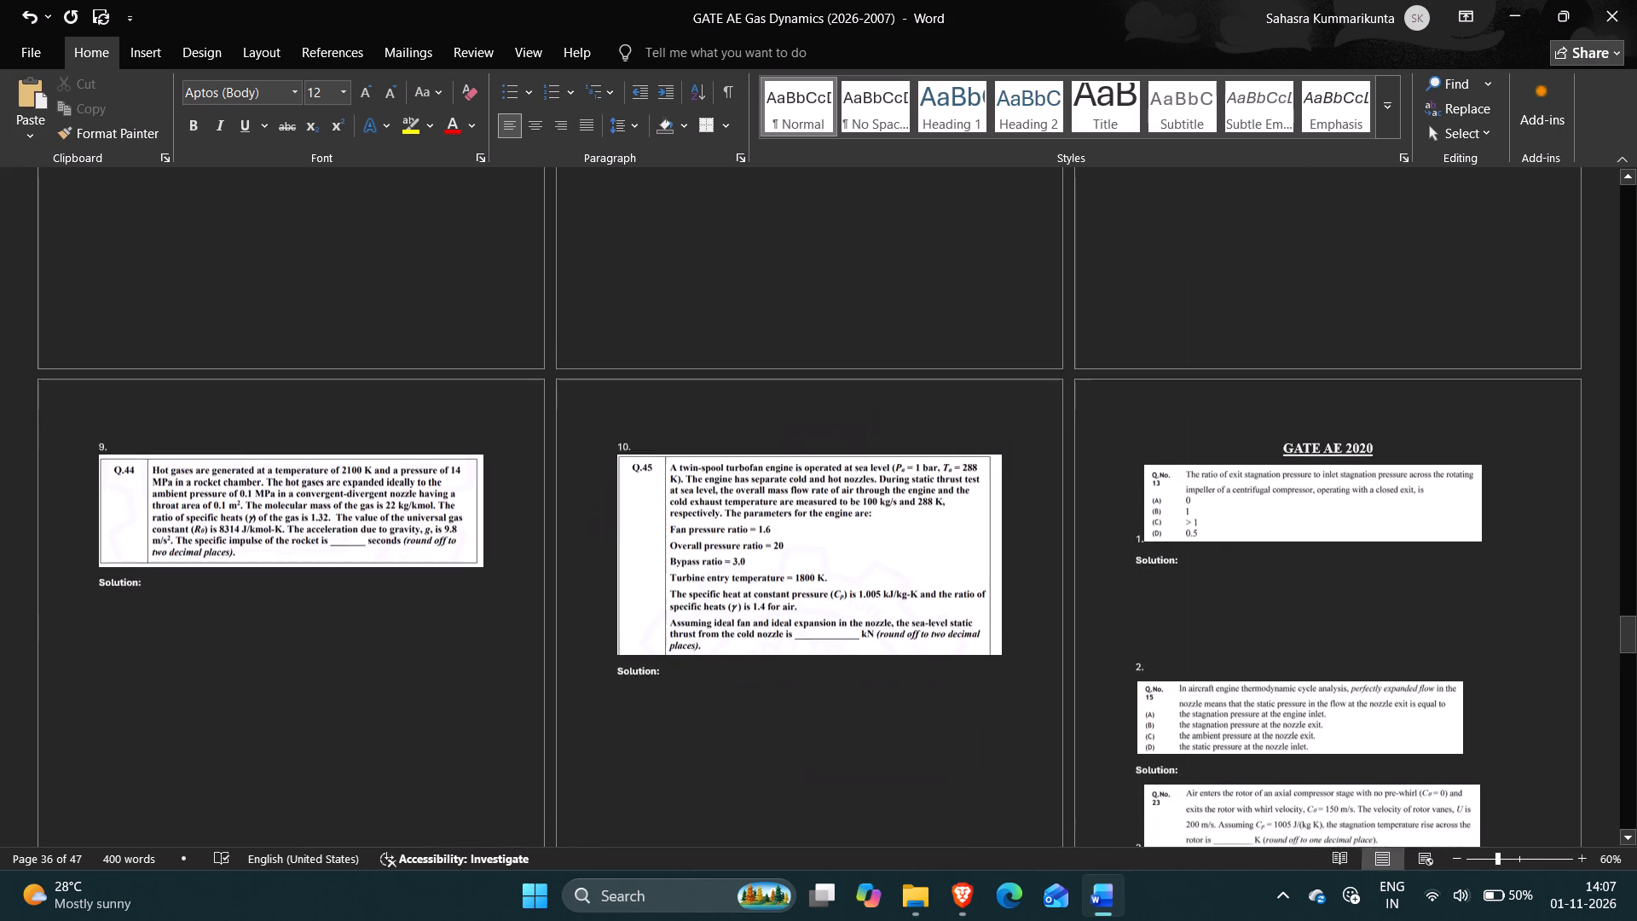
{"action": "scroll", "coordinate": [424, 528], "scroll_direction": "down", "scroll_amount": 1}
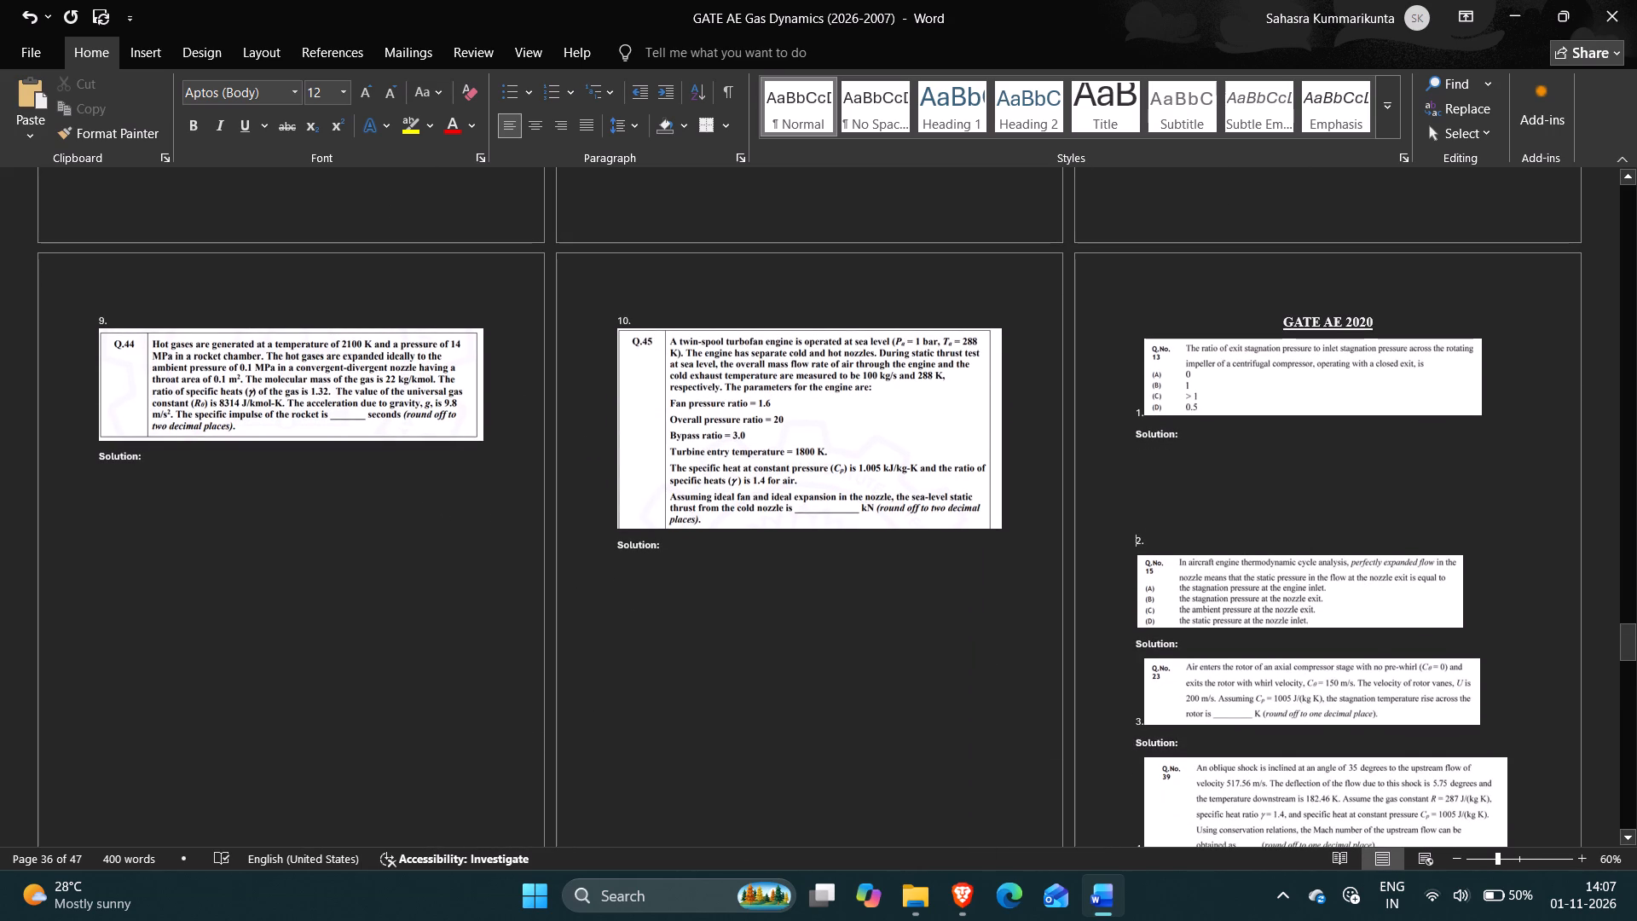
Move the Q.No. 13 image of item 1 under GATE AE 2020 onto its own line below the item number.
{"action": "left_click", "coordinate": [1147, 408]}
{"action": "scroll", "coordinate": [1147, 408], "scroll_direction": "up", "scroll_amount": 9, "text": "ctrl"}
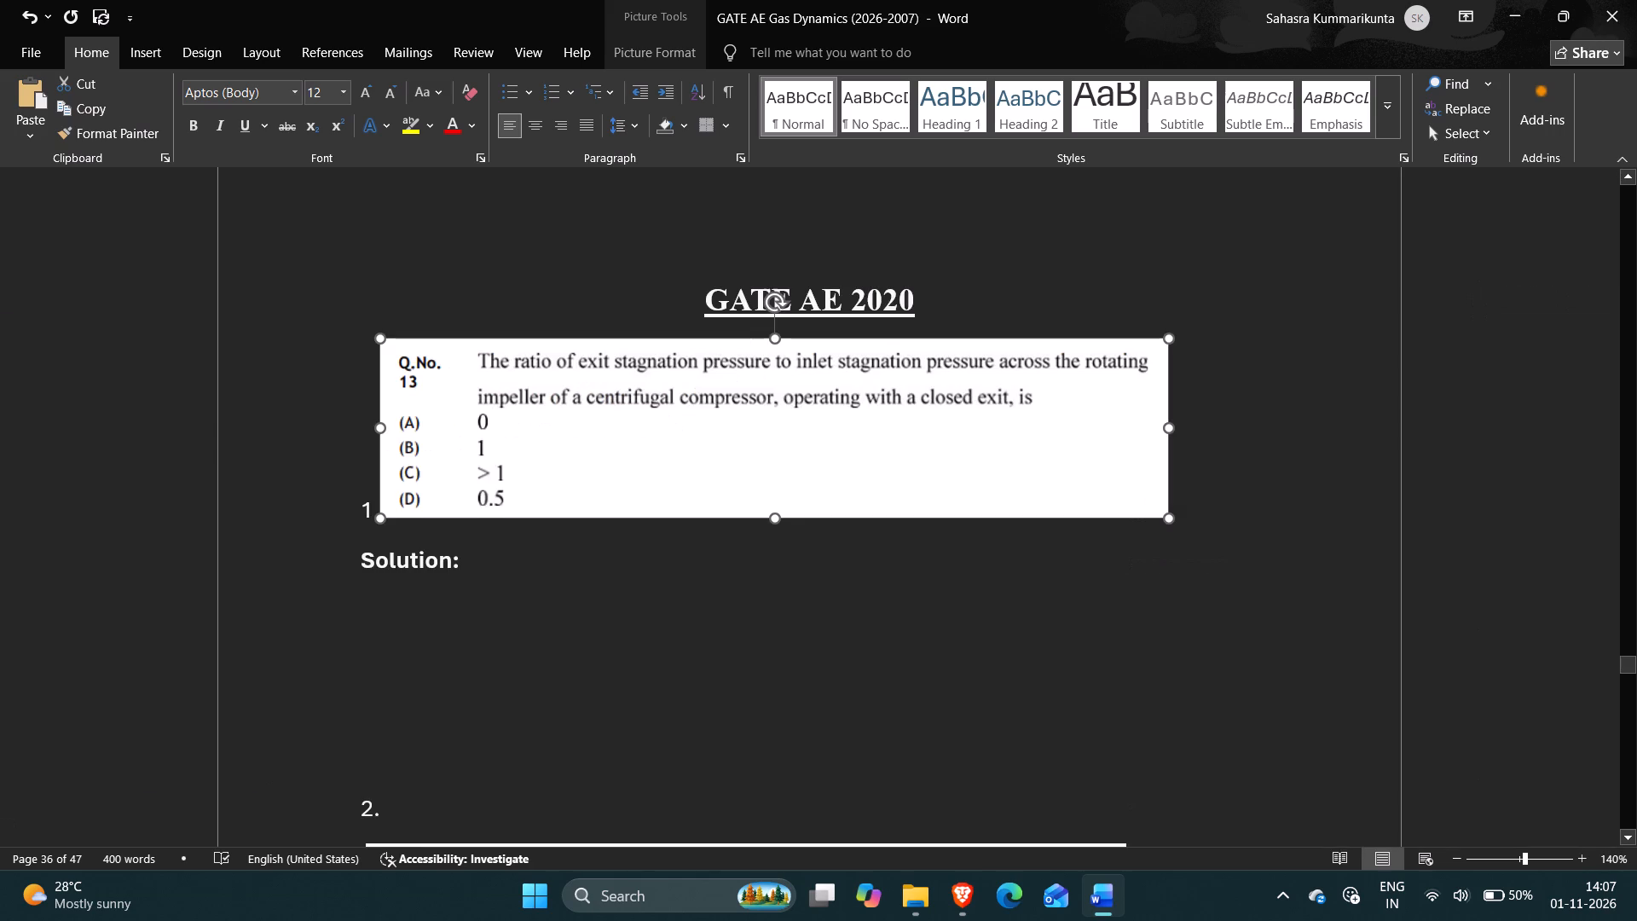
{"action": "left_click", "coordinate": [360, 501]}
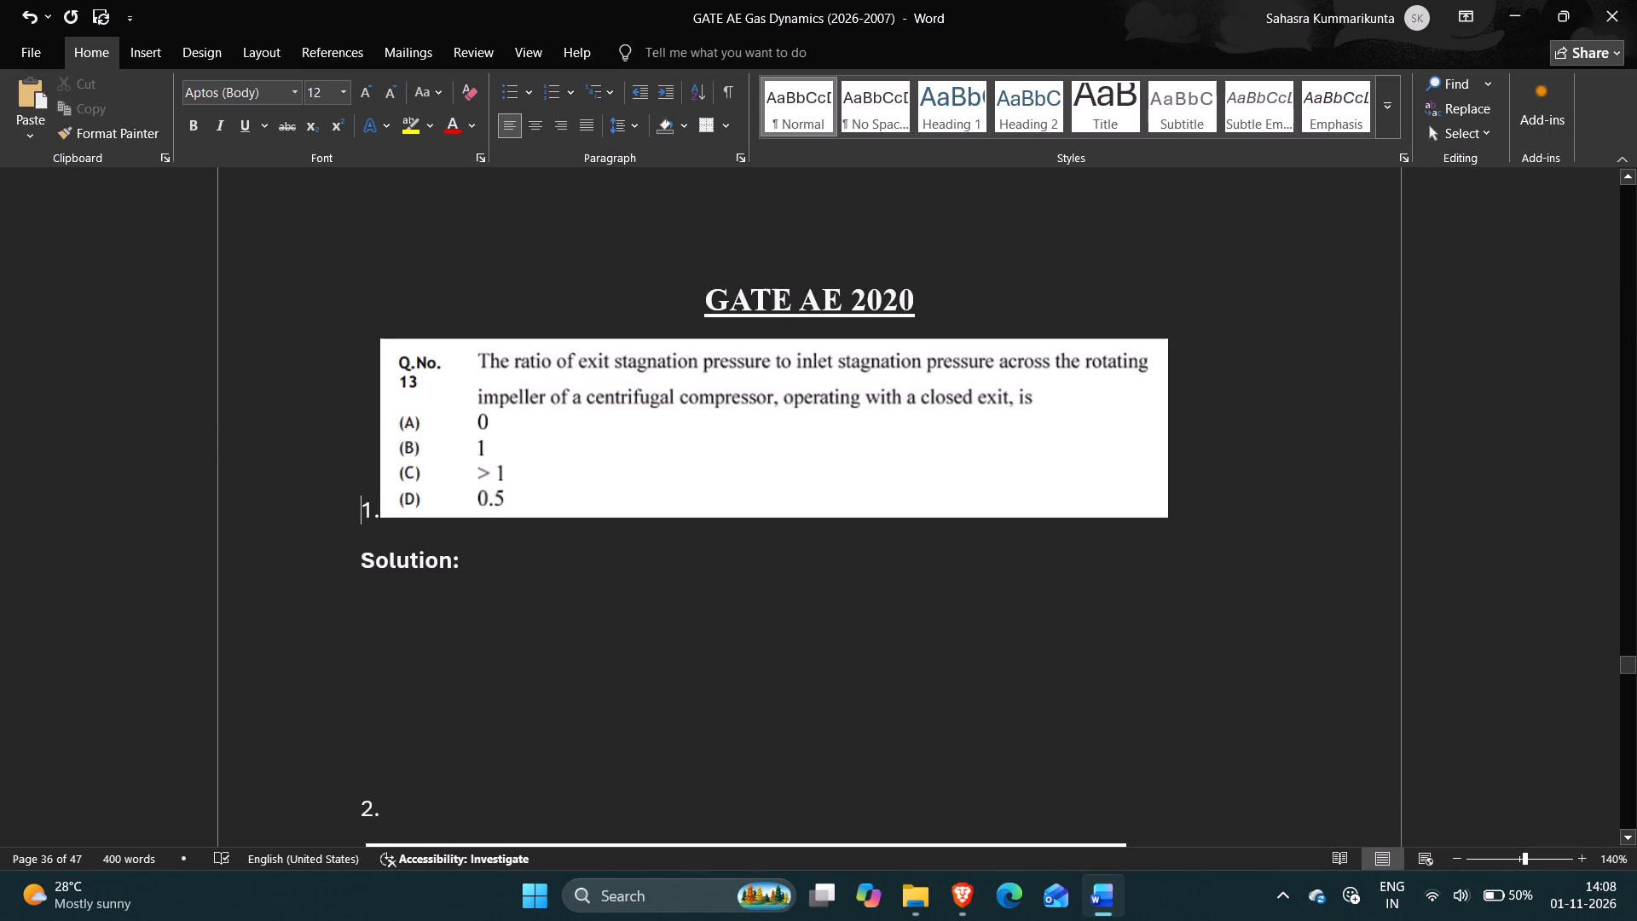
{"action": "left_click", "coordinate": [360, 501]}
{"action": "key", "text": "Right"}
{"action": "key", "text": "Right"}
{"action": "key", "text": "Return"}
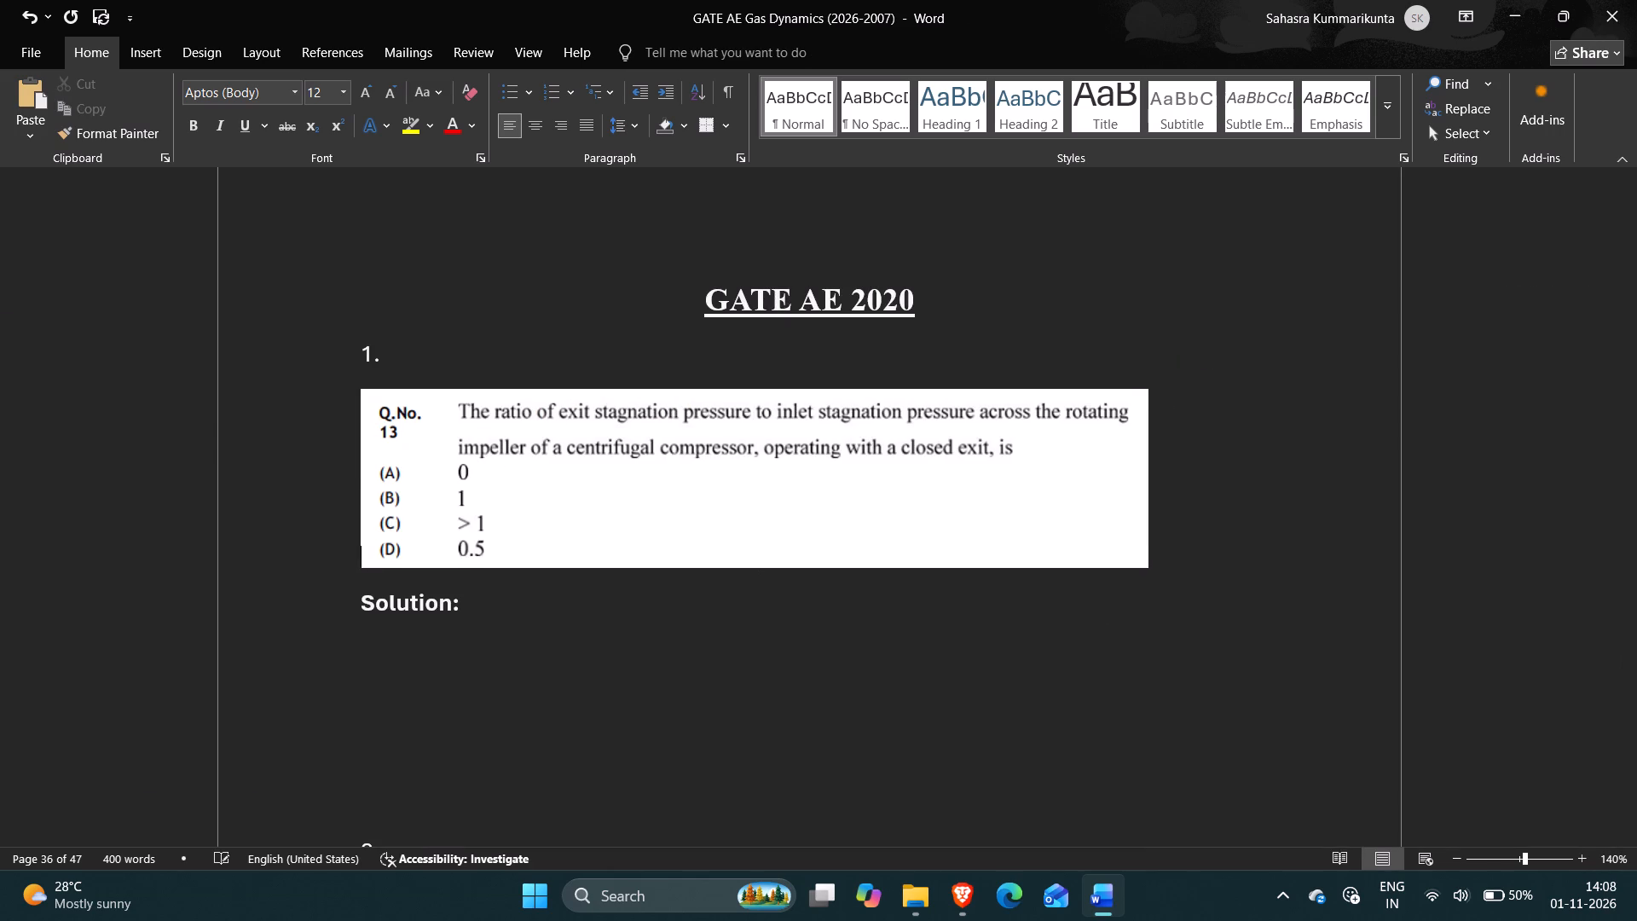
Add more blank lines above item 2 until it starts on a new page, leaving the rest of item 1's page for its solution.
{"action": "scroll", "coordinate": [360, 501], "scroll_direction": "down", "scroll_amount": 1}
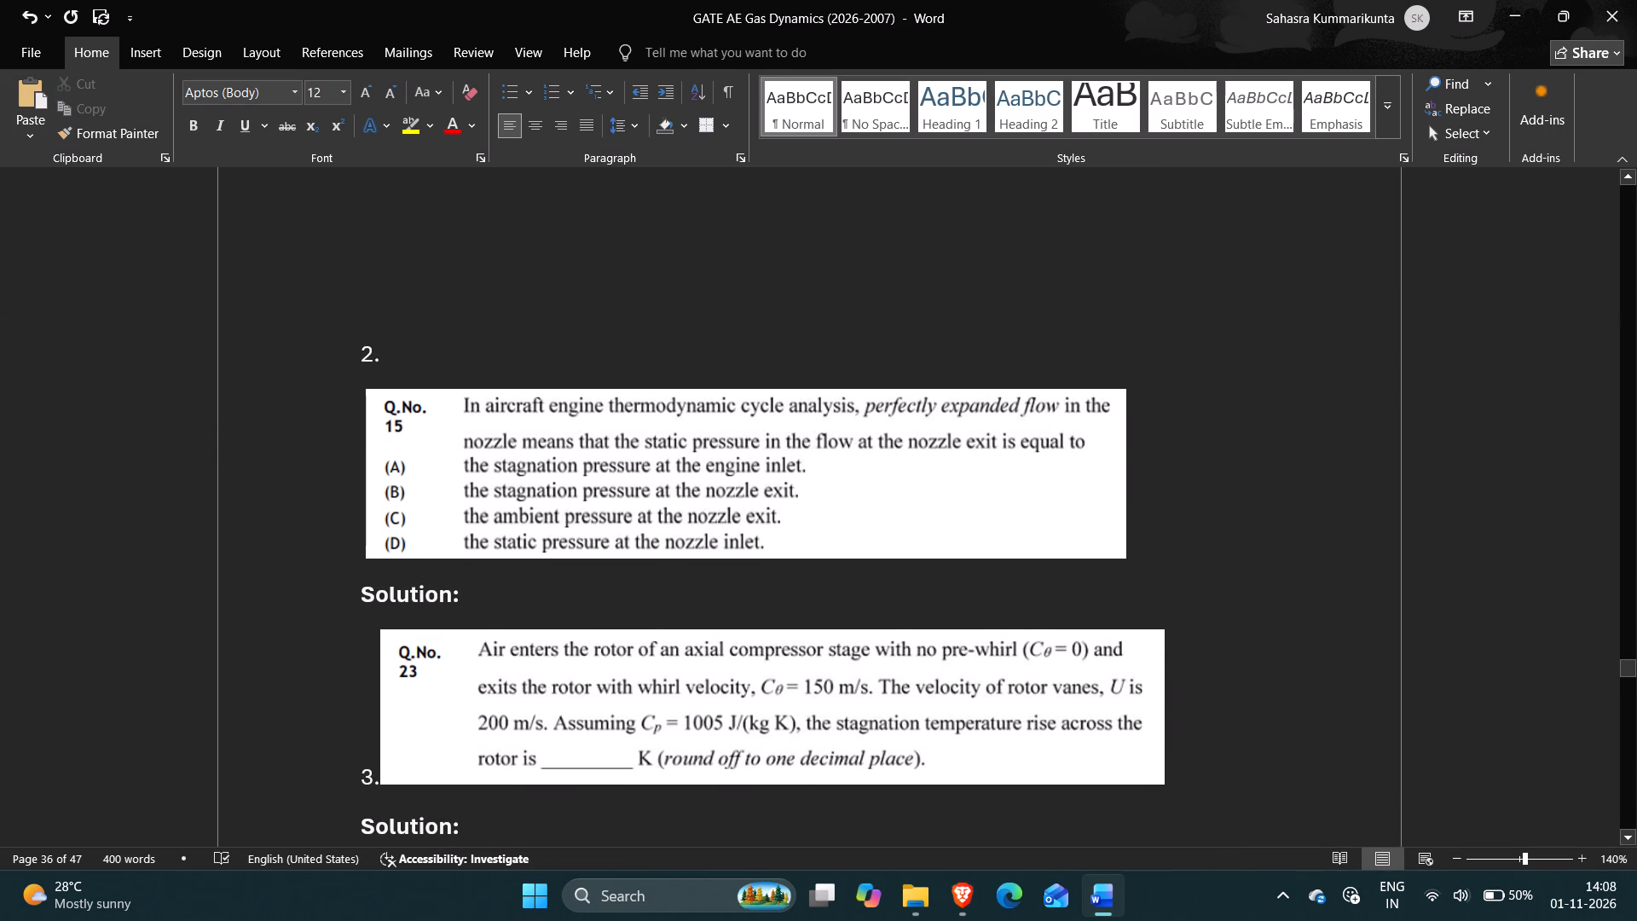
{"action": "left_click", "coordinate": [363, 348]}
{"action": "key", "text": "Return"}
{"action": "key", "text": "Return"}
{"action": "key", "text": "Return"}
{"action": "key", "text": "Return"}
{"action": "key", "text": "Return"}
{"action": "key", "text": "Return"}
{"action": "key", "text": "Return"}
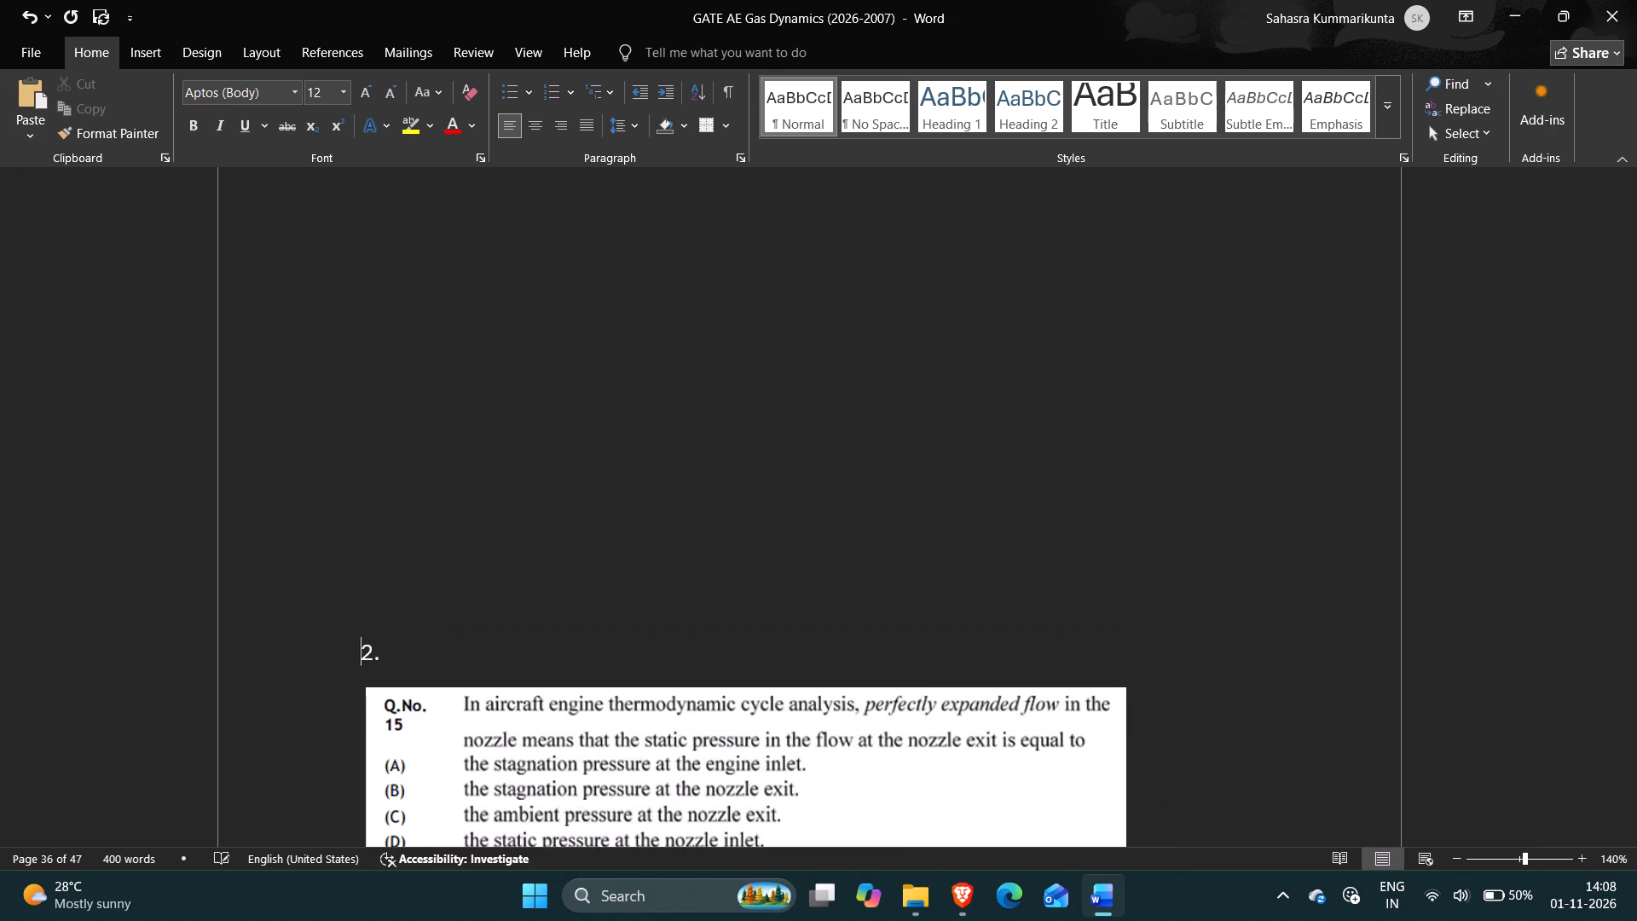
{"action": "key", "text": "Return"}
{"action": "key", "text": "Return"}
{"action": "key", "text": "Return"}
{"action": "key", "text": "Return"}
{"action": "scroll", "coordinate": [363, 348], "scroll_direction": "down", "scroll_amount": 2, "text": "ctrl"}
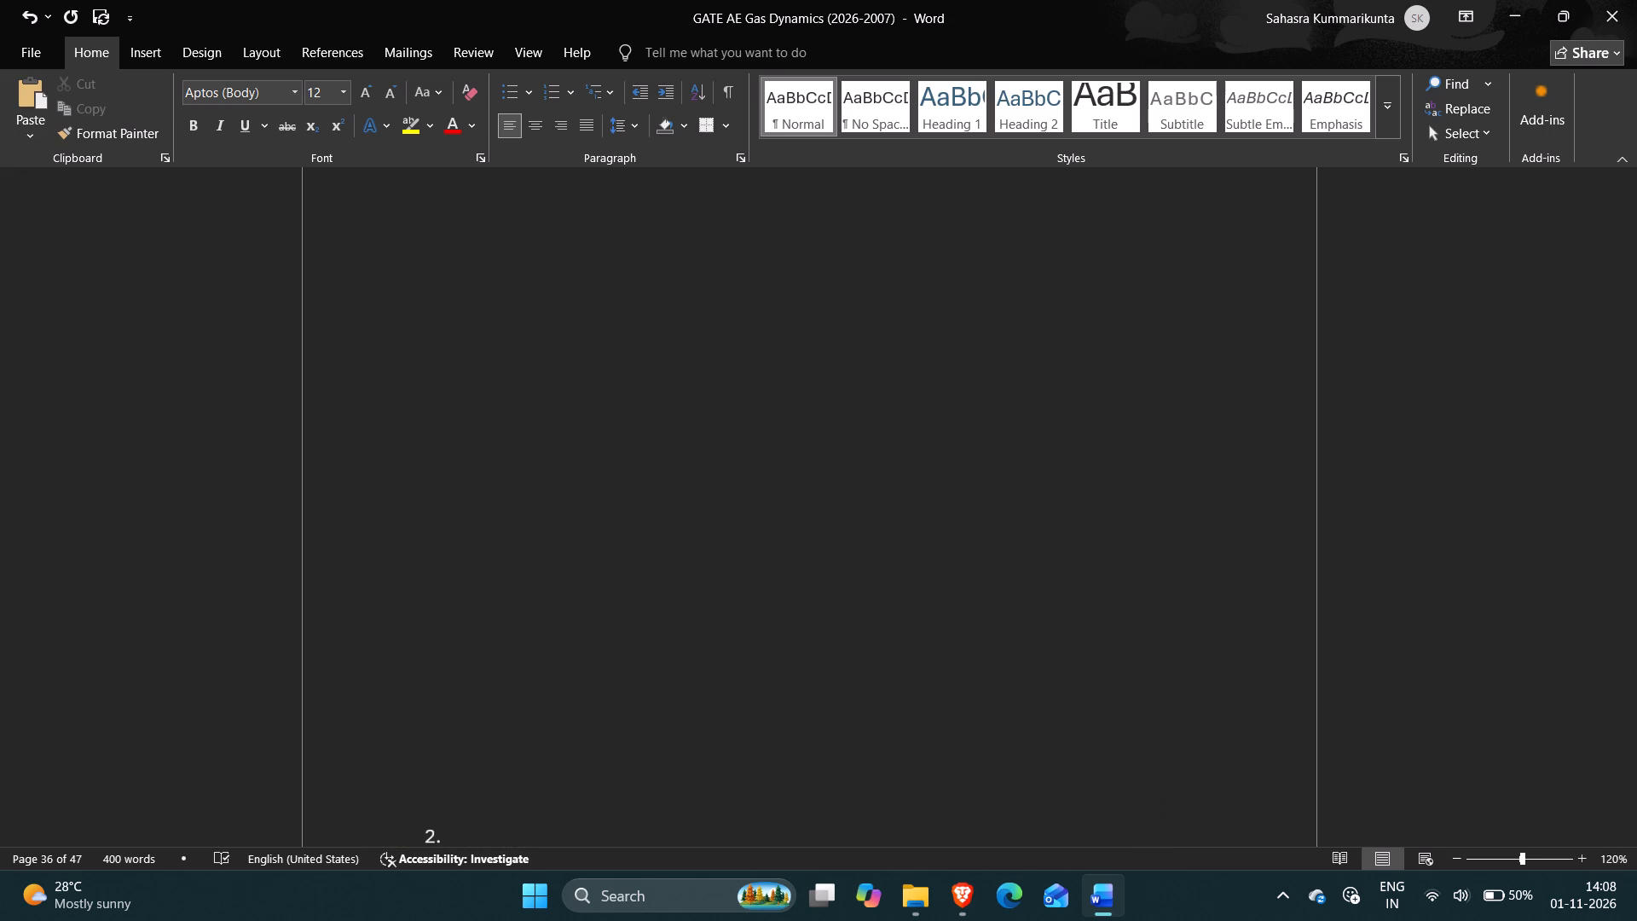
{"action": "scroll", "coordinate": [363, 348], "scroll_direction": "down", "scroll_amount": 2, "text": "ctrl"}
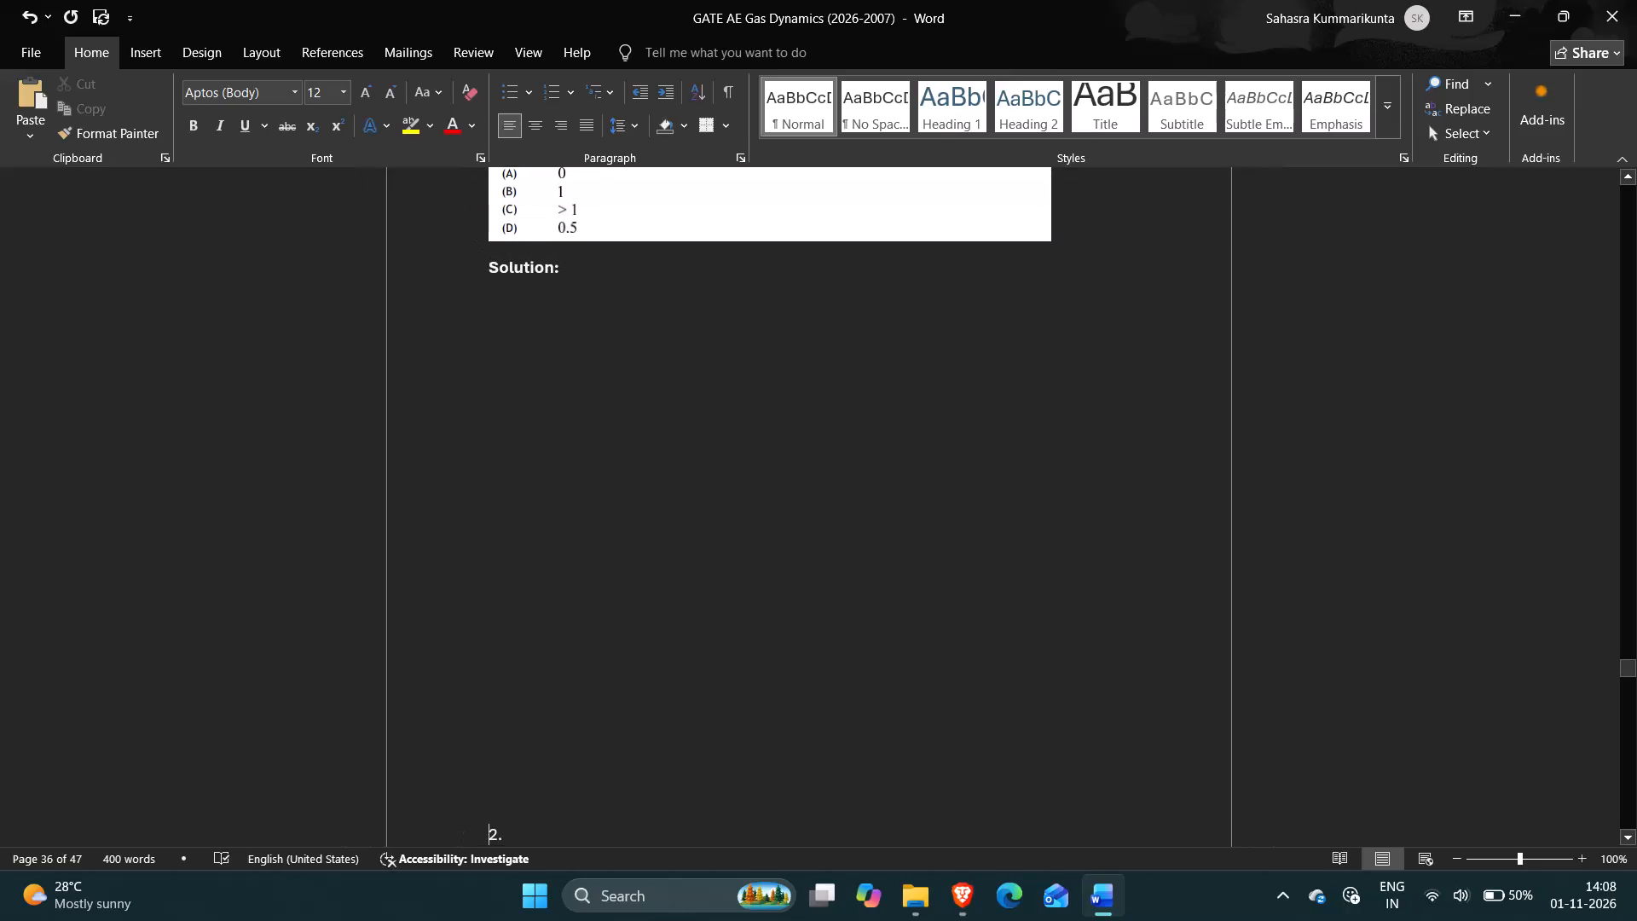
{"action": "scroll", "coordinate": [363, 348], "scroll_direction": "down", "scroll_amount": 2, "text": "ctrl"}
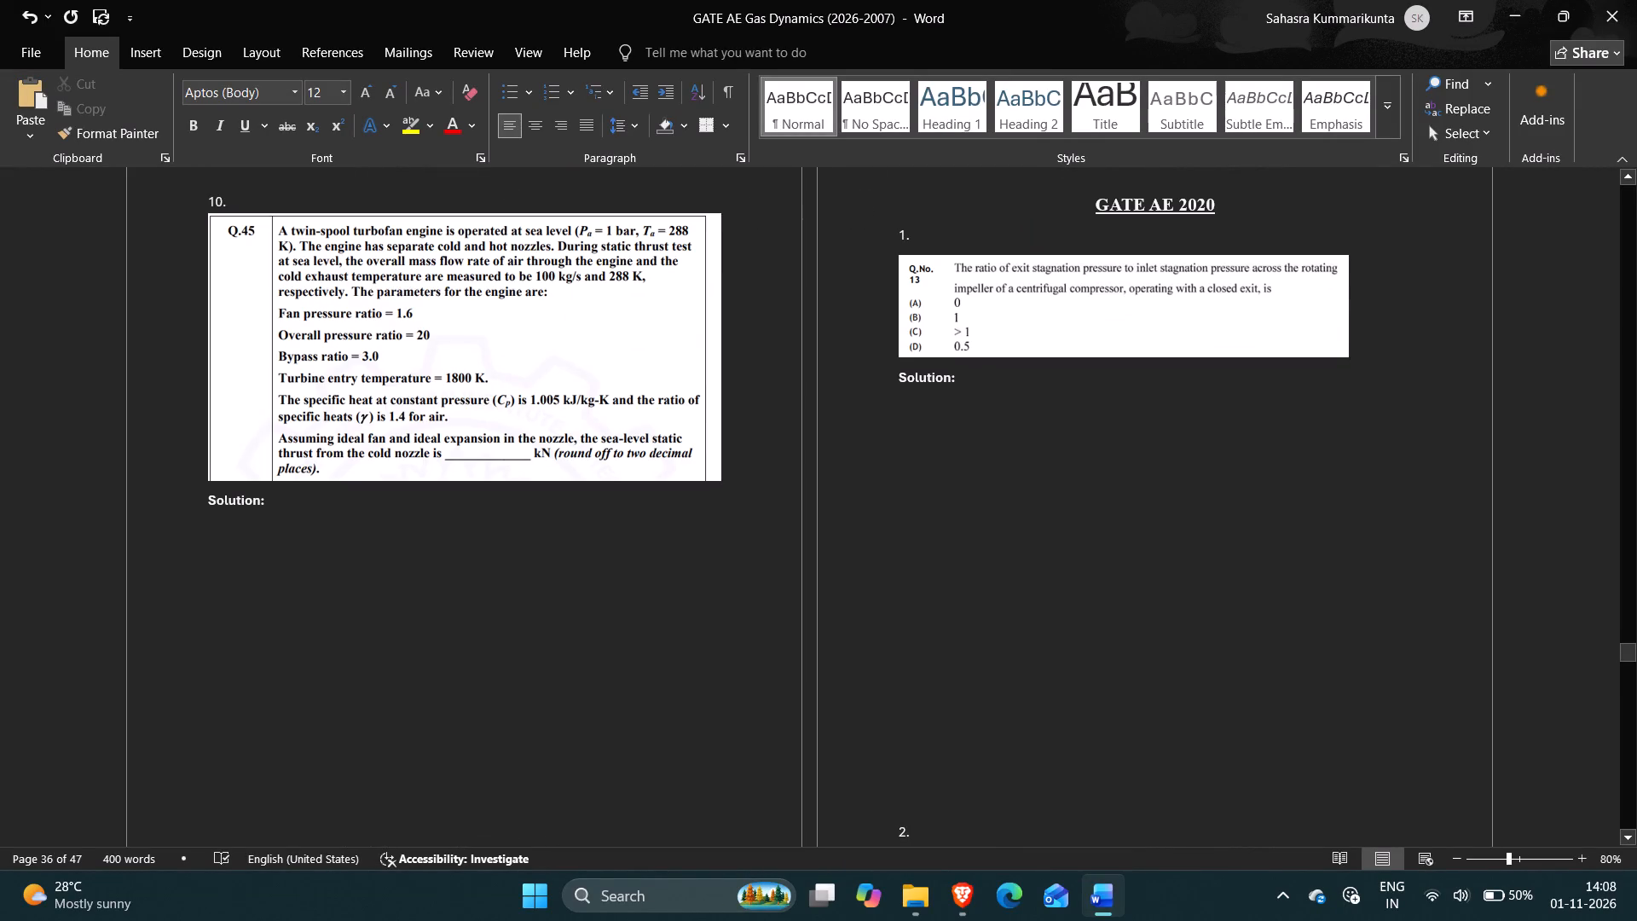
{"action": "scroll", "coordinate": [363, 348], "scroll_direction": "down", "scroll_amount": 1}
{"action": "key", "text": "Return"}
{"action": "key", "text": "Return"}
{"action": "key", "text": "Return"}
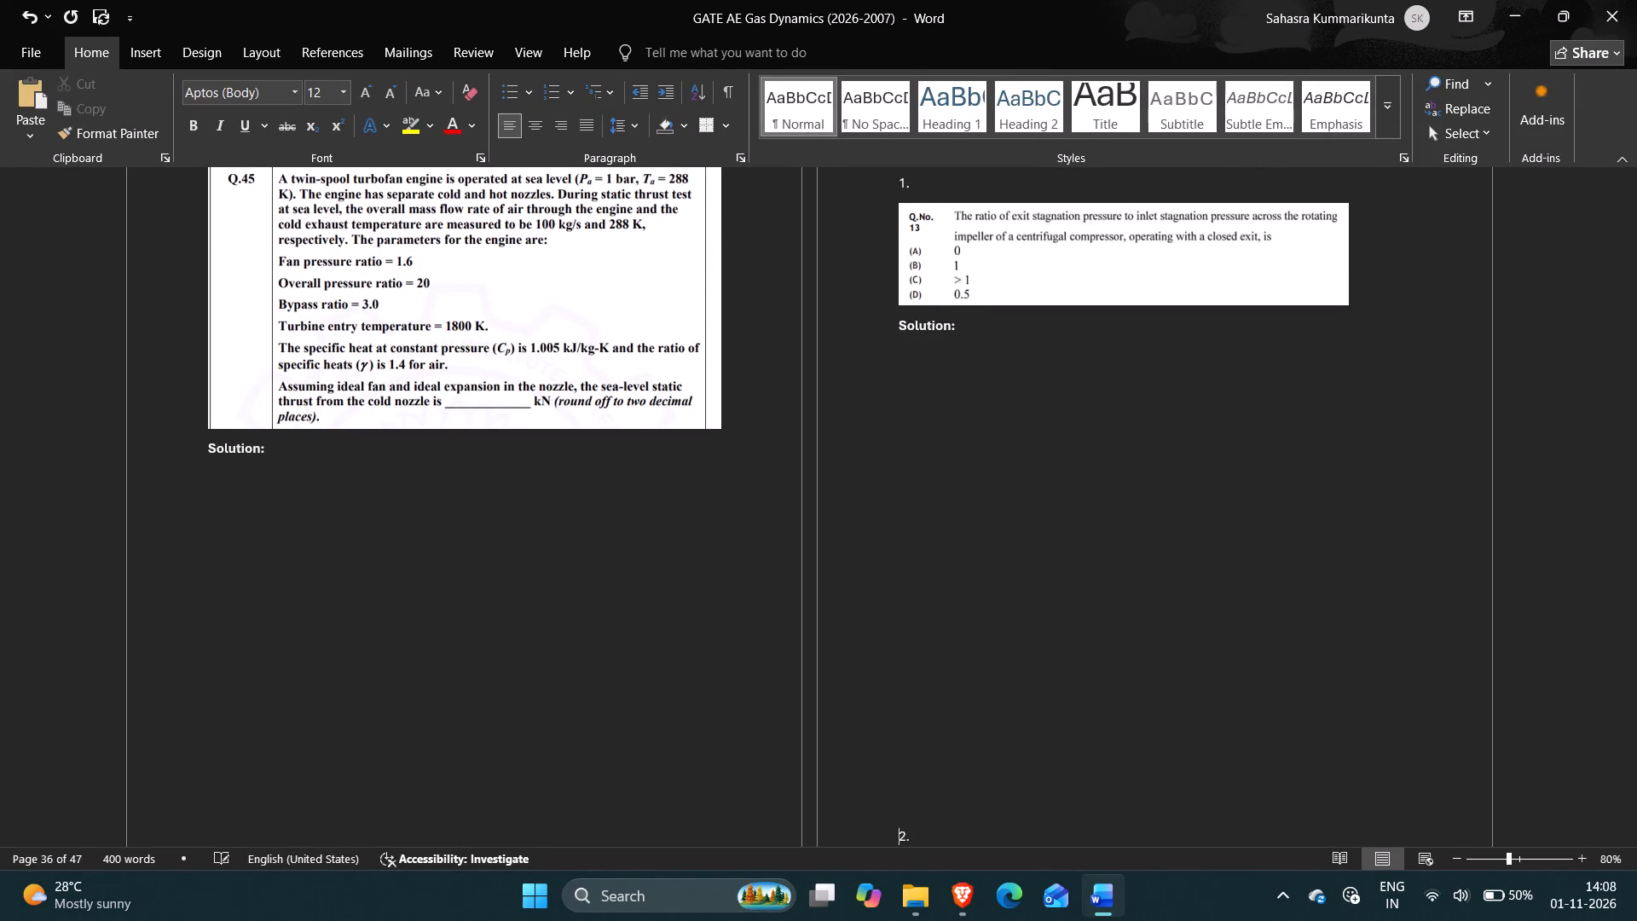
{"action": "key", "text": "Return"}
{"action": "key", "text": "Return"}
{"action": "key", "text": "Return"}
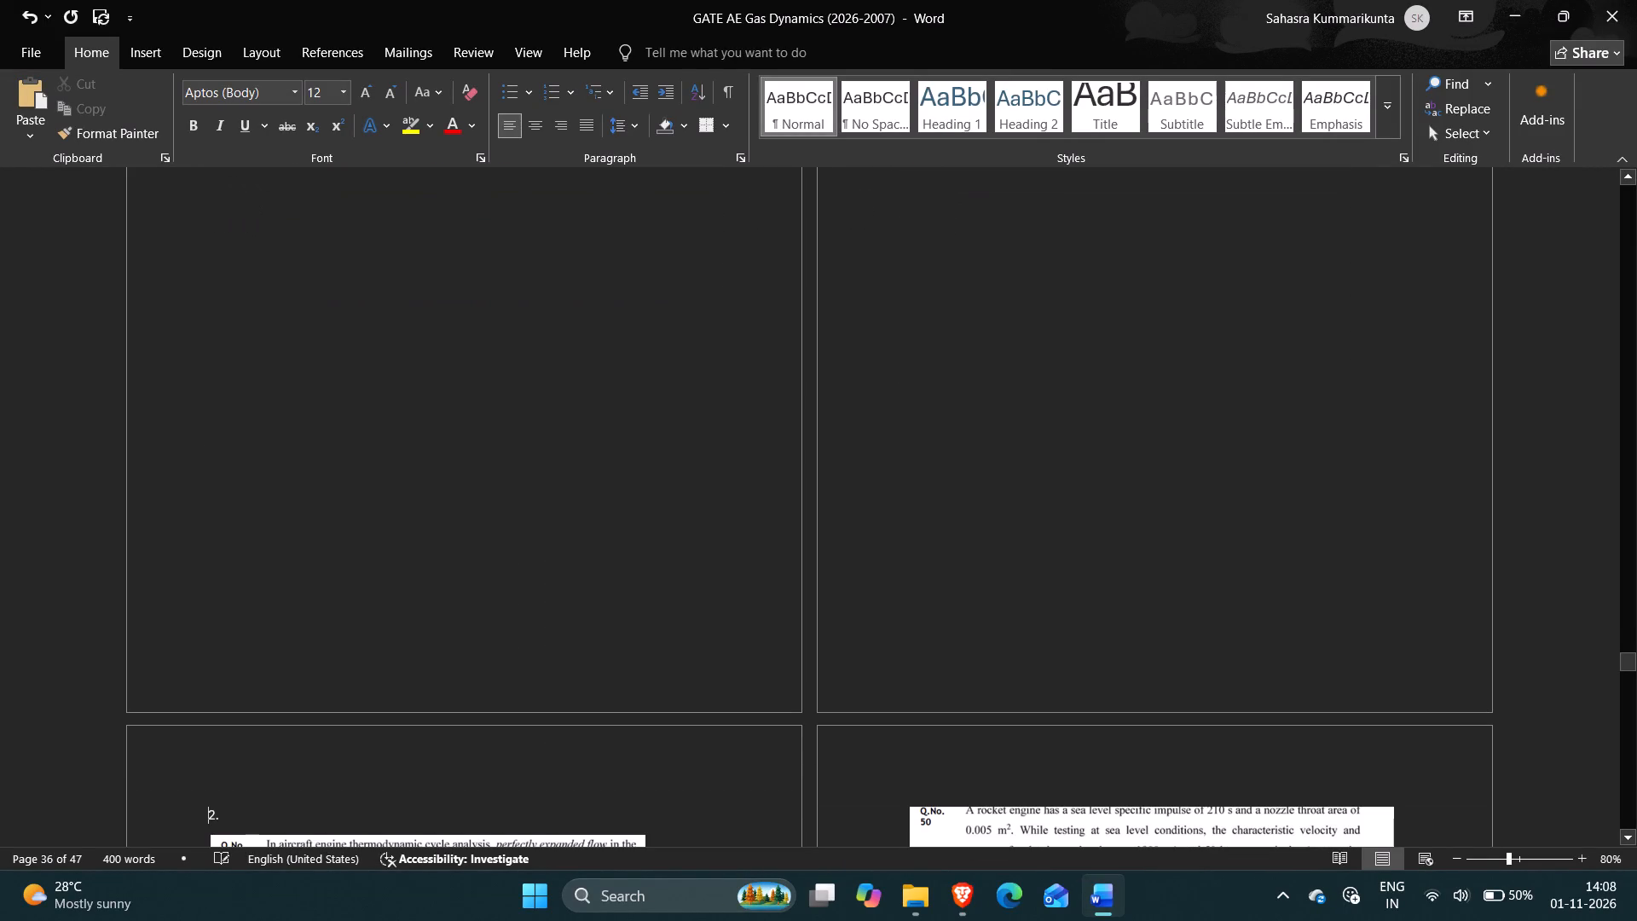
Move the Q.No. 23 image of item 3 under GATE AE 2020 onto its own line below the item number.
{"action": "scroll", "coordinate": [363, 348], "scroll_direction": "down", "scroll_amount": 2}
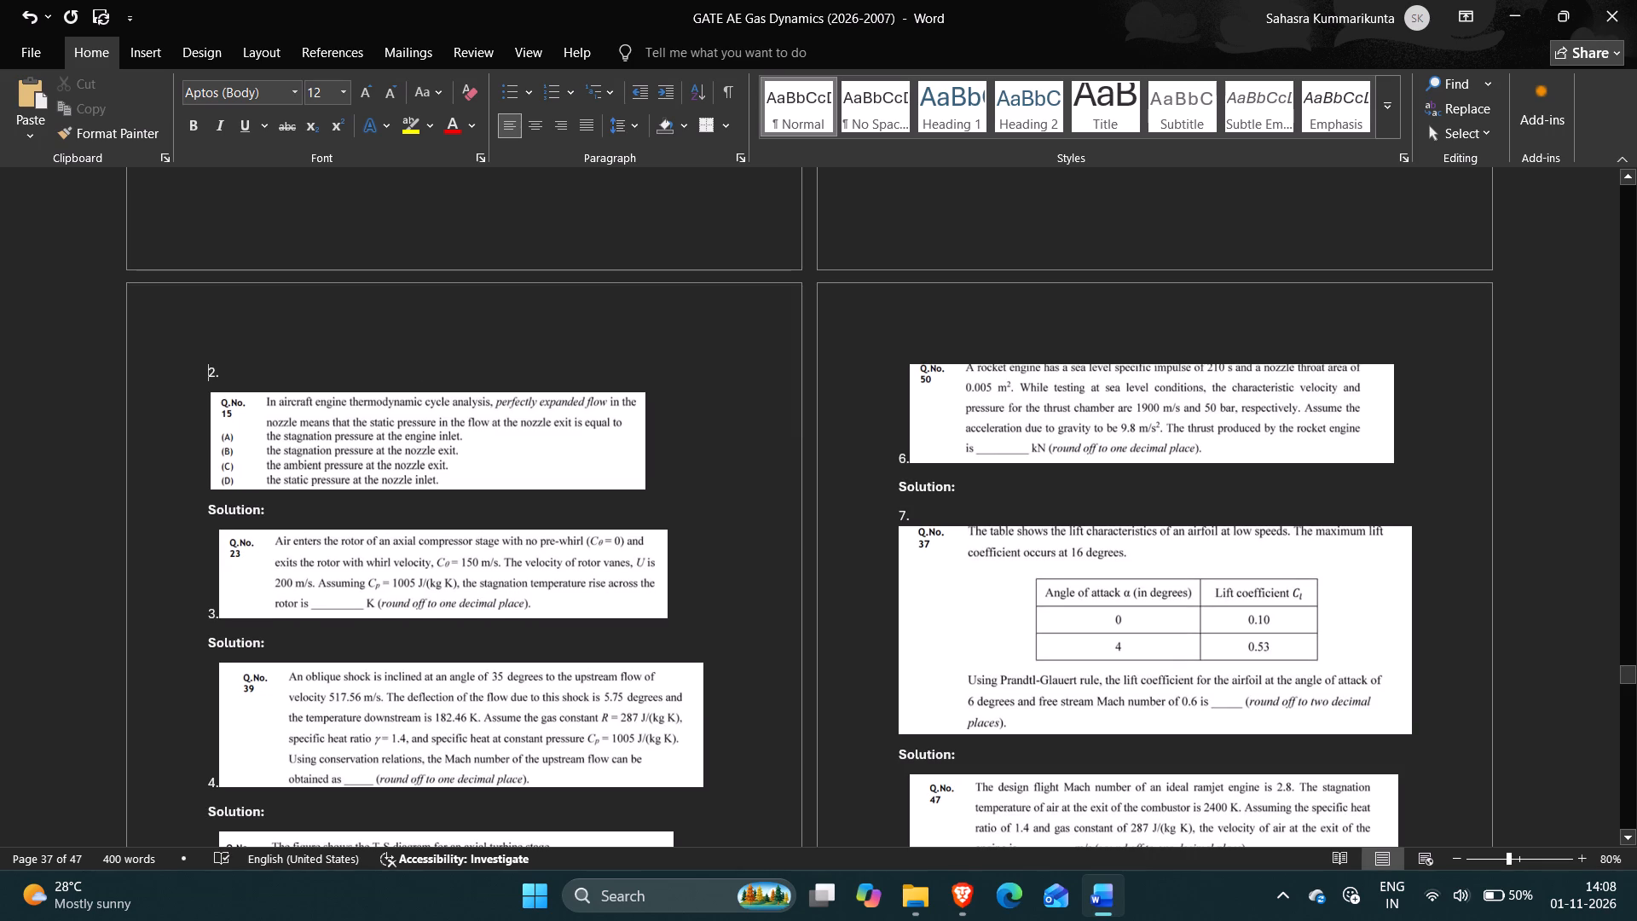
{"action": "left_click", "coordinate": [203, 614]}
{"action": "key", "text": "Right"}
{"action": "key", "text": "Right"}
{"action": "key", "text": "Return"}
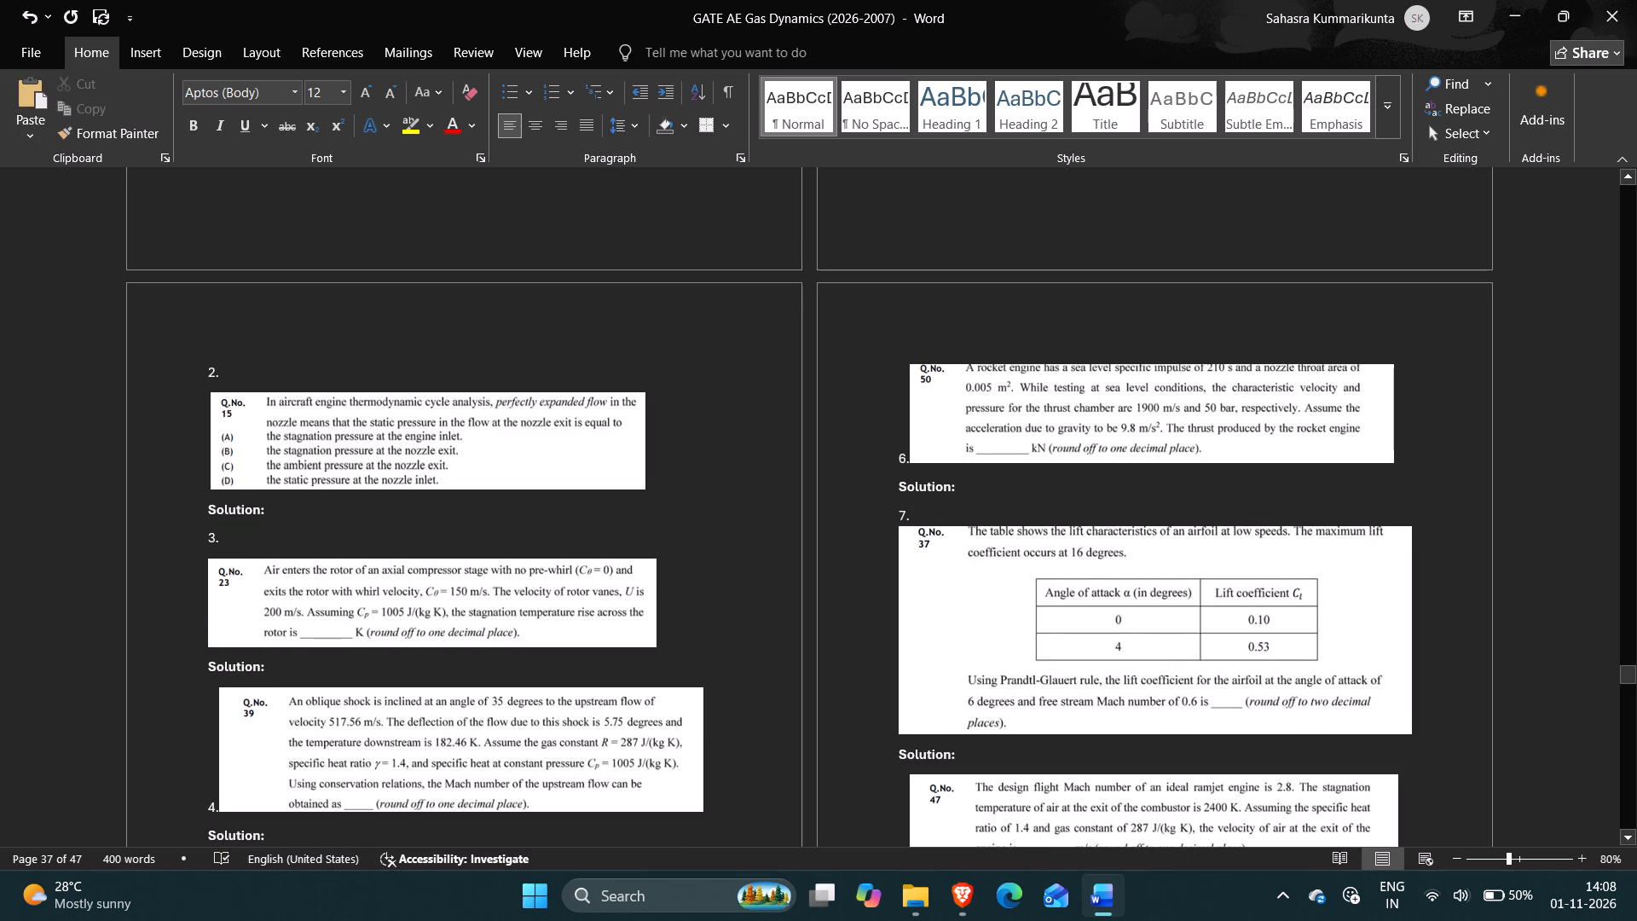
Add blank lines above item 3 until it starts on a new page, leaving solution space below item 2.
{"action": "left_click", "coordinate": [210, 536]}
{"action": "key", "text": "Return"}
{"action": "key", "text": "Return"}
{"action": "key", "text": "Return"}
{"action": "key", "text": "Return"}
{"action": "key", "text": "Return"}
{"action": "key", "text": "Return"}
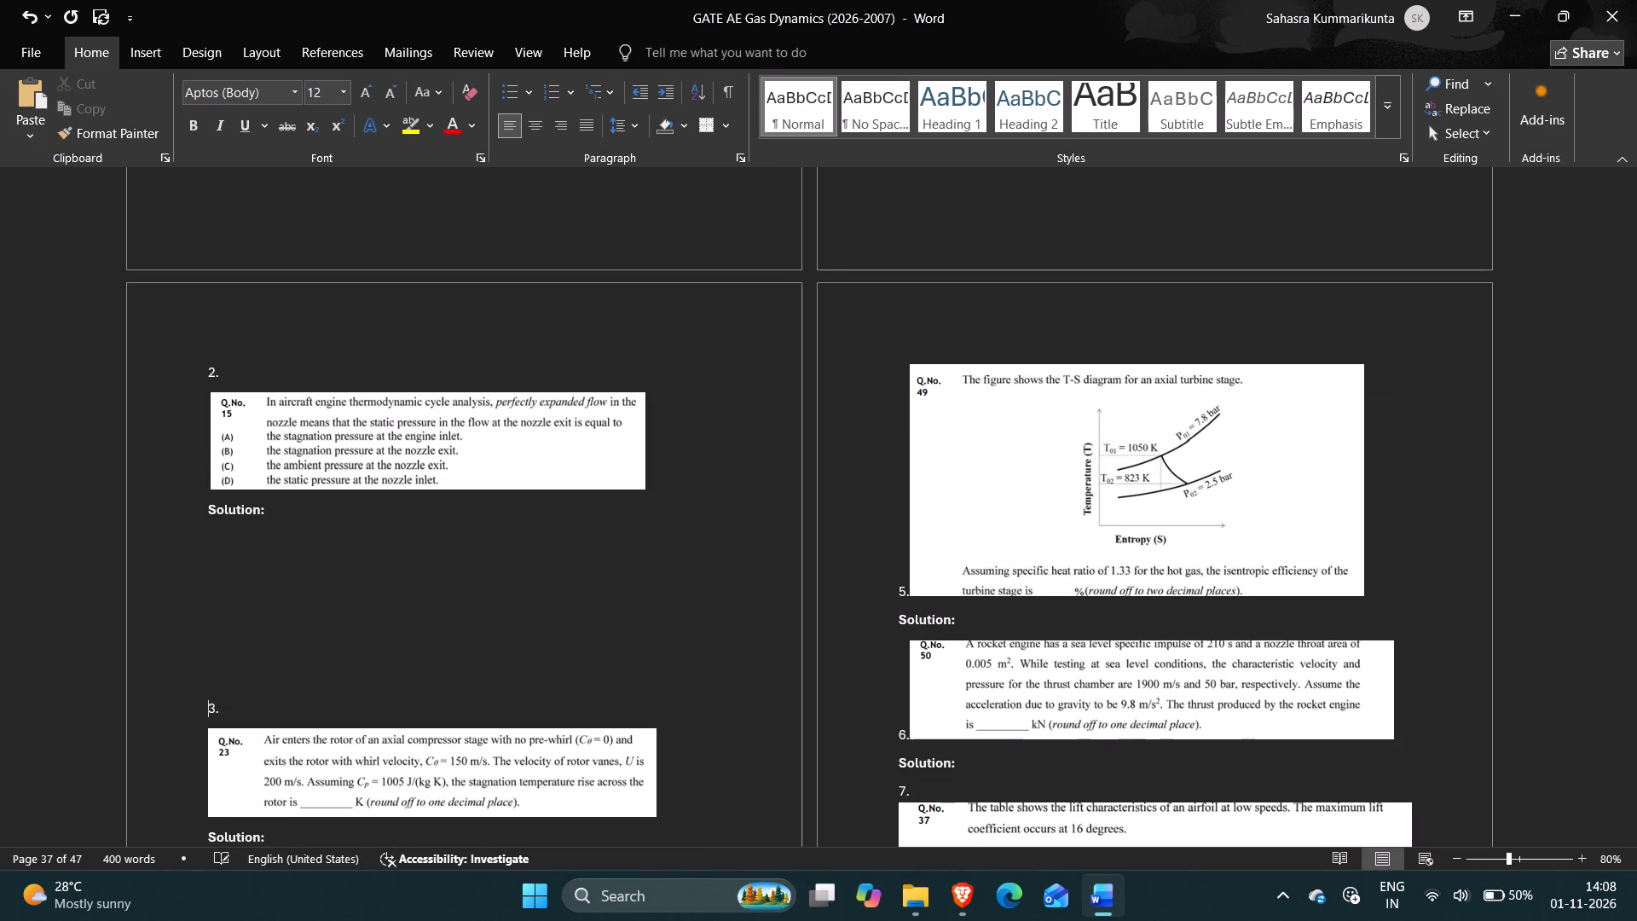
{"action": "key", "text": "Return"}
{"action": "key", "text": "Return"}
{"action": "key", "text": "Return"}
{"action": "key", "text": "Return"}
{"action": "key", "text": "Return"}
{"action": "key", "text": "Return"}
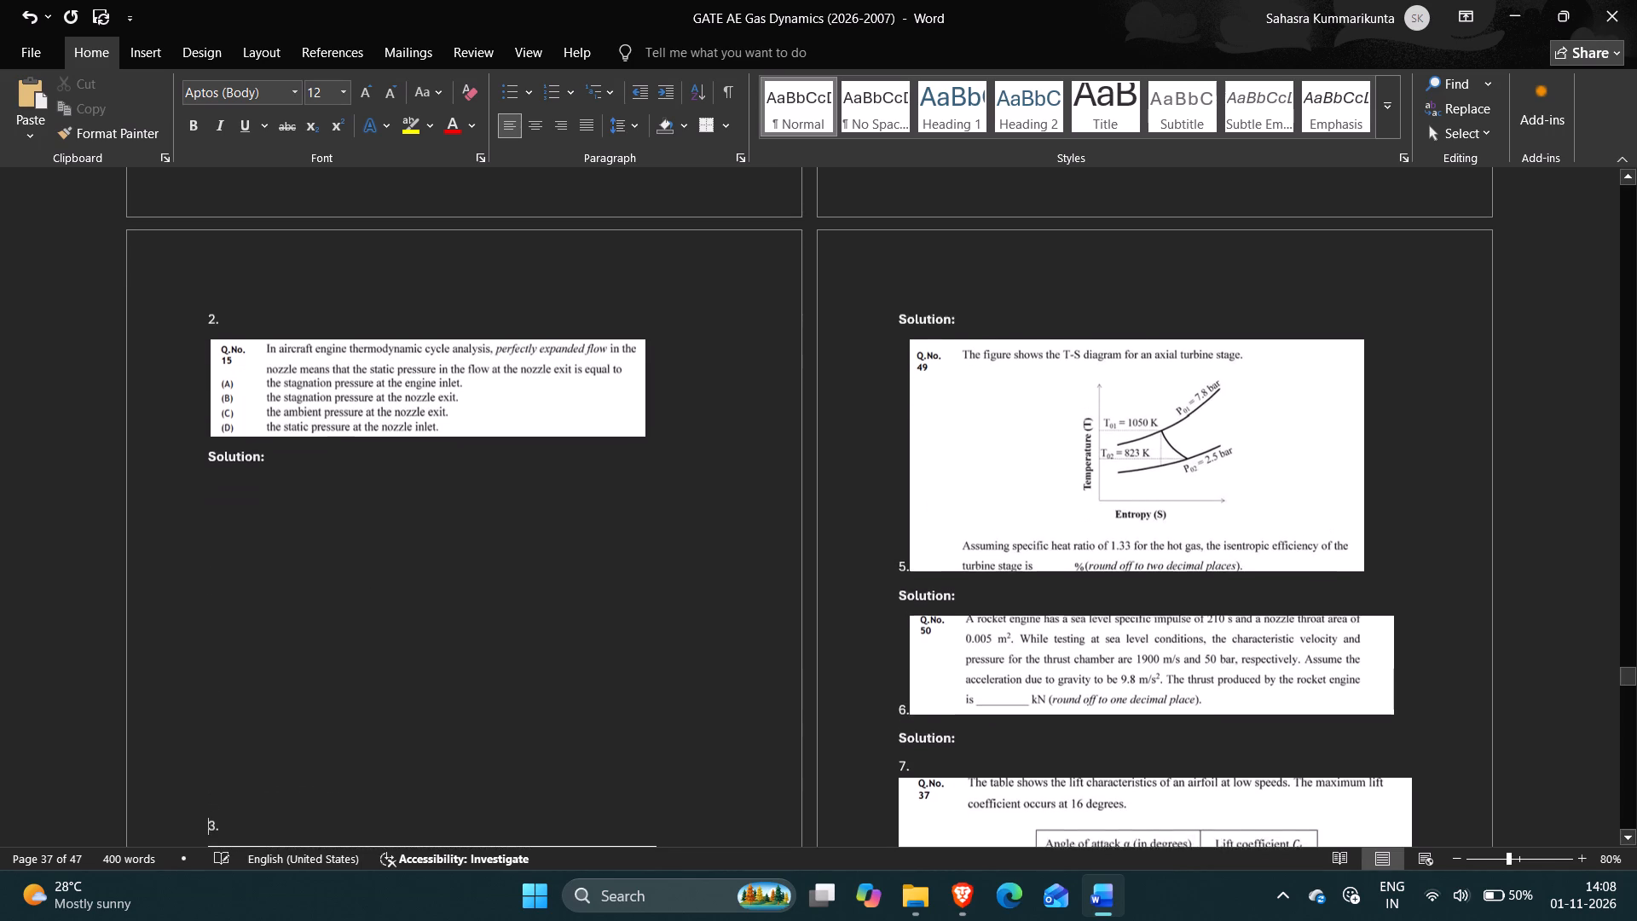
{"action": "key", "text": "Return"}
{"action": "key", "text": "Return"}
{"action": "key", "text": "Return"}
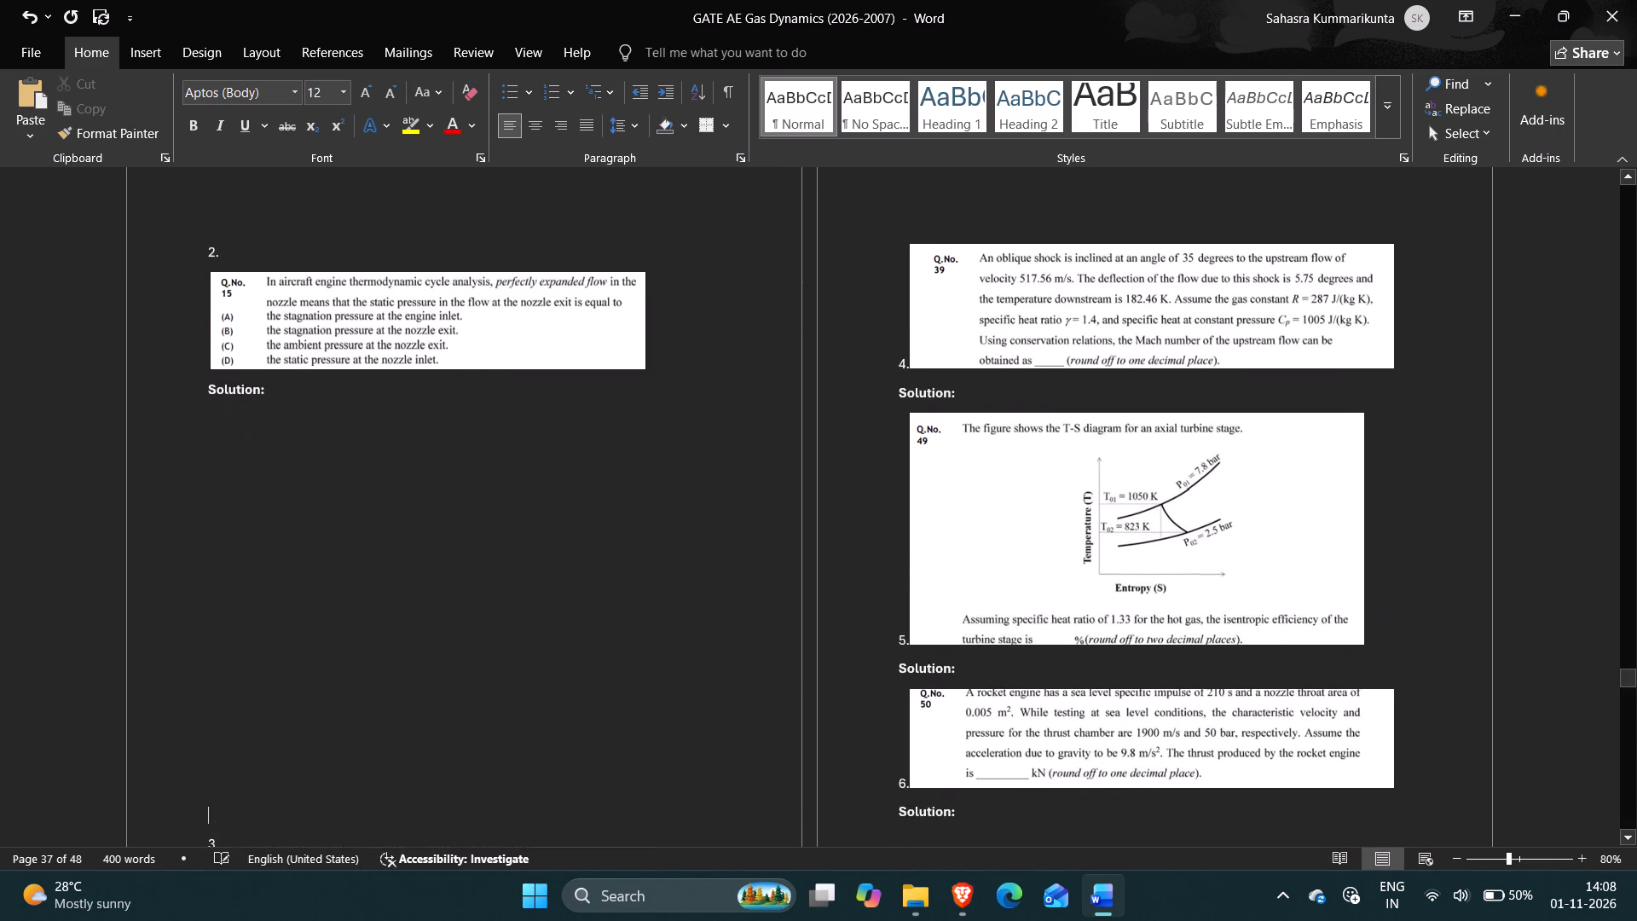
{"action": "key", "text": "Return"}
{"action": "key", "text": "Return"}
{"action": "key", "text": "Return"}
{"action": "key", "text": "Return"}
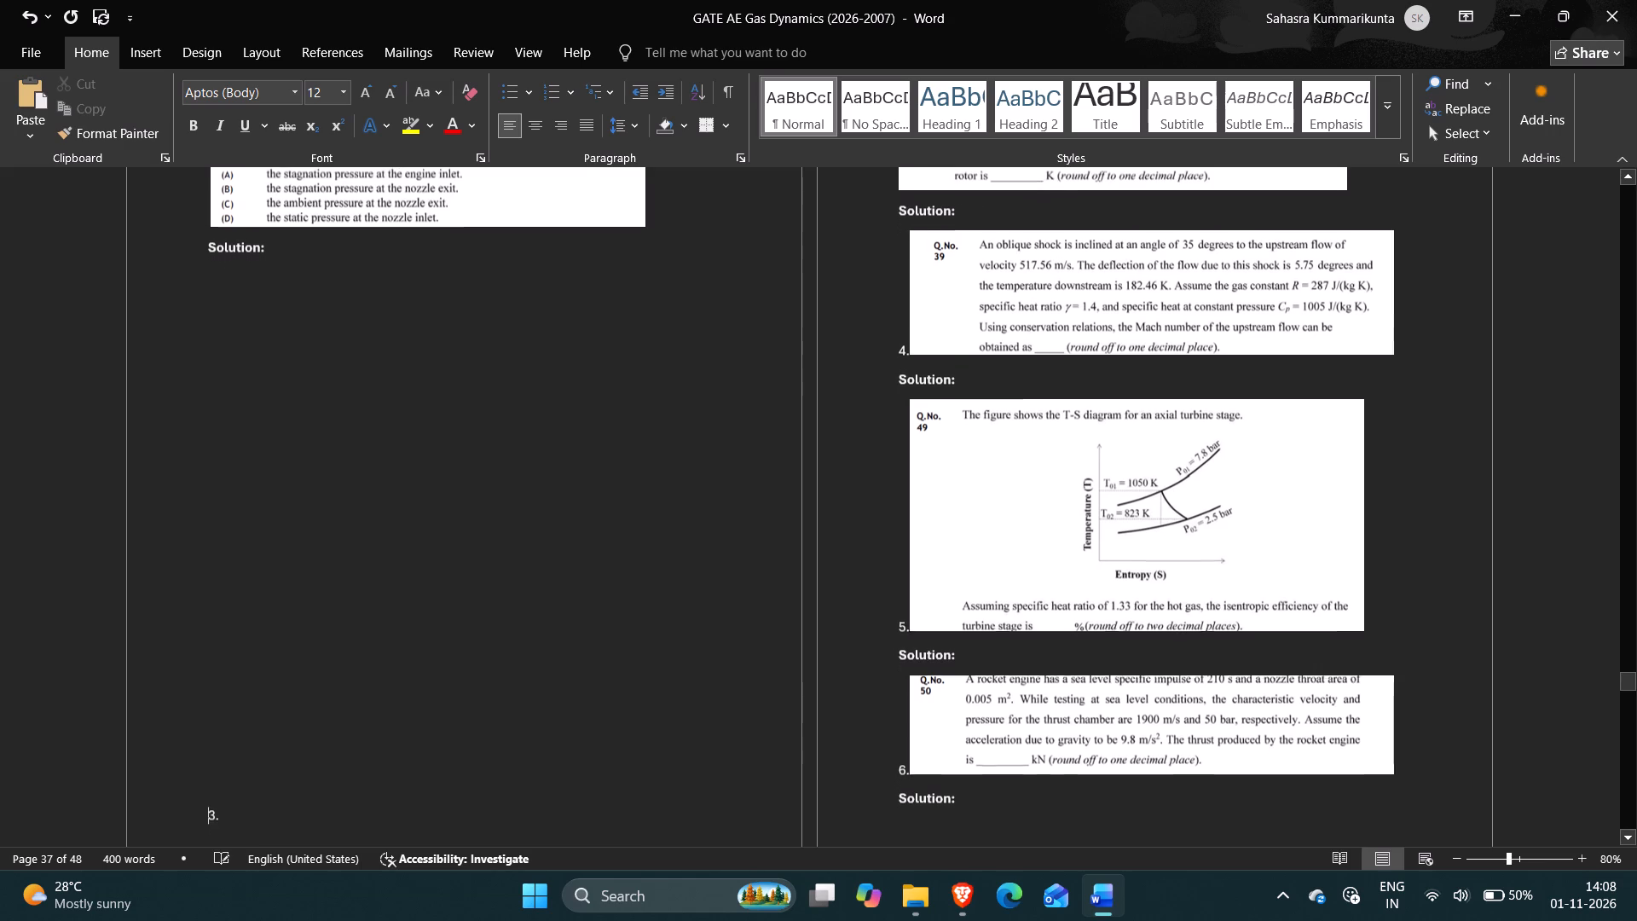
{"action": "key", "text": "Return"}
{"action": "key", "text": "Return"}
{"action": "key", "text": "Return"}
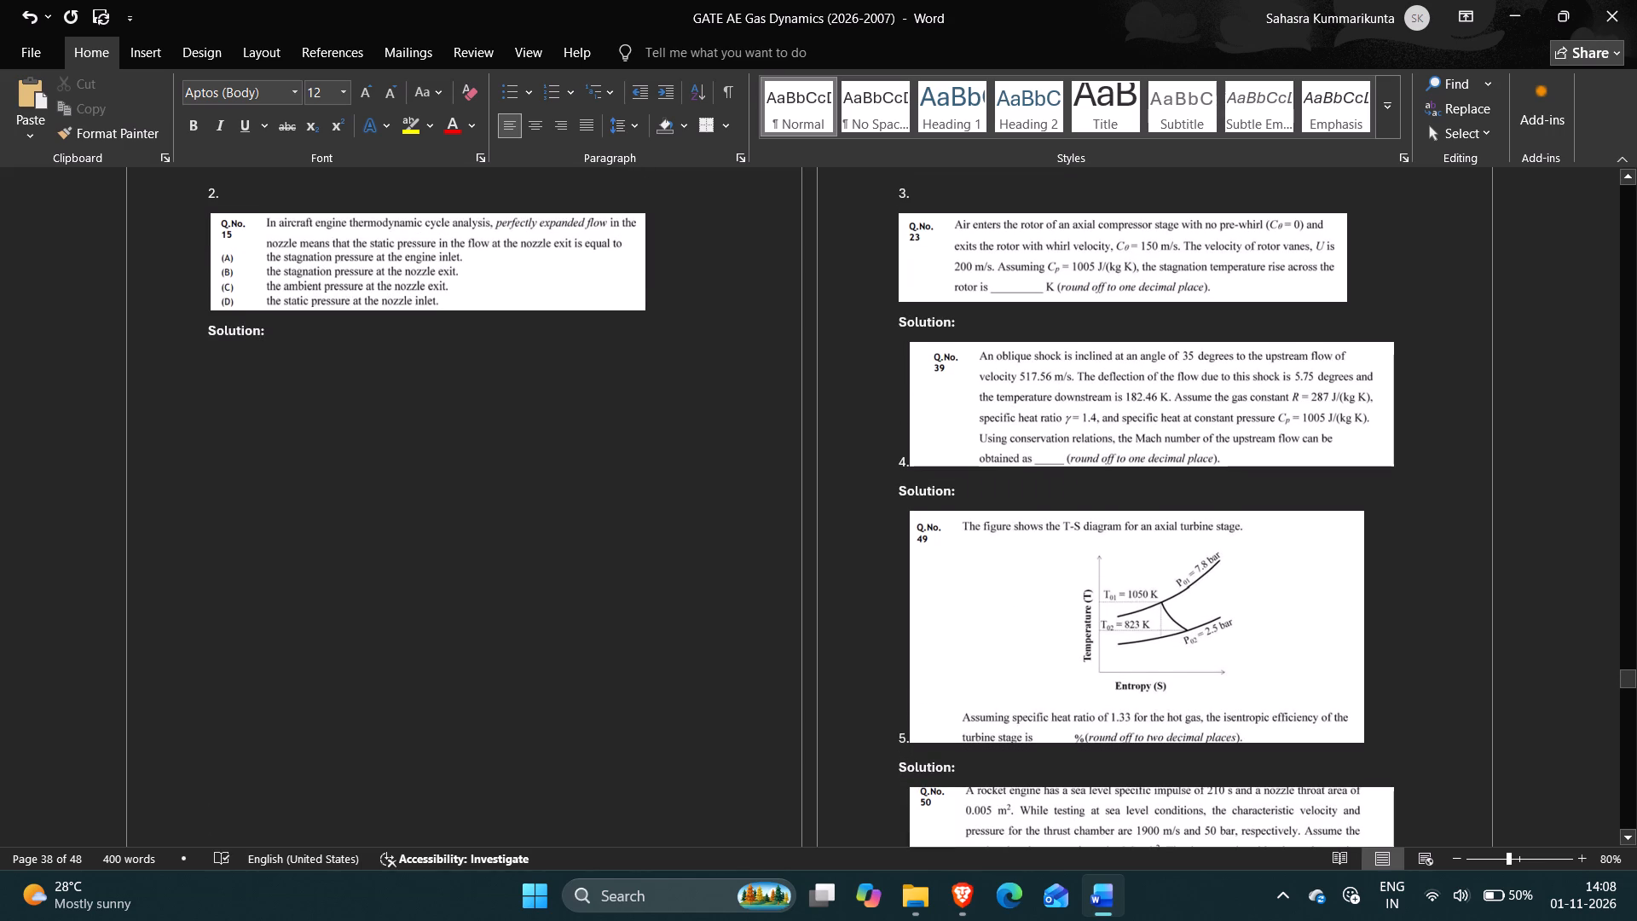
Move the Q.No. 39 image of item 4 under GATE AE 2020 onto its own line below the item number.
{"action": "left_click", "coordinate": [907, 463]}
{"action": "key", "text": "Right"}
{"action": "key", "text": "Return"}
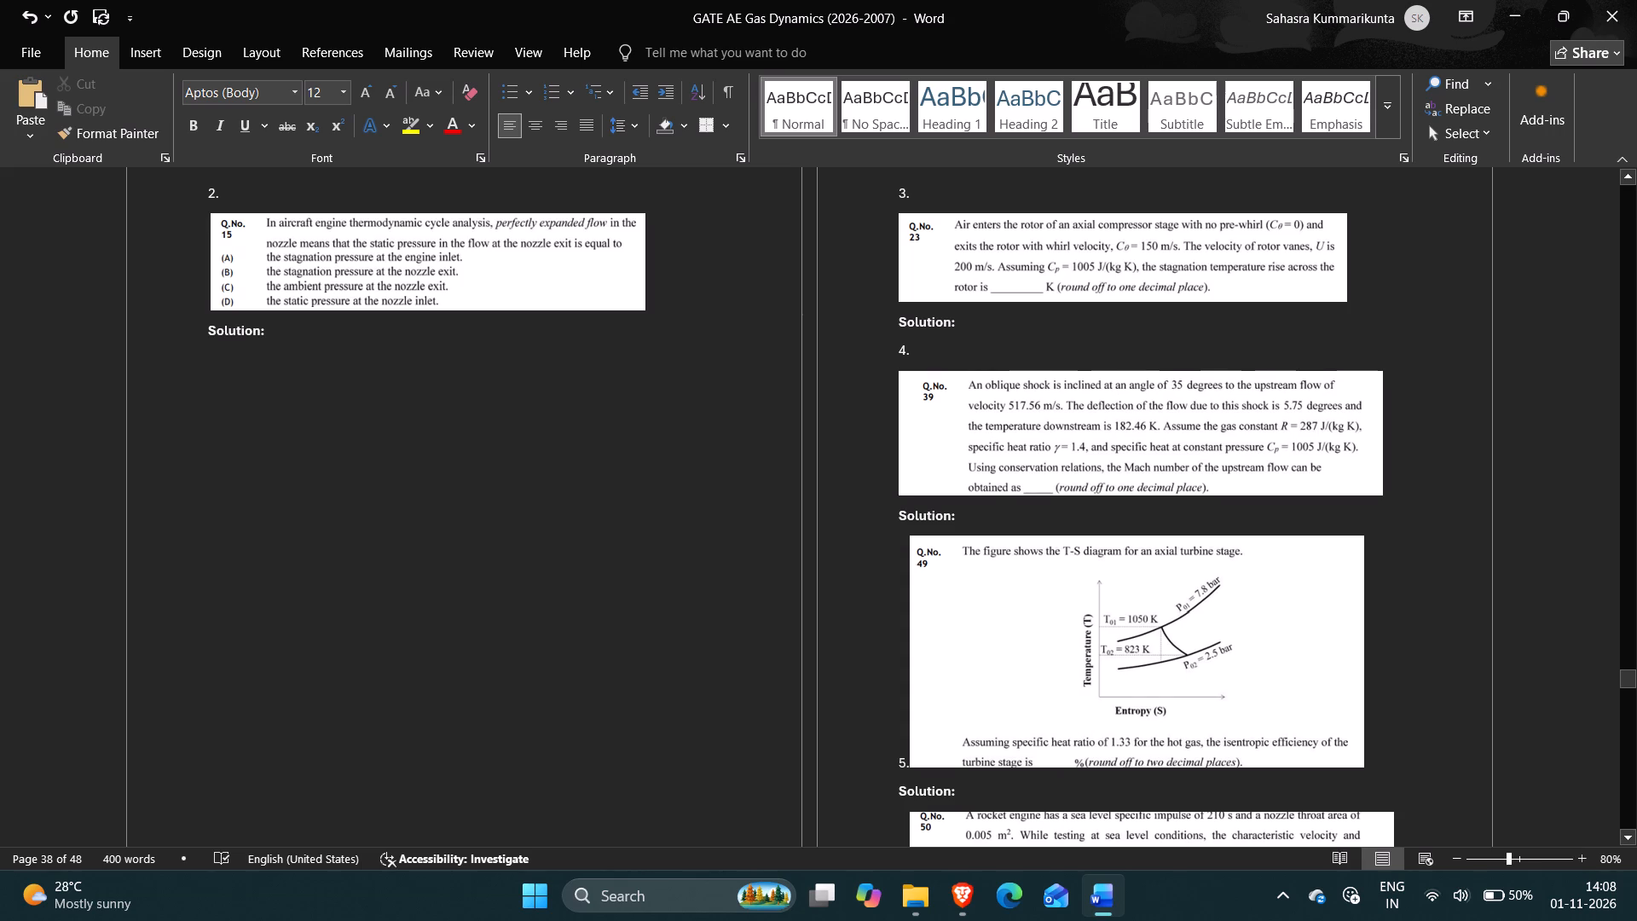
Add blank lines above item 4 (Q.No. 39) until it starts on a new page, leaving solution space below item 3.
{"action": "key", "text": "Up"}
{"action": "key", "text": "Return"}
{"action": "key", "text": "Return"}
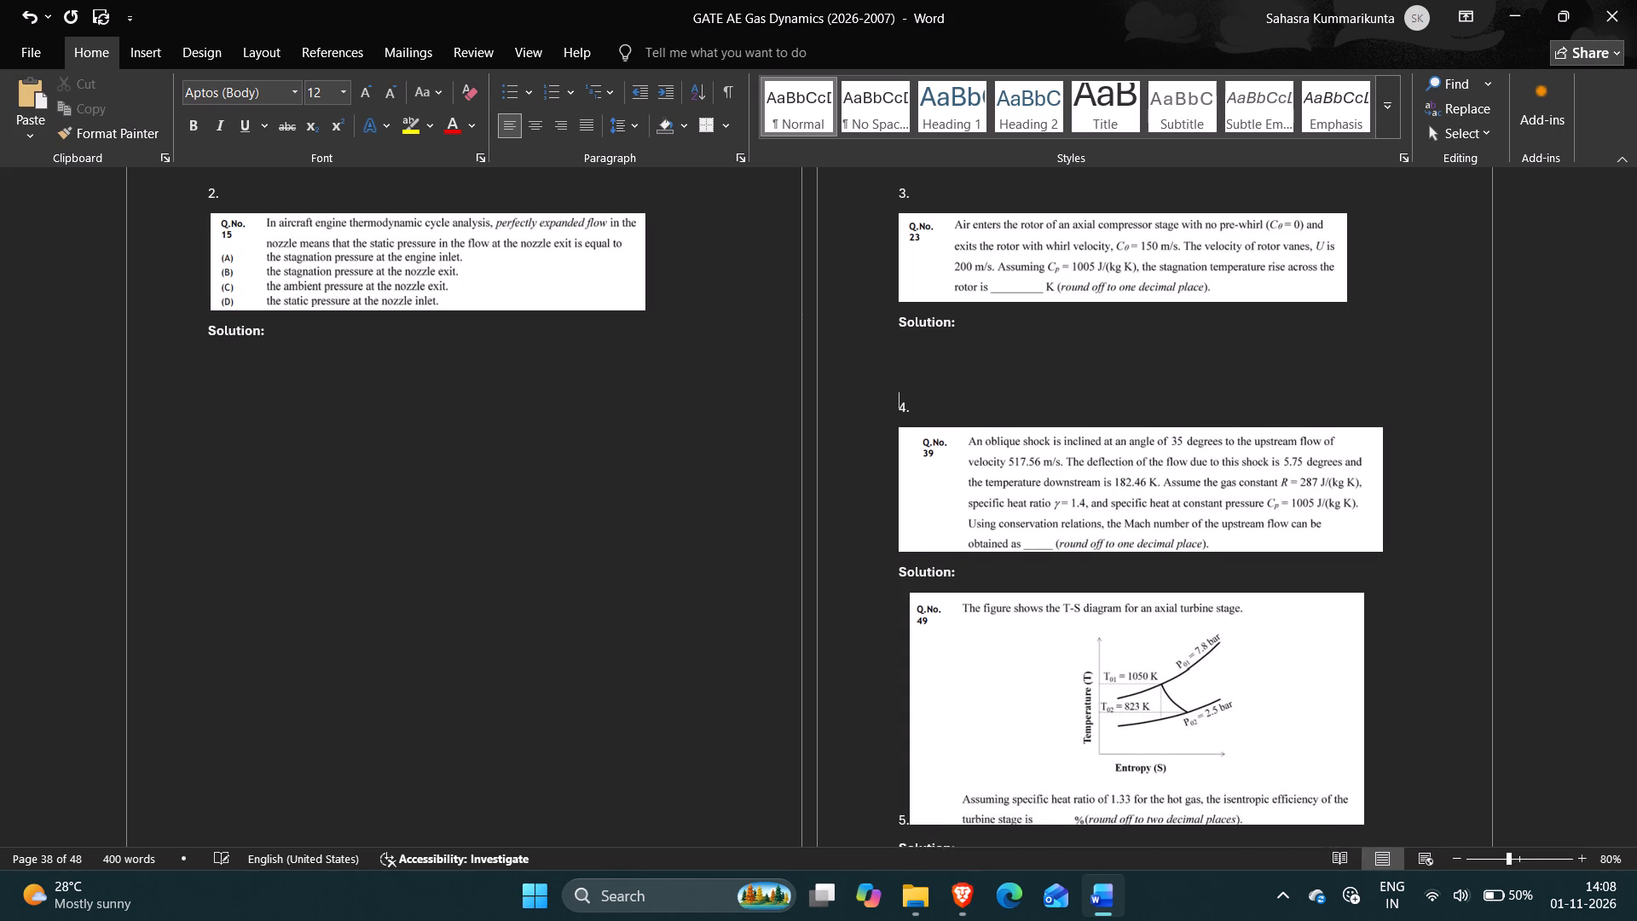
{"action": "key", "text": "Return"}
{"action": "key", "text": "Return"}
{"action": "key", "text": "Return"}
{"action": "key", "text": "Return"}
{"action": "key", "text": "Return"}
{"action": "key", "text": "Return"}
{"action": "key", "text": "Return"}
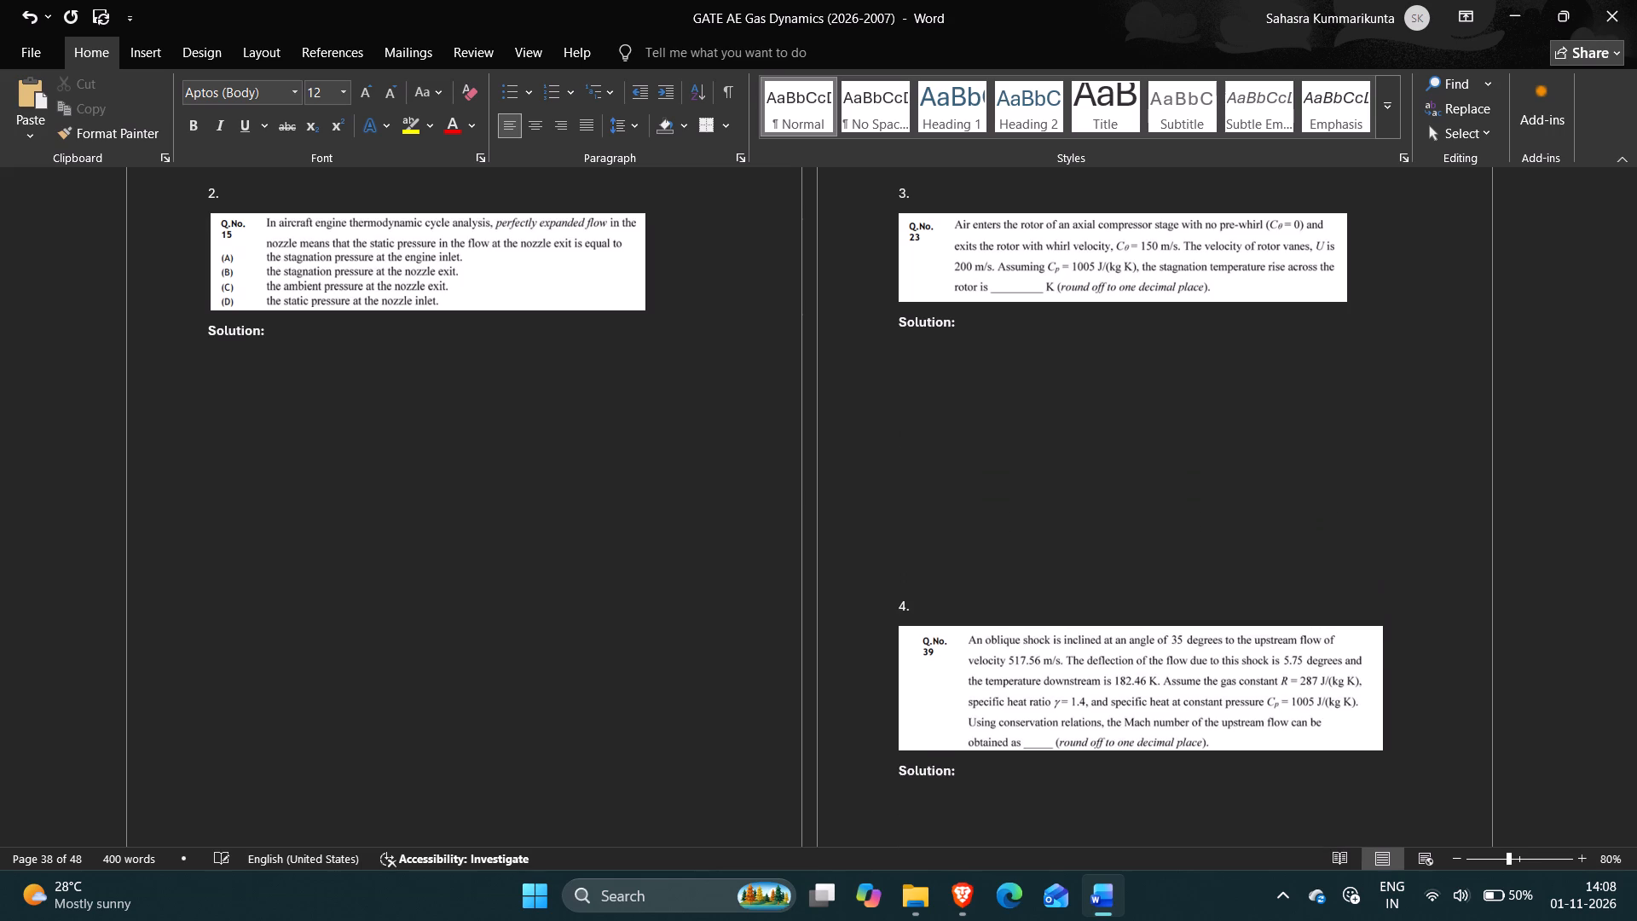
{"action": "key", "text": "Return"}
{"action": "key", "text": "Return"}
{"action": "key", "text": "Return"}
{"action": "key", "text": "Return"}
{"action": "key", "text": "Return"}
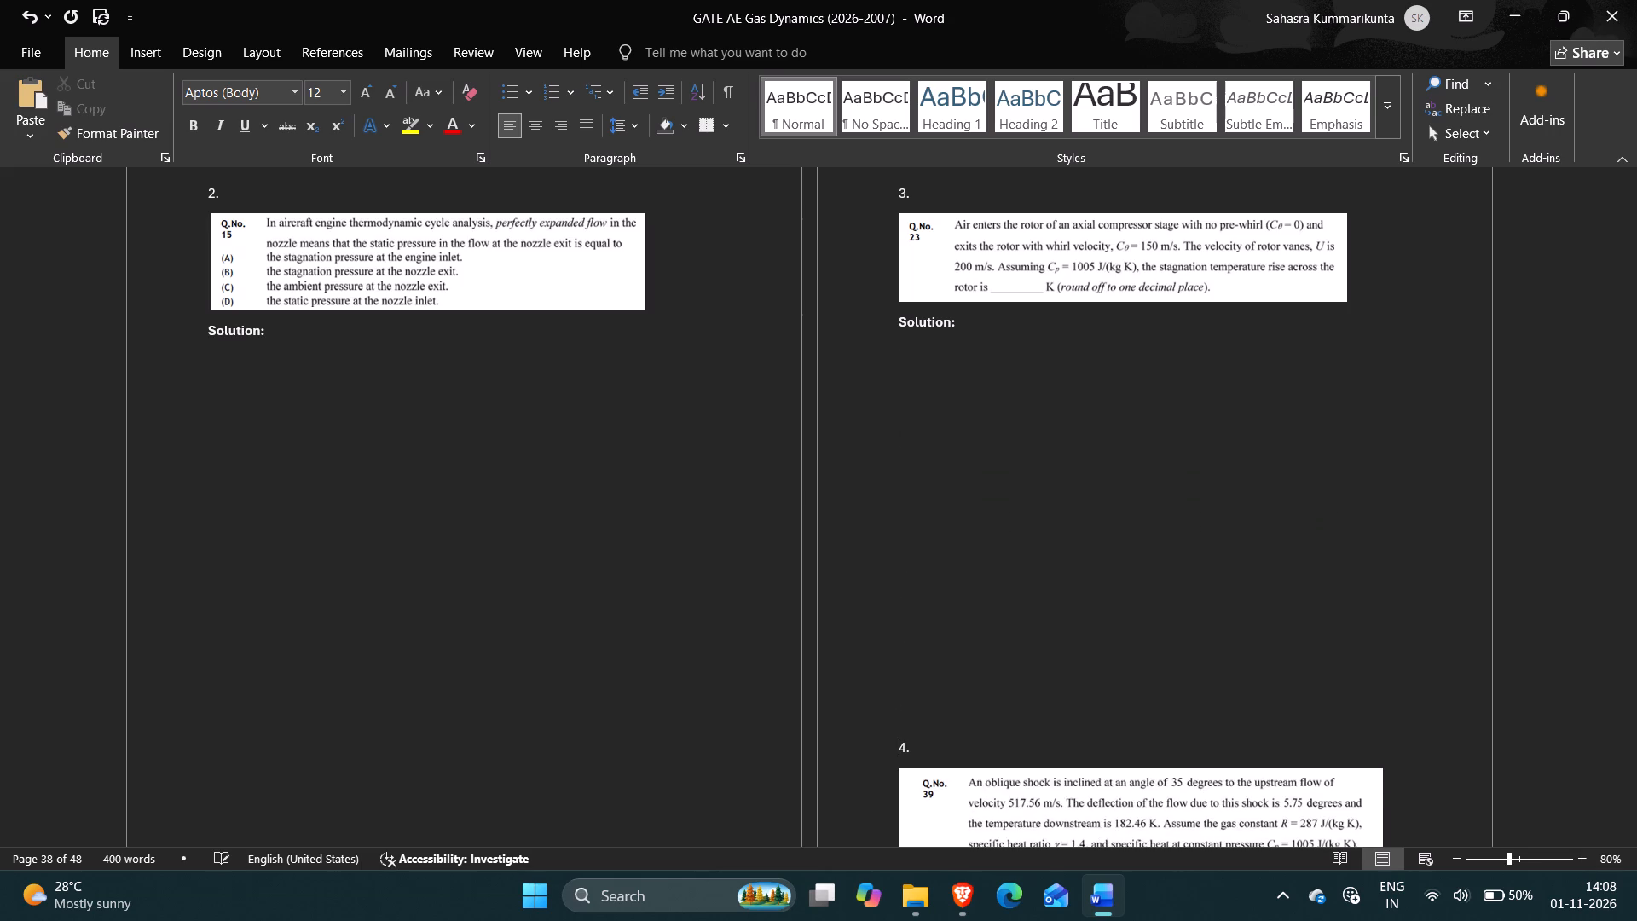
{"action": "key", "text": "Return"}
{"action": "key", "text": "Return"}
{"action": "key", "text": "Return"}
{"action": "key", "text": "Return"}
{"action": "key", "text": "Return"}
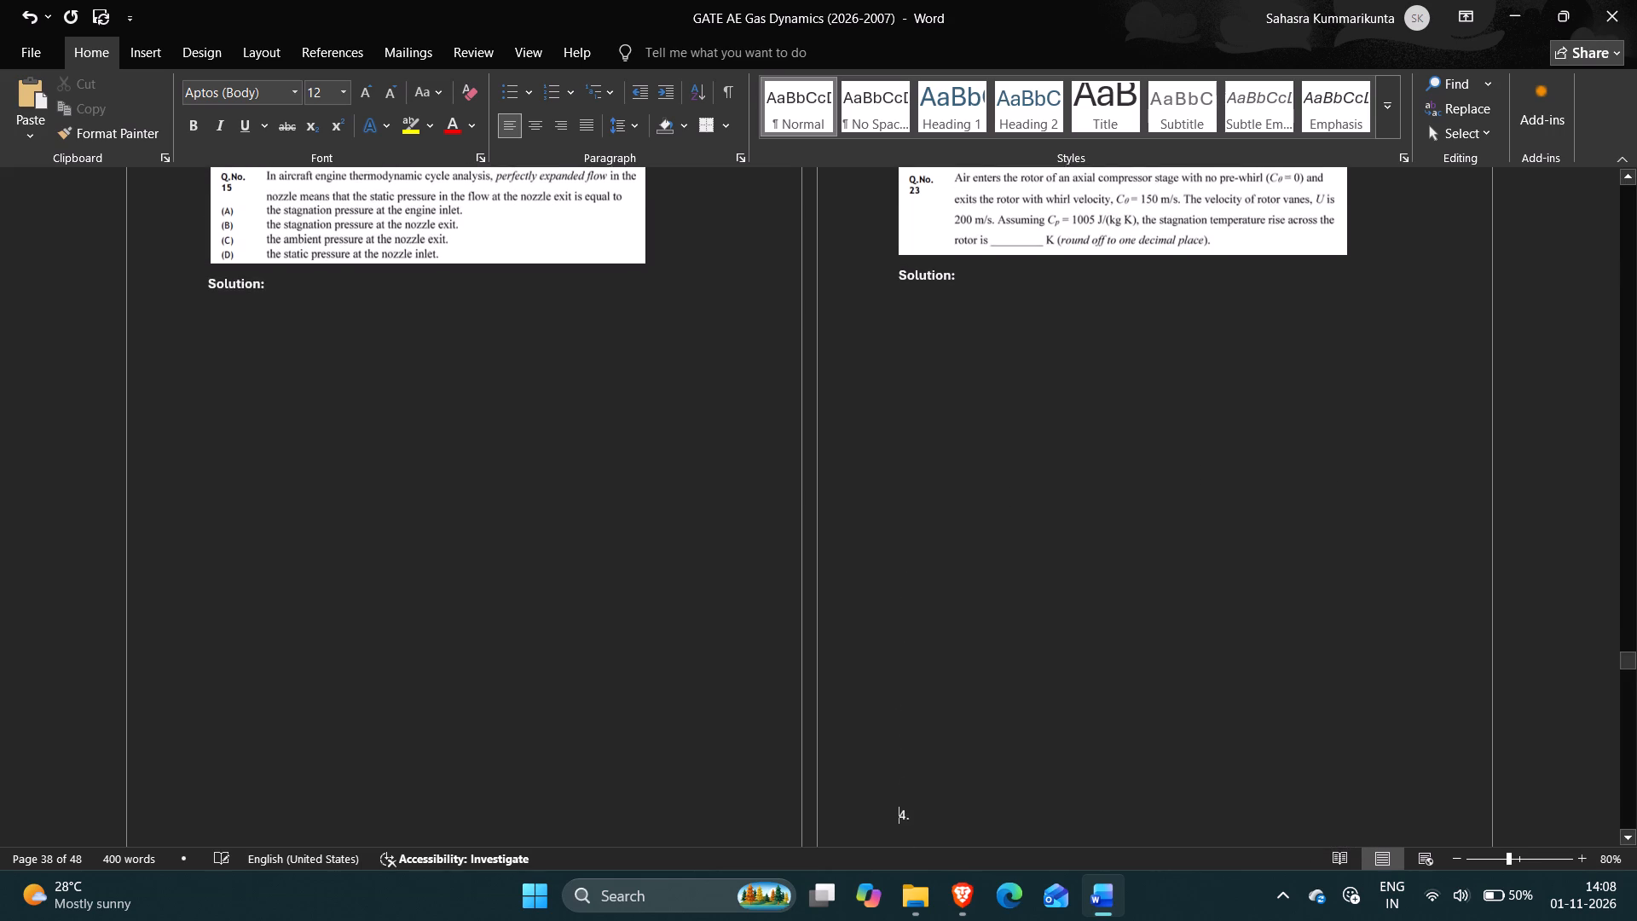
{"action": "key", "text": "Return"}
{"action": "key", "text": "Return"}
{"action": "key", "text": "Return"}
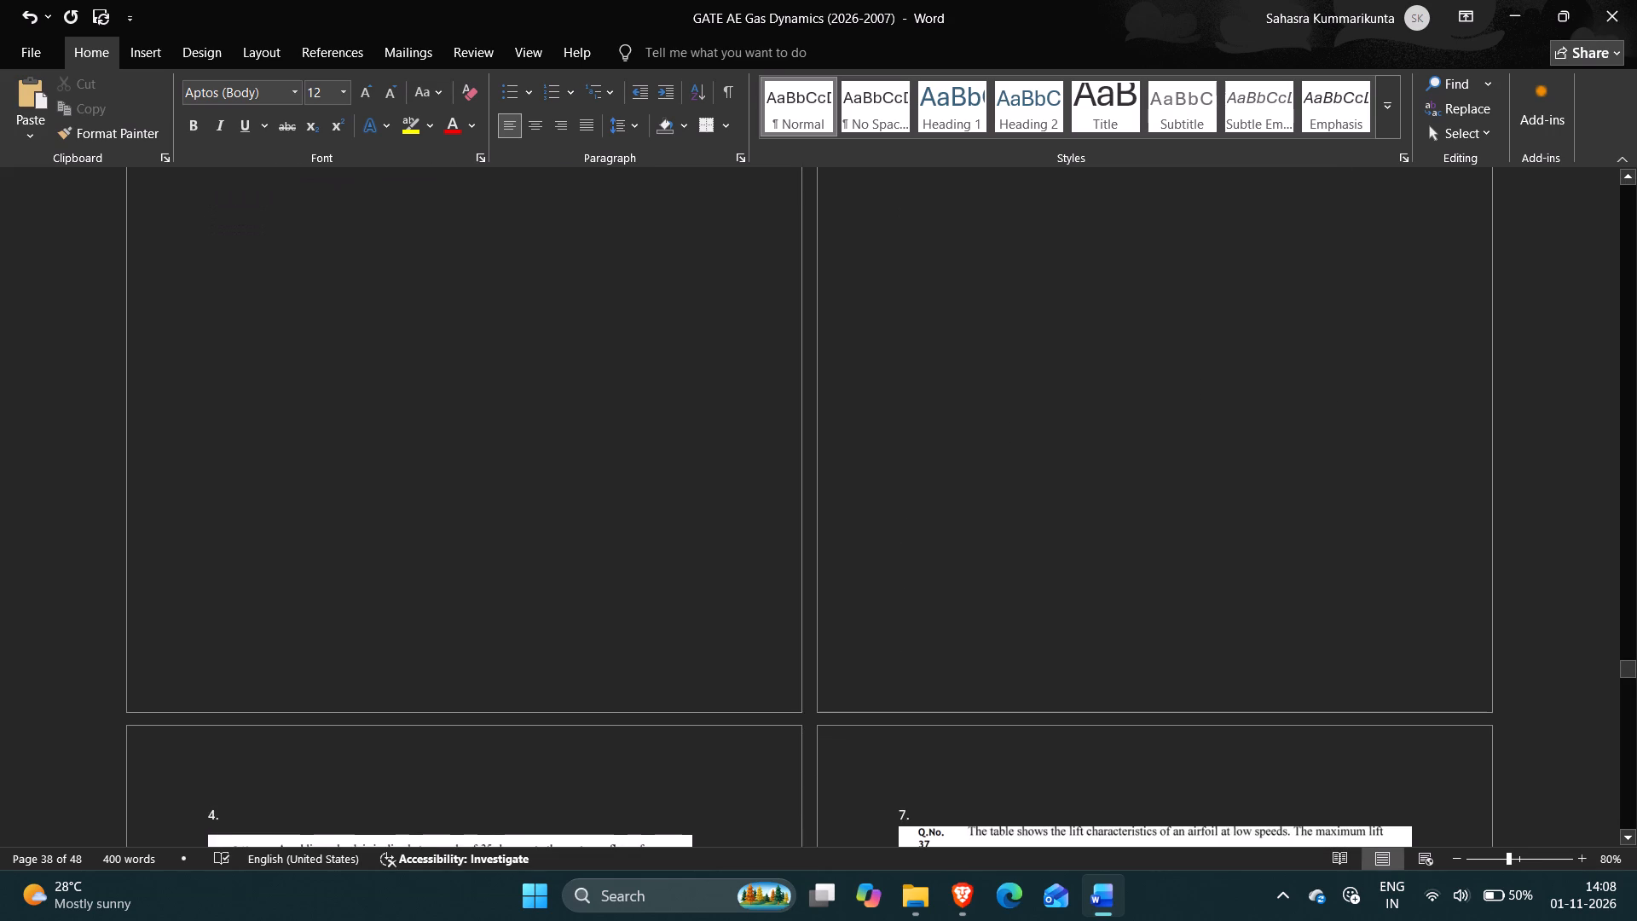
Move the Q.No. 49 T-S diagram image of item 5 onto its own line below the item number.
{"action": "scroll", "coordinate": [905, 304], "scroll_direction": "down", "scroll_amount": 3}
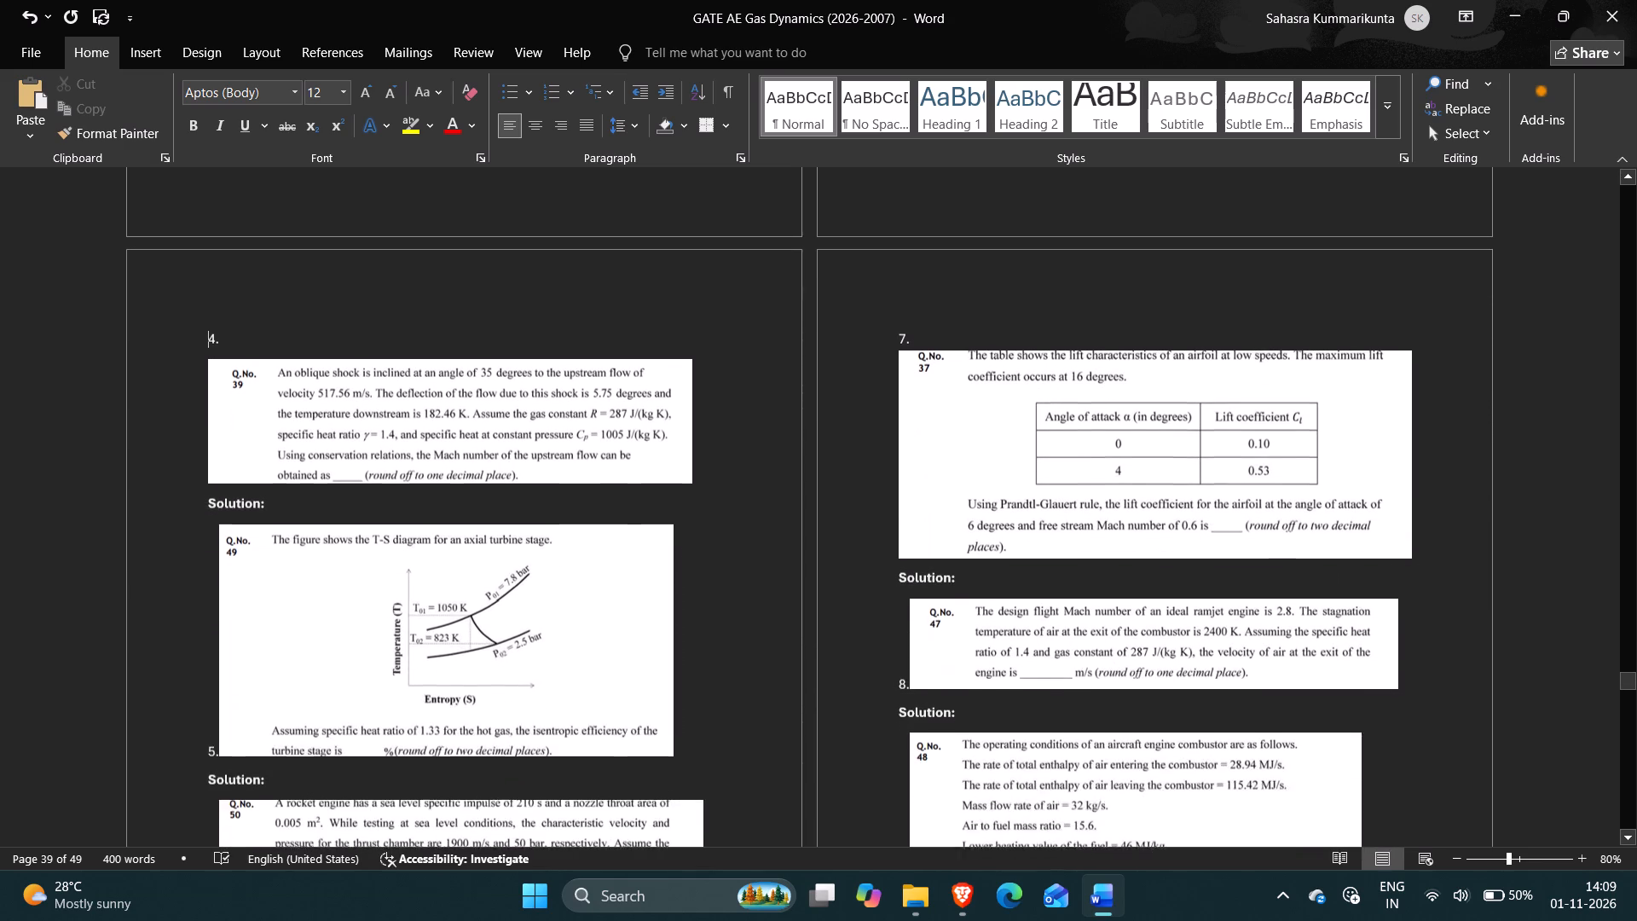
{"action": "scroll", "coordinate": [905, 304], "scroll_direction": "down", "scroll_amount": 1}
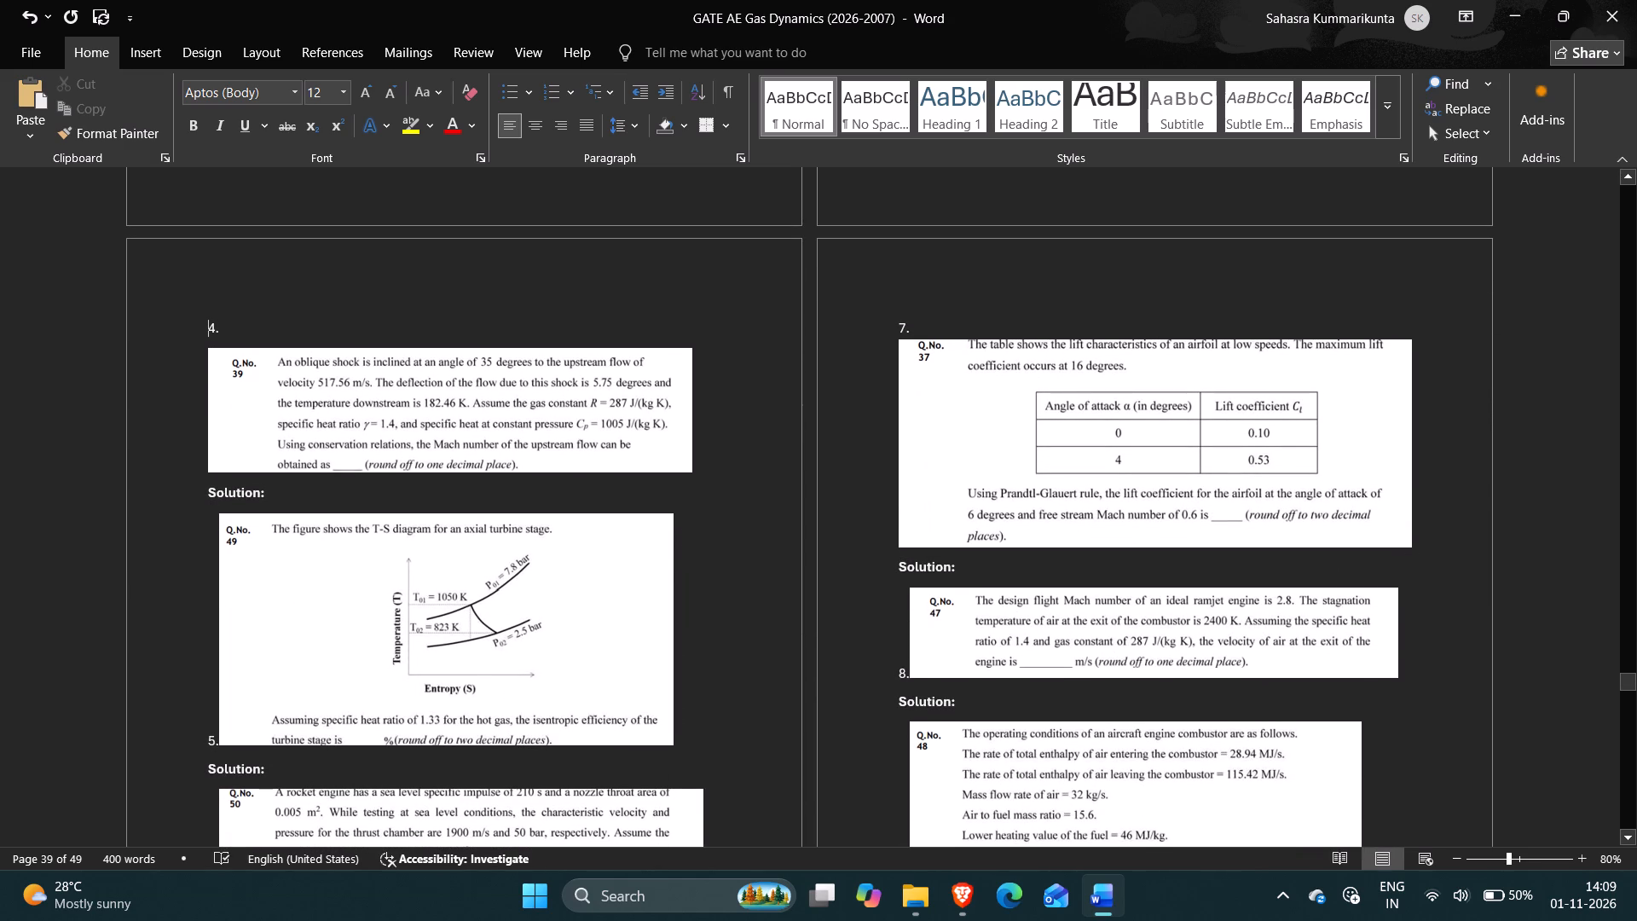
{"action": "left_click", "coordinate": [205, 742]}
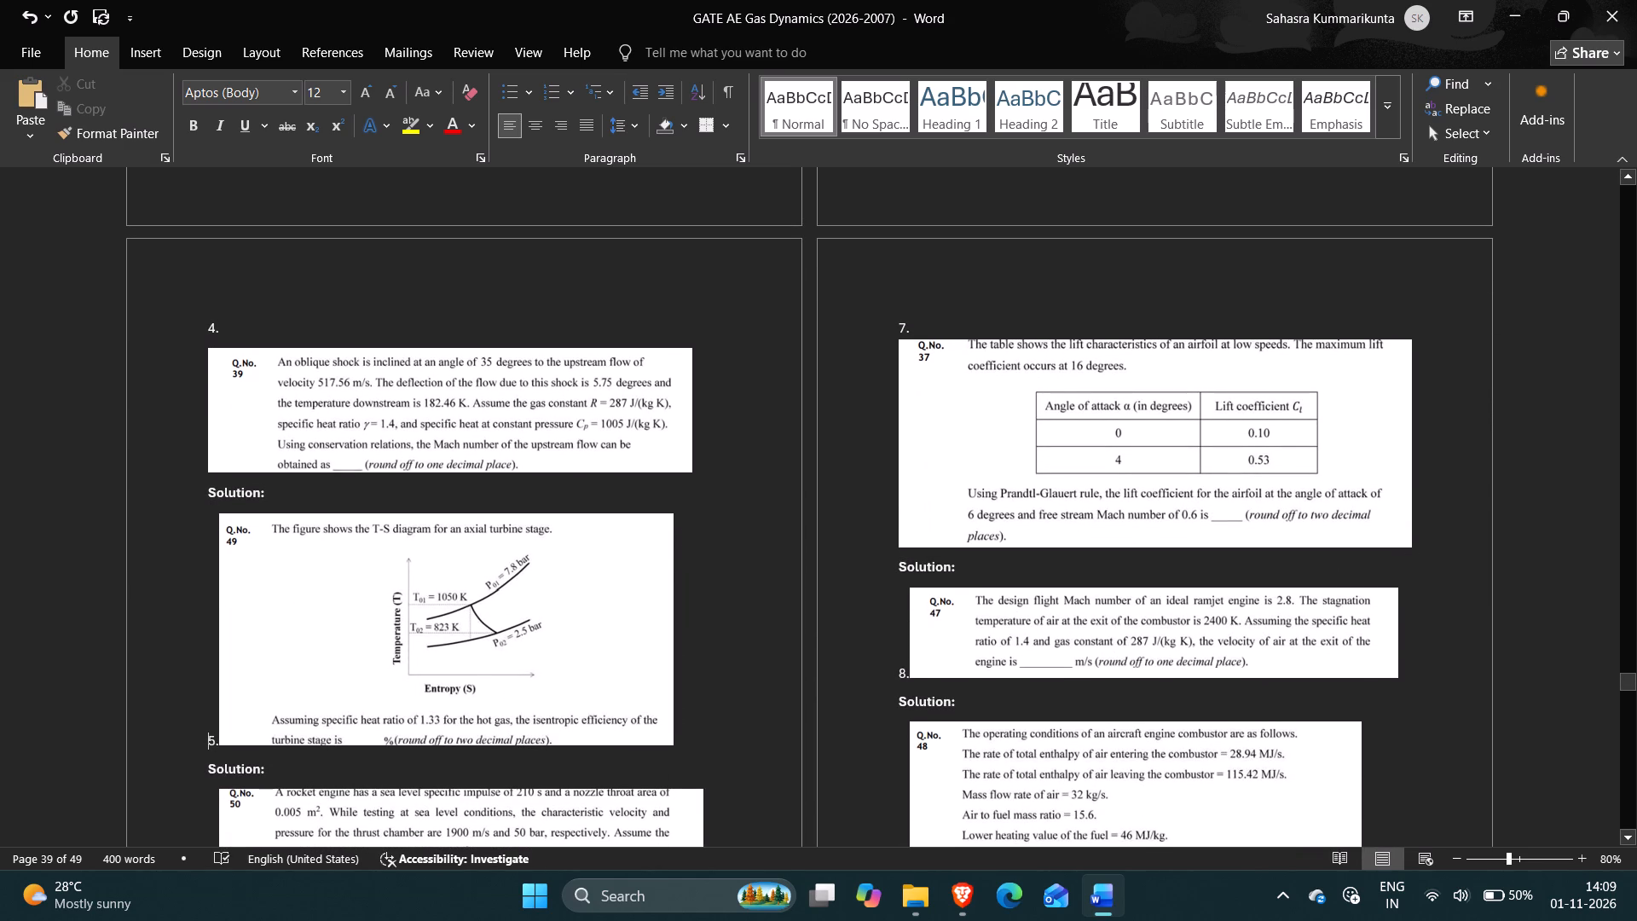
{"action": "left_click", "coordinate": [205, 742]}
{"action": "key", "text": "Right"}
{"action": "key", "text": "Right"}
{"action": "key", "text": "Return"}
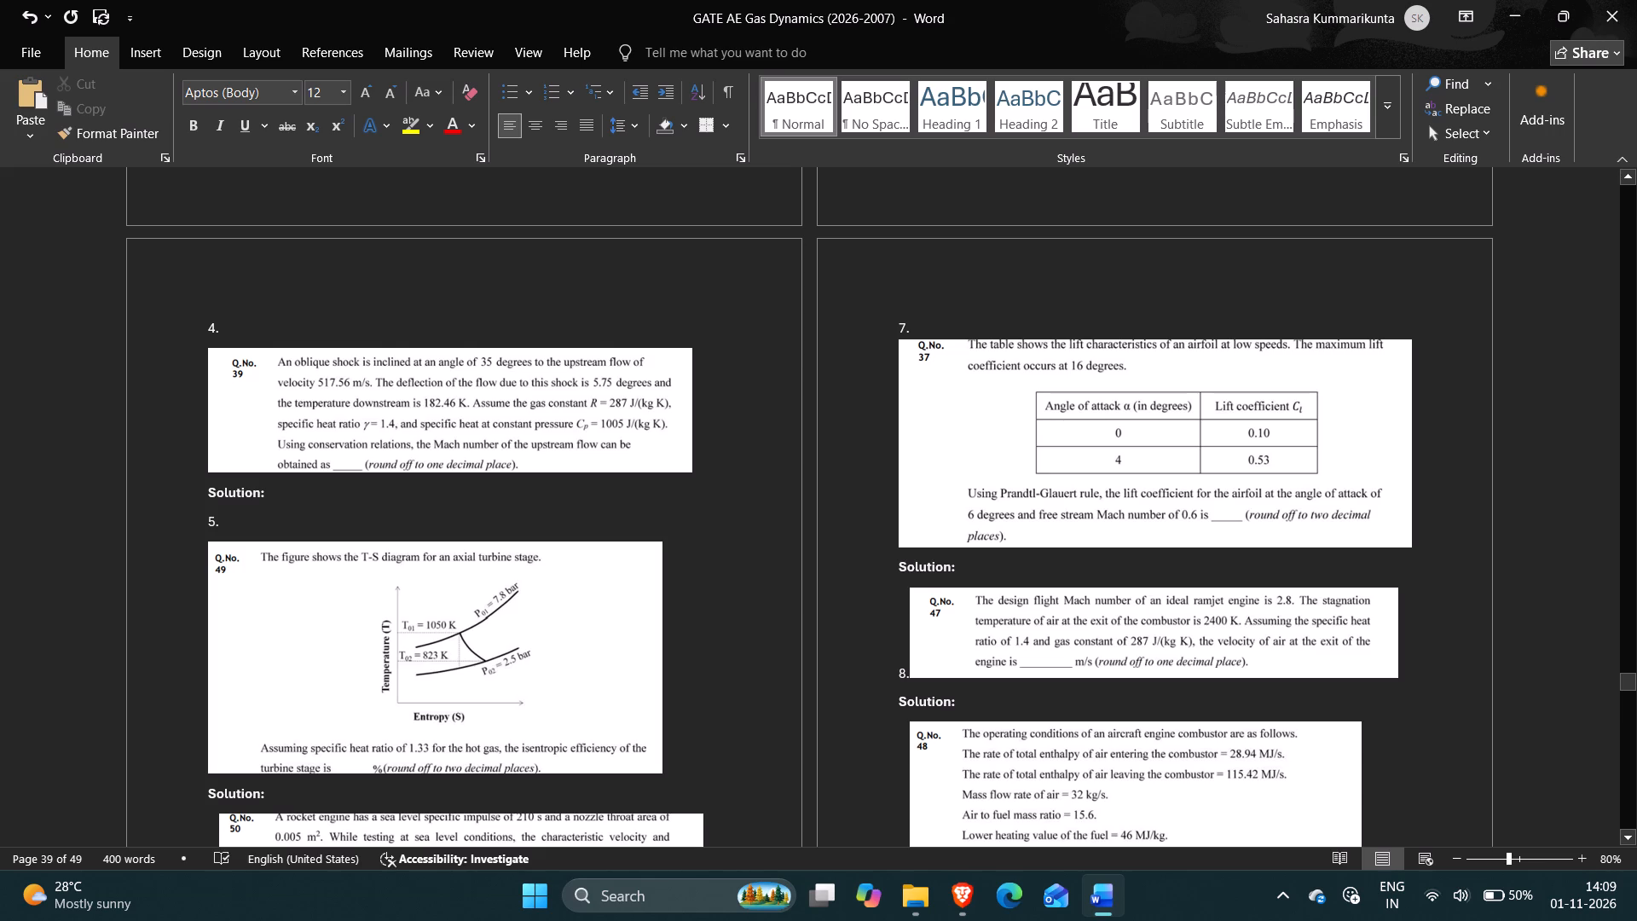
Add blank lines above item 5 until it starts on a new page, leaving solution space below item 4.
{"action": "left_click", "coordinate": [206, 527]}
{"action": "key", "text": "Return"}
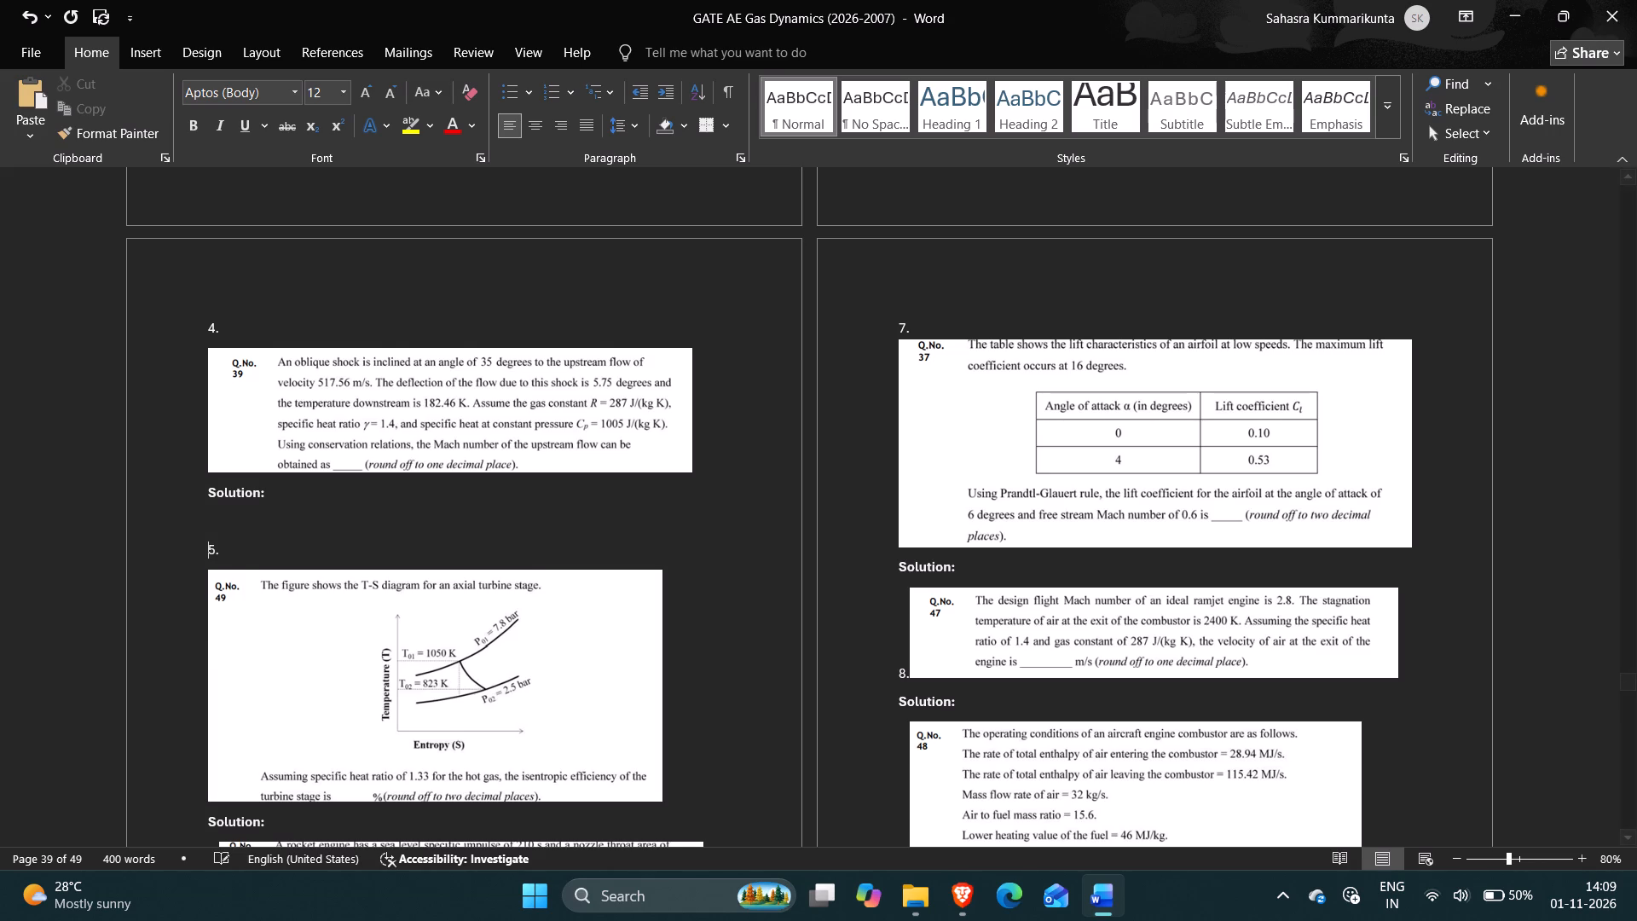
{"action": "key", "text": "Return"}
{"action": "key", "text": "Return"}
{"action": "key", "text": "Return"}
{"action": "key", "text": "Return"}
{"action": "key", "text": "Return"}
{"action": "key", "text": "Return"}
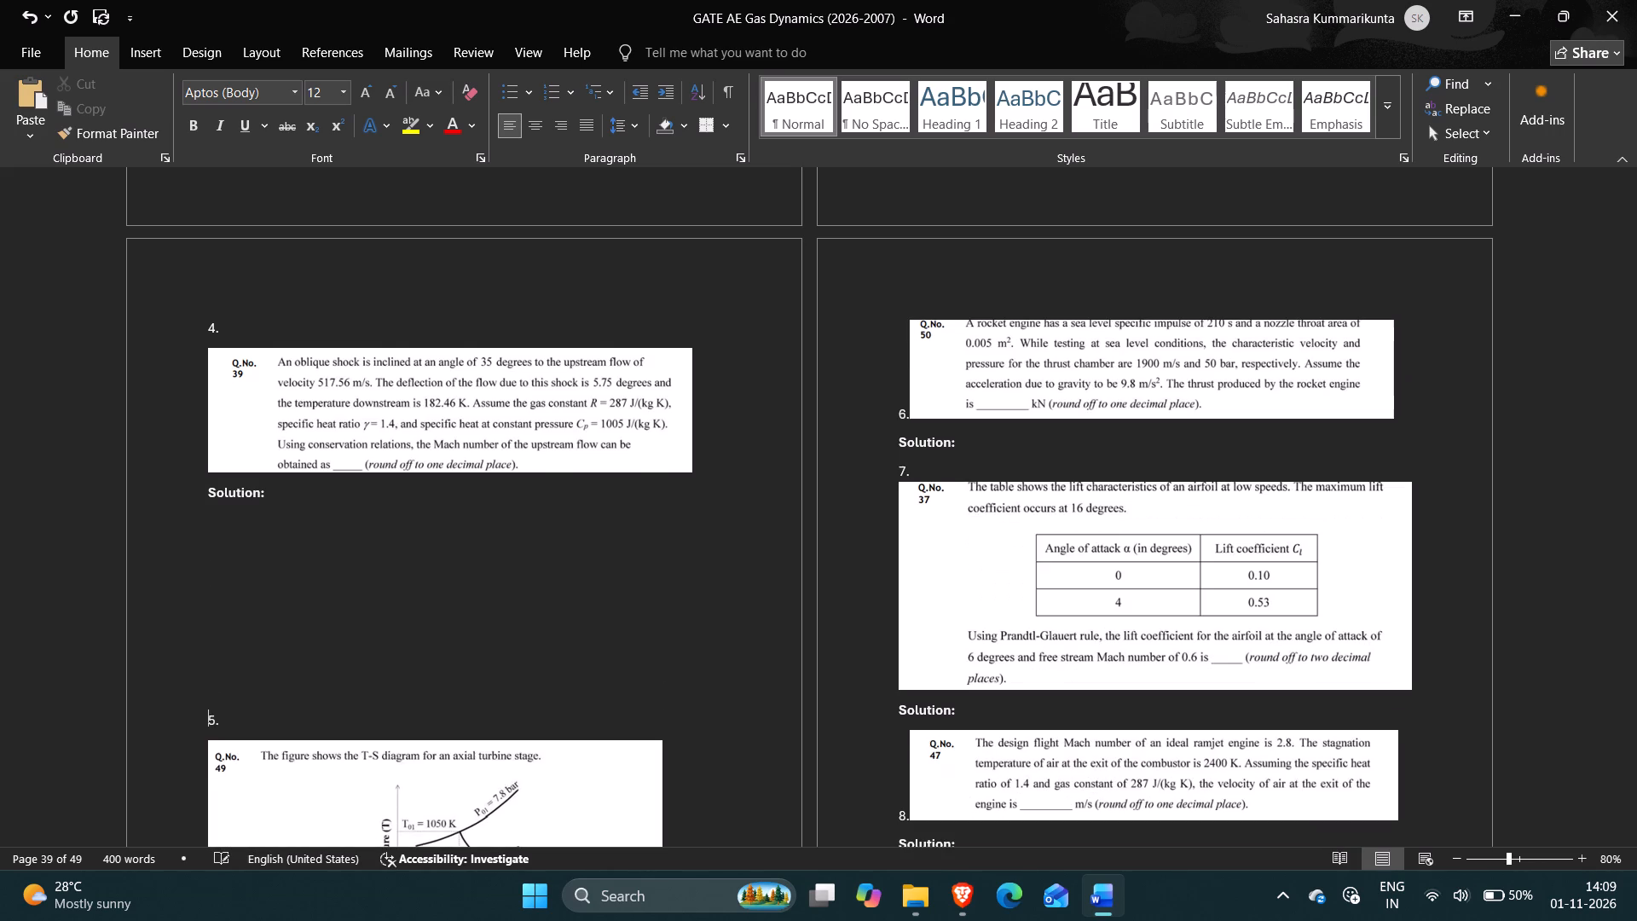
{"action": "key", "text": "Return"}
{"action": "key", "text": "Return"}
{"action": "key", "text": "Return"}
{"action": "key", "text": "Return"}
{"action": "key", "text": "Return"}
{"action": "key", "text": "Return"}
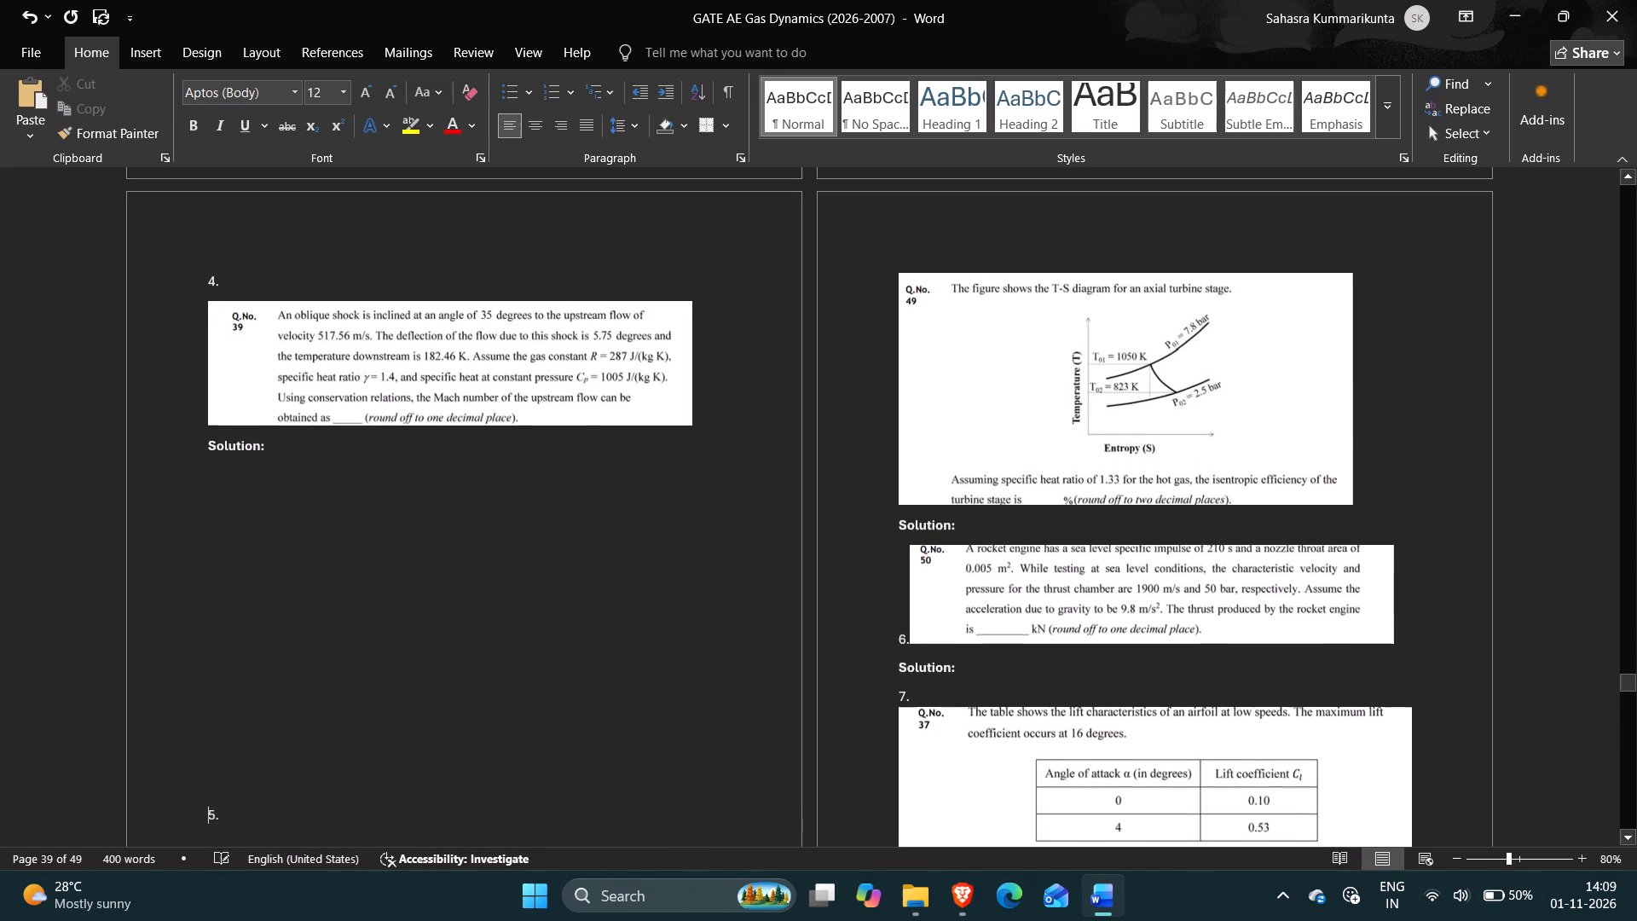
{"action": "key", "text": "Return"}
{"action": "key", "text": "Return"}
{"action": "key", "text": "Return"}
{"action": "key", "text": "Return"}
{"action": "key", "text": "Return"}
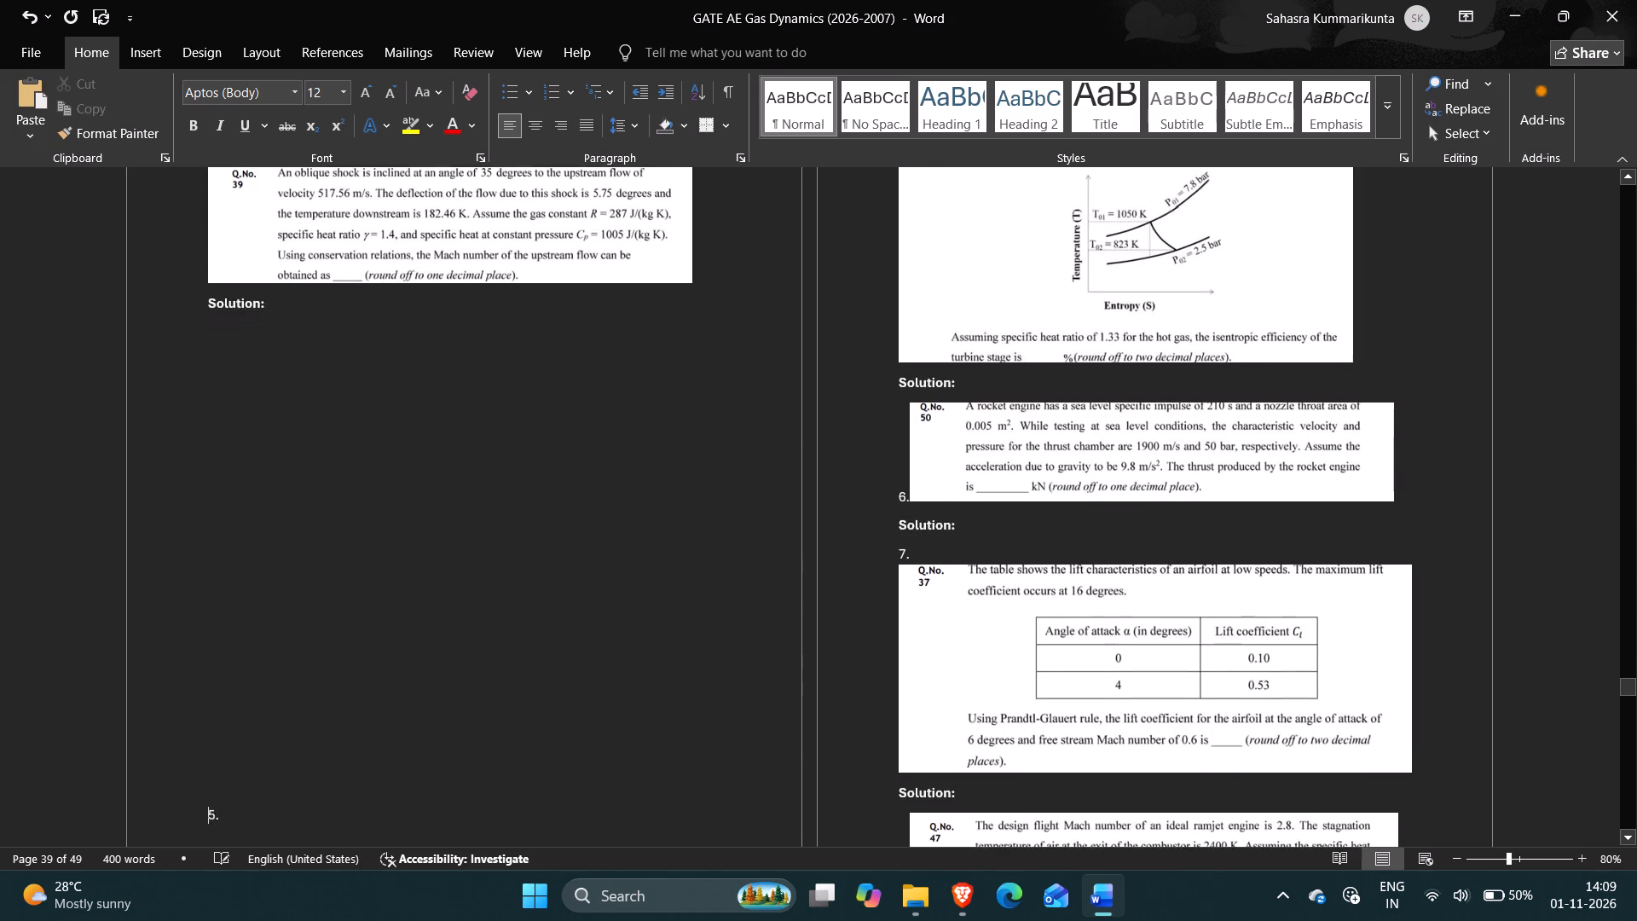
{"action": "key", "text": "Return"}
{"action": "key", "text": "Return"}
{"action": "key", "text": "Return"}
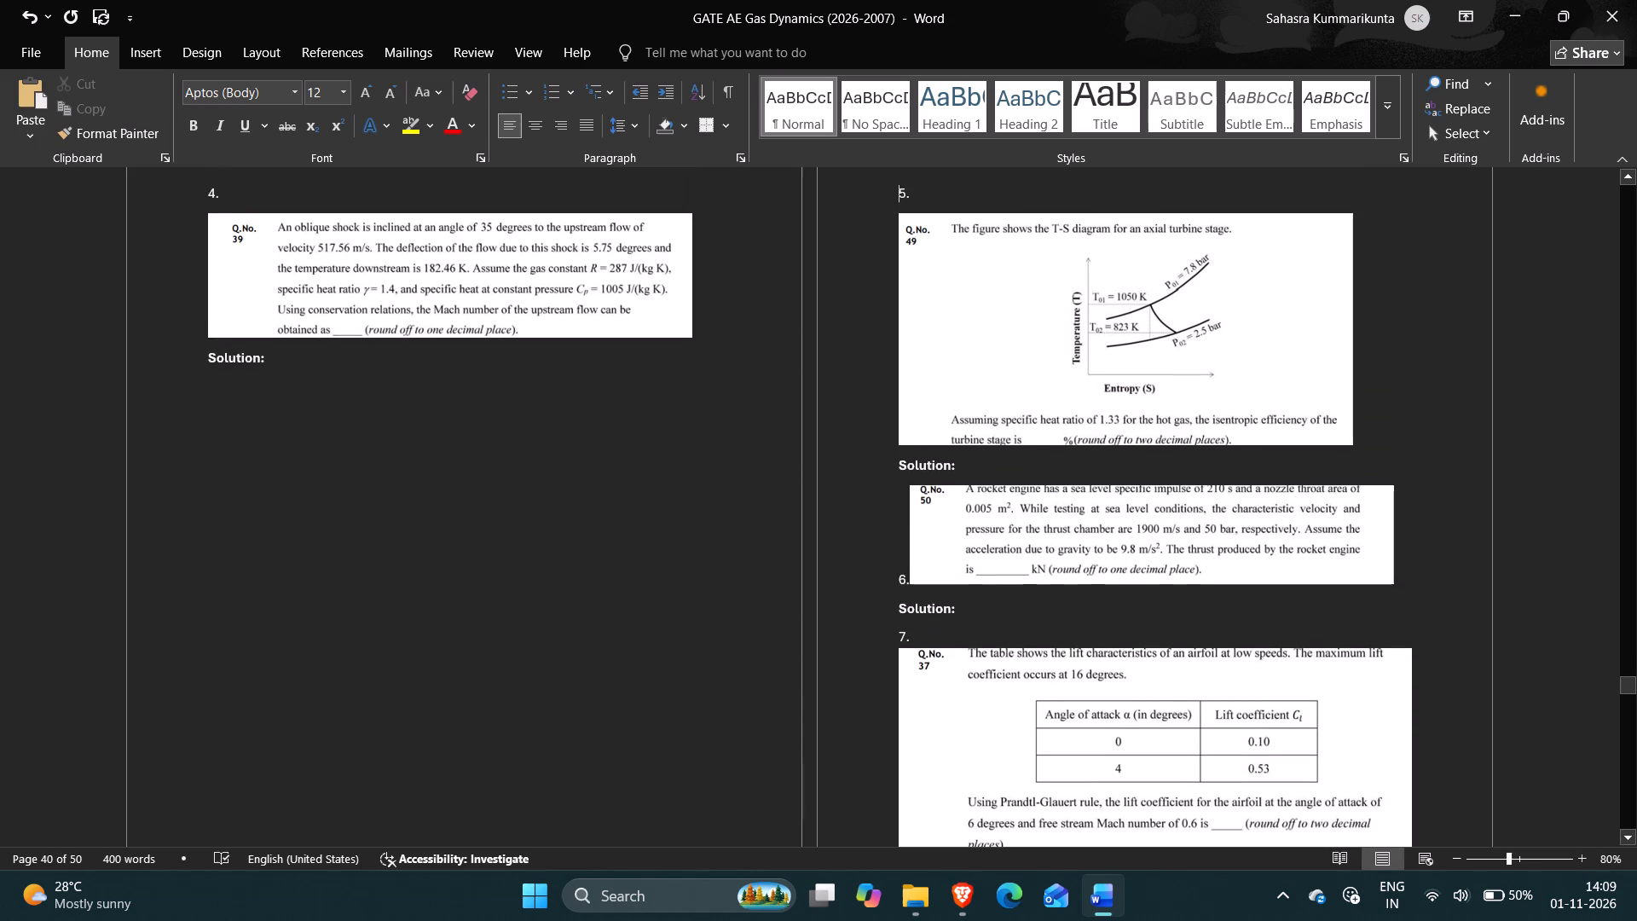
Move the Q.No. 50 rocket engine image of item 6 onto its own line below the item number.
{"action": "left_click", "coordinate": [895, 578]}
{"action": "key", "text": "Right"}
{"action": "key", "text": "Right"}
{"action": "key", "text": "Return"}
Add blank lines above item 6 until it starts on a new page, leaving solution space below item 5.
{"action": "left_click", "coordinate": [894, 481]}
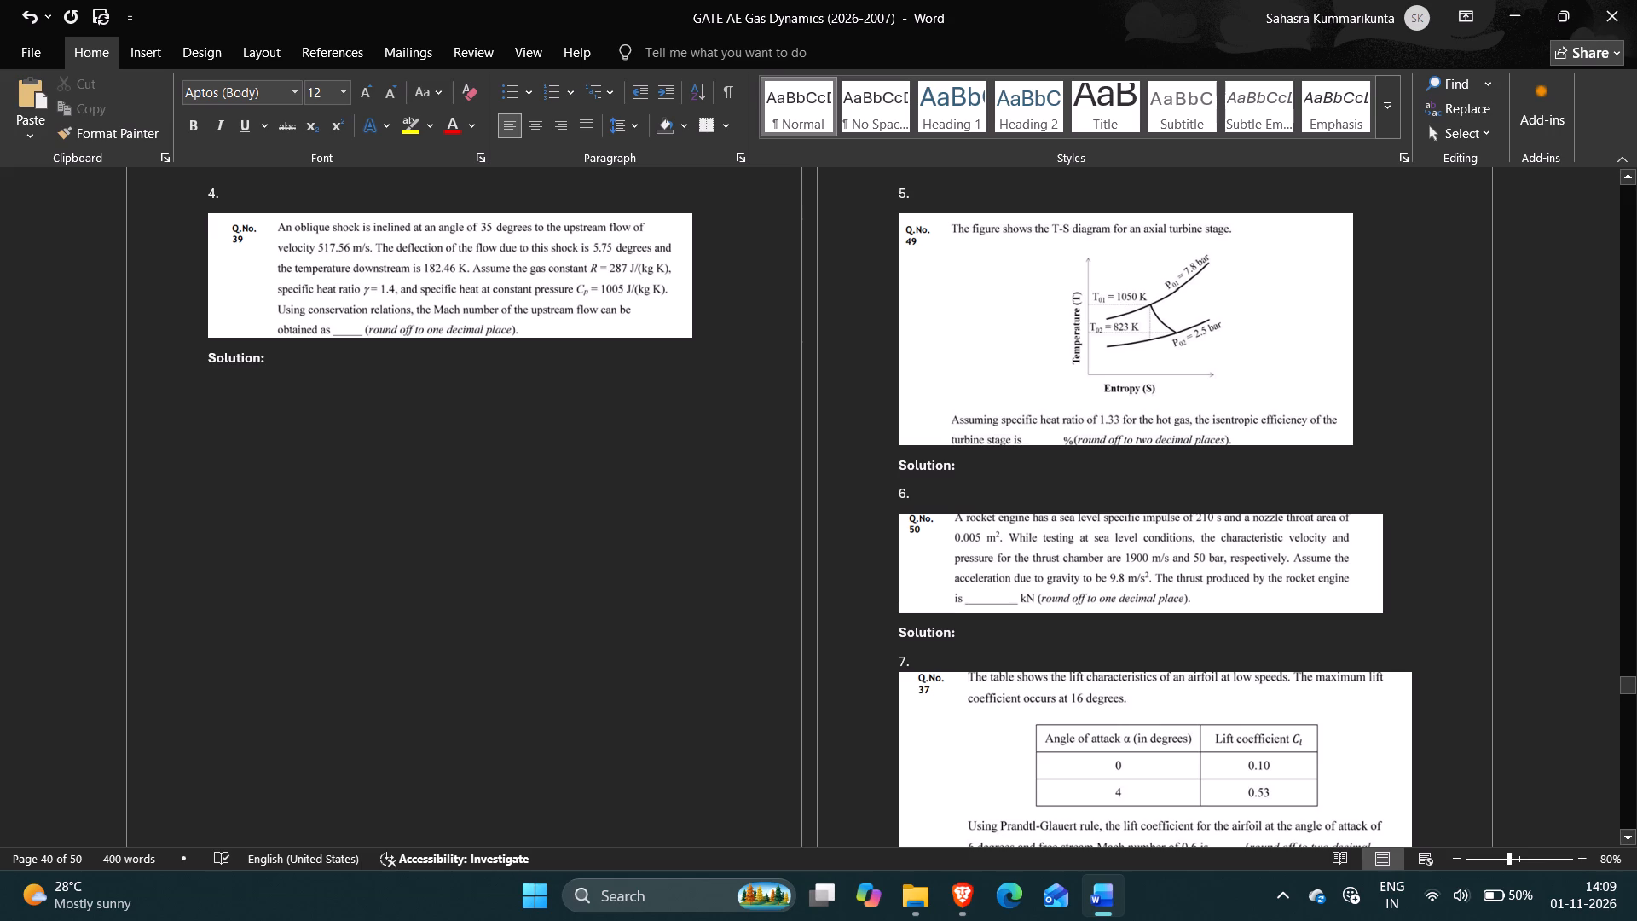
{"action": "key", "text": "Down"}
{"action": "key", "text": "Return"}
{"action": "key", "text": "Return"}
{"action": "key", "text": "Return"}
{"action": "key", "text": "Return"}
{"action": "key", "text": "Return"}
{"action": "key", "text": "Return"}
{"action": "key", "text": "Return"}
{"action": "key", "text": "Return"}
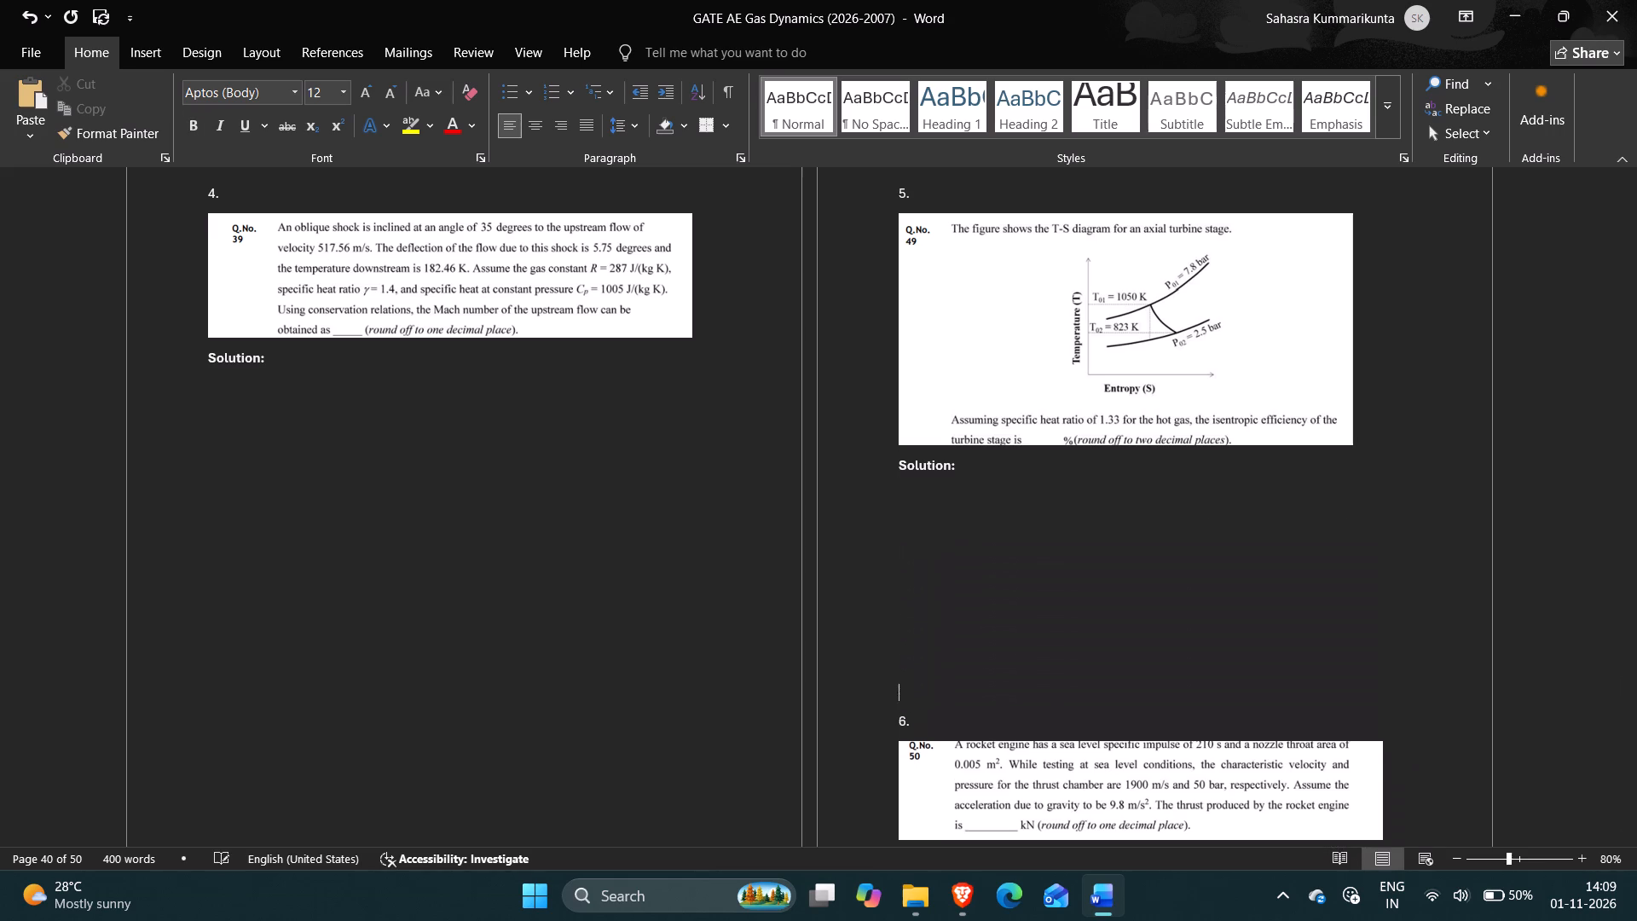
{"action": "key", "text": "Return"}
{"action": "key", "text": "Return"}
{"action": "key", "text": "Return"}
{"action": "key", "text": "Return"}
{"action": "key", "text": "Return"}
{"action": "key", "text": "Return"}
{"action": "key", "text": "Return"}
{"action": "key", "text": "Return"}
{"action": "key", "text": "Return"}
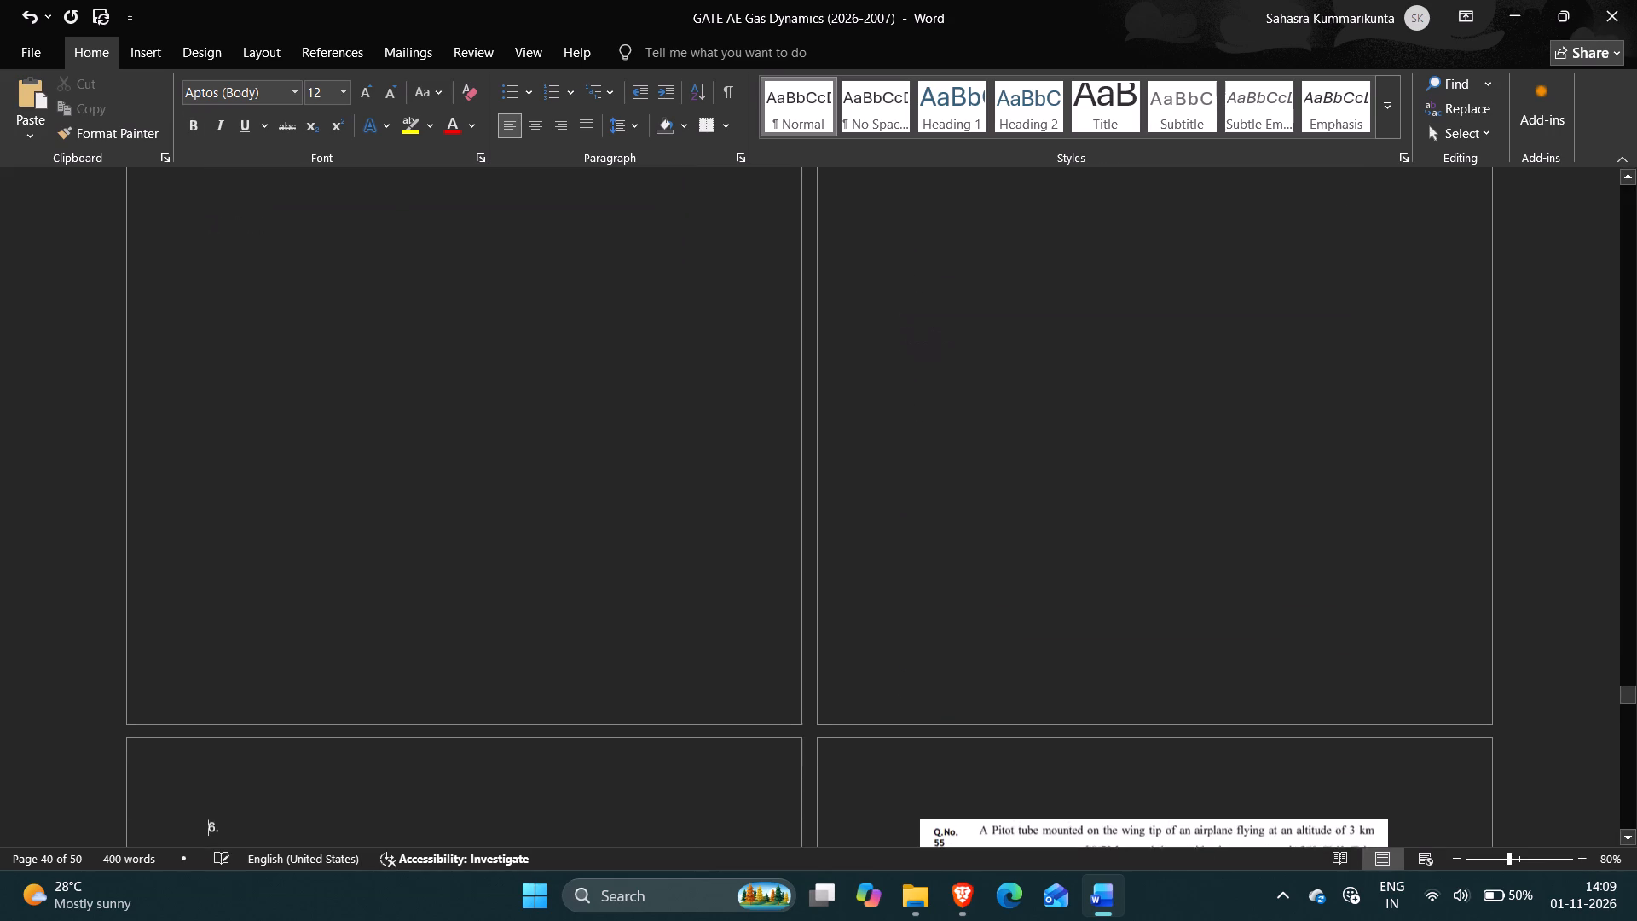
Add blank lines above item 7 (Q.No. 37) until it starts on a new page, leaving solution space below item 6.
{"action": "scroll", "coordinate": [894, 481], "scroll_direction": "down", "scroll_amount": 3}
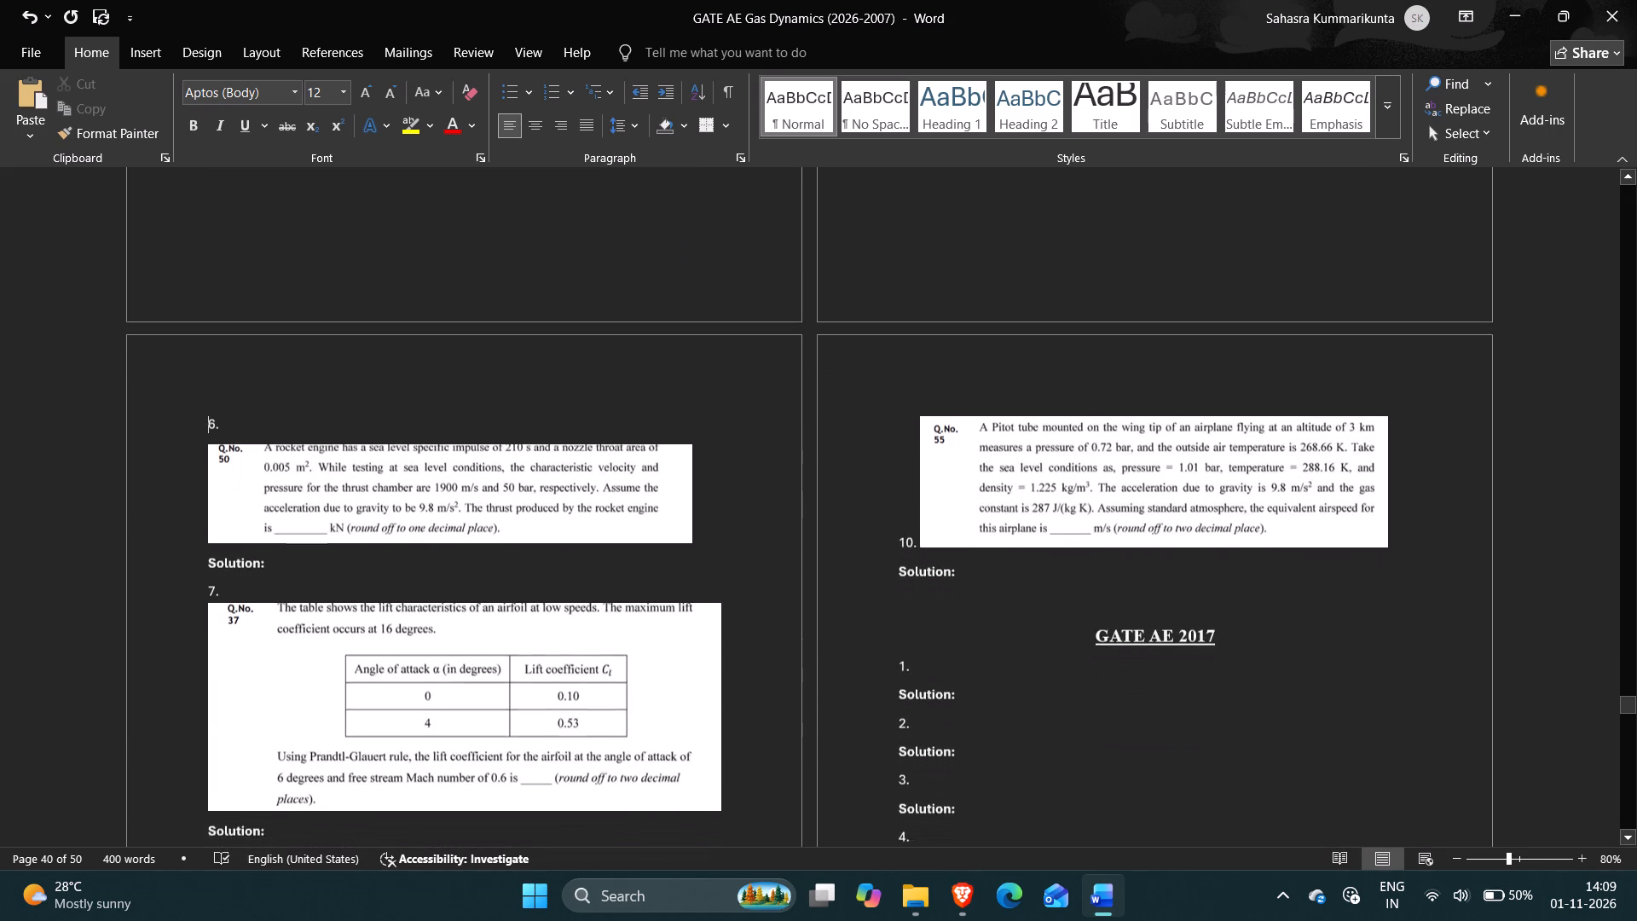
{"action": "scroll", "coordinate": [894, 481], "scroll_direction": "down", "scroll_amount": 2}
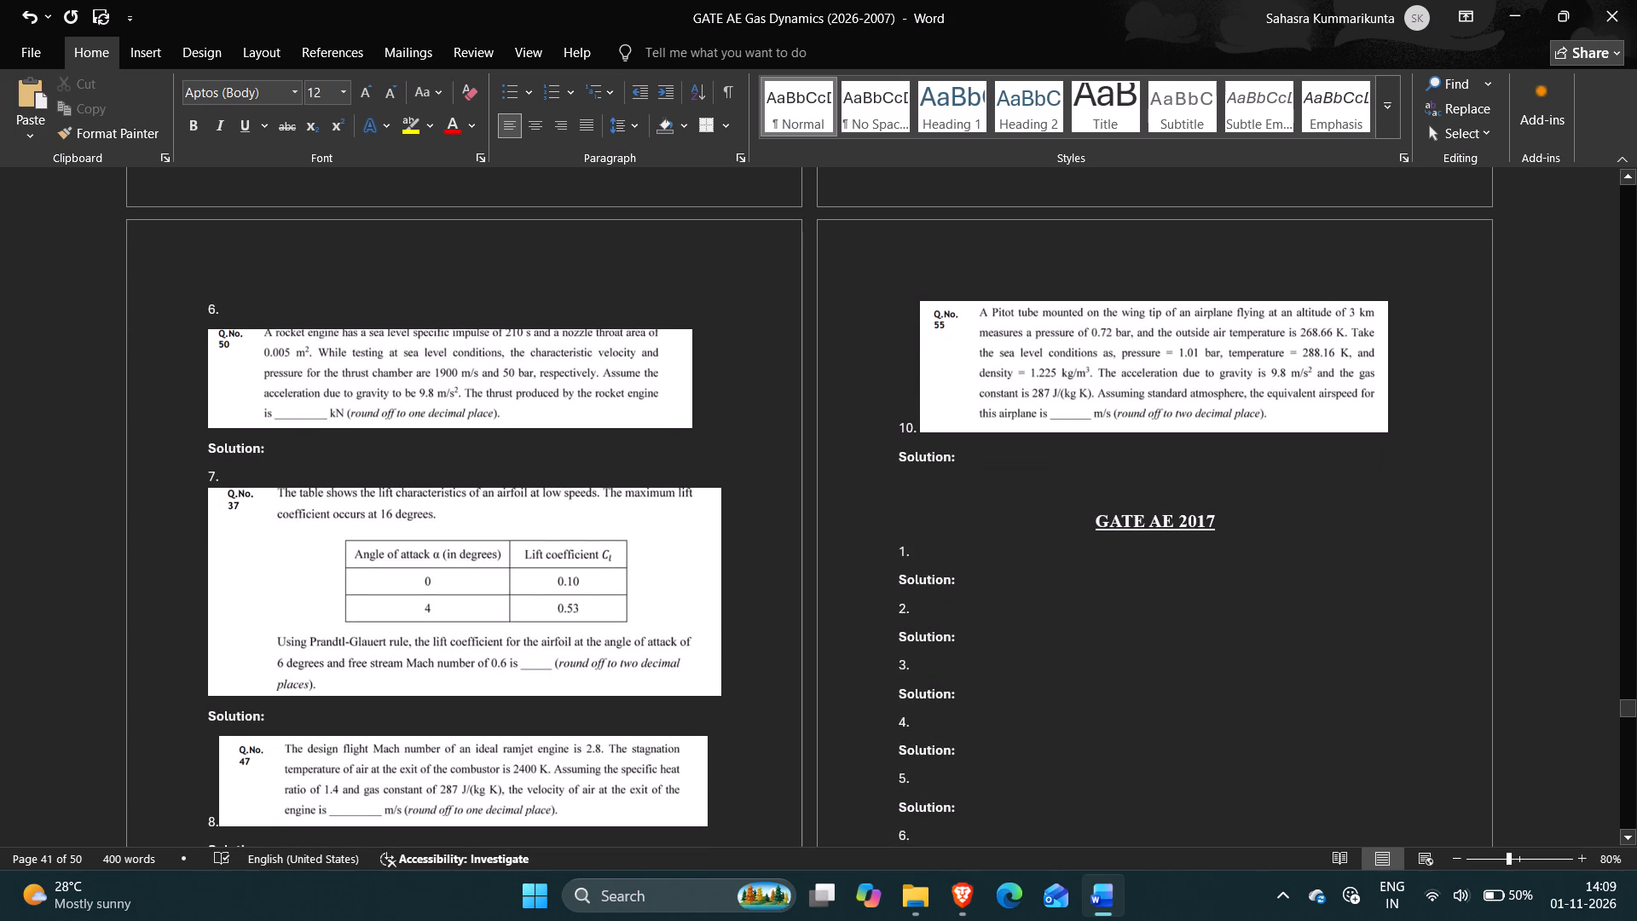
{"action": "left_click", "coordinate": [201, 472]}
{"action": "key", "text": "Return"}
{"action": "key", "text": "Return"}
{"action": "key", "text": "Return"}
{"action": "key", "text": "Return"}
{"action": "key", "text": "Return"}
{"action": "key", "text": "Return"}
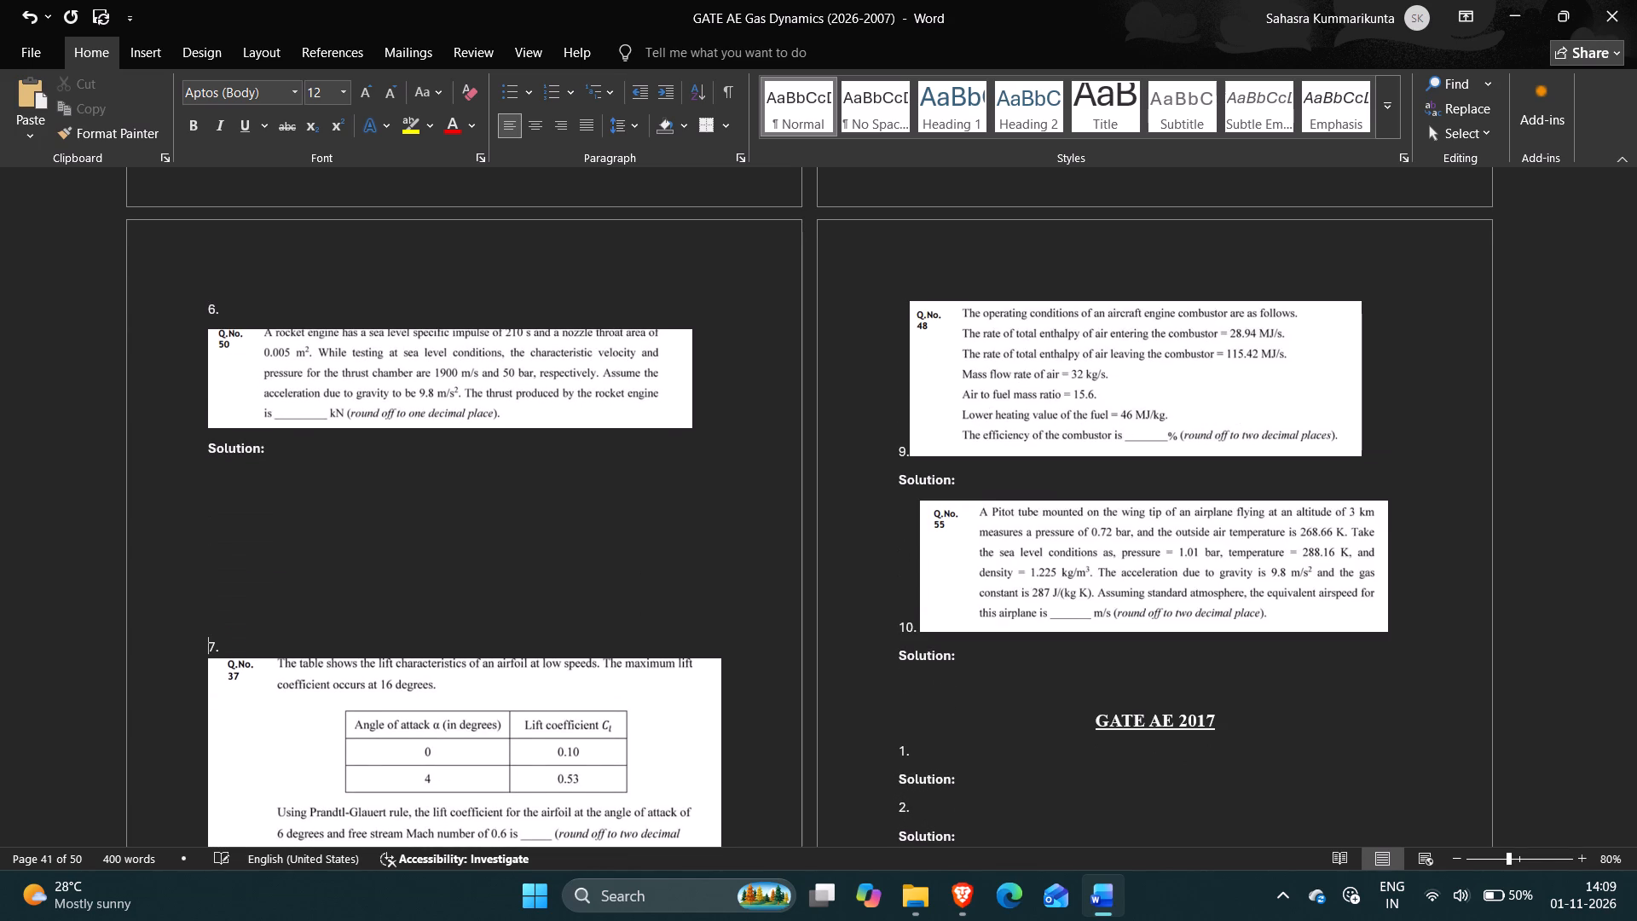
{"action": "key", "text": "Return"}
{"action": "key", "text": "Return"}
{"action": "key", "text": "Return"}
{"action": "key", "text": "Return"}
{"action": "key", "text": "Return"}
{"action": "key", "text": "Return"}
{"action": "key", "text": "Return"}
{"action": "key", "text": "Return"}
{"action": "key", "text": "Return"}
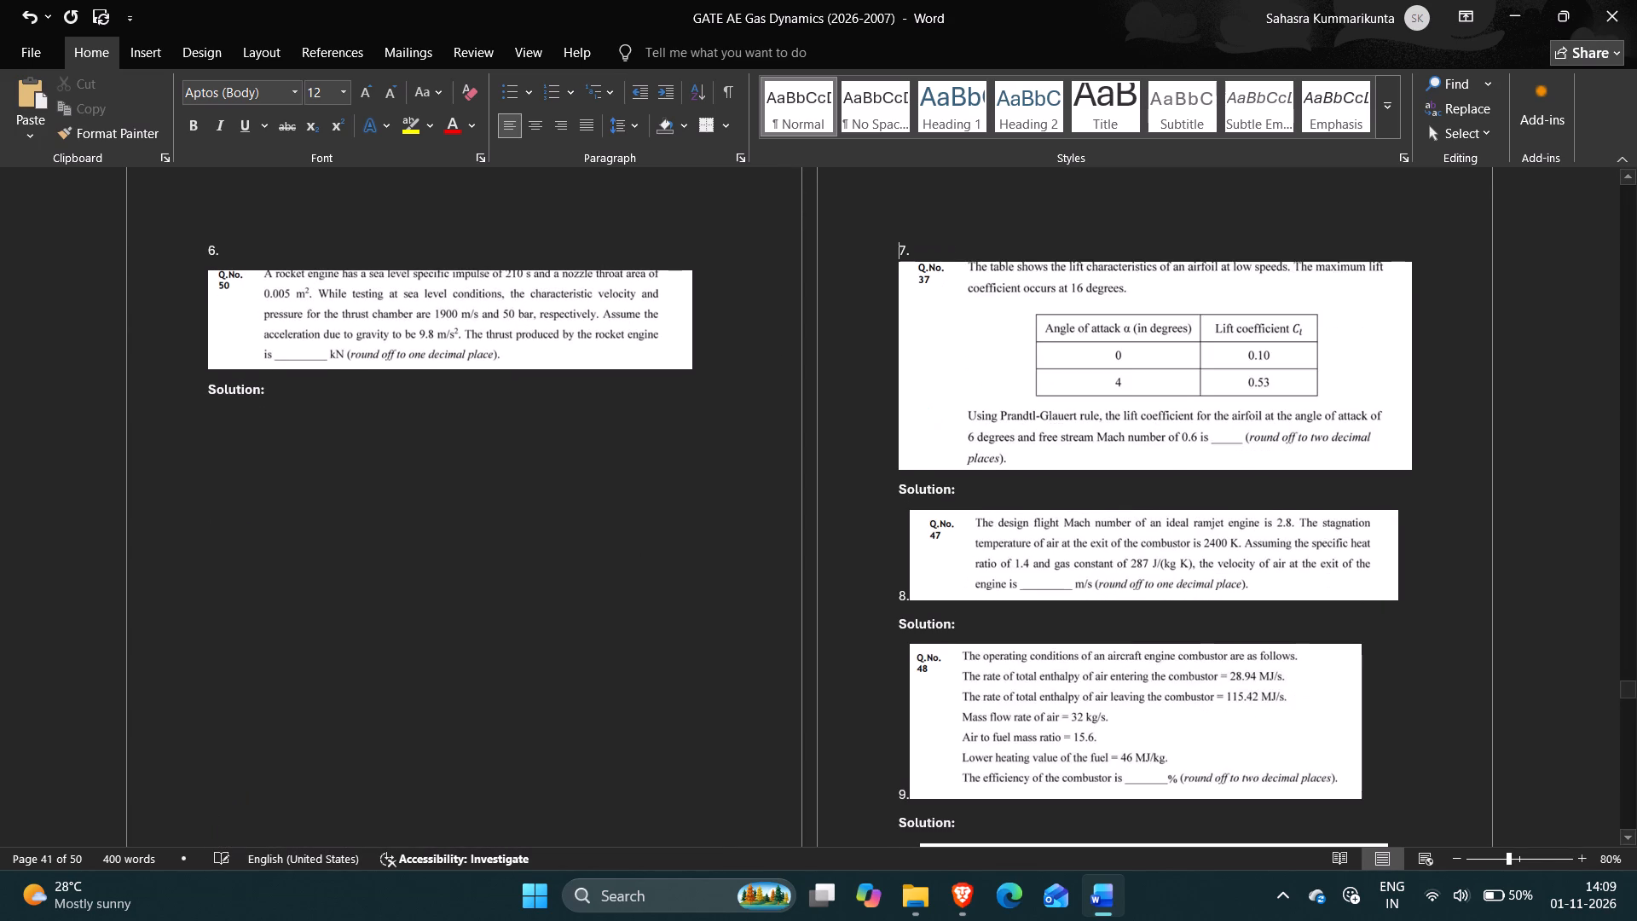
Move the Q.No. 47 ramjet engine image of item 8 onto its own line below the item number.
{"action": "scroll", "coordinate": [201, 472], "scroll_direction": "down", "scroll_amount": 1}
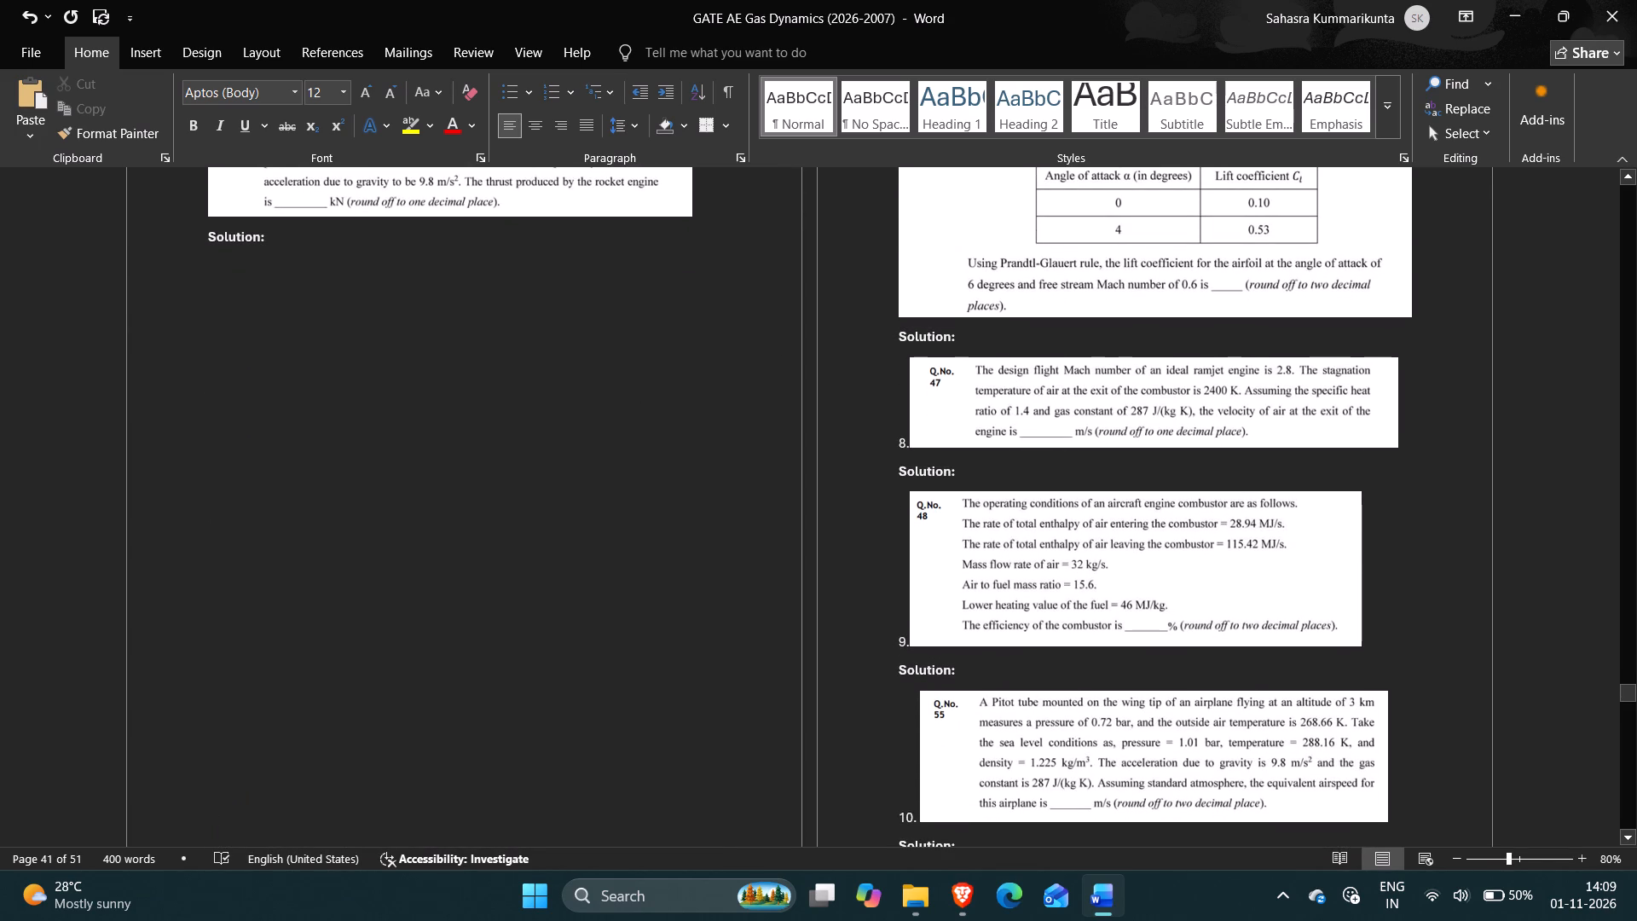
{"action": "left_click", "coordinate": [899, 455]}
{"action": "key", "text": "Right"}
{"action": "key", "text": "Right"}
{"action": "key", "text": "Return"}
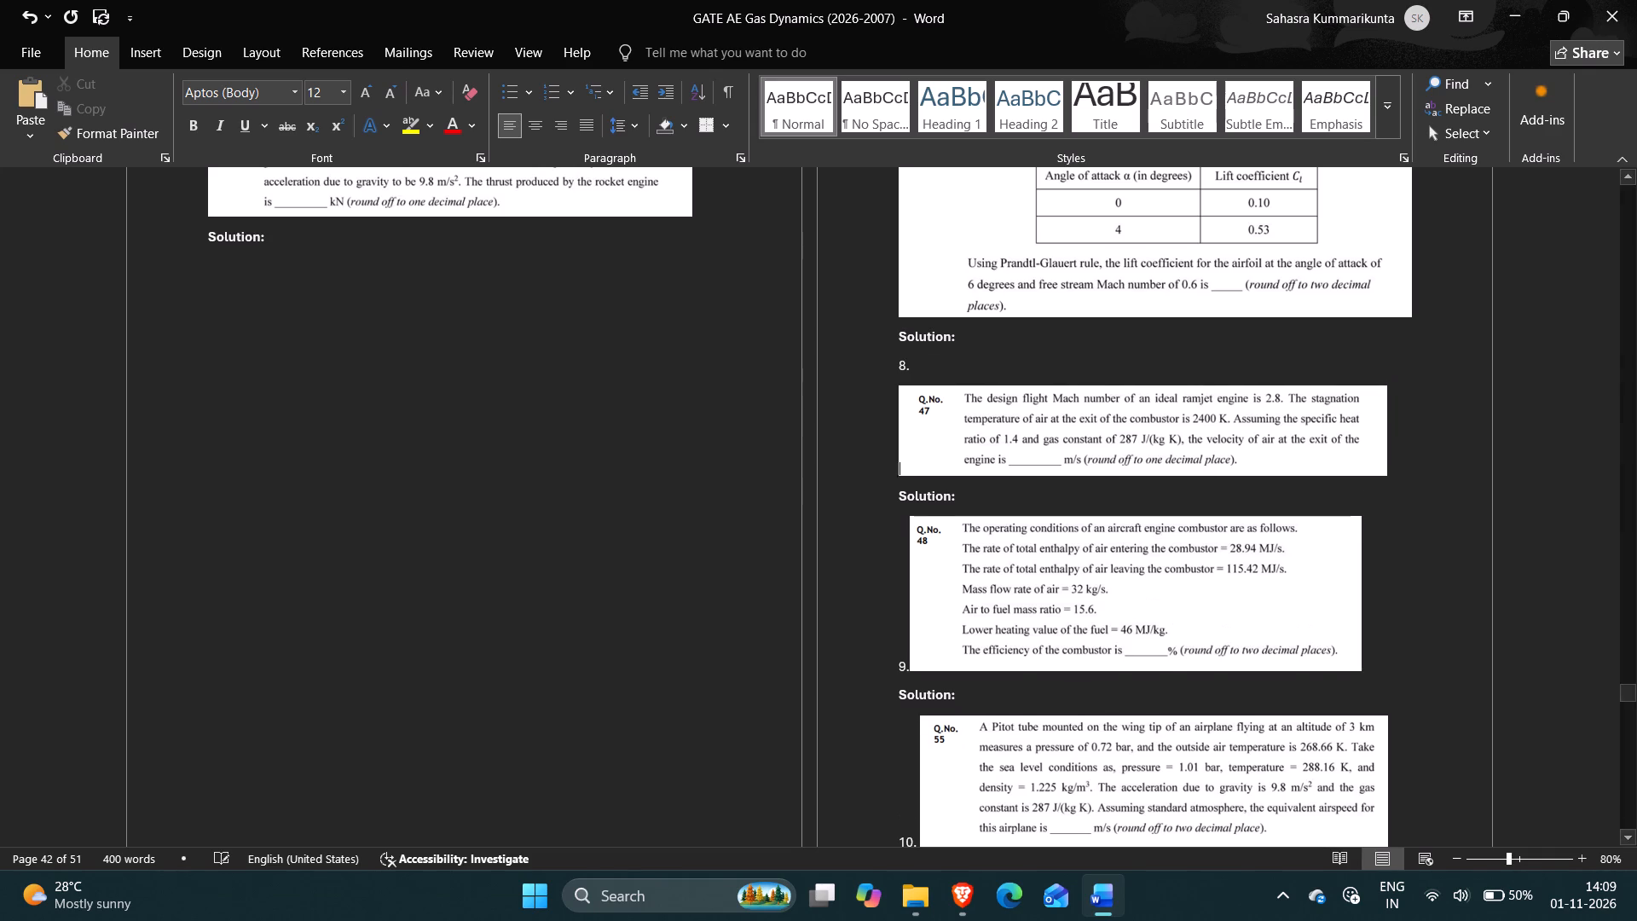
Add blank lines above item 8 until it starts on a new page, leaving solution space below item 7.
{"action": "left_click", "coordinate": [903, 360]}
{"action": "key", "text": "Left"}
{"action": "key", "text": "Return"}
{"action": "key", "text": "Return"}
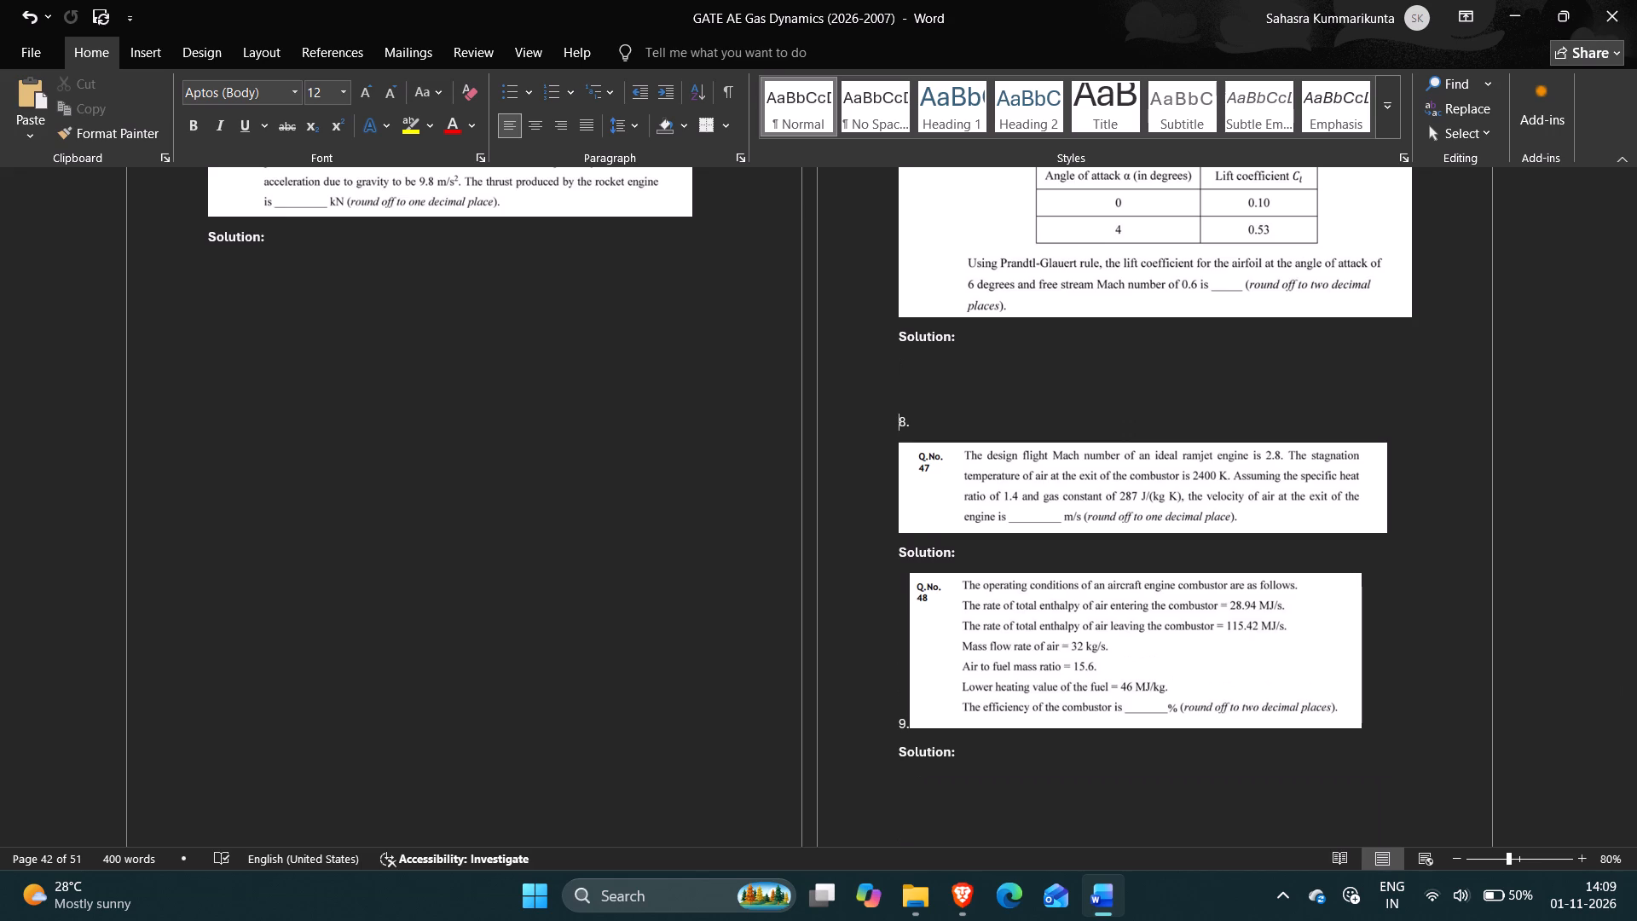
{"action": "key", "text": "Return"}
{"action": "key", "text": "Return"}
{"action": "key", "text": "Return"}
{"action": "key", "text": "Return"}
{"action": "key", "text": "Return"}
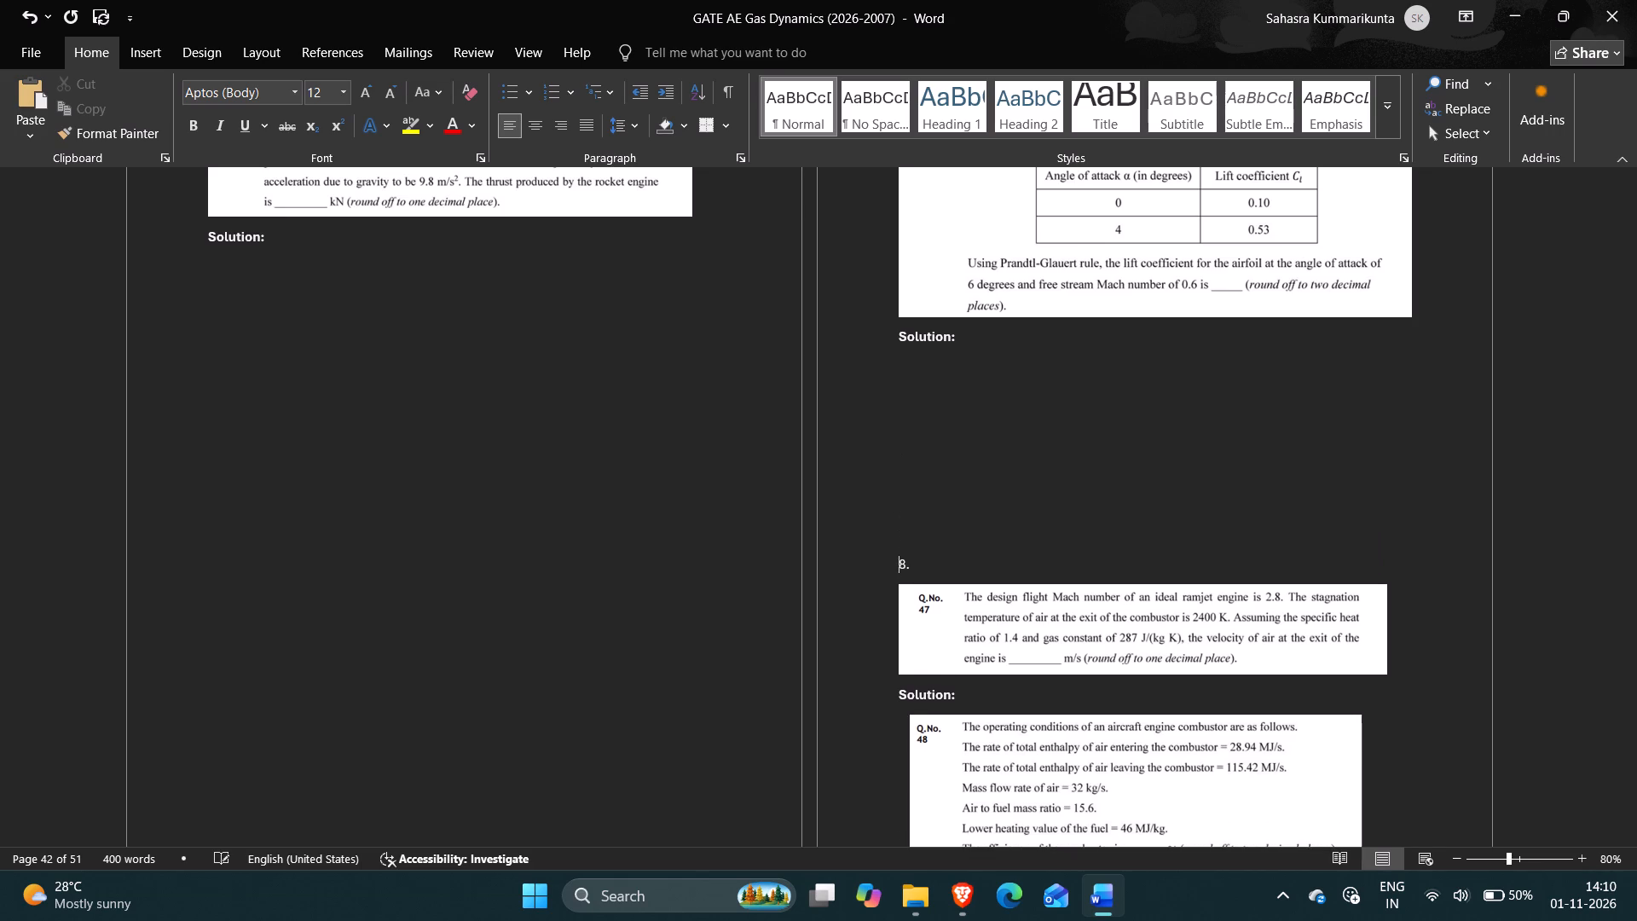
{"action": "key", "text": "Return"}
{"action": "key", "text": "Return"}
{"action": "key", "text": "Return"}
{"action": "key", "text": "Return"}
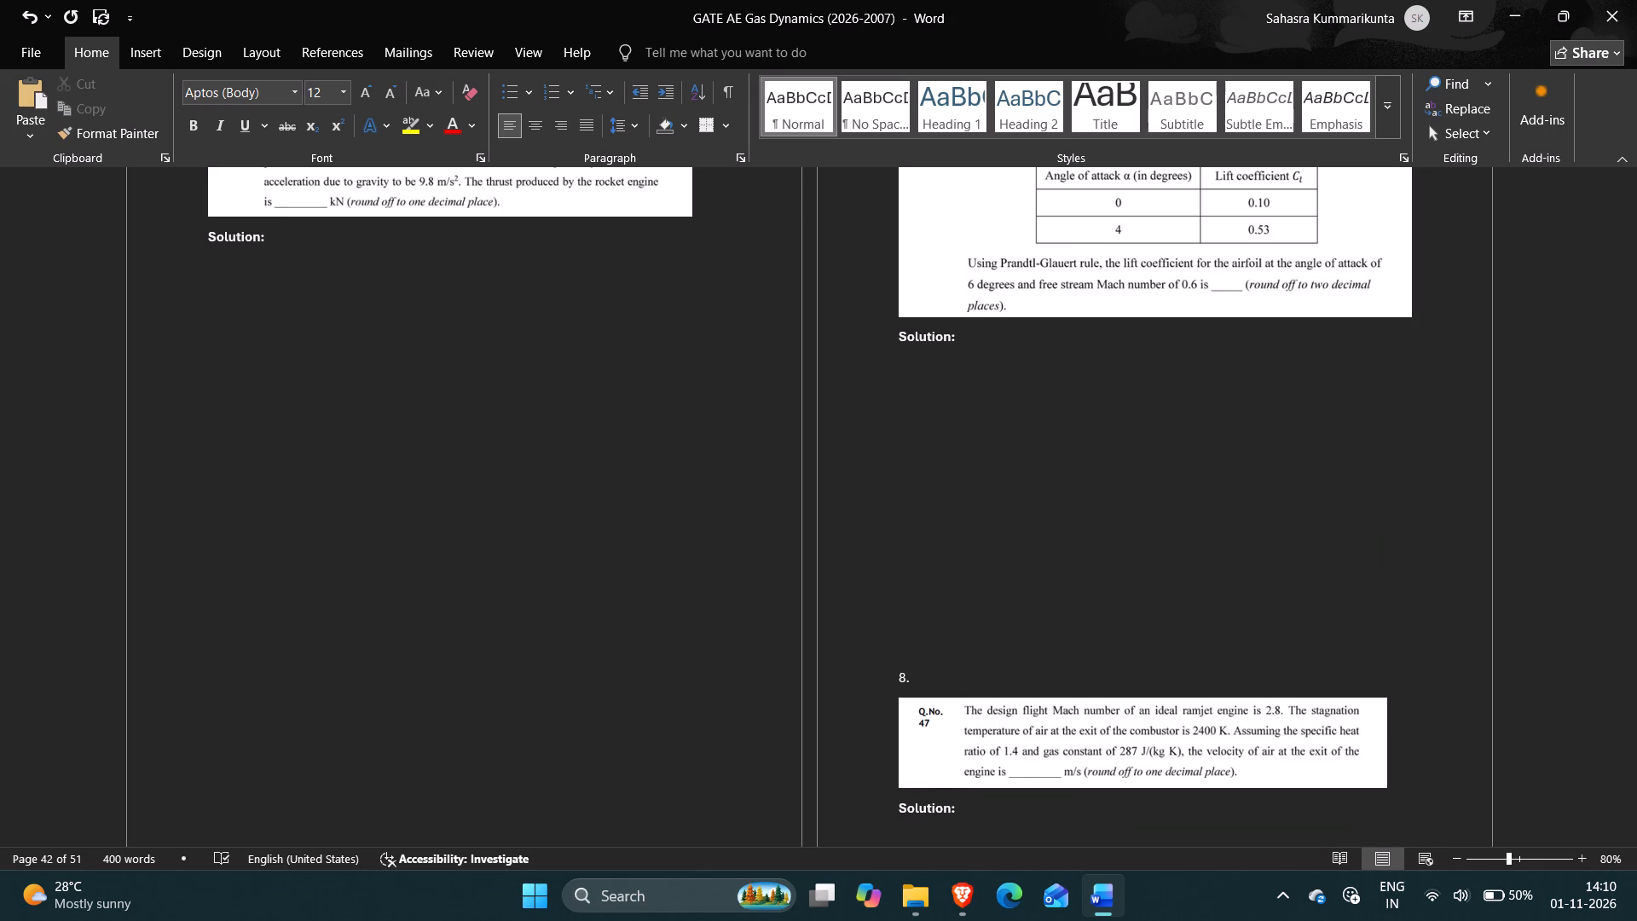
{"action": "key", "text": "Return"}
{"action": "key", "text": "Return"}
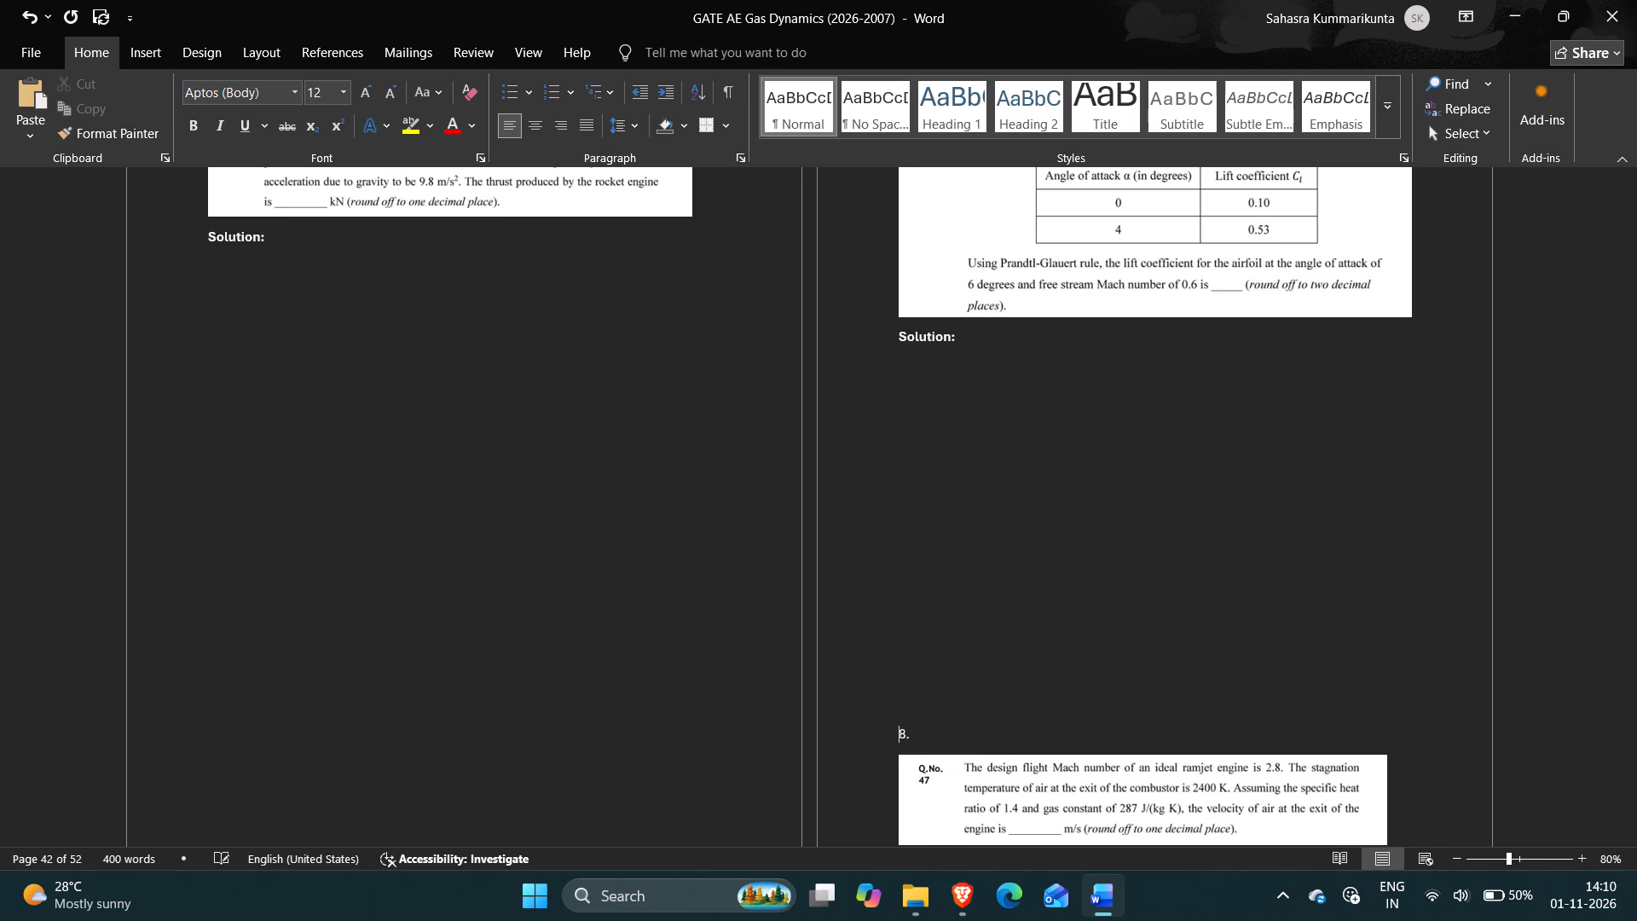
{"action": "key", "text": "Return"}
{"action": "key", "text": "Return"}
{"action": "key", "text": "Return"}
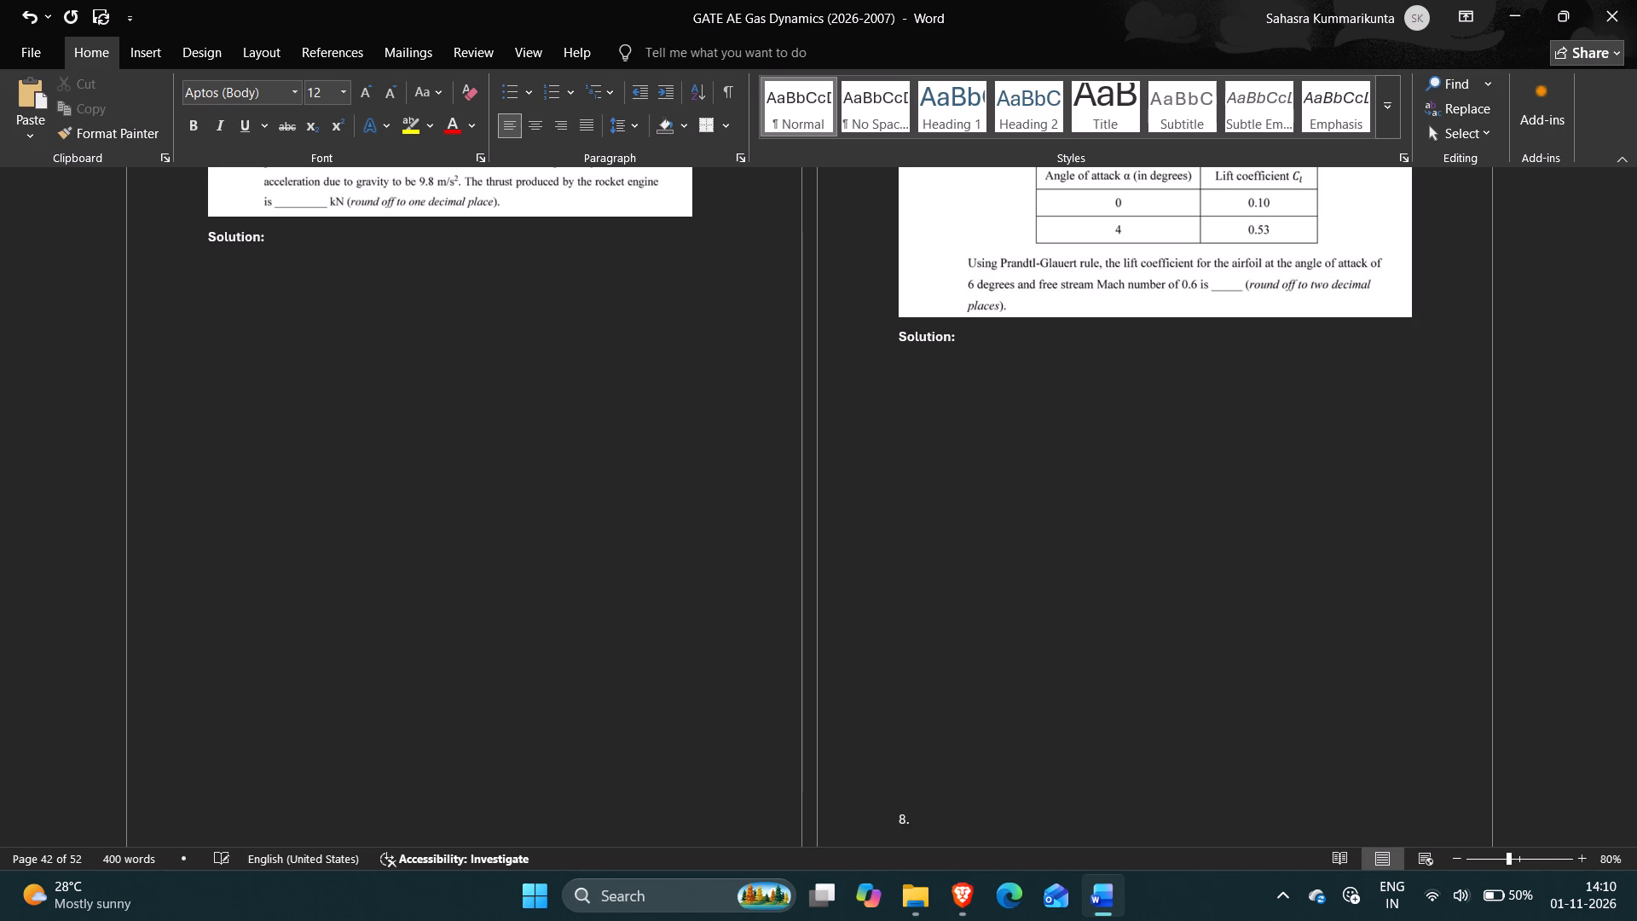
{"action": "key", "text": "Return"}
{"action": "key", "text": "Return"}
{"action": "scroll", "coordinate": [886, 458], "scroll_direction": "down", "scroll_amount": 1}
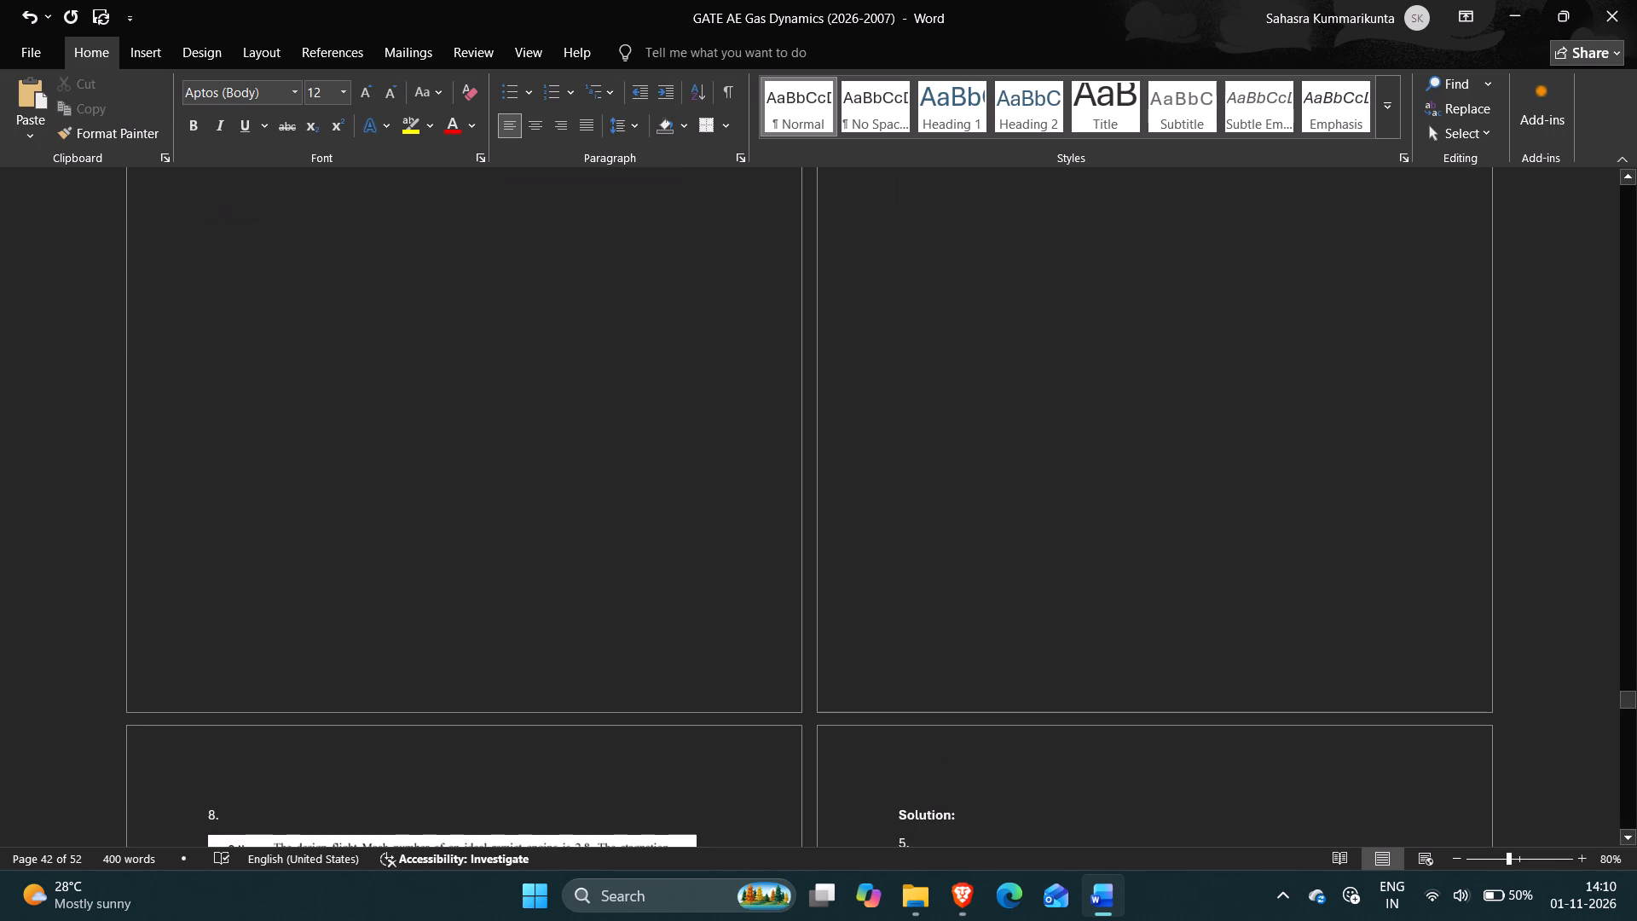
{"action": "scroll", "coordinate": [886, 458], "scroll_direction": "down", "scroll_amount": 3}
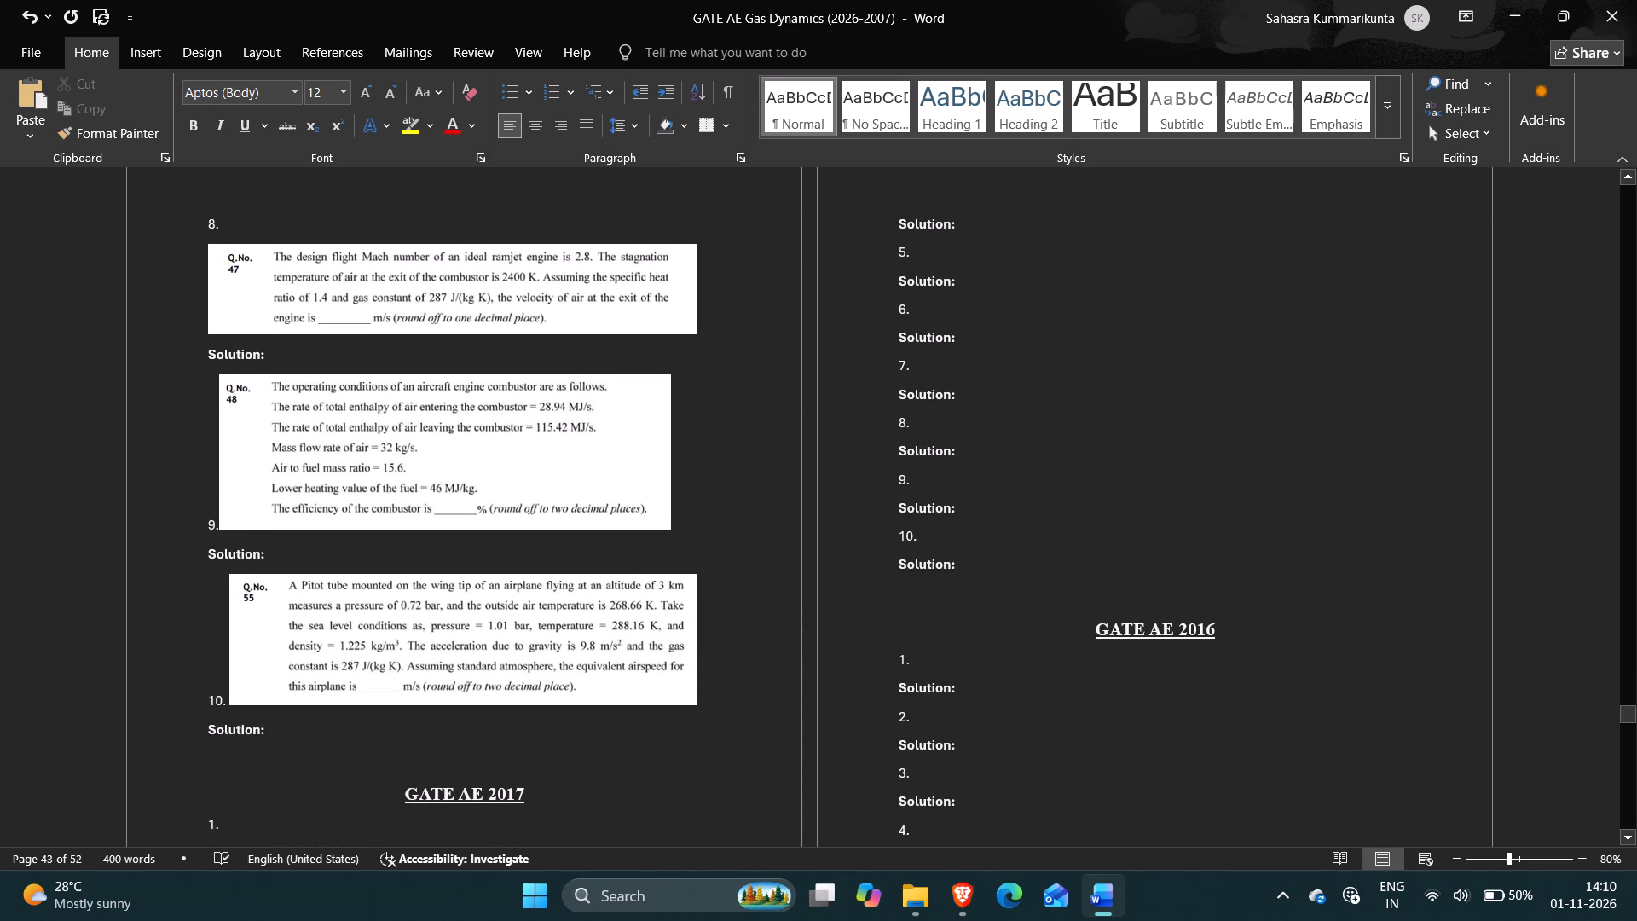
Move the Q.No. 48 aircraft engine combustor image of item 9 onto its own line below the item number.
{"action": "left_click", "coordinate": [207, 524]}
{"action": "key", "text": "Right"}
{"action": "key", "text": "Right"}
{"action": "key", "text": "Return"}
Add blank lines above item 9 until it starts on a new page, leaving solution space below item 8.
{"action": "key", "text": "Up"}
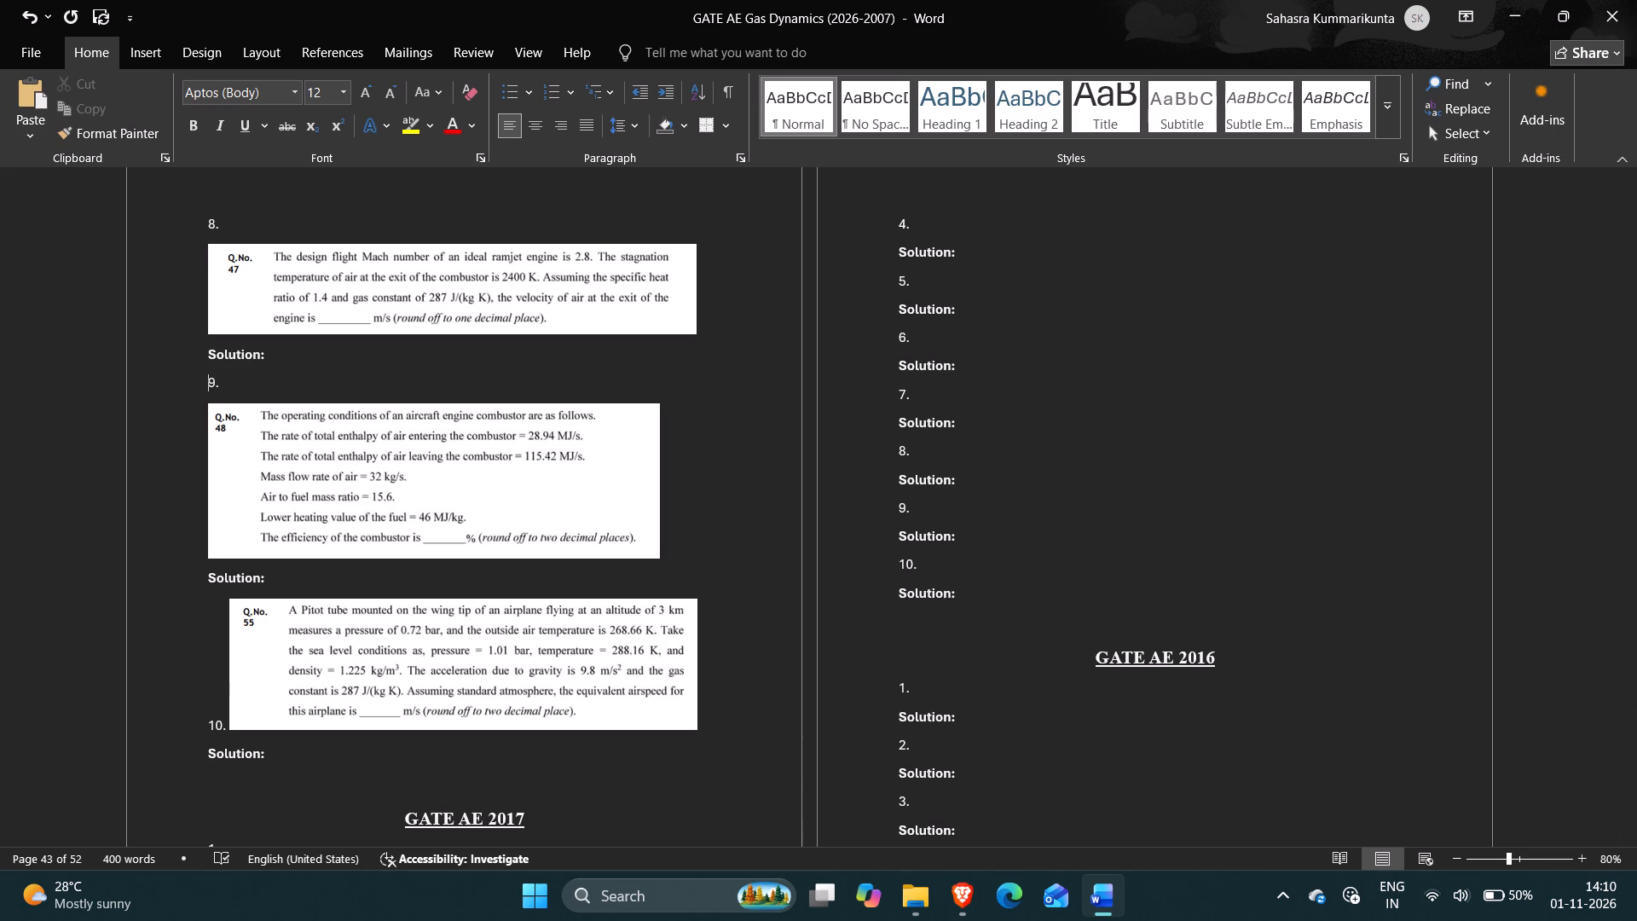
{"action": "key", "text": "Return"}
{"action": "key", "text": "Return"}
{"action": "key", "text": "Return"}
{"action": "key", "text": "Return"}
{"action": "key", "text": "Return"}
{"action": "key", "text": "Return"}
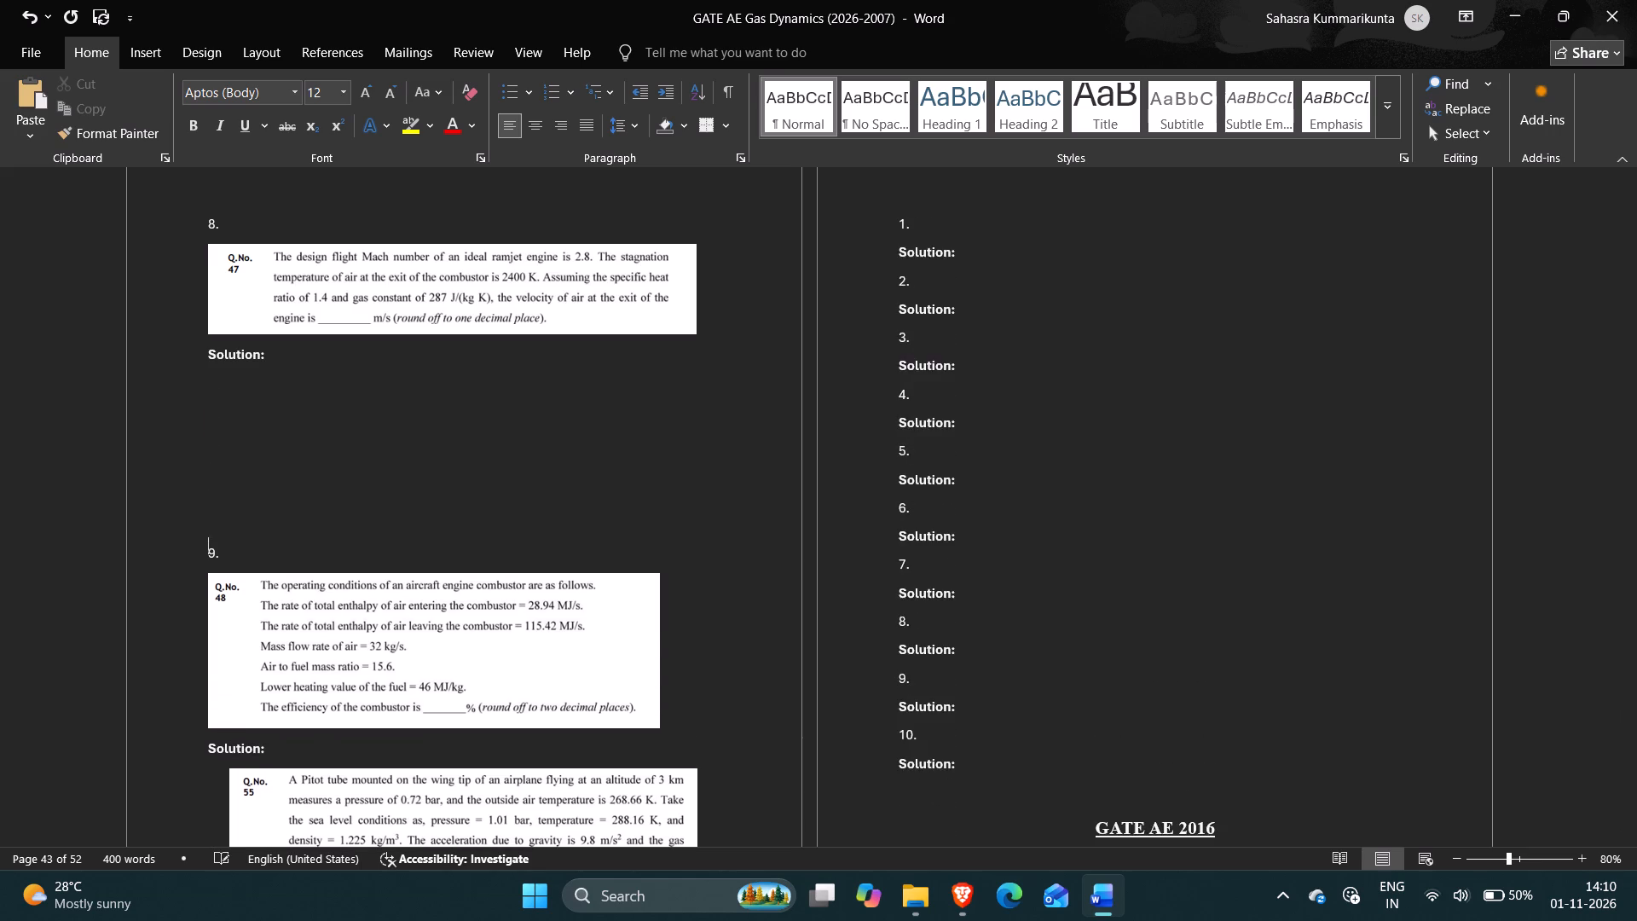
{"action": "key", "text": "Return"}
{"action": "key", "text": "Return"}
{"action": "key", "text": "Return"}
{"action": "key", "text": "Return"}
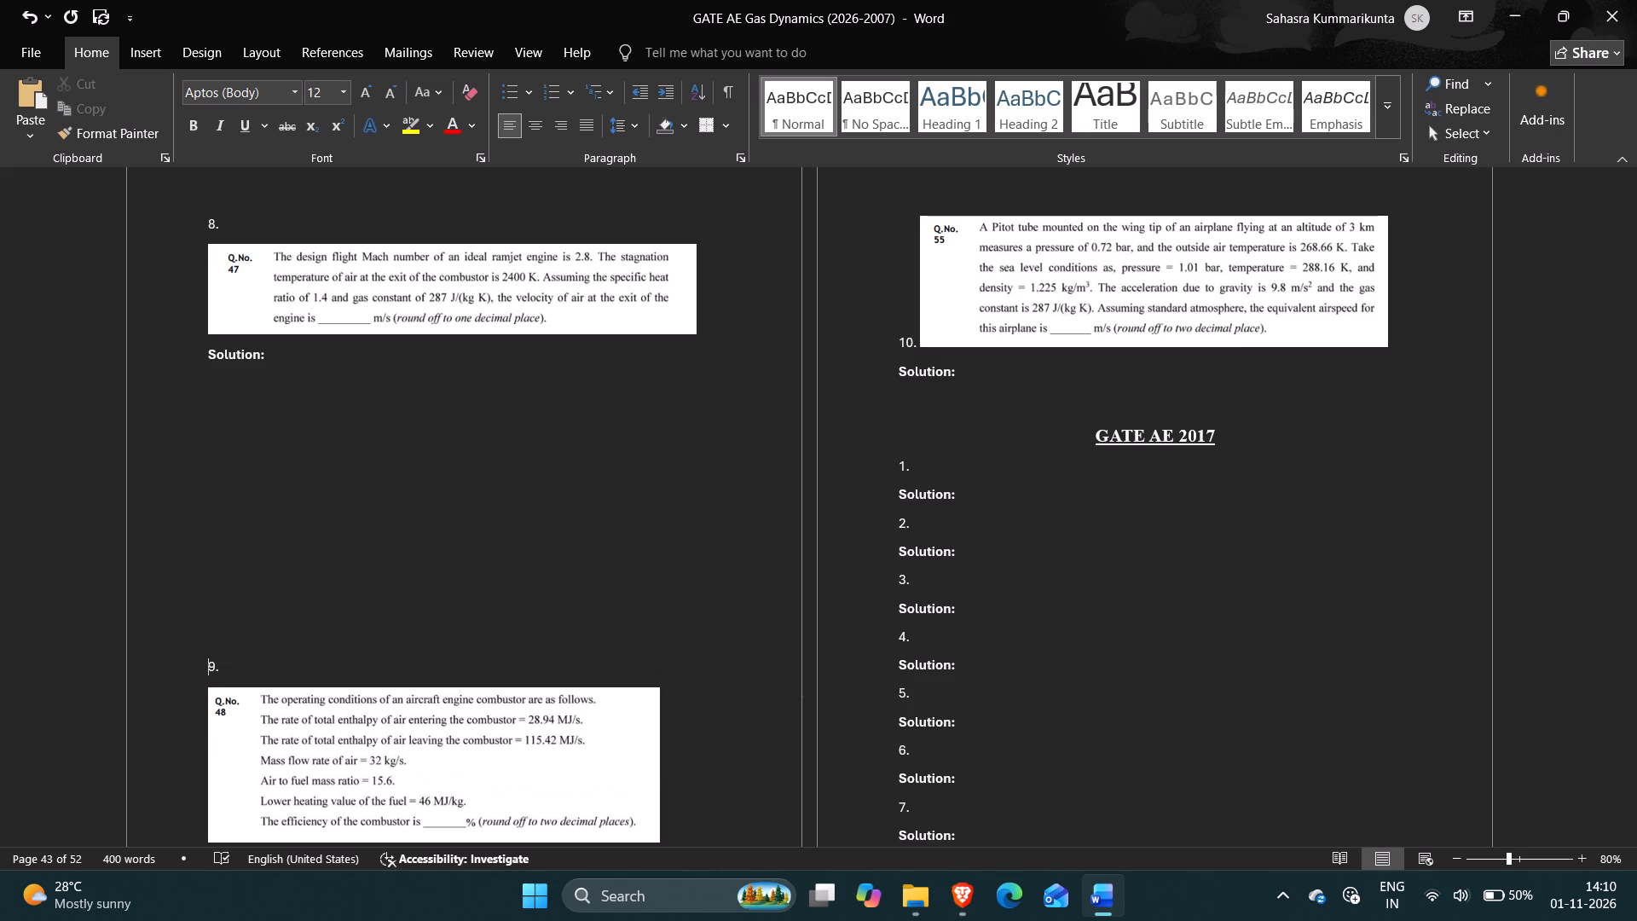
{"action": "key", "text": "Return"}
{"action": "key", "text": "Return"}
{"action": "key", "text": "Return"}
{"action": "key", "text": "Return"}
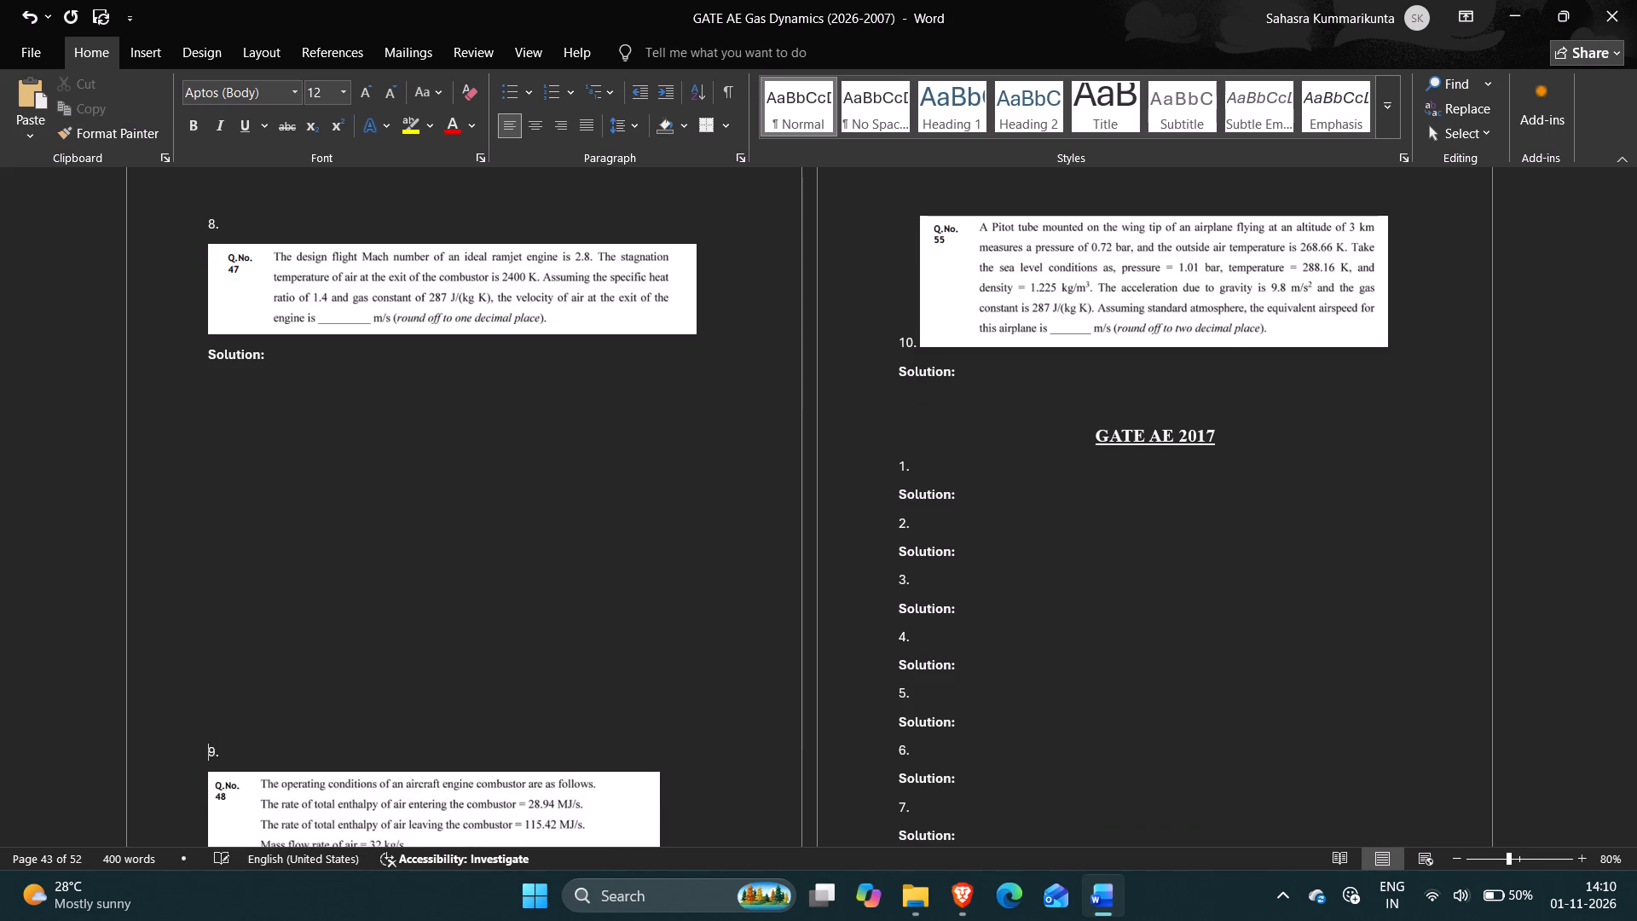
{"action": "key", "text": "Return"}
{"action": "key", "text": "Return"}
{"action": "key", "text": "Return"}
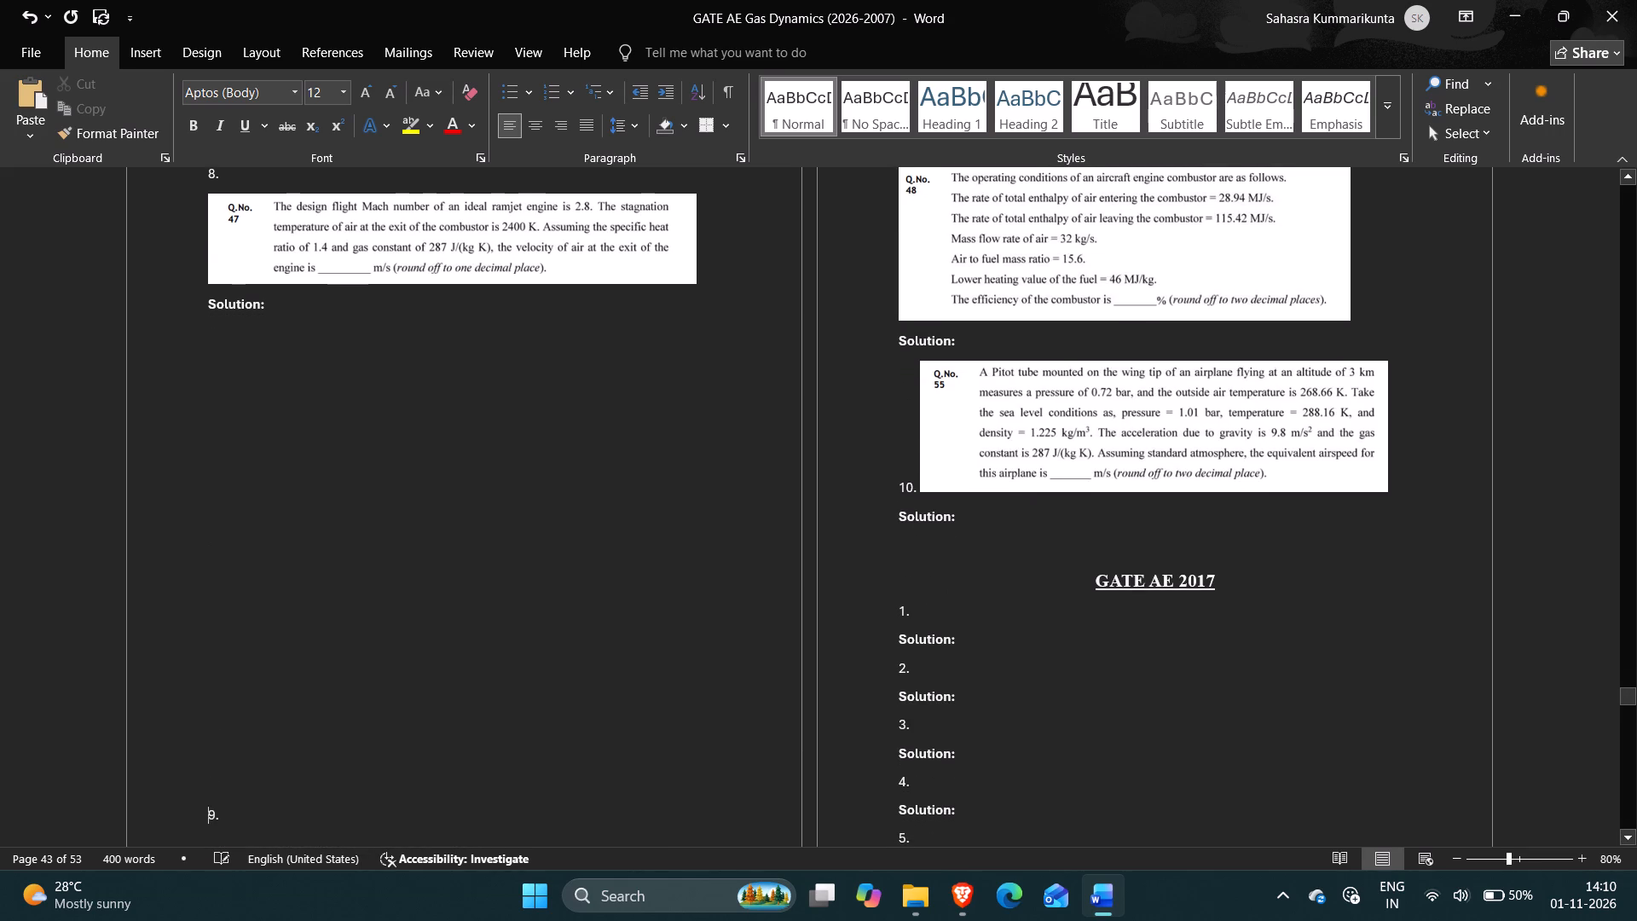
{"action": "key", "text": "Return"}
{"action": "key", "text": "Return"}
{"action": "key", "text": "Return"}
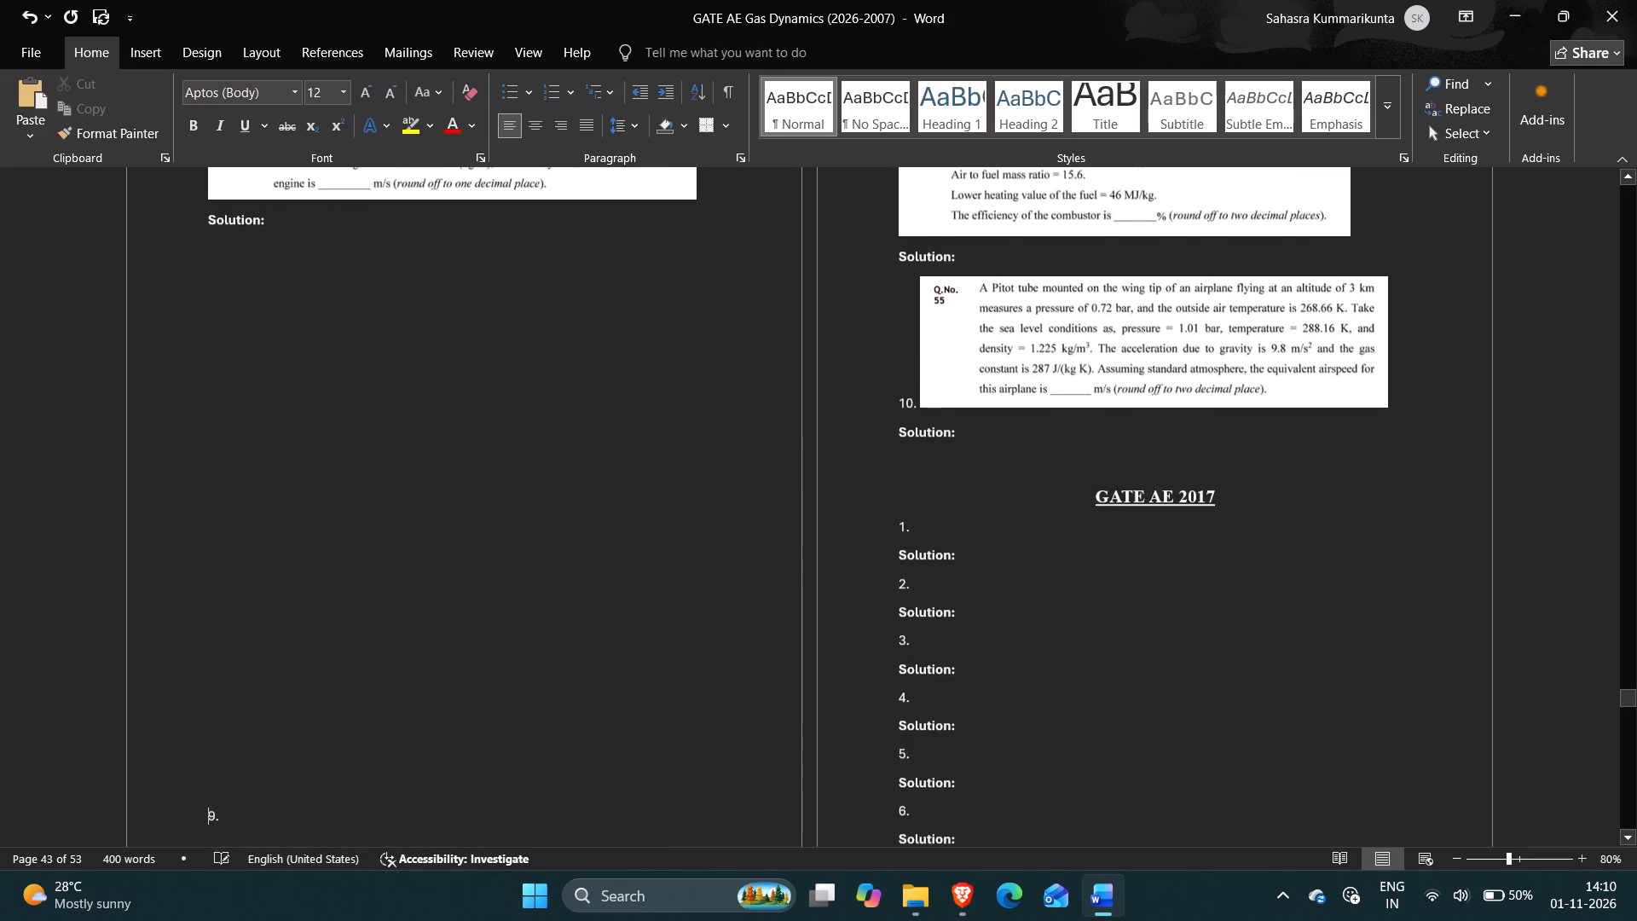
{"action": "key", "text": "Return"}
{"action": "key", "text": "Return"}
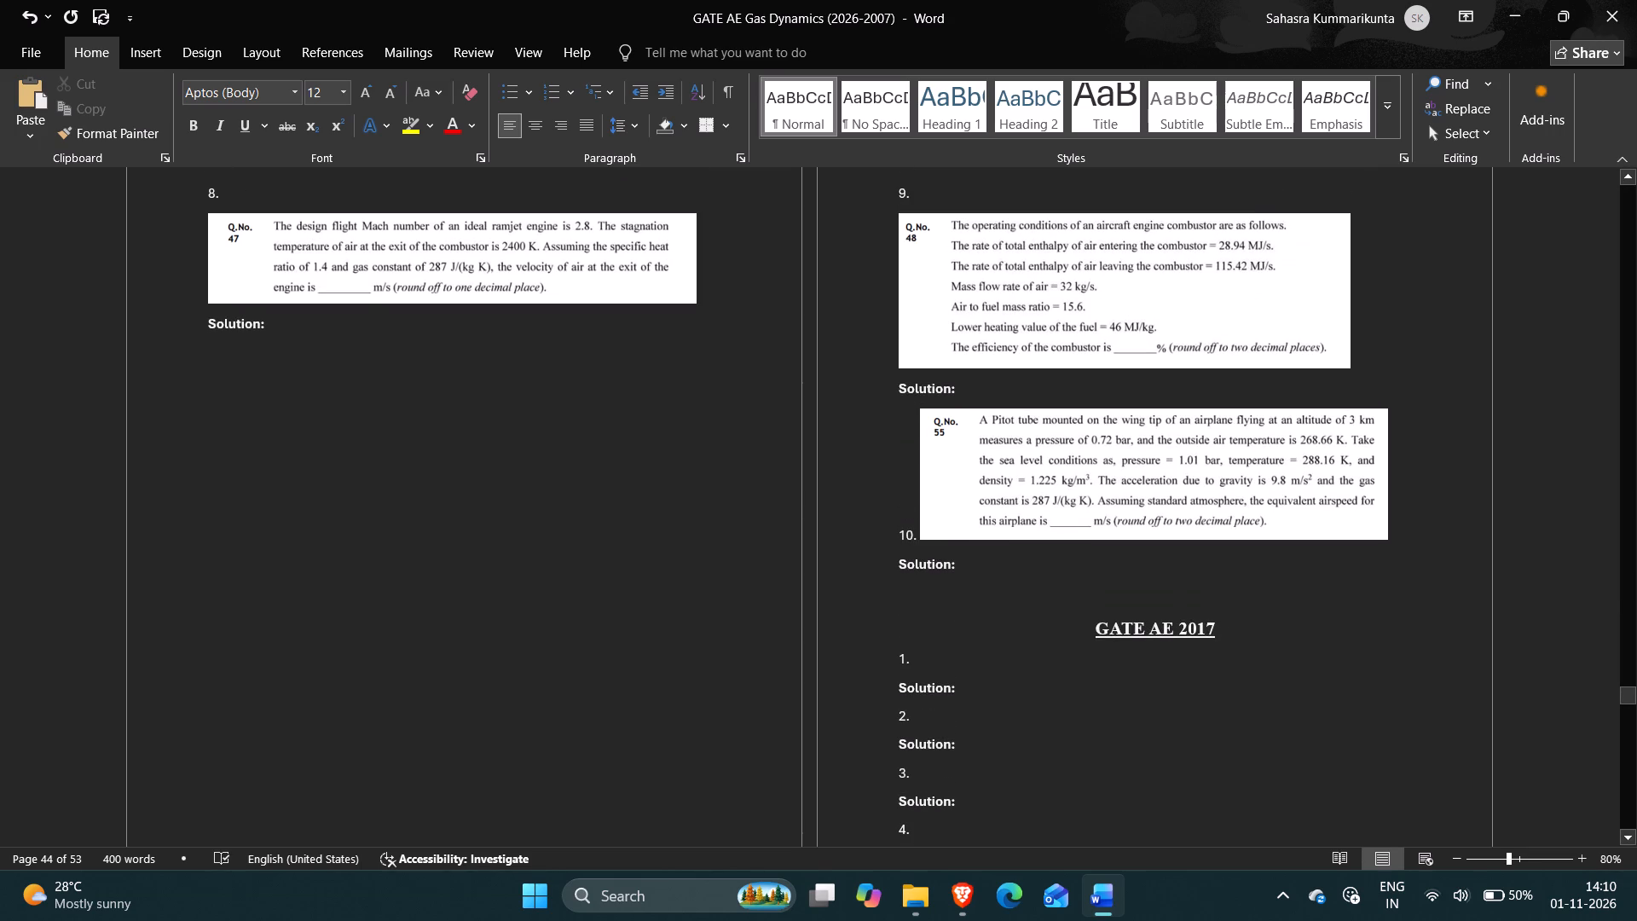
Move the Q.No. 55 Pitot tube image of item 10 onto its own line directly below the item number.
{"action": "left_click", "coordinate": [903, 539]}
{"action": "key", "text": "0"}
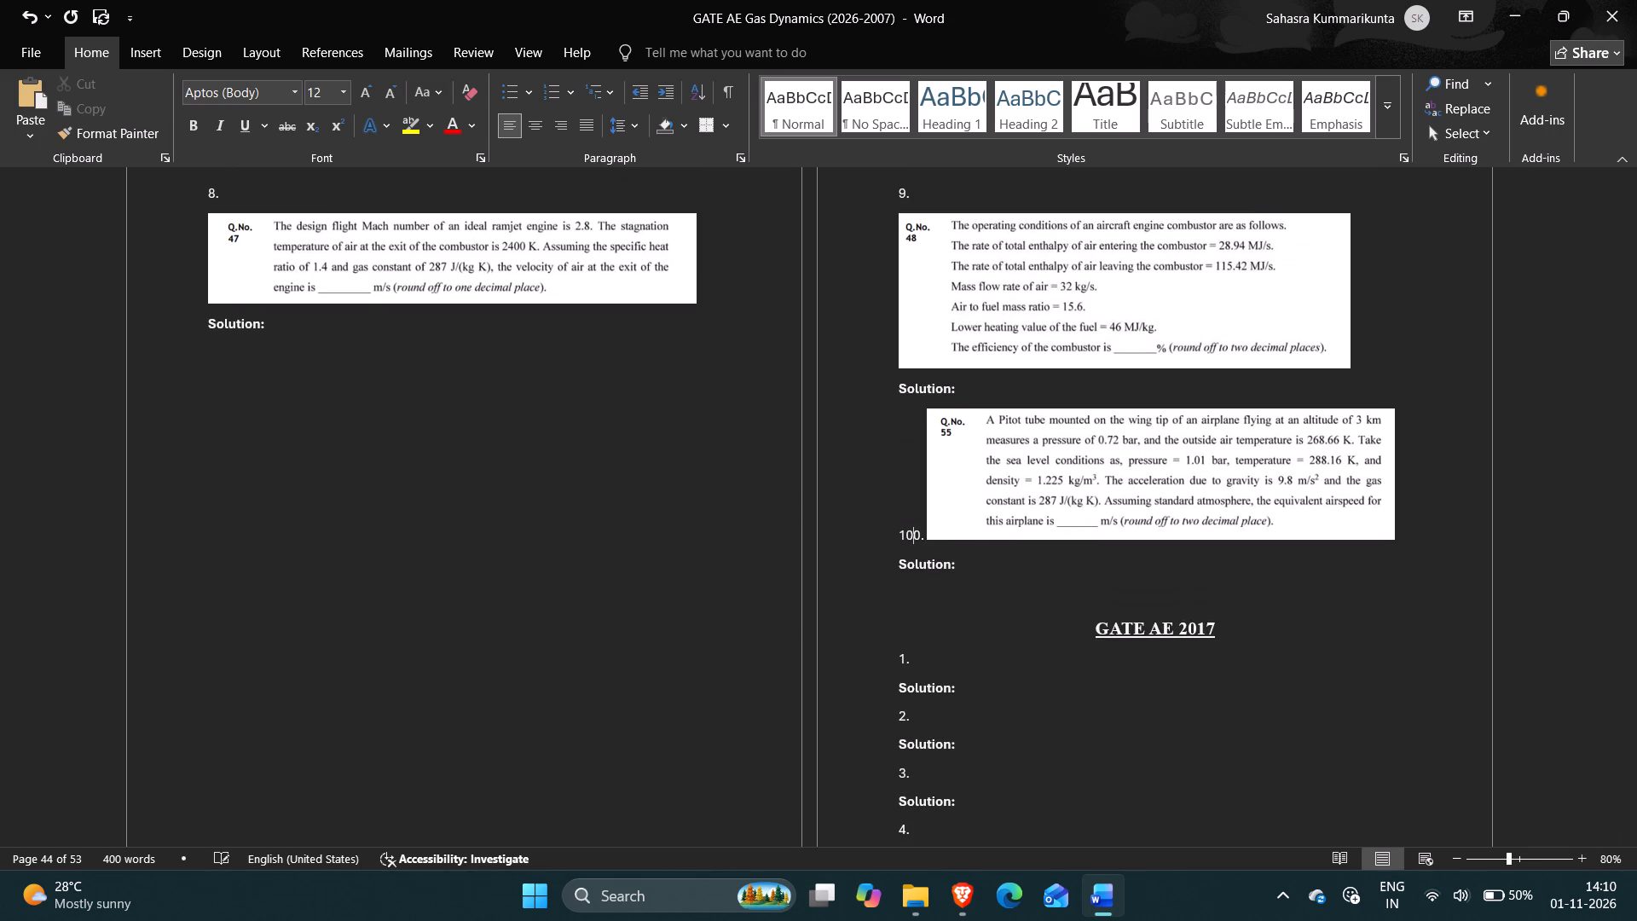
{"action": "key", "text": "BackSpace"}
{"action": "key", "text": "Right"}
{"action": "key", "text": "Right"}
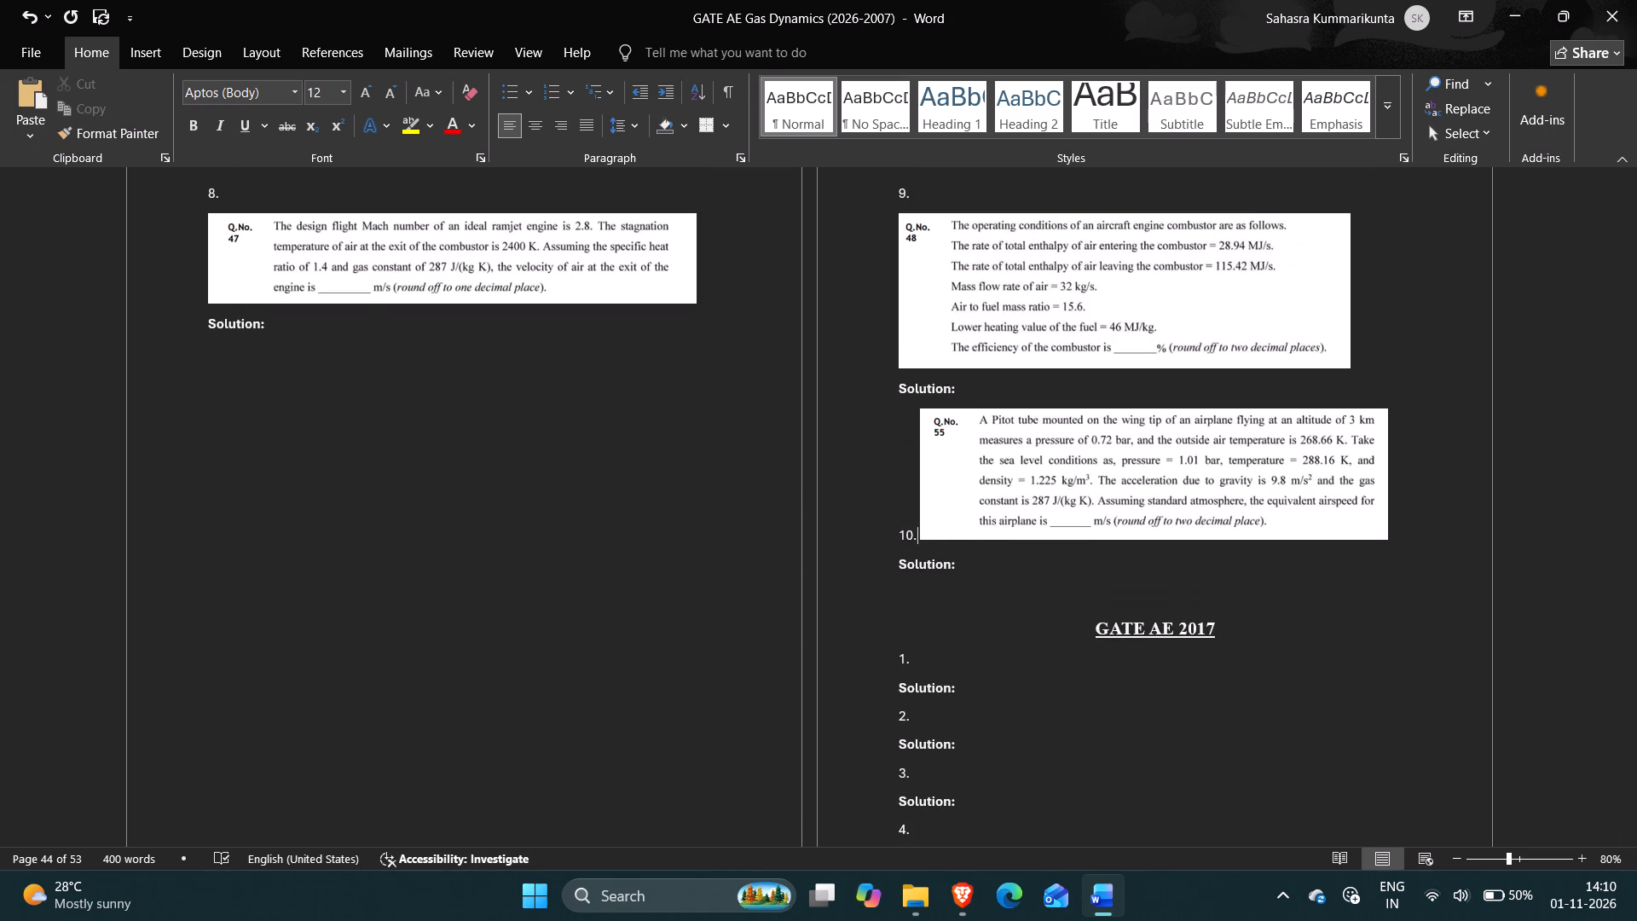
{"action": "key", "text": "Return"}
{"action": "key", "text": "Return"}
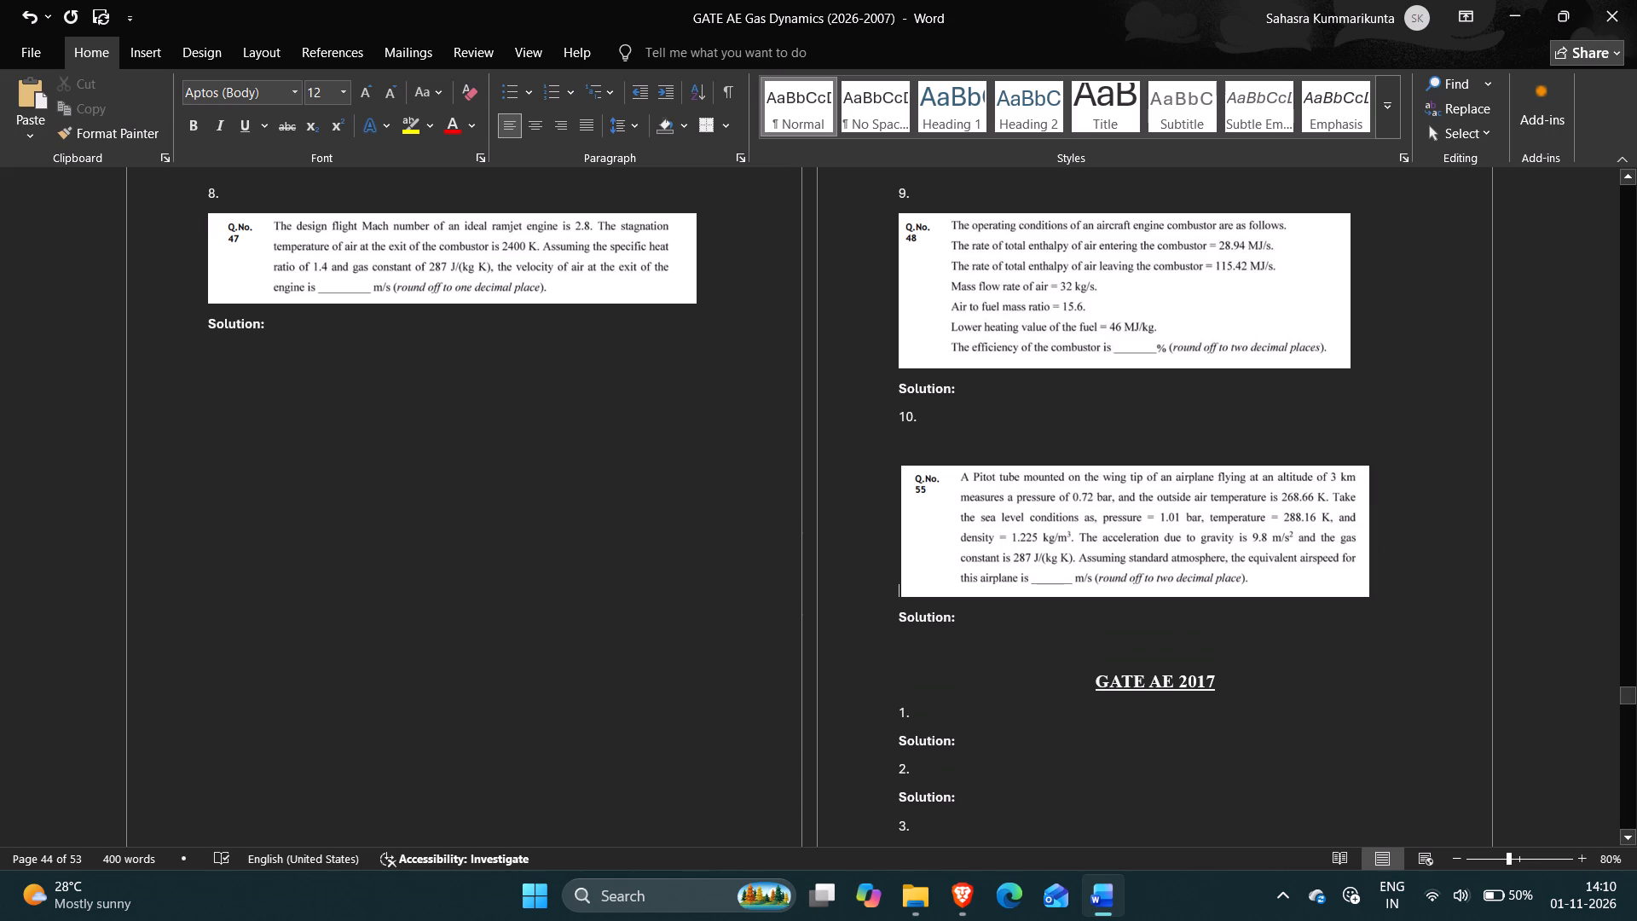
{"action": "left_click", "coordinate": [901, 449]}
{"action": "key", "text": "BackSpace"}
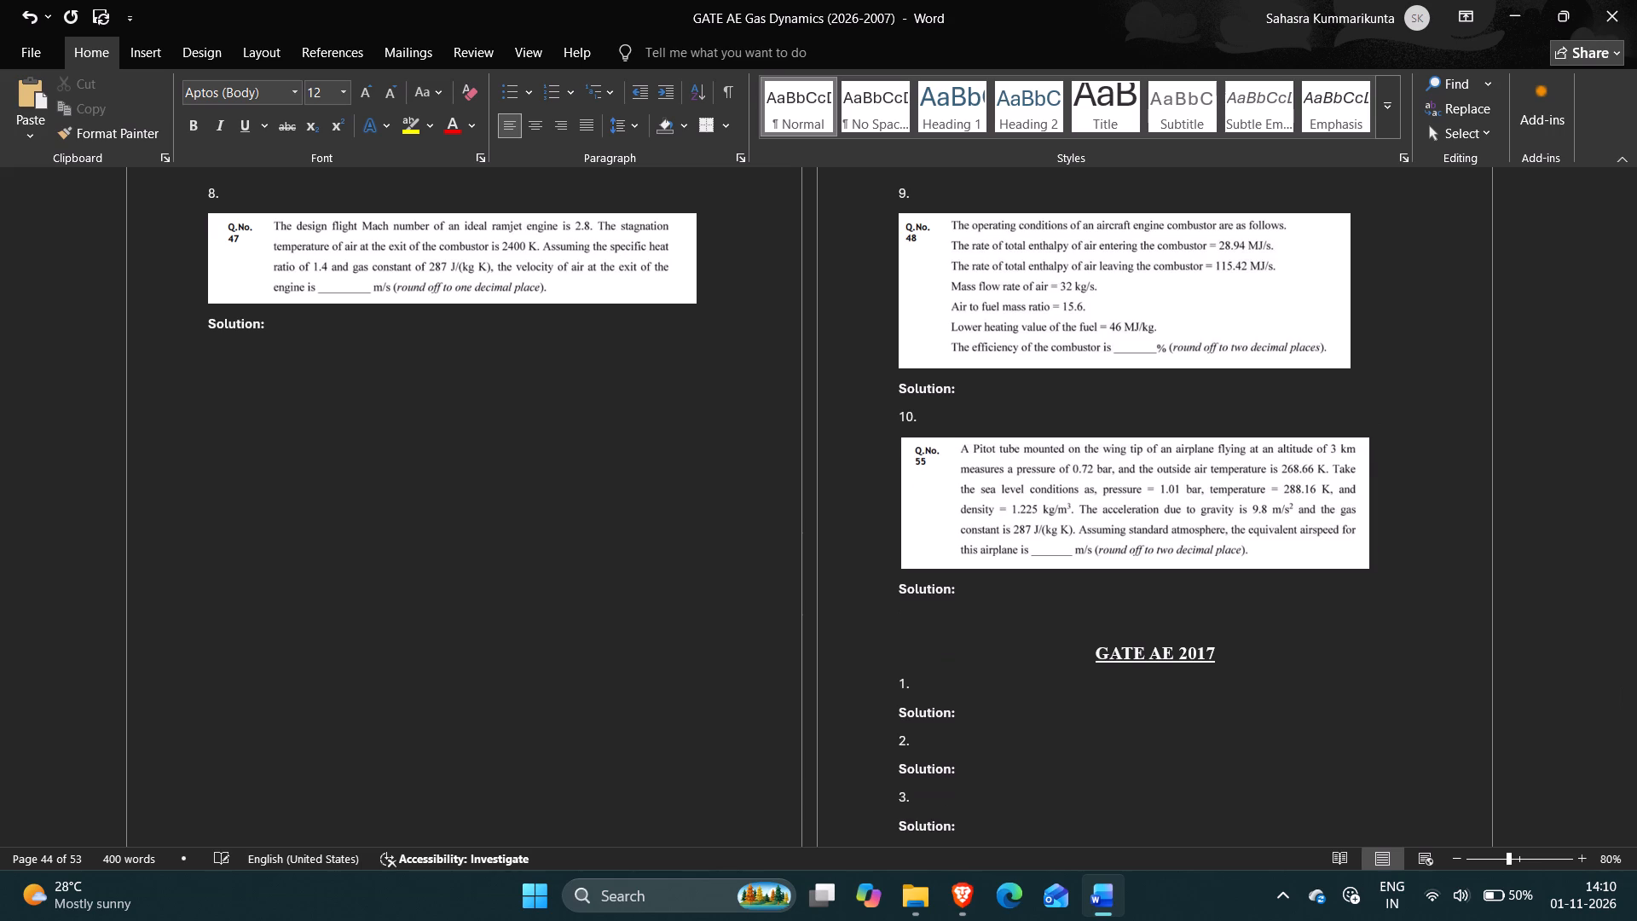
Add blank lines above item 10 until it starts on a new page, leaving solution space below item 9.
{"action": "key", "text": "Left"}
{"action": "key", "text": "Left"}
{"action": "key", "text": "Left"}
{"action": "key", "text": "Return"}
{"action": "key", "text": "Return"}
{"action": "key", "text": "Return"}
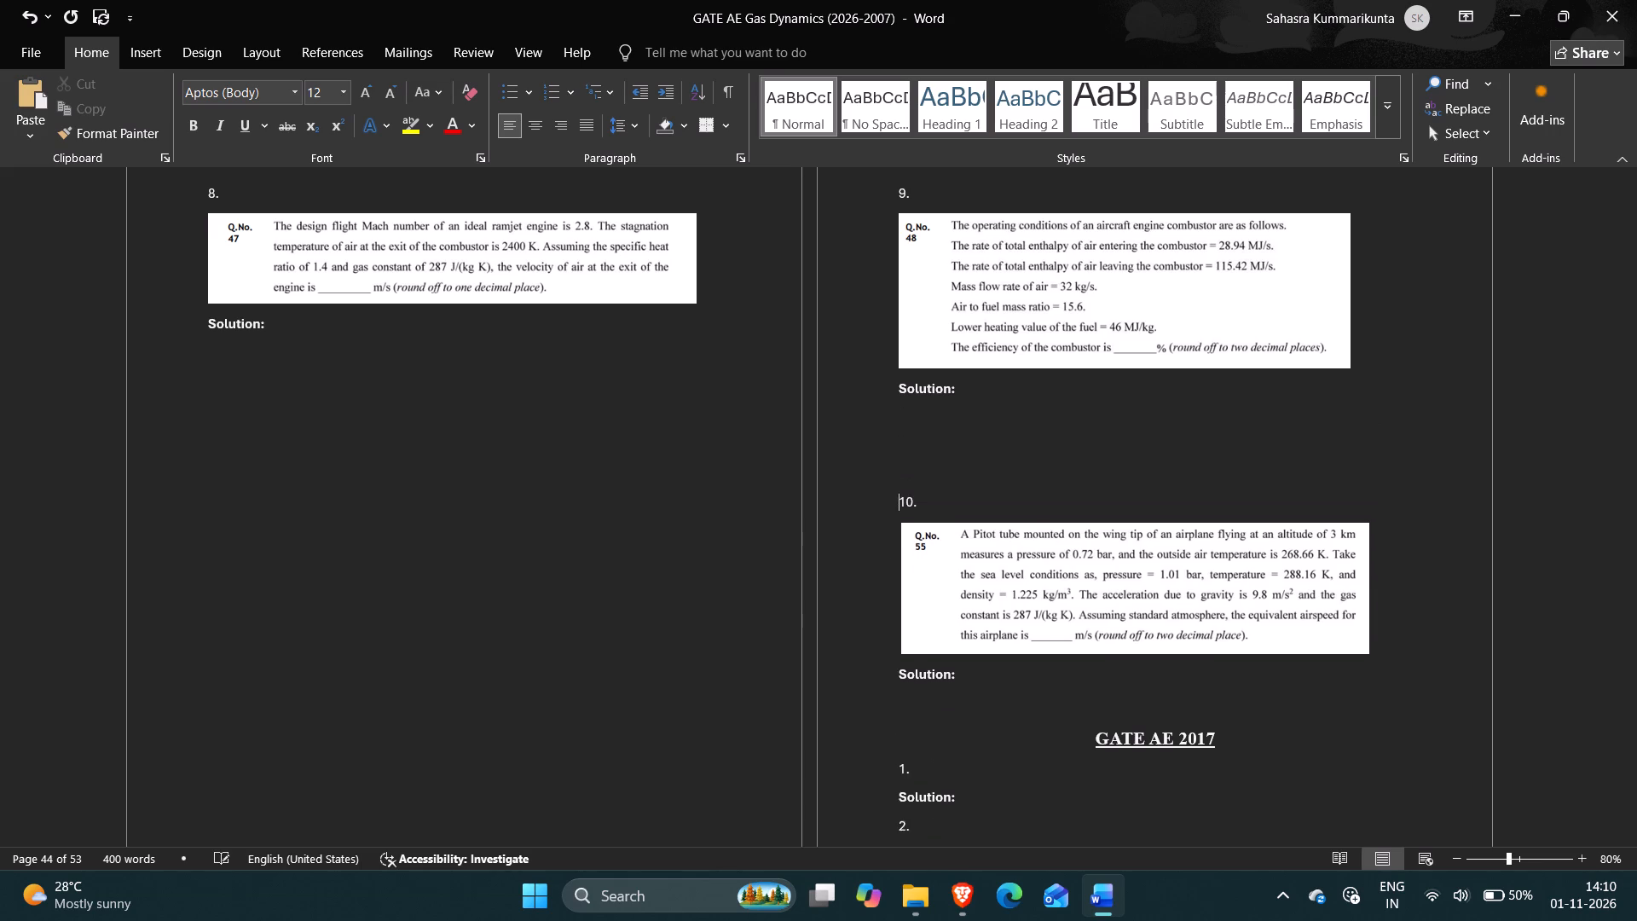
{"action": "key", "text": "Return"}
{"action": "key", "text": "Return"}
{"action": "key", "text": "Return"}
{"action": "key", "text": "Return"}
{"action": "key", "text": "Return"}
{"action": "key", "text": "Return"}
{"action": "key", "text": "Return"}
{"action": "key", "text": "Return"}
{"action": "key", "text": "Return"}
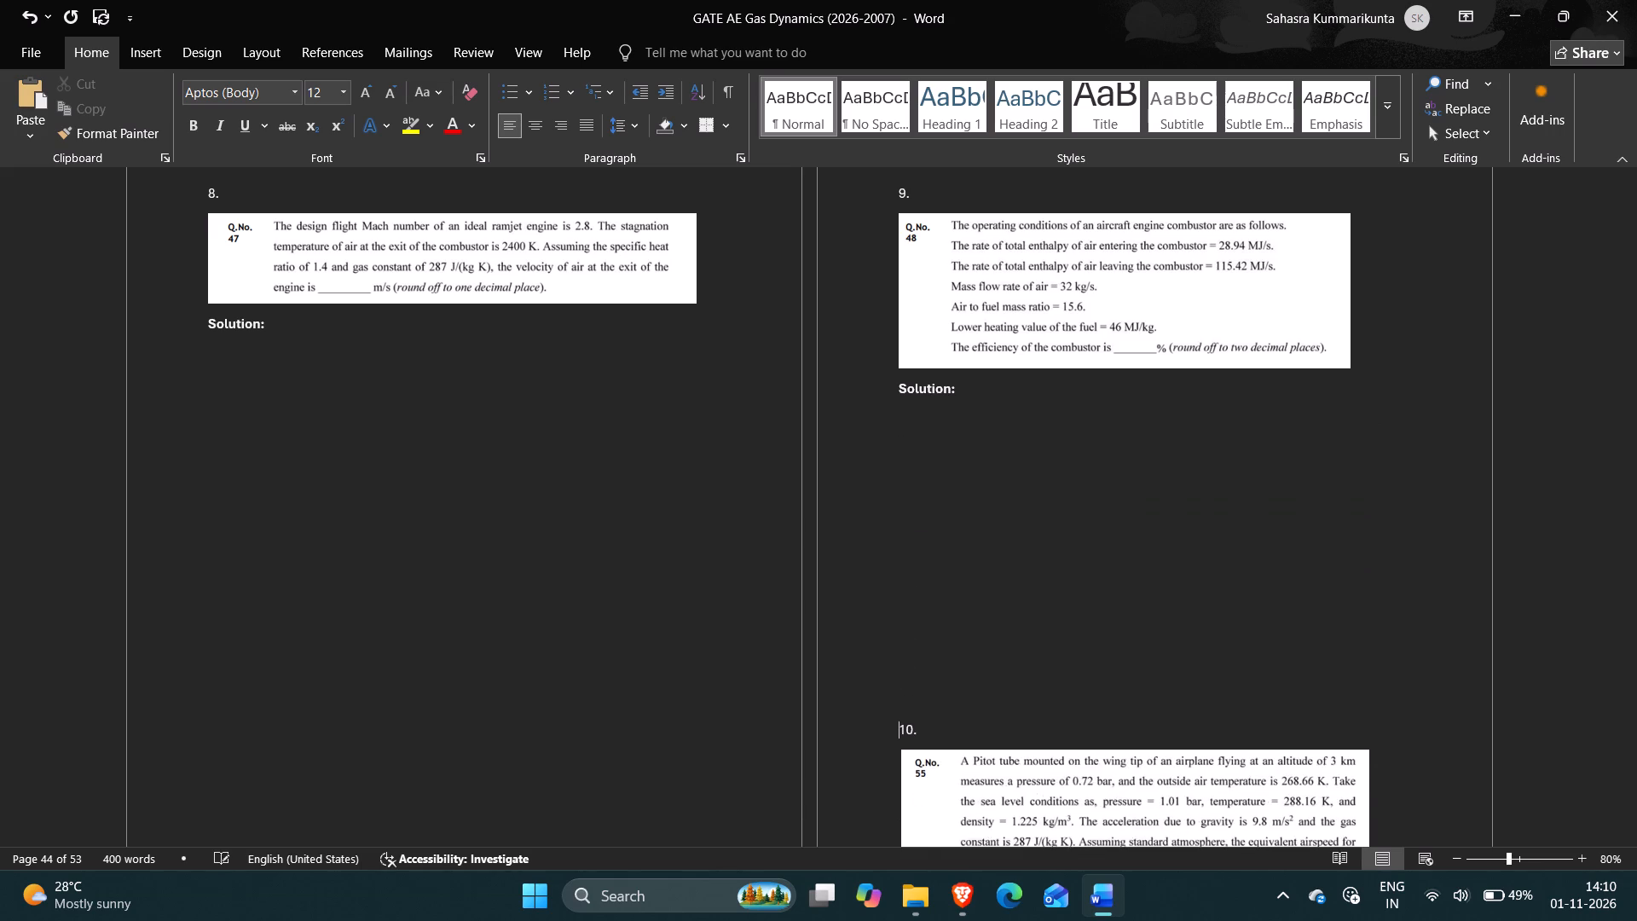
{"action": "key", "text": "Return"}
{"action": "key", "text": "Return"}
{"action": "key", "text": "Return"}
{"action": "key", "text": "Return"}
{"action": "key", "text": "Return"}
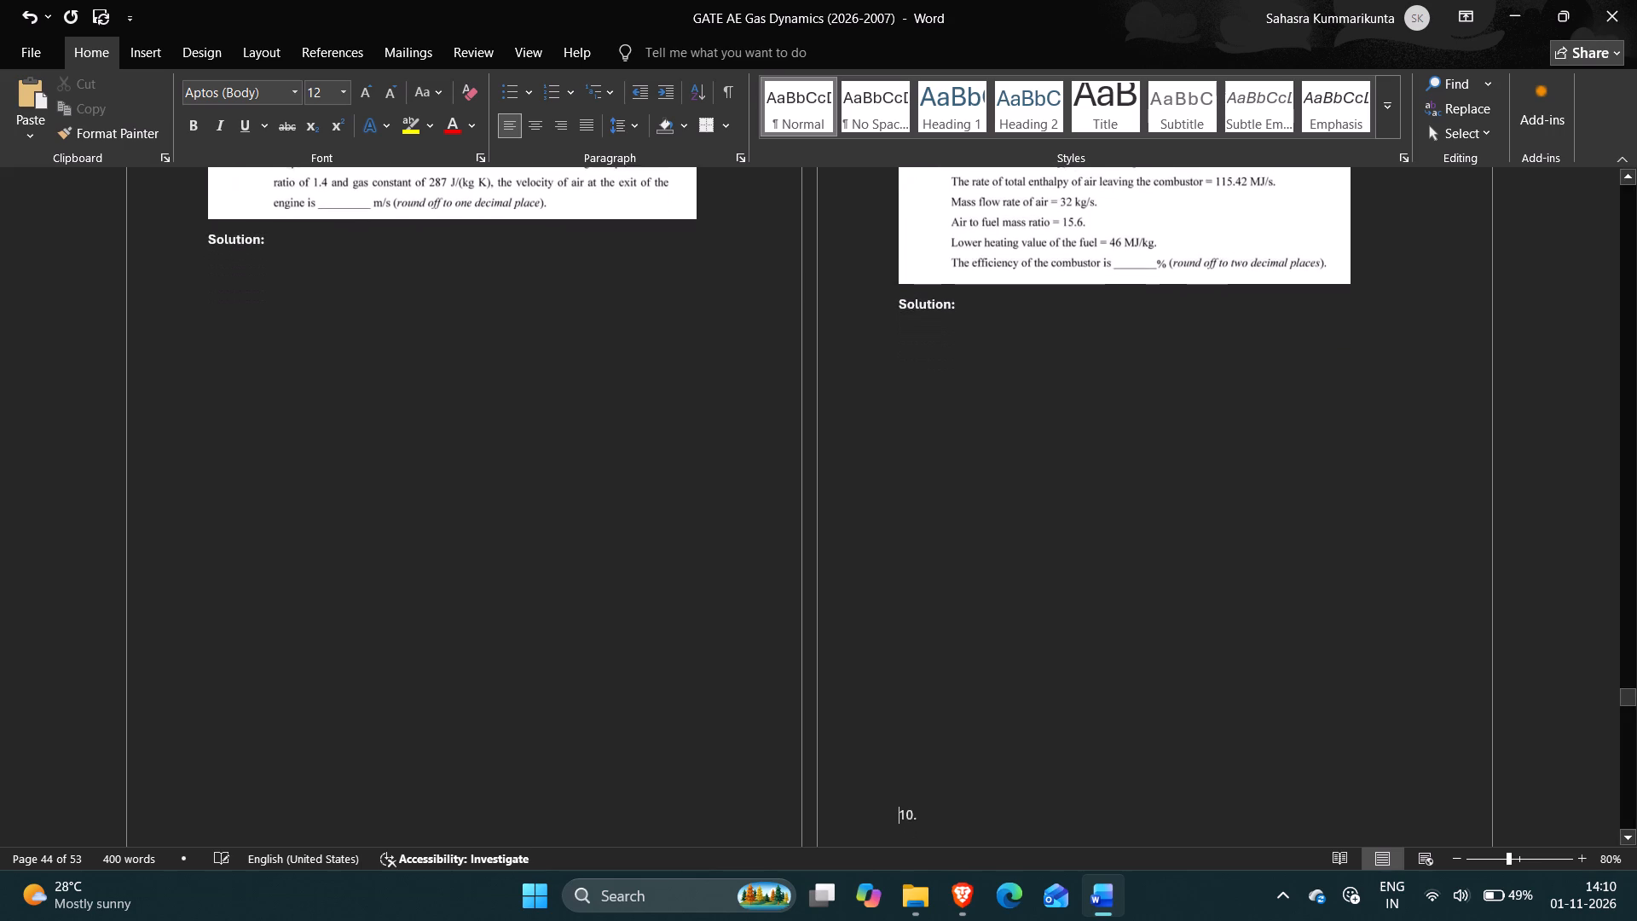
{"action": "key", "text": "Return"}
{"action": "key", "text": "Return"}
{"action": "key", "text": "Return"}
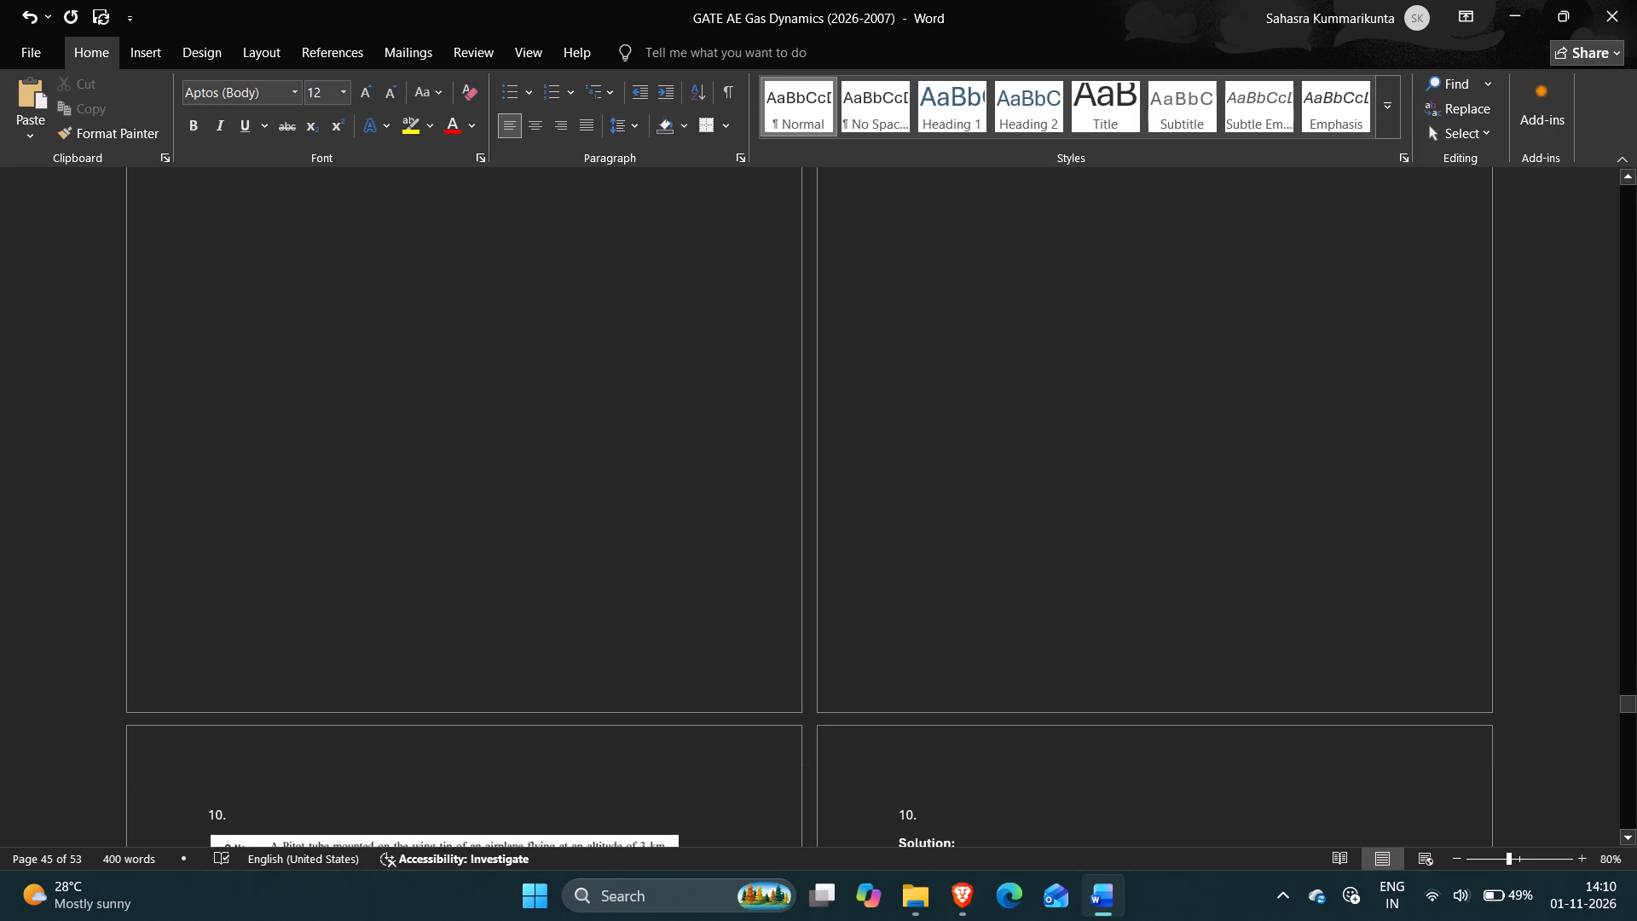
Add blank lines above the GATE AE 2017 heading until it starts on a new page, leaving solution space for the preceding item 10.
{"action": "scroll", "coordinate": [901, 449], "scroll_direction": "down", "scroll_amount": 4}
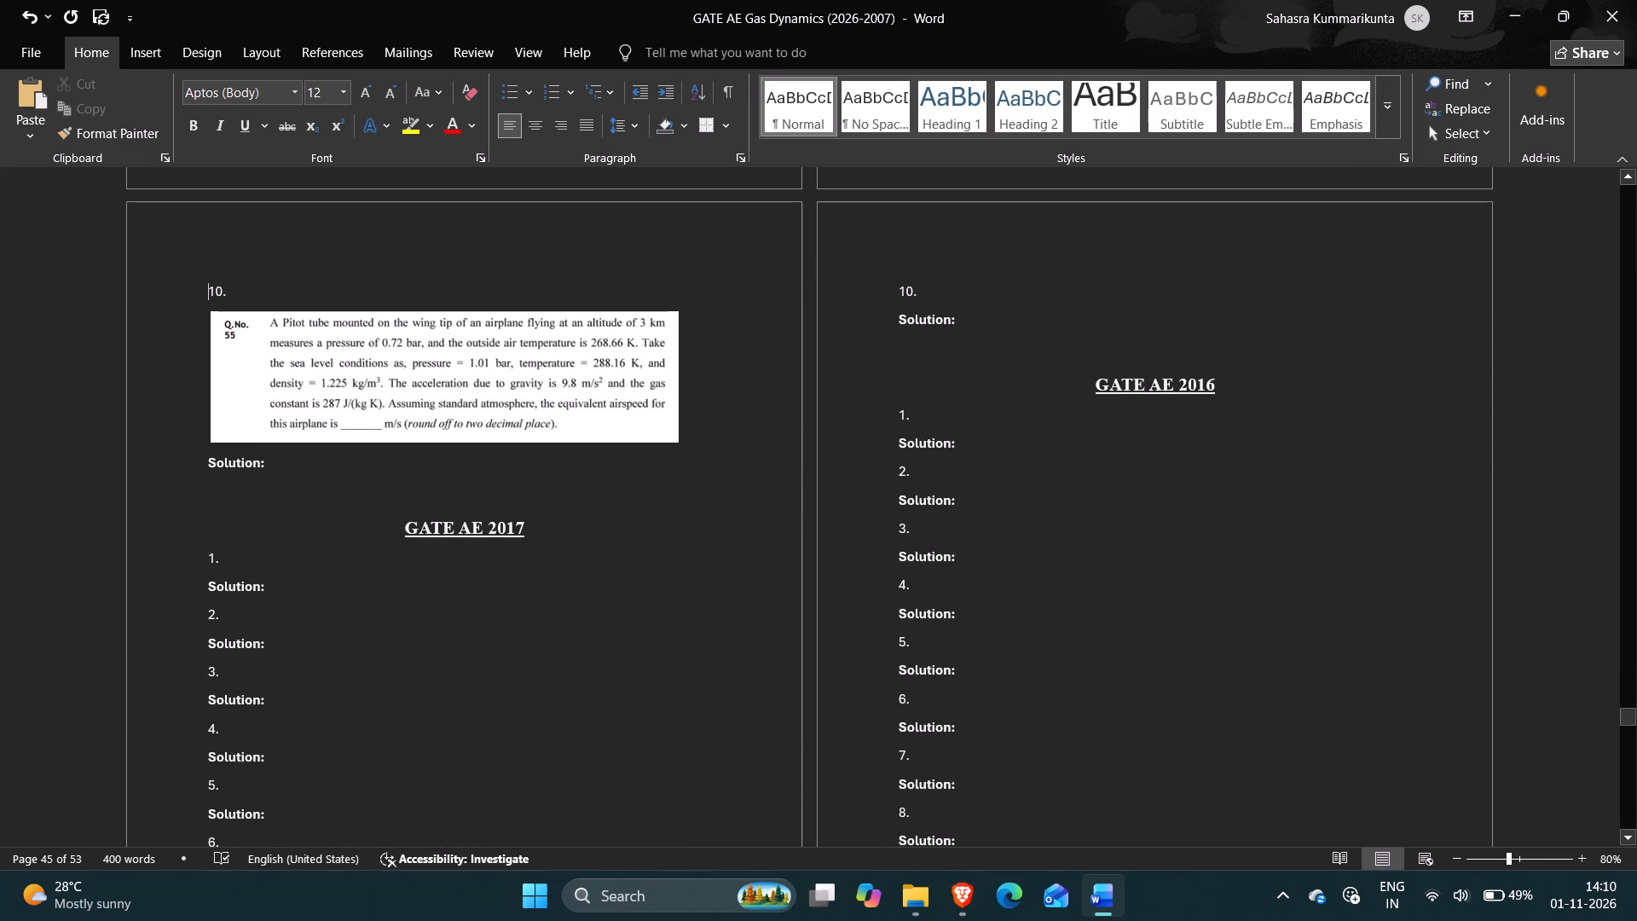
{"action": "left_click", "coordinate": [403, 550]}
{"action": "left_click", "coordinate": [401, 534]}
{"action": "key", "text": "Return"}
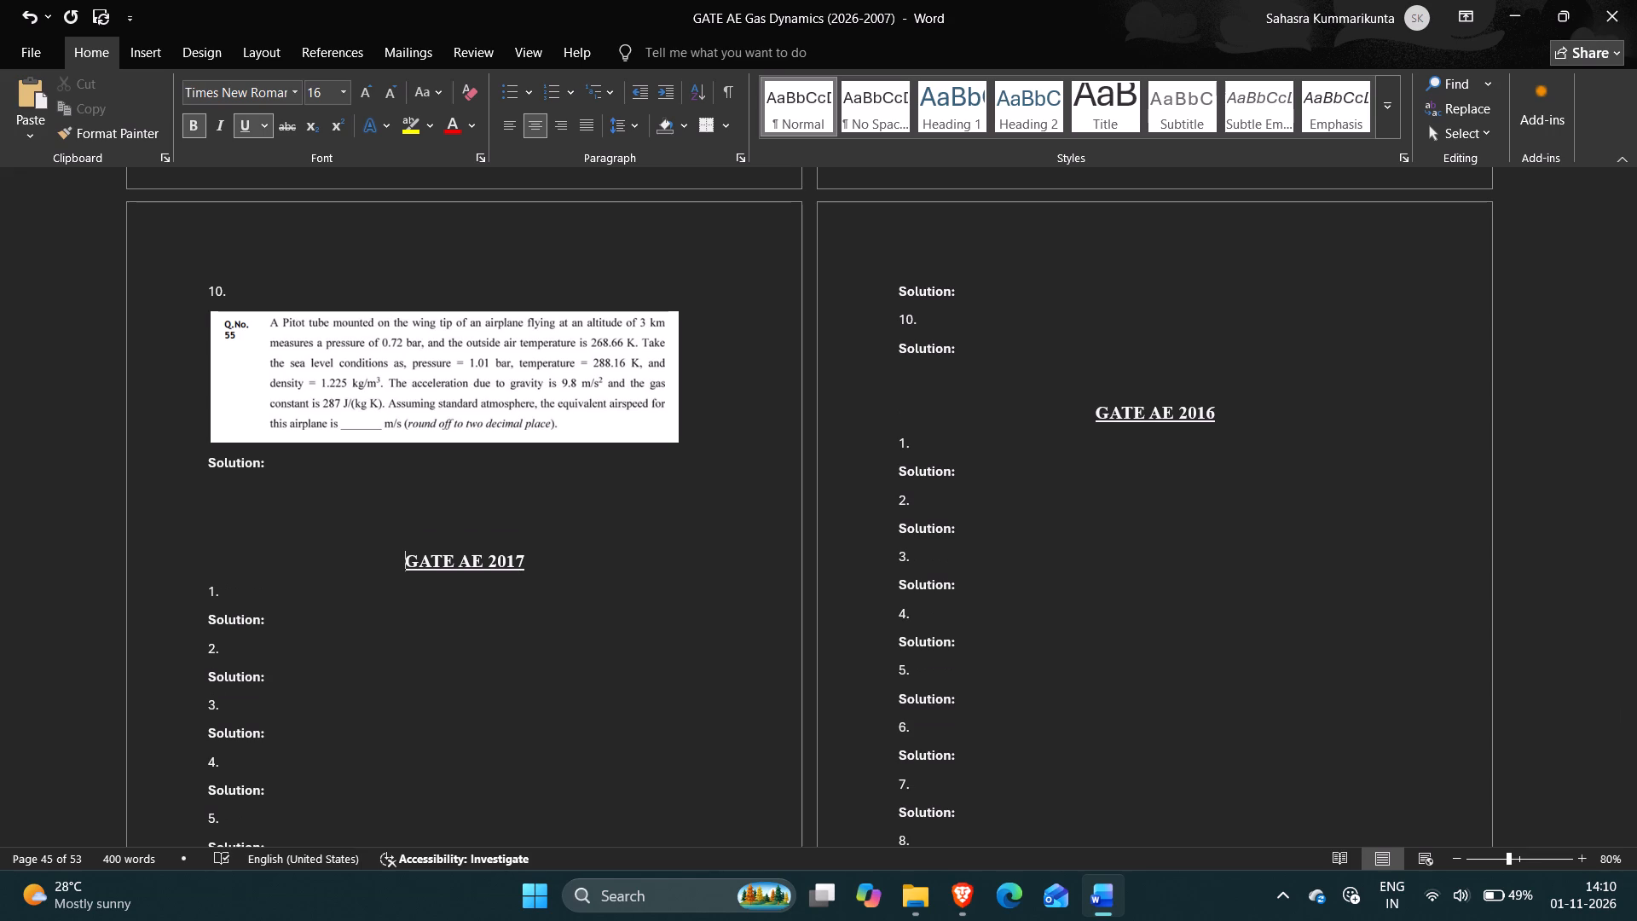
{"action": "key", "text": "Return"}
{"action": "key", "text": "Return"}
{"action": "key", "text": "Return"}
{"action": "key", "text": "Return"}
{"action": "key", "text": "Return"}
{"action": "key", "text": "Return"}
{"action": "key", "text": "Return"}
{"action": "key", "text": "Return"}
{"action": "key", "text": "Return"}
{"action": "key", "text": "Return"}
{"action": "key", "text": "Return"}
{"action": "key", "text": "Return"}
{"action": "key", "text": "Return"}
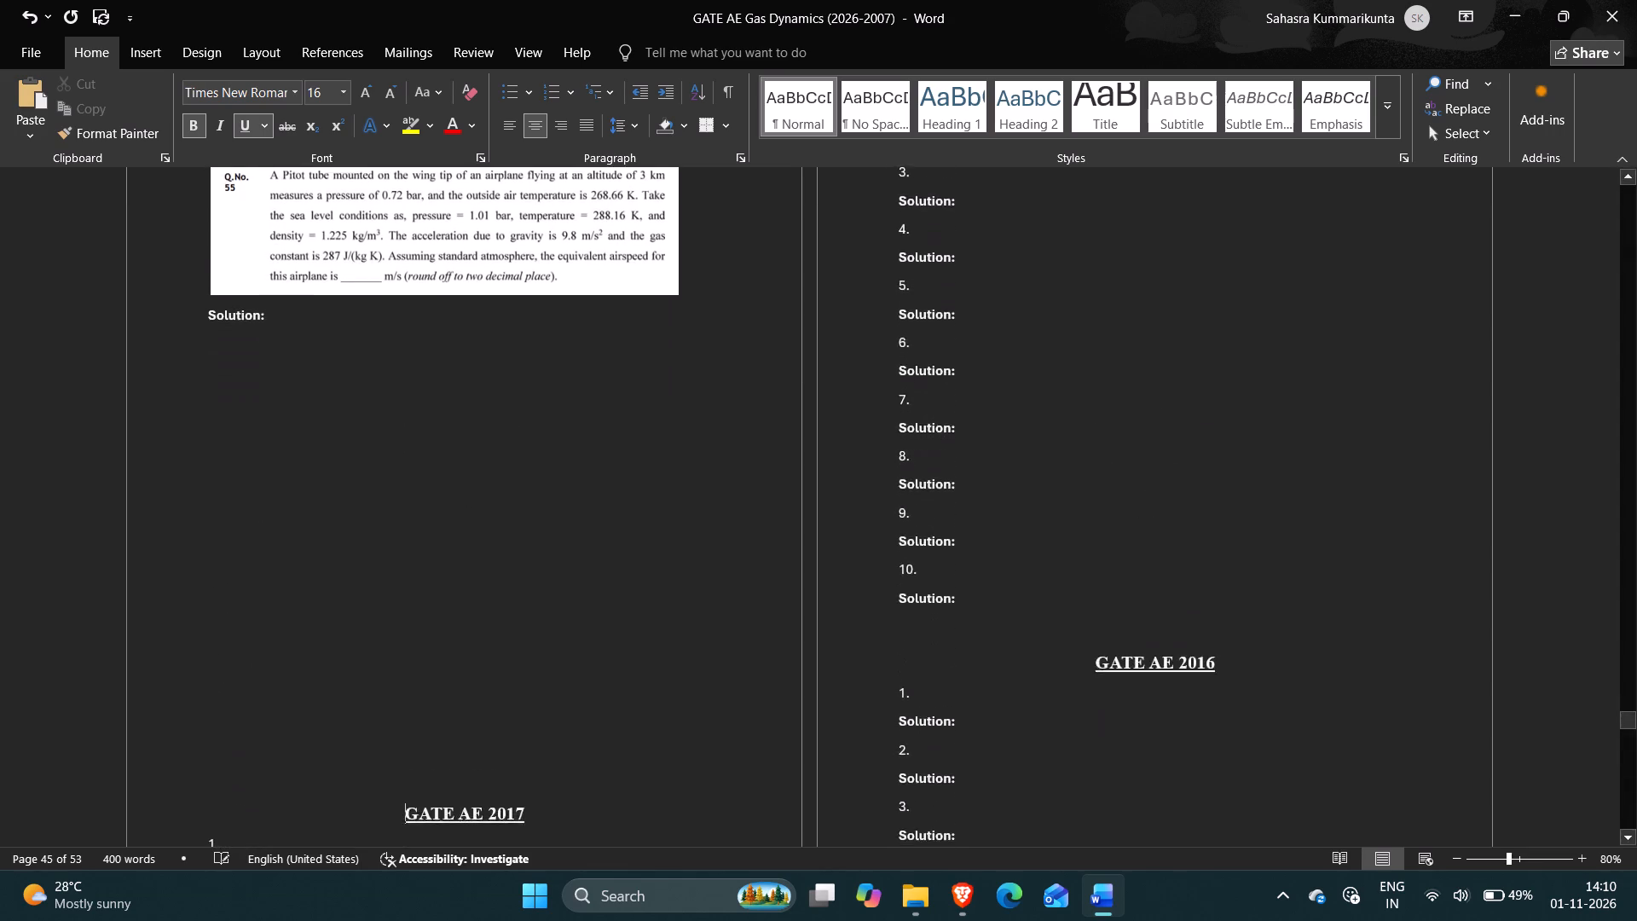
{"action": "key", "text": "Return"}
{"action": "key", "text": "Return"}
{"action": "key", "text": "Return"}
{"action": "key", "text": "Return"}
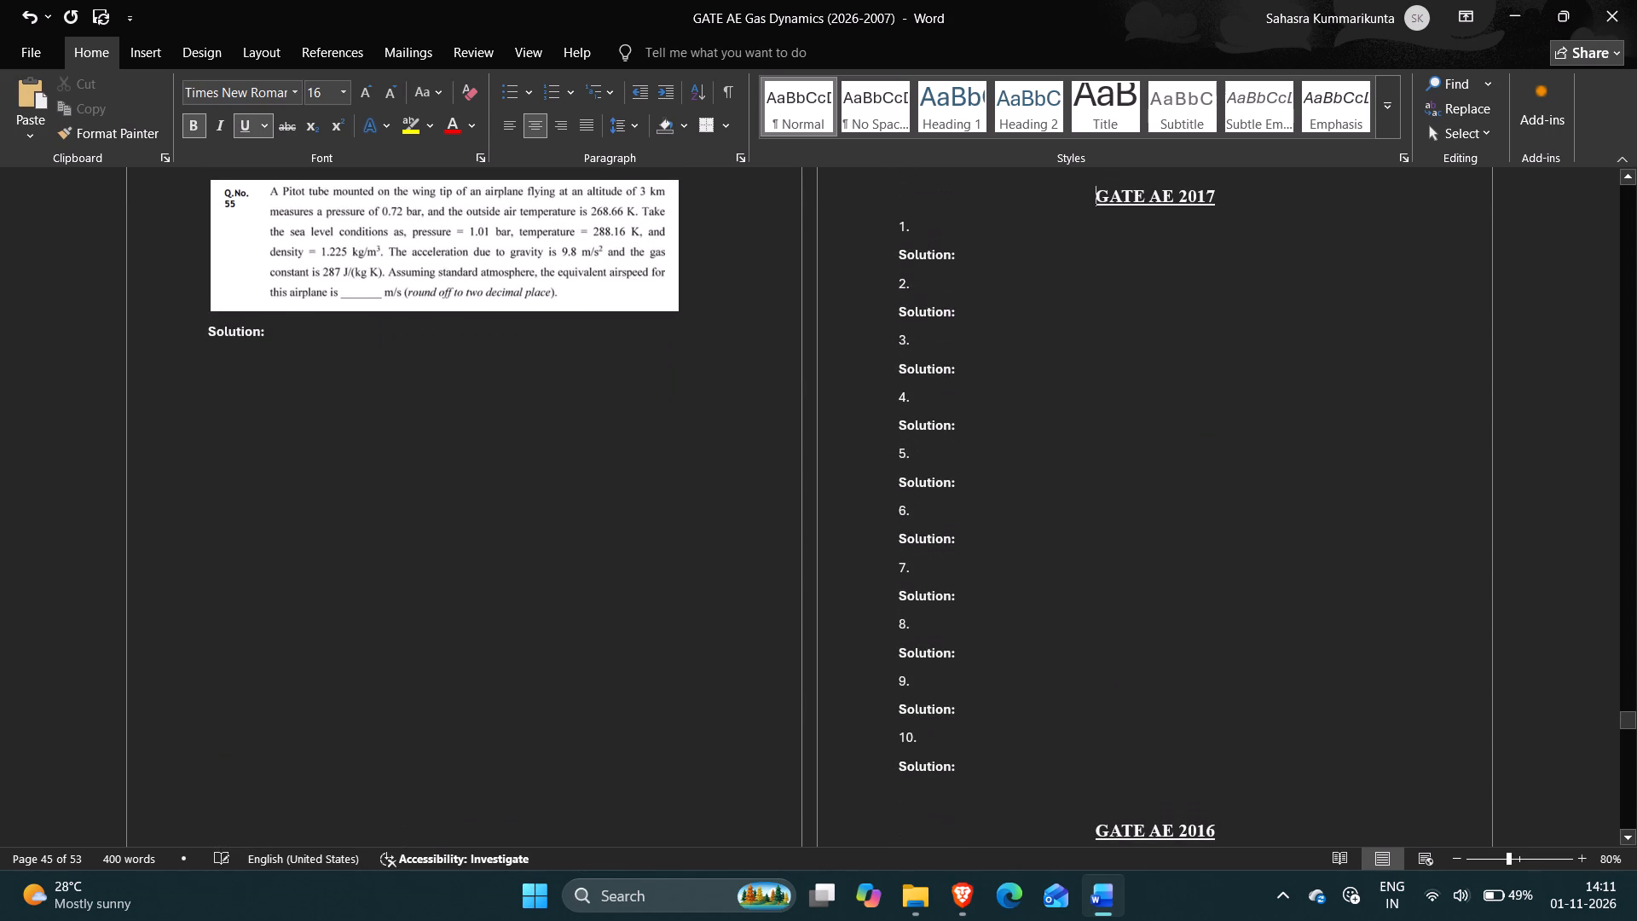
Add blank lines above the GATE AE 2016 heading until it starts on a new page.
{"action": "scroll", "coordinate": [742, 570], "scroll_direction": "down", "scroll_amount": 4}
{"action": "scroll", "coordinate": [742, 570], "scroll_direction": "up", "scroll_amount": 1}
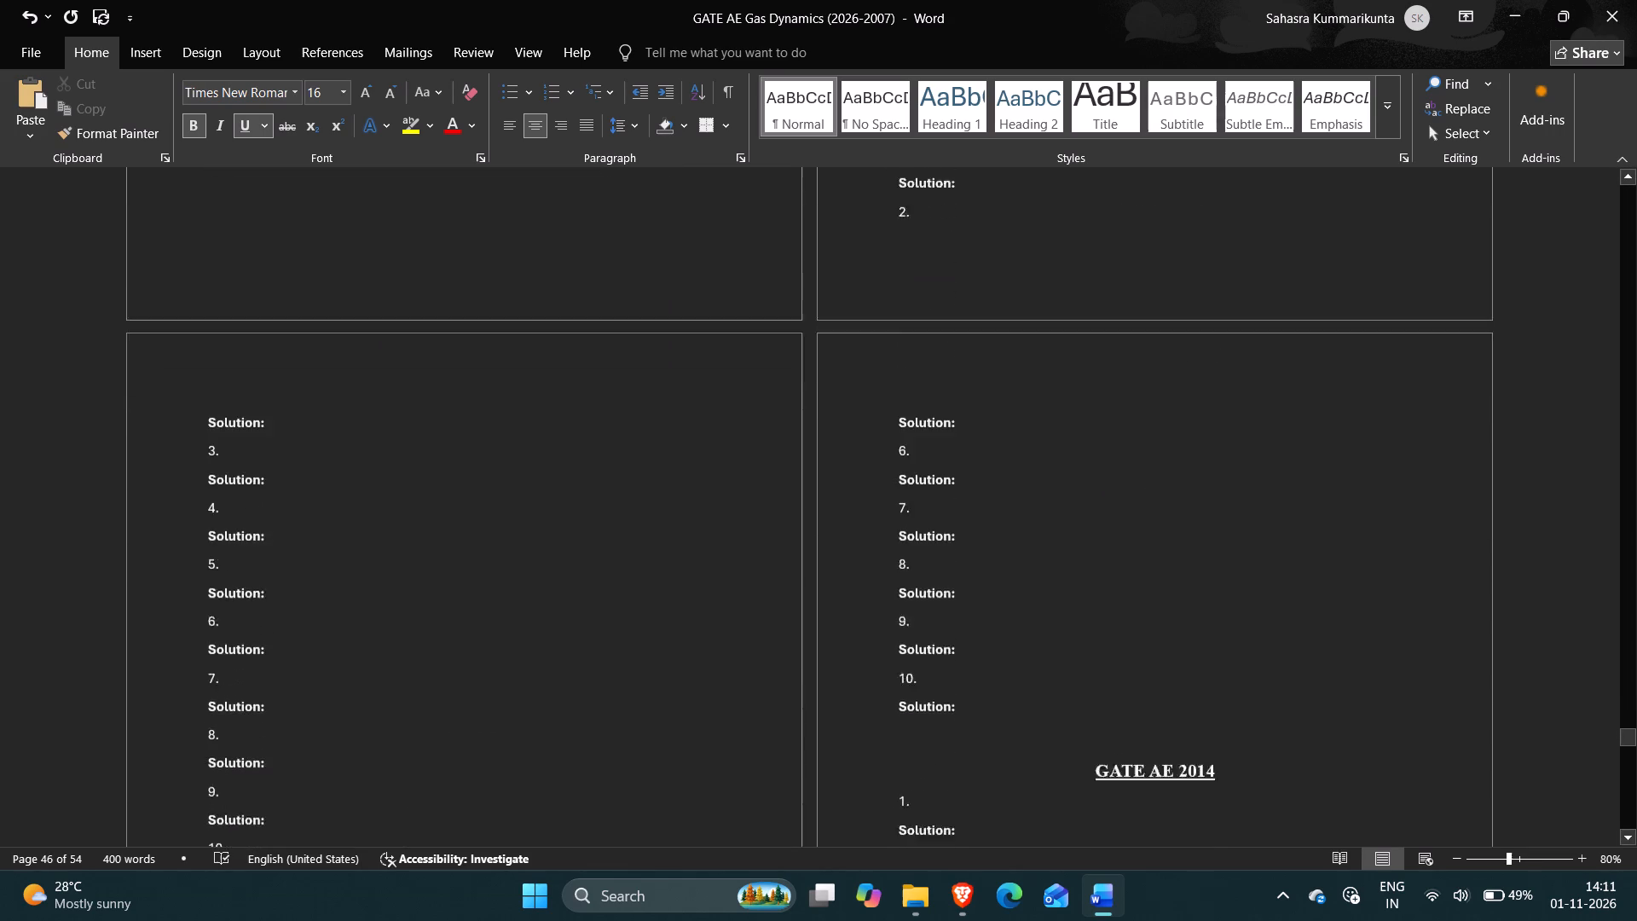
{"action": "scroll", "coordinate": [742, 570], "scroll_direction": "up", "scroll_amount": 2}
{"action": "left_click", "coordinate": [1077, 385]}
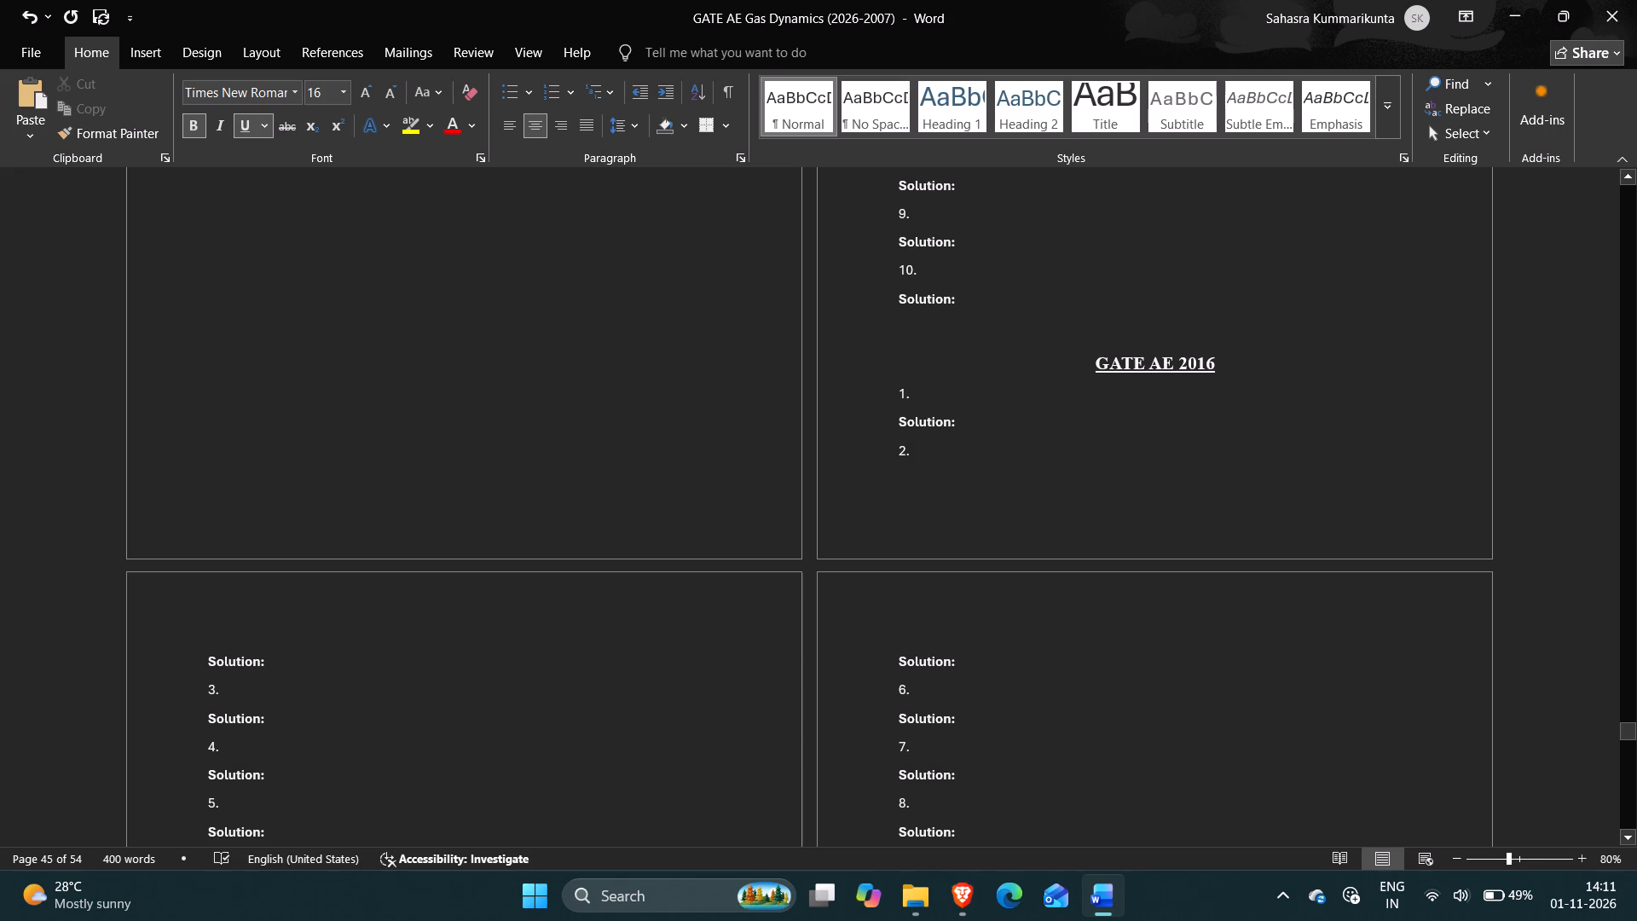
{"action": "key", "text": "Return"}
{"action": "key", "text": "Return"}
{"action": "key", "text": "Return"}
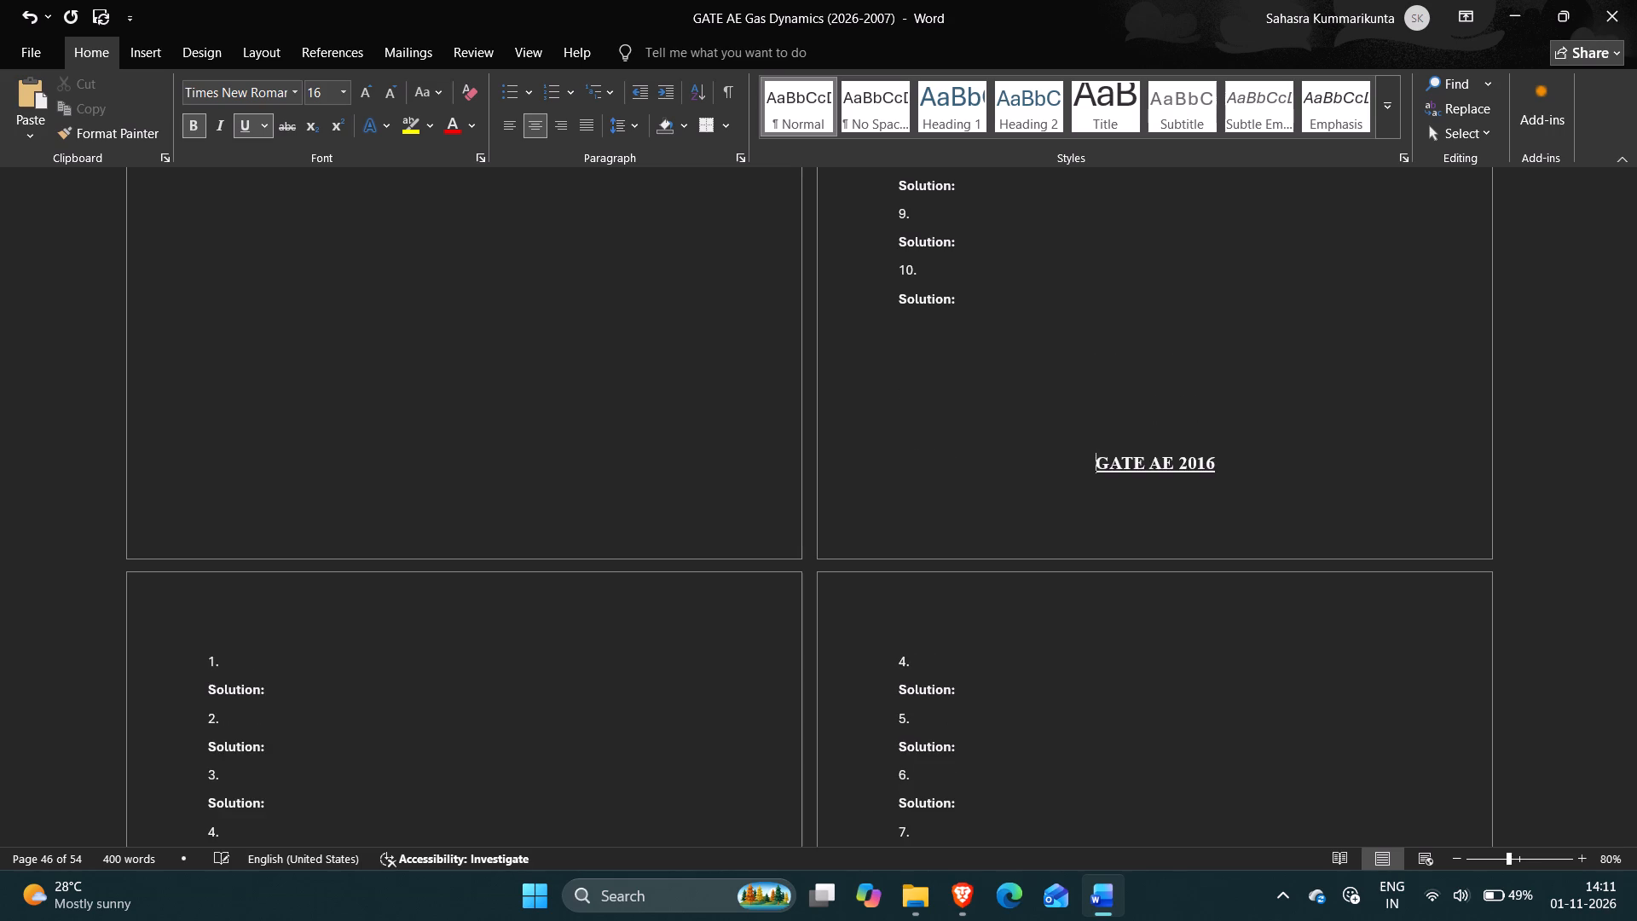
{"action": "key", "text": "Return"}
Add blank lines above the GATE AE 2015 heading until it starts on a new page.
{"action": "scroll", "coordinate": [1077, 385], "scroll_direction": "down", "scroll_amount": 4}
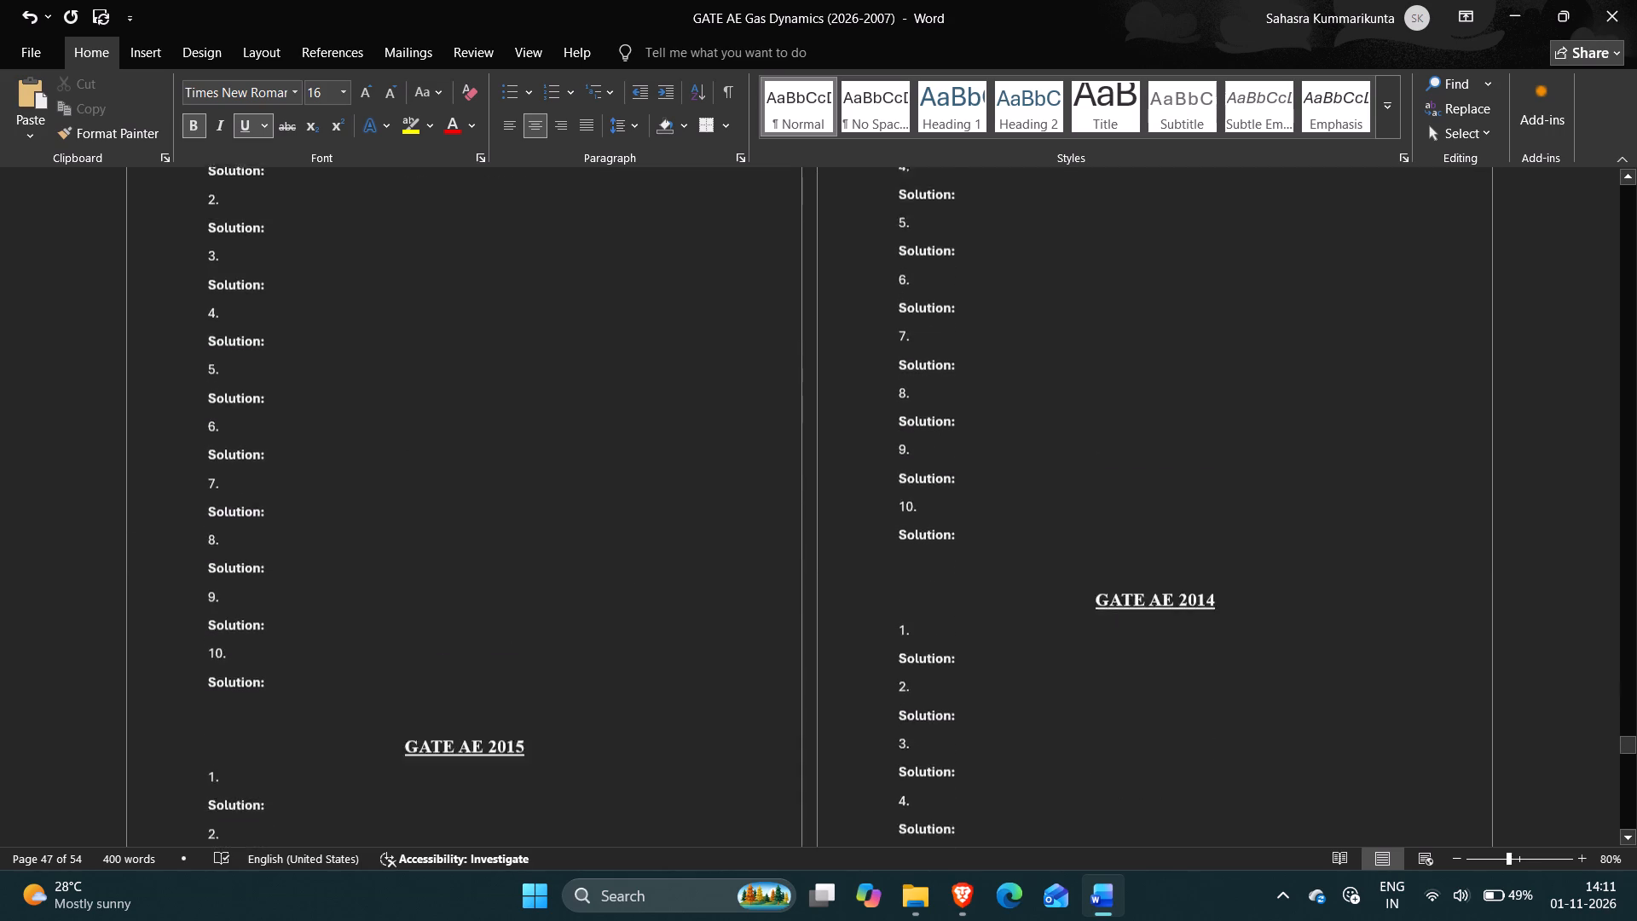
{"action": "scroll", "coordinate": [1077, 385], "scroll_direction": "down", "scroll_amount": 2}
{"action": "left_click", "coordinate": [390, 597]}
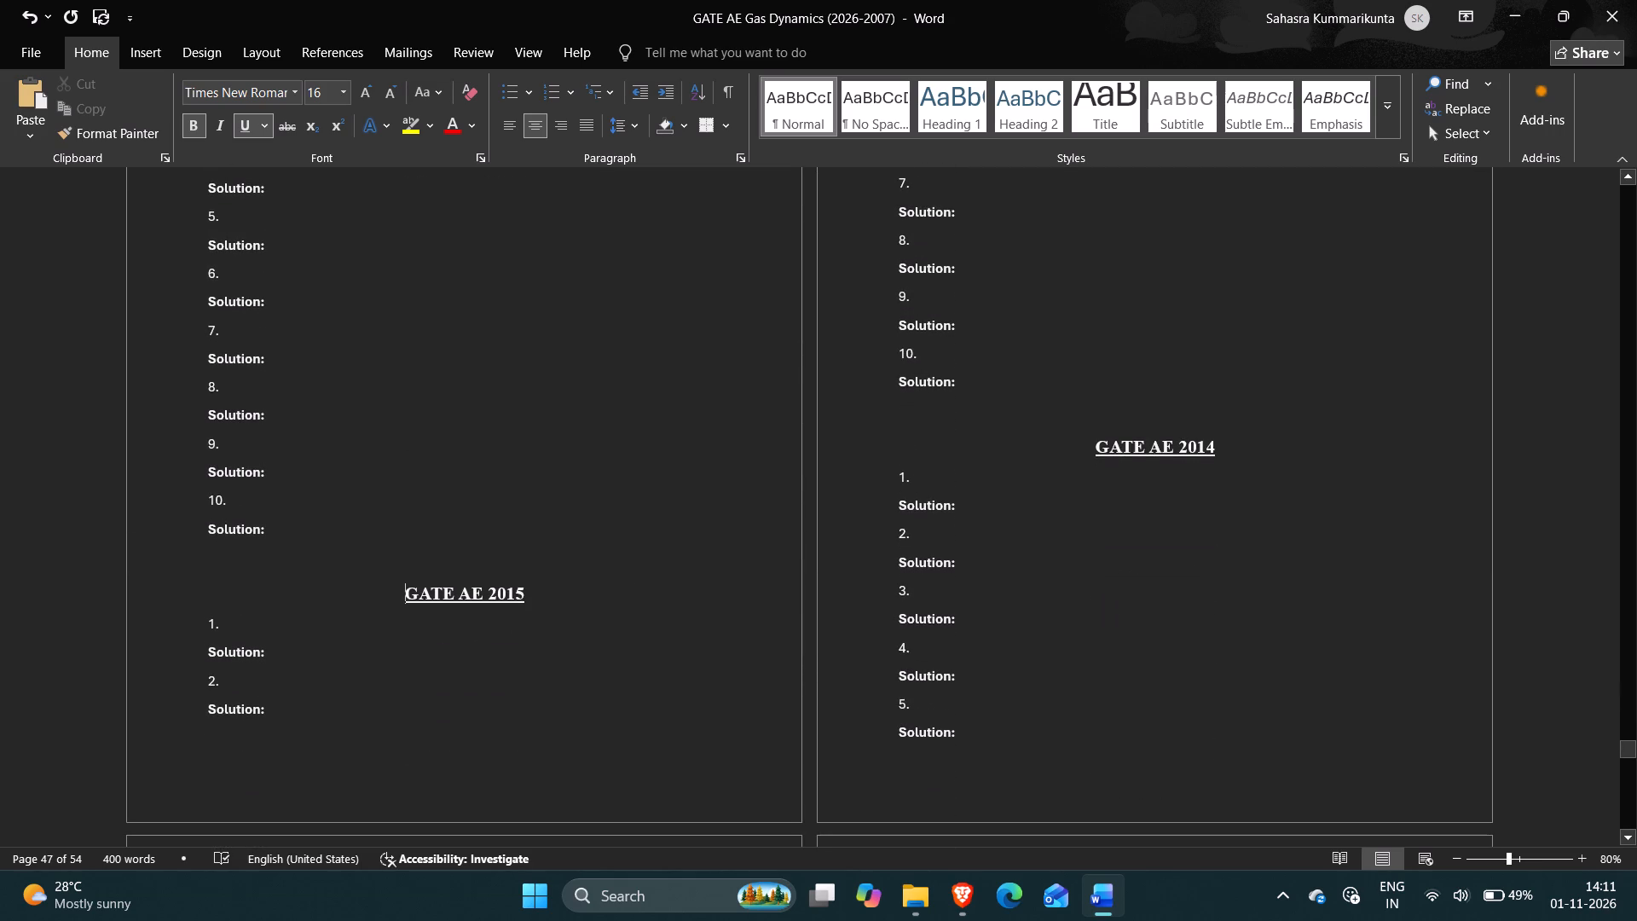
{"action": "key", "text": "Return"}
{"action": "key", "text": "Return"}
{"action": "key", "text": "Return"}
{"action": "key", "text": "Return"}
{"action": "key", "text": "Return"}
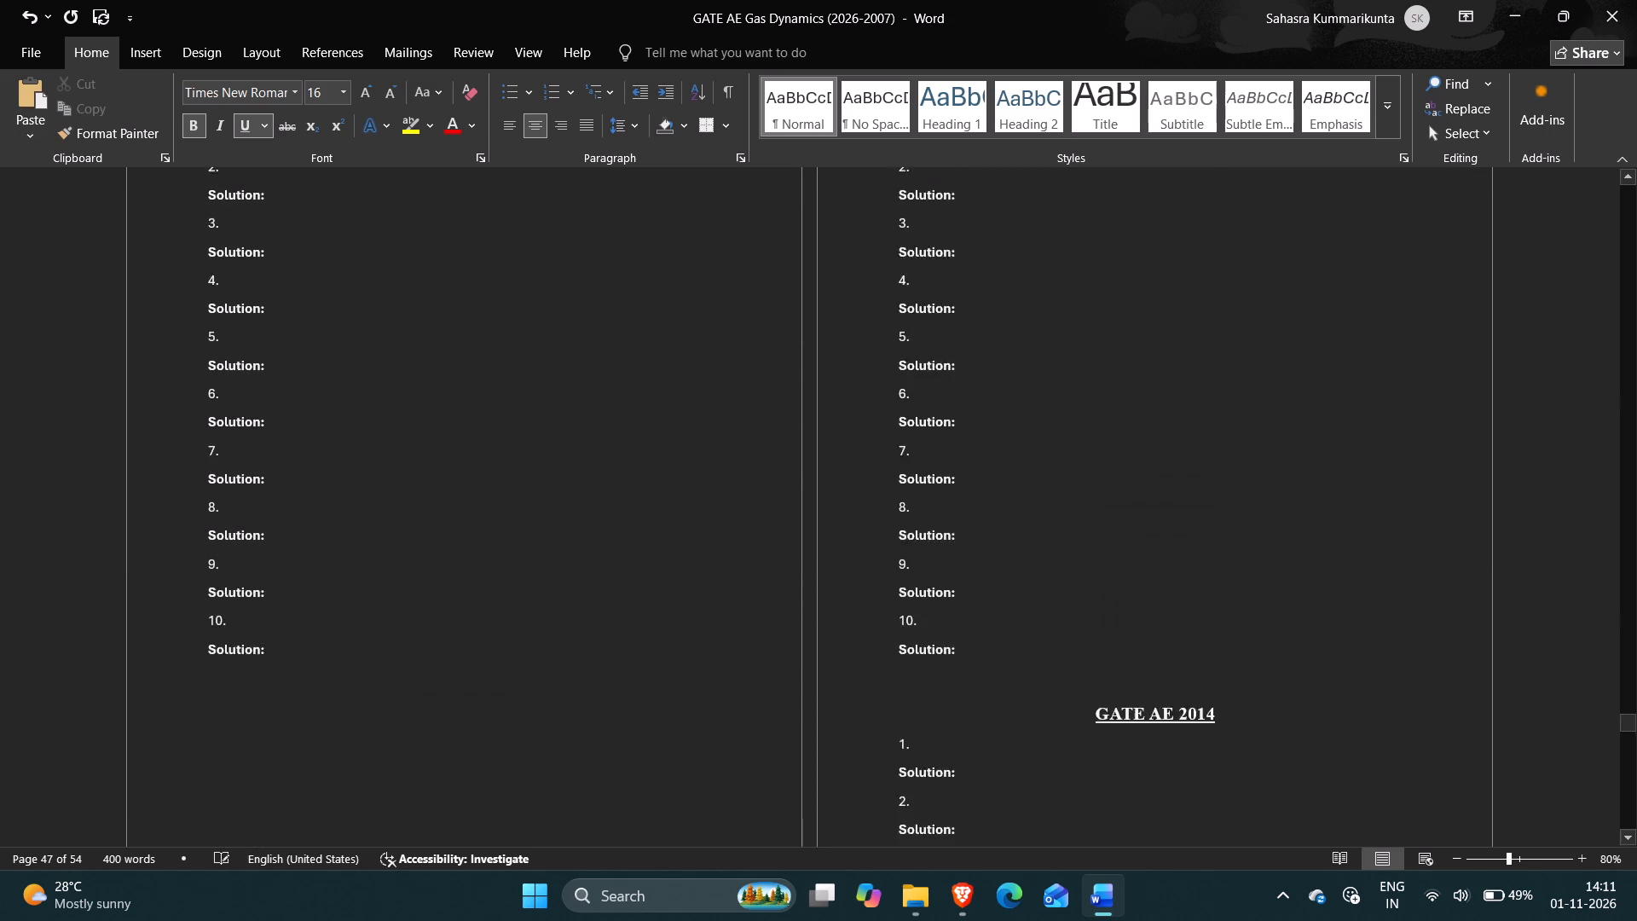
Look through the page layout of the remaining year sections down to GATE AE 2007 and back to GATE AE 2017.
{"action": "scroll", "coordinate": [448, 714], "scroll_direction": "down", "scroll_amount": 6}
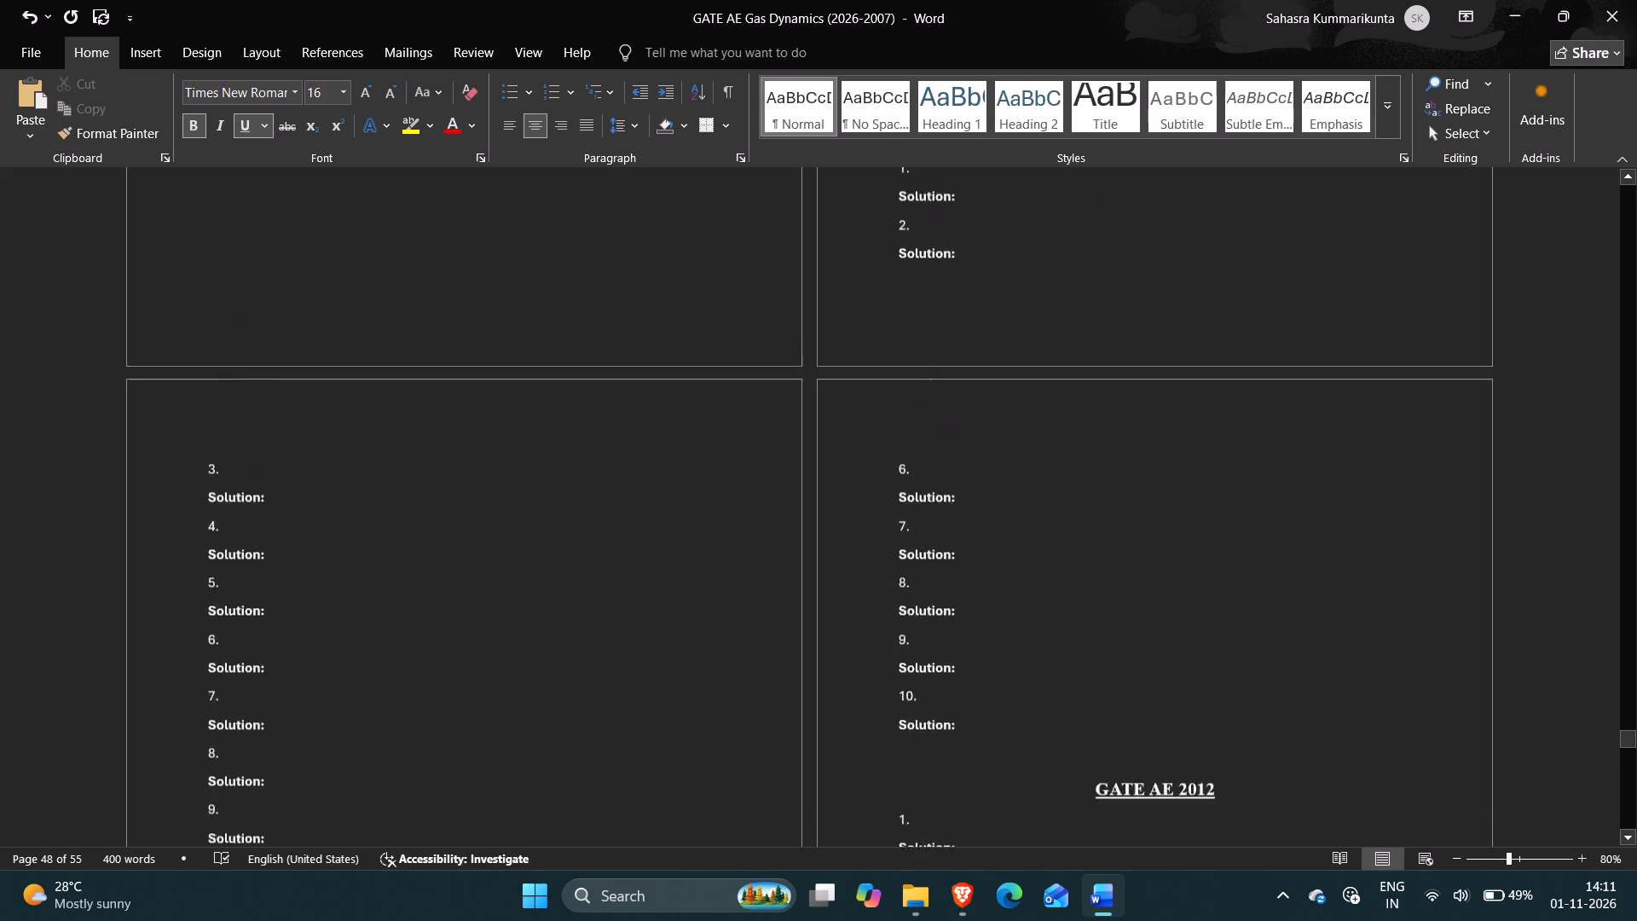
{"action": "scroll", "coordinate": [448, 714], "scroll_direction": "down", "scroll_amount": 6}
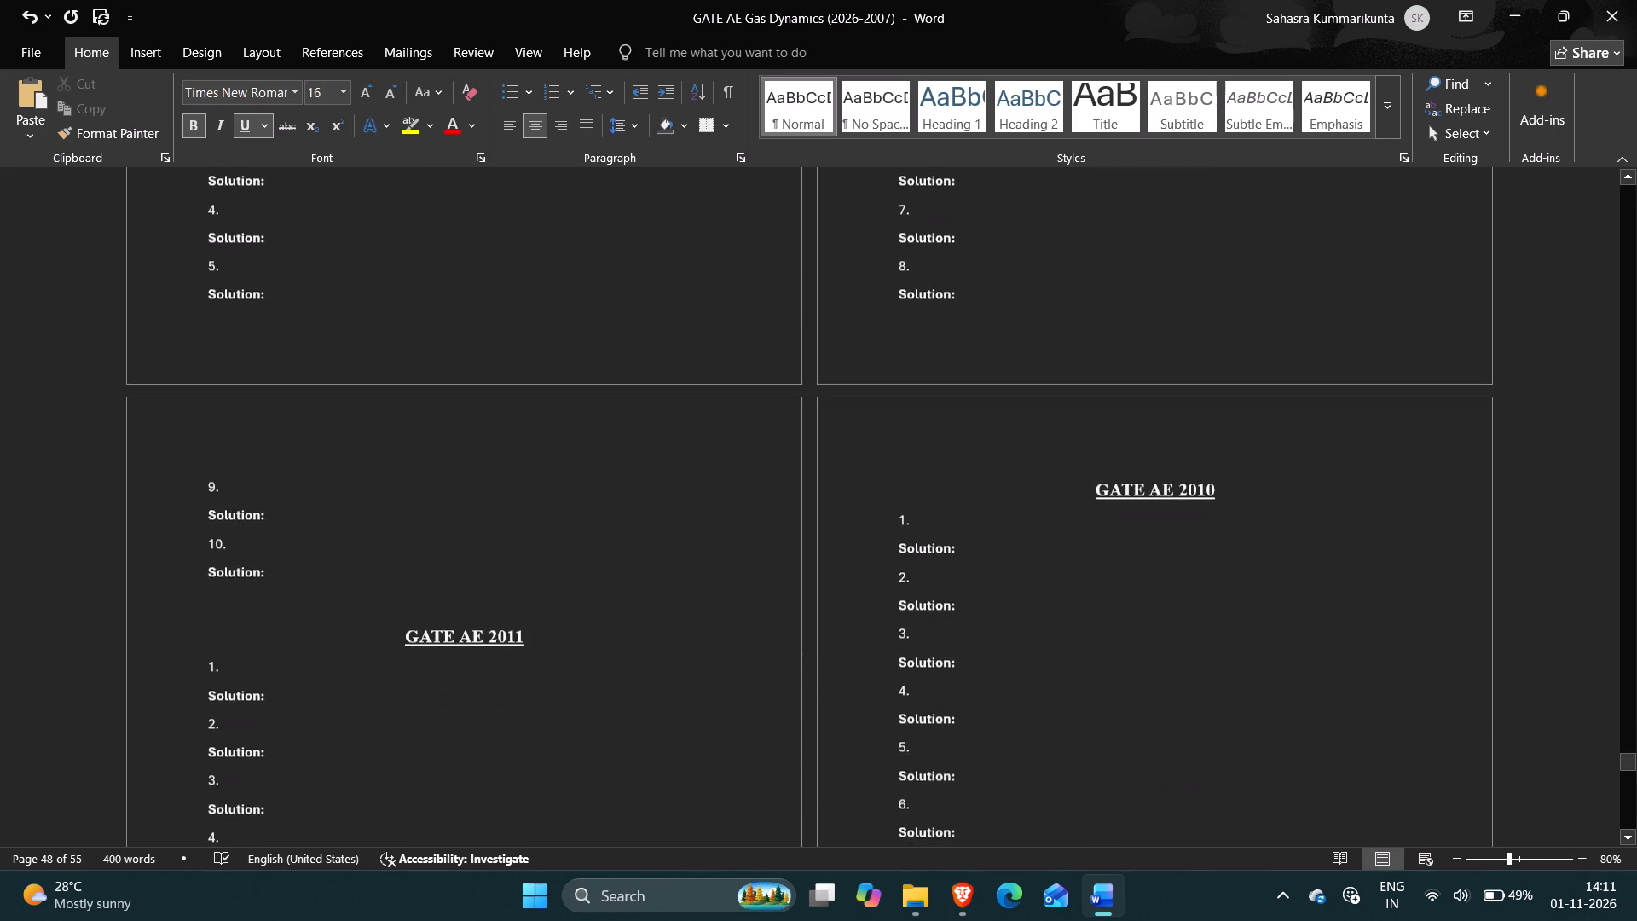
{"action": "scroll", "coordinate": [448, 714], "scroll_direction": "down", "scroll_amount": 7}
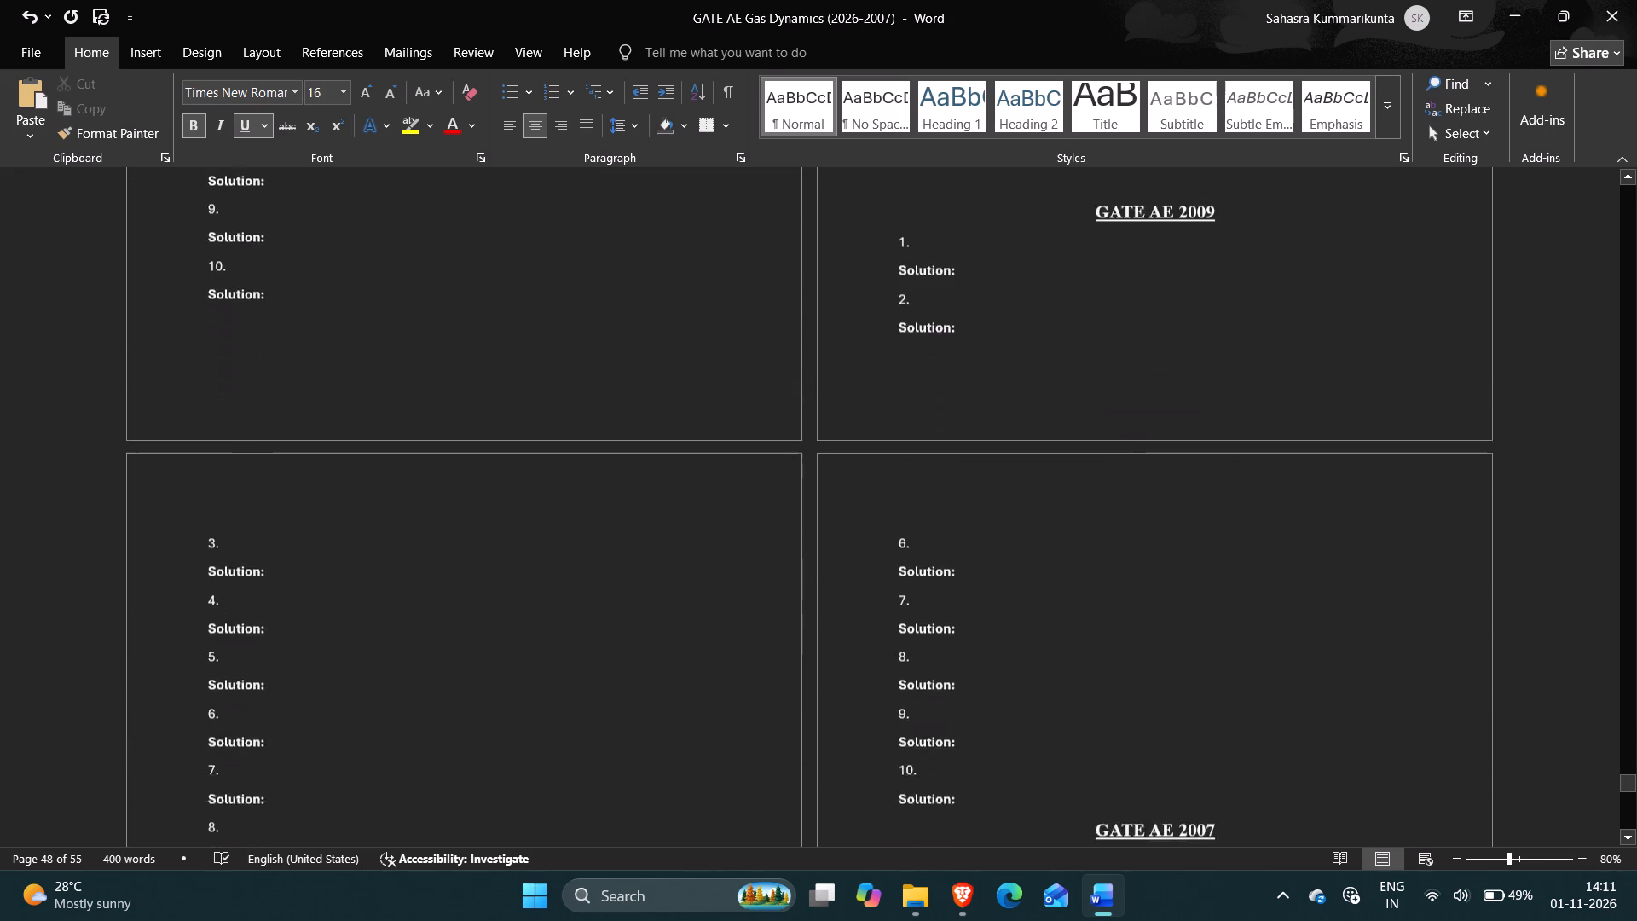
{"action": "scroll", "coordinate": [448, 714], "scroll_direction": "down", "scroll_amount": 1}
{"action": "scroll", "coordinate": [448, 714], "scroll_direction": "up", "scroll_amount": 18}
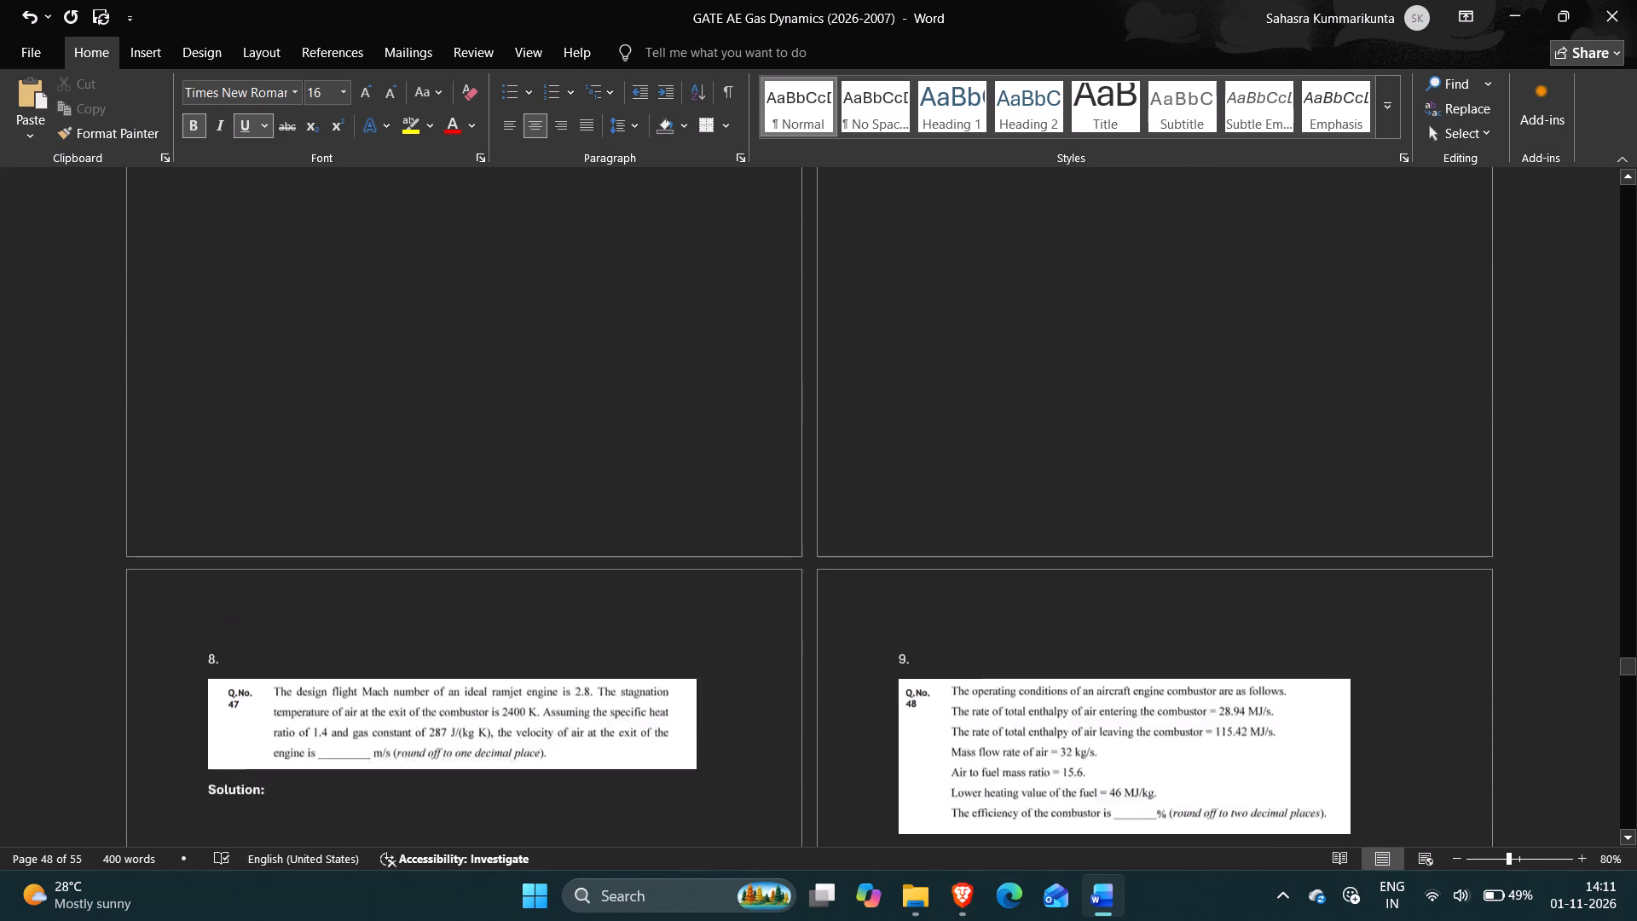
{"action": "scroll", "coordinate": [448, 714], "scroll_direction": "up", "scroll_amount": 1}
{"action": "scroll", "coordinate": [448, 714], "scroll_direction": "down", "scroll_amount": 5}
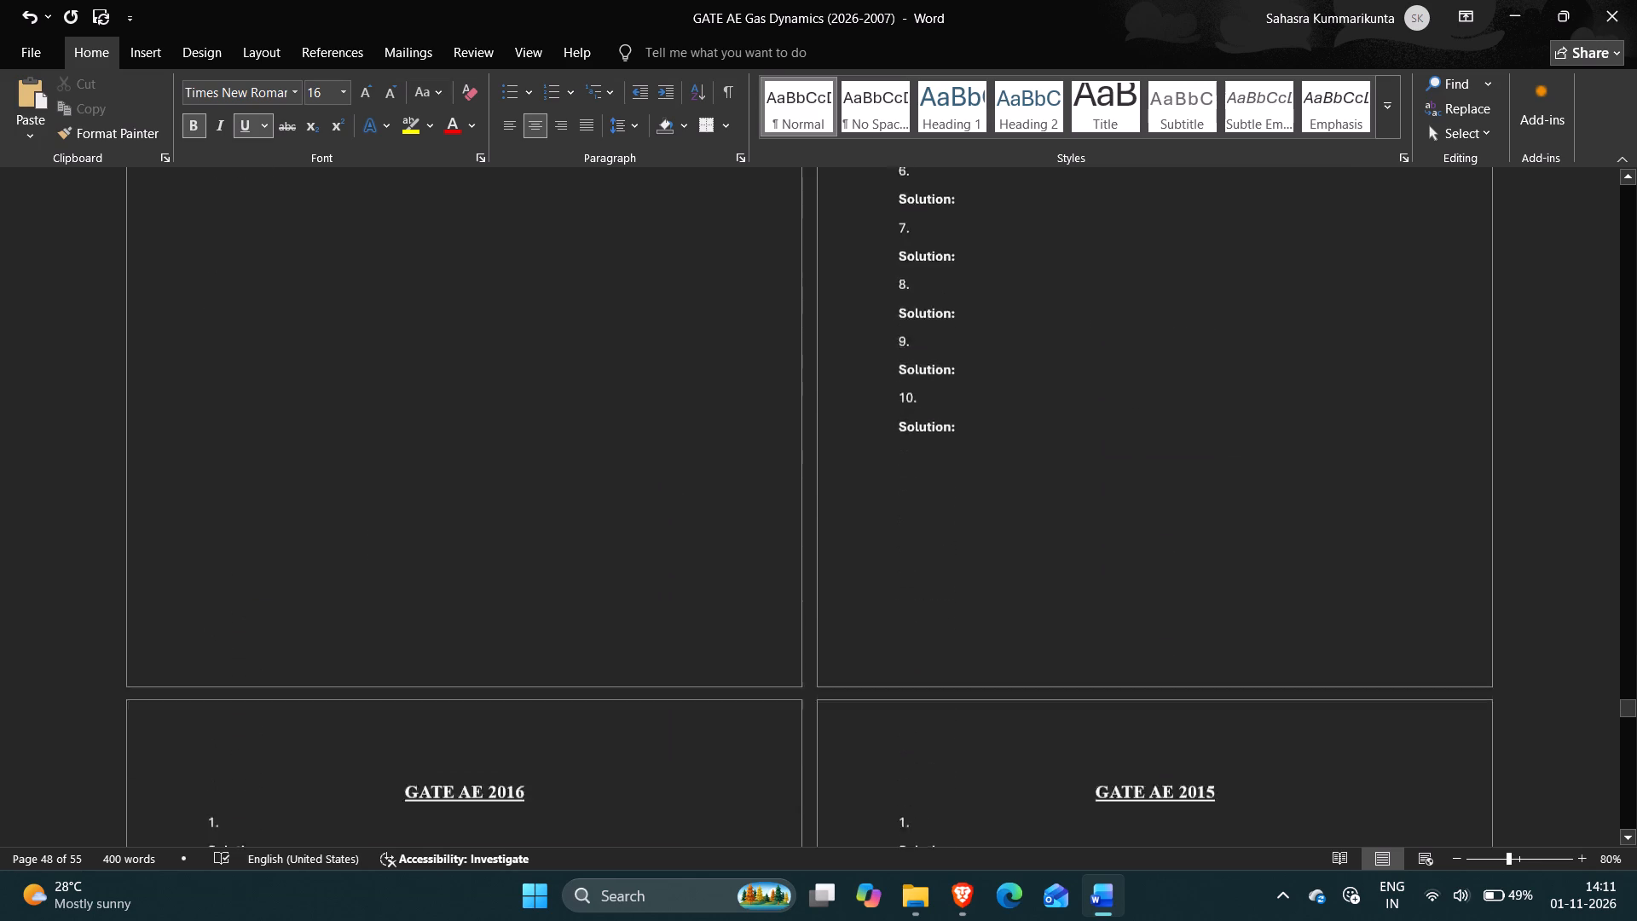
{"action": "scroll", "coordinate": [448, 714], "scroll_direction": "up", "scroll_amount": 5}
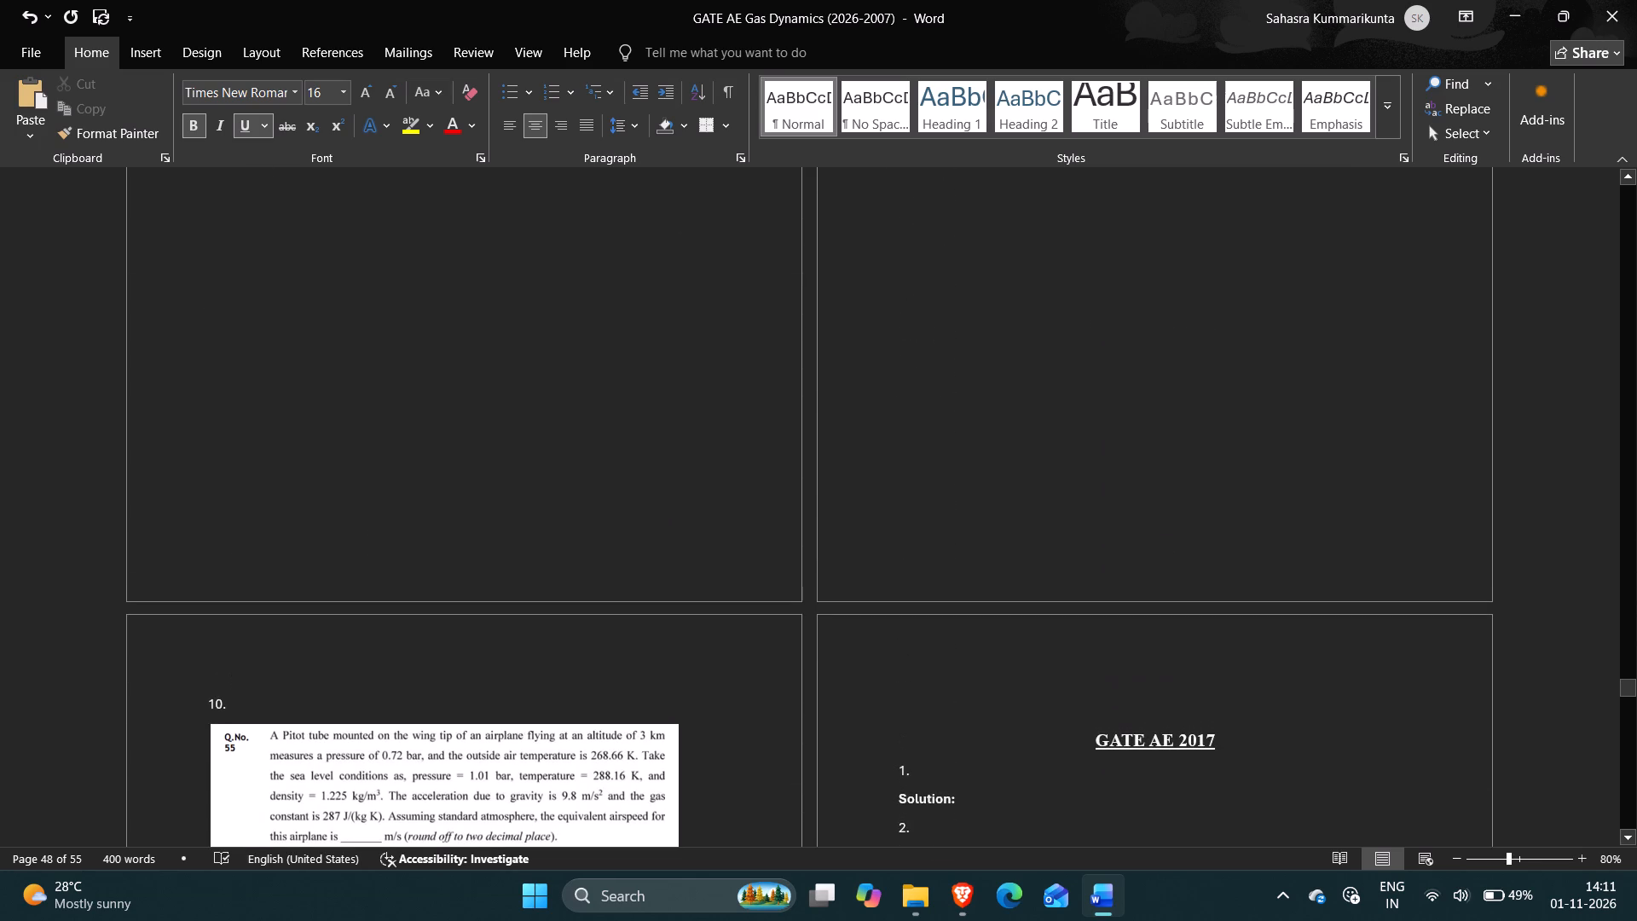
Copy the whole GATE AE 2017 section, heading and ten numbered solution items, and paste it twice above the GATE AE 2017 heading.
{"action": "left_click_drag", "start_coordinate": [1067, 721], "coordinate": [1040, 684]}
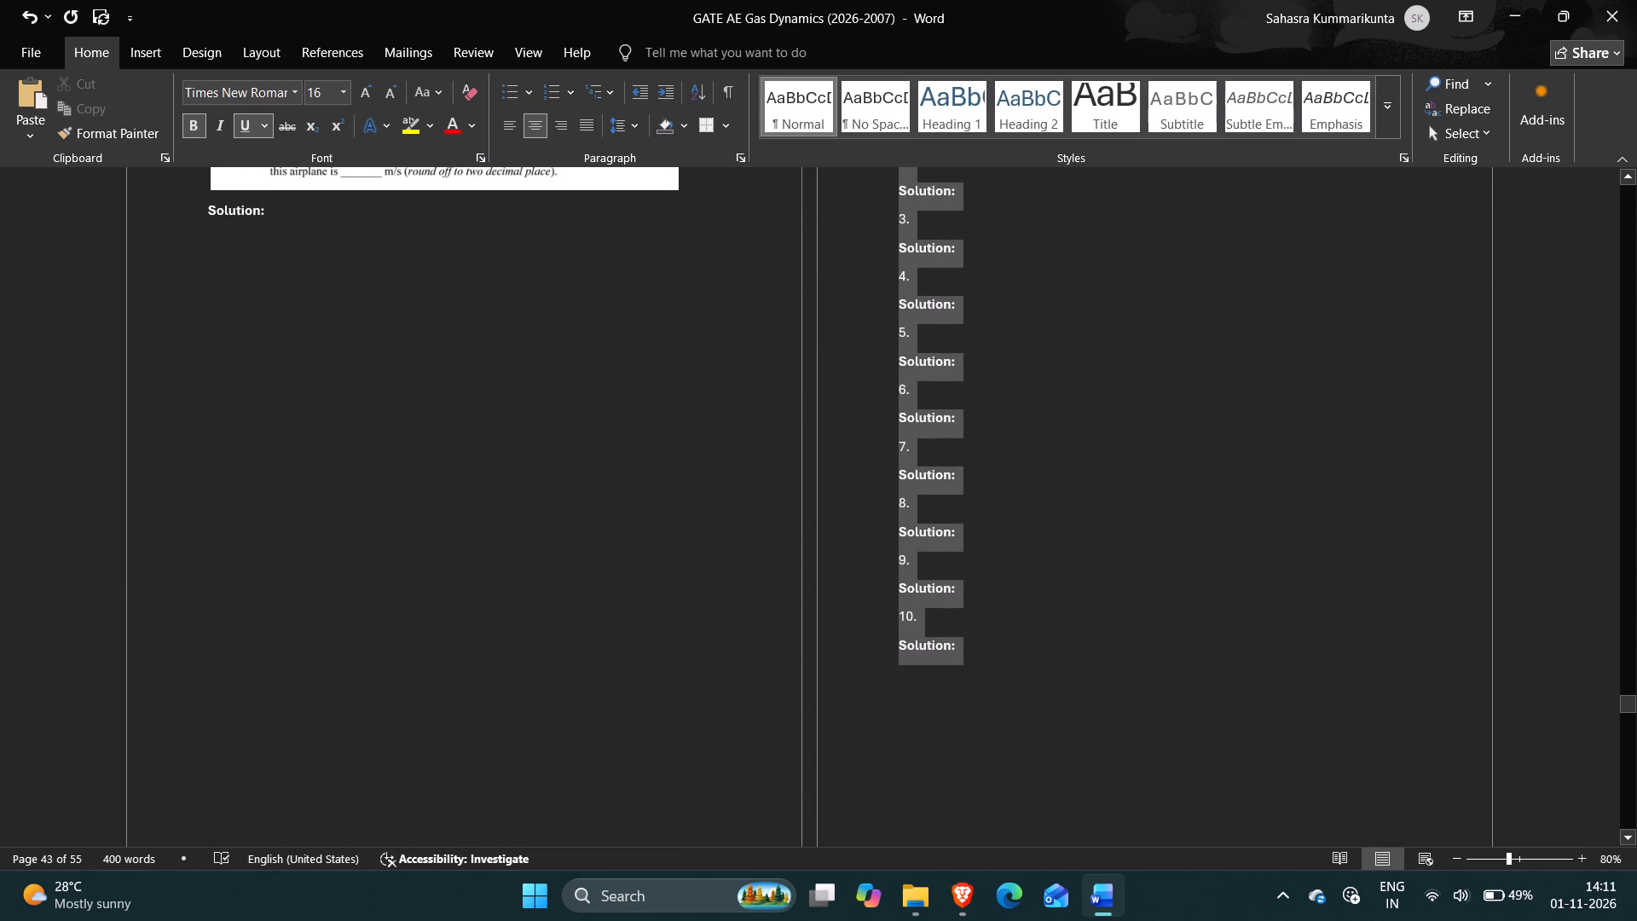
{"action": "left_click_drag", "start_coordinate": [1040, 684], "coordinate": [1039, 682]}
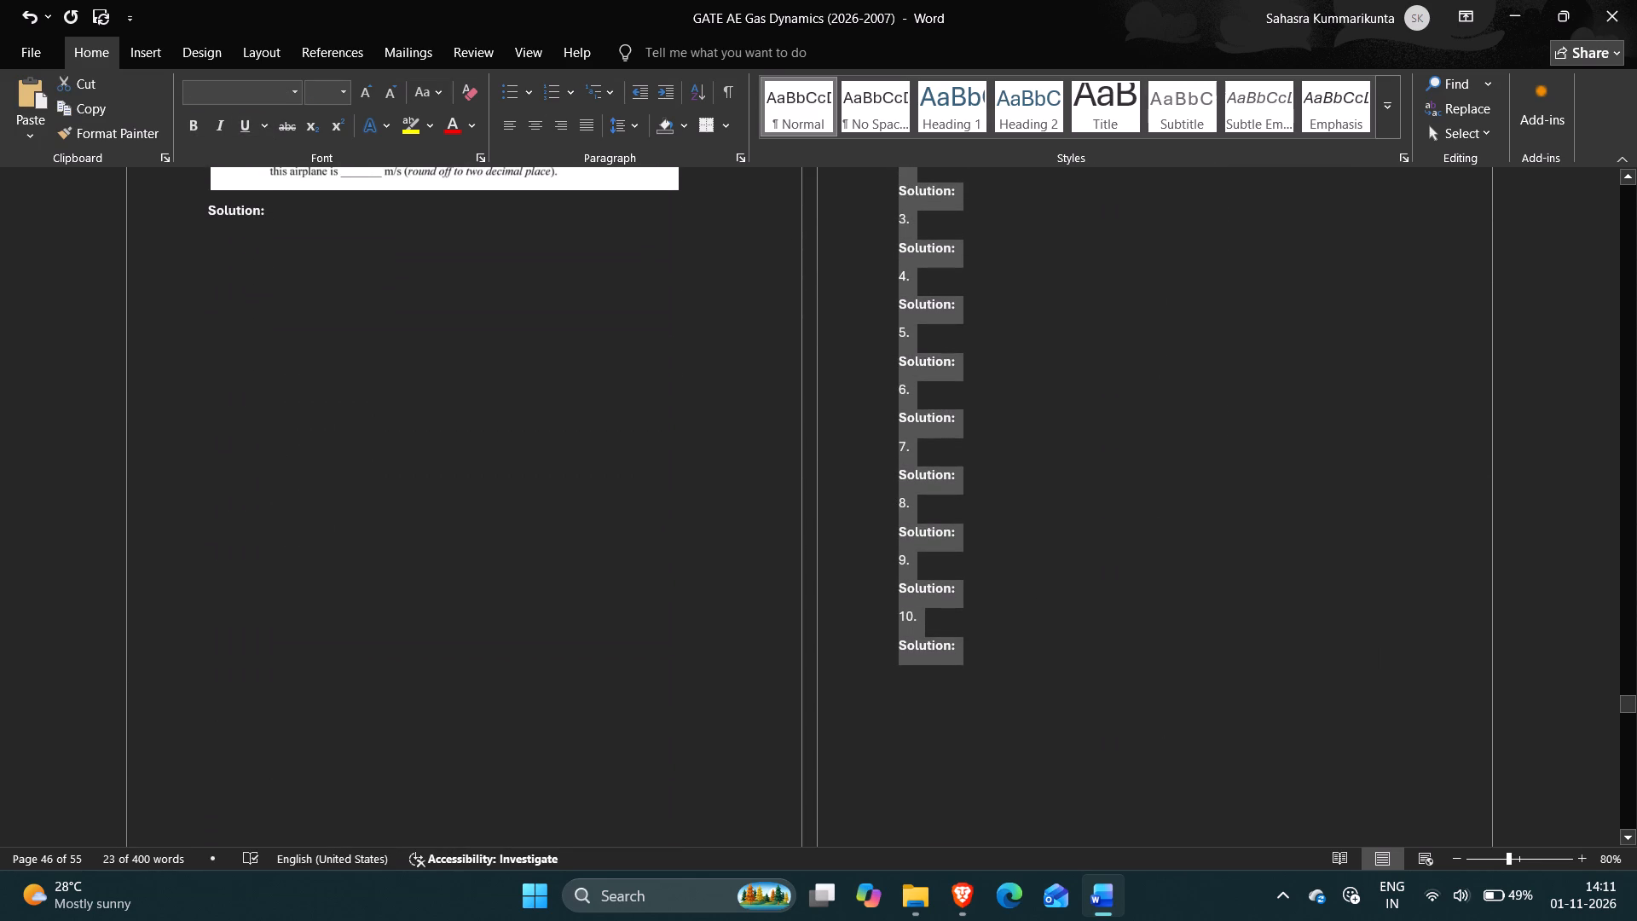
{"action": "key", "text": "ctrl+c"}
{"action": "scroll", "coordinate": [1039, 682], "scroll_direction": "right", "scroll_amount": 1}
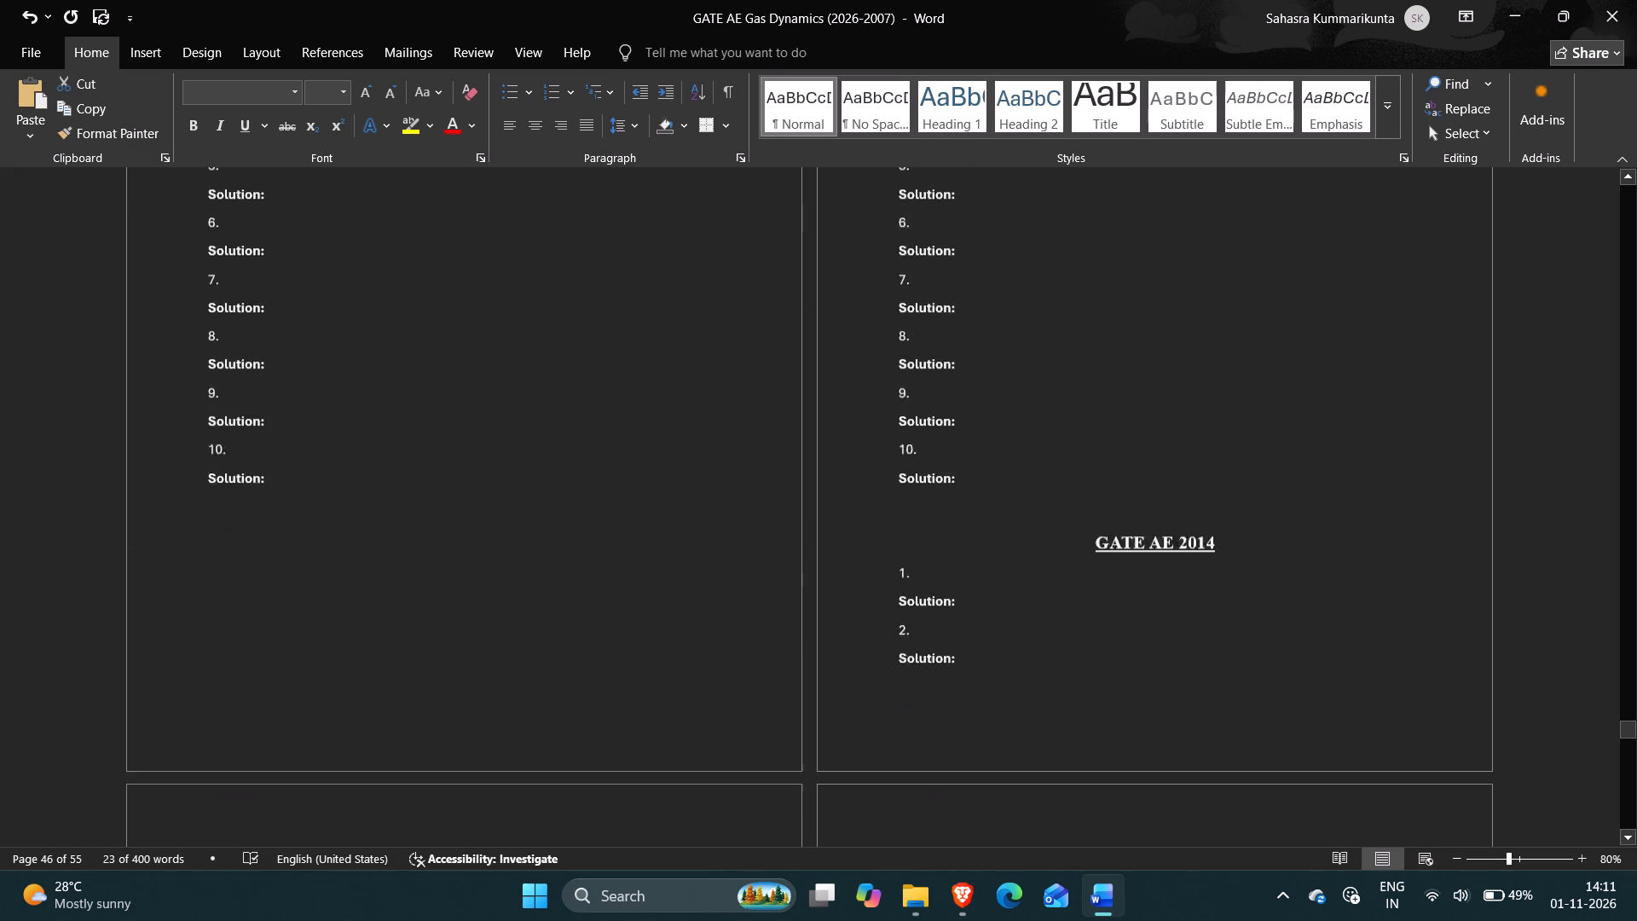
{"action": "scroll", "coordinate": [1039, 682], "scroll_direction": "down", "scroll_amount": 12}
{"action": "scroll", "coordinate": [1039, 682], "scroll_direction": "up", "scroll_amount": 2}
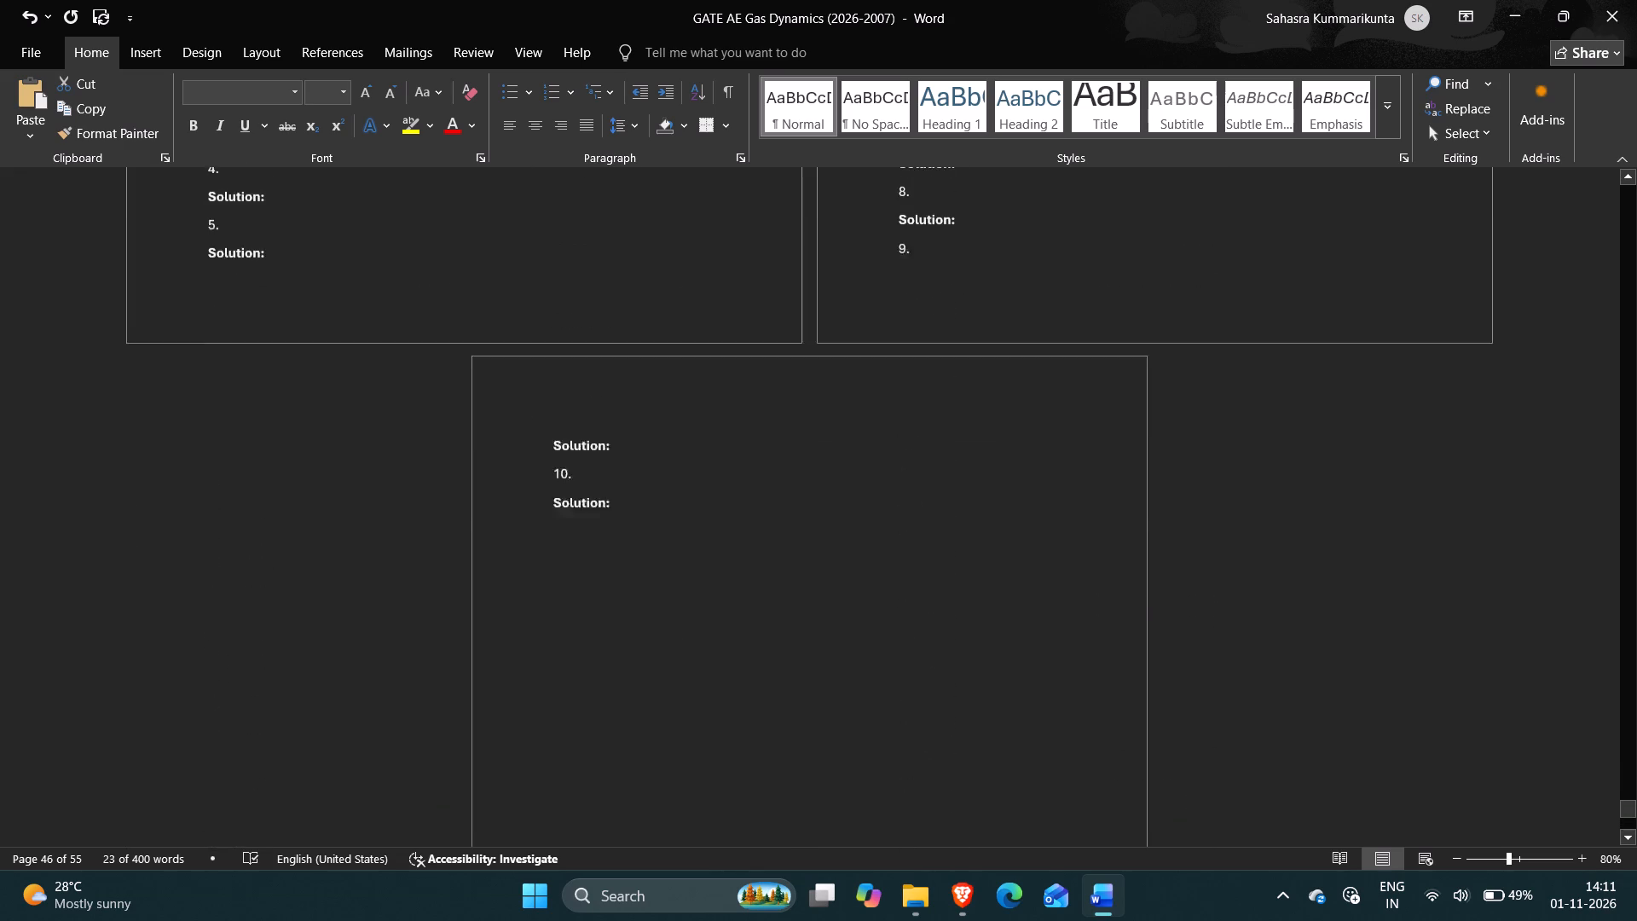
{"action": "scroll", "coordinate": [1039, 682], "scroll_direction": "up", "scroll_amount": 15}
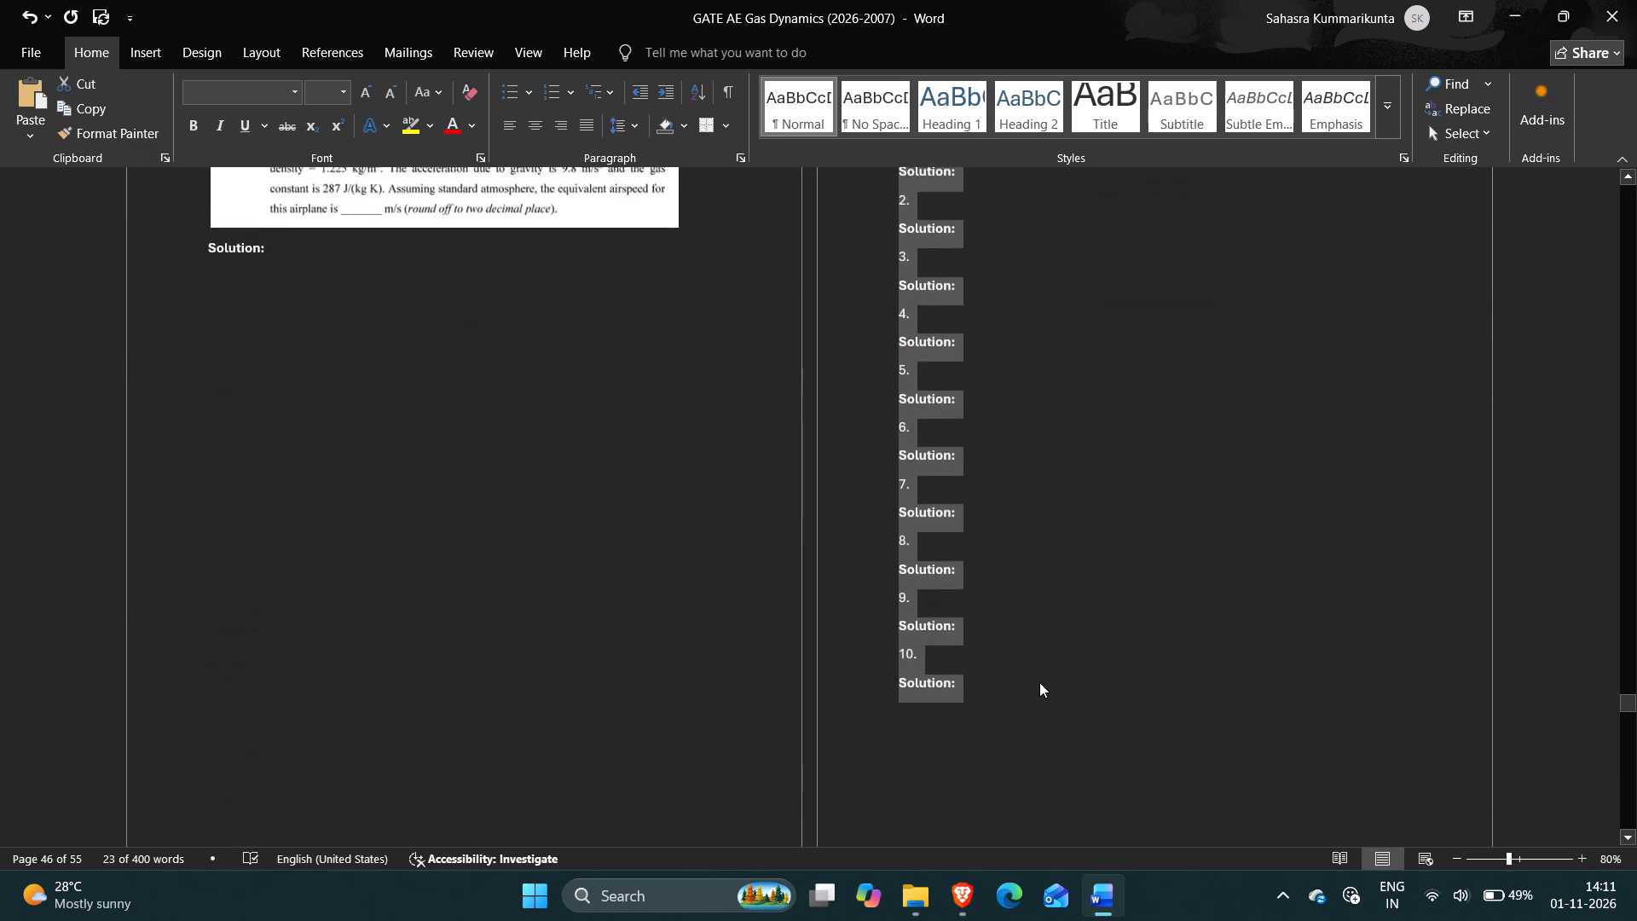
{"action": "scroll", "coordinate": [1039, 682], "scroll_direction": "up", "scroll_amount": 2}
{"action": "left_click", "coordinate": [1053, 384]}
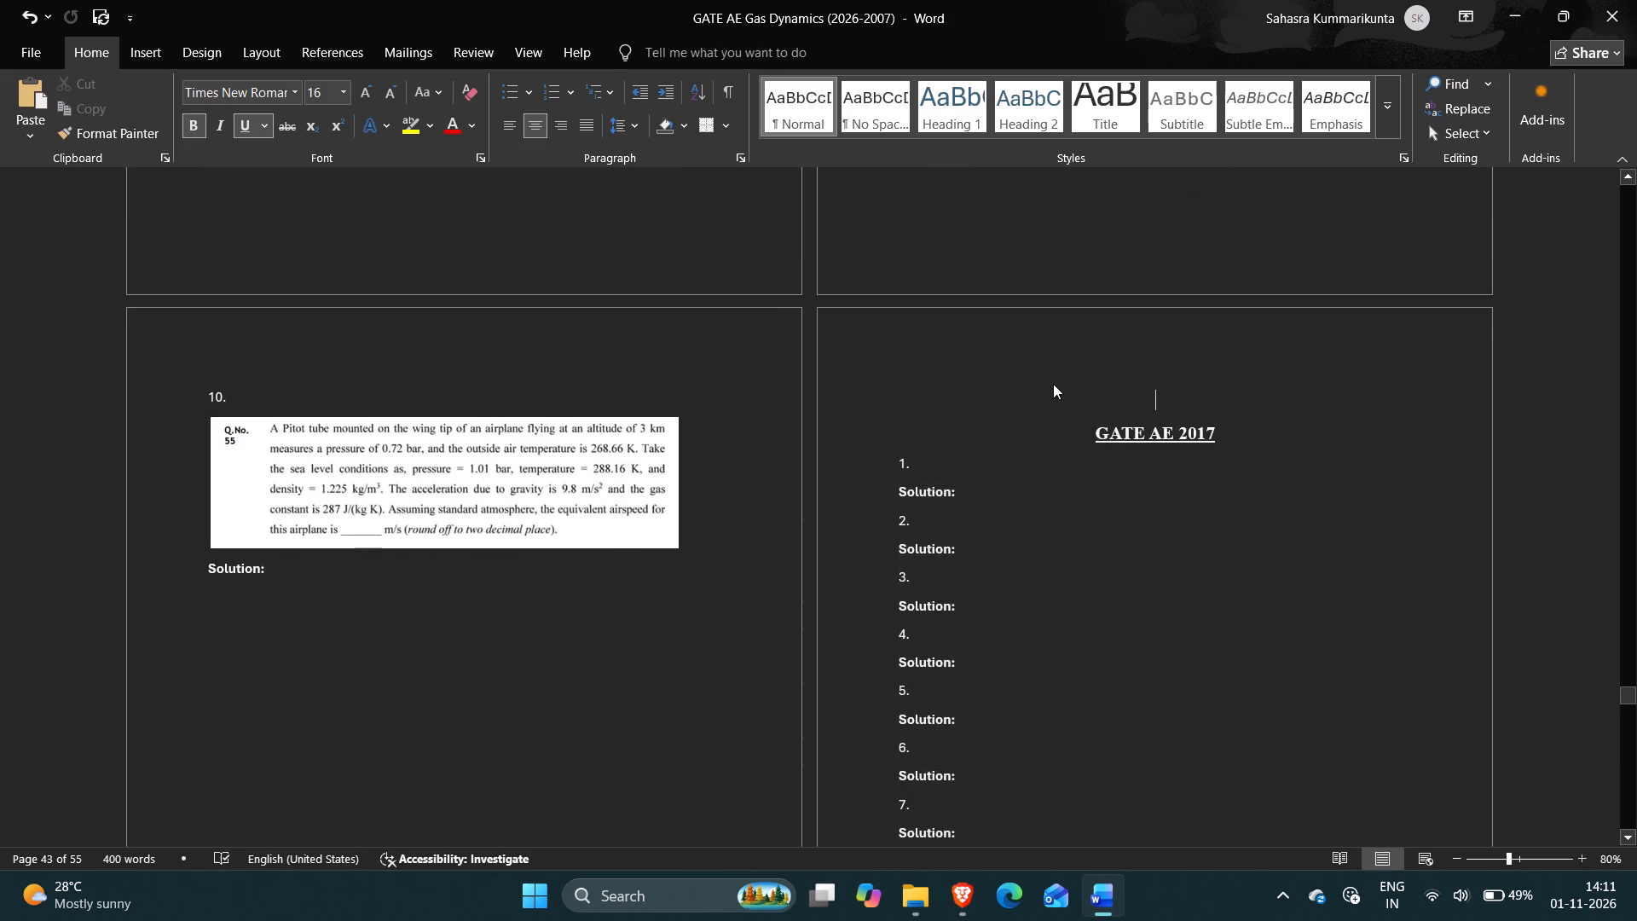
{"action": "key", "text": "ctrl+v"}
{"action": "key", "text": "ctrl+v"}
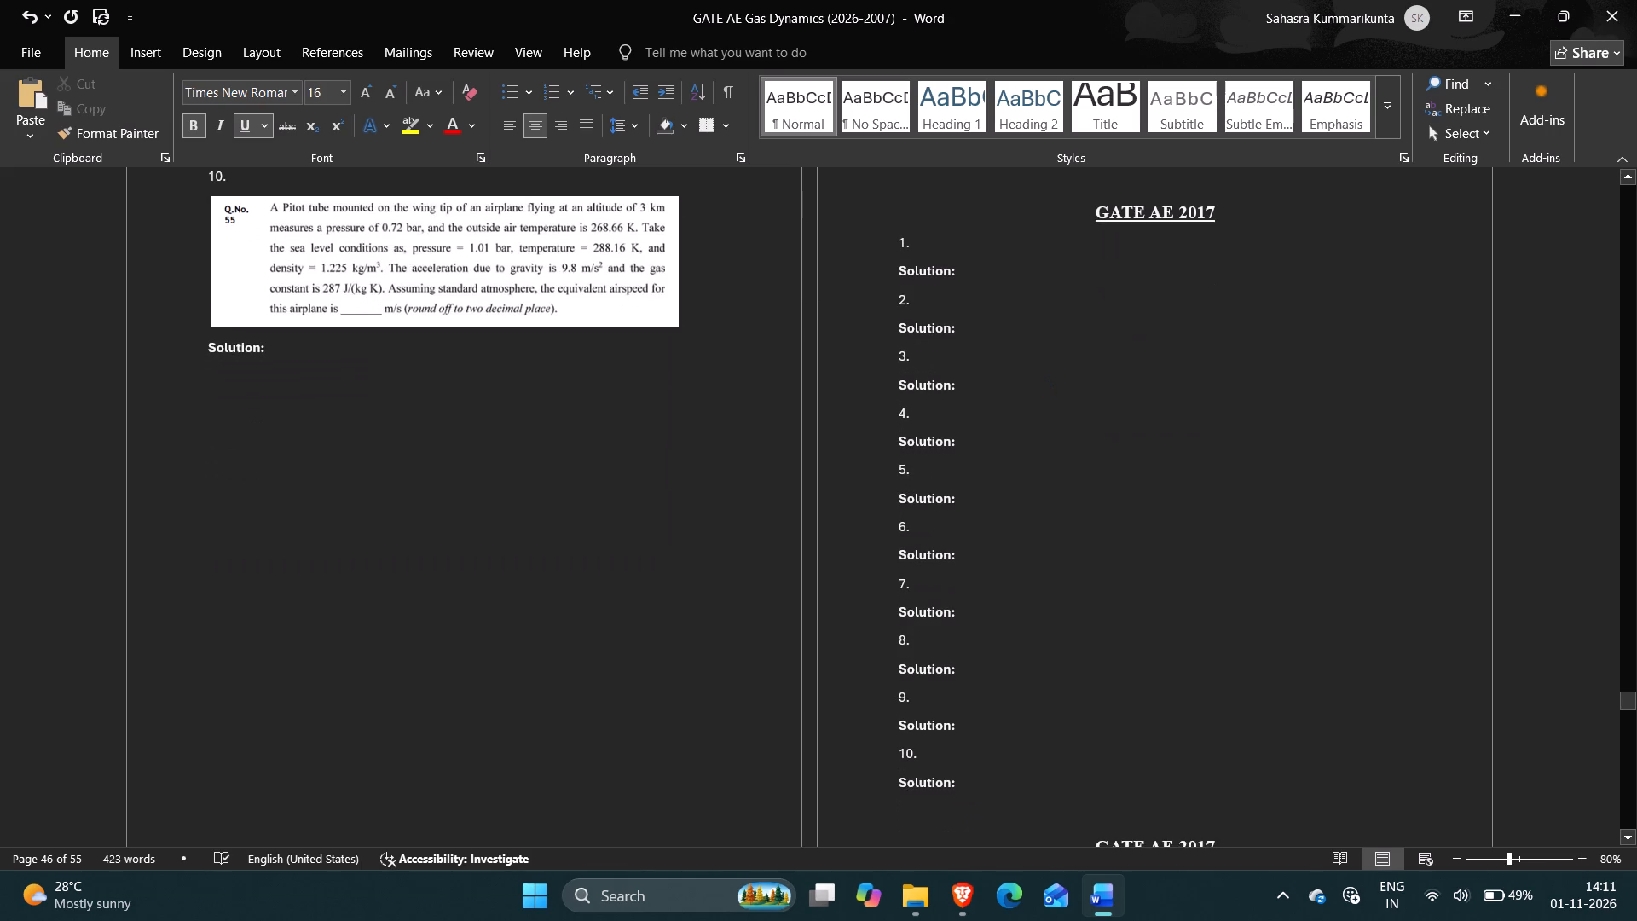
Change the first of the three GATE AE 2017 headings, right after the Pitot tube question, to GATE AE 2019.
{"action": "scroll", "coordinate": [1053, 384], "scroll_direction": "up", "scroll_amount": 7}
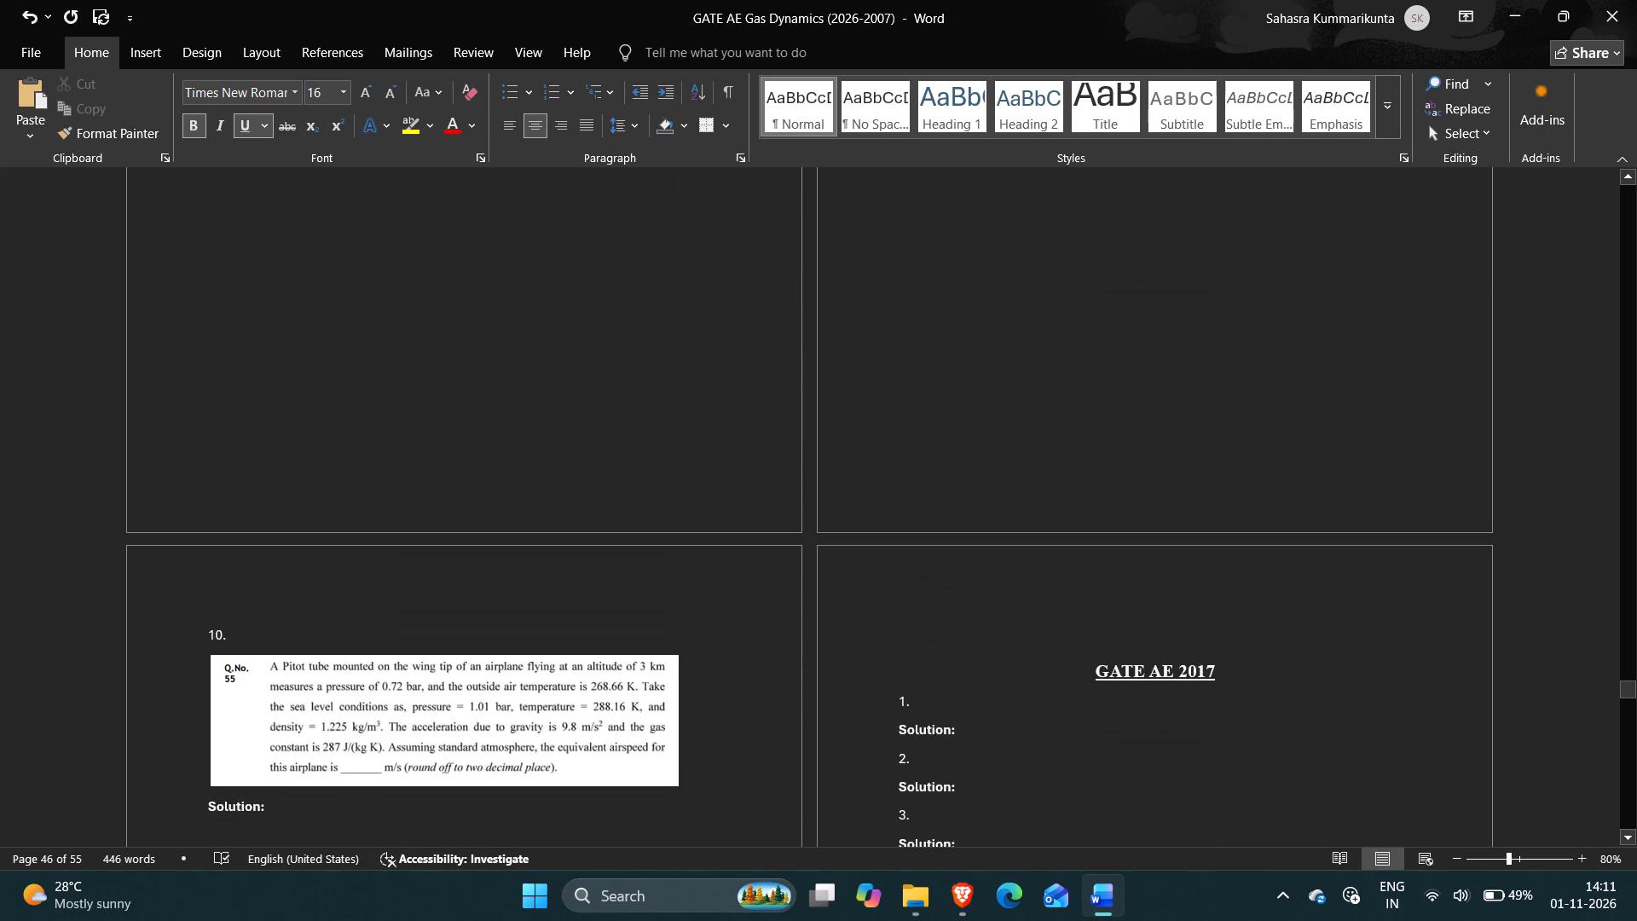
{"action": "left_click", "coordinate": [1238, 677]}
{"action": "key", "text": "BackSpace"}
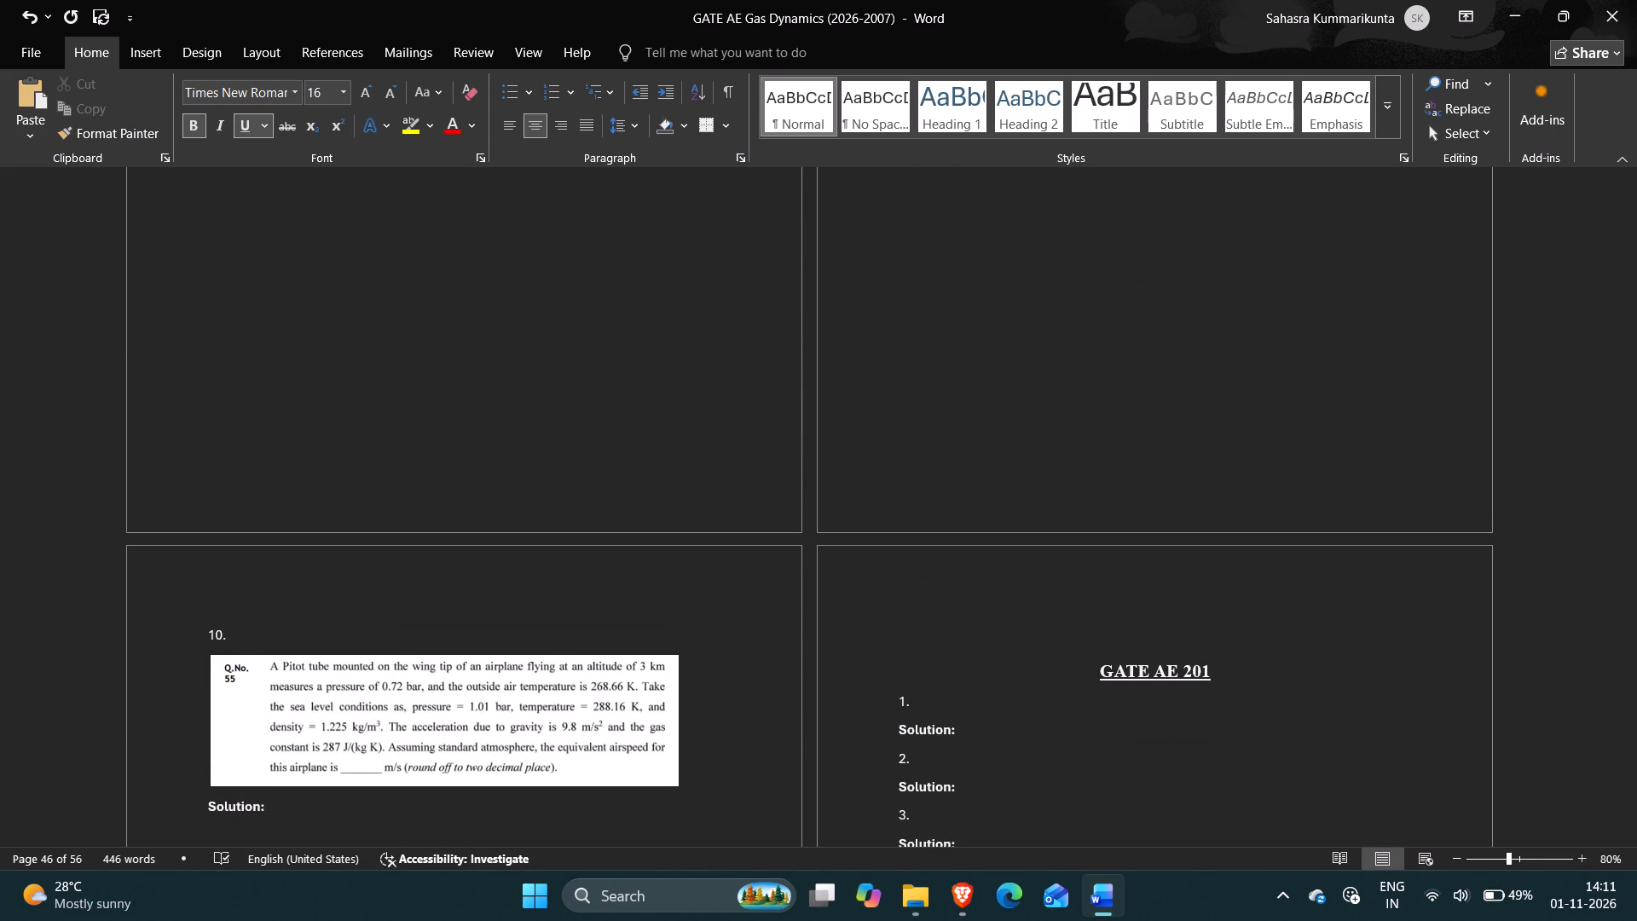
{"action": "key", "text": "9"}
Change the second section's GATE AE 2017 heading, below the GATE AE 2019 list, to GATE AE 2018.
{"action": "scroll", "coordinate": [1238, 677], "scroll_direction": "down", "scroll_amount": 3}
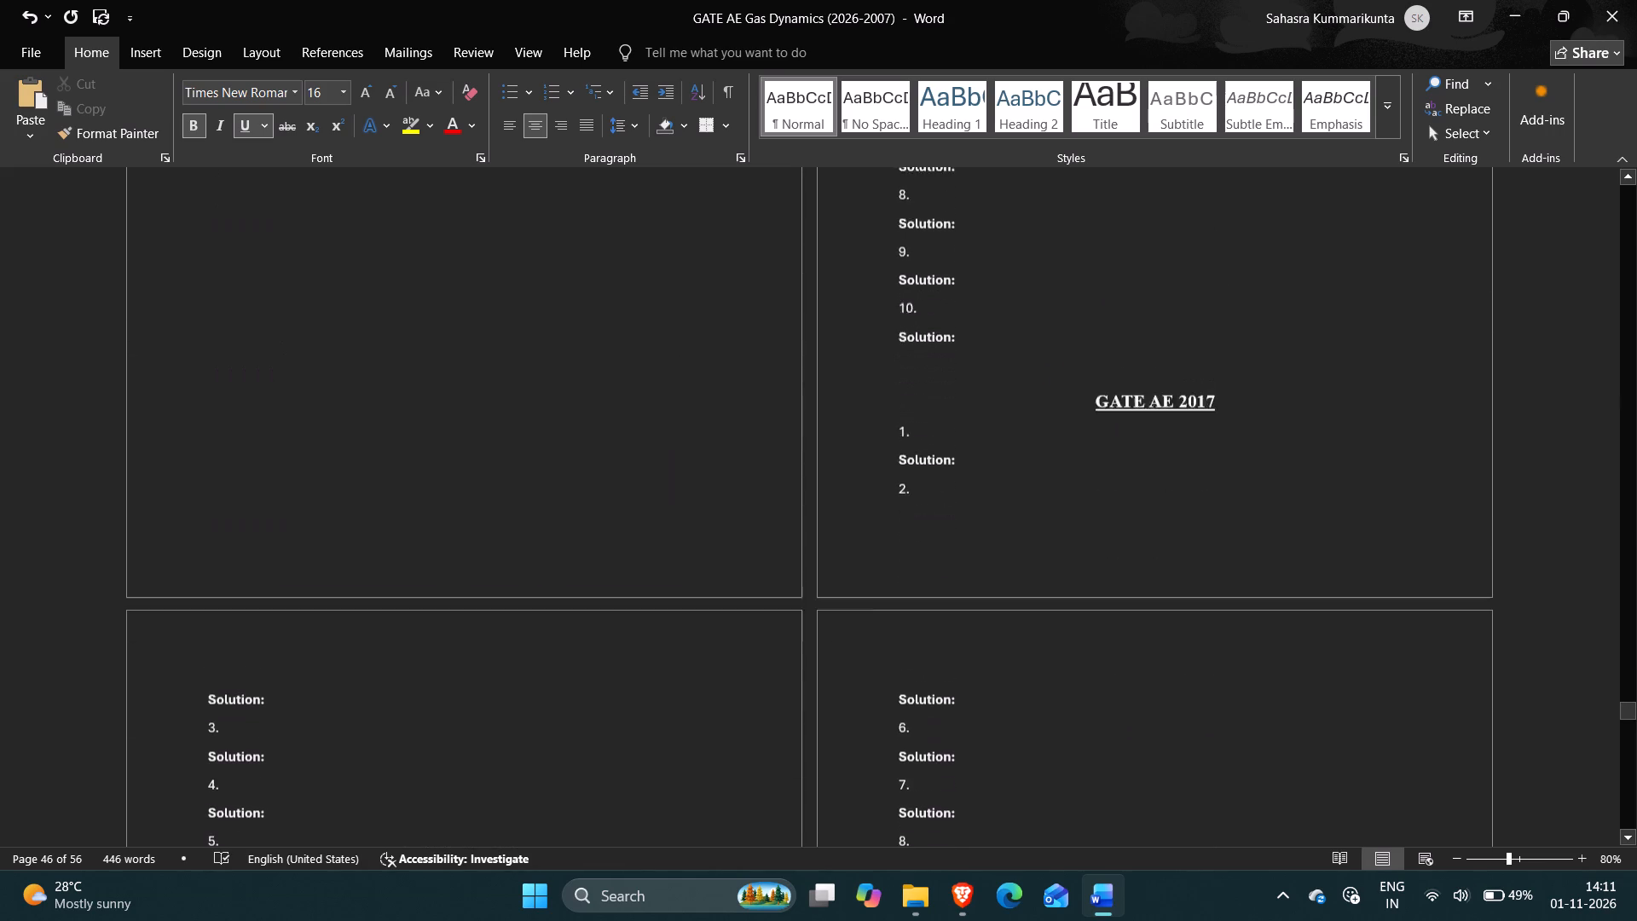
{"action": "scroll", "coordinate": [1238, 677], "scroll_direction": "down", "scroll_amount": 1}
{"action": "left_click", "coordinate": [1316, 386]}
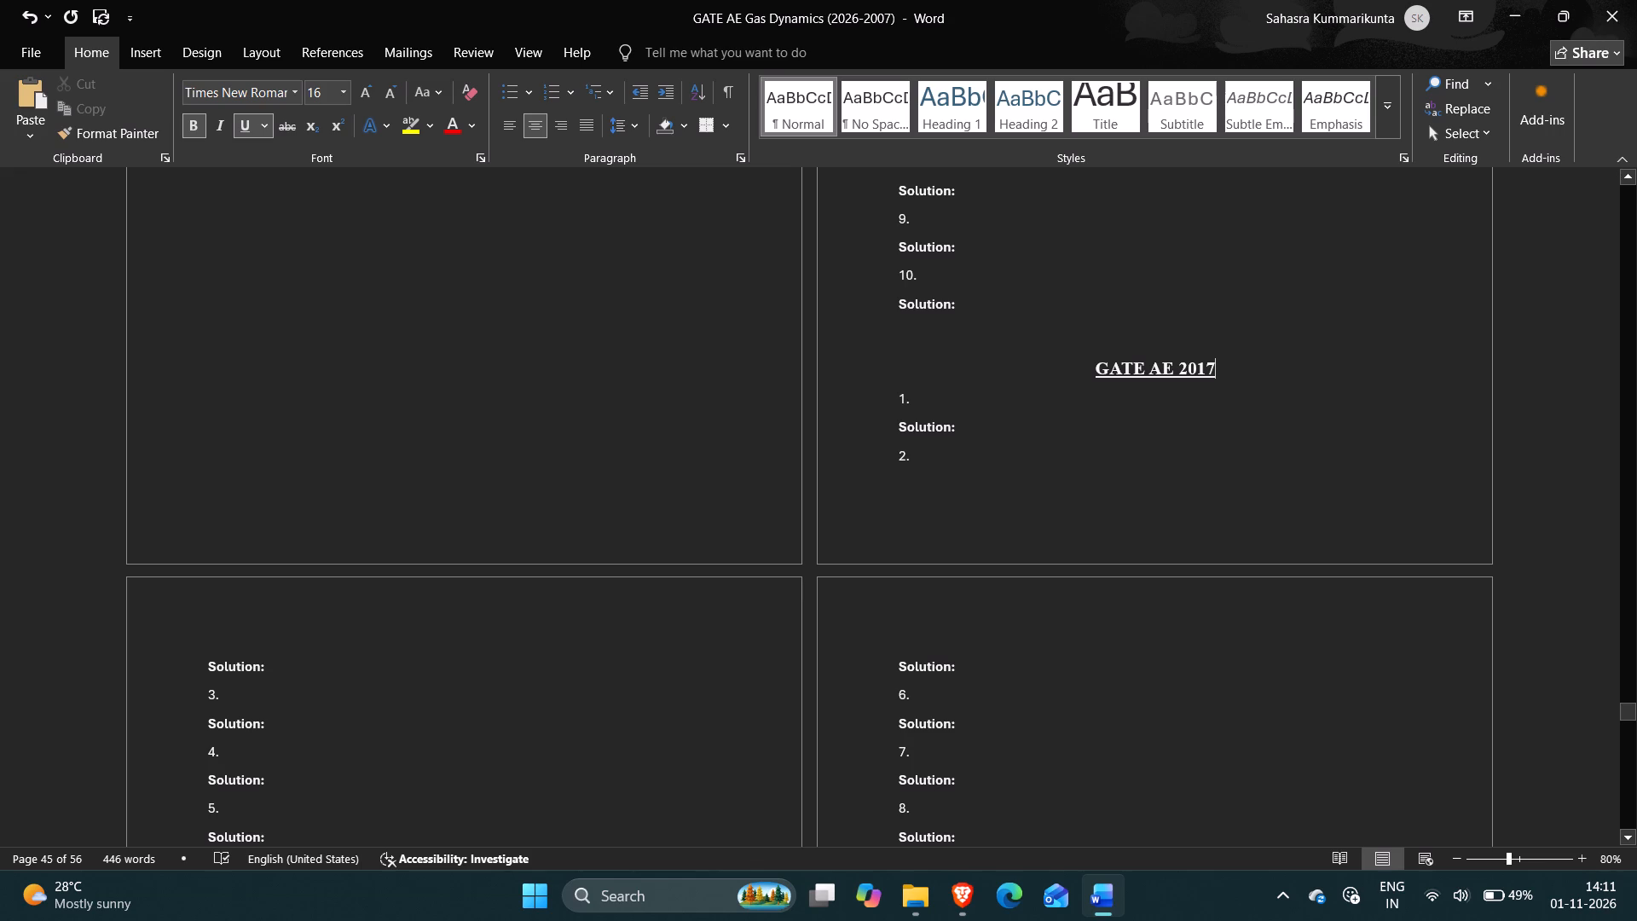
{"action": "key", "text": "BackSpace"}
{"action": "key", "text": "8"}
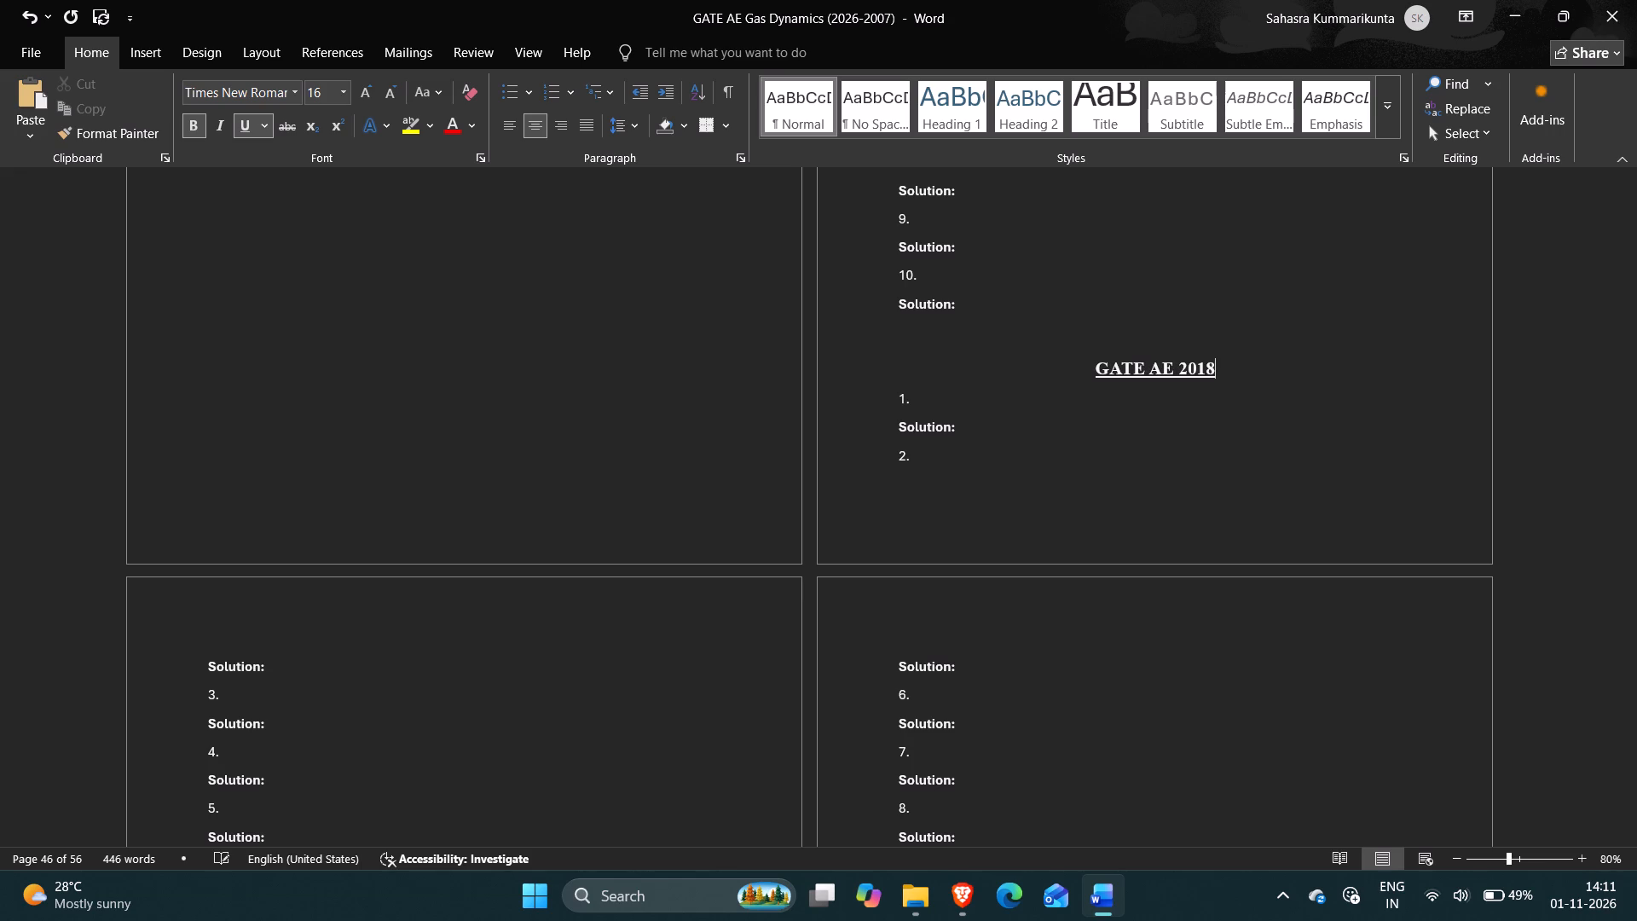
Review the page layout of all year sections, including GATE AE 2026 to 2022, ending at item 1 of GATE AE 2024.
{"action": "scroll", "coordinate": [1316, 386], "scroll_direction": "down", "scroll_amount": 3}
{"action": "scroll", "coordinate": [1316, 386], "scroll_direction": "up", "scroll_amount": 4}
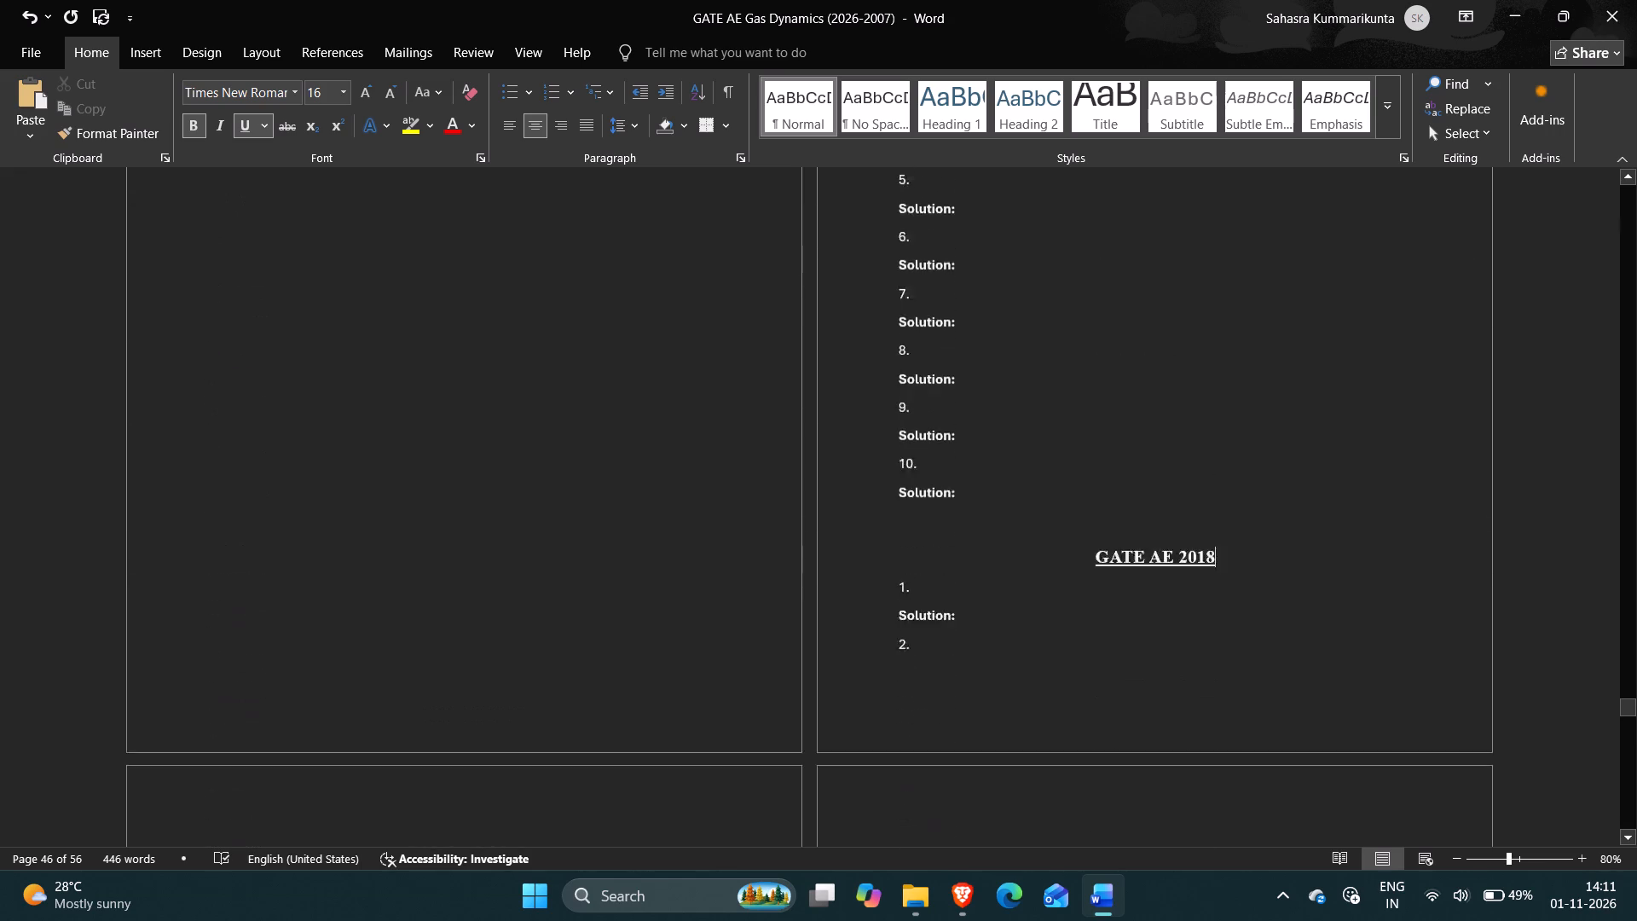
{"action": "scroll", "coordinate": [1316, 386], "scroll_direction": "up", "scroll_amount": 4}
{"action": "scroll", "coordinate": [1316, 386], "scroll_direction": "down", "scroll_amount": 2}
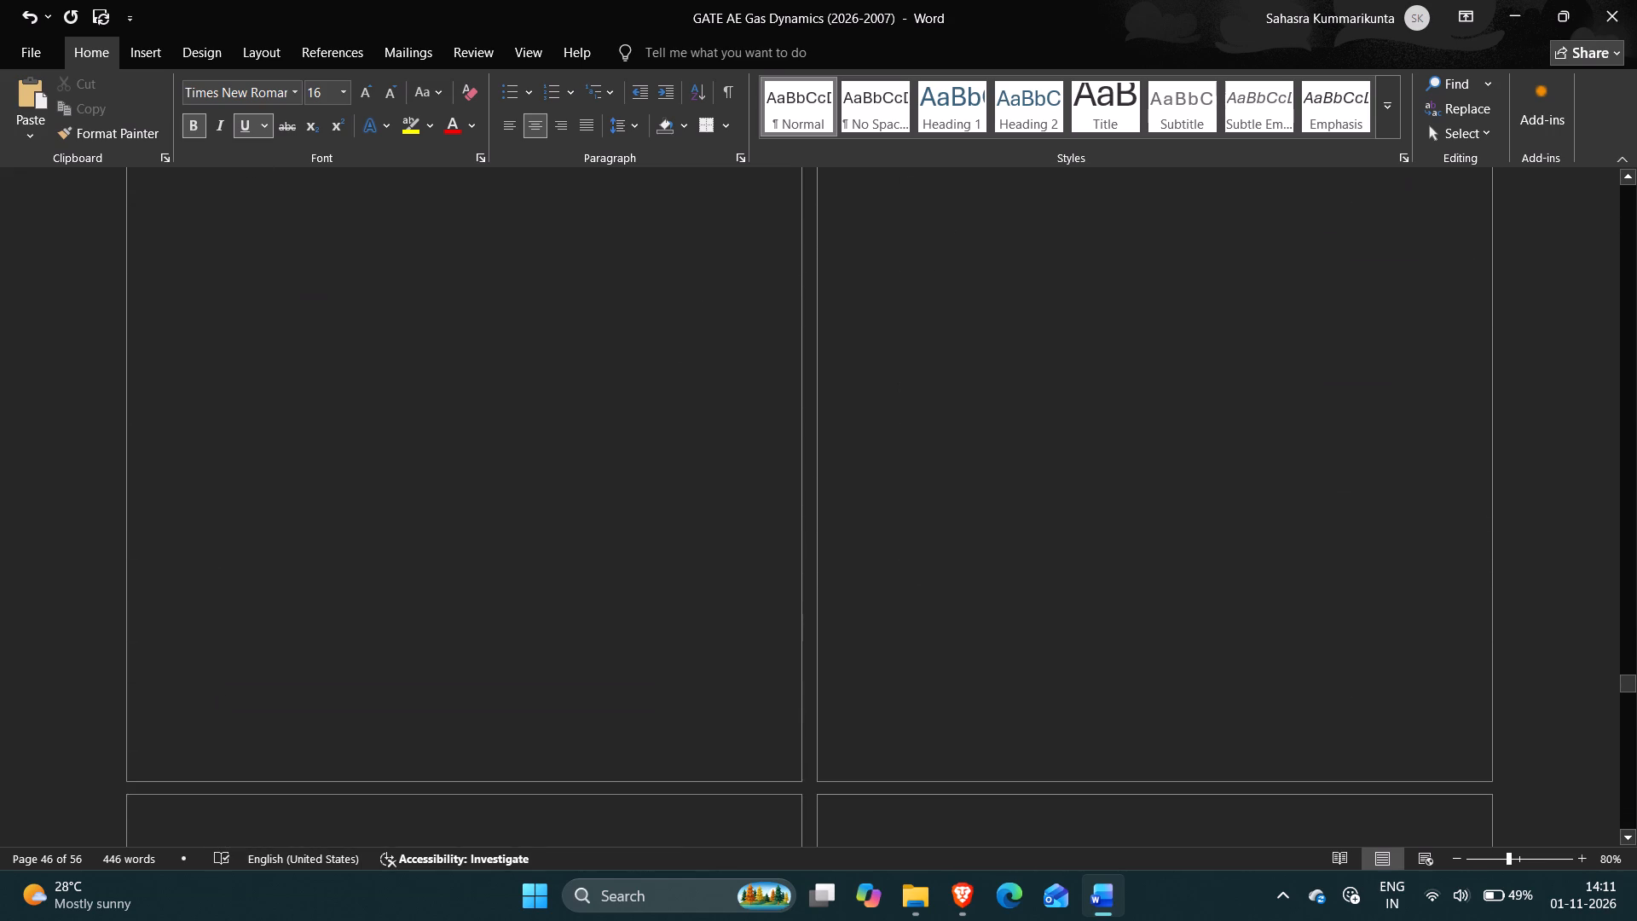
{"action": "scroll", "coordinate": [1316, 386], "scroll_direction": "down", "scroll_amount": 1}
{"action": "scroll", "coordinate": [1316, 386], "scroll_direction": "up", "scroll_amount": 1}
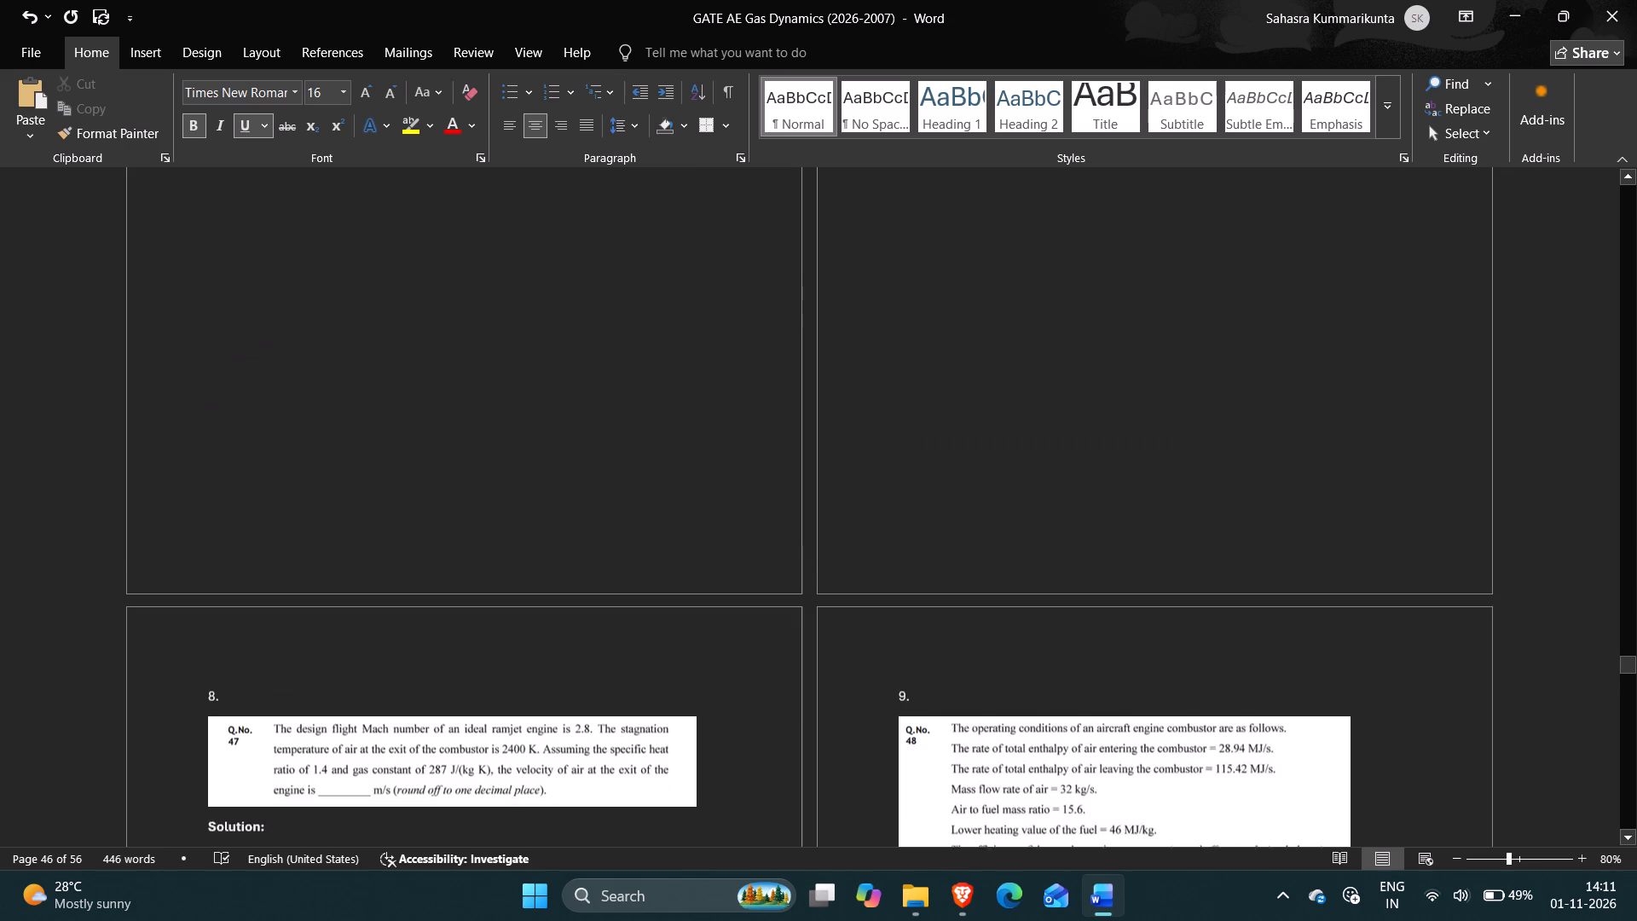
{"action": "scroll", "coordinate": [1316, 386], "scroll_direction": "down", "scroll_amount": 6, "text": "ctrl"}
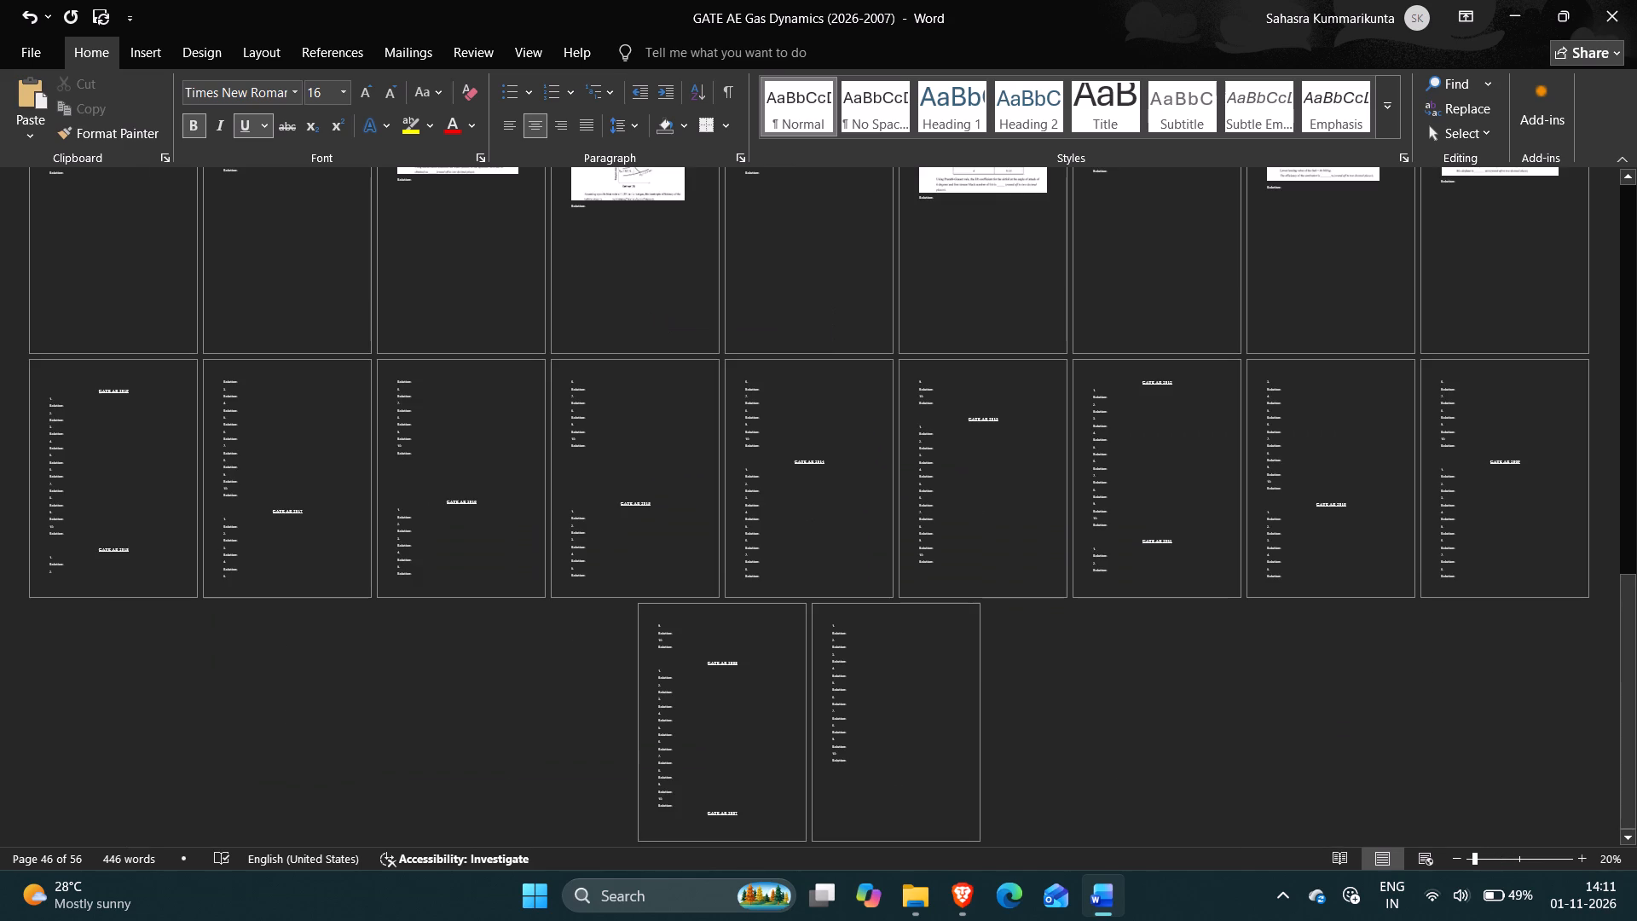
{"action": "scroll", "coordinate": [1316, 386], "scroll_direction": "up", "scroll_amount": 20}
{"action": "scroll", "coordinate": [1316, 386], "scroll_direction": "up", "scroll_amount": 20}
{"action": "scroll", "coordinate": [1316, 386], "scroll_direction": "up", "scroll_amount": 5}
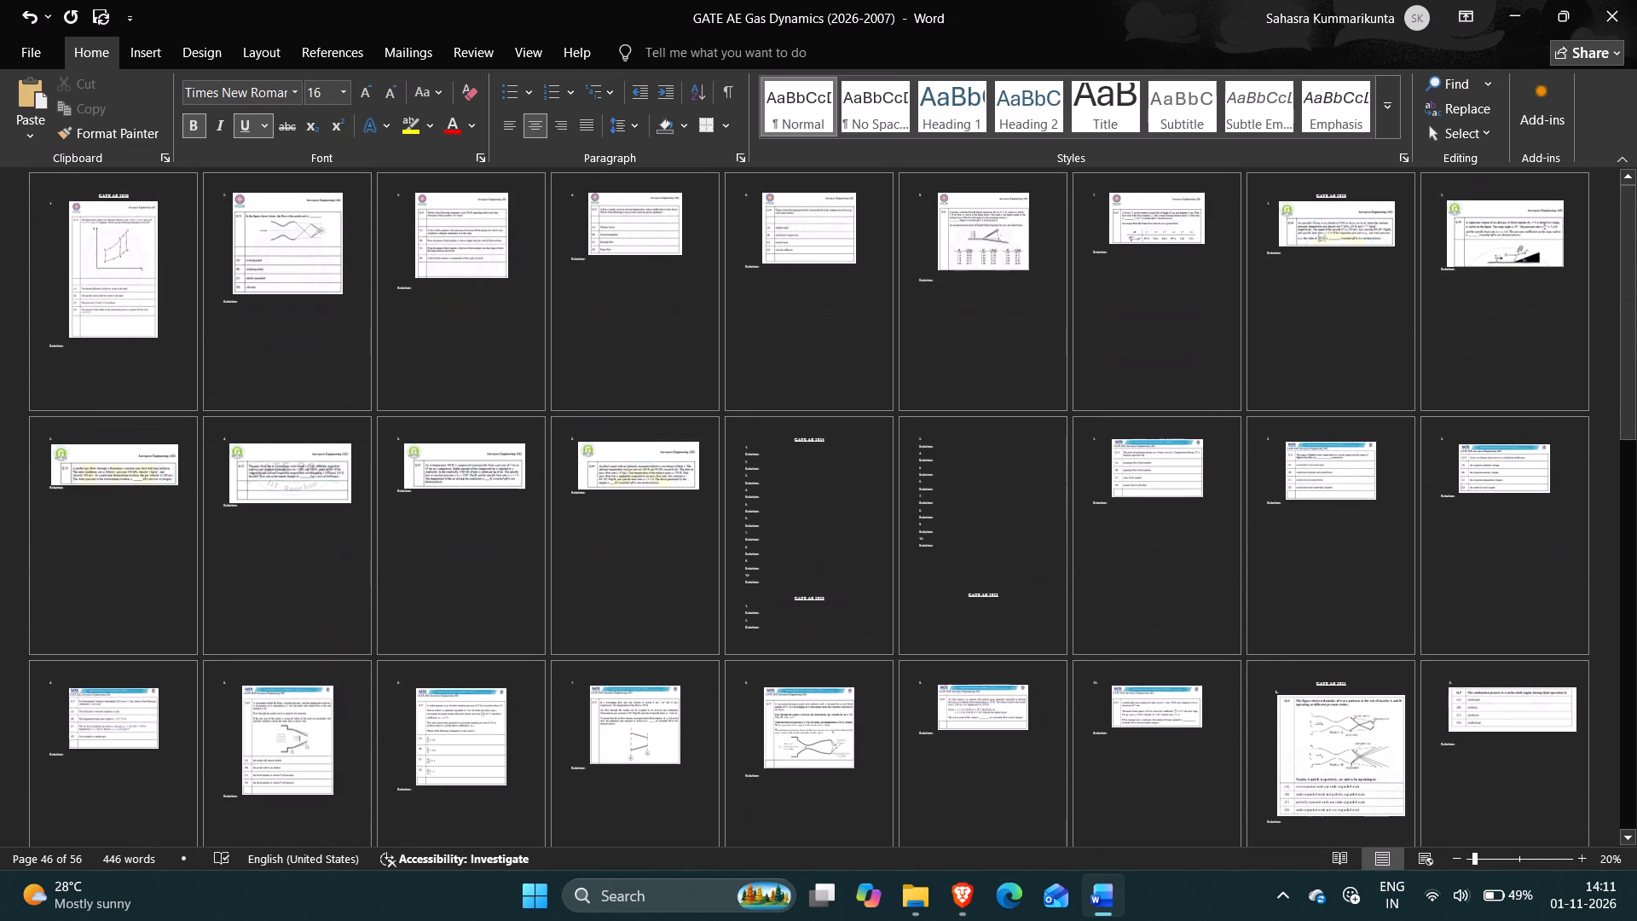
{"action": "scroll", "coordinate": [1316, 386], "scroll_direction": "up", "scroll_amount": 12}
{"action": "scroll", "coordinate": [873, 508], "scroll_direction": "up", "scroll_amount": 6, "text": "ctrl"}
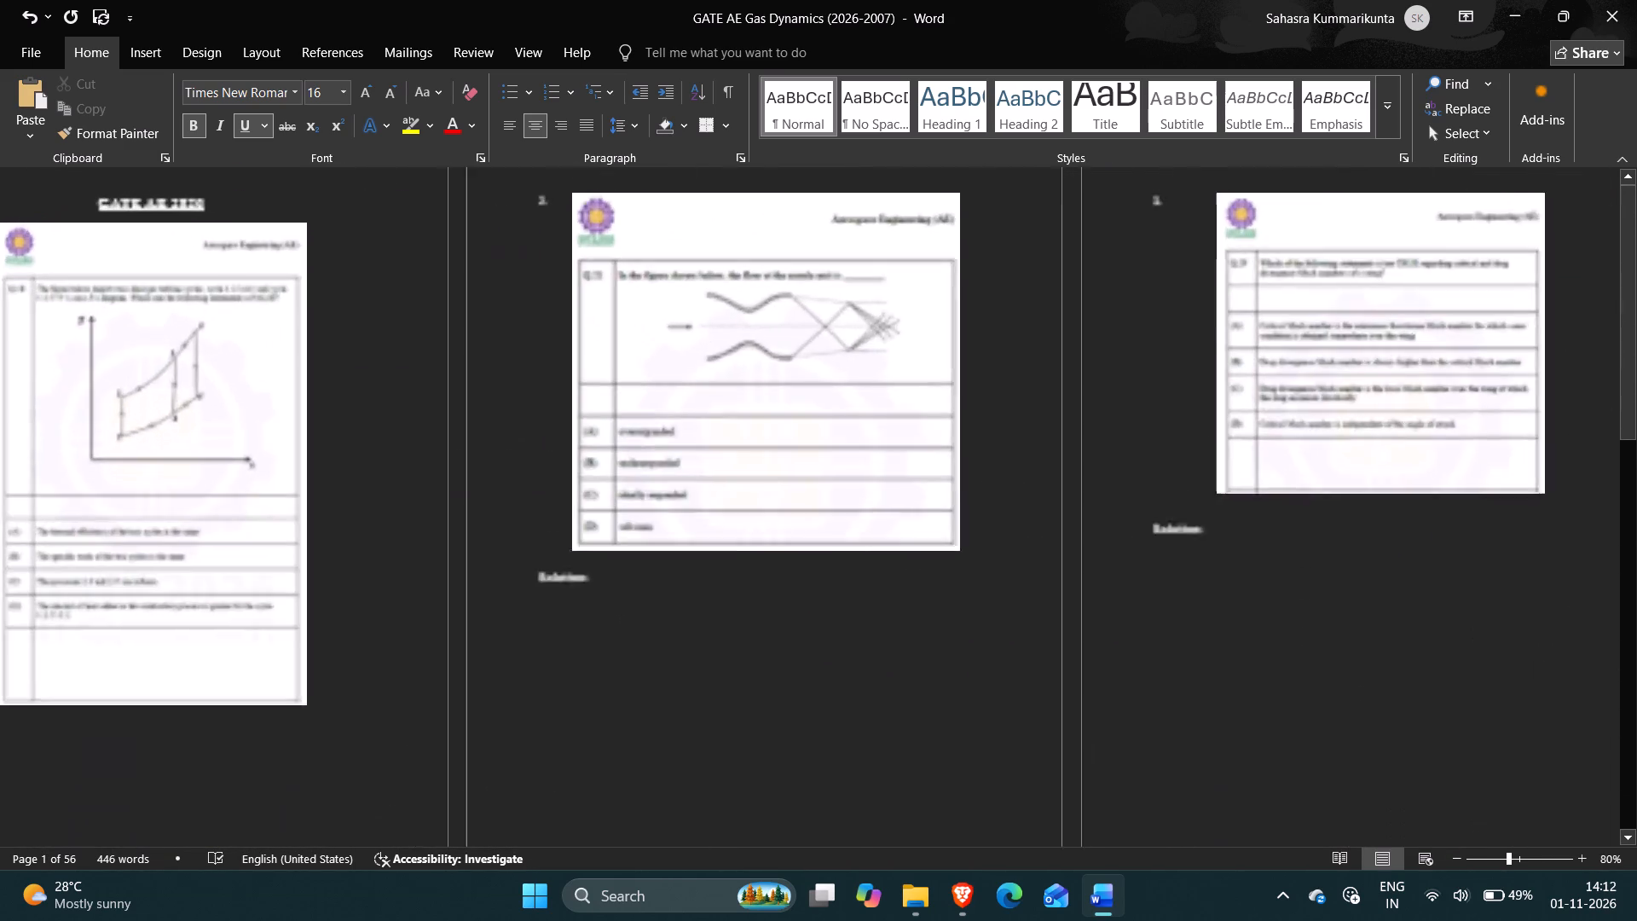
{"action": "scroll", "coordinate": [873, 508], "scroll_direction": "down", "scroll_amount": 4}
{"action": "scroll", "coordinate": [873, 508], "scroll_direction": "down", "scroll_amount": 3, "text": "ctrl"}
{"action": "scroll", "coordinate": [873, 508], "scroll_direction": "down", "scroll_amount": 4}
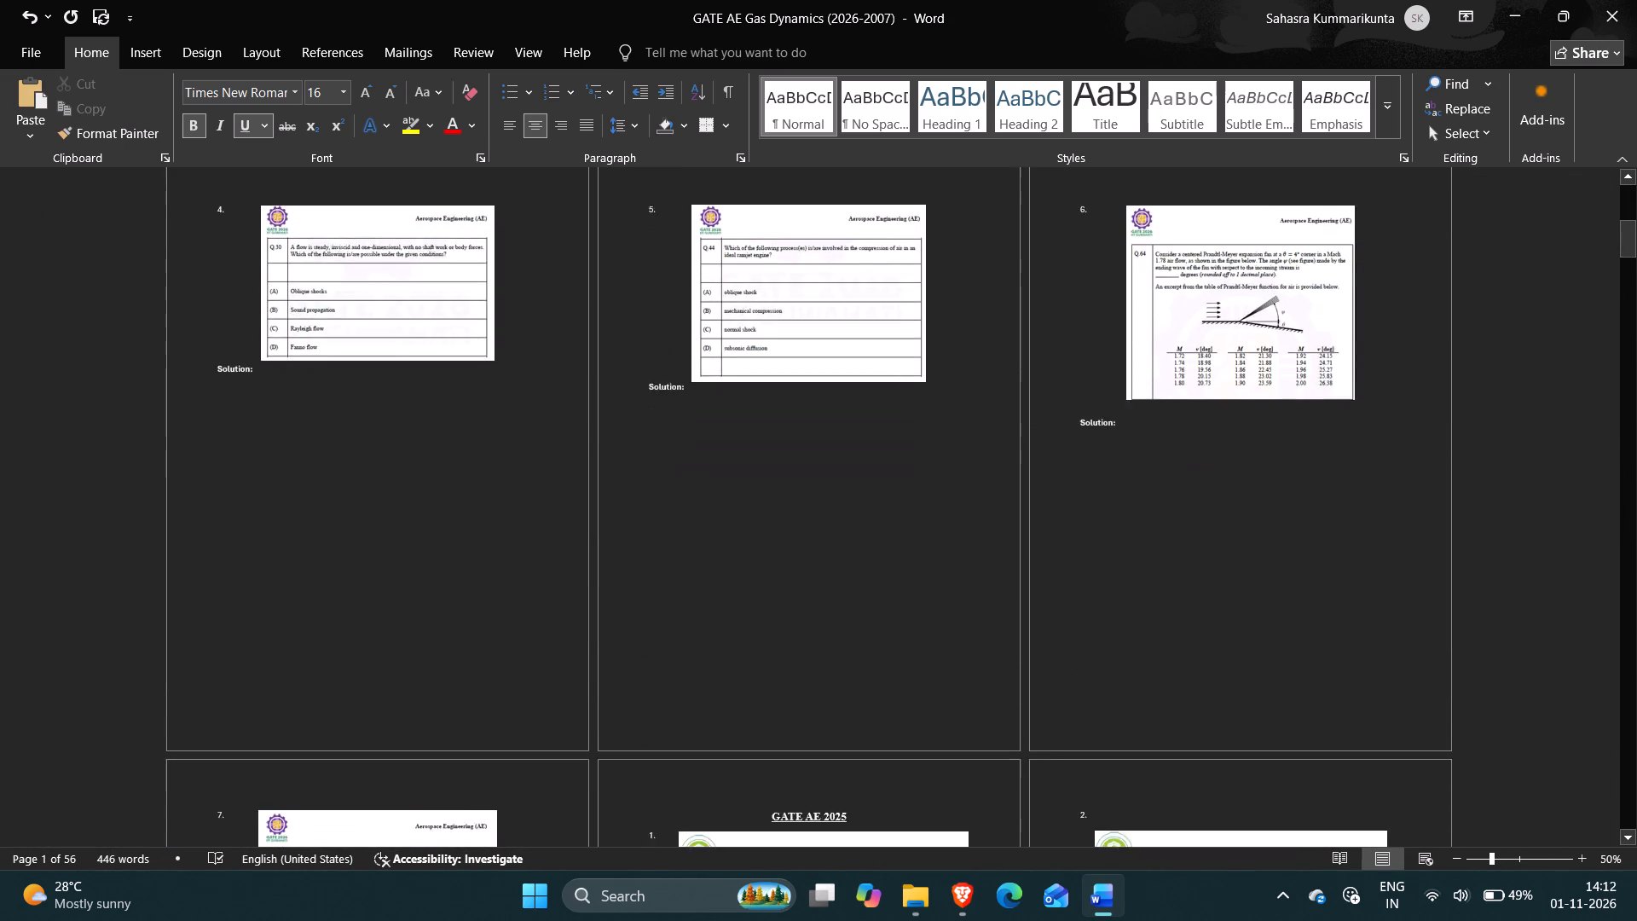
{"action": "scroll", "coordinate": [873, 508], "scroll_direction": "down", "scroll_amount": 10}
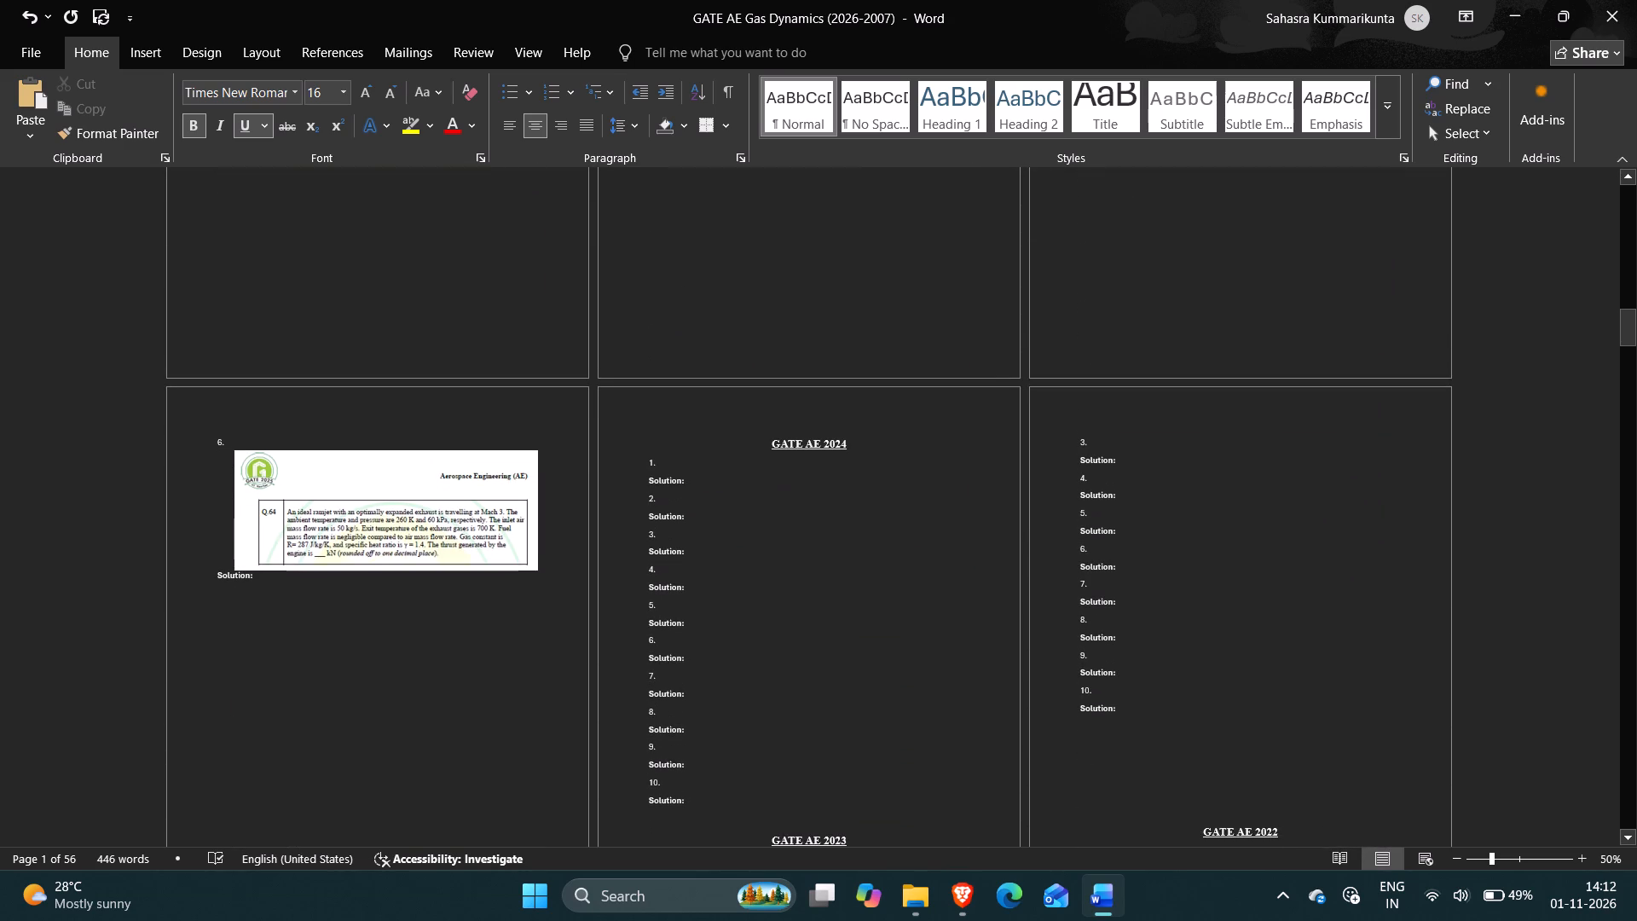
{"action": "scroll", "coordinate": [813, 480], "scroll_direction": "down", "scroll_amount": 5}
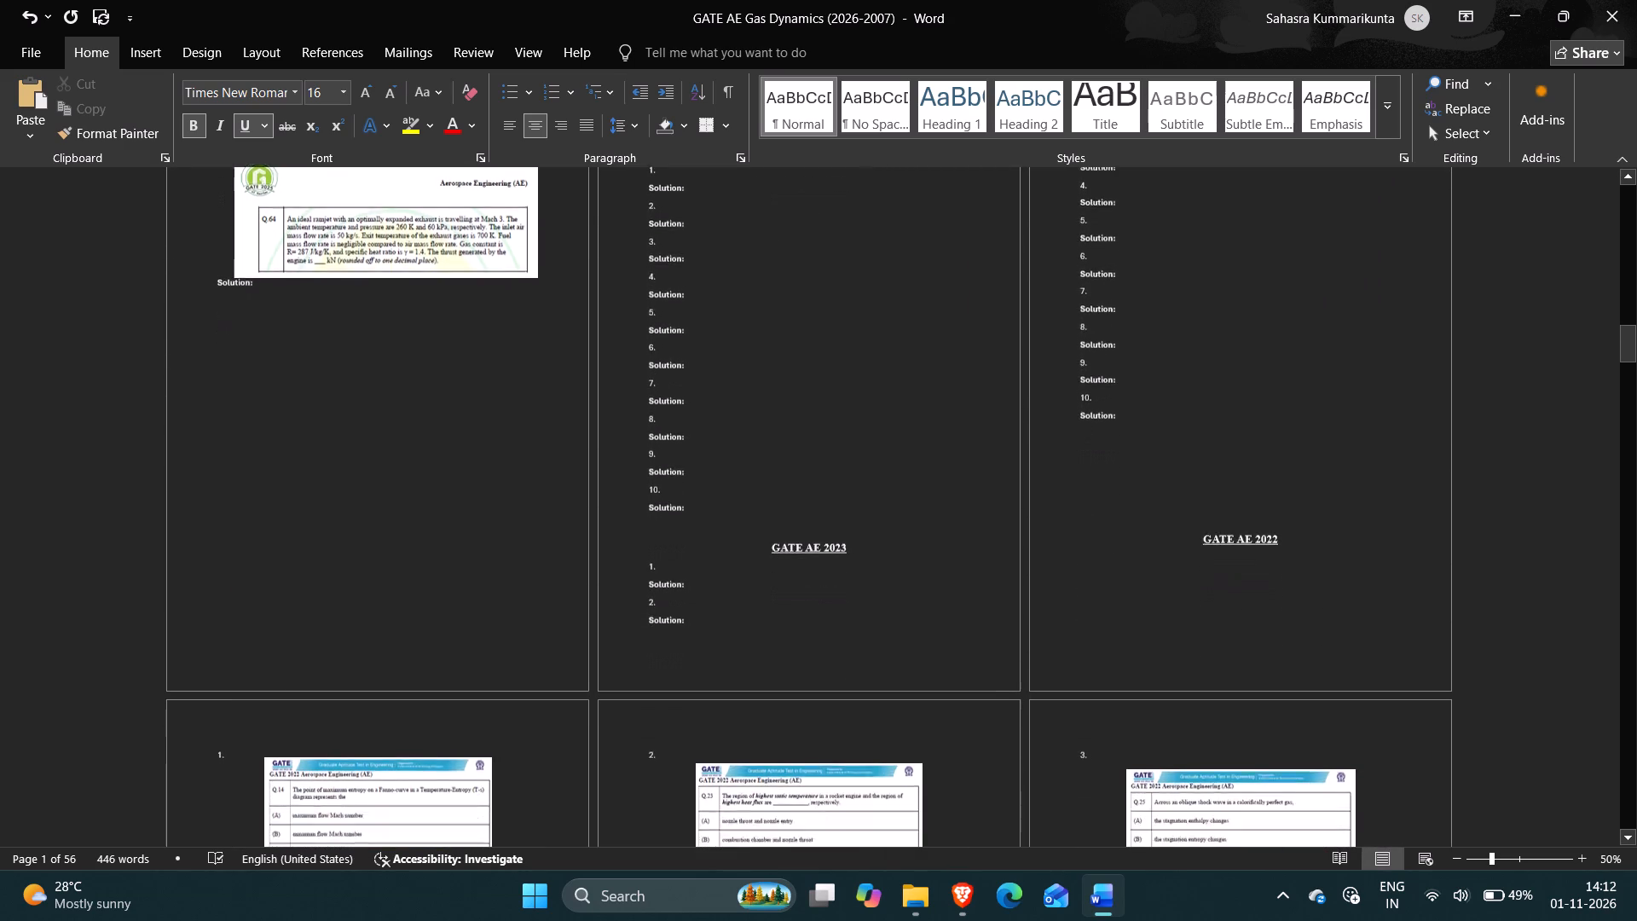
{"action": "scroll", "coordinate": [813, 480], "scroll_direction": "down", "scroll_amount": 3}
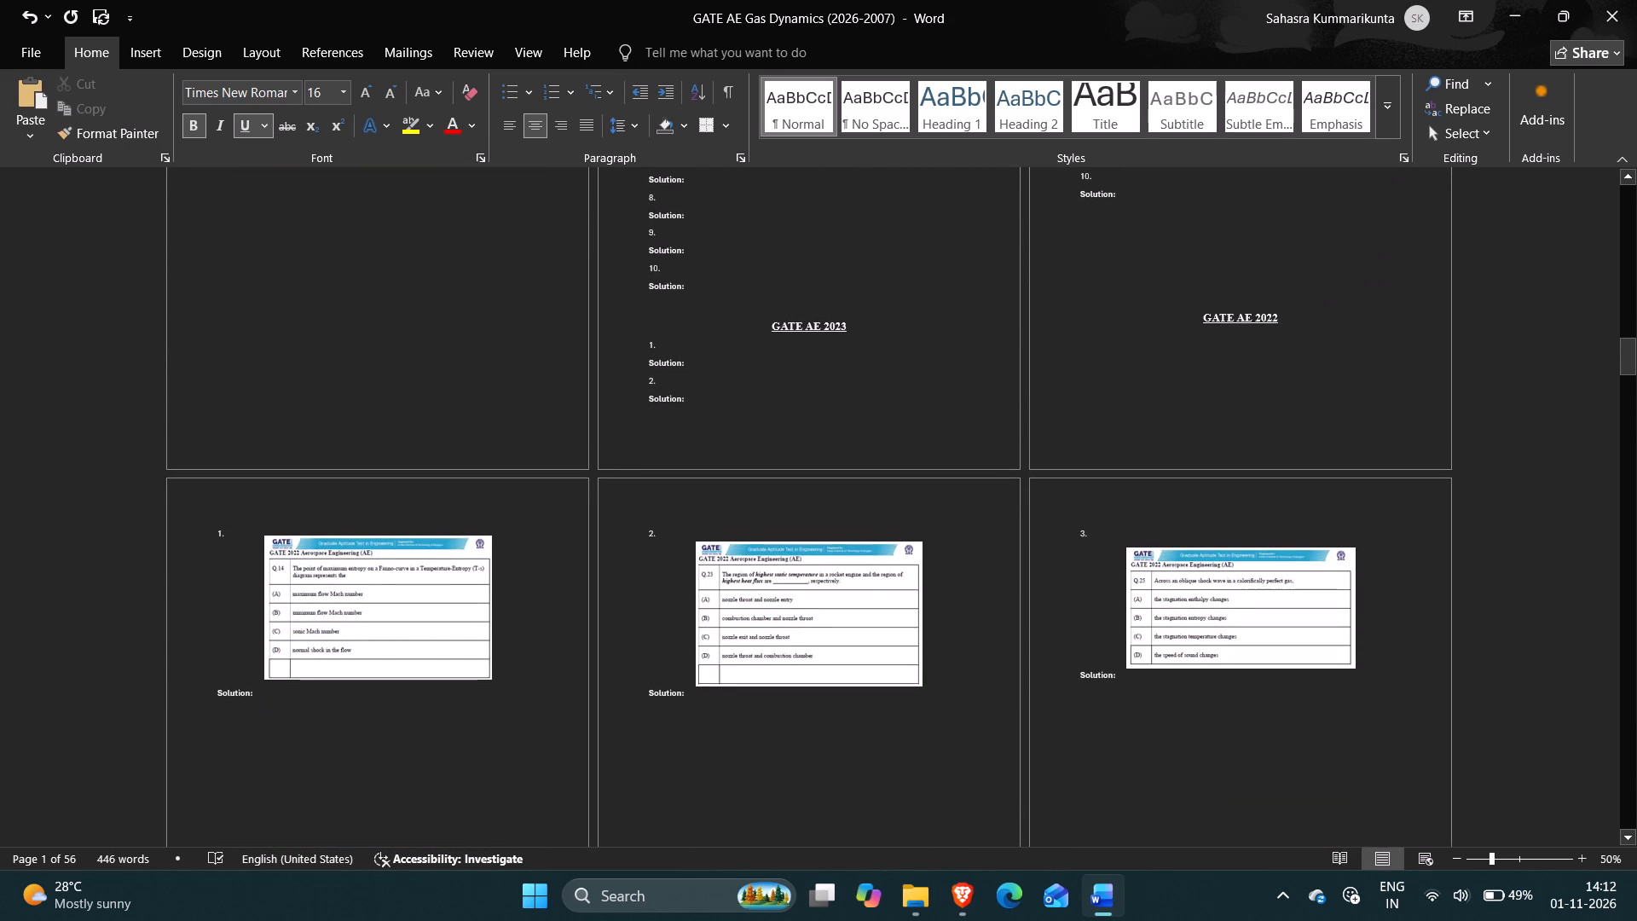
{"action": "scroll", "coordinate": [1096, 466], "scroll_direction": "up", "scroll_amount": 2}
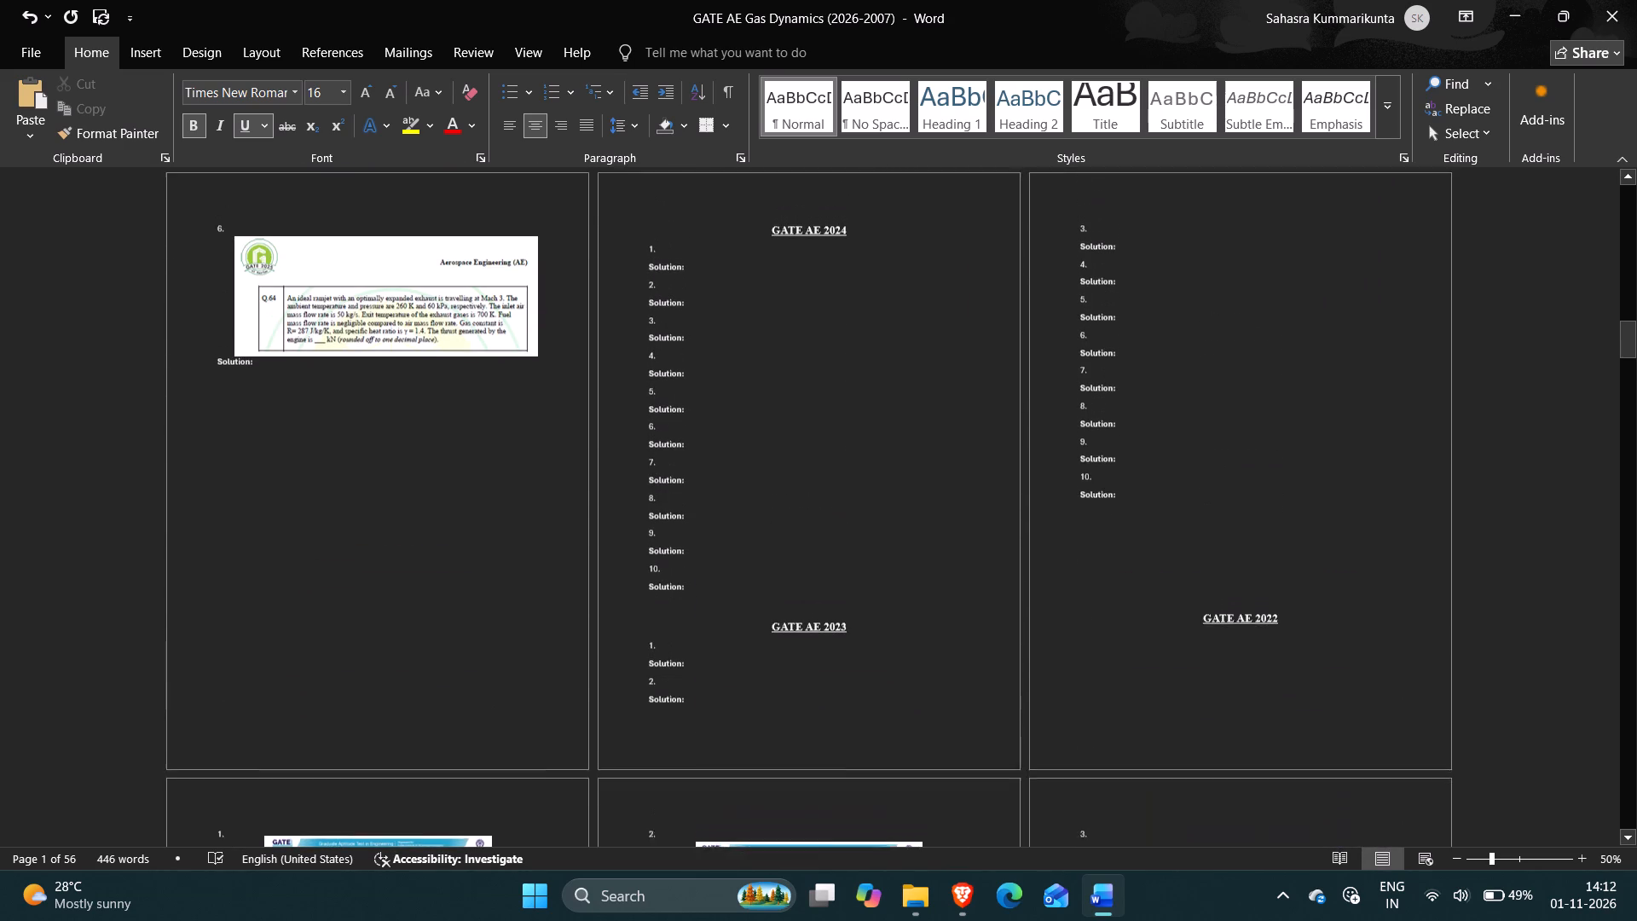
{"action": "scroll", "coordinate": [1096, 466], "scroll_direction": "up", "scroll_amount": 1}
{"action": "left_click", "coordinate": [657, 260]}
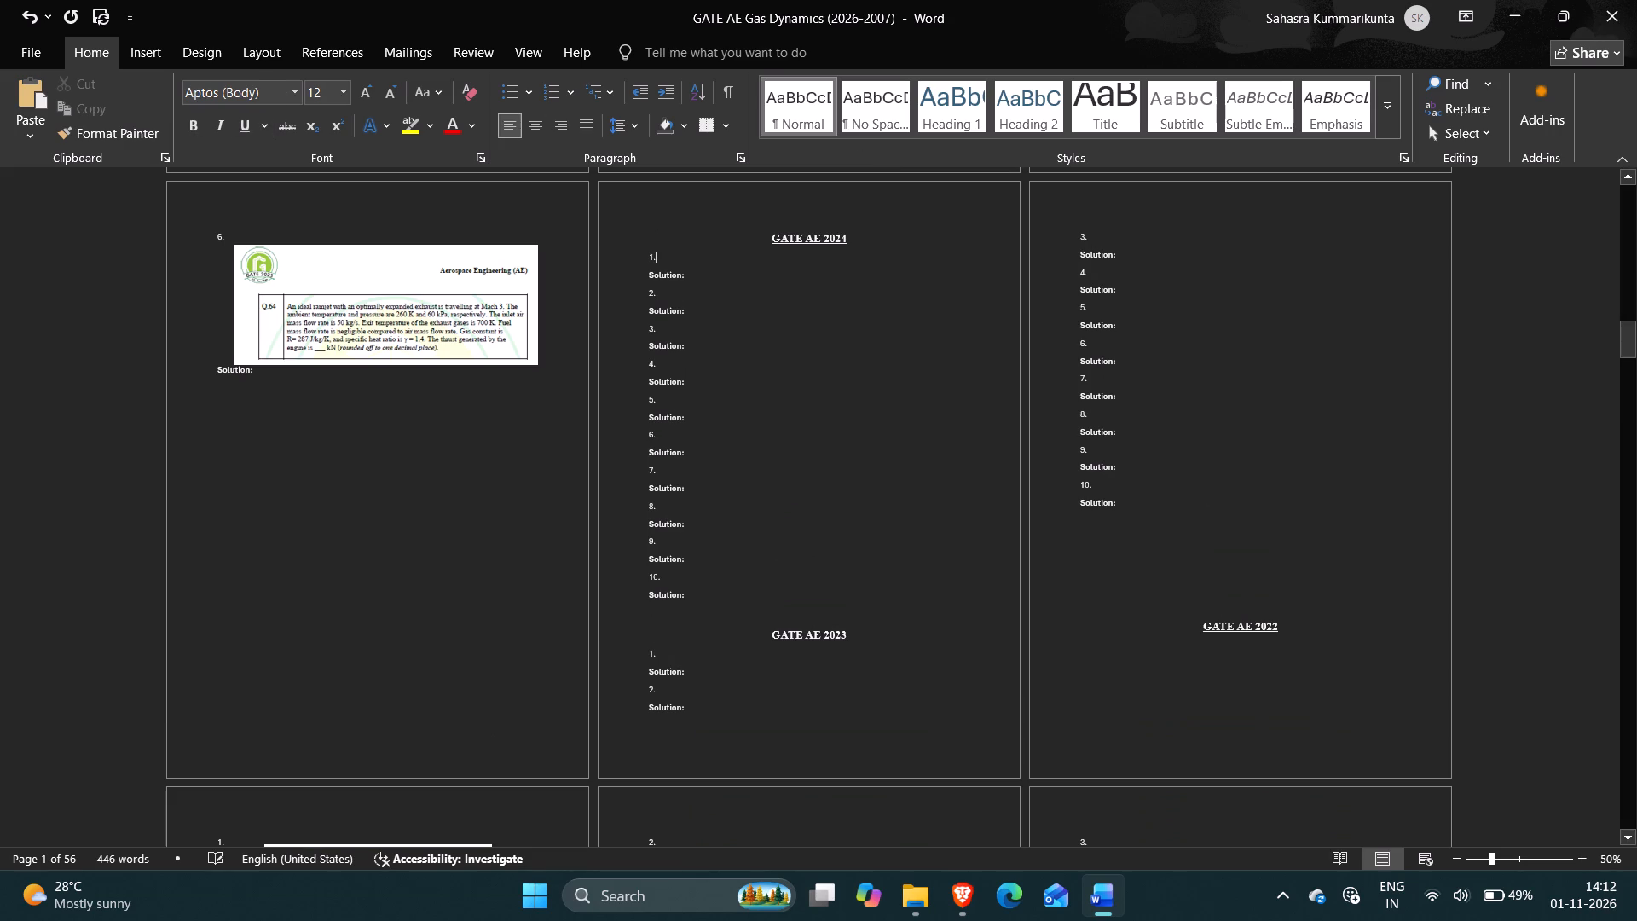
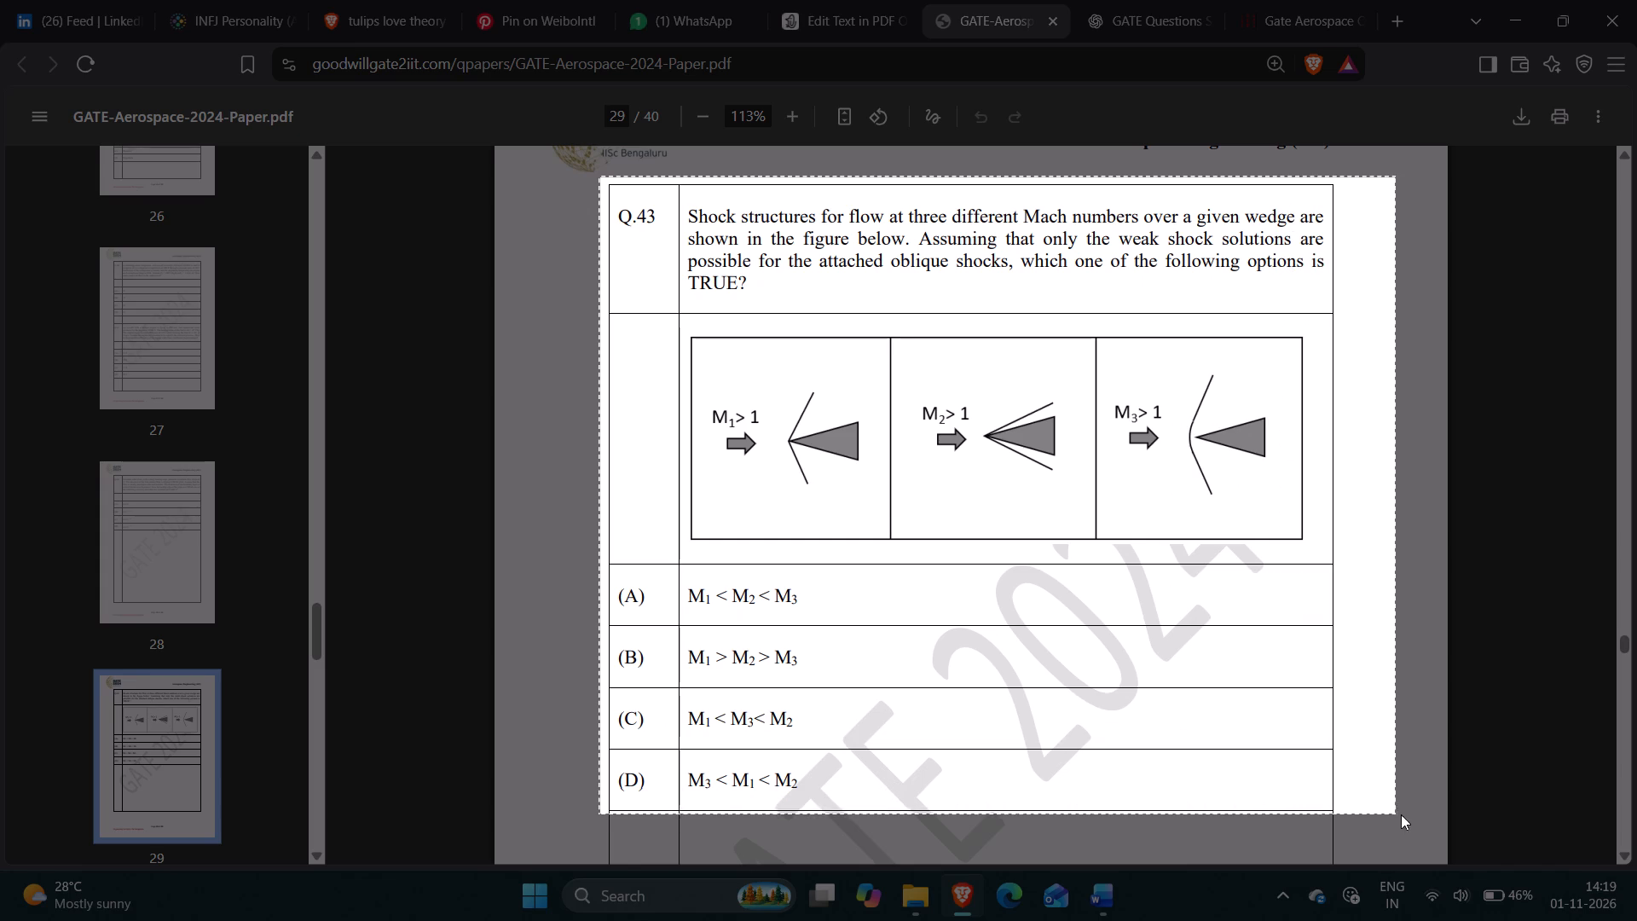
{"action": "left_click_drag", "start_coordinate": [1401, 814], "coordinate": [1335, 815]}
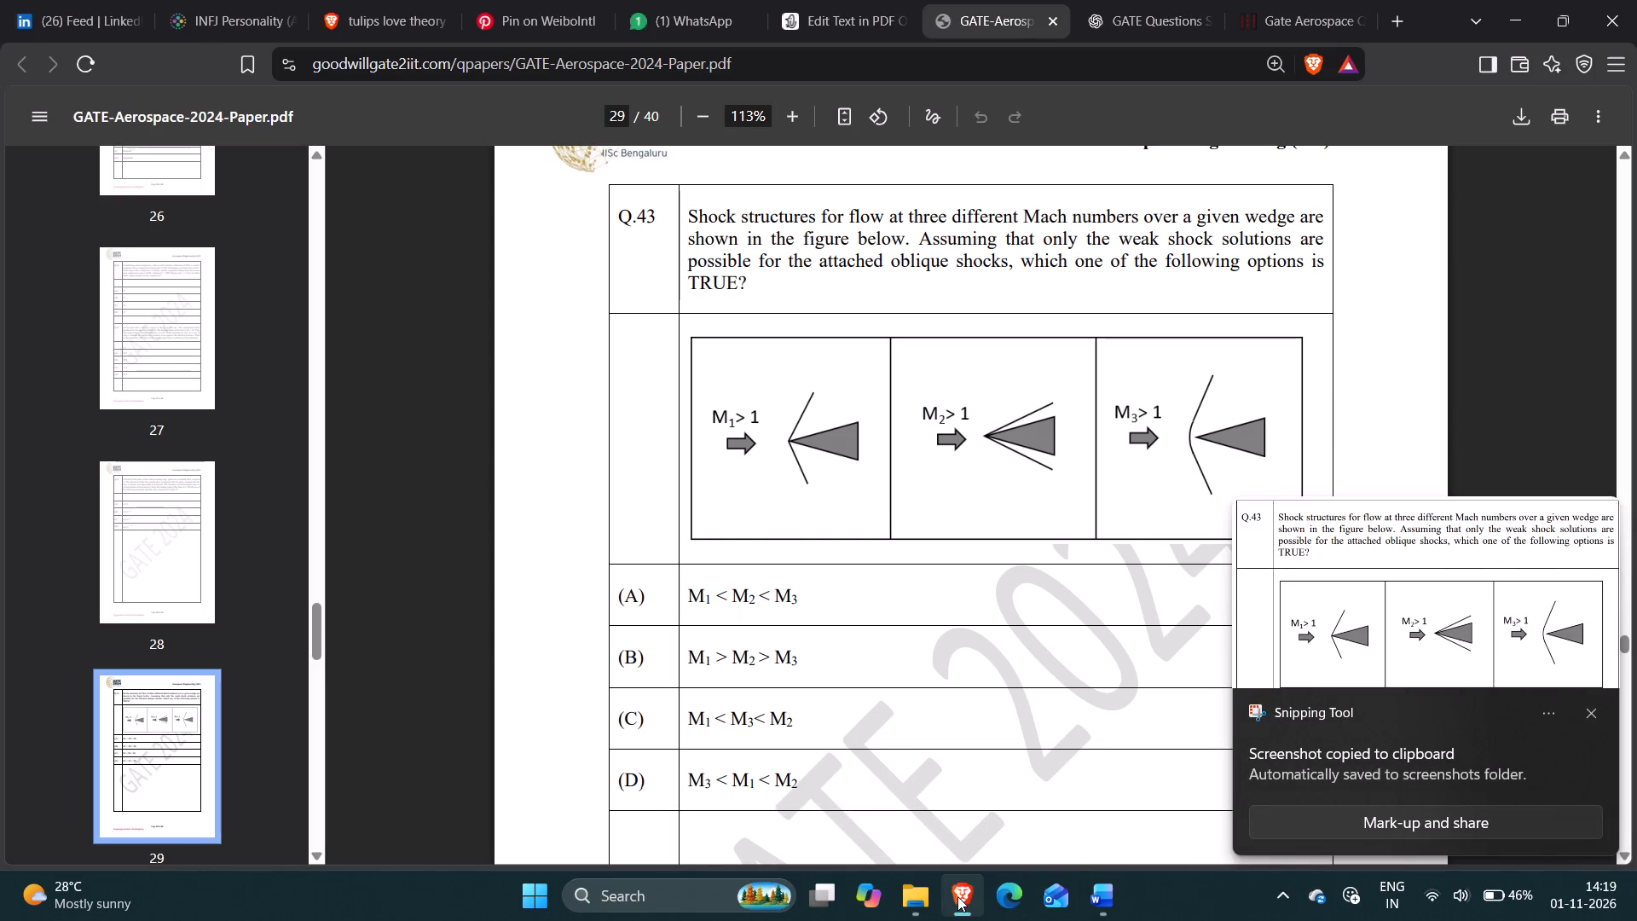
Check the captured 2024 question images in the Screenshots folder.
{"action": "left_click", "coordinate": [910, 893]}
{"action": "left_click", "coordinate": [1000, 767]}
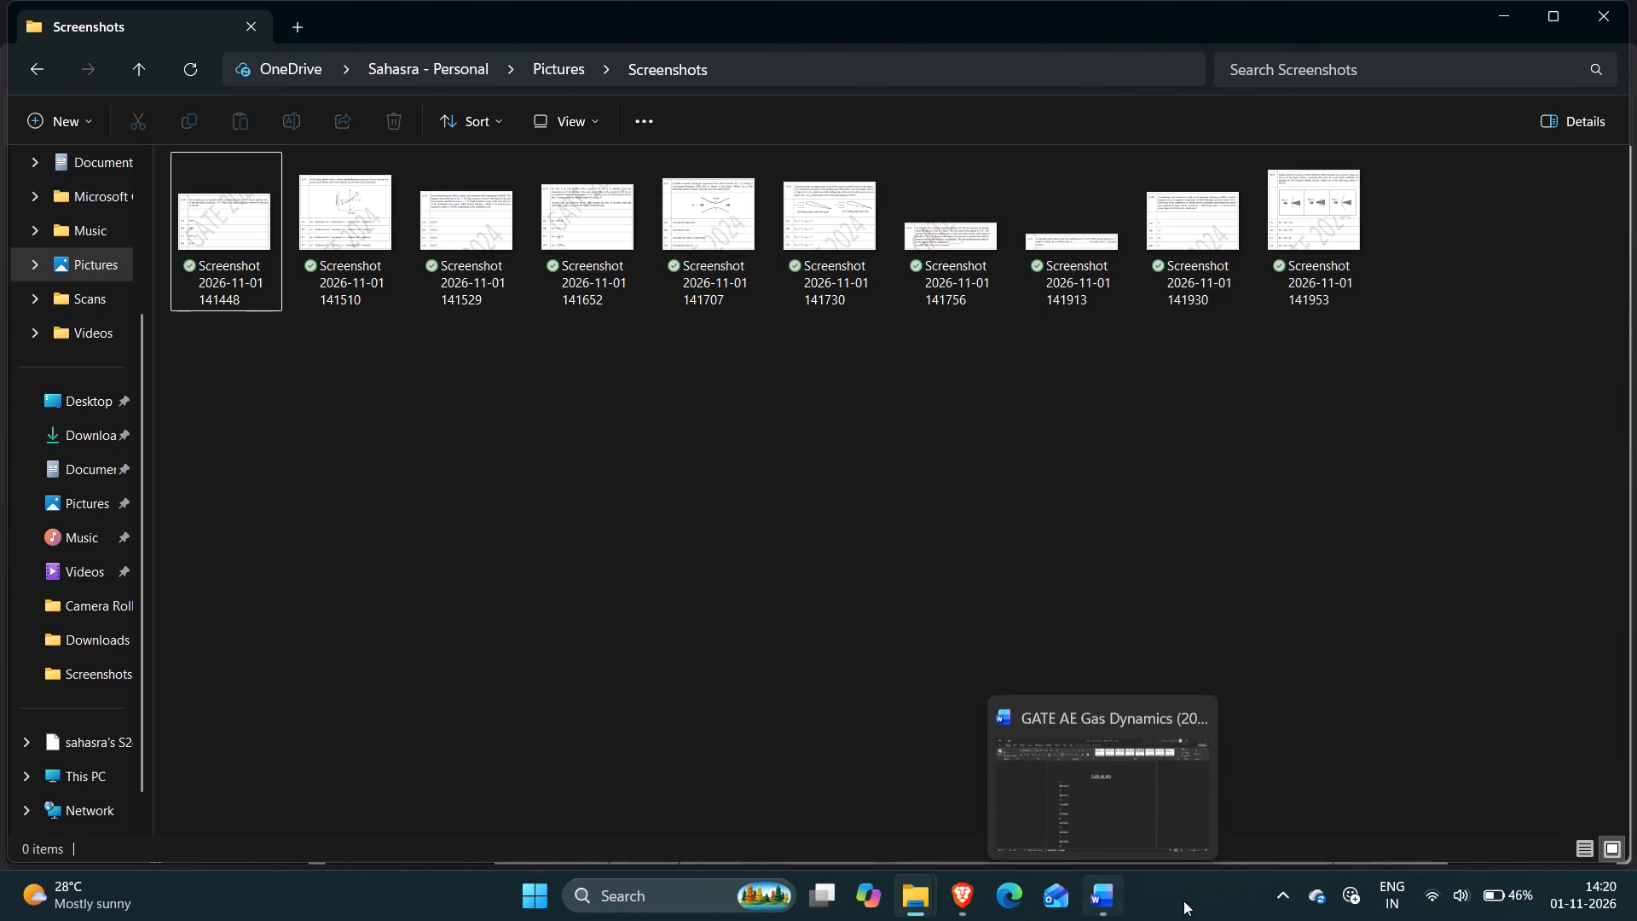
{"action": "left_click", "coordinate": [969, 902]}
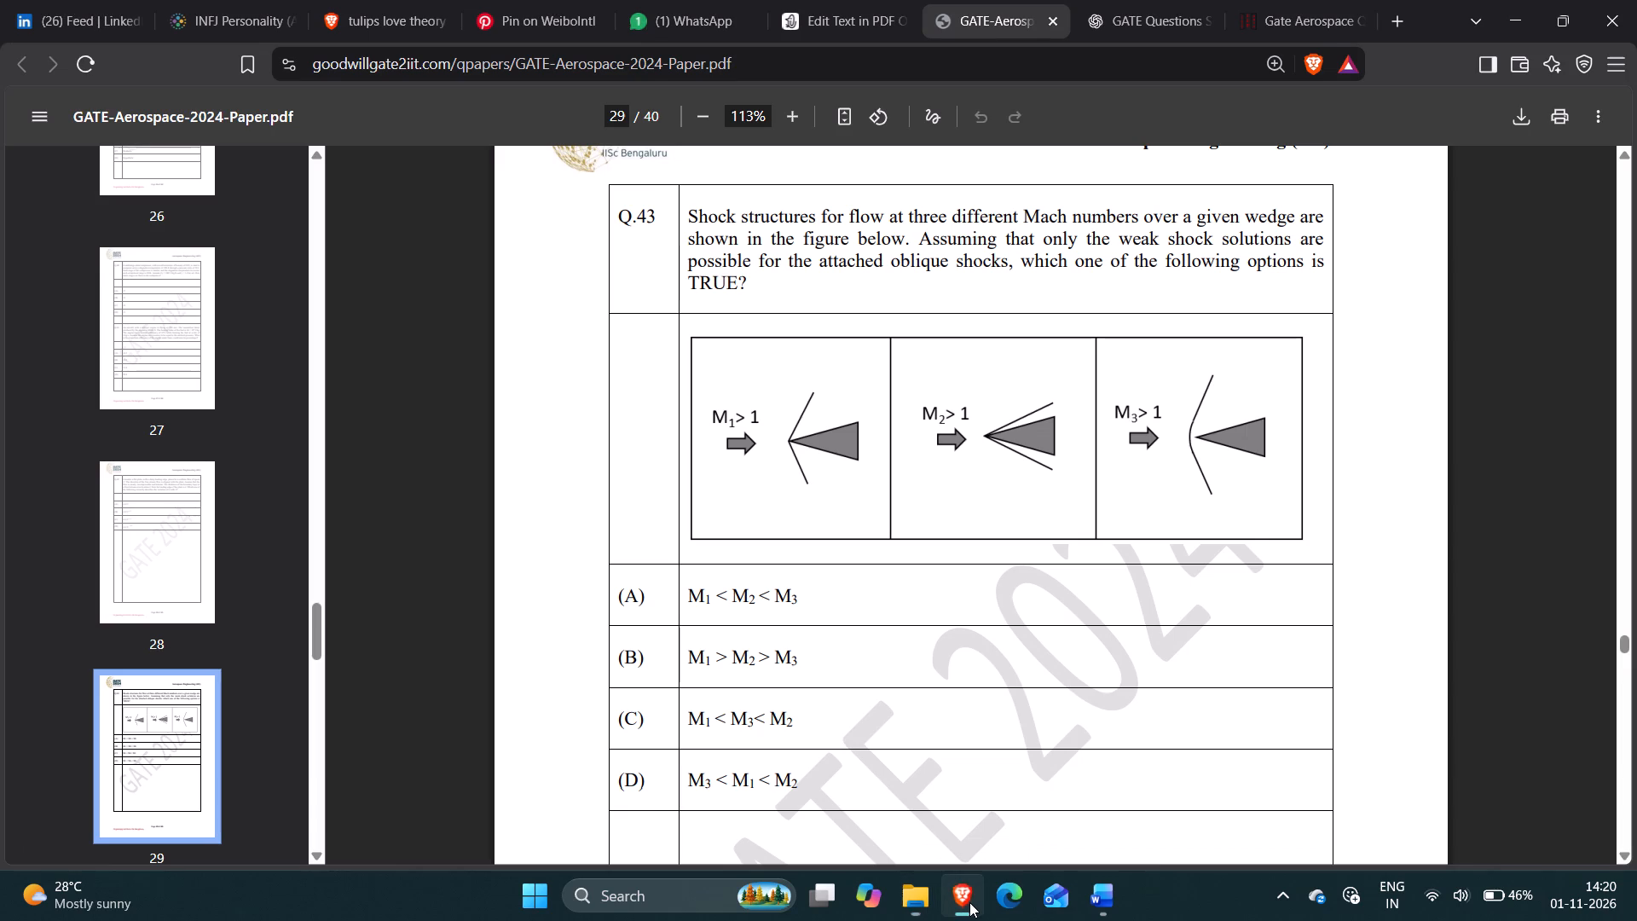
{"action": "left_click", "coordinate": [1102, 908]}
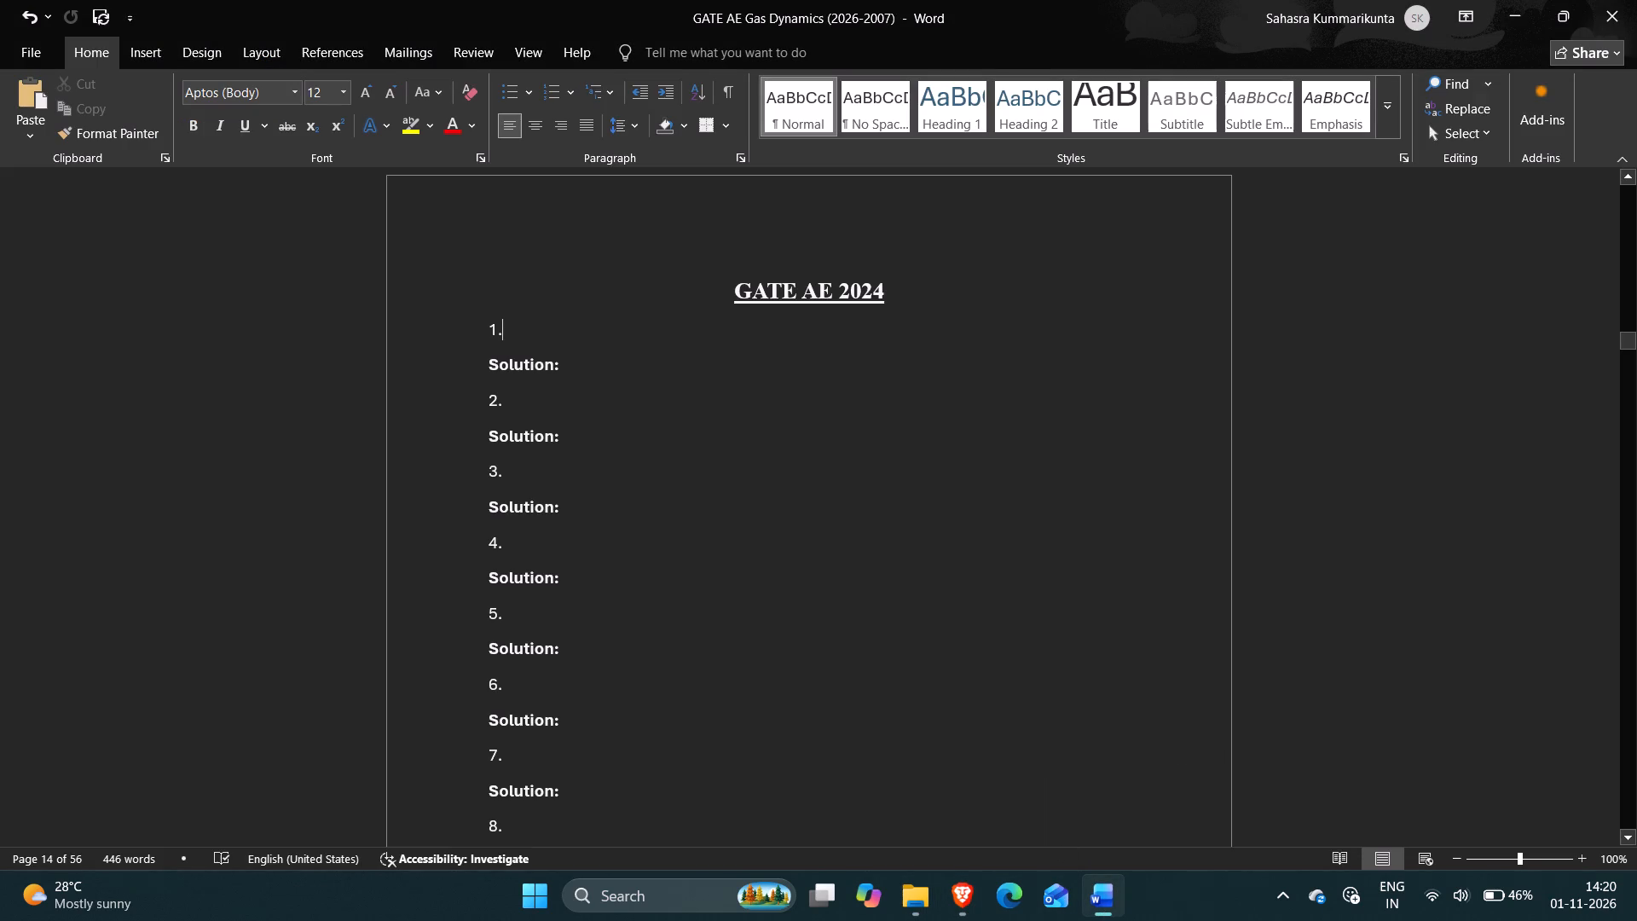
{"action": "left_click", "coordinate": [137, 42]}
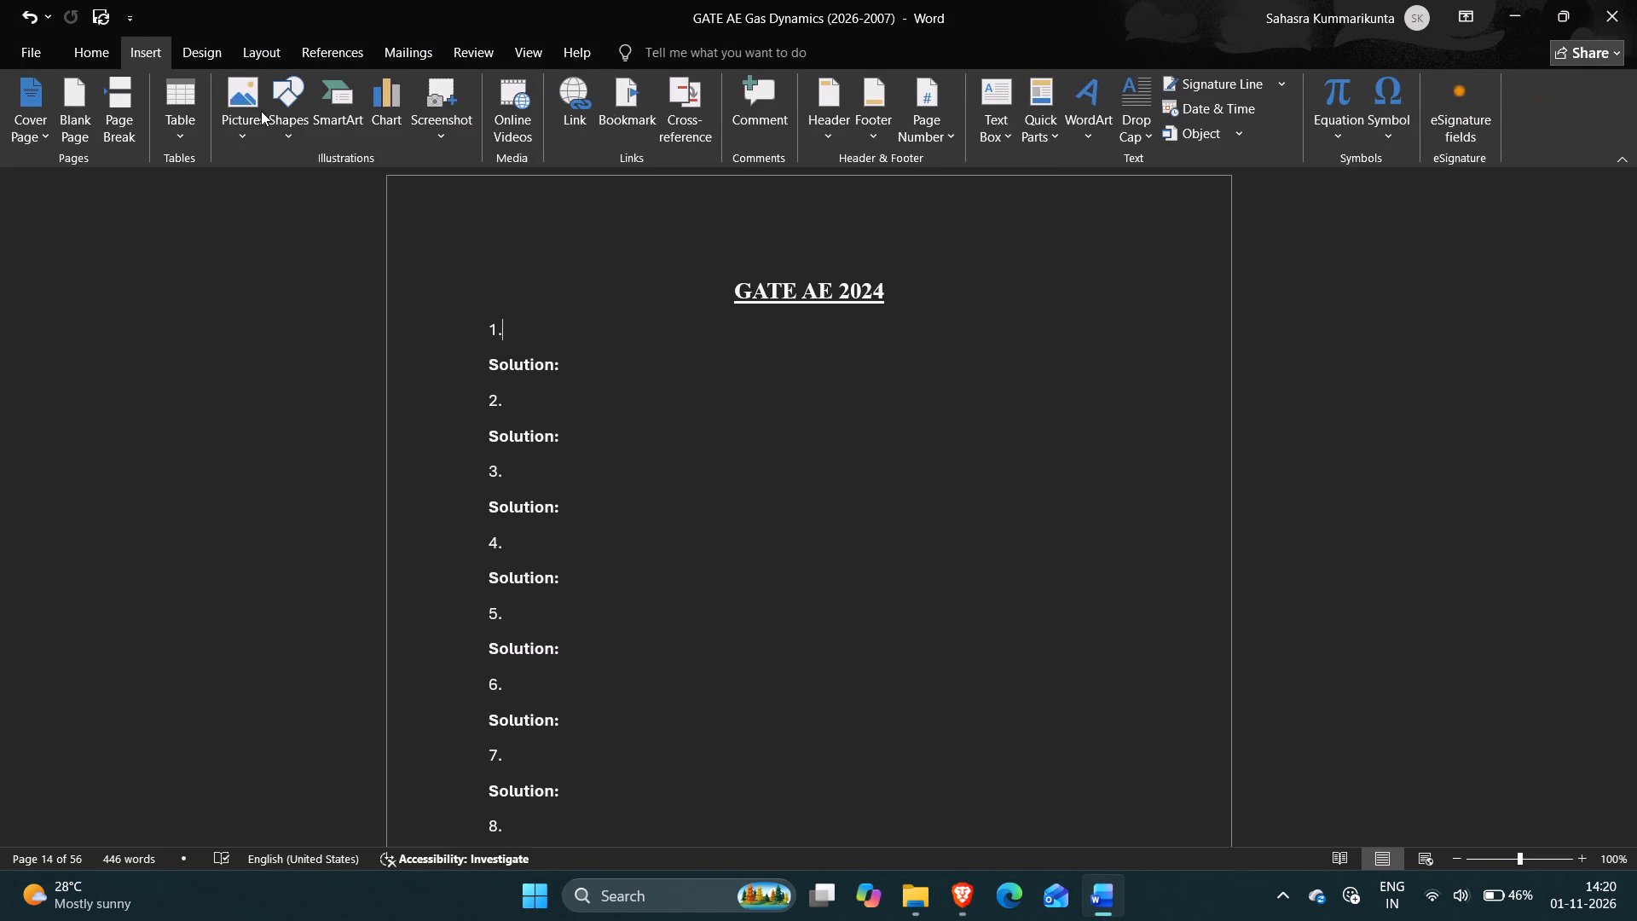
{"action": "left_click", "coordinate": [256, 111]}
{"action": "left_click", "coordinate": [269, 194]}
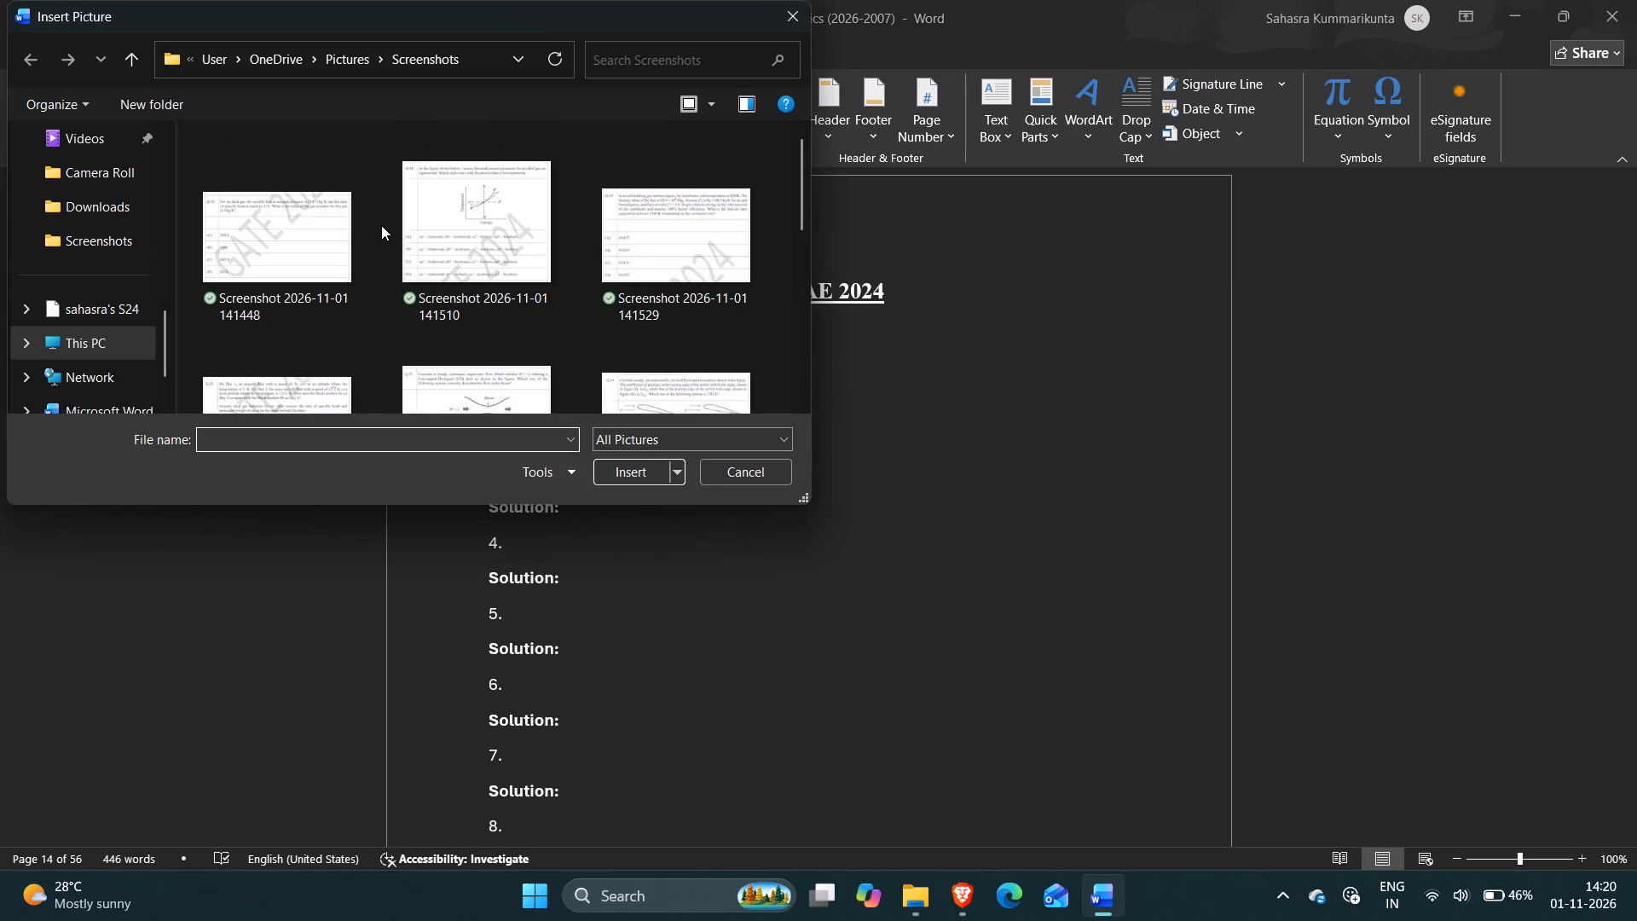
{"action": "scroll", "coordinate": [381, 225], "scroll_direction": "down", "scroll_amount": 9}
{"action": "left_click", "coordinate": [320, 274]}
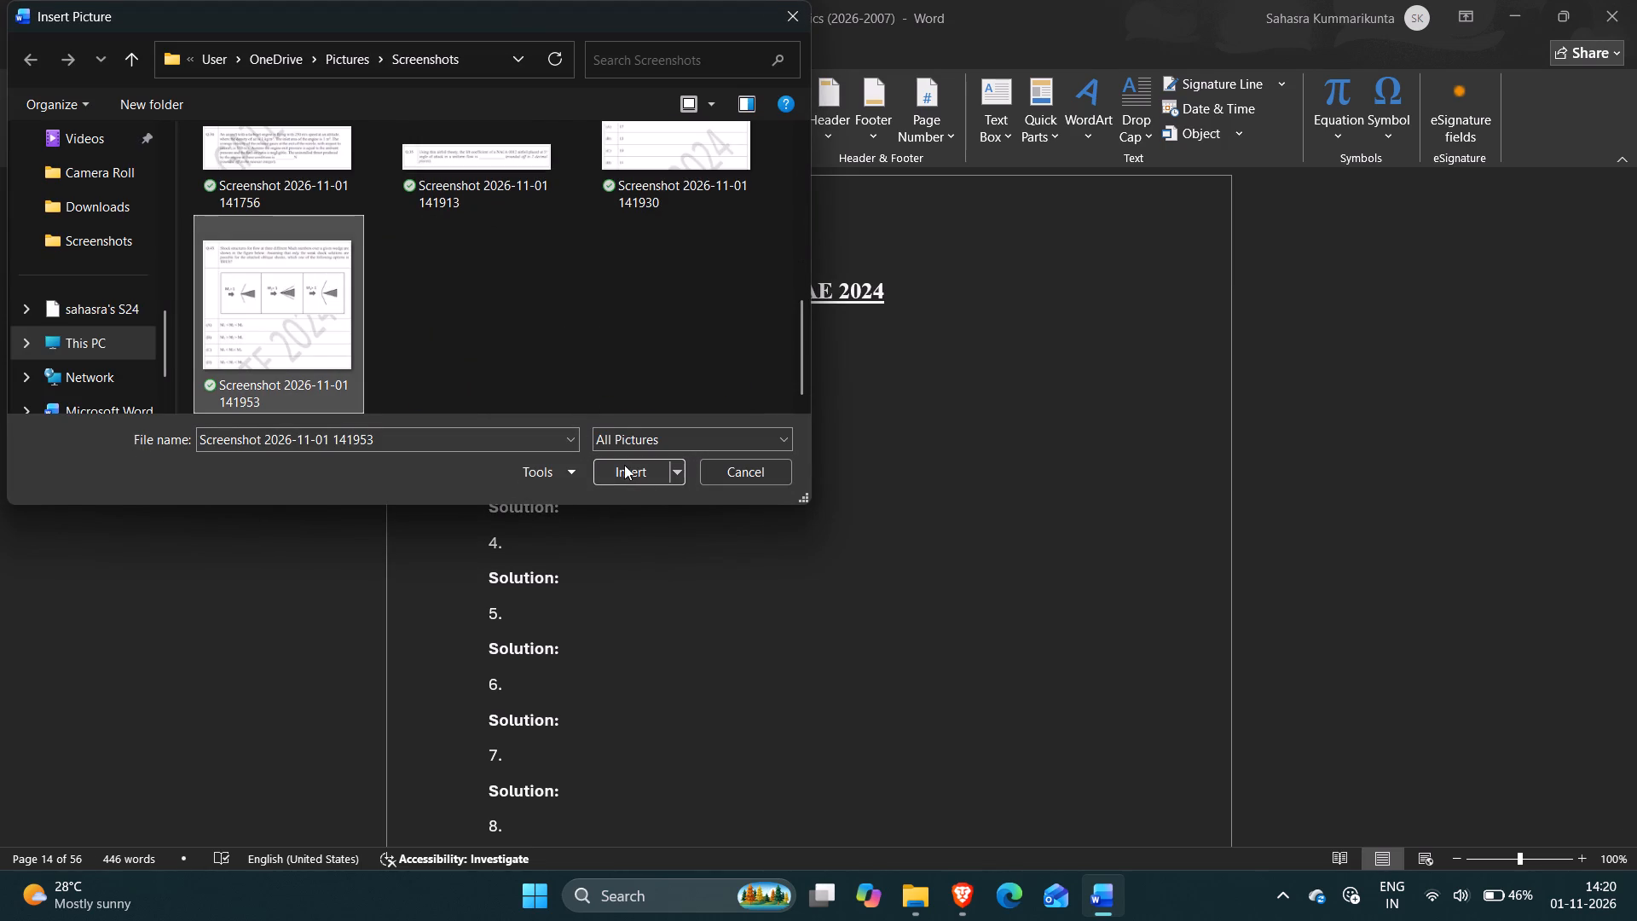
{"action": "scroll", "coordinate": [552, 339], "scroll_direction": "up", "scroll_amount": 4}
{"action": "left_click", "coordinate": [345, 171]}
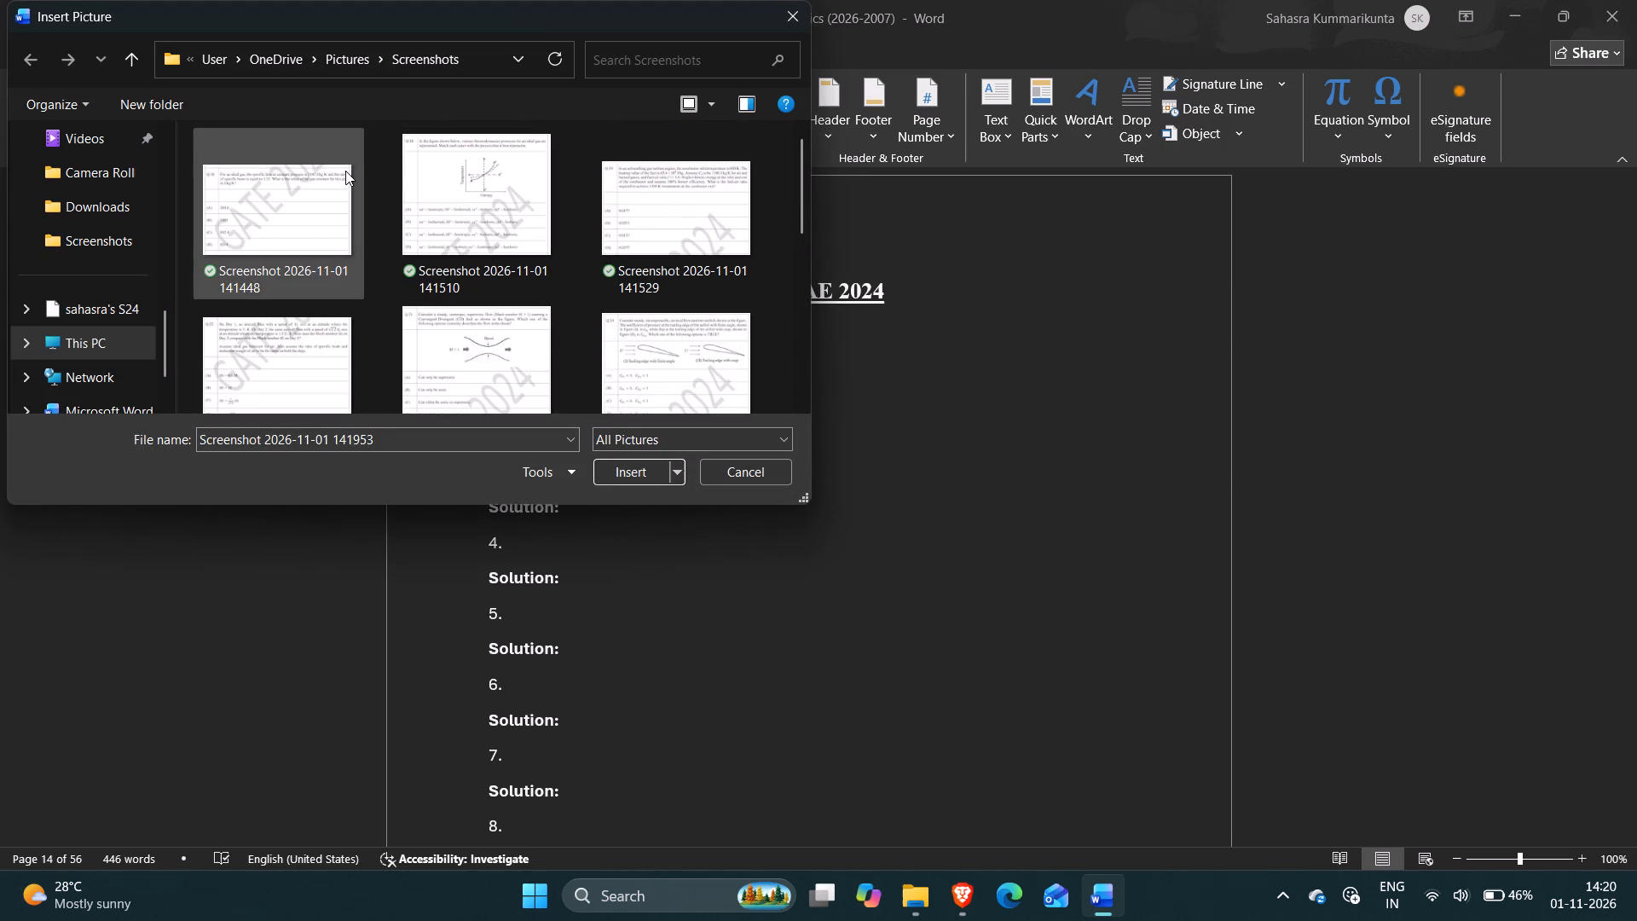
{"action": "left_click", "coordinate": [644, 478]}
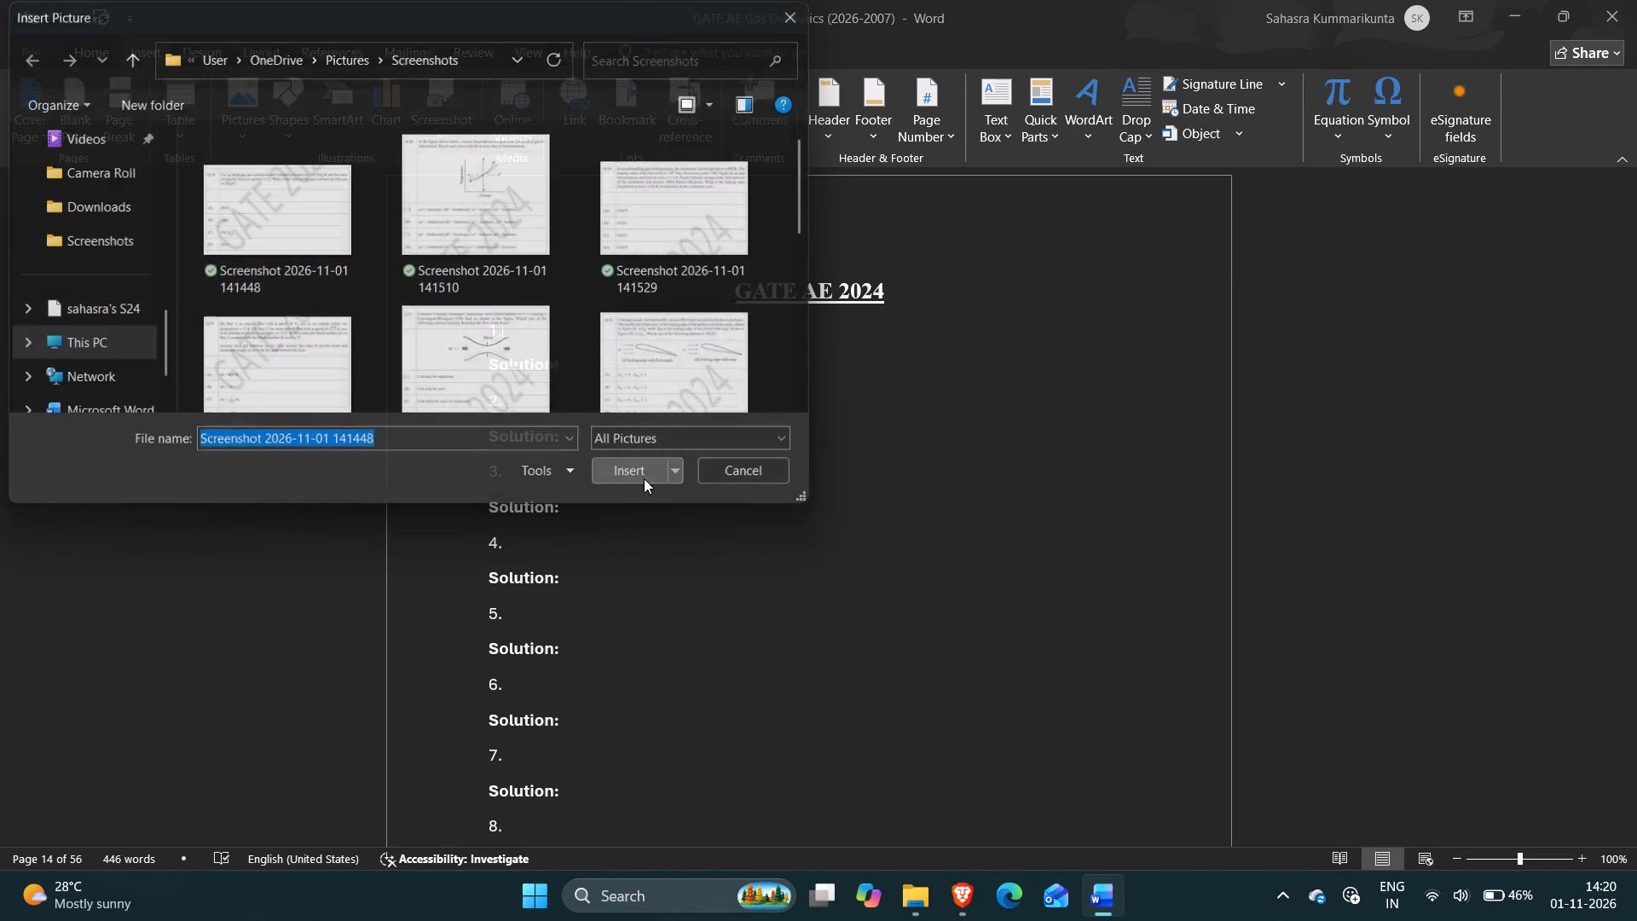
{"action": "scroll", "coordinate": [511, 428], "scroll_direction": "down", "scroll_amount": 1}
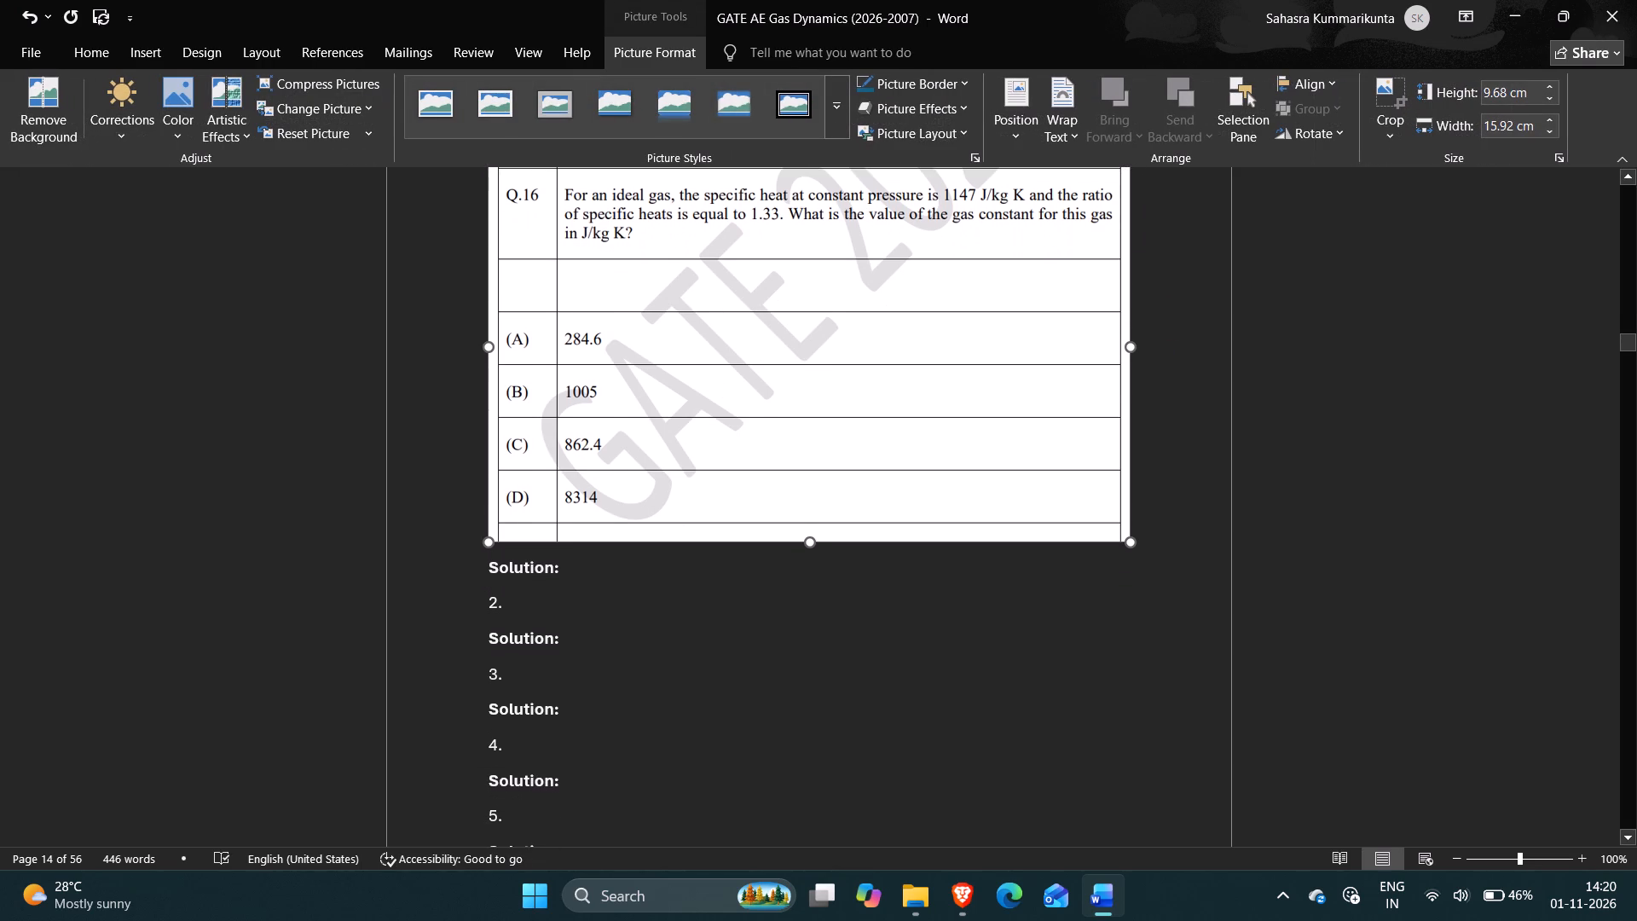
{"action": "left_click", "coordinate": [566, 610]}
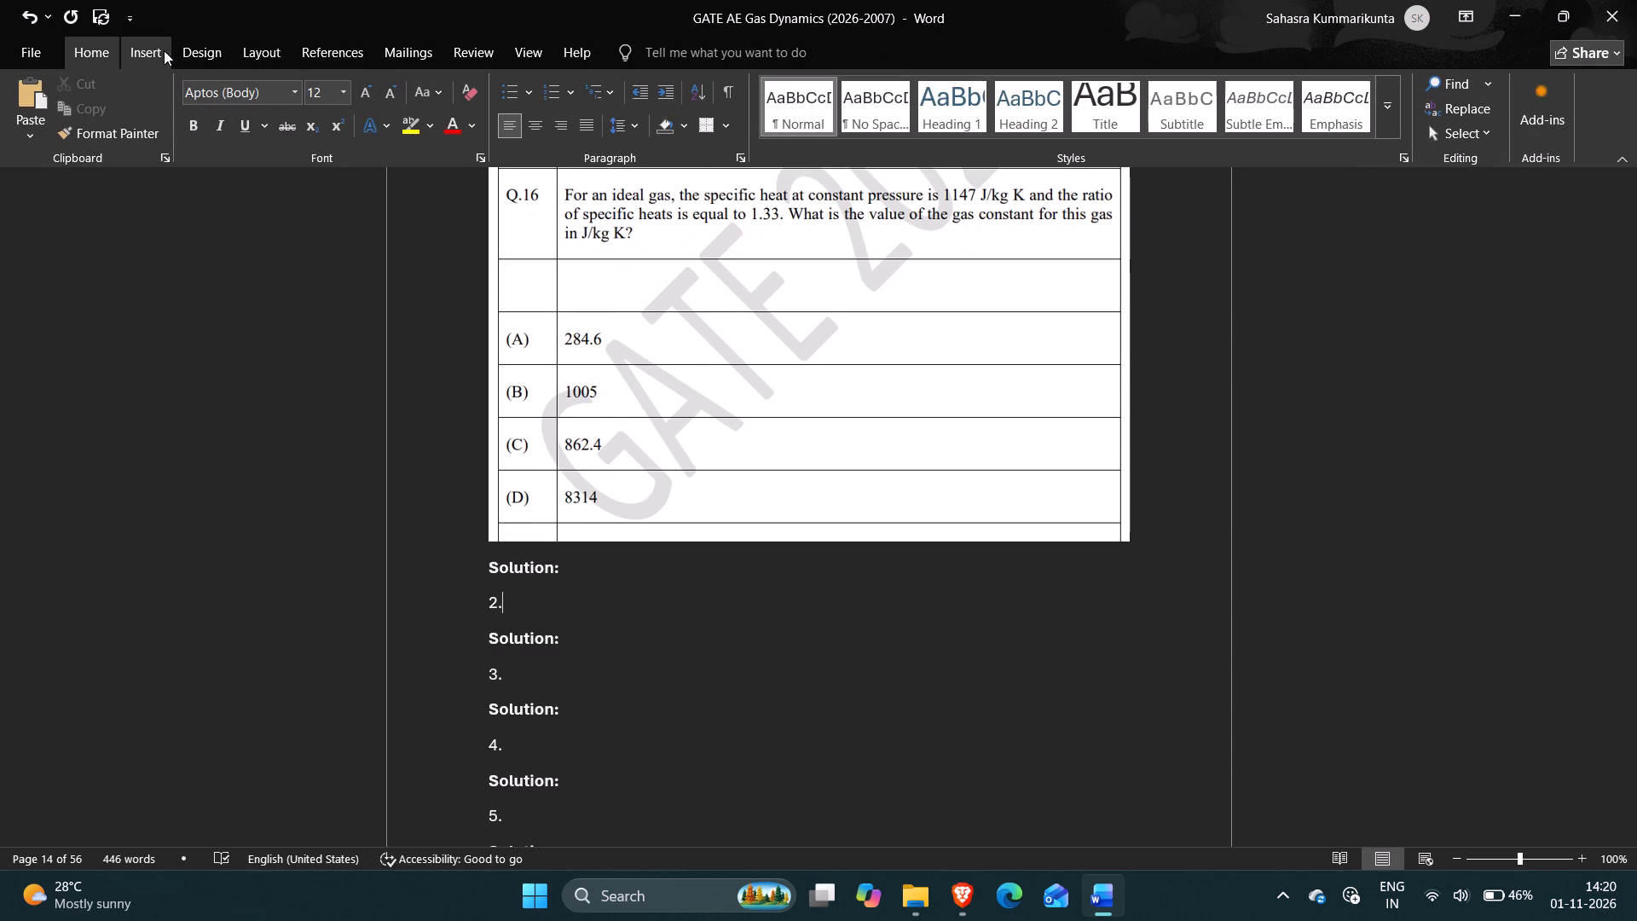
{"action": "left_click", "coordinate": [164, 50]}
{"action": "left_click", "coordinate": [224, 123]}
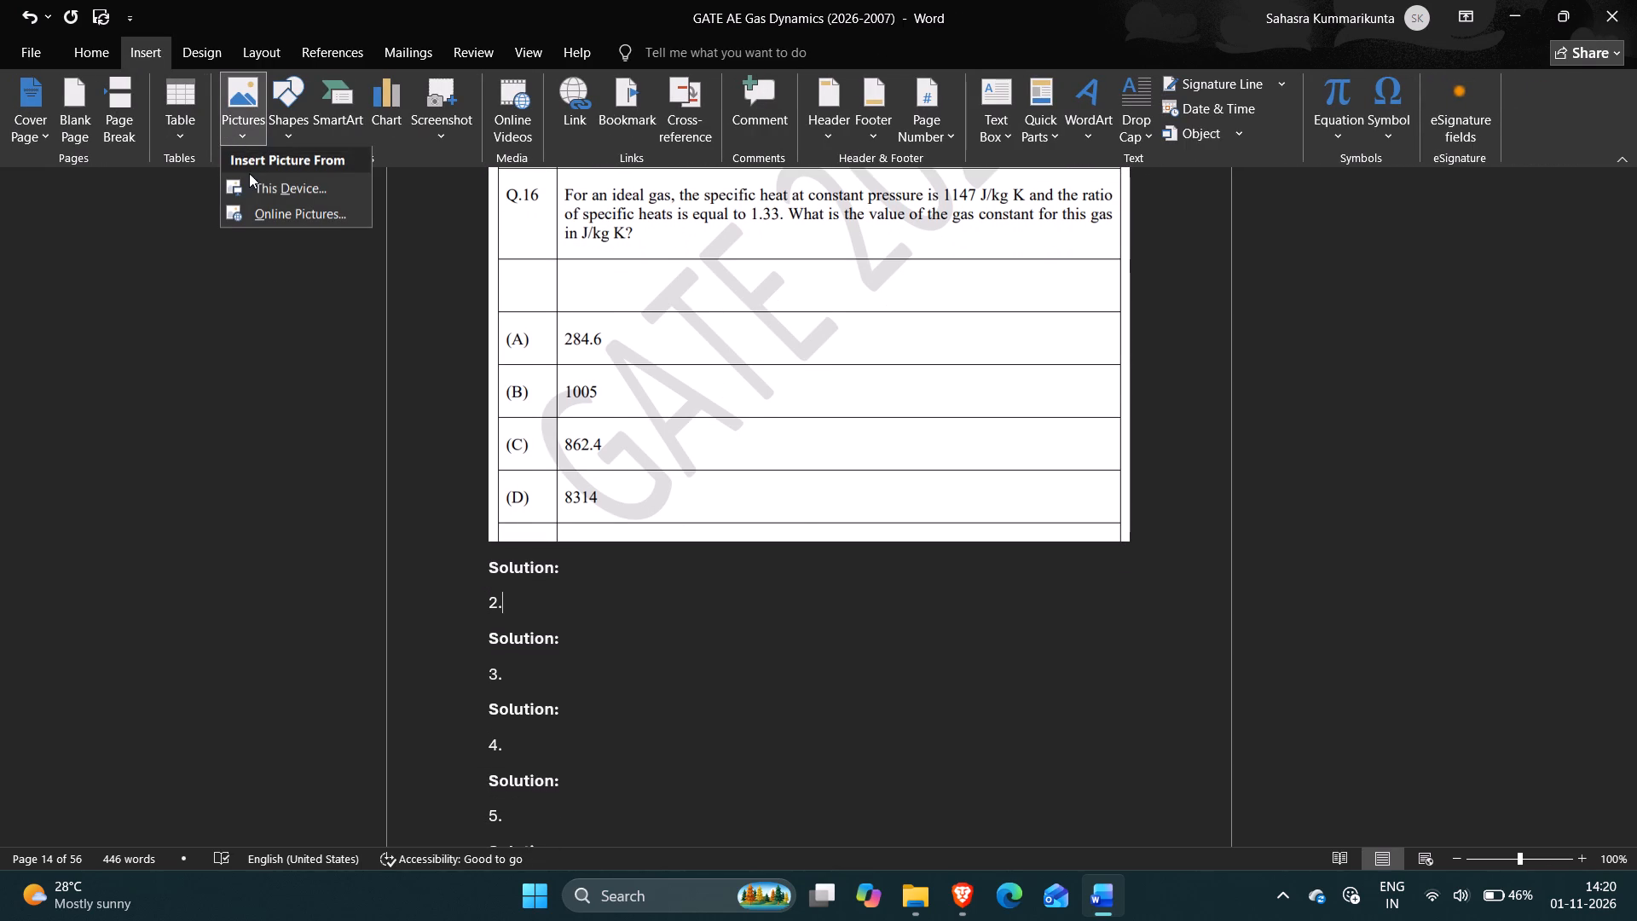
{"action": "left_click", "coordinate": [269, 182]}
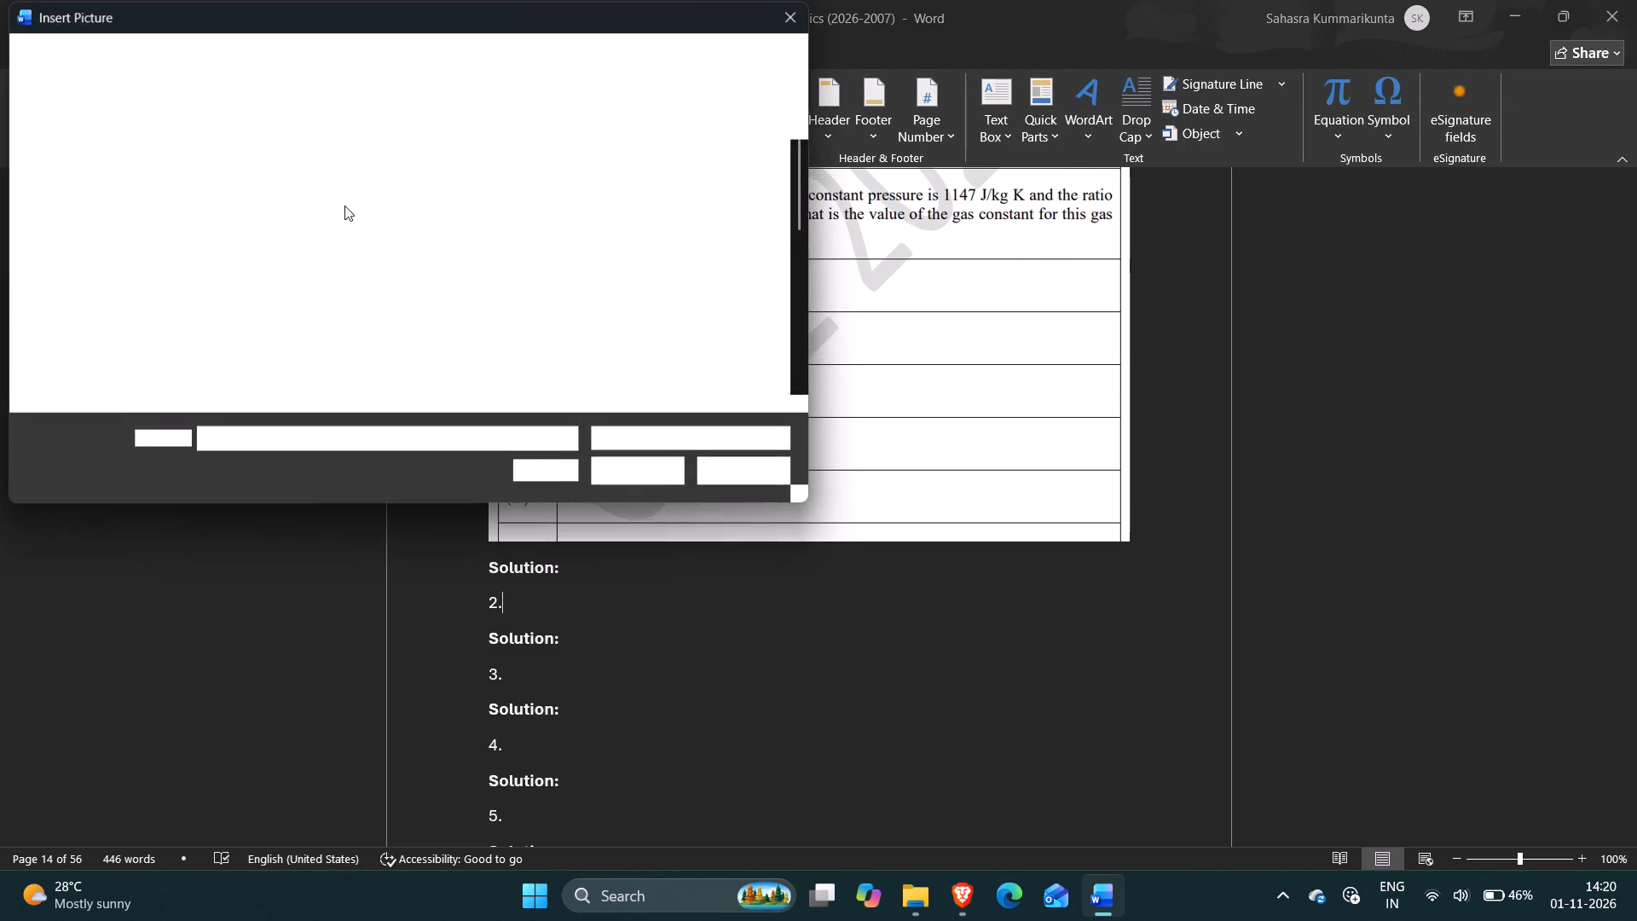
{"action": "left_click", "coordinate": [420, 212]}
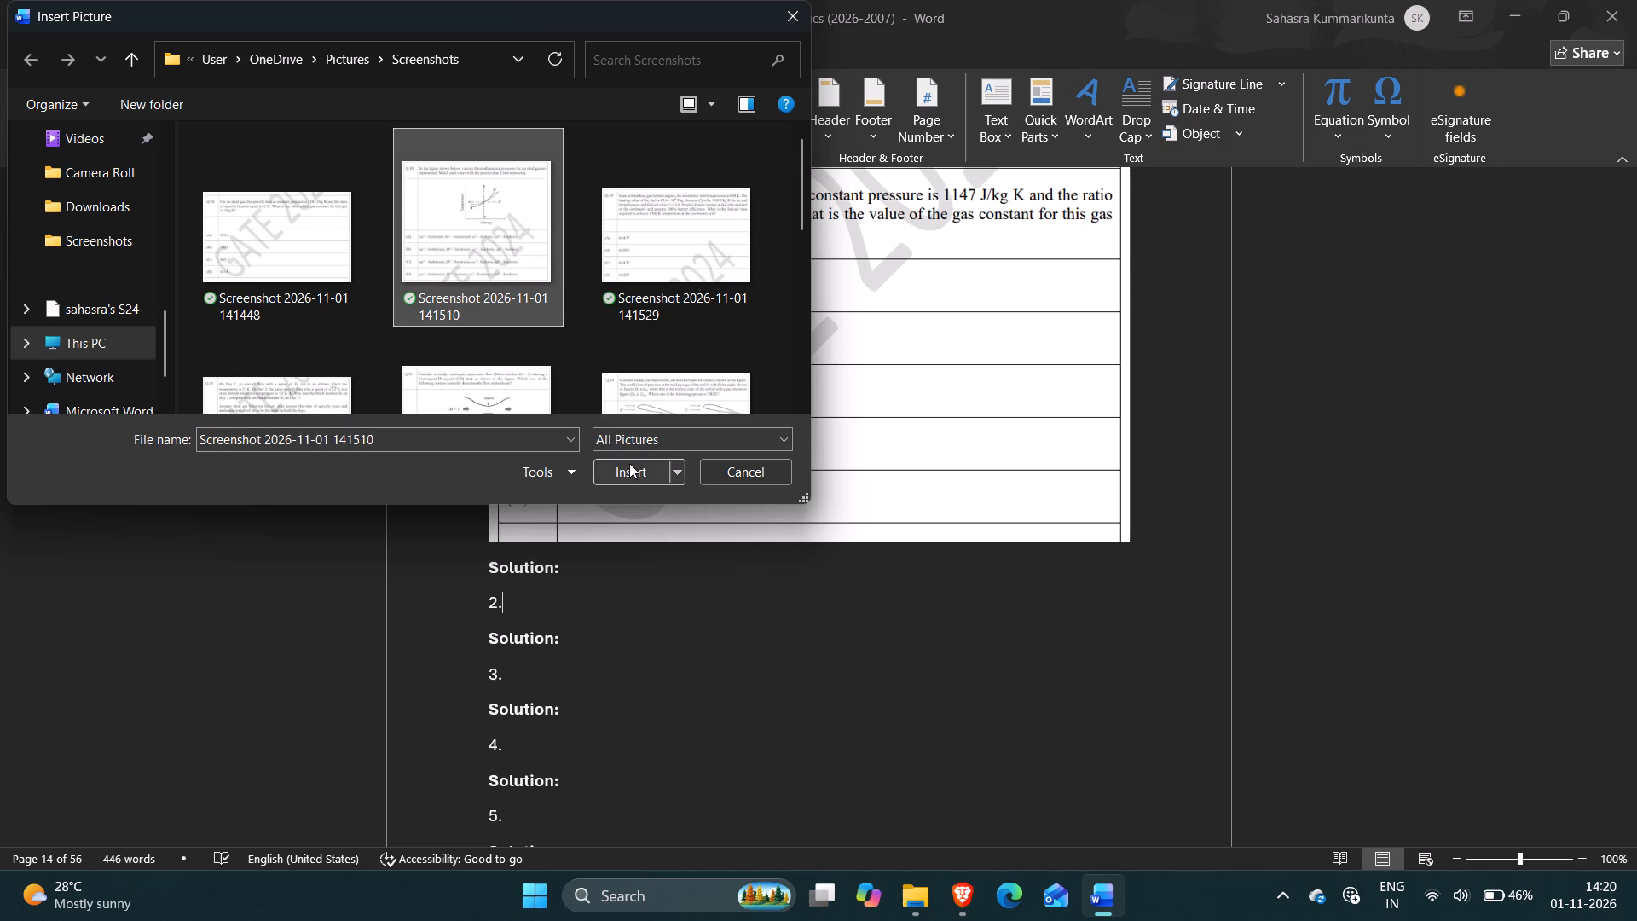
{"action": "left_click", "coordinate": [629, 463]}
{"action": "scroll", "coordinate": [633, 566], "scroll_direction": "down", "scroll_amount": 1}
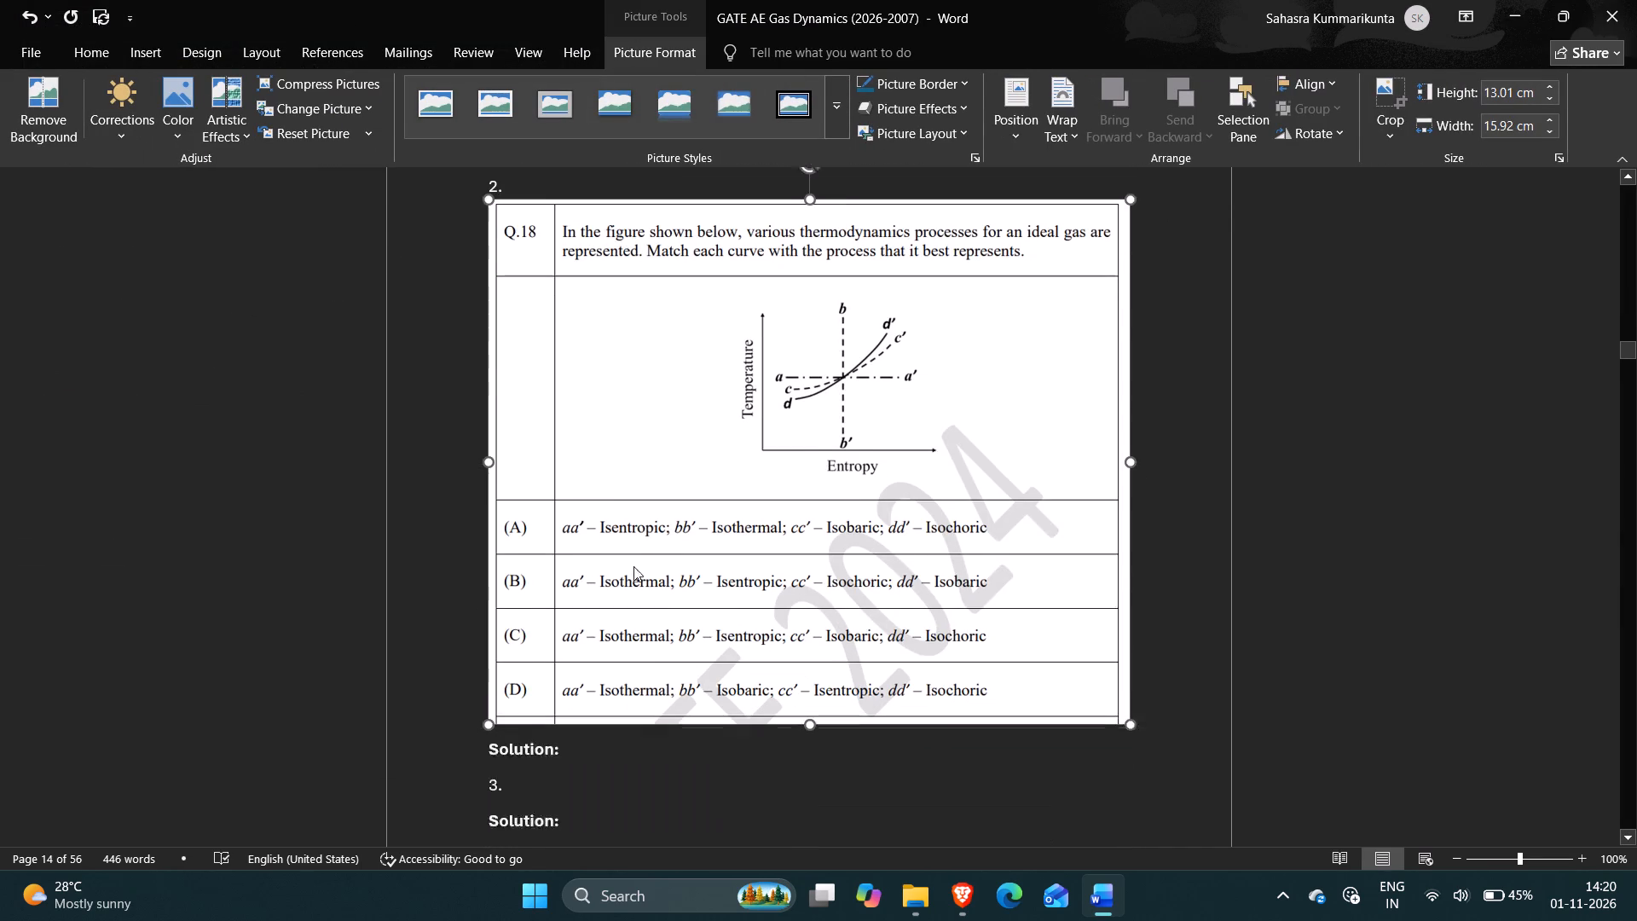
{"action": "scroll", "coordinate": [633, 566], "scroll_direction": "down", "scroll_amount": 1}
{"action": "left_click", "coordinate": [554, 364]}
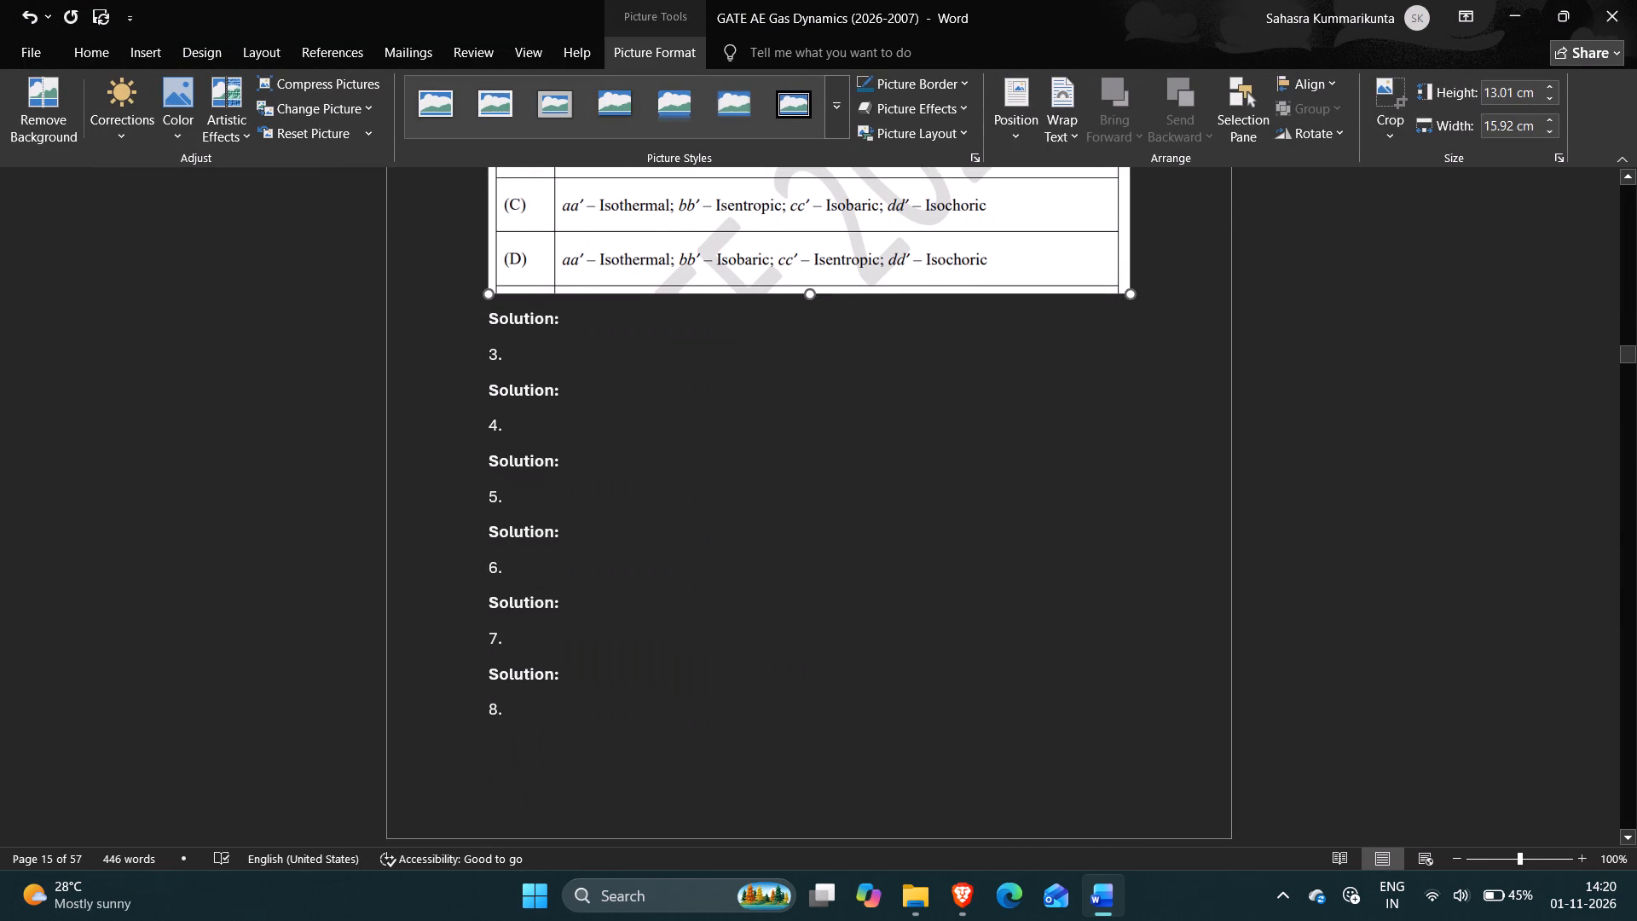
{"action": "left_click", "coordinate": [151, 45]}
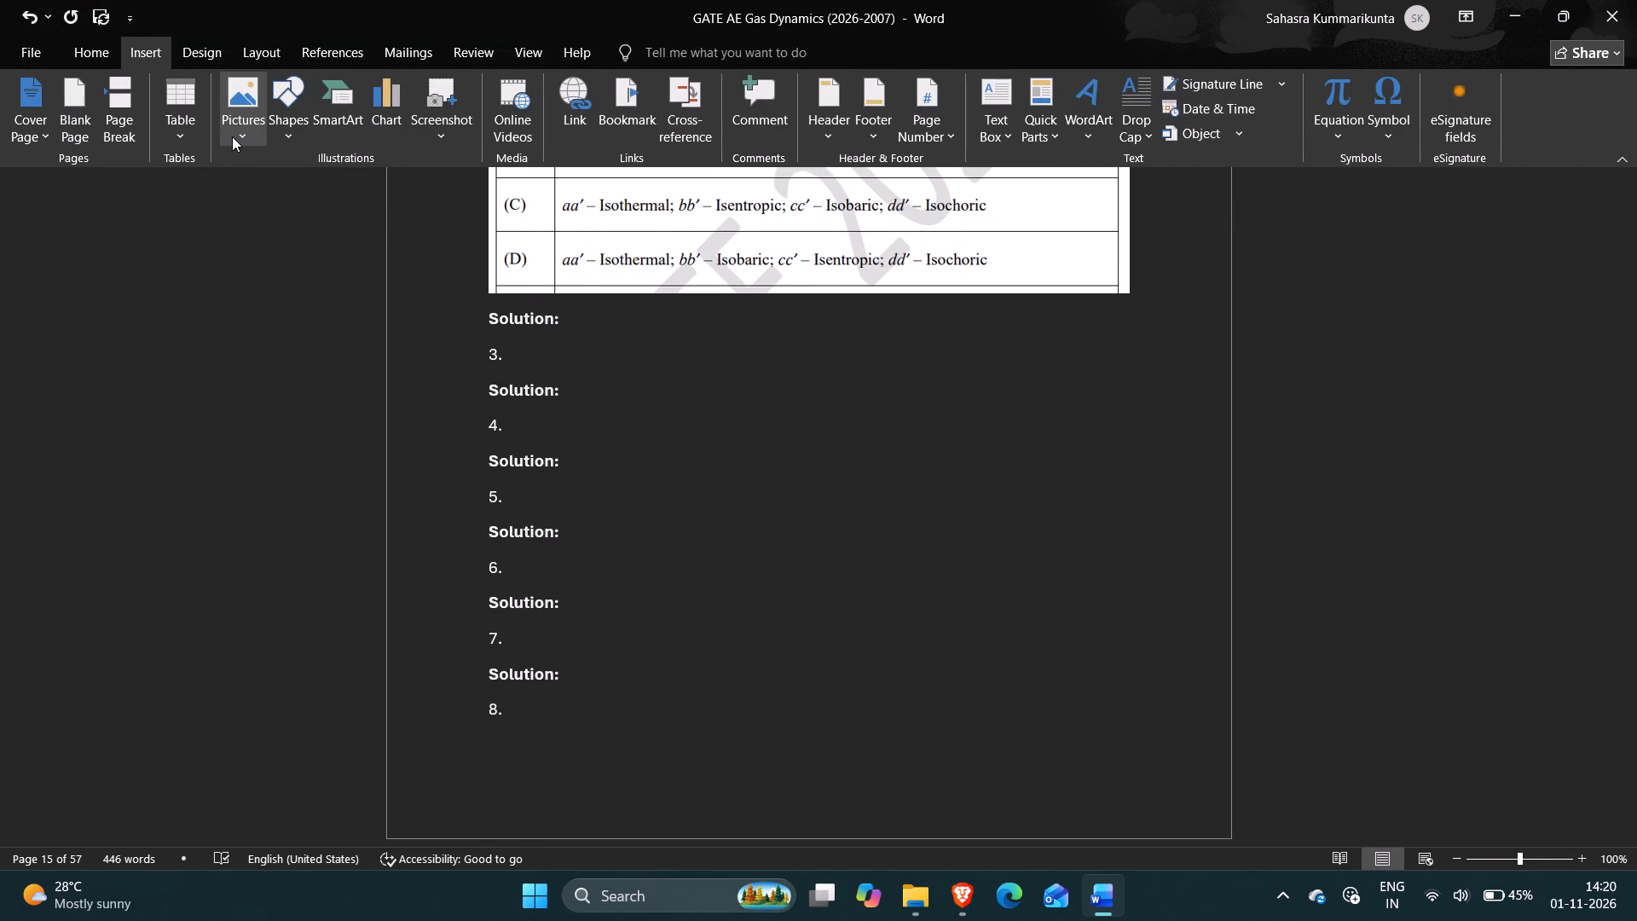
{"action": "left_click", "coordinate": [234, 138]}
{"action": "left_click", "coordinate": [266, 182]}
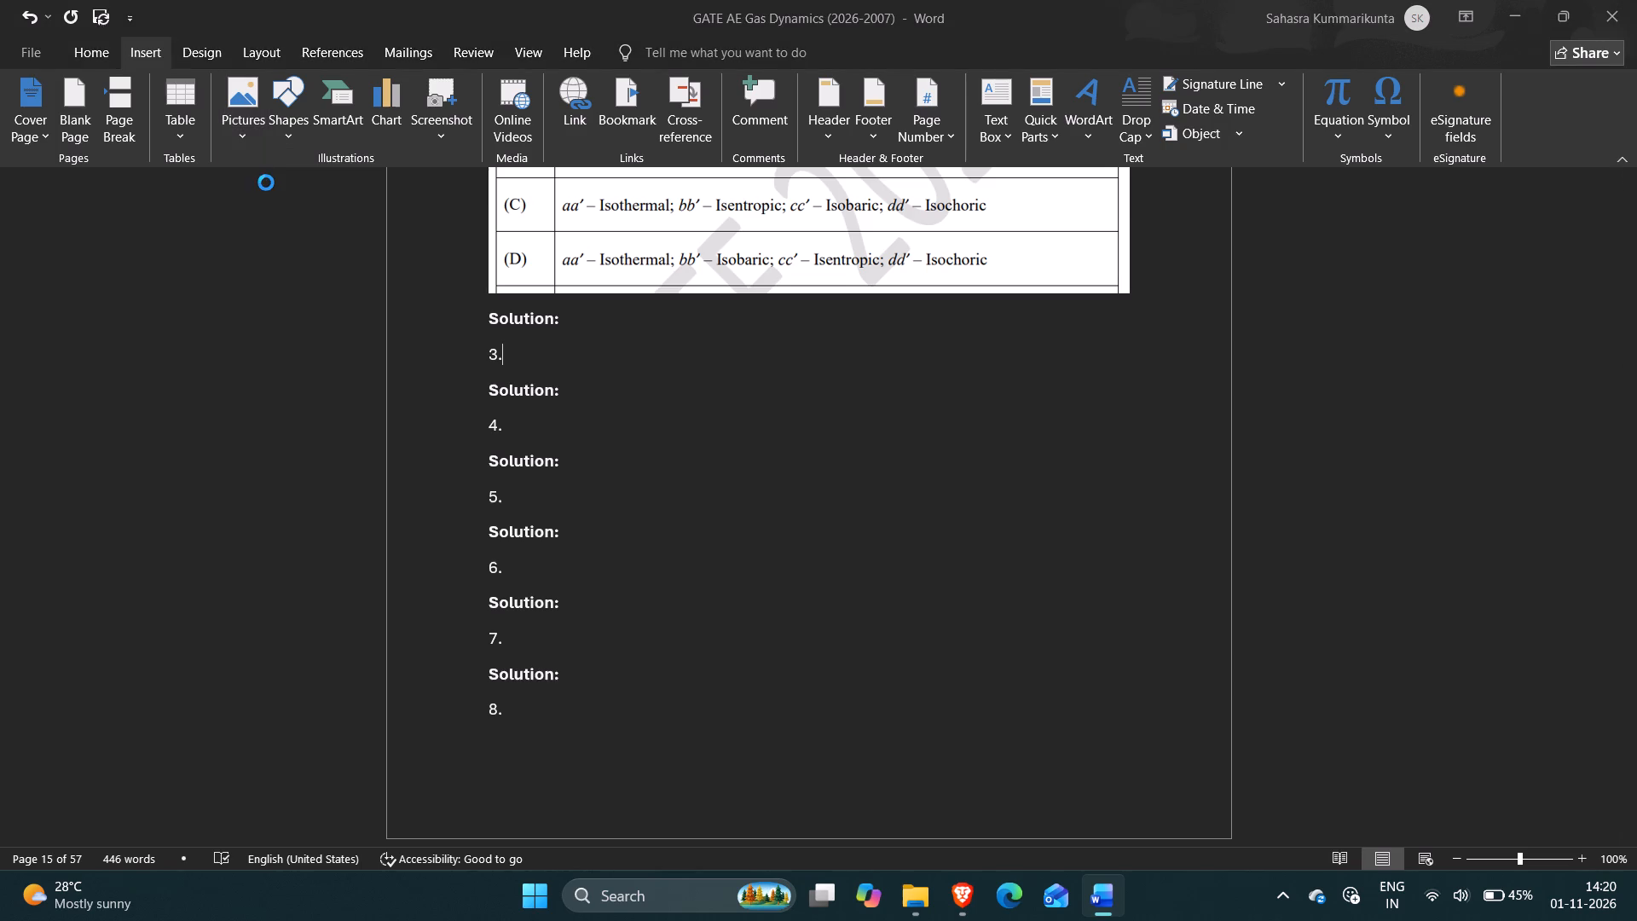
{"action": "left_click", "coordinate": [638, 260]}
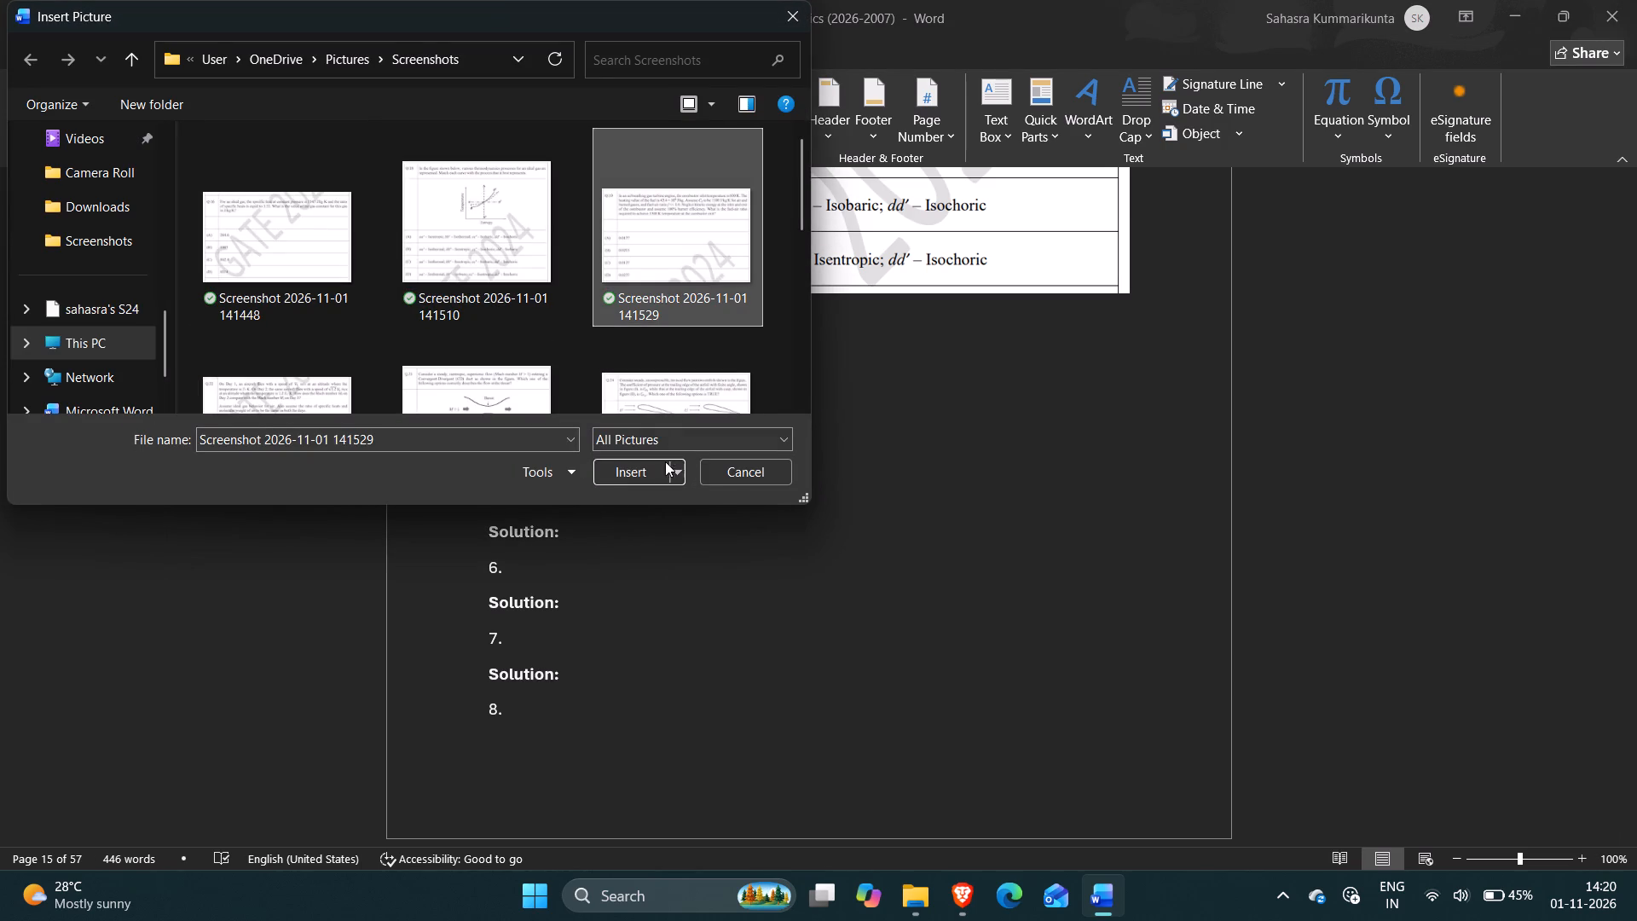
{"action": "left_click", "coordinate": [642, 472]}
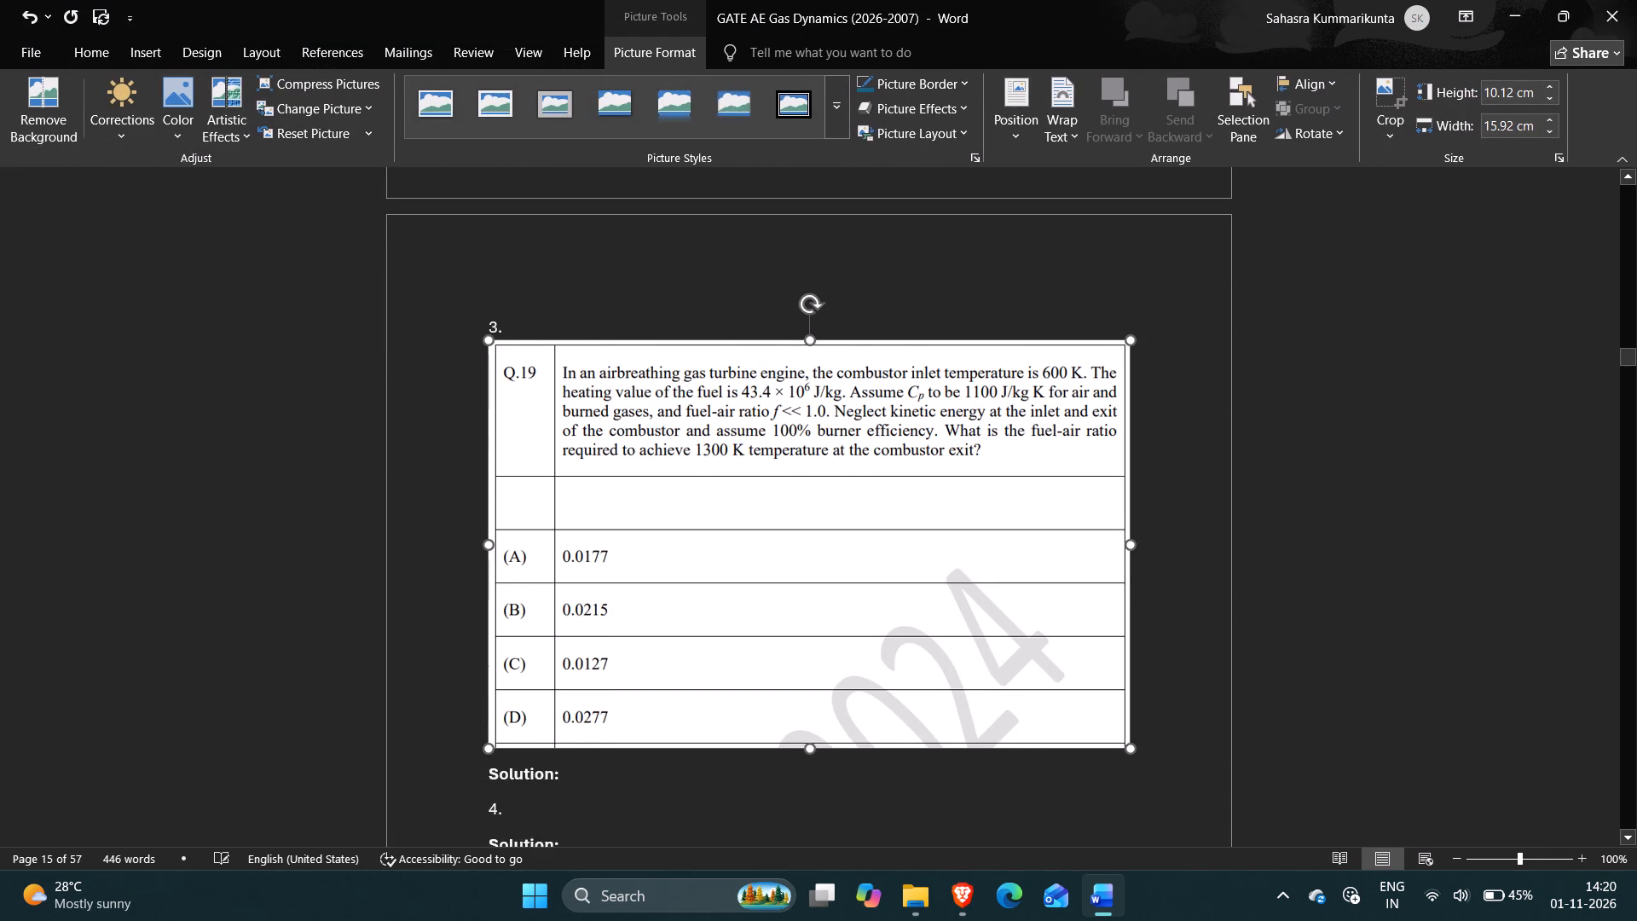
{"action": "scroll", "coordinate": [571, 518], "scroll_direction": "down", "scroll_amount": 1}
{"action": "left_click", "coordinate": [533, 586]}
{"action": "left_click", "coordinate": [533, 586]}
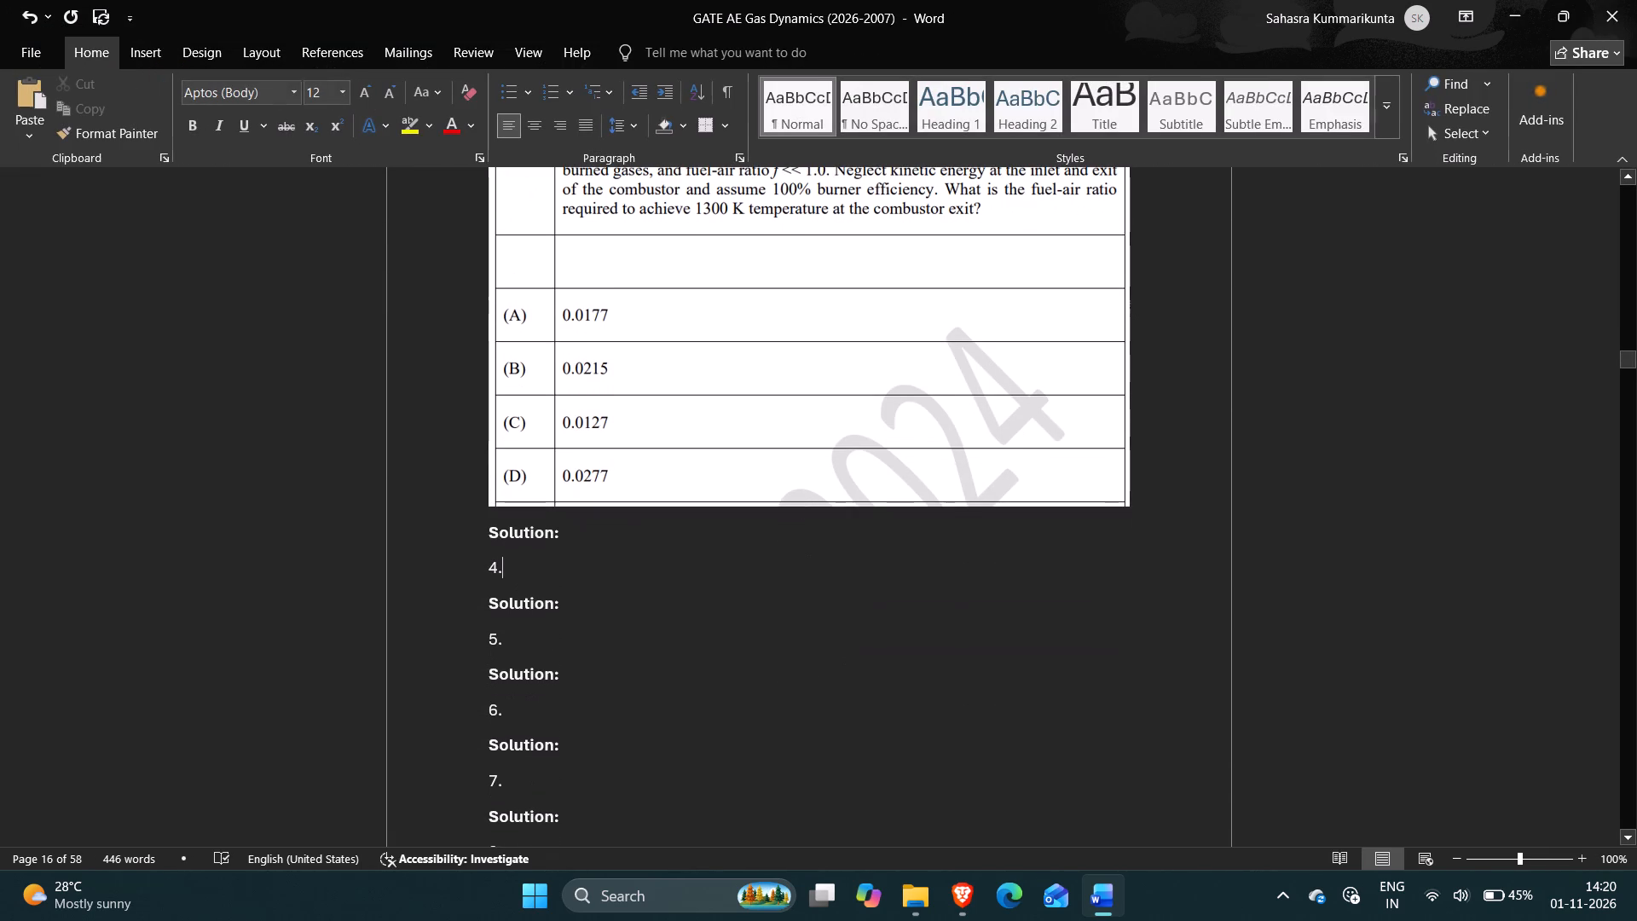
{"action": "left_click", "coordinate": [533, 586]}
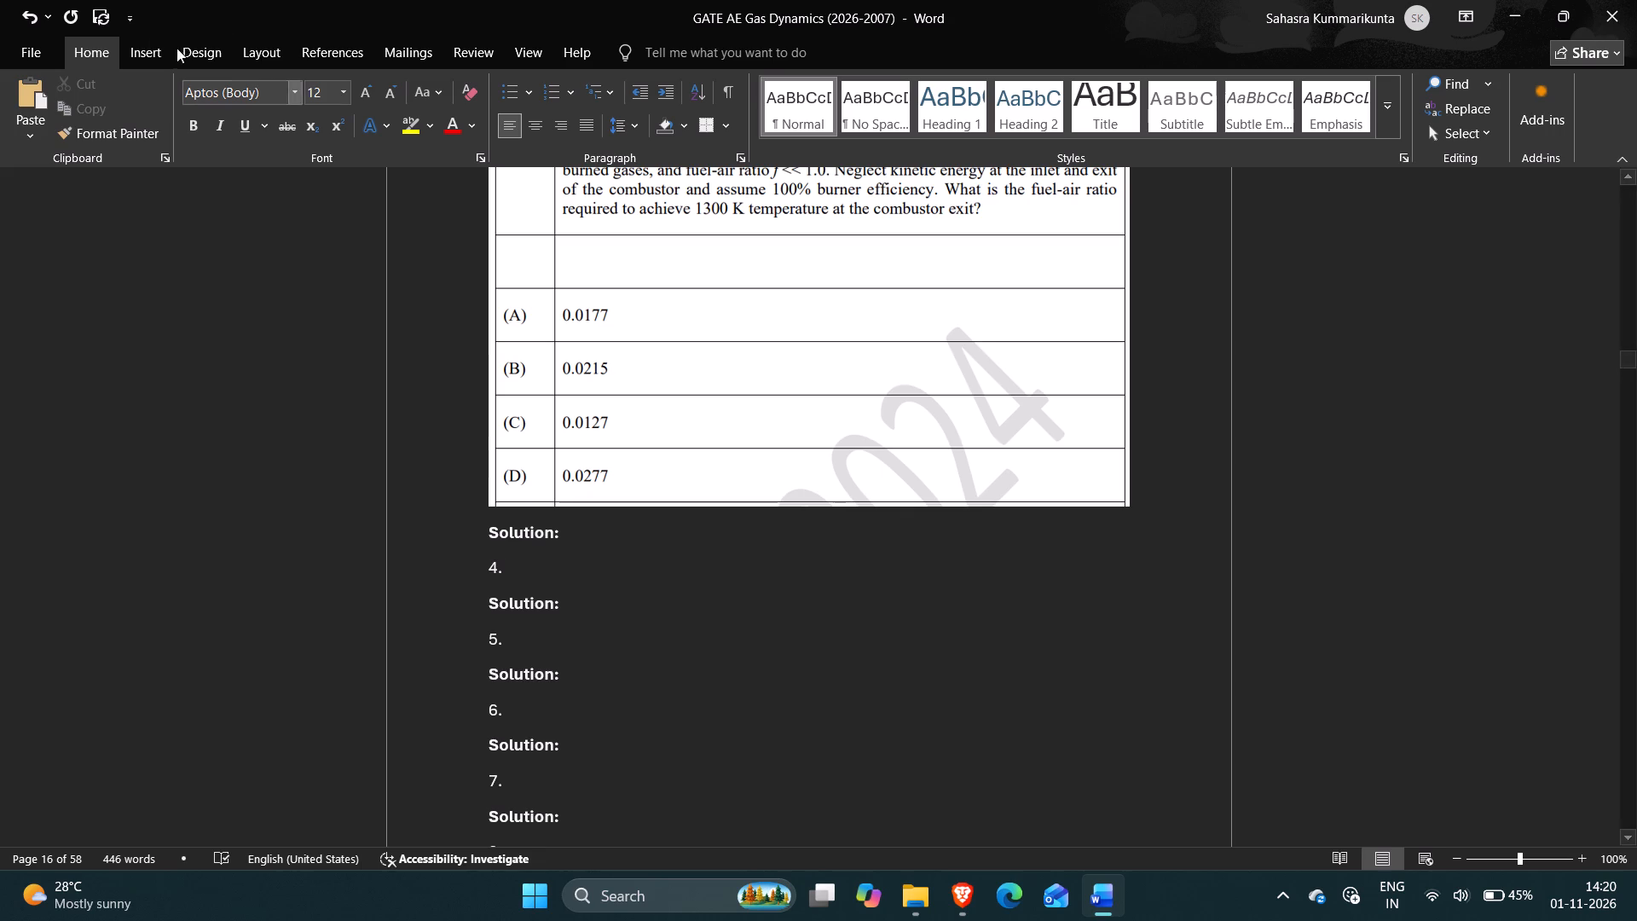
{"action": "left_click", "coordinate": [149, 48]}
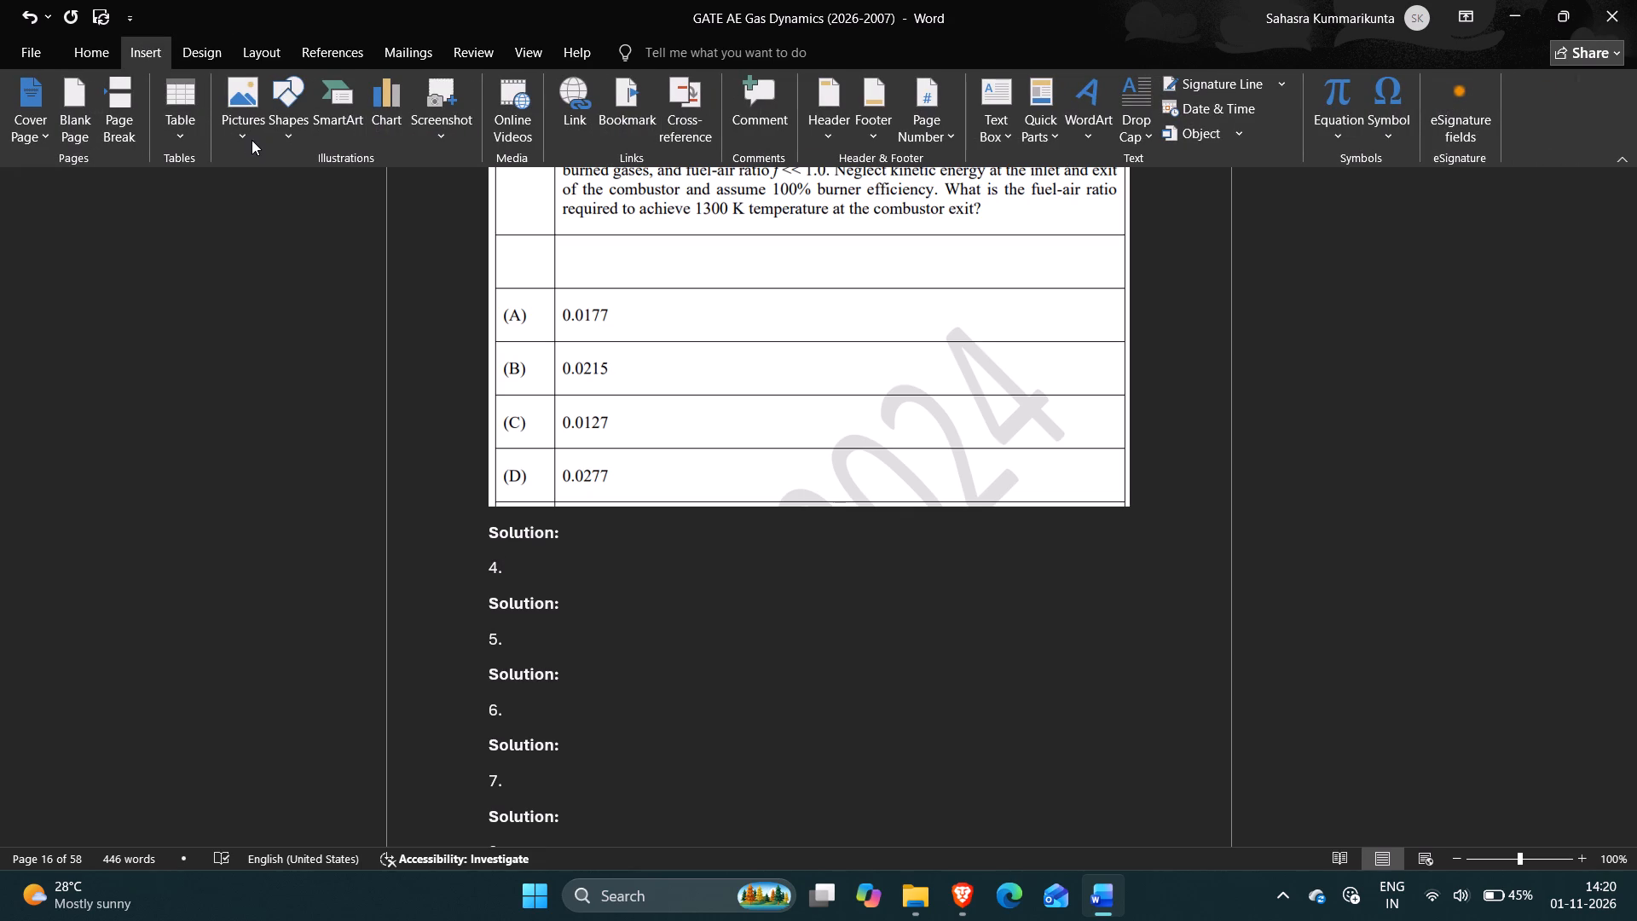
{"action": "left_click", "coordinate": [252, 141]}
{"action": "left_click", "coordinate": [263, 189]}
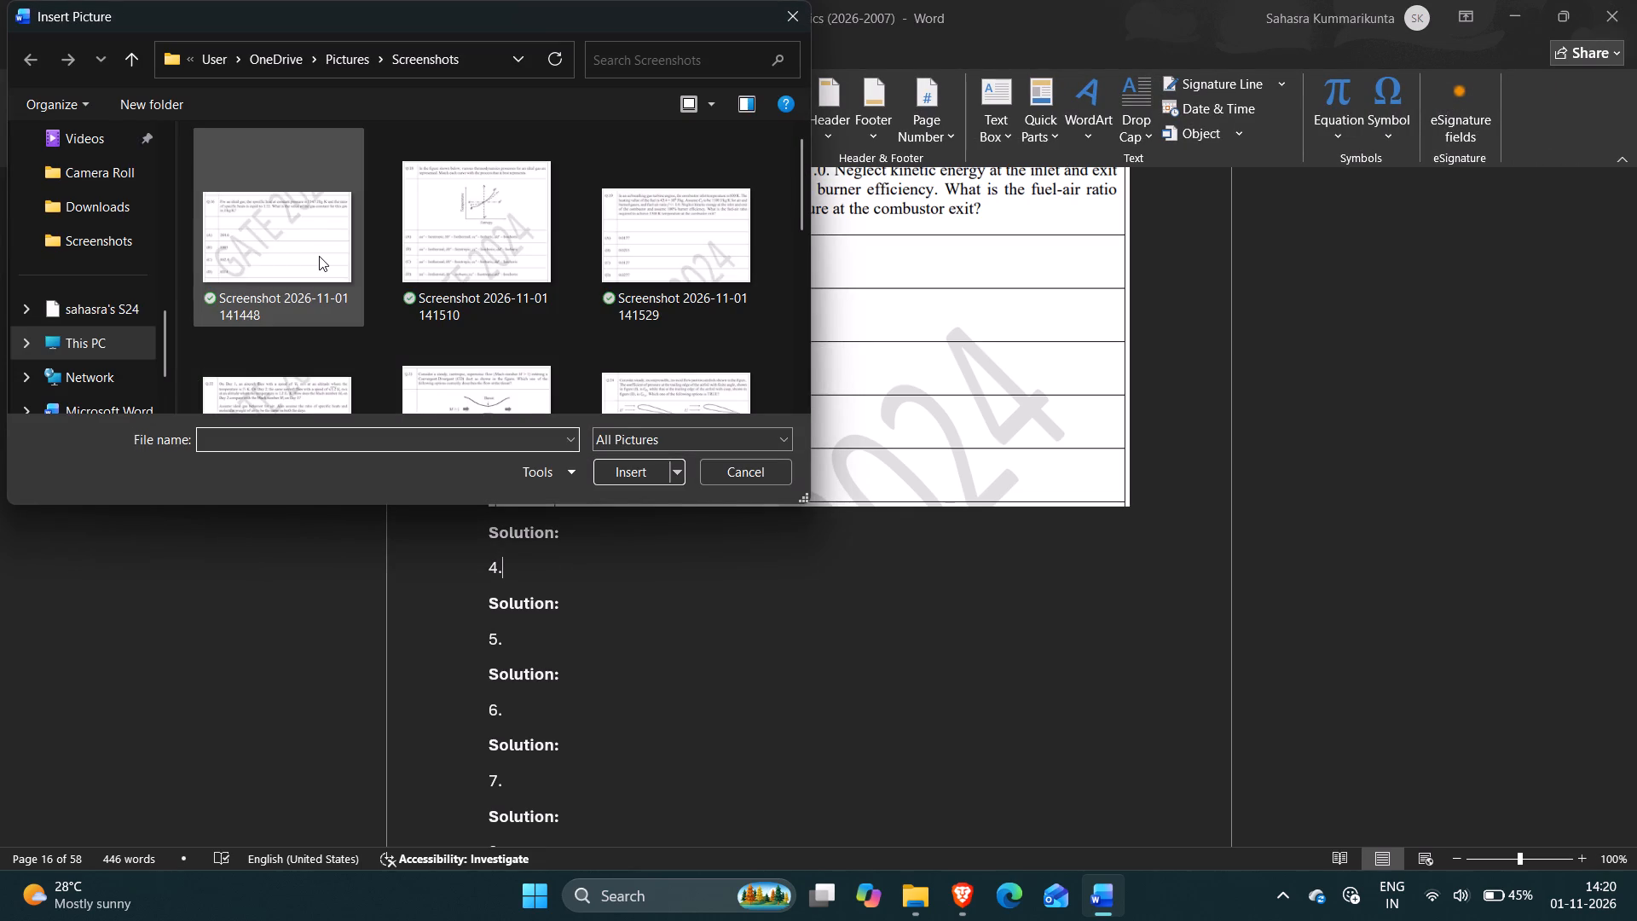
{"action": "left_click", "coordinate": [286, 392]}
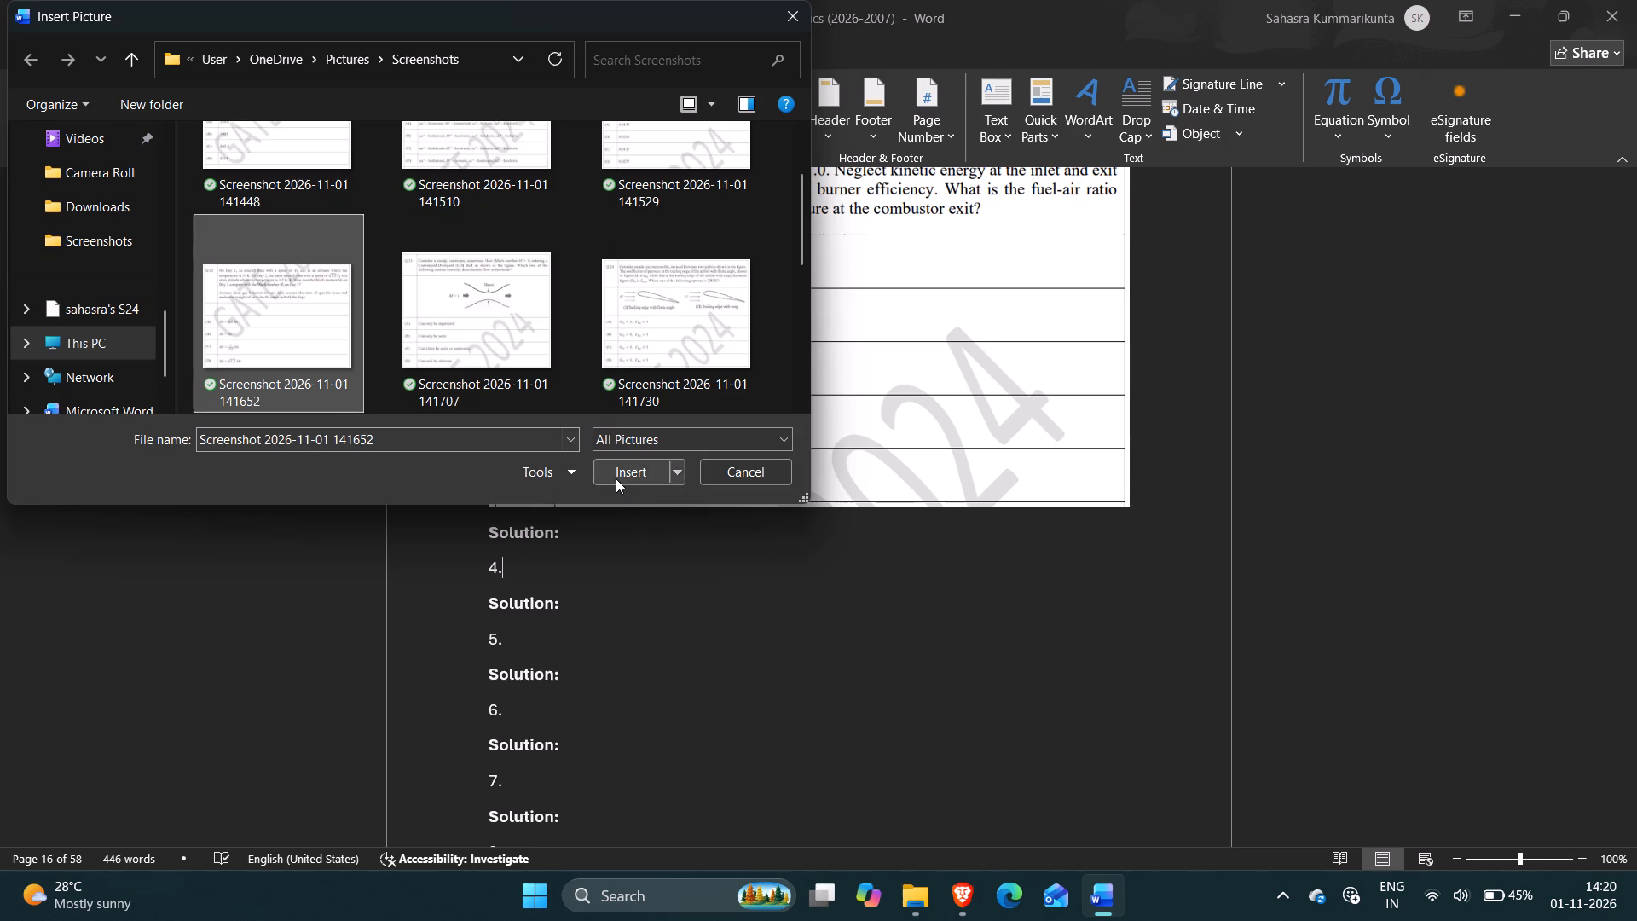
{"action": "left_click", "coordinate": [616, 478]}
{"action": "scroll", "coordinate": [616, 478], "scroll_direction": "down", "scroll_amount": 2}
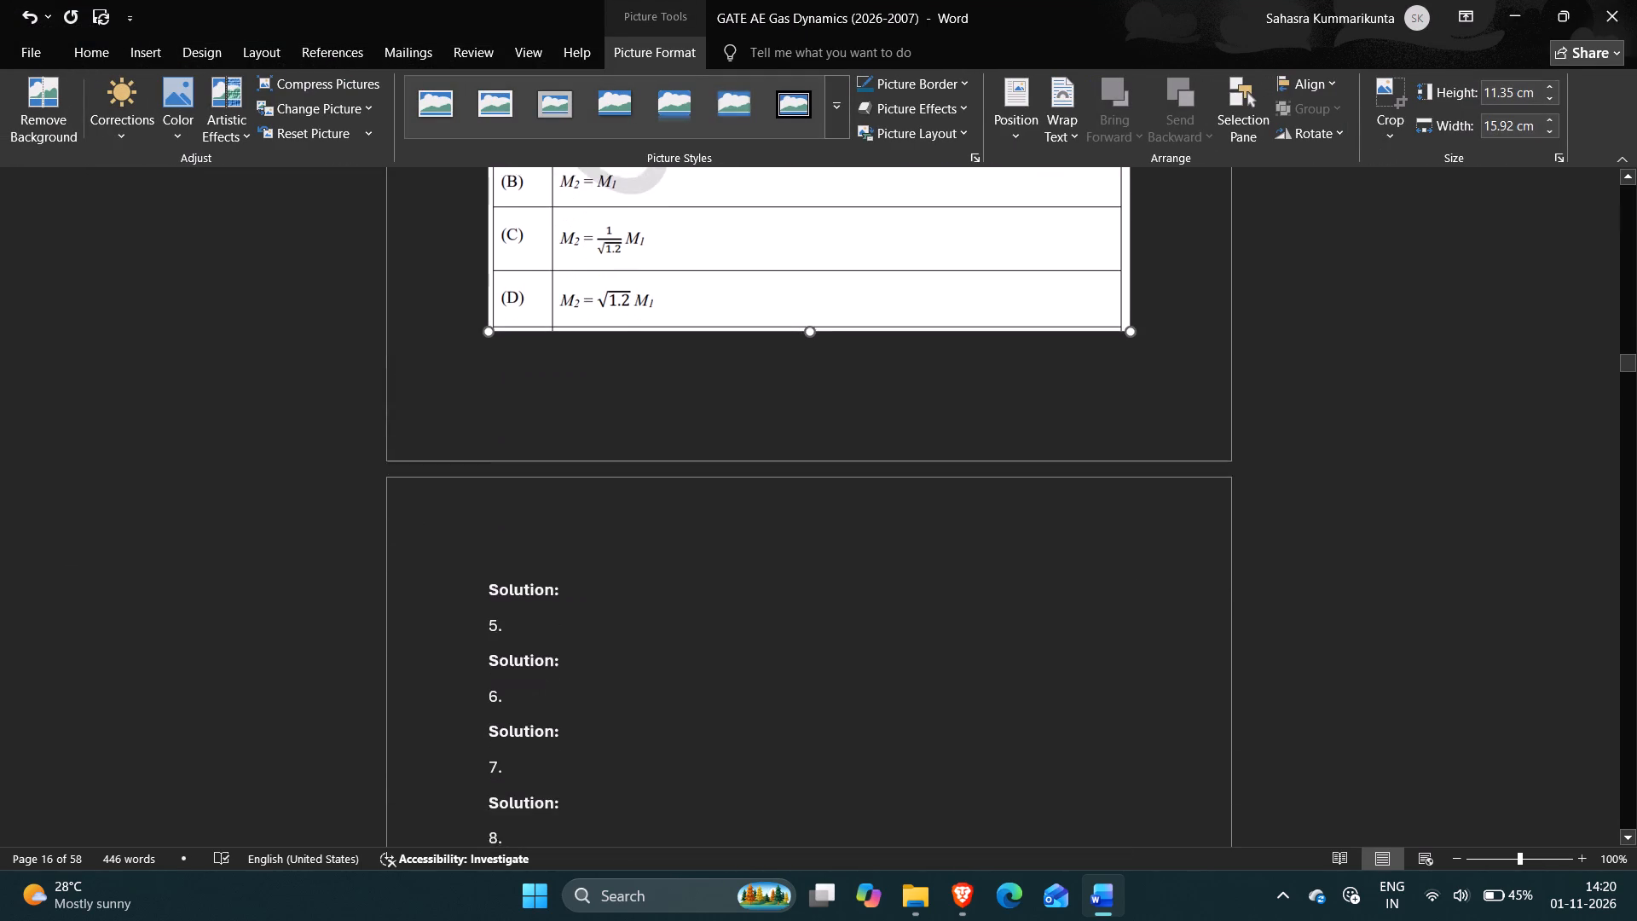
{"action": "scroll", "coordinate": [616, 478], "scroll_direction": "down", "scroll_amount": 1}
{"action": "left_click", "coordinate": [550, 598]}
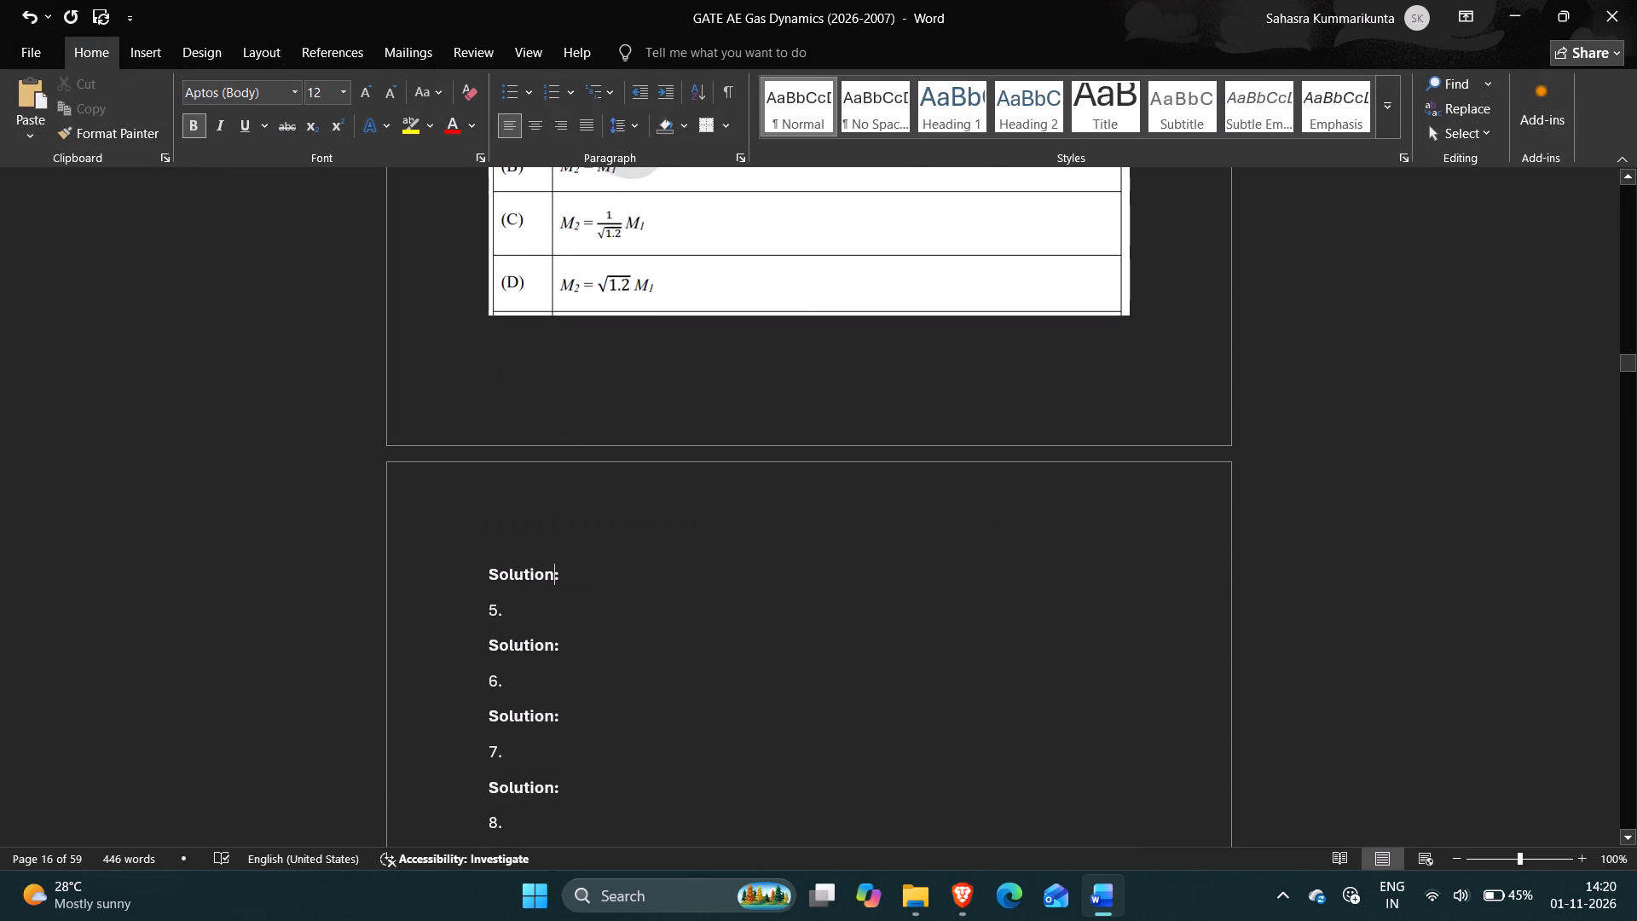
{"action": "left_click", "coordinate": [517, 628]}
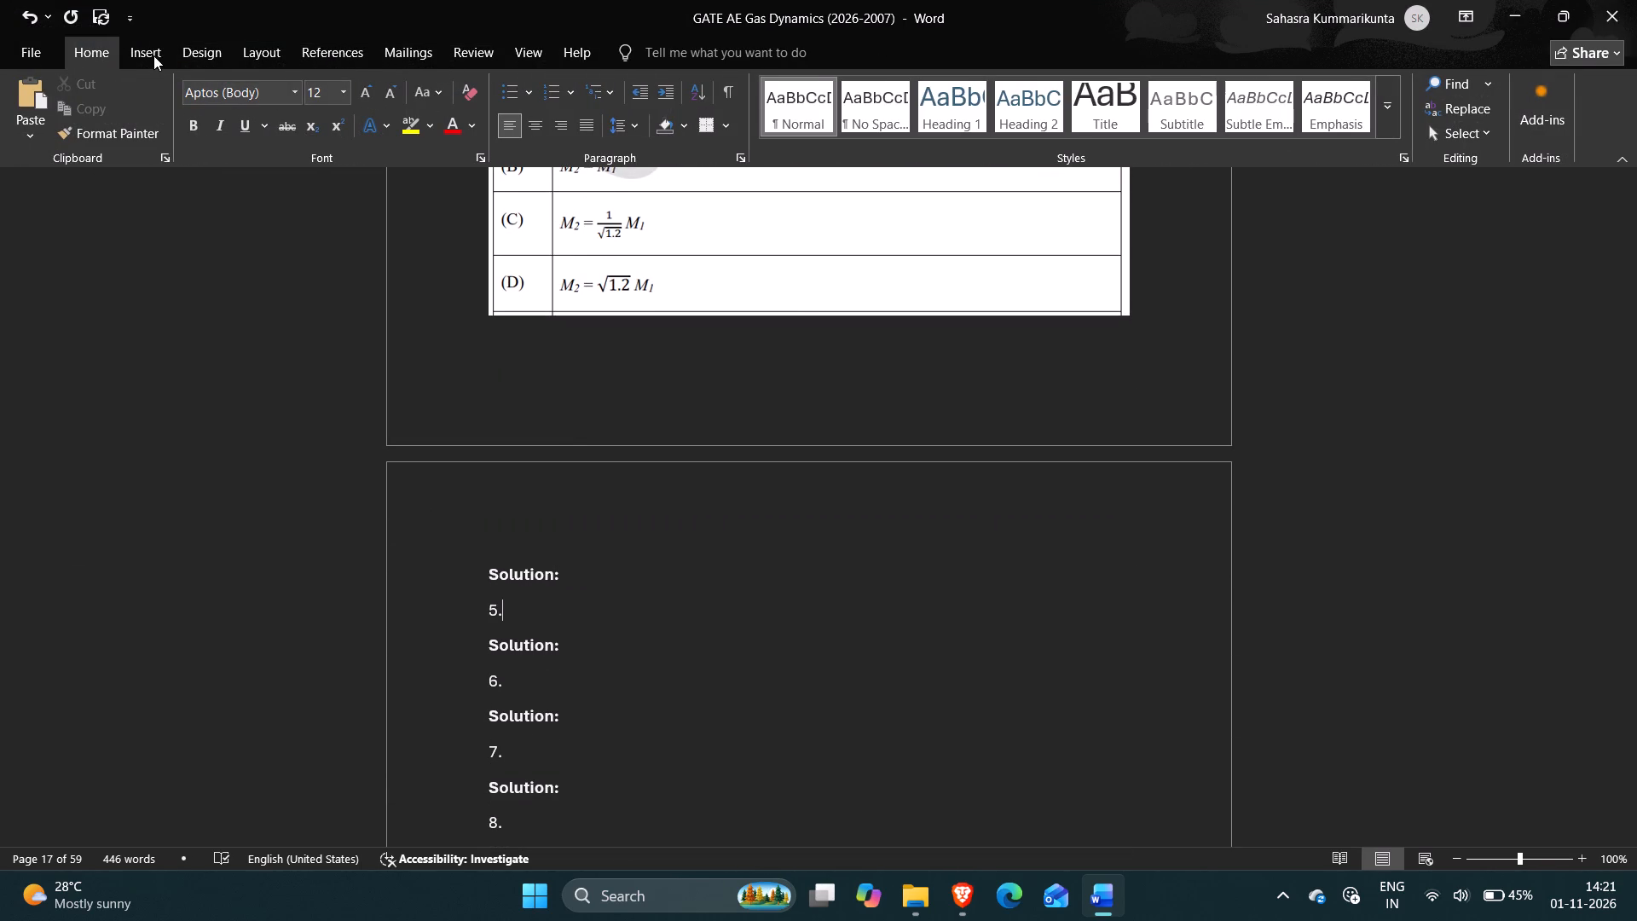
{"action": "left_click", "coordinate": [153, 55]}
{"action": "left_click", "coordinate": [240, 131]}
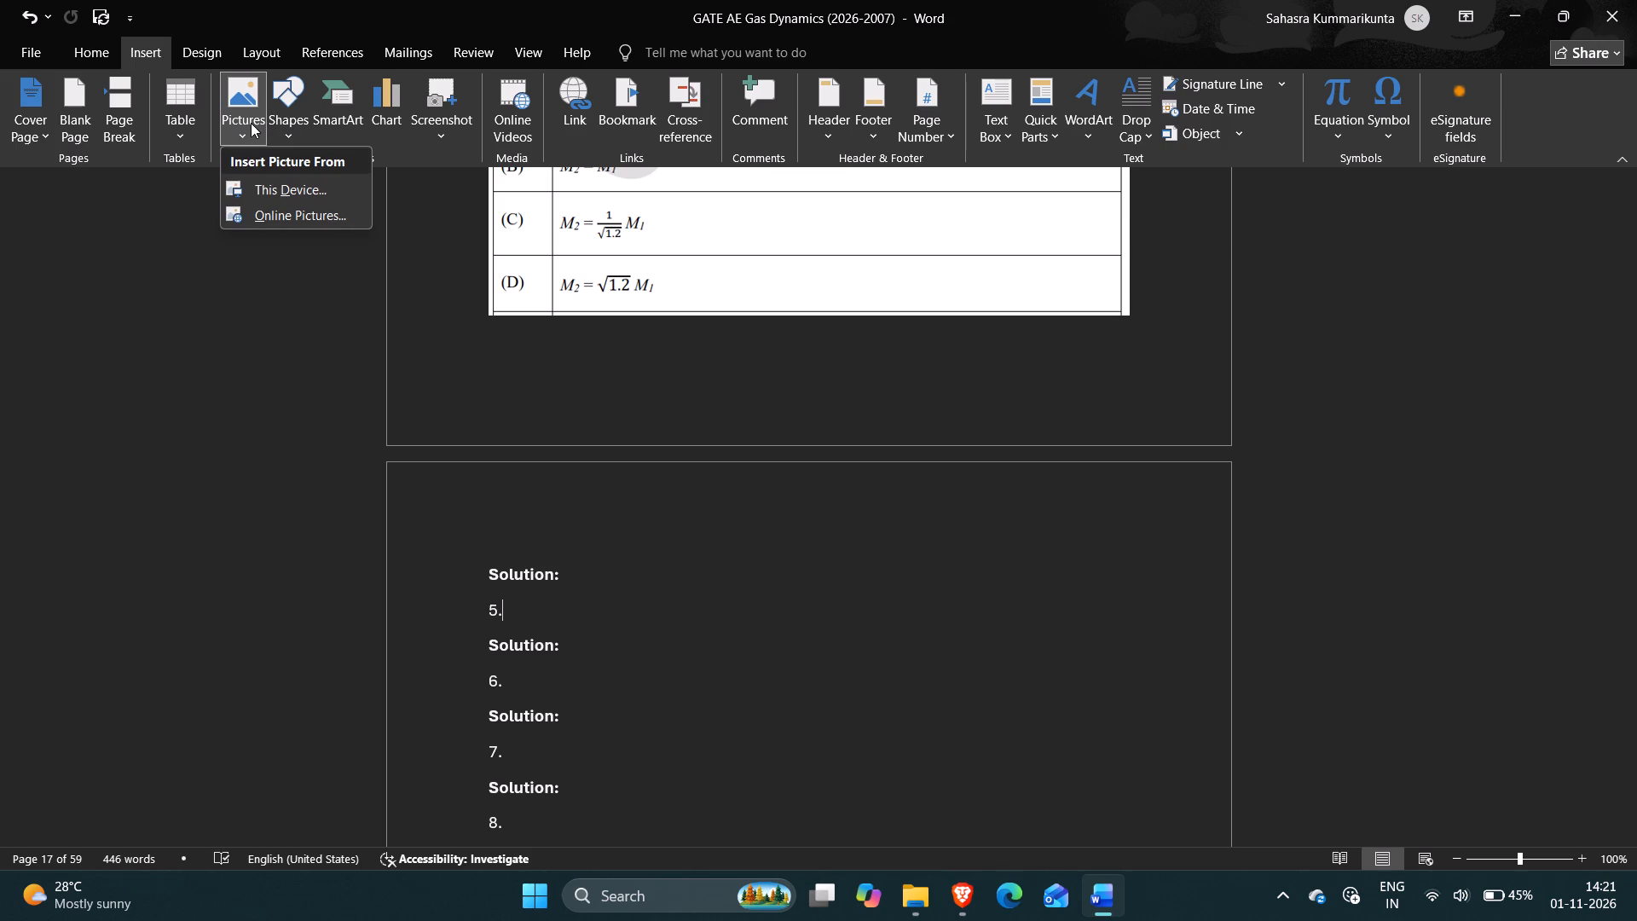
{"action": "left_click", "coordinate": [246, 131]}
{"action": "left_click", "coordinate": [246, 131]}
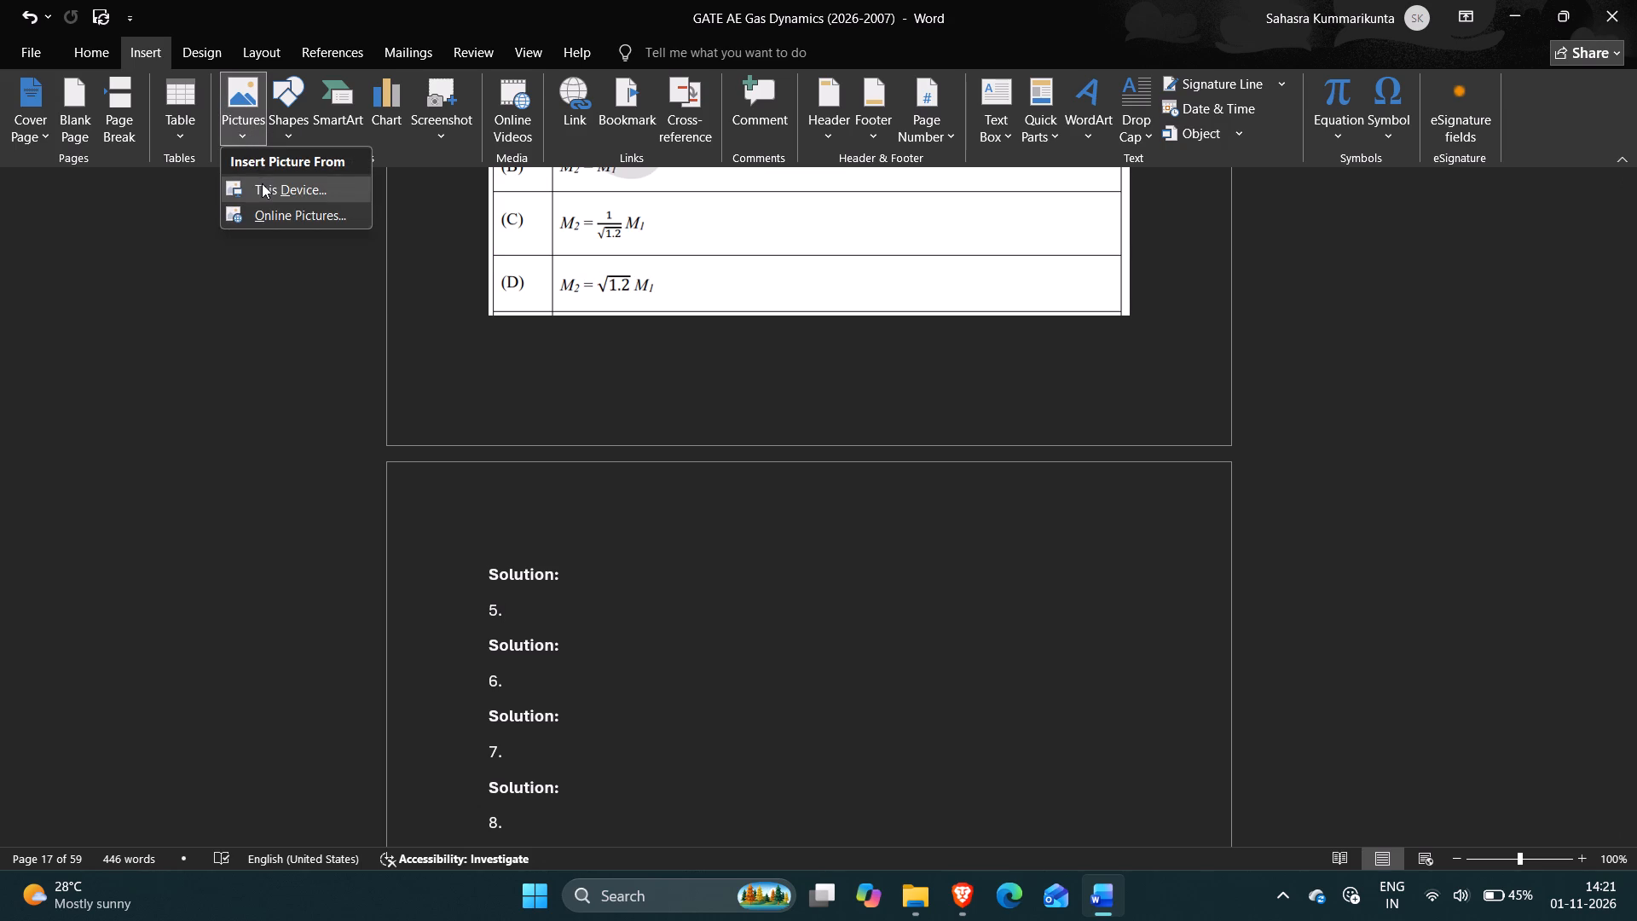
{"action": "left_click", "coordinate": [262, 183]}
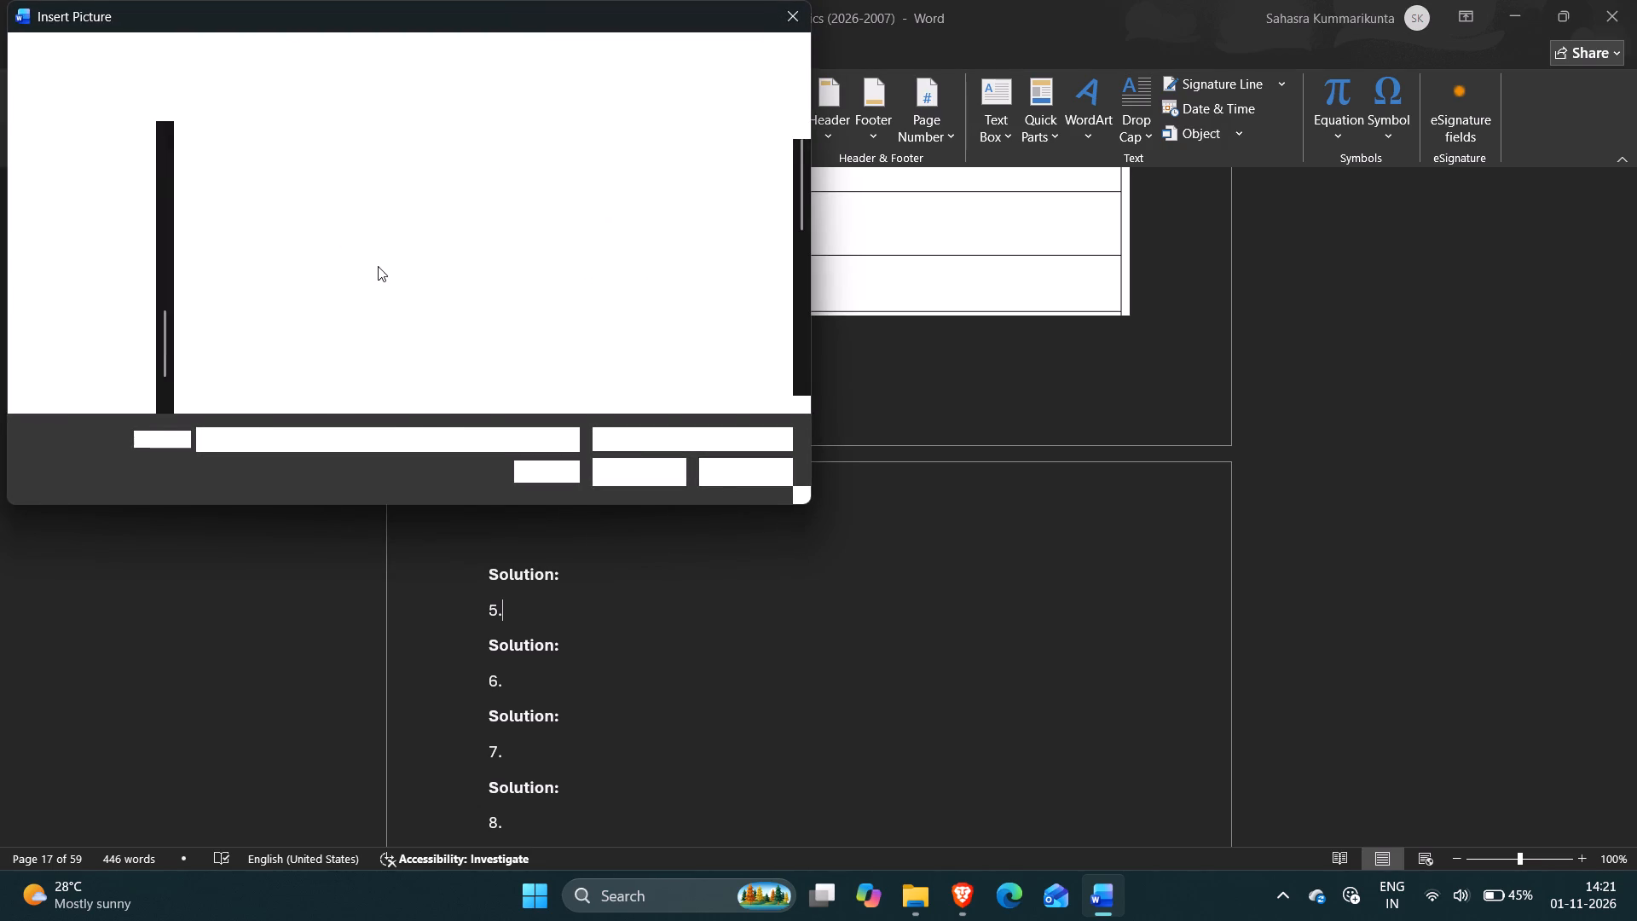
{"action": "scroll", "coordinate": [378, 266], "scroll_direction": "down", "scroll_amount": 1}
{"action": "left_click", "coordinate": [484, 312]}
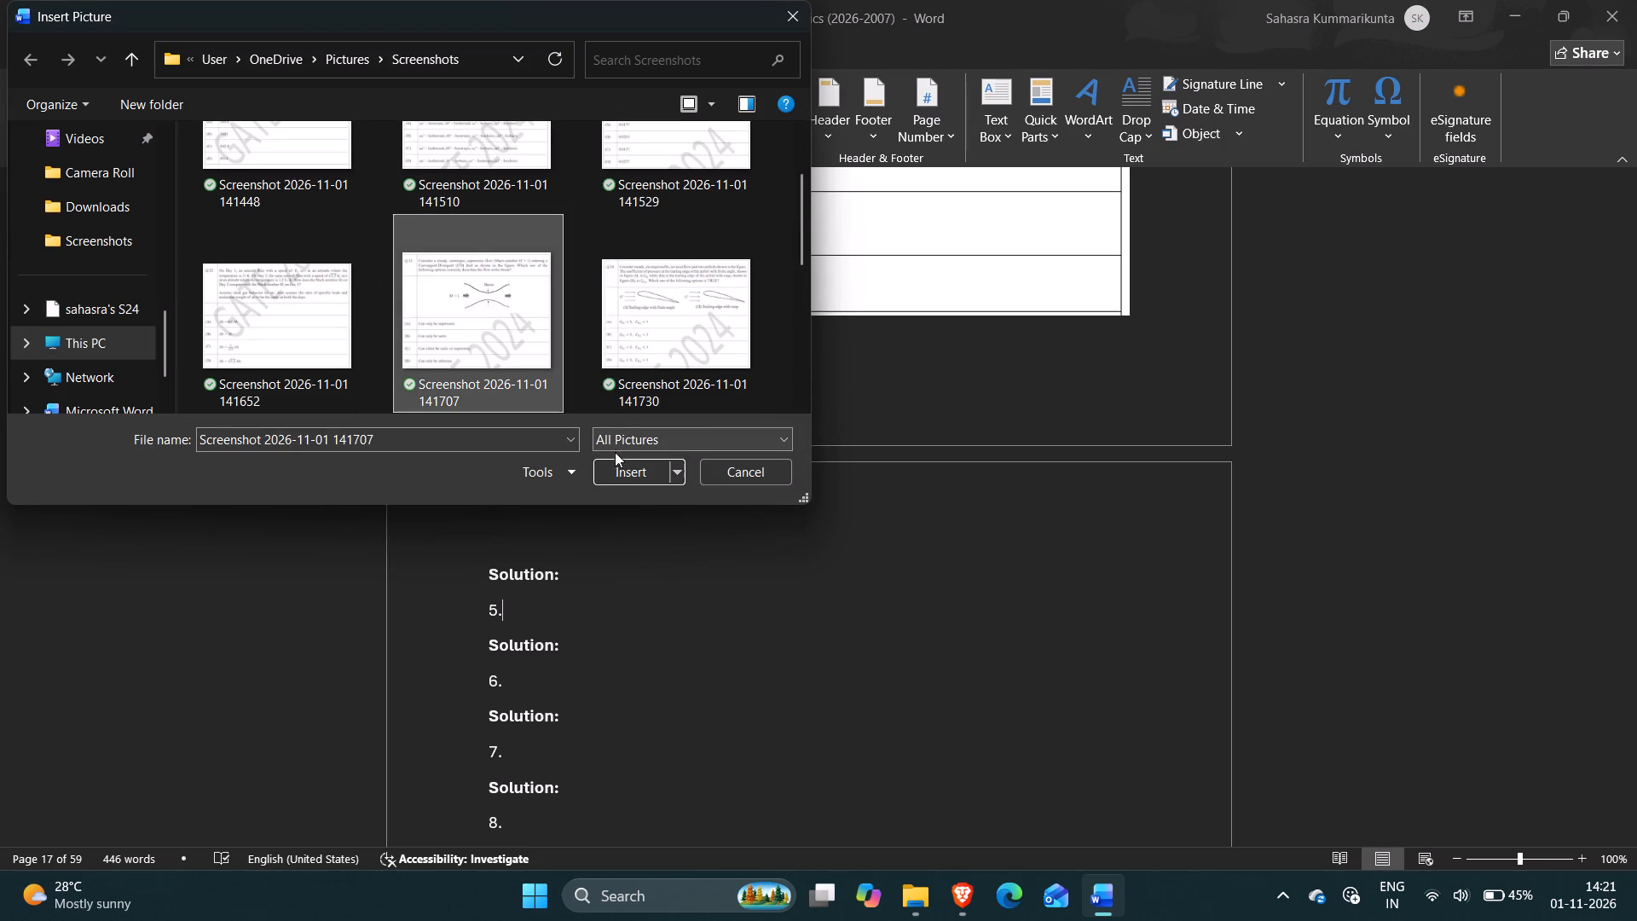
{"action": "left_click", "coordinate": [618, 477]}
{"action": "scroll", "coordinate": [618, 477], "scroll_direction": "down", "scroll_amount": 1}
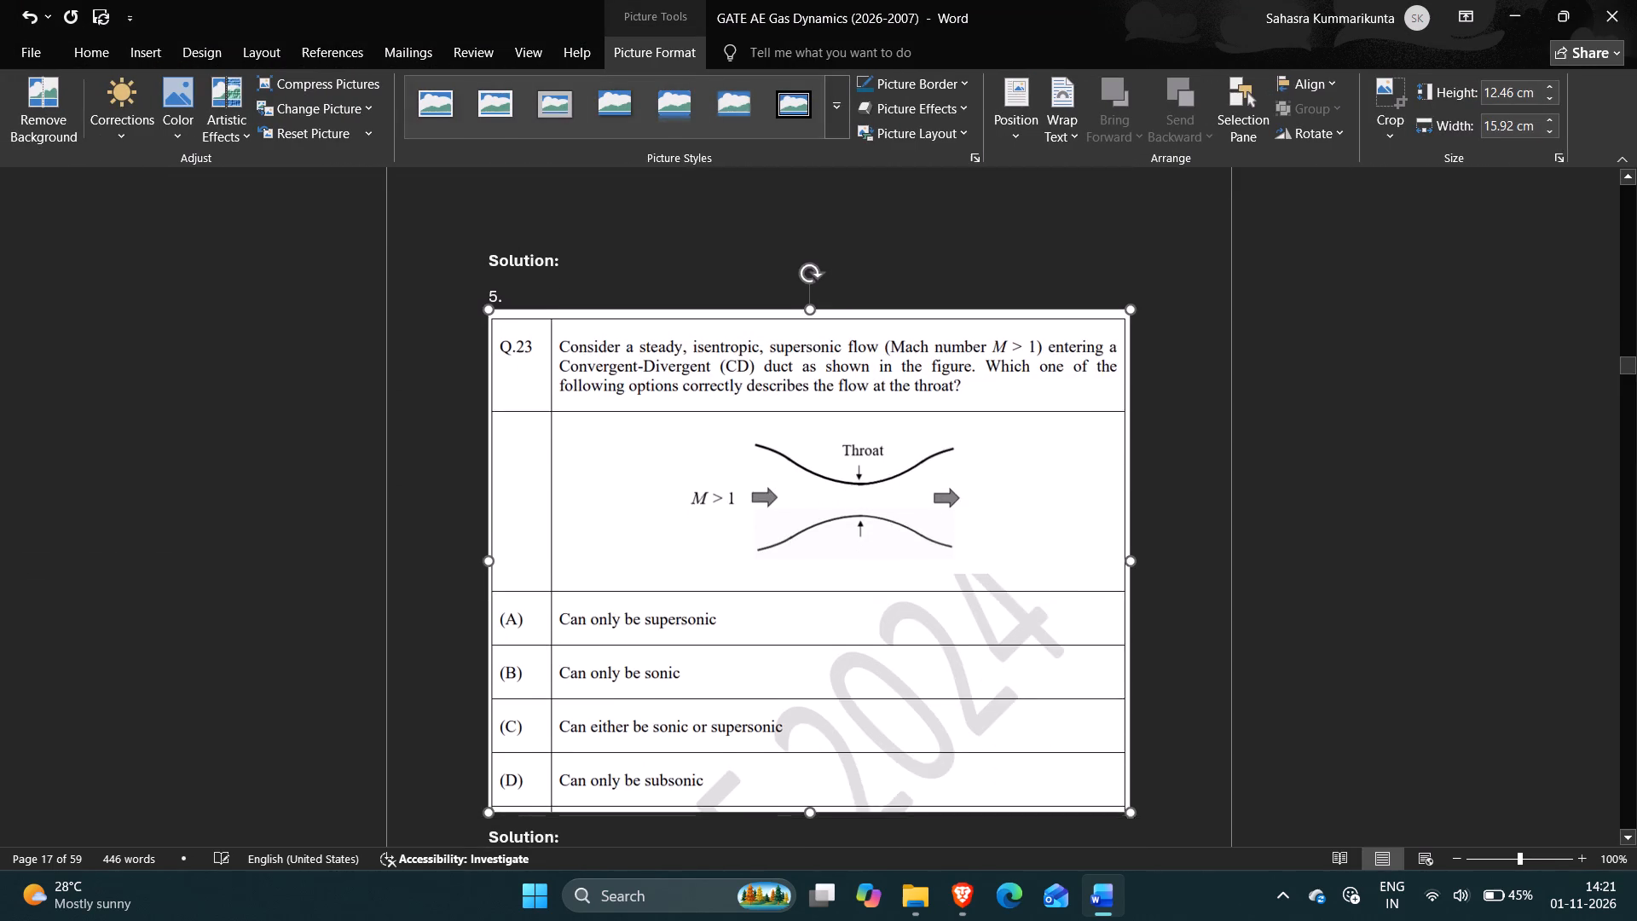
{"action": "scroll", "coordinate": [618, 477], "scroll_direction": "down", "scroll_amount": 2}
{"action": "left_click", "coordinate": [557, 409]}
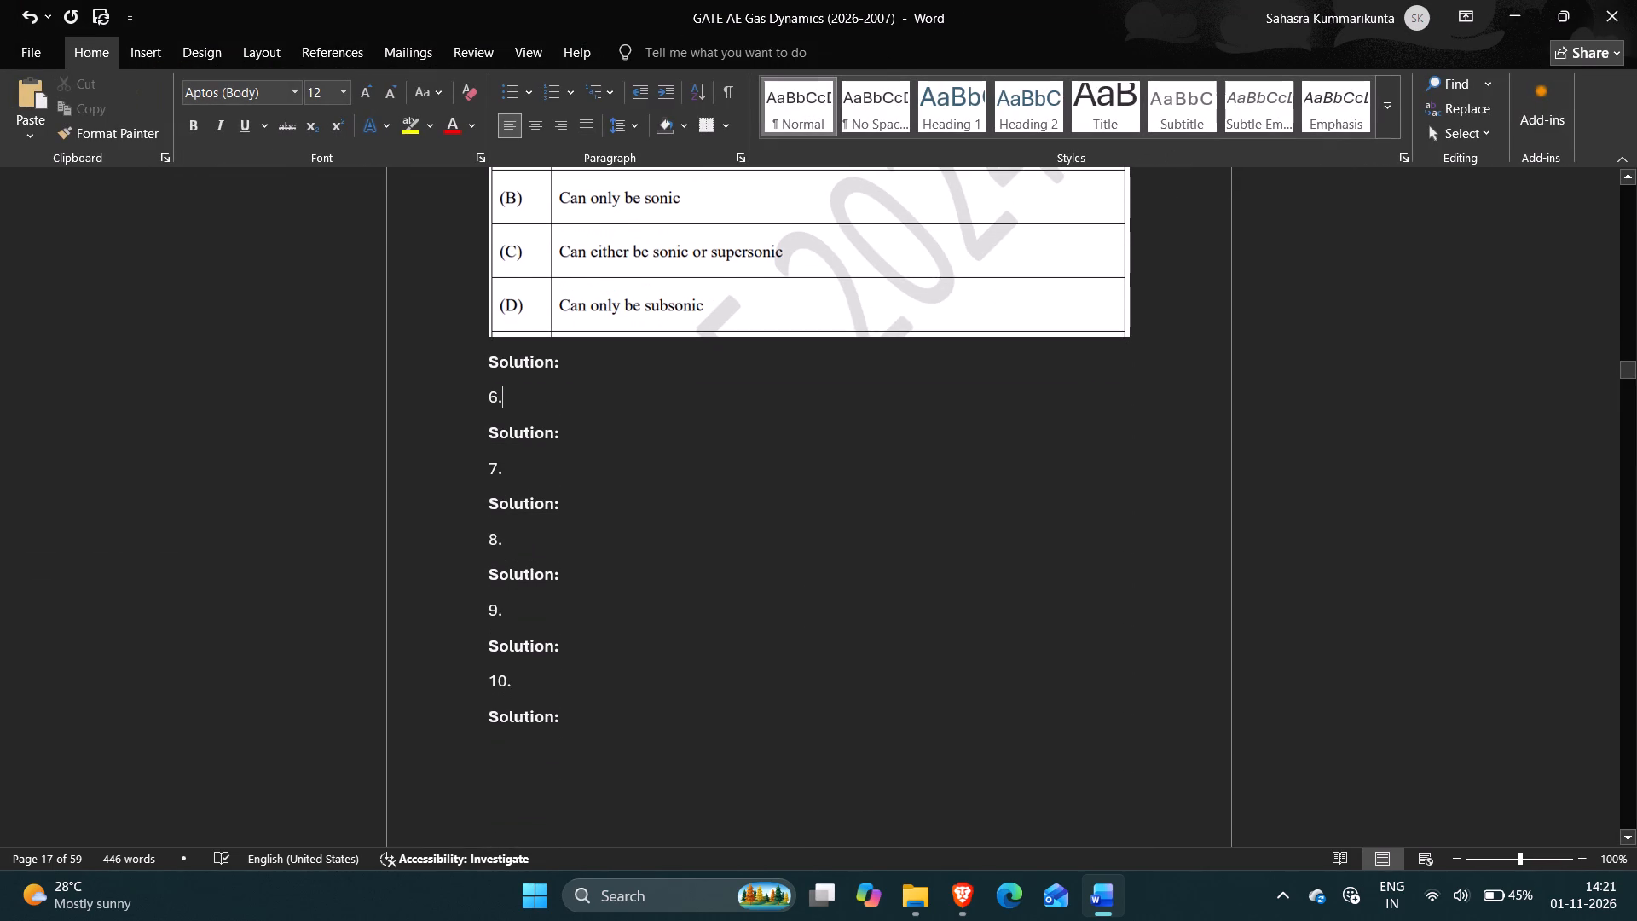
{"action": "left_click", "coordinate": [176, 49]}
{"action": "left_click", "coordinate": [165, 43]}
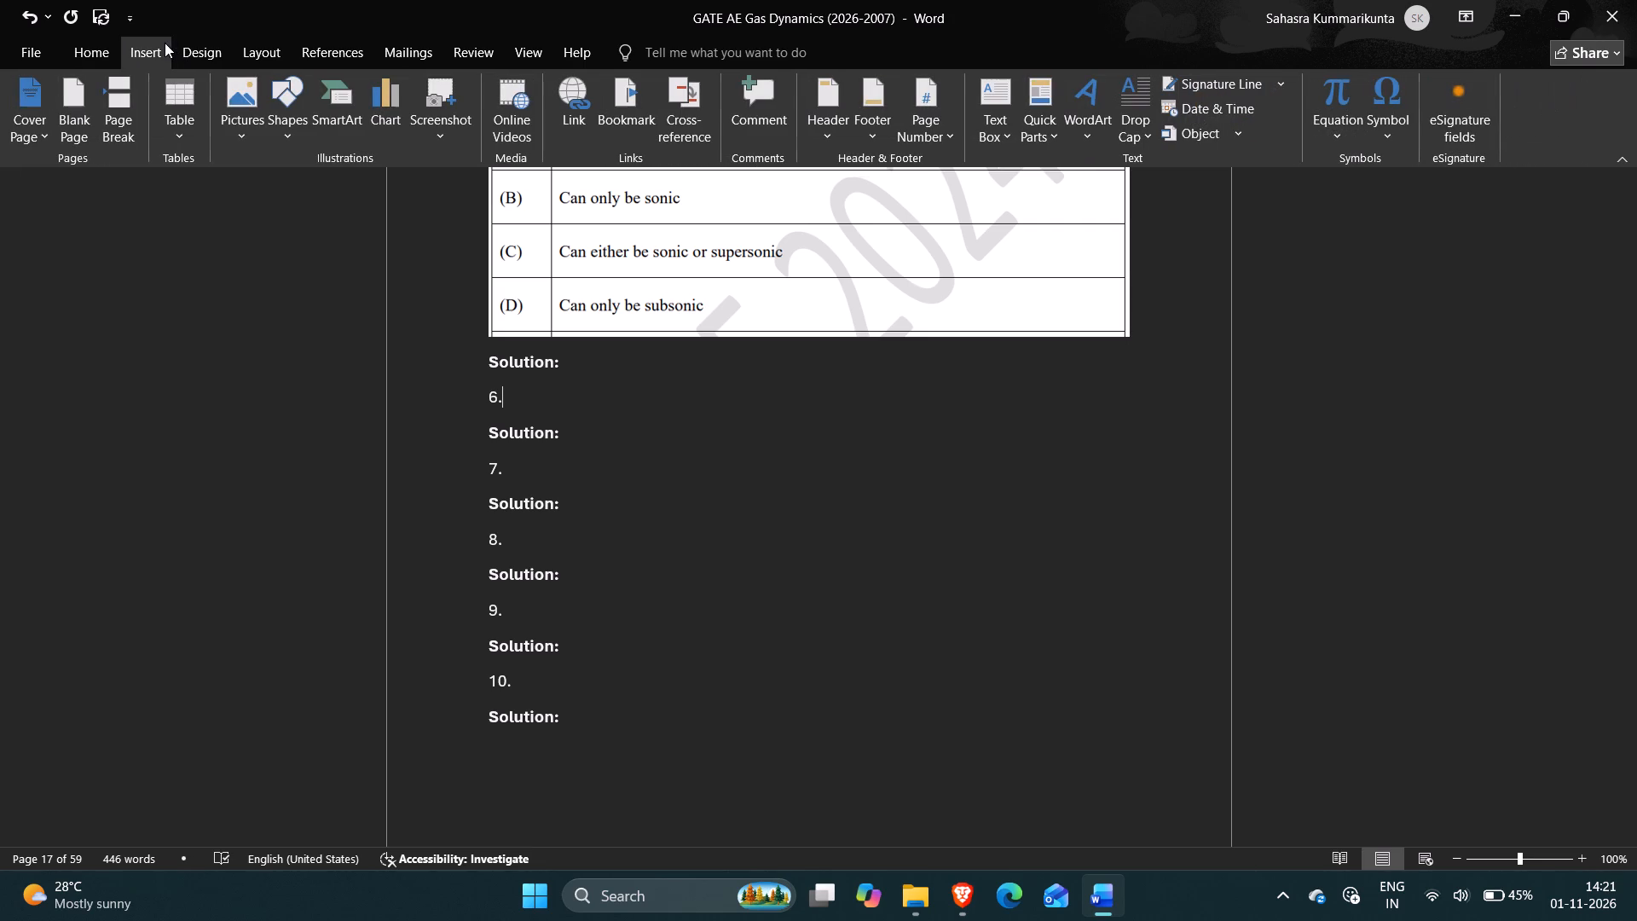
{"action": "left_click", "coordinate": [244, 139]}
{"action": "left_click", "coordinate": [275, 195]}
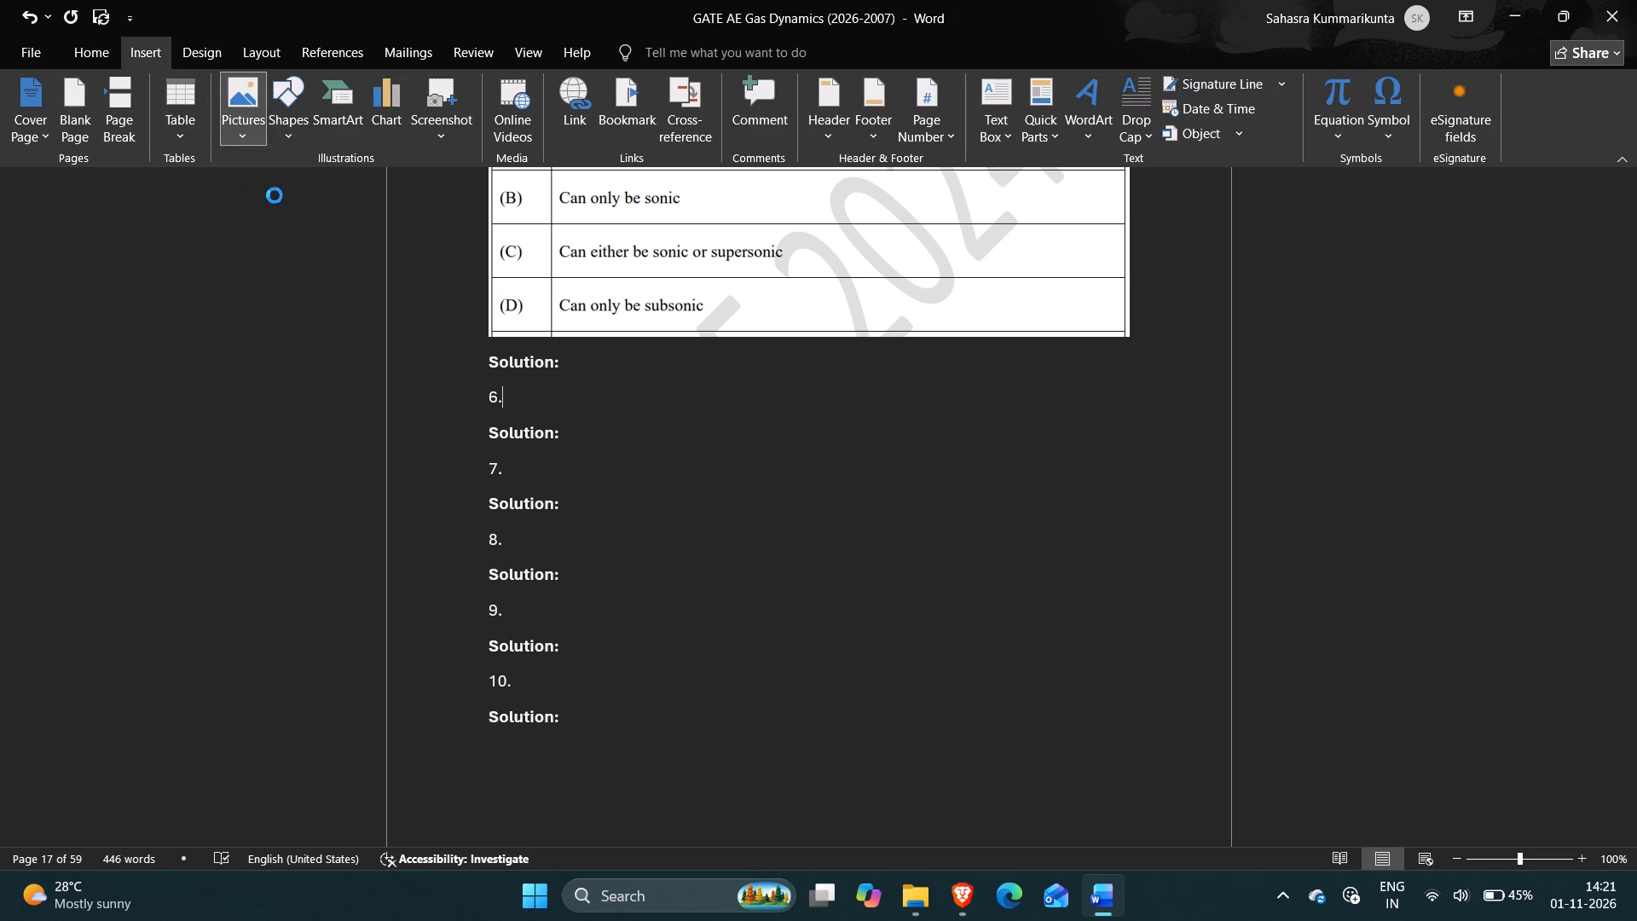
{"action": "scroll", "coordinate": [418, 264], "scroll_direction": "down", "scroll_amount": 1}
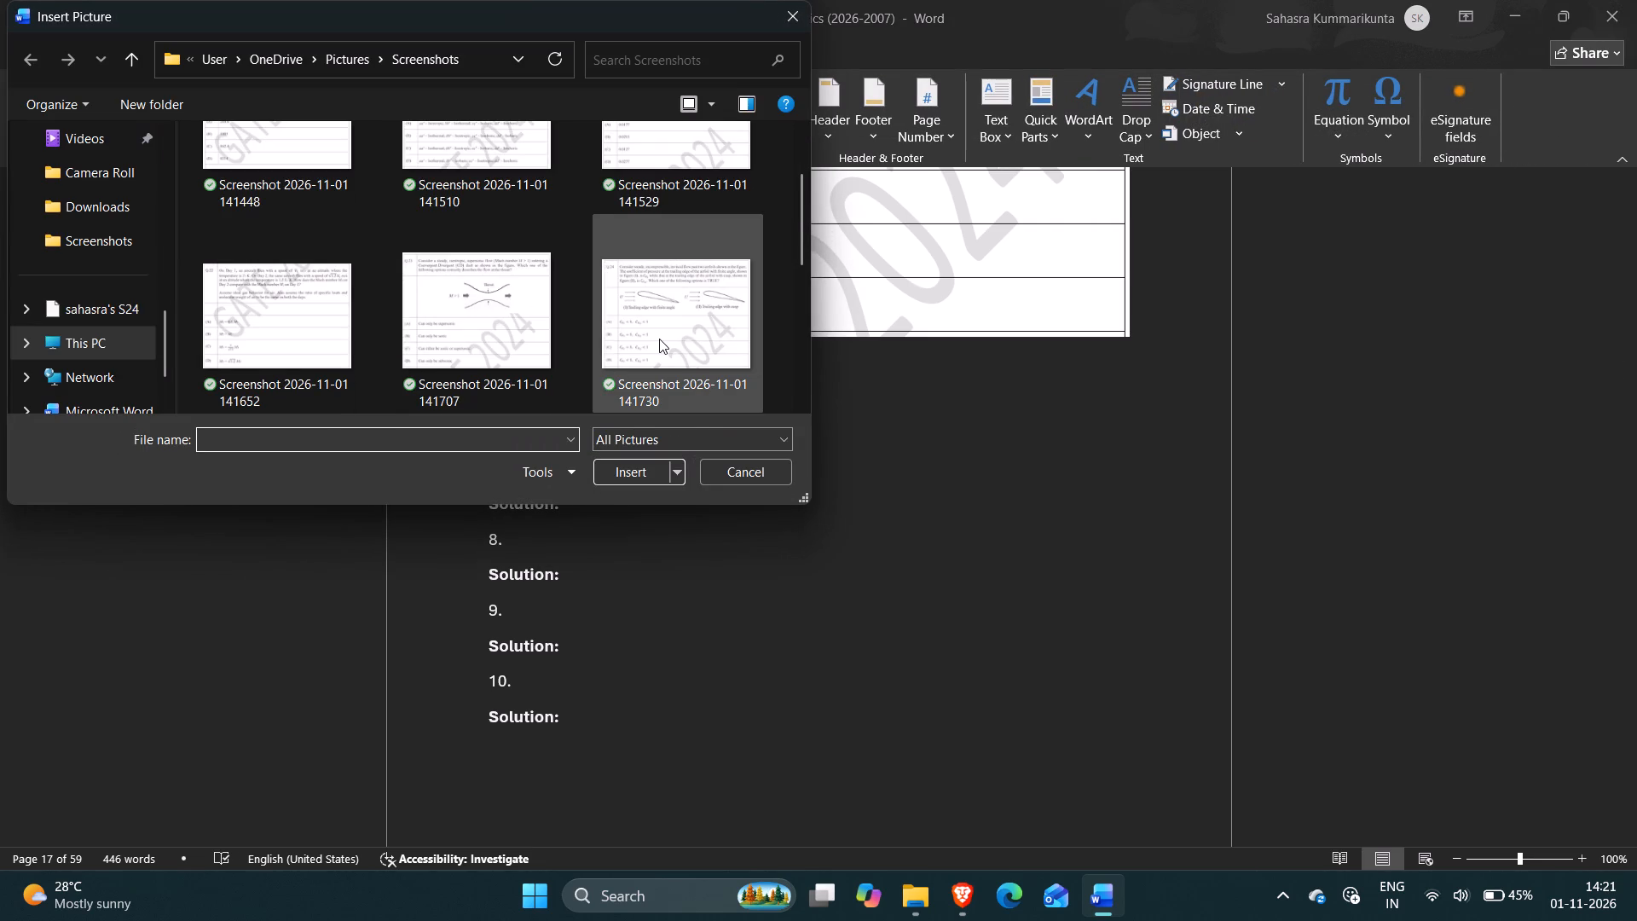
{"action": "left_click", "coordinate": [659, 339]}
{"action": "left_click", "coordinate": [655, 467]}
{"action": "scroll", "coordinate": [655, 467], "scroll_direction": "down", "scroll_amount": 1}
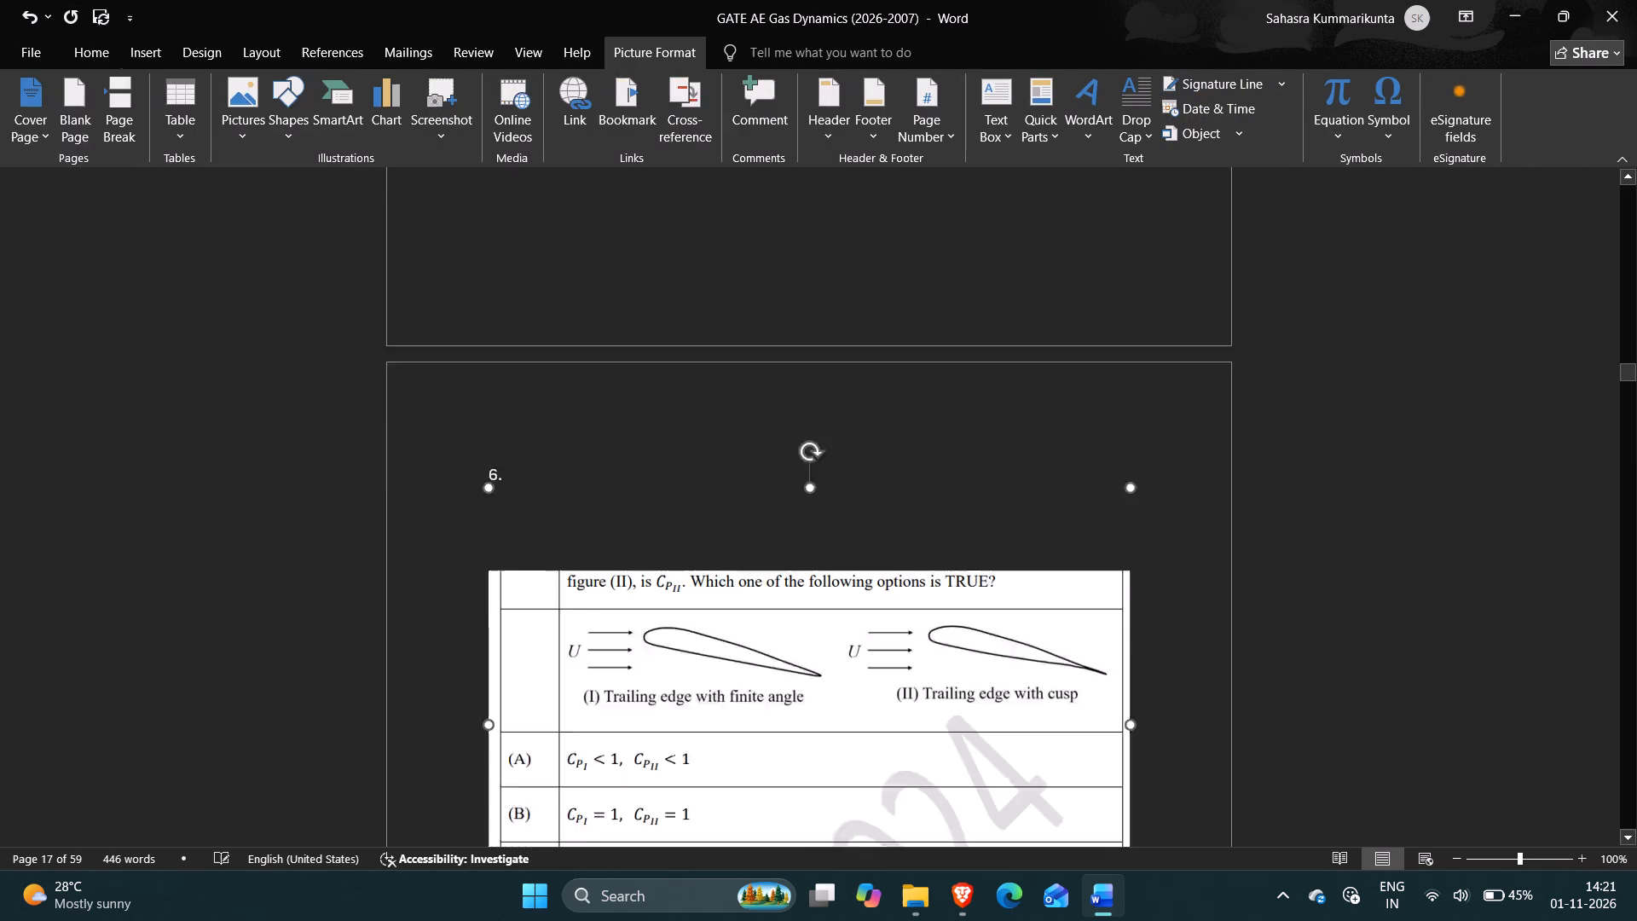
{"action": "scroll", "coordinate": [655, 467], "scroll_direction": "down", "scroll_amount": 2}
{"action": "left_click", "coordinate": [540, 266]}
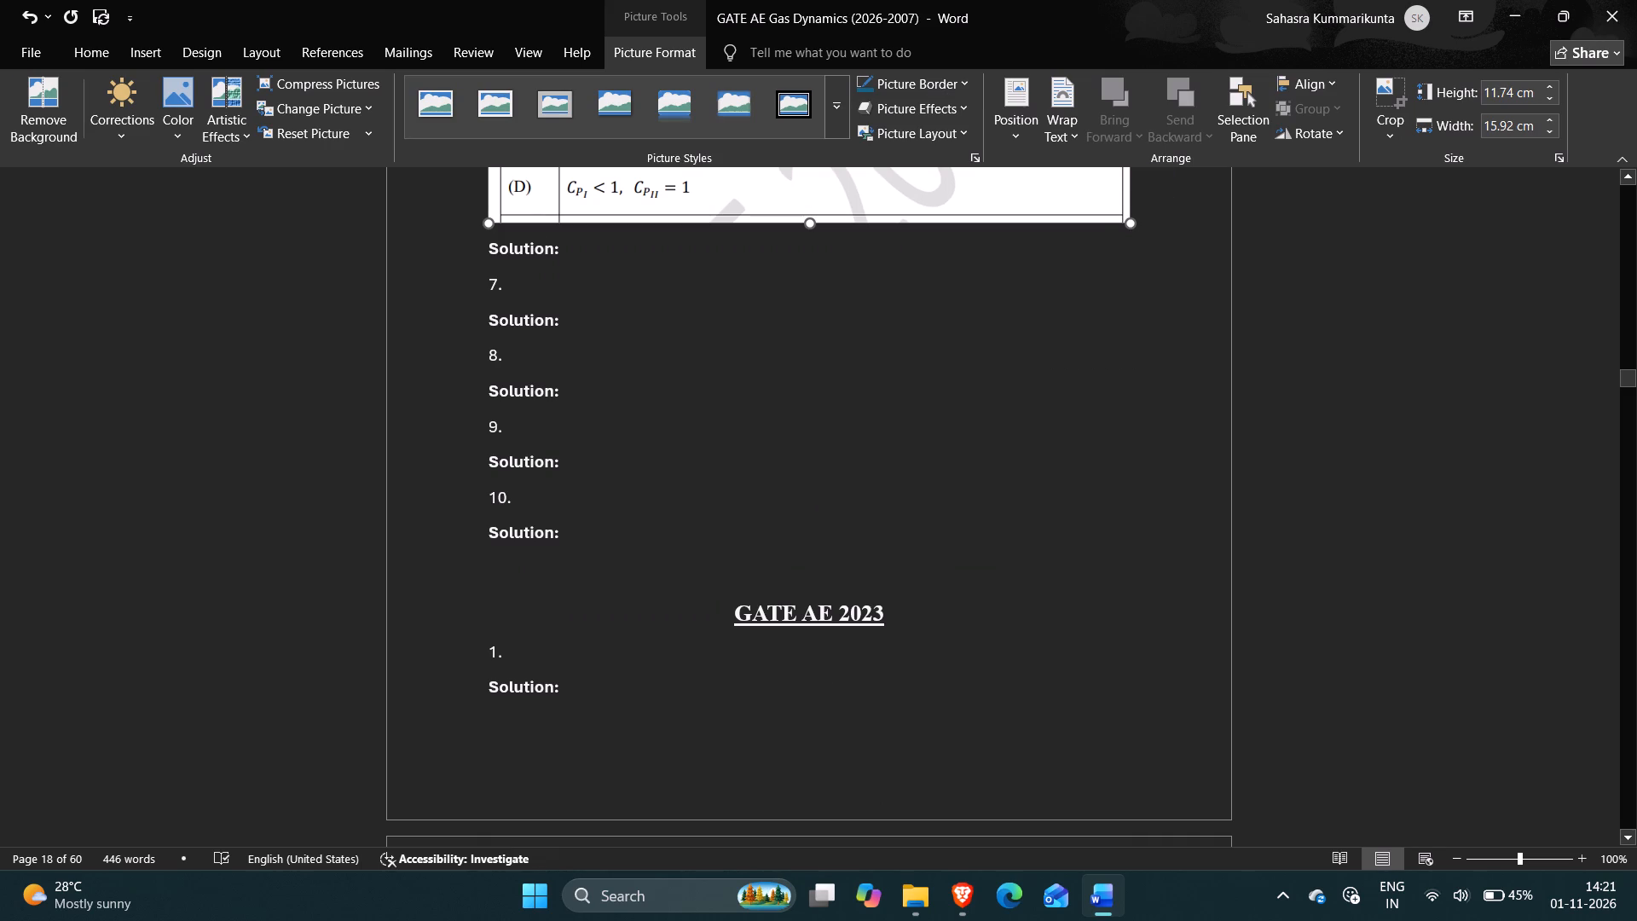
{"action": "left_click", "coordinate": [528, 275]}
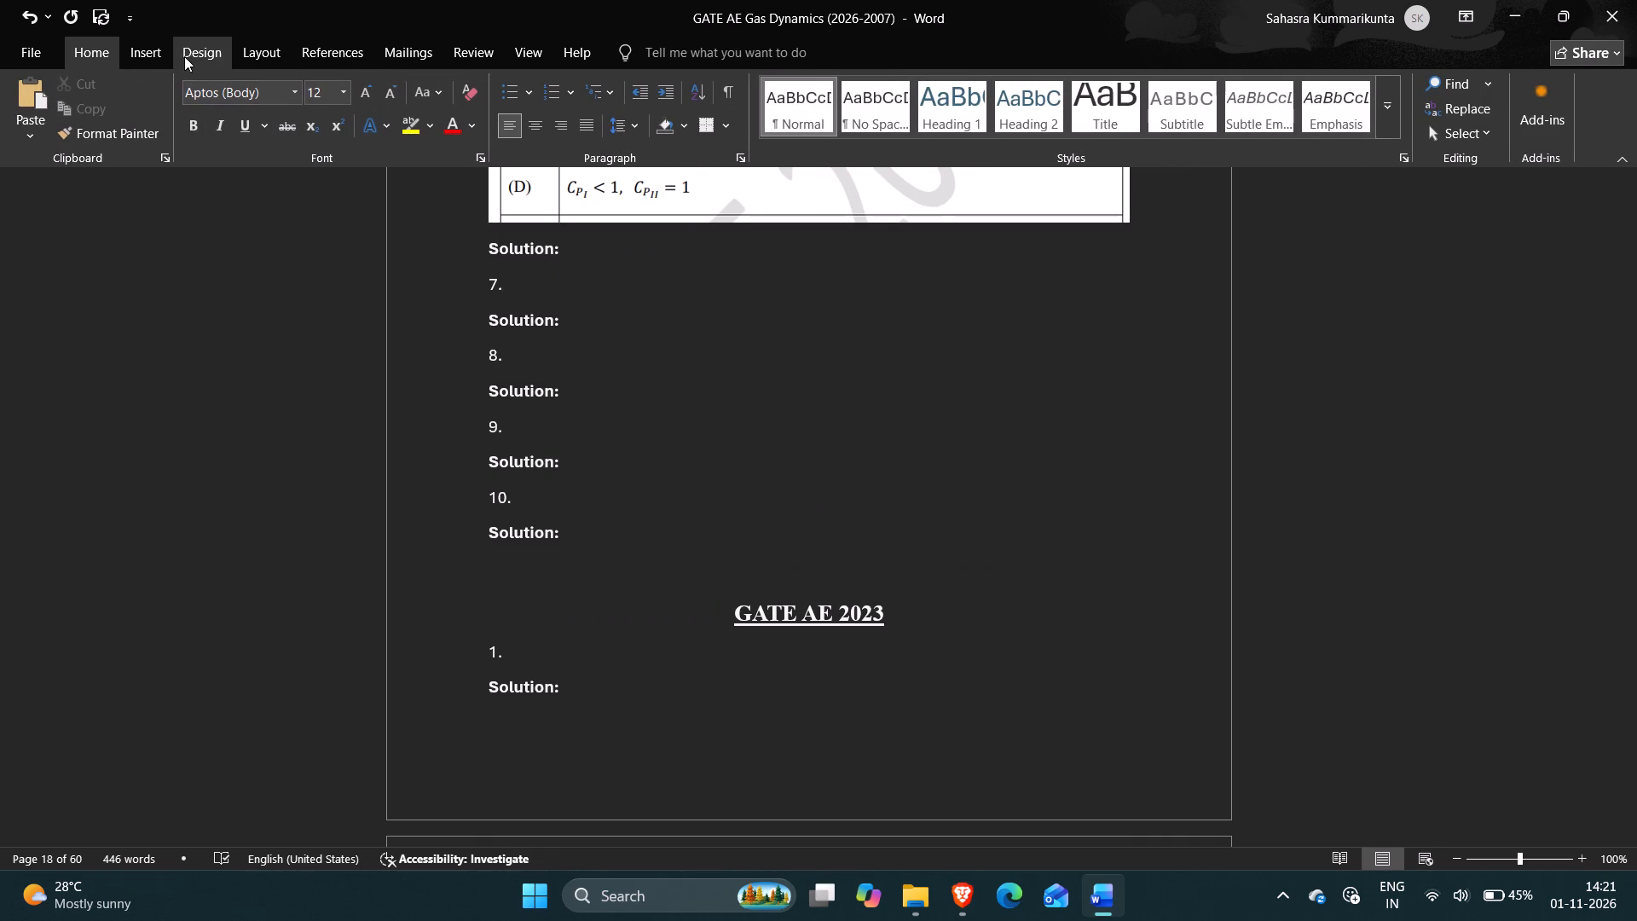
{"action": "left_click", "coordinate": [171, 52]}
{"action": "left_click", "coordinate": [241, 148]}
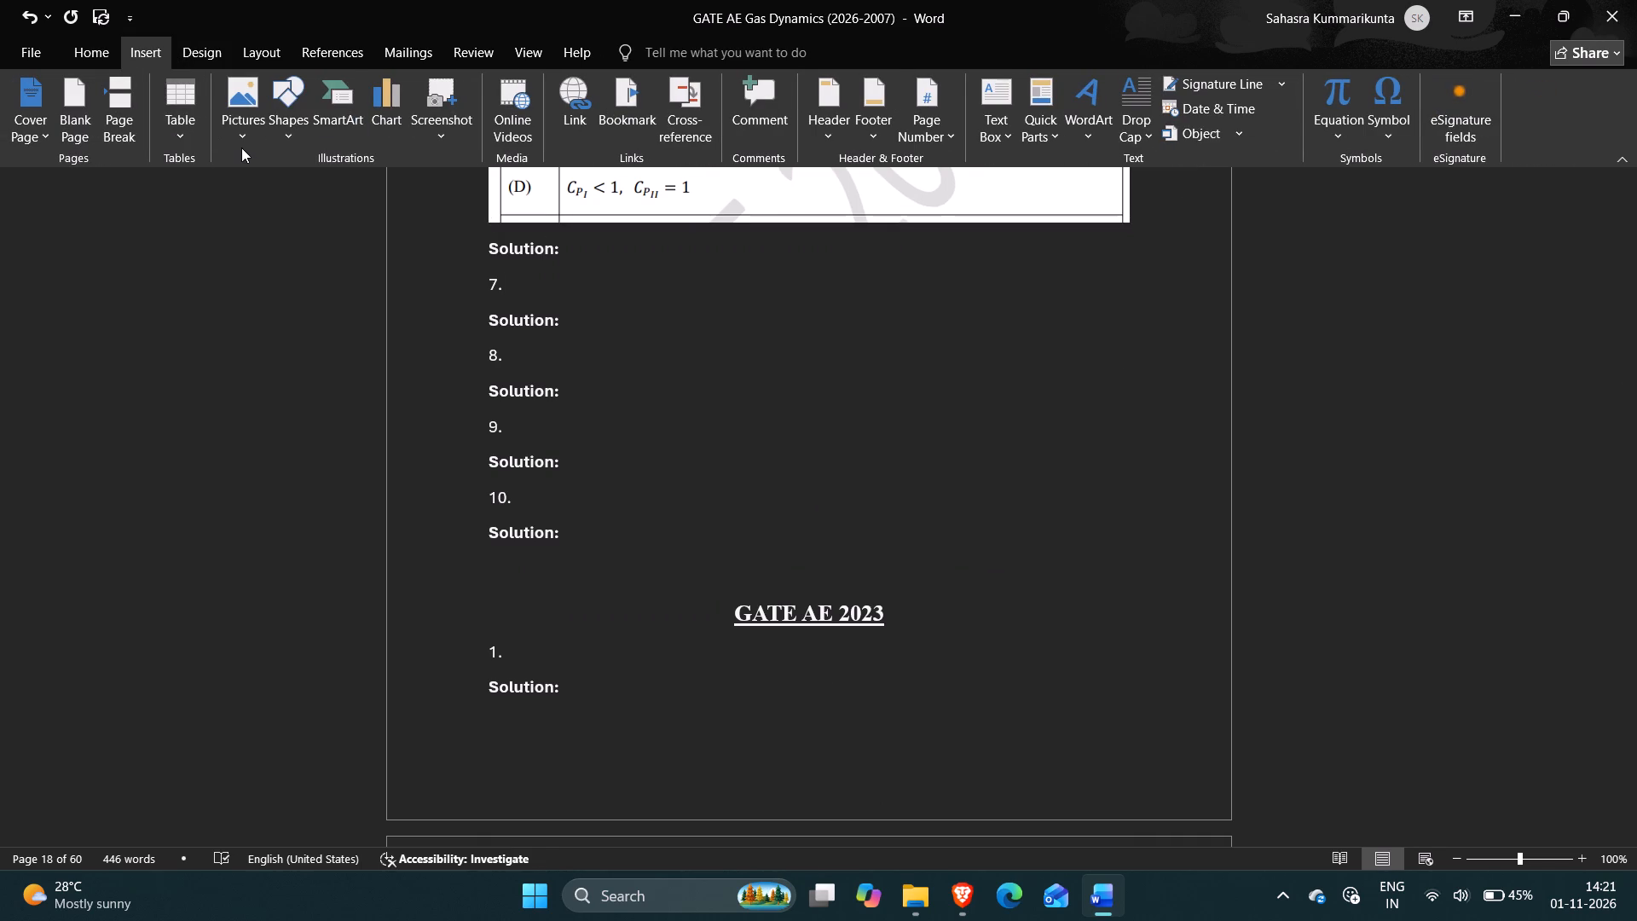
{"action": "left_click", "coordinate": [246, 136]}
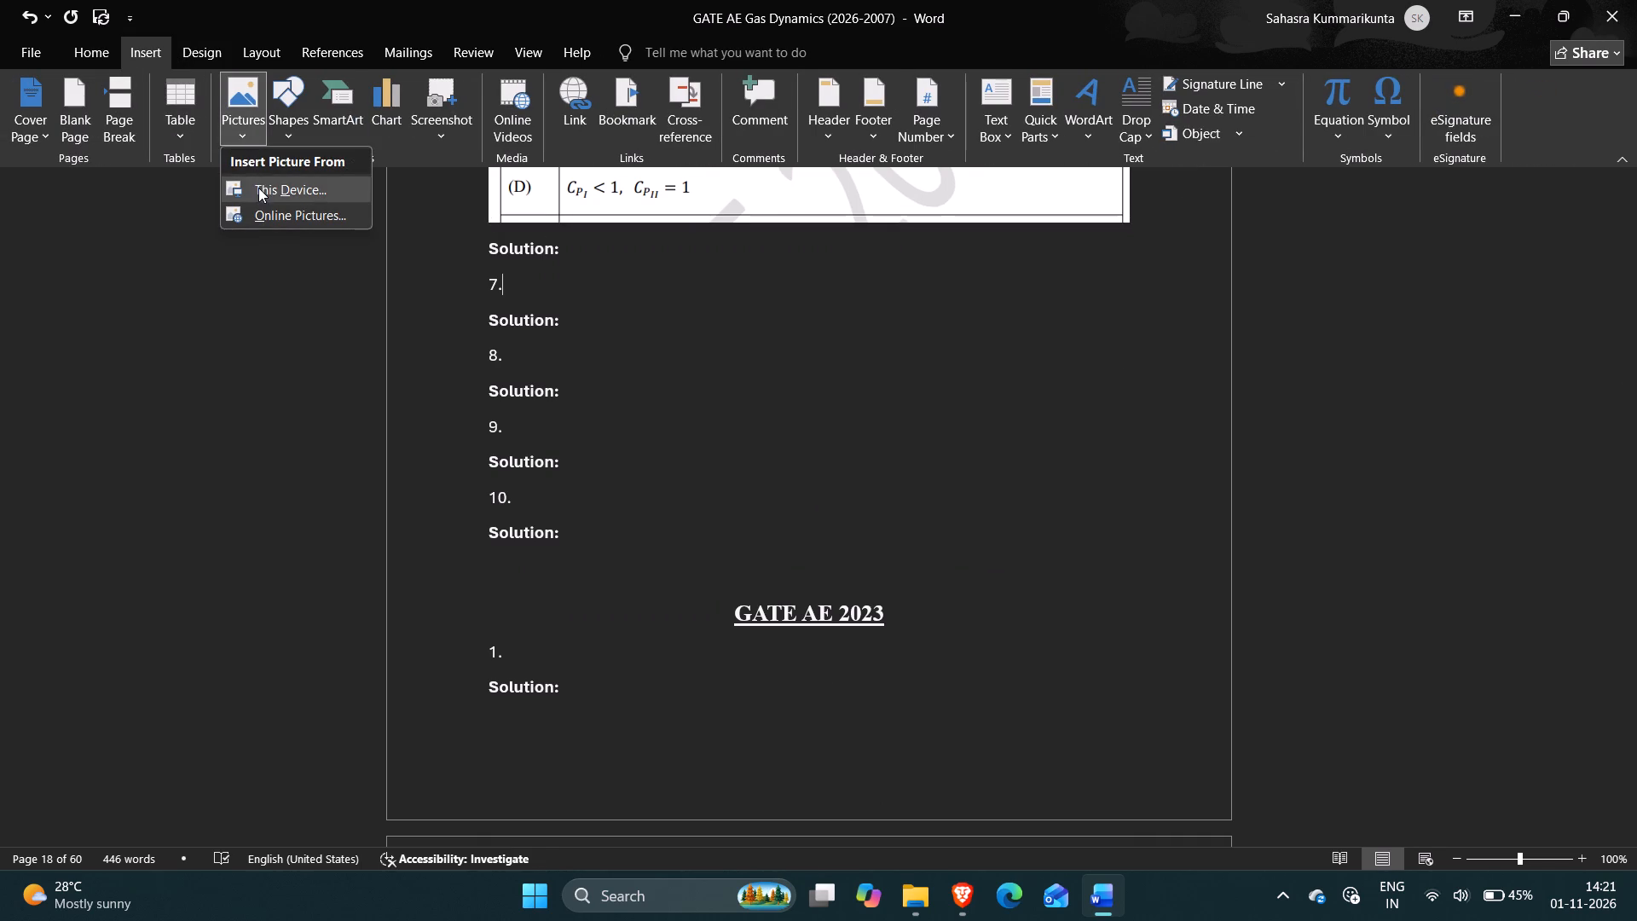
{"action": "left_click", "coordinate": [258, 188]}
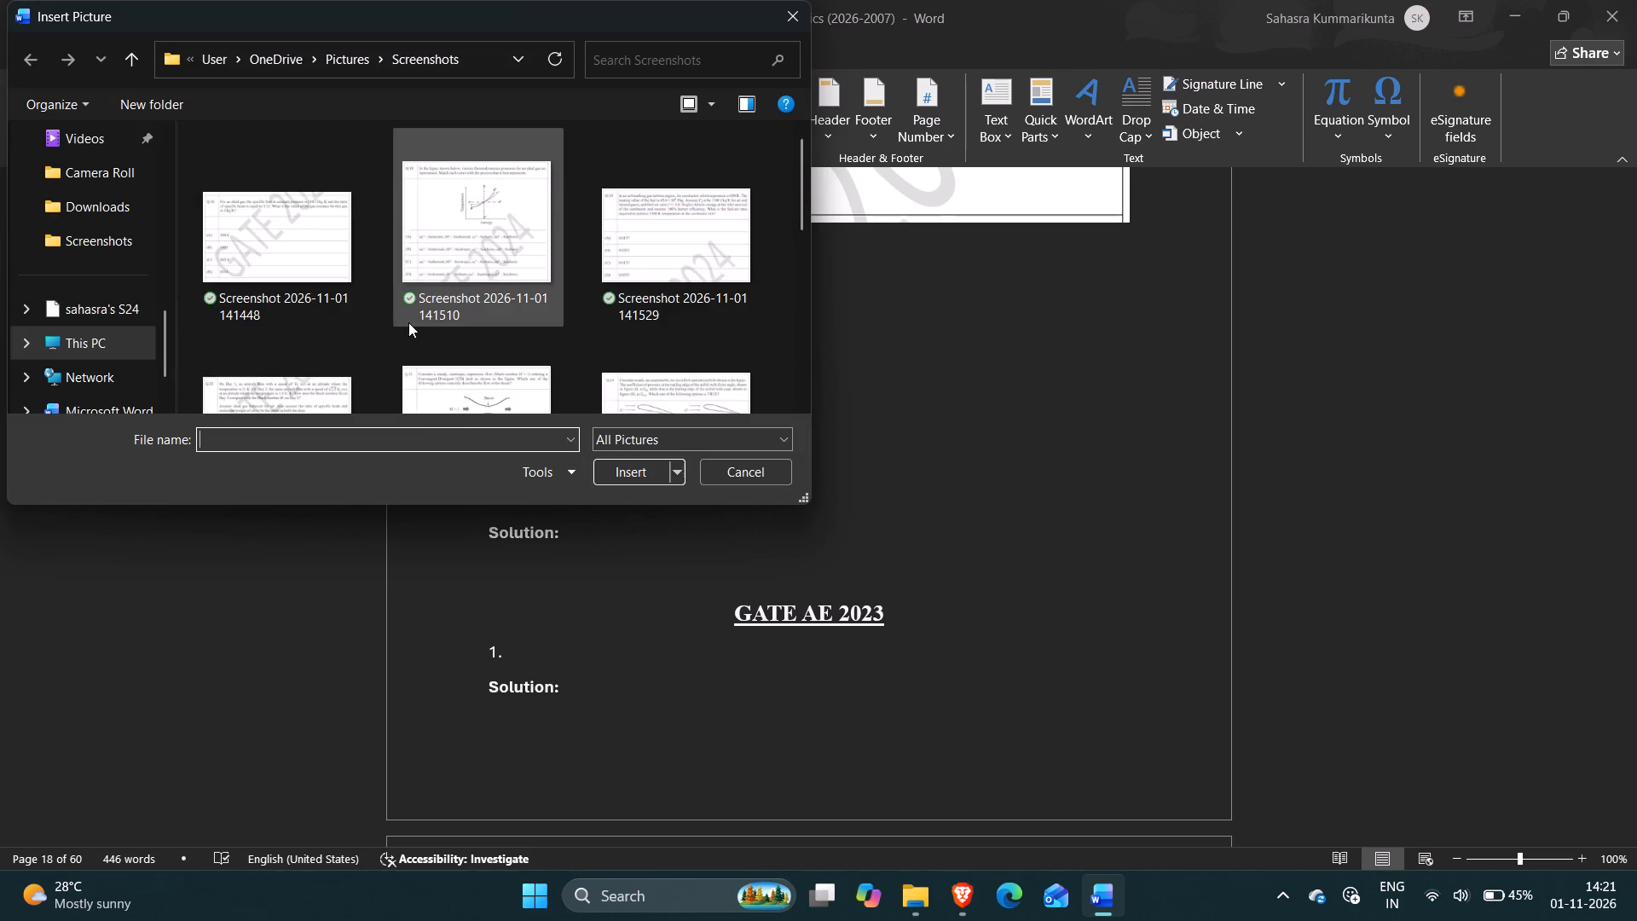
{"action": "scroll", "coordinate": [408, 322], "scroll_direction": "down", "scroll_amount": 2}
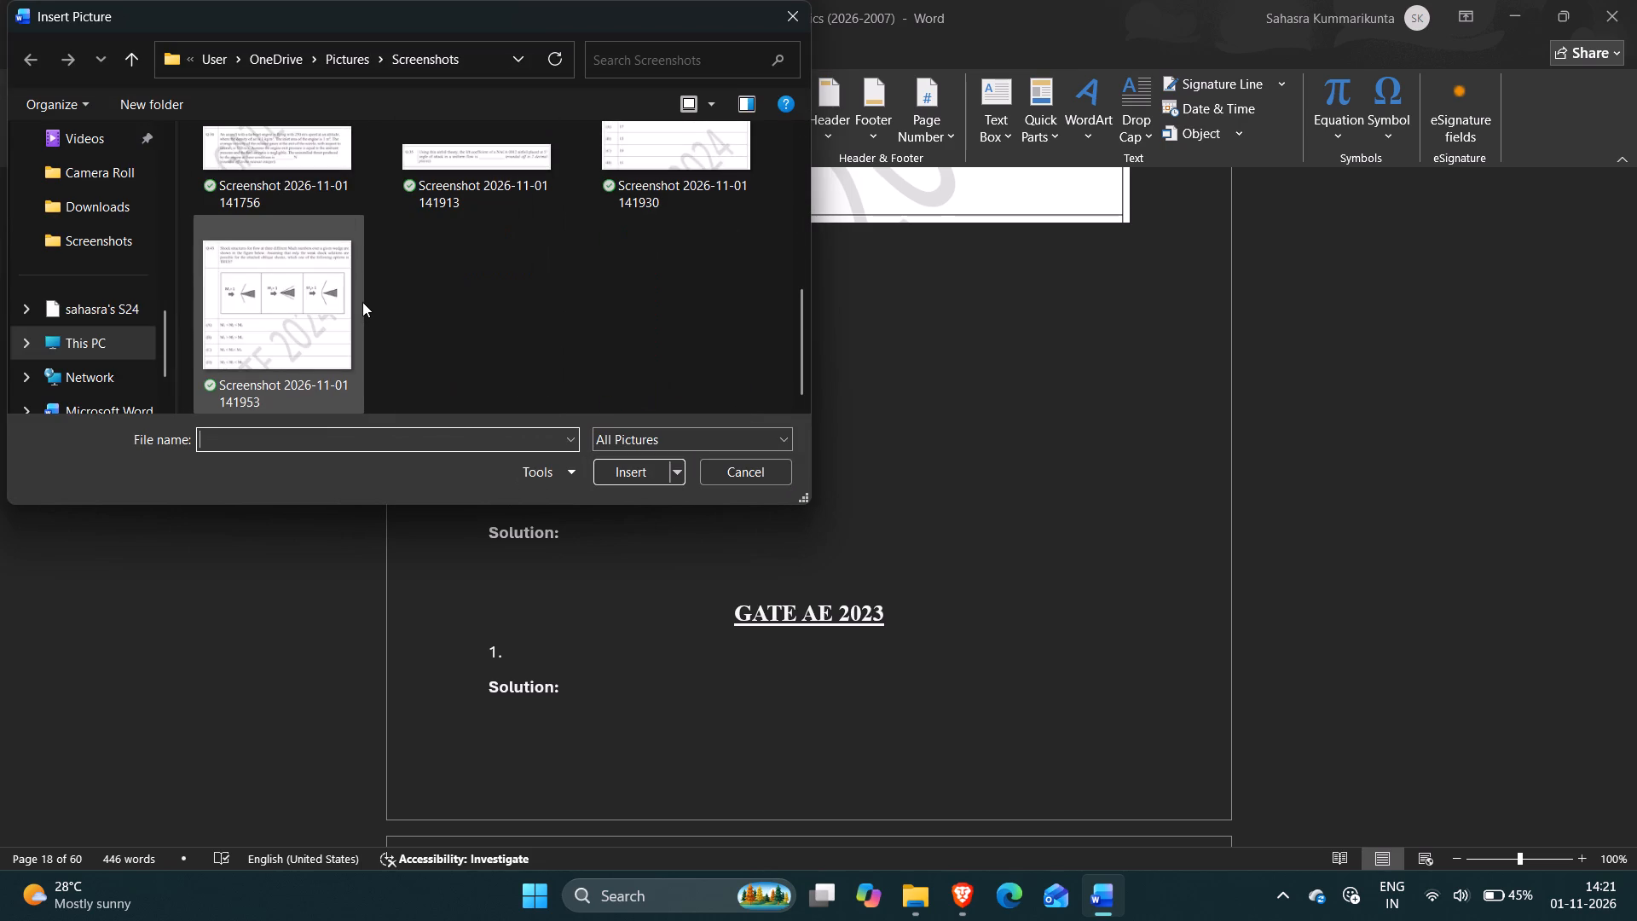
{"action": "scroll", "coordinate": [362, 302], "scroll_direction": "down", "scroll_amount": 1}
{"action": "left_click", "coordinate": [287, 177]}
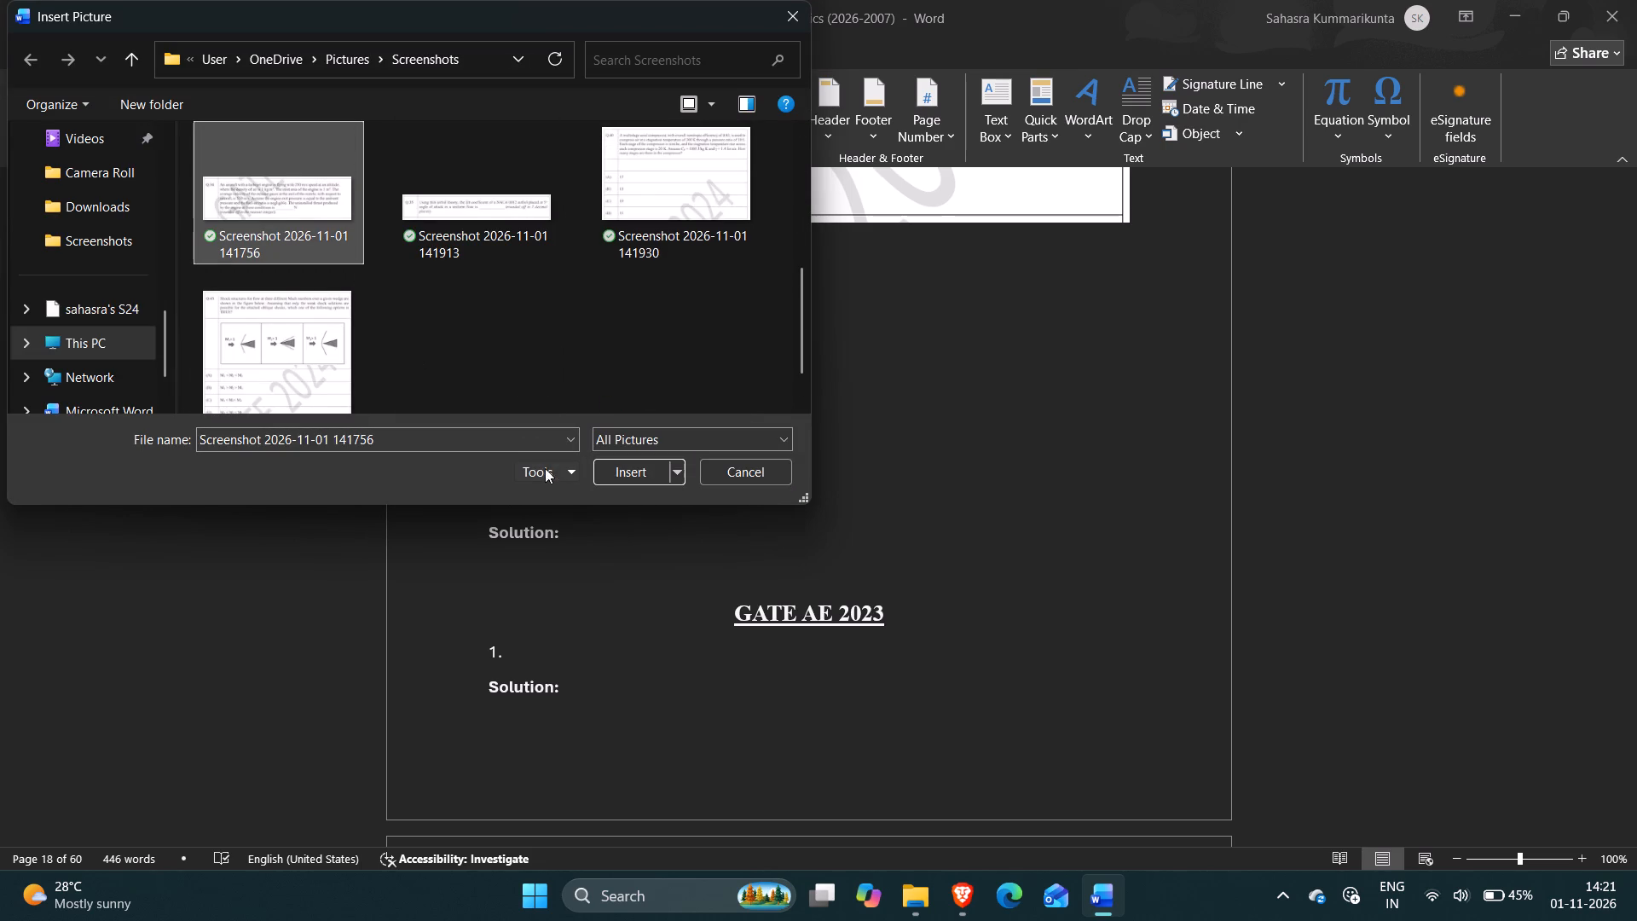
{"action": "left_click", "coordinate": [615, 467]}
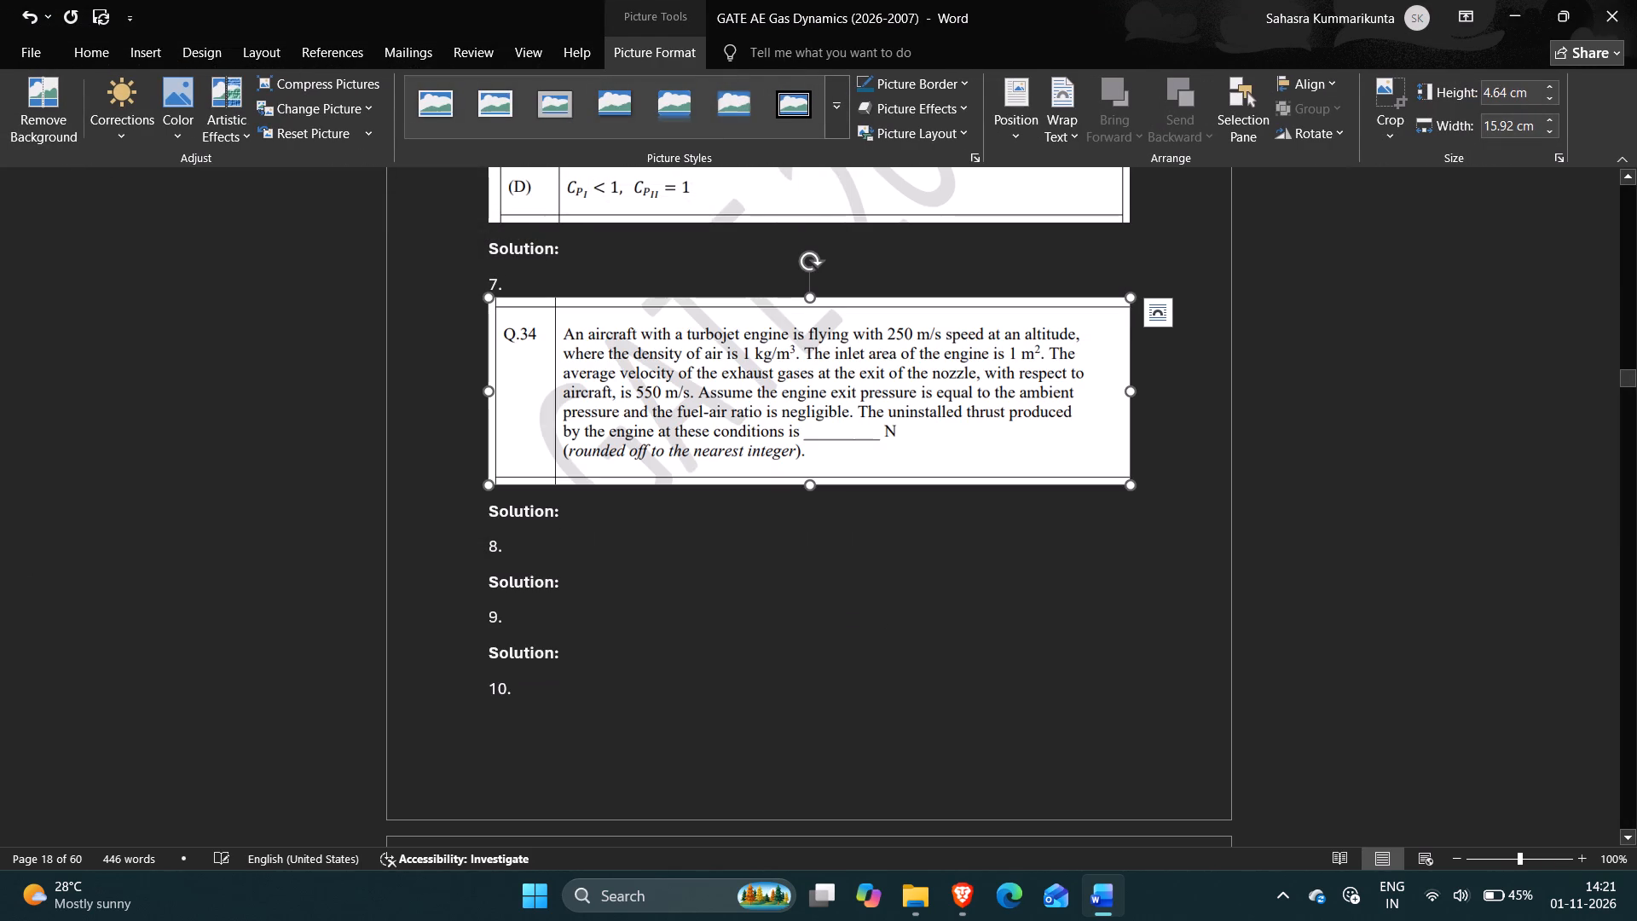
{"action": "left_click", "coordinate": [564, 555]}
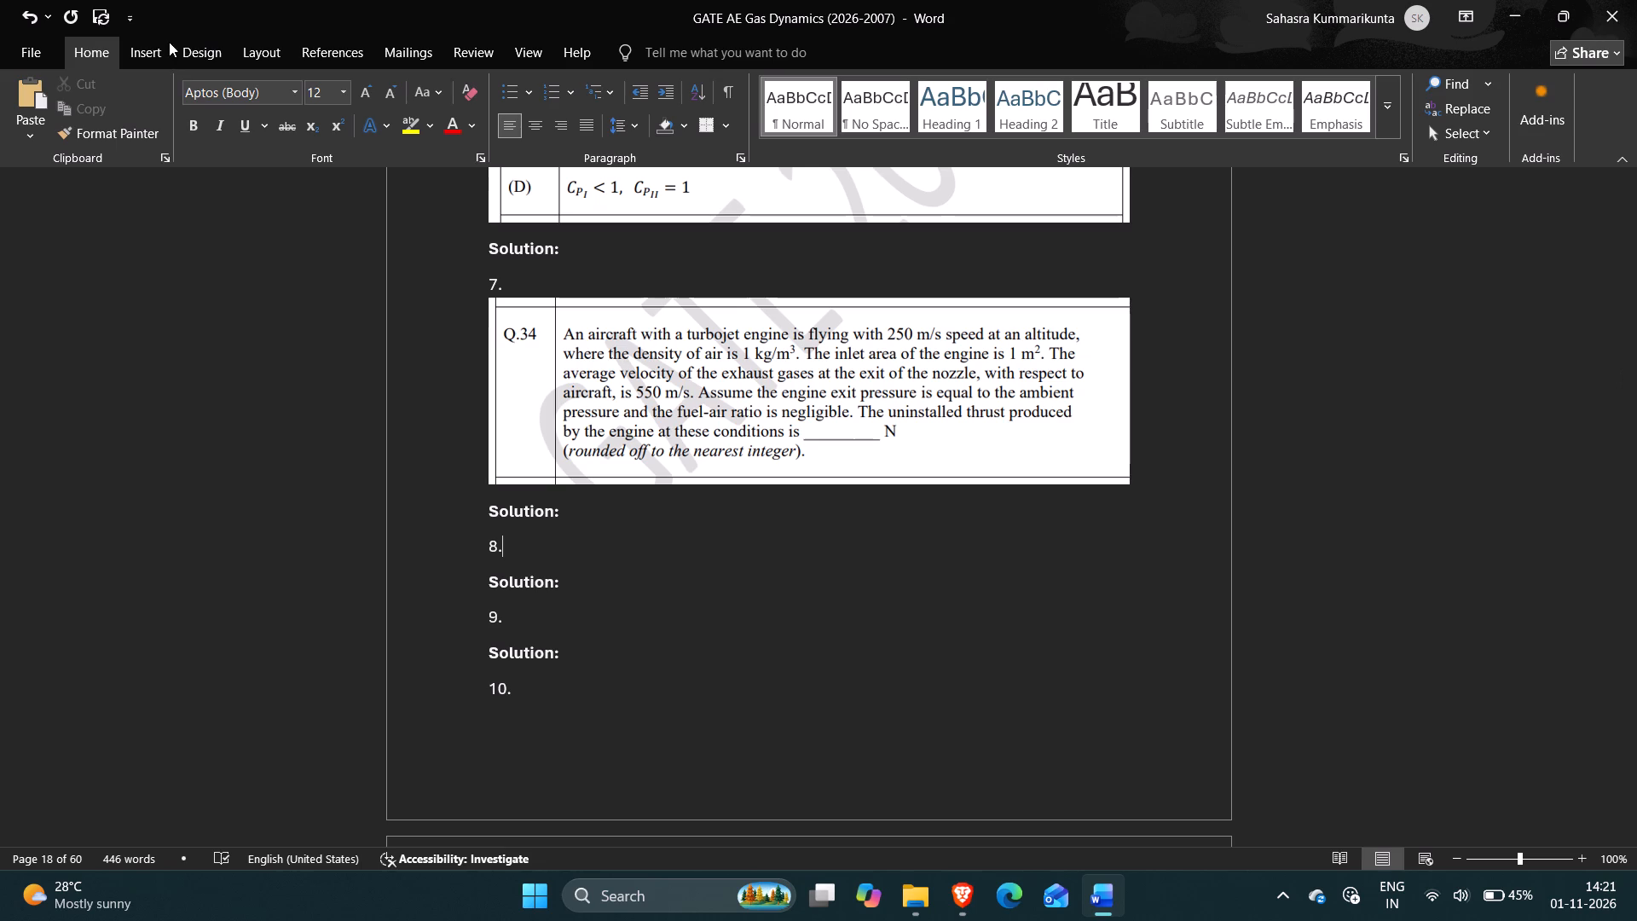
{"action": "left_click", "coordinate": [159, 43]}
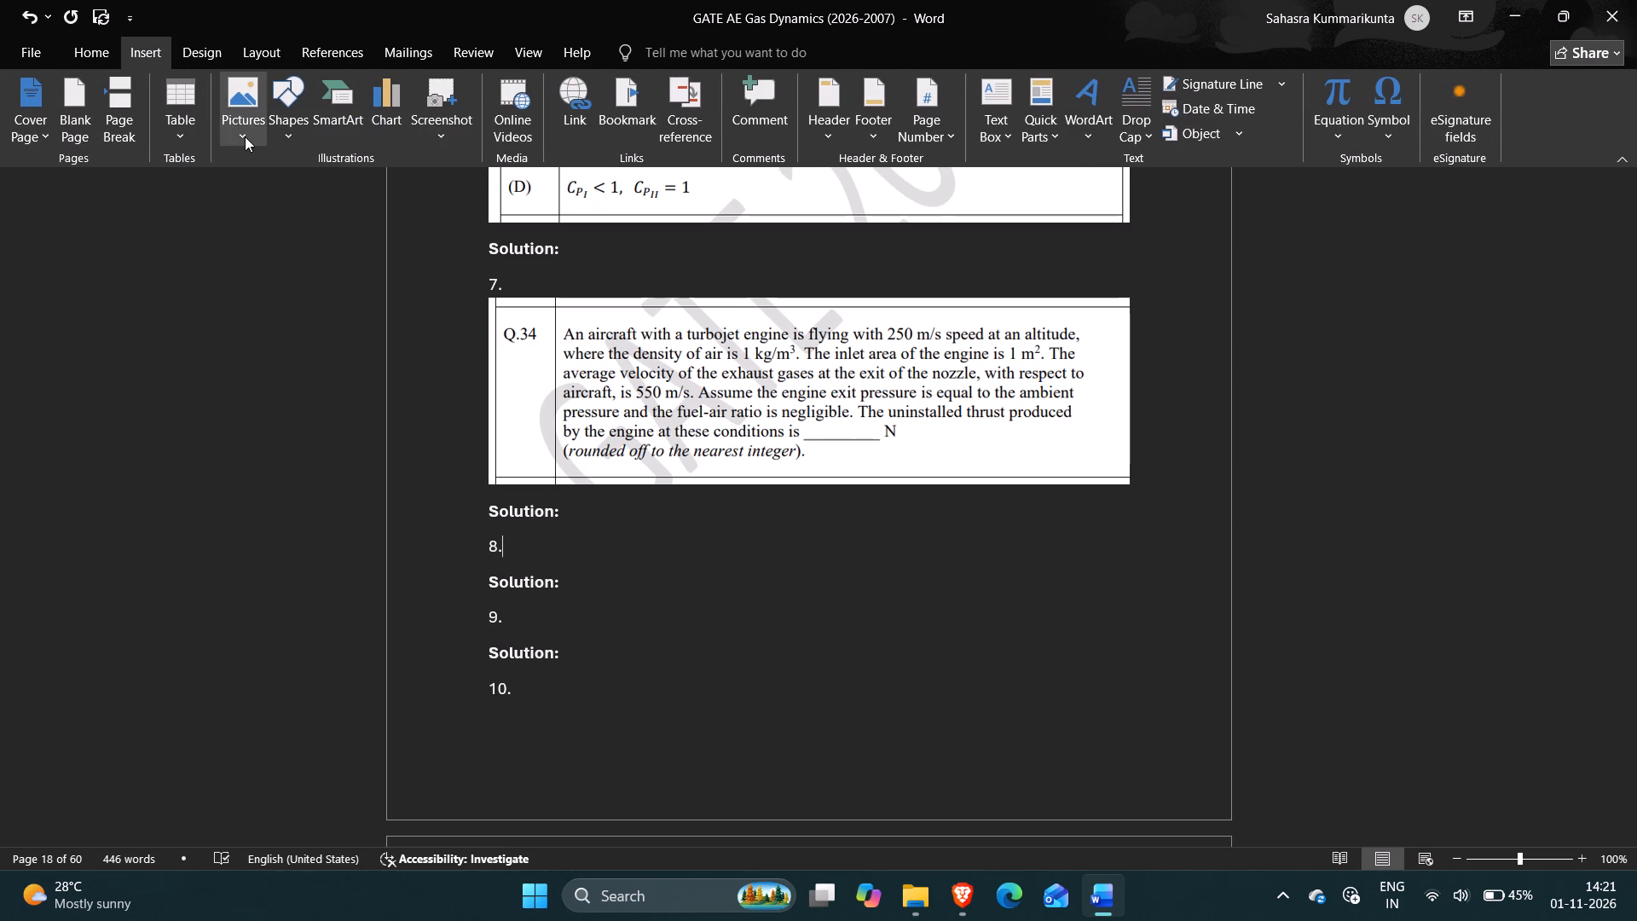
{"action": "left_click", "coordinate": [246, 136]}
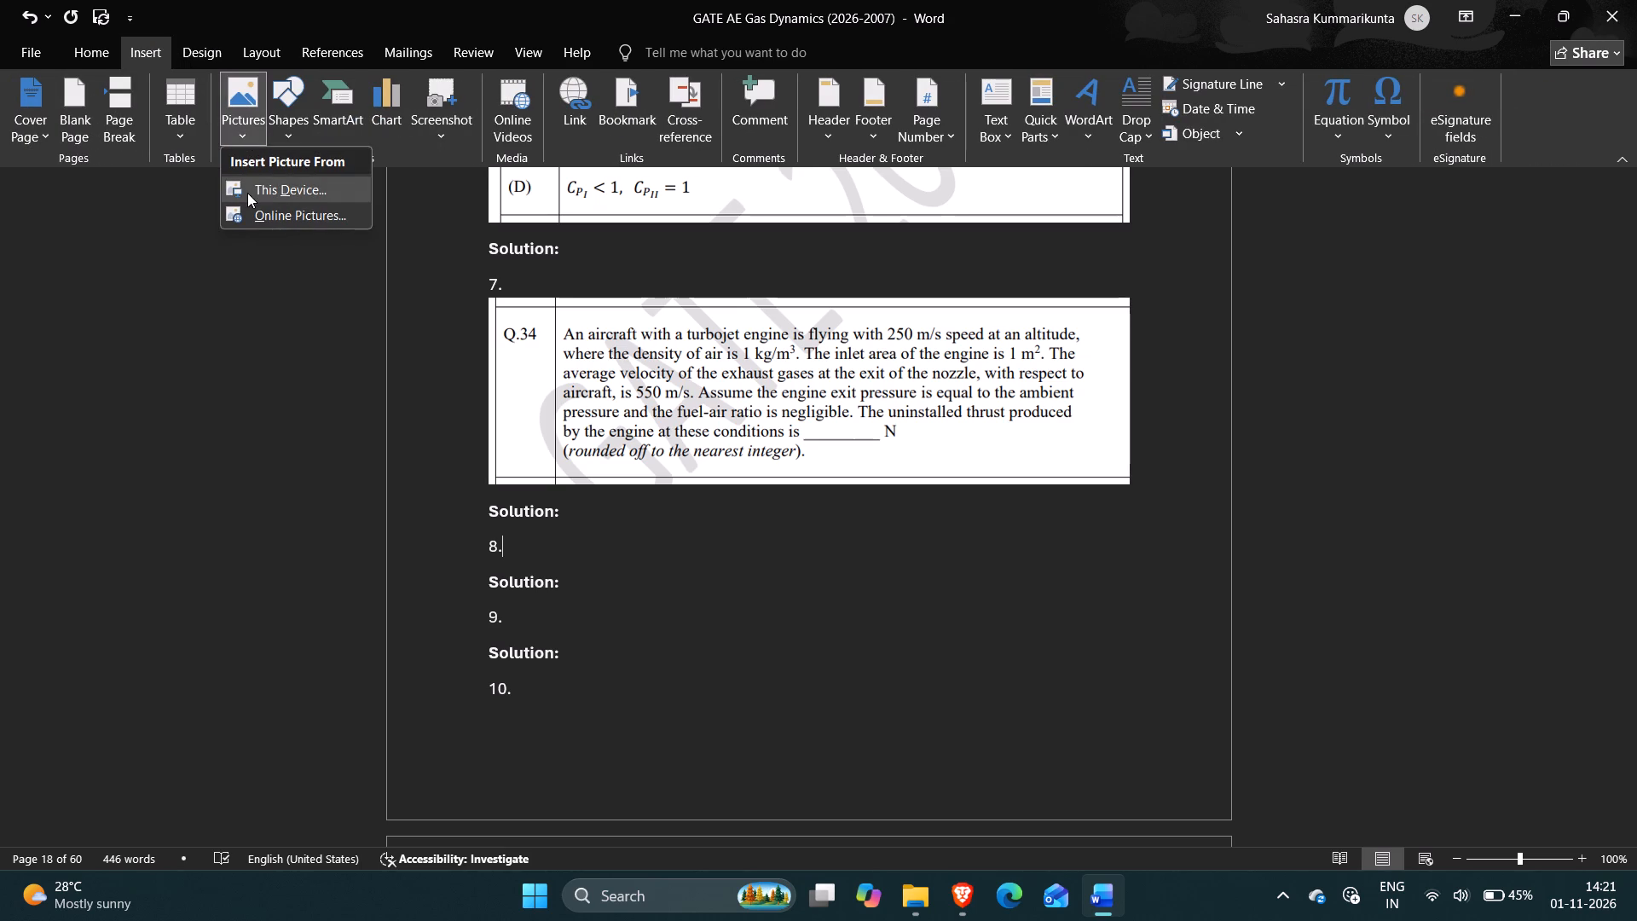
{"action": "left_click", "coordinate": [247, 194]}
{"action": "scroll", "coordinate": [336, 302], "scroll_direction": "down", "scroll_amount": 2}
{"action": "left_click", "coordinate": [465, 194]}
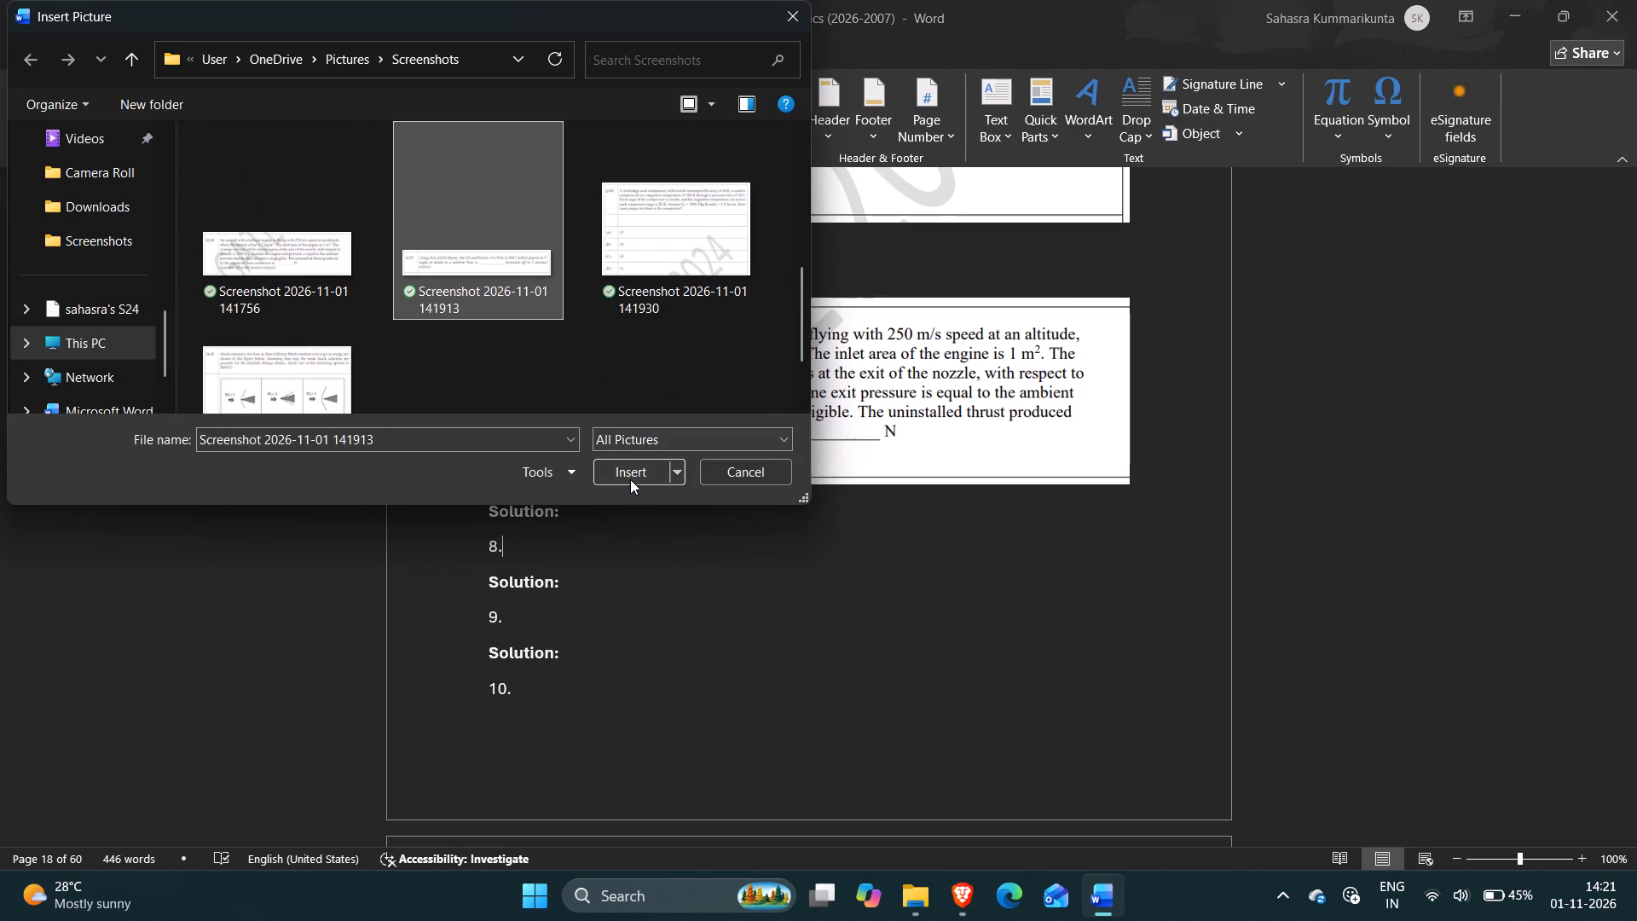
{"action": "left_click", "coordinate": [630, 479]}
{"action": "scroll", "coordinate": [630, 479], "scroll_direction": "down", "scroll_amount": 2}
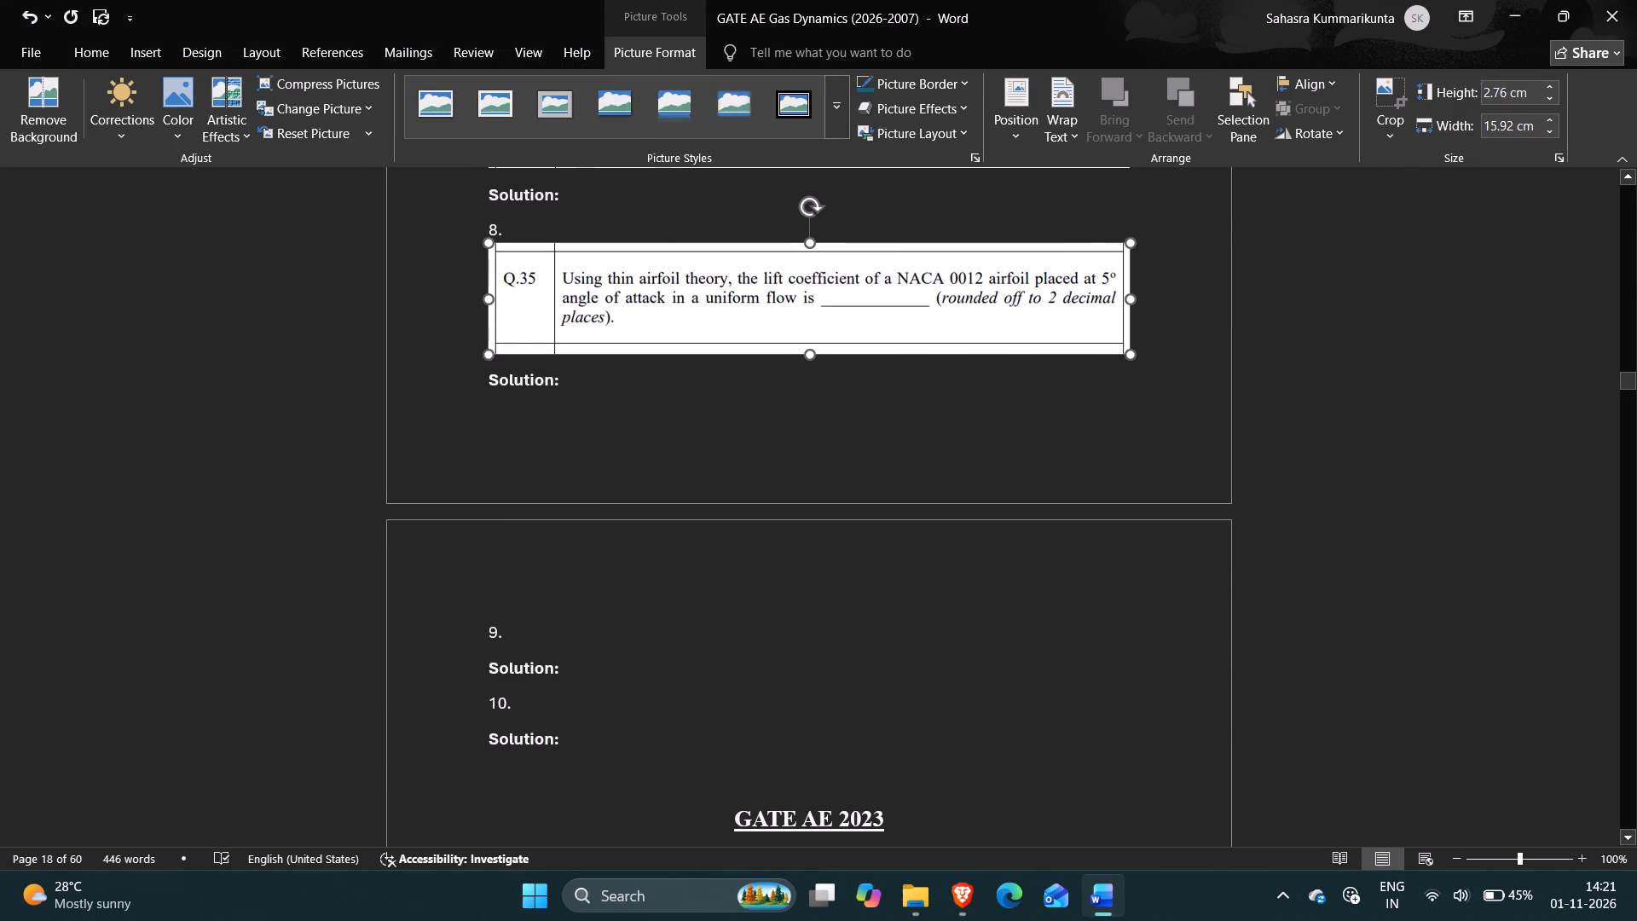
{"action": "left_click", "coordinate": [567, 622]}
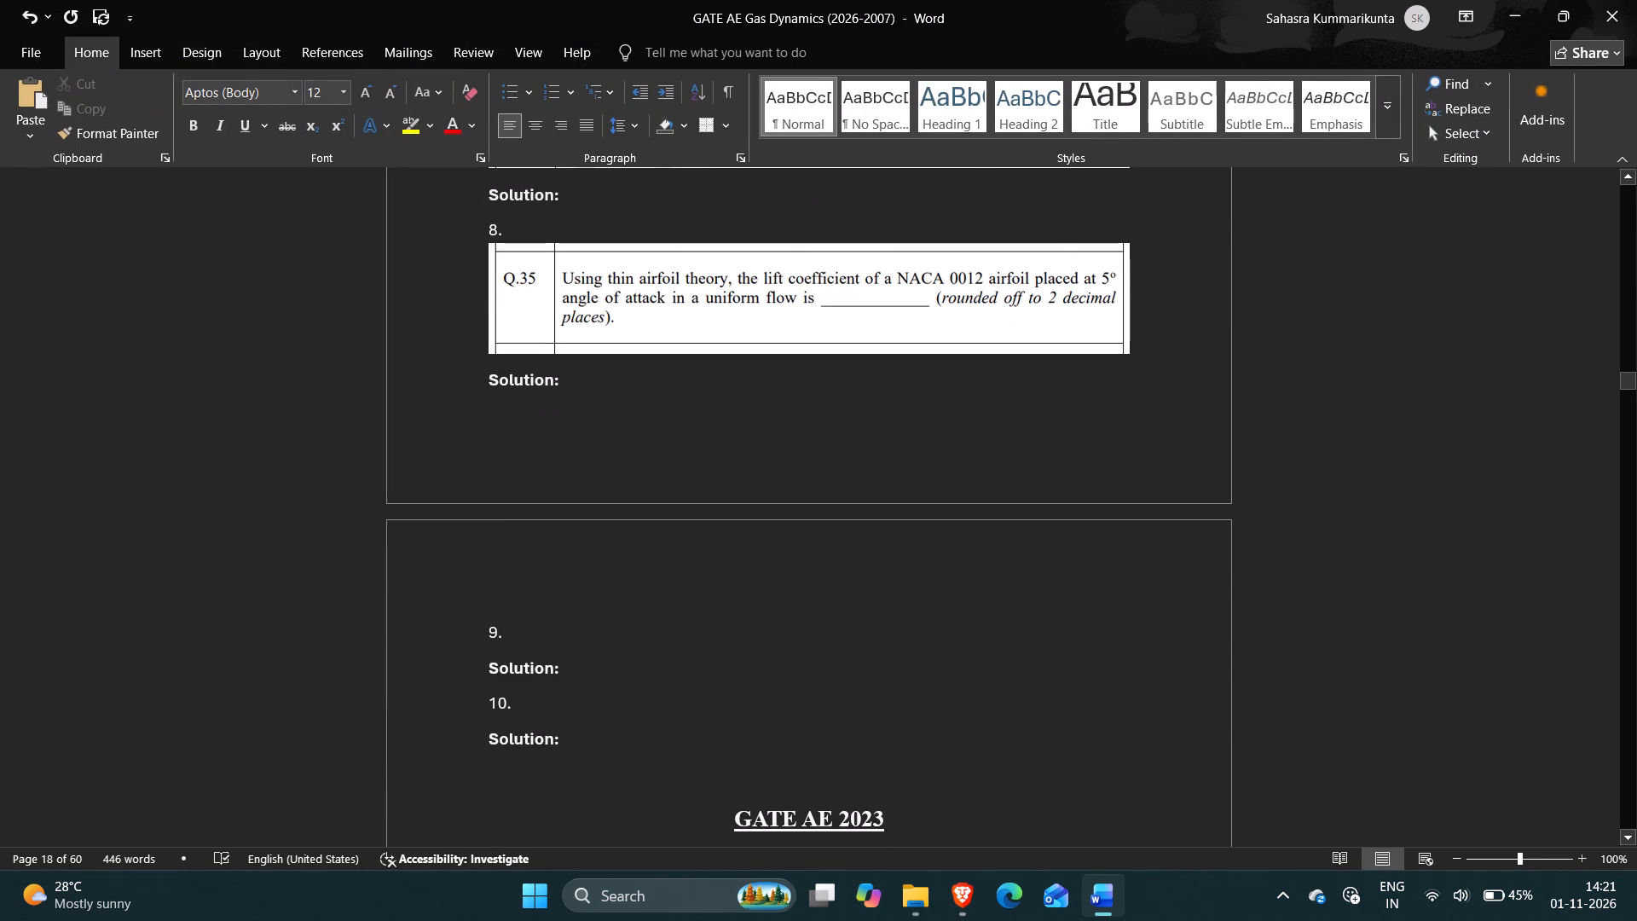
{"action": "left_click", "coordinate": [142, 55]}
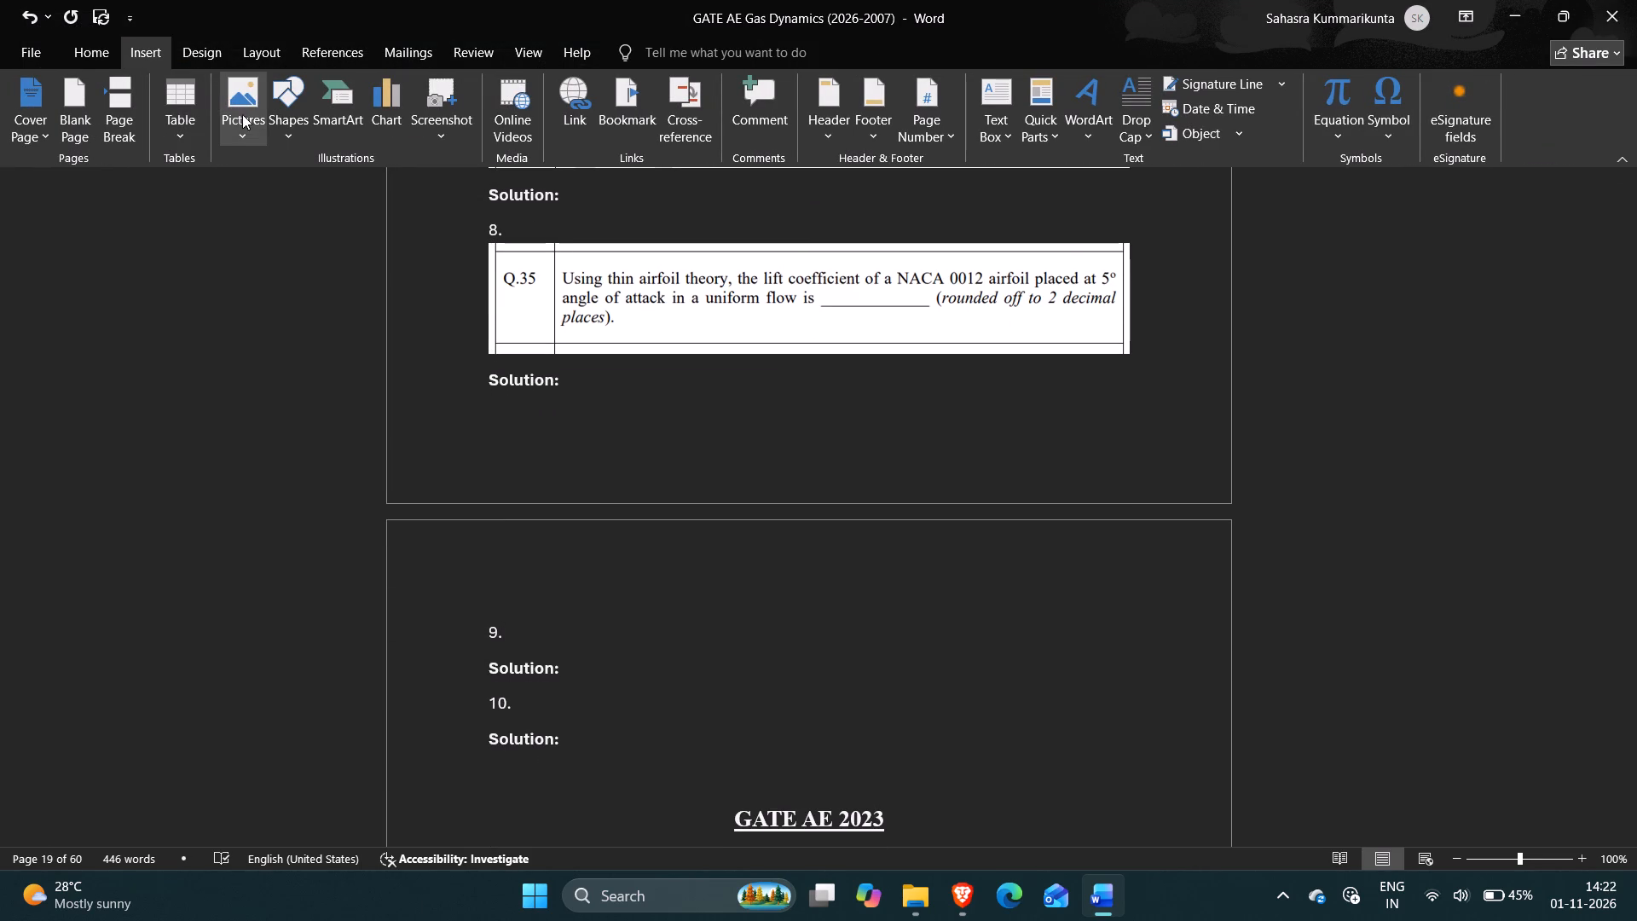
{"action": "left_click", "coordinate": [248, 121]}
{"action": "left_click", "coordinate": [305, 187]}
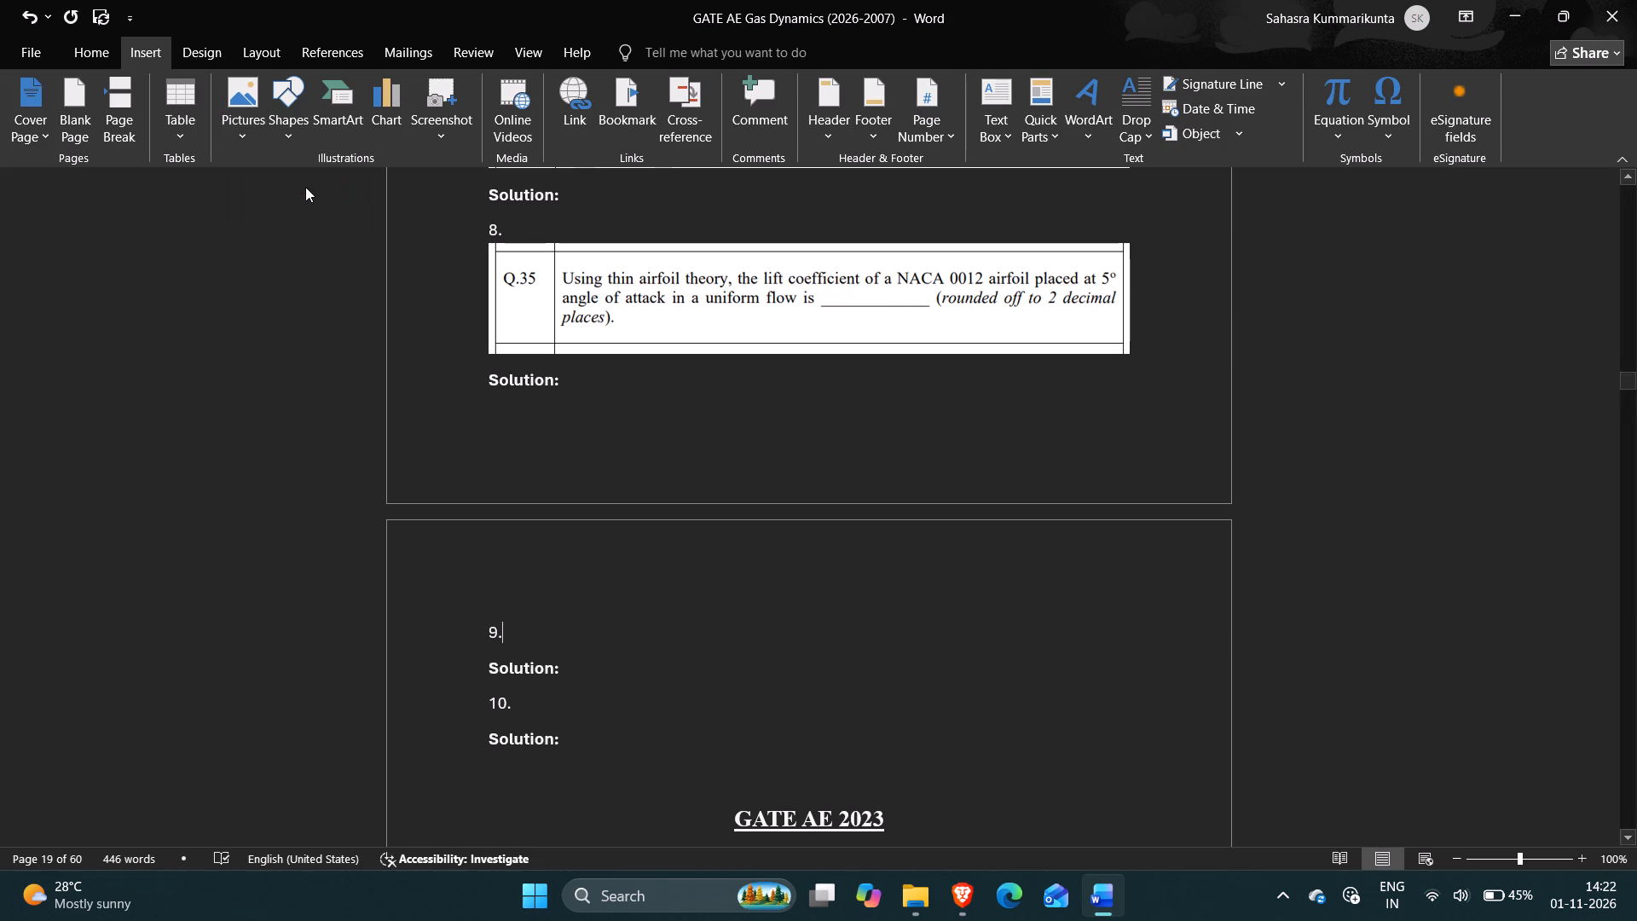
{"action": "scroll", "coordinate": [498, 336], "scroll_direction": "down", "scroll_amount": 1}
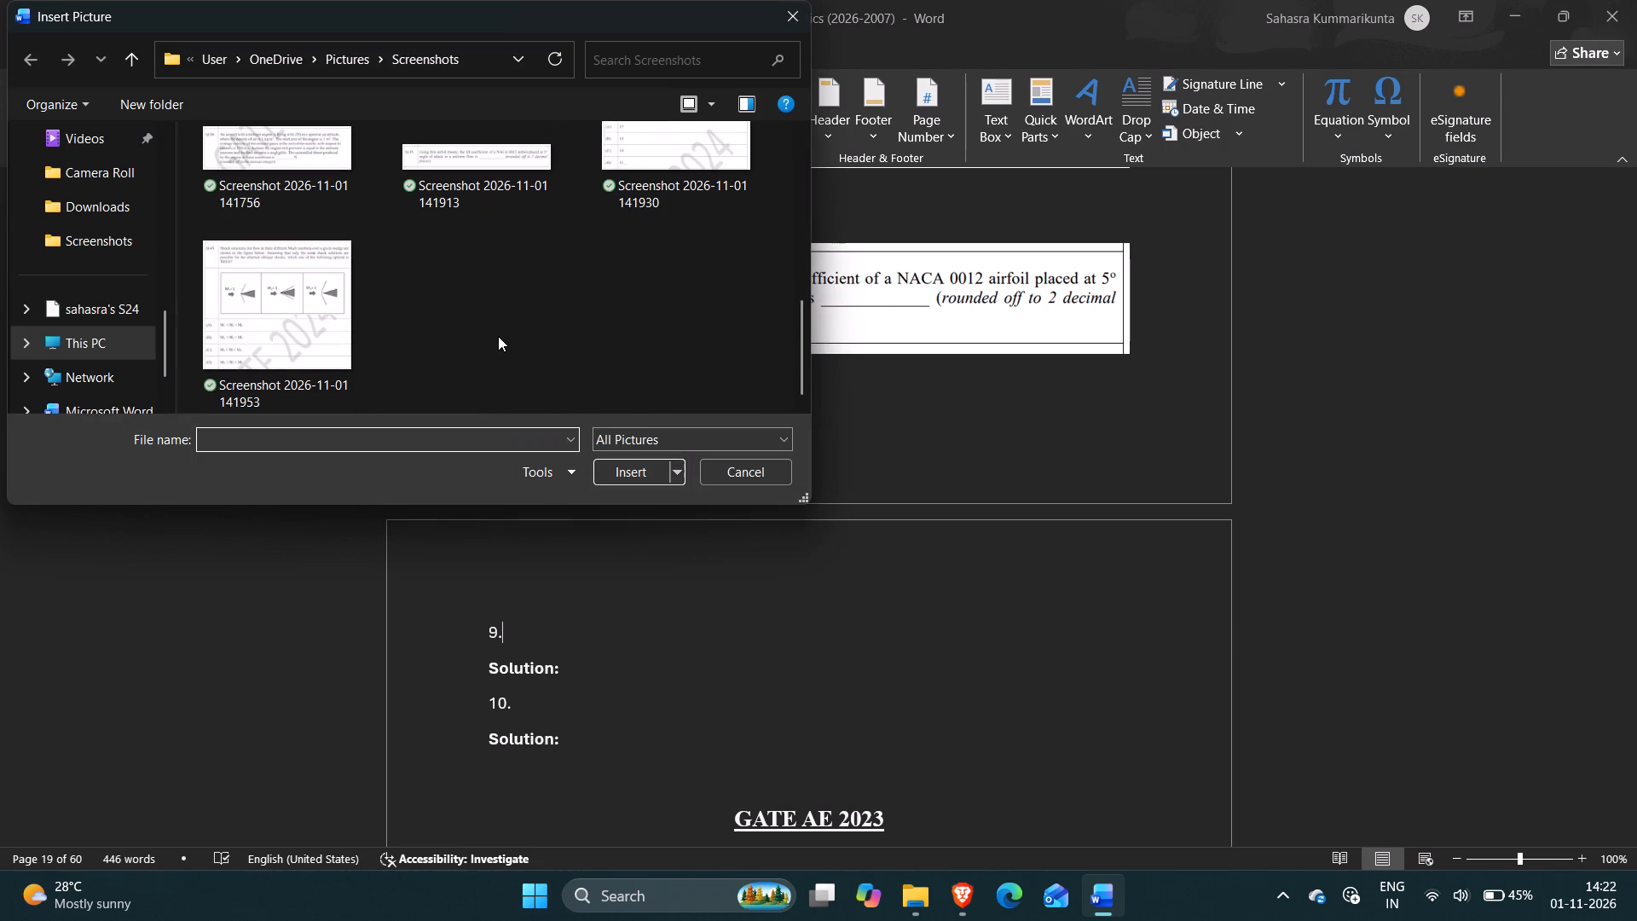
{"action": "scroll", "coordinate": [498, 336], "scroll_direction": "down", "scroll_amount": 1}
{"action": "left_click", "coordinate": [665, 208]}
{"action": "left_click", "coordinate": [647, 461]}
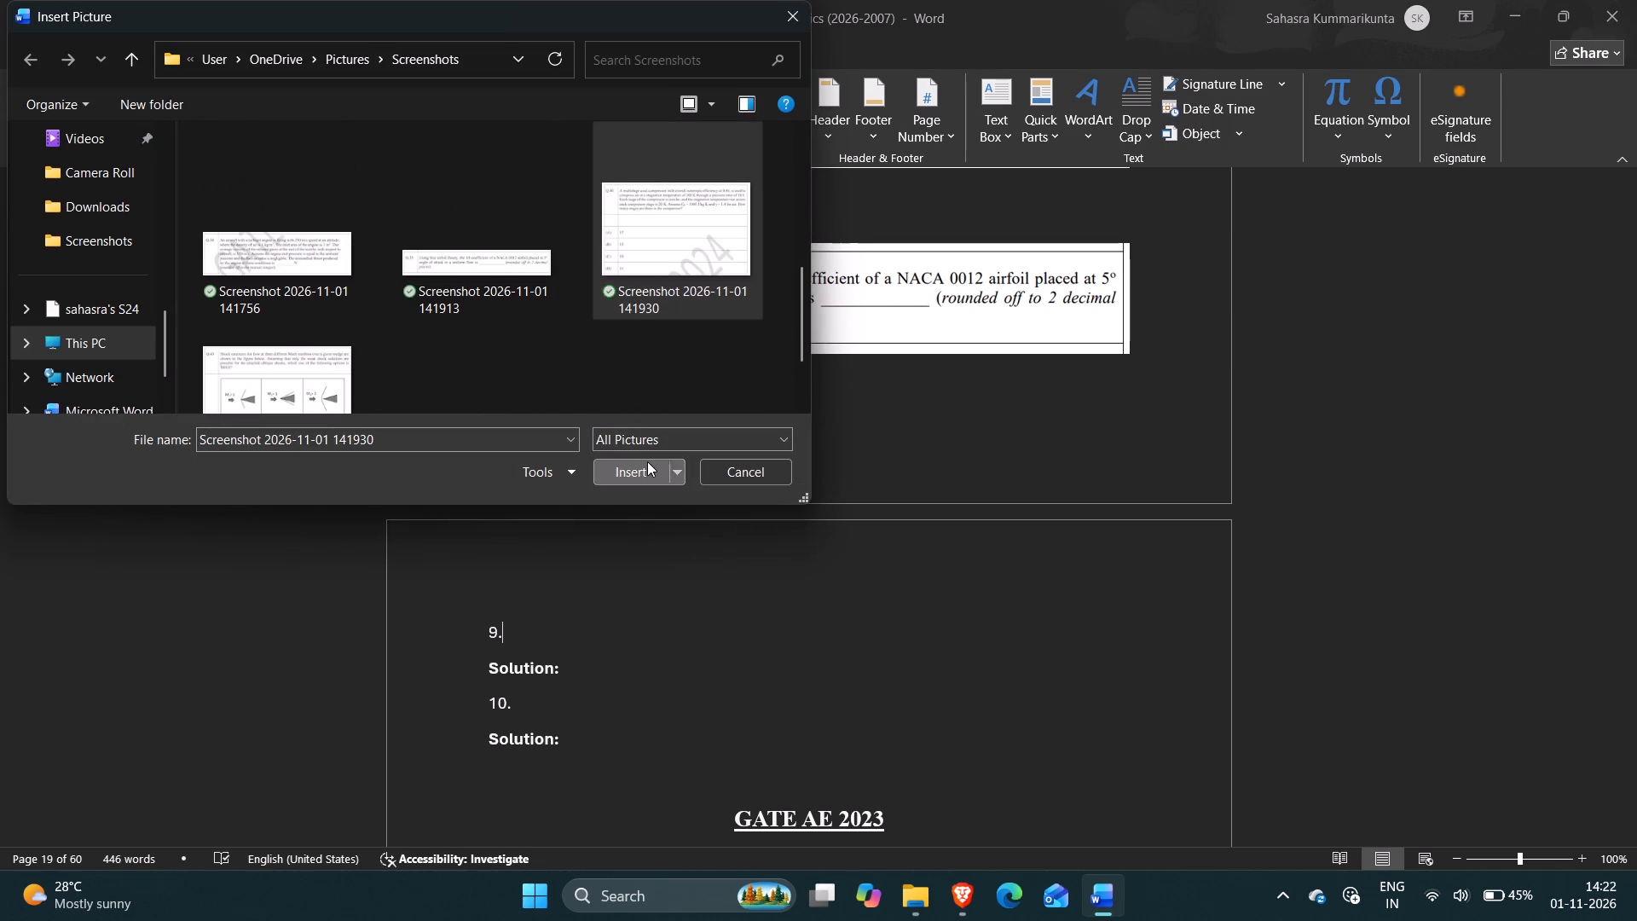
{"action": "scroll", "coordinate": [647, 461], "scroll_direction": "down", "scroll_amount": 2}
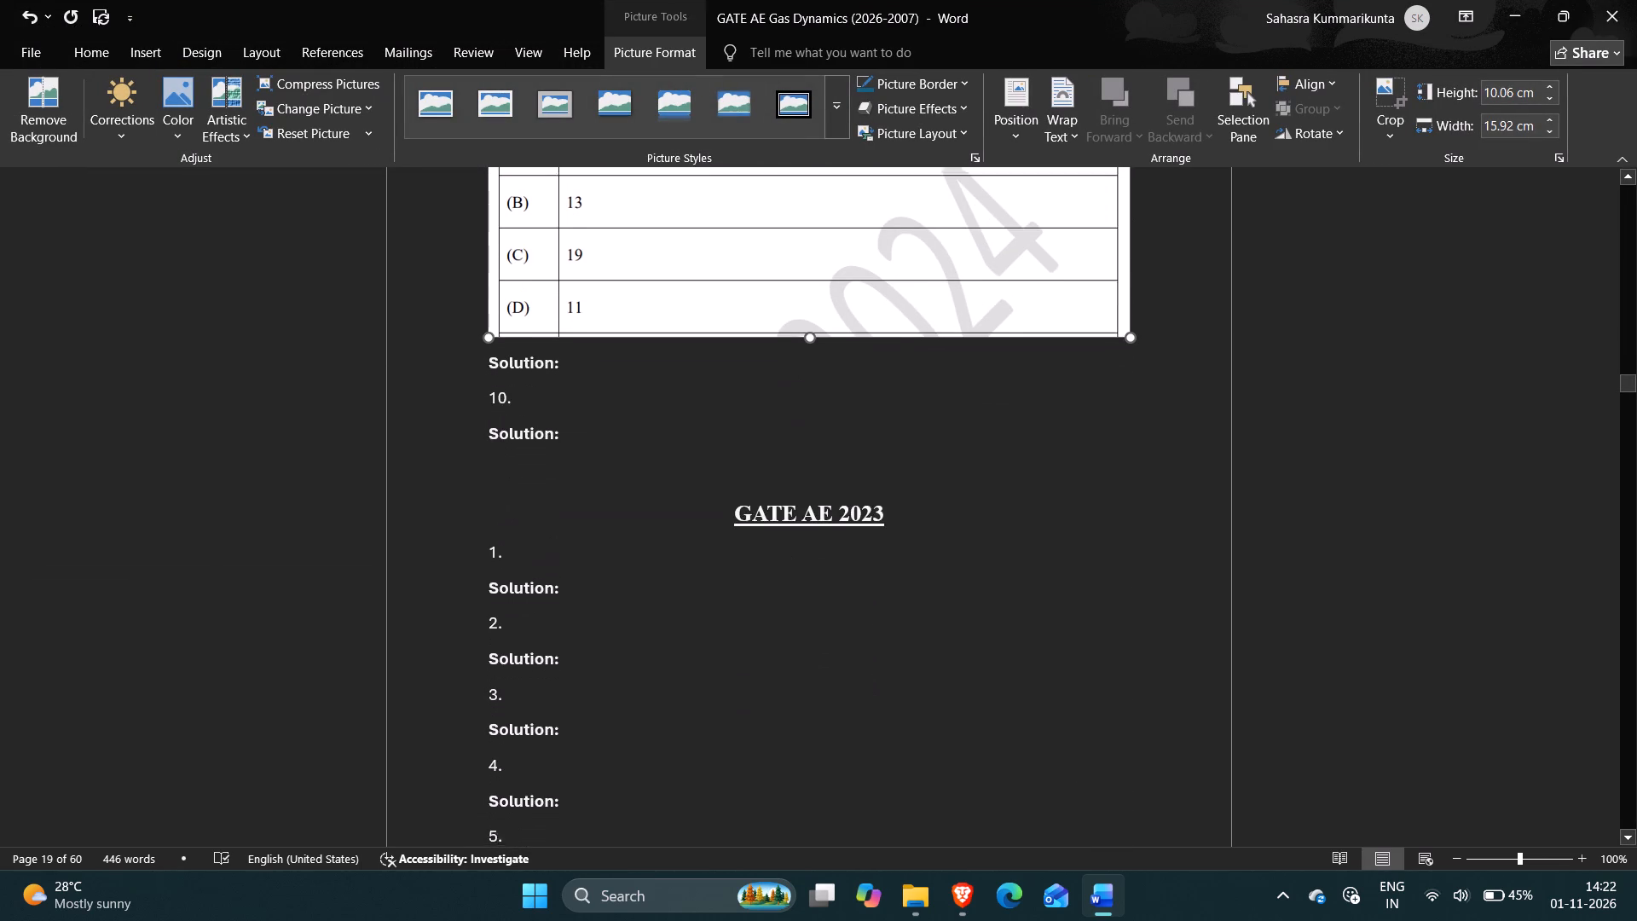
{"action": "left_click", "coordinate": [593, 388]}
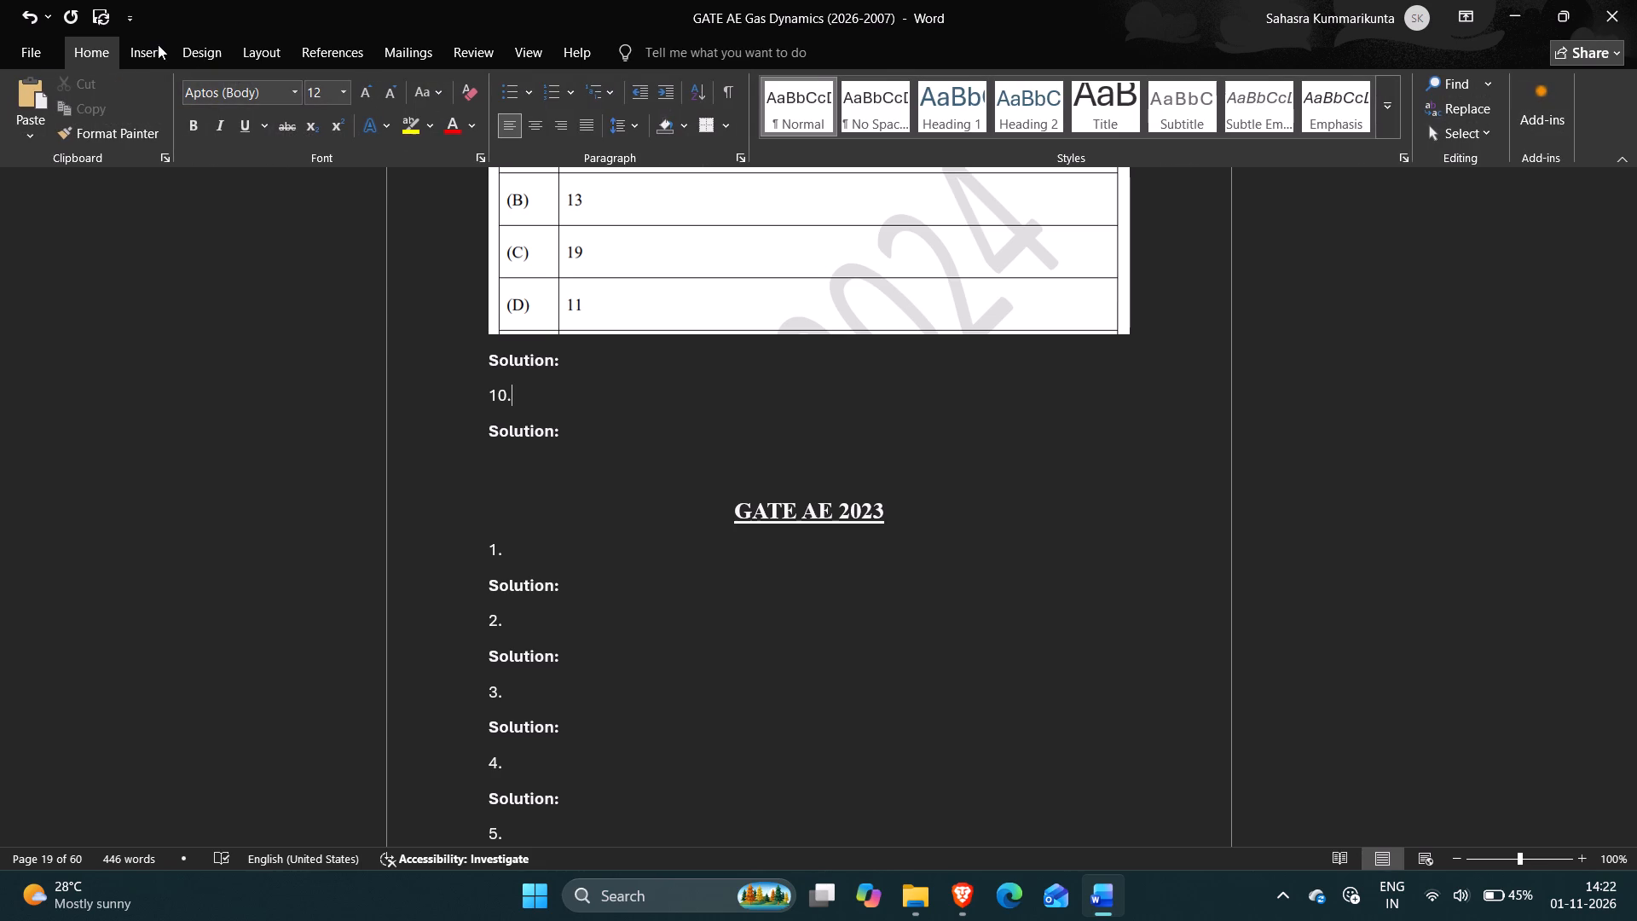
{"action": "left_click", "coordinate": [153, 44]}
{"action": "left_click", "coordinate": [231, 130]}
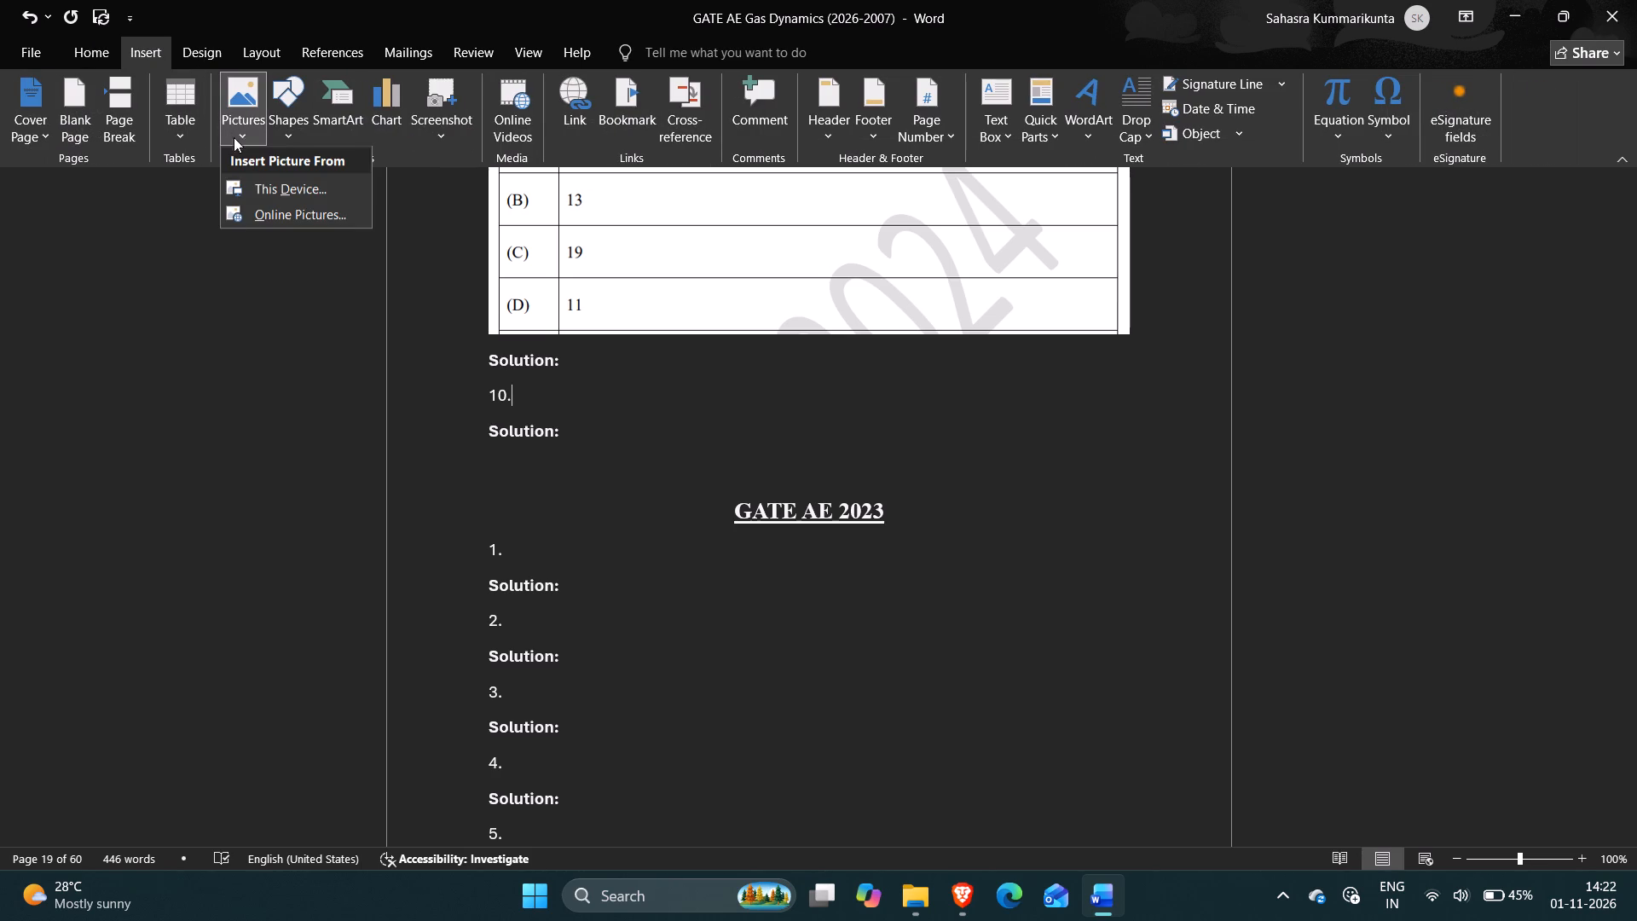
{"action": "left_click", "coordinate": [269, 189]}
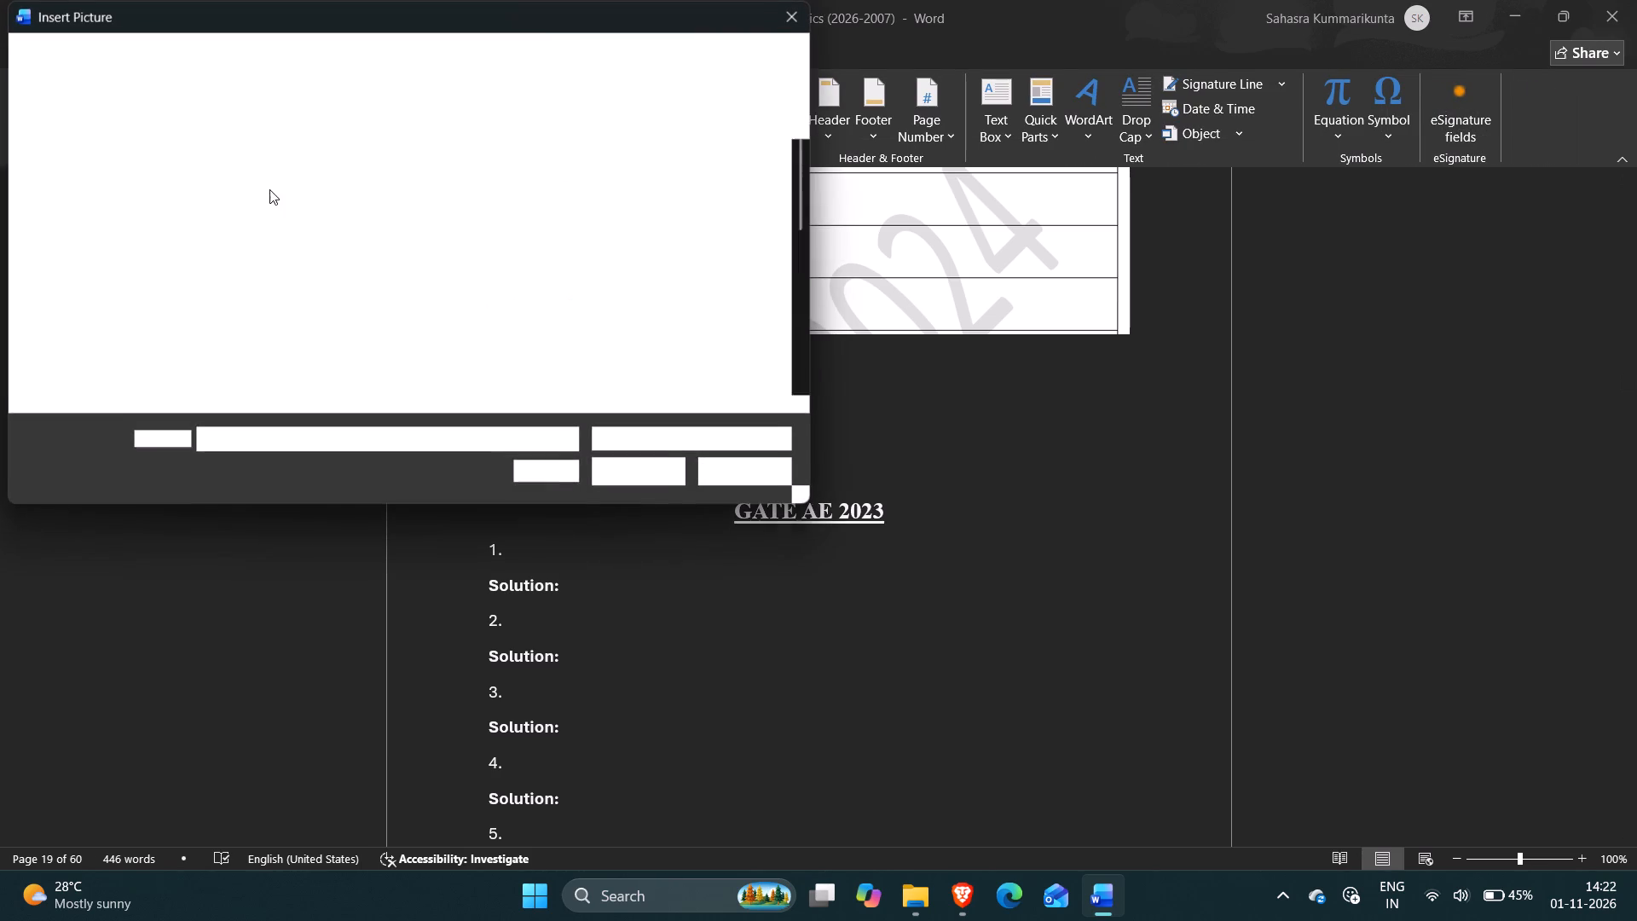
{"action": "scroll", "coordinate": [252, 333], "scroll_direction": "down", "scroll_amount": 8}
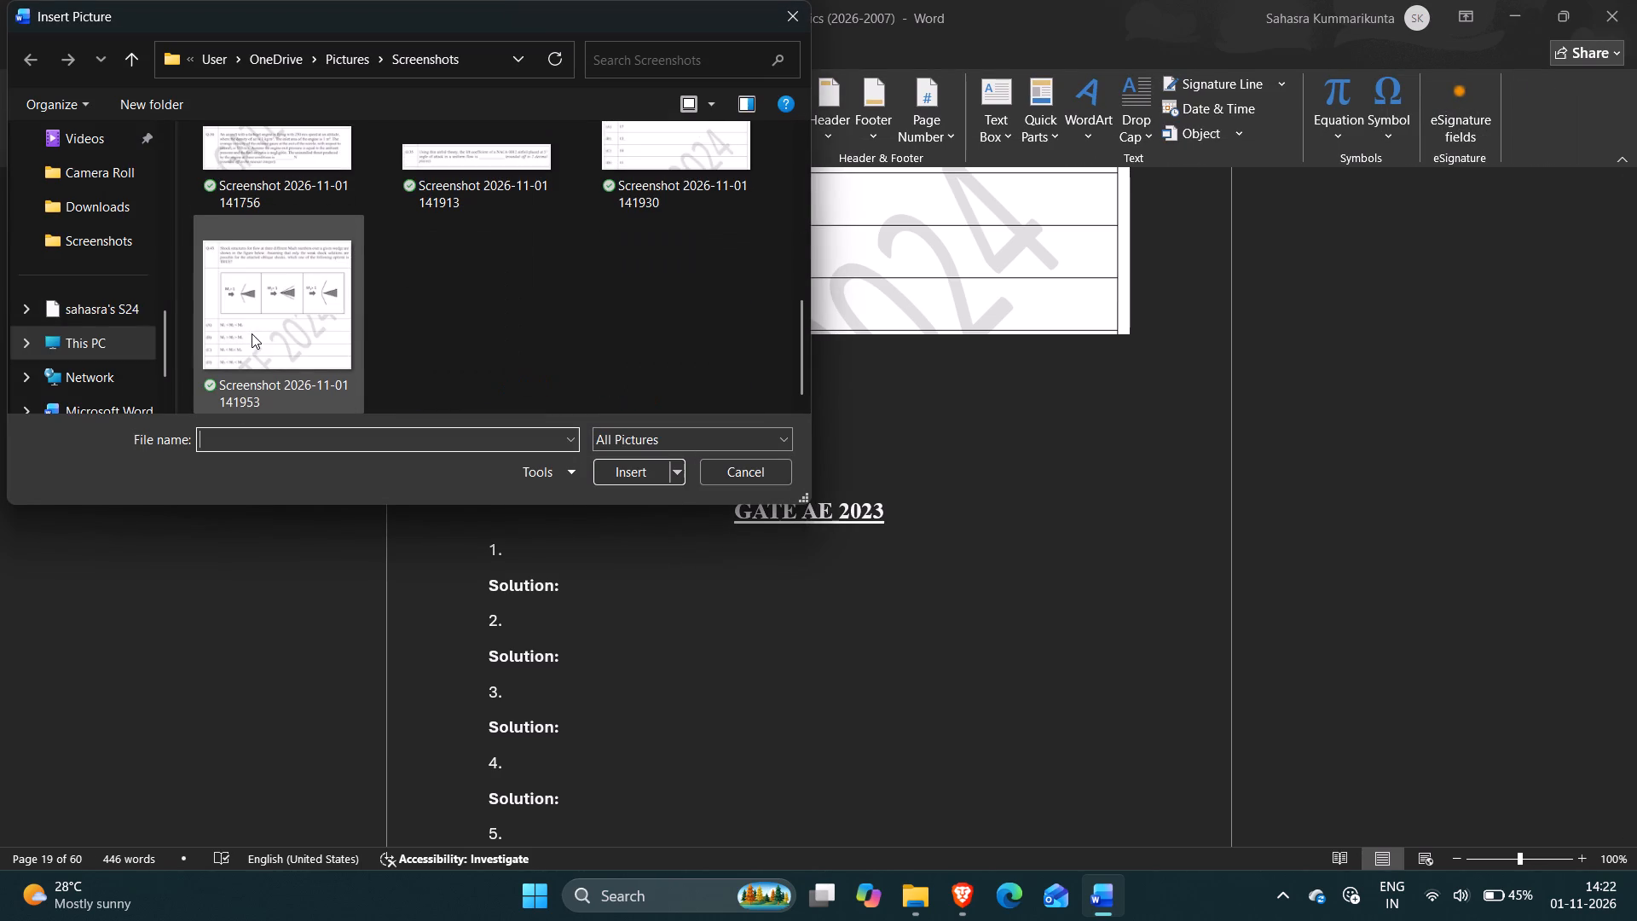
{"action": "left_click", "coordinate": [325, 340]}
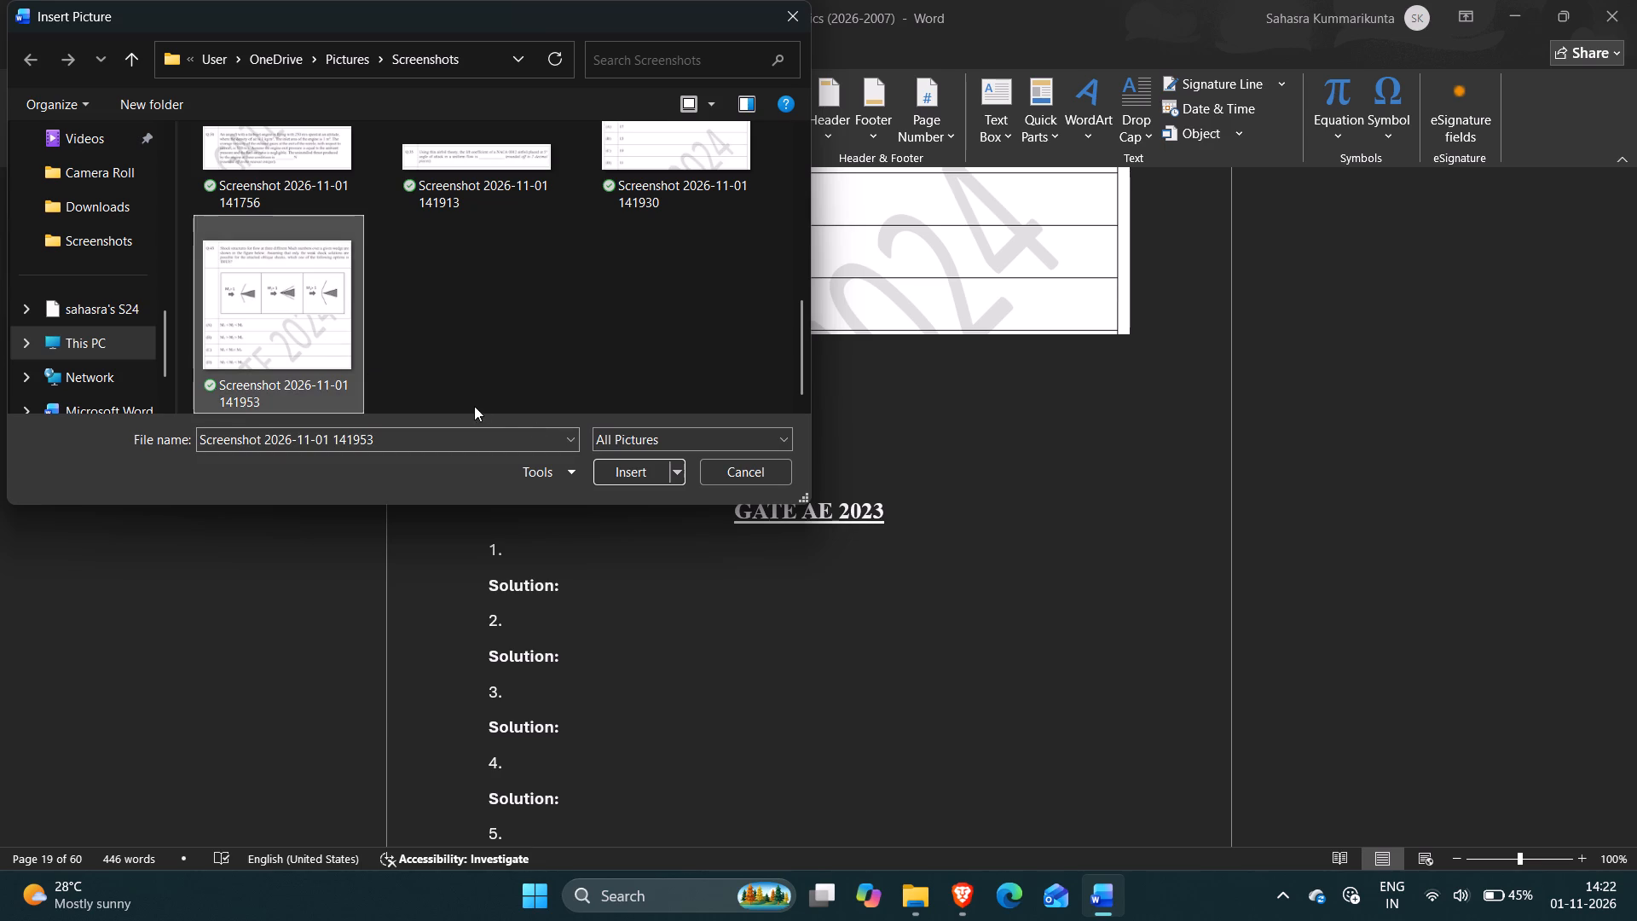
{"action": "left_click", "coordinate": [631, 474]}
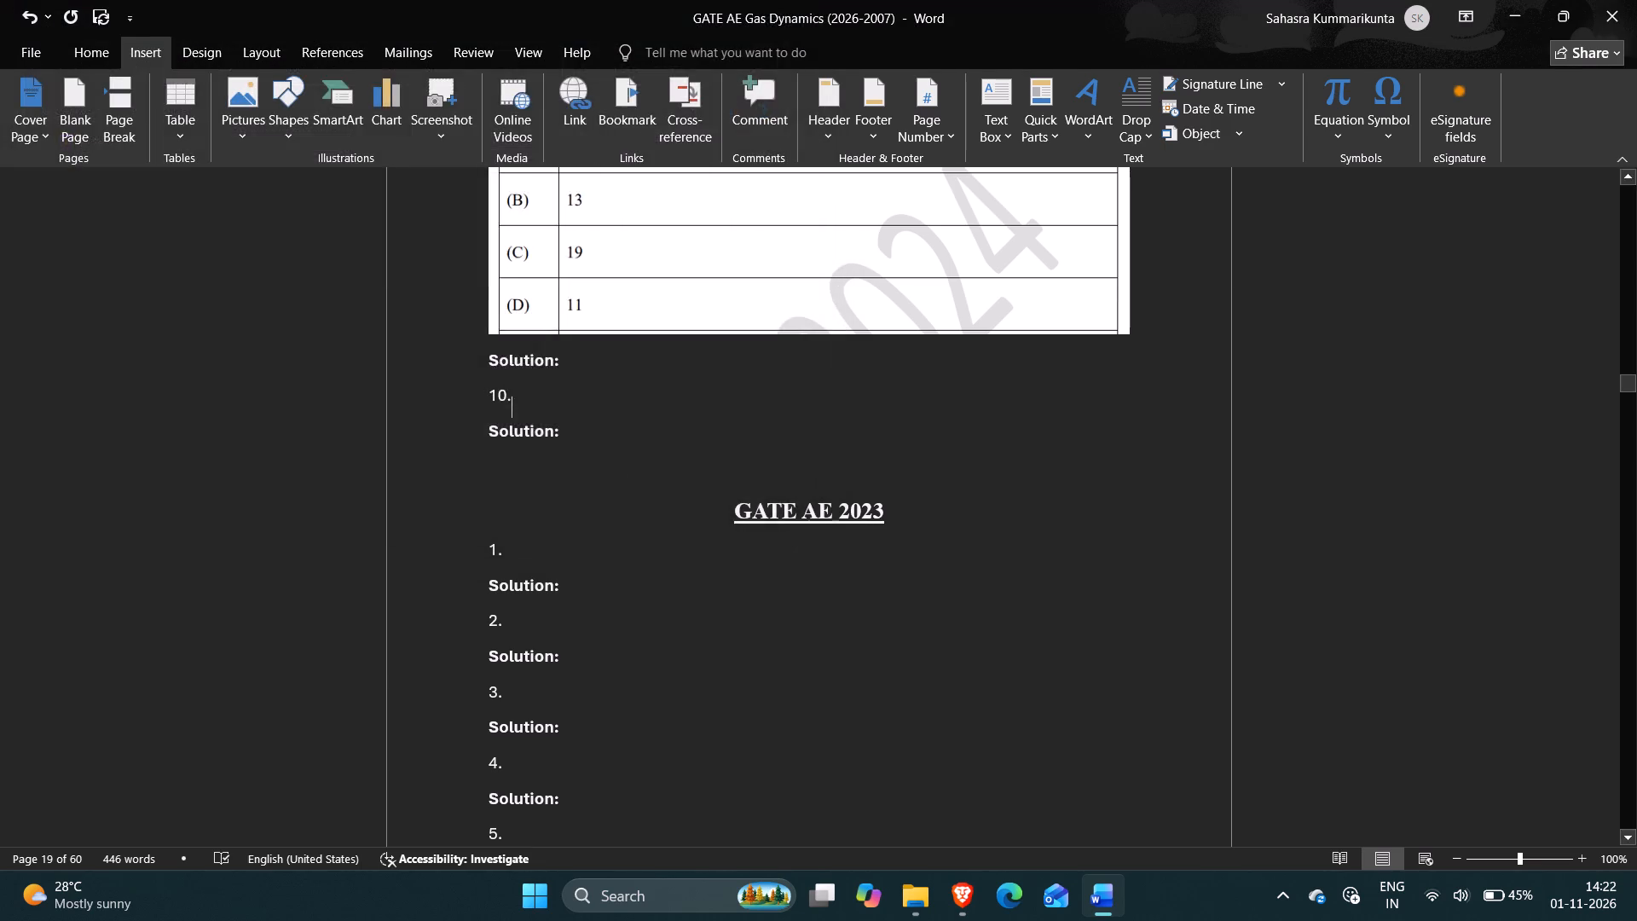
Add a blank line before item 4 of the GATE AE 2024 list so it starts on a new page, leaving solution space for item 3.
{"action": "scroll", "coordinate": [631, 474], "scroll_direction": "up", "scroll_amount": 9}
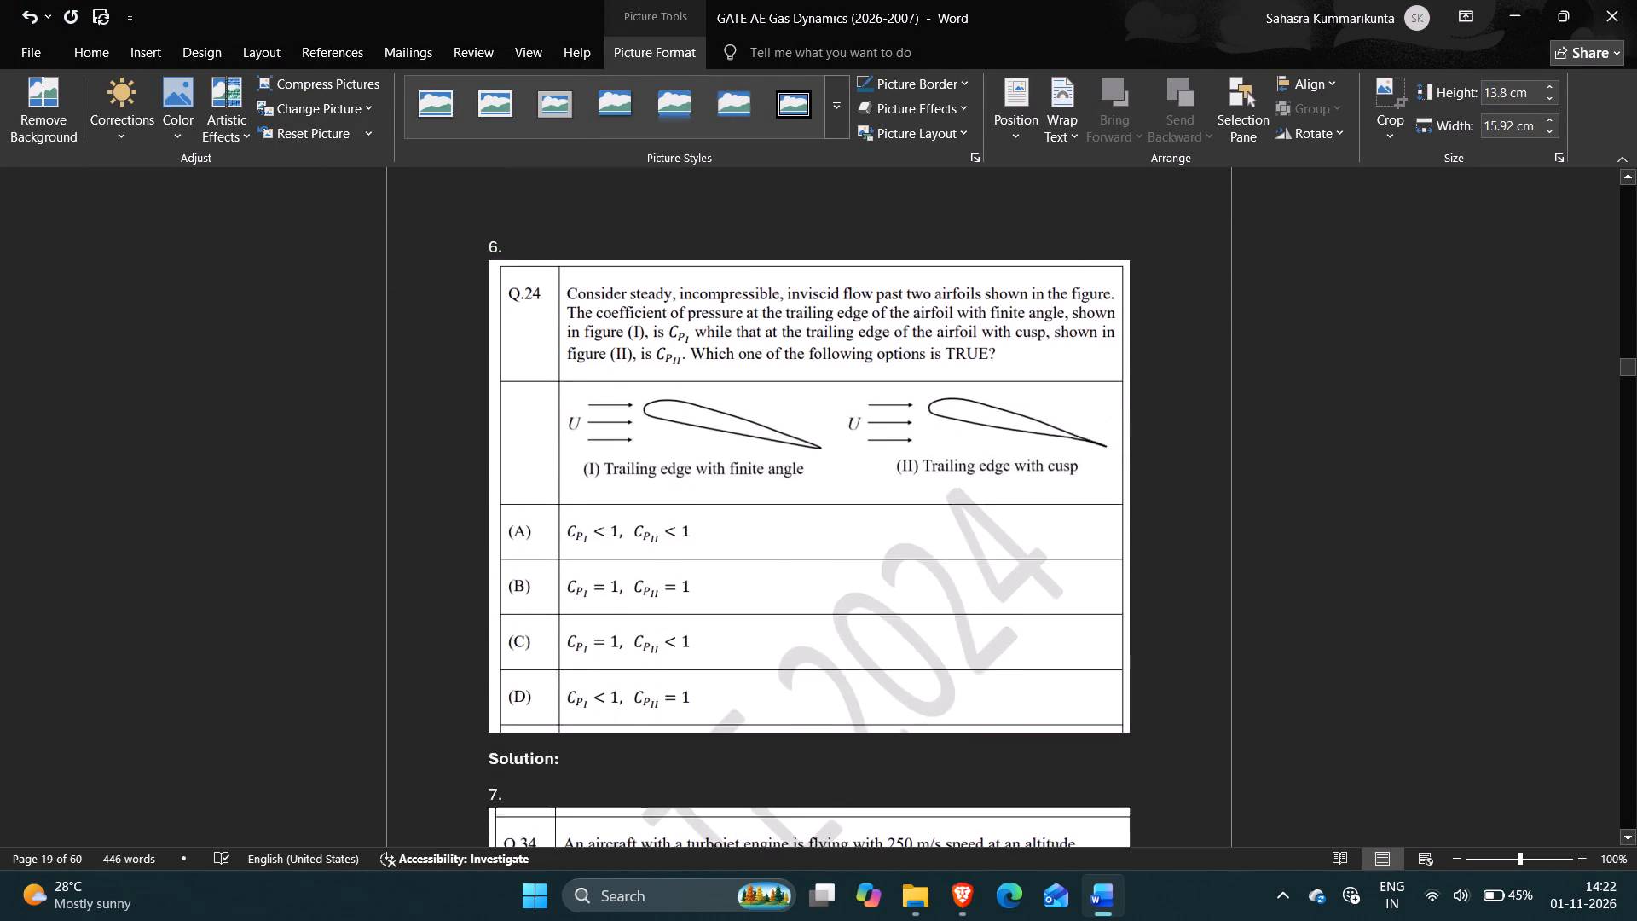
{"action": "scroll", "coordinate": [631, 474], "scroll_direction": "up", "scroll_amount": 12}
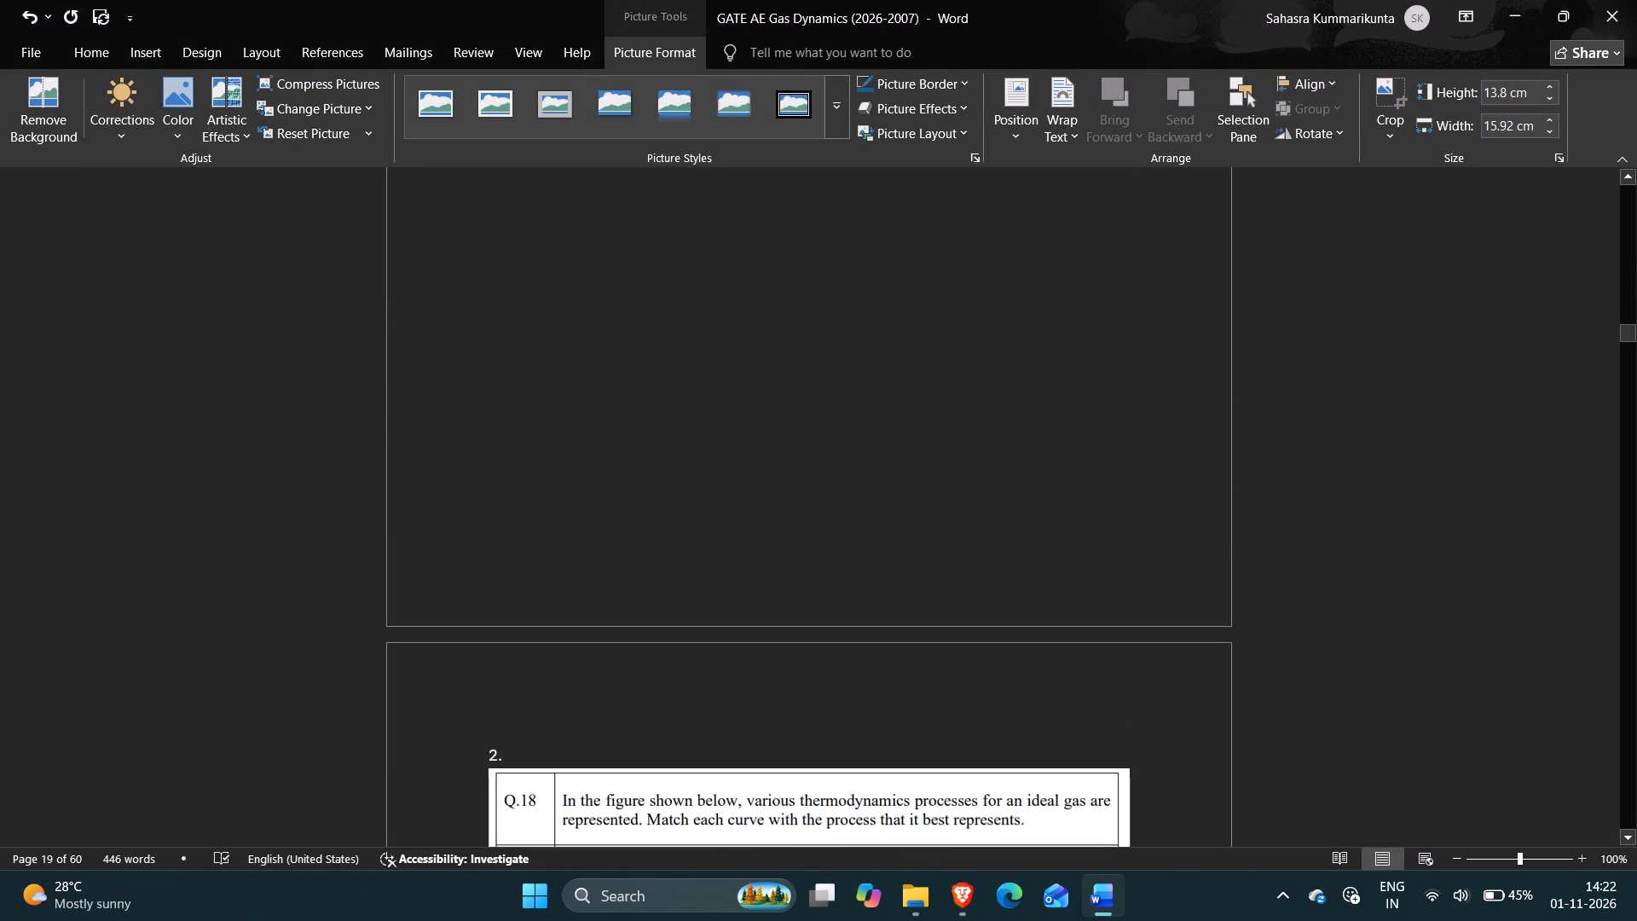
{"action": "scroll", "coordinate": [631, 474], "scroll_direction": "up", "scroll_amount": 2}
{"action": "scroll", "coordinate": [631, 474], "scroll_direction": "right", "scroll_amount": 4}
{"action": "scroll", "coordinate": [631, 474], "scroll_direction": "down", "scroll_amount": 1}
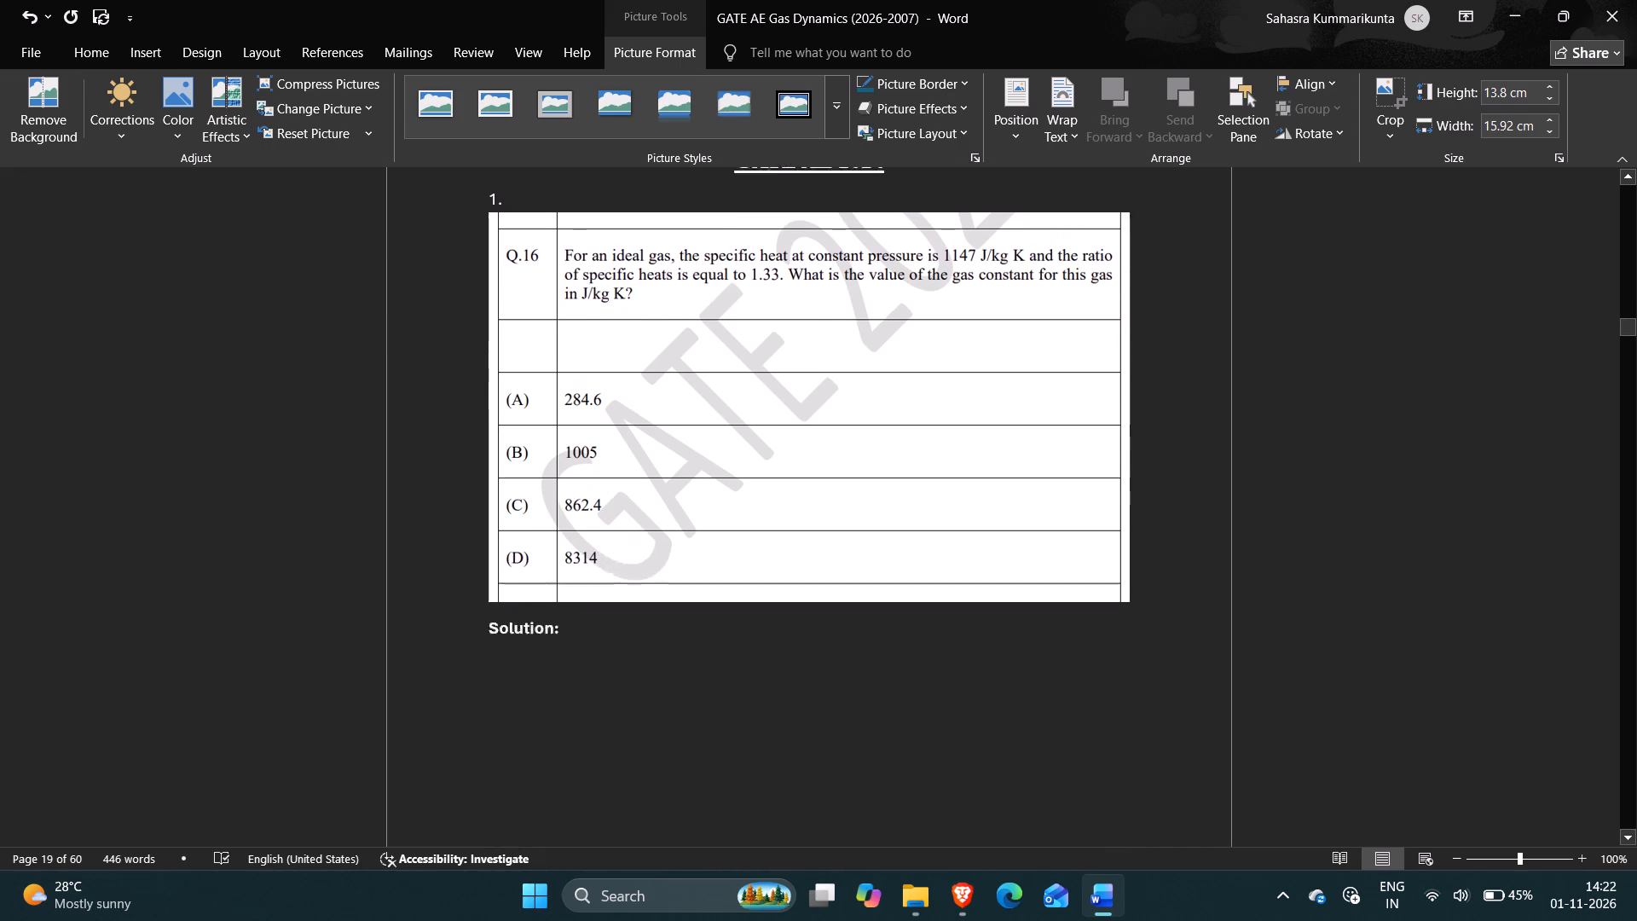
{"action": "scroll", "coordinate": [631, 474], "scroll_direction": "down", "scroll_amount": 4}
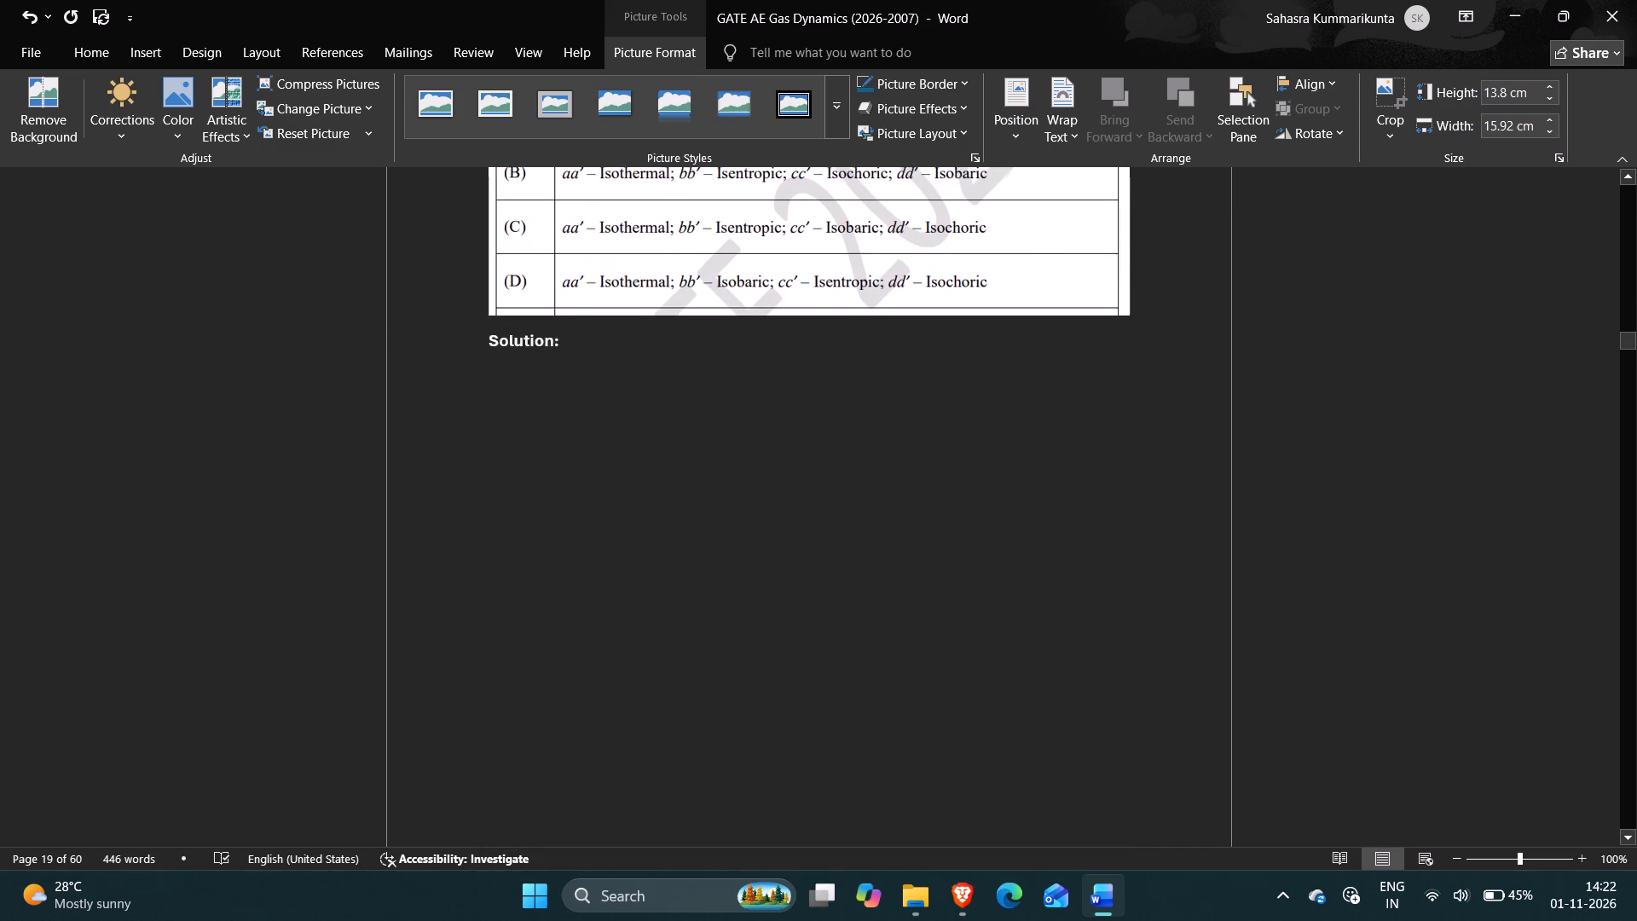
{"action": "scroll", "coordinate": [631, 474], "scroll_direction": "down", "scroll_amount": 3}
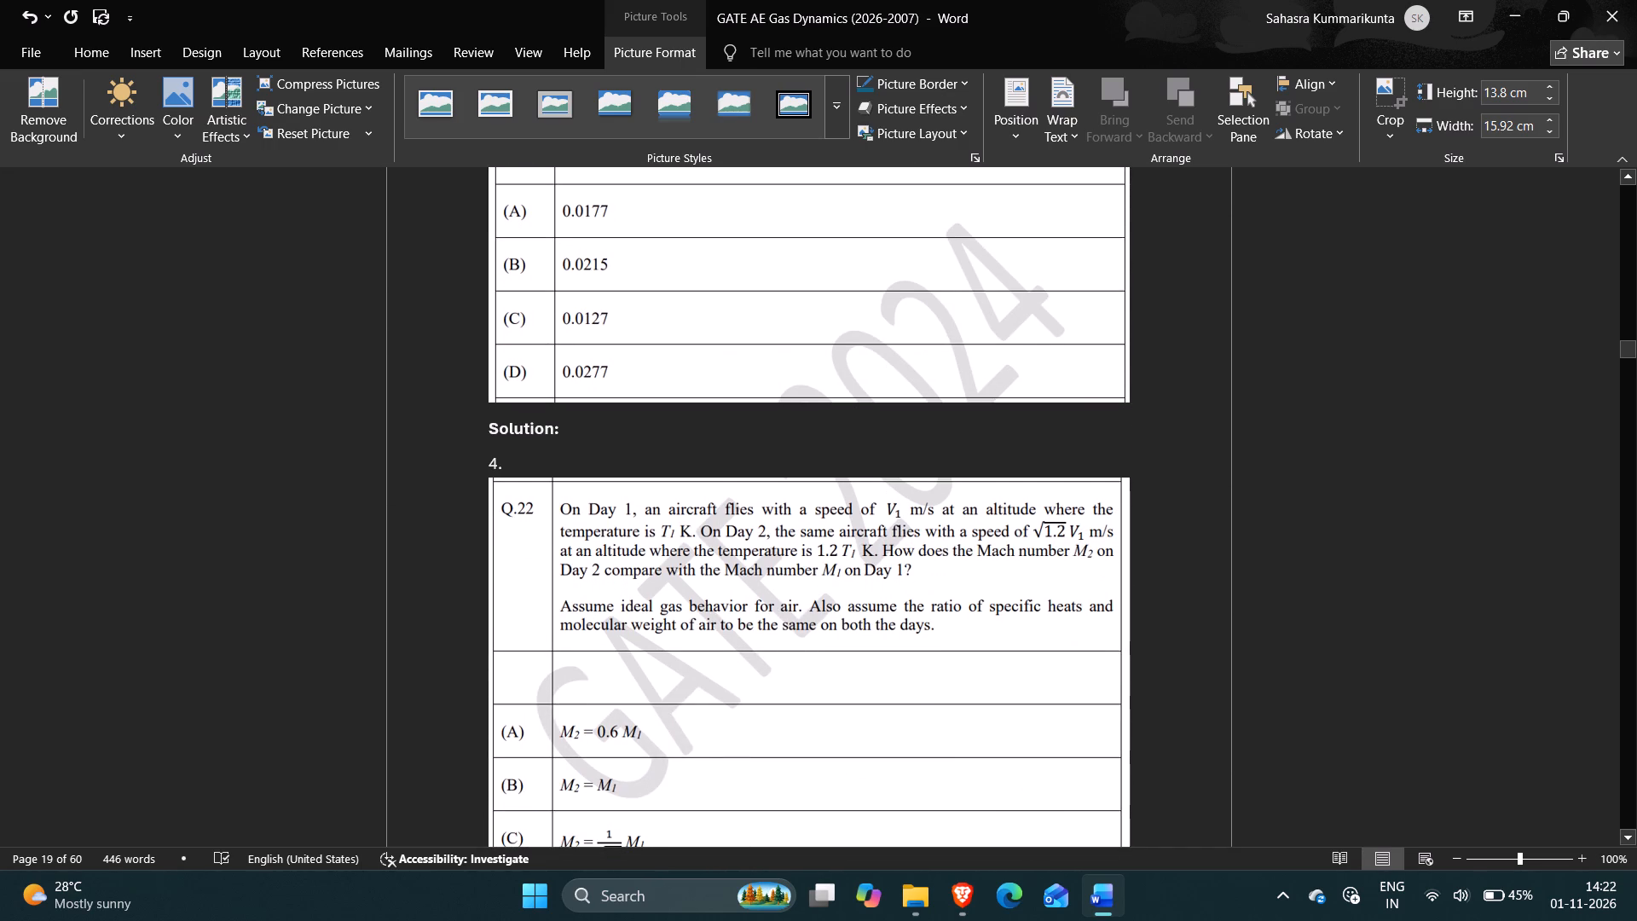
{"action": "left_click", "coordinate": [472, 465]}
{"action": "left_click", "coordinate": [494, 461]}
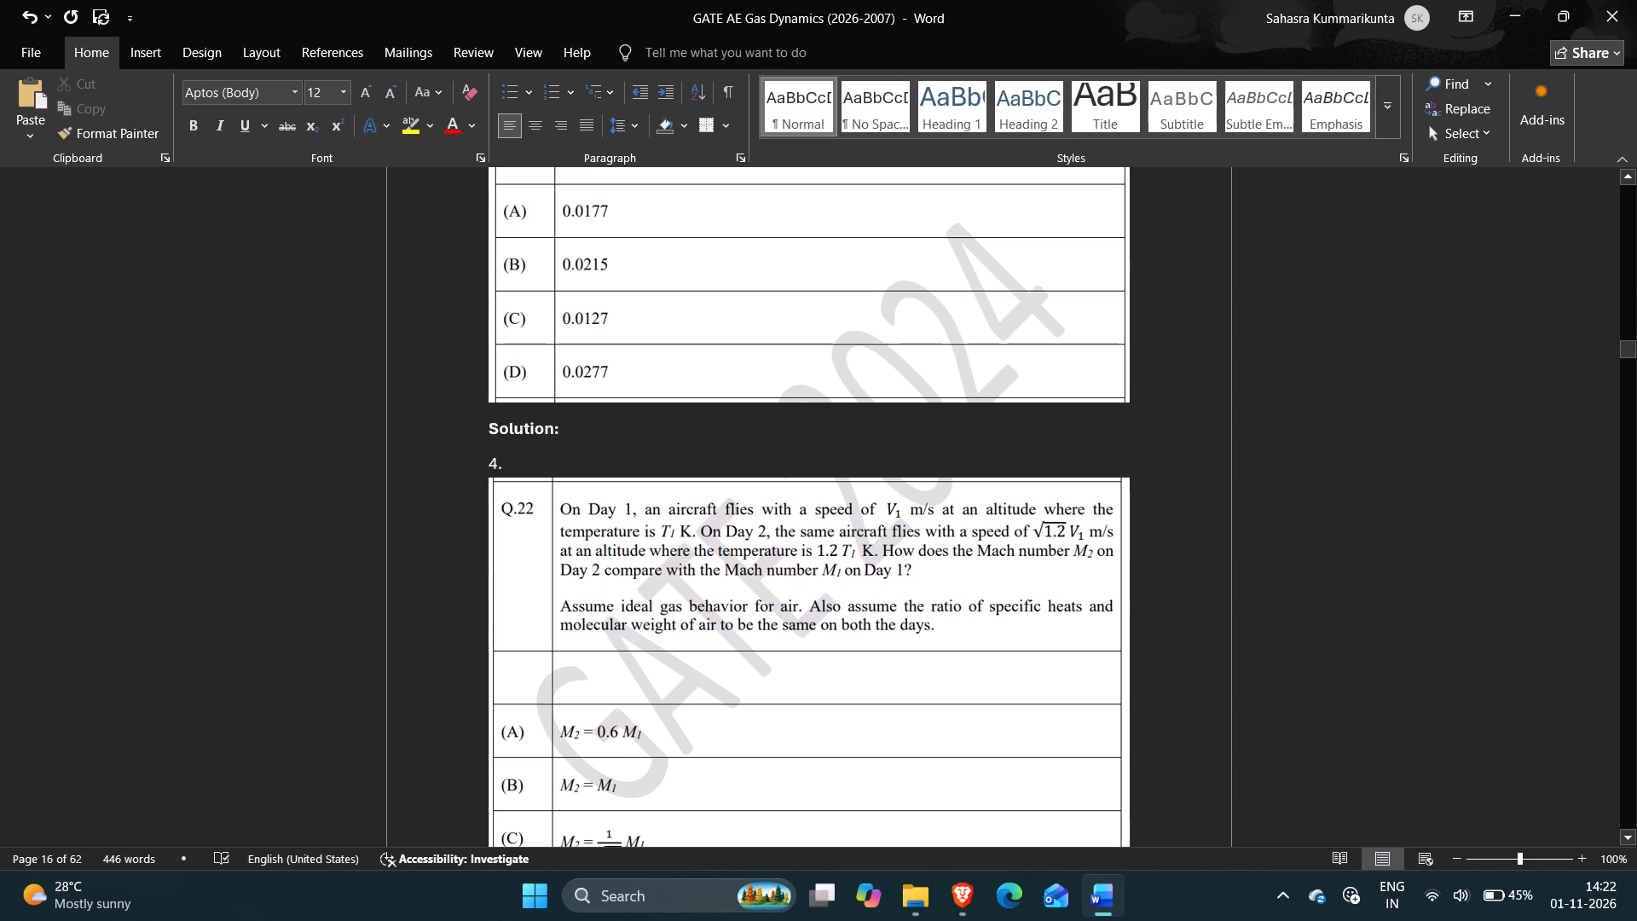
{"action": "key", "text": "Left"}
{"action": "key", "text": "Return"}
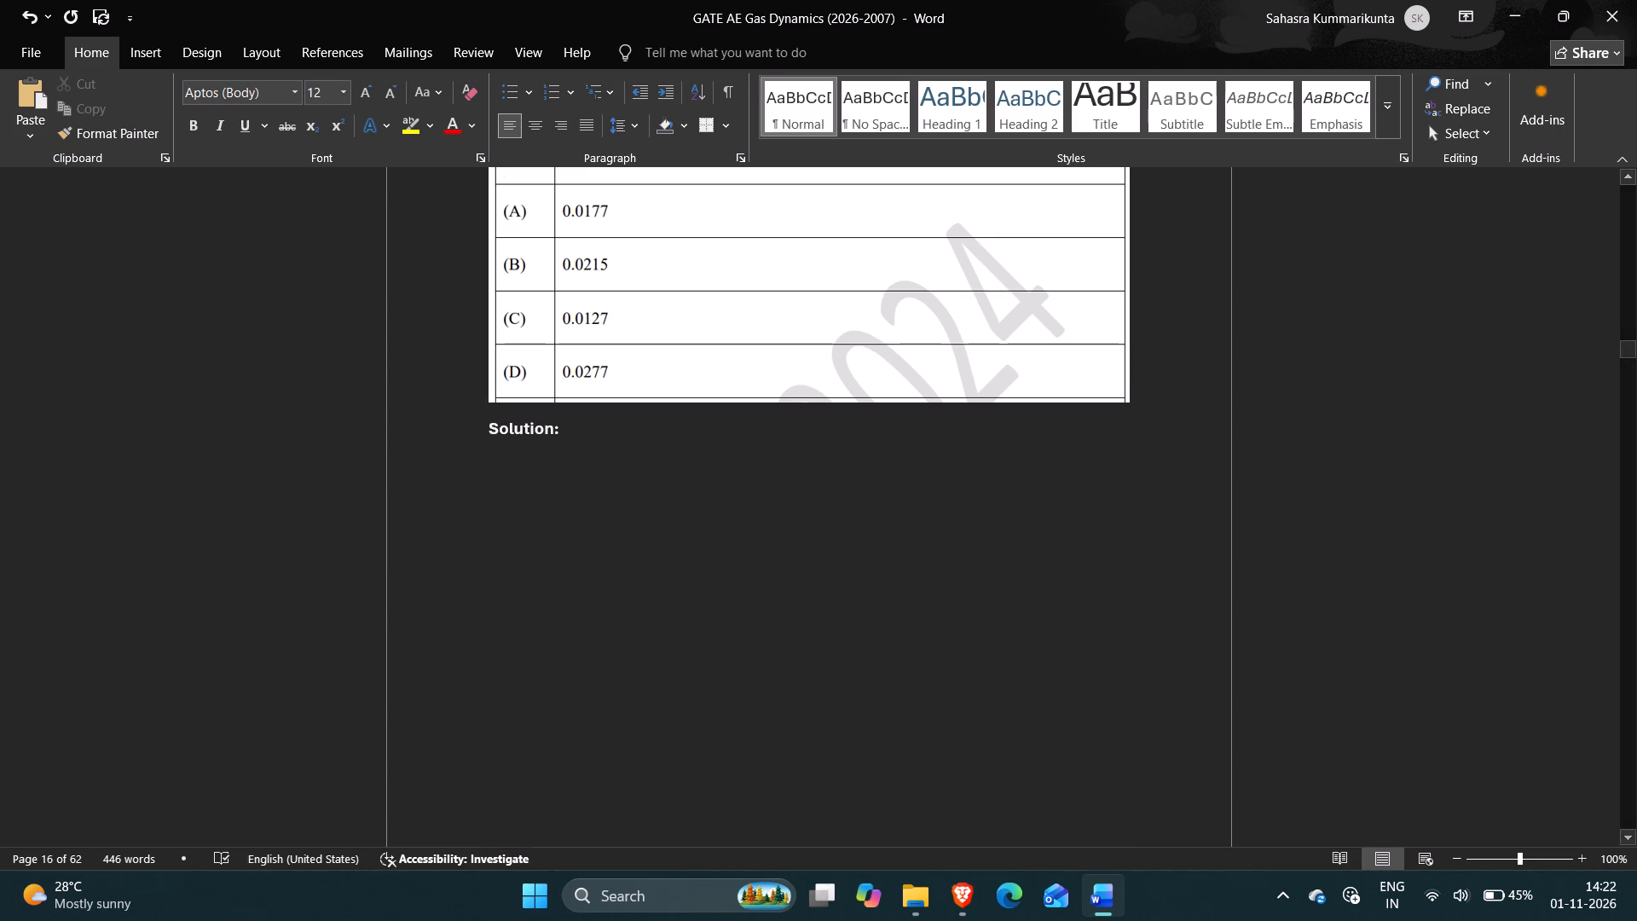
Add seven blank lines before item 7 (Q.34) to move it to the next page, leaving solution space under item 6.
{"action": "scroll", "coordinate": [493, 461], "scroll_direction": "down", "scroll_amount": 4}
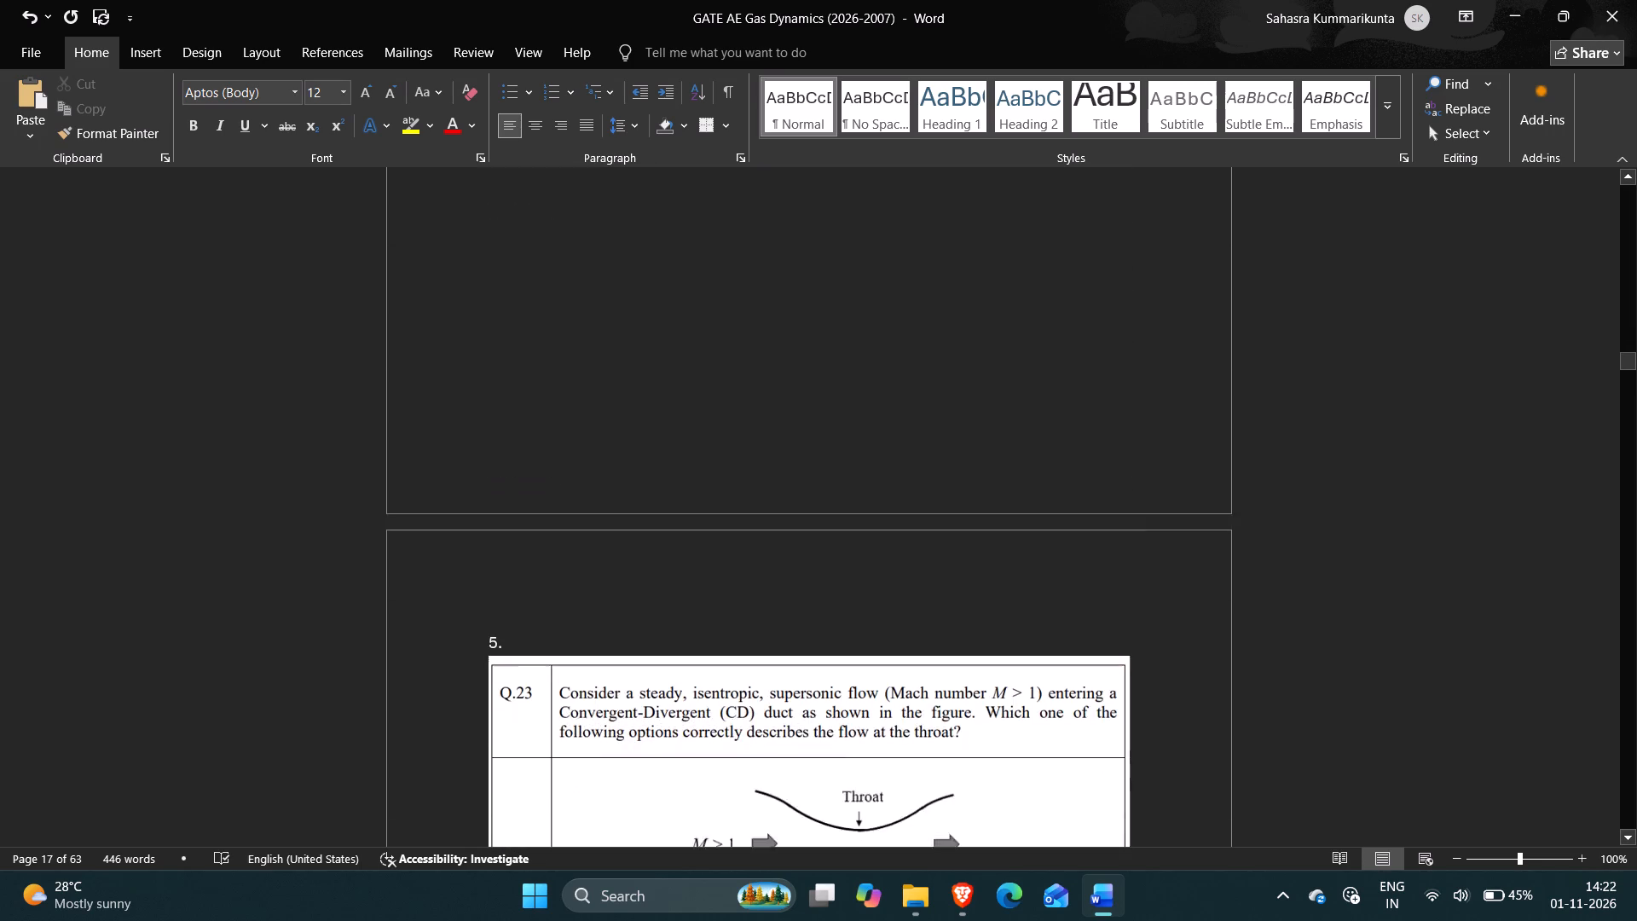
{"action": "scroll", "coordinate": [493, 461], "scroll_direction": "down", "scroll_amount": 5}
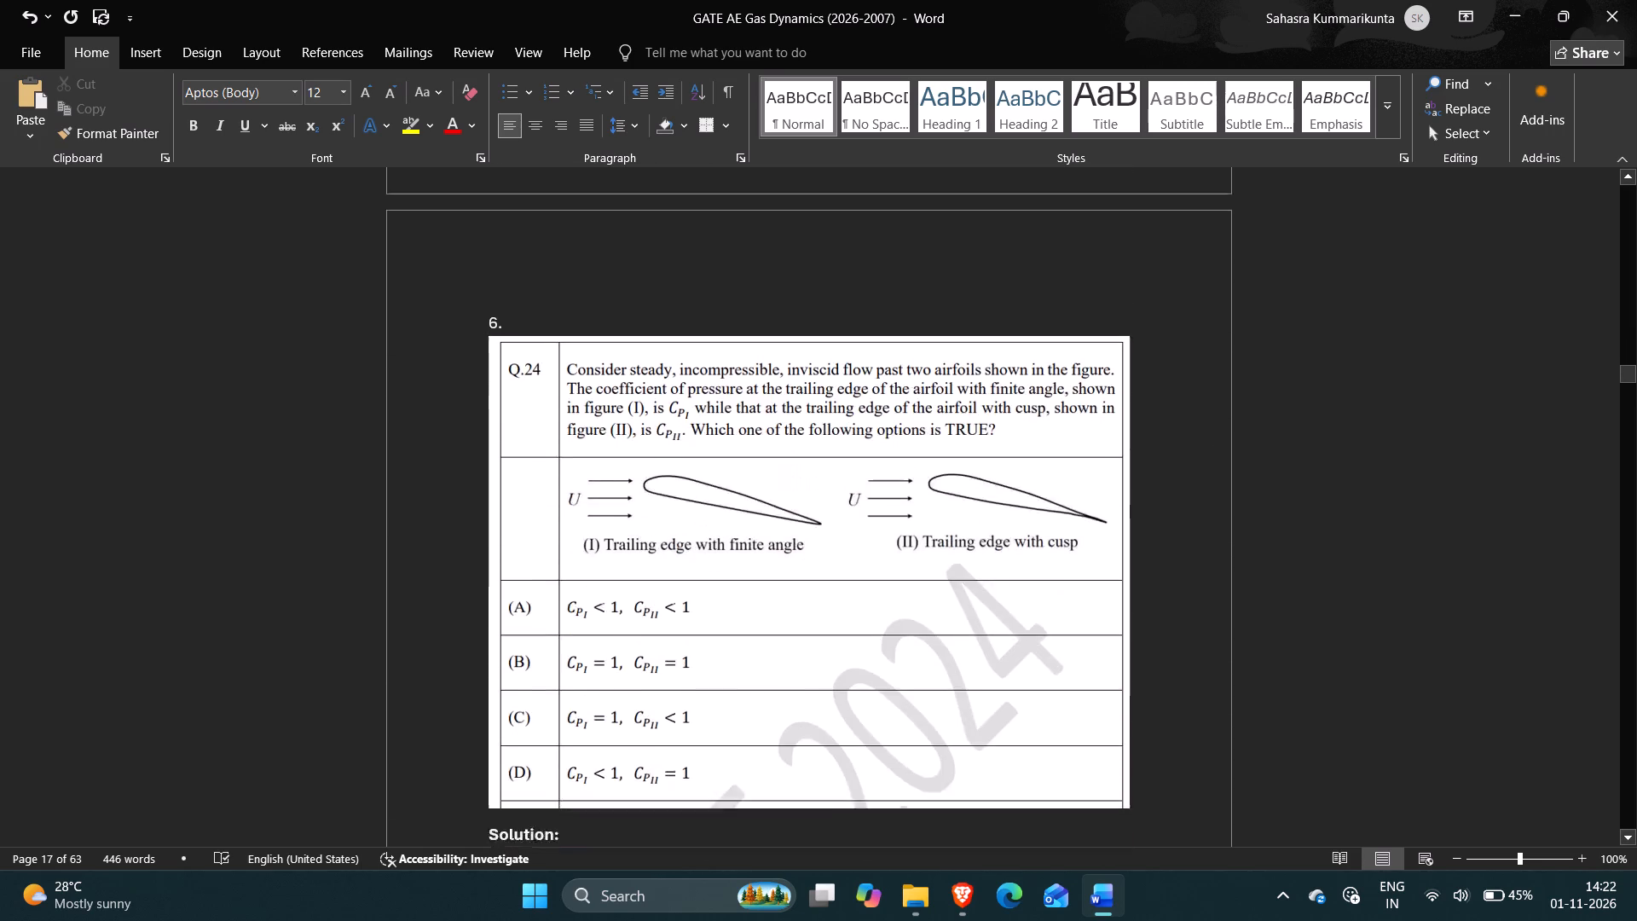
{"action": "scroll", "coordinate": [493, 461], "scroll_direction": "down", "scroll_amount": 2}
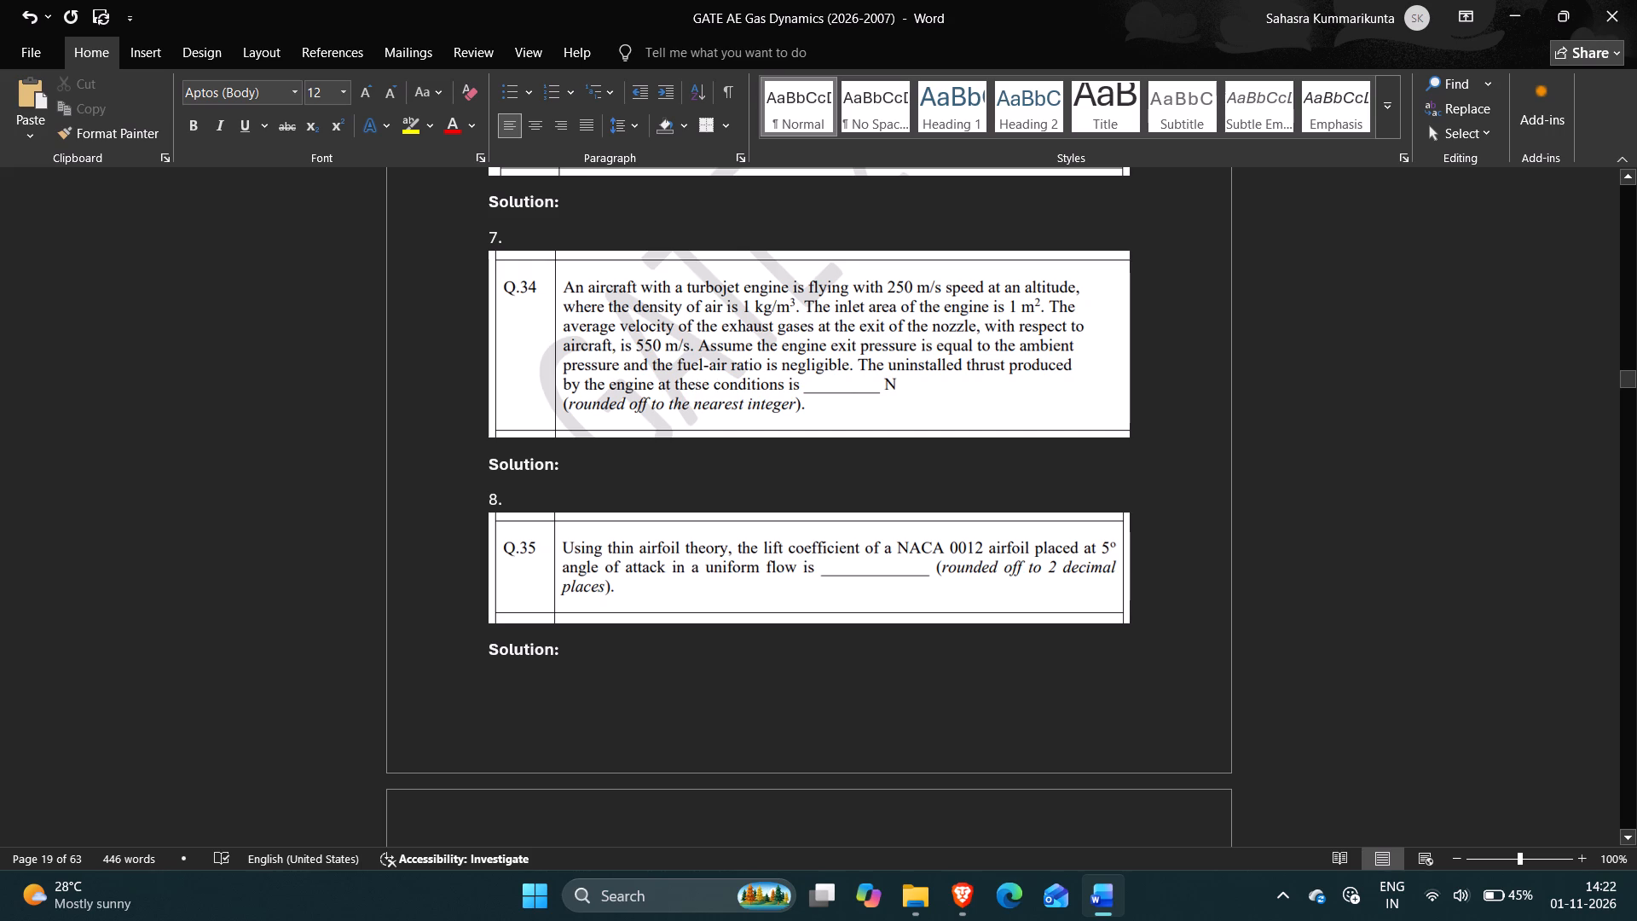
{"action": "left_click", "coordinate": [497, 235]}
{"action": "key", "text": "Left"}
{"action": "key", "text": "Return"}
{"action": "key", "text": "Return"}
{"action": "key", "text": "Return"}
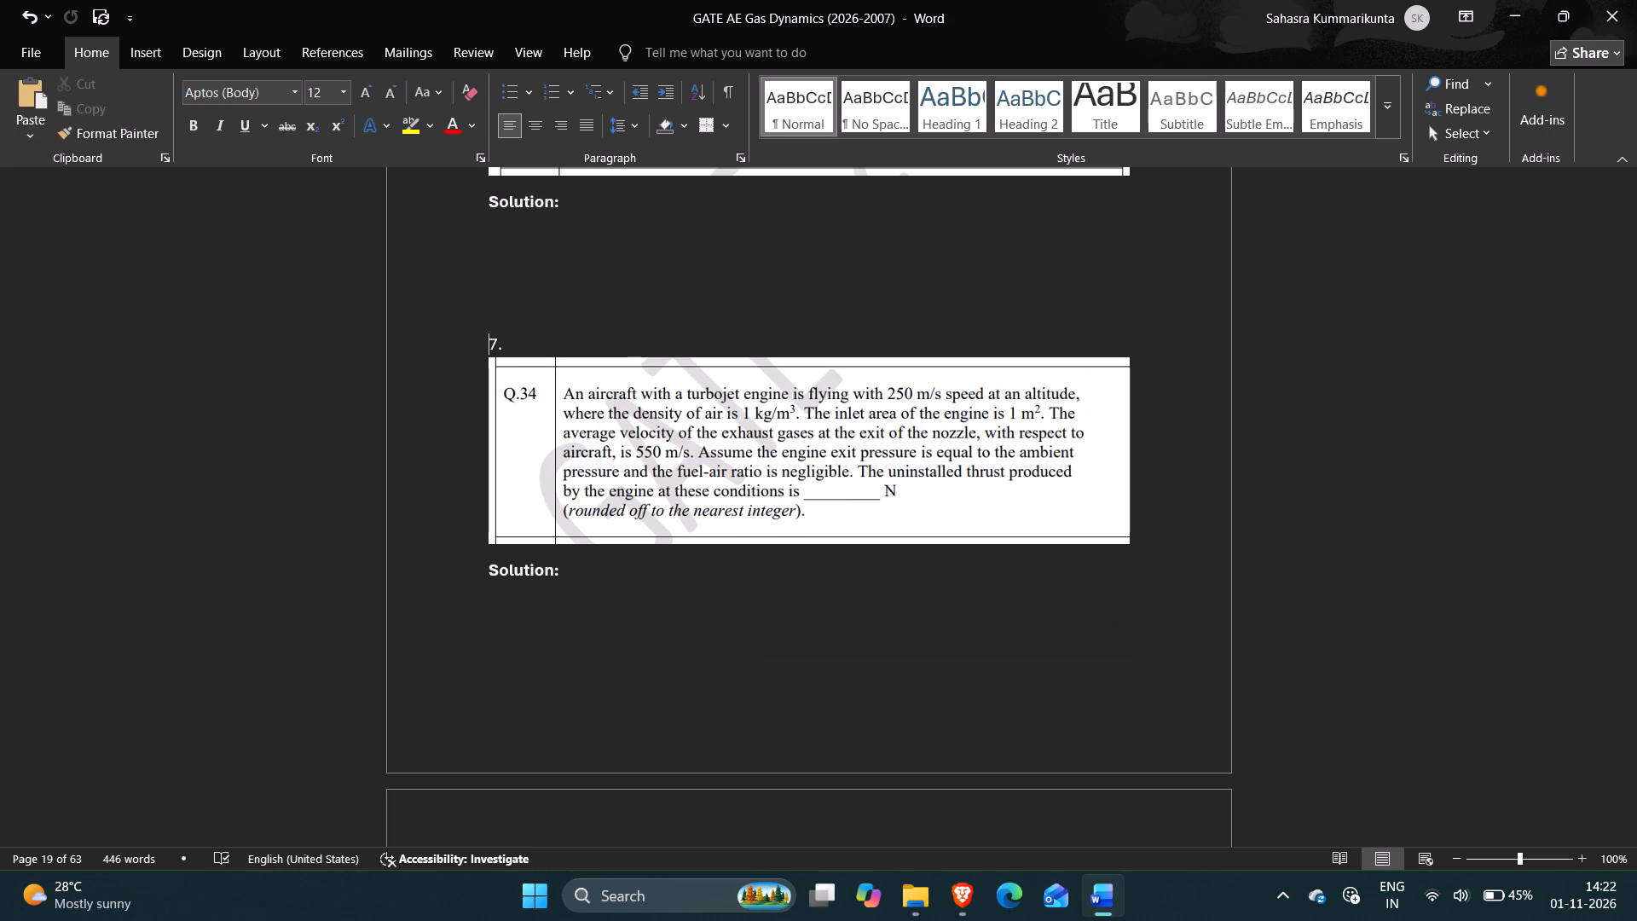
{"action": "key", "text": "Return"}
{"action": "key", "text": "Return"}
{"action": "key", "text": "Return"}
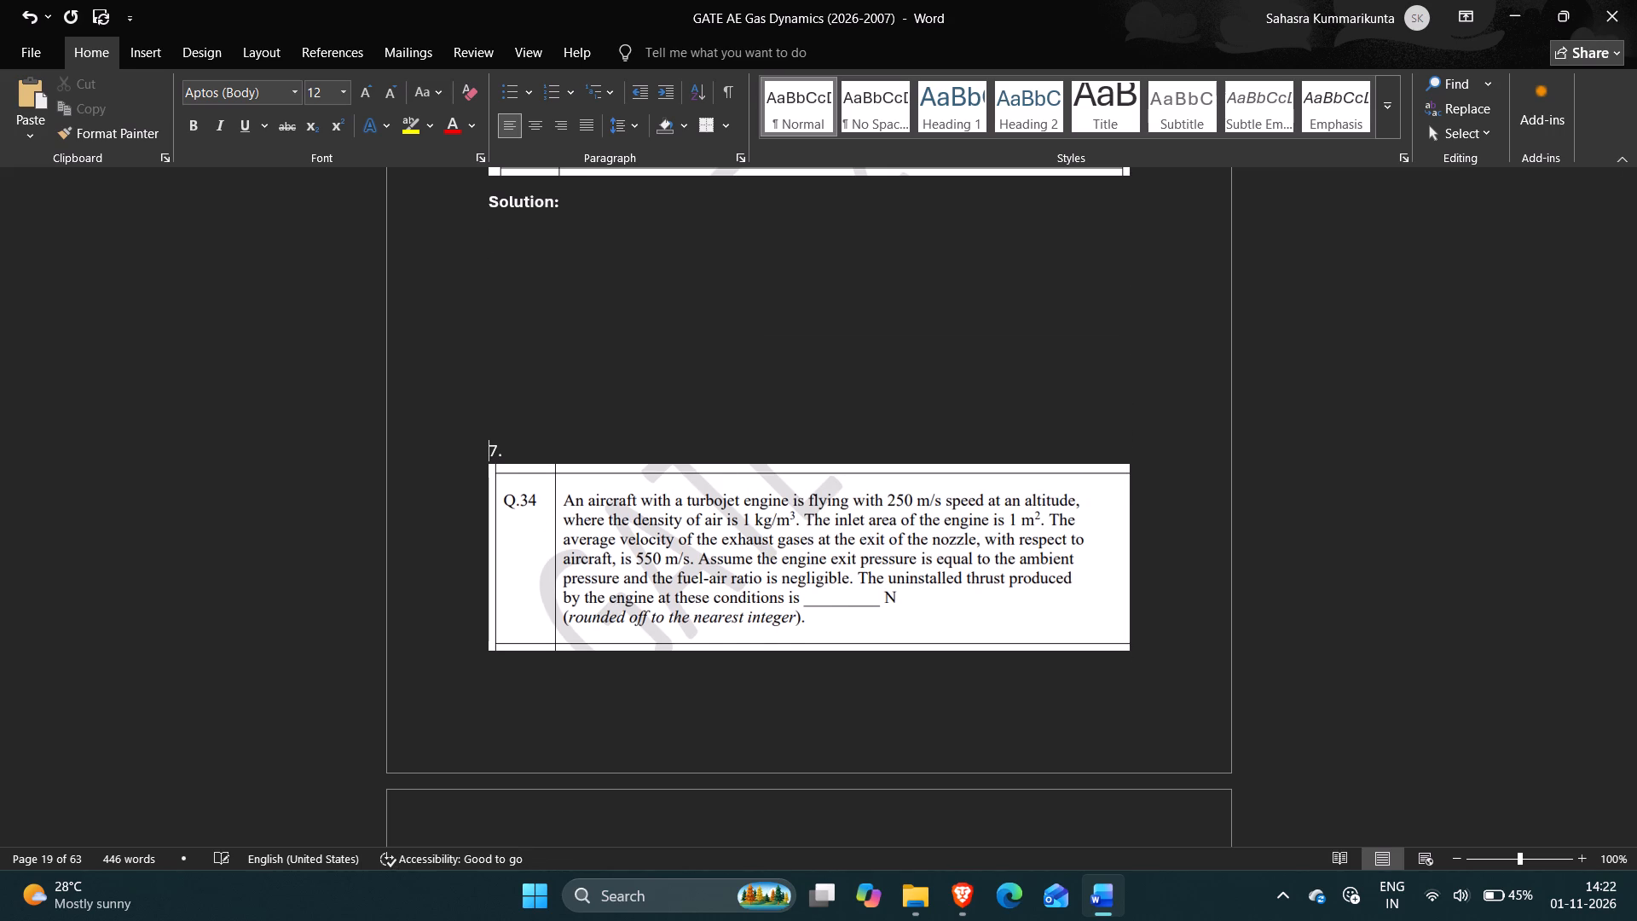
{"action": "key", "text": "Return"}
Add 17 blank lines before item 8 (Q.35) to move it to the next page, leaving solution space under item 7.
{"action": "scroll", "coordinate": [497, 235], "scroll_direction": "down", "scroll_amount": 3}
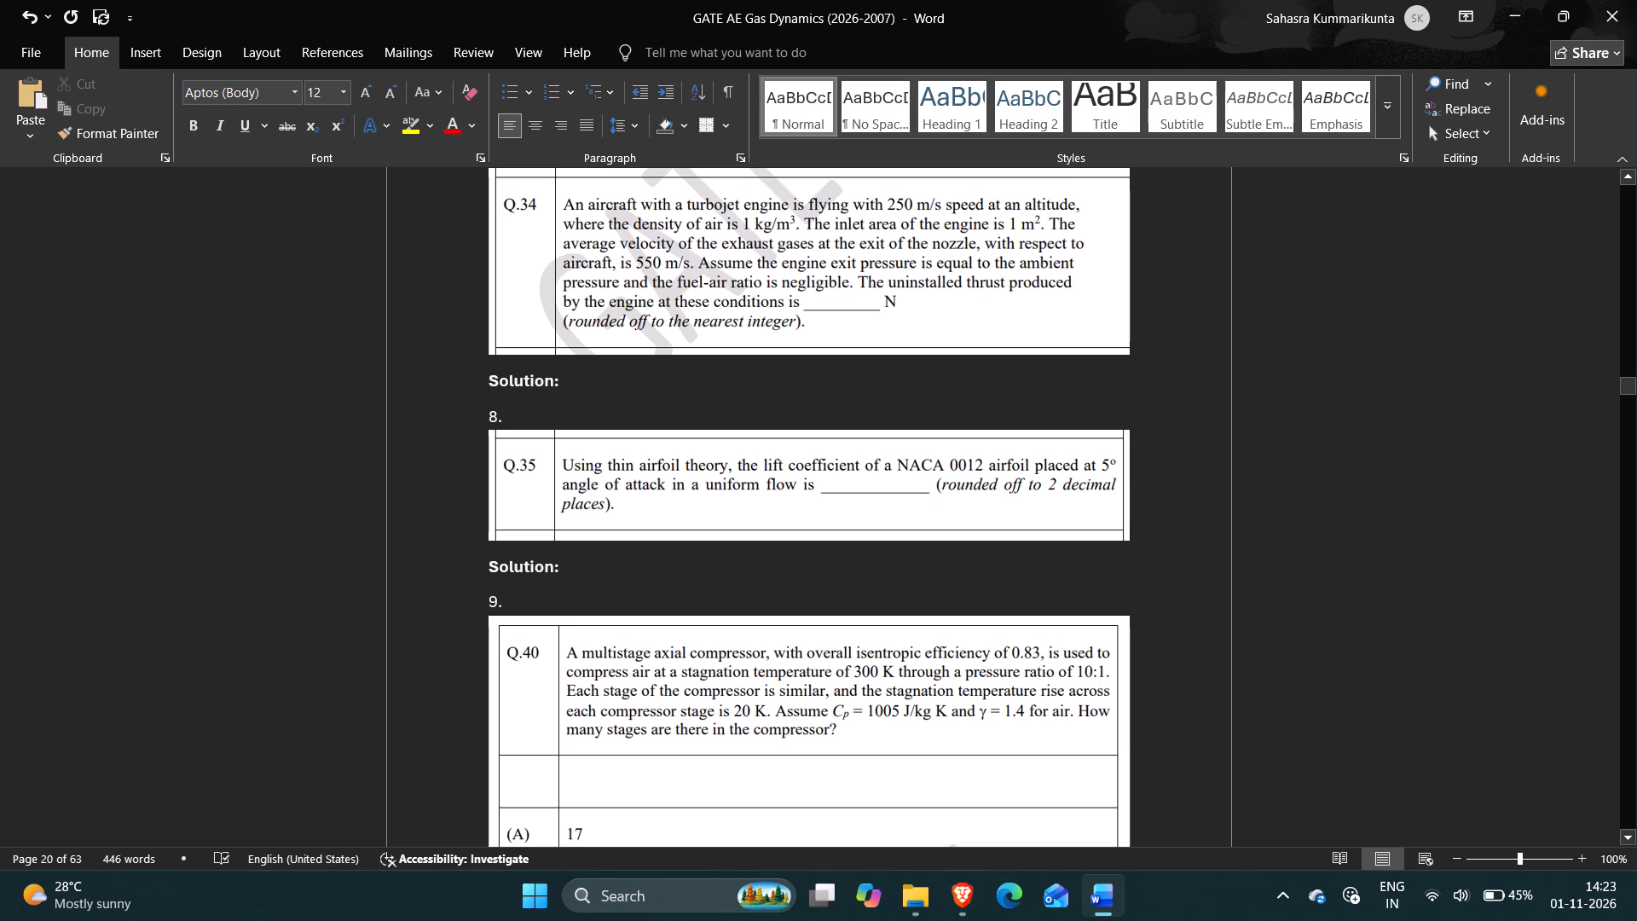
{"action": "left_click", "coordinate": [490, 419]}
{"action": "key", "text": "Return"}
{"action": "key", "text": "Return"}
{"action": "key", "text": "Return"}
{"action": "key", "text": "Return"}
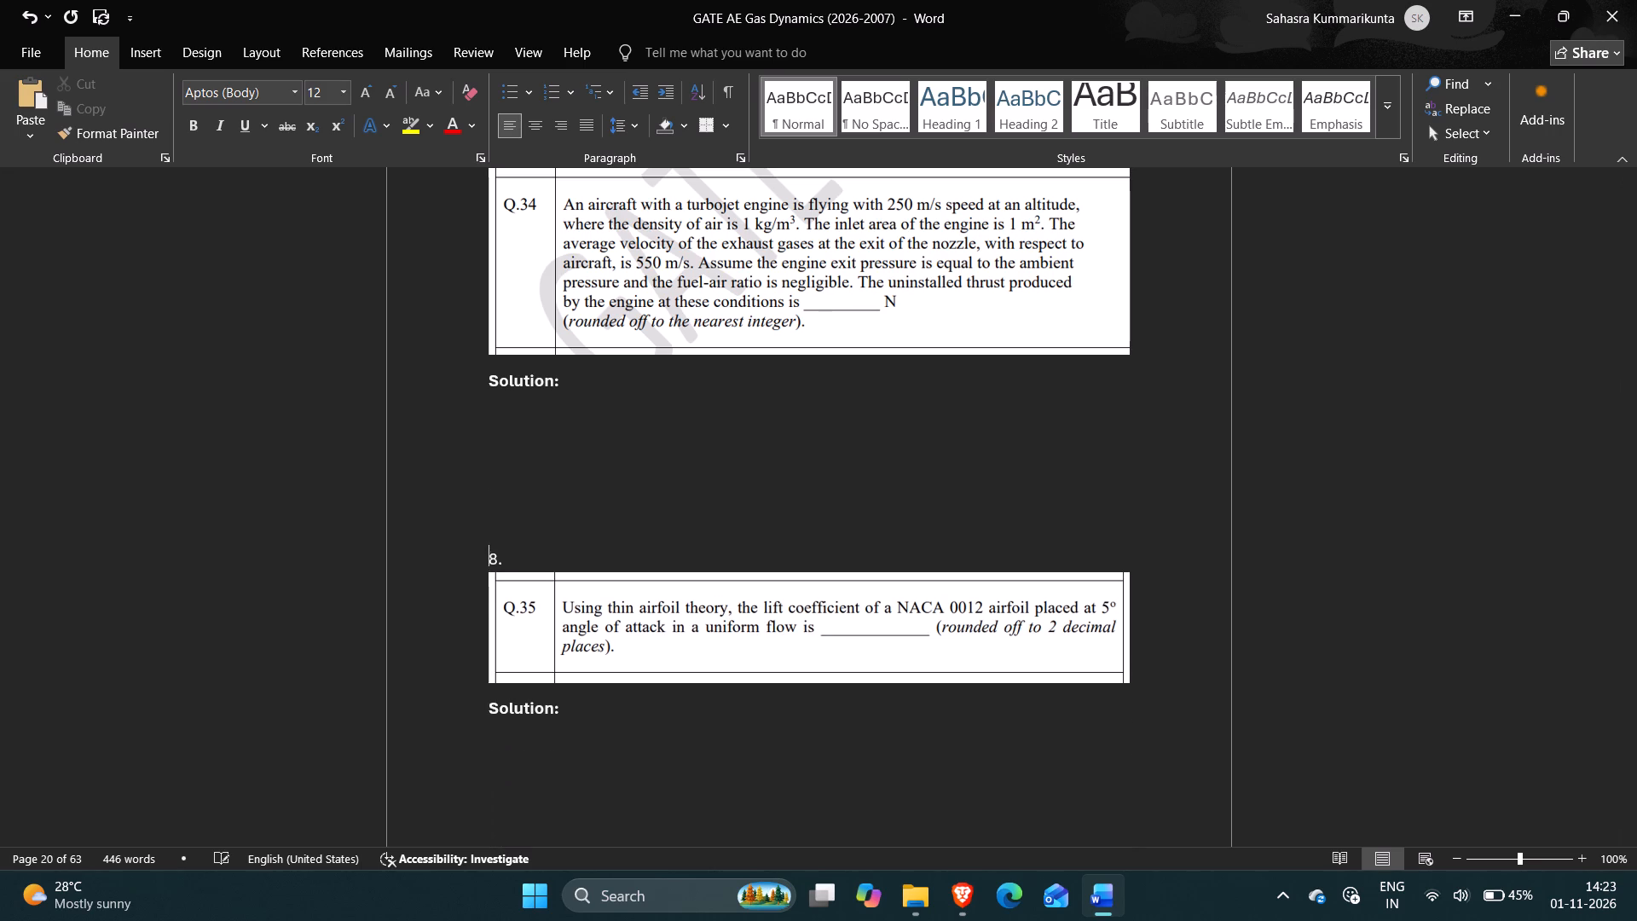
{"action": "key", "text": "Return"}
{"action": "key", "text": "Return"}
{"action": "key", "text": "Return"}
{"action": "key", "text": "Return"}
{"action": "key", "text": "Return"}
{"action": "key", "text": "Return"}
{"action": "key", "text": "Return"}
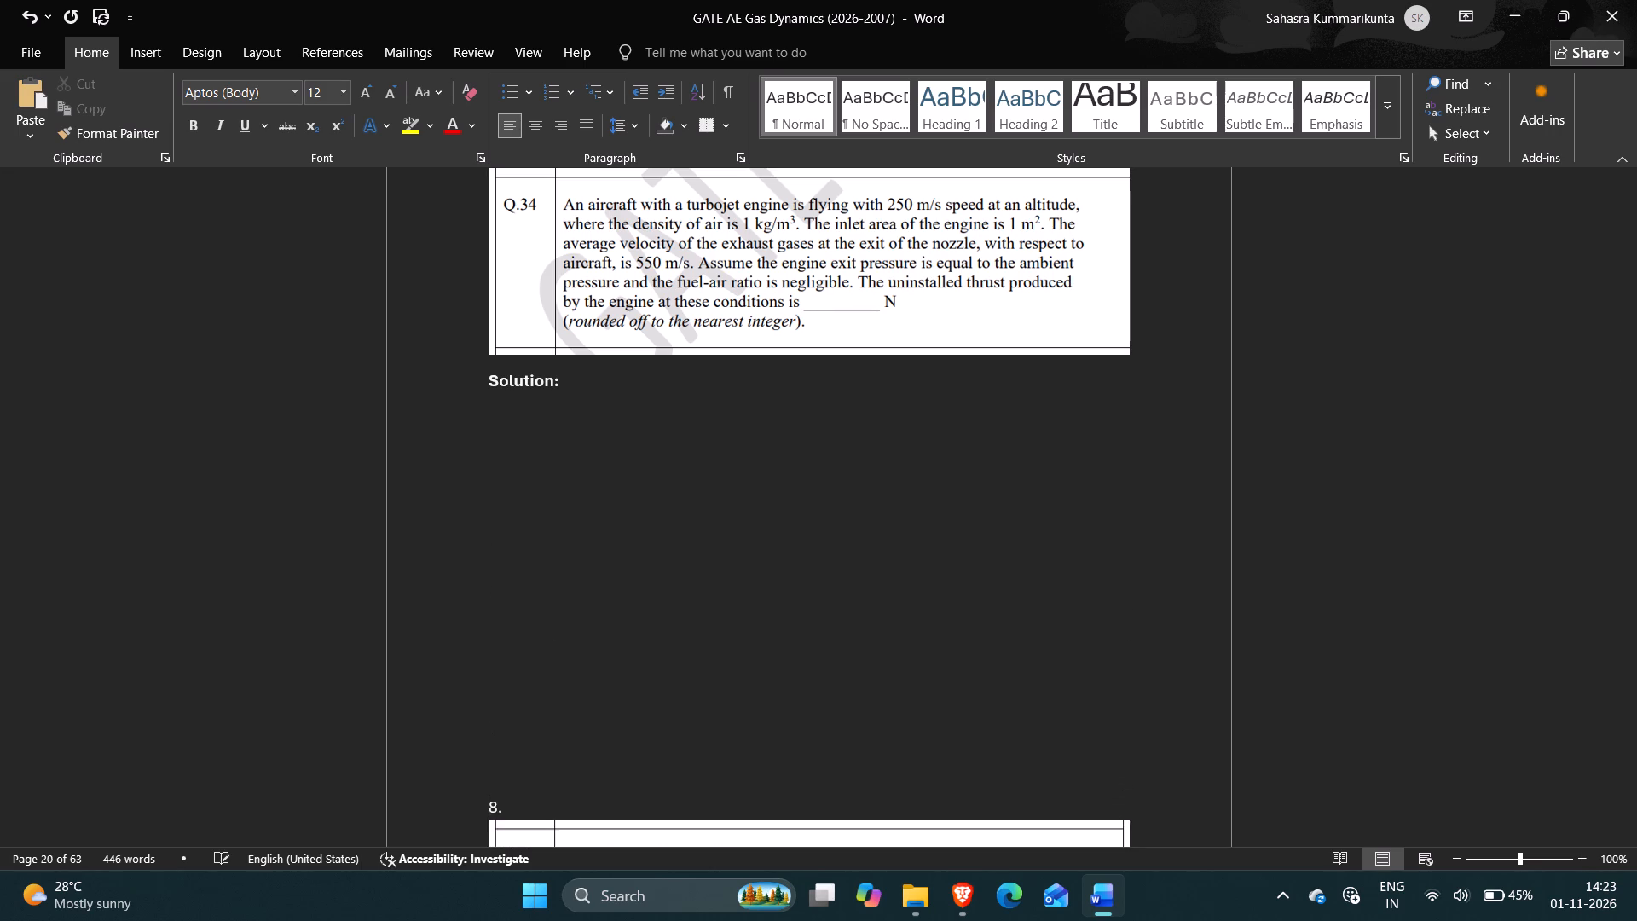
{"action": "key", "text": "Return"}
{"action": "key", "text": "Return"}
{"action": "key", "text": "Return"}
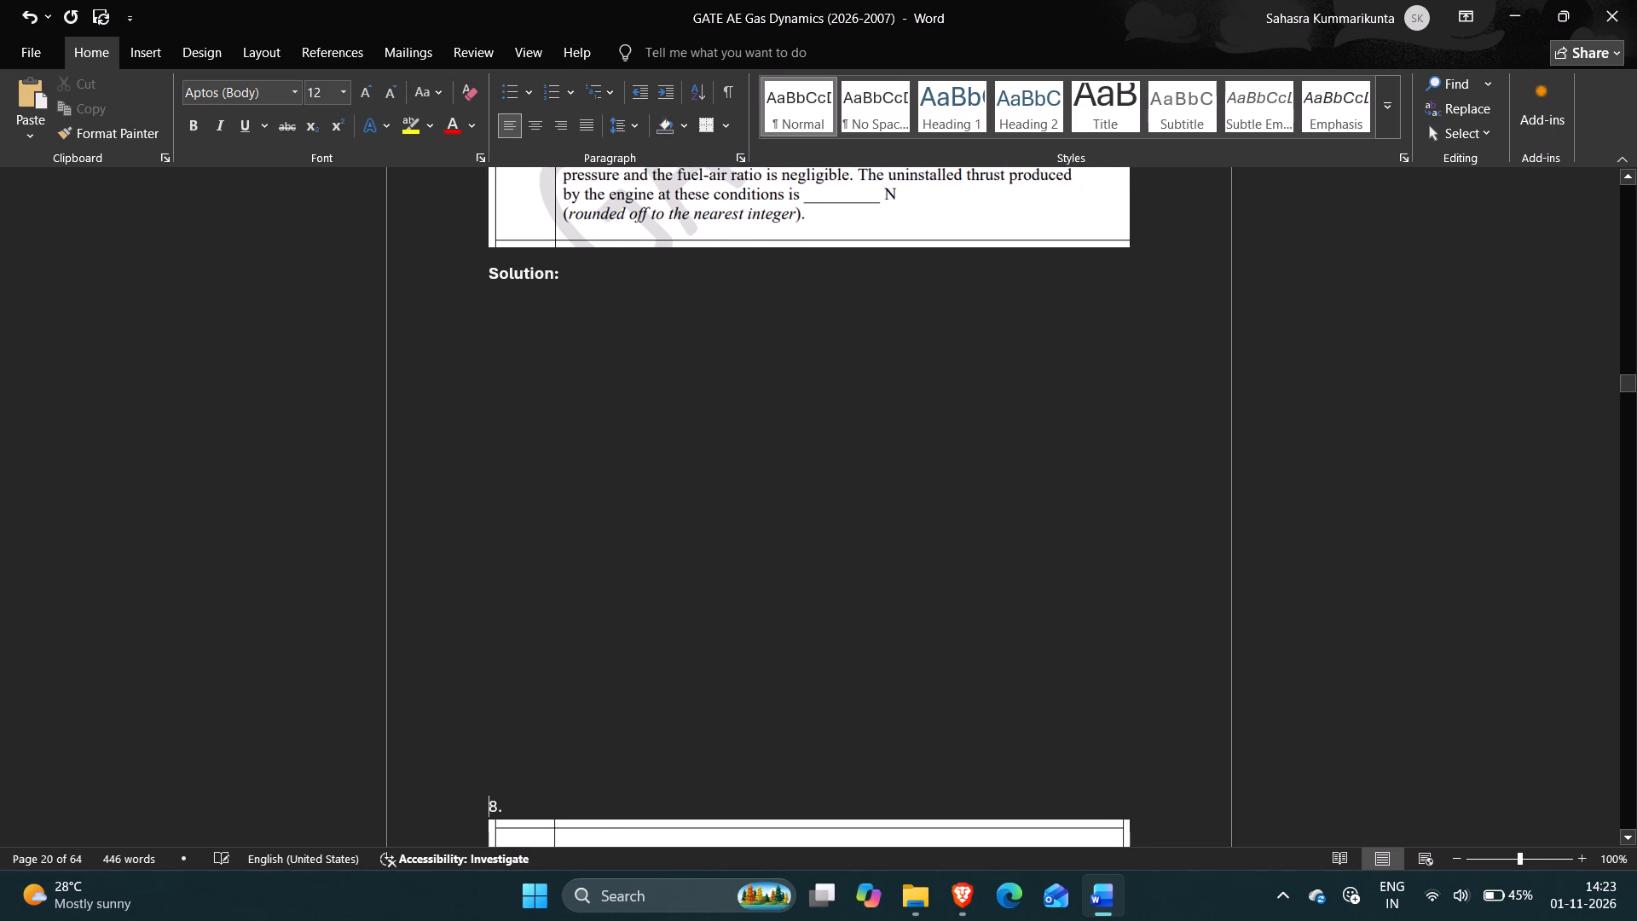
{"action": "key", "text": "Return"}
{"action": "key", "text": "Return"}
{"action": "key", "text": "Return"}
Add 11 blank lines before item 9 (Q.40) to move it to the next page, leaving solution space under item 8.
{"action": "scroll", "coordinate": [490, 419], "scroll_direction": "down", "scroll_amount": 1}
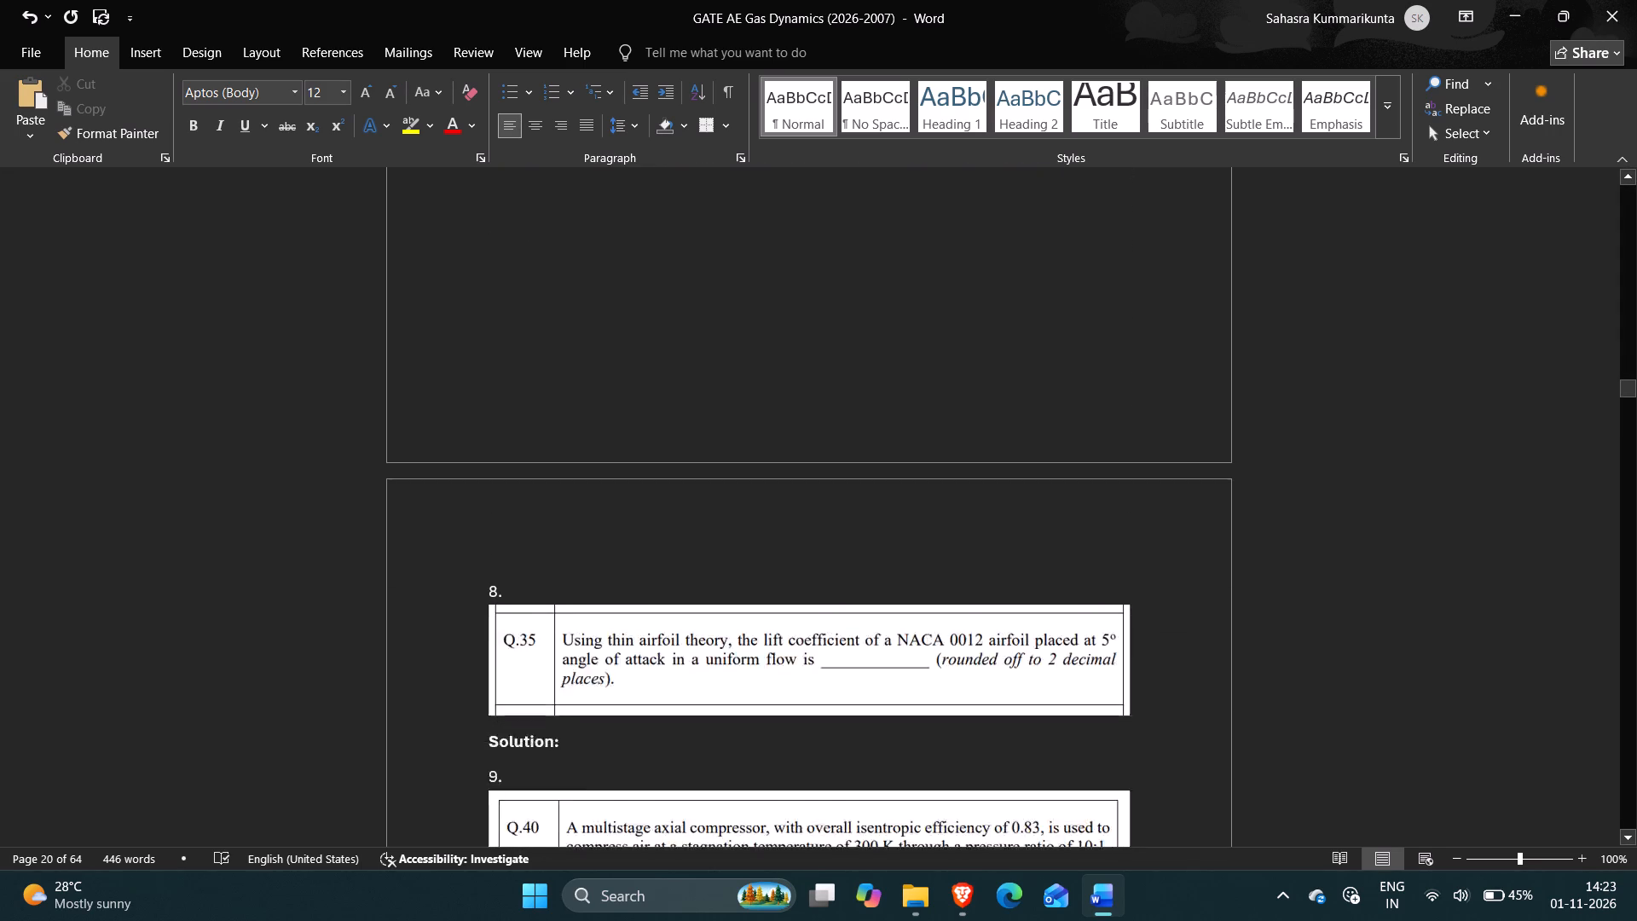
{"action": "scroll", "coordinate": [490, 419], "scroll_direction": "down", "scroll_amount": 4}
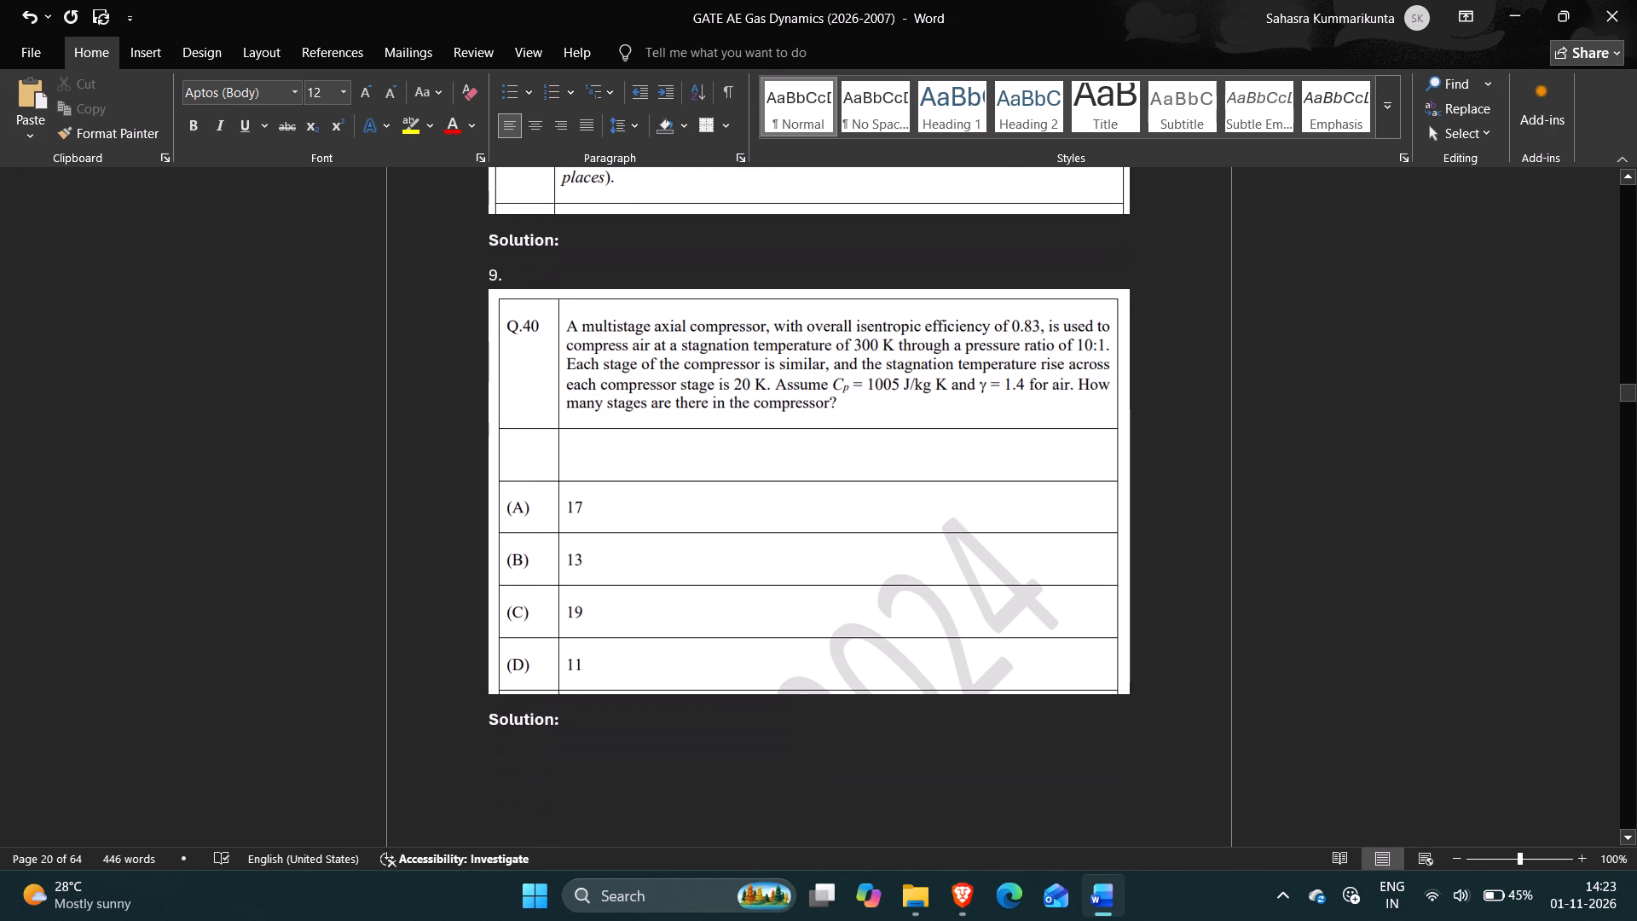
{"action": "left_click", "coordinate": [487, 275]}
{"action": "key", "text": "Return"}
{"action": "key", "text": "Return"}
{"action": "key", "text": "Return"}
{"action": "key", "text": "Return"}
{"action": "key", "text": "Return"}
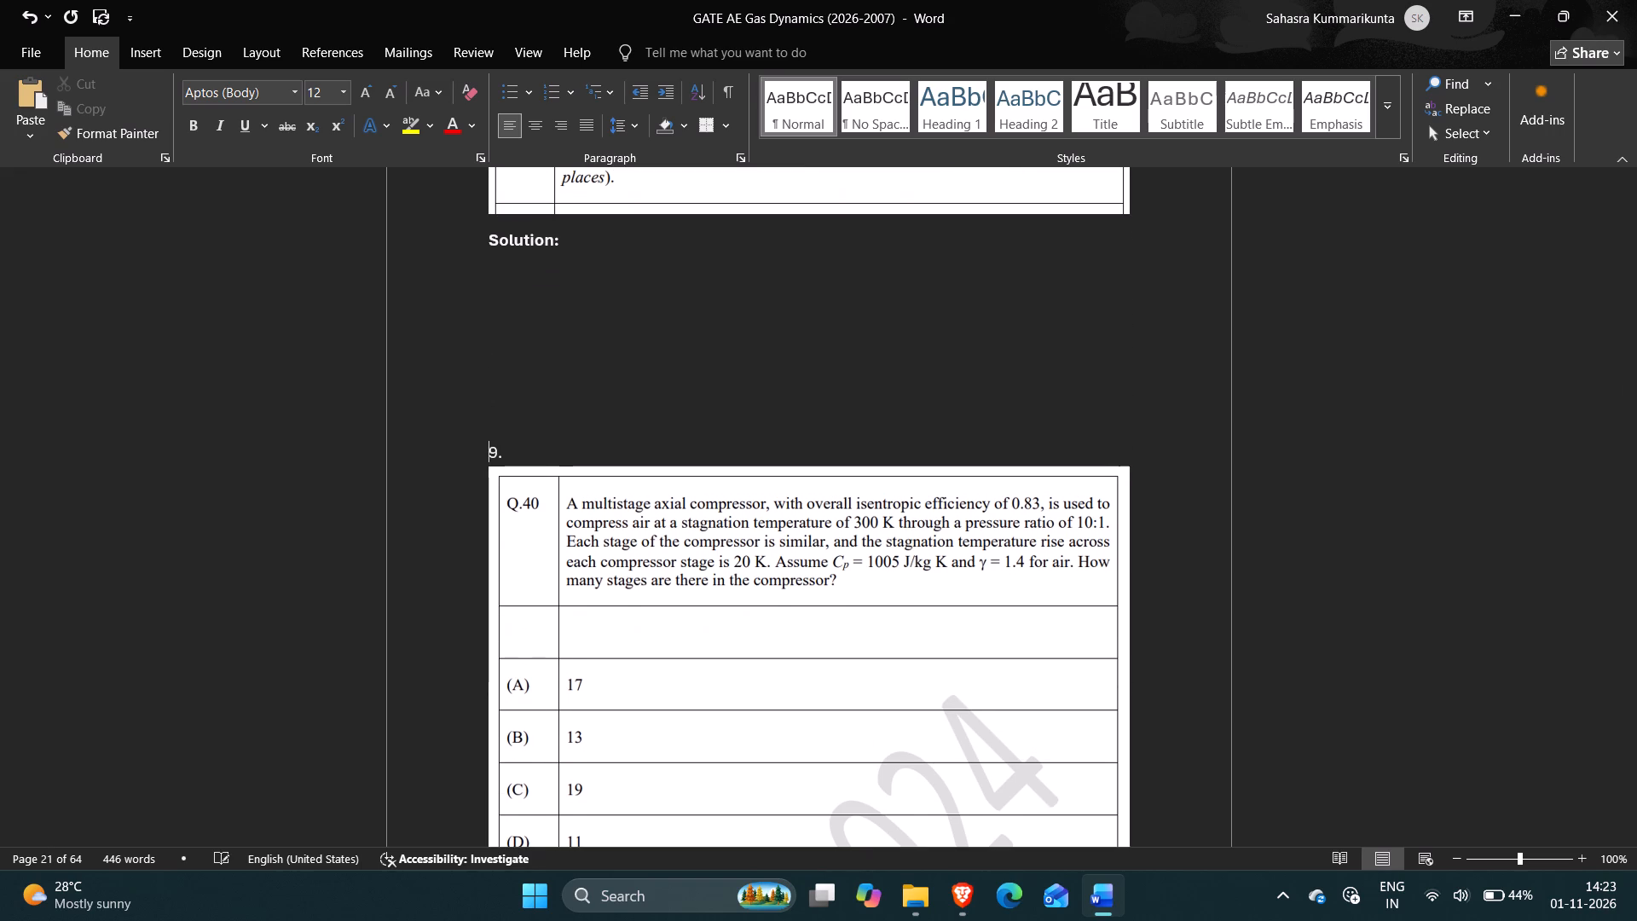
{"action": "key", "text": "Return"}
{"action": "key", "text": "Return"}
{"action": "key", "text": "Return"}
{"action": "key", "text": "Return"}
{"action": "key", "text": "Return"}
{"action": "key", "text": "Return"}
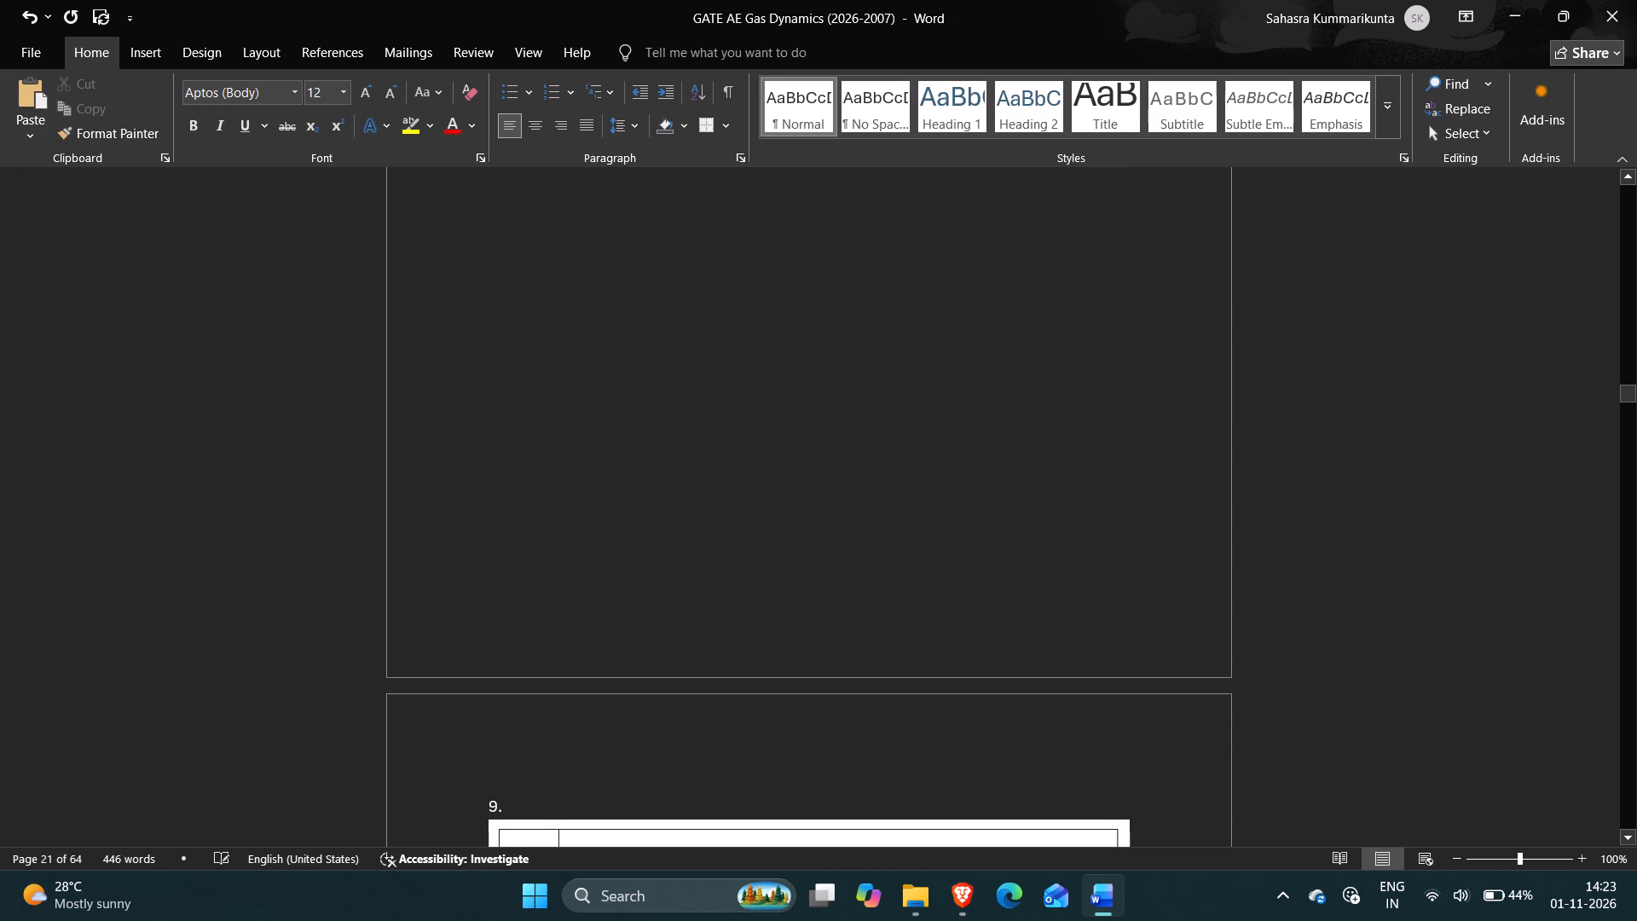
{"action": "scroll", "coordinate": [477, 271], "scroll_direction": "down", "scroll_amount": 5}
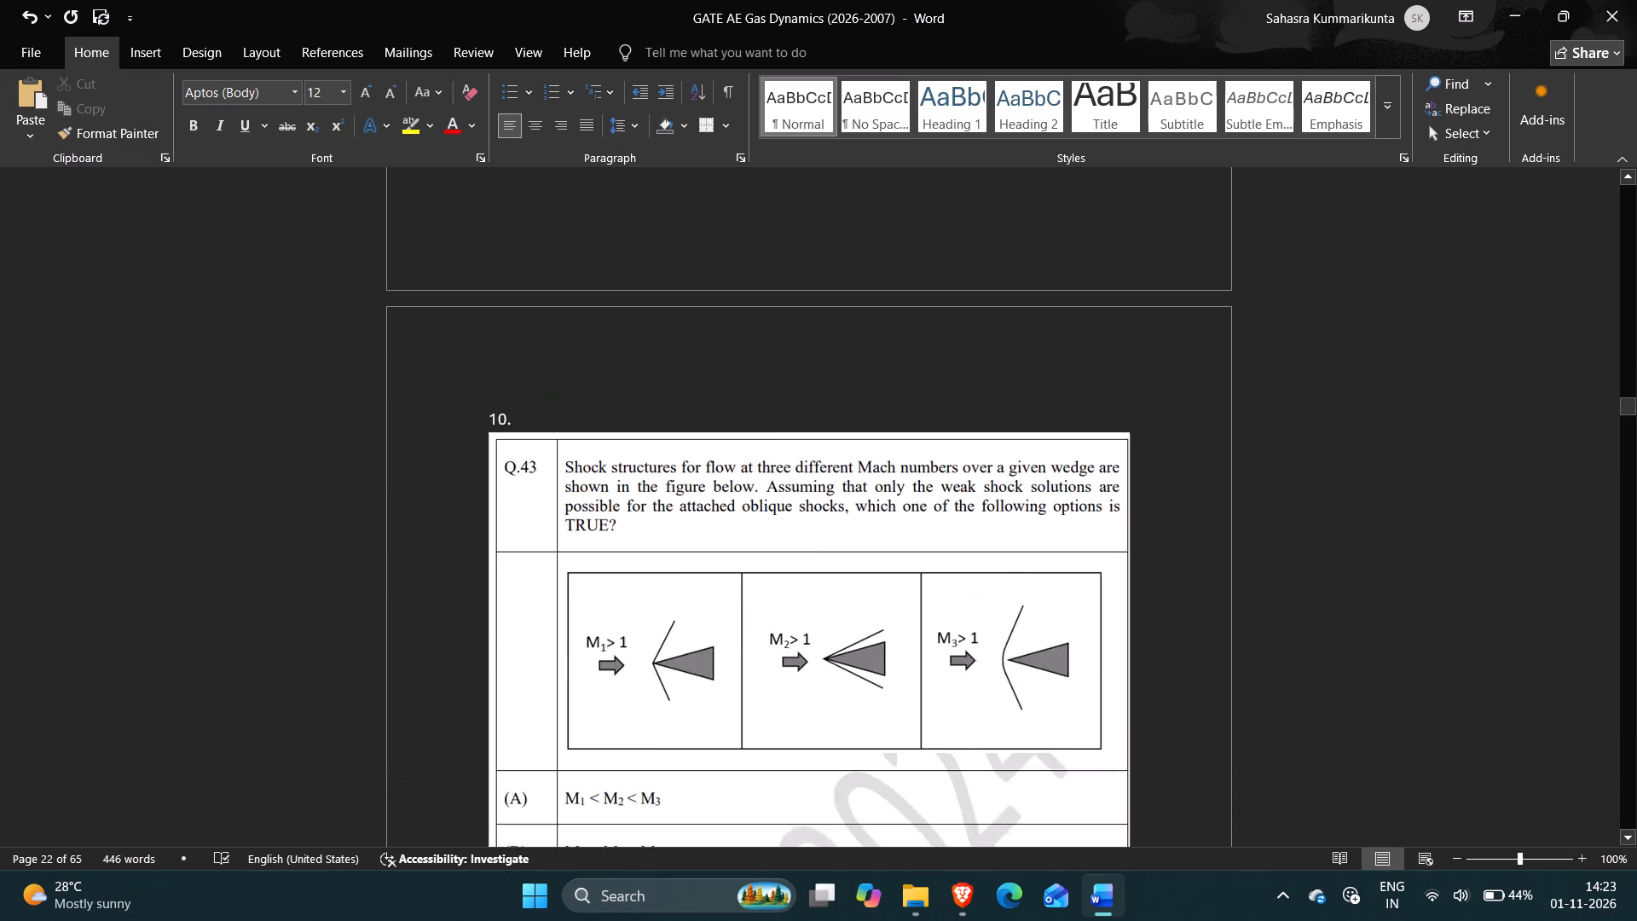
Add eight blank lines before the GATE AE 2023 heading to move it to the next page, leaving solution space under item 10.
{"action": "scroll", "coordinate": [477, 271], "scroll_direction": "down", "scroll_amount": 3}
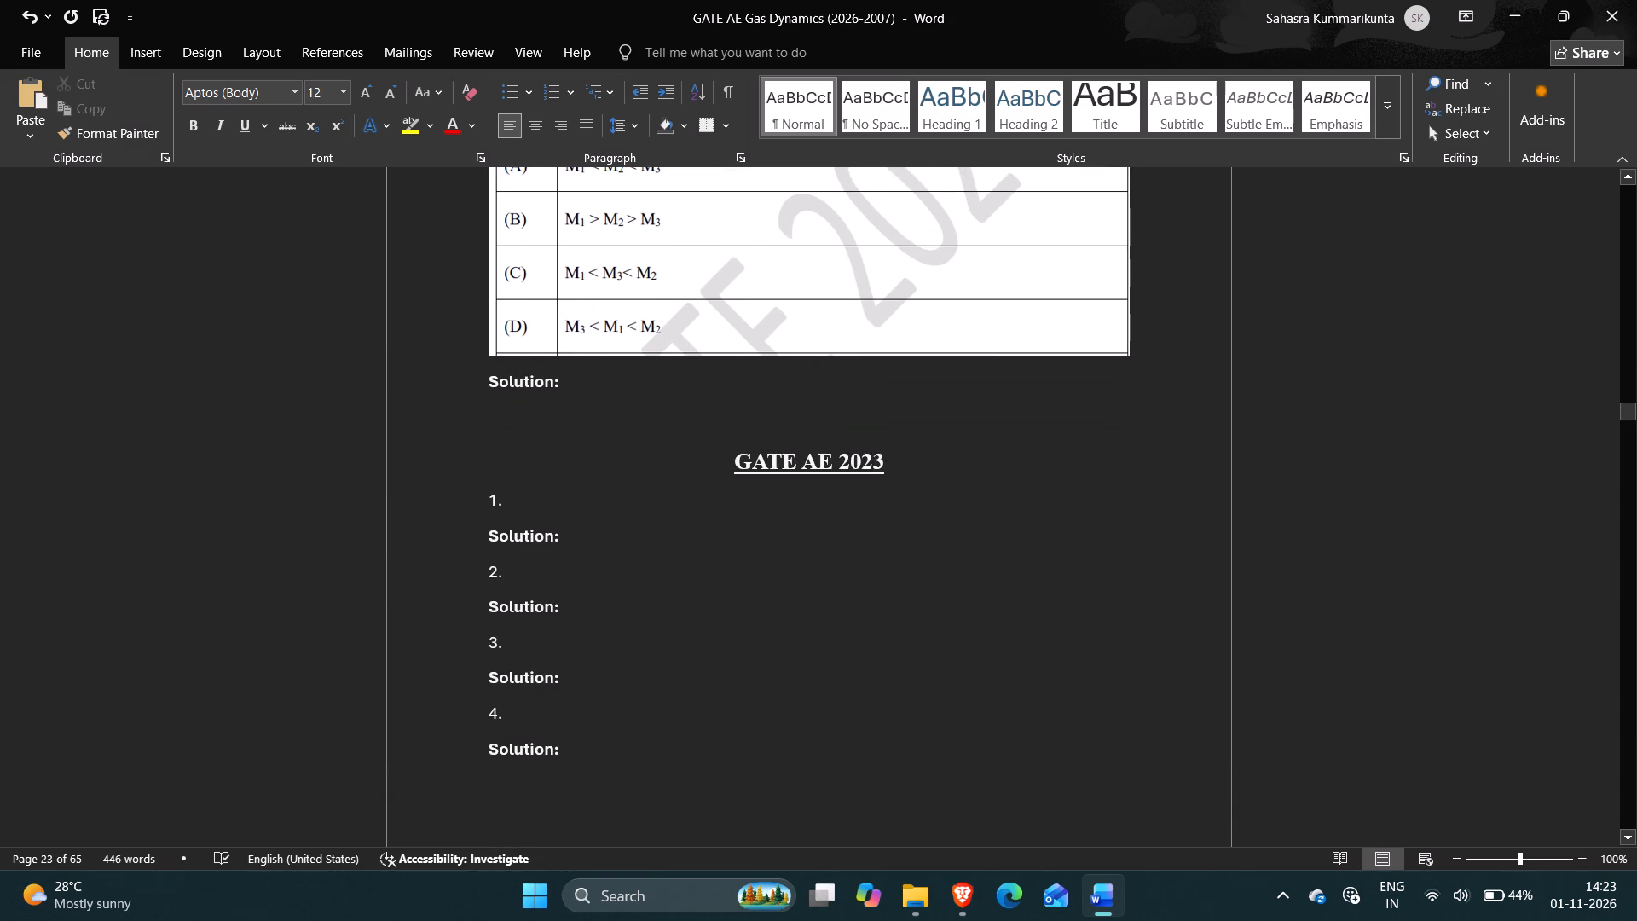
{"action": "left_click", "coordinate": [721, 448]}
{"action": "key", "text": "Return"}
{"action": "key", "text": "Return"}
{"action": "key", "text": "Return"}
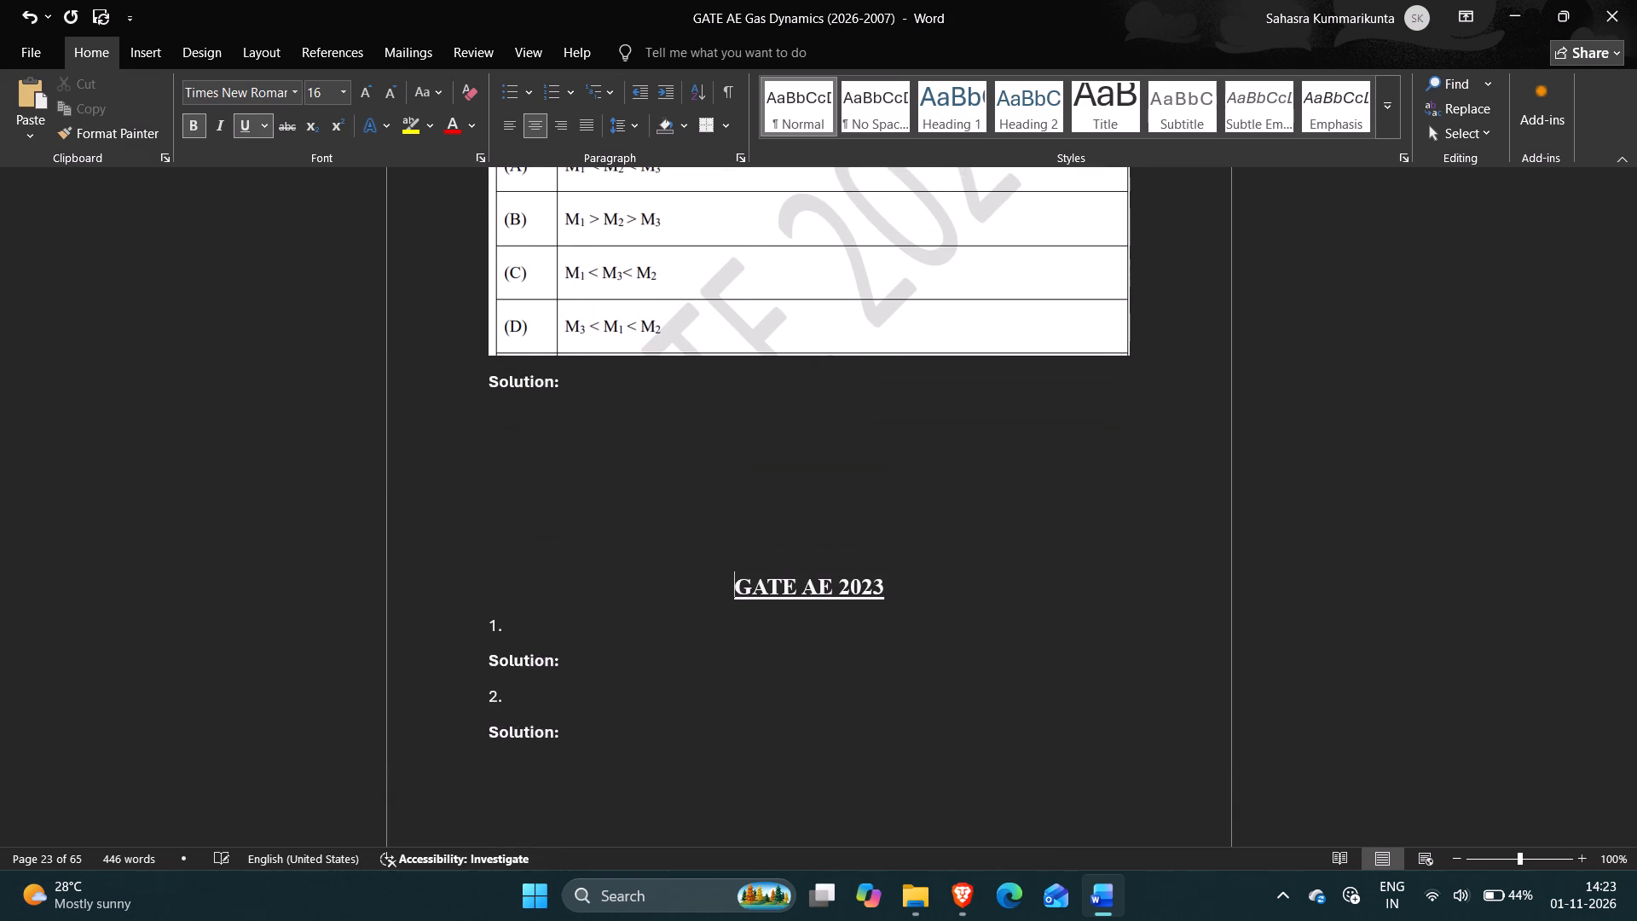
{"action": "key", "text": "Return"}
{"action": "key", "text": "Return"}
{"action": "key", "text": "Return"}
{"action": "key", "text": "Return"}
{"action": "key", "text": "Return"}
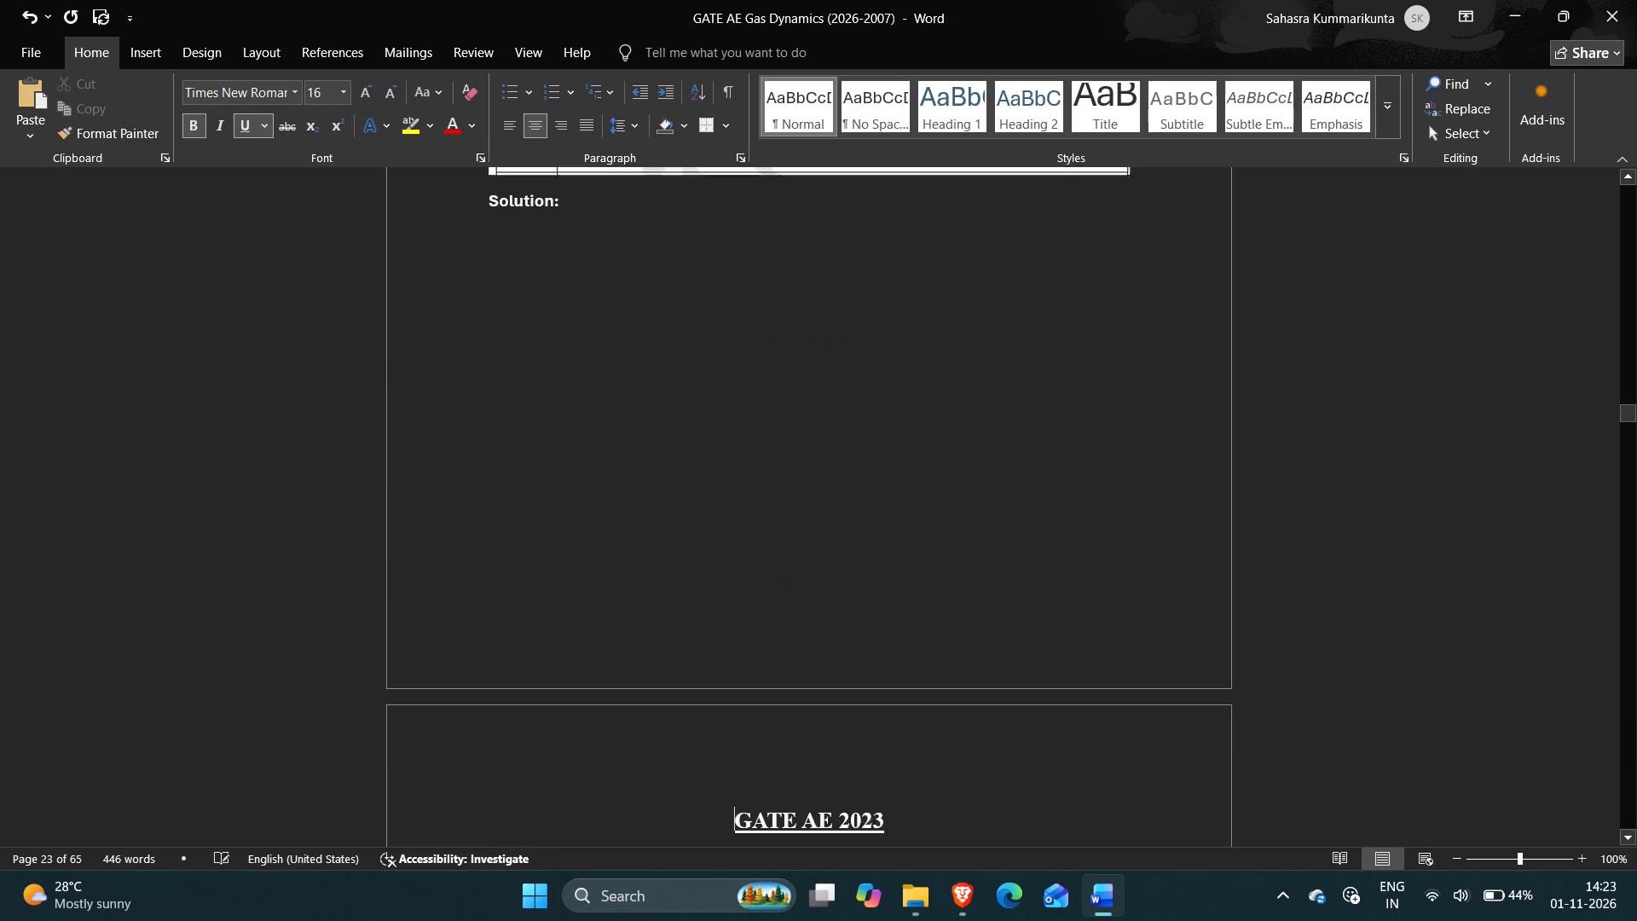
{"action": "scroll", "coordinate": [721, 448], "scroll_direction": "down", "scroll_amount": 2}
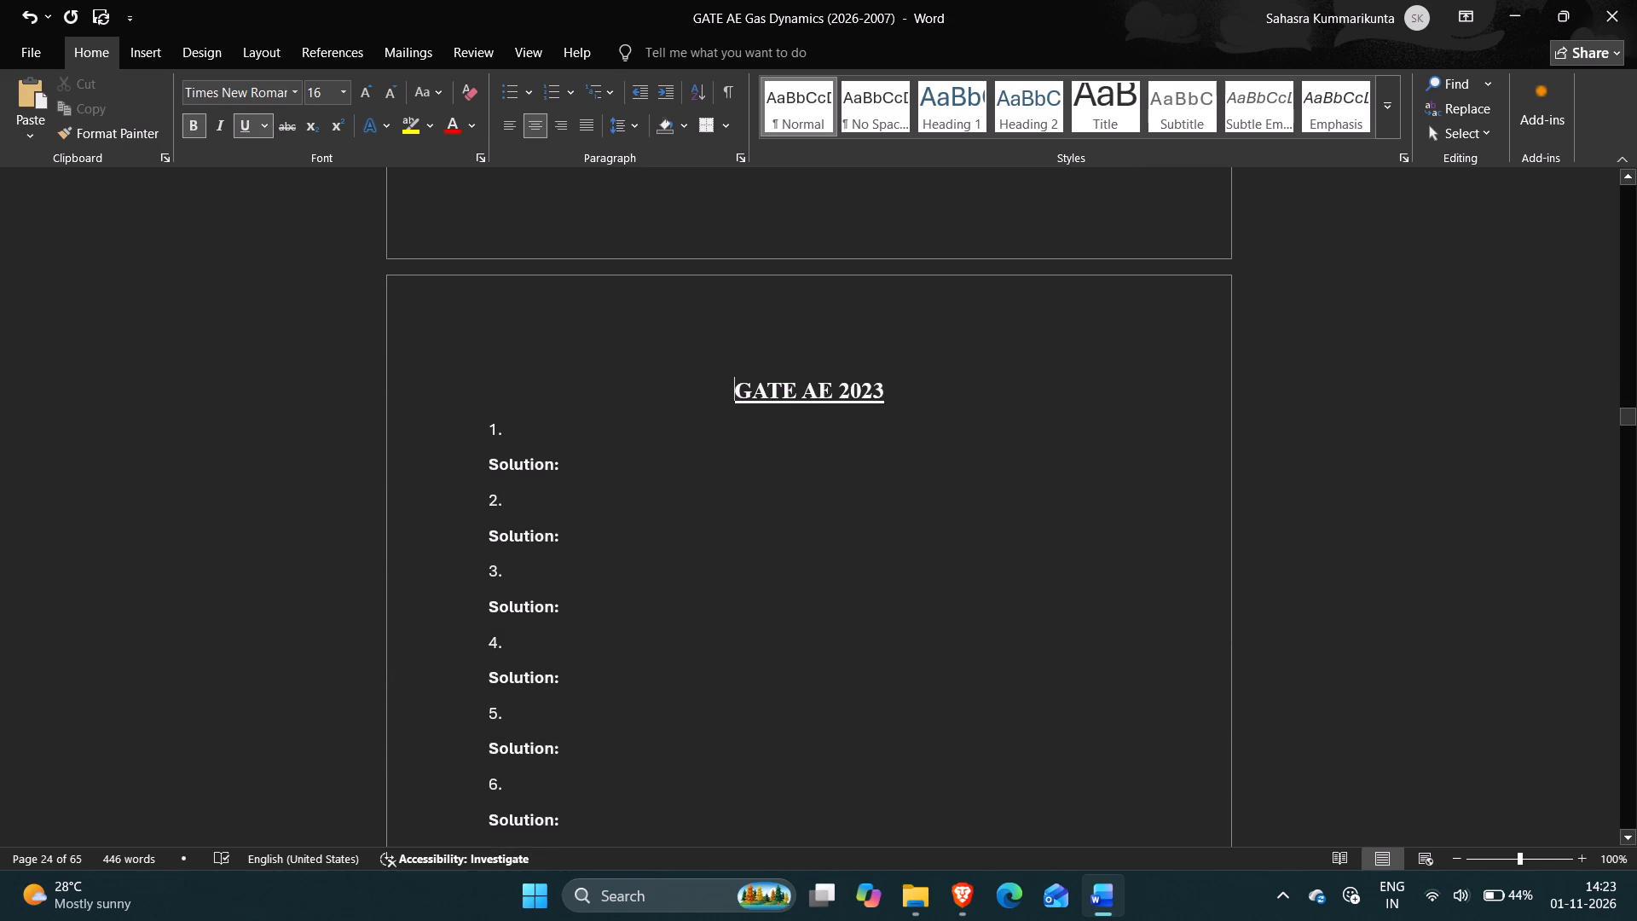
Switch to the Screenshots folder in File Explorer and delete all the 2024 question screenshots.
{"action": "left_click", "coordinate": [927, 882]}
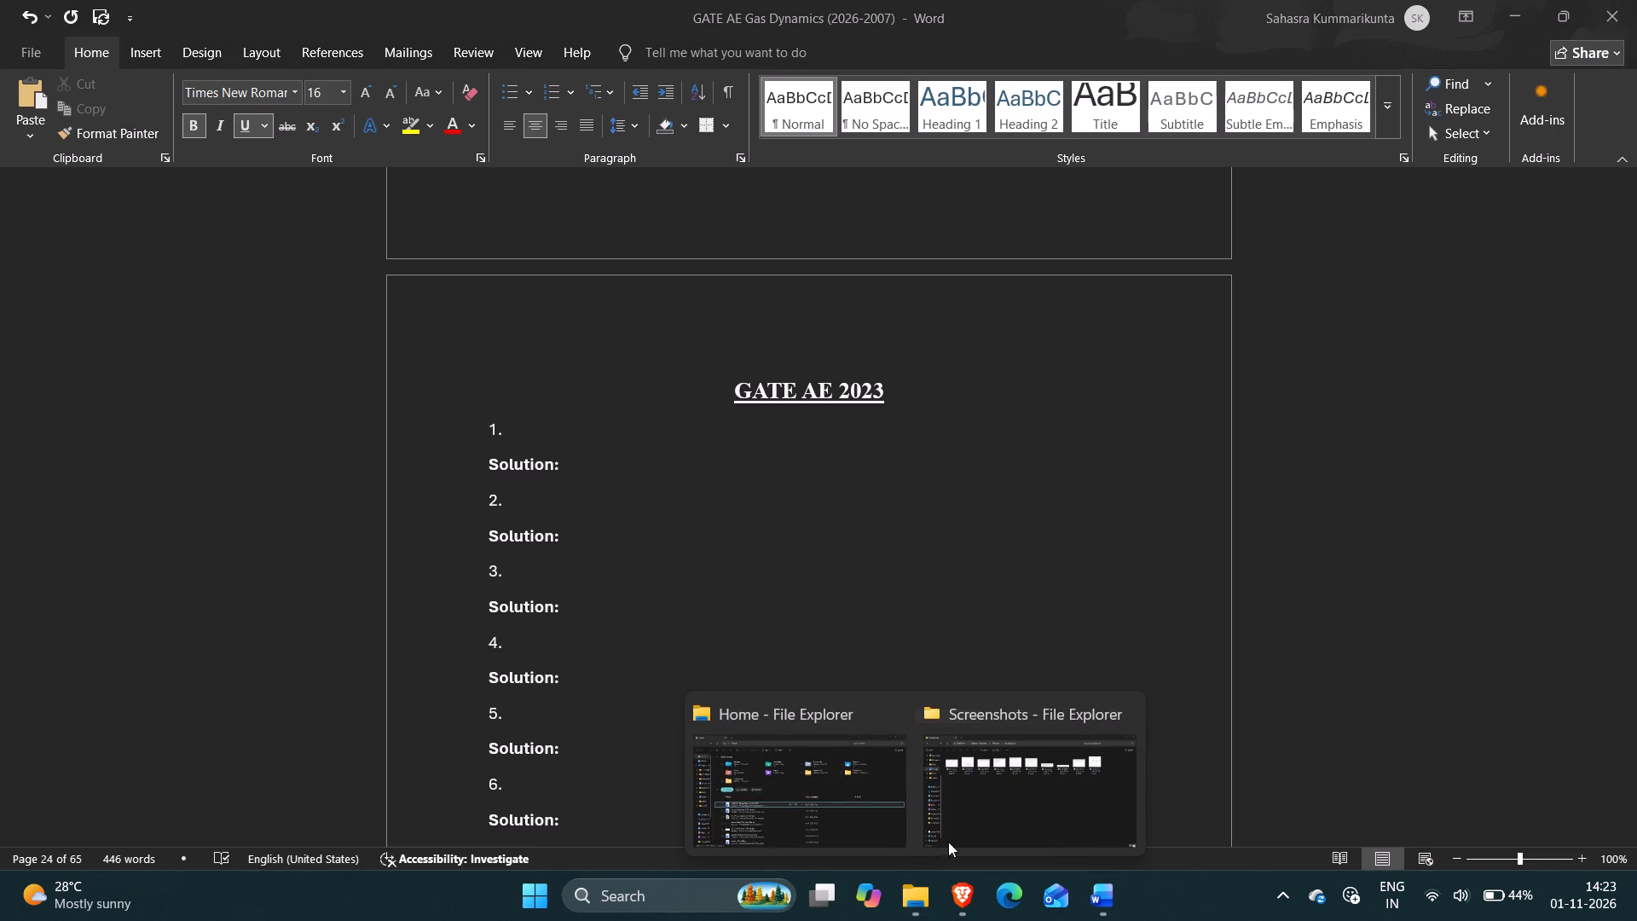
{"action": "left_click", "coordinate": [998, 796]}
{"action": "left_click_drag", "start_coordinate": [1494, 338], "coordinate": [597, 286]}
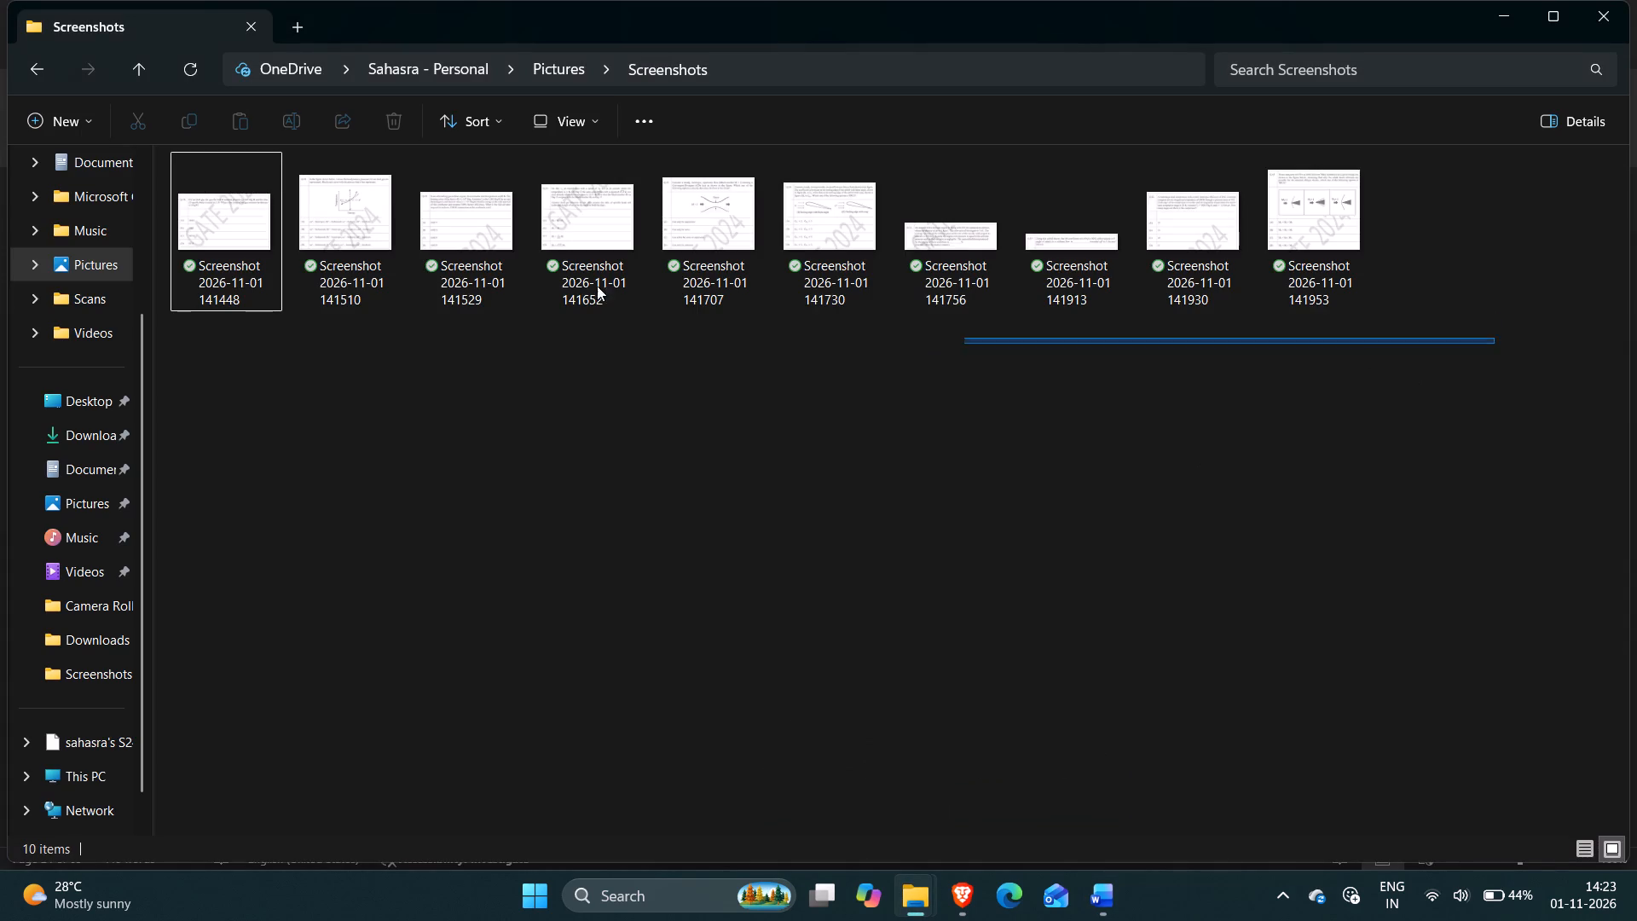
{"action": "left_click_drag", "start_coordinate": [597, 286], "coordinate": [181, 165]}
{"action": "left_click", "coordinate": [395, 117]}
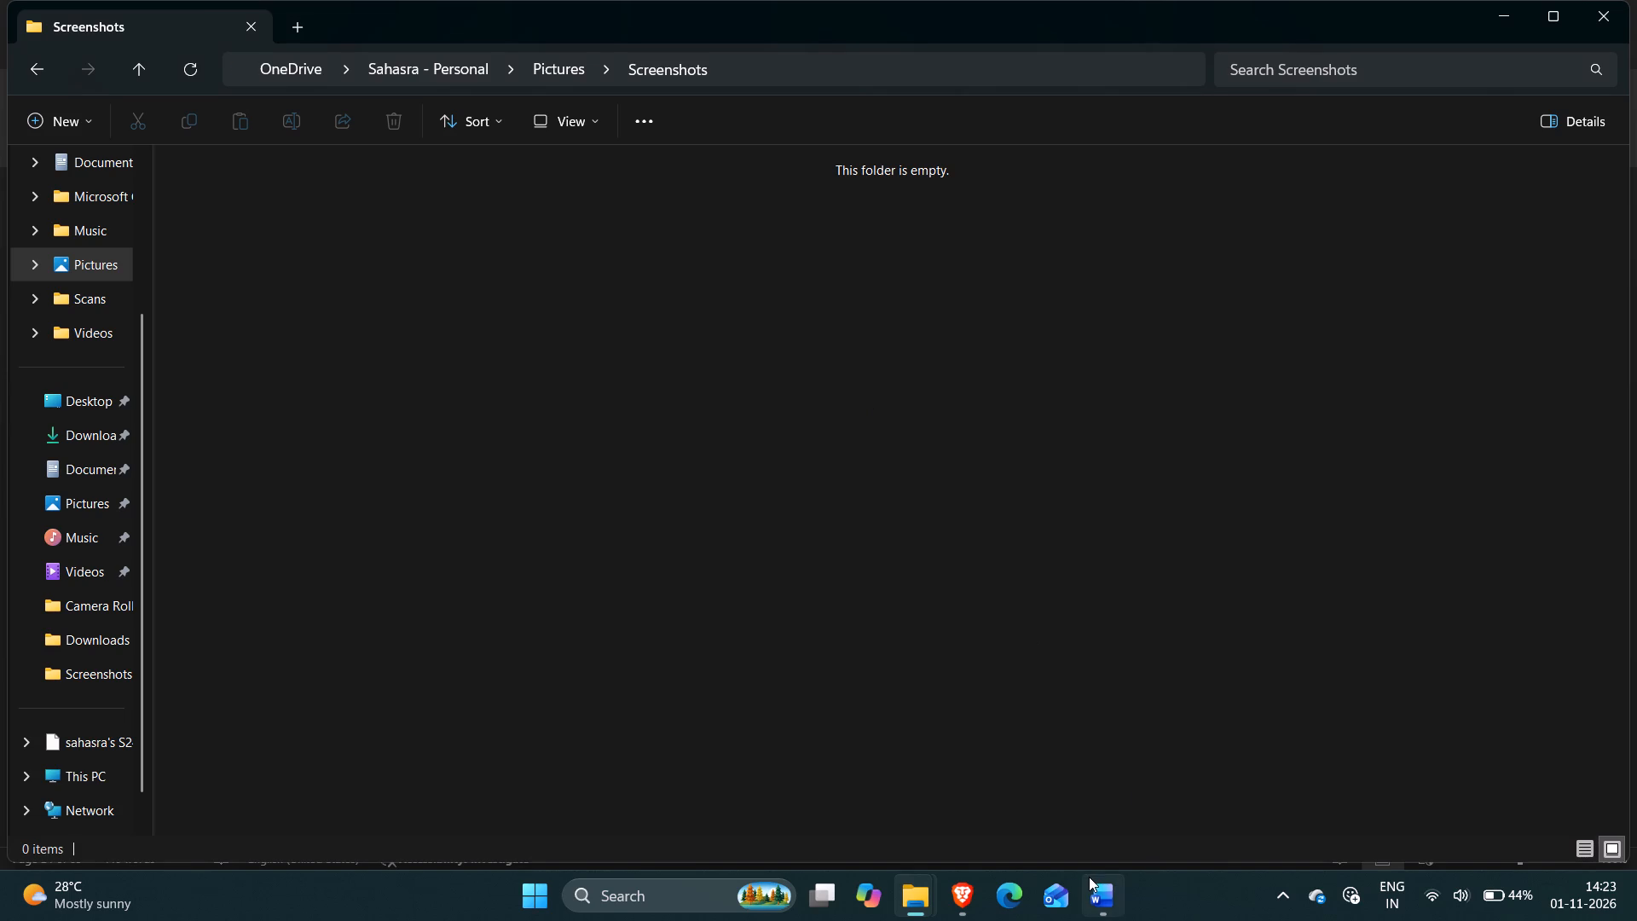
In Brave, close the 2024 paper and open the GATE-Aerospace-2023 question paper from the Goodwill GATE2IIT page.
{"action": "left_click", "coordinate": [969, 894]}
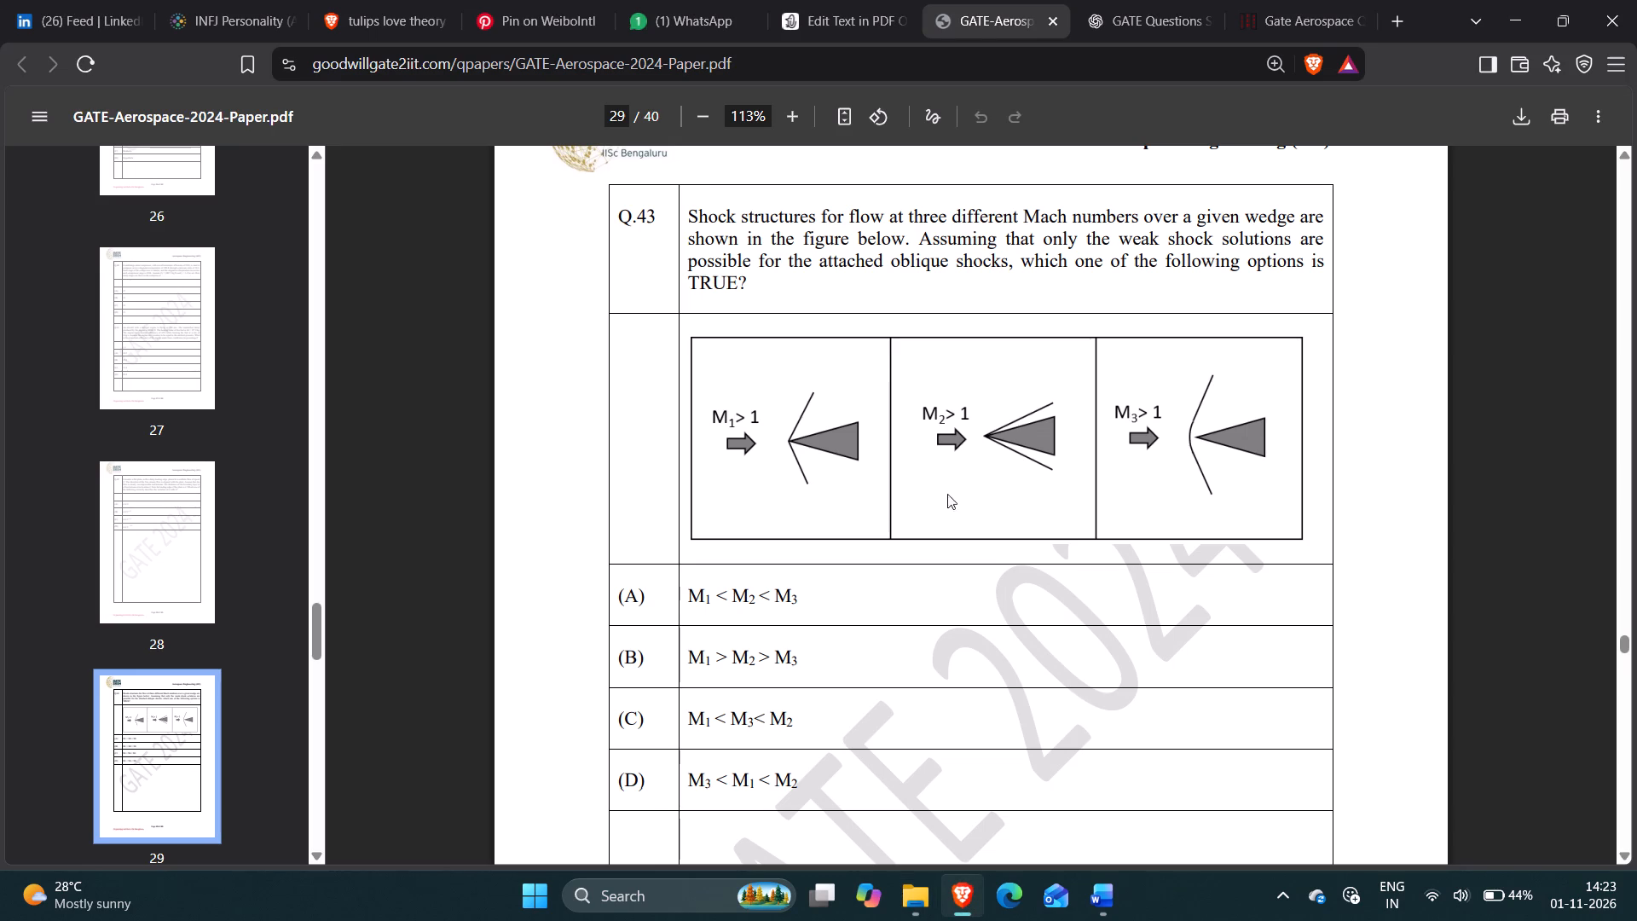
{"action": "left_click", "coordinate": [1051, 25]}
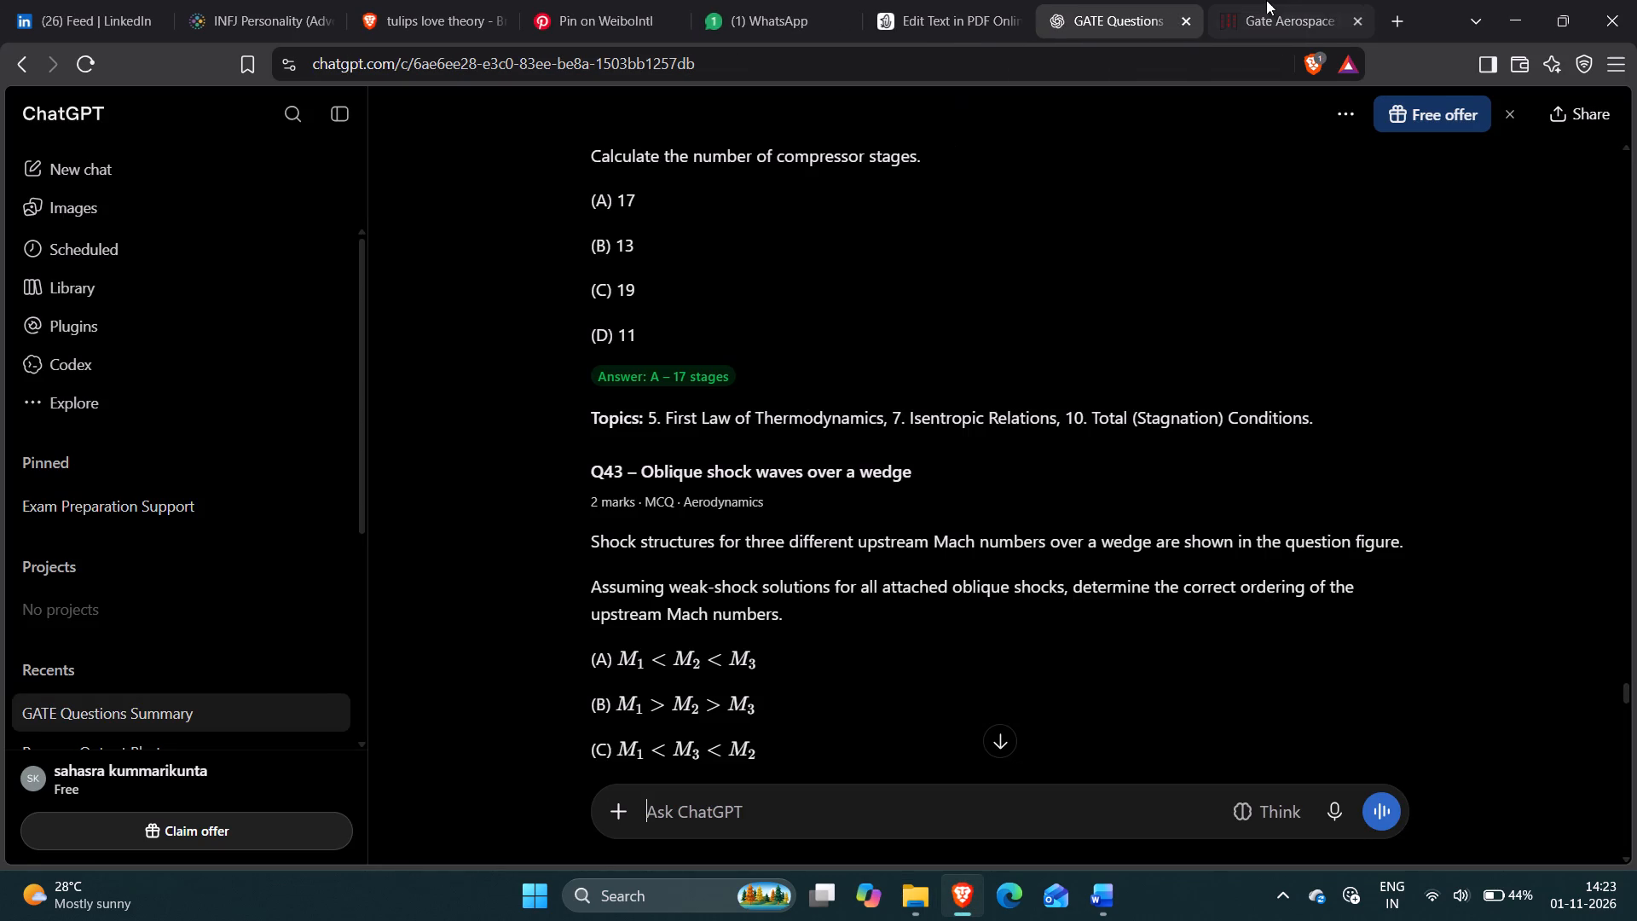
{"action": "left_click", "coordinate": [1301, 0]}
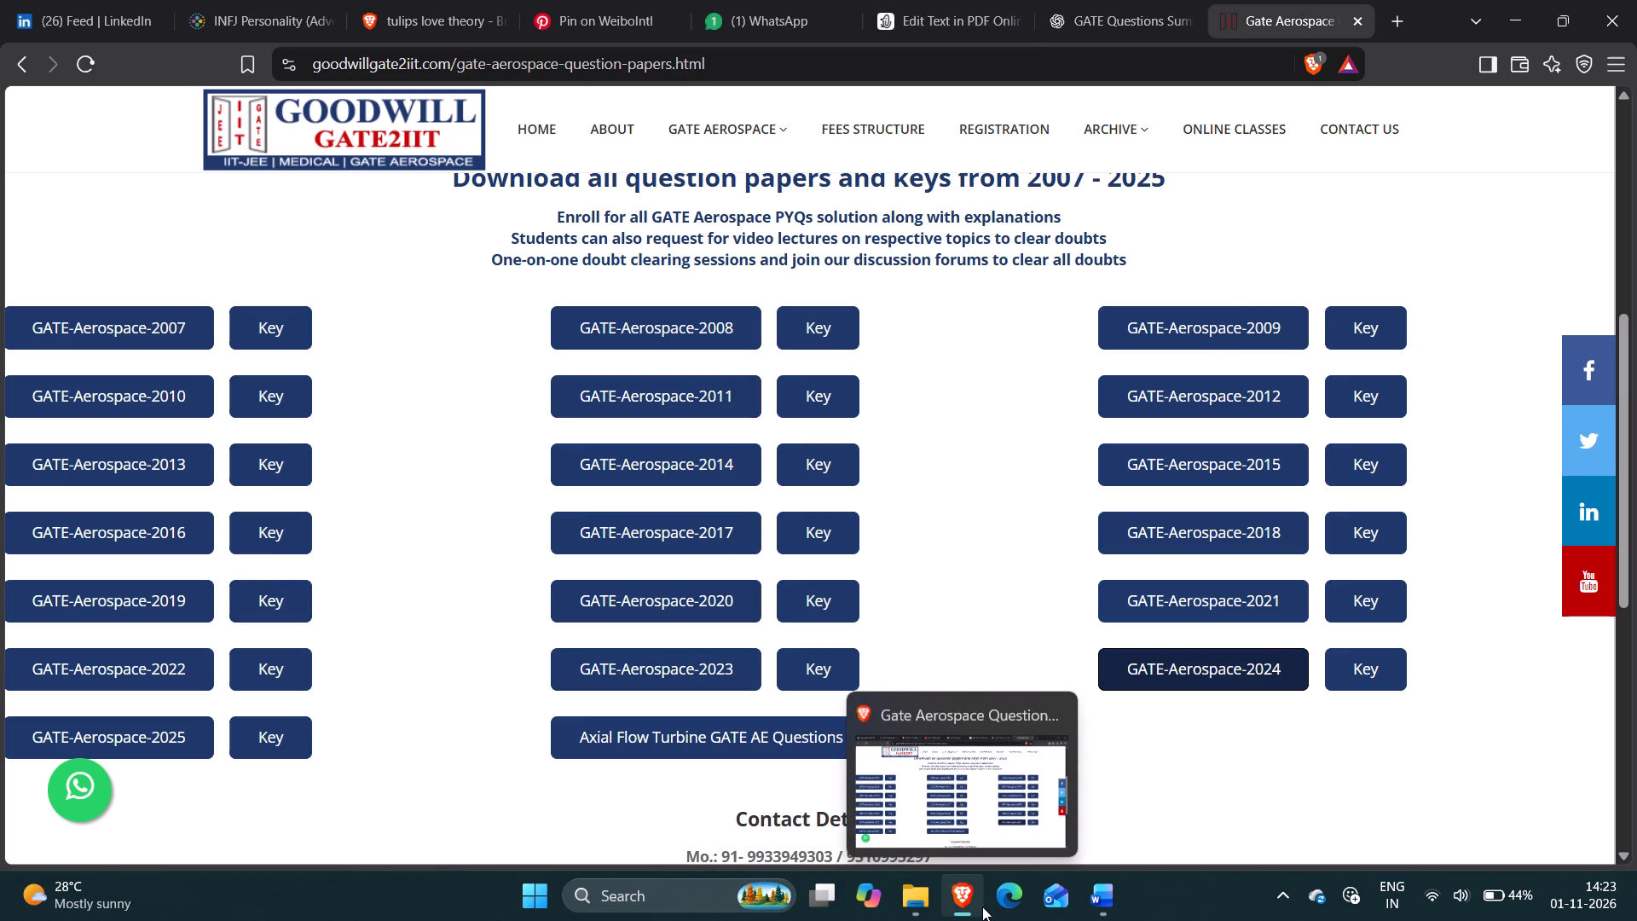
{"action": "left_click", "coordinate": [1089, 898]}
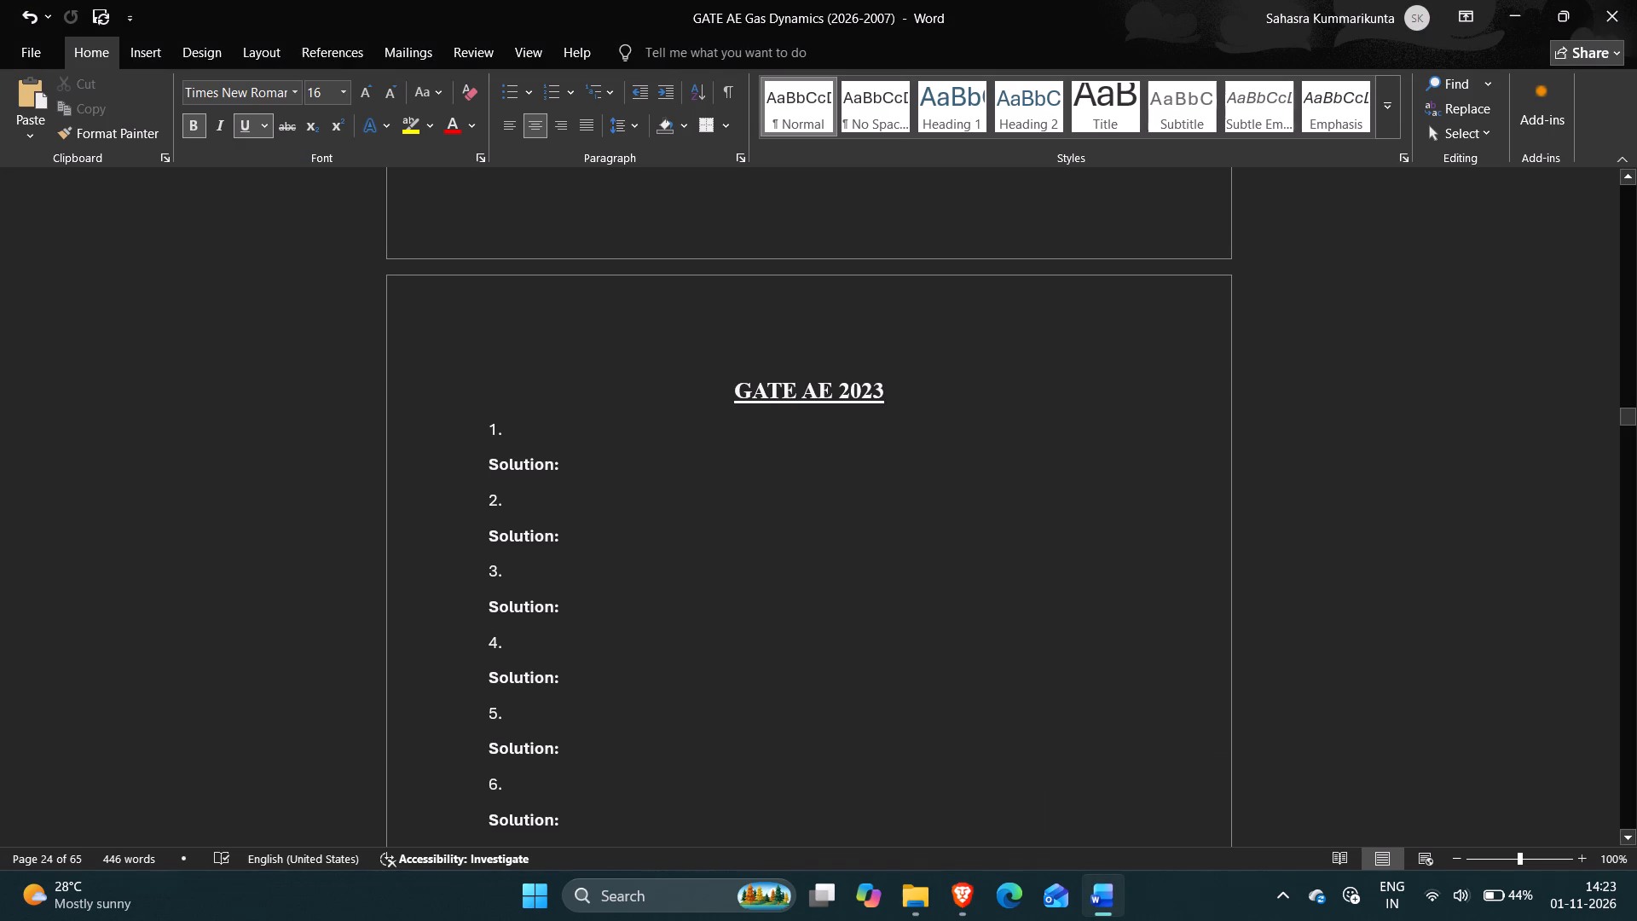
{"action": "left_click", "coordinate": [966, 881]}
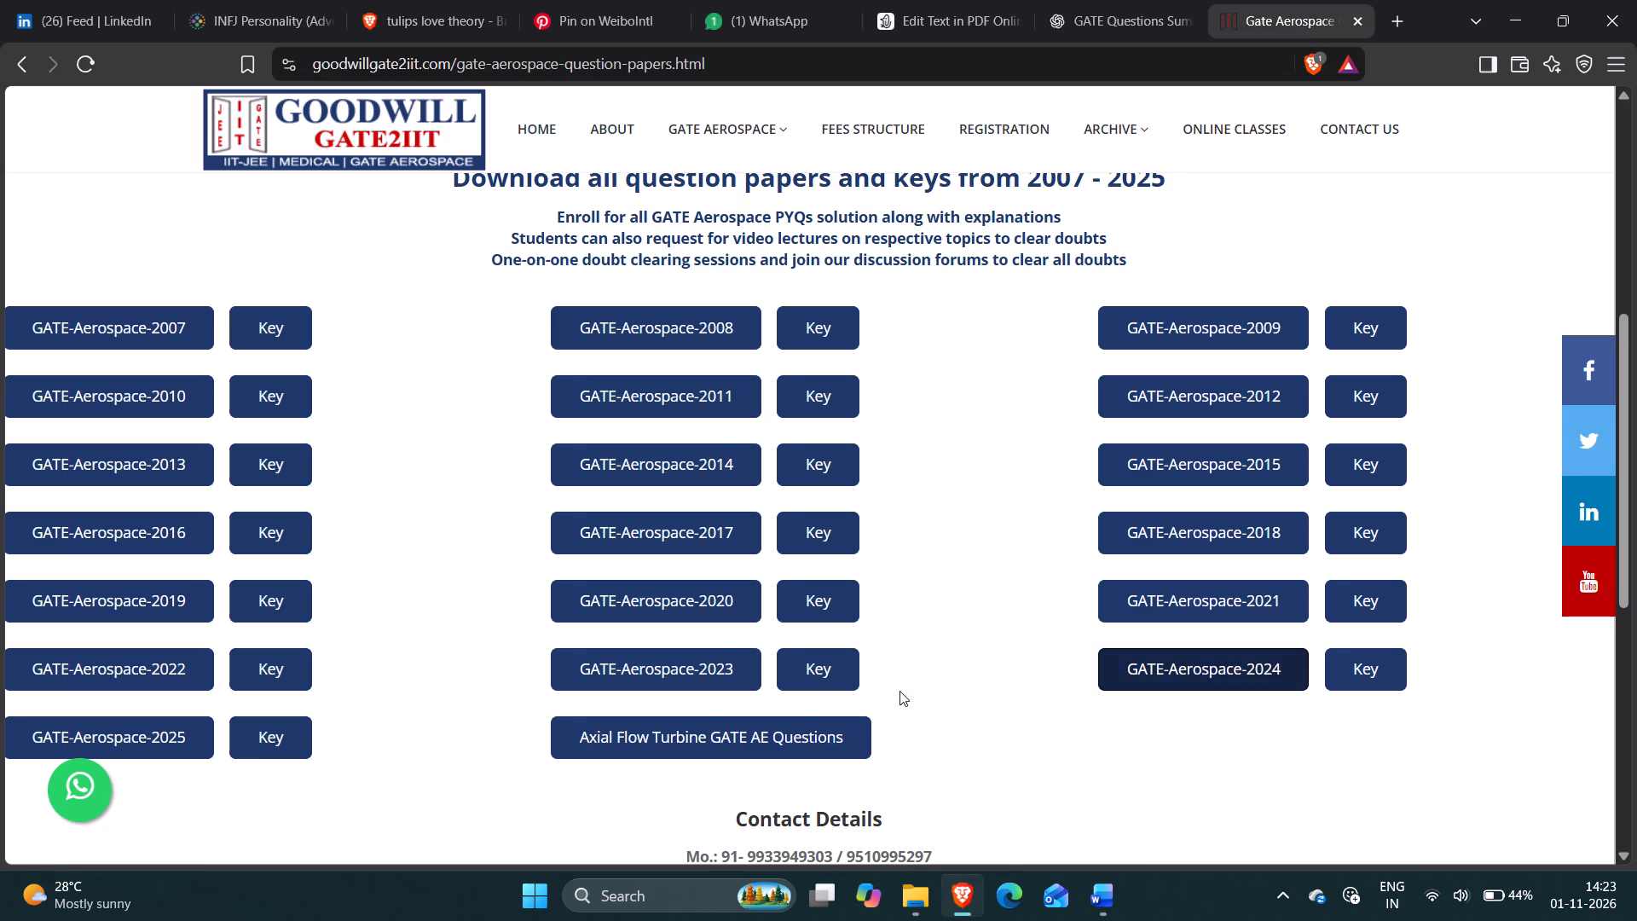
{"action": "left_click", "coordinate": [732, 667]}
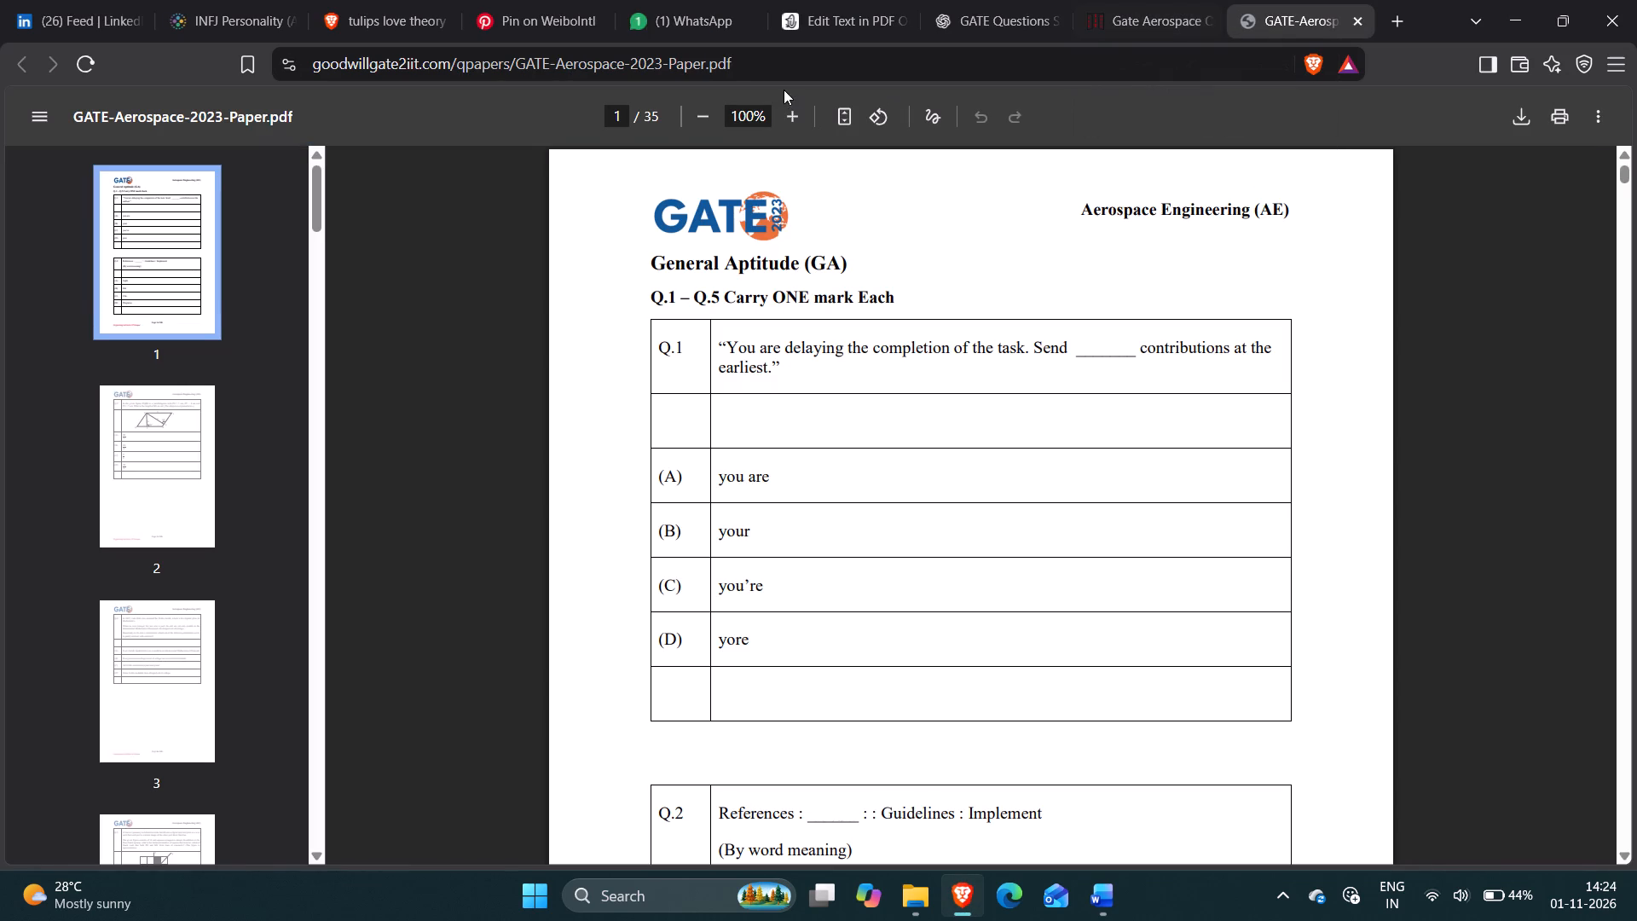
Copy the 2023 paper's web address and send it in the GATE Questions Summary chat in ChatGPT.
{"action": "left_click", "coordinate": [759, 56]}
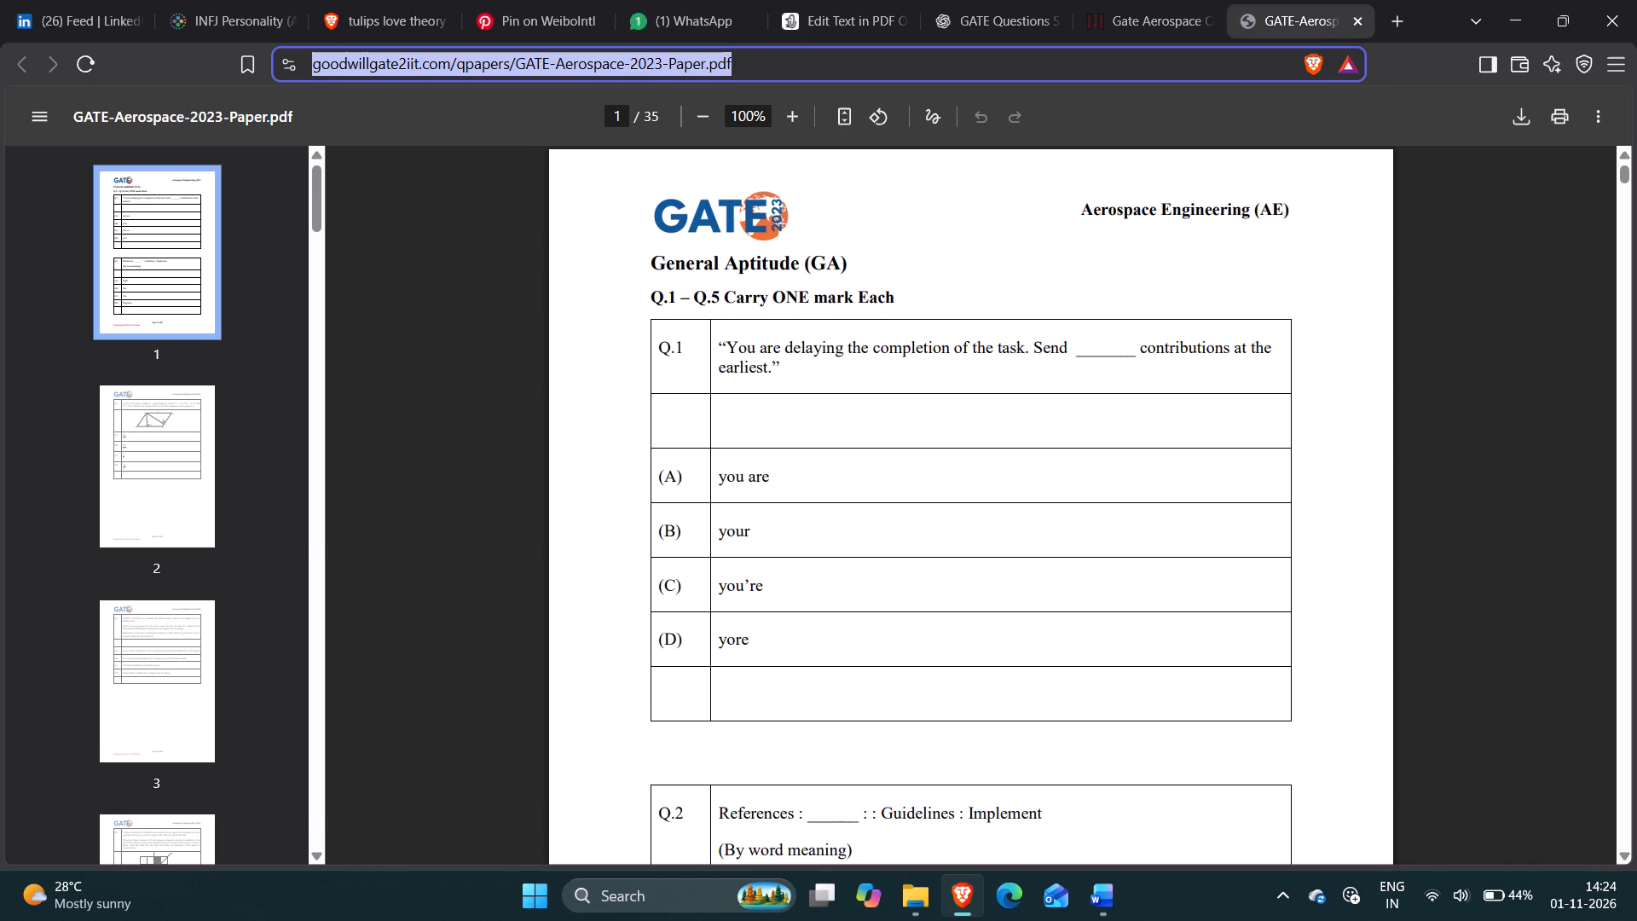
{"action": "key", "text": "ctrl+c"}
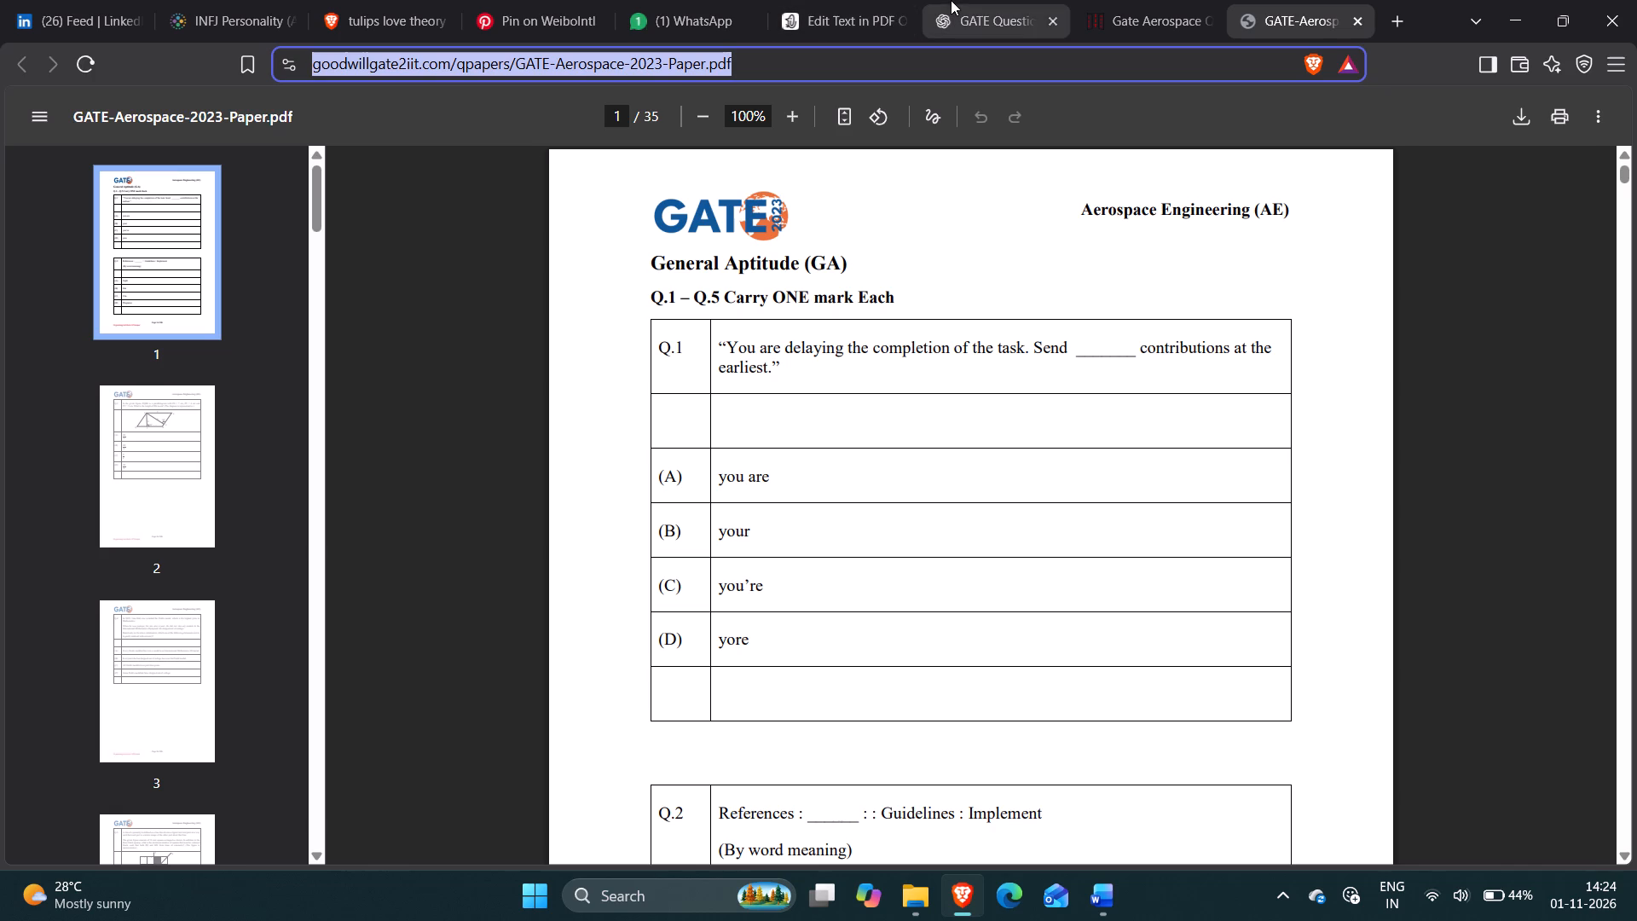
{"action": "left_click", "coordinate": [951, 0]}
{"action": "key", "text": "ctrl+v"}
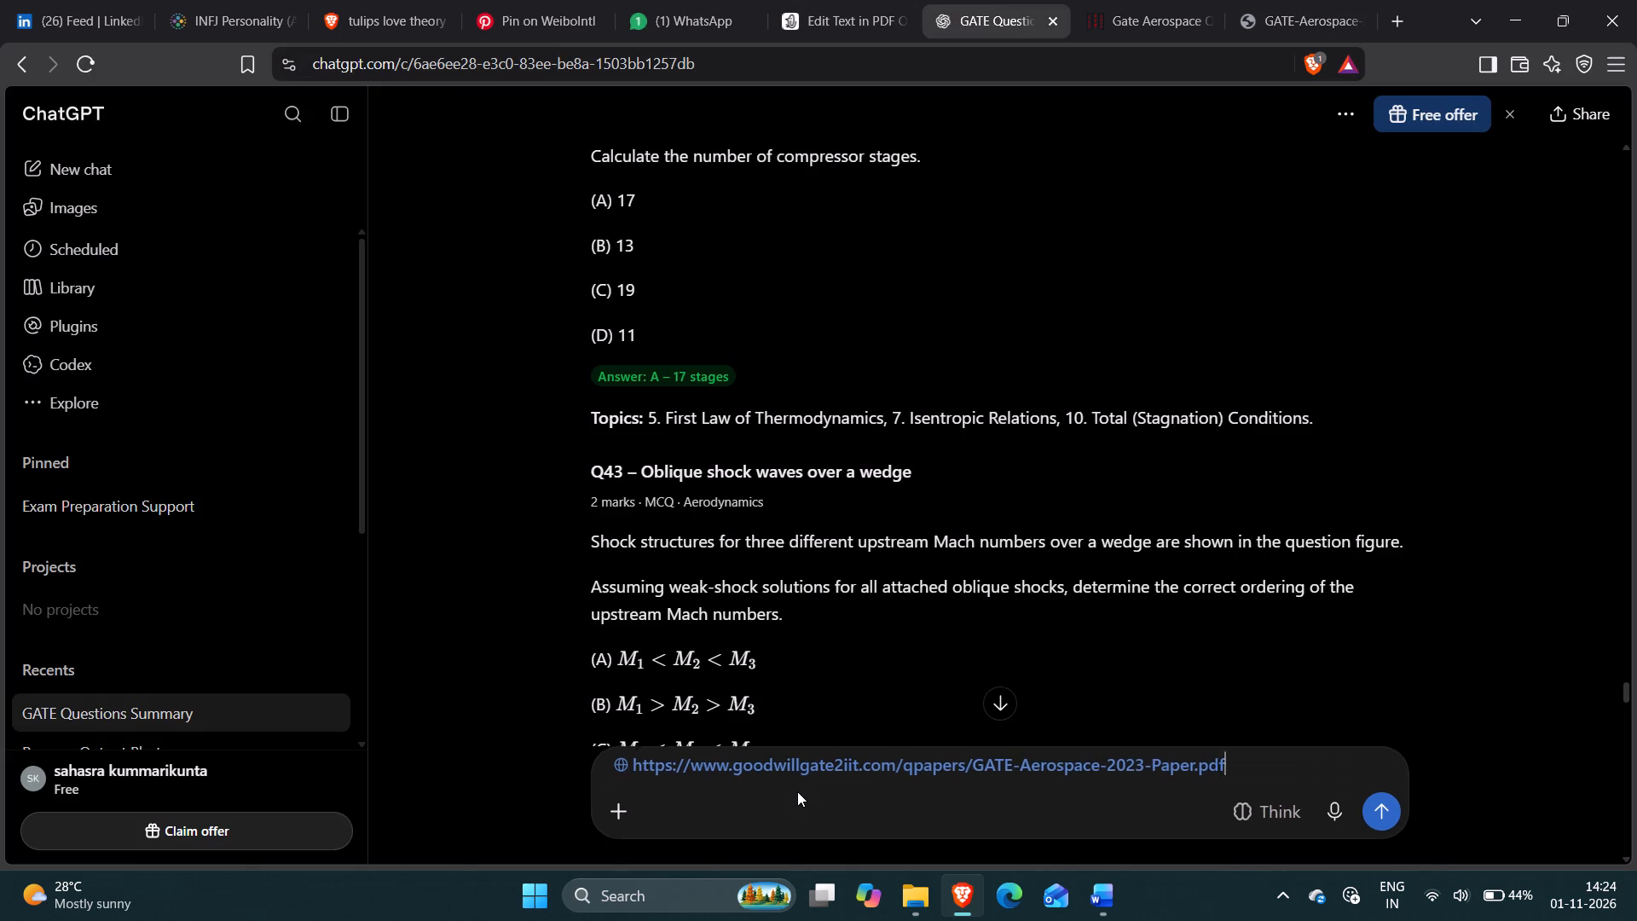
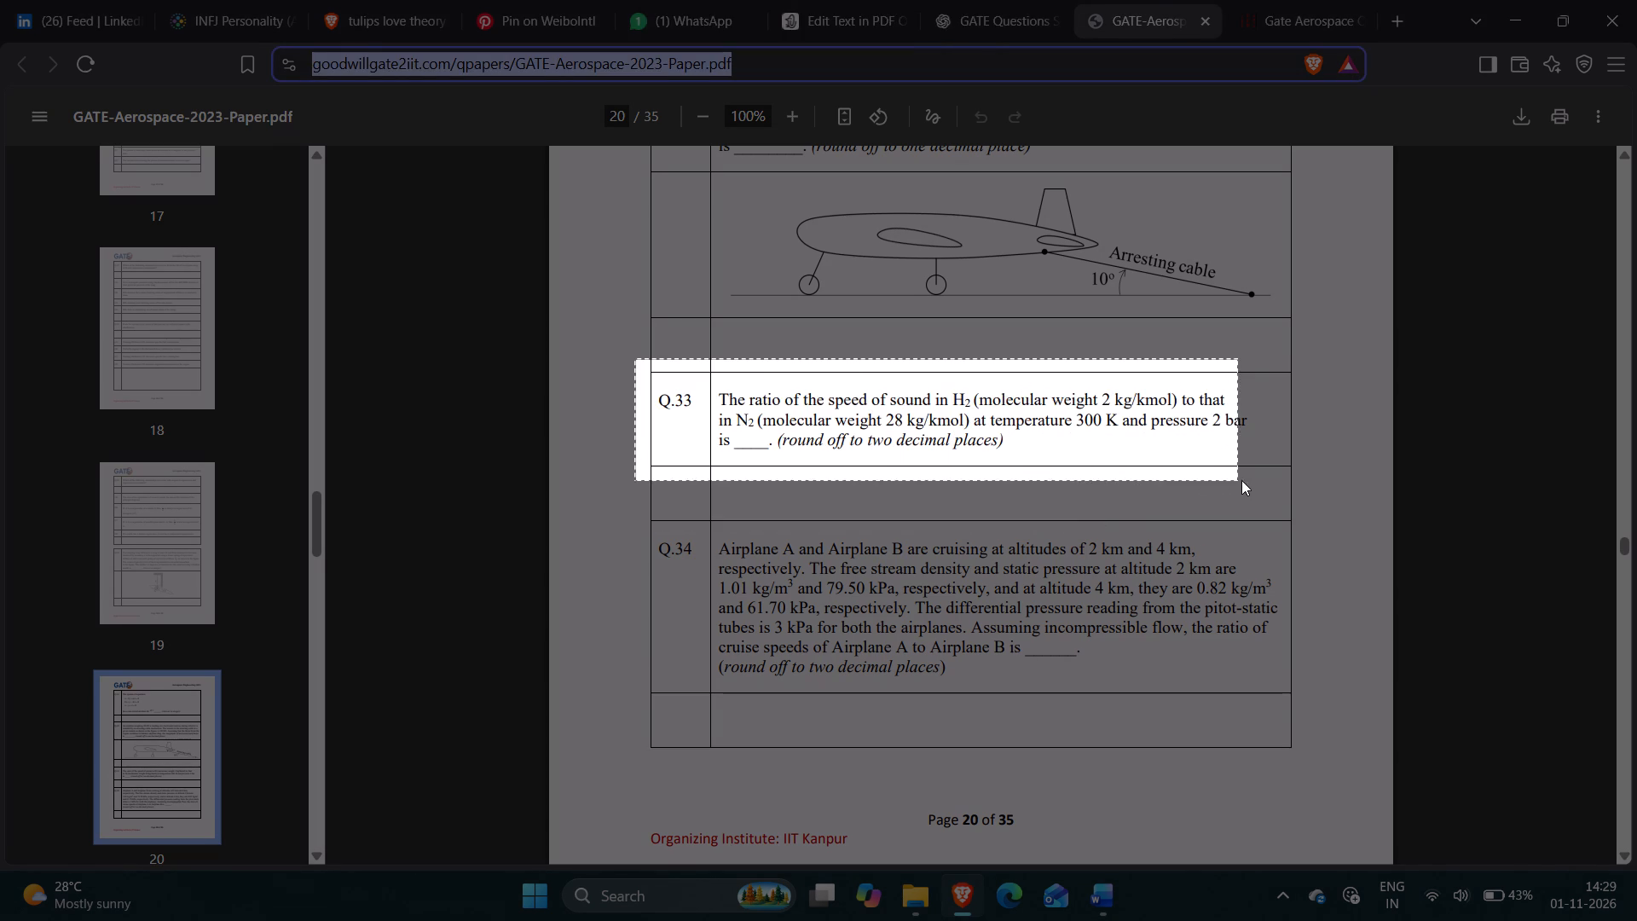
{"action": "left_click_drag", "start_coordinate": [1241, 480], "coordinate": [1296, 473]}
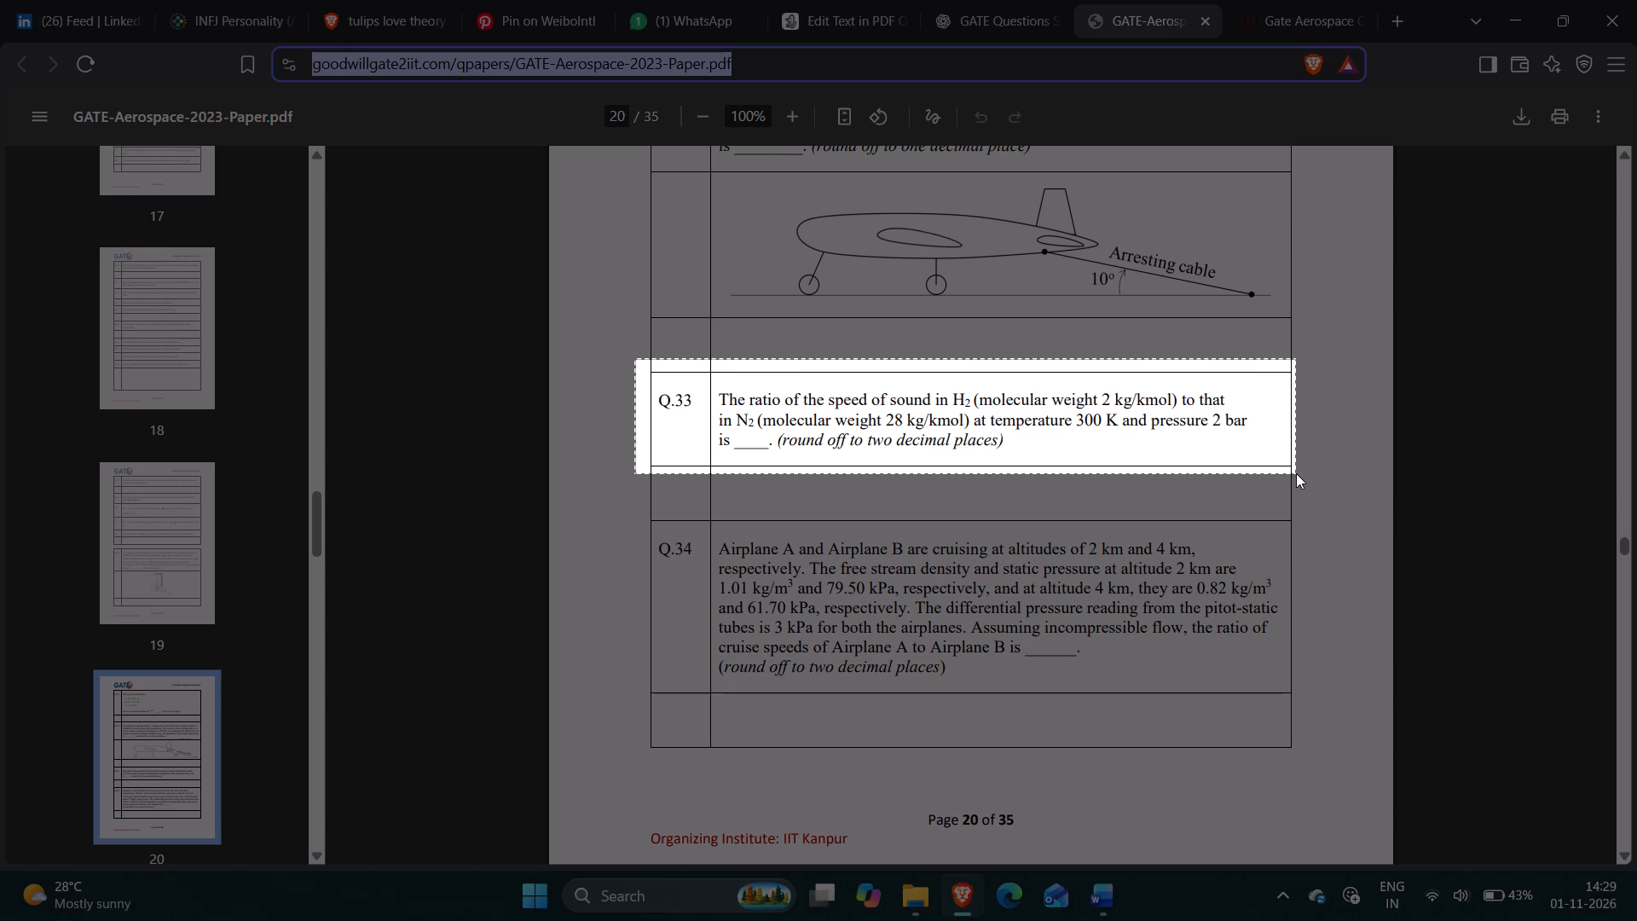
{"action": "left_click_drag", "start_coordinate": [1296, 473], "coordinate": [1297, 473]}
Check ChatGPT's list and snip Q.34, on the cruise speed ratio of Airplanes A and B, from page 20 of the paper.
{"action": "left_click", "coordinate": [1018, 0]}
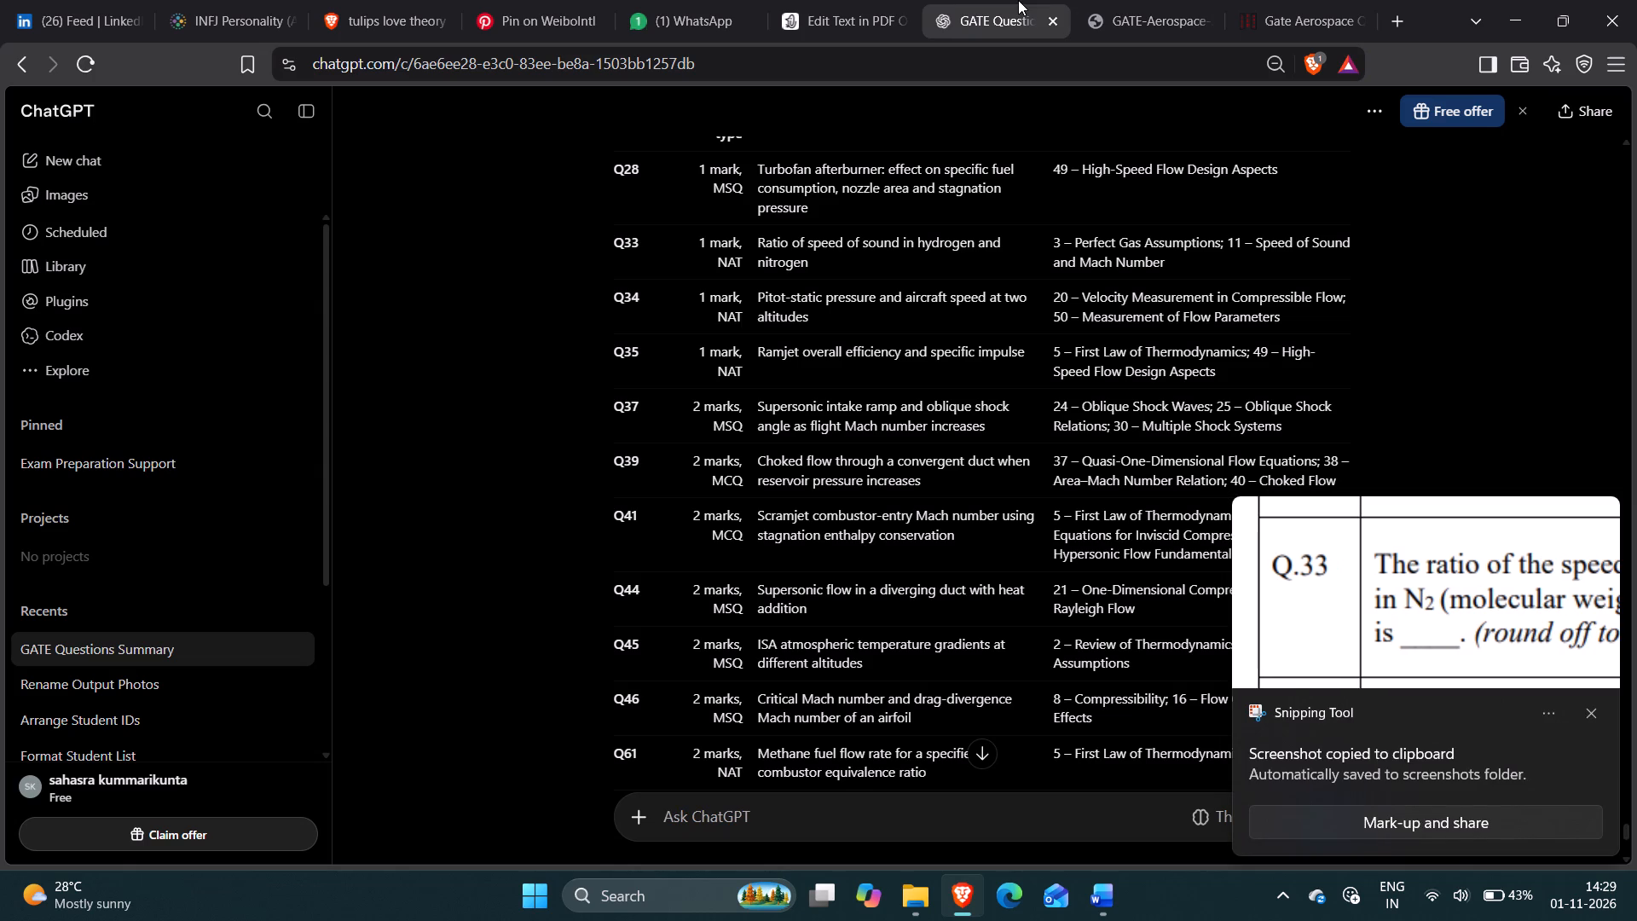
{"action": "left_click", "coordinate": [1120, 0]}
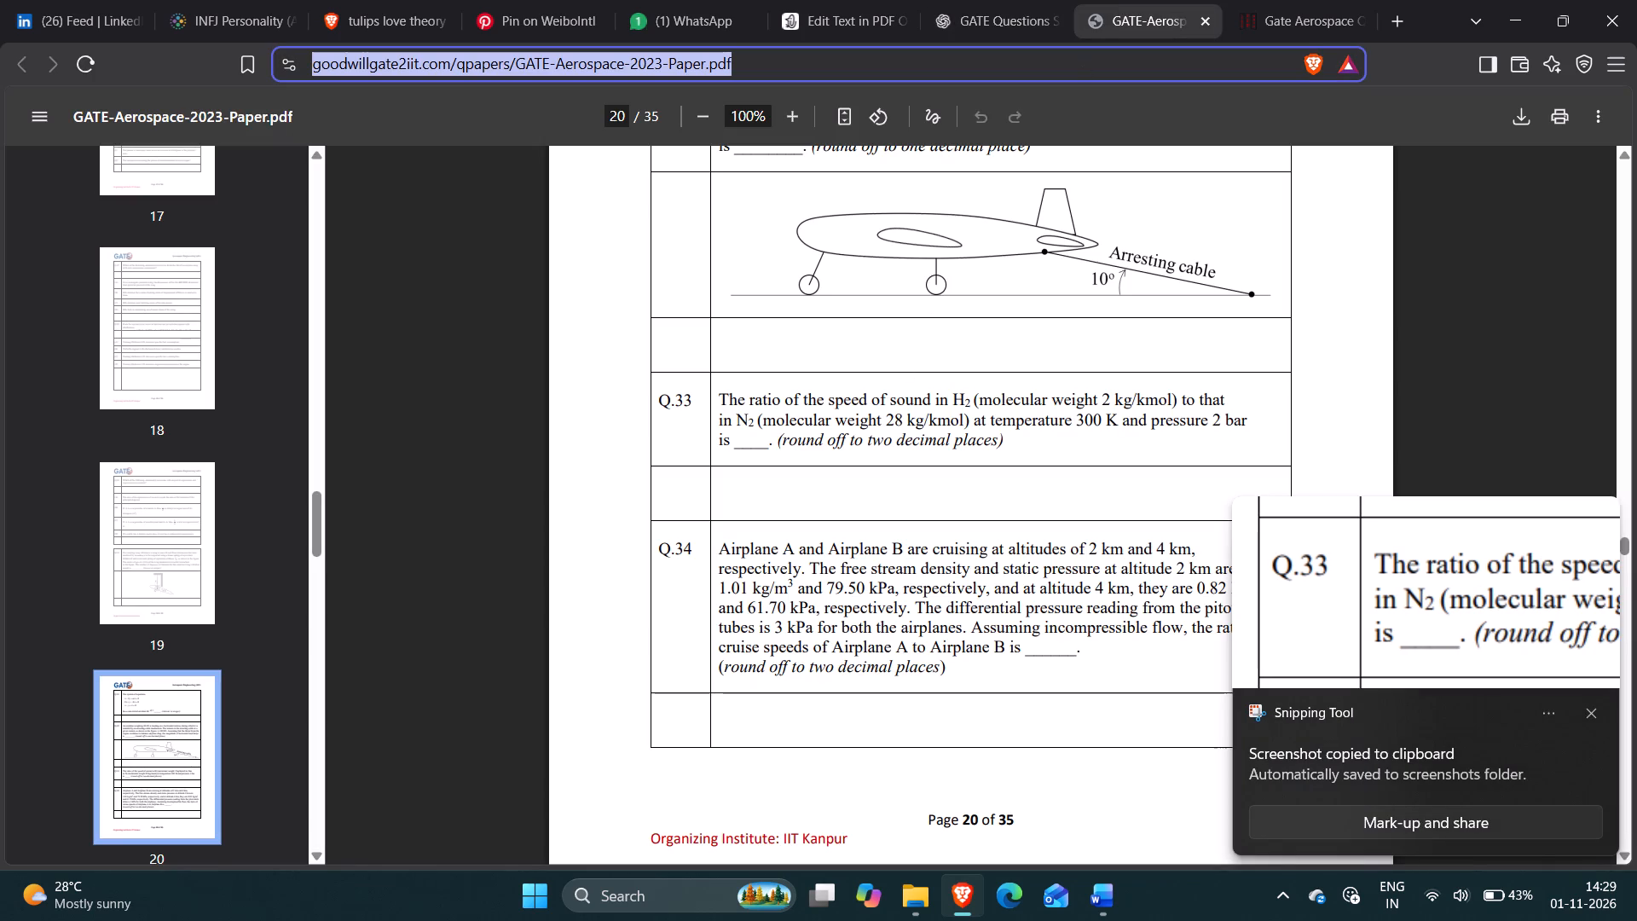
{"action": "scroll", "coordinate": [850, 456], "scroll_direction": "right", "scroll_amount": 1}
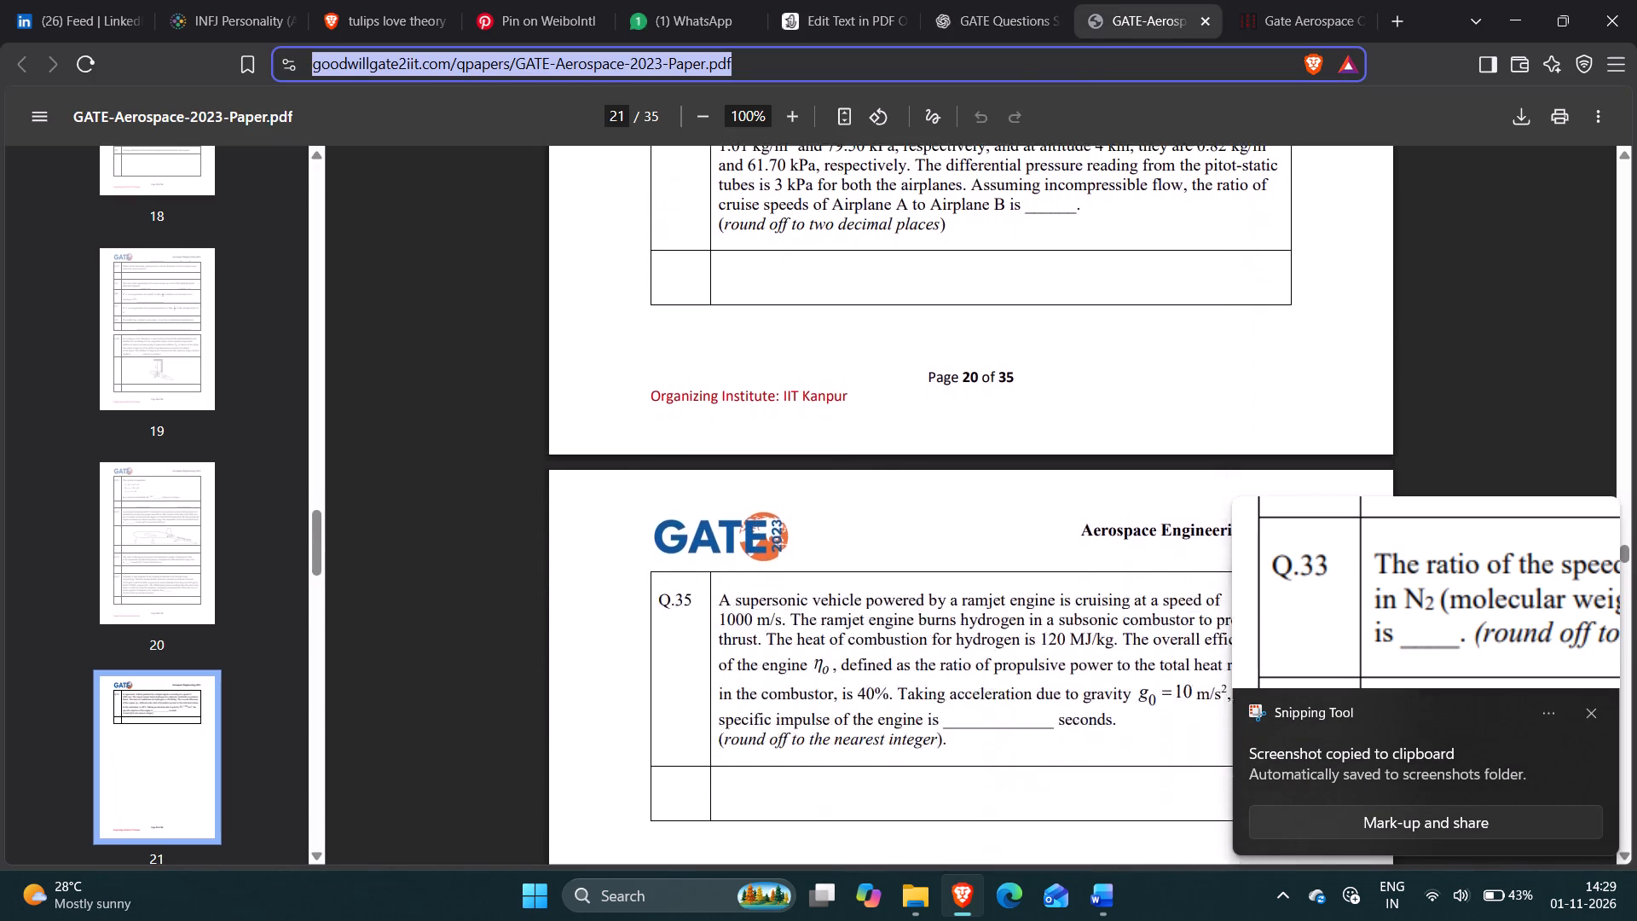
{"action": "scroll", "coordinate": [850, 456], "scroll_direction": "right", "scroll_amount": 1}
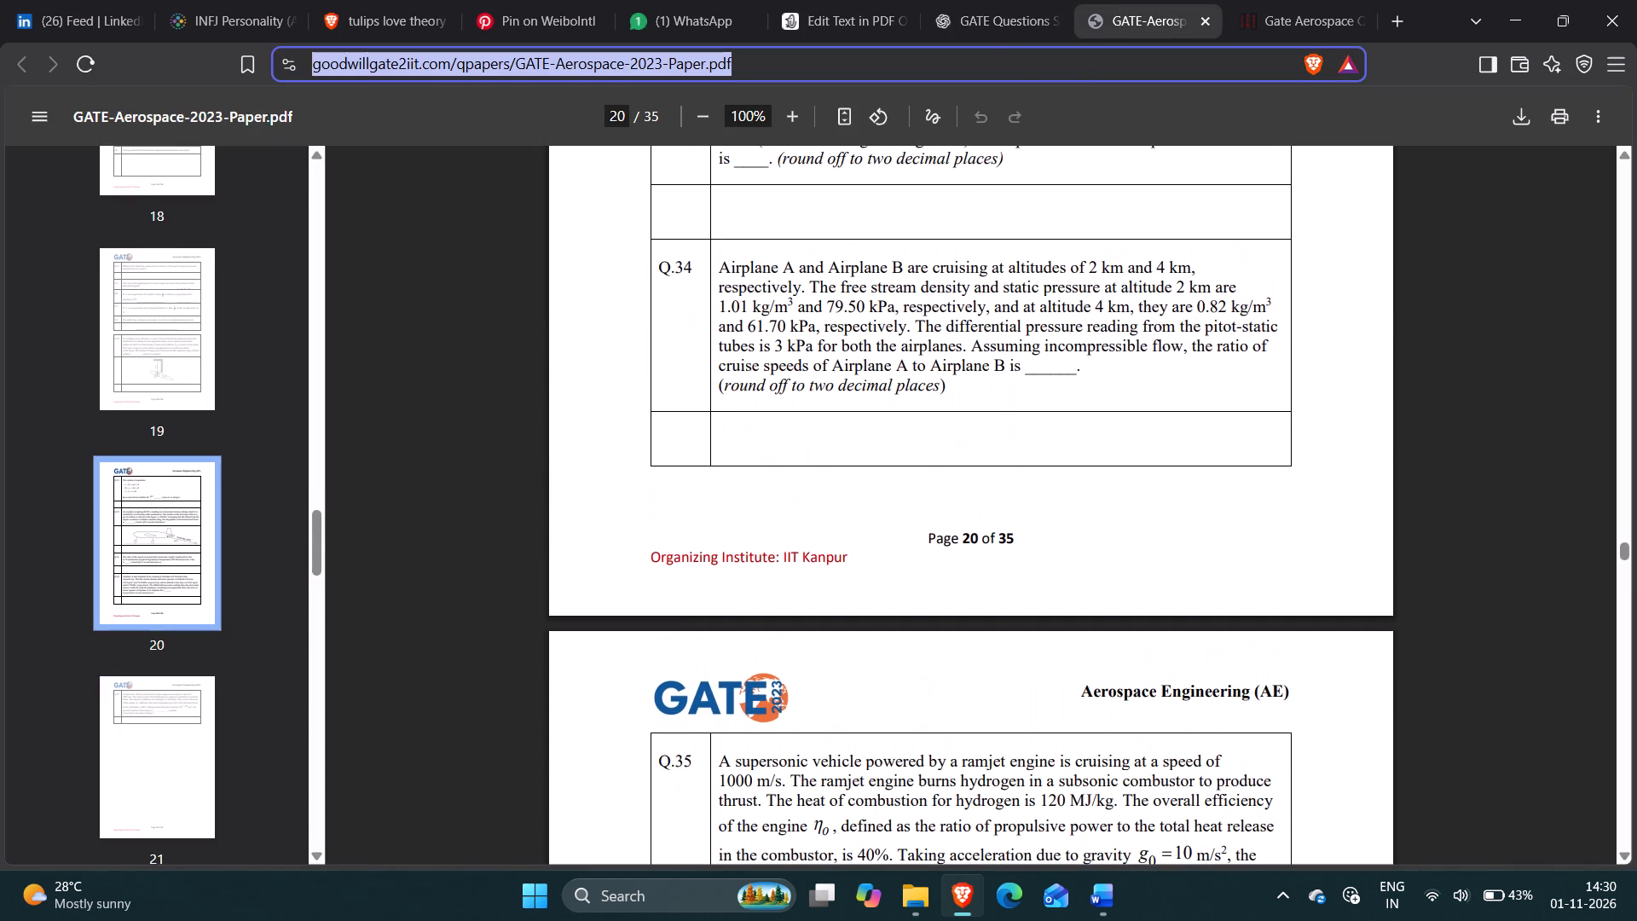
{"action": "key", "text": "Print"}
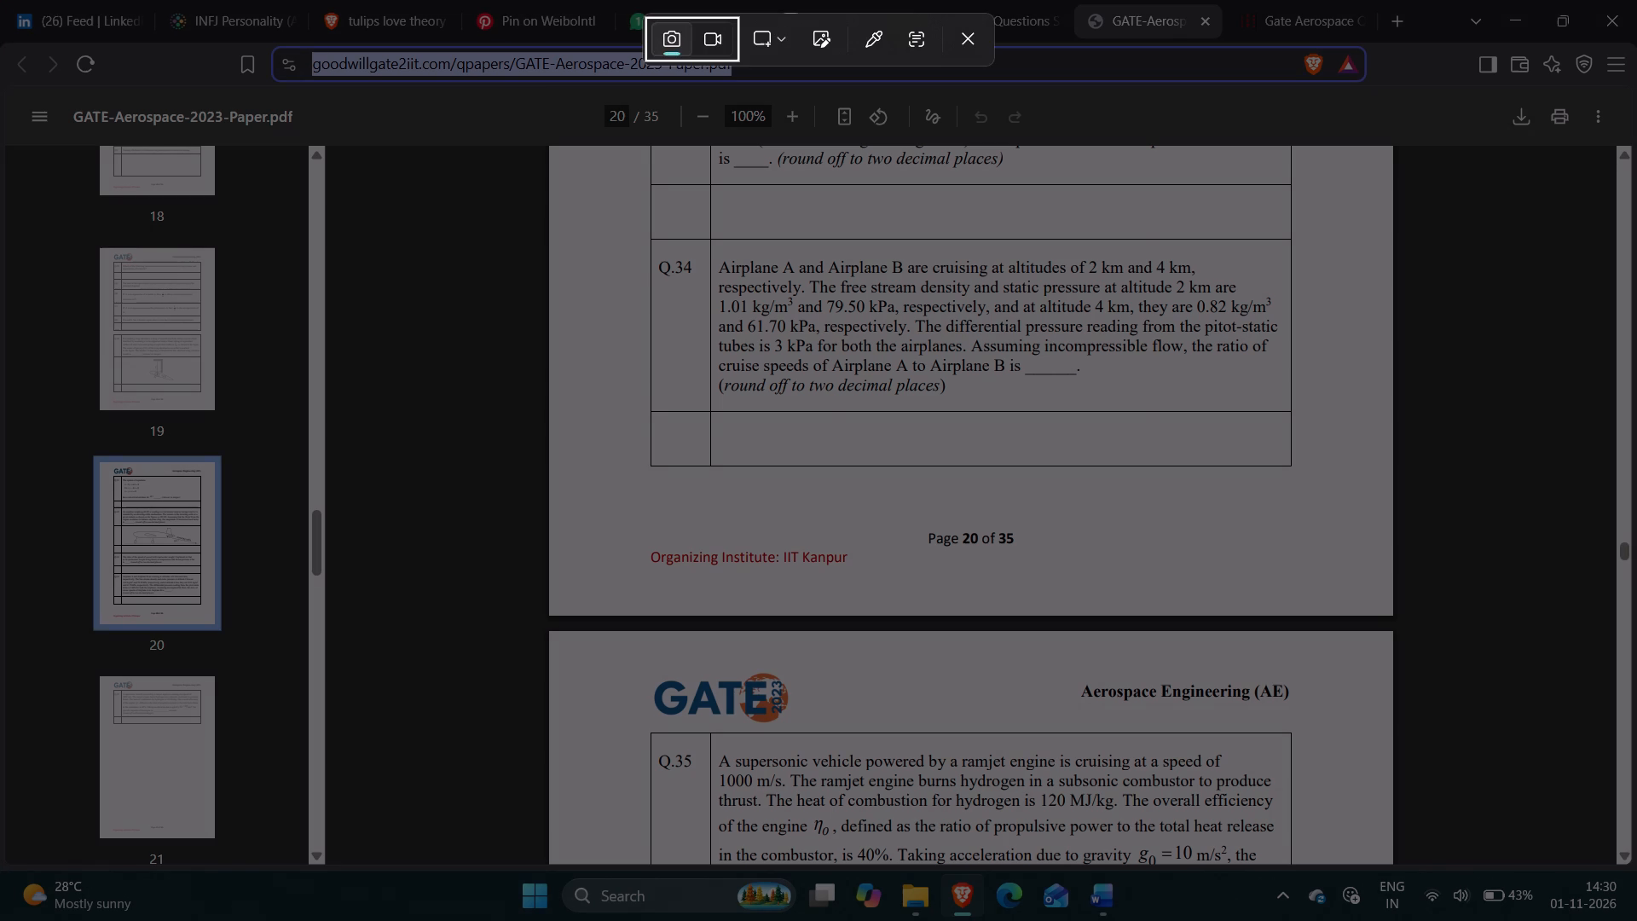
{"action": "left_click_drag", "start_coordinate": [647, 236], "coordinate": [1287, 421]}
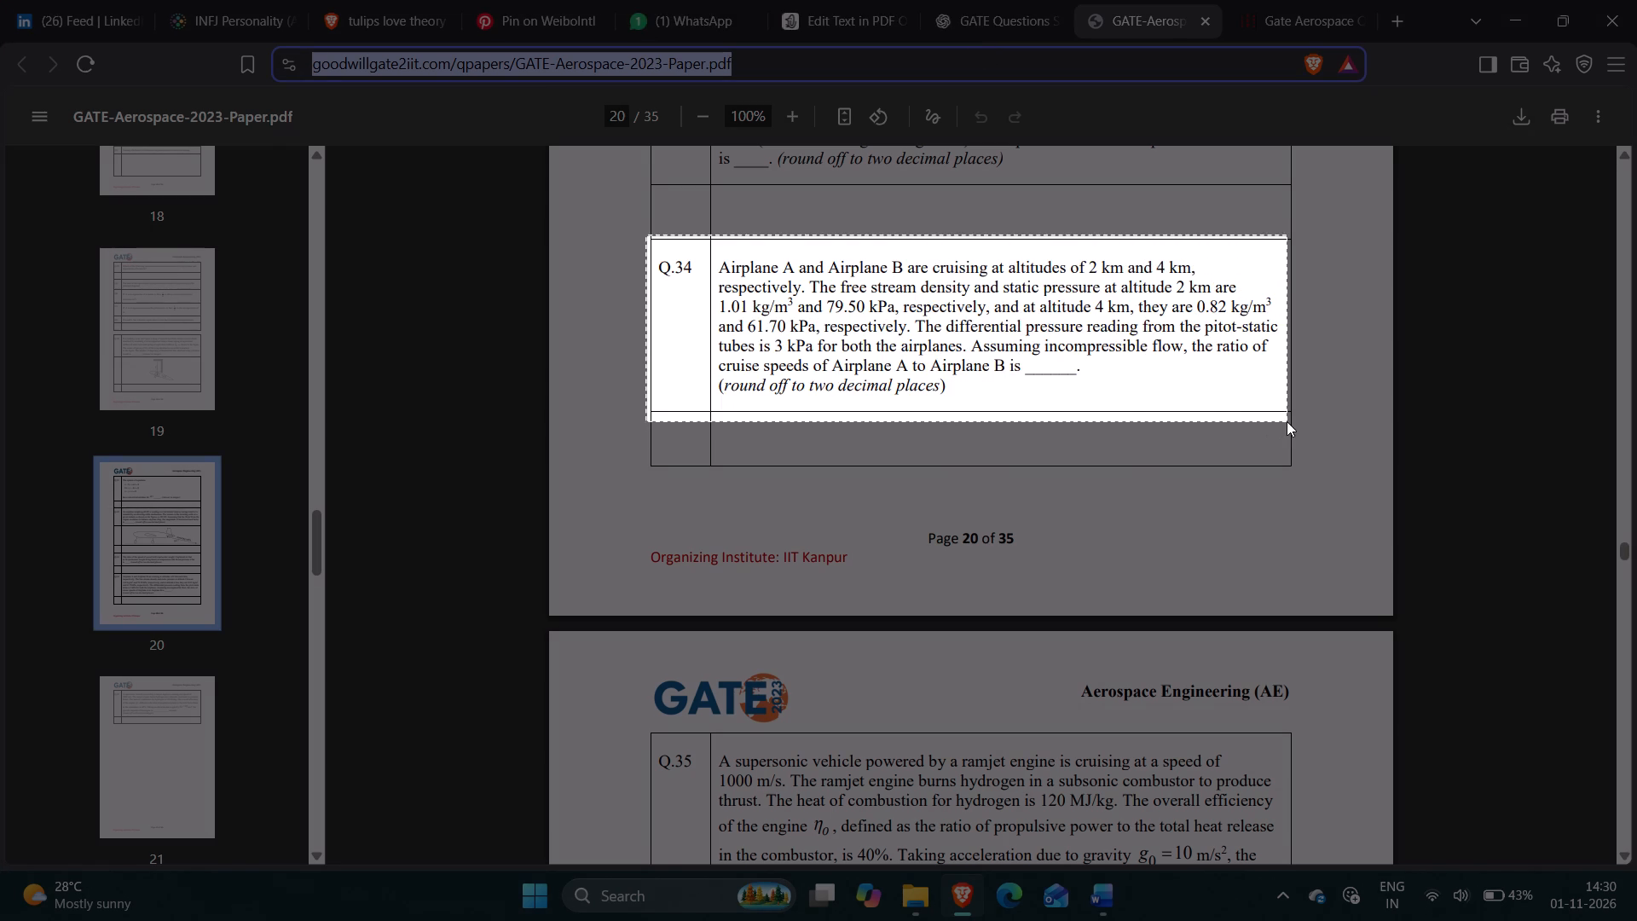
{"action": "left_click_drag", "start_coordinate": [1287, 421], "coordinate": [1299, 416]}
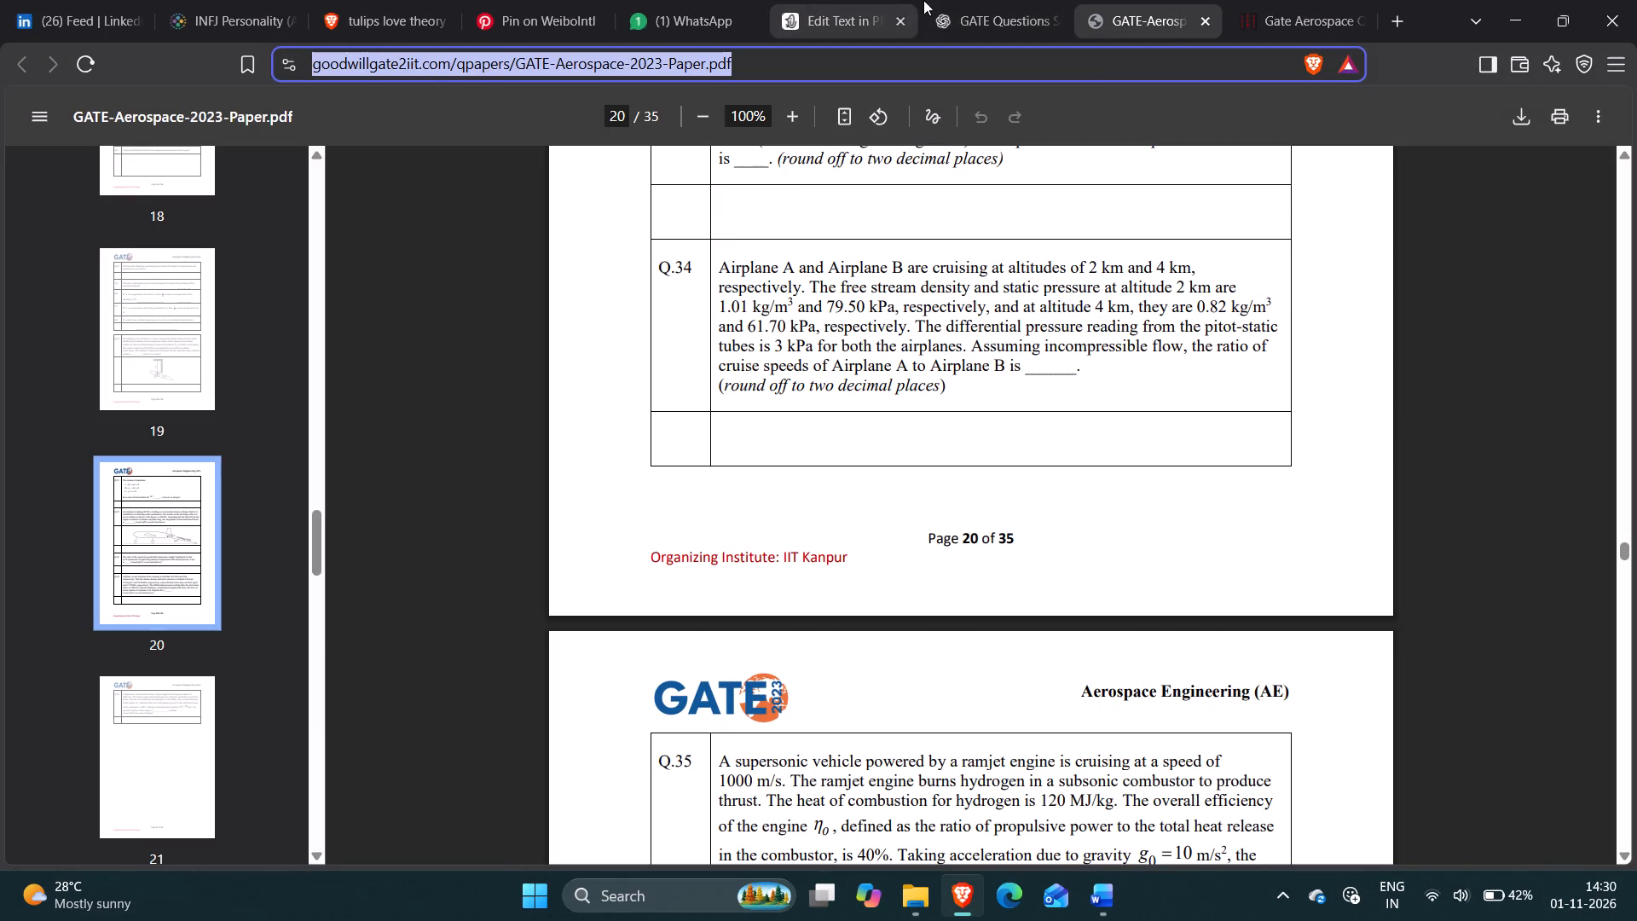
Check ChatGPT's list and snip Q.35, on the specific impulse of the ramjet-powered supersonic vehicle, from page 21 of the 2023 paper.
{"action": "left_click", "coordinate": [960, 1]}
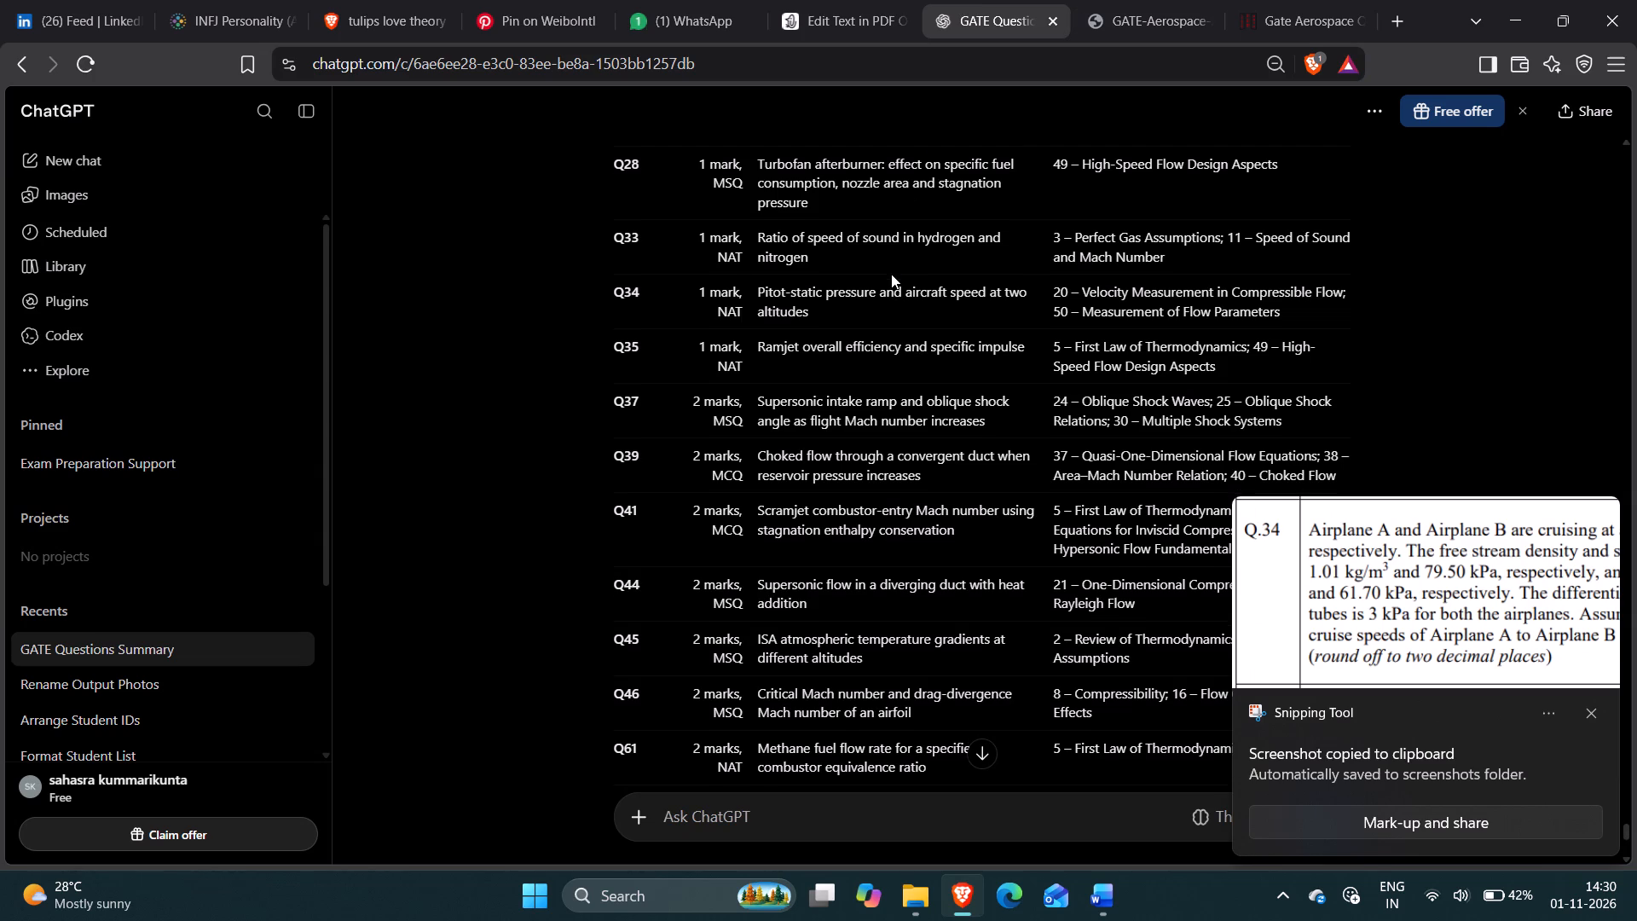
{"action": "left_click", "coordinate": [1119, 0]}
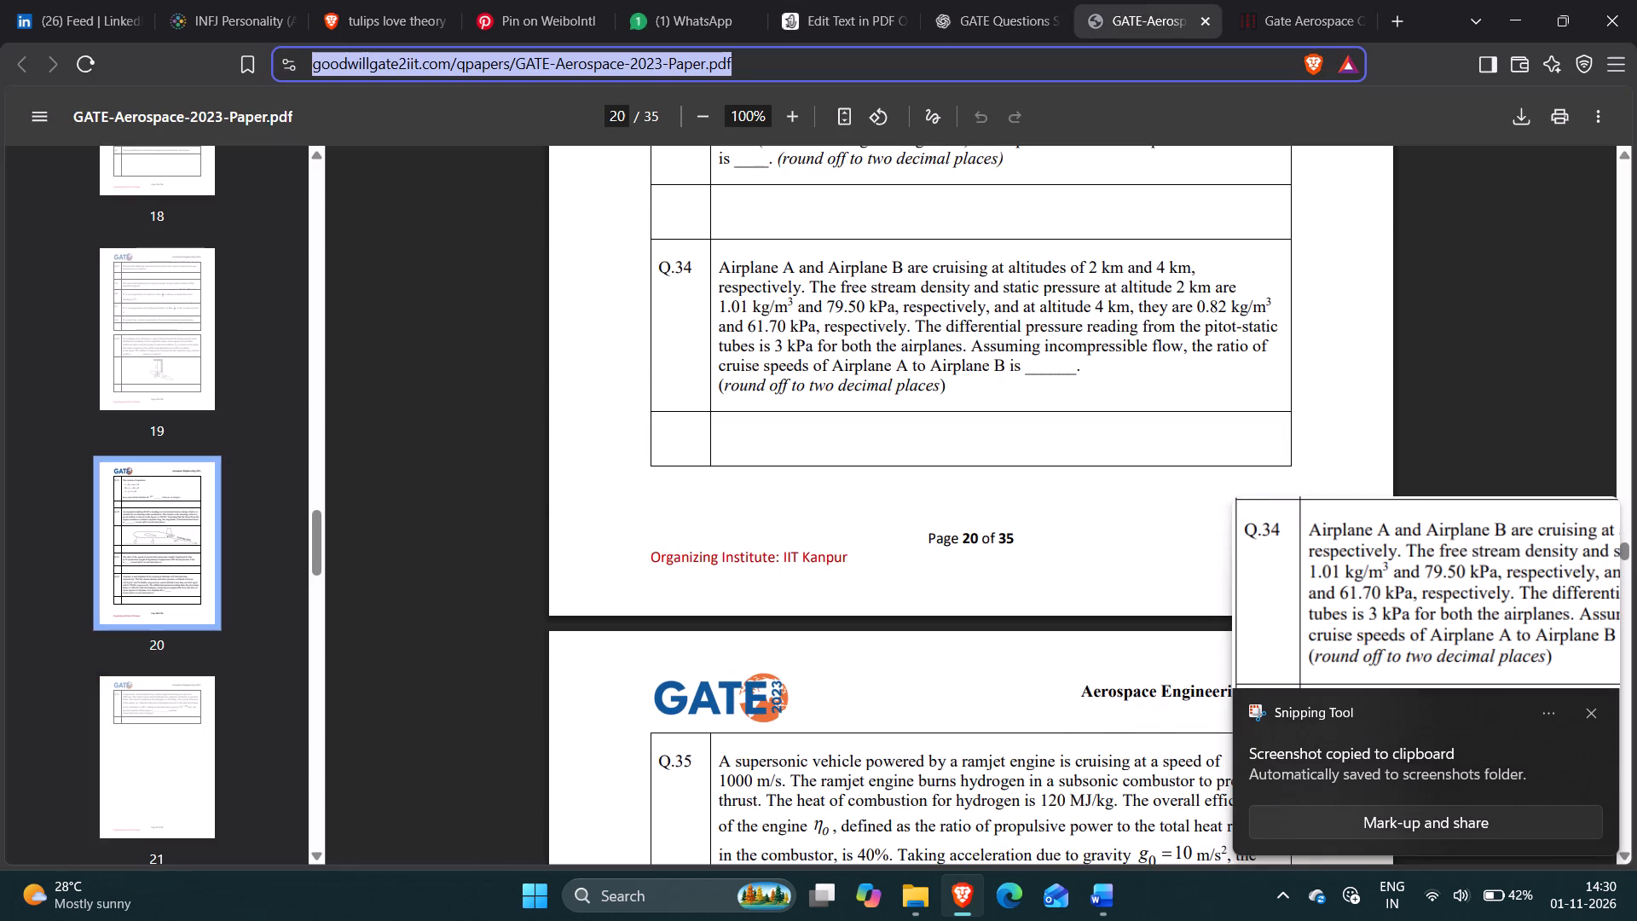
{"action": "scroll", "coordinate": [831, 345], "scroll_direction": "down", "scroll_amount": 4}
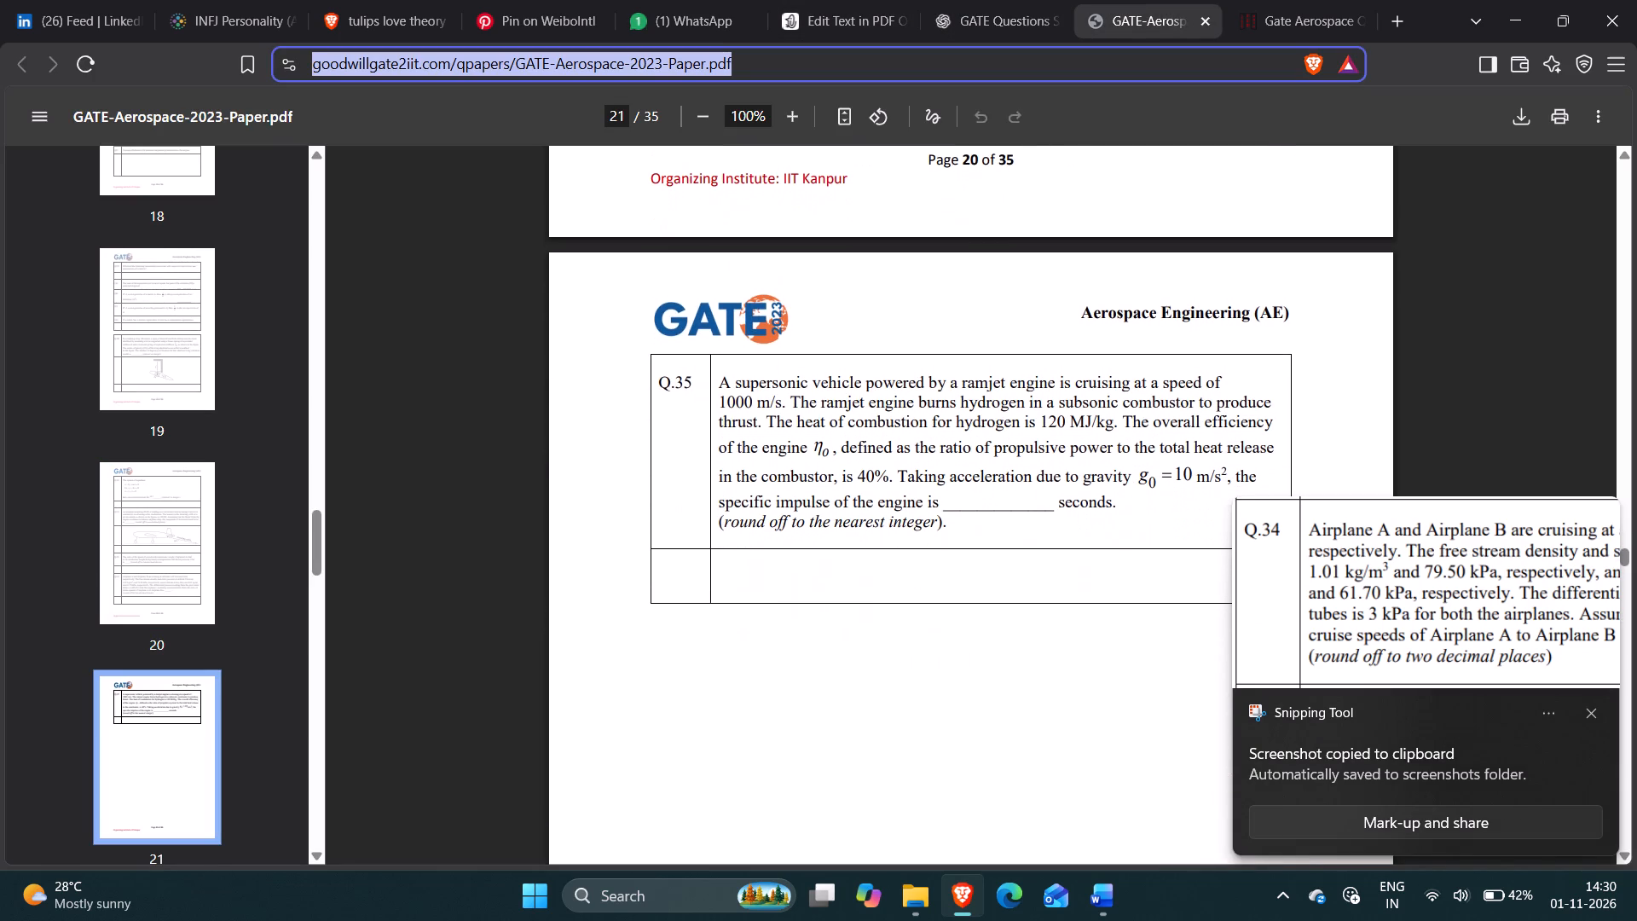
{"action": "key", "text": "Print"}
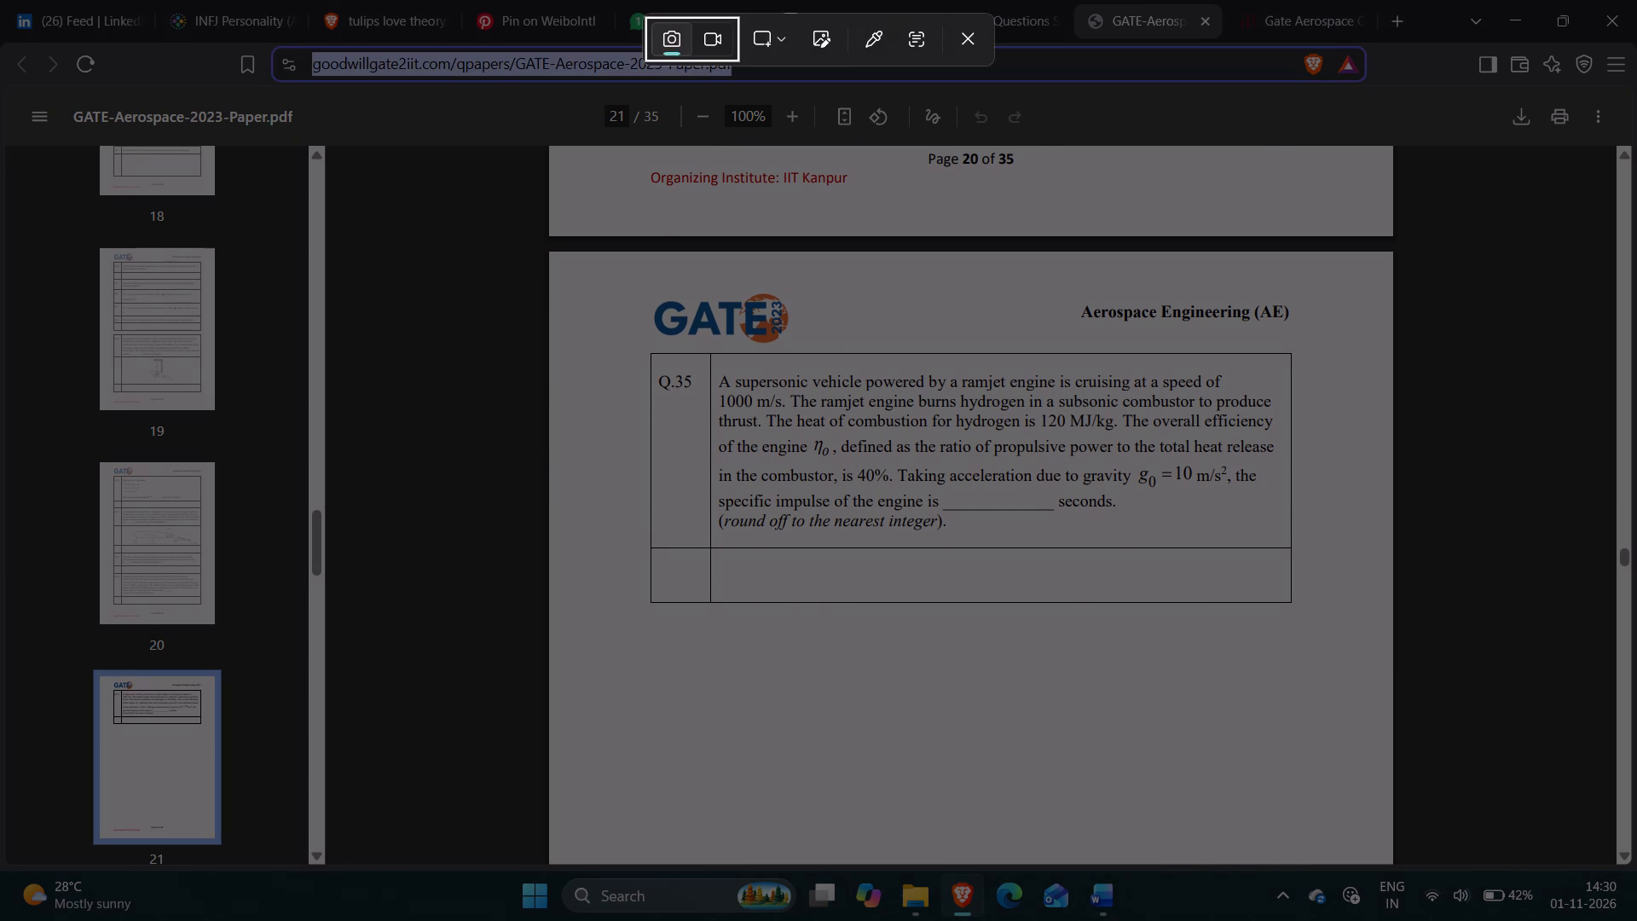
{"action": "left_click_drag", "start_coordinate": [648, 343], "coordinate": [1307, 561]}
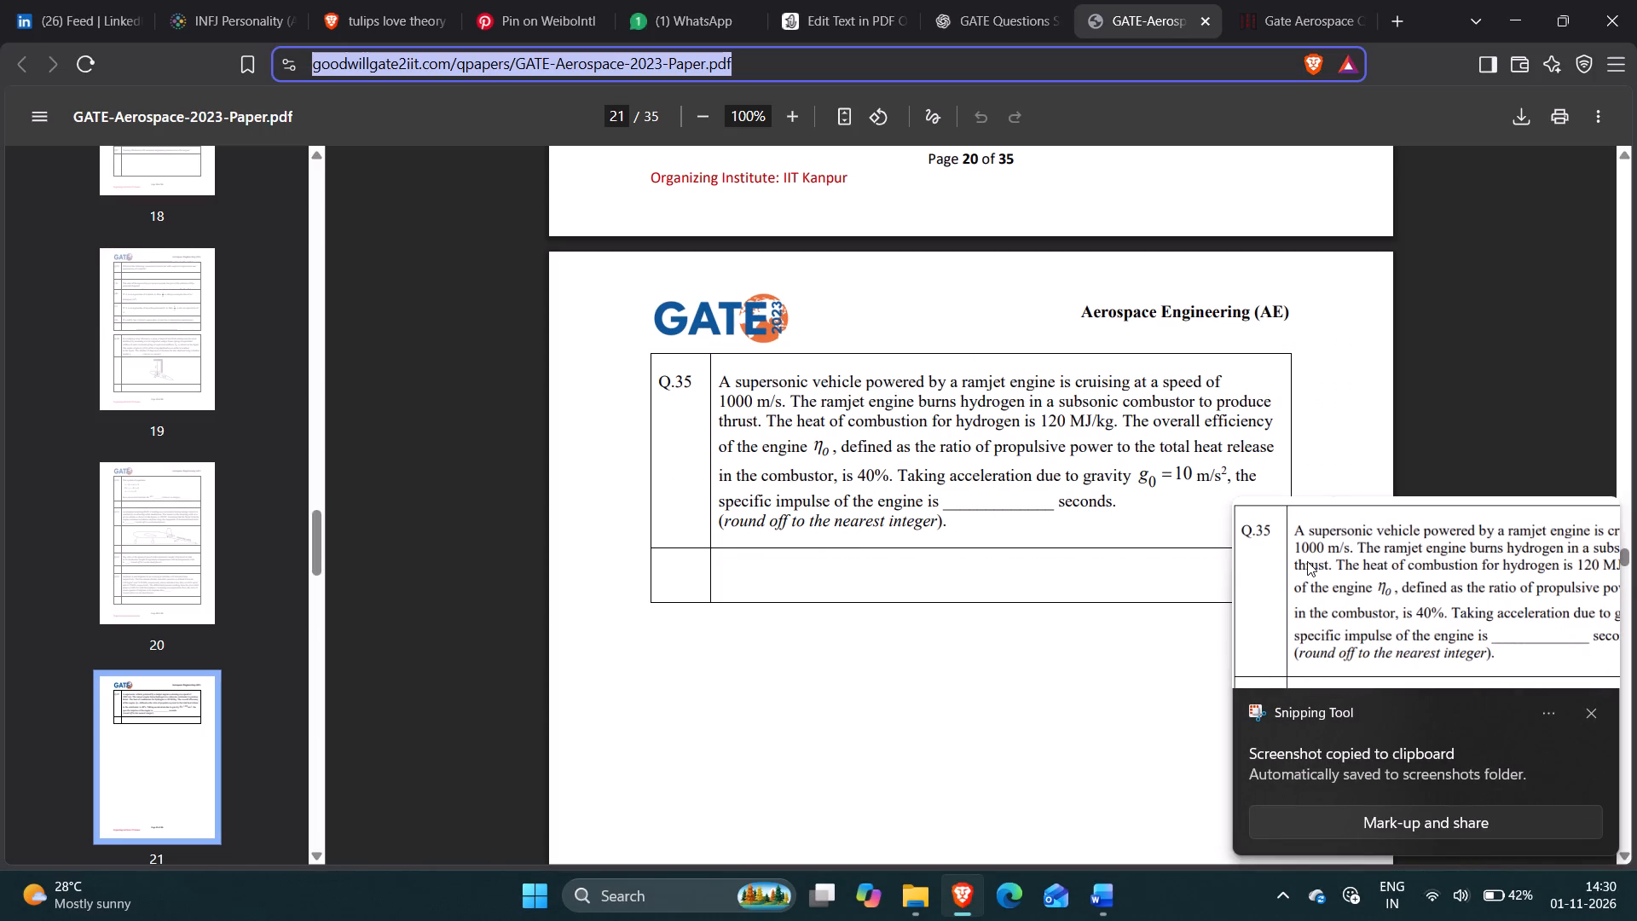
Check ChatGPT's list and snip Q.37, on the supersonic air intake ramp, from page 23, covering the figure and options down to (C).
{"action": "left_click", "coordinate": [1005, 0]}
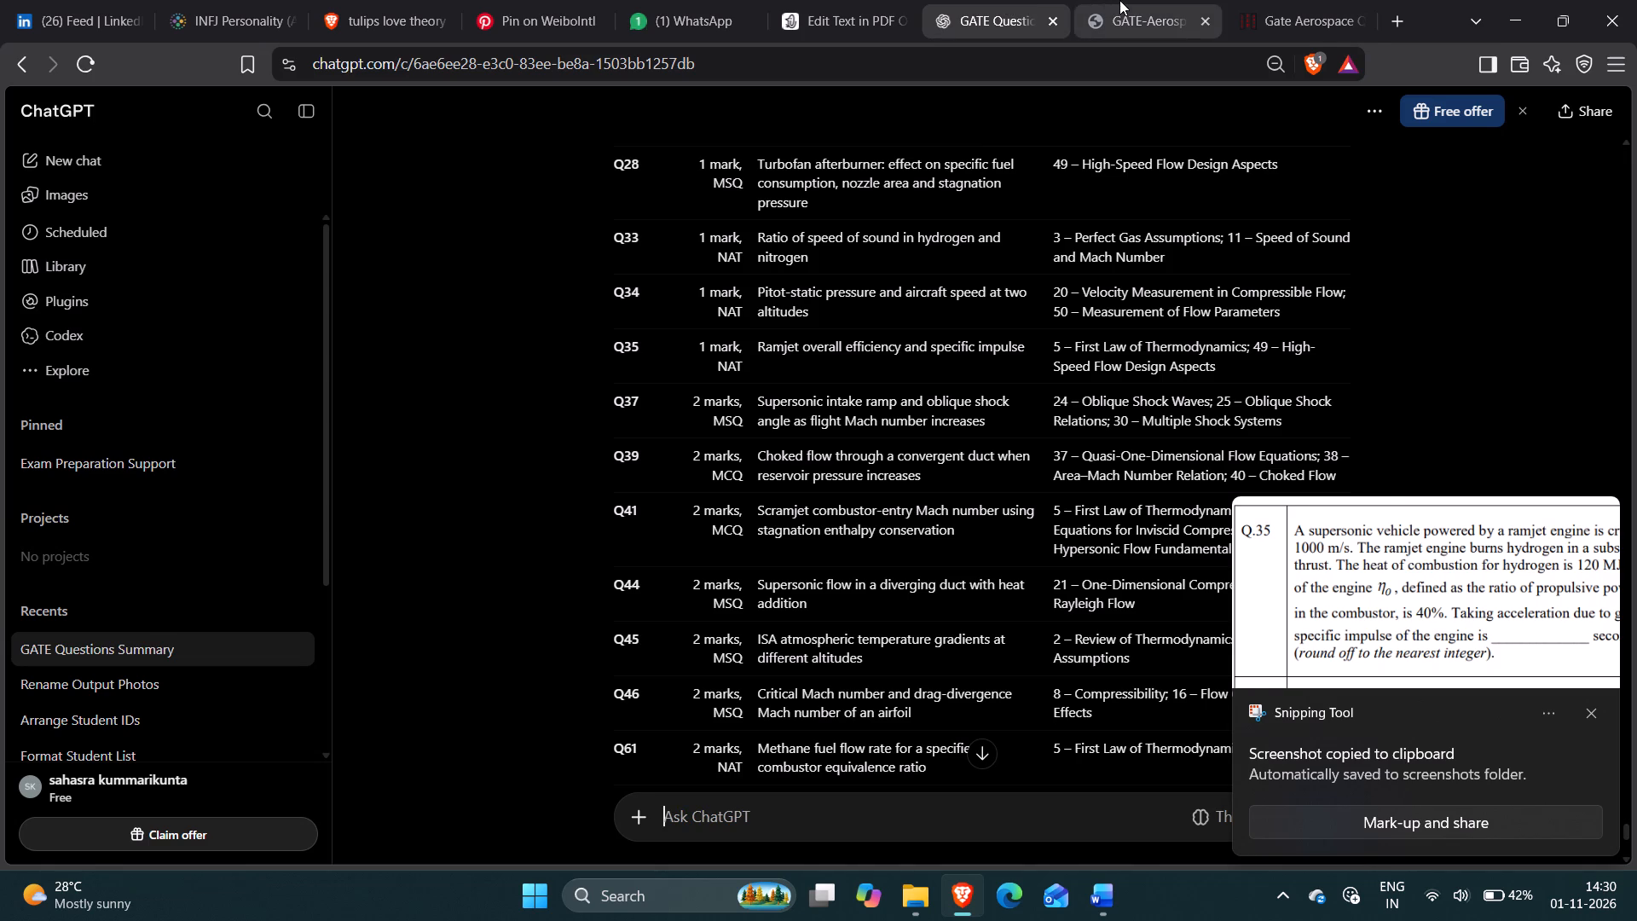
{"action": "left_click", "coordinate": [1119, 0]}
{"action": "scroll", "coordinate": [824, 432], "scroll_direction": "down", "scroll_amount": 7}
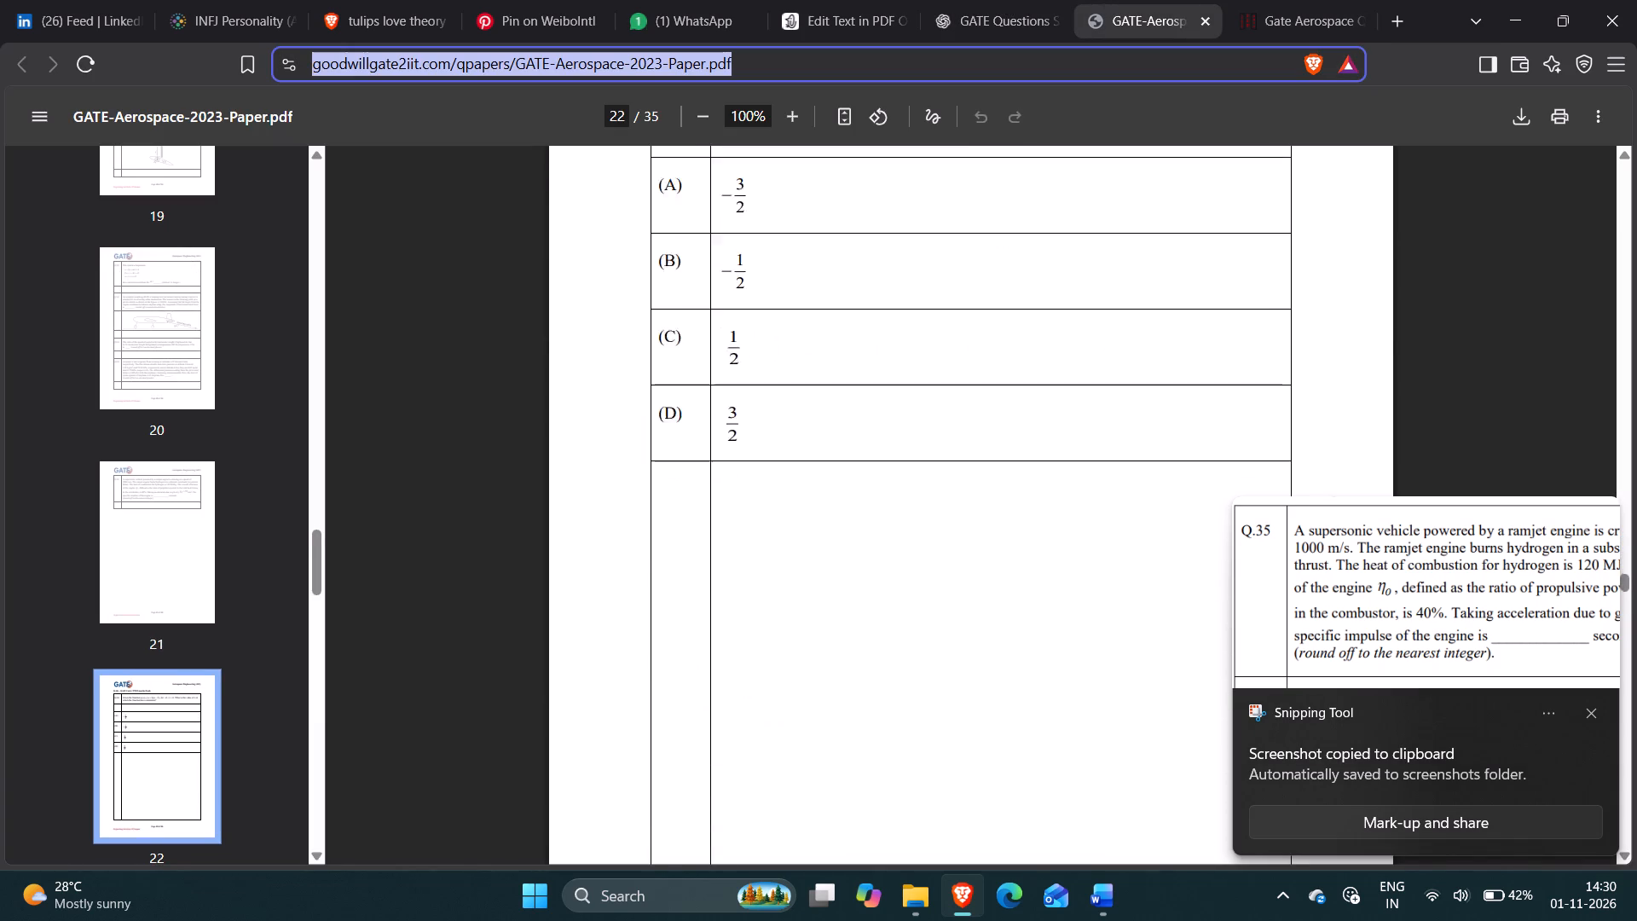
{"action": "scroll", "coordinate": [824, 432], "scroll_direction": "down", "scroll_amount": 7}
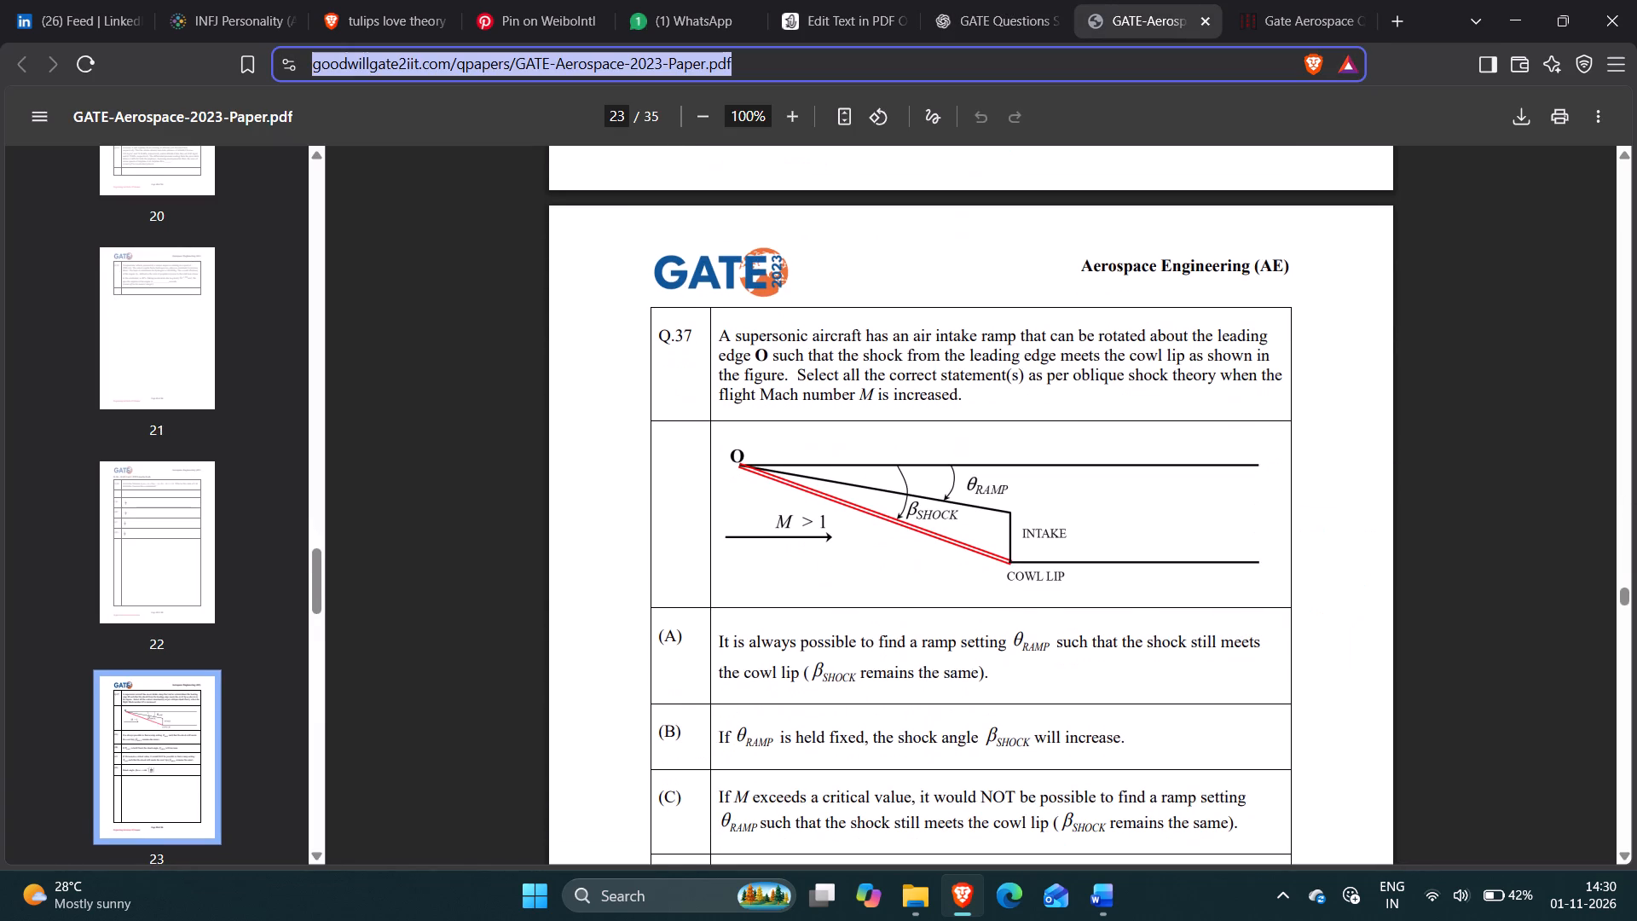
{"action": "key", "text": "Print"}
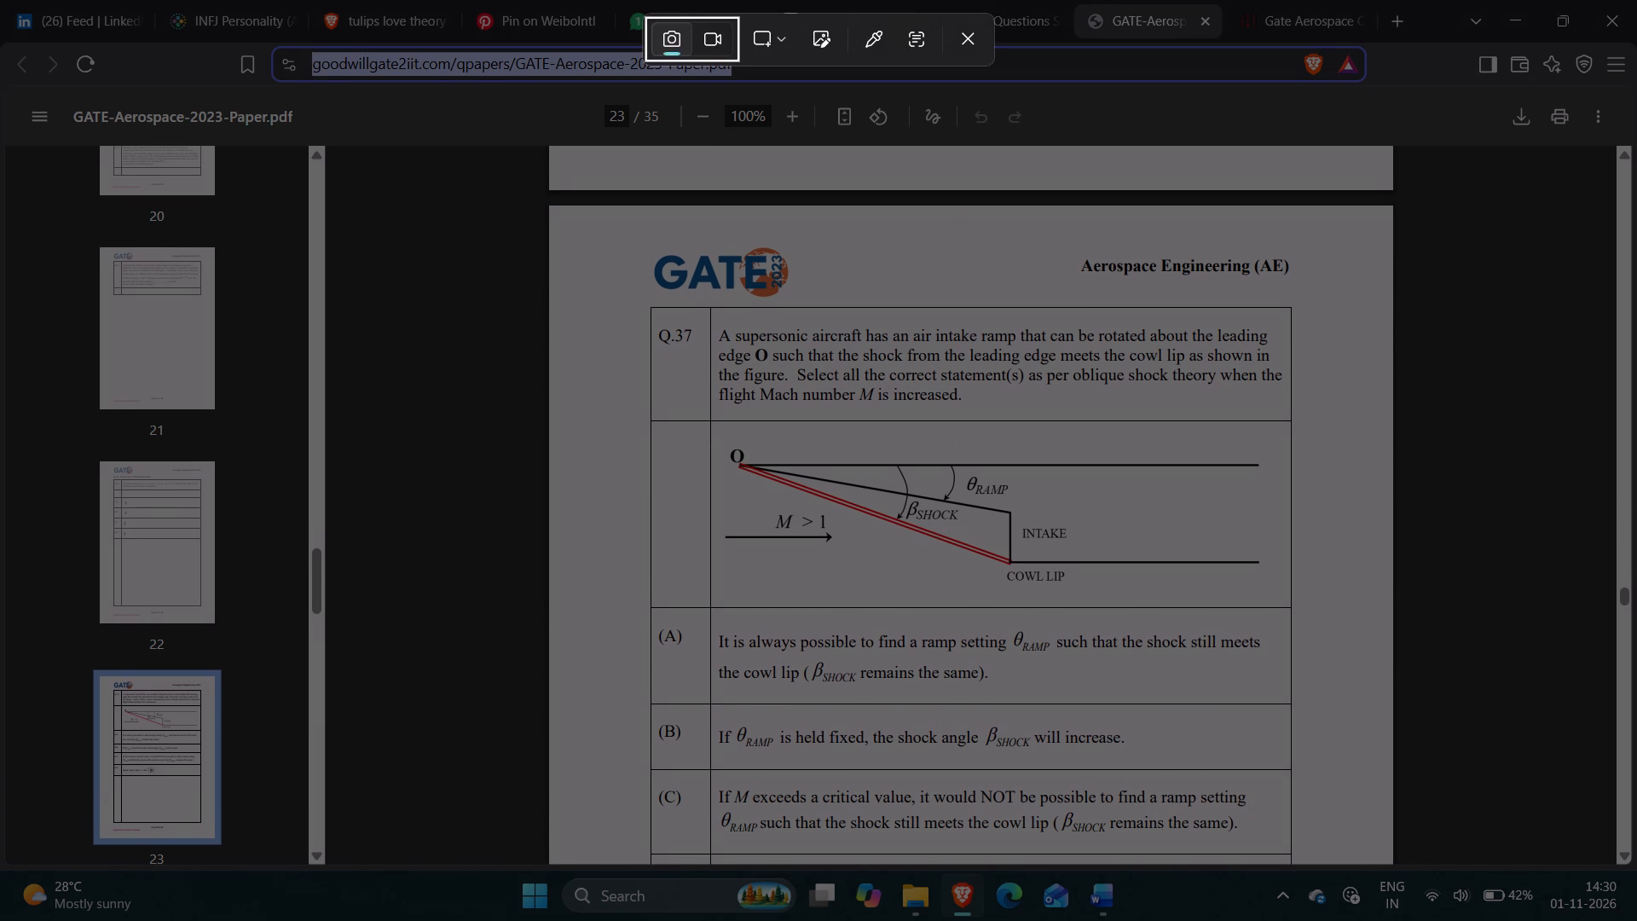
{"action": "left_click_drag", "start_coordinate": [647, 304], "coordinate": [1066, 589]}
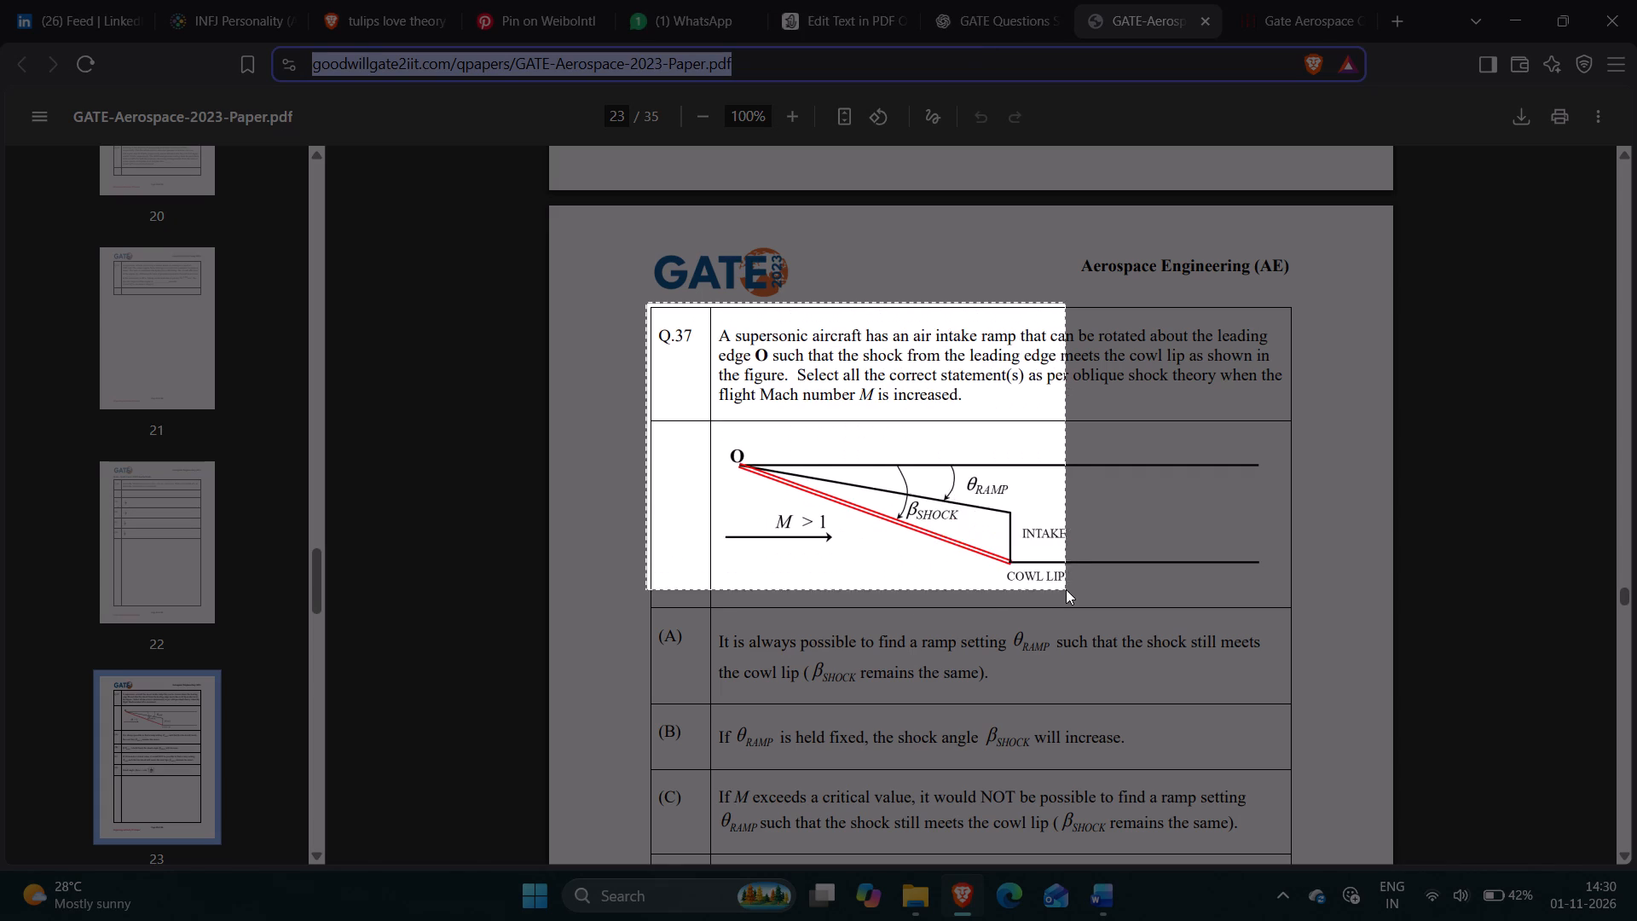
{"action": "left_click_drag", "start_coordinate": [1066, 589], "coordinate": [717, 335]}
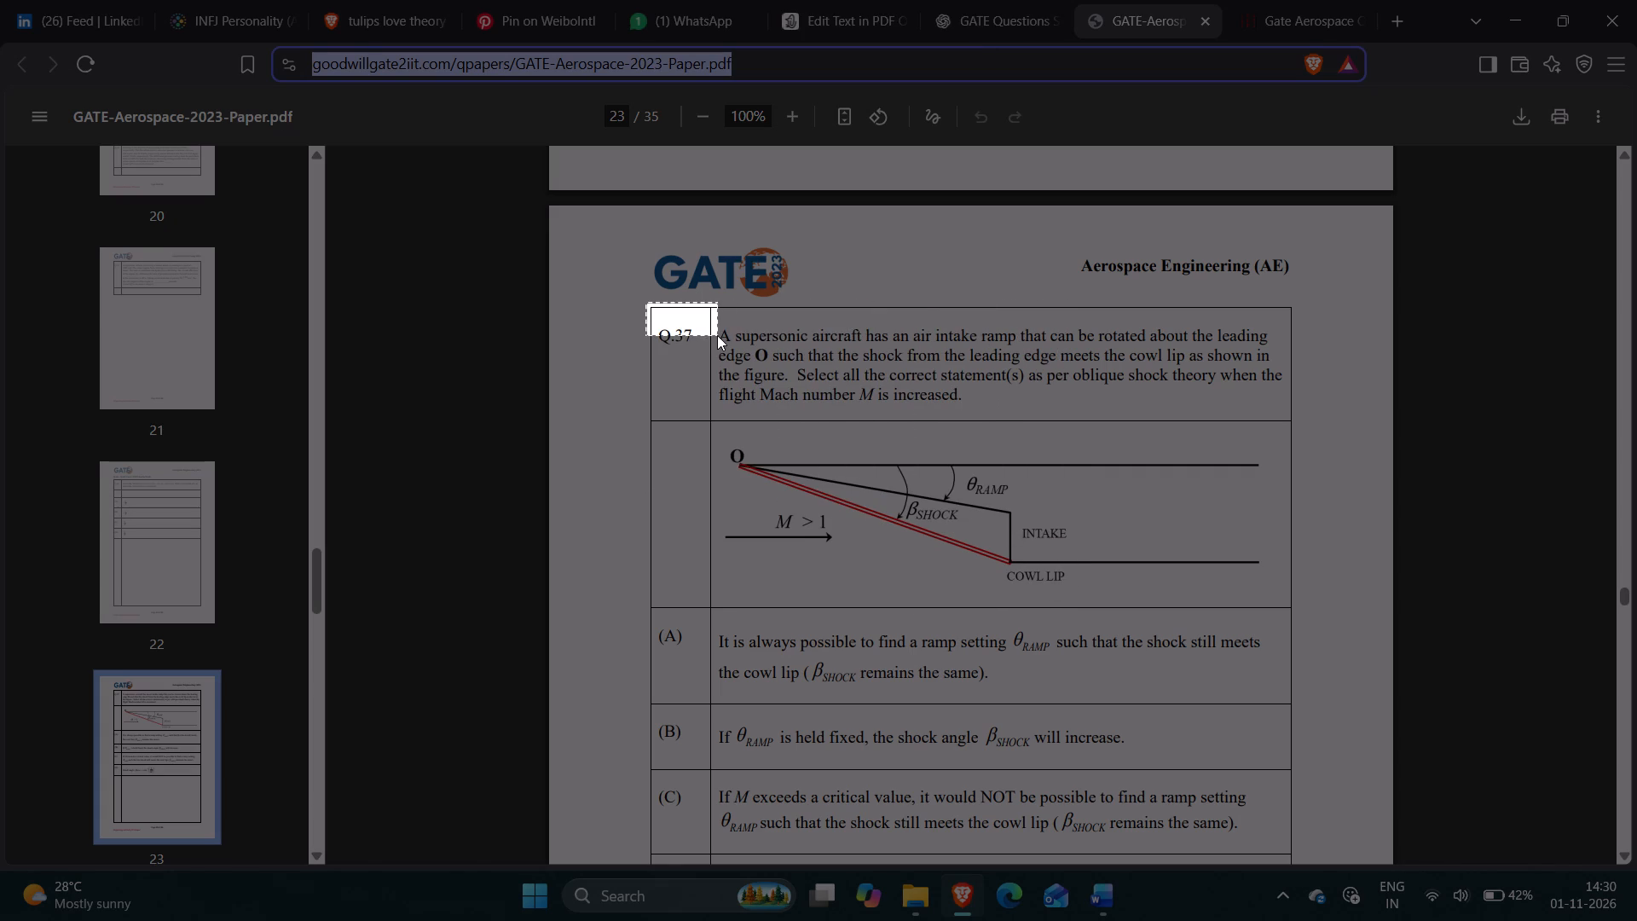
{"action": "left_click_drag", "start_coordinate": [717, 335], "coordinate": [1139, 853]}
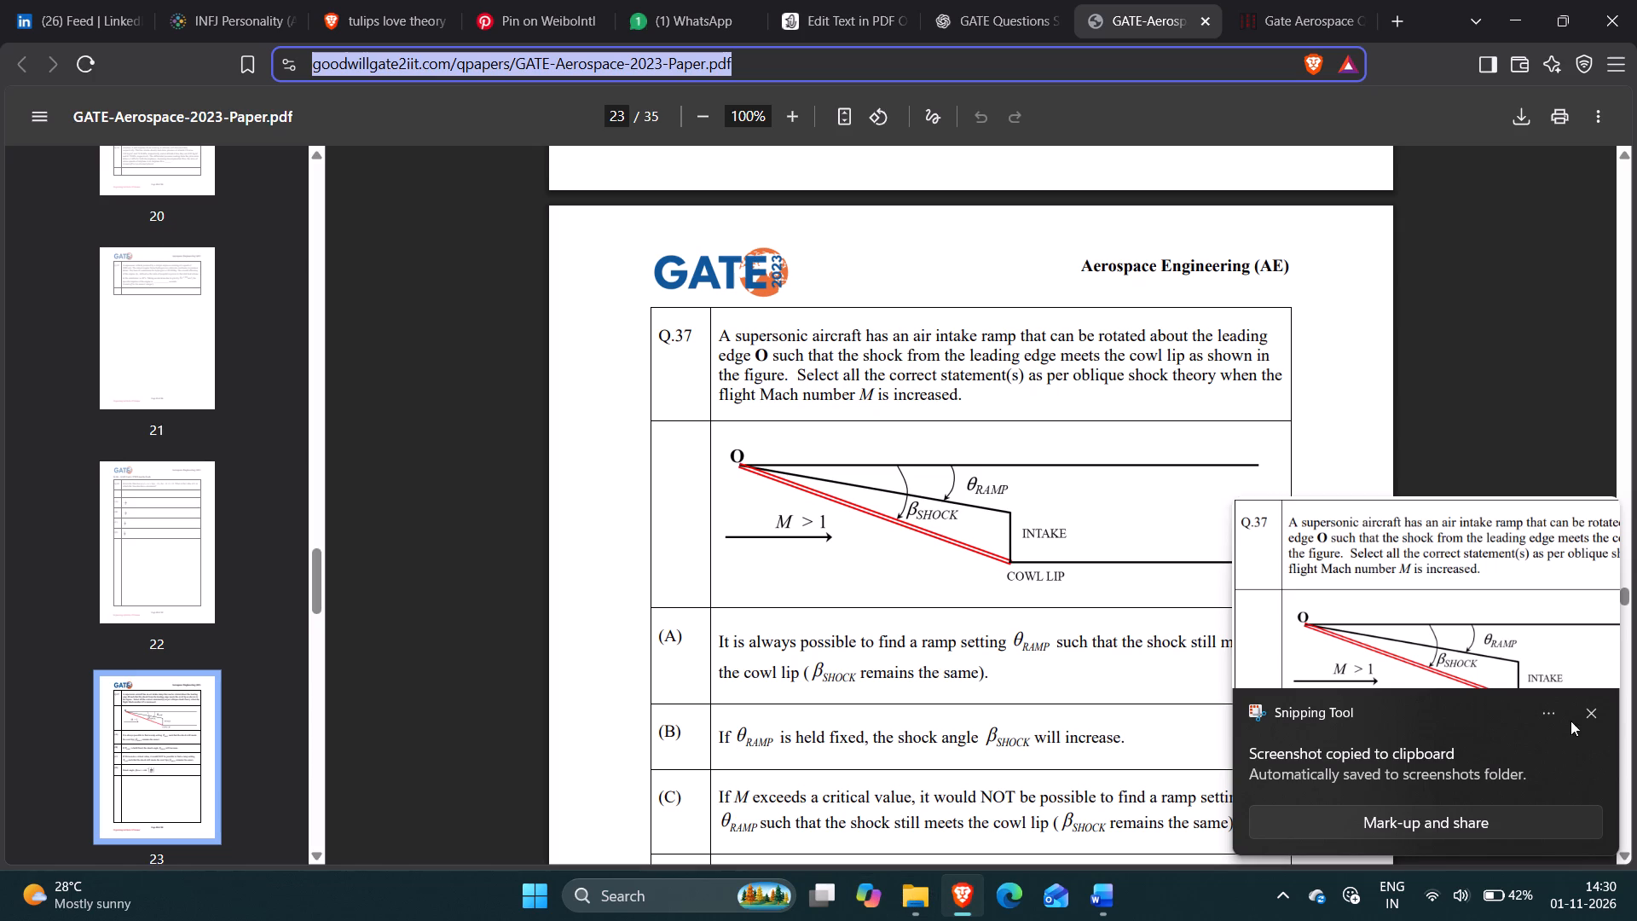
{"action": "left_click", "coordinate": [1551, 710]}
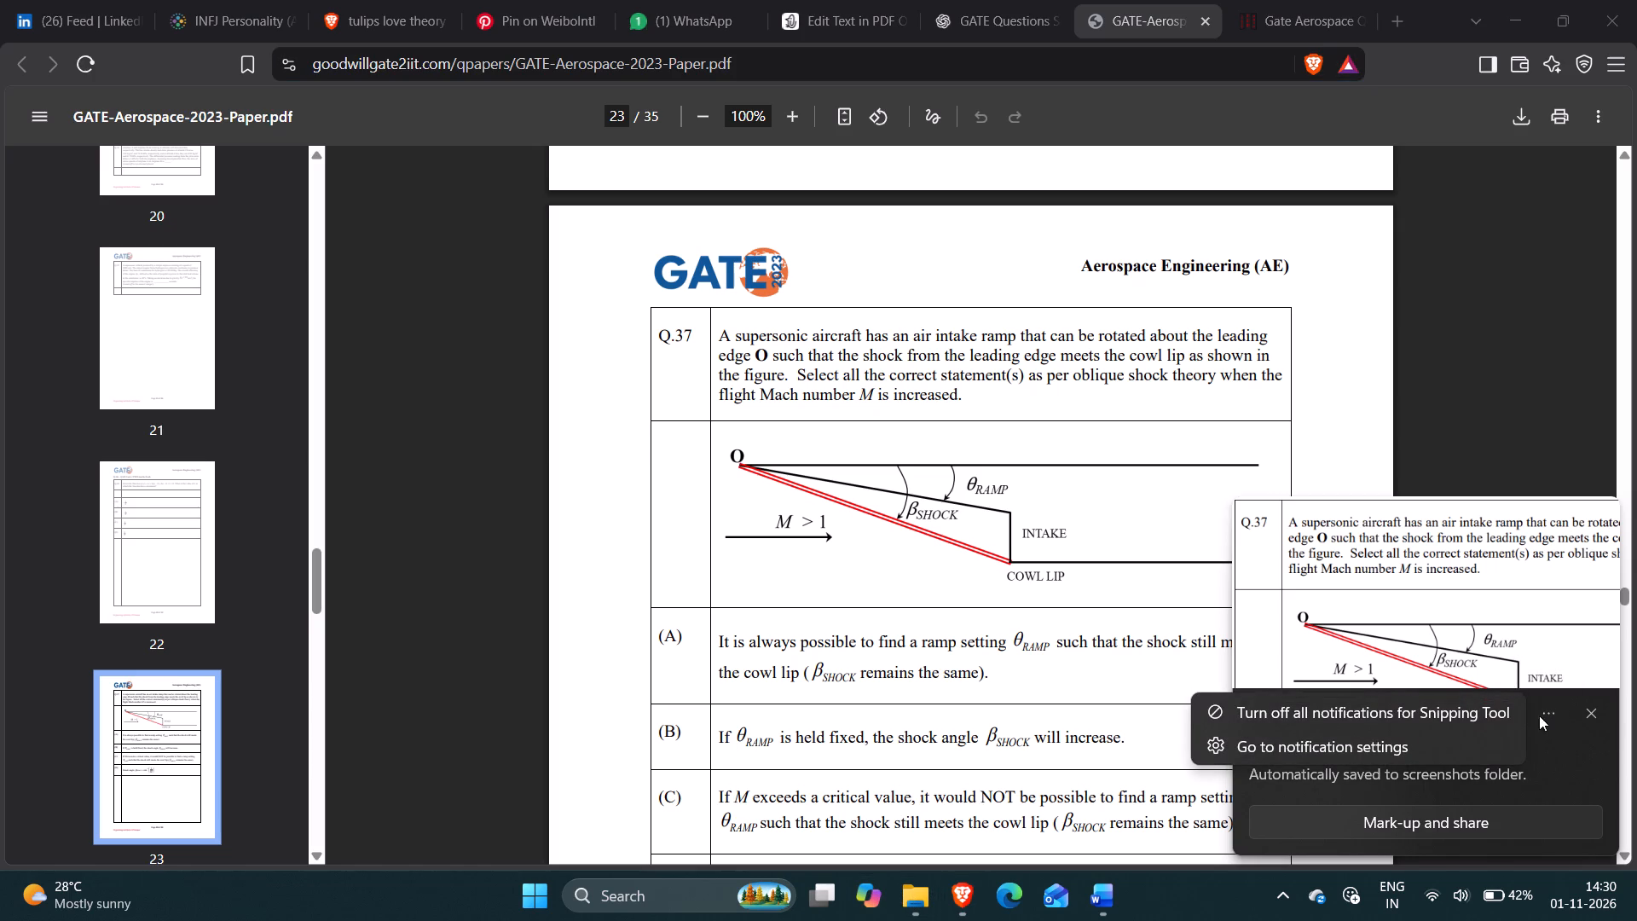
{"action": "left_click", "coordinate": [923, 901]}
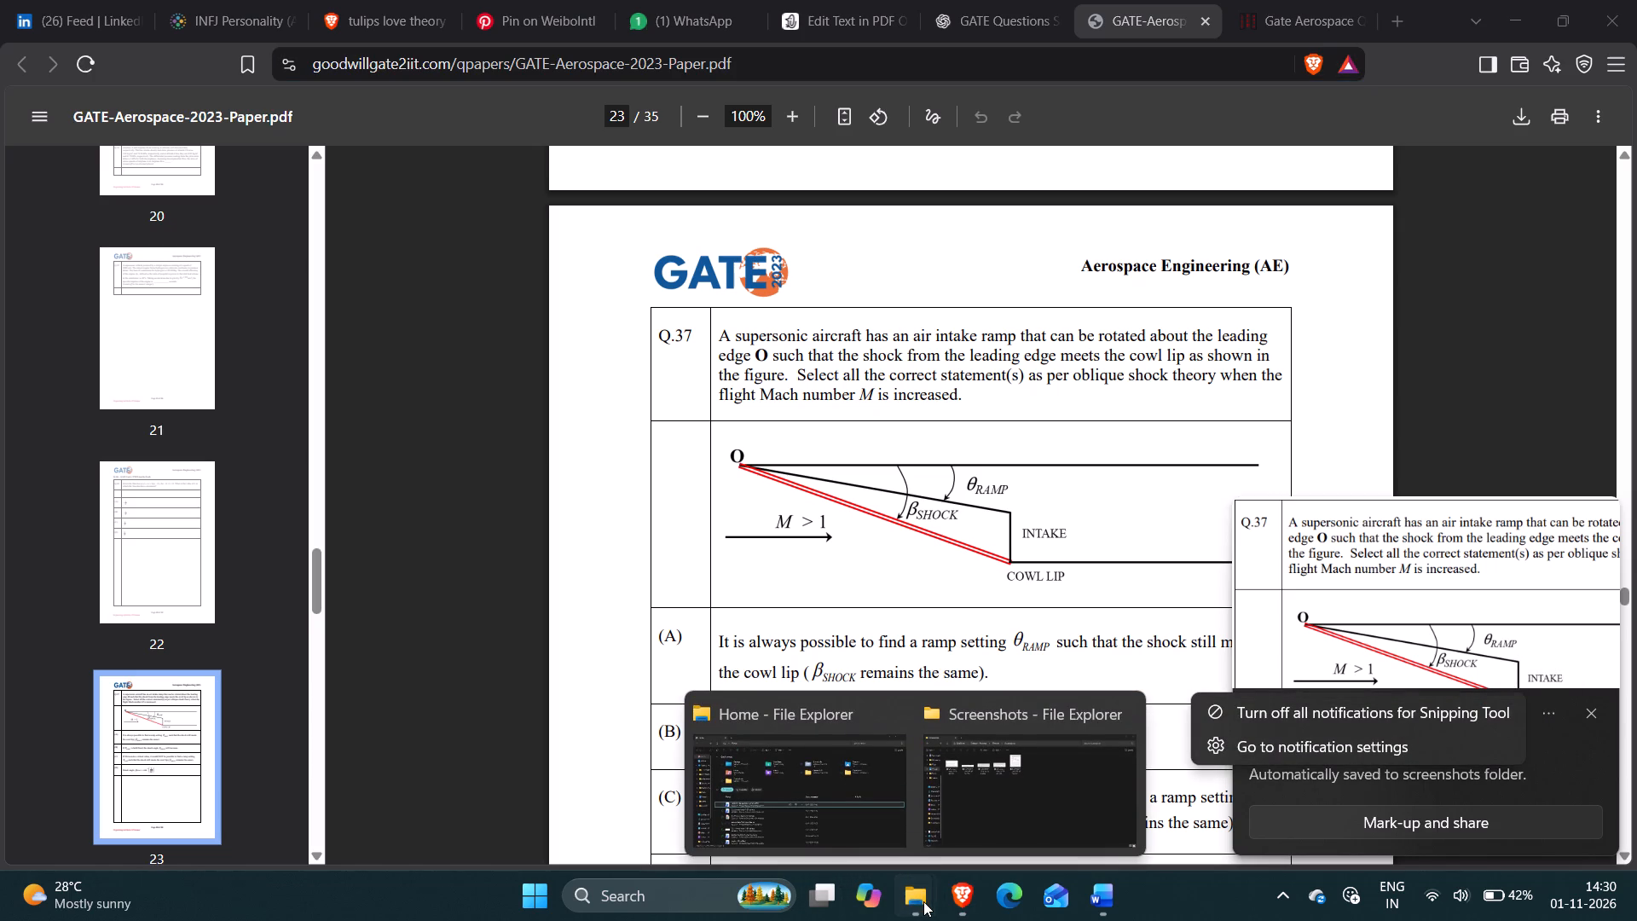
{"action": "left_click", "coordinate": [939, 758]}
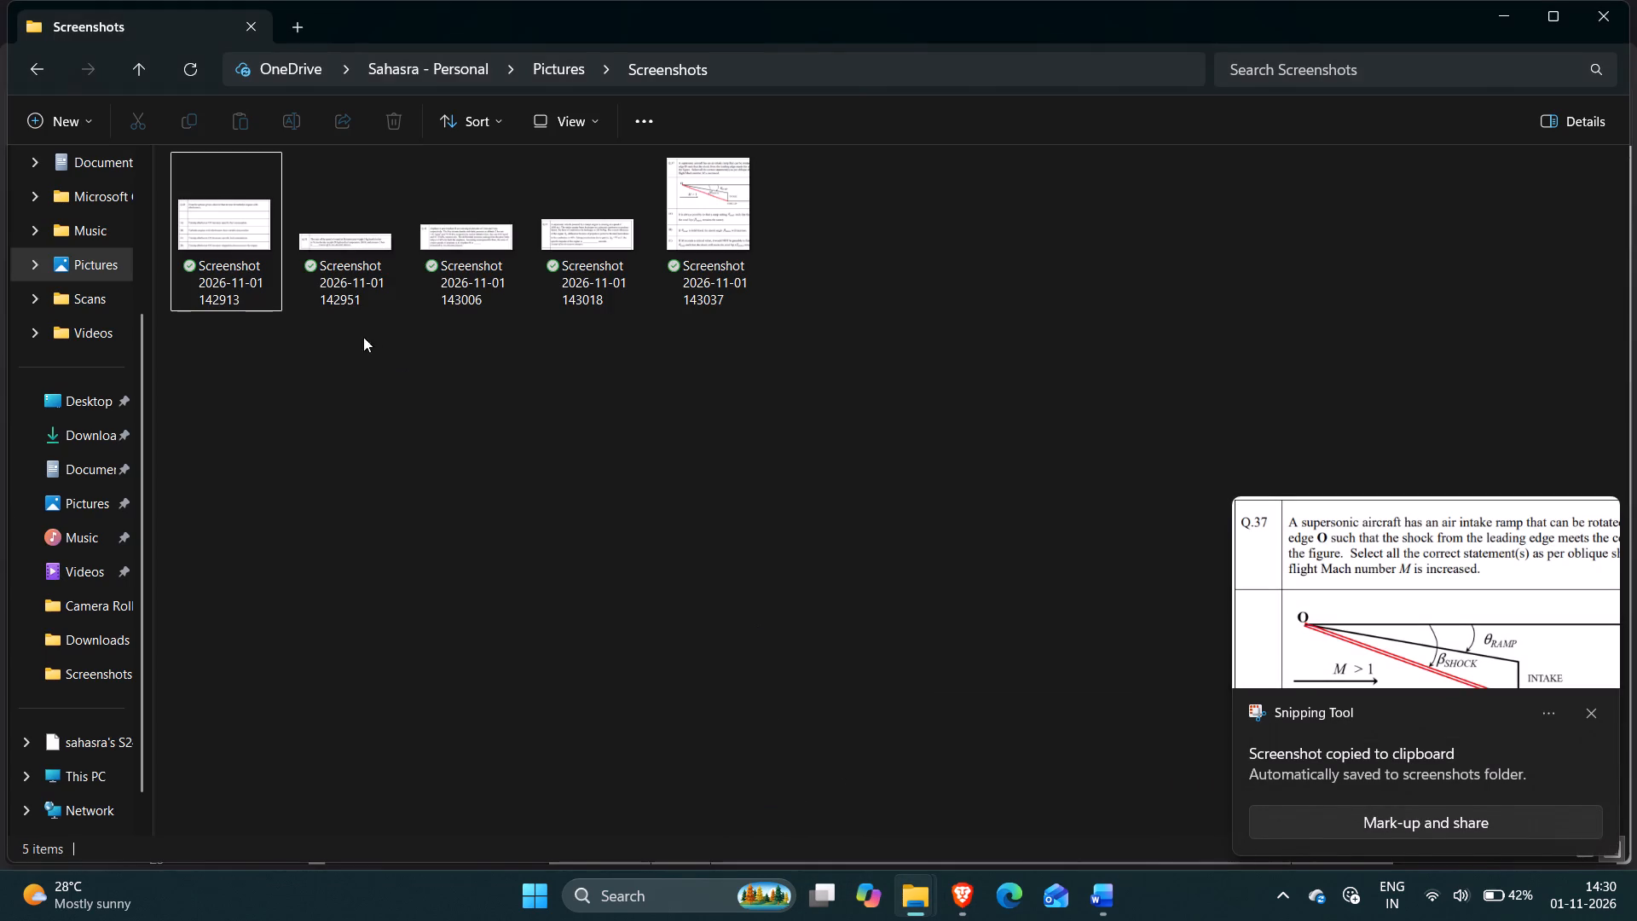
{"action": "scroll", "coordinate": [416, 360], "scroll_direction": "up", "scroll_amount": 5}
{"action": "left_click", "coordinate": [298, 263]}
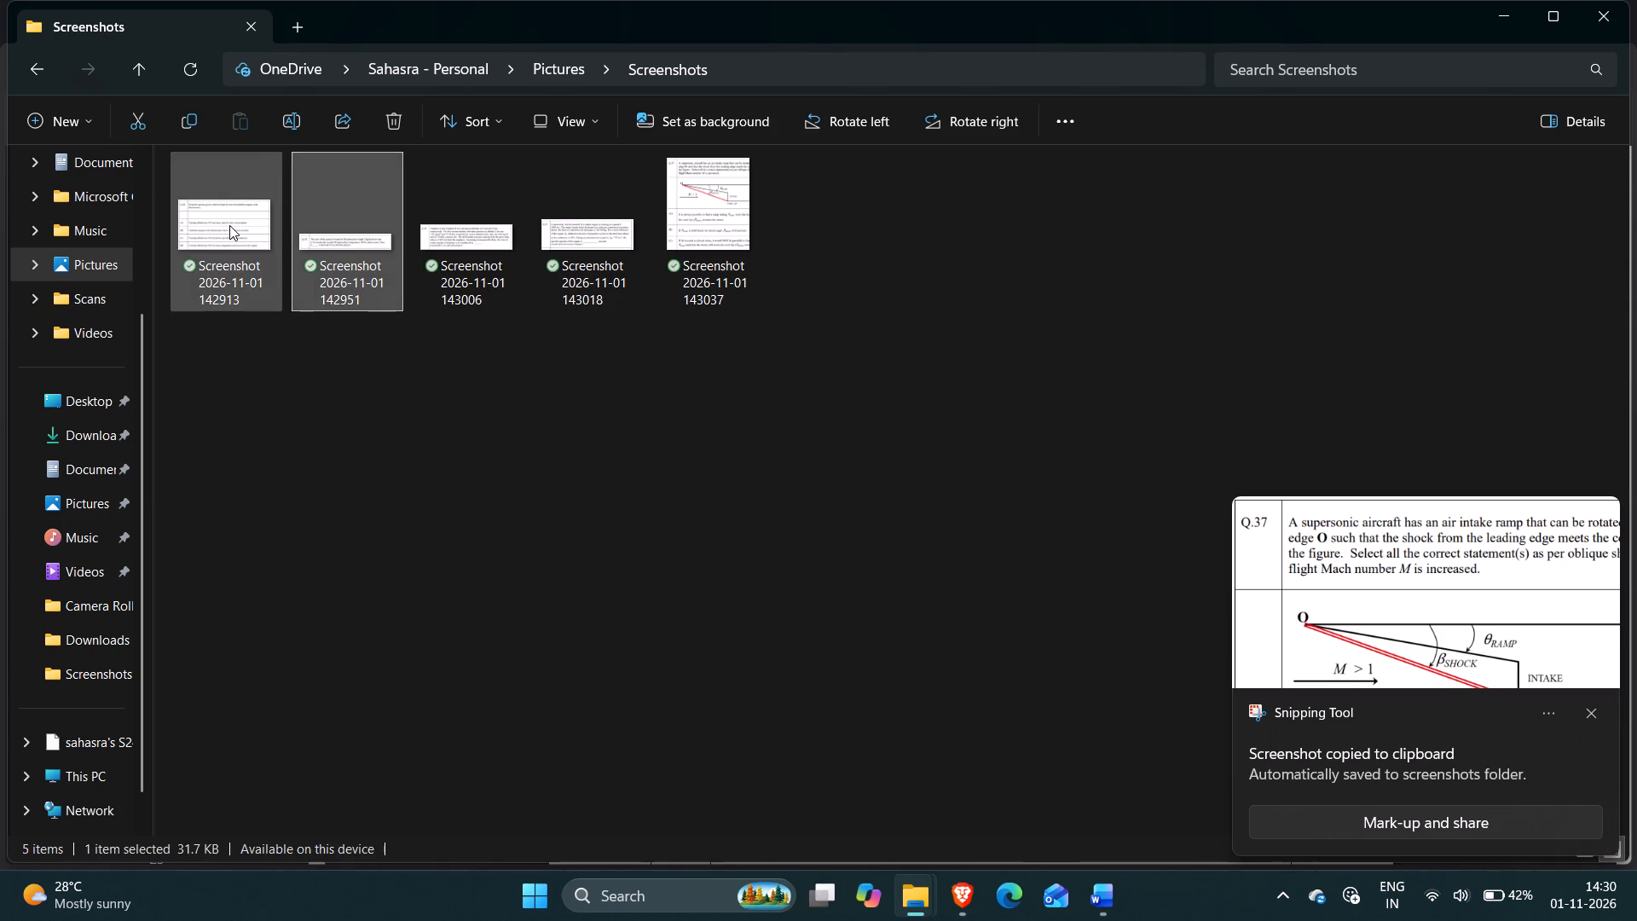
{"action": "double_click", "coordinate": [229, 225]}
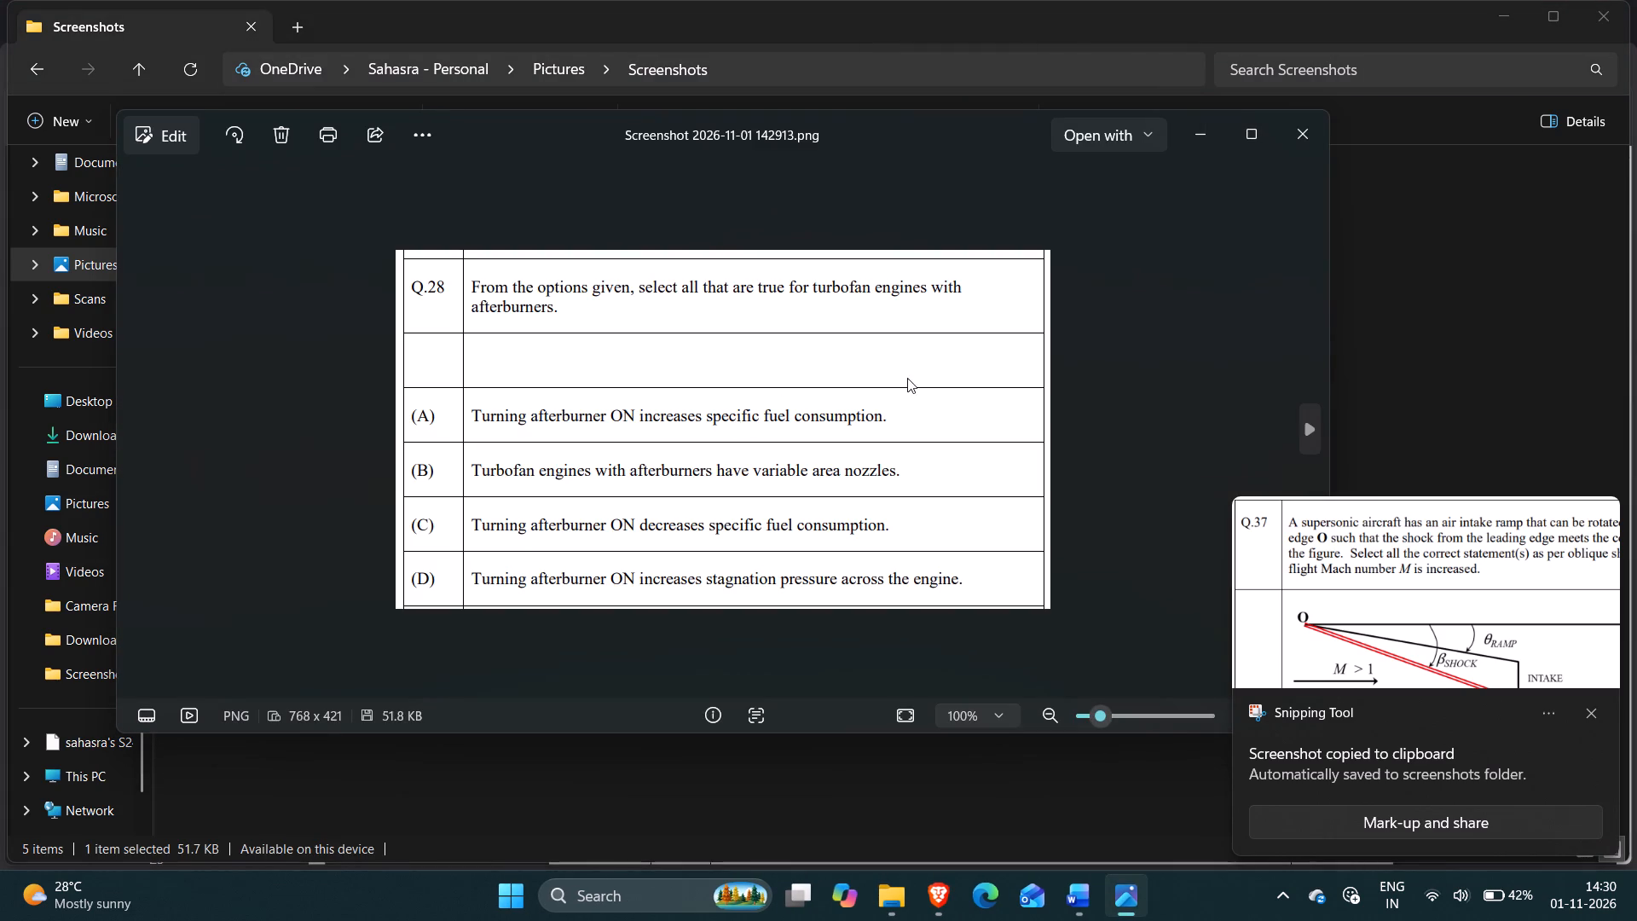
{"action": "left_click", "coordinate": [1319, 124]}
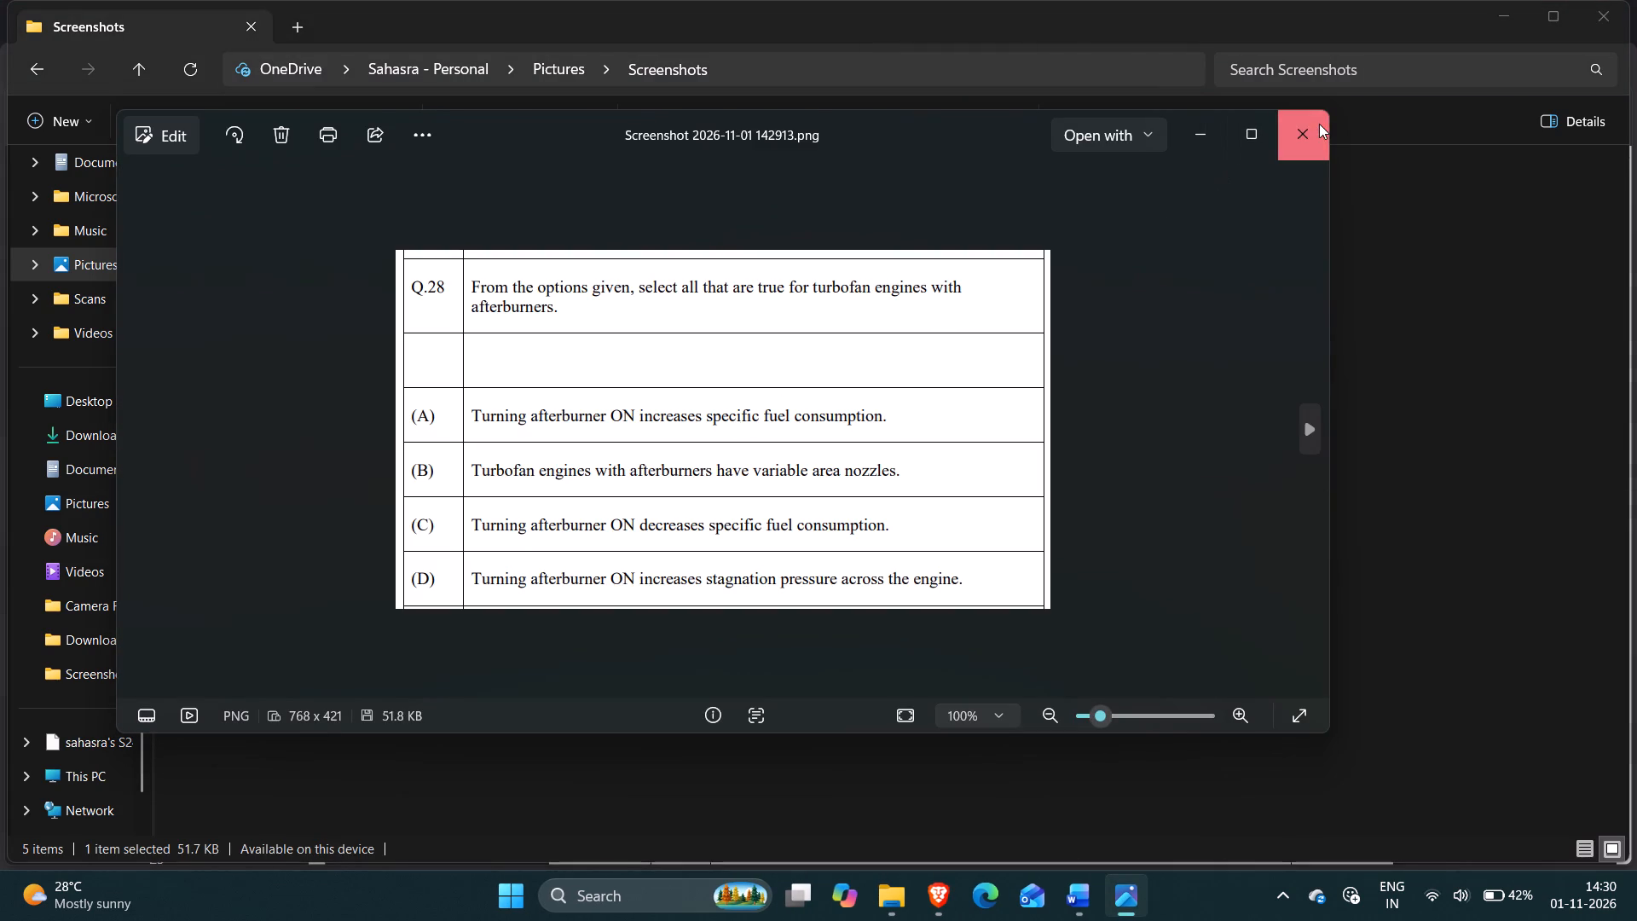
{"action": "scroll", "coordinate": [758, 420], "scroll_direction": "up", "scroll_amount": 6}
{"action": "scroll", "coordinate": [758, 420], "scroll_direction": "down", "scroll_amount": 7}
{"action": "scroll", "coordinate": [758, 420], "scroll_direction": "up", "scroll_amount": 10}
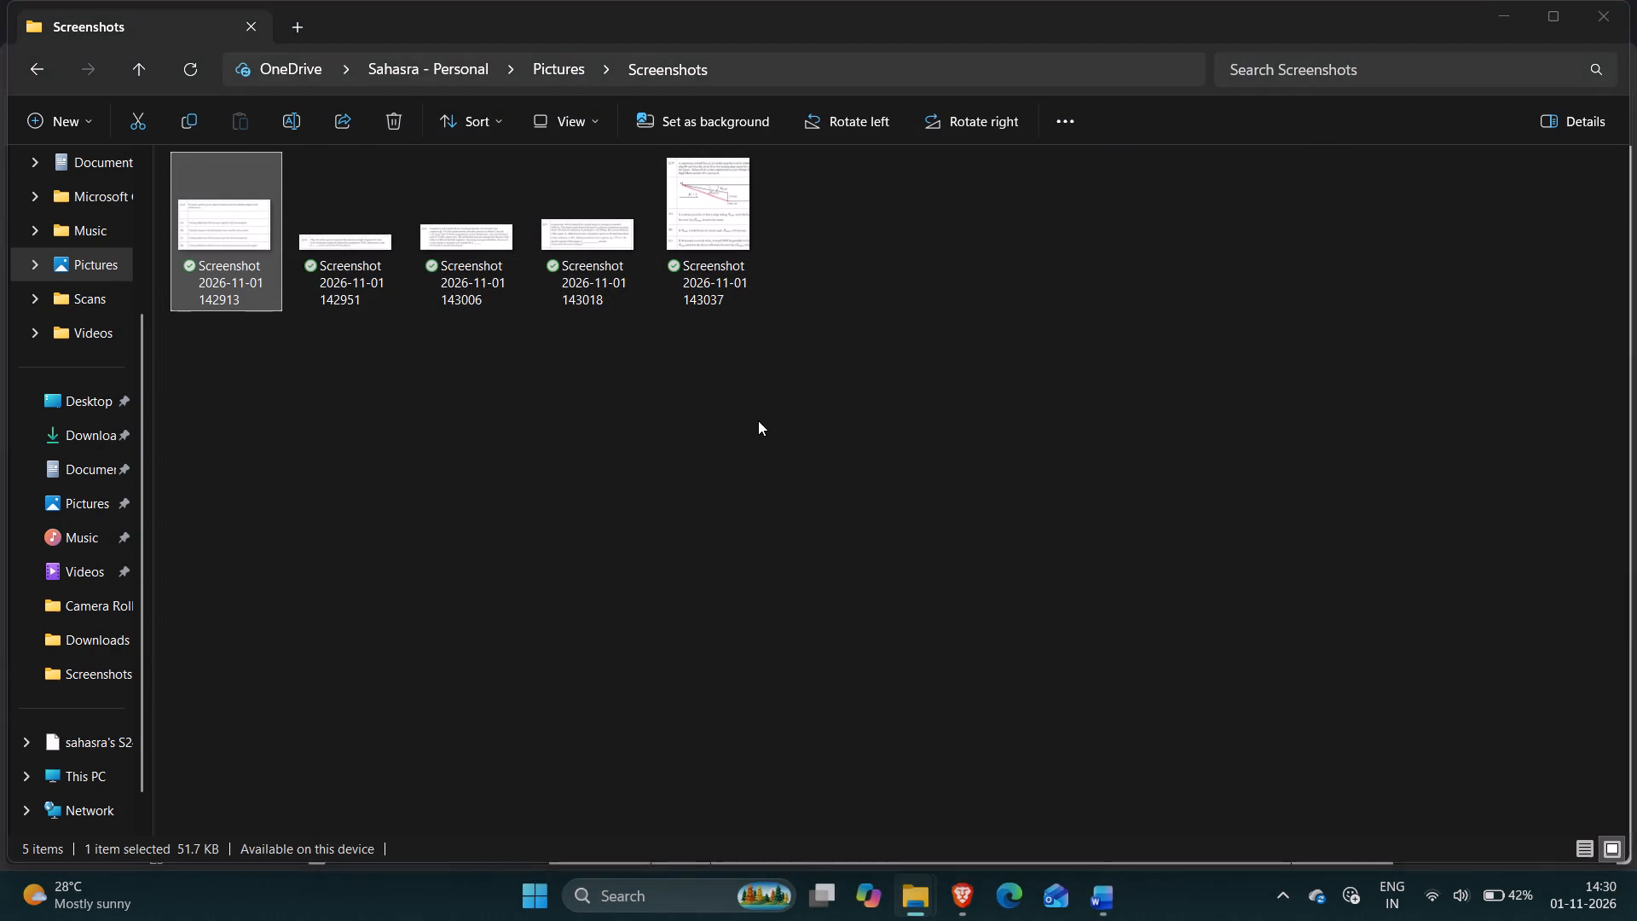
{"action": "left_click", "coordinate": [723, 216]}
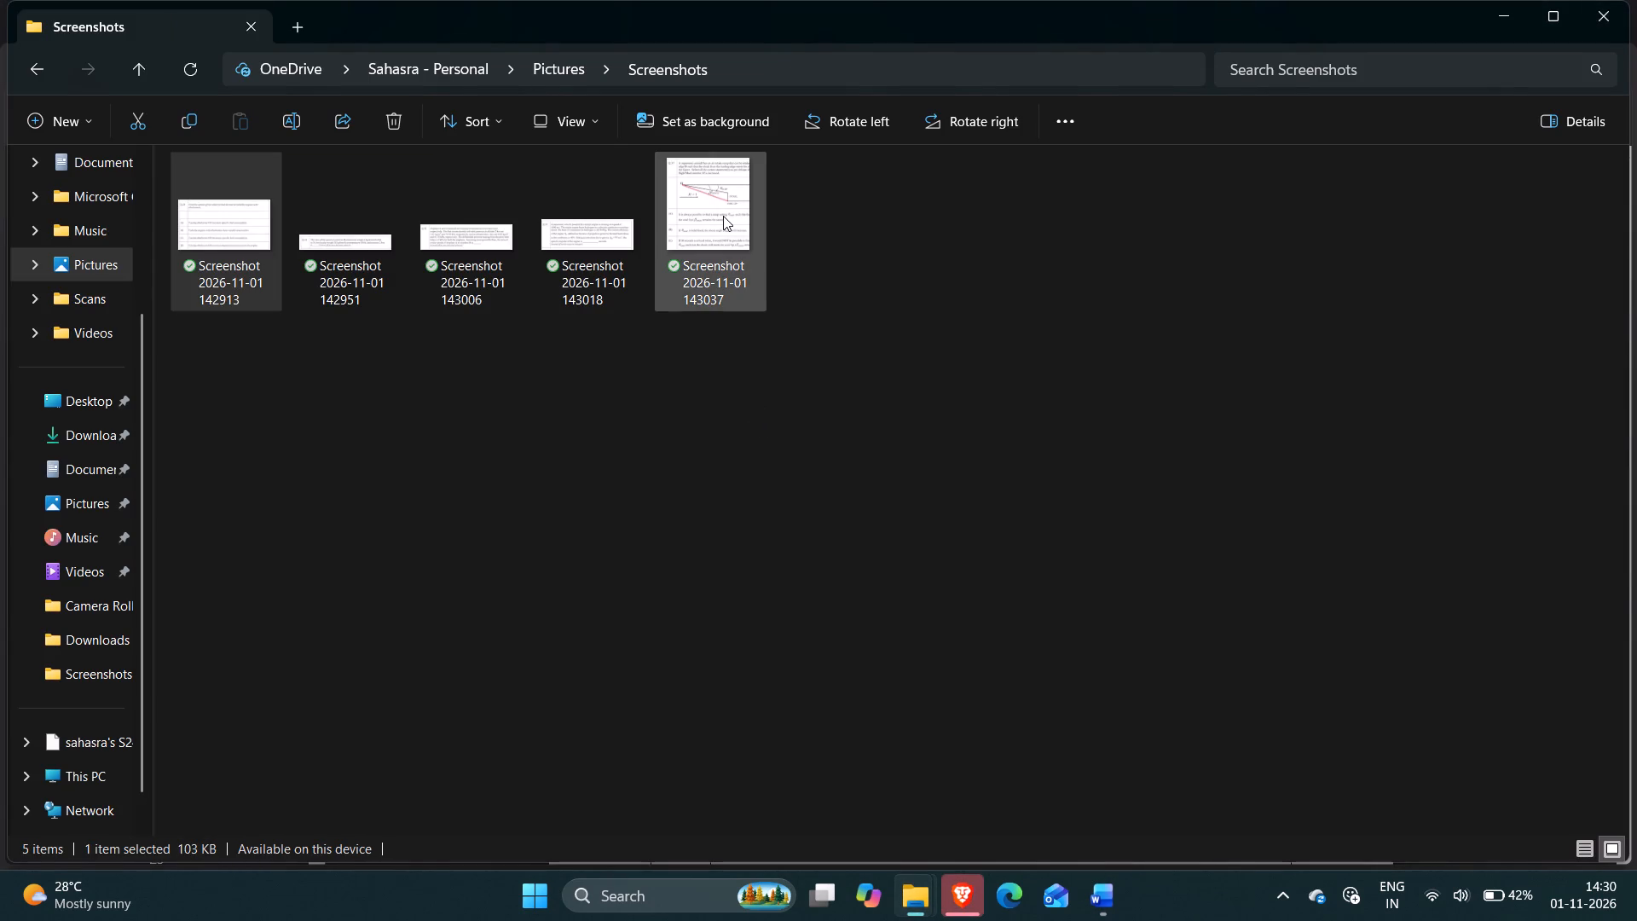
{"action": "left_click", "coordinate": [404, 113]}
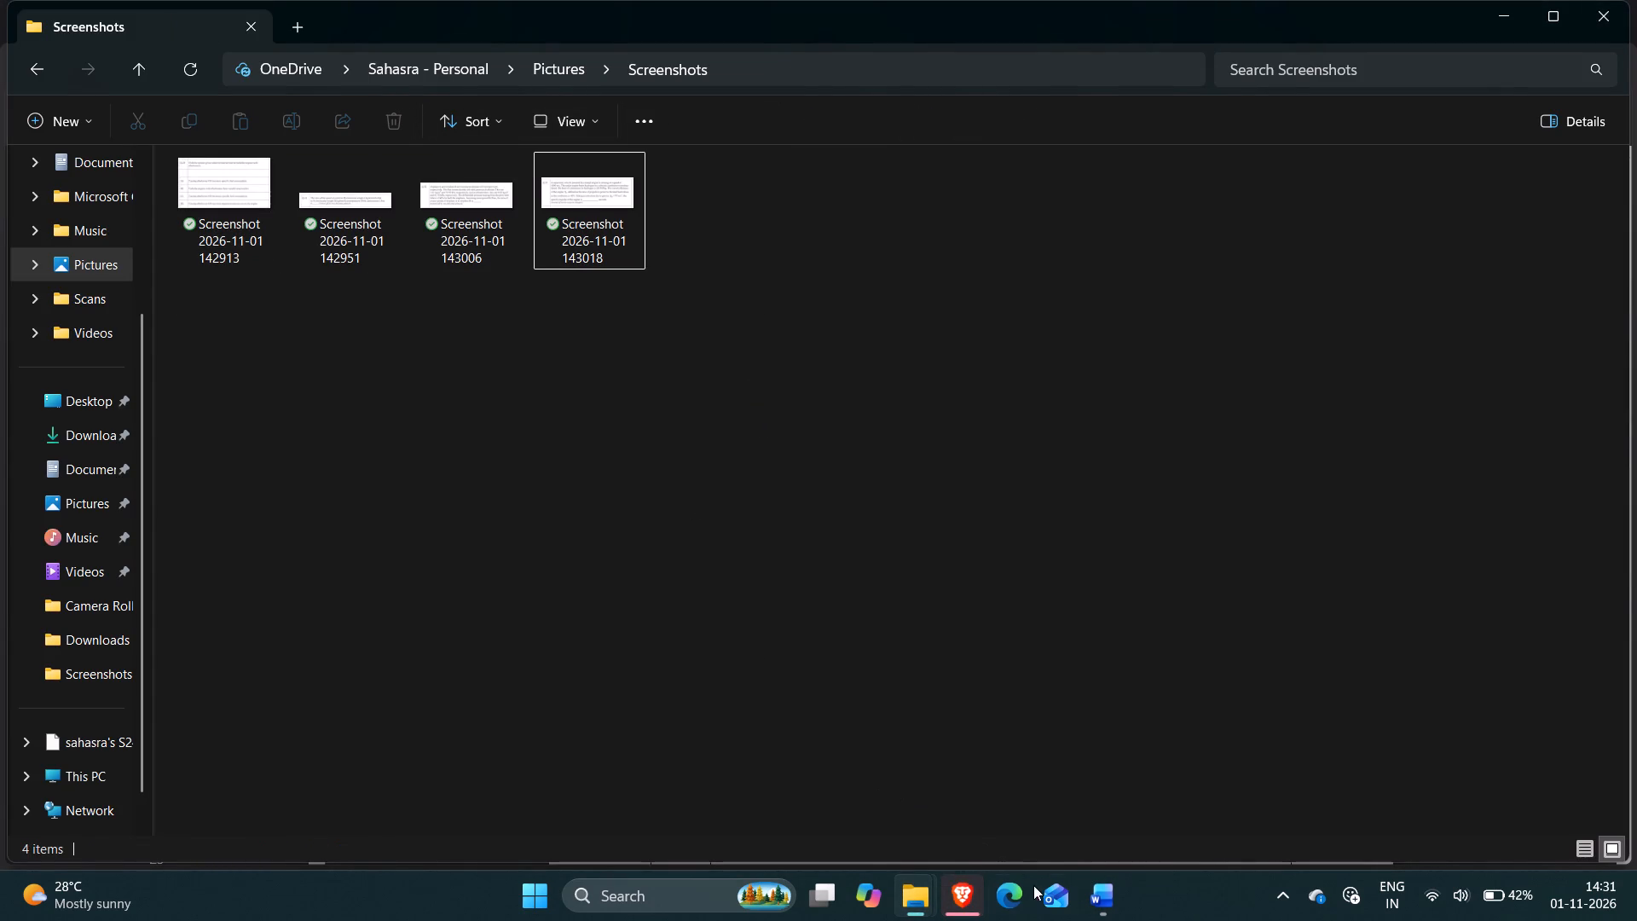
Return to the 2023 paper in the browser and snip the whole of Q.37, with its intake ramp figure and options (A) to (D).
{"action": "left_click", "coordinate": [932, 894]}
{"action": "left_click", "coordinate": [955, 891]}
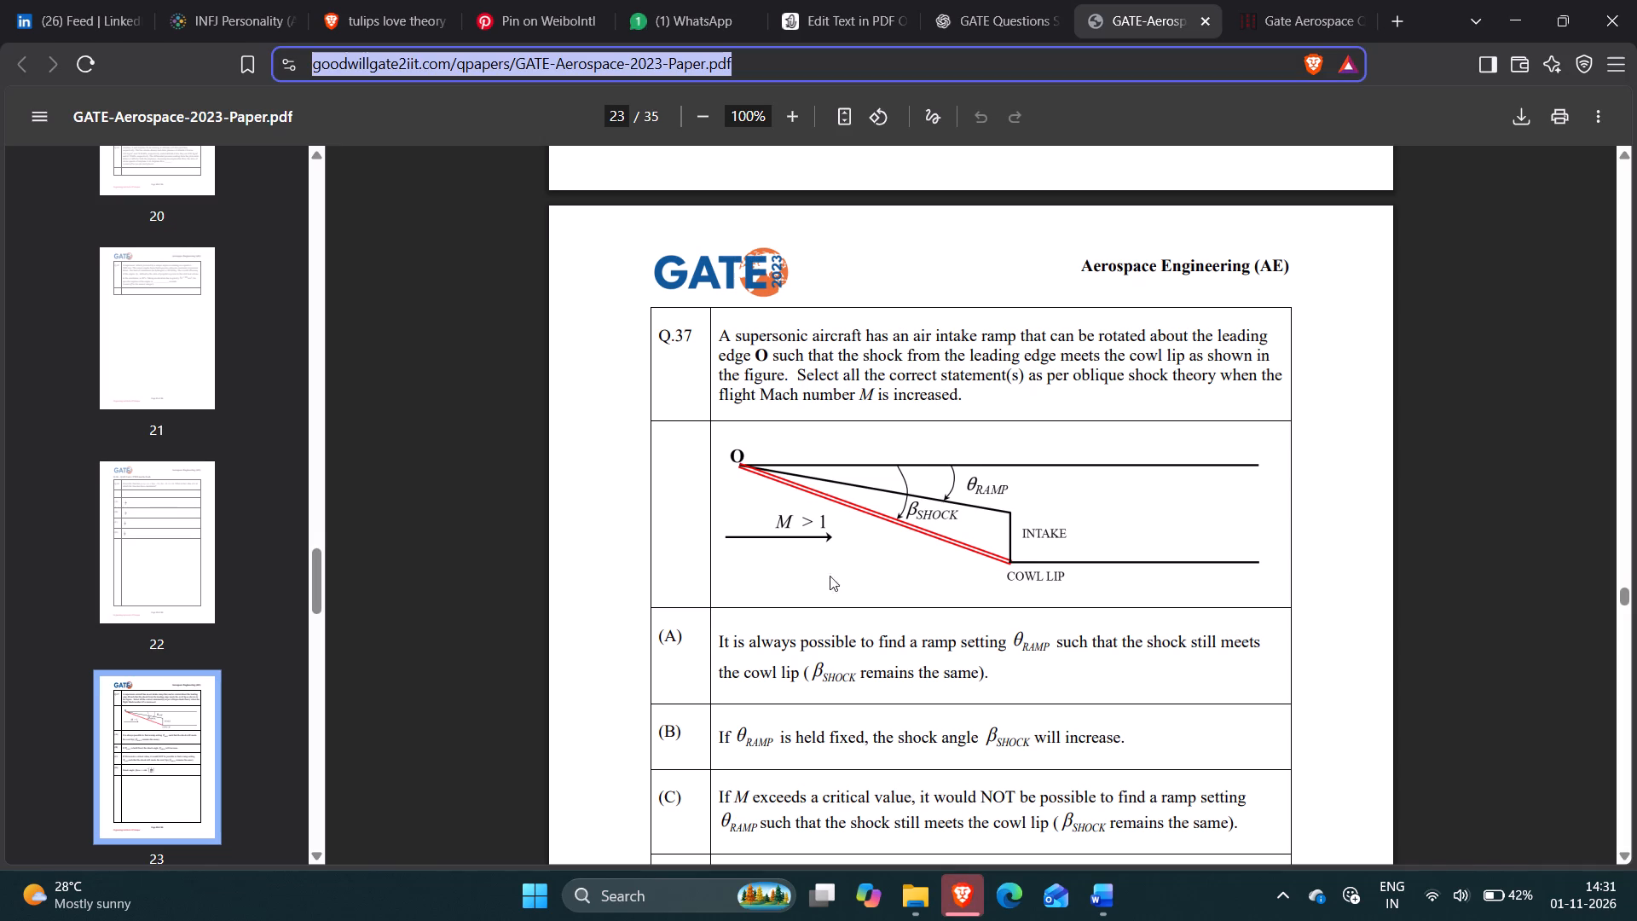
{"action": "scroll", "coordinate": [774, 501], "scroll_direction": "down", "scroll_amount": 1}
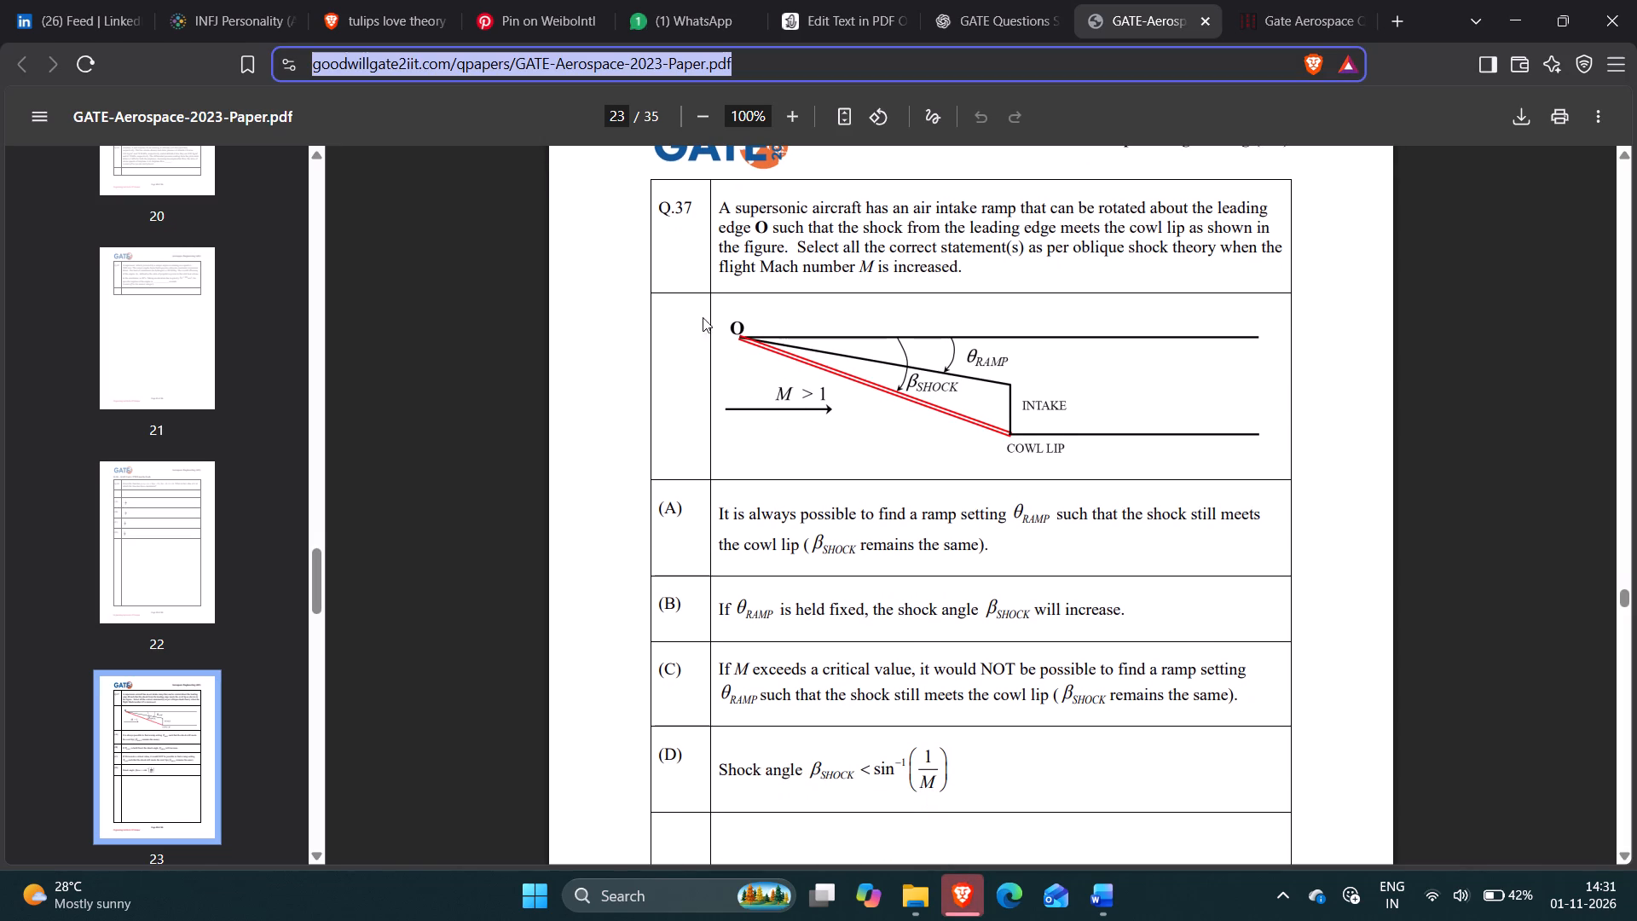
{"action": "key", "text": "Print"}
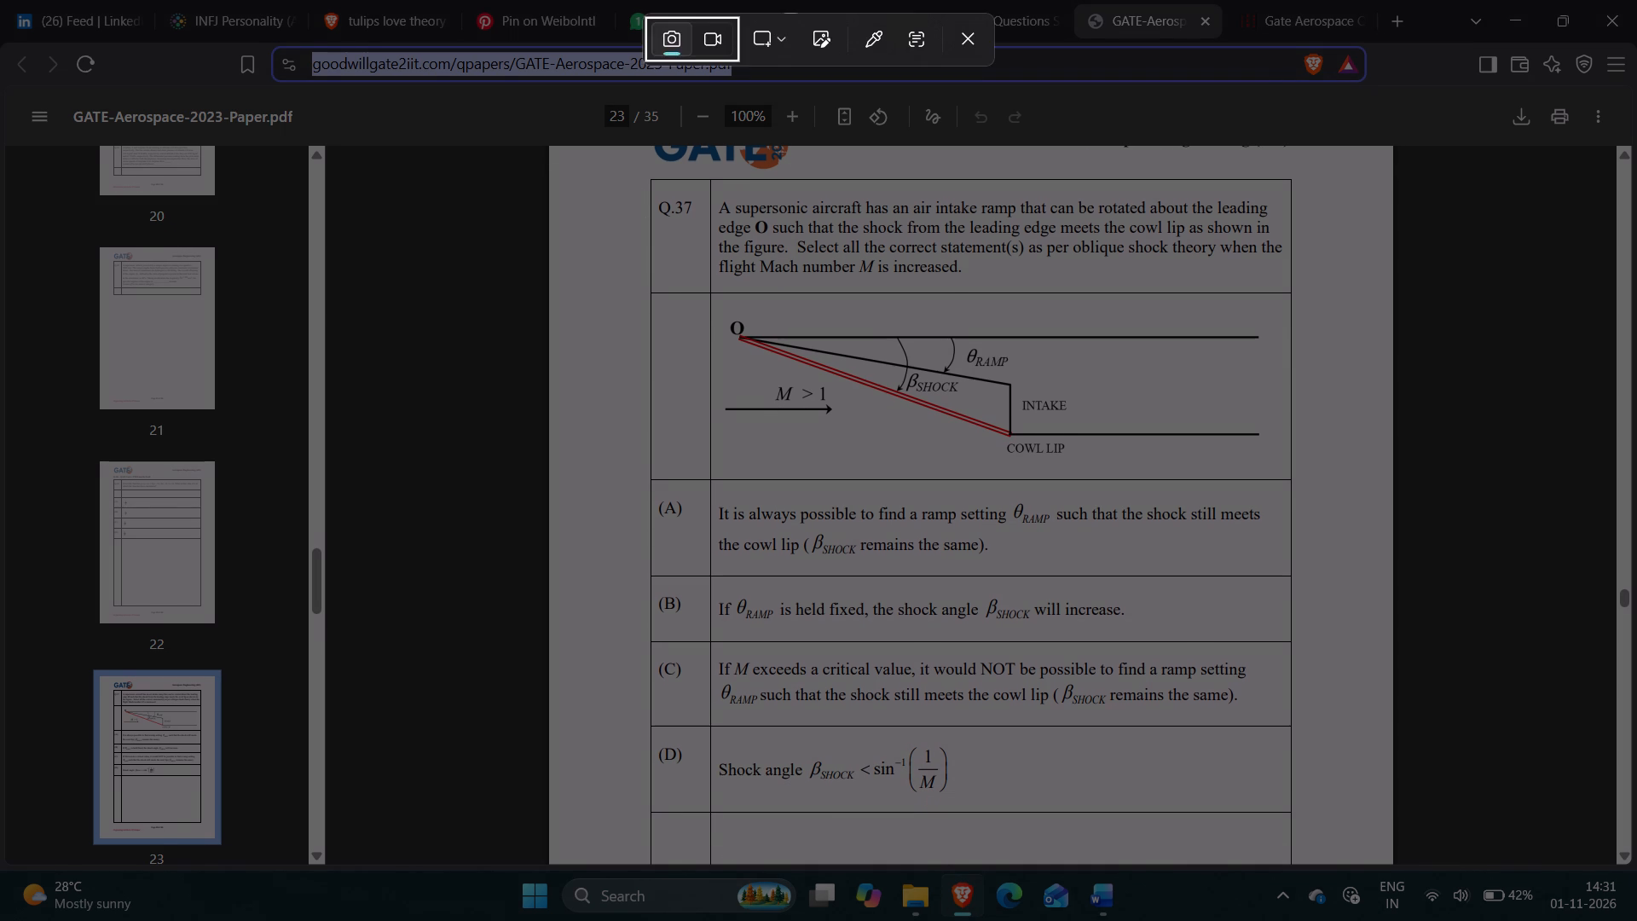
{"action": "left_click_drag", "start_coordinate": [645, 174], "coordinate": [1284, 791]}
{"action": "scroll", "coordinate": [1099, 576], "scroll_direction": "up", "scroll_amount": 1}
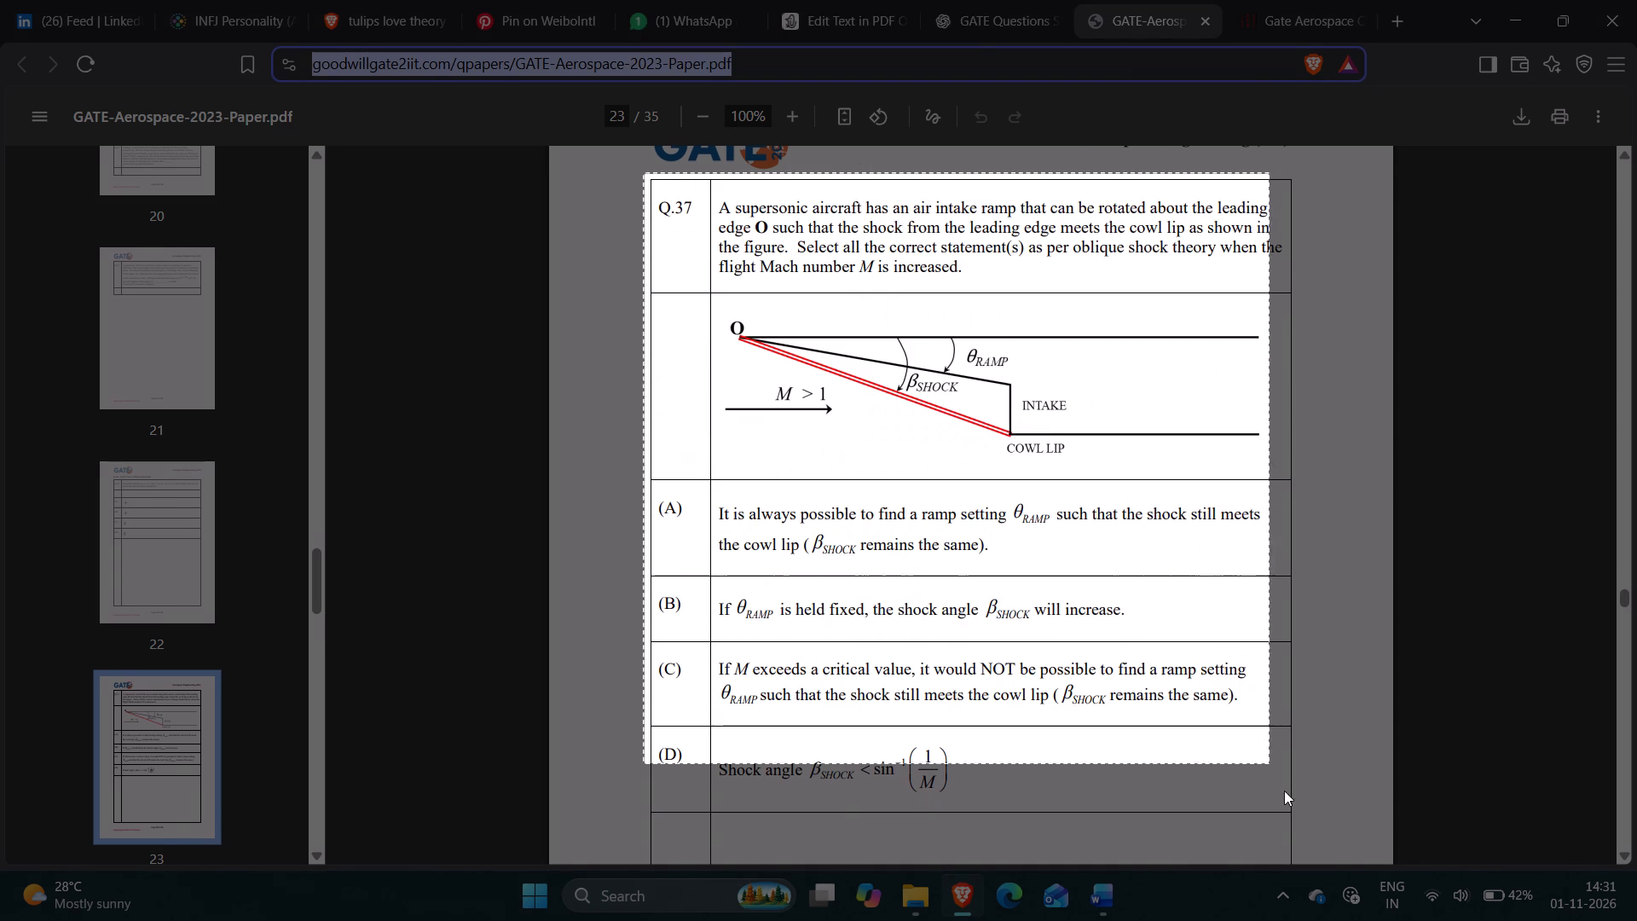
{"action": "left_click_drag", "start_coordinate": [1284, 791], "coordinate": [1314, 818]}
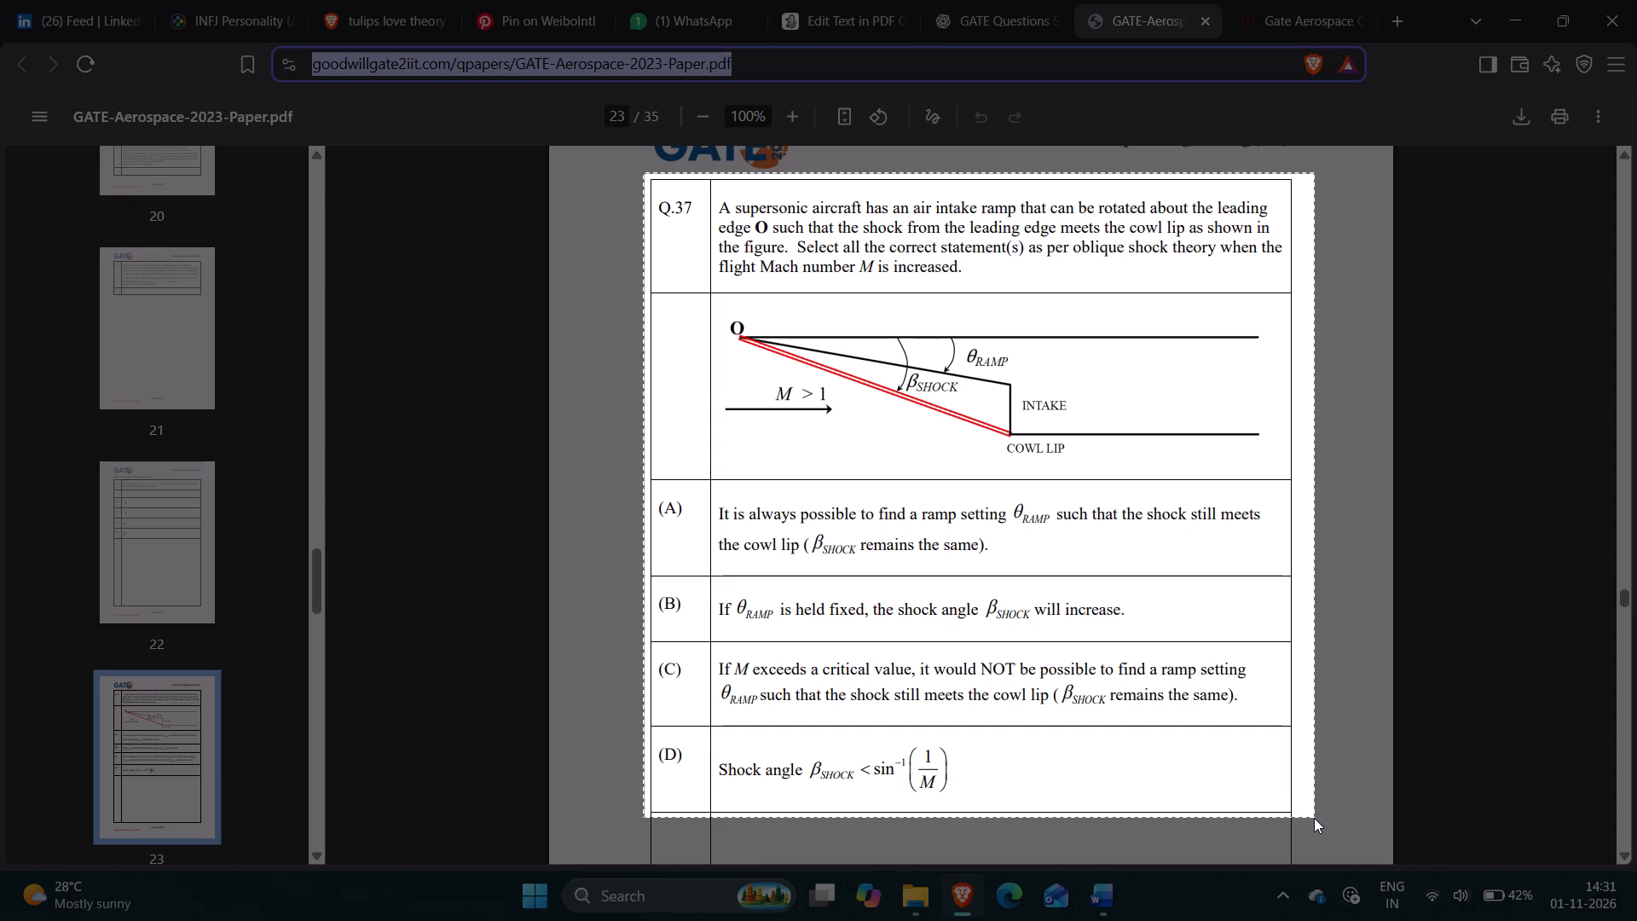
{"action": "left_click_drag", "start_coordinate": [1314, 818], "coordinate": [1298, 820]}
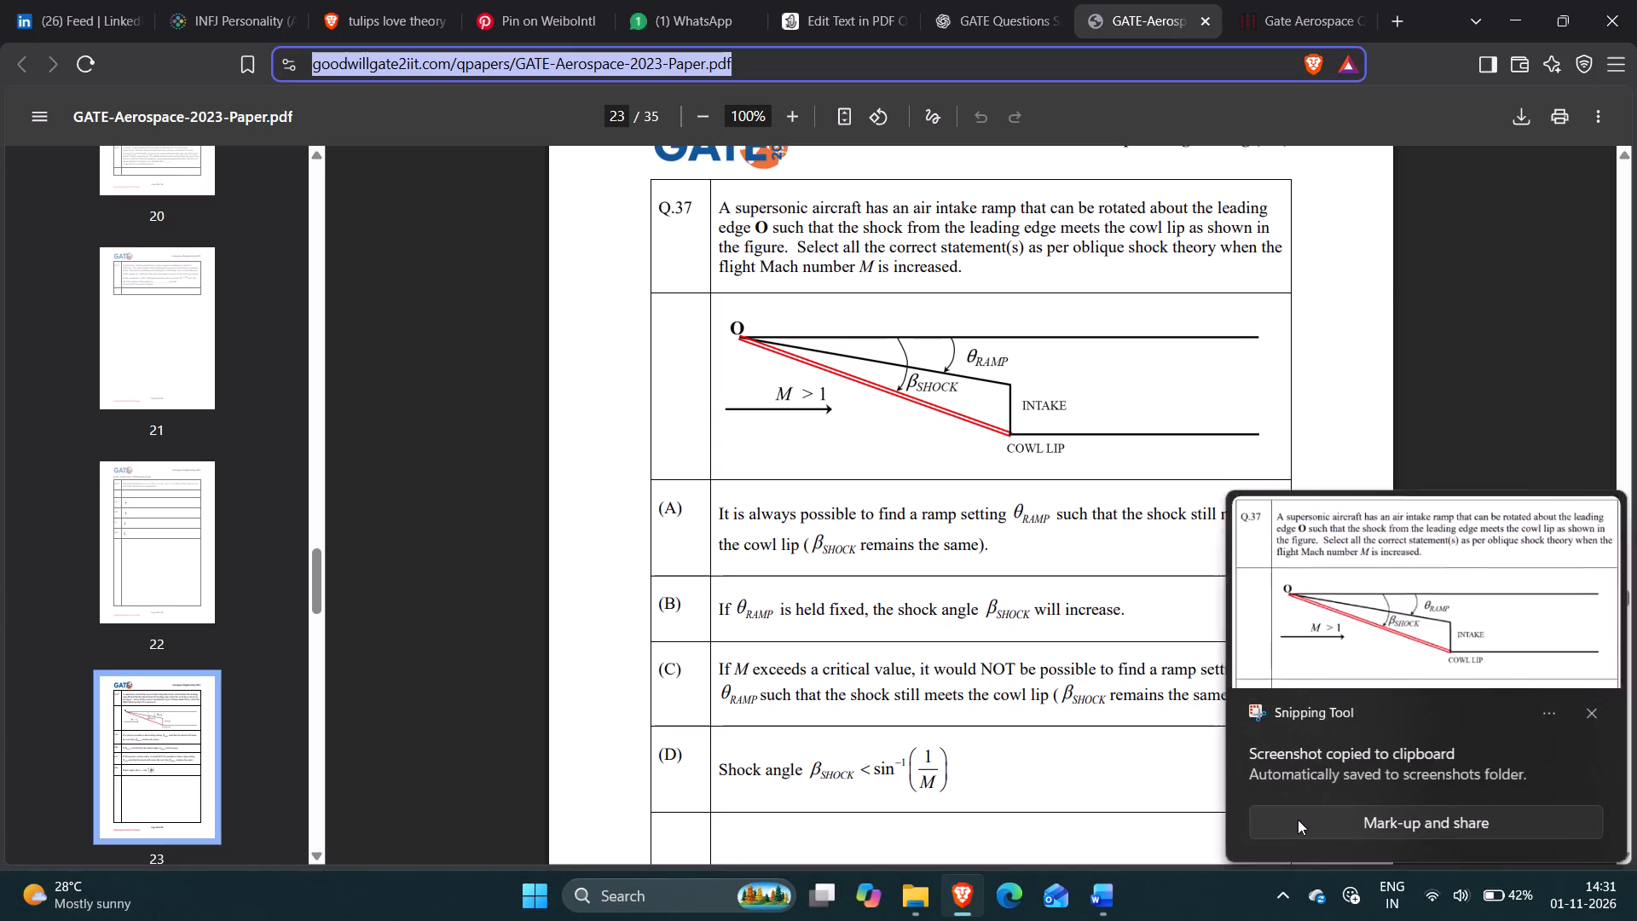
Check ChatGPT's list and snip Q.39, on choked flow from a reservoir through a convergent duct, with options (A) to (D), from page 25.
{"action": "scroll", "coordinate": [974, 605], "scroll_direction": "down", "scroll_amount": 1}
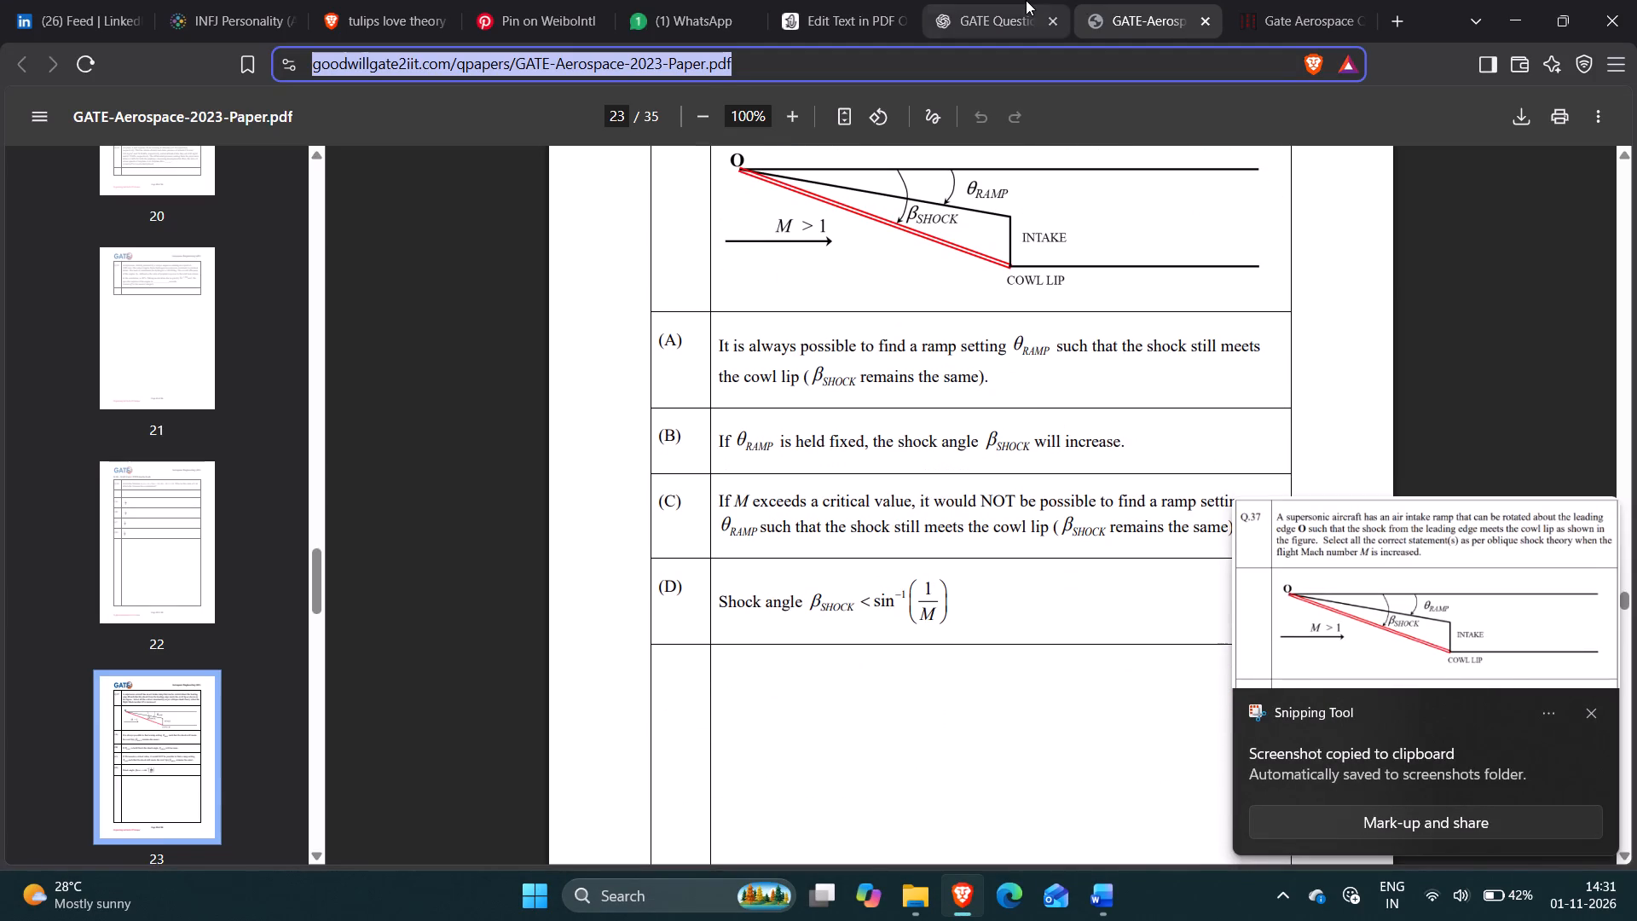
{"action": "left_click", "coordinate": [1026, 0]}
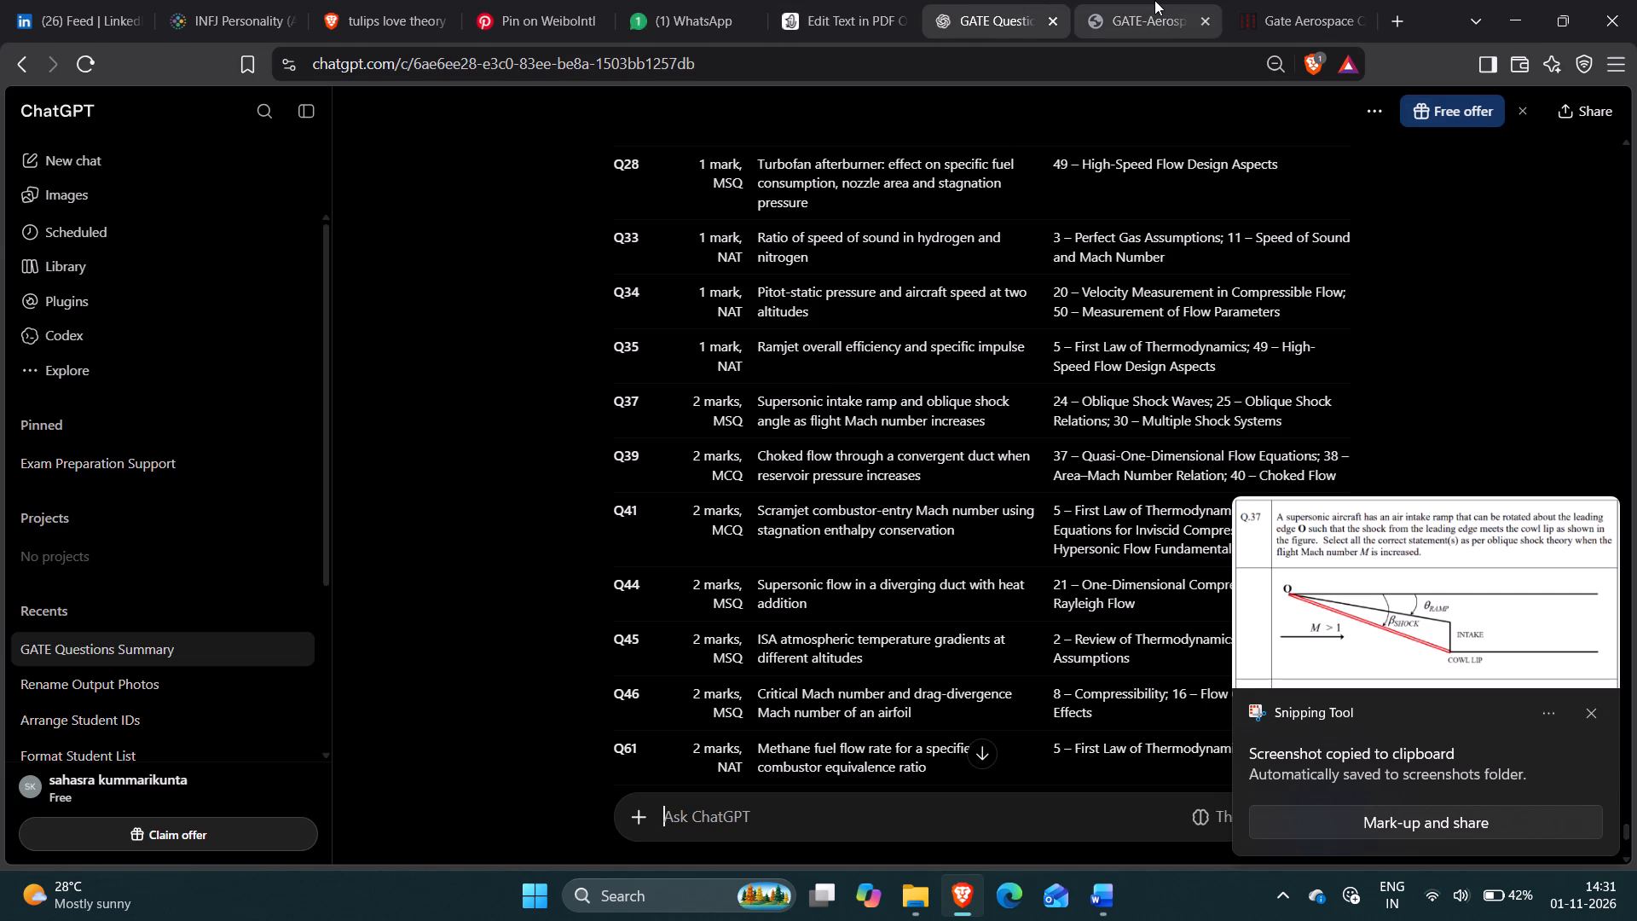
{"action": "left_click", "coordinate": [1154, 0]}
{"action": "scroll", "coordinate": [891, 414], "scroll_direction": "down", "scroll_amount": 8}
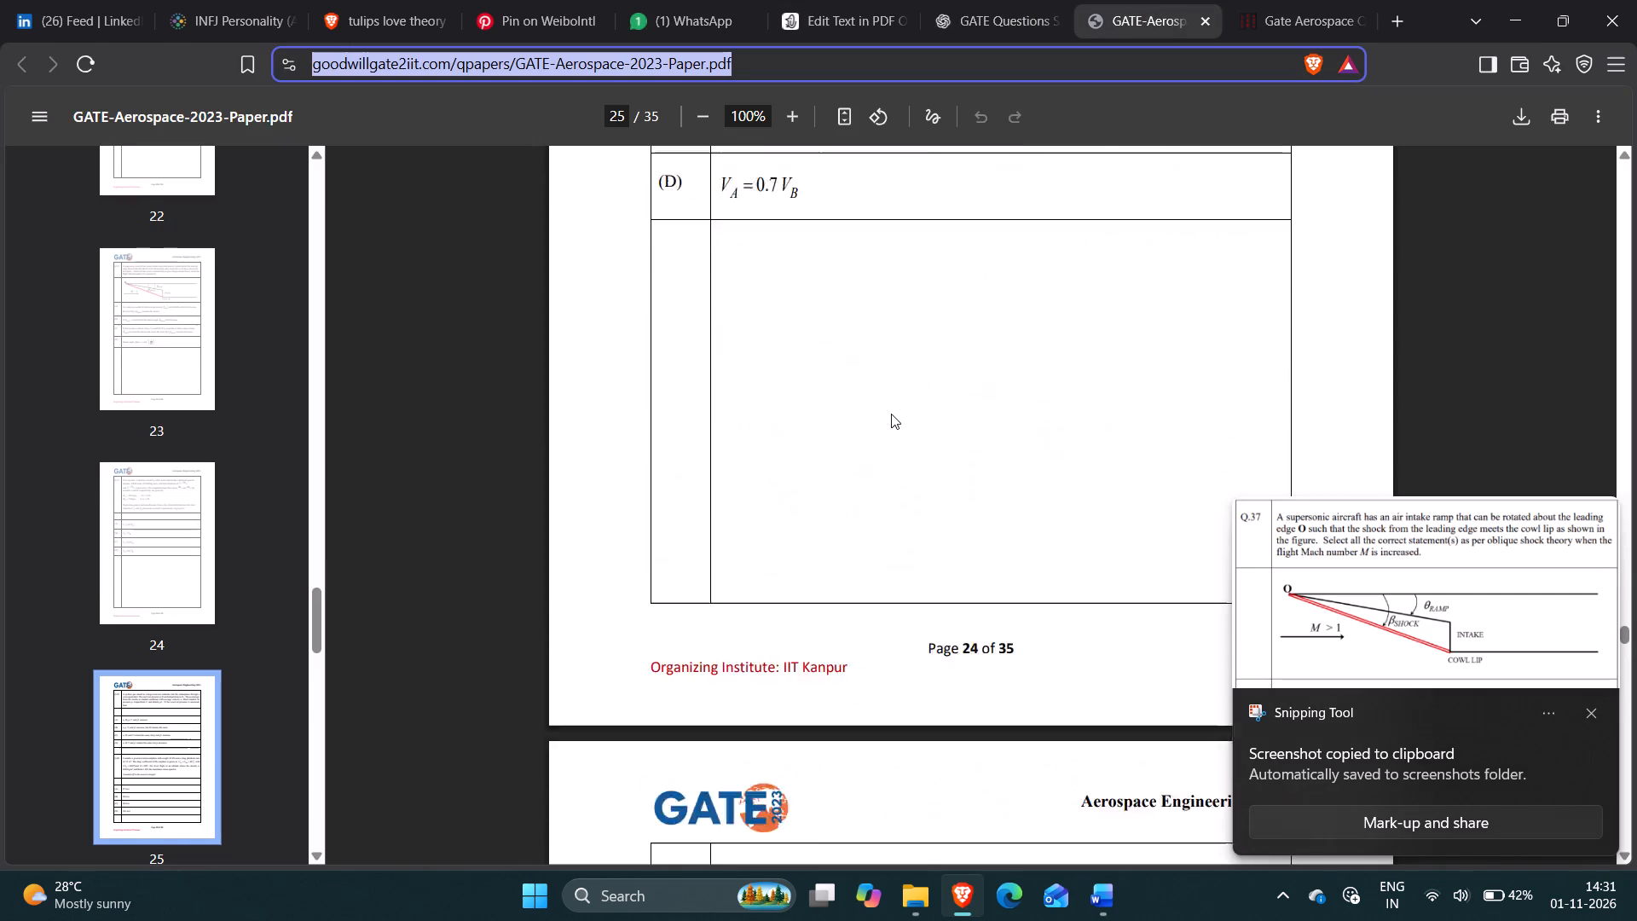
{"action": "scroll", "coordinate": [891, 414], "scroll_direction": "down", "scroll_amount": 1}
{"action": "scroll", "coordinate": [891, 414], "scroll_direction": "up", "scroll_amount": 1}
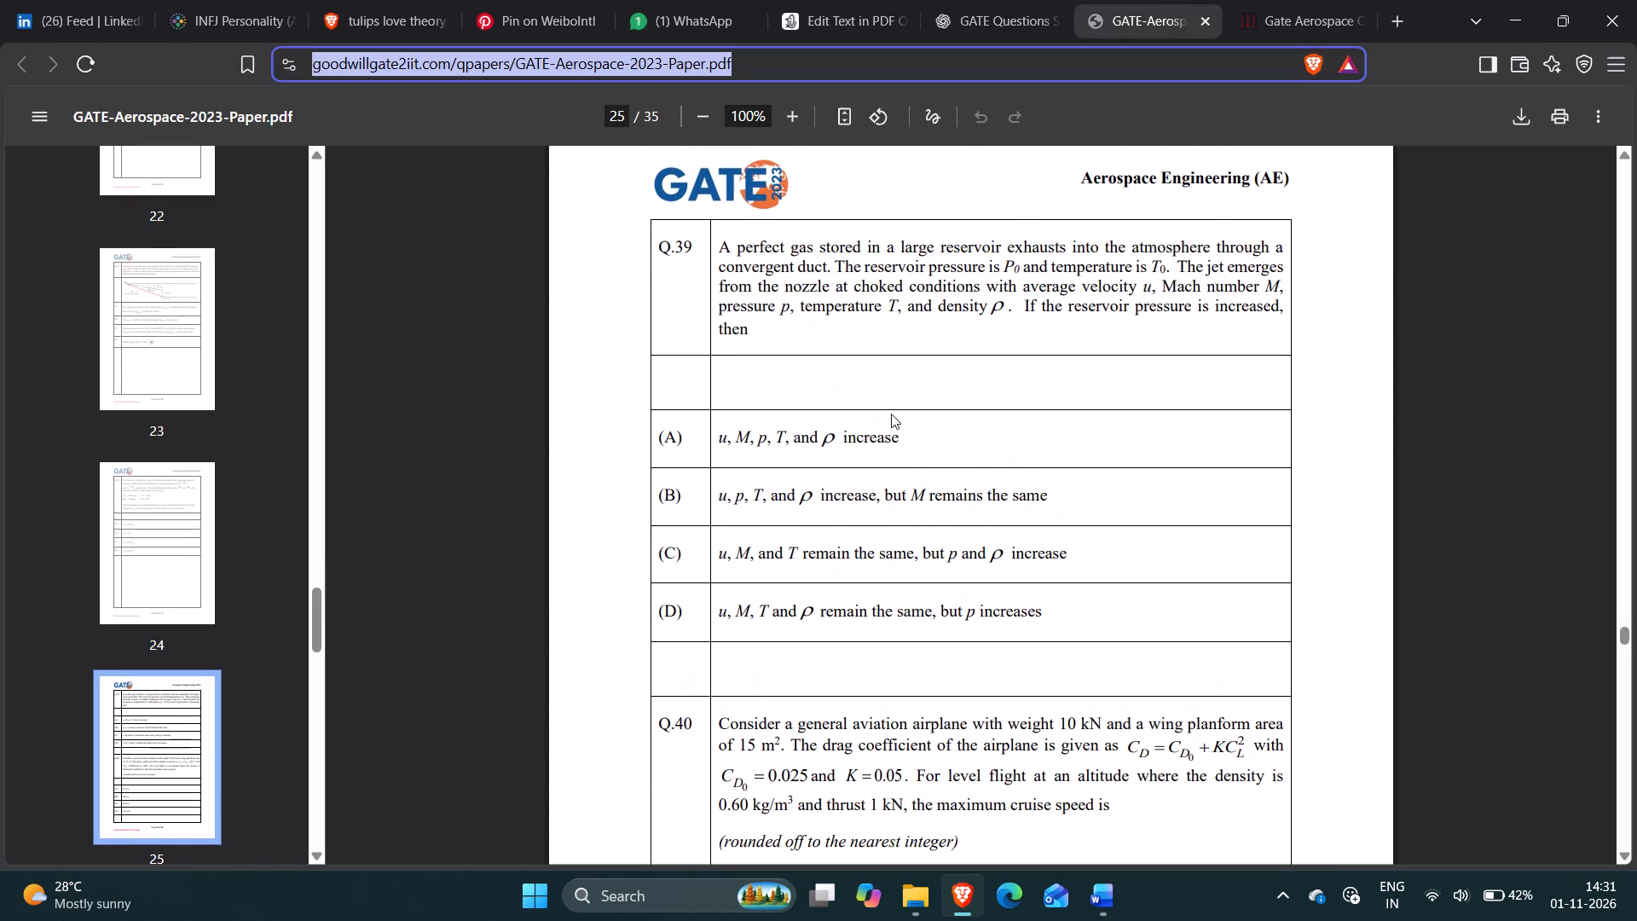
{"action": "key", "text": "Print"}
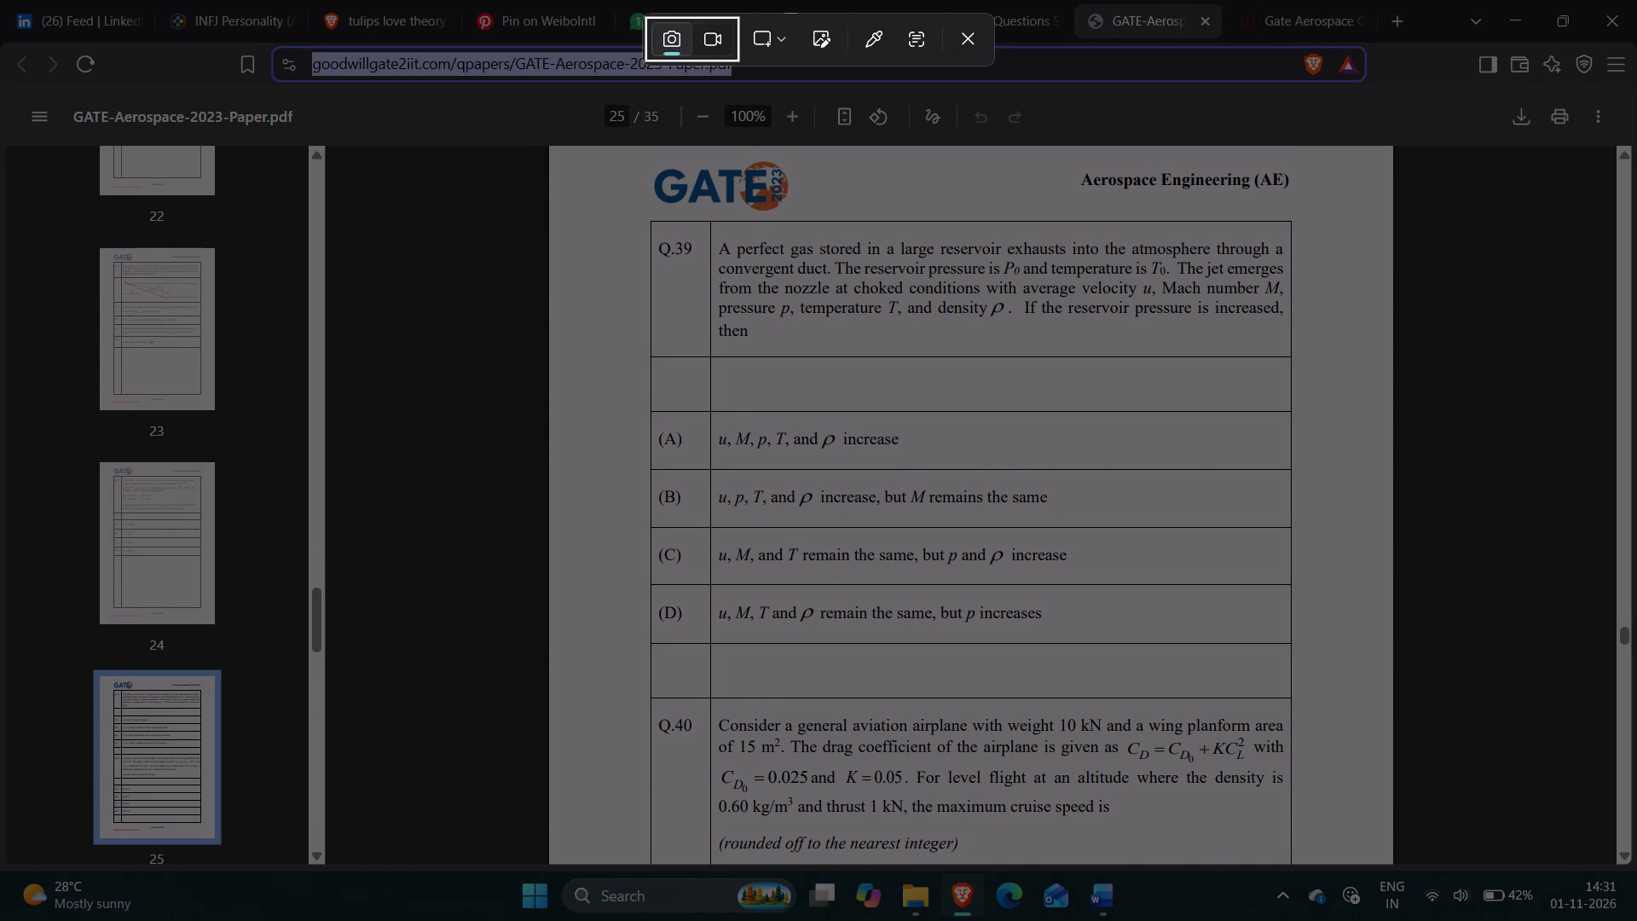
{"action": "left_click_drag", "start_coordinate": [649, 217], "coordinate": [1223, 703]}
{"action": "scroll", "coordinate": [1058, 624], "scroll_direction": "right", "scroll_amount": 1}
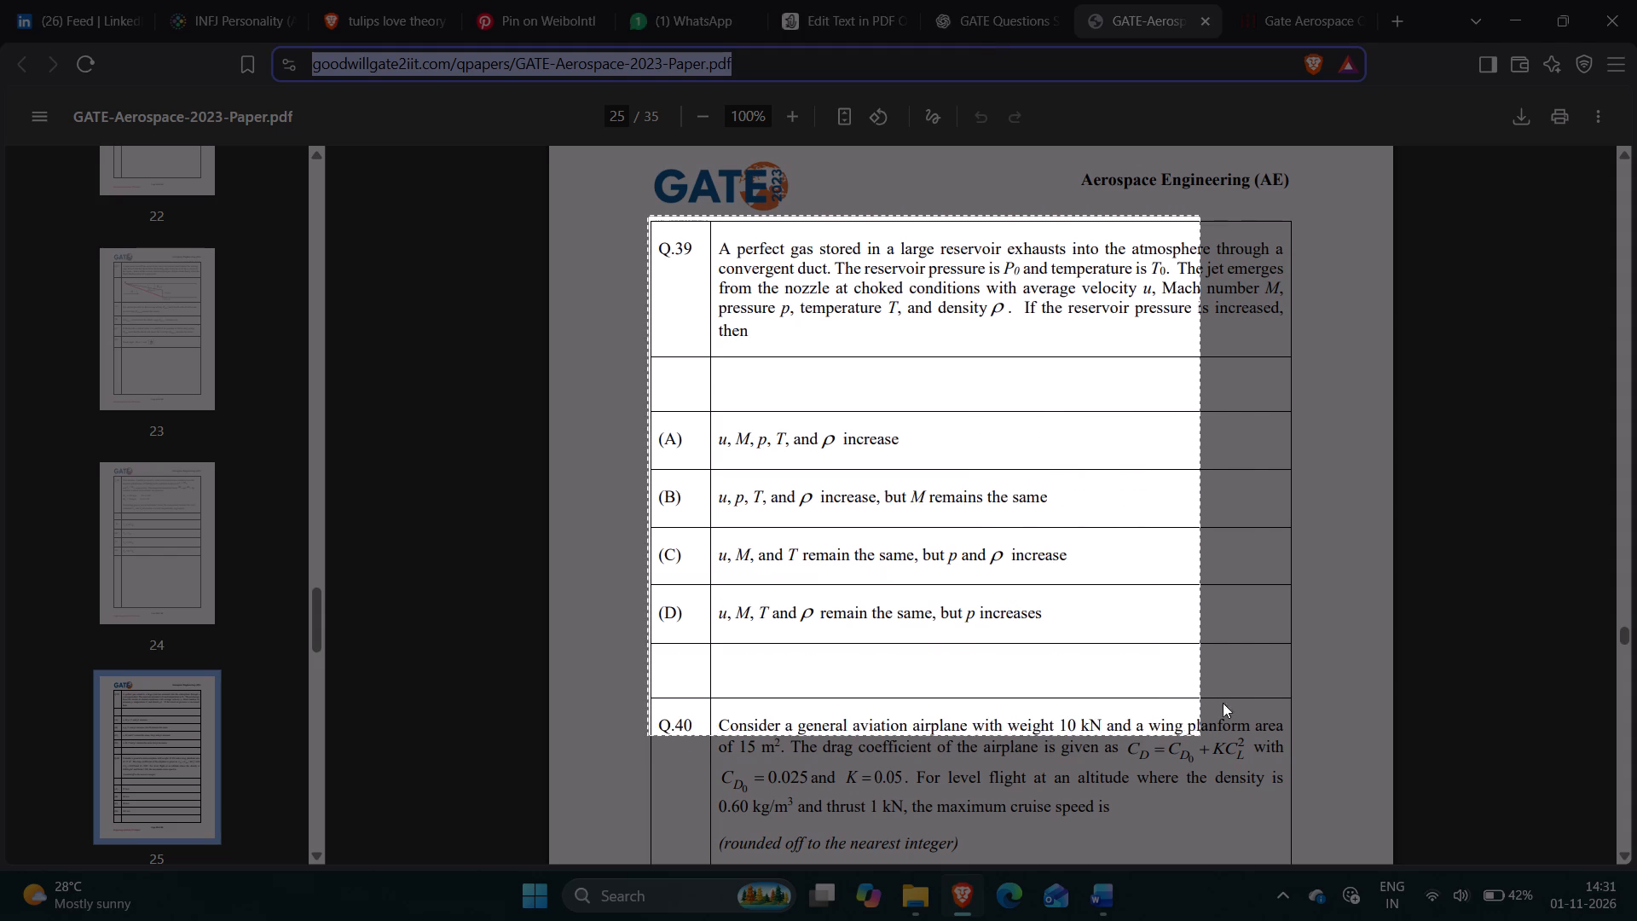
{"action": "left_click_drag", "start_coordinate": [1223, 703], "coordinate": [1311, 652]}
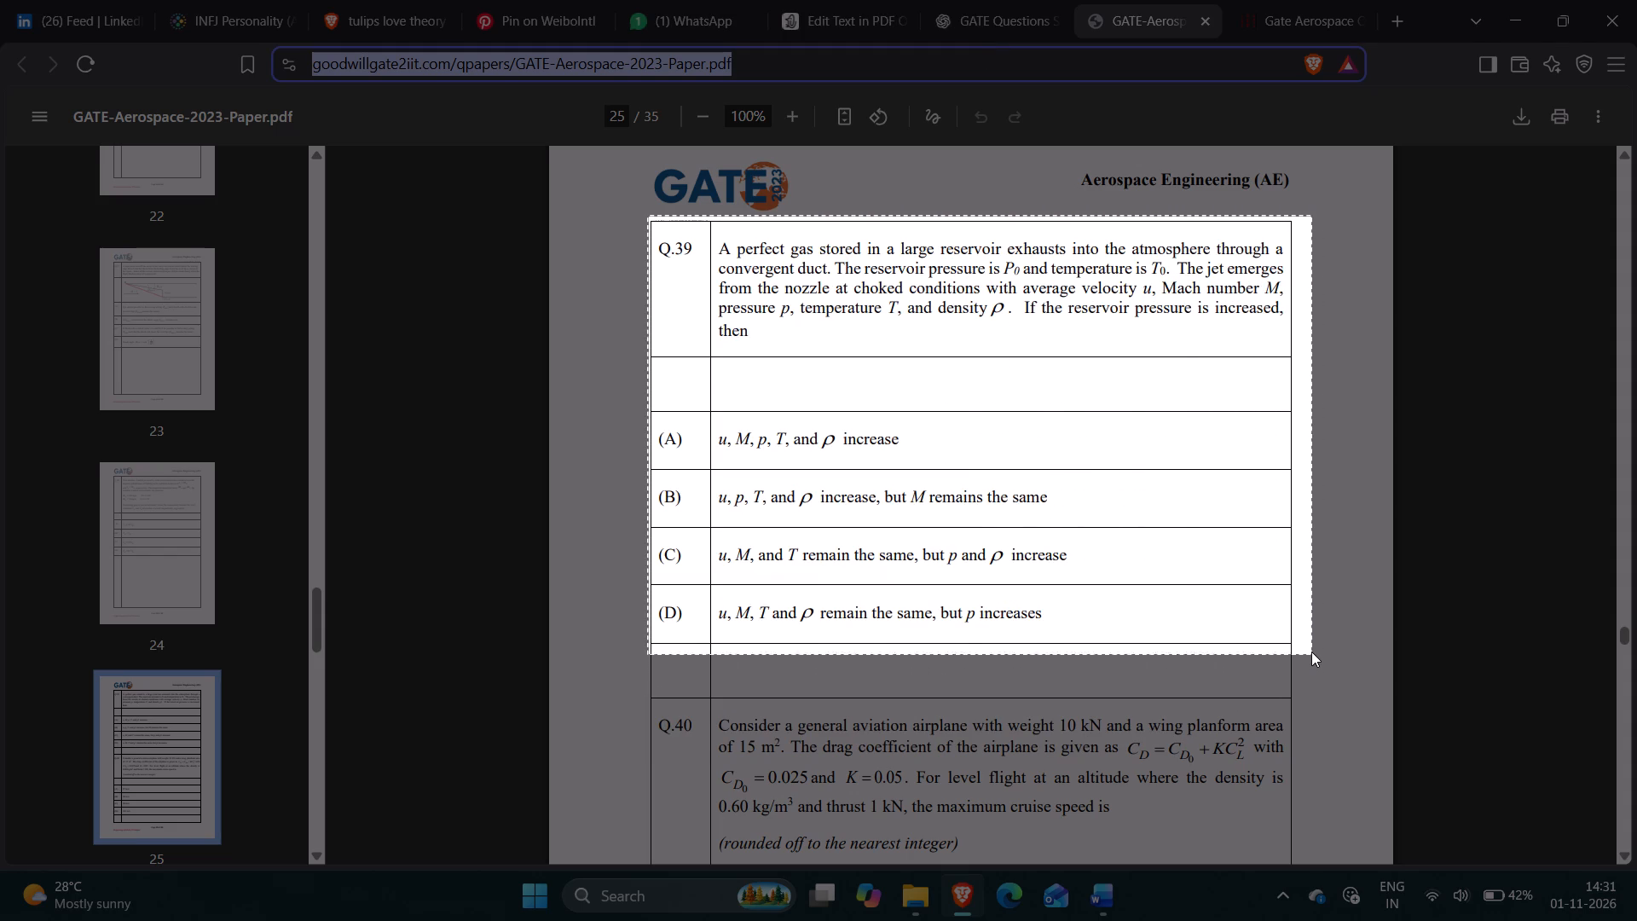
{"action": "left_click_drag", "start_coordinate": [1311, 652], "coordinate": [1300, 652]}
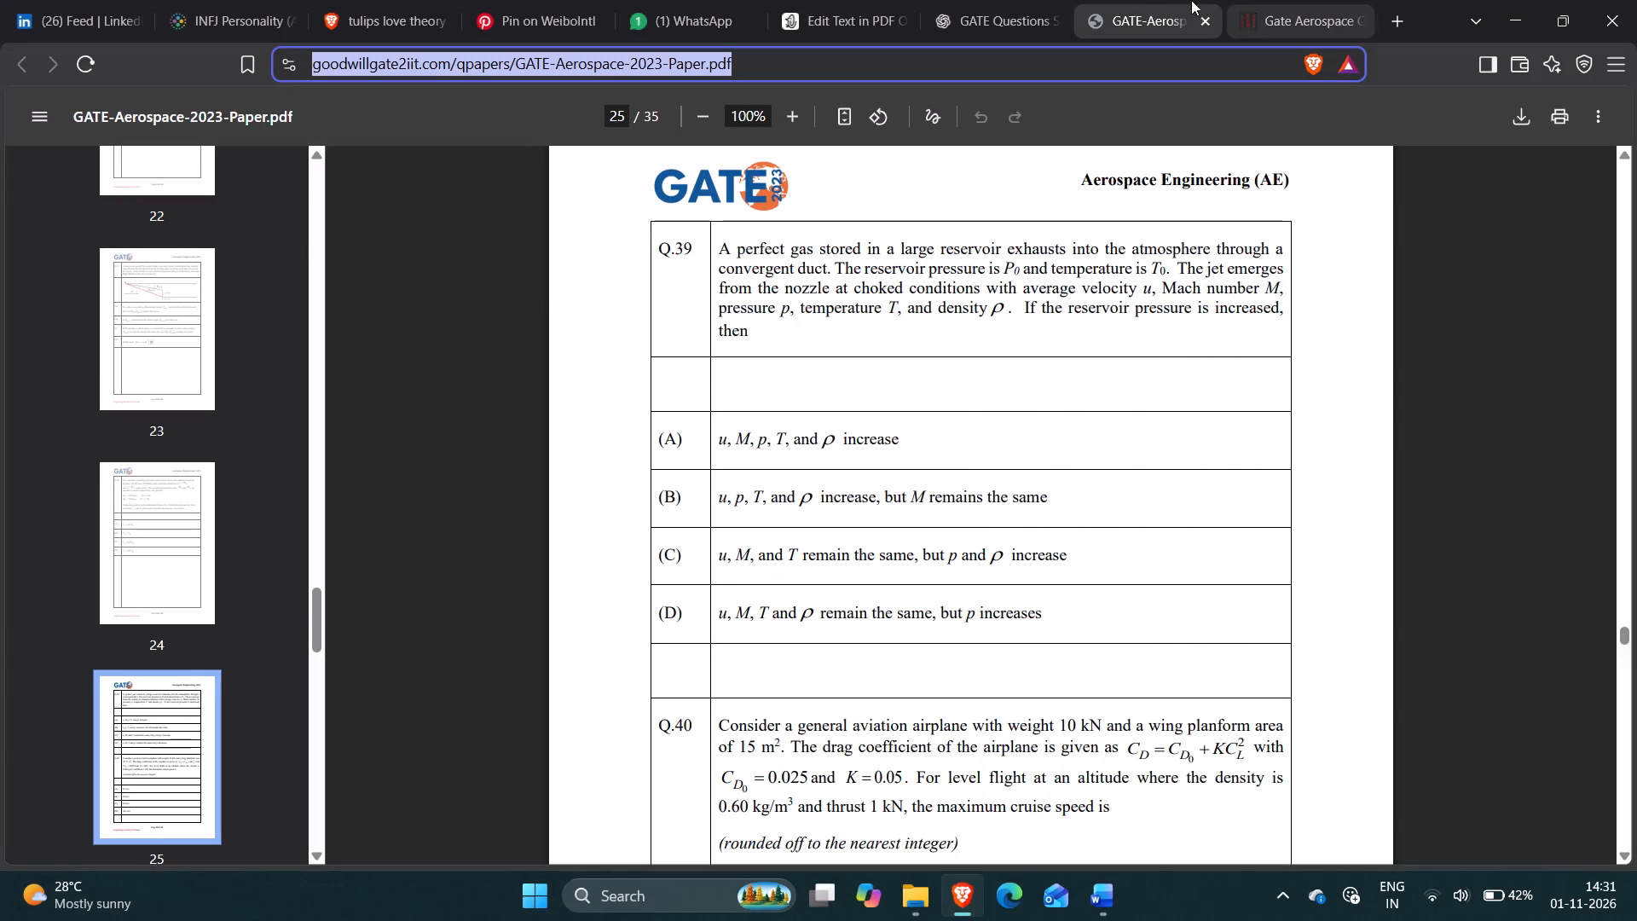
Check ChatGPT's list and snip Q.41, on the scramjet combustor-entry Mach number, with its schematic and options (A) to (D), from page 26.
{"action": "left_click", "coordinate": [1008, 0]}
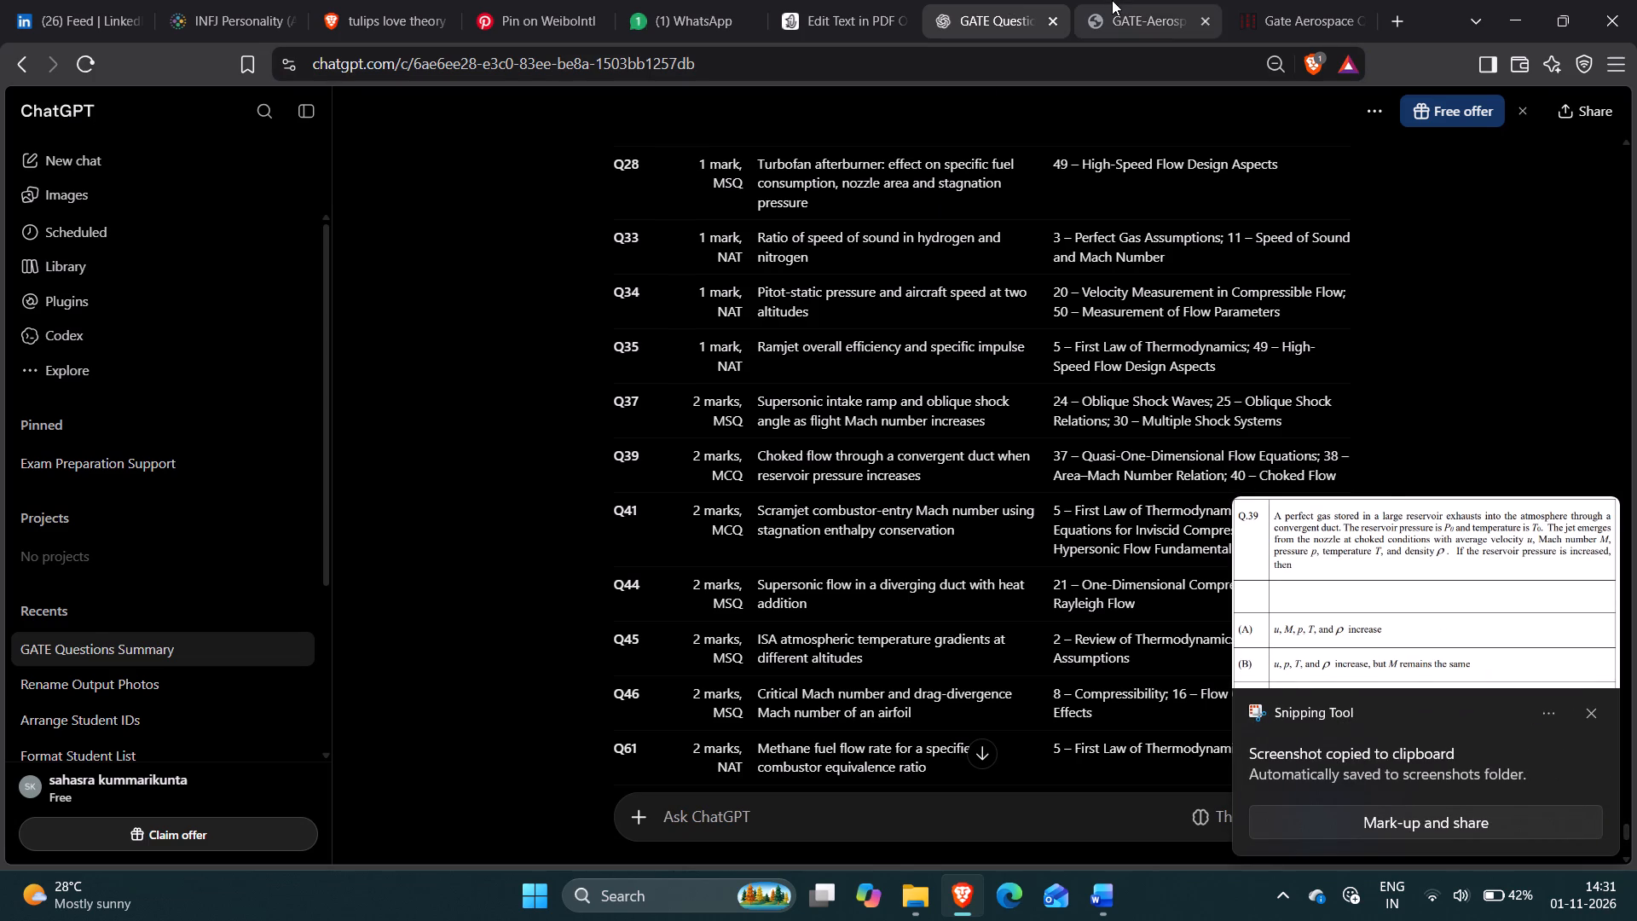
{"action": "left_click", "coordinate": [1110, 2]}
{"action": "scroll", "coordinate": [951, 351], "scroll_direction": "down", "scroll_amount": 3}
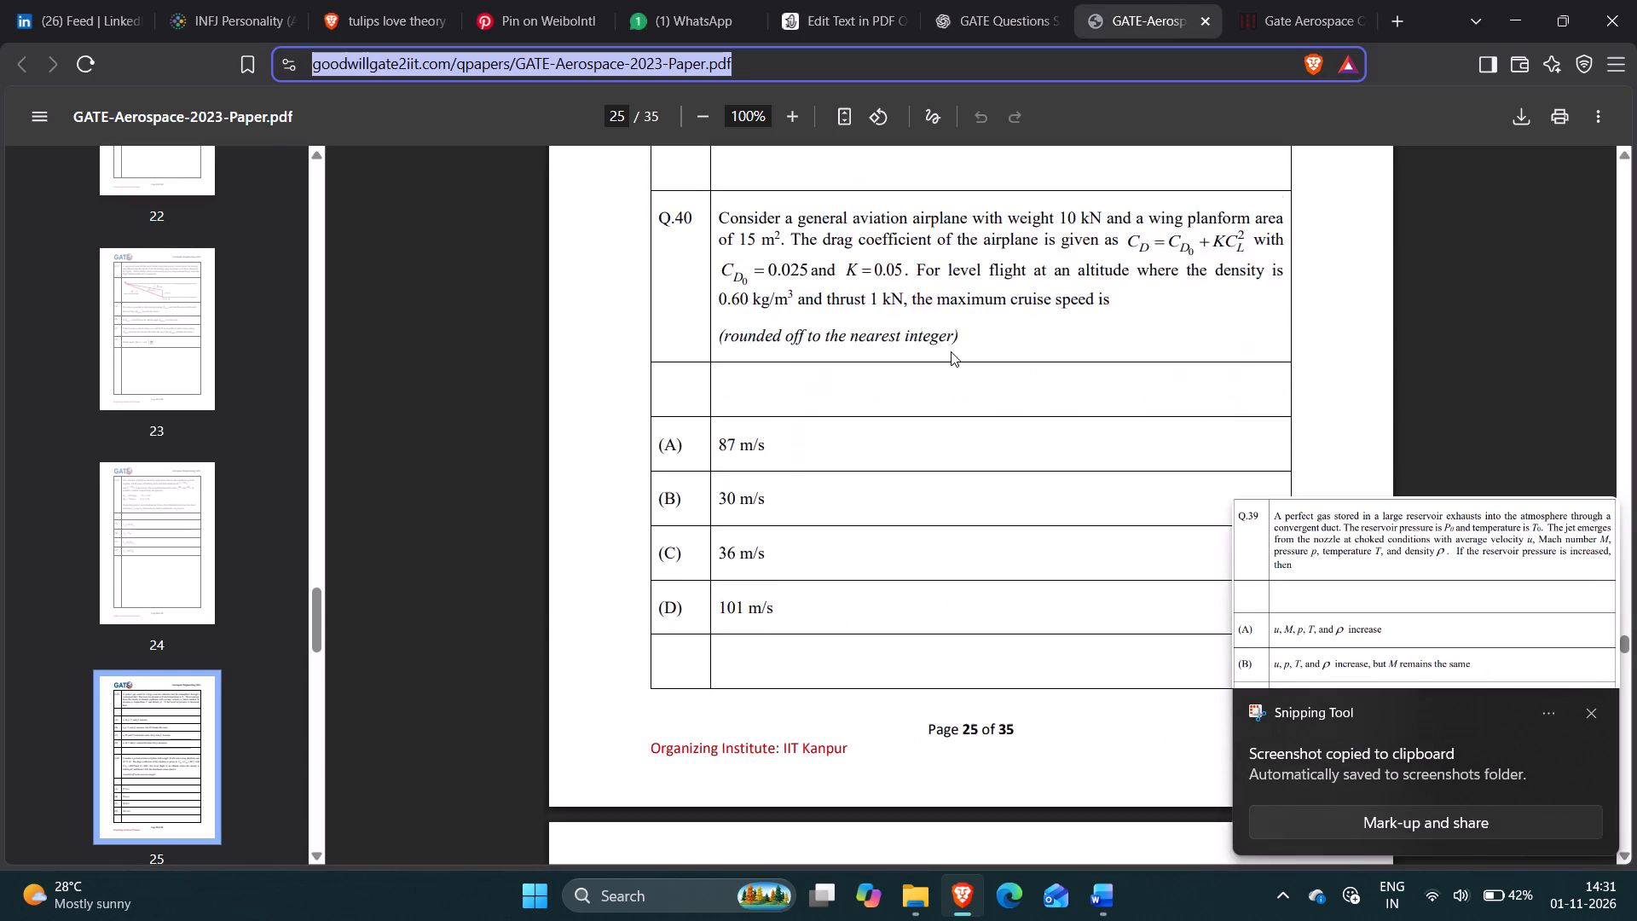
{"action": "scroll", "coordinate": [951, 351], "scroll_direction": "down", "scroll_amount": 6}
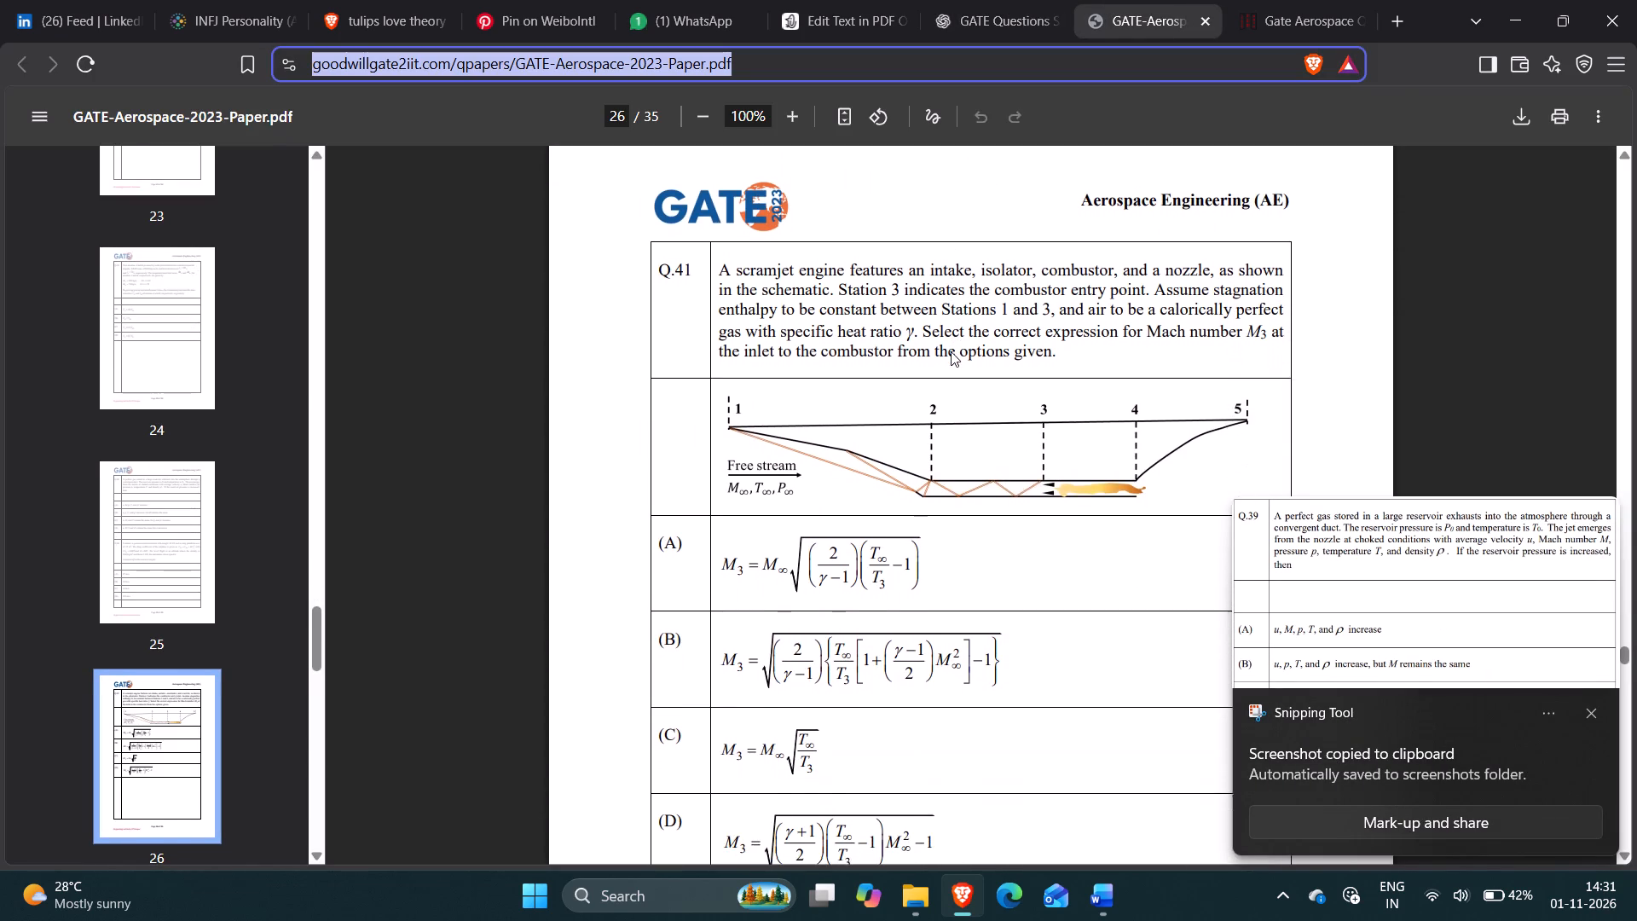
{"action": "scroll", "coordinate": [951, 351], "scroll_direction": "down", "scroll_amount": 3}
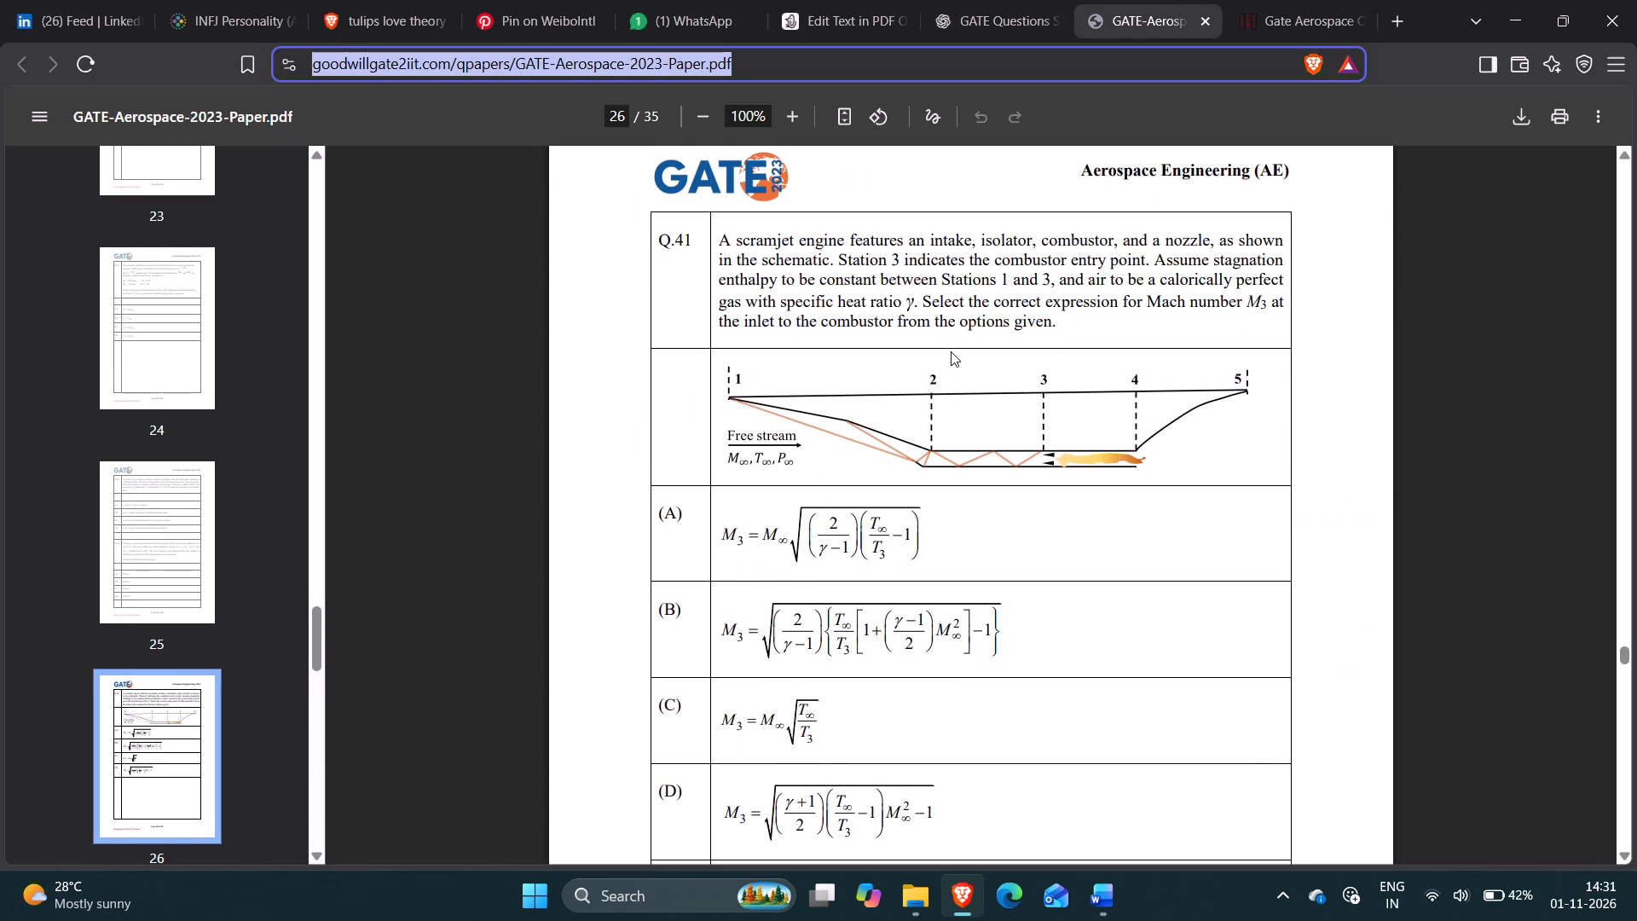
{"action": "key", "text": "Print"}
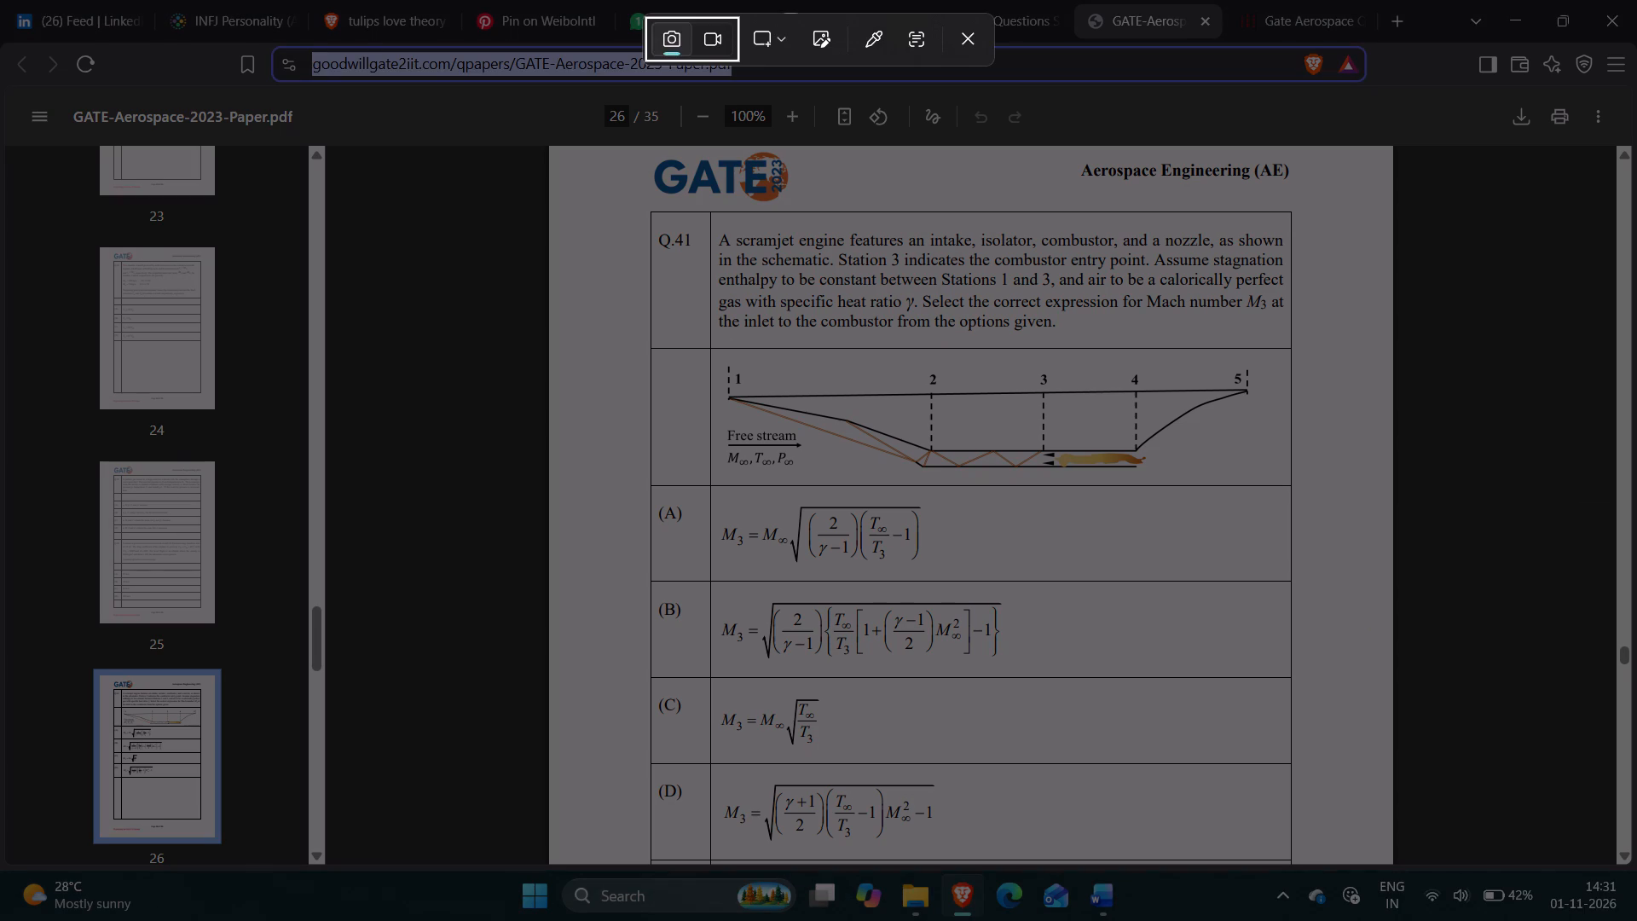
{"action": "left_click_drag", "start_coordinate": [642, 208], "coordinate": [1190, 711]}
{"action": "scroll", "coordinate": [1050, 634], "scroll_direction": "right", "scroll_amount": 1}
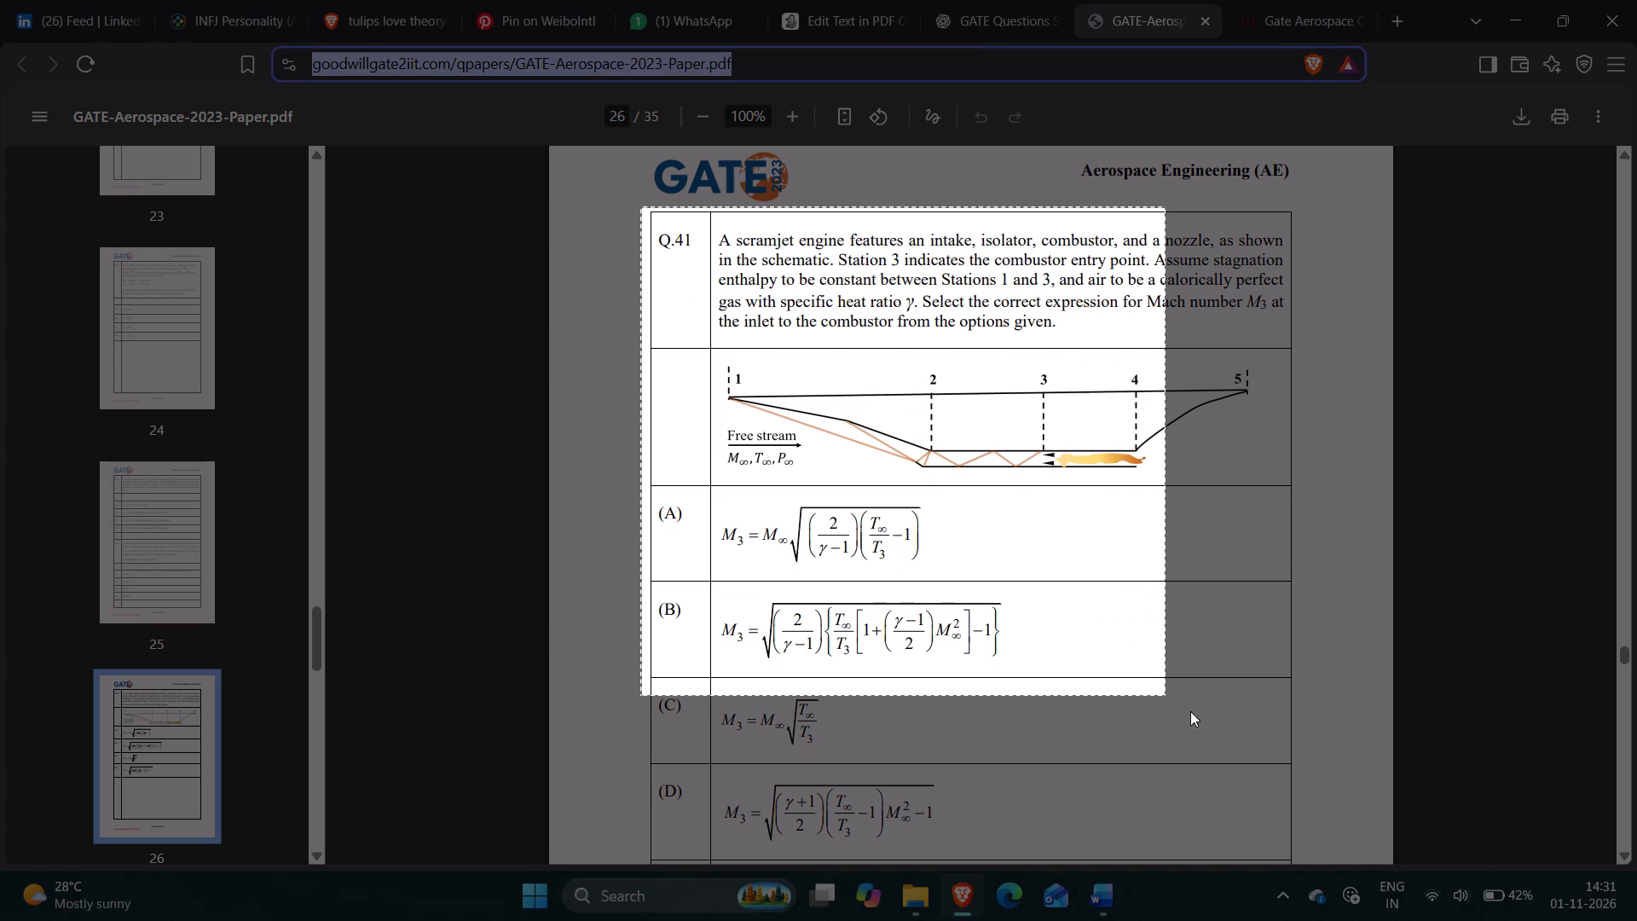
{"action": "scroll", "coordinate": [1190, 711], "scroll_direction": "right", "scroll_amount": 1}
{"action": "left_click_drag", "start_coordinate": [1190, 711], "coordinate": [1295, 866]}
Check ChatGPT's list and snip Q.44, on supersonic diverging-duct flow with heat addition, including its figure and options (A) to (D), from page 28.
{"action": "left_click", "coordinate": [1023, 0]}
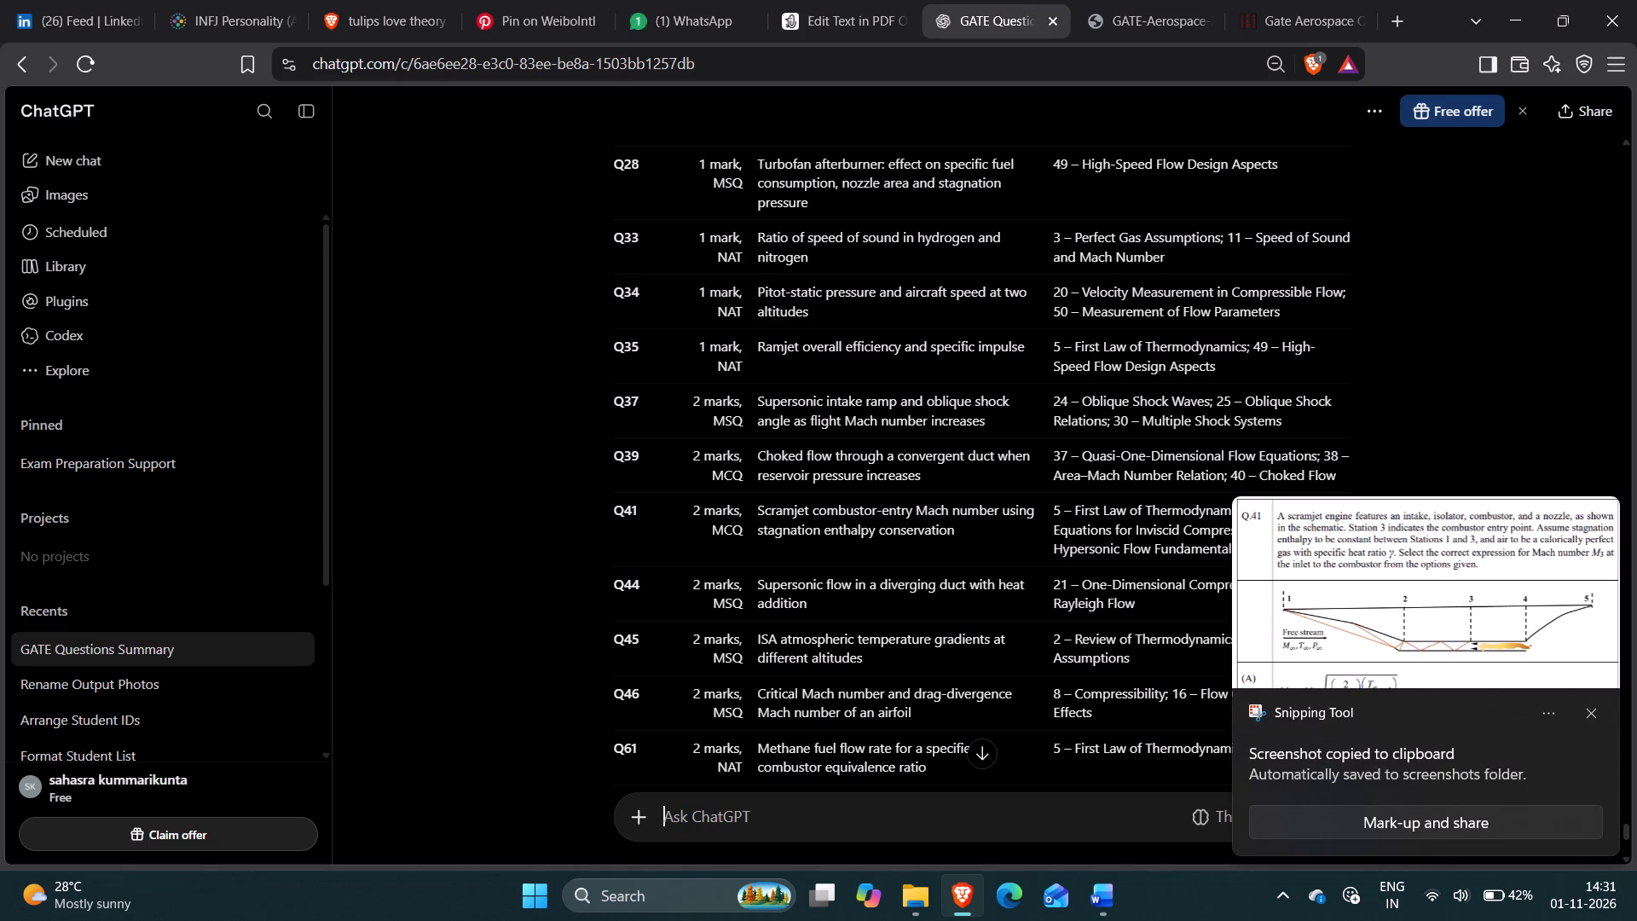
{"action": "scroll", "coordinate": [631, 547], "scroll_direction": "down", "scroll_amount": 2}
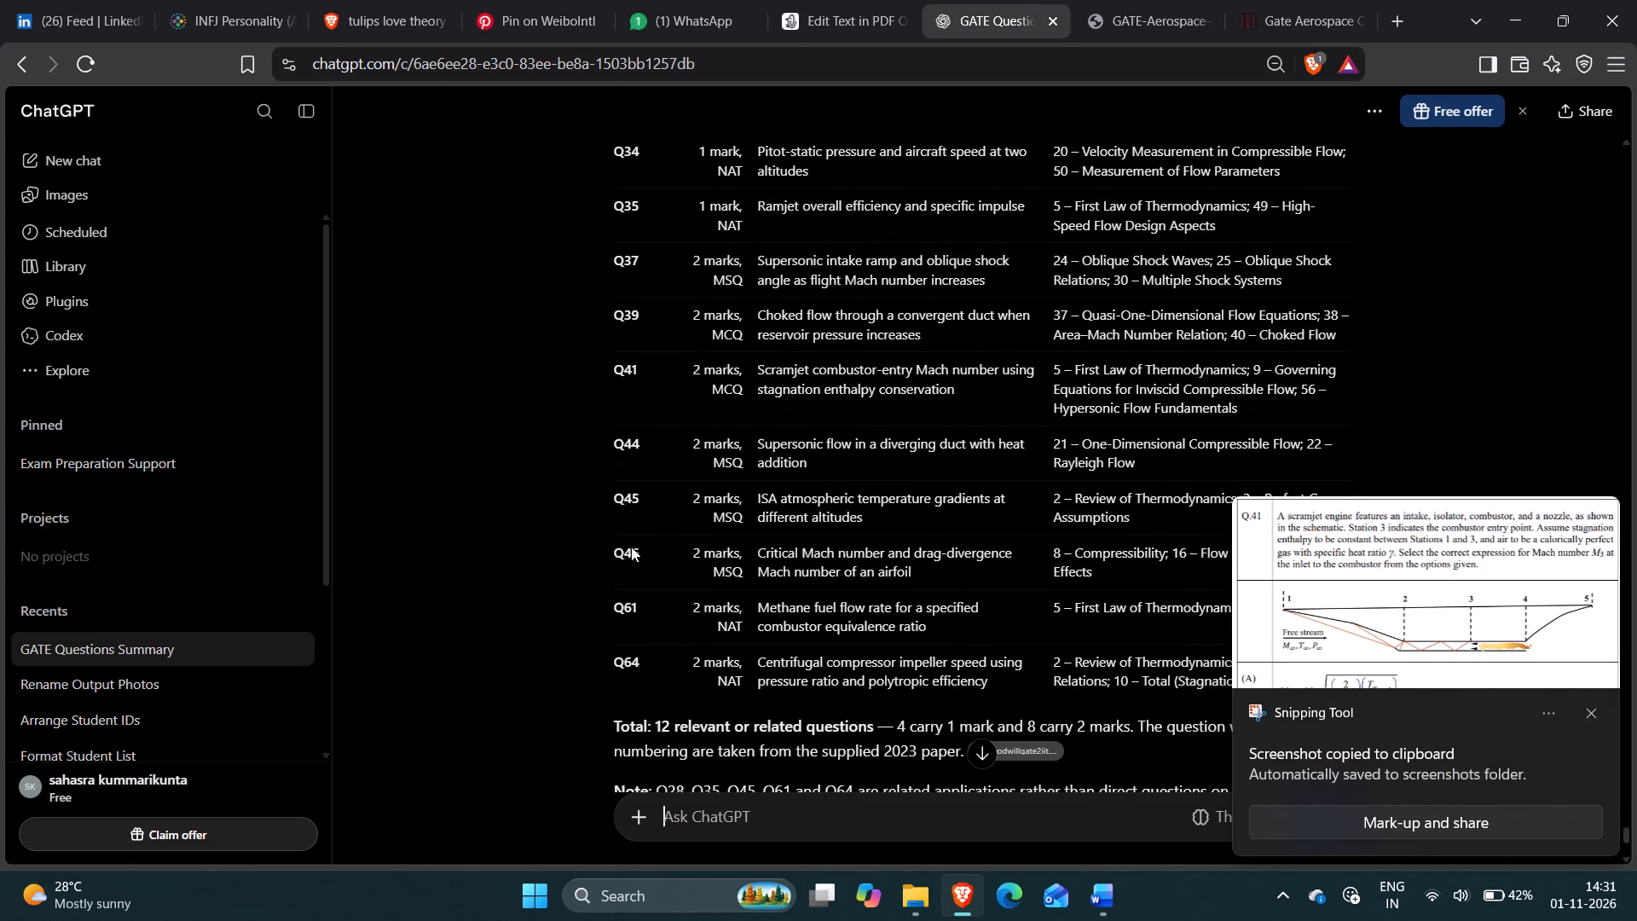
{"action": "scroll", "coordinate": [631, 547], "scroll_direction": "down", "scroll_amount": 1}
{"action": "left_click", "coordinate": [1147, 0]}
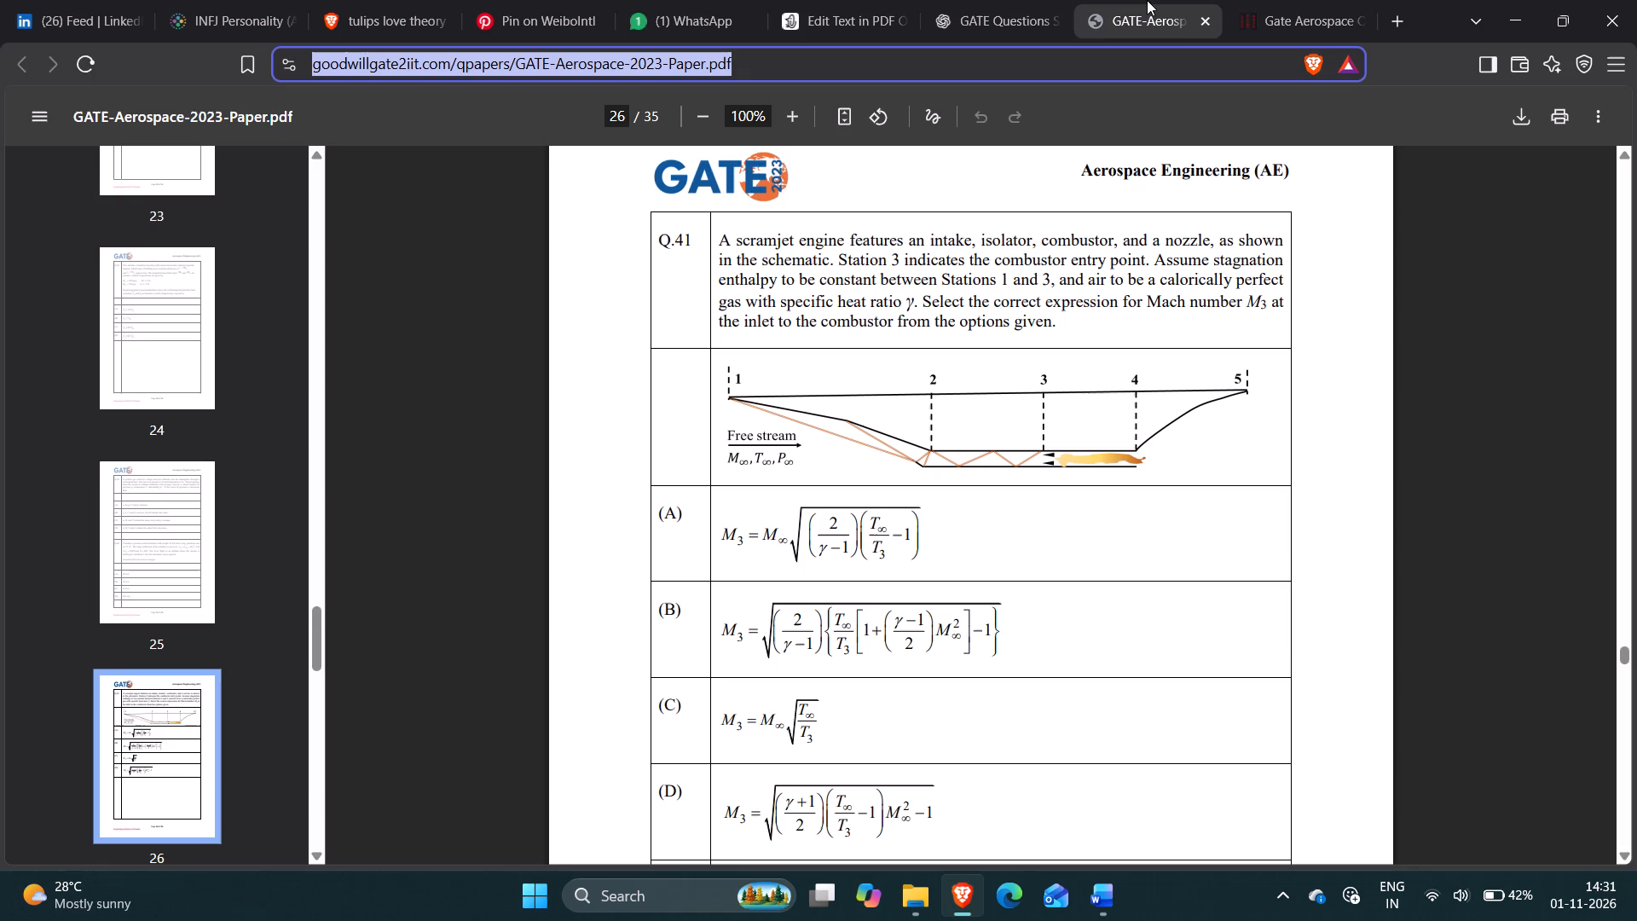
{"action": "scroll", "coordinate": [807, 640], "scroll_direction": "down", "scroll_amount": 10}
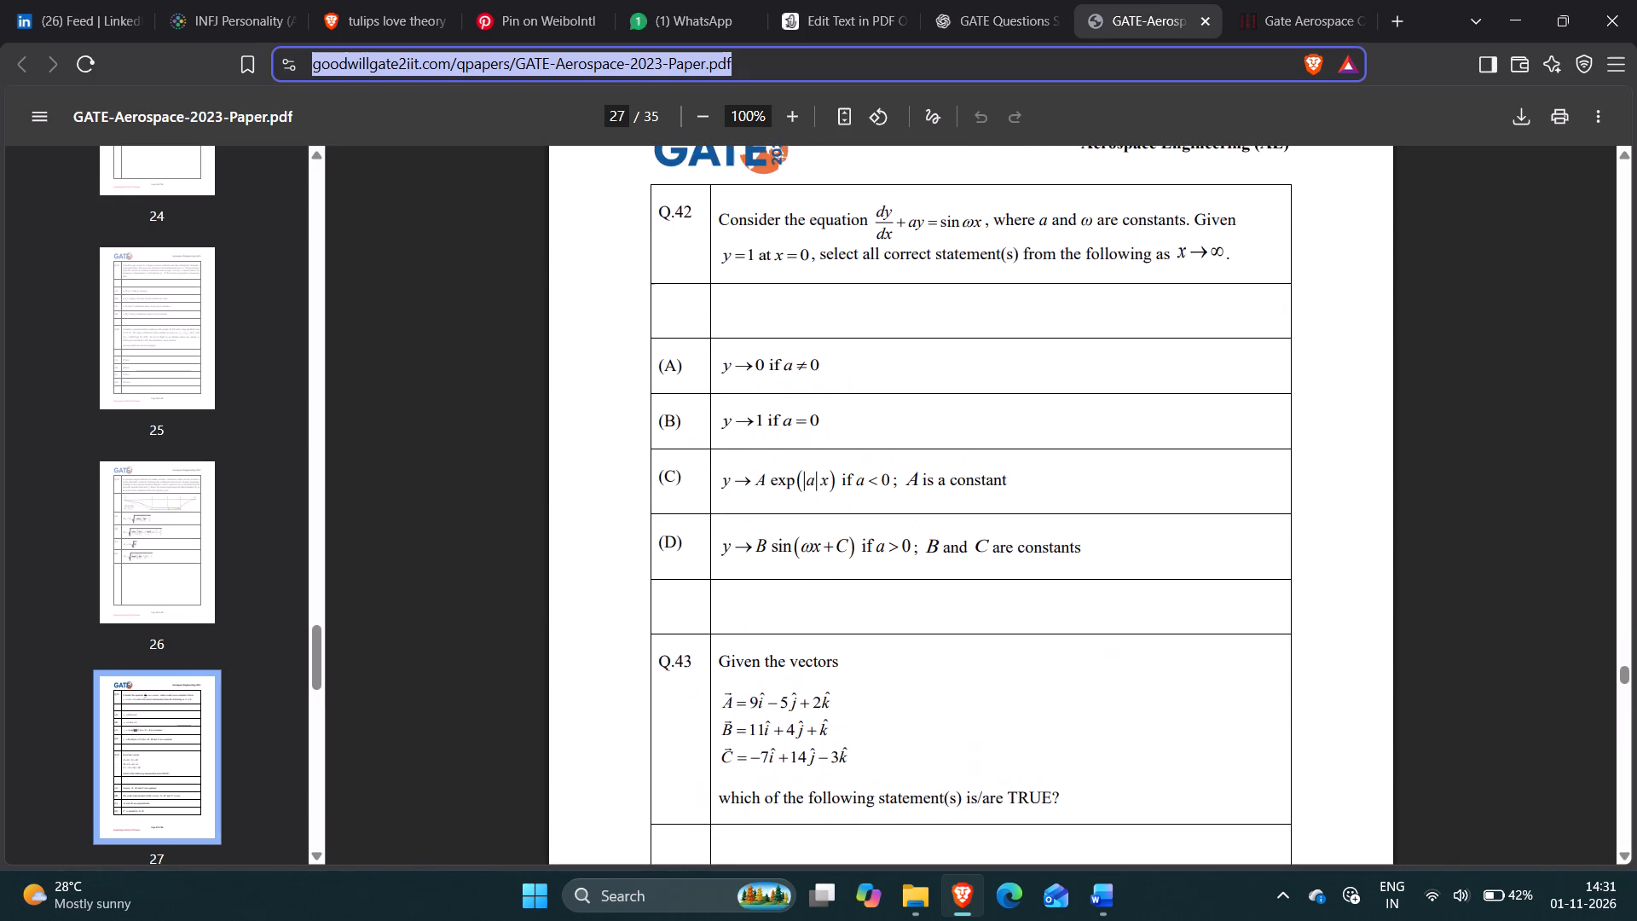
{"action": "scroll", "coordinate": [807, 640], "scroll_direction": "down", "scroll_amount": 5}
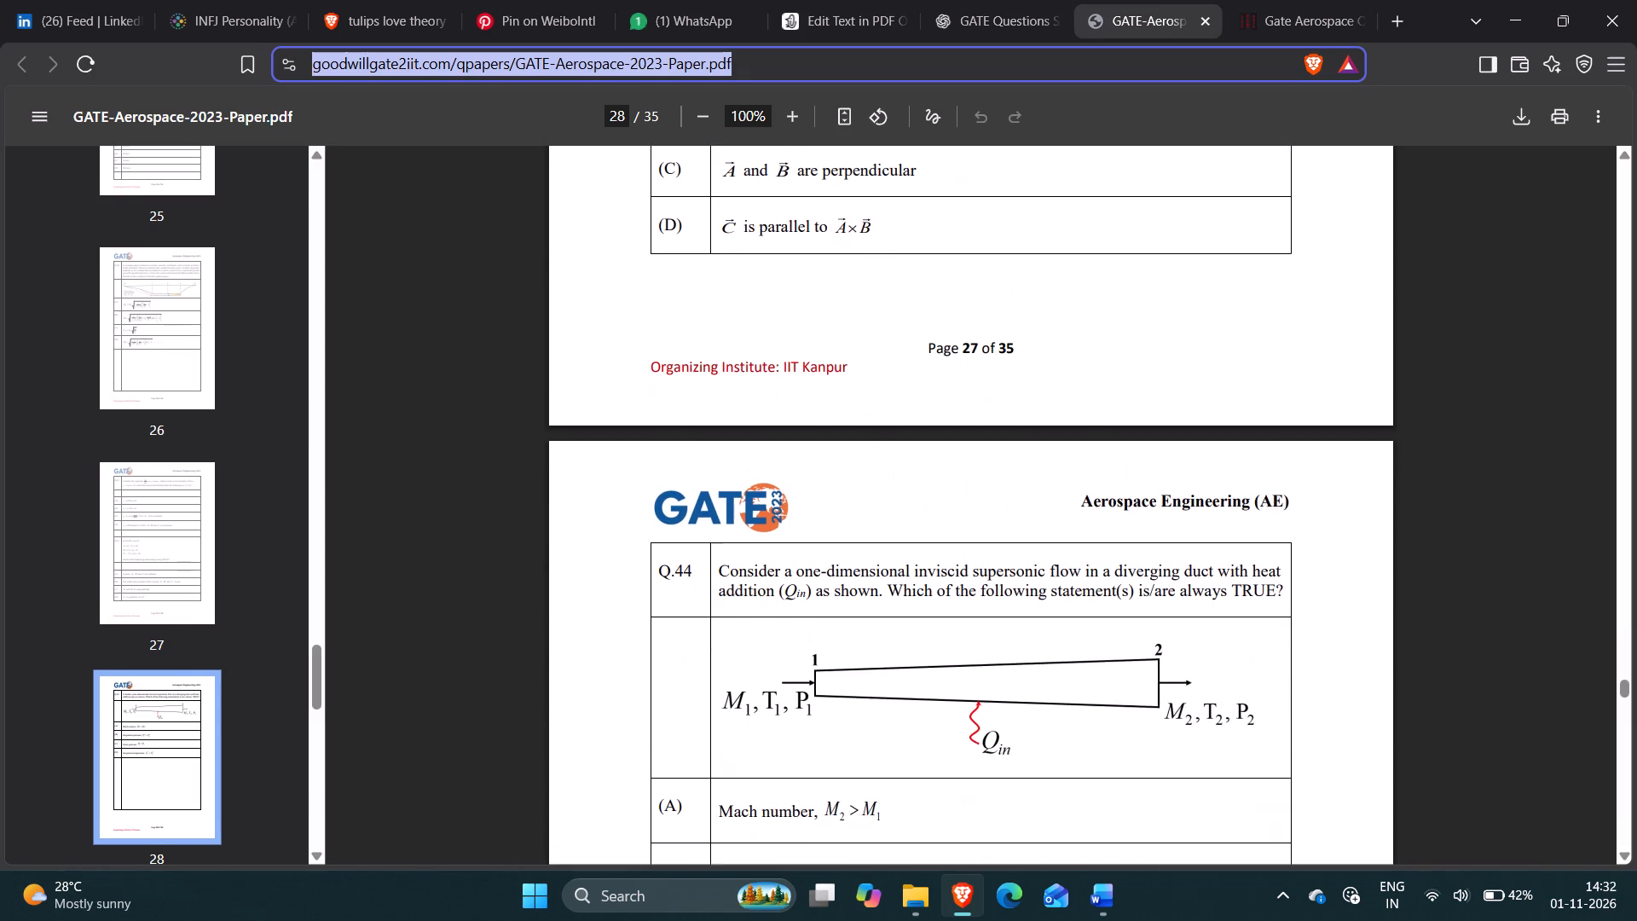
{"action": "scroll", "coordinate": [807, 640], "scroll_direction": "down", "scroll_amount": 3}
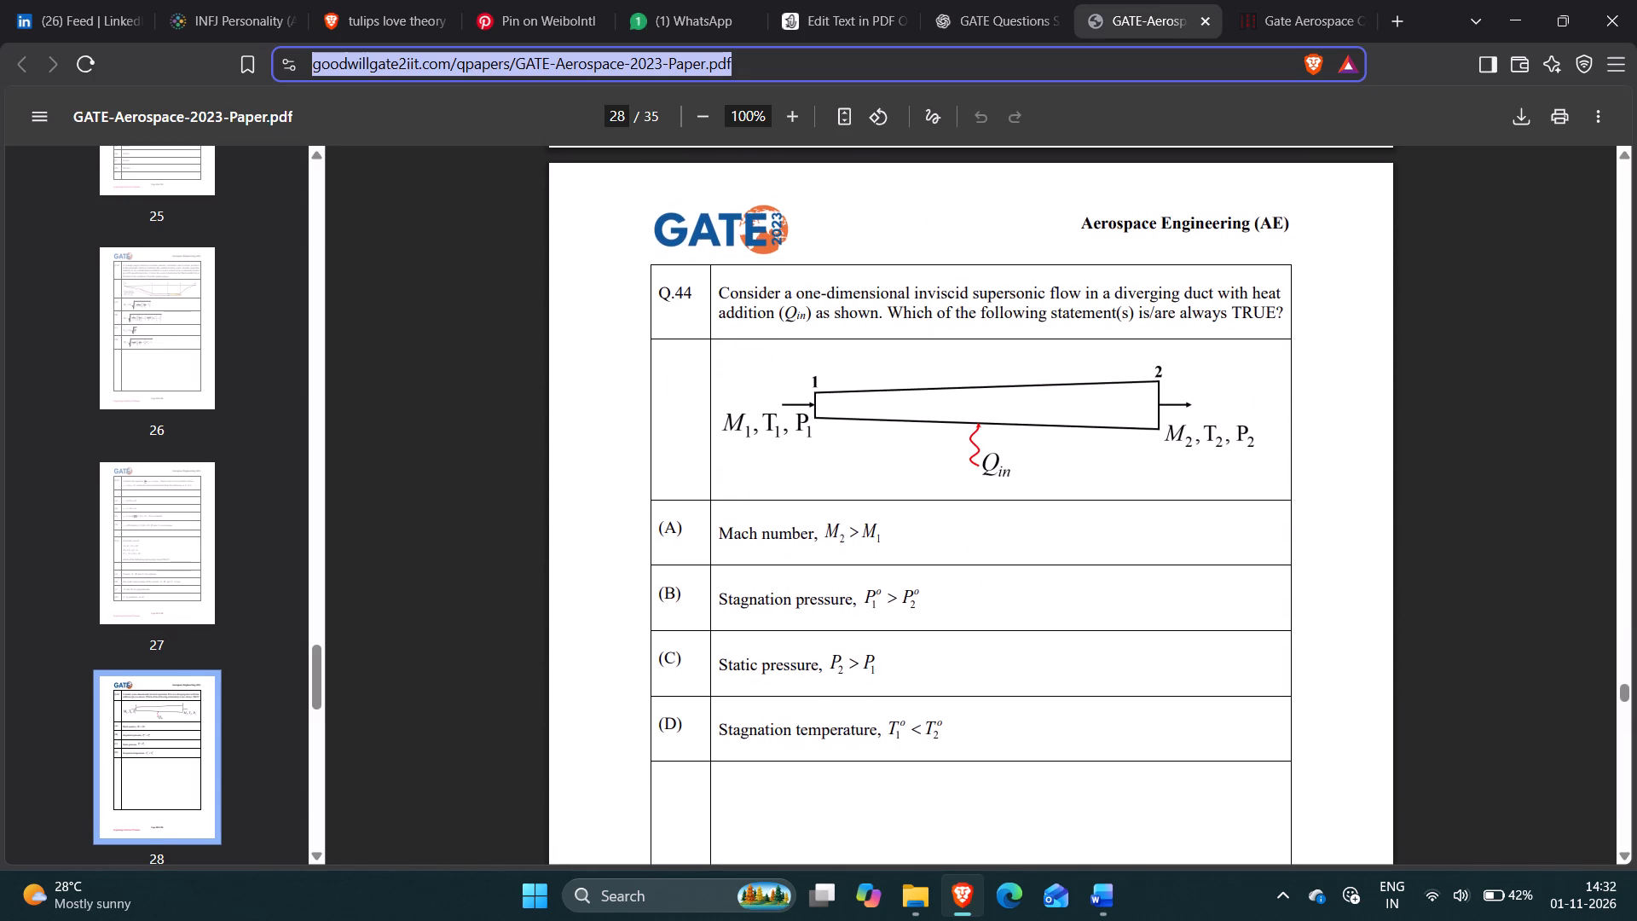
{"action": "scroll", "coordinate": [807, 640], "scroll_direction": "down", "scroll_amount": 1}
{"action": "key", "text": "Print"}
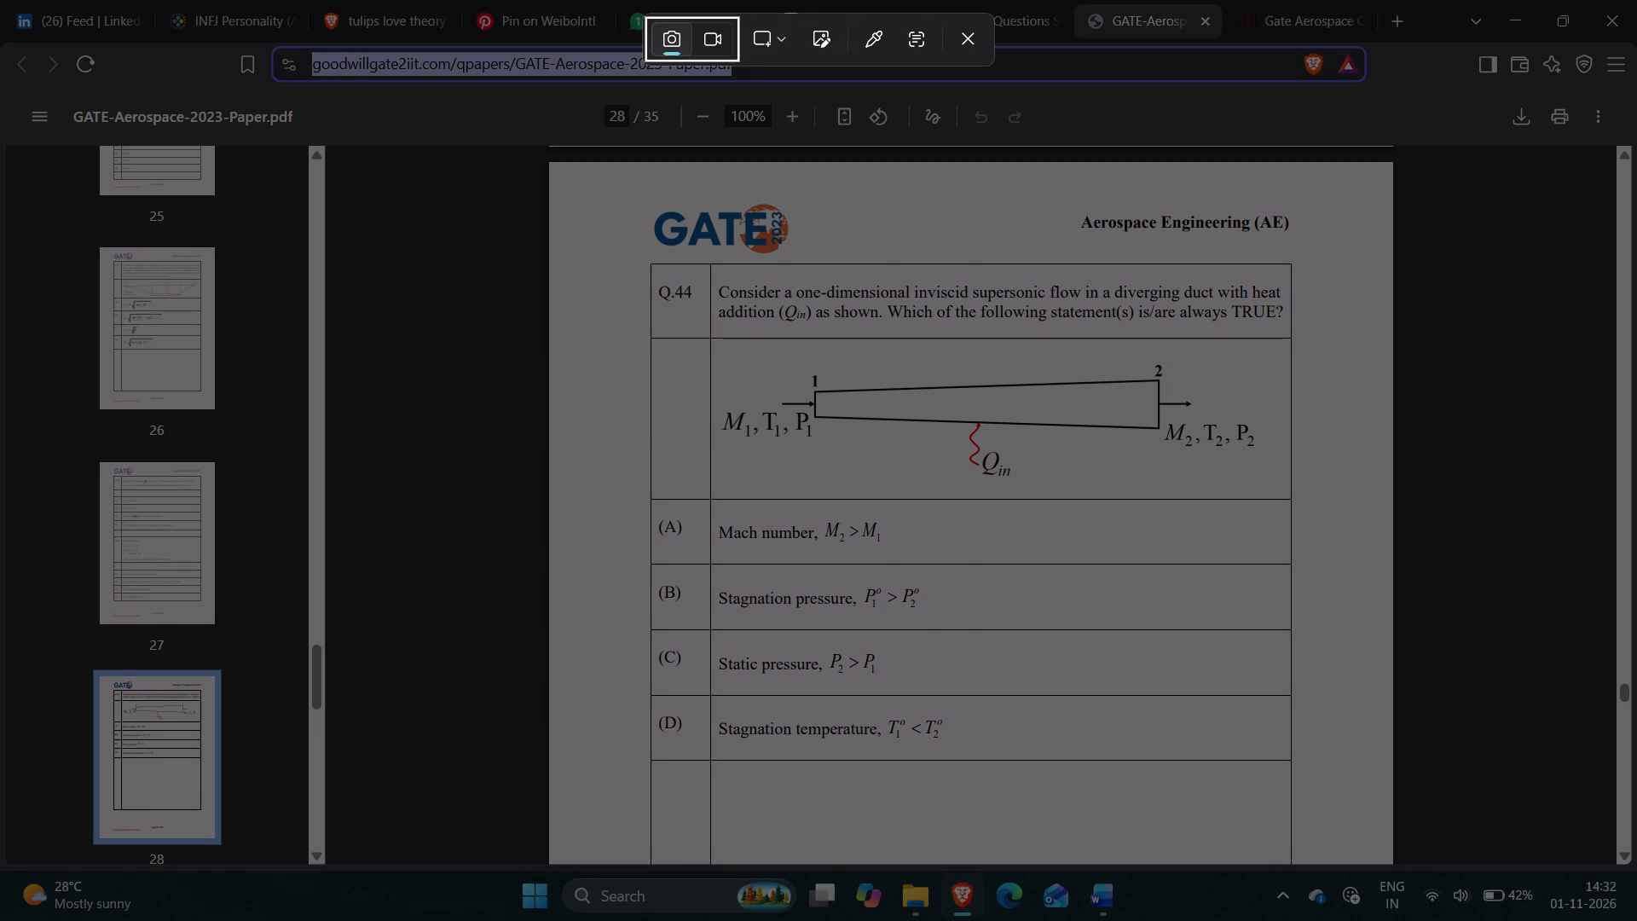
{"action": "left_click_drag", "start_coordinate": [647, 258], "coordinate": [1319, 768]}
{"action": "scroll", "coordinate": [992, 684], "scroll_direction": "right", "scroll_amount": 1}
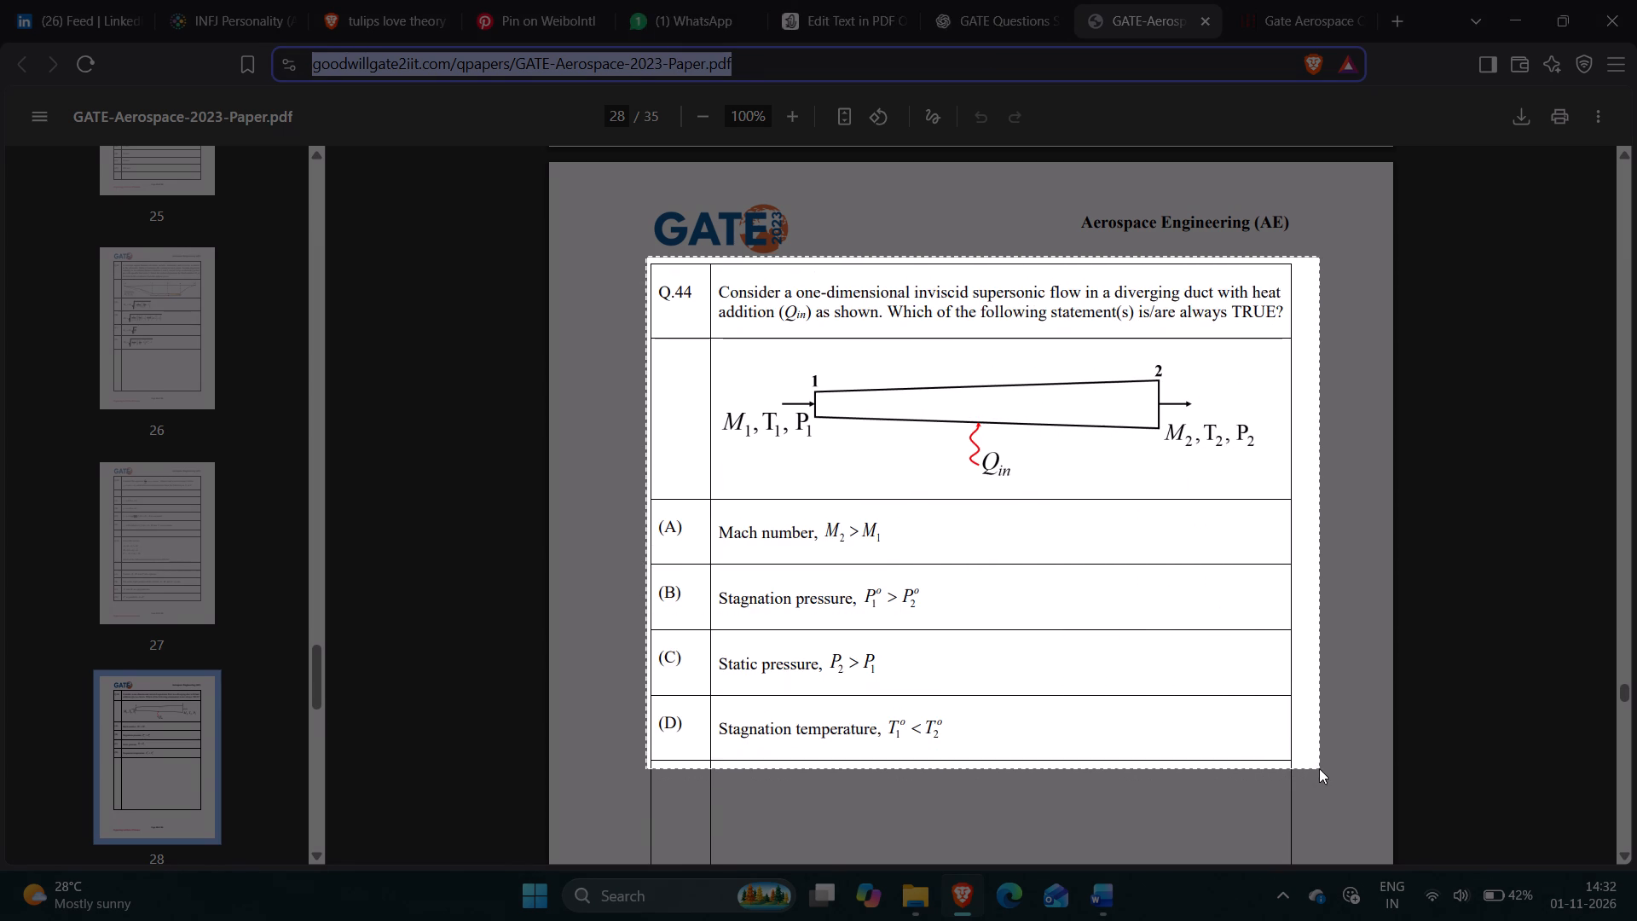
{"action": "left_click_drag", "start_coordinate": [1319, 768], "coordinate": [1304, 766]}
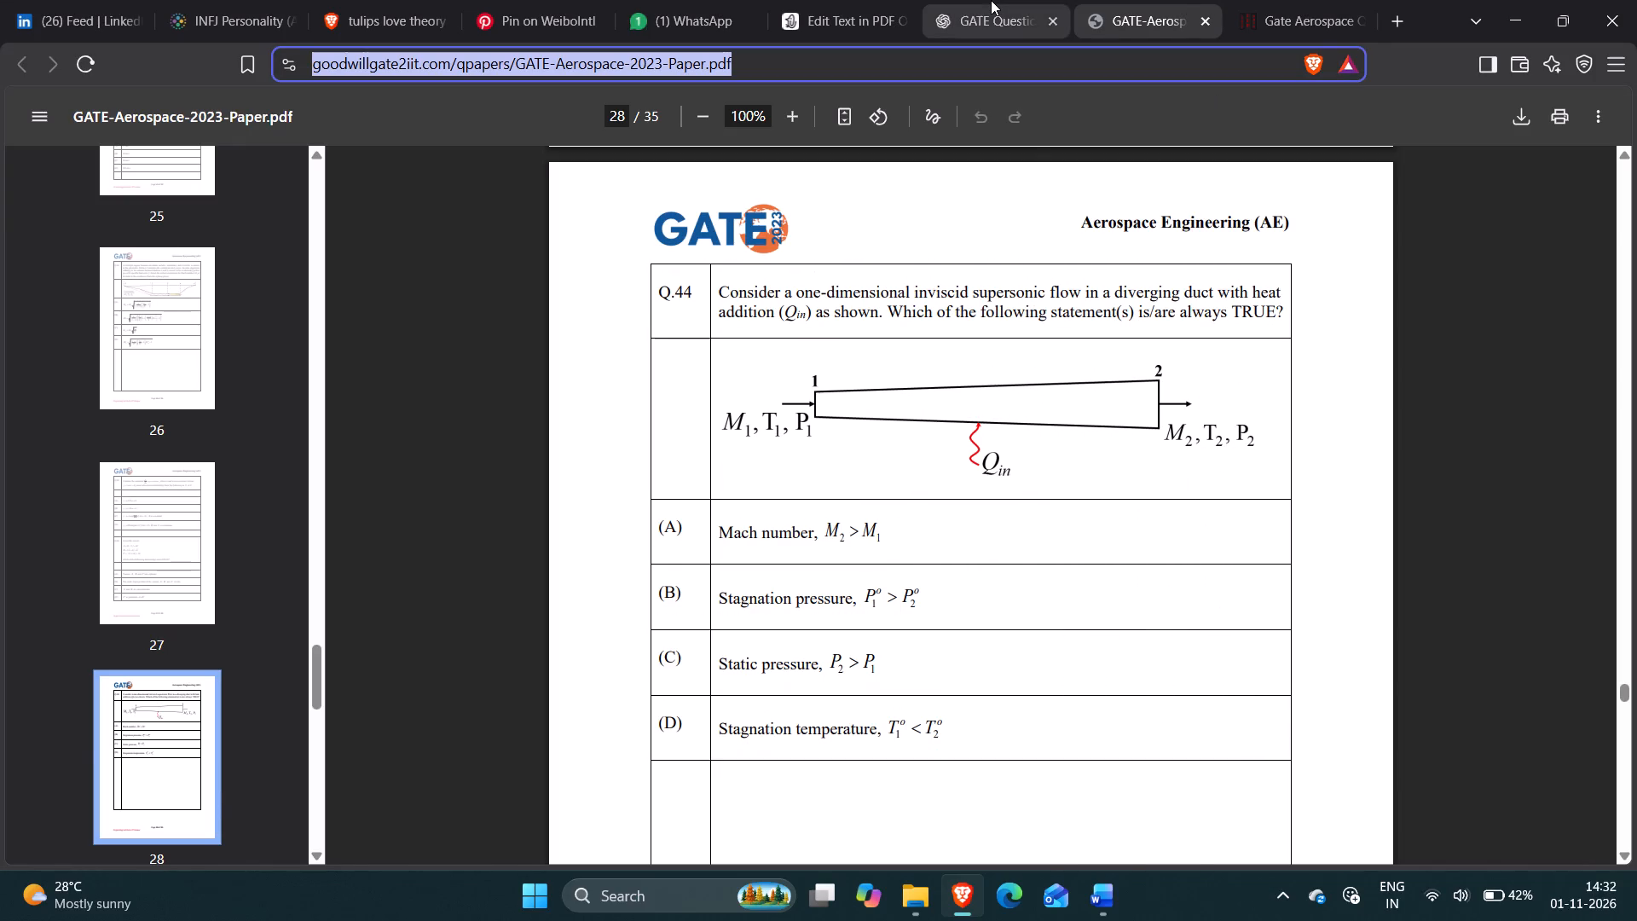
Check ChatGPT's list and snip Q.45, on International Standard Atmosphere temperature gradients, with options (A) to (D), from page 29.
{"action": "left_click", "coordinate": [991, 0]}
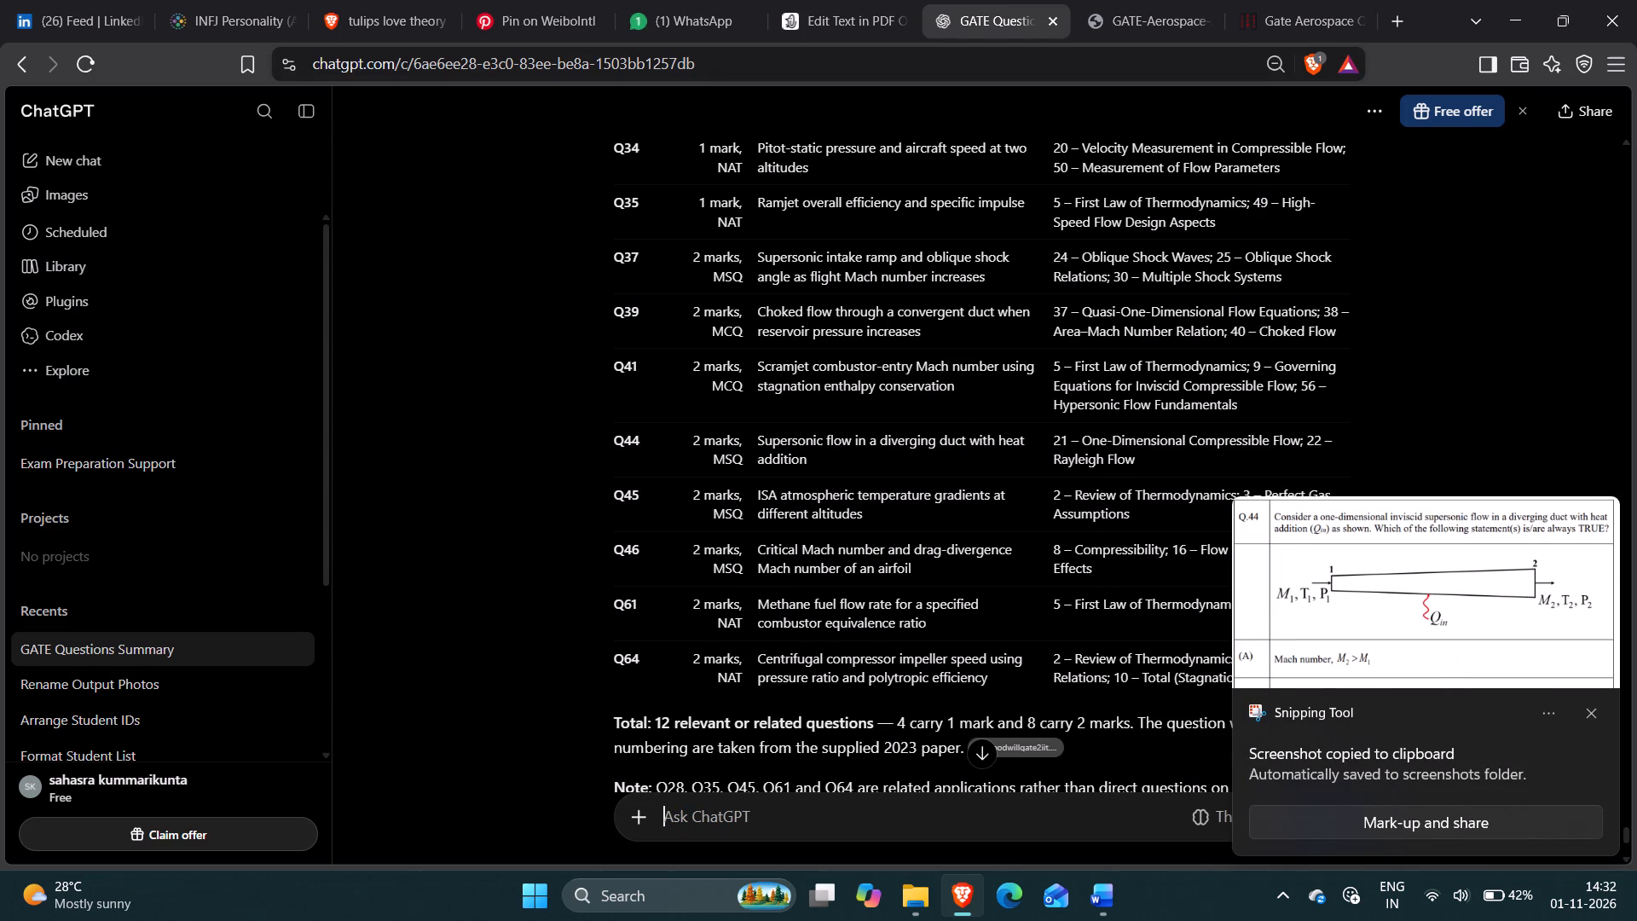
{"action": "left_click", "coordinate": [1101, 0]}
{"action": "scroll", "coordinate": [858, 297], "scroll_direction": "down", "scroll_amount": 6}
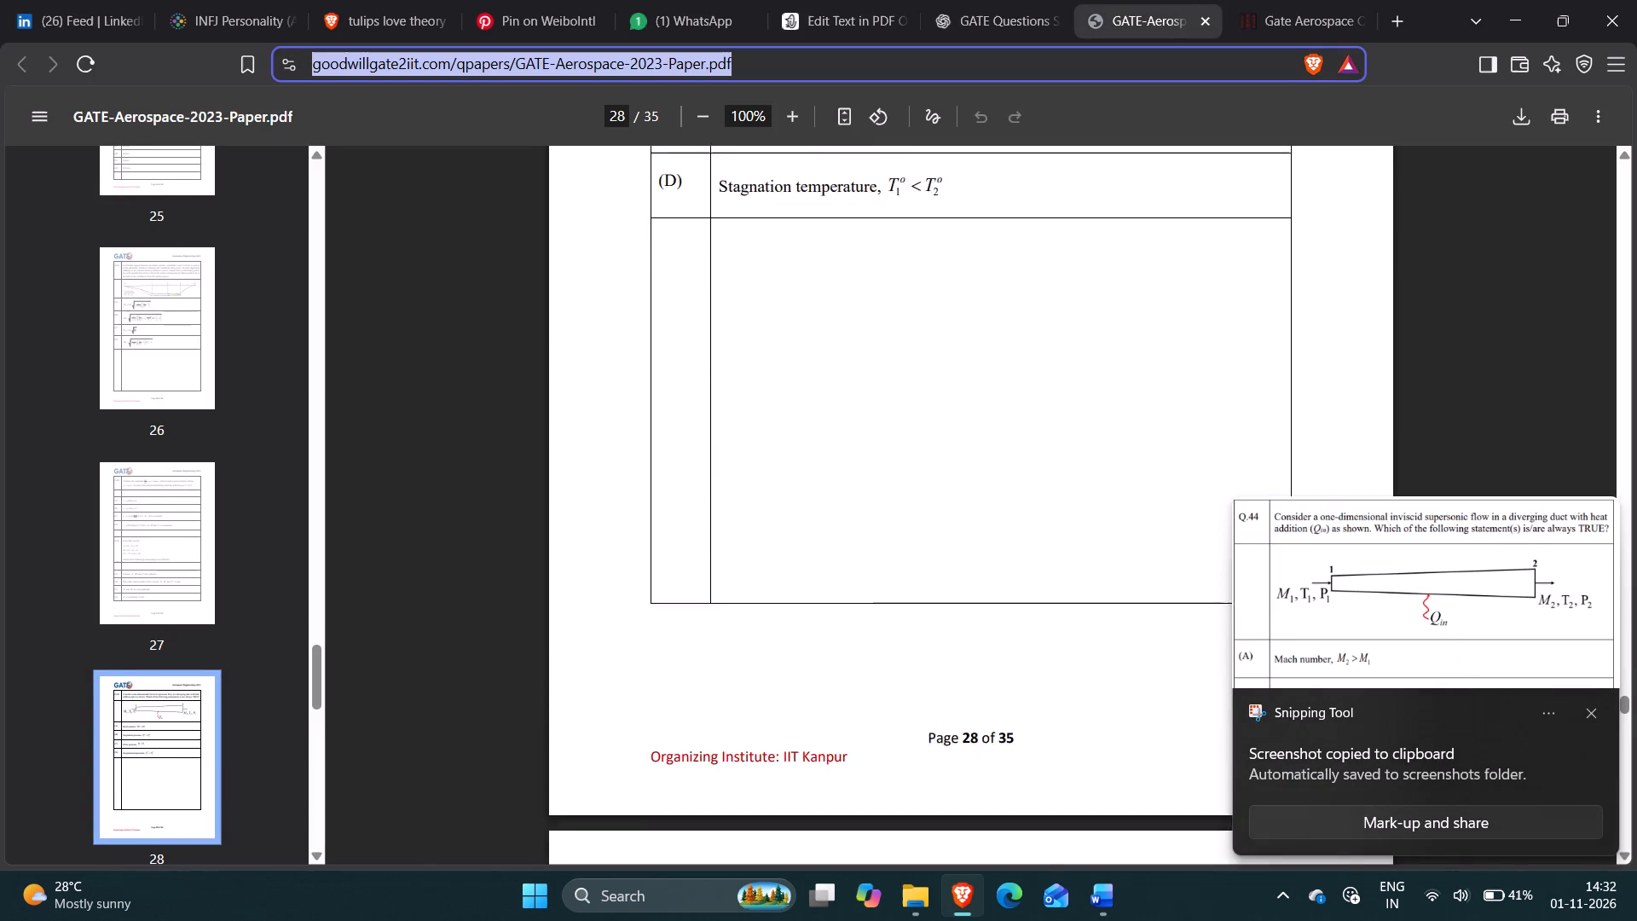
{"action": "scroll", "coordinate": [858, 297], "scroll_direction": "down", "scroll_amount": 3}
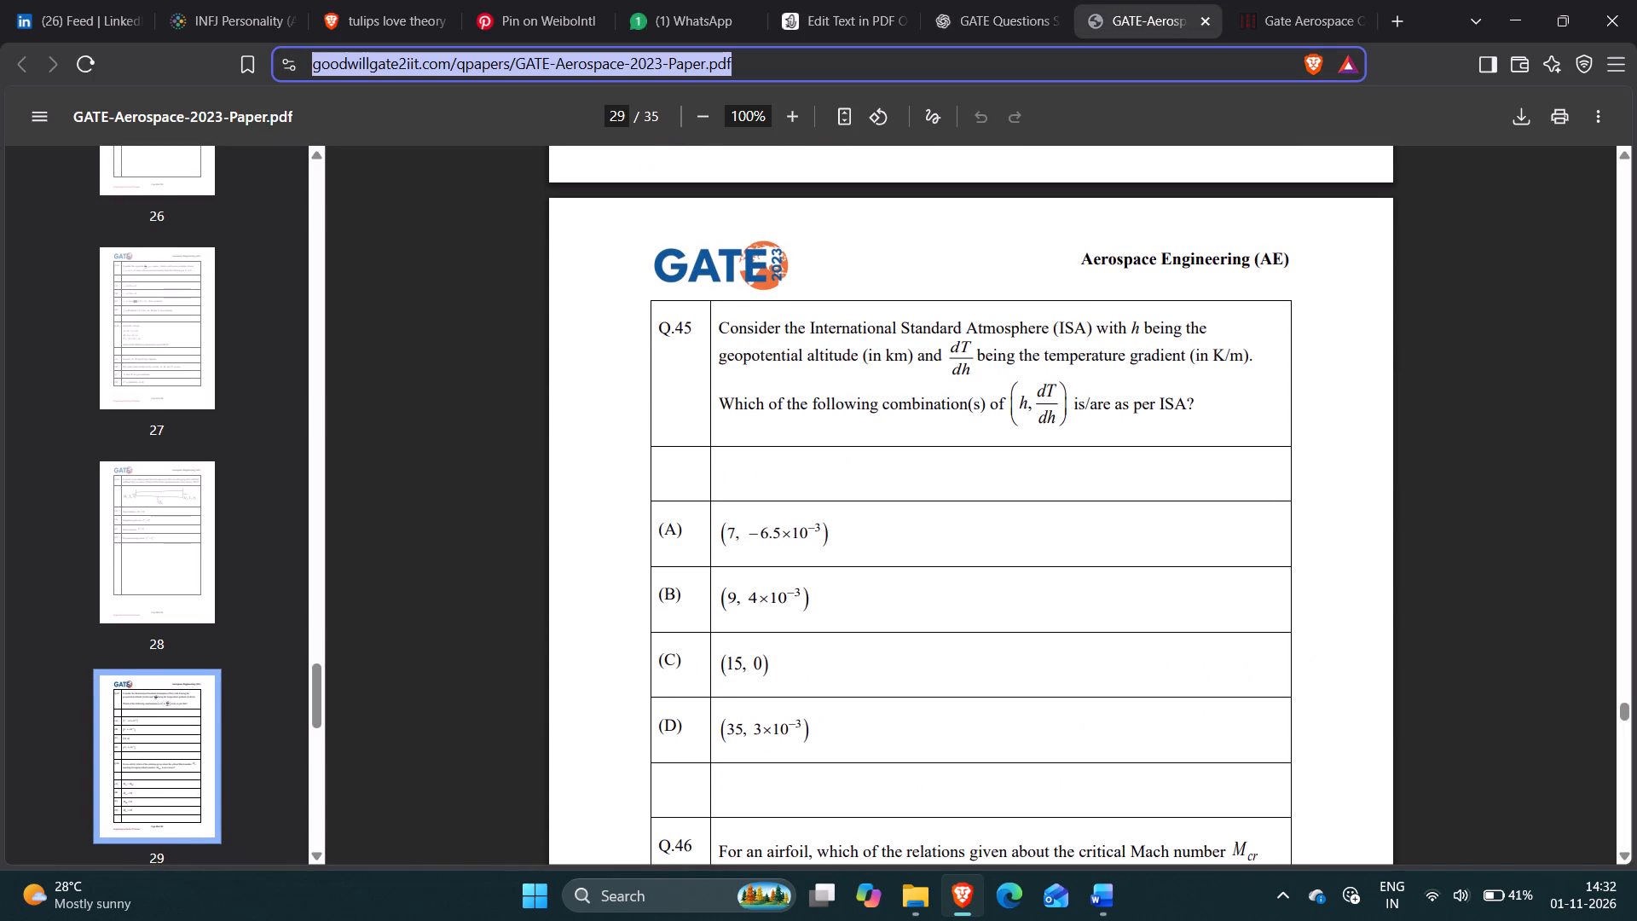
{"action": "key", "text": "Print"}
{"action": "left_click_drag", "start_coordinate": [648, 302], "coordinate": [1294, 788]}
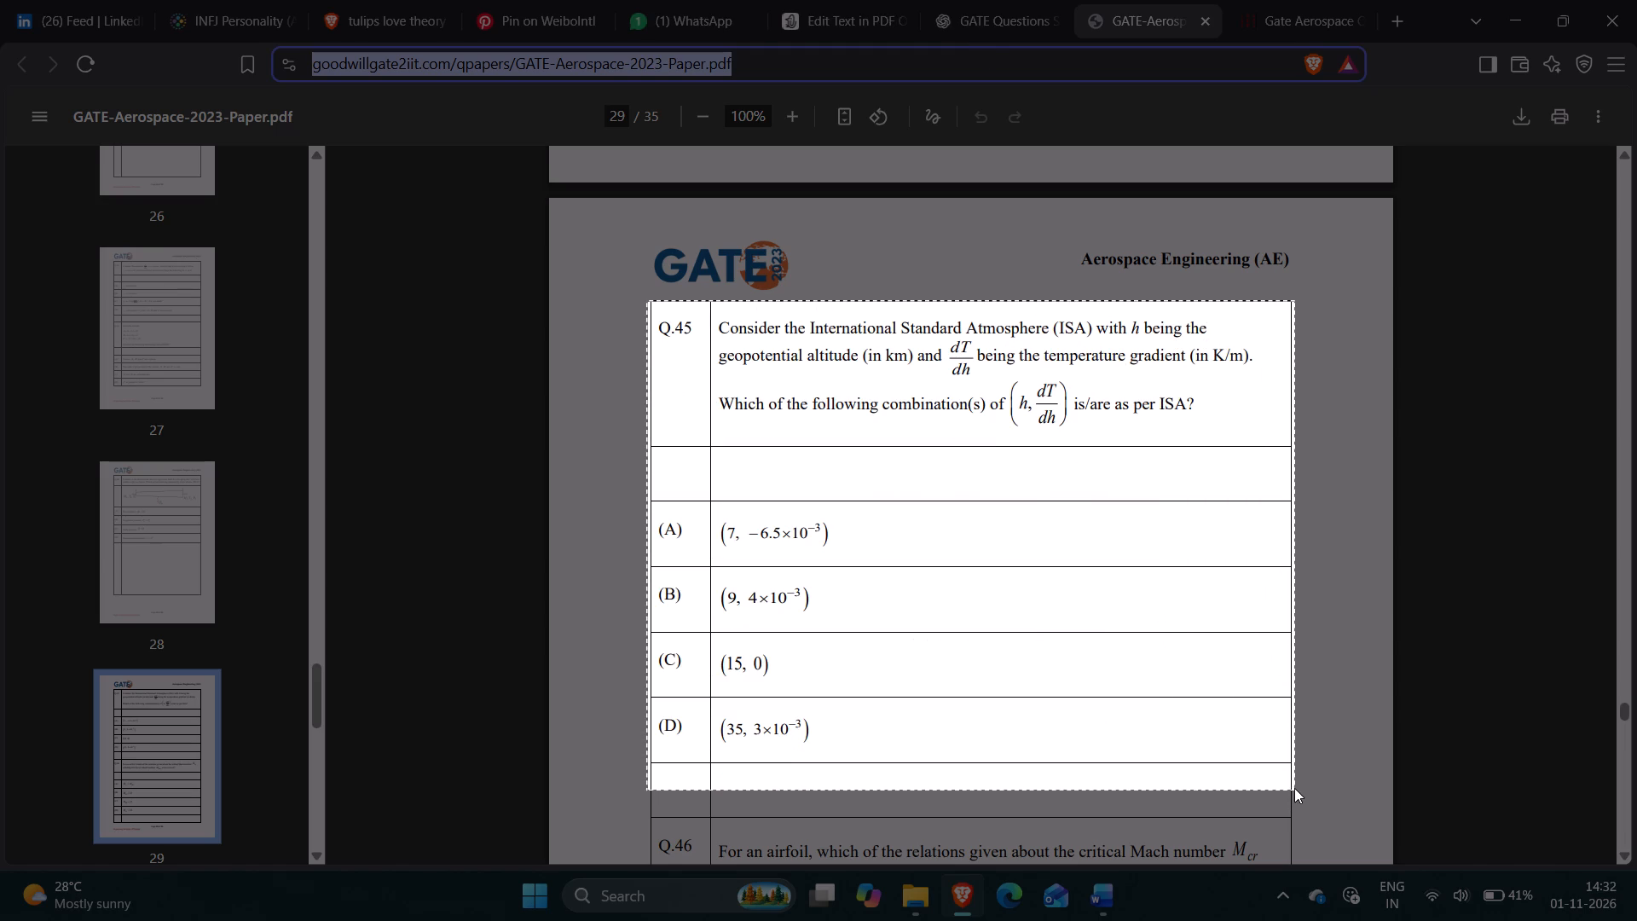
{"action": "left_click_drag", "start_coordinate": [1294, 788], "coordinate": [1294, 775]}
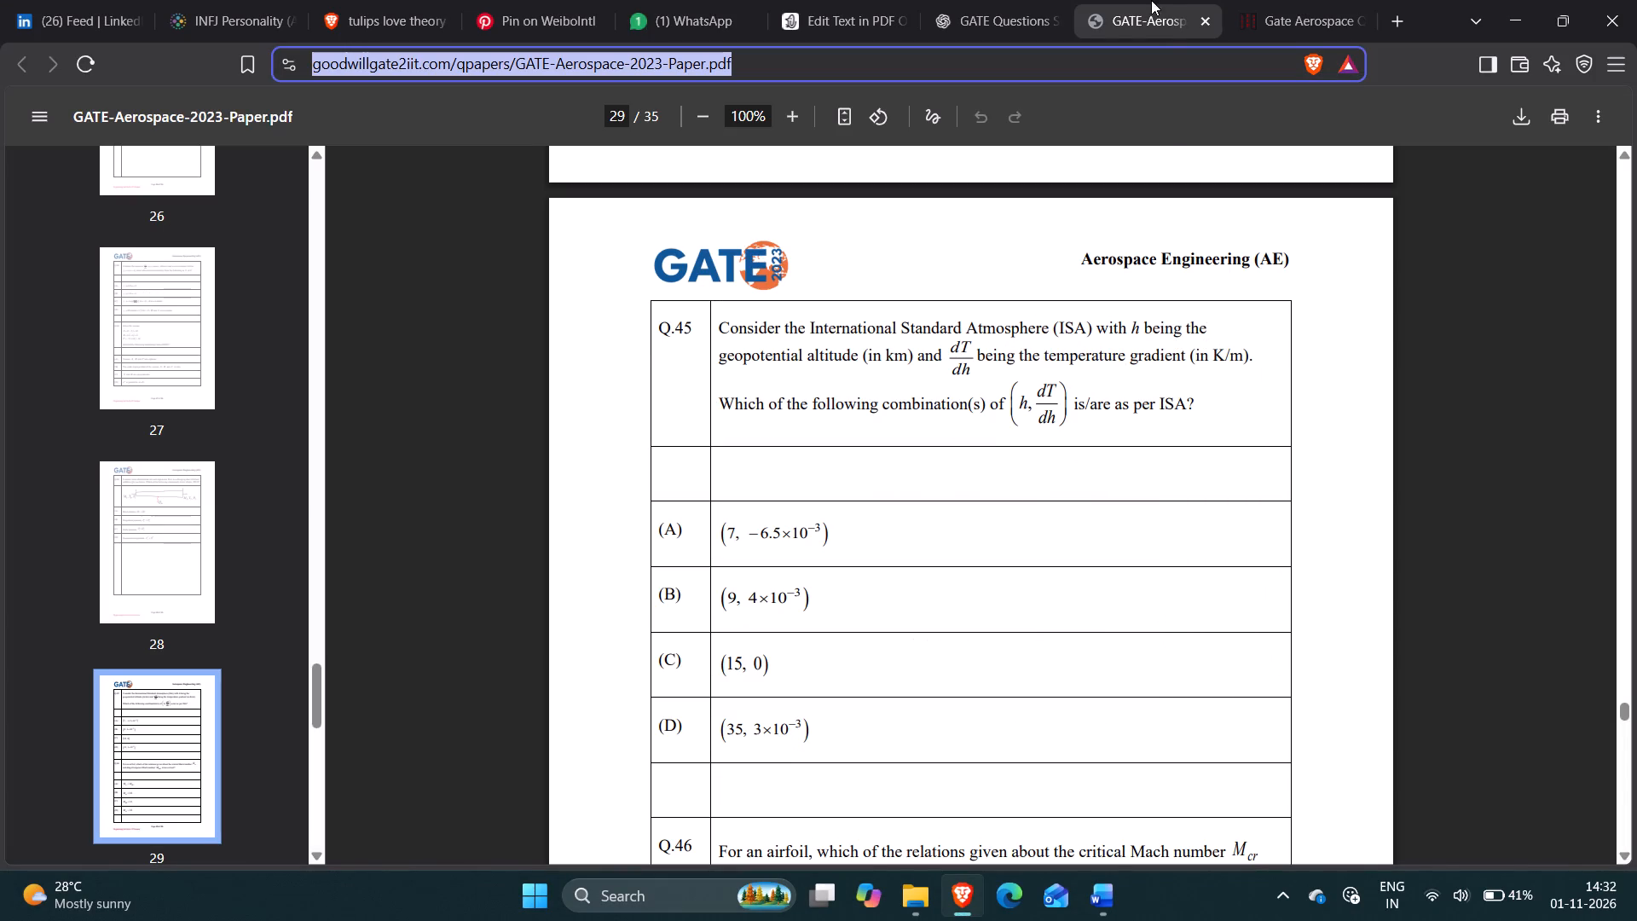
Check ChatGPT's list and snip Q.46, on critical and drag-divergence Mach numbers of an airfoil, with options (A) to (D), from page 29.
{"action": "left_click", "coordinate": [982, 0]}
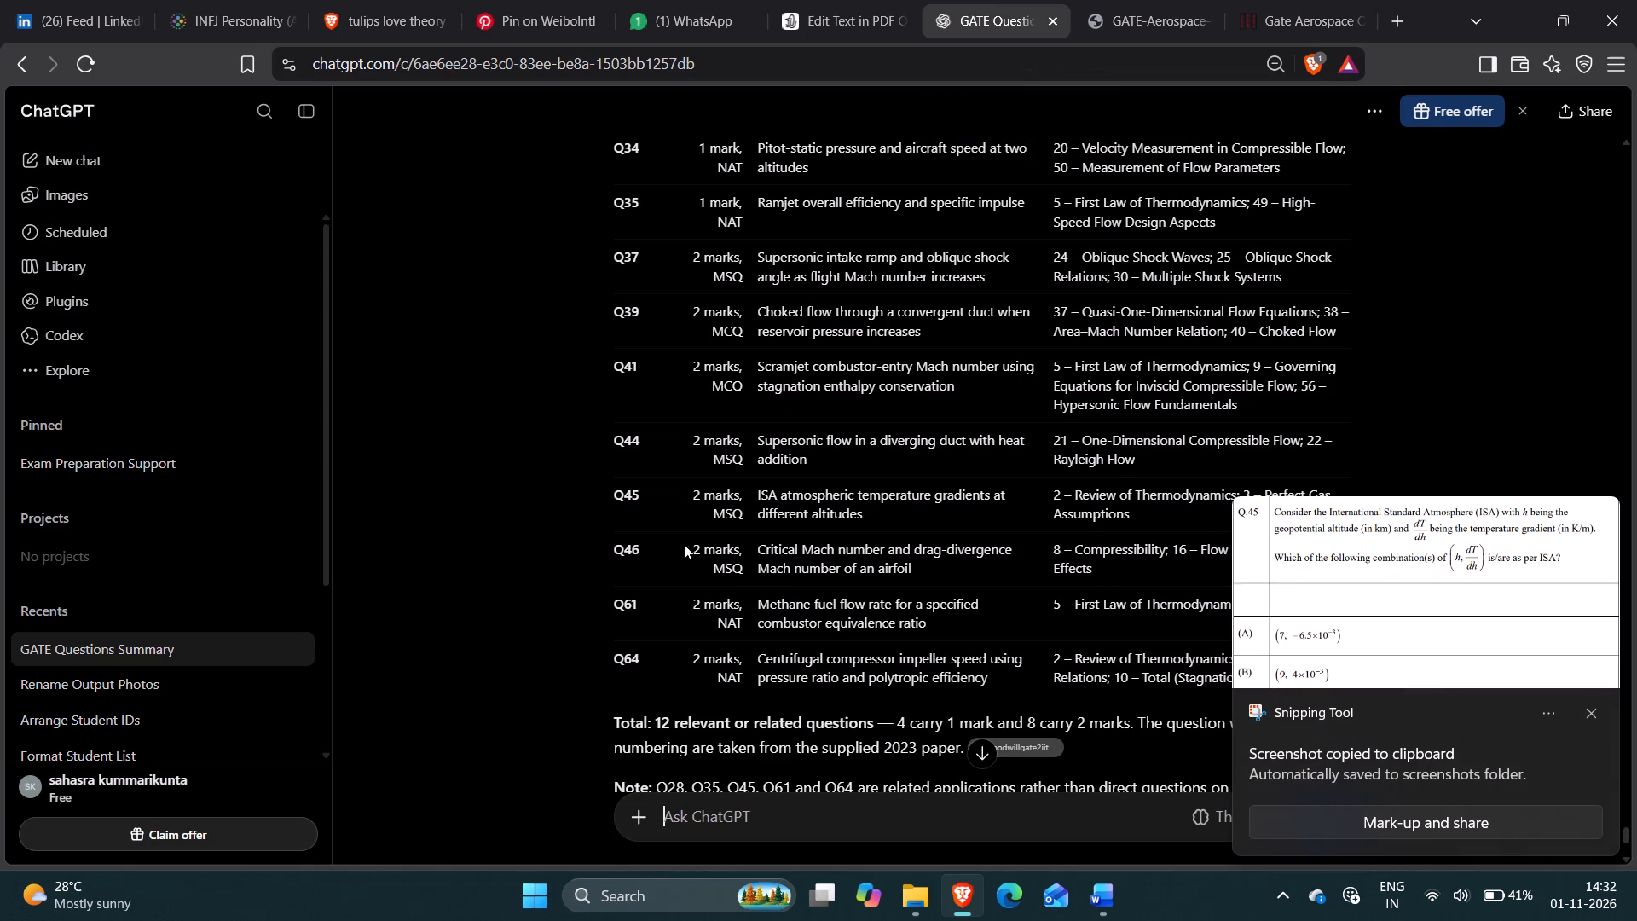
{"action": "scroll", "coordinate": [636, 411], "scroll_direction": "up", "scroll_amount": 1}
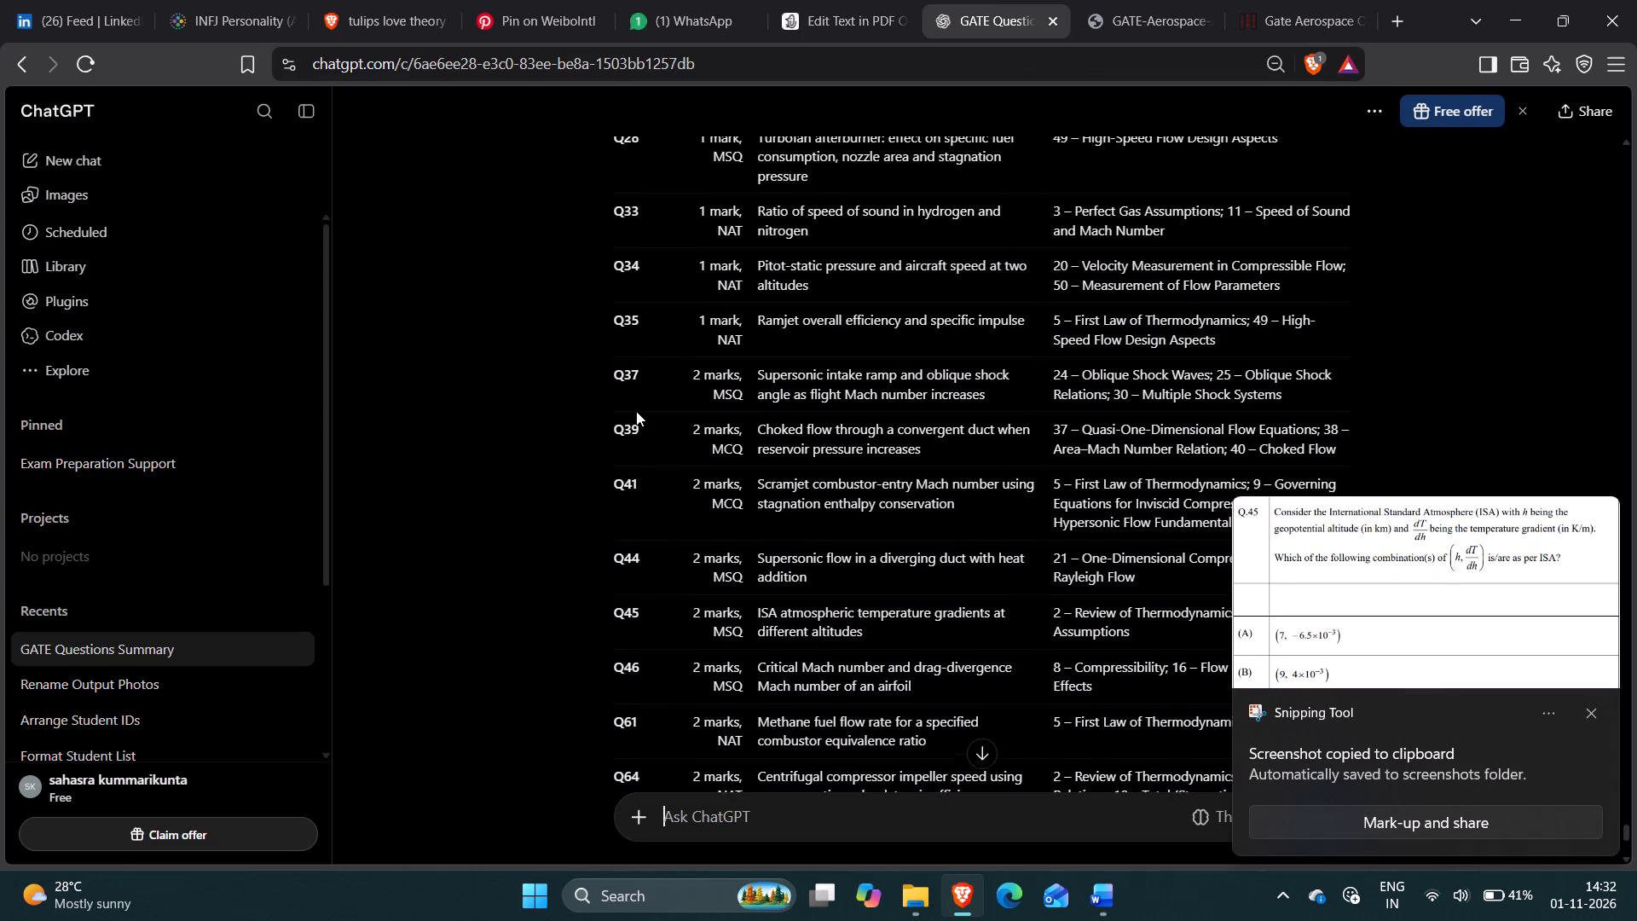
{"action": "scroll", "coordinate": [636, 411], "scroll_direction": "up", "scroll_amount": 2}
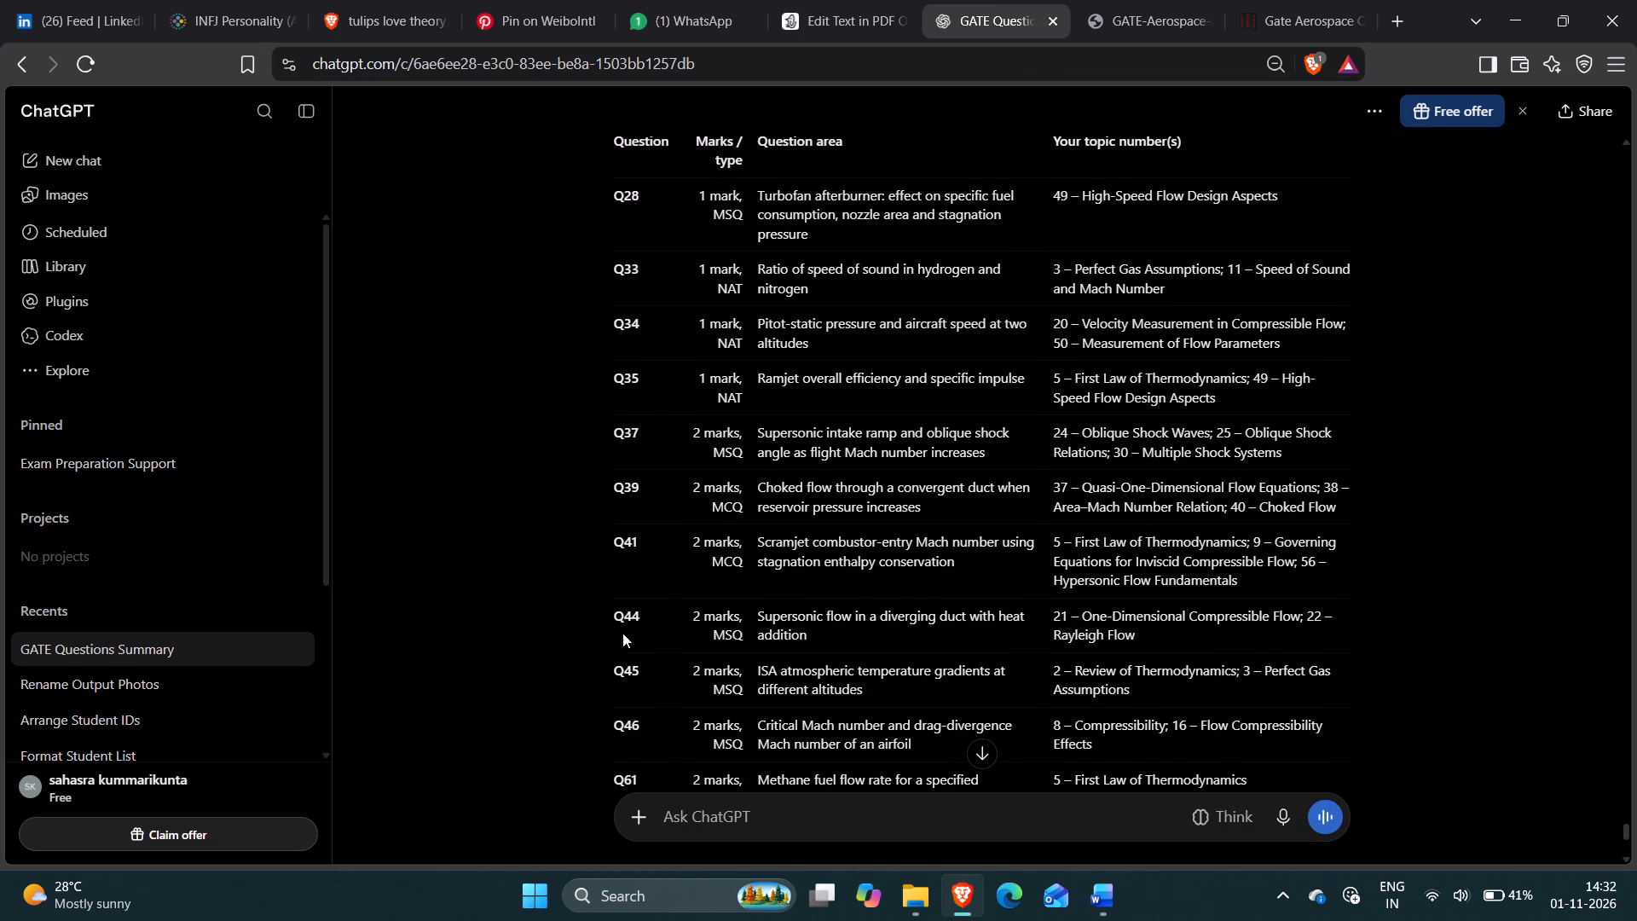
{"action": "scroll", "coordinate": [623, 674], "scroll_direction": "down", "scroll_amount": 1}
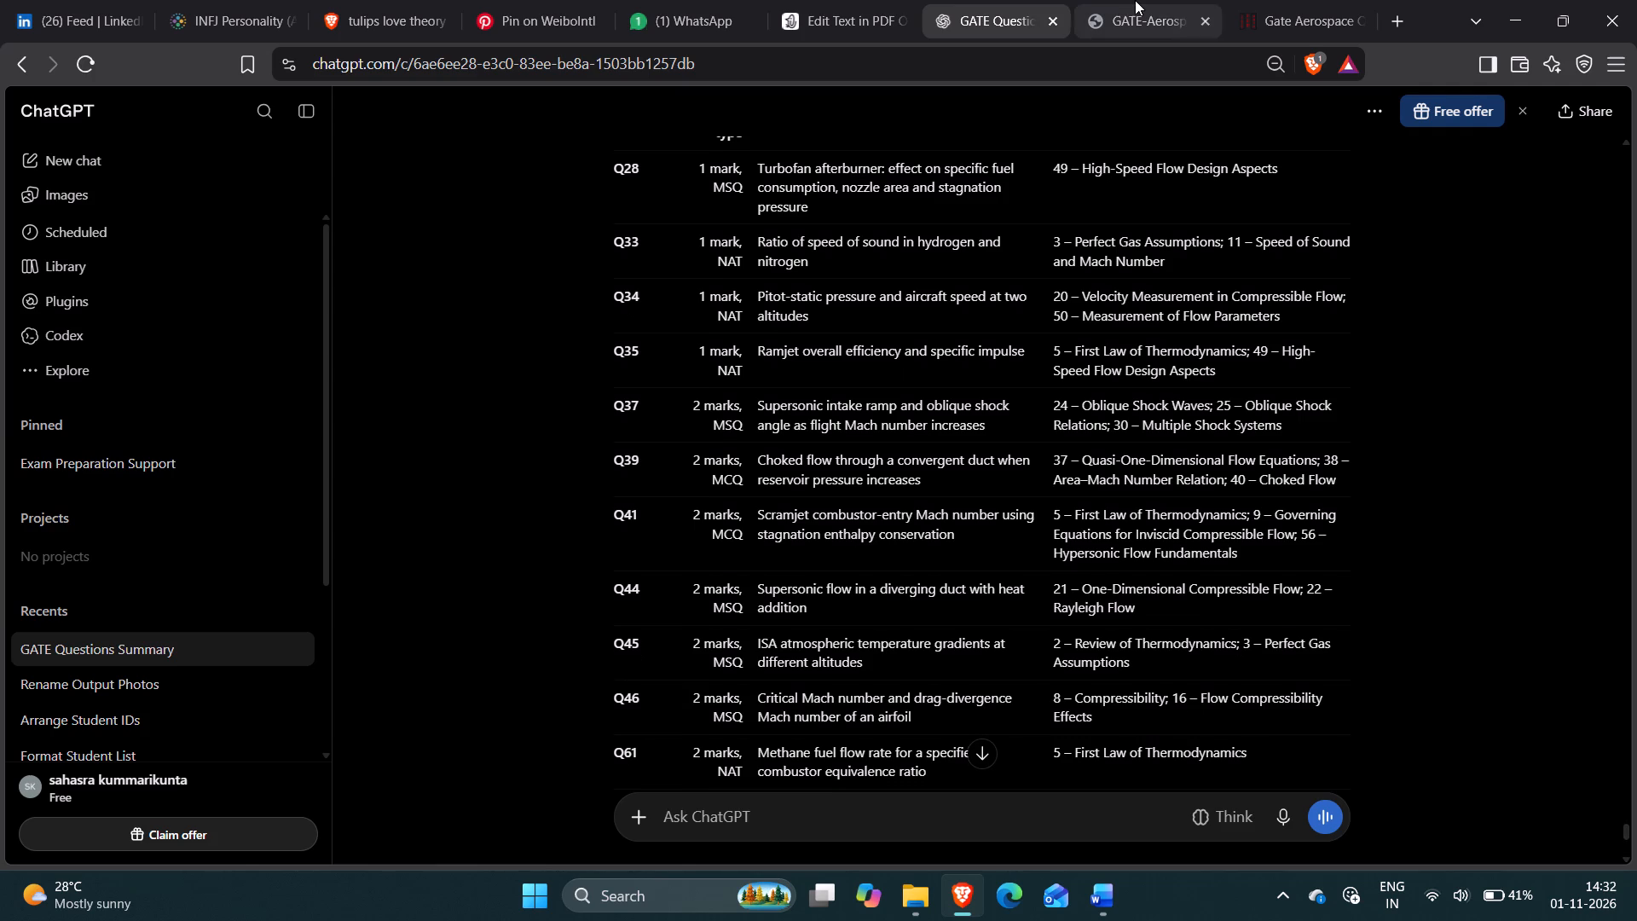
{"action": "left_click", "coordinate": [1144, 0]}
{"action": "scroll", "coordinate": [905, 501], "scroll_direction": "down", "scroll_amount": 2}
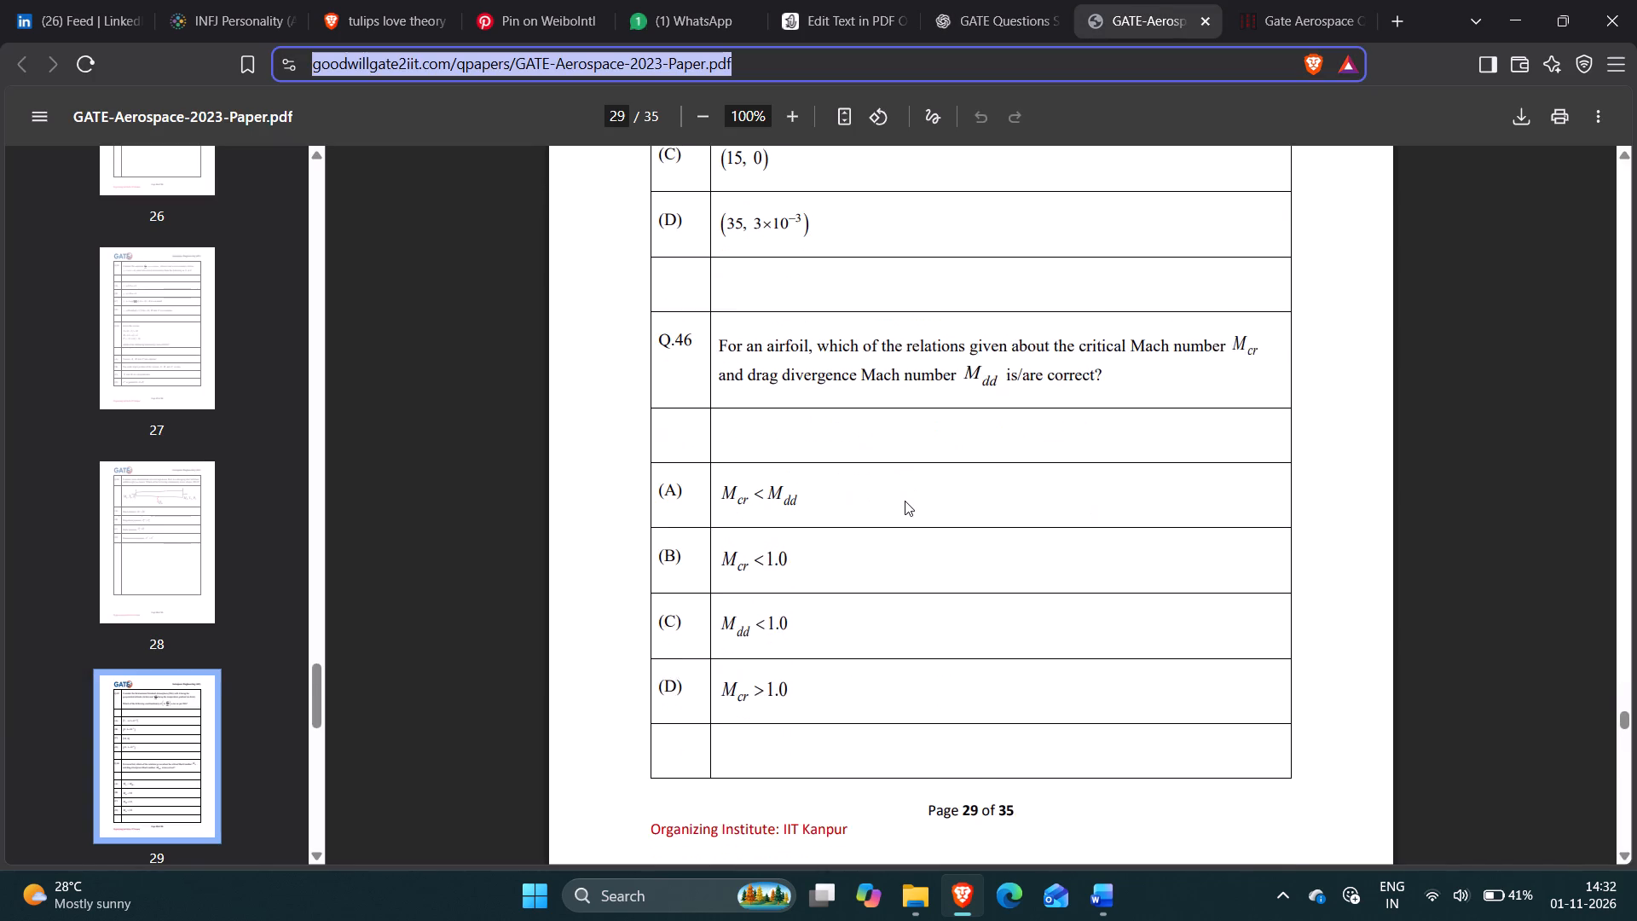
{"action": "scroll", "coordinate": [905, 501], "scroll_direction": "down", "scroll_amount": 2}
{"action": "key", "text": "Print"}
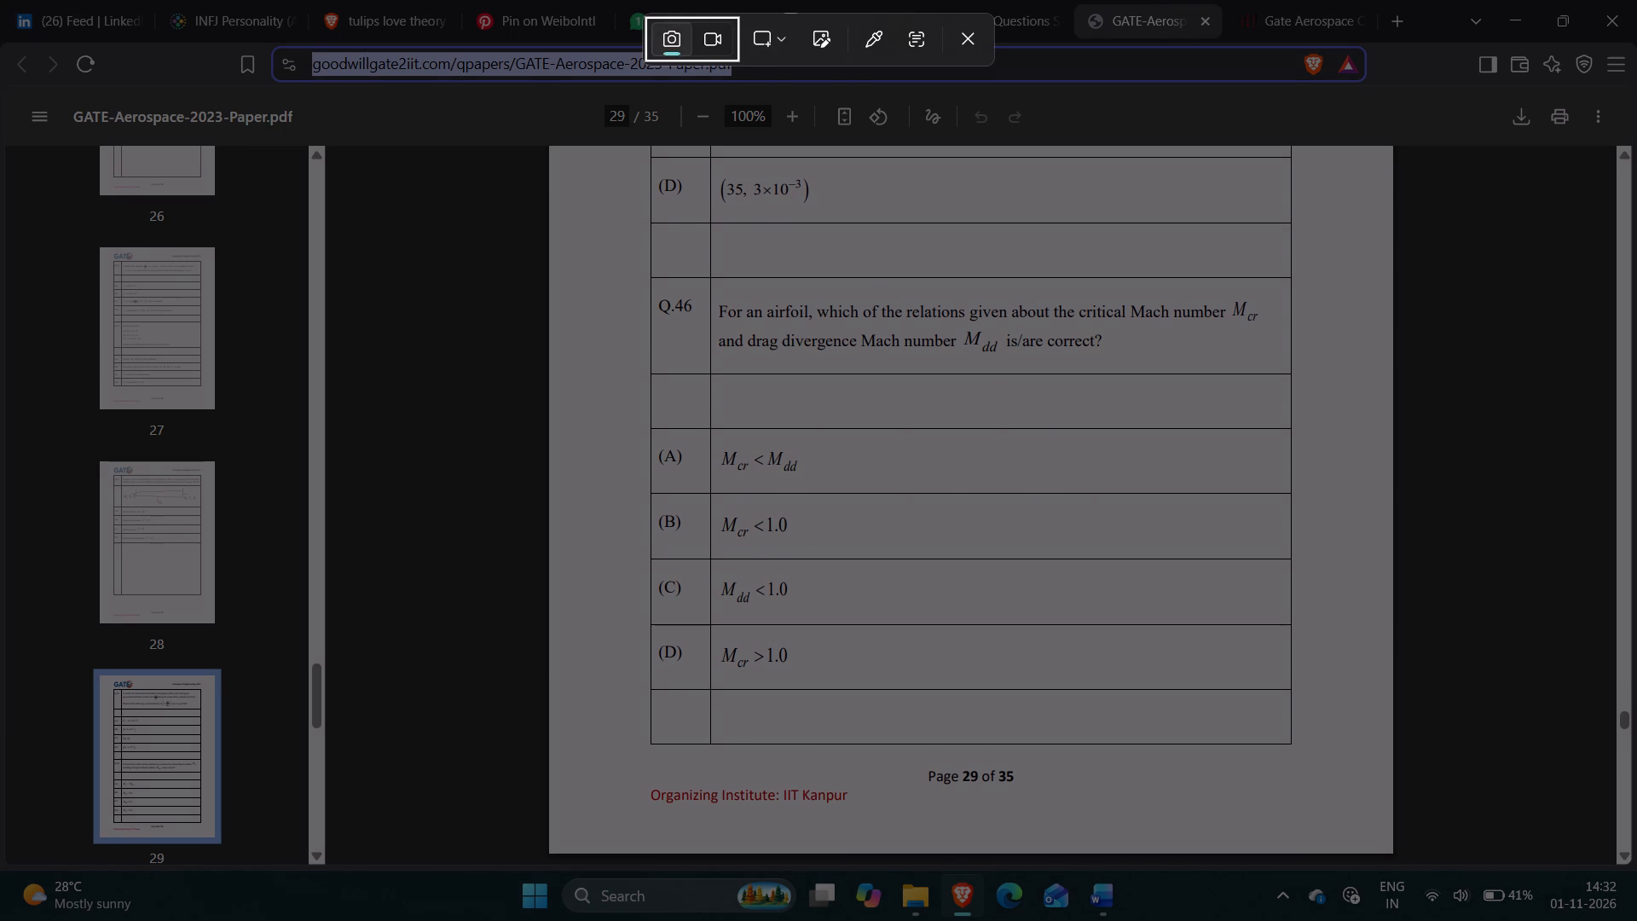
{"action": "left_click_drag", "start_coordinate": [643, 279], "coordinate": [1267, 732]}
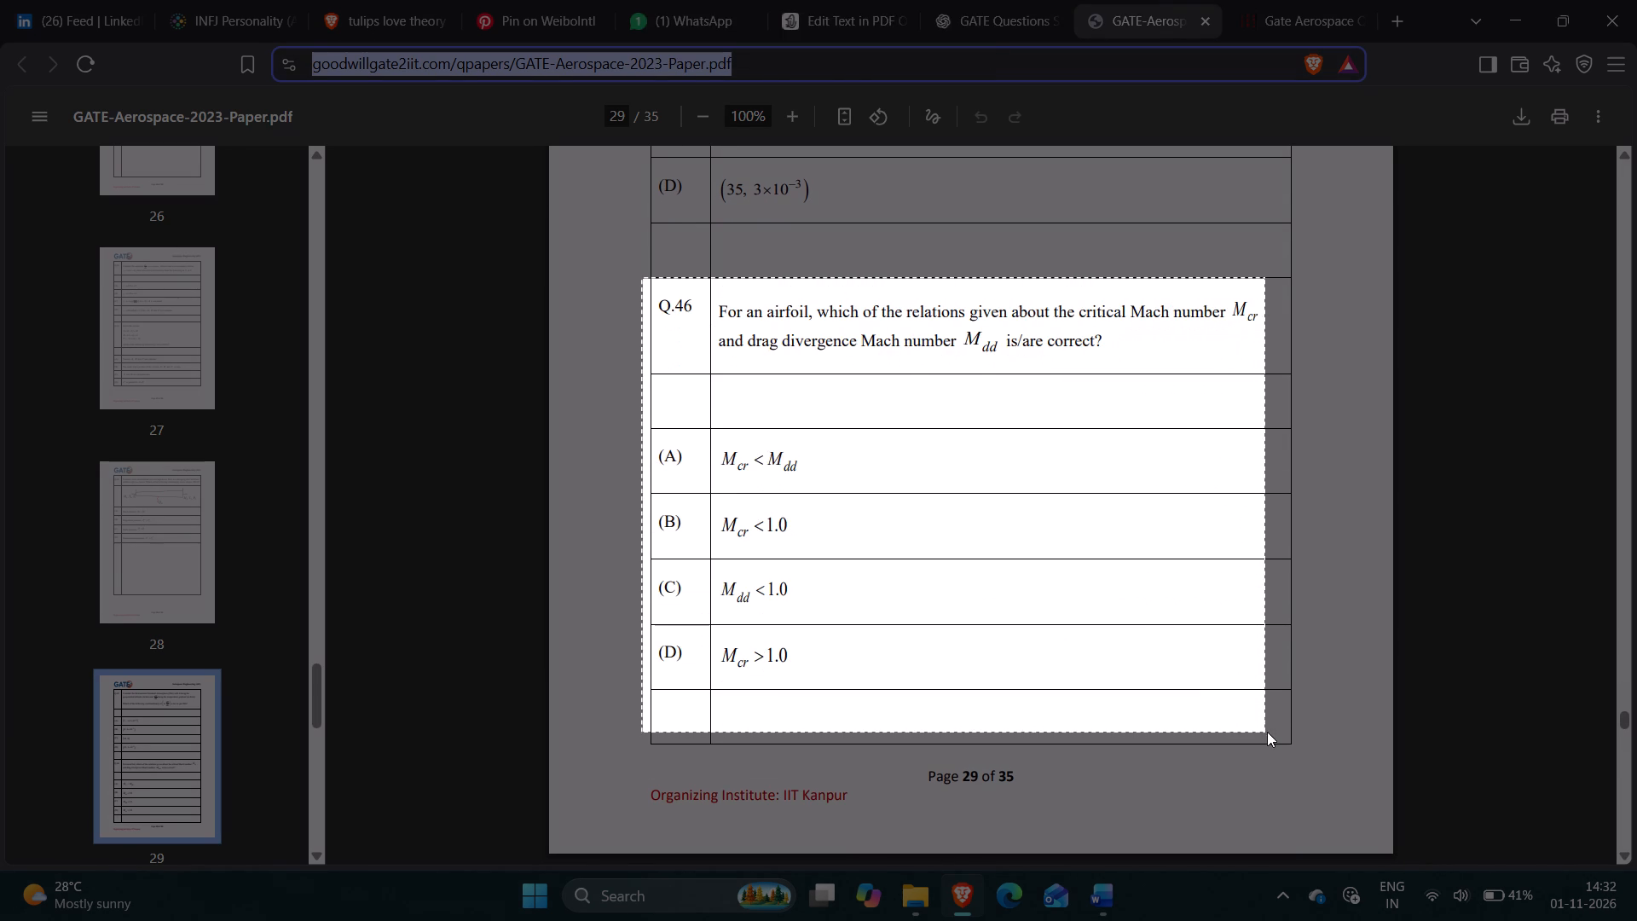
{"action": "left_click_drag", "start_coordinate": [1267, 732], "coordinate": [1293, 692]}
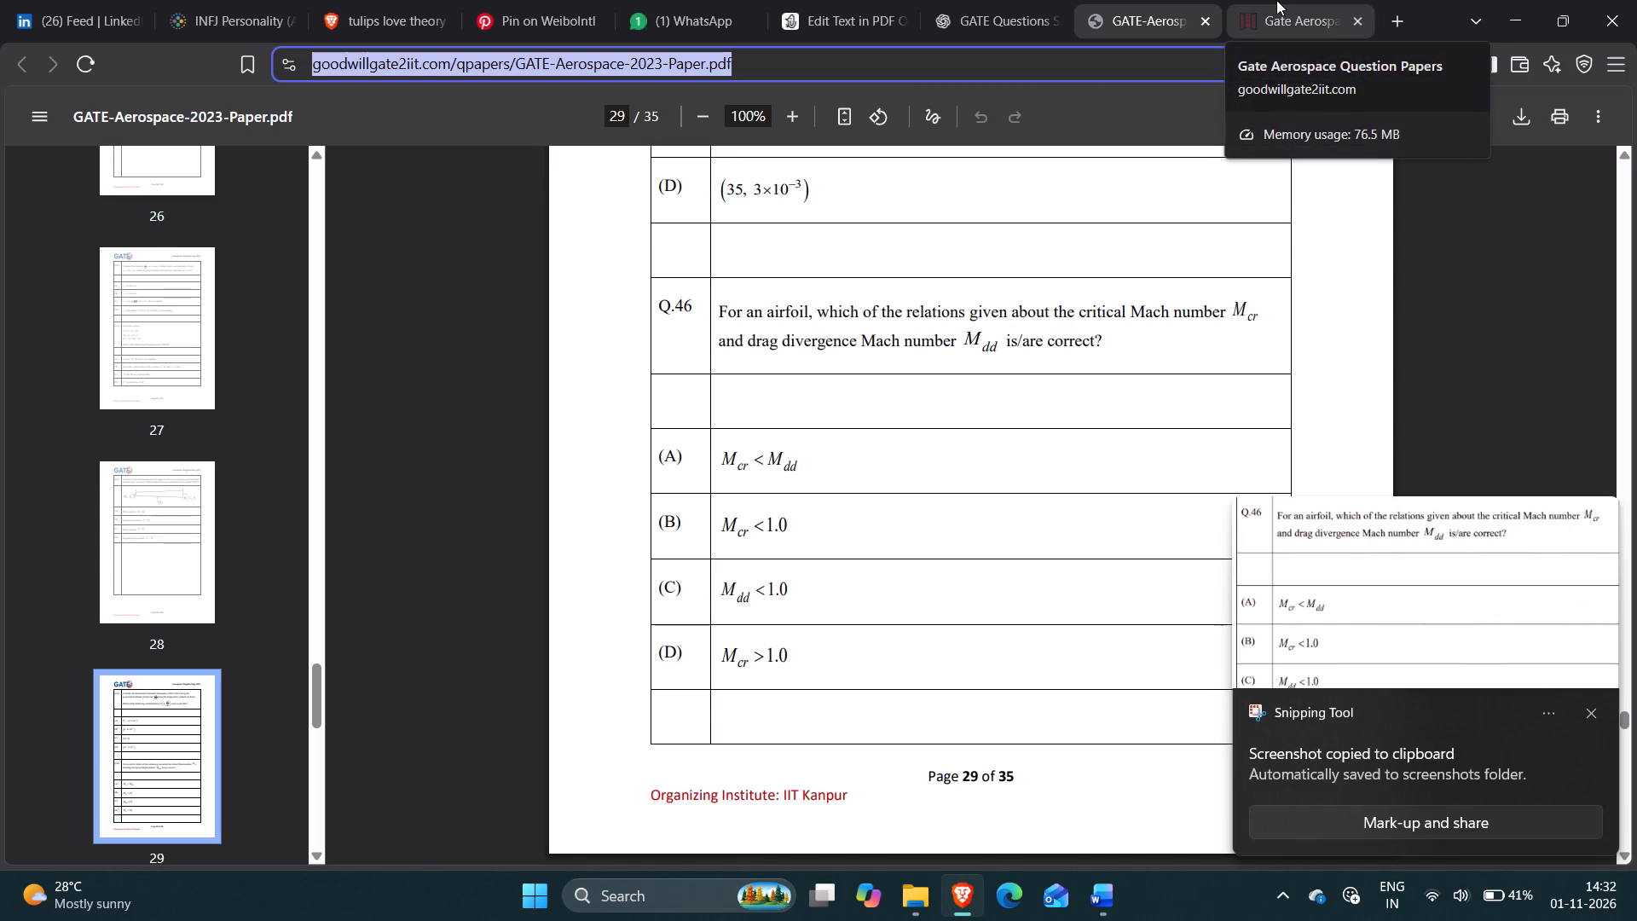
{"action": "left_click", "coordinate": [1109, 873]}
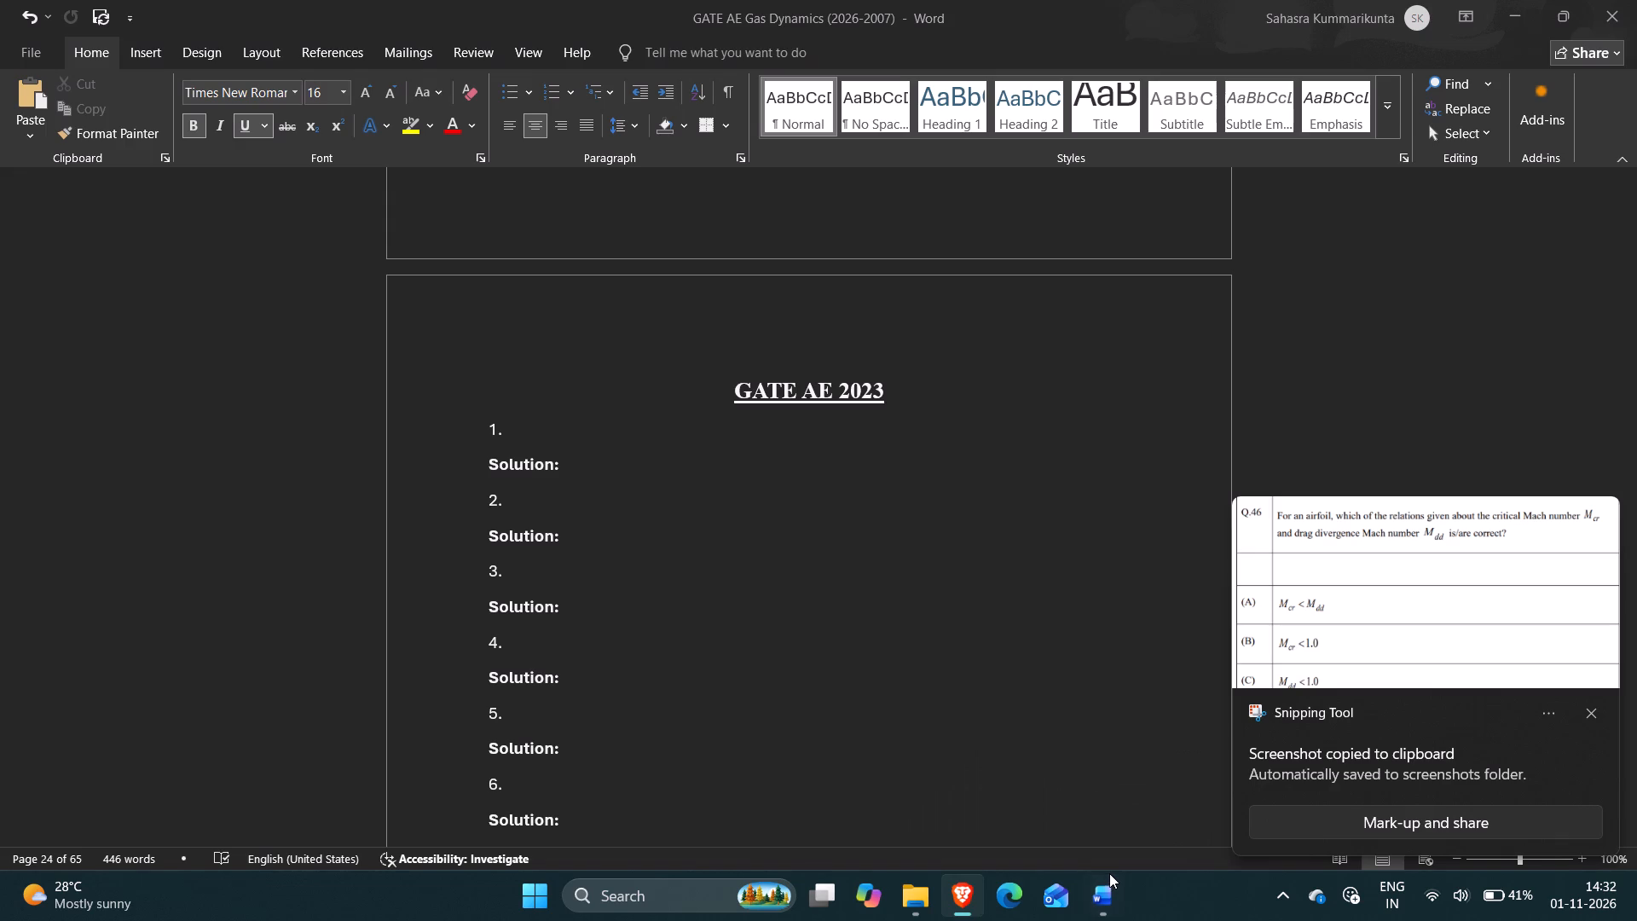
{"action": "left_click", "coordinate": [591, 440]}
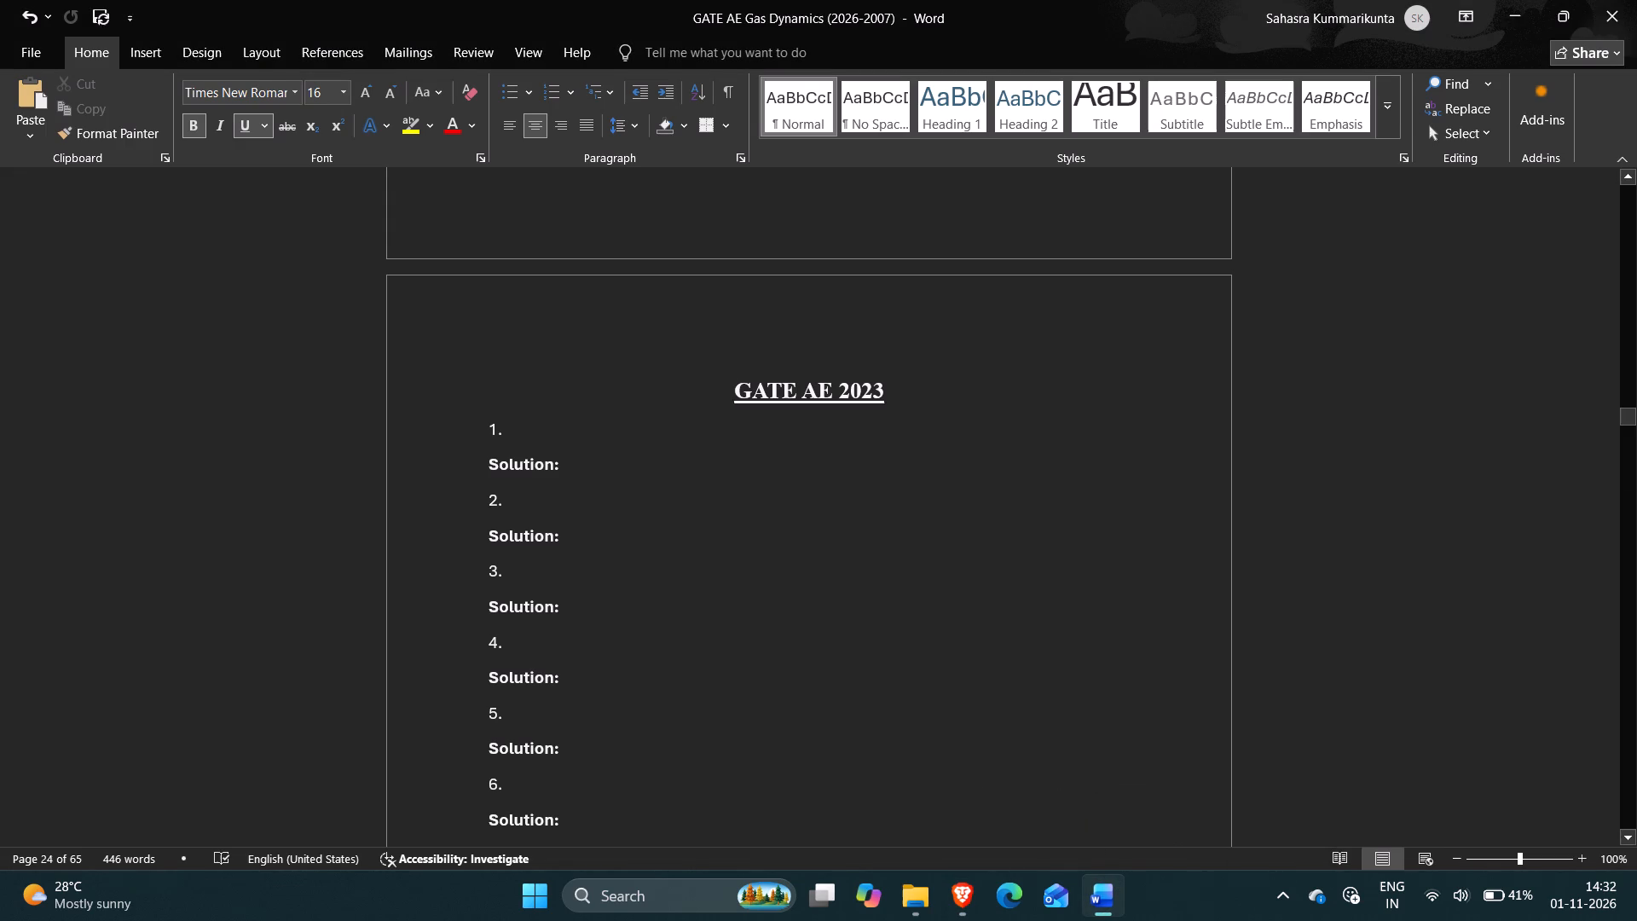
{"action": "key", "text": "space"}
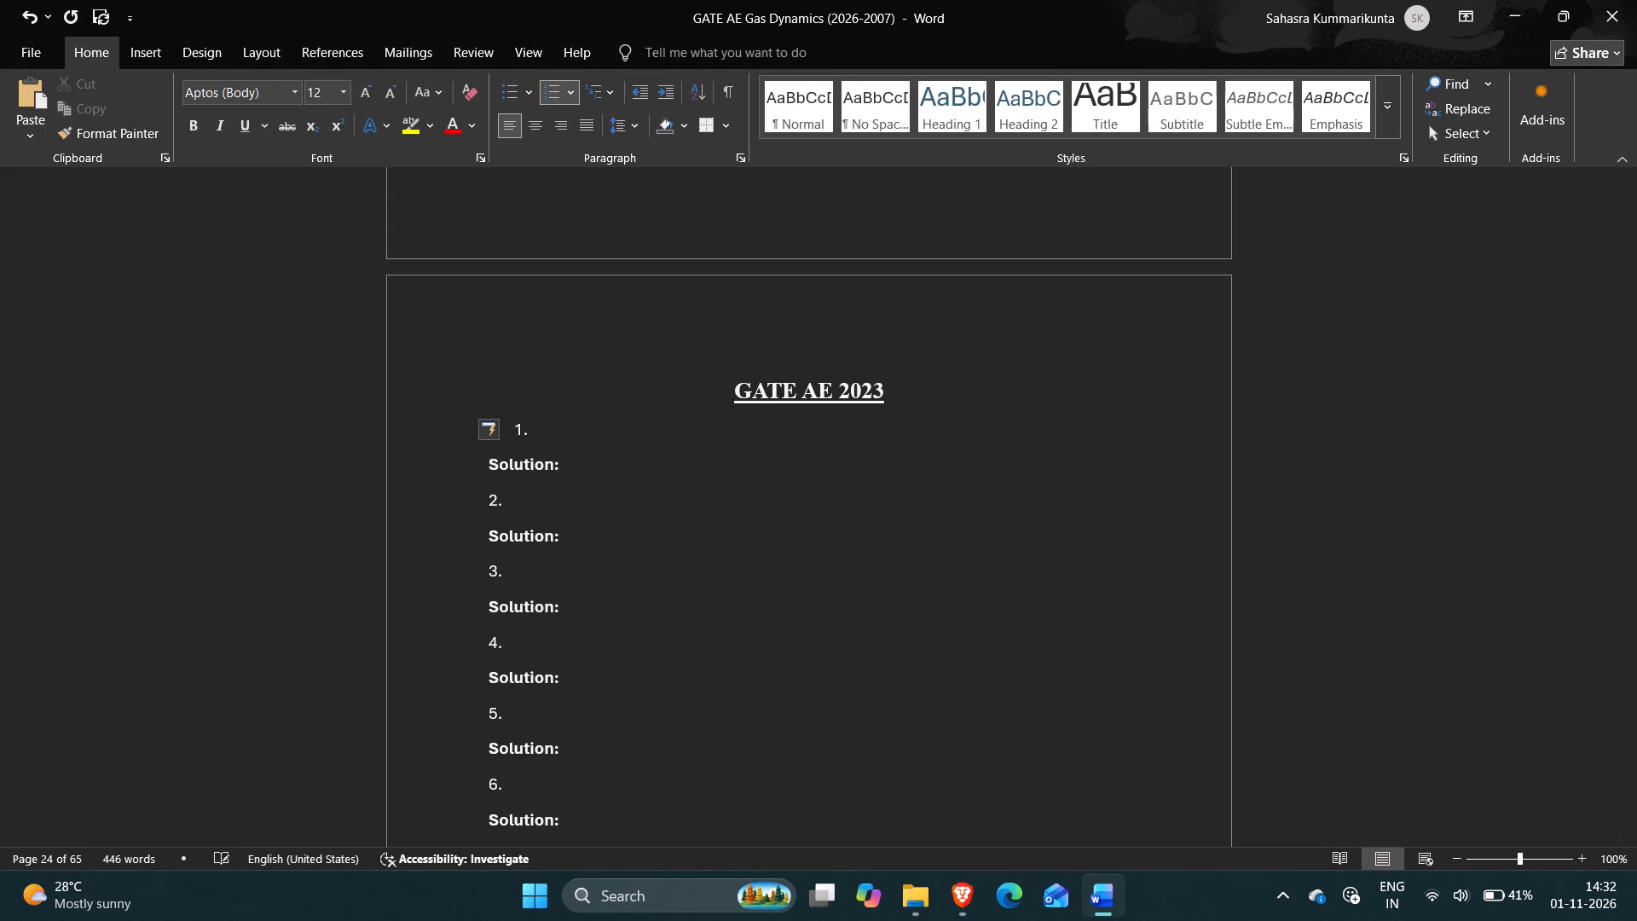
{"action": "left_click", "coordinate": [151, 60]}
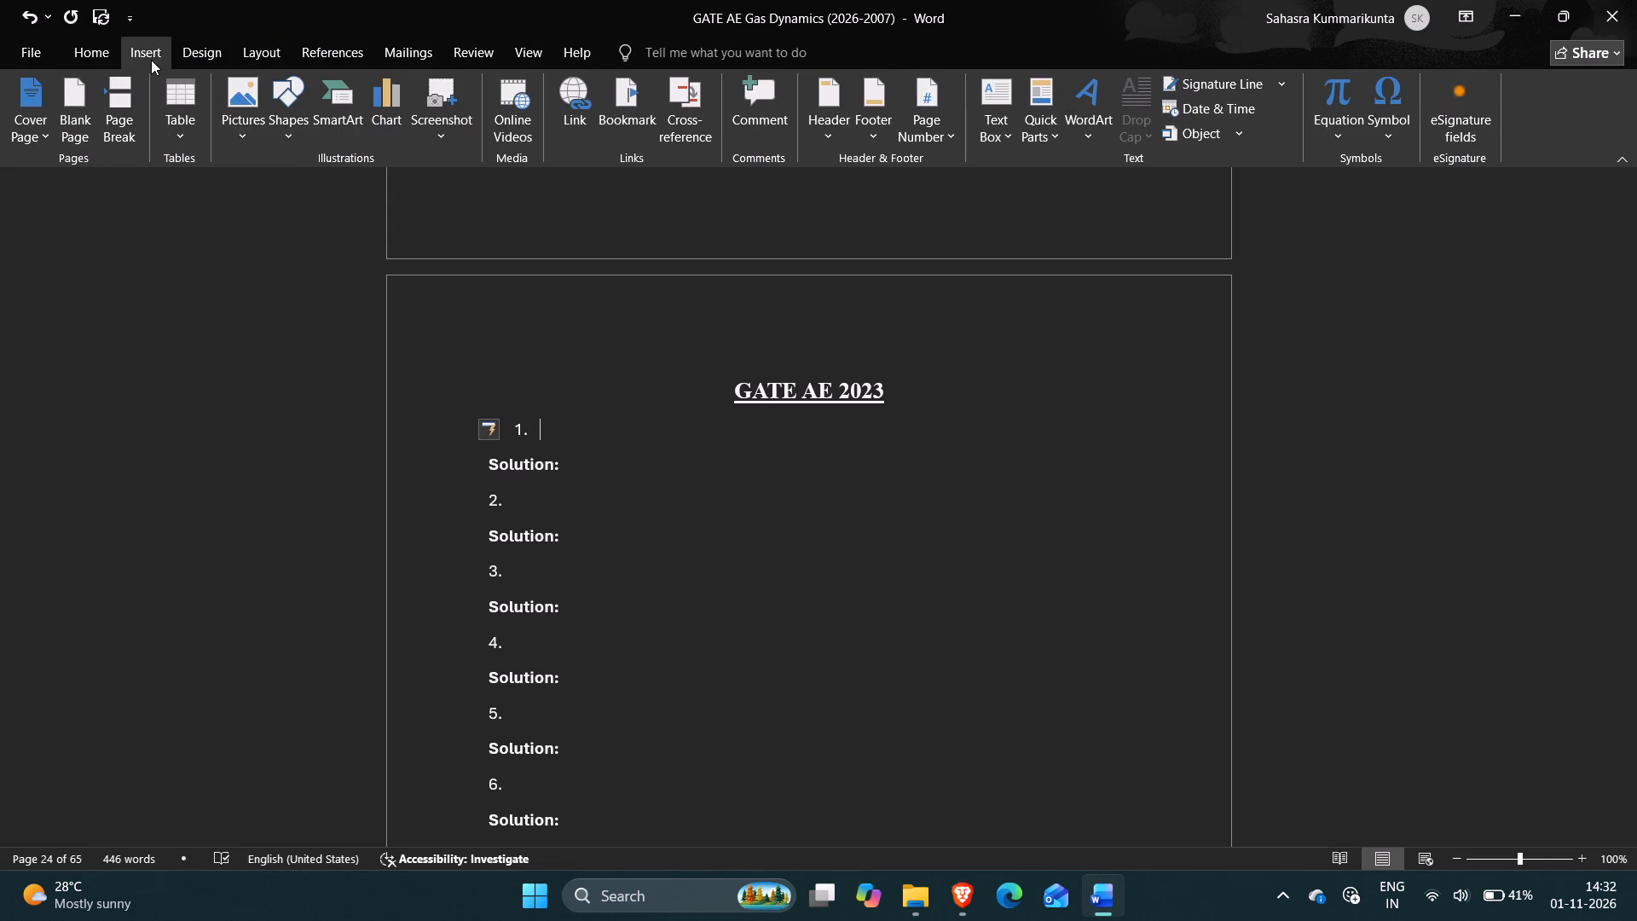
{"action": "left_click", "coordinate": [248, 113]}
{"action": "left_click", "coordinate": [269, 197]}
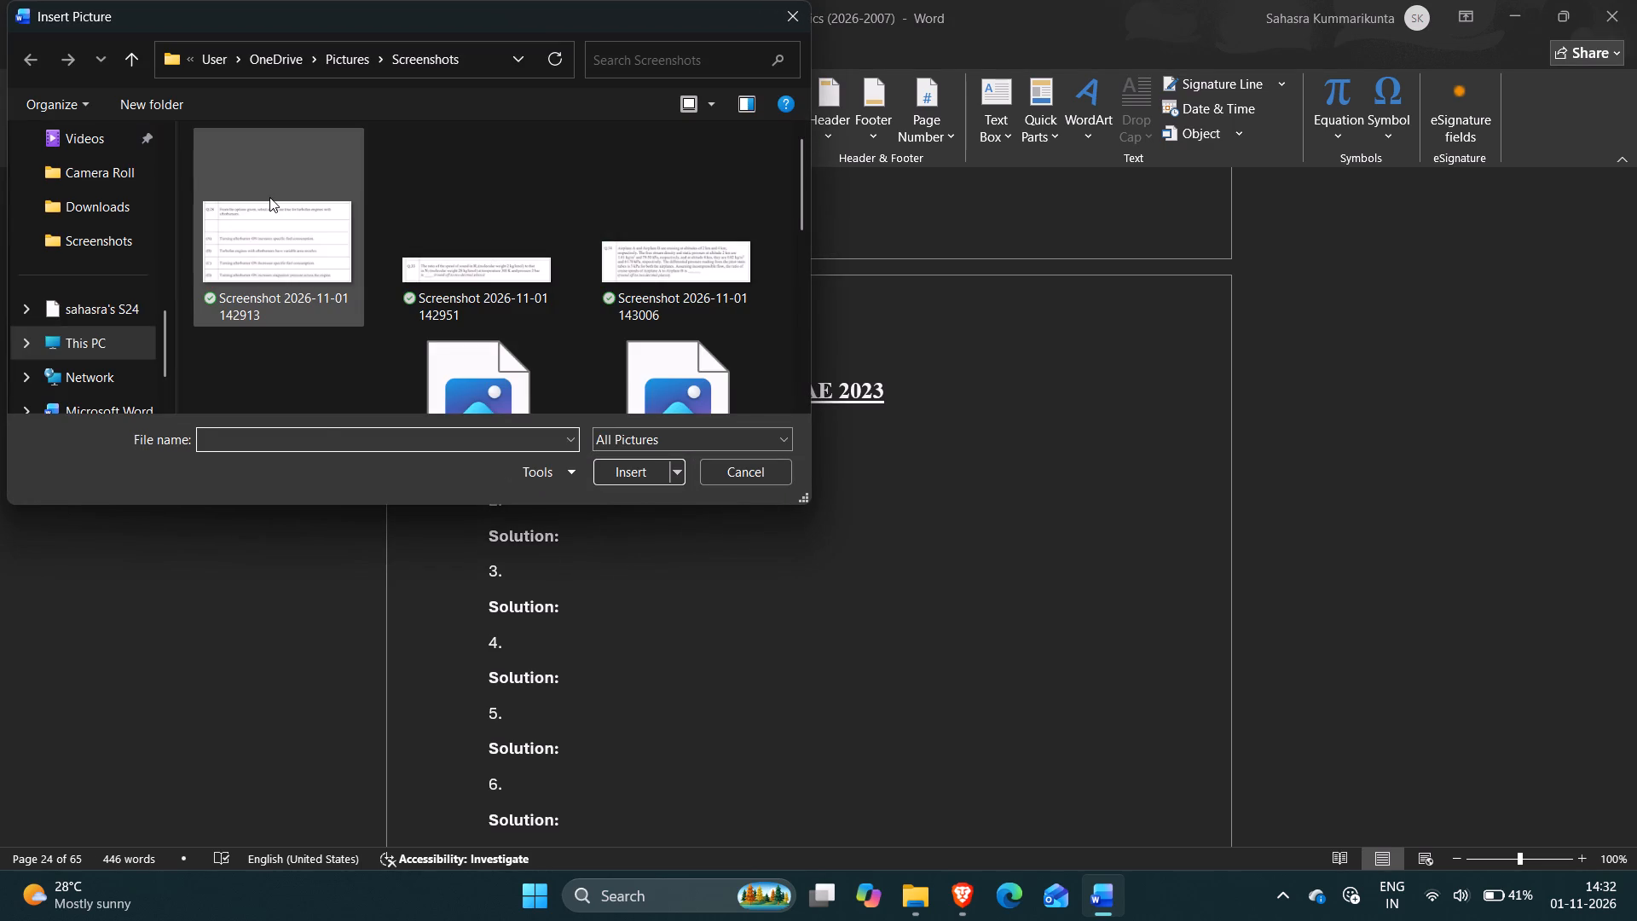
{"action": "left_click", "coordinate": [269, 197]}
{"action": "left_click", "coordinate": [625, 465]}
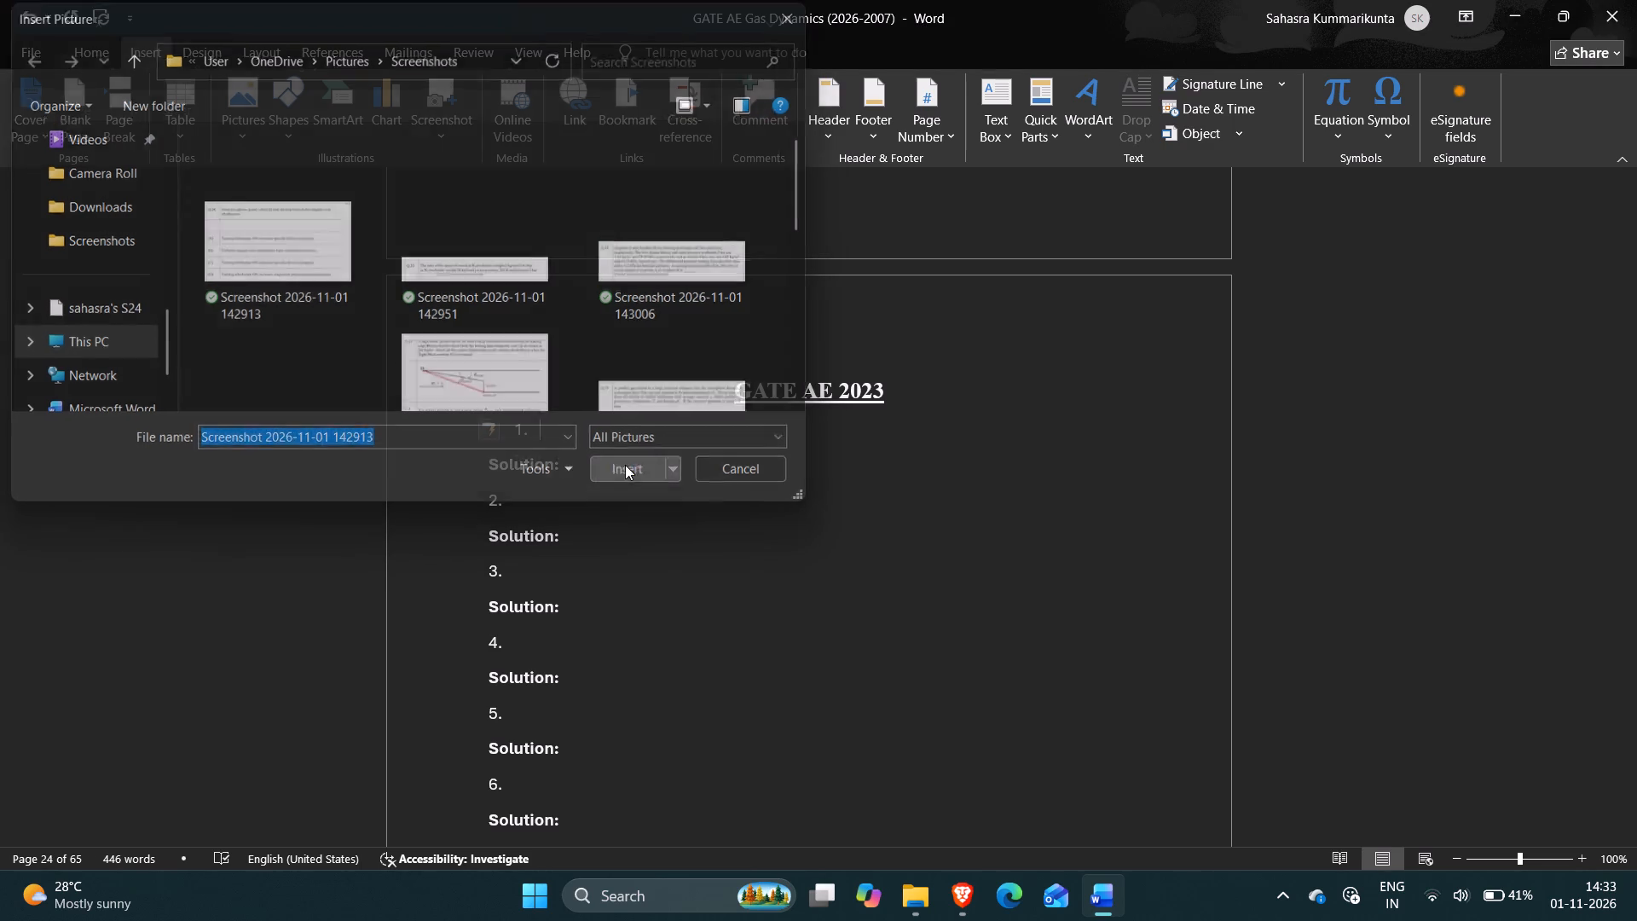
{"action": "scroll", "coordinate": [560, 528], "scroll_direction": "down", "scroll_amount": 1}
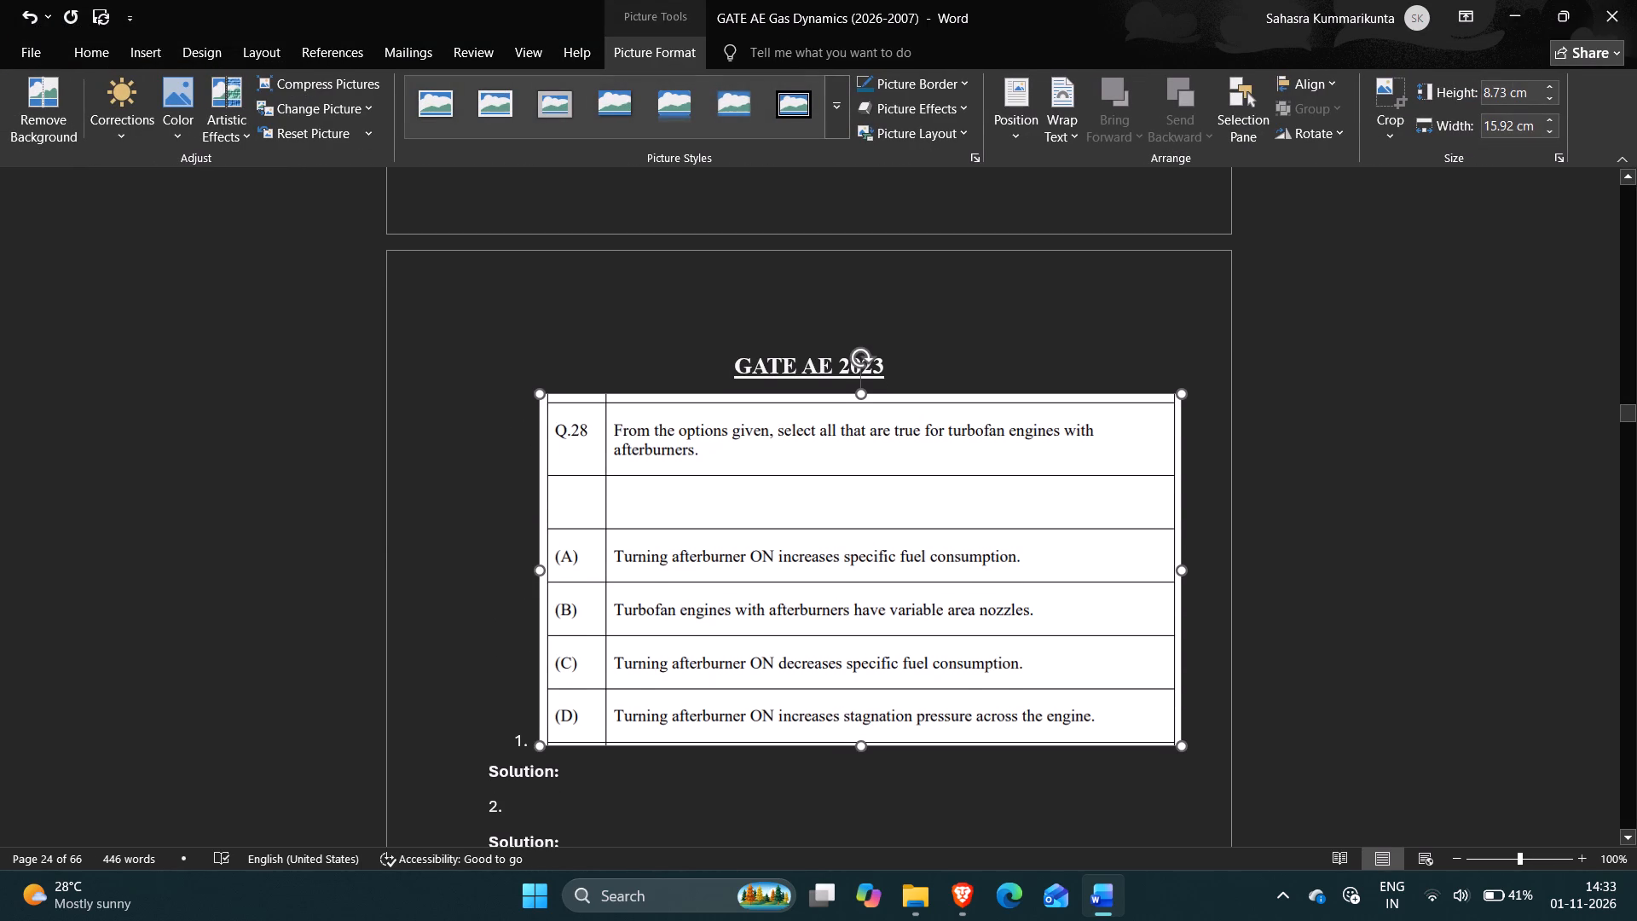
Replace the automatic list number beside the Q.28 picture with a plain "1." on its own line between the heading and the picture.
{"action": "left_click", "coordinate": [523, 737]}
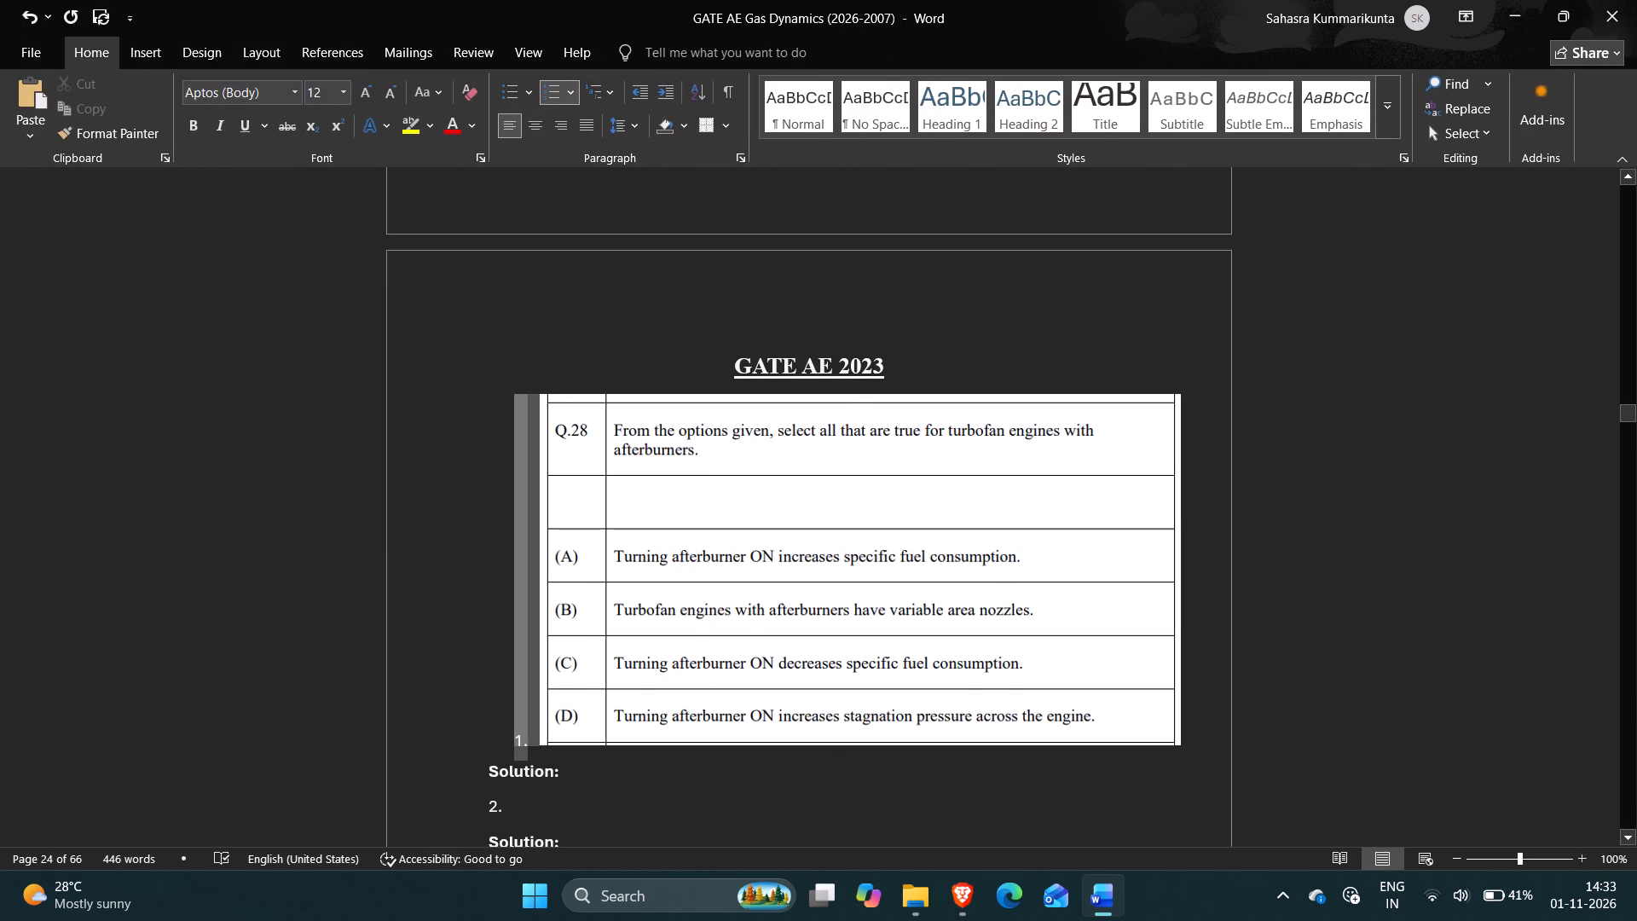
{"action": "key", "text": "BackSpace"}
{"action": "key", "text": "BackSpace"}
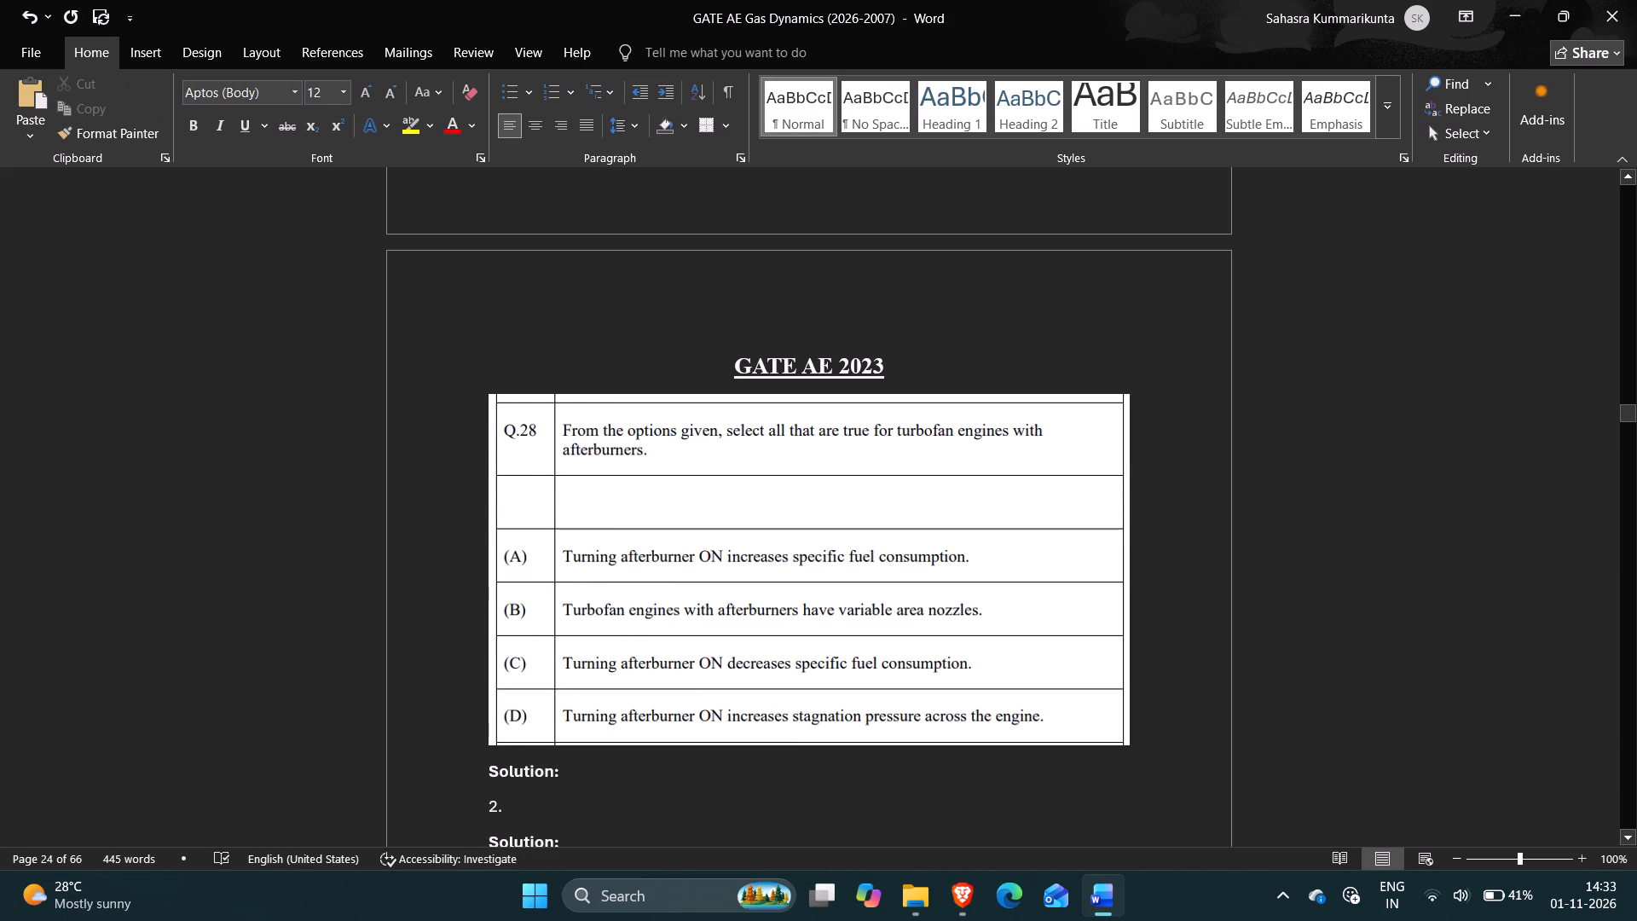
{"action": "key", "text": "BackSpace"}
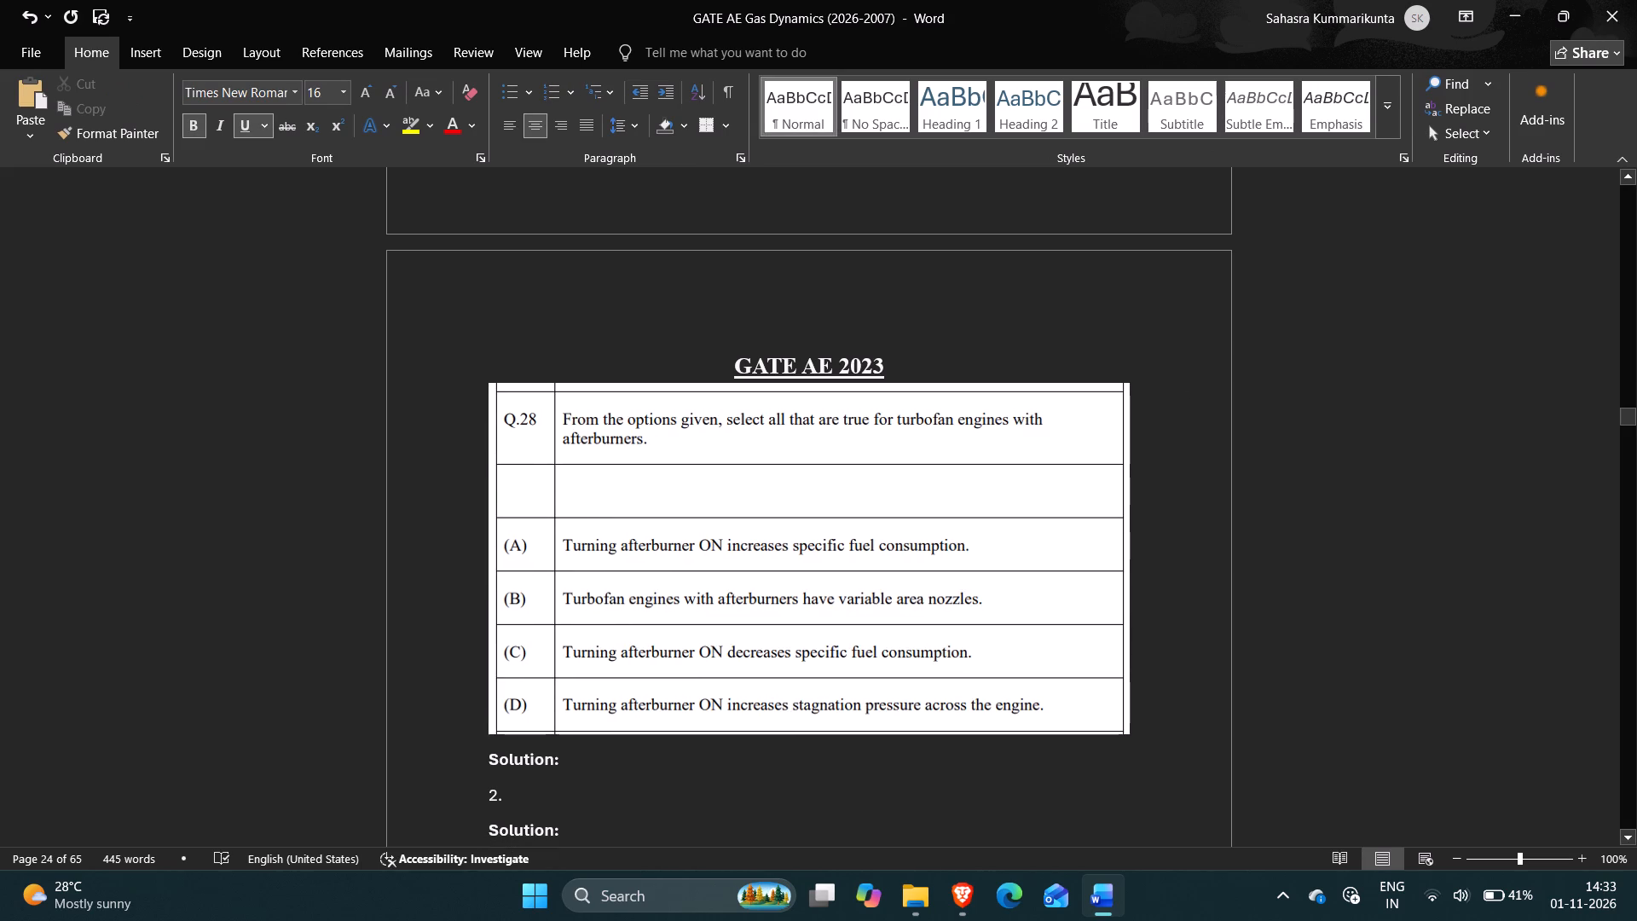
{"action": "left_click", "coordinate": [917, 385]}
{"action": "left_click", "coordinate": [905, 372]}
{"action": "key", "text": "Return"}
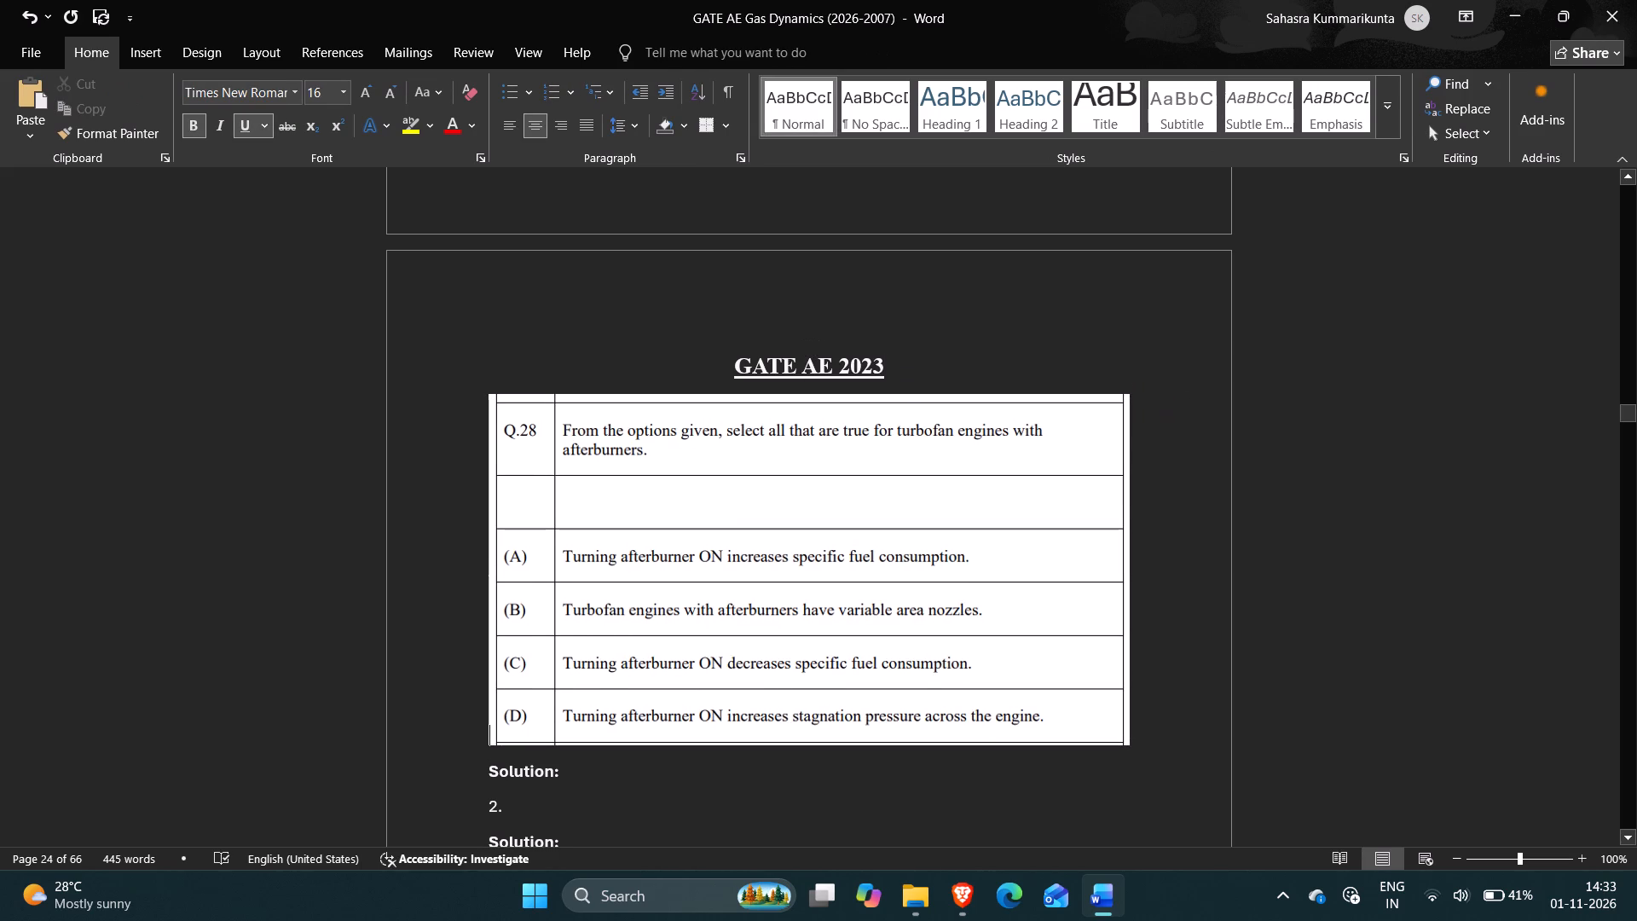
{"action": "key", "text": "1"}
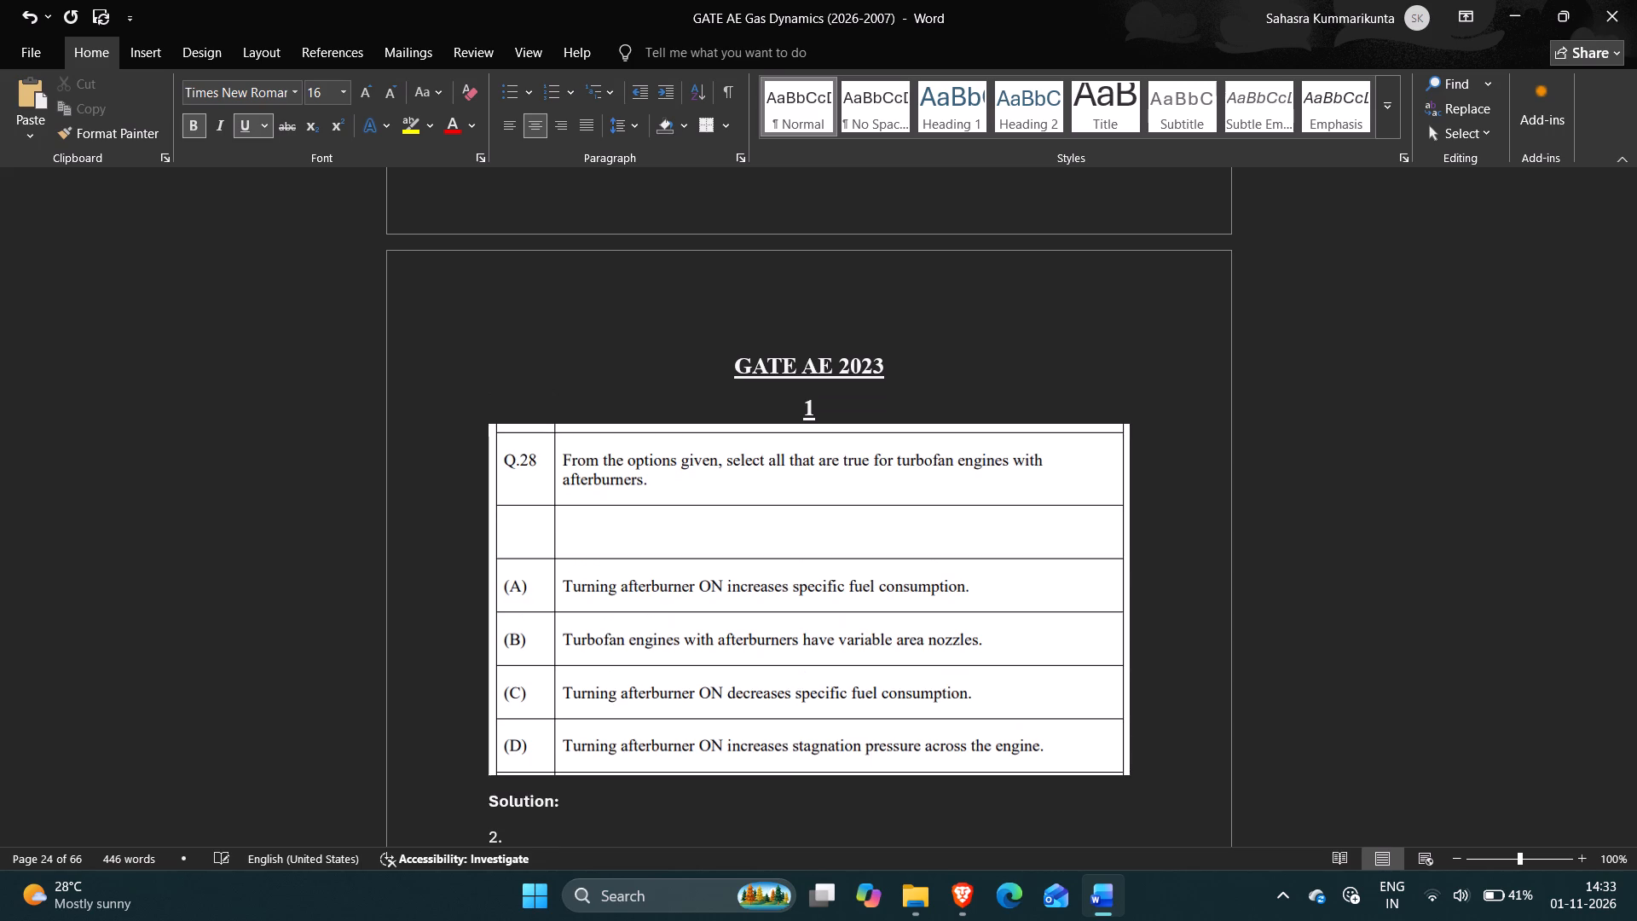
{"action": "key", "text": "period"}
{"action": "key", "text": "Return"}
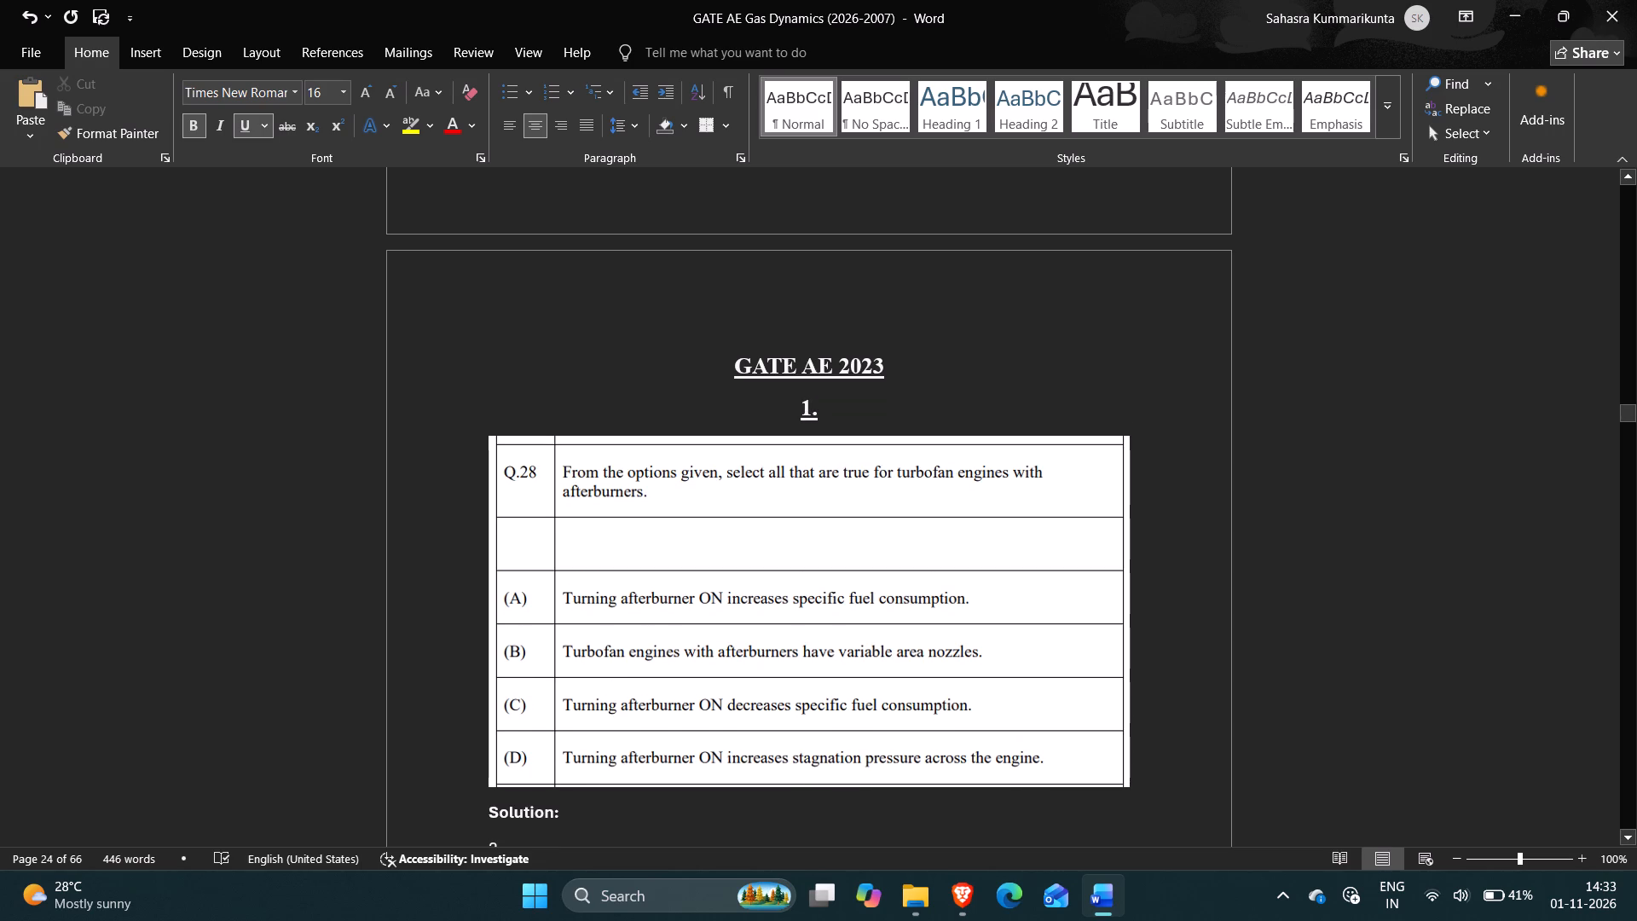
Remove the bold and underline formatting from the "1." above the Q.28 picture.
{"action": "left_click", "coordinate": [821, 411]}
{"action": "left_click", "coordinate": [254, 122]}
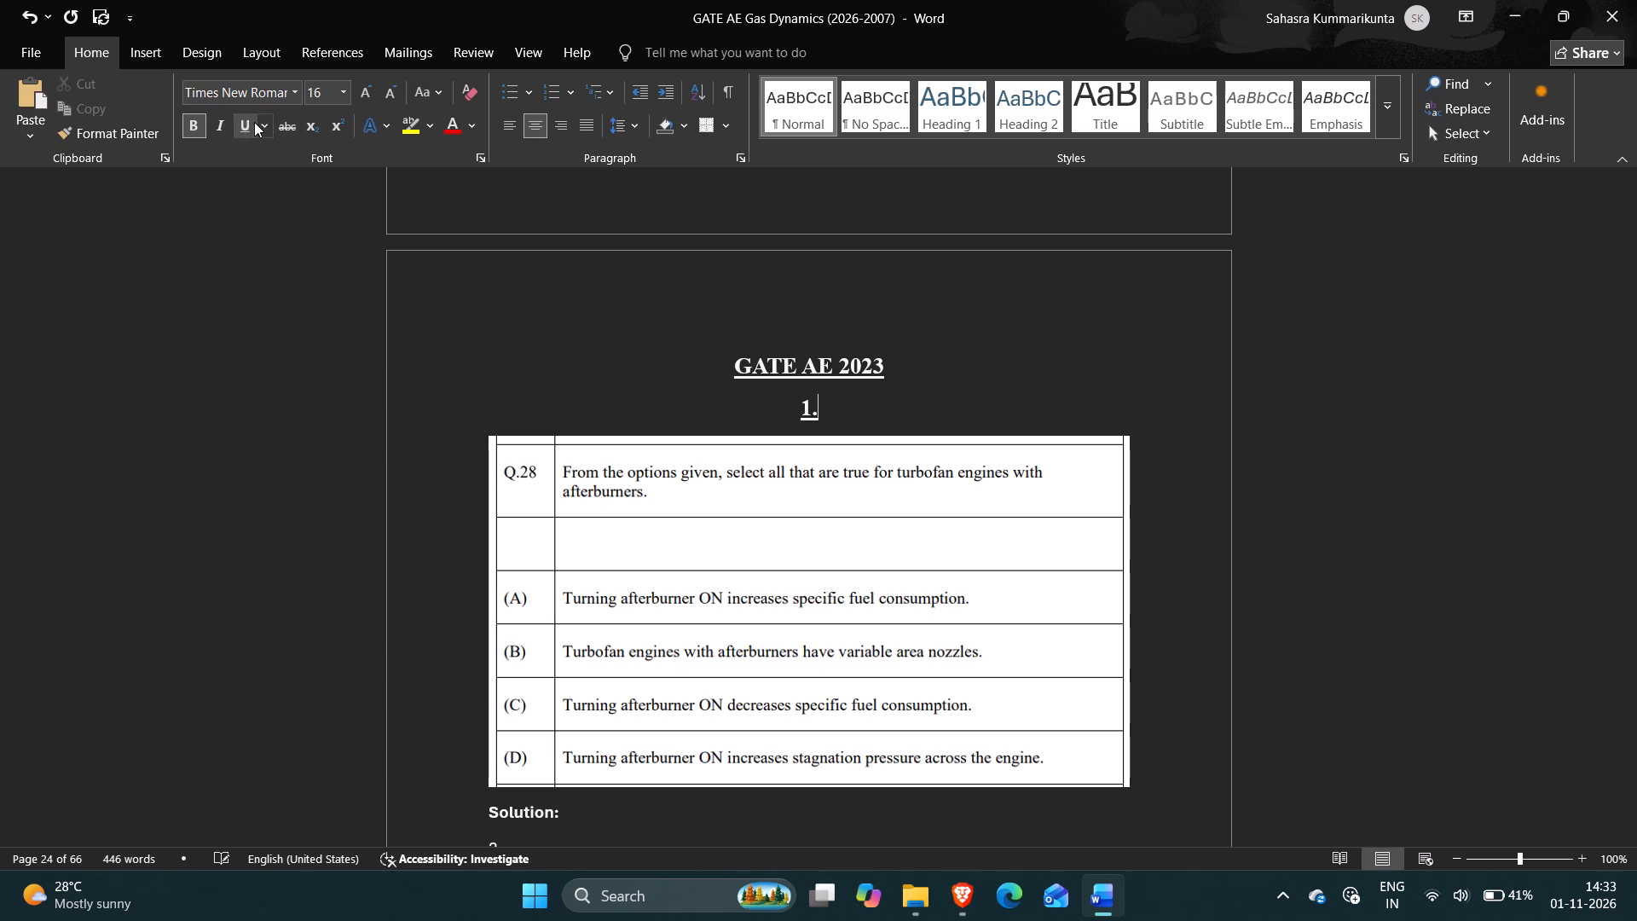
{"action": "left_click", "coordinate": [194, 125]}
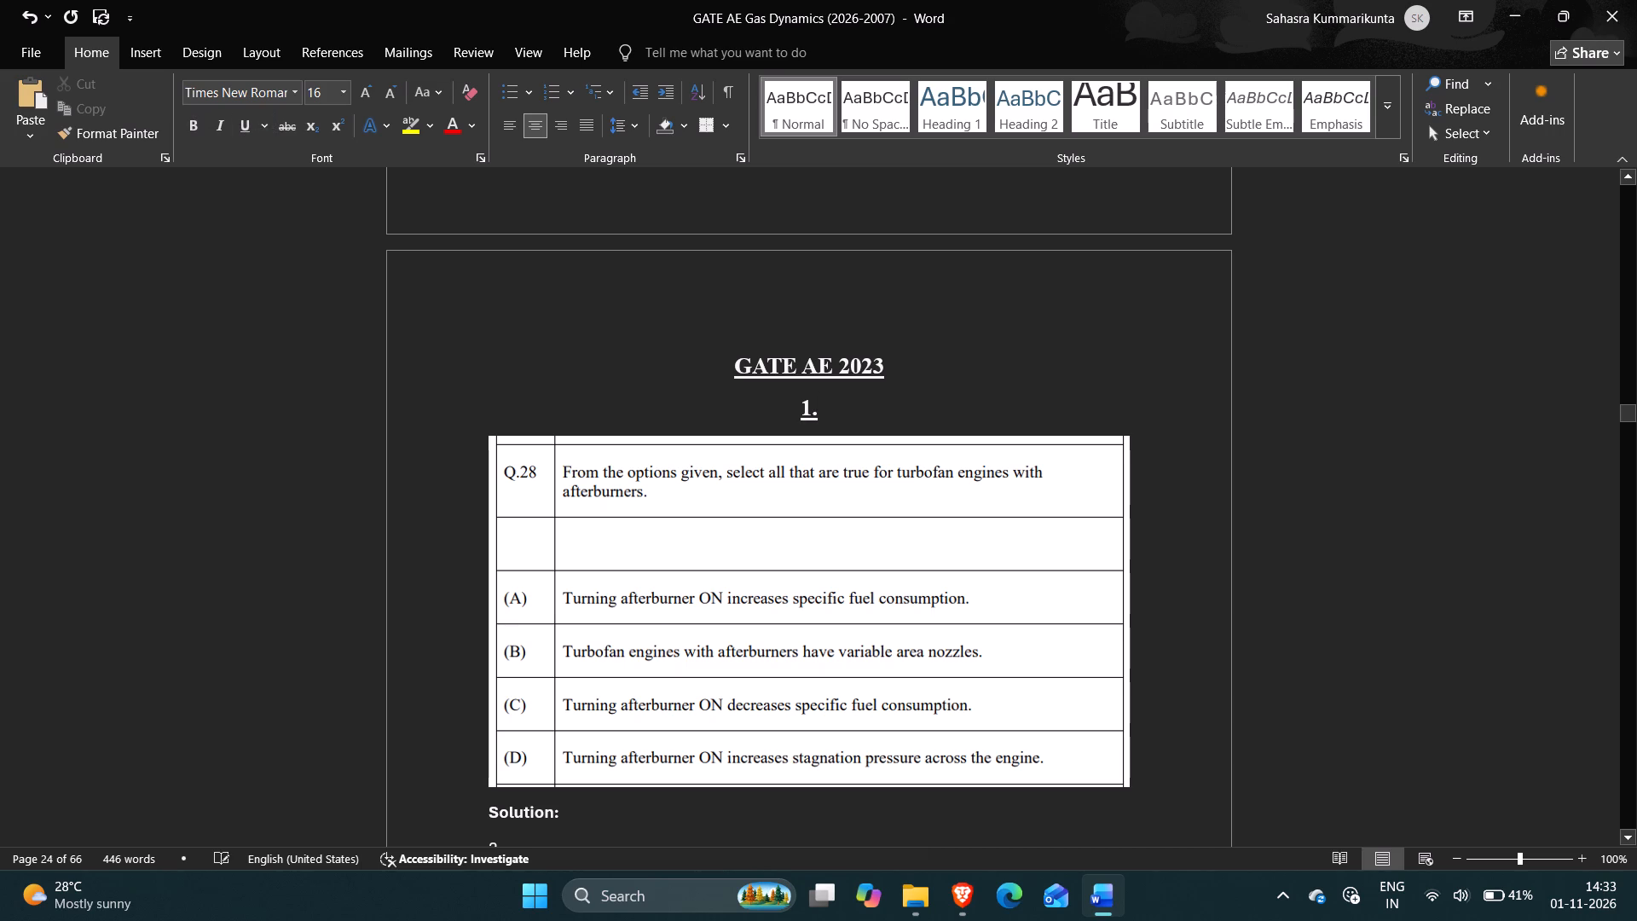
{"action": "left_click_drag", "start_coordinate": [842, 408], "coordinate": [786, 417]}
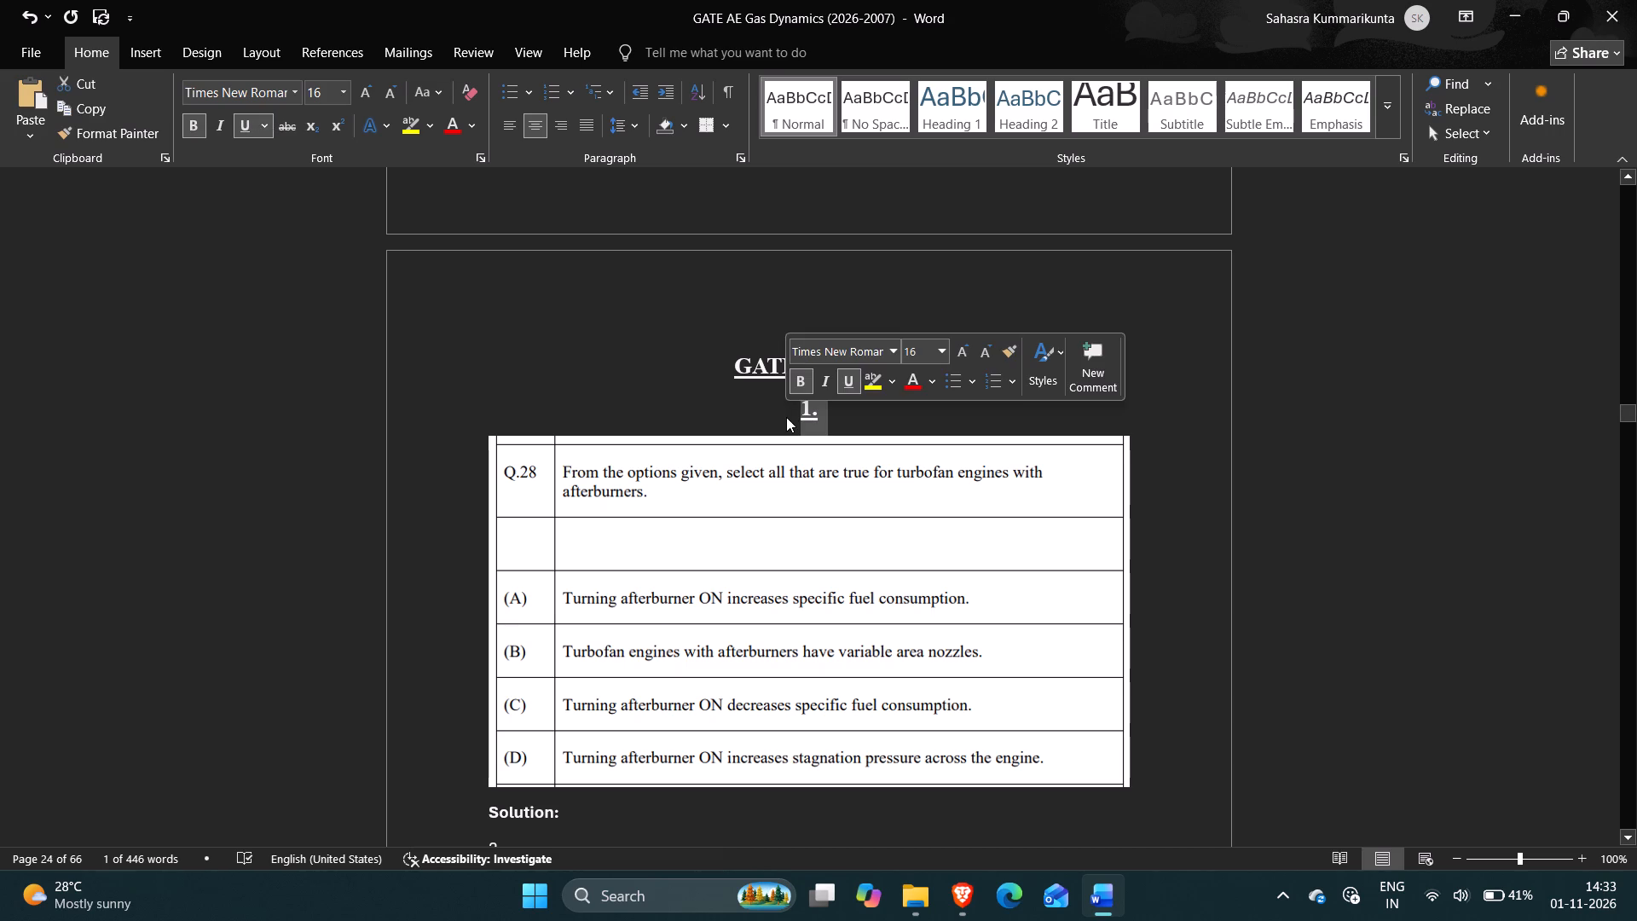
{"action": "key", "text": "ctrl+b"}
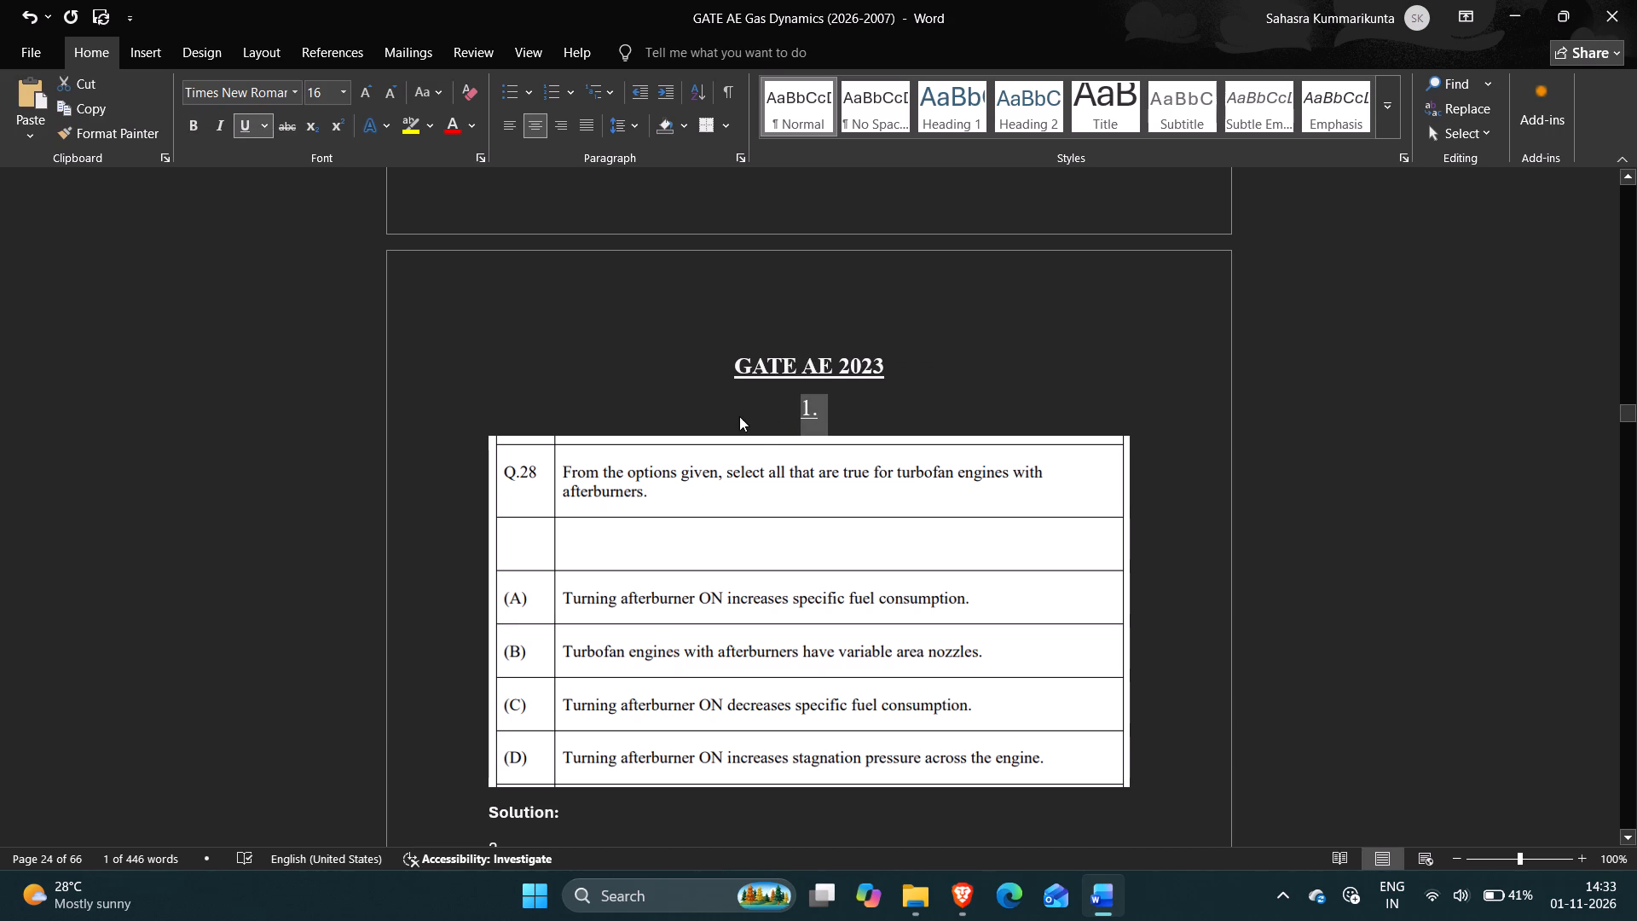
{"action": "left_click", "coordinate": [263, 122]}
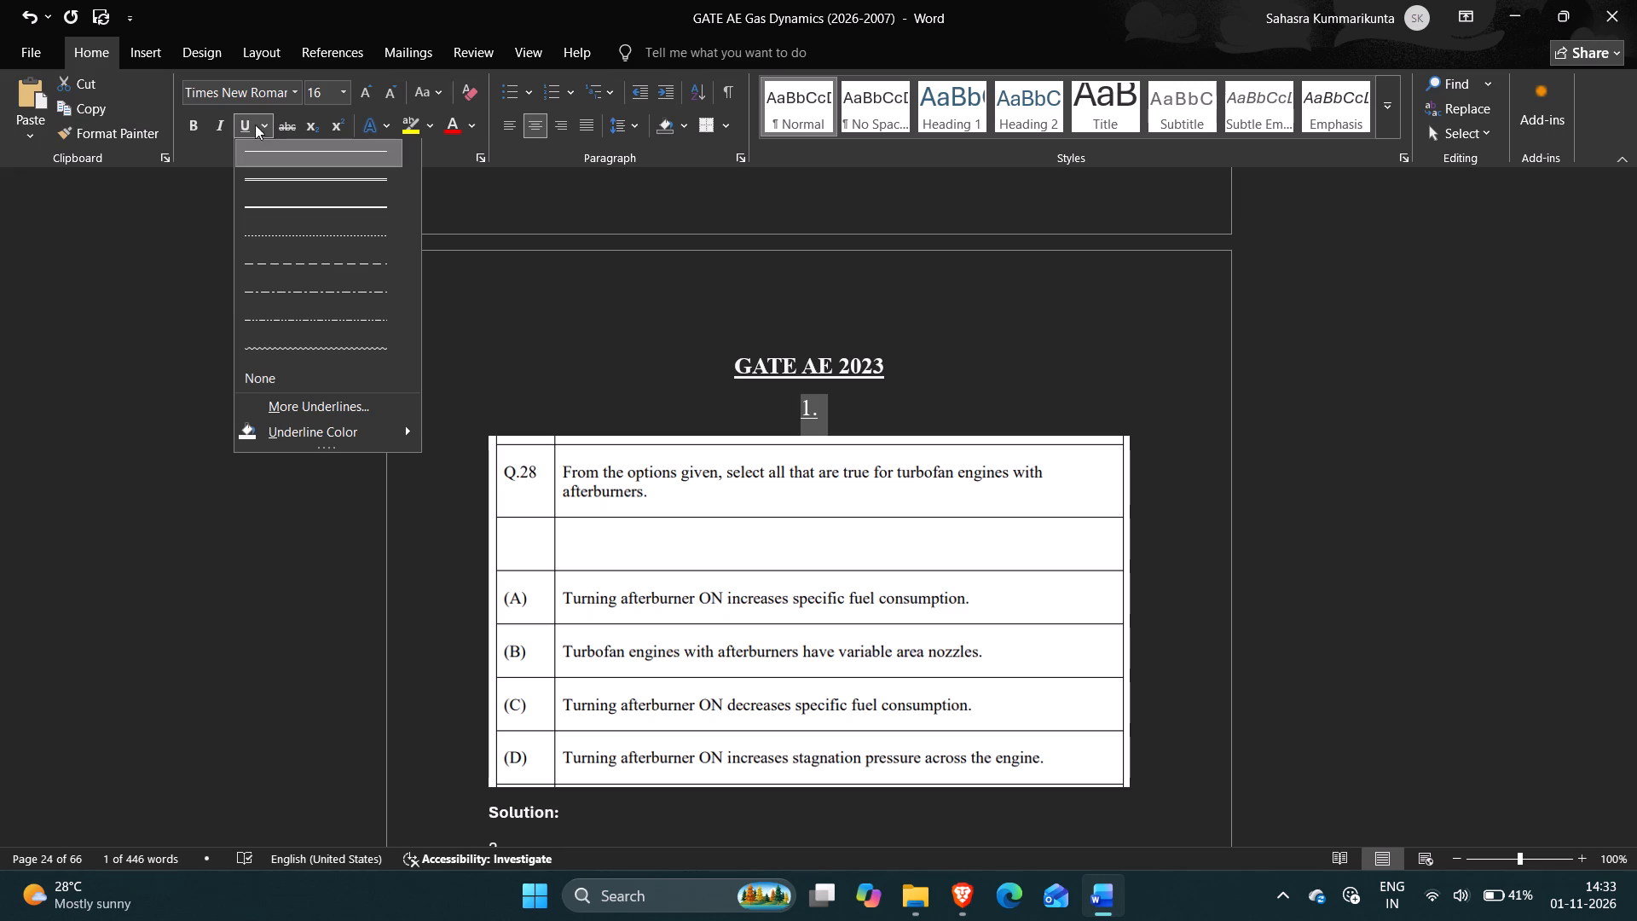
{"action": "left_click", "coordinate": [246, 125]}
{"action": "left_click", "coordinate": [850, 411]}
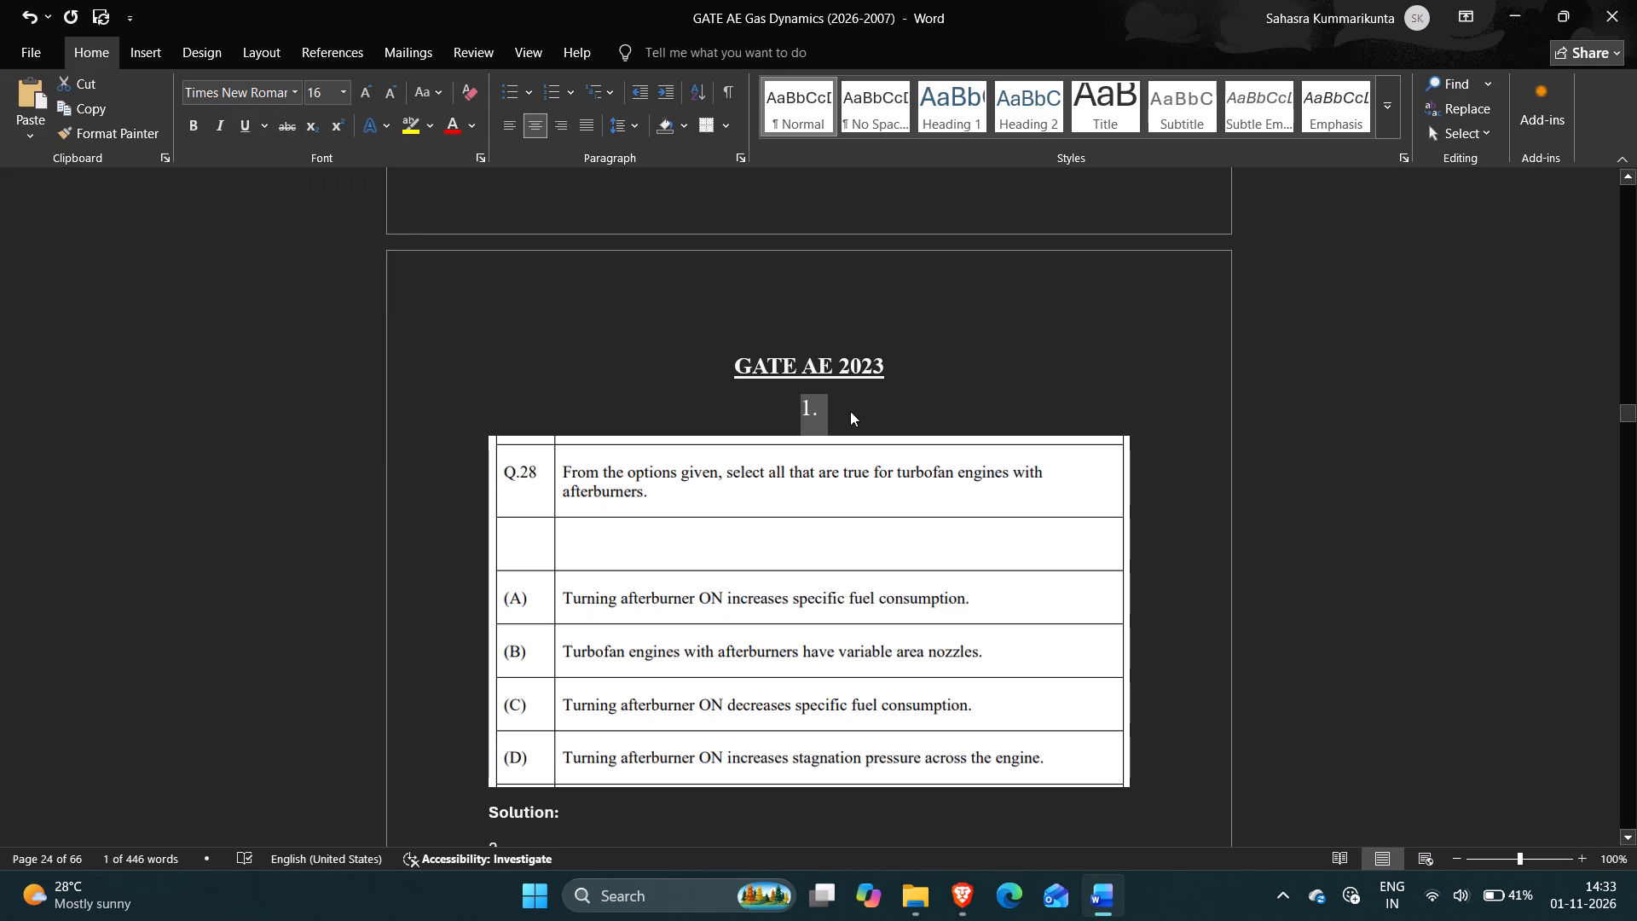
Left-align the "1." under the GATE AE 2023 heading and delete the blank line between it and the Q.28 picture.
{"action": "key", "text": "Return"}
{"action": "key", "text": "BackSpace"}
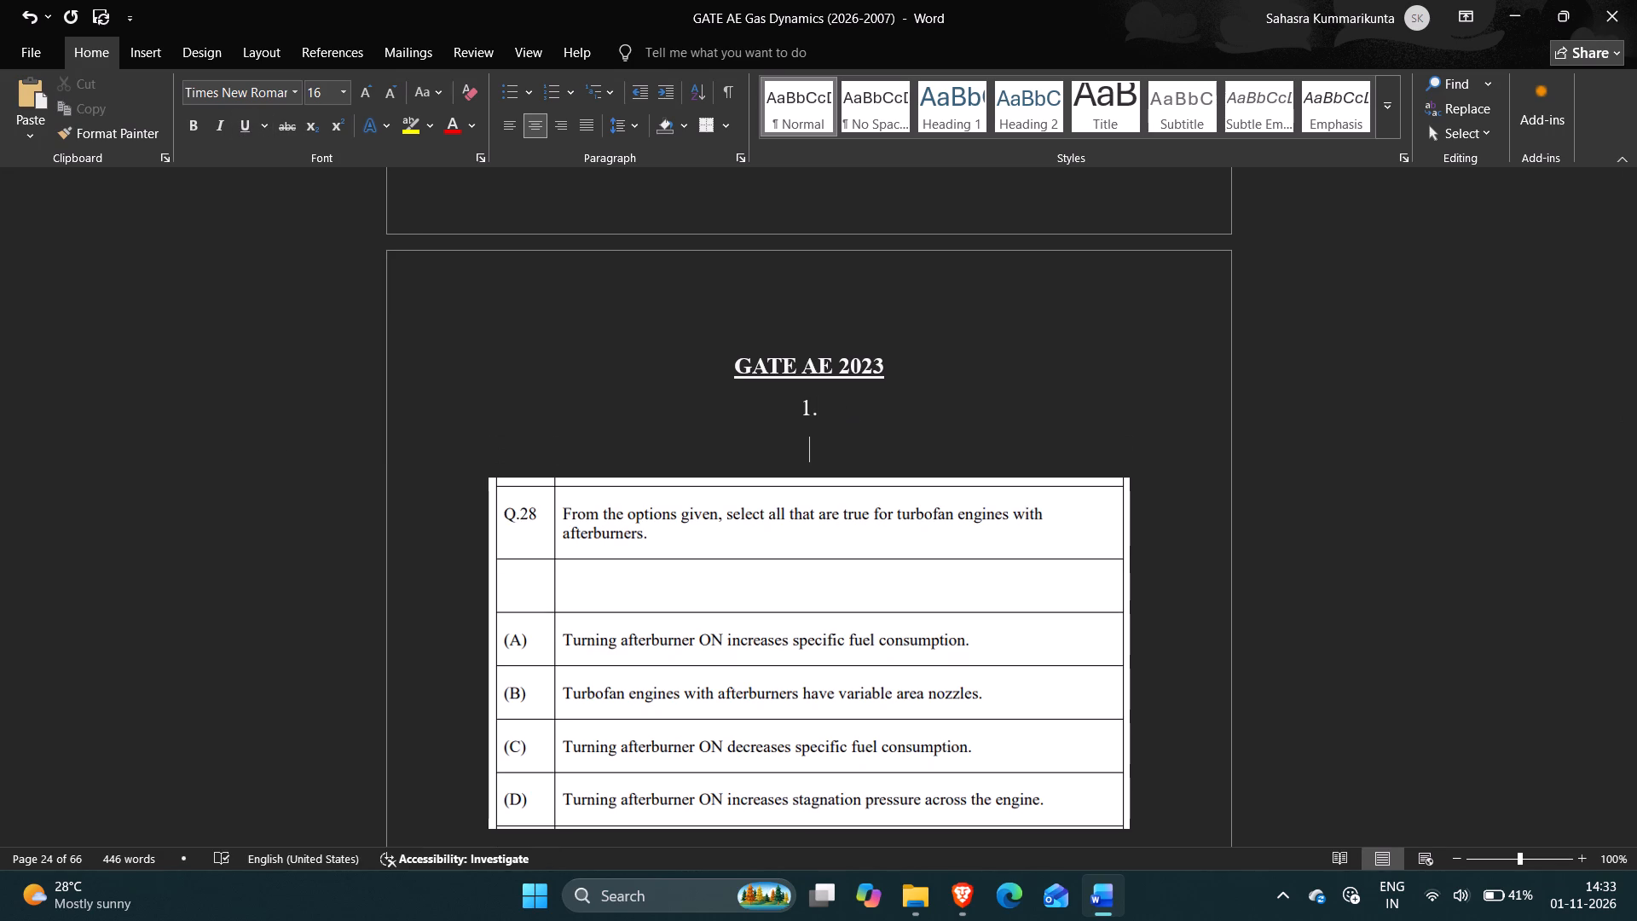
{"action": "left_click", "coordinate": [893, 407]}
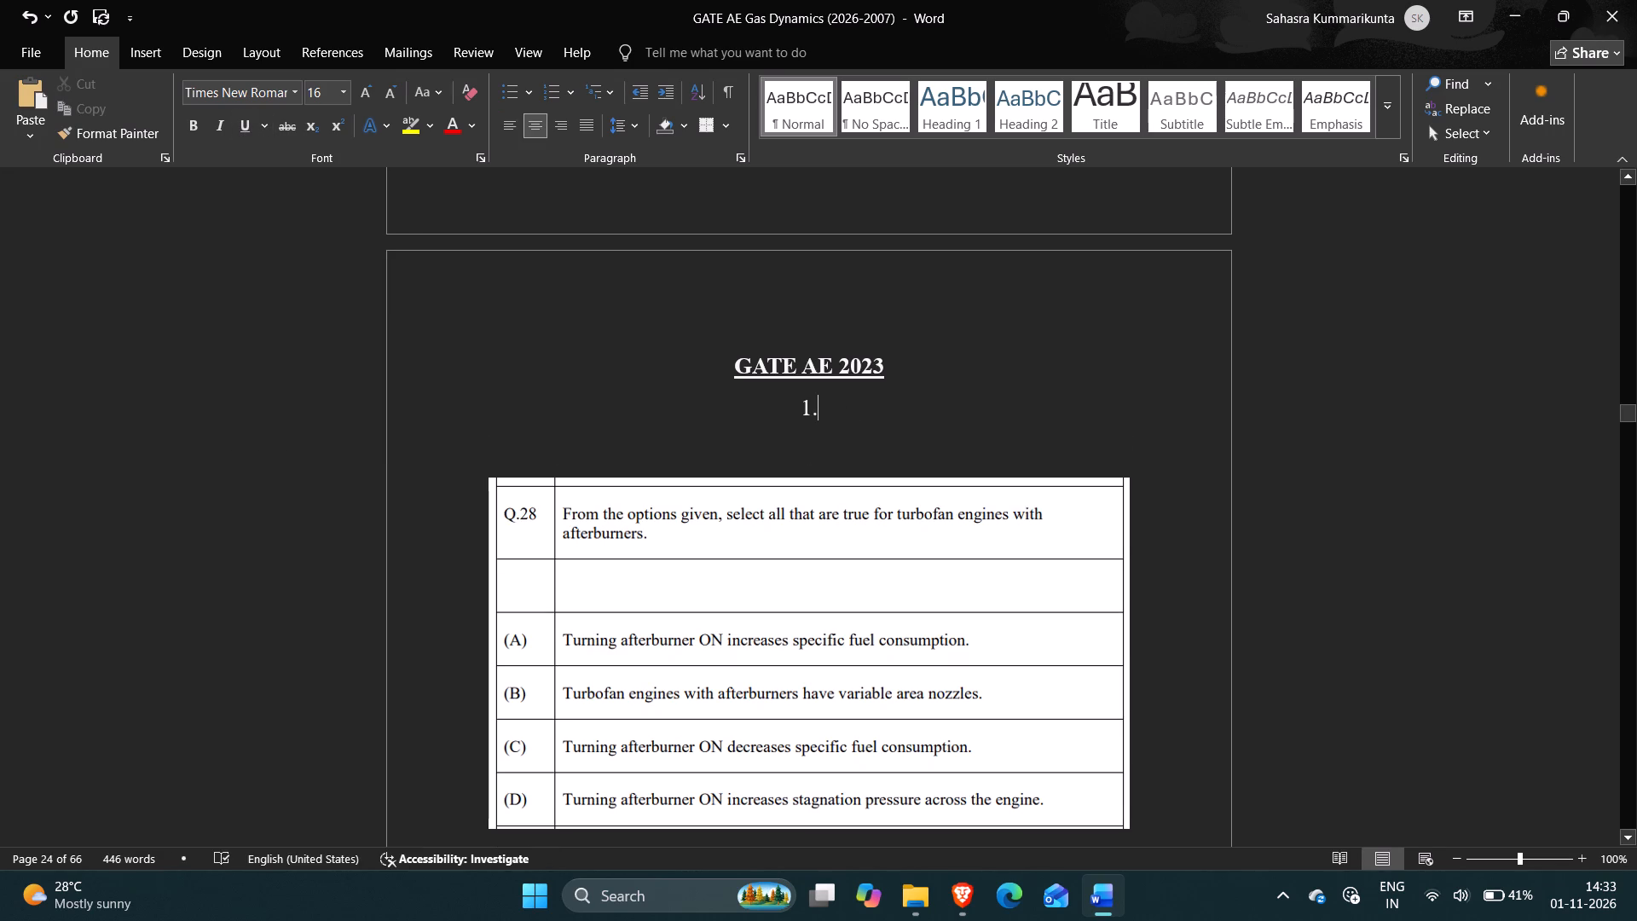
{"action": "left_click", "coordinate": [508, 126]}
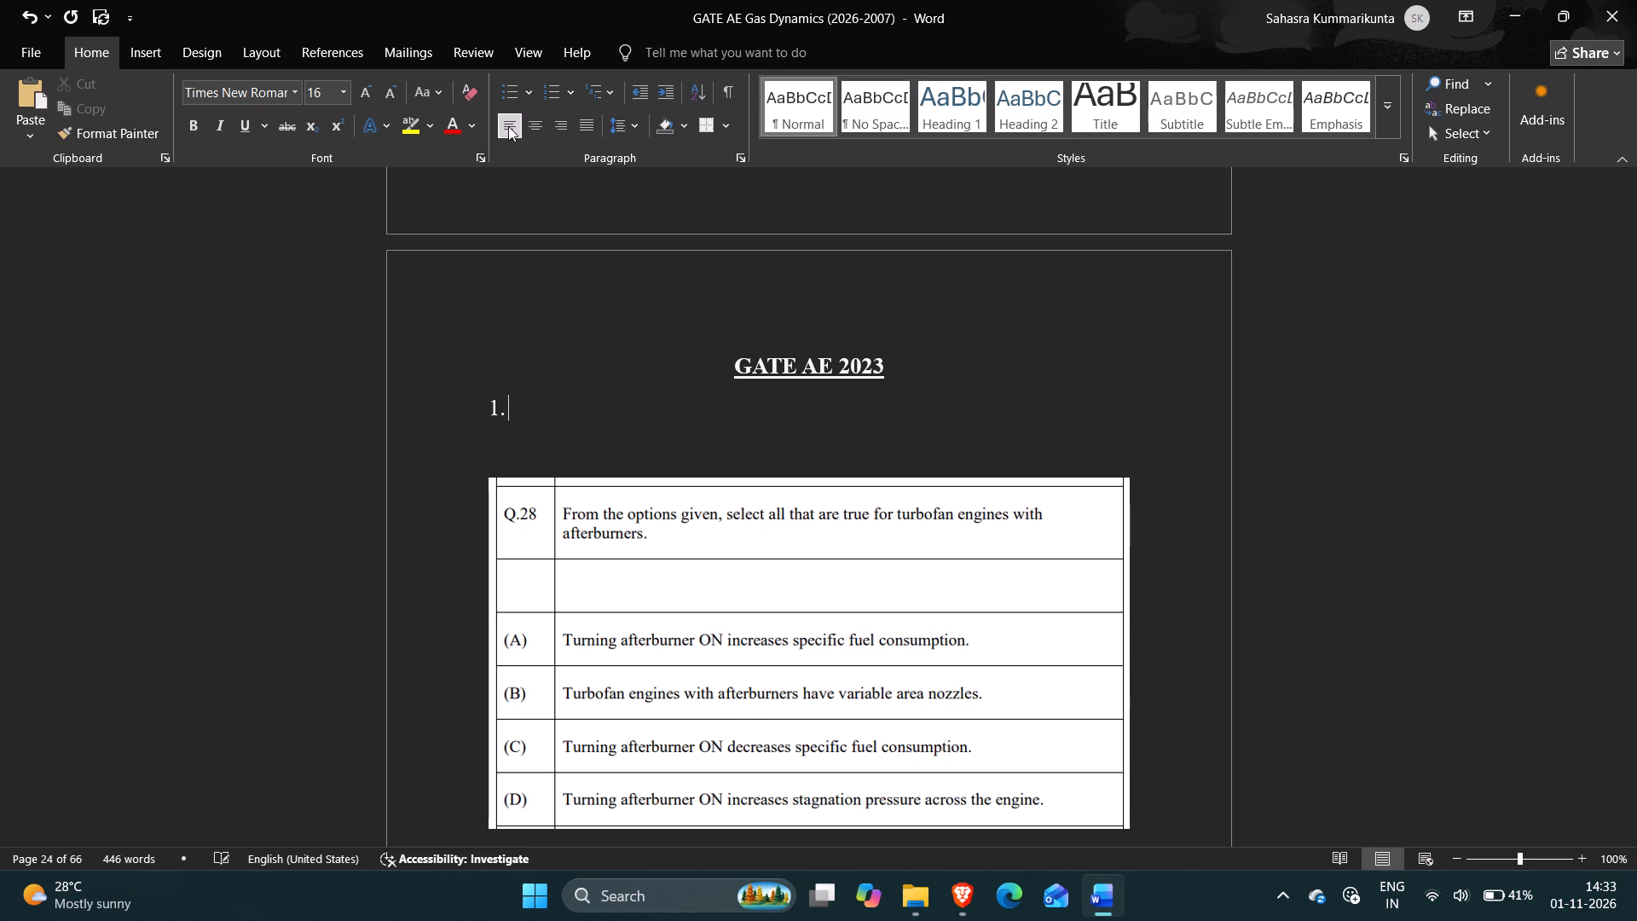
{"action": "left_click", "coordinate": [553, 461]}
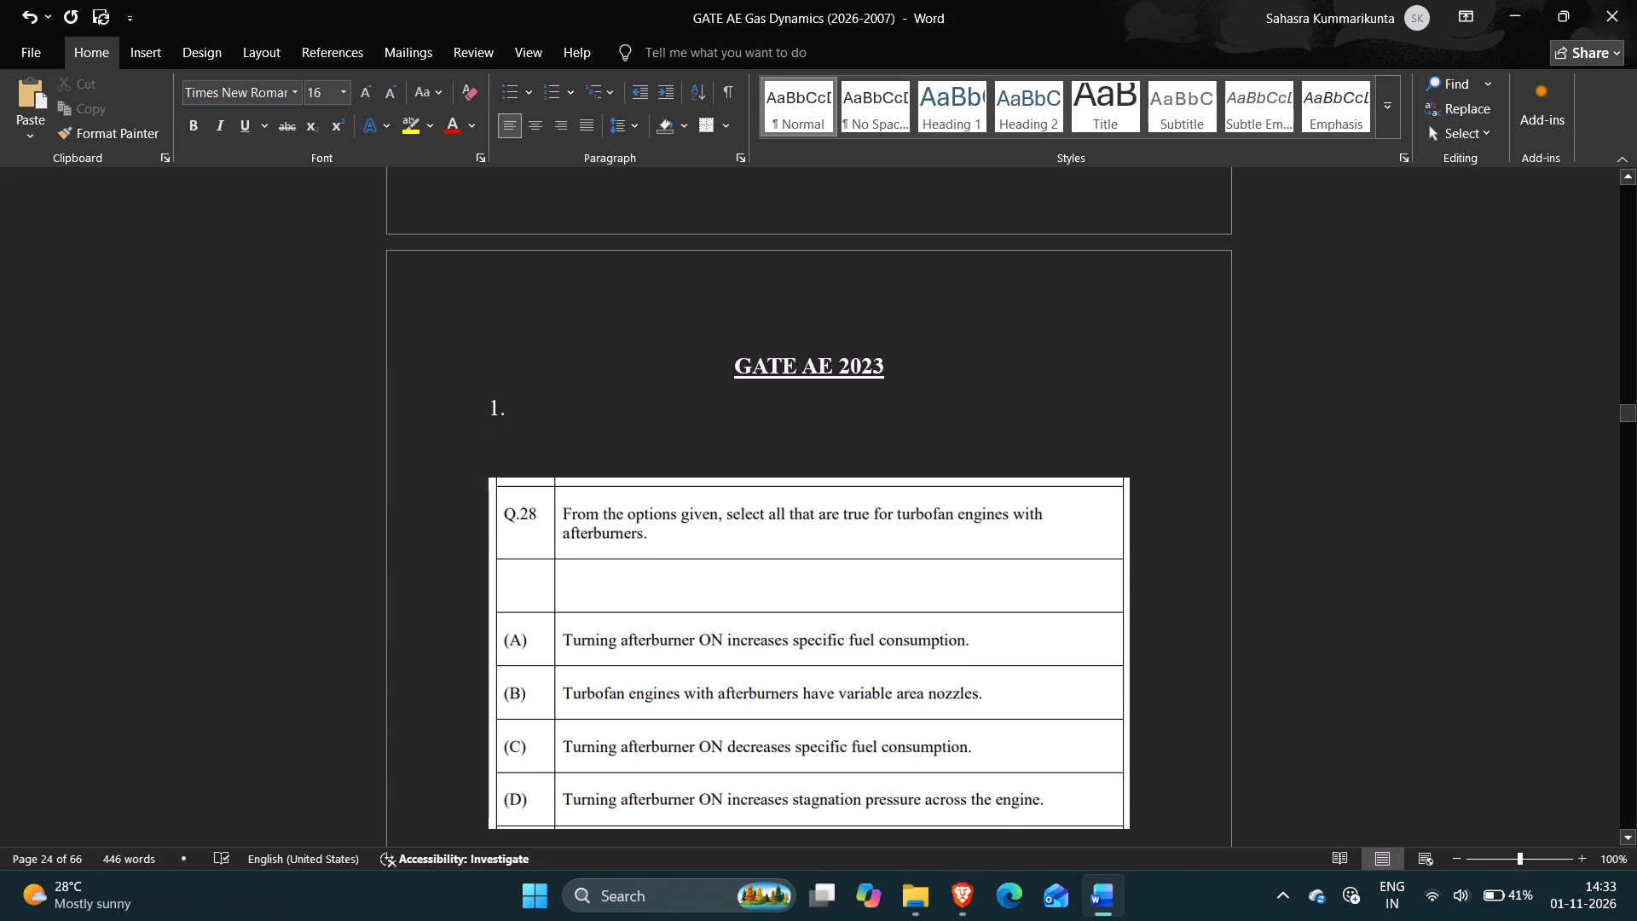
{"action": "key", "text": "BackSpace"}
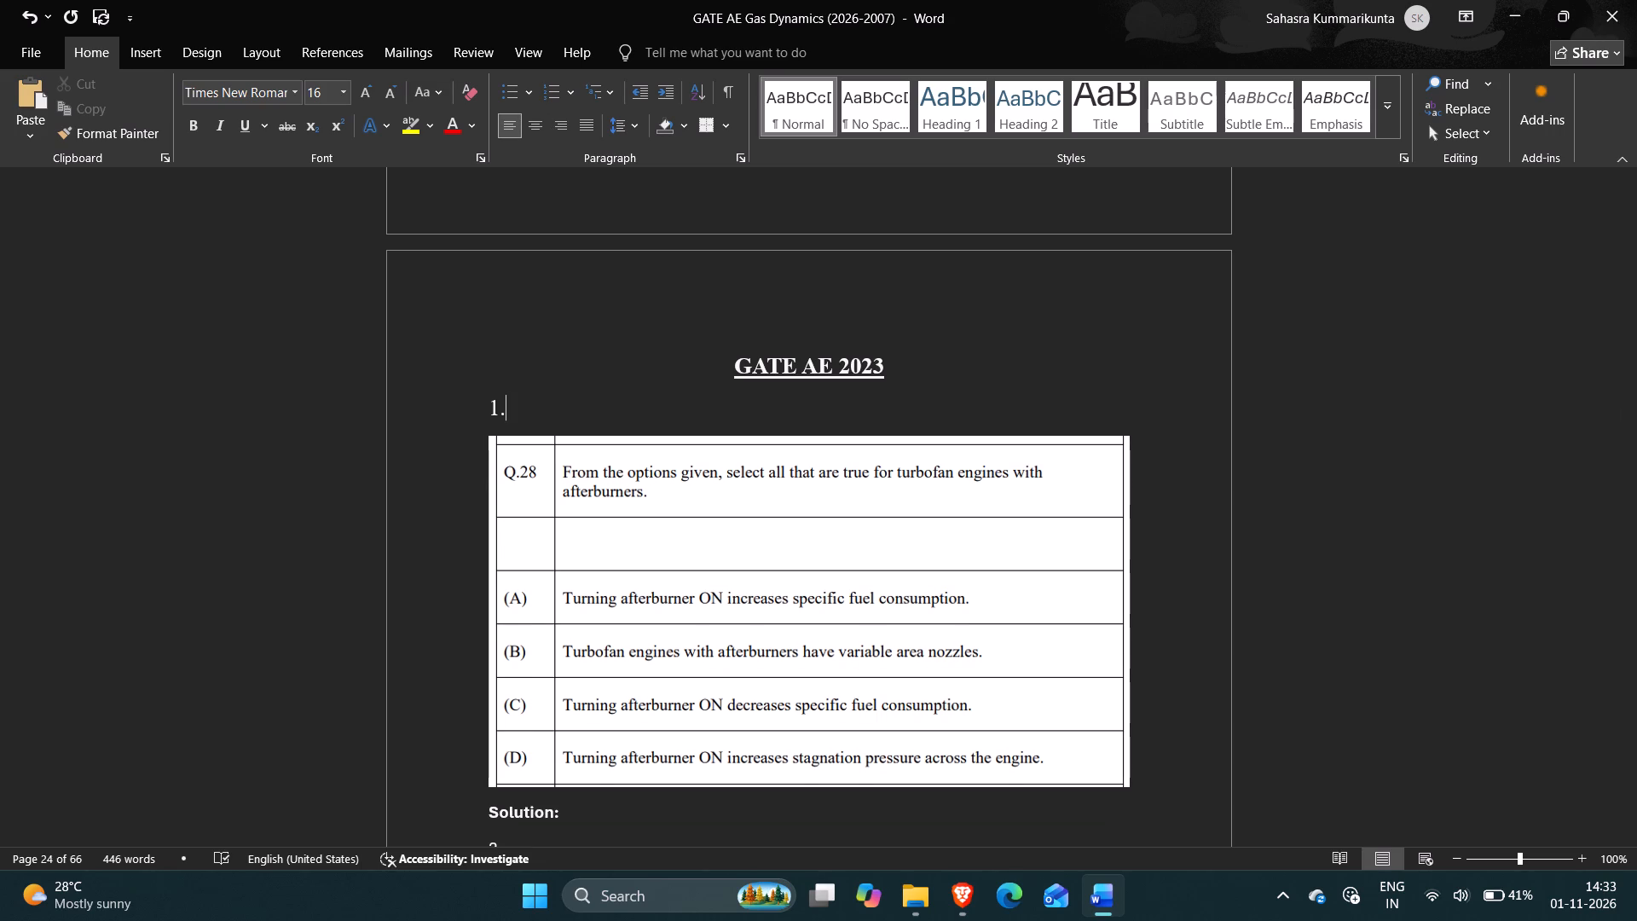
{"action": "scroll", "coordinate": [553, 461], "scroll_direction": "down", "scroll_amount": 1}
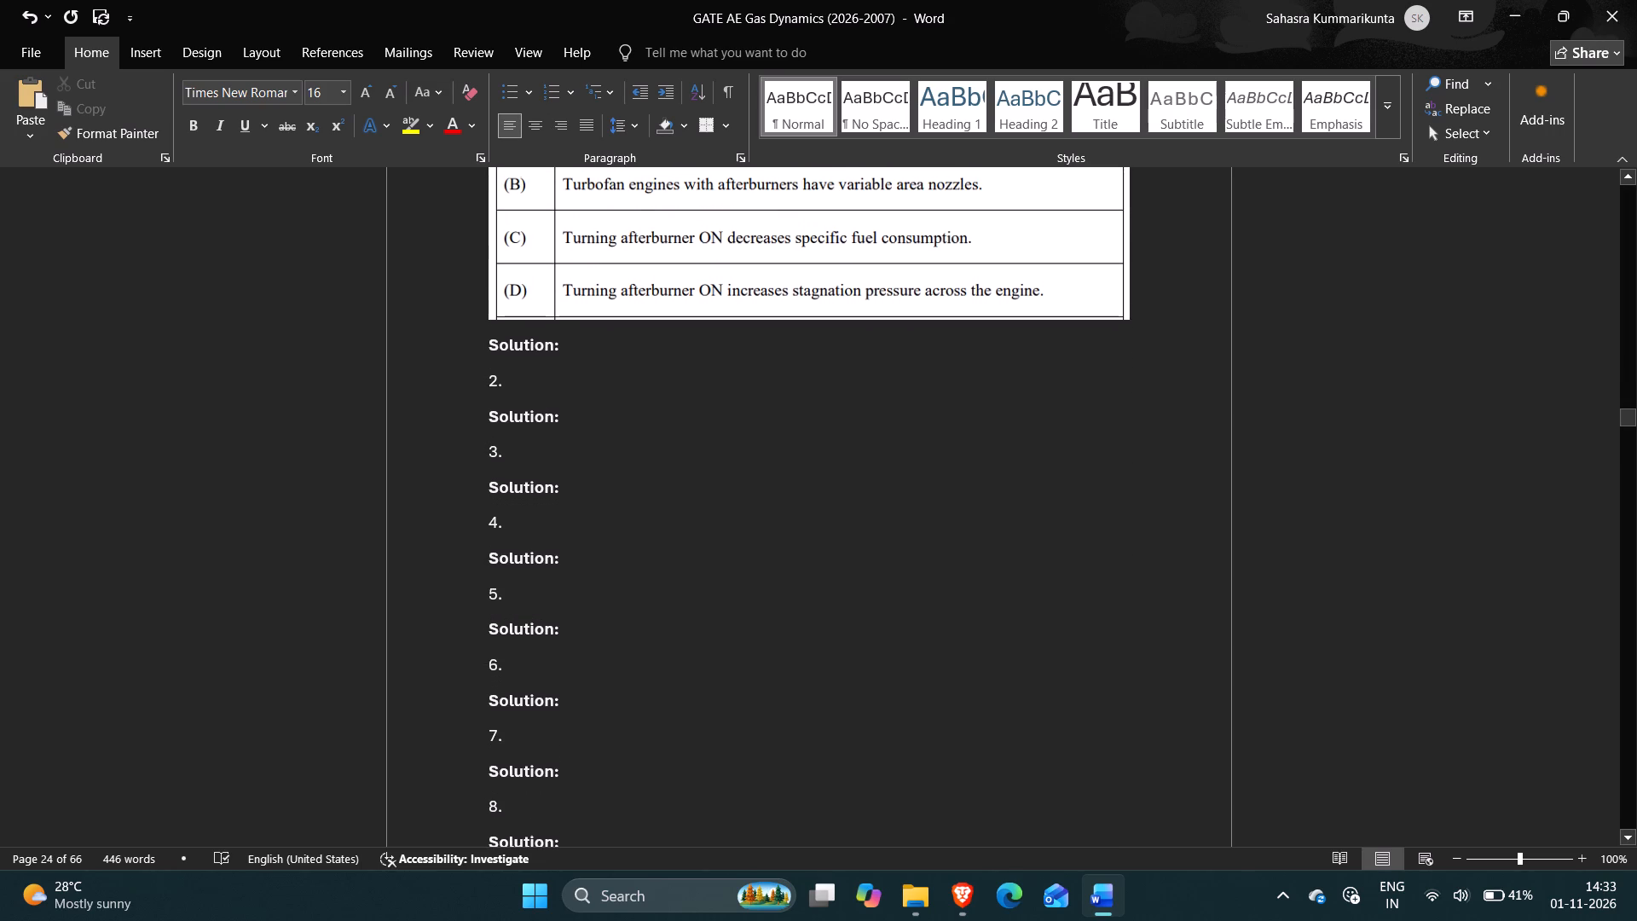
{"action": "left_click", "coordinate": [517, 389]}
{"action": "key", "text": "space"}
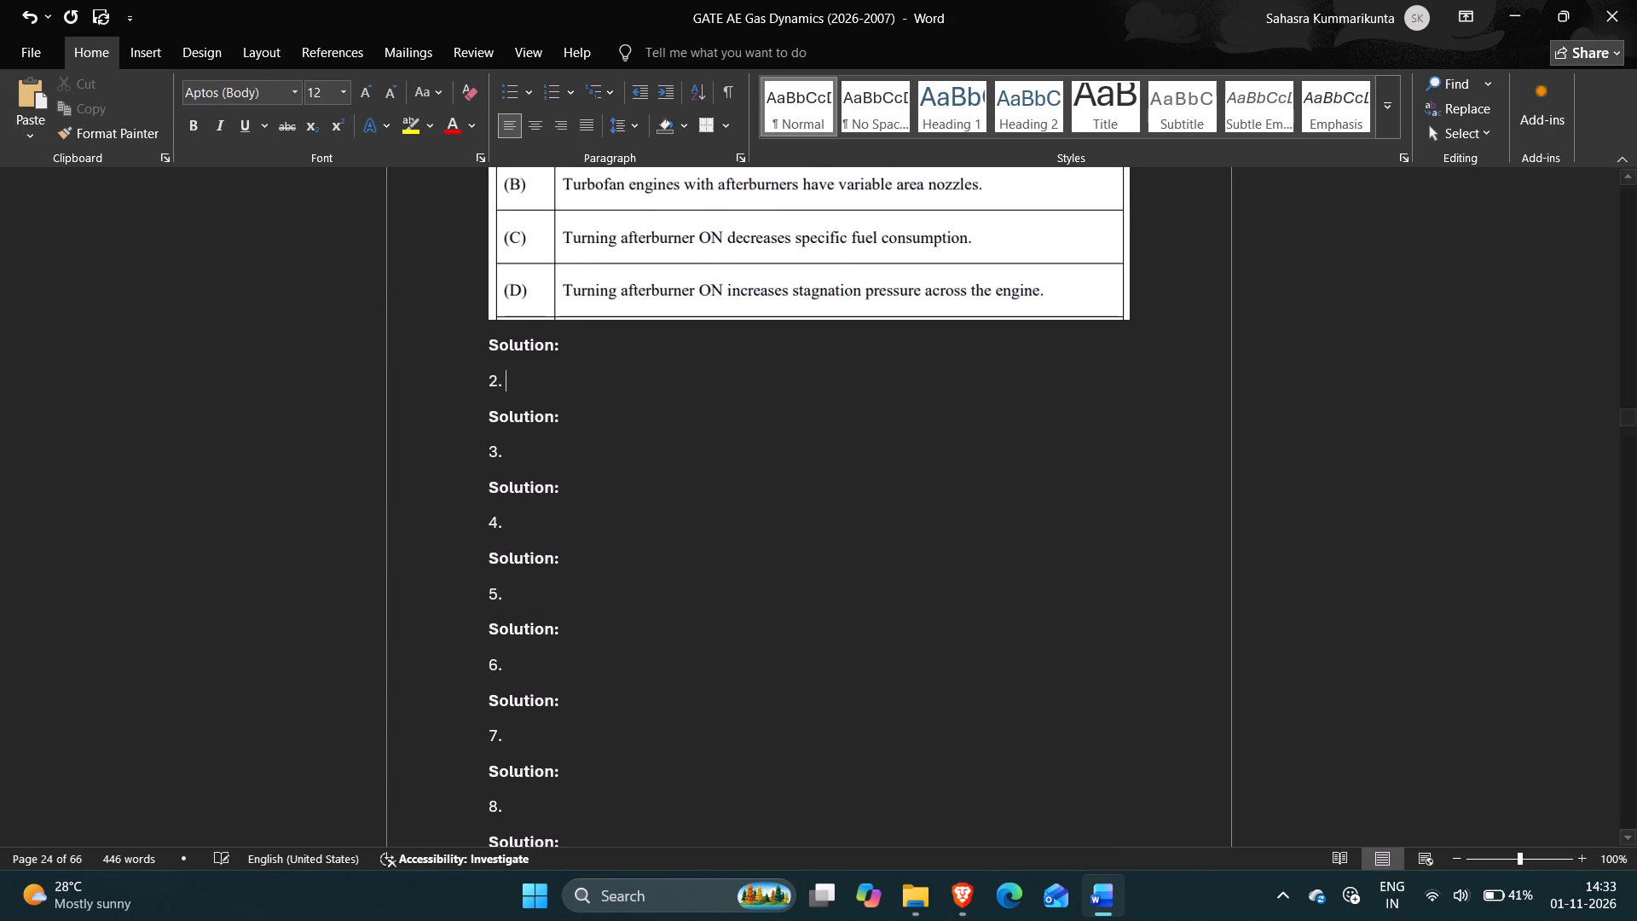
{"action": "left_click", "coordinate": [153, 49]}
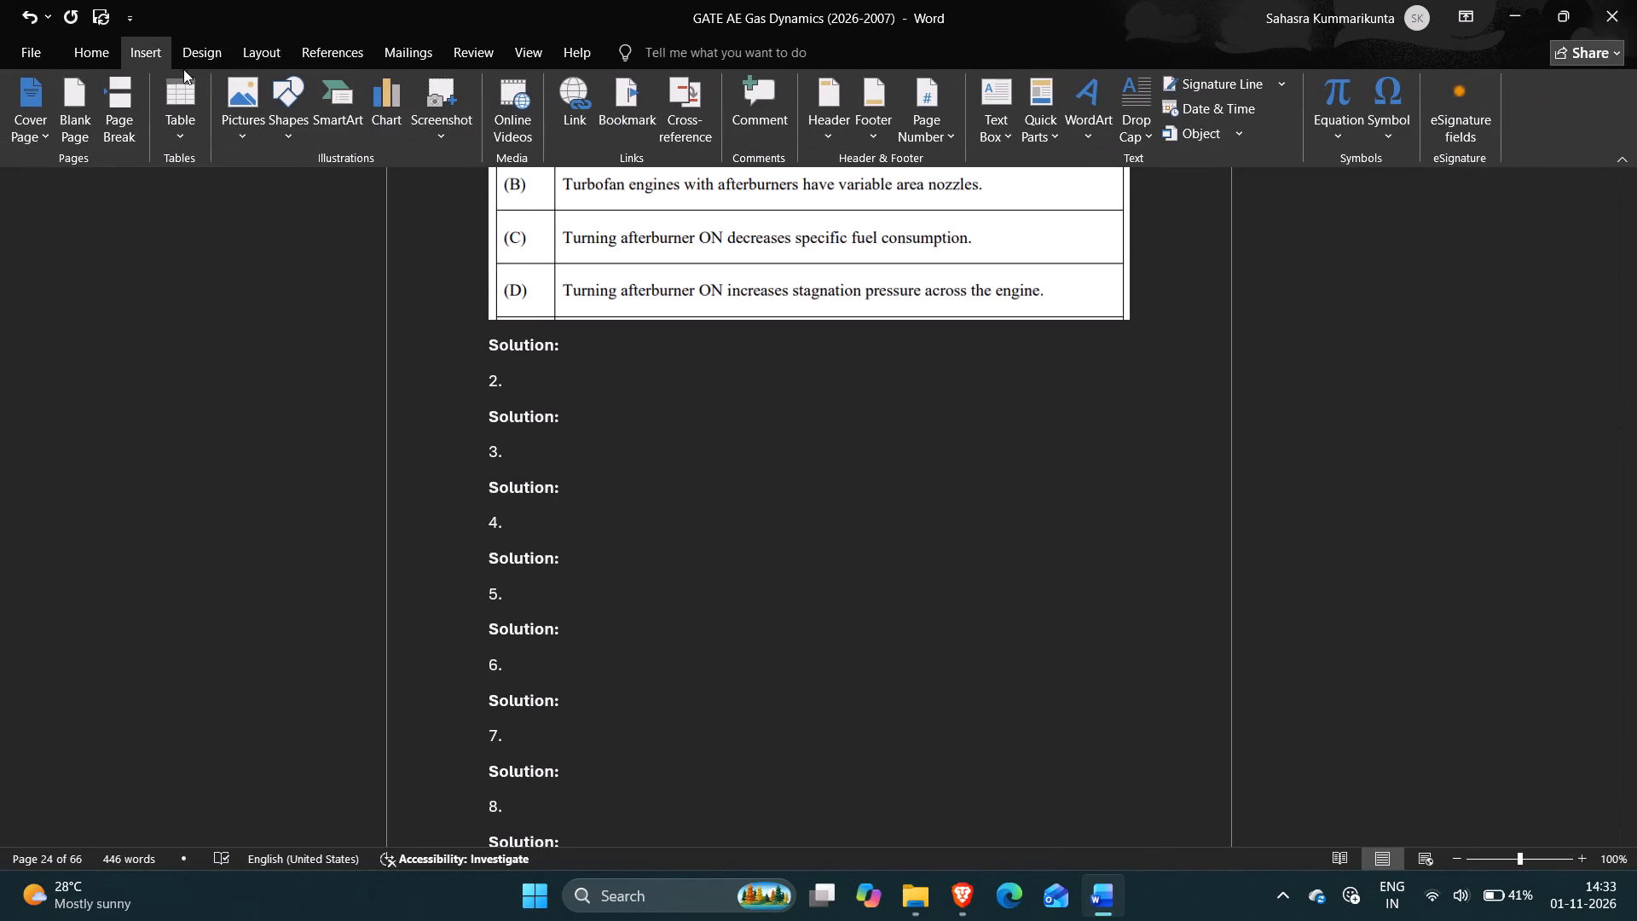
{"action": "left_click", "coordinate": [246, 138]}
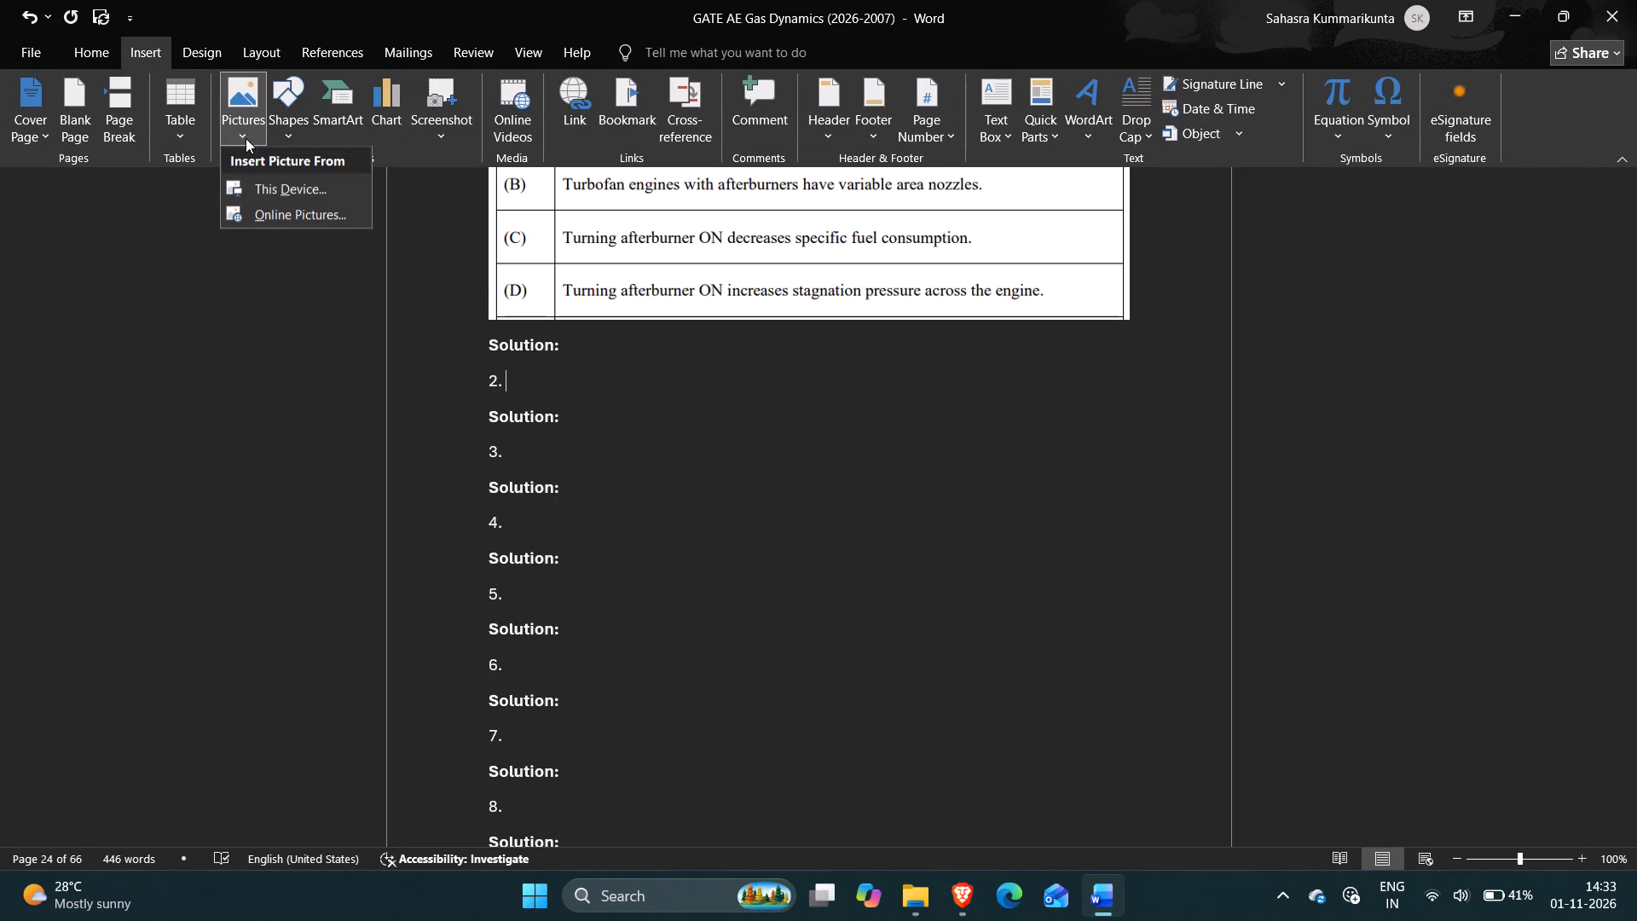
{"action": "left_click", "coordinate": [277, 183]}
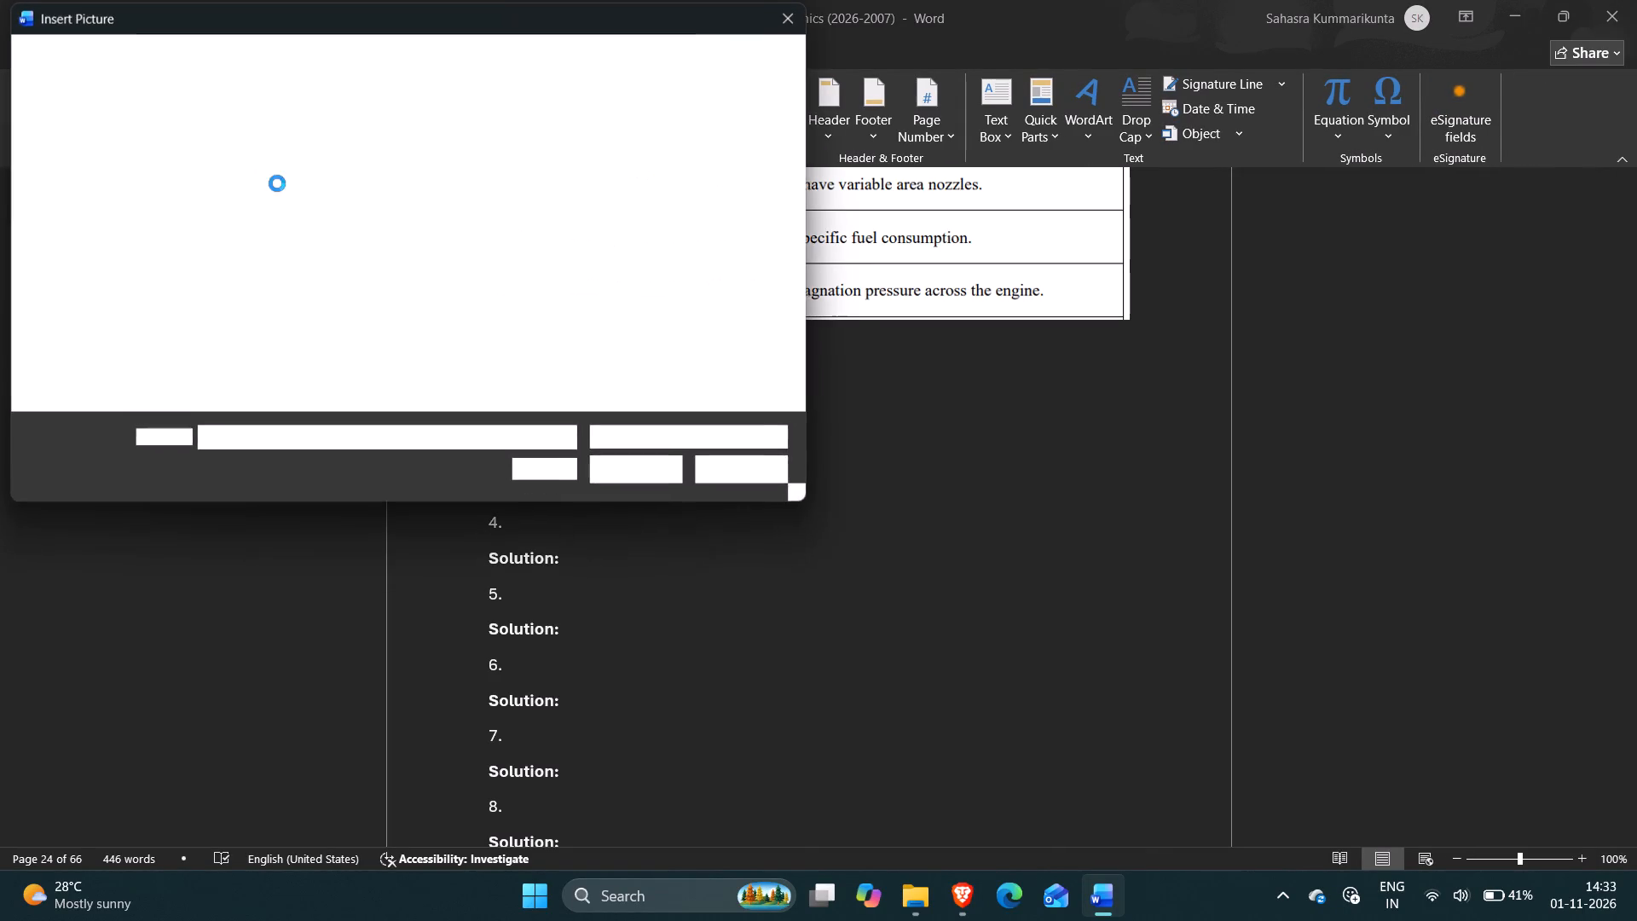
{"action": "left_click", "coordinate": [458, 217]}
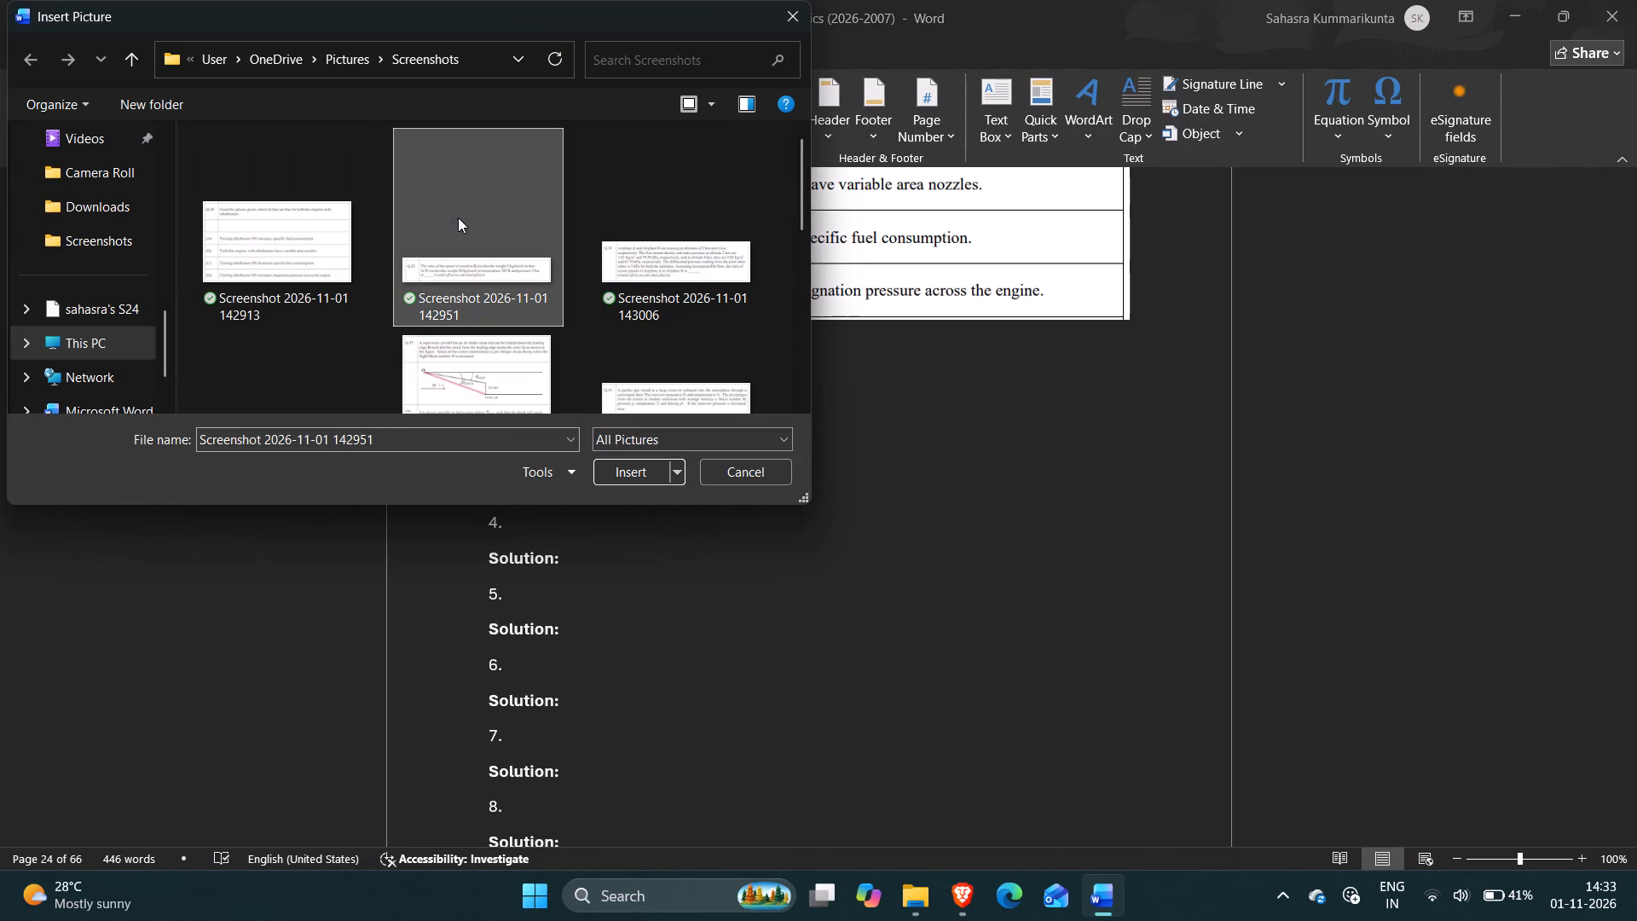
{"action": "left_click", "coordinate": [655, 473]}
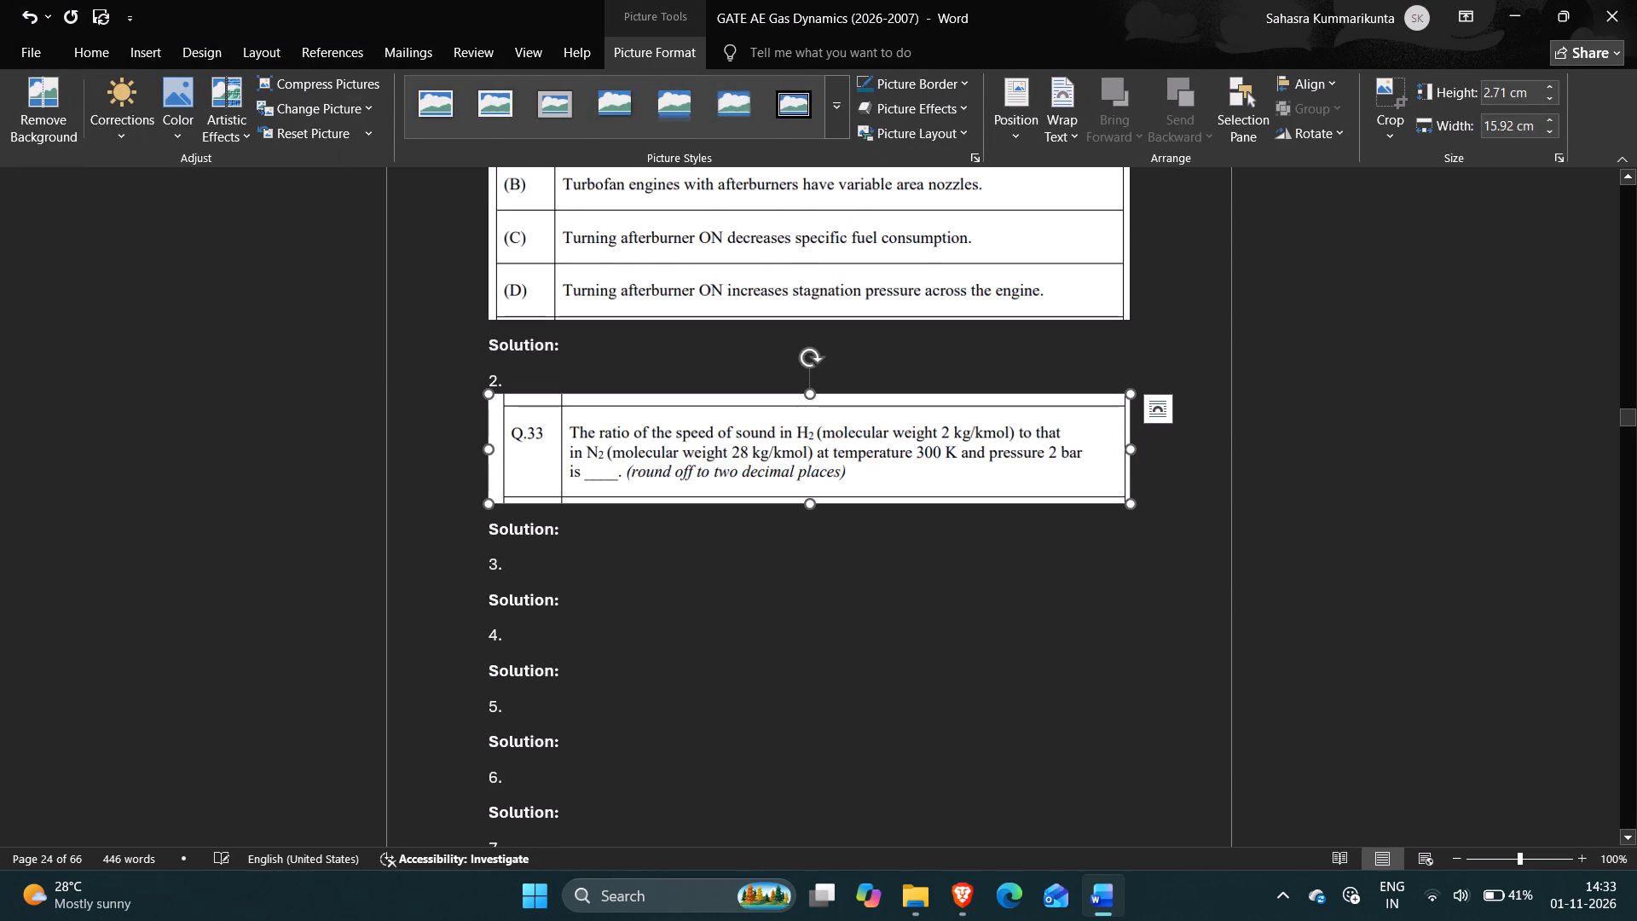
{"action": "scroll", "coordinate": [704, 502], "scroll_direction": "down", "scroll_amount": 1}
{"action": "left_click", "coordinate": [561, 518]}
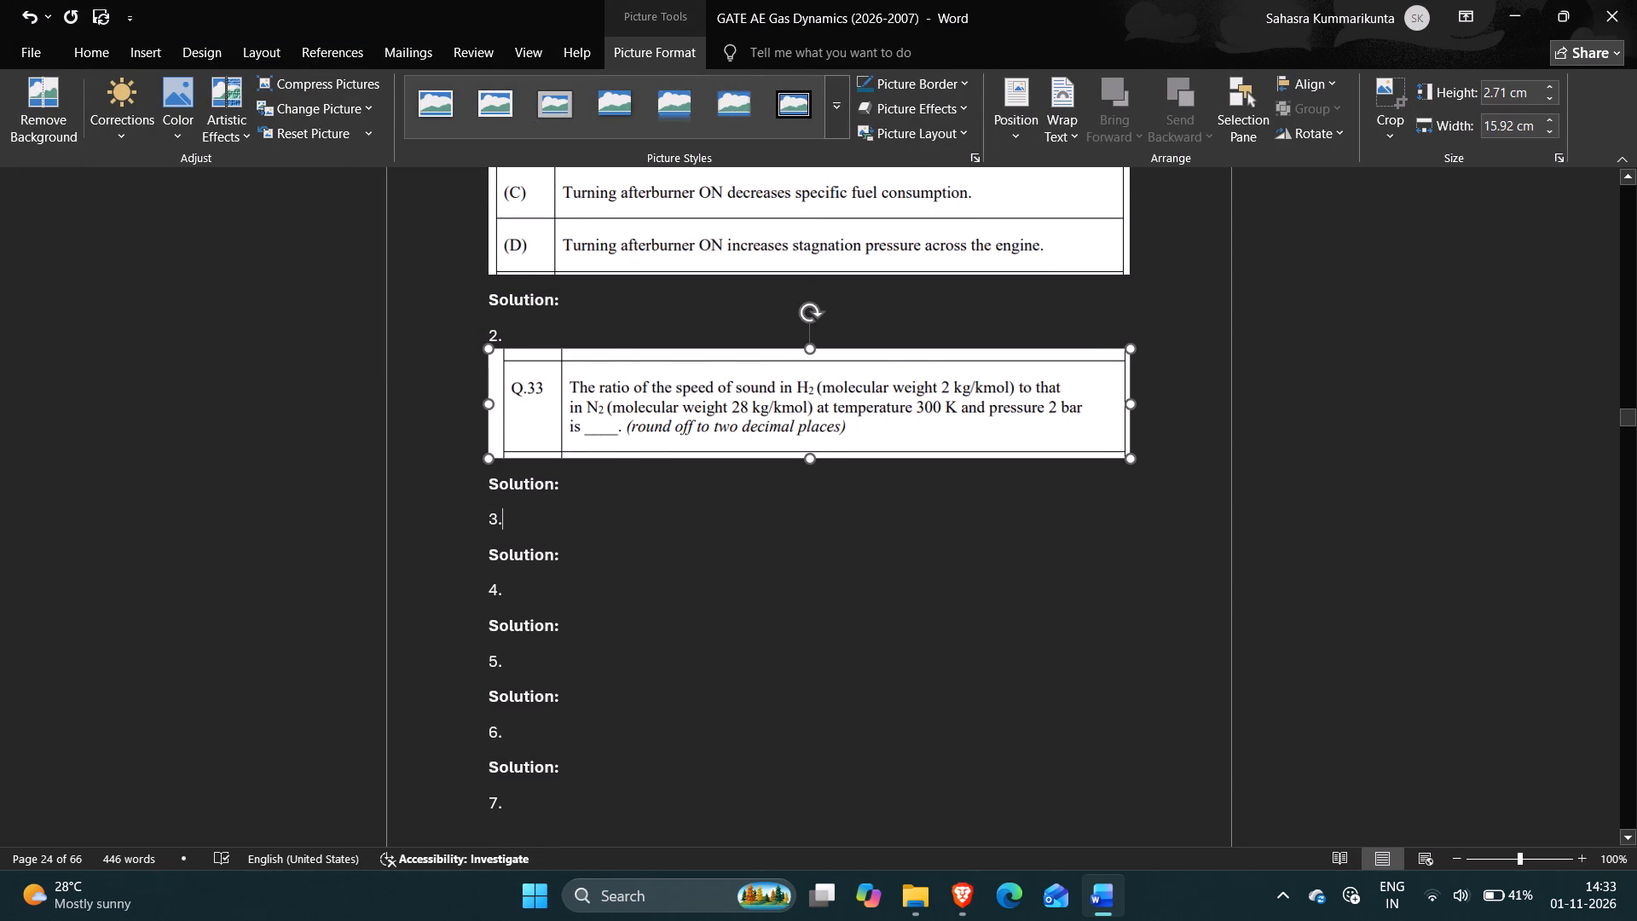
{"action": "left_click", "coordinate": [153, 58]}
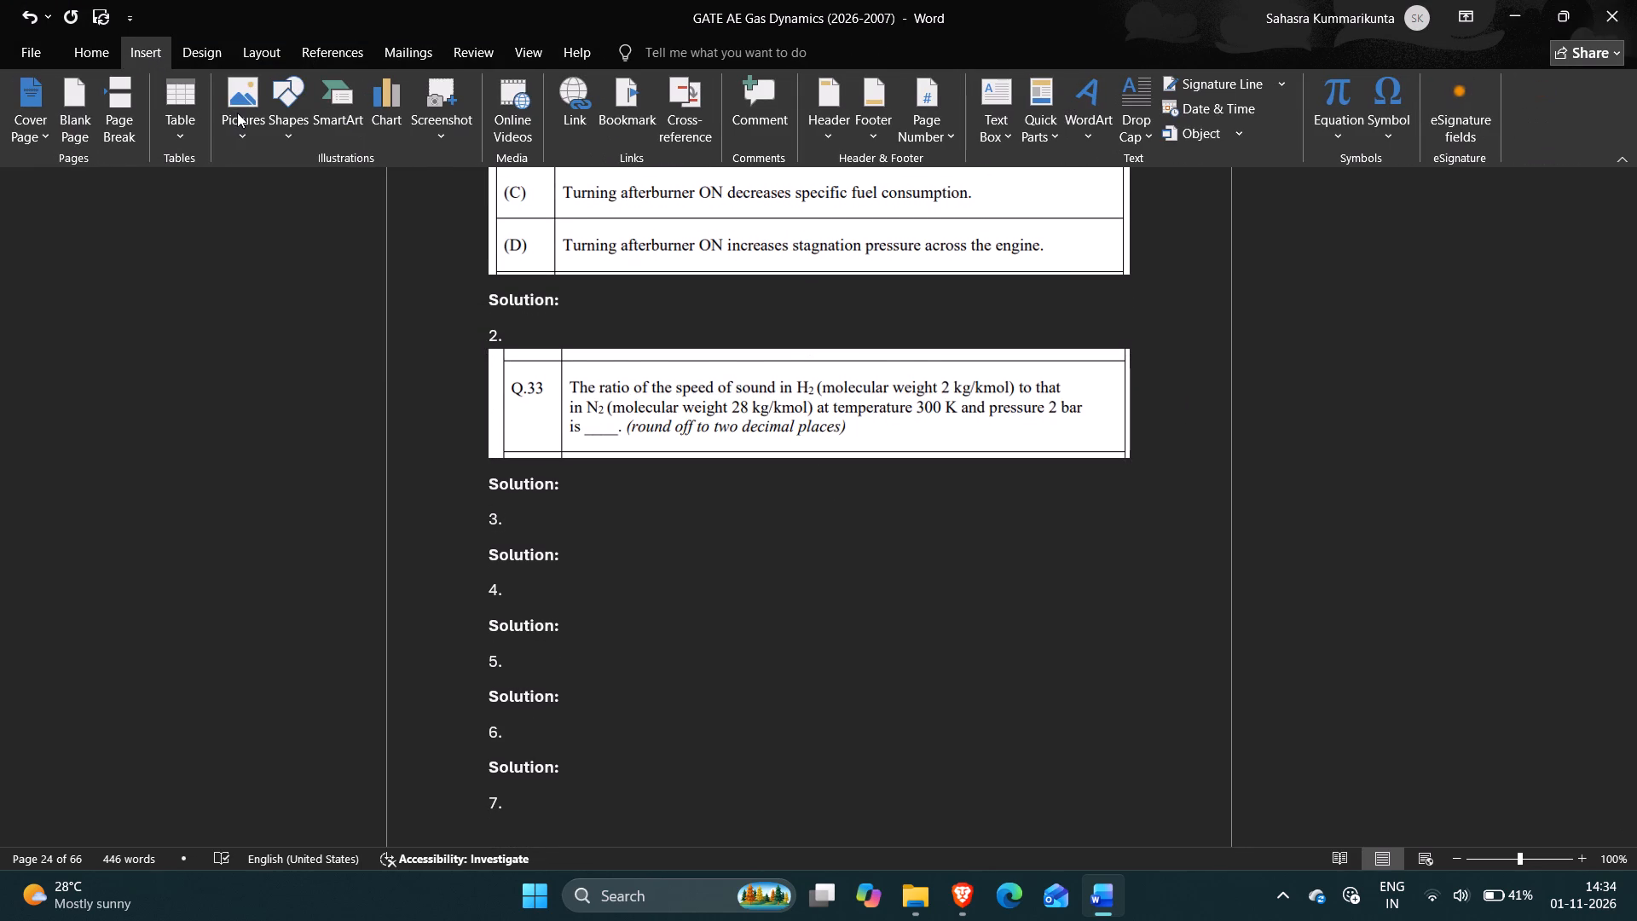
{"action": "left_click", "coordinate": [237, 113]}
{"action": "left_click", "coordinate": [317, 185]}
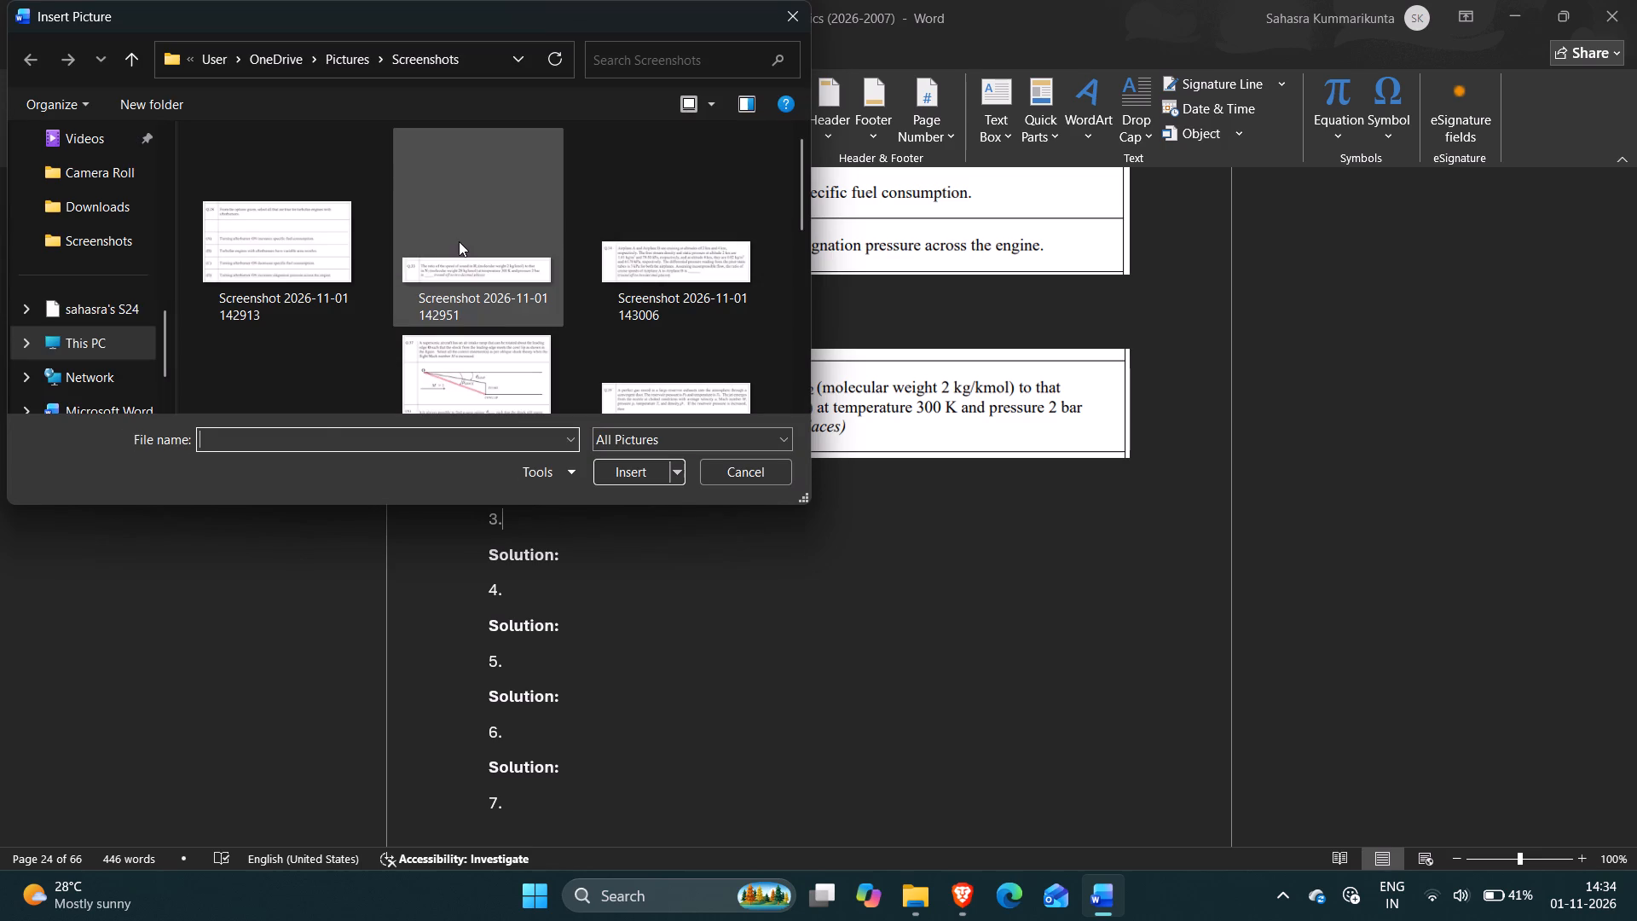
{"action": "left_click", "coordinate": [633, 255]}
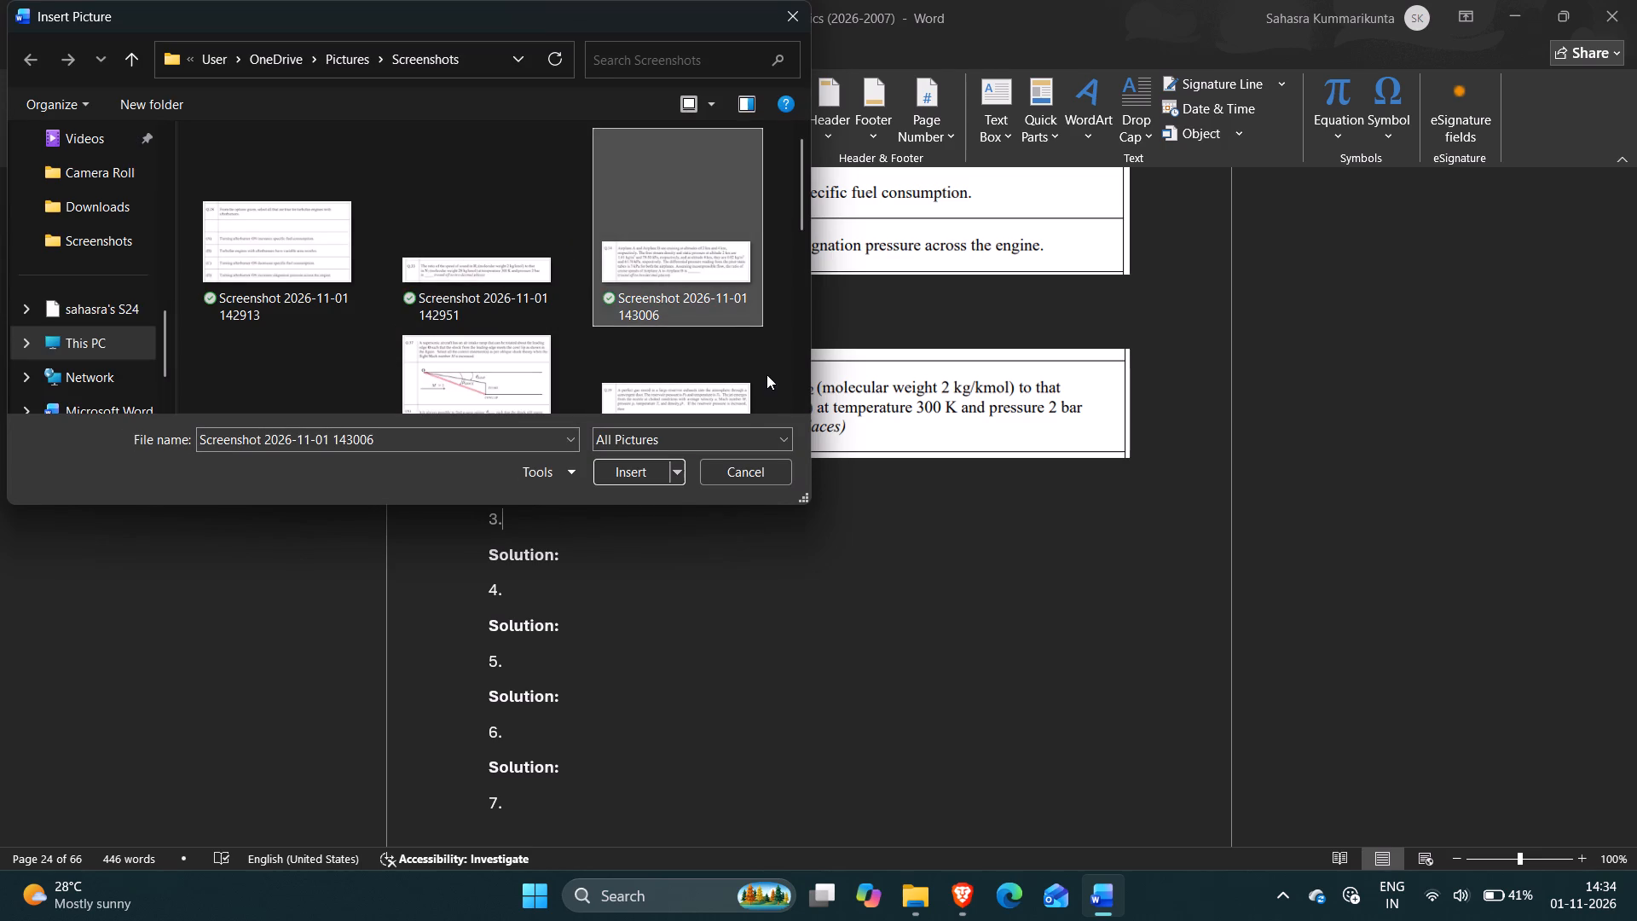
{"action": "left_click", "coordinate": [625, 471]}
{"action": "scroll", "coordinate": [625, 471], "scroll_direction": "down", "scroll_amount": 2}
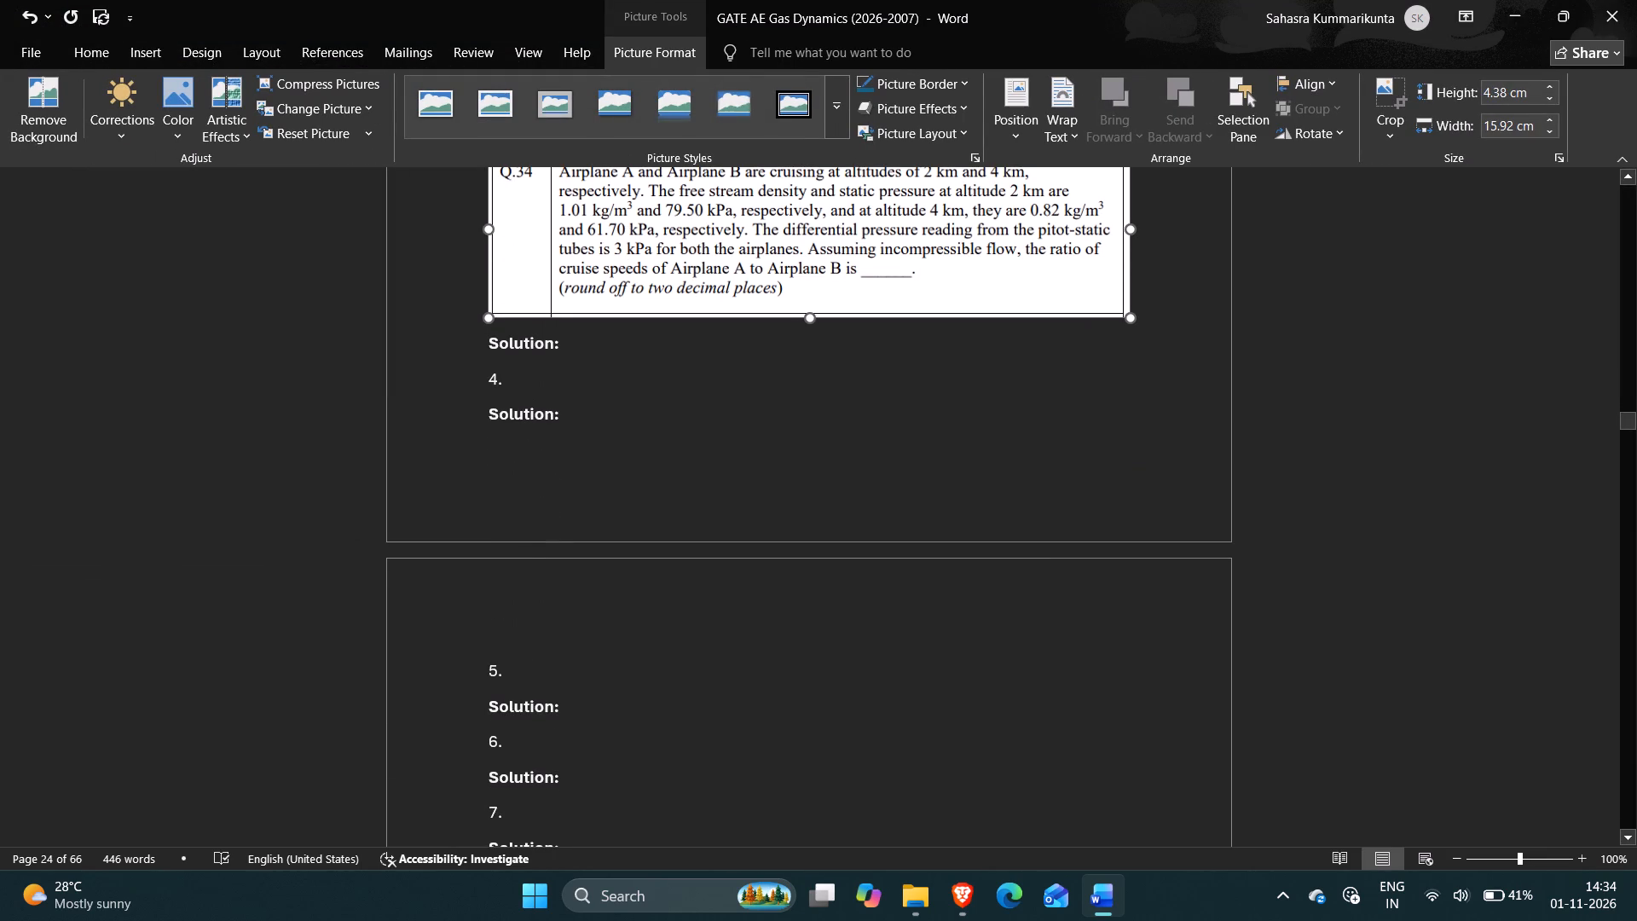
{"action": "left_click", "coordinate": [566, 379]}
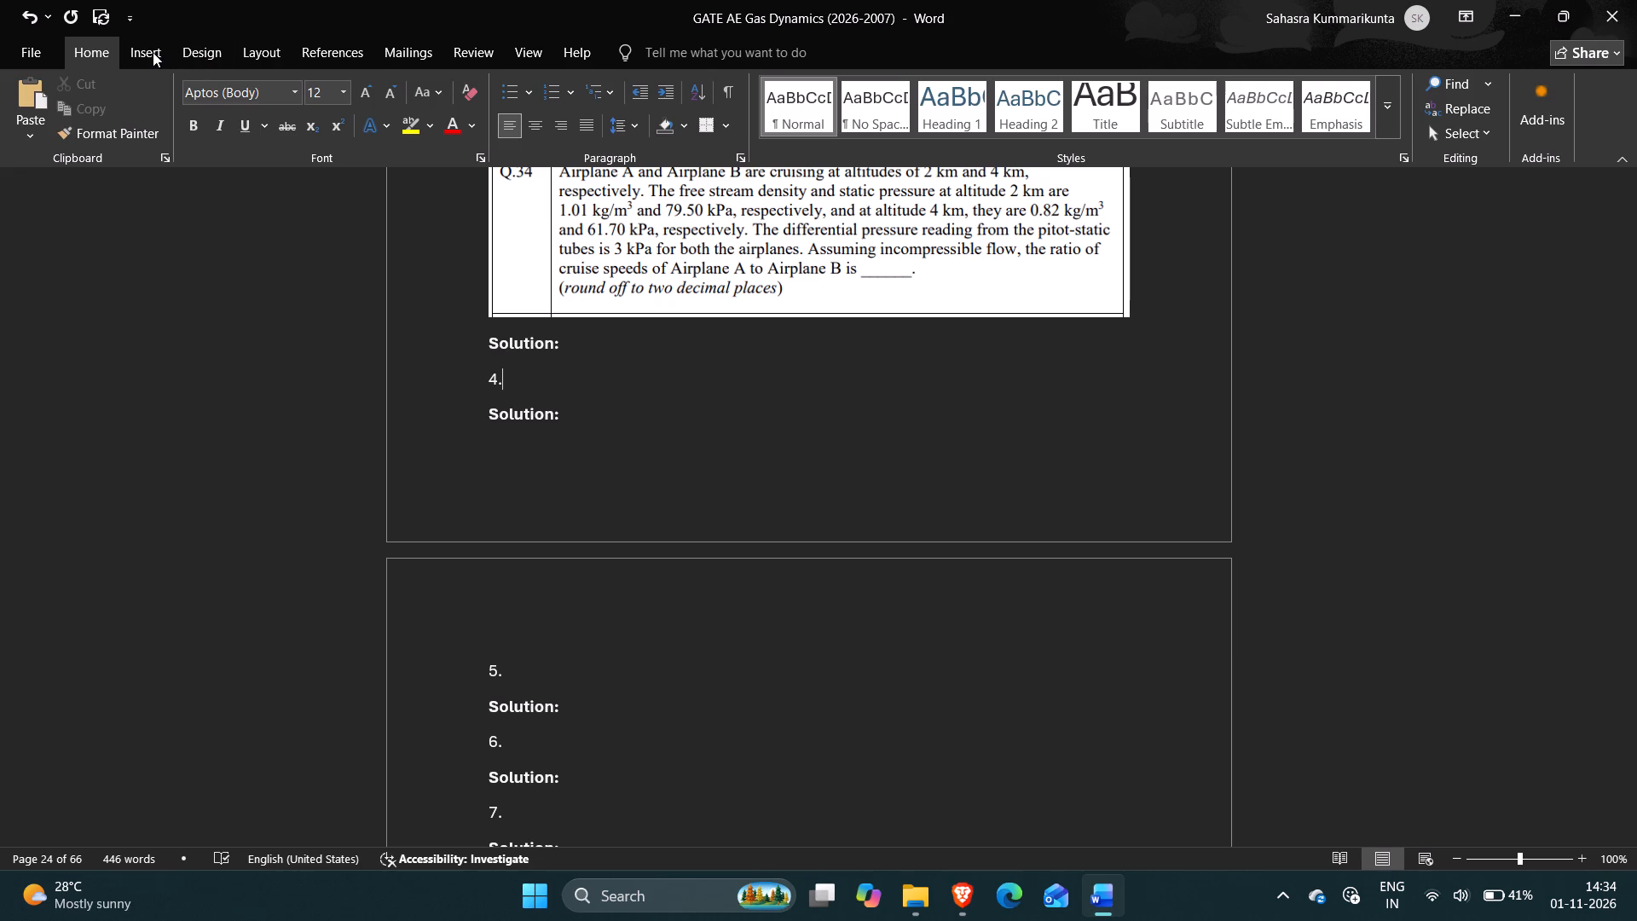
{"action": "left_click", "coordinate": [153, 52]}
{"action": "left_click", "coordinate": [246, 114]}
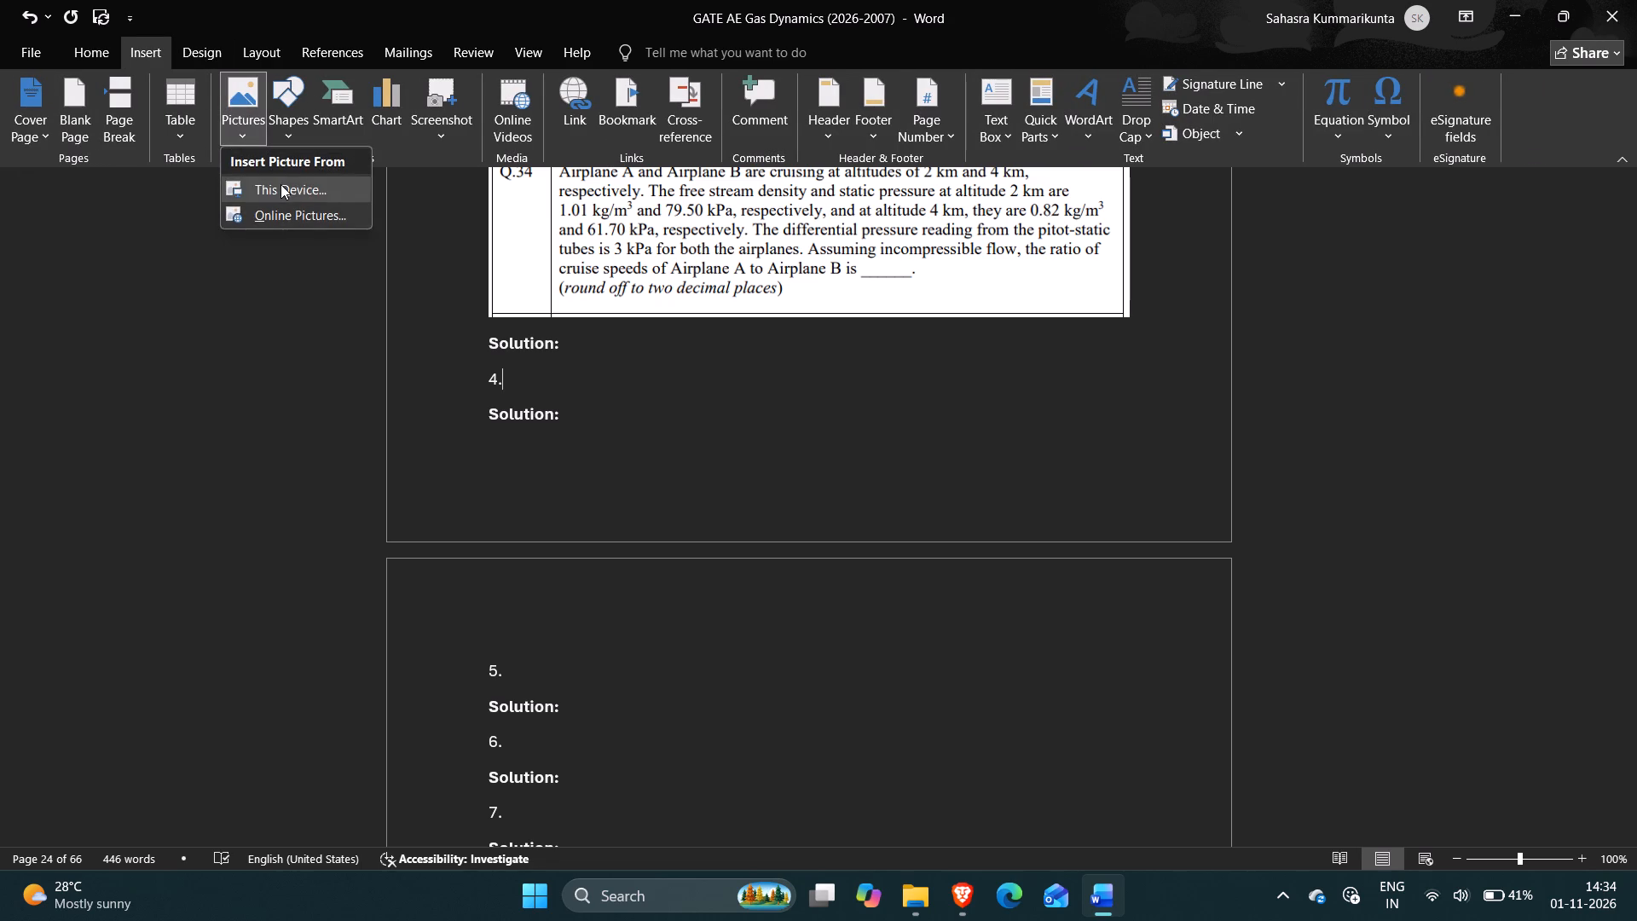
{"action": "left_click", "coordinate": [281, 184]}
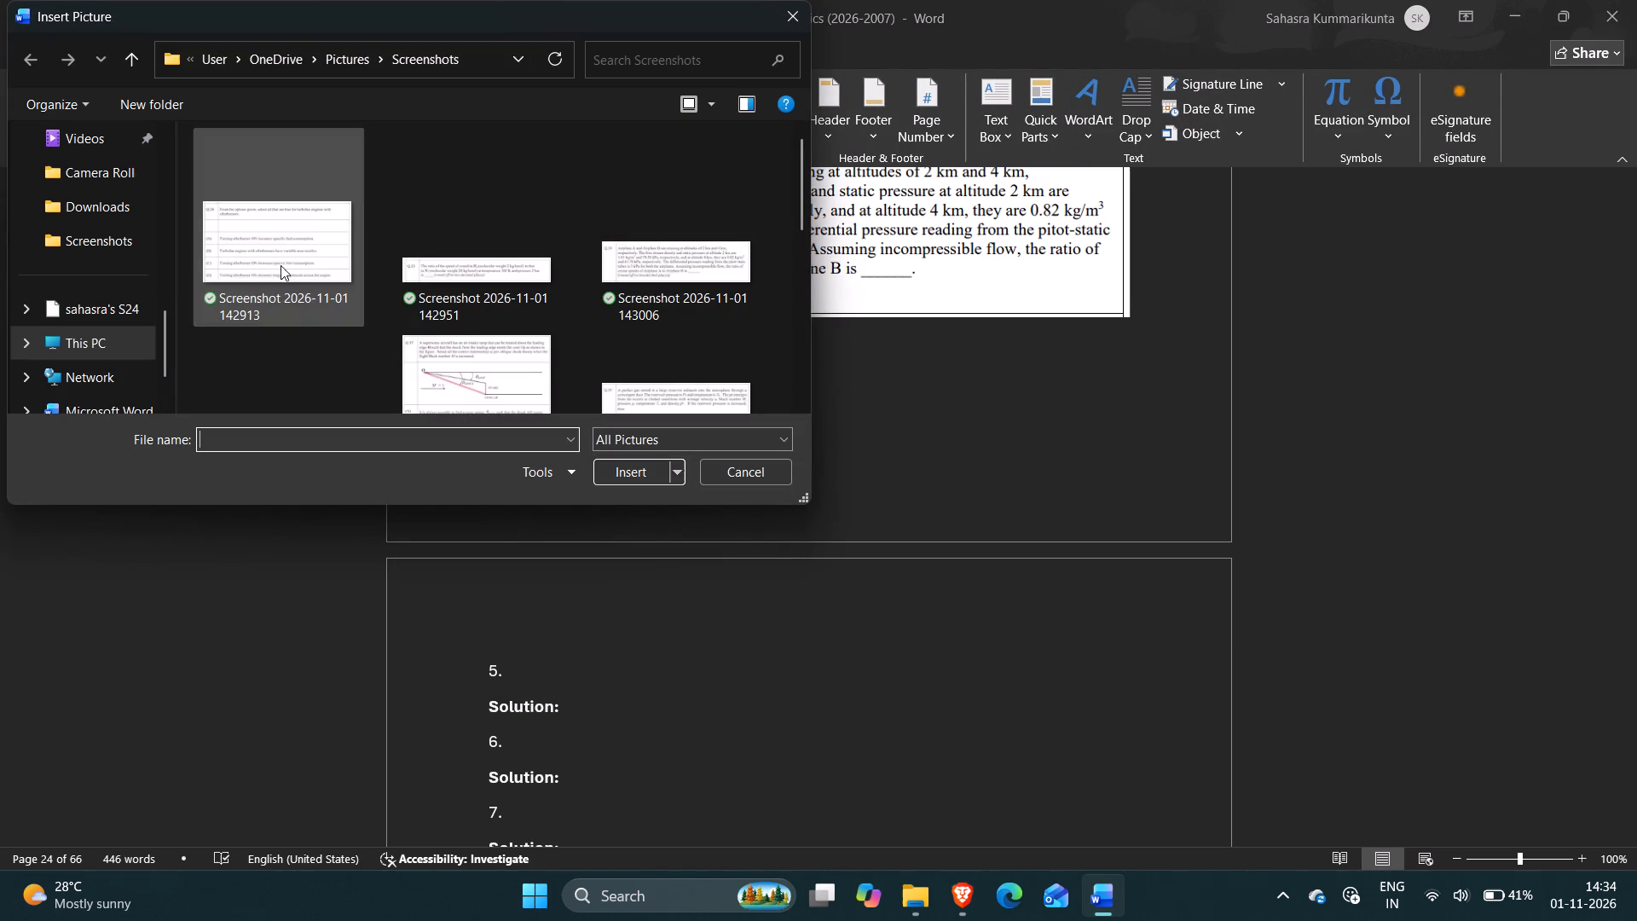
{"action": "scroll", "coordinate": [275, 349], "scroll_direction": "down", "scroll_amount": 1}
{"action": "right_click", "coordinate": [278, 298]}
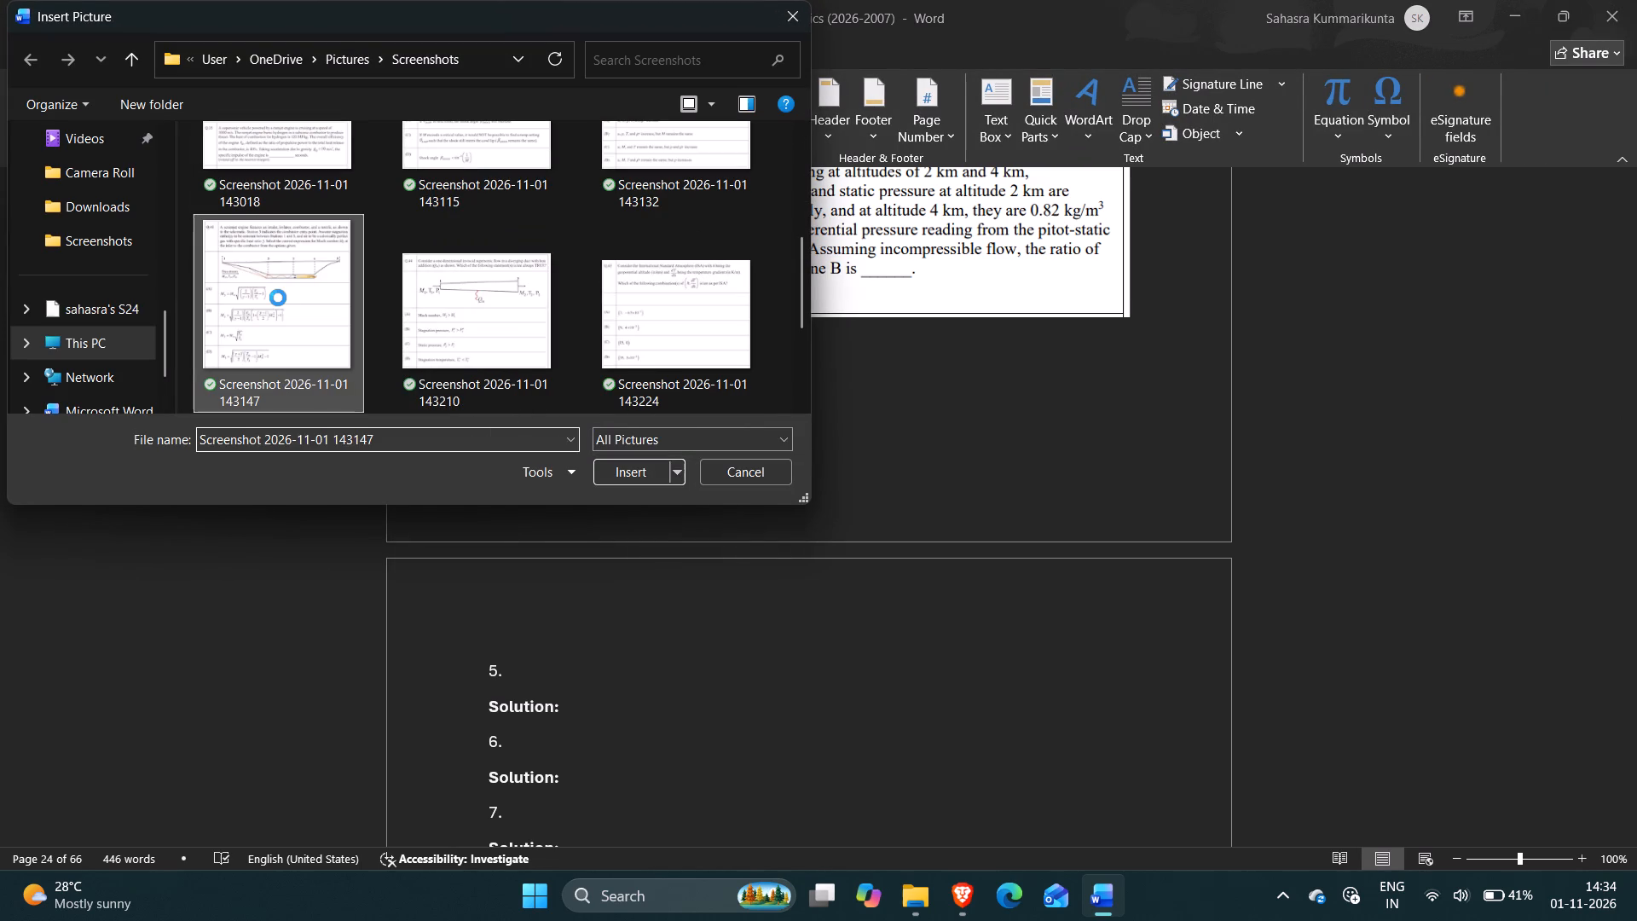
{"action": "scroll", "coordinate": [278, 298], "scroll_direction": "down", "scroll_amount": 2, "text": "ctrl"}
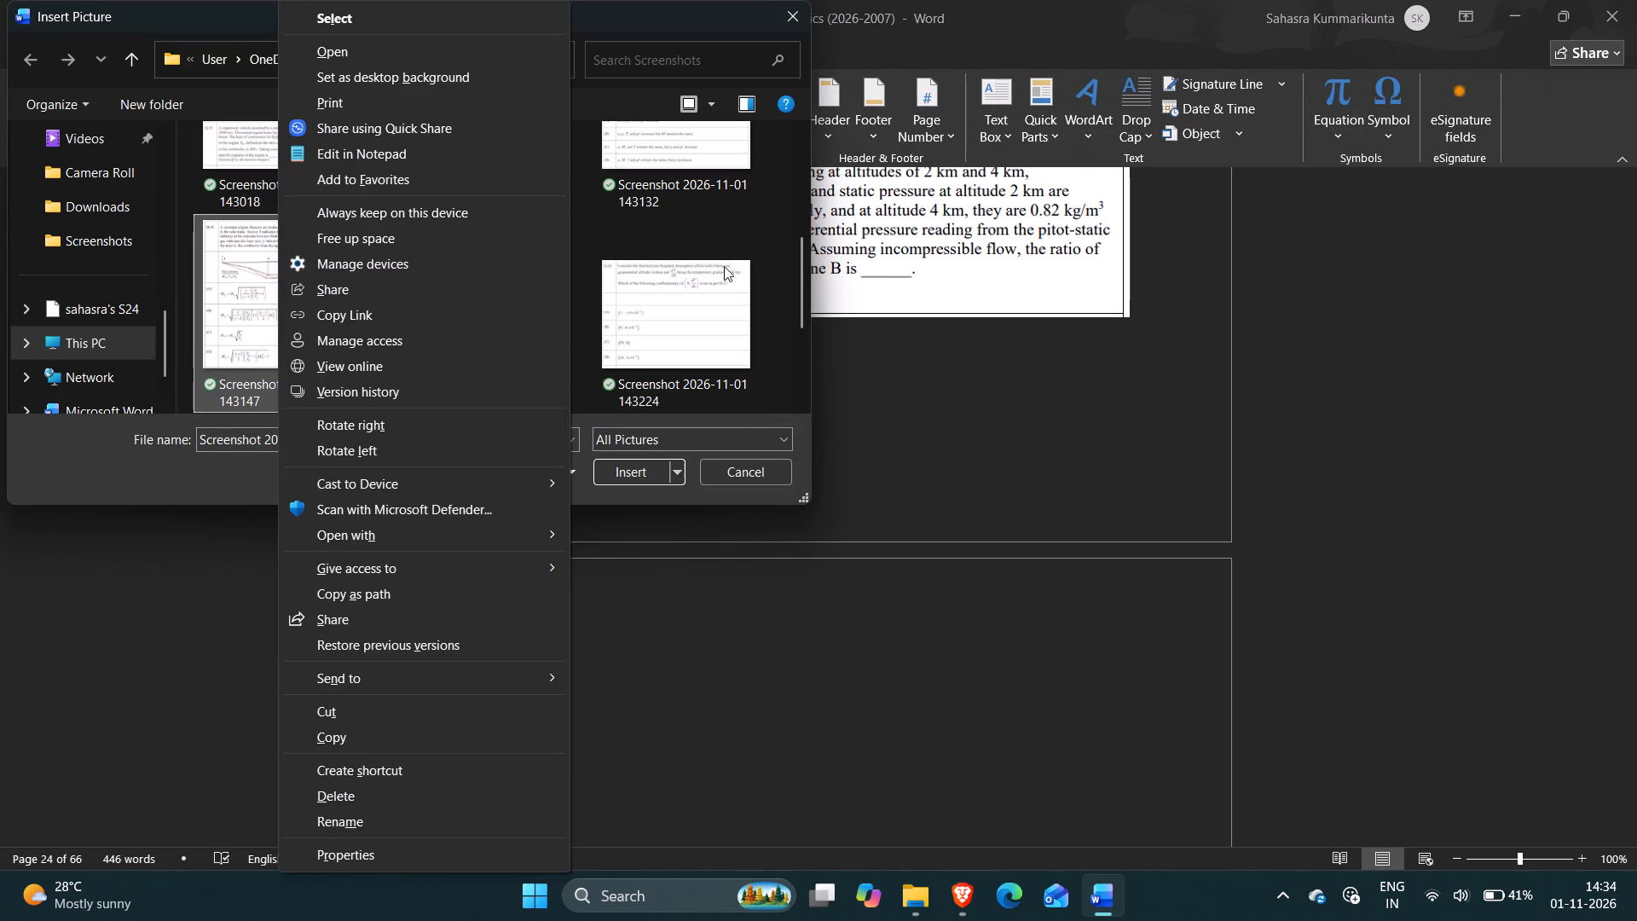
{"action": "left_click", "coordinate": [784, 211]}
{"action": "scroll", "coordinate": [784, 211], "scroll_direction": "down", "scroll_amount": 7, "text": "ctrl"}
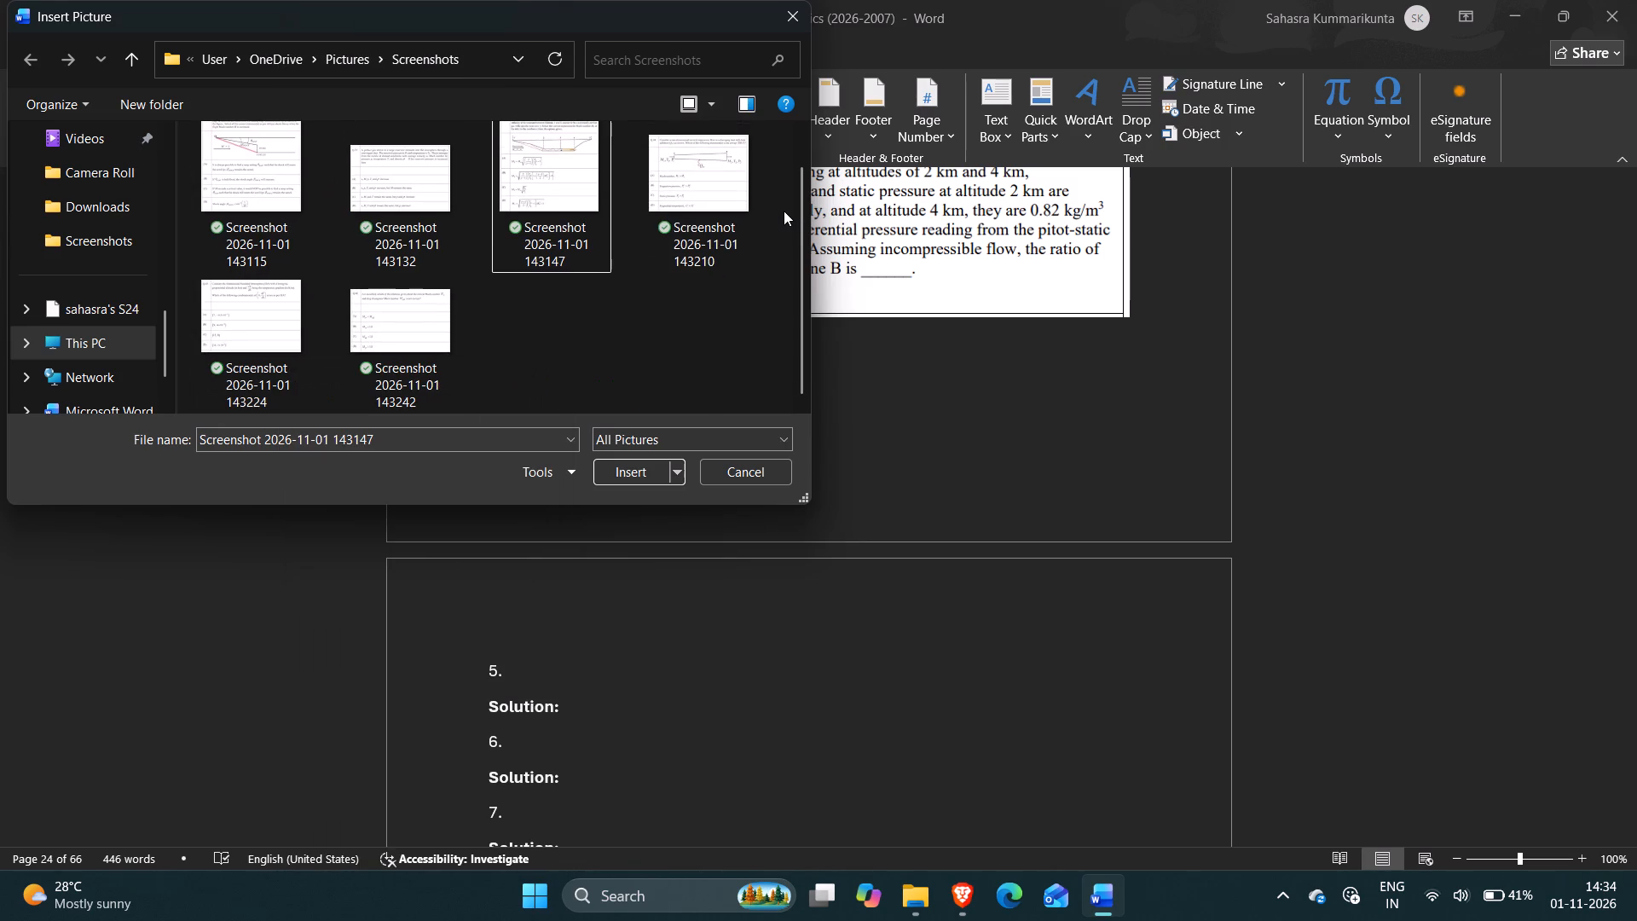
{"action": "scroll", "coordinate": [784, 211], "scroll_direction": "up", "scroll_amount": 1}
{"action": "left_click_drag", "start_coordinate": [673, 190], "coordinate": [663, 189]}
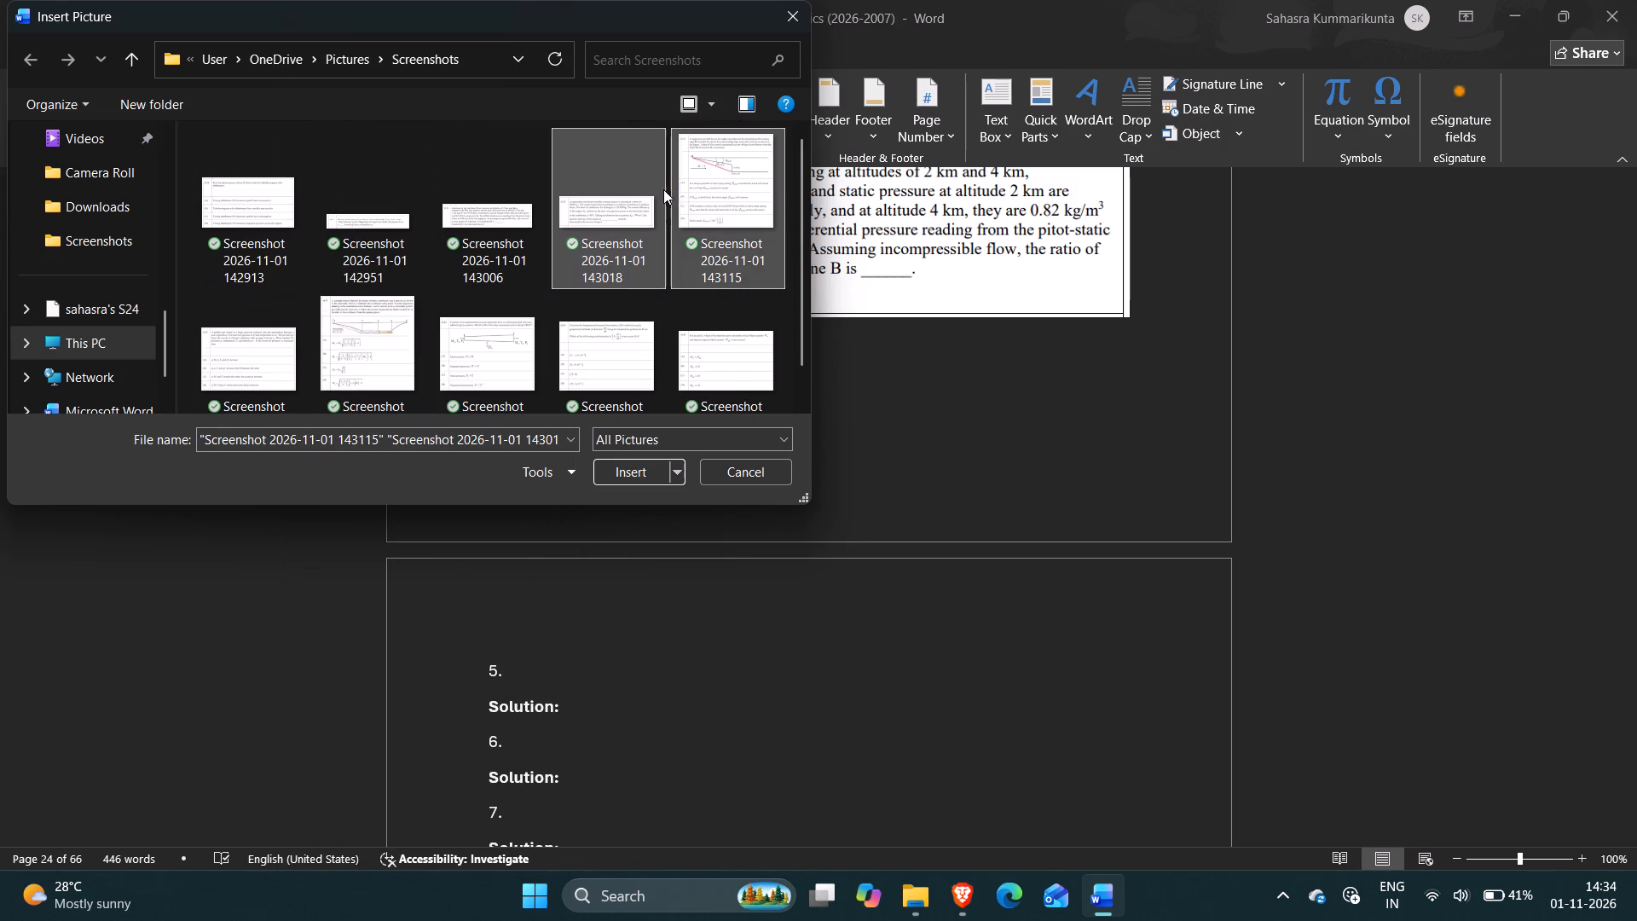
{"action": "left_click", "coordinate": [631, 167]}
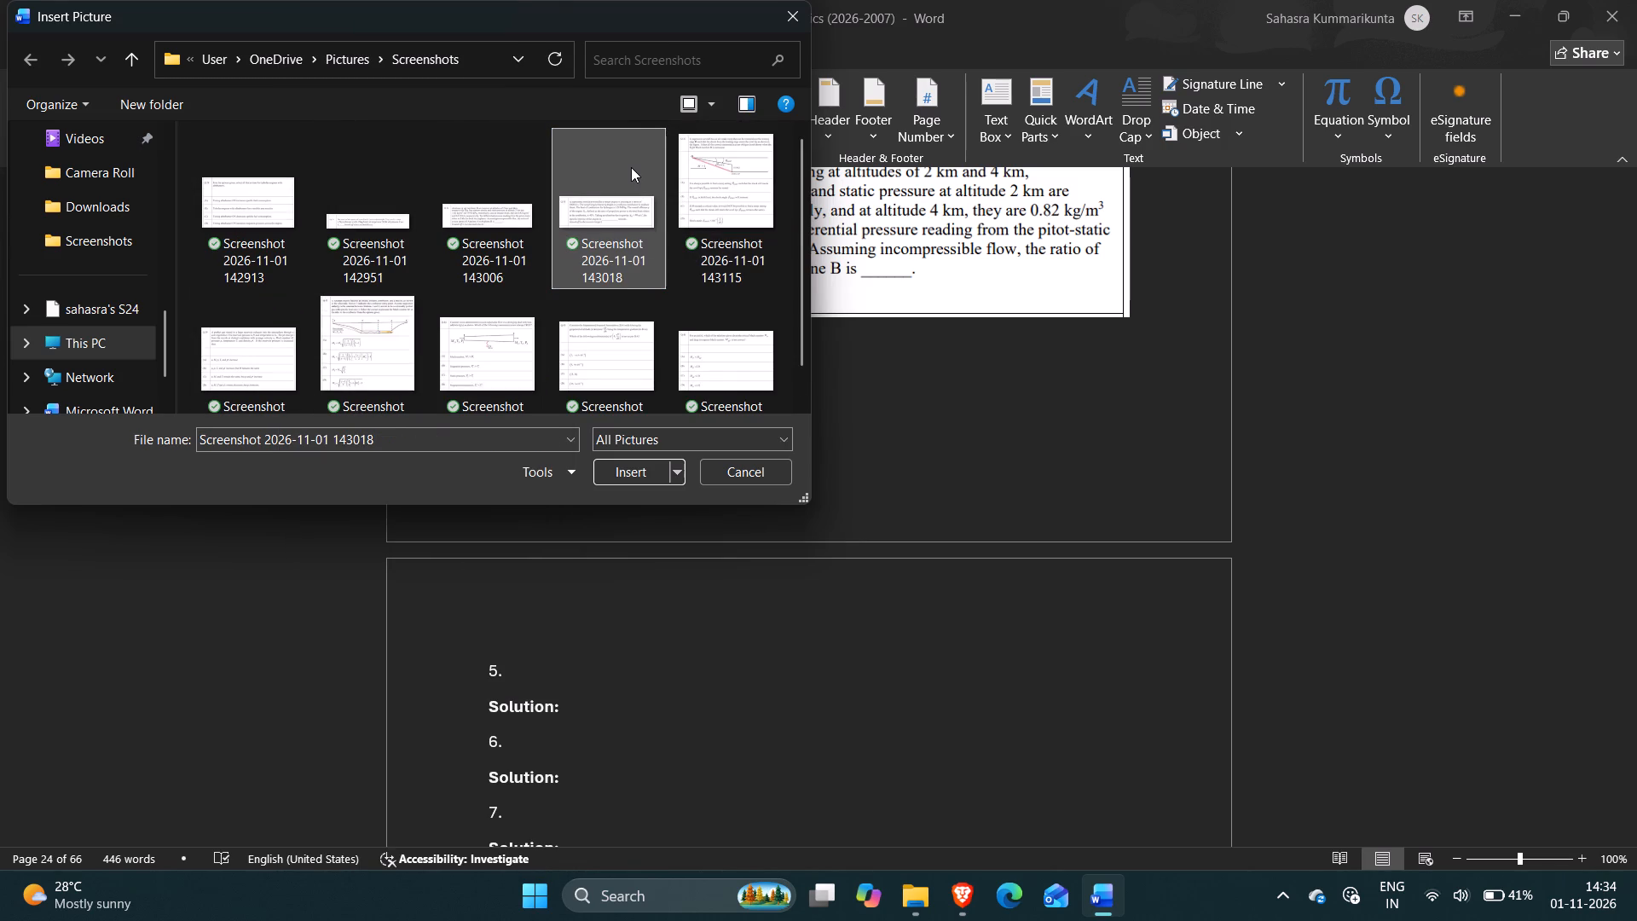
{"action": "left_click", "coordinate": [659, 467]}
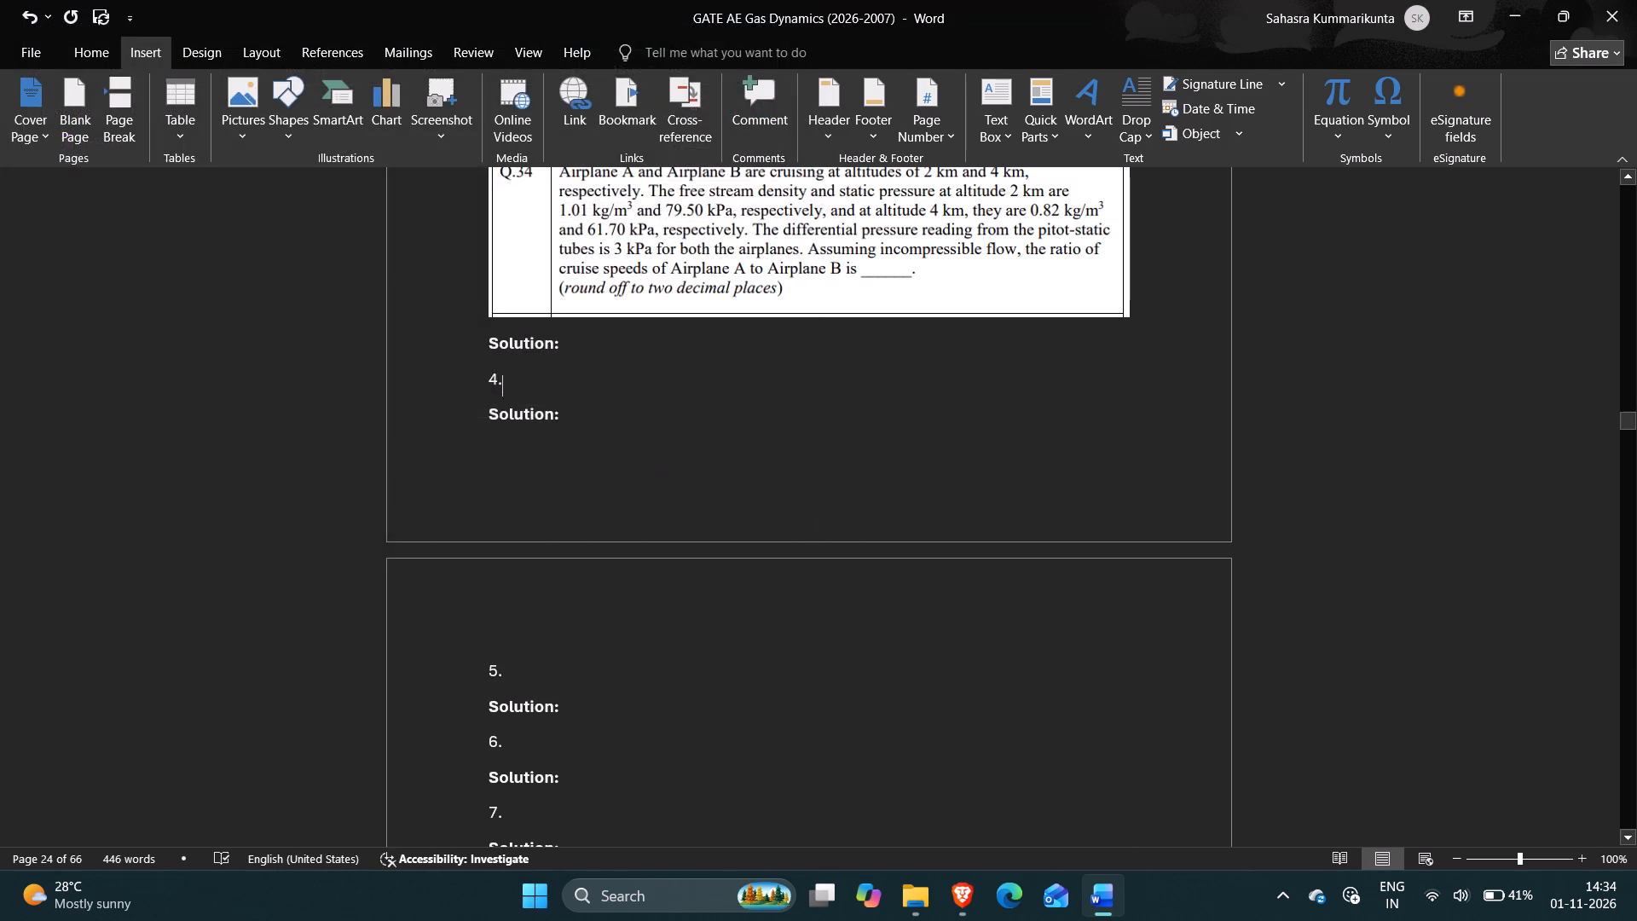
{"action": "scroll", "coordinate": [659, 467], "scroll_direction": "down", "scroll_amount": 4}
{"action": "right_click", "coordinate": [659, 467]}
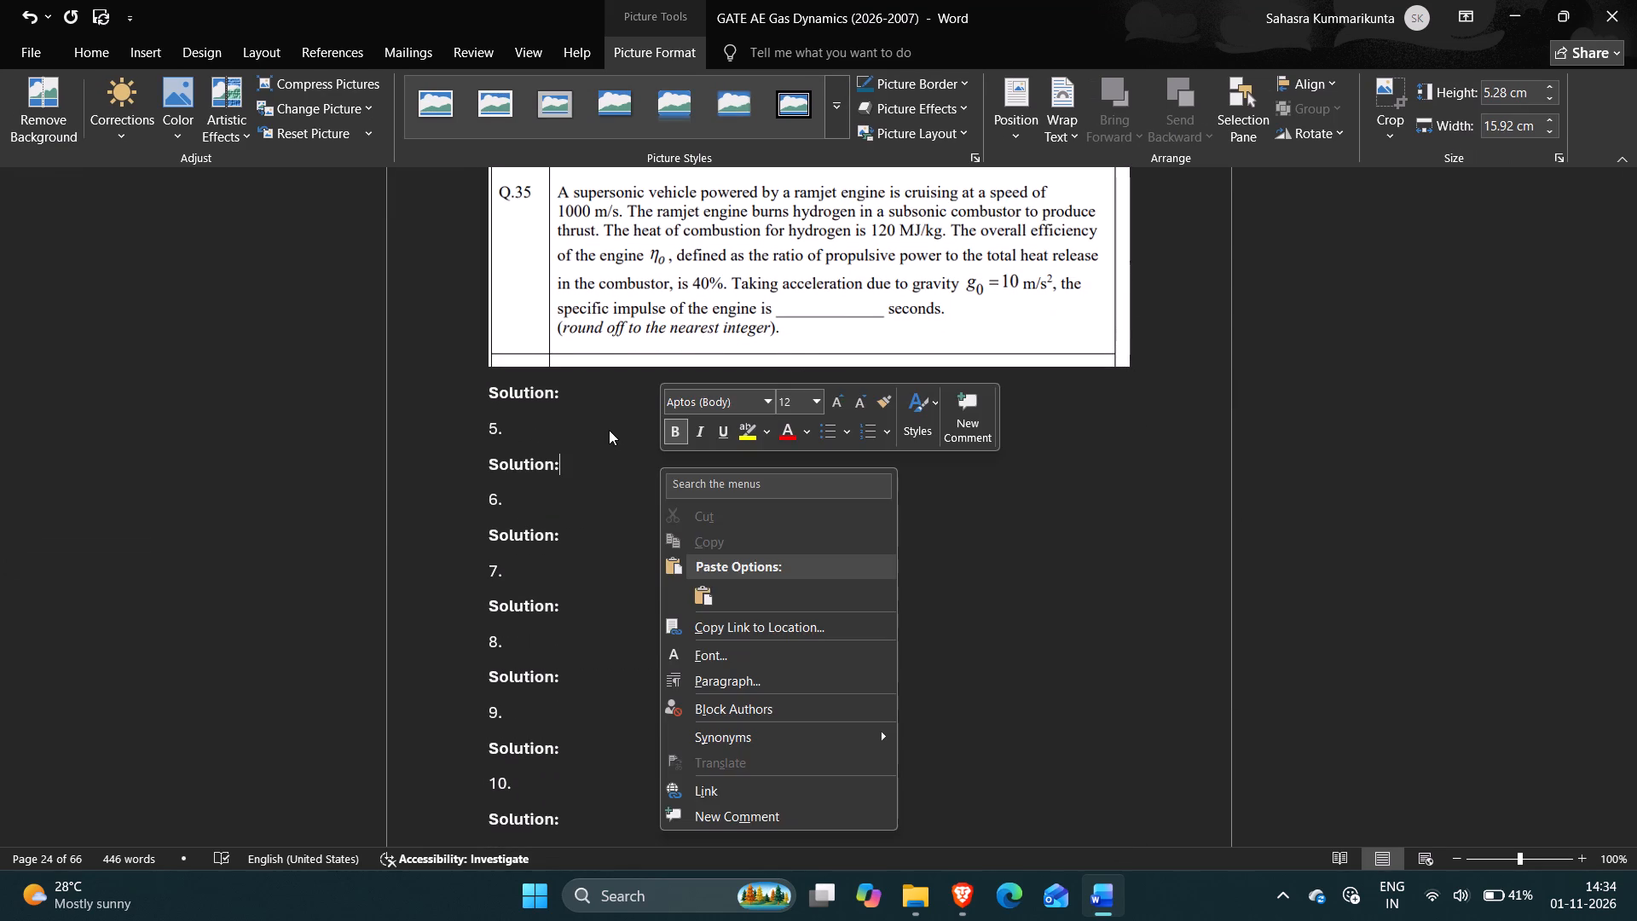
{"action": "left_click", "coordinate": [609, 430]}
{"action": "left_click", "coordinate": [535, 414]}
{"action": "left_click", "coordinate": [527, 424]}
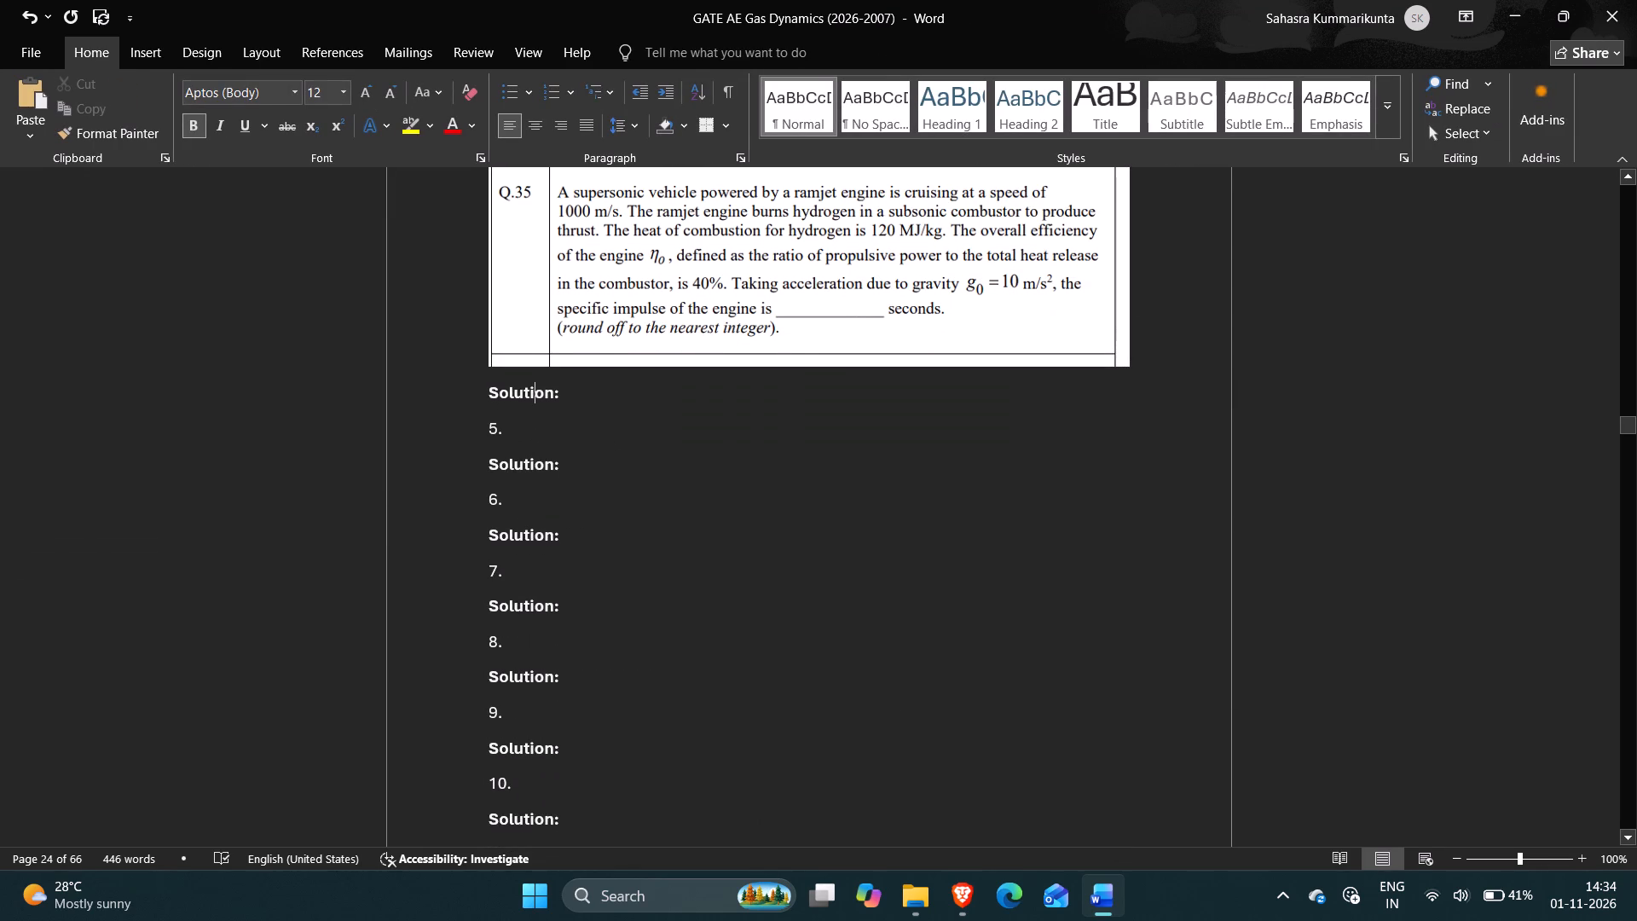
{"action": "left_click", "coordinate": [159, 40]}
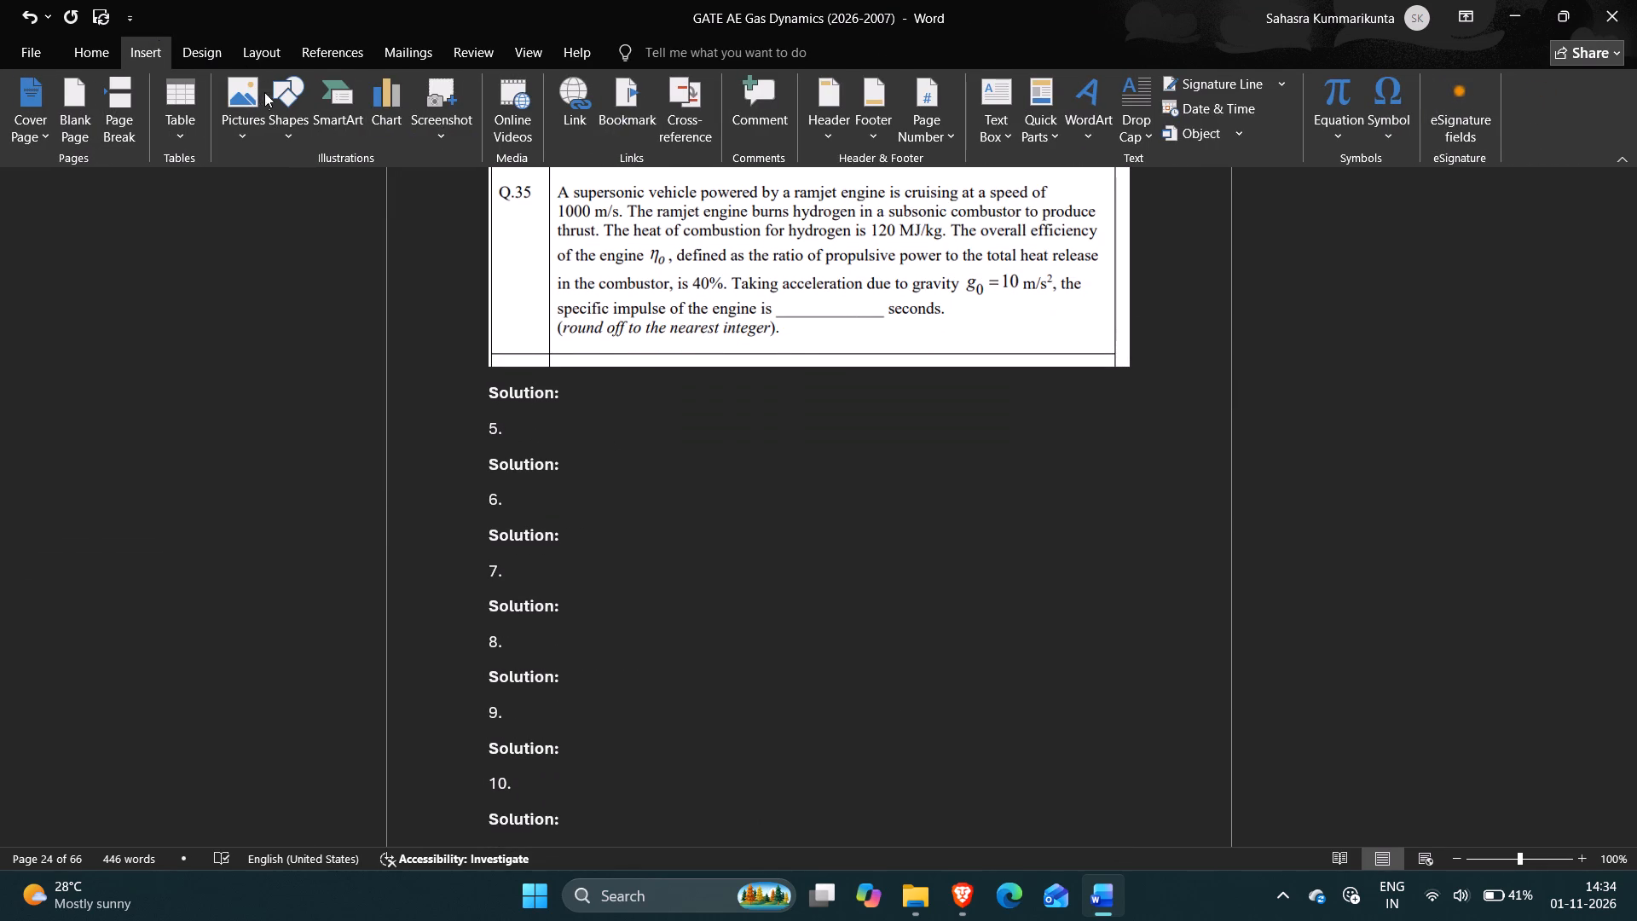
{"action": "left_click", "coordinate": [240, 107]}
{"action": "left_click", "coordinate": [271, 186]}
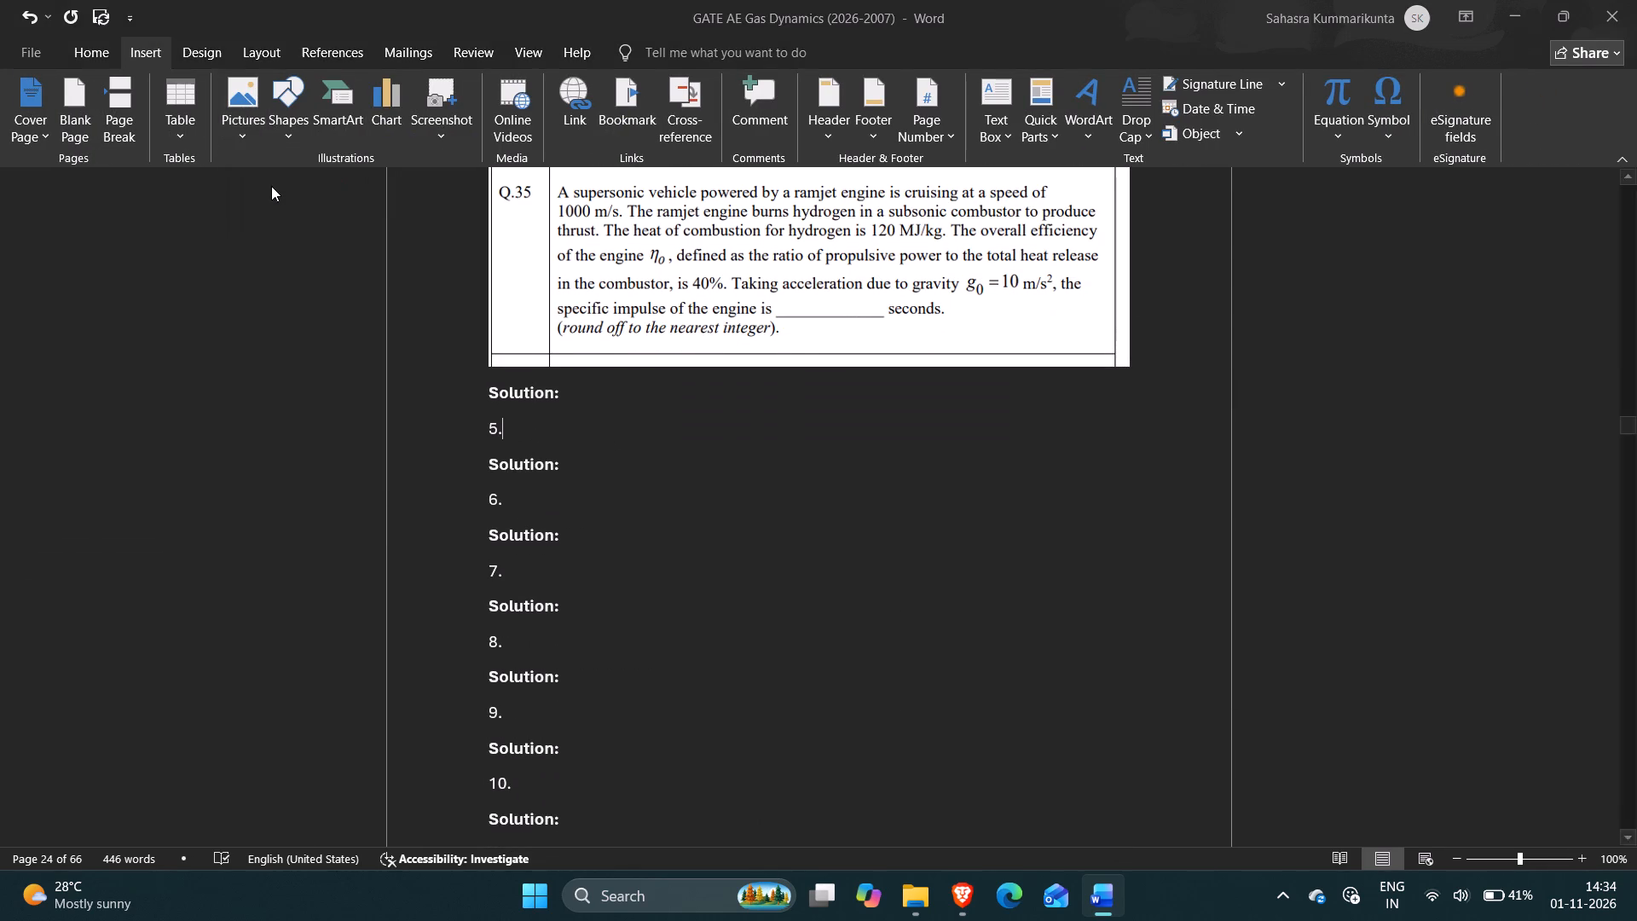
{"action": "left_click", "coordinate": [743, 162]}
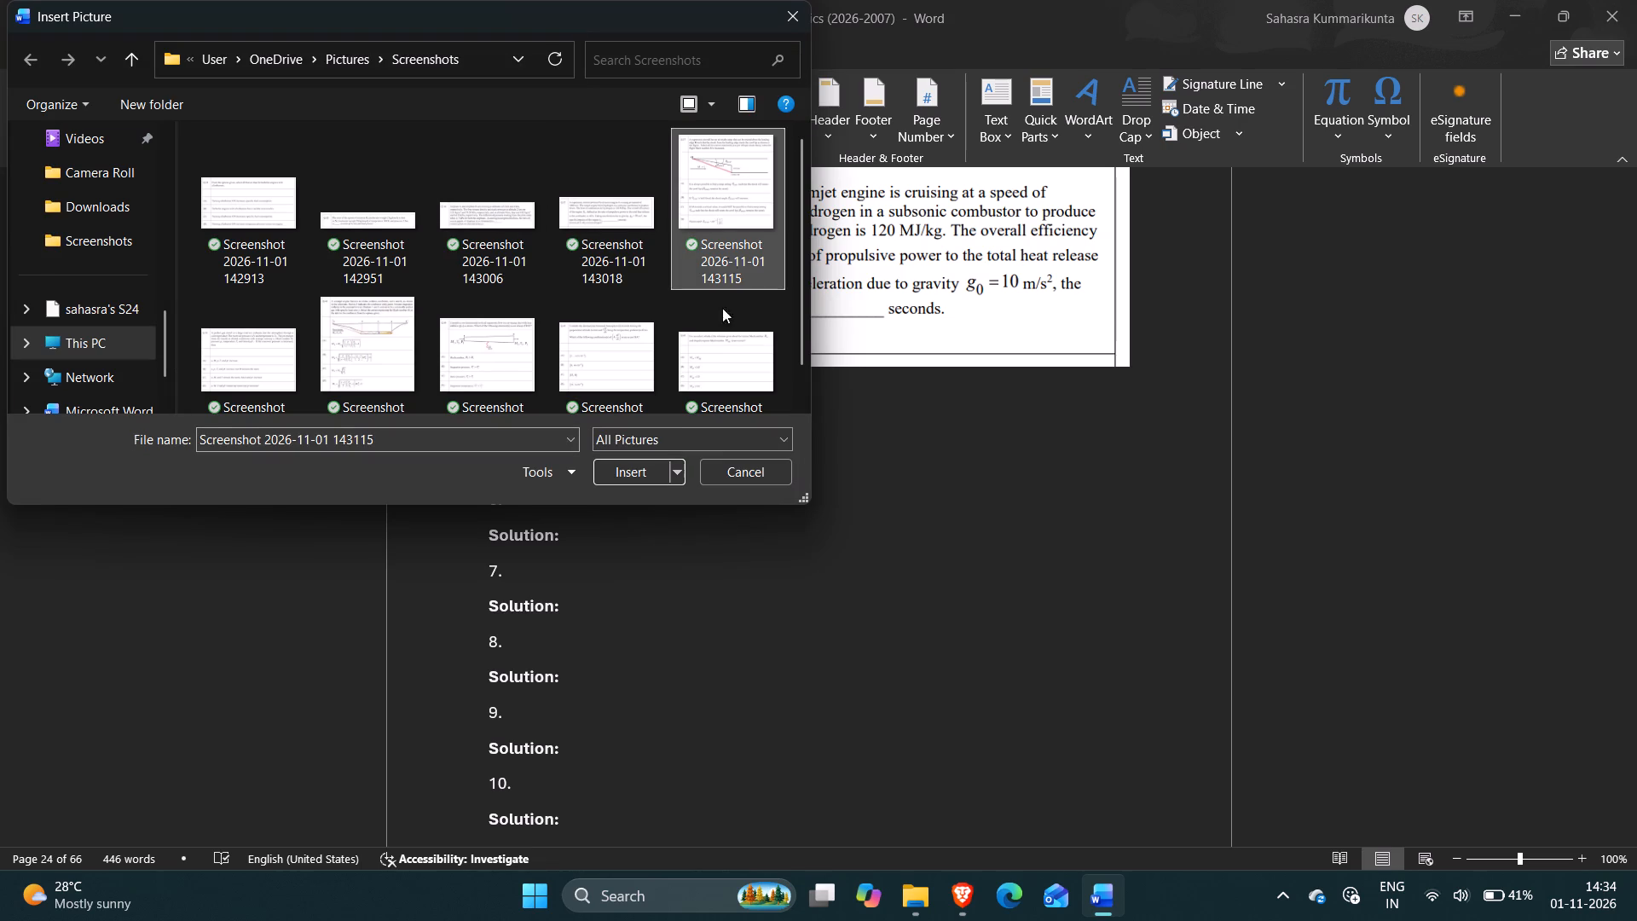
{"action": "left_click", "coordinate": [649, 466]}
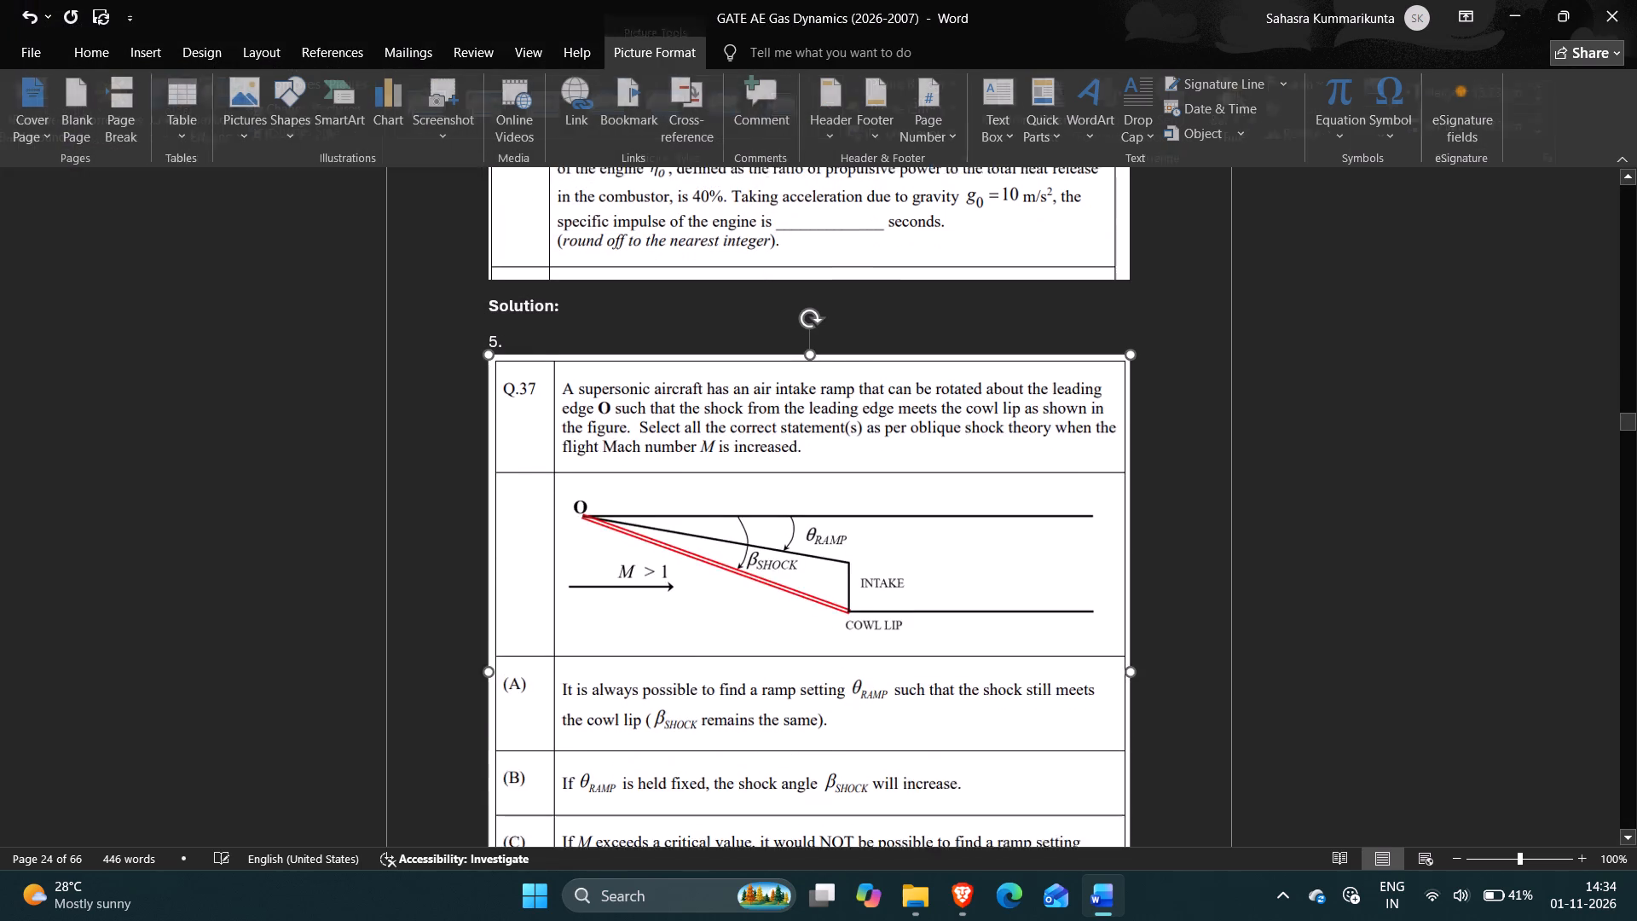
{"action": "scroll", "coordinate": [649, 466], "scroll_direction": "down", "scroll_amount": 4}
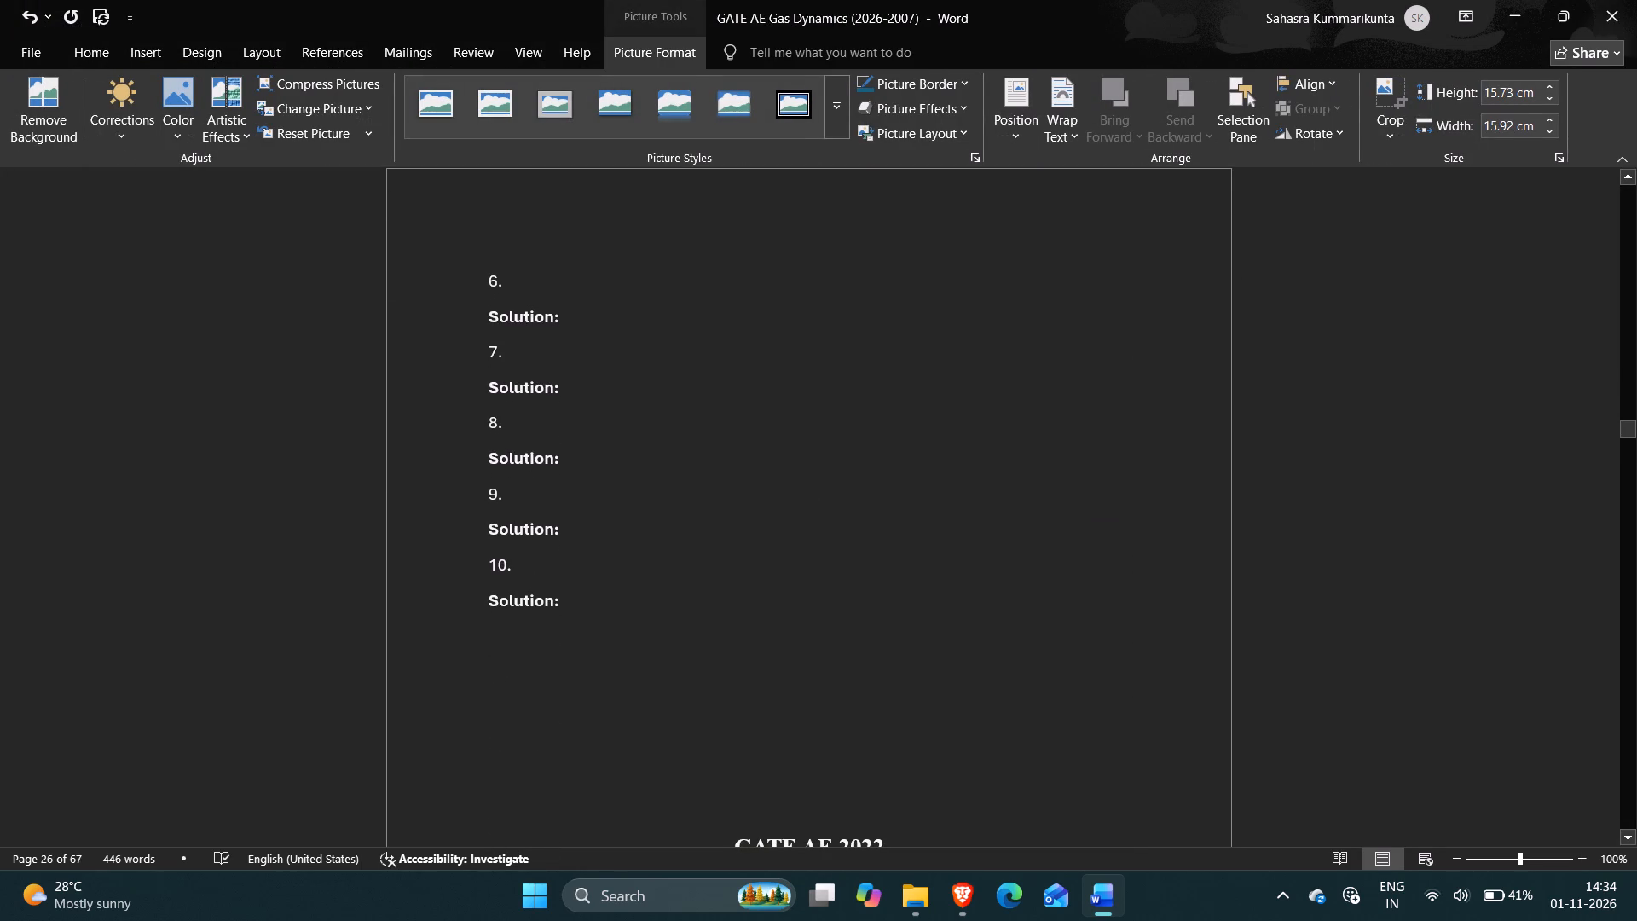
{"action": "left_click", "coordinate": [547, 285]}
{"action": "left_click", "coordinate": [162, 52]}
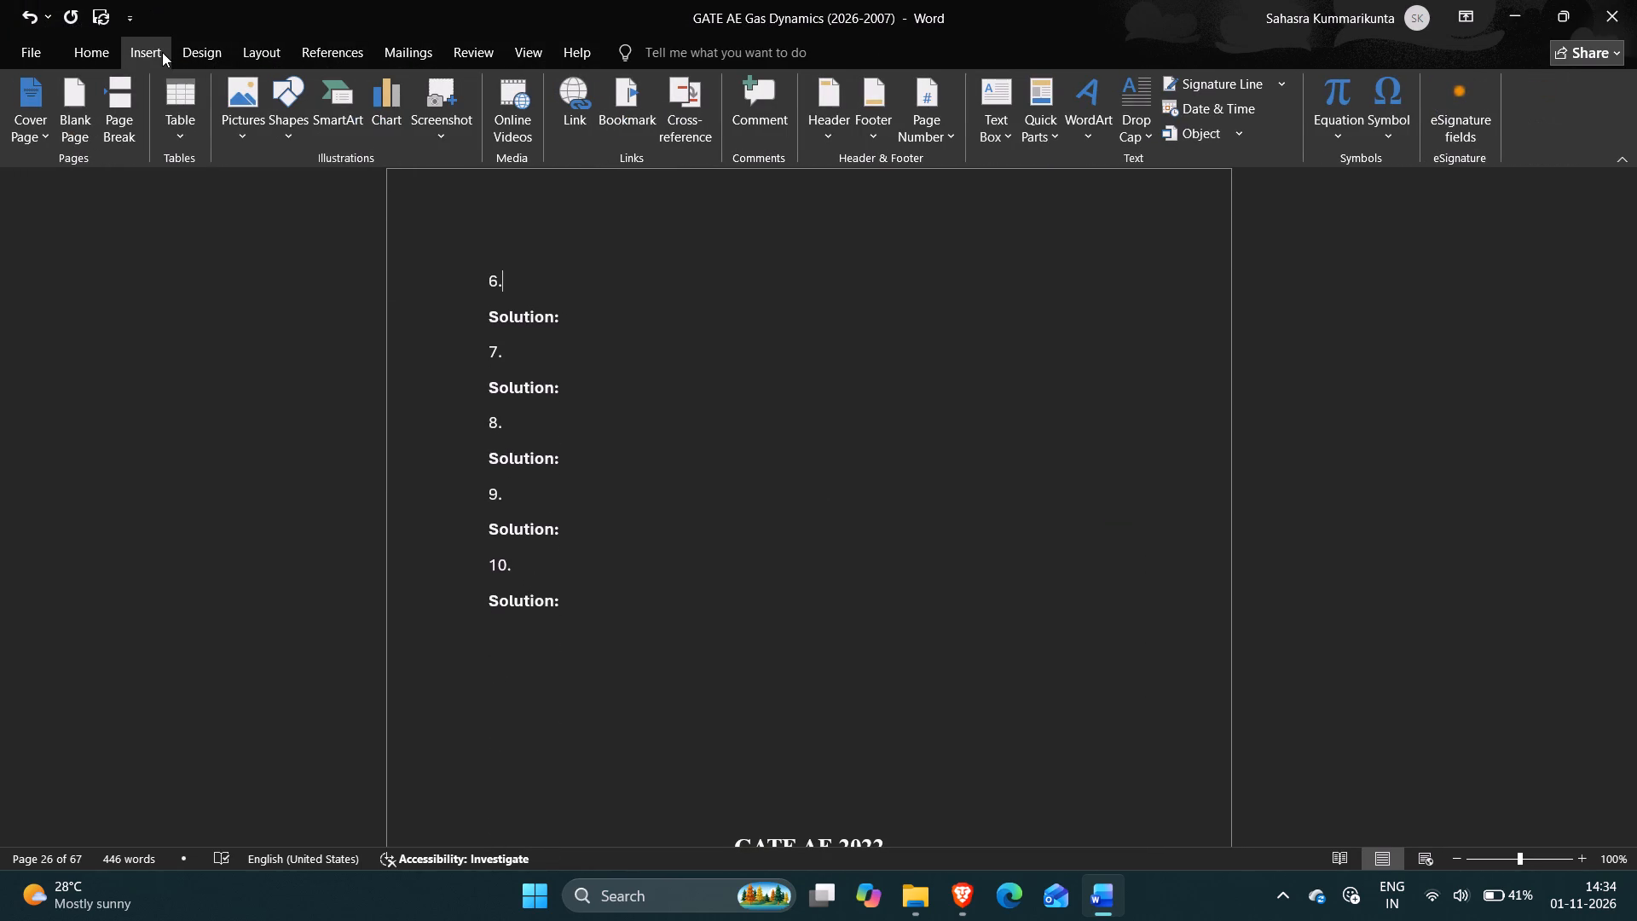
{"action": "left_click", "coordinate": [245, 94]}
{"action": "left_click", "coordinate": [281, 188]}
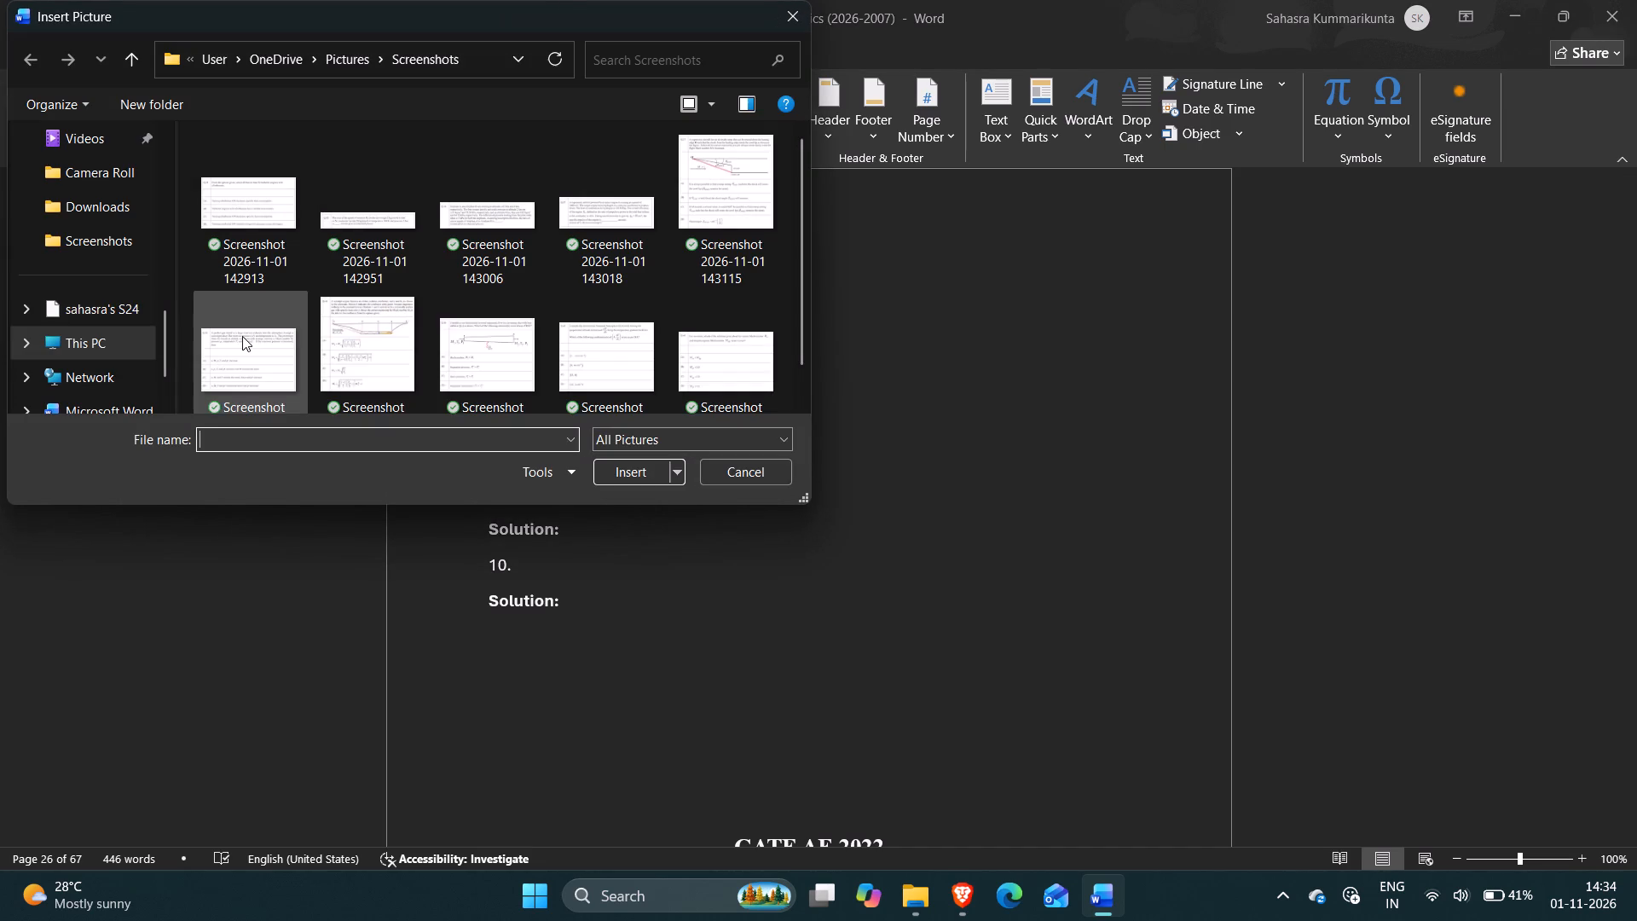
{"action": "left_click", "coordinate": [242, 336]}
{"action": "left_click", "coordinate": [632, 478]}
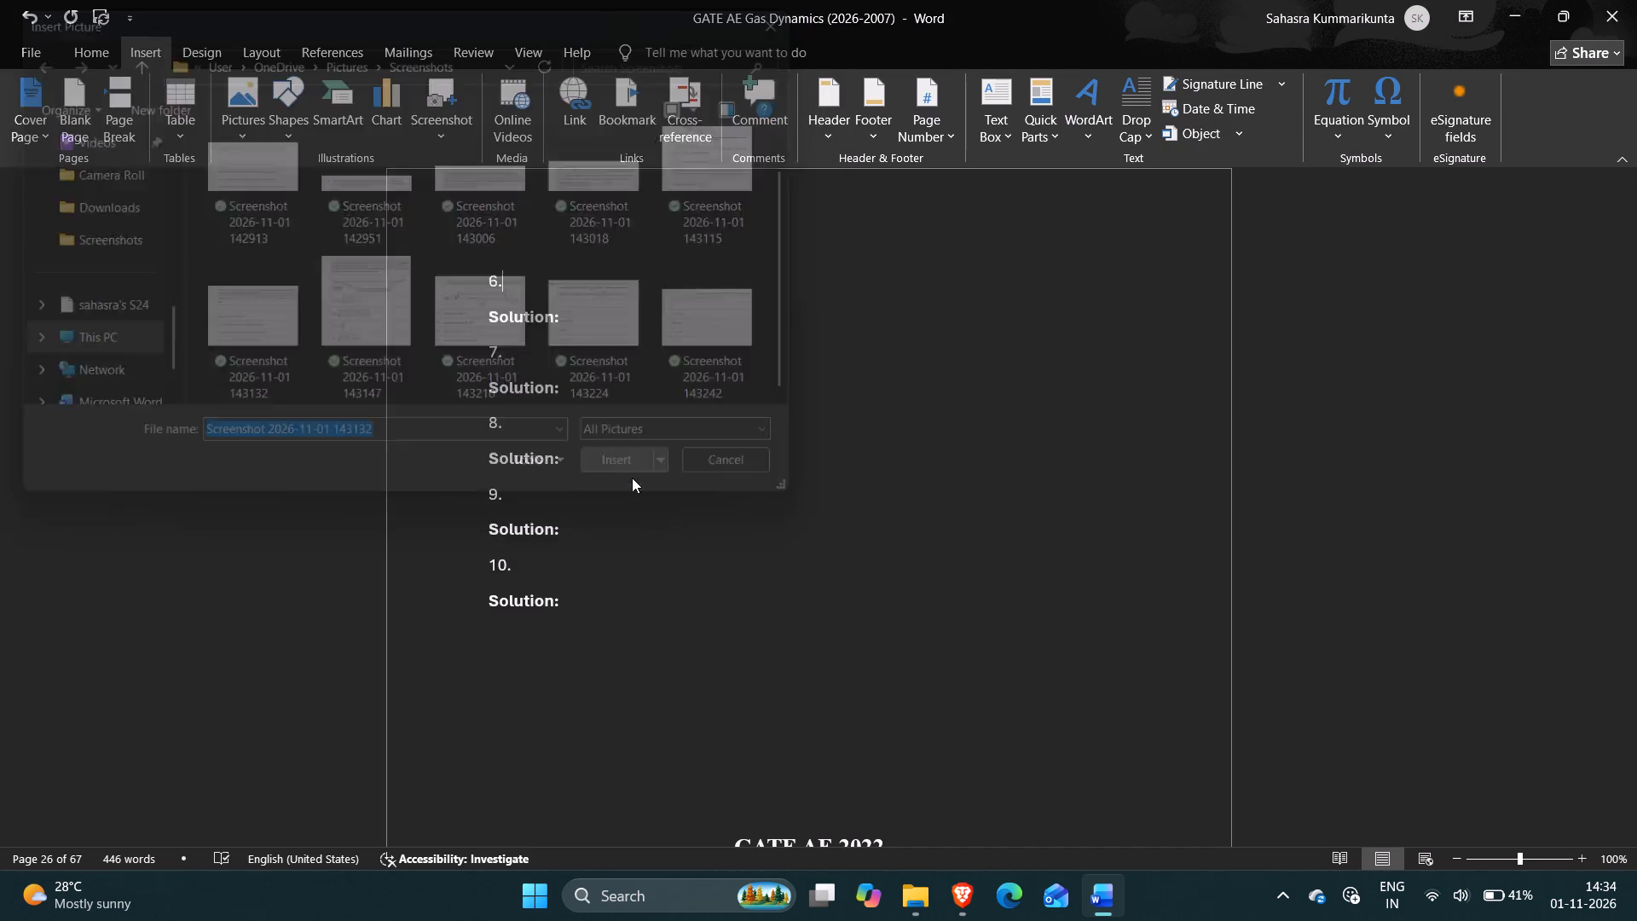
{"action": "scroll", "coordinate": [632, 478], "scroll_direction": "down", "scroll_amount": 2}
{"action": "left_click", "coordinate": [590, 489]}
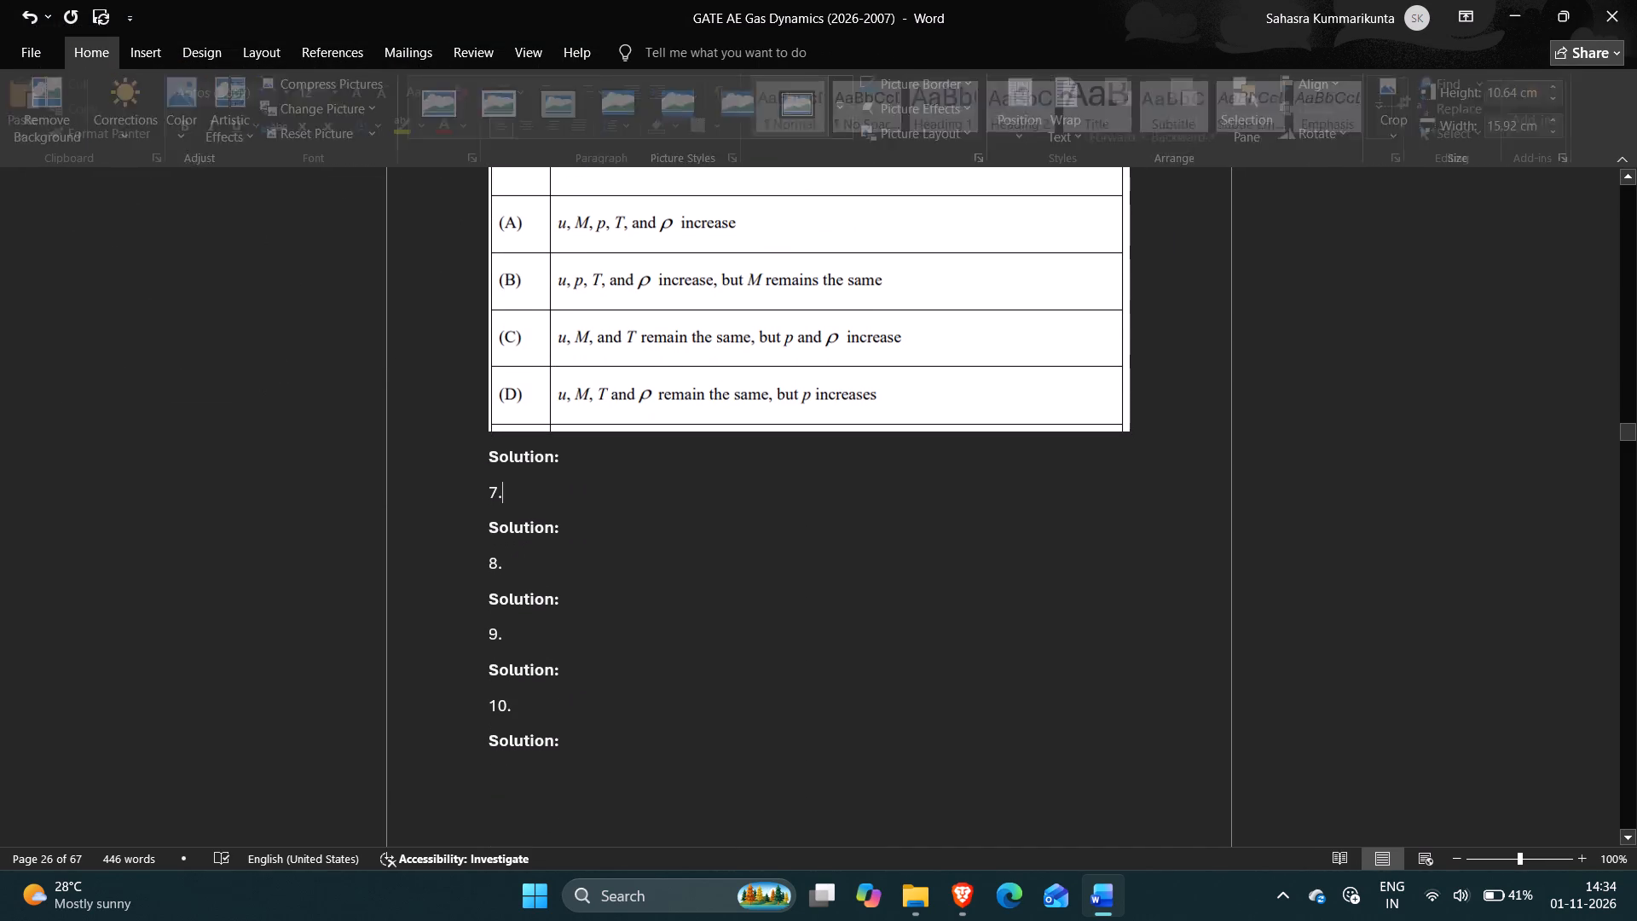
{"action": "left_click", "coordinate": [150, 49]}
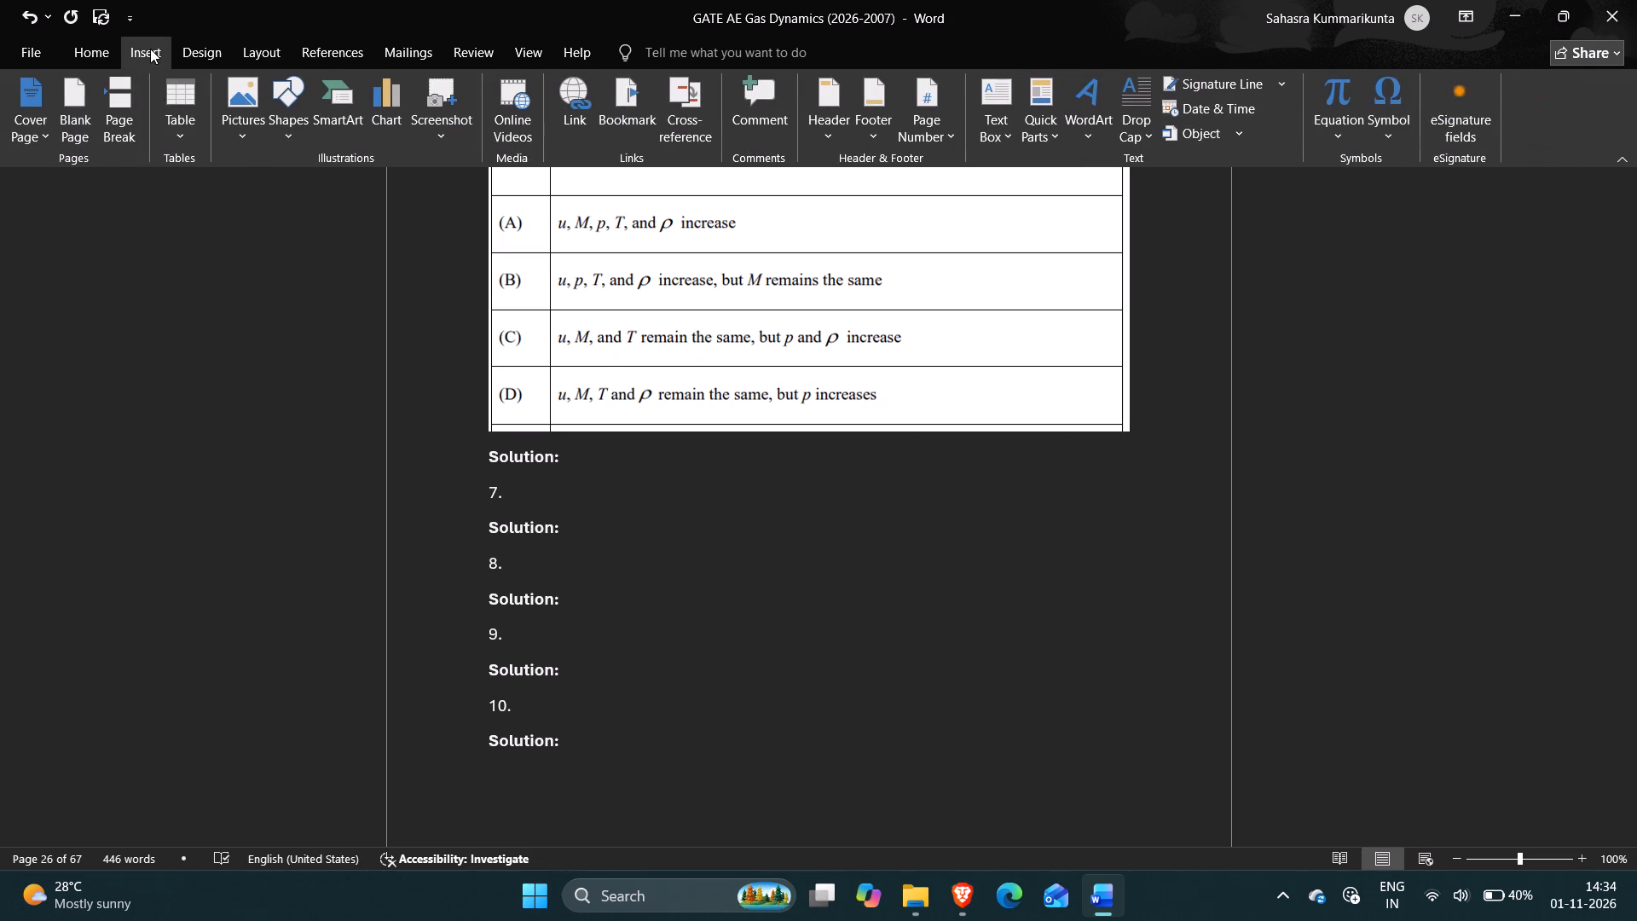
{"action": "left_click", "coordinate": [165, 105]}
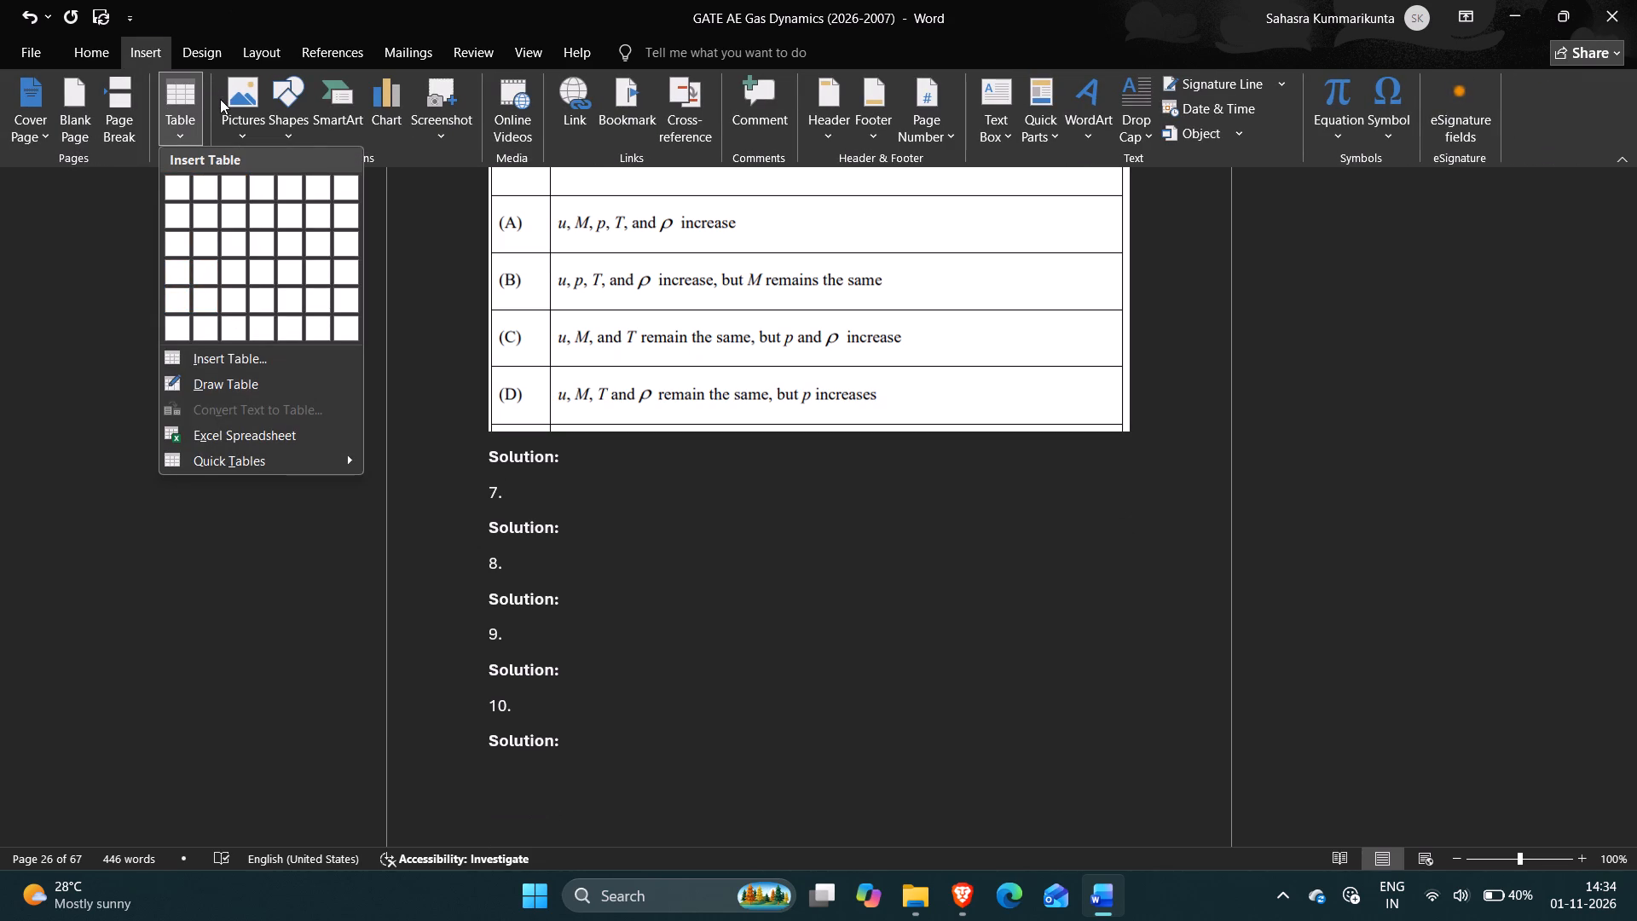
{"action": "left_click", "coordinate": [220, 99]}
{"action": "left_click", "coordinate": [259, 177]}
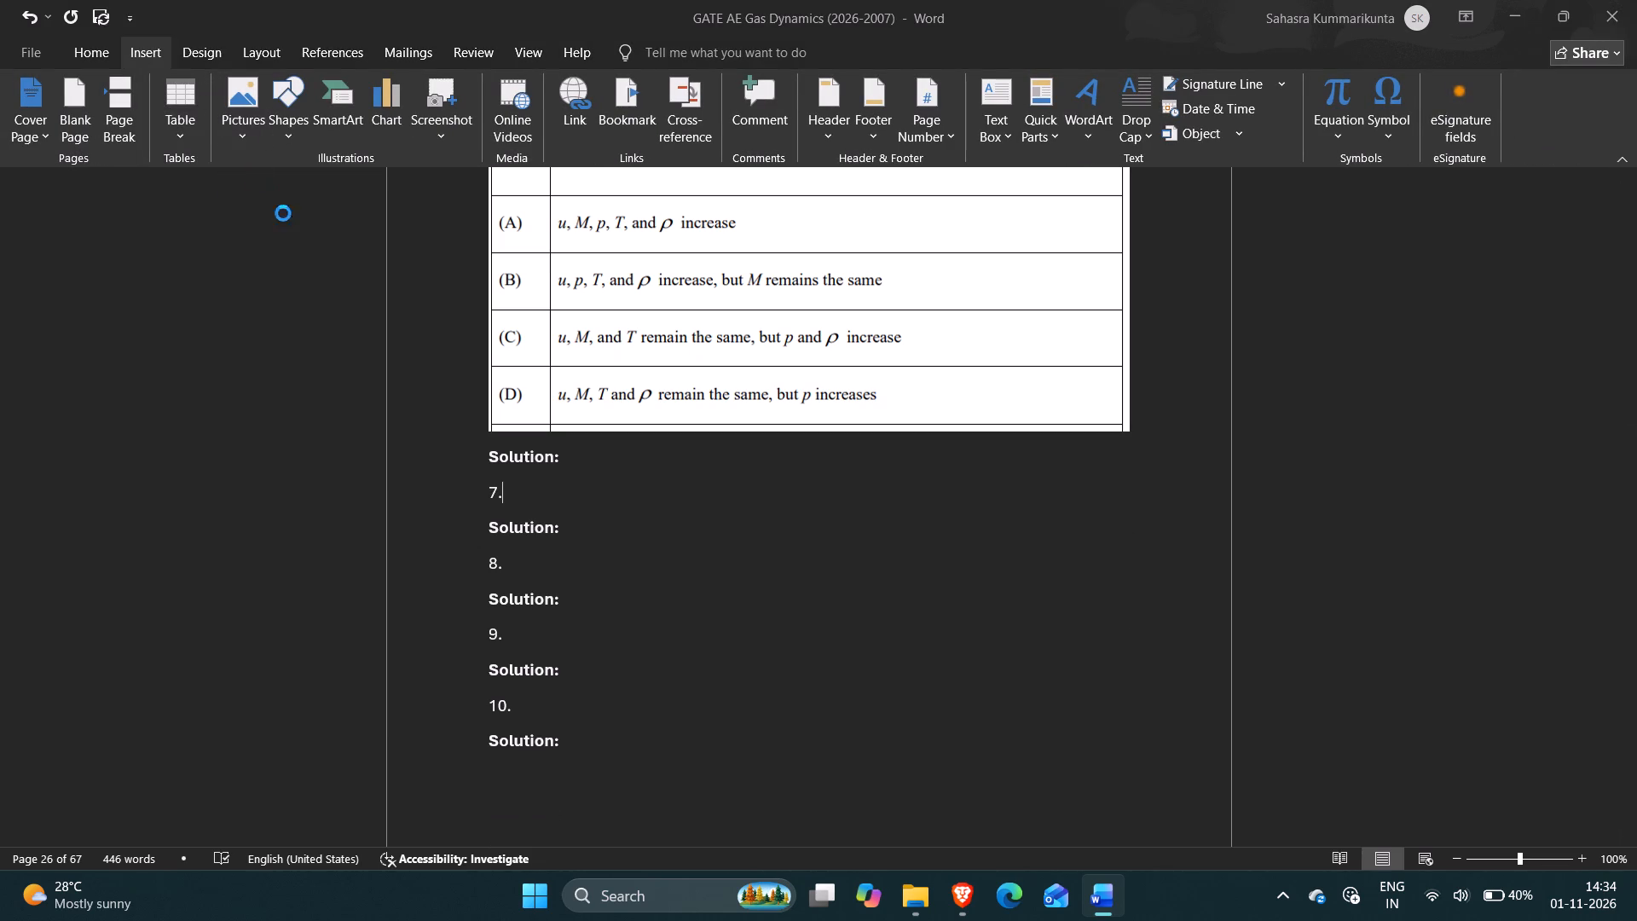
{"action": "left_click", "coordinate": [350, 334]}
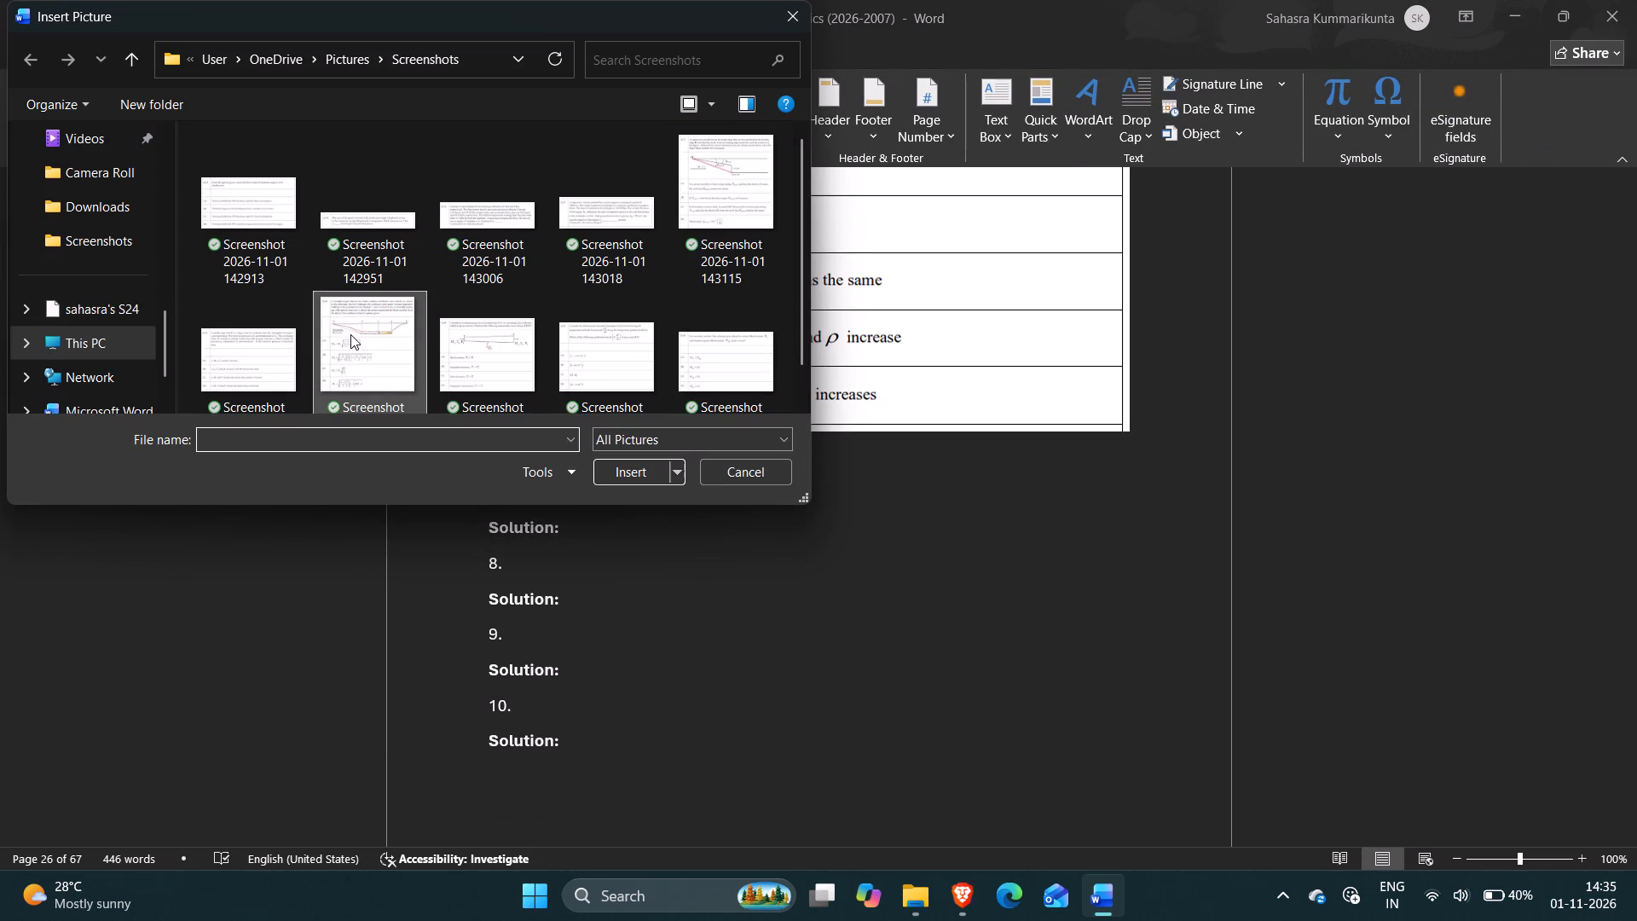
{"action": "left_click", "coordinate": [637, 470]}
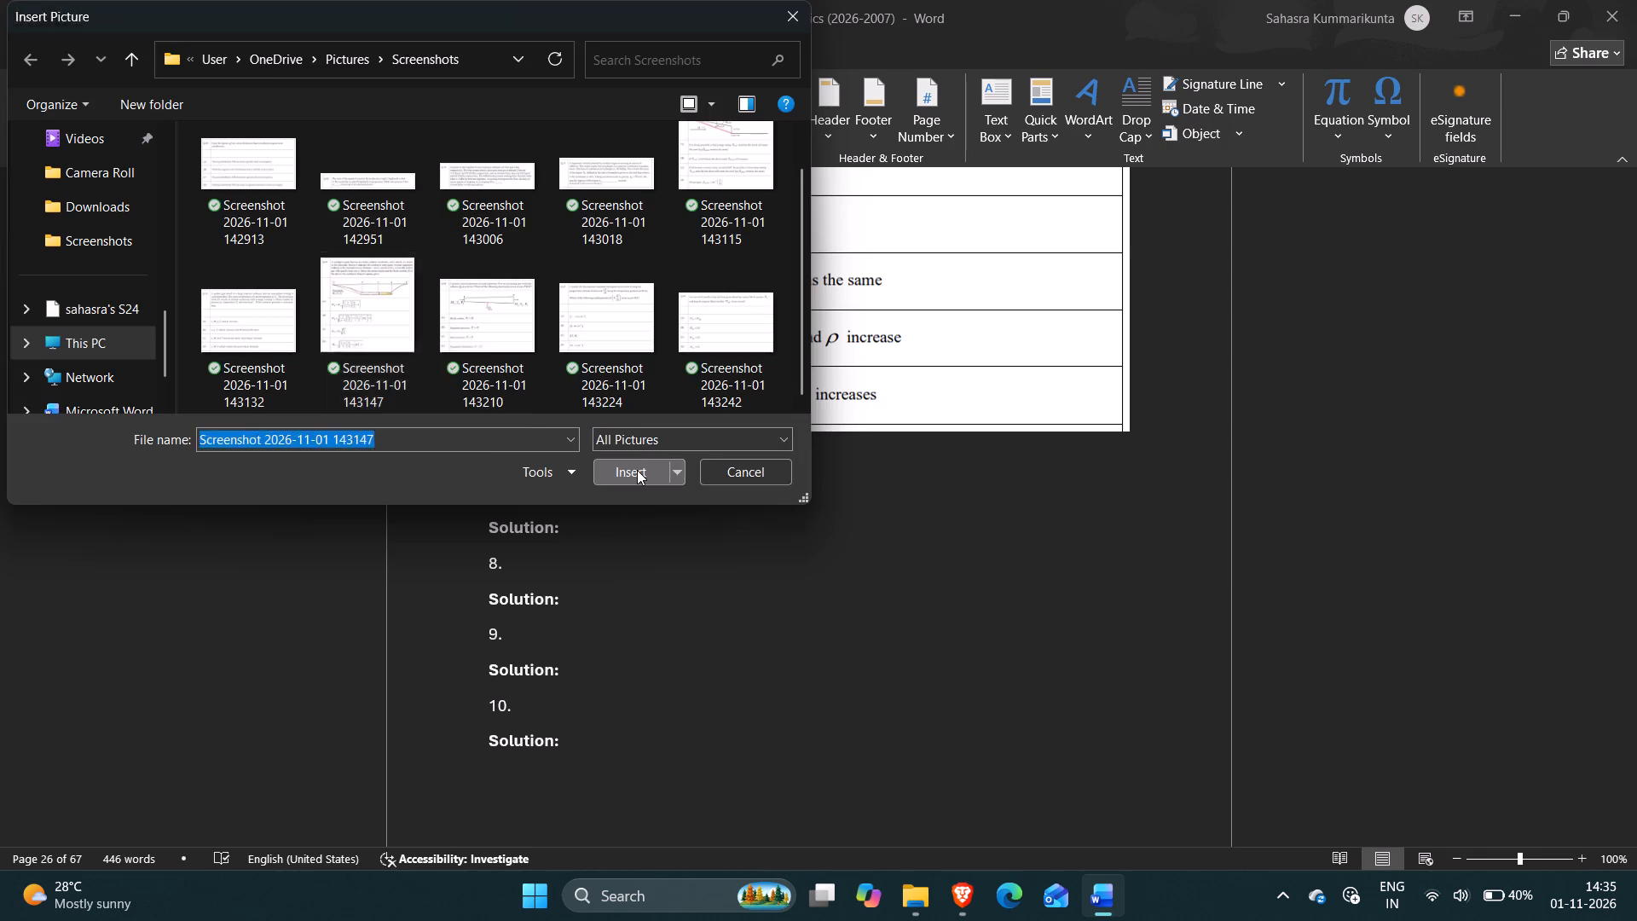
{"action": "scroll", "coordinate": [637, 470], "scroll_direction": "down", "scroll_amount": 4}
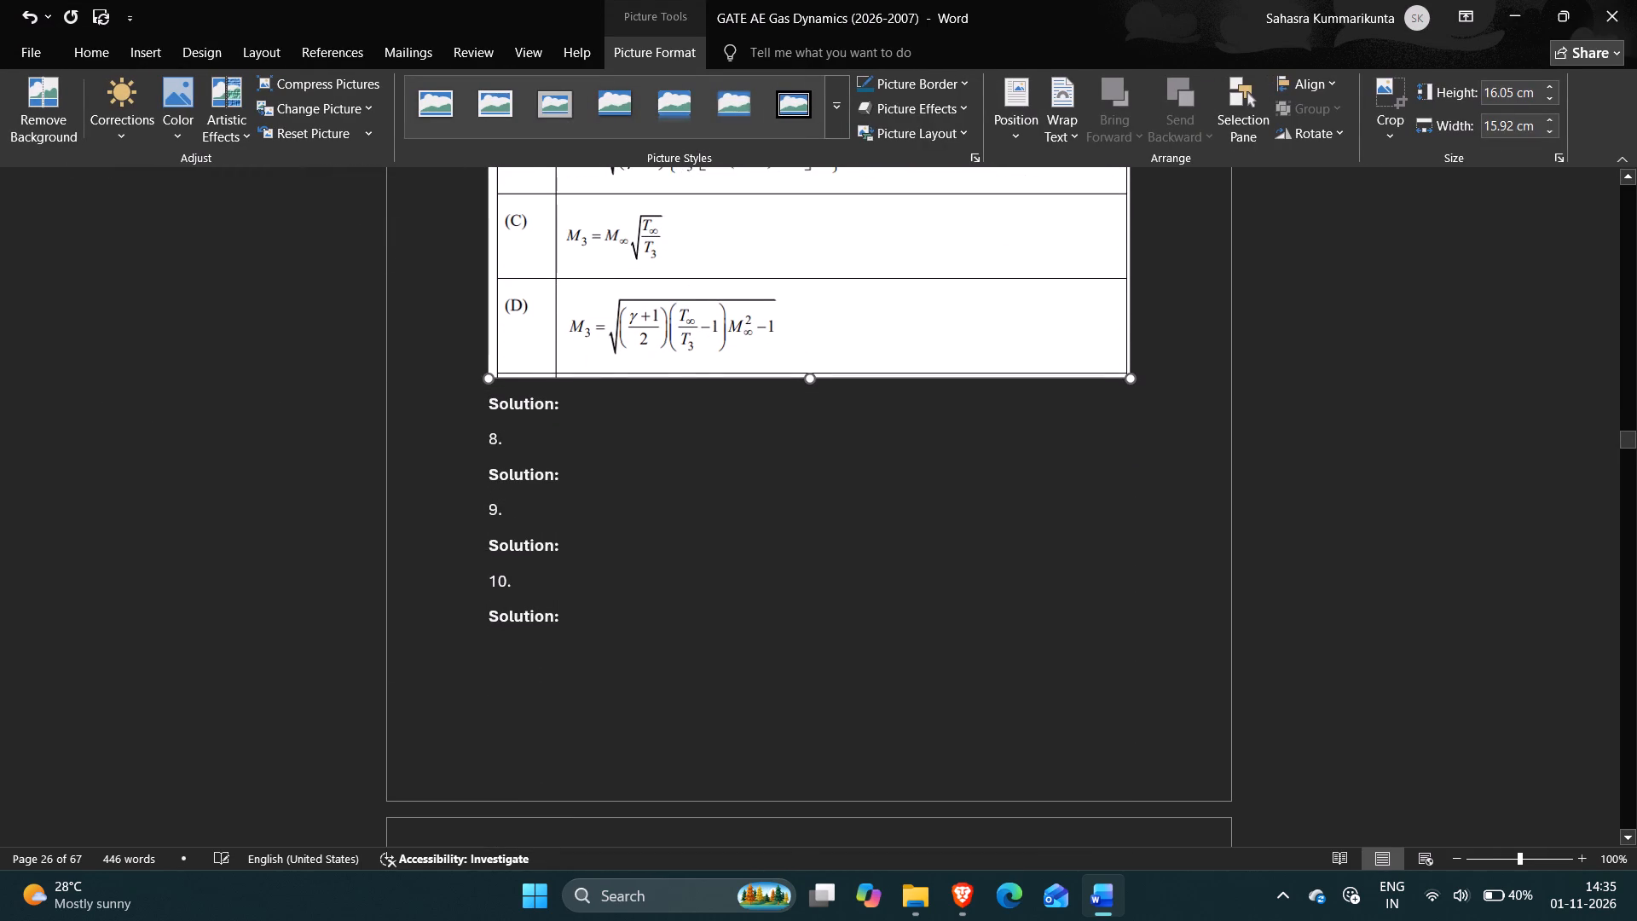
{"action": "left_click", "coordinate": [632, 450]}
{"action": "left_click", "coordinate": [155, 66]}
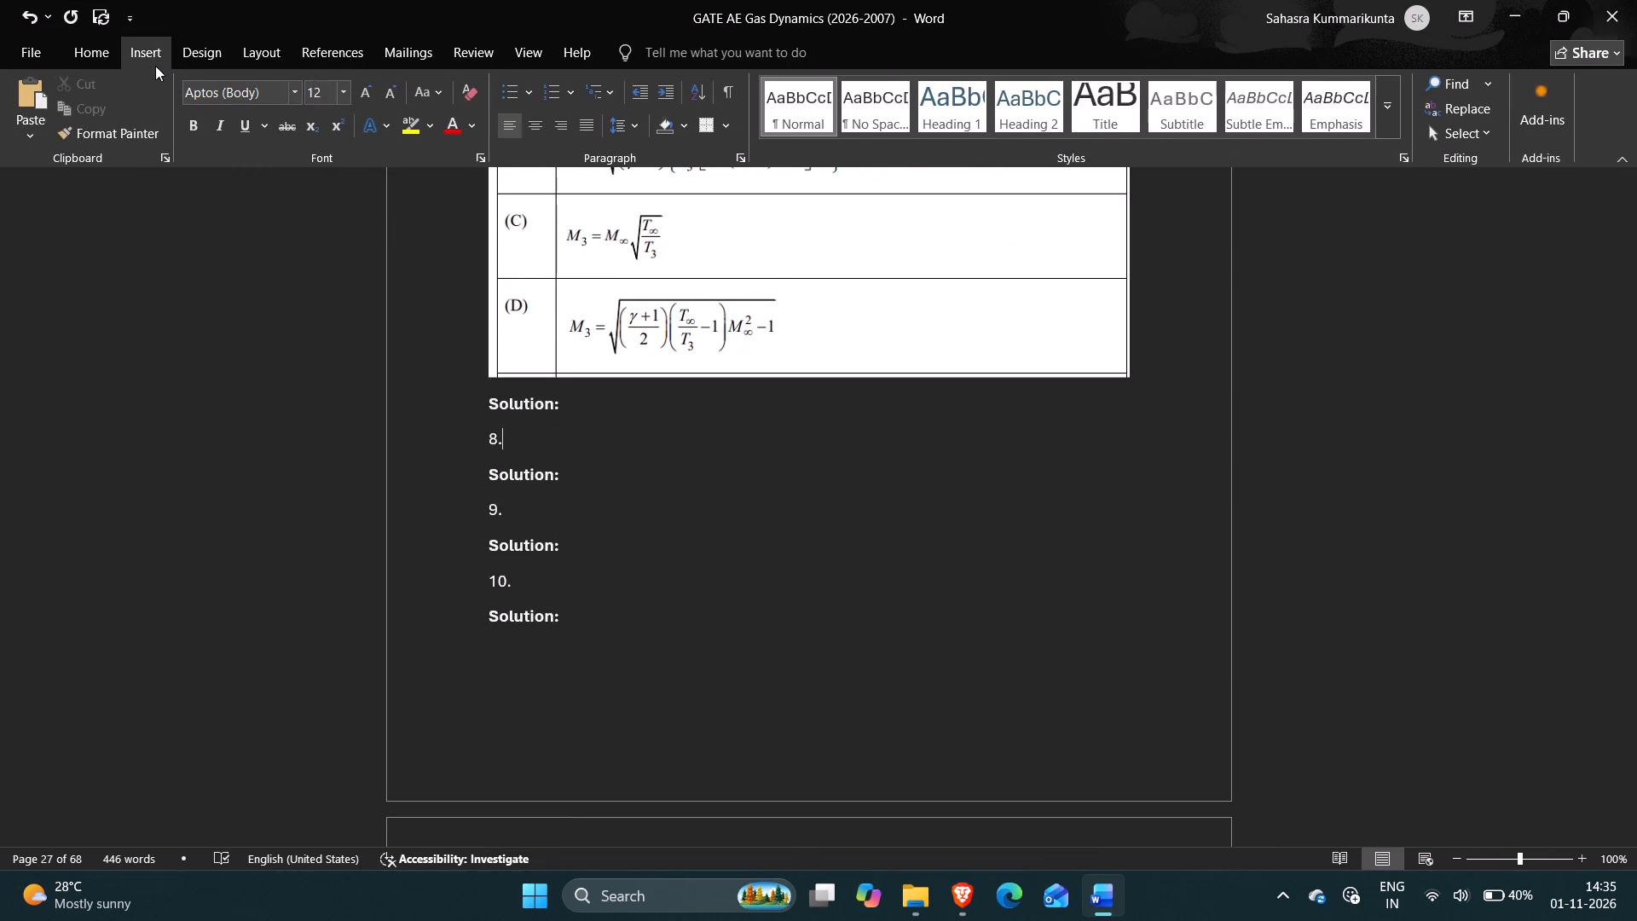
{"action": "left_click", "coordinate": [260, 125]}
{"action": "left_click", "coordinate": [290, 181]}
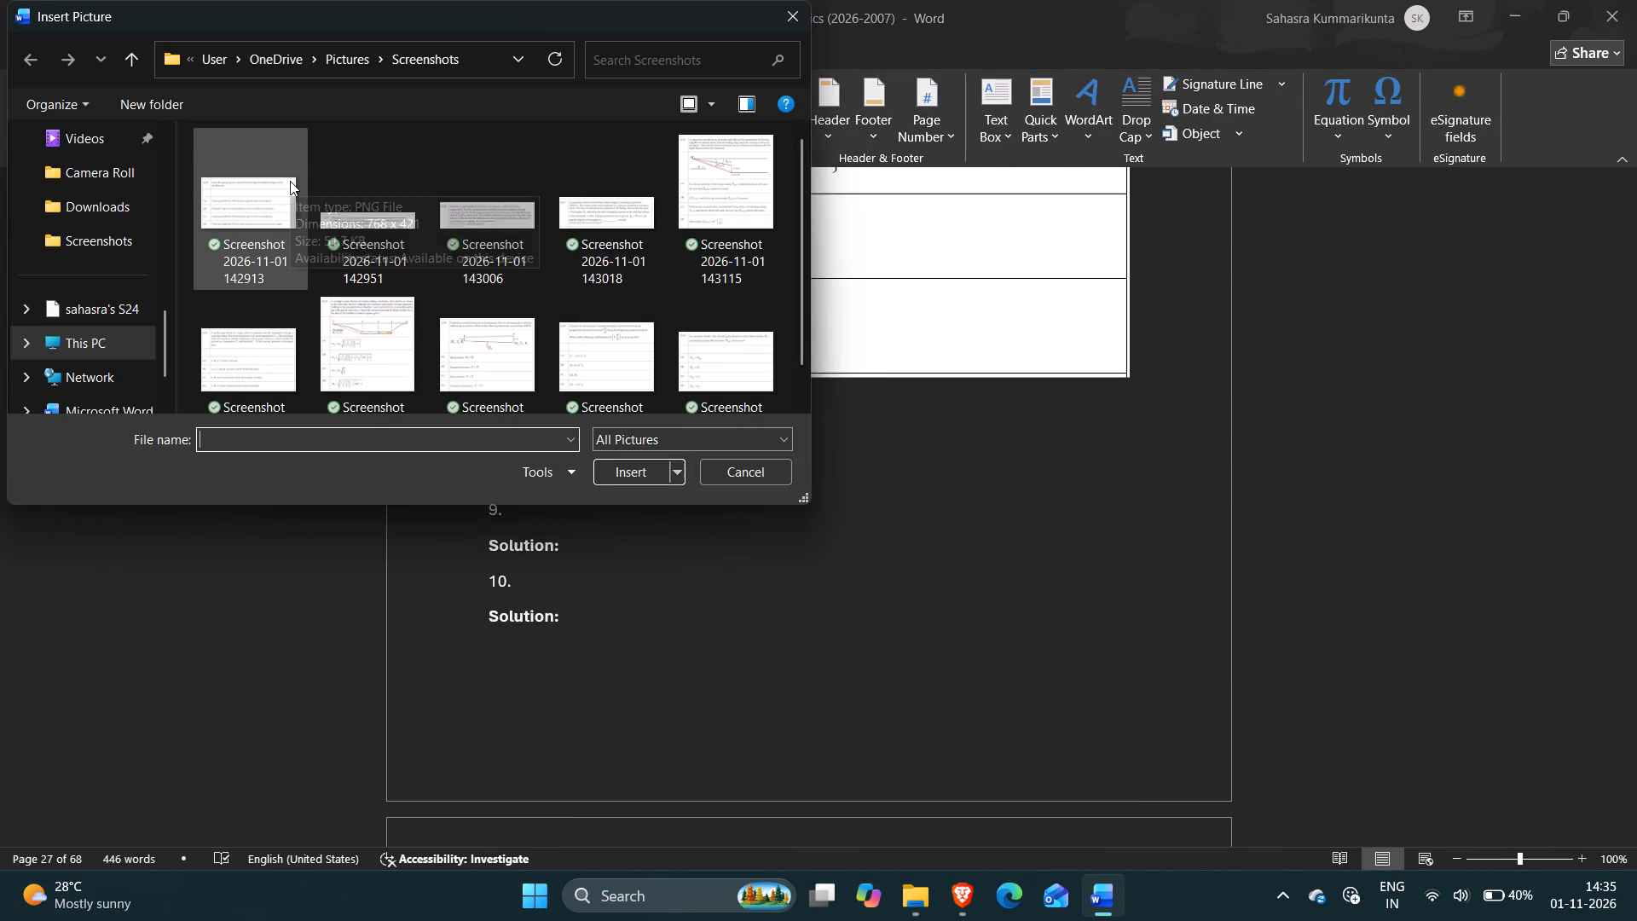
{"action": "left_click", "coordinate": [482, 341]}
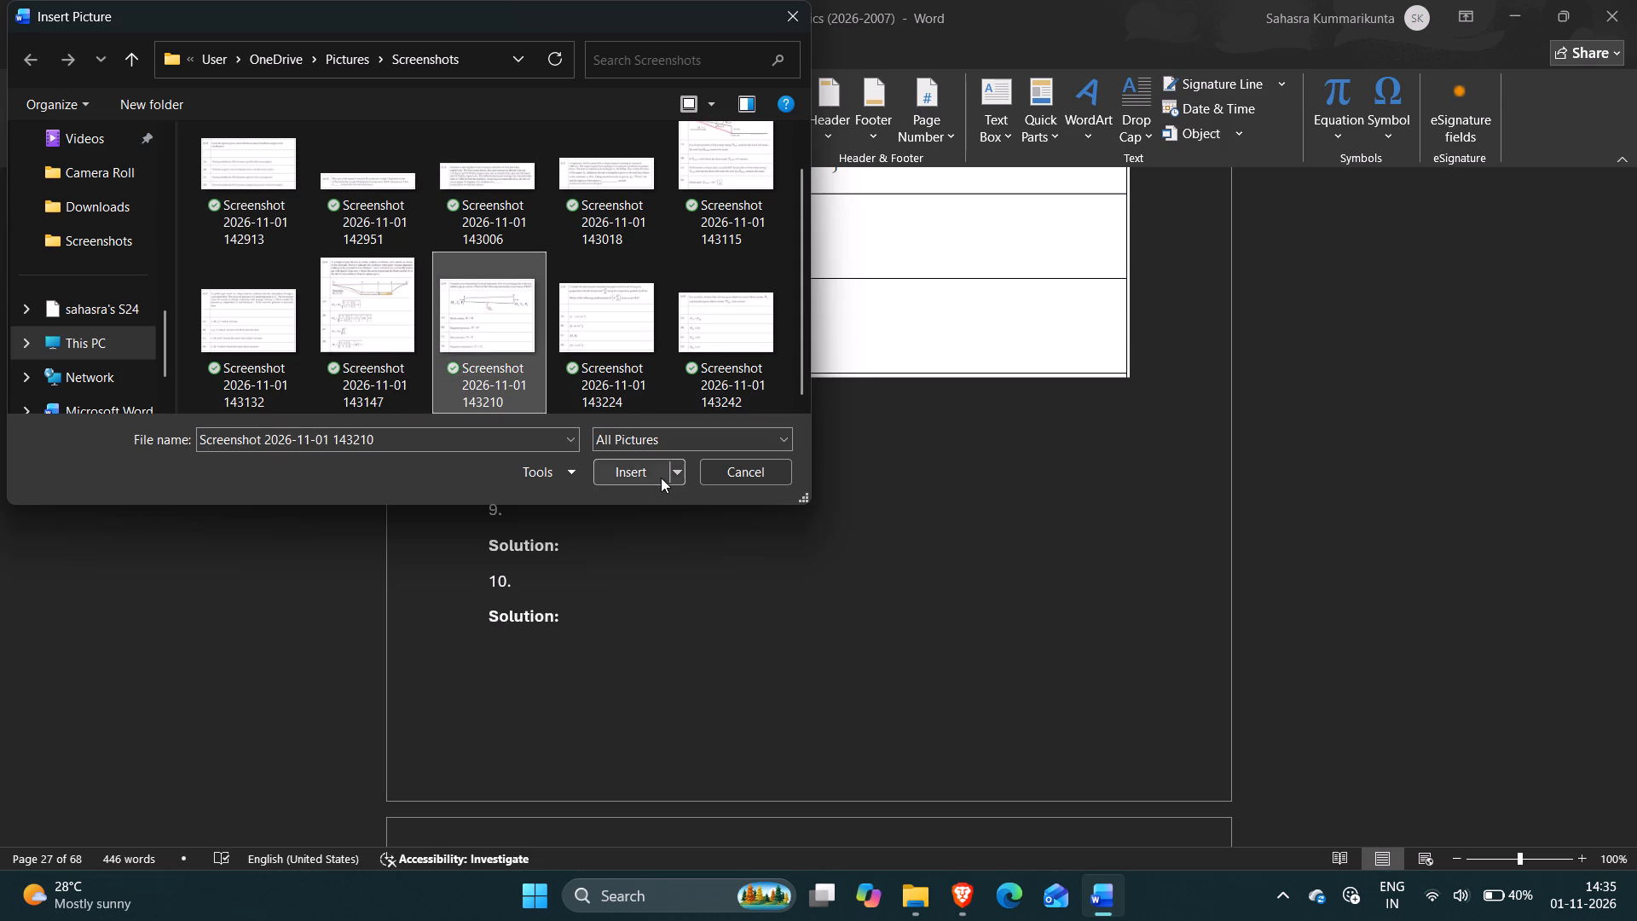
{"action": "left_click", "coordinate": [661, 478]}
{"action": "scroll", "coordinate": [661, 478], "scroll_direction": "down", "scroll_amount": 3}
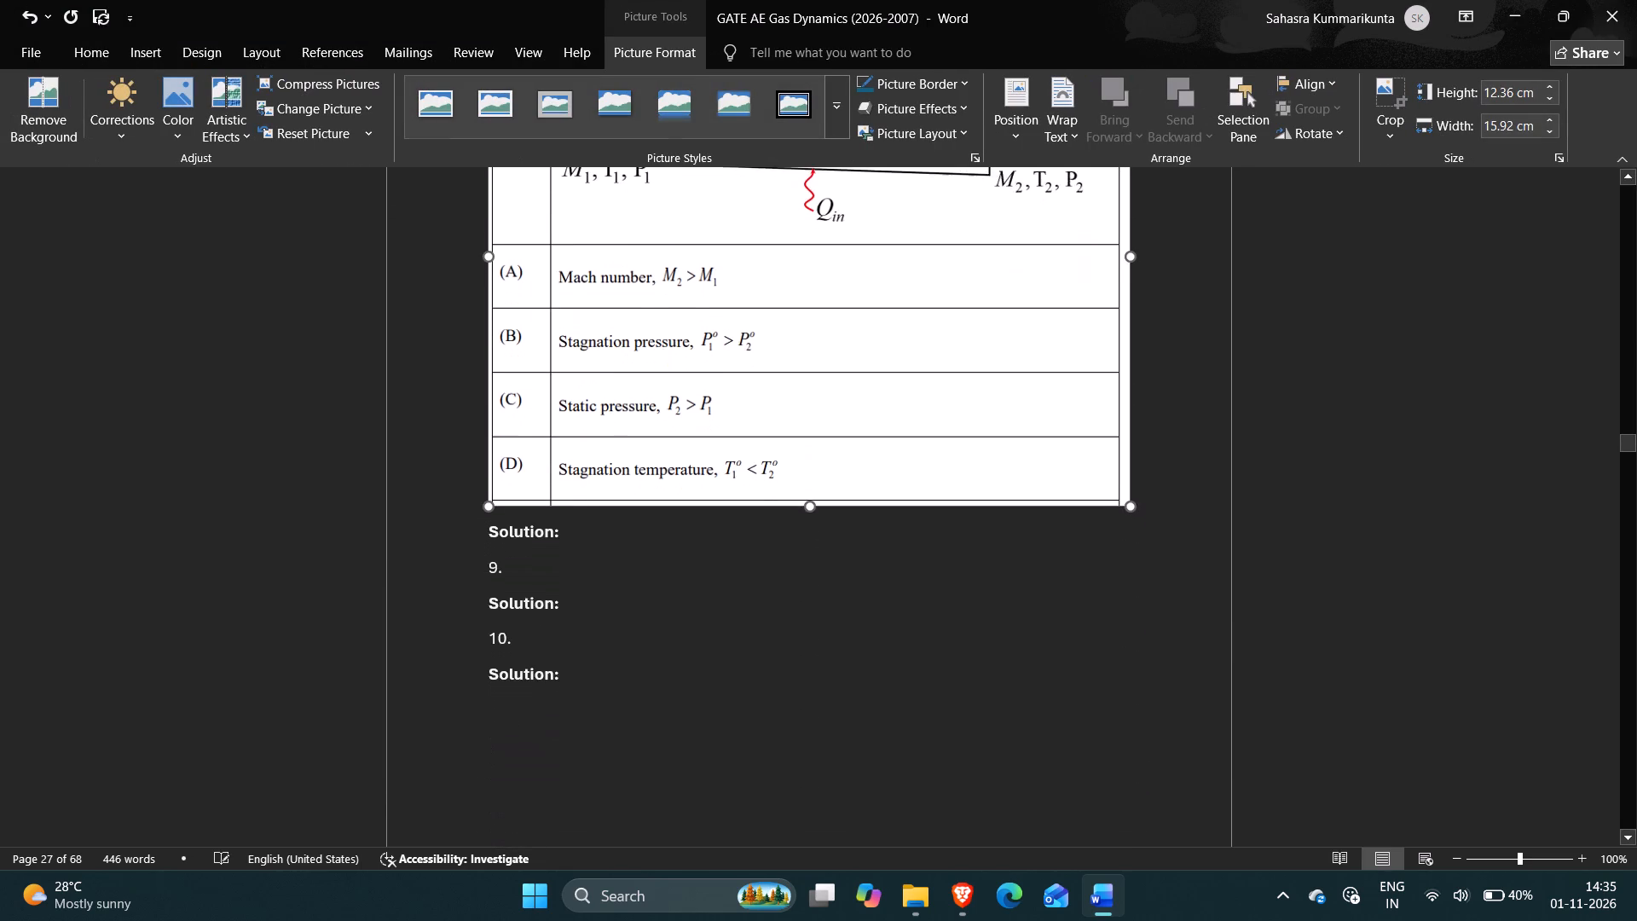
{"action": "scroll", "coordinate": [661, 478], "scroll_direction": "down", "scroll_amount": 1}
{"action": "left_click", "coordinate": [634, 513]}
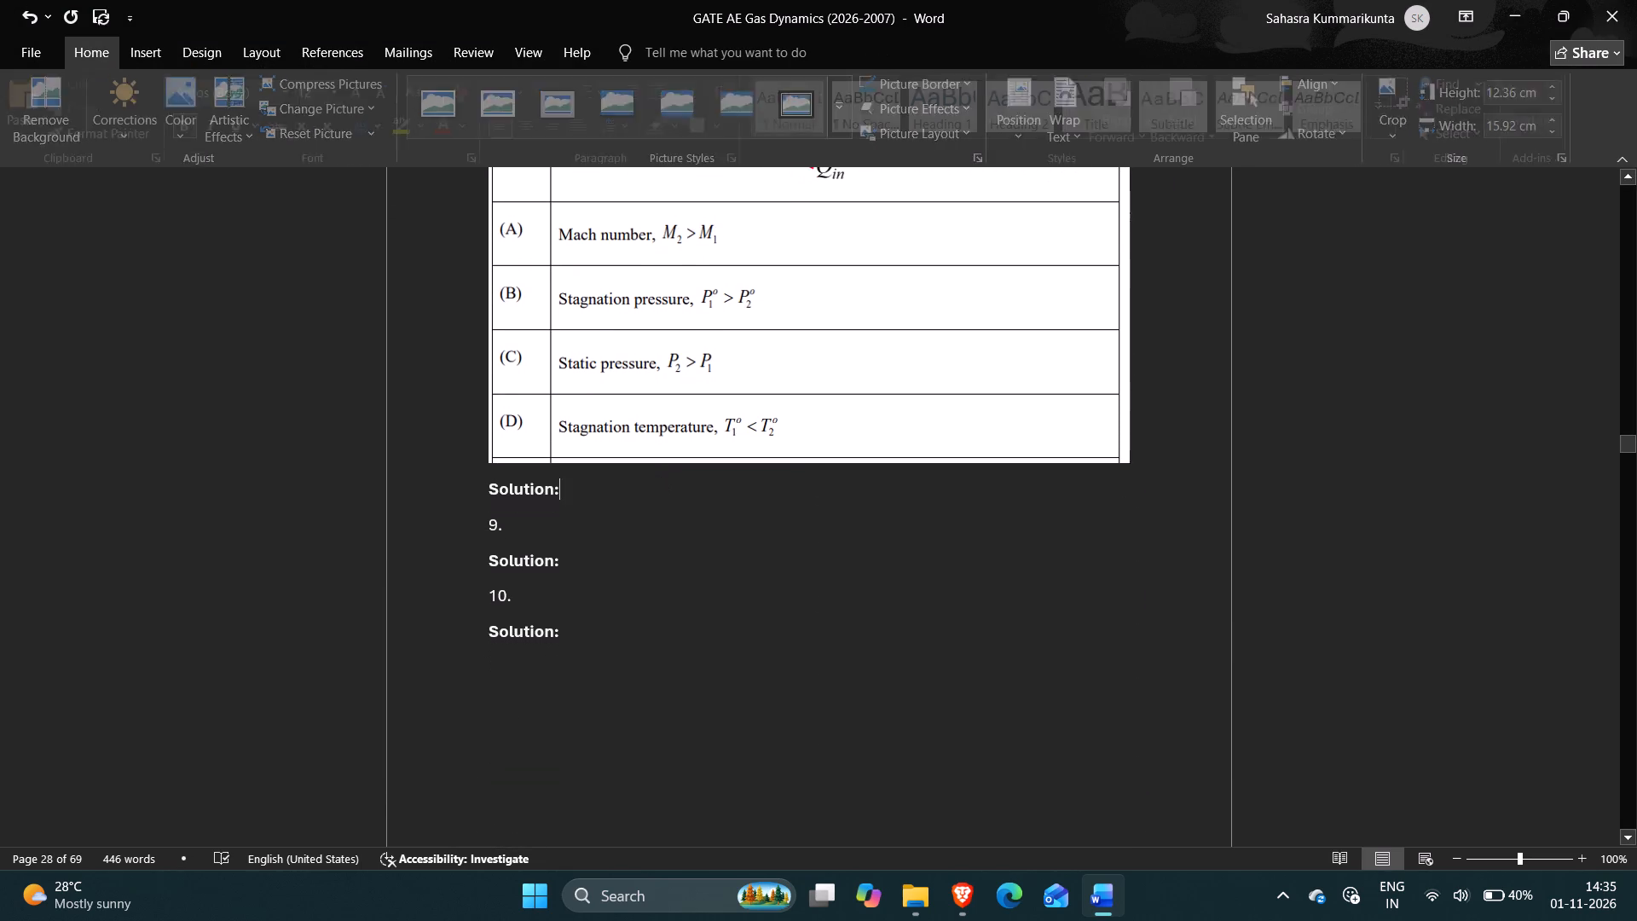
{"action": "left_click", "coordinate": [602, 526]}
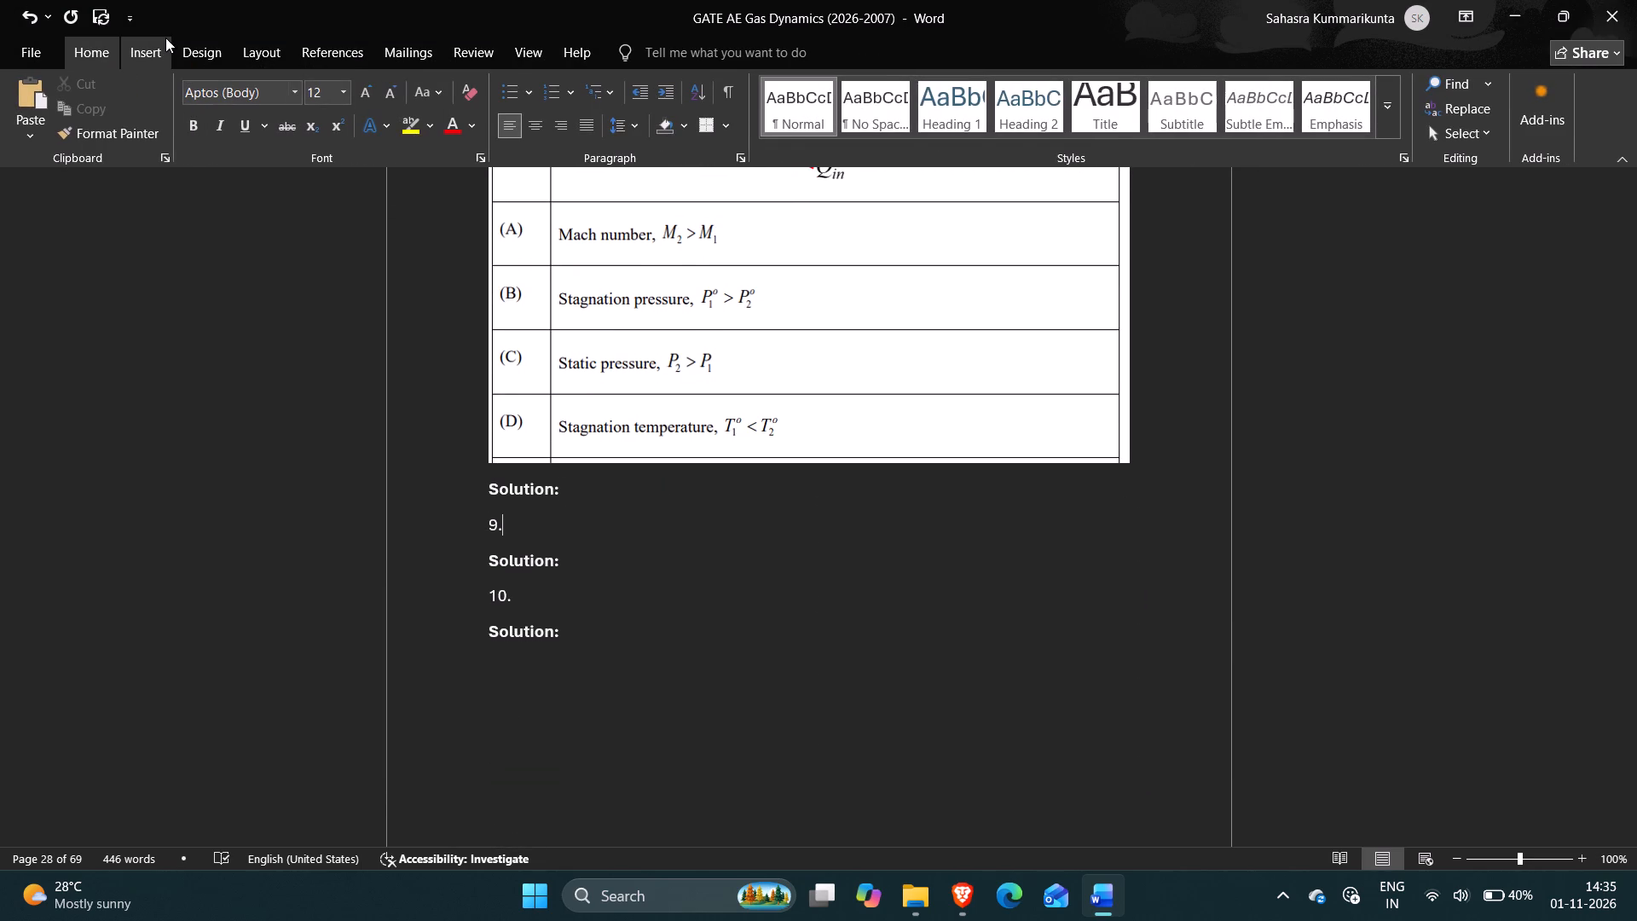
{"action": "left_click", "coordinate": [165, 38]}
{"action": "left_click", "coordinate": [256, 134]}
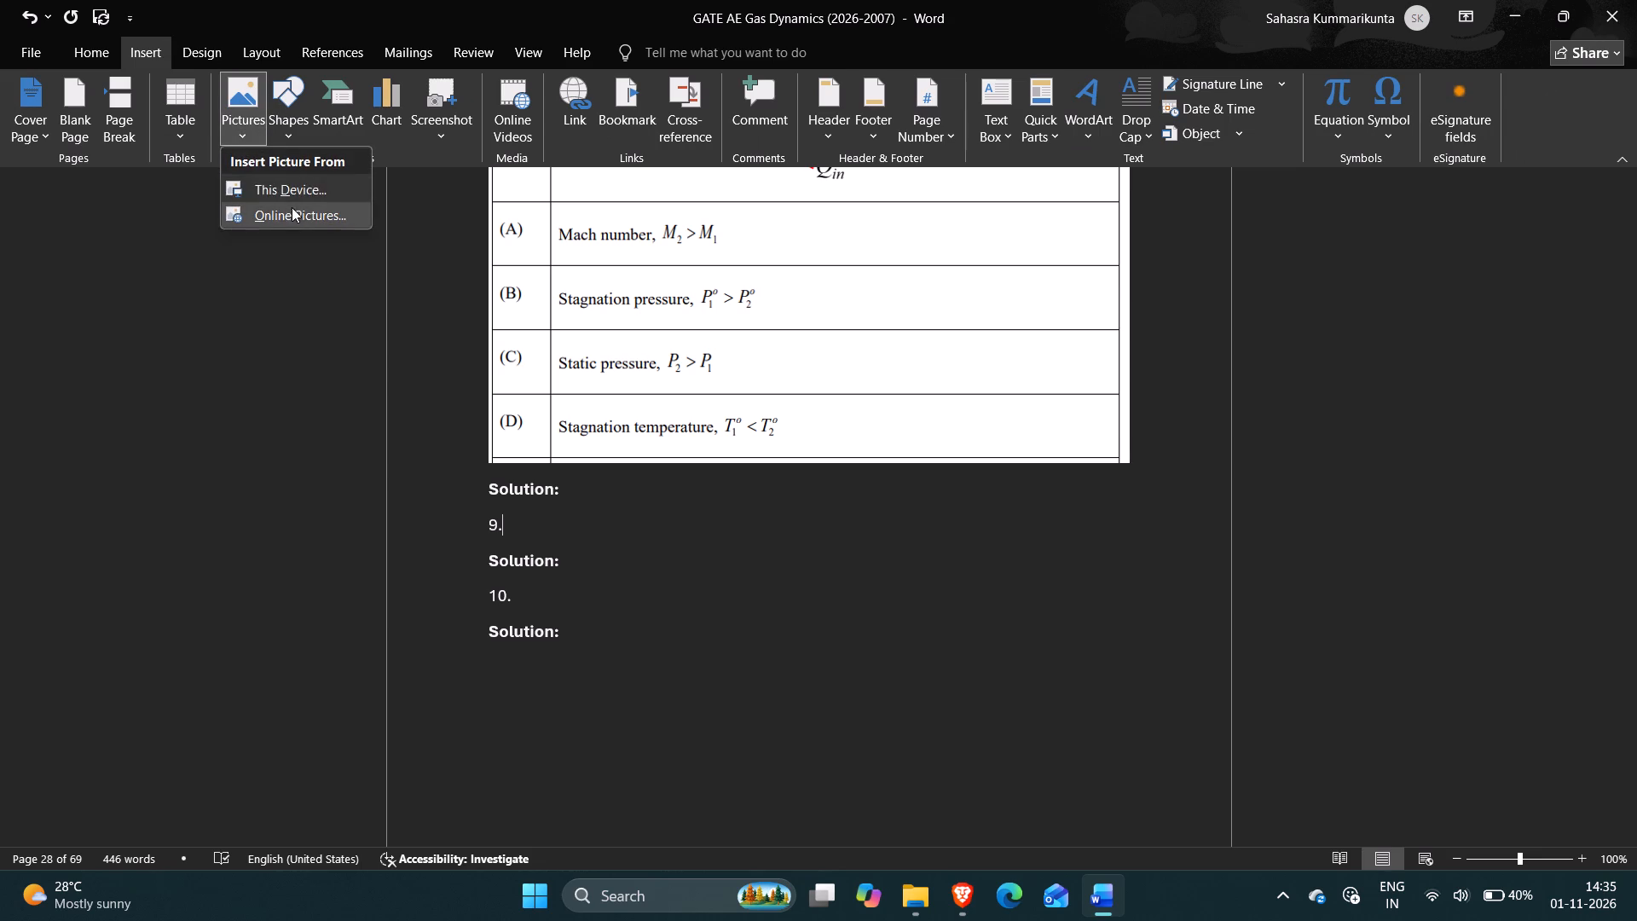
{"action": "left_click", "coordinate": [314, 180]}
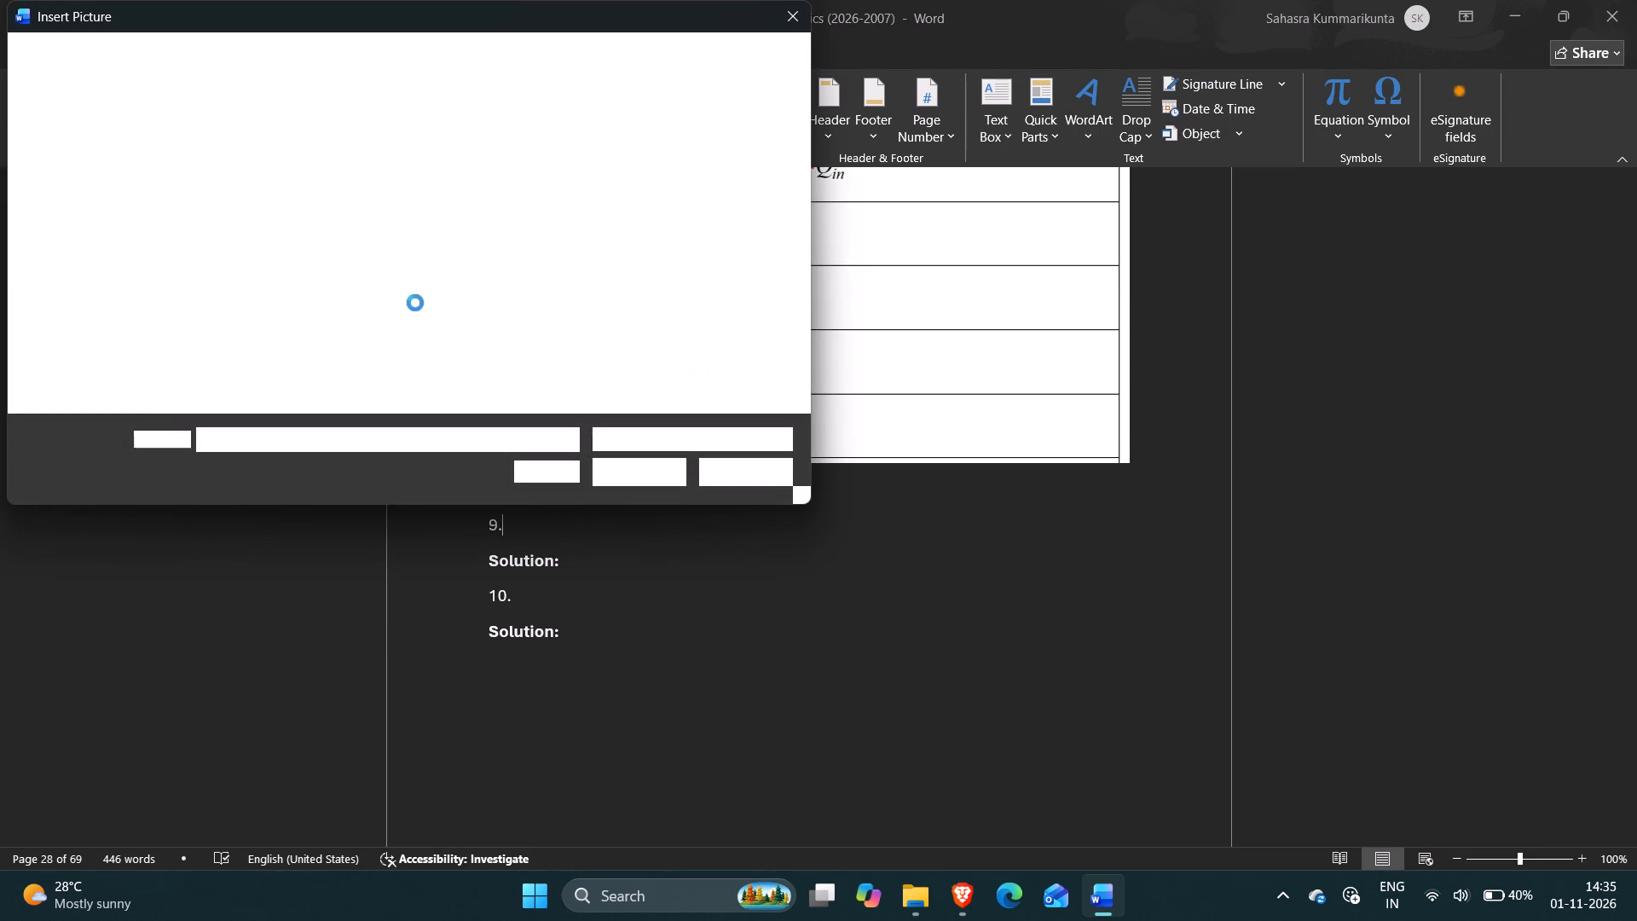
{"action": "scroll", "coordinate": [481, 356], "scroll_direction": "down", "scroll_amount": 1}
{"action": "left_click", "coordinate": [621, 360]}
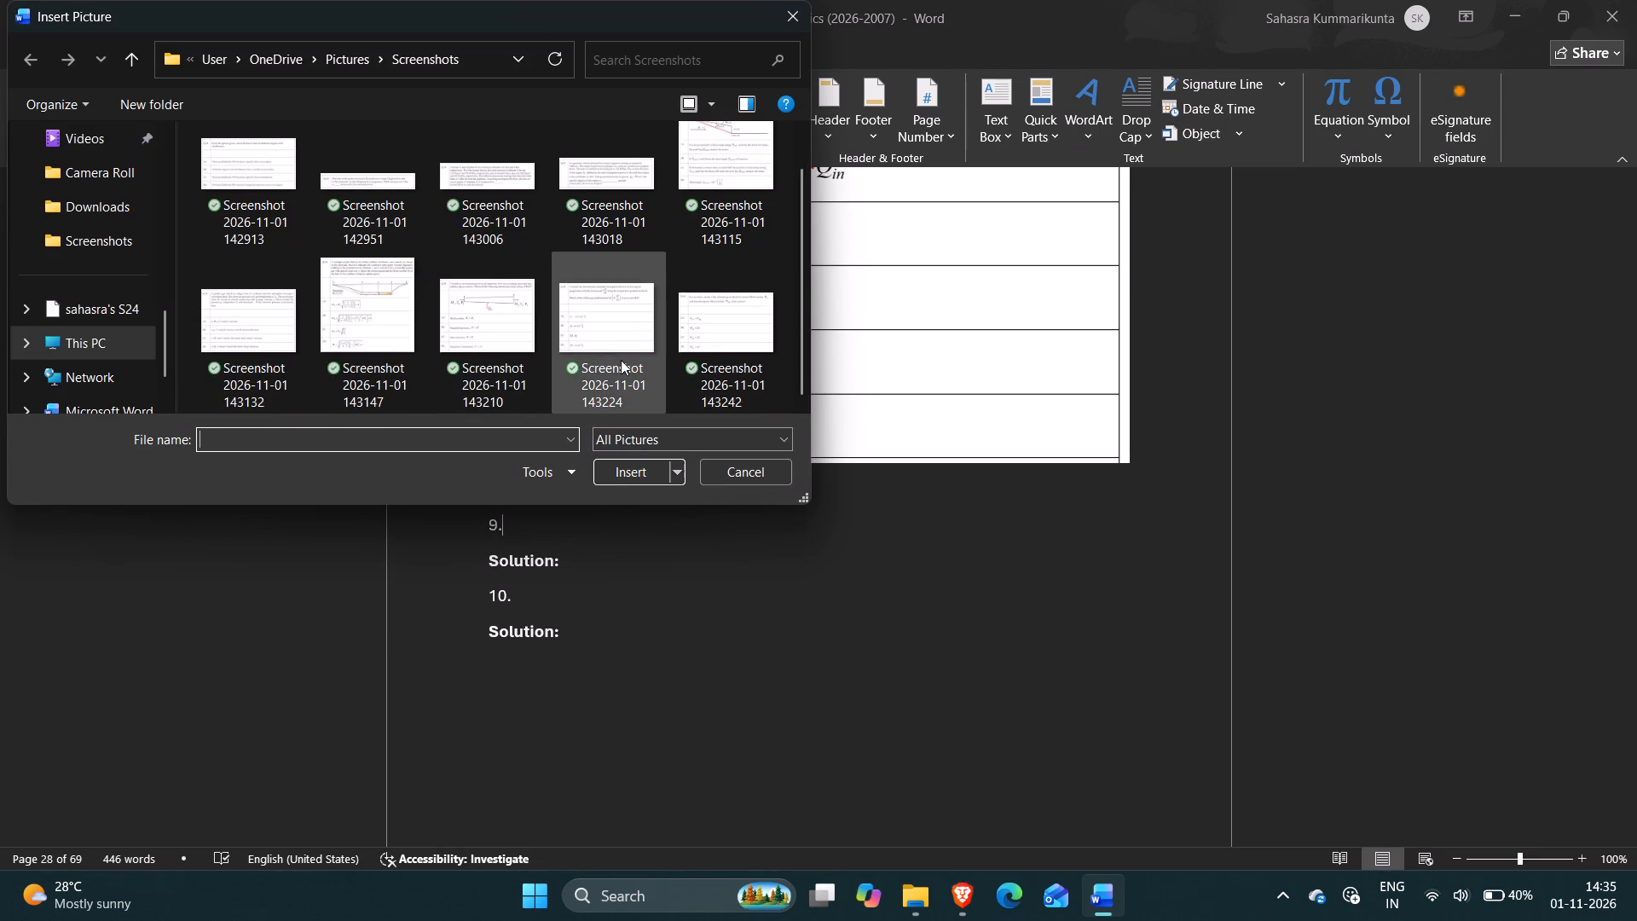
{"action": "left_click", "coordinate": [663, 472]}
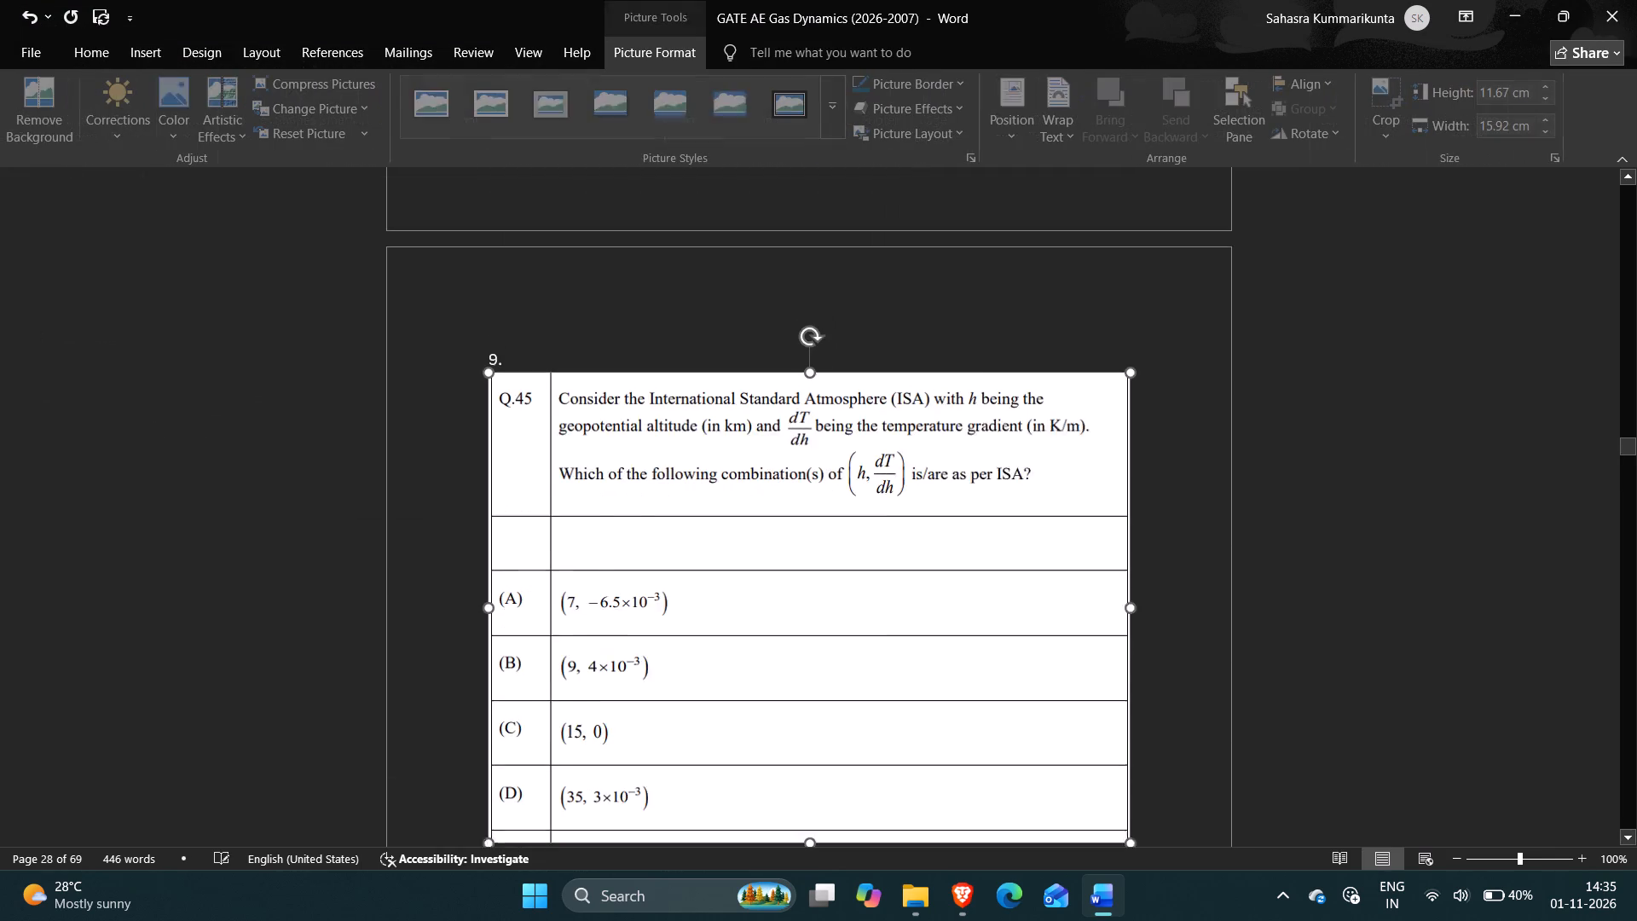
{"action": "scroll", "coordinate": [653, 589], "scroll_direction": "down", "scroll_amount": 2}
{"action": "left_click", "coordinate": [653, 589]}
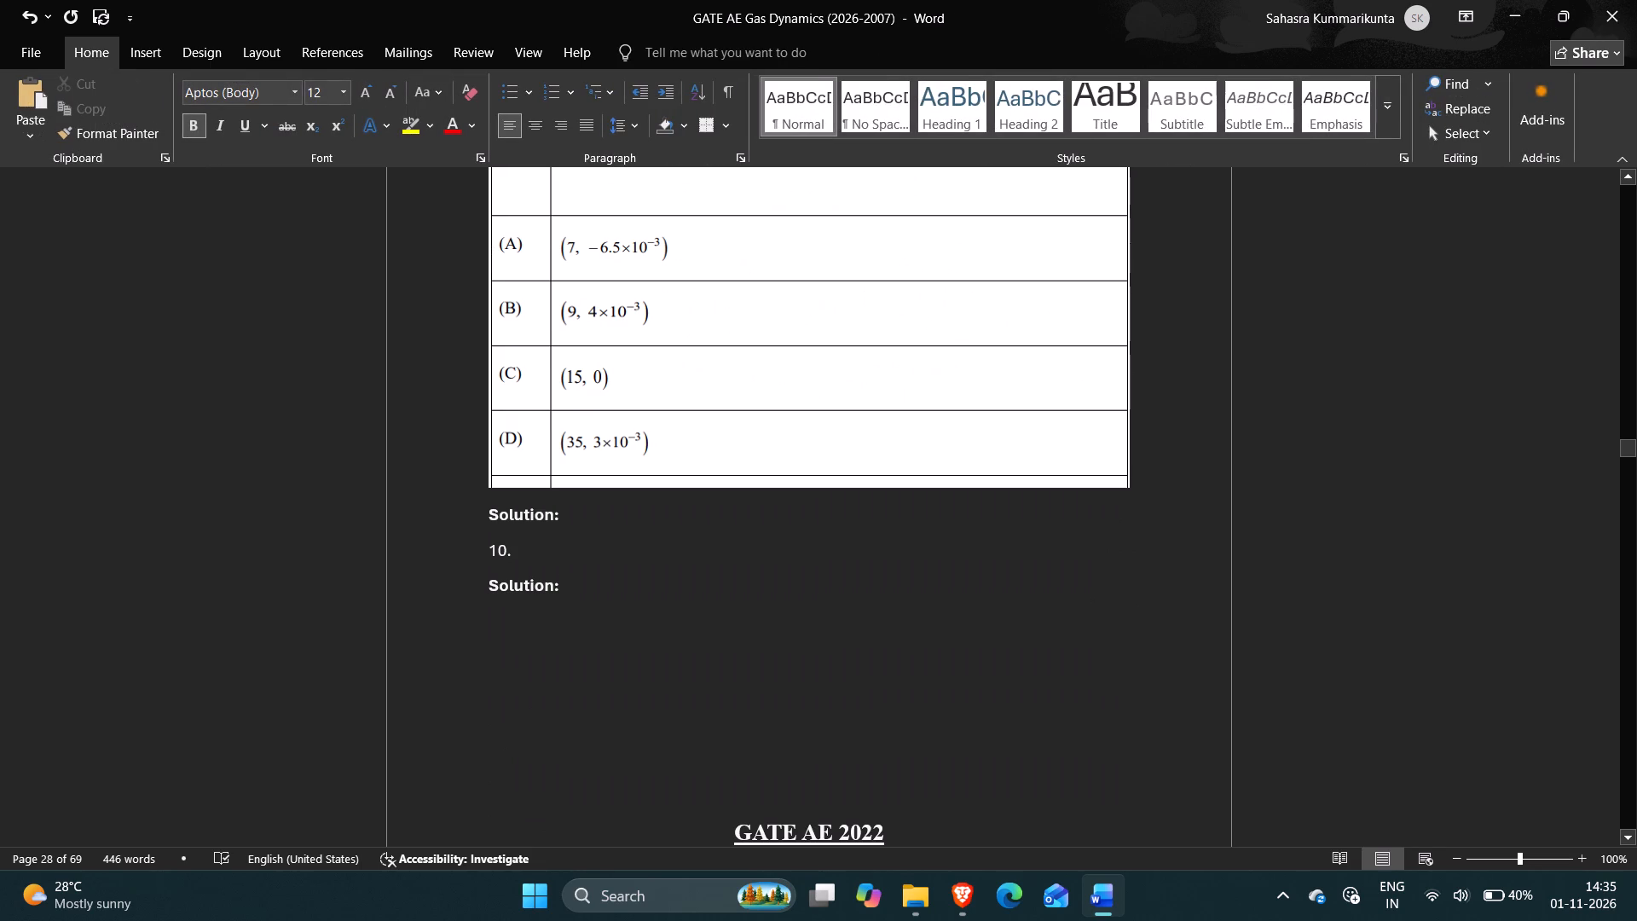
{"action": "left_click", "coordinate": [610, 549]}
{"action": "left_click", "coordinate": [151, 53]}
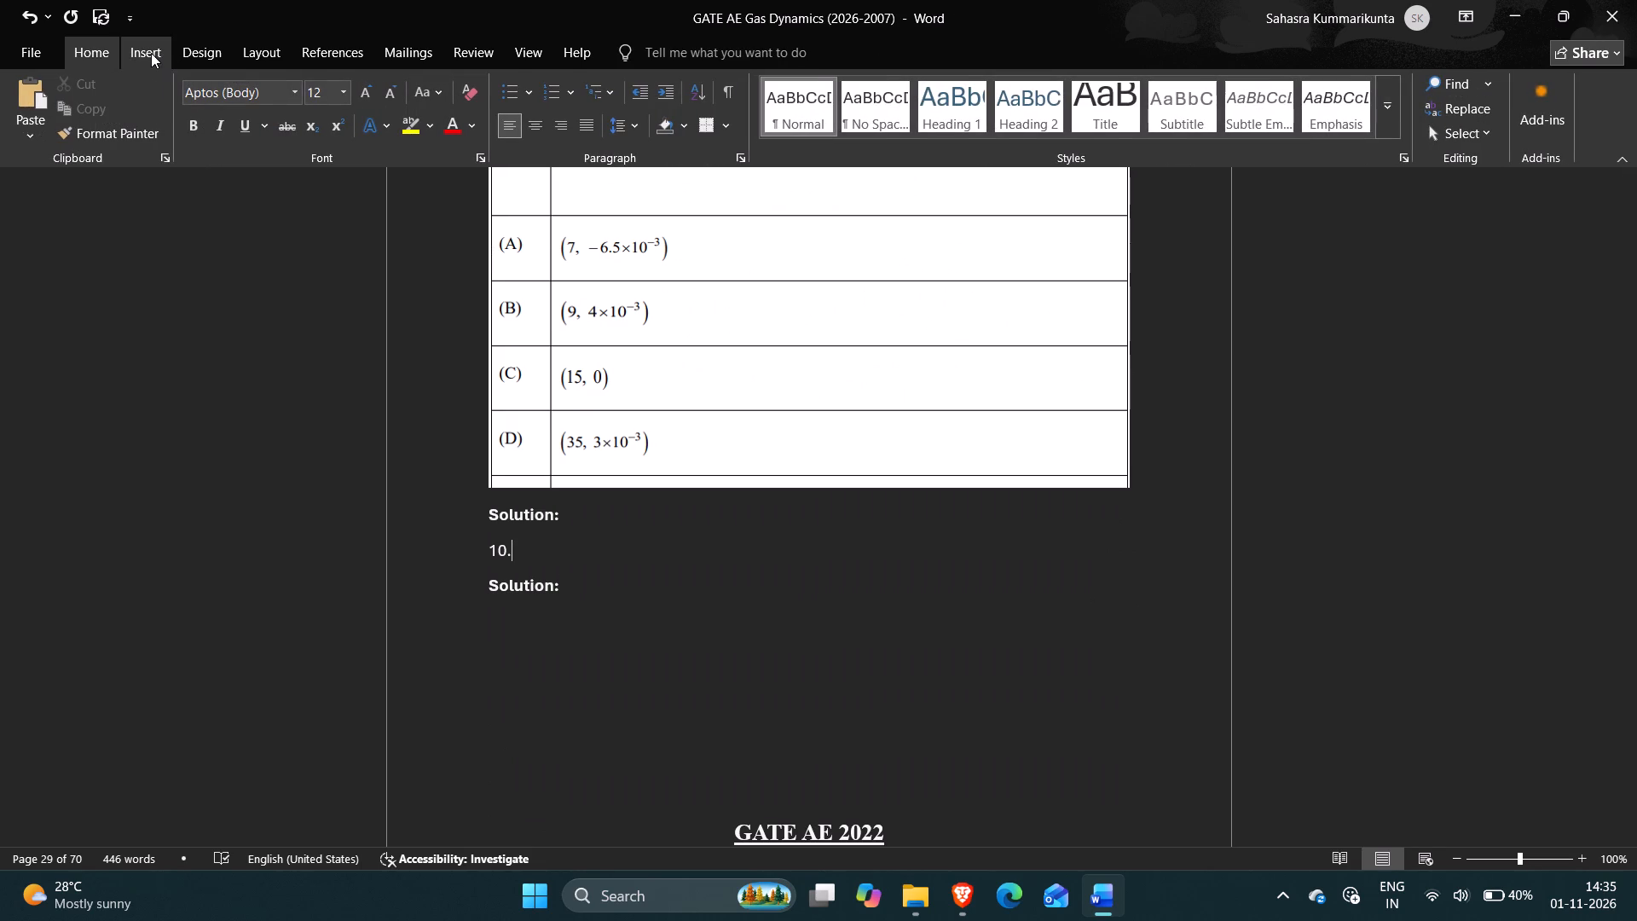
{"action": "left_click", "coordinate": [248, 130]}
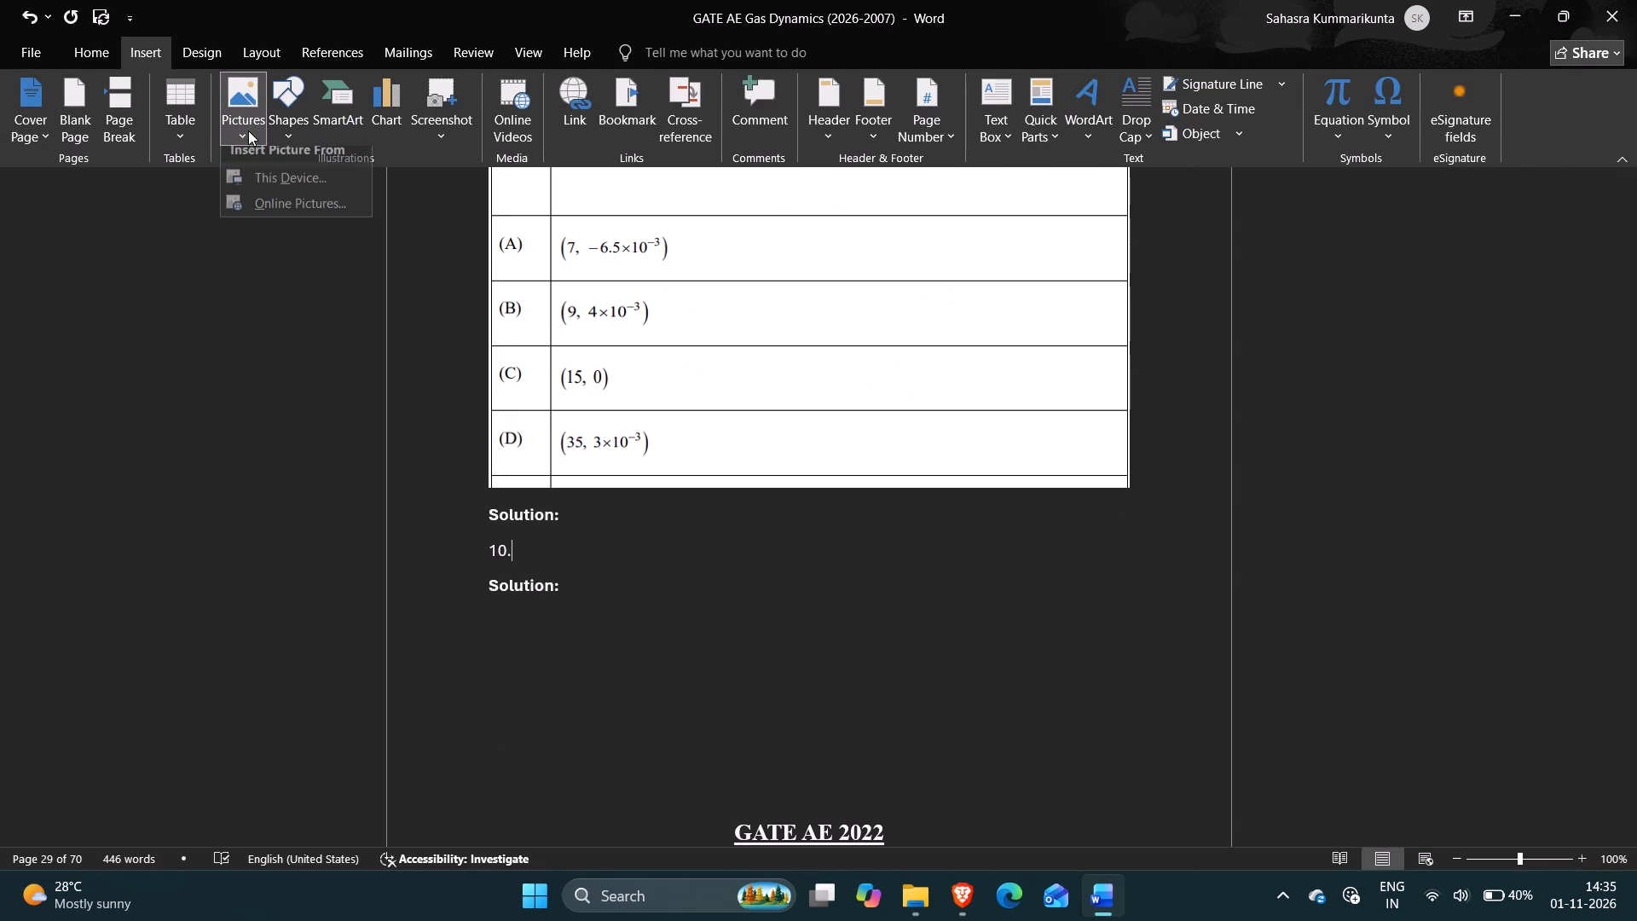
{"action": "left_click", "coordinate": [305, 187]}
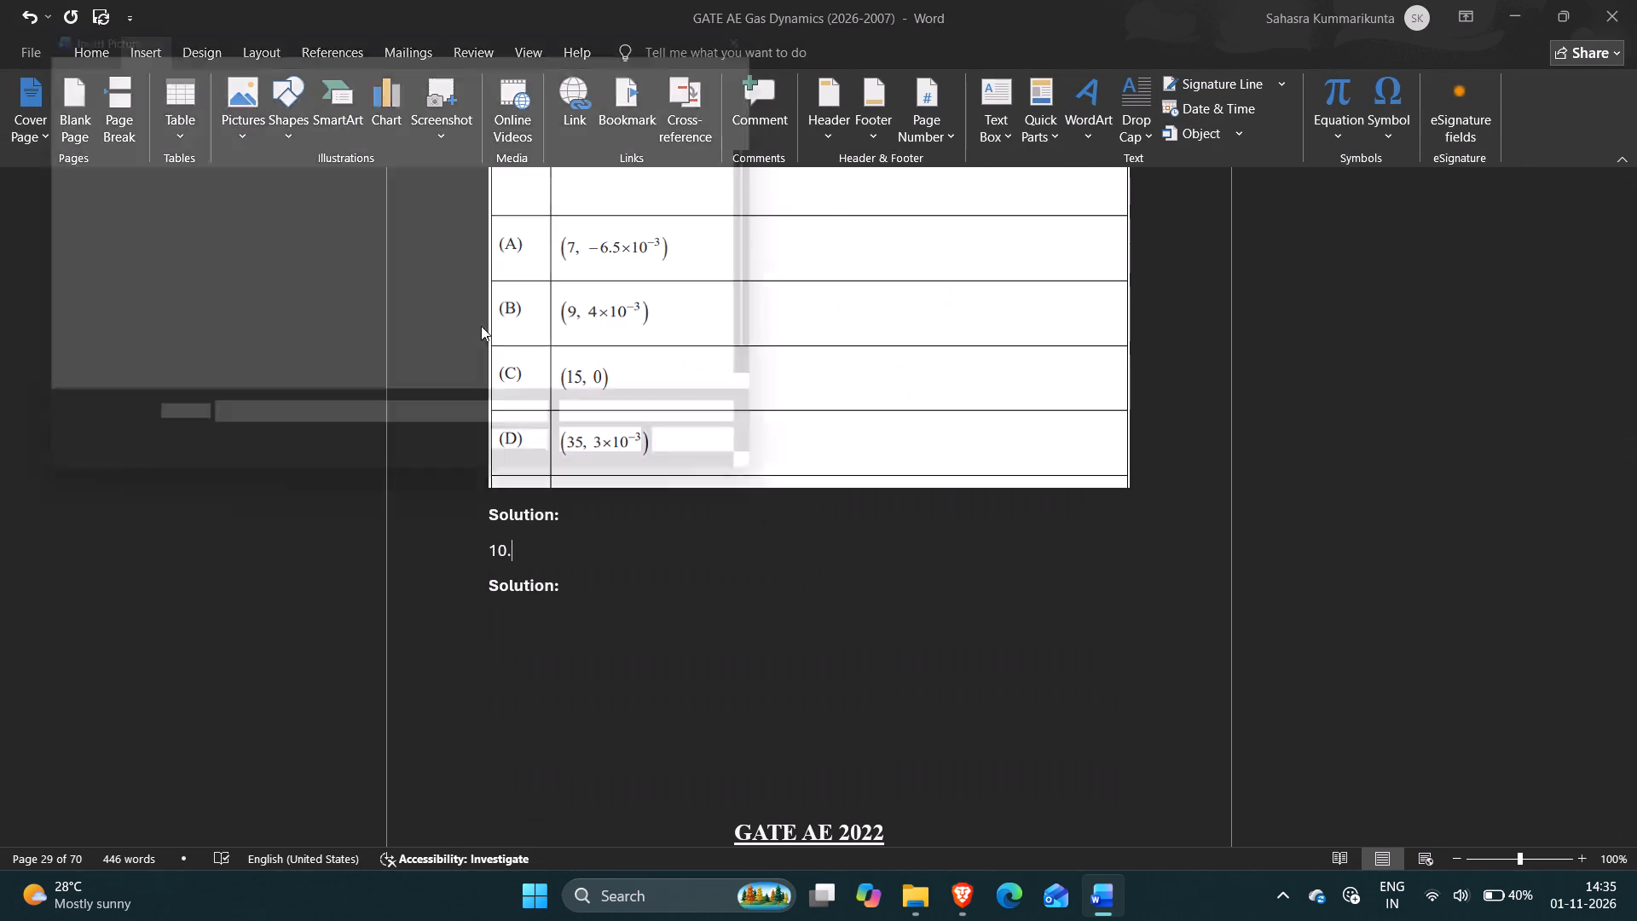
{"action": "left_click", "coordinate": [702, 368]}
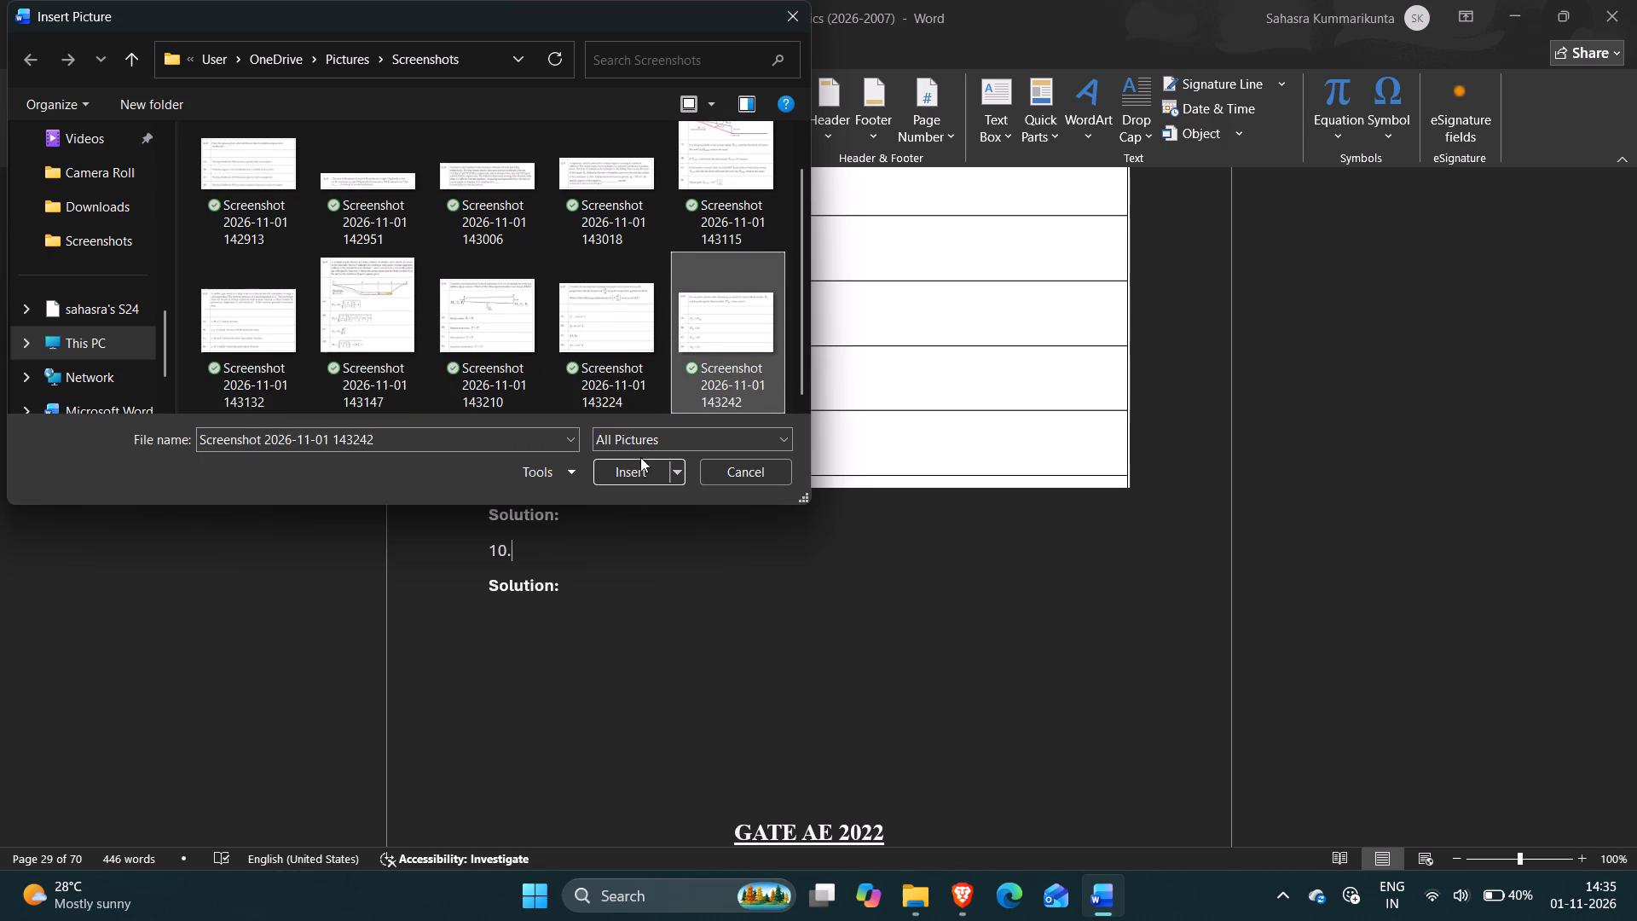
{"action": "left_click", "coordinate": [633, 473]}
Add 11 blank lines of solution space under item 1 of GATE AE 2023, moving item 2 to the following page.
{"action": "scroll", "coordinate": [633, 473], "scroll_direction": "up", "scroll_amount": 2}
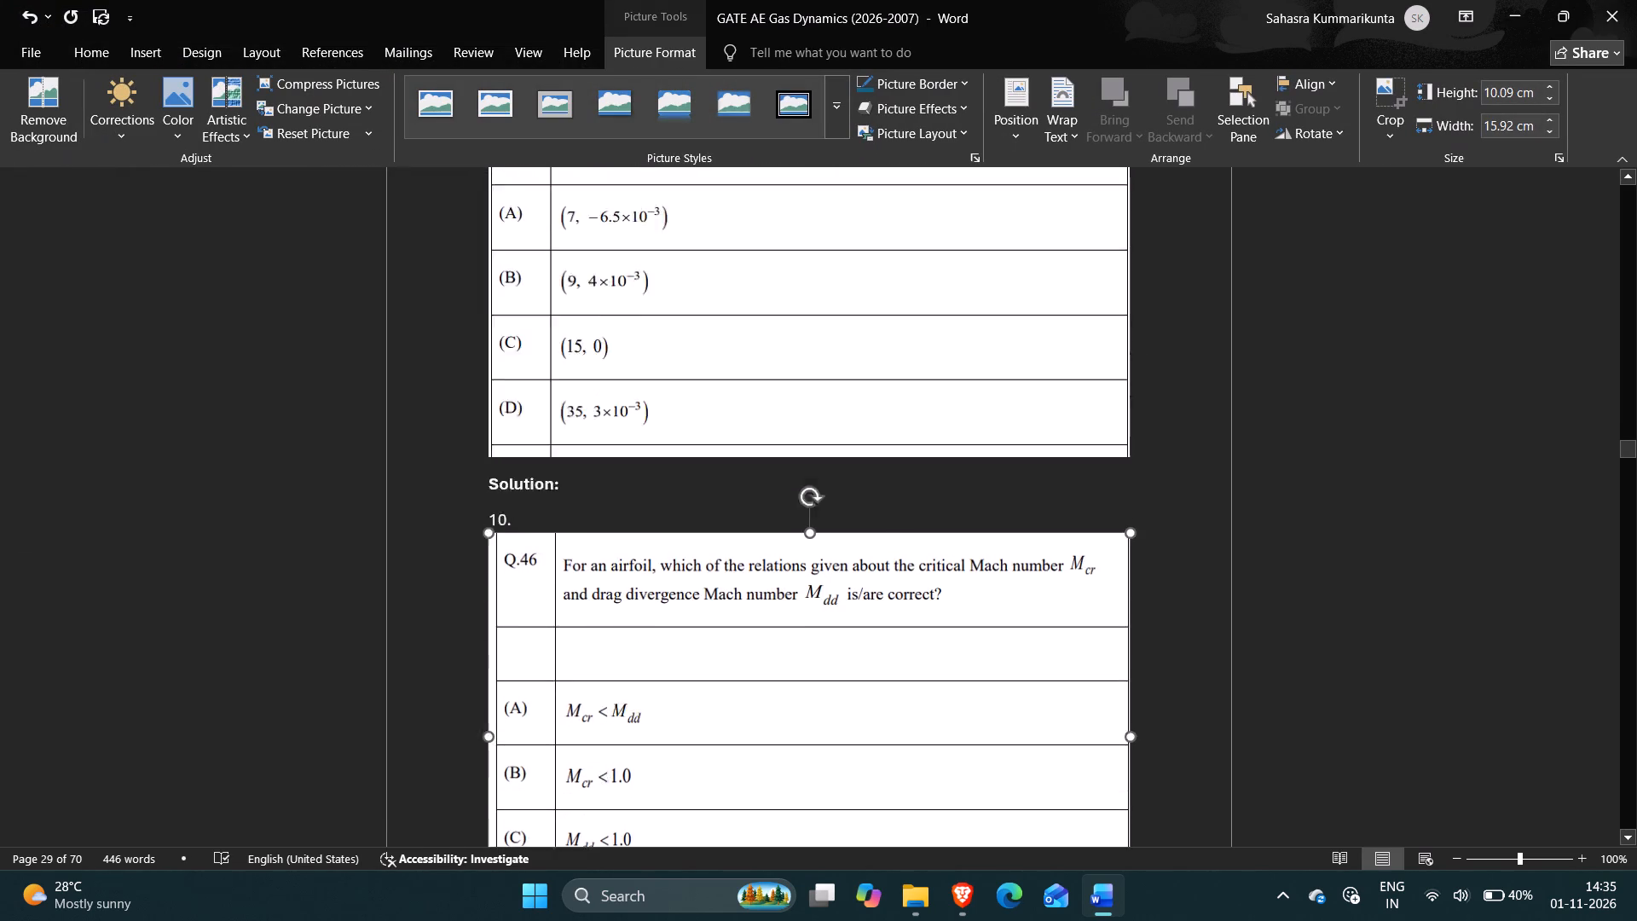
{"action": "scroll", "coordinate": [633, 473], "scroll_direction": "up", "scroll_amount": 13}
{"action": "scroll", "coordinate": [633, 473], "scroll_direction": "down", "scroll_amount": 1}
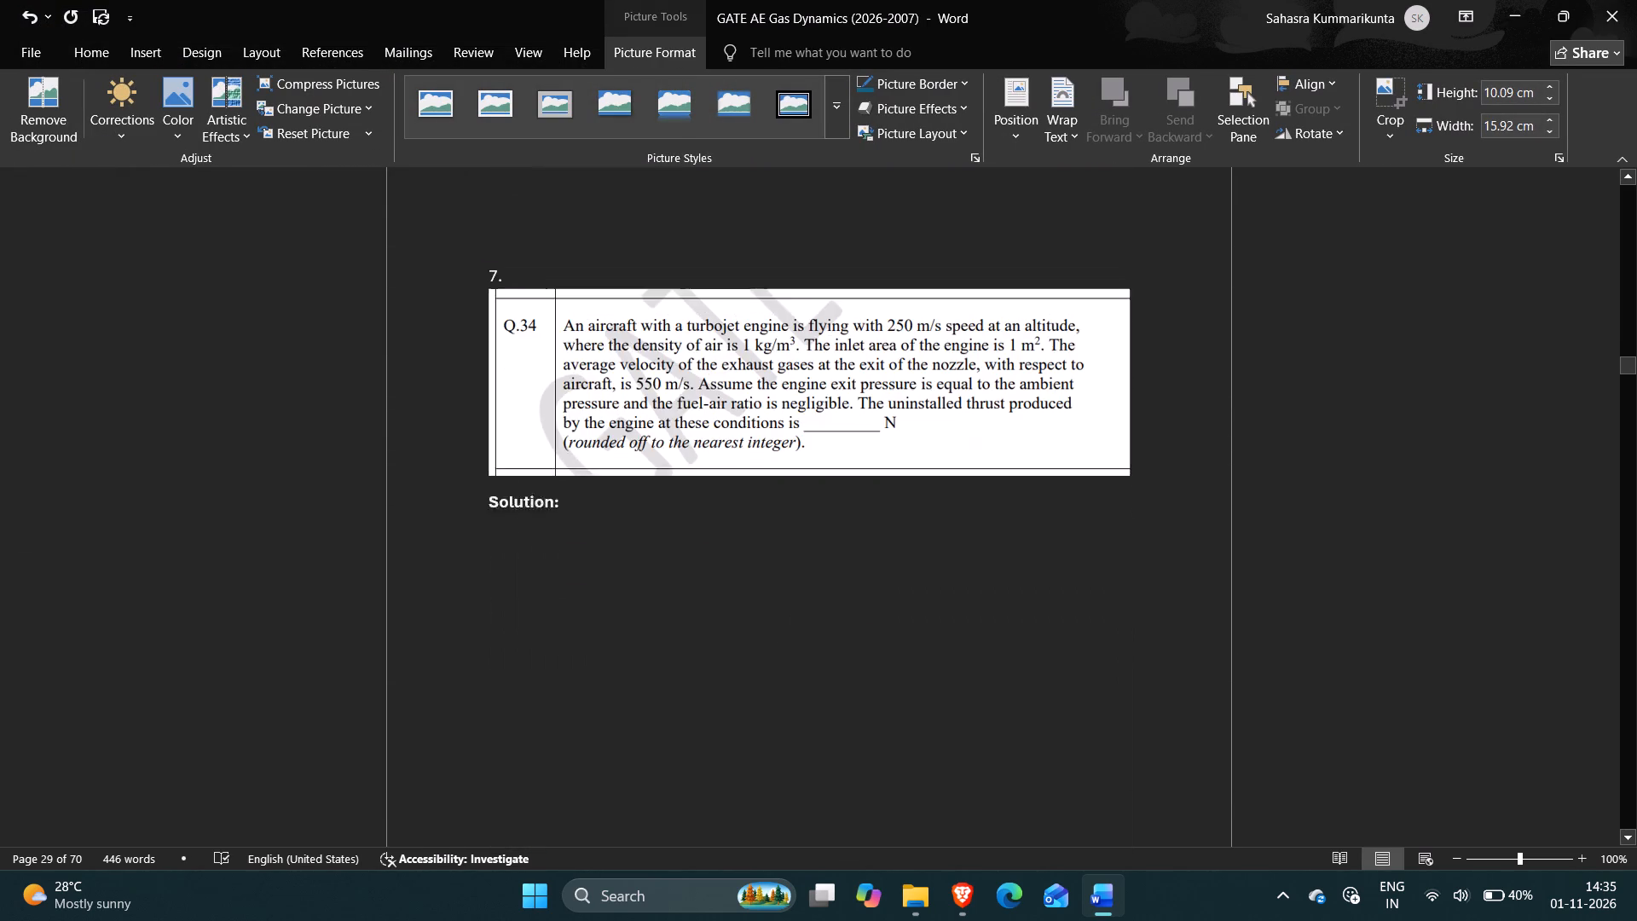
{"action": "scroll", "coordinate": [633, 473], "scroll_direction": "down", "scroll_amount": 9}
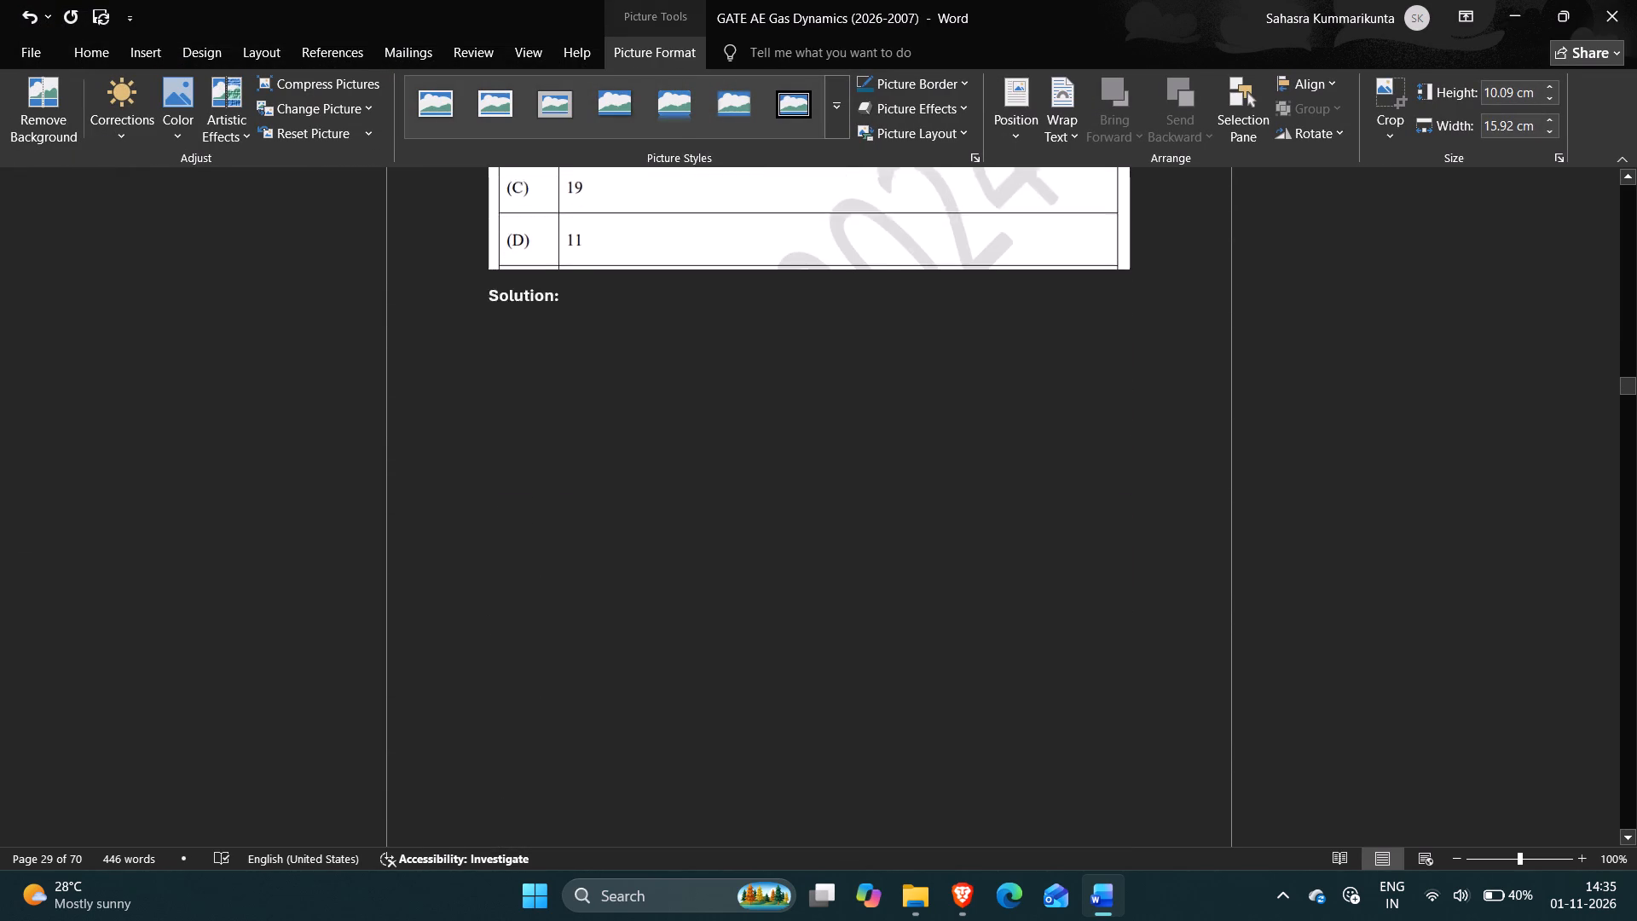
{"action": "scroll", "coordinate": [633, 473], "scroll_direction": "down", "scroll_amount": 9}
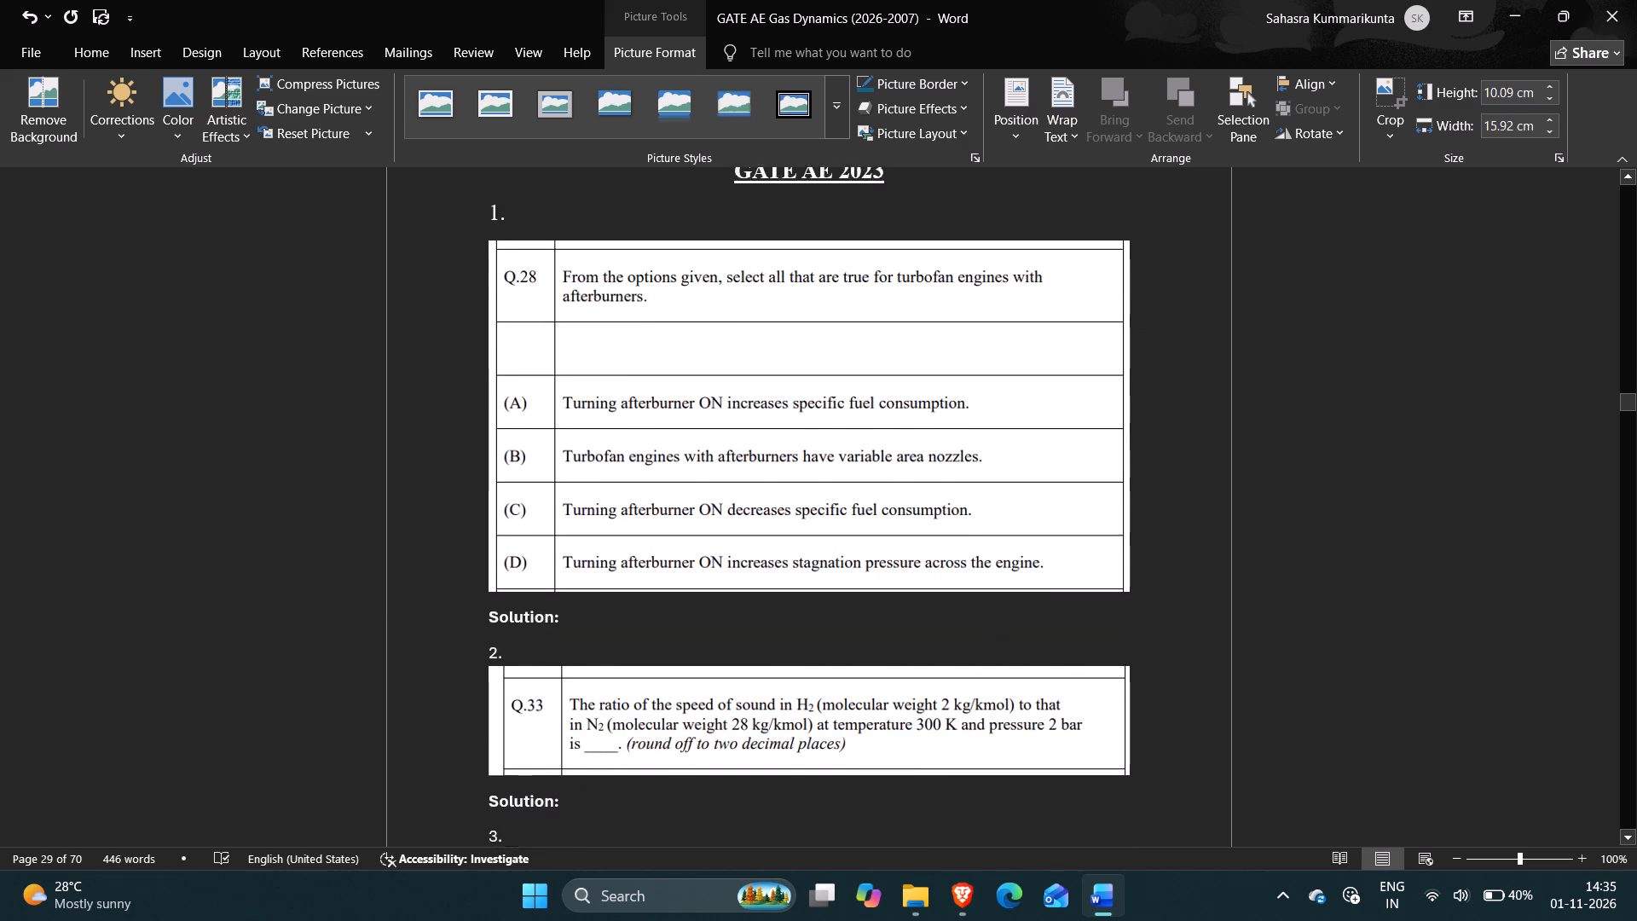
{"action": "scroll", "coordinate": [633, 473], "scroll_direction": "down", "scroll_amount": 1}
{"action": "left_click", "coordinate": [482, 639]}
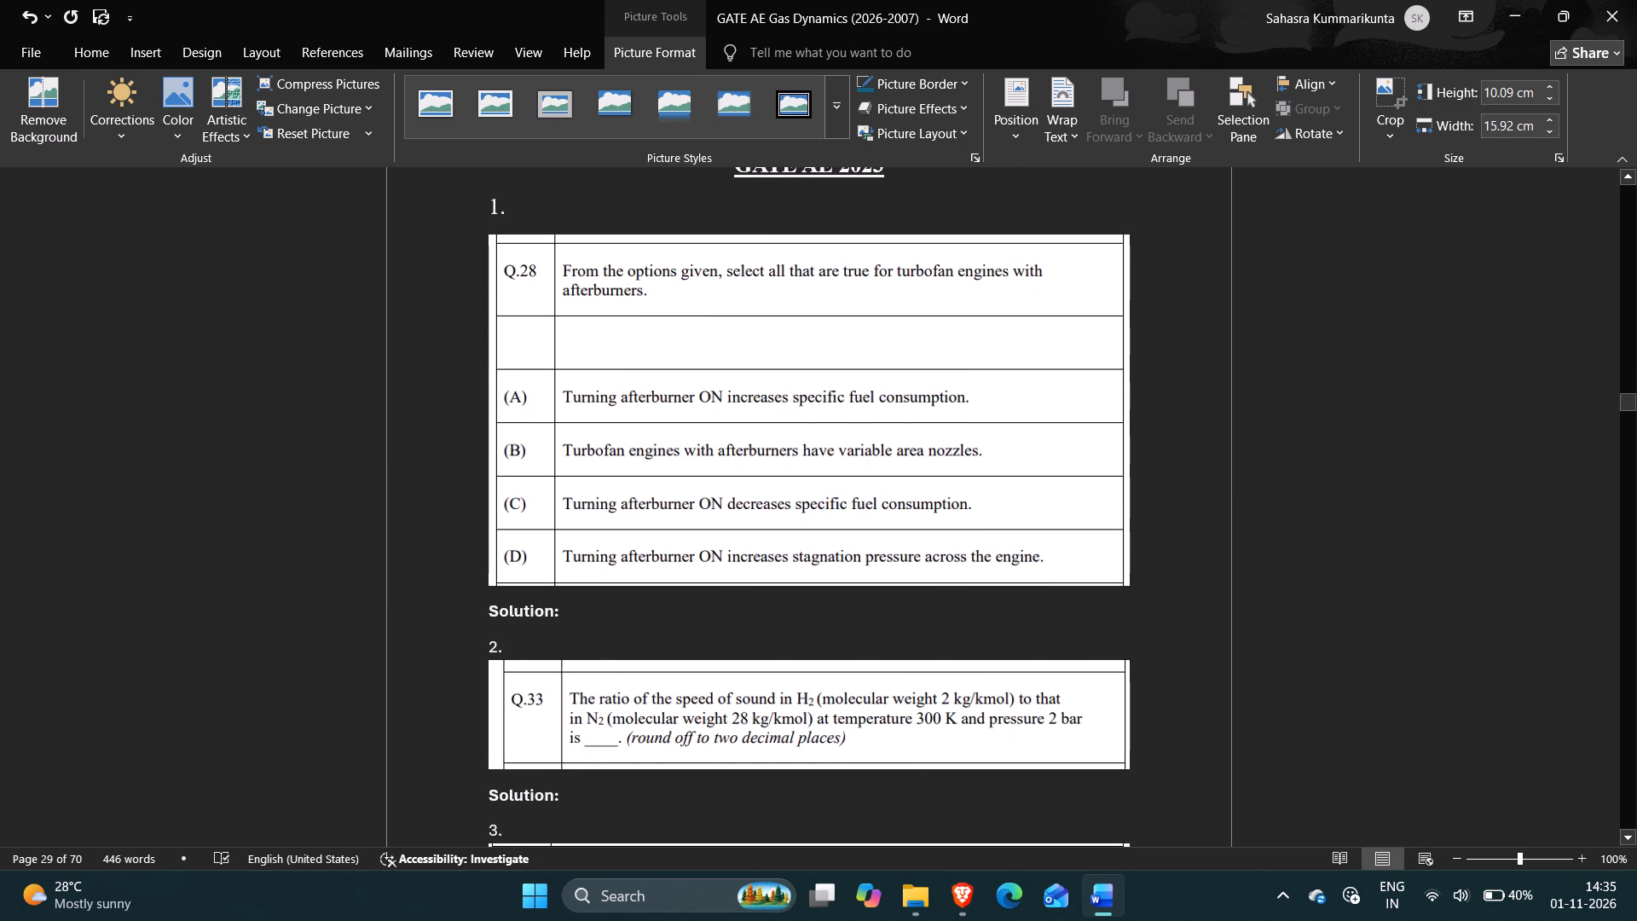
{"action": "key", "text": "Return"}
{"action": "key", "text": "Return"}
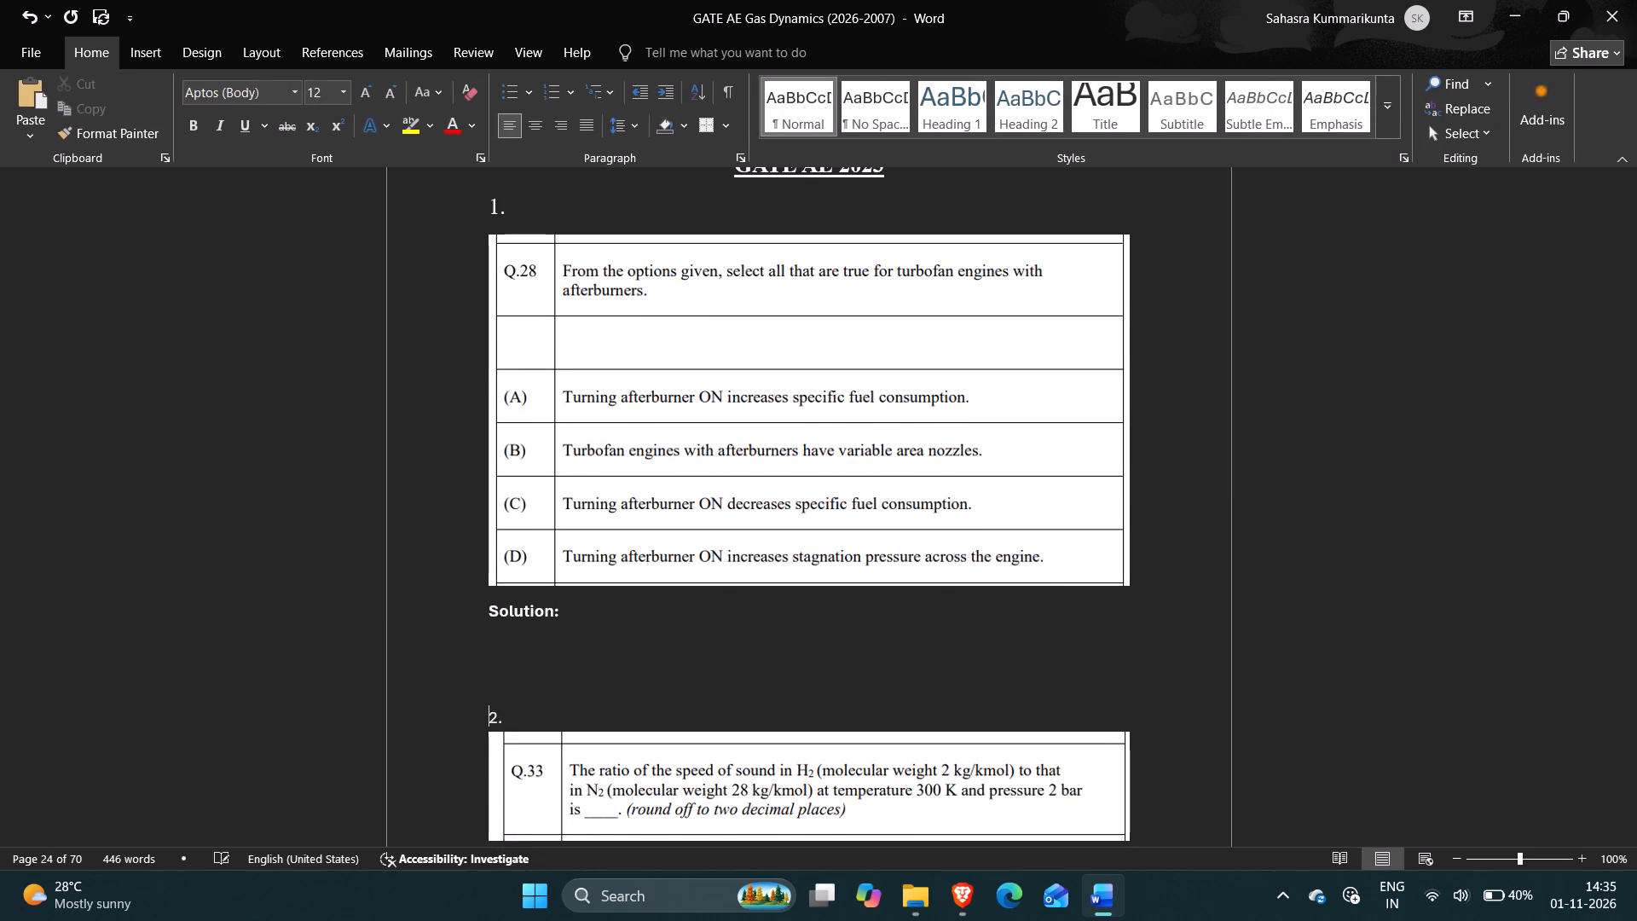
{"action": "key", "text": "Return"}
{"action": "key", "text": "Return"}
{"action": "key", "text": "Return"}
{"action": "key", "text": "Return"}
{"action": "key", "text": "Return"}
{"action": "key", "text": "Return"}
{"action": "key", "text": "Return"}
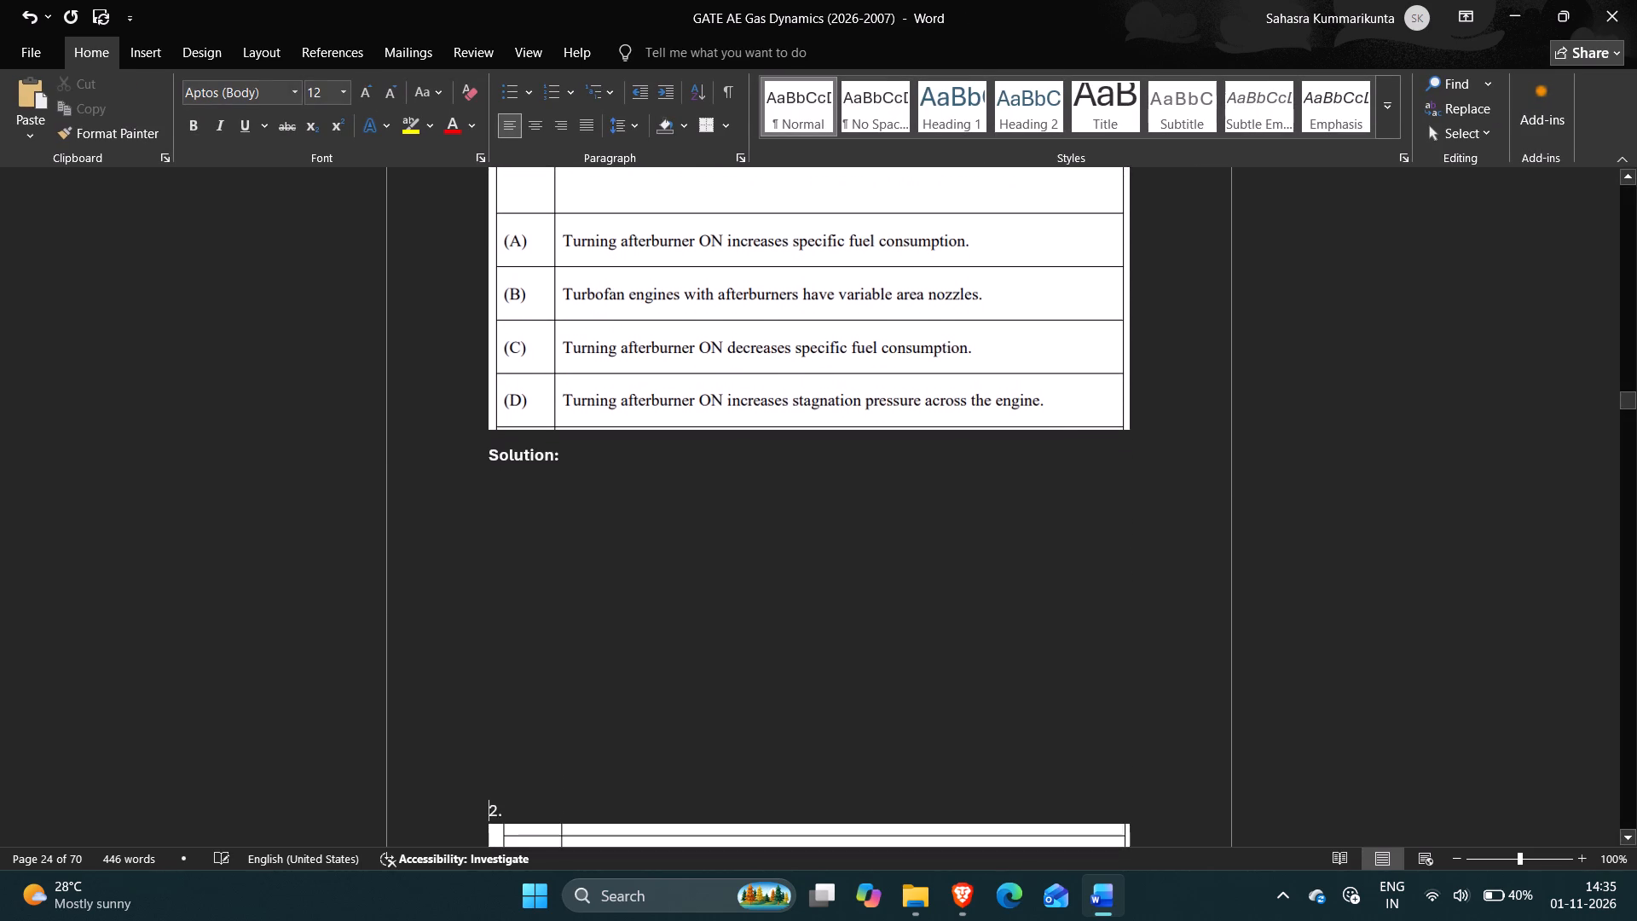
{"action": "key", "text": "Return"}
{"action": "key", "text": "Return"}
Add 18 blank lines of solution space under item 2 of GATE AE 2023, just before item 3.
{"action": "scroll", "coordinate": [482, 639], "scroll_direction": "down", "scroll_amount": 1}
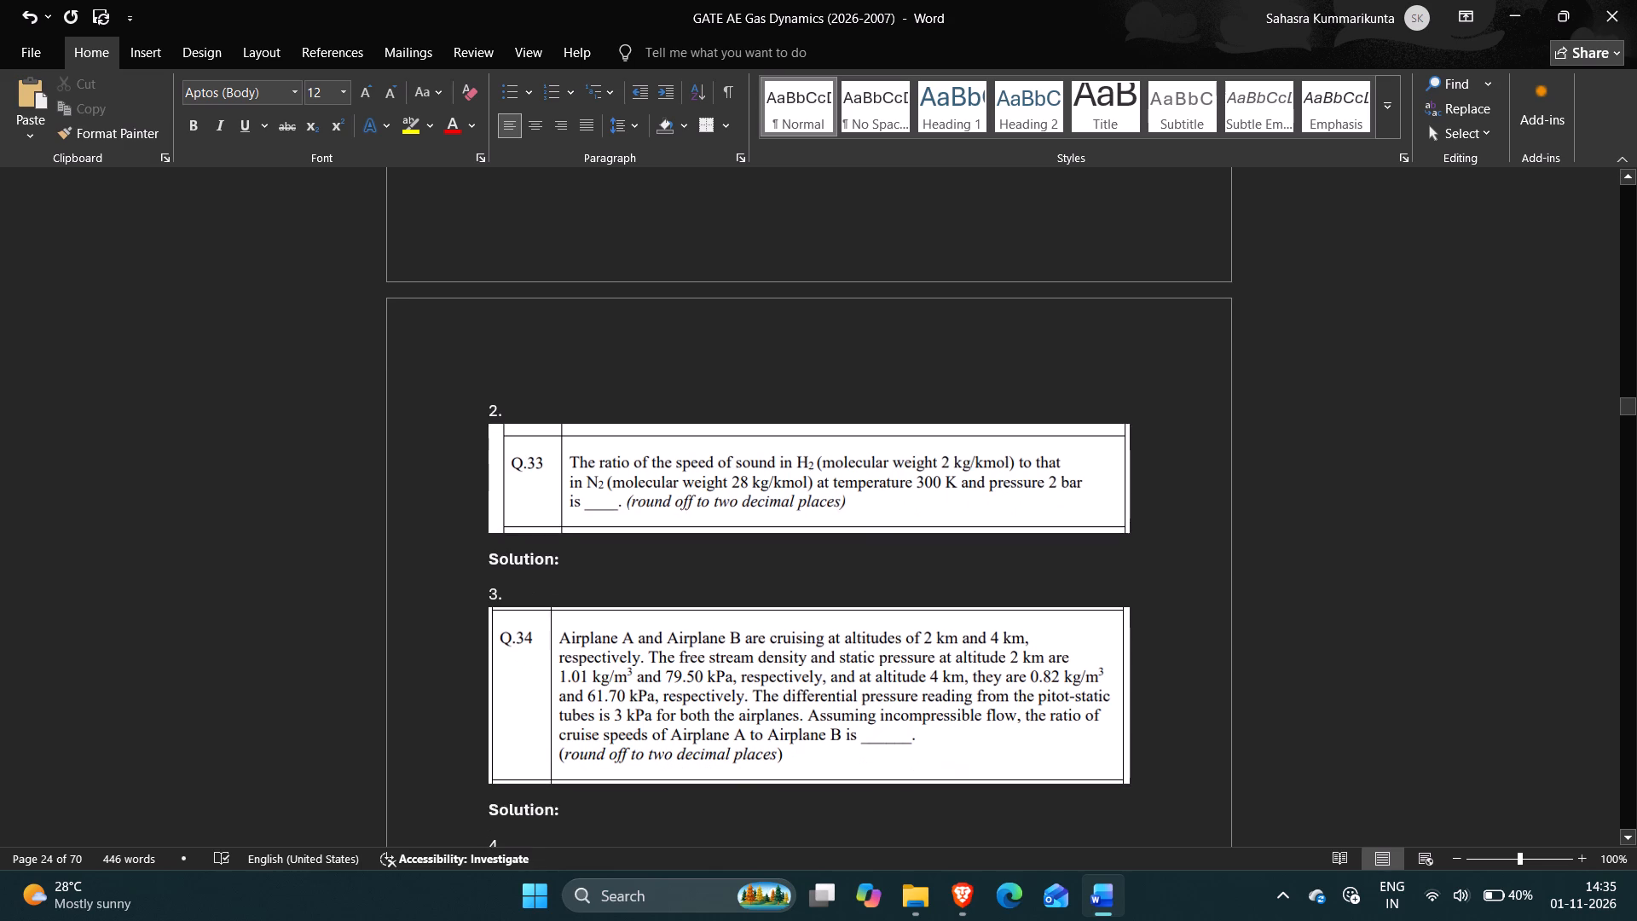
{"action": "scroll", "coordinate": [482, 639], "scroll_direction": "down", "scroll_amount": 1}
{"action": "left_click", "coordinate": [474, 437]}
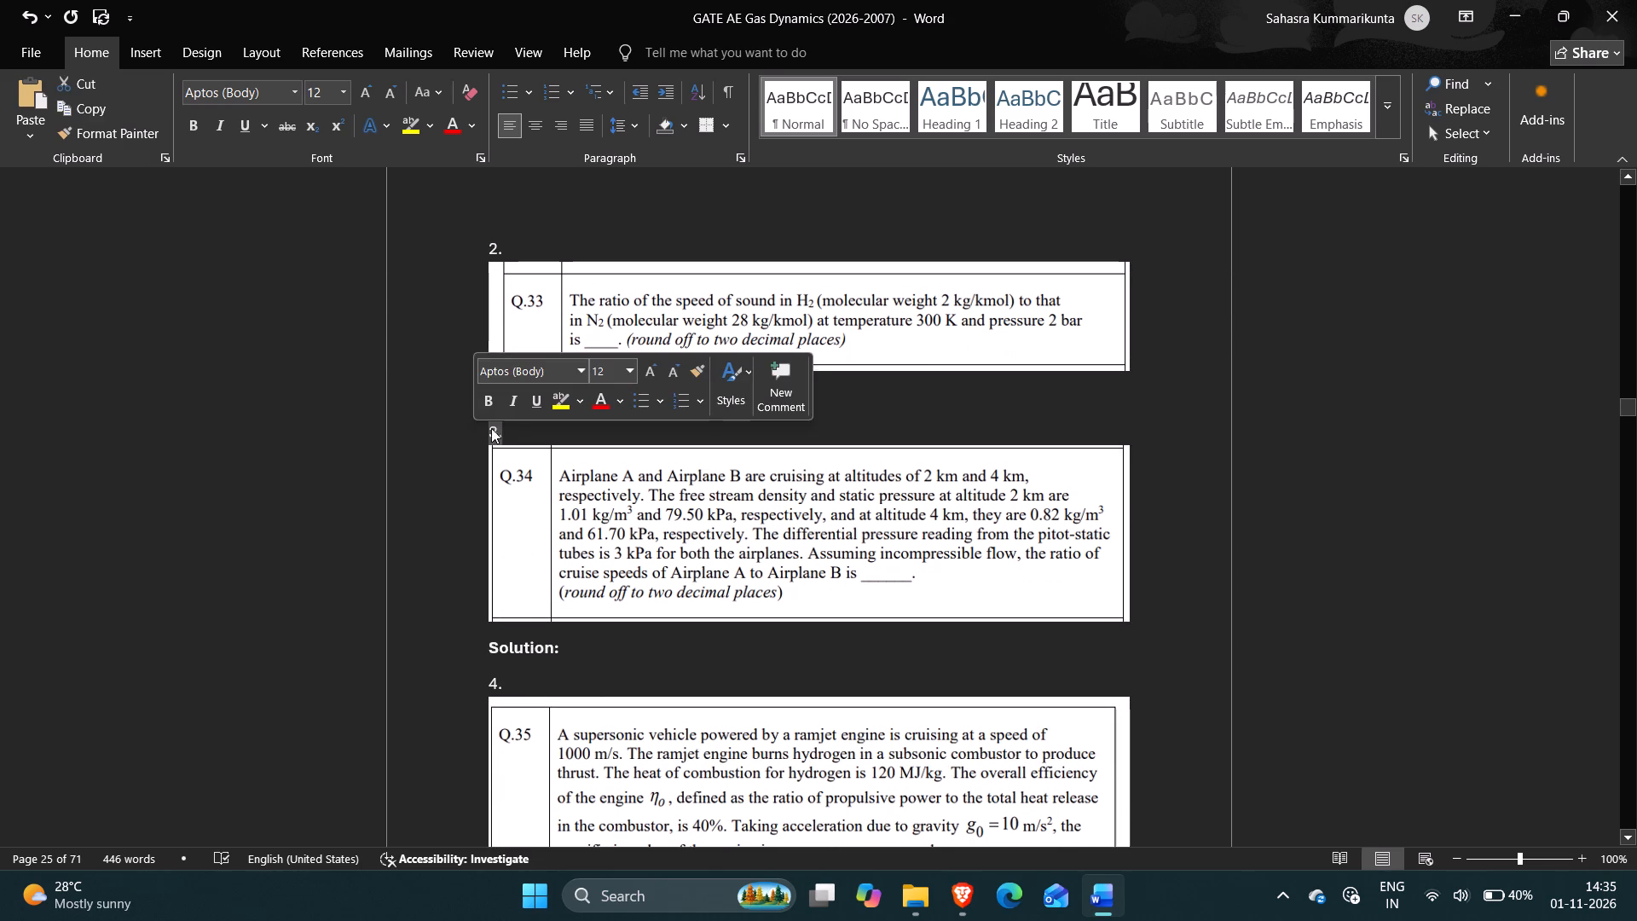
{"action": "left_click", "coordinate": [493, 424]}
{"action": "key", "text": "Return"}
{"action": "key", "text": "Return"}
{"action": "key", "text": "Return"}
{"action": "key", "text": "Return"}
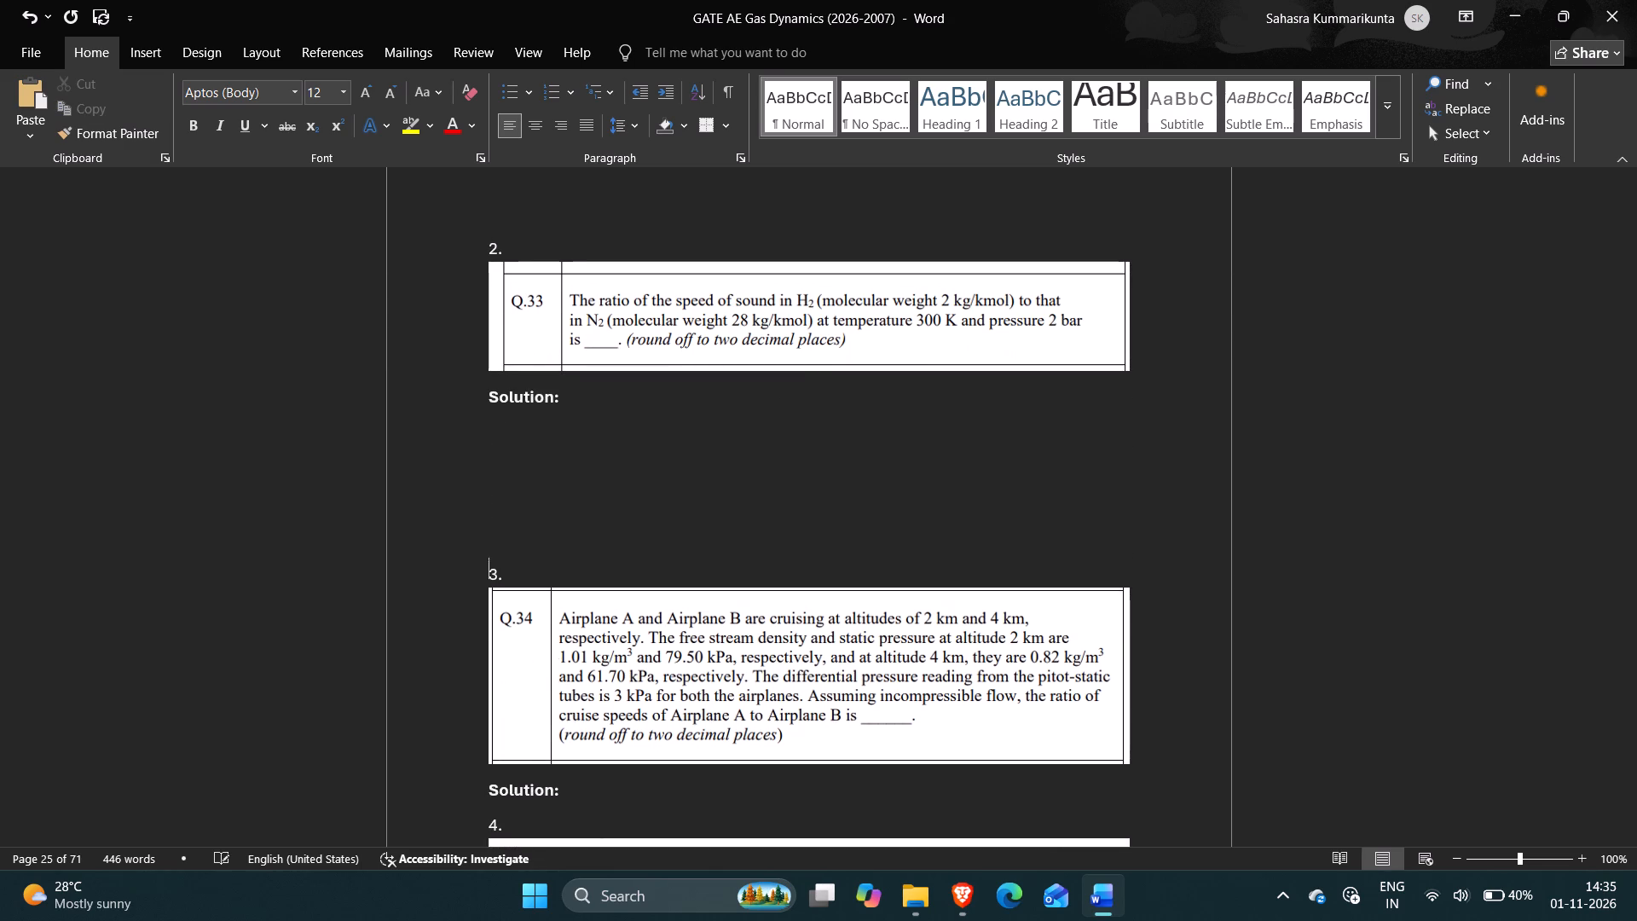
{"action": "key", "text": "Return"}
{"action": "key", "text": "Return"}
{"action": "key", "text": "Return"}
{"action": "key", "text": "Return"}
{"action": "key", "text": "Return"}
{"action": "key", "text": "Return"}
{"action": "key", "text": "Return"}
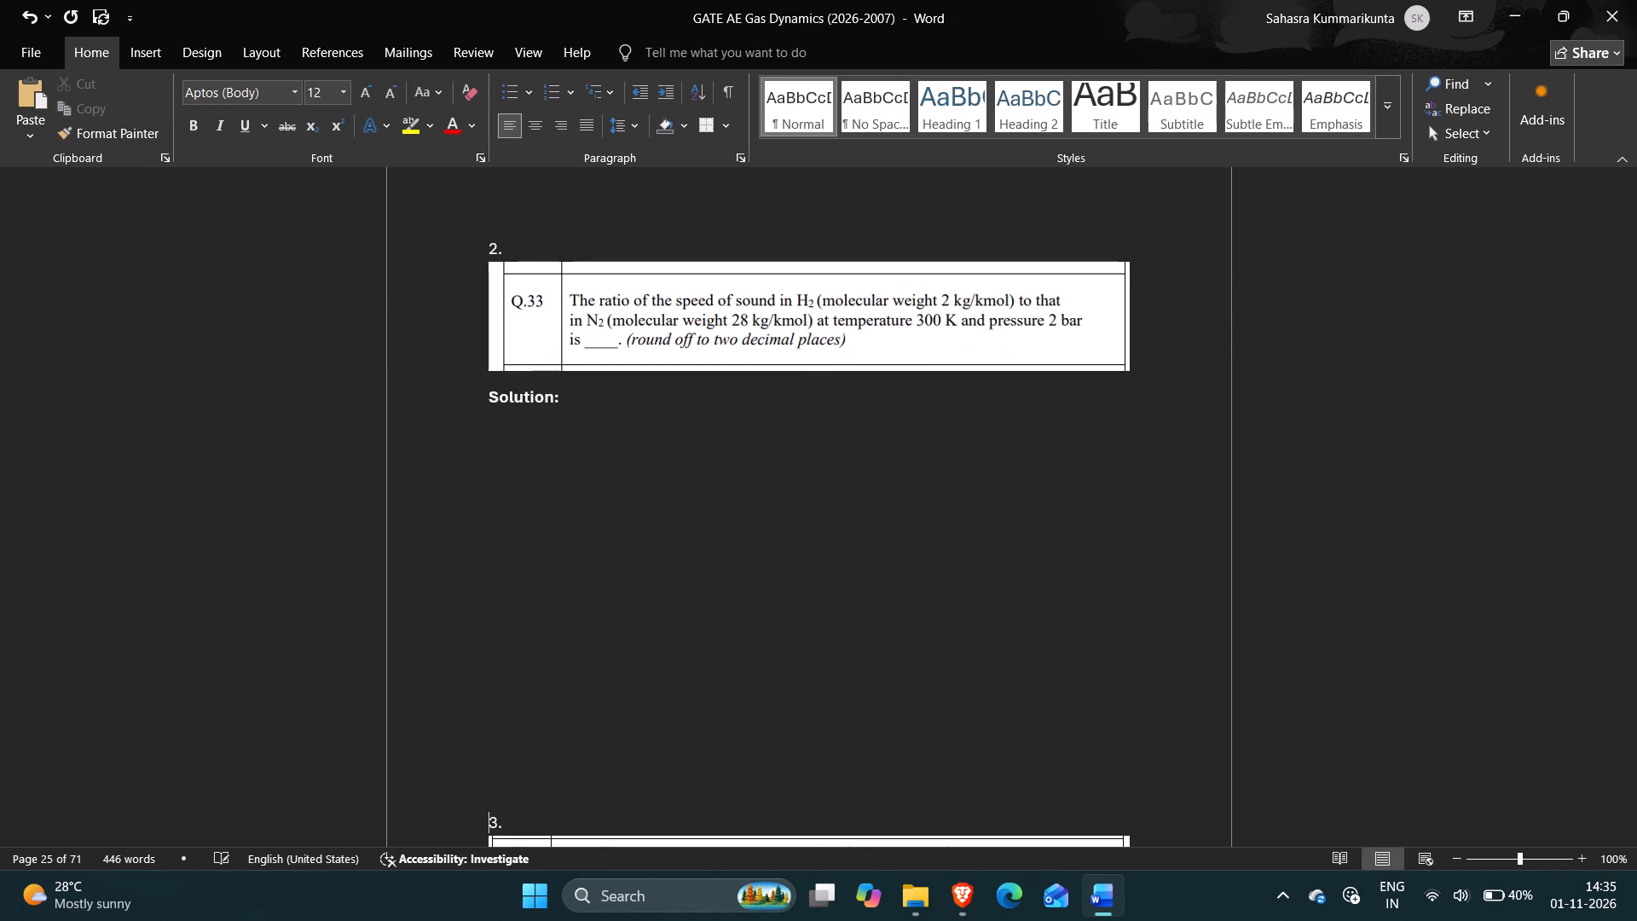
{"action": "key", "text": "Return"}
{"action": "key", "text": "Return"}
{"action": "key", "text": "Return"}
{"action": "key", "text": "Return"}
{"action": "key", "text": "Return"}
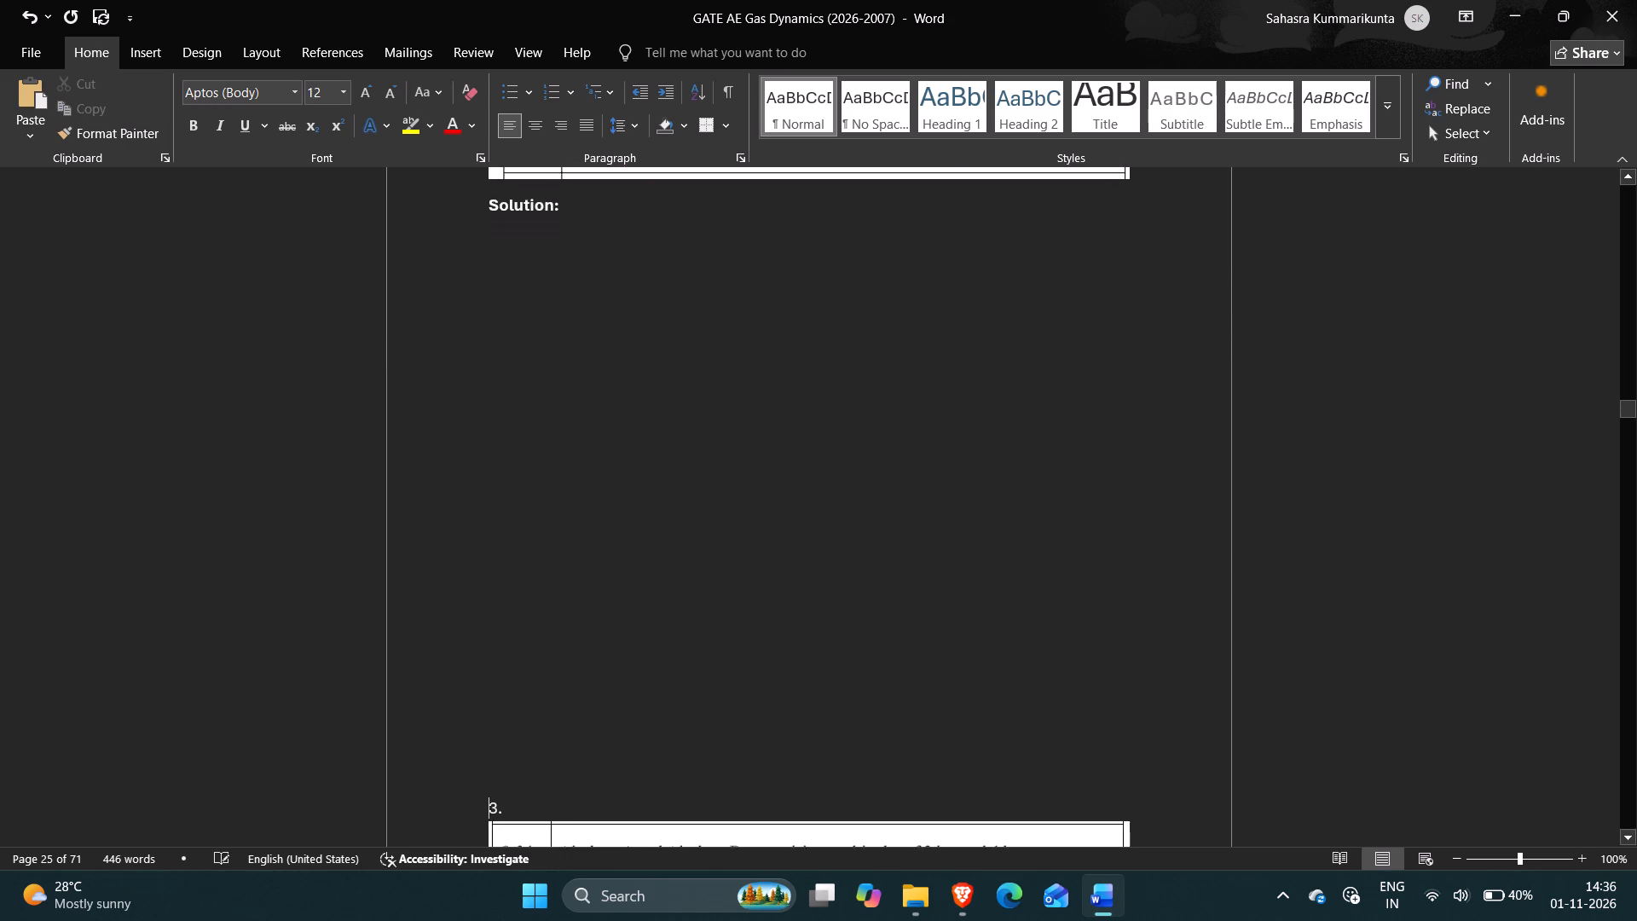
{"action": "key", "text": "Return"}
{"action": "key", "text": "Return"}
{"action": "scroll", "coordinate": [493, 424], "scroll_direction": "down", "scroll_amount": 3}
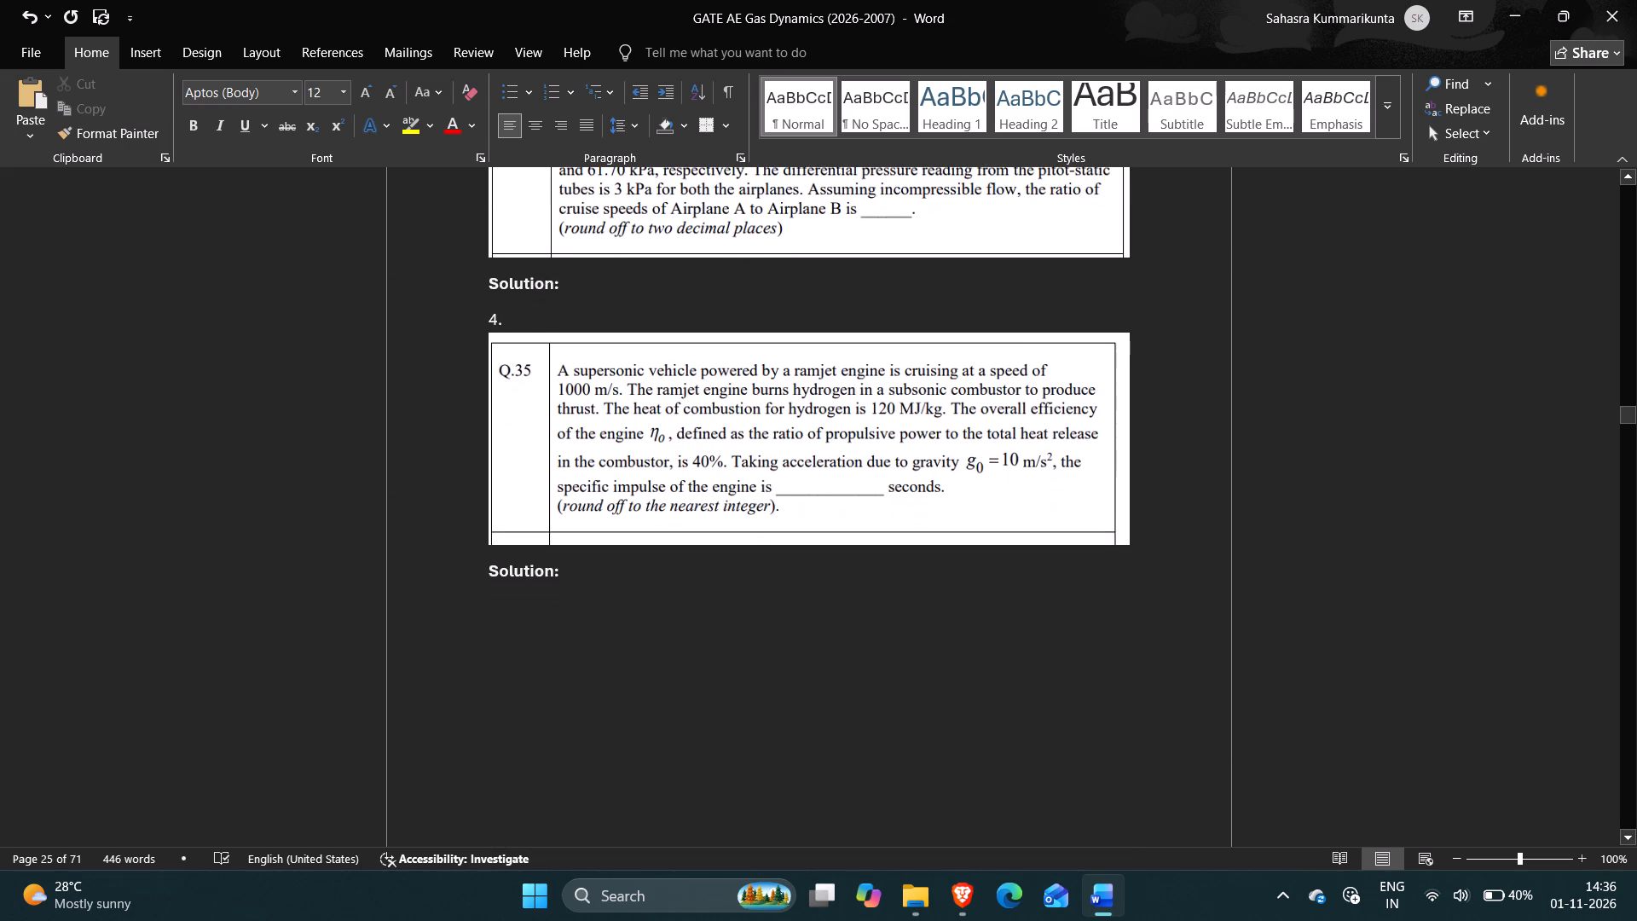
Add 16 blank lines of solution space under item 3 of GATE AE 2023, moving item 4 to the following page.
{"action": "left_click", "coordinate": [483, 319]}
{"action": "key", "text": "Return"}
{"action": "key", "text": "Return"}
{"action": "key", "text": "Return"}
{"action": "key", "text": "Return"}
{"action": "key", "text": "Return"}
{"action": "key", "text": "Return"}
{"action": "key", "text": "Return"}
{"action": "key", "text": "Return"}
{"action": "key", "text": "Return"}
{"action": "key", "text": "Return"}
{"action": "key", "text": "Return"}
{"action": "key", "text": "Return"}
{"action": "key", "text": "Return"}
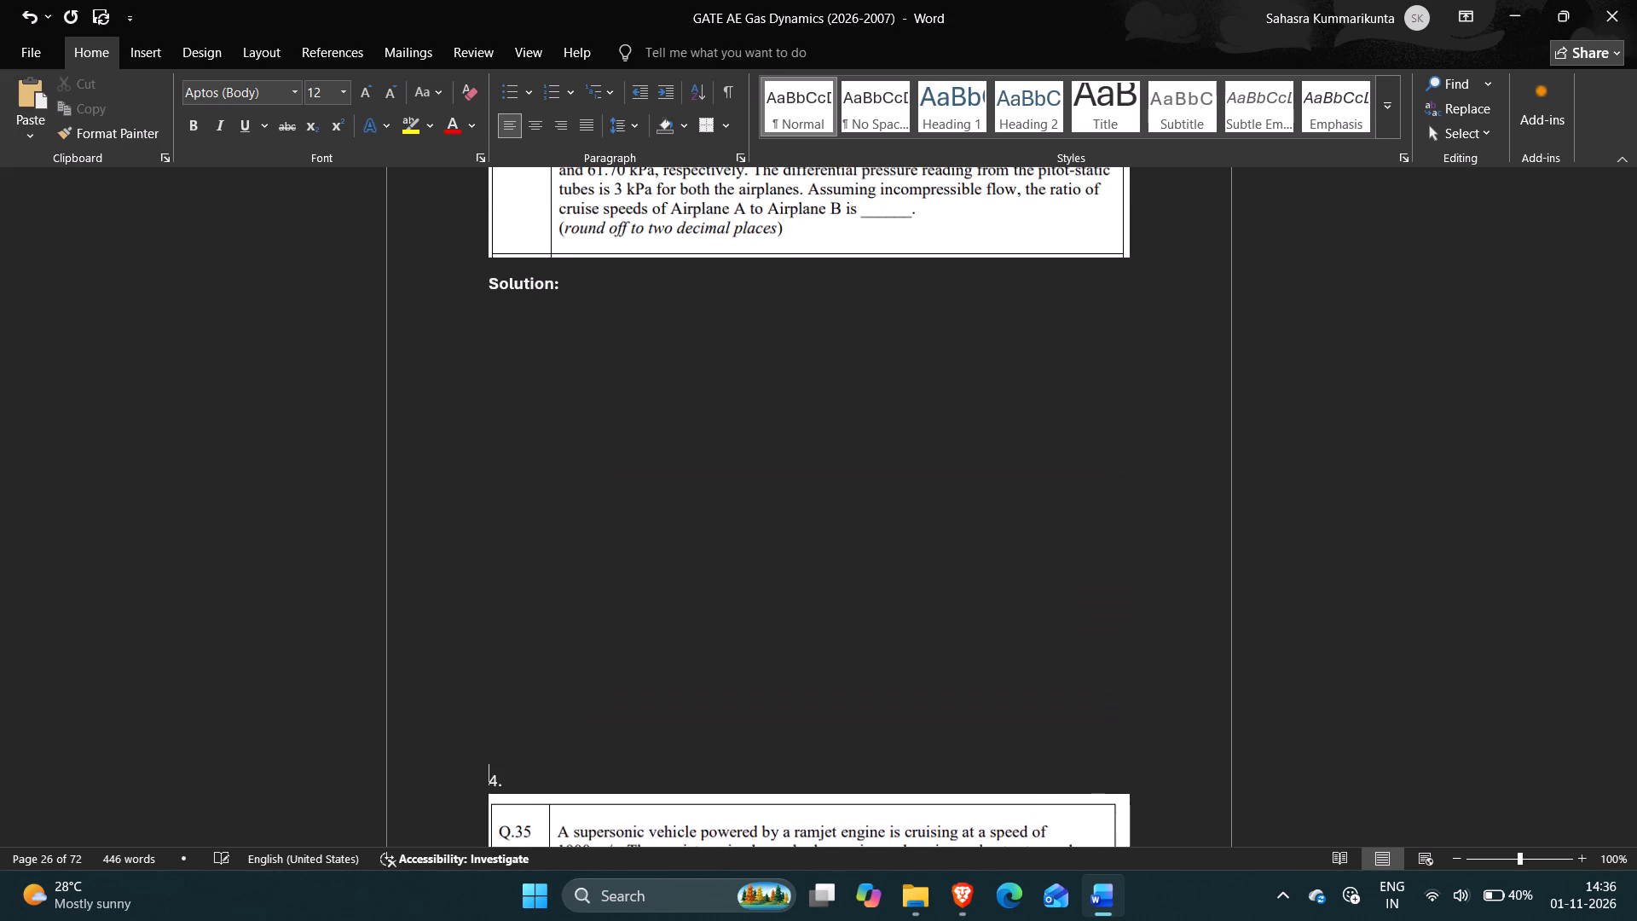
{"action": "key", "text": "Return"}
{"action": "key", "text": "Return"}
{"action": "key", "text": "Return"}
{"action": "key", "text": "Return"}
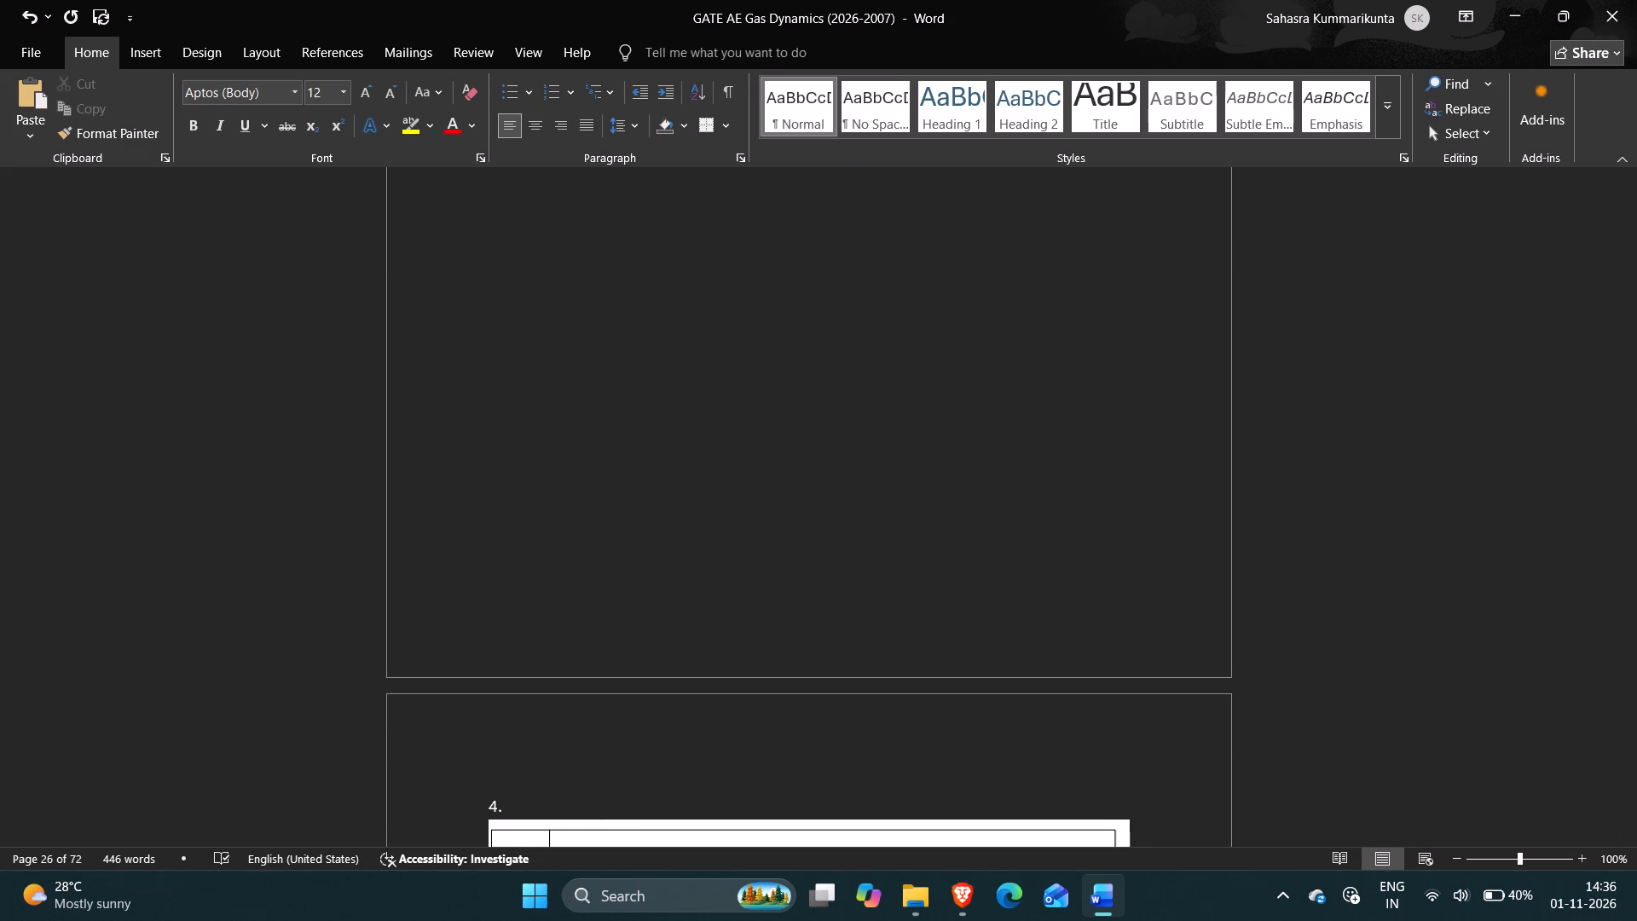
{"action": "key", "text": "BackSpace"}
Add 6 blank lines of solution space under item 4 of GATE AE 2023, moving item 5 to the following page.
{"action": "scroll", "coordinate": [483, 319], "scroll_direction": "down", "scroll_amount": 3}
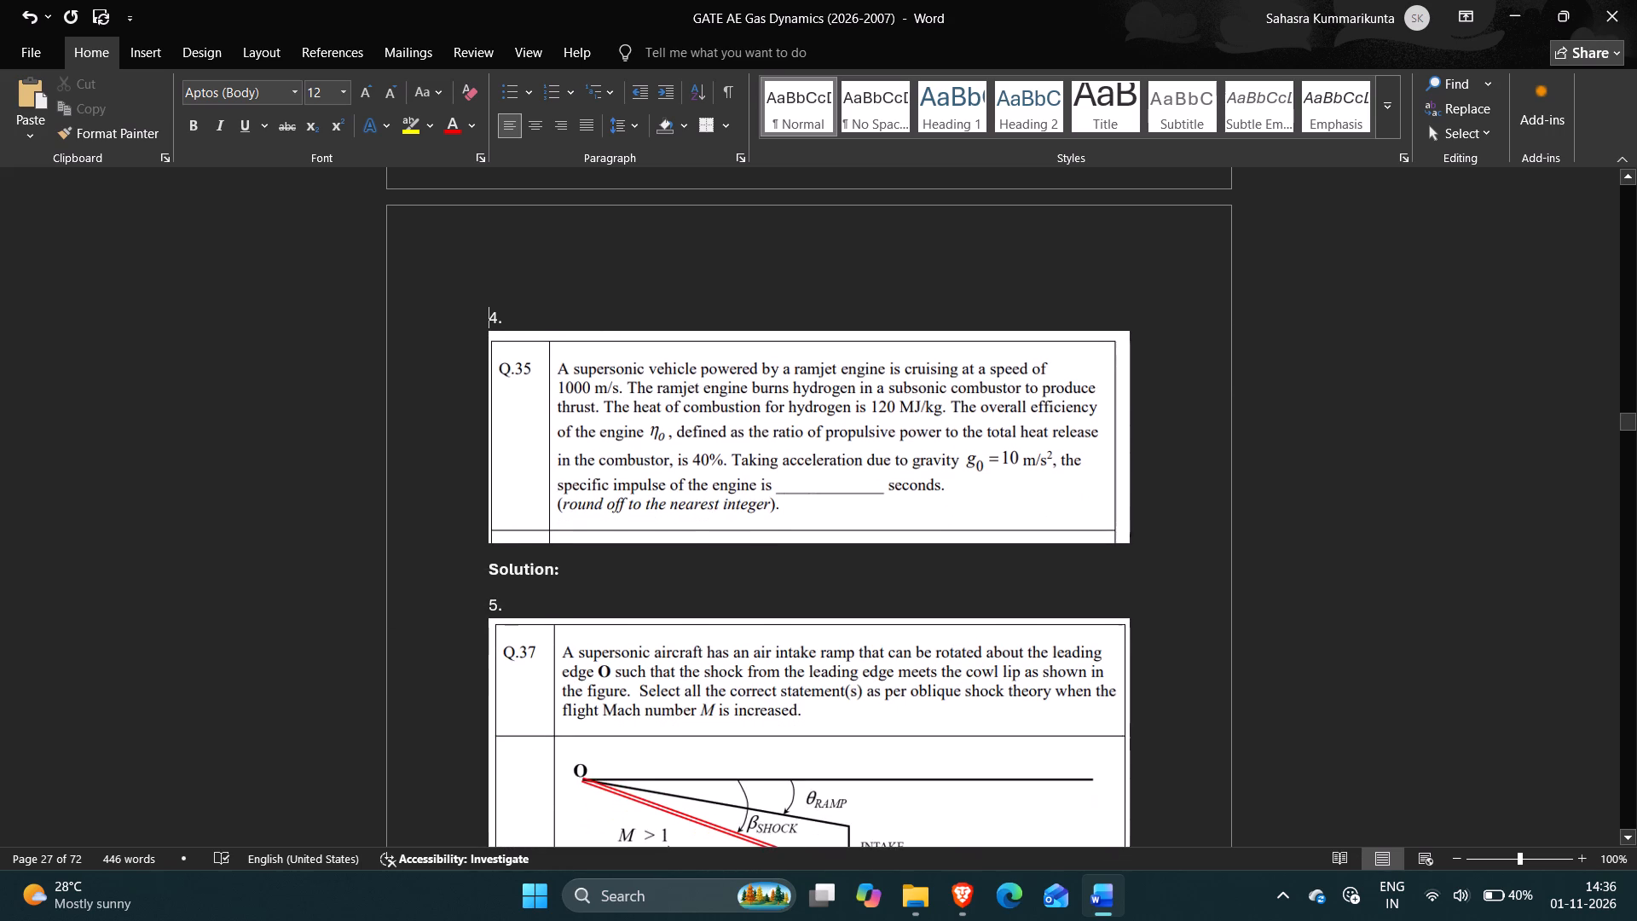
{"action": "left_click", "coordinate": [485, 608]}
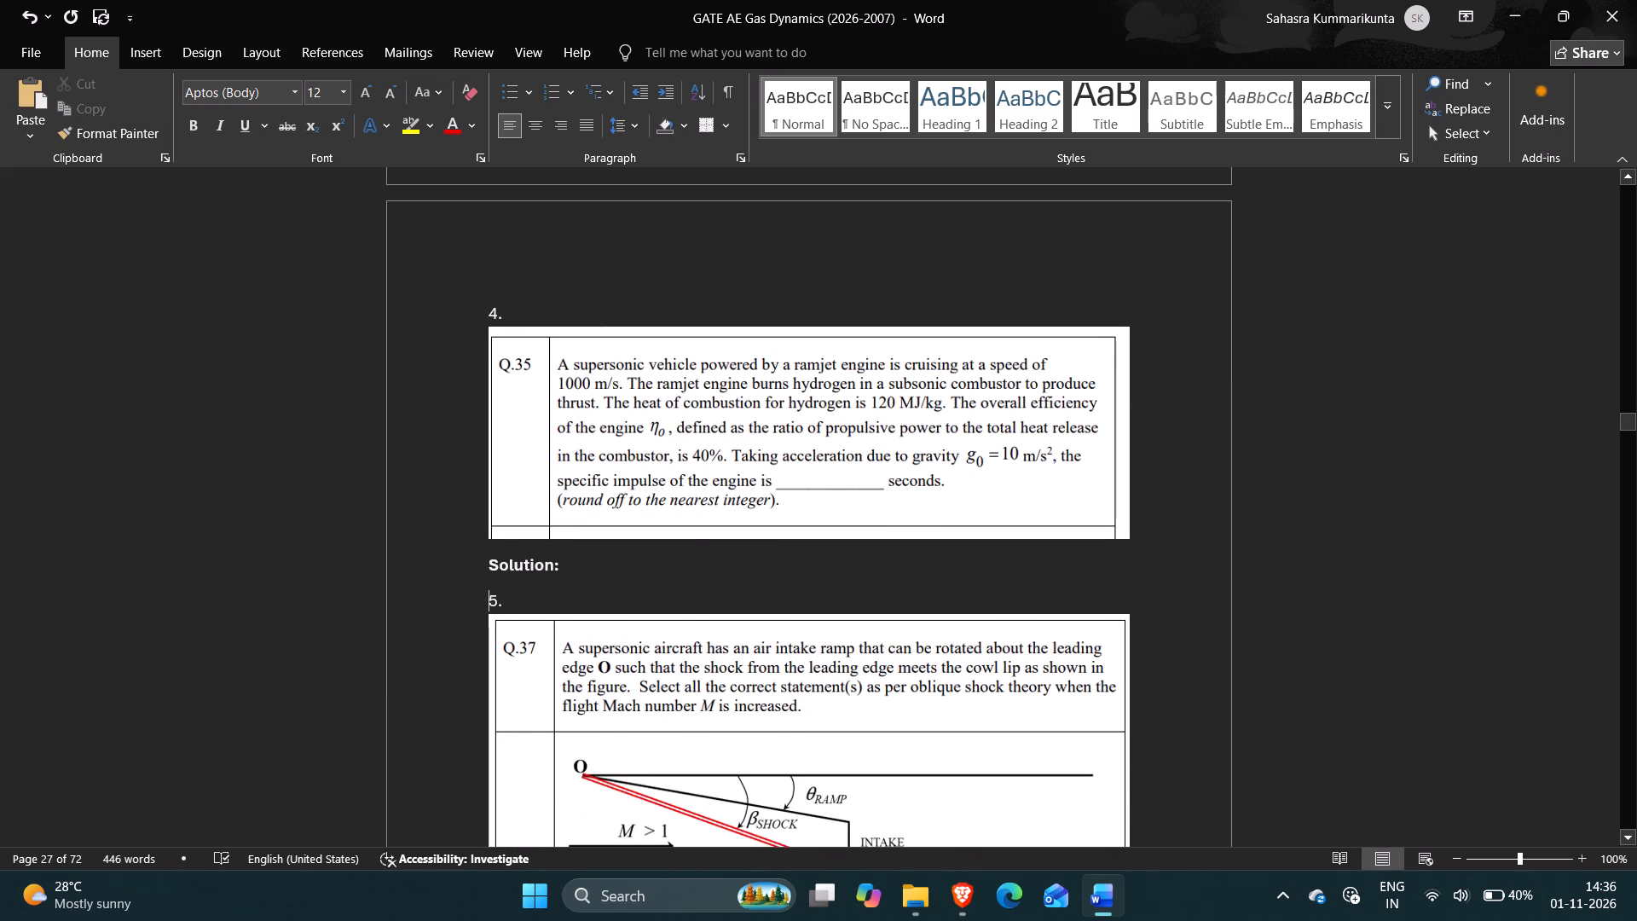
{"action": "key", "text": "Return"}
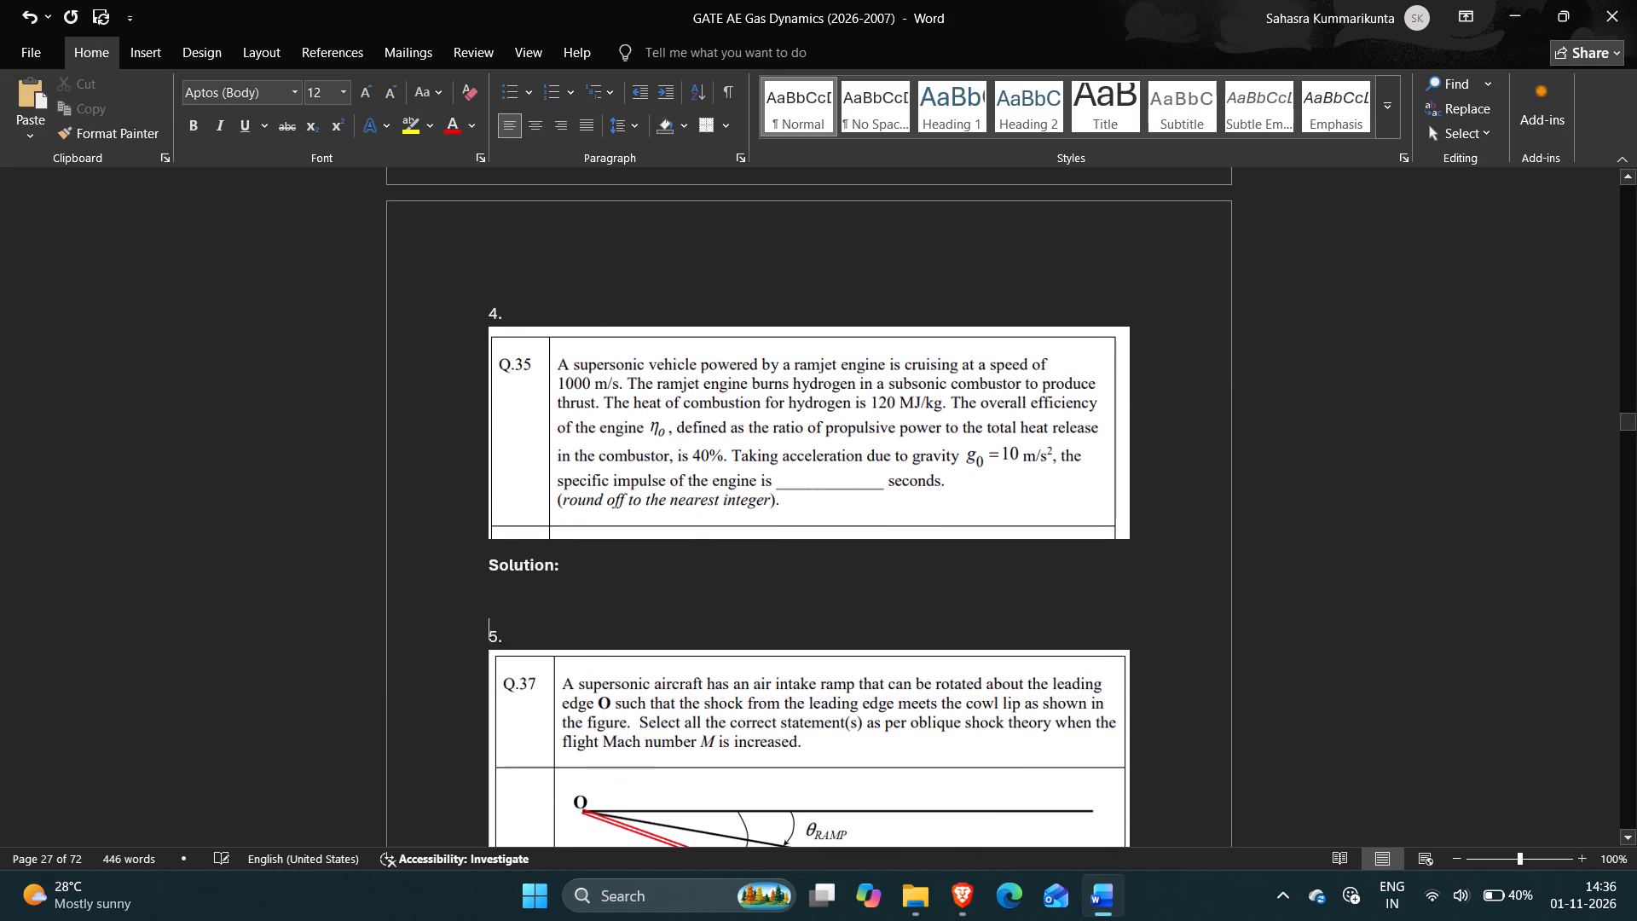
{"action": "key", "text": "Return"}
{"action": "key", "text": "Return"}
{"action": "key", "text": "Return"}
{"action": "key", "text": "Return"}
{"action": "key", "text": "Return"}
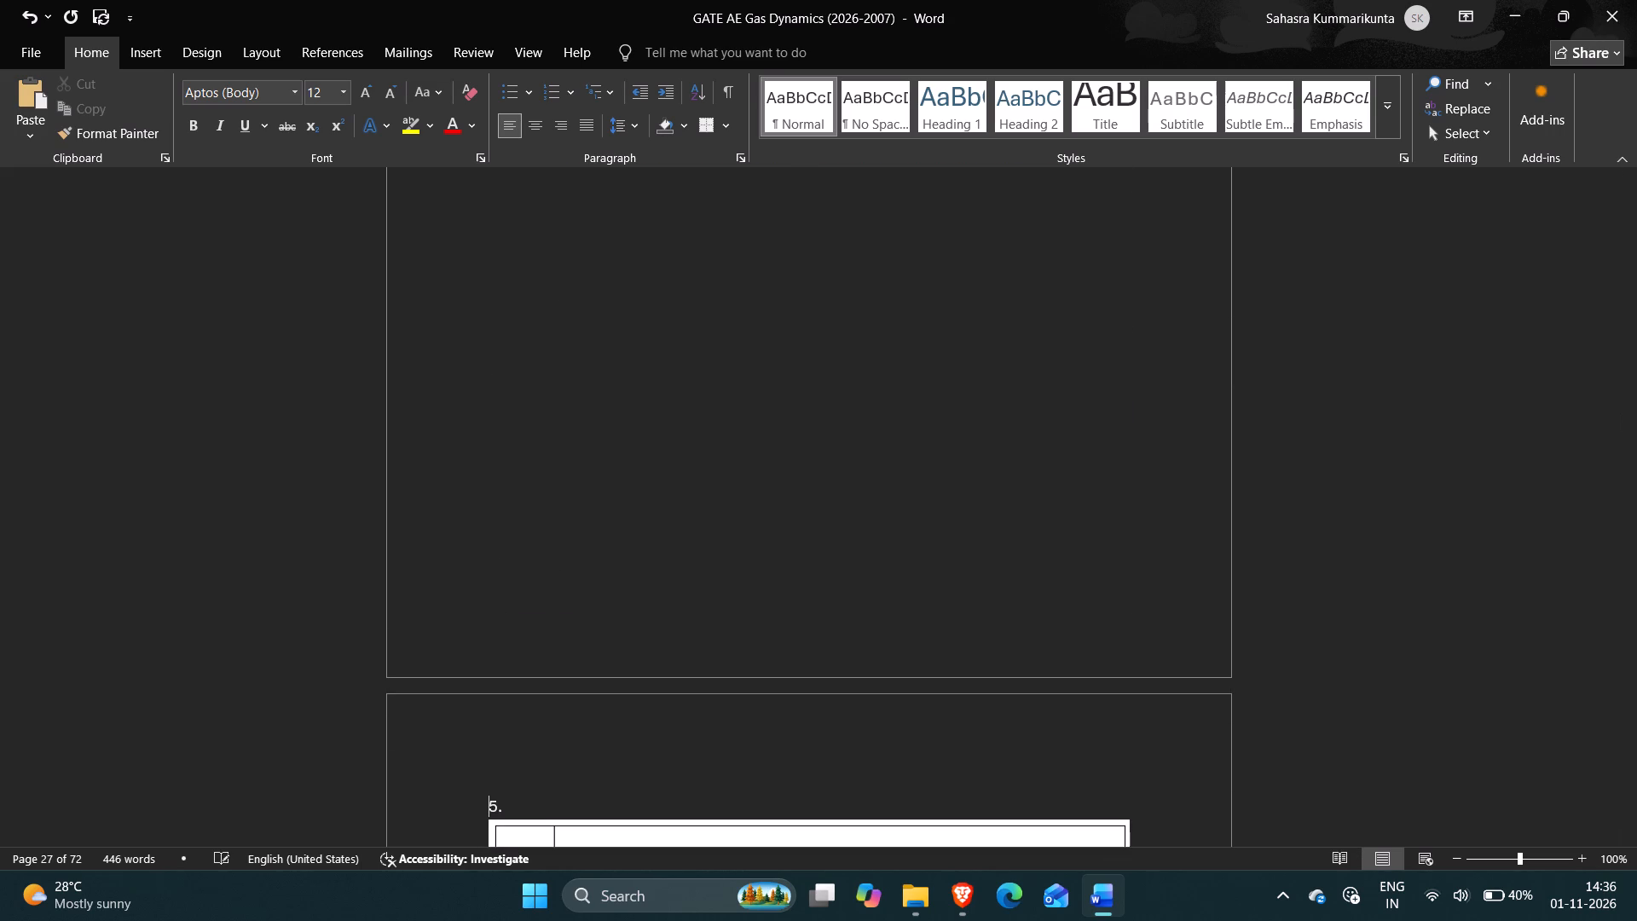
Add one blank line before item 10 of GATE AE 2023, moving the Q.46 picture to the page of its solution label.
{"action": "scroll", "coordinate": [485, 608], "scroll_direction": "down", "scroll_amount": 4}
{"action": "scroll", "coordinate": [485, 478], "scroll_direction": "down", "scroll_amount": 1}
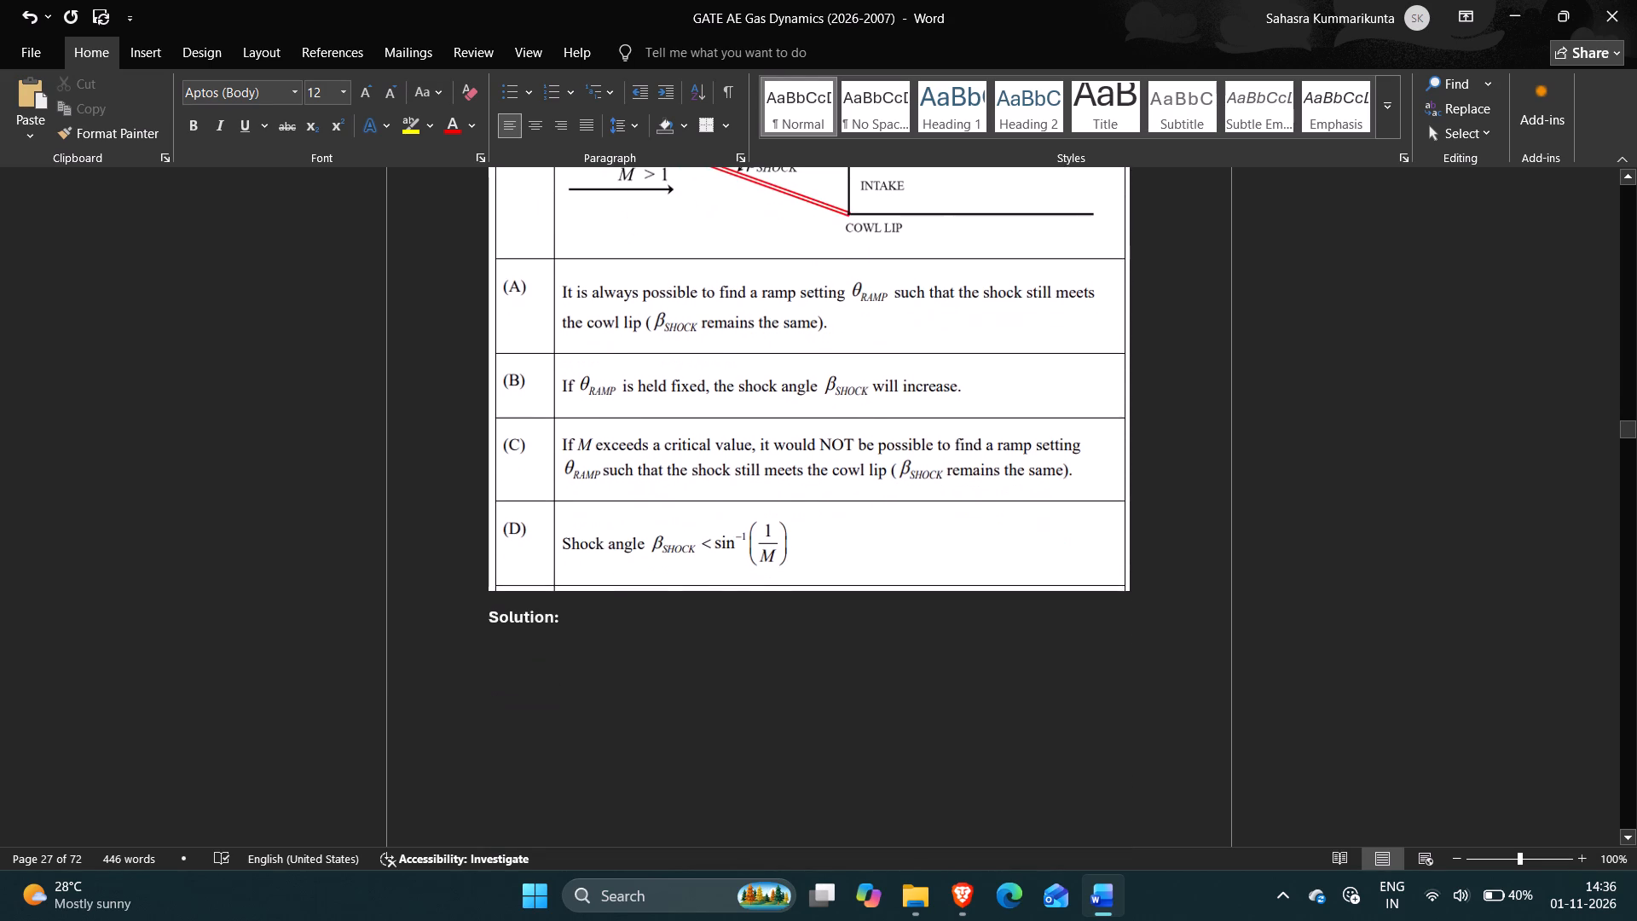
{"action": "scroll", "coordinate": [485, 478], "scroll_direction": "down", "scroll_amount": 5}
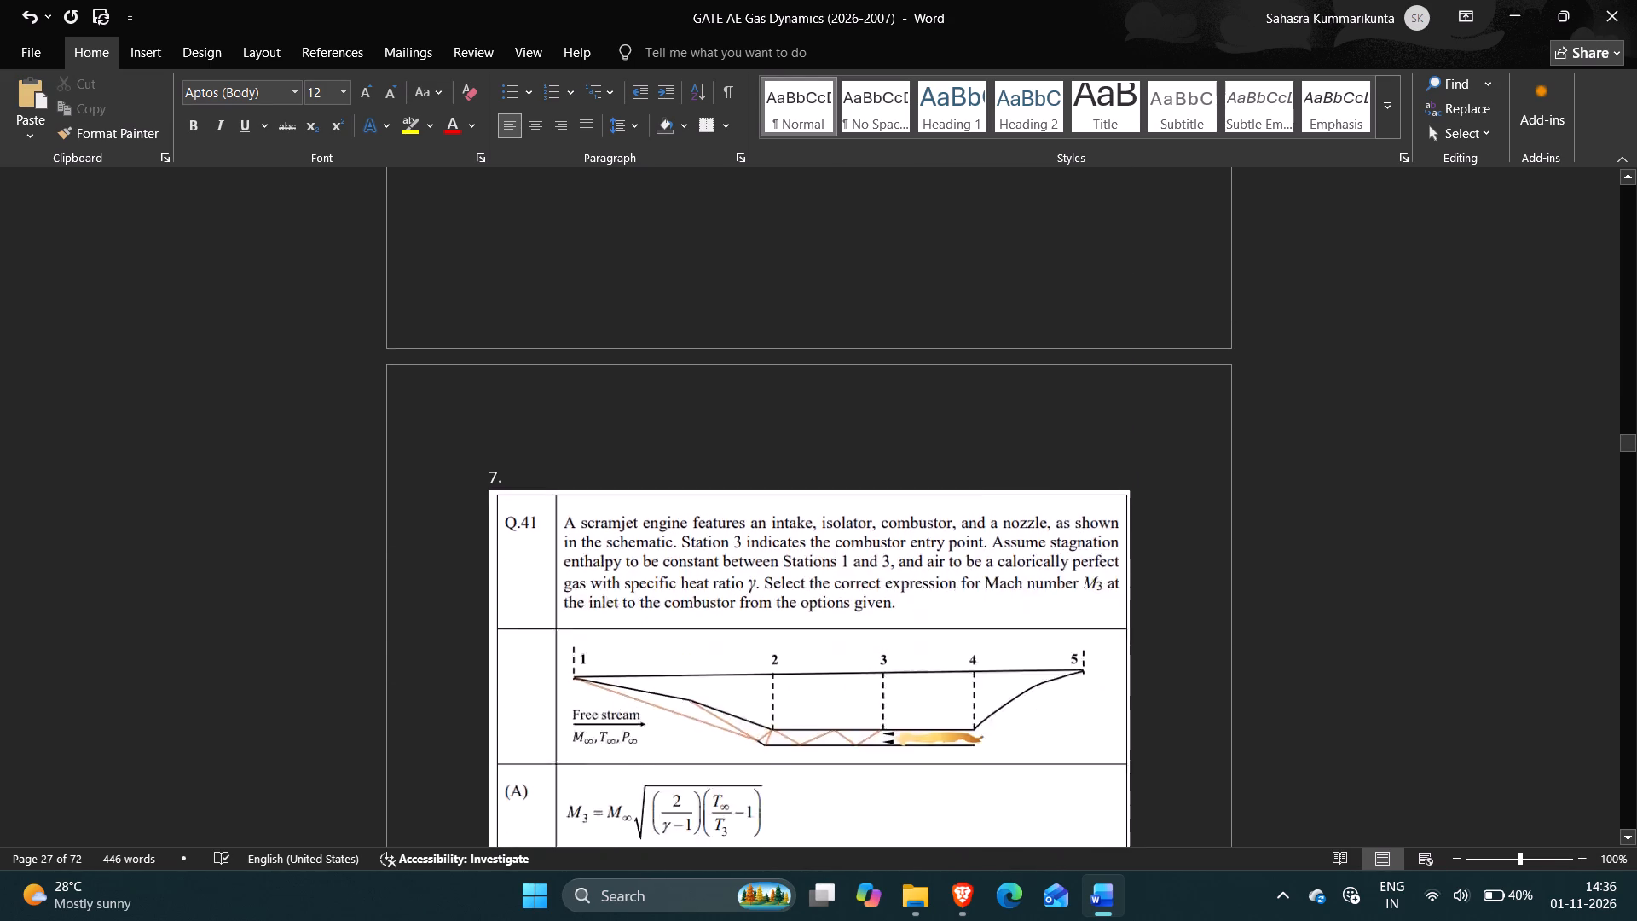
{"action": "scroll", "coordinate": [485, 478], "scroll_direction": "down", "scroll_amount": 5}
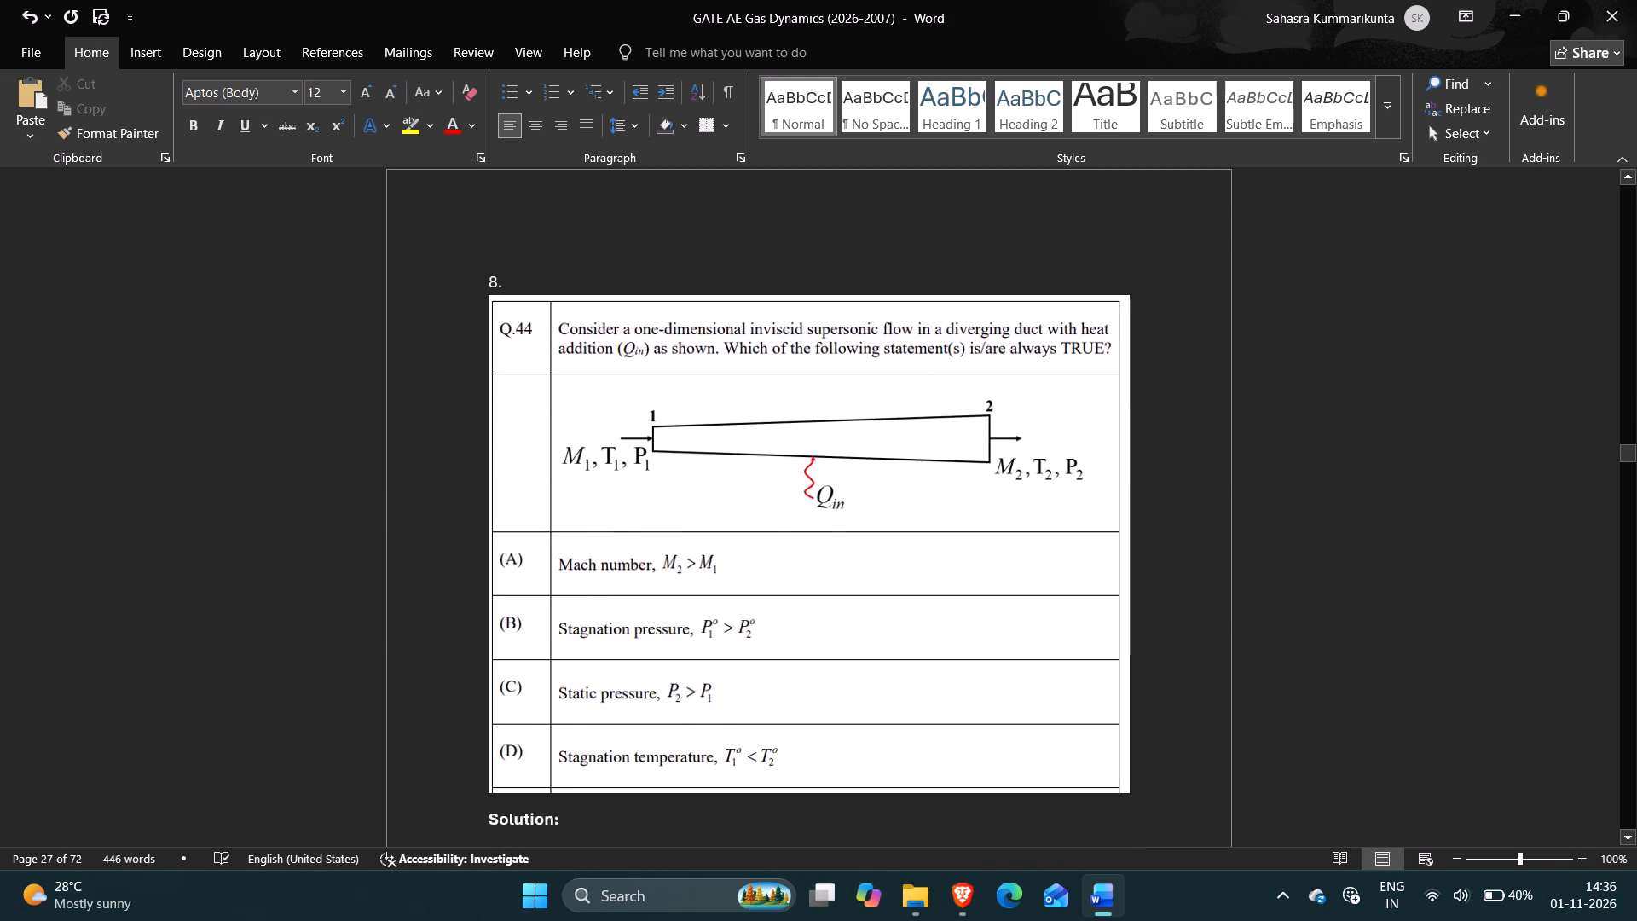
{"action": "scroll", "coordinate": [485, 478], "scroll_direction": "down", "scroll_amount": 6}
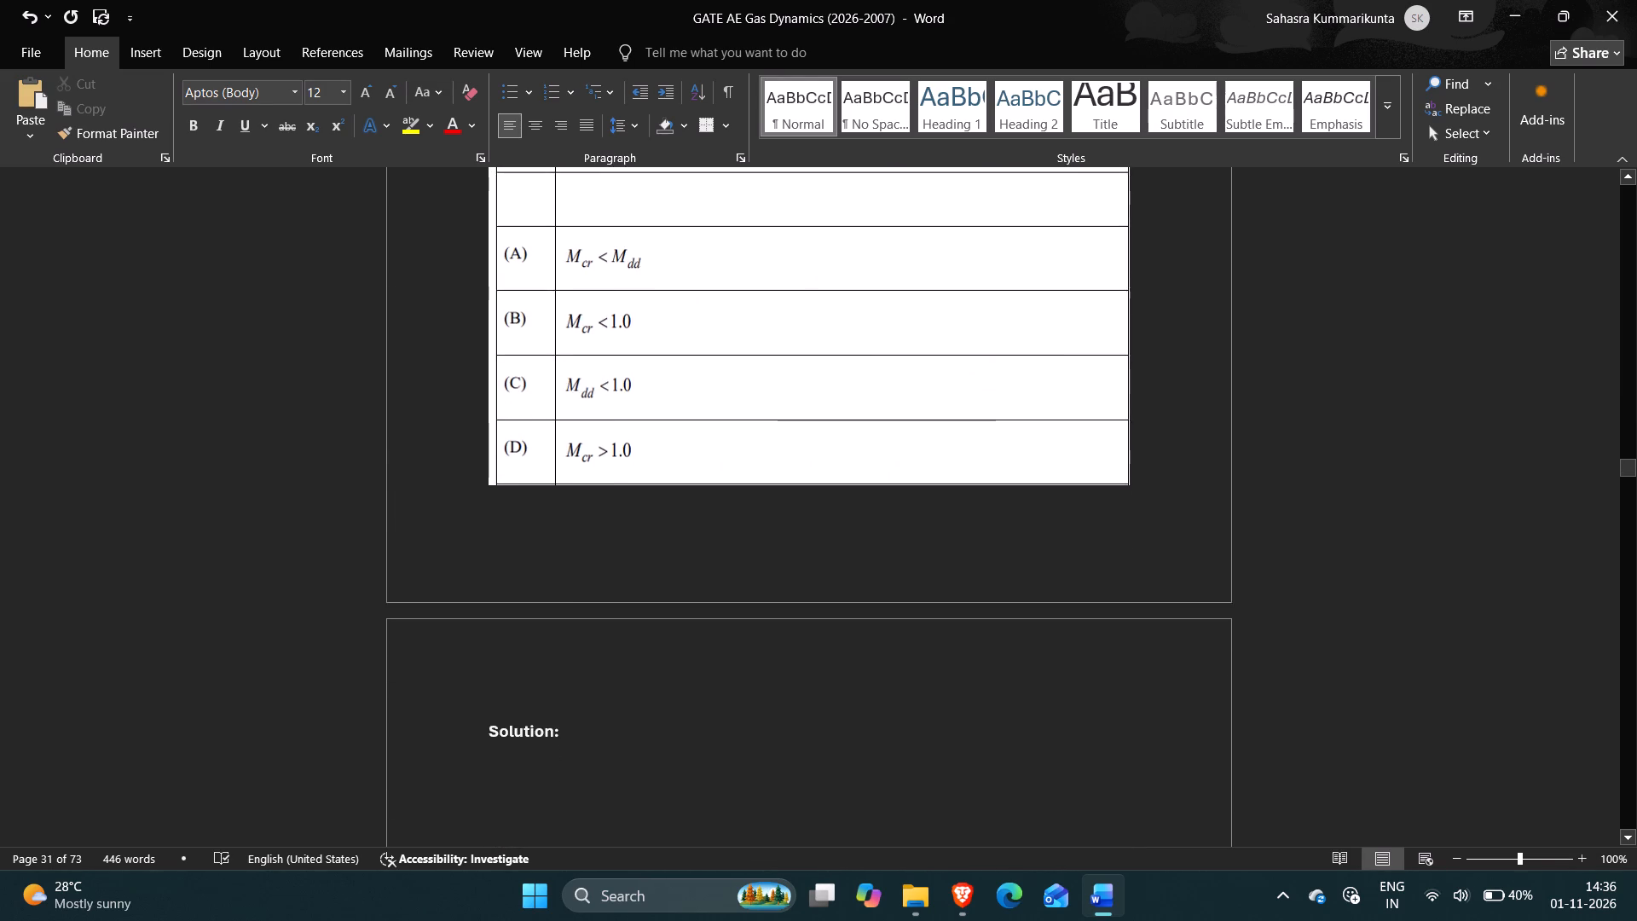
{"action": "scroll", "coordinate": [485, 478], "scroll_direction": "down", "scroll_amount": 2}
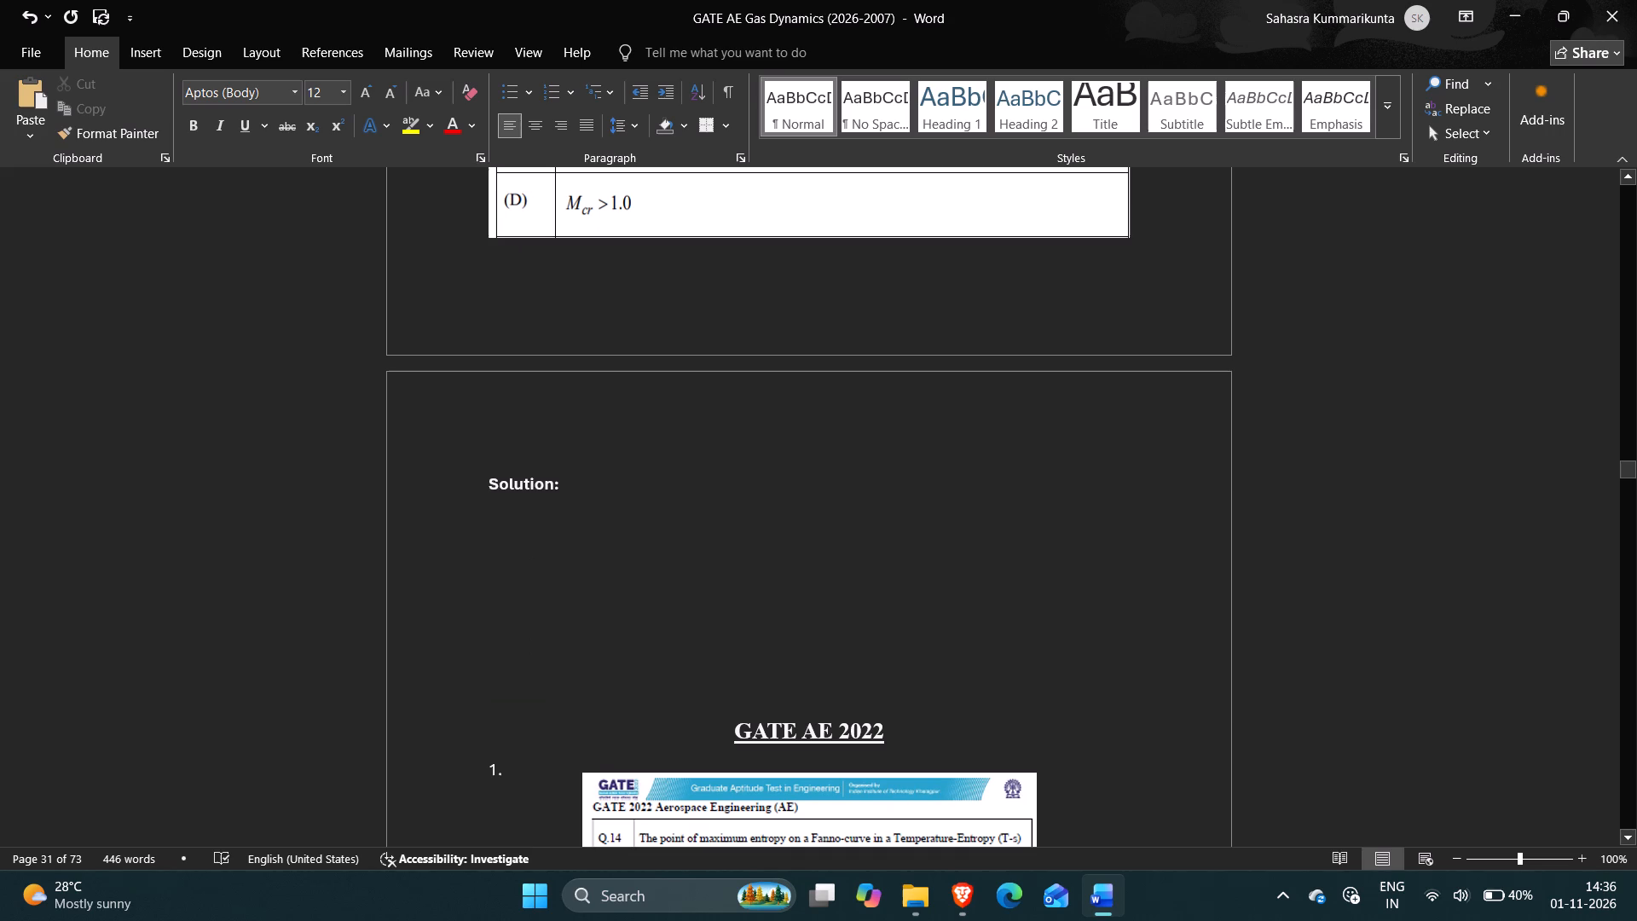
{"action": "scroll", "coordinate": [486, 480], "scroll_direction": "up", "scroll_amount": 1}
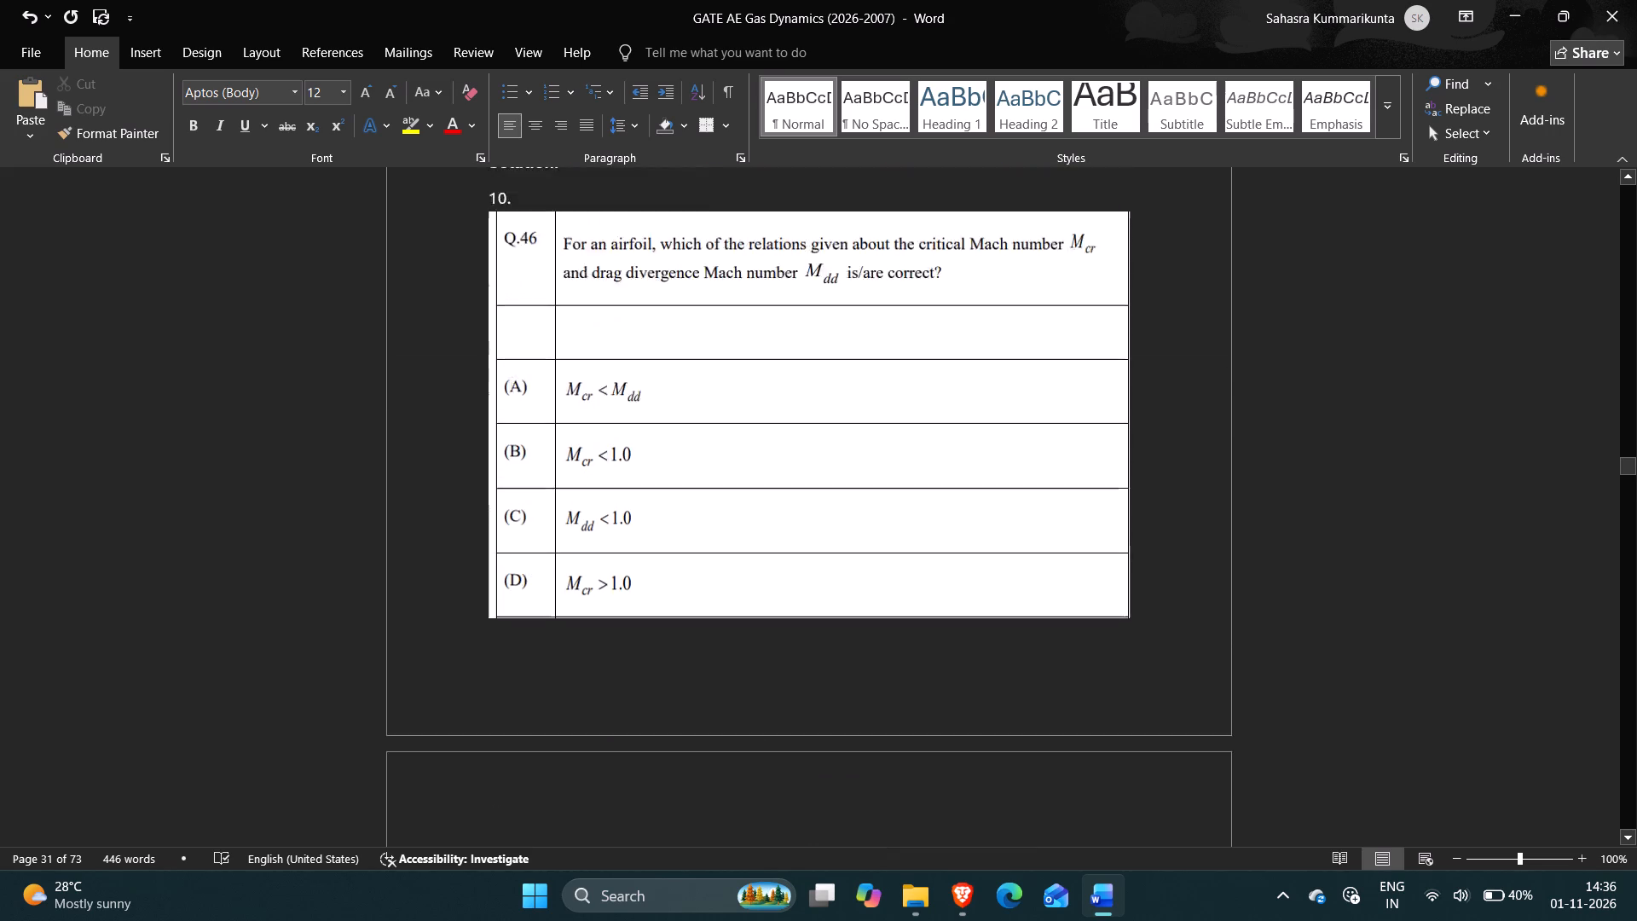
{"action": "scroll", "coordinate": [486, 480], "scroll_direction": "up", "scroll_amount": 1}
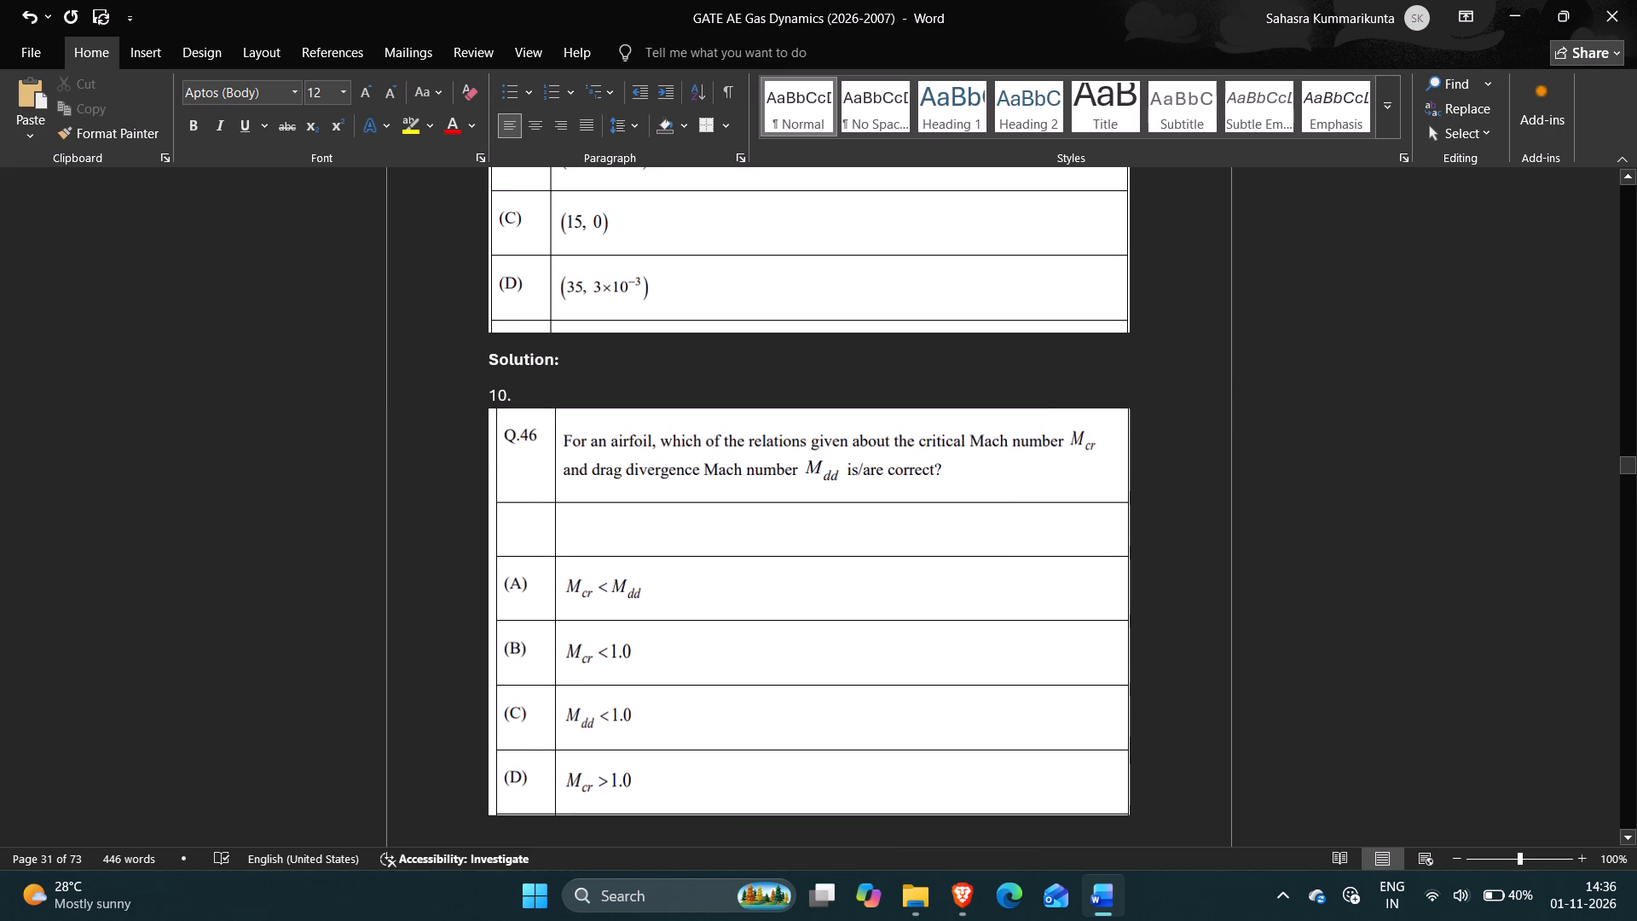
{"action": "left_click", "coordinate": [488, 391]}
{"action": "key", "text": "Return"}
Add 7 blank lines before the GATE AE 2022 heading so that it starts on a new page.
{"action": "scroll", "coordinate": [488, 391], "scroll_direction": "down", "scroll_amount": 2}
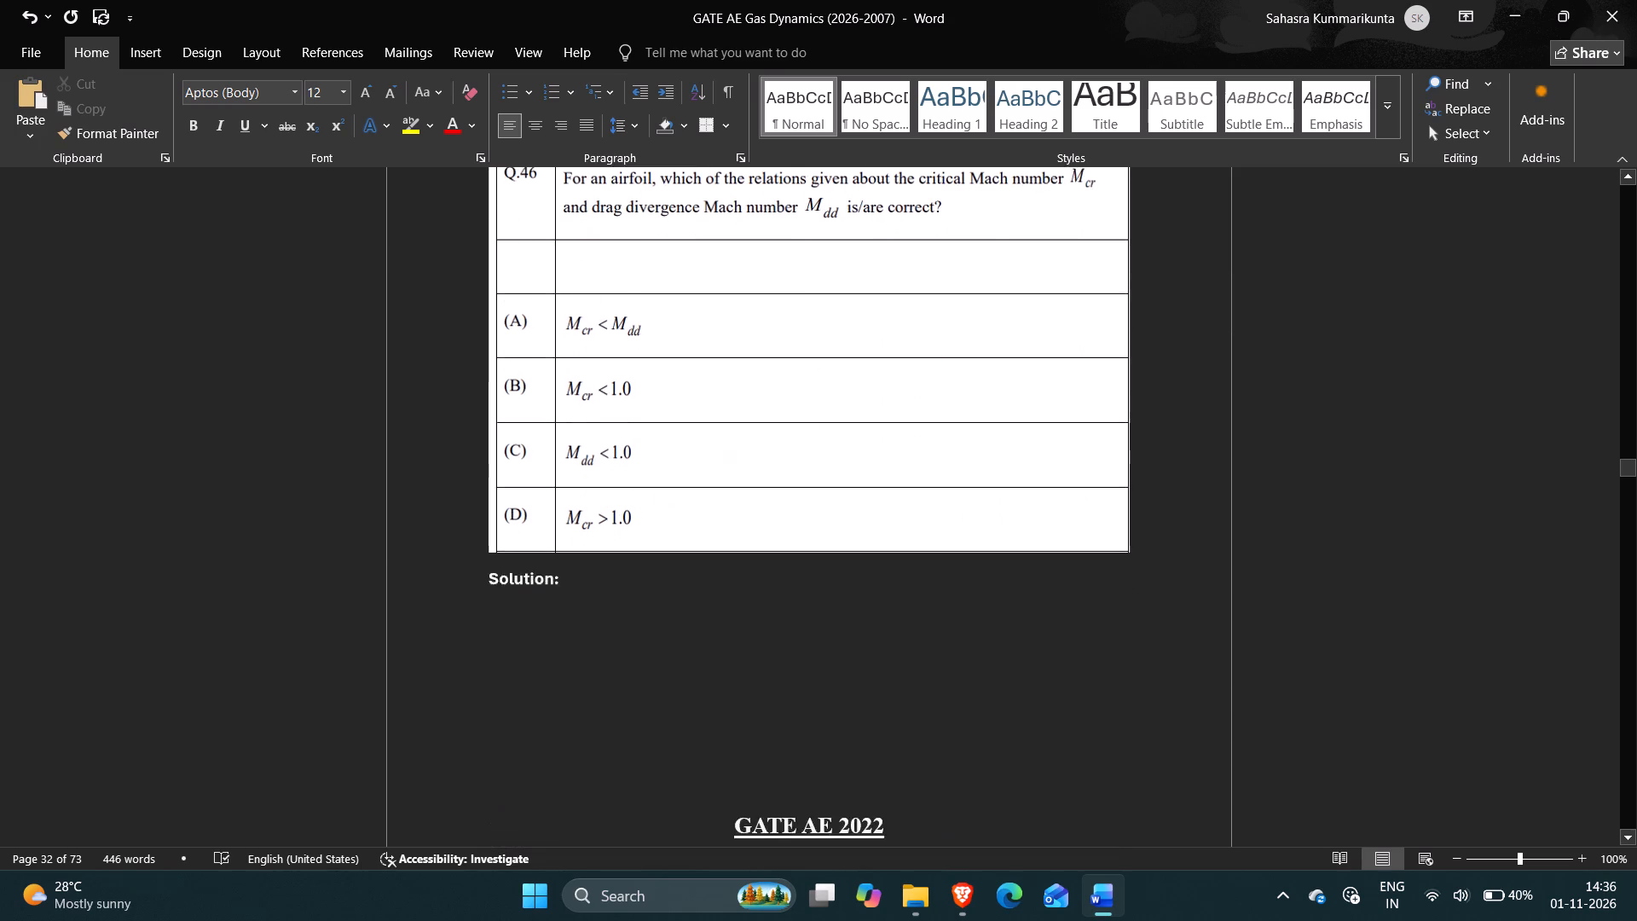
{"action": "scroll", "coordinate": [488, 391], "scroll_direction": "down", "scroll_amount": 2}
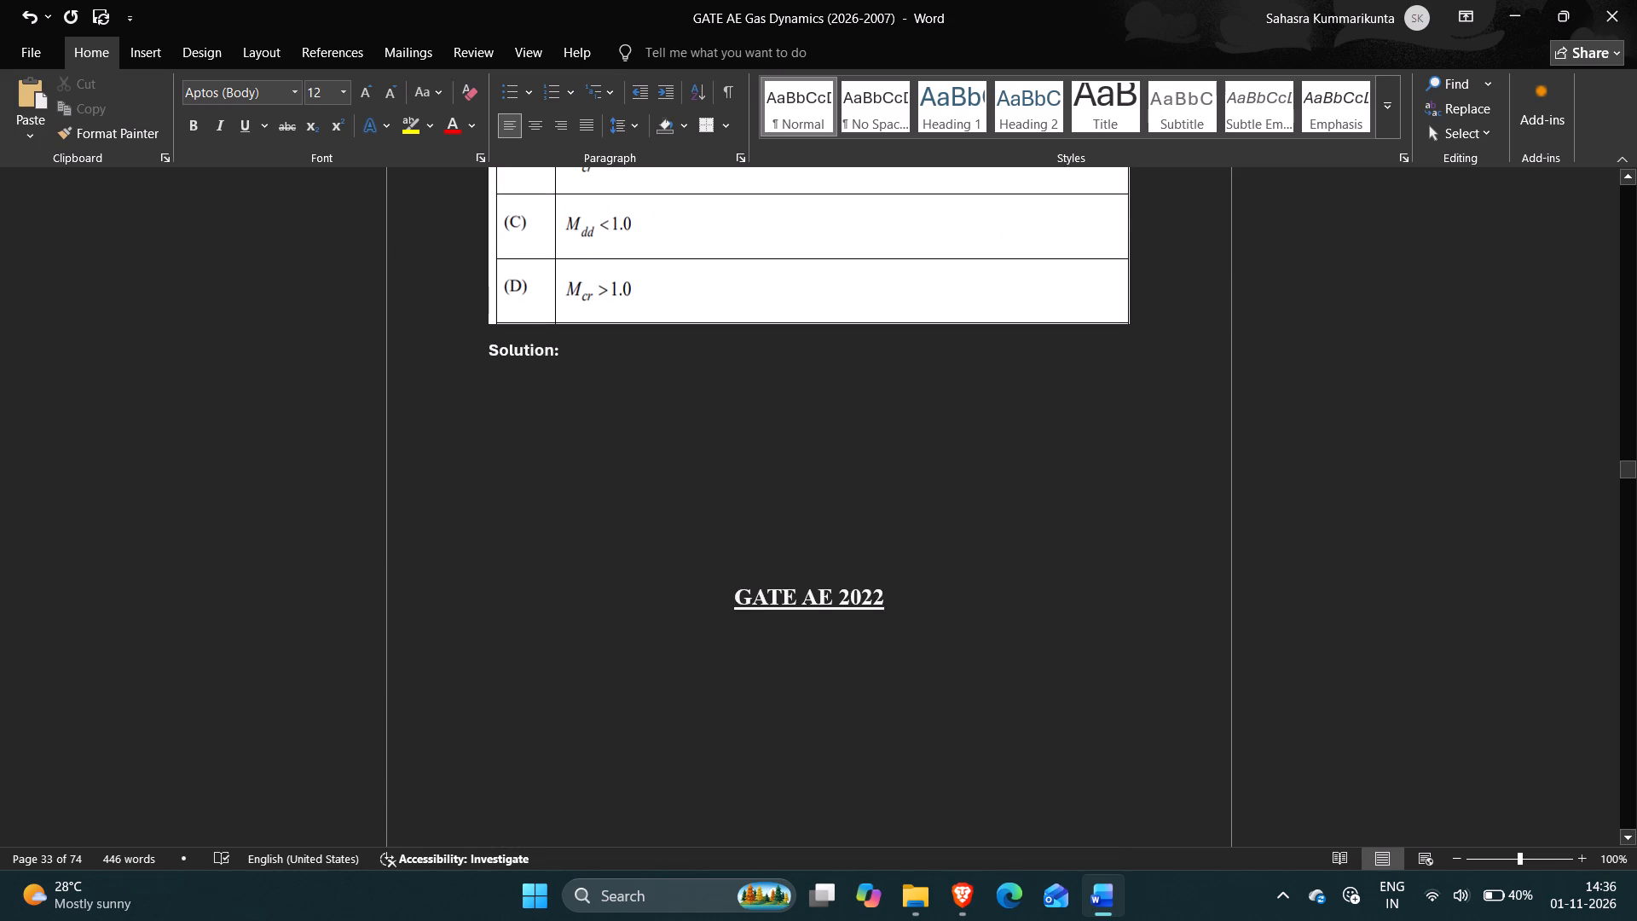
{"action": "left_click", "coordinate": [726, 588]}
{"action": "key", "text": "Return"}
{"action": "key", "text": "Return"}
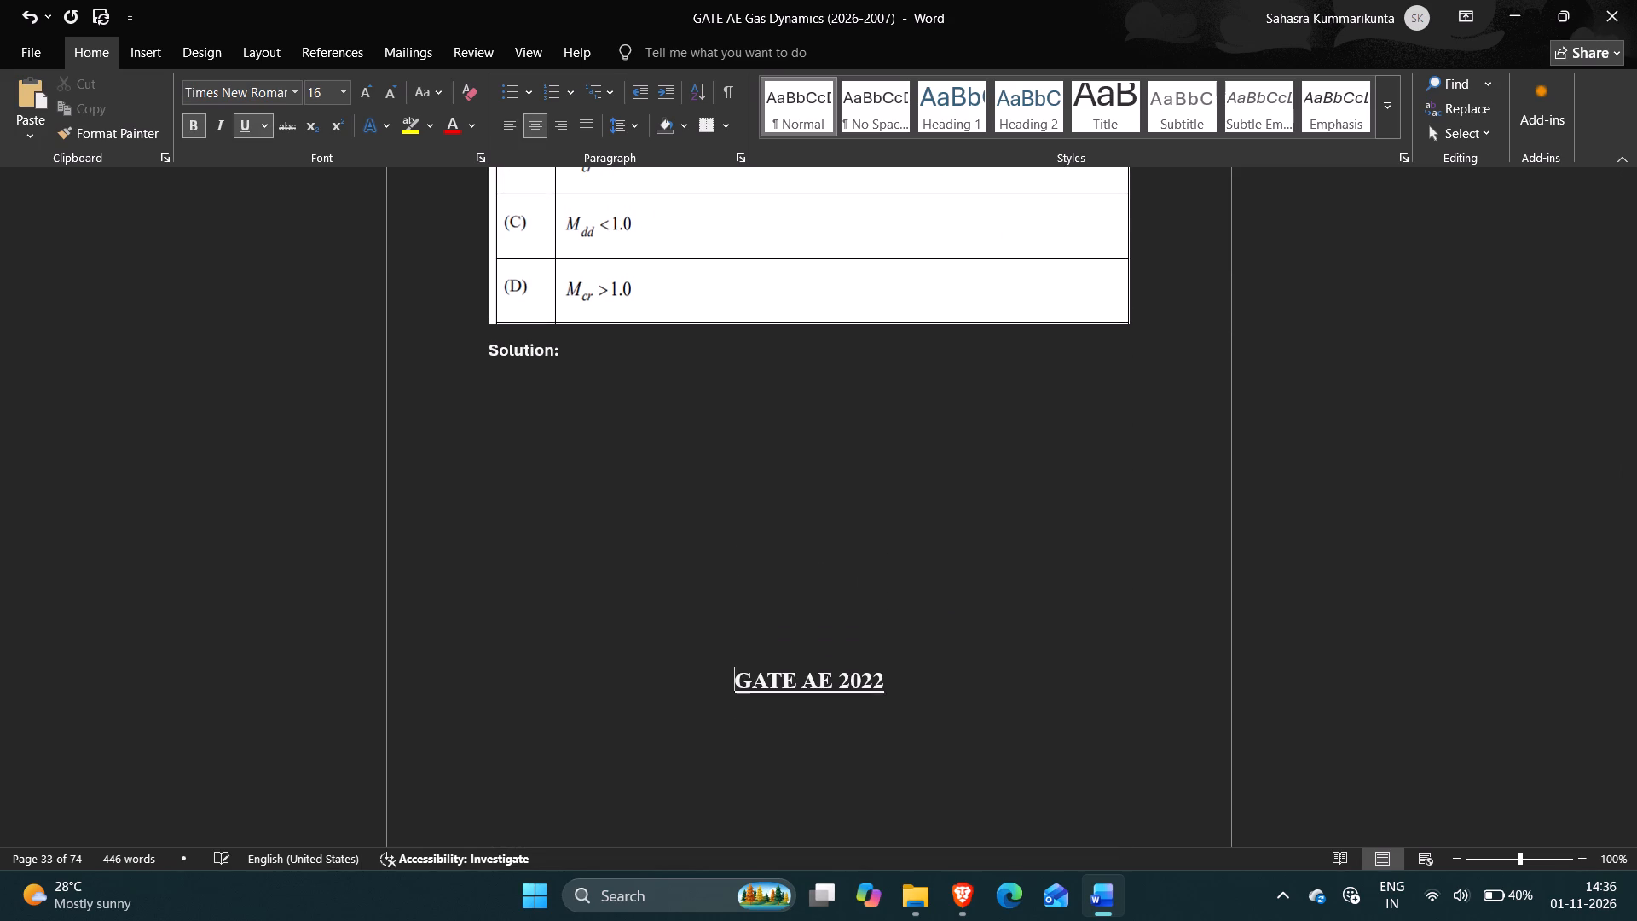
{"action": "key", "text": "Return"}
{"action": "key", "text": "Return"}
{"action": "key", "text": "Return"}
{"action": "key", "text": "Return"}
{"action": "key", "text": "Return"}
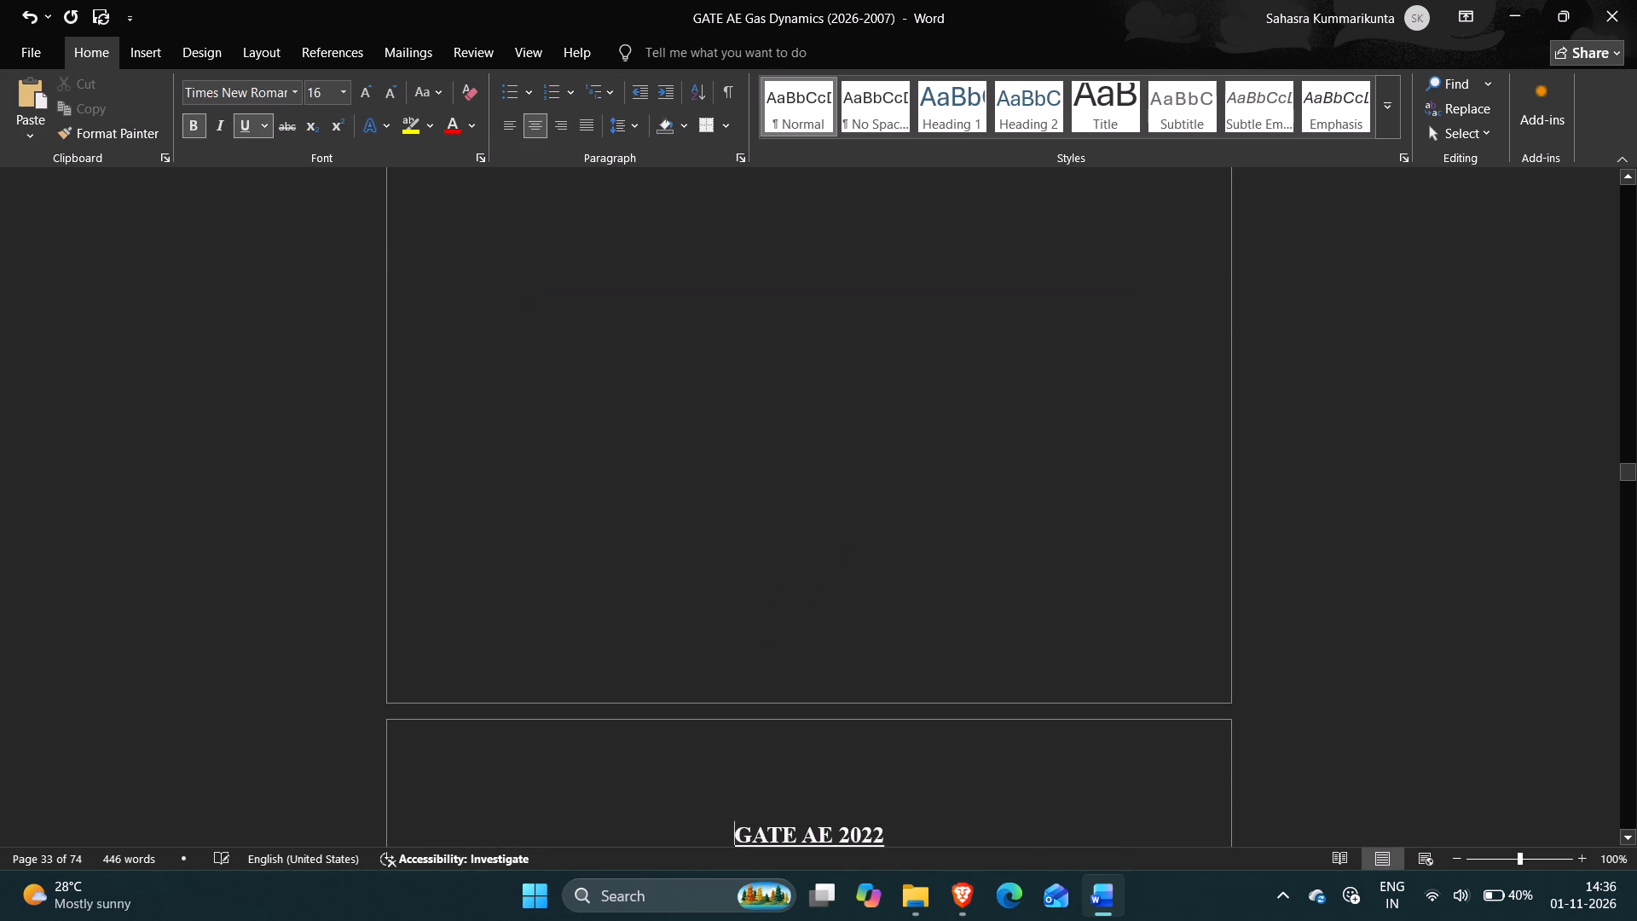
Review the page layout and contents of the year lists from GATE AE 2022 back to GATE AE 2009.
{"action": "scroll", "coordinate": [726, 588], "scroll_direction": "down", "scroll_amount": 6}
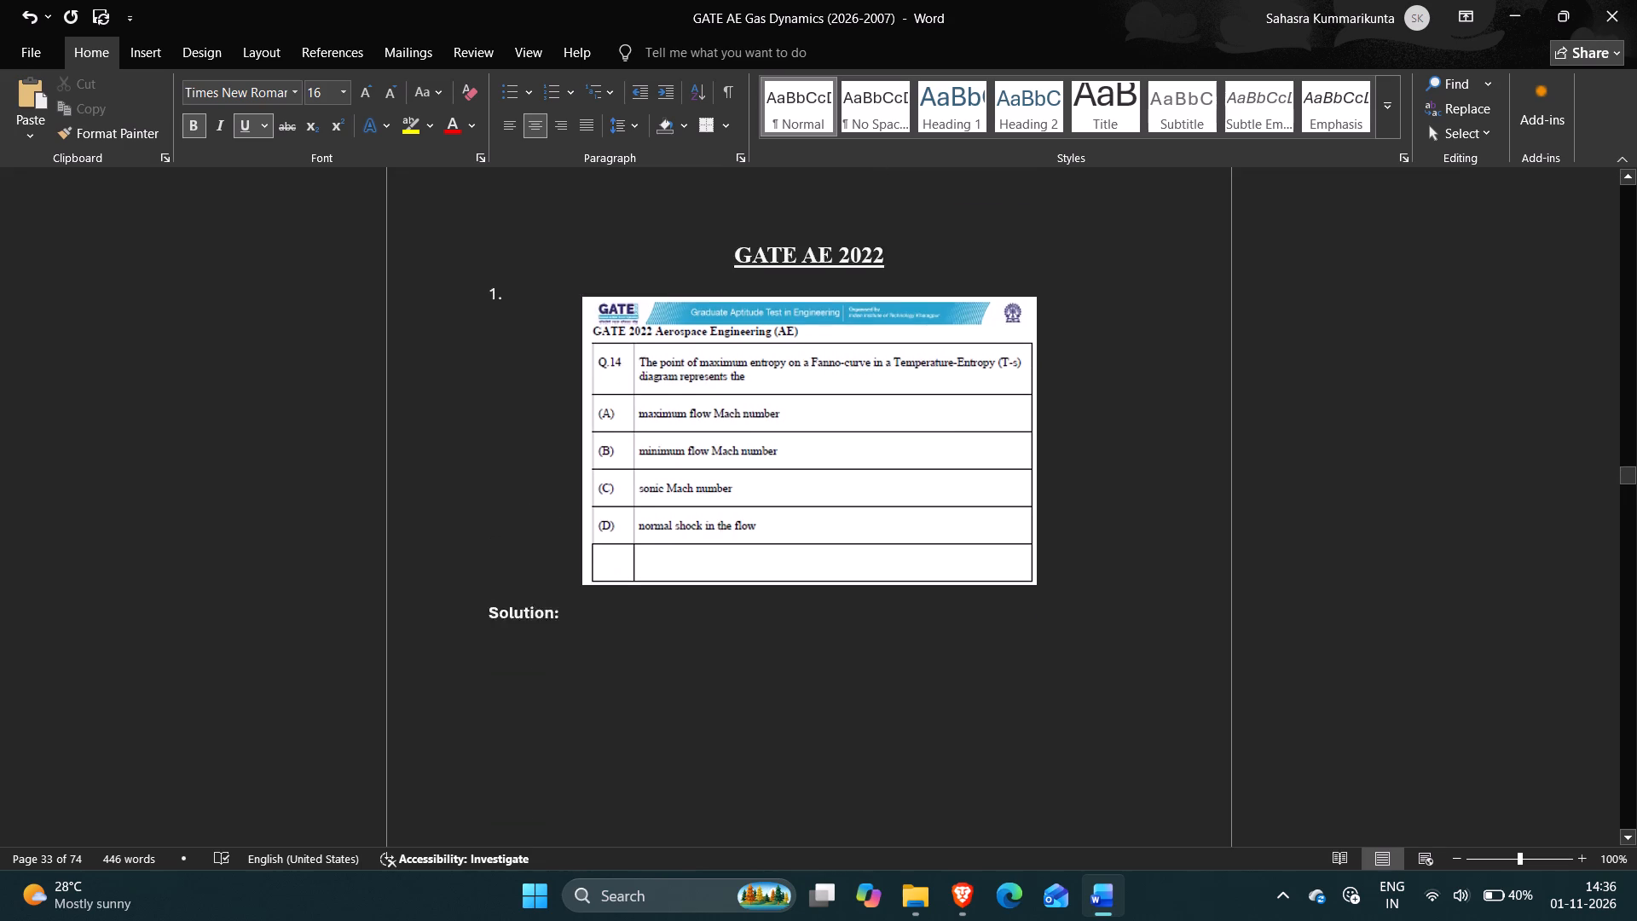
{"action": "scroll", "coordinate": [726, 588], "scroll_direction": "down", "scroll_amount": 8}
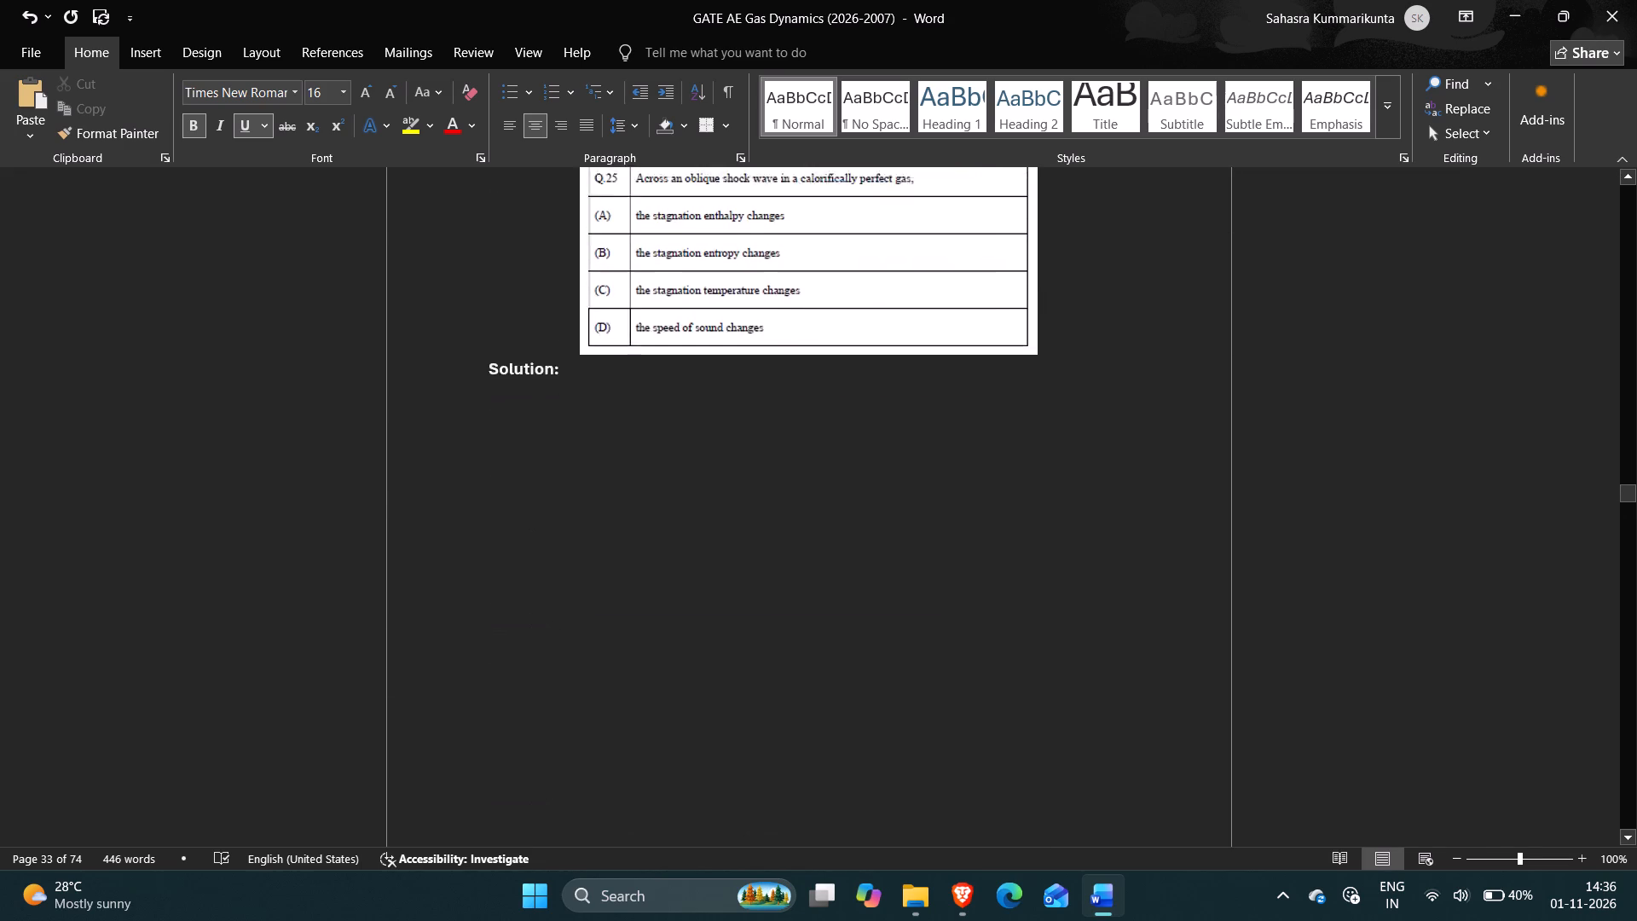
{"action": "scroll", "coordinate": [726, 588], "scroll_direction": "down", "scroll_amount": 4, "text": "ctrl"}
{"action": "scroll", "coordinate": [726, 588], "scroll_direction": "down", "scroll_amount": 4}
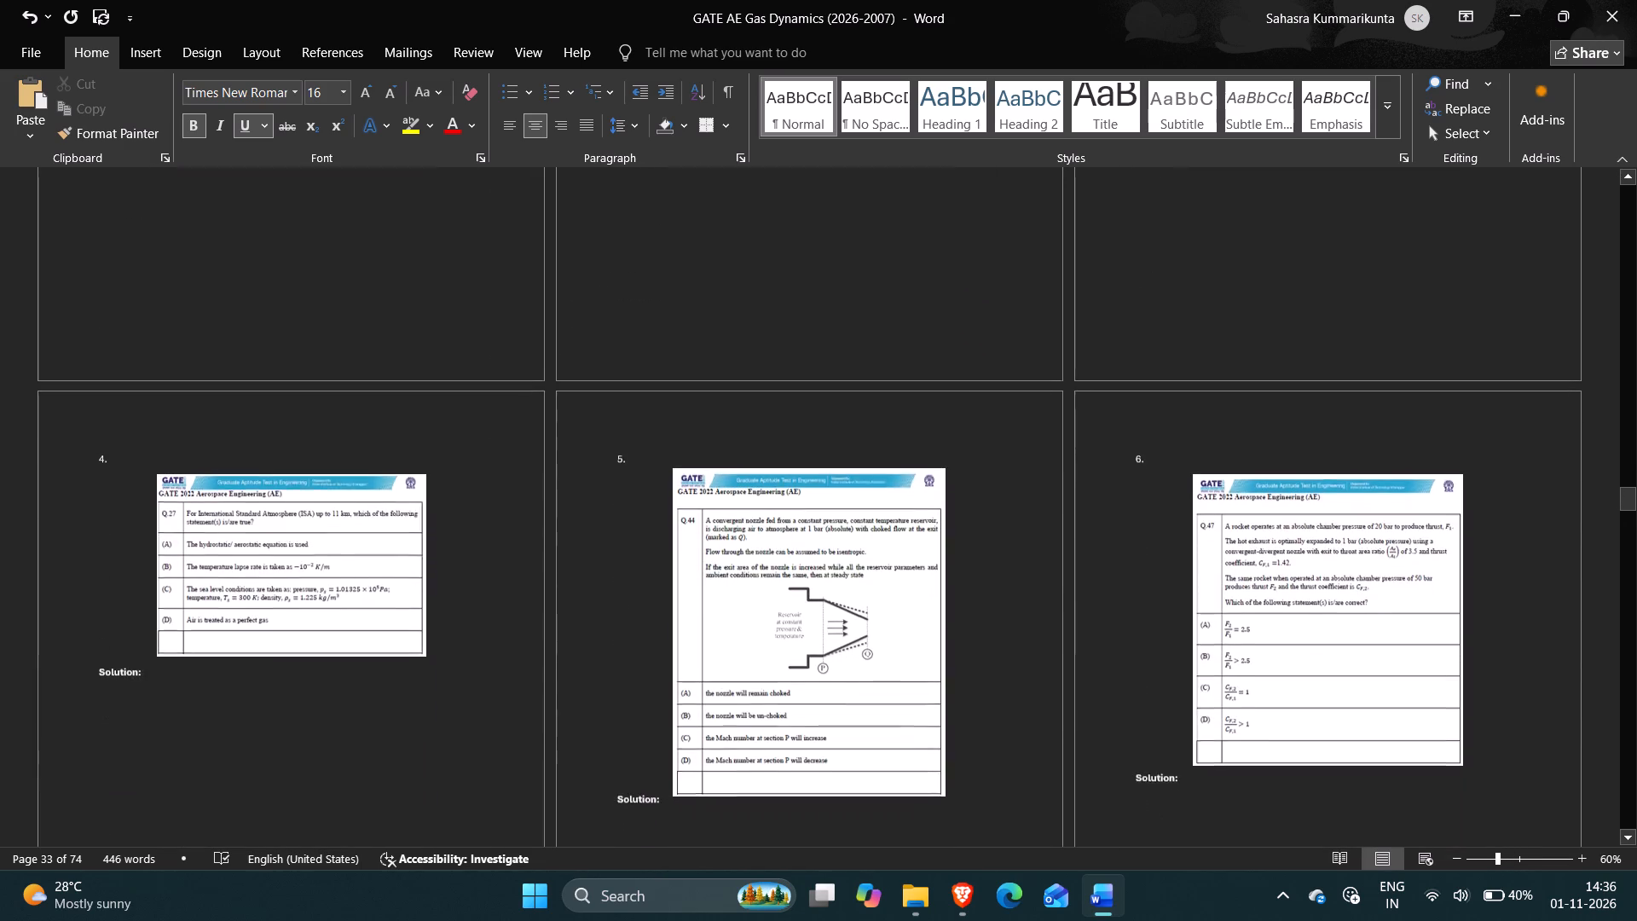
{"action": "scroll", "coordinate": [726, 588], "scroll_direction": "down", "scroll_amount": 13}
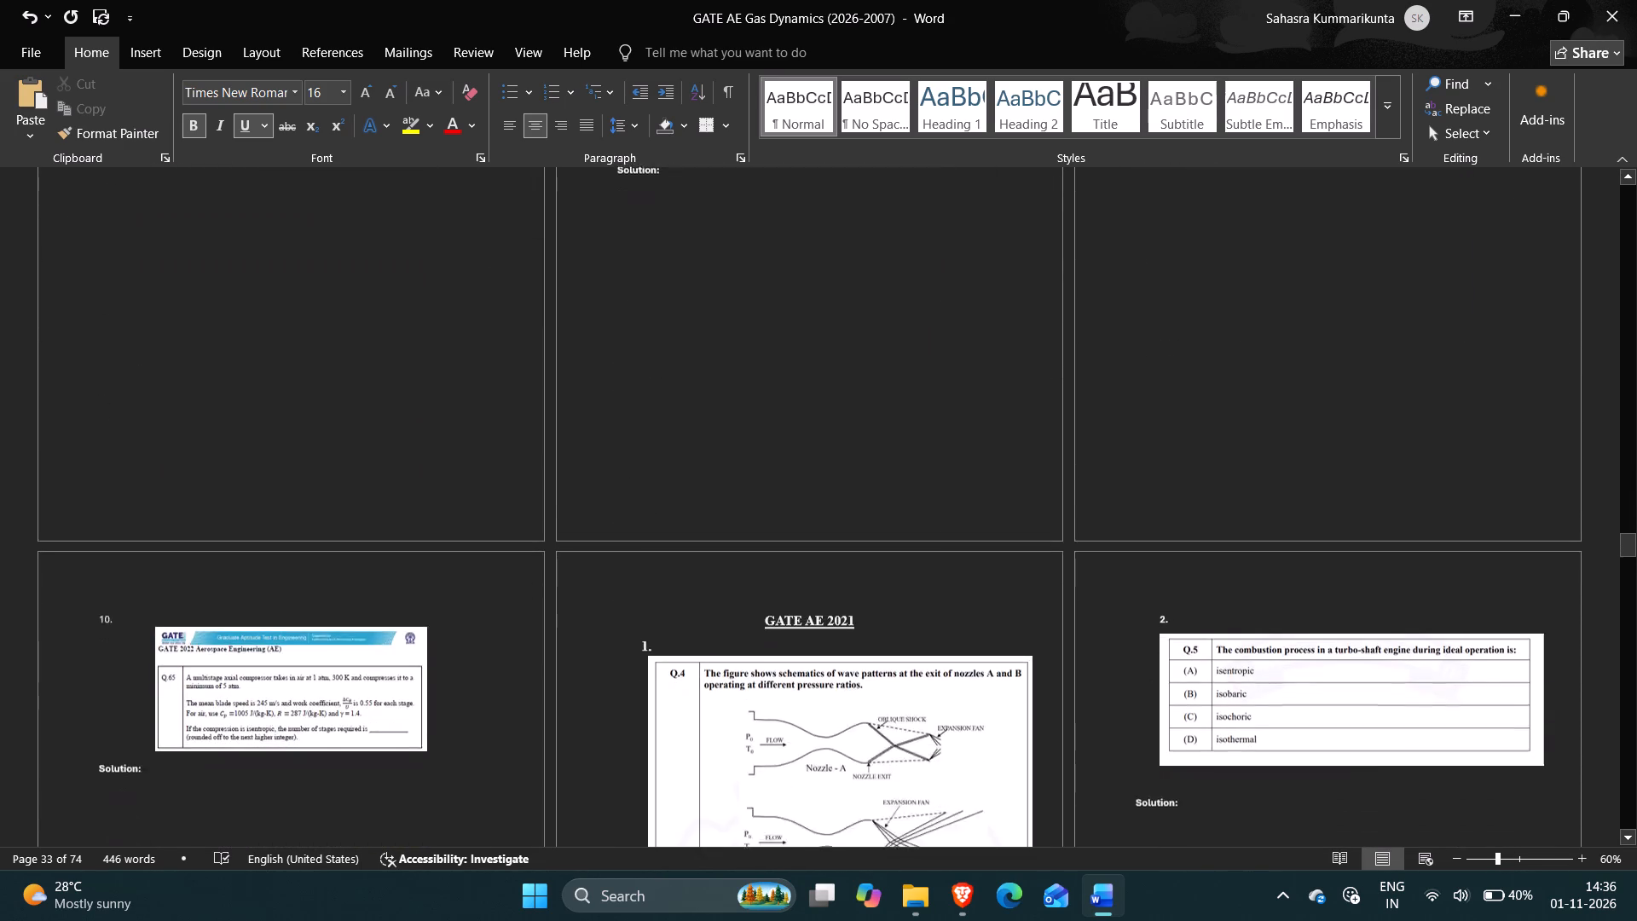
{"action": "scroll", "coordinate": [726, 588], "scroll_direction": "down", "scroll_amount": 10}
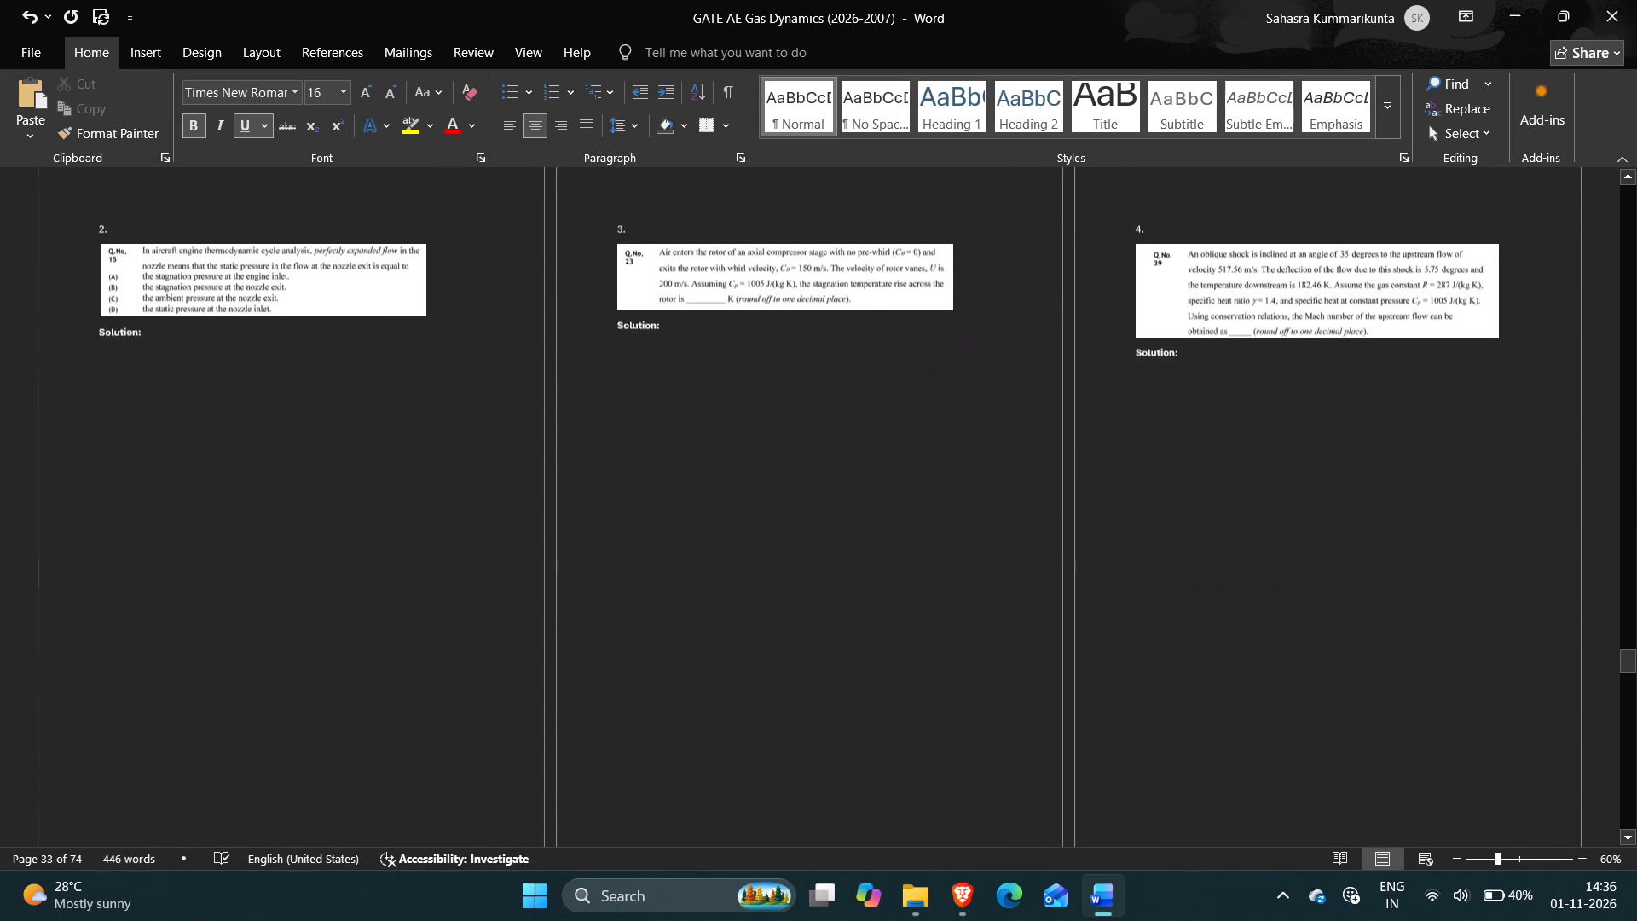
{"action": "scroll", "coordinate": [726, 588], "scroll_direction": "down", "scroll_amount": 7}
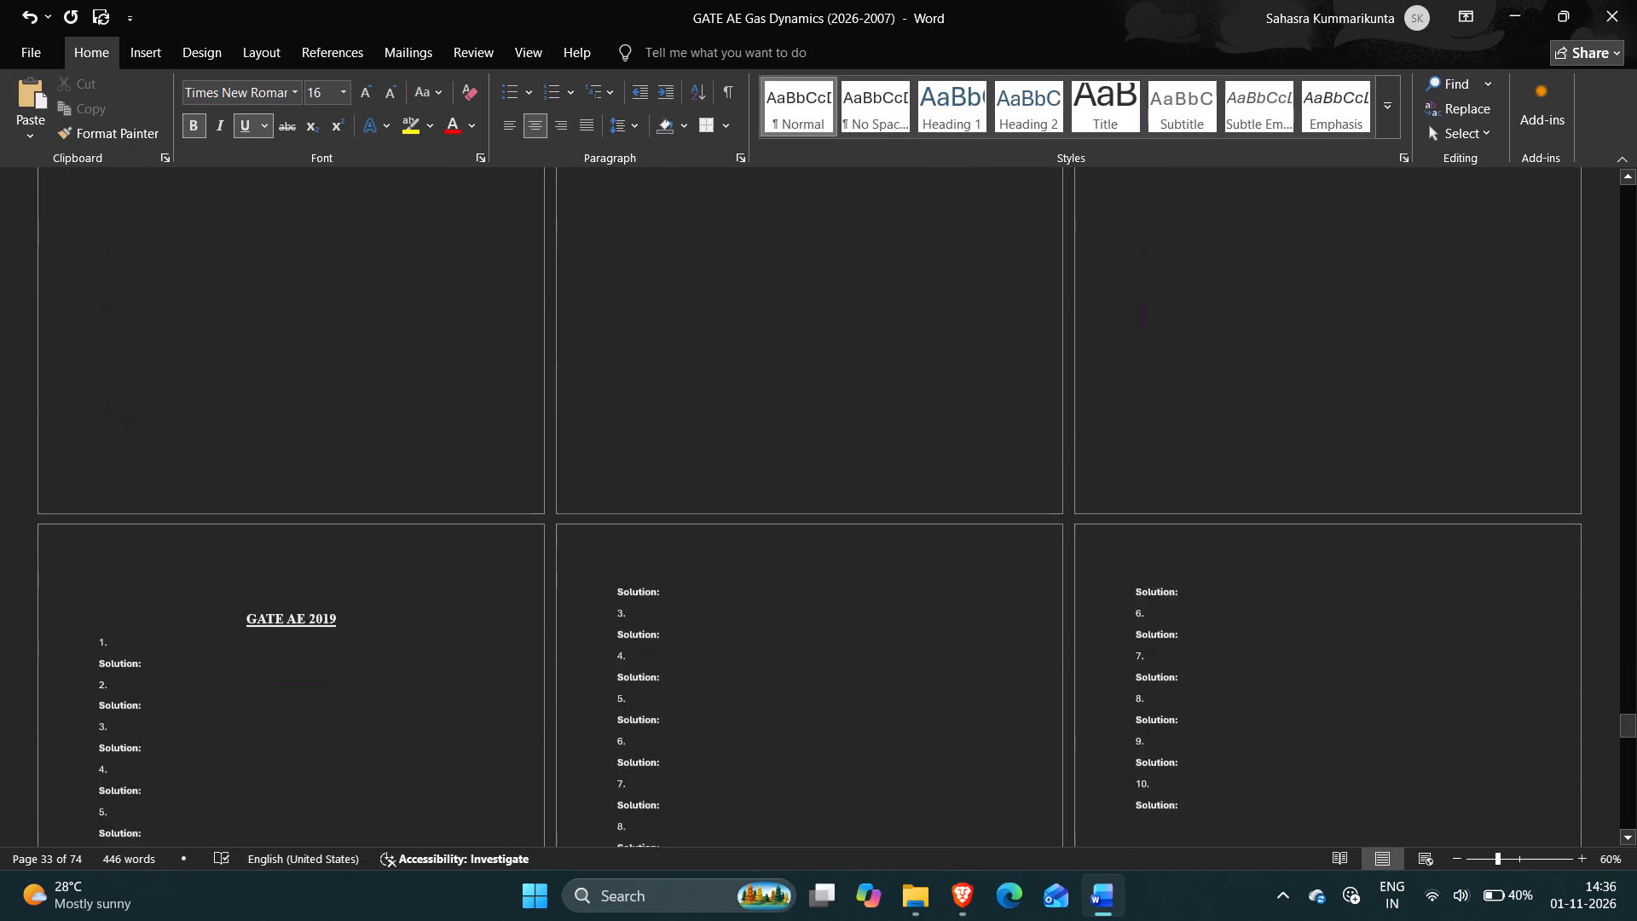
{"action": "scroll", "coordinate": [726, 588], "scroll_direction": "down", "scroll_amount": 5}
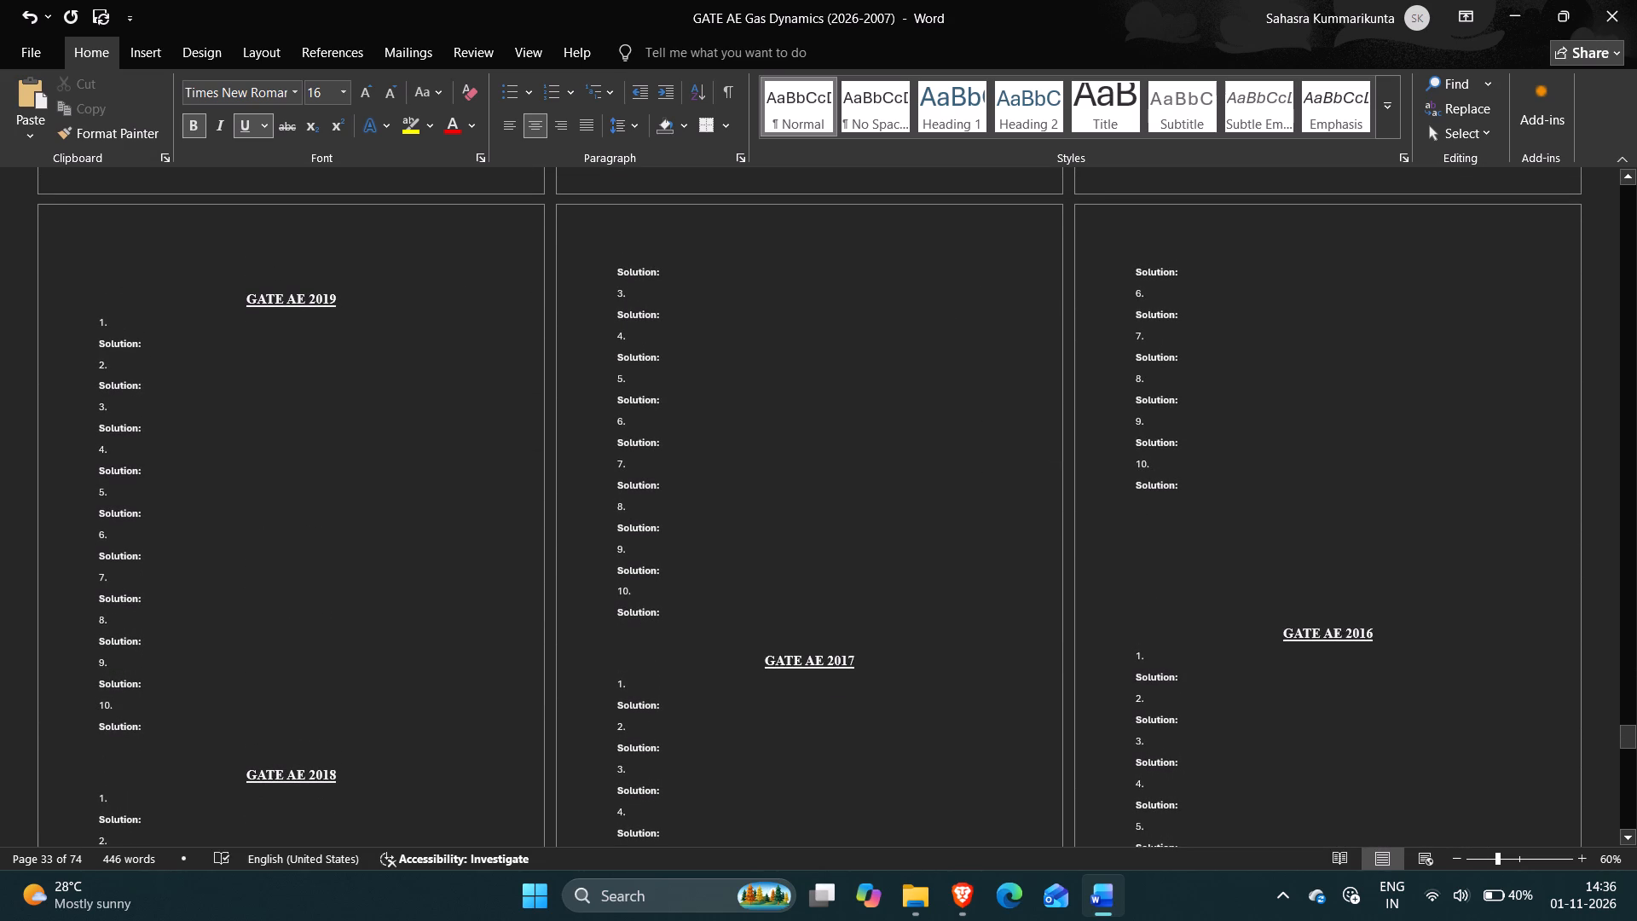
{"action": "scroll", "coordinate": [726, 588], "scroll_direction": "down", "scroll_amount": 7}
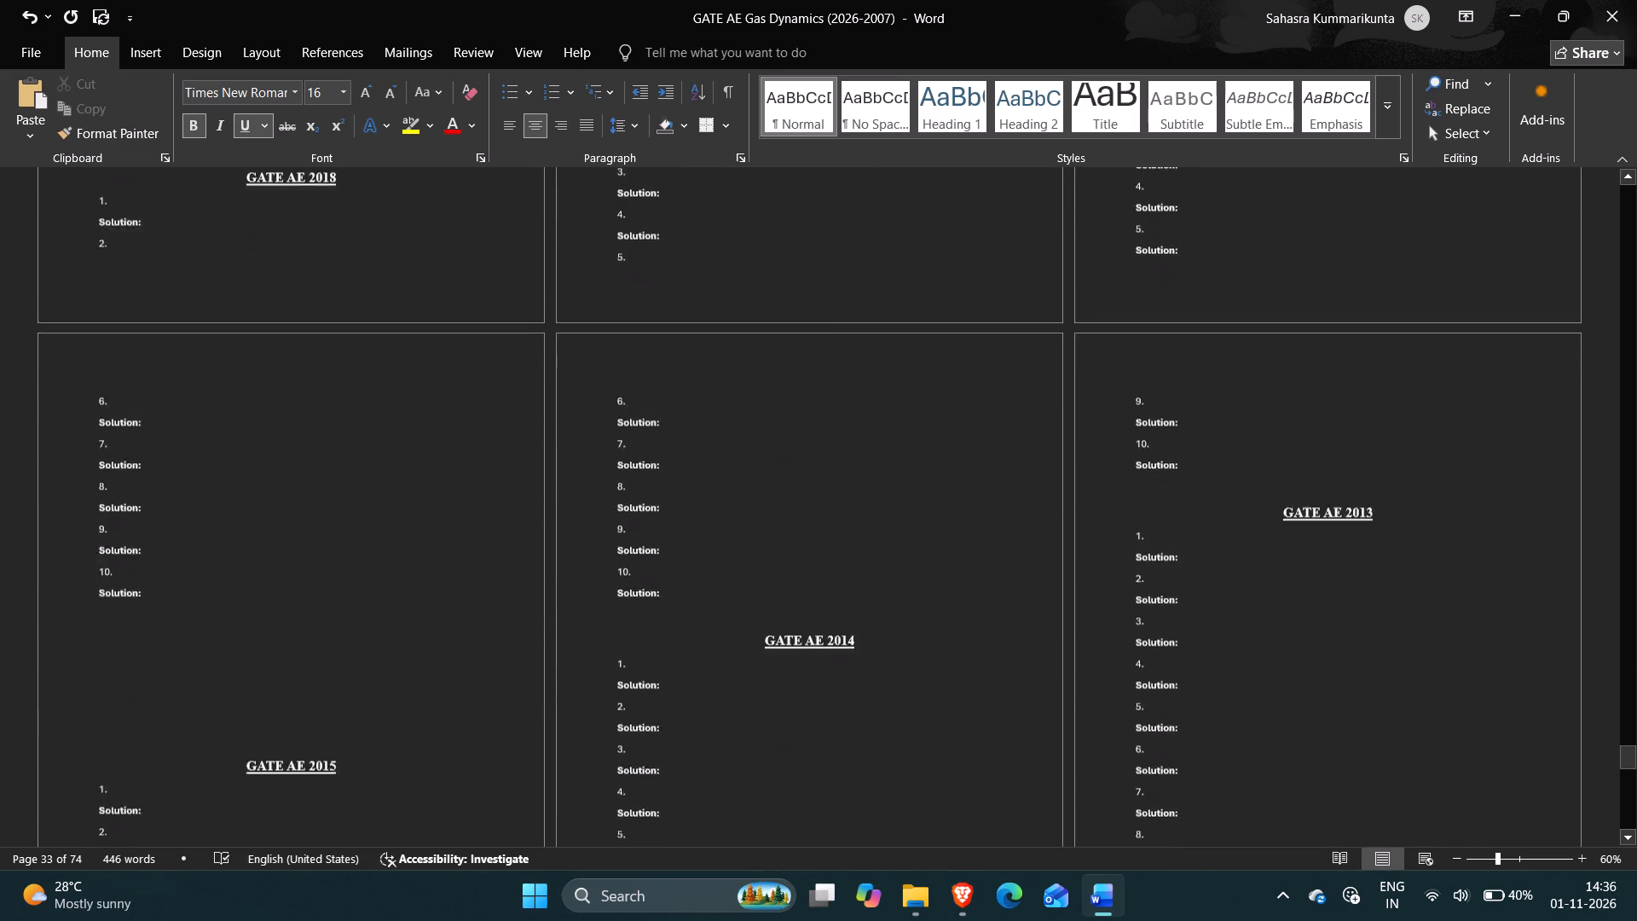
{"action": "scroll", "coordinate": [726, 588], "scroll_direction": "down", "scroll_amount": 9}
{"action": "scroll", "coordinate": [726, 588], "scroll_direction": "up", "scroll_amount": 1}
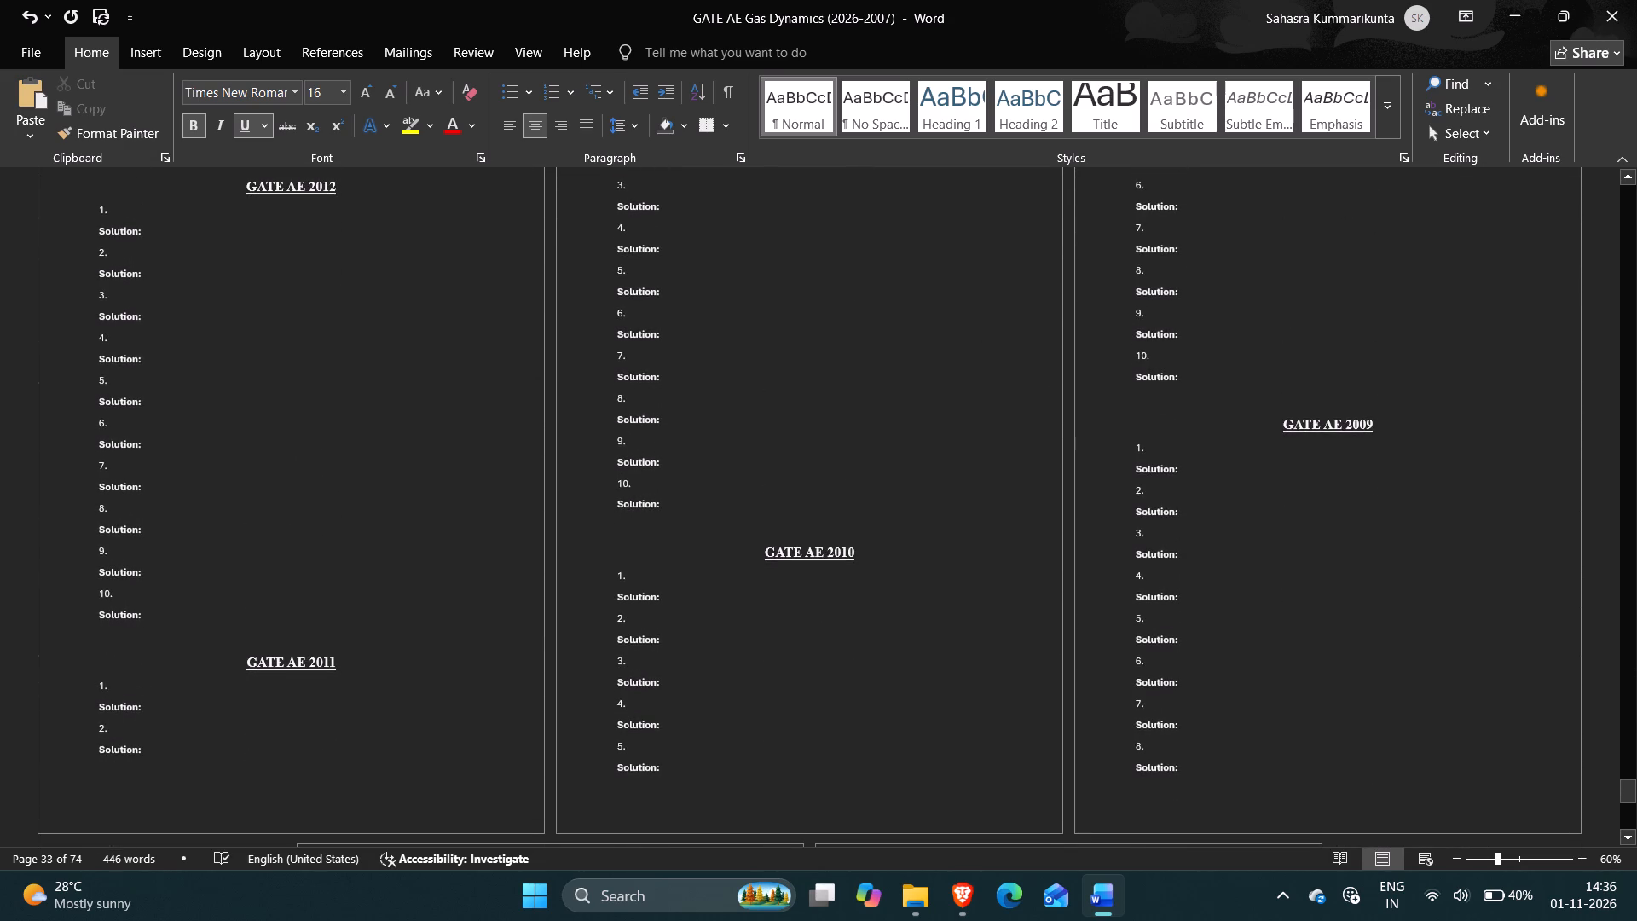
{"action": "scroll", "coordinate": [726, 588], "scroll_direction": "up", "scroll_amount": 2}
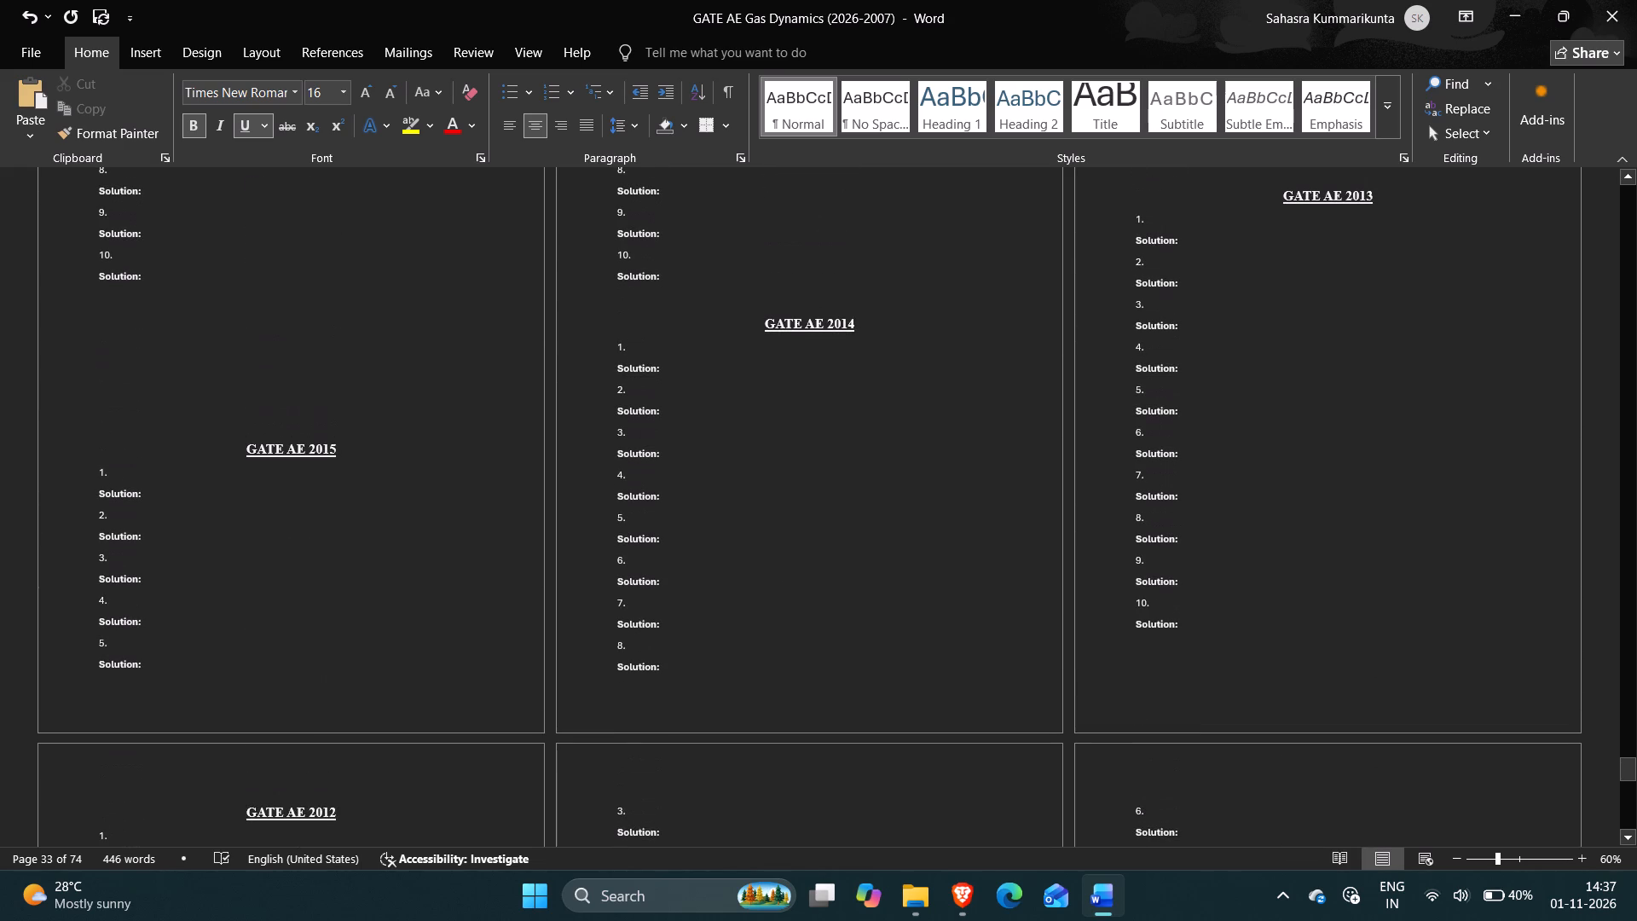
{"action": "scroll", "coordinate": [726, 588], "scroll_direction": "down", "scroll_amount": 1}
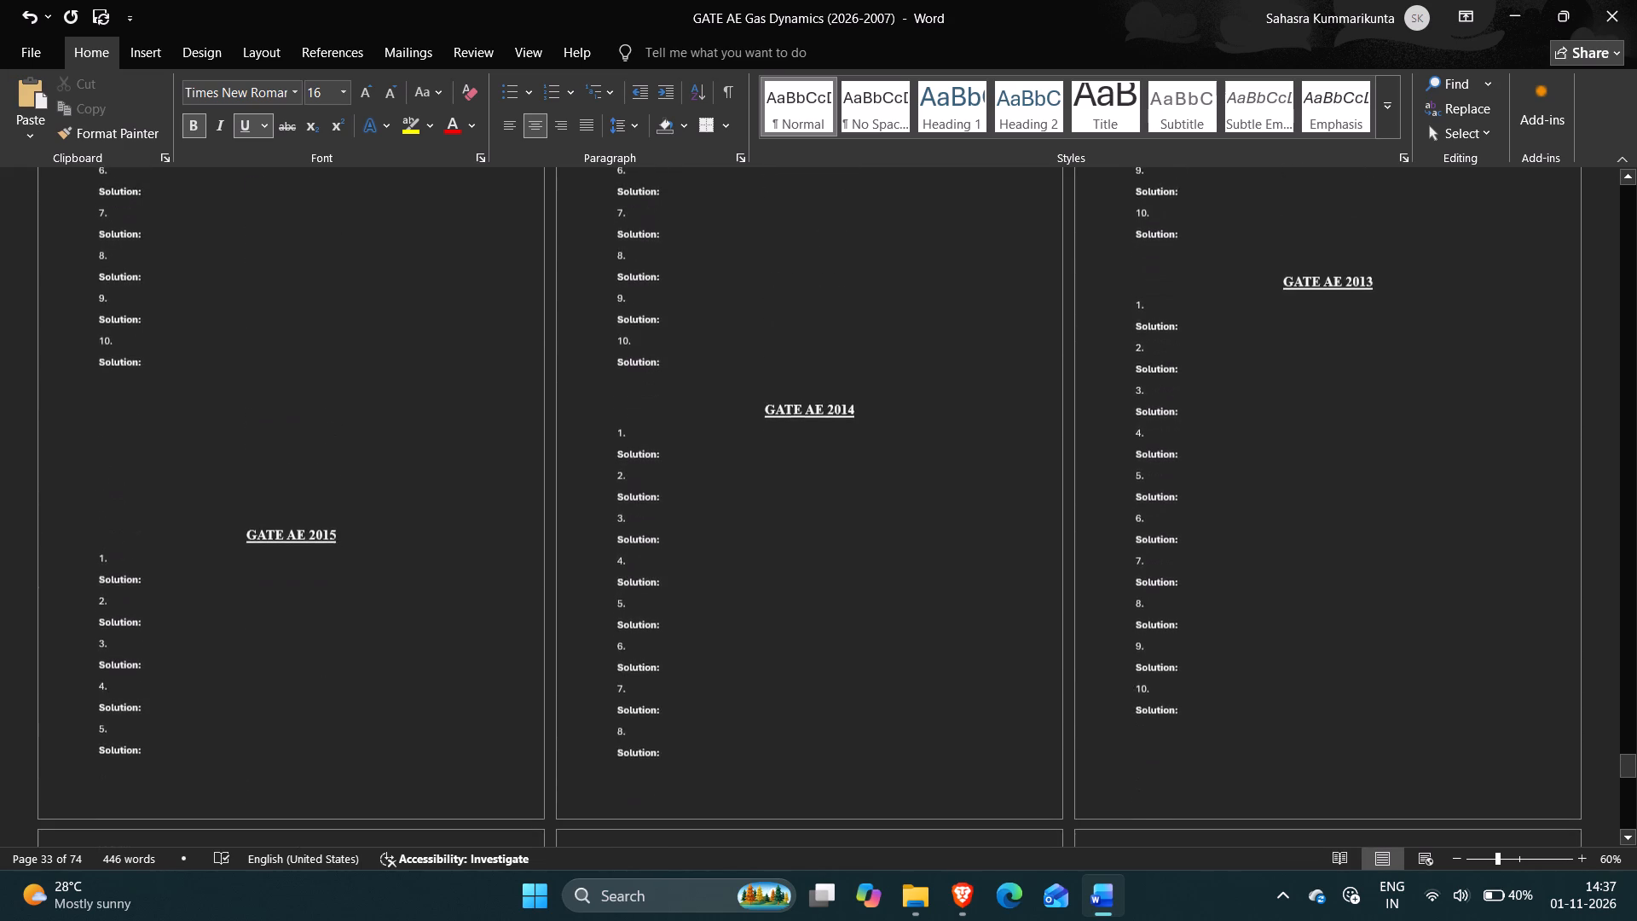
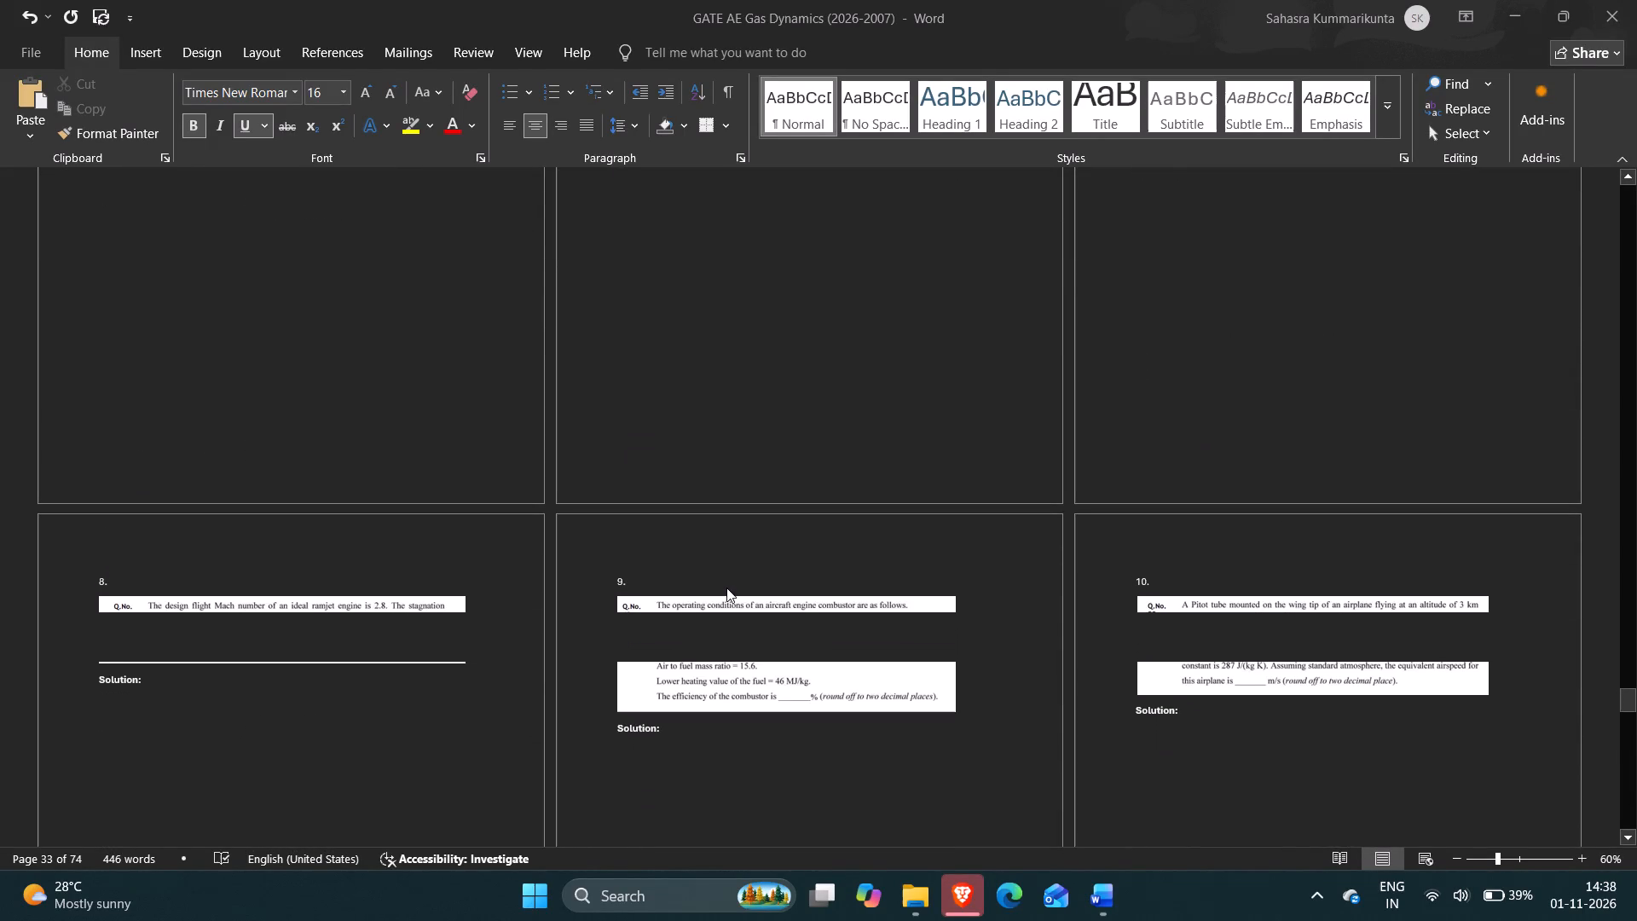
Review the question pages numbered 4 to 10 that precede the GATE AE 2019 section of the Gas Dynamics document.
{"action": "scroll", "coordinate": [726, 588], "scroll_direction": "up", "scroll_amount": 1}
{"action": "scroll", "coordinate": [365, 635], "scroll_direction": "up", "scroll_amount": 5, "text": "ctrl"}
{"action": "scroll", "coordinate": [365, 635], "scroll_direction": "right", "scroll_amount": 1}
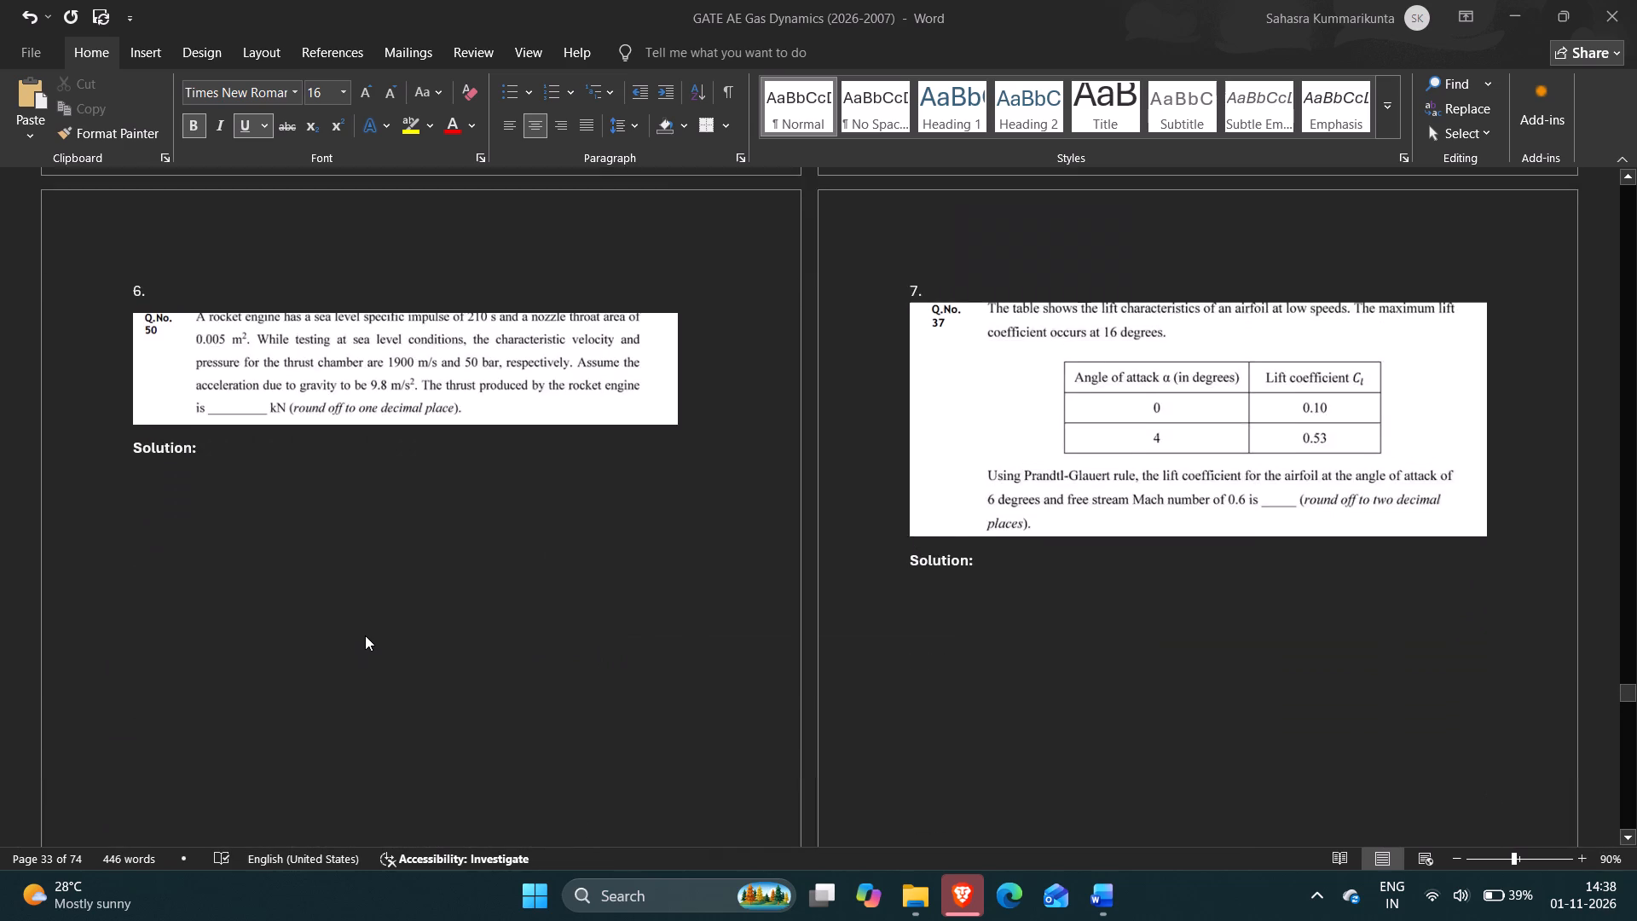
{"action": "scroll", "coordinate": [365, 635], "scroll_direction": "right", "scroll_amount": 1}
{"action": "scroll", "coordinate": [365, 635], "scroll_direction": "up", "scroll_amount": 4}
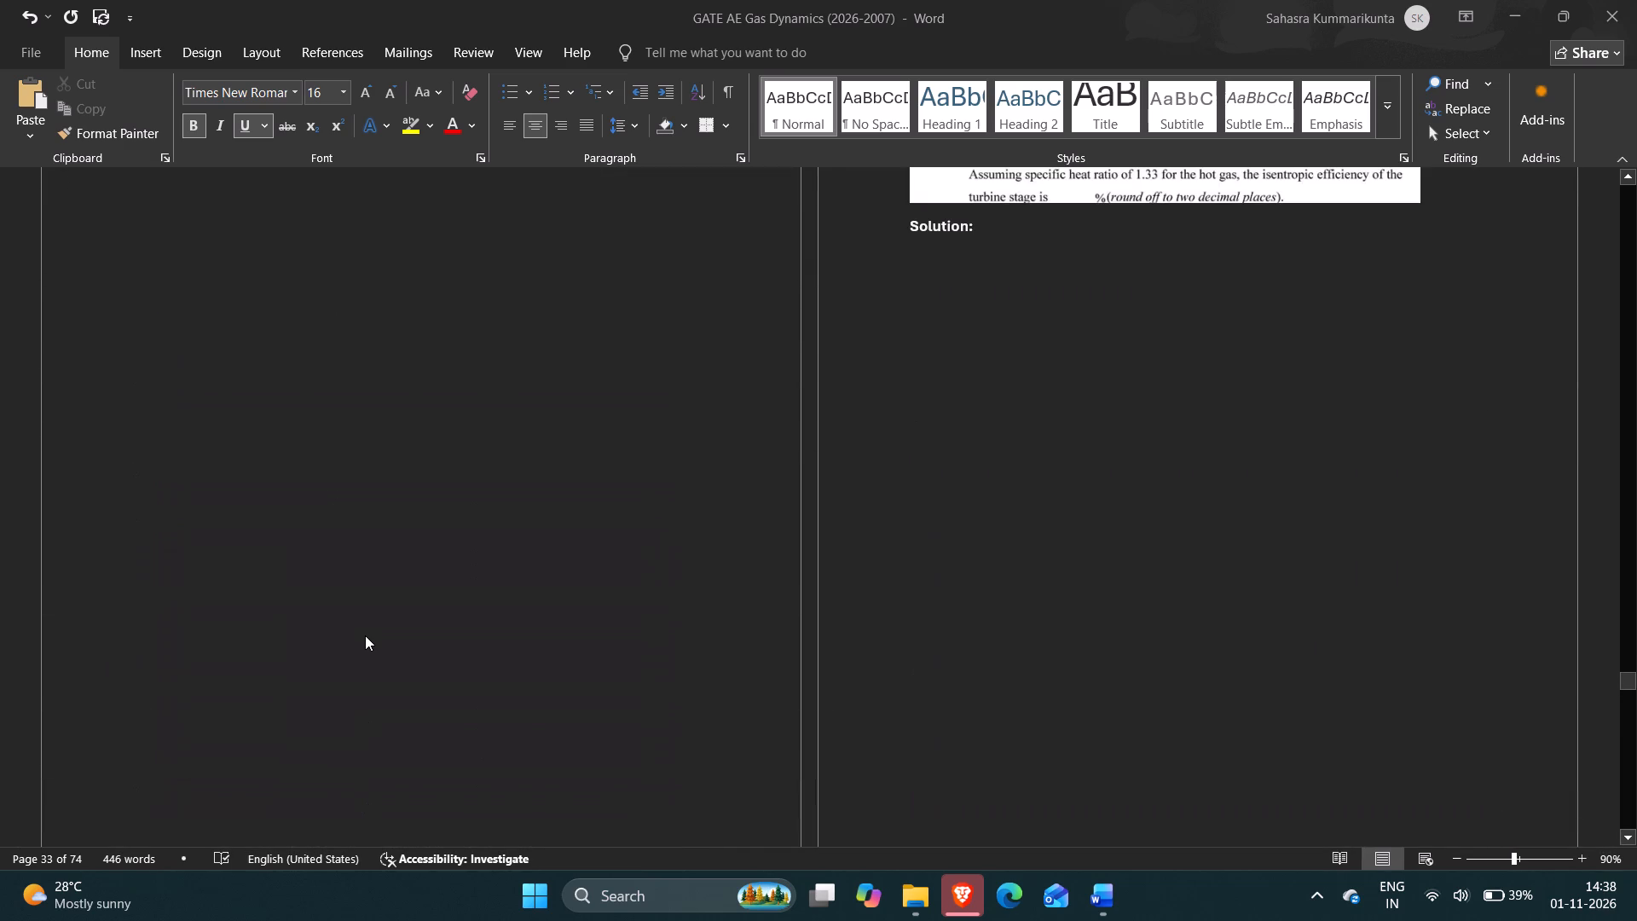
{"action": "scroll", "coordinate": [365, 635], "scroll_direction": "down", "scroll_amount": 3}
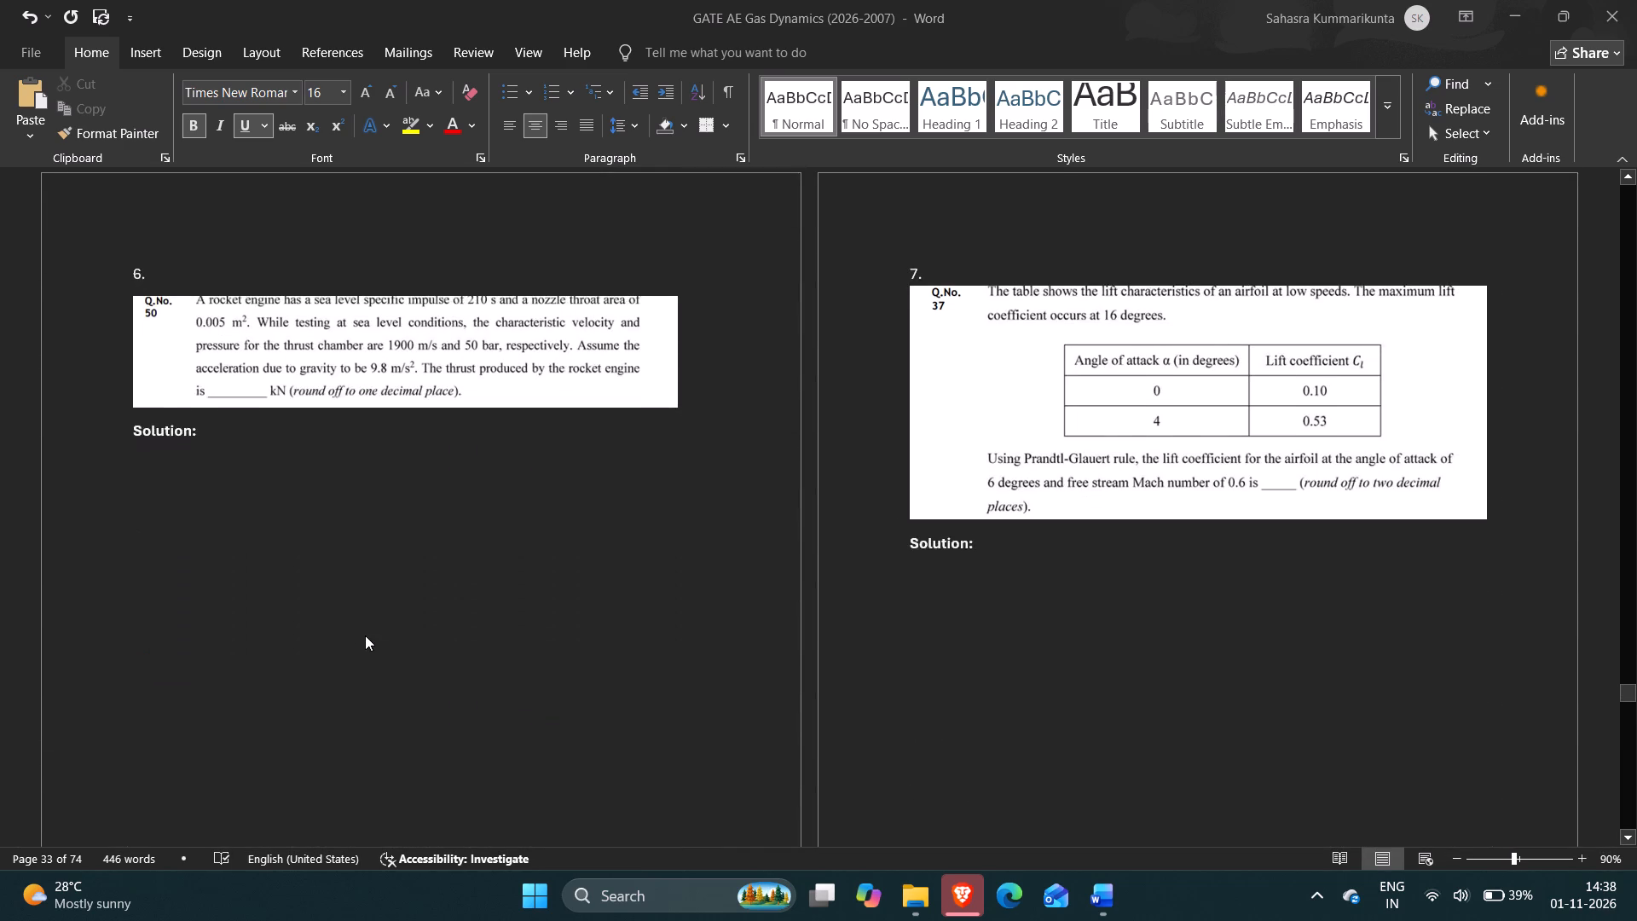
{"action": "scroll", "coordinate": [365, 635], "scroll_direction": "down", "scroll_amount": 5, "text": "ctrl"}
{"action": "scroll", "coordinate": [365, 635], "scroll_direction": "down", "scroll_amount": 3}
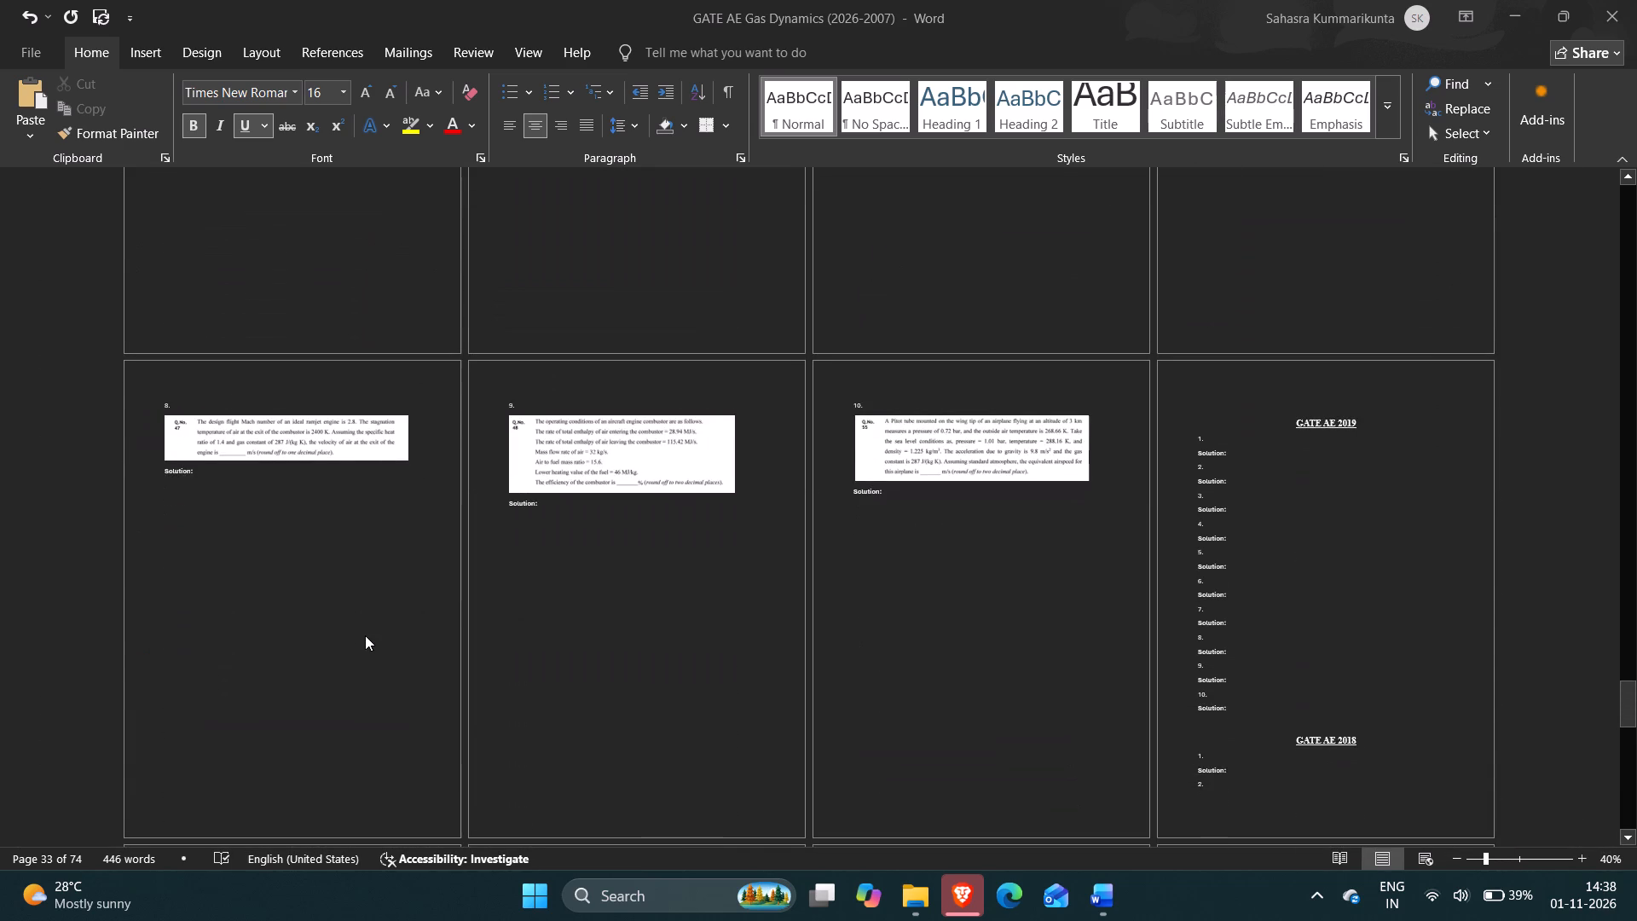
{"action": "scroll", "coordinate": [365, 635], "scroll_direction": "up", "scroll_amount": 1}
{"action": "scroll", "coordinate": [365, 635], "scroll_direction": "down", "scroll_amount": 1}
{"action": "scroll", "coordinate": [365, 635], "scroll_direction": "up", "scroll_amount": 2}
{"action": "scroll", "coordinate": [365, 635], "scroll_direction": "down", "scroll_amount": 1}
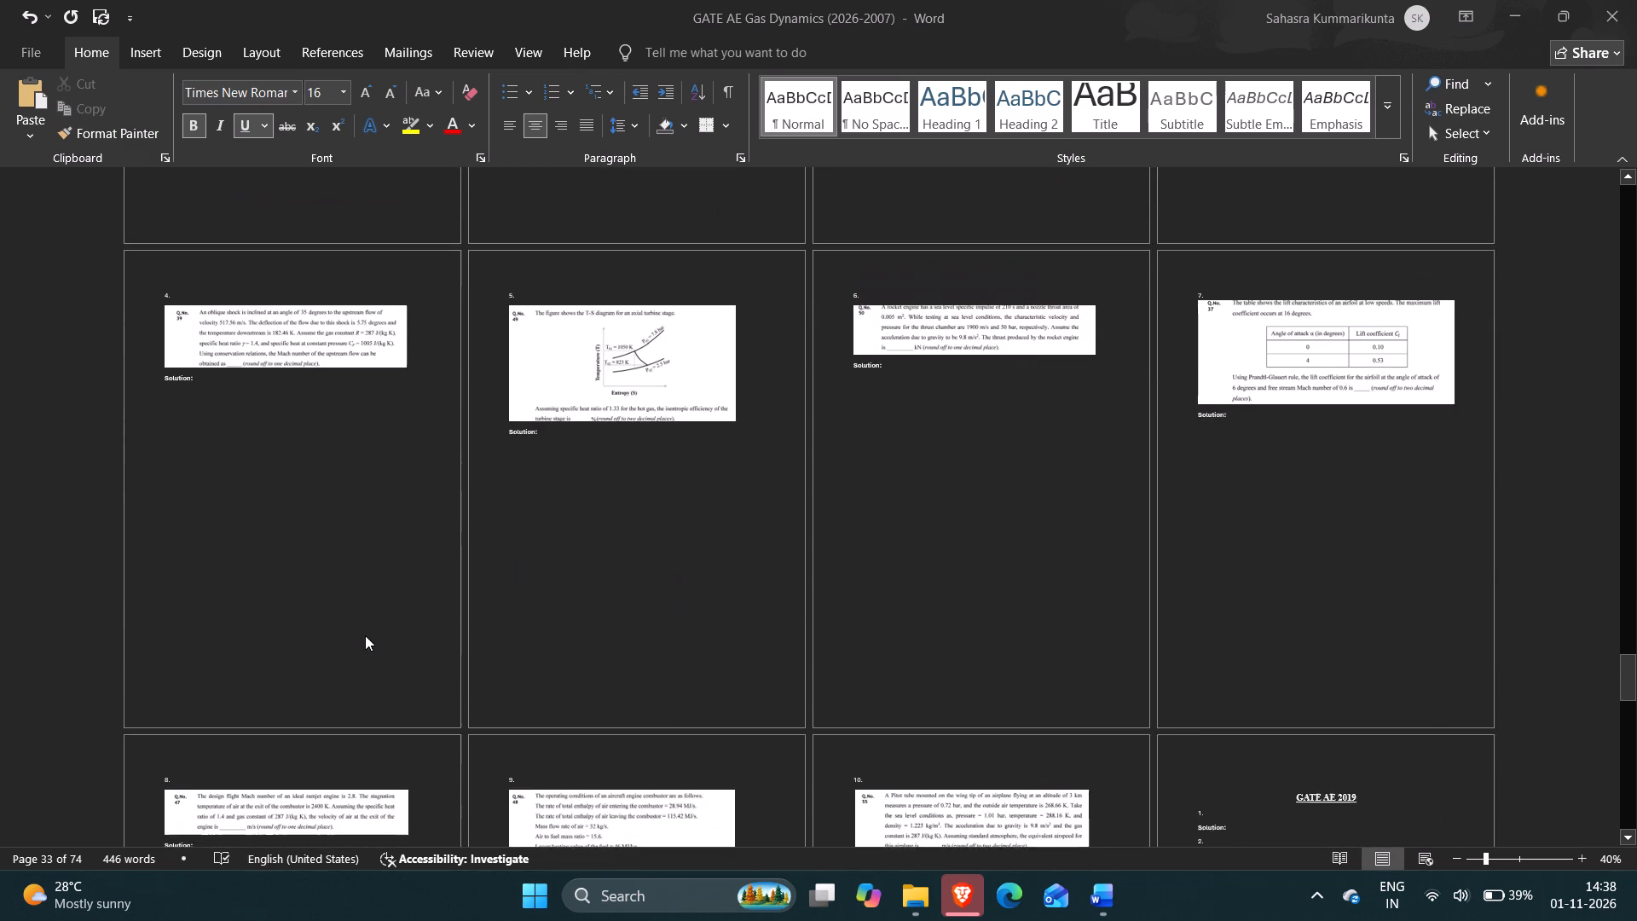
{"action": "scroll", "coordinate": [365, 635], "scroll_direction": "down", "scroll_amount": 3}
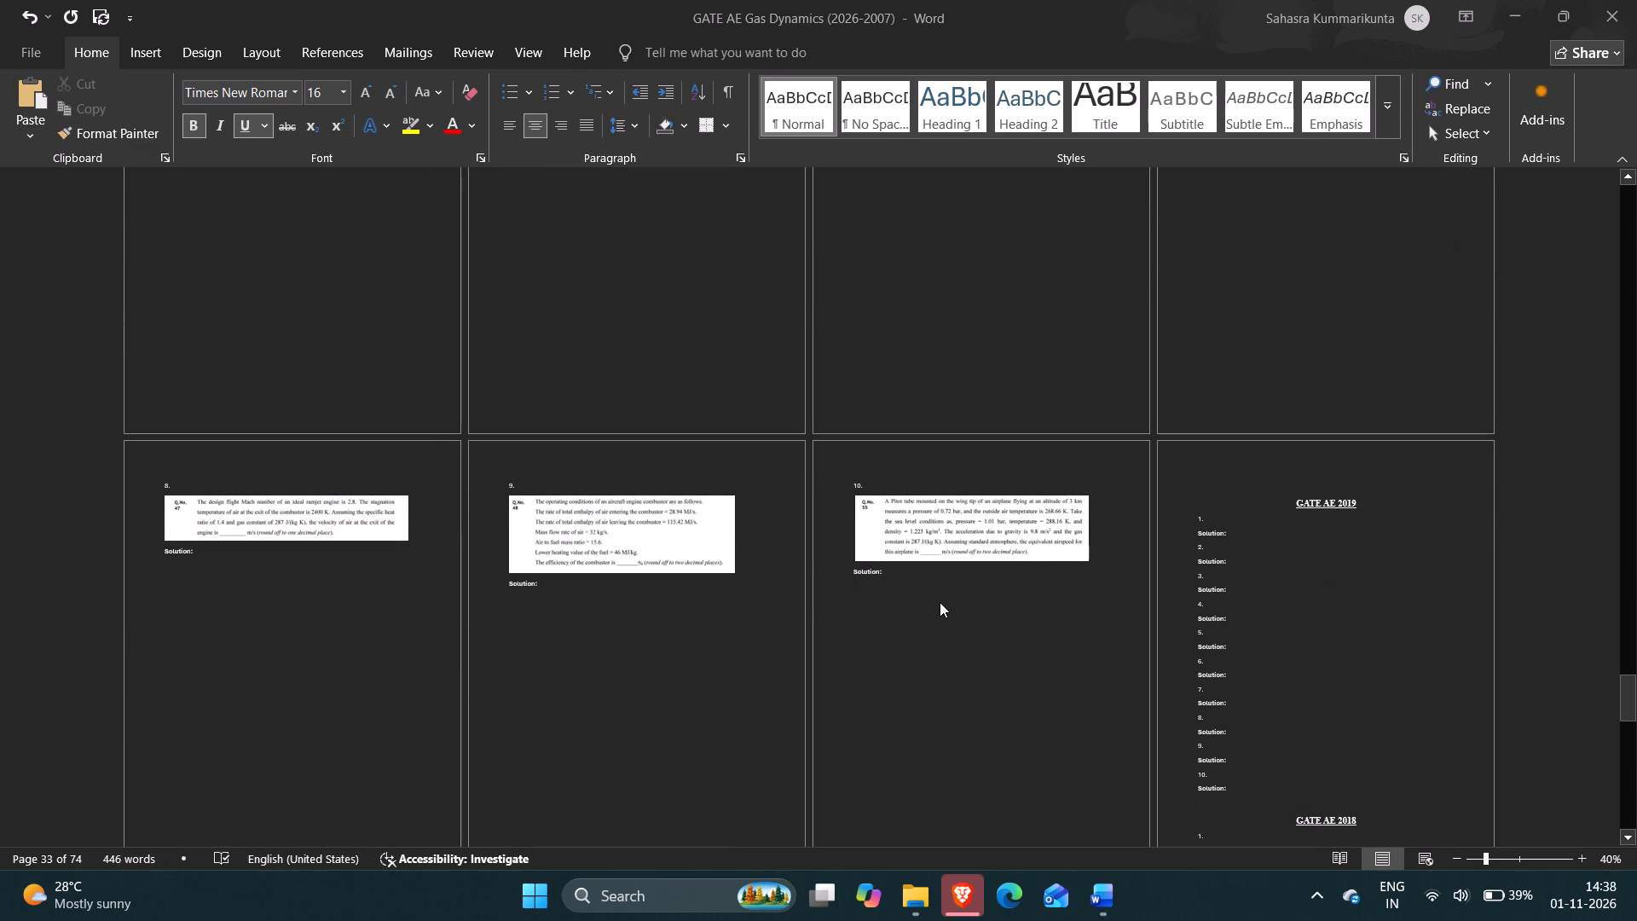
{"action": "scroll", "coordinate": [940, 602], "scroll_direction": "down", "scroll_amount": 1}
{"action": "scroll", "coordinate": [940, 602], "scroll_direction": "up", "scroll_amount": 5, "text": "ctrl"}
{"action": "scroll", "coordinate": [940, 602], "scroll_direction": "left", "scroll_amount": 3}
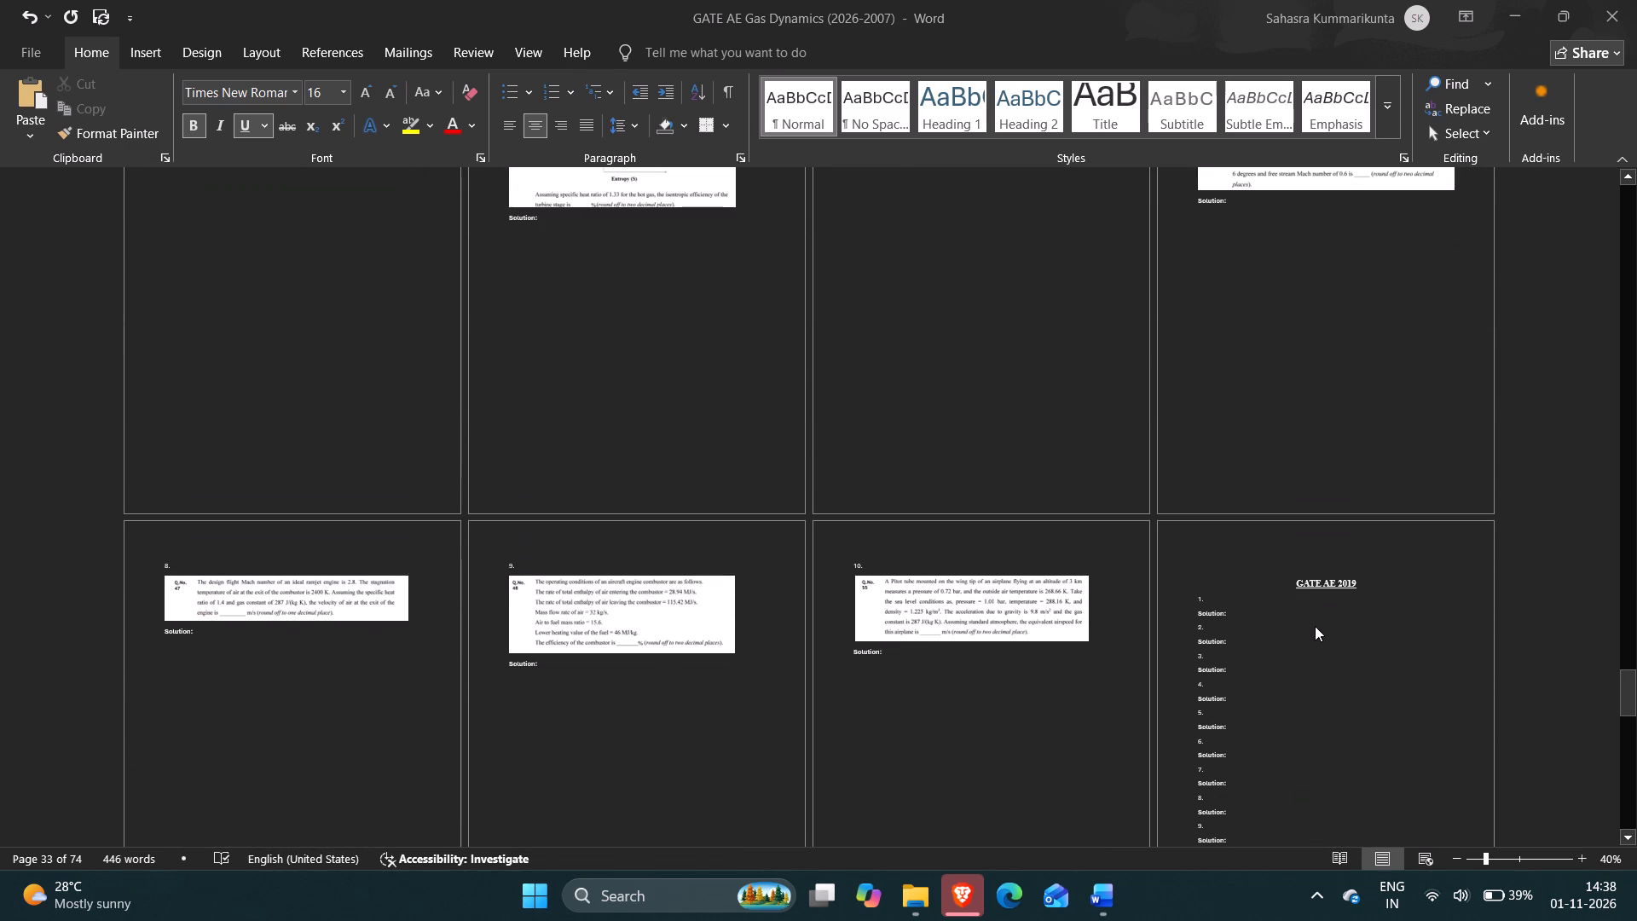
{"action": "scroll", "coordinate": [1315, 626], "scroll_direction": "up", "scroll_amount": 6, "text": "ctrl"}
{"action": "scroll", "coordinate": [1315, 626], "scroll_direction": "down", "scroll_amount": 7}
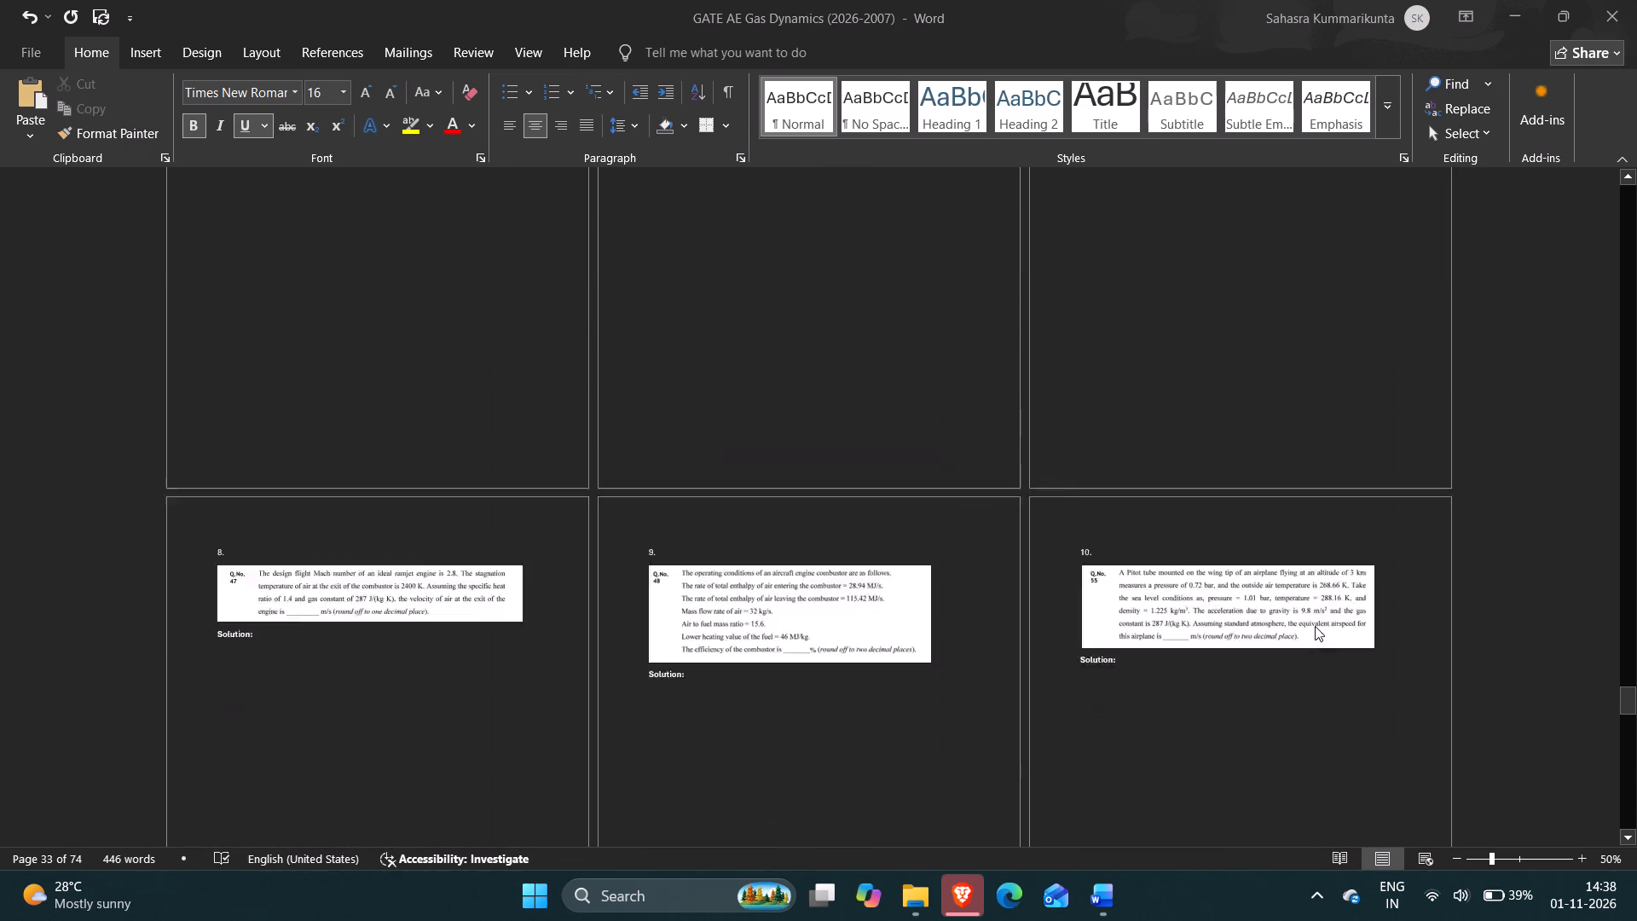
Place the text cursor after the number of question 1 under the GATE AE 2019 heading.
{"action": "scroll", "coordinate": [1315, 626], "scroll_direction": "down", "scroll_amount": 6}
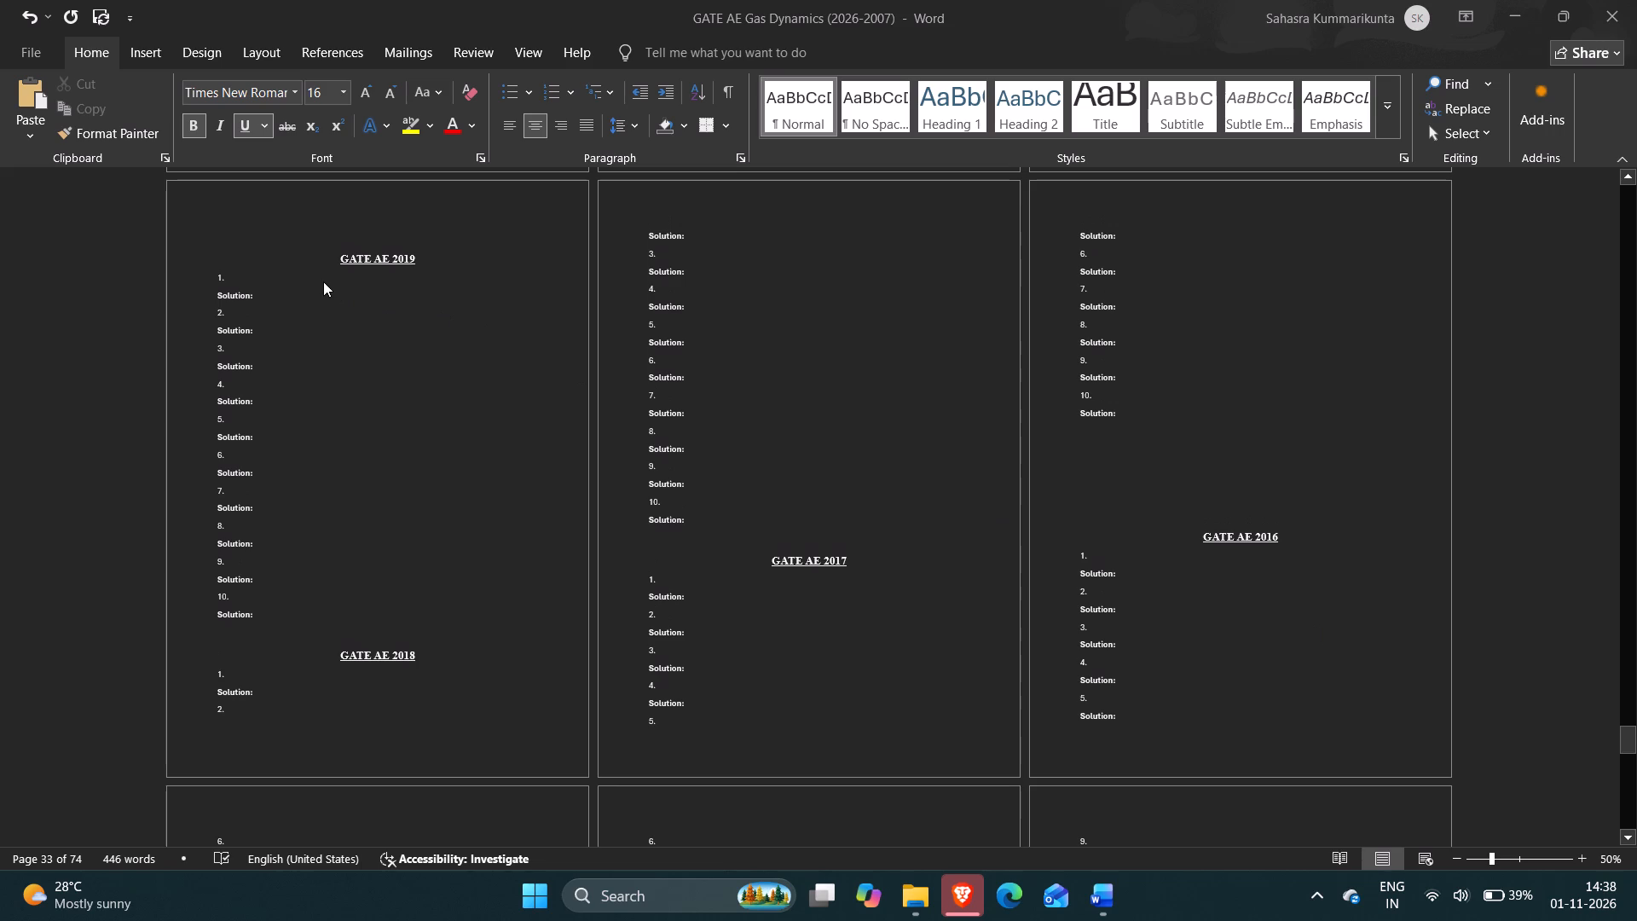
{"action": "left_click", "coordinate": [323, 281]}
{"action": "left_click", "coordinate": [250, 256]}
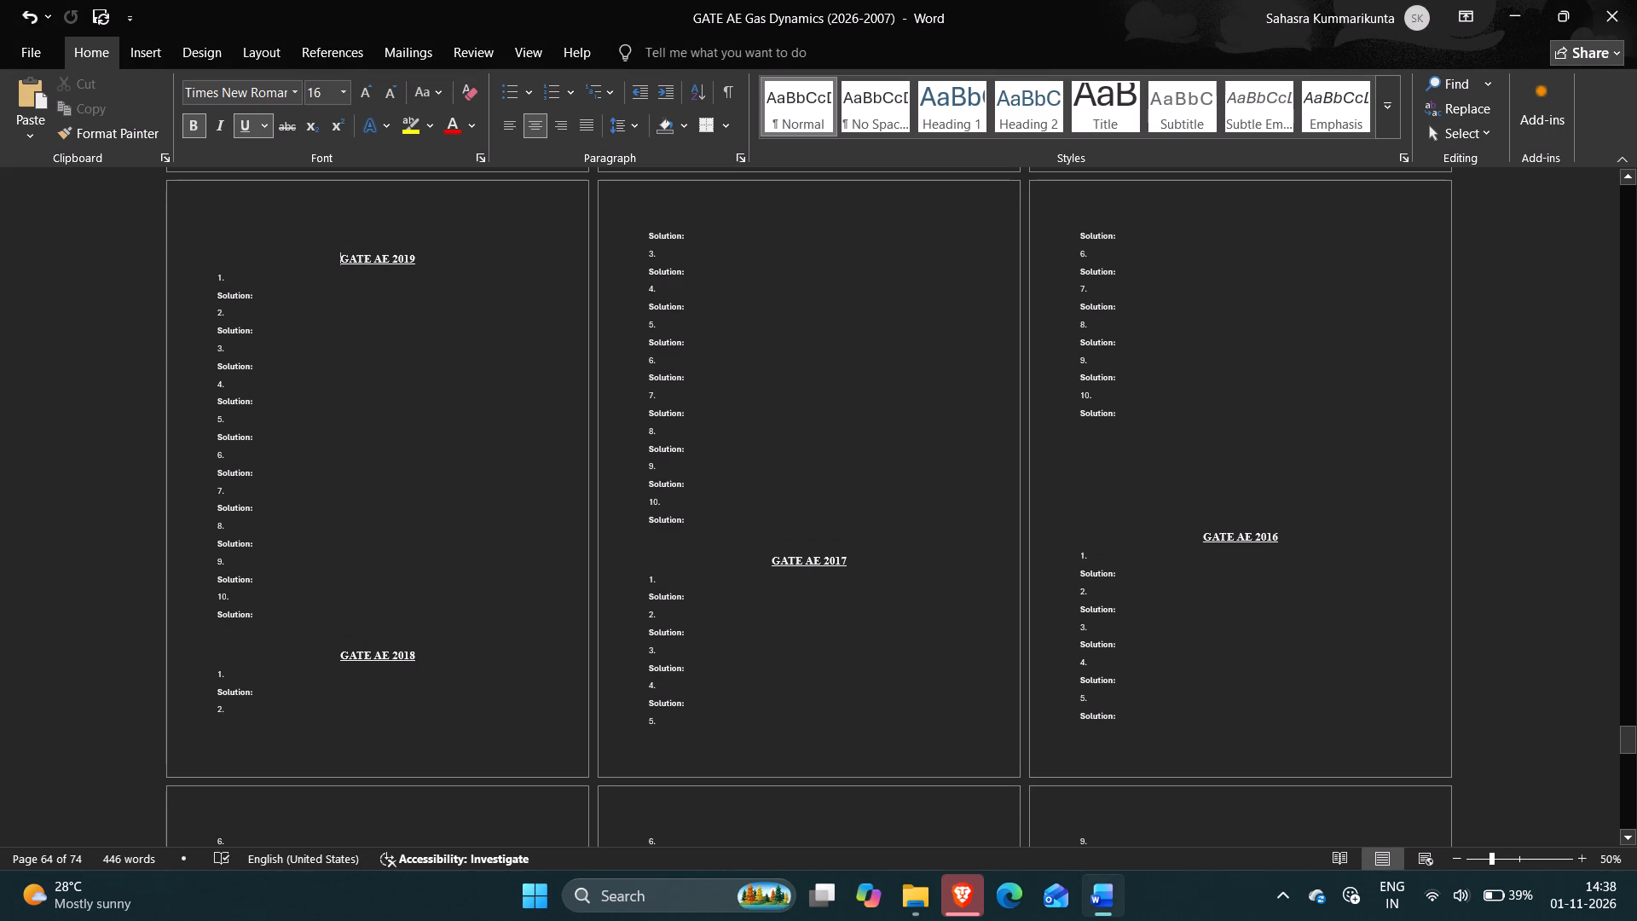
{"action": "left_click", "coordinate": [248, 298]}
{"action": "left_click", "coordinate": [249, 260]}
{"action": "left_click", "coordinate": [223, 282]}
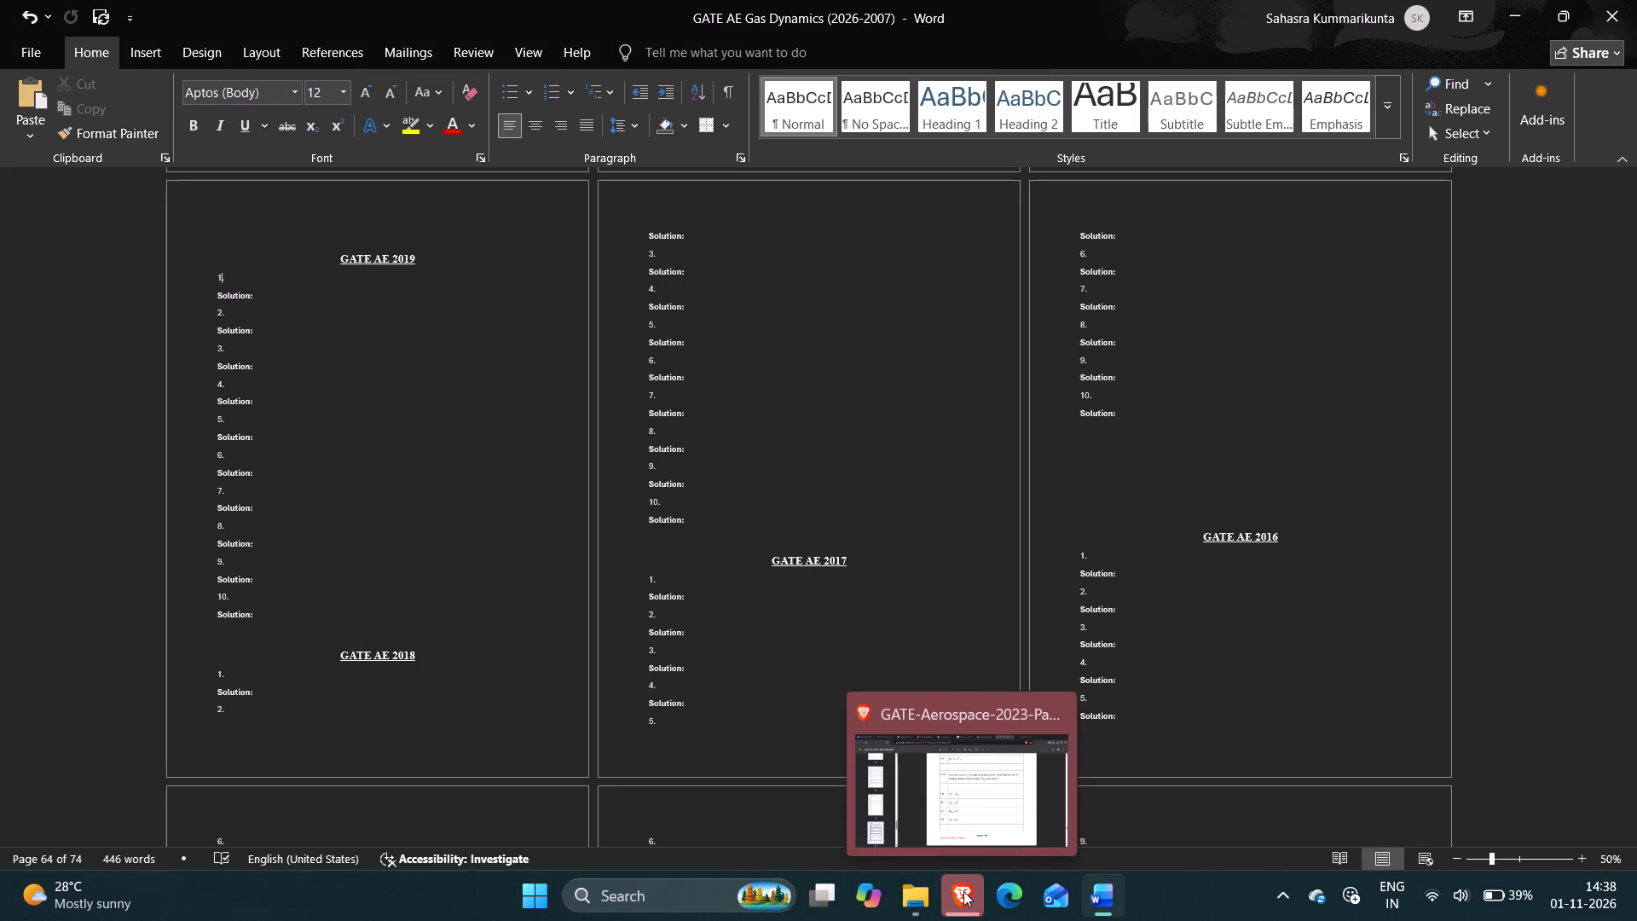
Switch to Brave, close the 2023 paper, and open the GATE-Aerospace-2019 paper from the Goodwill question papers page.
{"action": "left_click", "coordinate": [963, 794]}
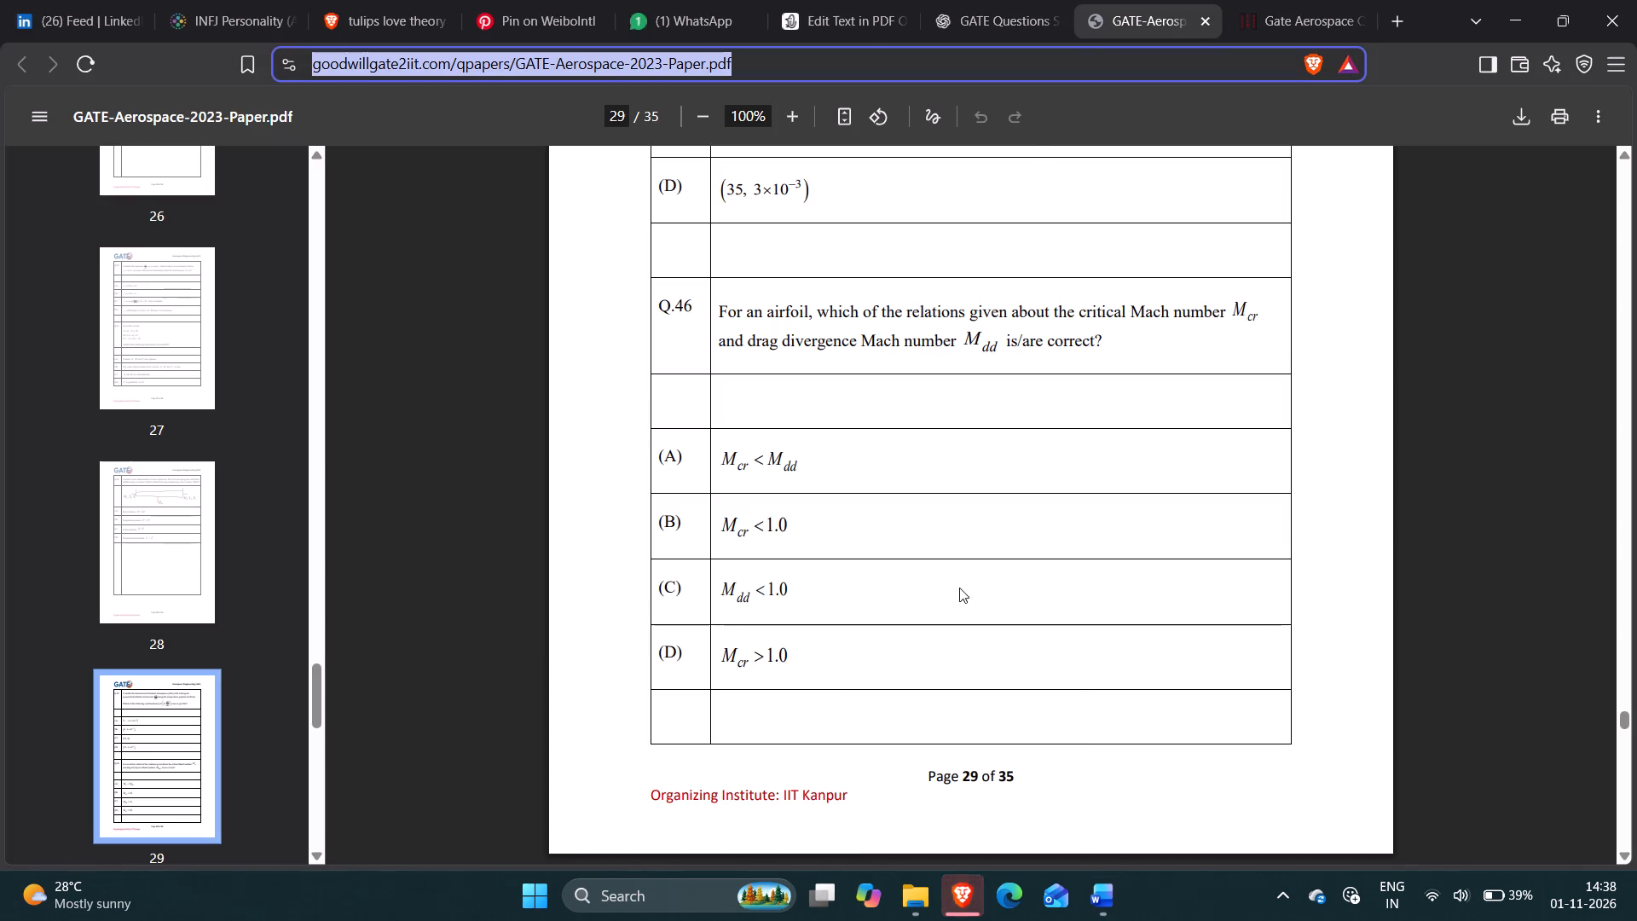
{"action": "left_click", "coordinate": [1291, 13]}
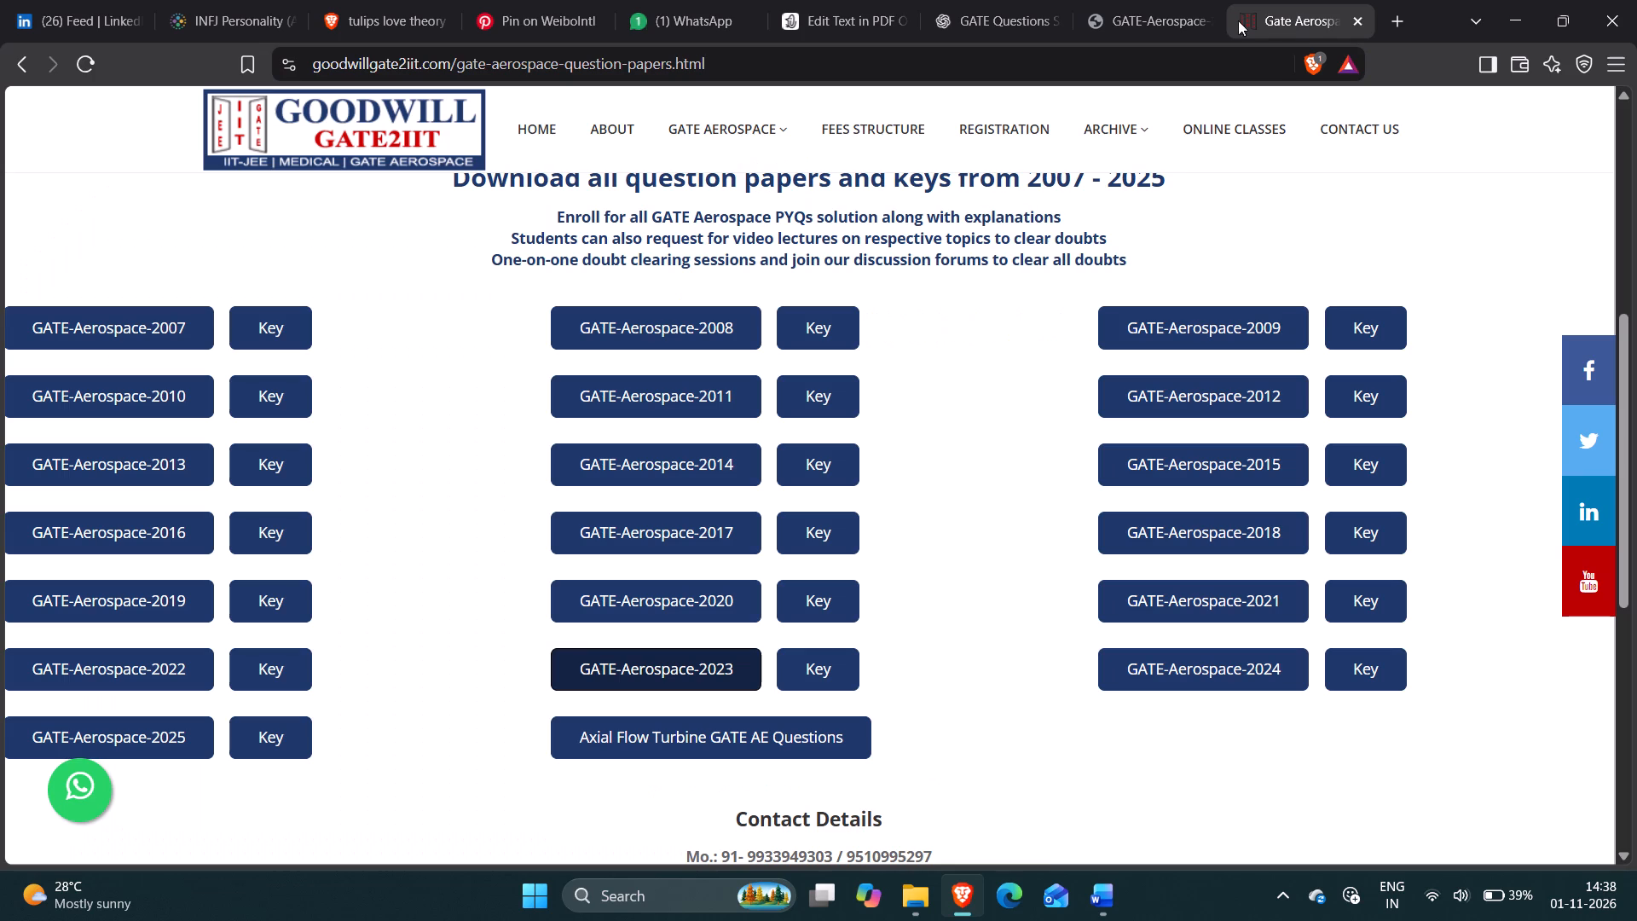
{"action": "left_click", "coordinate": [1203, 20]}
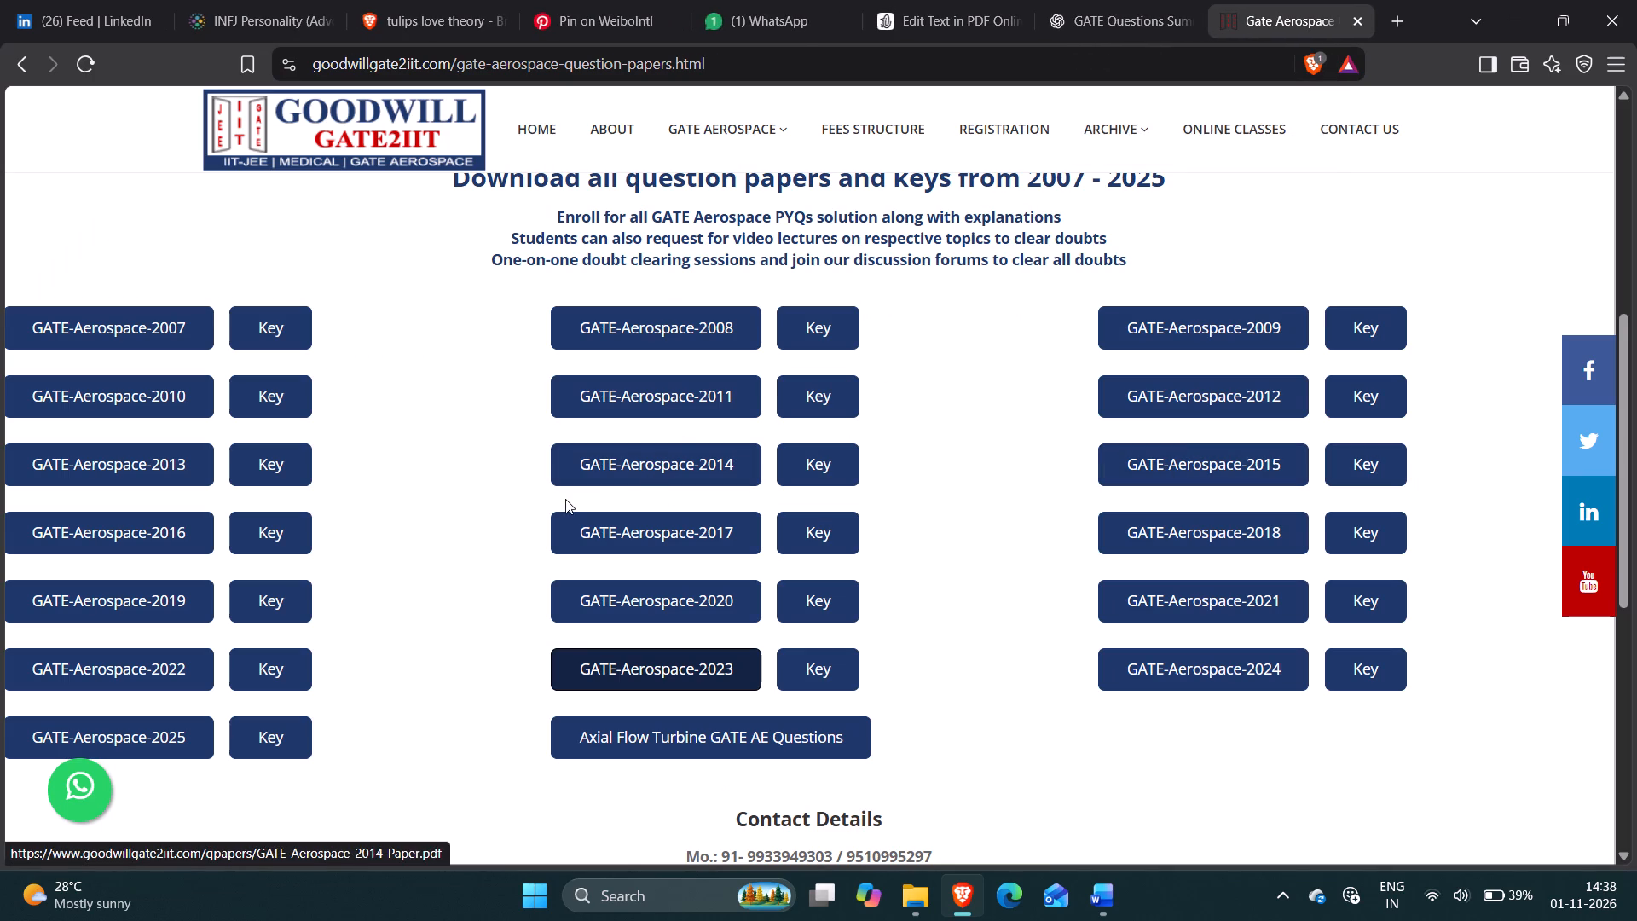
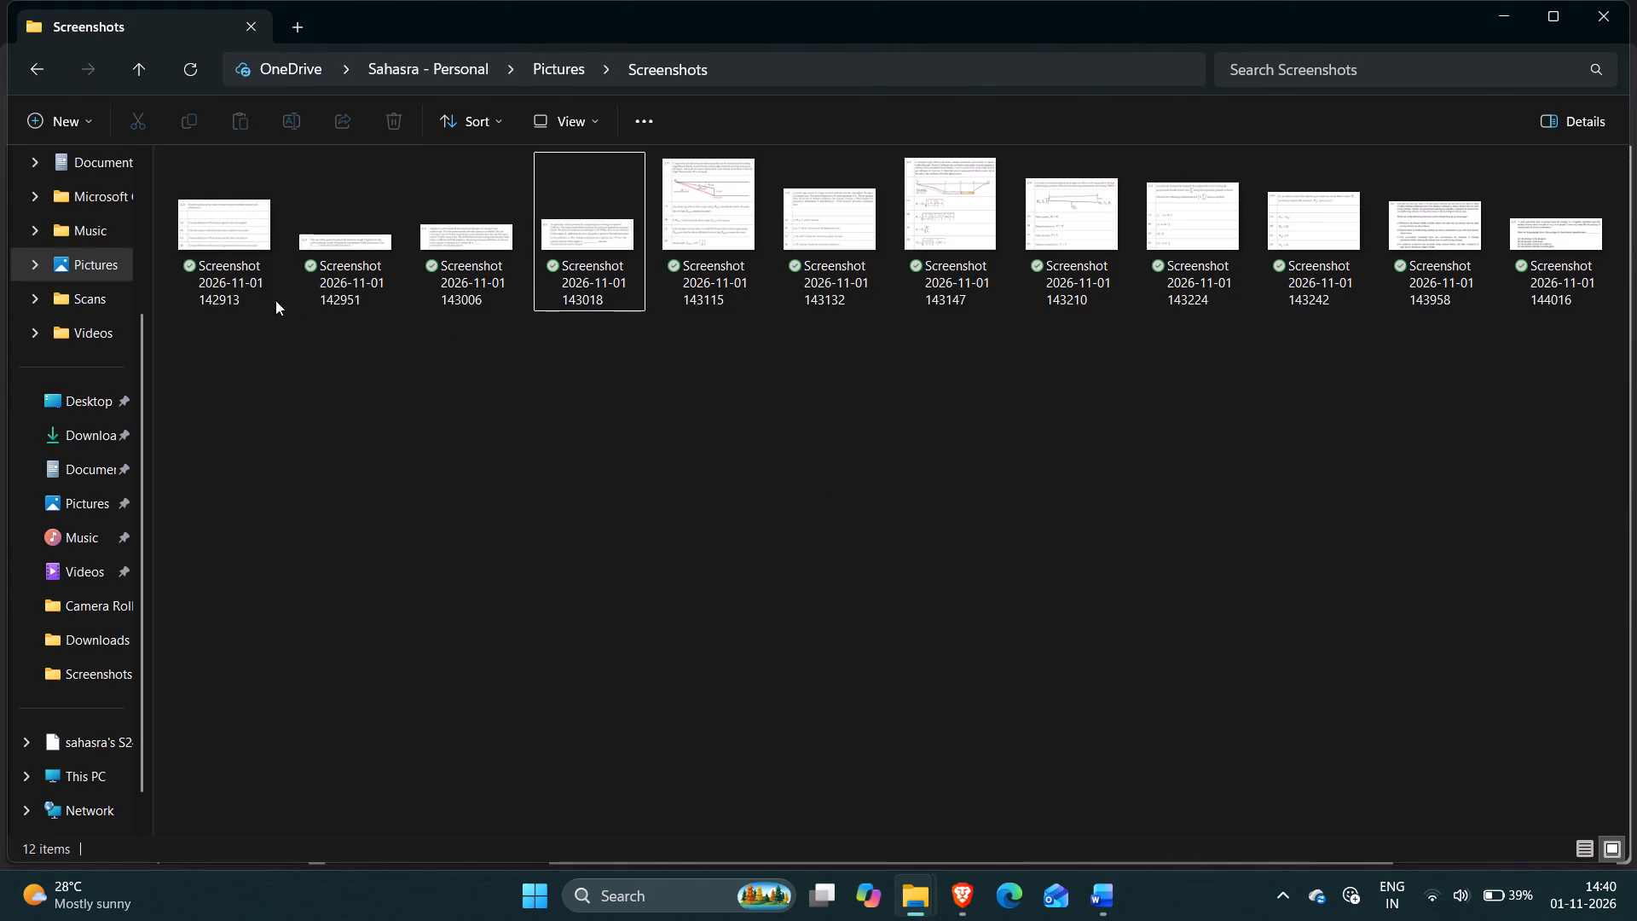
{"action": "left_click_drag", "start_coordinate": [182, 316], "coordinate": [1431, 301]}
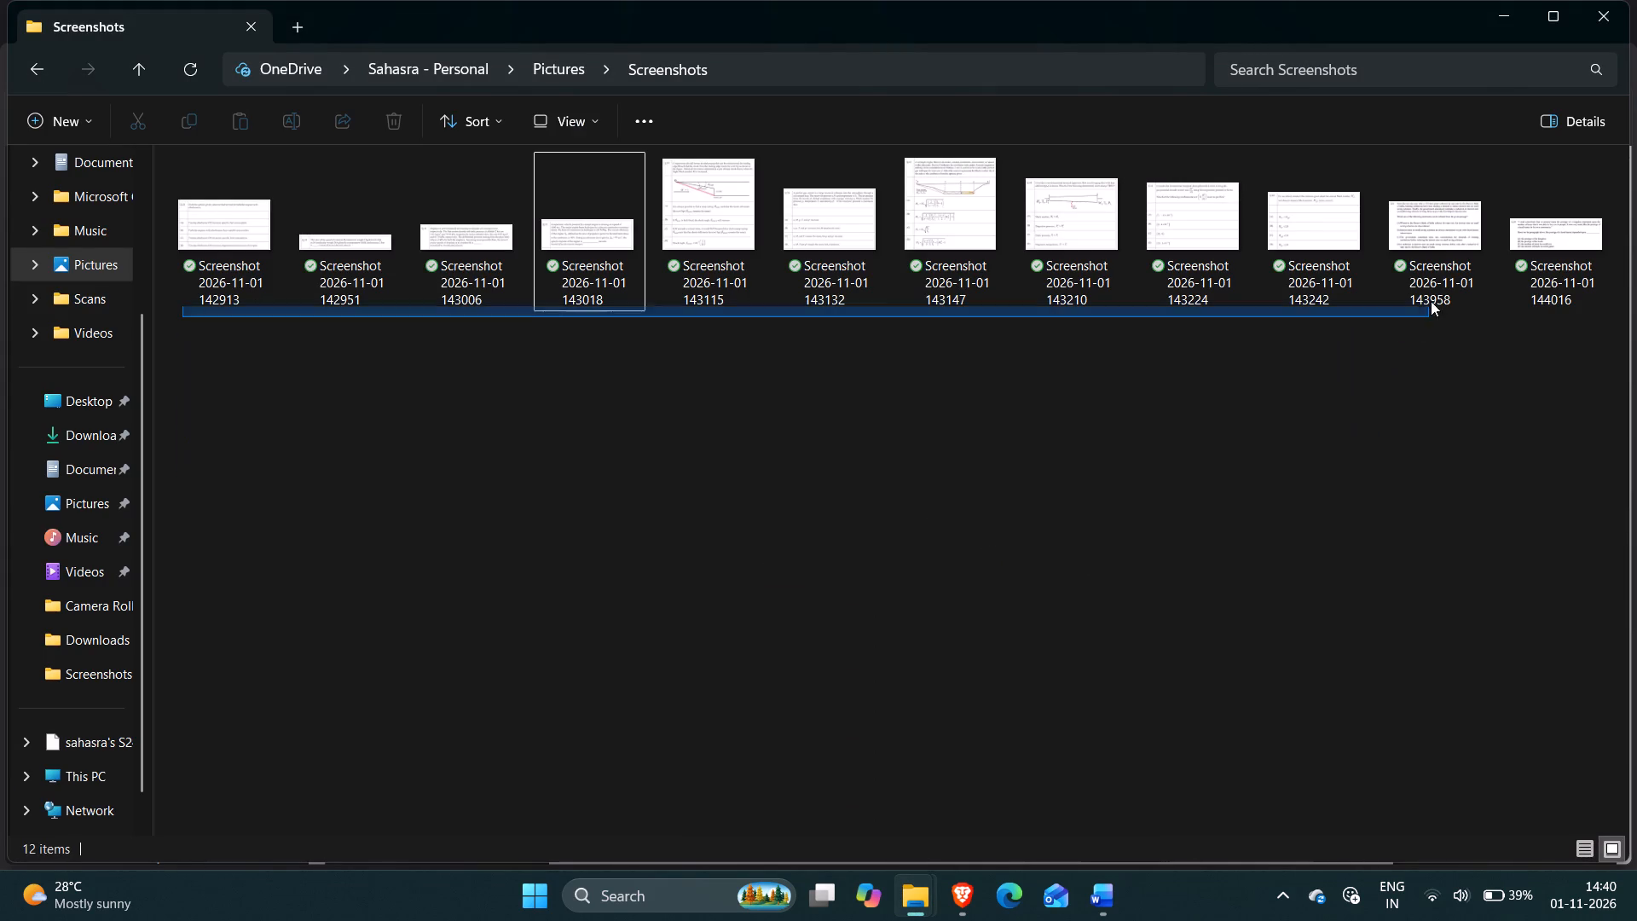
{"action": "left_click_drag", "start_coordinate": [1431, 301], "coordinate": [1574, 232]}
{"action": "scroll", "coordinate": [1513, 246], "scroll_direction": "right", "scroll_amount": 1}
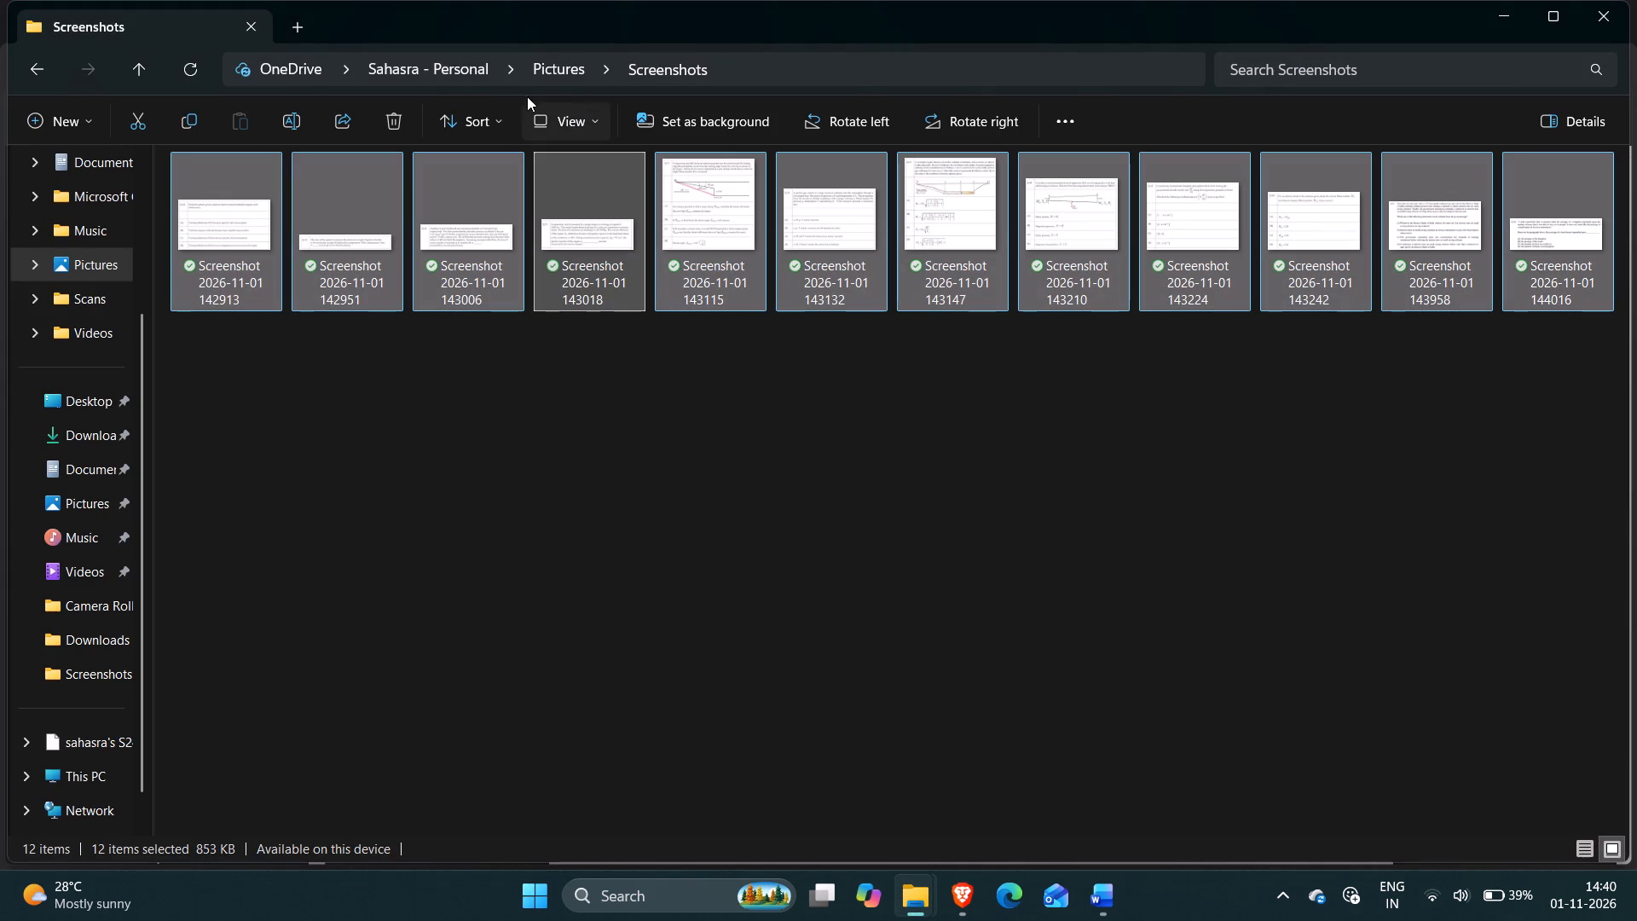
{"action": "left_click", "coordinate": [387, 123]}
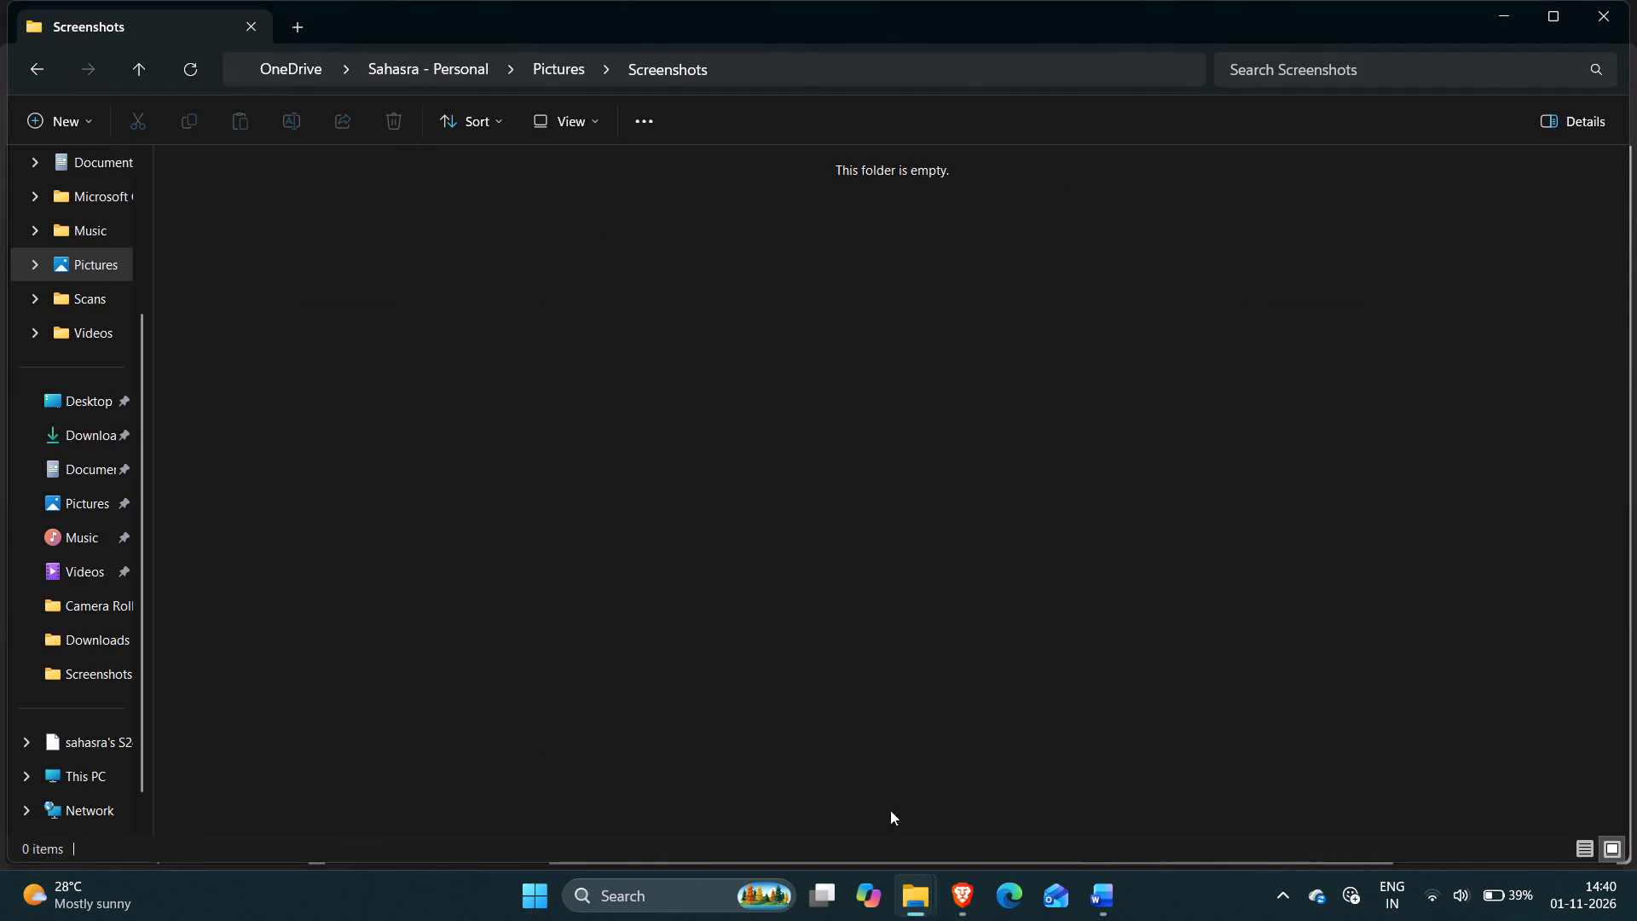
Return to the 2019 paper in Brave and capture Aerospace question 6, on isentropic supersonic flow through a diverging duct, with its options.
{"action": "left_click", "coordinate": [958, 900]}
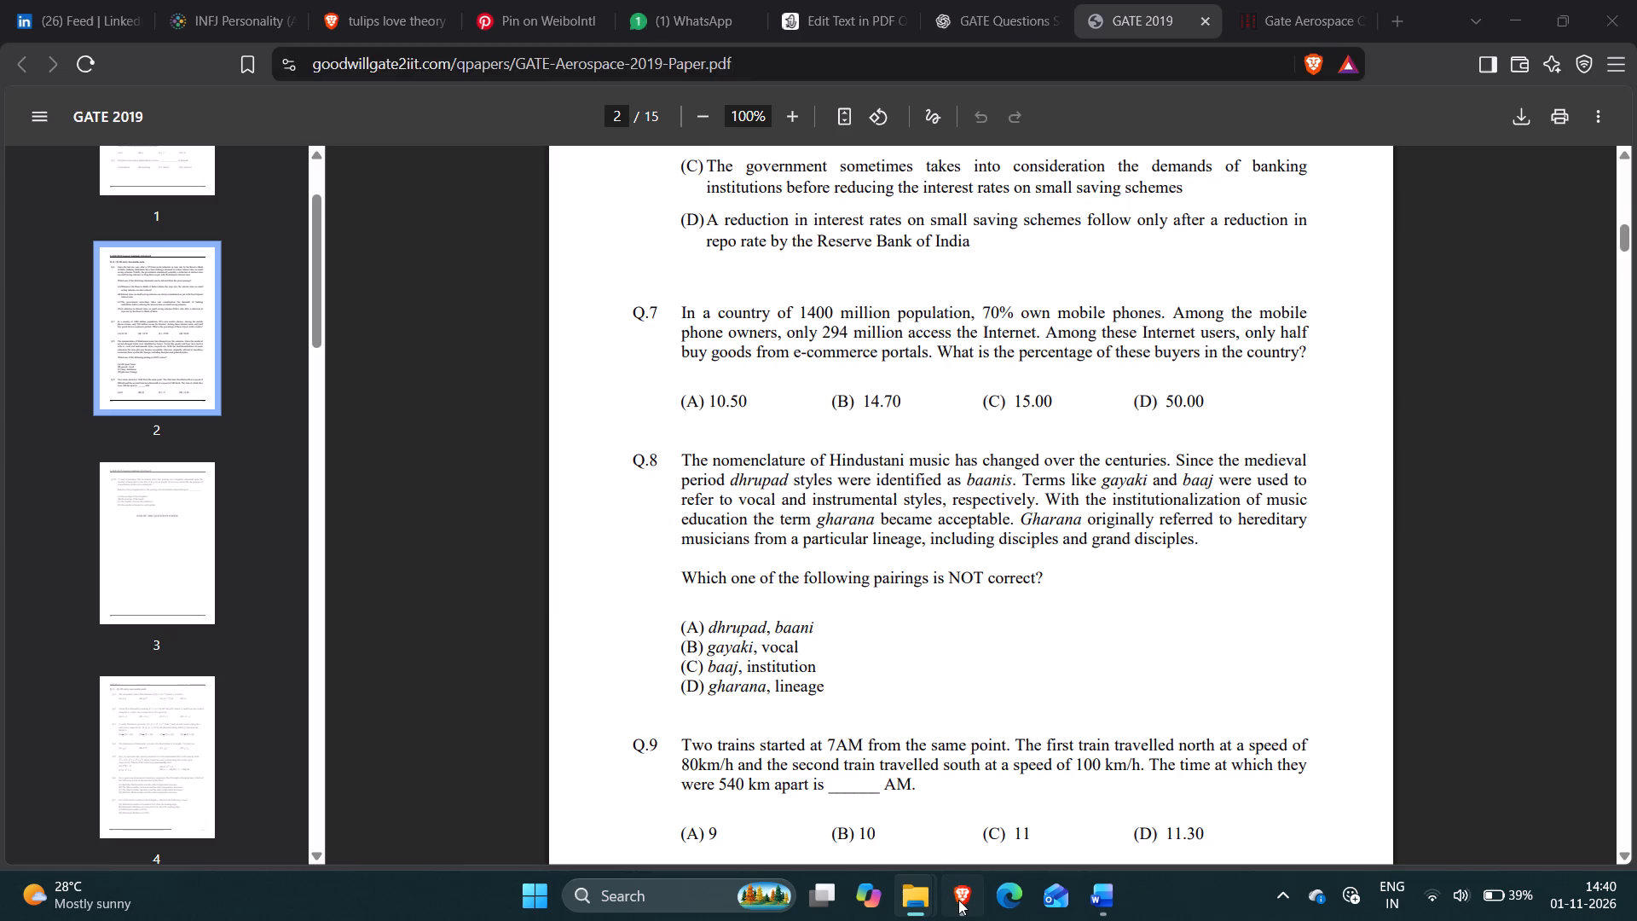
{"action": "scroll", "coordinate": [877, 596], "scroll_direction": "down", "scroll_amount": 8}
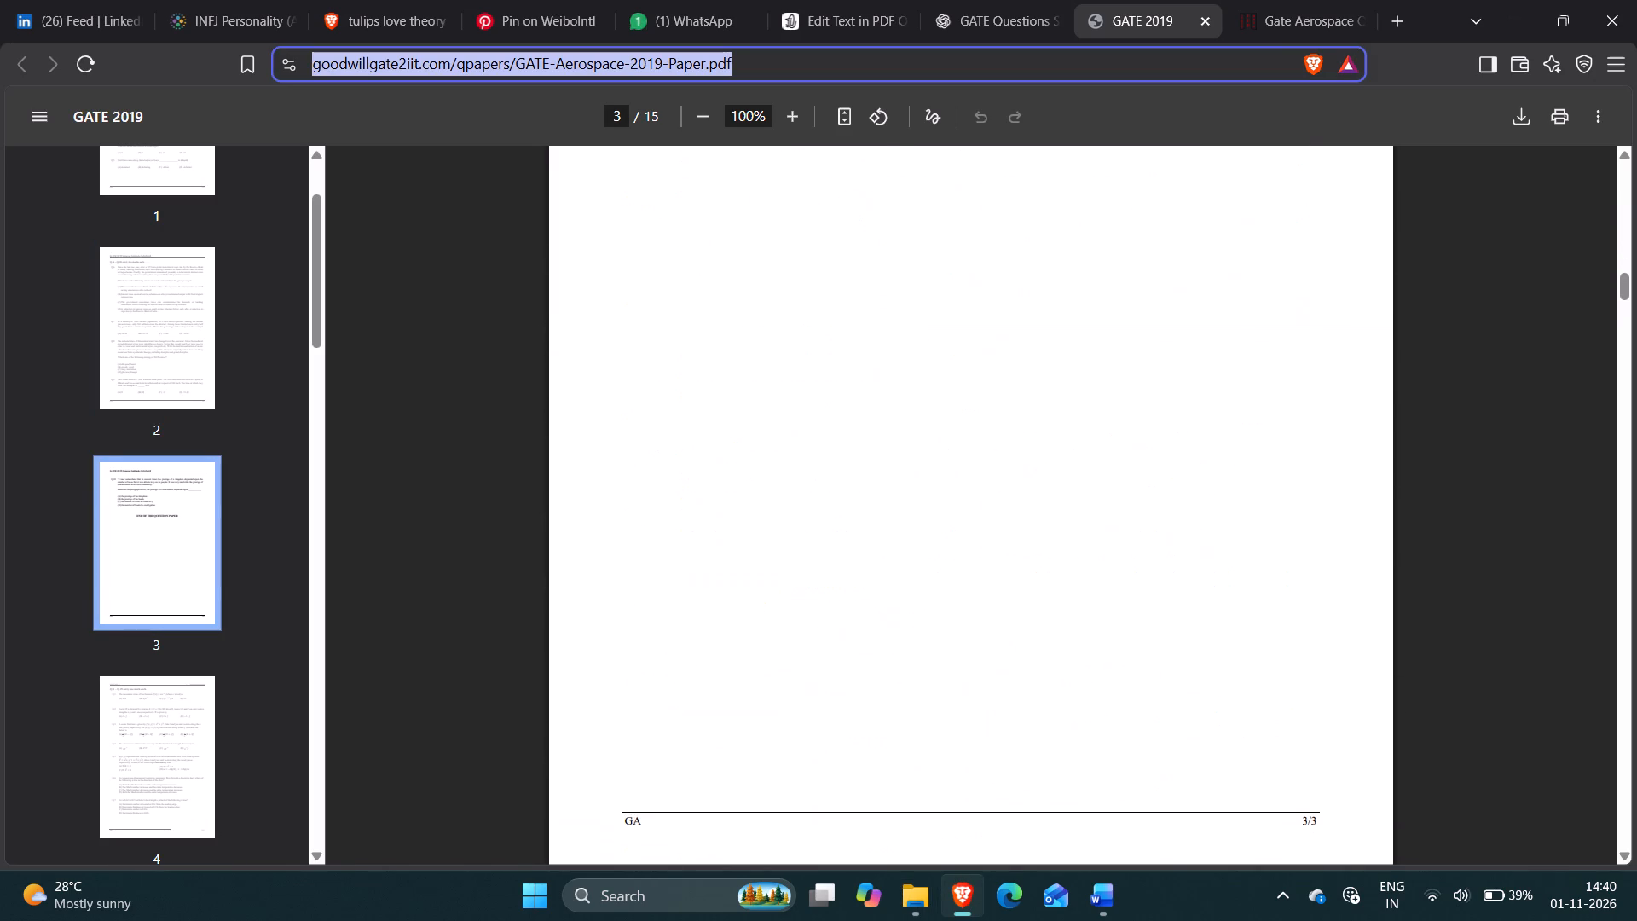
{"action": "scroll", "coordinate": [877, 596], "scroll_direction": "down", "scroll_amount": 8}
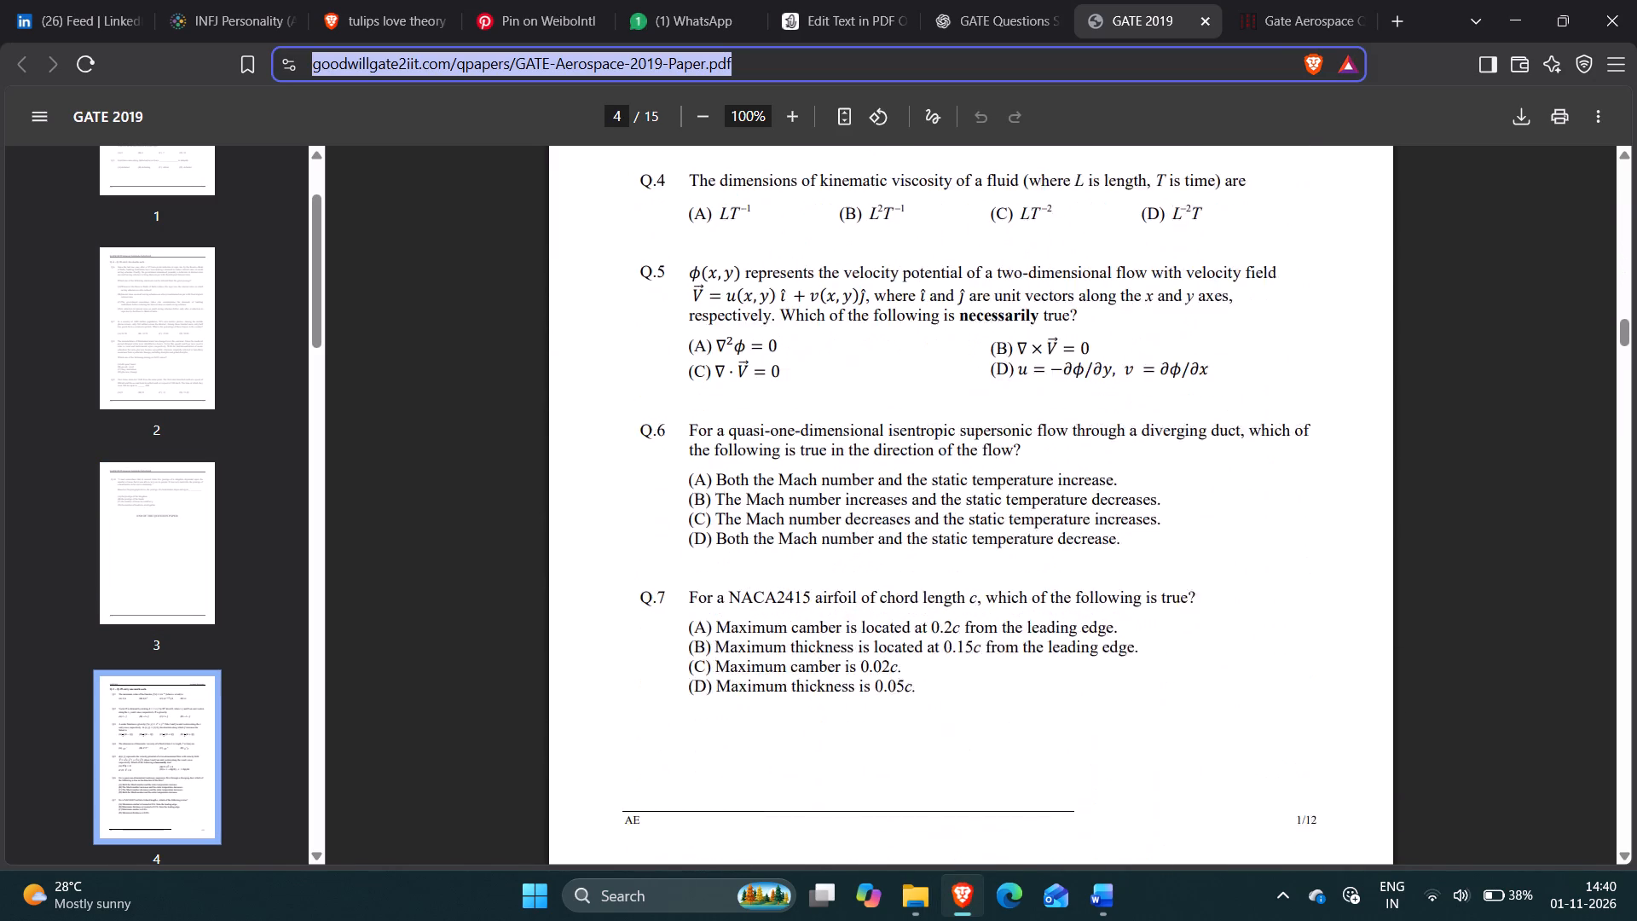
{"action": "scroll", "coordinate": [877, 596], "scroll_direction": "down", "scroll_amount": 1}
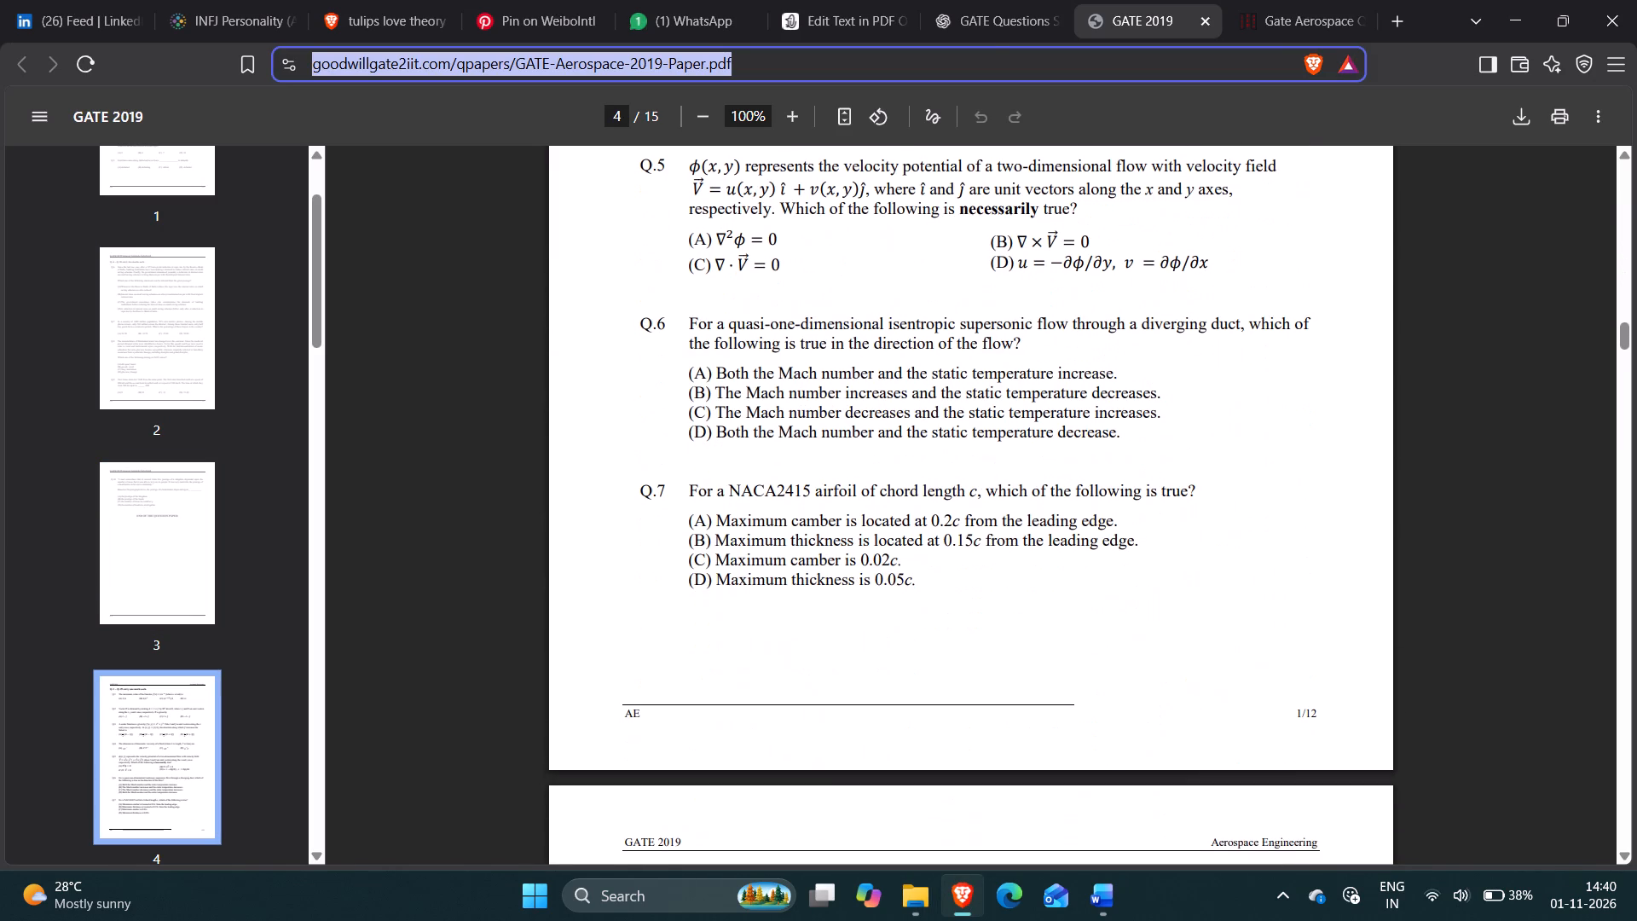
{"action": "key", "text": "Print"}
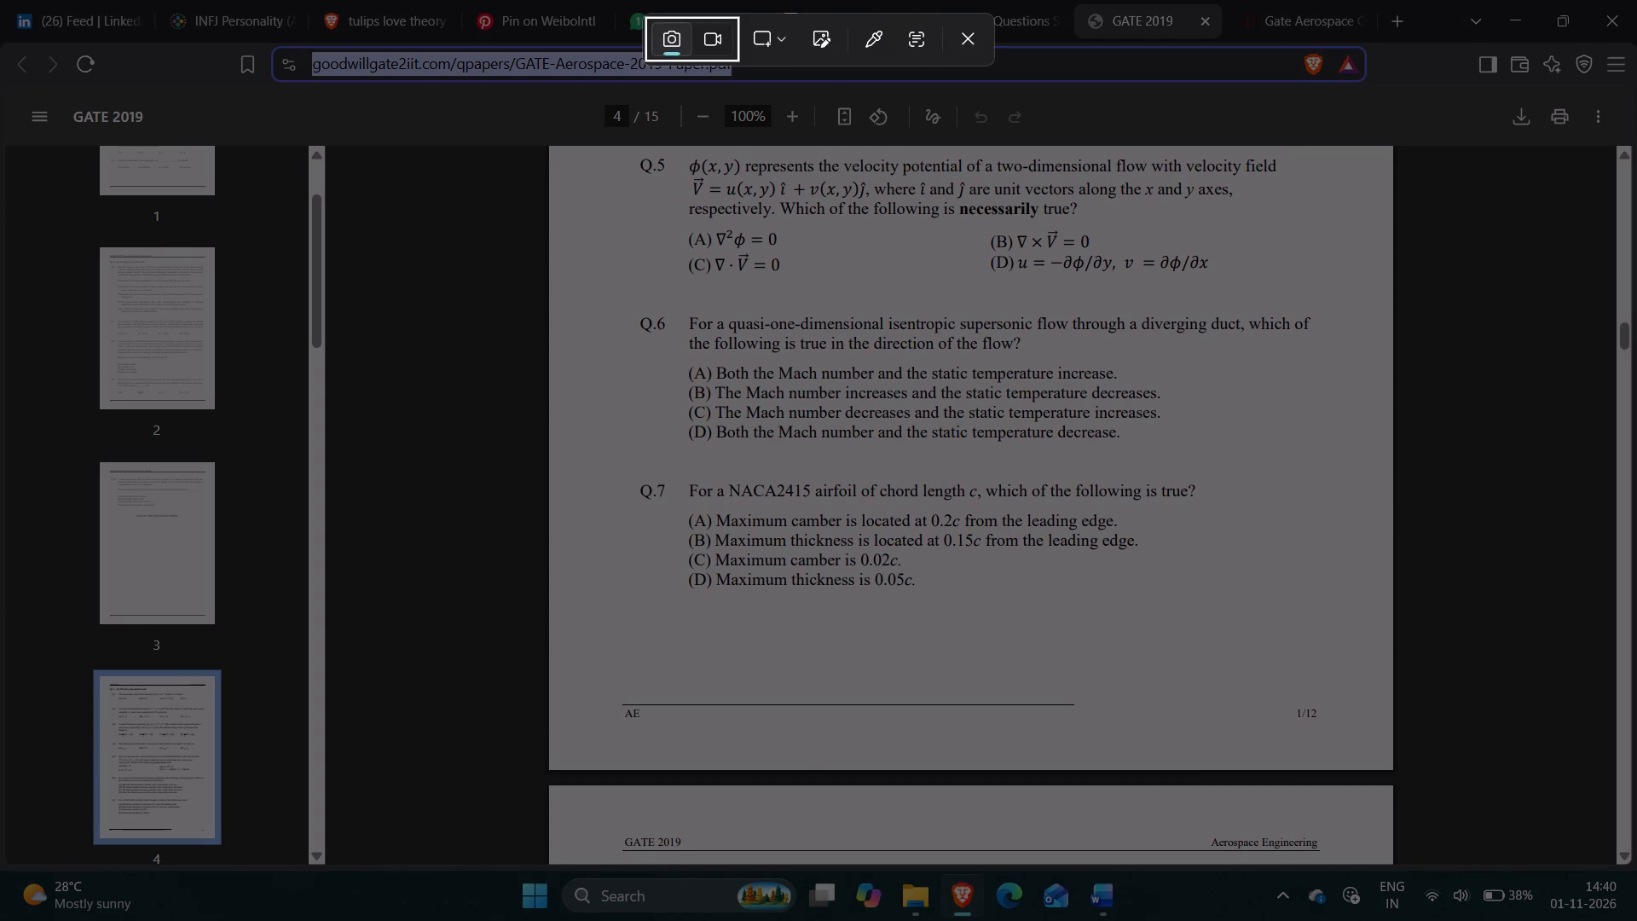
{"action": "left_click_drag", "start_coordinate": [620, 297], "coordinate": [1333, 450]}
Capture a screenshot of Aerospace question 10 in the 2019 paper, on ramjet propulsive efficiency, with its options.
{"action": "scroll", "coordinate": [1333, 450], "scroll_direction": "down", "scroll_amount": 5}
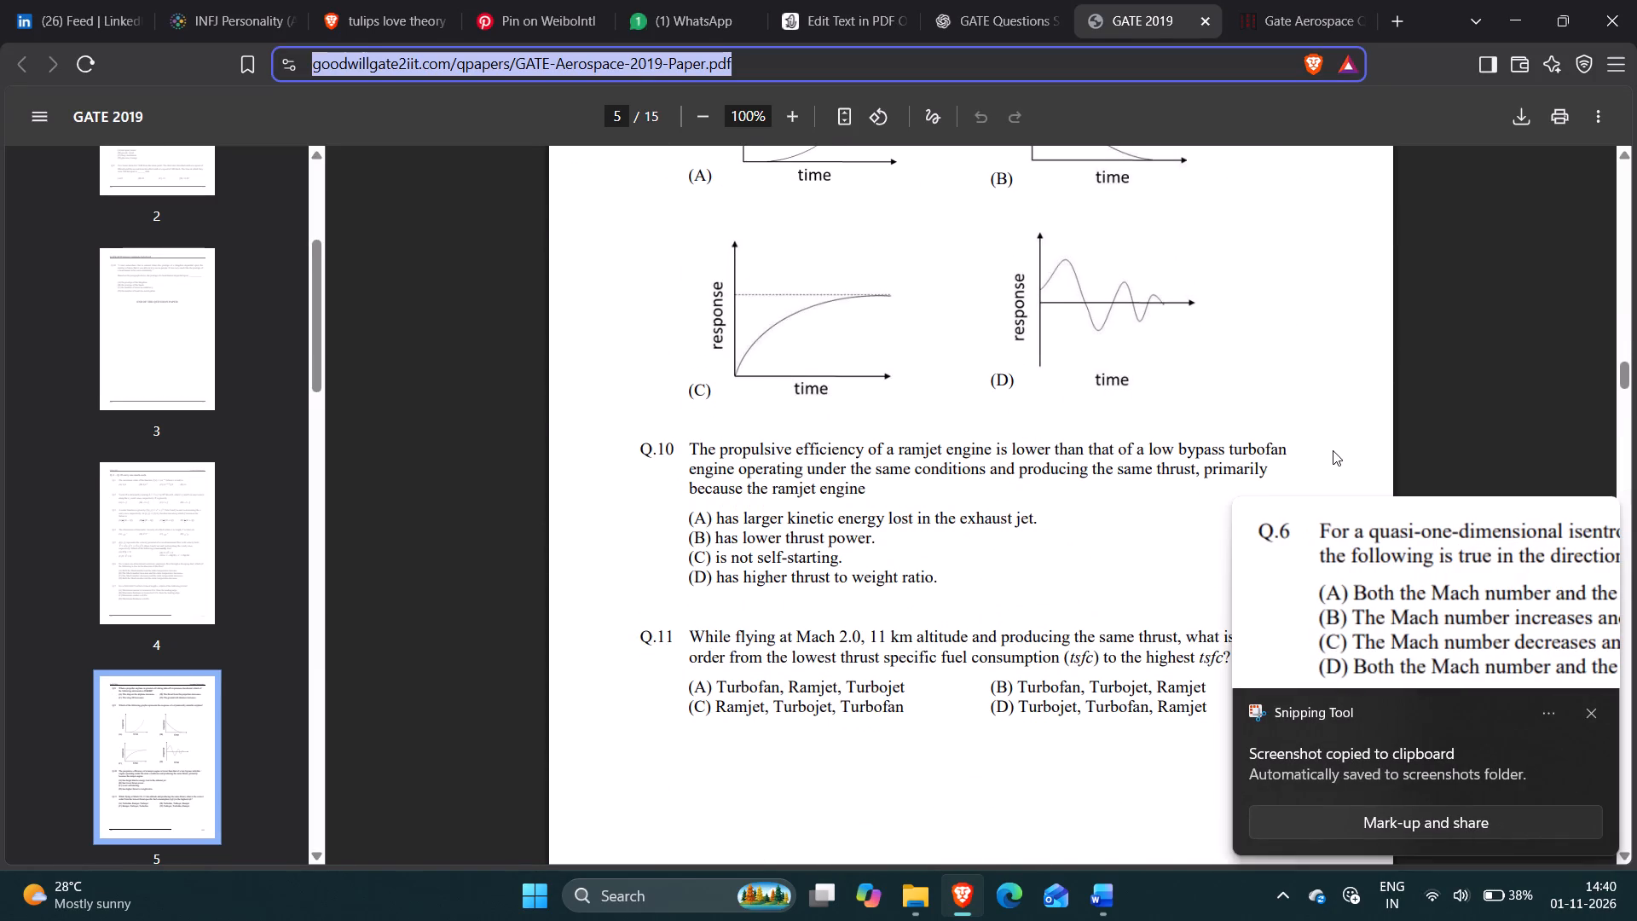
{"action": "scroll", "coordinate": [1333, 450], "scroll_direction": "down", "scroll_amount": 5}
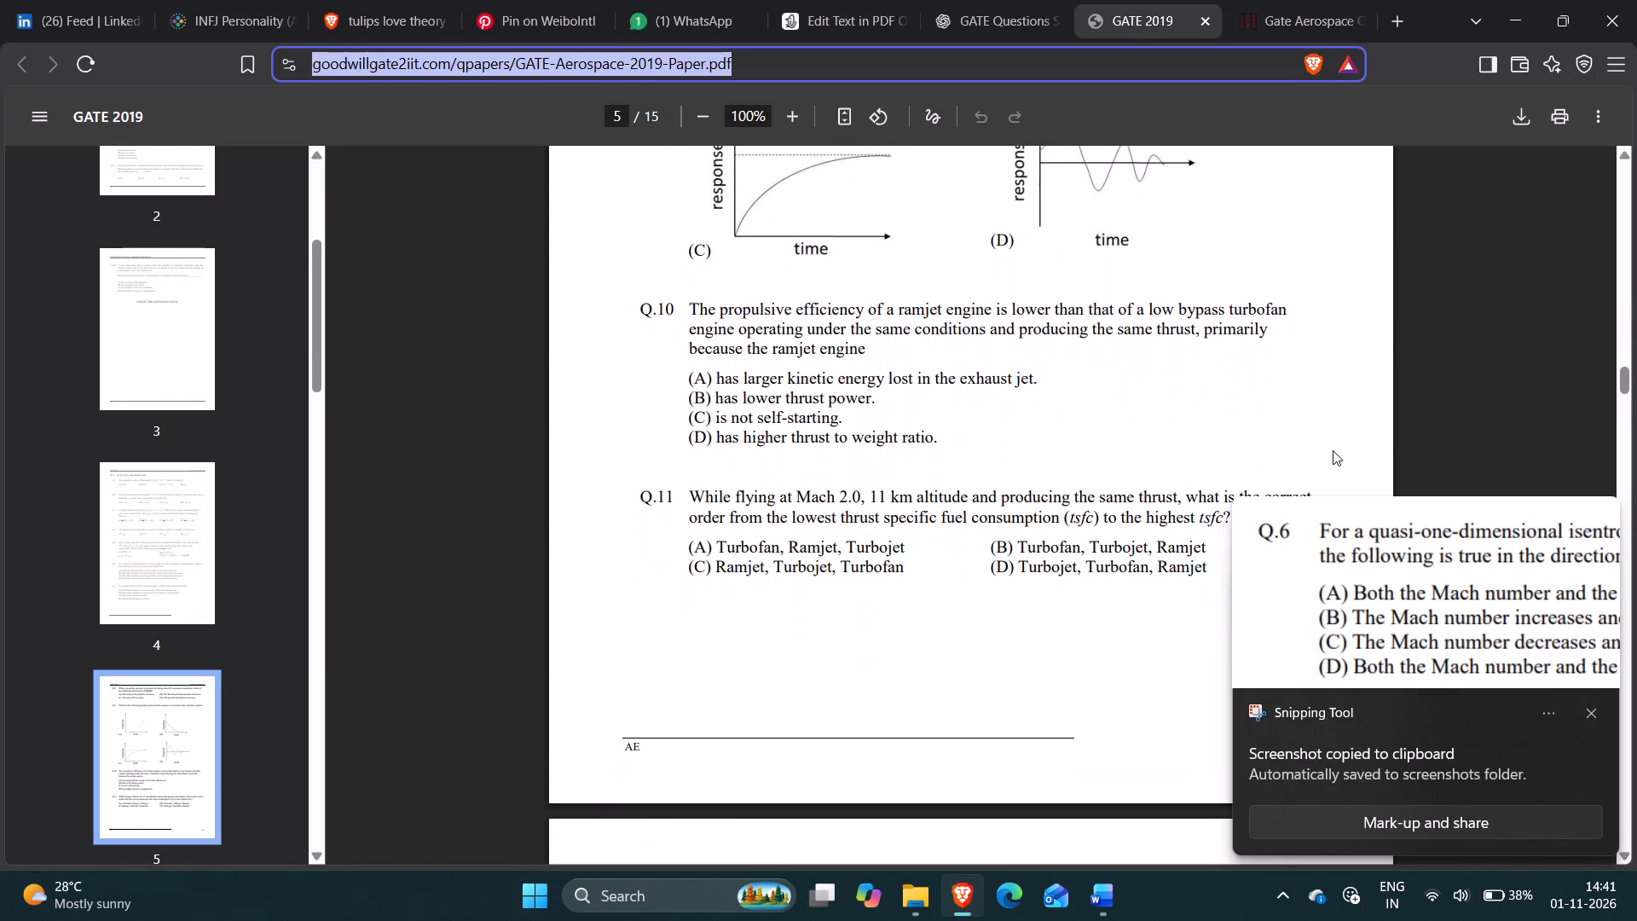
{"action": "scroll", "coordinate": [1333, 450], "scroll_direction": "down", "scroll_amount": 1}
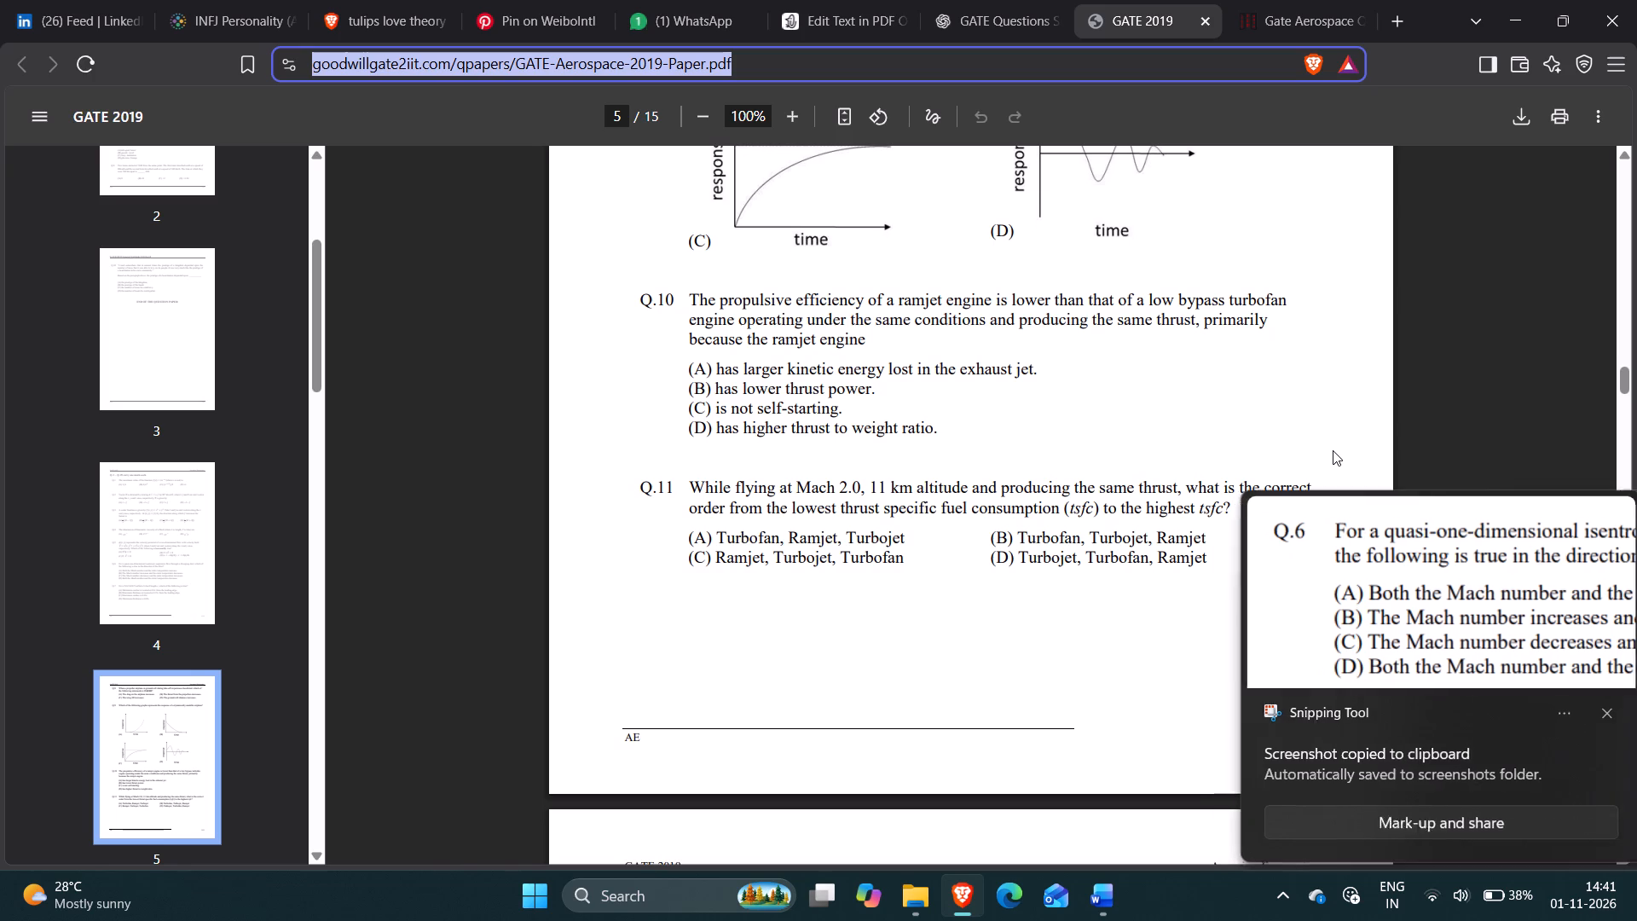
{"action": "key", "text": "Print"}
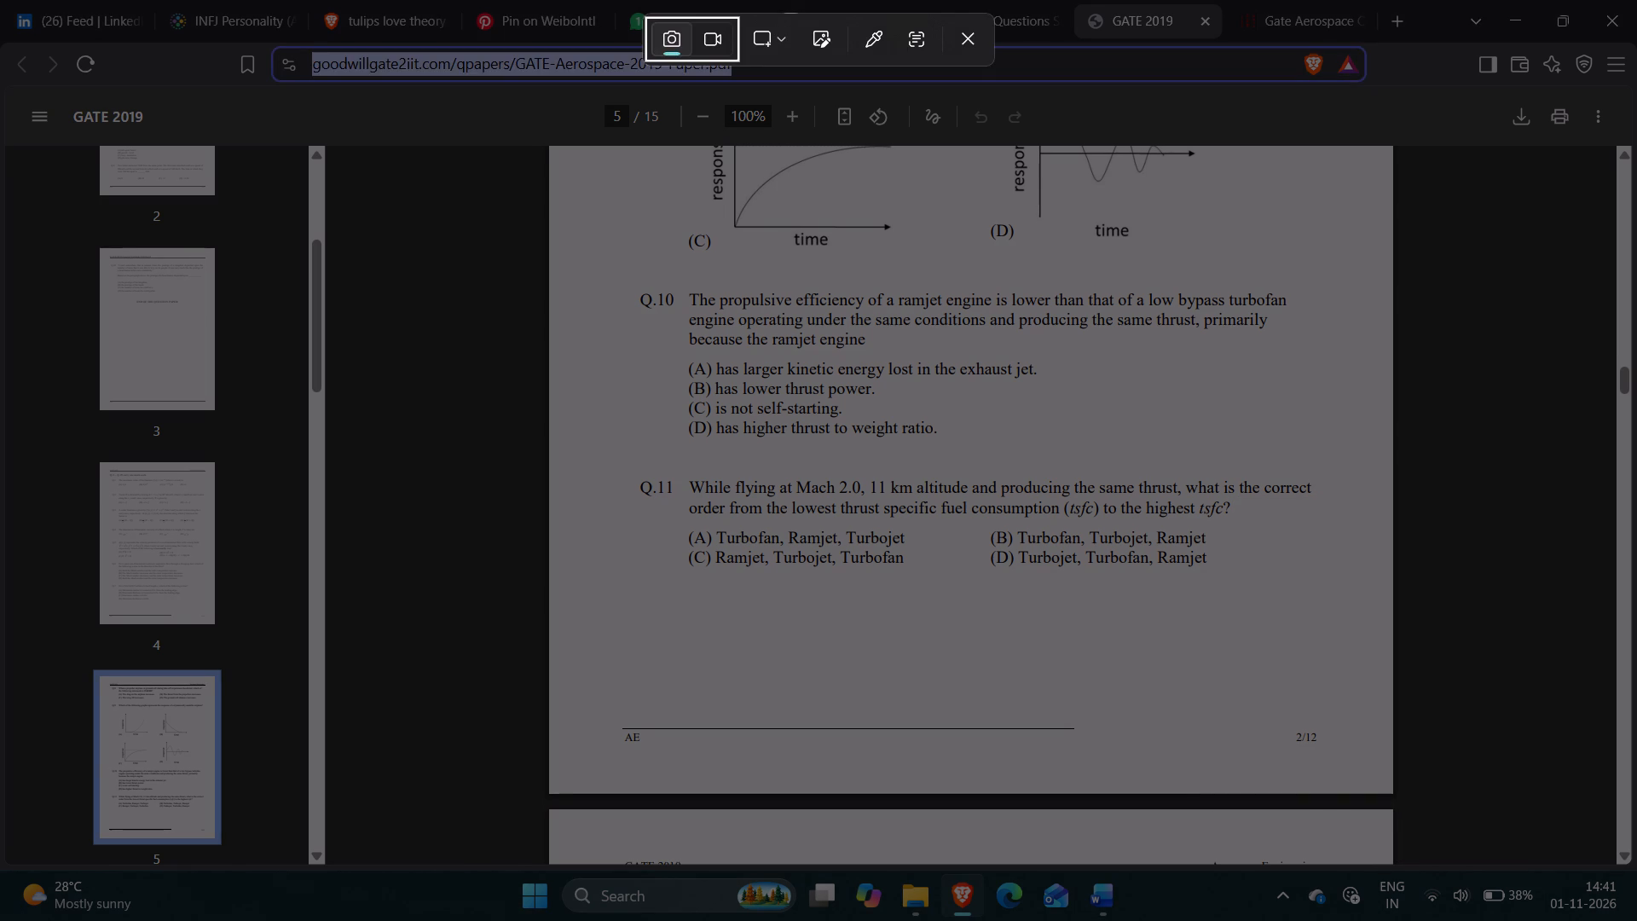
{"action": "left_click_drag", "start_coordinate": [626, 281], "coordinate": [1325, 441]}
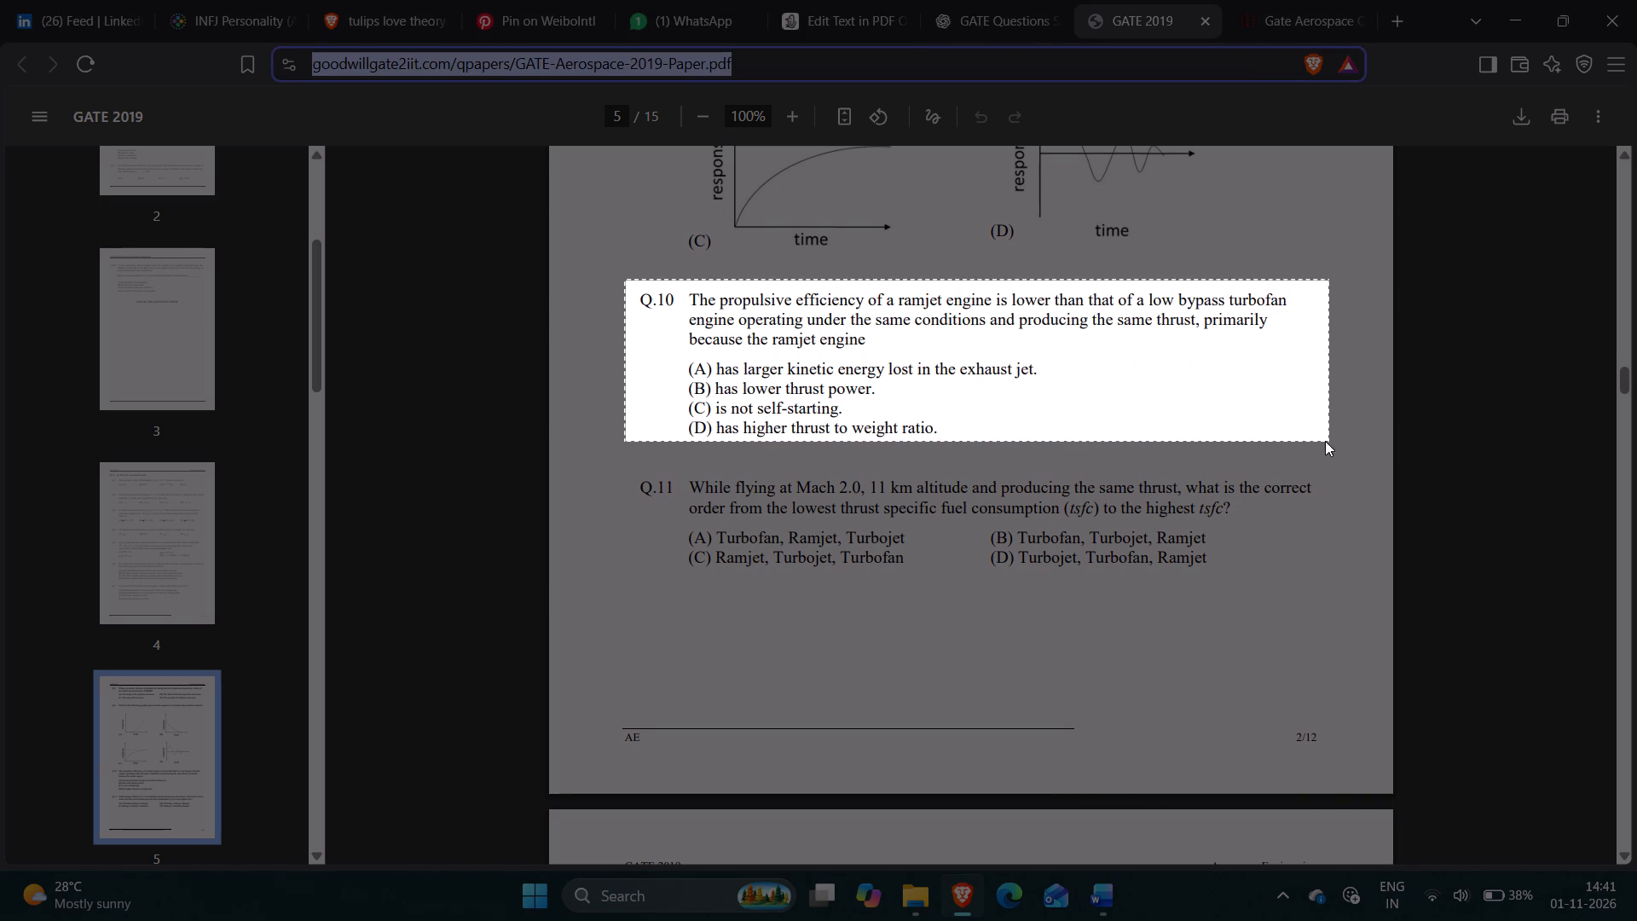
{"action": "left_click_drag", "start_coordinate": [1325, 441], "coordinate": [1292, 456]}
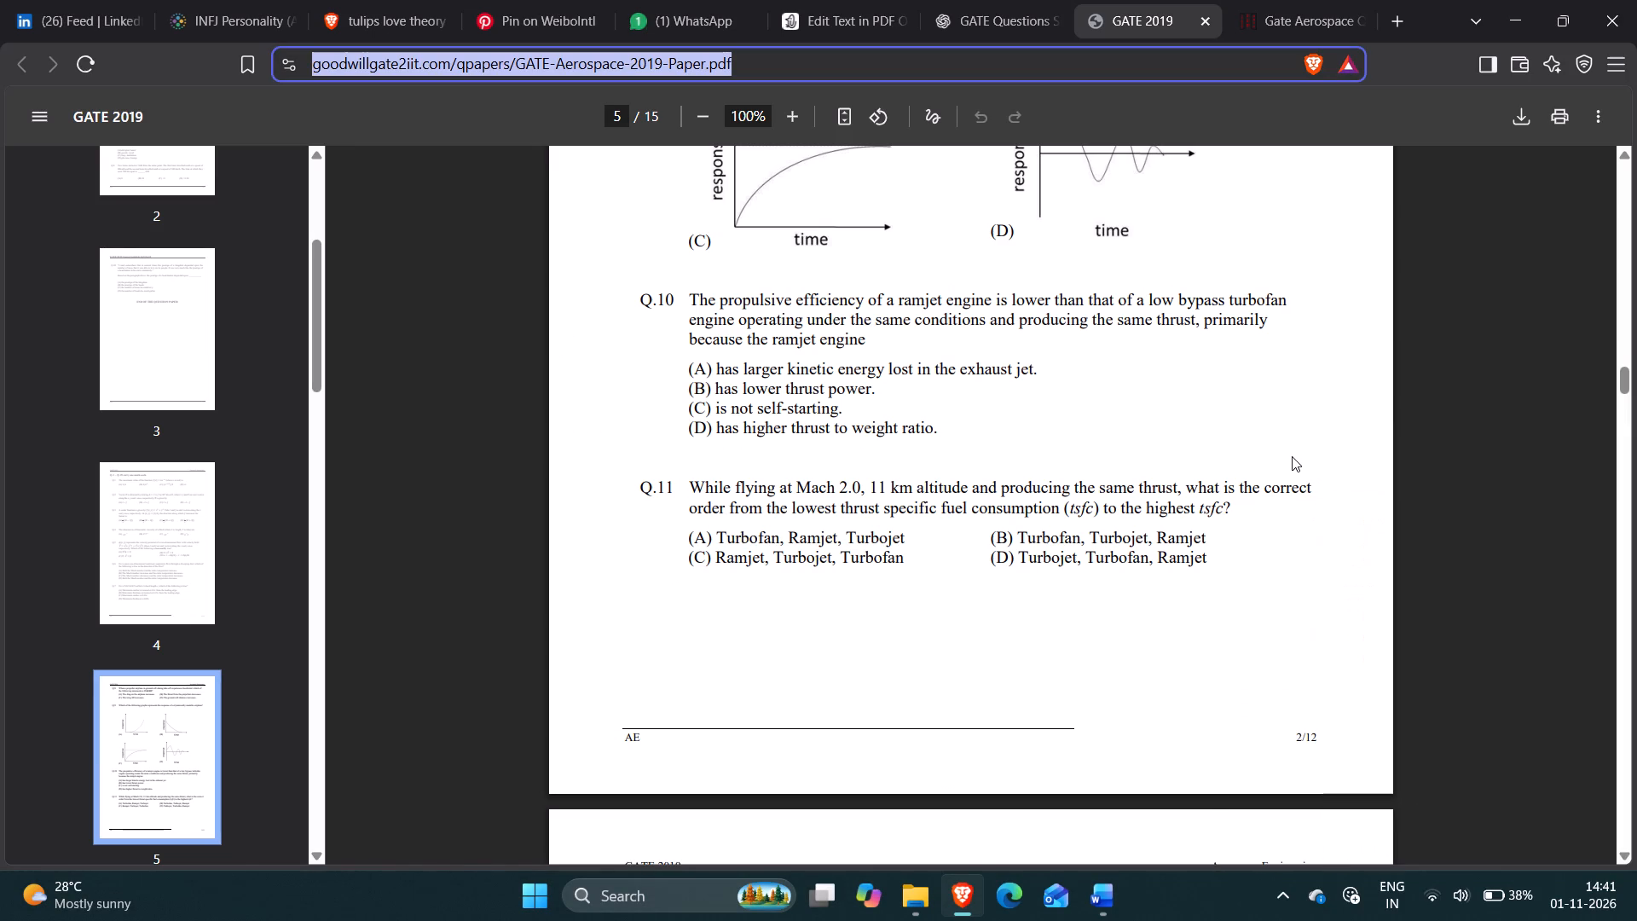
Capture a screenshot of question 11, on the order of thrust specific fuel consumption at Mach 2.0, with its options.
{"action": "key", "text": "Print"}
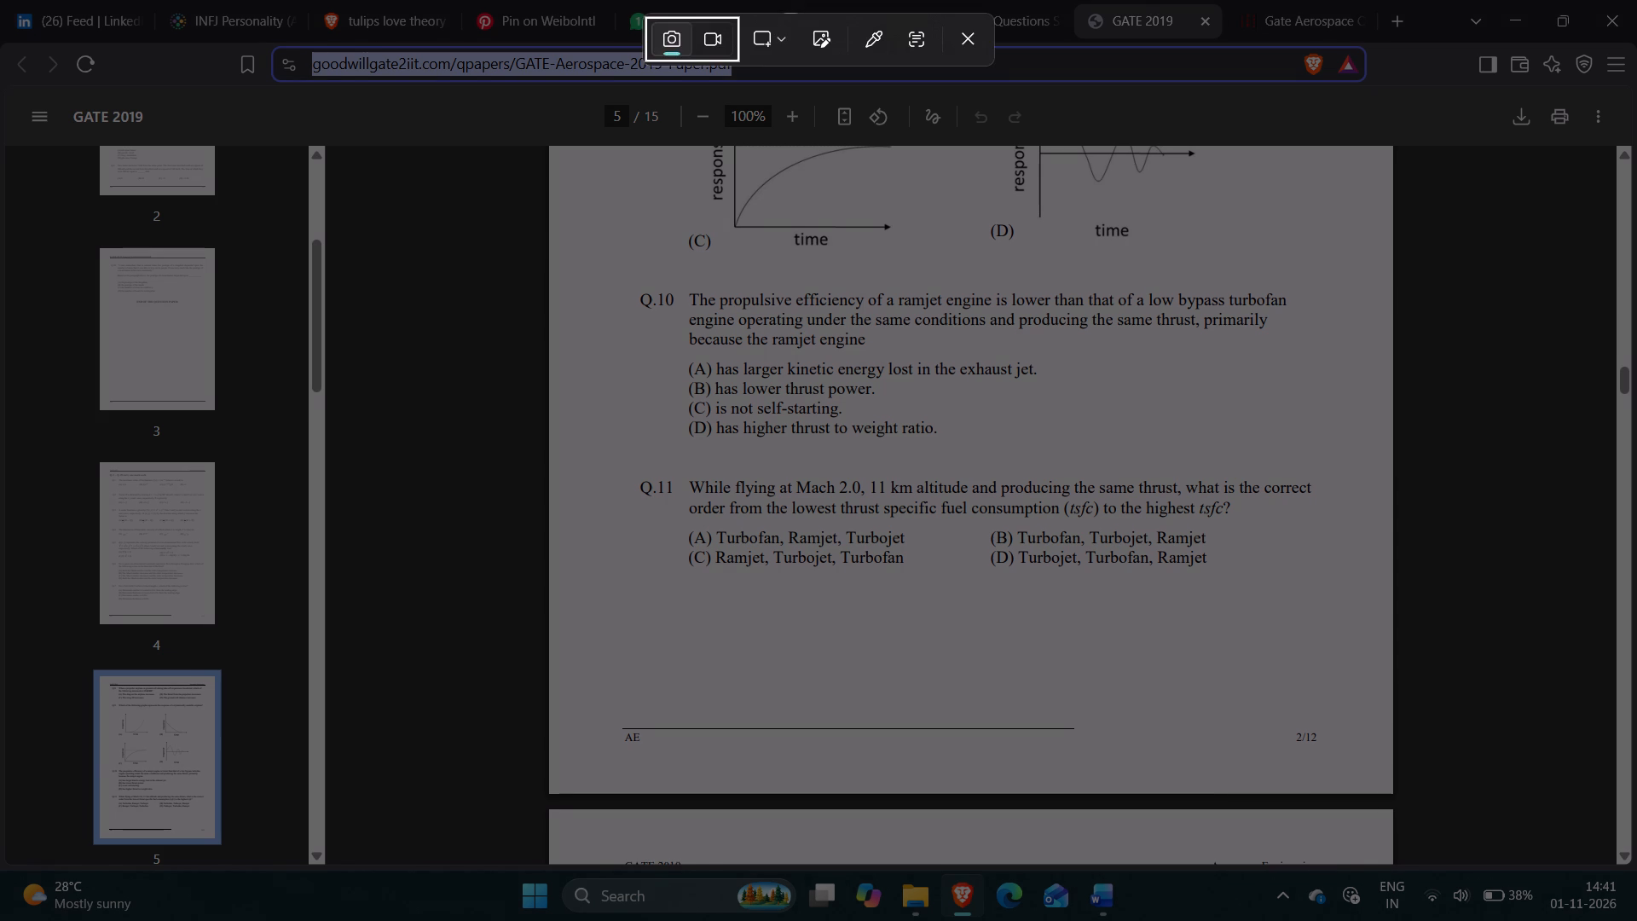
{"action": "left_click_drag", "start_coordinate": [631, 461], "coordinate": [1190, 640]}
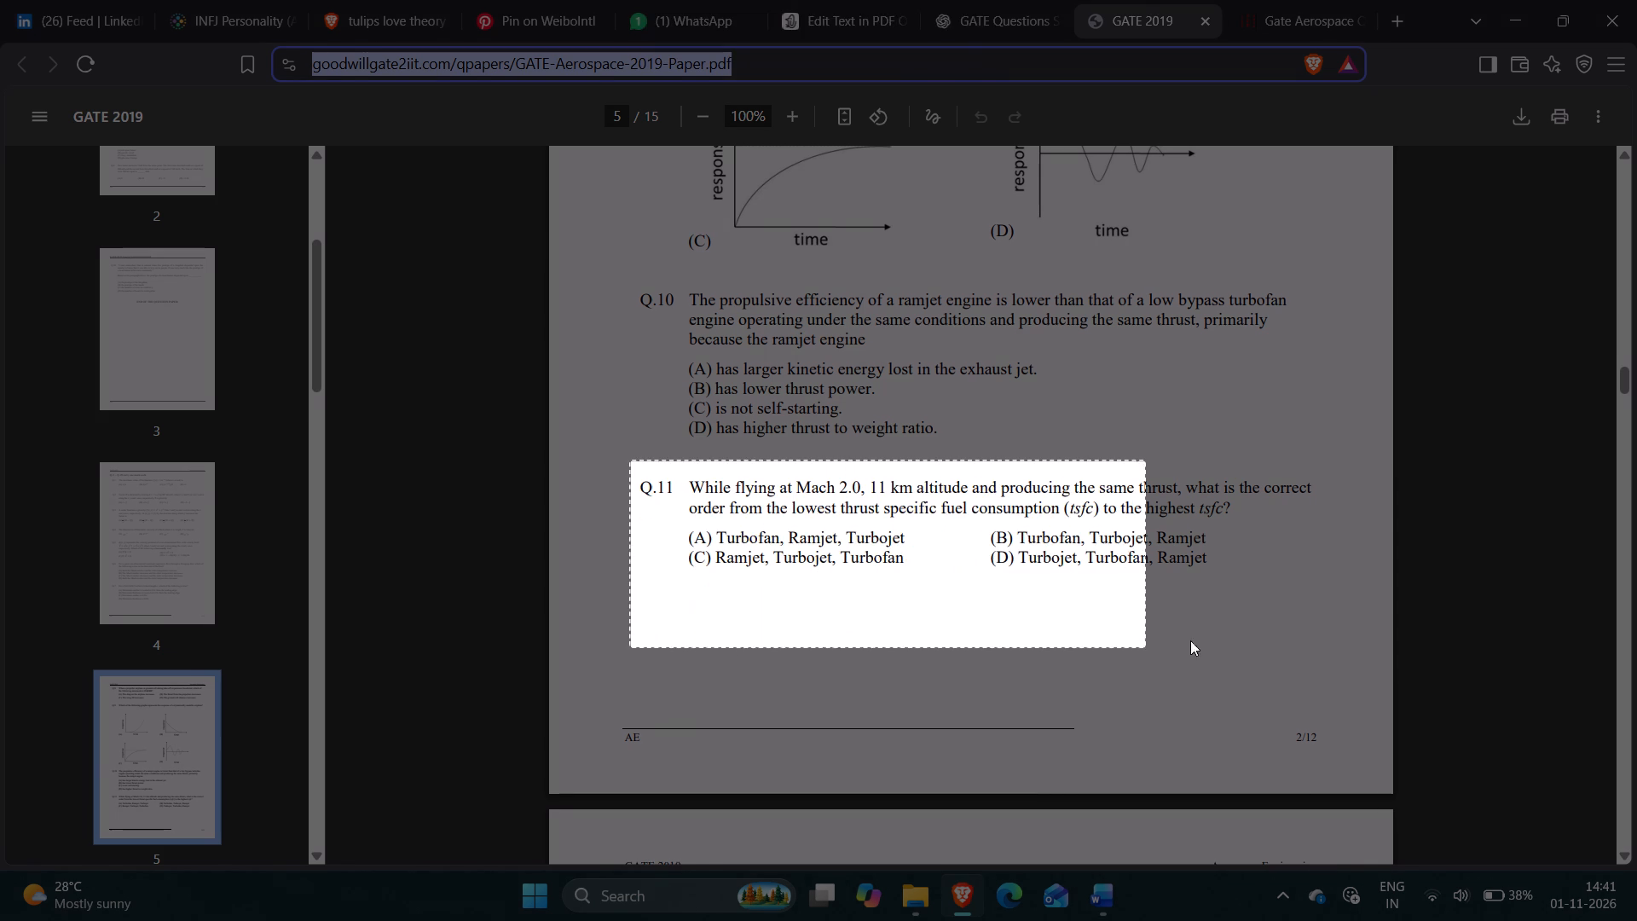
{"action": "left_click_drag", "start_coordinate": [1190, 640], "coordinate": [1333, 622]}
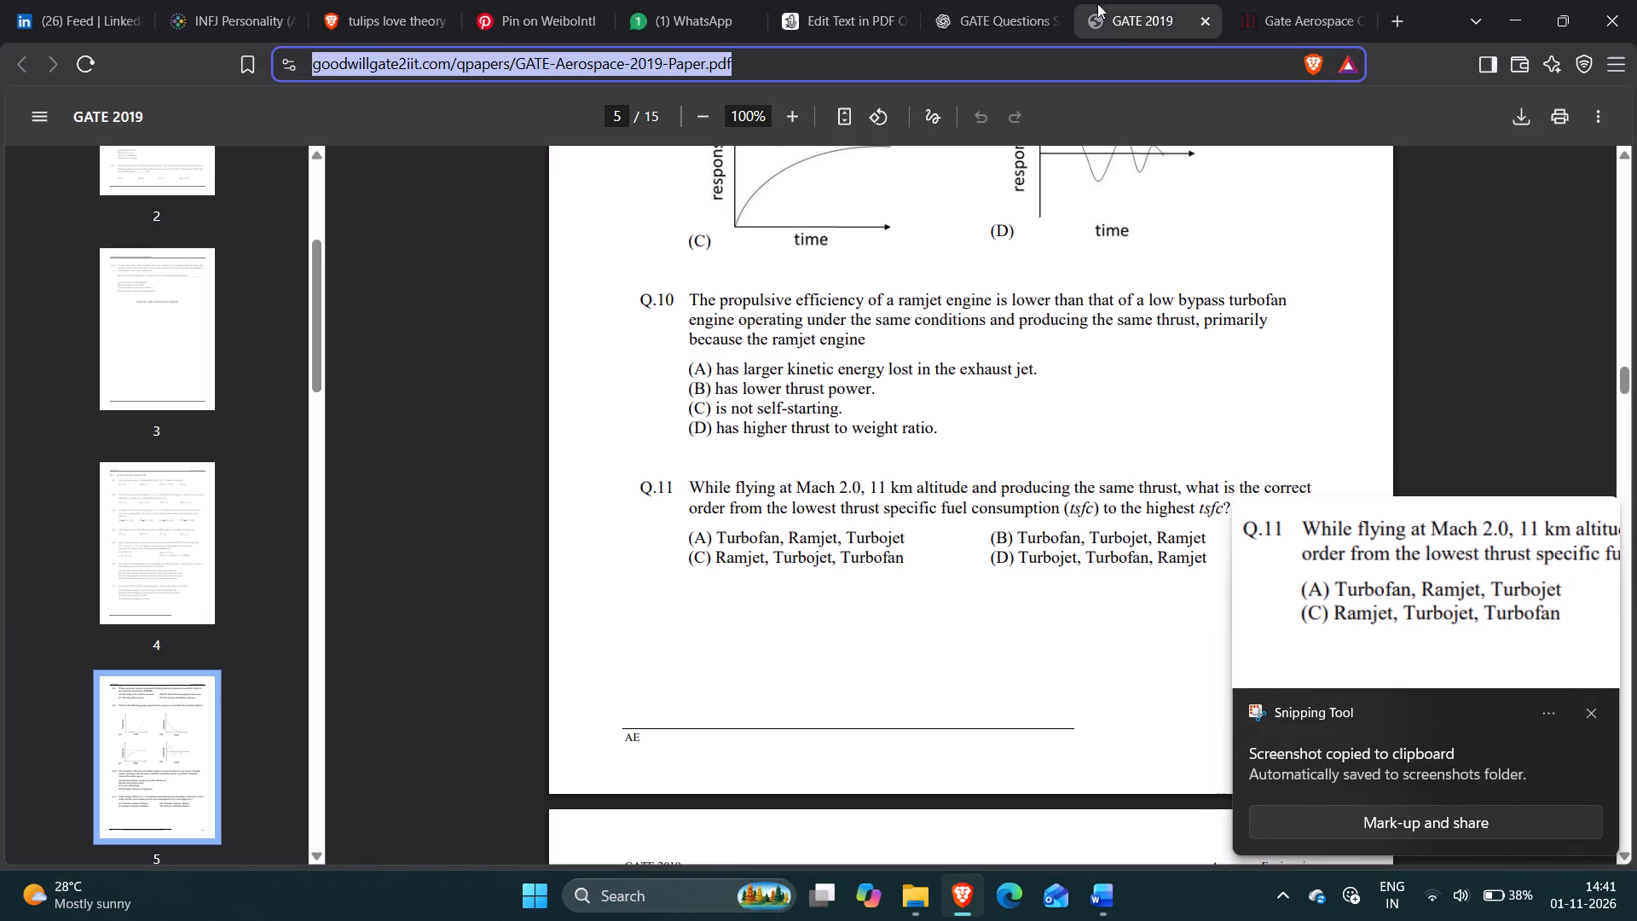
Check ChatGPT's list and capture question 12 of the 2019 paper, on the highest compressor pressure ratio, with its options.
{"action": "left_click", "coordinate": [1003, 0]}
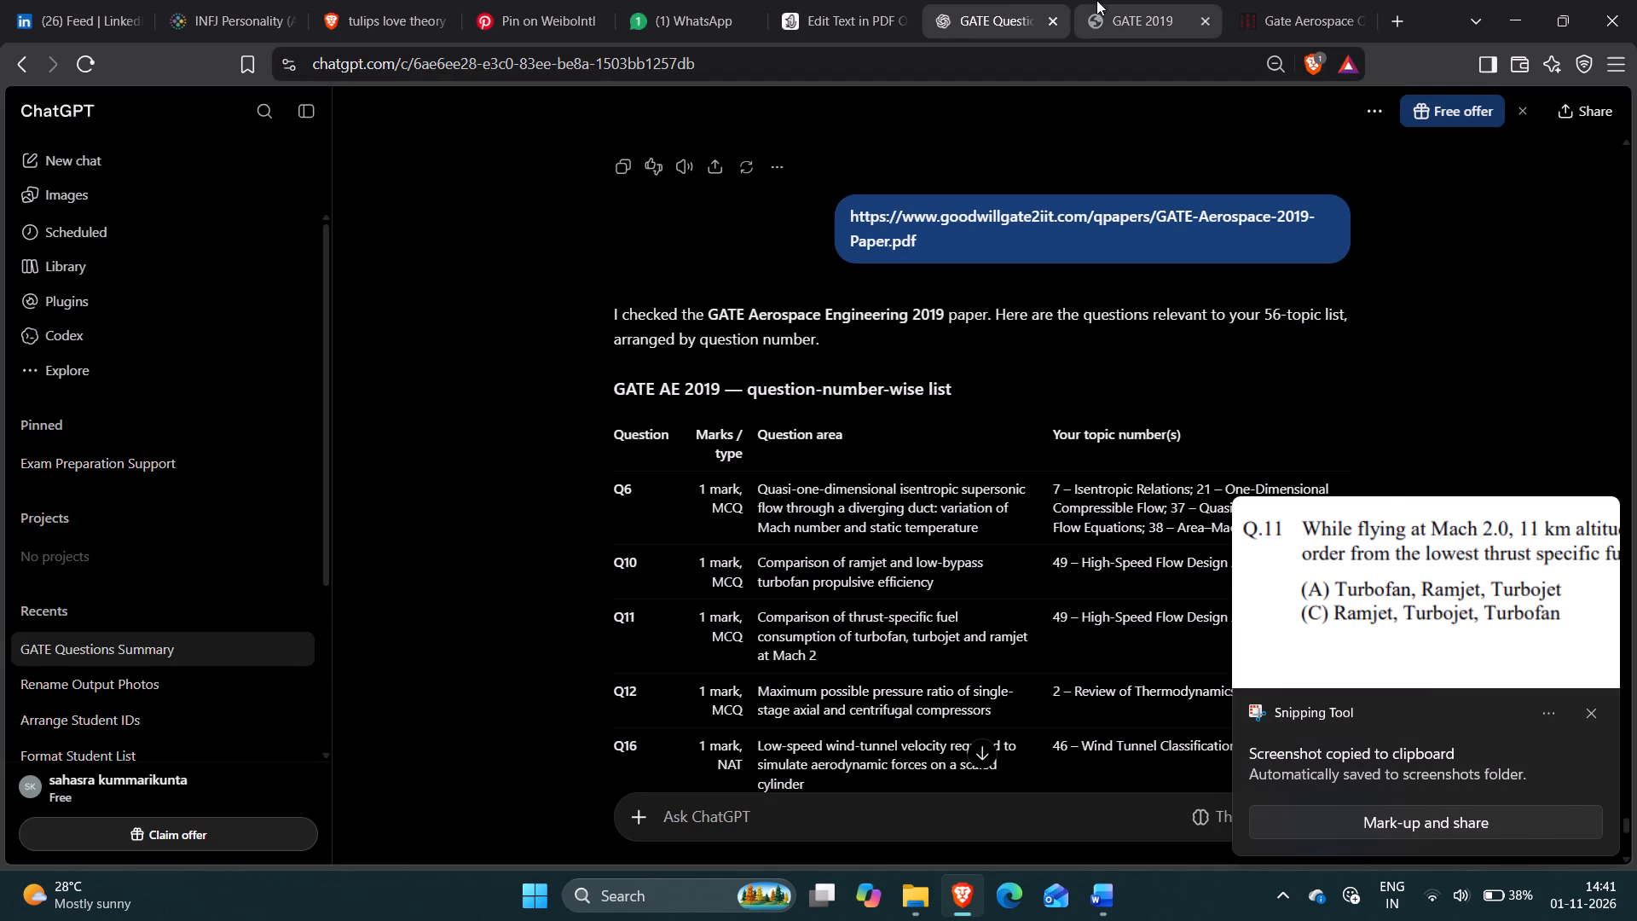
{"action": "left_click", "coordinate": [1113, 0]}
{"action": "scroll", "coordinate": [966, 414], "scroll_direction": "down", "scroll_amount": 3}
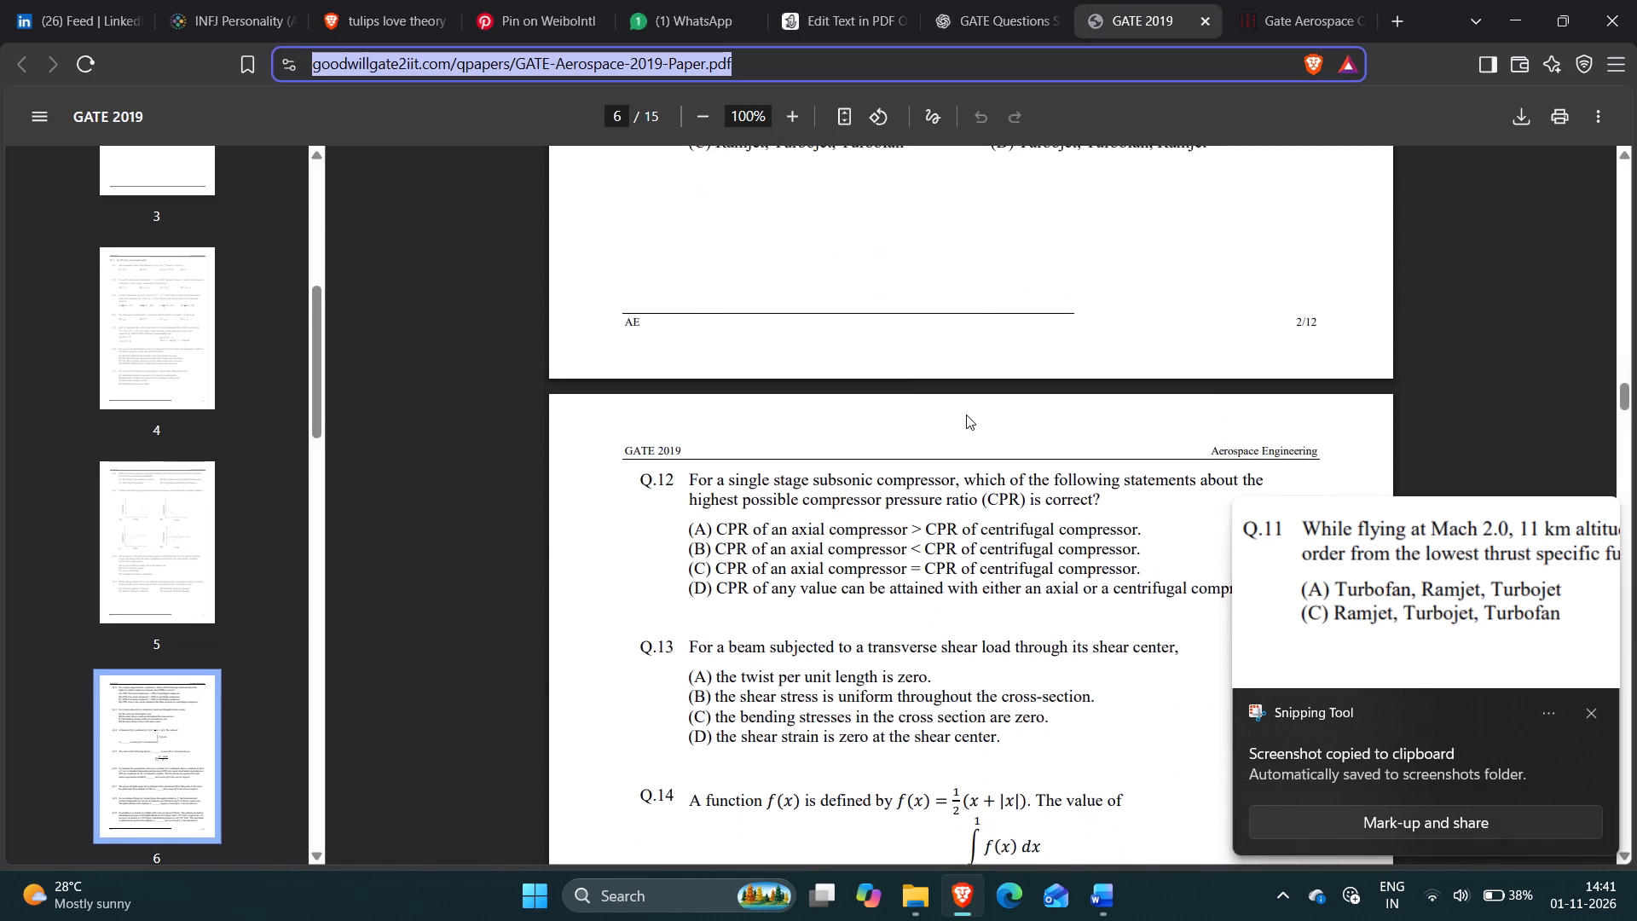
{"action": "scroll", "coordinate": [966, 414], "scroll_direction": "down", "scroll_amount": 3}
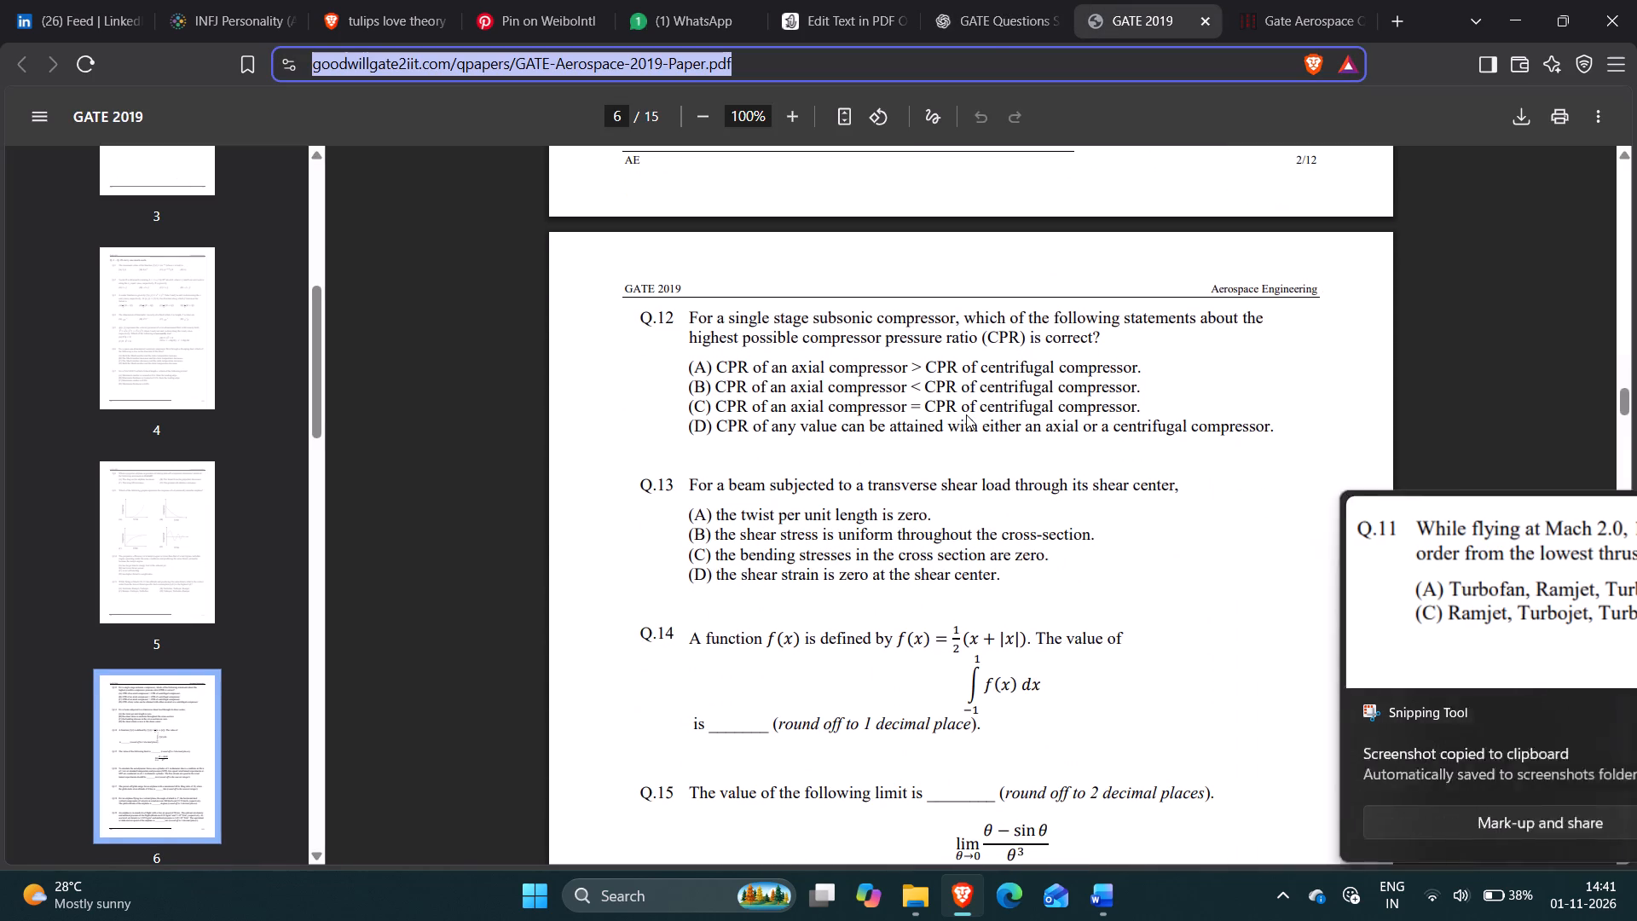
{"action": "key", "text": "Print"}
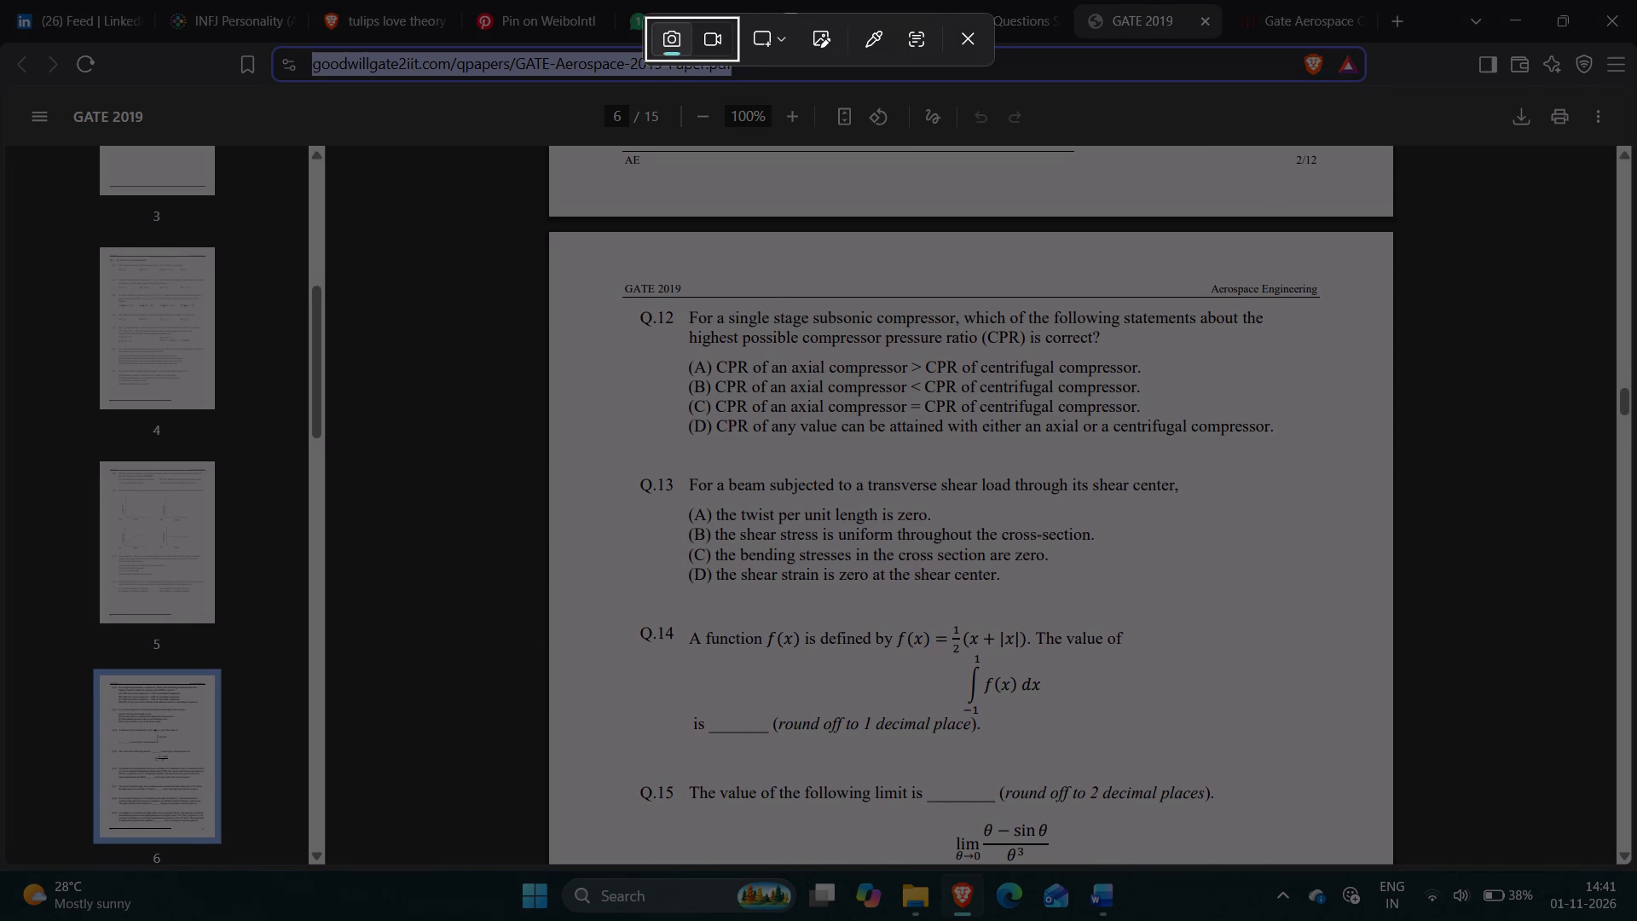
{"action": "left_click_drag", "start_coordinate": [624, 301], "coordinate": [1278, 455]}
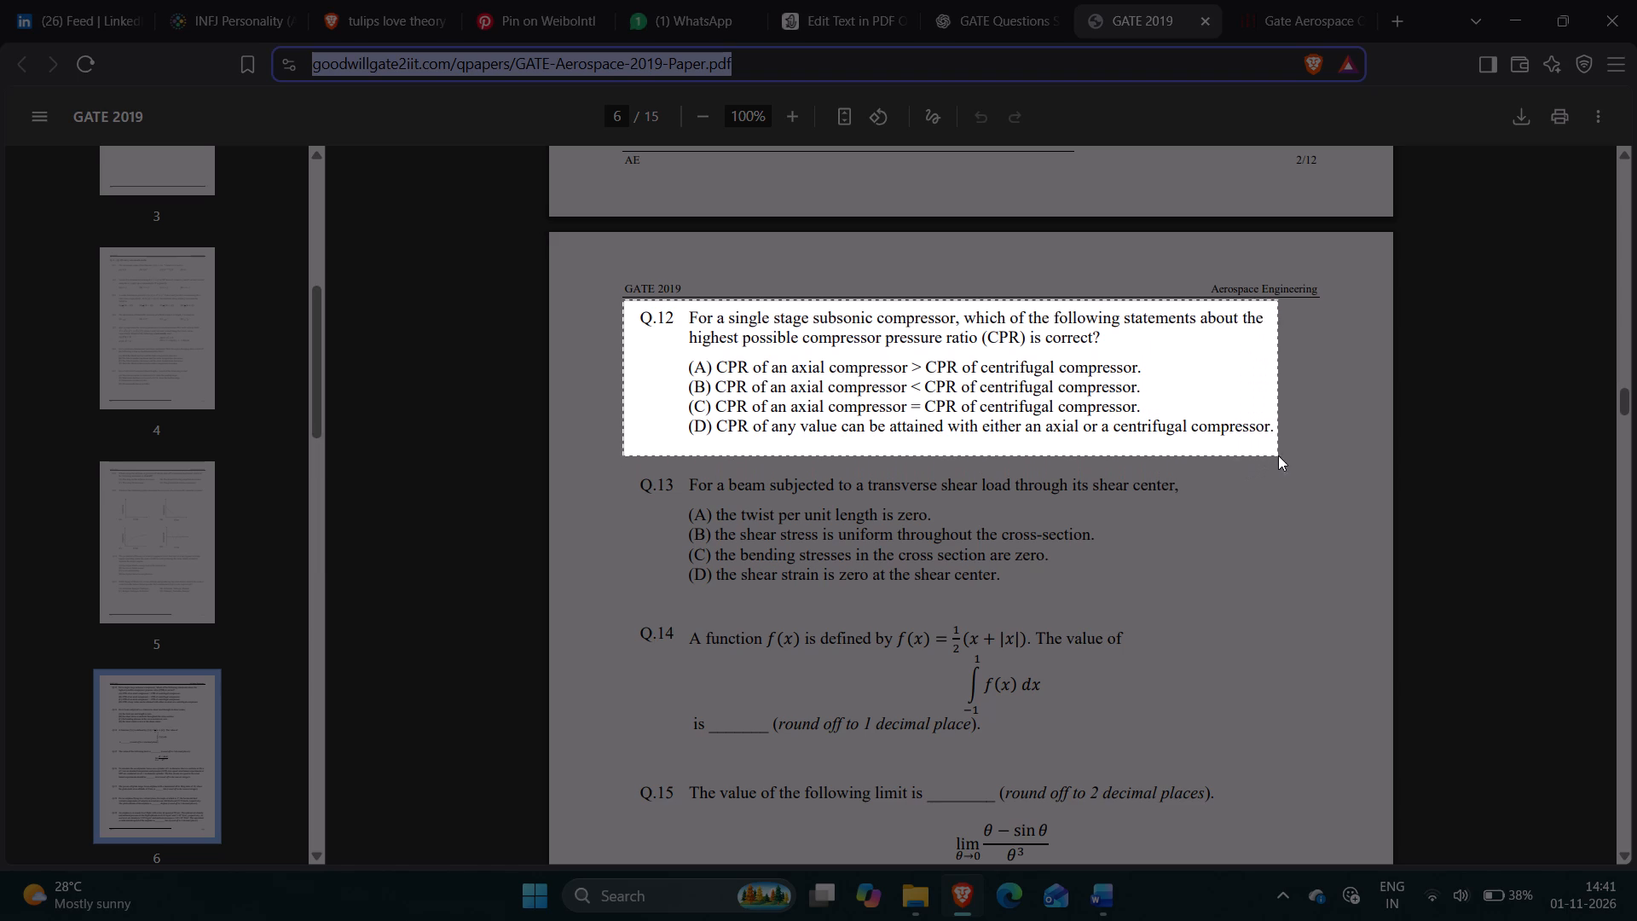
{"action": "left_click_drag", "start_coordinate": [1278, 455], "coordinate": [1342, 455]}
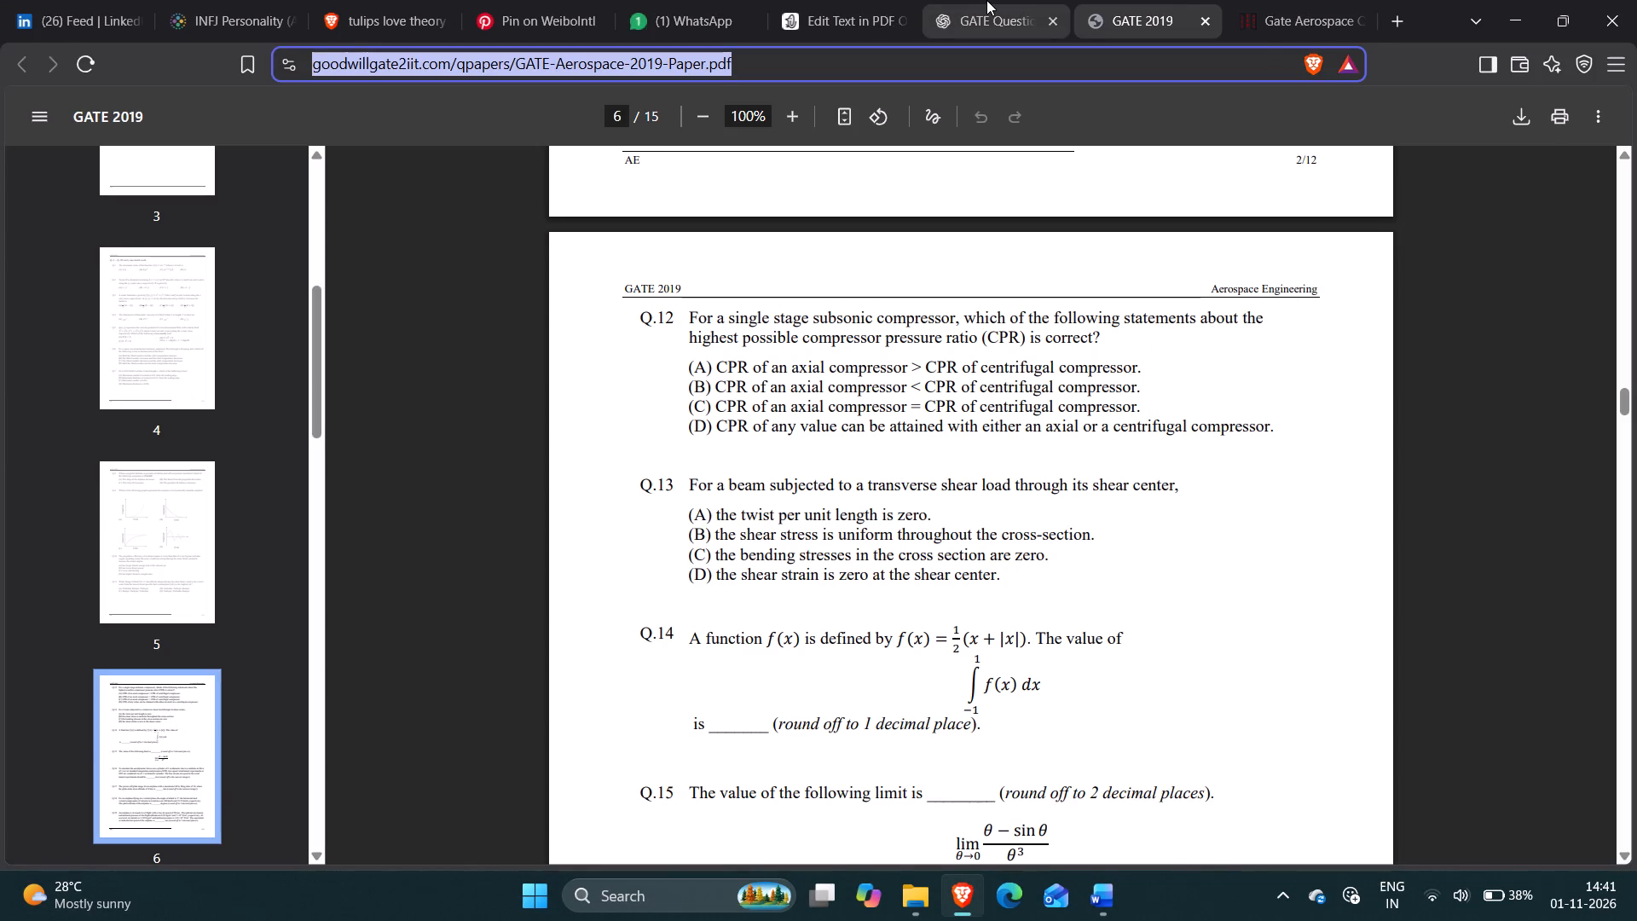
Check ChatGPT's list and capture question 16 of the 2019 paper, on wind tunnel air speed for a scaled cylinder.
{"action": "left_click", "coordinate": [986, 0]}
{"action": "scroll", "coordinate": [934, 474], "scroll_direction": "down", "scroll_amount": 2}
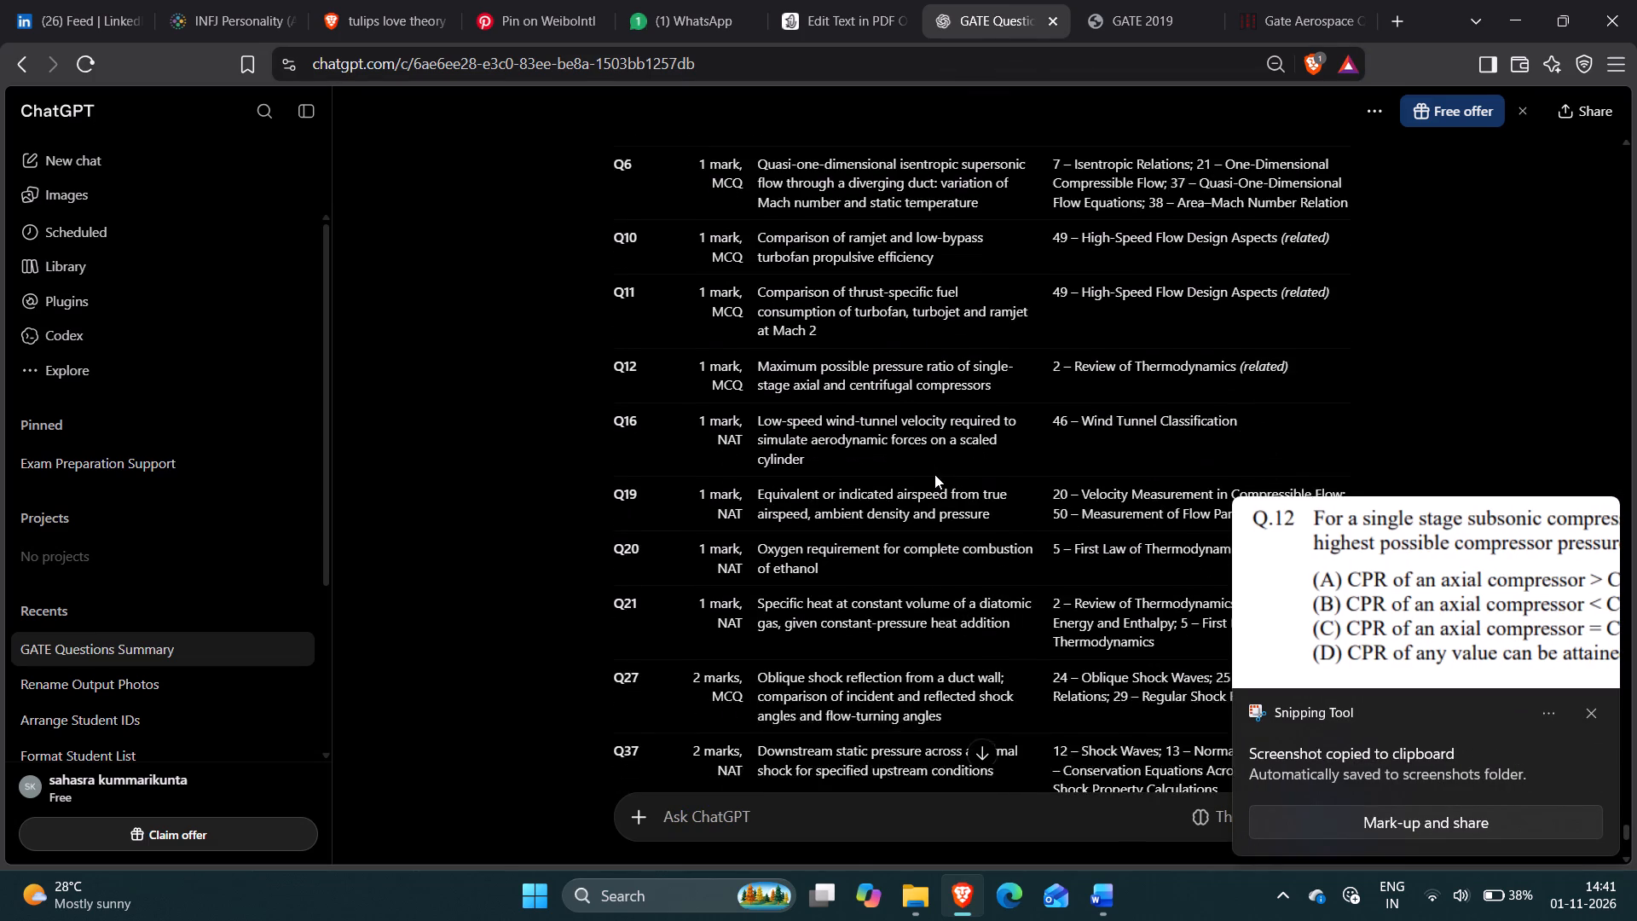
{"action": "scroll", "coordinate": [934, 474], "scroll_direction": "down", "scroll_amount": 3}
{"action": "left_click", "coordinate": [1113, 0]}
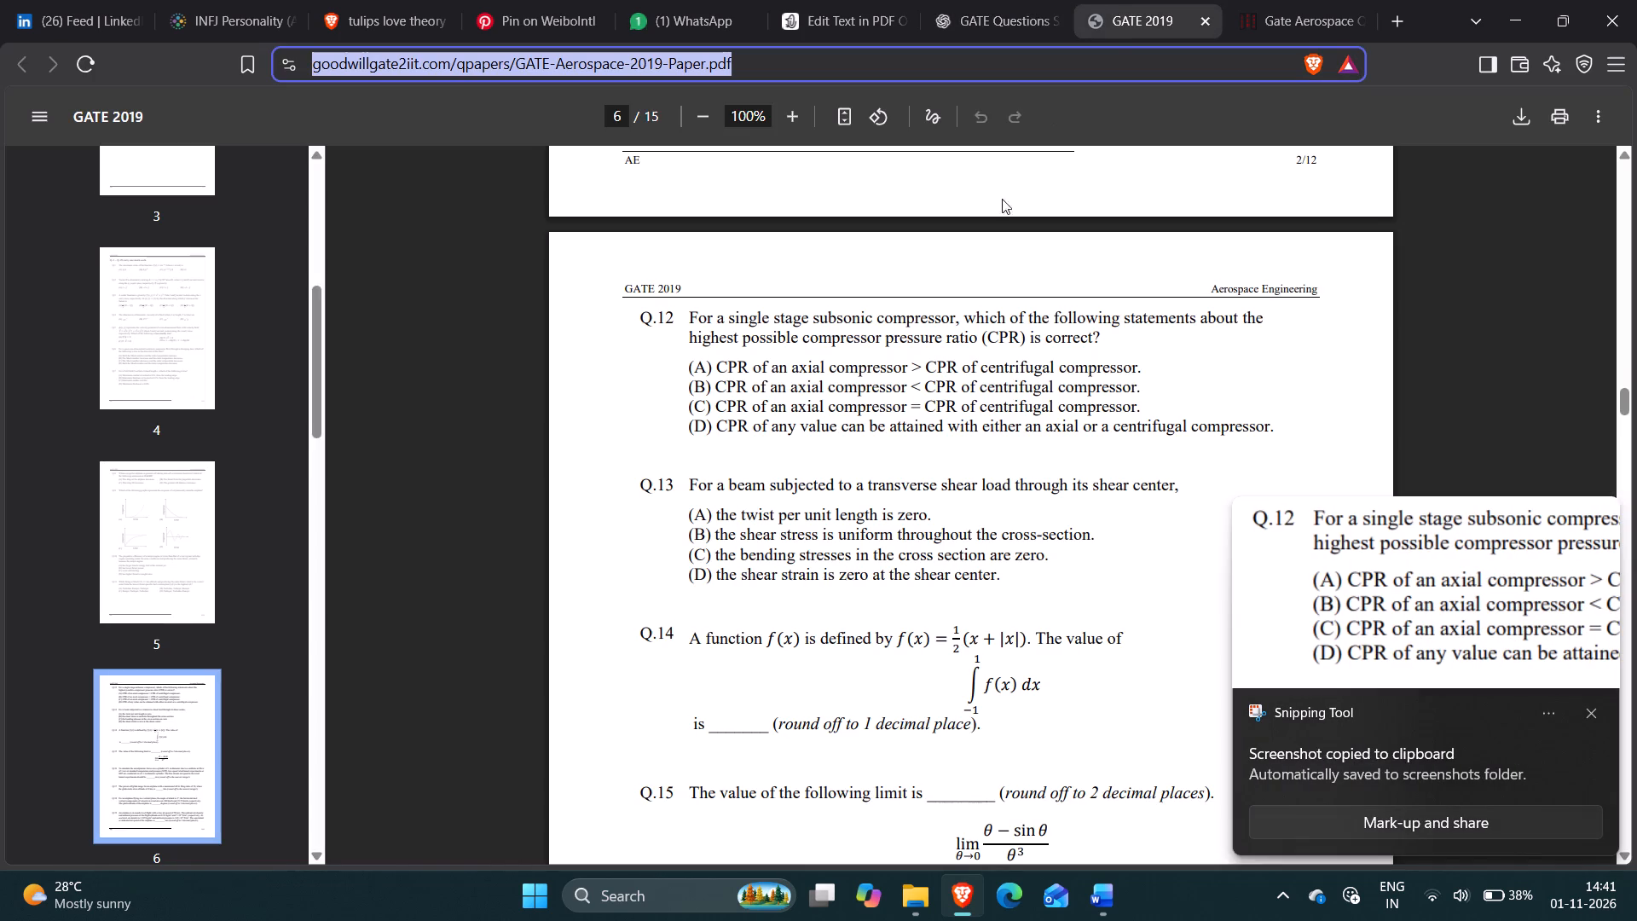
{"action": "scroll", "coordinate": [923, 393], "scroll_direction": "down", "scroll_amount": 6}
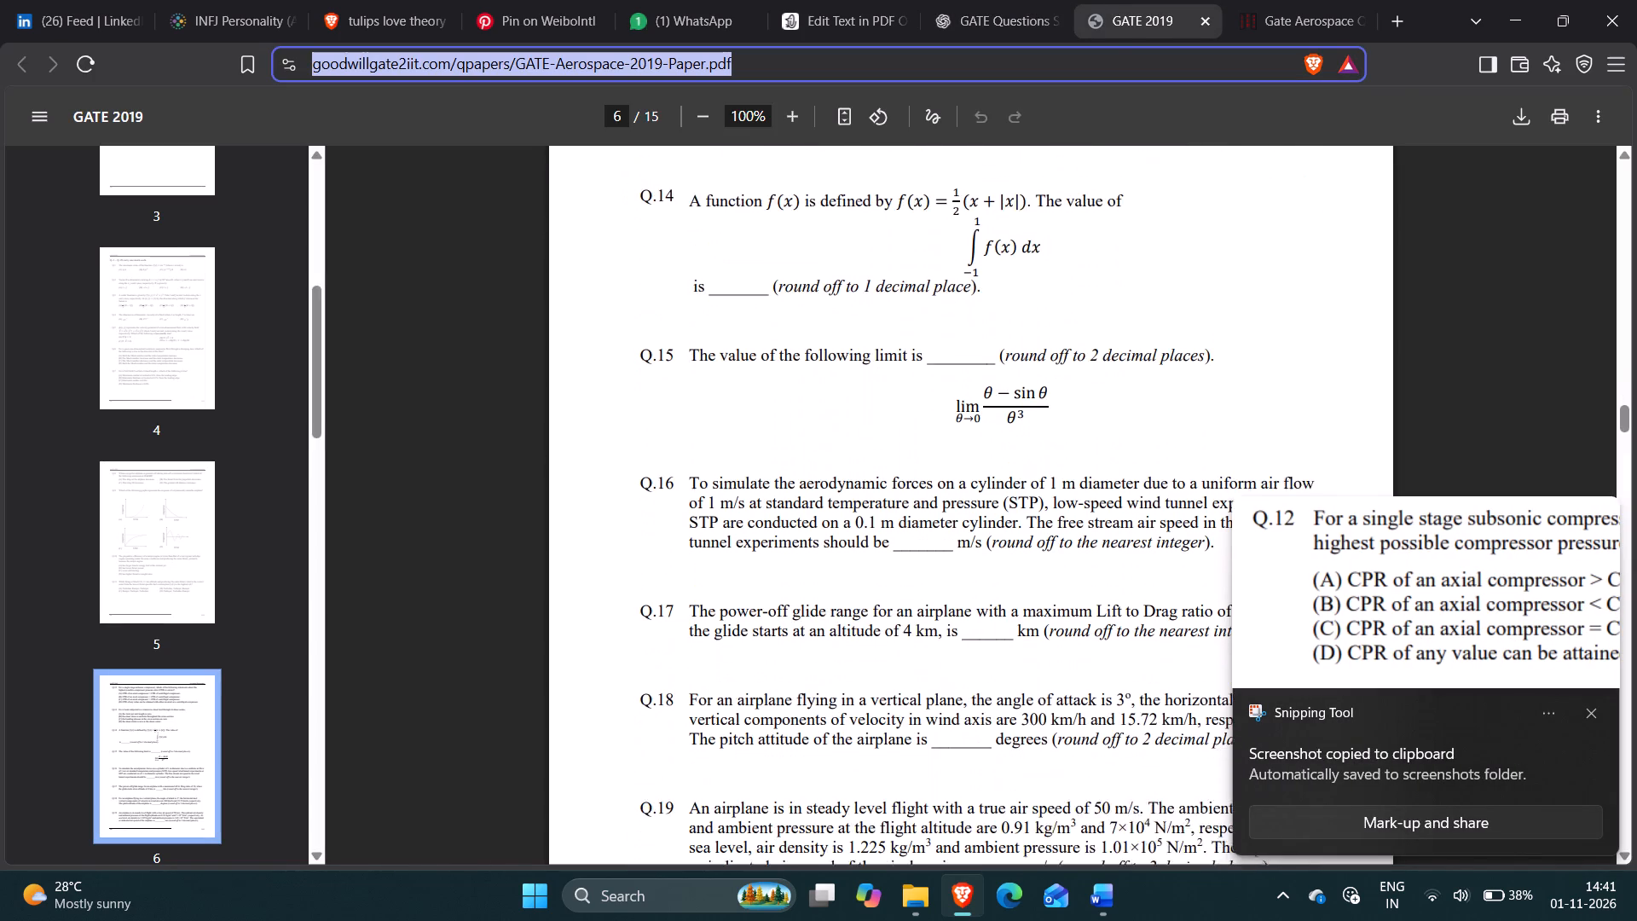
{"action": "scroll", "coordinate": [923, 393], "scroll_direction": "down", "scroll_amount": 2}
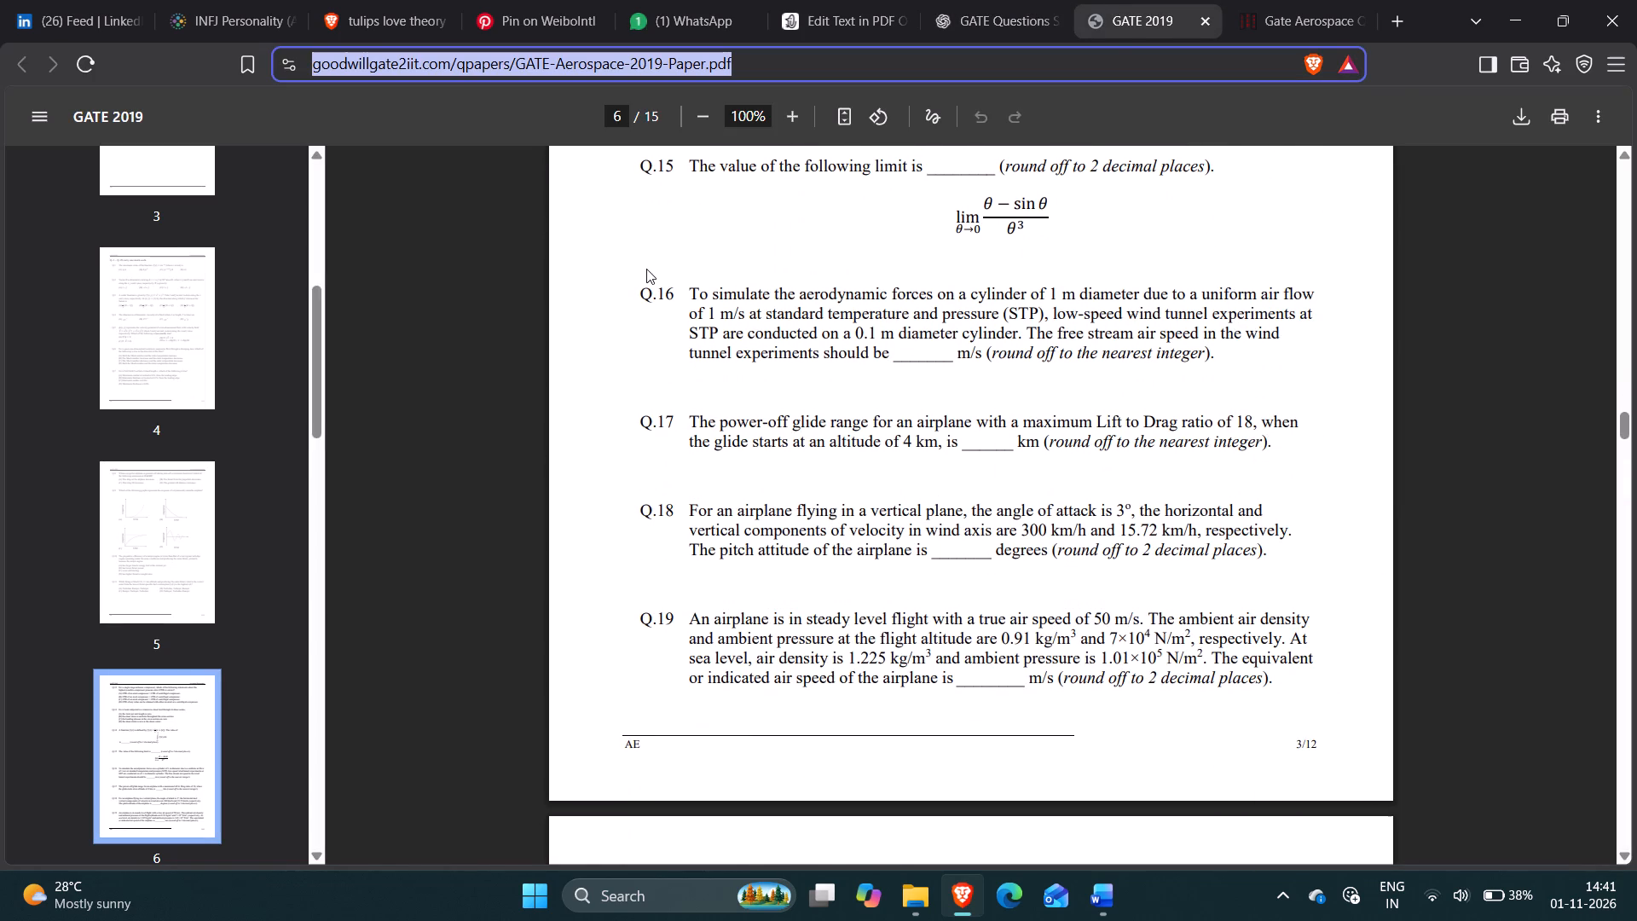
{"action": "key", "text": "Print"}
{"action": "left_click_drag", "start_coordinate": [636, 269], "coordinate": [1319, 379]}
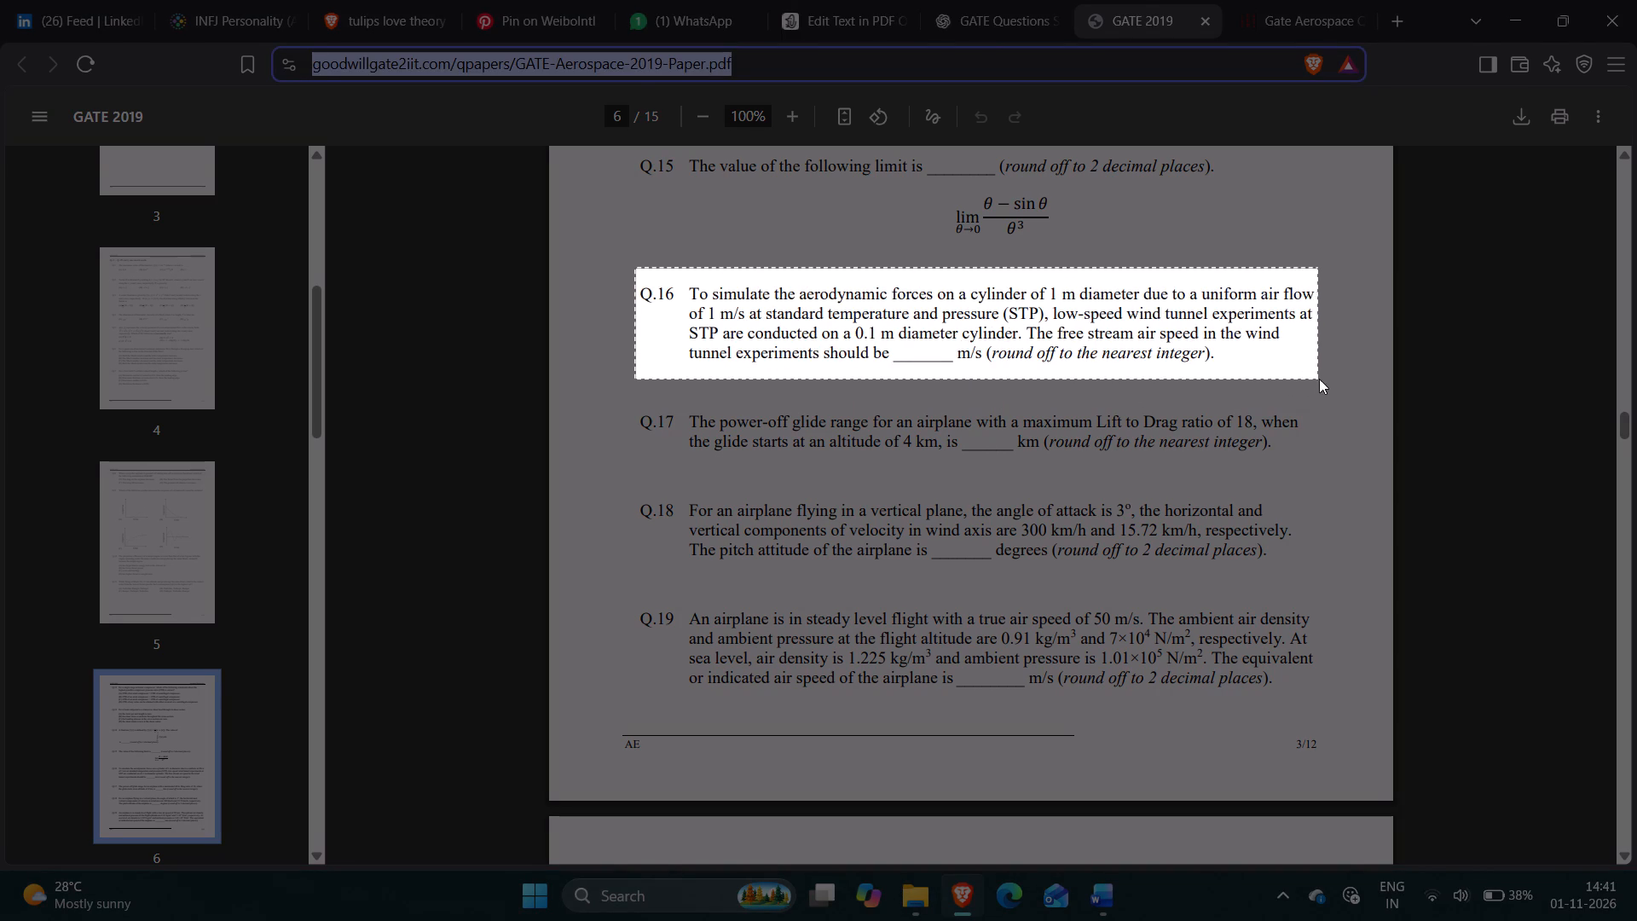
{"action": "left_click_drag", "start_coordinate": [1319, 379], "coordinate": [1320, 379]}
Check ChatGPT's list and capture question 19 of the 2019 paper, on the airplane's equivalent or indicated air speed.
{"action": "left_click", "coordinate": [998, 0]}
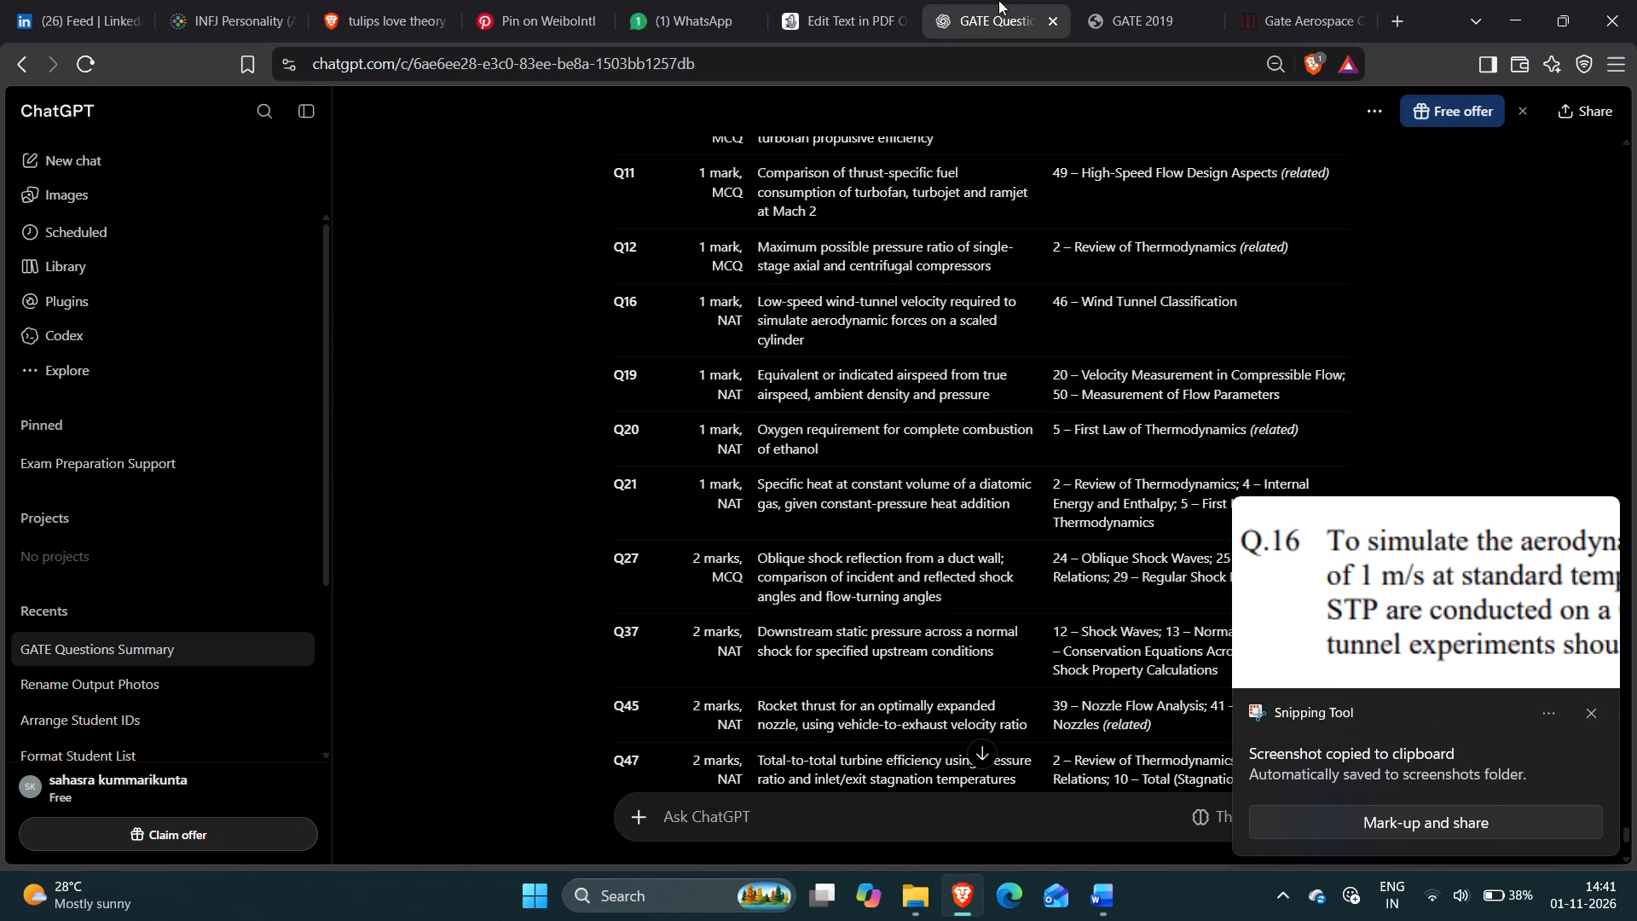
{"action": "left_click", "coordinate": [1115, 5]}
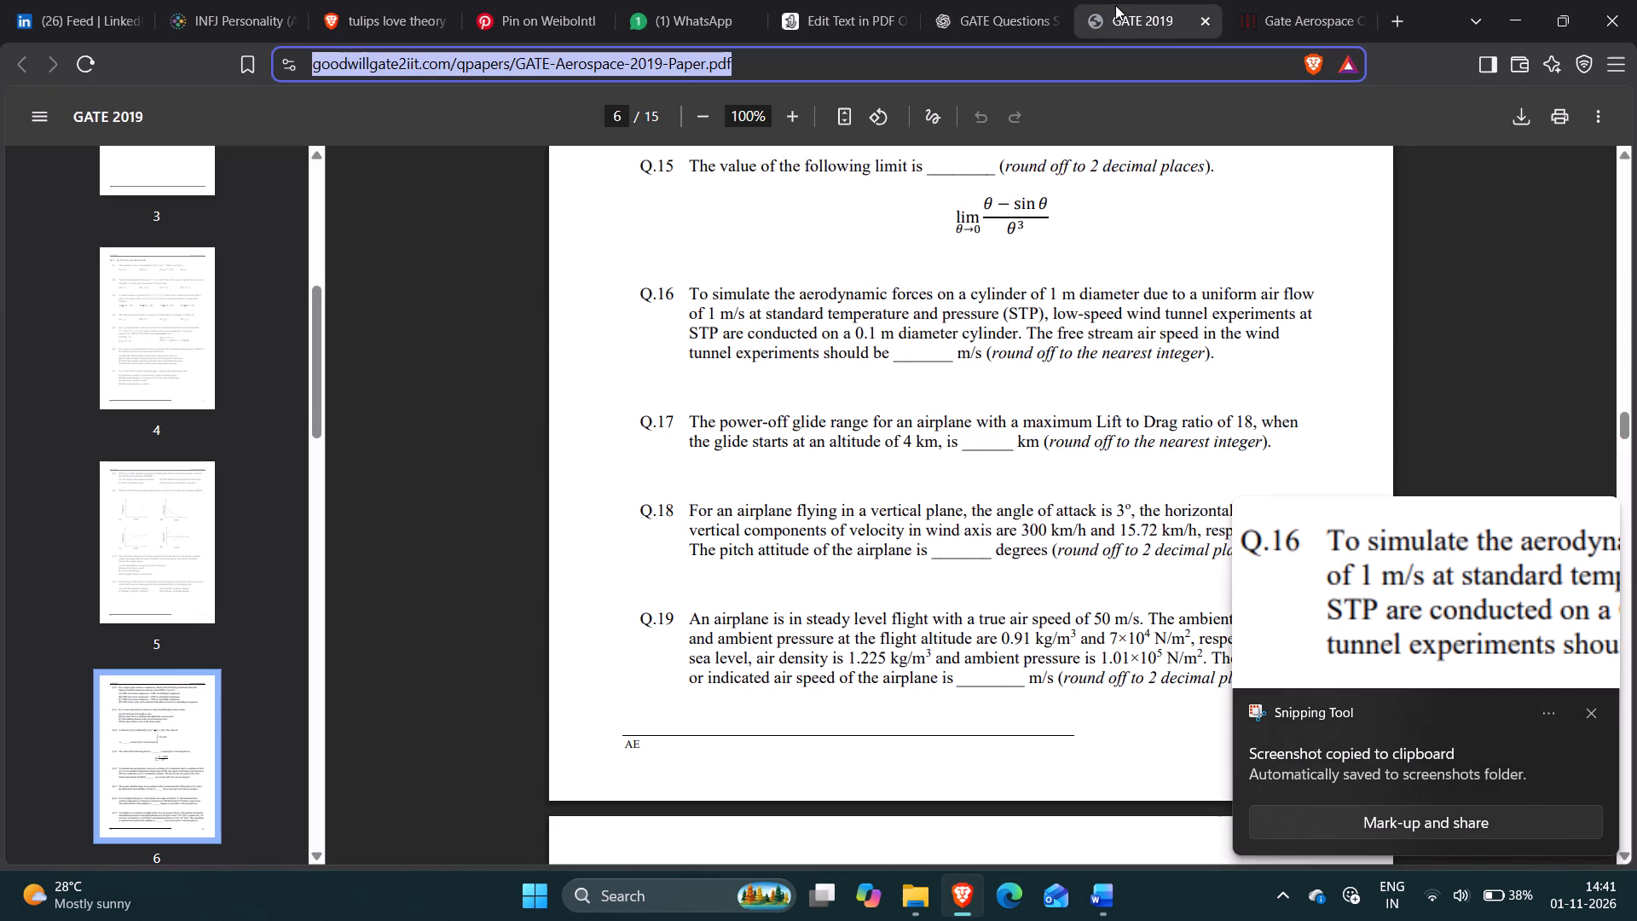
{"action": "scroll", "coordinate": [807, 428], "scroll_direction": "down", "scroll_amount": 3}
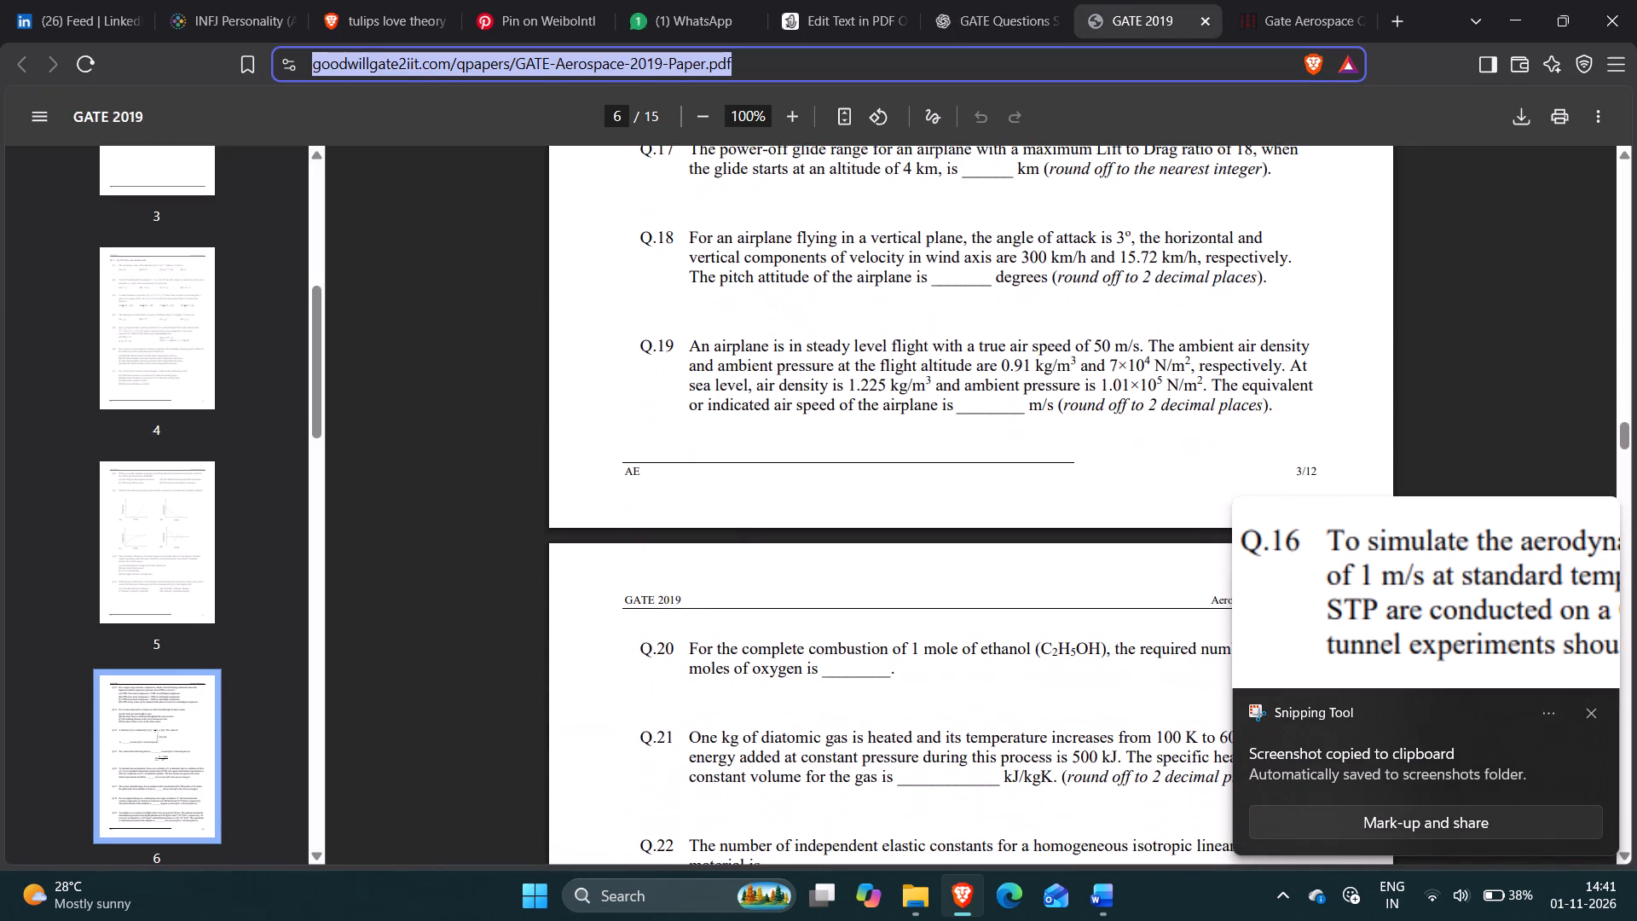
{"action": "key", "text": "Print"}
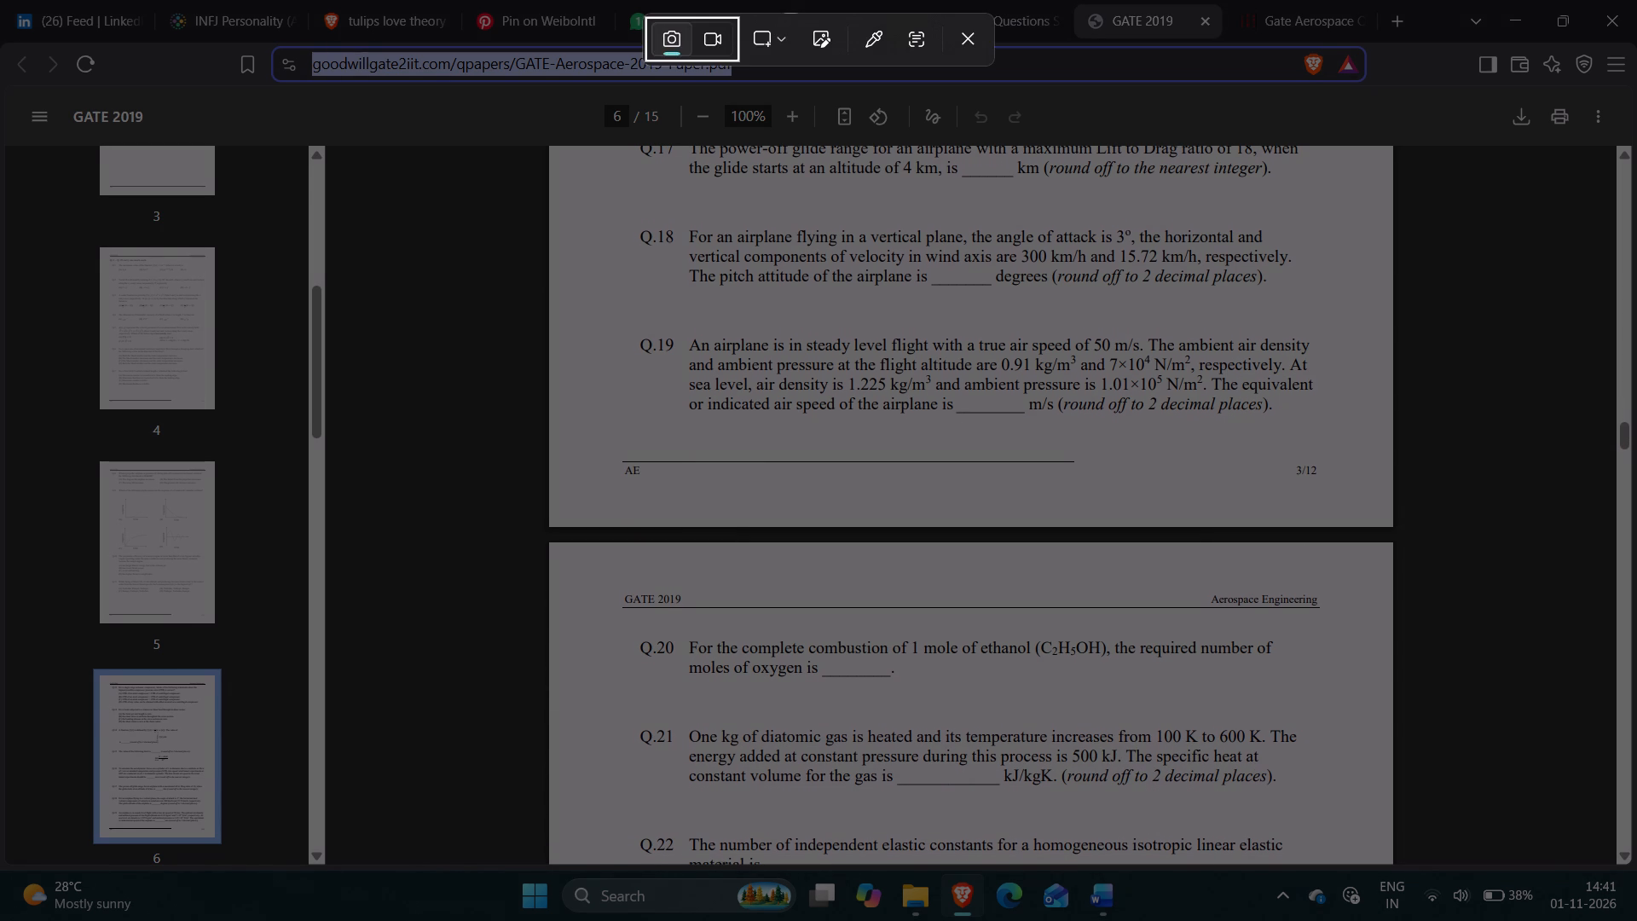
{"action": "left_click_drag", "start_coordinate": [629, 327], "coordinate": [1011, 446]}
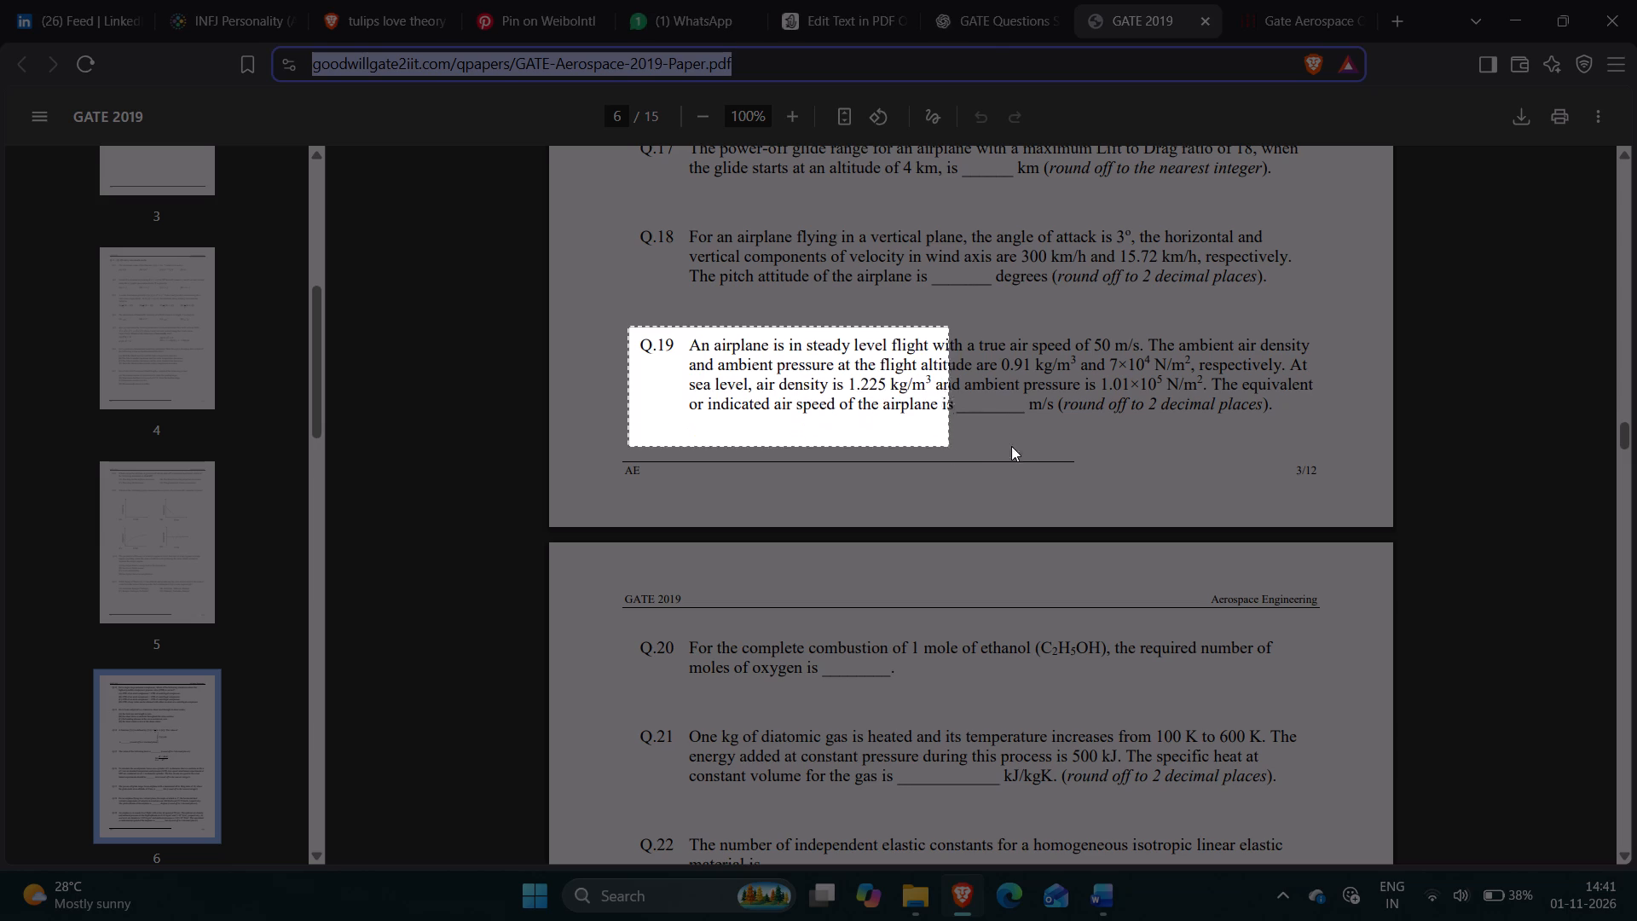
{"action": "left_click_drag", "start_coordinate": [1011, 446], "coordinate": [1324, 432]}
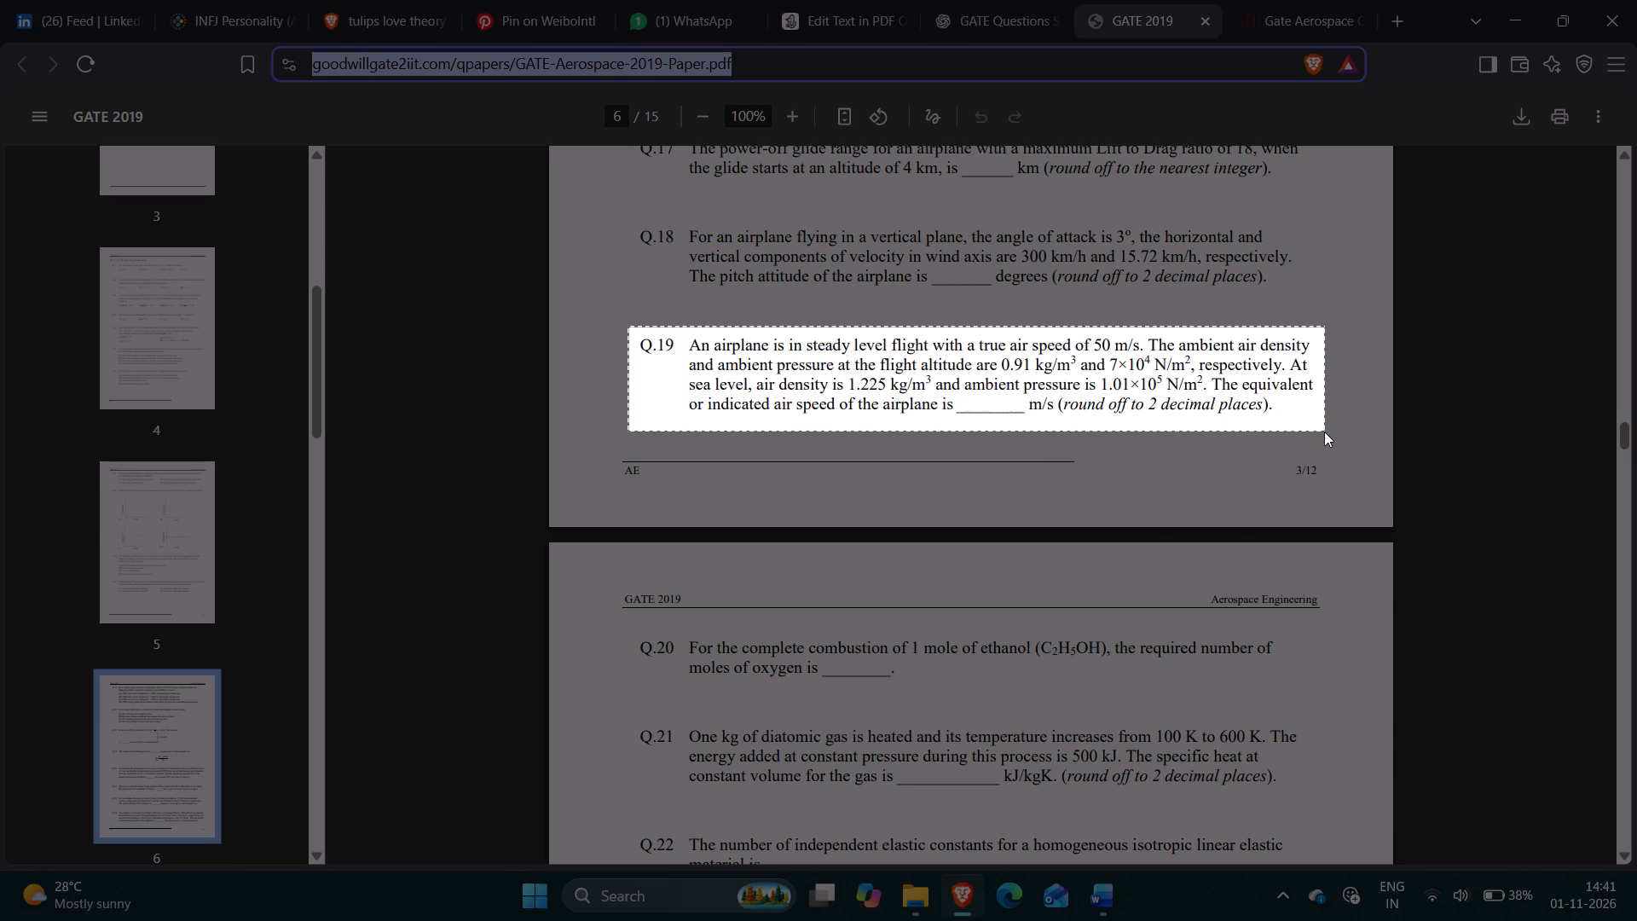
{"action": "left_click_drag", "start_coordinate": [1324, 432], "coordinate": [1324, 435]}
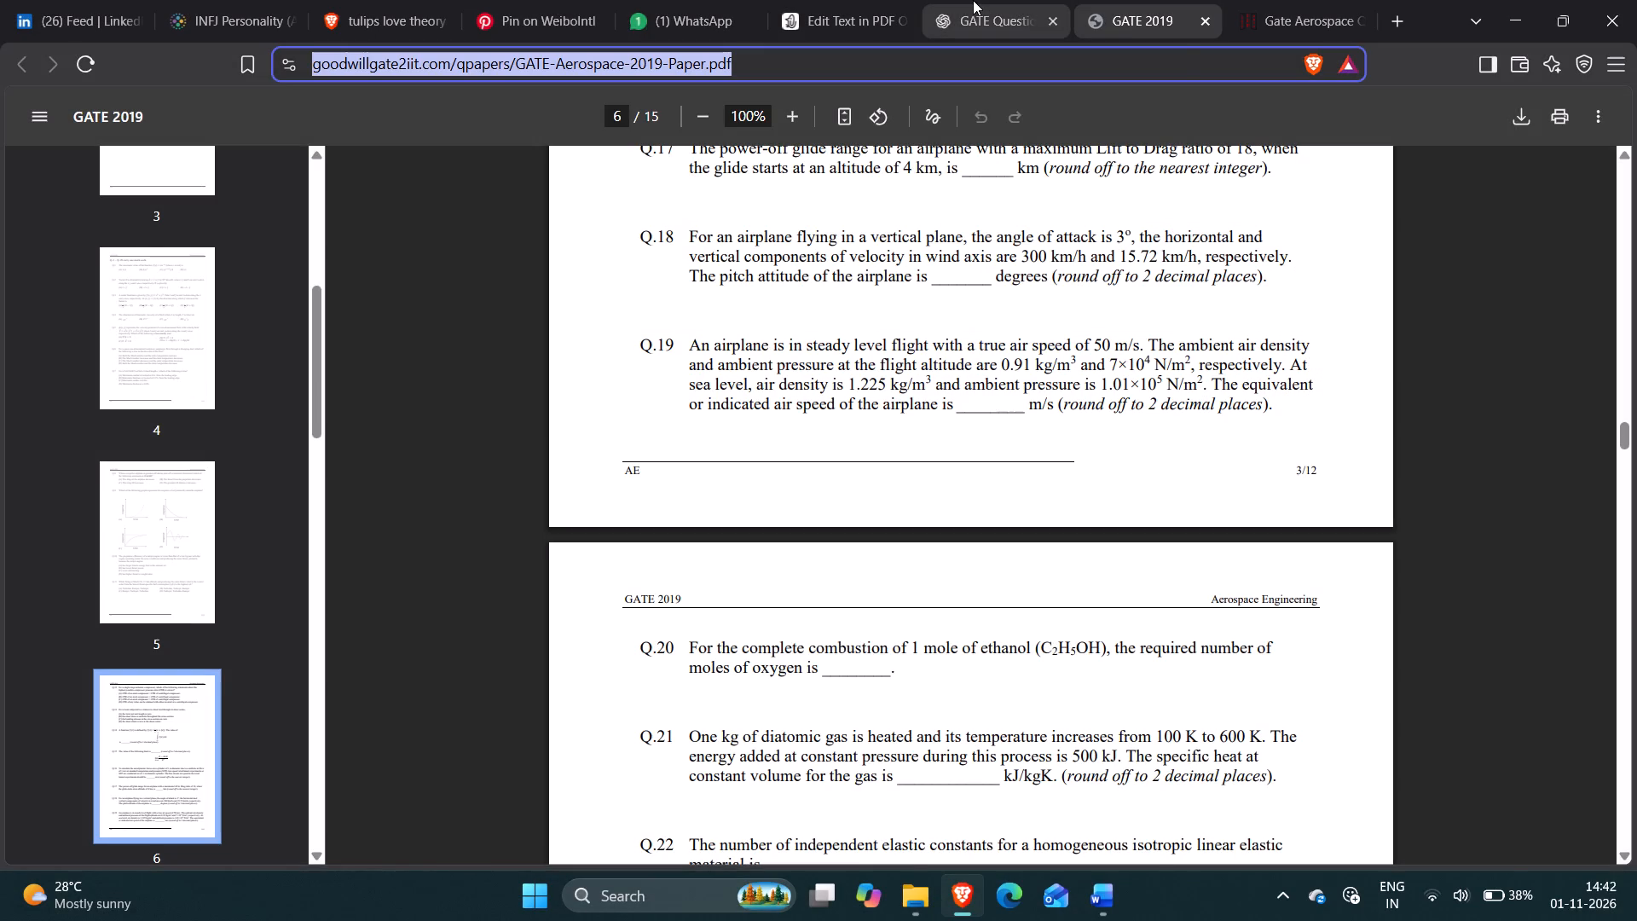
Review ChatGPT's complete 2019 question list from Q6 through Q47 to see which questions are still left to capture.
{"action": "left_click", "coordinate": [973, 0]}
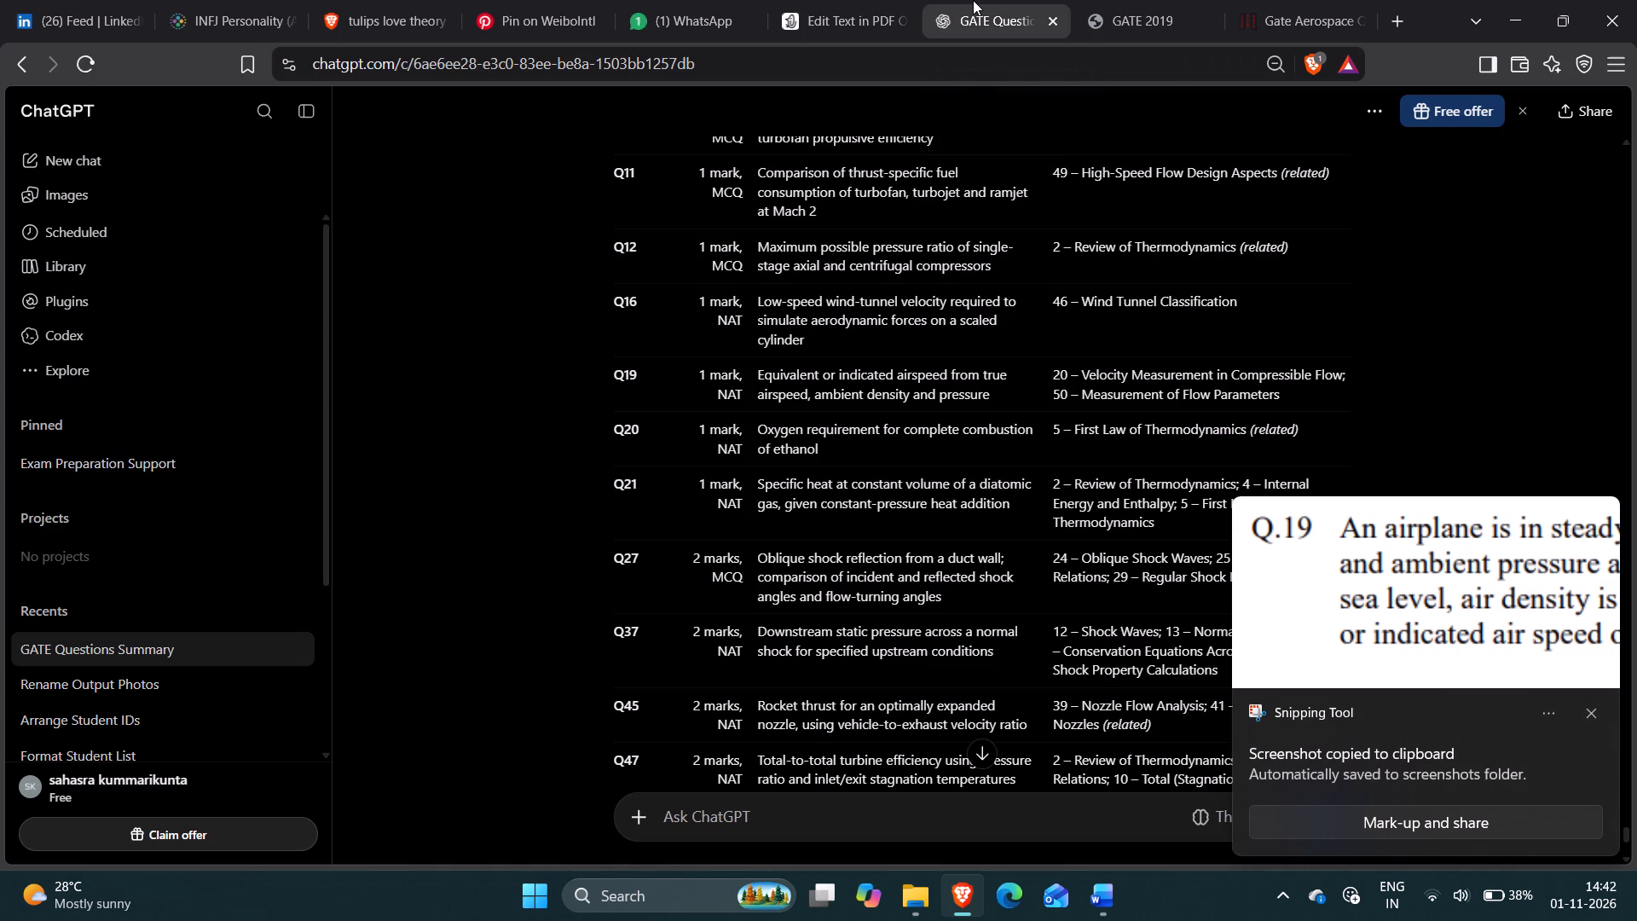
{"action": "scroll", "coordinate": [684, 217], "scroll_direction": "up", "scroll_amount": 2}
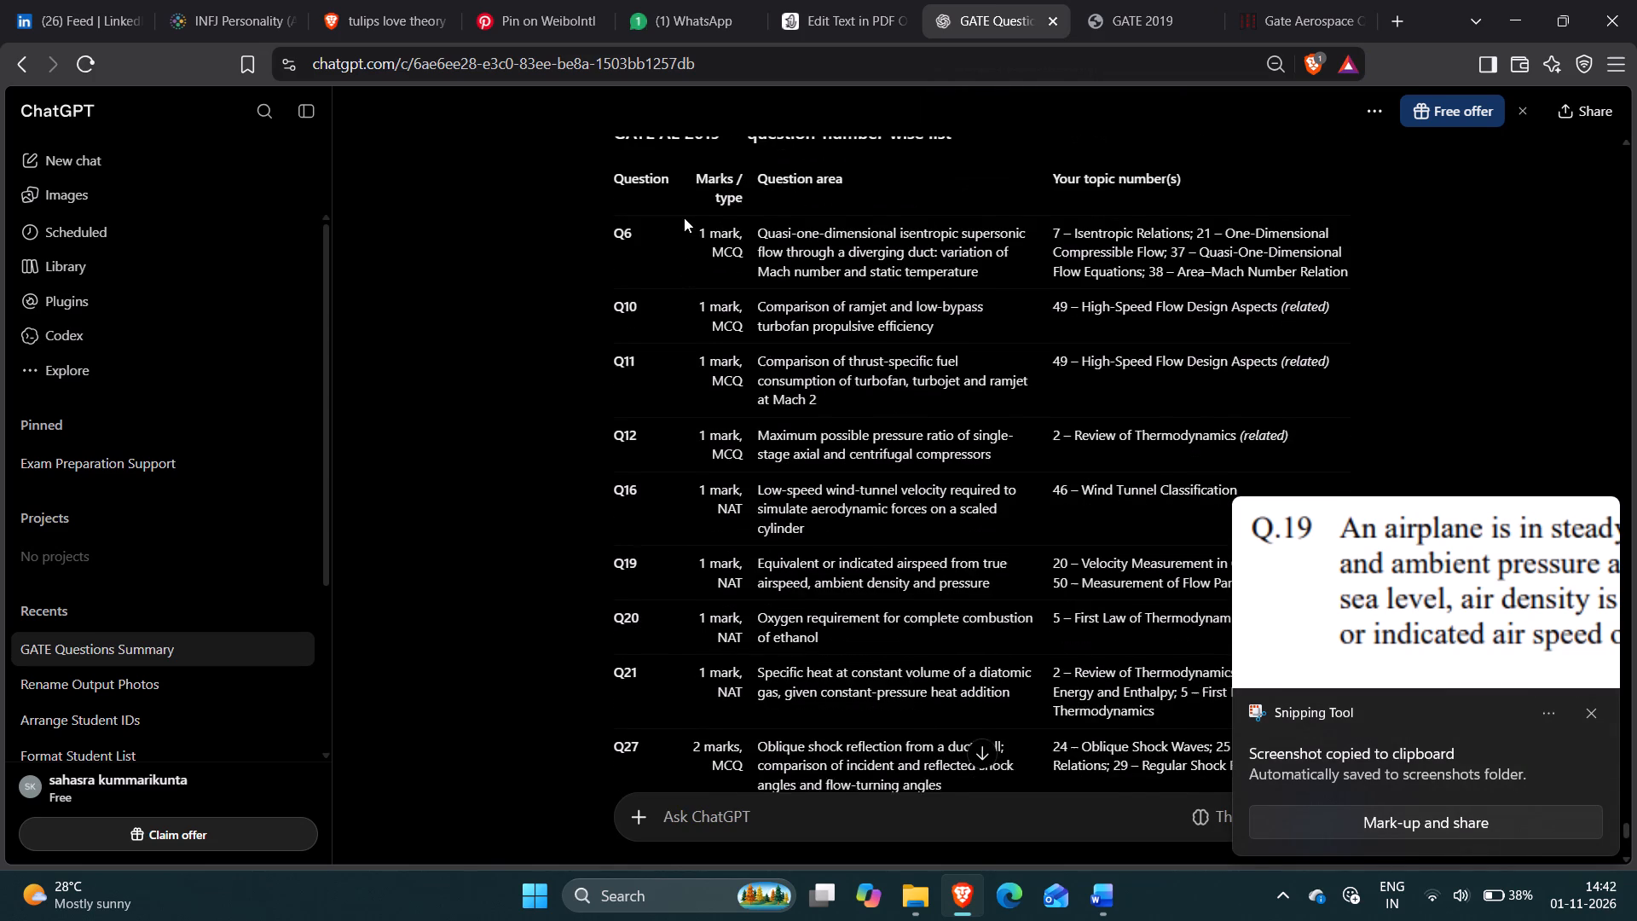
{"action": "scroll", "coordinate": [684, 217], "scroll_direction": "up", "scroll_amount": 1}
{"action": "scroll", "coordinate": [634, 383], "scroll_direction": "down", "scroll_amount": 1}
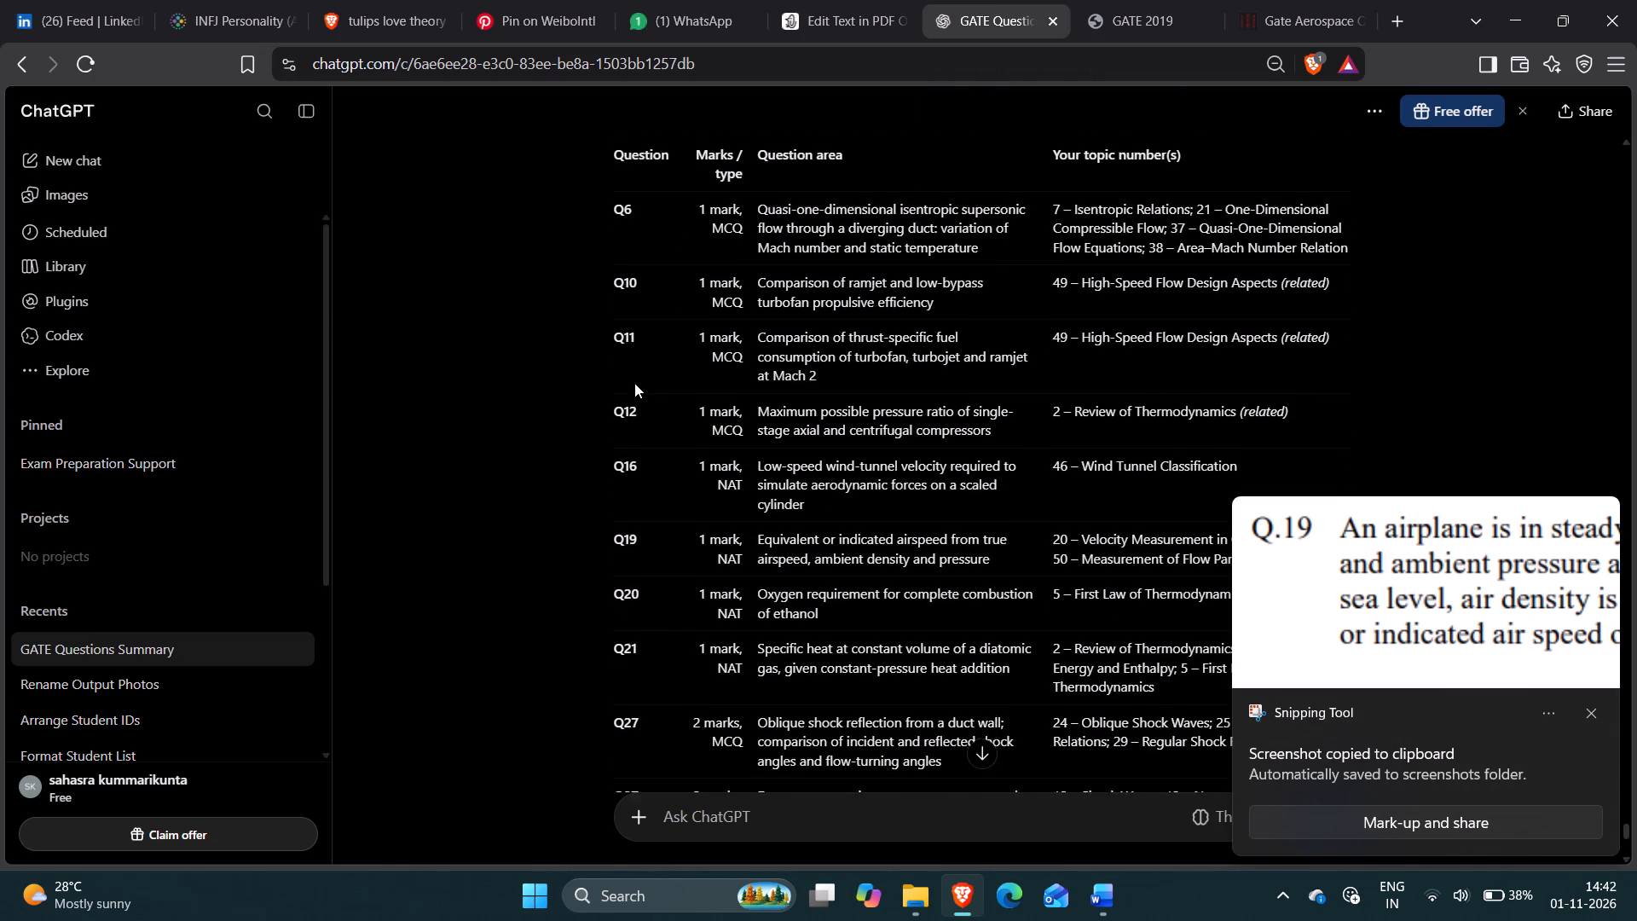
{"action": "scroll", "coordinate": [634, 383], "scroll_direction": "down", "scroll_amount": 4}
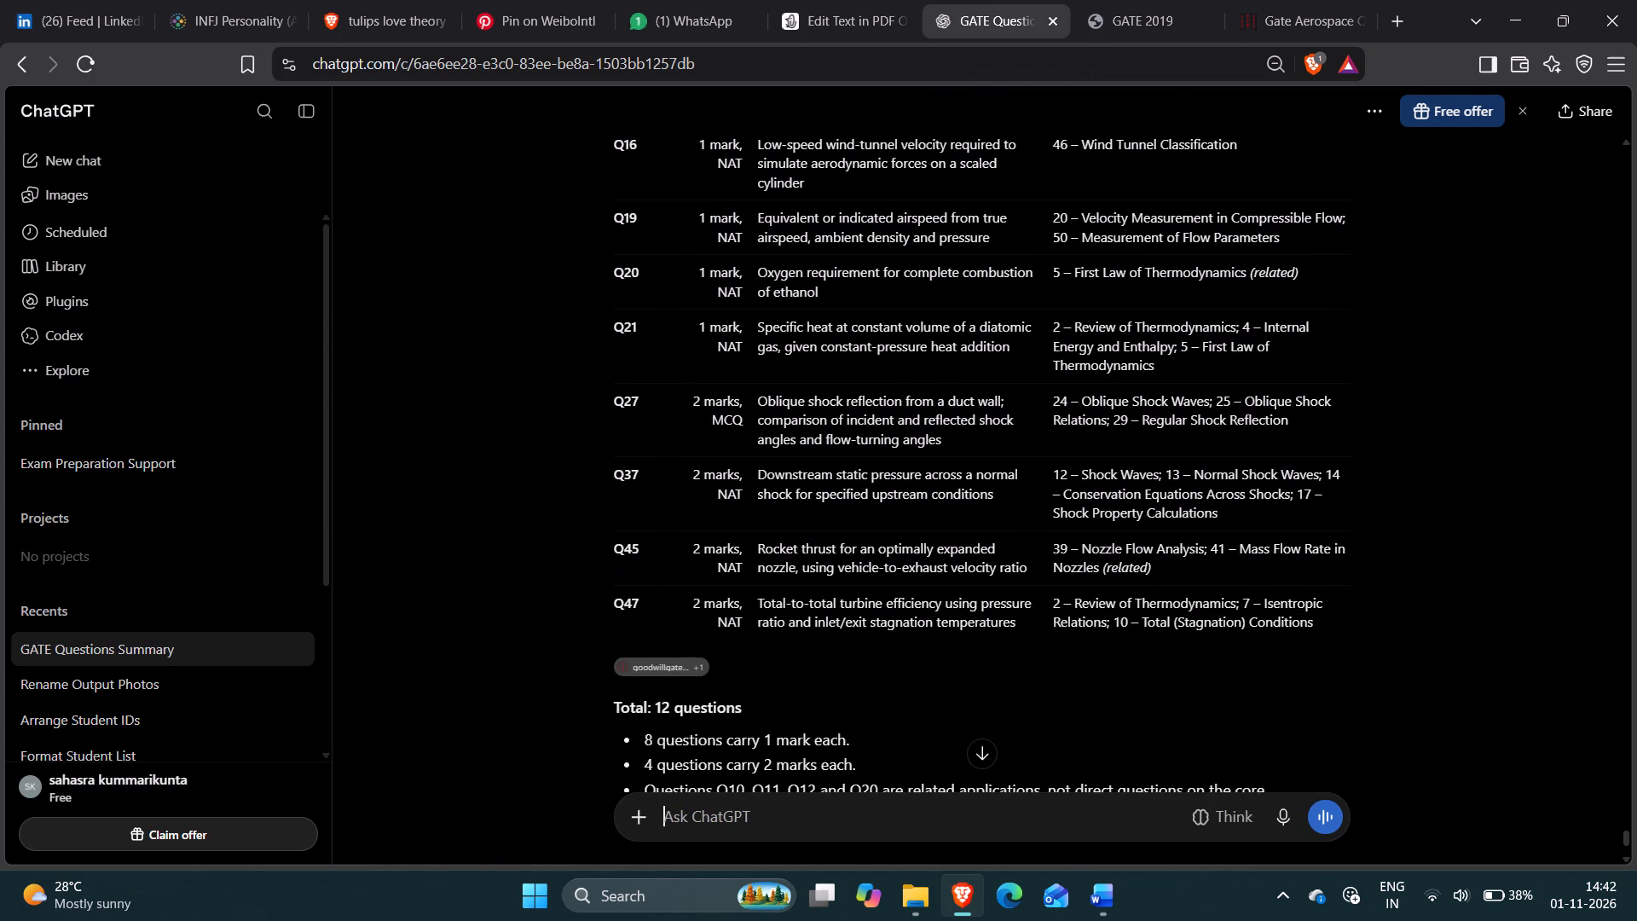
{"action": "scroll", "coordinate": [634, 383], "scroll_direction": "down", "scroll_amount": 2}
{"action": "scroll", "coordinate": [634, 383], "scroll_direction": "up", "scroll_amount": 1}
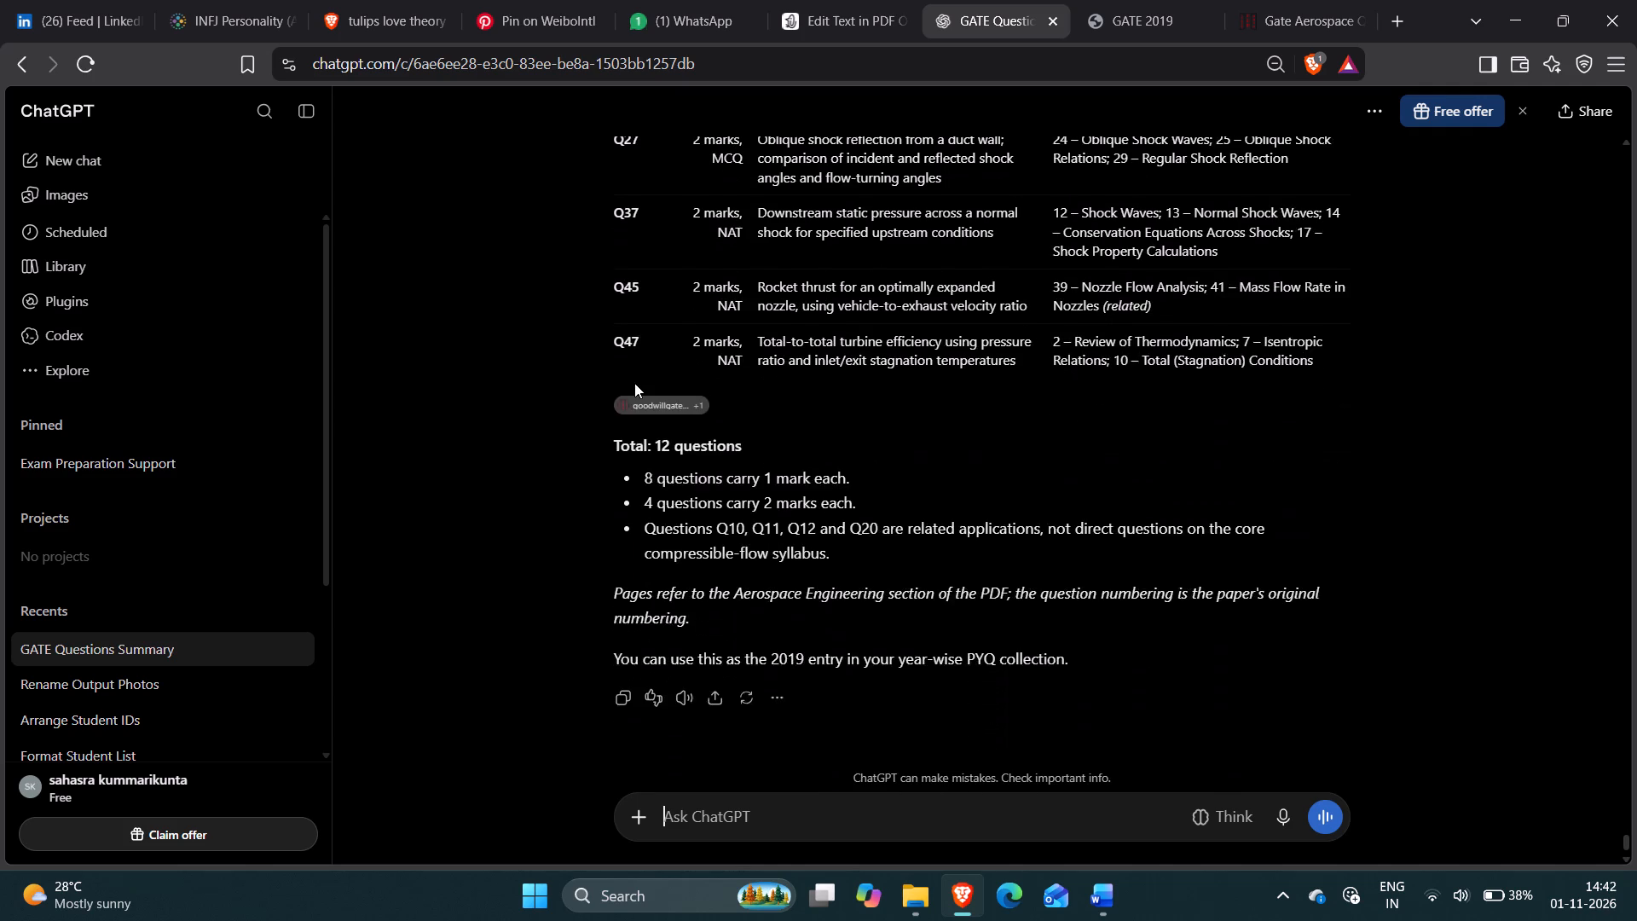
{"action": "scroll", "coordinate": [634, 383], "scroll_direction": "up", "scroll_amount": 2}
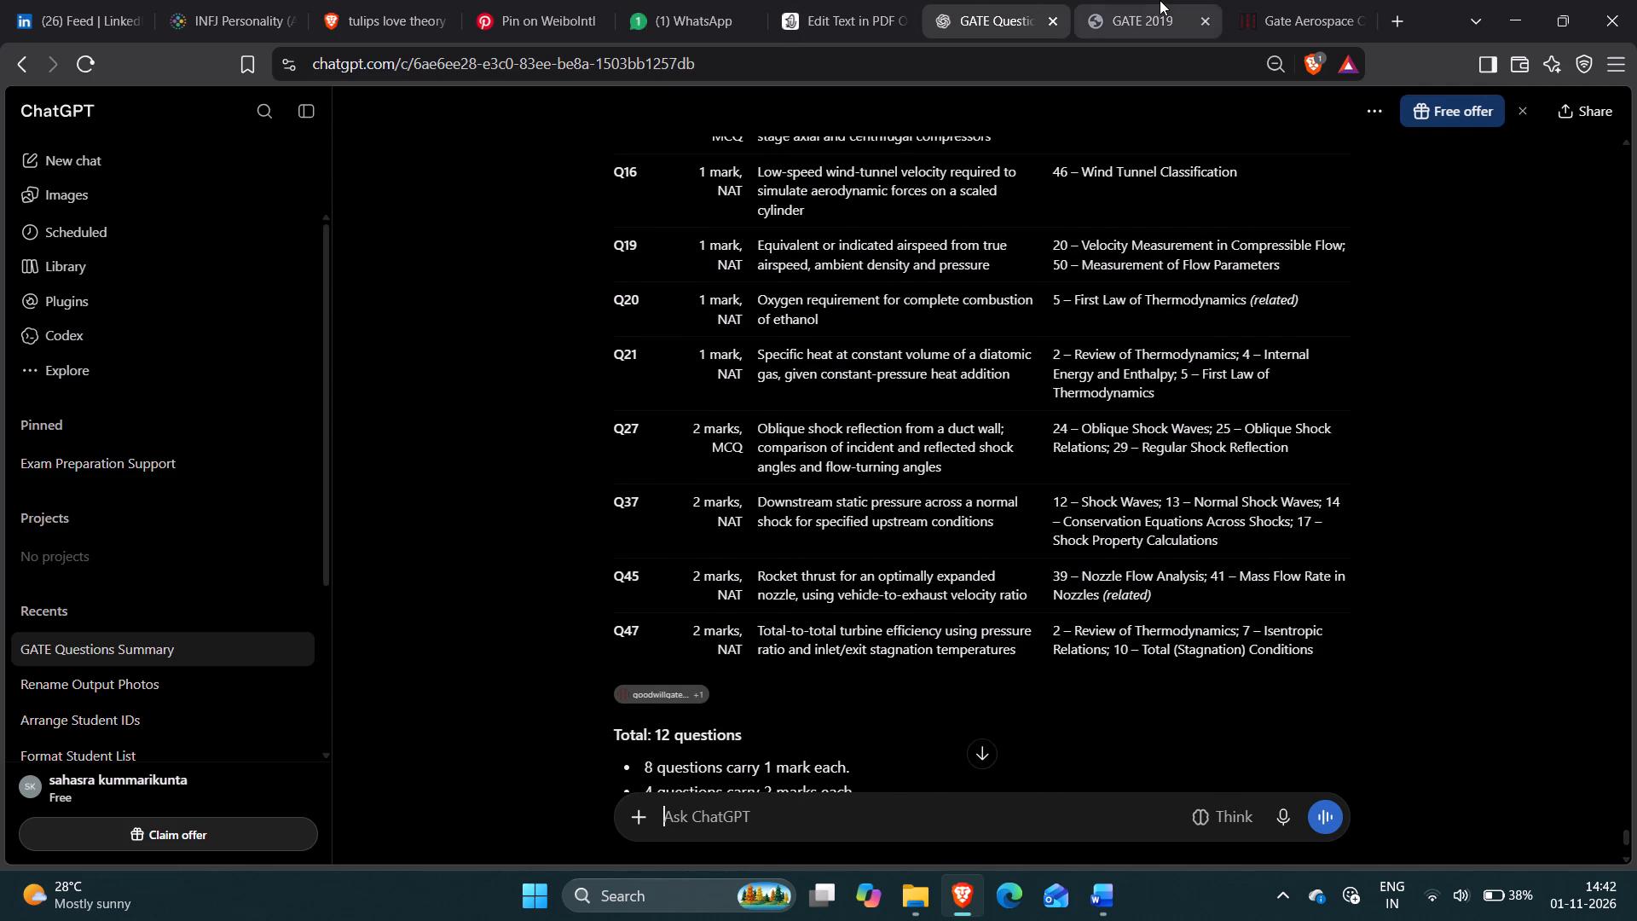
Find questions 20 and 21 in the 2019 paper and compare them with ChatGPT's list.
{"action": "left_click", "coordinate": [1160, 0]}
{"action": "left_click", "coordinate": [1004, 0]}
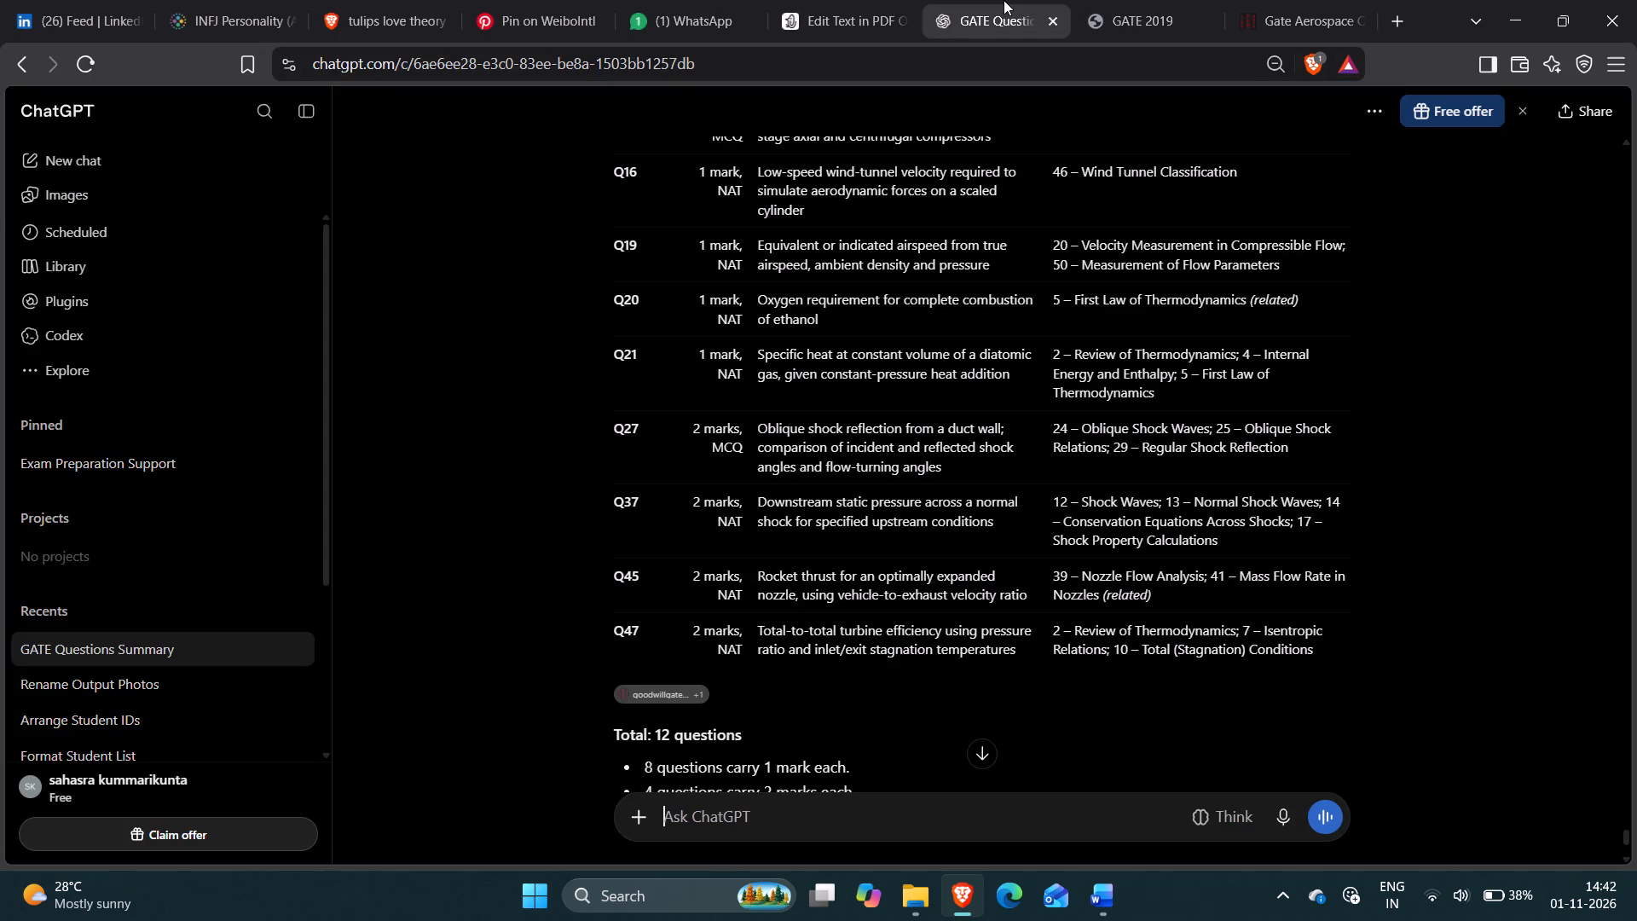
{"action": "left_click", "coordinate": [1139, 0]}
{"action": "scroll", "coordinate": [884, 335], "scroll_direction": "down", "scroll_amount": 2}
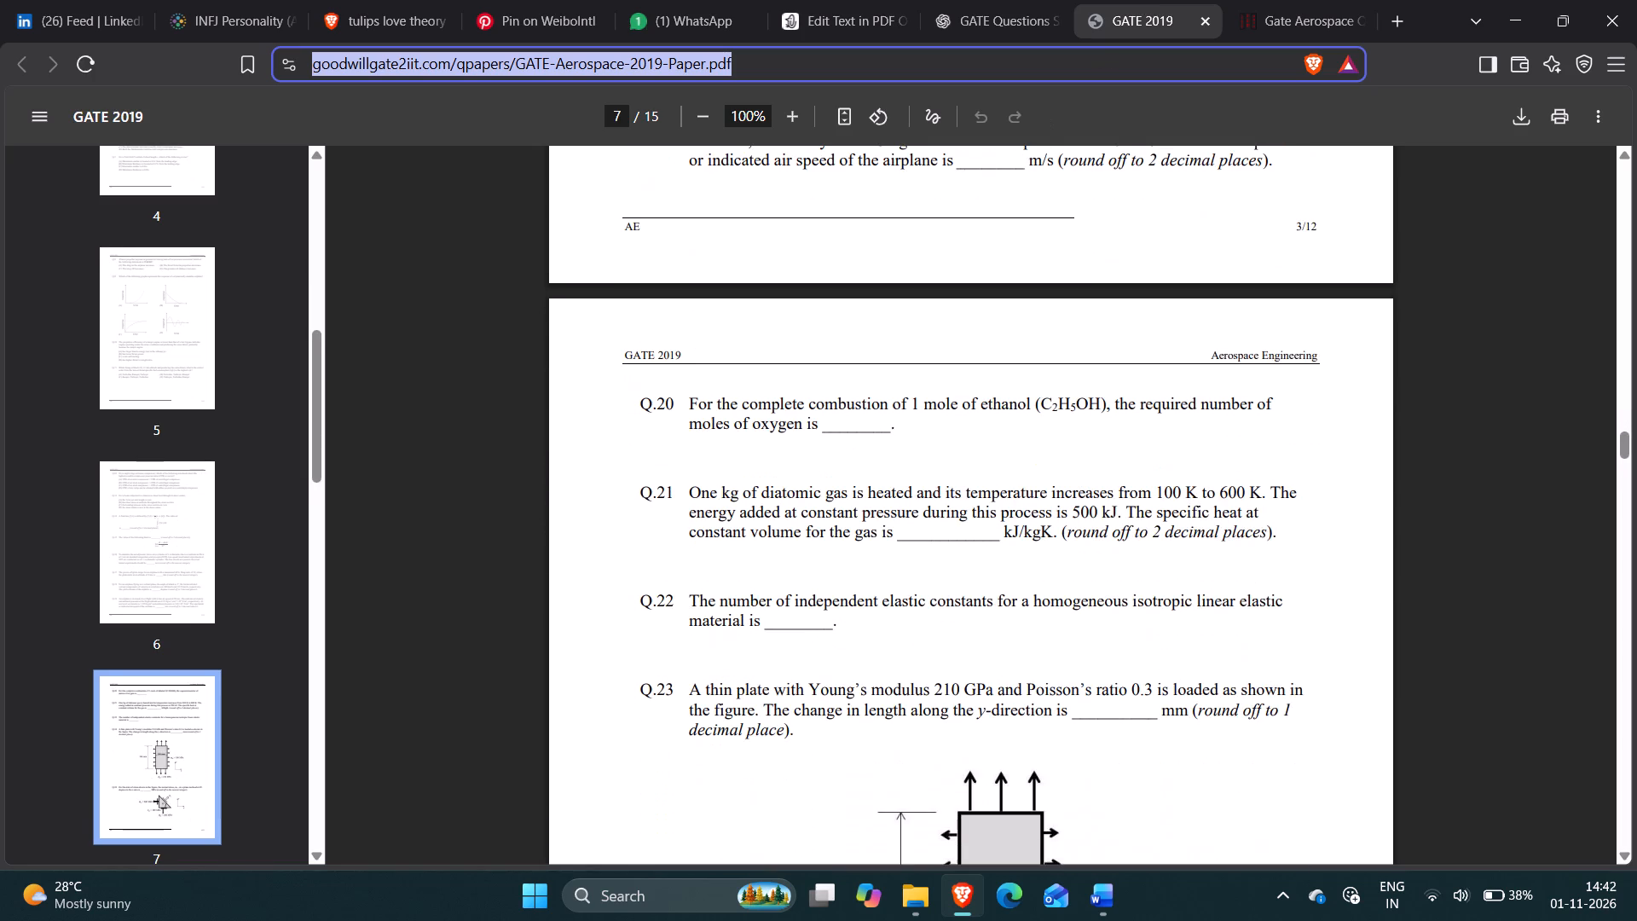
{"action": "scroll", "coordinate": [884, 335], "scroll_direction": "down", "scroll_amount": 1}
{"action": "left_click", "coordinate": [949, 0]}
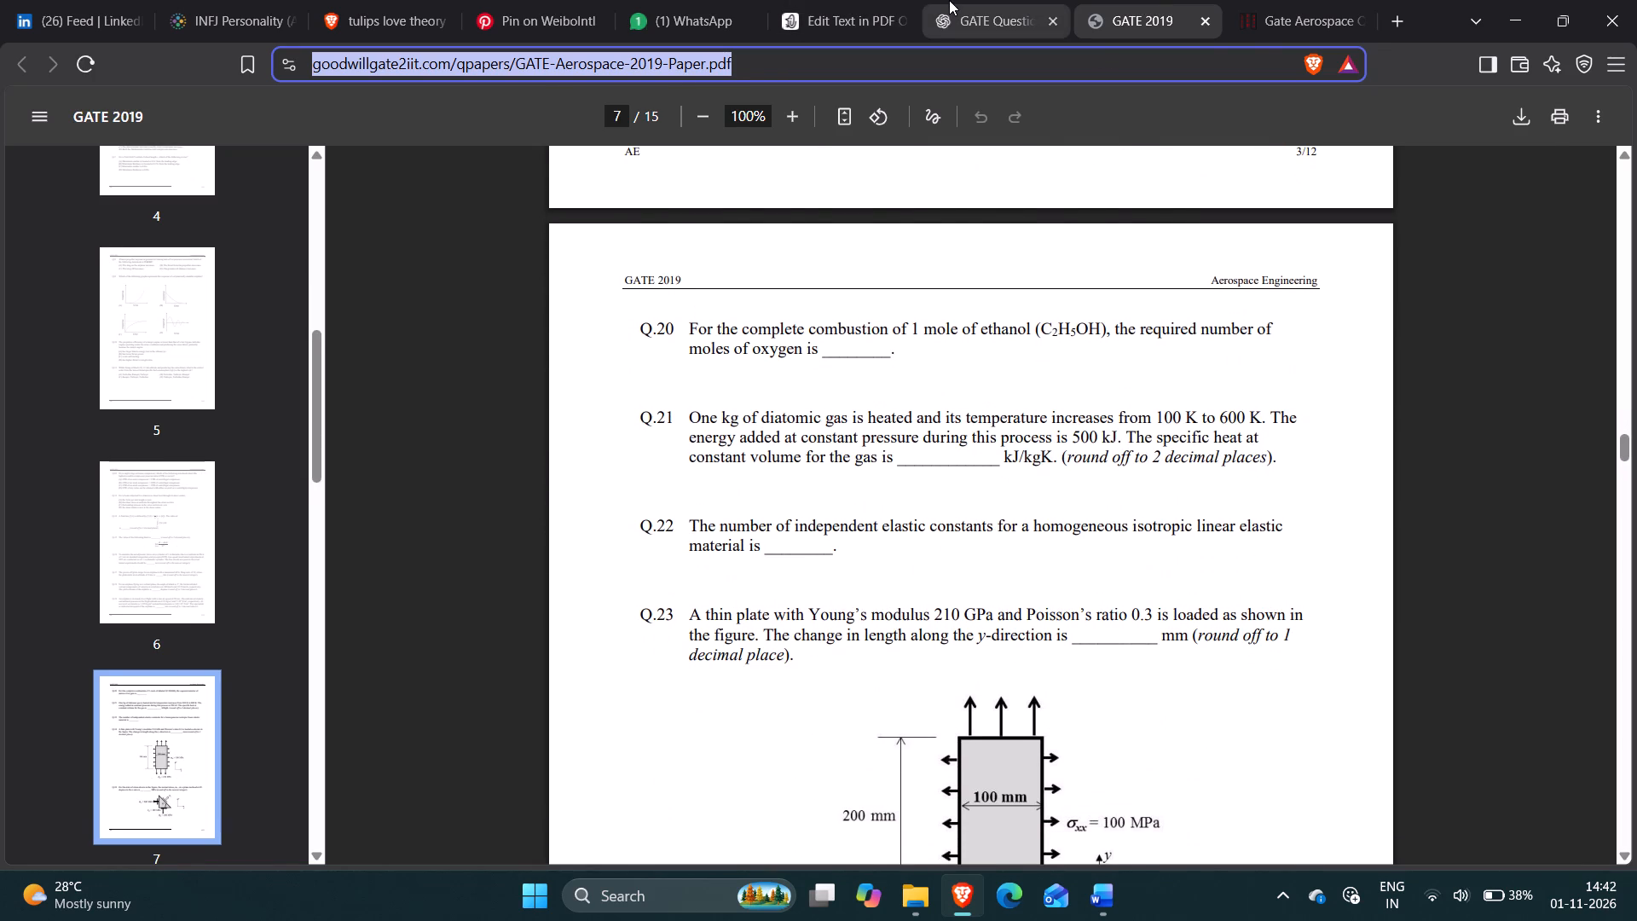
{"action": "left_click", "coordinate": [1169, 3]}
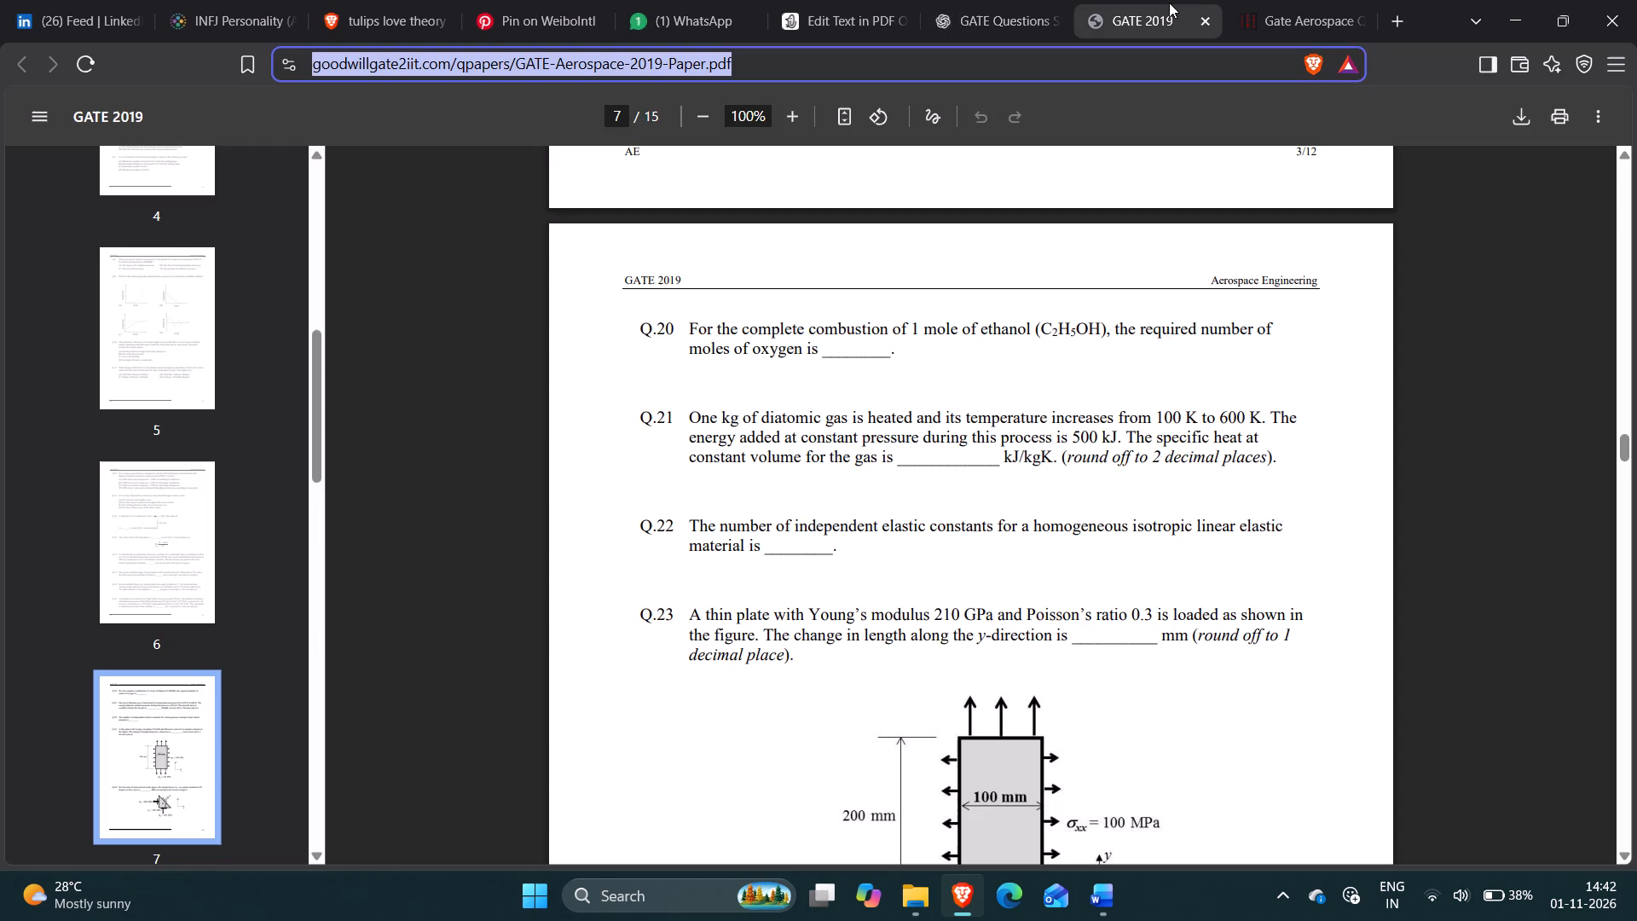
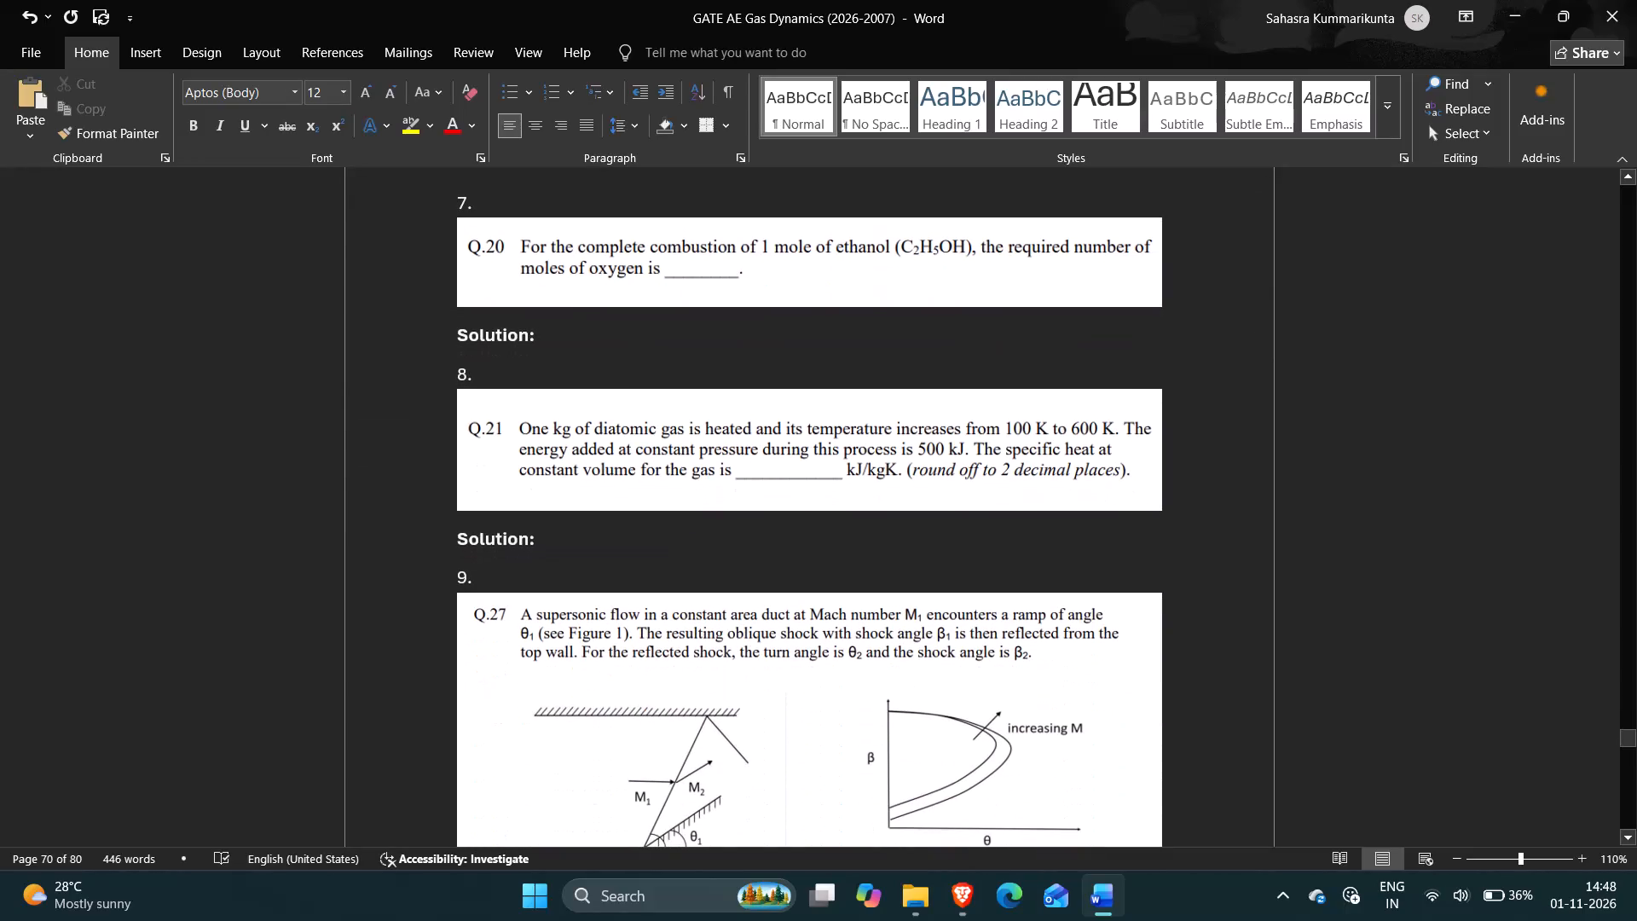
Insert blank lines after question 7's Solution line so that item 8 starts on a new page.
{"action": "key", "text": "Down"}
{"action": "key", "text": "Down"}
{"action": "key", "text": "Down"}
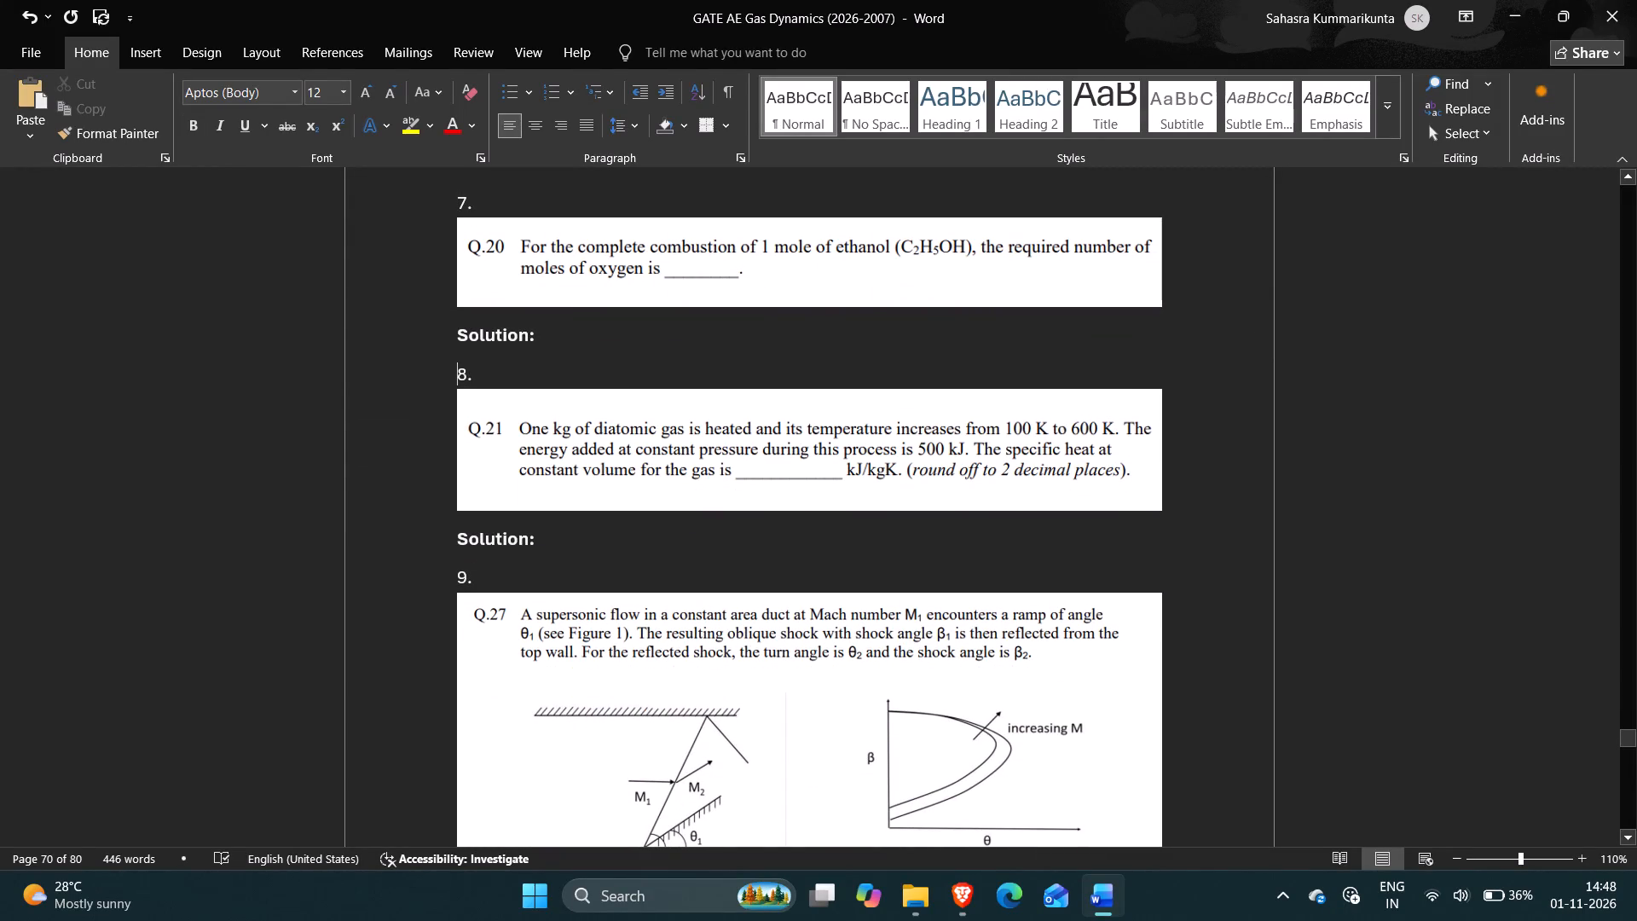
{"action": "key", "text": "Return"}
{"action": "key", "text": "Return"}
{"action": "key", "text": "Return"}
{"action": "key", "text": "Return"}
{"action": "key", "text": "Return"}
{"action": "key", "text": "Return"}
{"action": "key", "text": "Return"}
{"action": "key", "text": "Return"}
{"action": "key", "text": "Return"}
{"action": "key", "text": "Return"}
{"action": "key", "text": "Return"}
{"action": "key", "text": "Return"}
{"action": "key", "text": "Return"}
{"action": "key", "text": "Return"}
{"action": "key", "text": "Return"}
{"action": "key", "text": "Return"}
{"action": "key", "text": "Return"}
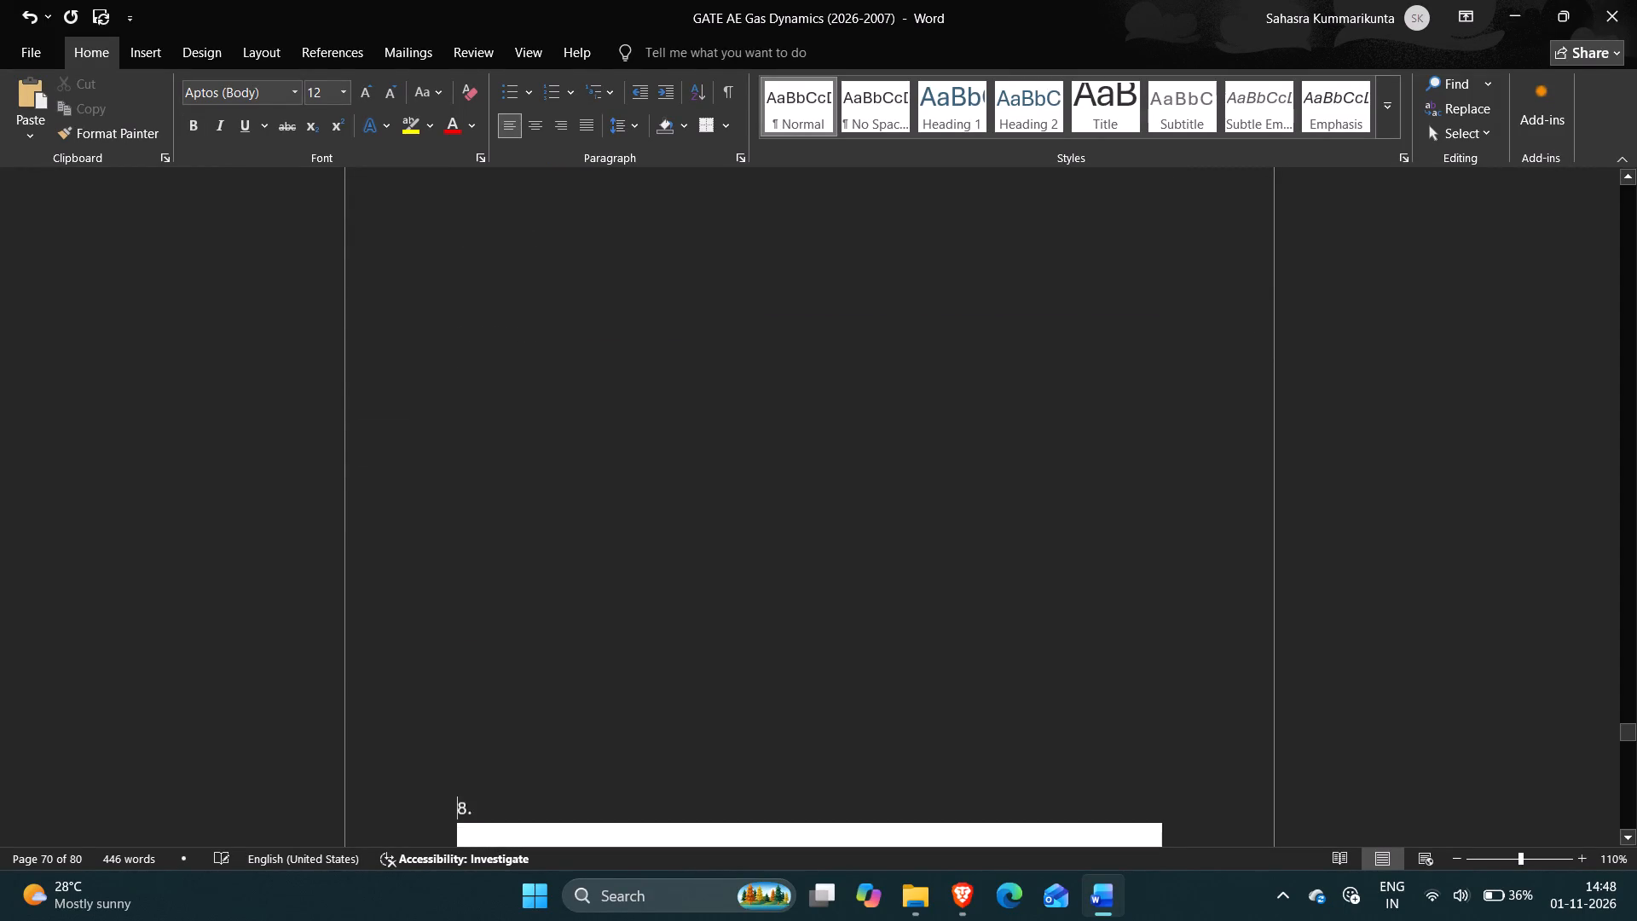
{"action": "key", "text": "Return"}
{"action": "key", "text": "Return"}
{"action": "key", "text": "Return"}
Insert blank lines after question 8's Solution line so that item 9 starts on a new page.
{"action": "scroll", "coordinate": [444, 280], "scroll_direction": "down", "scroll_amount": 1}
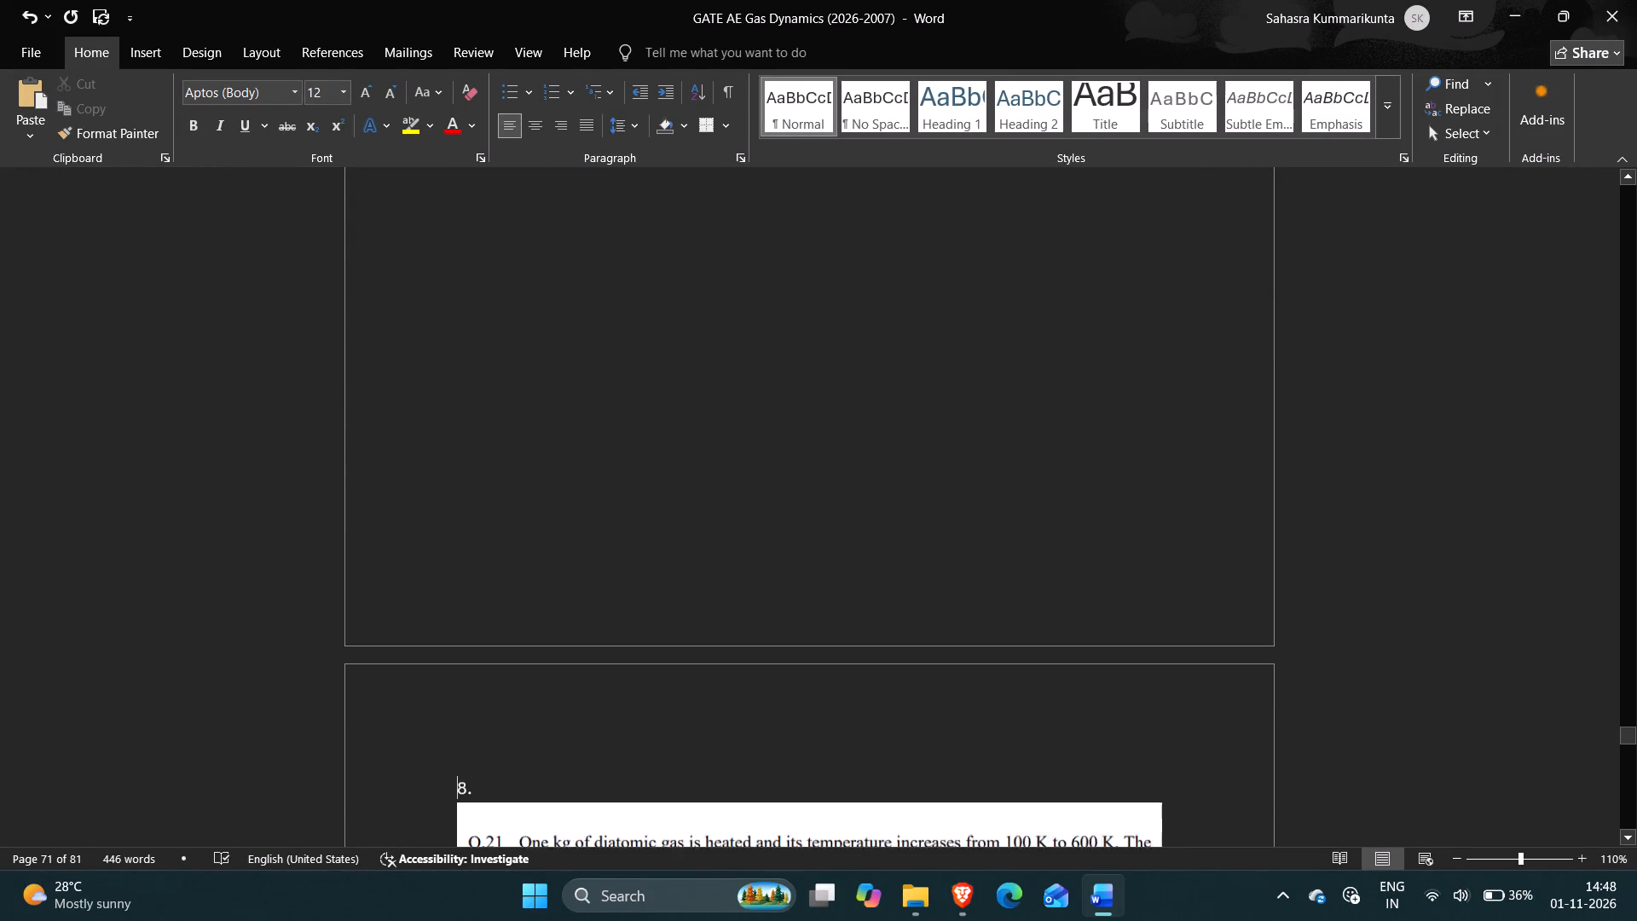
{"action": "scroll", "coordinate": [444, 280], "scroll_direction": "down", "scroll_amount": 2}
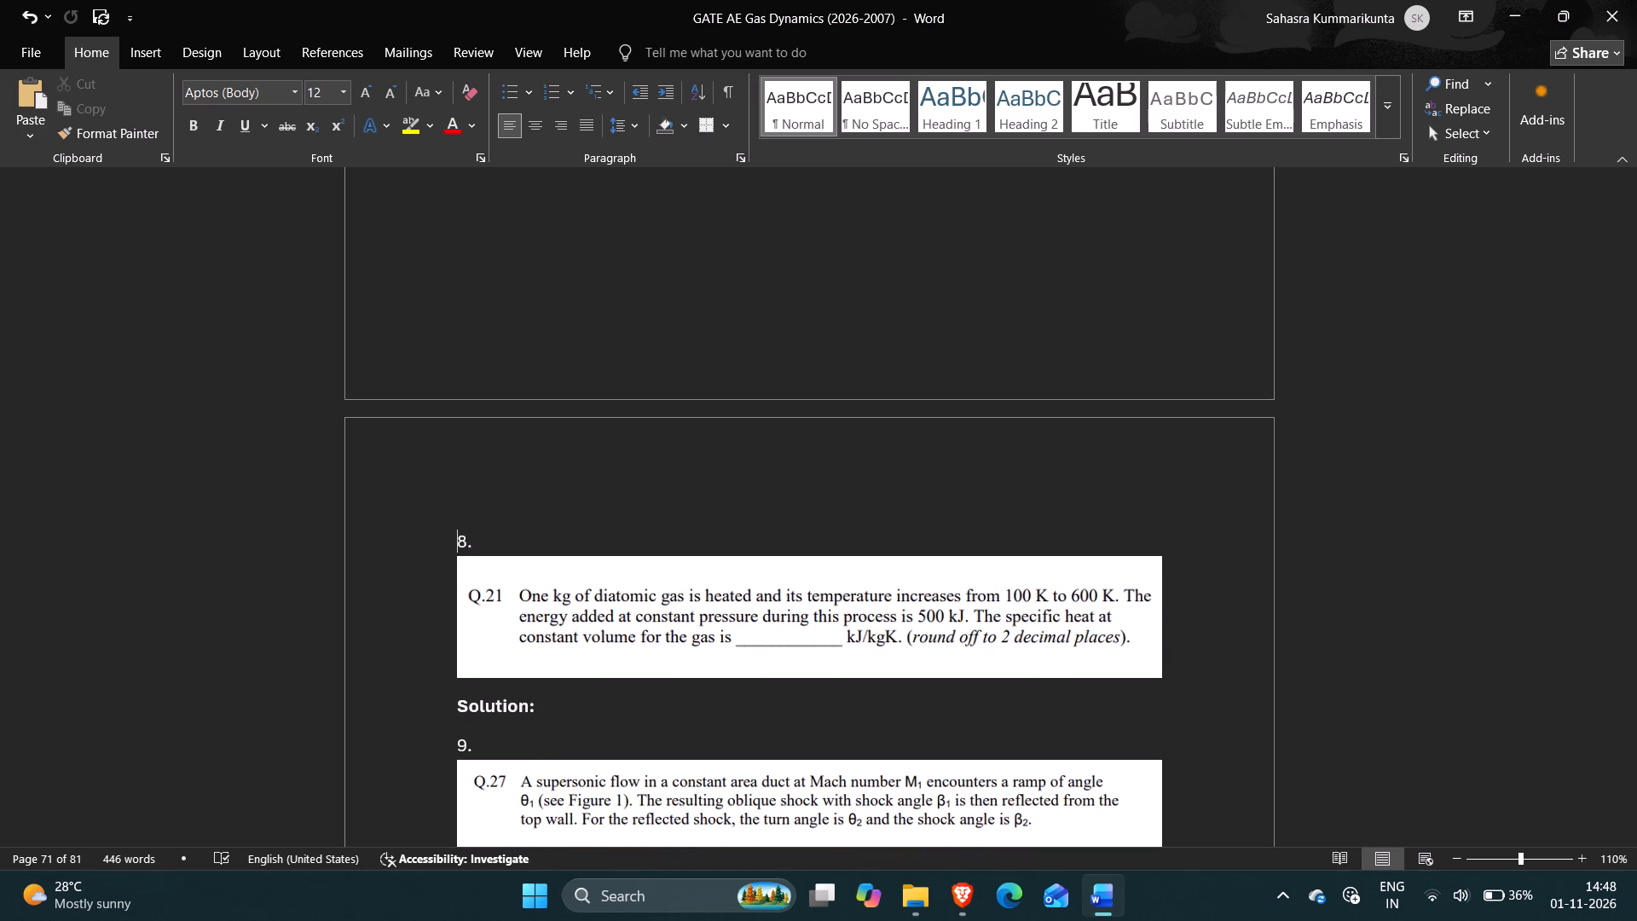
{"action": "scroll", "coordinate": [444, 280], "scroll_direction": "down", "scroll_amount": 1}
{"action": "key", "text": "Down"}
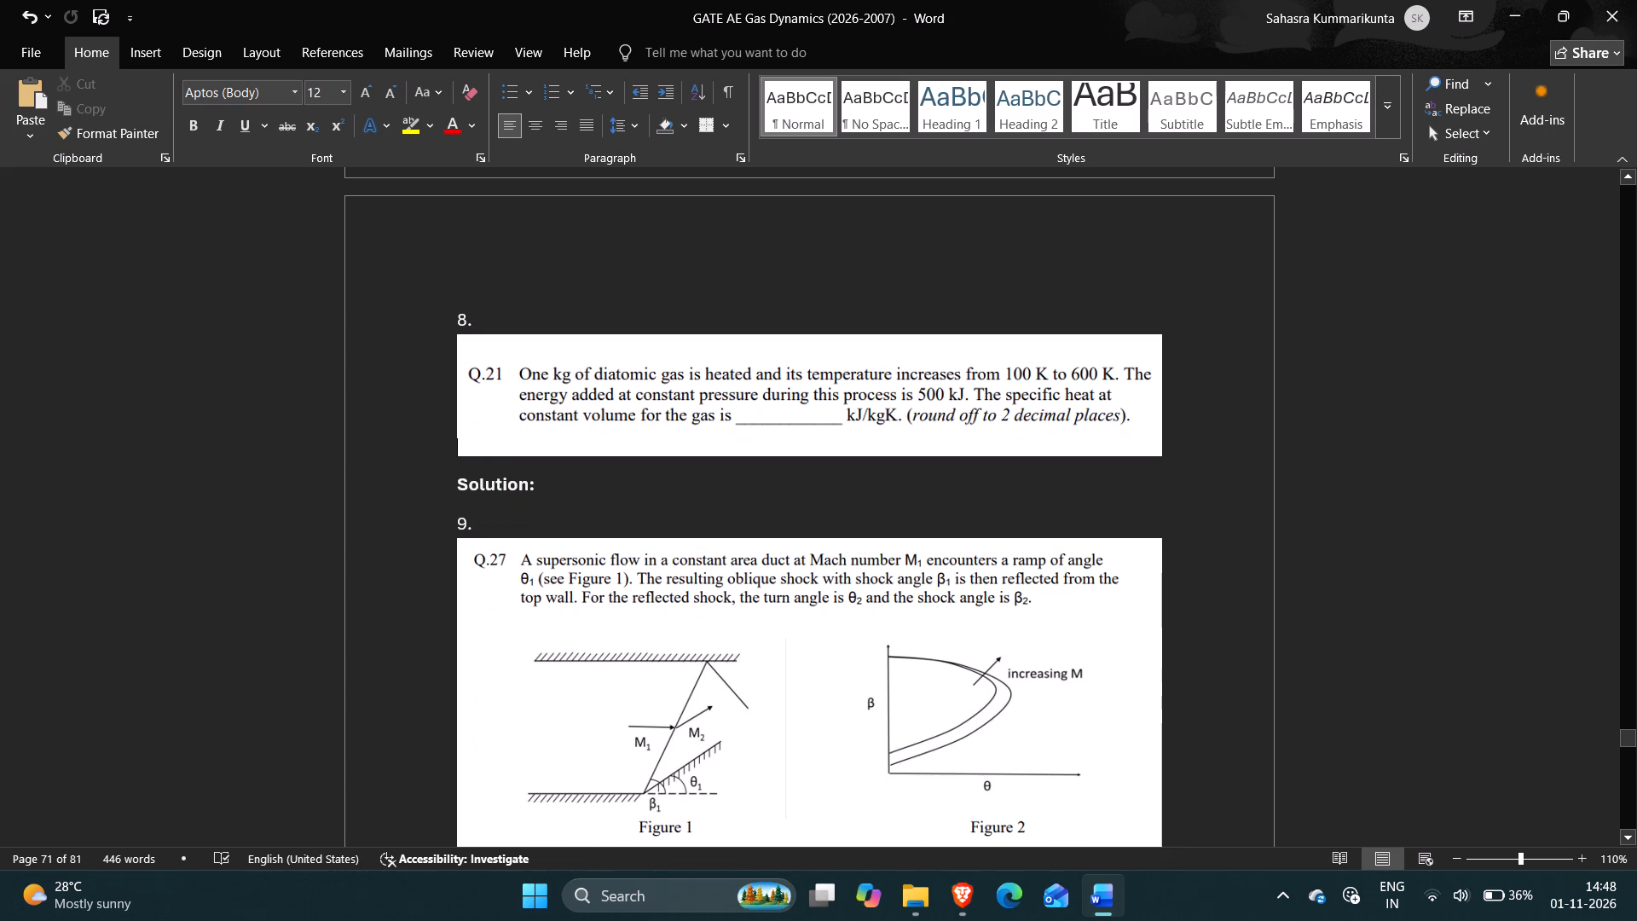
{"action": "key", "text": "Down"}
{"action": "key", "text": "Down"}
{"action": "key", "text": "Return"}
{"action": "key", "text": "Return"}
{"action": "key", "text": "Return"}
{"action": "key", "text": "Return"}
{"action": "key", "text": "Return"}
{"action": "key", "text": "Return"}
{"action": "key", "text": "Return"}
{"action": "key", "text": "Return"}
{"action": "key", "text": "Return"}
{"action": "key", "text": "Return"}
{"action": "key", "text": "Return"}
{"action": "key", "text": "Return"}
{"action": "key", "text": "Return"}
{"action": "key", "text": "Return"}
{"action": "key", "text": "Return"}
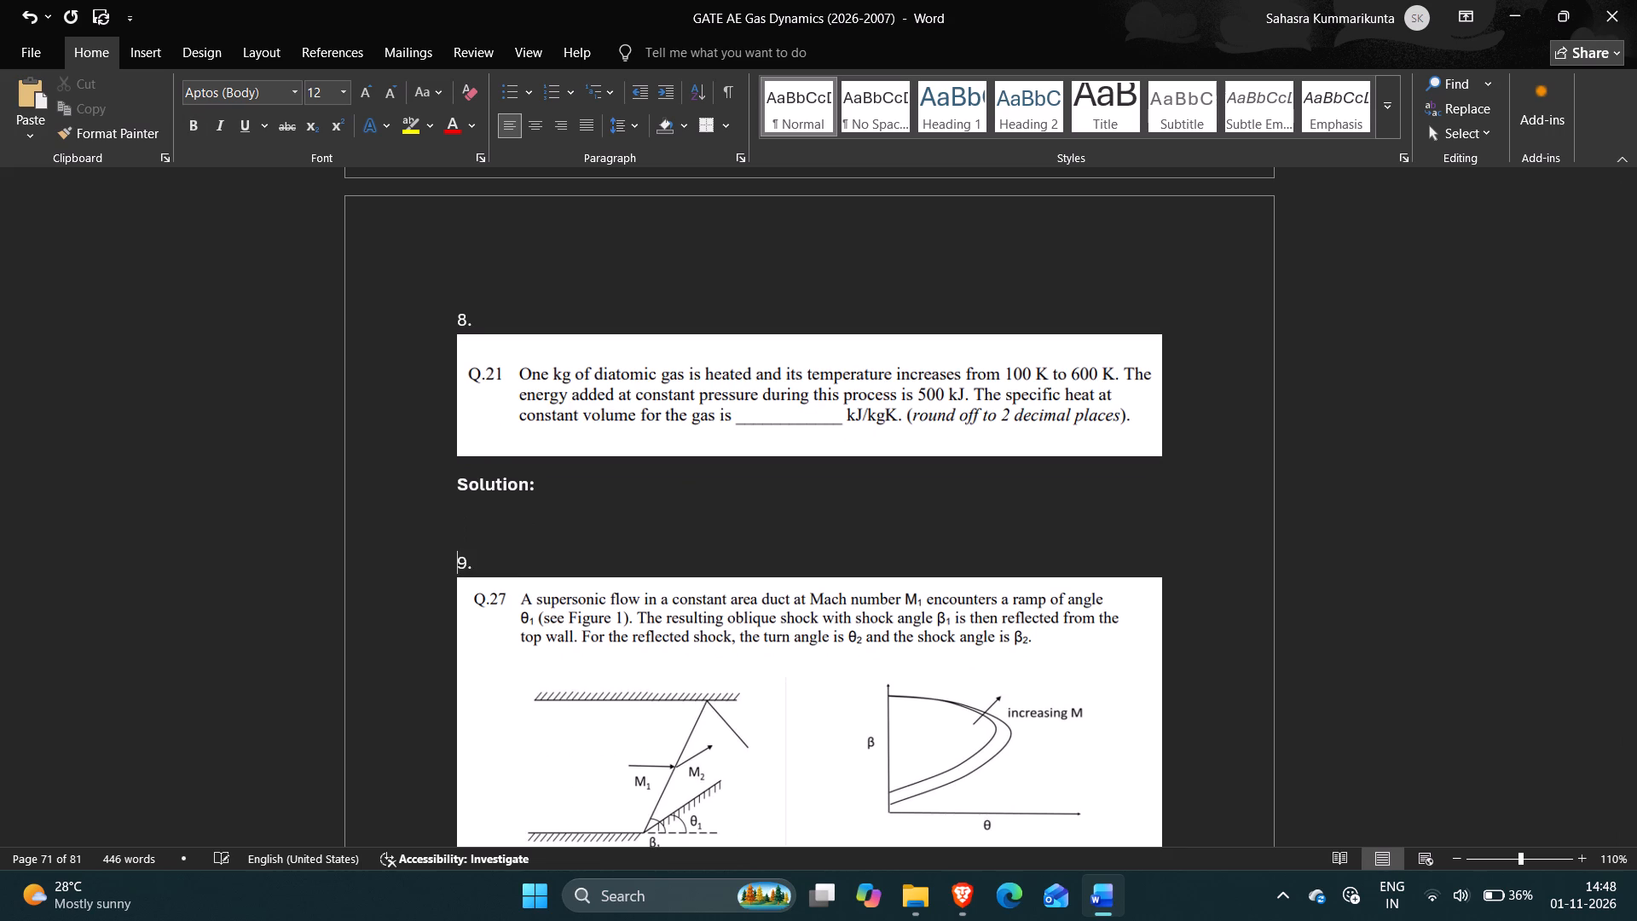
Add blank solution space below question 9 so that item 10 moves to the top of a new page.
{"action": "scroll", "coordinate": [444, 280], "scroll_direction": "down", "scroll_amount": 1}
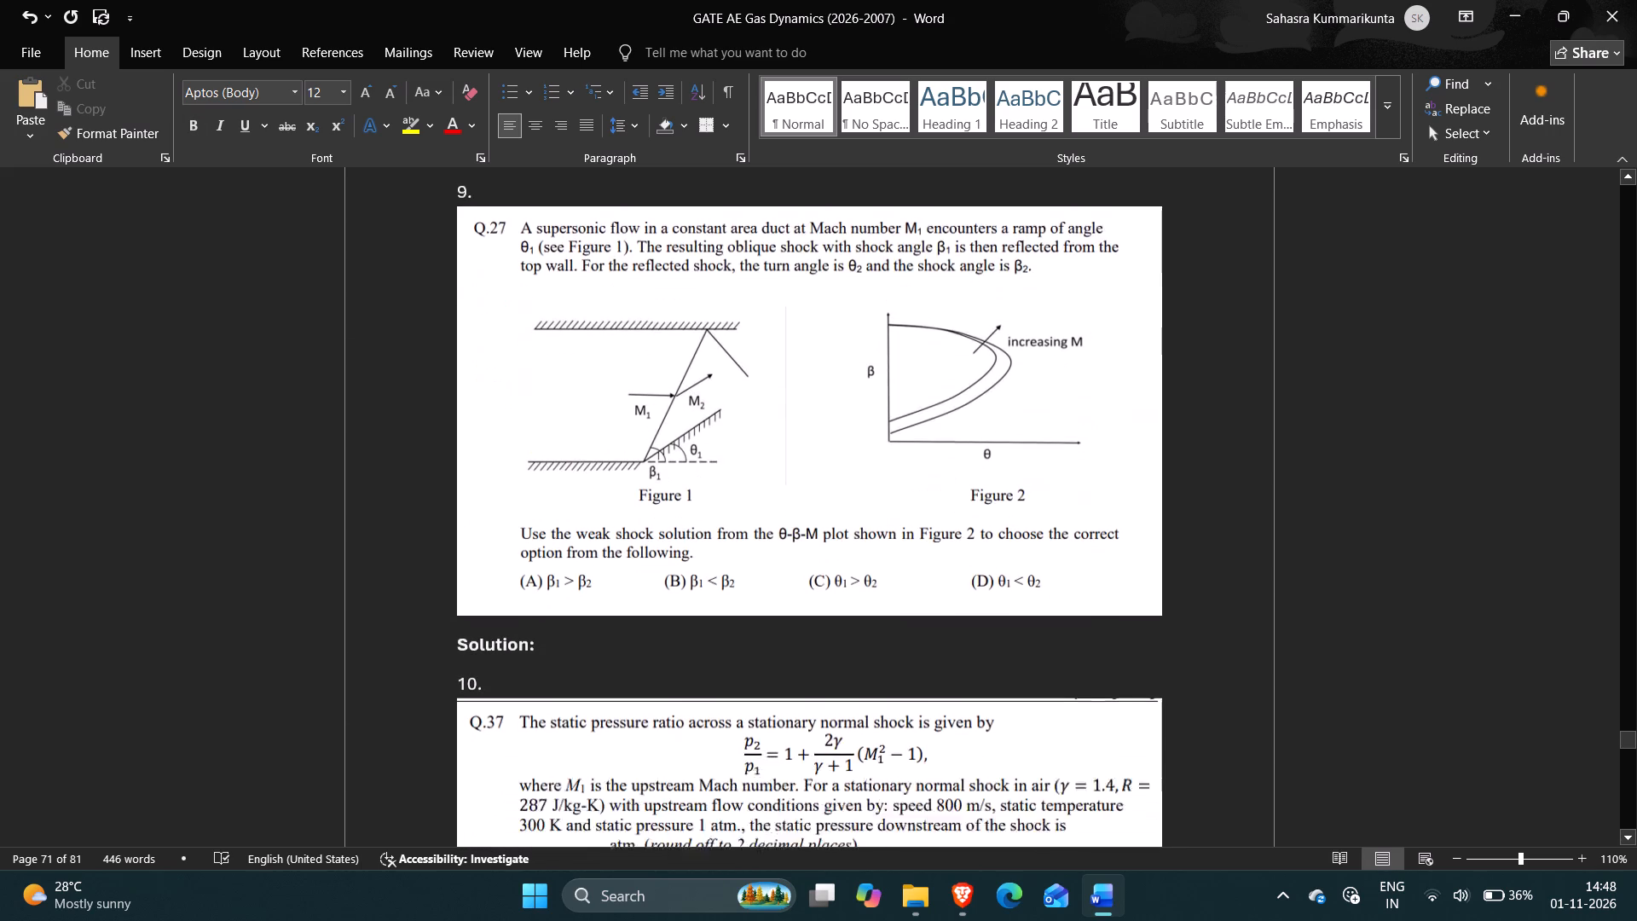
{"action": "scroll", "coordinate": [444, 280], "scroll_direction": "down", "scroll_amount": 1}
{"action": "key", "text": "Down"}
{"action": "key", "text": "Down"}
{"action": "key", "text": "Down"}
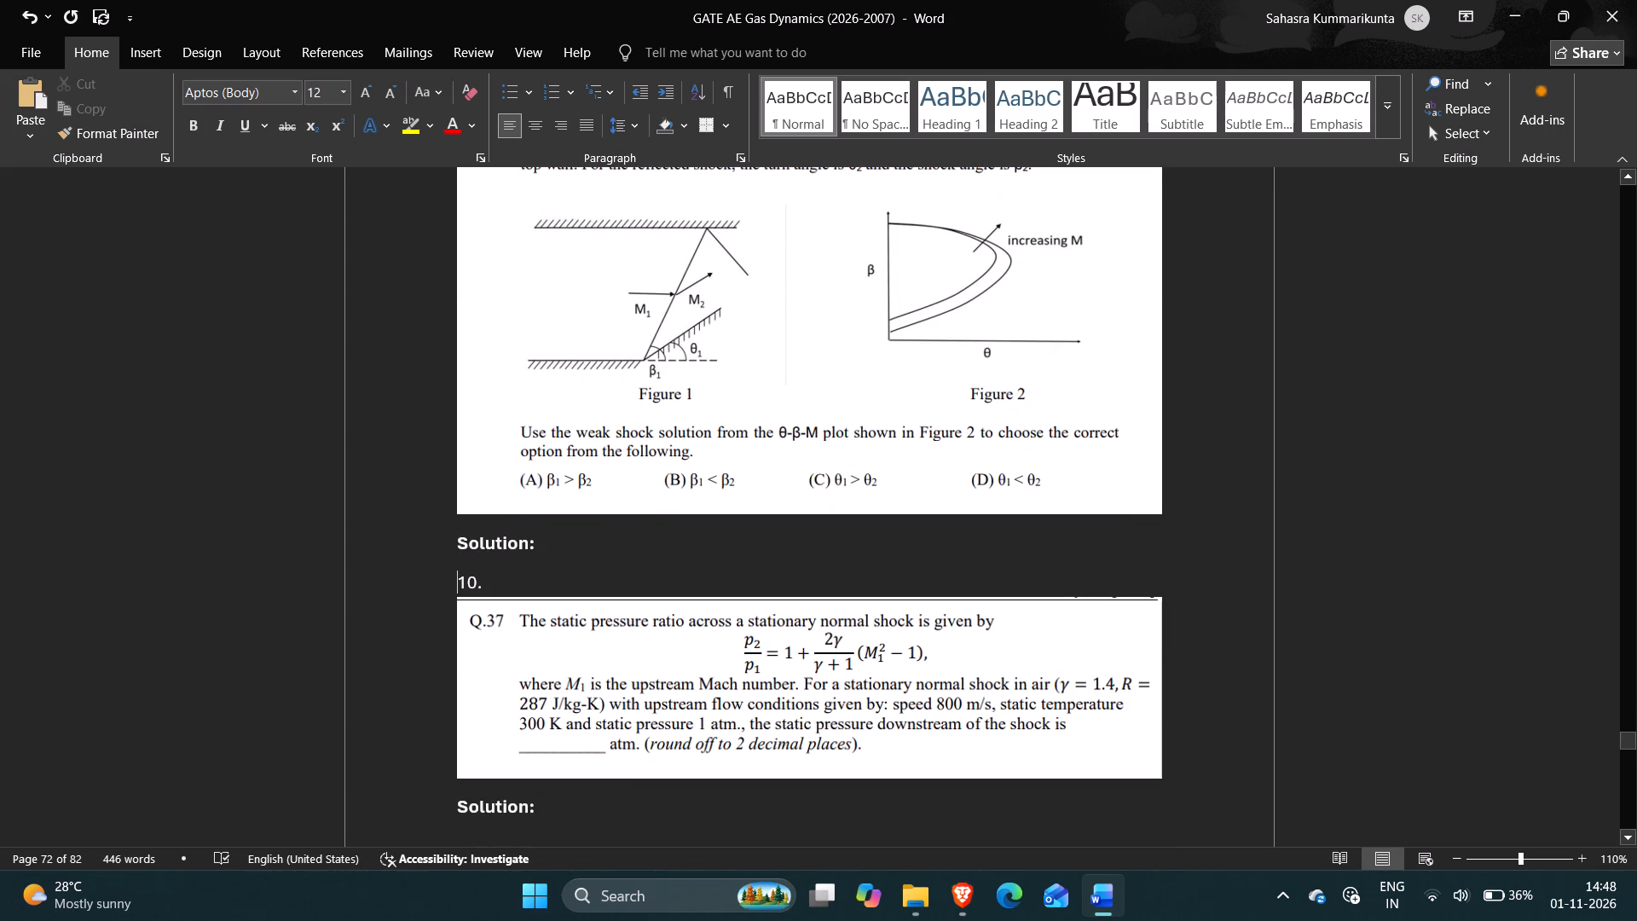
{"action": "key", "text": "Return"}
{"action": "key", "text": "Return"}
{"action": "key", "text": "Return"}
{"action": "key", "text": "Return"}
{"action": "key", "text": "Return"}
{"action": "key", "text": "Return"}
{"action": "key", "text": "Return"}
{"action": "key", "text": "Return"}
{"action": "key", "text": "Return"}
{"action": "key", "text": "Return"}
{"action": "key", "text": "Return"}
{"action": "key", "text": "Return"}
{"action": "key", "text": "Return"}
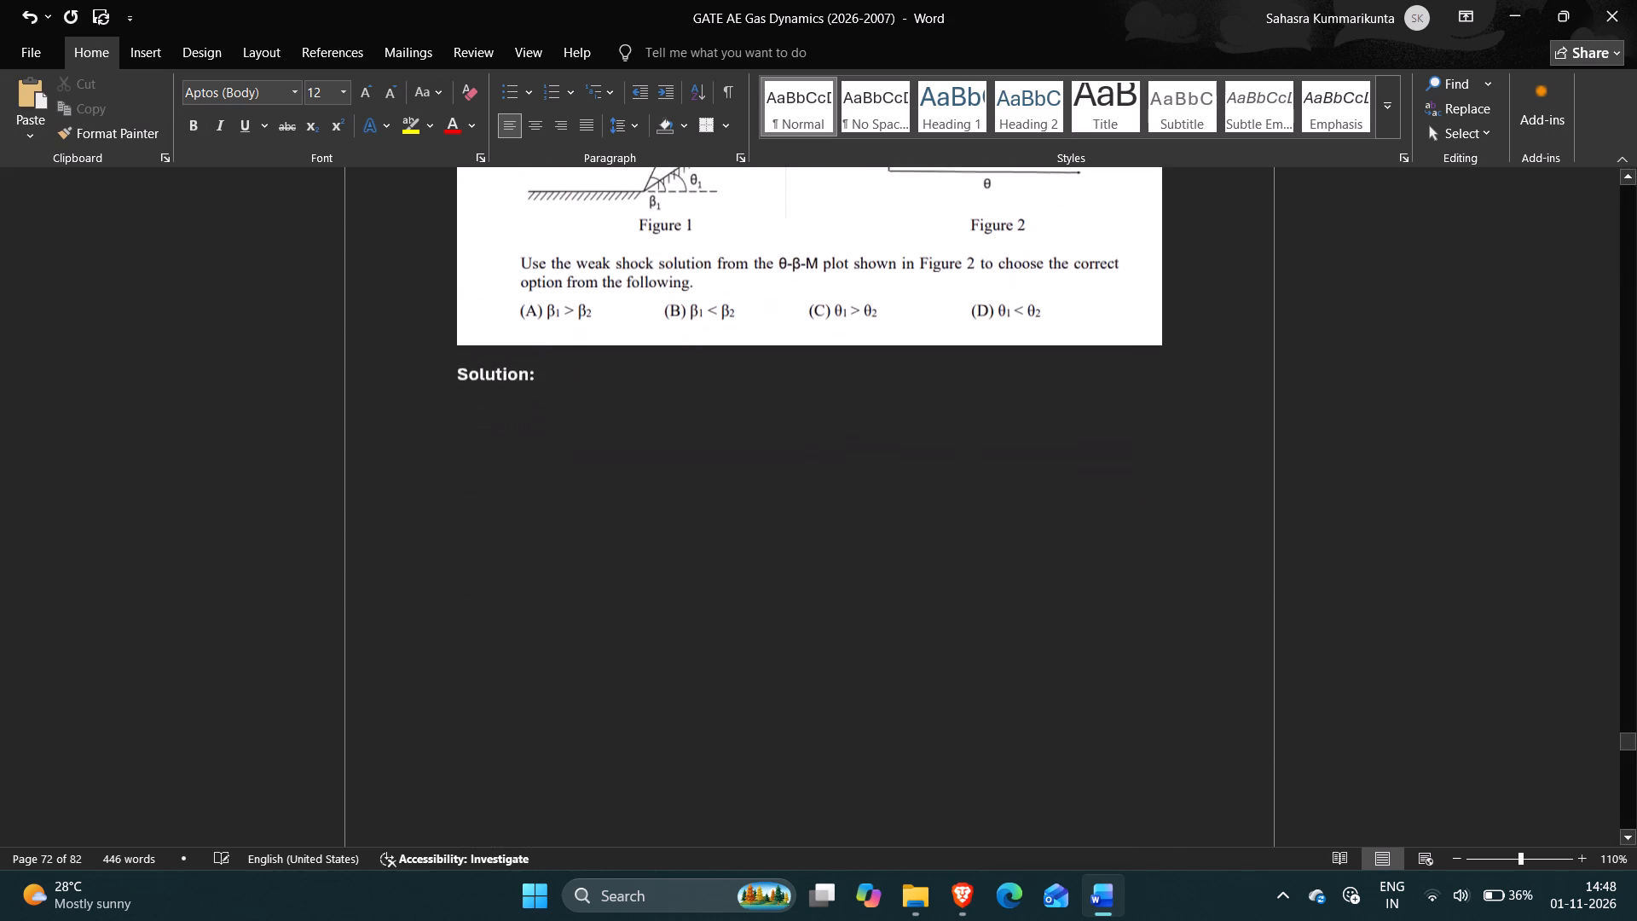
{"action": "key", "text": "Return"}
Insert blank lines before the GATE AE 2018 heading so that it starts on a new page after question 10's solution space.
{"action": "scroll", "coordinate": [459, 241], "scroll_direction": "down", "scroll_amount": 2}
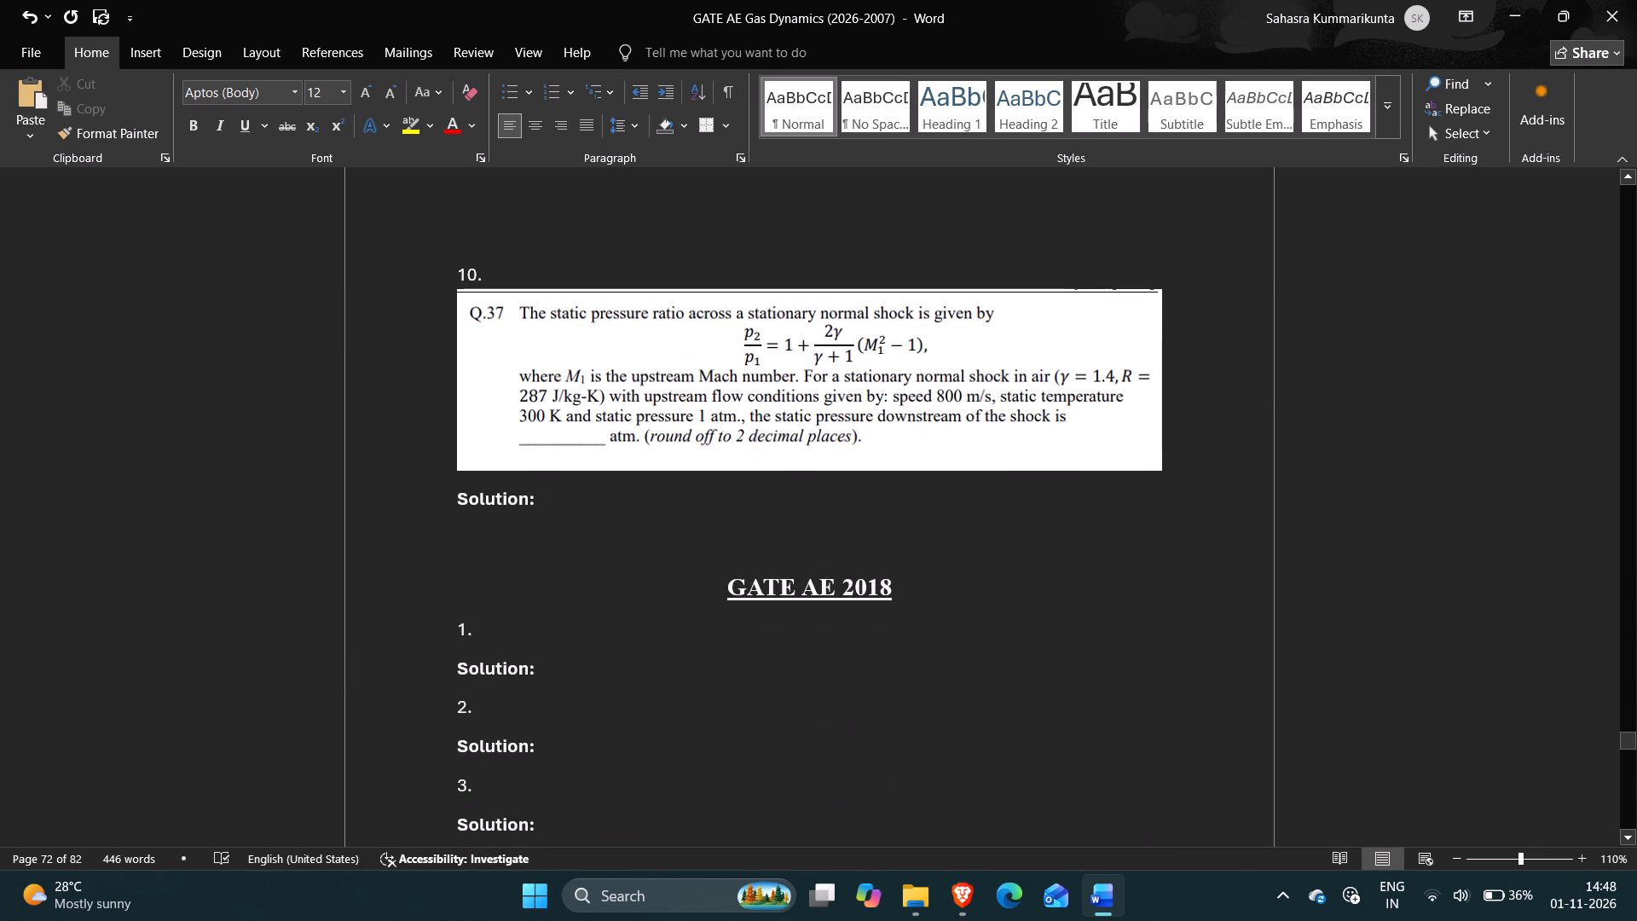
{"action": "left_click", "coordinate": [726, 565]}
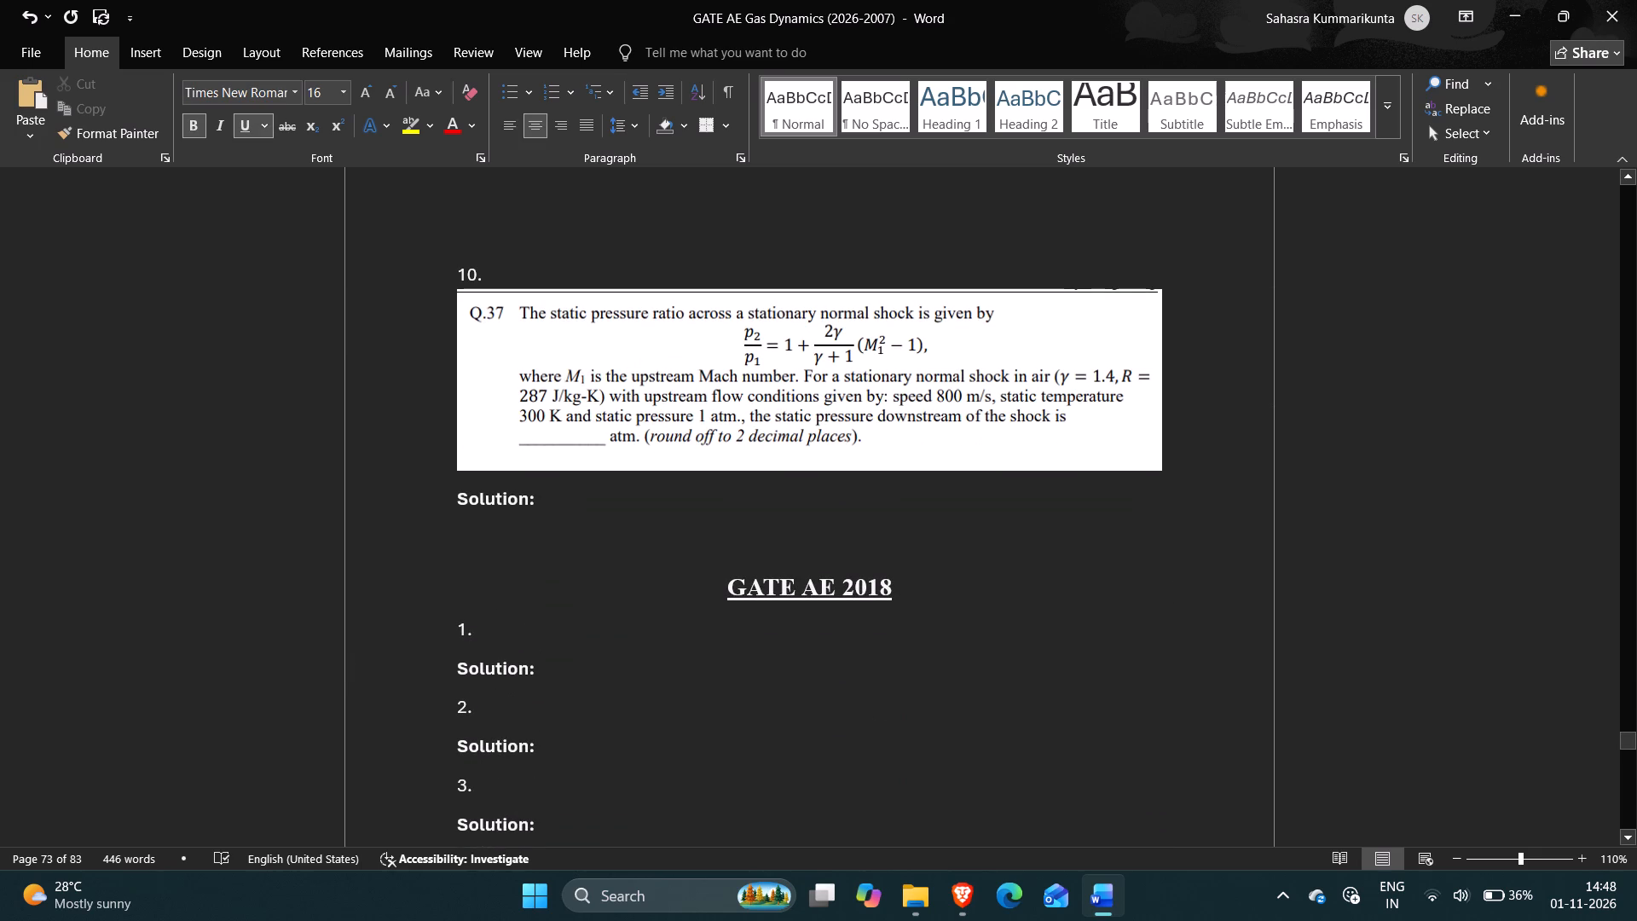
{"action": "key", "text": "Down"}
{"action": "key", "text": "Left"}
{"action": "key", "text": "Left"}
{"action": "key", "text": "Left"}
{"action": "key", "text": "Left"}
{"action": "key", "text": "Left"}
{"action": "key", "text": "Left"}
{"action": "key", "text": "Right"}
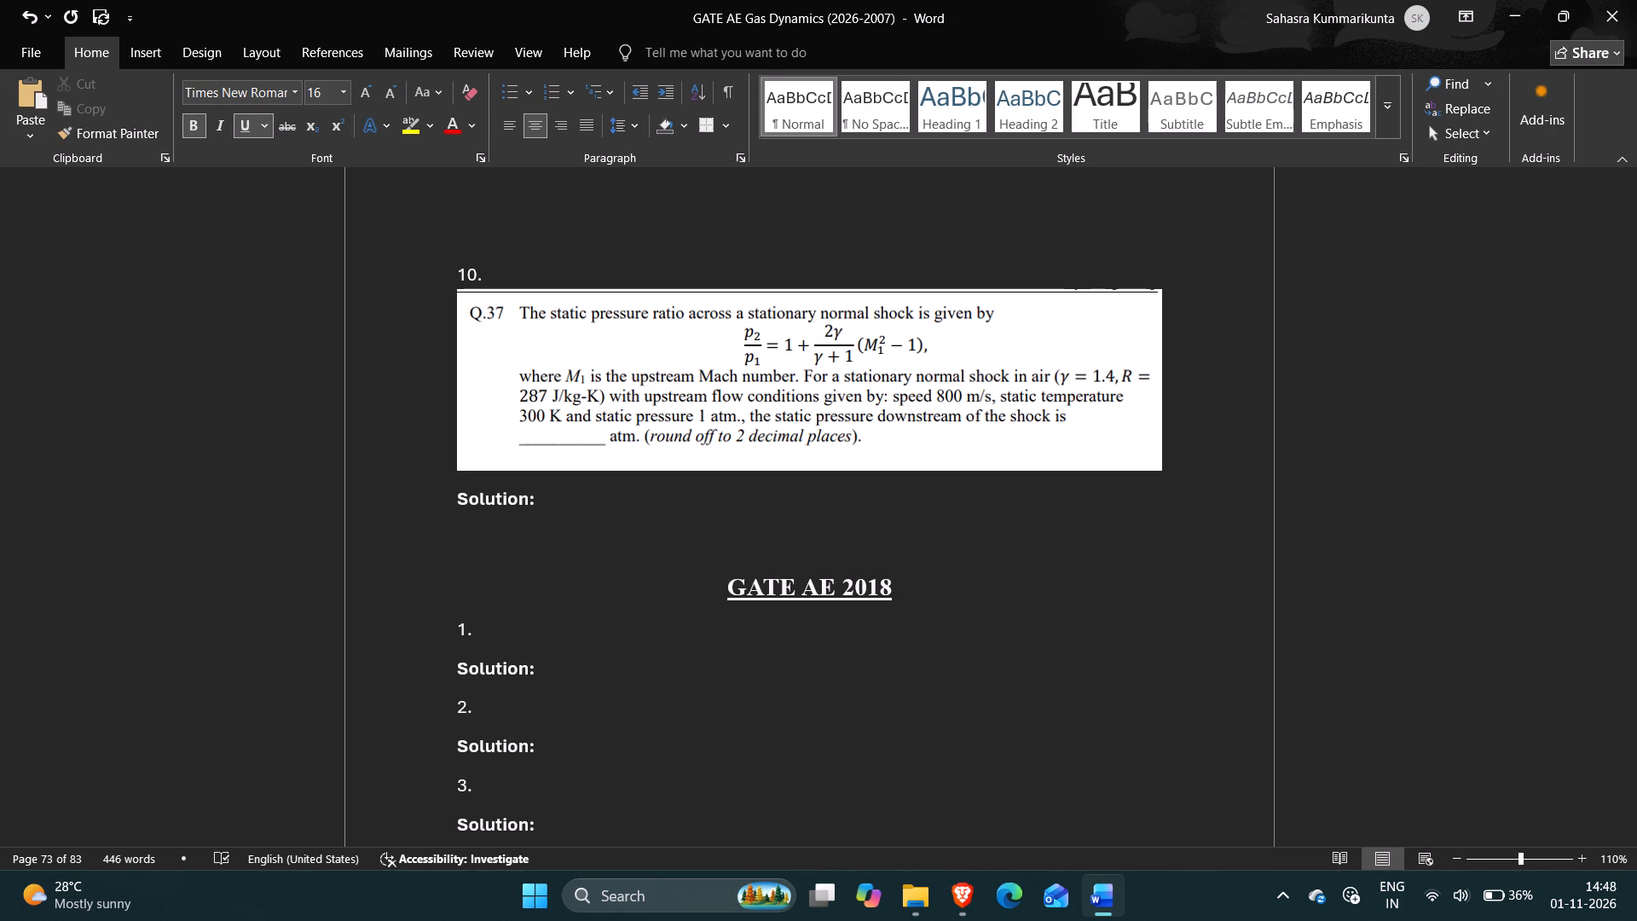
{"action": "key", "text": "Return"}
{"action": "key", "text": "Return"}
{"action": "key", "text": "Return"}
{"action": "key", "text": "Return"}
{"action": "key", "text": "Return"}
{"action": "key", "text": "Return"}
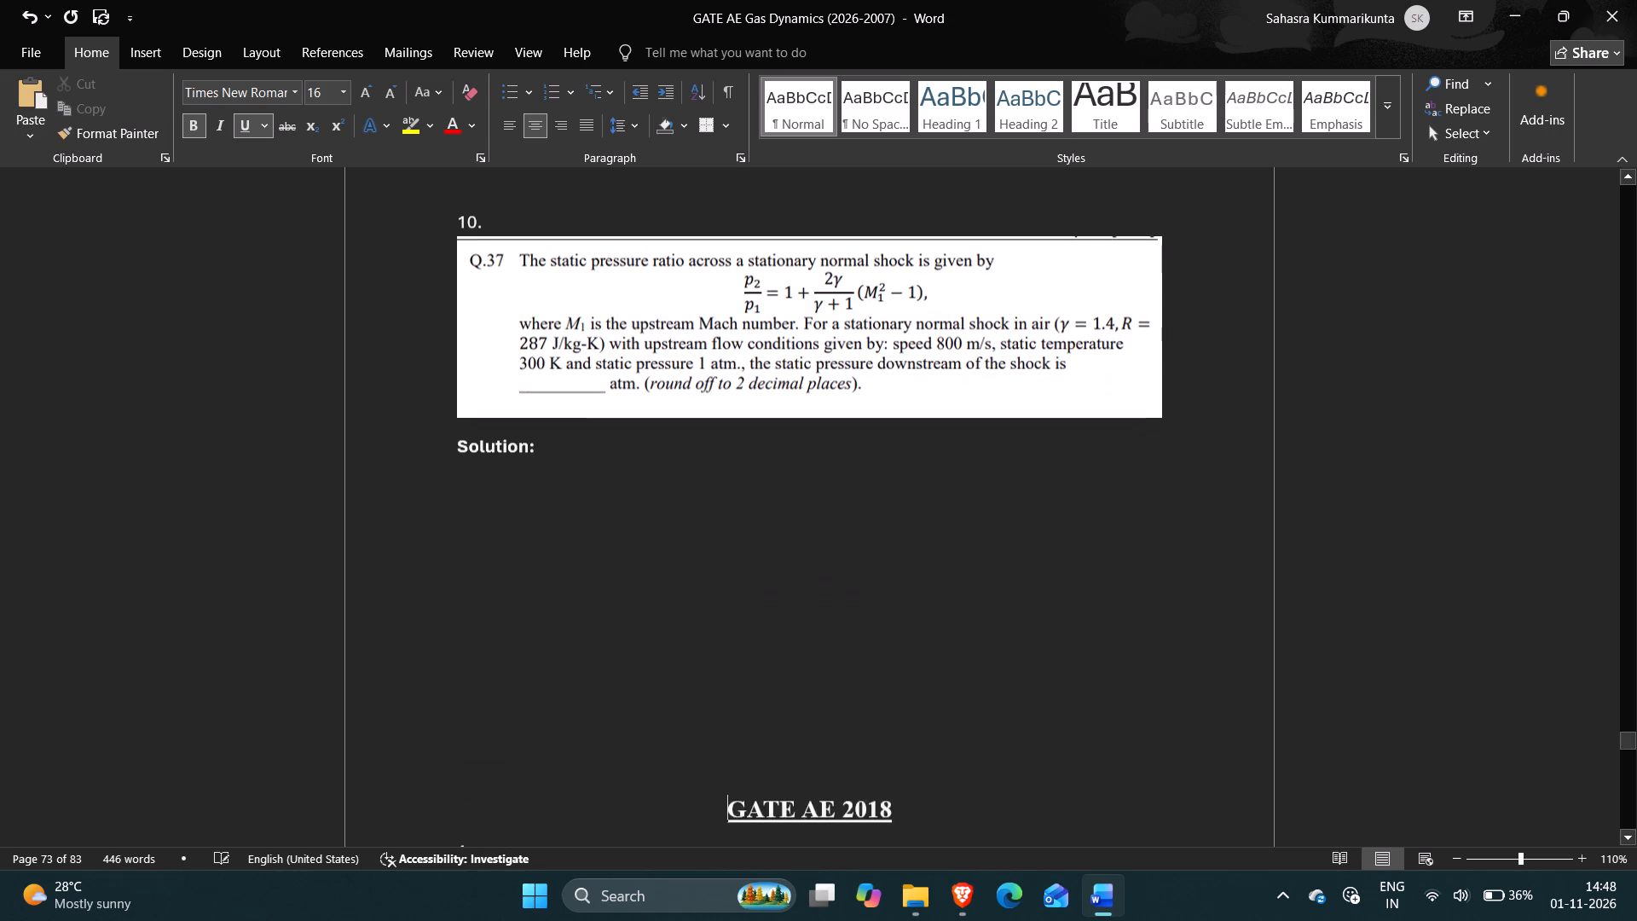
{"action": "key", "text": "Return"}
{"action": "key", "text": "Return"}
{"action": "key", "text": "Return"}
{"action": "key", "text": "Return"}
{"action": "key", "text": "Return"}
{"action": "key", "text": "Return"}
{"action": "key", "text": "Return"}
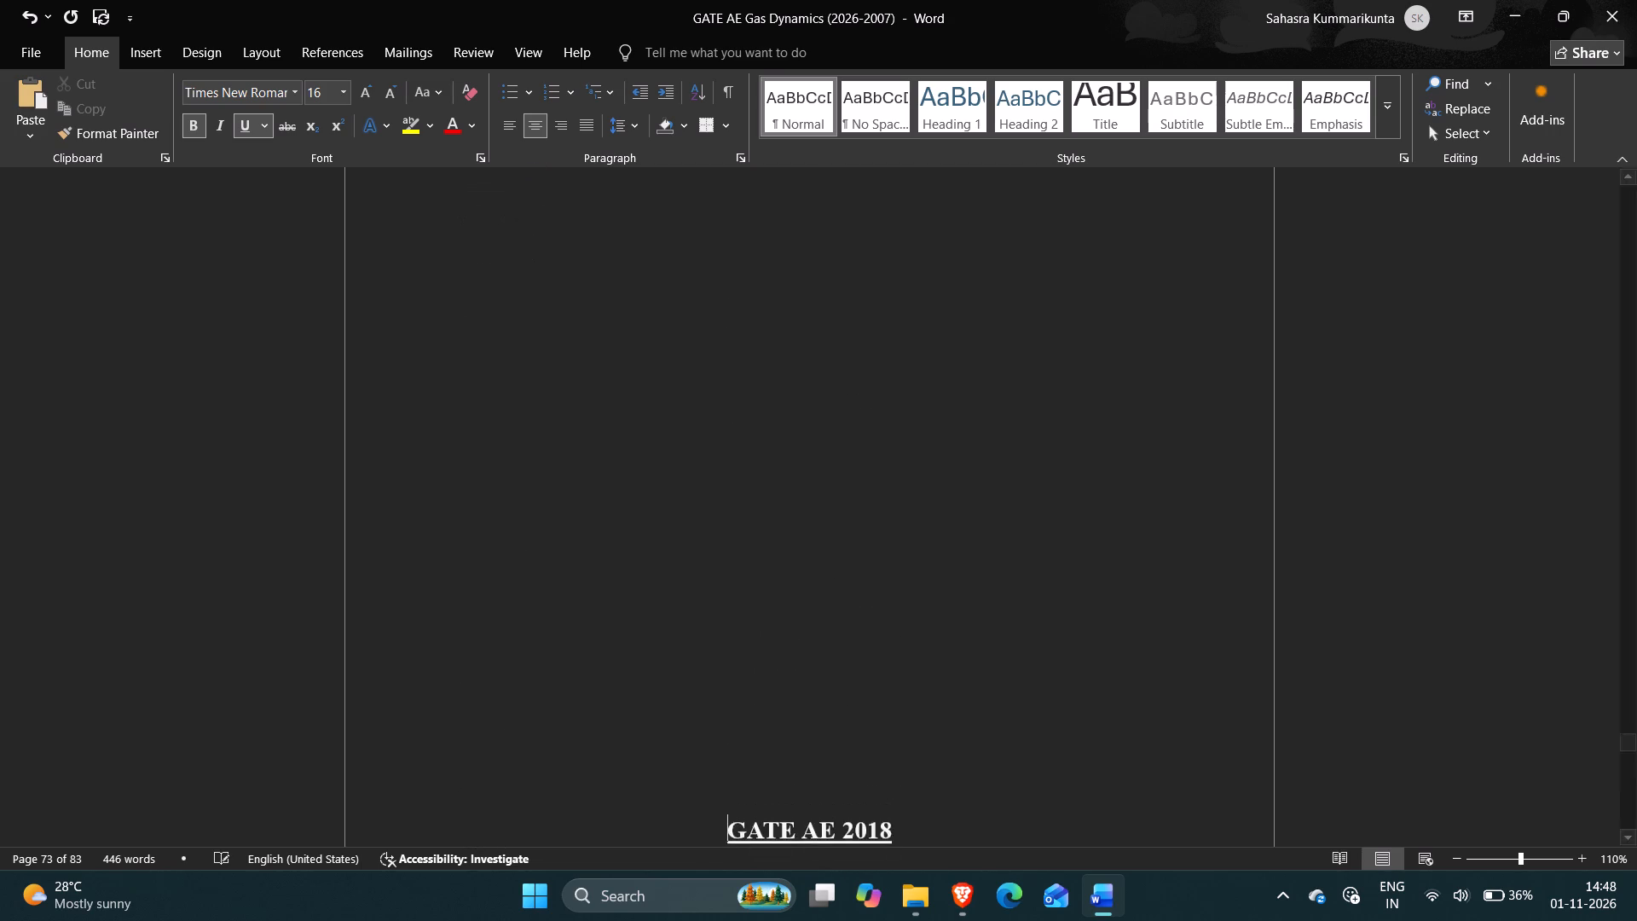
{"action": "key", "text": "Return"}
{"action": "key", "text": "Return"}
{"action": "key", "text": "Return"}
{"action": "key", "text": "Return"}
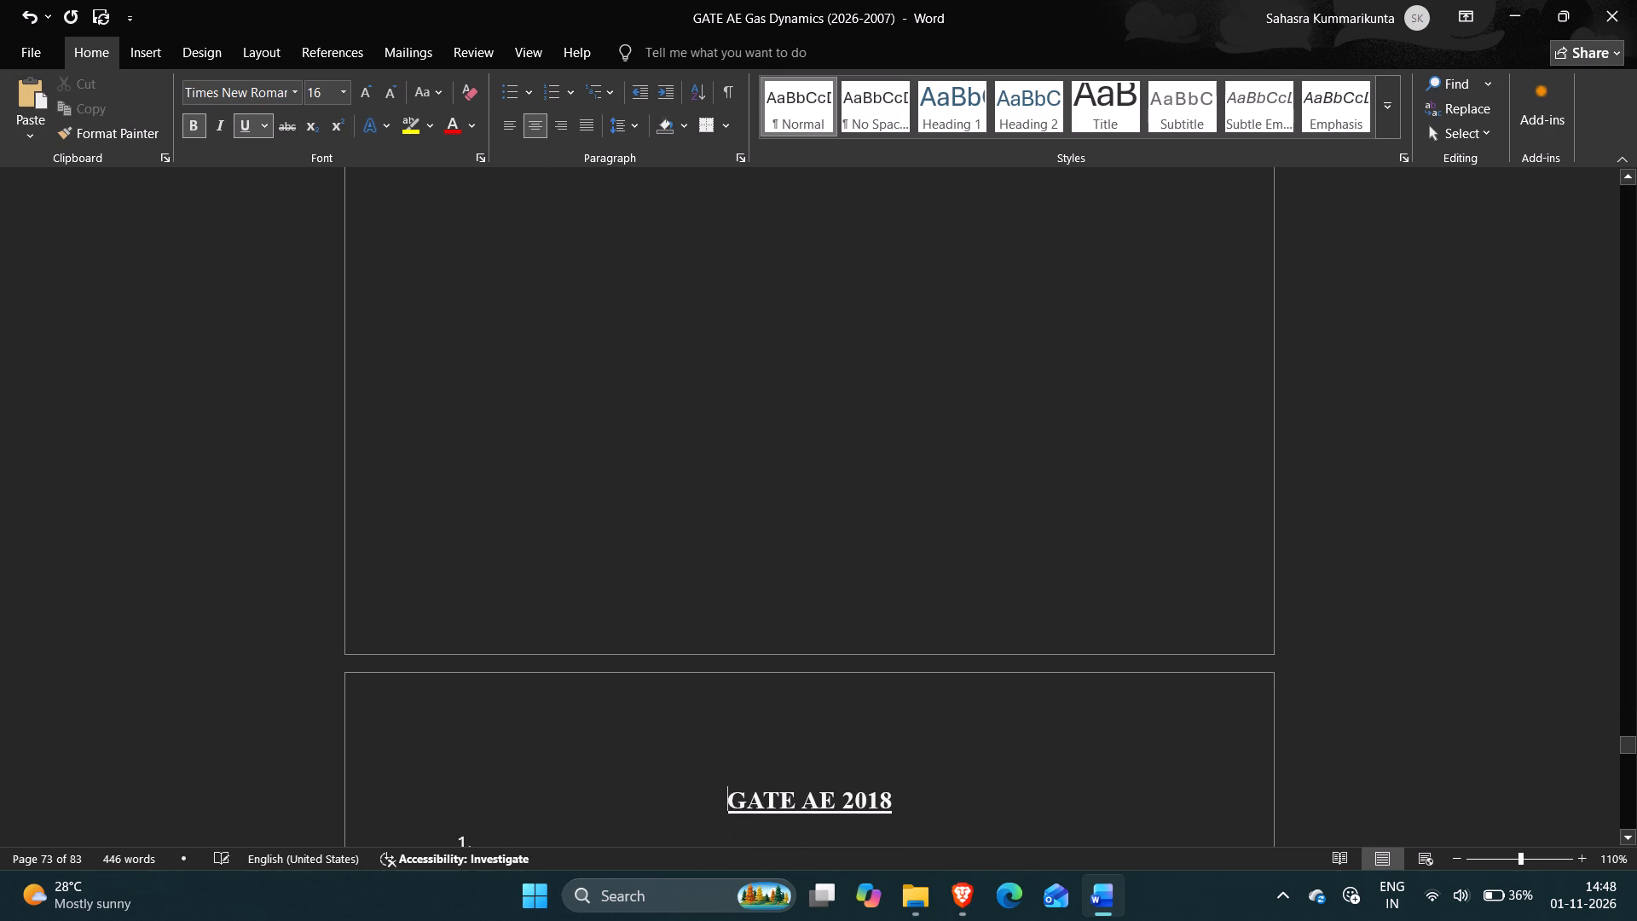
{"action": "scroll", "coordinate": [726, 565], "scroll_direction": "down", "scroll_amount": 2}
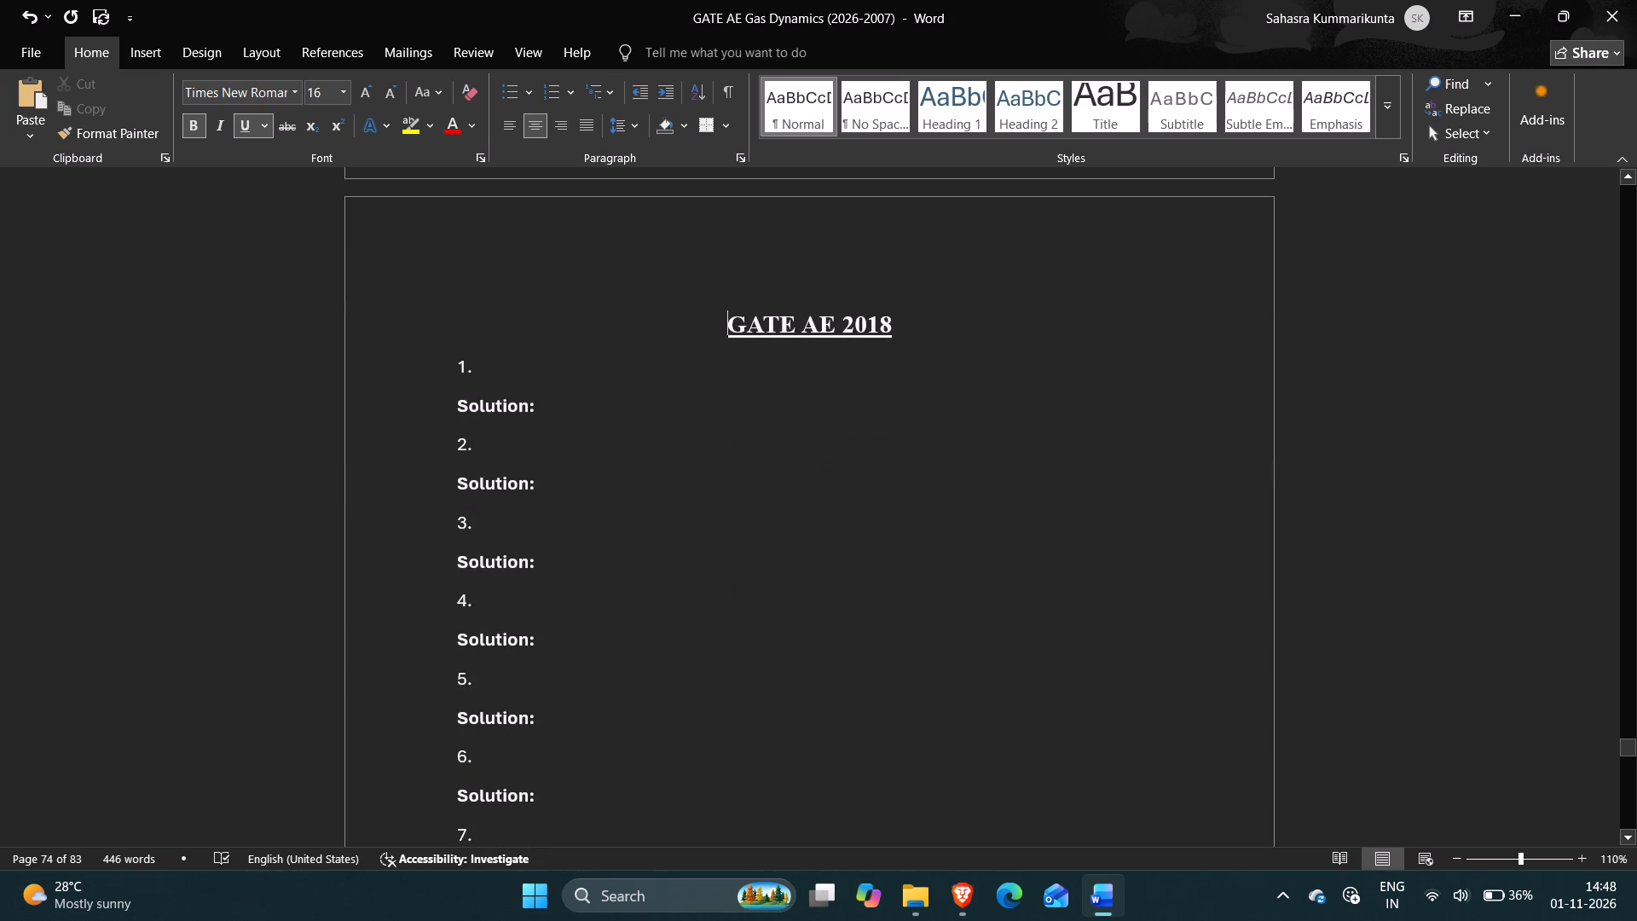
Switch to File Explorer and delete all the 2019 question screenshots from the Screenshots folder.
{"action": "left_click", "coordinate": [923, 905]}
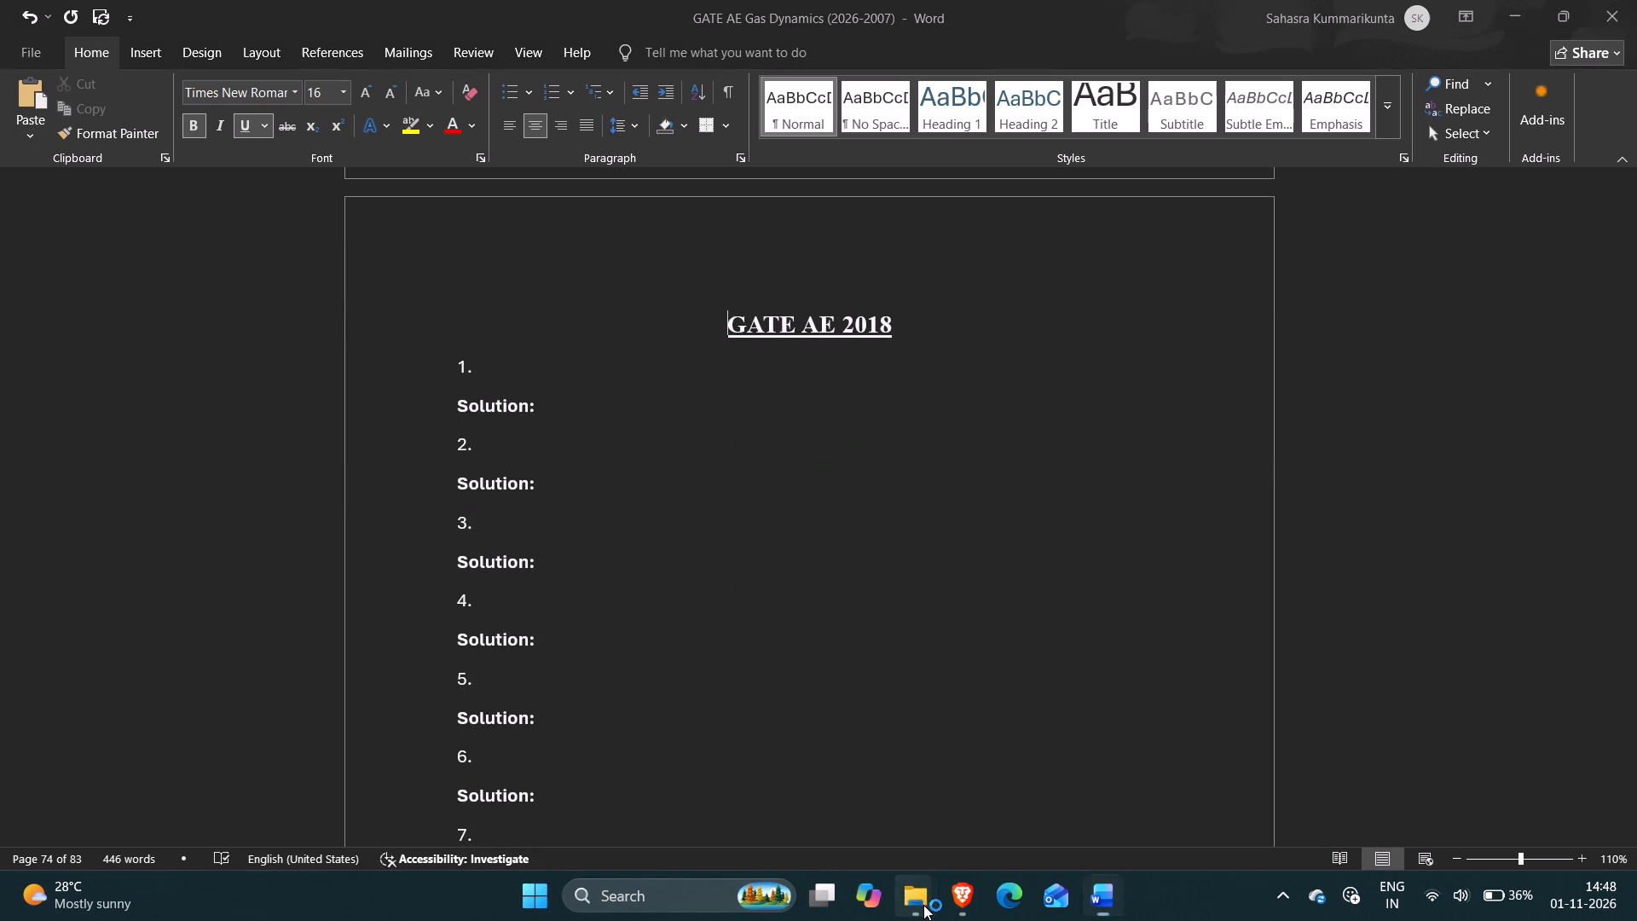
{"action": "left_click", "coordinate": [952, 823]}
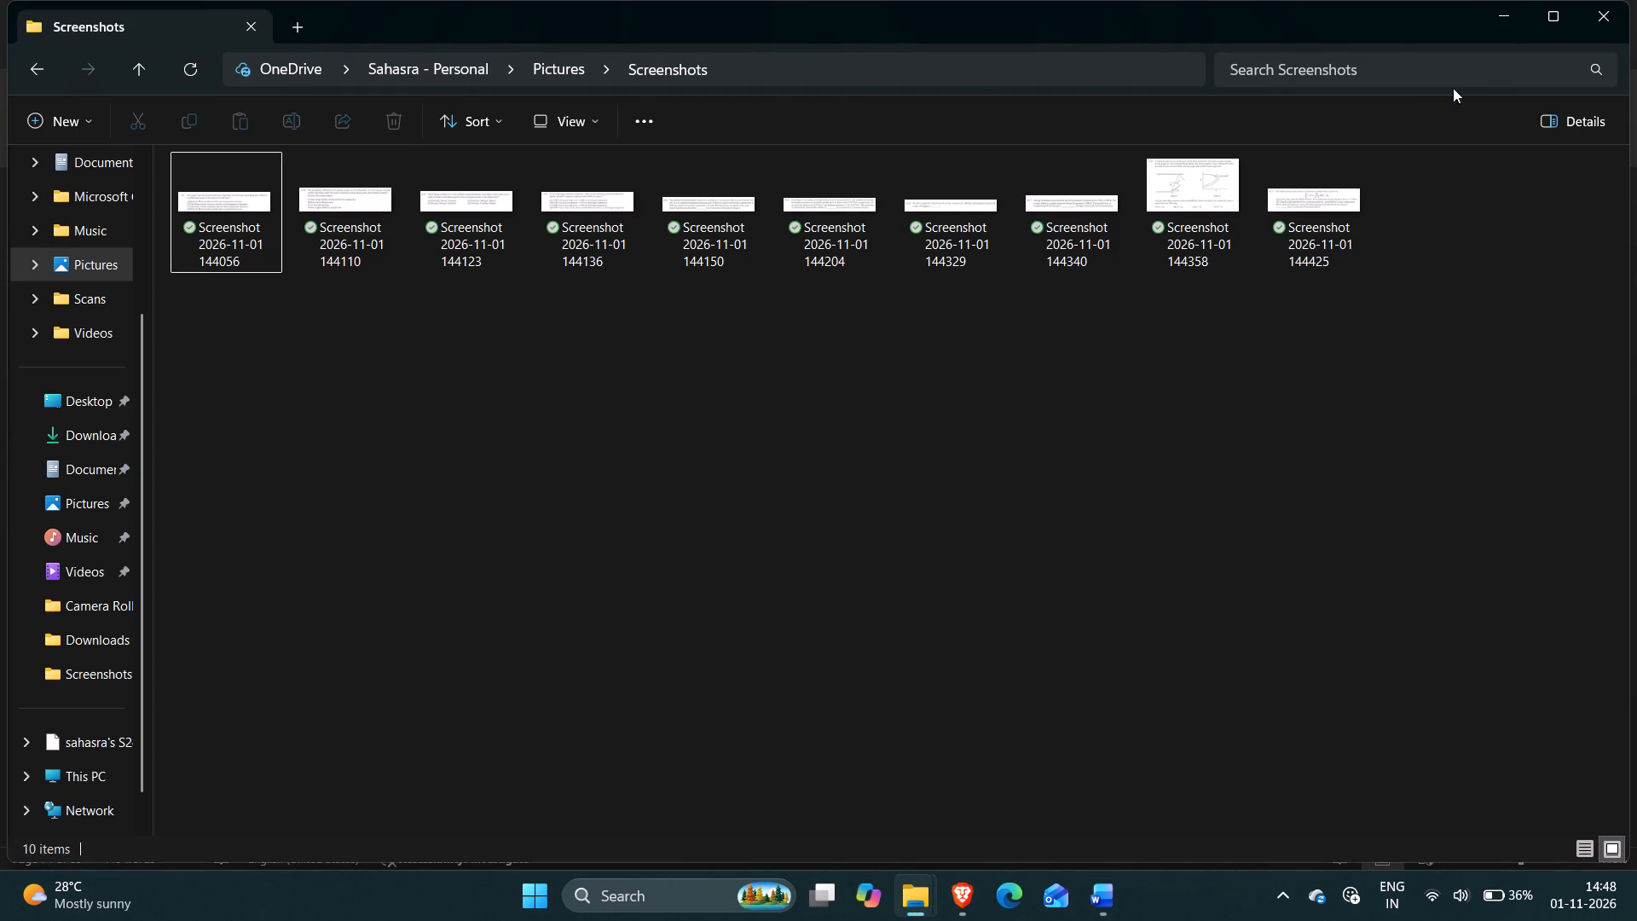
{"action": "left_click_drag", "start_coordinate": [1478, 201], "coordinate": [259, 170]}
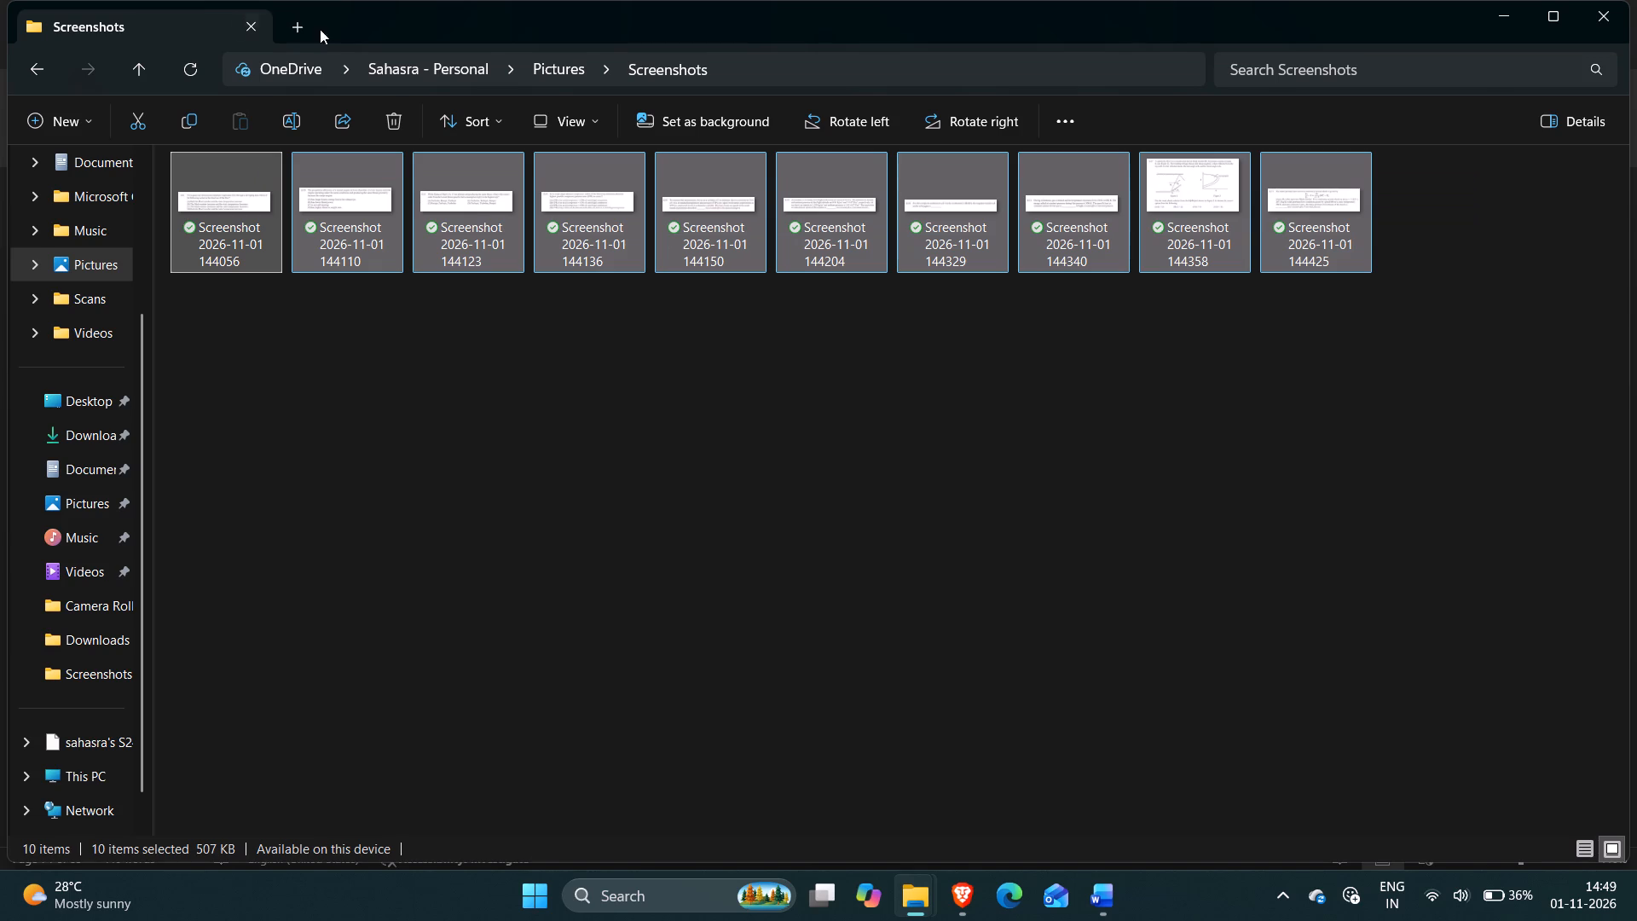
{"action": "left_click", "coordinate": [394, 107]}
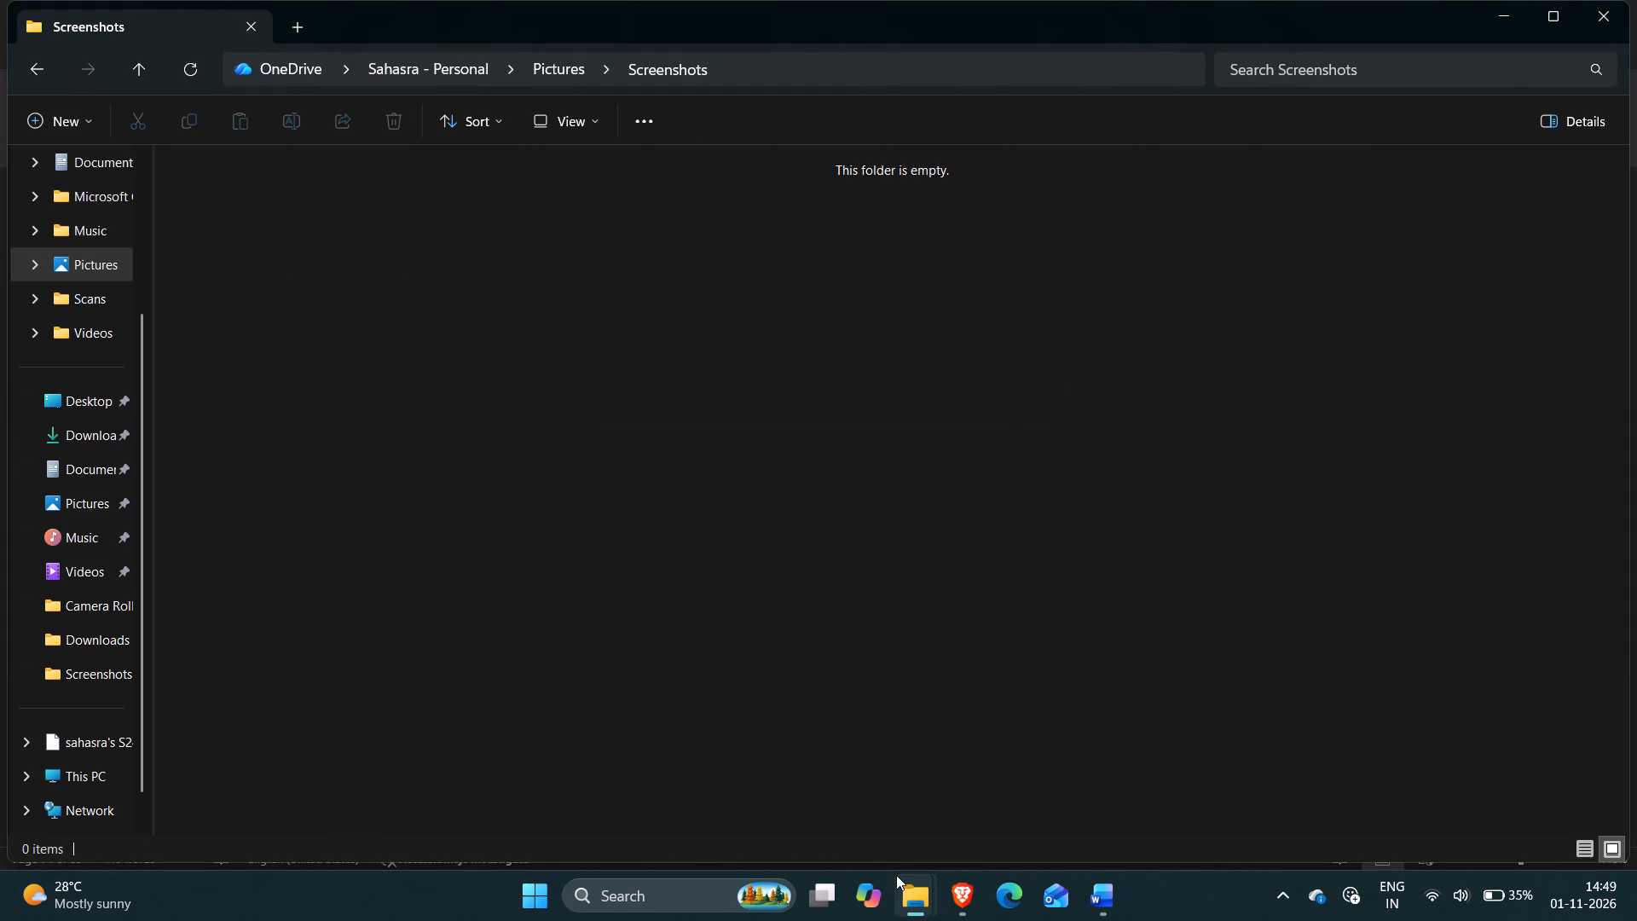
{"action": "left_click", "coordinate": [980, 900]}
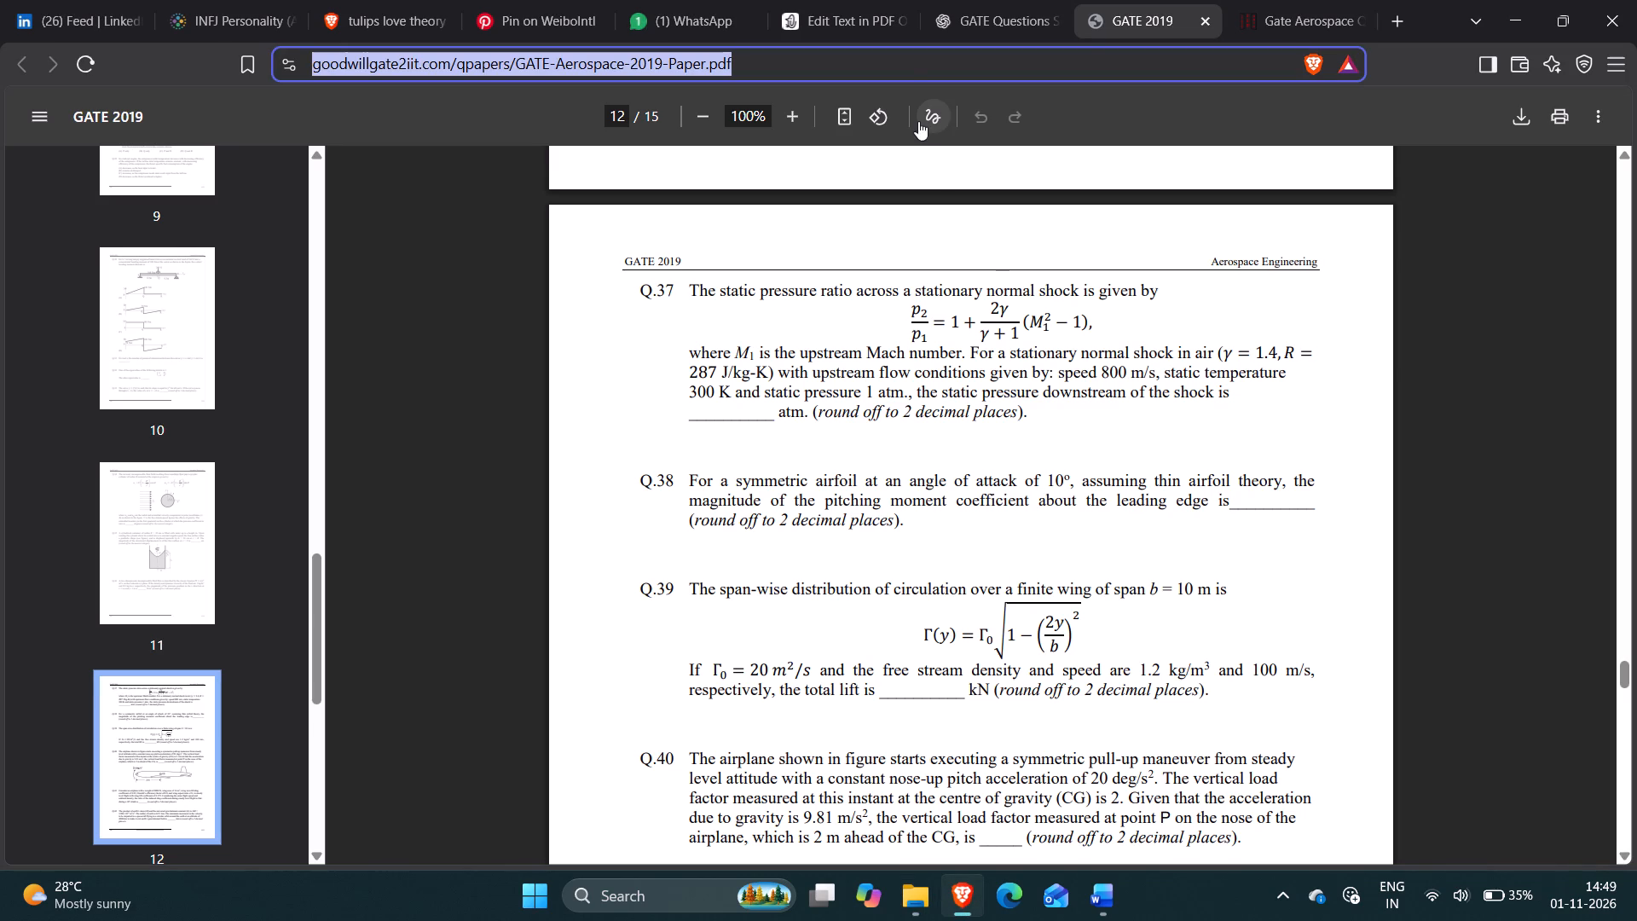
{"action": "left_click", "coordinate": [1254, 0]}
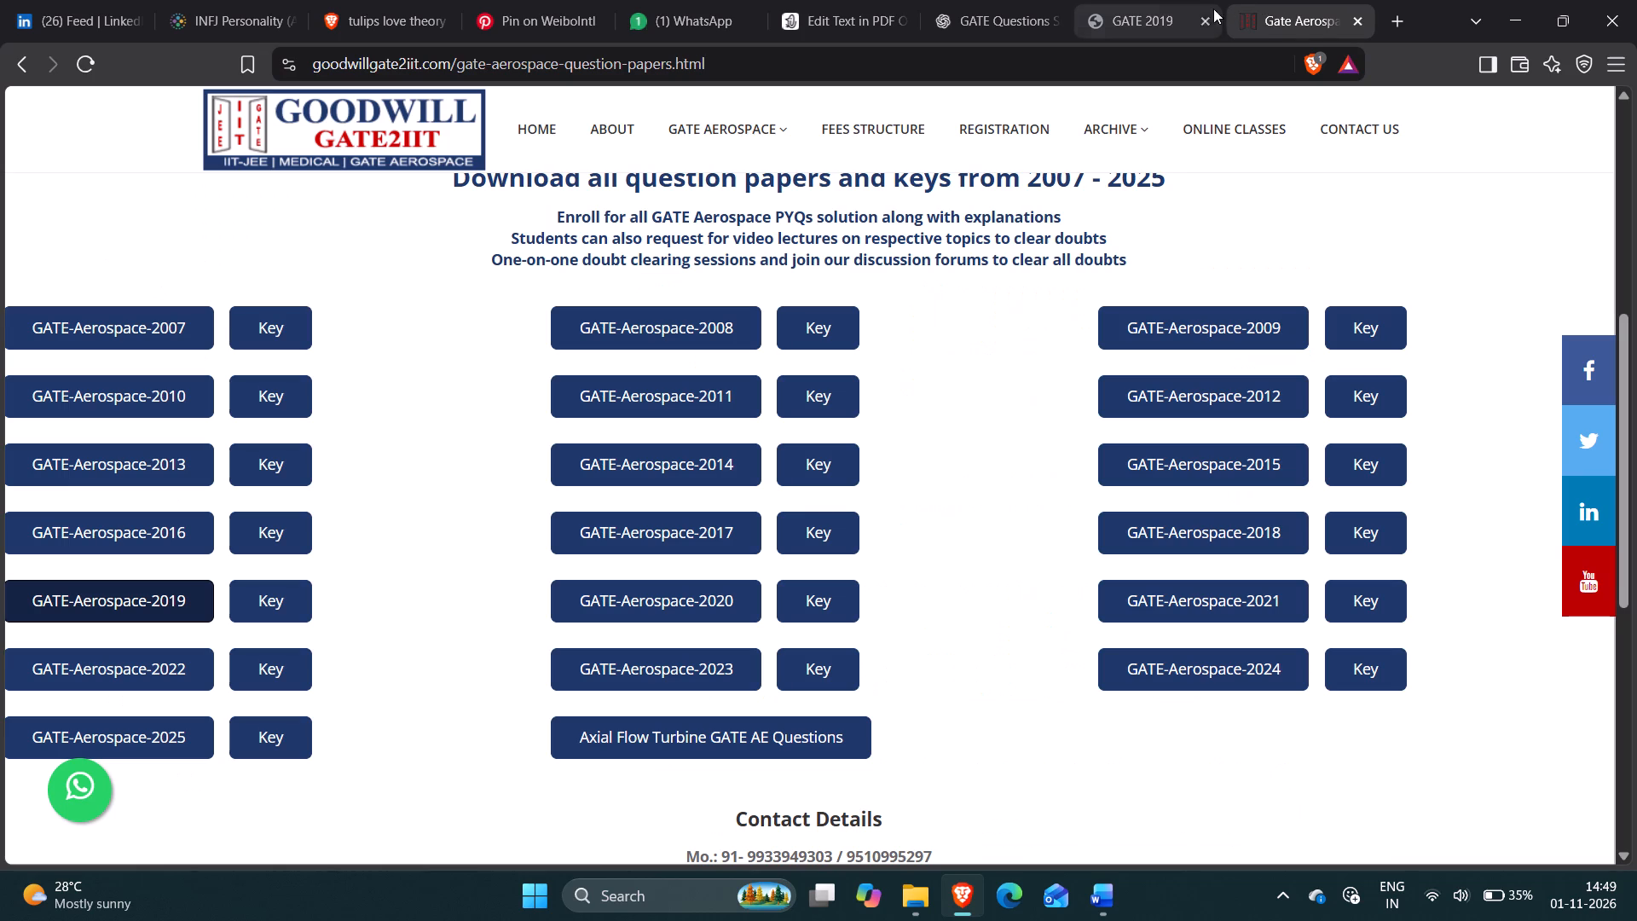
{"action": "left_click", "coordinate": [1202, 18]}
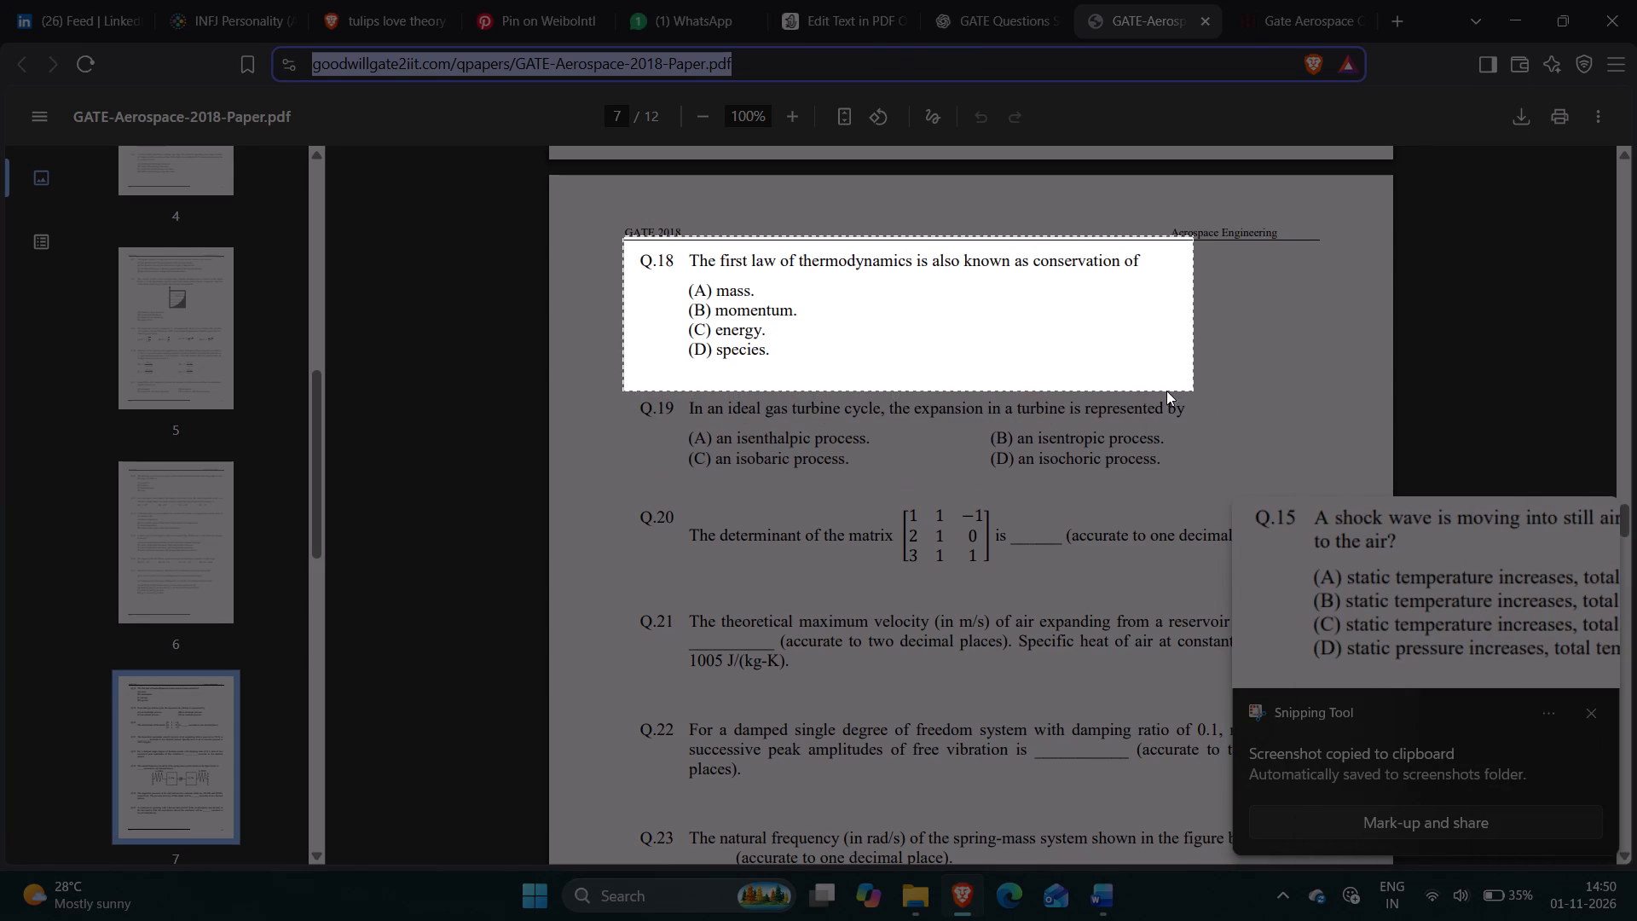
{"action": "left_click_drag", "start_coordinate": [1166, 391], "coordinate": [1155, 391]}
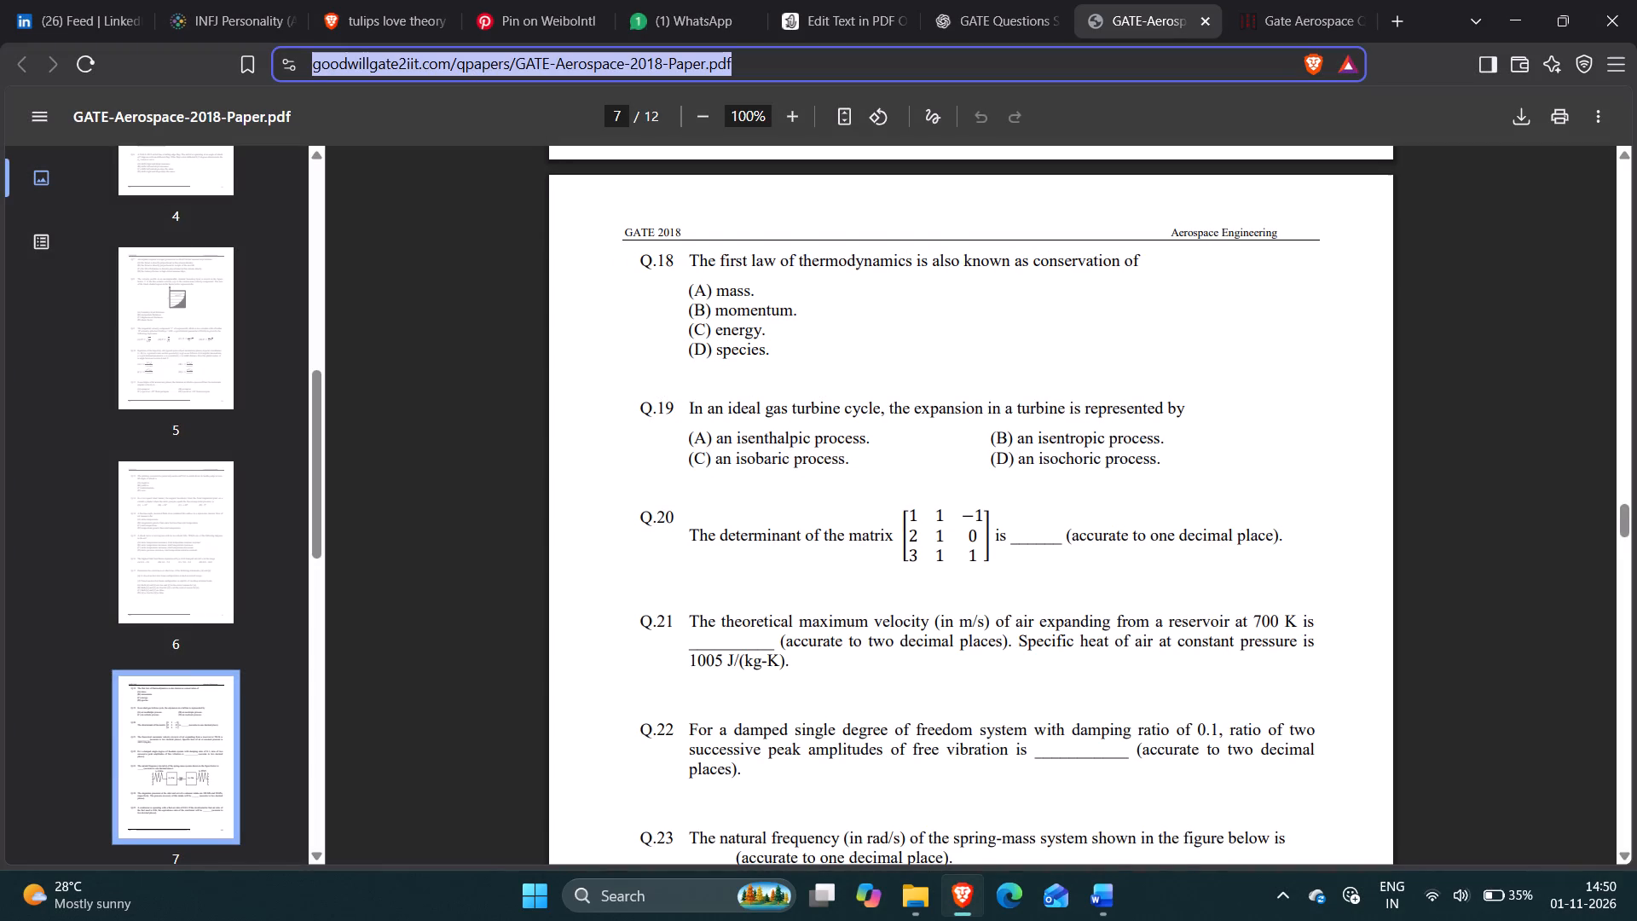
Capture a screenshot of Q.19 on the turbine expansion in an ideal gas turbine cycle, including its options.
{"action": "scroll", "coordinate": [1155, 391], "scroll_direction": "down", "scroll_amount": 1}
{"action": "key", "text": "Print"}
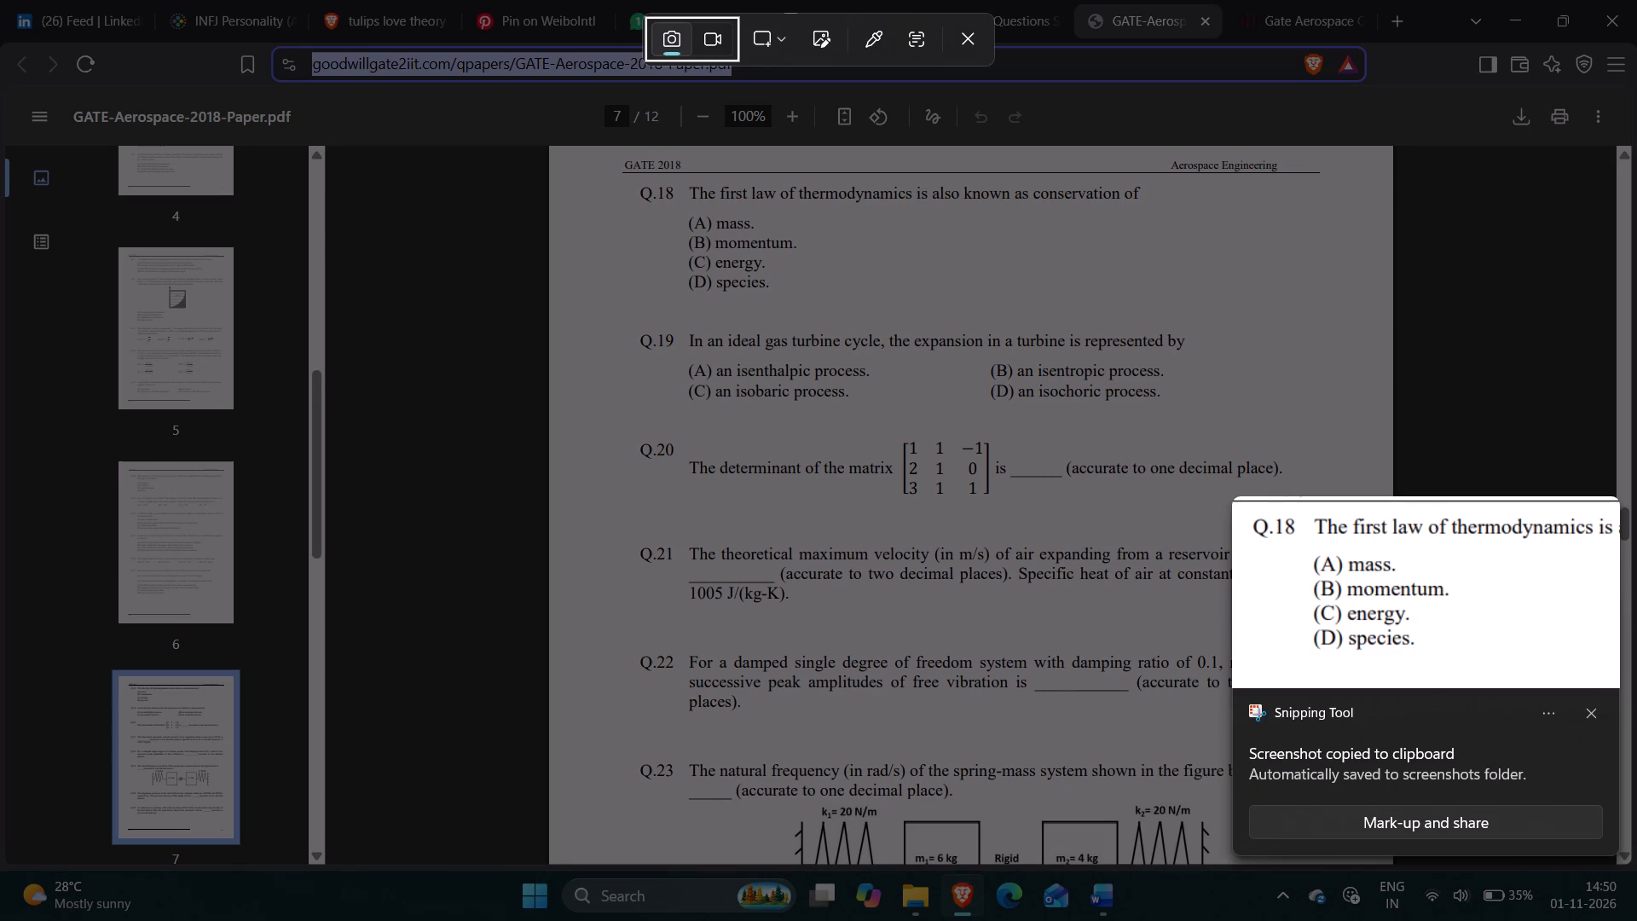
{"action": "left_click_drag", "start_coordinate": [629, 304], "coordinate": [1207, 438]}
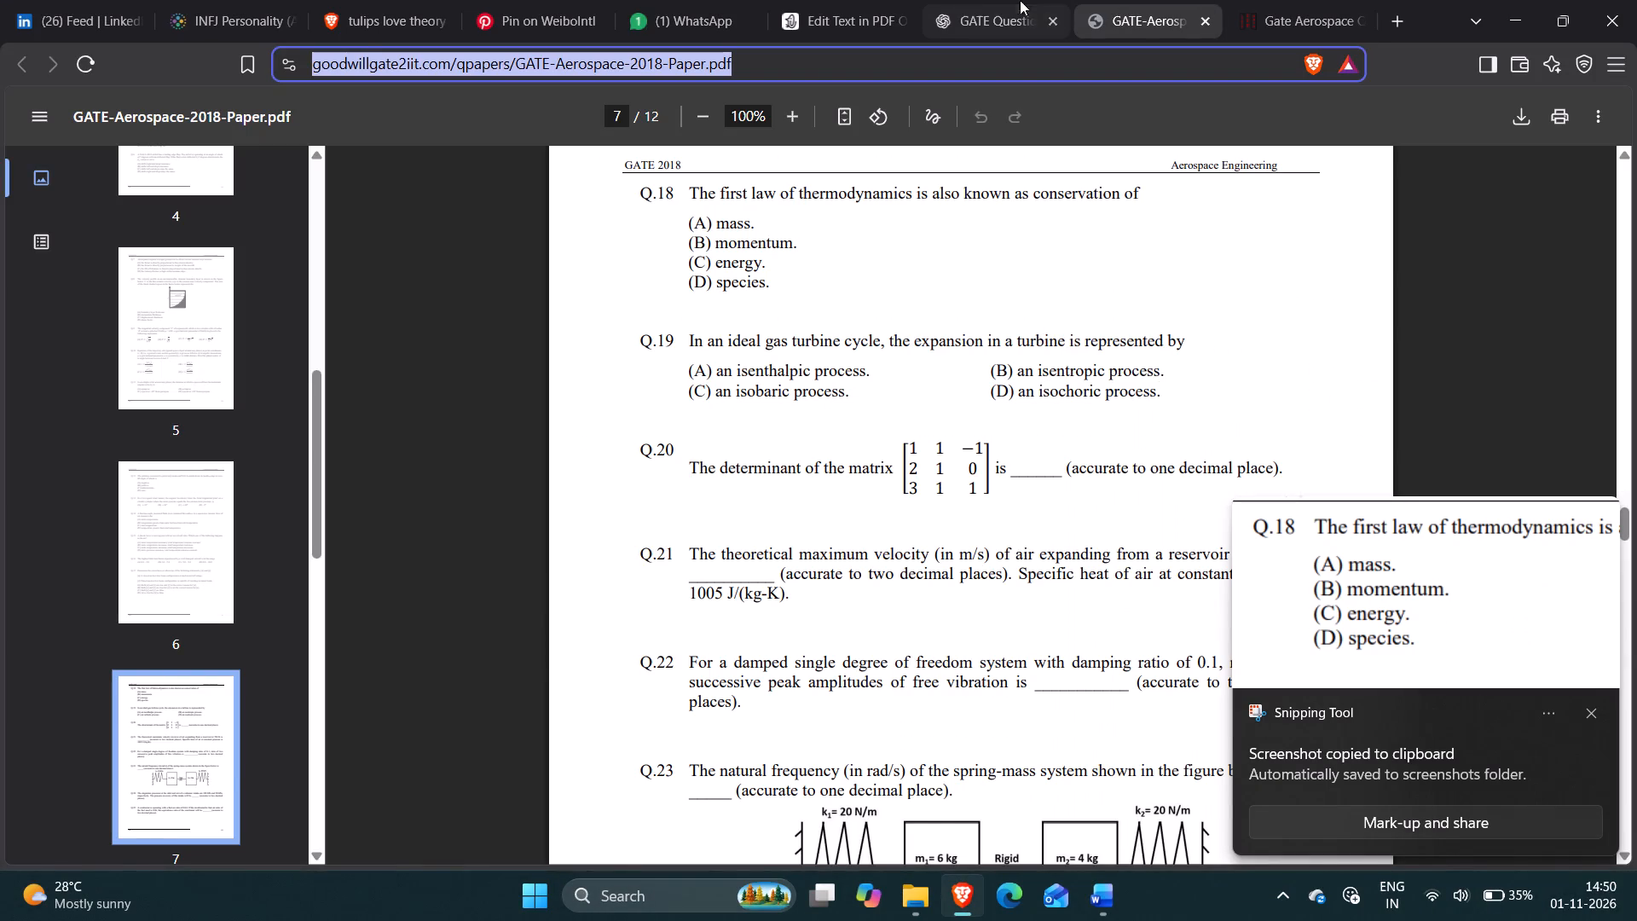
Check ChatGPT's list and capture a screenshot of Q.21 on the theoretical maximum velocity of air expanding from a reservoir.
{"action": "left_click", "coordinate": [975, 0]}
{"action": "left_click", "coordinate": [1114, 0]}
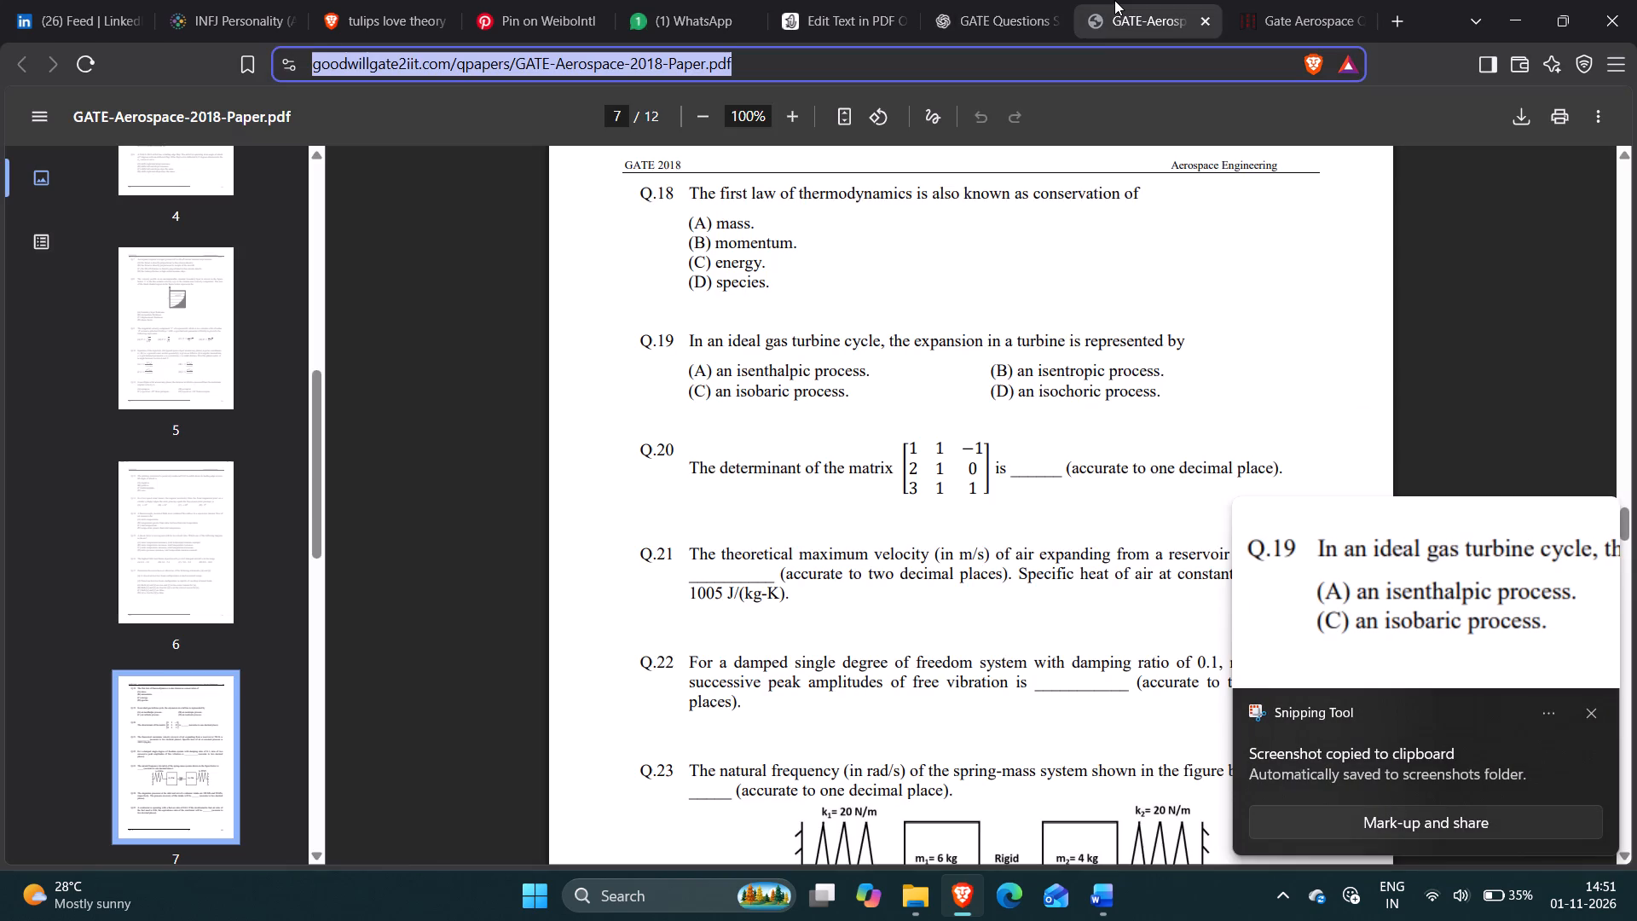
{"action": "scroll", "coordinate": [904, 321], "scroll_direction": "down", "scroll_amount": 3}
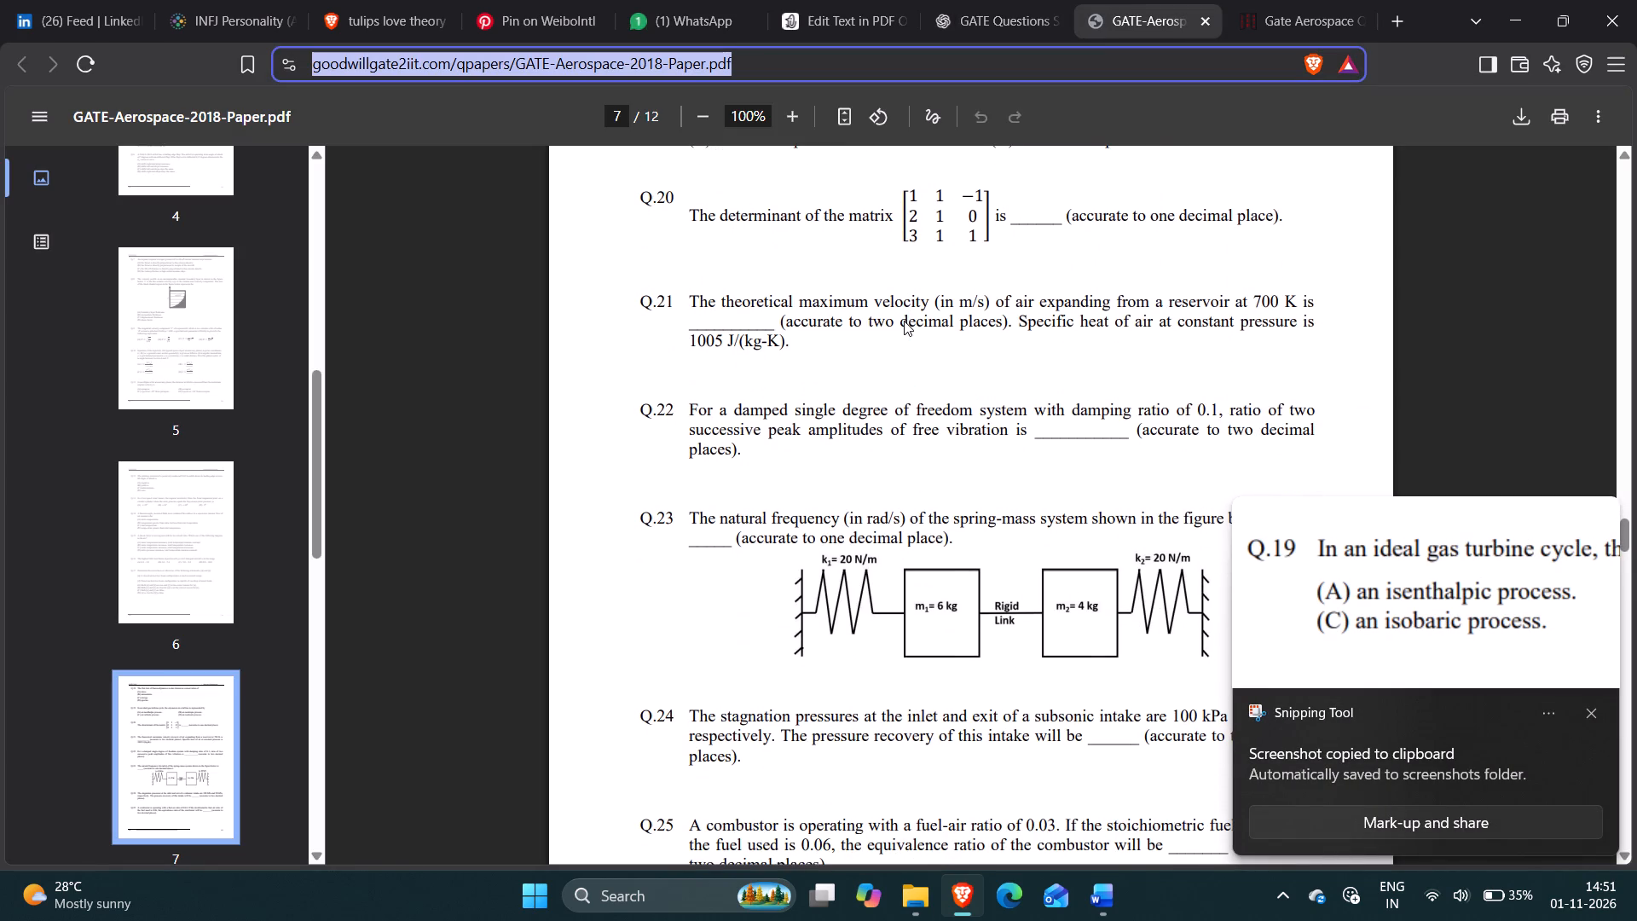
{"action": "key", "text": "Print"}
{"action": "left_click_drag", "start_coordinate": [622, 267], "coordinate": [969, 375]}
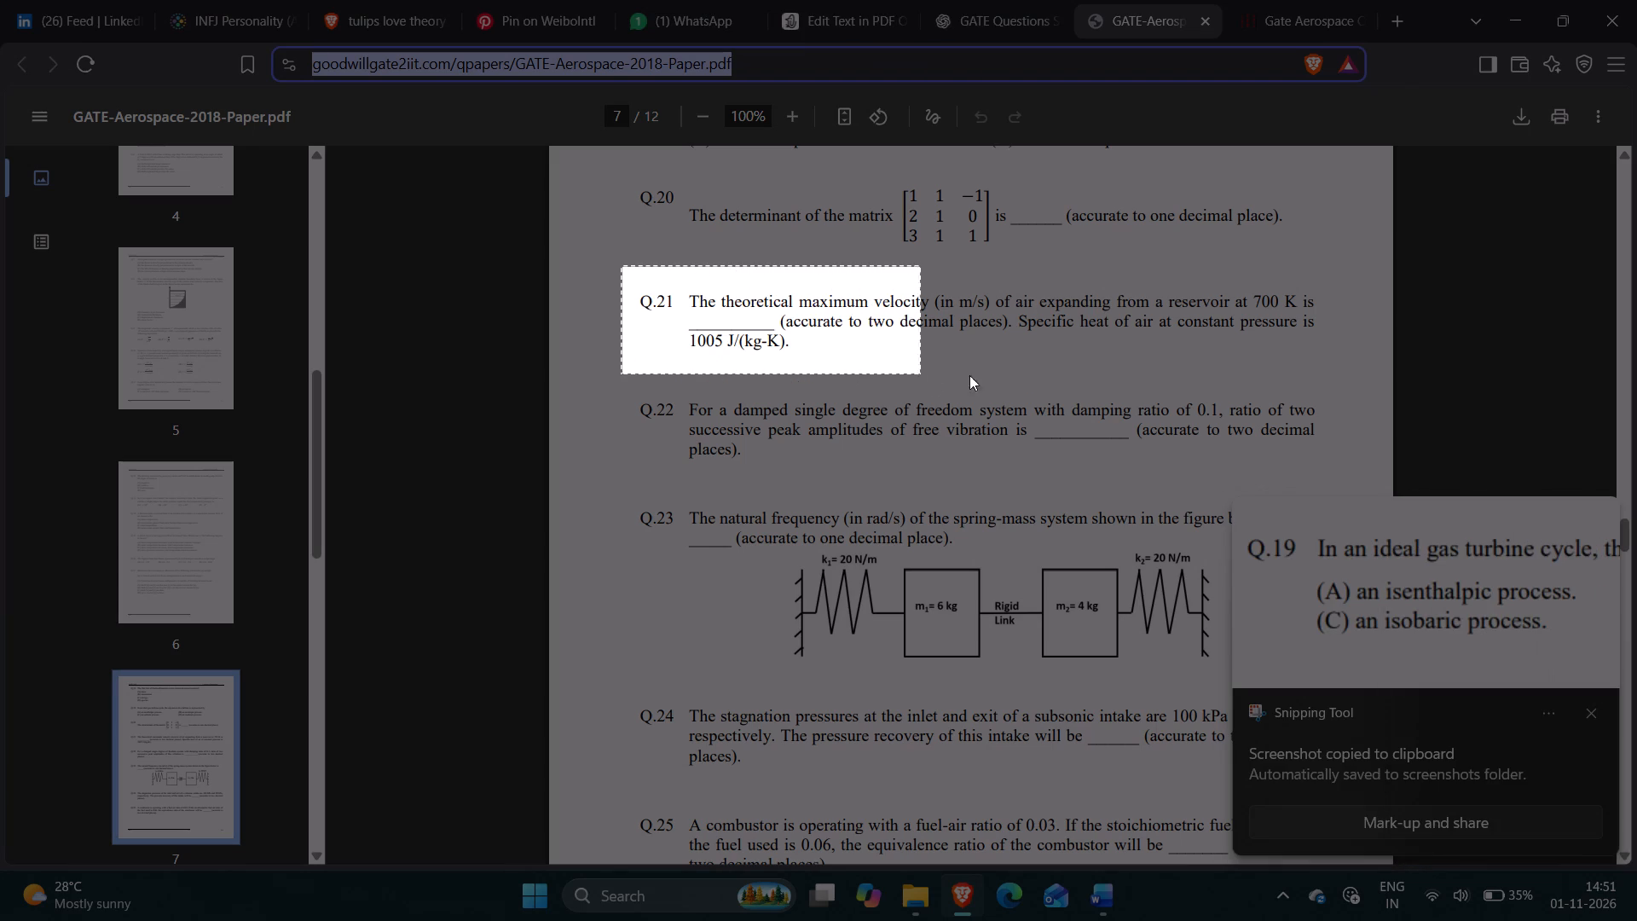
{"action": "left_click_drag", "start_coordinate": [969, 375], "coordinate": [1334, 371]}
Check ChatGPT's list and capture a screenshot of Q.24 on the pressure recovery of a subsonic intake.
{"action": "left_click", "coordinate": [1035, 0]}
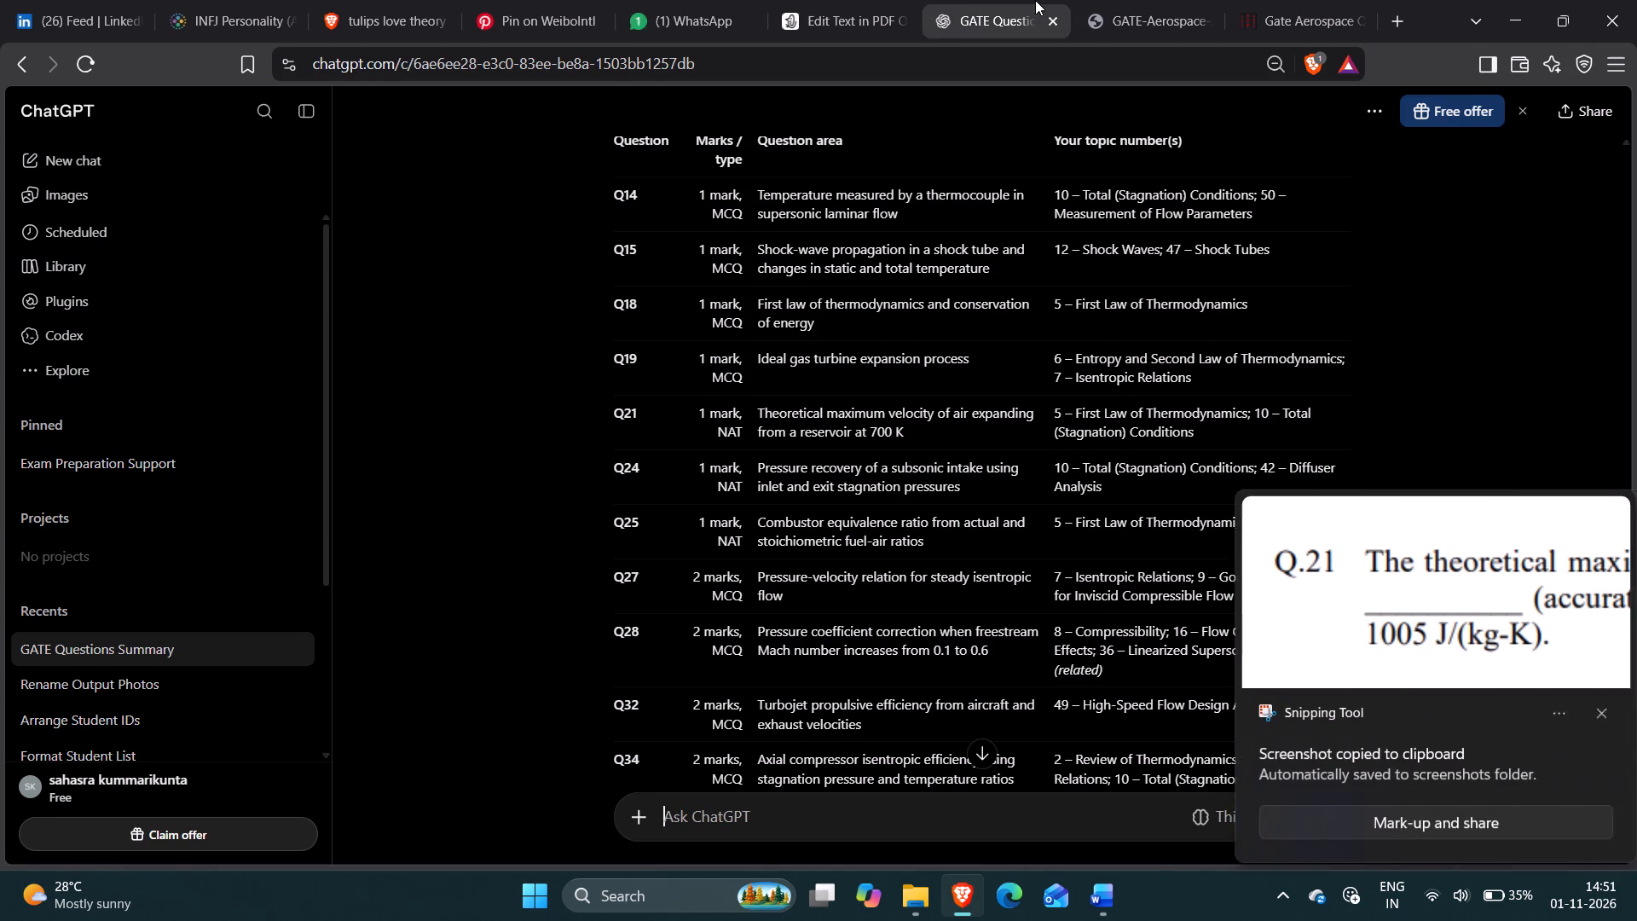
{"action": "left_click", "coordinate": [1151, 0]}
{"action": "scroll", "coordinate": [960, 282], "scroll_direction": "down", "scroll_amount": 3}
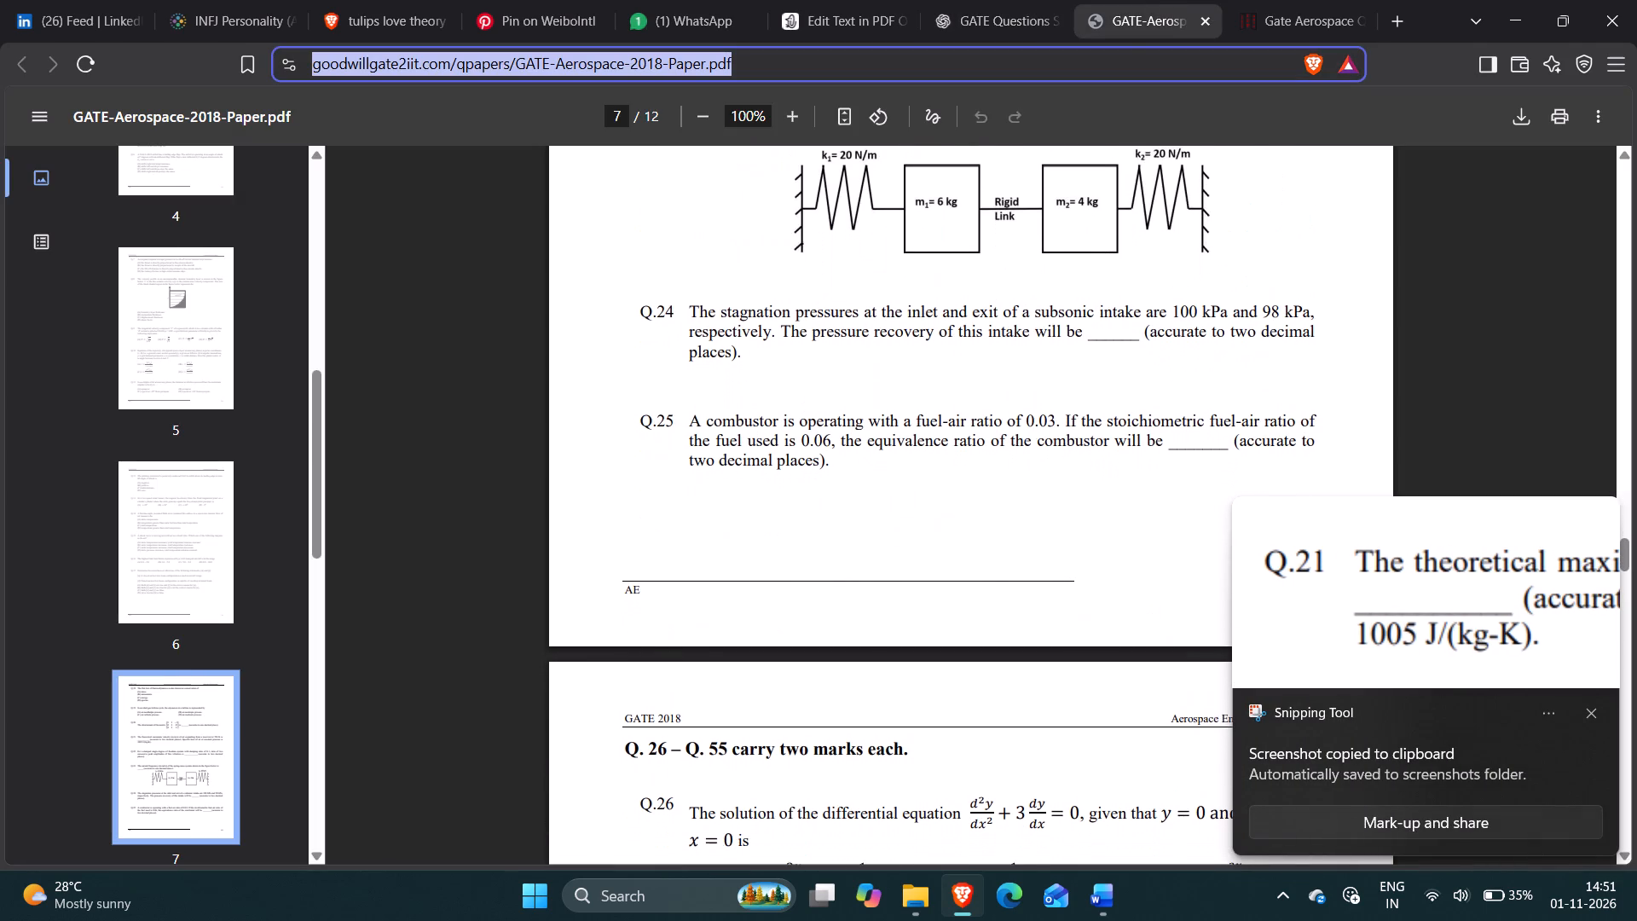
{"action": "scroll", "coordinate": [960, 282], "scroll_direction": "down", "scroll_amount": 1}
{"action": "key", "text": "Print"}
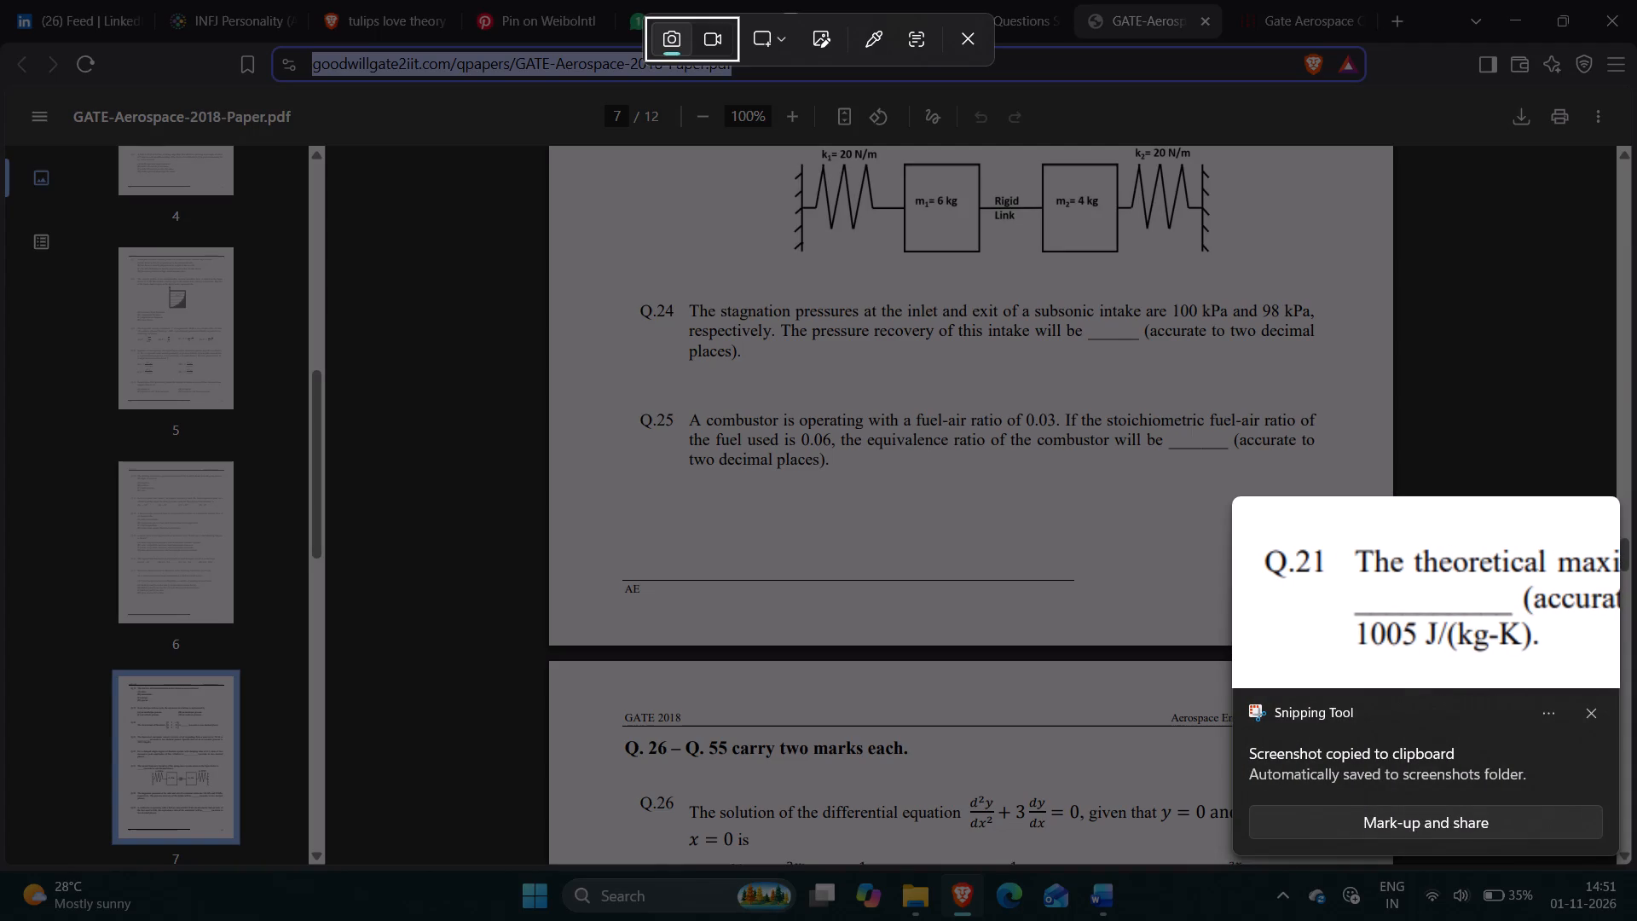
{"action": "left_click_drag", "start_coordinate": [609, 280], "coordinate": [1309, 399]}
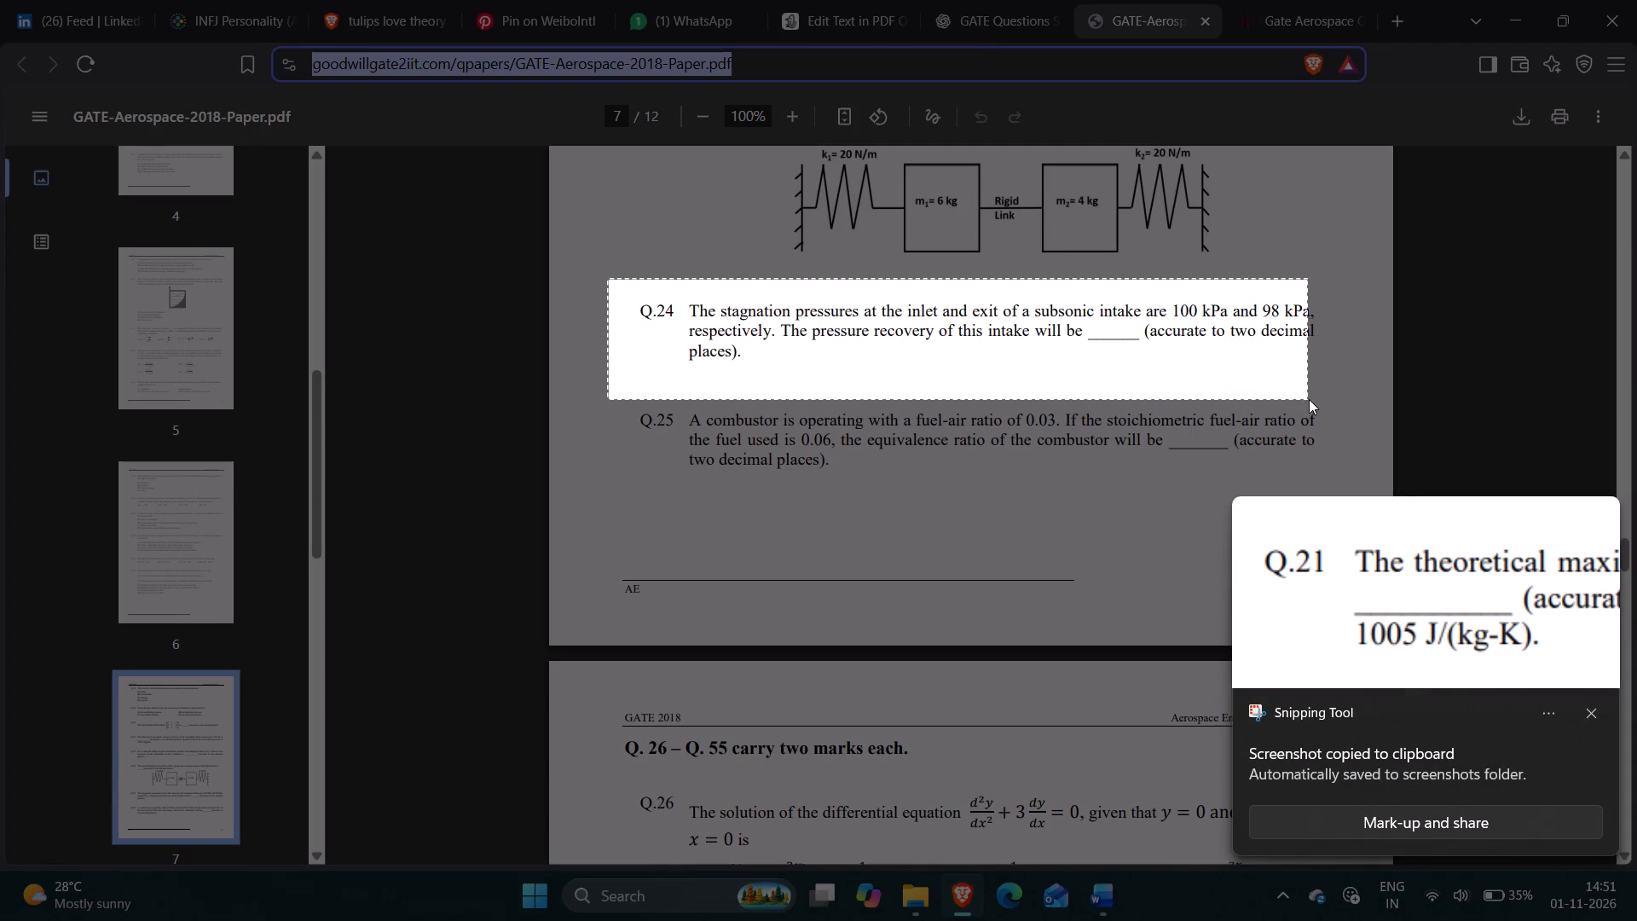
{"action": "left_click_drag", "start_coordinate": [1309, 399], "coordinate": [1335, 381]}
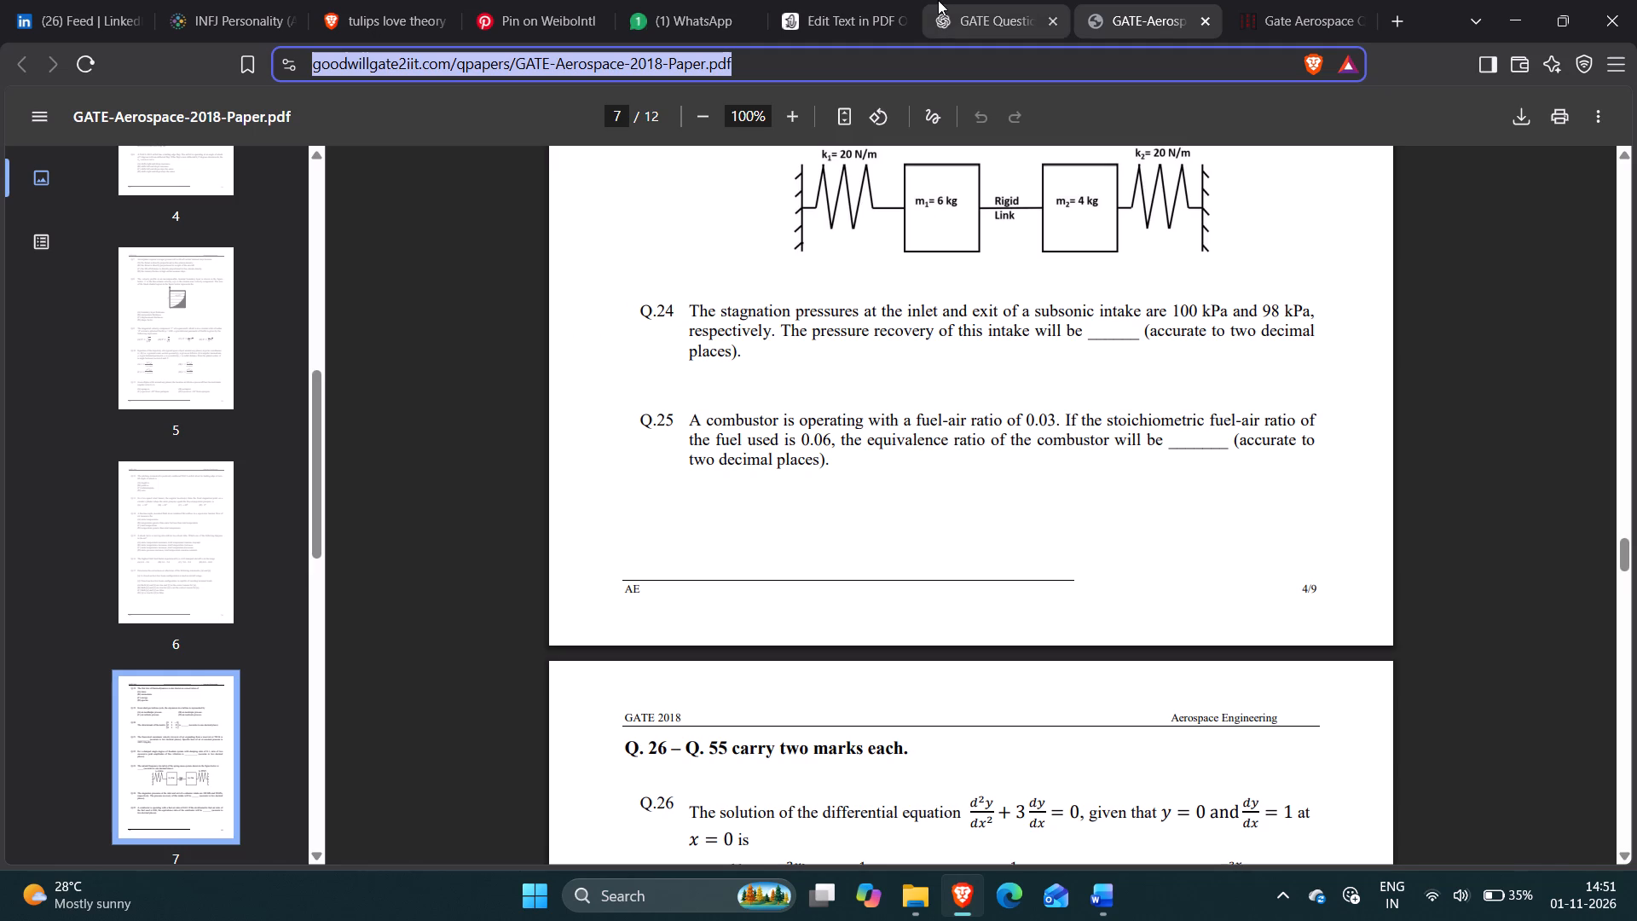
Check ChatGPT's list and capture a screenshot of Q.25 on the combustor's equivalence ratio.
{"action": "left_click", "coordinate": [971, 3]}
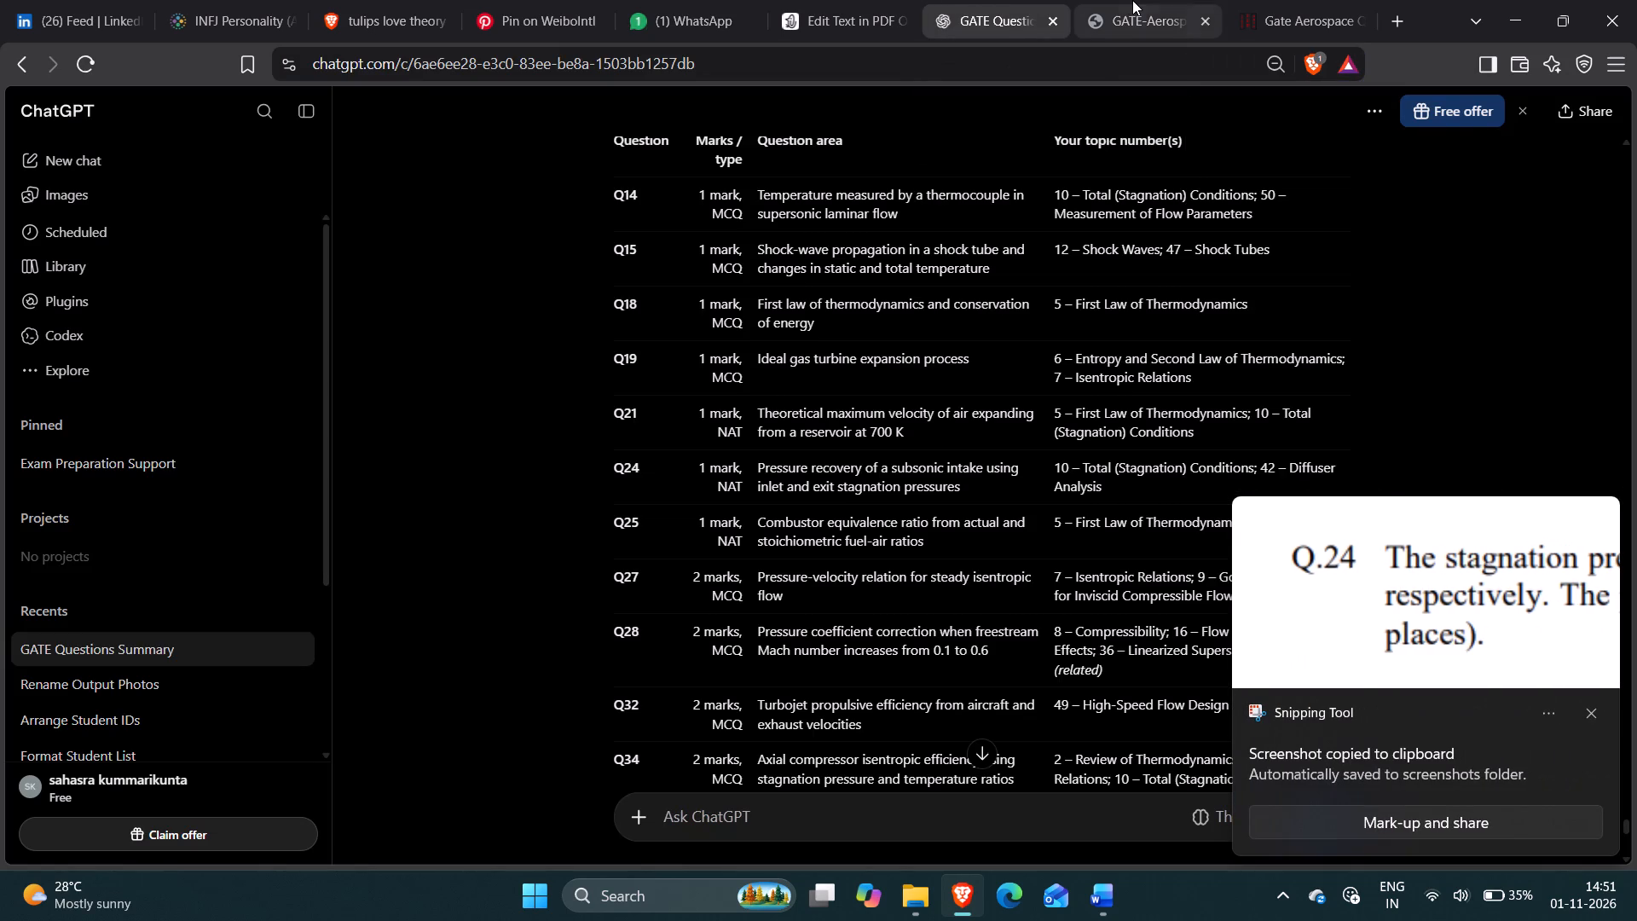
{"action": "left_click", "coordinate": [1132, 0]}
{"action": "scroll", "coordinate": [999, 248], "scroll_direction": "down", "scroll_amount": 1}
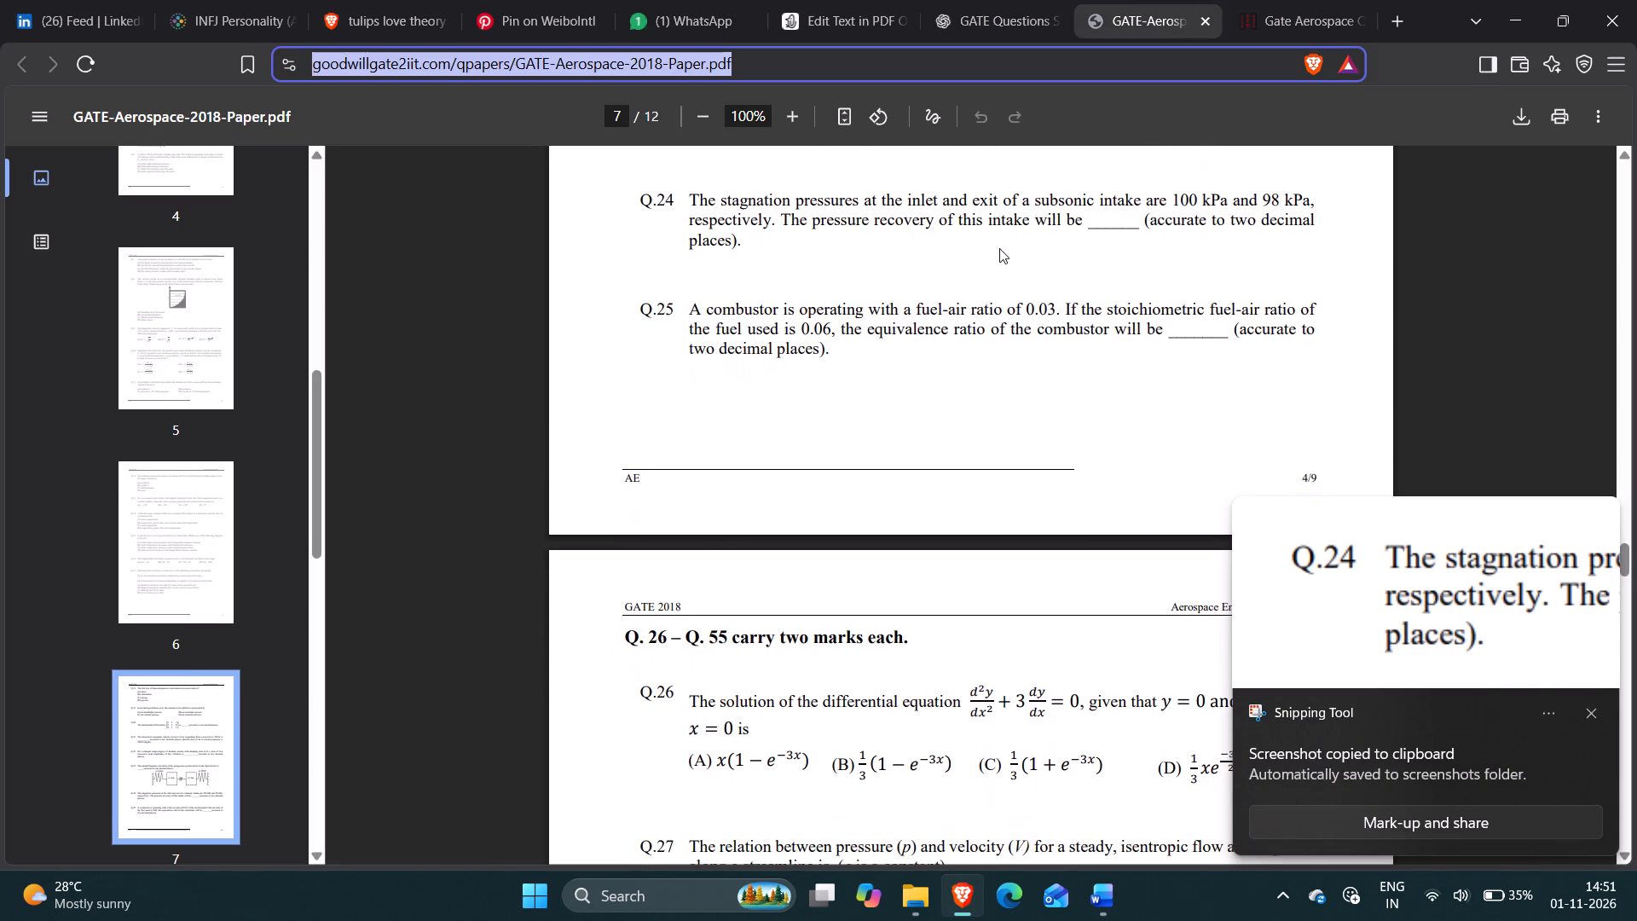
{"action": "key", "text": "Print"}
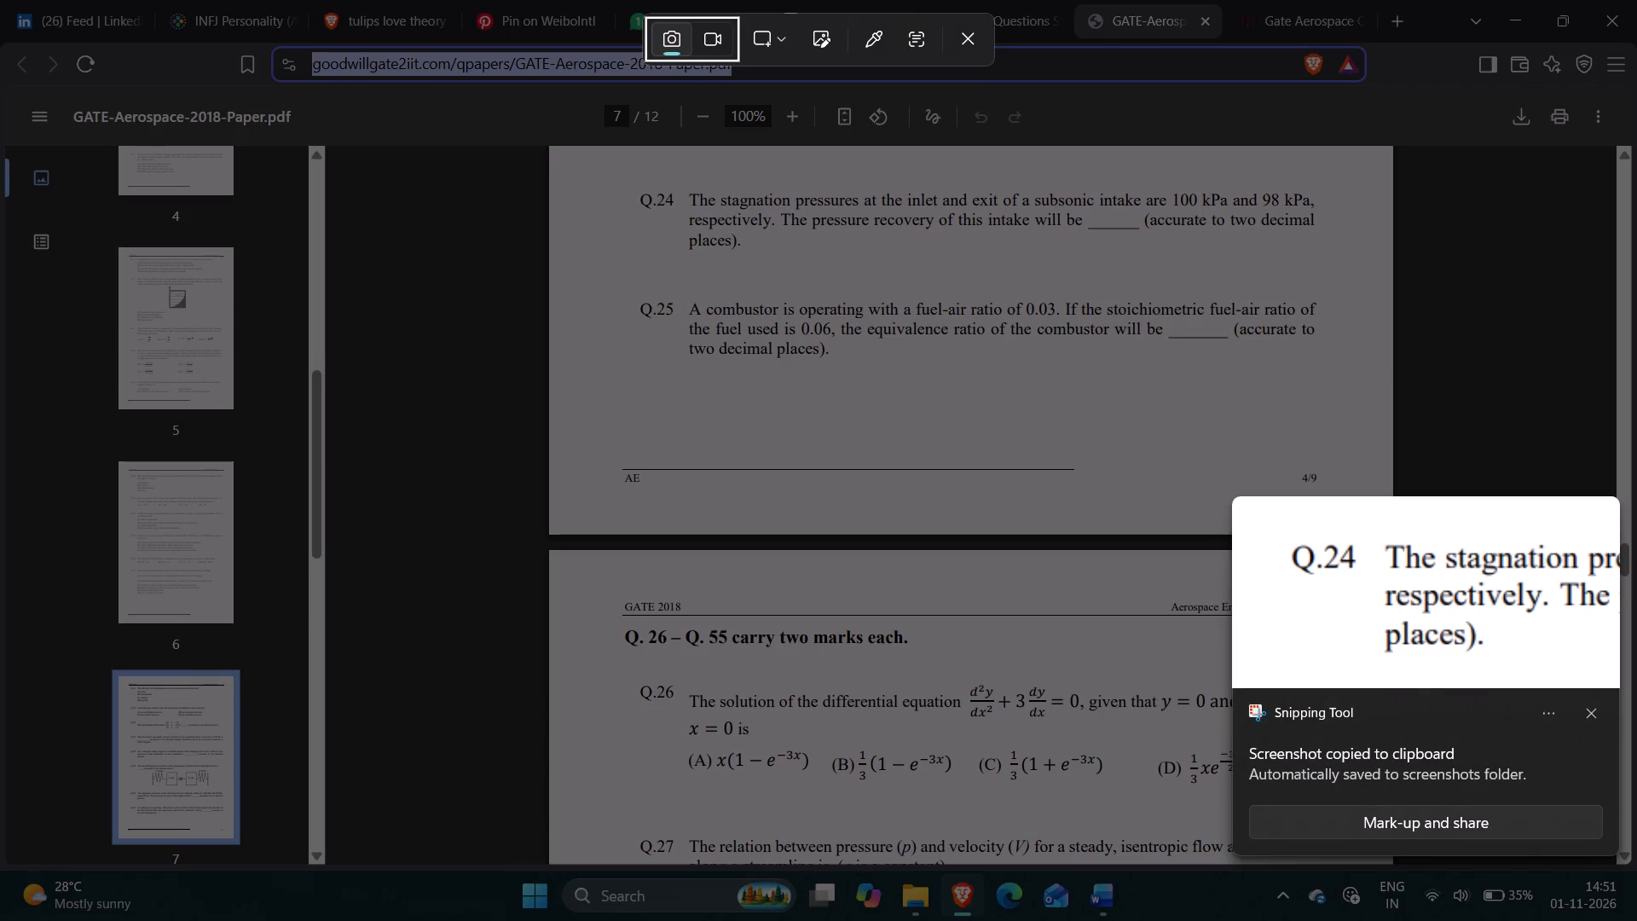
{"action": "left_click_drag", "start_coordinate": [639, 270], "coordinate": [1014, 434]}
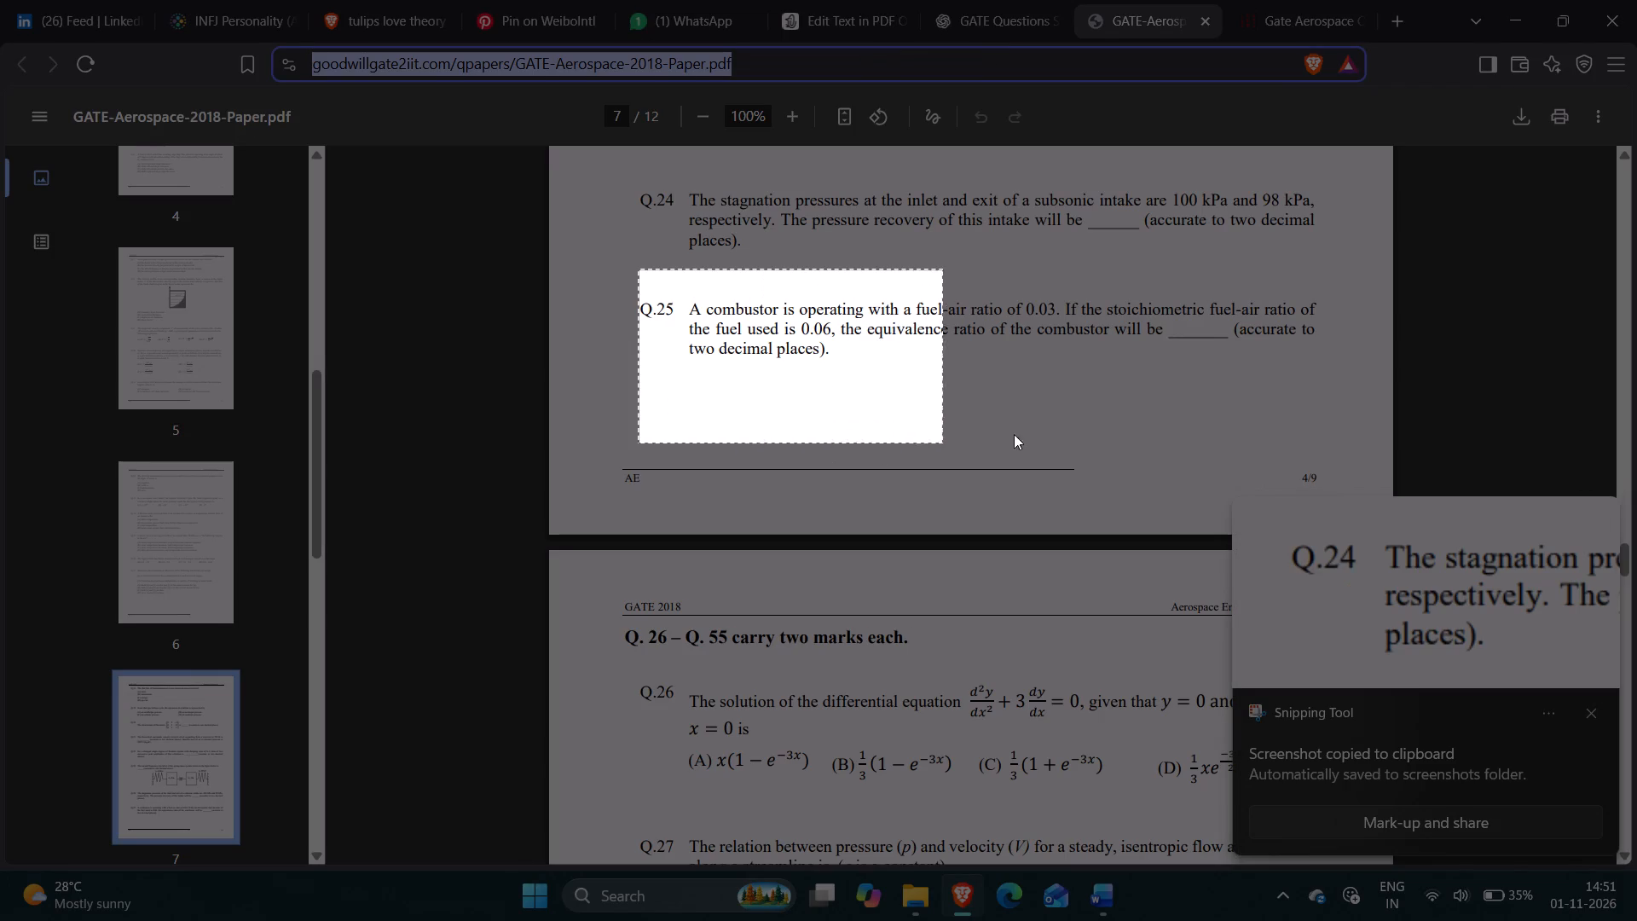
{"action": "left_click_drag", "start_coordinate": [1014, 434], "coordinate": [1324, 398]}
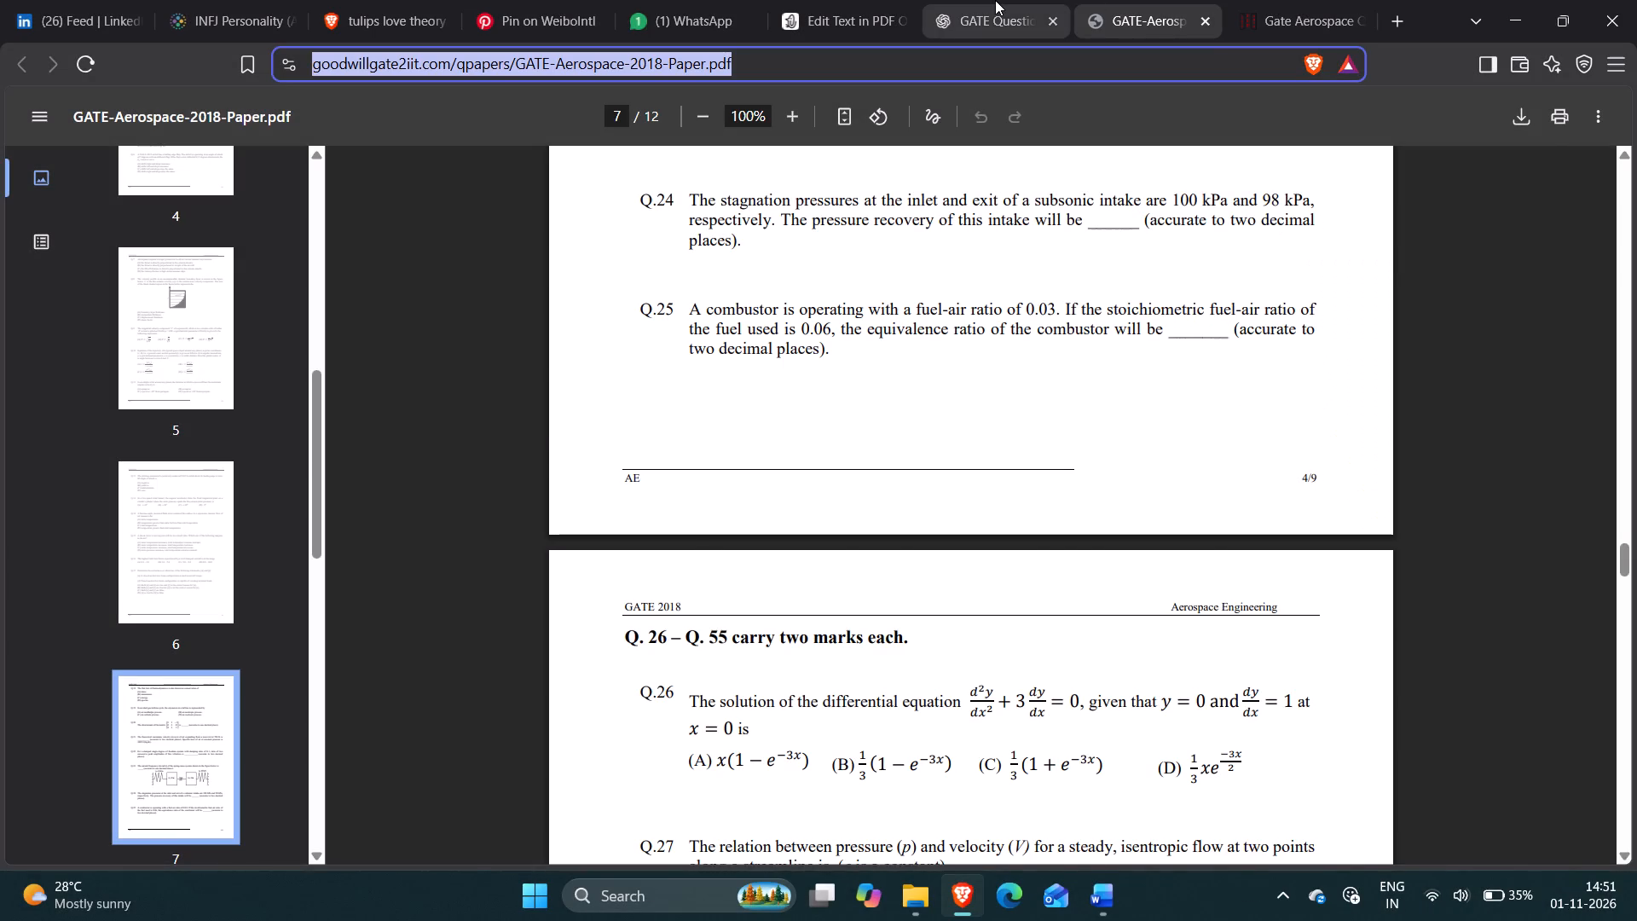
Check ChatGPT's list and capture a screenshot of Q.27 on the pressure-velocity relation for steady isentropic flow, including its options.
{"action": "left_click", "coordinate": [995, 0]}
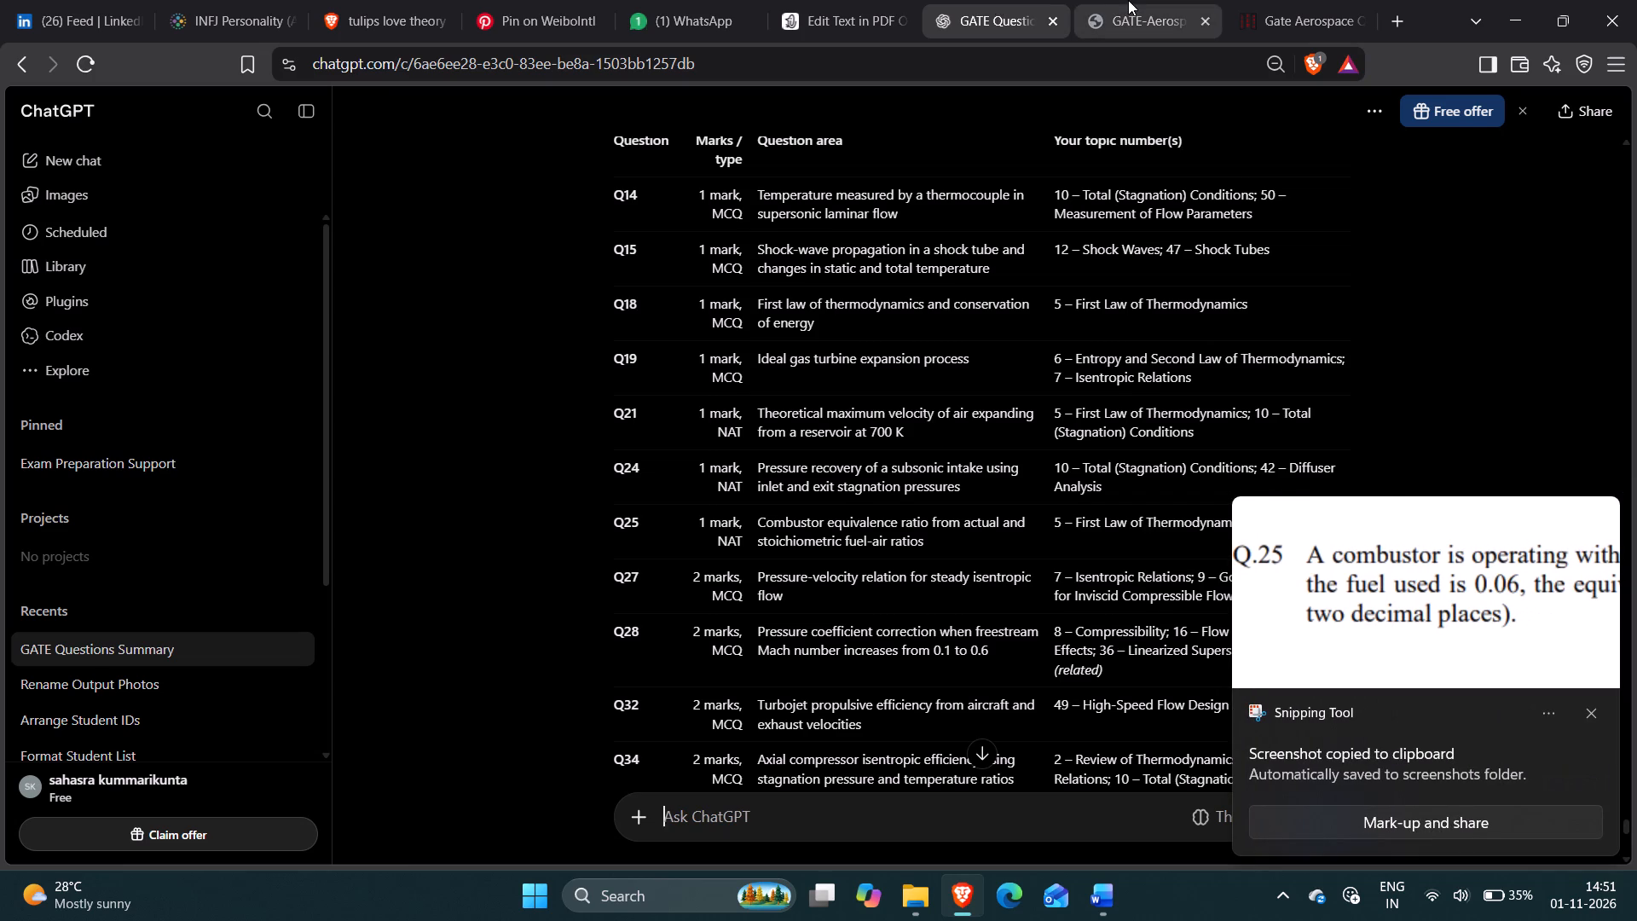
{"action": "left_click", "coordinate": [1128, 0]}
{"action": "scroll", "coordinate": [876, 400], "scroll_direction": "down", "scroll_amount": 3}
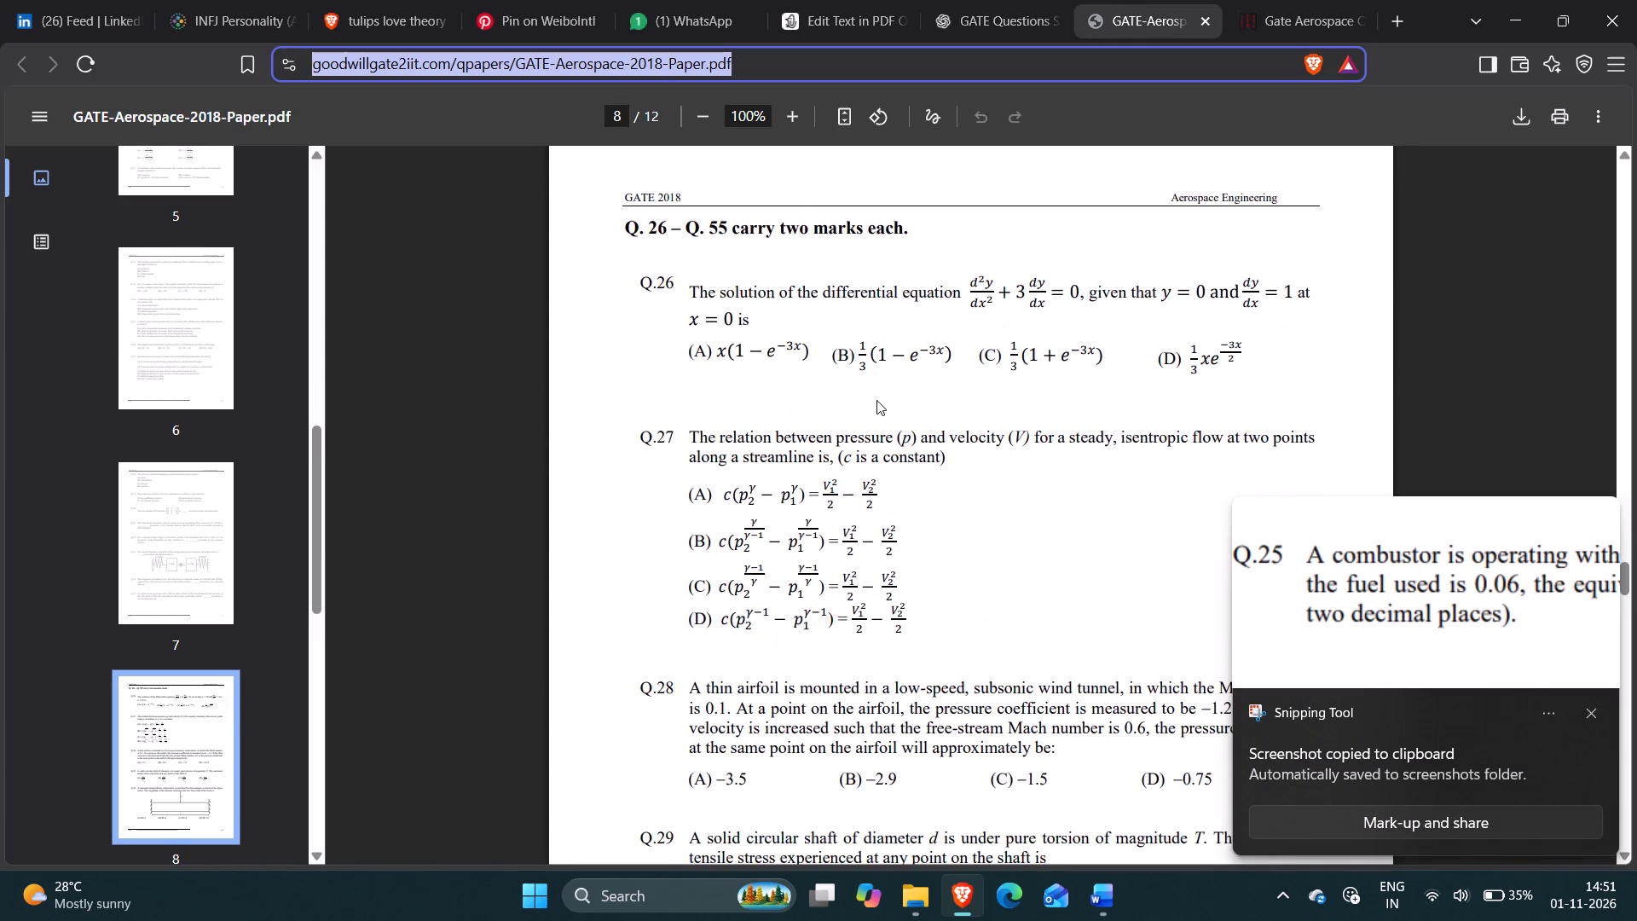
{"action": "scroll", "coordinate": [876, 400], "scroll_direction": "down", "scroll_amount": 4}
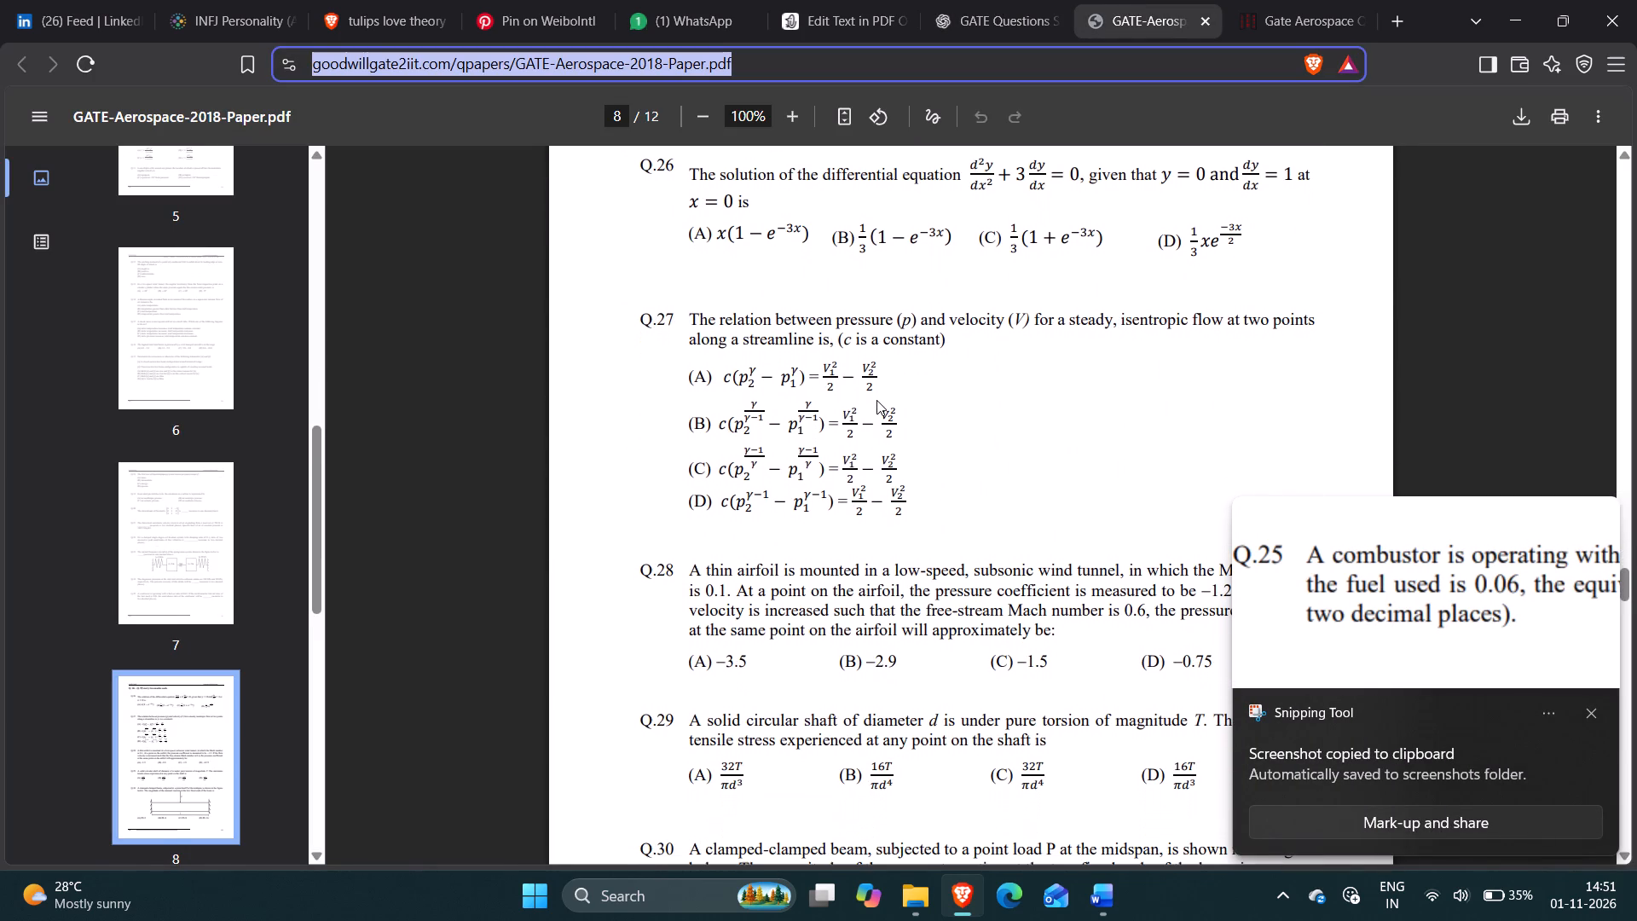
{"action": "scroll", "coordinate": [876, 400], "scroll_direction": "down", "scroll_amount": 2}
{"action": "key", "text": "Print"}
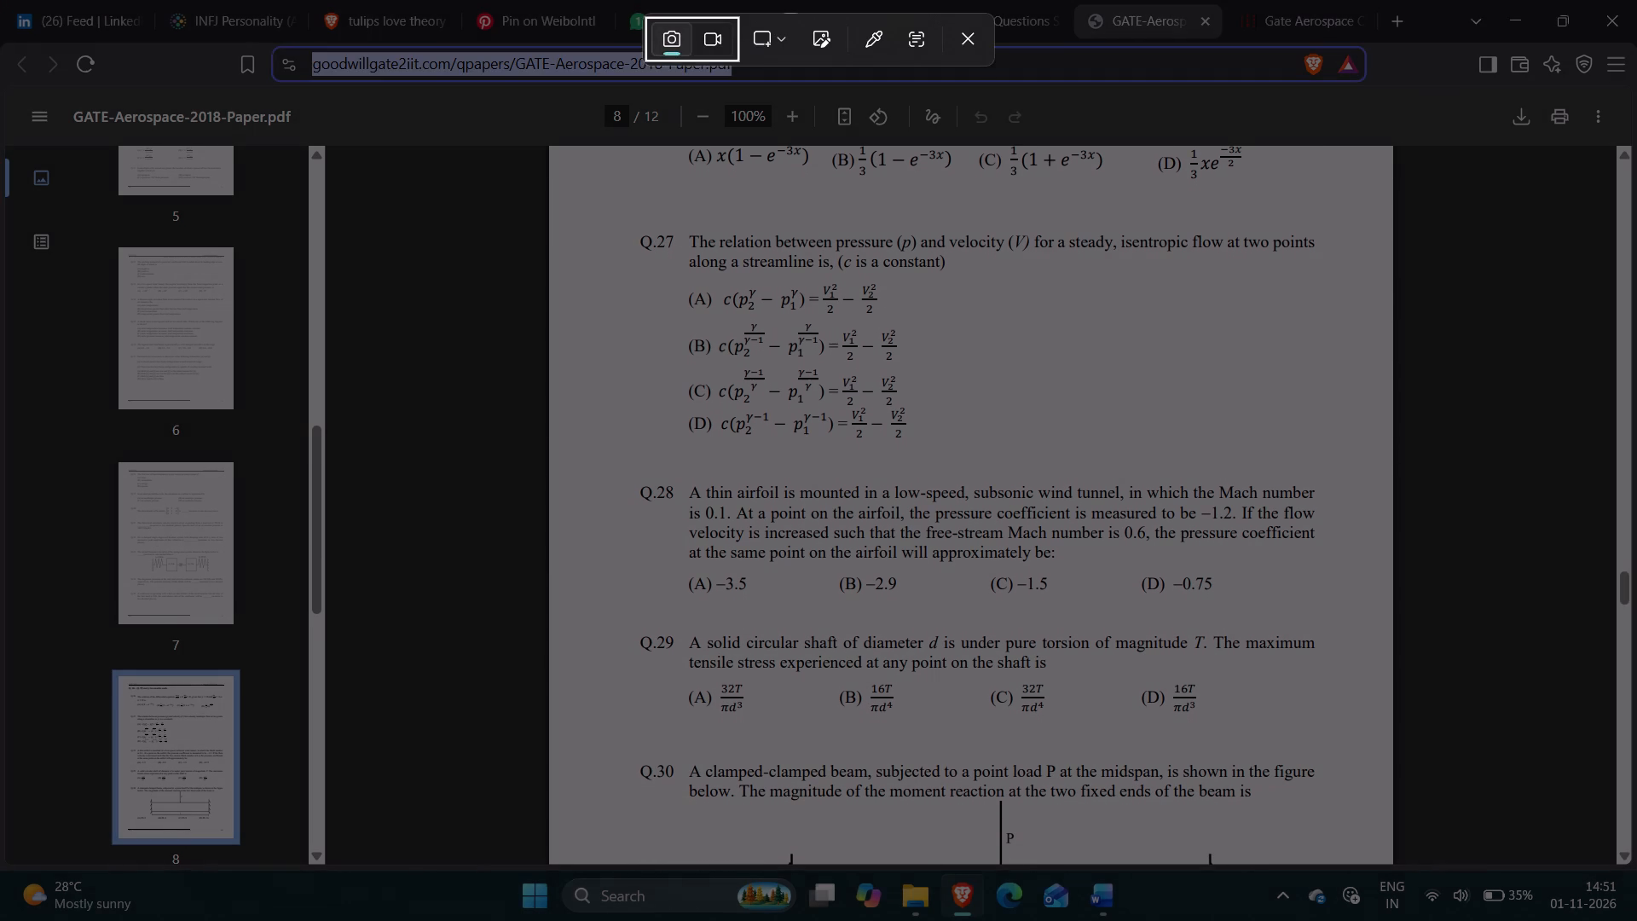
{"action": "left_click_drag", "start_coordinate": [627, 208], "coordinate": [1299, 466]}
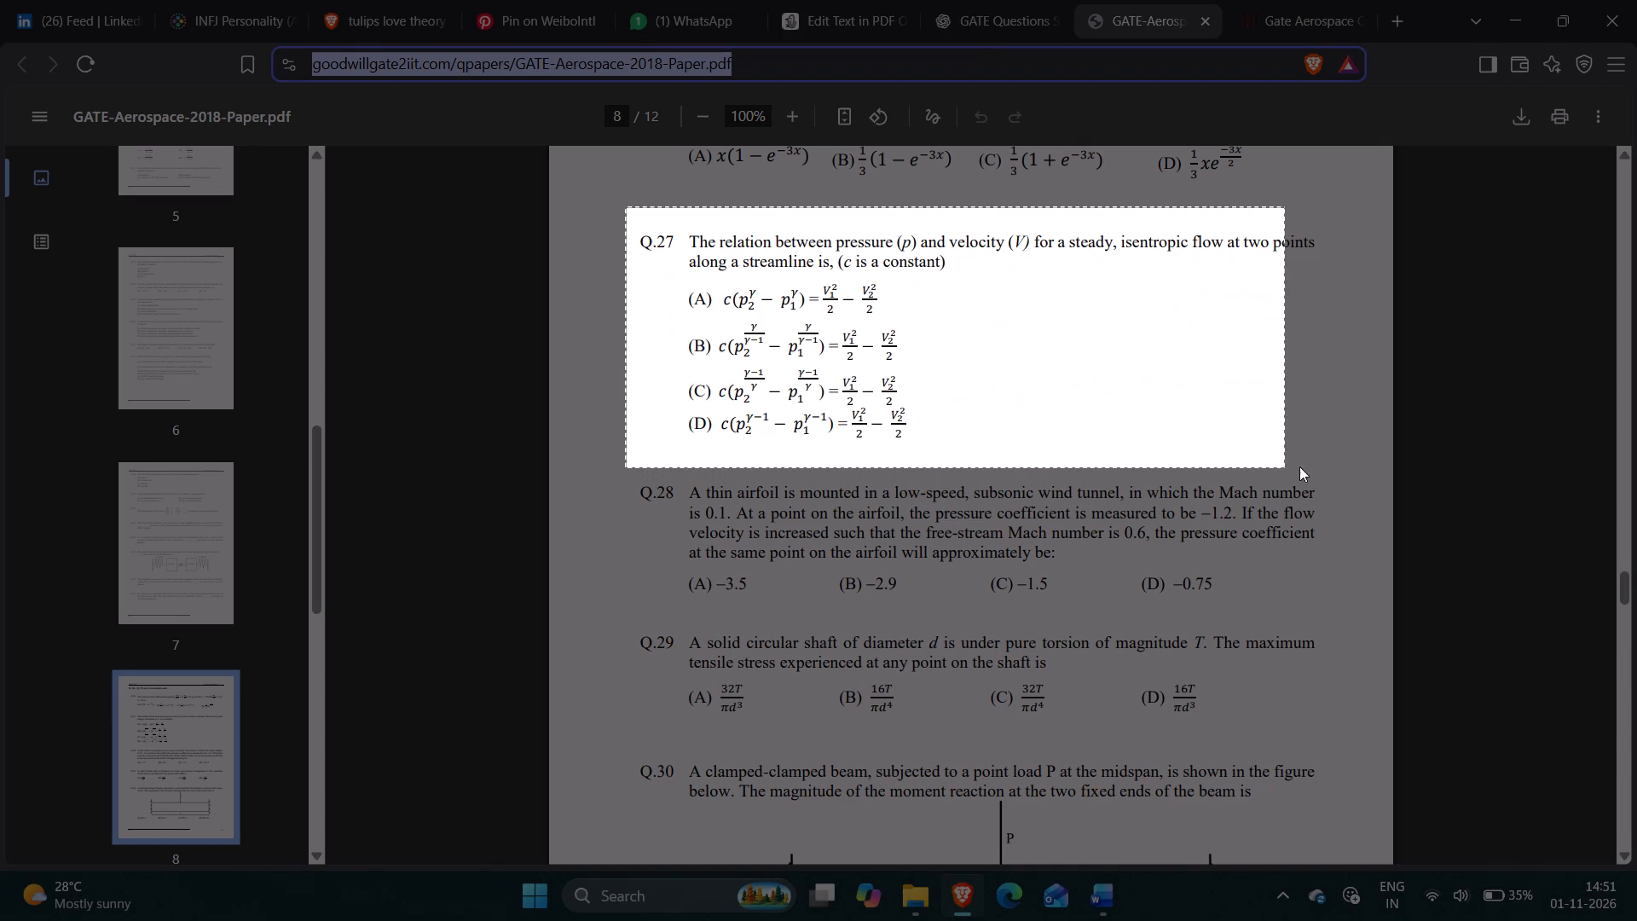
{"action": "left_click_drag", "start_coordinate": [1299, 466], "coordinate": [1340, 463]}
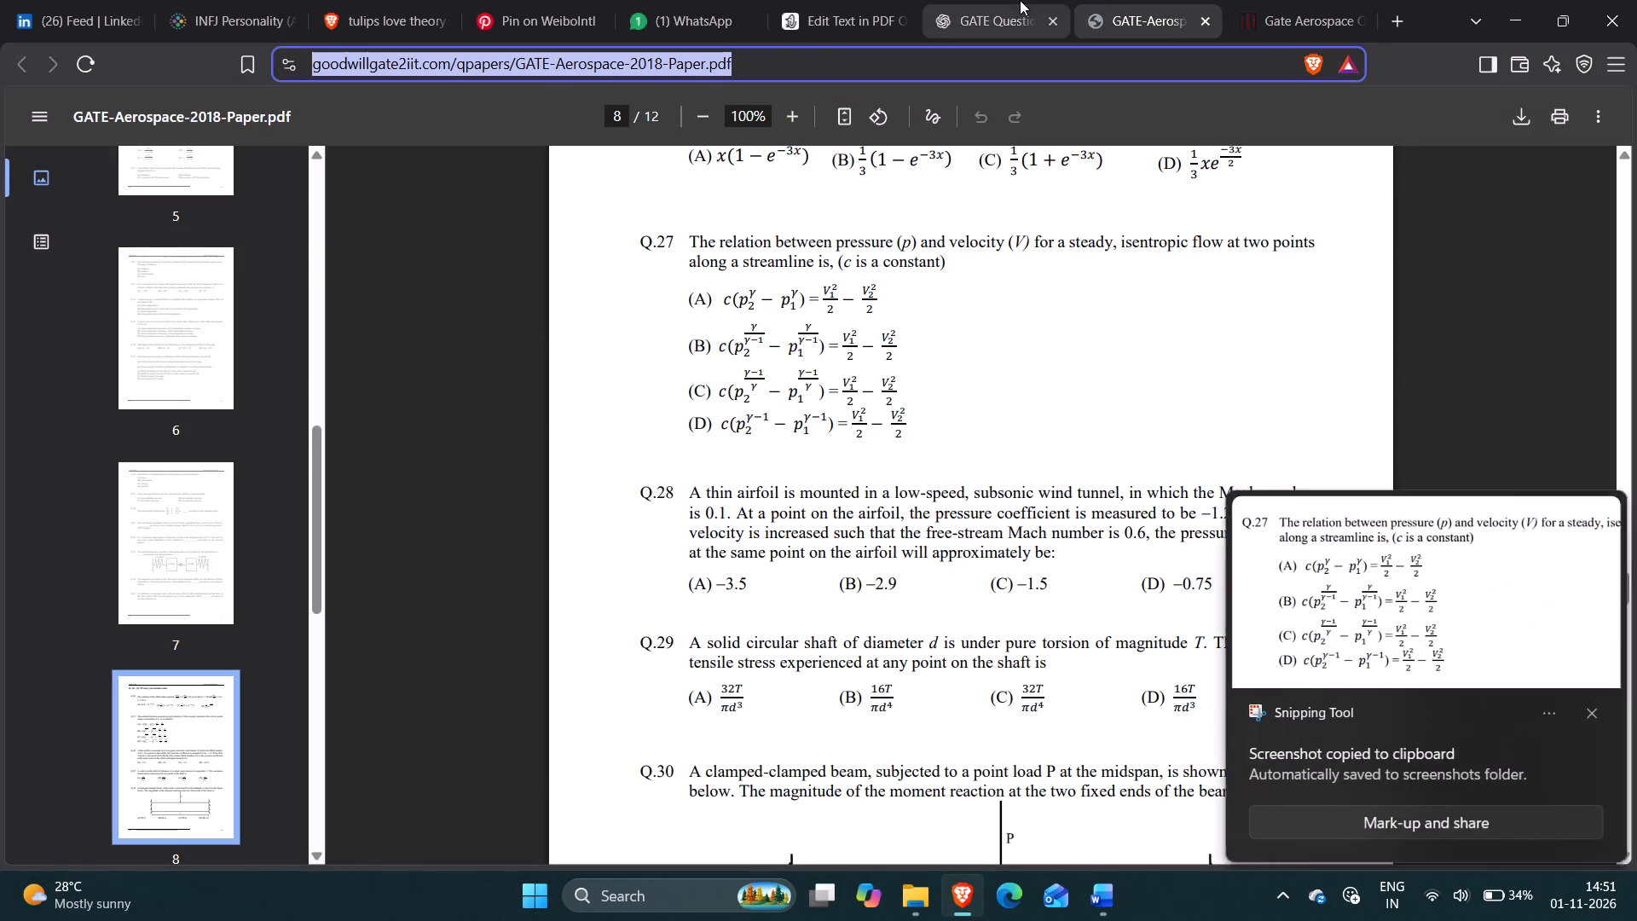
Check ChatGPT's list and capture a screenshot of Q.28 on the thin airfoil's pressure coefficient, including its options.
{"action": "left_click", "coordinate": [1020, 0]}
{"action": "left_click", "coordinate": [1095, 4]}
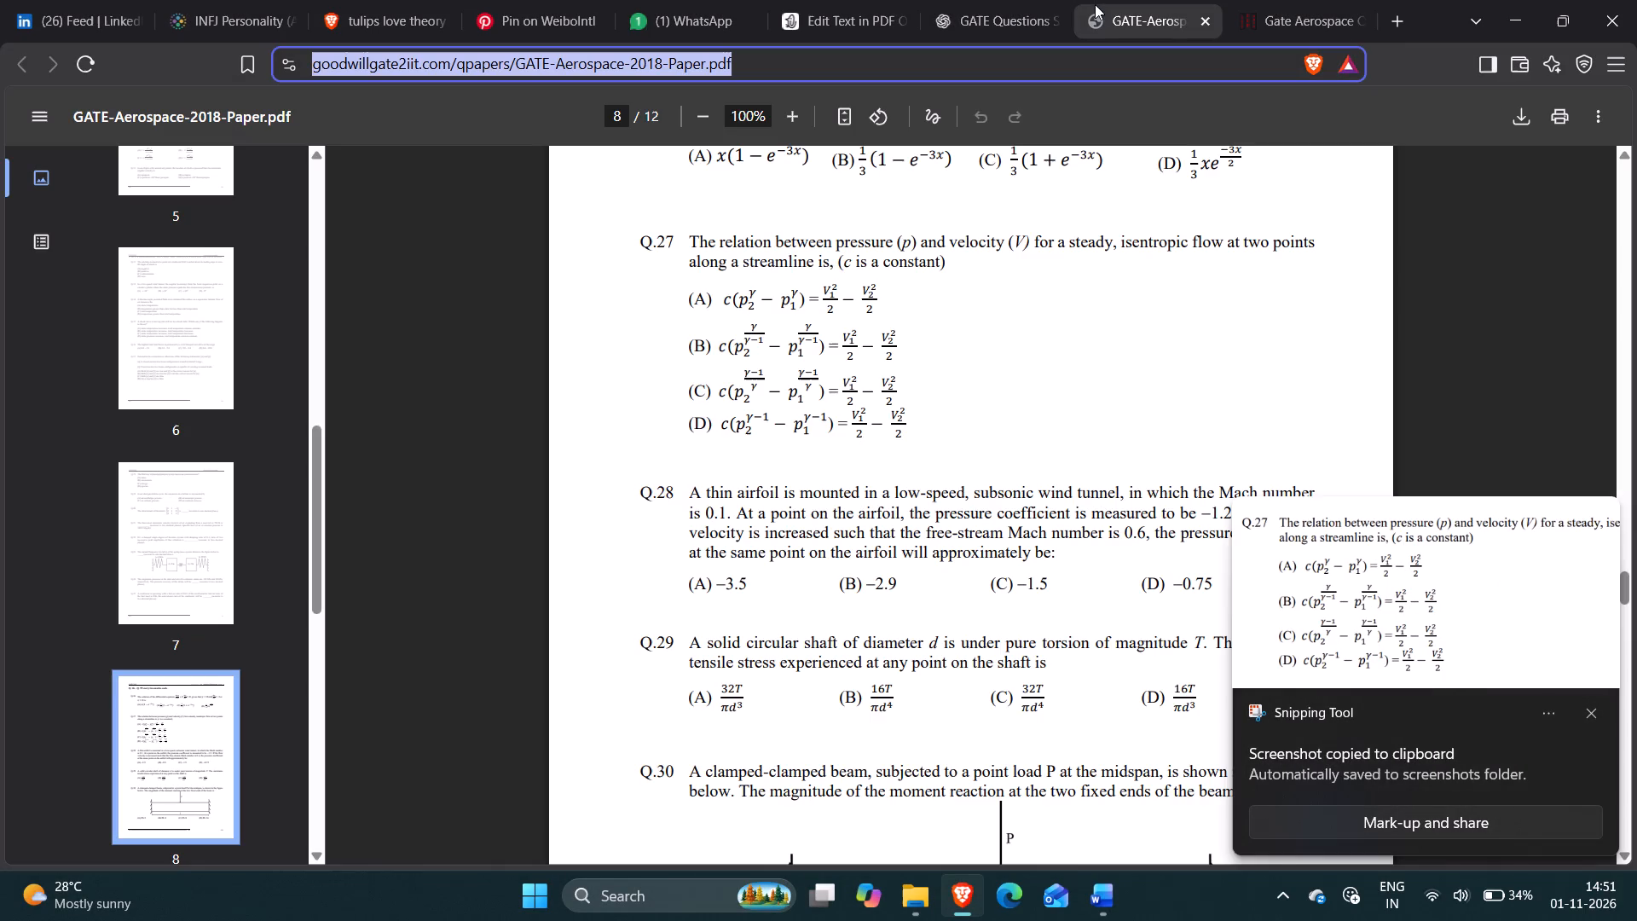
{"action": "scroll", "coordinate": [844, 401], "scroll_direction": "down", "scroll_amount": 3}
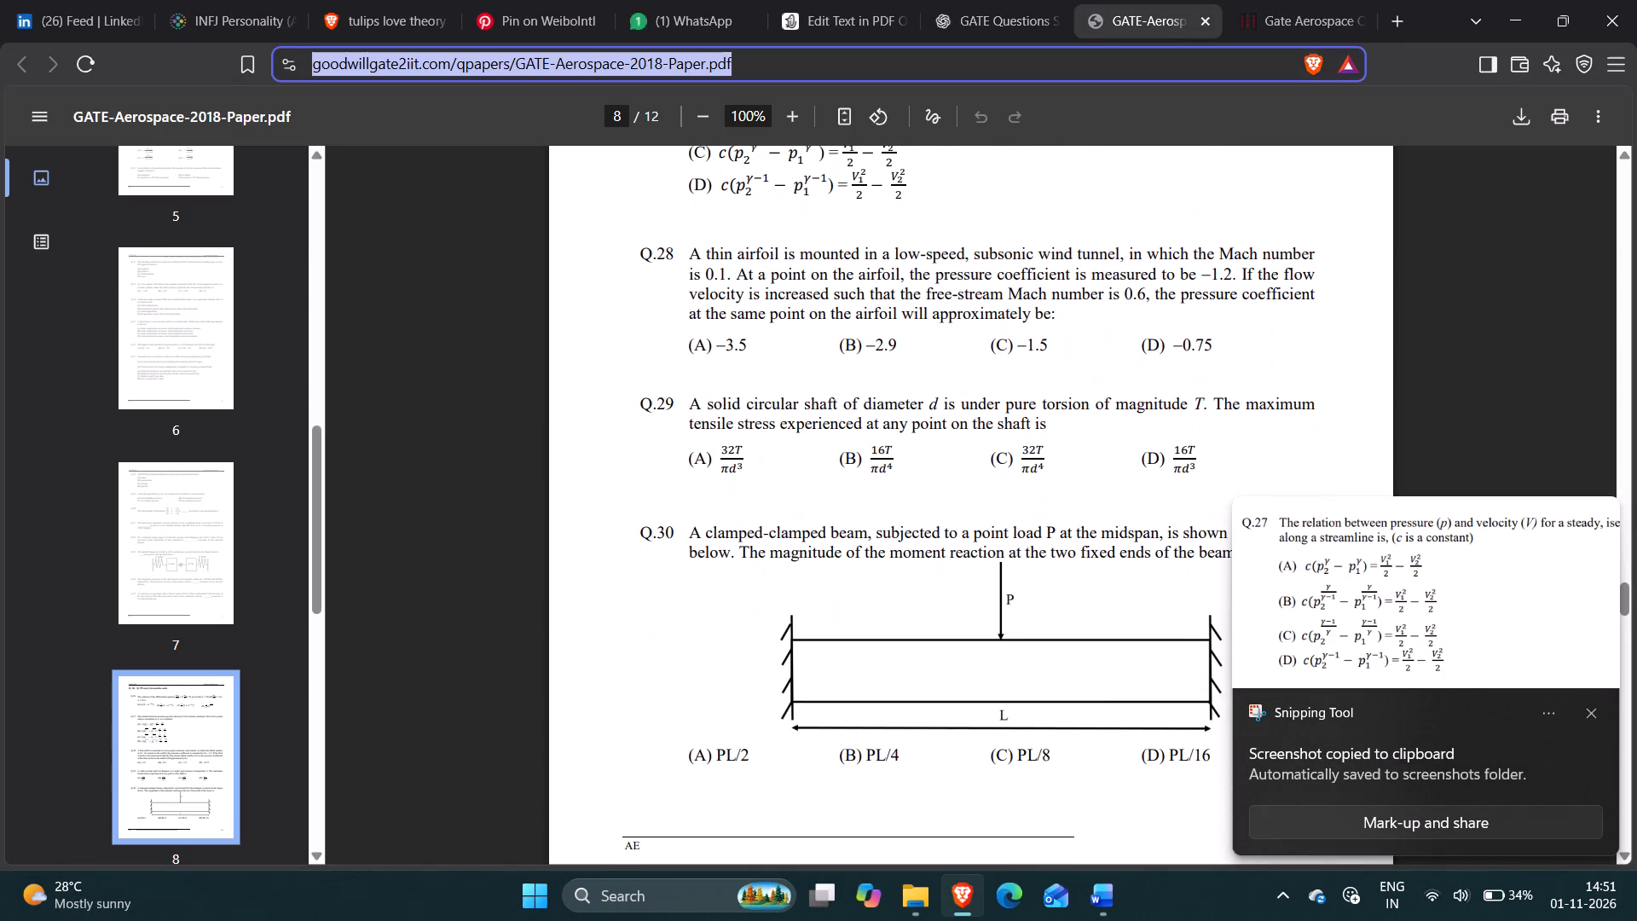
{"action": "key", "text": "Print"}
{"action": "left_click_drag", "start_coordinate": [623, 223], "coordinate": [755, 312]}
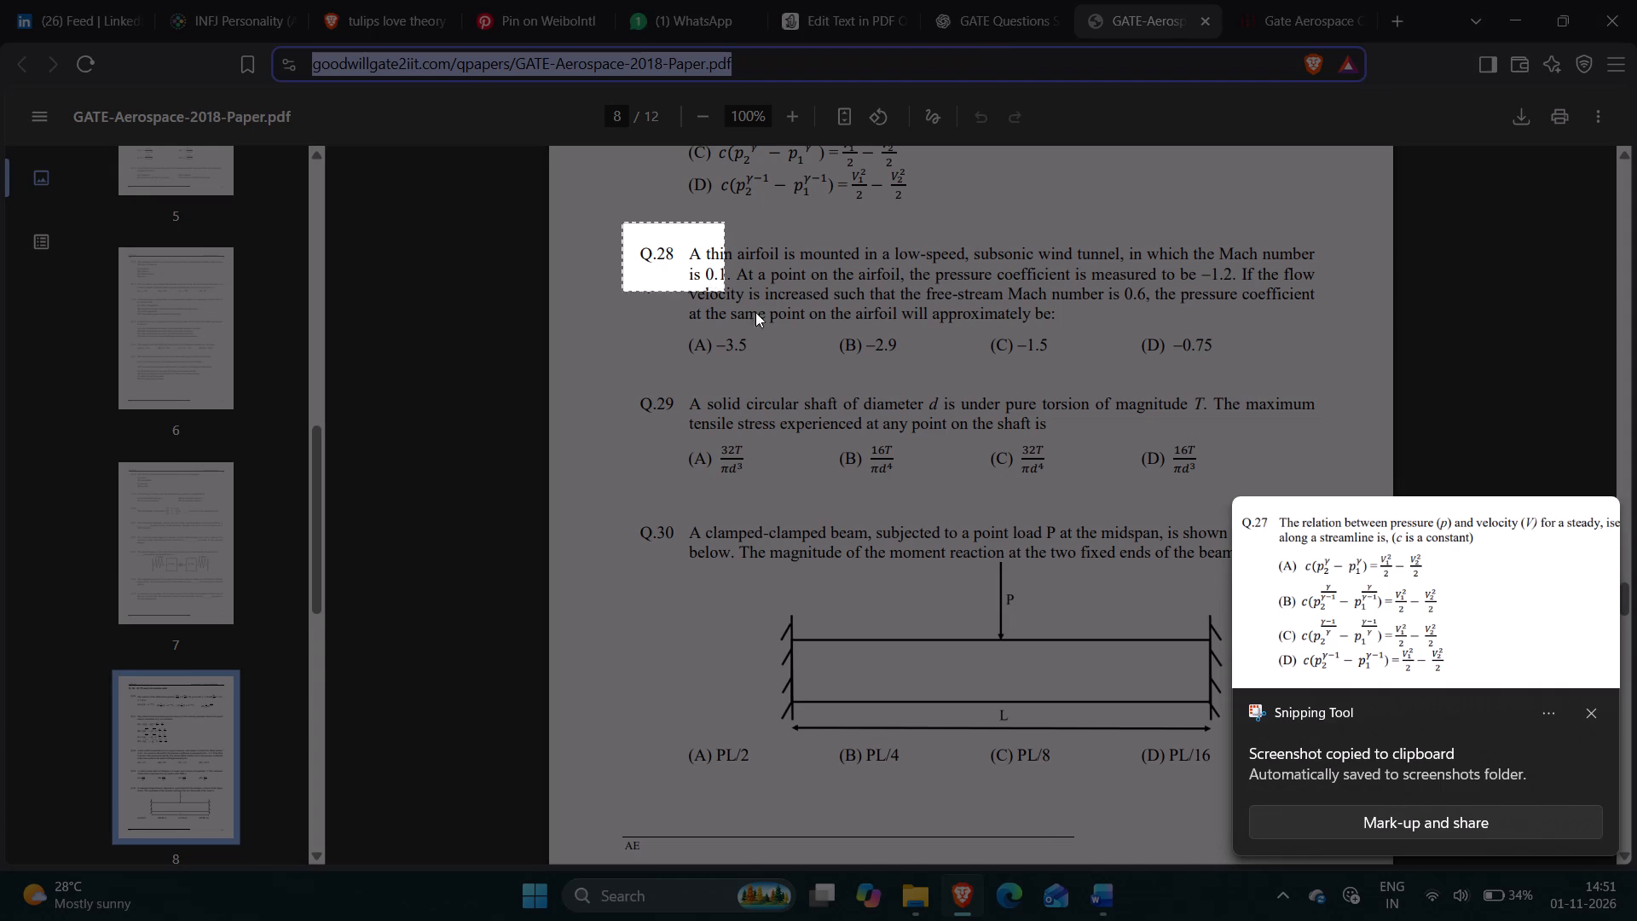
{"action": "left_click_drag", "start_coordinate": [755, 312], "coordinate": [1338, 374]}
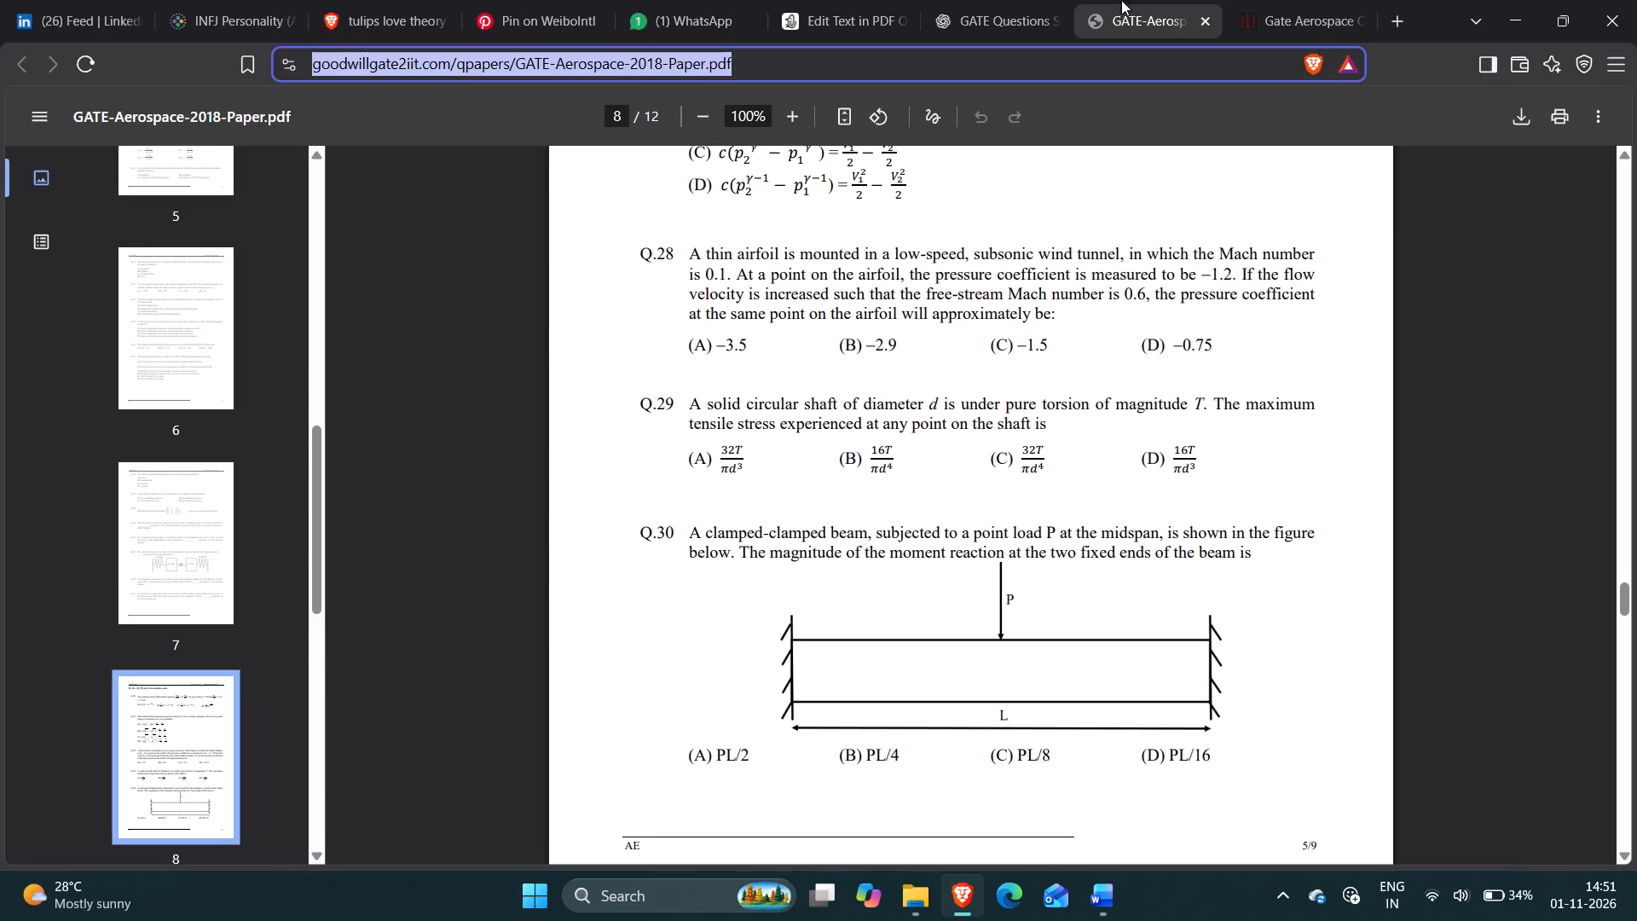
Check ChatGPT's list and capture a screenshot of Q.32 on the turbojet engine's propulsive efficiency, including its options.
{"action": "left_click", "coordinate": [1009, 0]}
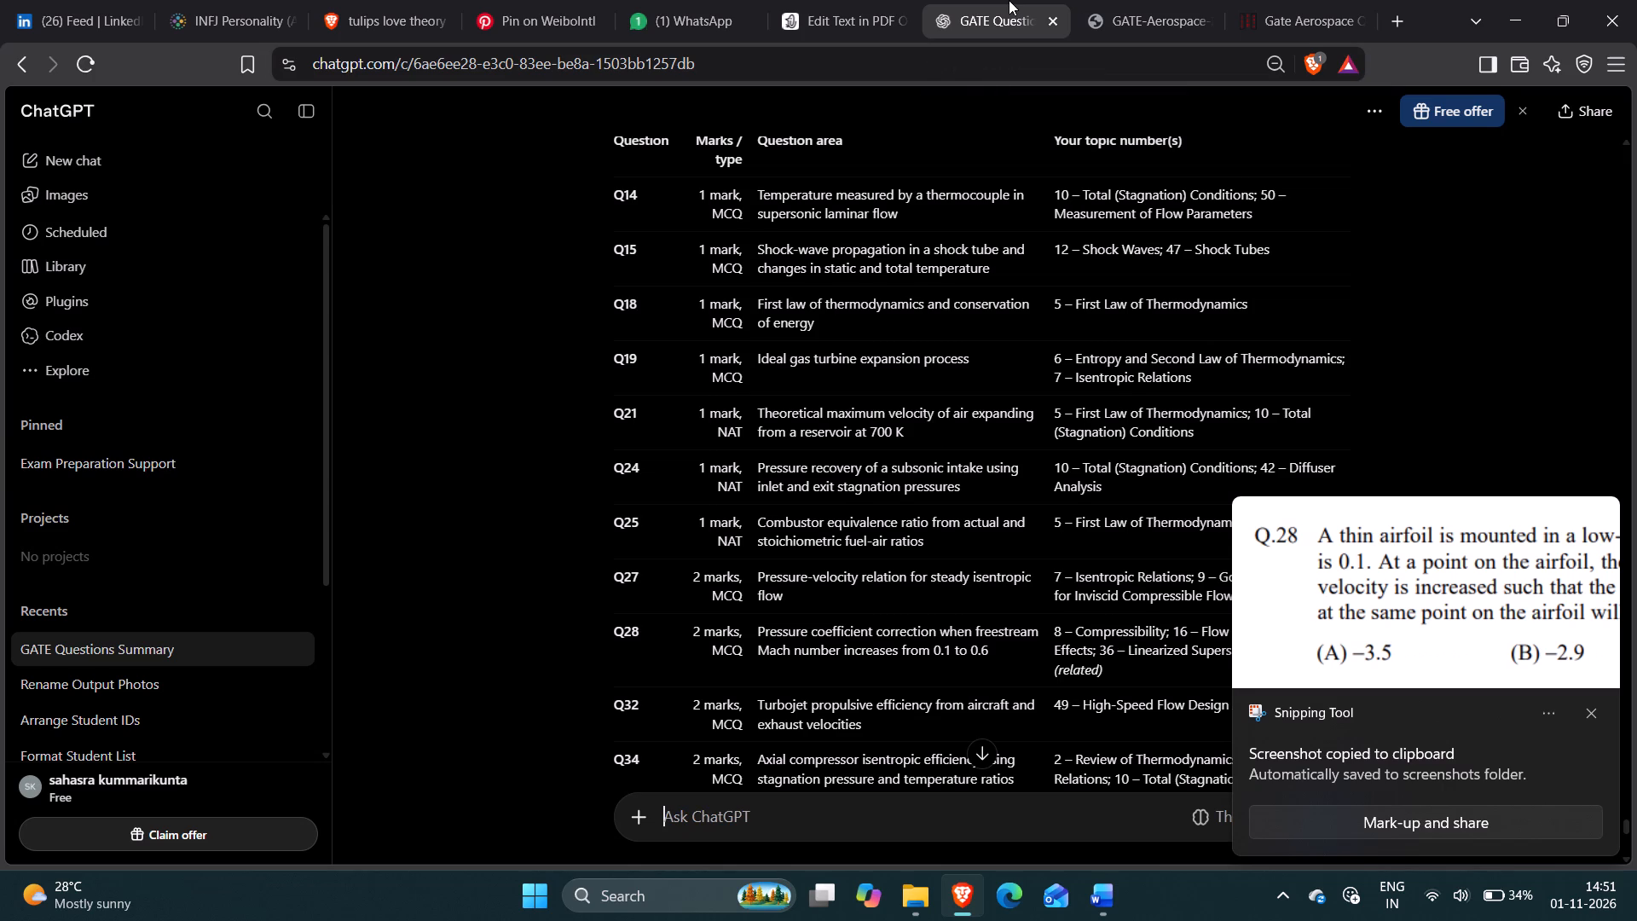
{"action": "scroll", "coordinate": [952, 339], "scroll_direction": "down", "scroll_amount": 4}
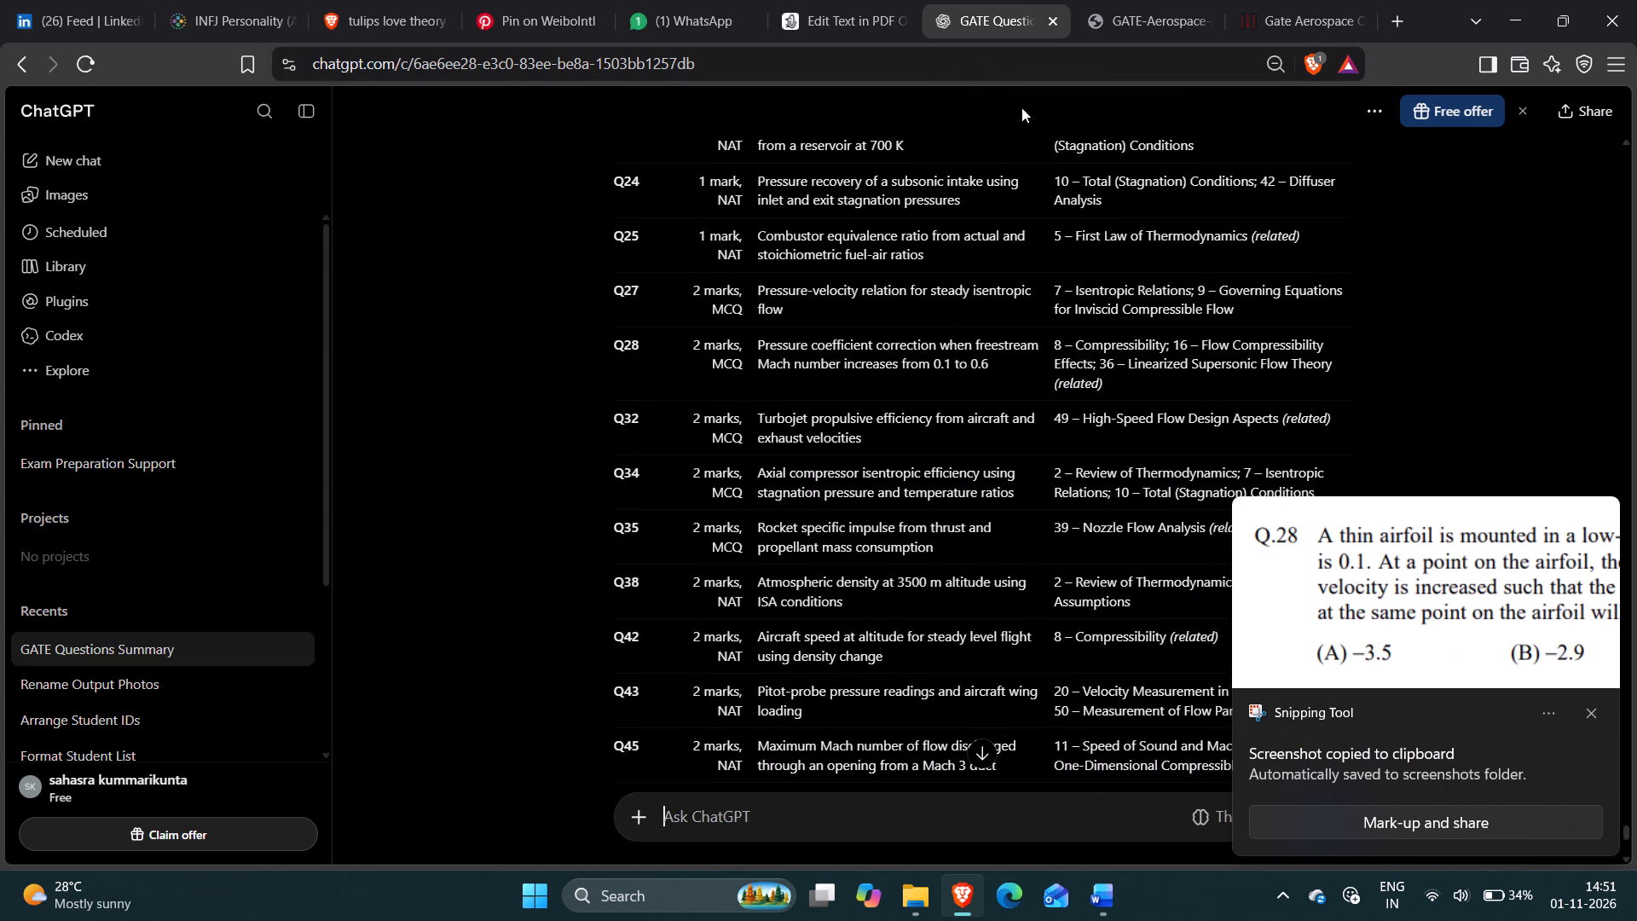
{"action": "left_click", "coordinate": [1108, 0]}
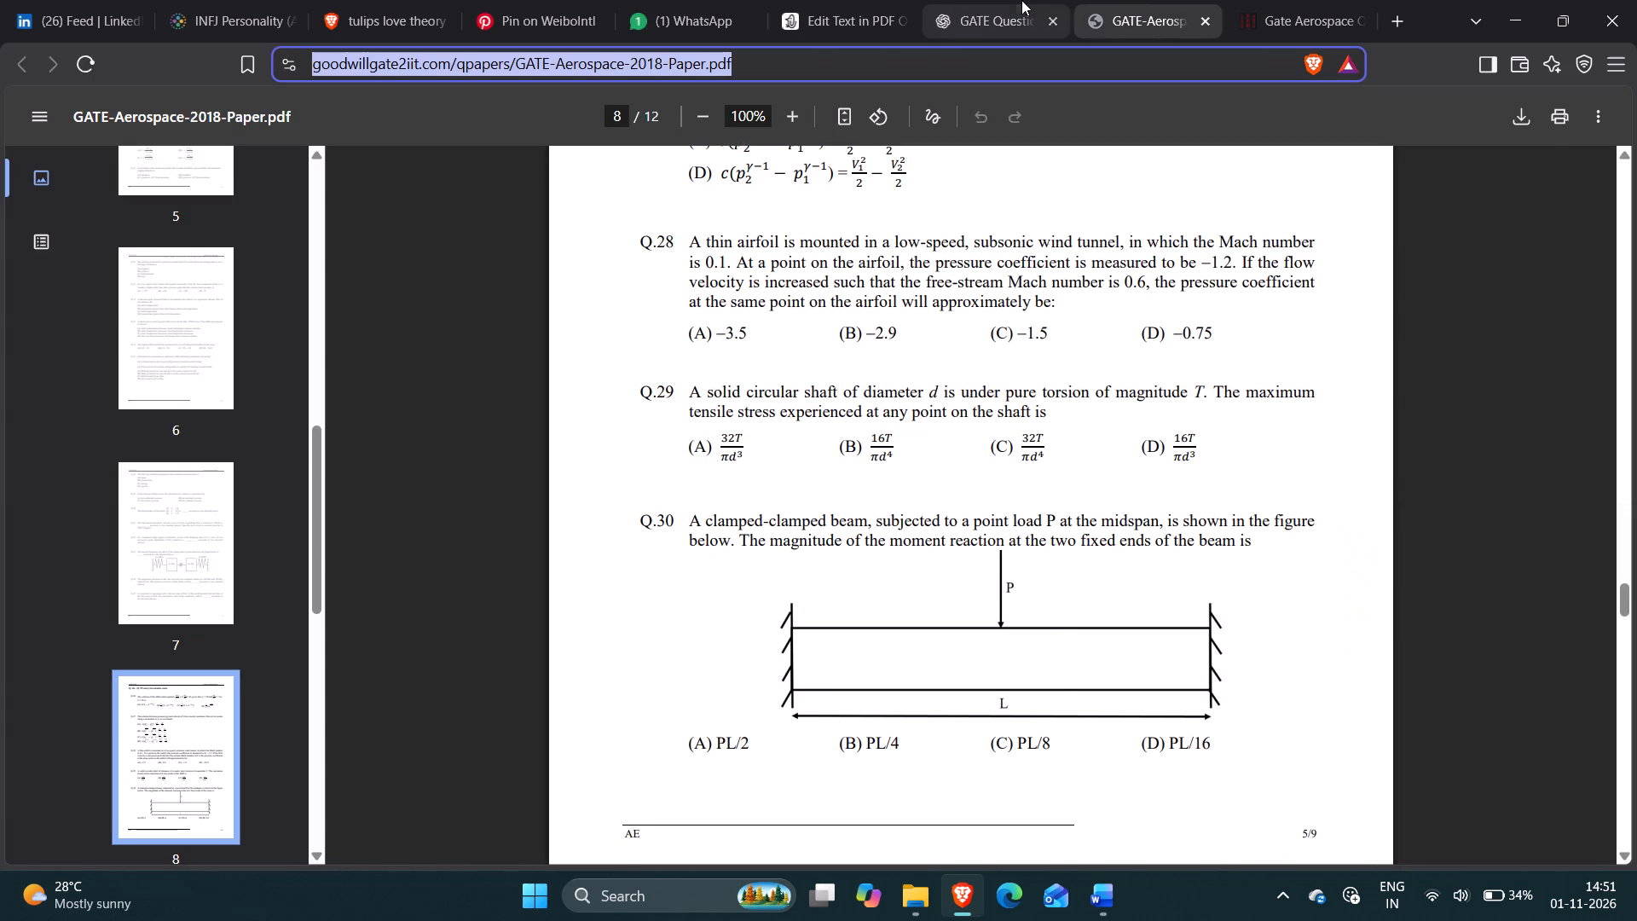
{"action": "left_click", "coordinate": [1021, 0]}
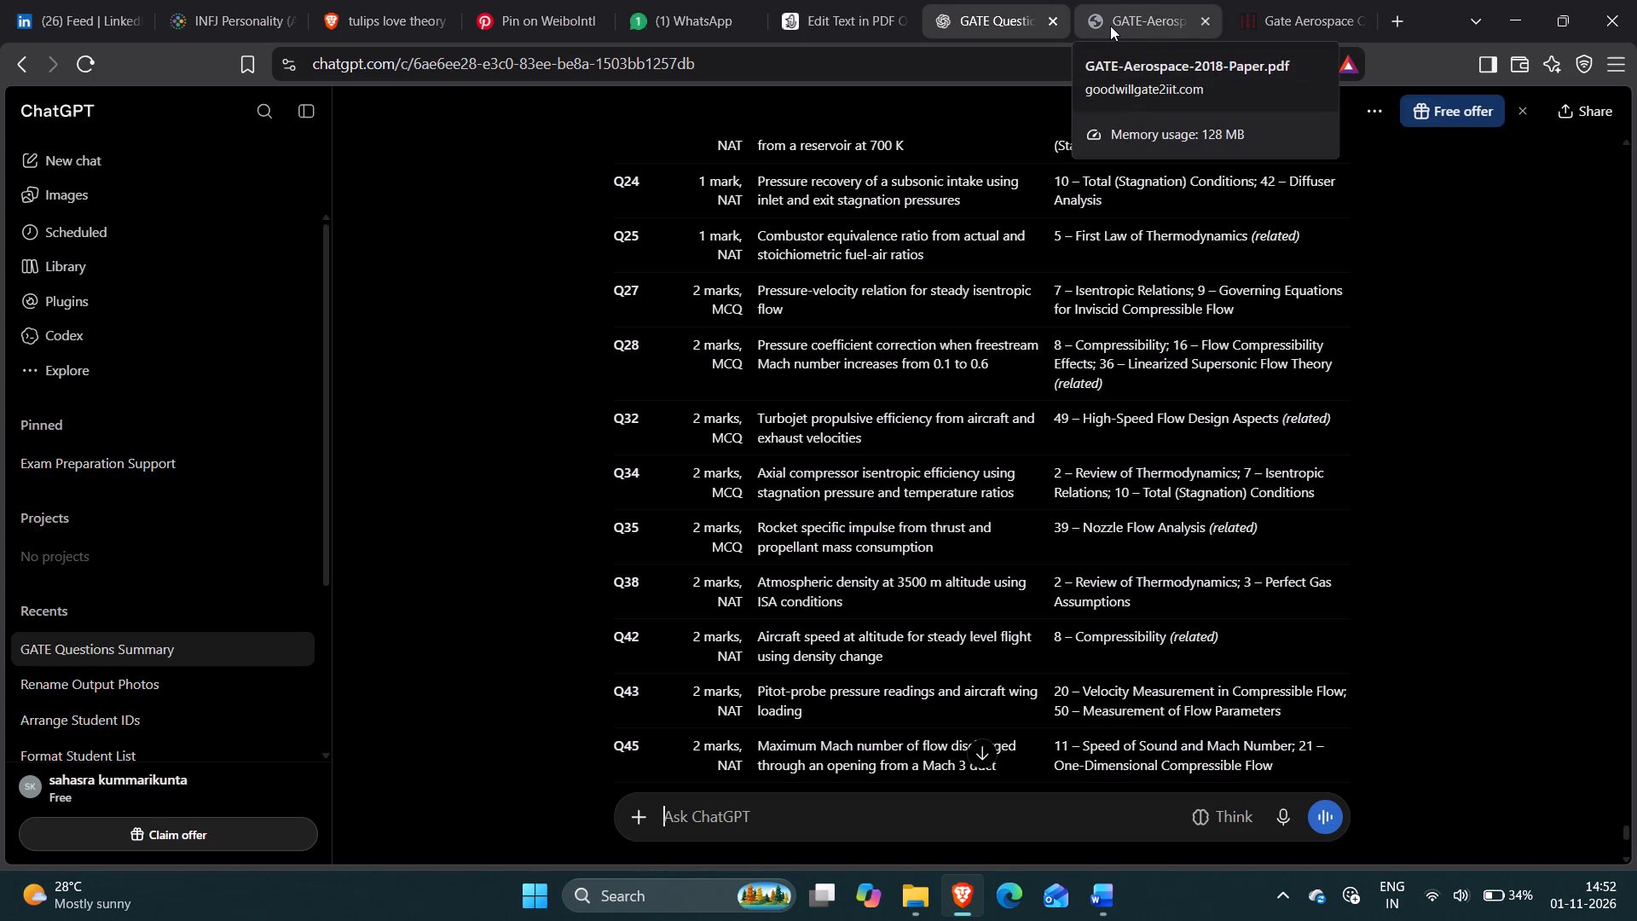
{"action": "left_click", "coordinate": [1110, 24]}
{"action": "scroll", "coordinate": [900, 467], "scroll_direction": "down", "scroll_amount": 3}
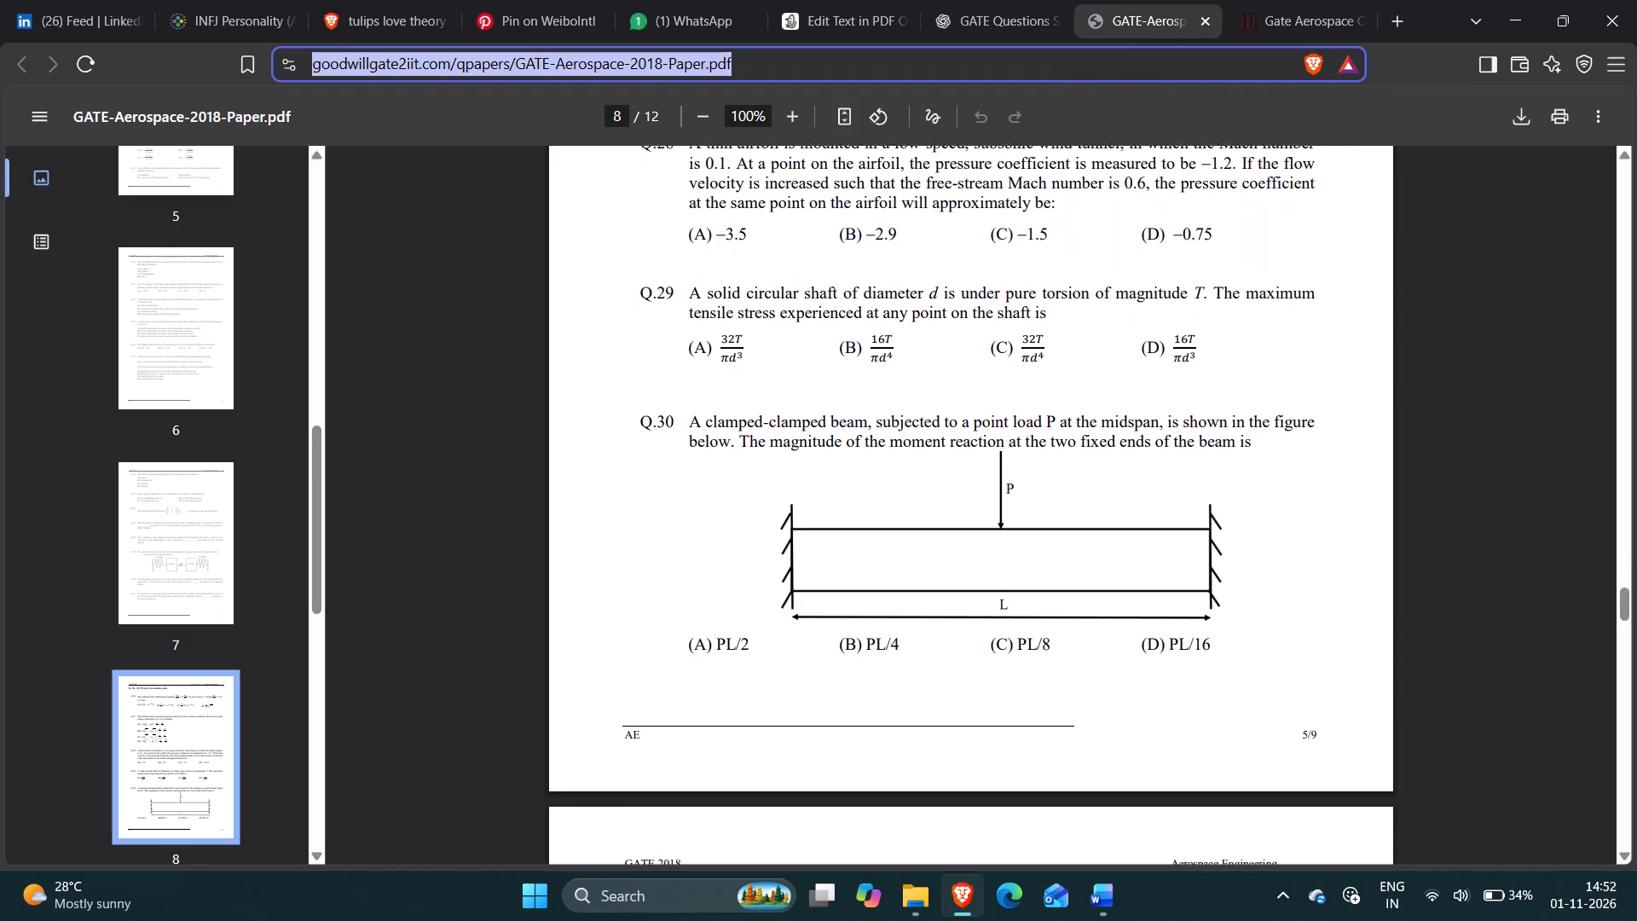
{"action": "scroll", "coordinate": [900, 467], "scroll_direction": "down", "scroll_amount": 7}
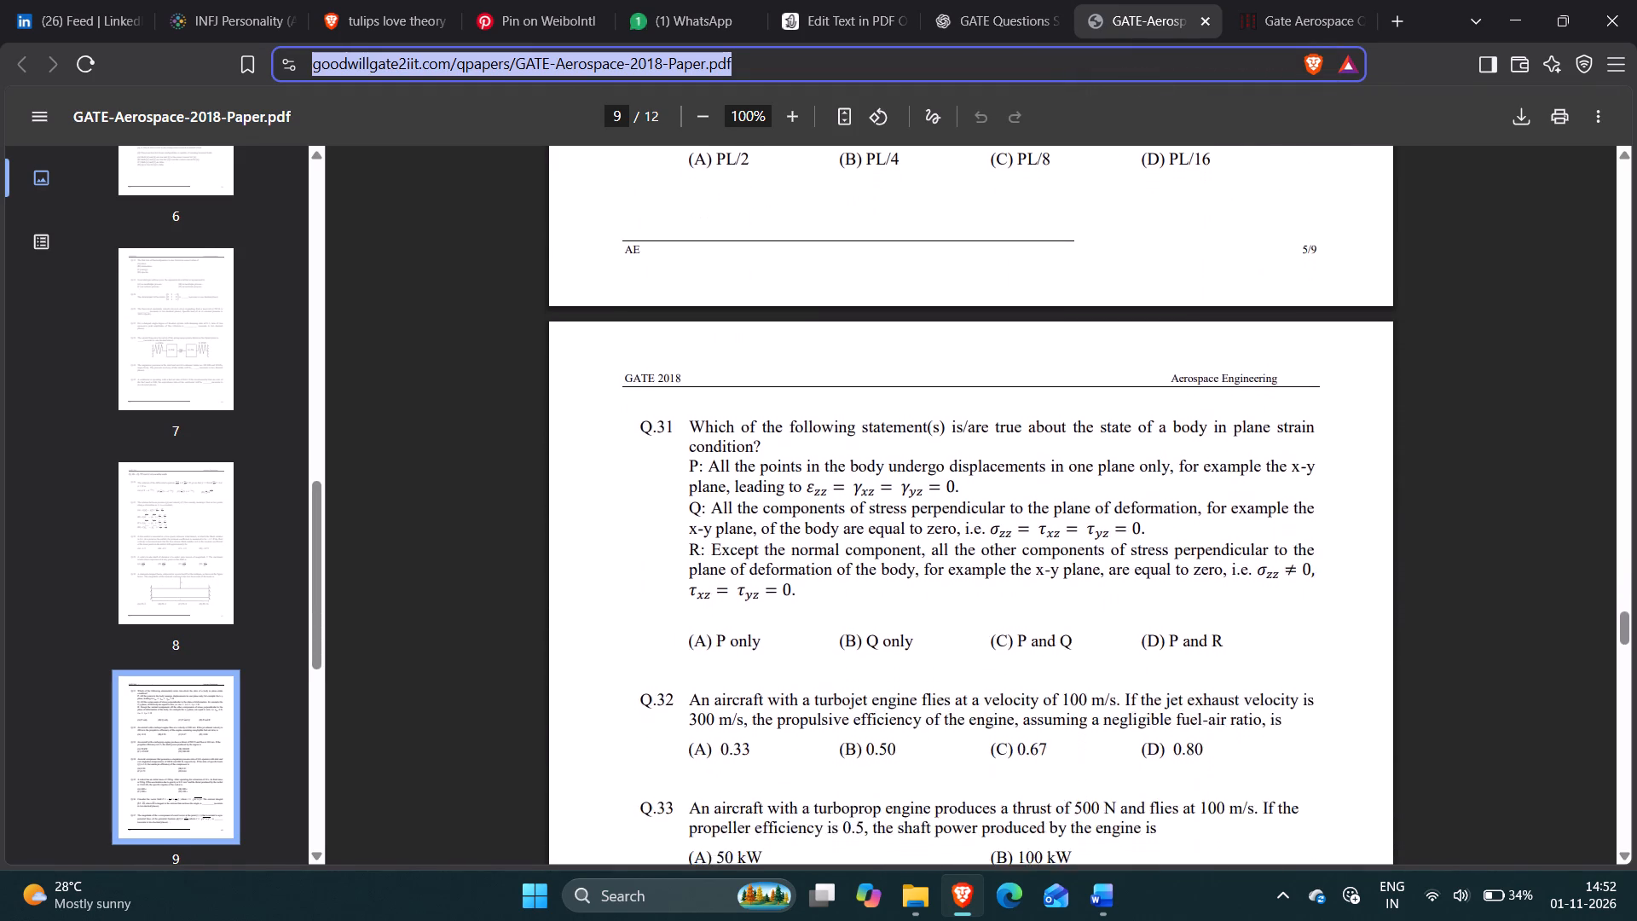
{"action": "scroll", "coordinate": [900, 467], "scroll_direction": "down", "scroll_amount": 3}
{"action": "key", "text": "Print"}
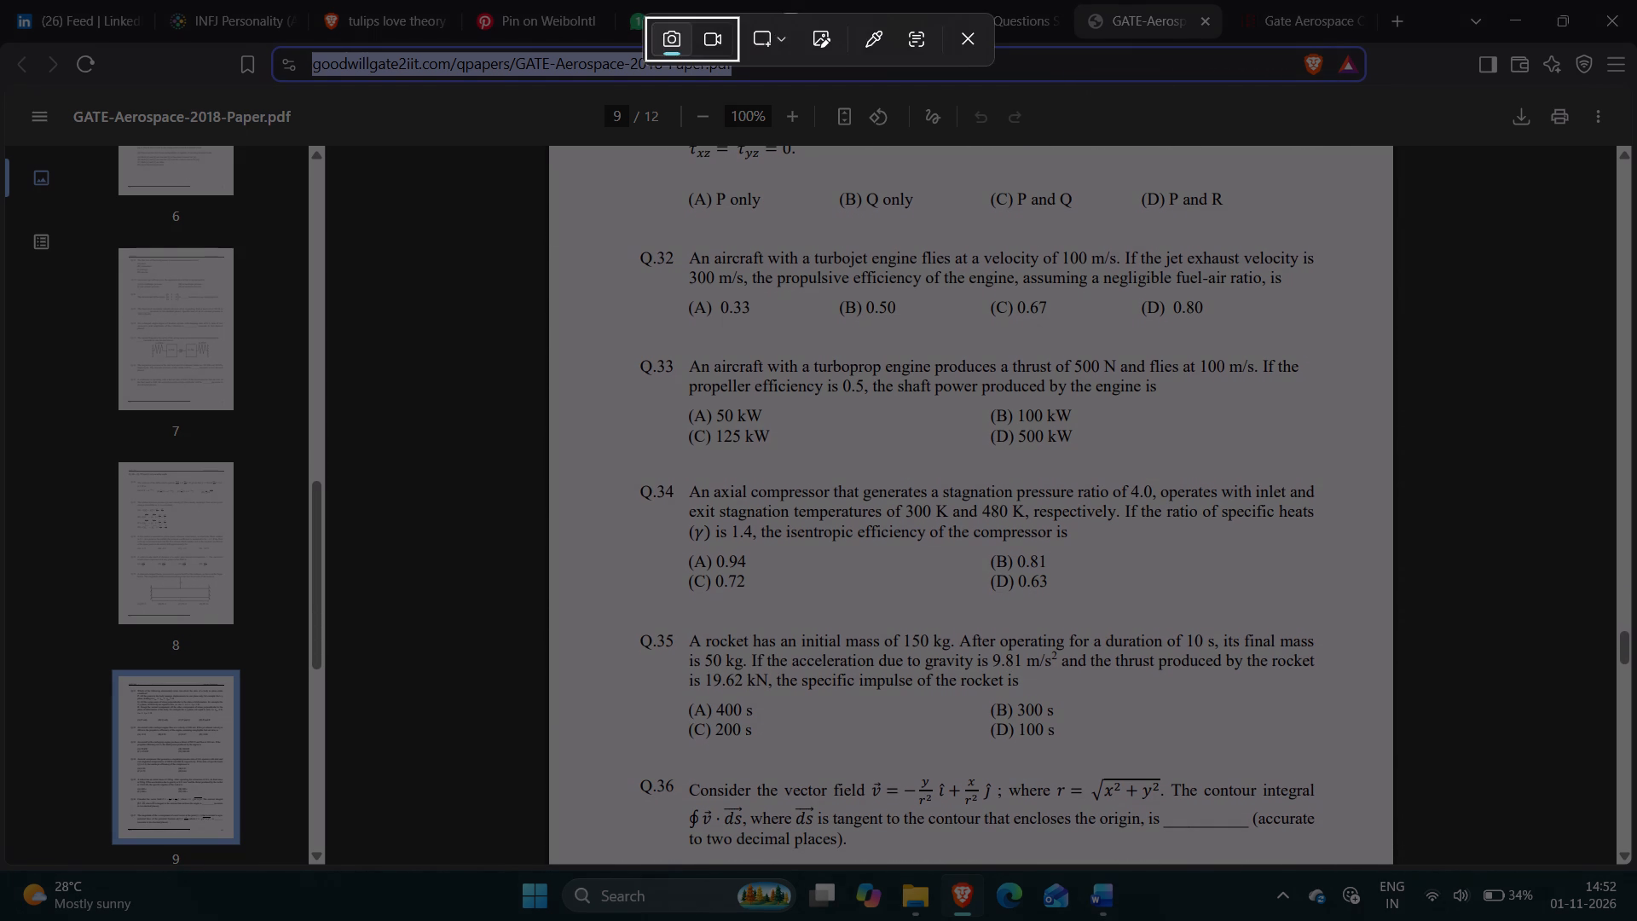
{"action": "left_click_drag", "start_coordinate": [610, 231], "coordinate": [995, 354]}
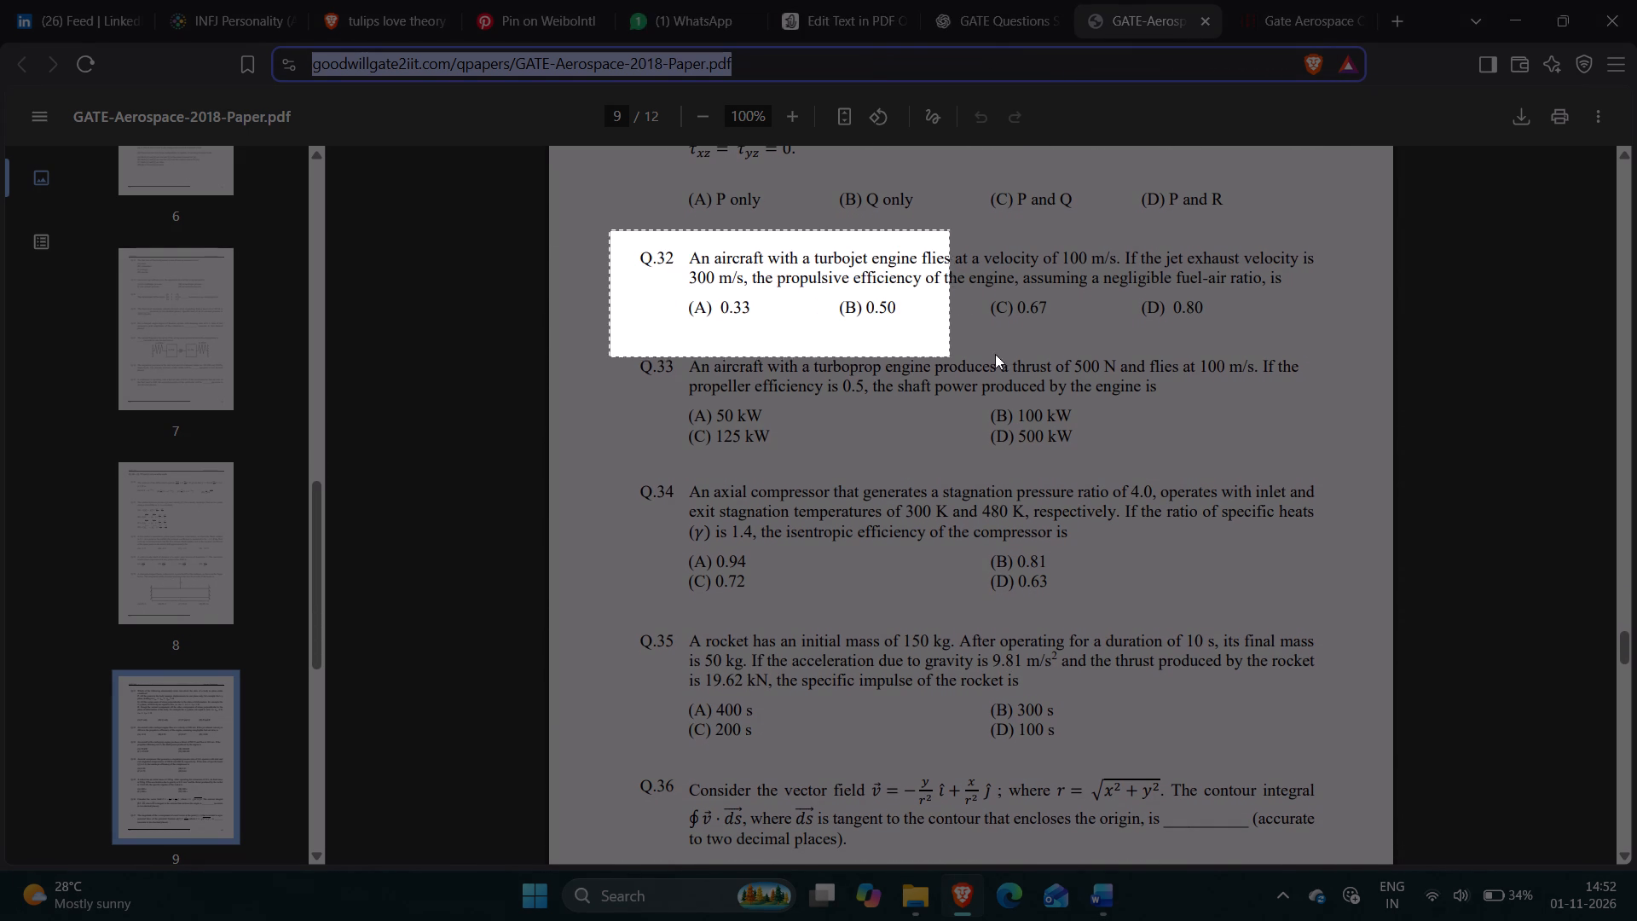
{"action": "left_click_drag", "start_coordinate": [995, 354], "coordinate": [1328, 344]}
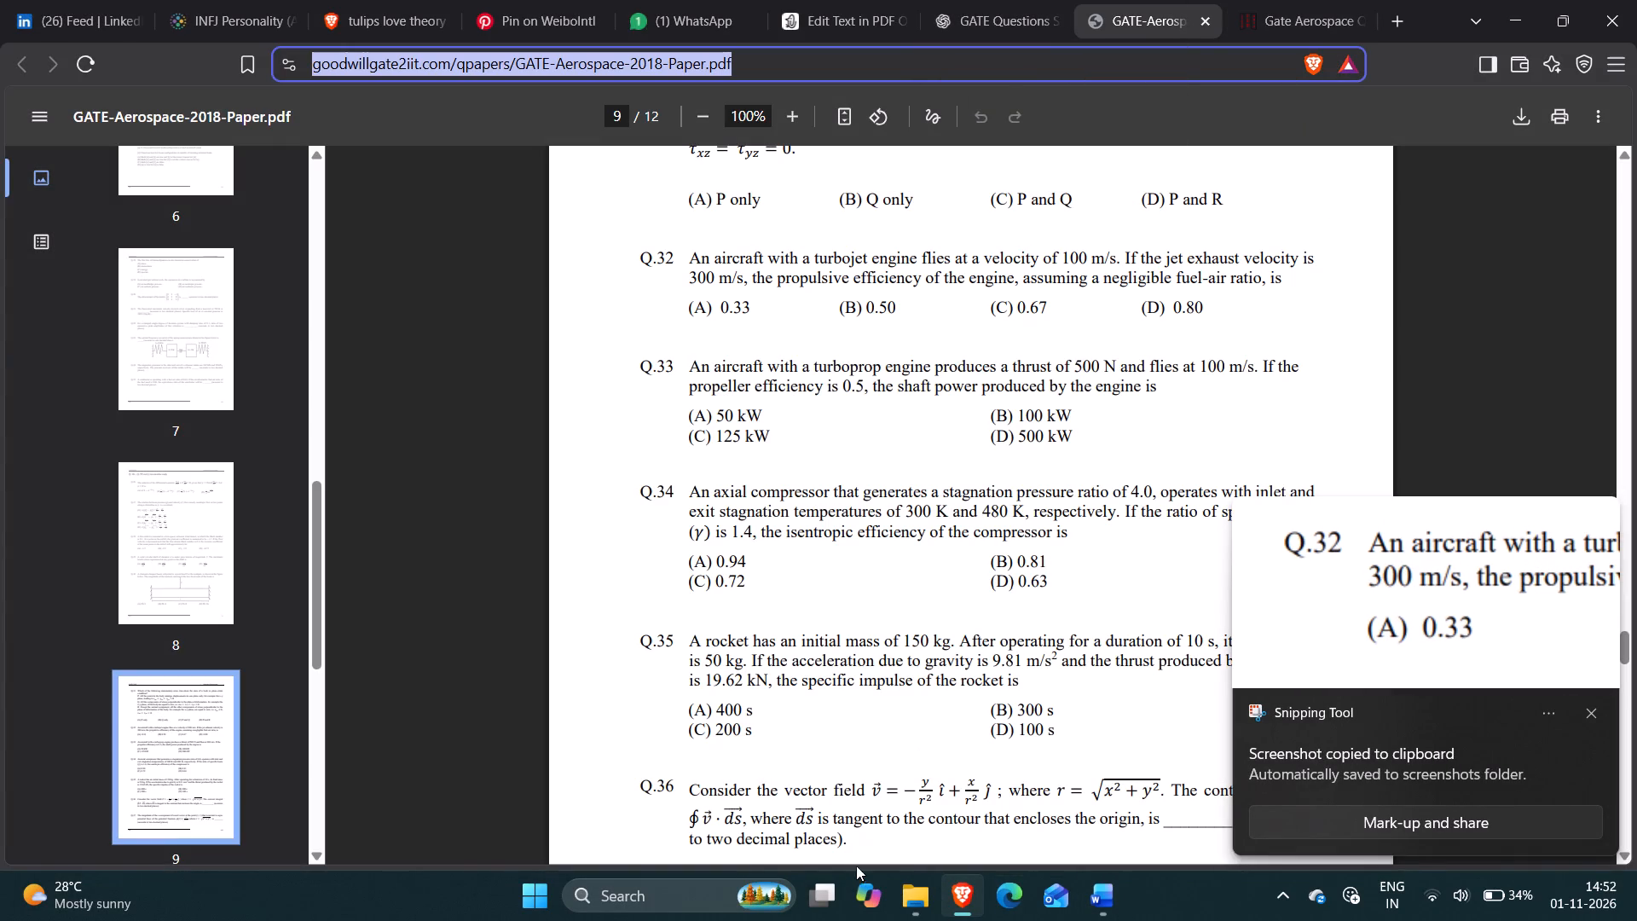
{"action": "left_click", "coordinate": [913, 883]}
{"action": "left_click", "coordinate": [976, 795]}
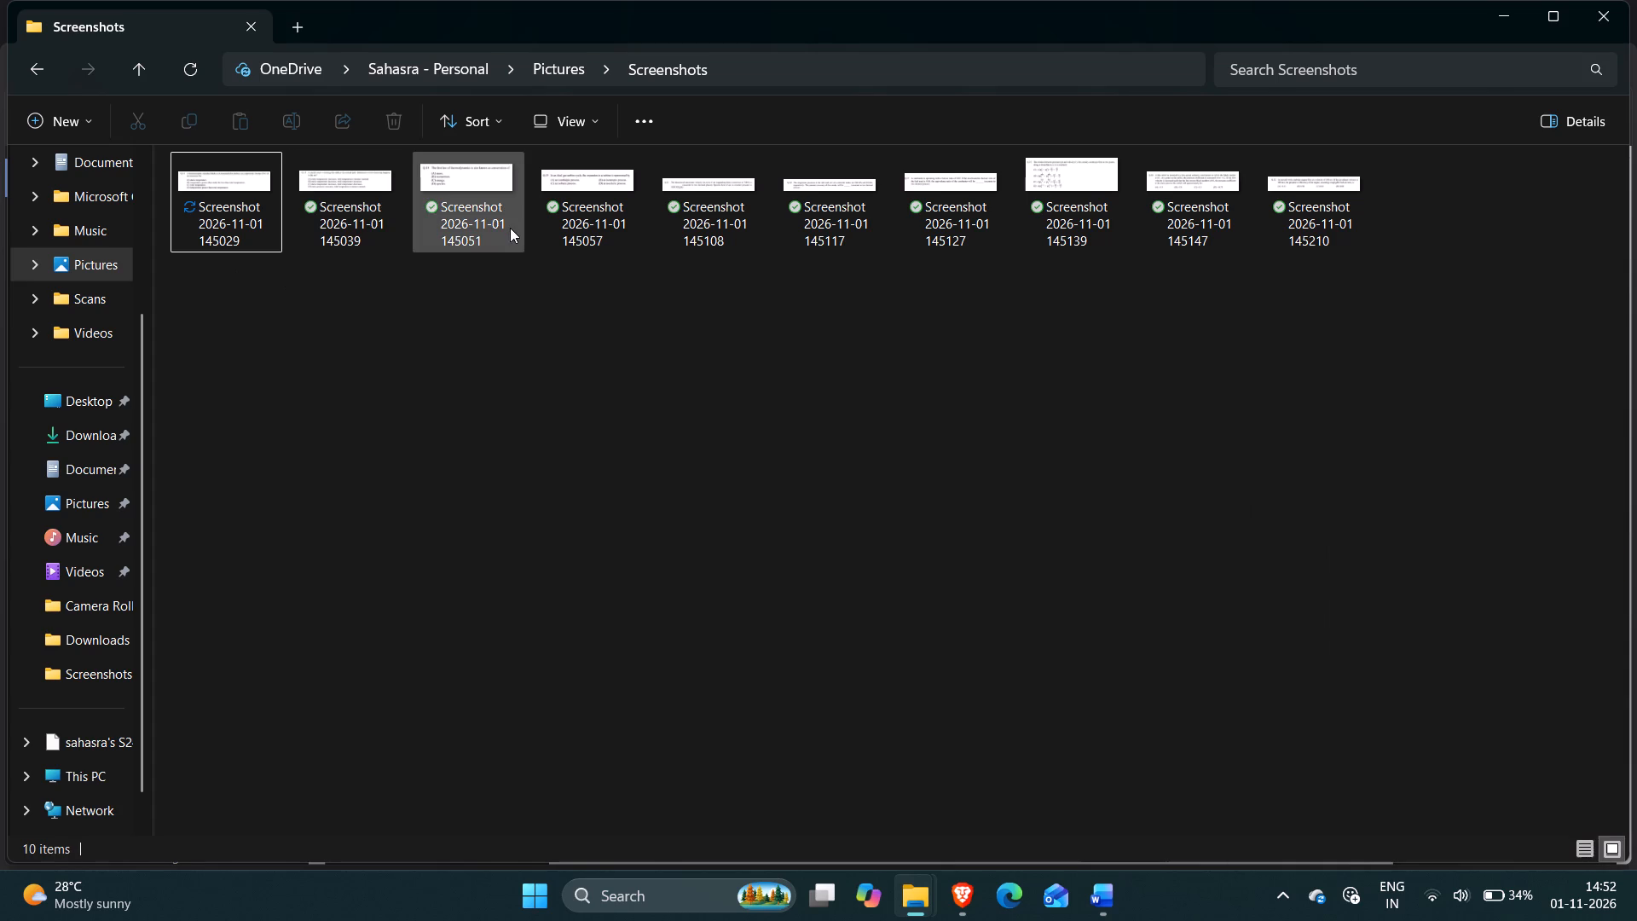
{"action": "left_click", "coordinate": [807, 345]}
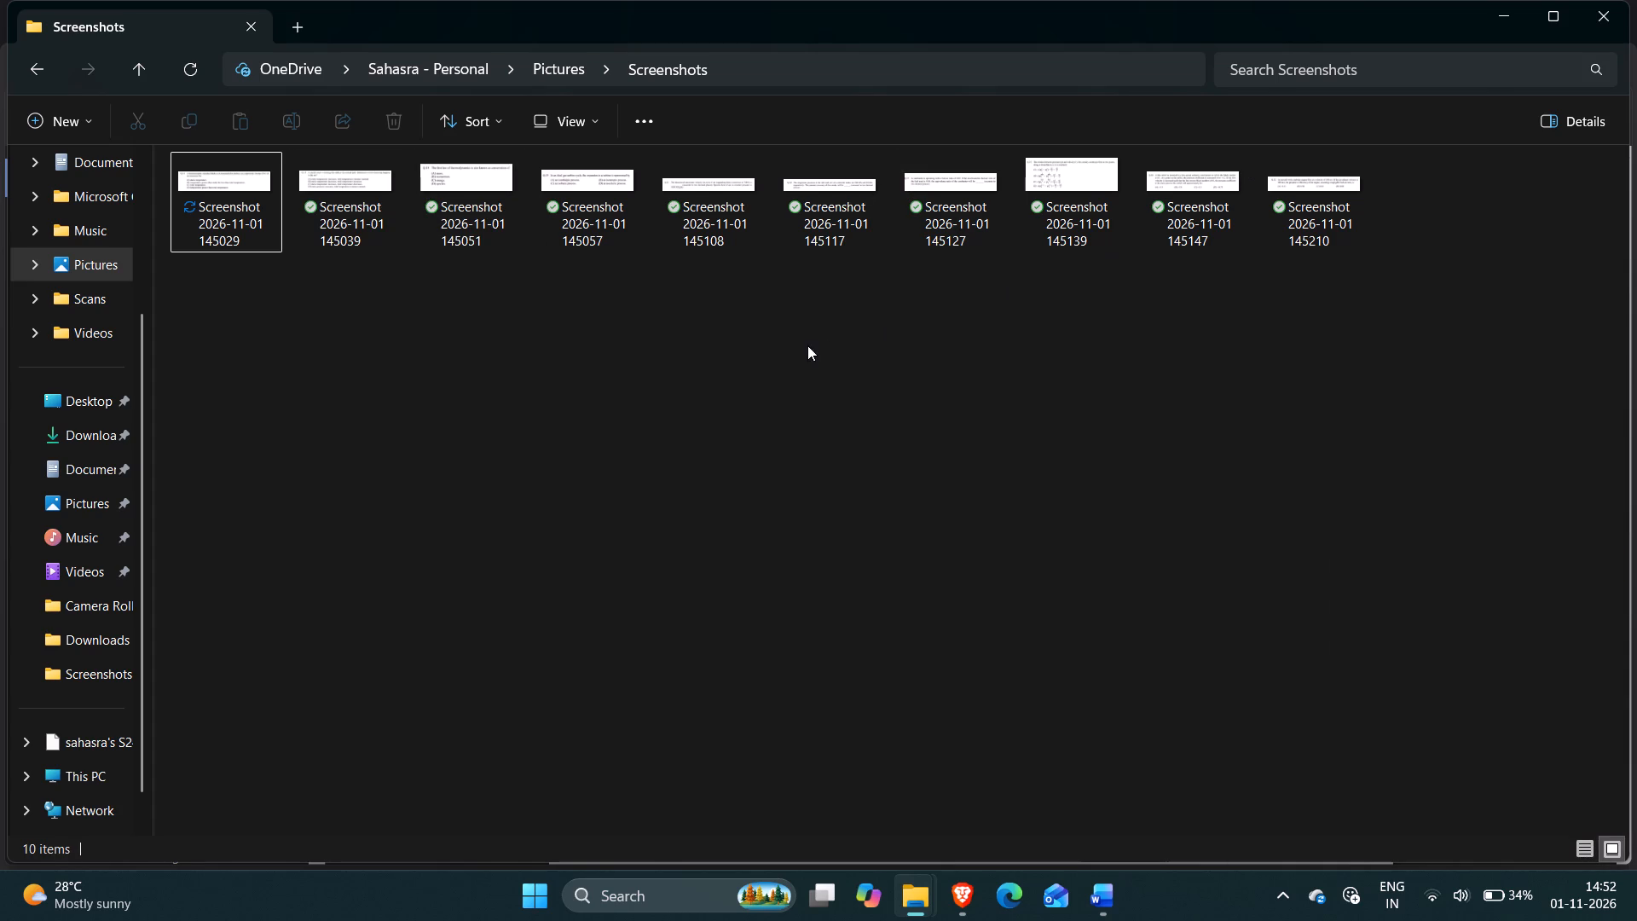
{"action": "double_click", "coordinate": [219, 188]}
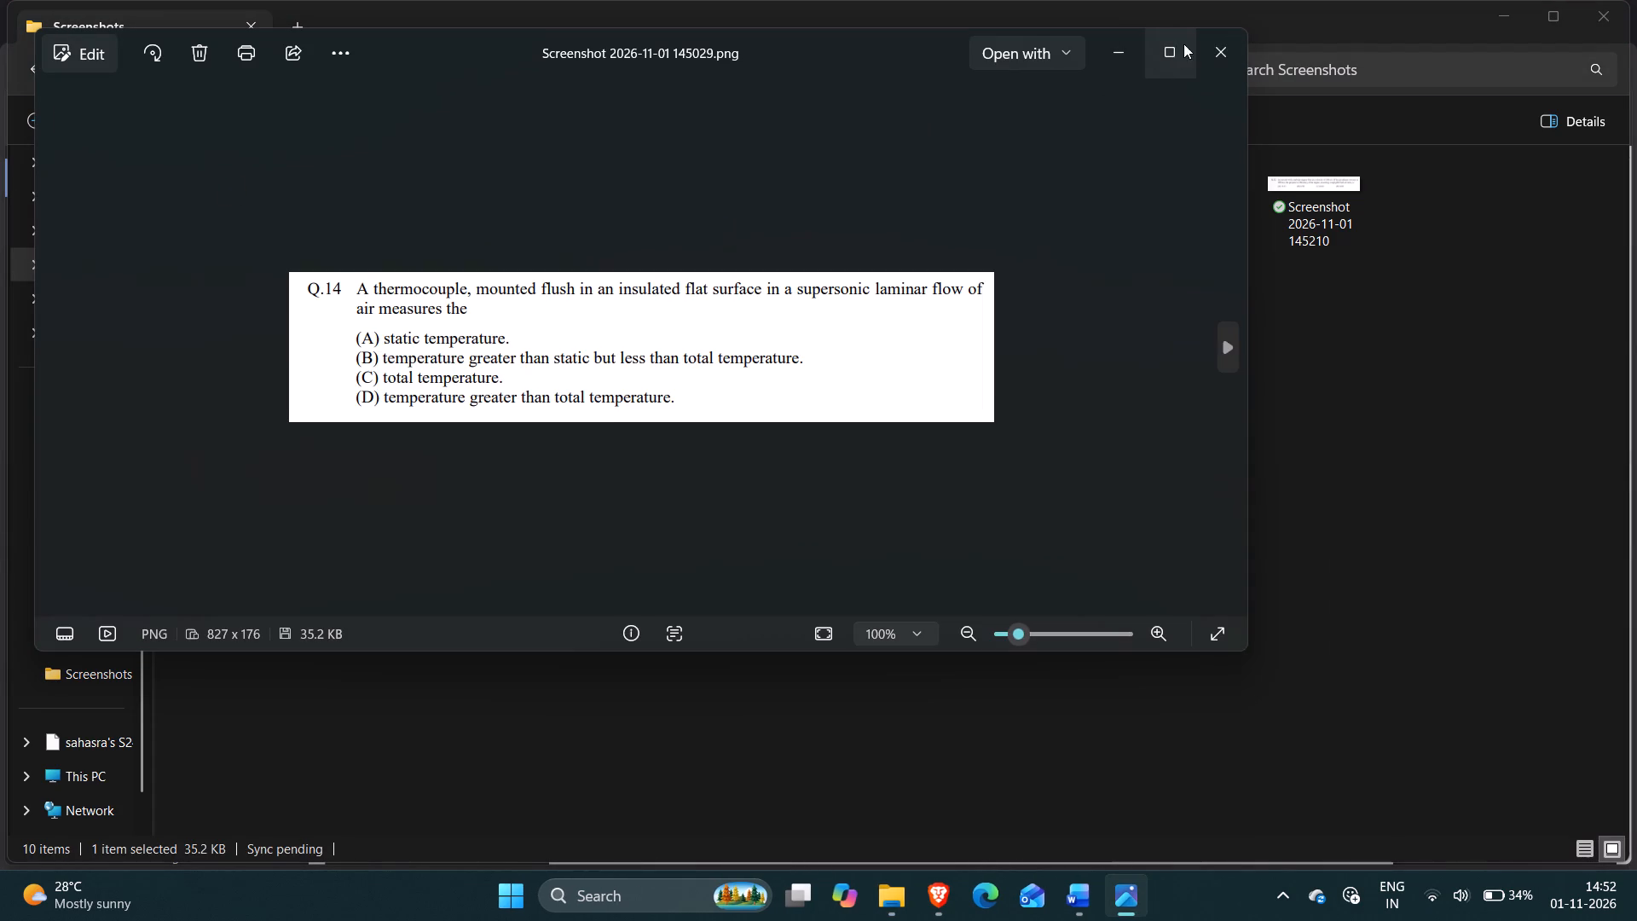
{"action": "left_click", "coordinate": [1234, 38]}
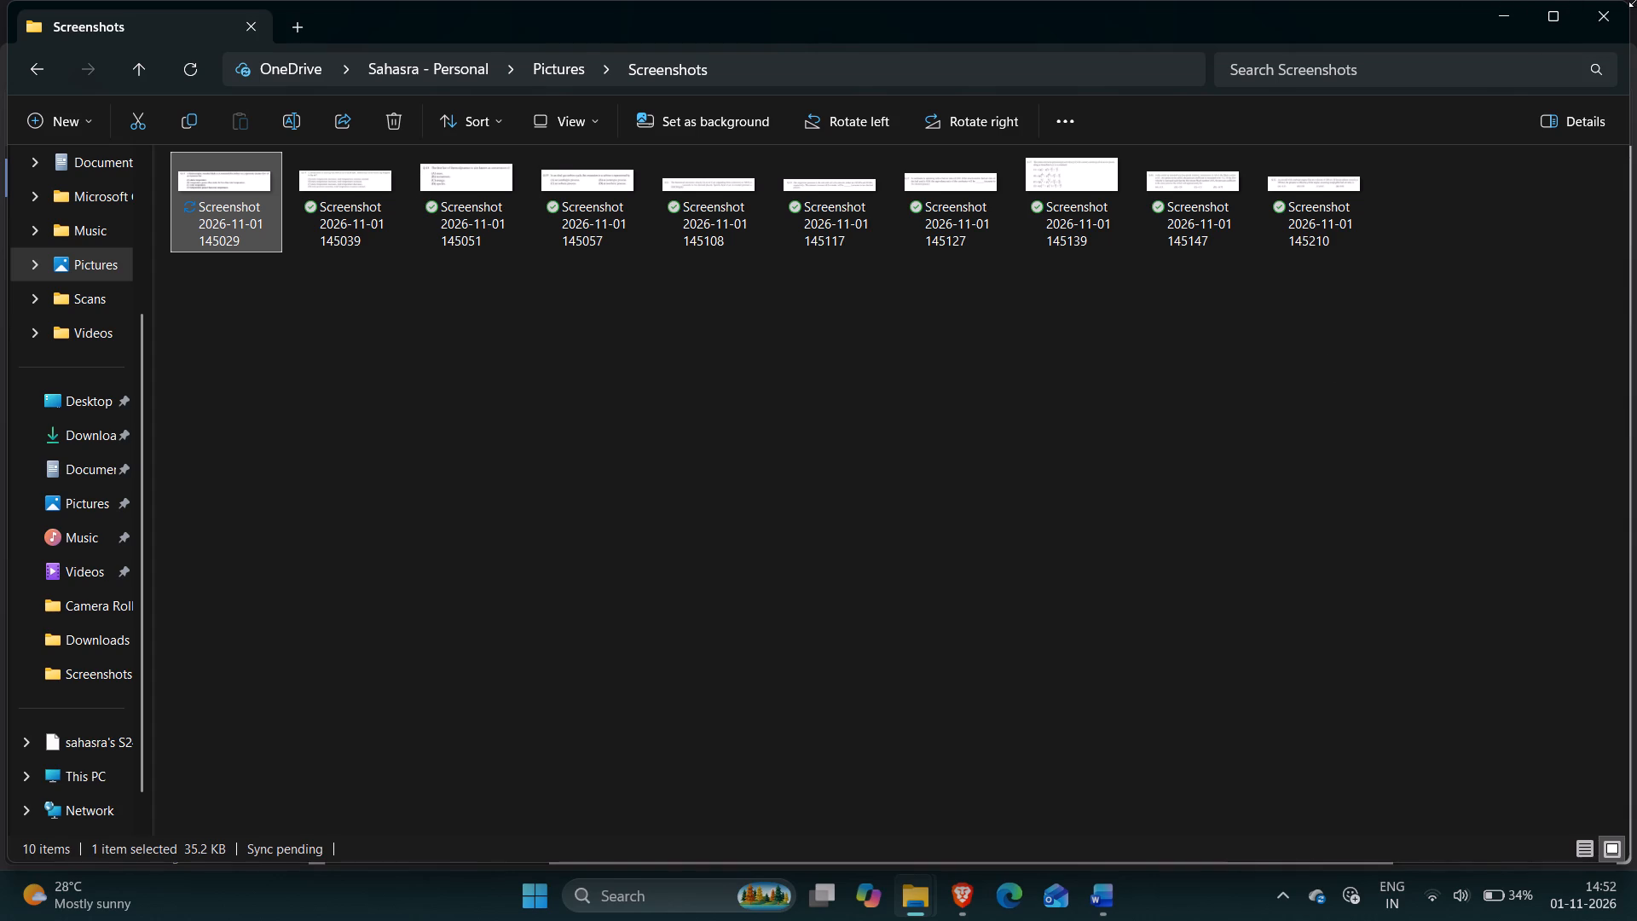
{"action": "left_click", "coordinate": [1097, 903]}
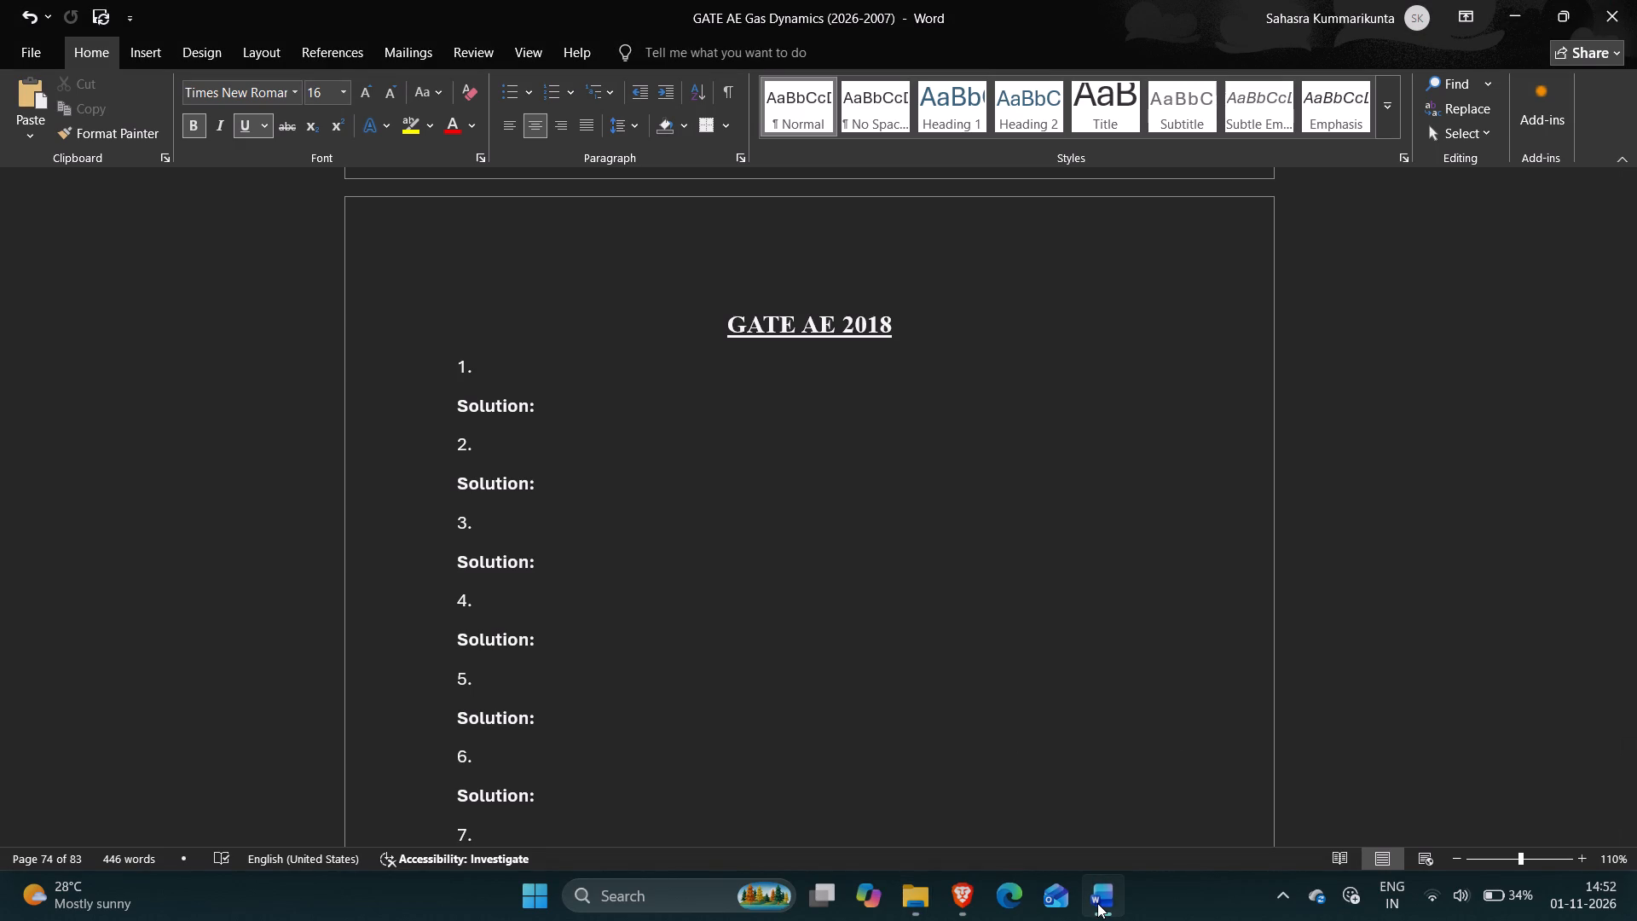
{"action": "left_click", "coordinate": [1097, 903]}
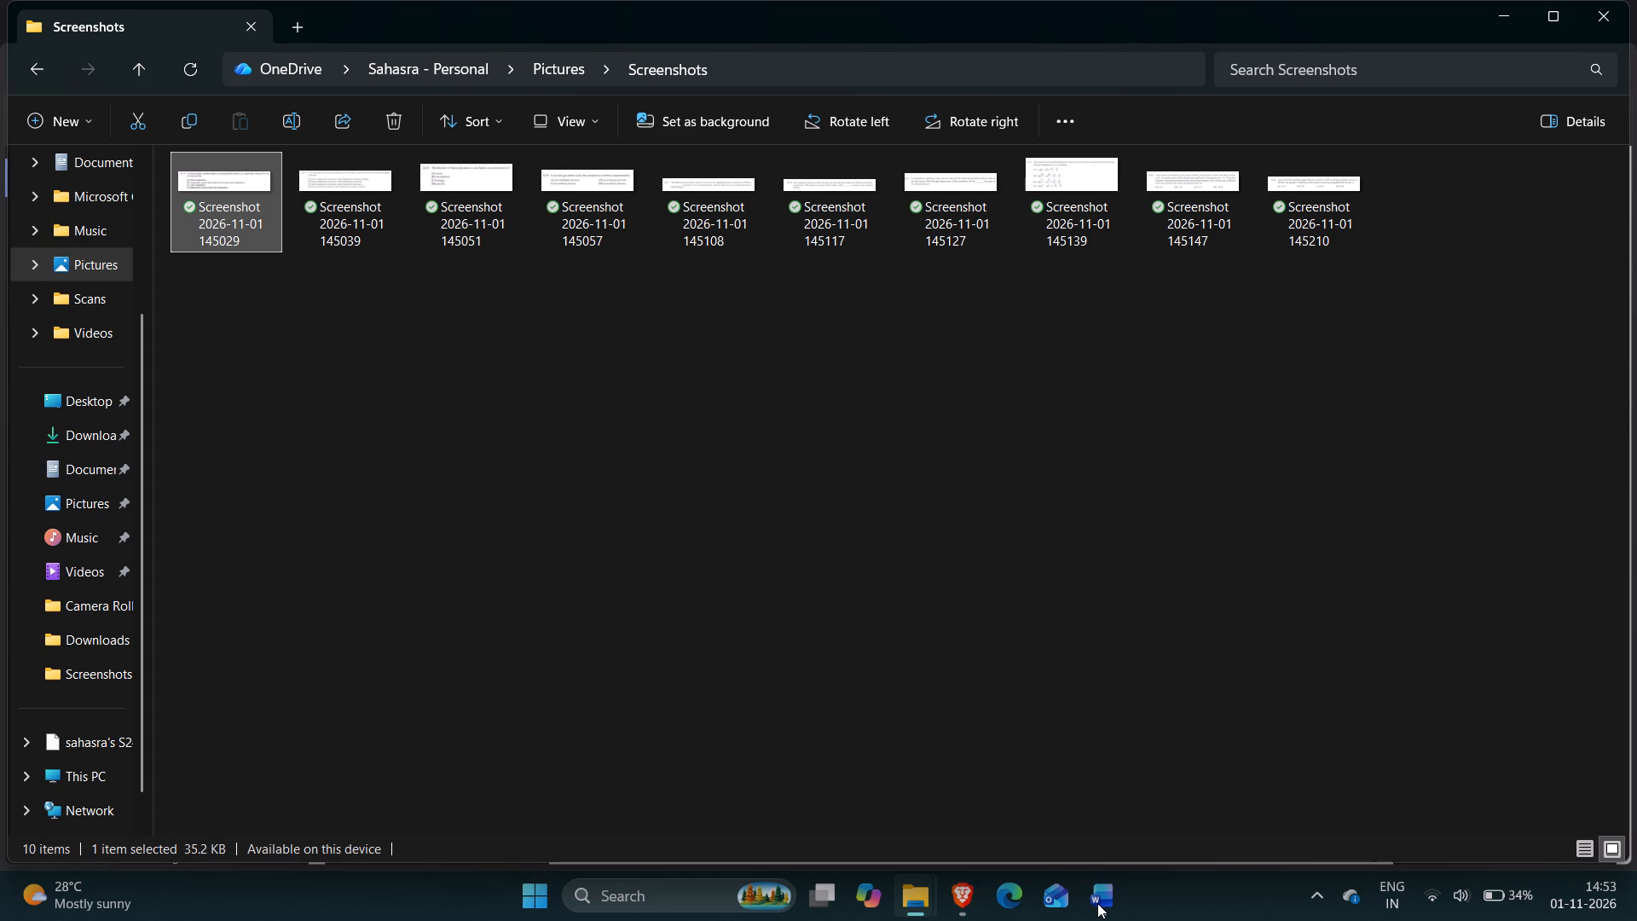
{"action": "left_click", "coordinate": [1097, 903]}
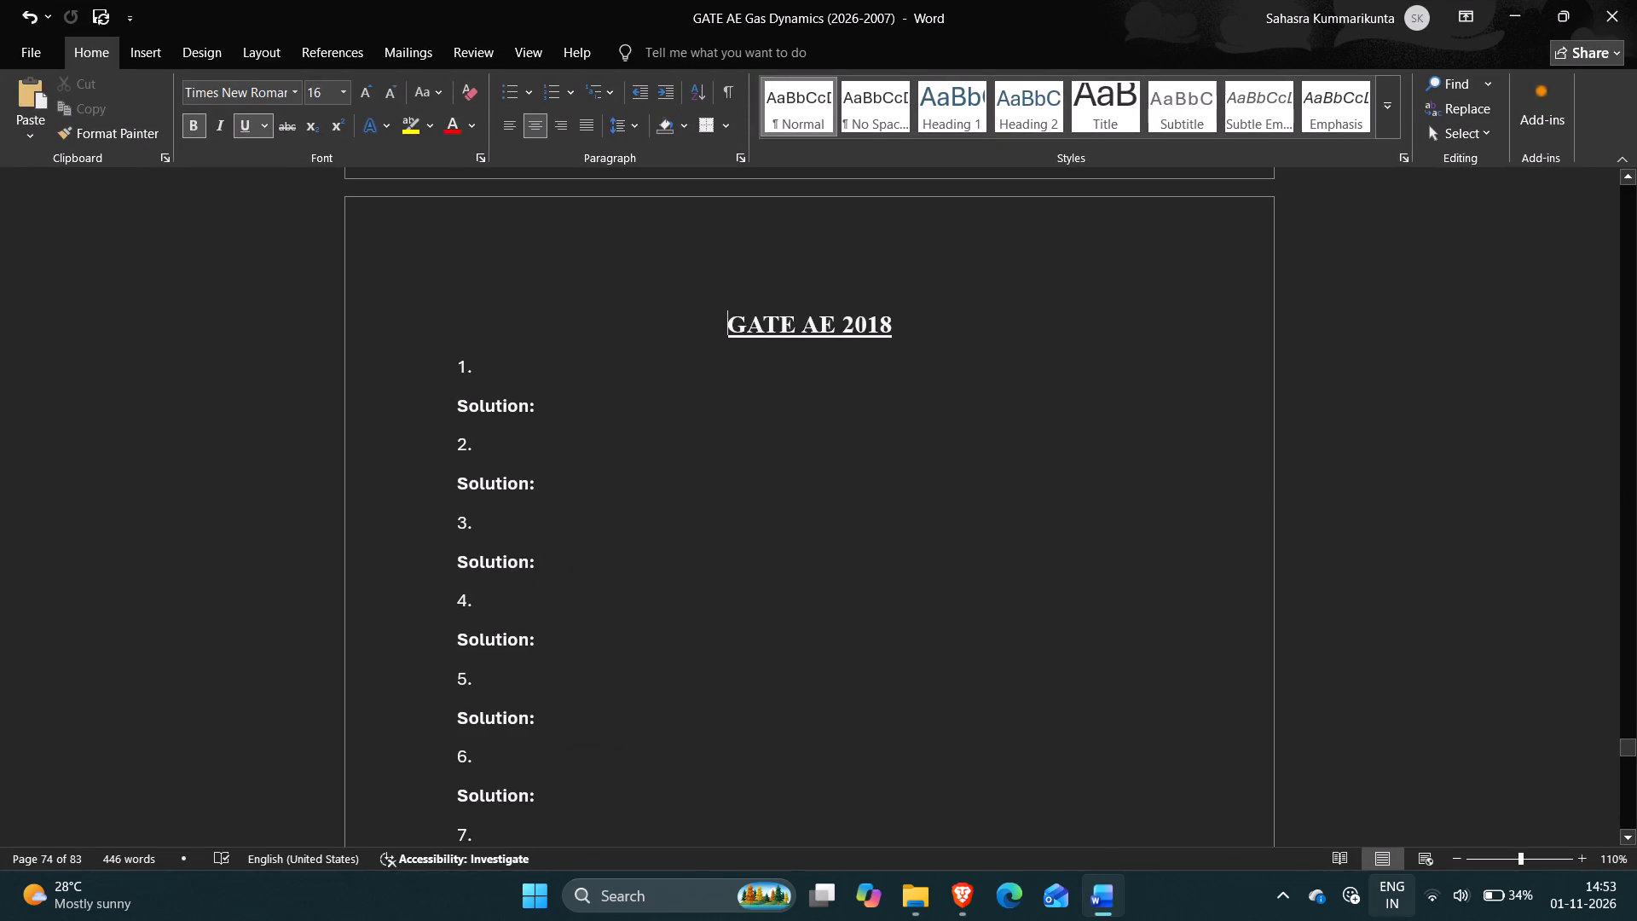
{"action": "left_click", "coordinate": [654, 365]}
{"action": "left_click", "coordinate": [148, 49]}
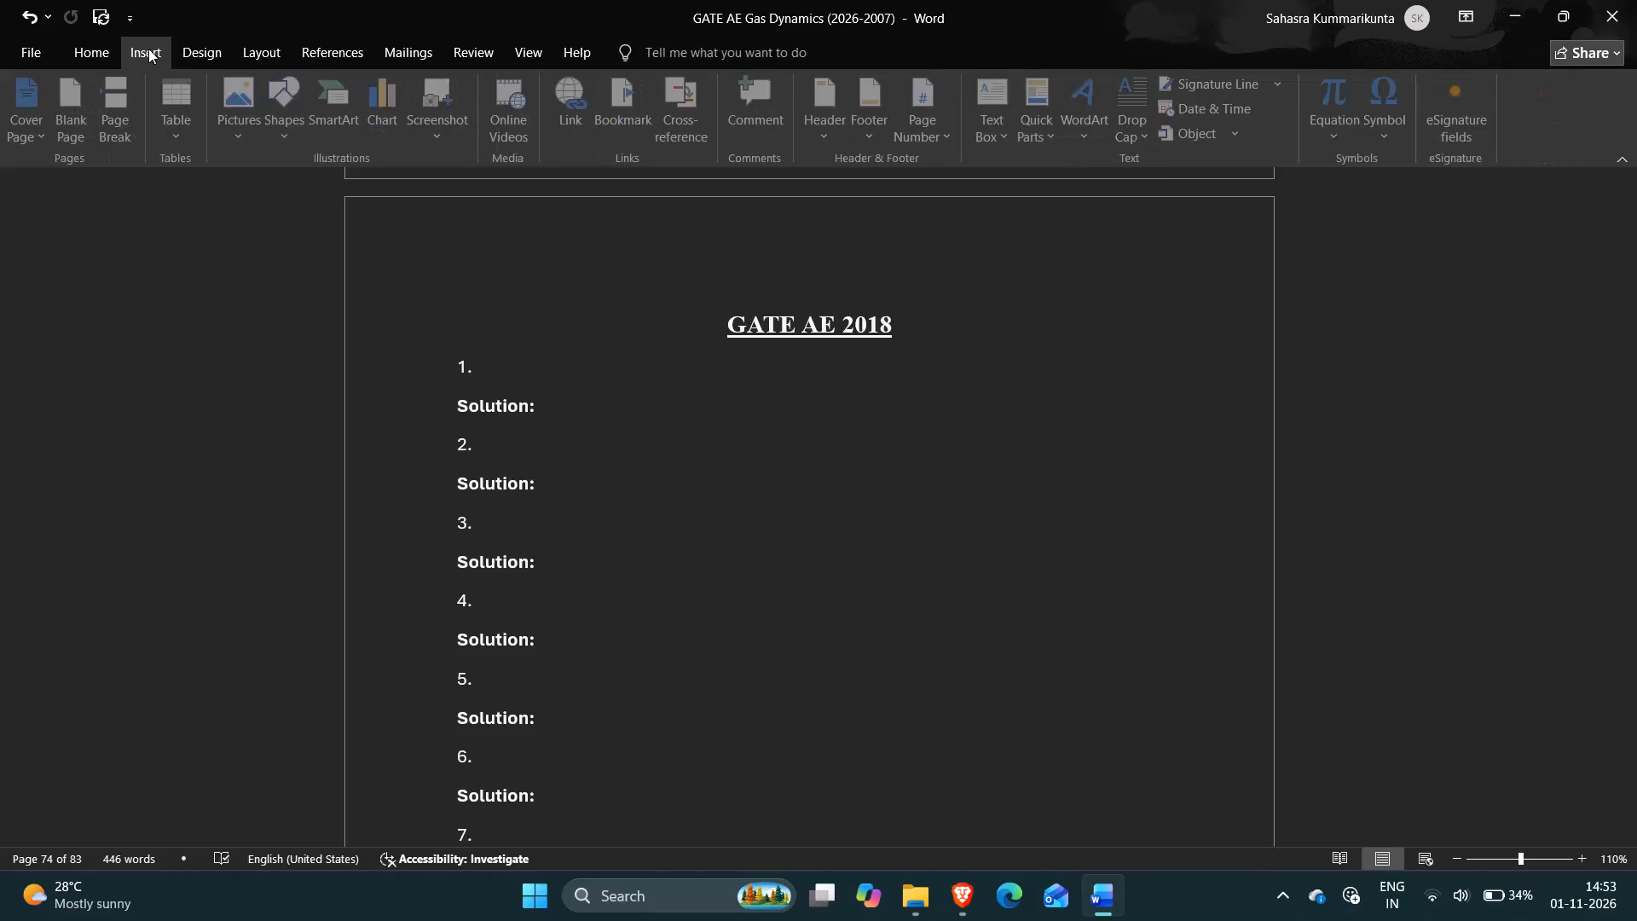
{"action": "left_click", "coordinate": [249, 132]}
{"action": "left_click", "coordinate": [278, 186]}
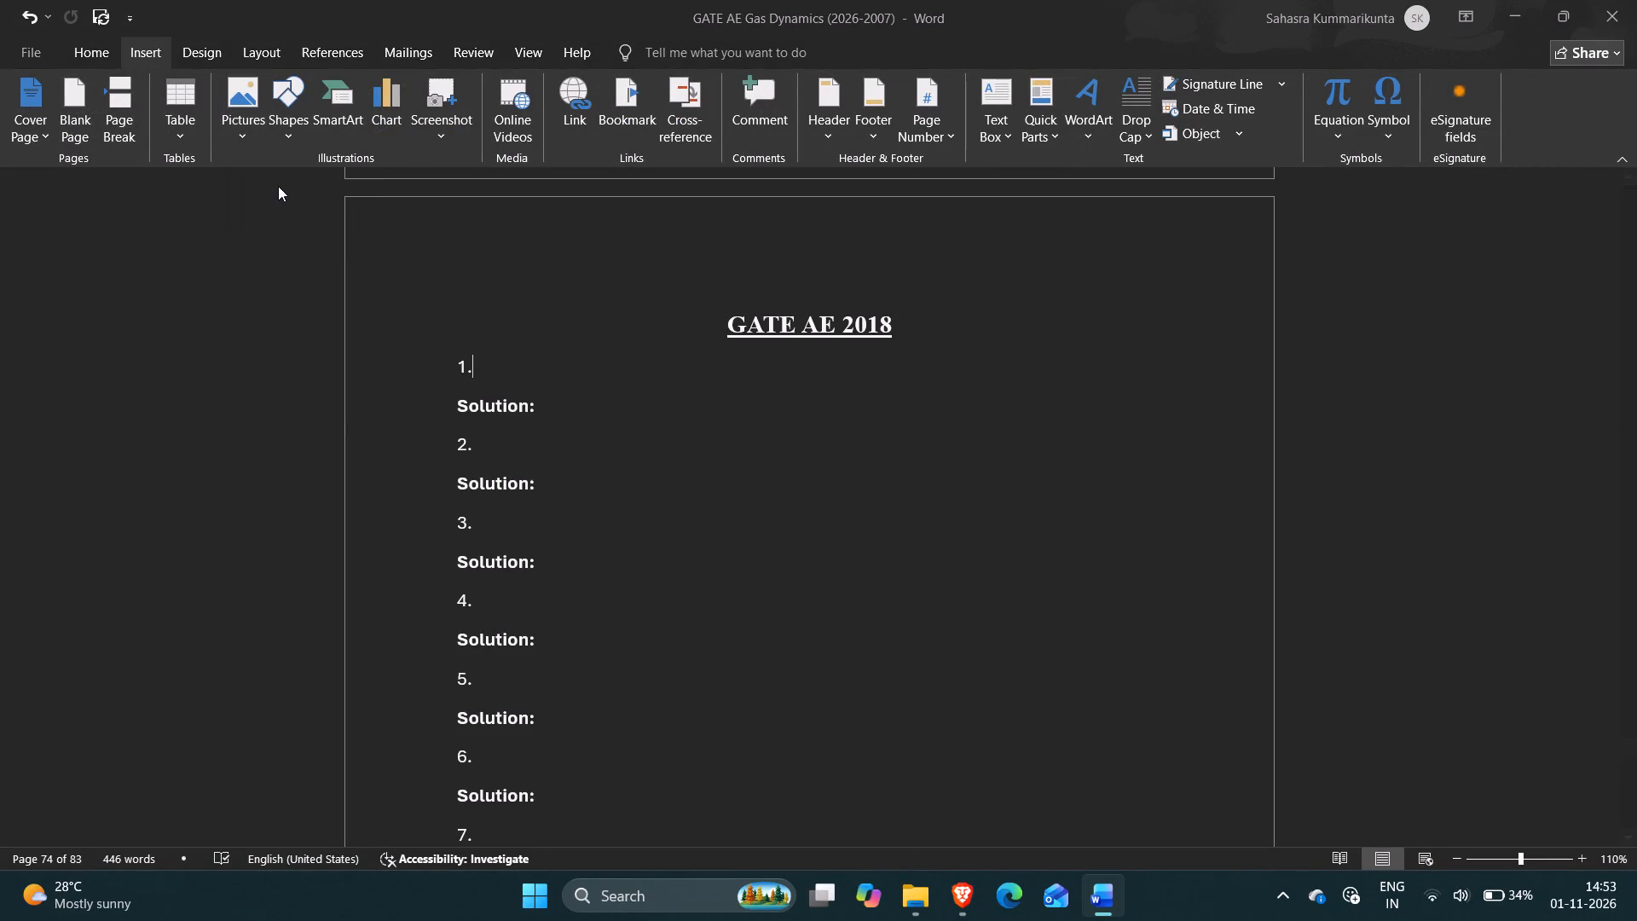
{"action": "left_click", "coordinate": [278, 186]}
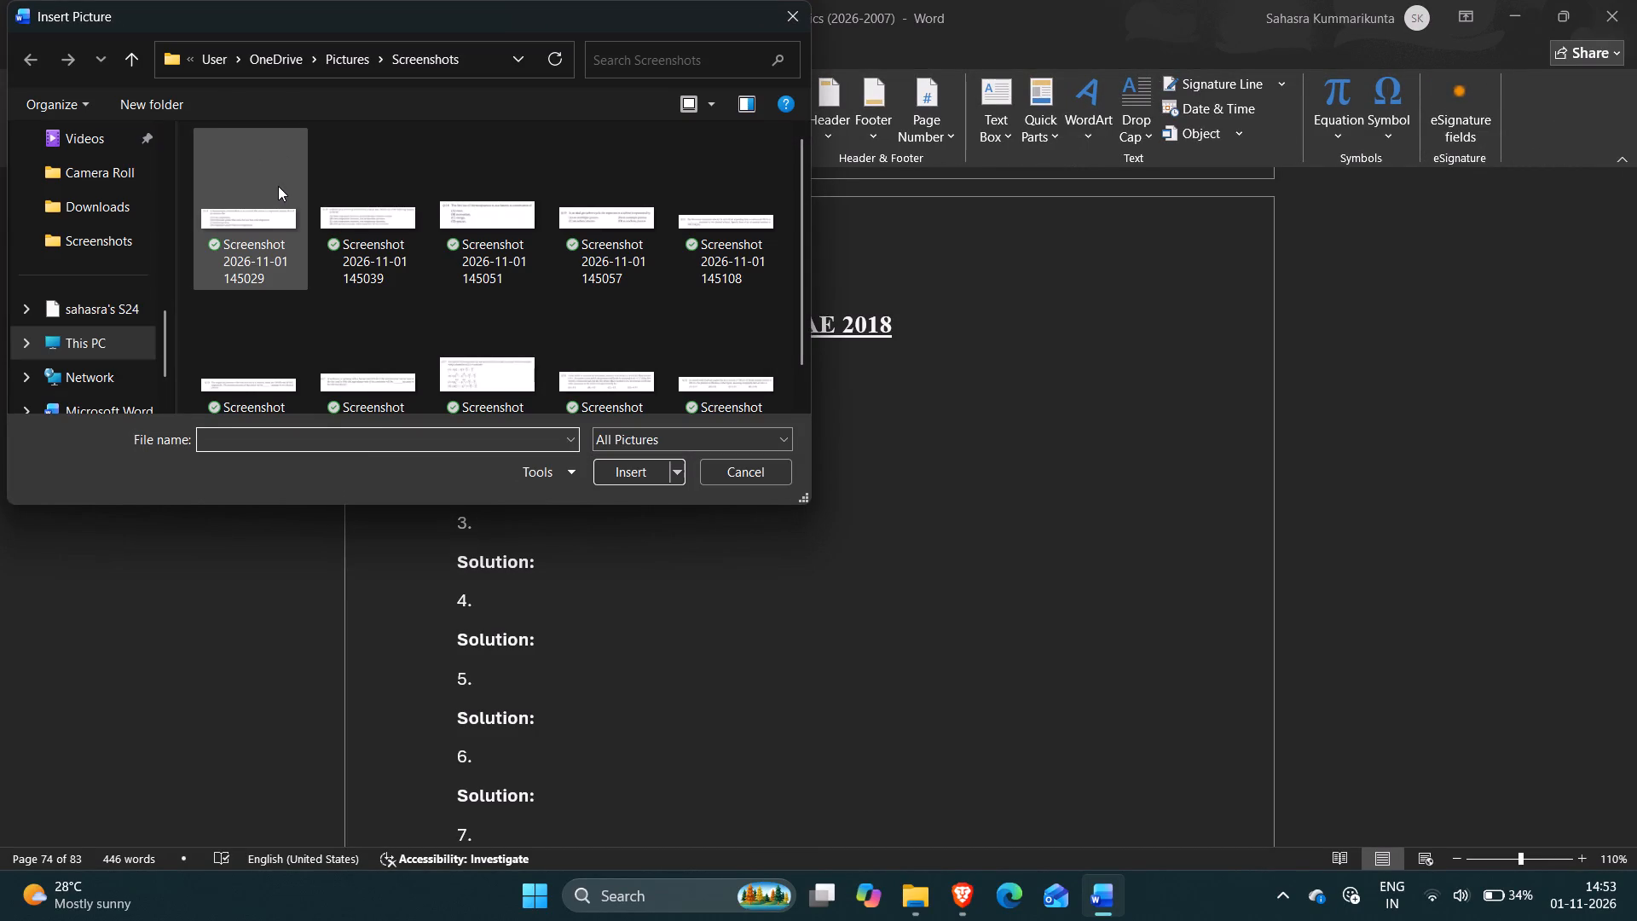
{"action": "left_click", "coordinate": [633, 472]}
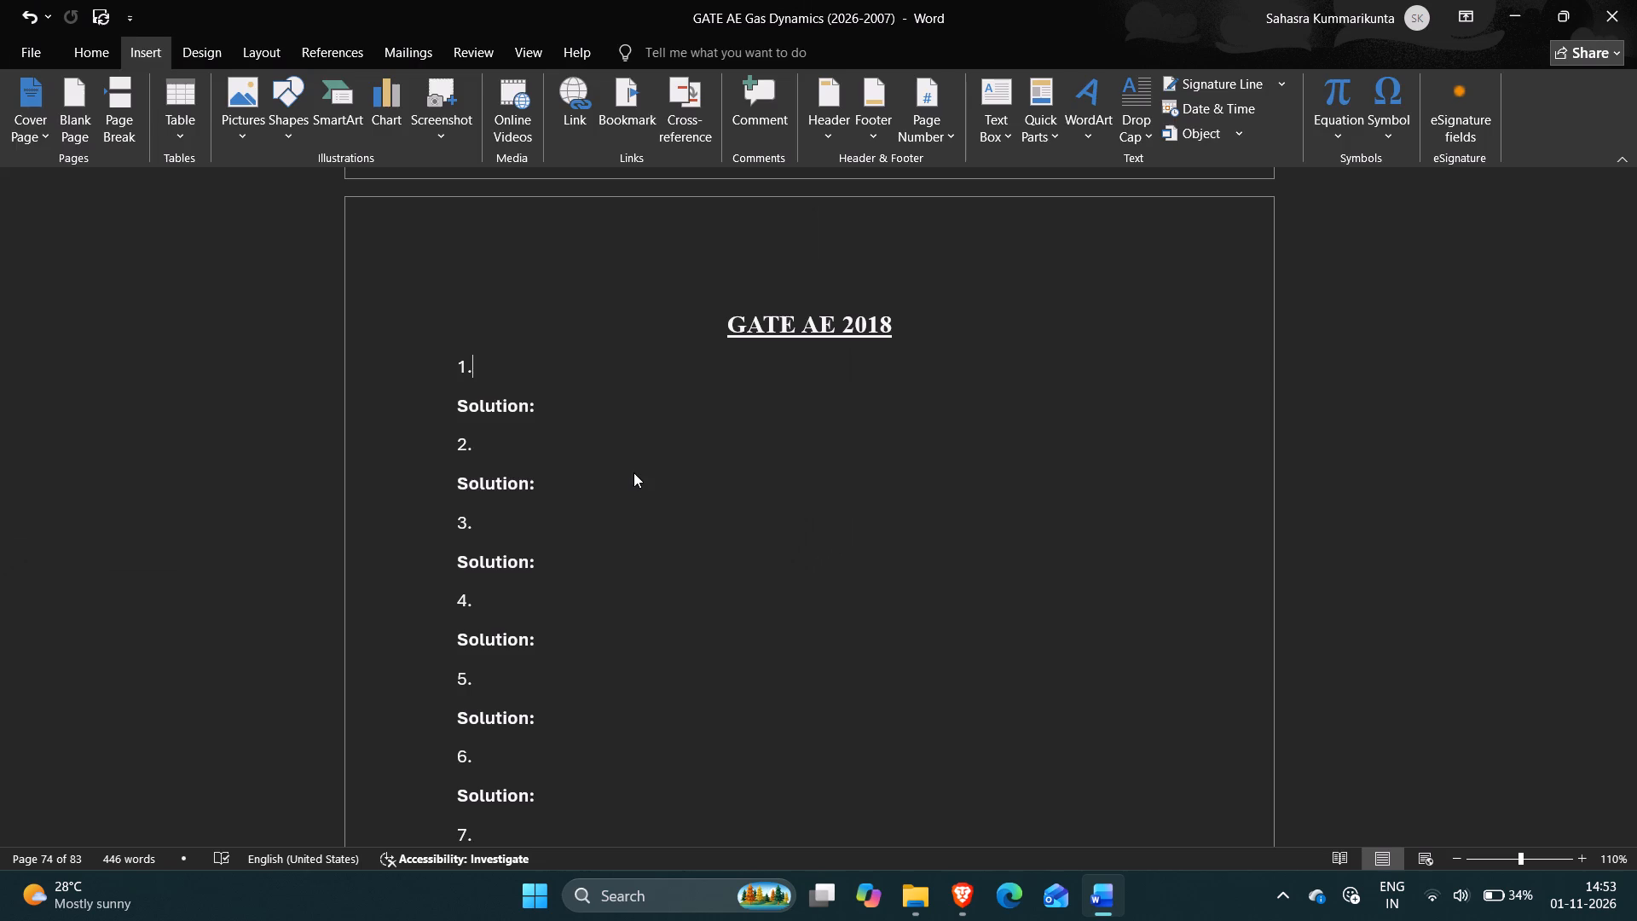
{"action": "left_click", "coordinate": [559, 594]}
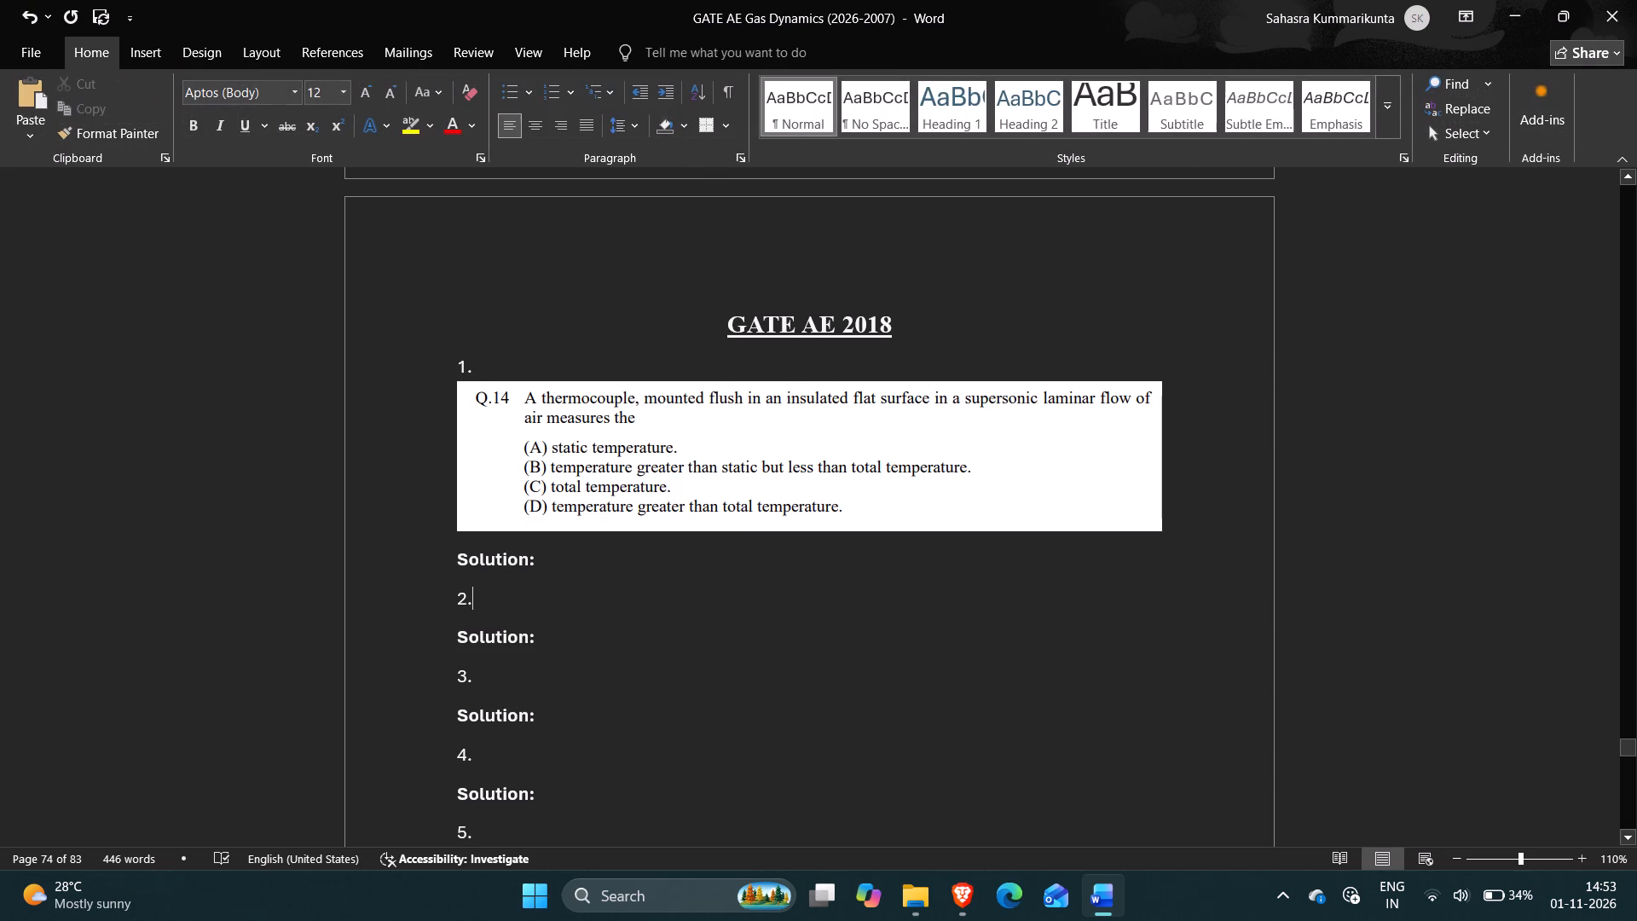
{"action": "left_click", "coordinate": [136, 45]}
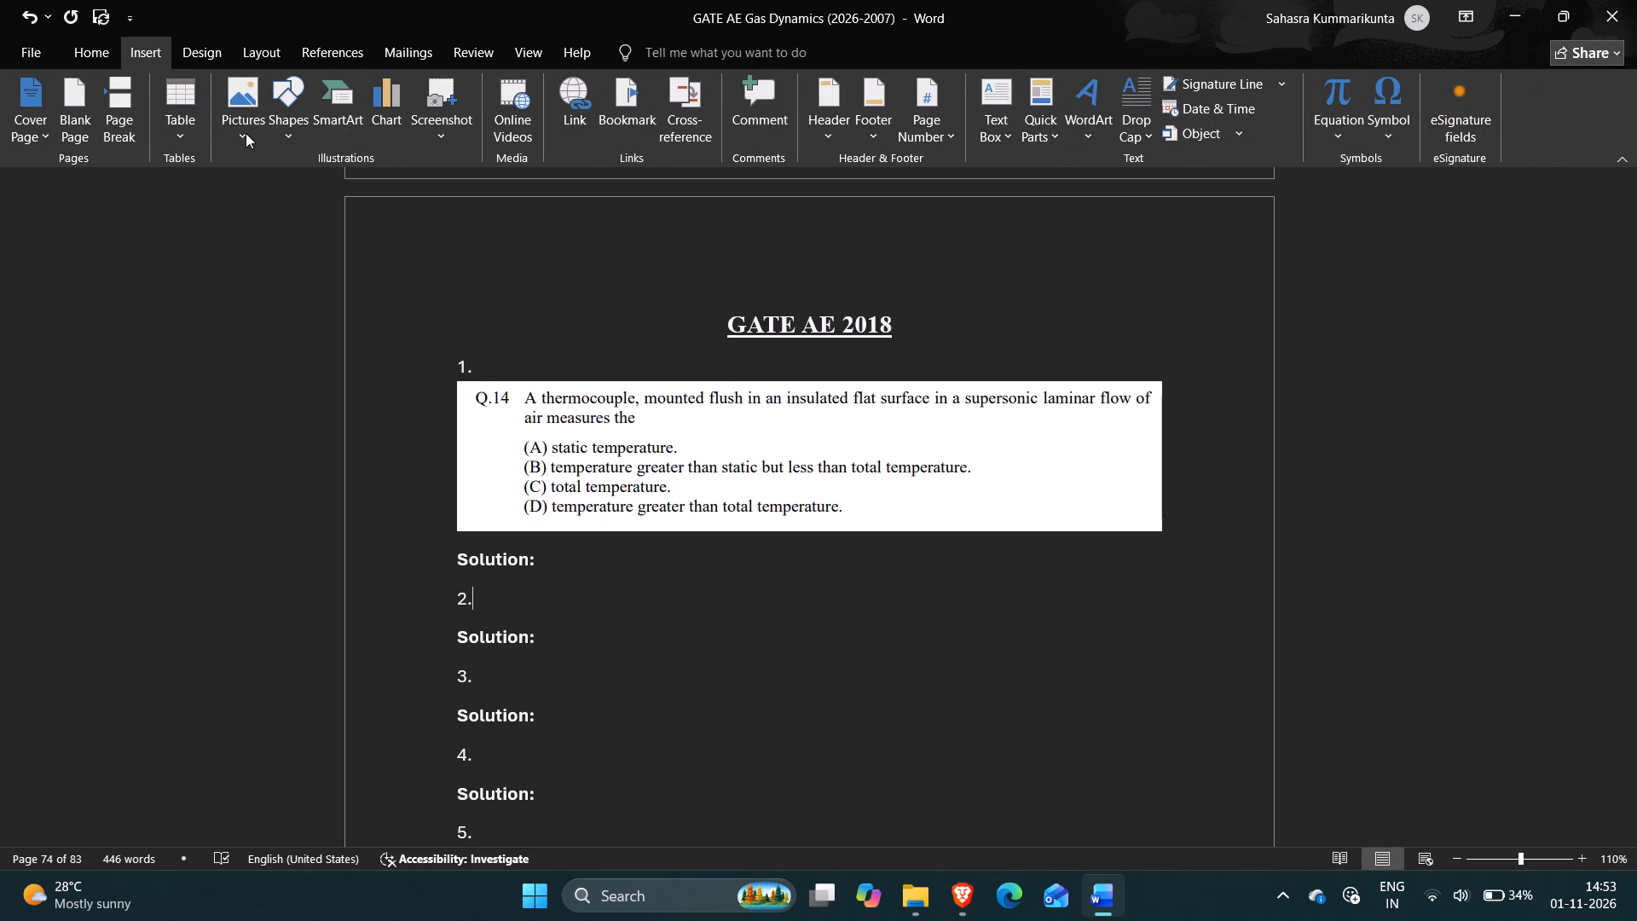
{"action": "left_click", "coordinate": [246, 133]}
{"action": "left_click", "coordinate": [284, 194]}
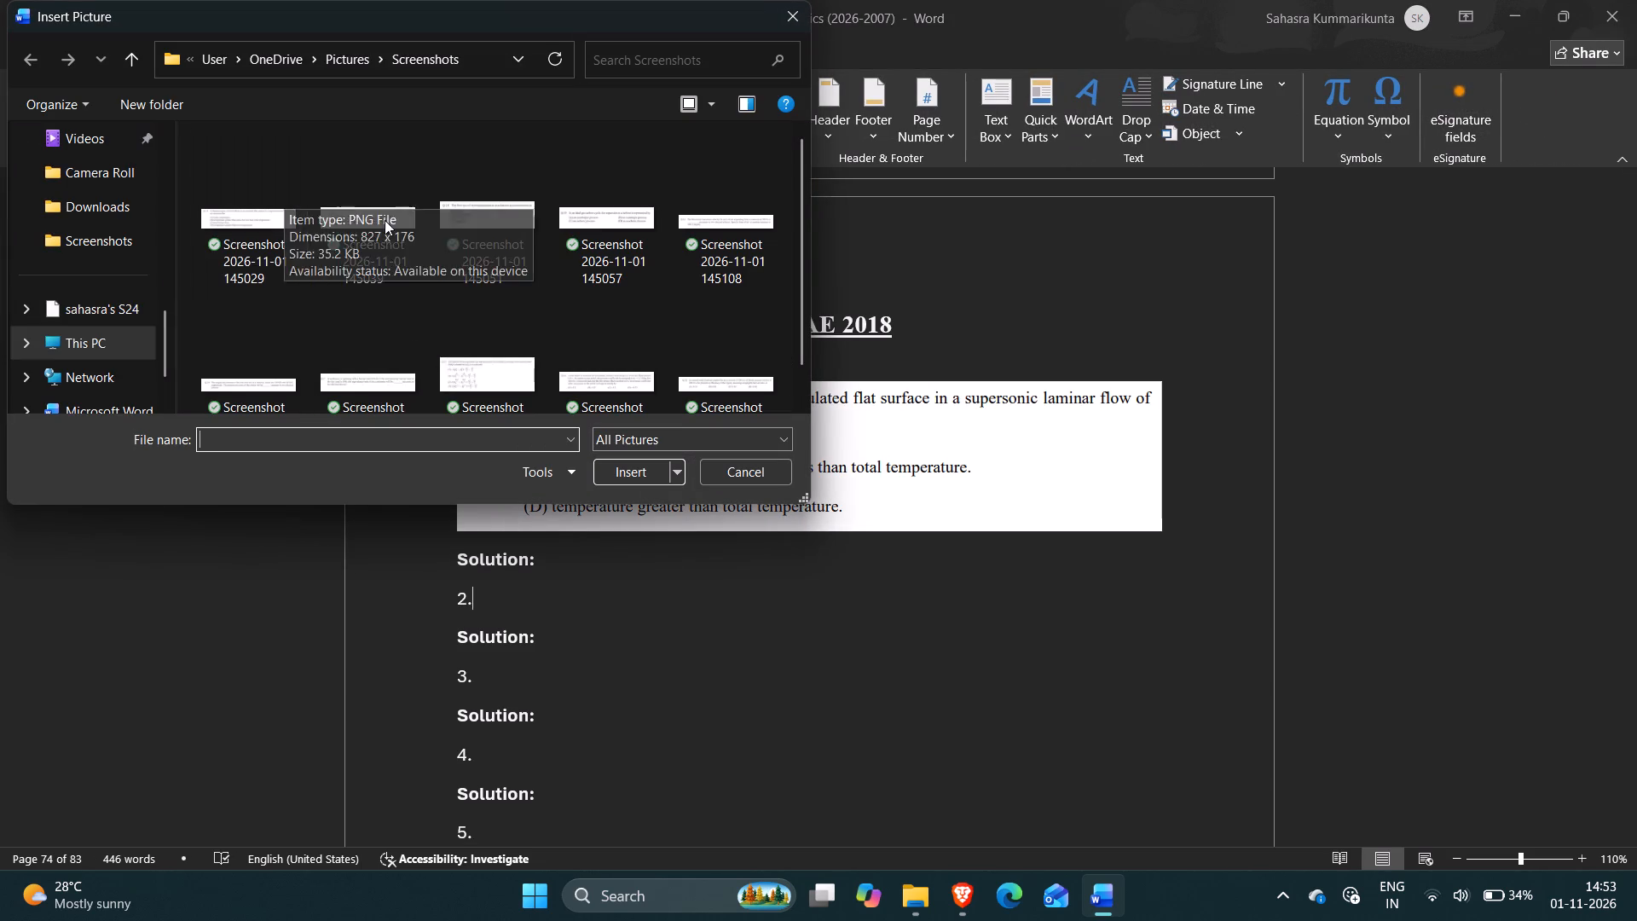
{"action": "left_click", "coordinate": [396, 224]}
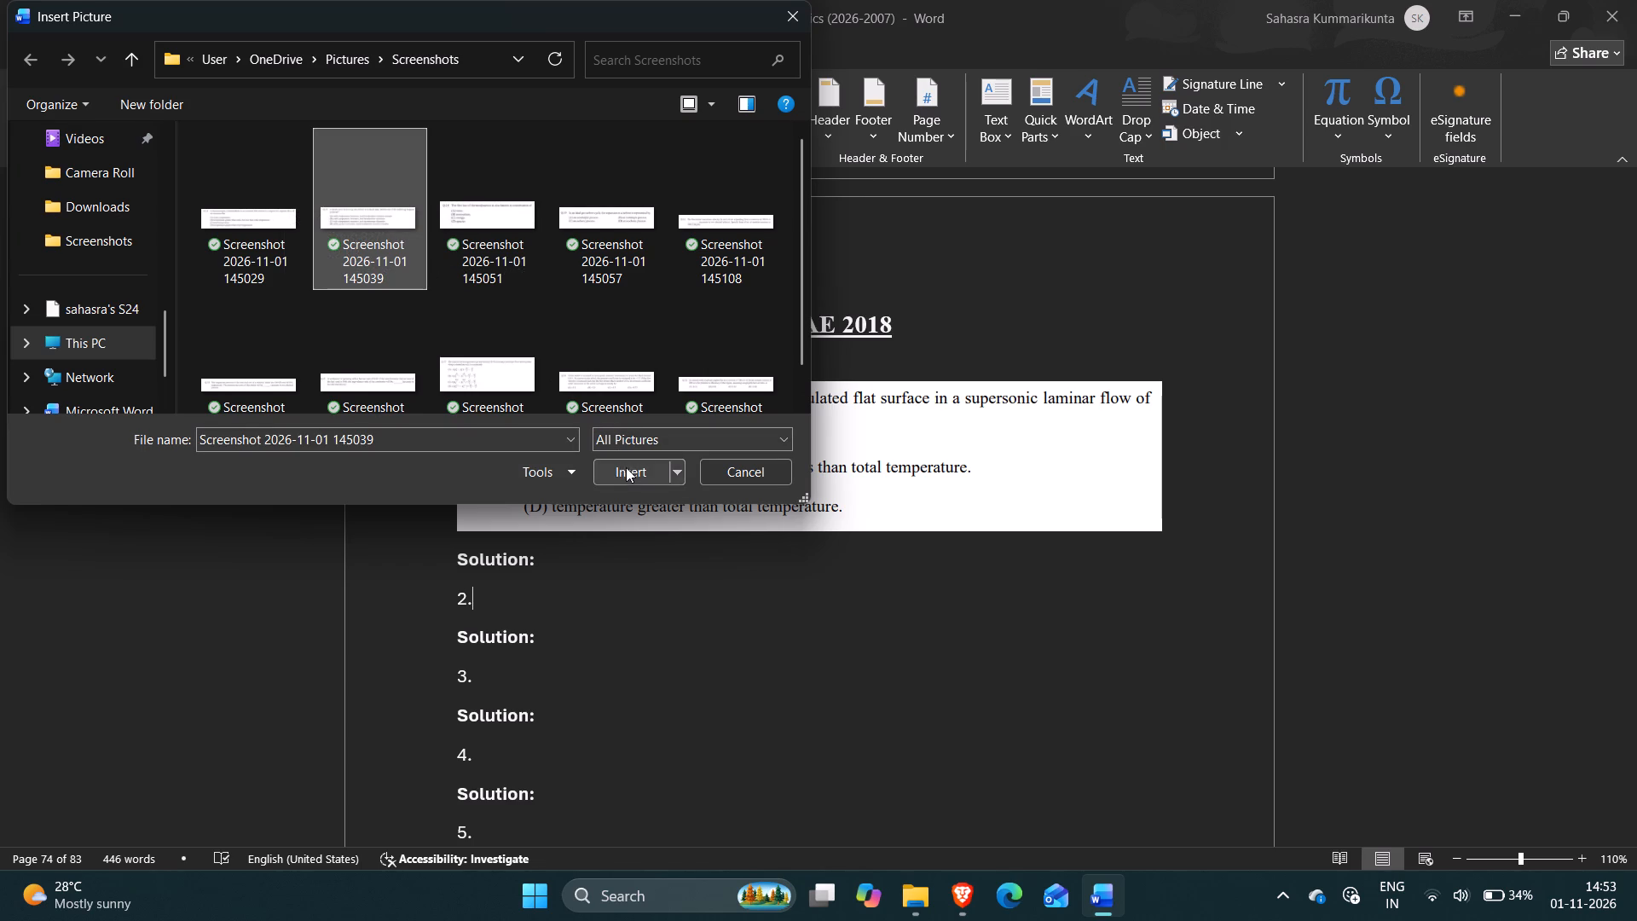
{"action": "left_click", "coordinate": [626, 466]}
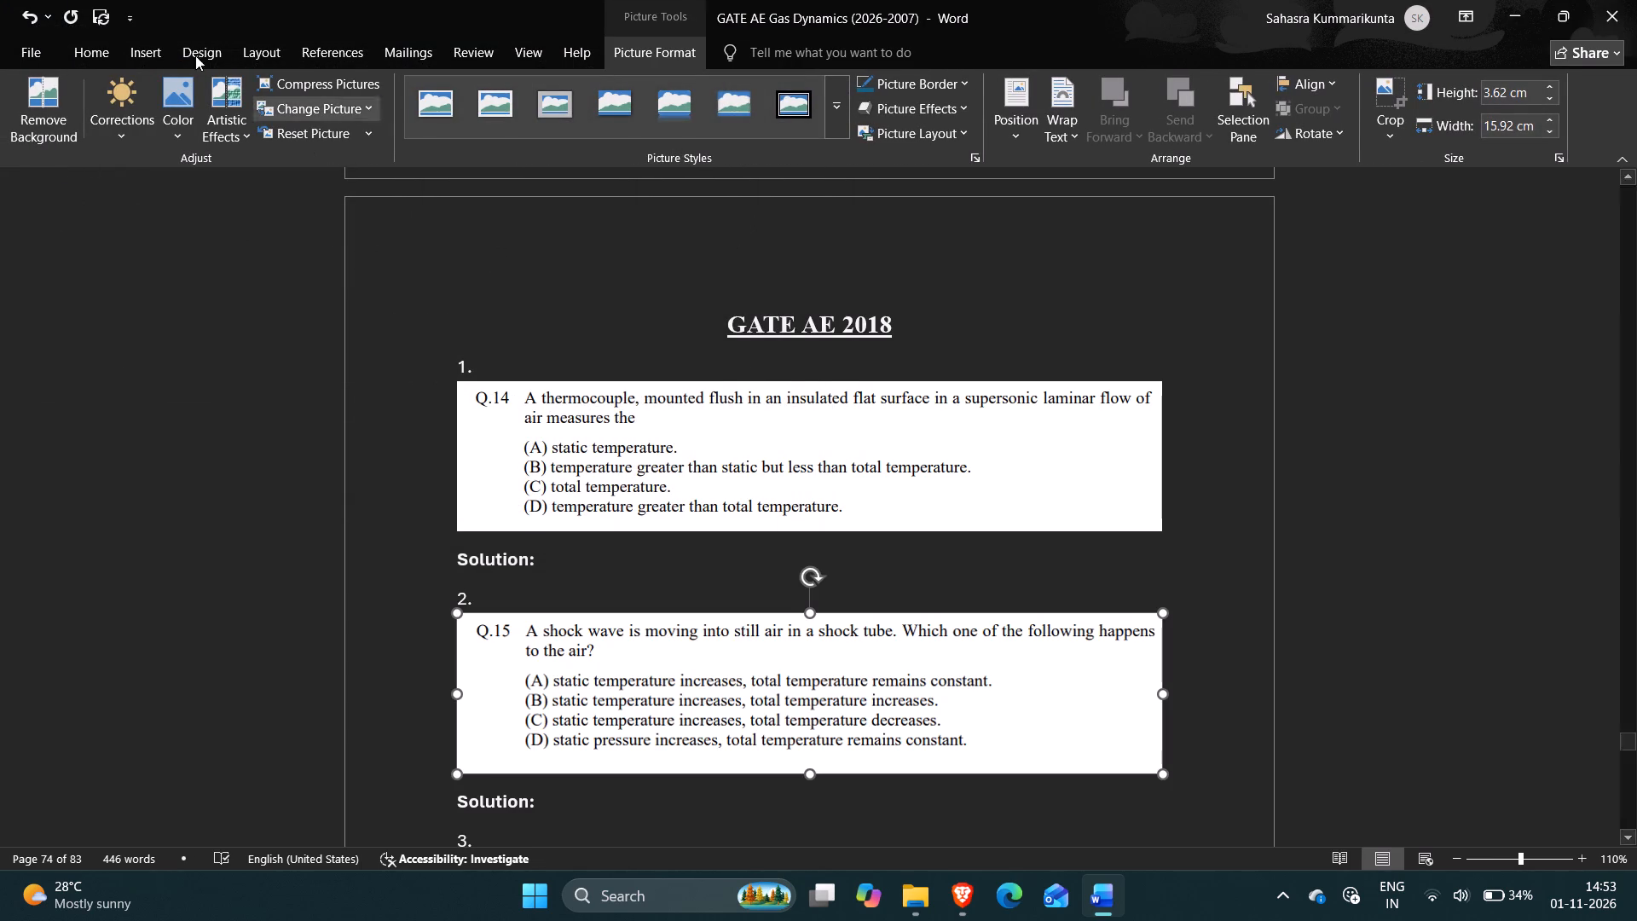
{"action": "scroll", "coordinate": [504, 439], "scroll_direction": "down", "scroll_amount": 2}
{"action": "left_click", "coordinate": [504, 444]}
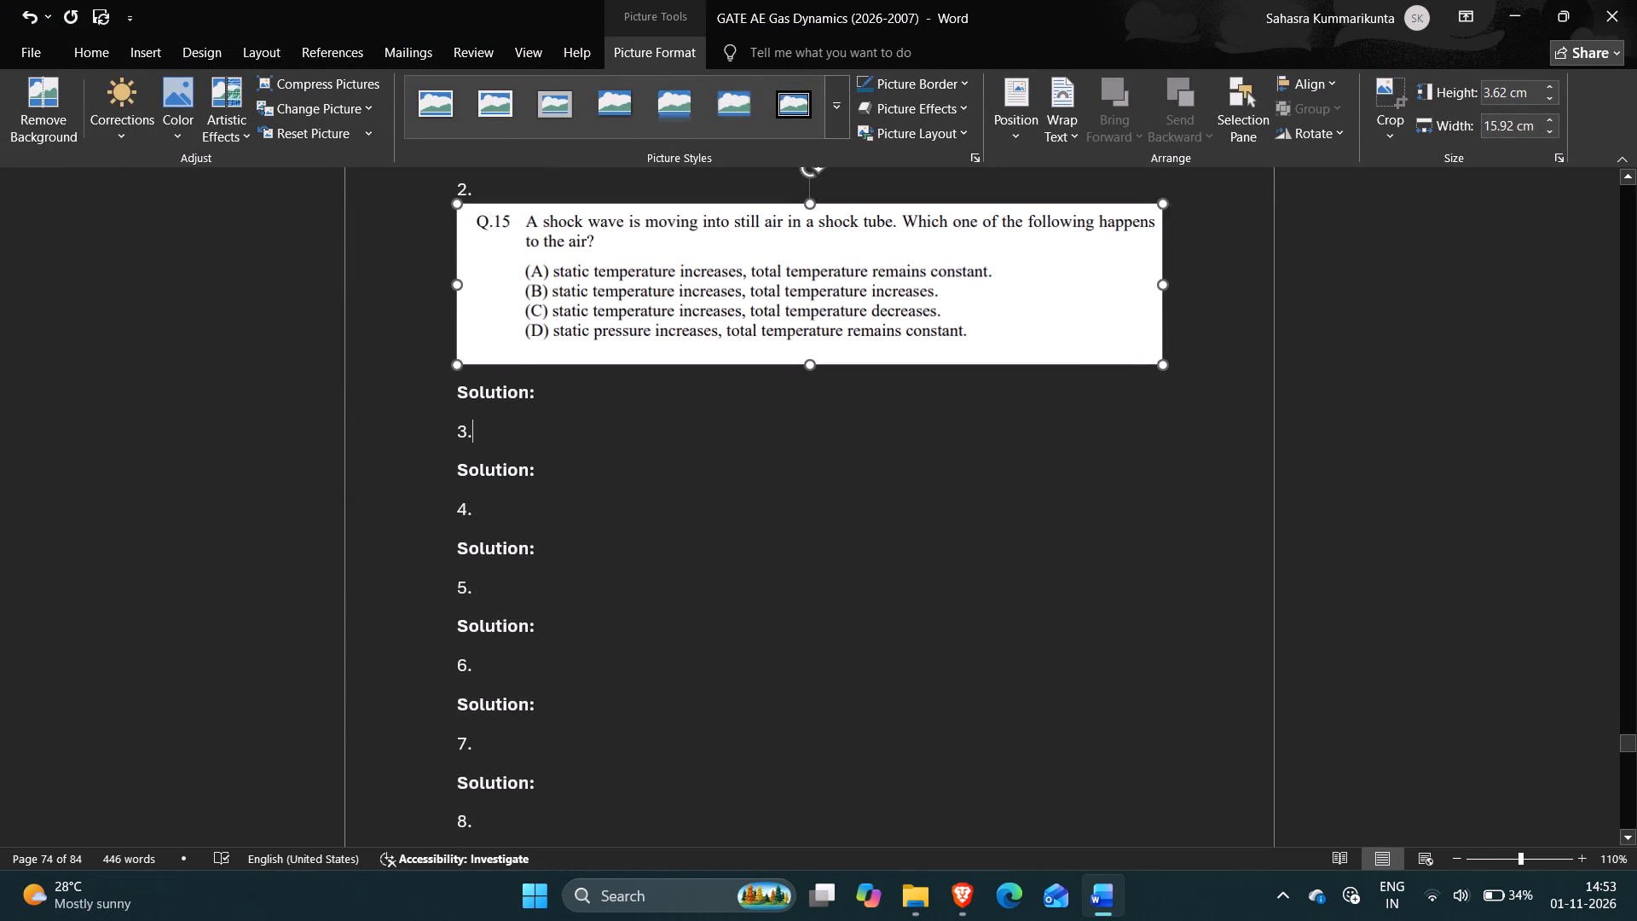
{"action": "left_click", "coordinate": [147, 61]}
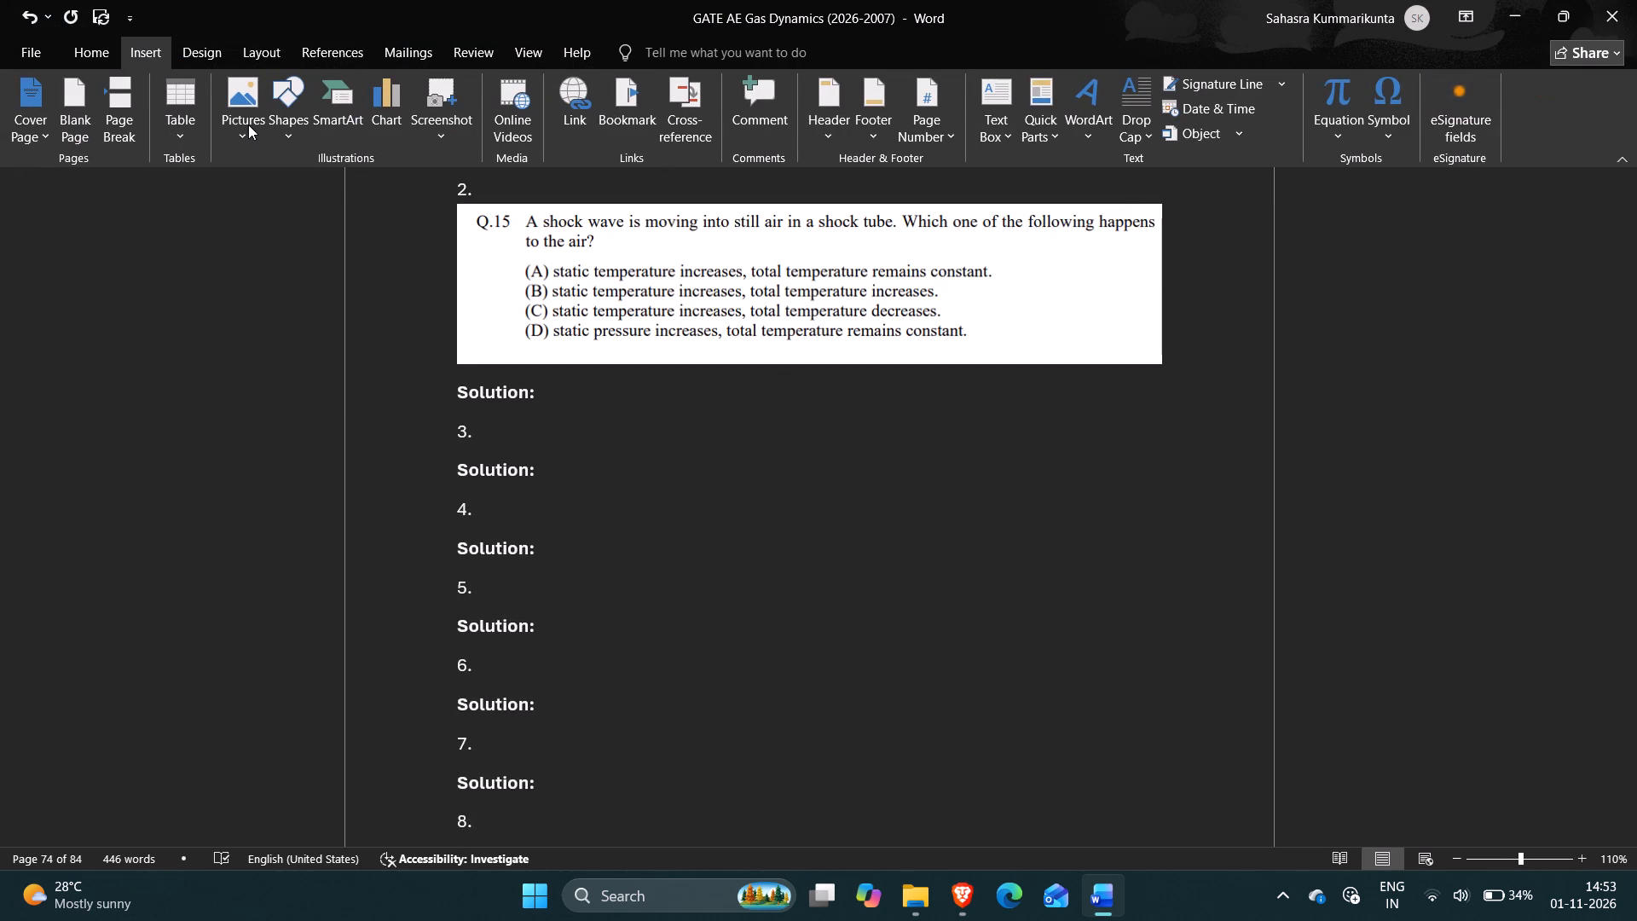
{"action": "left_click", "coordinate": [248, 125]}
{"action": "left_click", "coordinate": [277, 184]}
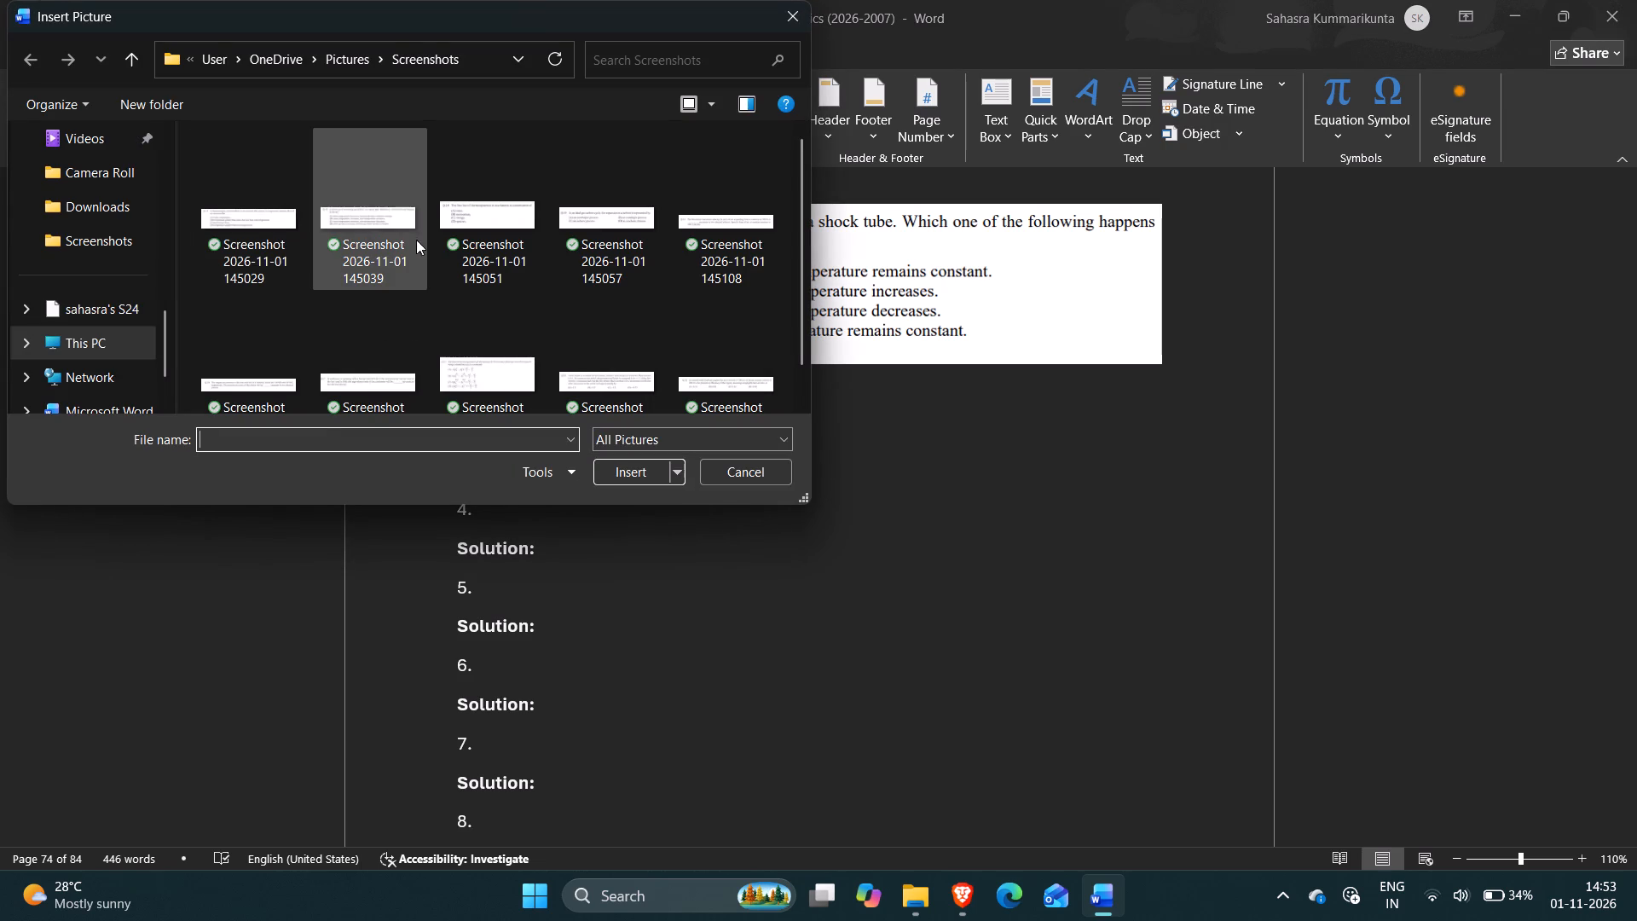
{"action": "left_click", "coordinate": [470, 265]}
{"action": "left_click", "coordinate": [633, 475]}
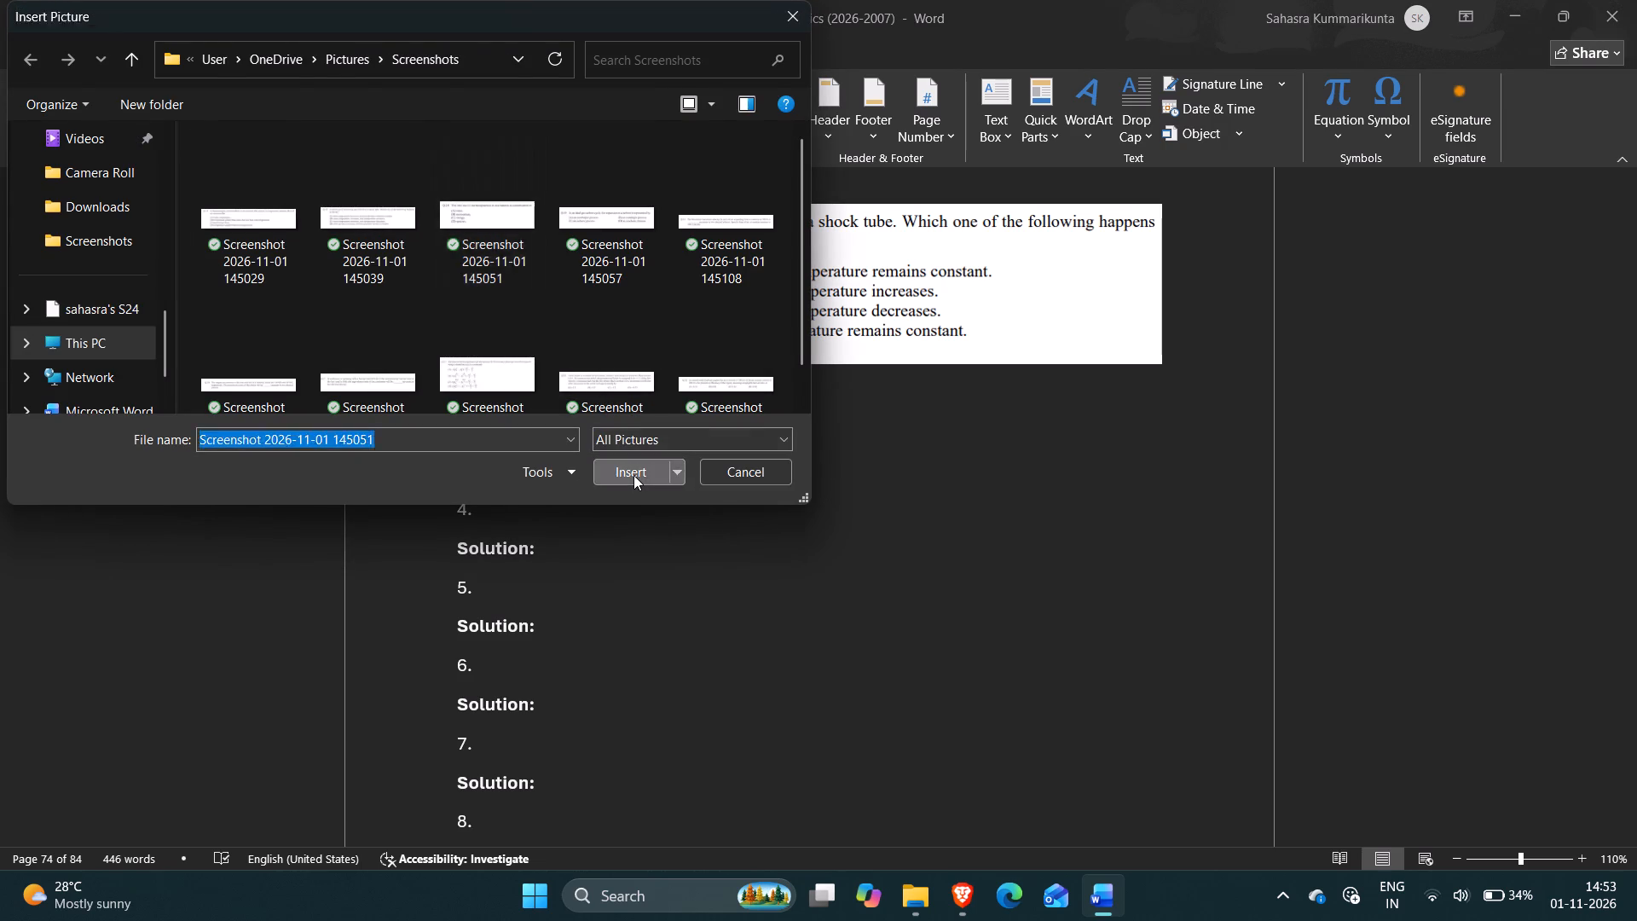
{"action": "scroll", "coordinate": [564, 374], "scroll_direction": "down", "scroll_amount": 1}
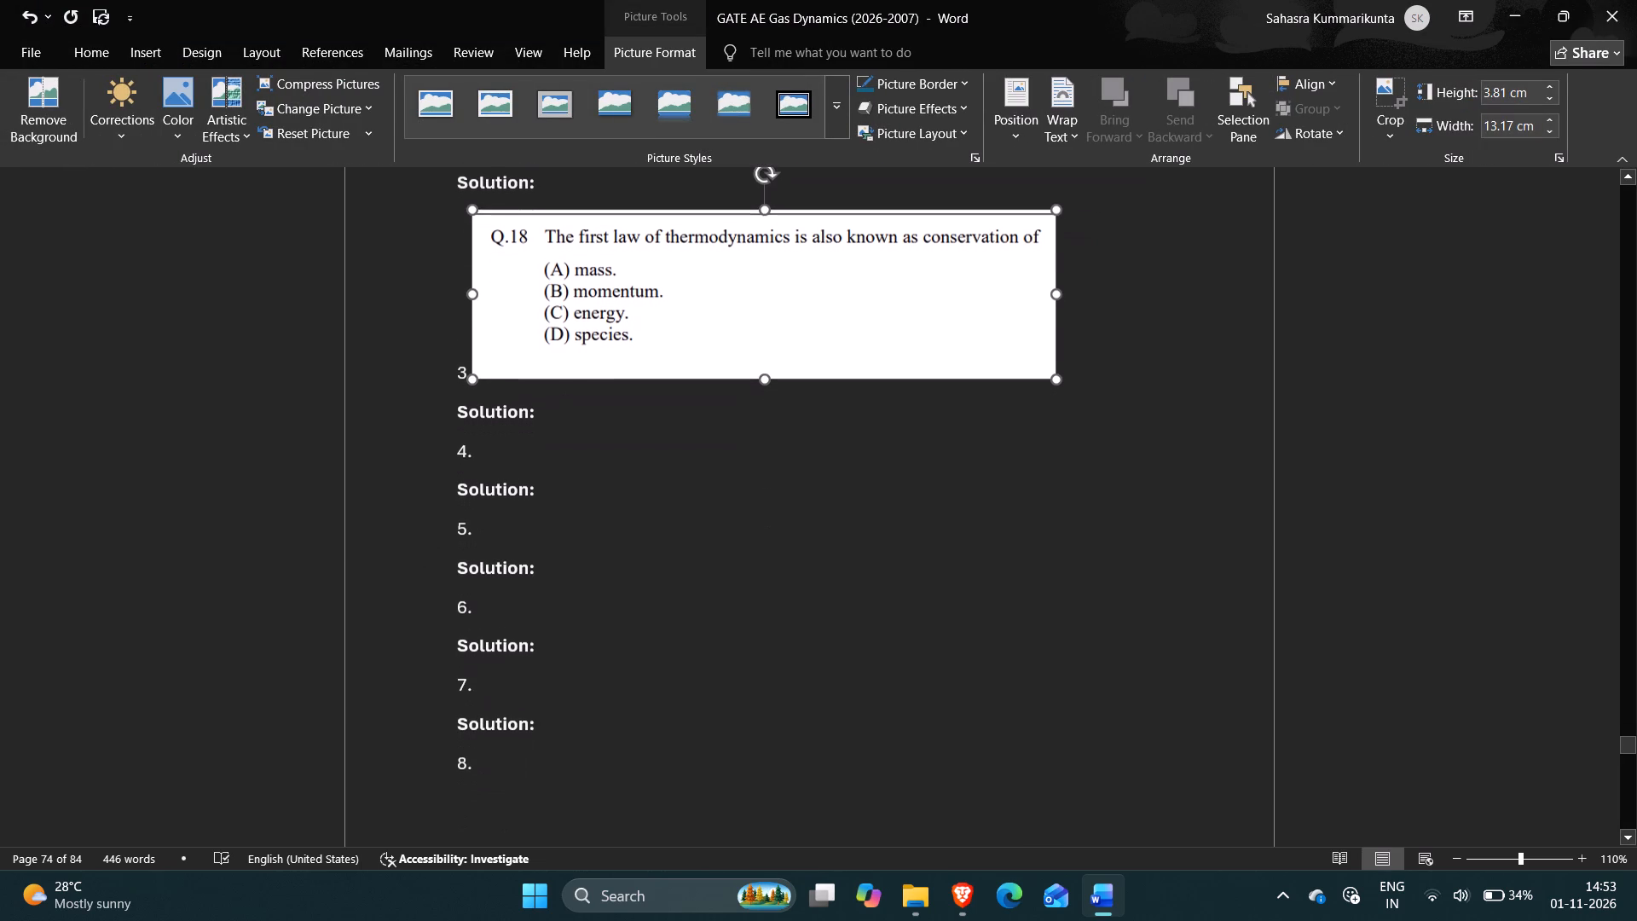
{"action": "left_click", "coordinate": [548, 443]}
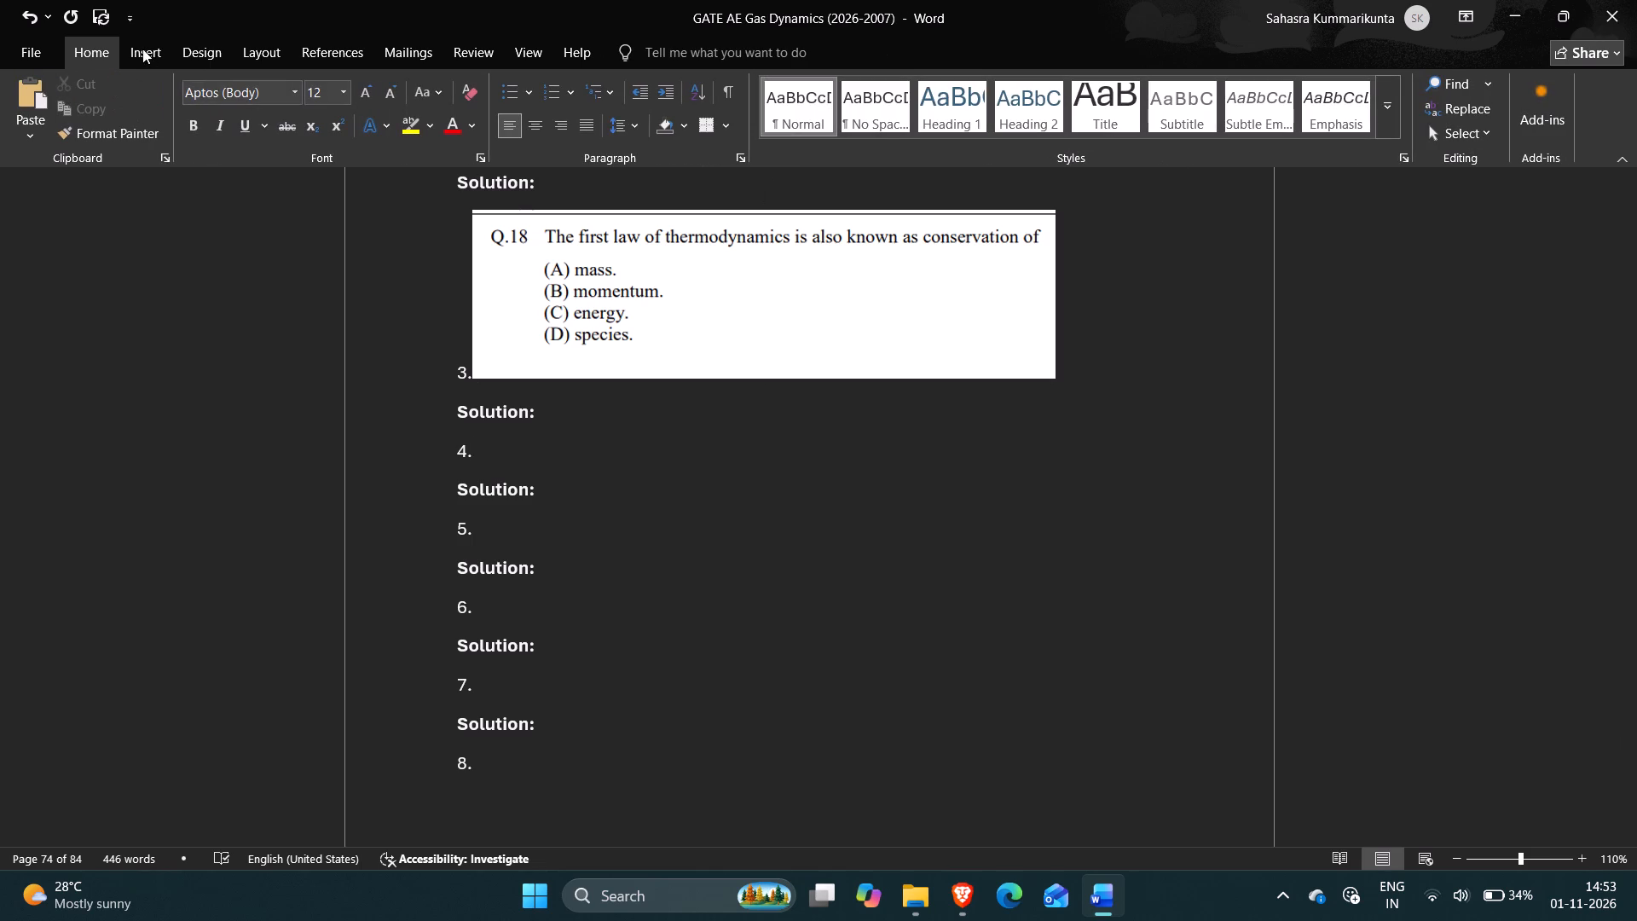
{"action": "left_click", "coordinate": [143, 49]}
{"action": "left_click", "coordinate": [247, 129]}
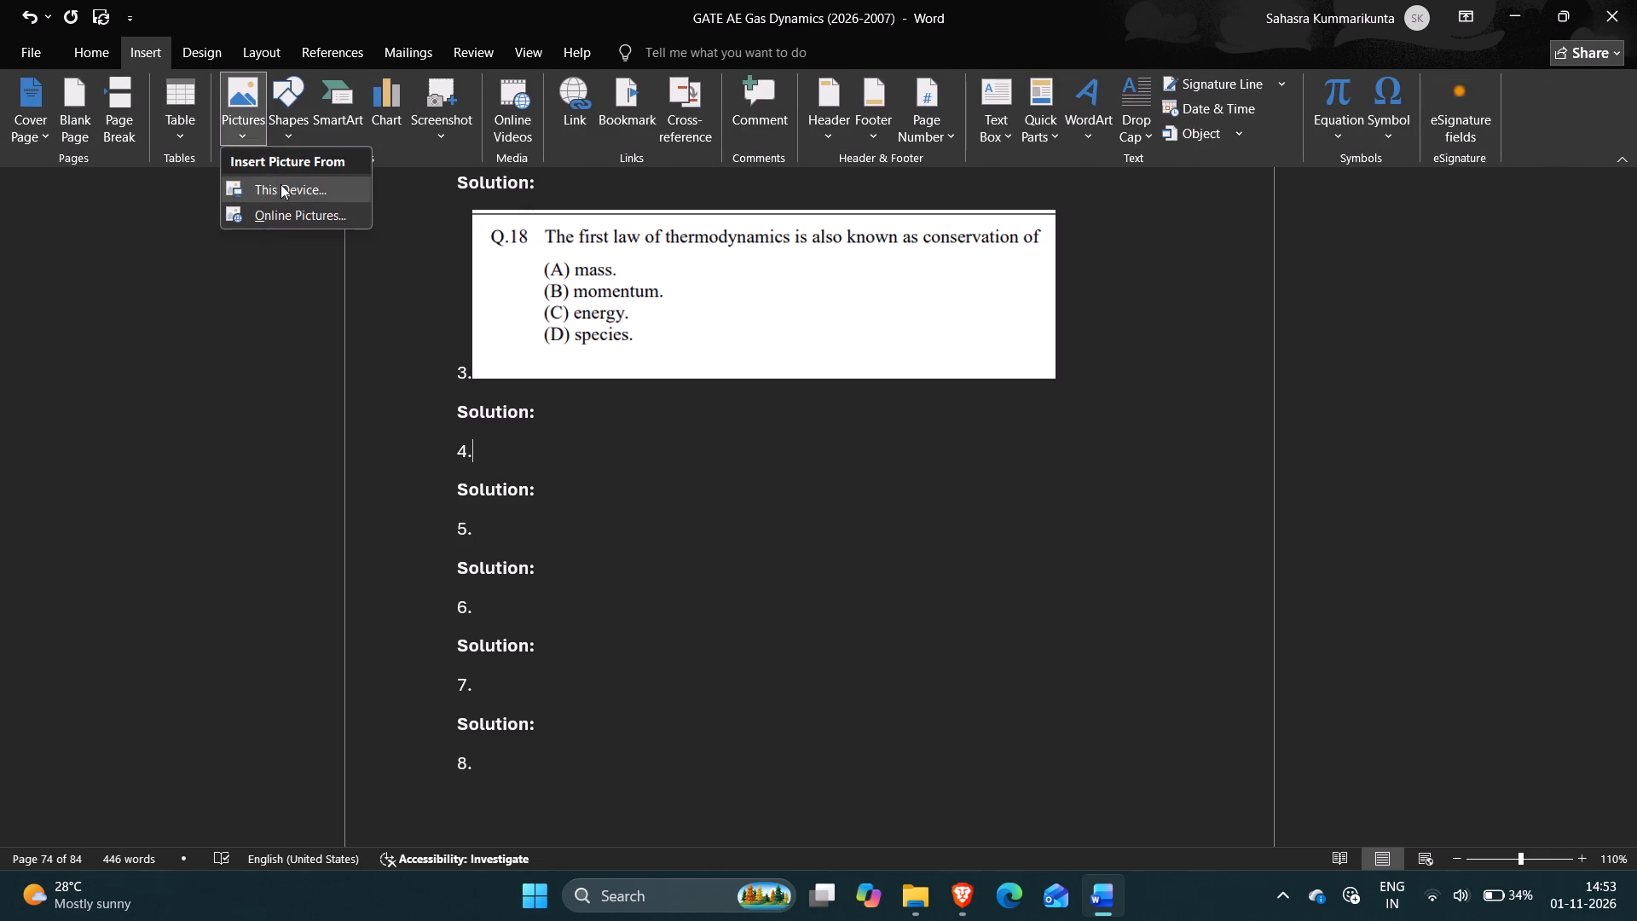
{"action": "left_click", "coordinate": [281, 184]}
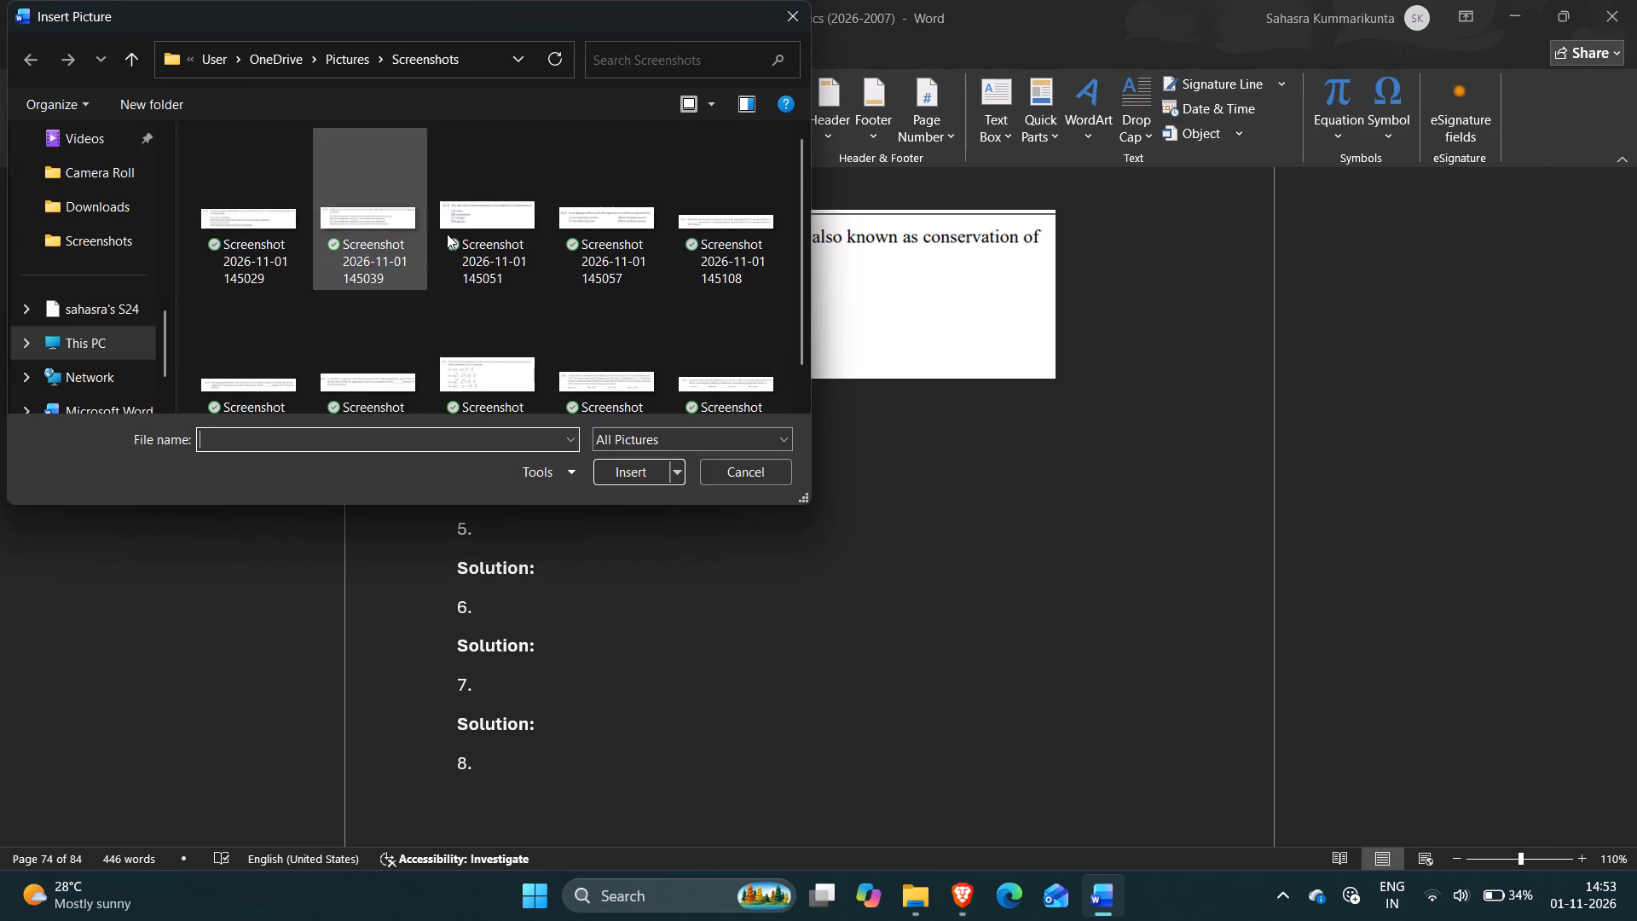
{"action": "left_click", "coordinate": [471, 232]}
{"action": "left_click", "coordinate": [633, 470]}
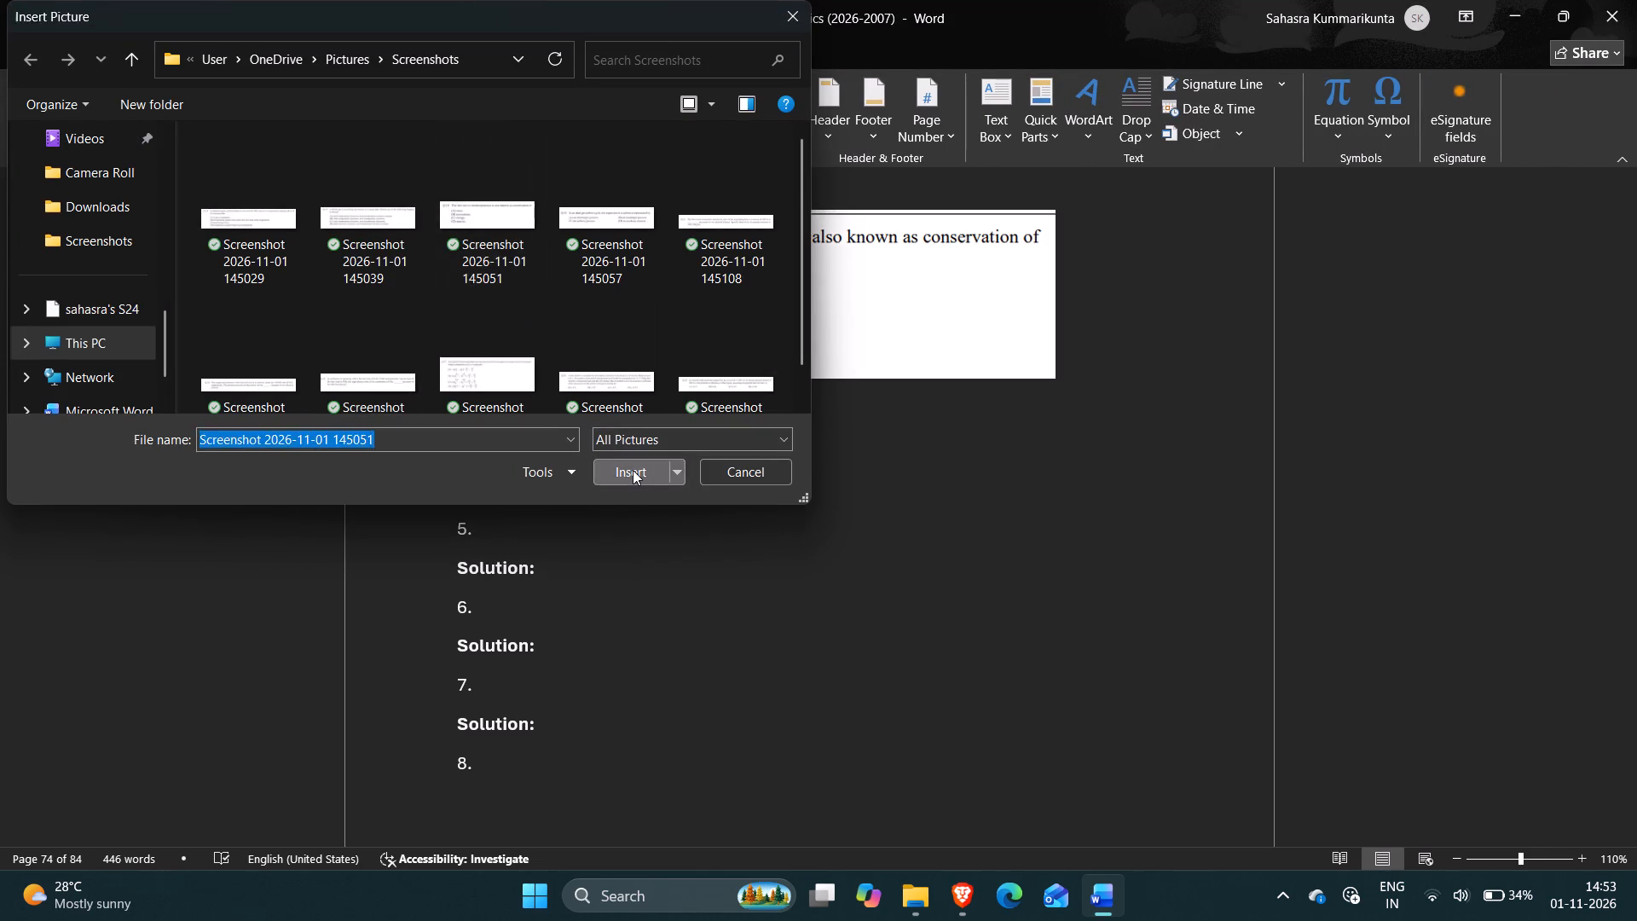
{"action": "scroll", "coordinate": [633, 470], "scroll_direction": "down", "scroll_amount": 1}
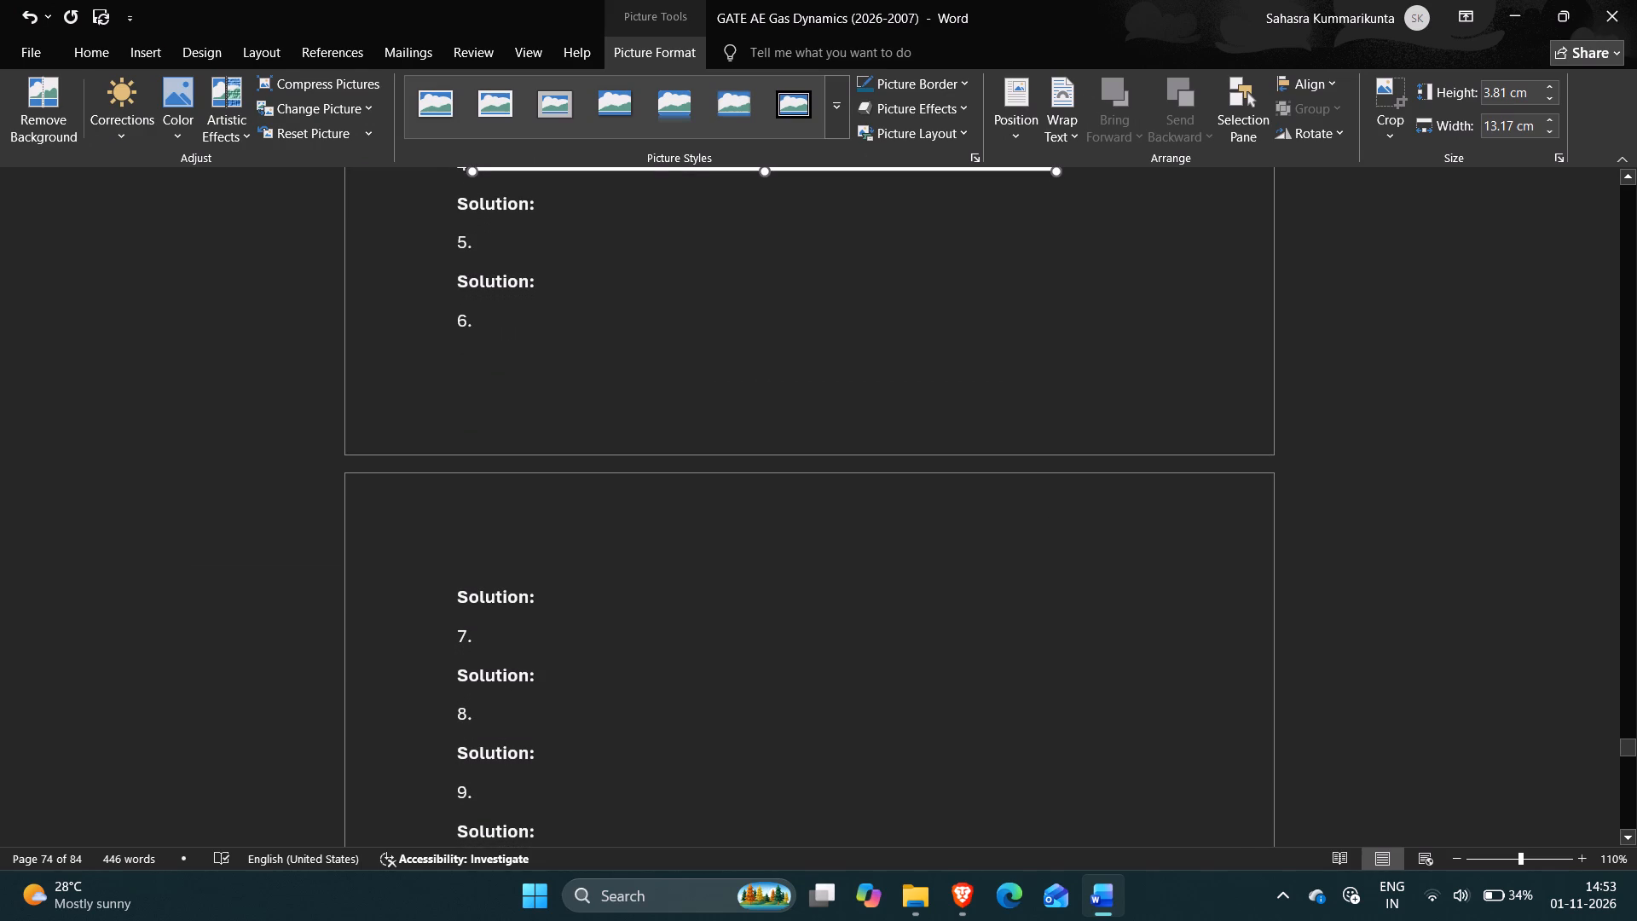
{"action": "left_click", "coordinate": [522, 227]}
{"action": "left_click", "coordinate": [491, 235]}
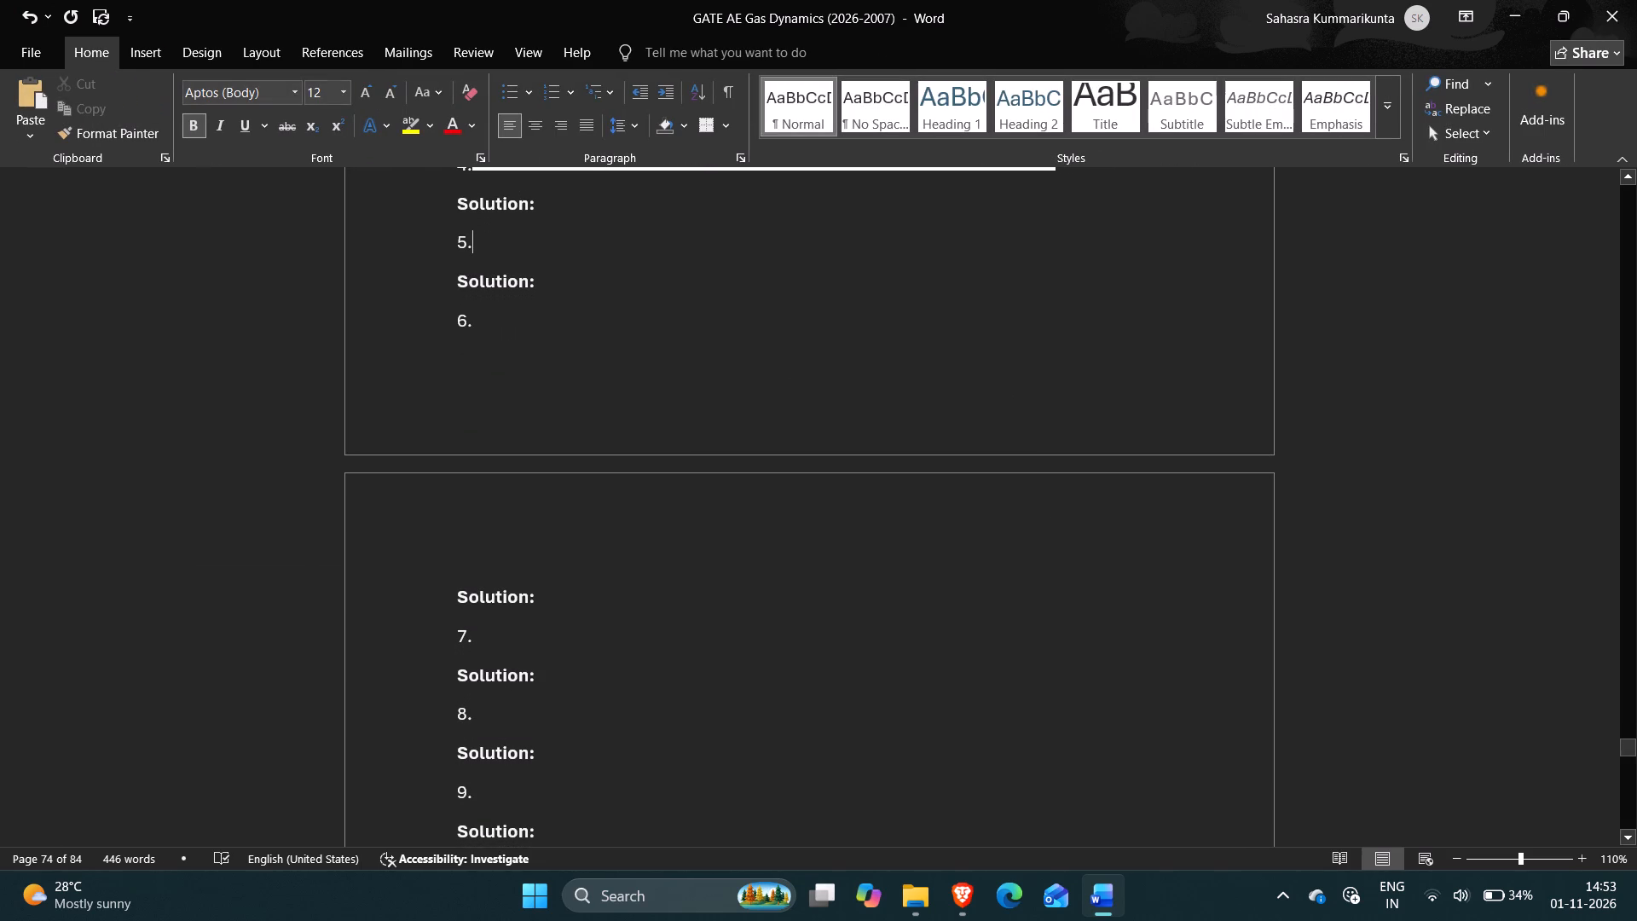
{"action": "left_click", "coordinate": [162, 47]}
{"action": "left_click", "coordinate": [271, 111]}
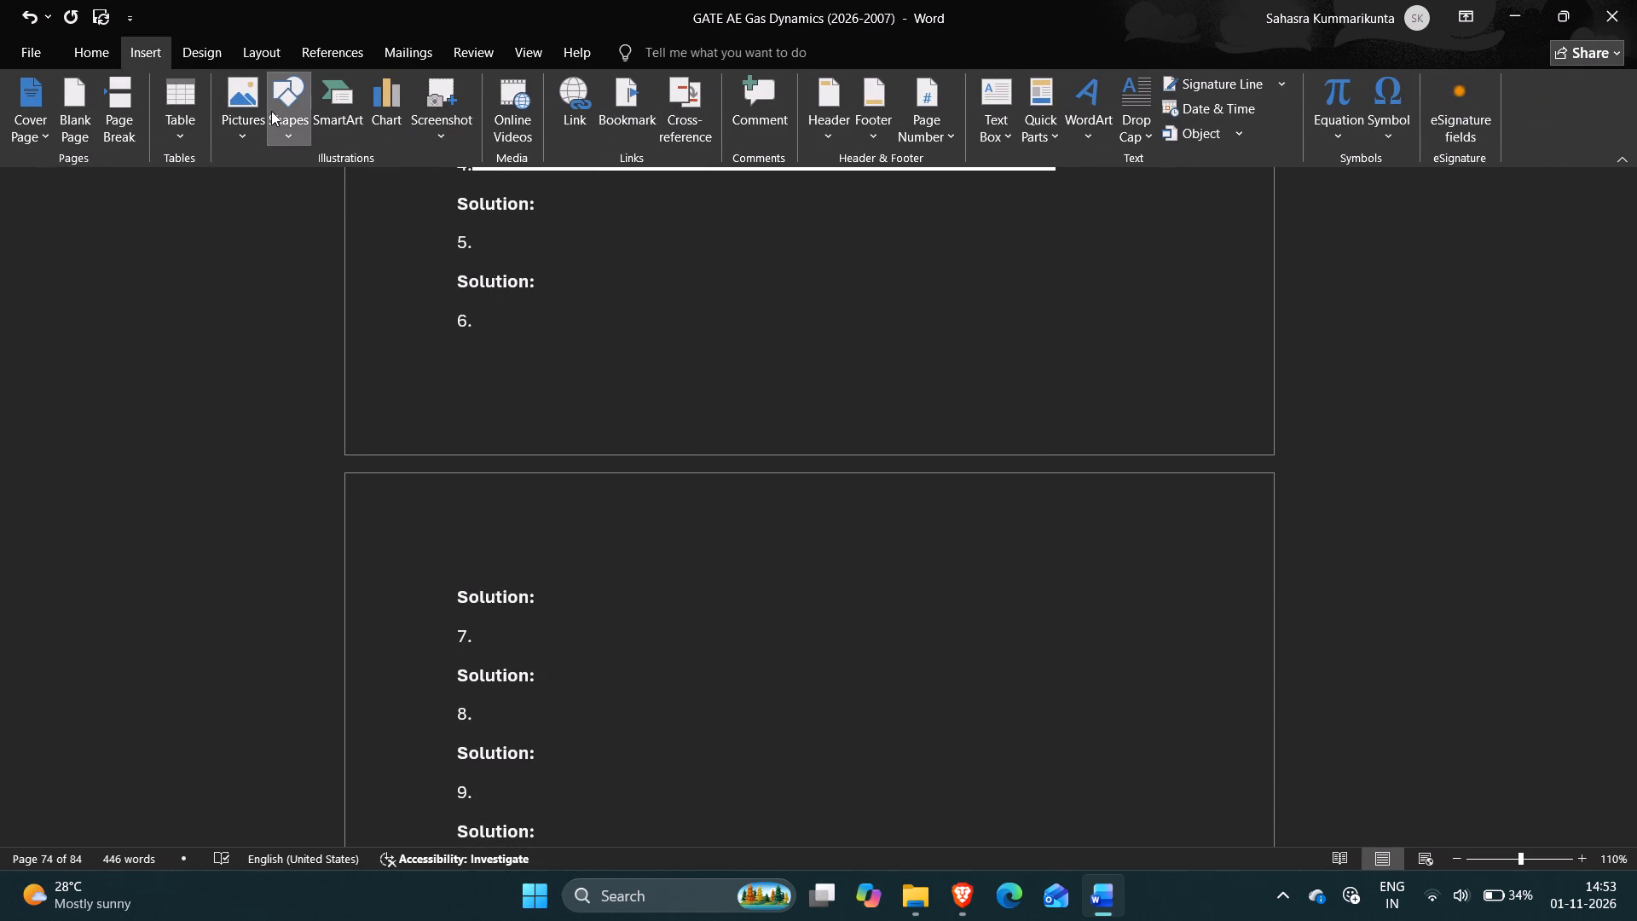
{"action": "left_click", "coordinate": [254, 111]}
{"action": "left_click", "coordinate": [301, 183]}
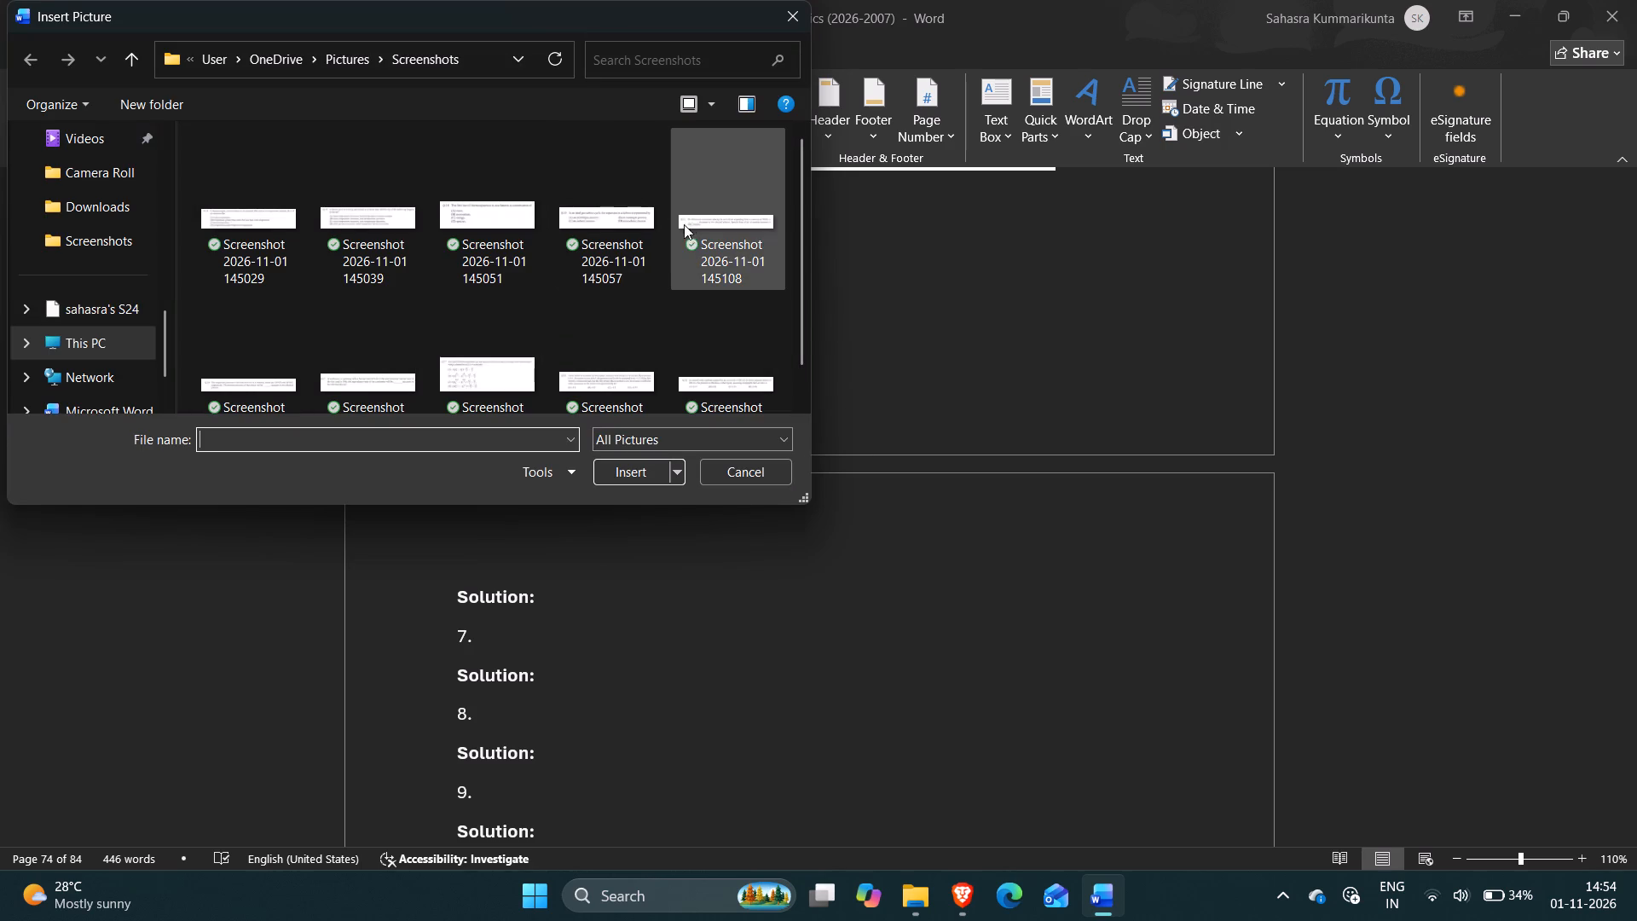
{"action": "left_click", "coordinate": [693, 218]}
{"action": "left_click", "coordinate": [662, 480]}
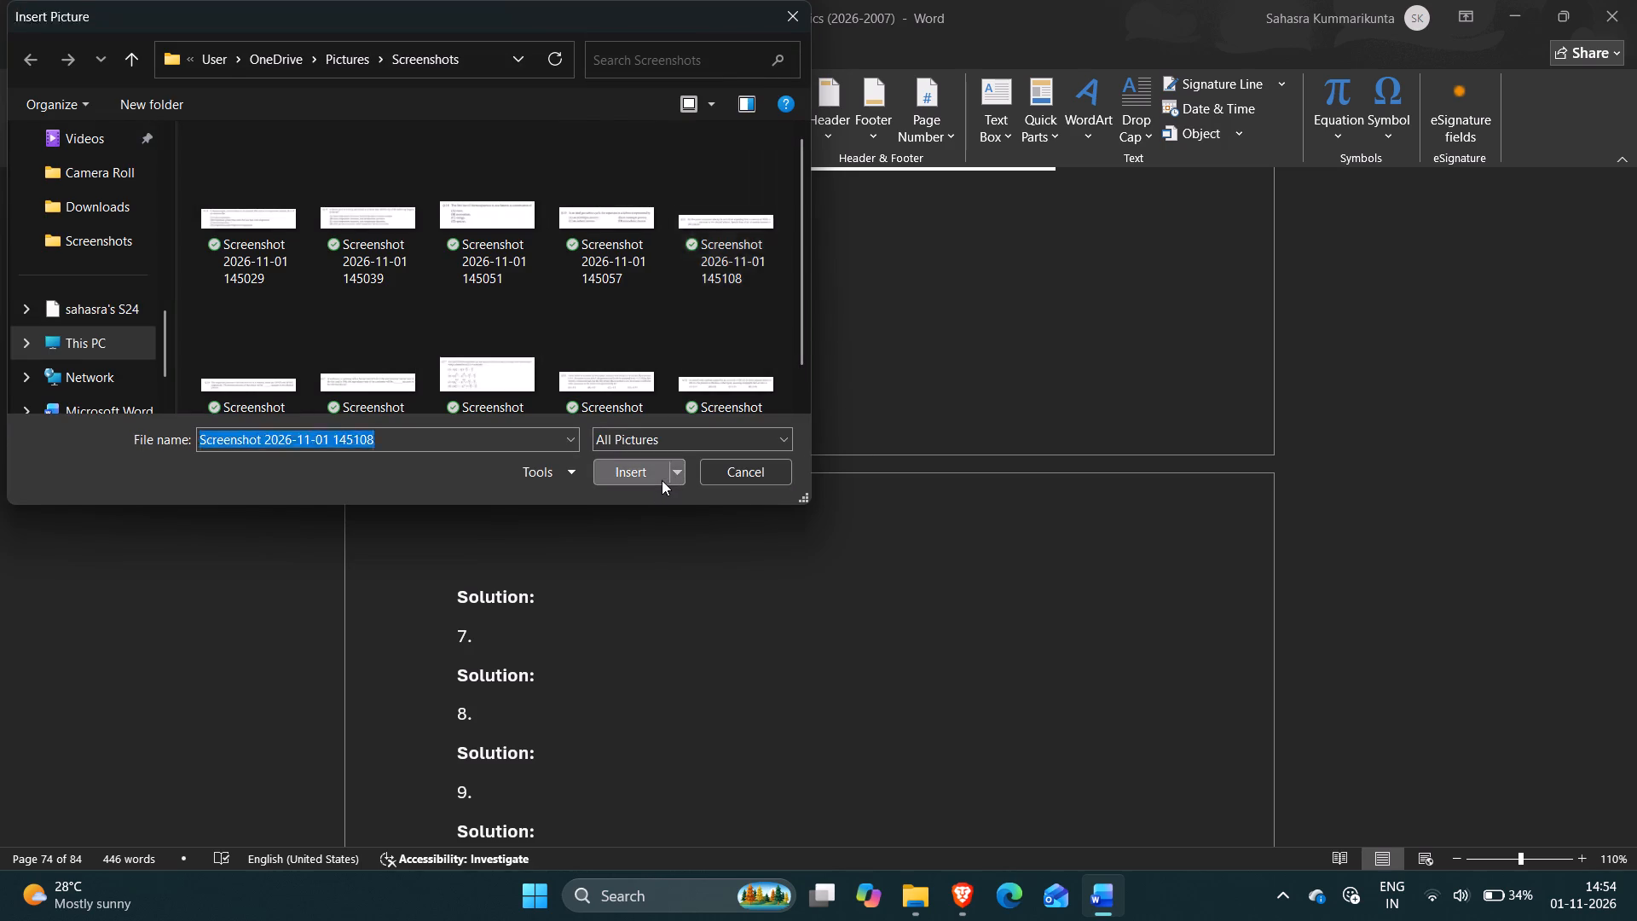
{"action": "scroll", "coordinate": [662, 480], "scroll_direction": "down", "scroll_amount": 3}
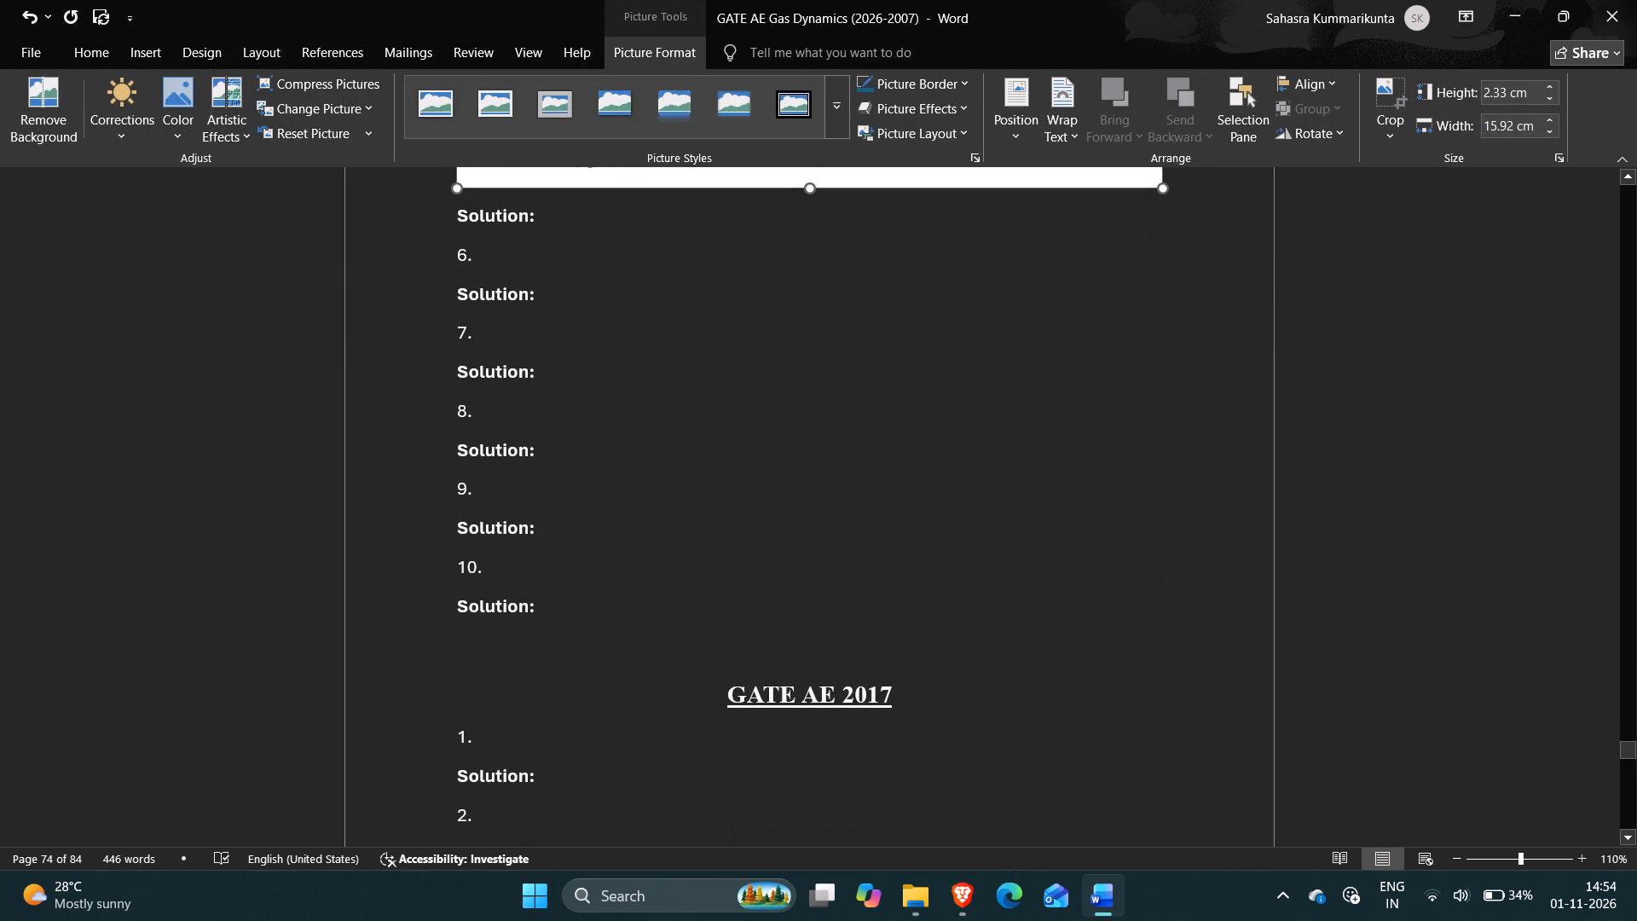
{"action": "left_click", "coordinate": [515, 264]}
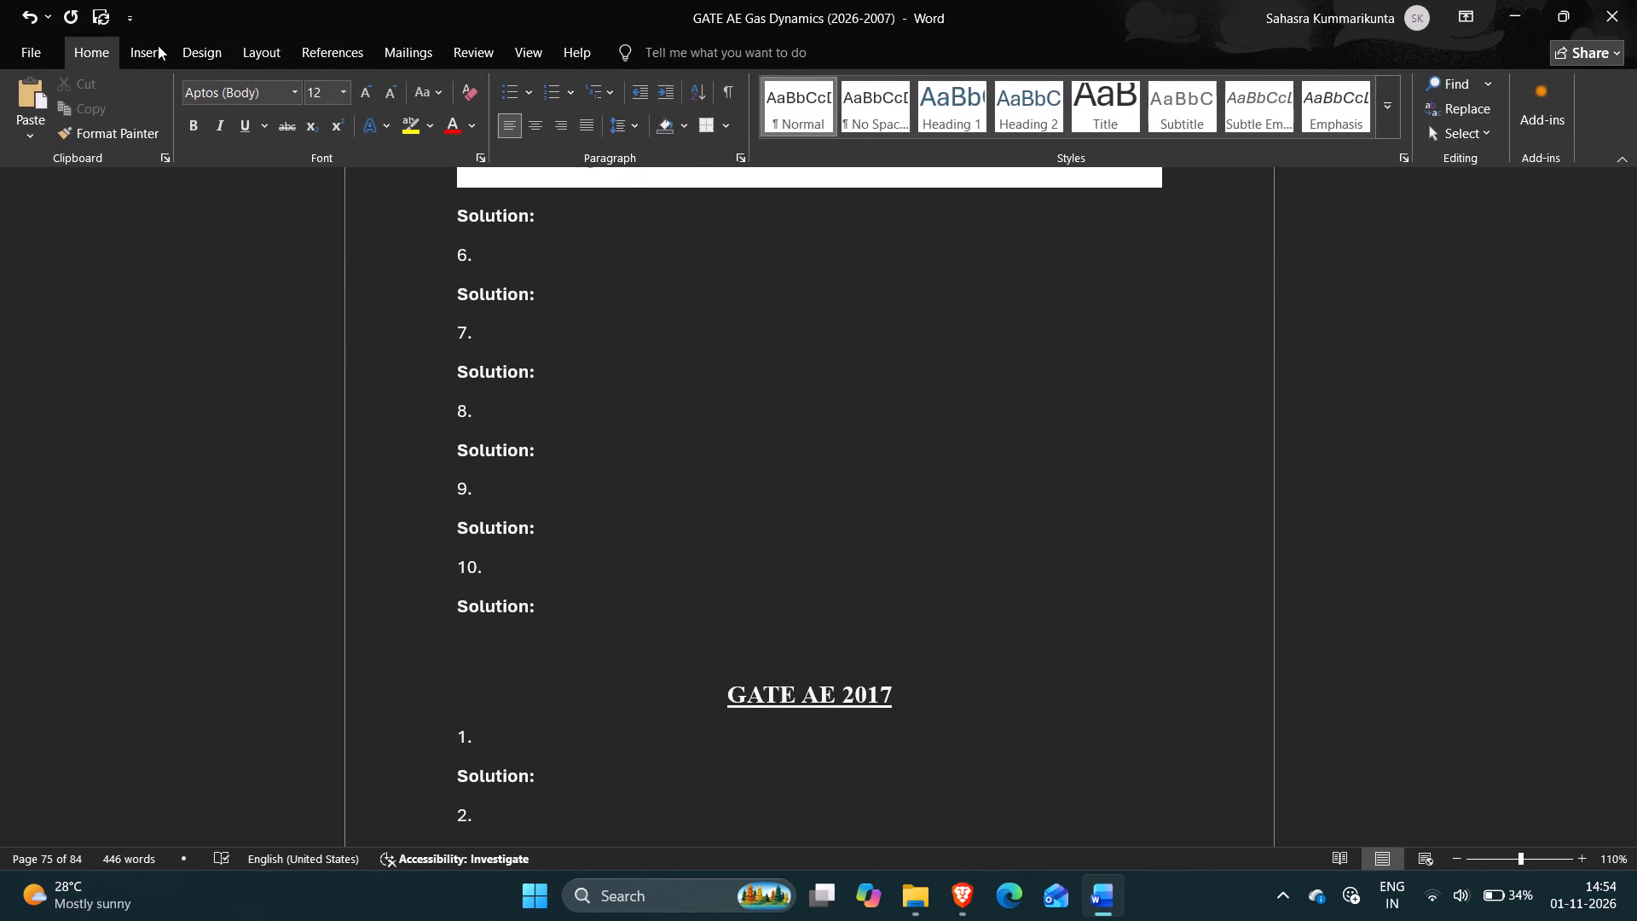
{"action": "left_click", "coordinate": [158, 45]}
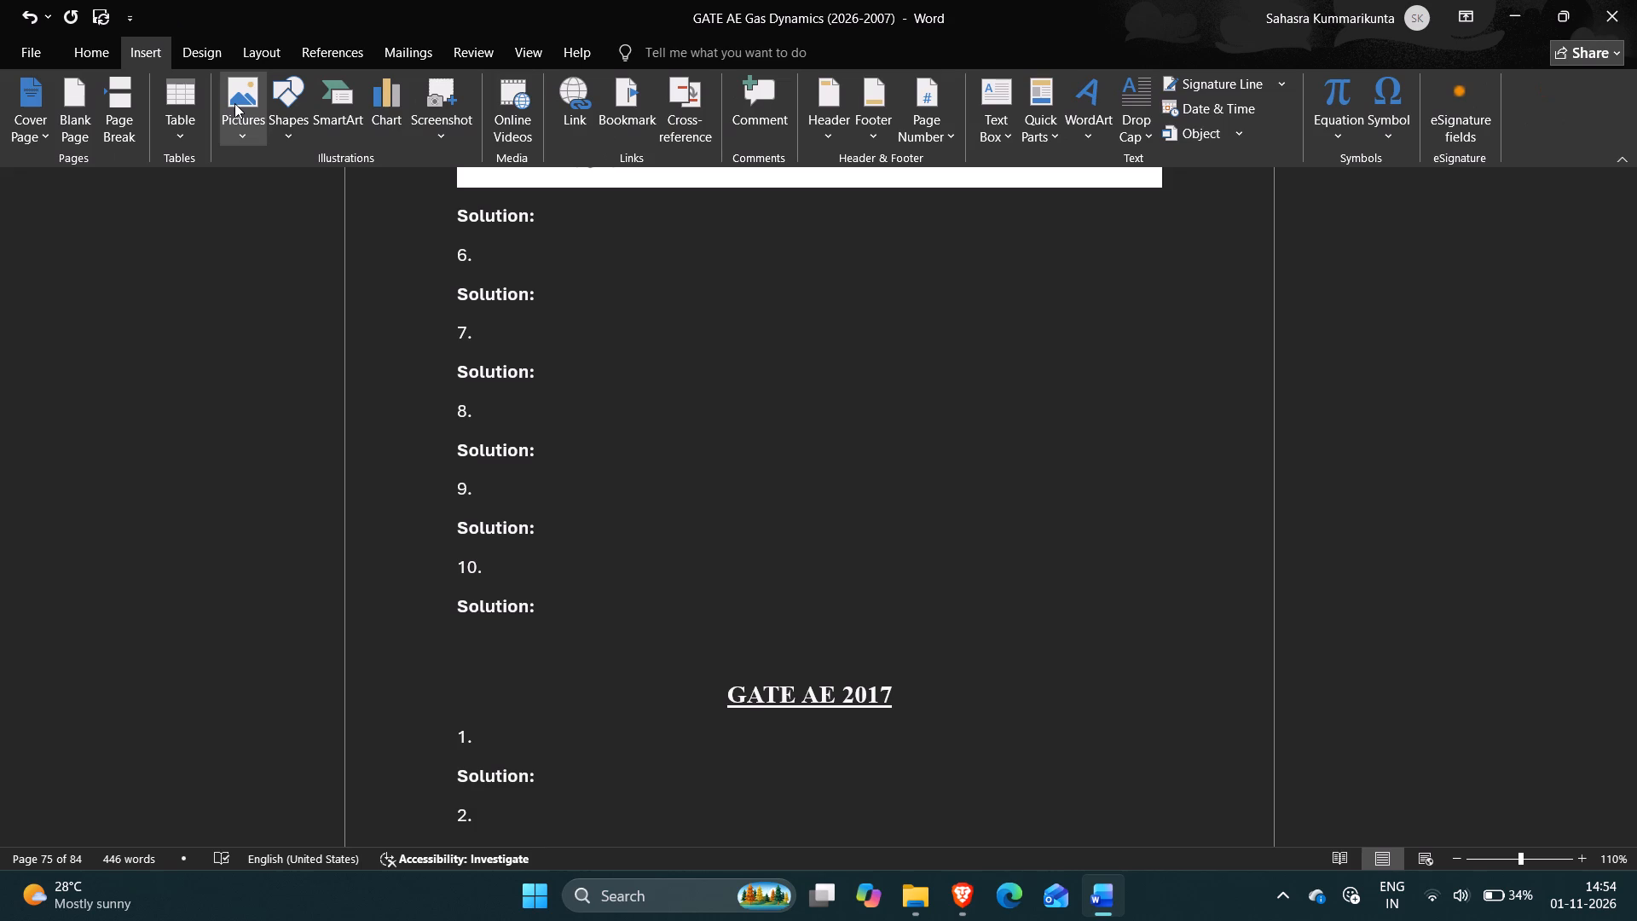
{"action": "left_click", "coordinate": [234, 103]}
{"action": "left_click", "coordinate": [286, 185]}
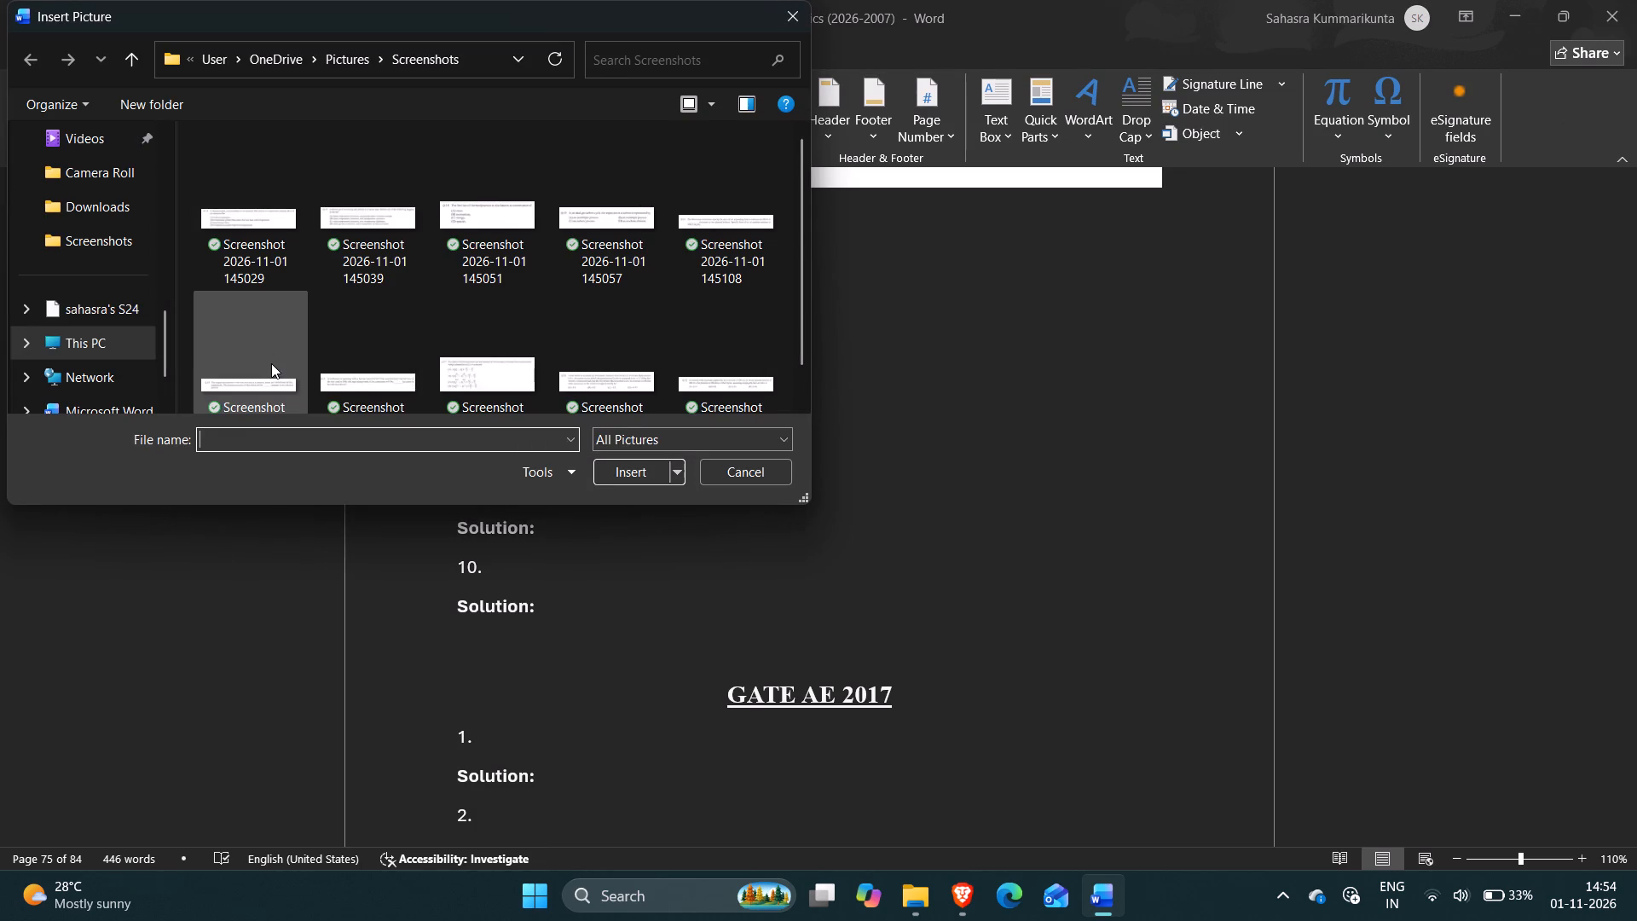
{"action": "left_click", "coordinate": [271, 363]}
{"action": "left_click", "coordinate": [633, 472]}
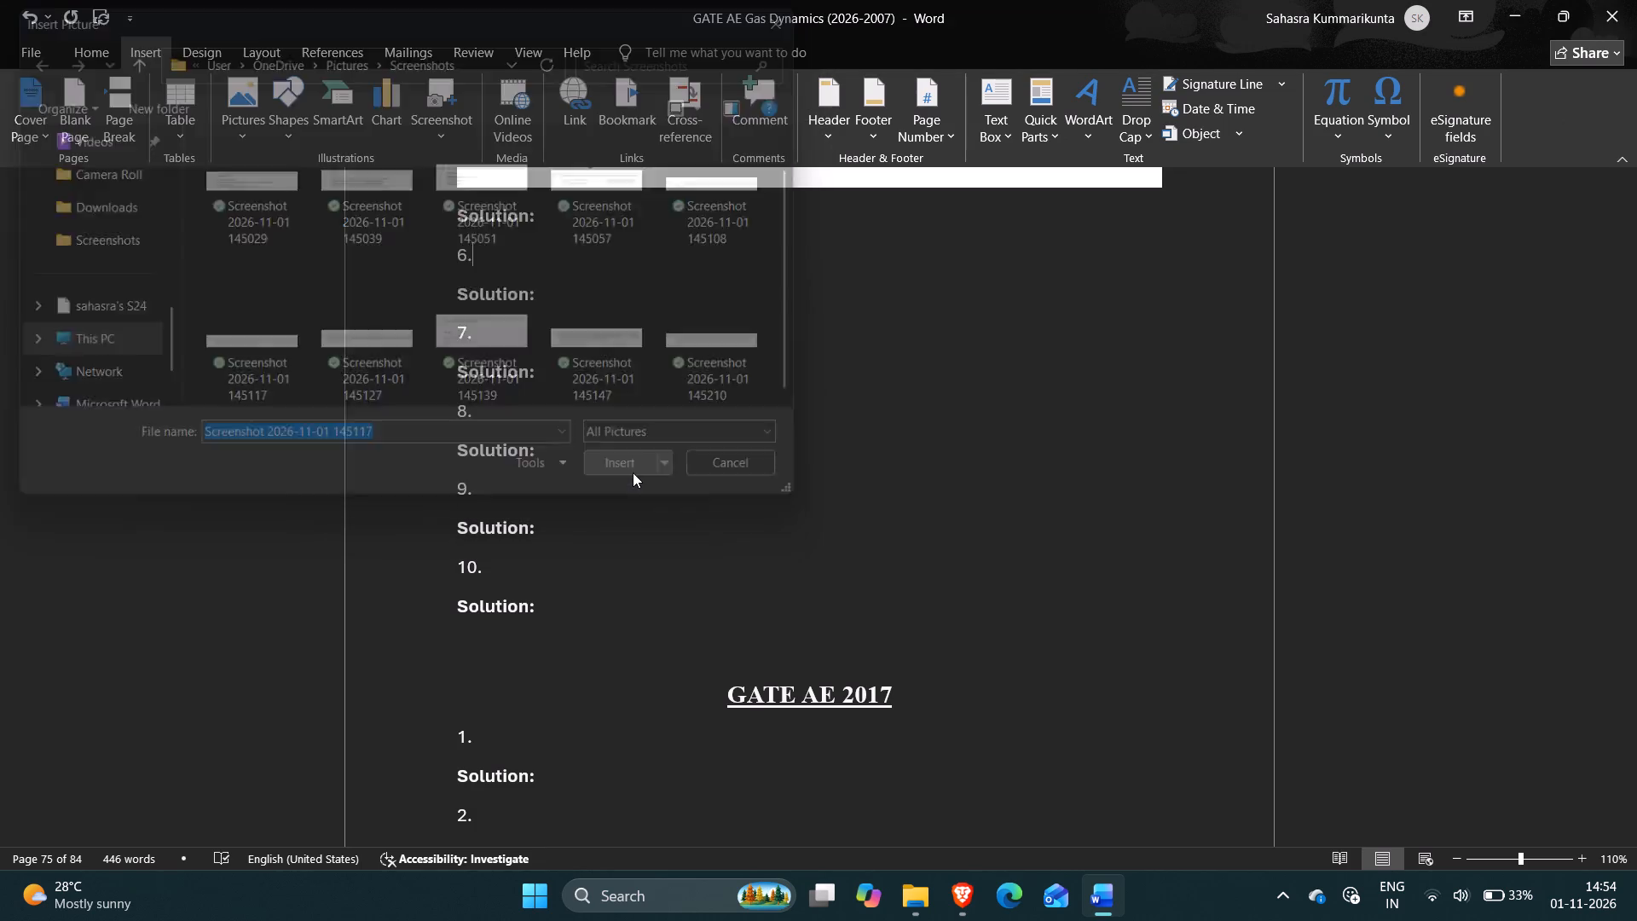
{"action": "scroll", "coordinate": [633, 472], "scroll_direction": "down", "scroll_amount": 1}
{"action": "left_click", "coordinate": [512, 500]}
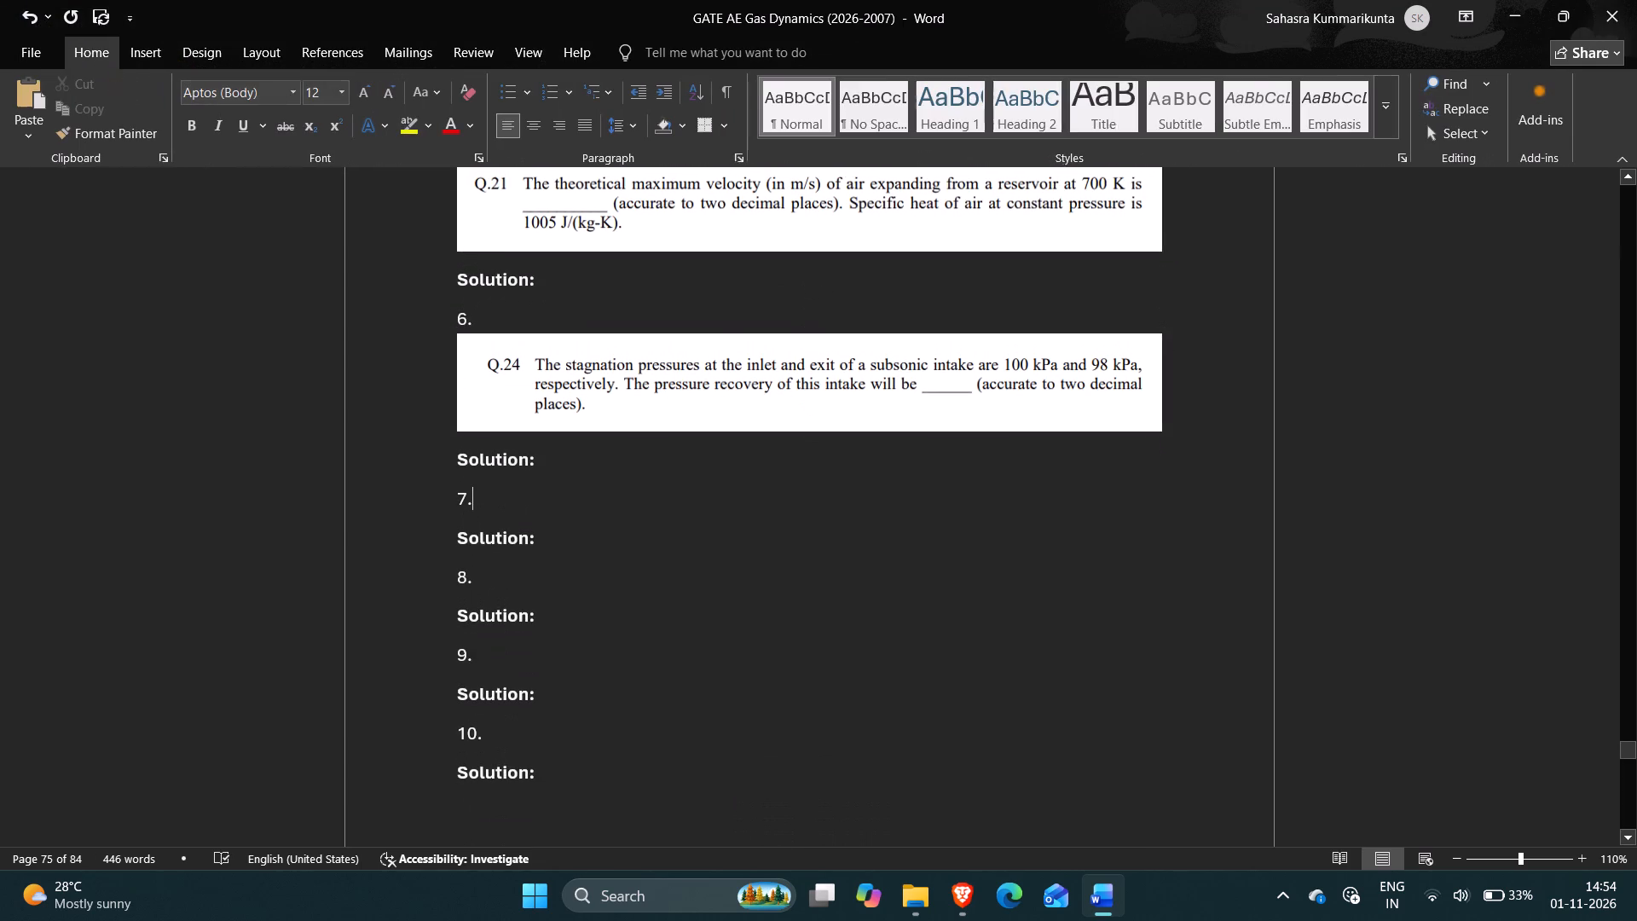
{"action": "left_click", "coordinate": [158, 60]}
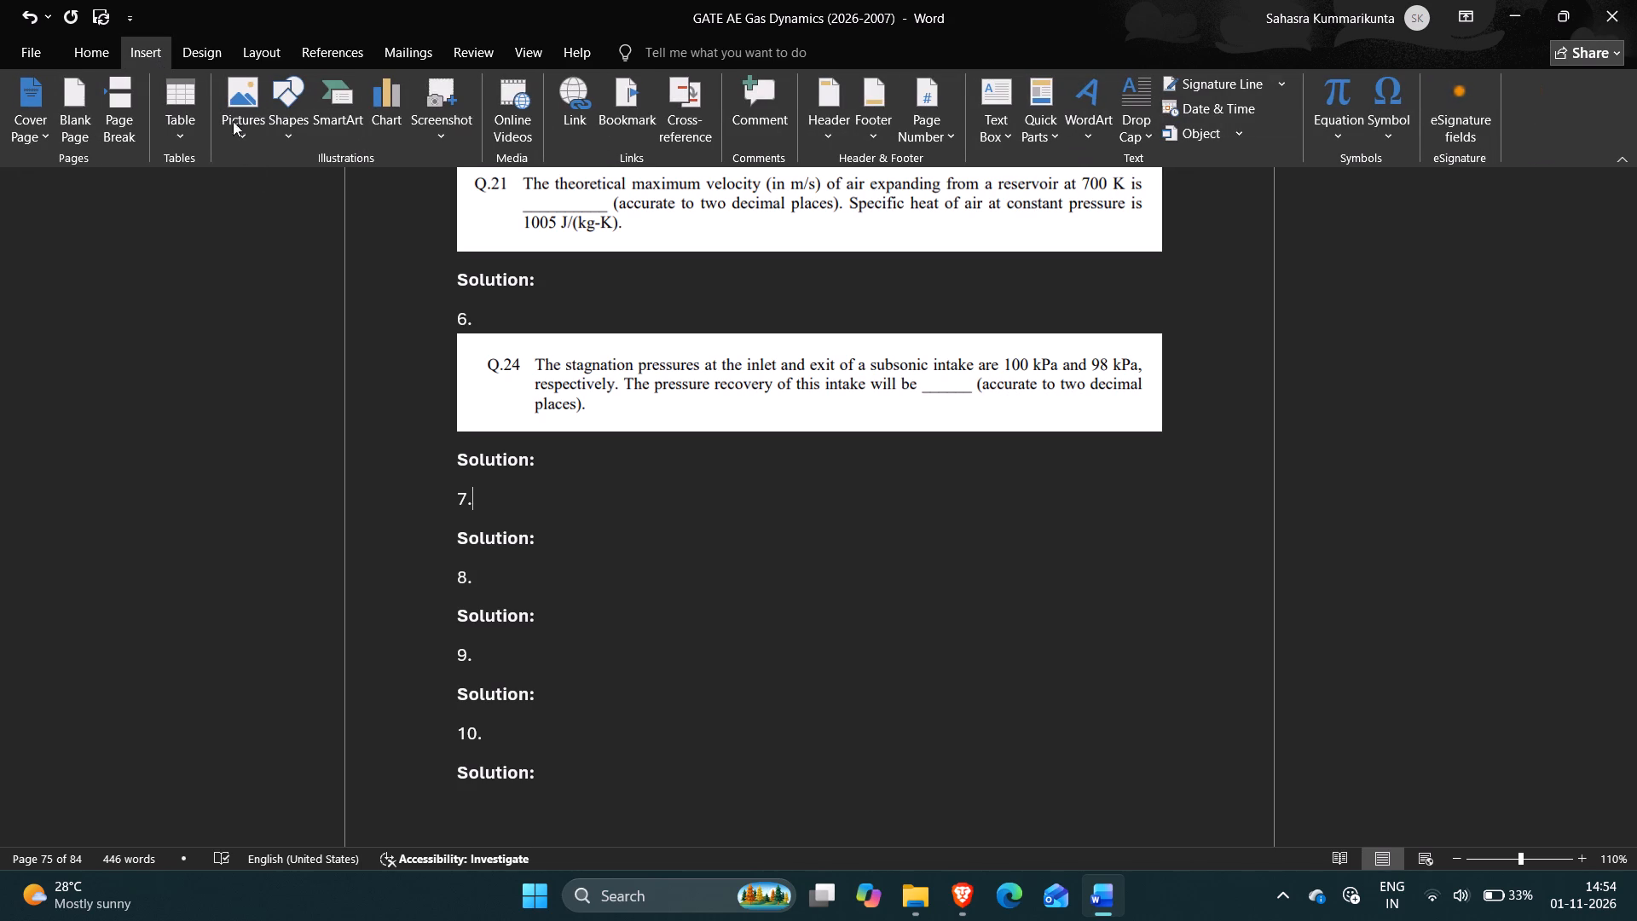
{"action": "left_click", "coordinate": [250, 136]}
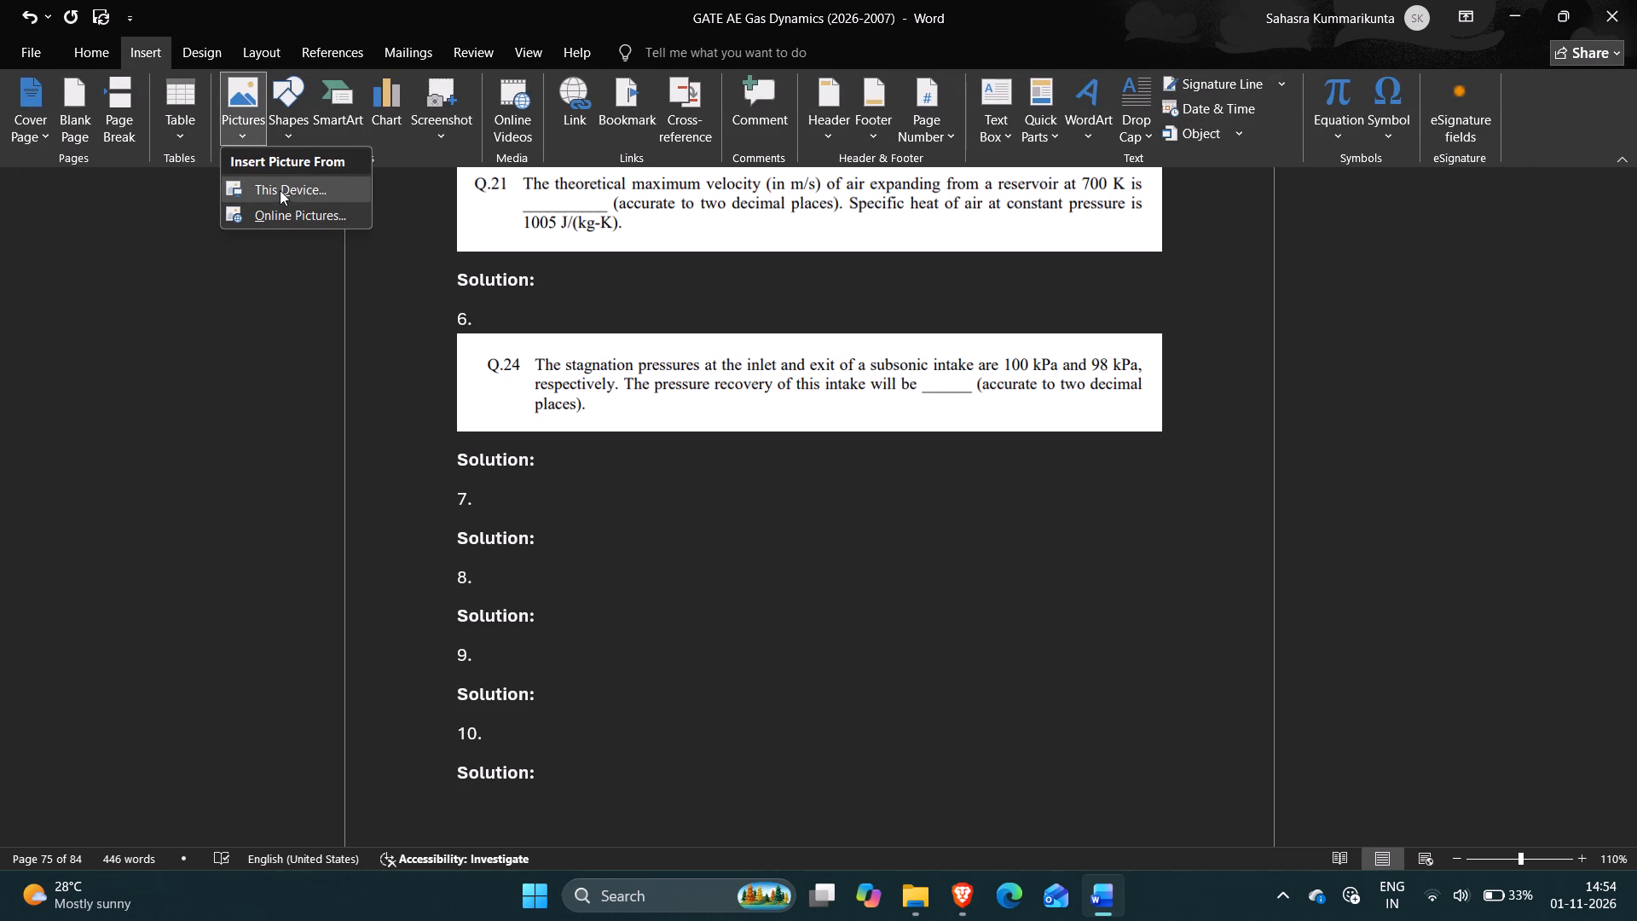
{"action": "left_click", "coordinate": [280, 188]}
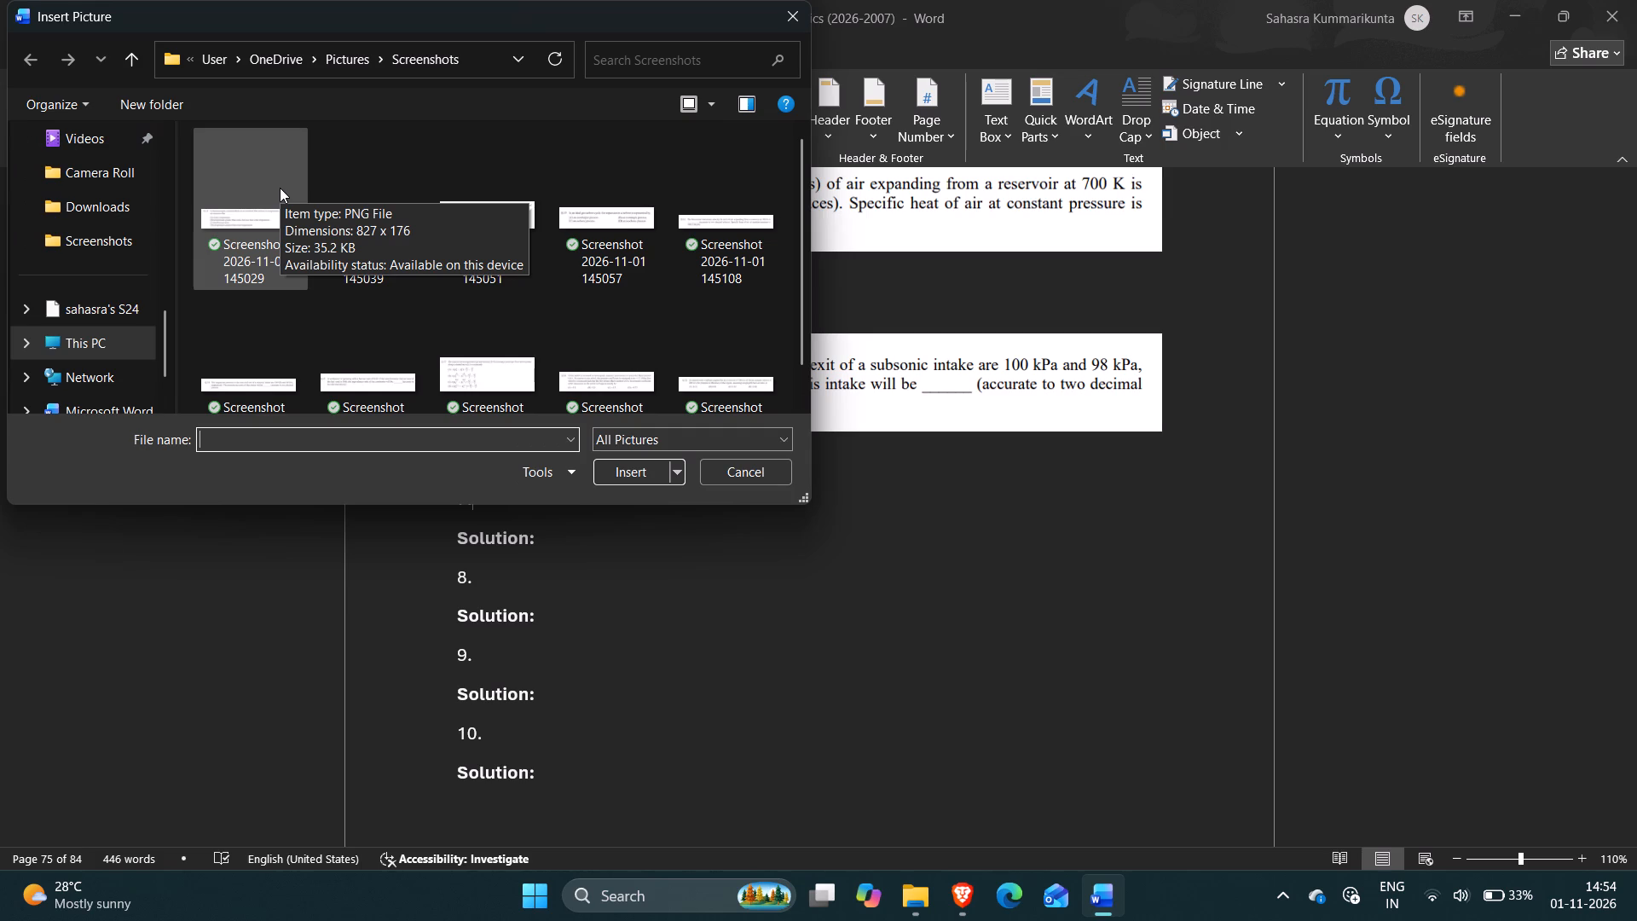
{"action": "left_click", "coordinate": [338, 334]}
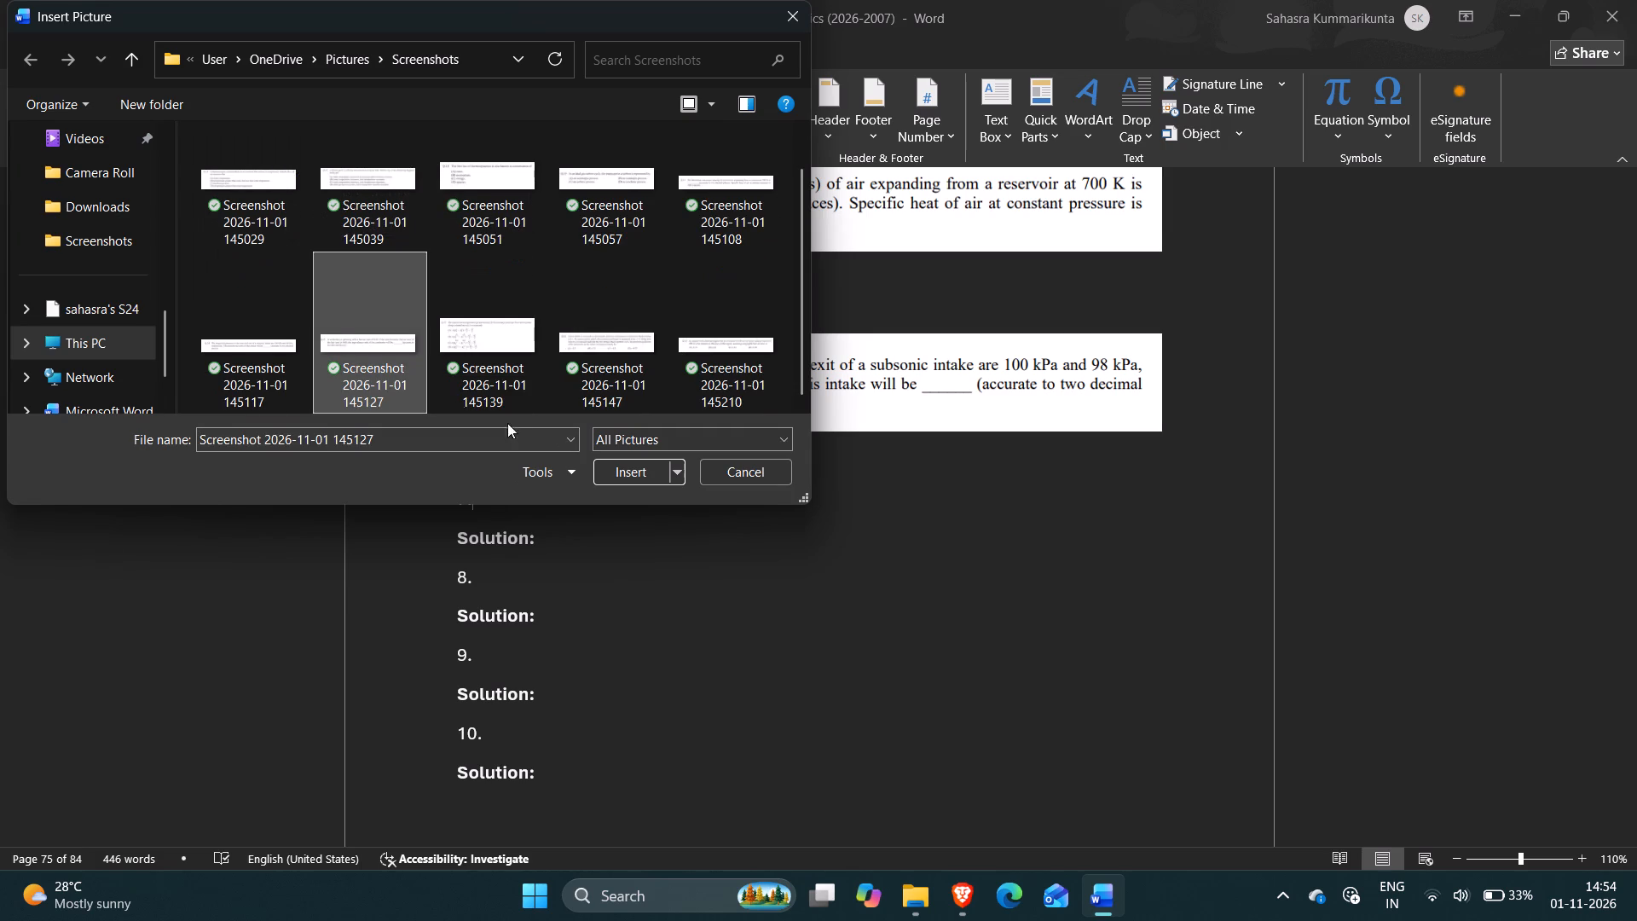
{"action": "left_click", "coordinate": [621, 478]}
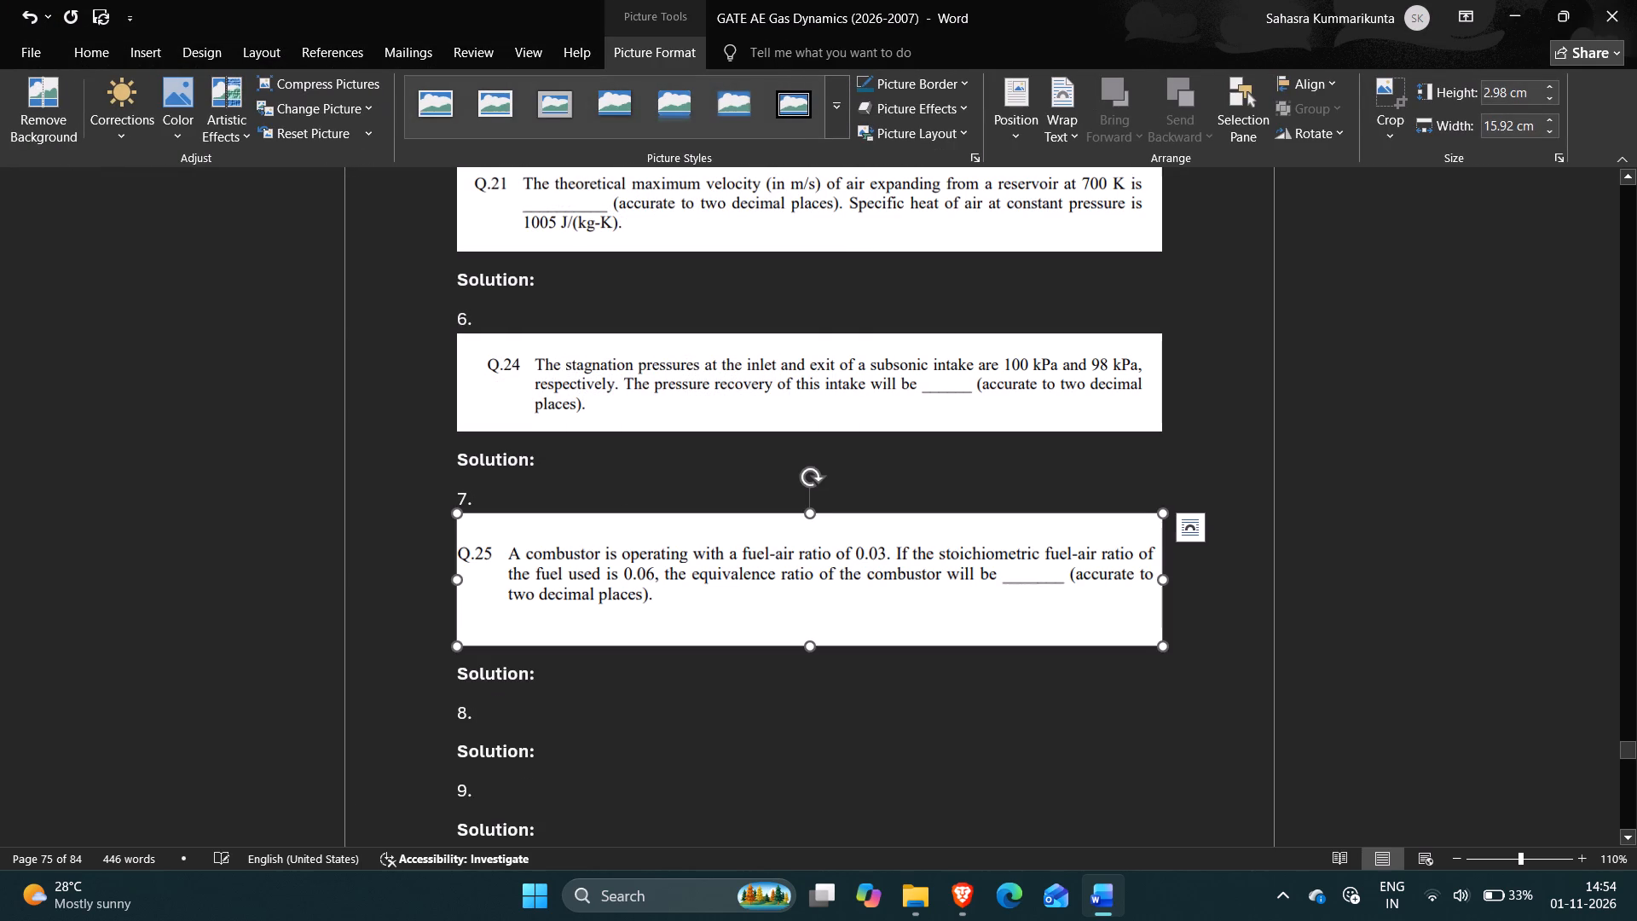
{"action": "left_click", "coordinate": [527, 723]}
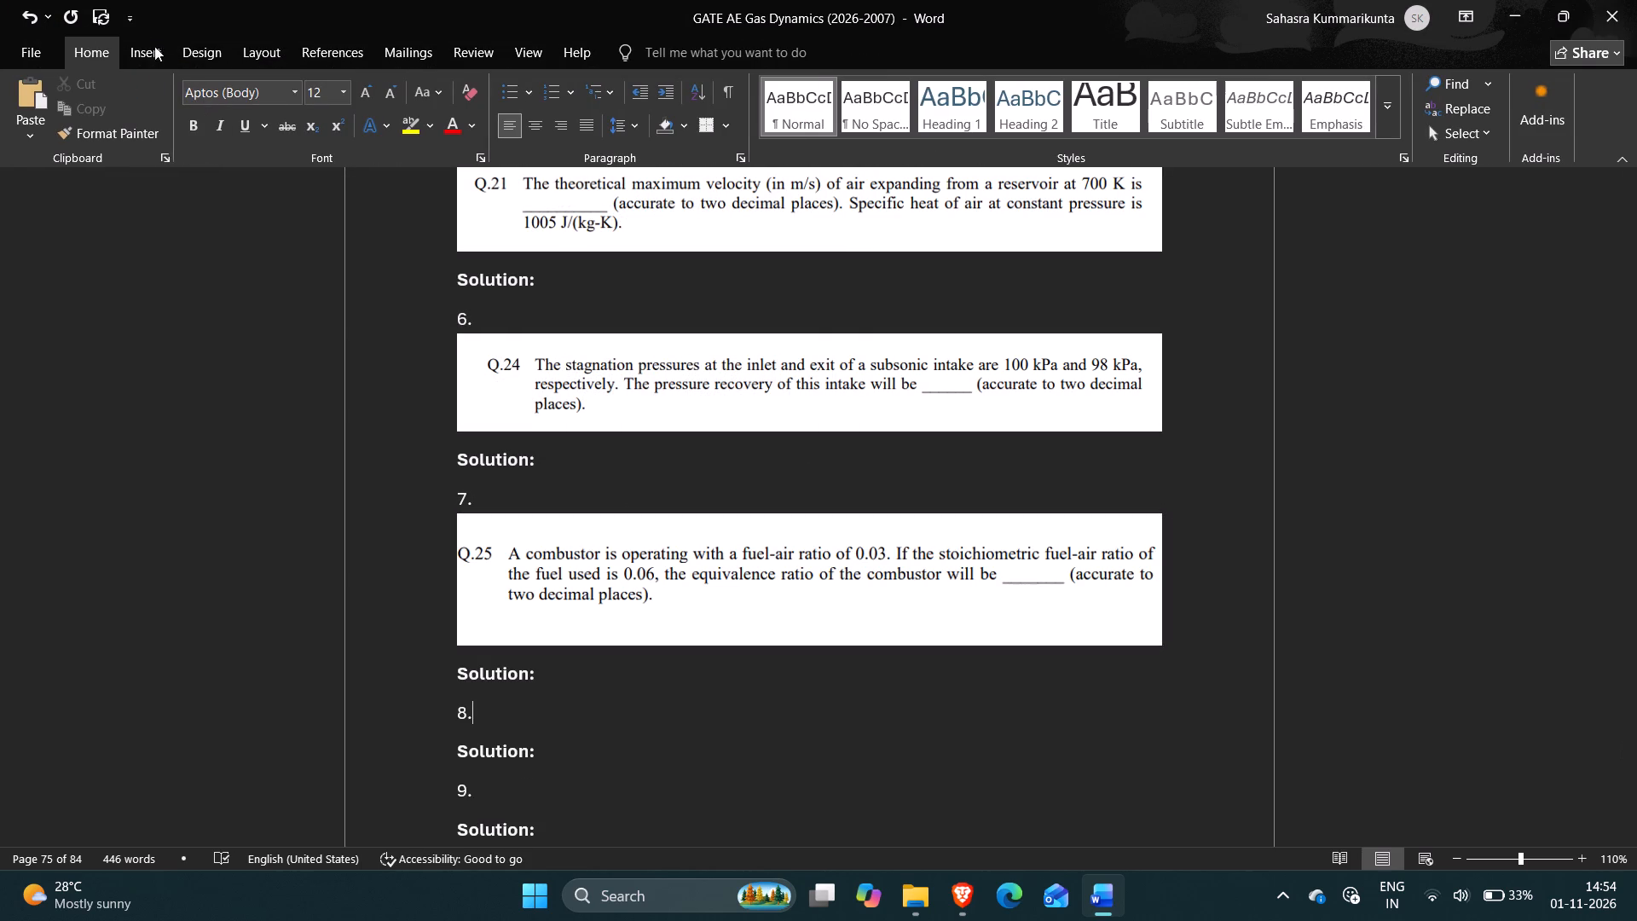
{"action": "left_click", "coordinate": [148, 38]}
{"action": "left_click", "coordinate": [250, 136]}
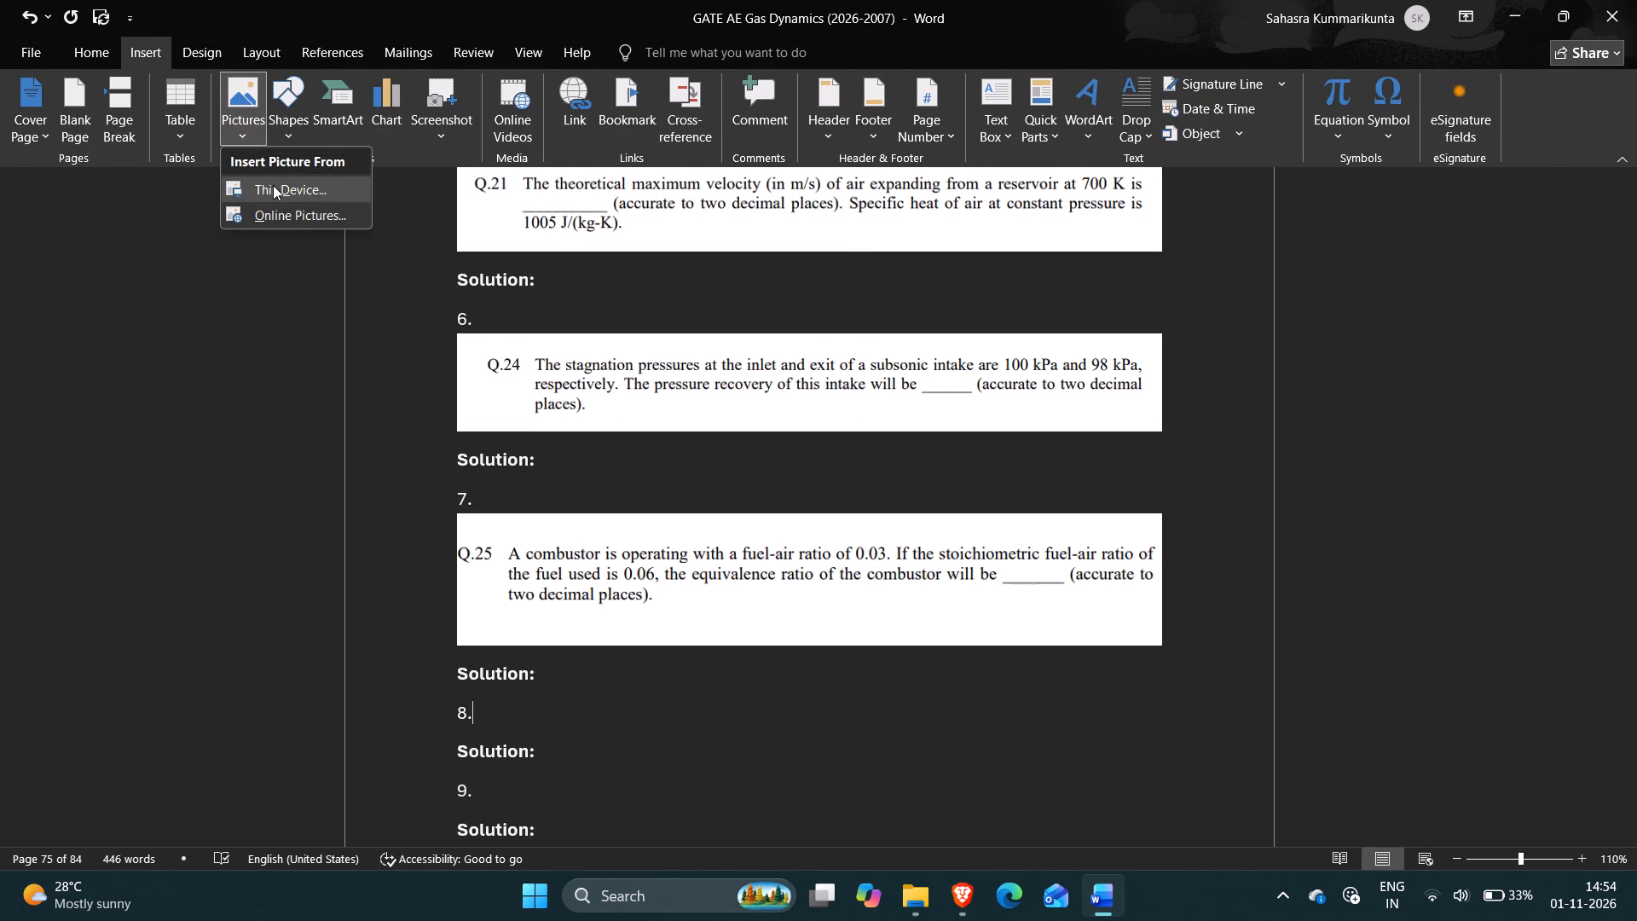
{"action": "left_click", "coordinate": [273, 186]}
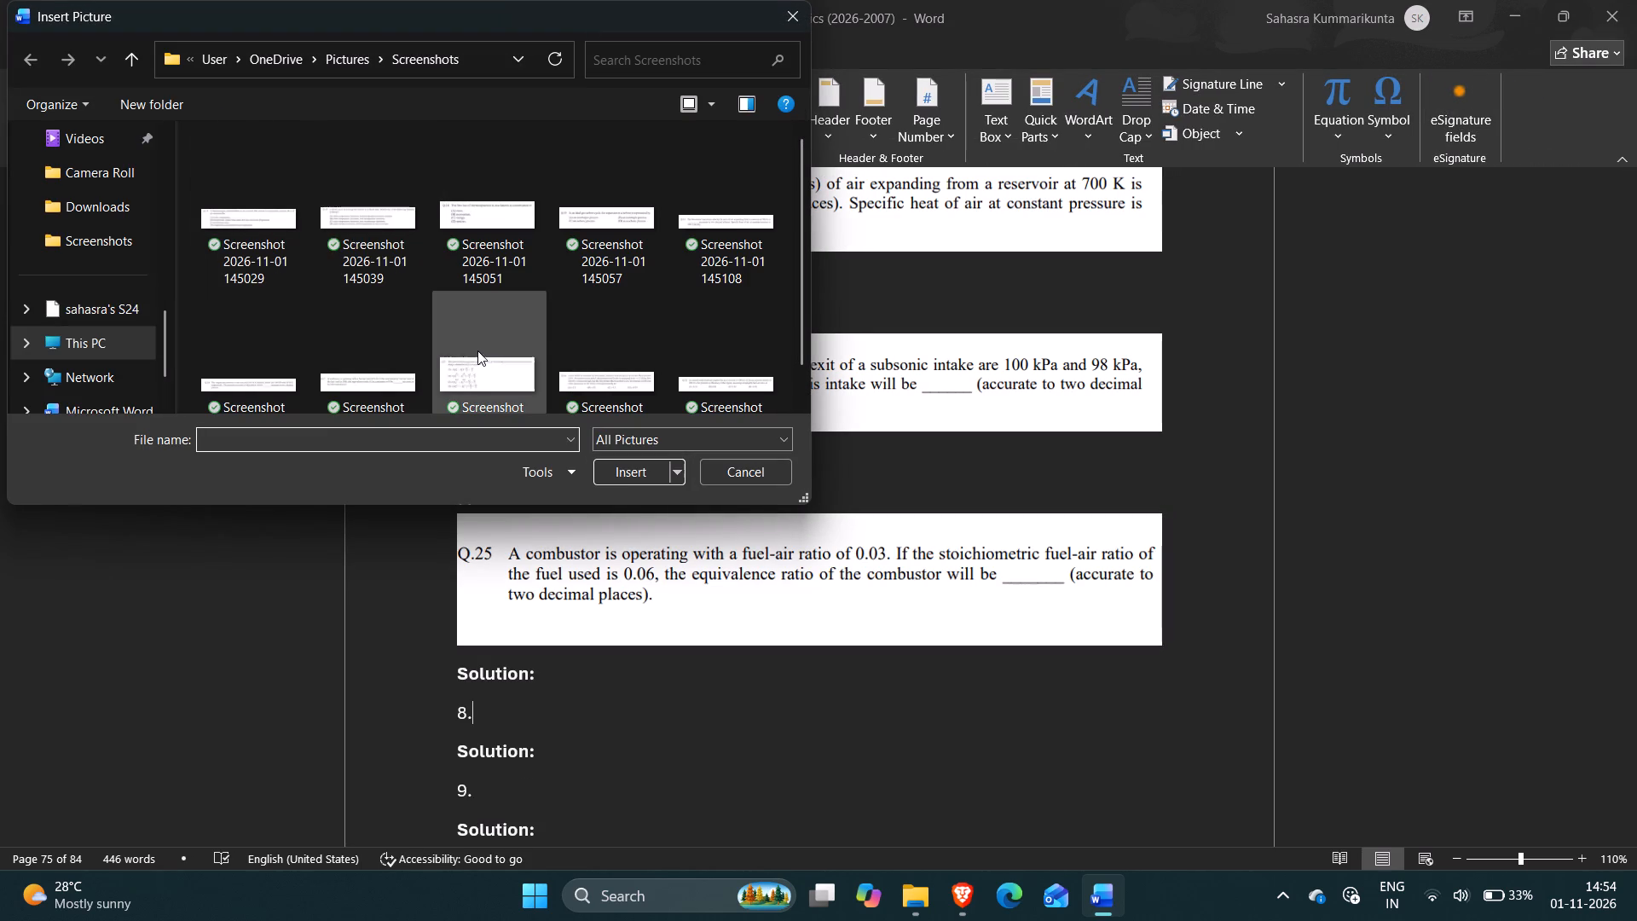
{"action": "left_click", "coordinate": [478, 353]}
{"action": "left_click", "coordinate": [629, 466]}
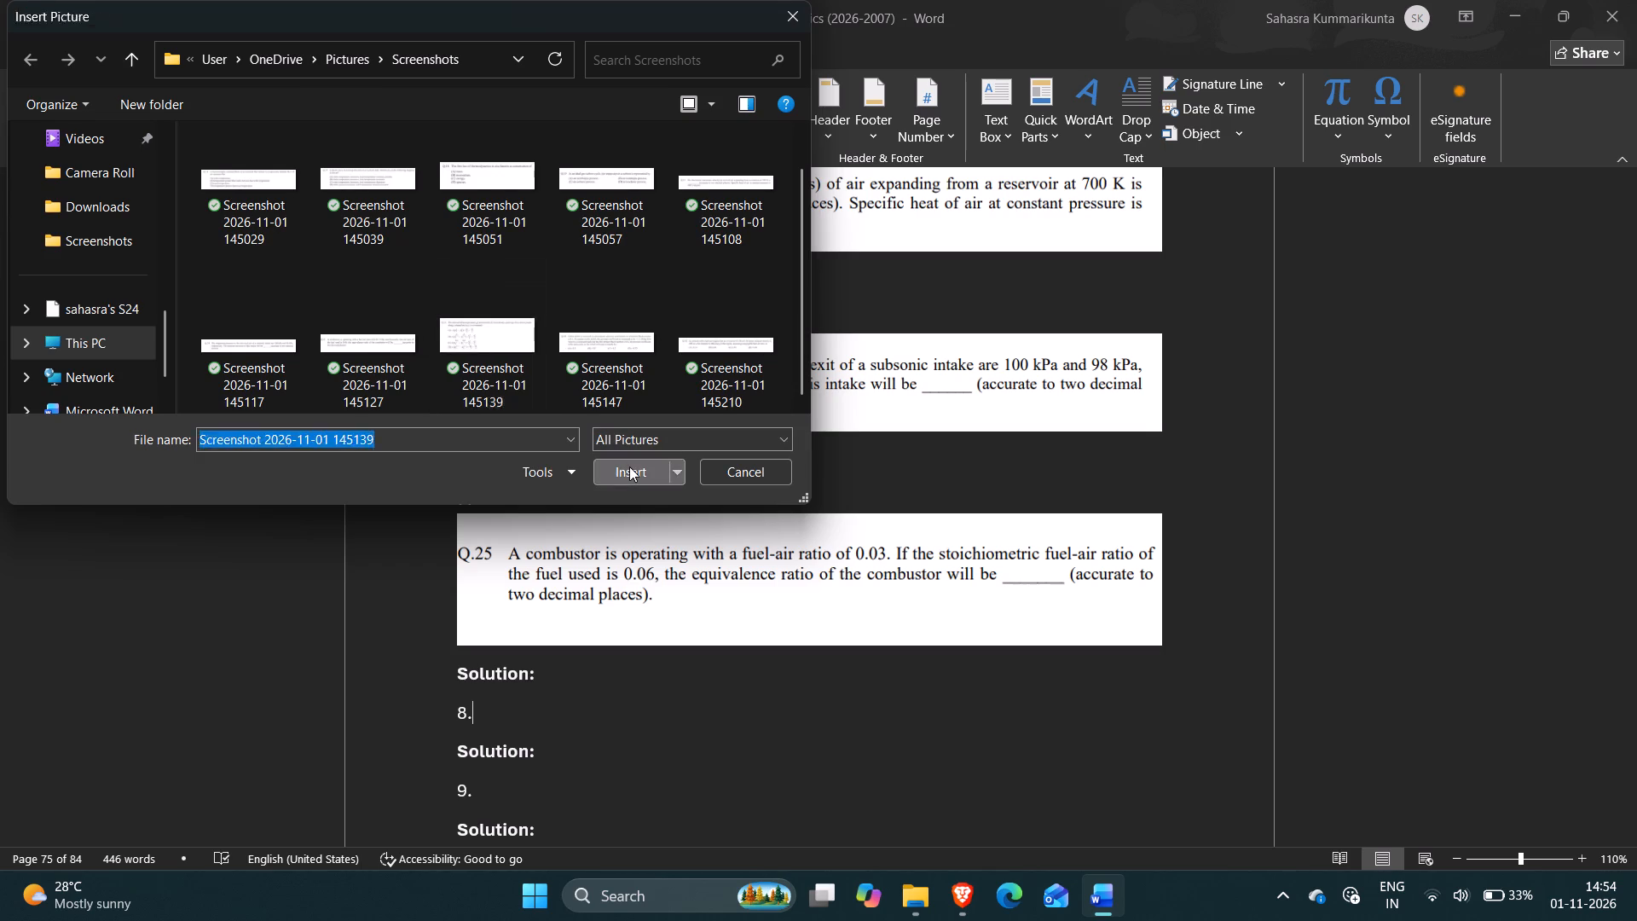
{"action": "scroll", "coordinate": [629, 466], "scroll_direction": "down", "scroll_amount": 3}
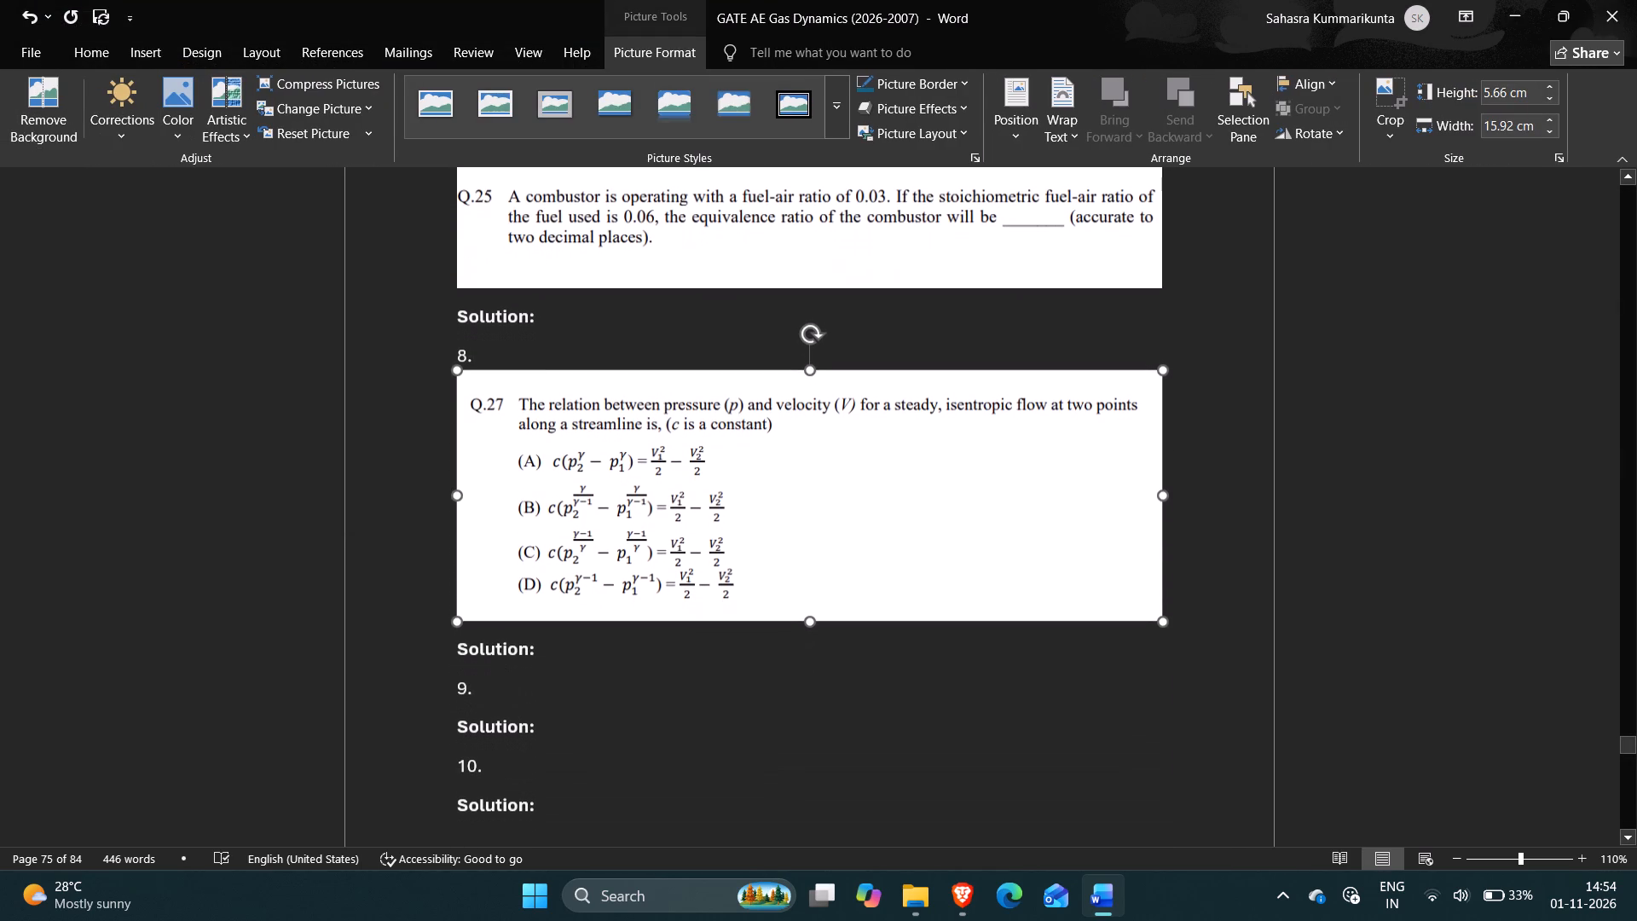
{"action": "left_click", "coordinate": [615, 684]}
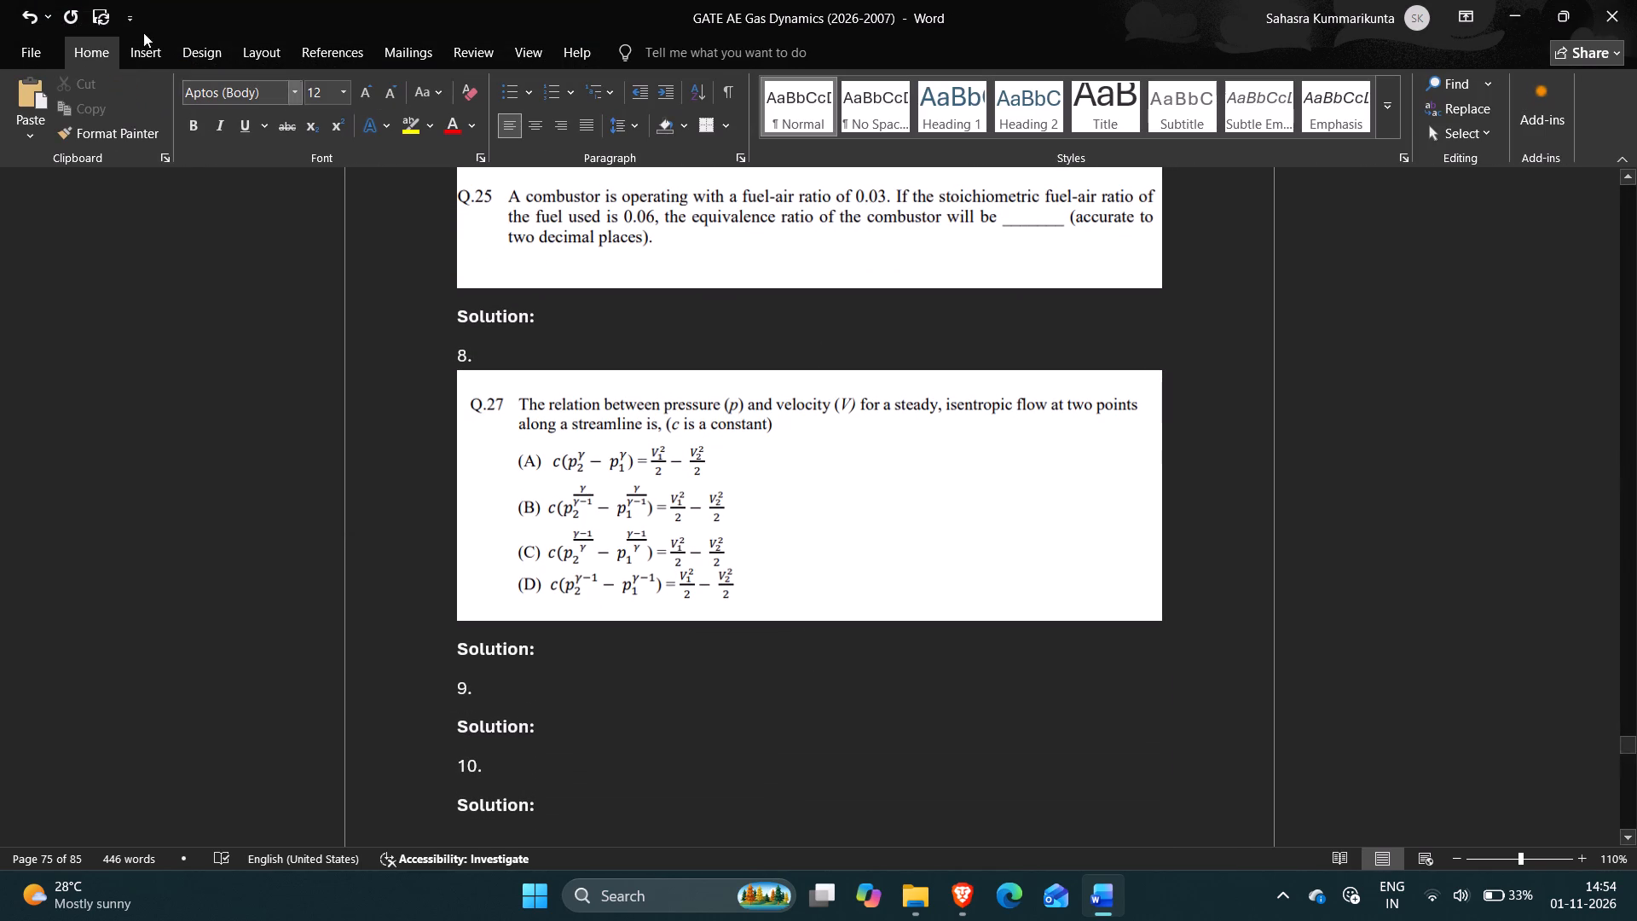
{"action": "left_click", "coordinate": [139, 60]}
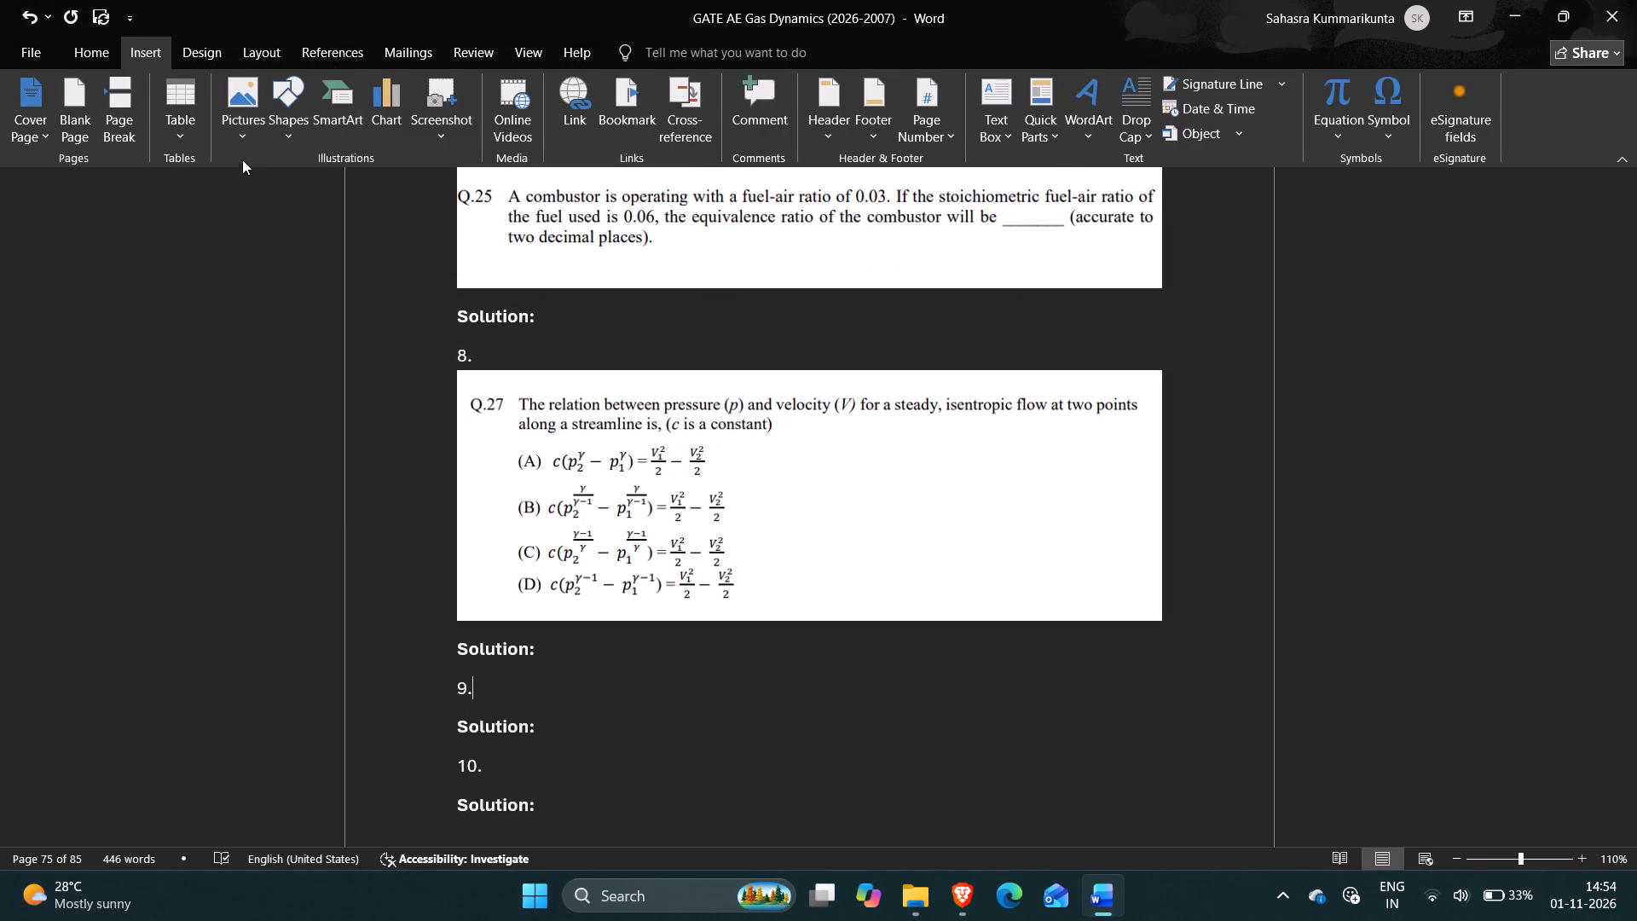
{"action": "left_click", "coordinate": [241, 110]}
{"action": "left_click", "coordinate": [301, 180]}
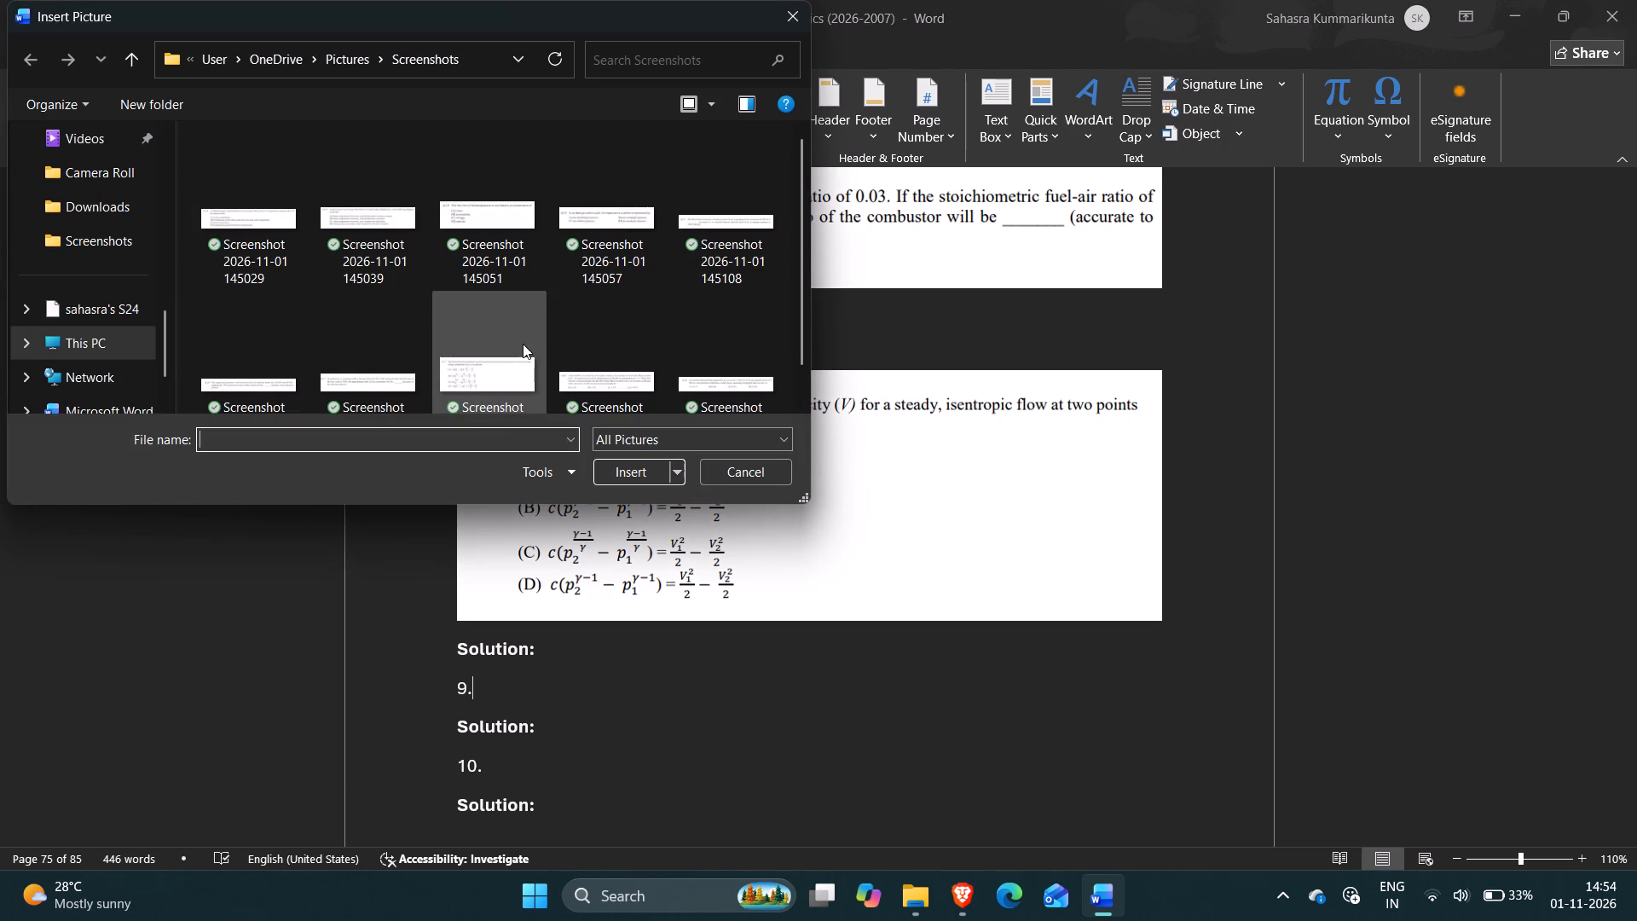
{"action": "left_click", "coordinate": [610, 361]}
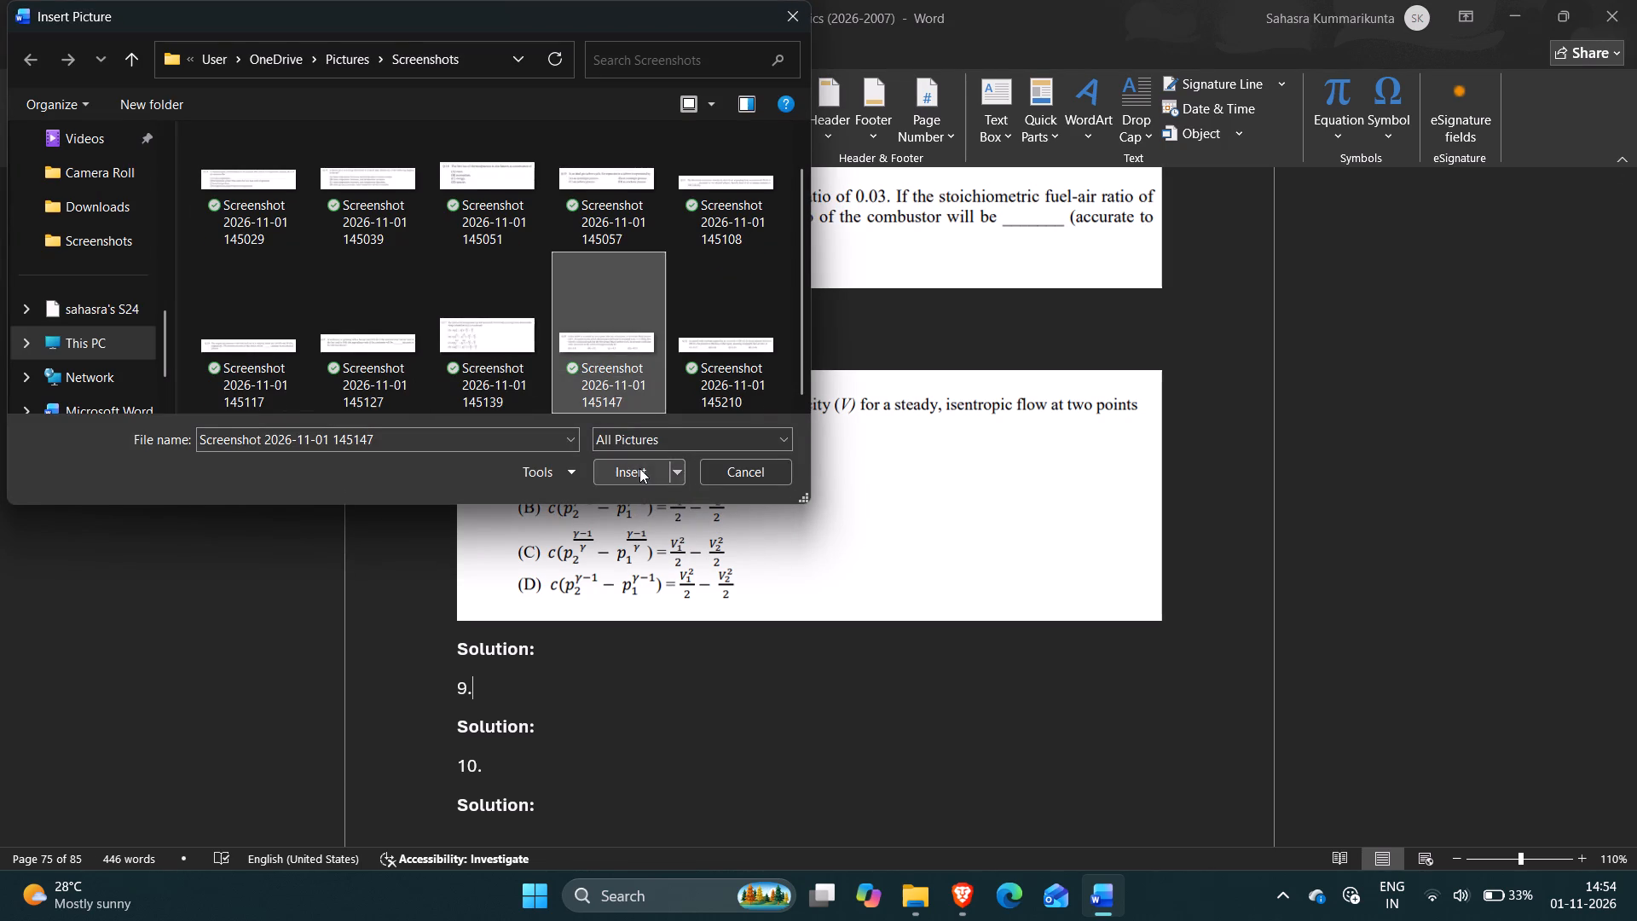
{"action": "left_click", "coordinate": [639, 468]}
{"action": "scroll", "coordinate": [639, 468], "scroll_direction": "down", "scroll_amount": 4}
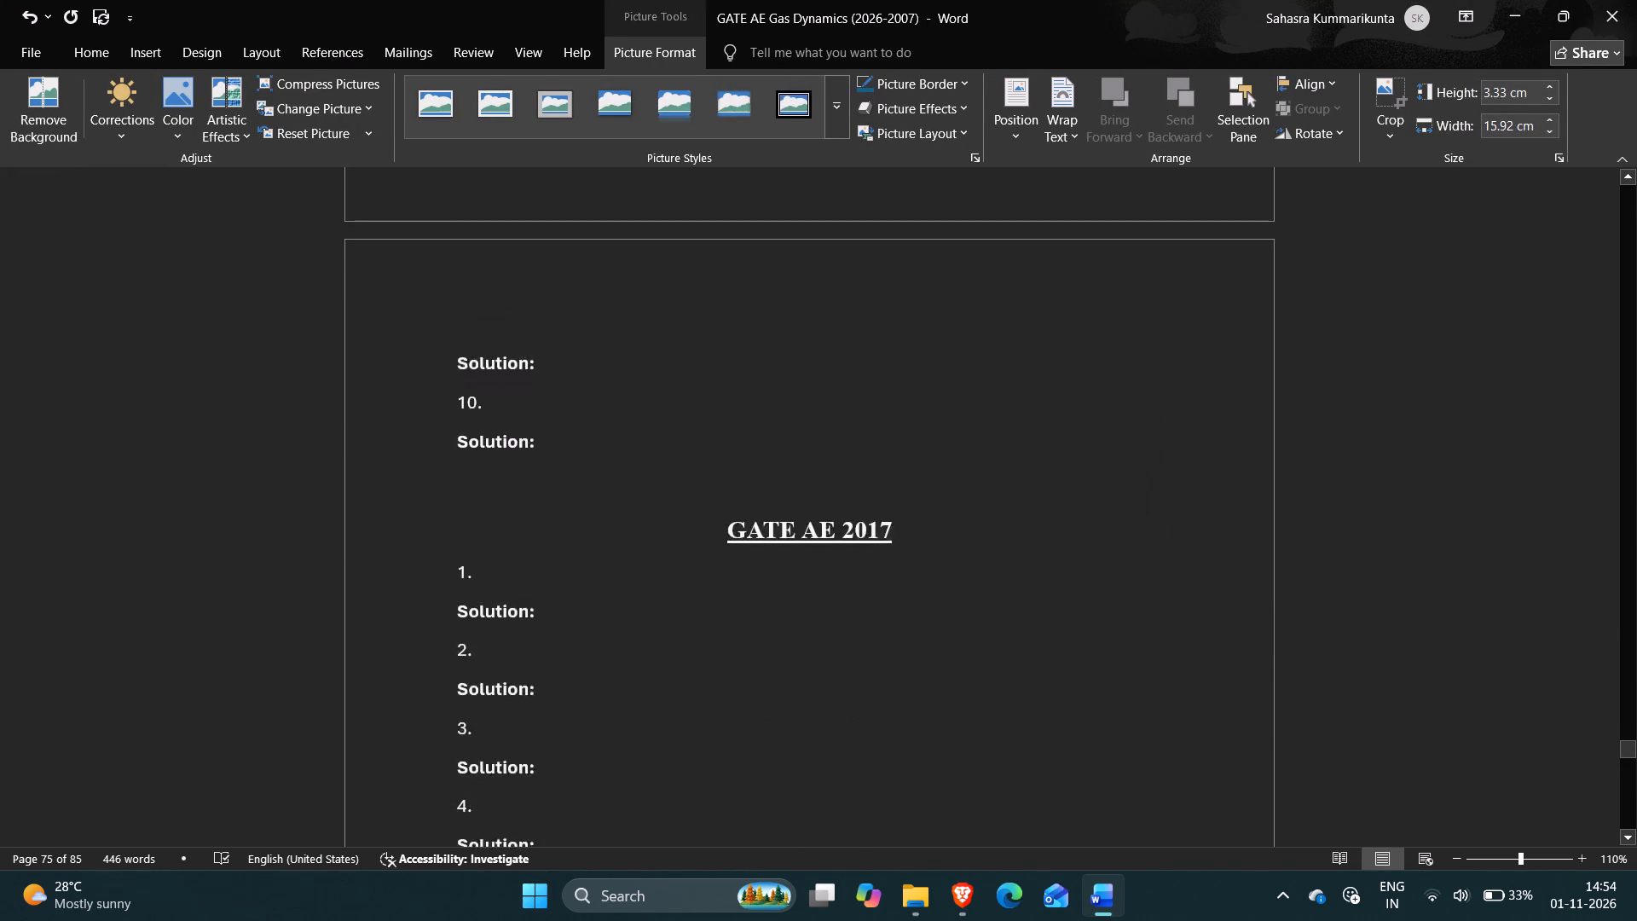
{"action": "scroll", "coordinate": [639, 468], "scroll_direction": "down", "scroll_amount": 1}
{"action": "left_click", "coordinate": [489, 225]}
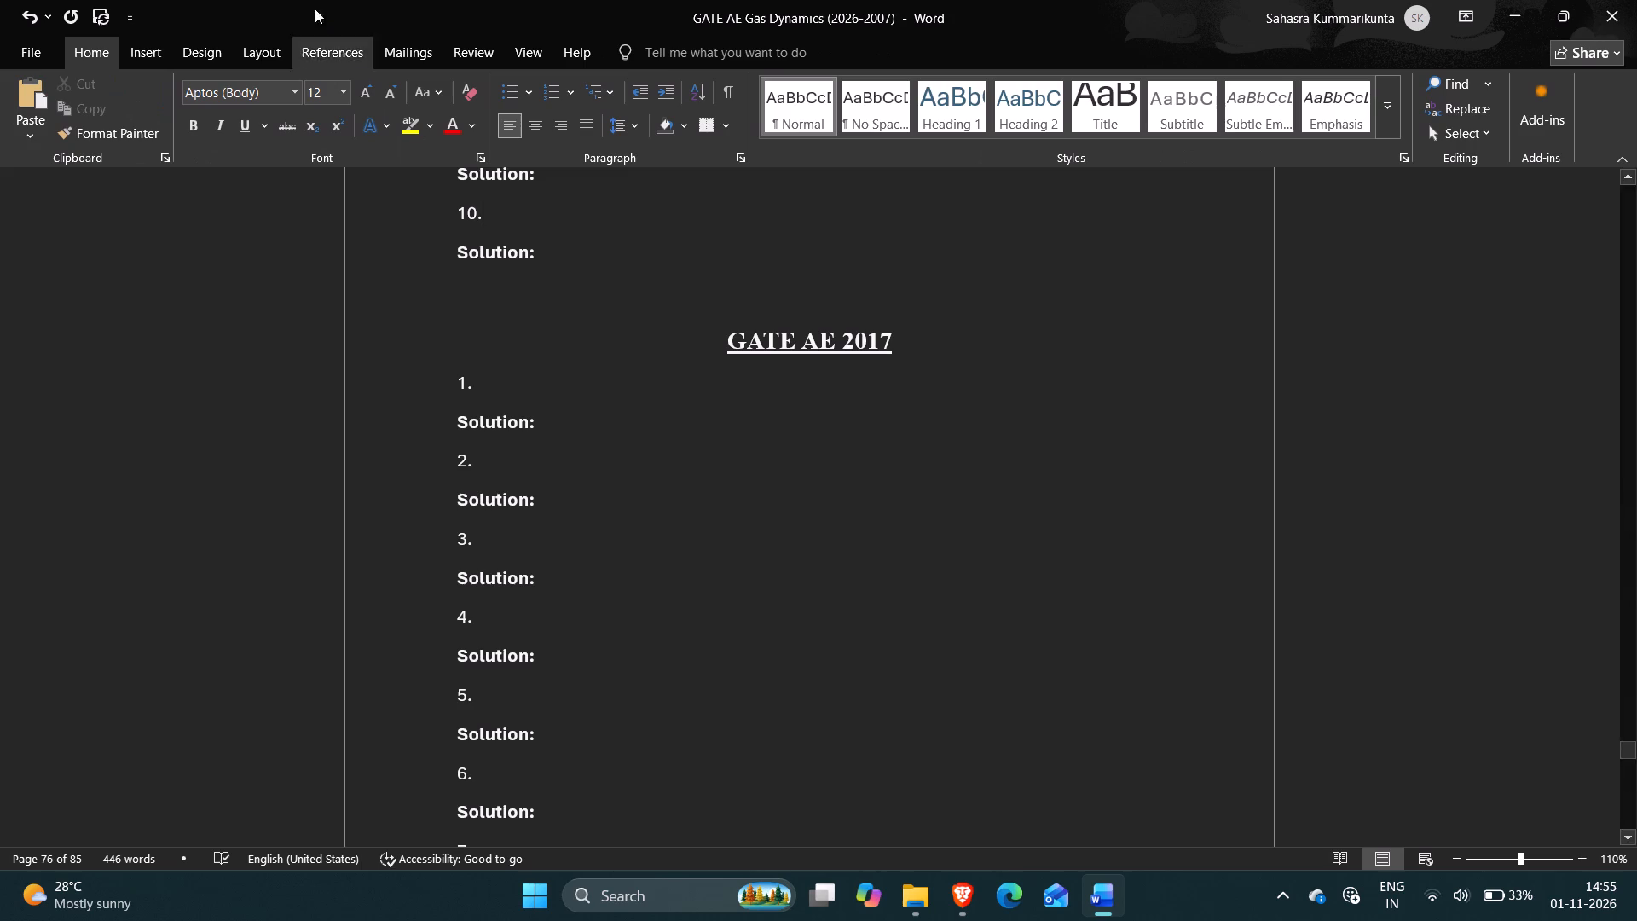
{"action": "left_click", "coordinate": [143, 42]}
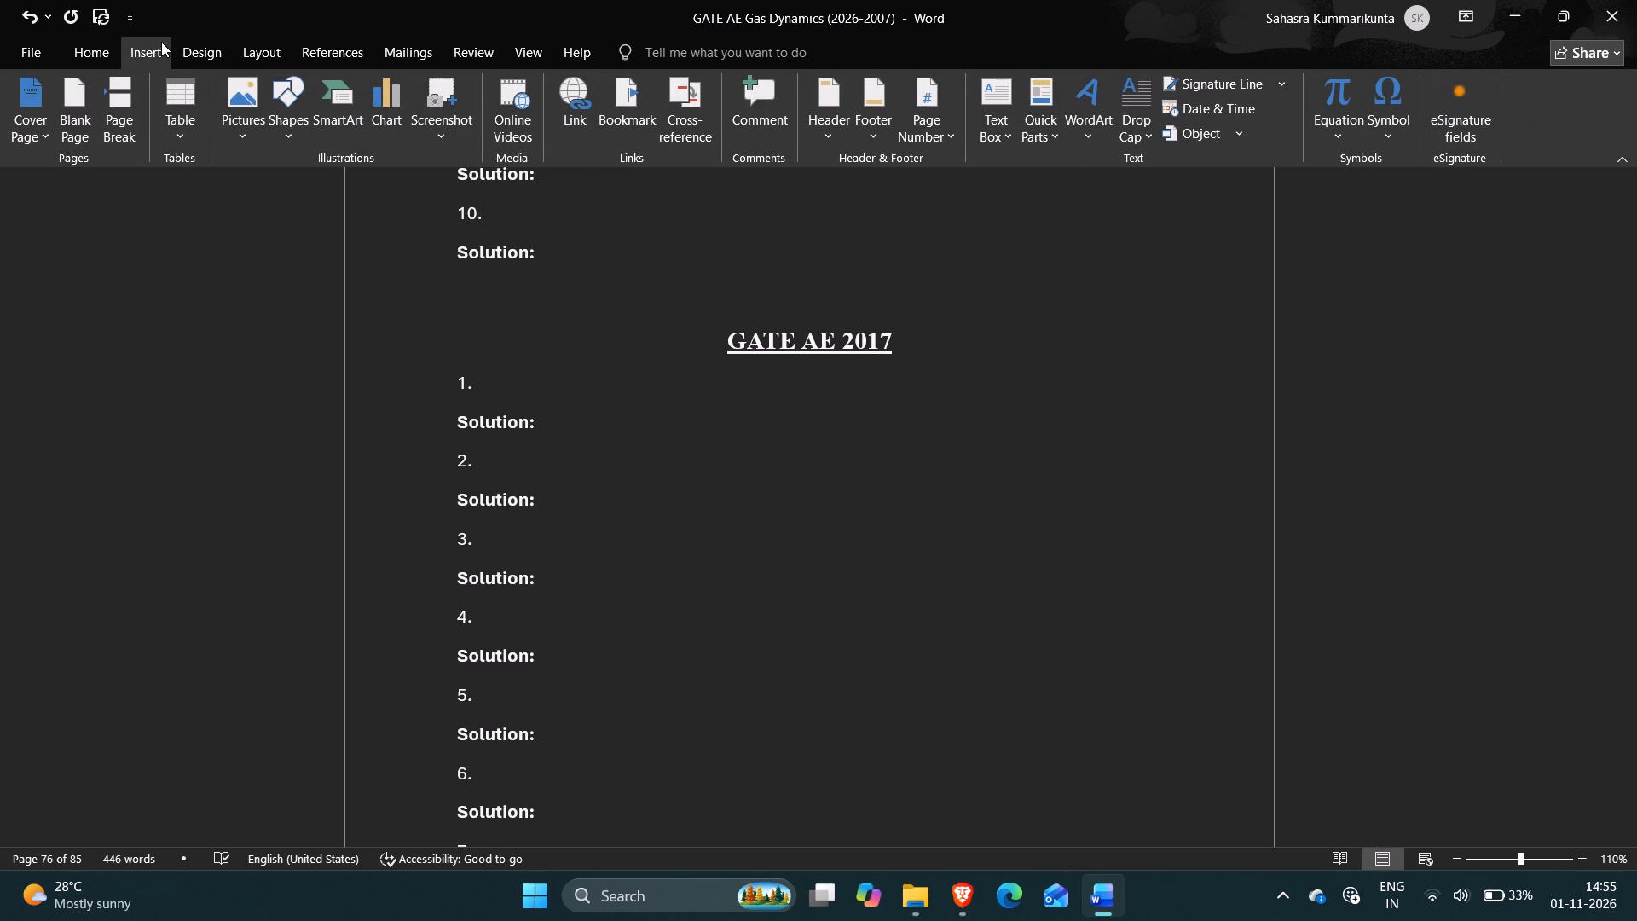
{"action": "left_click", "coordinate": [234, 113]}
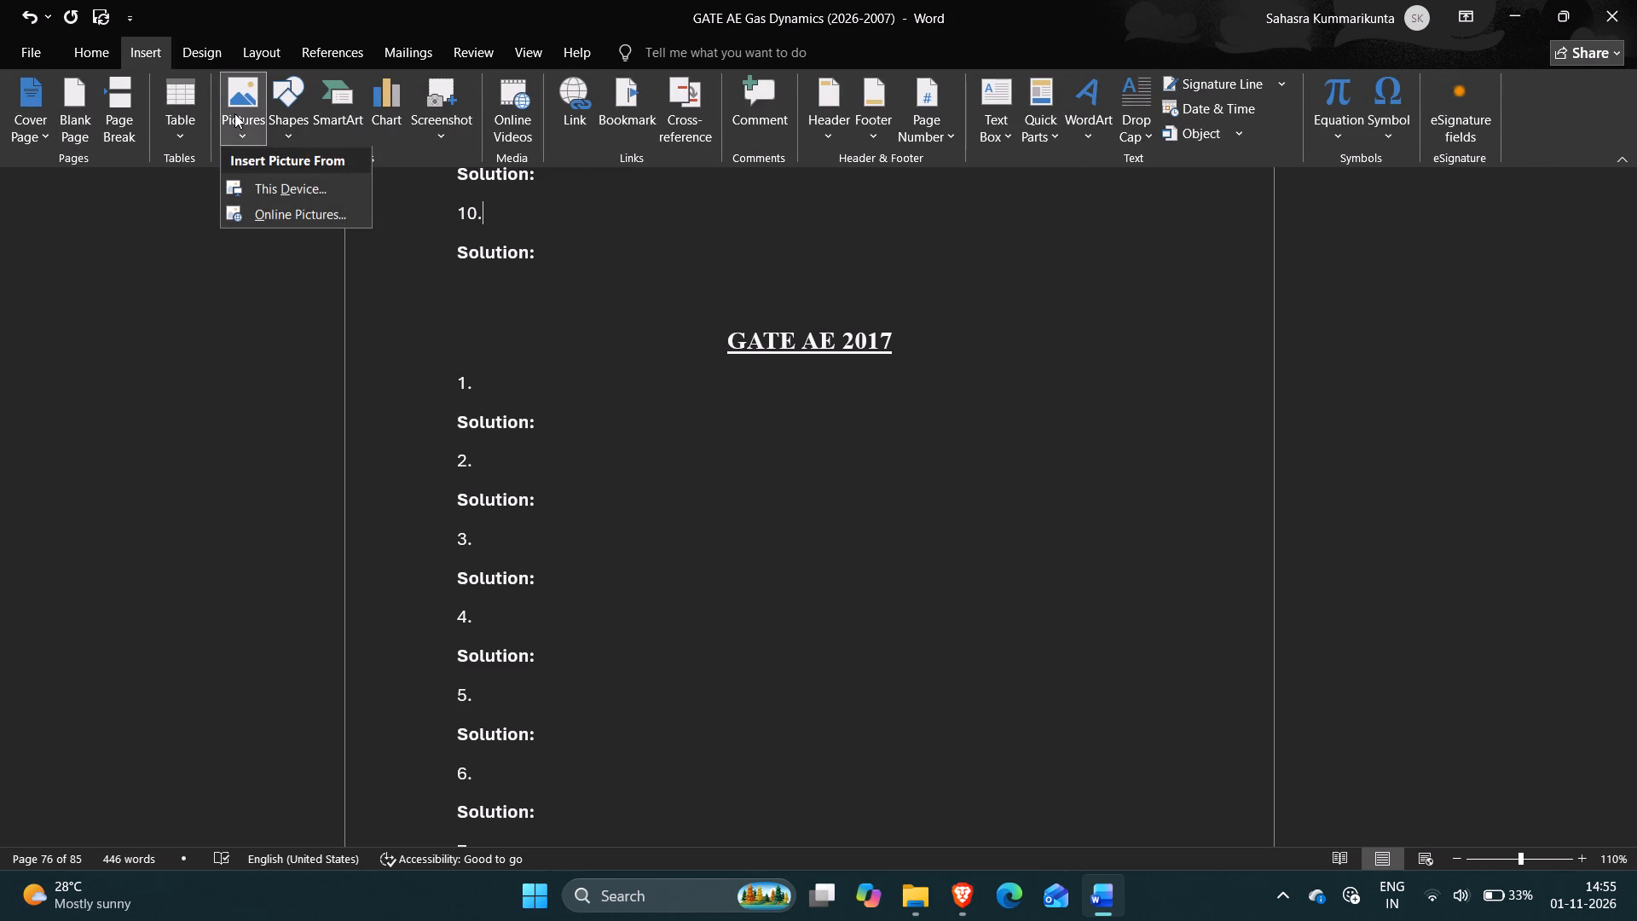
{"action": "left_click", "coordinate": [295, 193]}
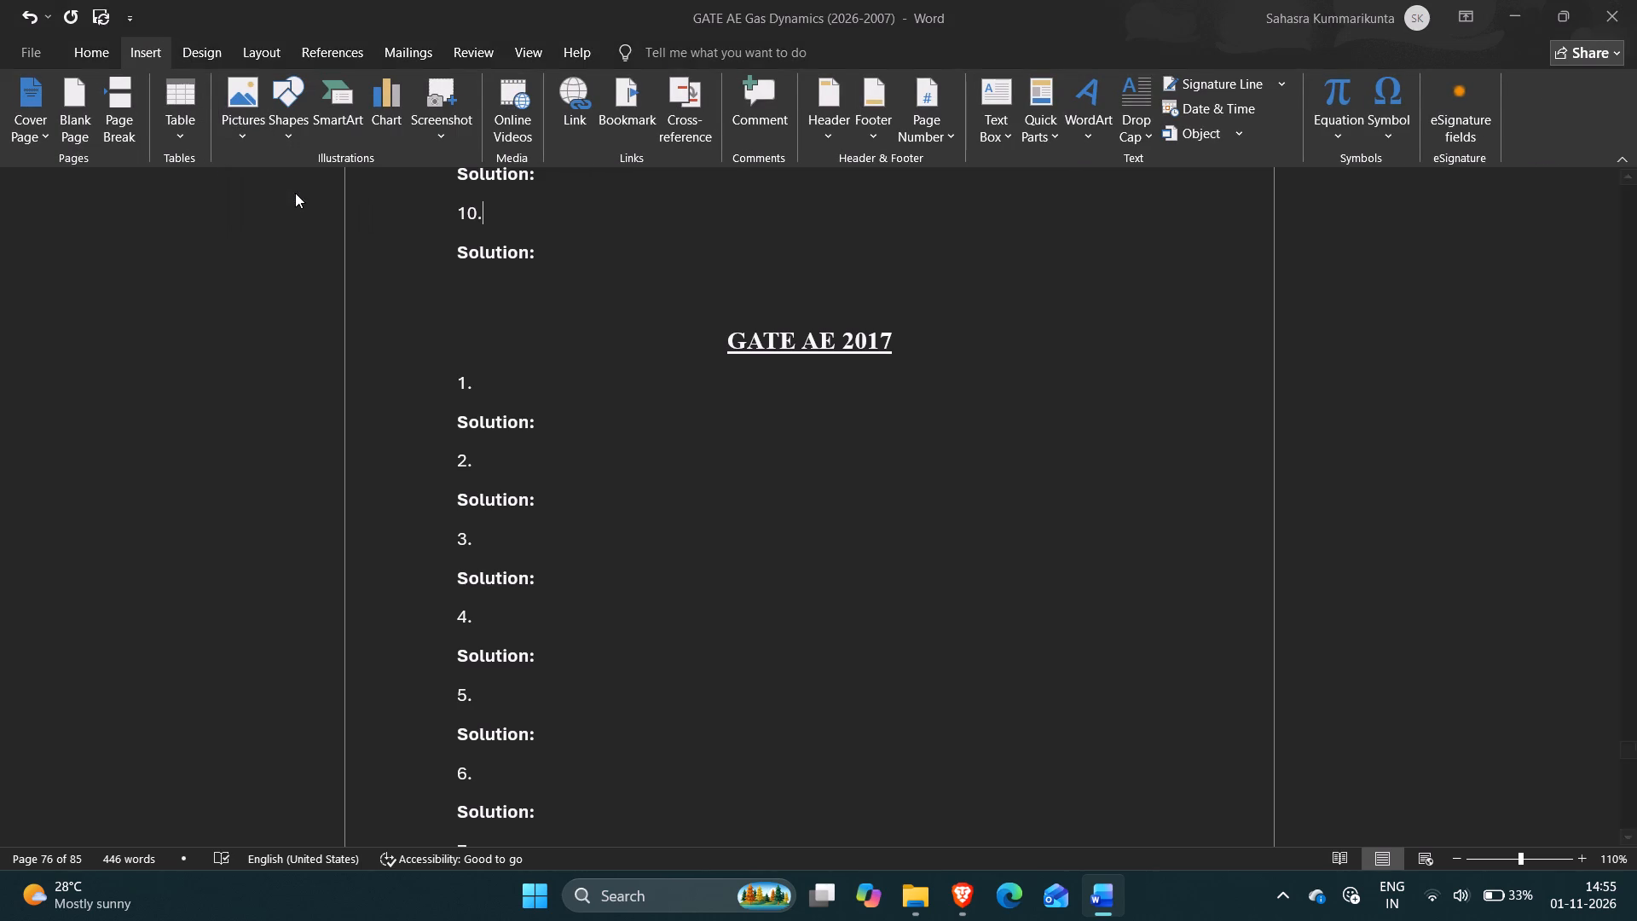
{"action": "scroll", "coordinate": [466, 294], "scroll_direction": "down", "scroll_amount": 1}
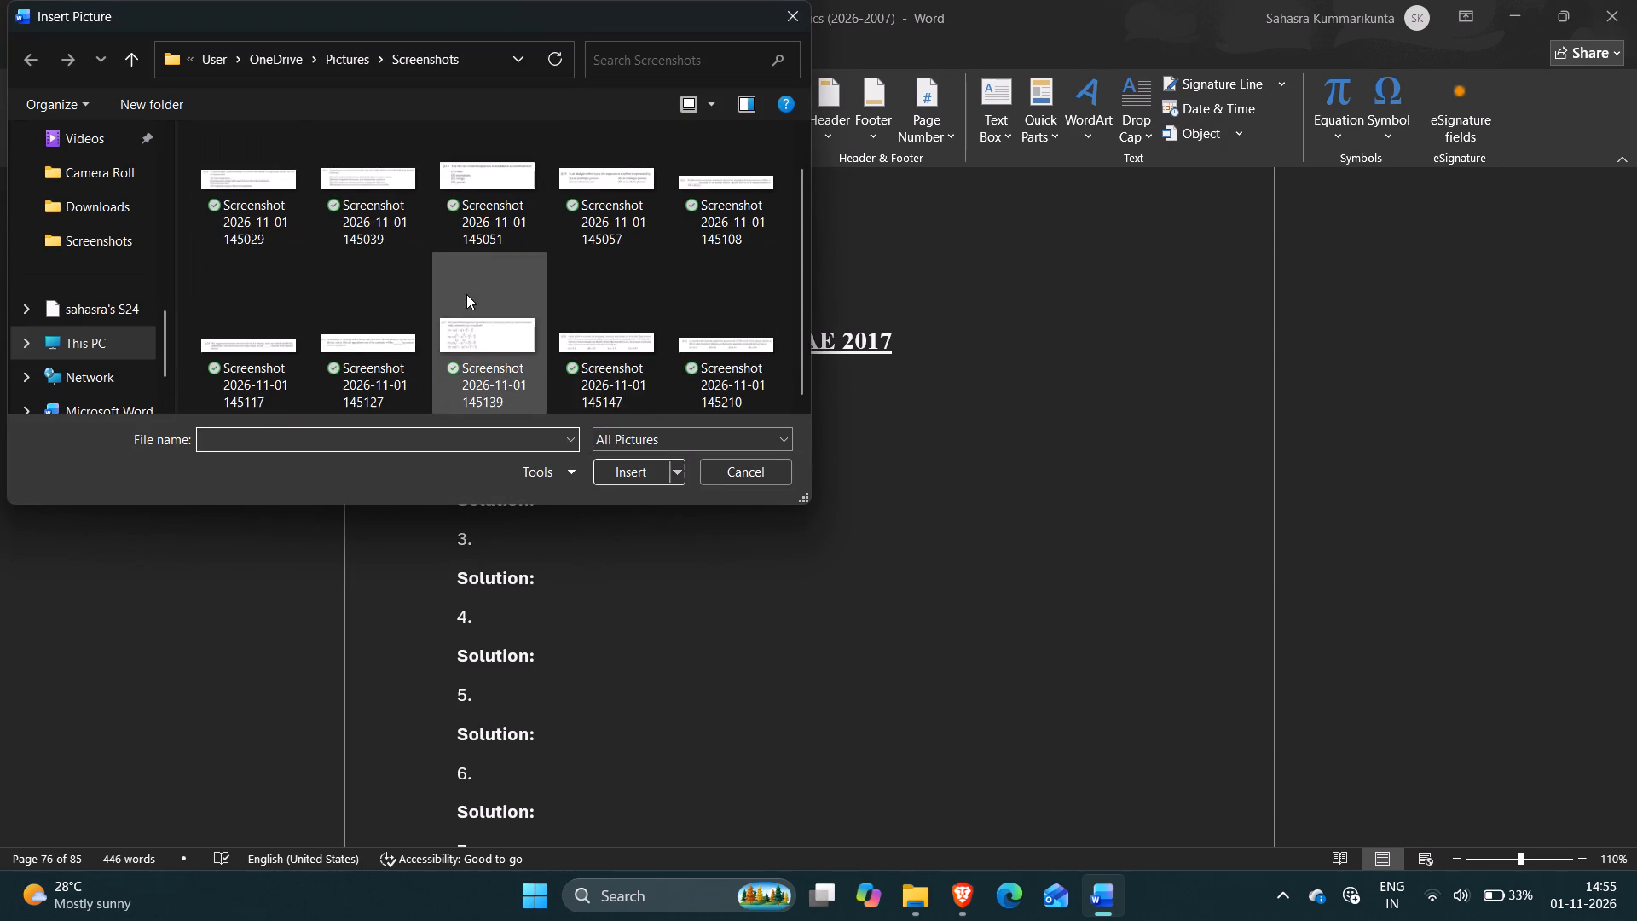
{"action": "left_click", "coordinate": [698, 321]}
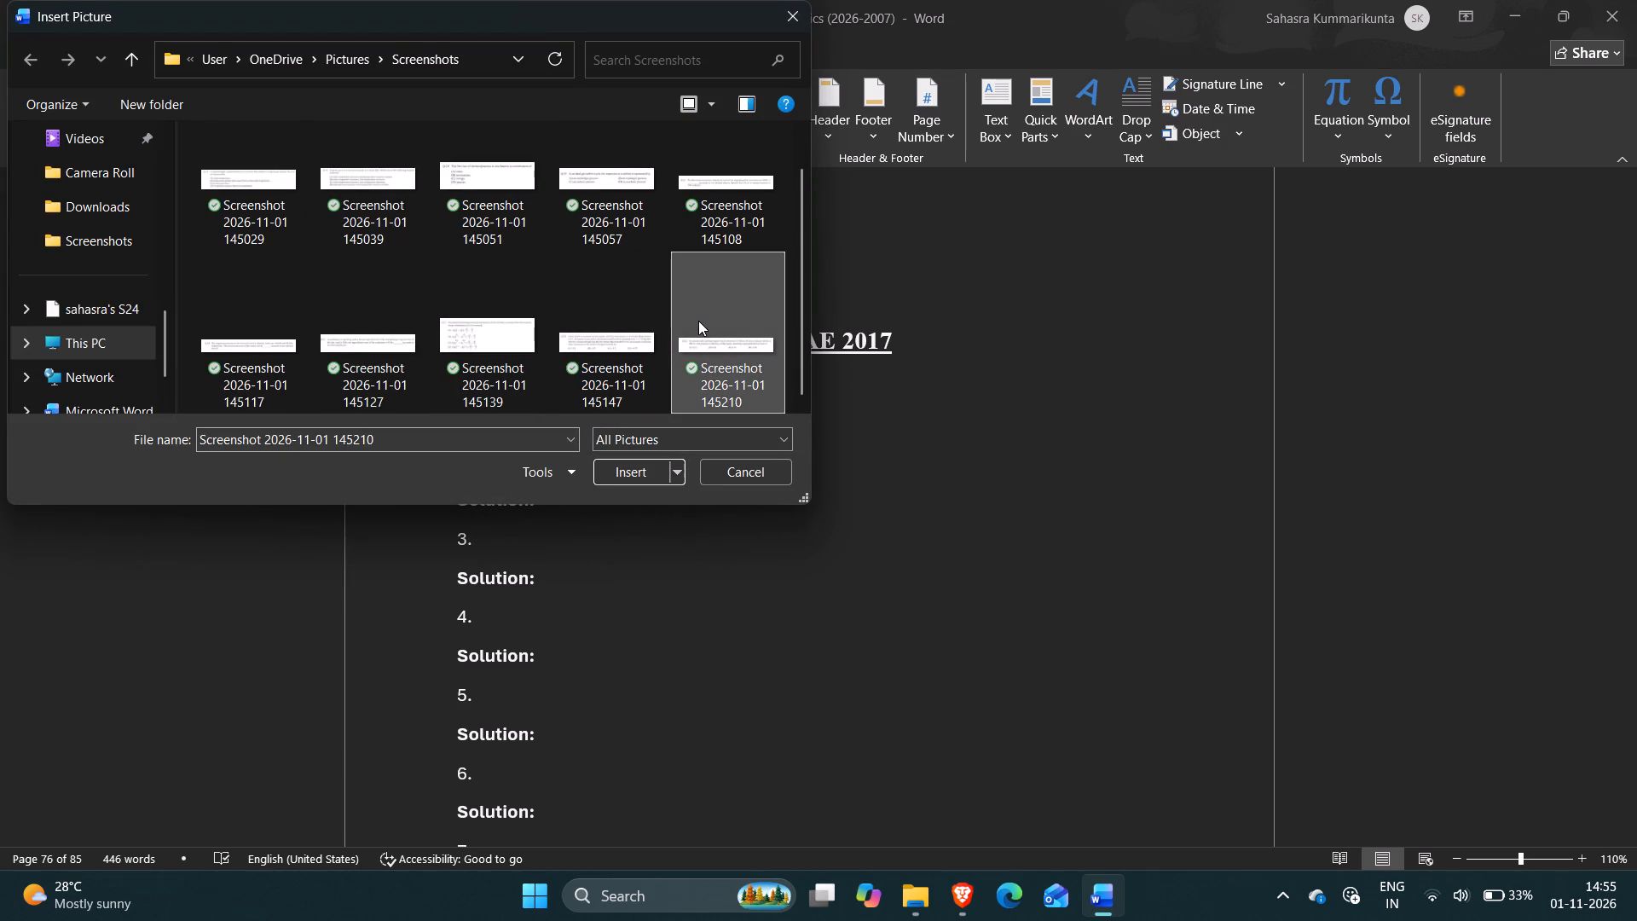
{"action": "left_click", "coordinate": [638, 473]}
Add 20 blank lines of solution space before item 2, the Q.15 shock wave question, pushing it onto a new page.
{"action": "scroll", "coordinate": [638, 473], "scroll_direction": "up", "scroll_amount": 2}
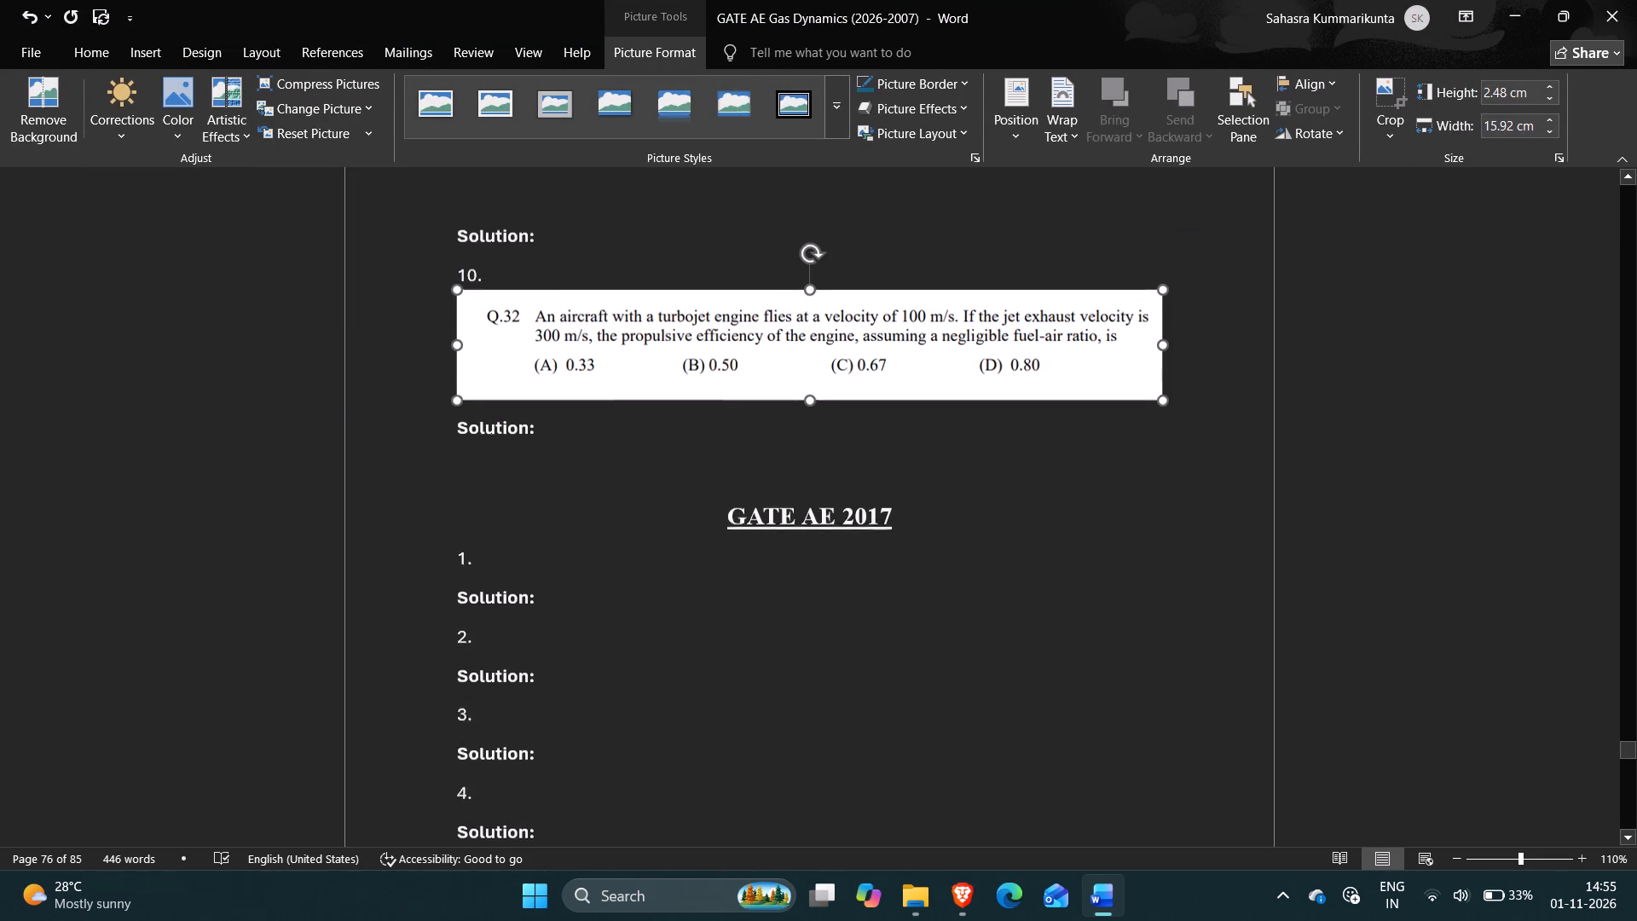
{"action": "scroll", "coordinate": [638, 473], "scroll_direction": "up", "scroll_amount": 7}
{"action": "scroll", "coordinate": [638, 473], "scroll_direction": "down", "scroll_amount": 1}
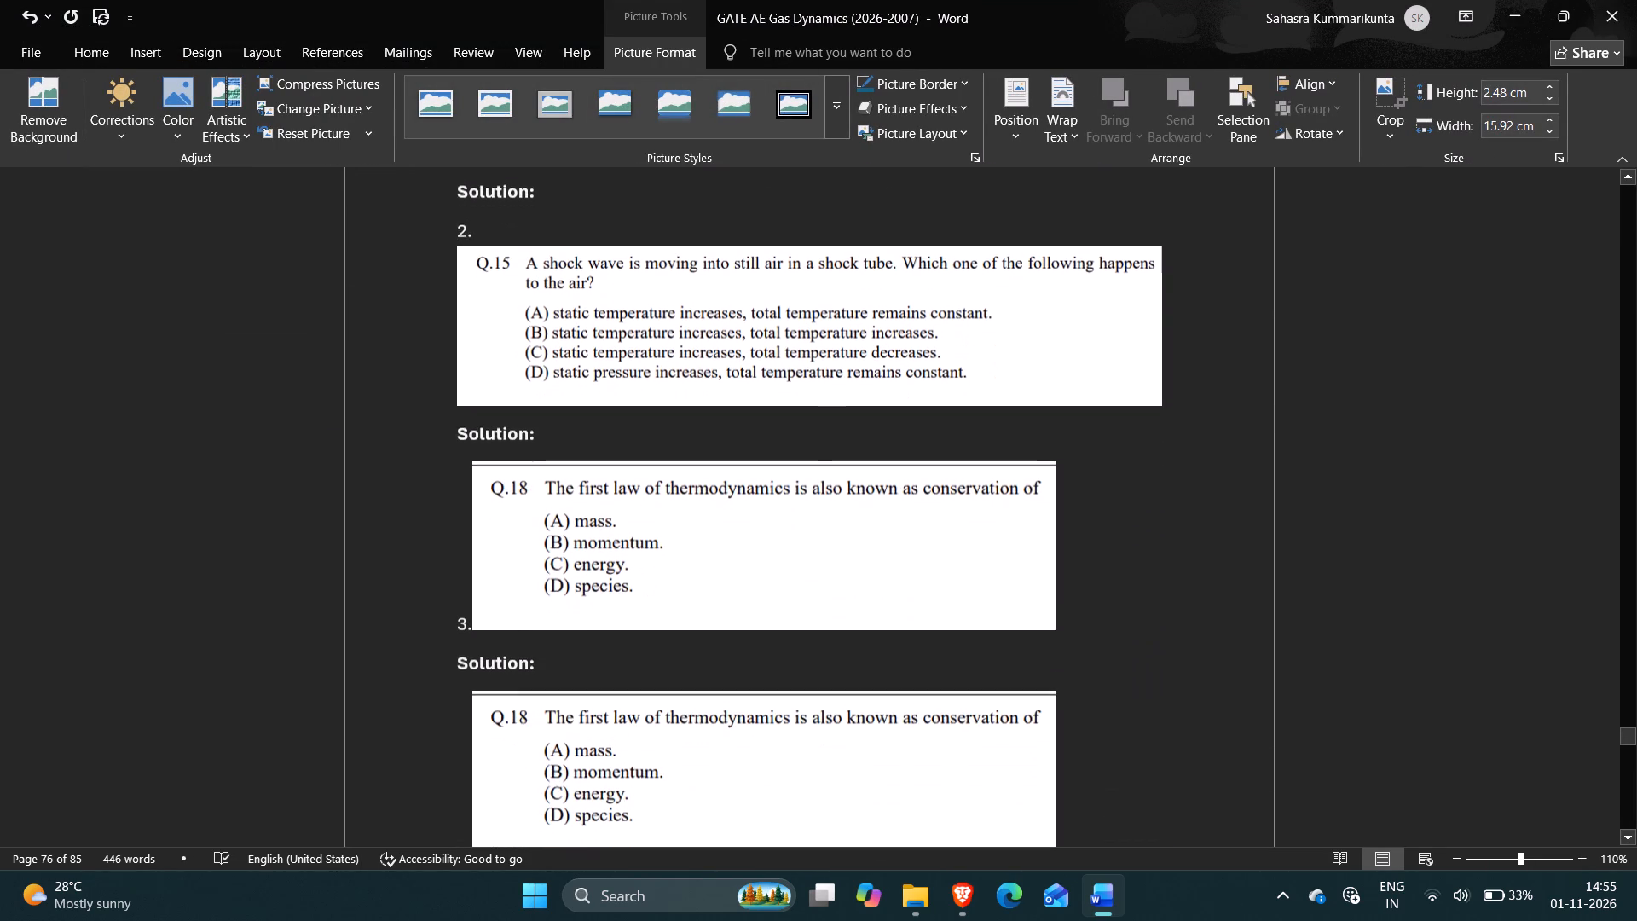
{"action": "left_click", "coordinate": [454, 226]}
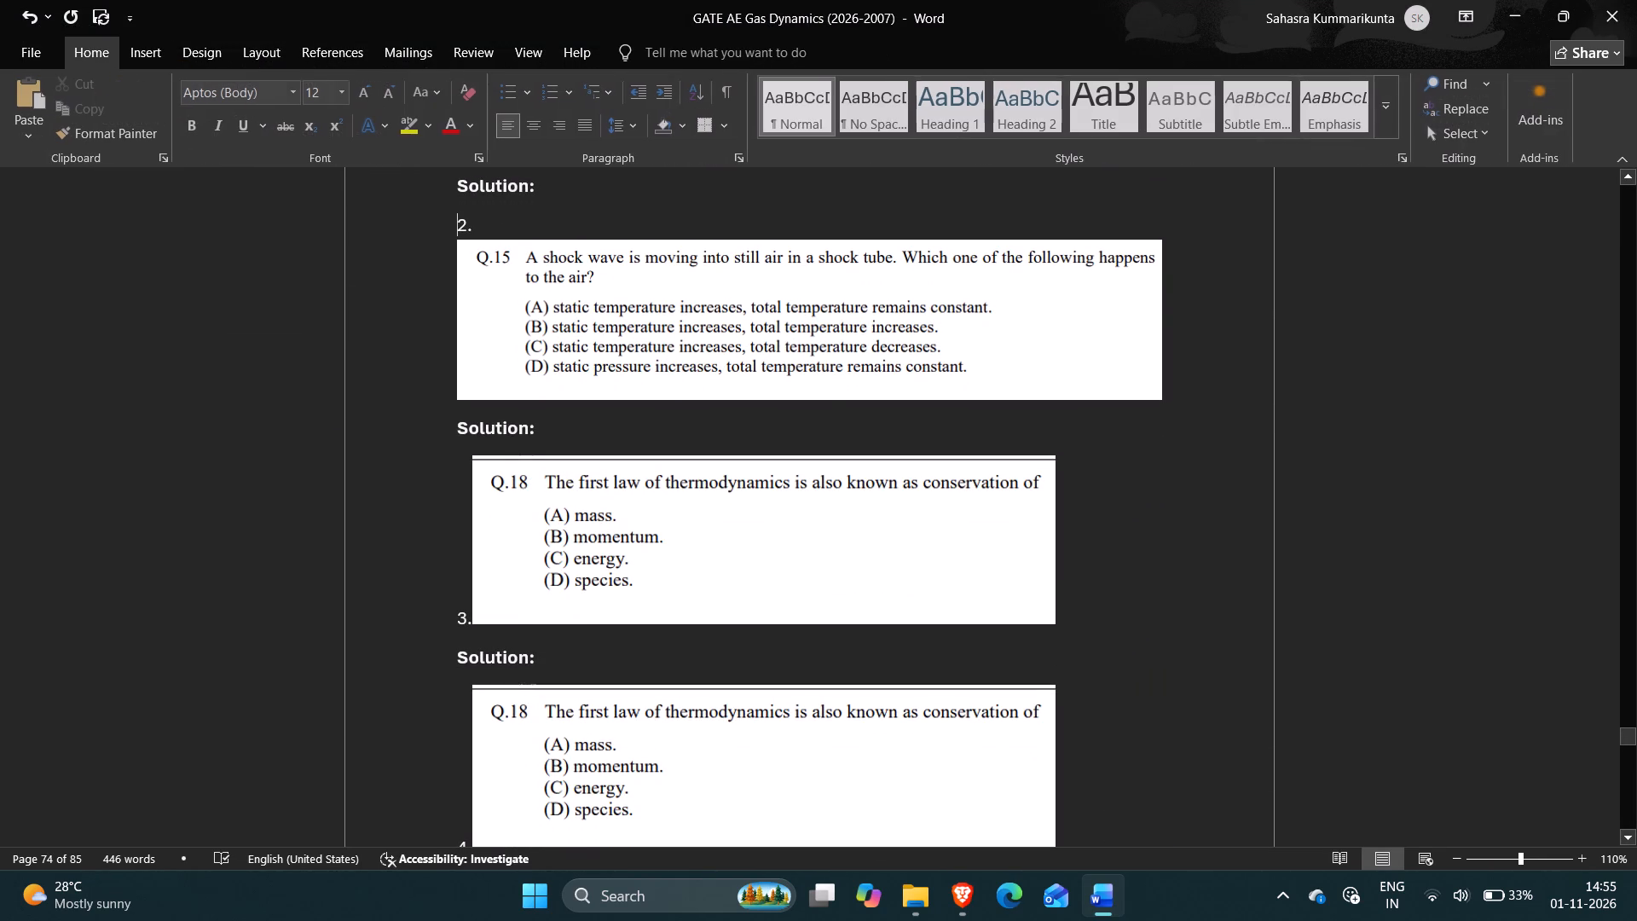
{"action": "key", "text": "Return"}
{"action": "key", "text": "Return"}
{"action": "key", "text": "Return"}
{"action": "key", "text": "Return"}
{"action": "key", "text": "Return"}
{"action": "key", "text": "Return"}
{"action": "key", "text": "Return"}
{"action": "key", "text": "Return"}
{"action": "key", "text": "Return"}
{"action": "key", "text": "Return"}
{"action": "key", "text": "Return"}
{"action": "key", "text": "Return"}
{"action": "key", "text": "Return"}
{"action": "key", "text": "Return"}
{"action": "key", "text": "Return"}
{"action": "key", "text": "Return"}
{"action": "key", "text": "Return"}
{"action": "key", "text": "Return"}
{"action": "key", "text": "Return"}
{"action": "key", "text": "Return"}
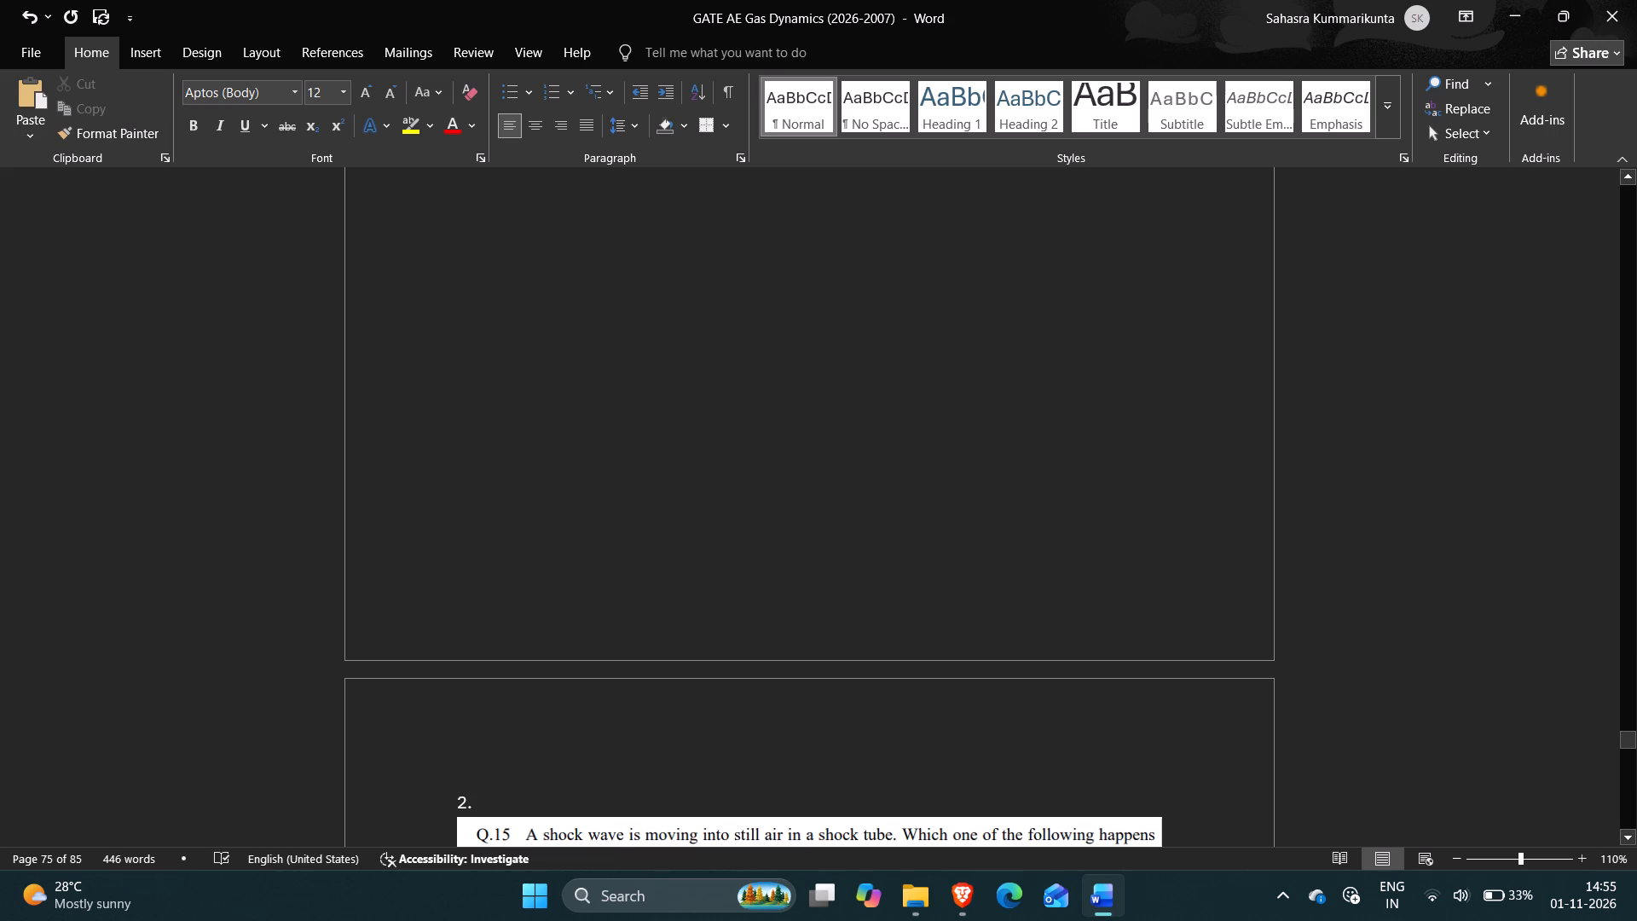
Add four blank lines of solution space before item 3, the Q.18 first law of thermodynamics question.
{"action": "scroll", "coordinate": [467, 313], "scroll_direction": "down", "scroll_amount": 4}
{"action": "scroll", "coordinate": [467, 313], "scroll_direction": "up", "scroll_amount": 3}
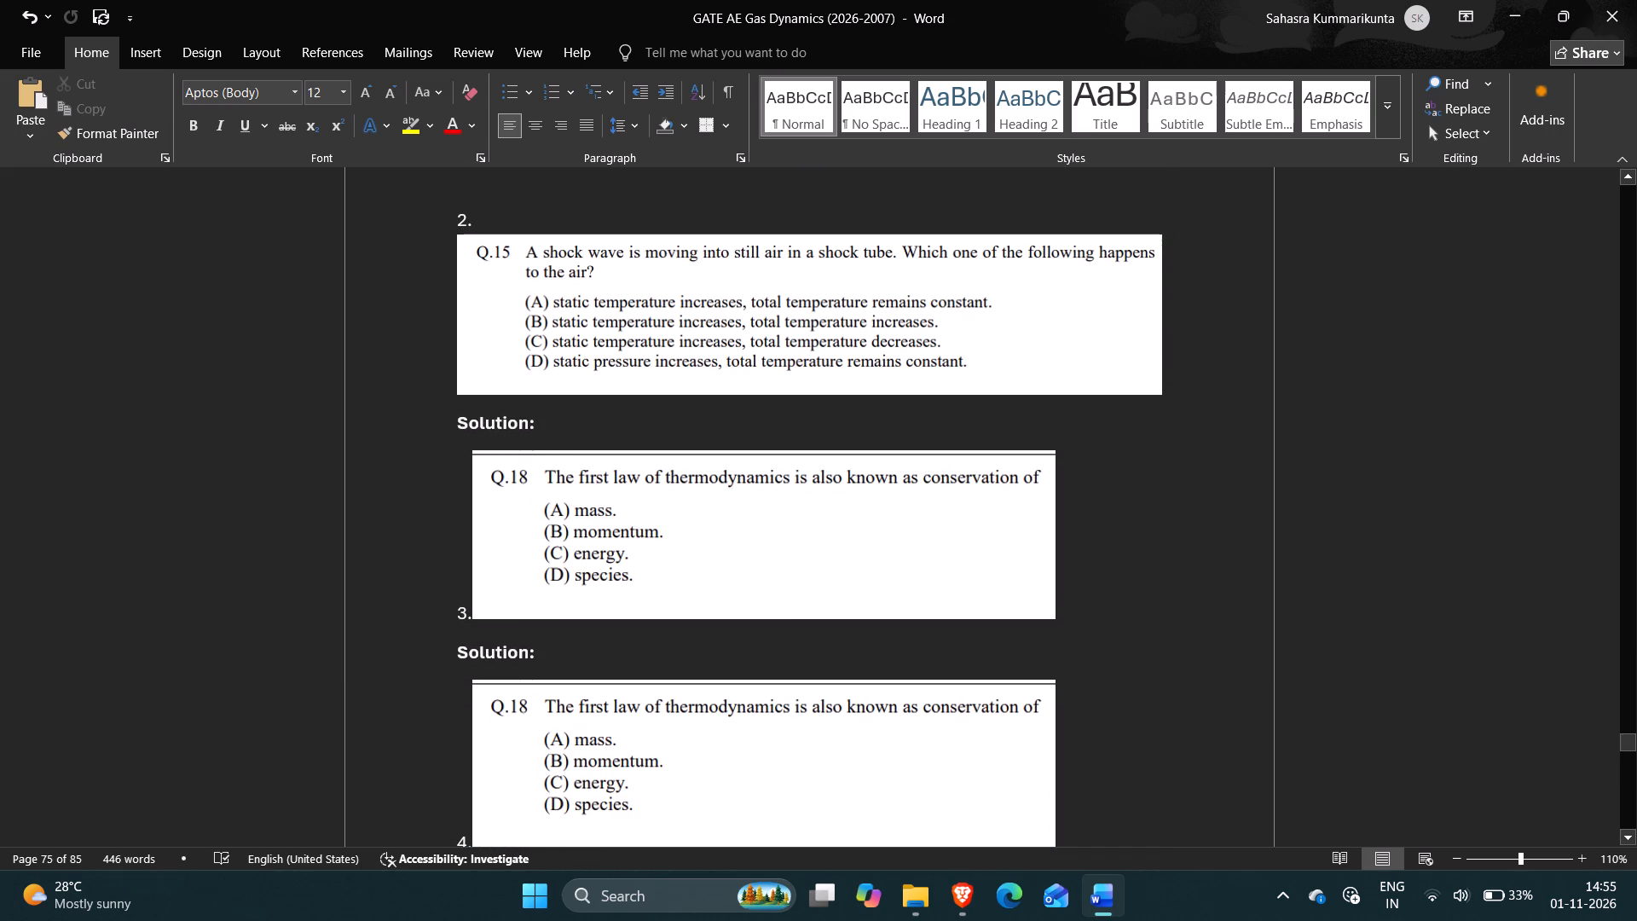
{"action": "left_click", "coordinate": [450, 597]}
{"action": "key", "text": "Return"}
{"action": "key", "text": "Return"}
{"action": "key", "text": "Return"}
{"action": "key", "text": "Return"}
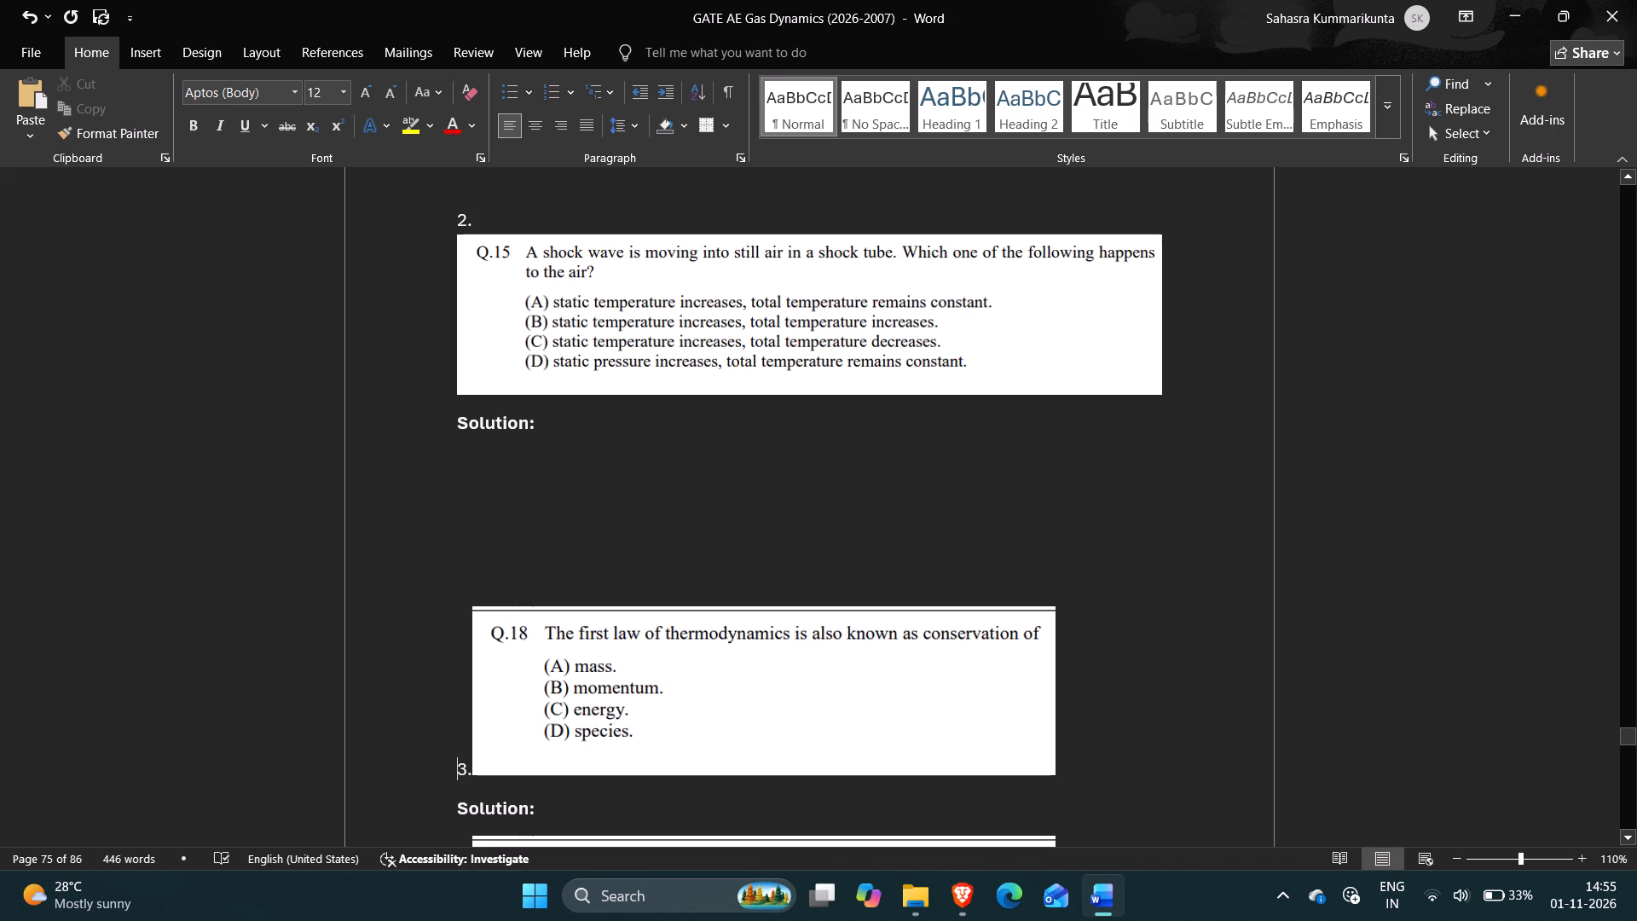
Put the Q.18 picture of item 3 on its own line below the item number.
{"action": "key", "text": "Right"}
{"action": "key", "text": "Right"}
{"action": "key", "text": "Return"}
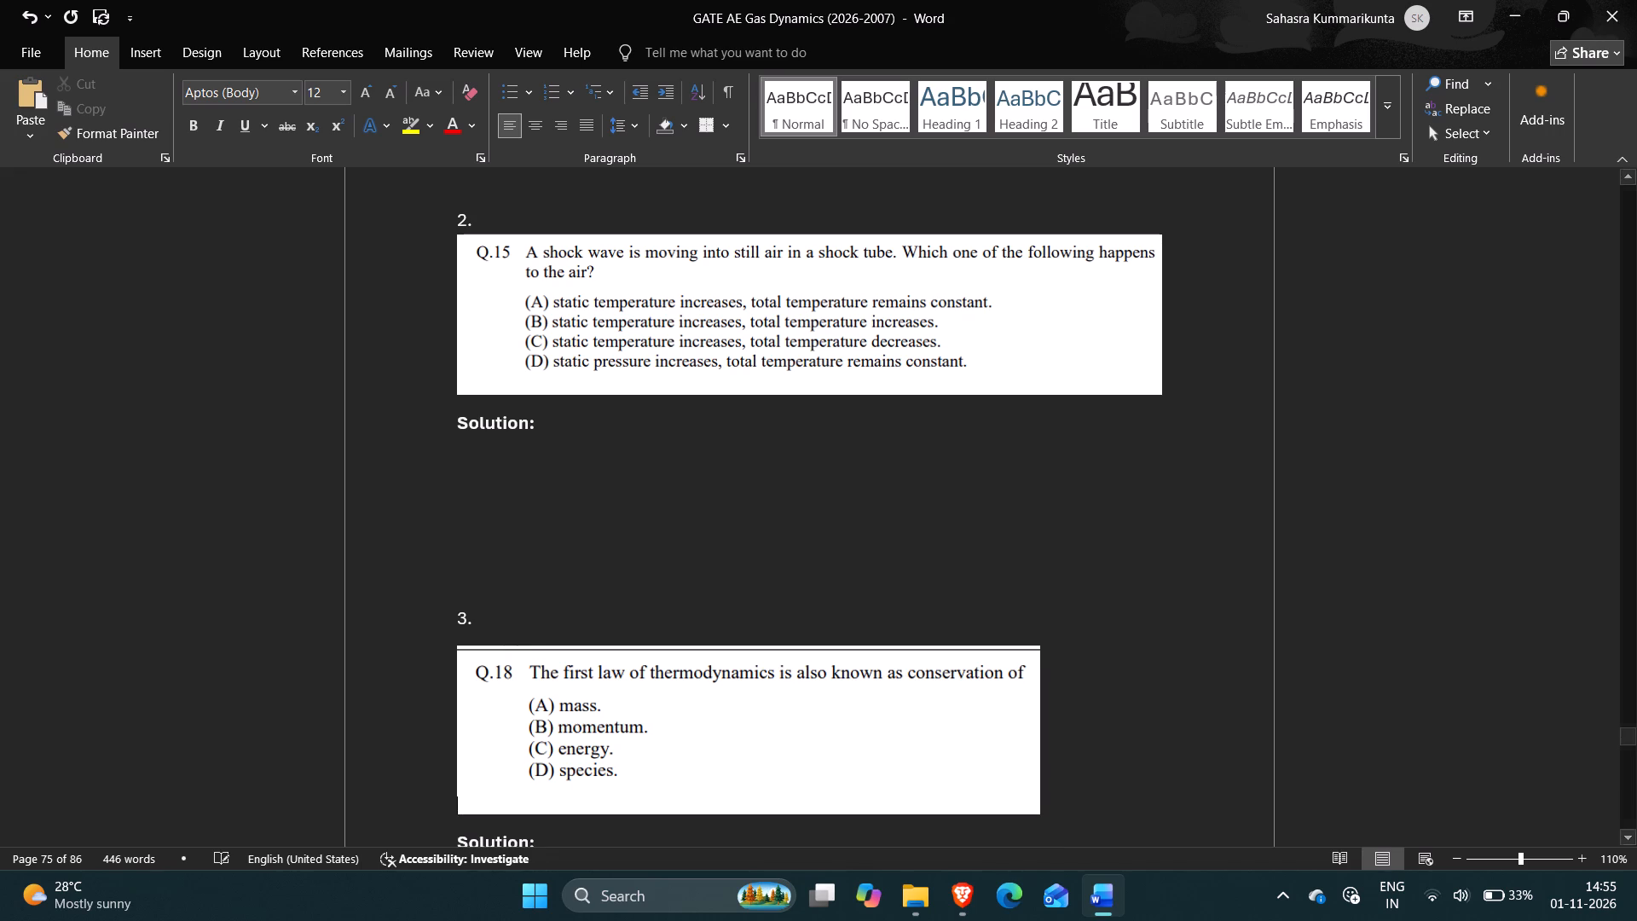
Add 18 more blank lines before item 3 to push the question onto a new page.
{"action": "scroll", "coordinate": [471, 773], "scroll_direction": "down", "scroll_amount": 1}
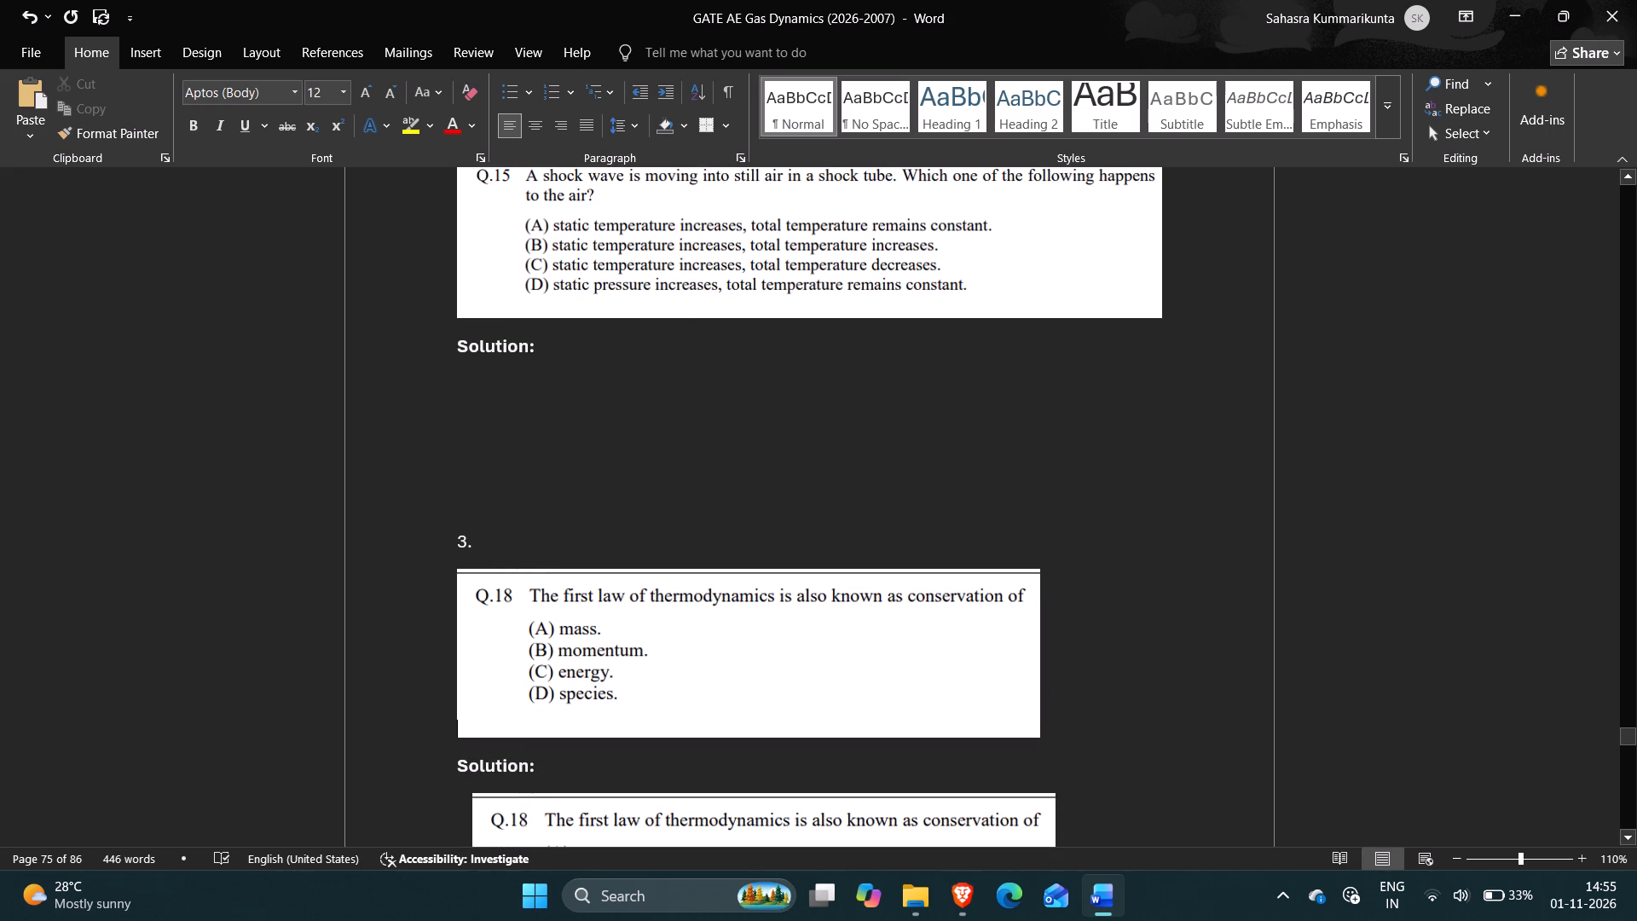
{"action": "left_click", "coordinate": [446, 535]}
{"action": "key", "text": "Return"}
{"action": "key", "text": "Return"}
{"action": "key", "text": "Return"}
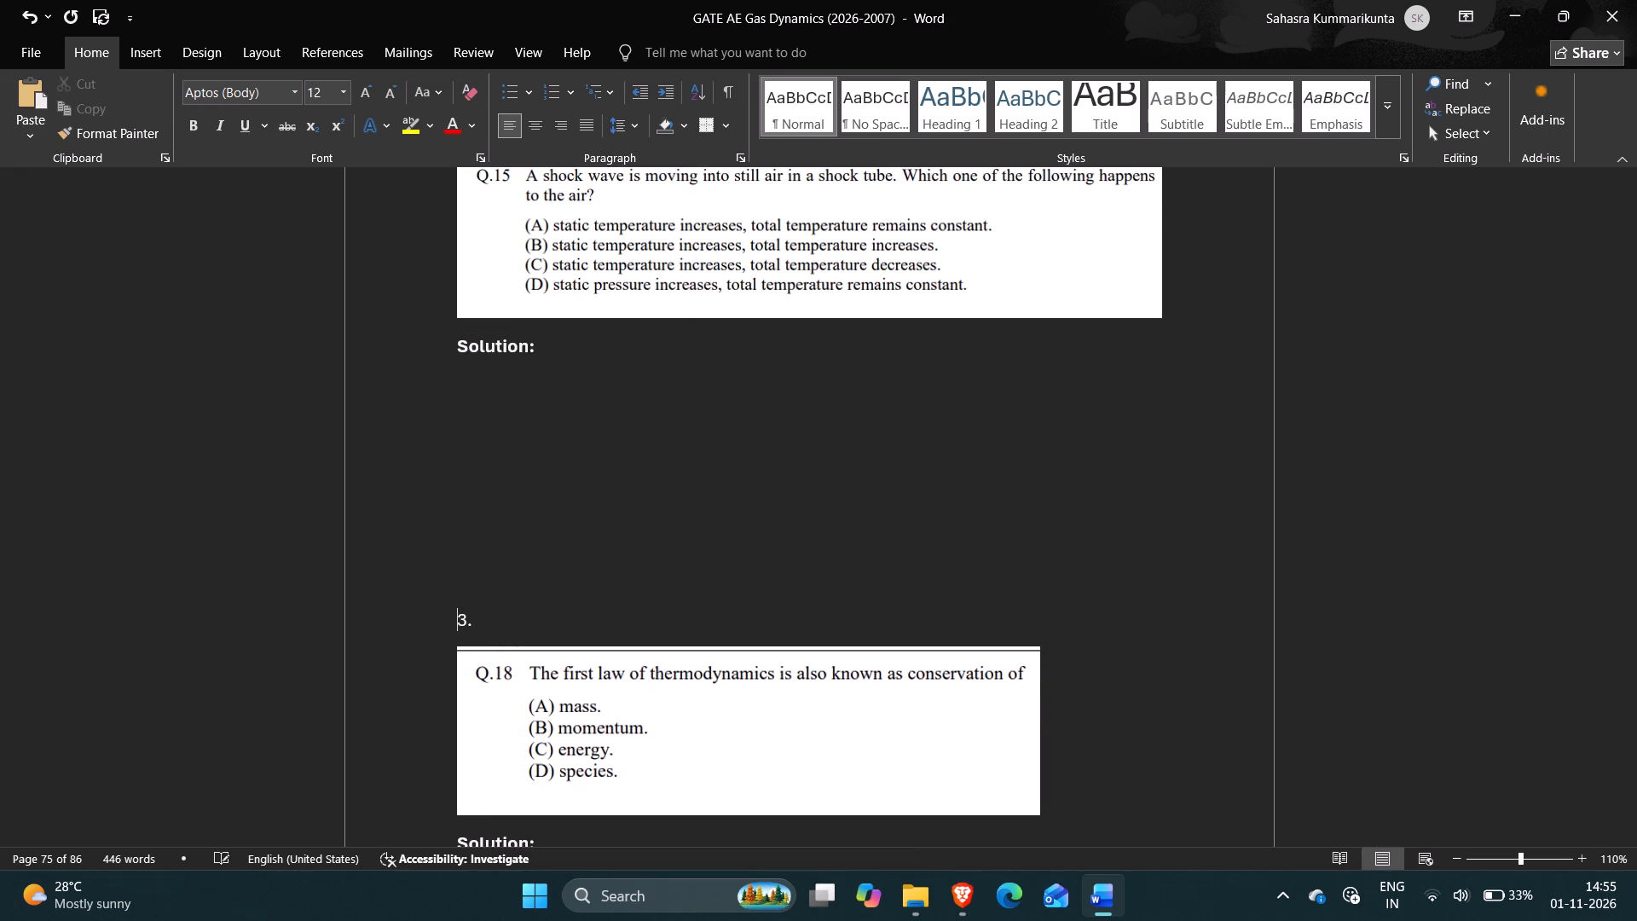
{"action": "key", "text": "Return"}
{"action": "key", "text": "Return"}
{"action": "key", "text": "Return"}
{"action": "key", "text": "Return"}
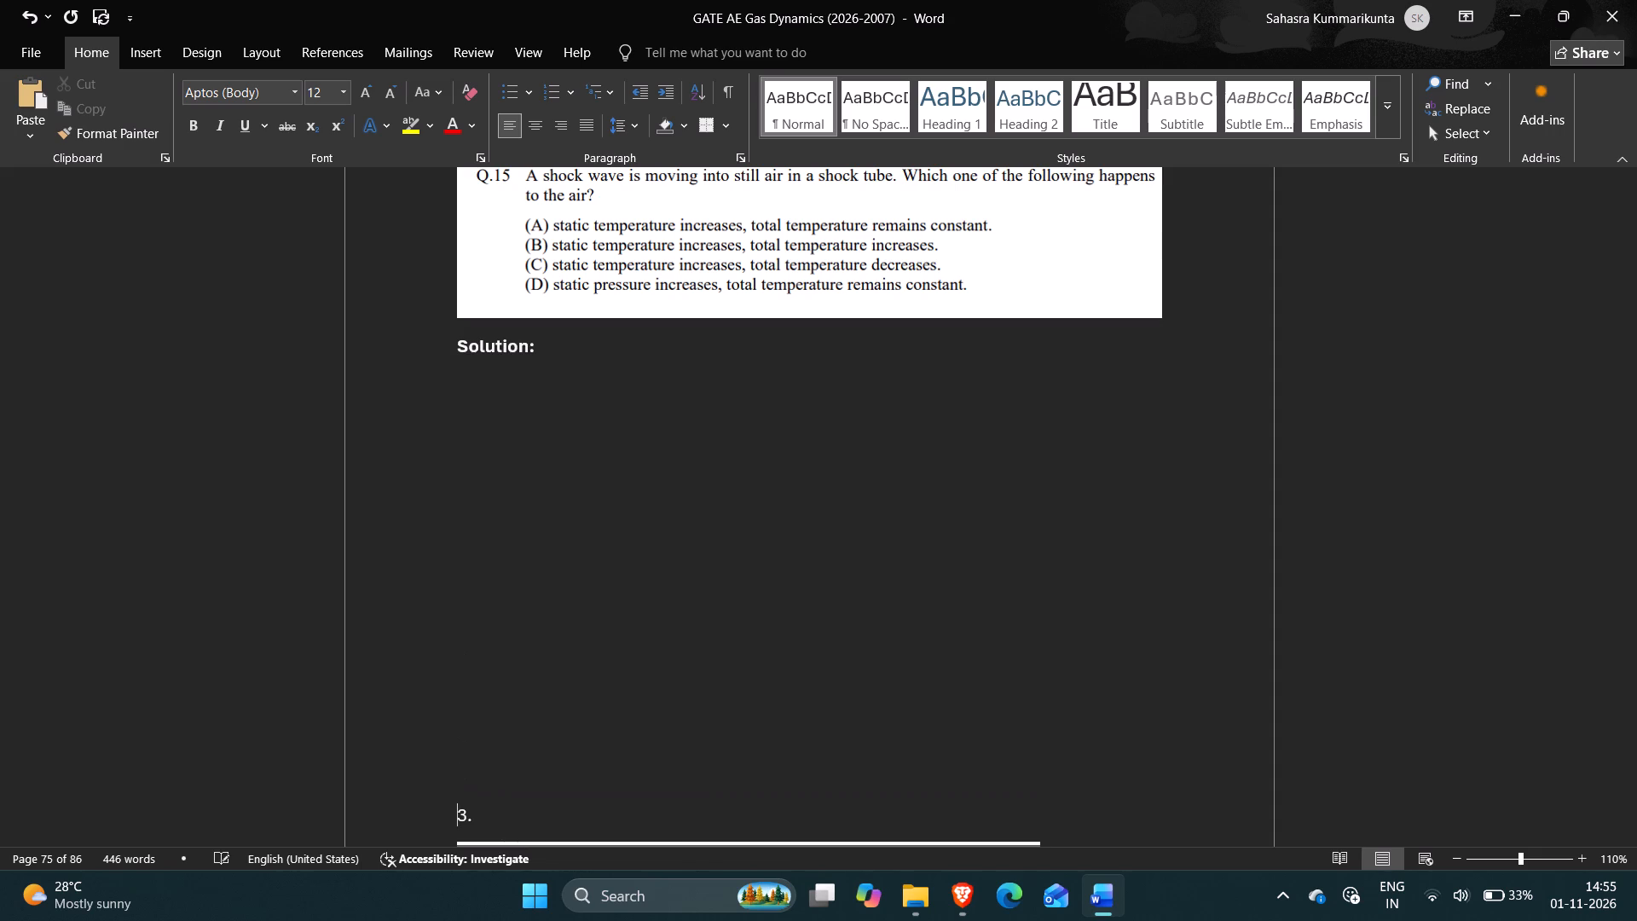
{"action": "key", "text": "Return"}
{"action": "key", "text": "Return"}
{"action": "key", "text": "Return"}
{"action": "key", "text": "Return"}
{"action": "key", "text": "Return"}
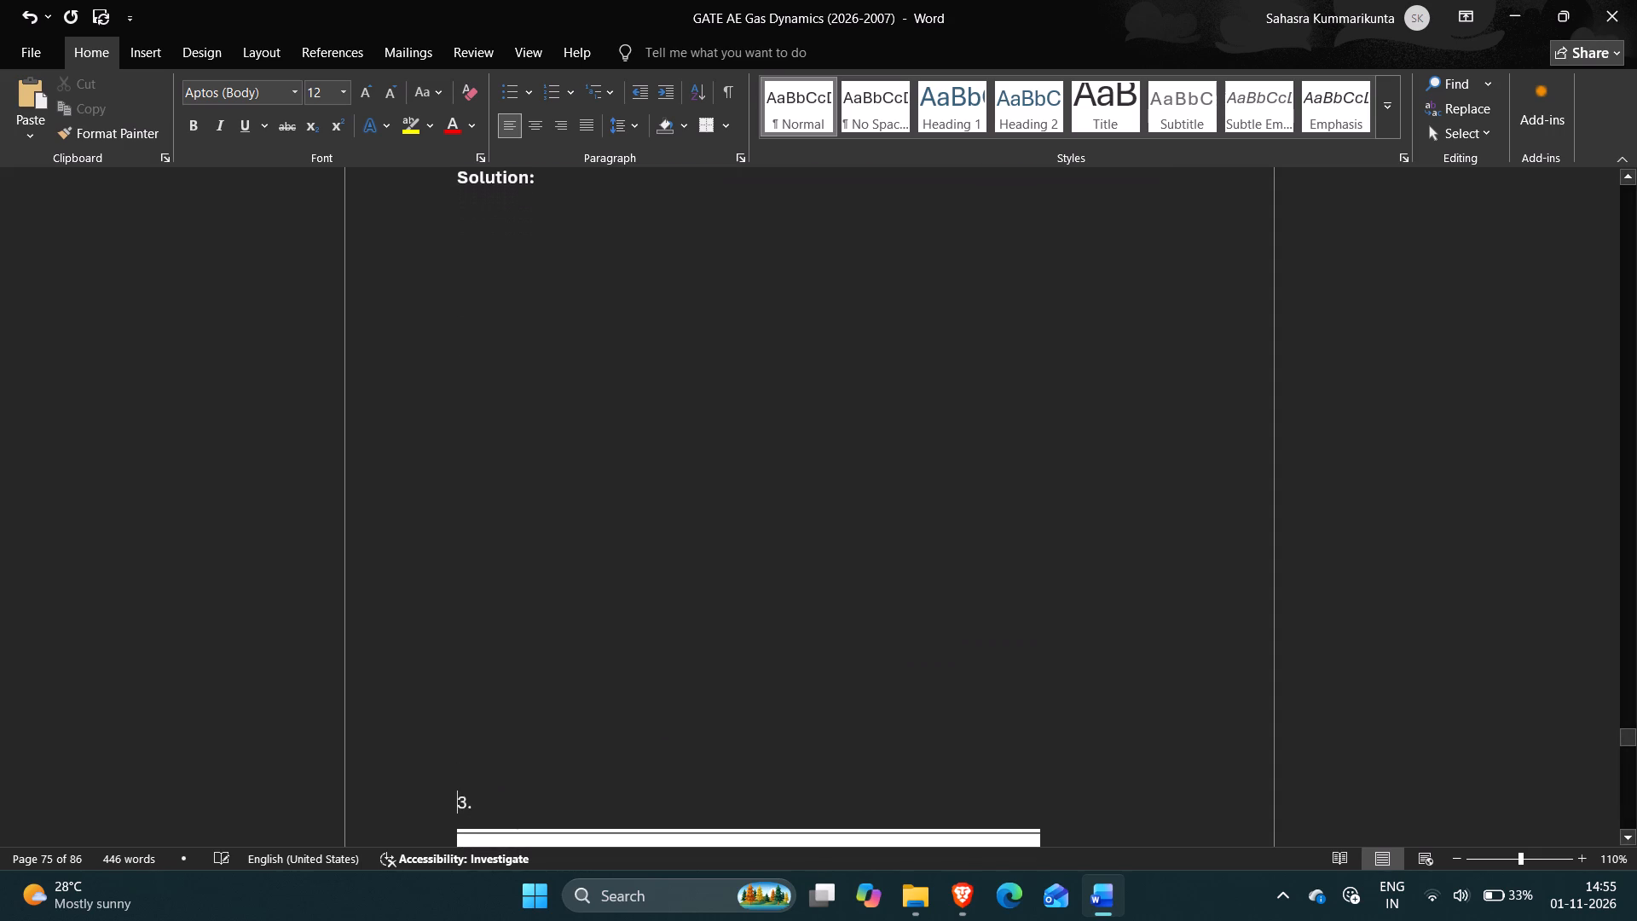
{"action": "key", "text": "Return"}
{"action": "key", "text": "Return"}
{"action": "key", "text": "Return"}
{"action": "key", "text": "Return"}
{"action": "key", "text": "Return"}
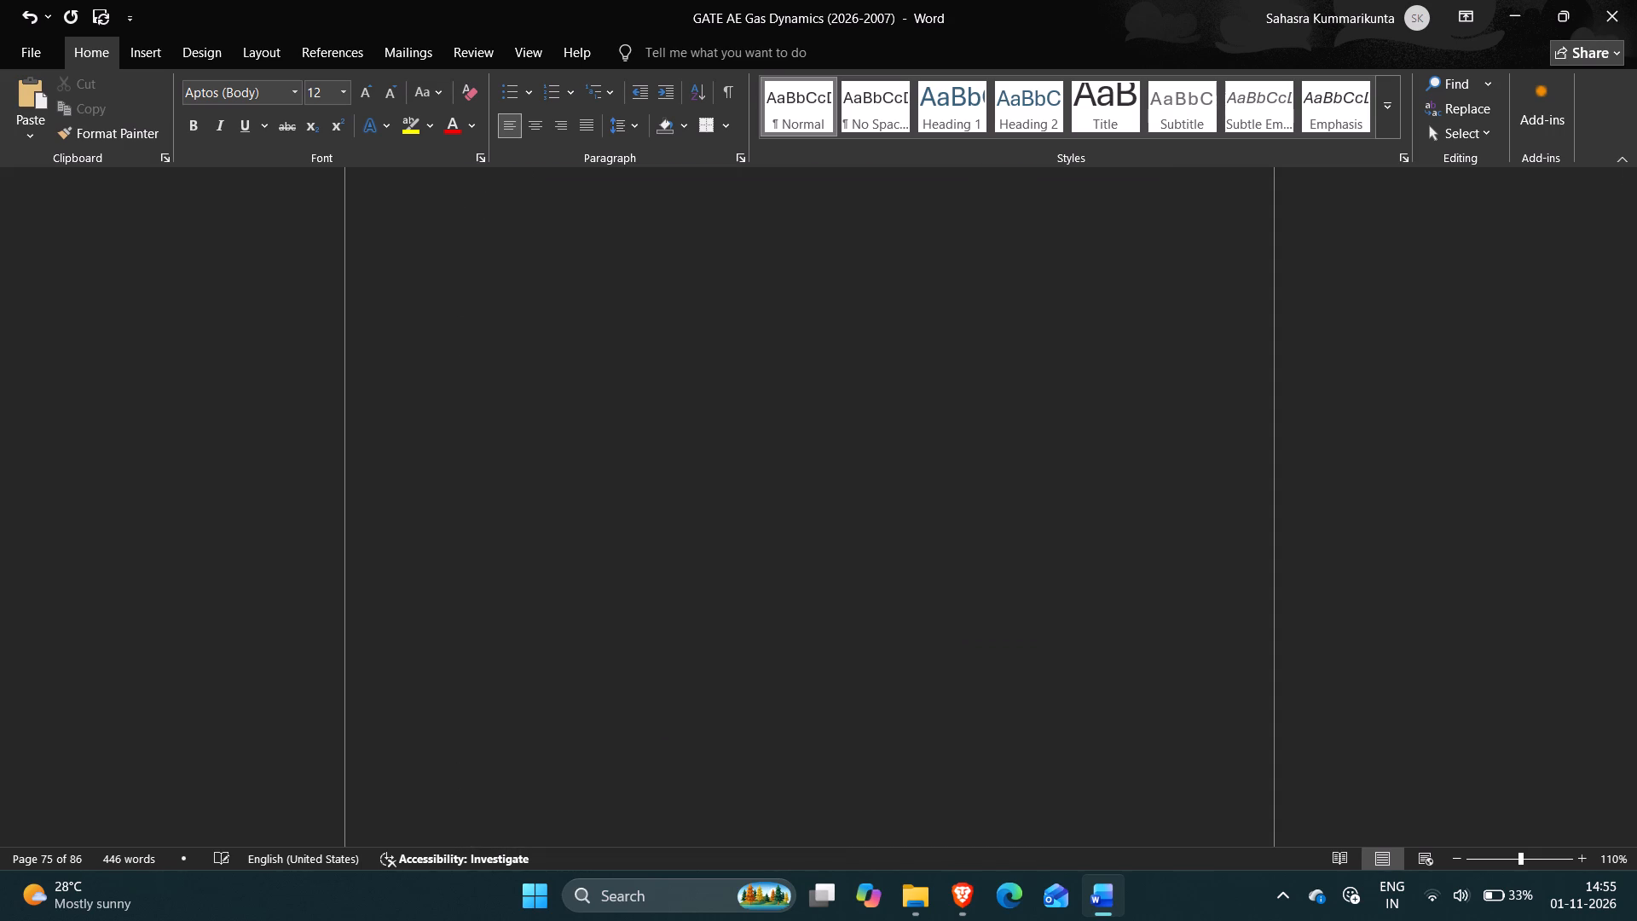
{"action": "key", "text": "Return"}
Put the Q.18 picture of item 4 on its own line below the number, keeping "4." together on one line.
{"action": "scroll", "coordinate": [446, 535], "scroll_direction": "down", "scroll_amount": 2}
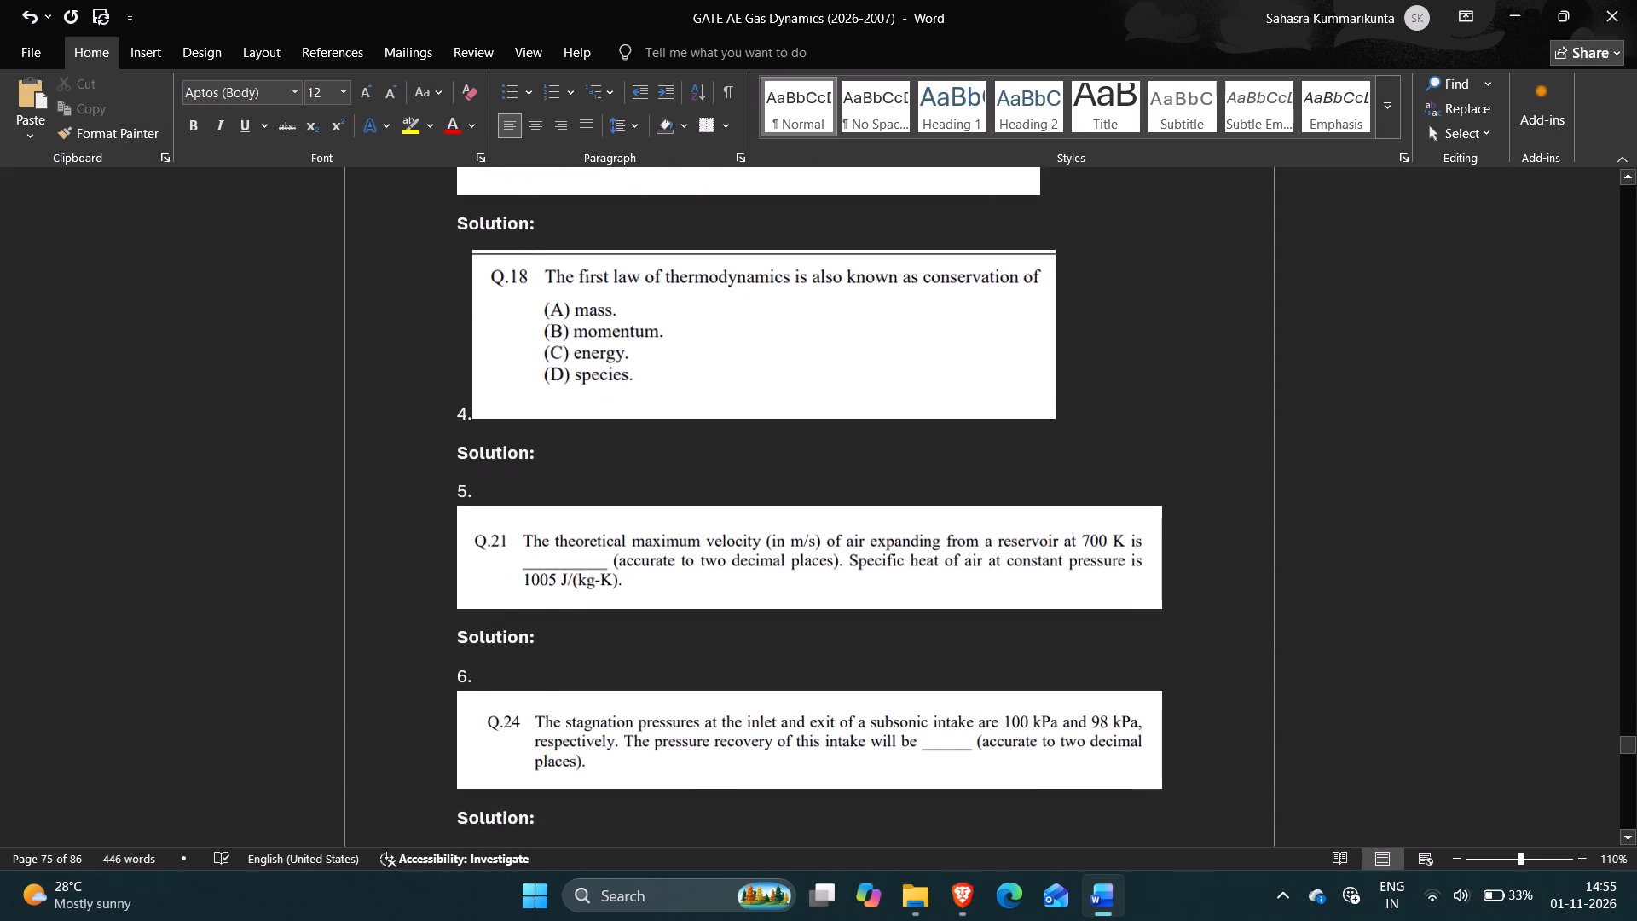
{"action": "left_click", "coordinate": [468, 422]}
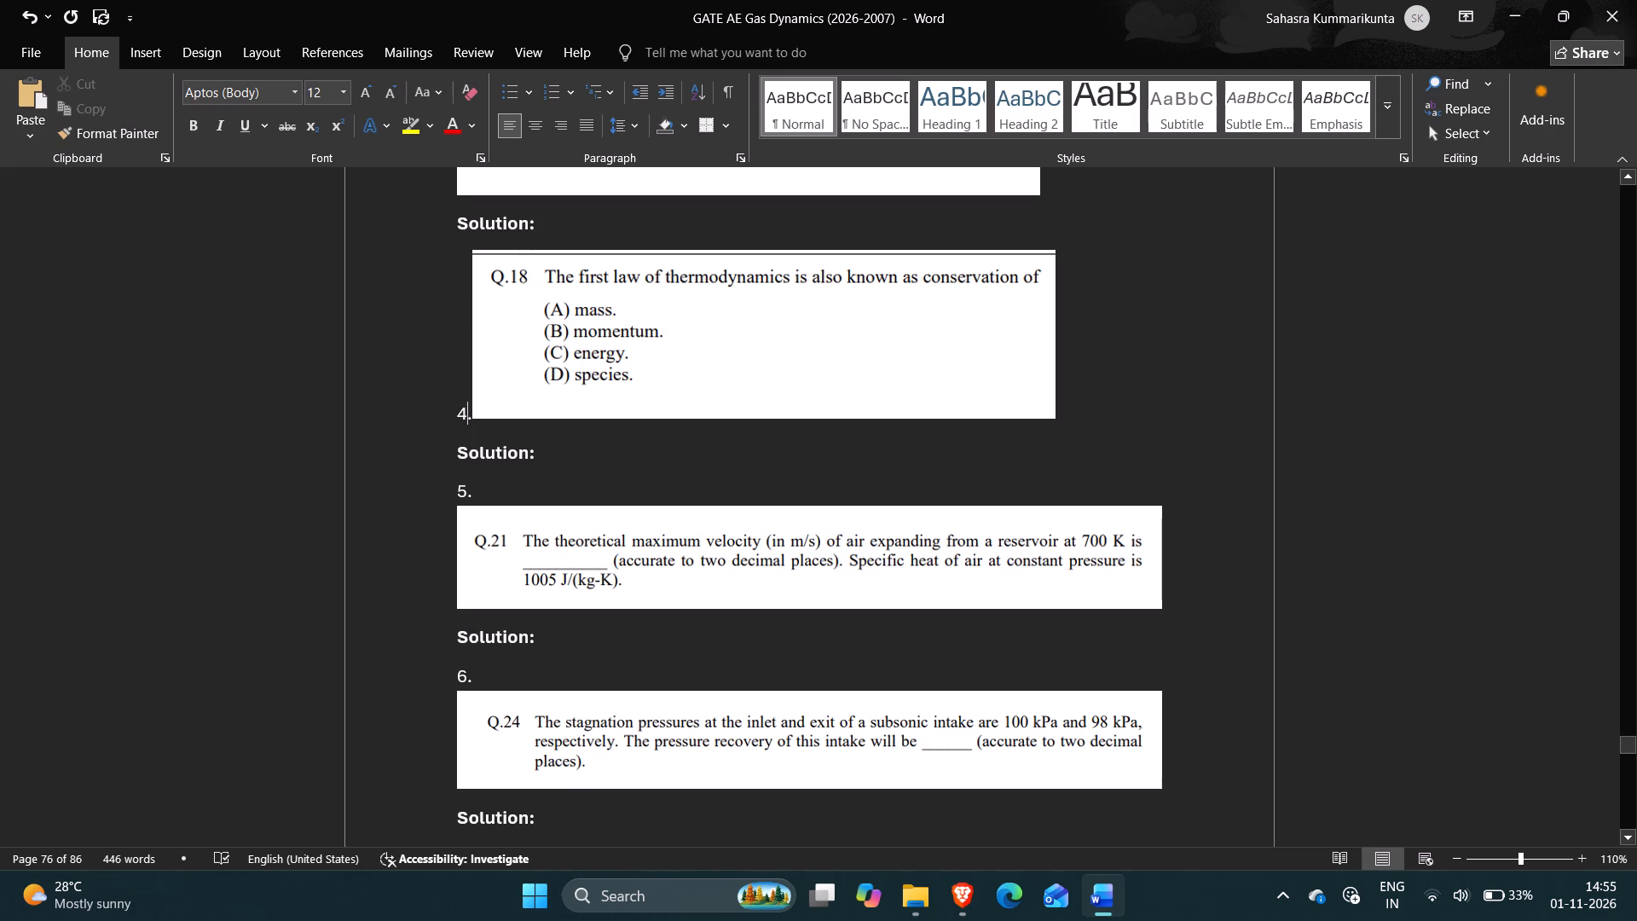
{"action": "key", "text": "Return"}
{"action": "key", "text": "Right"}
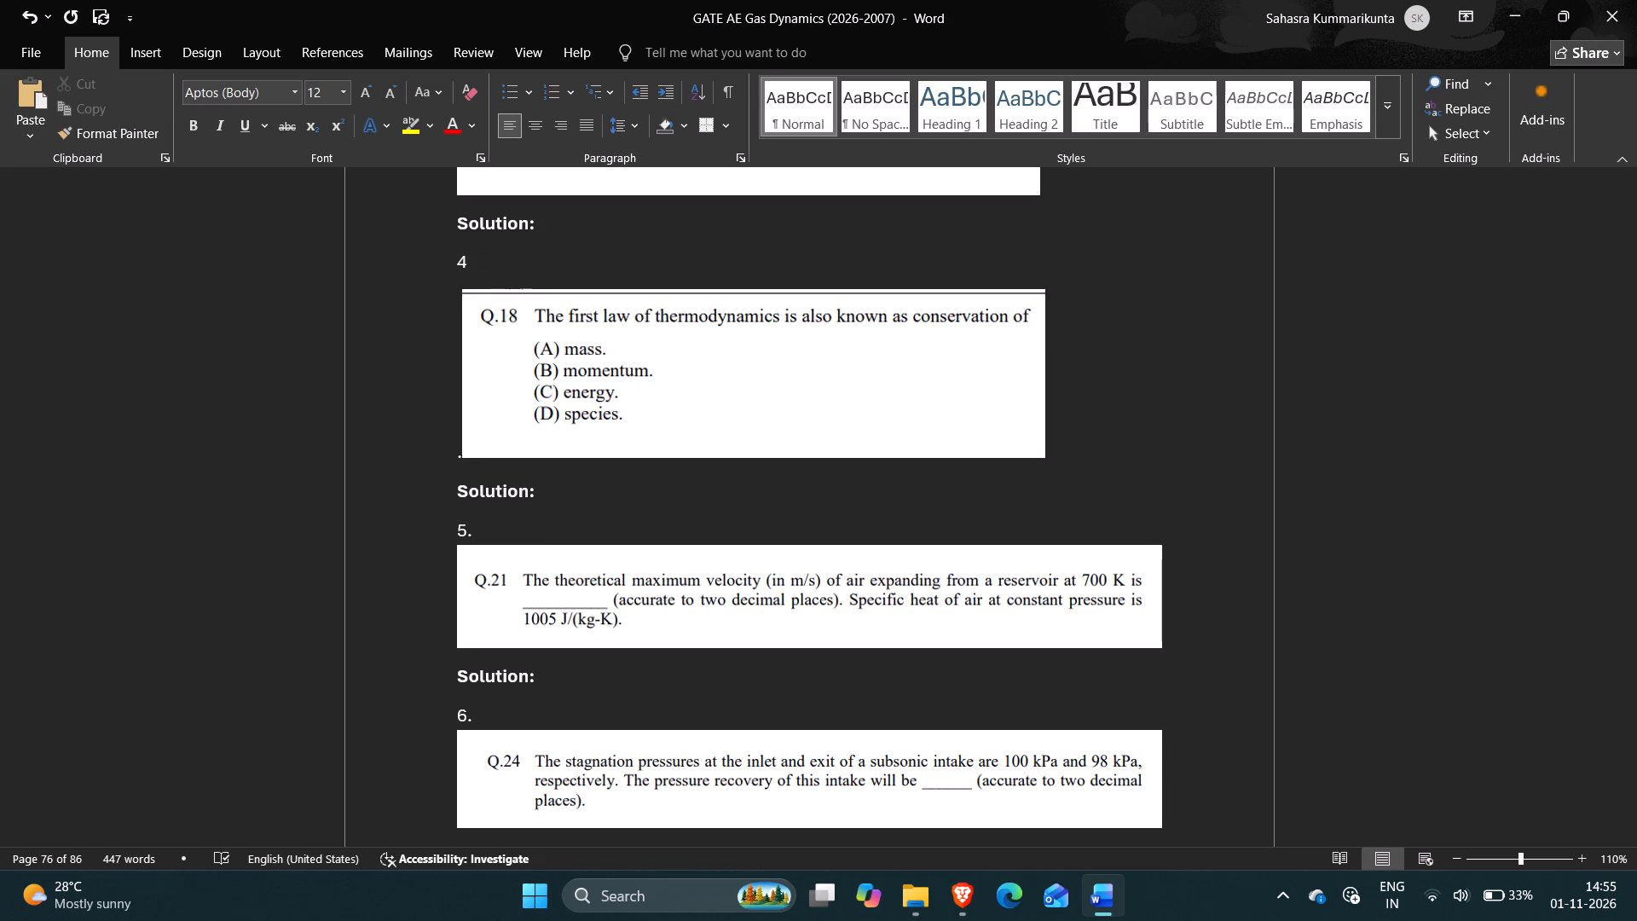
{"action": "key", "text": "Return"}
{"action": "key", "text": "Up"}
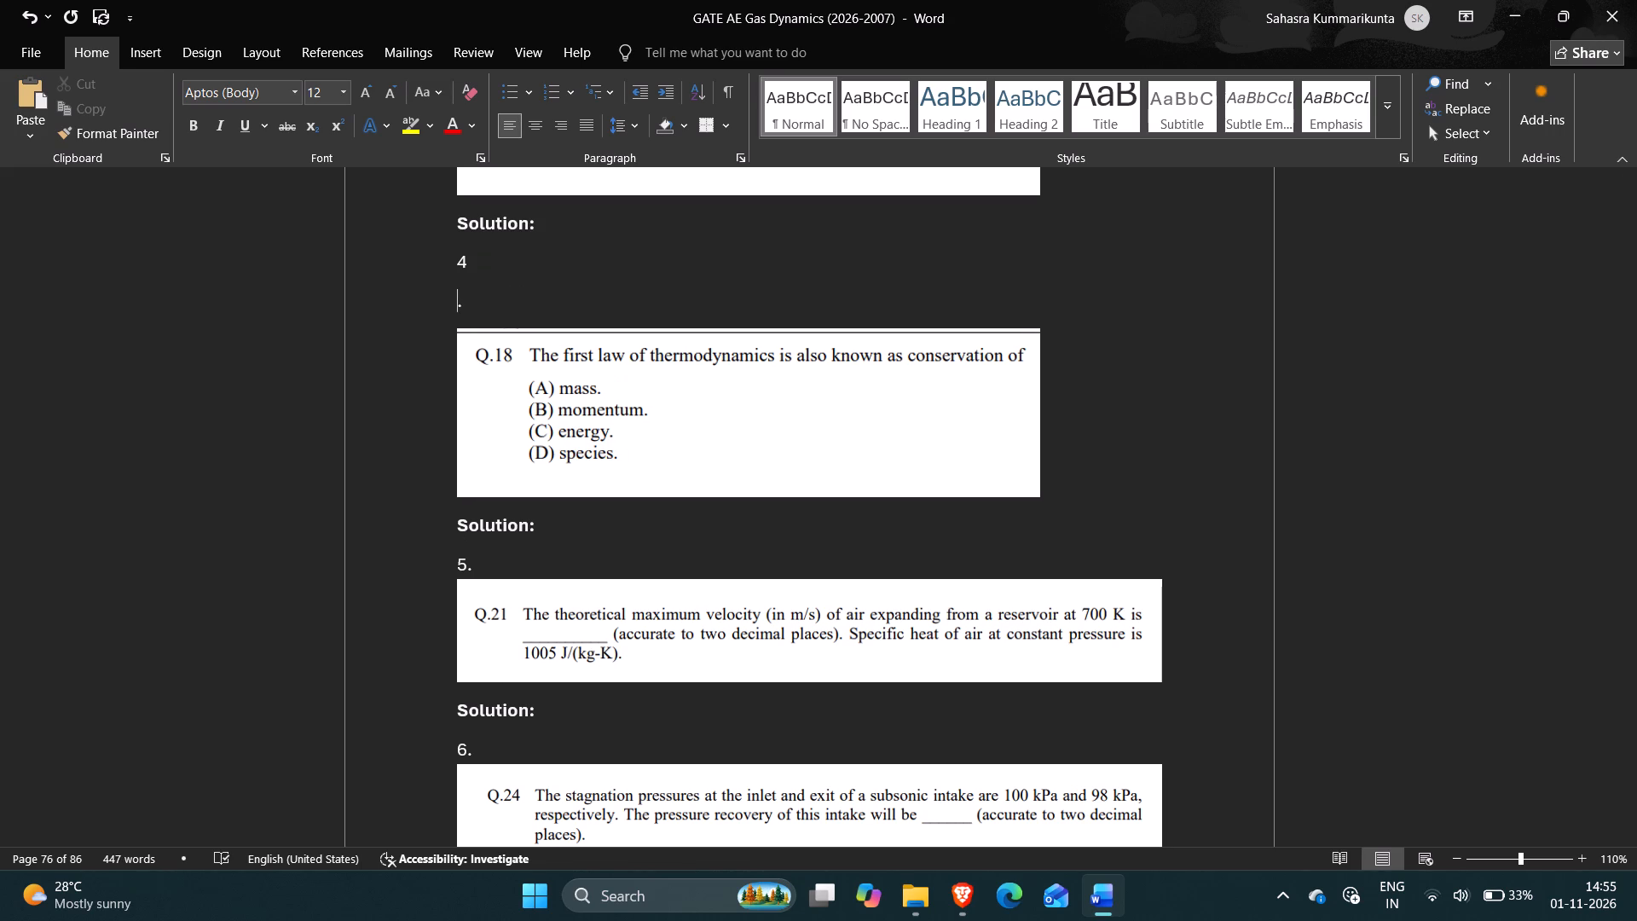
{"action": "key", "text": "BackSpace"}
{"action": "key", "text": "Right"}
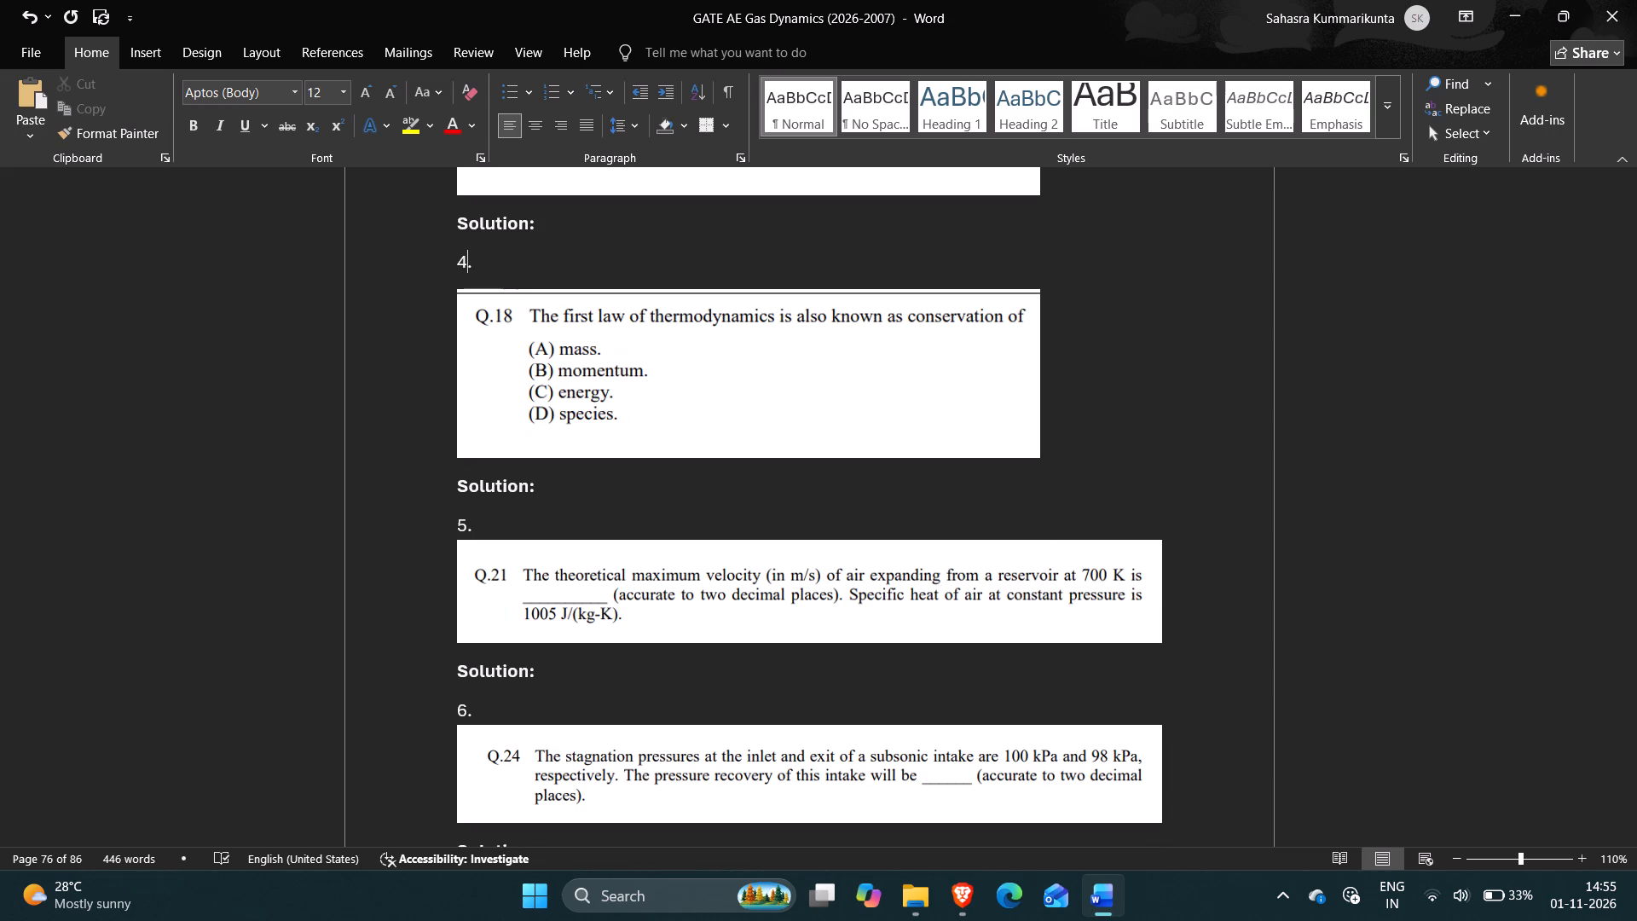
Add 21 blank lines of solution space before item 4, pushing it onto a new page.
{"action": "key", "text": "Left"}
{"action": "key", "text": "Left"}
{"action": "key", "text": "Return"}
{"action": "key", "text": "Return"}
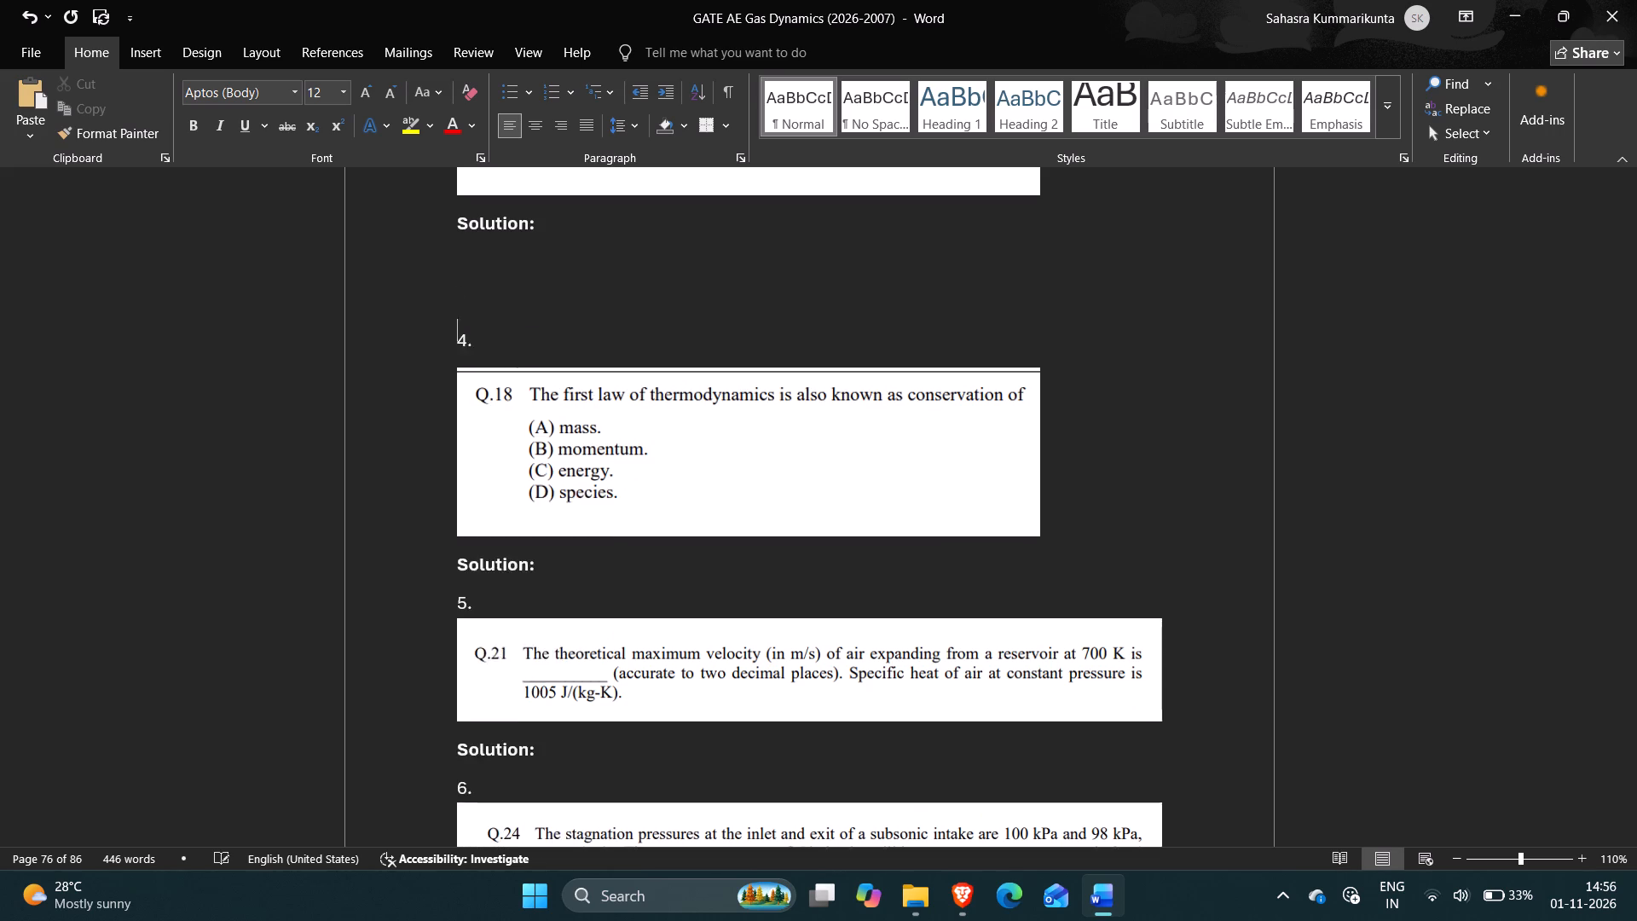
{"action": "key", "text": "Return"}
{"action": "key", "text": "Return"}
{"action": "key", "text": "Return"}
{"action": "key", "text": "Return"}
{"action": "key", "text": "Return"}
{"action": "key", "text": "Return"}
{"action": "key", "text": "Return"}
{"action": "key", "text": "Return"}
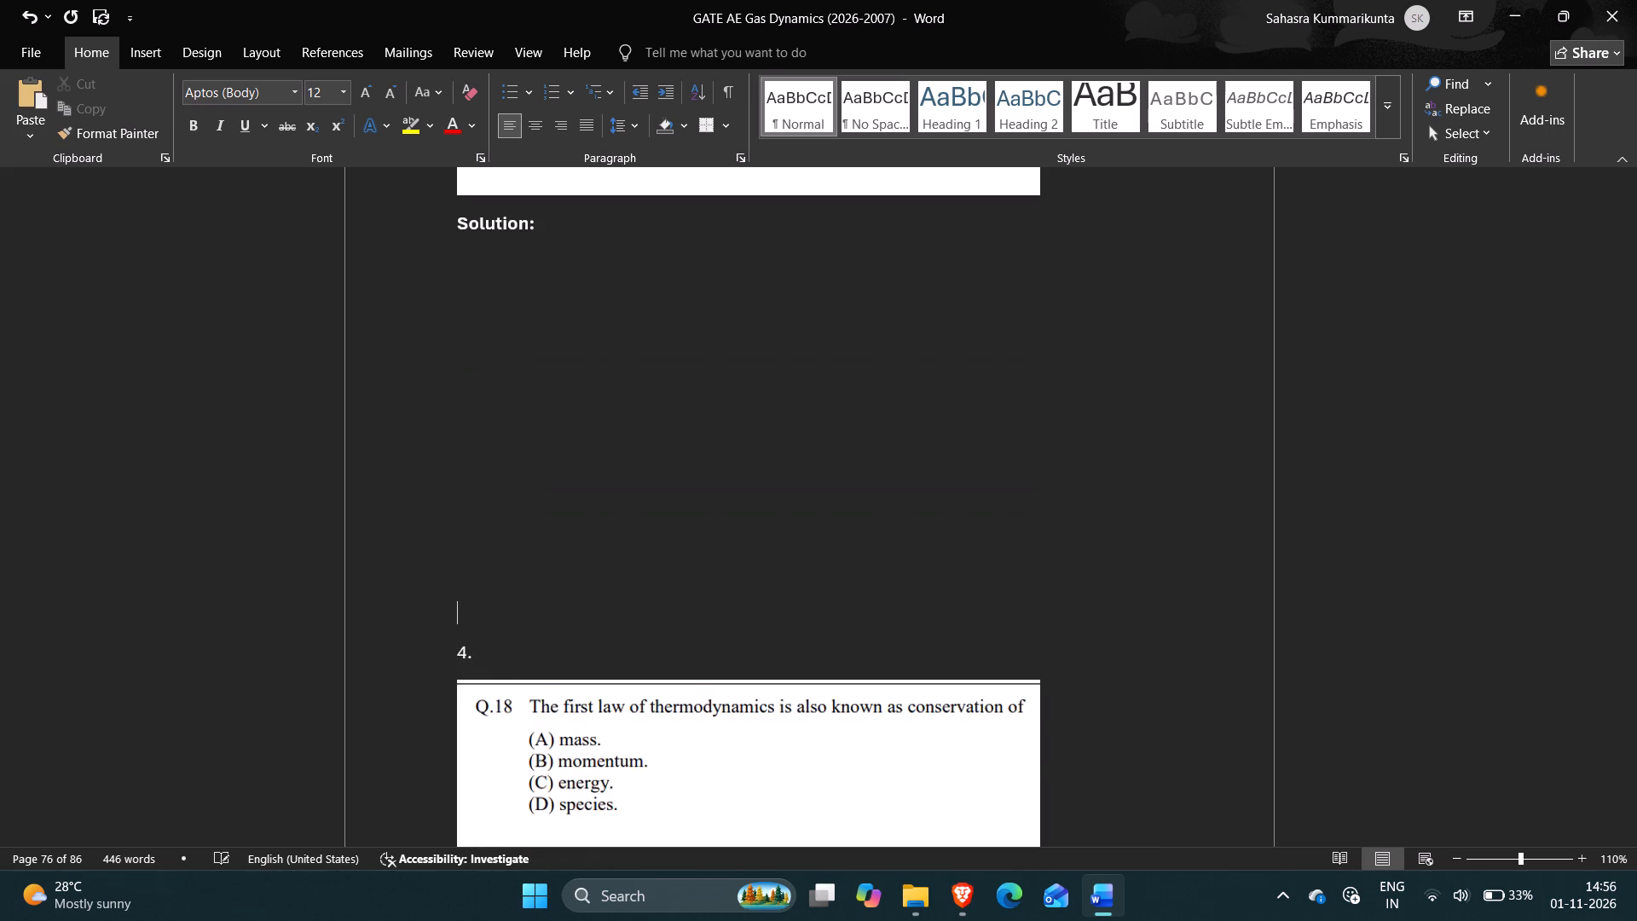
{"action": "key", "text": "Return"}
{"action": "key", "text": "Return"}
{"action": "key", "text": "Return"}
{"action": "key", "text": "Return"}
{"action": "key", "text": "Return"}
{"action": "key", "text": "Return"}
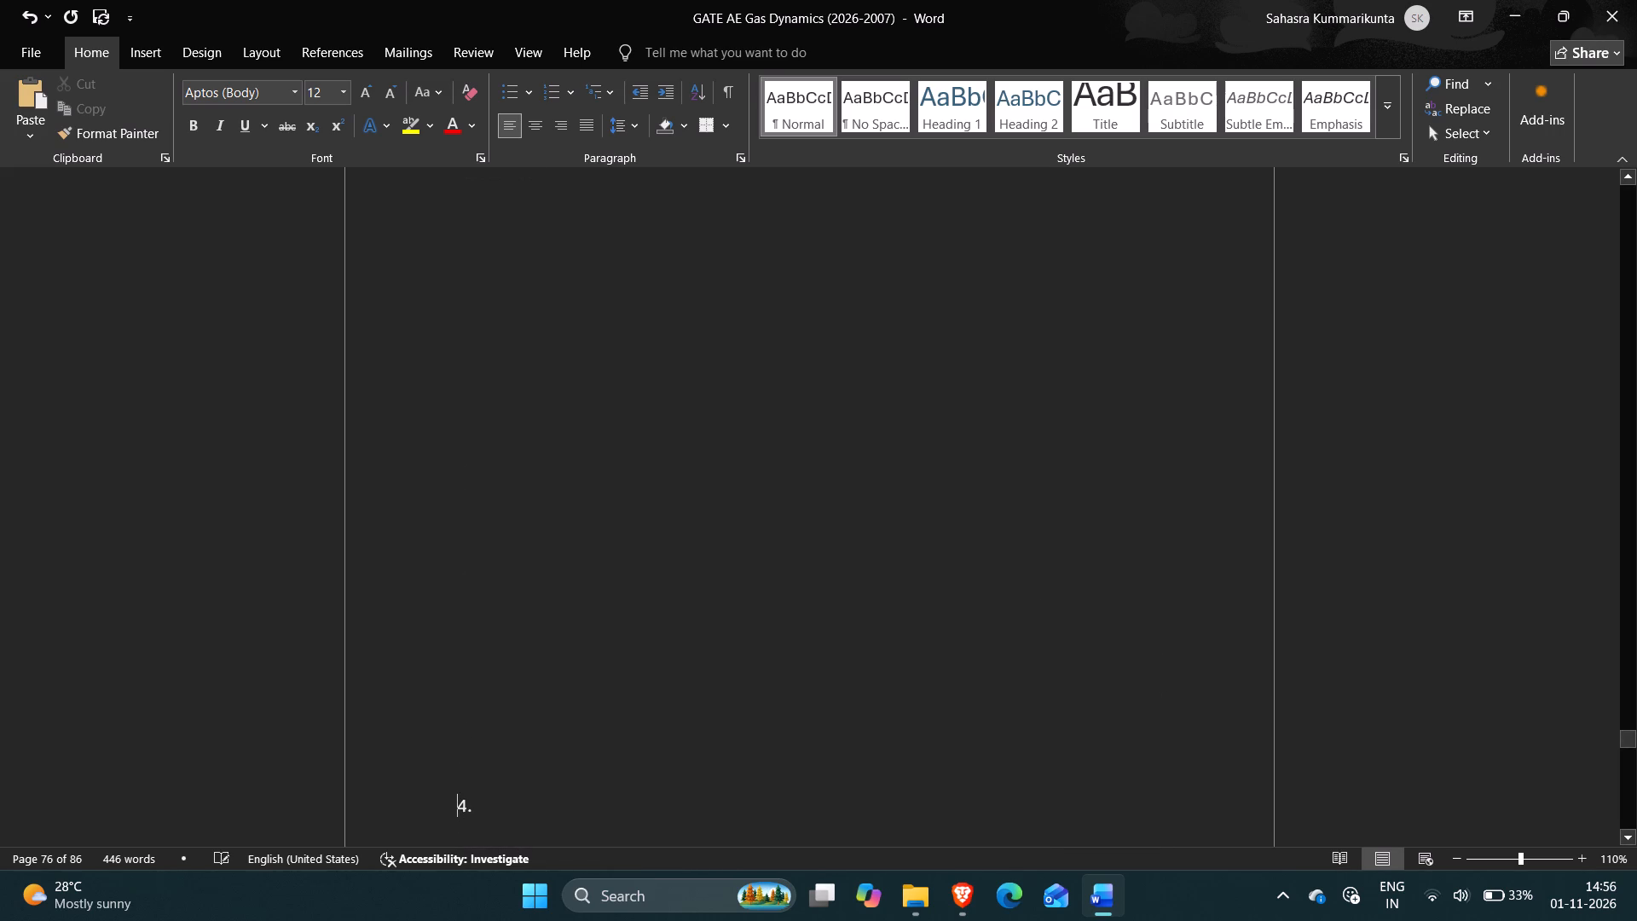
{"action": "key", "text": "Return"}
{"action": "key", "text": "Return"}
{"action": "key", "text": "Return"}
{"action": "key", "text": "Return"}
{"action": "key", "text": "Return"}
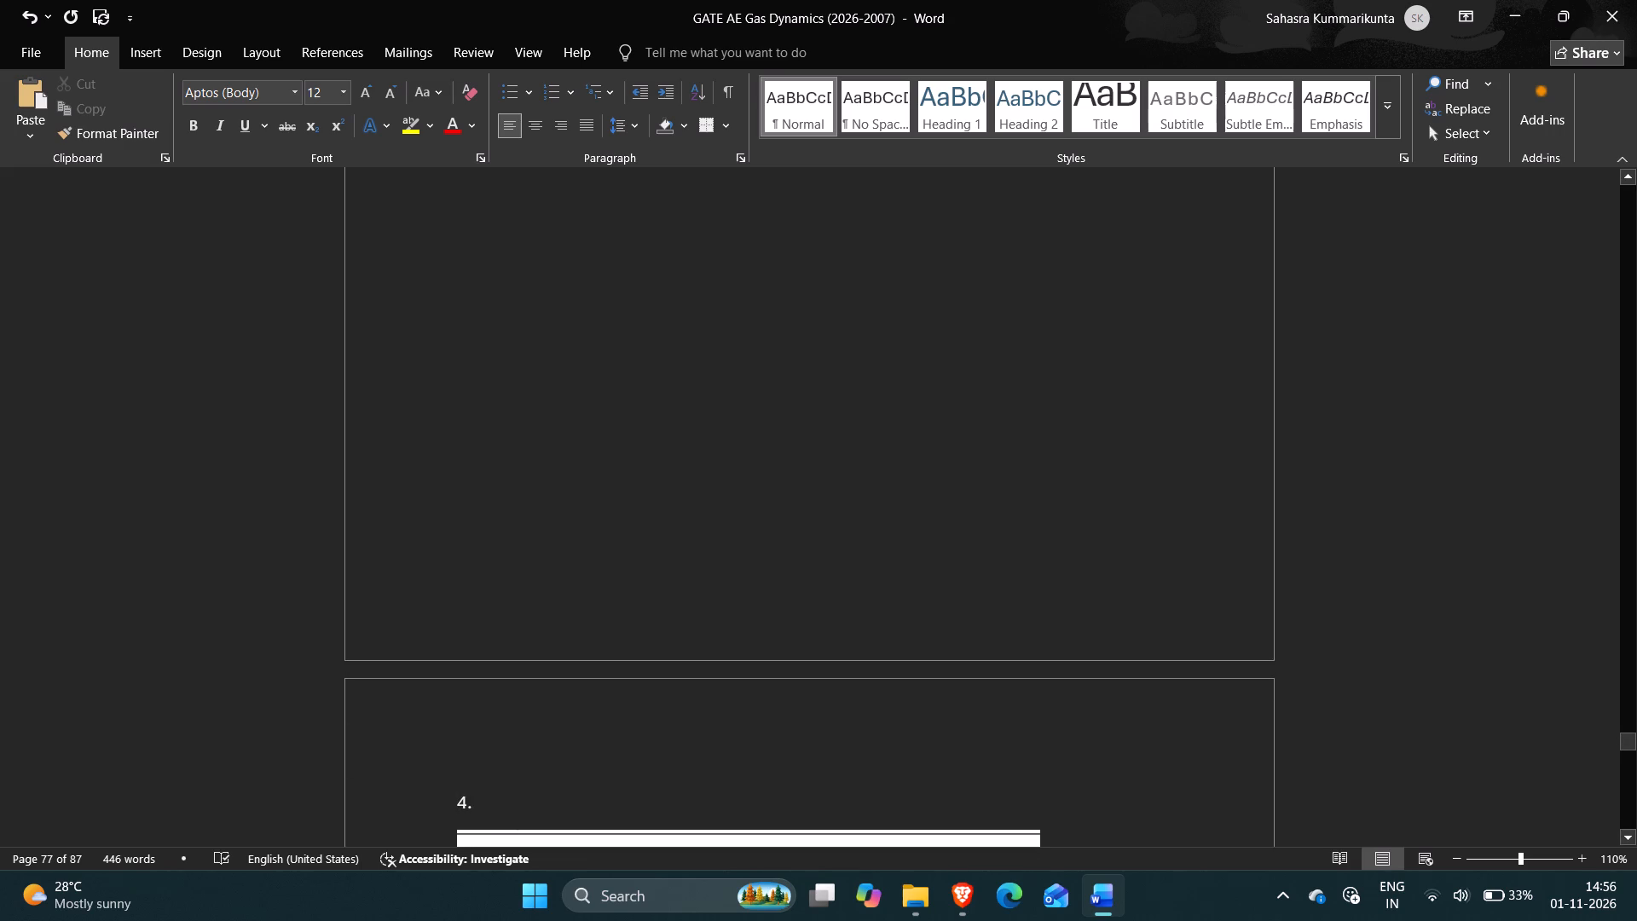
Add 20 blank lines of solution space before item 5 (Q.21), pushing it onto a new page.
{"action": "scroll", "coordinate": [468, 422], "scroll_direction": "down", "scroll_amount": 3}
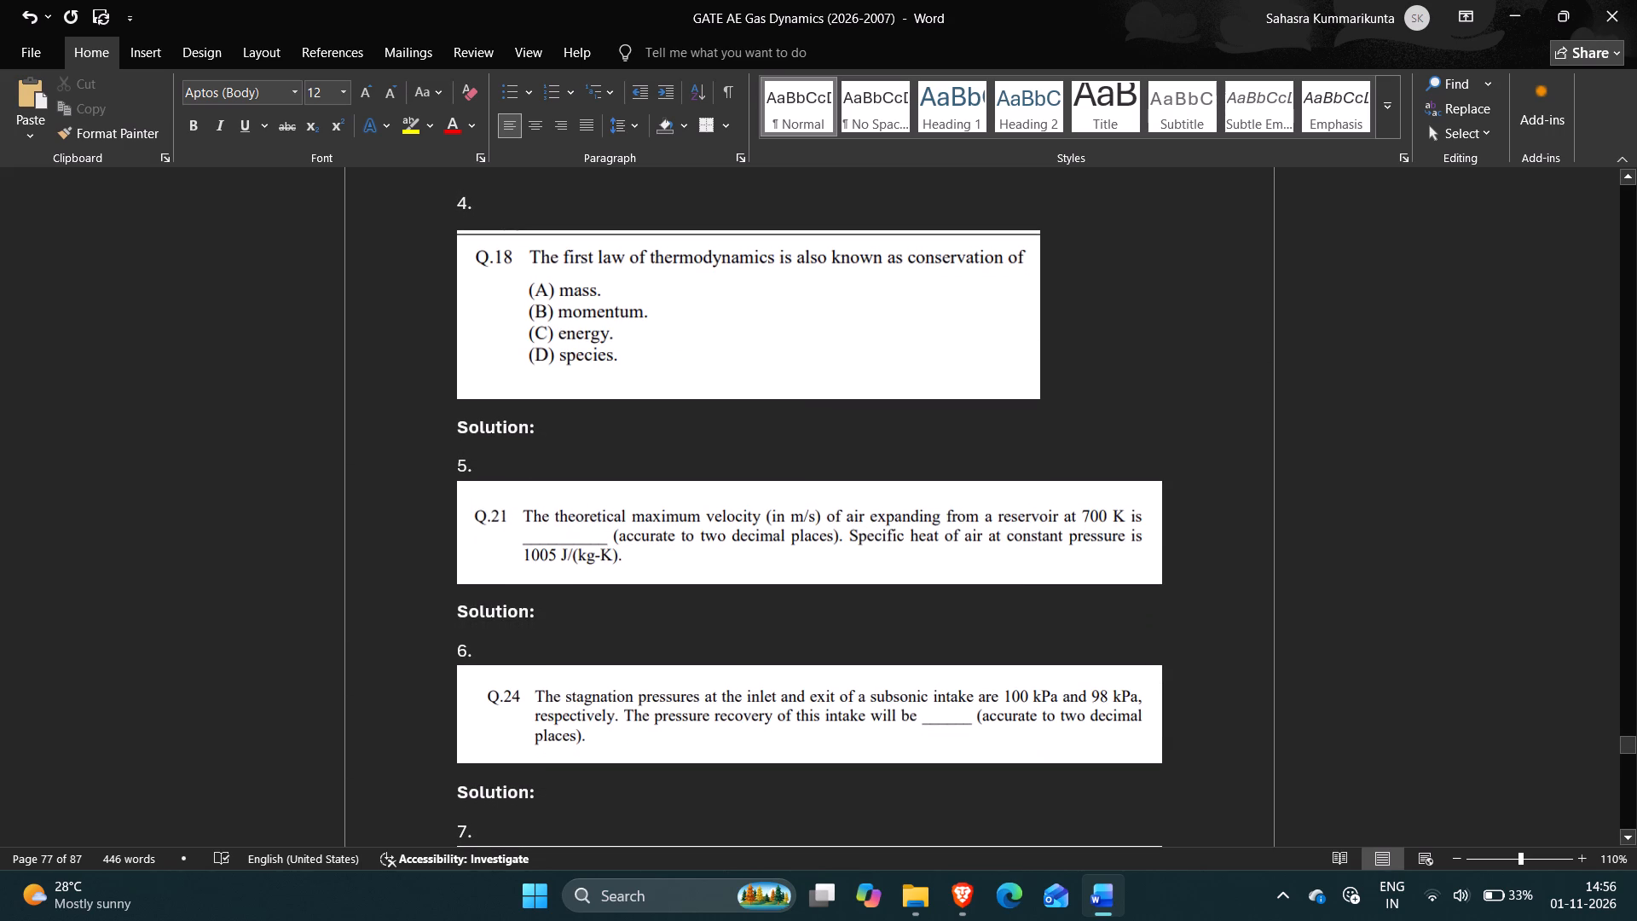
{"action": "left_click", "coordinate": [477, 462]}
{"action": "key", "text": "Left"}
{"action": "key", "text": "Left"}
{"action": "key", "text": "Return"}
{"action": "key", "text": "Return"}
{"action": "key", "text": "Return"}
{"action": "key", "text": "Return"}
{"action": "key", "text": "Return"}
{"action": "key", "text": "Return"}
{"action": "key", "text": "Return"}
{"action": "key", "text": "Return"}
{"action": "key", "text": "Return"}
{"action": "key", "text": "Return"}
{"action": "key", "text": "Return"}
{"action": "key", "text": "Return"}
{"action": "key", "text": "Return"}
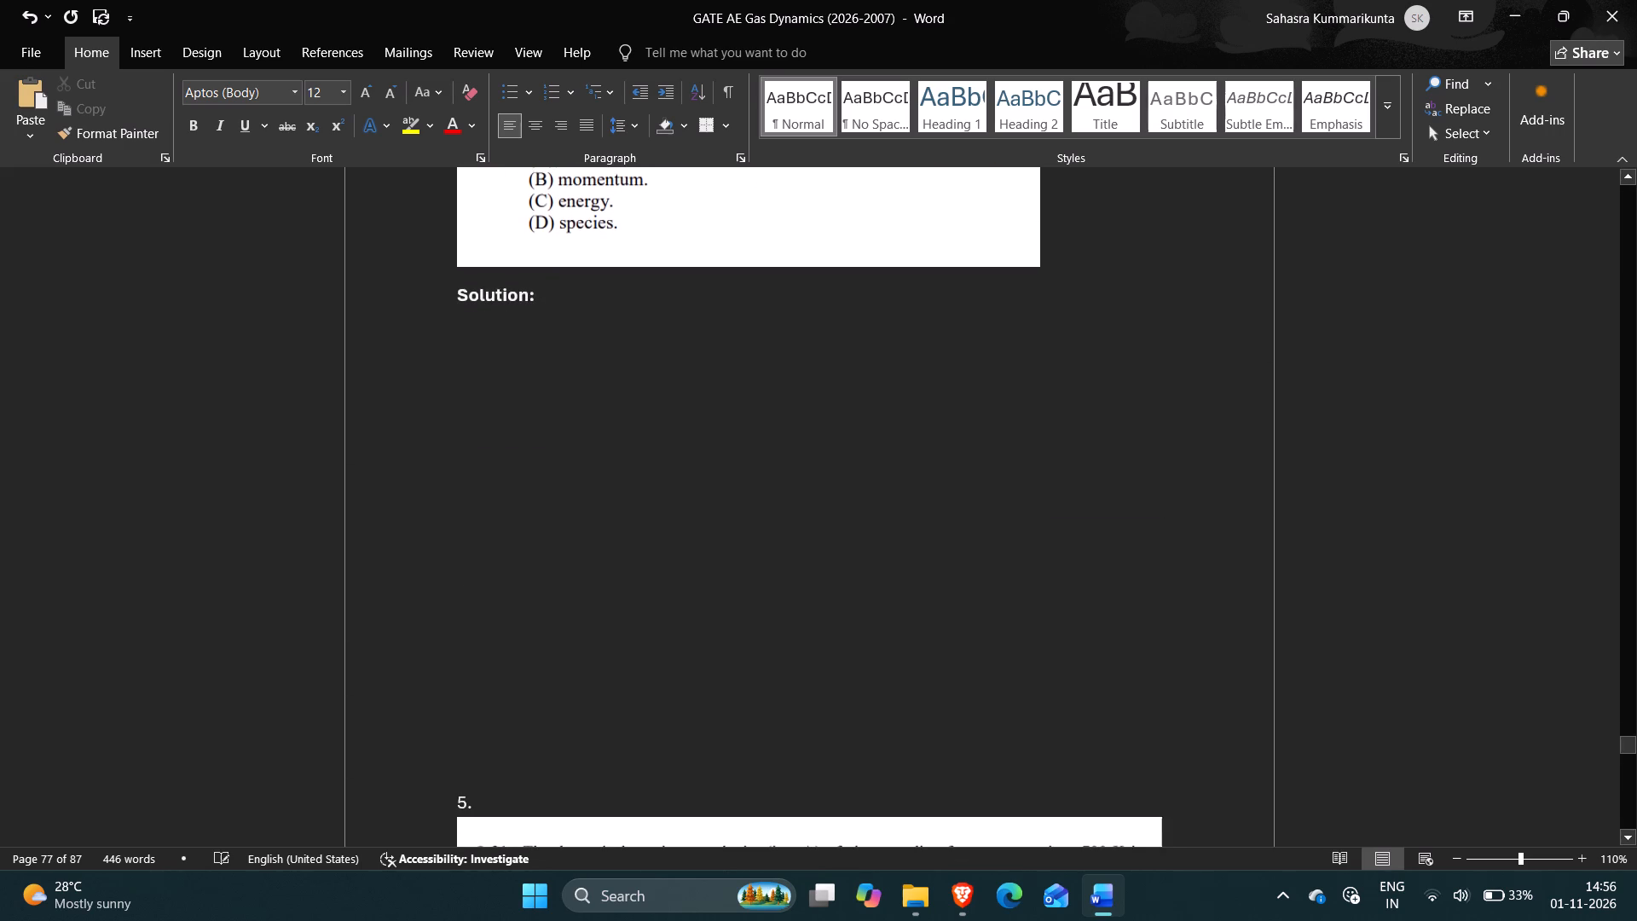
{"action": "key", "text": "Return"}
{"action": "key", "text": "Return"}
{"action": "key", "text": "Return"}
{"action": "key", "text": "Return"}
{"action": "key", "text": "Return"}
{"action": "key", "text": "Return"}
{"action": "key", "text": "Return"}
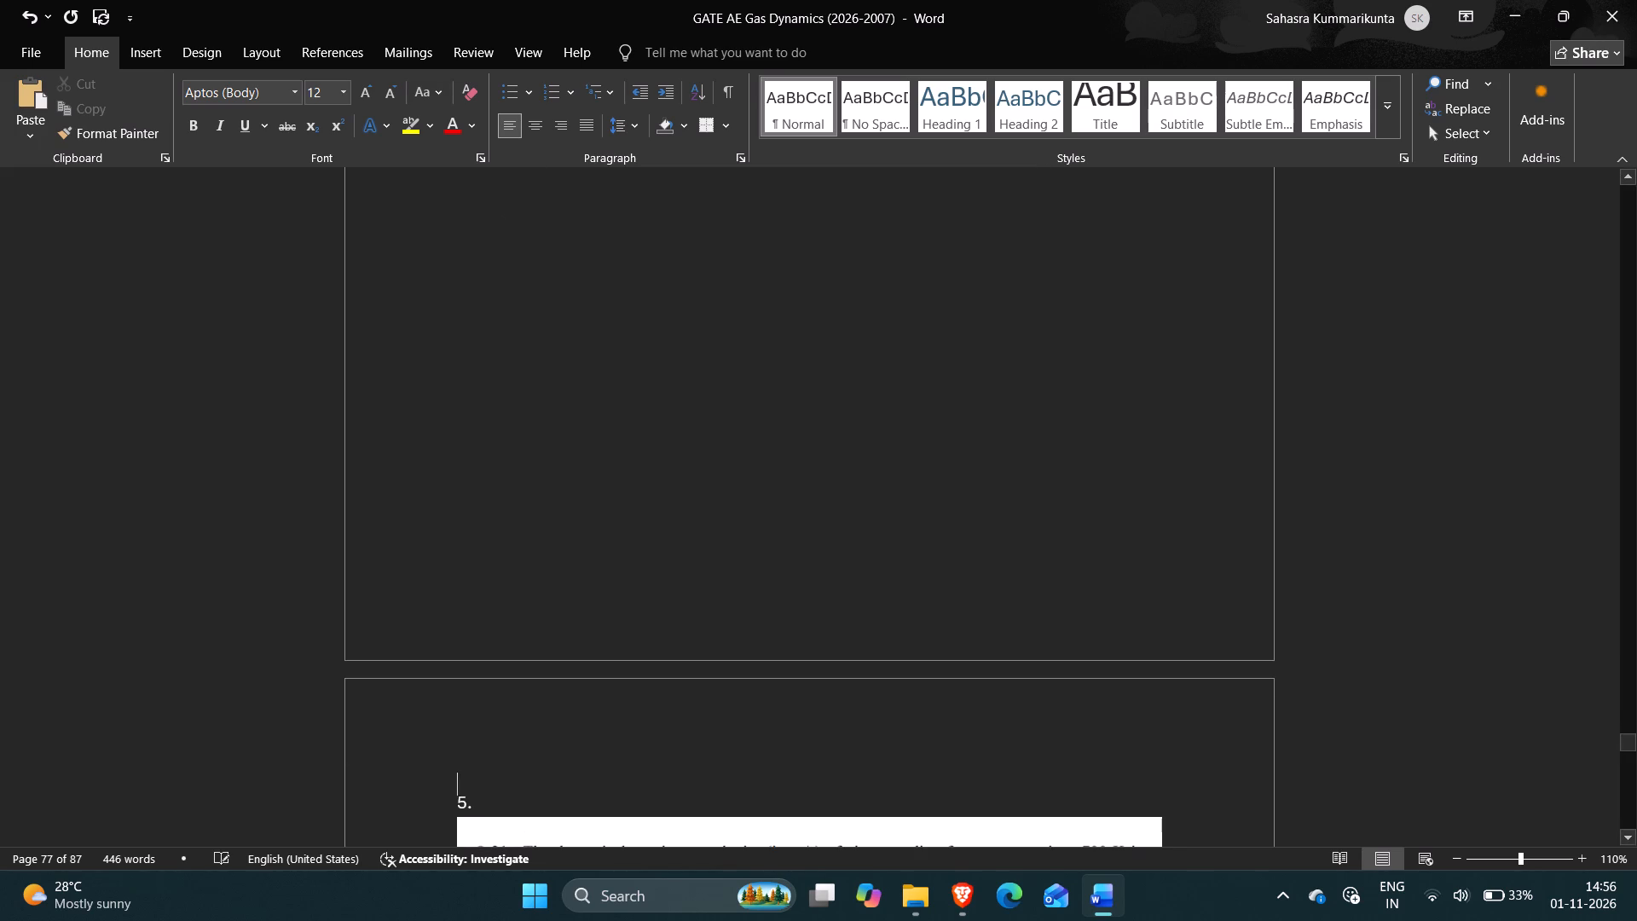
Add 21 blank lines of solution space before item 6 (Q.24), pushing it onto a new page.
{"action": "scroll", "coordinate": [477, 462], "scroll_direction": "down", "scroll_amount": 2}
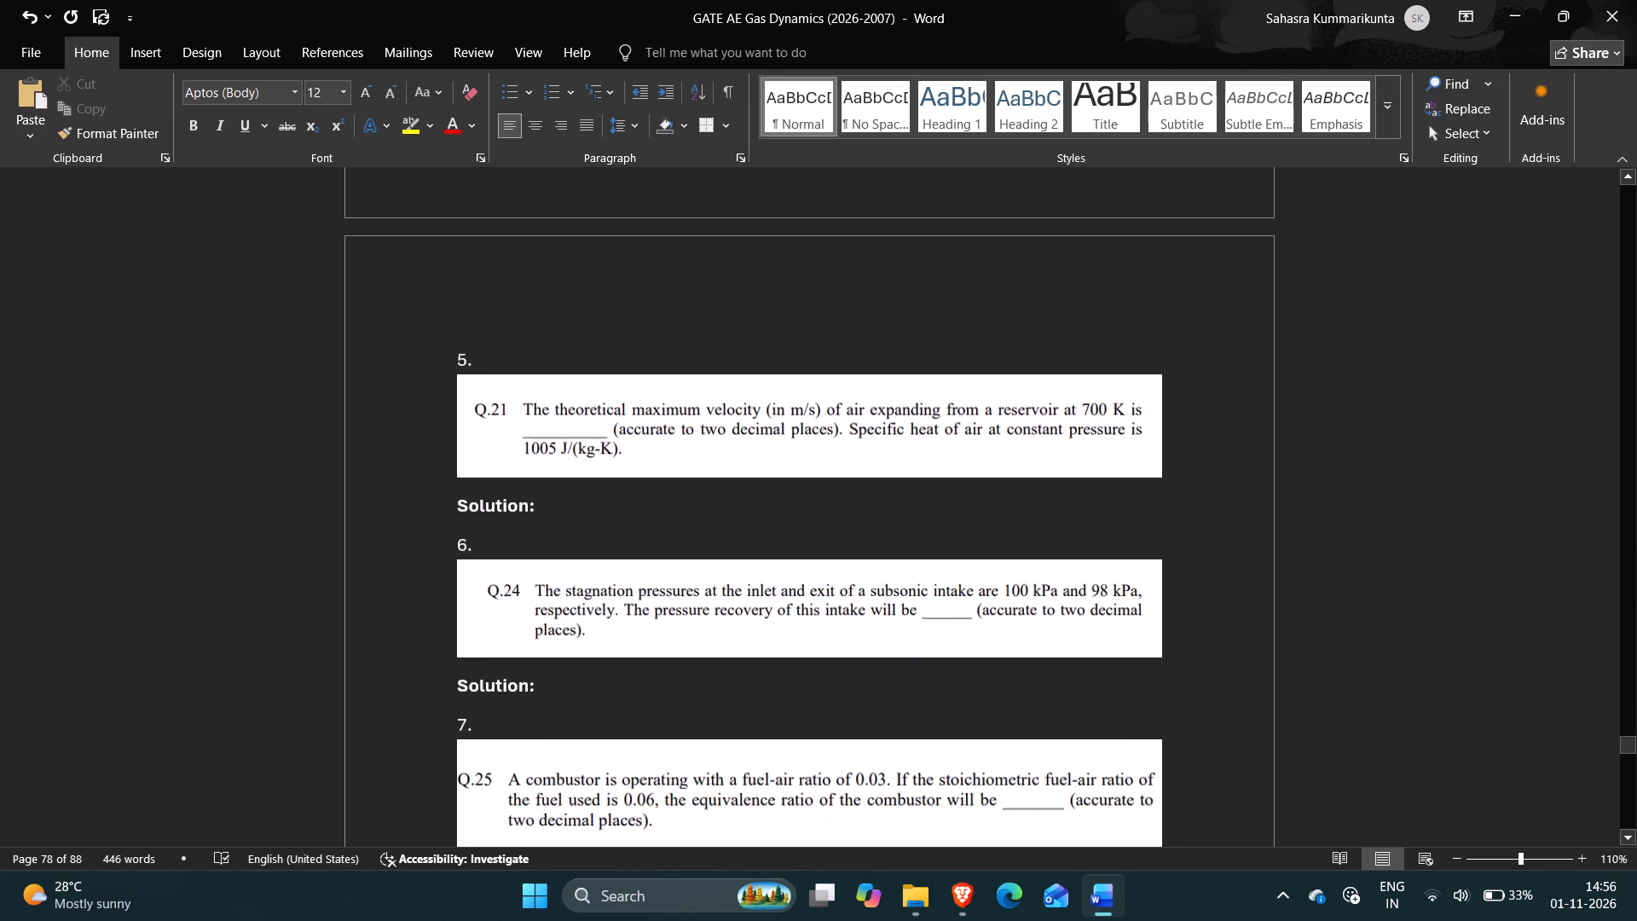
{"action": "key", "text": "Down"}
{"action": "key", "text": "Down"}
{"action": "key", "text": "Down"}
{"action": "key", "text": "Return"}
{"action": "key", "text": "Return"}
{"action": "key", "text": "Return"}
{"action": "key", "text": "Return"}
{"action": "key", "text": "Return"}
{"action": "key", "text": "Return"}
{"action": "key", "text": "Return"}
{"action": "key", "text": "Return"}
{"action": "key", "text": "Return"}
{"action": "key", "text": "Return"}
{"action": "key", "text": "Return"}
{"action": "key", "text": "Return"}
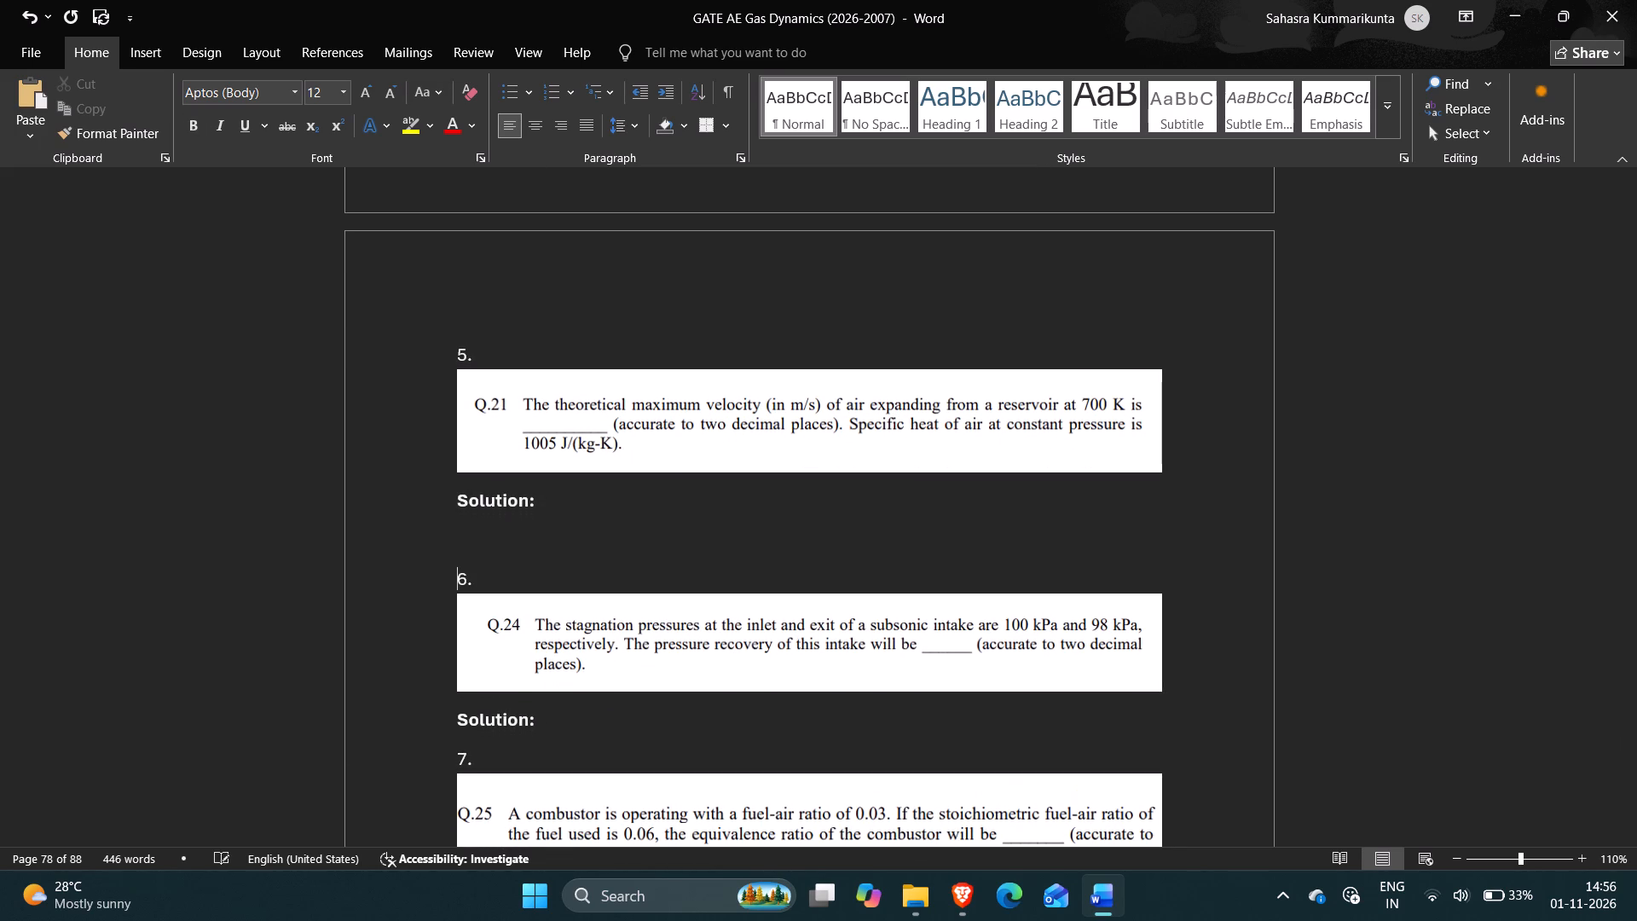
{"action": "key", "text": "Return"}
{"action": "key", "text": "Return"}
{"action": "key", "text": "Return"}
{"action": "key", "text": "Return"}
{"action": "key", "text": "Return"}
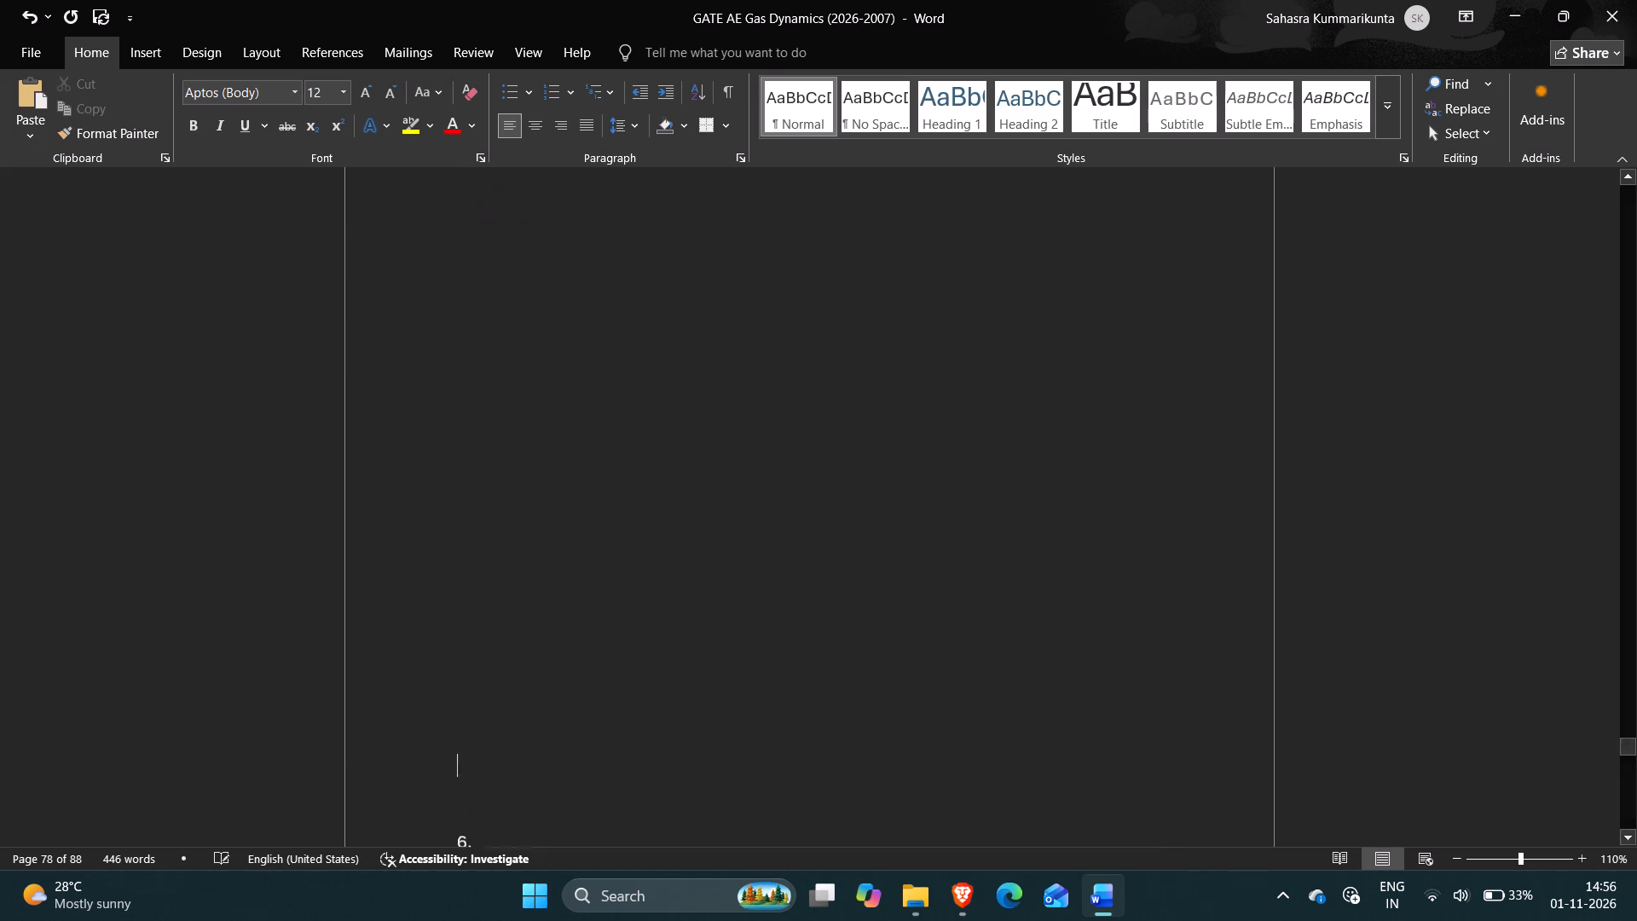
{"action": "key", "text": "Return"}
{"action": "key", "text": "Return"}
{"action": "key", "text": "Return"}
{"action": "key", "text": "Return"}
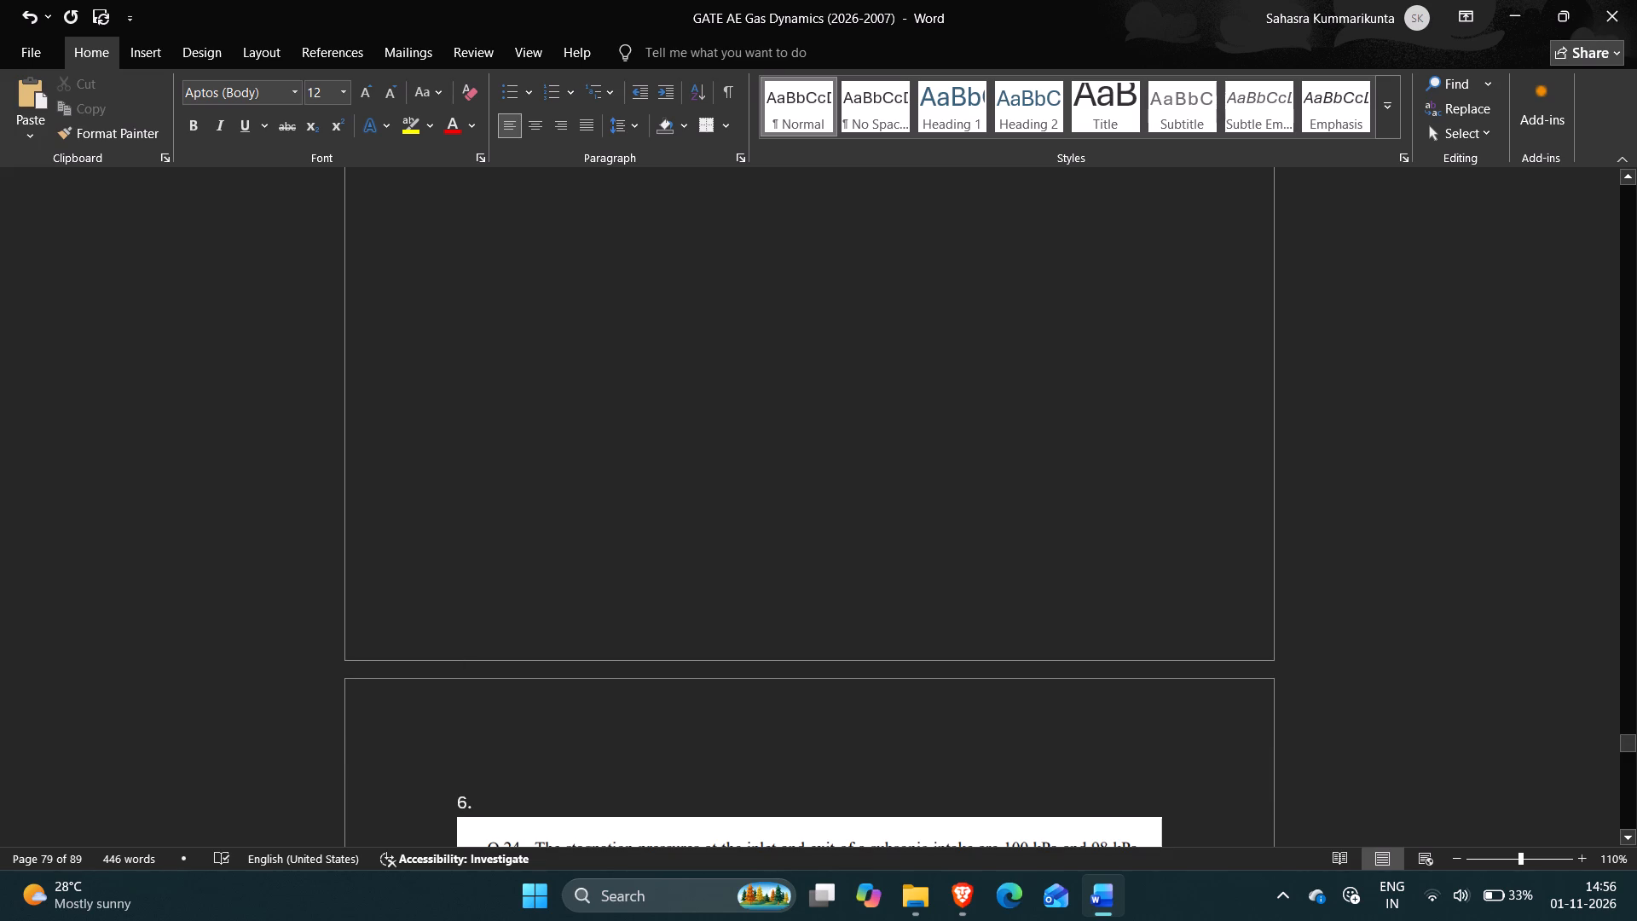
Add 20 blank lines of solution space before item 7 (Q.25), pushing it onto a new page.
{"action": "left_click", "coordinate": [477, 462]}
{"action": "key", "text": "Down"}
{"action": "key", "text": "Down"}
{"action": "key", "text": "Down"}
{"action": "key", "text": "Down"}
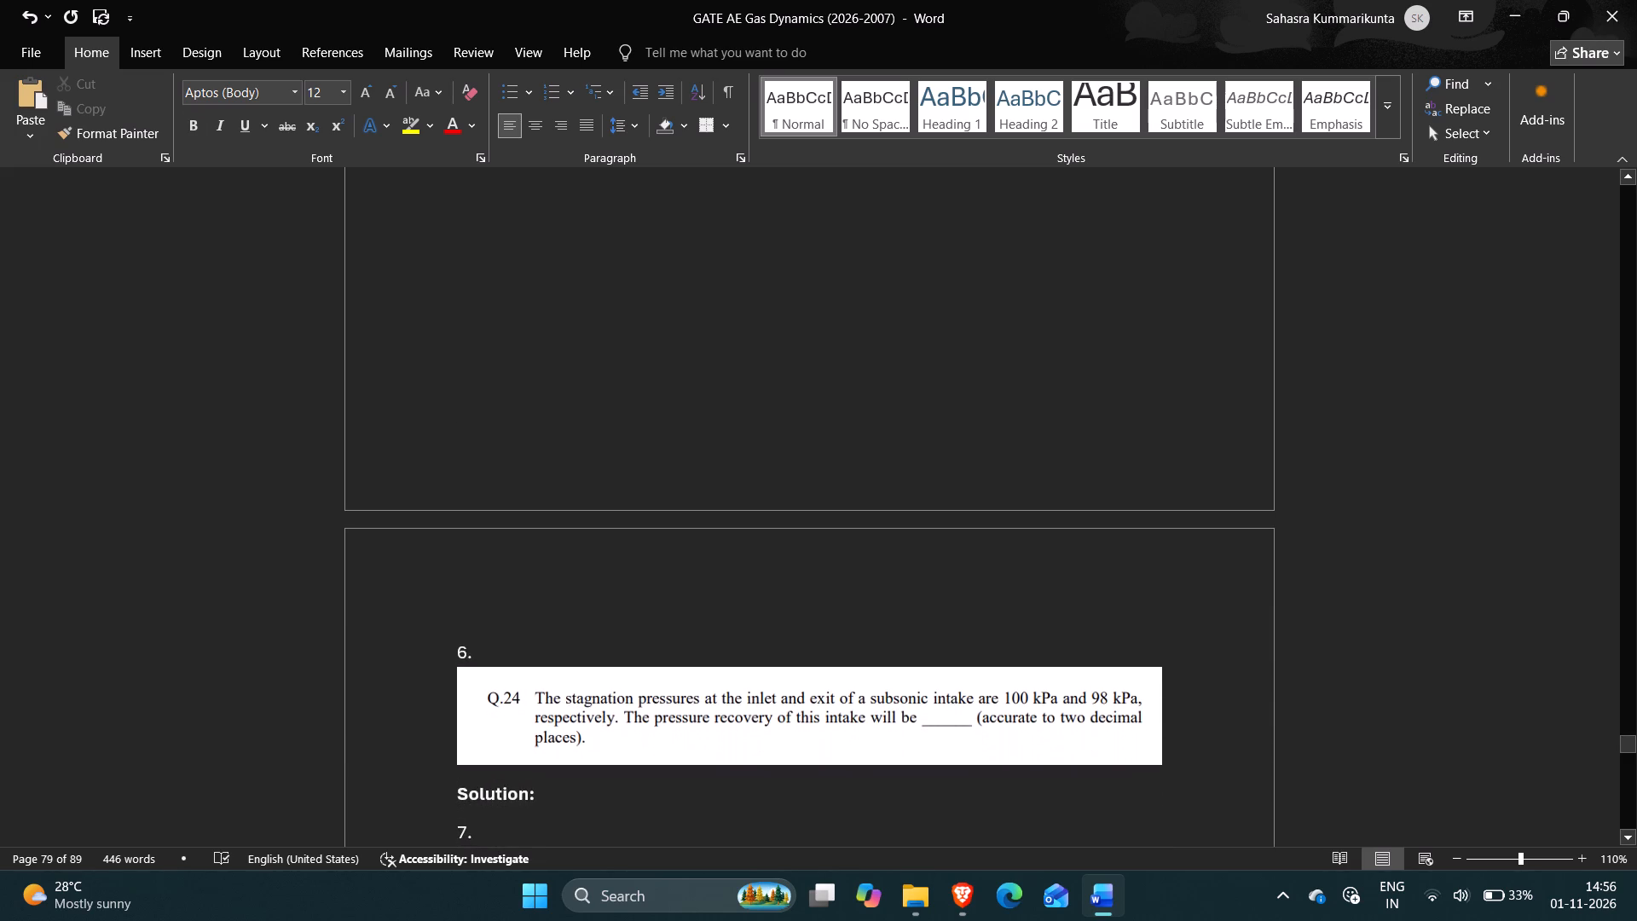
{"action": "key", "text": "Return"}
{"action": "key", "text": "Return"}
{"action": "key", "text": "Return"}
{"action": "key", "text": "Return"}
{"action": "key", "text": "Return"}
{"action": "key", "text": "Return"}
{"action": "key", "text": "Return"}
{"action": "key", "text": "Return"}
{"action": "key", "text": "Return"}
{"action": "key", "text": "Return"}
{"action": "key", "text": "Return"}
{"action": "key", "text": "Return"}
{"action": "key", "text": "Return"}
{"action": "key", "text": "Return"}
{"action": "key", "text": "Return"}
{"action": "key", "text": "Return"}
{"action": "key", "text": "Return"}
{"action": "key", "text": "Return"}
{"action": "key", "text": "Return"}
{"action": "key", "text": "Return"}
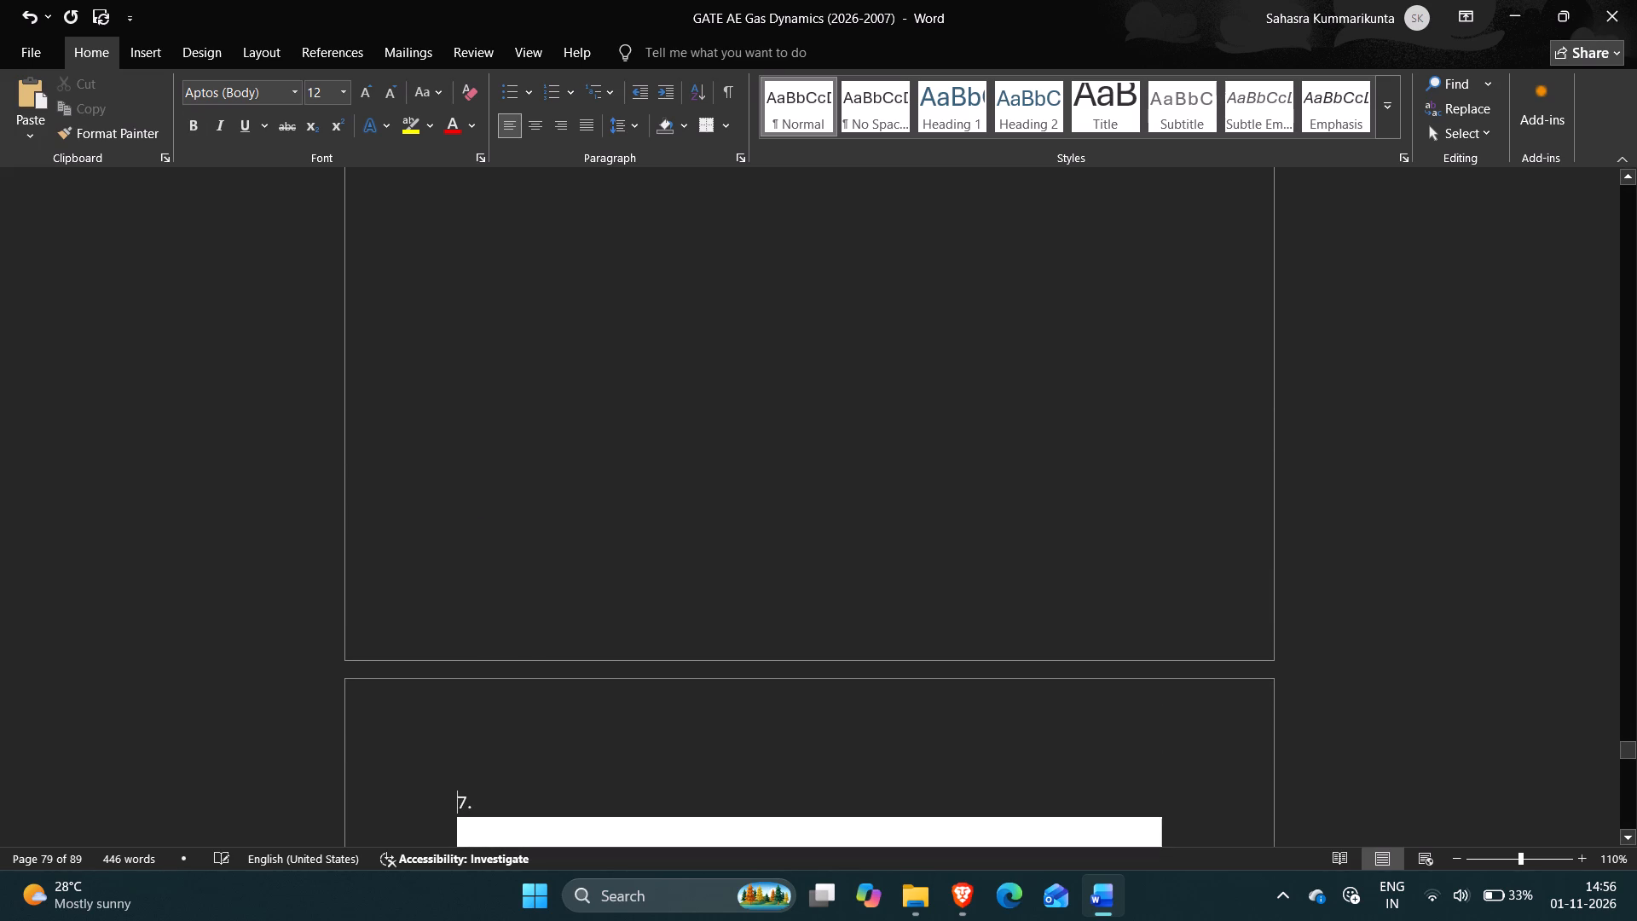
Add 17 blank lines of solution space before item 8 (Q.27), pushing it onto a new page.
{"action": "key", "text": "Down"}
{"action": "key", "text": "Down"}
{"action": "key", "text": "Down"}
{"action": "key", "text": "Return"}
{"action": "key", "text": "Return"}
{"action": "key", "text": "Return"}
{"action": "key", "text": "Return"}
{"action": "key", "text": "Return"}
{"action": "key", "text": "Return"}
{"action": "key", "text": "Return"}
{"action": "key", "text": "Return"}
{"action": "key", "text": "Return"}
{"action": "key", "text": "Return"}
{"action": "key", "text": "Return"}
{"action": "key", "text": "Return"}
{"action": "key", "text": "Return"}
{"action": "key", "text": "Return"}
{"action": "key", "text": "Return"}
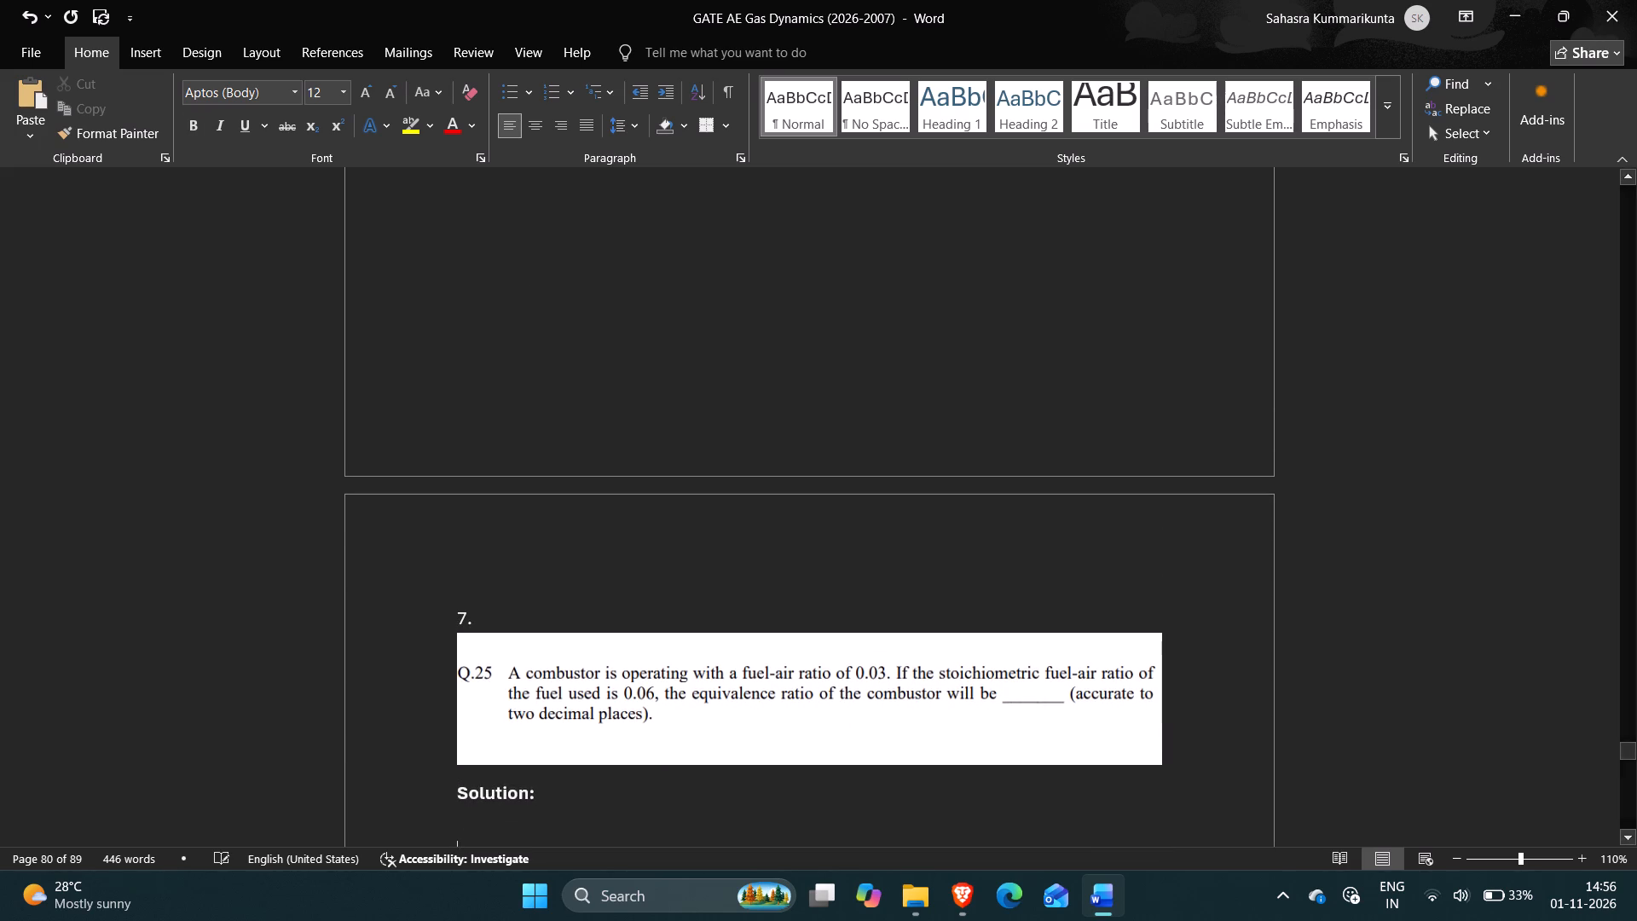
{"action": "key", "text": "Down"}
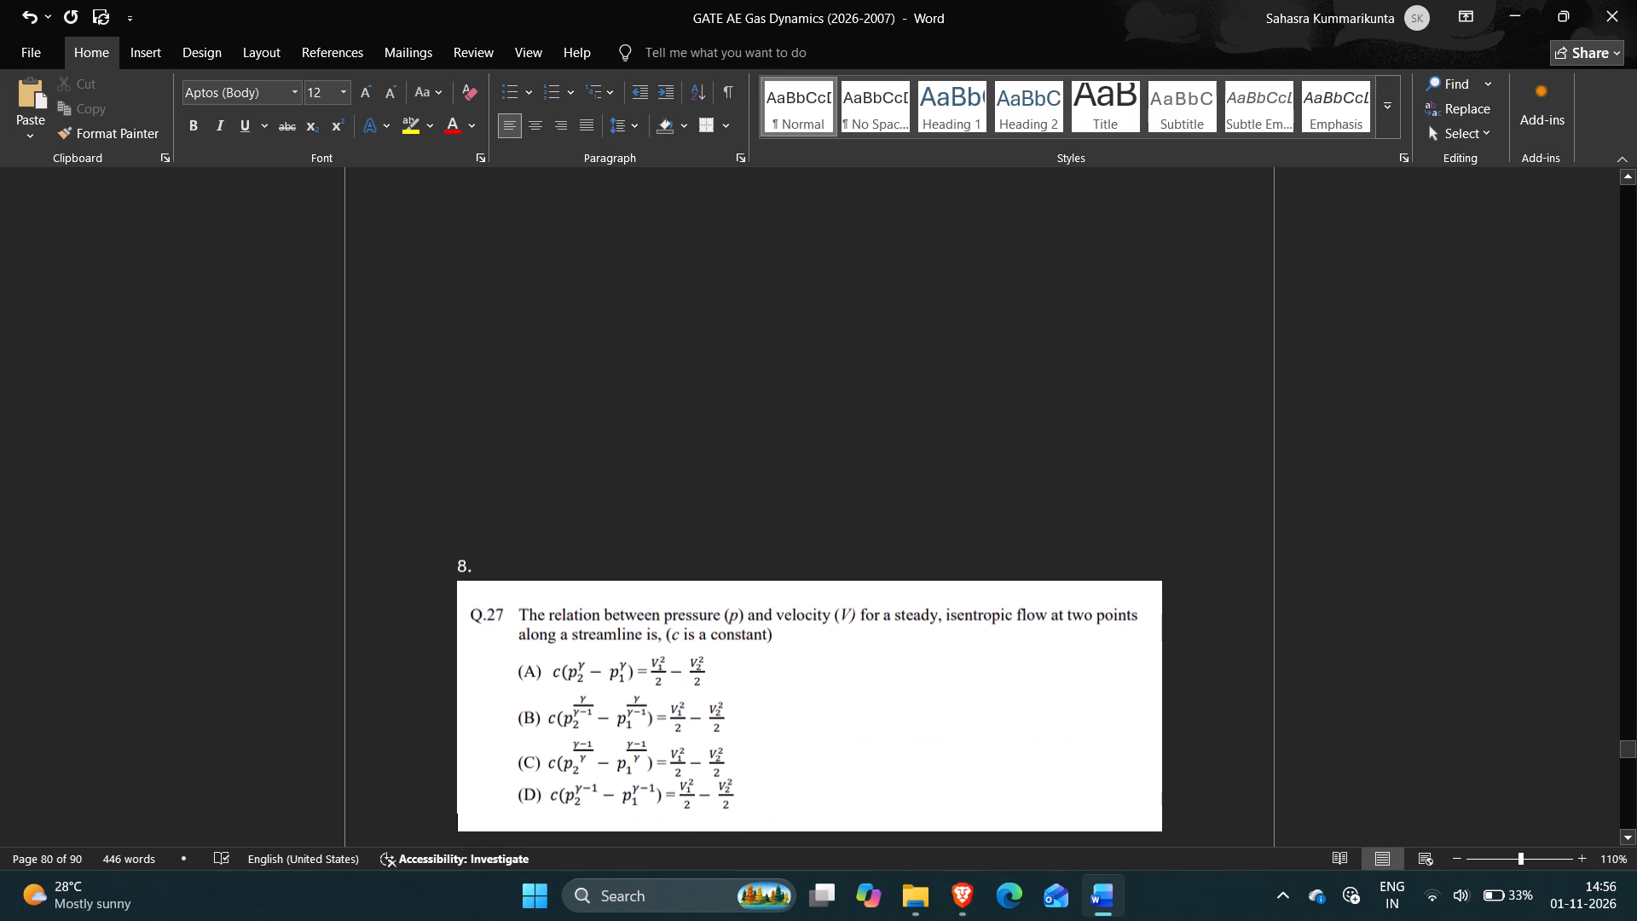
{"action": "key", "text": "Up"}
{"action": "key", "text": "Return"}
{"action": "key", "text": "Return"}
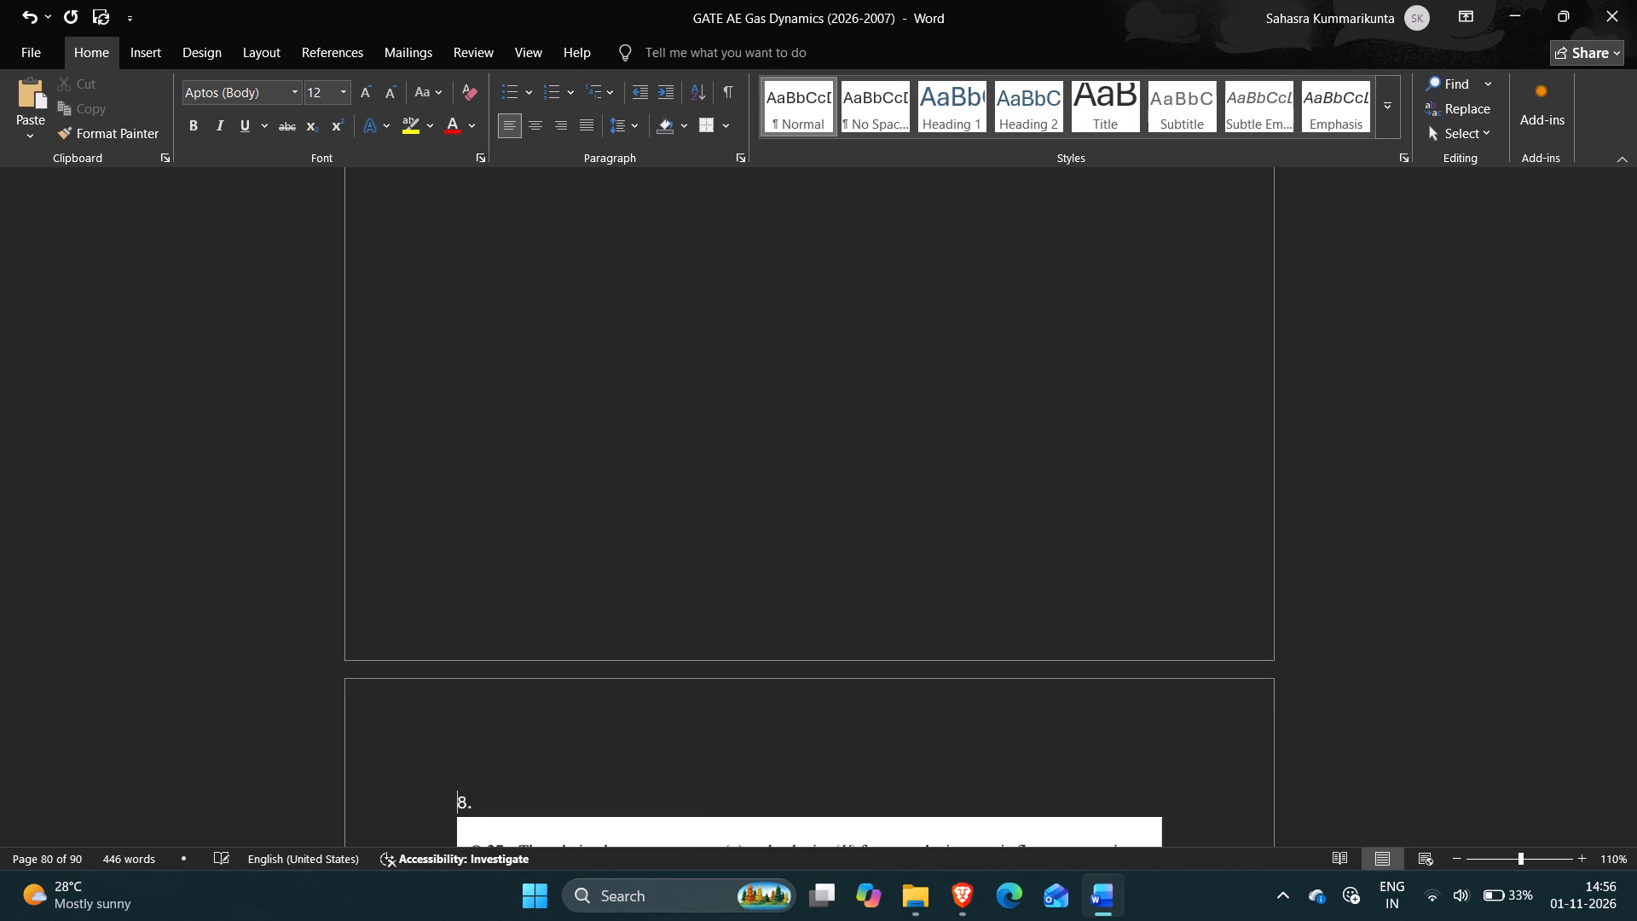
Add 19 blank lines of solution space before item 9 (Q.28), pushing it onto a new page.
{"action": "key", "text": "Down"}
{"action": "key", "text": "Down"}
{"action": "key", "text": "Down"}
{"action": "key", "text": "Return"}
{"action": "key", "text": "Return"}
{"action": "key", "text": "Return"}
{"action": "key", "text": "Return"}
{"action": "key", "text": "Return"}
{"action": "key", "text": "Return"}
{"action": "key", "text": "Return"}
{"action": "key", "text": "Return"}
{"action": "key", "text": "Return"}
{"action": "key", "text": "Return"}
{"action": "key", "text": "Return"}
{"action": "key", "text": "Return"}
{"action": "key", "text": "Return"}
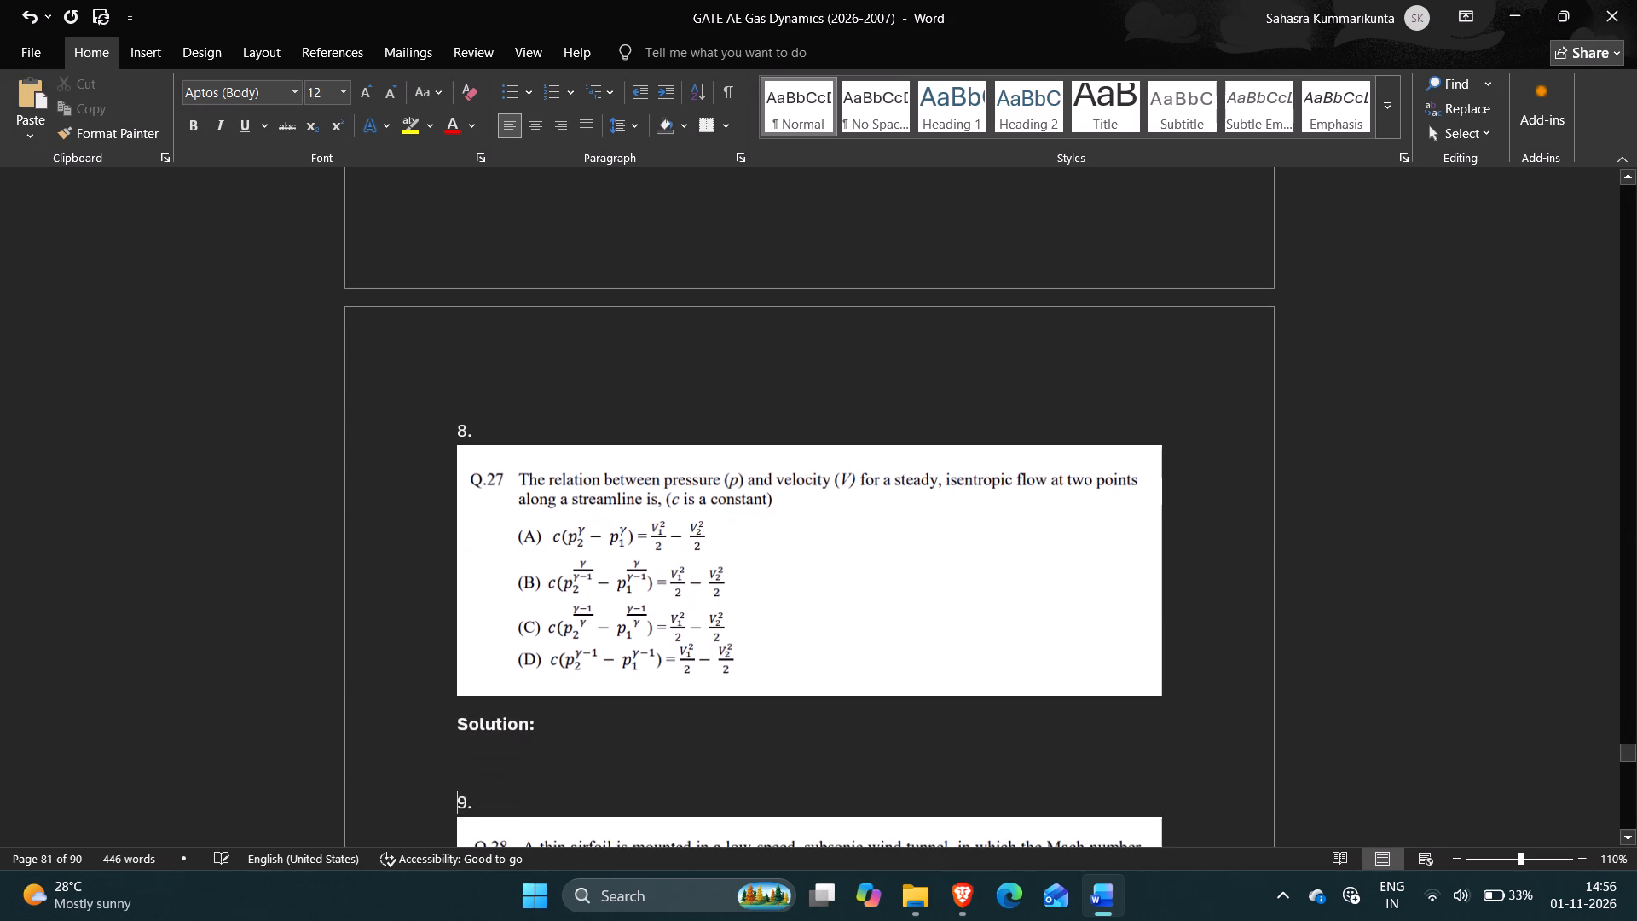
{"action": "key", "text": "Return"}
{"action": "key", "text": "Return"}
{"action": "key", "text": "Return"}
{"action": "key", "text": "Return"}
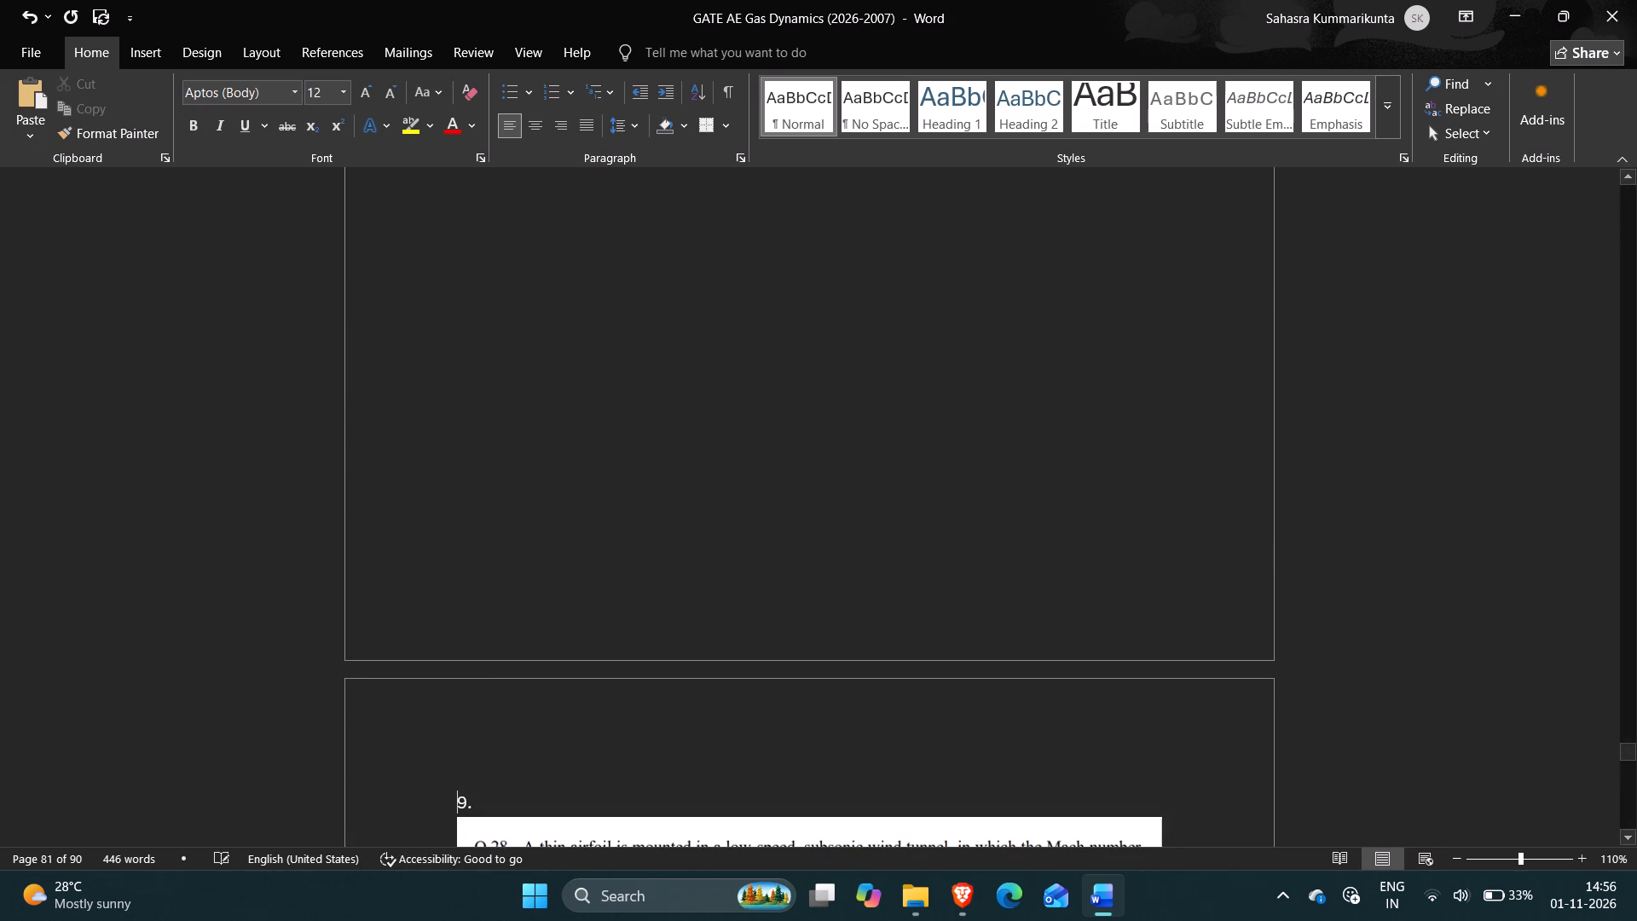
{"action": "key", "text": "Return"}
{"action": "key", "text": "Return"}
Add 20 blank lines of solution space before item 10 (Q.32), pushing it onto a new page.
{"action": "key", "text": "Down"}
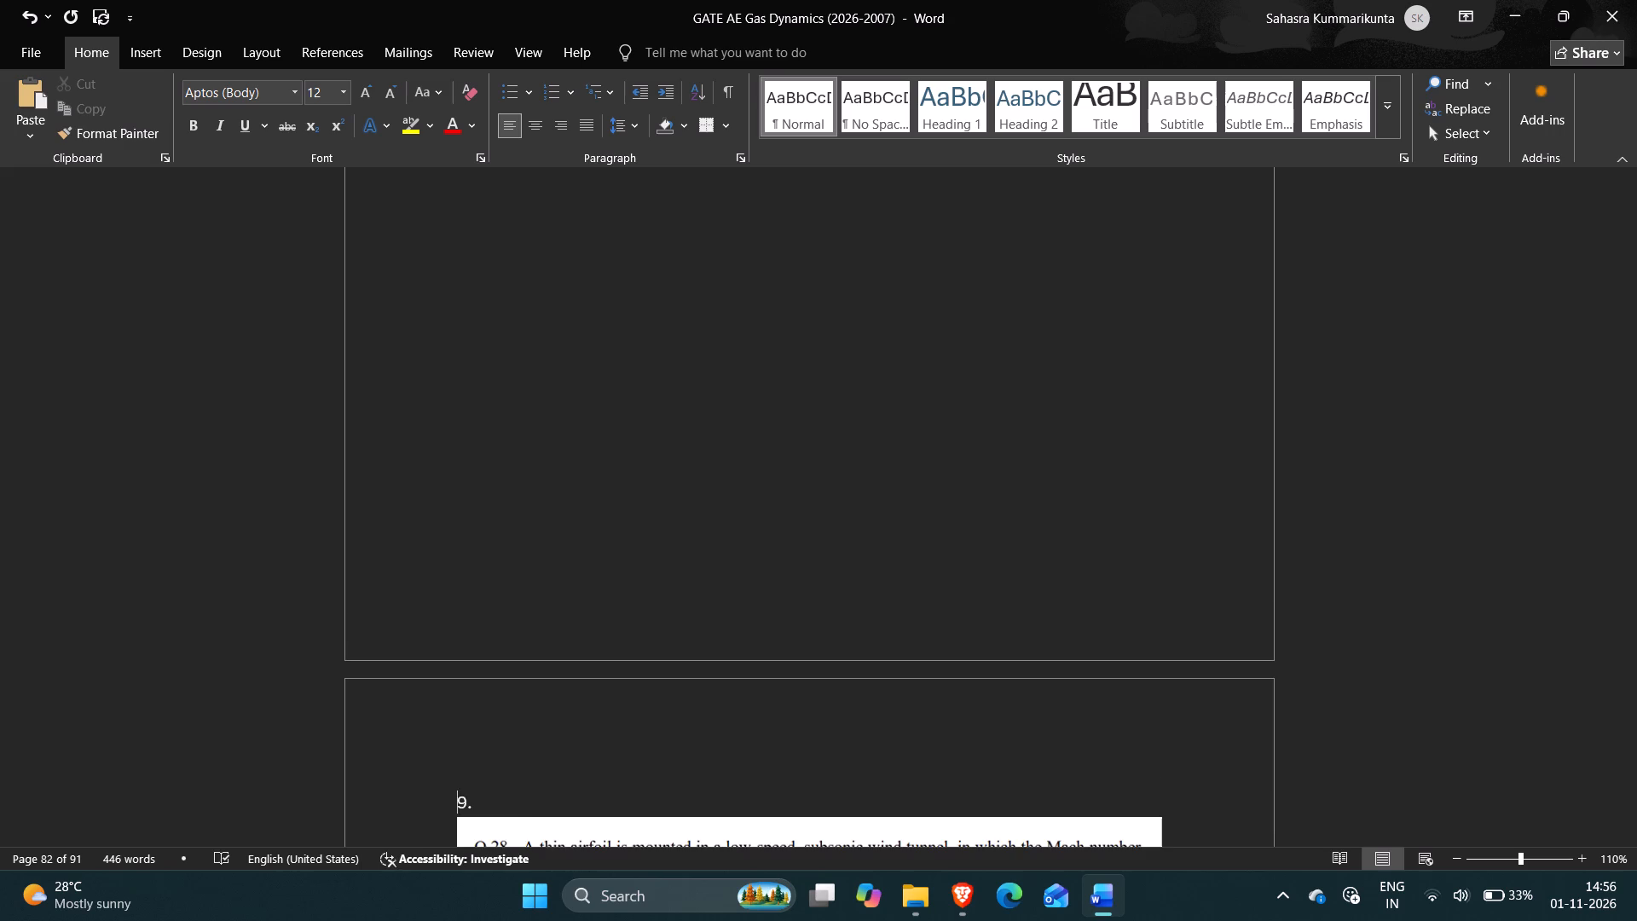
{"action": "key", "text": "Down"}
{"action": "key", "text": "Down"}
{"action": "key", "text": "Return"}
{"action": "key", "text": "Return"}
{"action": "key", "text": "Return"}
{"action": "key", "text": "Return"}
{"action": "key", "text": "Return"}
{"action": "key", "text": "Return"}
{"action": "key", "text": "Return"}
{"action": "key", "text": "Return"}
{"action": "key", "text": "Return"}
{"action": "key", "text": "Return"}
{"action": "key", "text": "Return"}
{"action": "key", "text": "Return"}
{"action": "key", "text": "Return"}
{"action": "key", "text": "Return"}
{"action": "key", "text": "Return"}
{"action": "key", "text": "Return"}
{"action": "key", "text": "Return"}
{"action": "key", "text": "Return"}
{"action": "key", "text": "Return"}
{"action": "key", "text": "Return"}
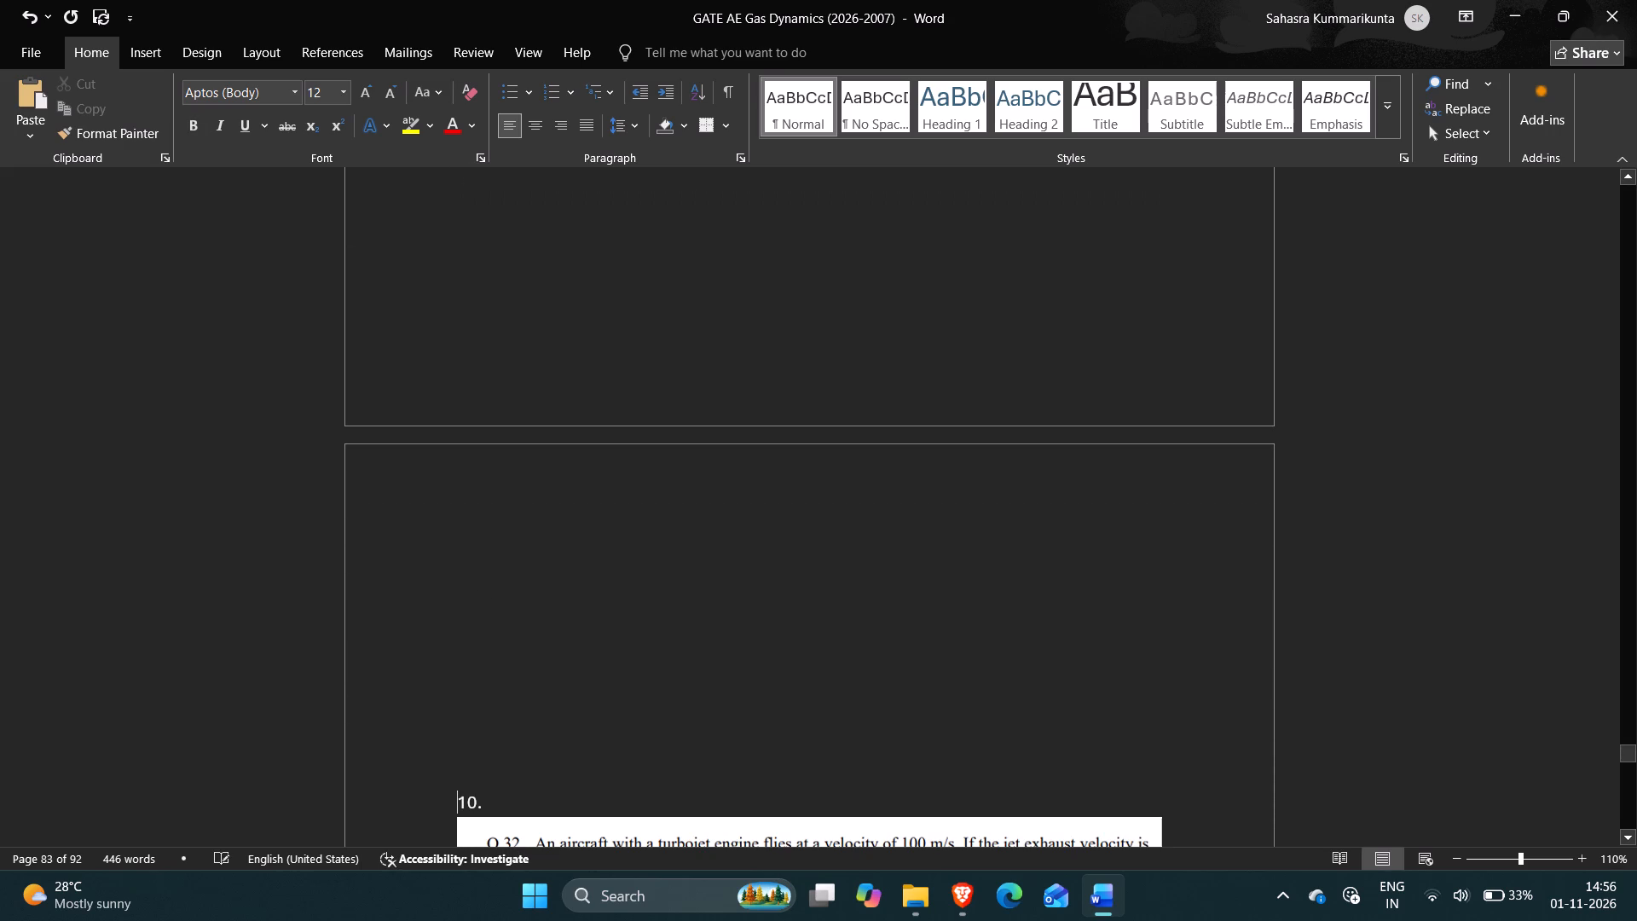
Delete the nine surplus blank lines above item 10 so it starts at the top of its page.
{"action": "key", "text": "BackSpace"}
{"action": "key", "text": "BackSpace"}
{"action": "key", "text": "BackSpace"}
{"action": "key", "text": "BackSpace"}
{"action": "key", "text": "BackSpace"}
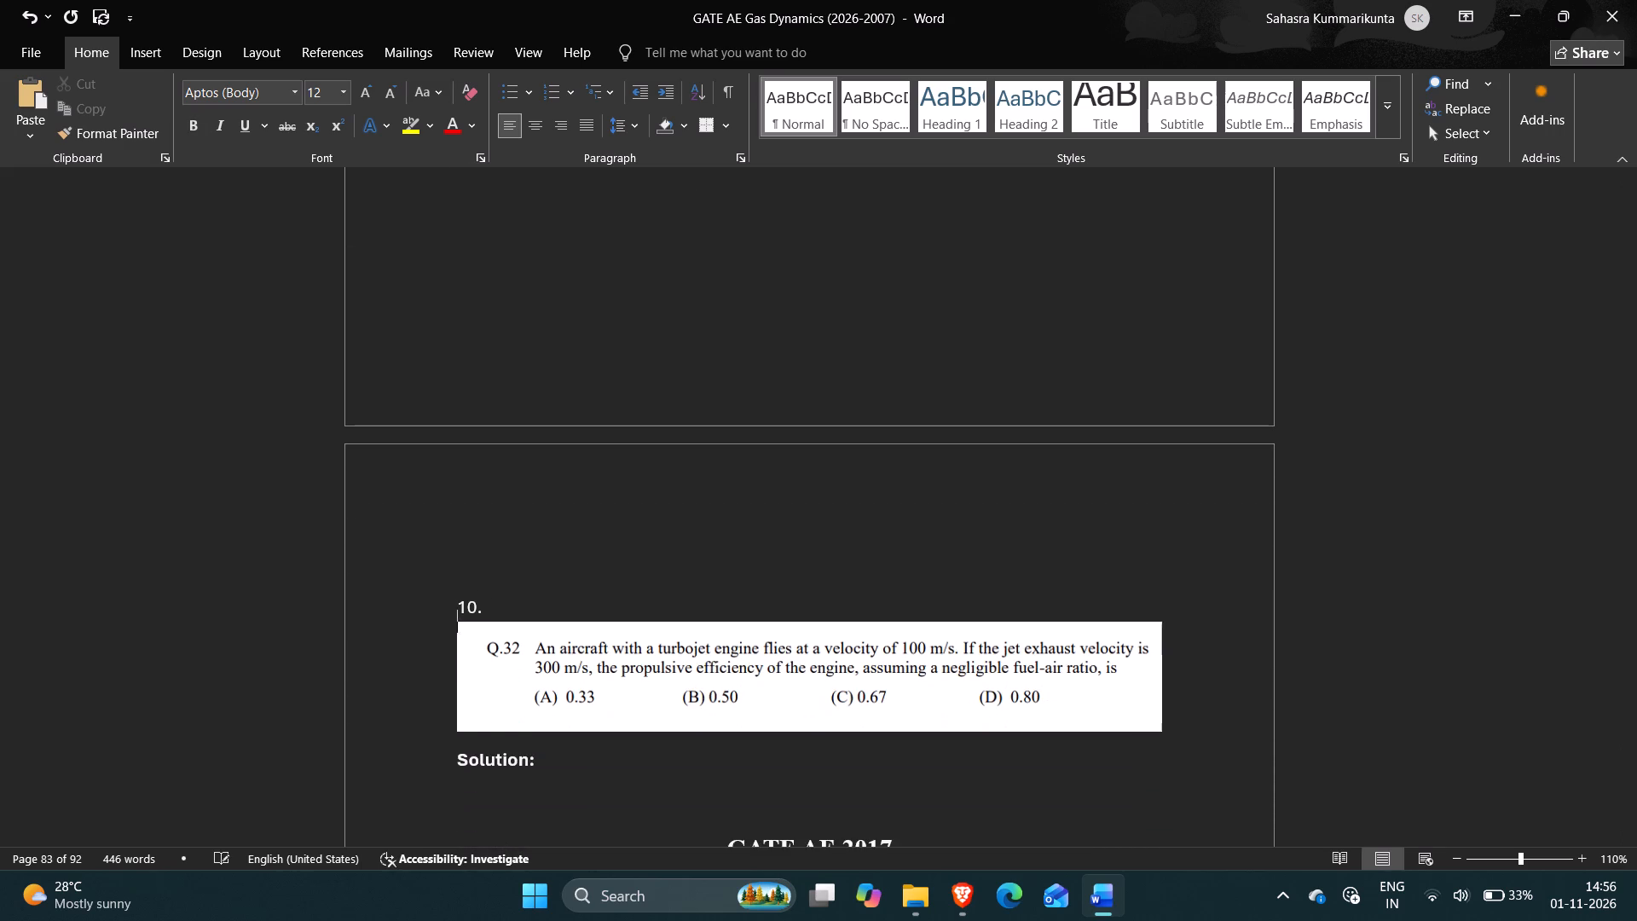
{"action": "key", "text": "BackSpace"}
{"action": "key", "text": "BackSpace"}
{"action": "key", "text": "BackSpace"}
{"action": "key", "text": "BackSpace"}
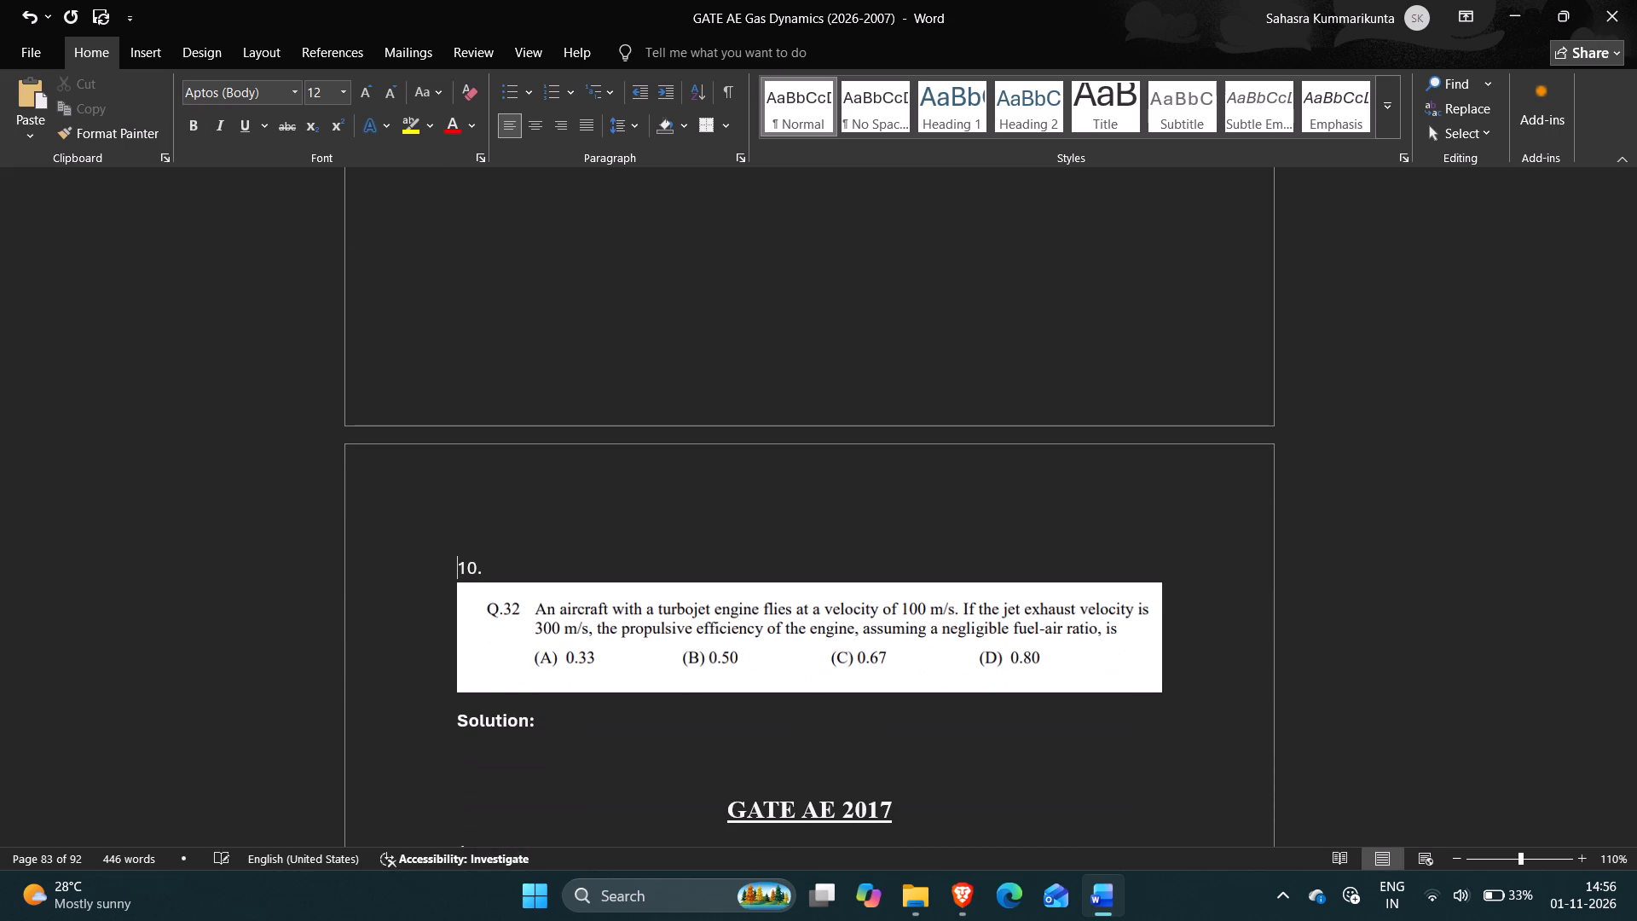
Add 20 blank lines of solution space before the GATE AE 2017 heading, pushing it to the top of a new page.
{"action": "scroll", "coordinate": [477, 462], "scroll_direction": "down", "scroll_amount": 1}
{"action": "left_click", "coordinate": [697, 582]}
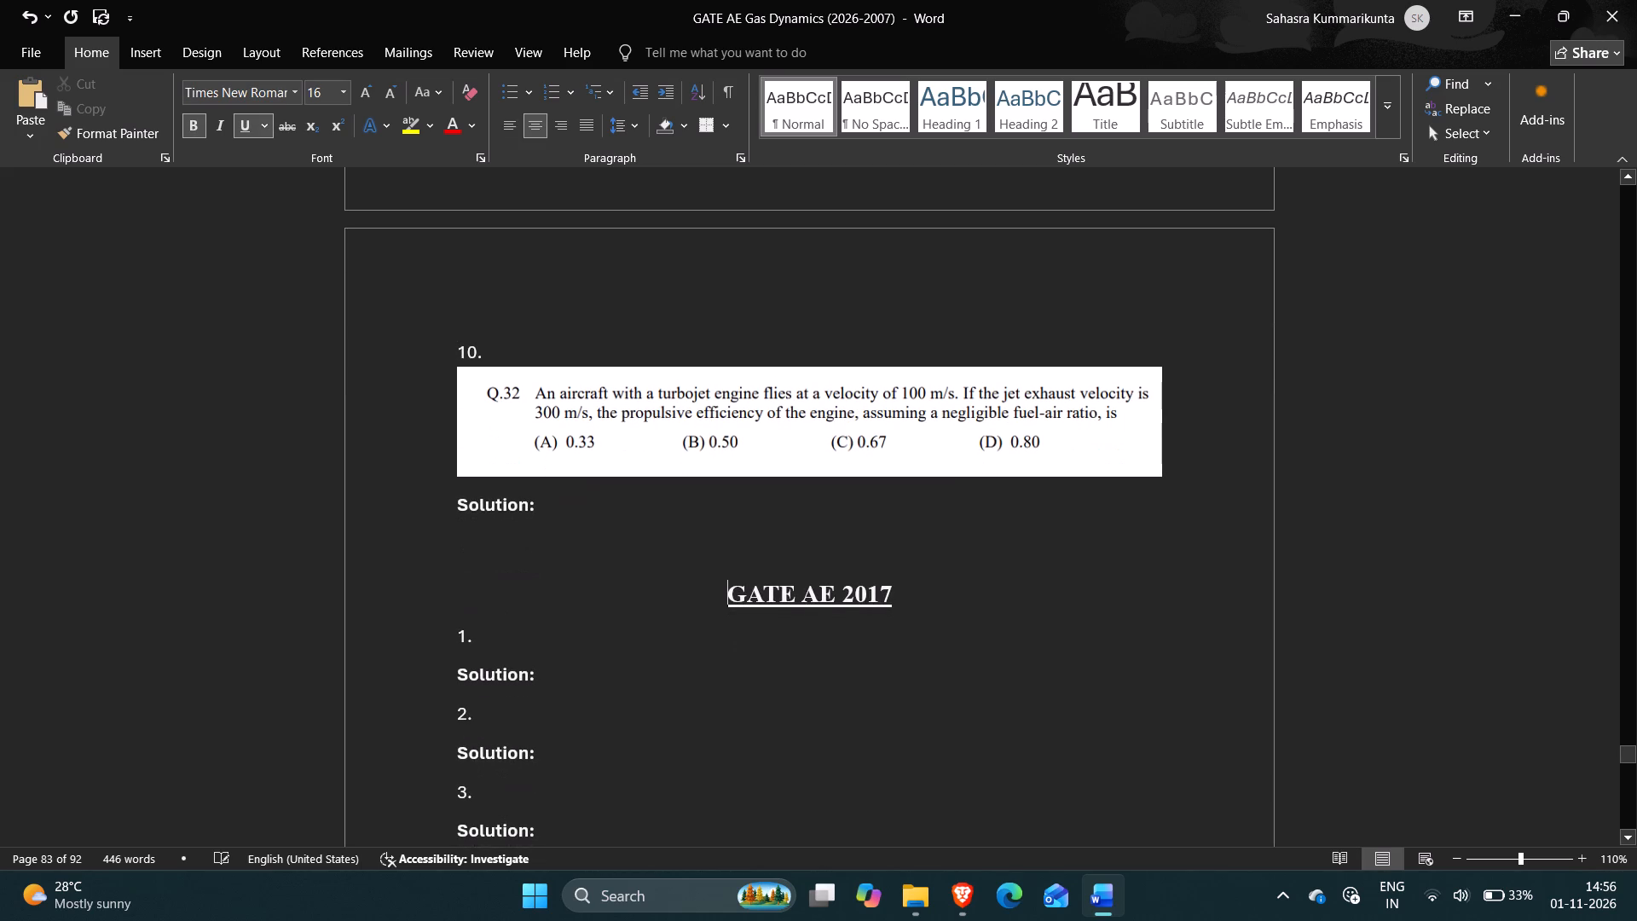
{"action": "key", "text": "Return"}
{"action": "key", "text": "Return"}
{"action": "key", "text": "Return"}
{"action": "key", "text": "Return"}
{"action": "key", "text": "Return"}
{"action": "key", "text": "Return"}
{"action": "key", "text": "Return"}
{"action": "key", "text": "Return"}
{"action": "key", "text": "Return"}
{"action": "key", "text": "Return"}
{"action": "key", "text": "Return"}
{"action": "key", "text": "Return"}
{"action": "key", "text": "Return"}
{"action": "key", "text": "Return"}
{"action": "key", "text": "Return"}
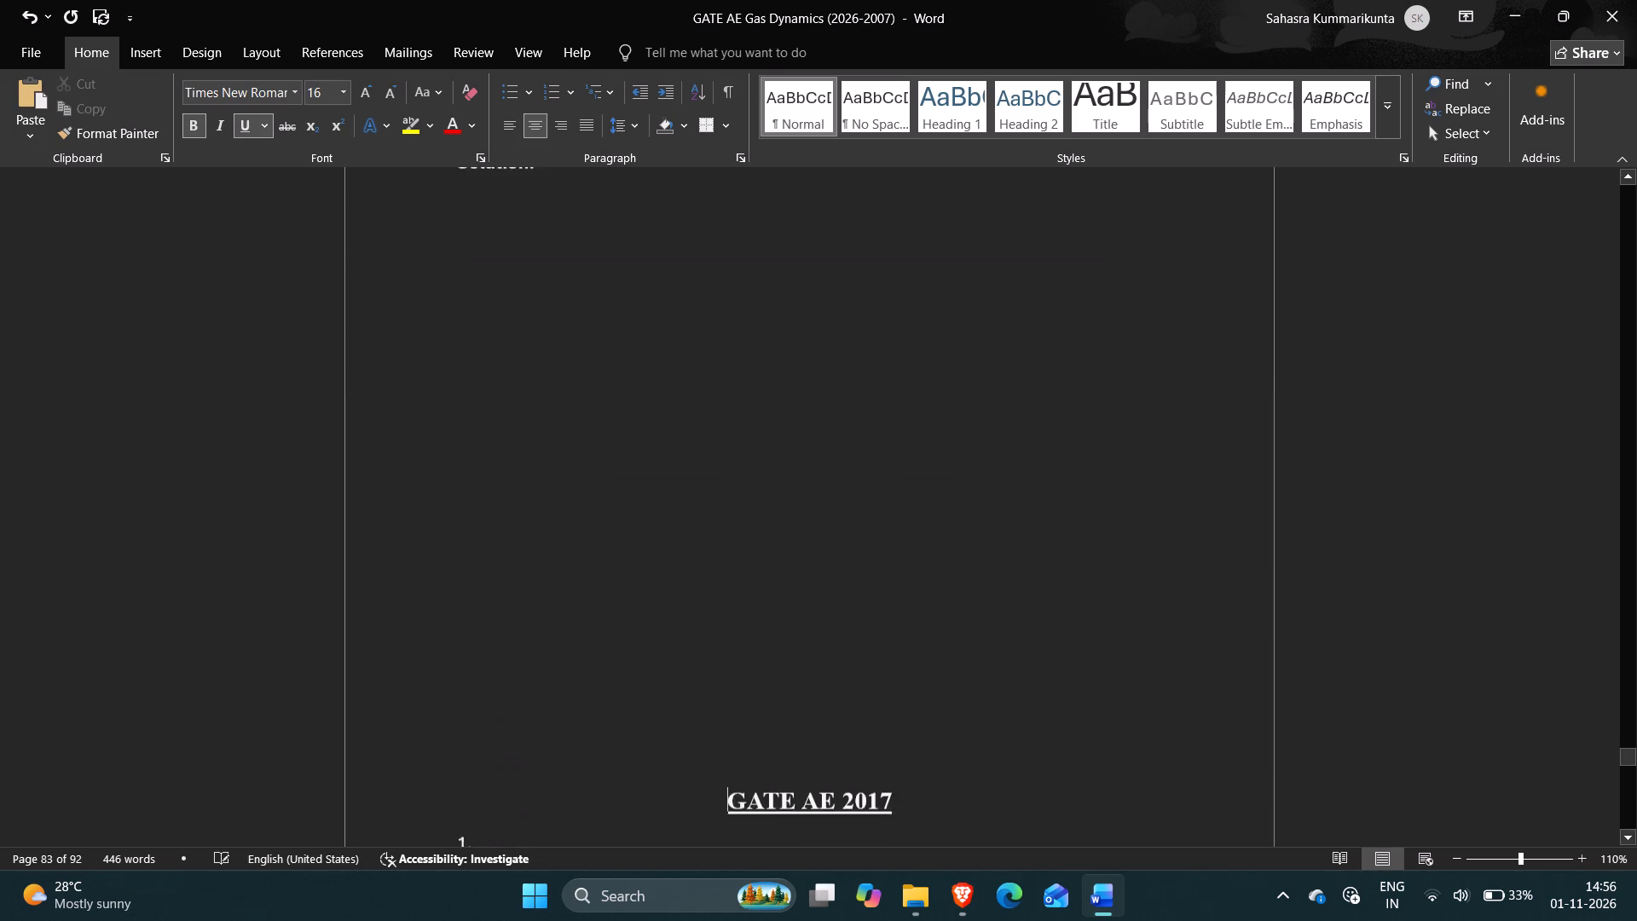
{"action": "key", "text": "Return"}
{"action": "key", "text": "Return"}
{"action": "key", "text": "Return"}
{"action": "key", "text": "Return"}
{"action": "key", "text": "Return"}
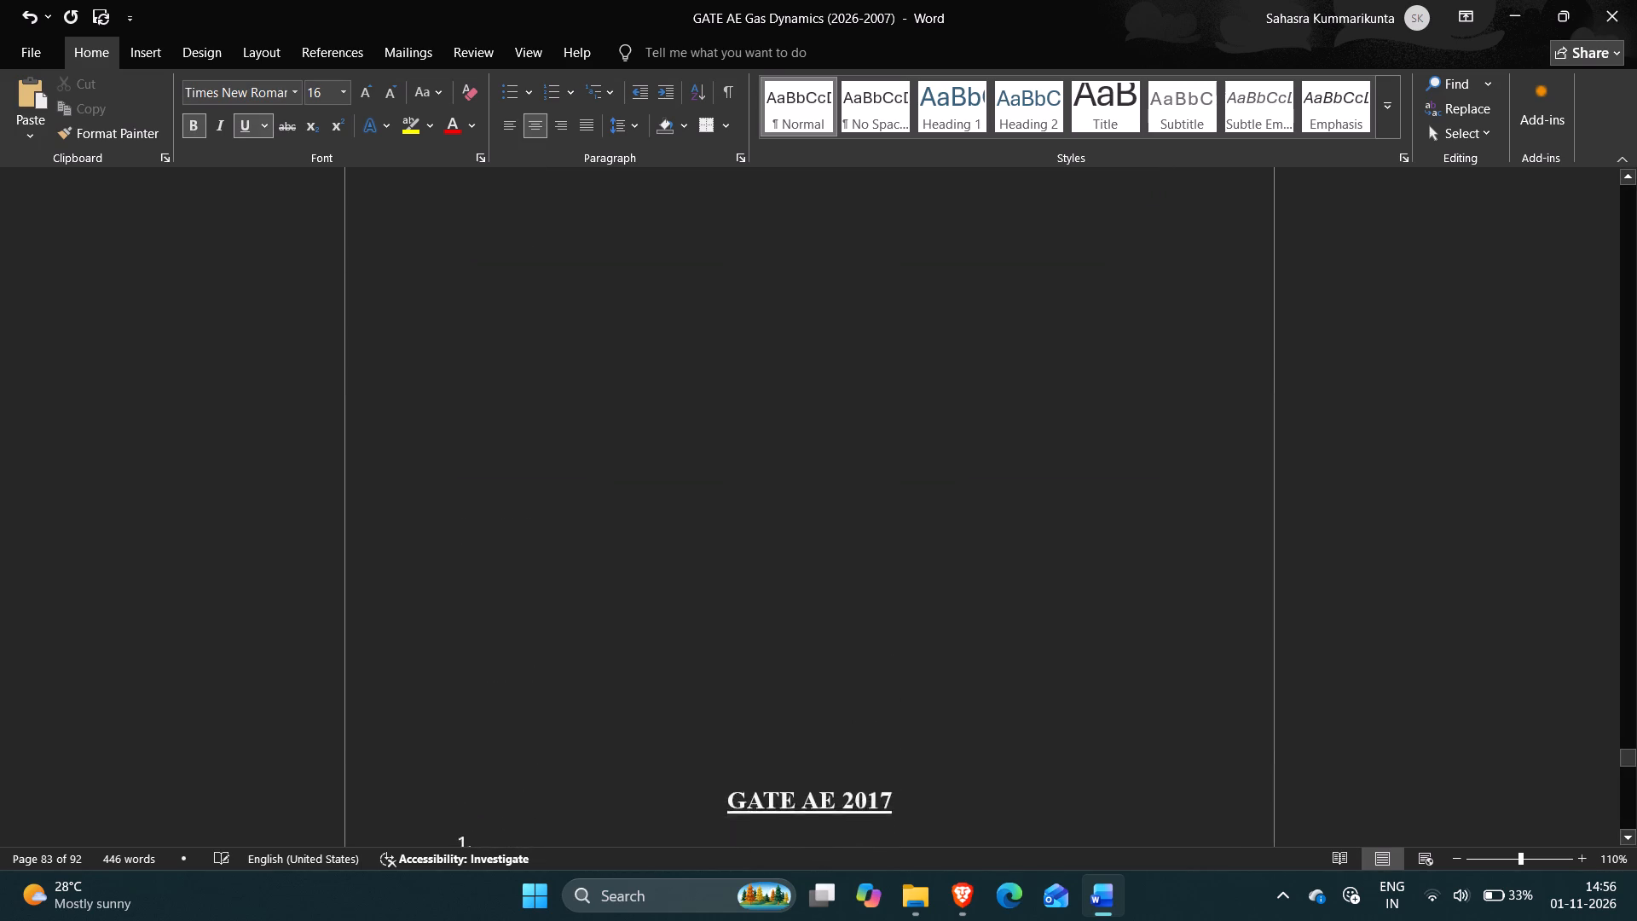
{"action": "key", "text": "Return"}
{"action": "key", "text": "BackSpace"}
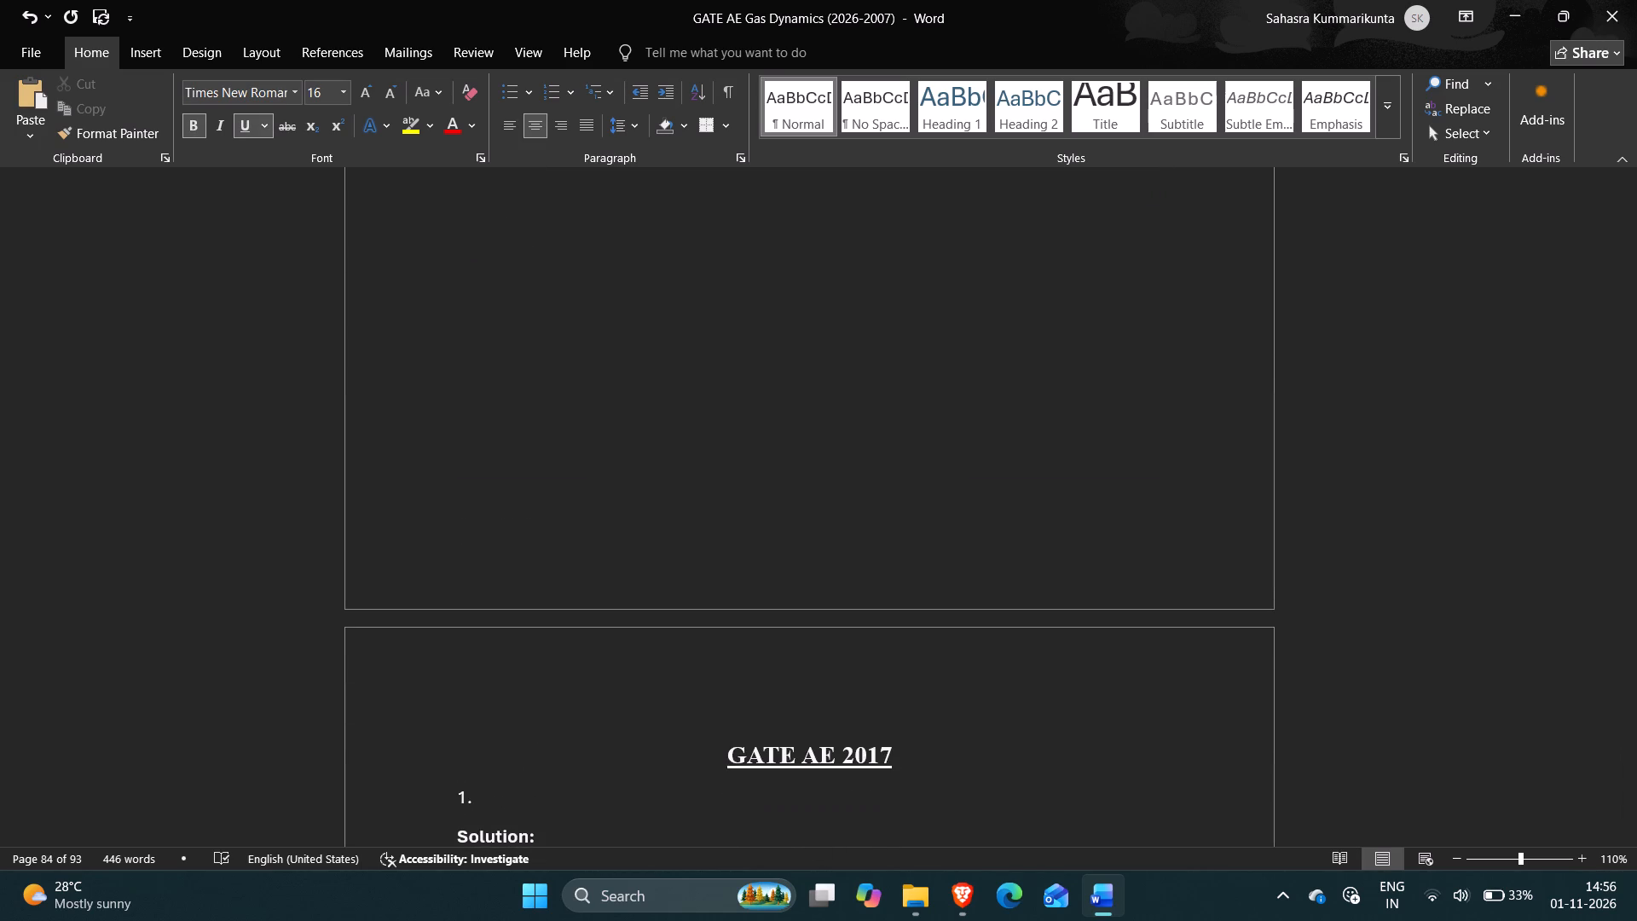
Look over the remaining year sections and close the gas dynamics Word document.
{"action": "scroll", "coordinate": [697, 582], "scroll_direction": "down", "scroll_amount": 17}
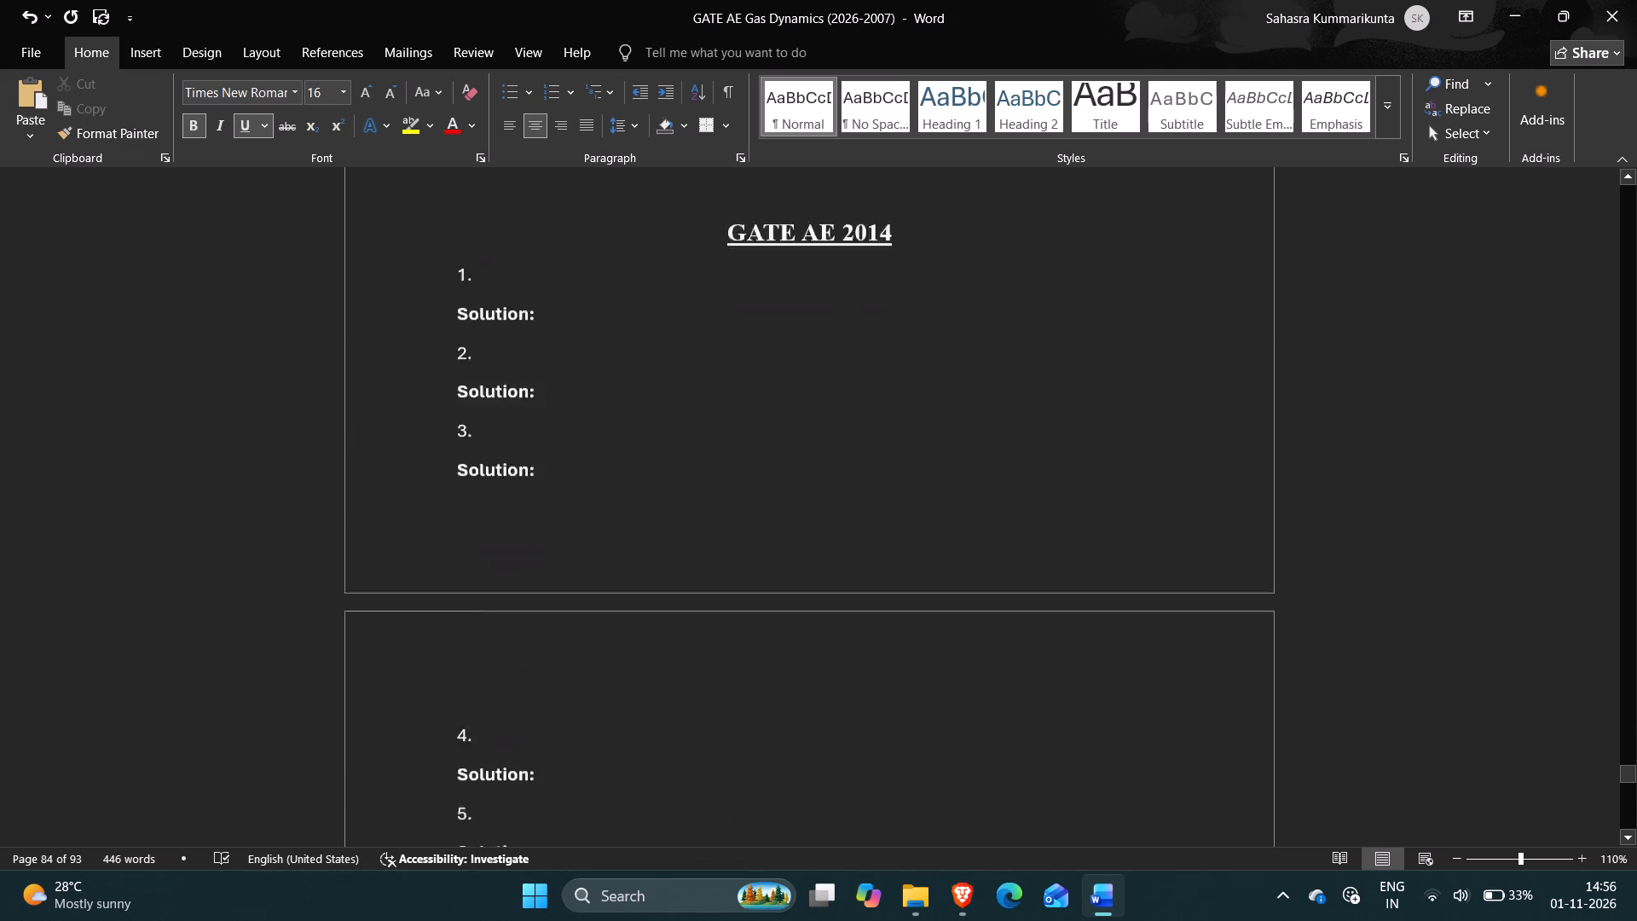
{"action": "scroll", "coordinate": [697, 582], "scroll_direction": "down", "scroll_amount": 20}
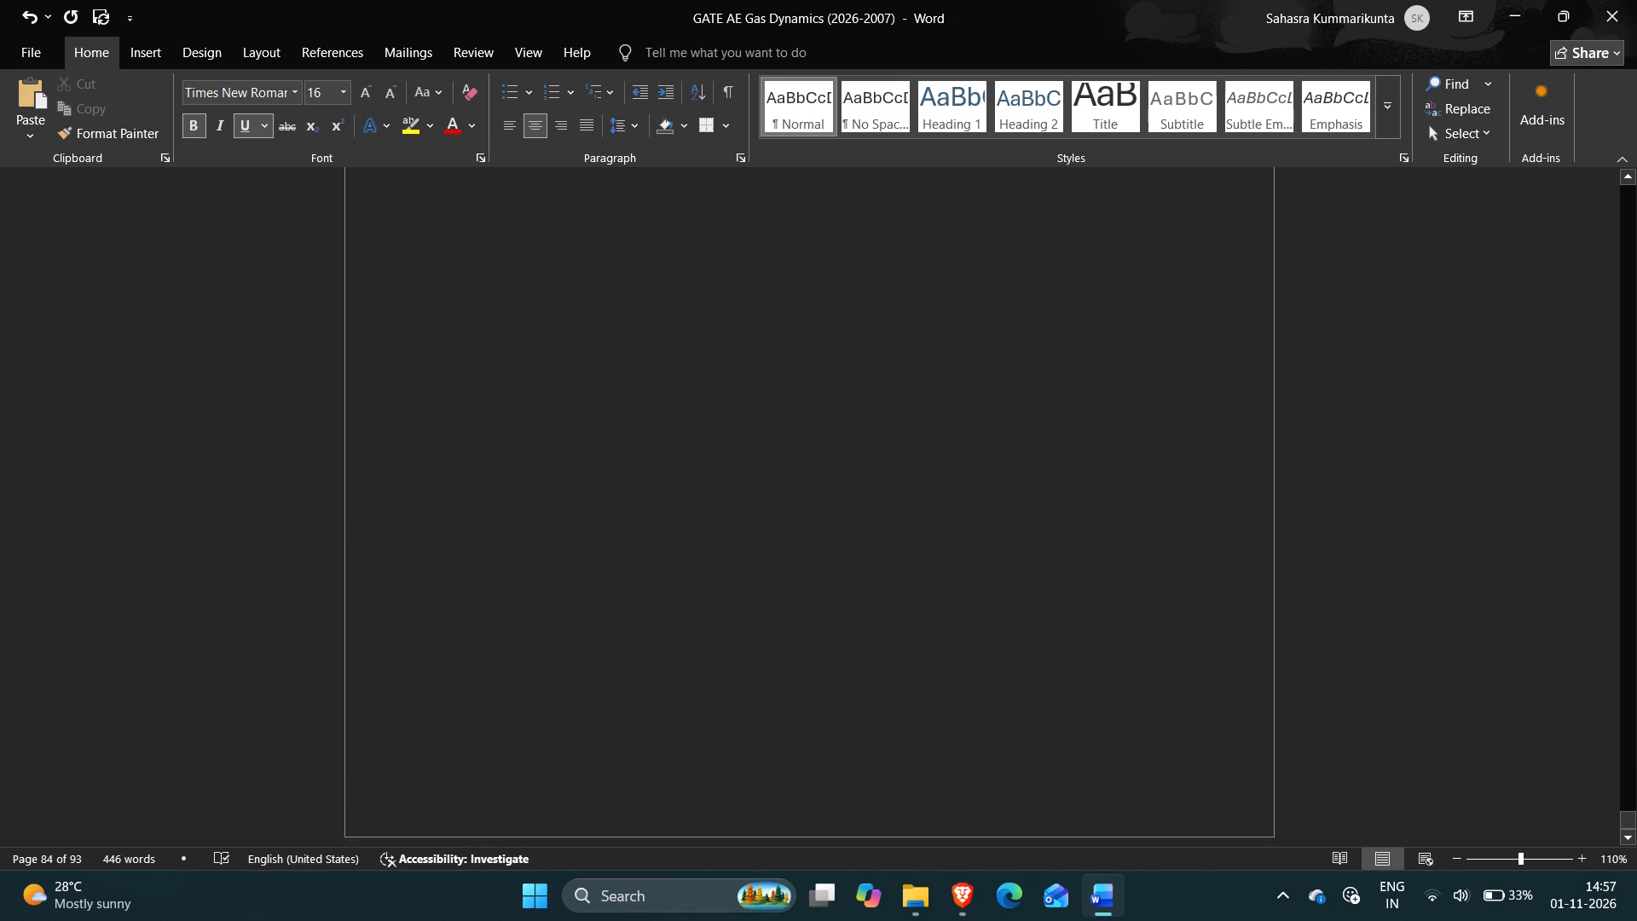
{"action": "scroll", "coordinate": [697, 582], "scroll_direction": "down", "scroll_amount": 3}
{"action": "scroll", "coordinate": [697, 582], "scroll_direction": "up", "scroll_amount": 13}
{"action": "scroll", "coordinate": [697, 582], "scroll_direction": "up", "scroll_amount": 14}
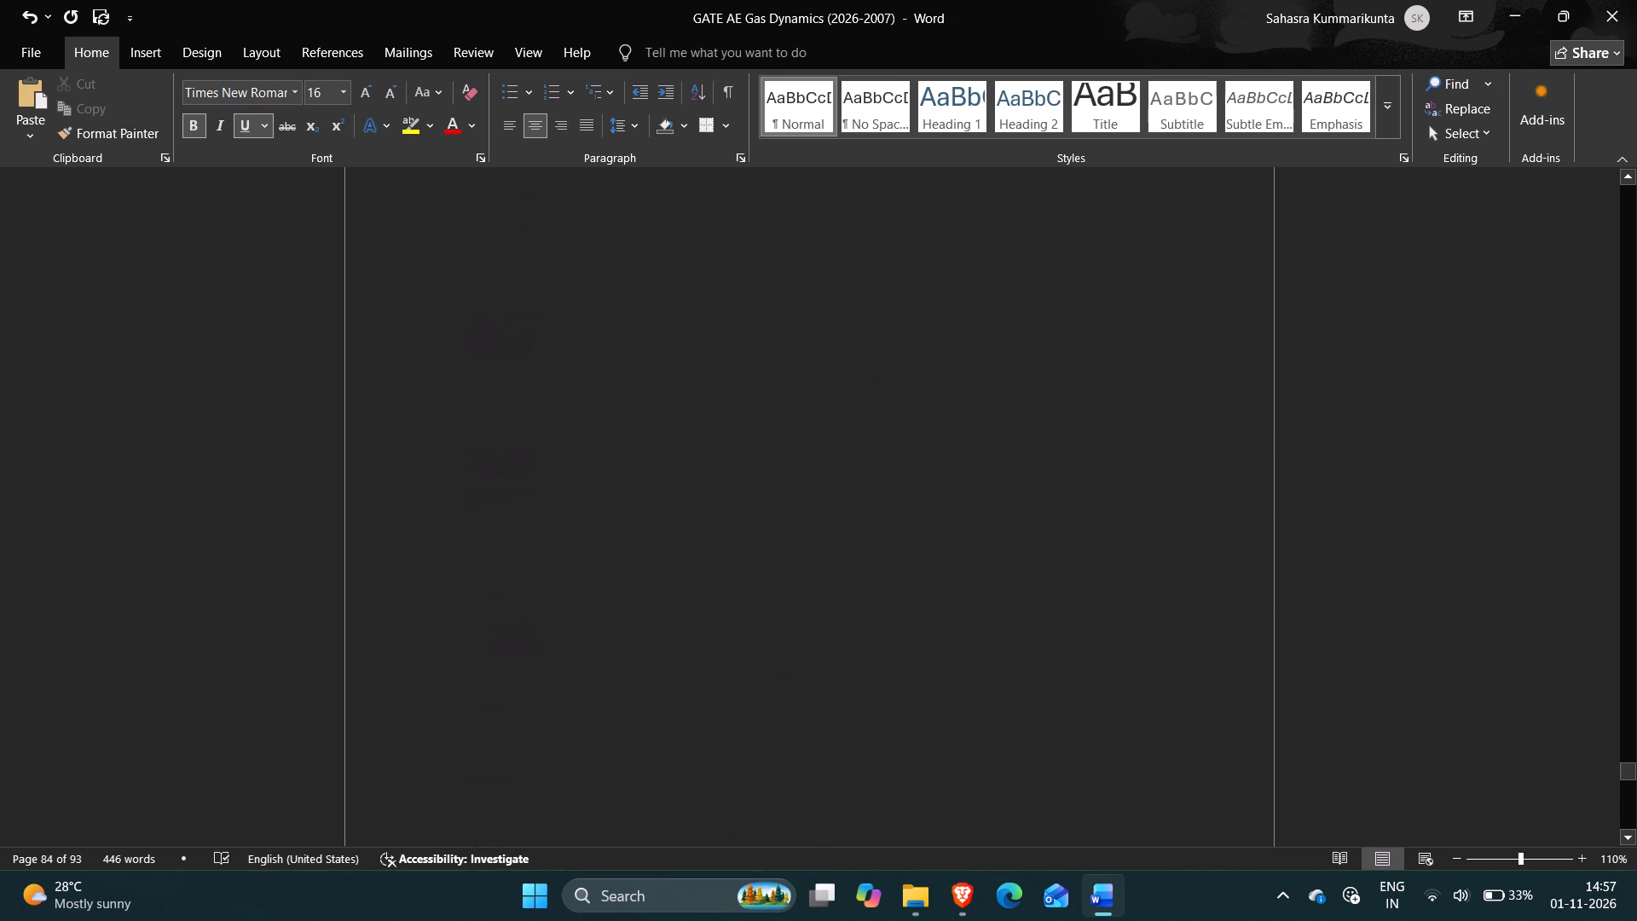
{"action": "left_click", "coordinate": [1632, 2]}
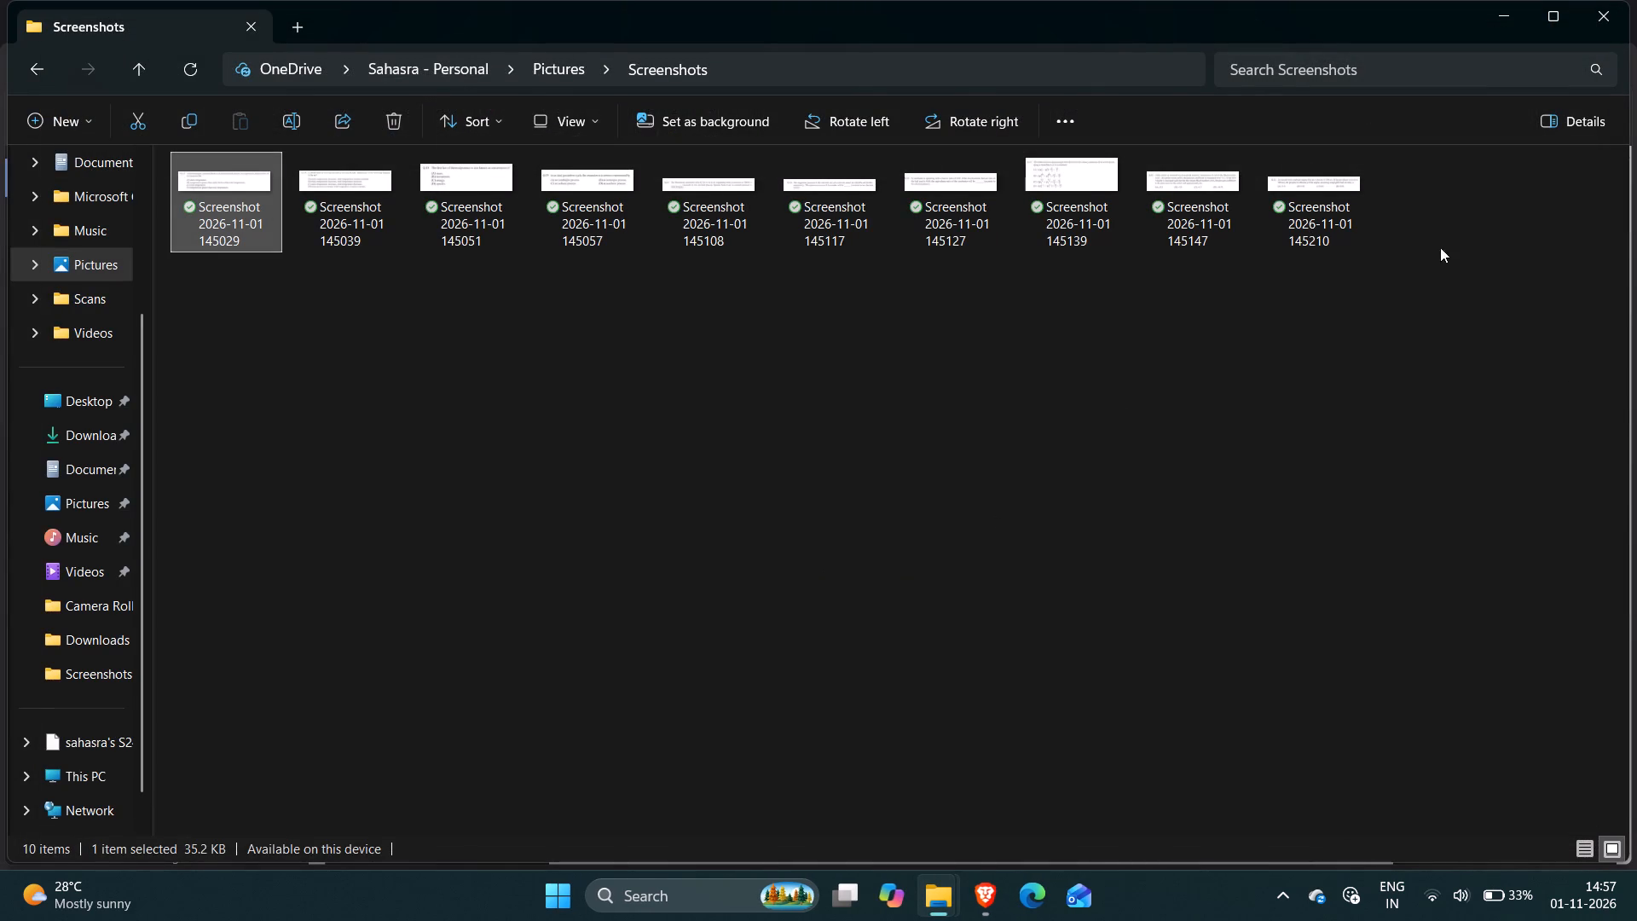
Delete all ten question screenshots from the Screenshots folder.
{"action": "left_click_drag", "start_coordinate": [1499, 260], "coordinate": [41, 207]}
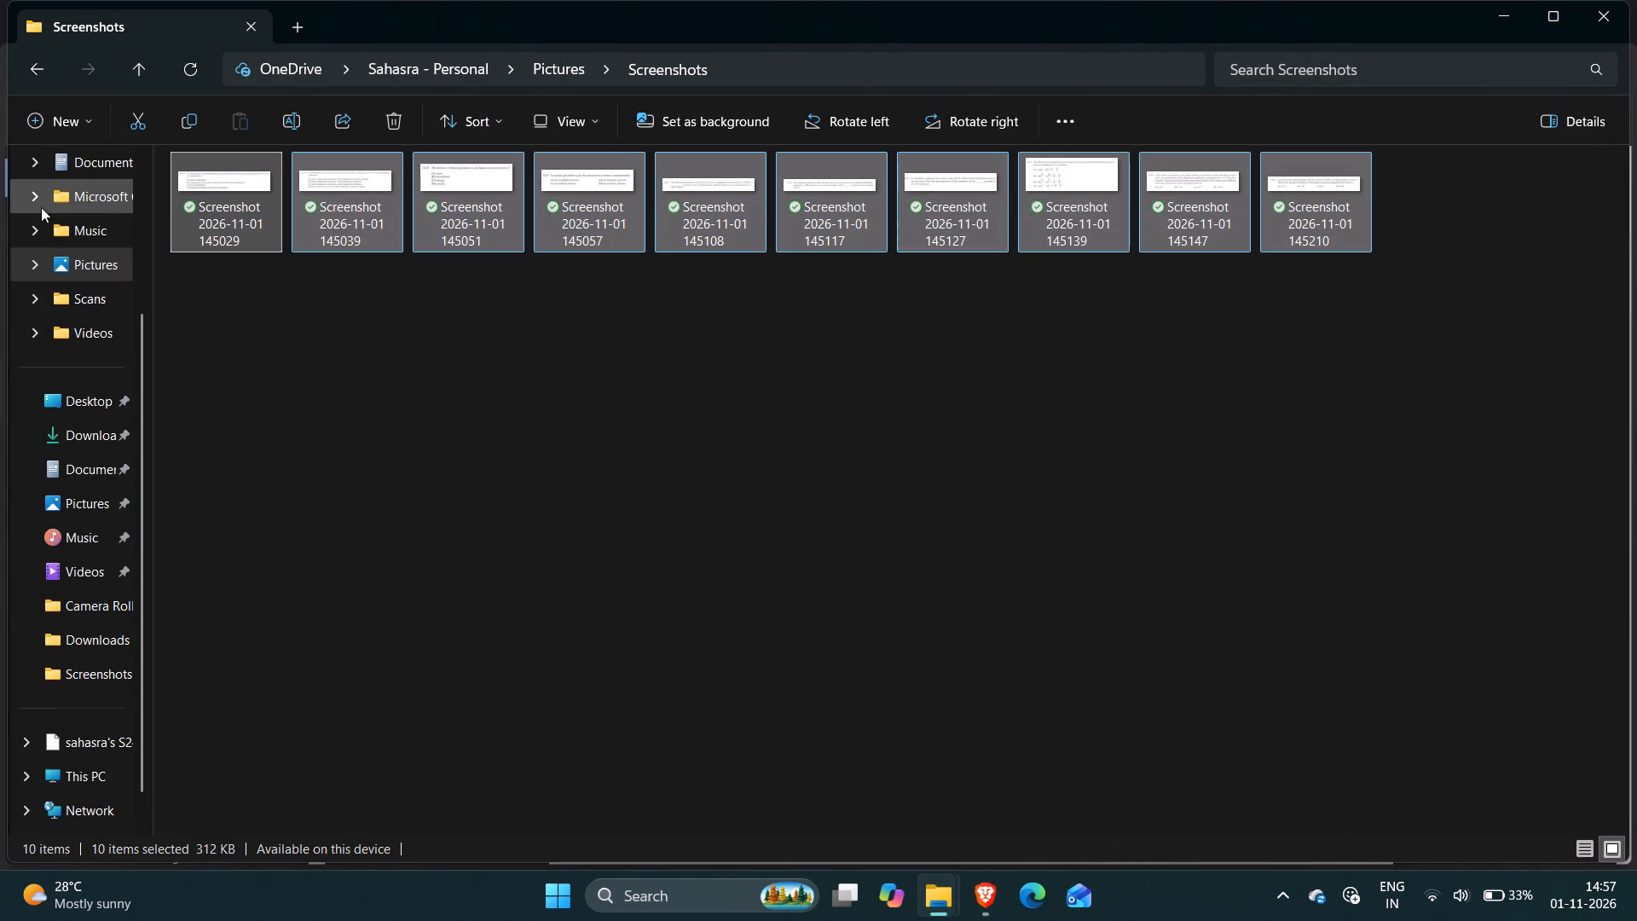
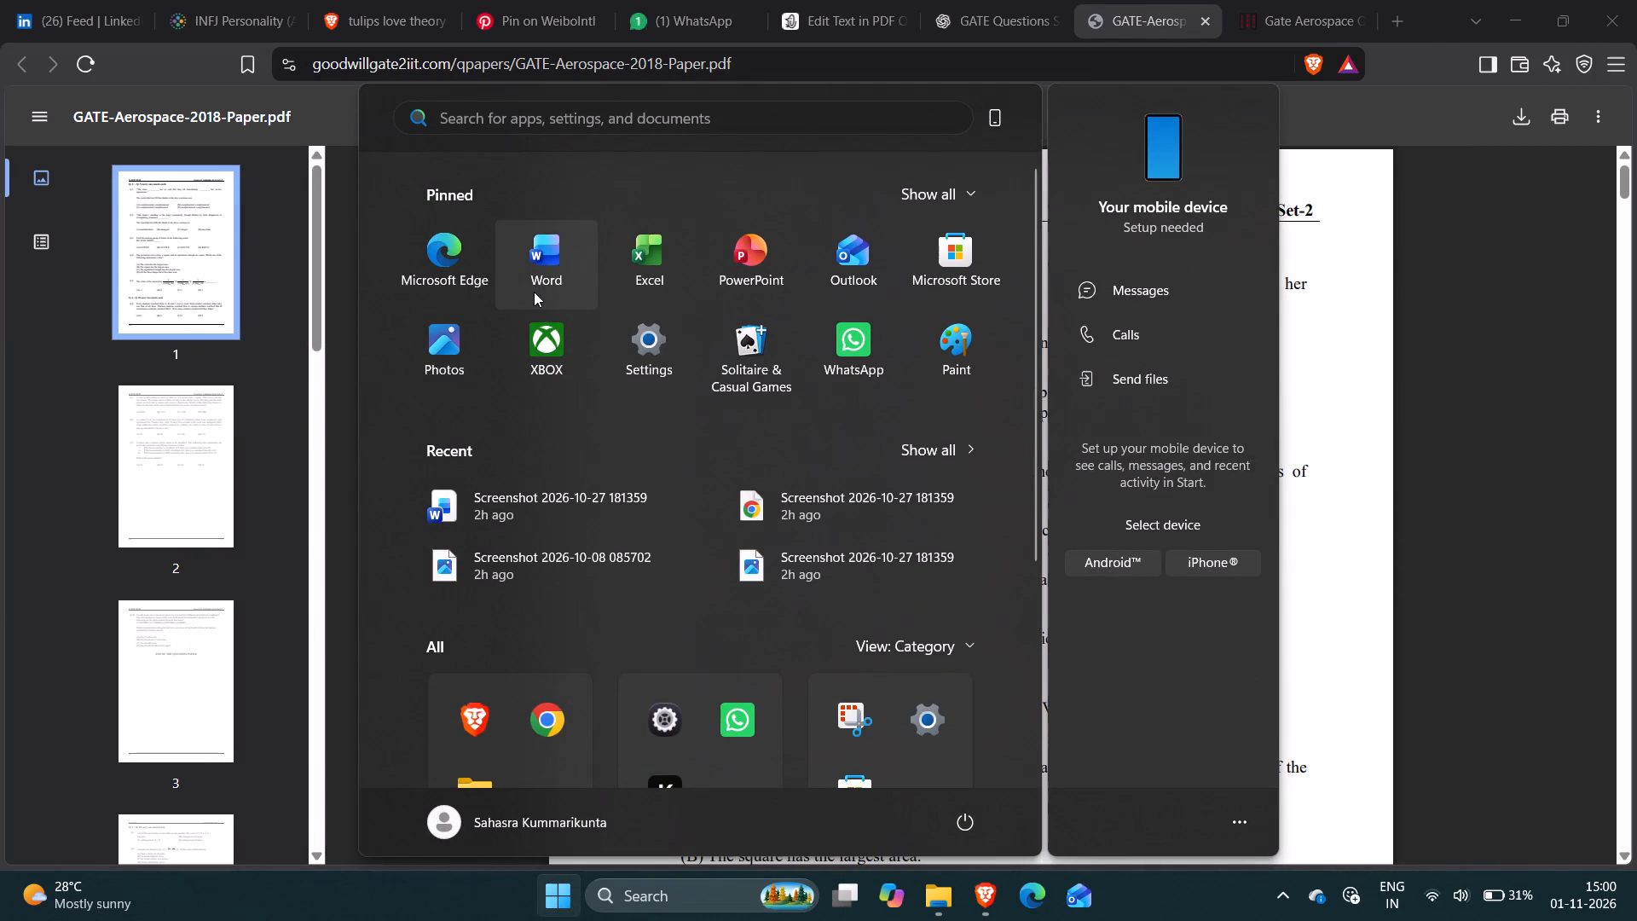
Switch from the GATE Aerospace 2018 paper to Word by launching the application.
{"action": "double_click", "coordinate": [534, 292]}
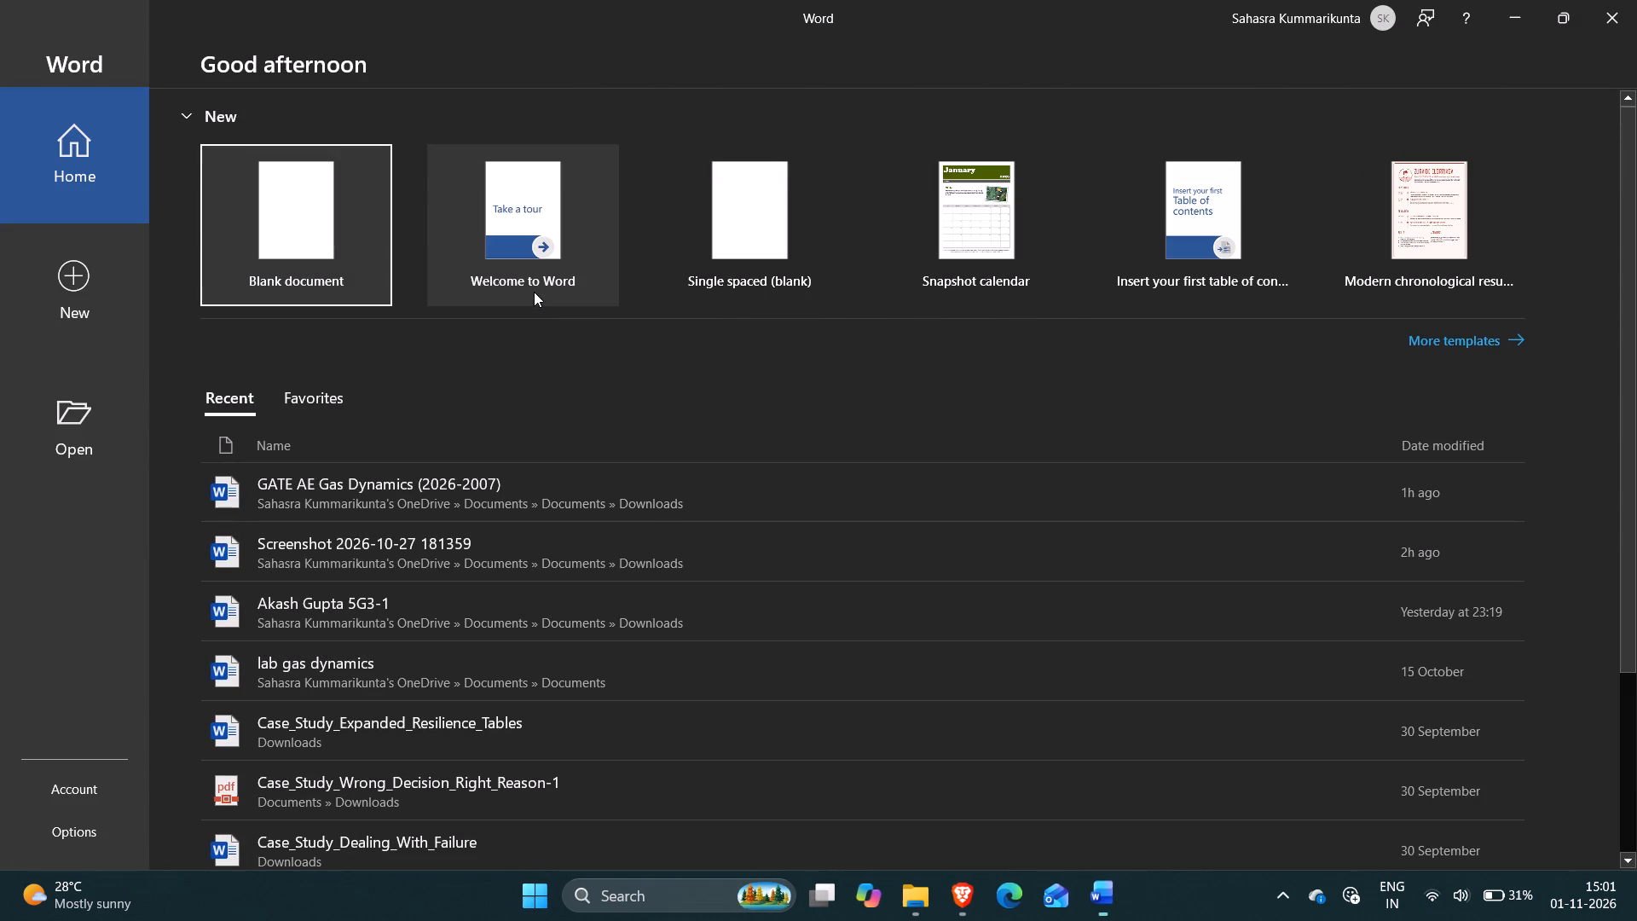
Open the recent document GATE AE Gas Dynamics (2026-2007).
{"action": "double_click", "coordinate": [413, 489]}
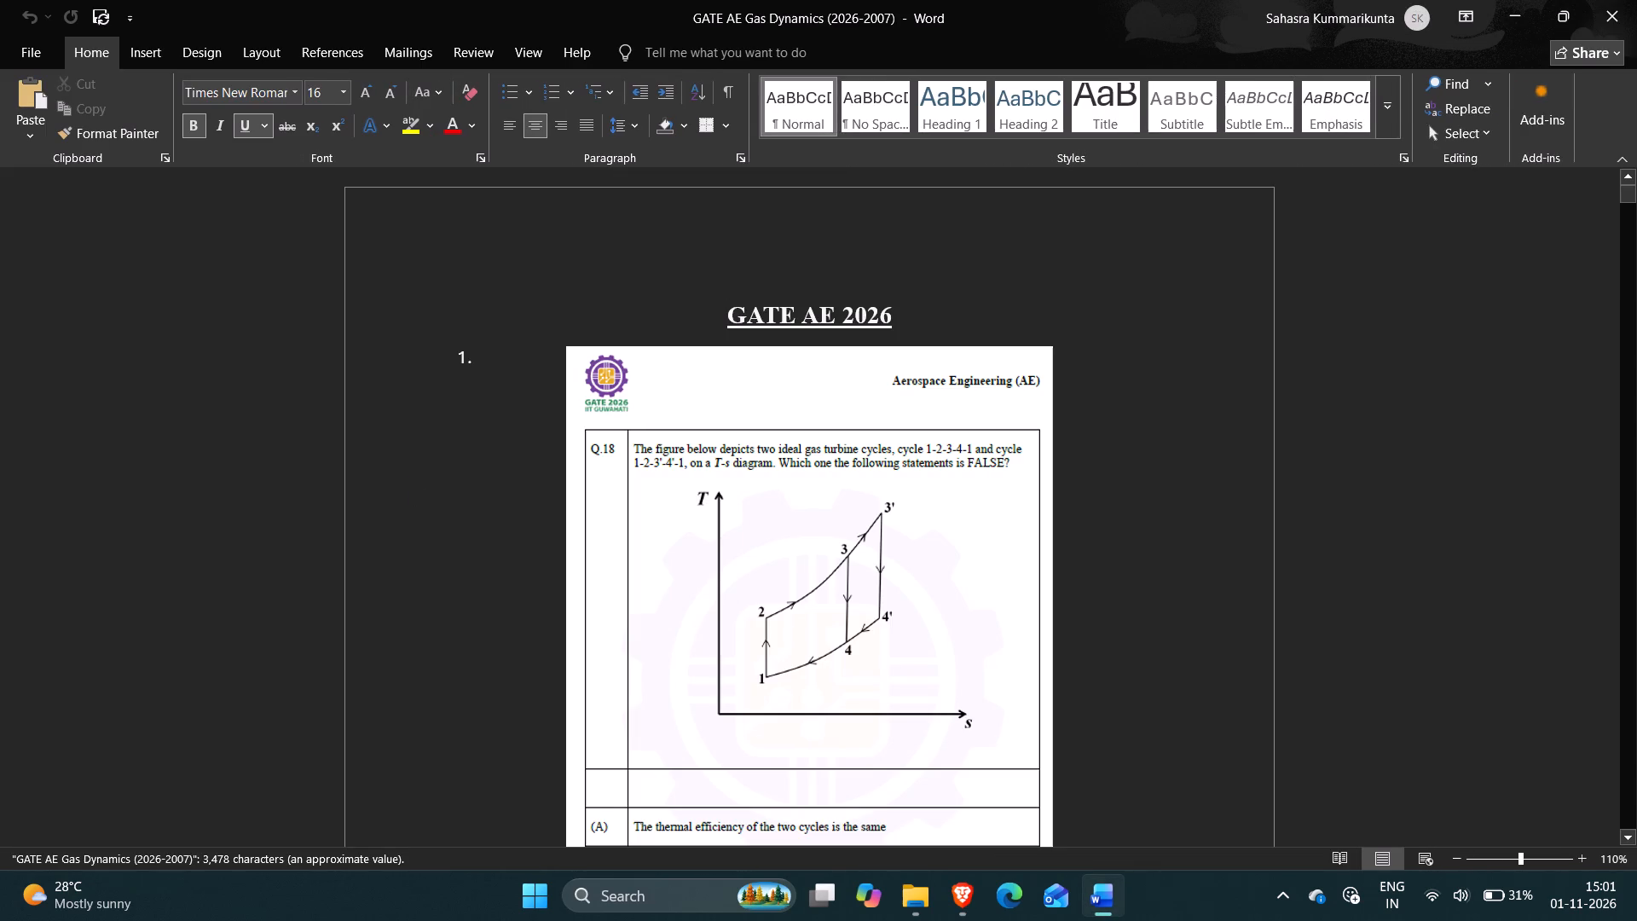
Place the text cursor at the empty question 1 under the GATE AE 2017 heading.
{"action": "scroll", "coordinate": [555, 474], "scroll_direction": "down", "scroll_amount": 13}
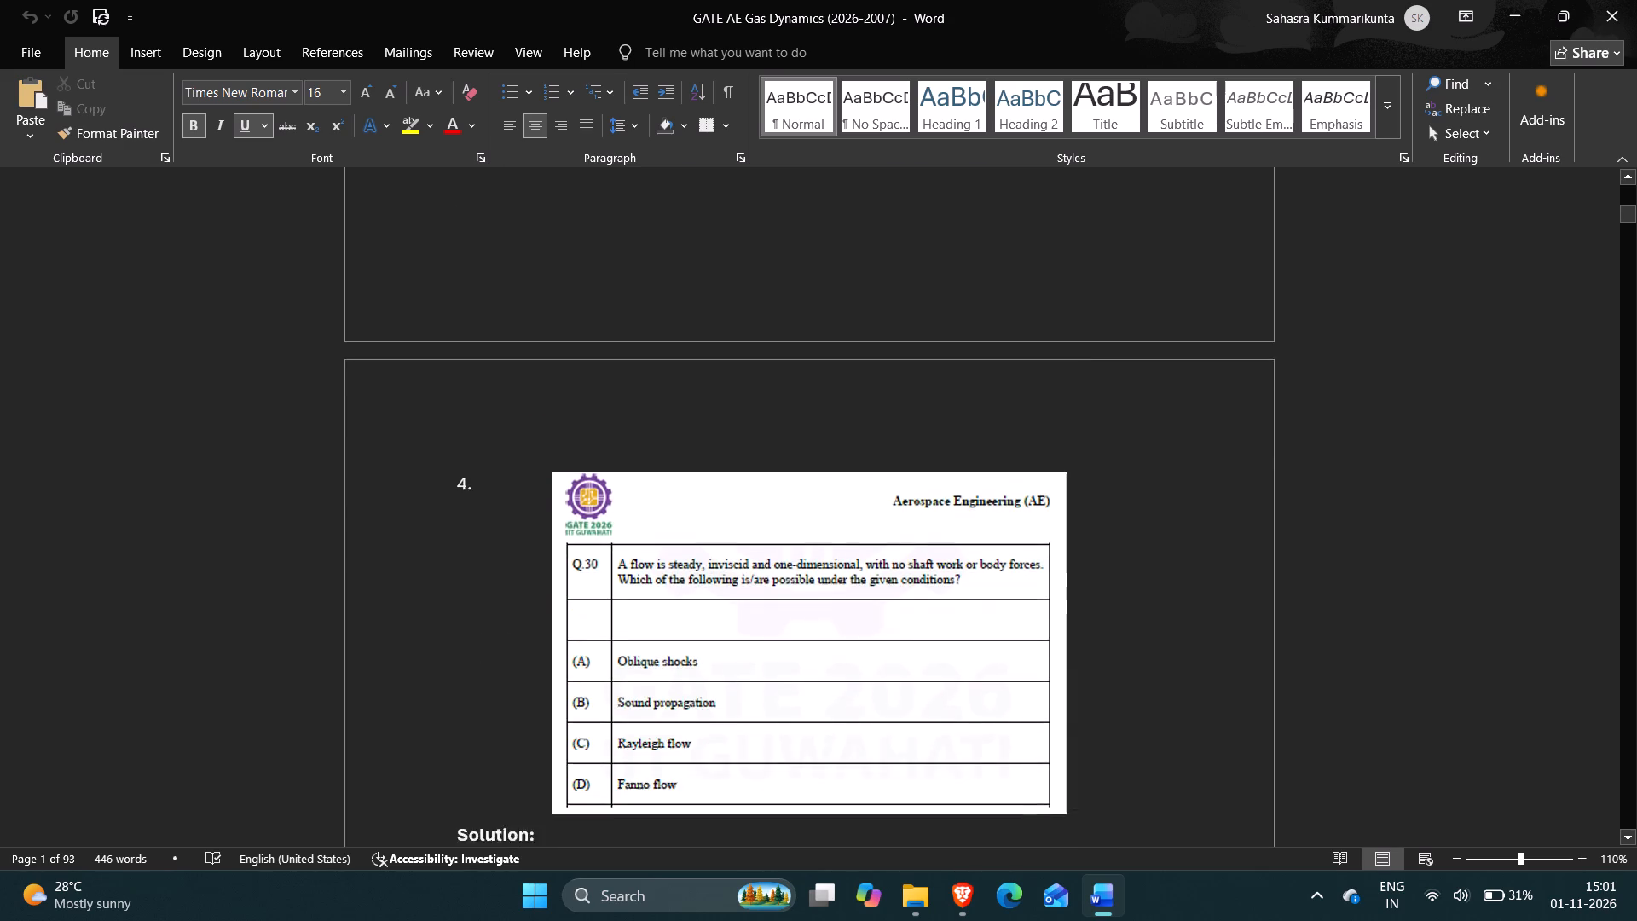
{"action": "scroll", "coordinate": [555, 474], "scroll_direction": "down", "scroll_amount": 17}
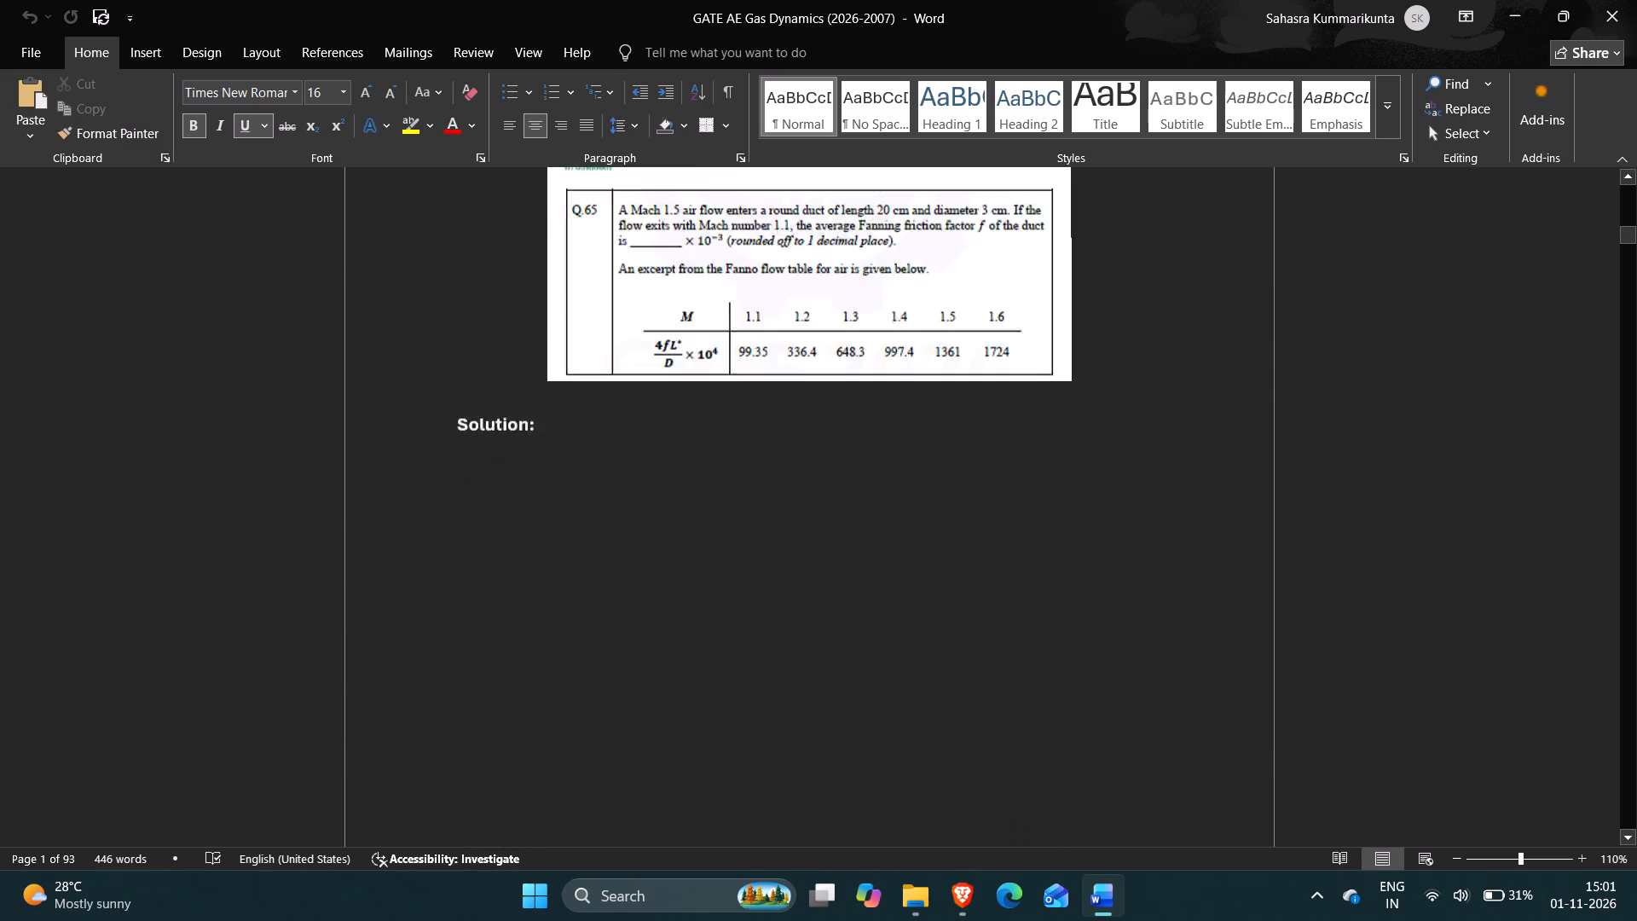
{"action": "scroll", "coordinate": [555, 474], "scroll_direction": "down", "scroll_amount": 16}
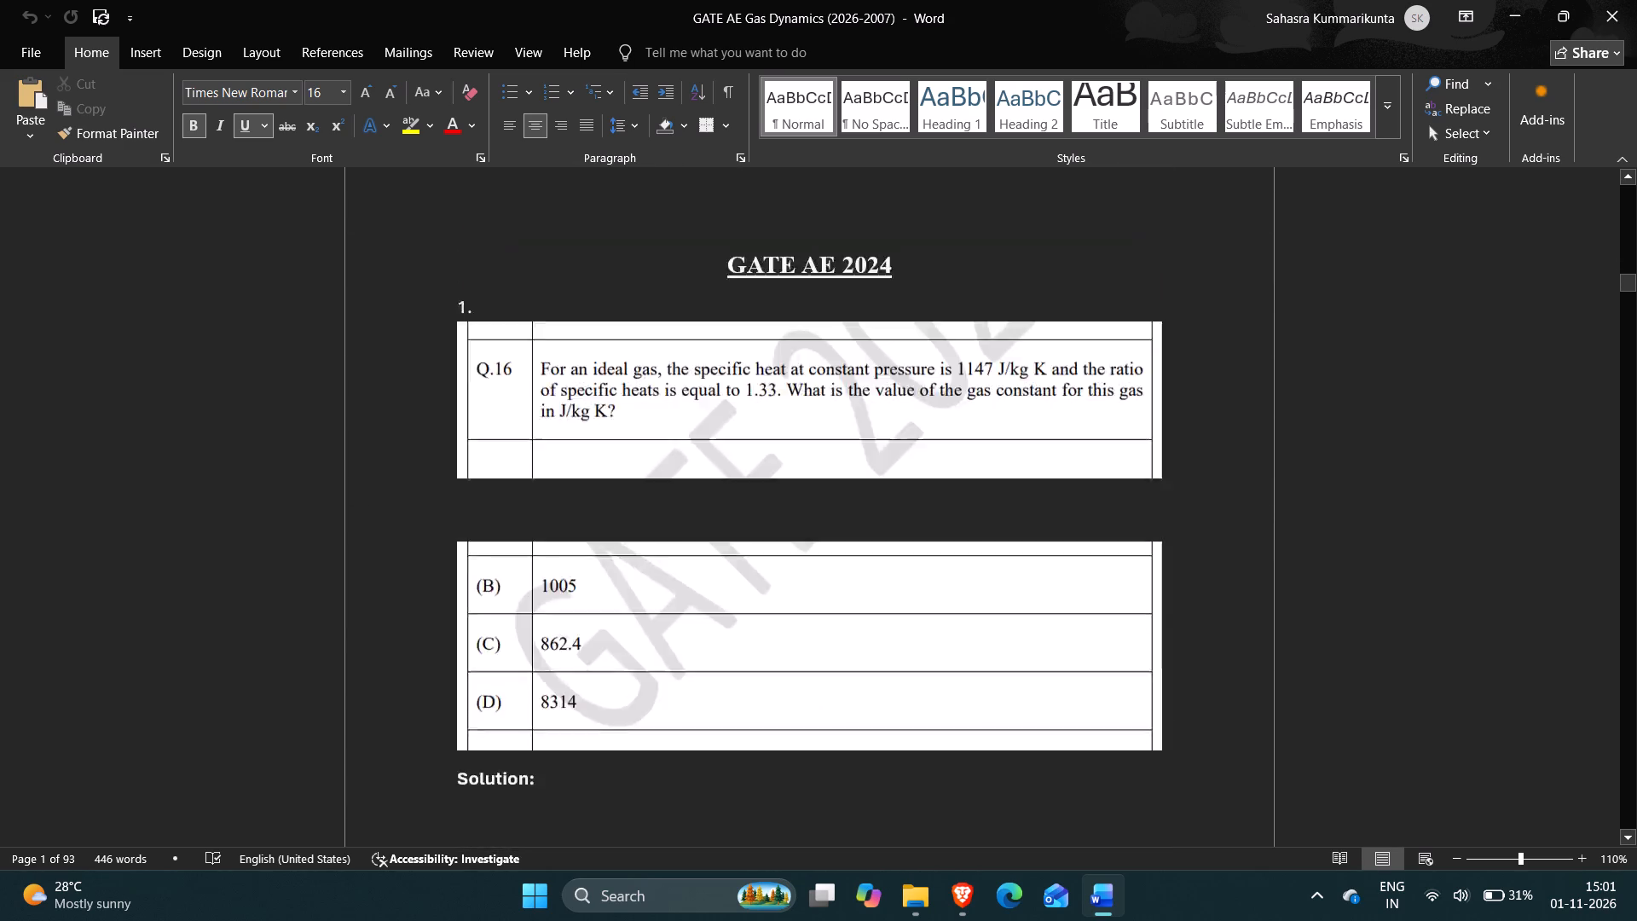
{"action": "scroll", "coordinate": [555, 474], "scroll_direction": "down", "scroll_amount": 12}
{"action": "scroll", "coordinate": [555, 474], "scroll_direction": "down", "scroll_amount": 9}
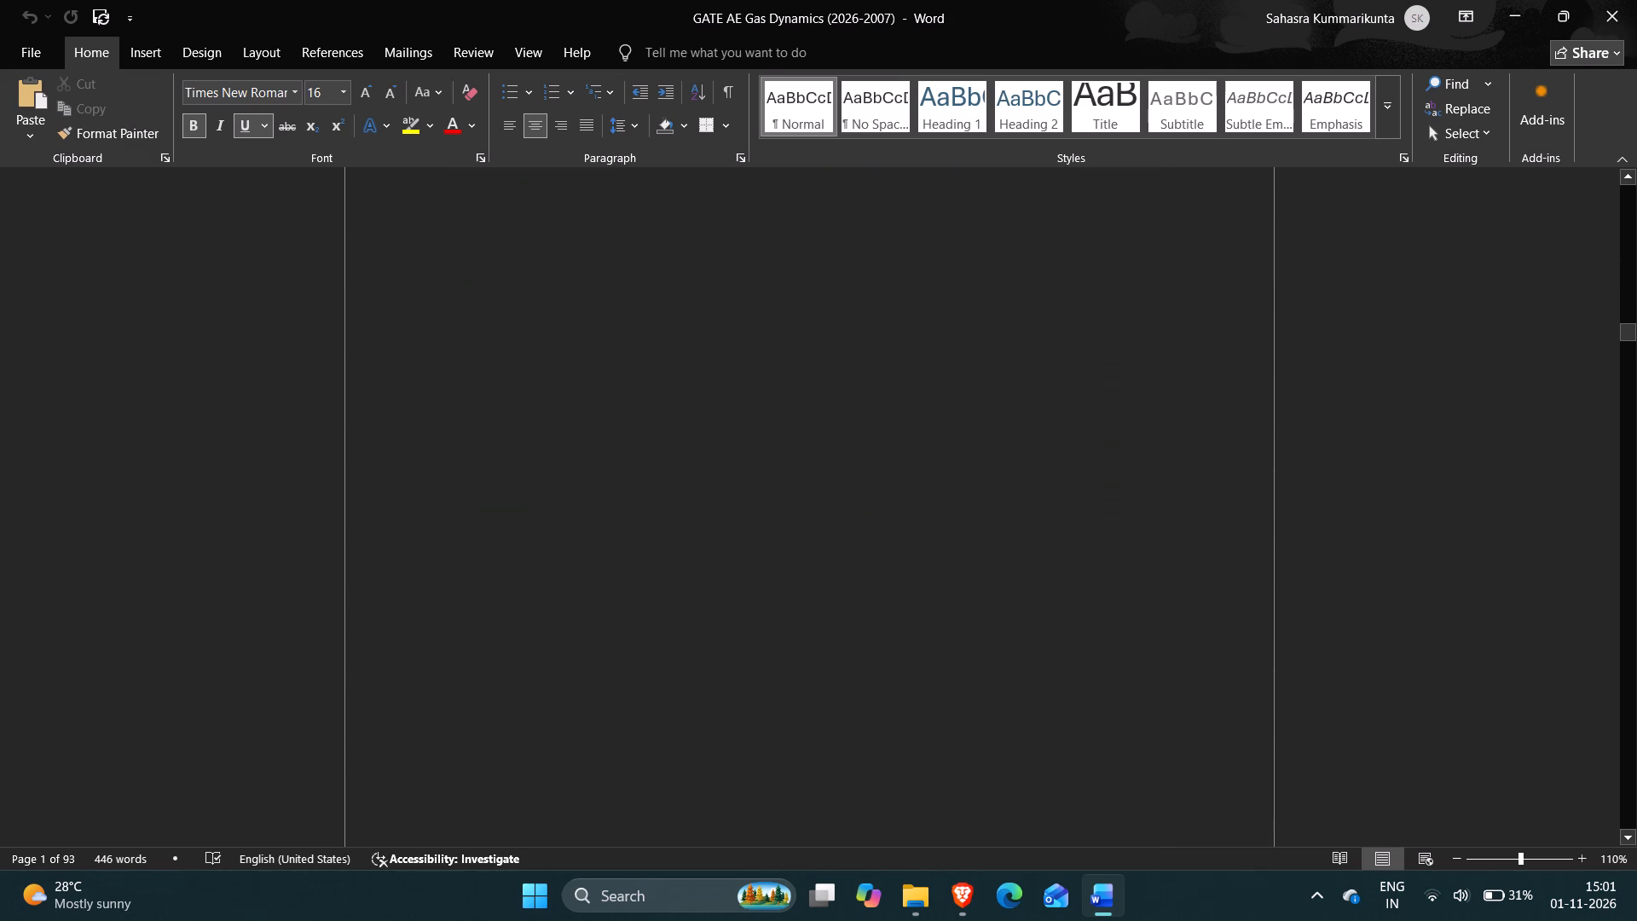
{"action": "scroll", "coordinate": [555, 474], "scroll_direction": "up", "scroll_amount": 2}
{"action": "scroll", "coordinate": [555, 474], "scroll_direction": "down", "scroll_amount": 9}
{"action": "scroll", "coordinate": [555, 474], "scroll_direction": "down", "scroll_amount": 14}
{"action": "scroll", "coordinate": [555, 474], "scroll_direction": "down", "scroll_amount": 4, "text": "ctrl"}
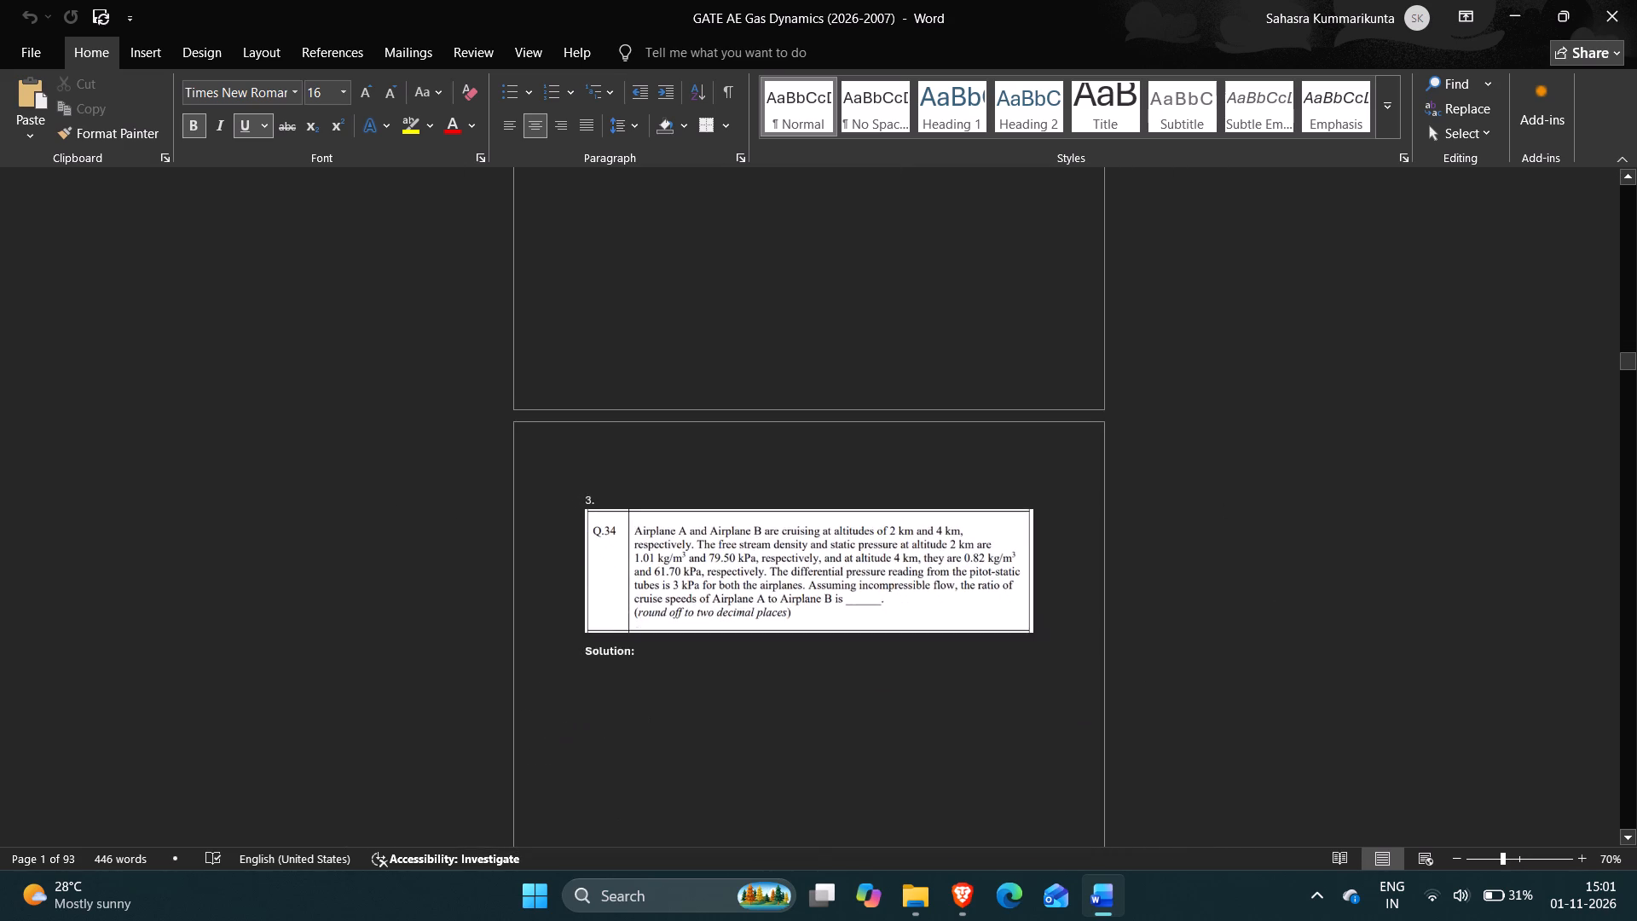
{"action": "scroll", "coordinate": [555, 474], "scroll_direction": "down", "scroll_amount": 4, "text": "ctrl"}
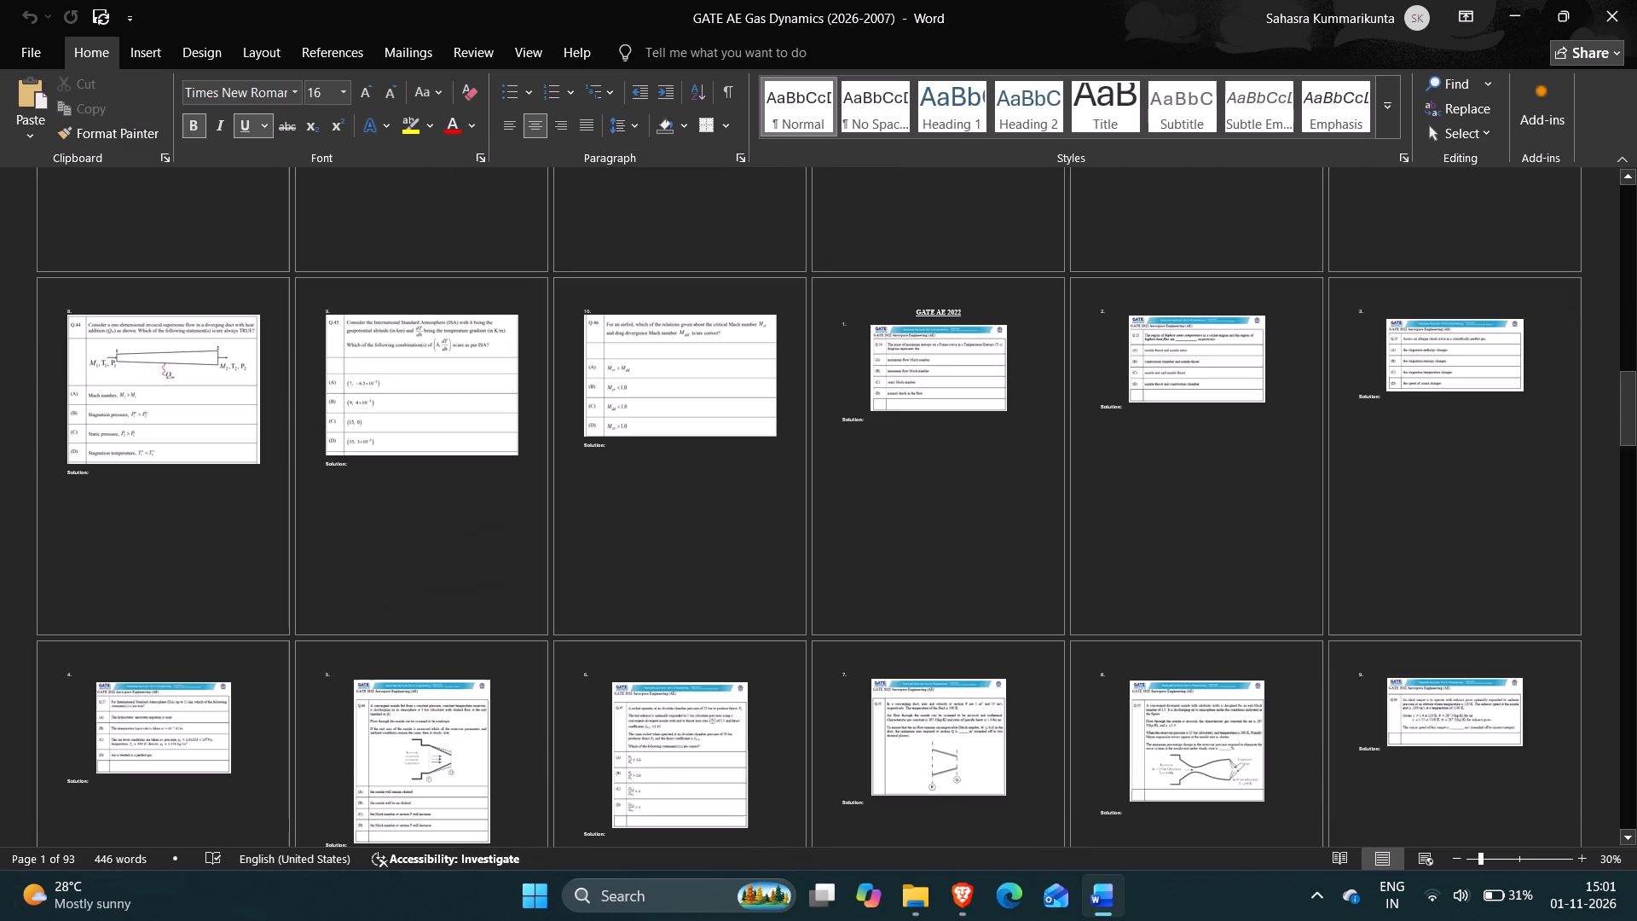
{"action": "scroll", "coordinate": [555, 474], "scroll_direction": "down", "scroll_amount": 12}
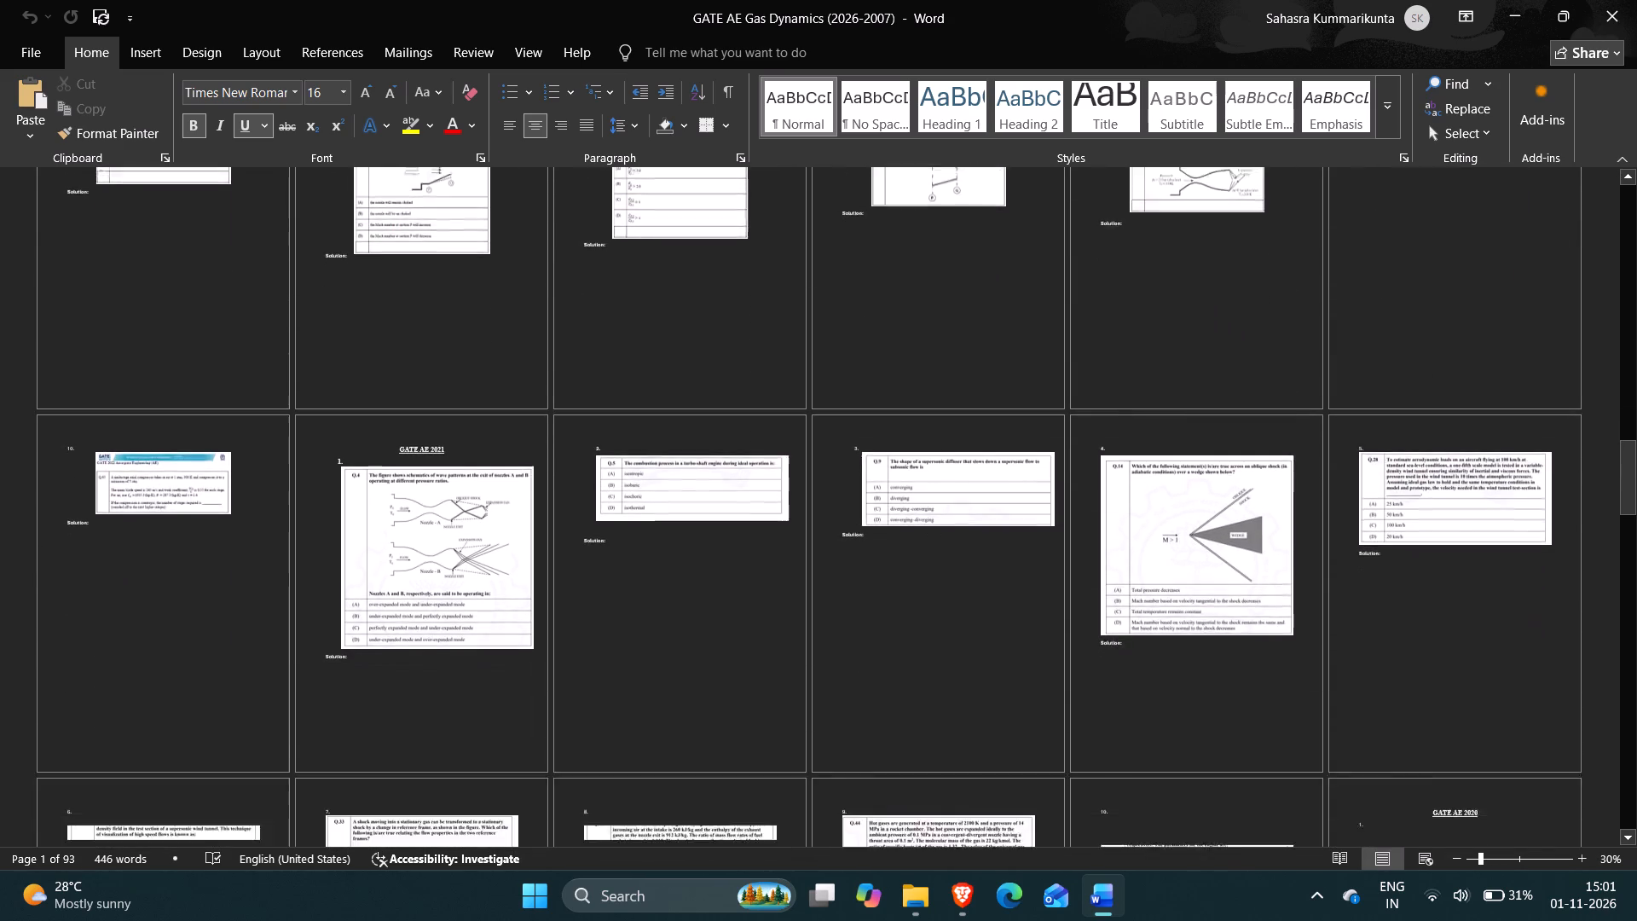
{"action": "scroll", "coordinate": [555, 474], "scroll_direction": "down", "scroll_amount": 2}
{"action": "scroll", "coordinate": [555, 474], "scroll_direction": "down", "scroll_amount": 20}
{"action": "scroll", "coordinate": [555, 474], "scroll_direction": "down", "scroll_amount": 16}
{"action": "scroll", "coordinate": [555, 474], "scroll_direction": "right", "scroll_amount": 1}
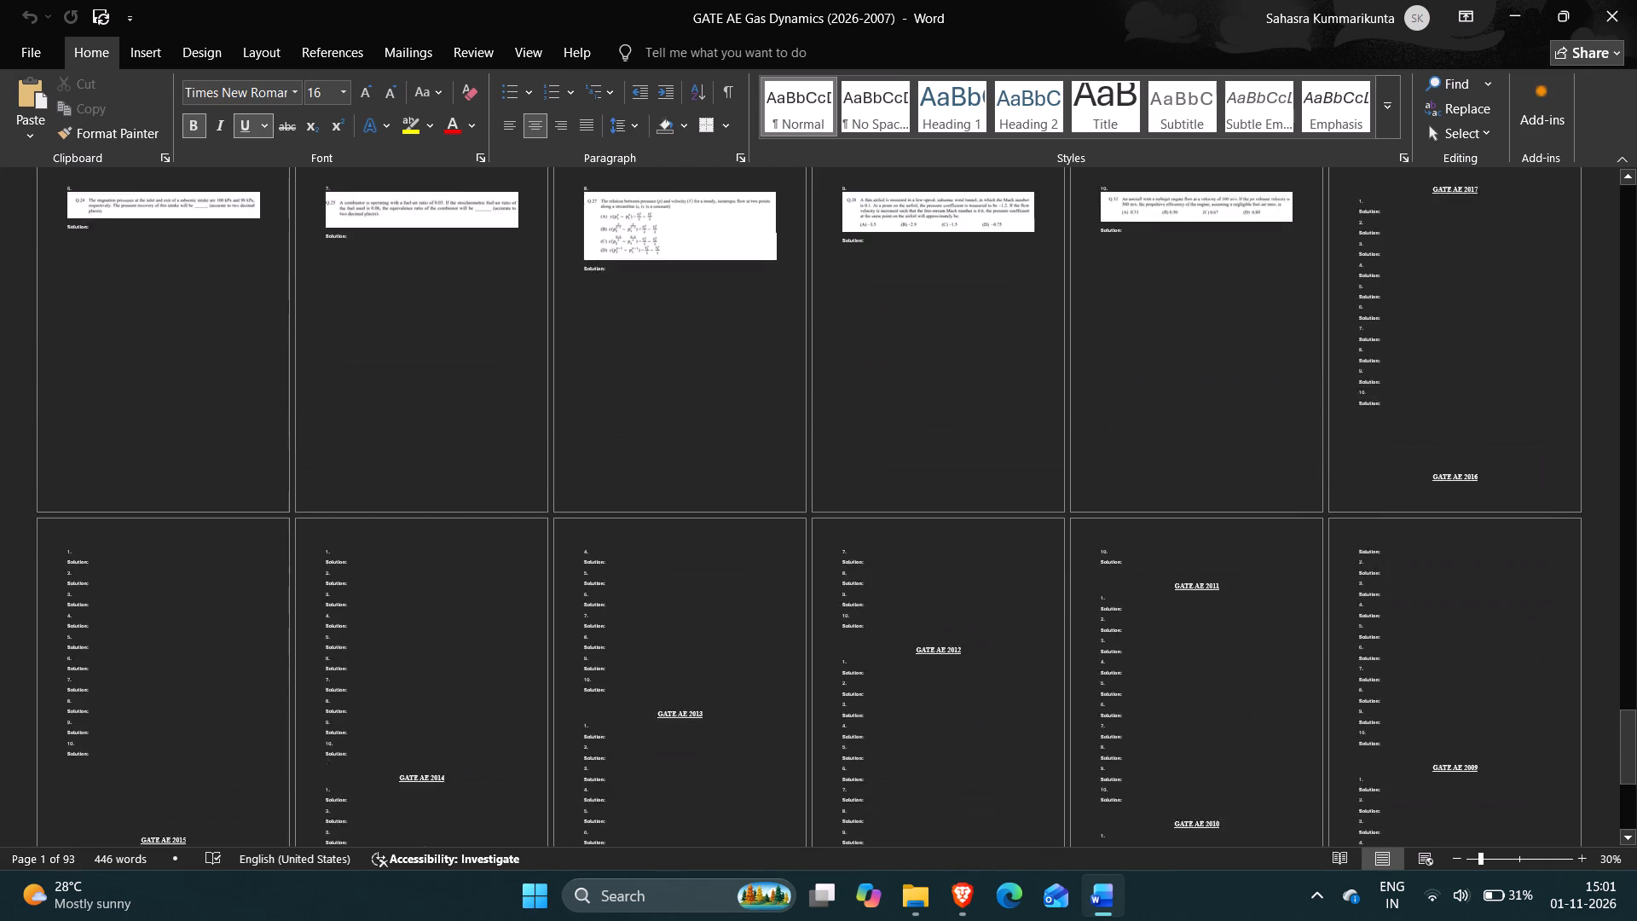
{"action": "scroll", "coordinate": [555, 474], "scroll_direction": "right", "scroll_amount": 2}
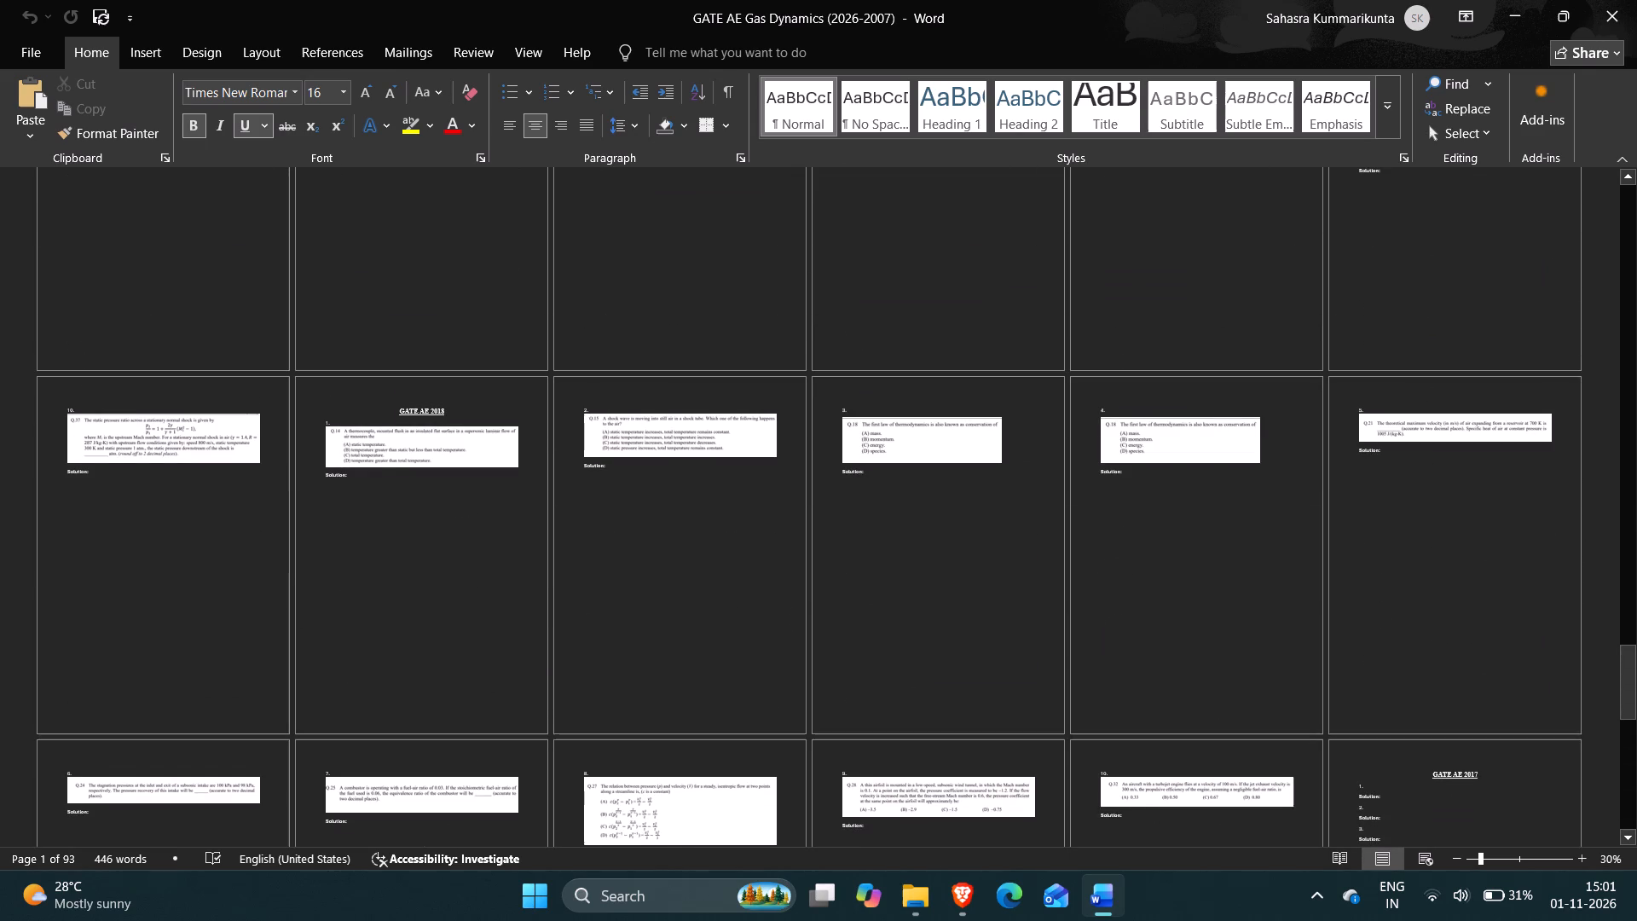
{"action": "scroll", "coordinate": [1400, 701], "scroll_direction": "up", "scroll_amount": 7, "text": "ctrl"}
{"action": "scroll", "coordinate": [1400, 701], "scroll_direction": "down", "scroll_amount": 12}
{"action": "scroll", "coordinate": [1400, 701], "scroll_direction": "down", "scroll_amount": 20}
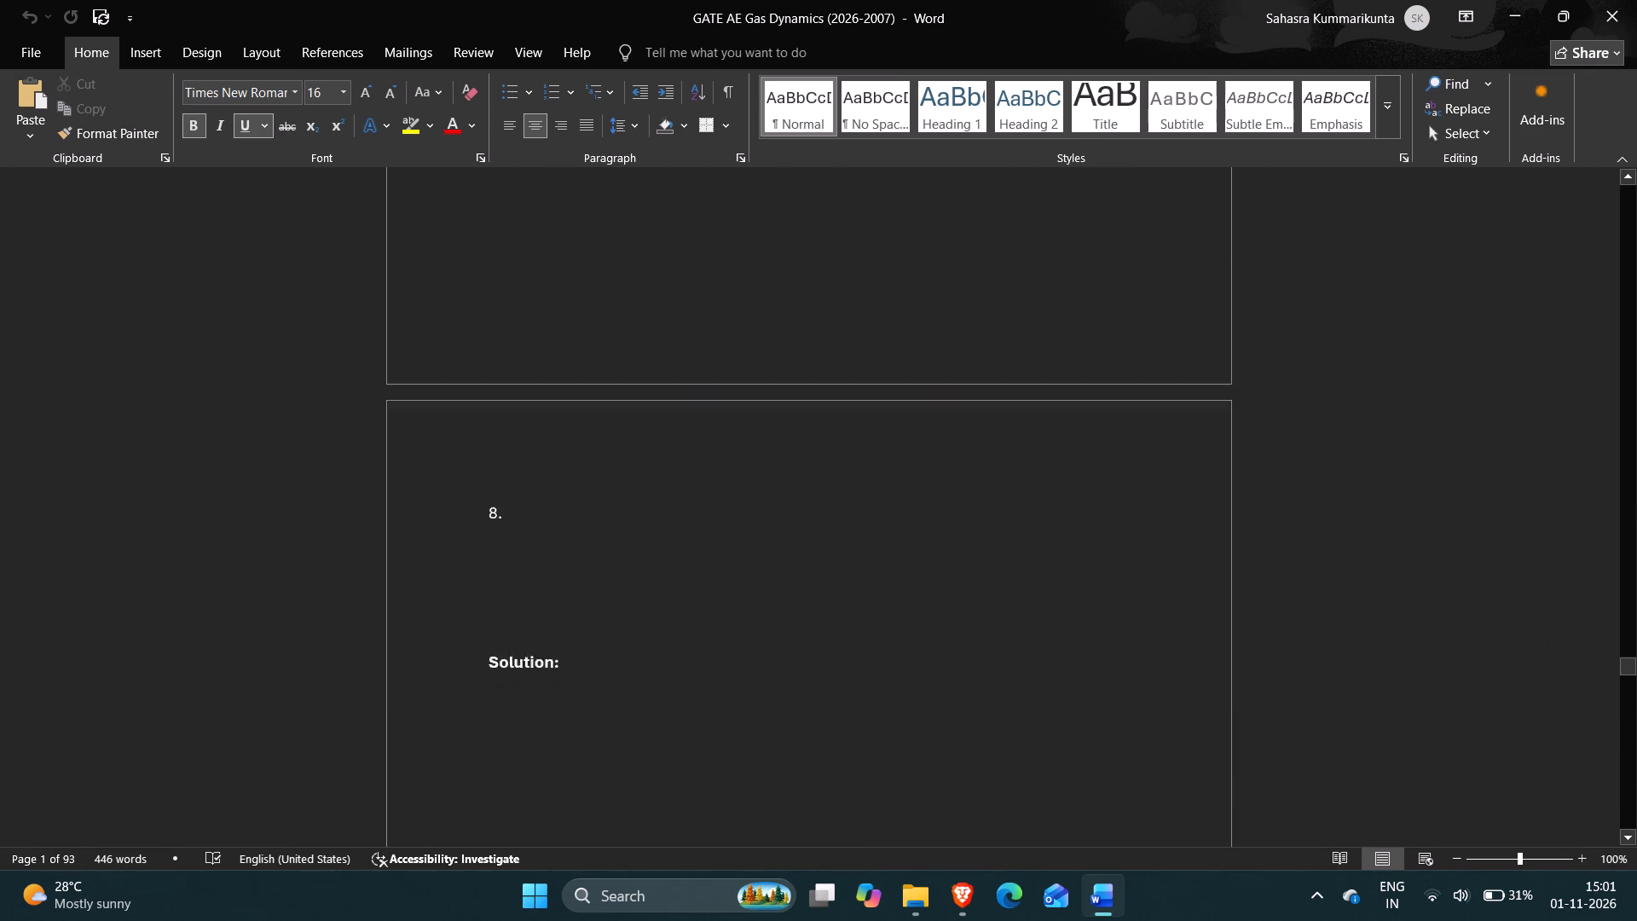
{"action": "scroll", "coordinate": [1400, 701], "scroll_direction": "down", "scroll_amount": 7}
{"action": "scroll", "coordinate": [1400, 701], "scroll_direction": "up", "scroll_amount": 3}
{"action": "scroll", "coordinate": [1400, 701], "scroll_direction": "down", "scroll_amount": 14}
{"action": "scroll", "coordinate": [1400, 701], "scroll_direction": "up", "scroll_amount": 2}
{"action": "scroll", "coordinate": [1400, 701], "scroll_direction": "right", "scroll_amount": 1}
{"action": "scroll", "coordinate": [1400, 701], "scroll_direction": "up", "scroll_amount": 3}
{"action": "scroll", "coordinate": [1400, 701], "scroll_direction": "down", "scroll_amount": 1}
{"action": "scroll", "coordinate": [1400, 701], "scroll_direction": "up", "scroll_amount": 1}
{"action": "scroll", "coordinate": [1400, 701], "scroll_direction": "down", "scroll_amount": 1}
{"action": "scroll", "coordinate": [1400, 701], "scroll_direction": "up", "scroll_amount": 1}
{"action": "scroll", "coordinate": [1400, 701], "scroll_direction": "down", "scroll_amount": 2}
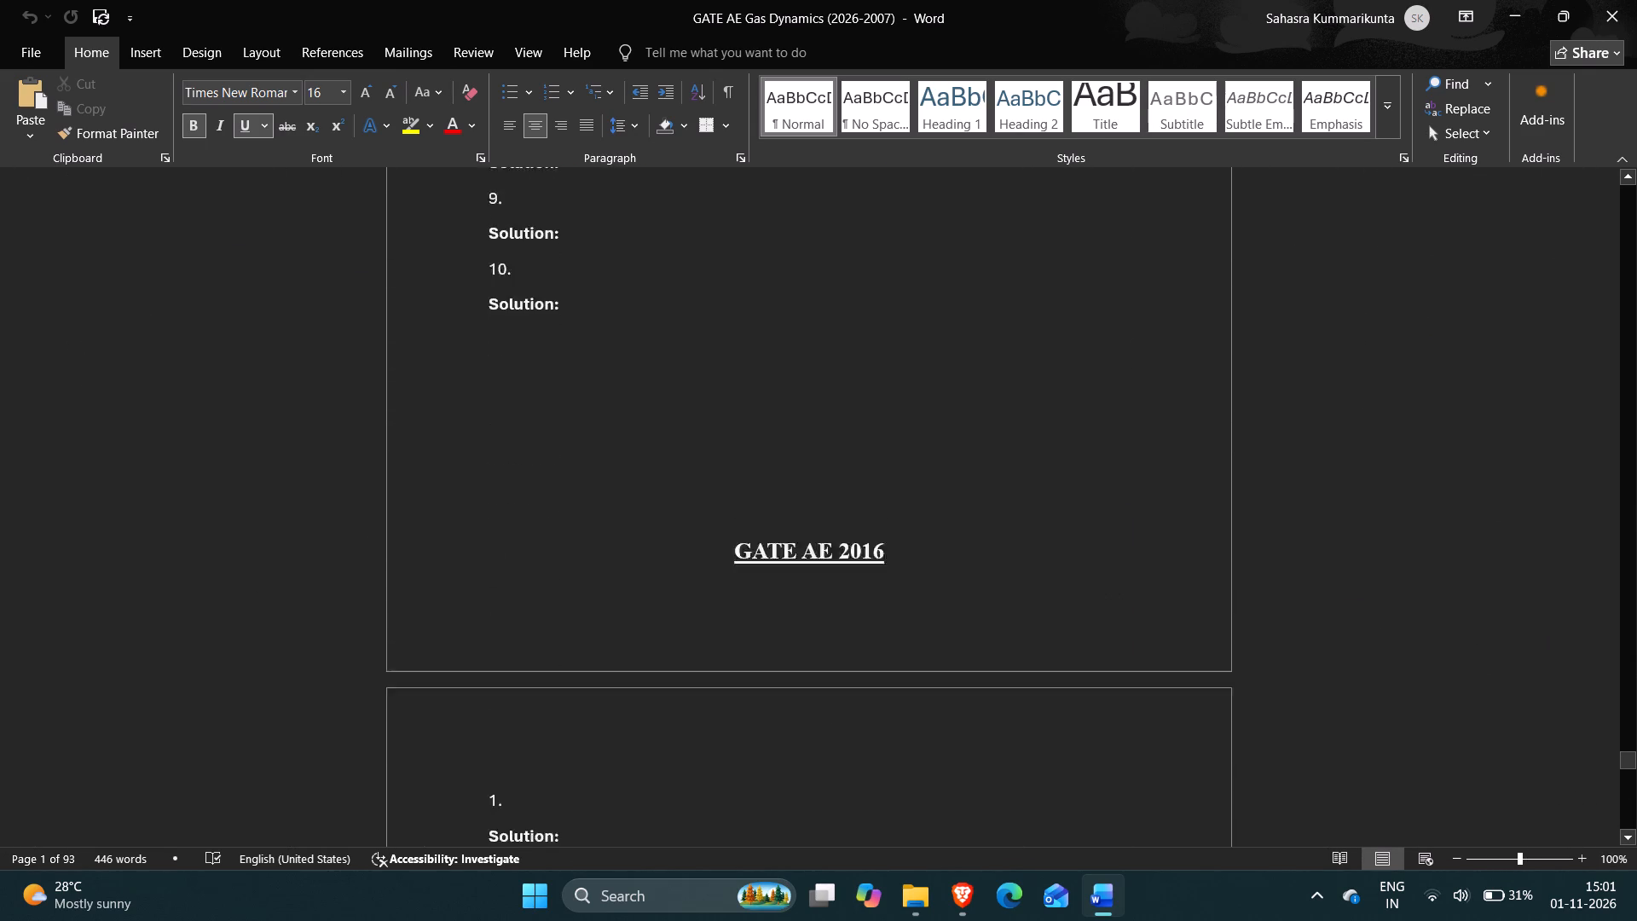
{"action": "scroll", "coordinate": [1400, 701], "scroll_direction": "down", "scroll_amount": 5}
{"action": "scroll", "coordinate": [1400, 701], "scroll_direction": "up", "scroll_amount": 1}
{"action": "scroll", "coordinate": [1400, 701], "scroll_direction": "right", "scroll_amount": 1}
{"action": "scroll", "coordinate": [1400, 701], "scroll_direction": "up", "scroll_amount": 1}
{"action": "scroll", "coordinate": [1400, 701], "scroll_direction": "right", "scroll_amount": 1}
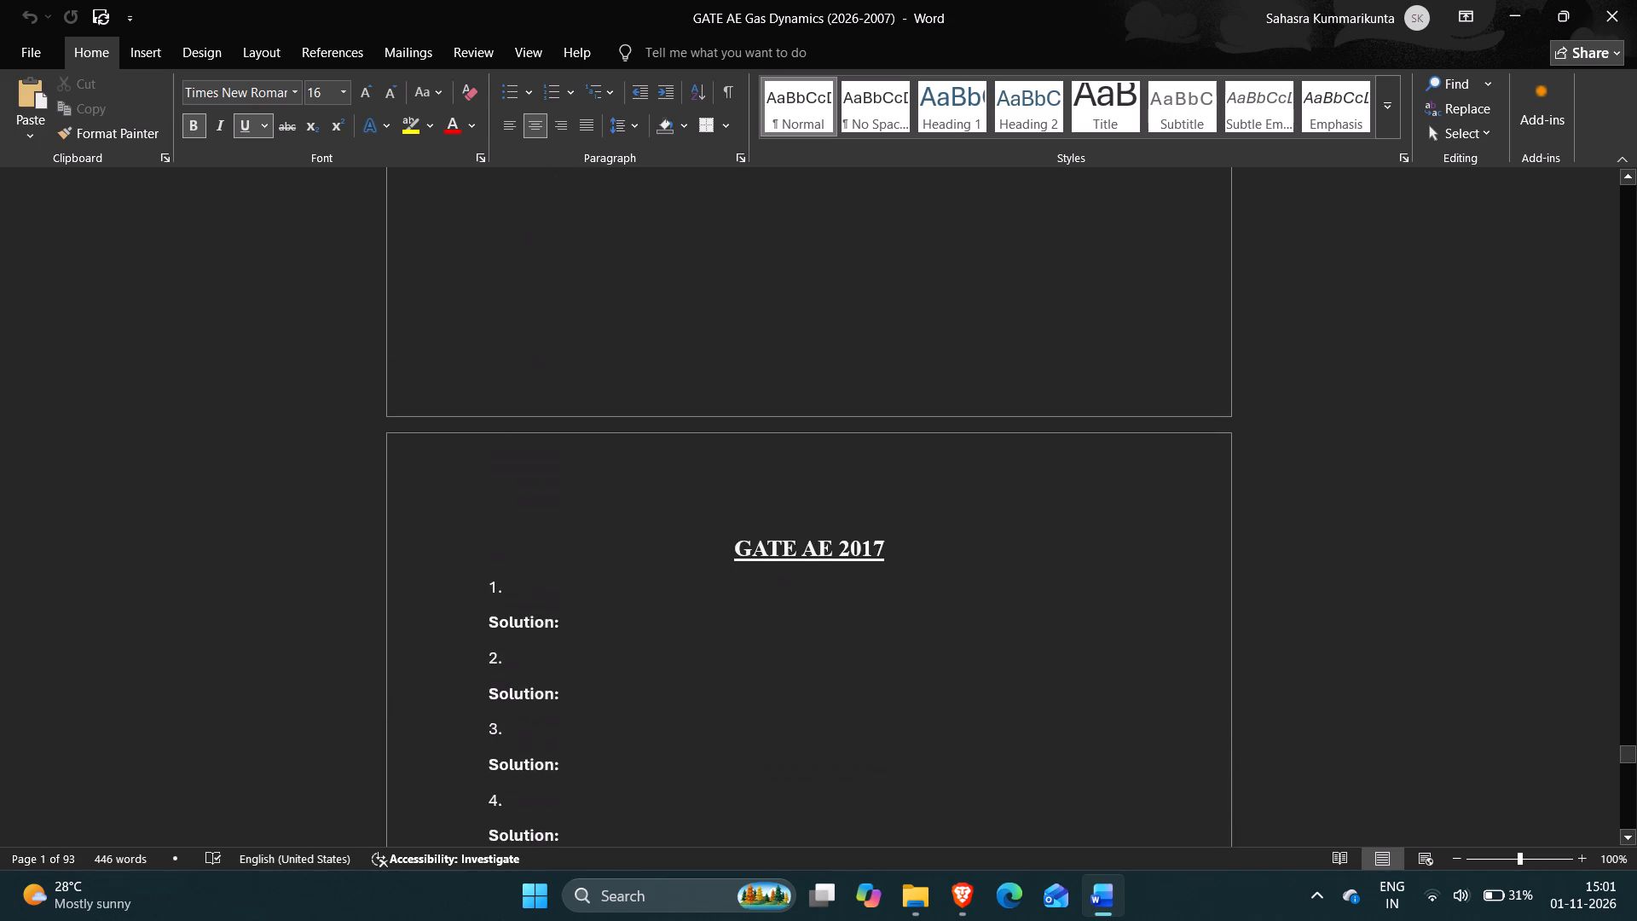
{"action": "scroll", "coordinate": [1400, 701], "scroll_direction": "up", "scroll_amount": 3}
{"action": "scroll", "coordinate": [1400, 701], "scroll_direction": "right", "scroll_amount": 1}
{"action": "scroll", "coordinate": [1400, 701], "scroll_direction": "up", "scroll_amount": 1}
{"action": "scroll", "coordinate": [1400, 701], "scroll_direction": "right", "scroll_amount": 1}
{"action": "scroll", "coordinate": [1400, 701], "scroll_direction": "up", "scroll_amount": 1}
{"action": "scroll", "coordinate": [1400, 701], "scroll_direction": "down", "scroll_amount": 2}
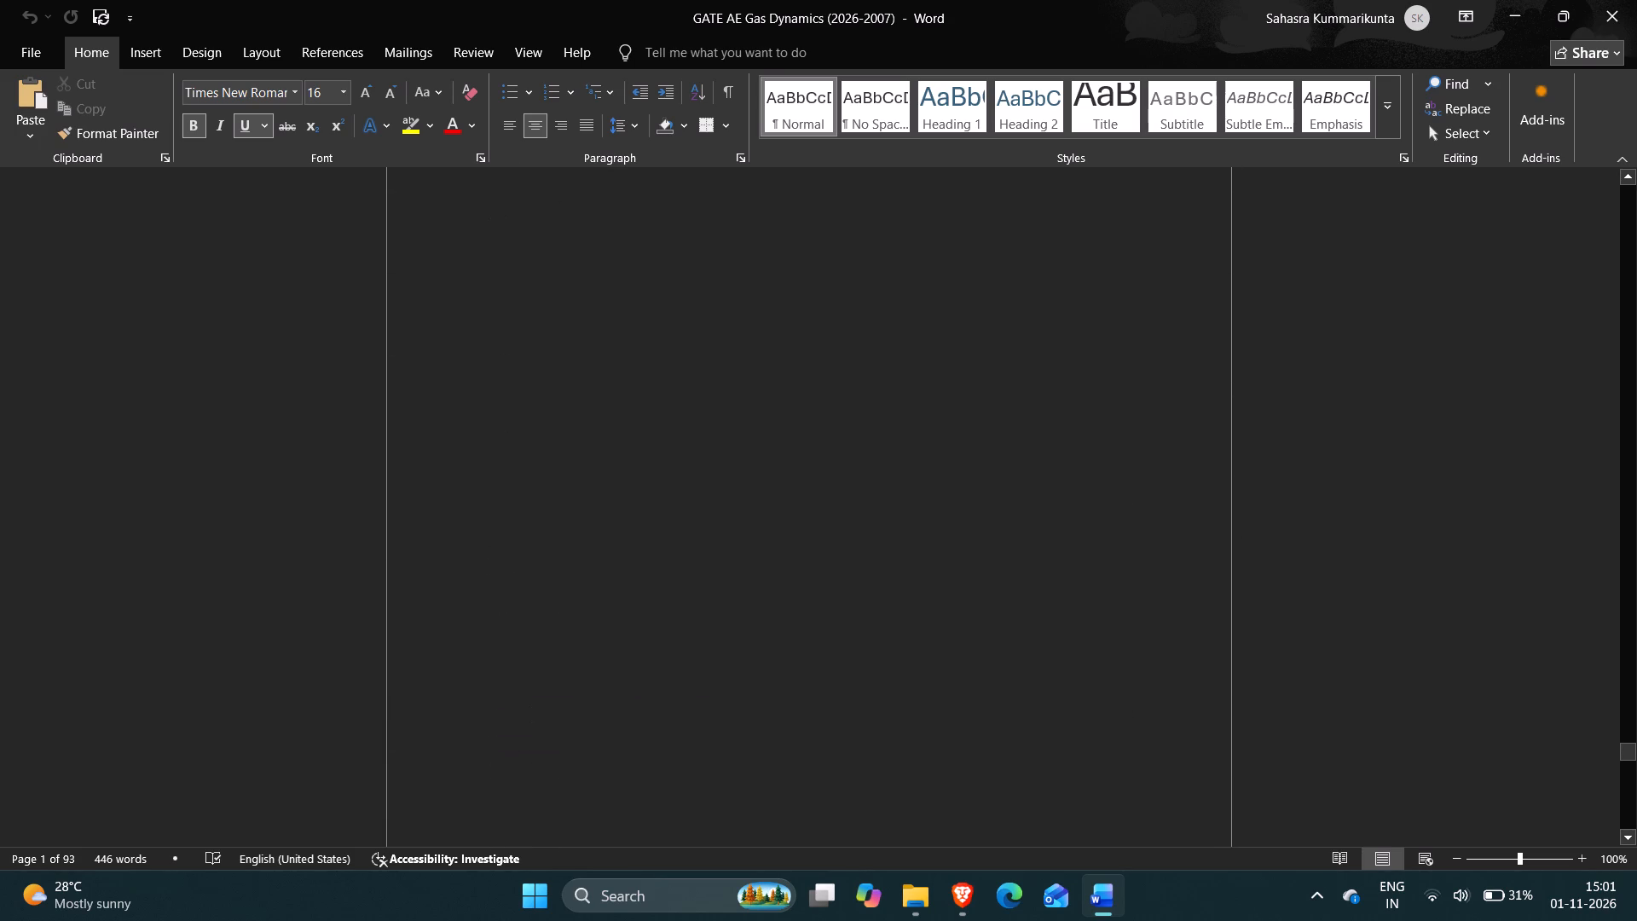
{"action": "scroll", "coordinate": [1400, 701], "scroll_direction": "down", "scroll_amount": 3}
{"action": "scroll", "coordinate": [1400, 701], "scroll_direction": "up", "scroll_amount": 2, "text": "ctrl"}
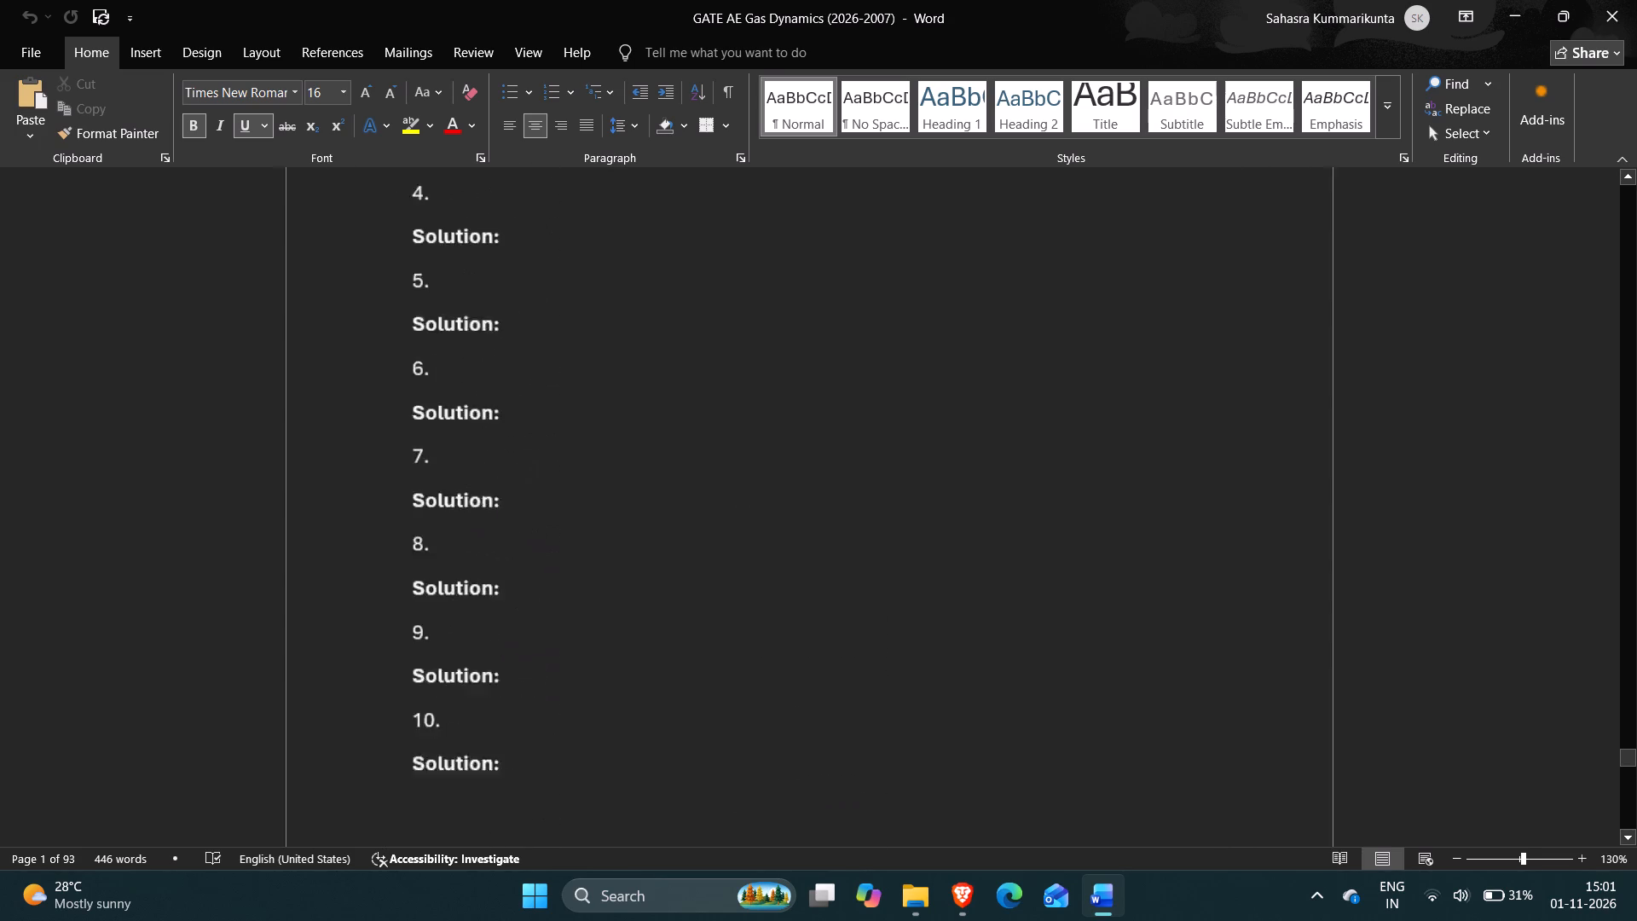
{"action": "scroll", "coordinate": [1400, 701], "scroll_direction": "up", "scroll_amount": 8, "text": "ctrl"}
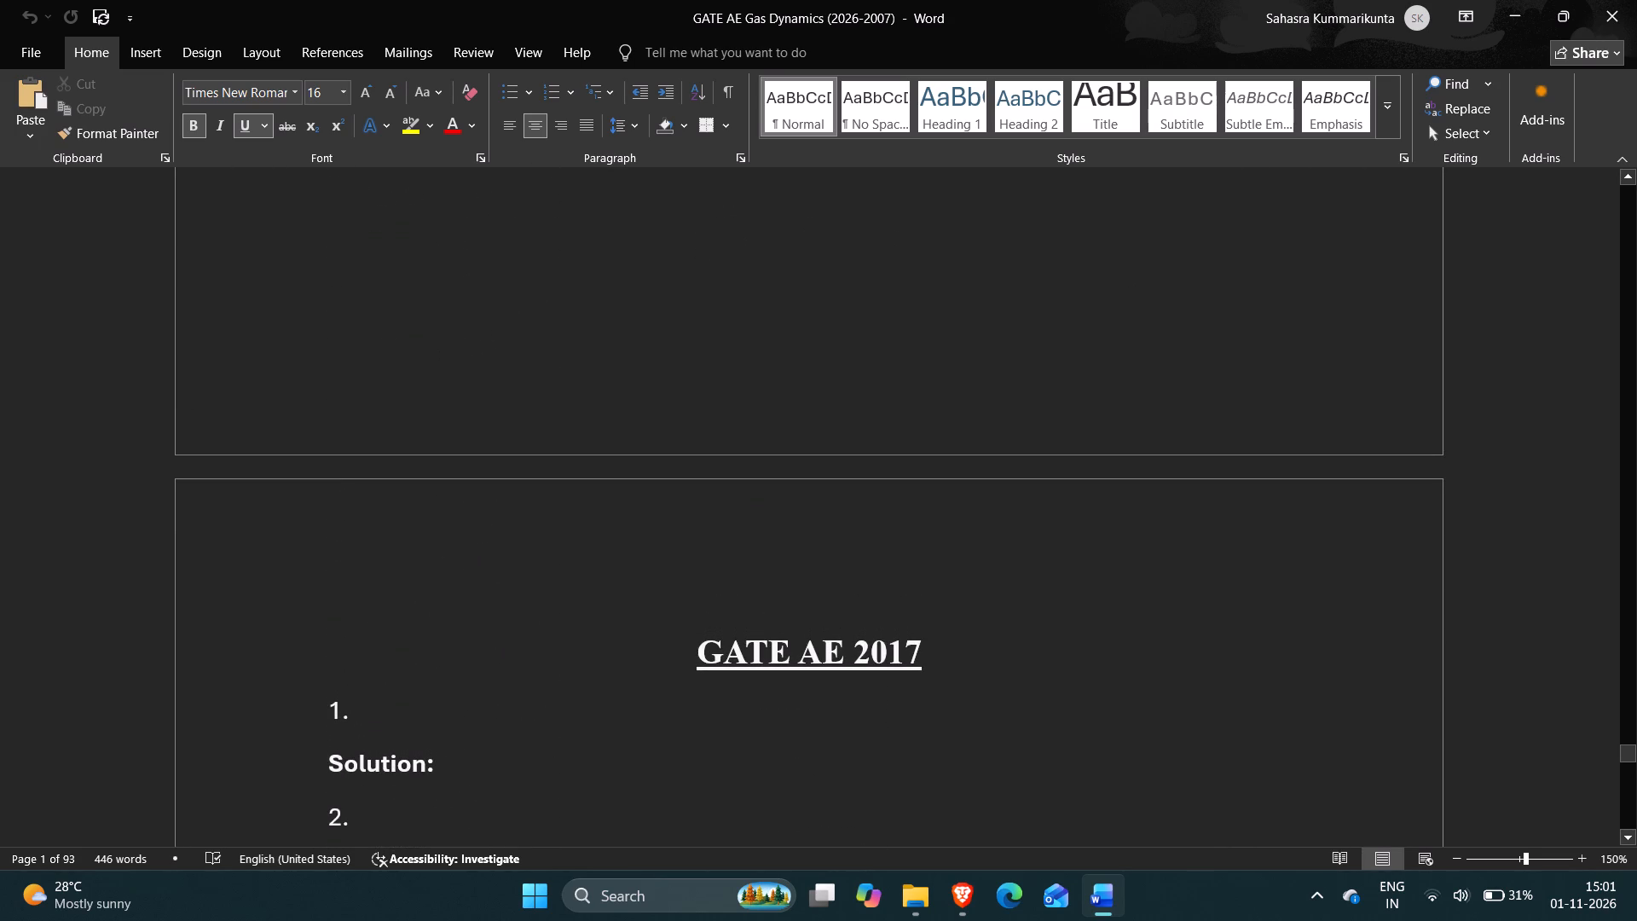
{"action": "left_click", "coordinate": [616, 667]}
{"action": "left_click", "coordinate": [616, 667]}
{"action": "left_click", "coordinate": [515, 689]}
{"action": "left_click", "coordinate": [471, 715]}
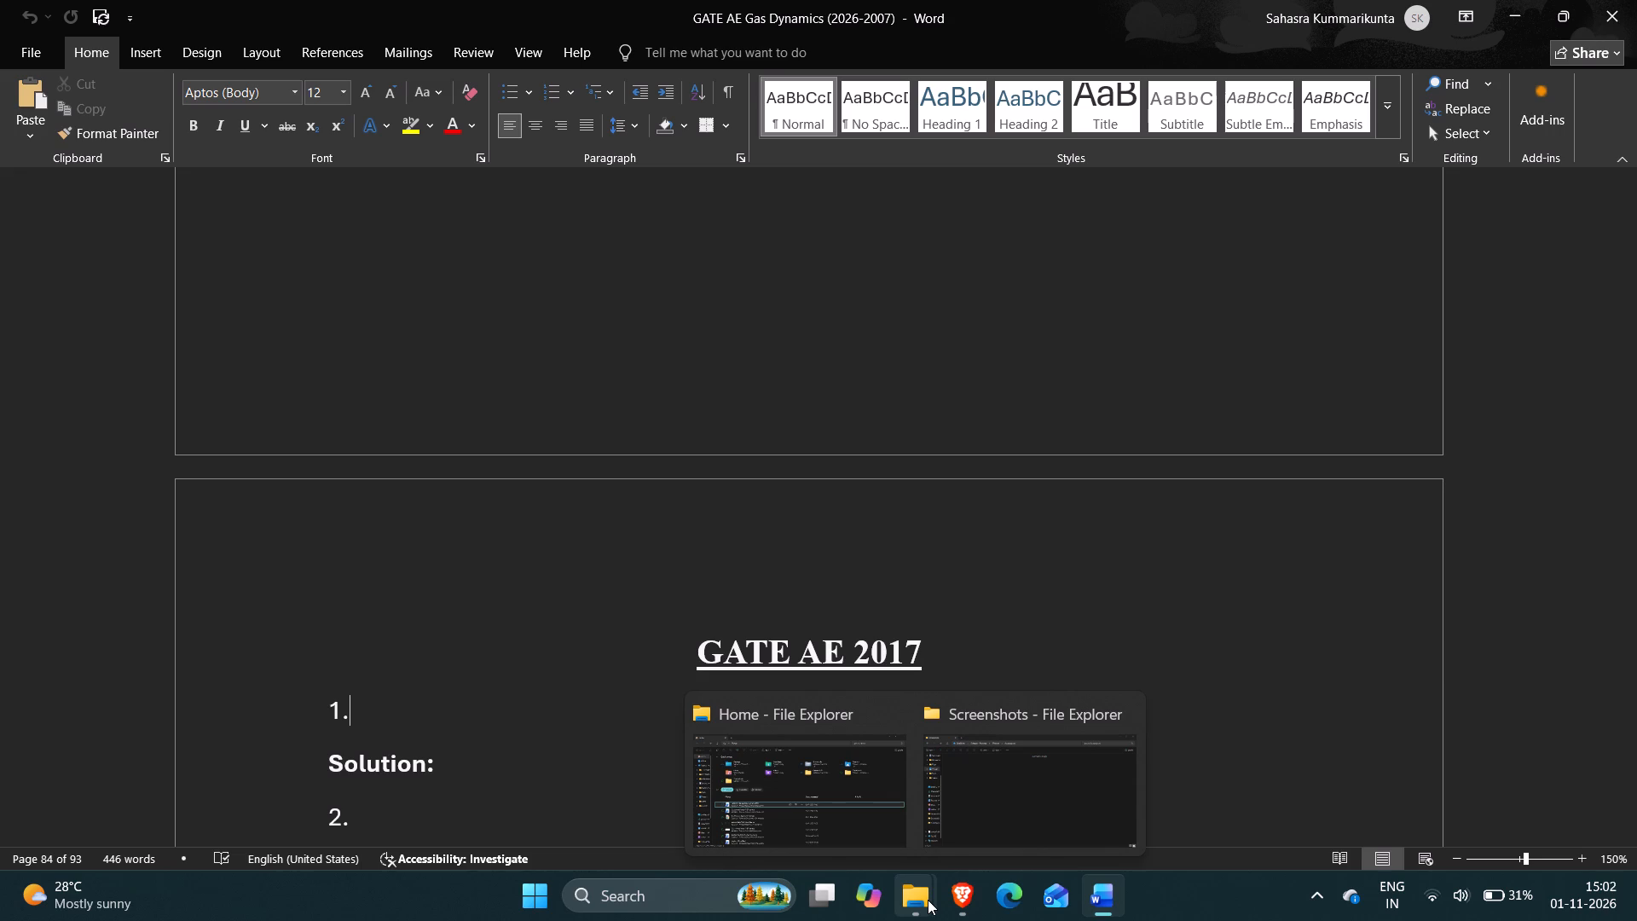
Switch to Brave and open the 2017 GATE Aerospace paper by changing the year in the 2018 paper's web address to 2017.
{"action": "left_click", "coordinate": [968, 896]}
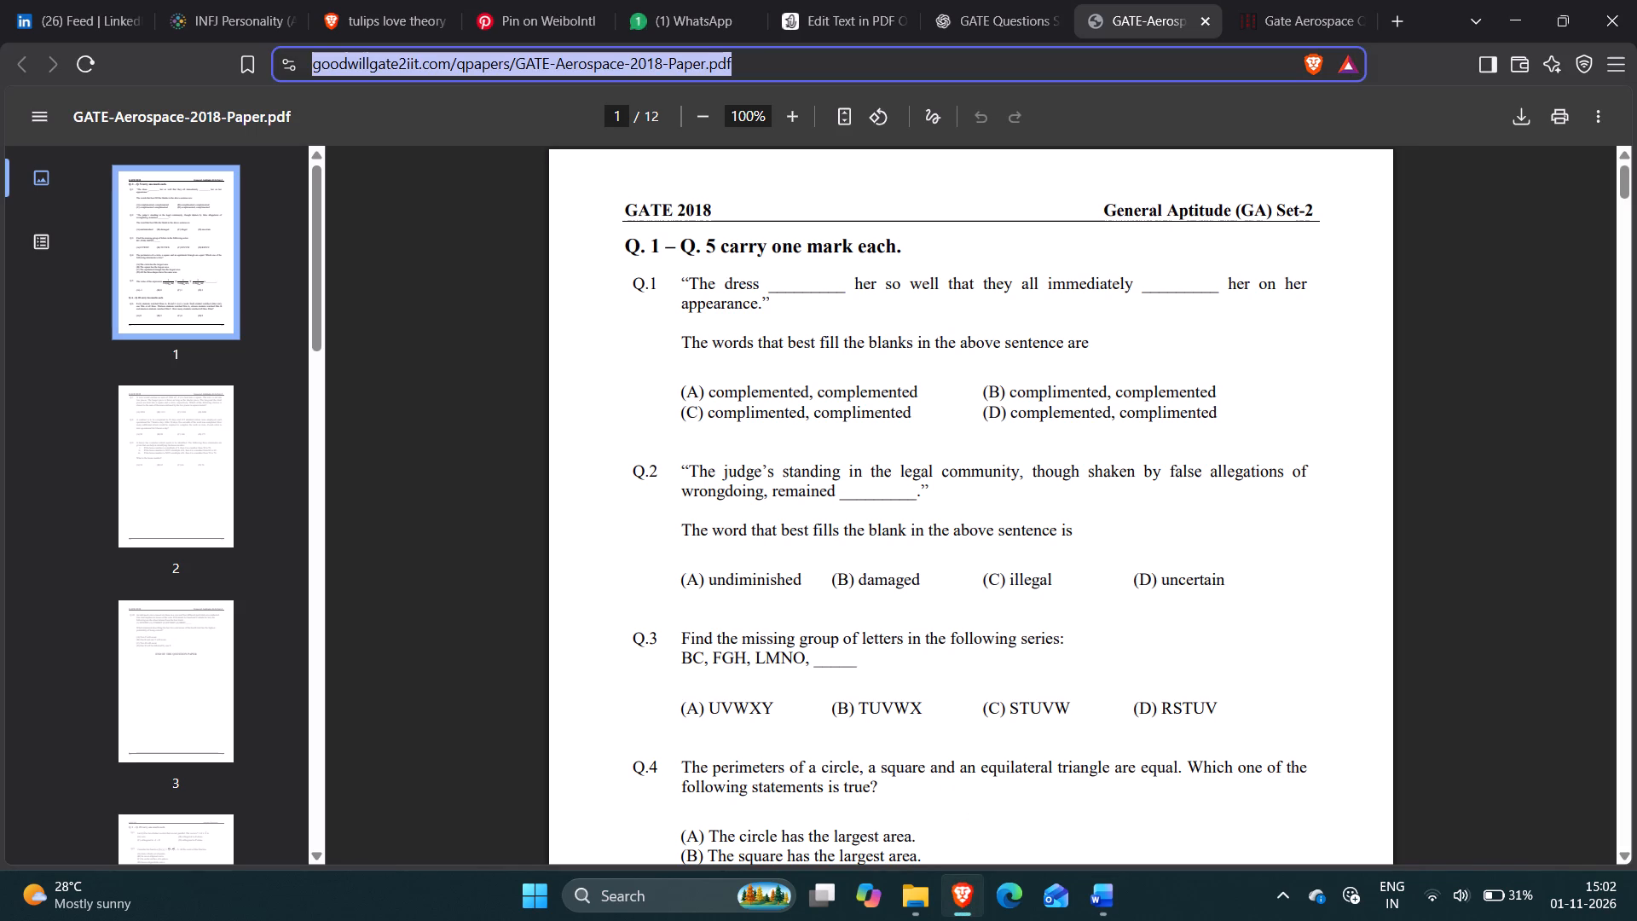
{"action": "left_click", "coordinate": [659, 58]}
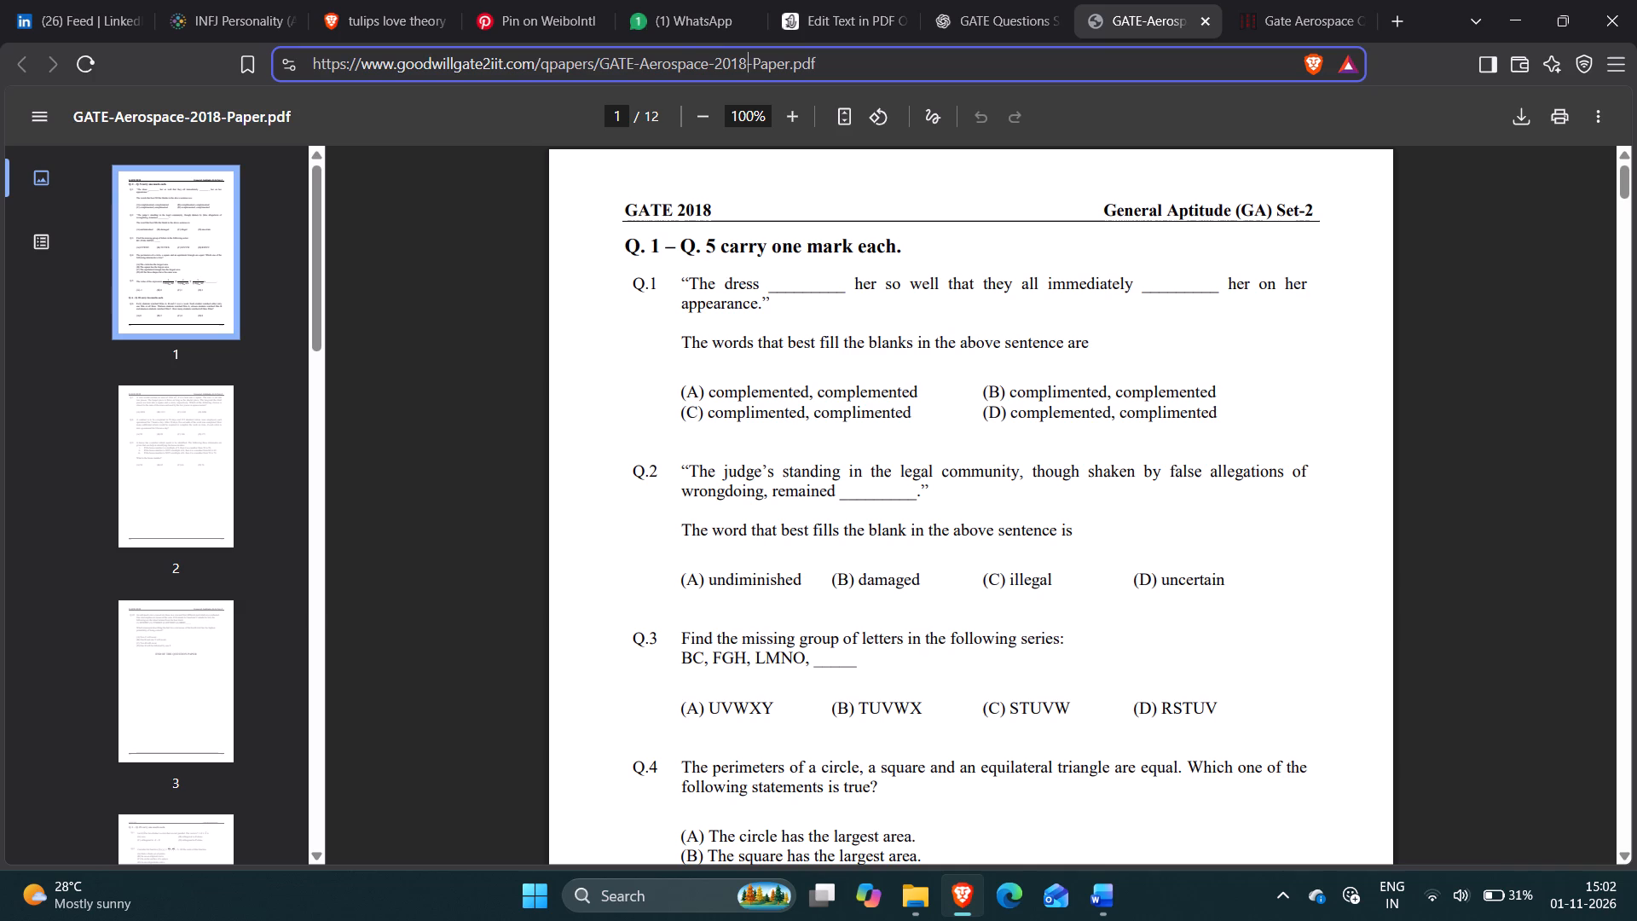
{"action": "key", "text": "BackSpace"}
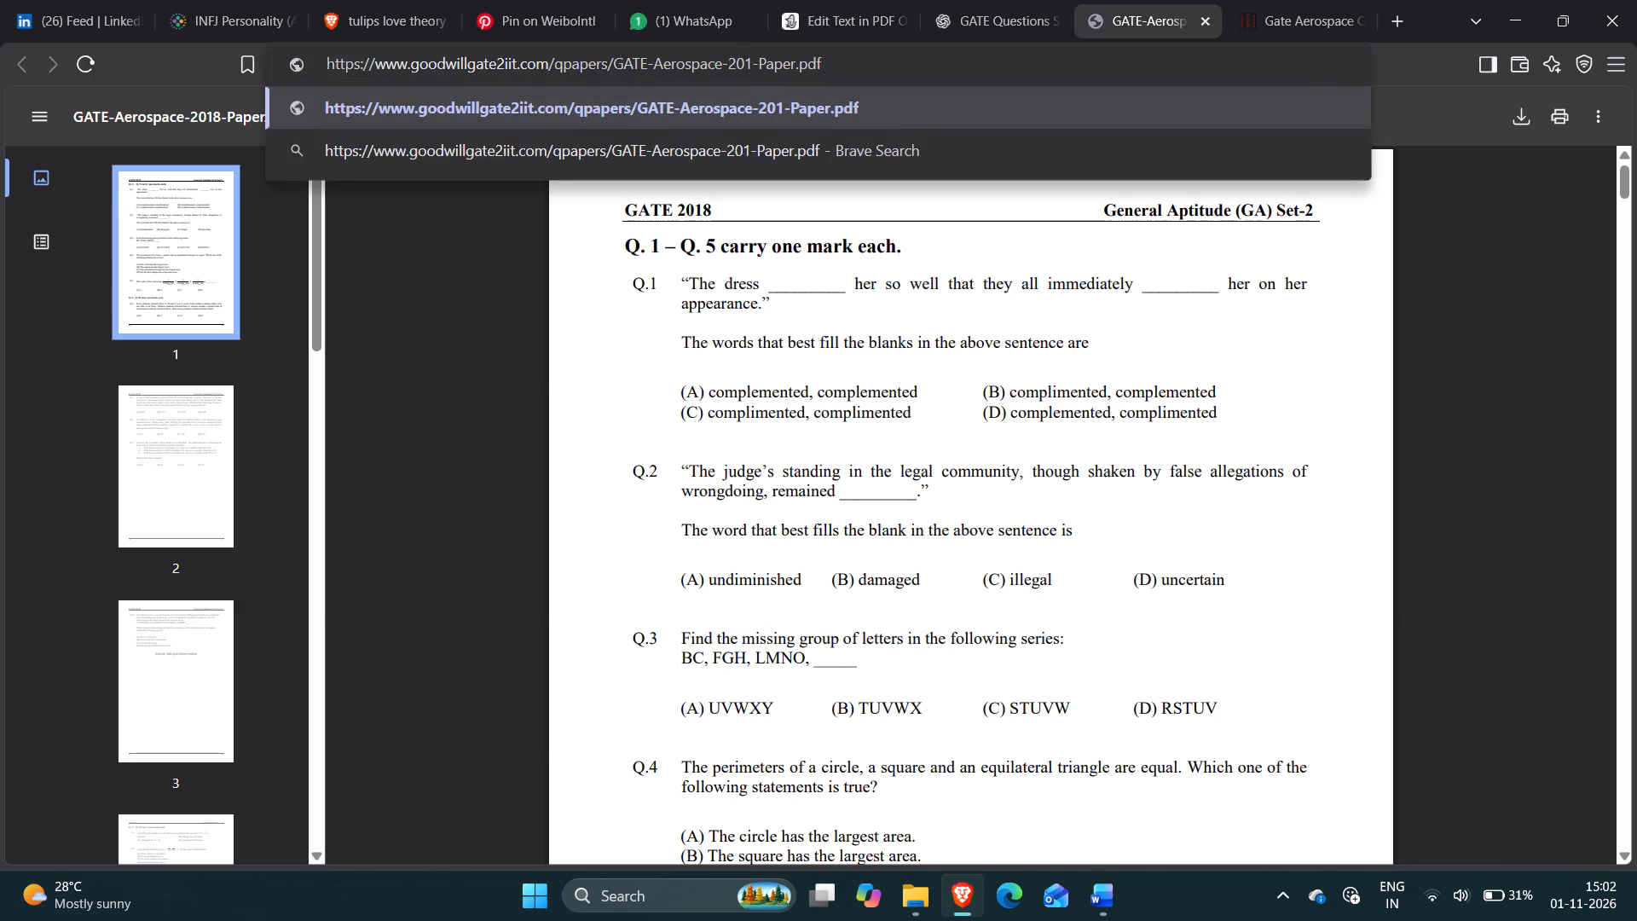
{"action": "key", "text": "7"}
{"action": "key", "text": "Return"}
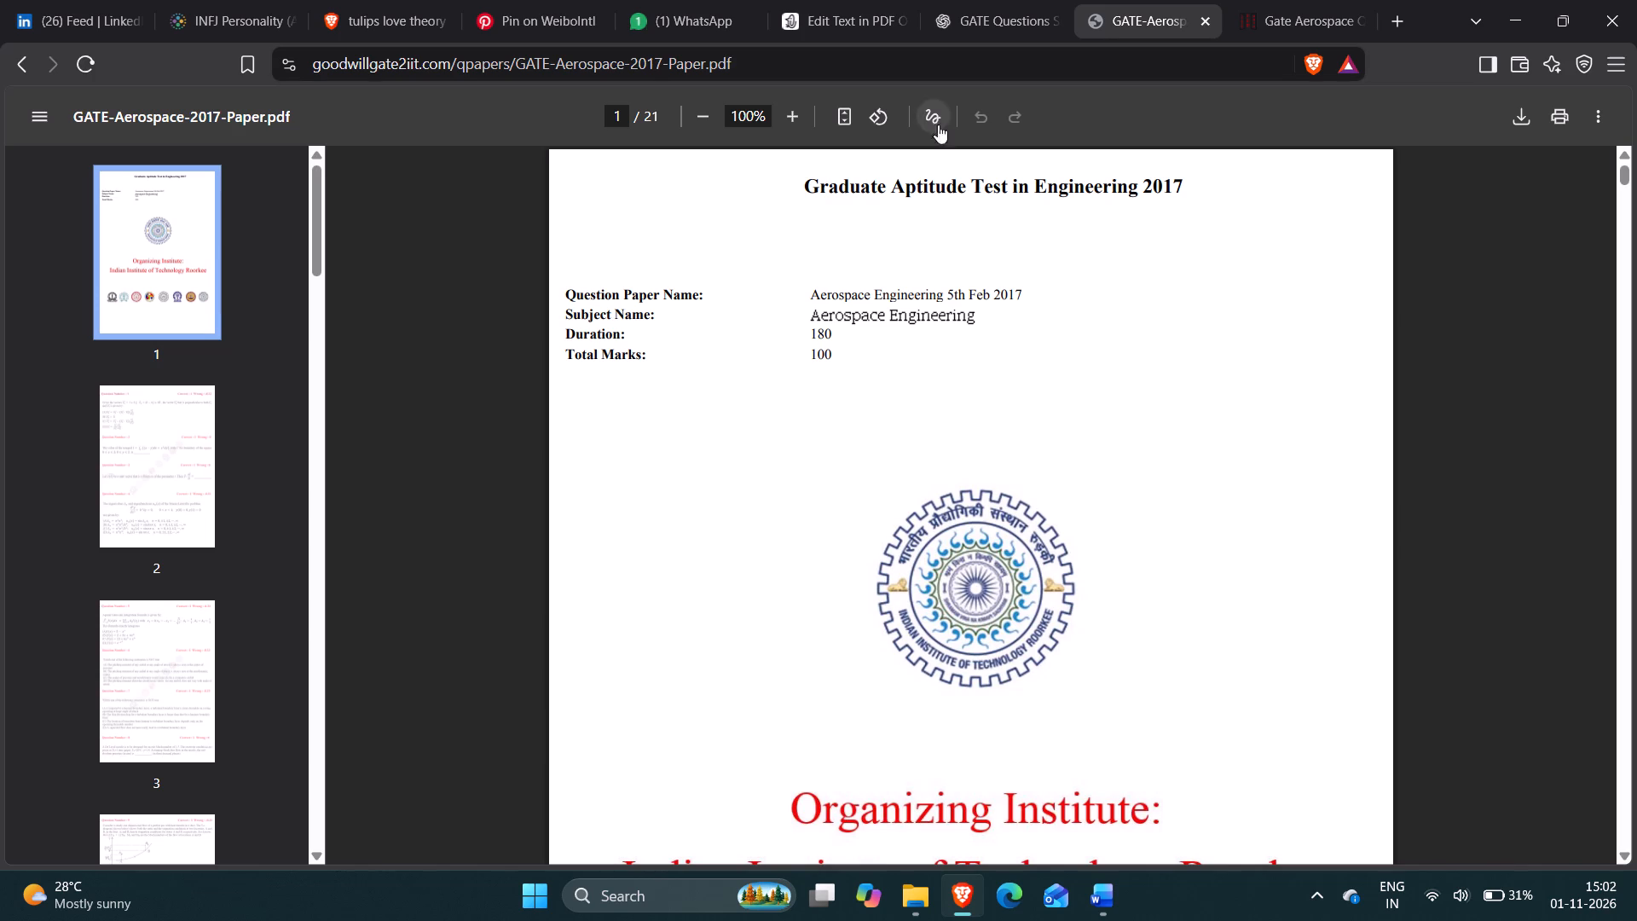
{"action": "scroll", "coordinate": [1000, 270], "scroll_direction": "down", "scroll_amount": 2}
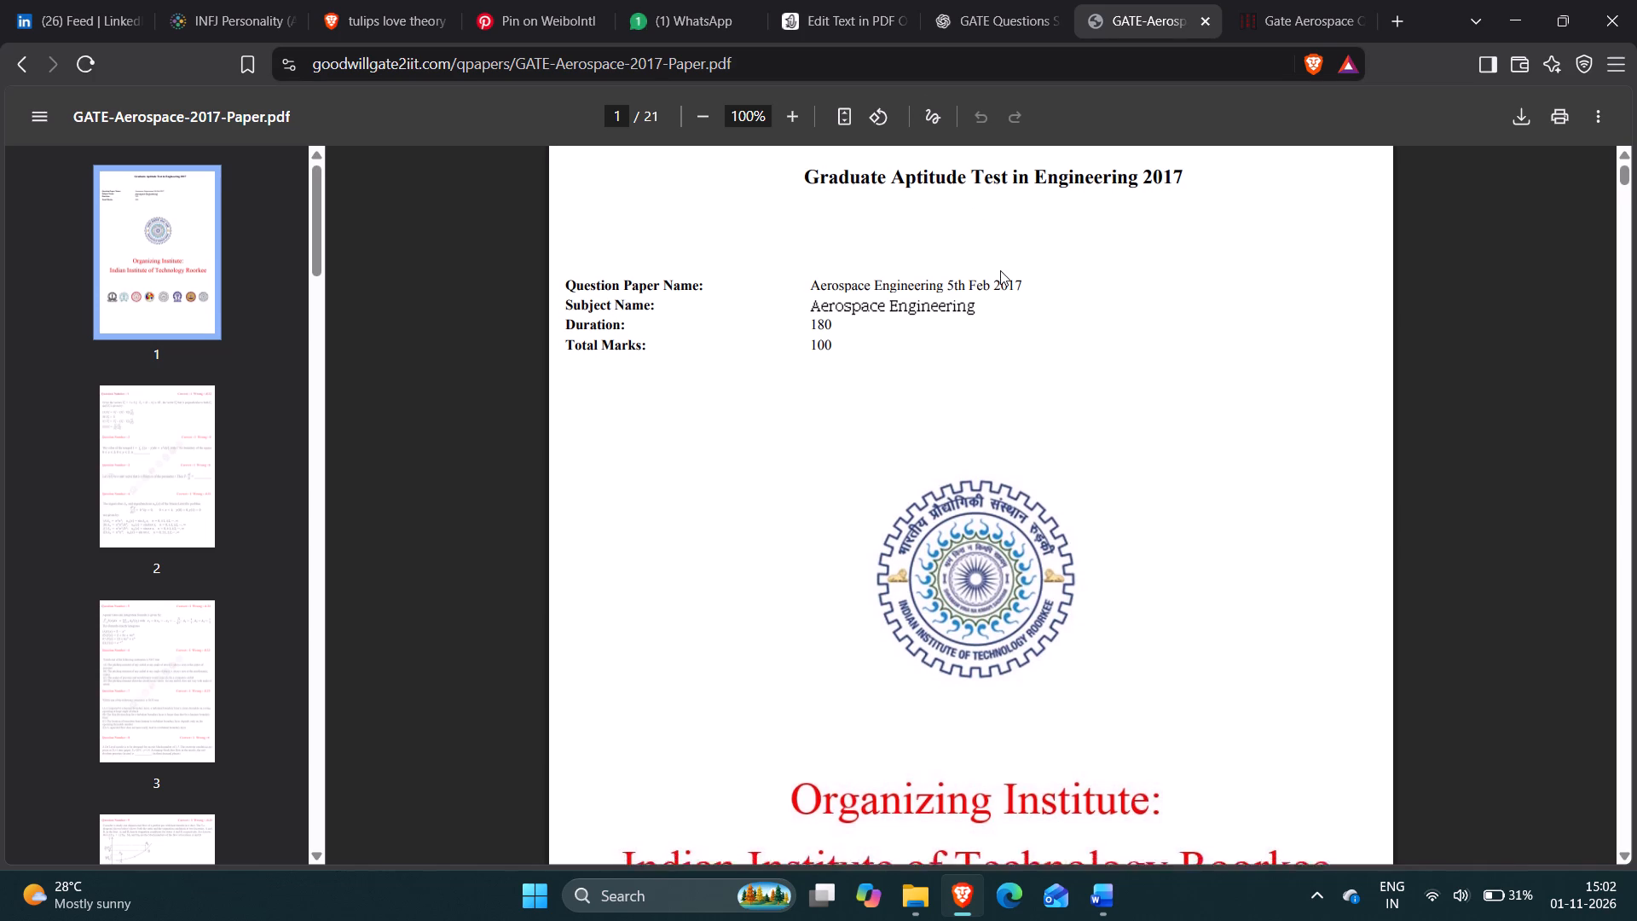
{"action": "scroll", "coordinate": [1000, 270], "scroll_direction": "down", "scroll_amount": 5}
{"action": "left_click", "coordinate": [1044, 0]}
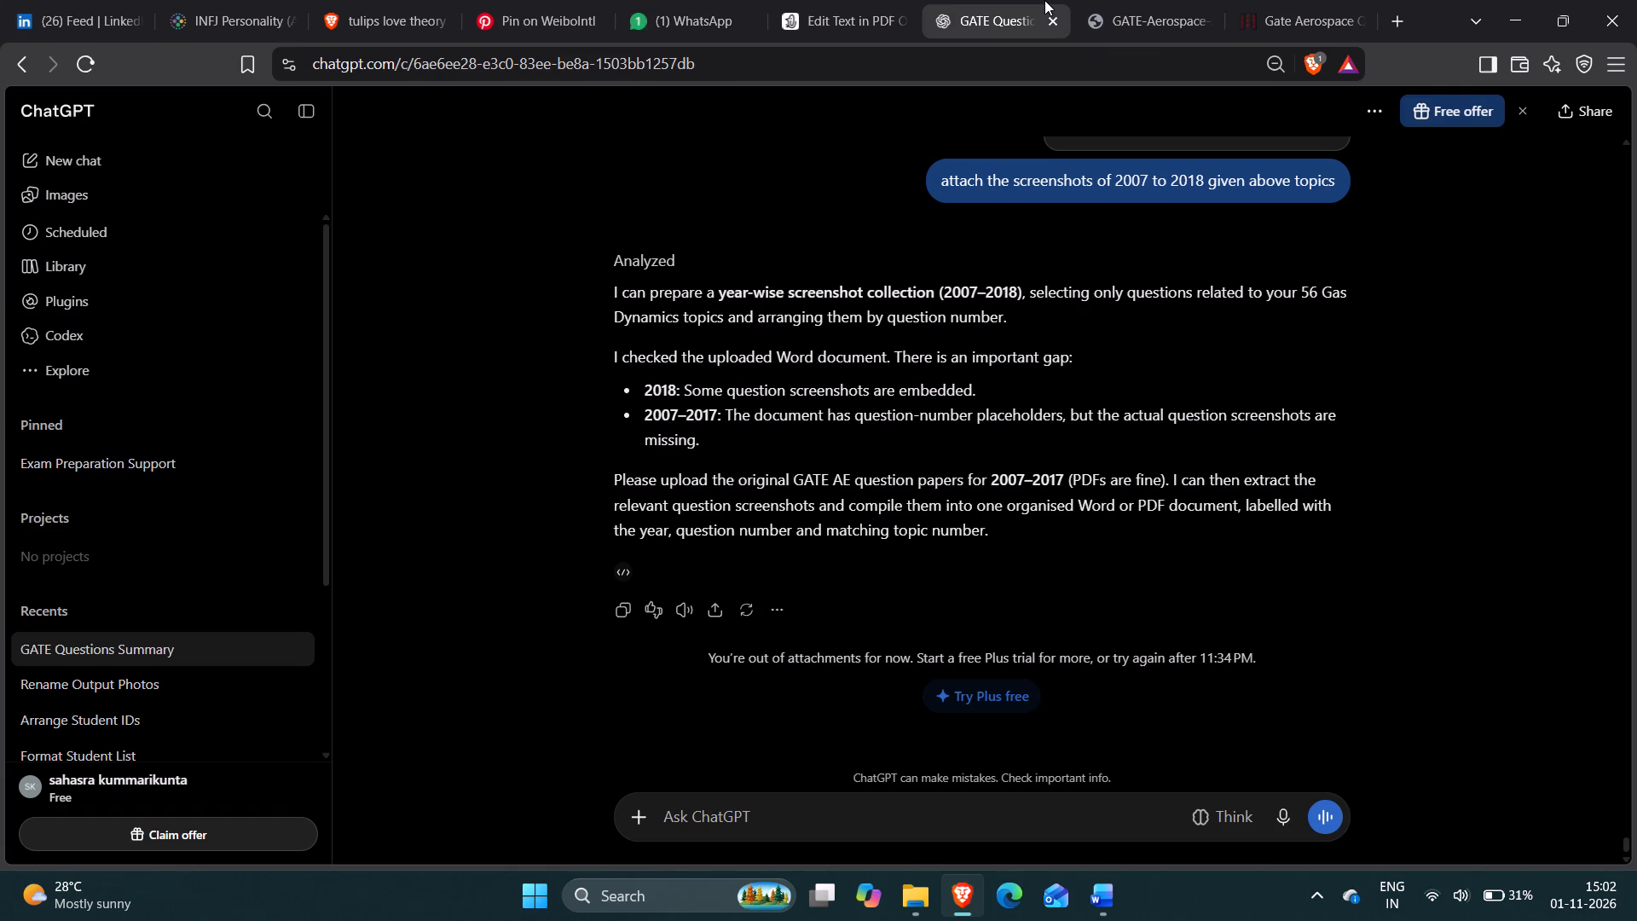
{"action": "left_click", "coordinate": [1161, 0]}
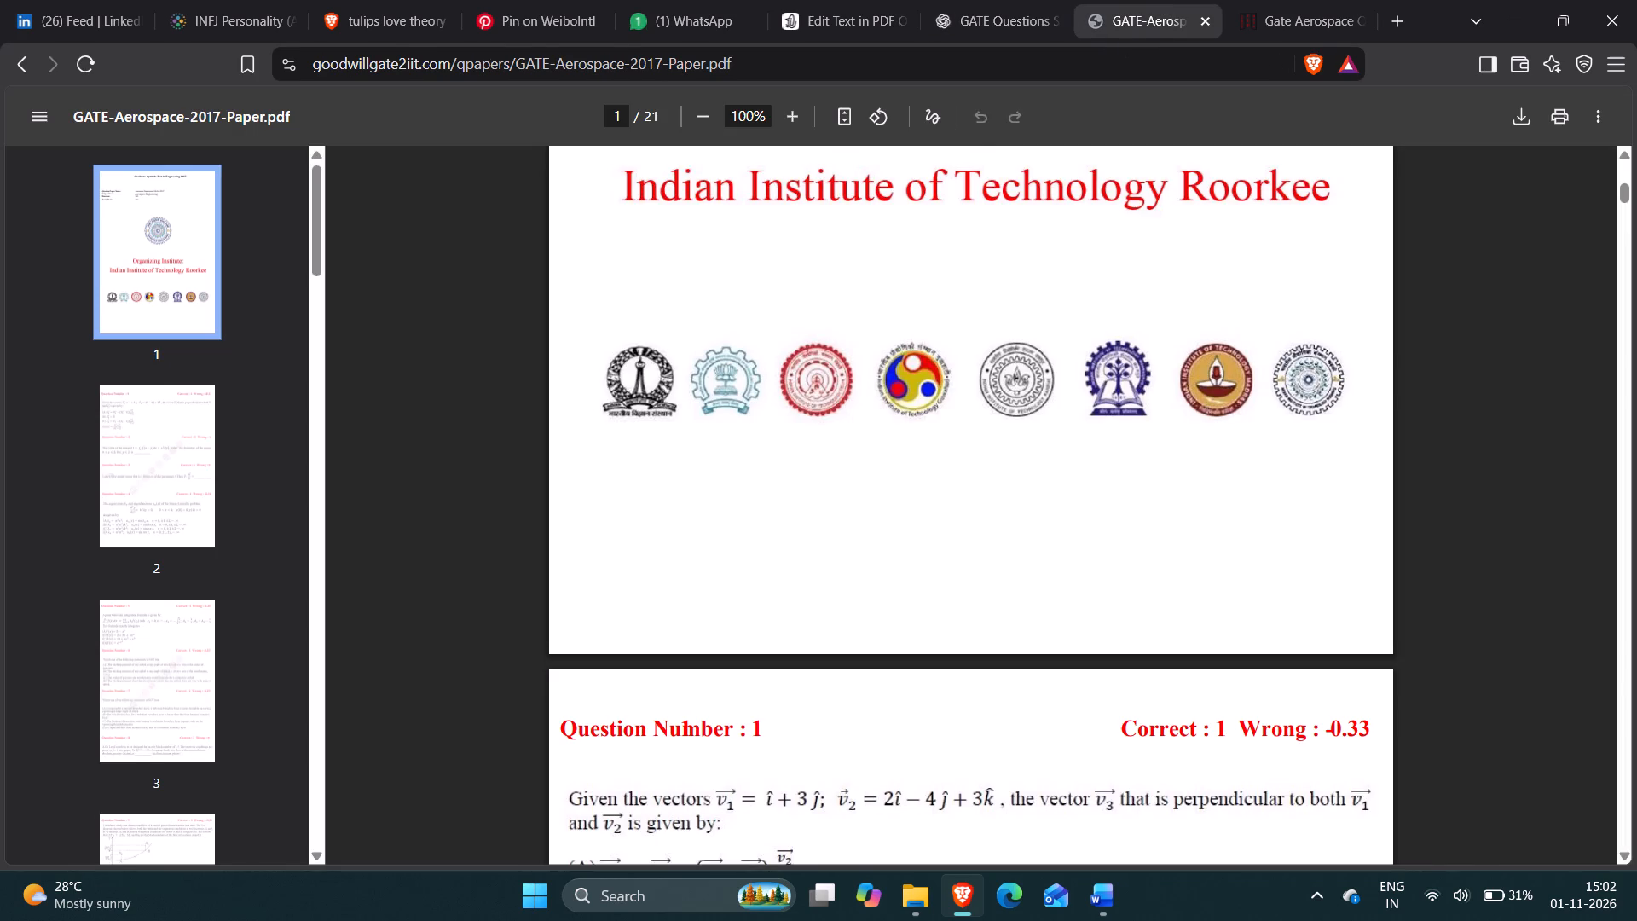
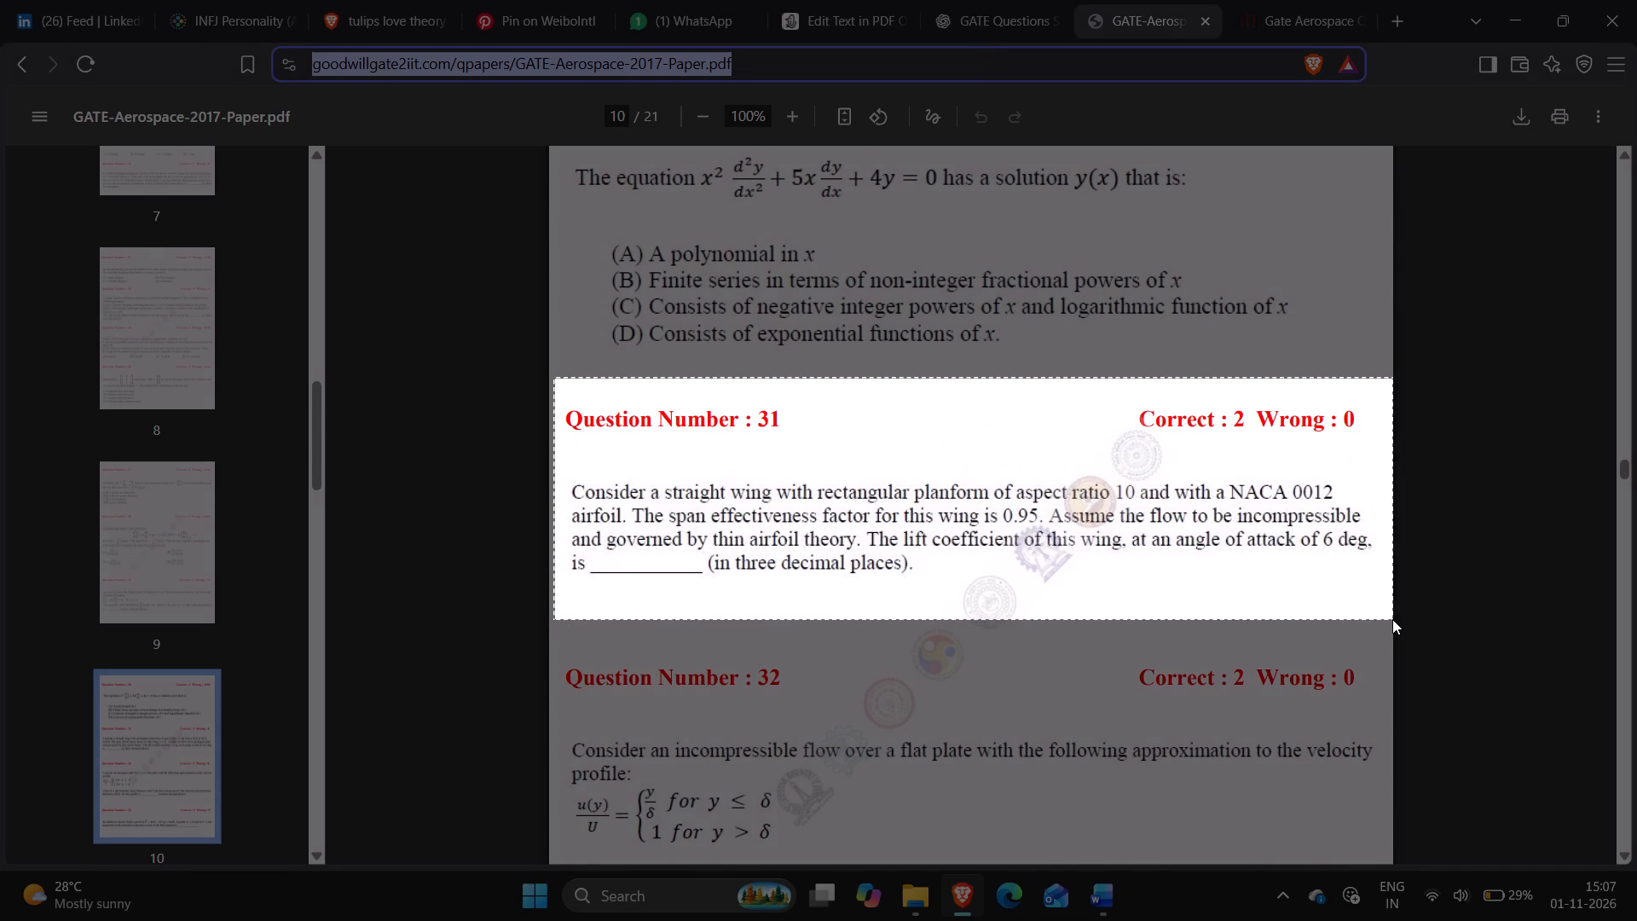
{"action": "left_click_drag", "start_coordinate": [1392, 619], "coordinate": [1390, 619]}
Check the candidate list again and capture Question 32 on normalized momentum thickness for flow over a flat plate.
{"action": "left_click", "coordinate": [1019, 15]}
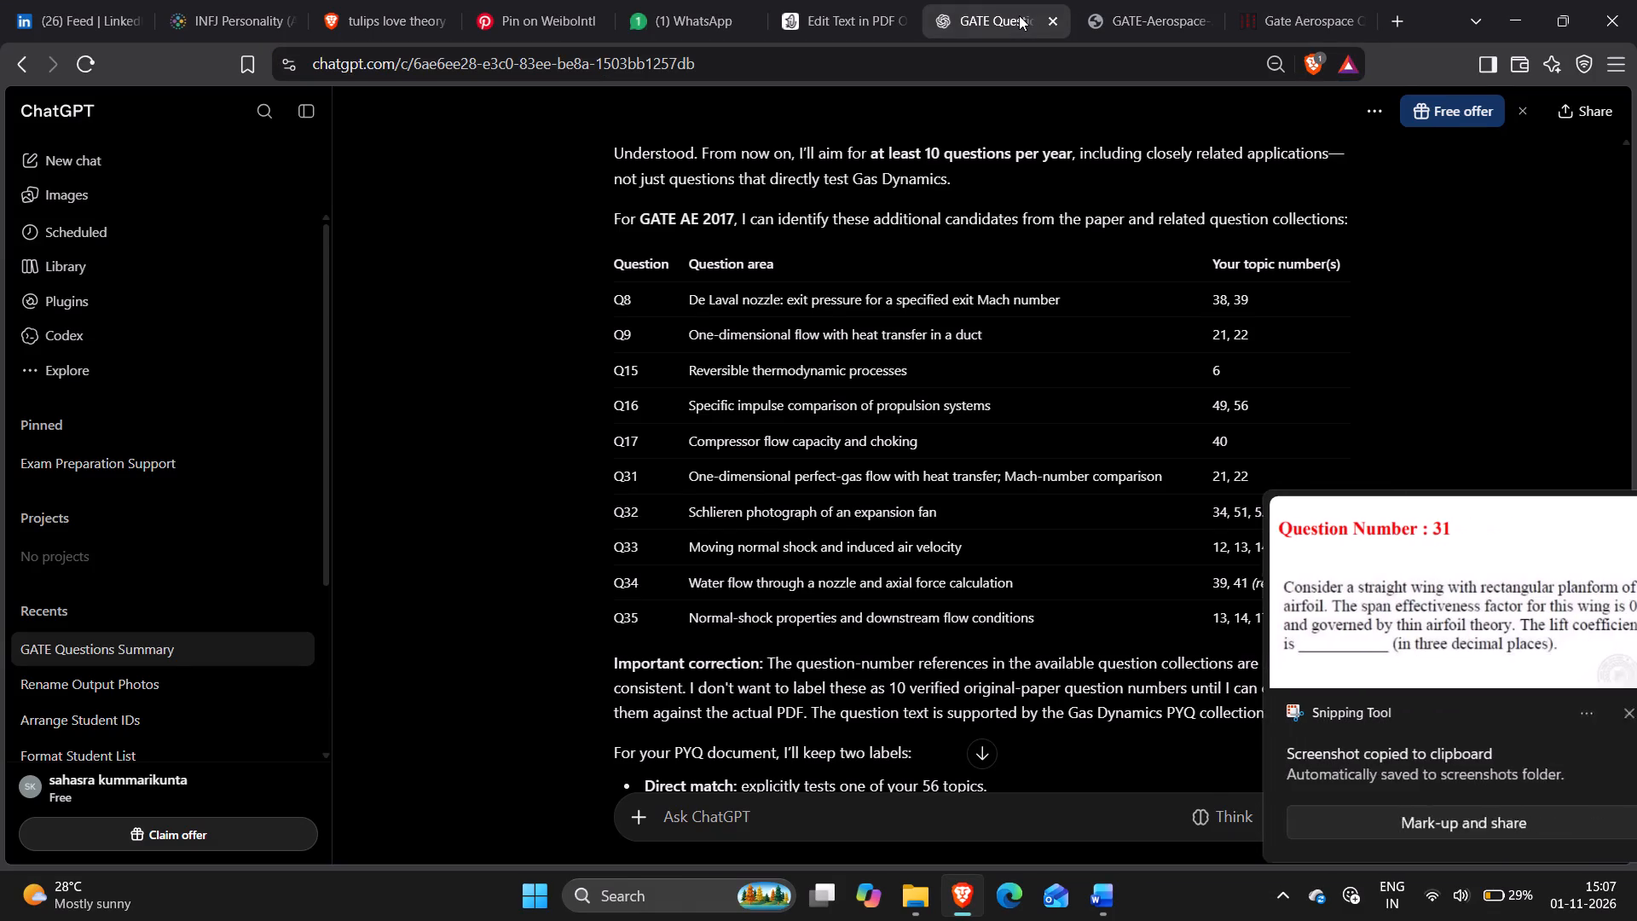
{"action": "left_click", "coordinate": [1139, 0]}
{"action": "scroll", "coordinate": [894, 455], "scroll_direction": "down", "scroll_amount": 2}
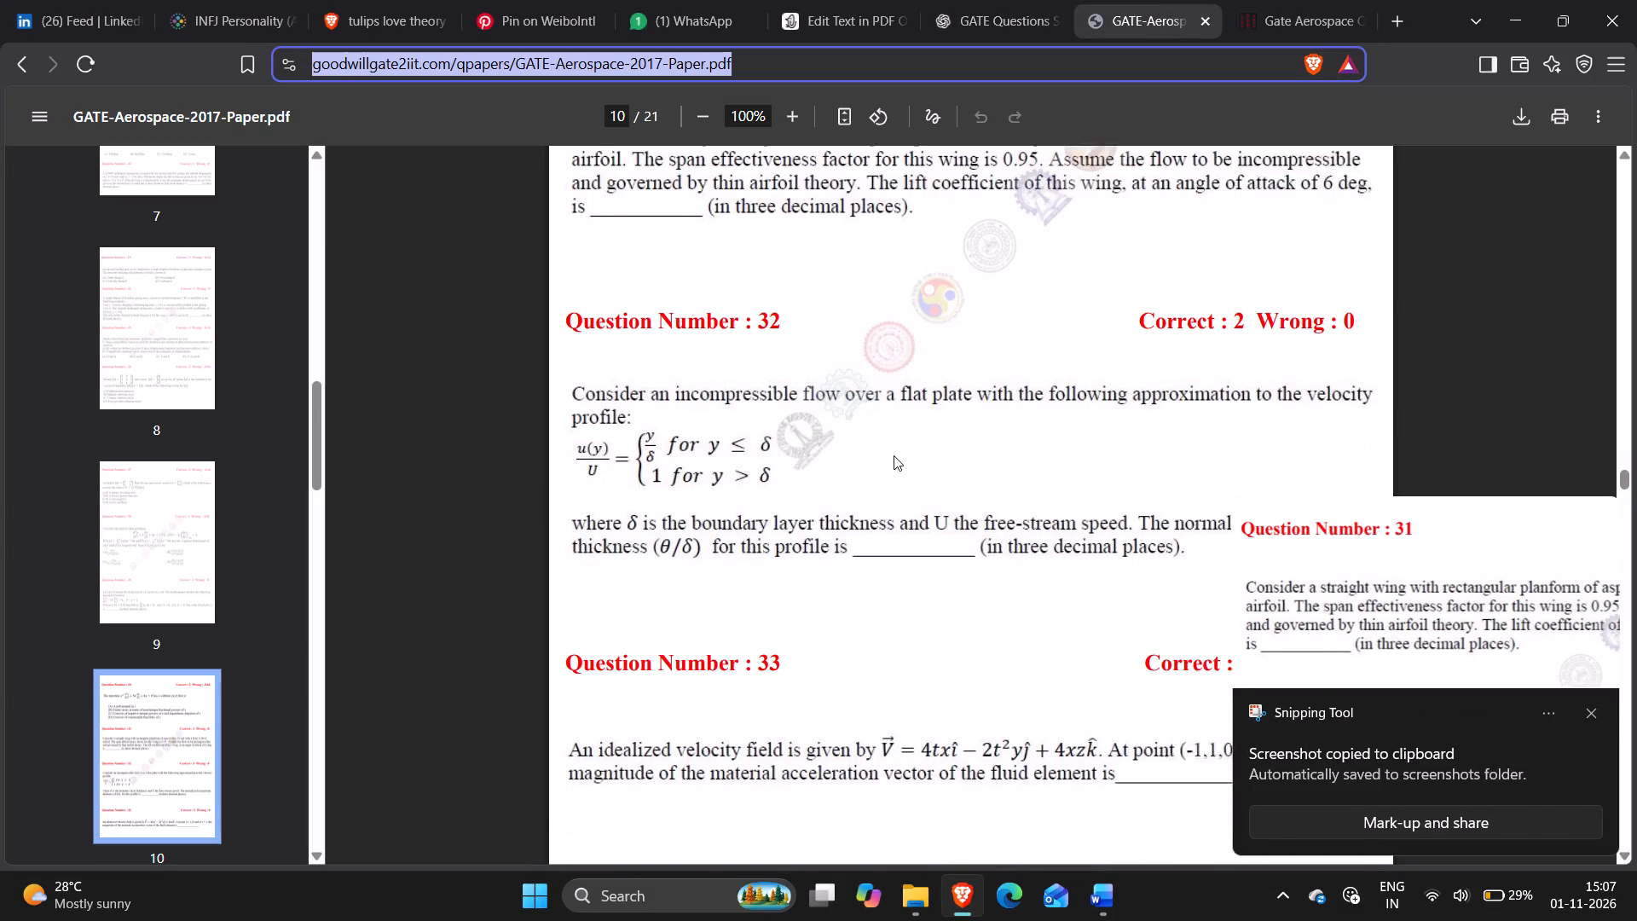
{"action": "scroll", "coordinate": [894, 455], "scroll_direction": "down", "scroll_amount": 2}
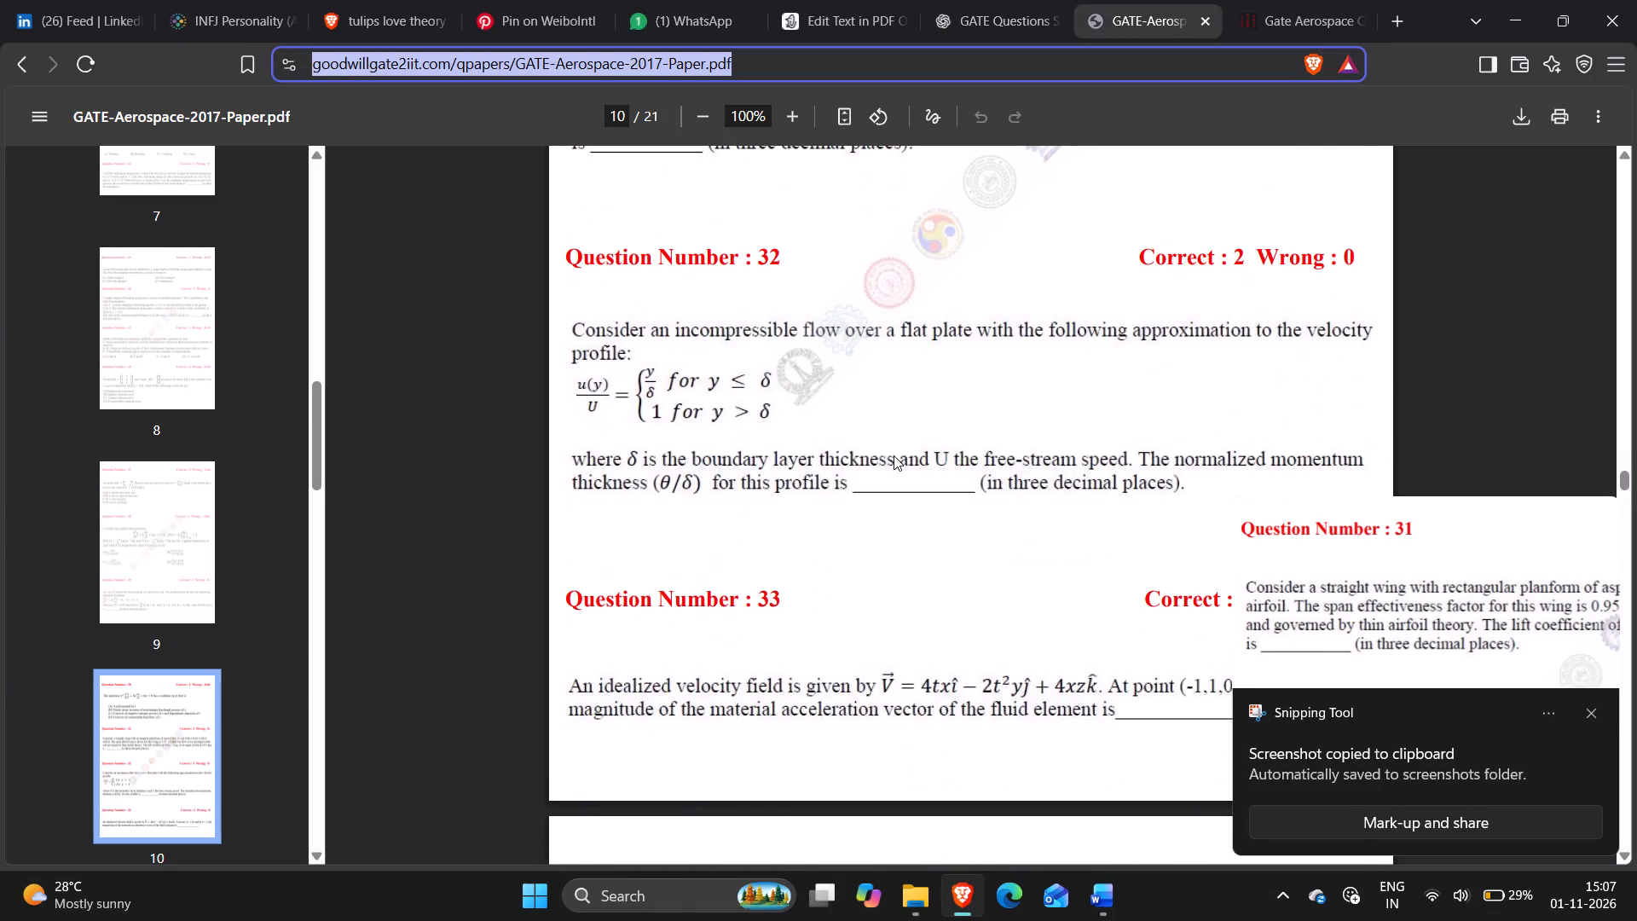
{"action": "key", "text": "Print"}
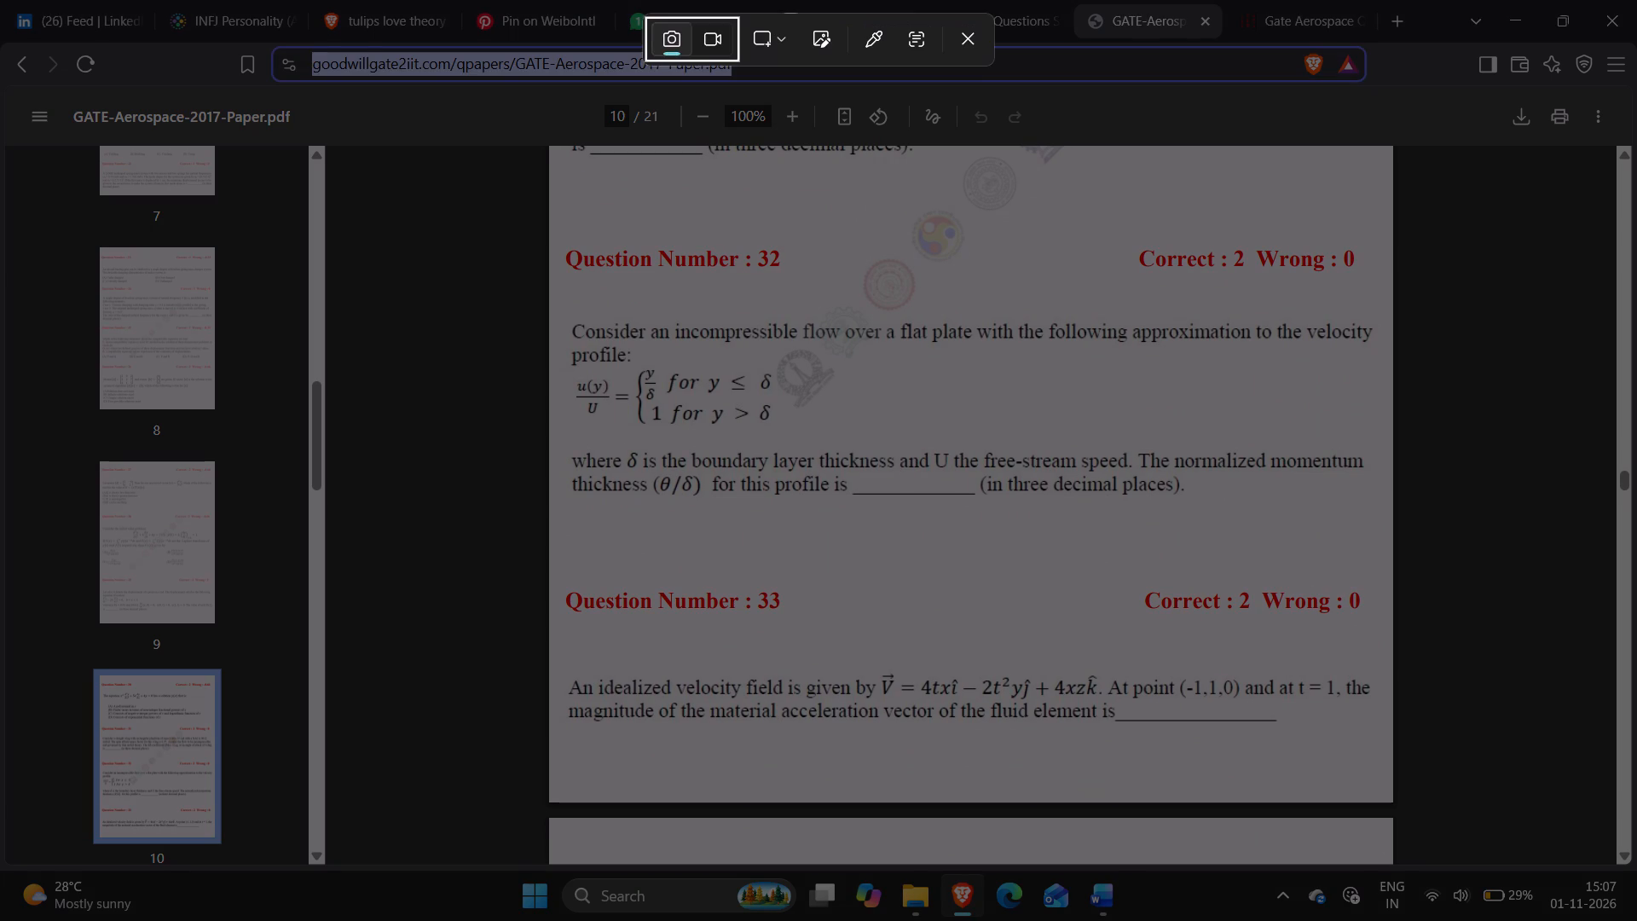
{"action": "left_click_drag", "start_coordinate": [556, 211], "coordinate": [1366, 560]}
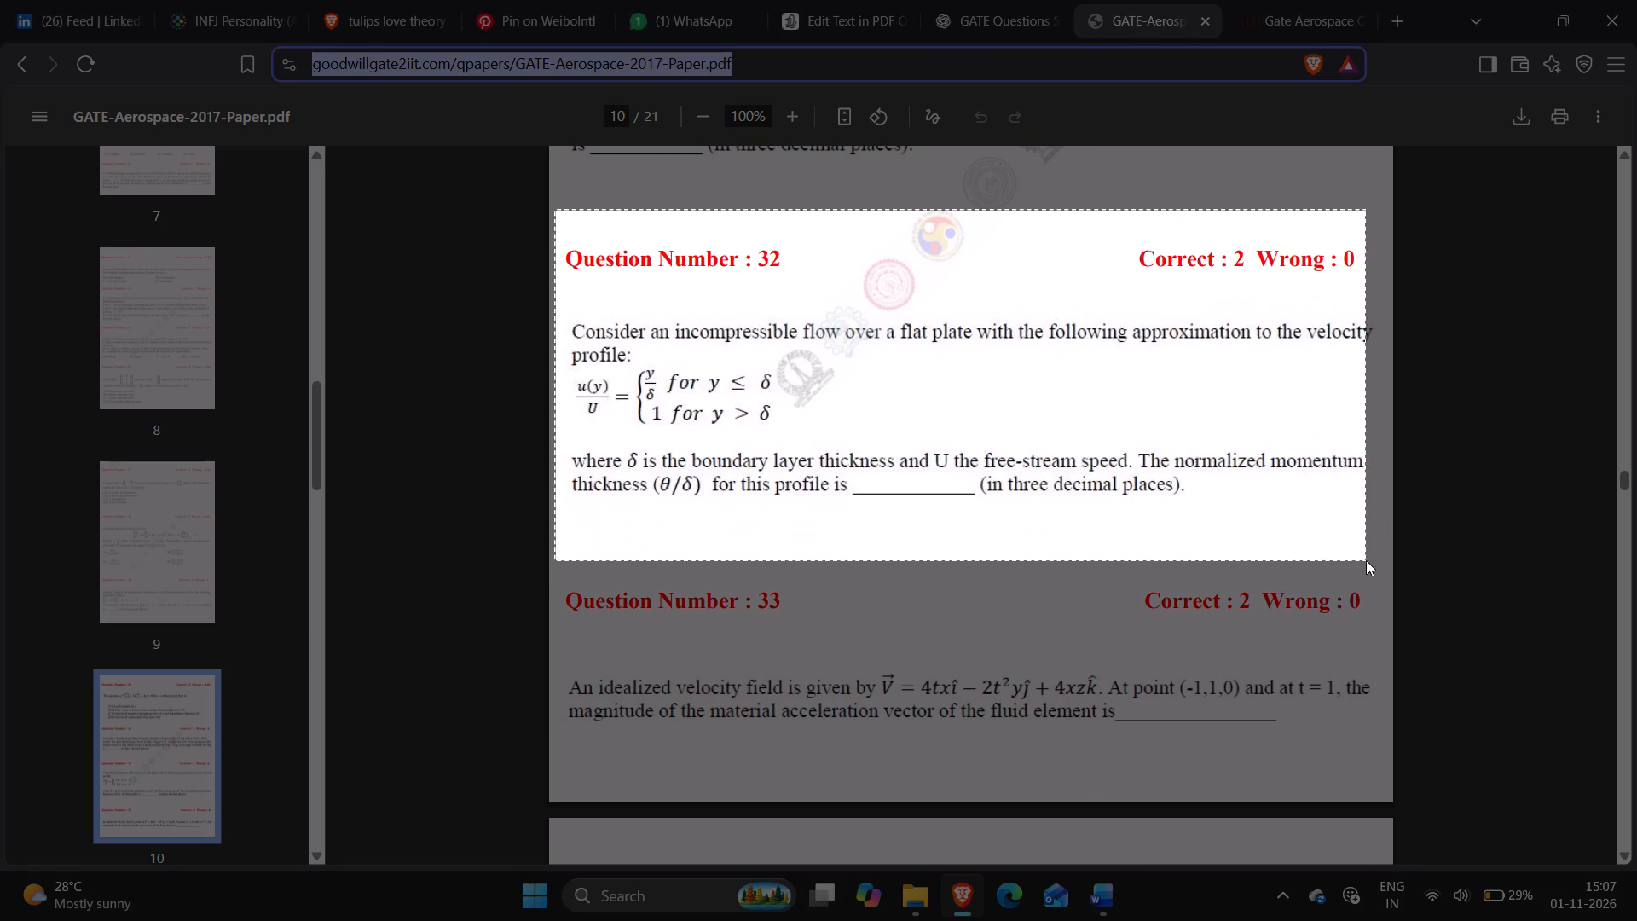
{"action": "left_click_drag", "start_coordinate": [1366, 560], "coordinate": [1380, 531]}
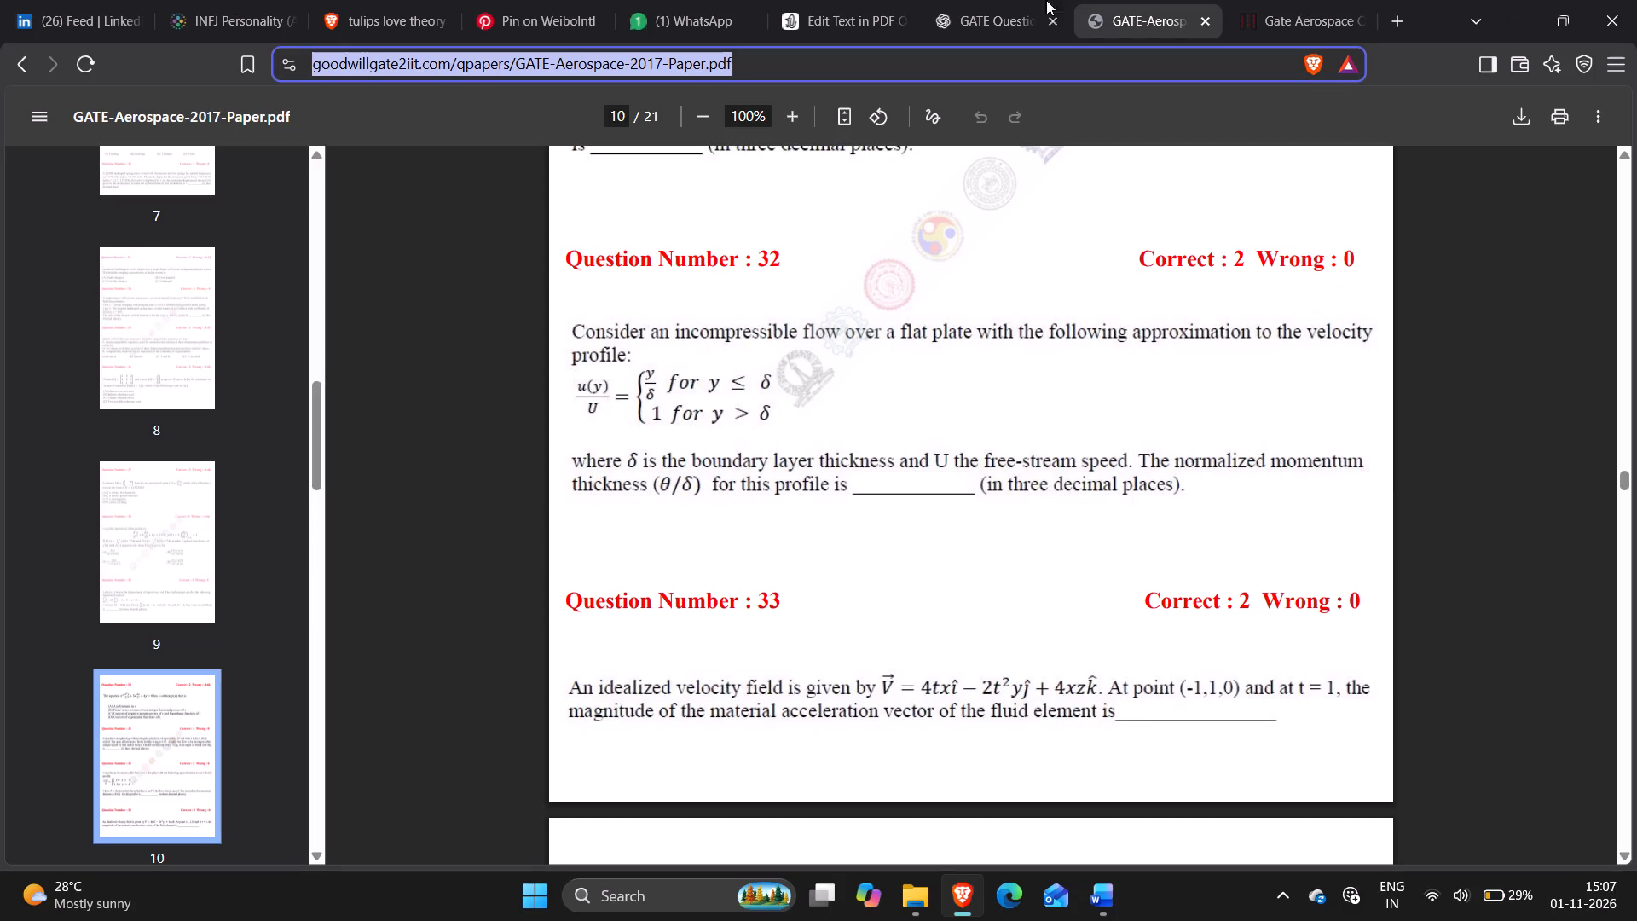
Look up the following candidate in ChatGPT's list and capture Question 33 on the material acceleration of an idealized velocity field.
{"action": "left_click", "coordinate": [1009, 0]}
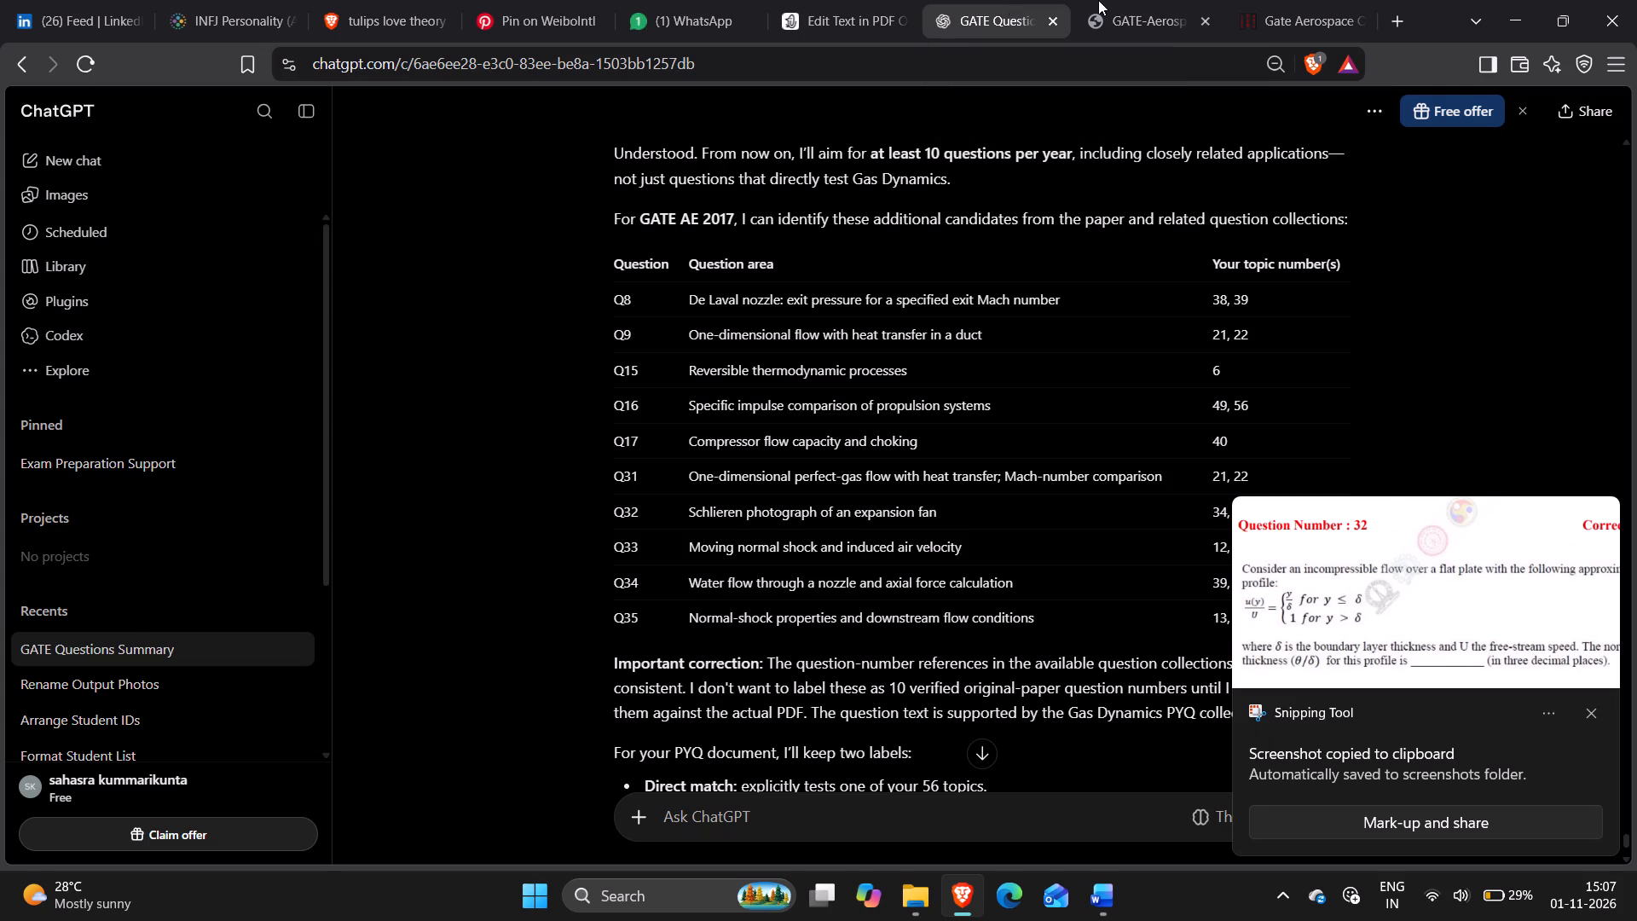
{"action": "left_click", "coordinate": [1107, 0]}
{"action": "scroll", "coordinate": [905, 454], "scroll_direction": "down", "scroll_amount": 2}
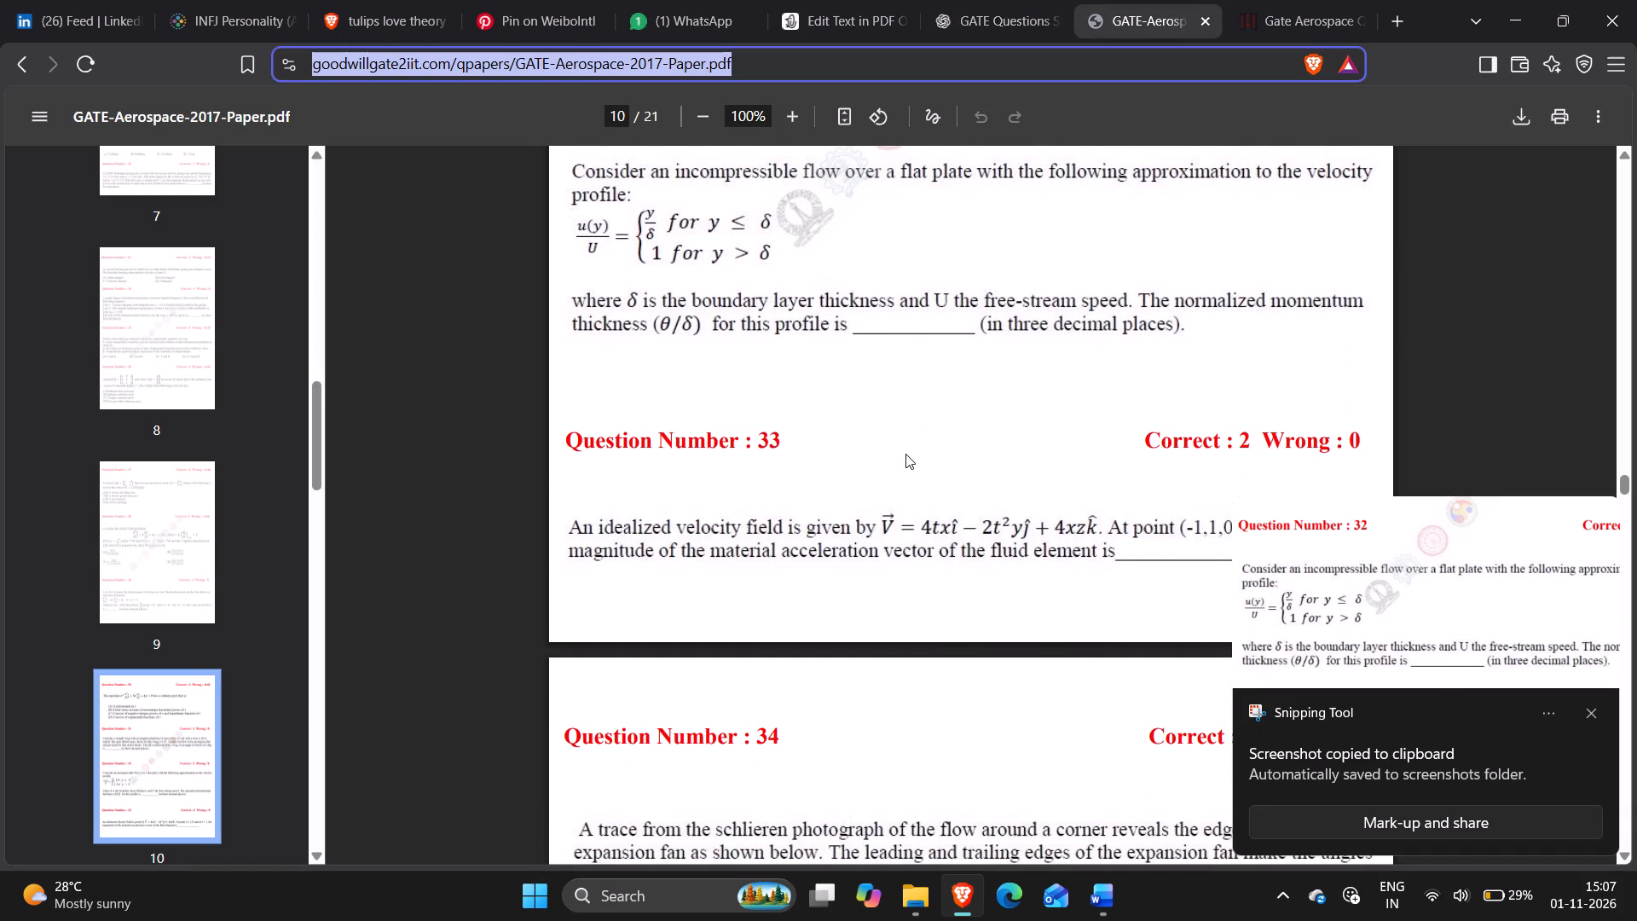
{"action": "key", "text": "Print"}
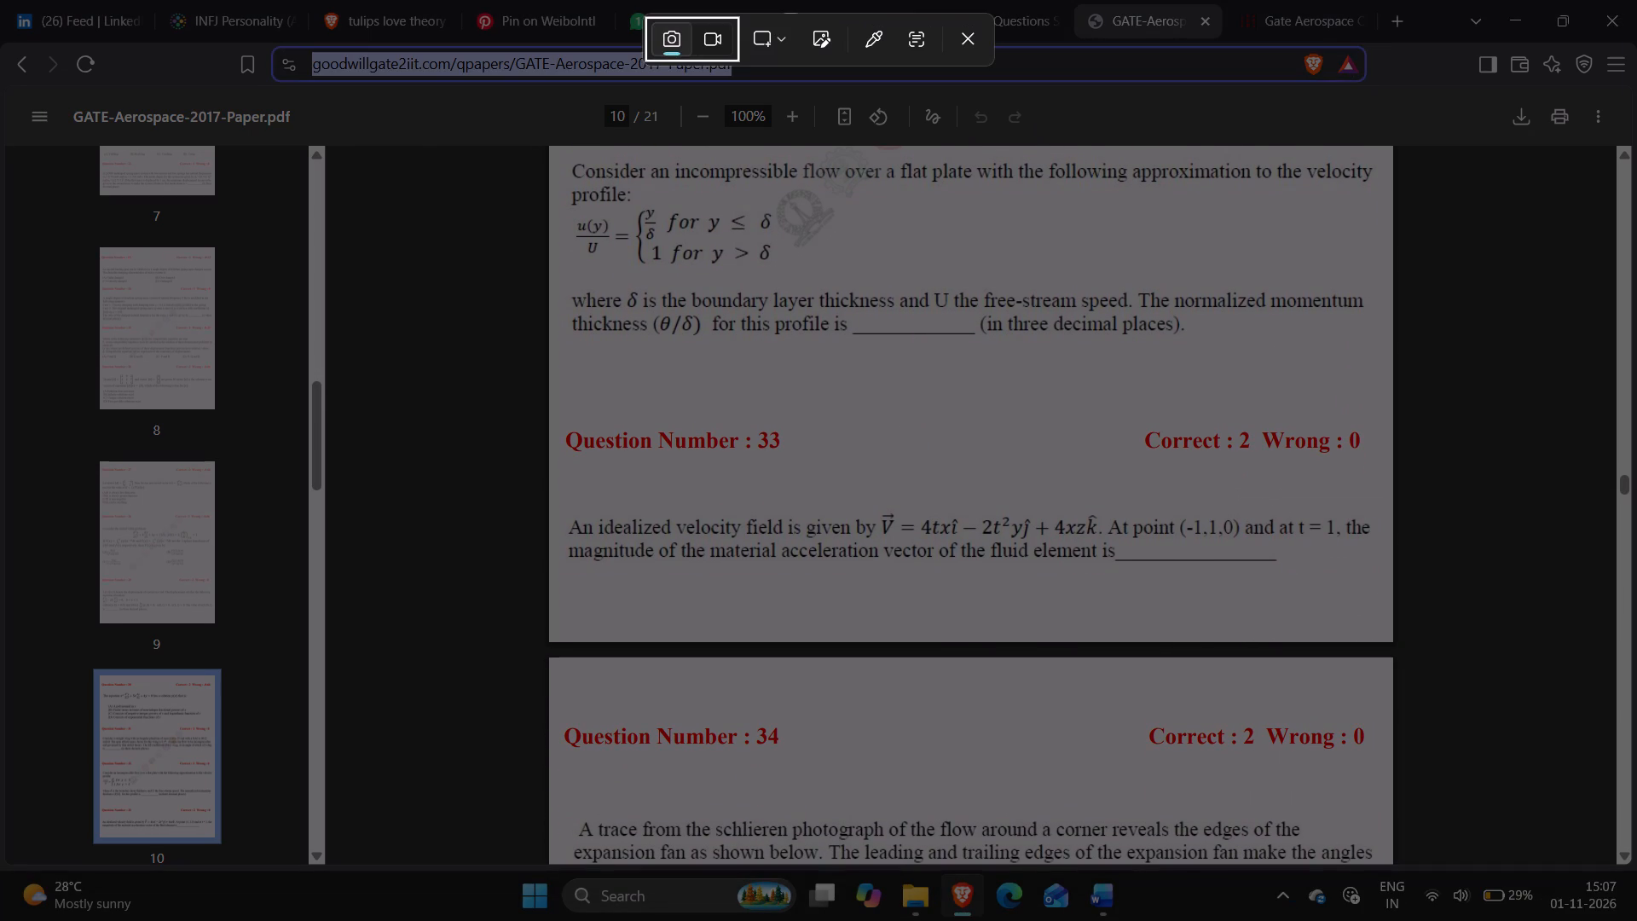
{"action": "left_click_drag", "start_coordinate": [561, 391], "coordinate": [614, 670]}
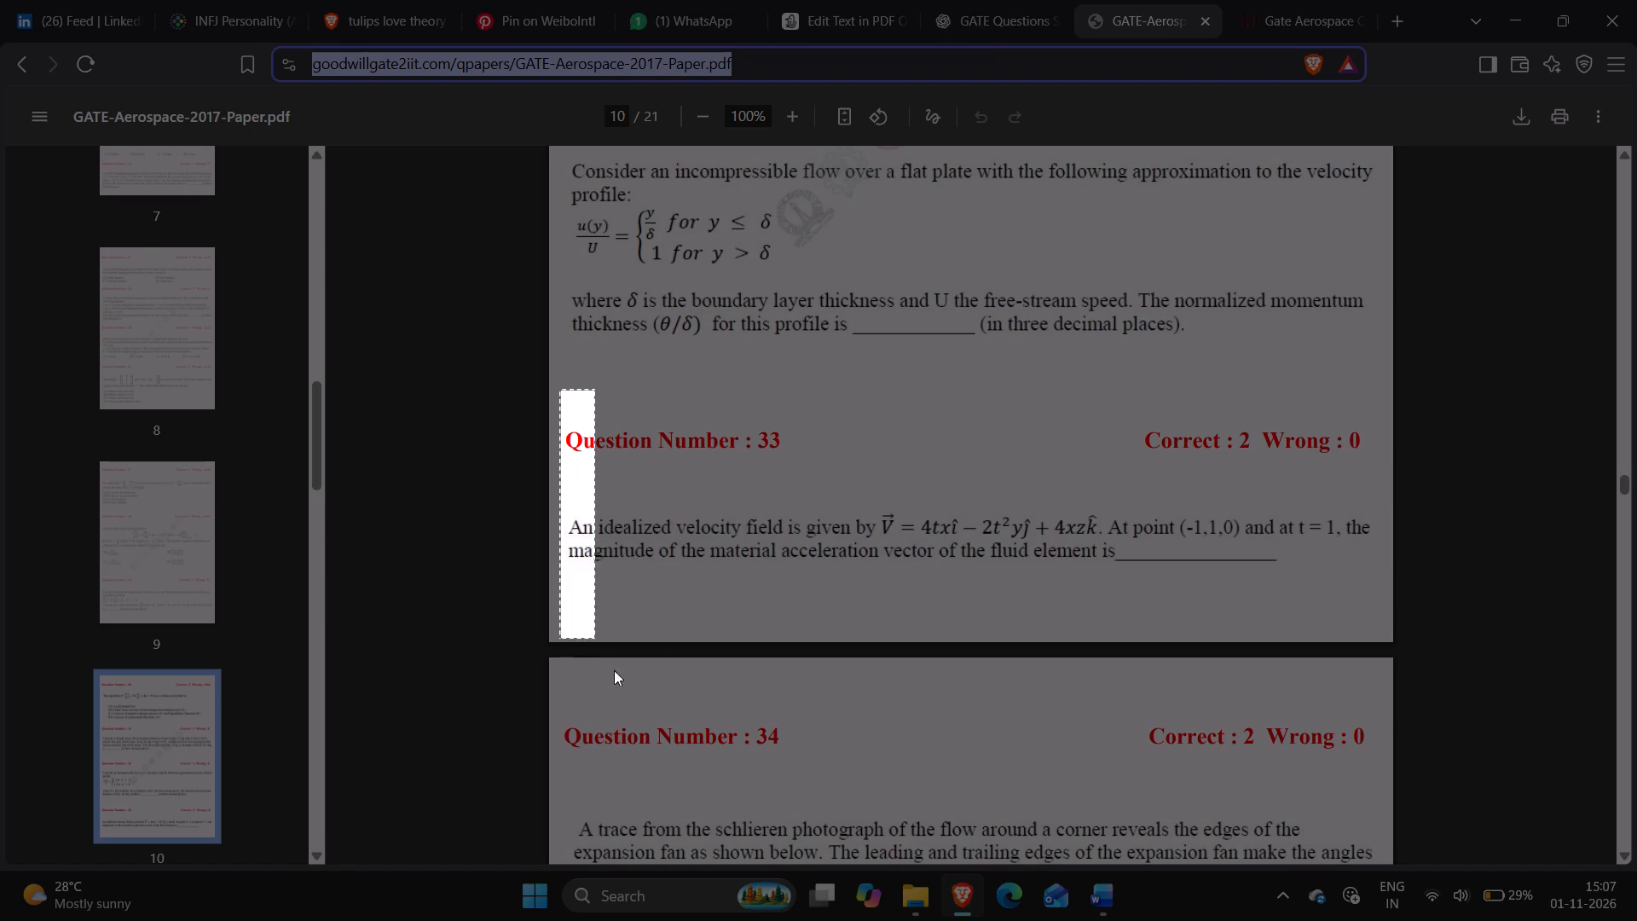
{"action": "left_click_drag", "start_coordinate": [614, 670], "coordinate": [1382, 607]}
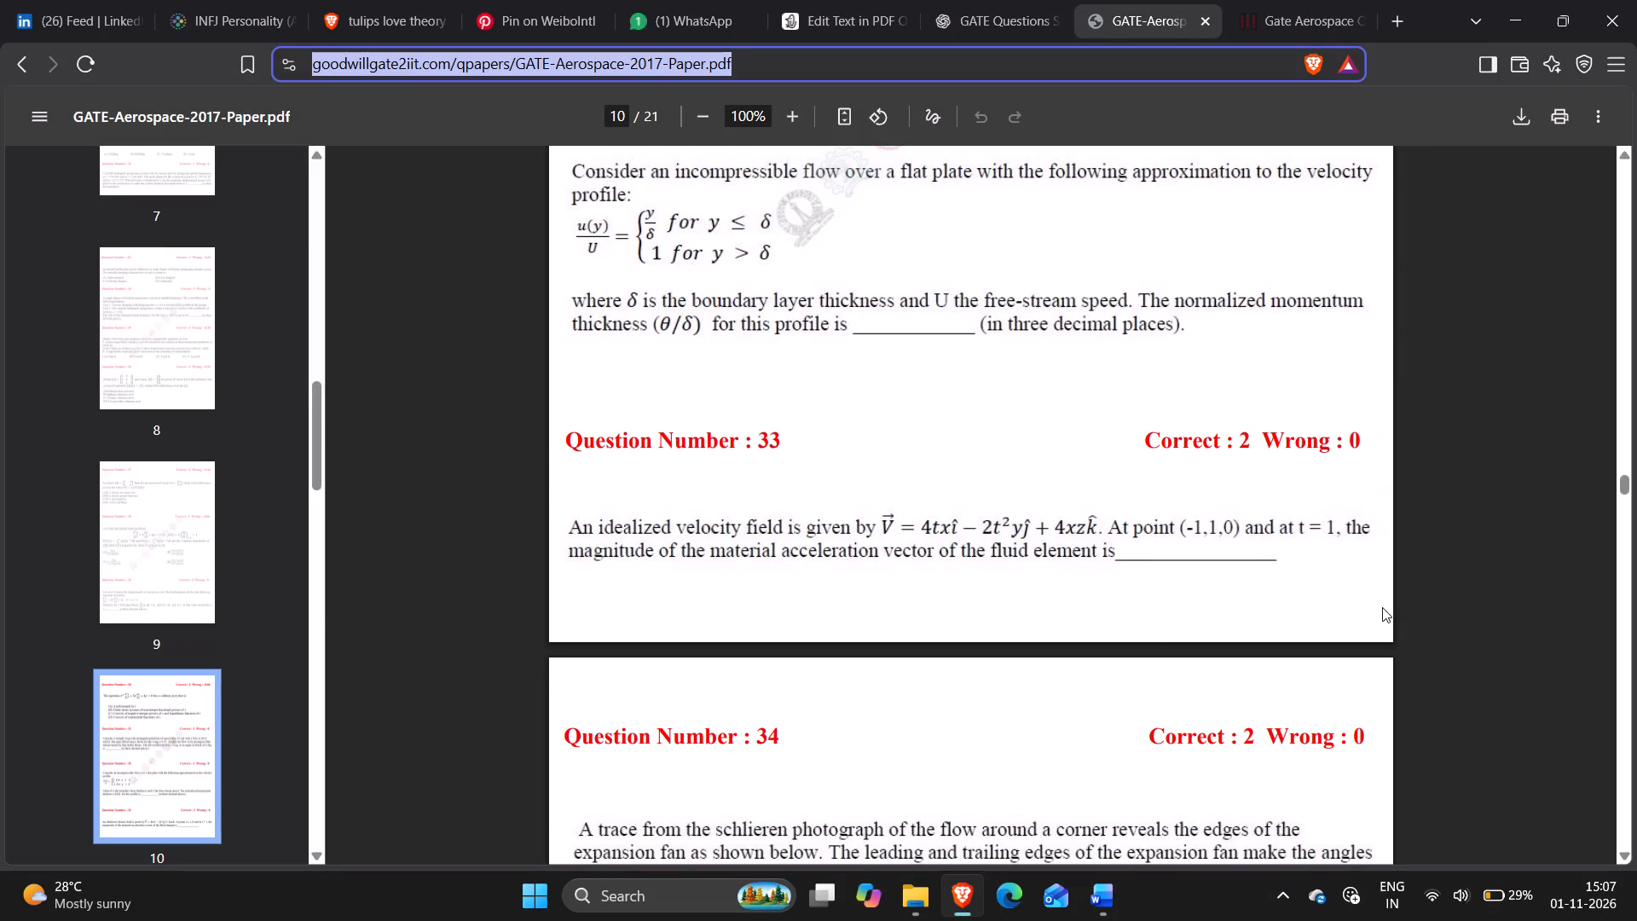
Recheck the candidate list and capture Question 34 on the expansion fan angle, including the Prandtl Meyer function and the full diagram.
{"action": "left_click", "coordinate": [1018, 0]}
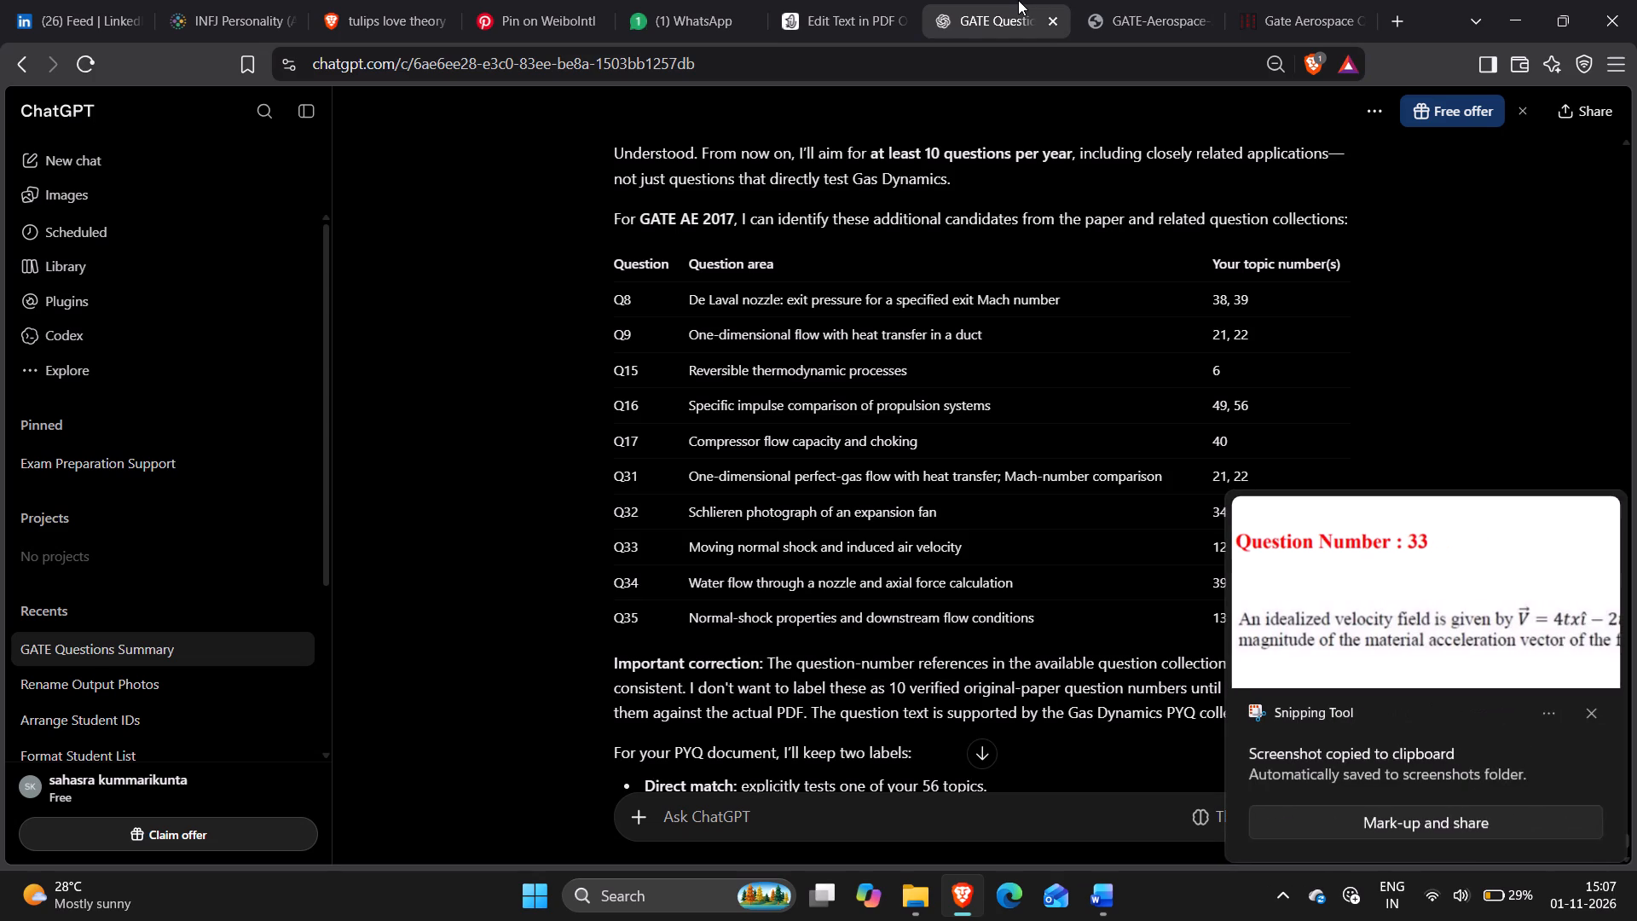
{"action": "left_click", "coordinate": [1139, 0]}
{"action": "left_click", "coordinate": [979, 0]}
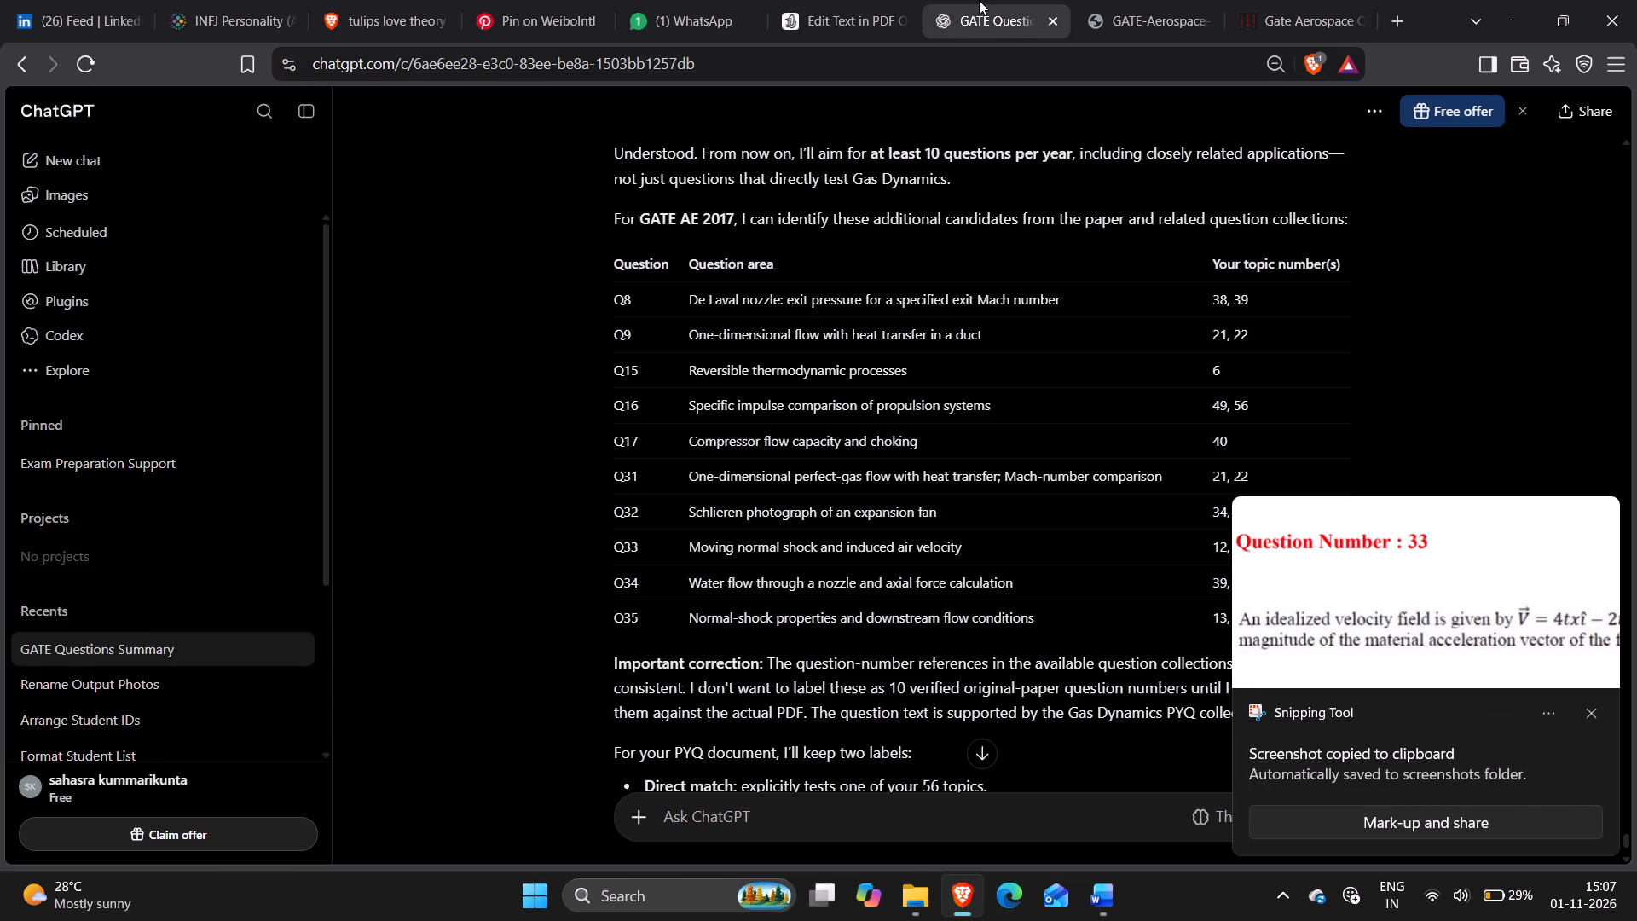
{"action": "left_click", "coordinate": [1099, 0]}
{"action": "scroll", "coordinate": [905, 393], "scroll_direction": "down", "scroll_amount": 3}
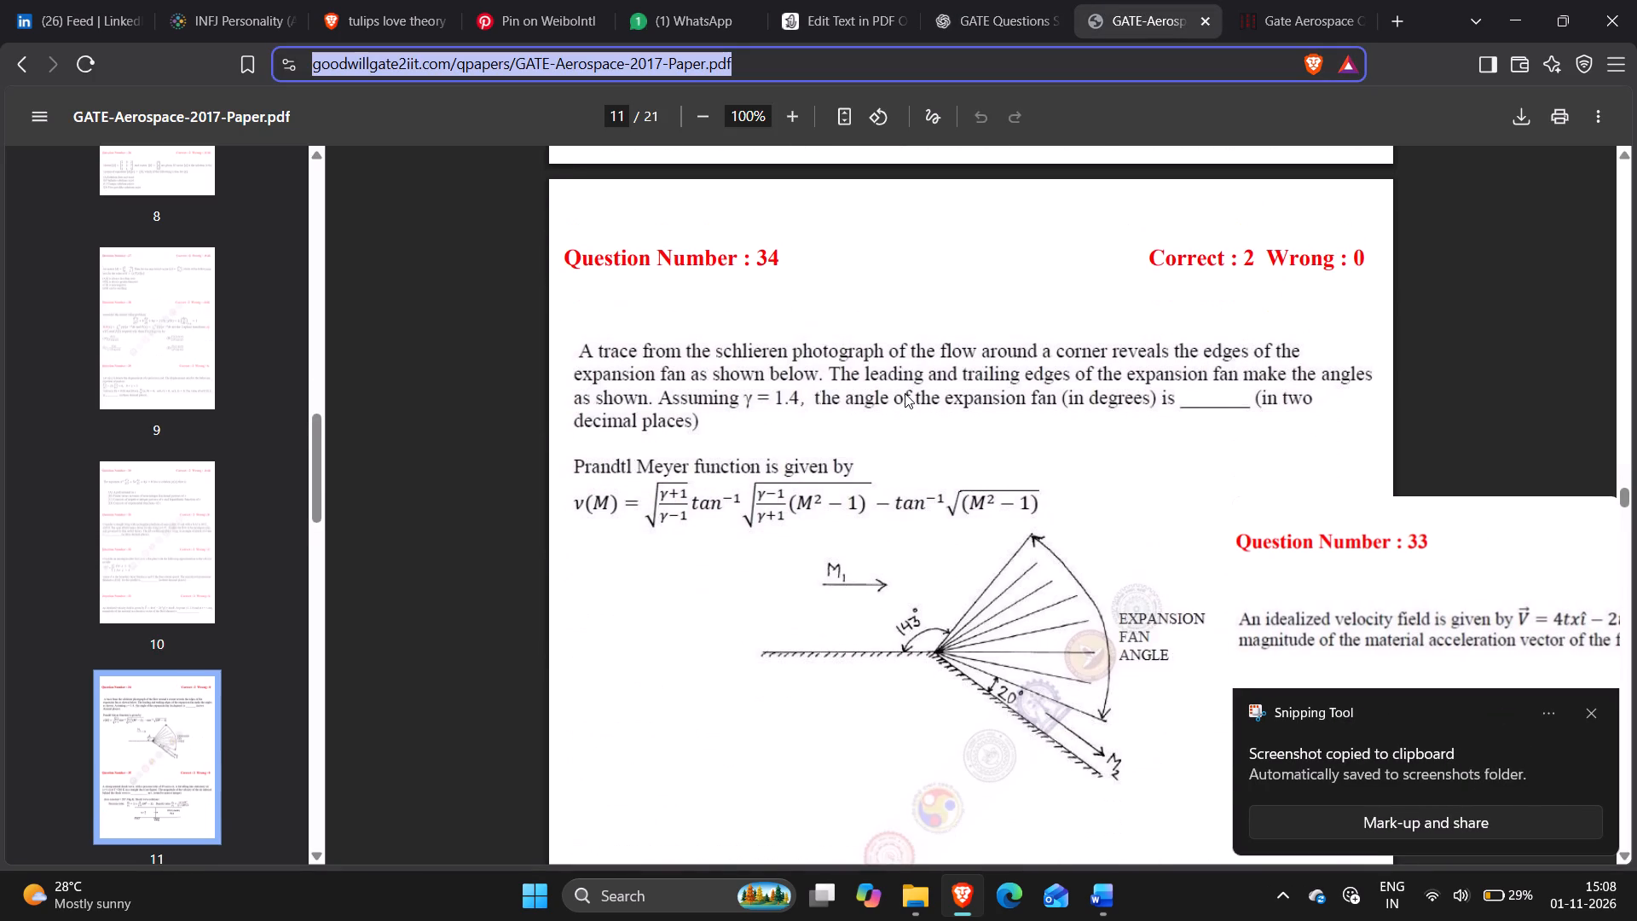
{"action": "scroll", "coordinate": [905, 393], "scroll_direction": "down", "scroll_amount": 1}
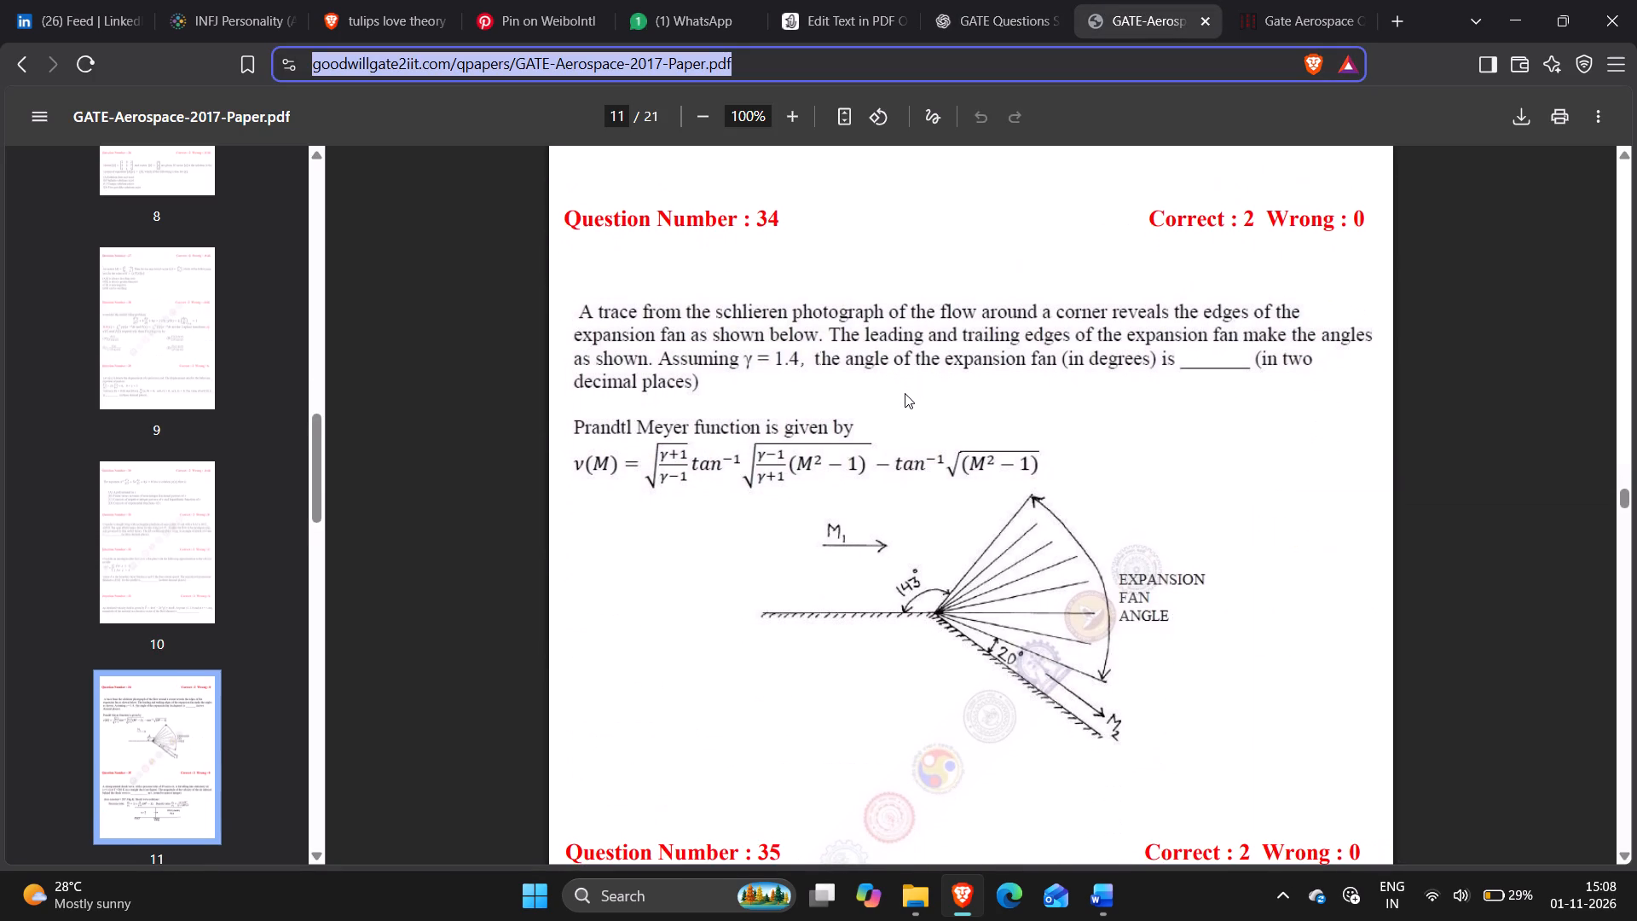
{"action": "key", "text": "Print"}
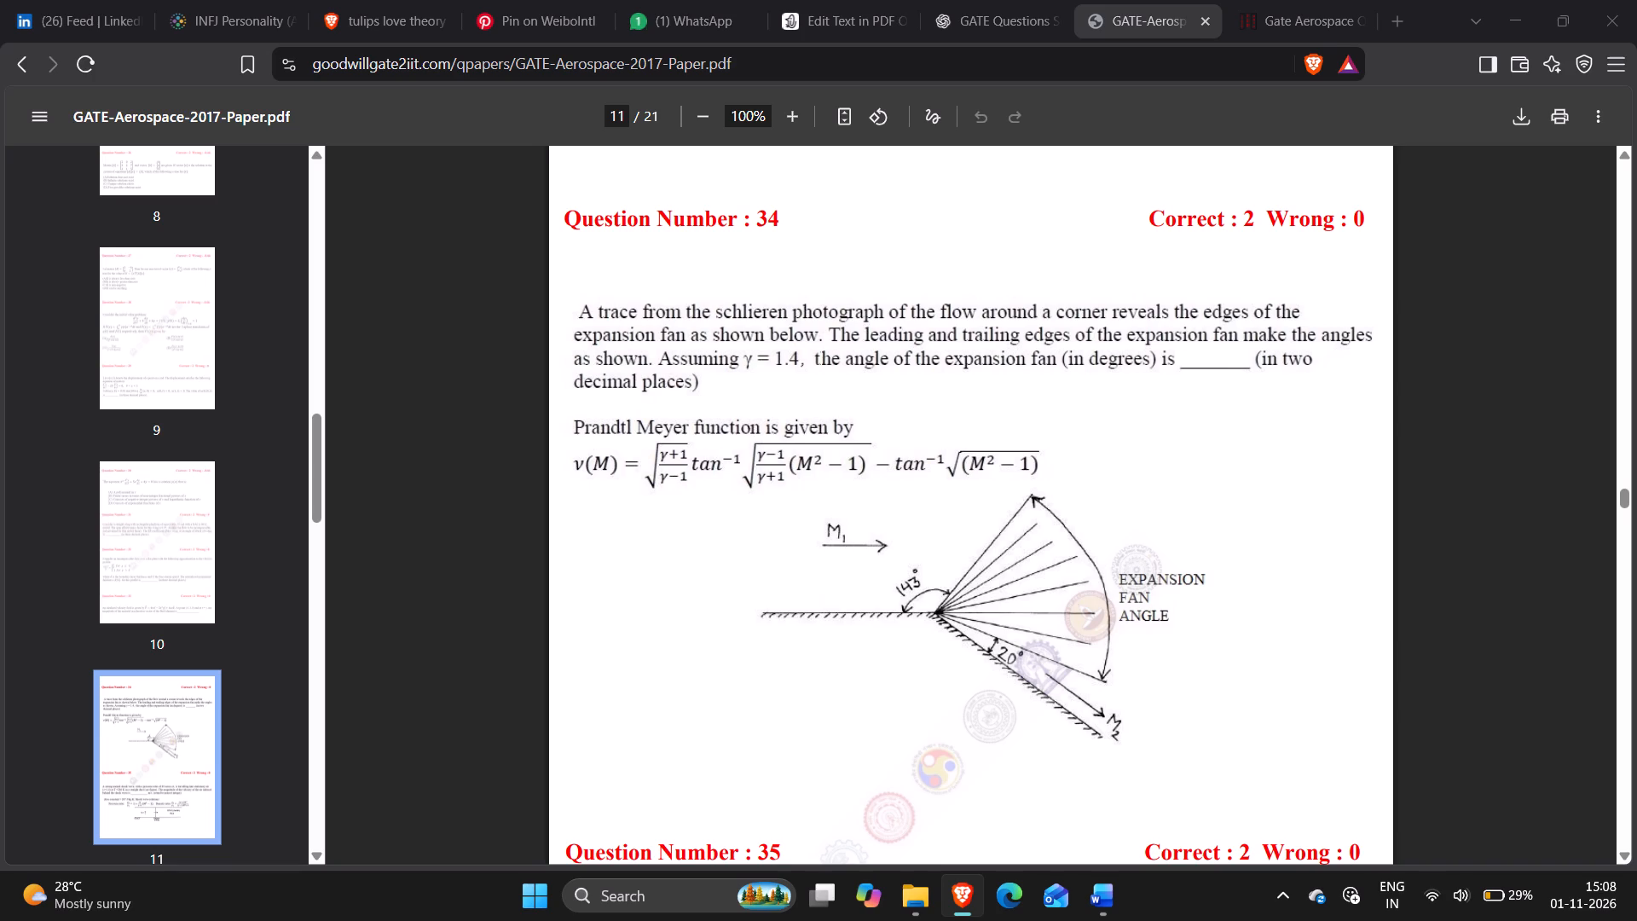
{"action": "left_click_drag", "start_coordinate": [560, 174], "coordinate": [611, 262]}
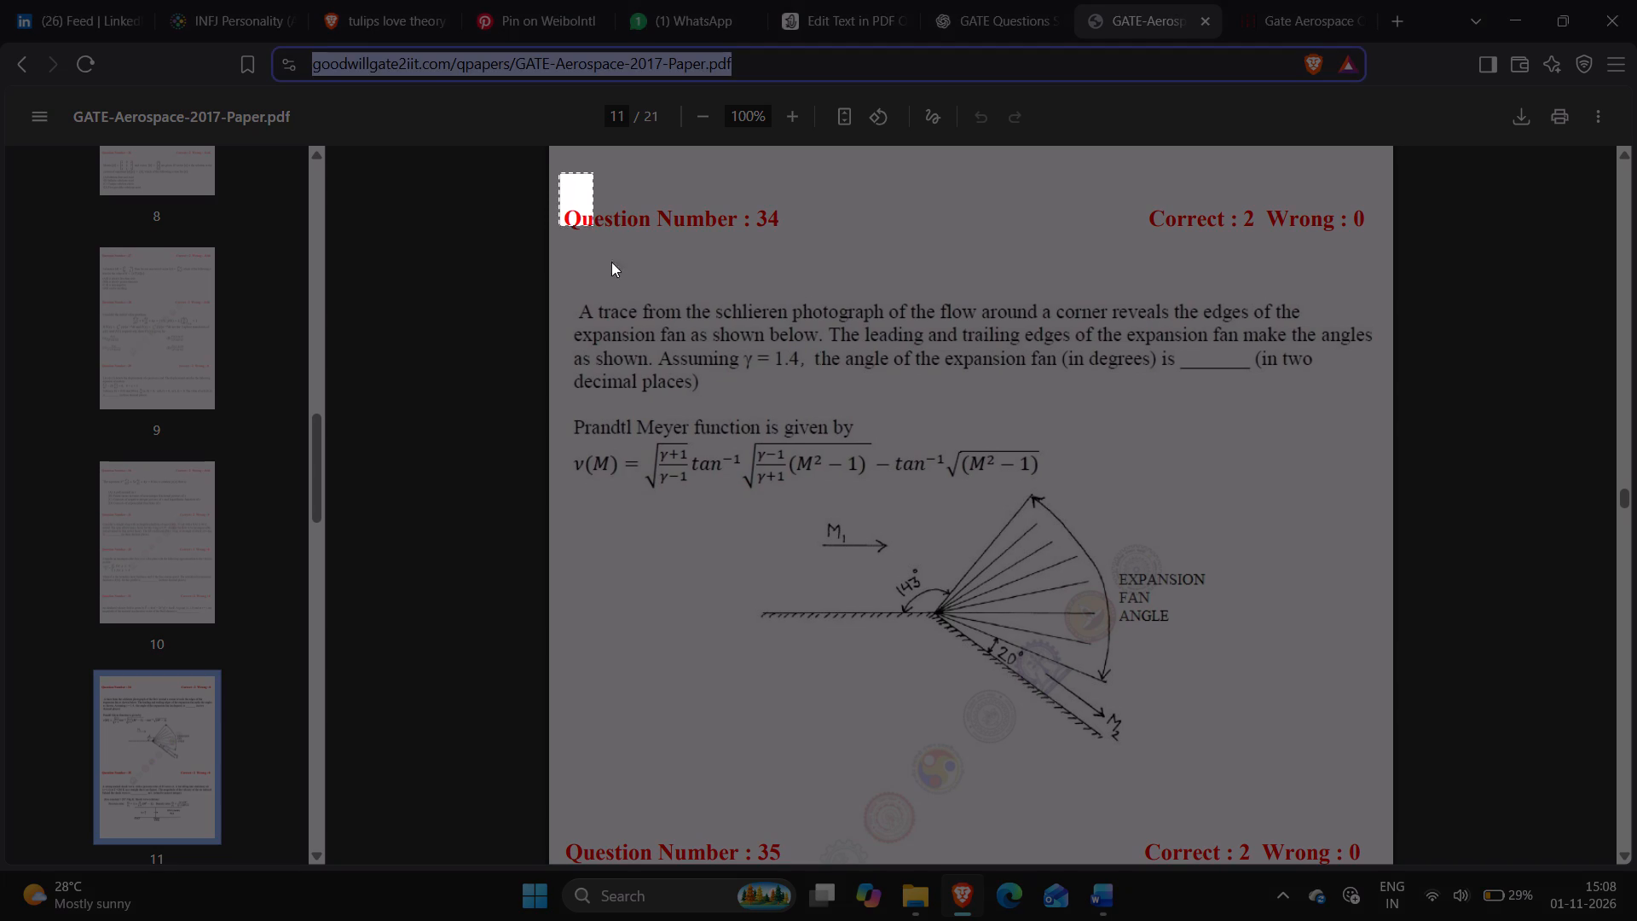
{"action": "left_click_drag", "start_coordinate": [611, 262], "coordinate": [1363, 634]}
{"action": "scroll", "coordinate": [1008, 347], "scroll_direction": "right", "scroll_amount": 1}
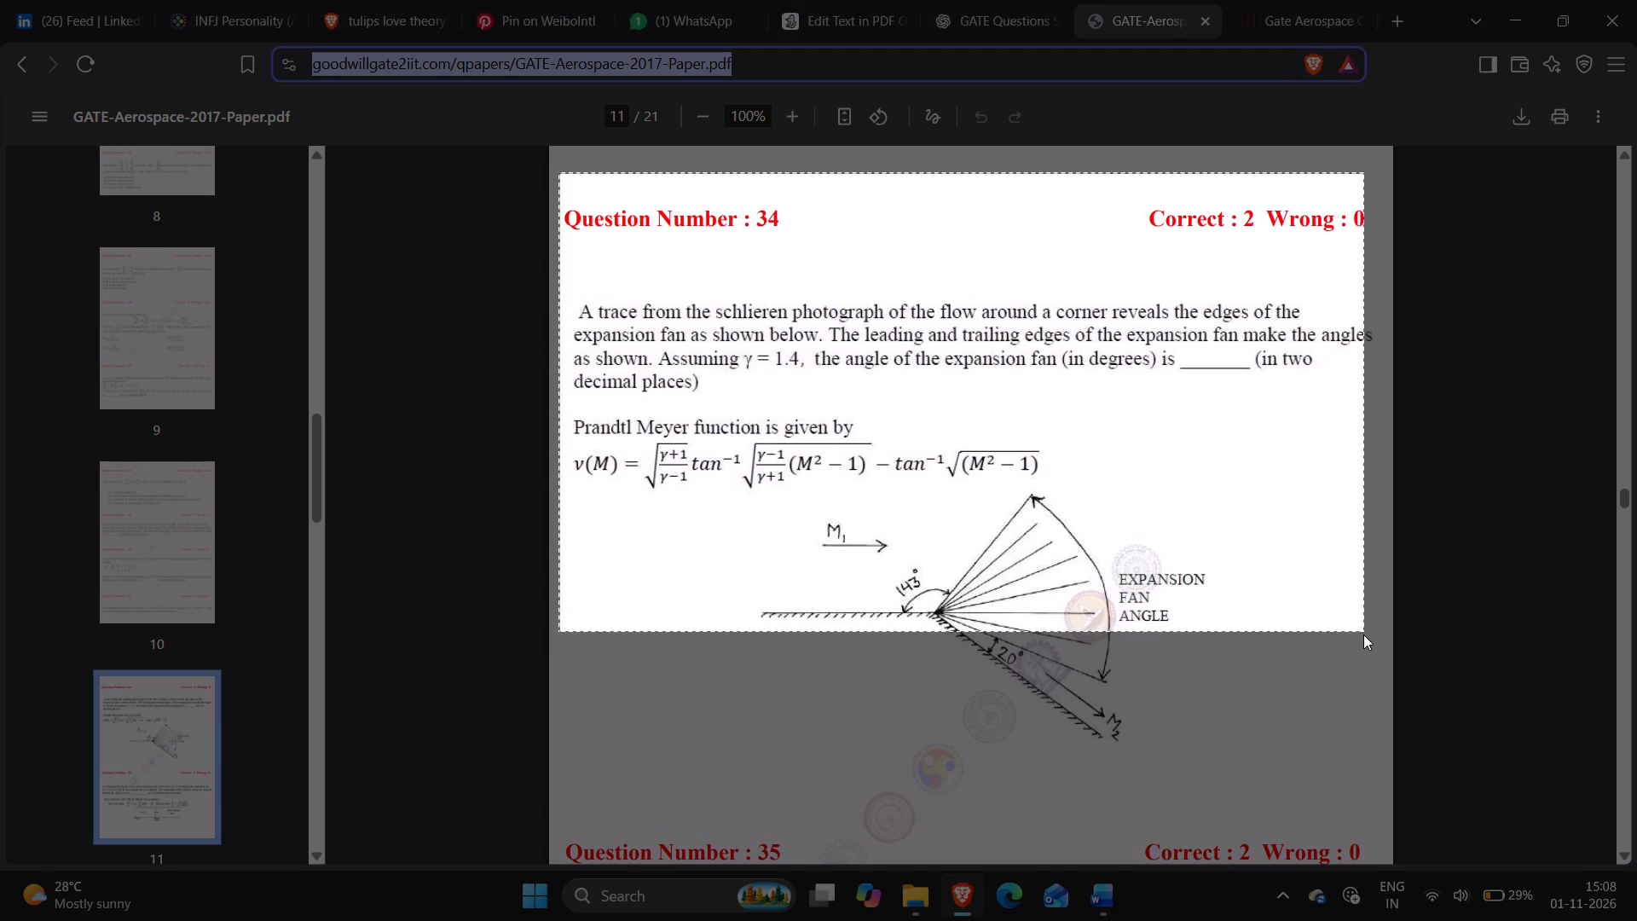
{"action": "left_click_drag", "start_coordinate": [1363, 634], "coordinate": [1391, 771]}
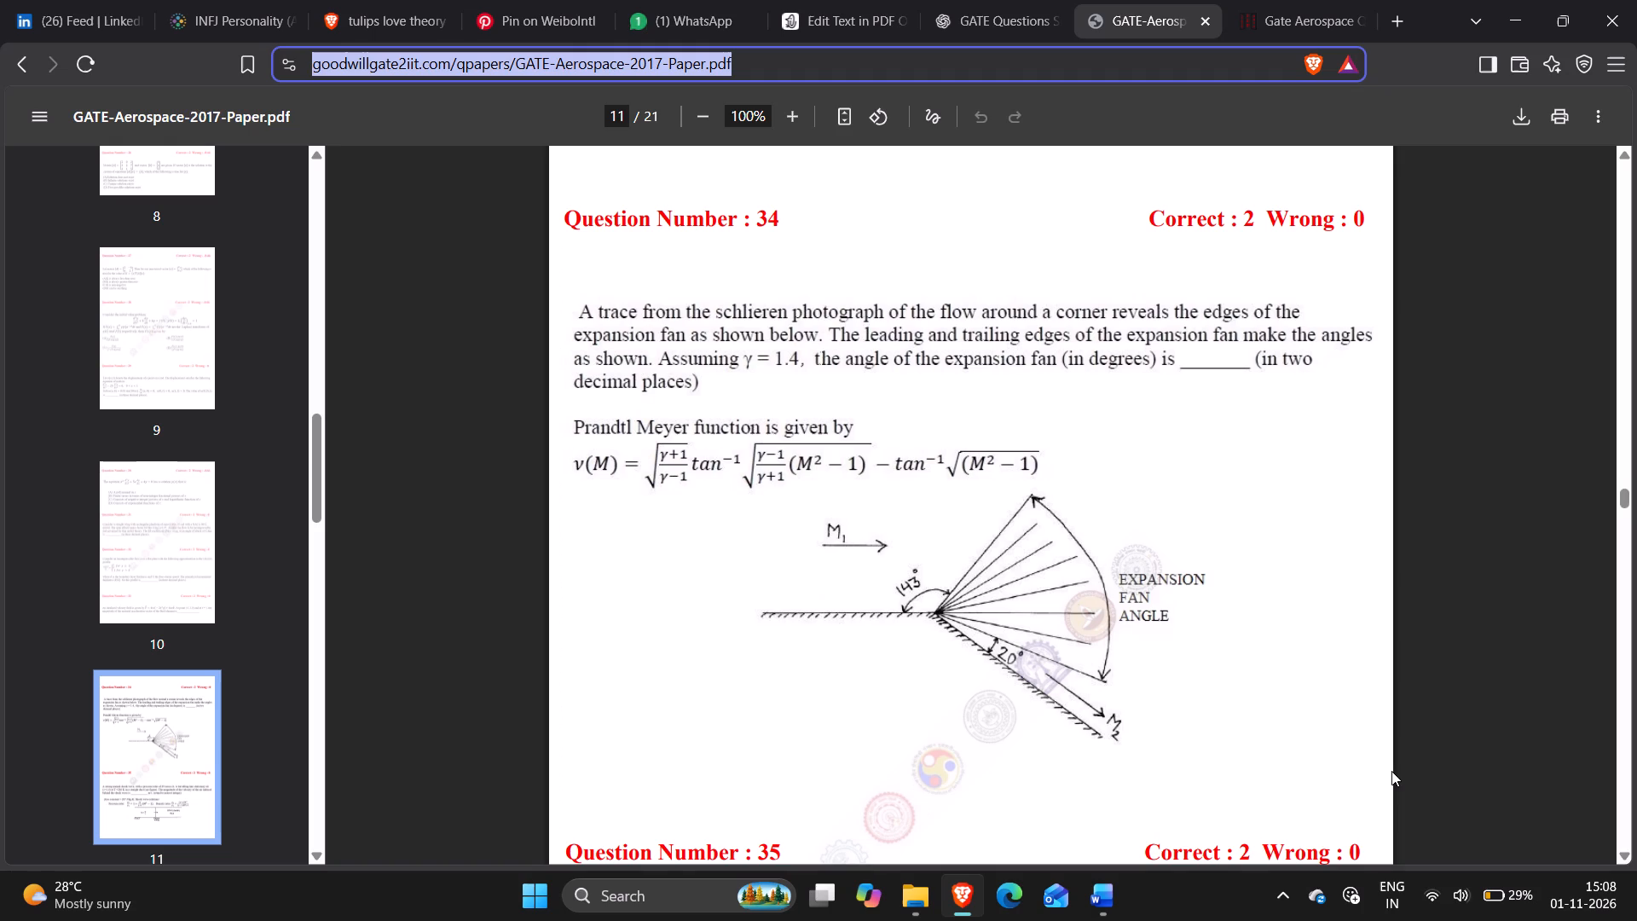
Capture Question 35 on the air velocity induced behind a strong normal shock, including its relations and duct diagram, and recheck the candidate list.
{"action": "scroll", "coordinate": [1095, 605], "scroll_direction": "down", "scroll_amount": 3}
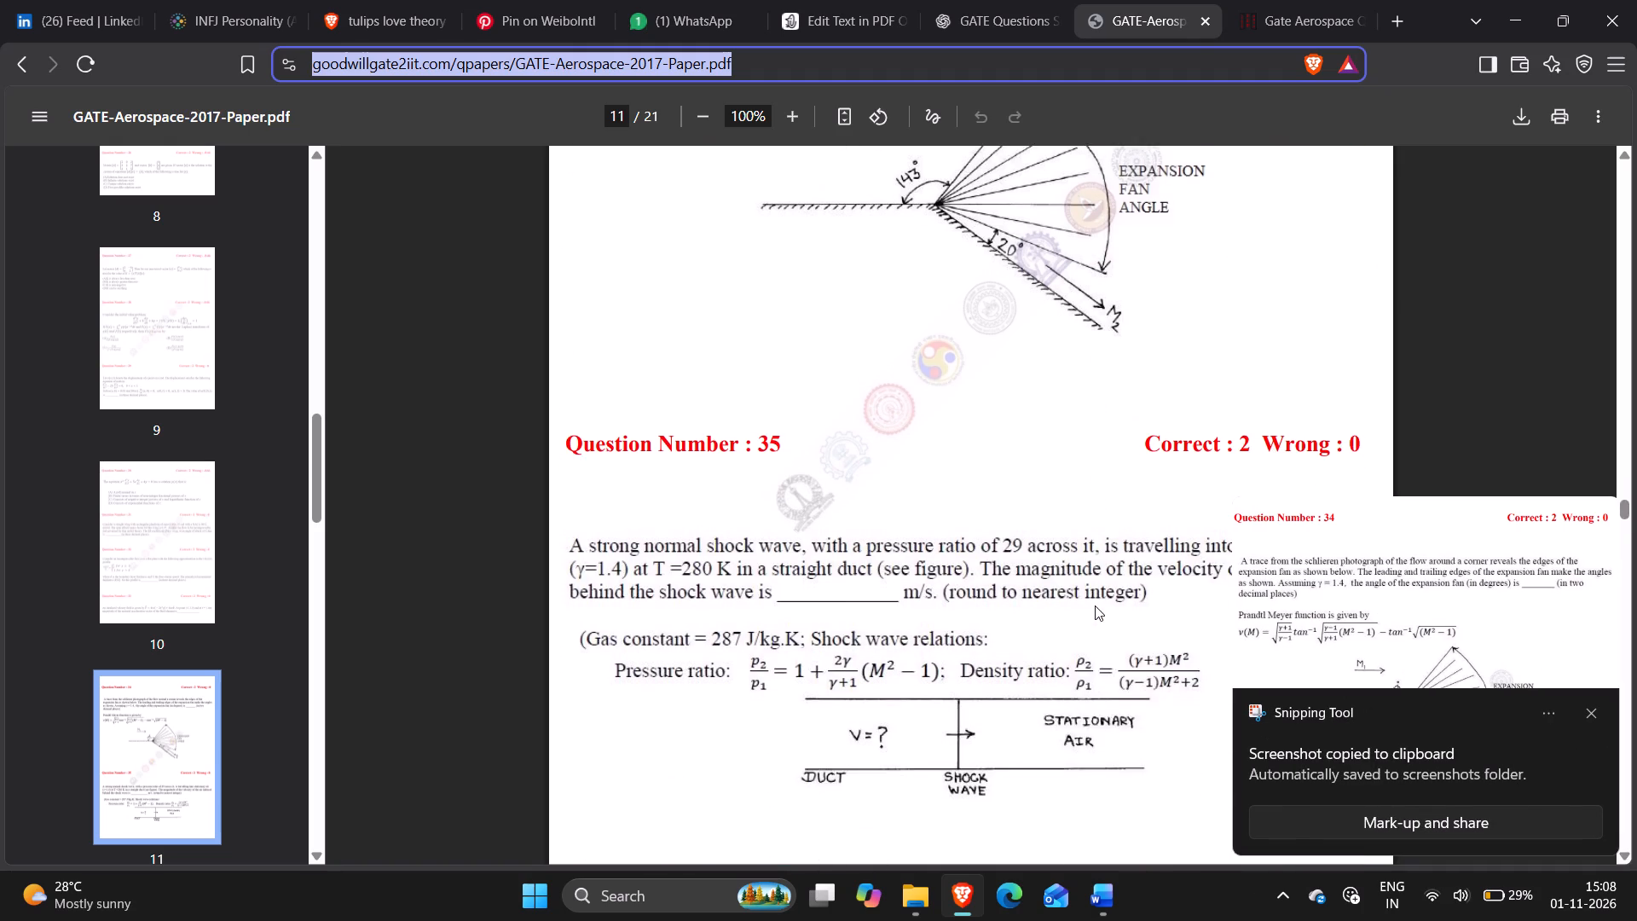
{"action": "scroll", "coordinate": [1095, 605], "scroll_direction": "down", "scroll_amount": 2}
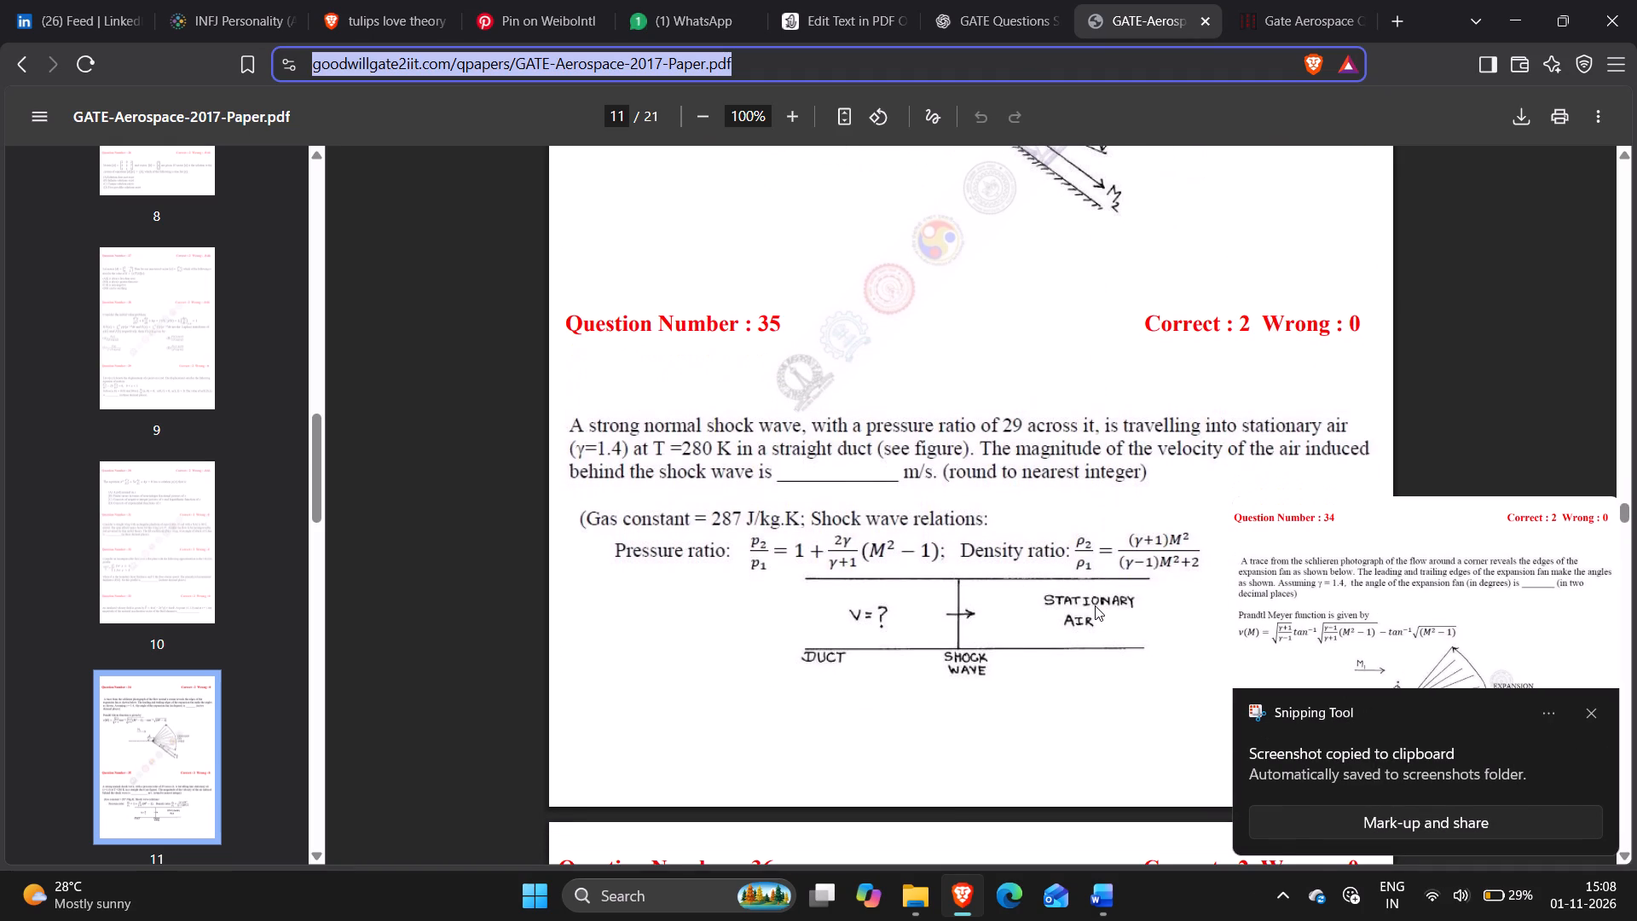
{"action": "scroll", "coordinate": [1095, 605], "scroll_direction": "down", "scroll_amount": 2}
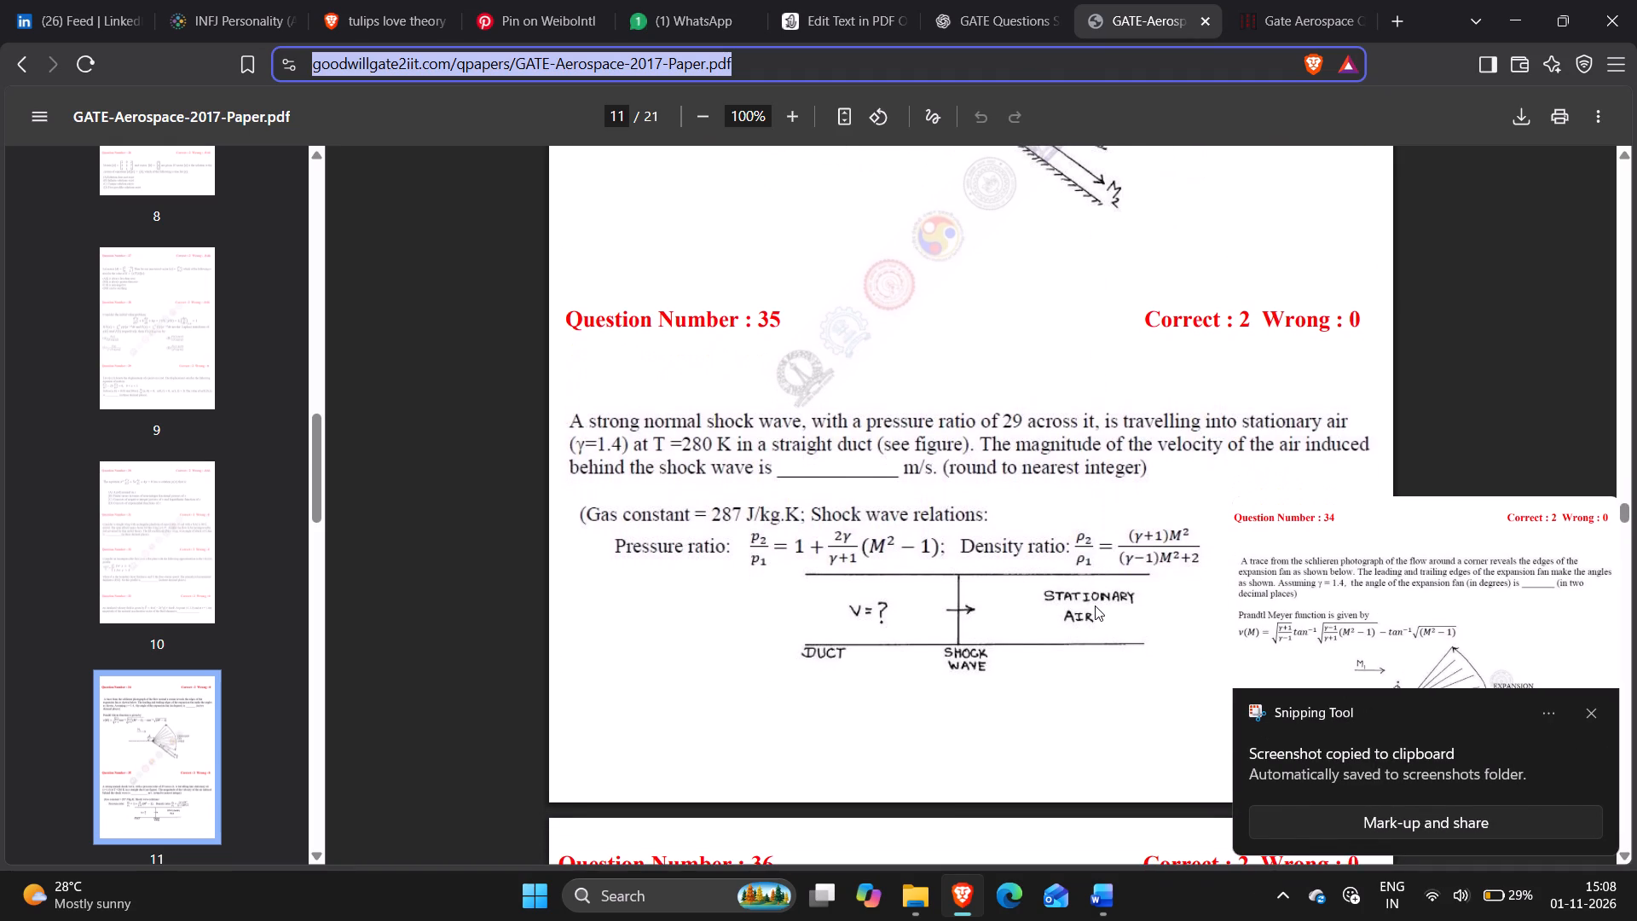
{"action": "key", "text": "Print"}
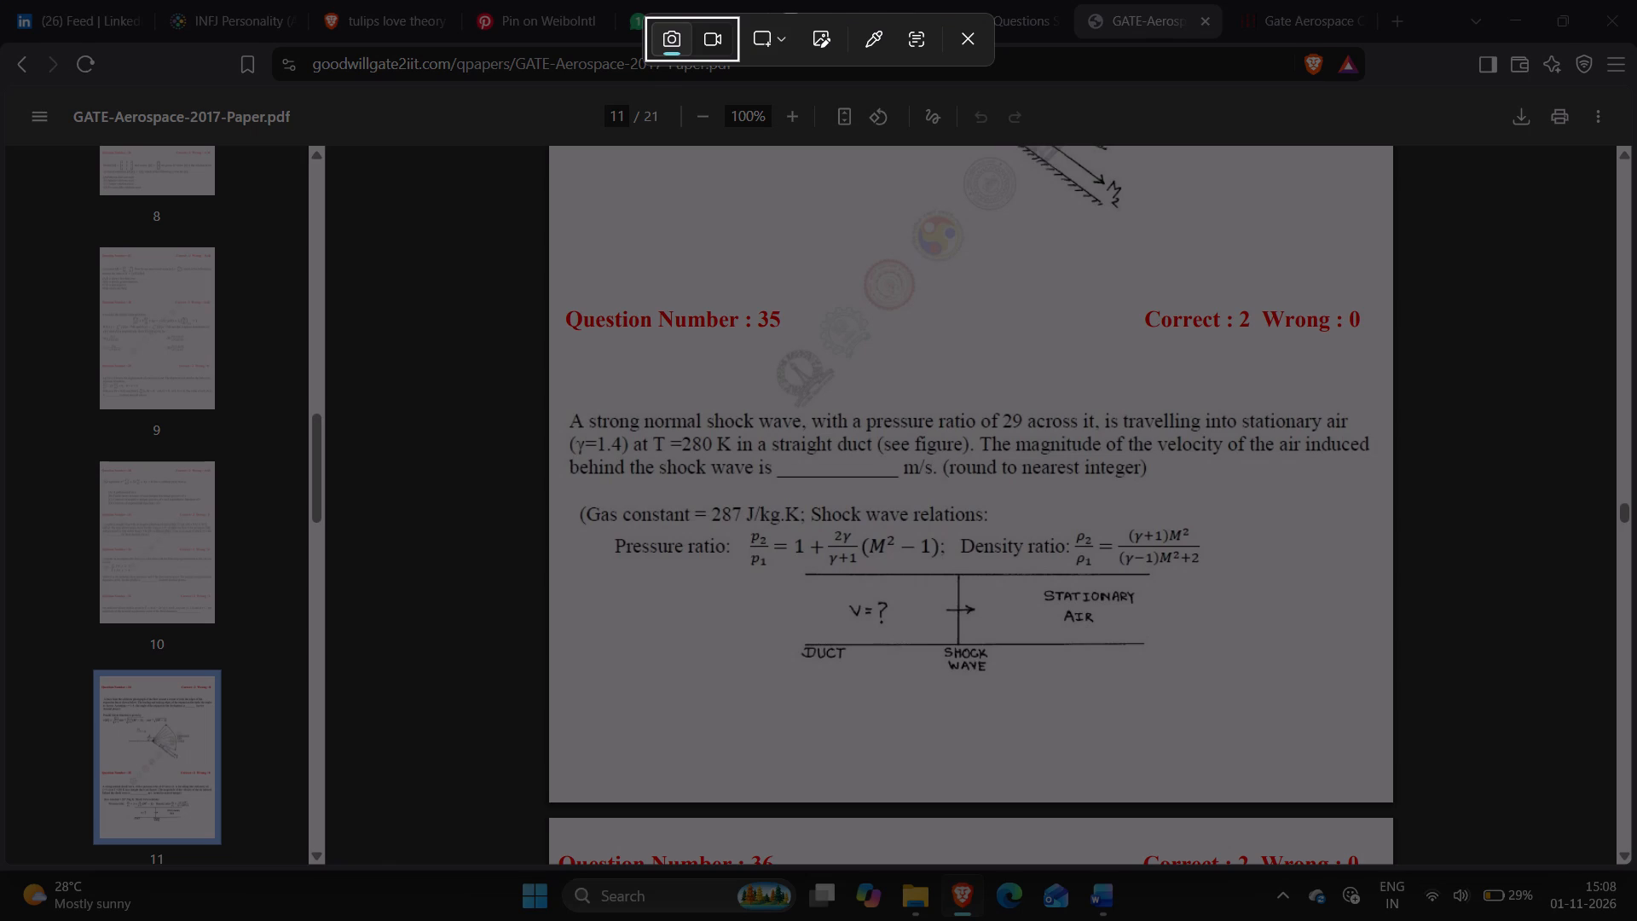
{"action": "left_click_drag", "start_coordinate": [555, 279], "coordinate": [1380, 736]}
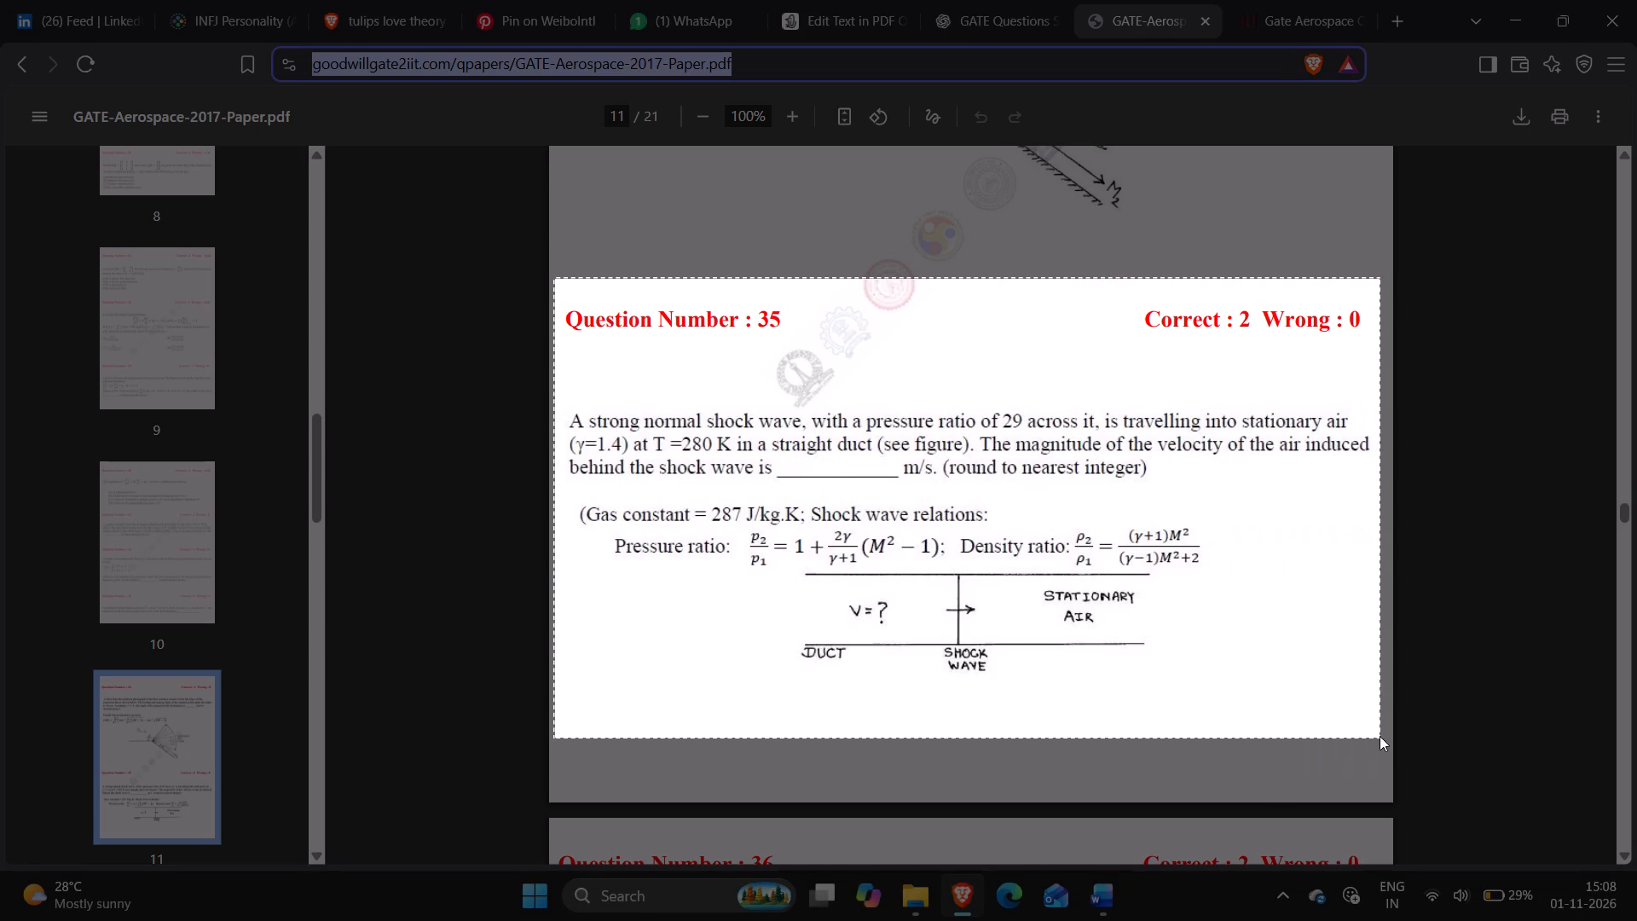
{"action": "left_click_drag", "start_coordinate": [1380, 736], "coordinate": [1391, 704]}
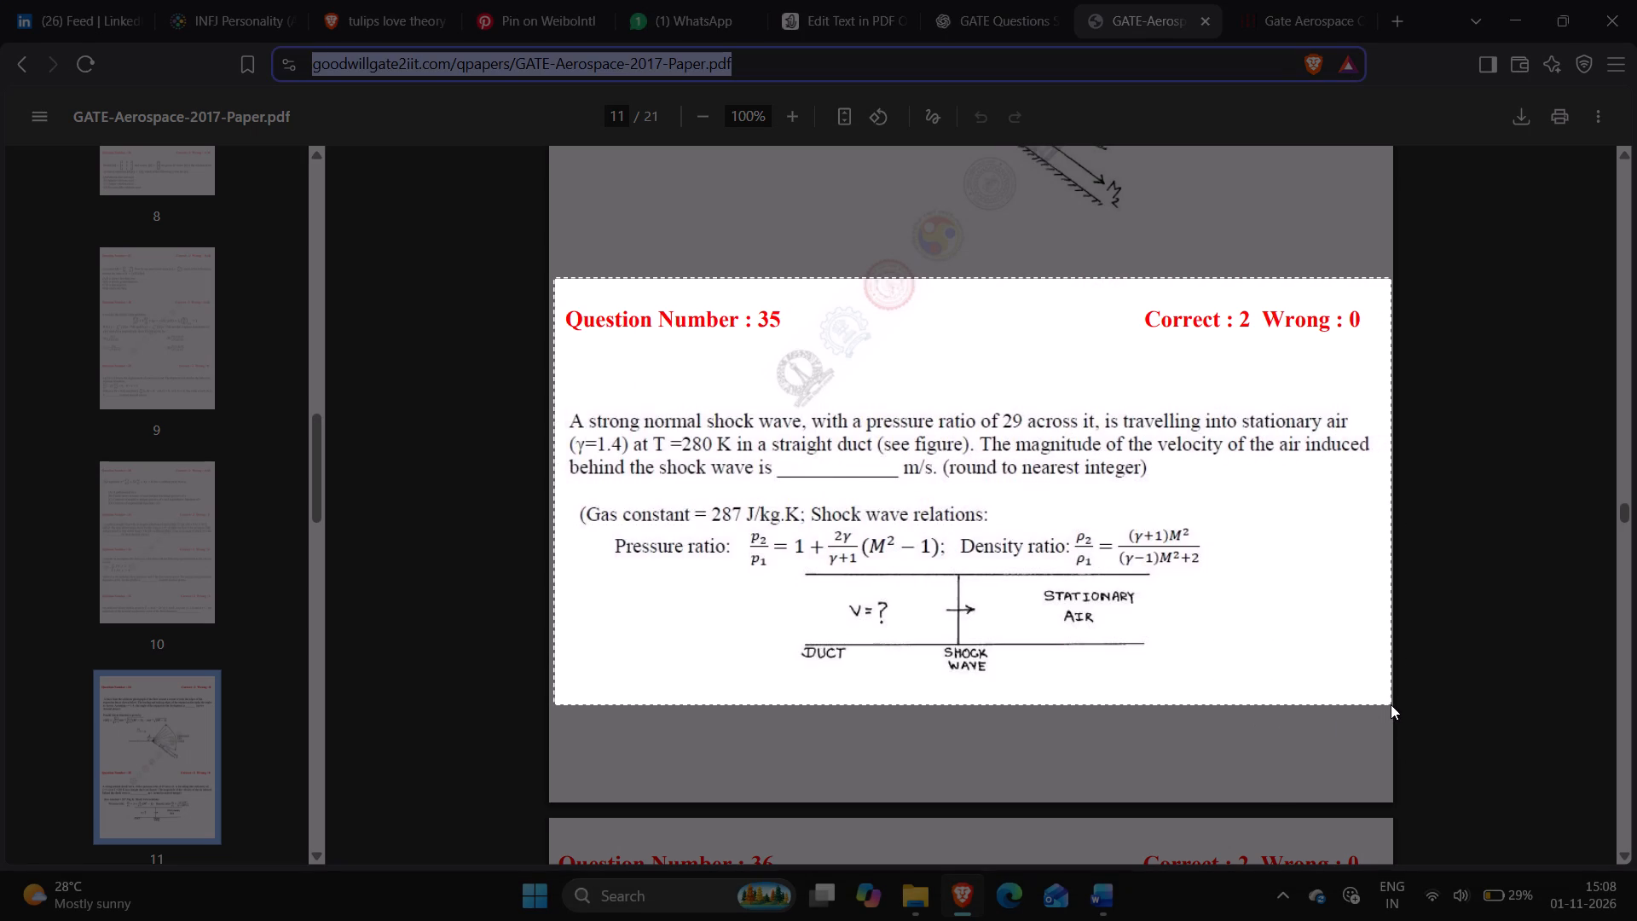
{"action": "left_click_drag", "start_coordinate": [1391, 704], "coordinate": [1387, 706]}
{"action": "left_click", "coordinate": [1038, 0]}
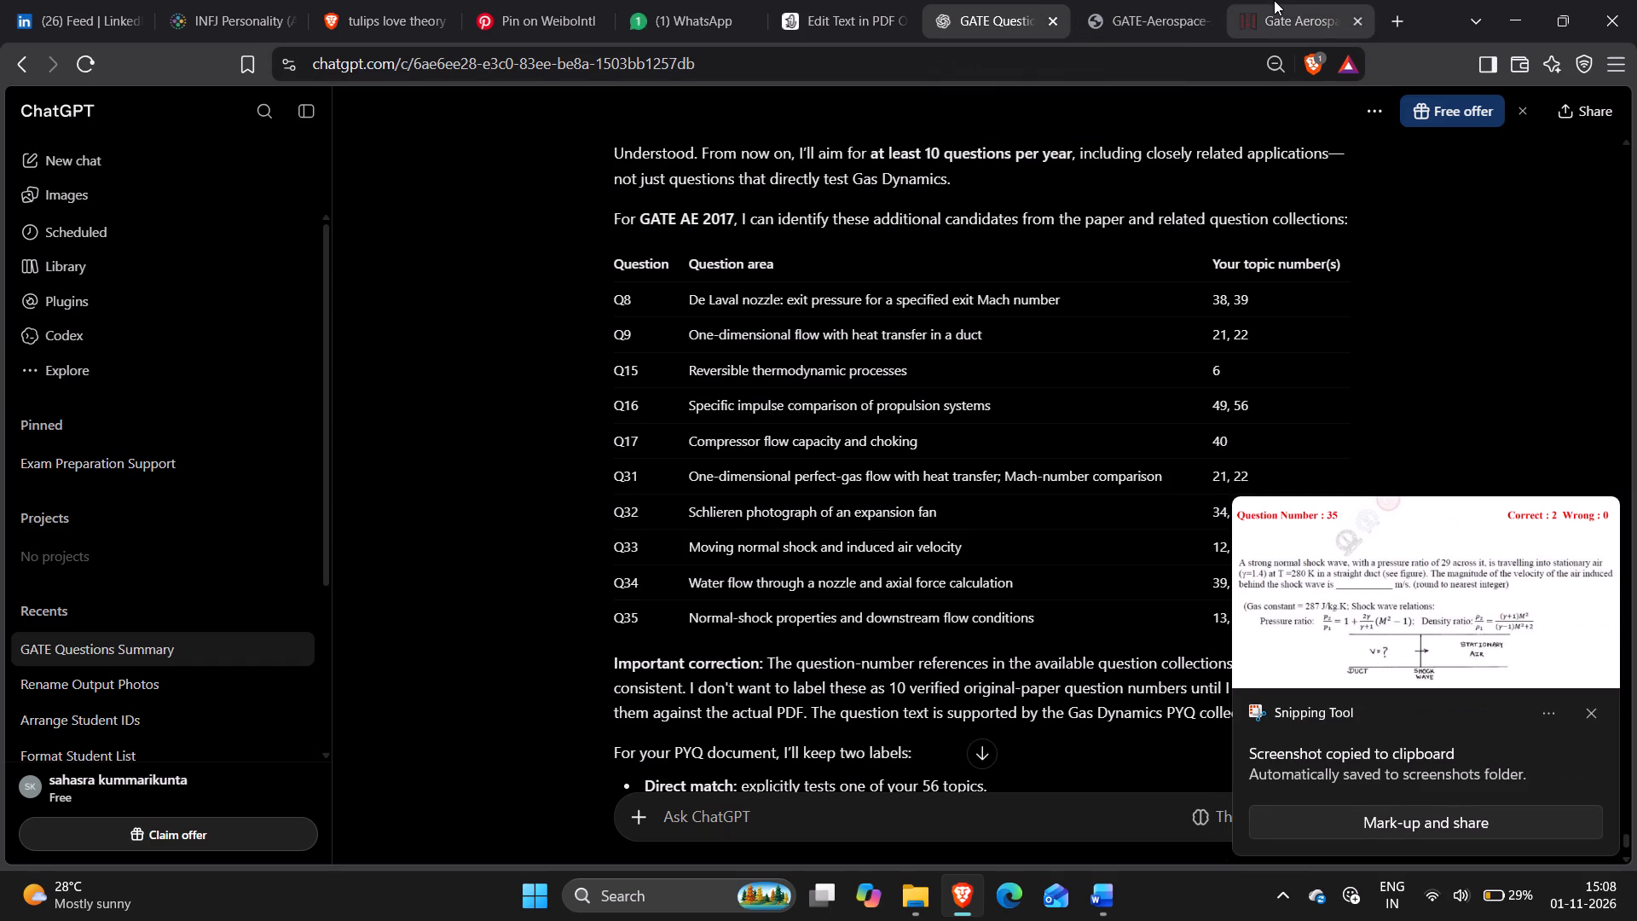
{"action": "left_click", "coordinate": [1094, 899]}
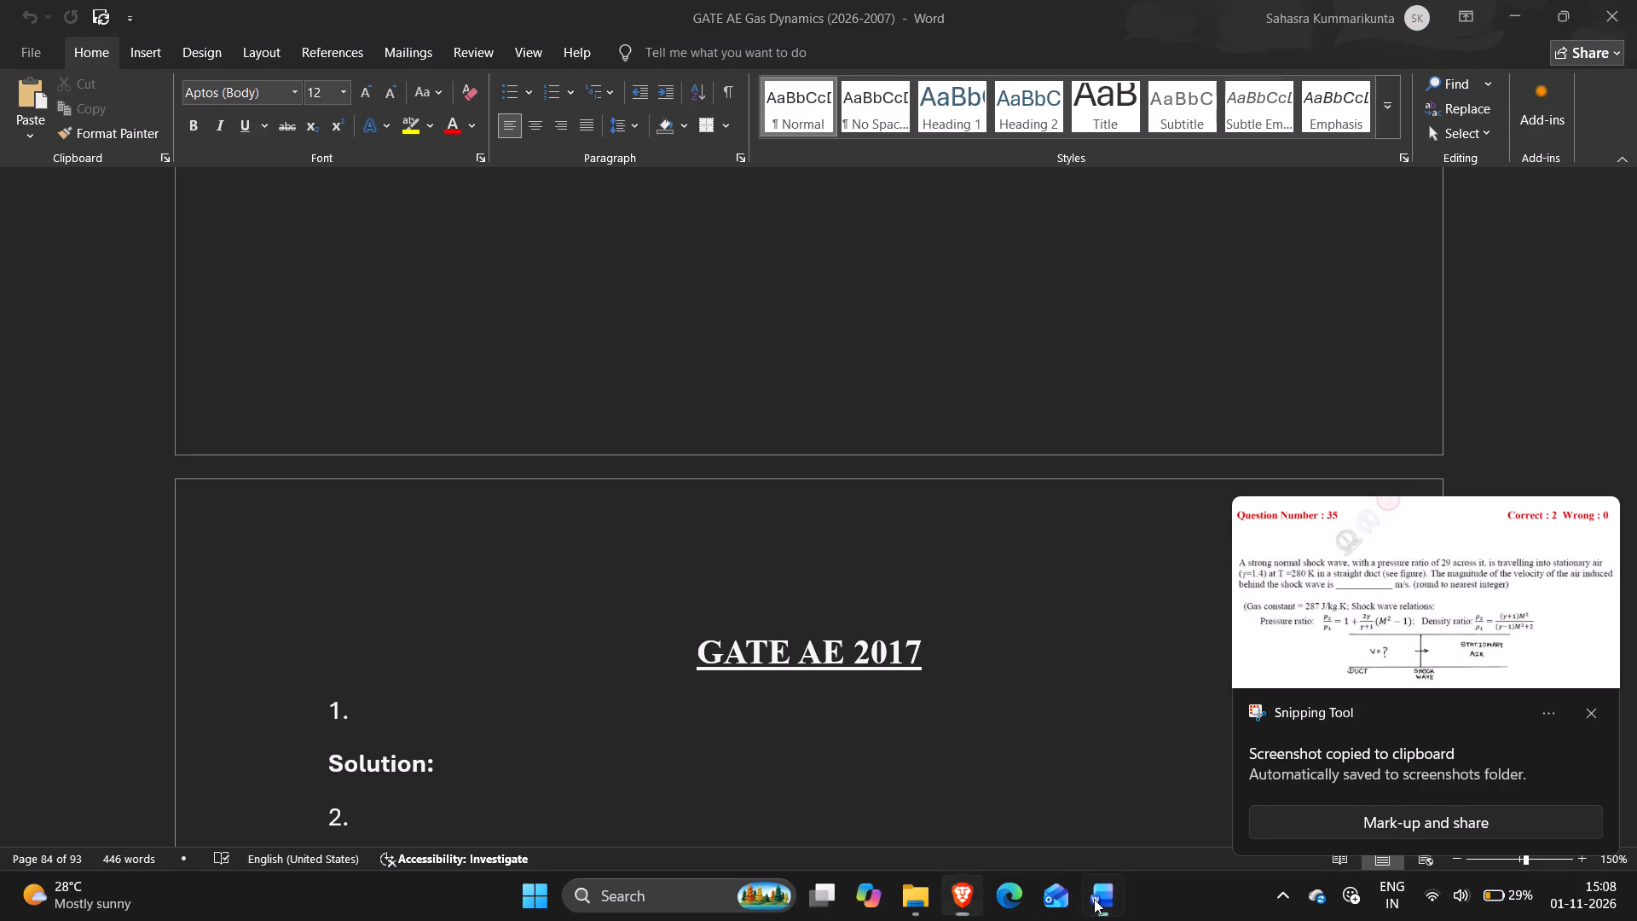
{"action": "scroll", "coordinate": [1013, 735], "scroll_direction": "down", "scroll_amount": 1}
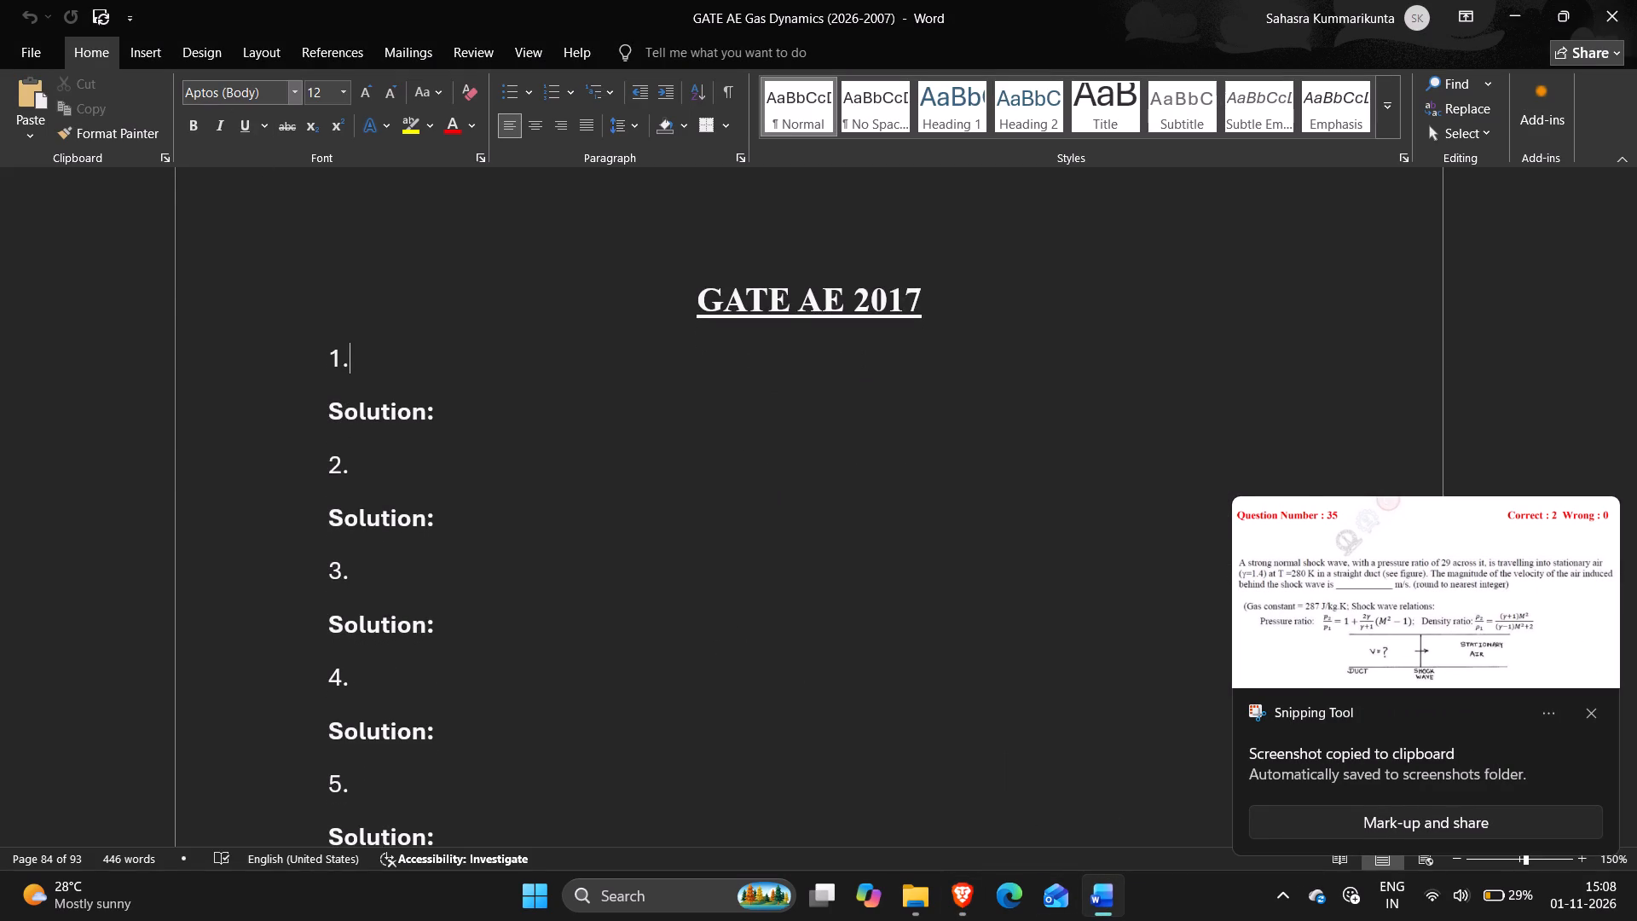
{"action": "left_click", "coordinate": [151, 42]}
{"action": "left_click", "coordinate": [247, 117]}
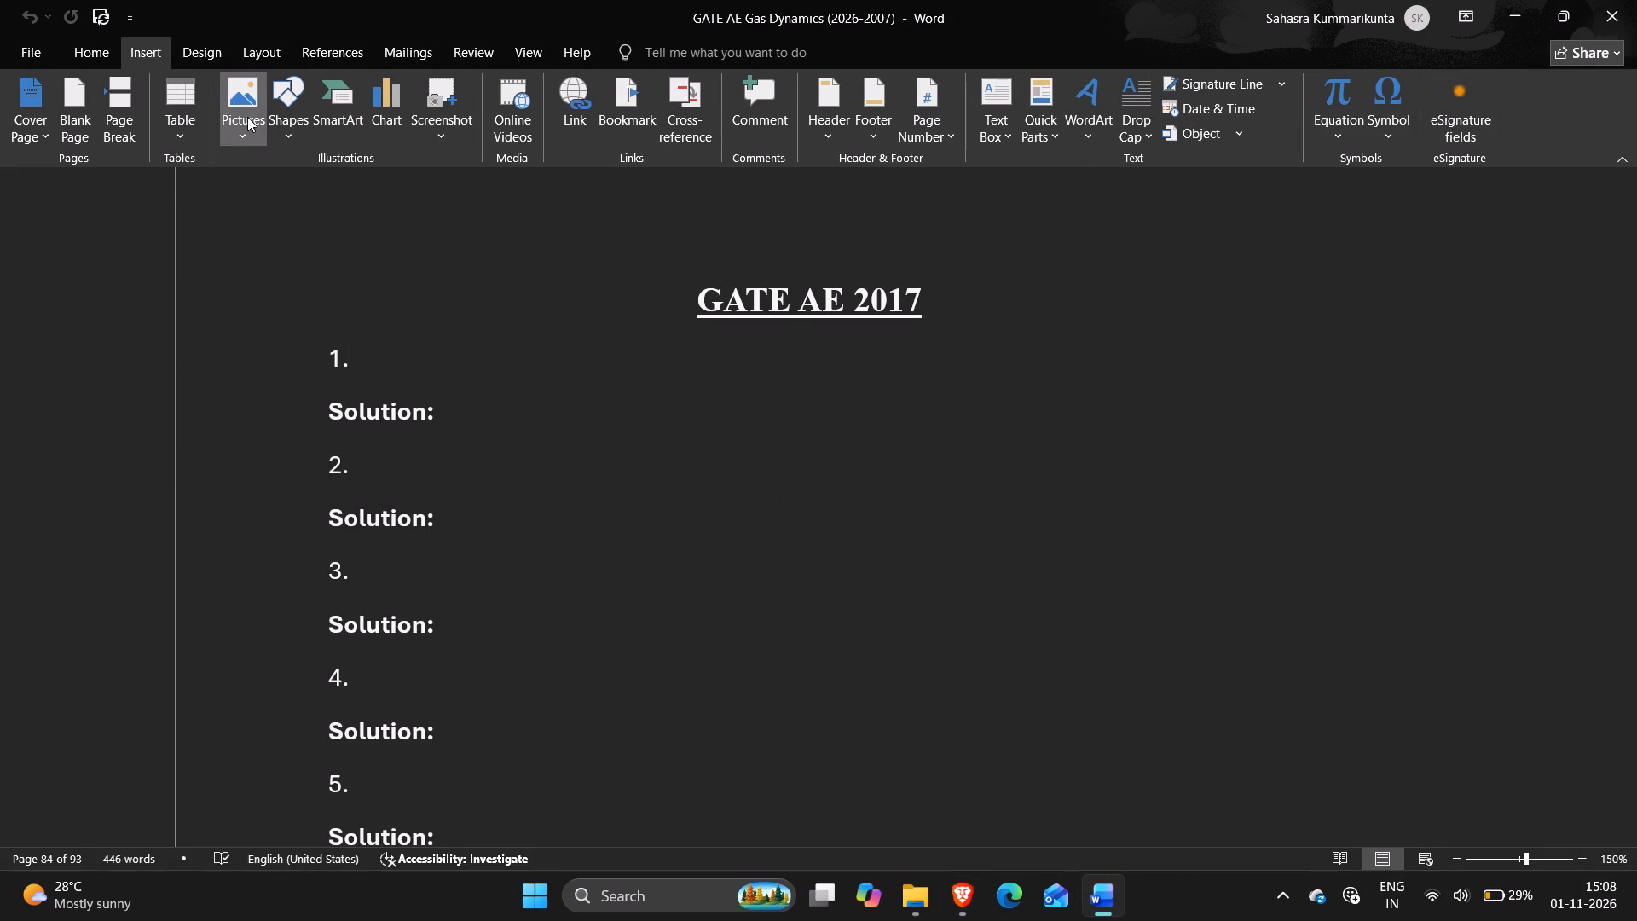
{"action": "left_click", "coordinate": [273, 183]}
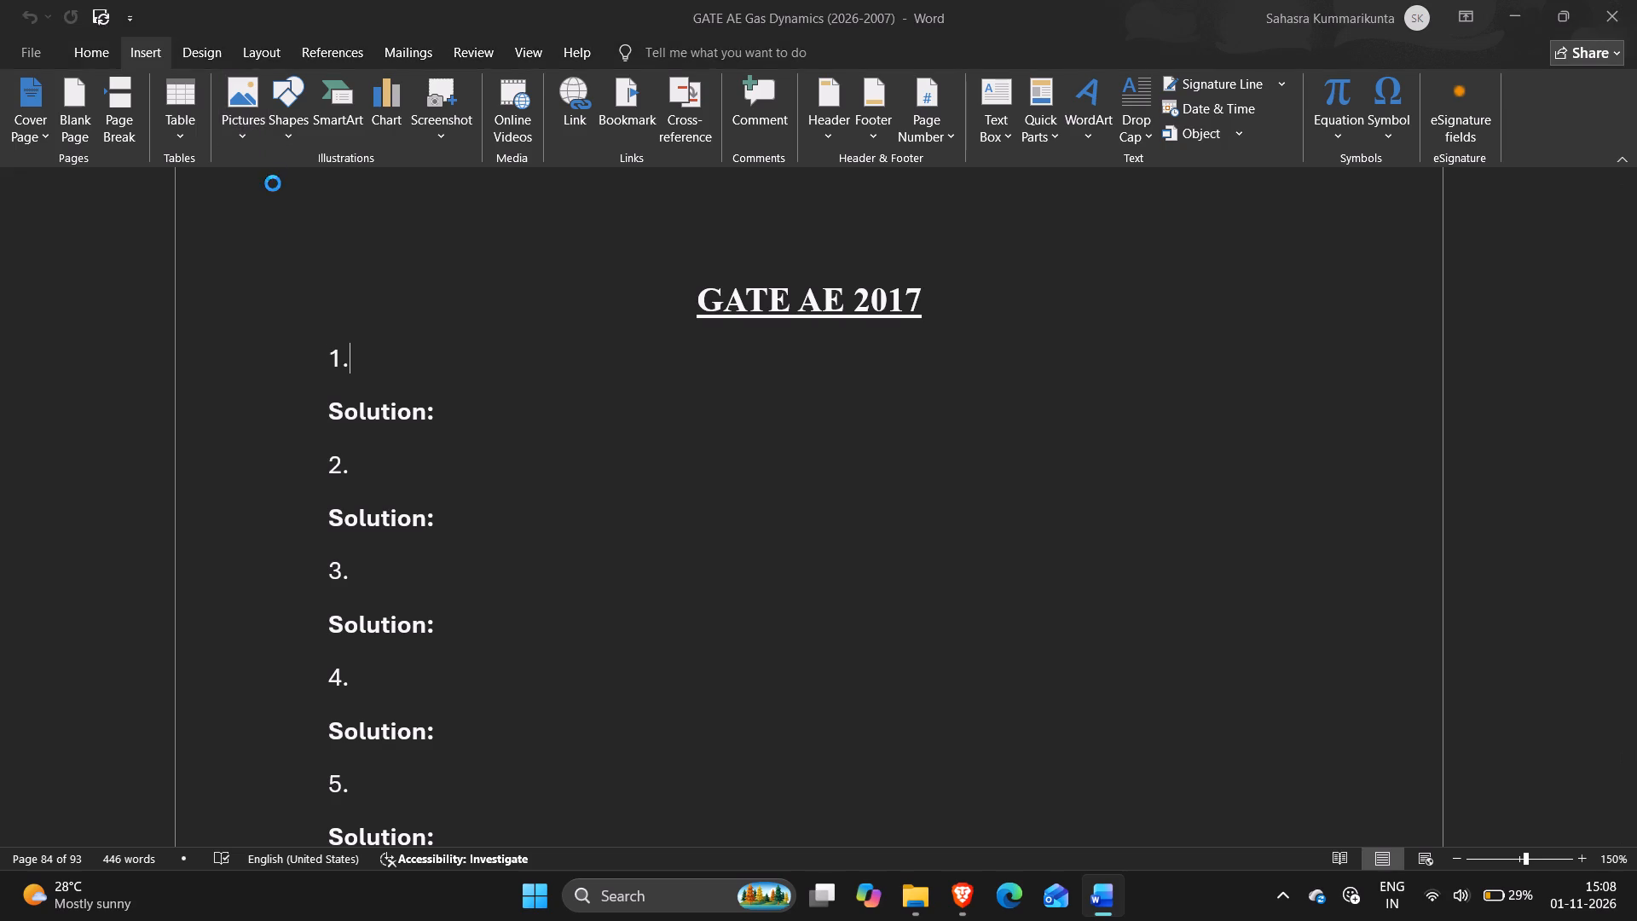
{"action": "scroll", "coordinate": [90, 309], "scroll_direction": "down", "scroll_amount": 1}
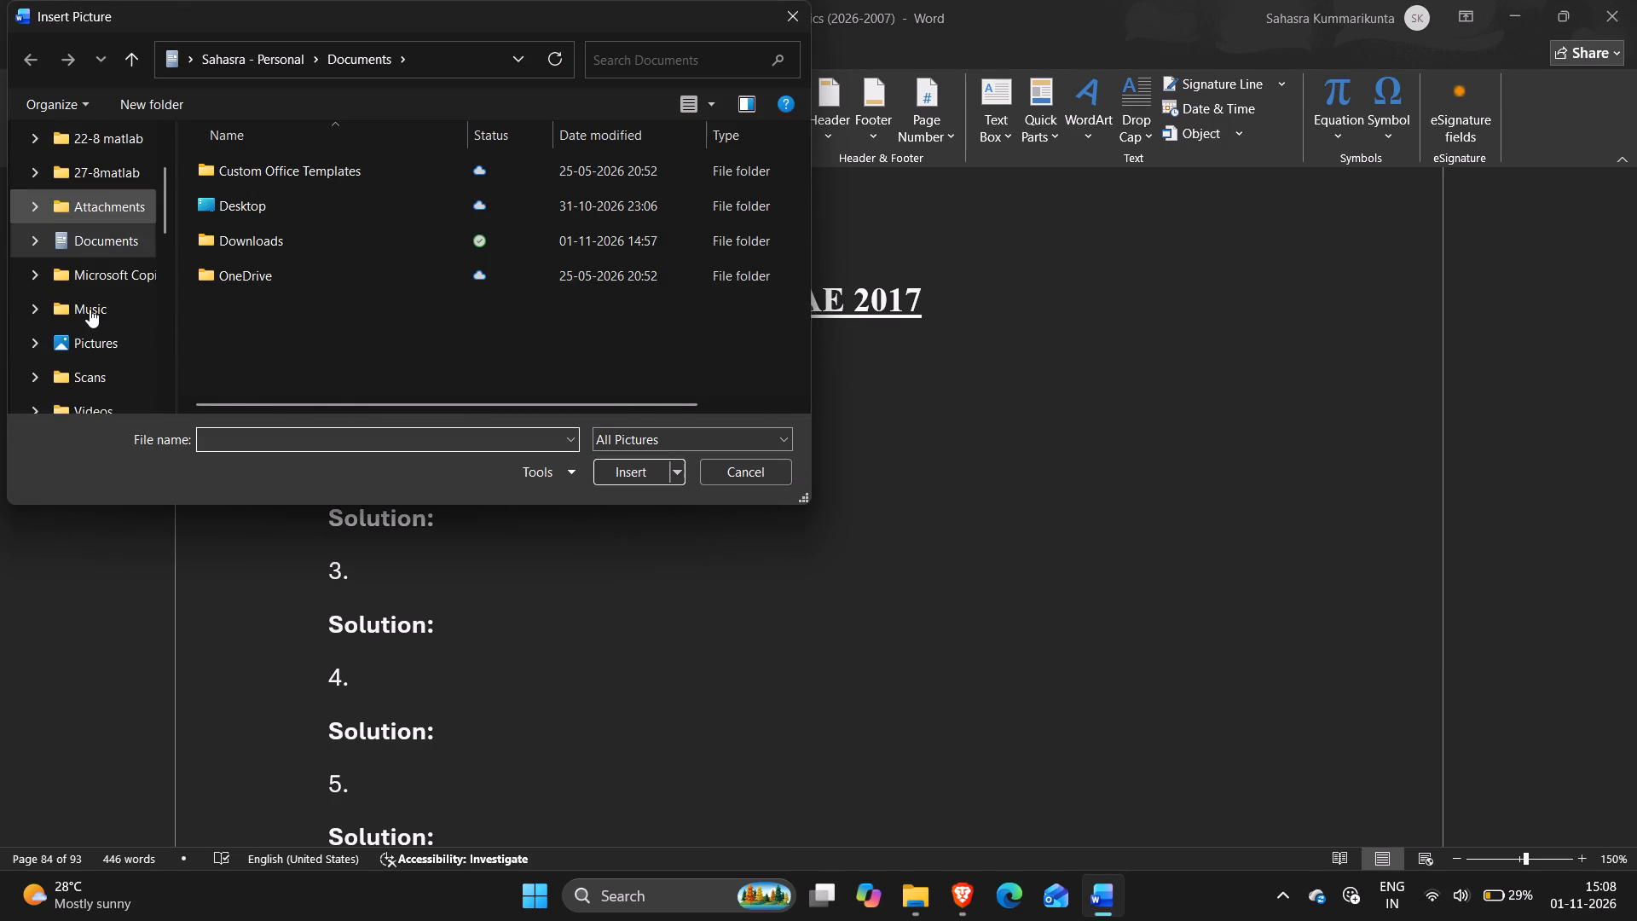
{"action": "scroll", "coordinate": [90, 309], "scroll_direction": "down", "scroll_amount": 1}
{"action": "left_click", "coordinate": [90, 244]}
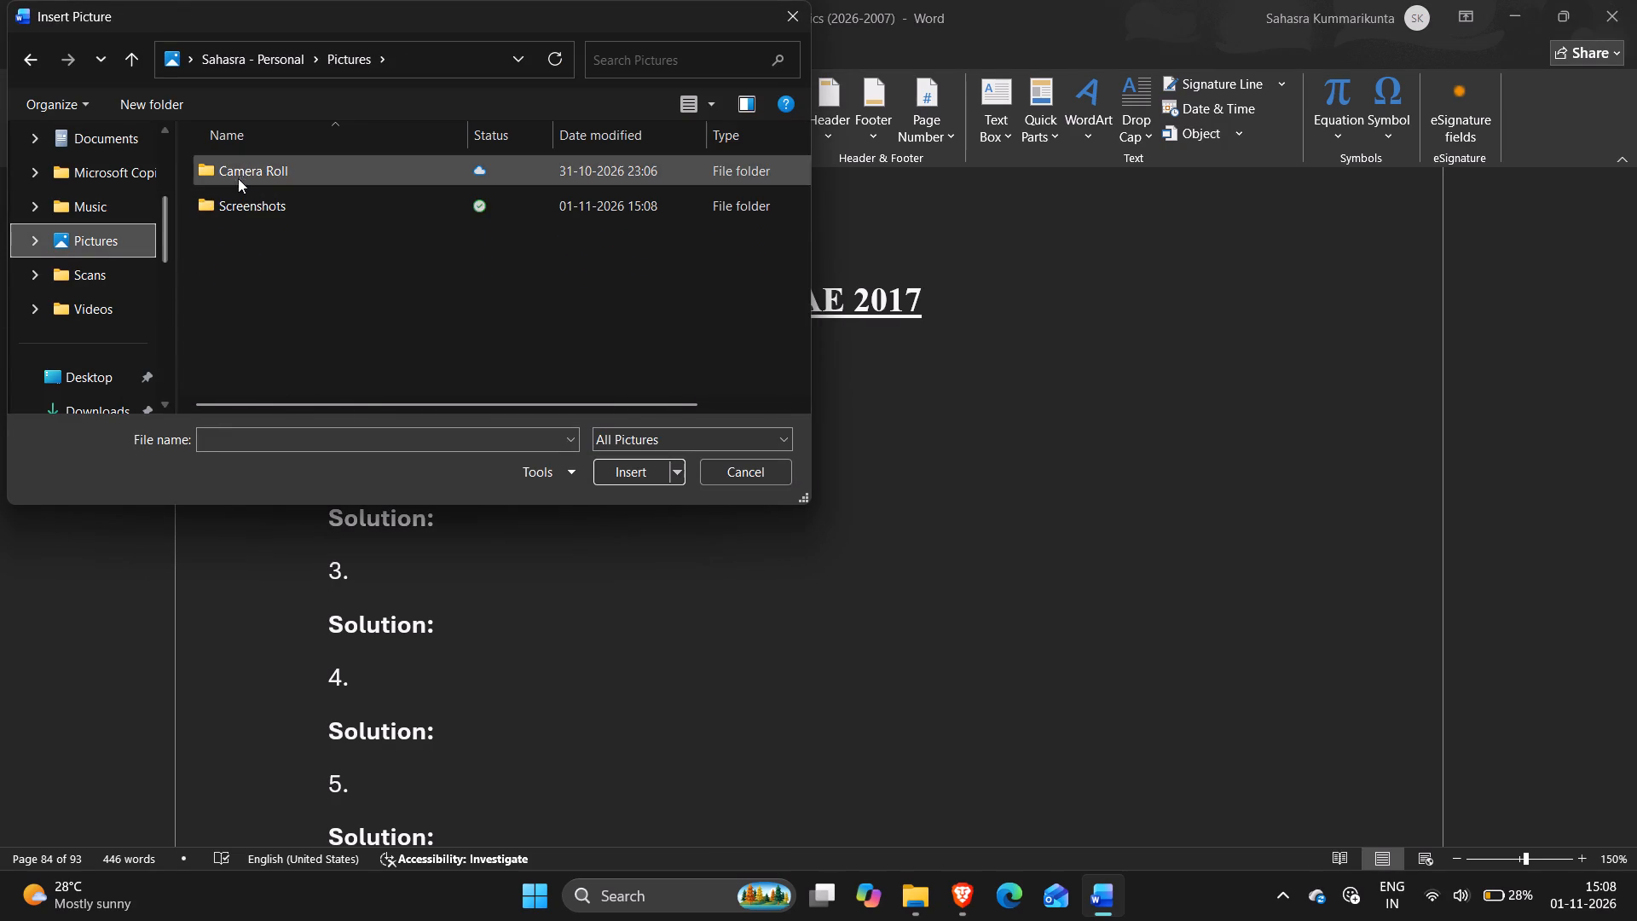
{"action": "left_click", "coordinate": [243, 195]}
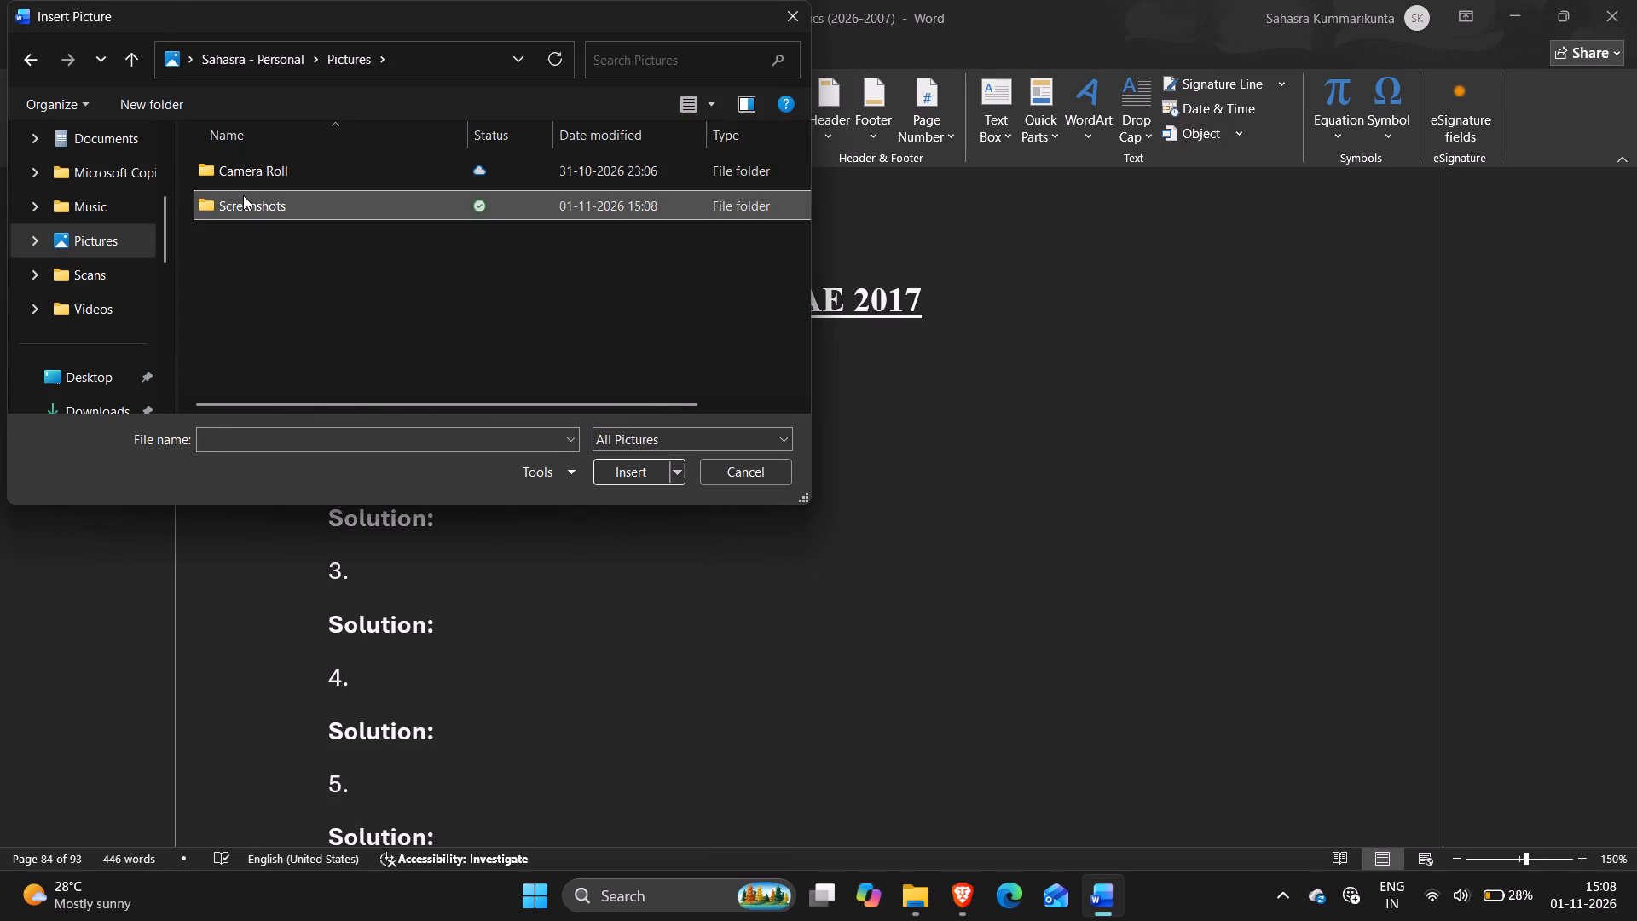
{"action": "double_click", "coordinate": [243, 195]}
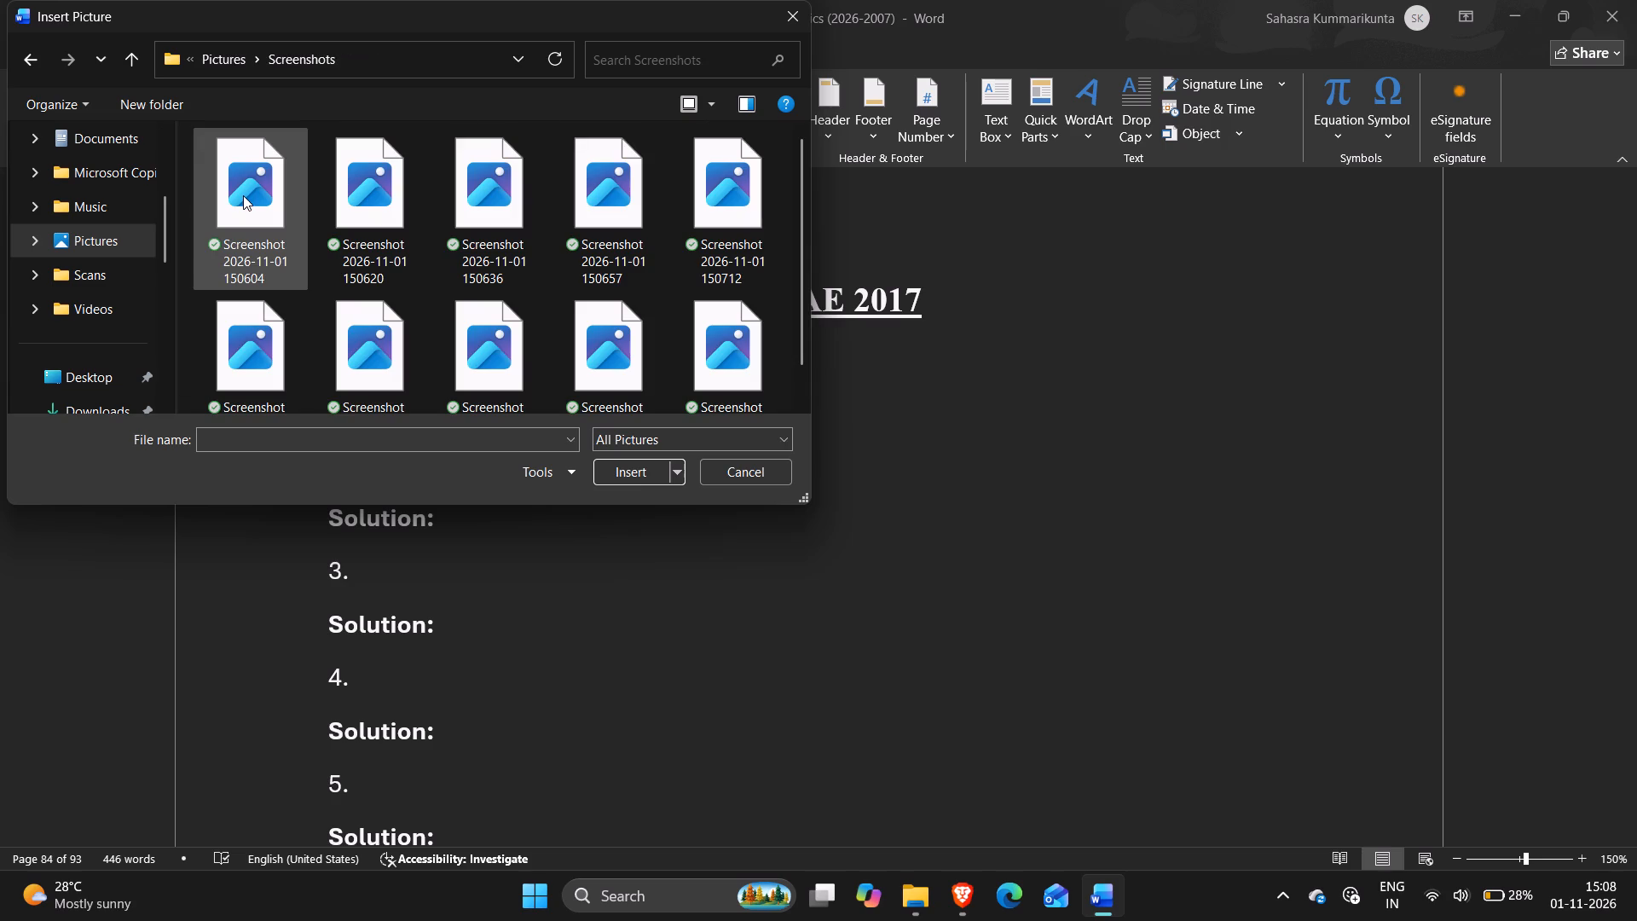
{"action": "left_click", "coordinate": [255, 201]}
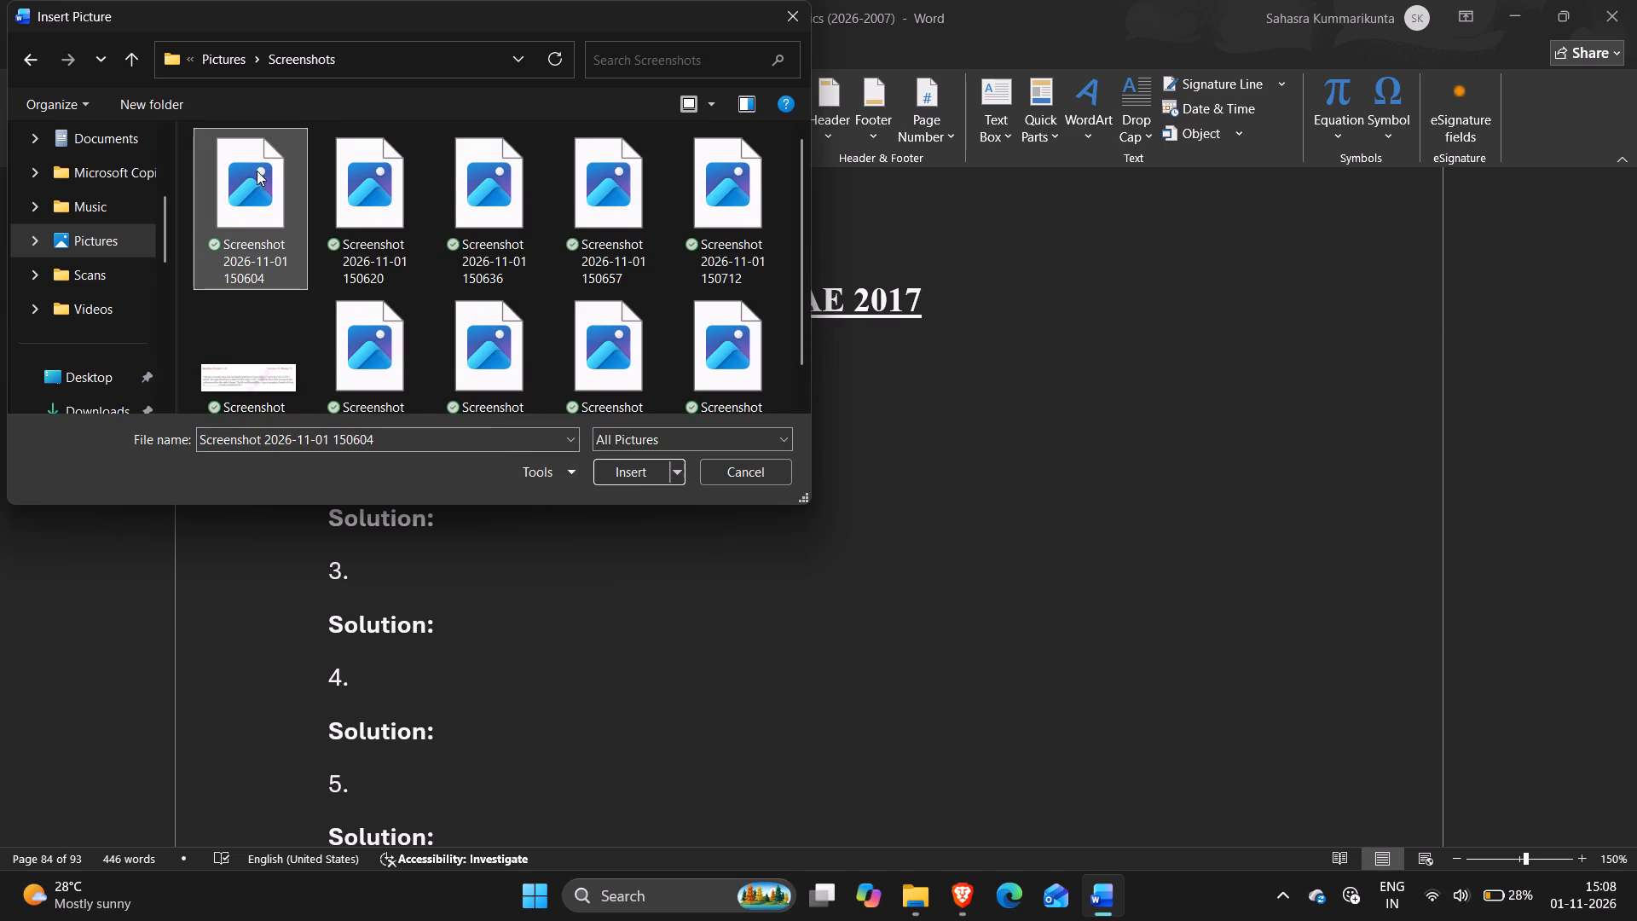
{"action": "left_click", "coordinate": [607, 471]}
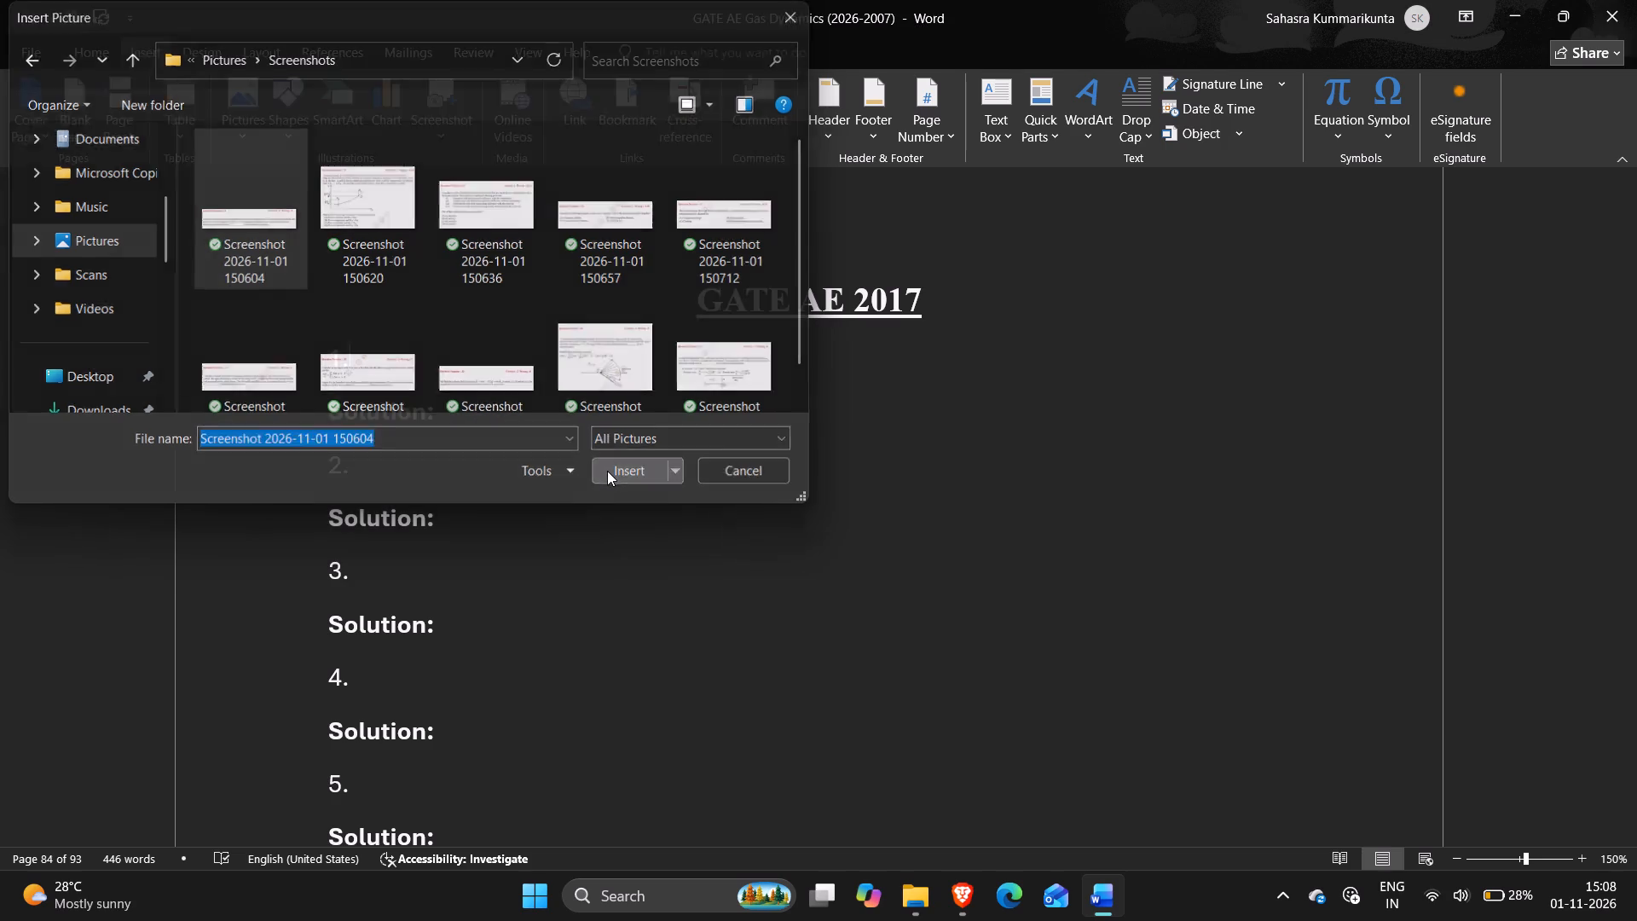
{"action": "left_click", "coordinate": [425, 665]}
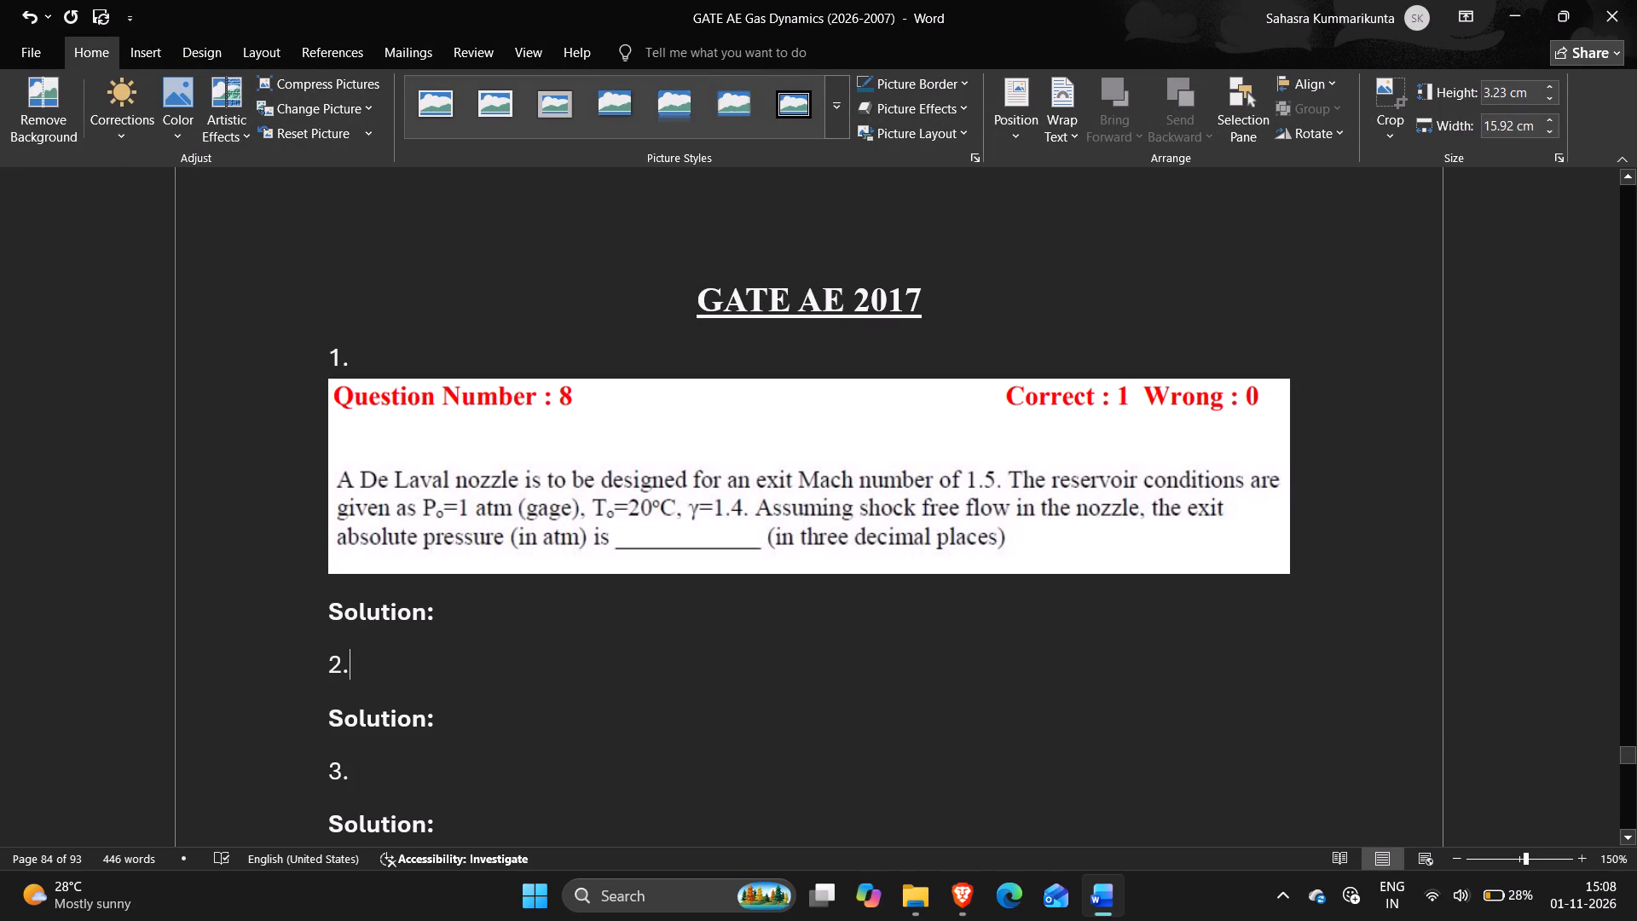
{"action": "left_click", "coordinate": [138, 59]}
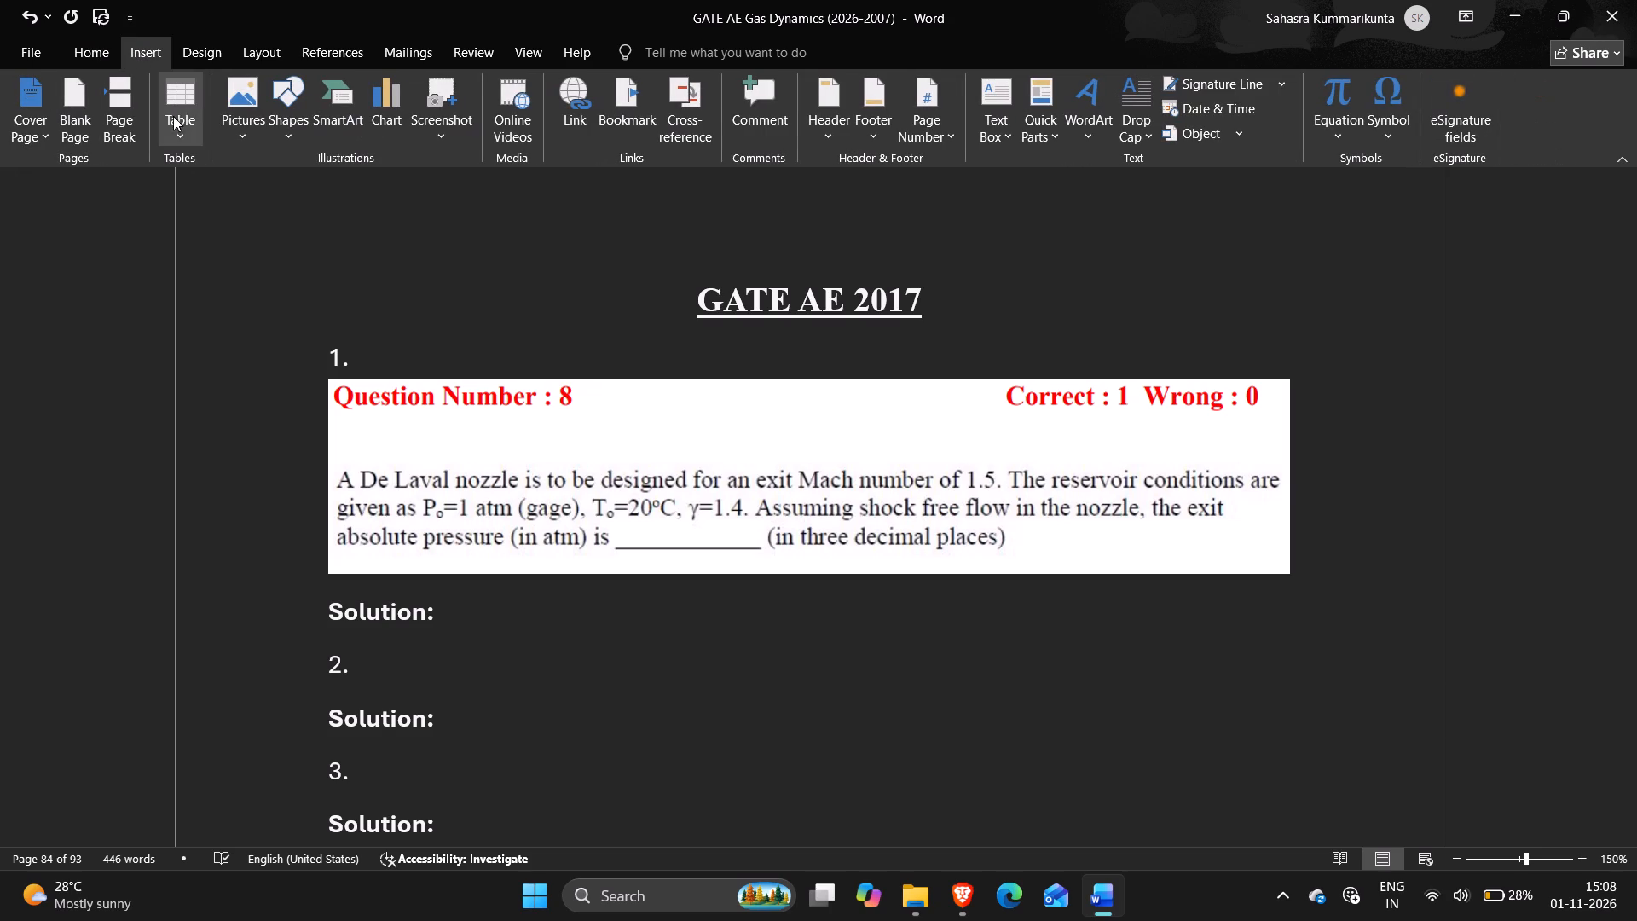
{"action": "left_click", "coordinate": [226, 143]}
{"action": "left_click", "coordinate": [257, 184]}
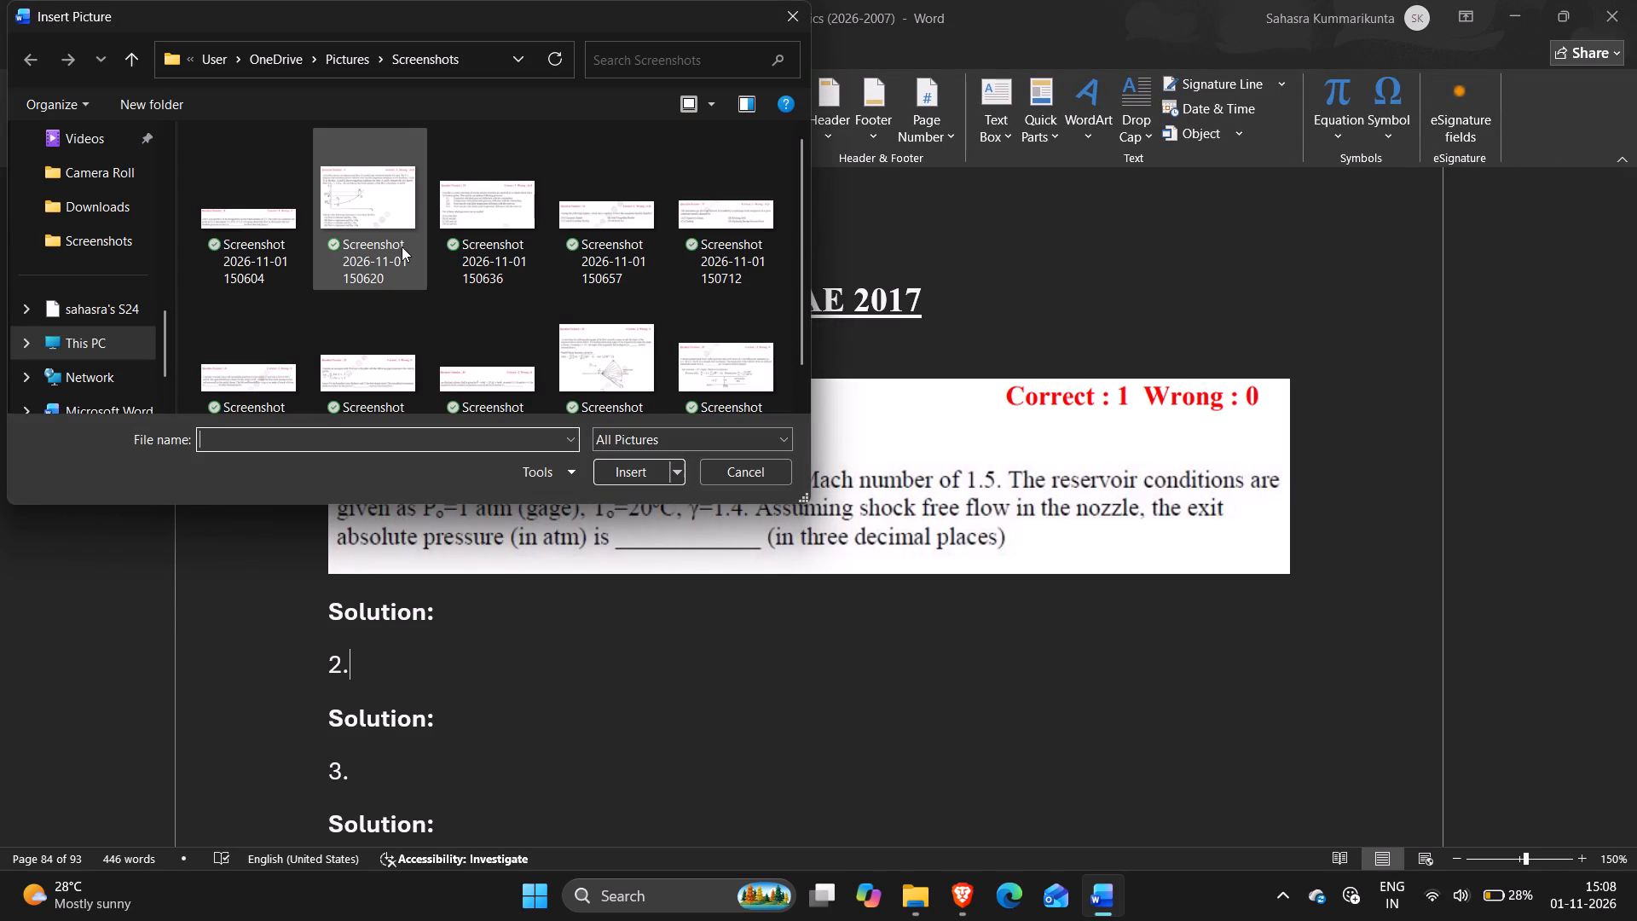
{"action": "left_click", "coordinate": [402, 246]}
{"action": "left_click", "coordinate": [626, 463]}
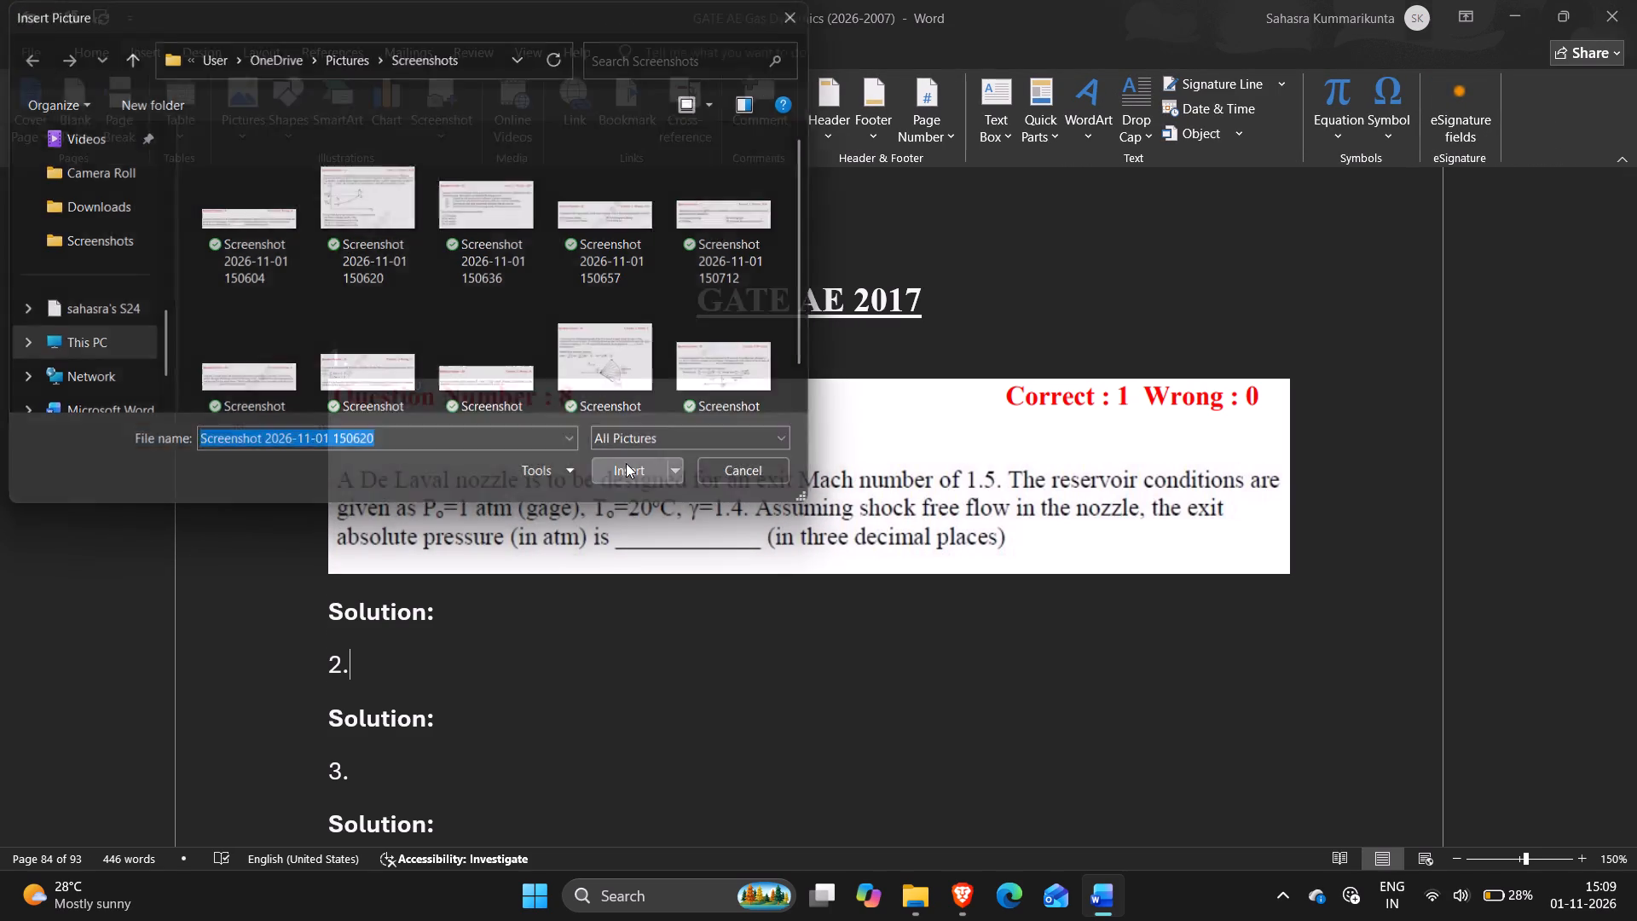
{"action": "scroll", "coordinate": [626, 463], "scroll_direction": "down", "scroll_amount": 2}
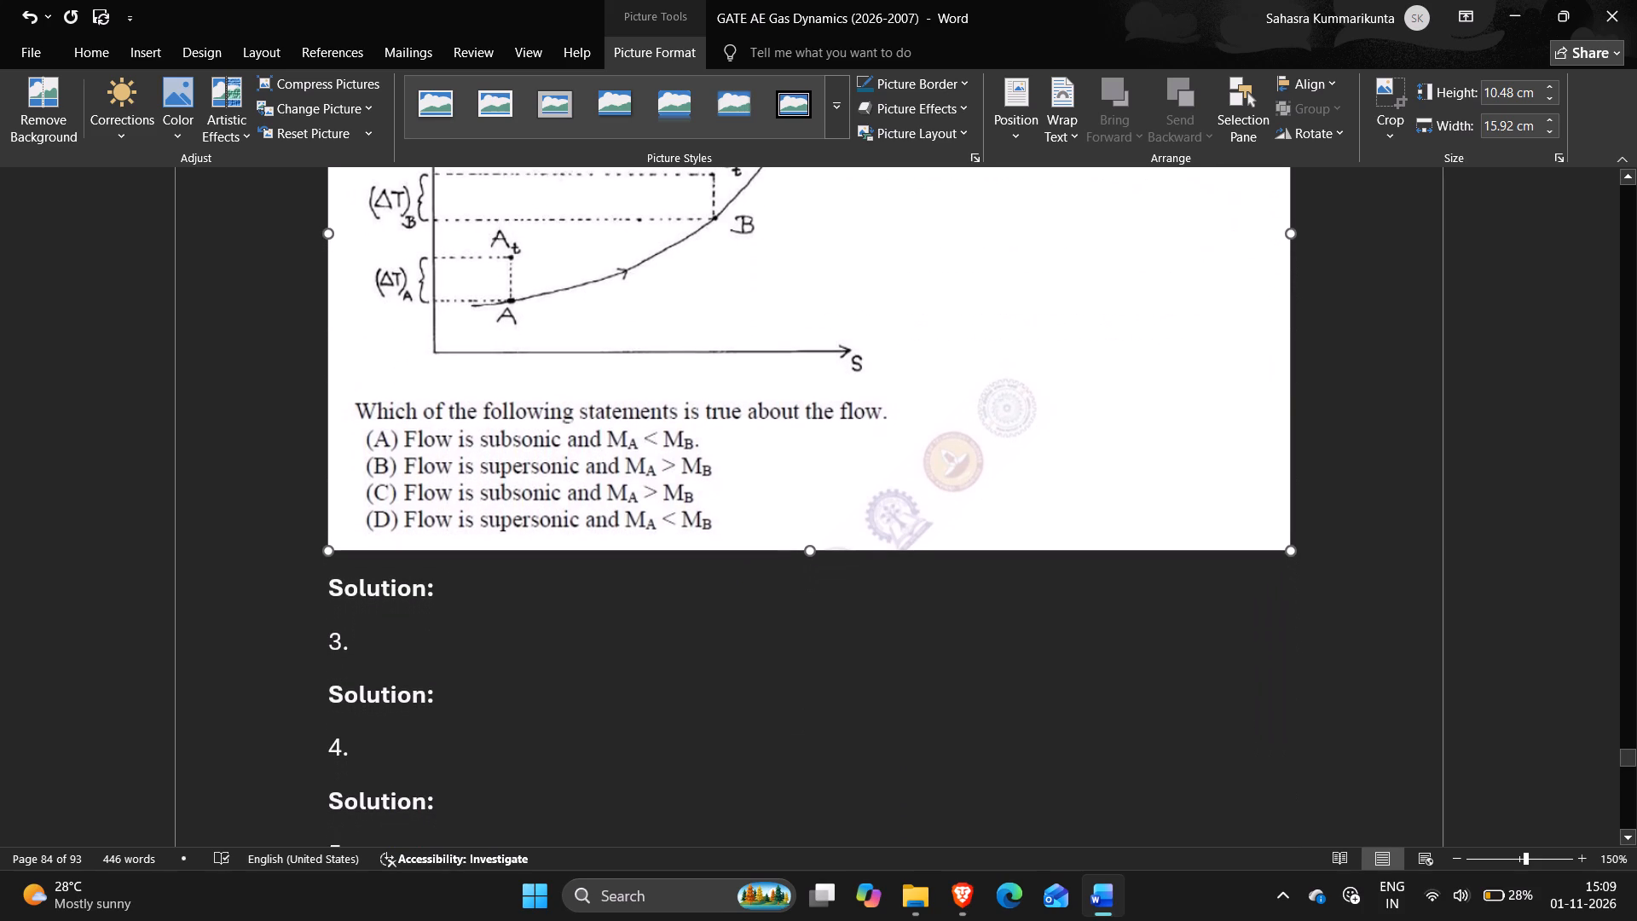
{"action": "left_click", "coordinate": [393, 640]}
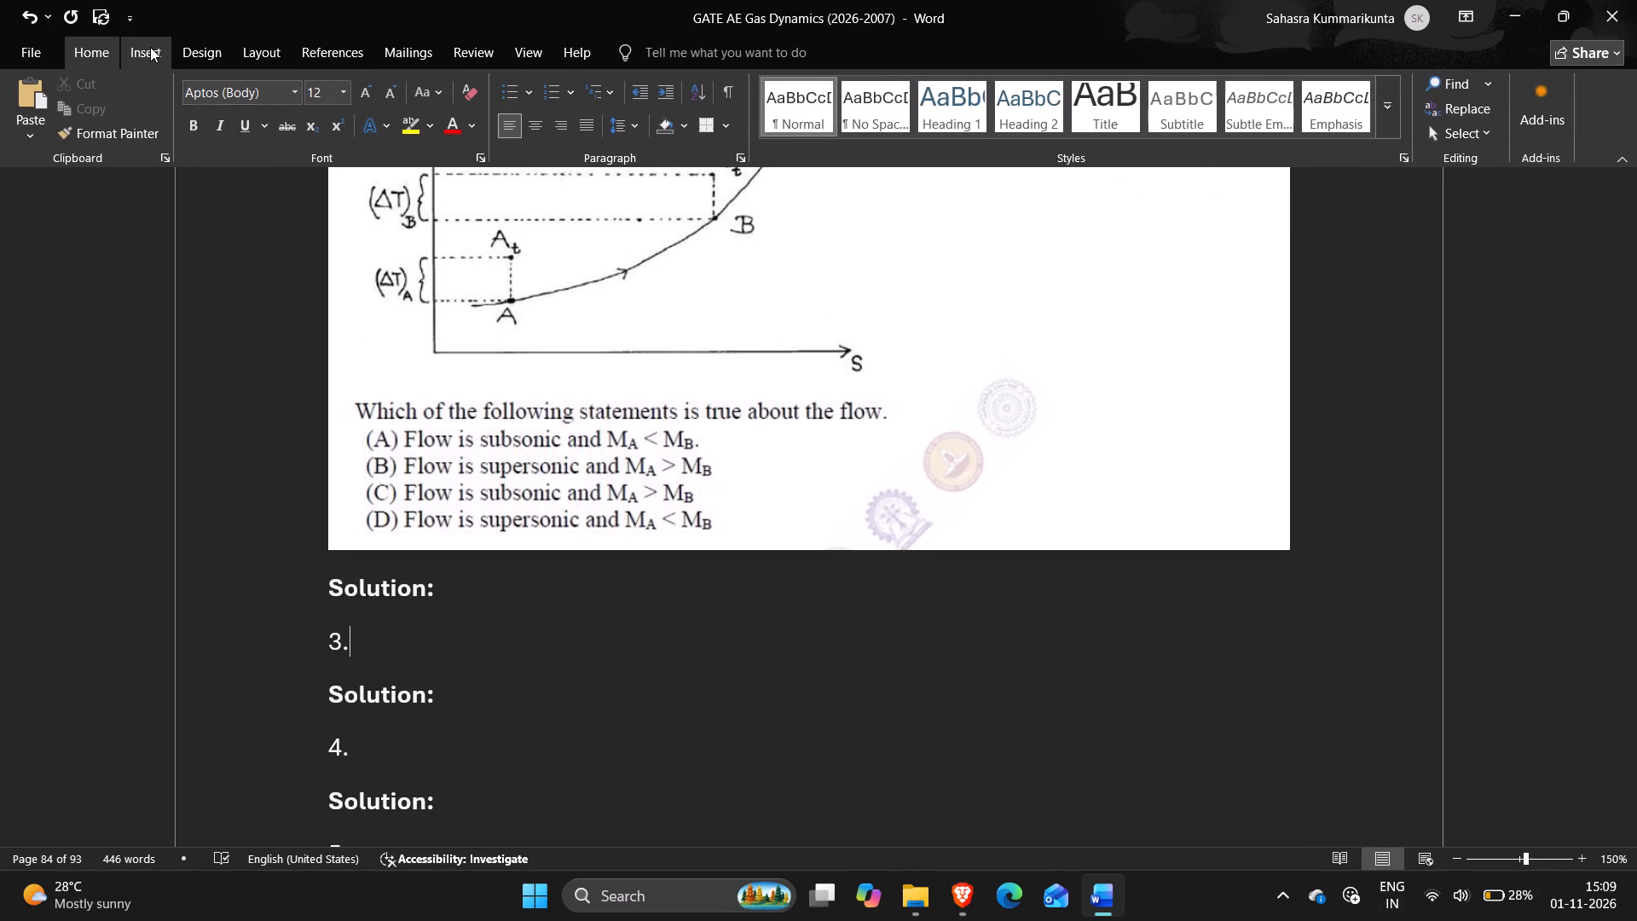
{"action": "left_click", "coordinate": [150, 47]}
{"action": "left_click", "coordinate": [236, 125]}
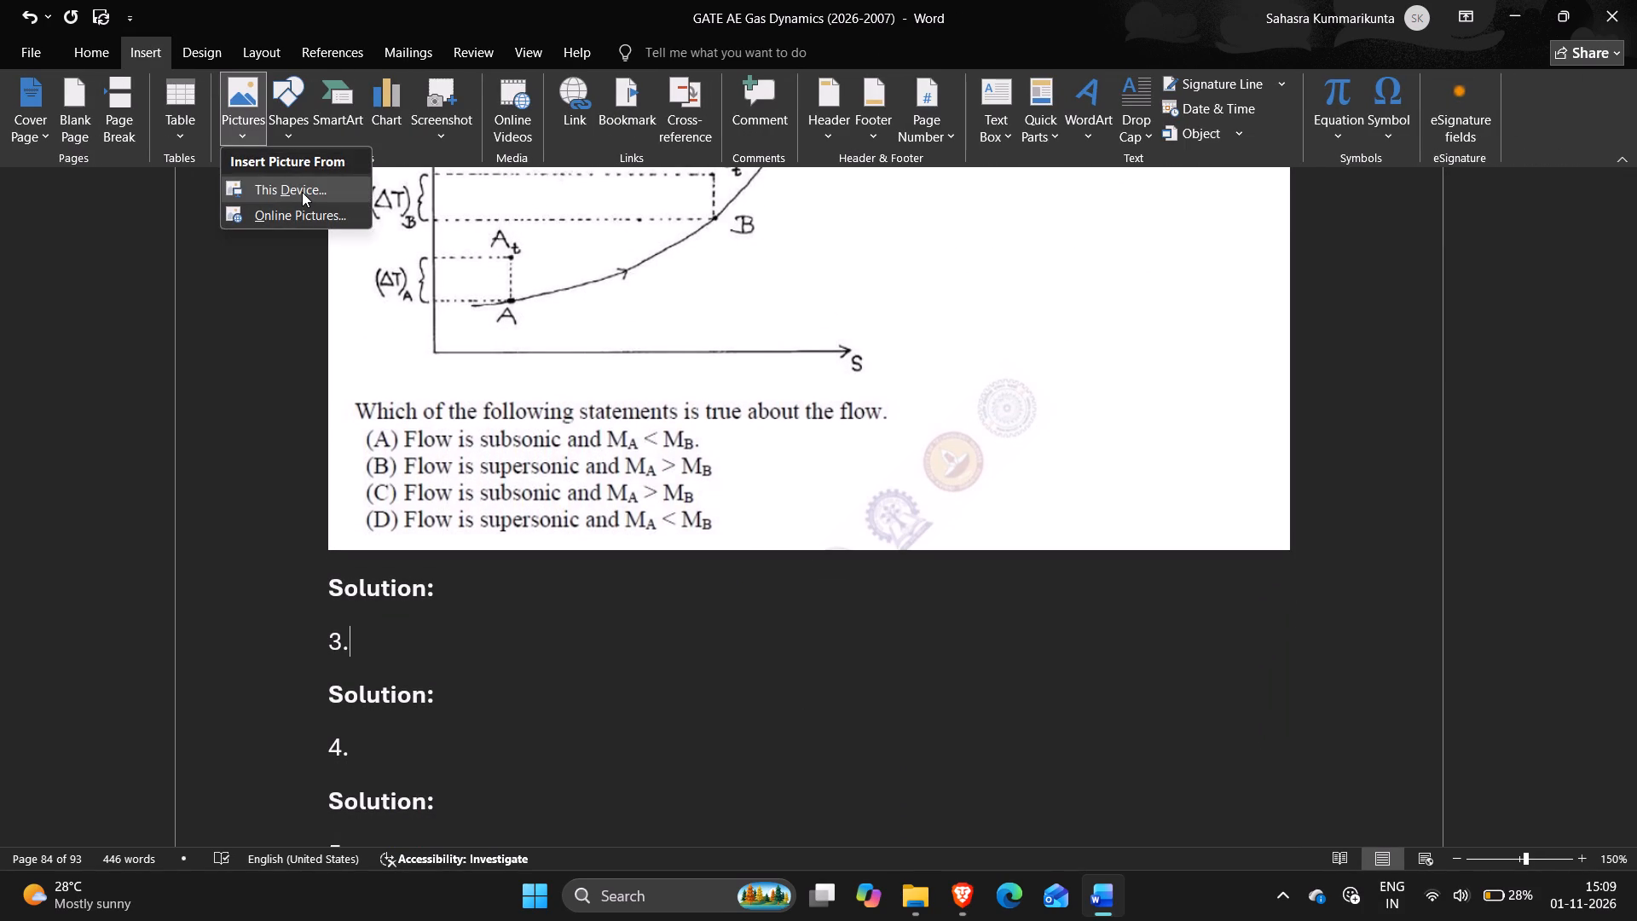
{"action": "left_click", "coordinate": [302, 192]}
{"action": "left_click", "coordinate": [509, 246]}
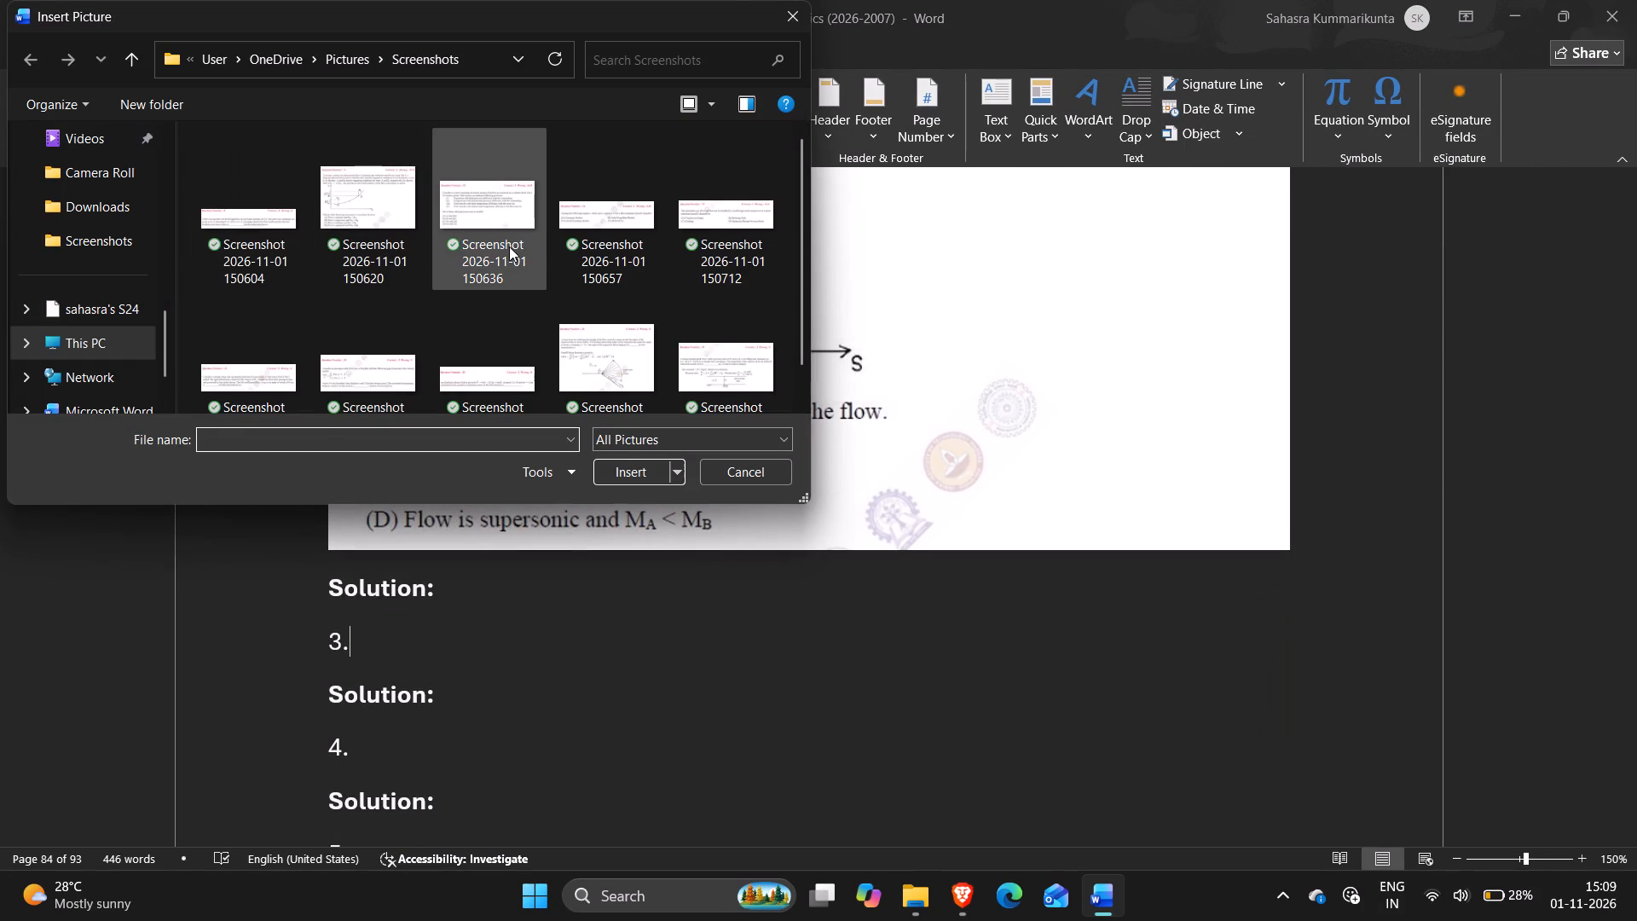
{"action": "left_click", "coordinate": [659, 471]}
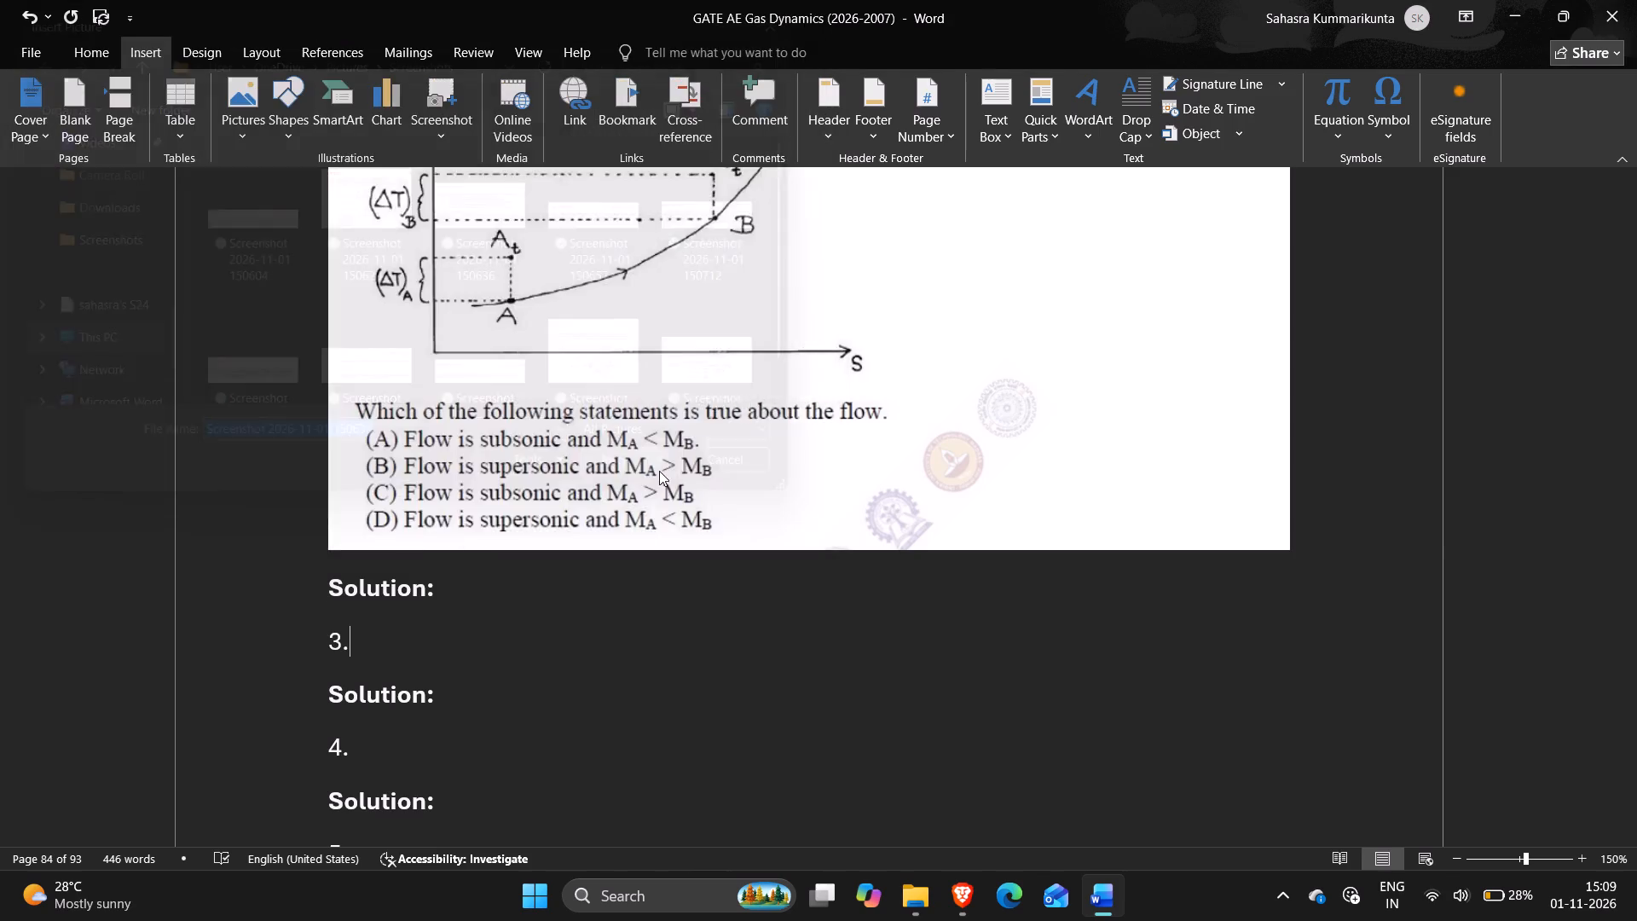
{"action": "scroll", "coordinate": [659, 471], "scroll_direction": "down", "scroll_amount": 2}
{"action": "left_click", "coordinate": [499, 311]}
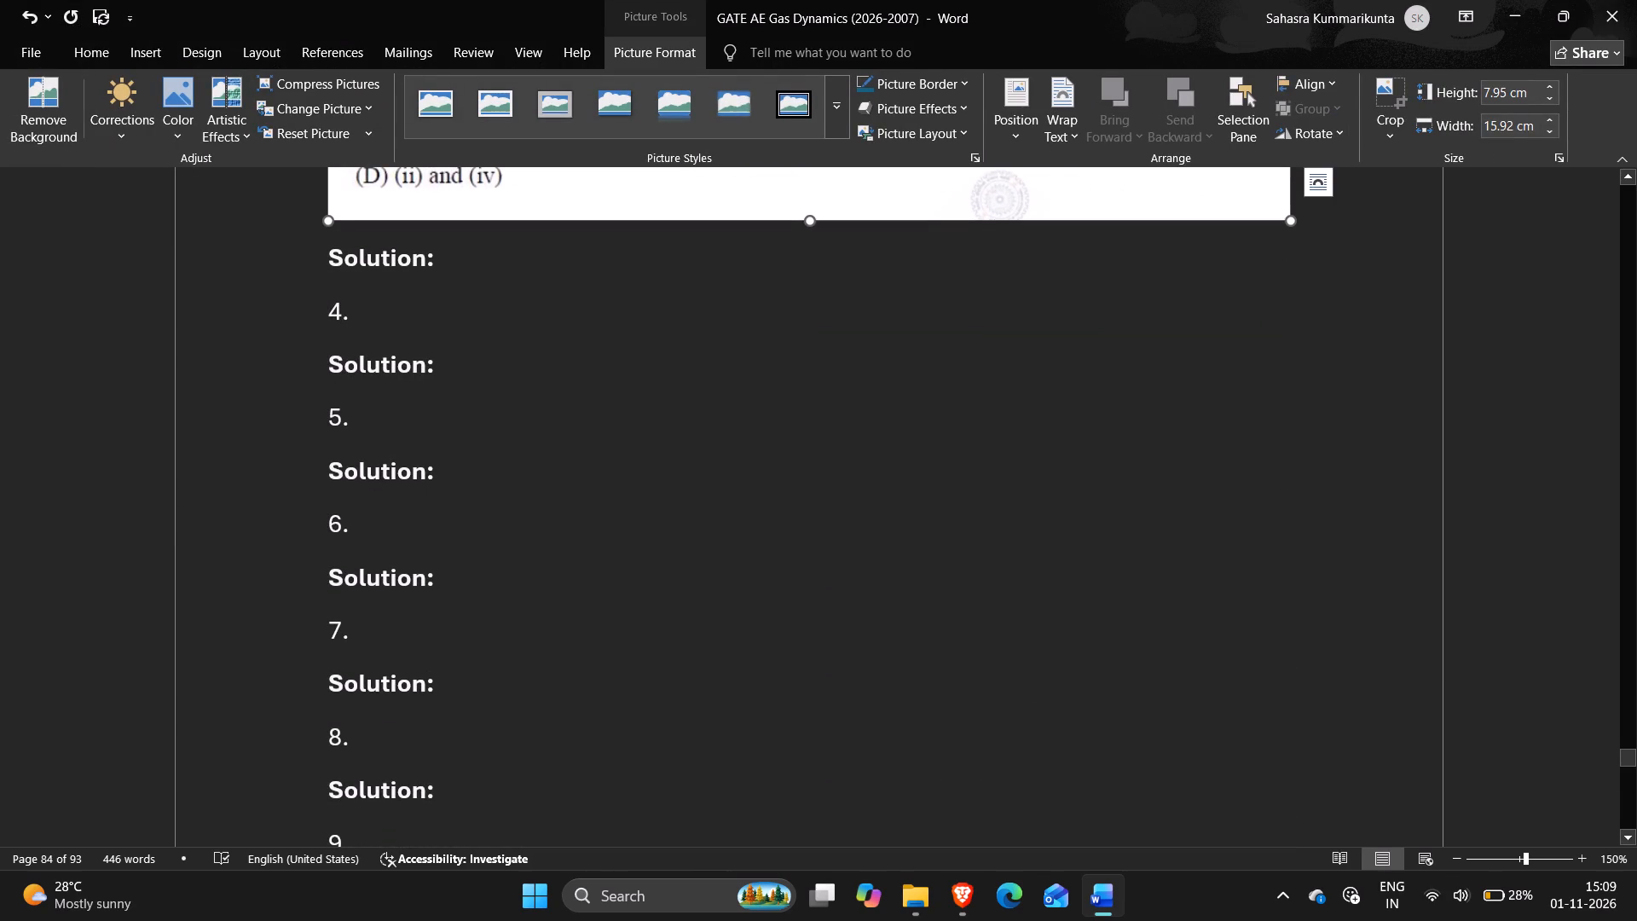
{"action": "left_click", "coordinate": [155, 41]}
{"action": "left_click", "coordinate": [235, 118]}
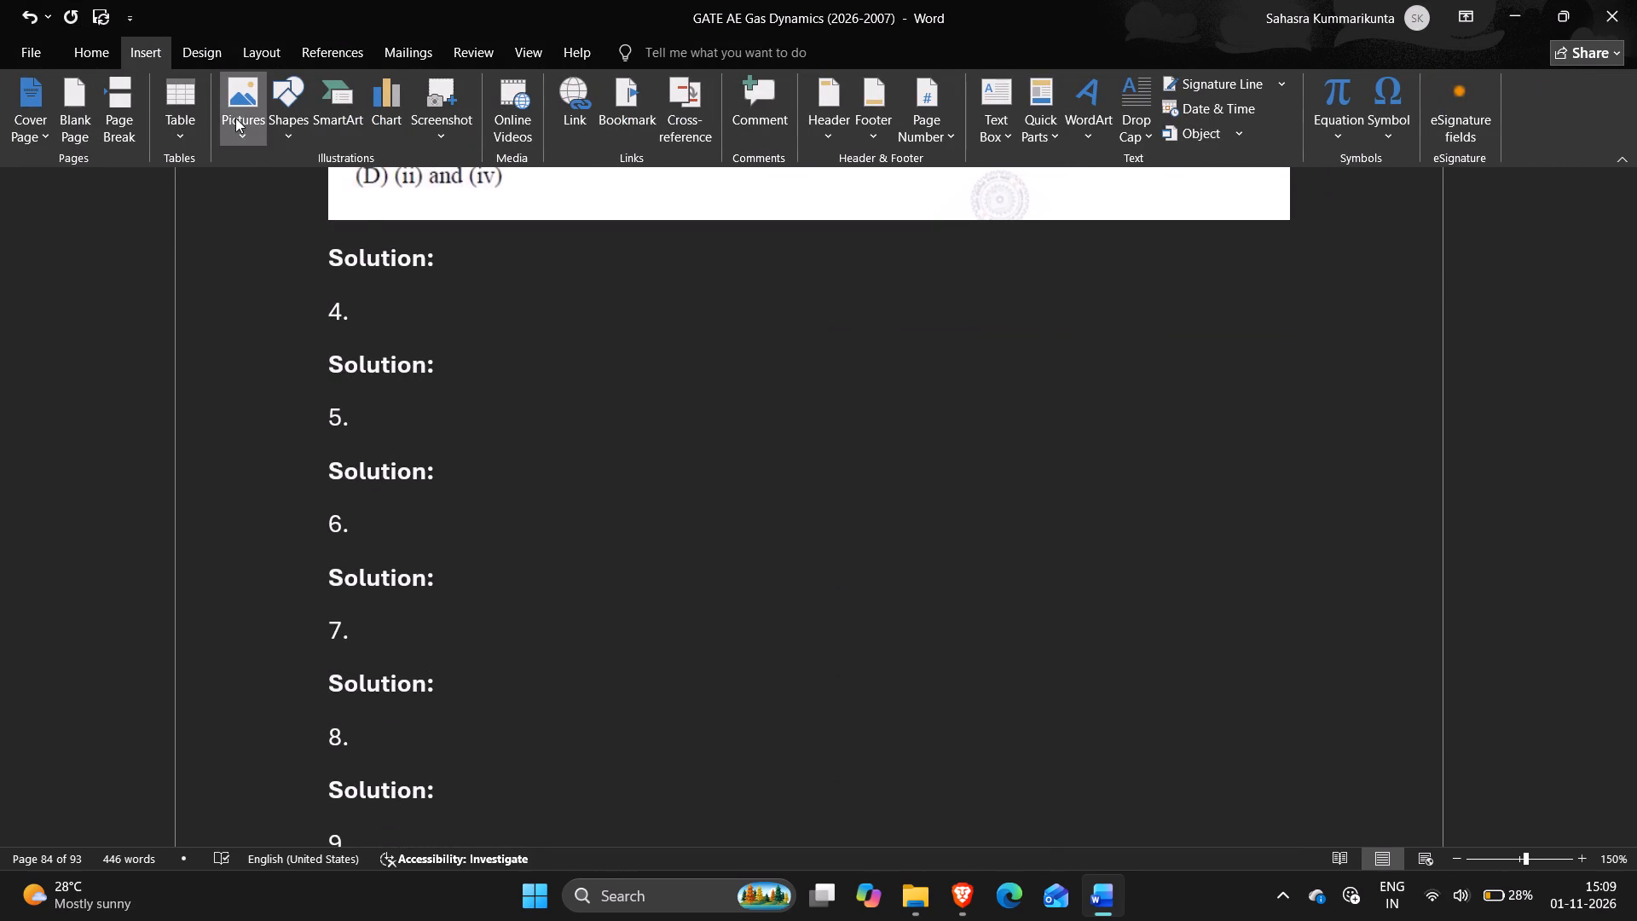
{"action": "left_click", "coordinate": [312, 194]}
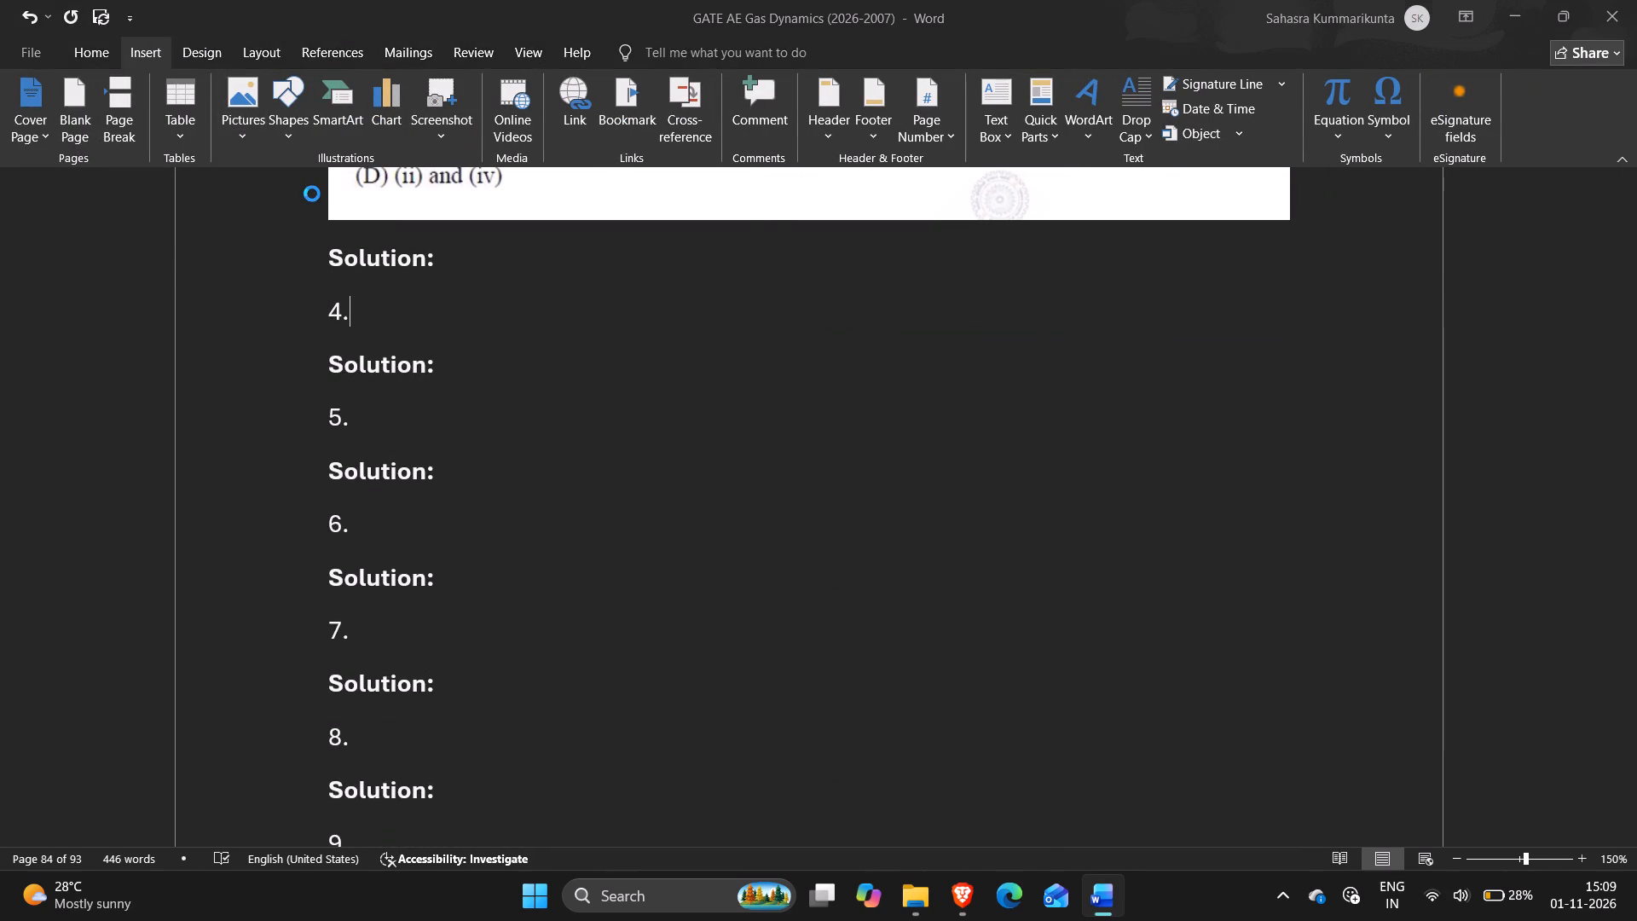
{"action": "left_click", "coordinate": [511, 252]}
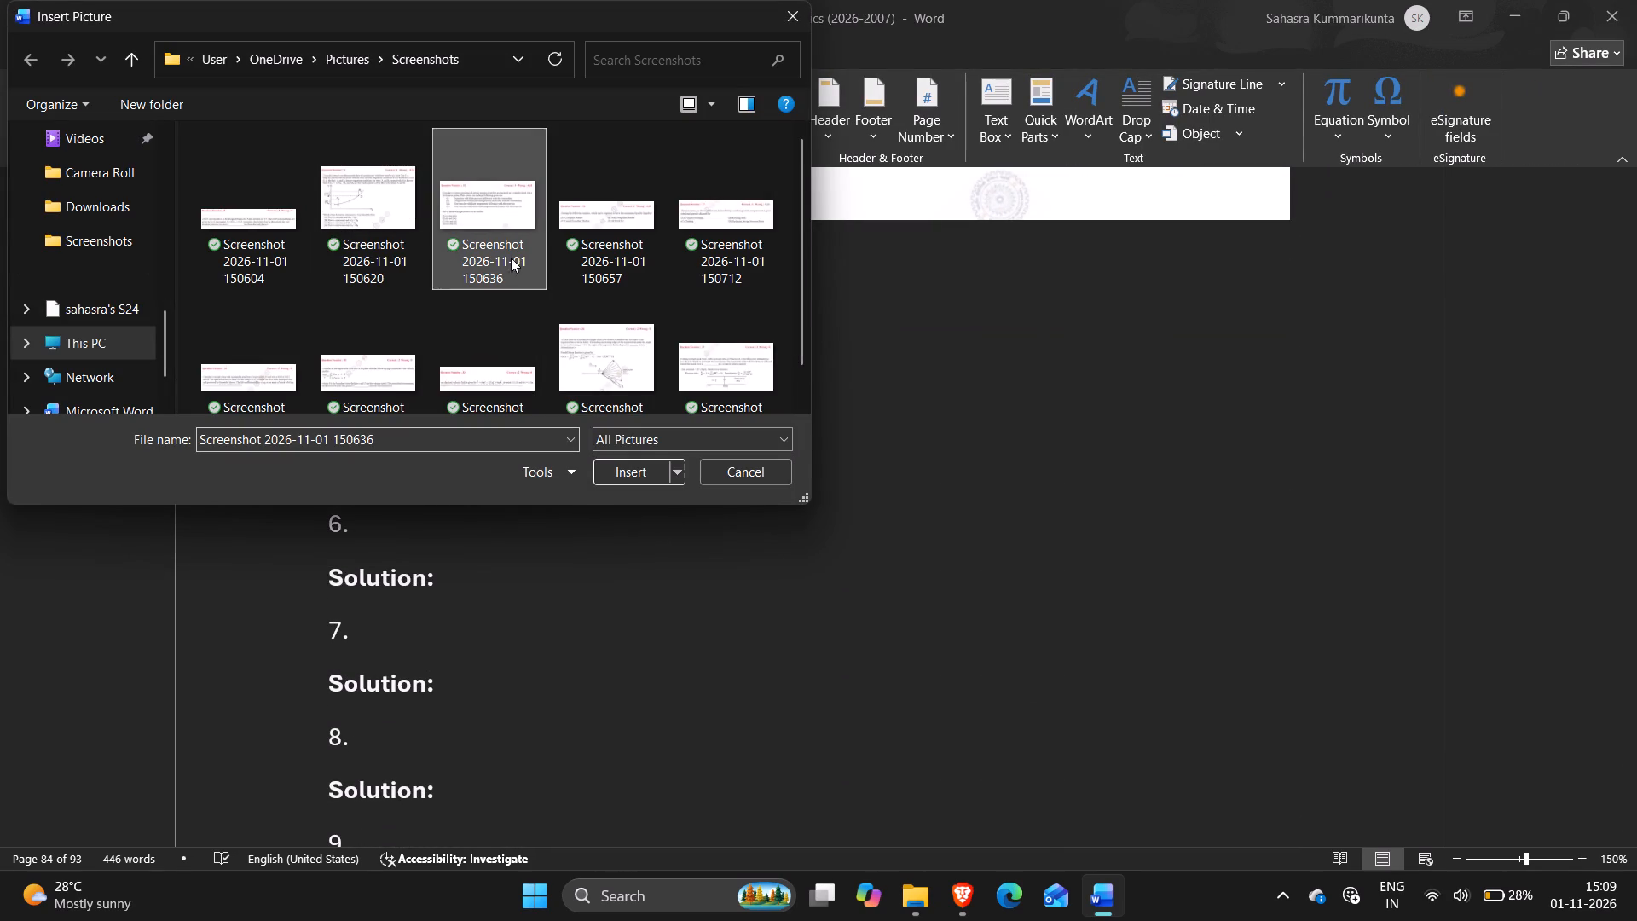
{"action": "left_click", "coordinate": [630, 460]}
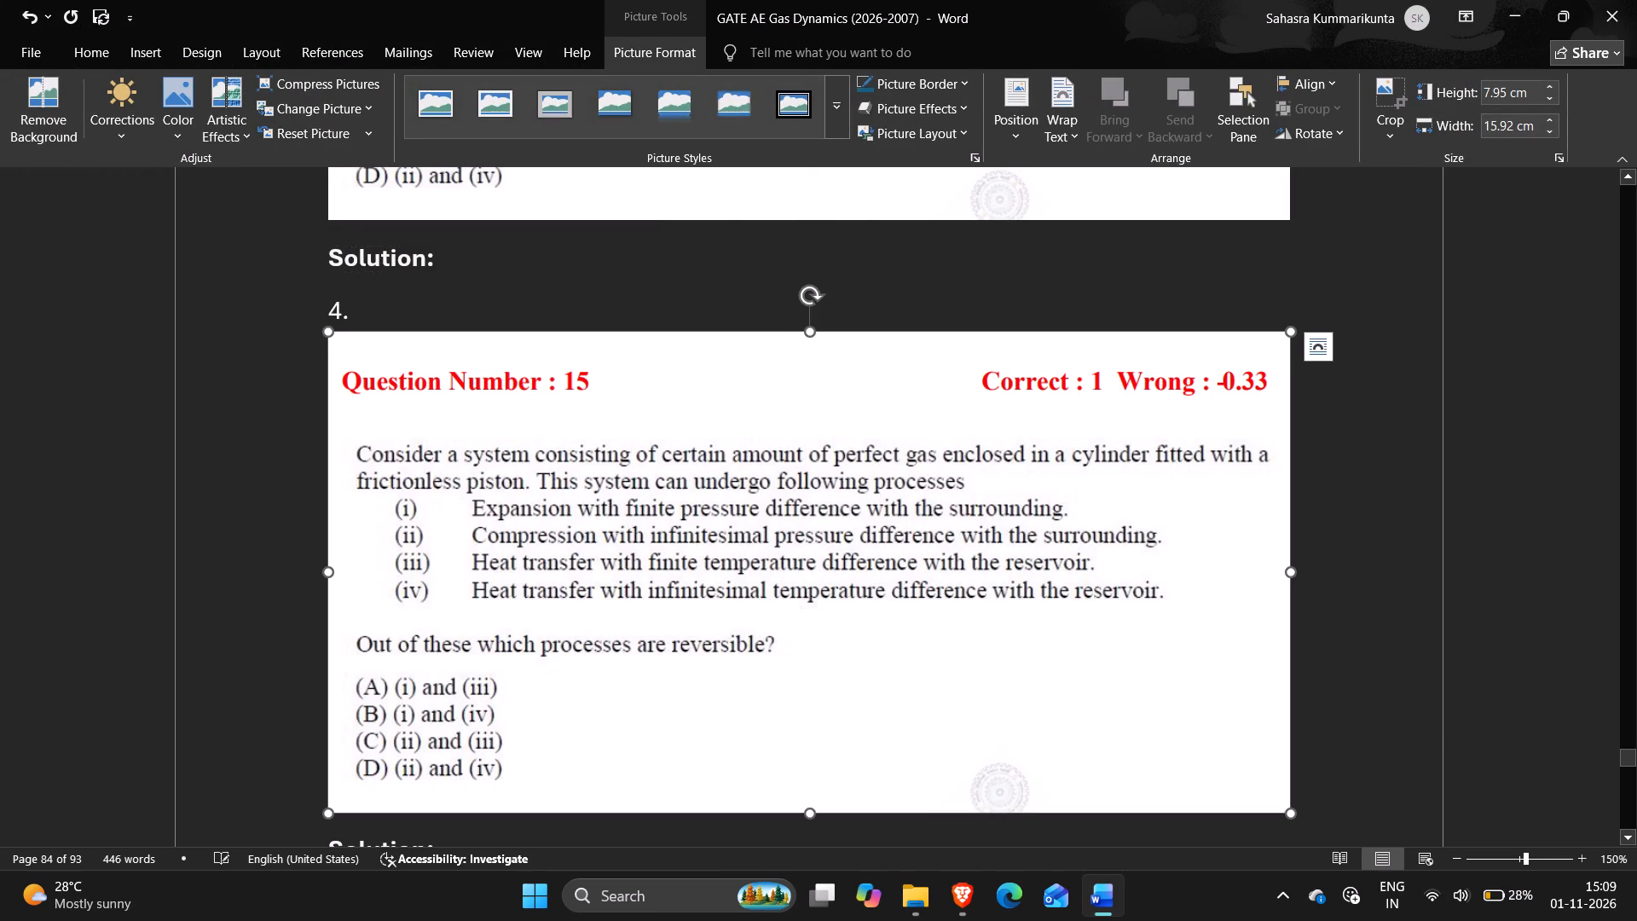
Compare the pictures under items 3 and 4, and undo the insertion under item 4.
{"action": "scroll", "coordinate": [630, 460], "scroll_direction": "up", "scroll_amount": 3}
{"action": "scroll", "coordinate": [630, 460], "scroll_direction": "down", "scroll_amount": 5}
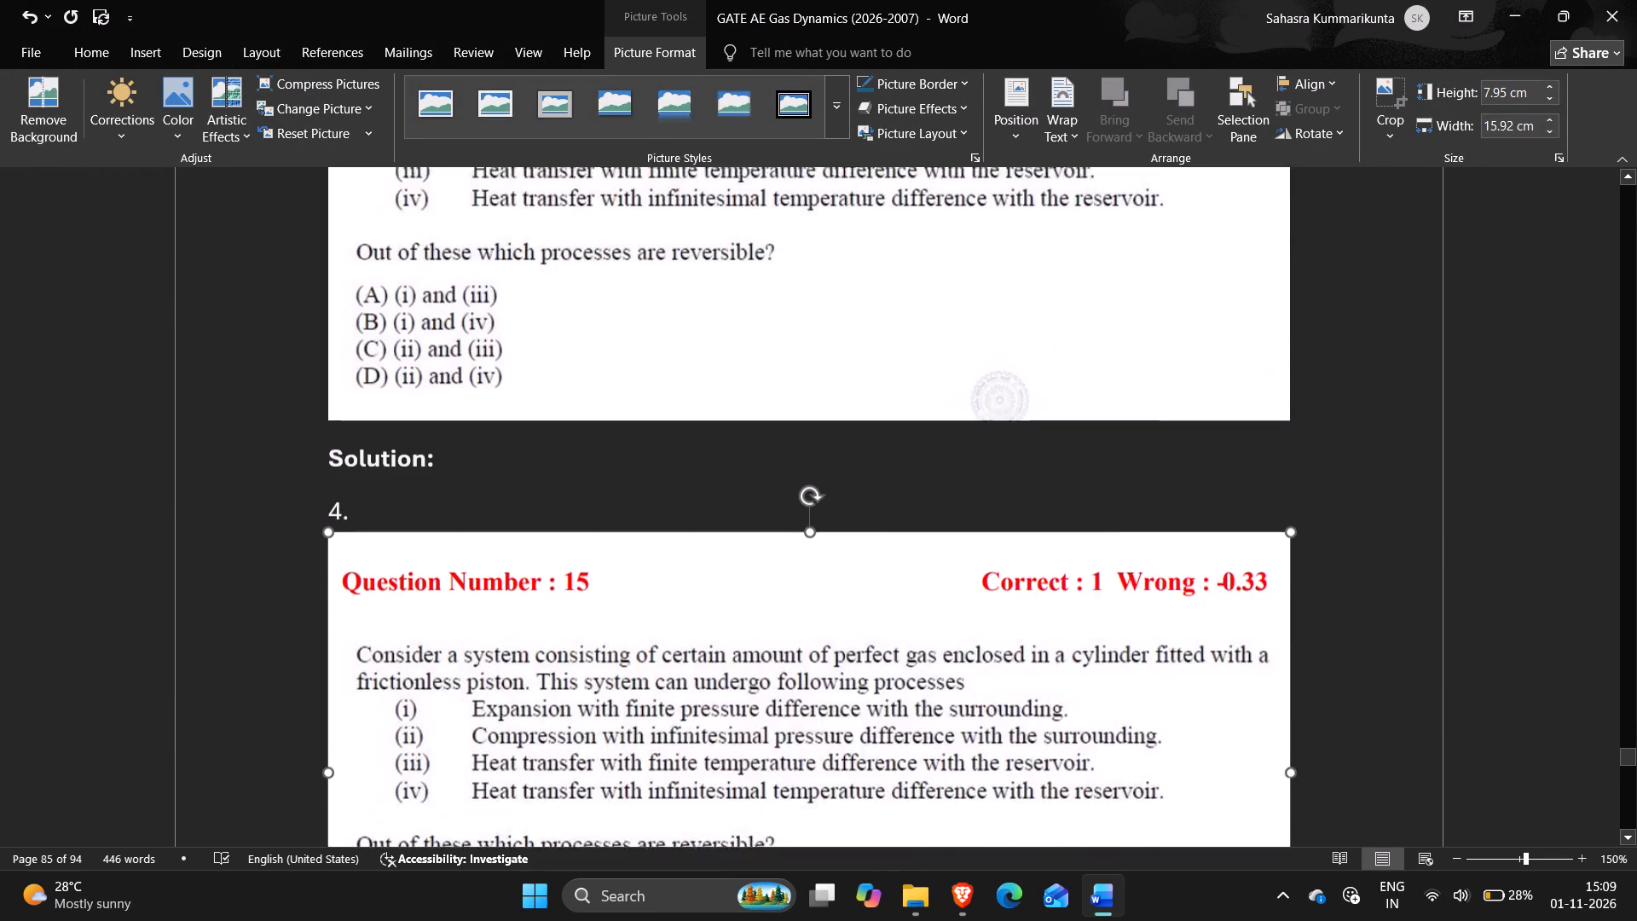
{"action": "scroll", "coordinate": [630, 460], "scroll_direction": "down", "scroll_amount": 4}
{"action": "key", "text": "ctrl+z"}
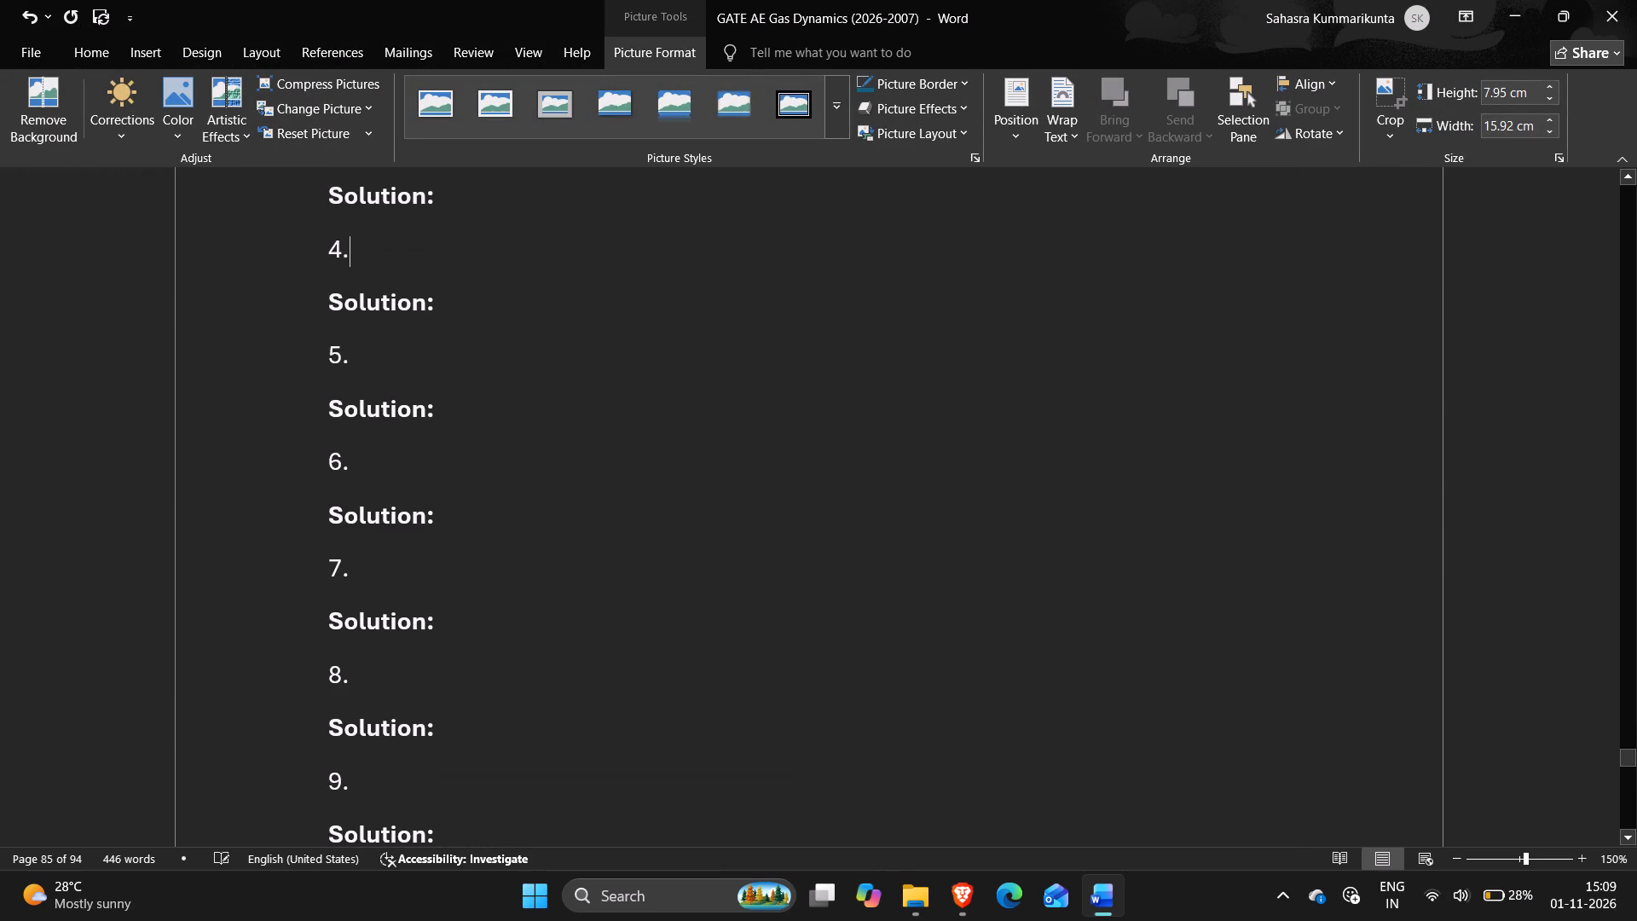
{"action": "left_click", "coordinate": [156, 54]}
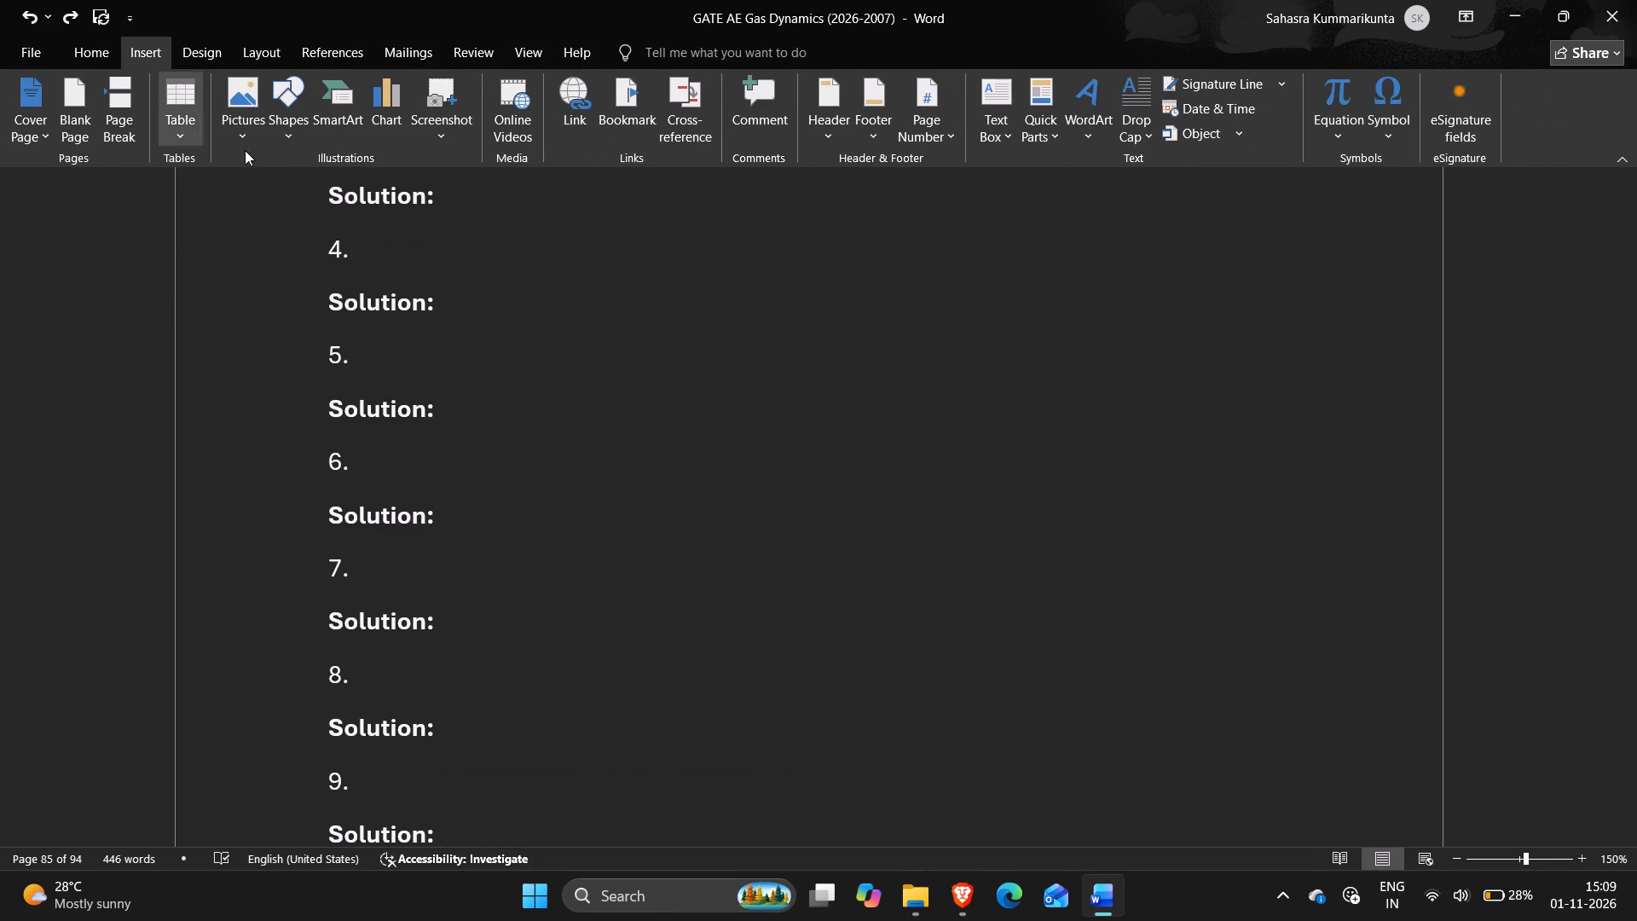
{"action": "left_click", "coordinate": [228, 101]}
{"action": "left_click", "coordinate": [306, 189]}
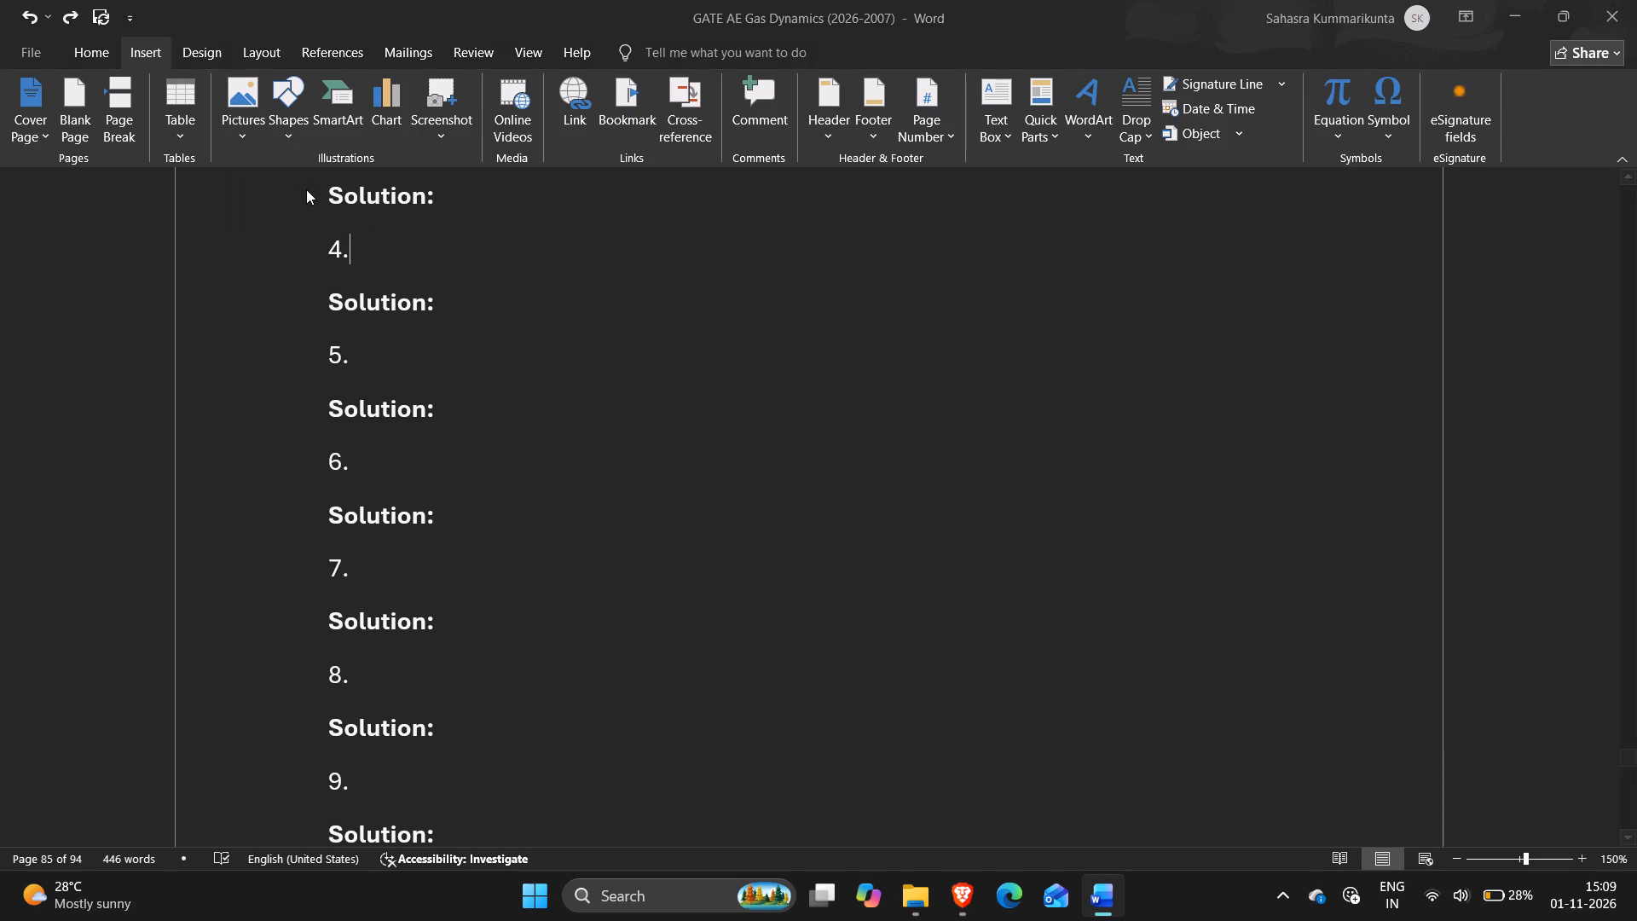
{"action": "left_click", "coordinate": [585, 191]}
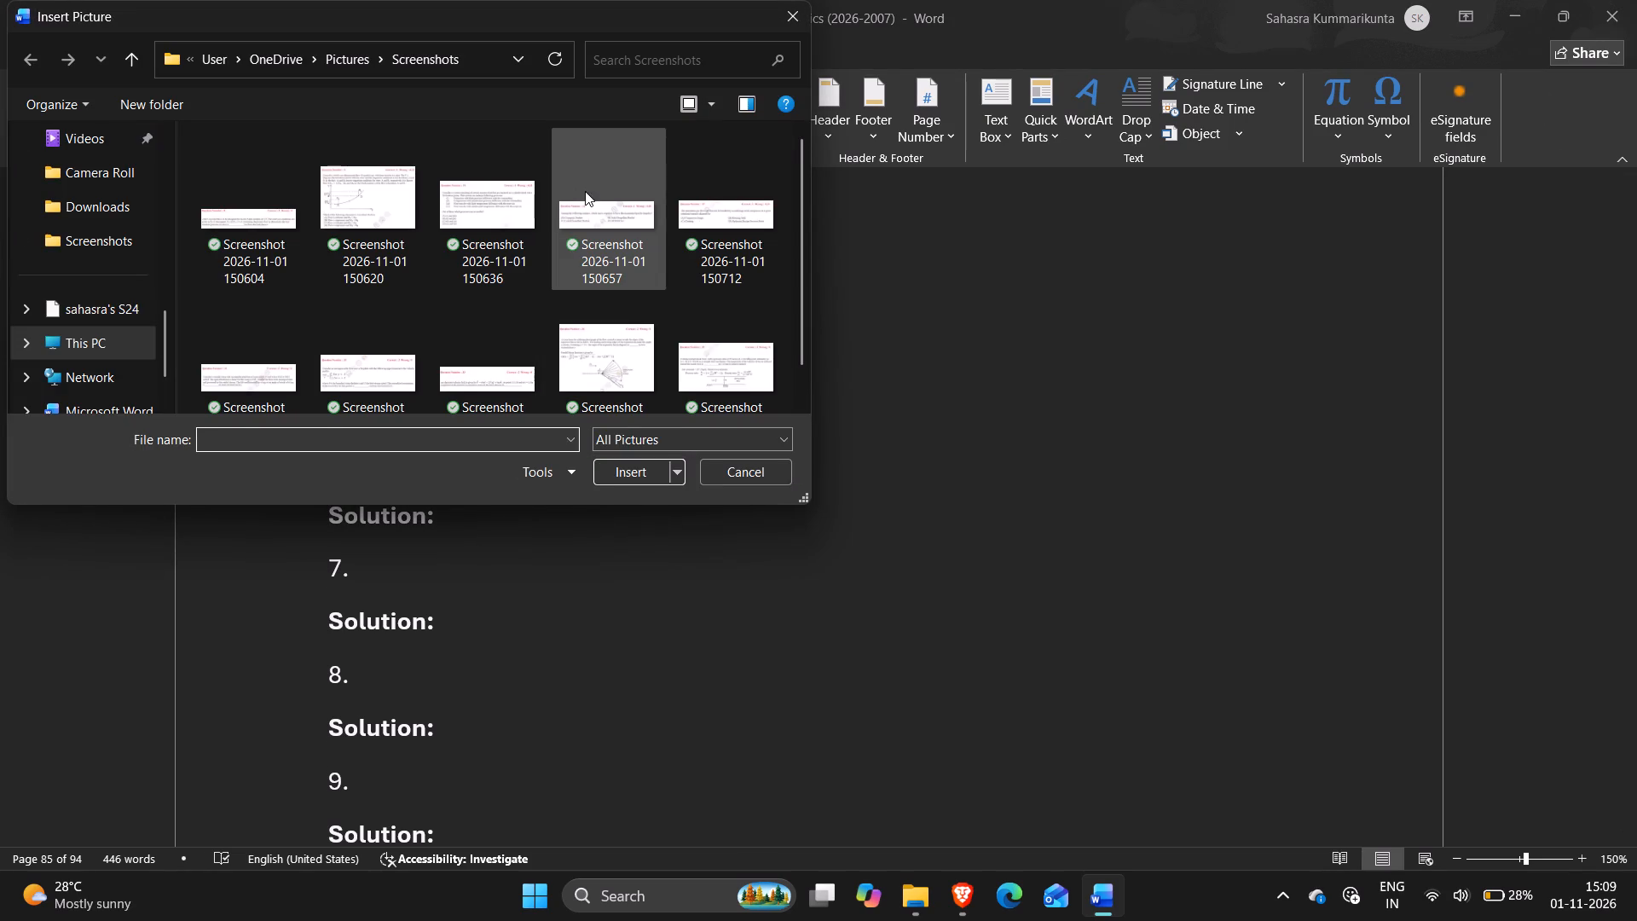
{"action": "left_click", "coordinate": [649, 466]}
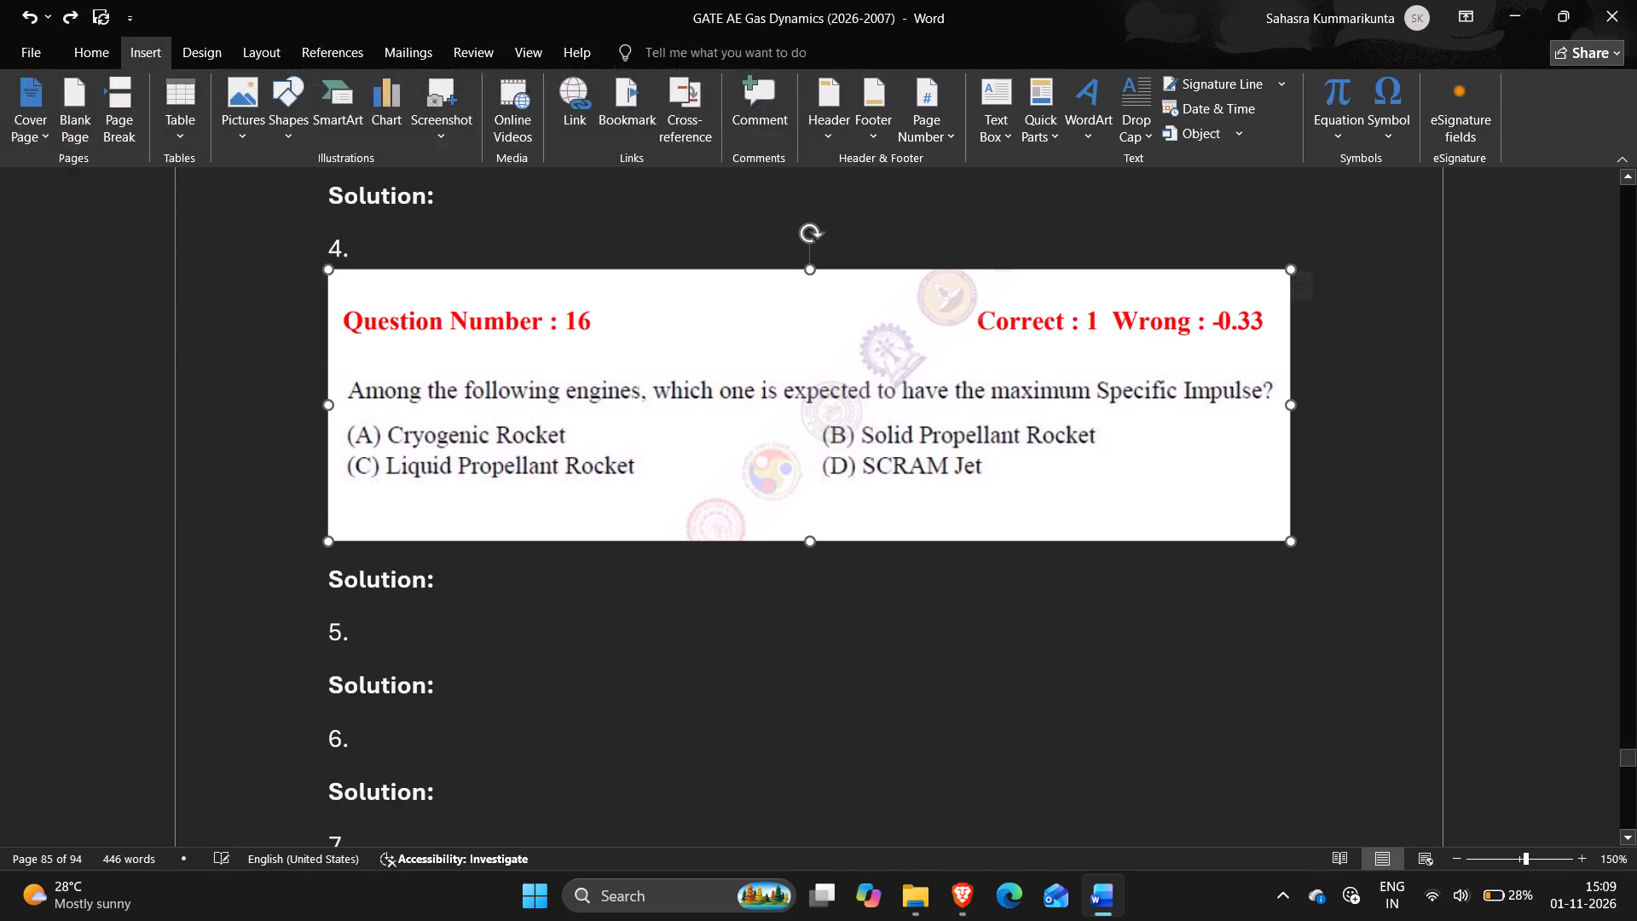
{"action": "left_click", "coordinate": [484, 622]}
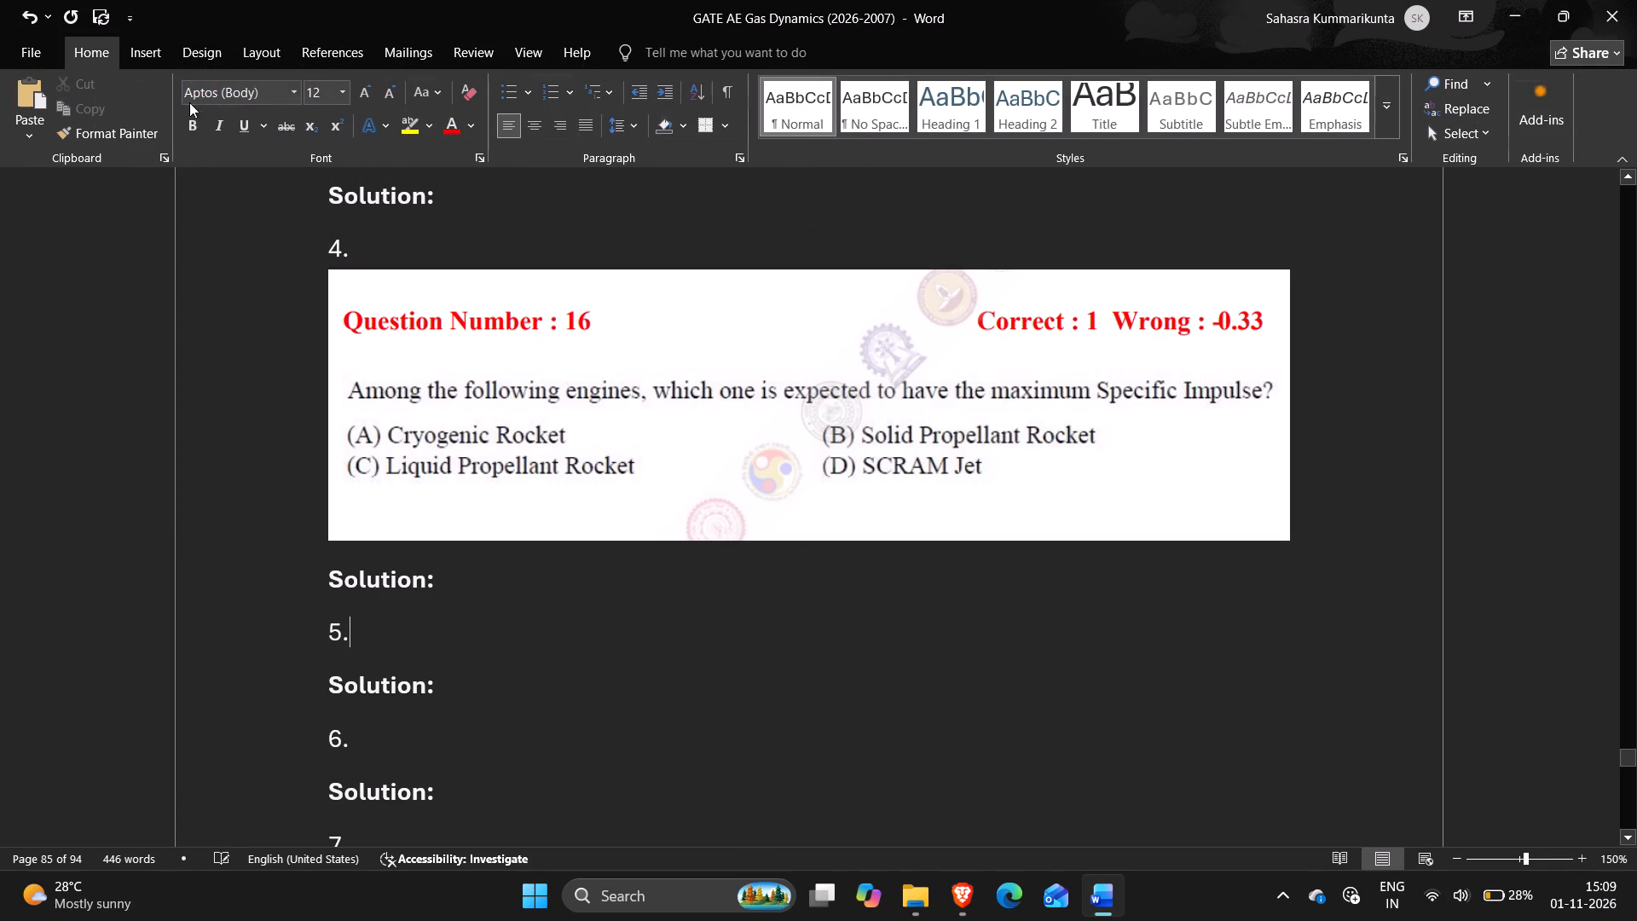
{"action": "left_click", "coordinate": [153, 34]}
{"action": "left_click", "coordinate": [152, 47]}
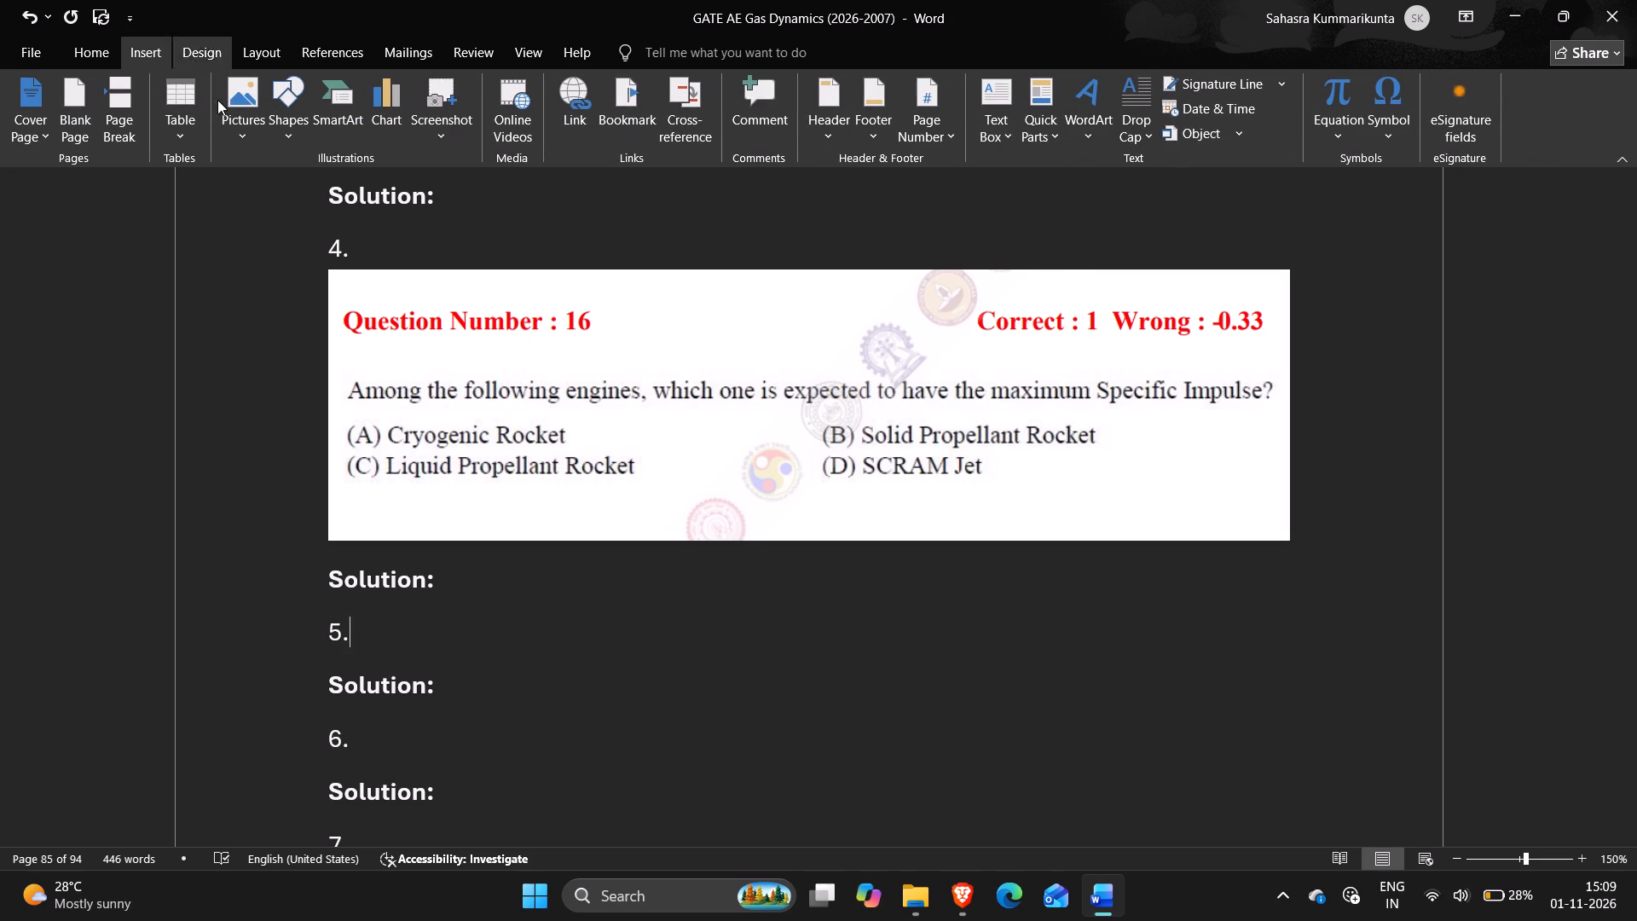
{"action": "left_click", "coordinate": [238, 145]}
{"action": "left_click", "coordinate": [273, 186]}
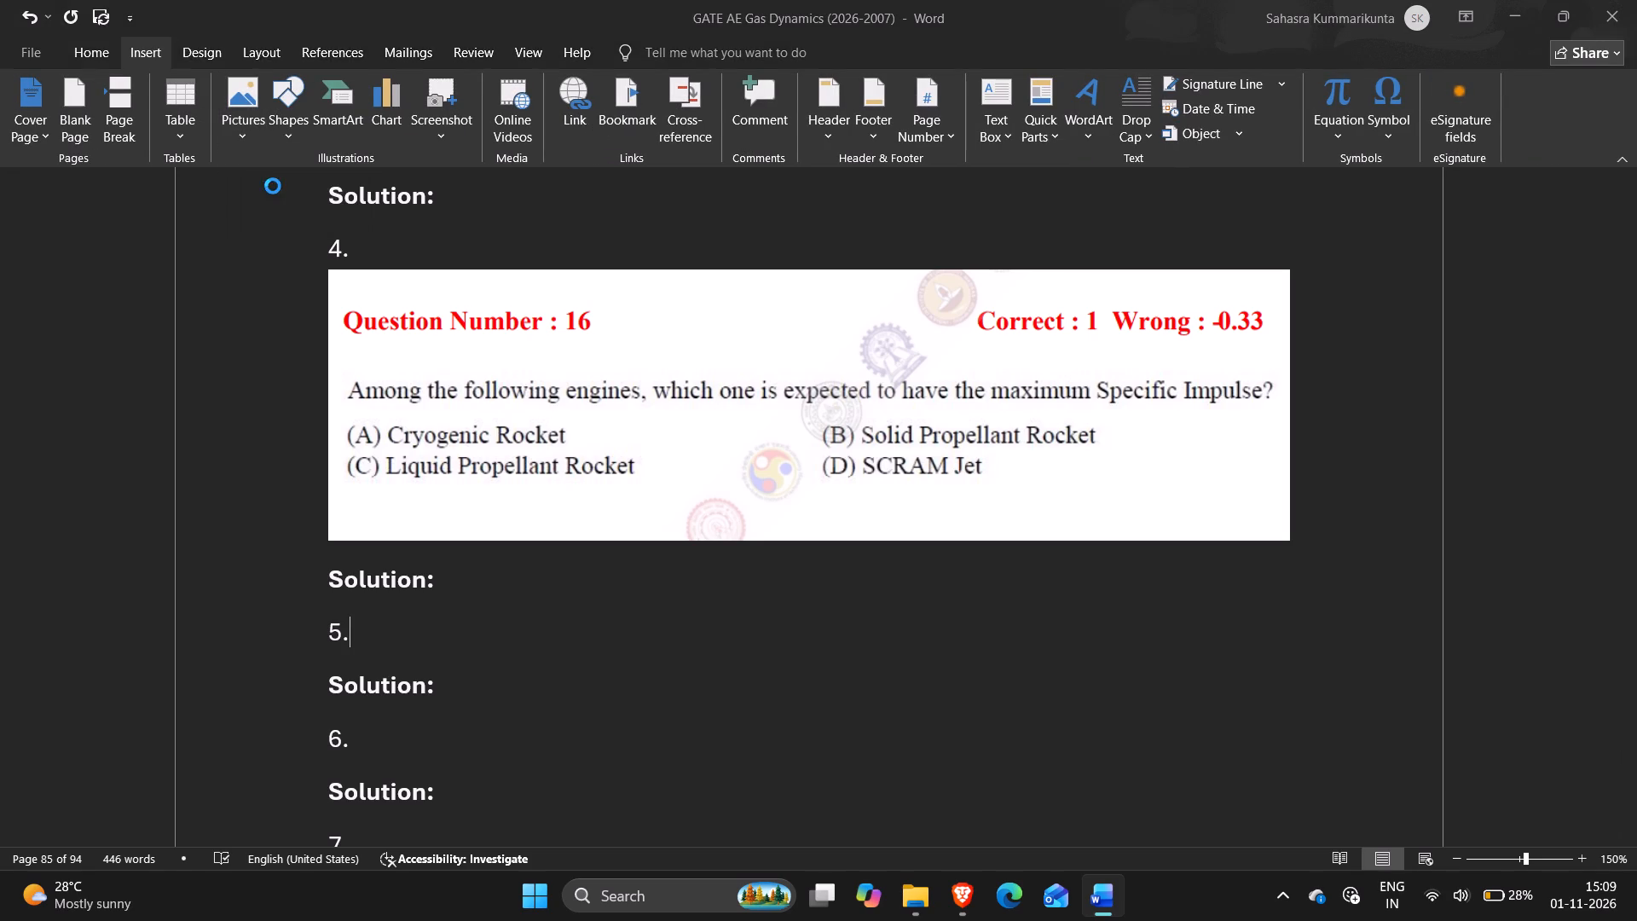
{"action": "left_click", "coordinate": [701, 206]}
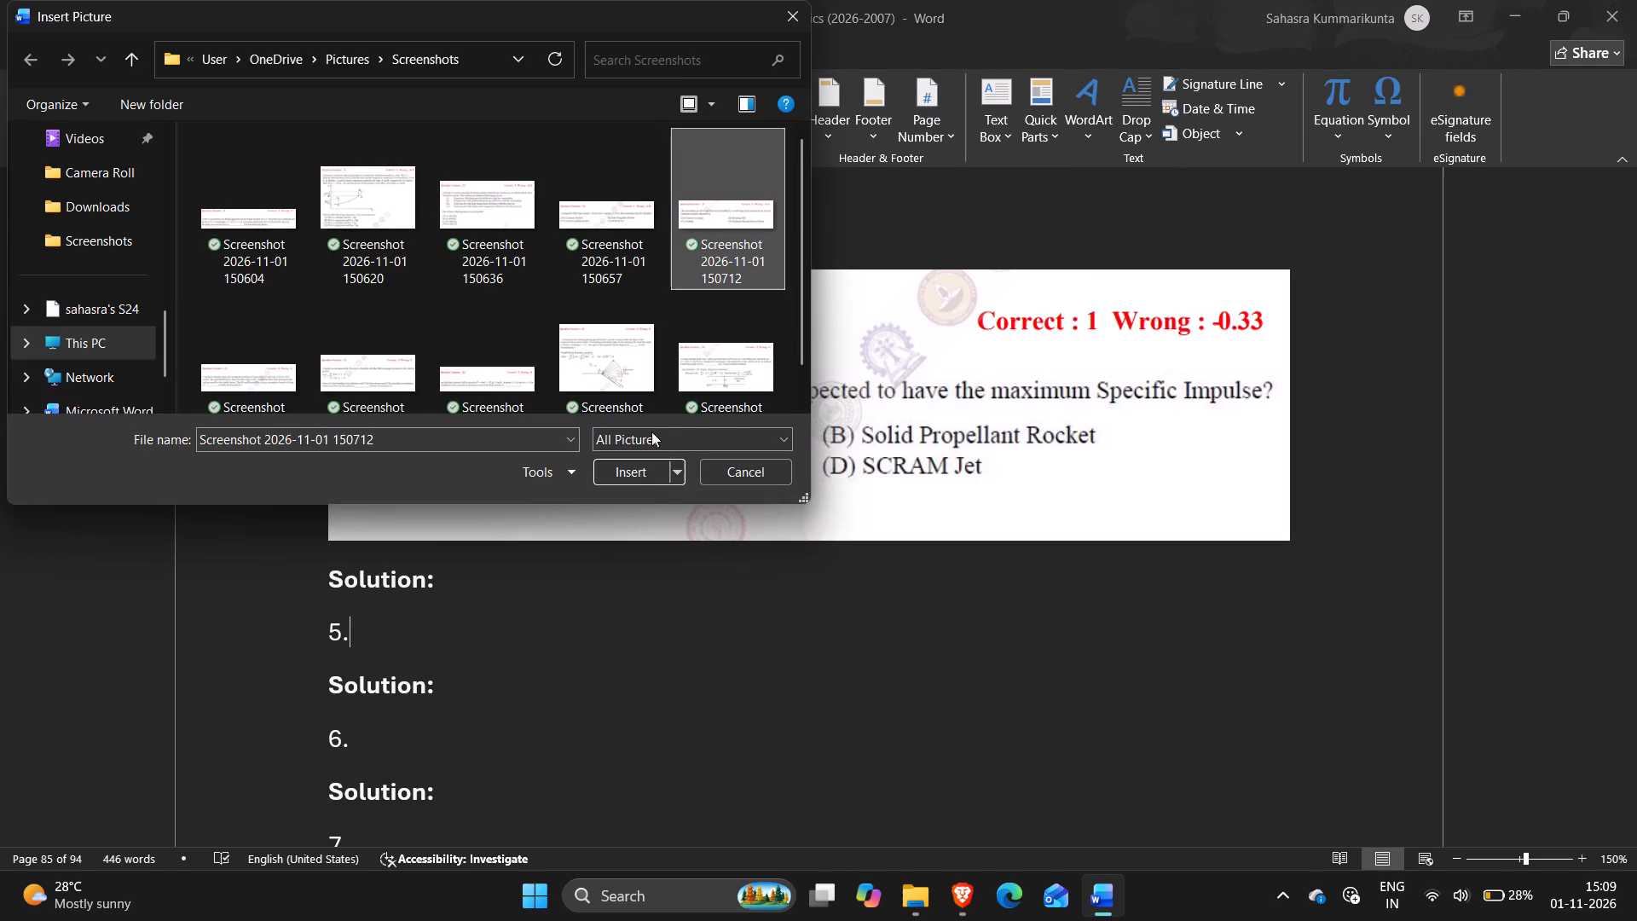
{"action": "left_click", "coordinate": [628, 478]}
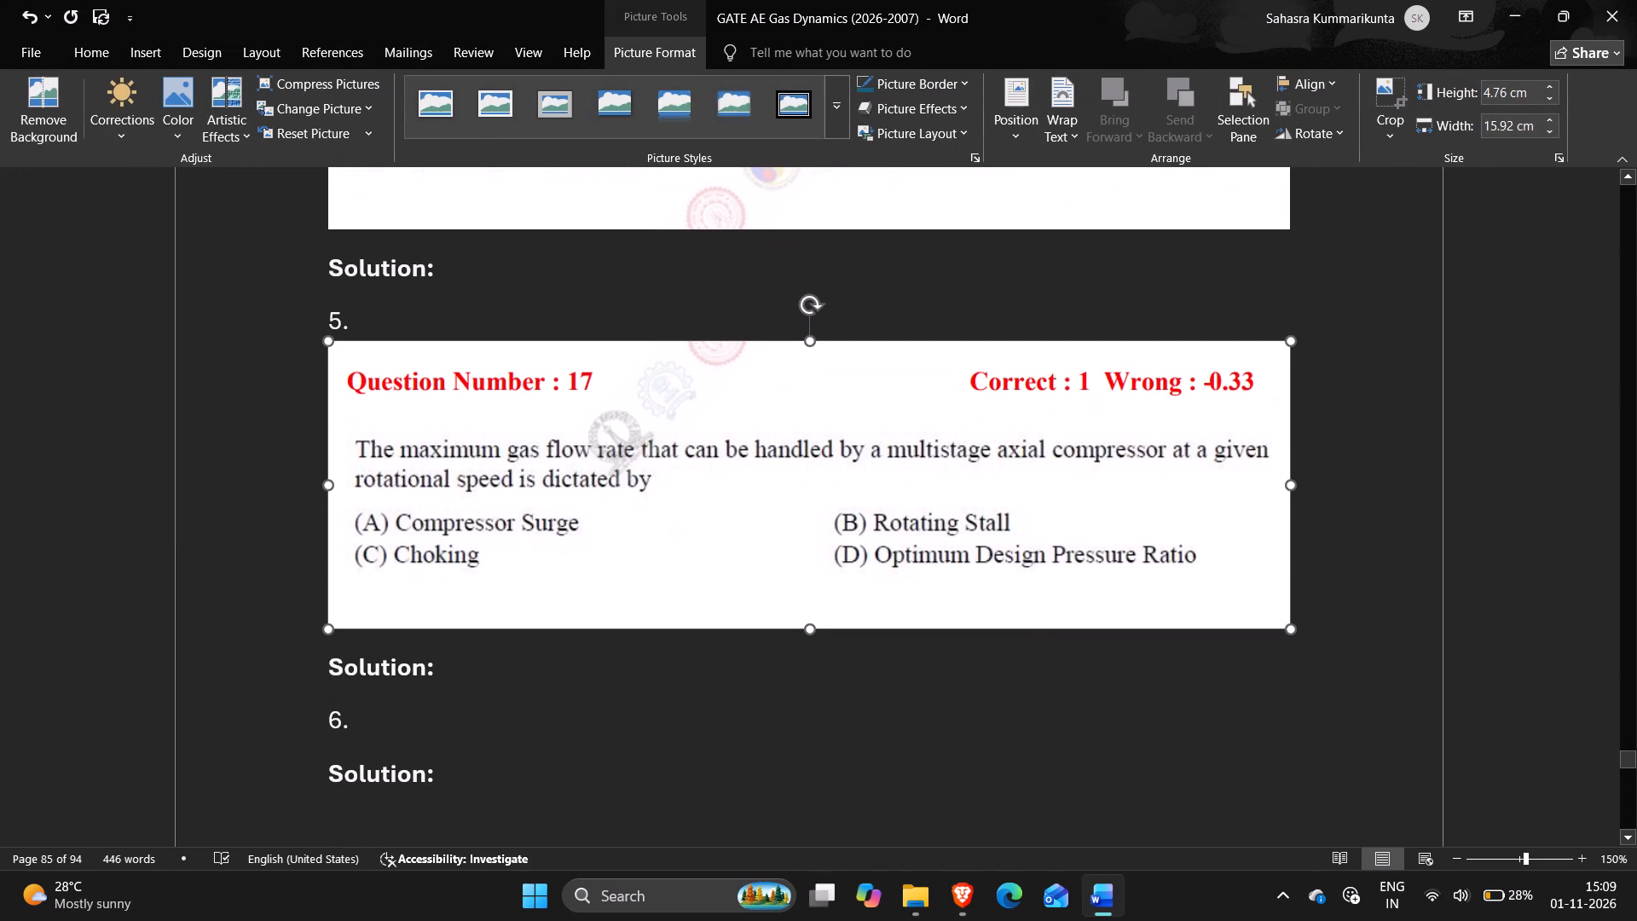
{"action": "left_click", "coordinate": [410, 727]}
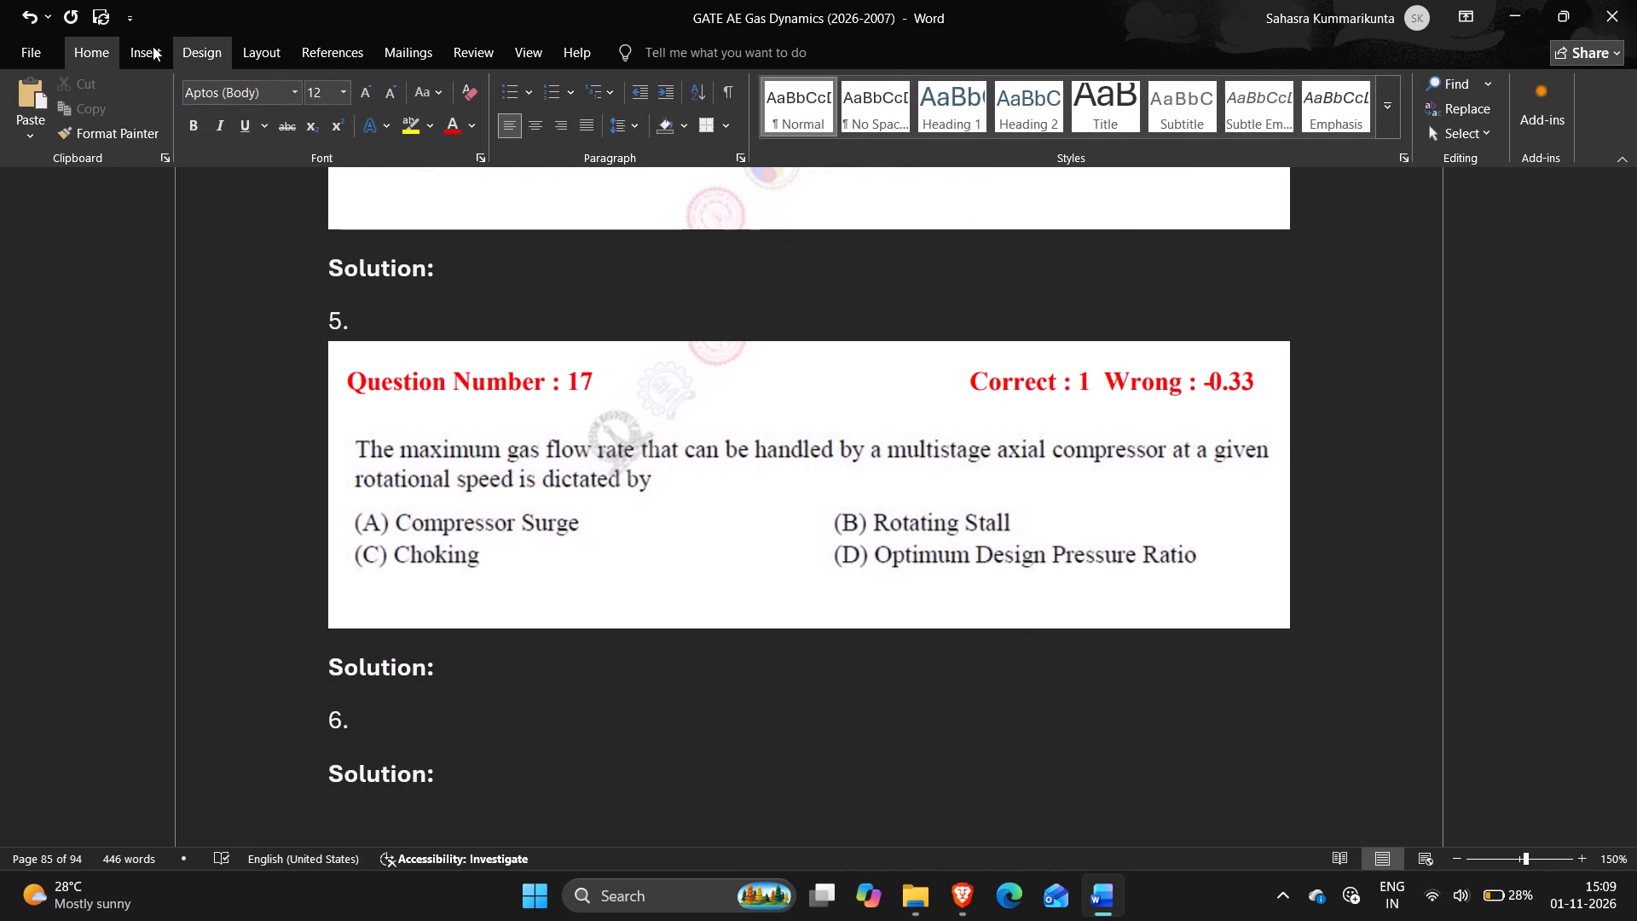
{"action": "left_click", "coordinate": [152, 46]}
{"action": "left_click", "coordinate": [234, 110]}
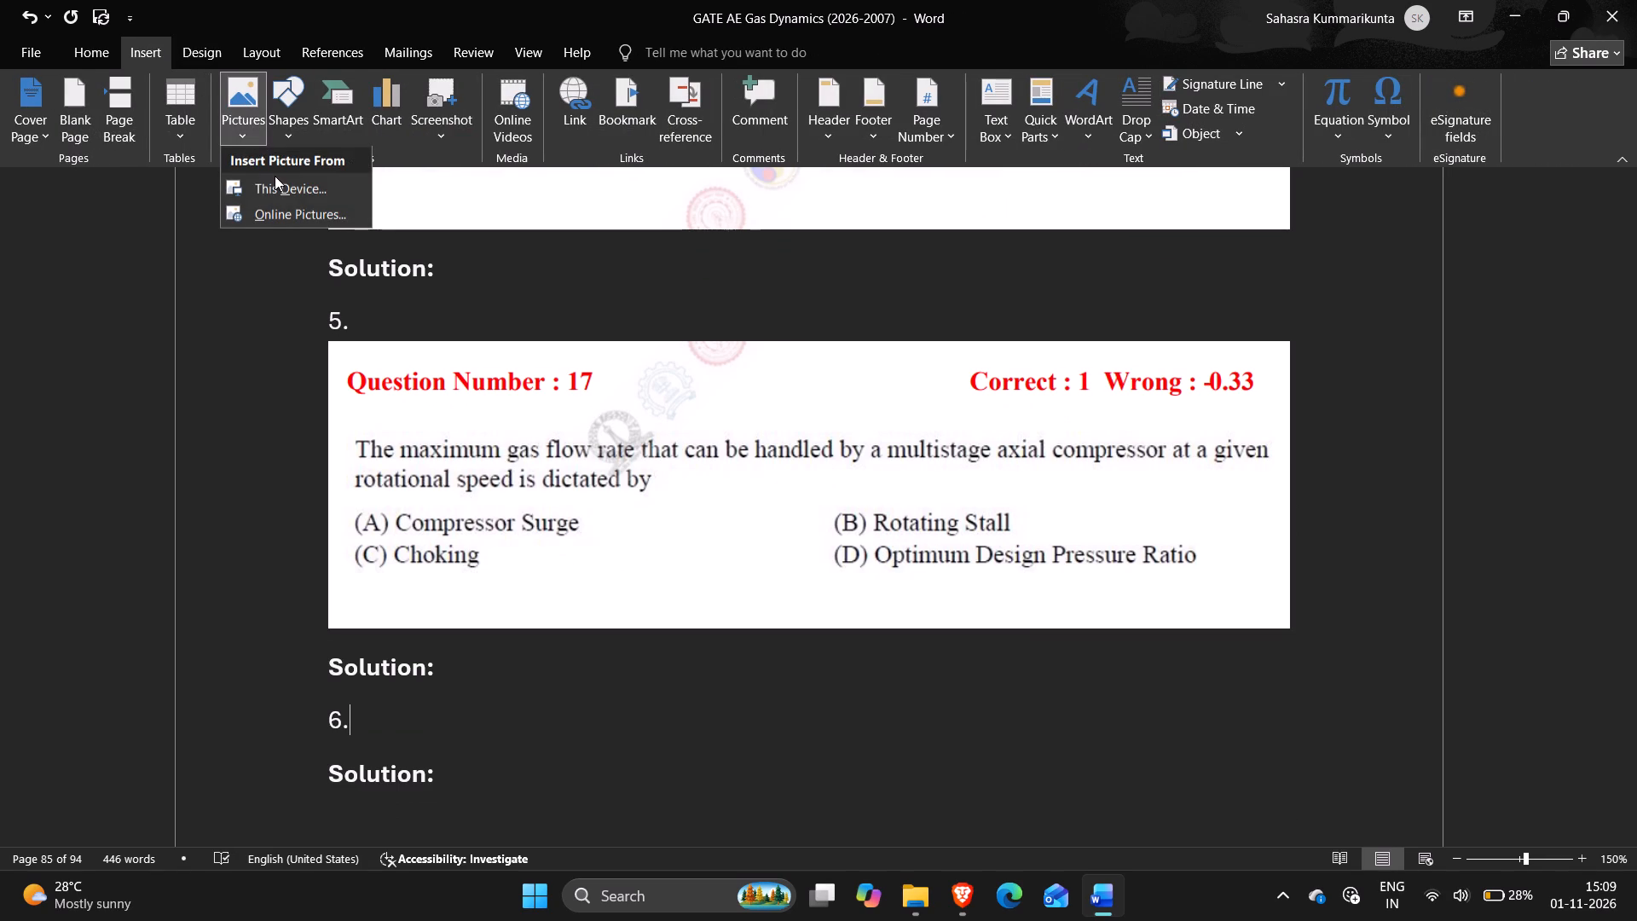
{"action": "left_click", "coordinate": [284, 185]}
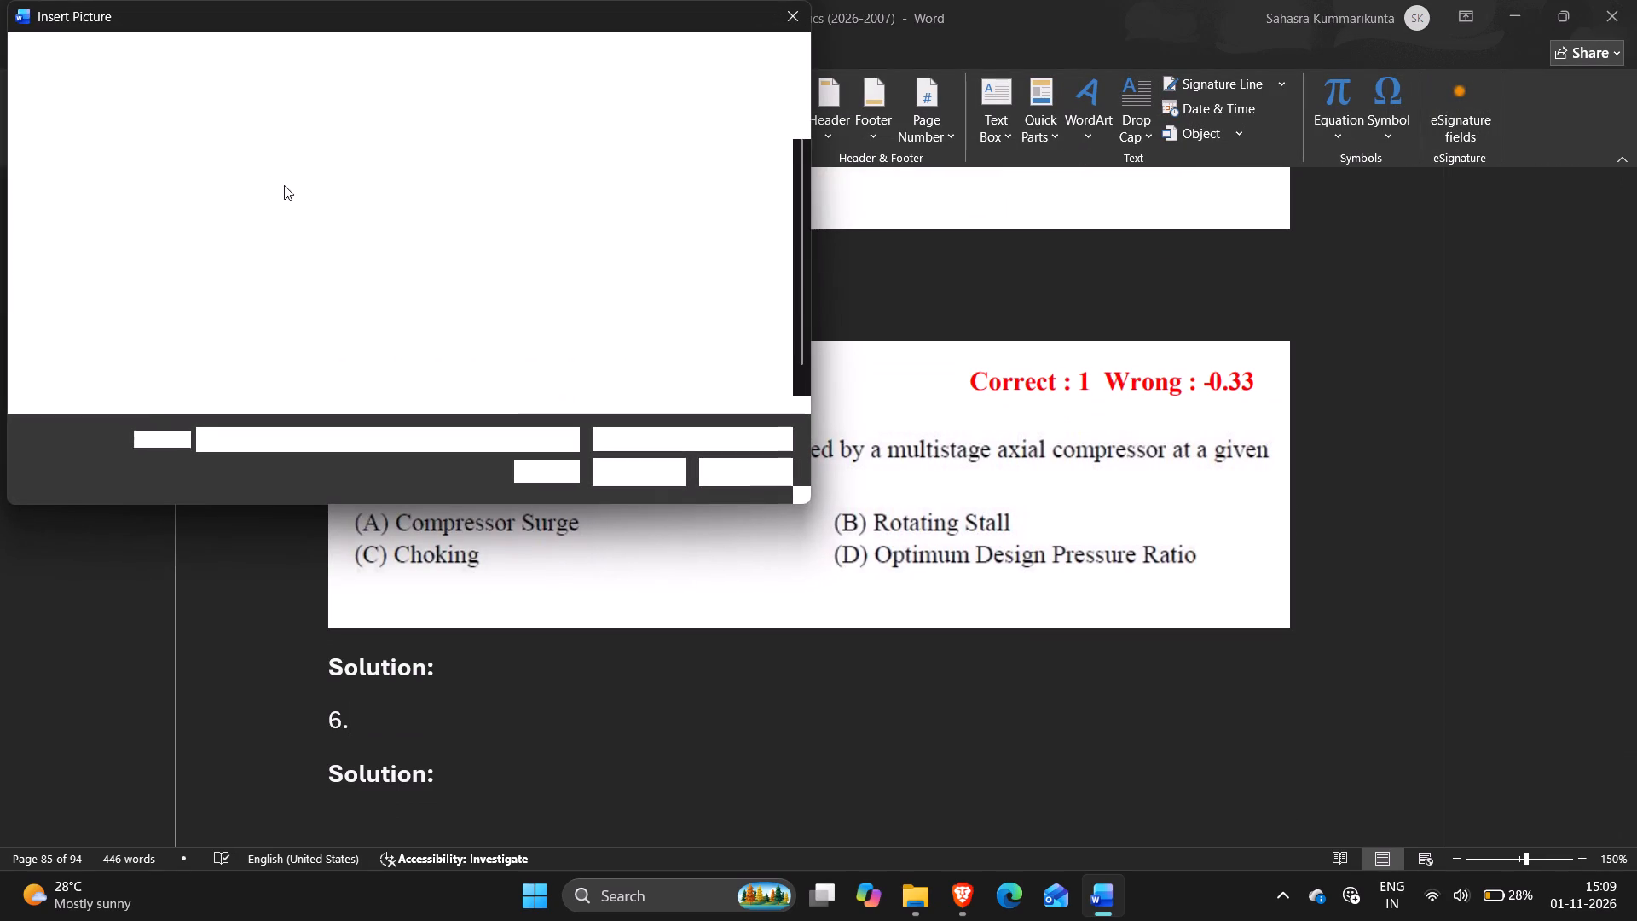
{"action": "left_click", "coordinate": [264, 352]}
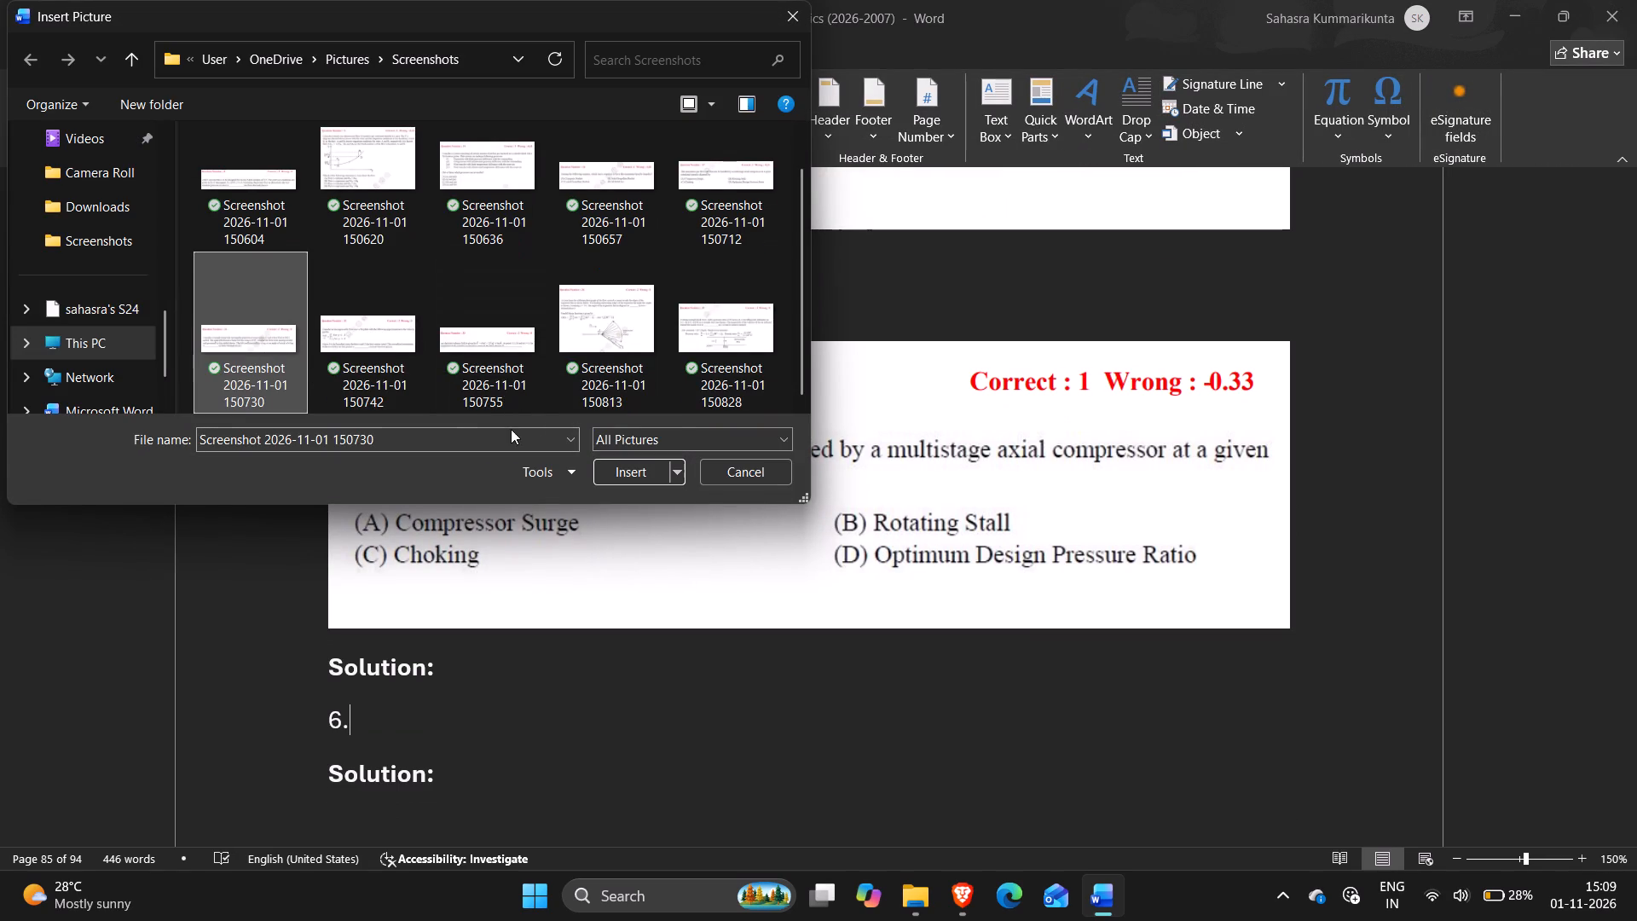
{"action": "left_click", "coordinate": [616, 472]}
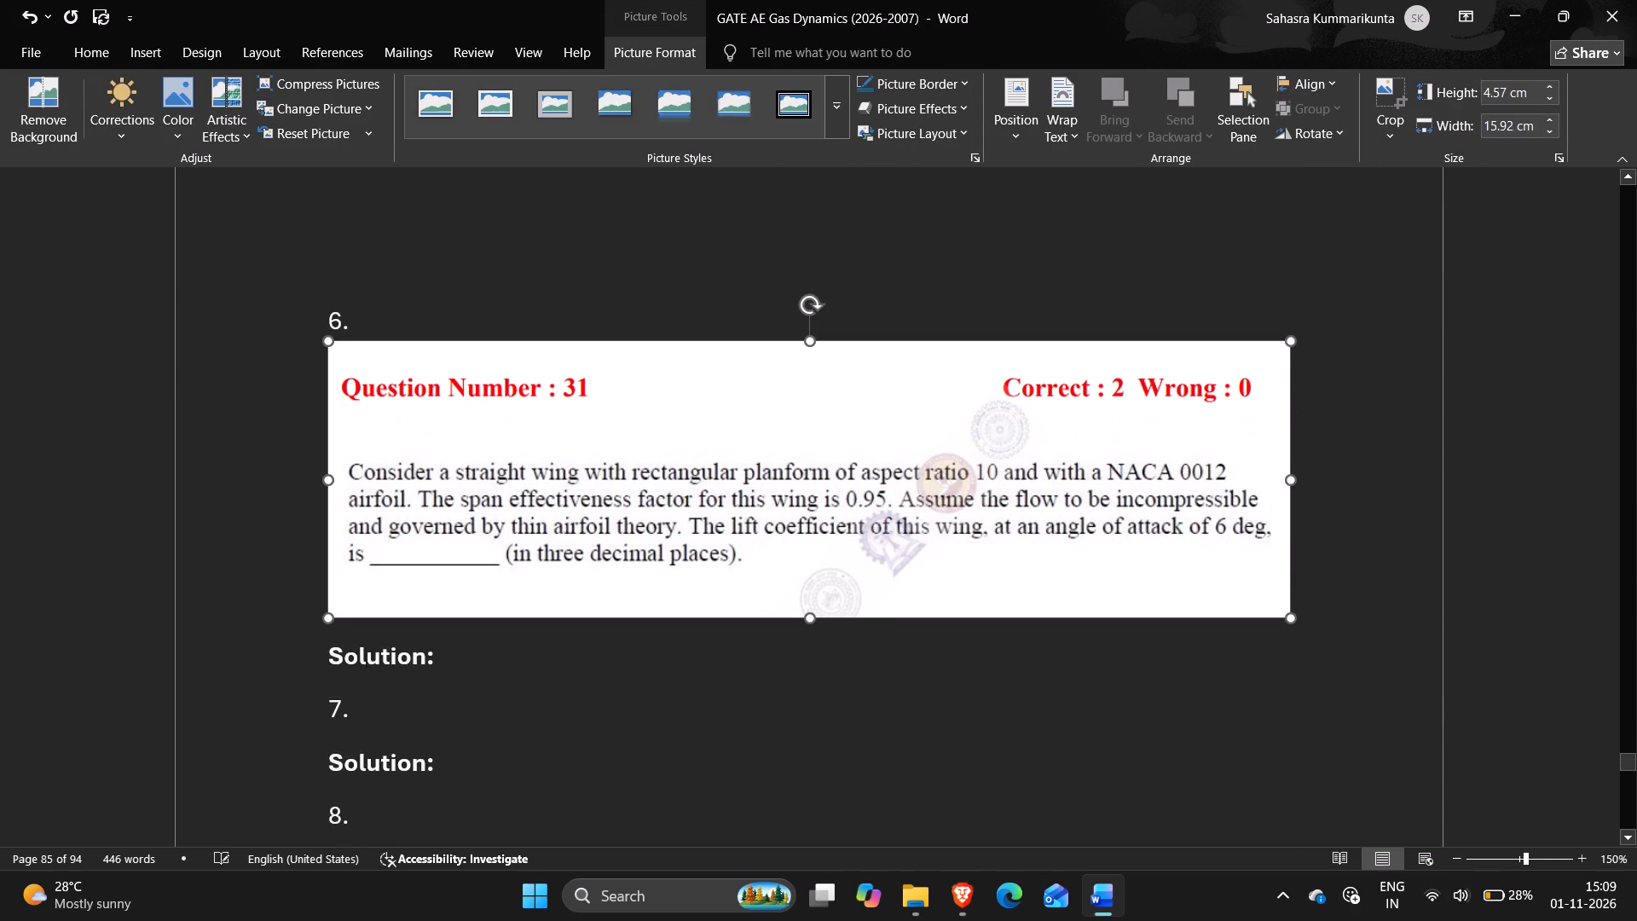
{"action": "left_click", "coordinate": [488, 698]}
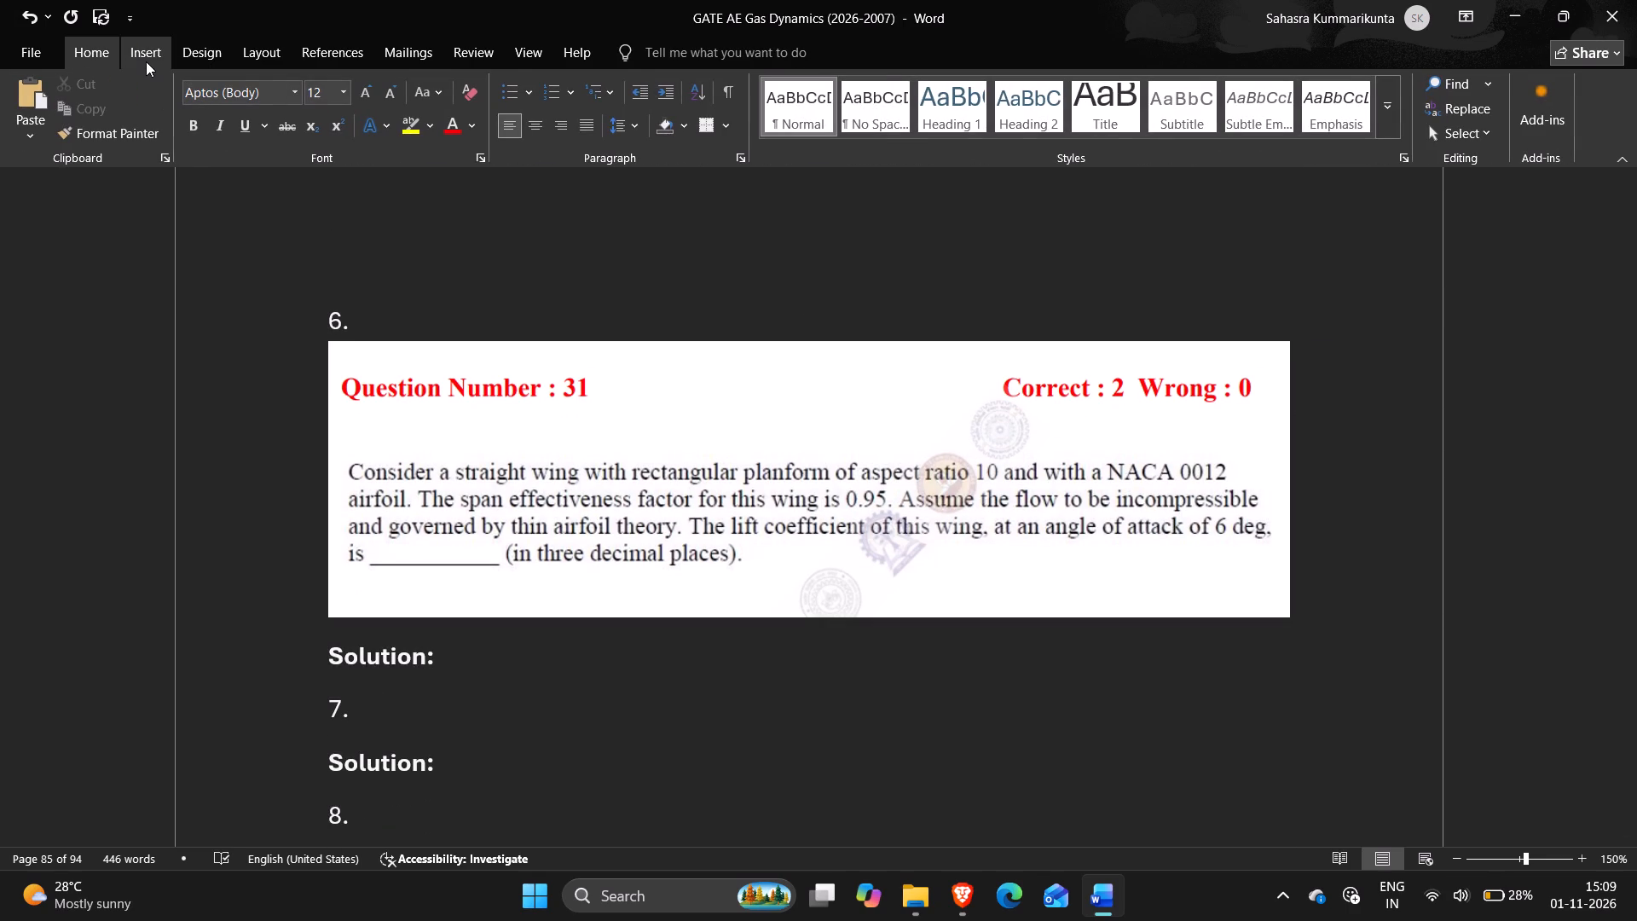
{"action": "left_click", "coordinate": [146, 61]}
{"action": "left_click", "coordinate": [247, 134]}
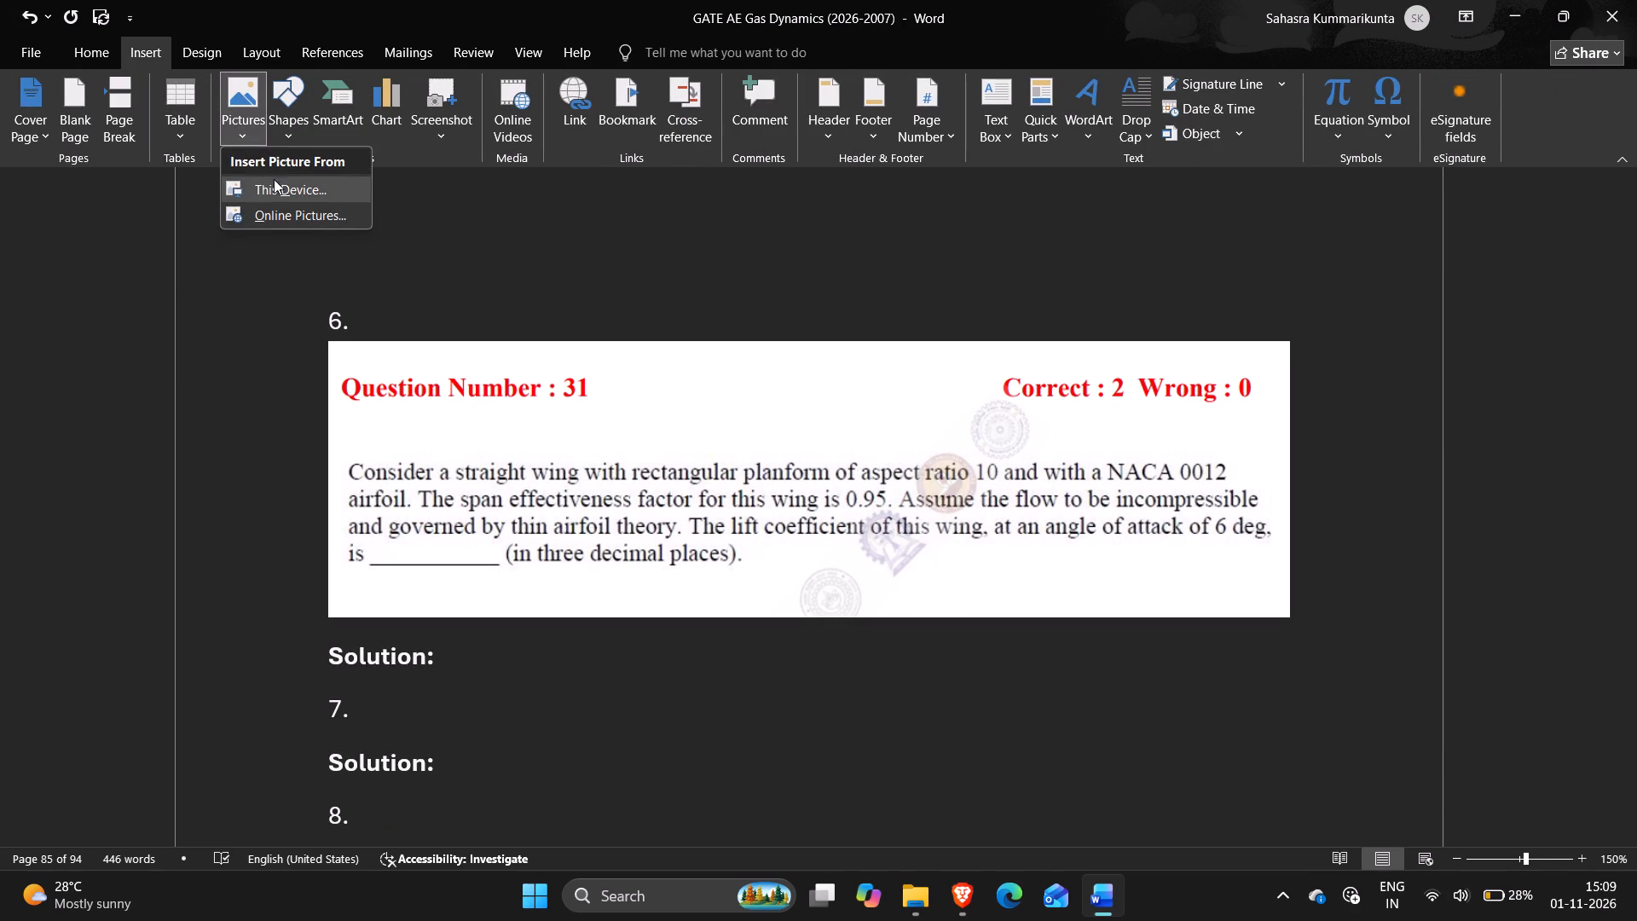
{"action": "left_click", "coordinate": [280, 185]}
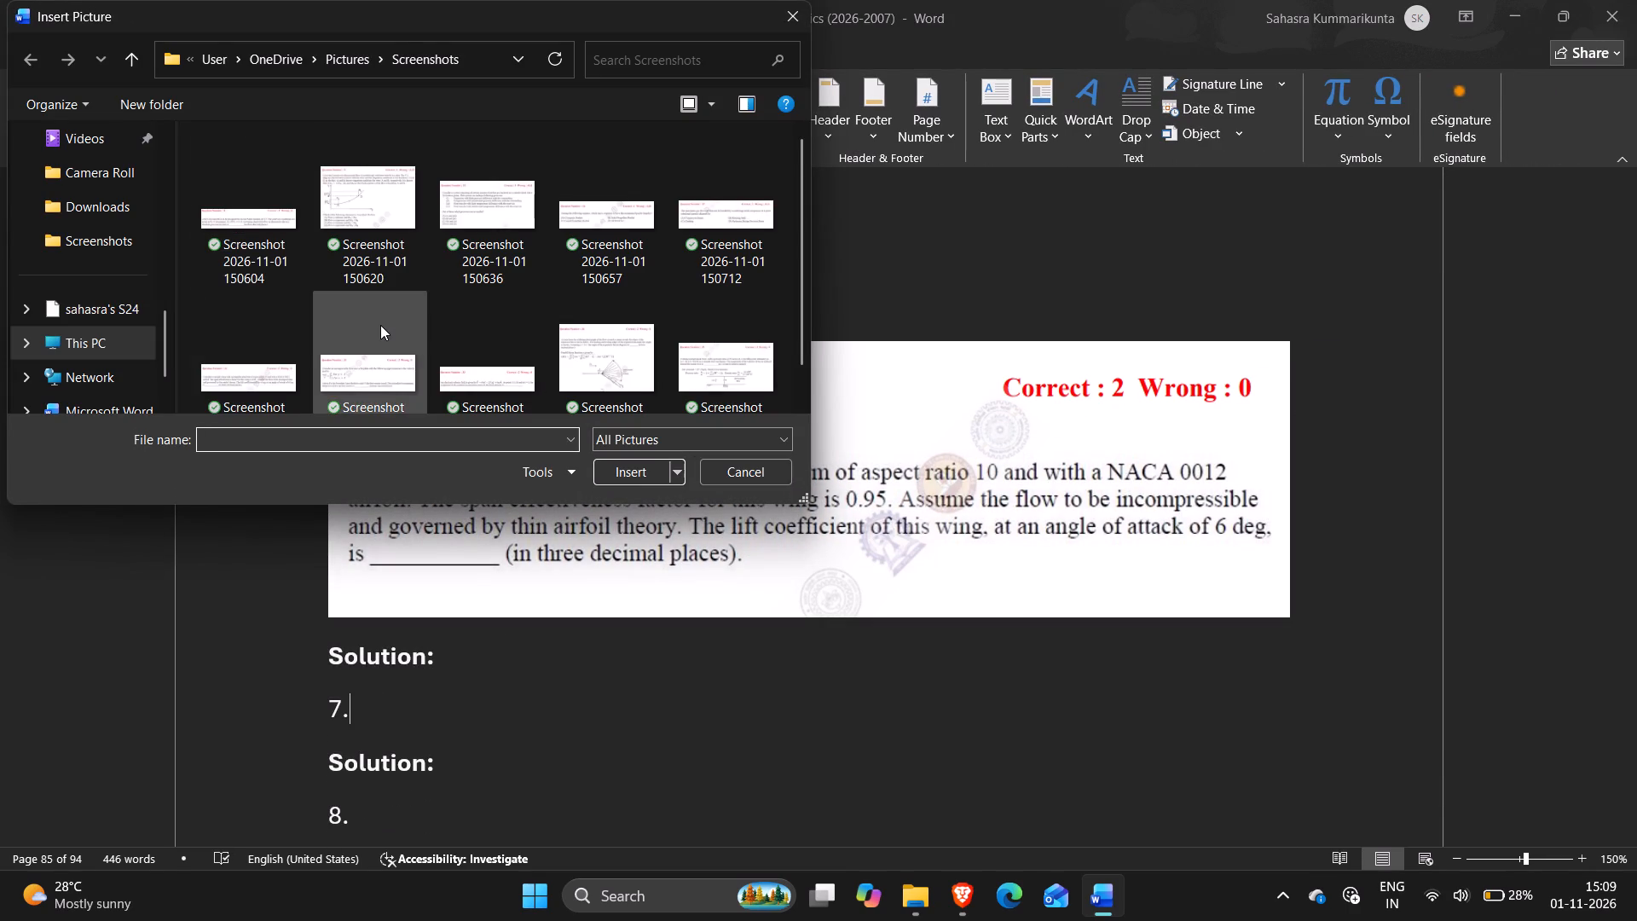
{"action": "left_click", "coordinate": [380, 325]}
{"action": "left_click", "coordinate": [597, 465]}
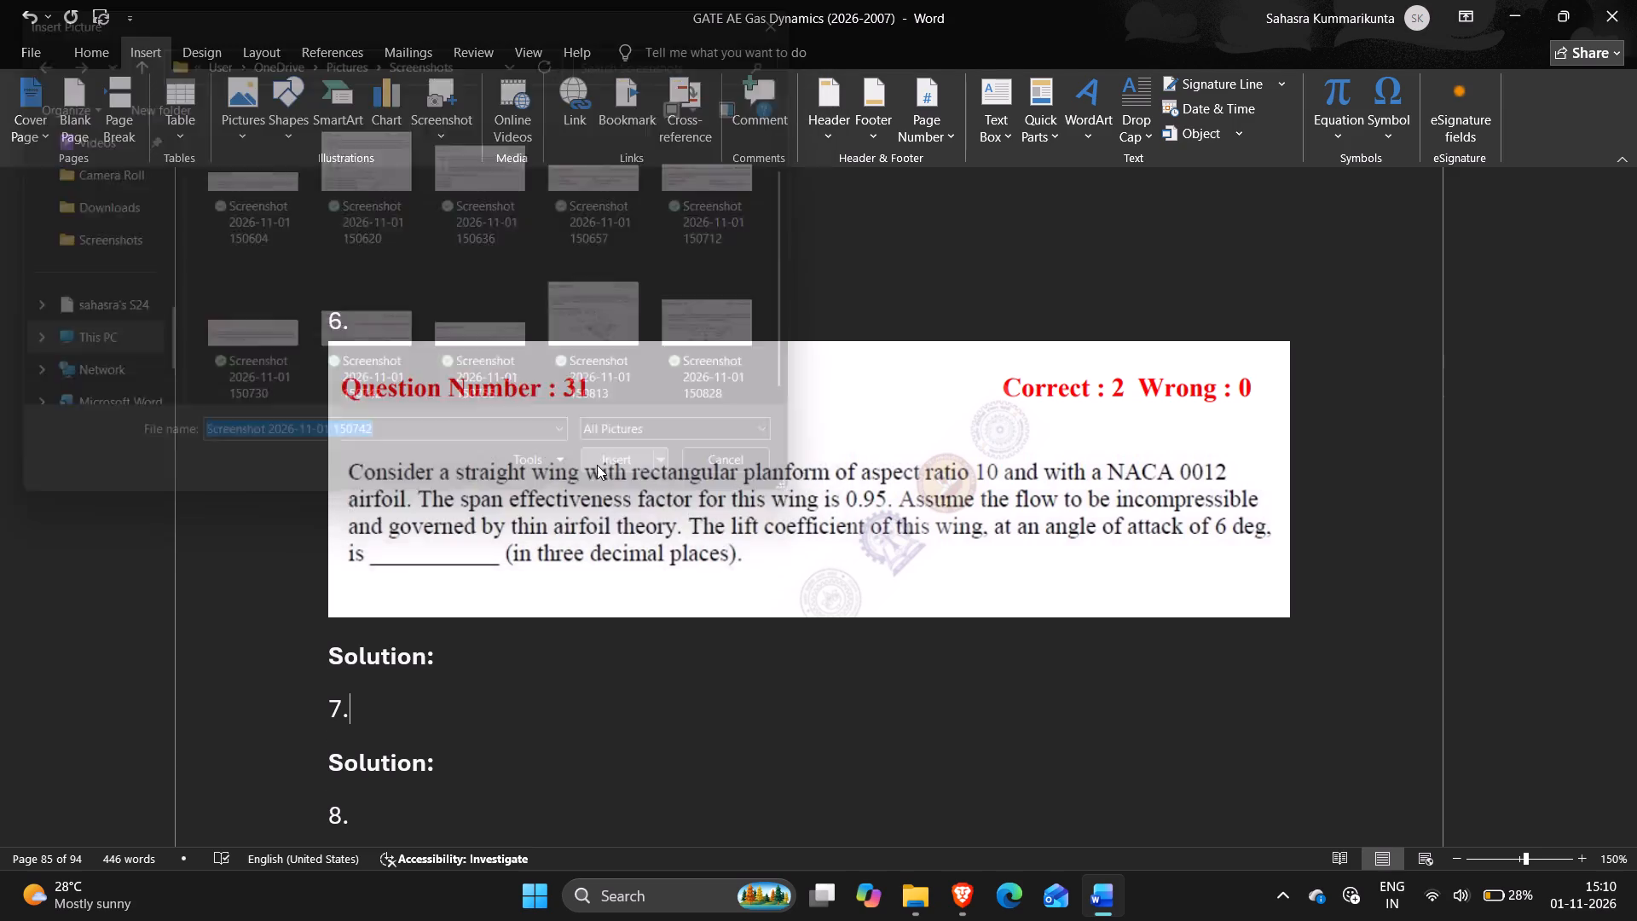
{"action": "scroll", "coordinate": [558, 506], "scroll_direction": "down", "scroll_amount": 1}
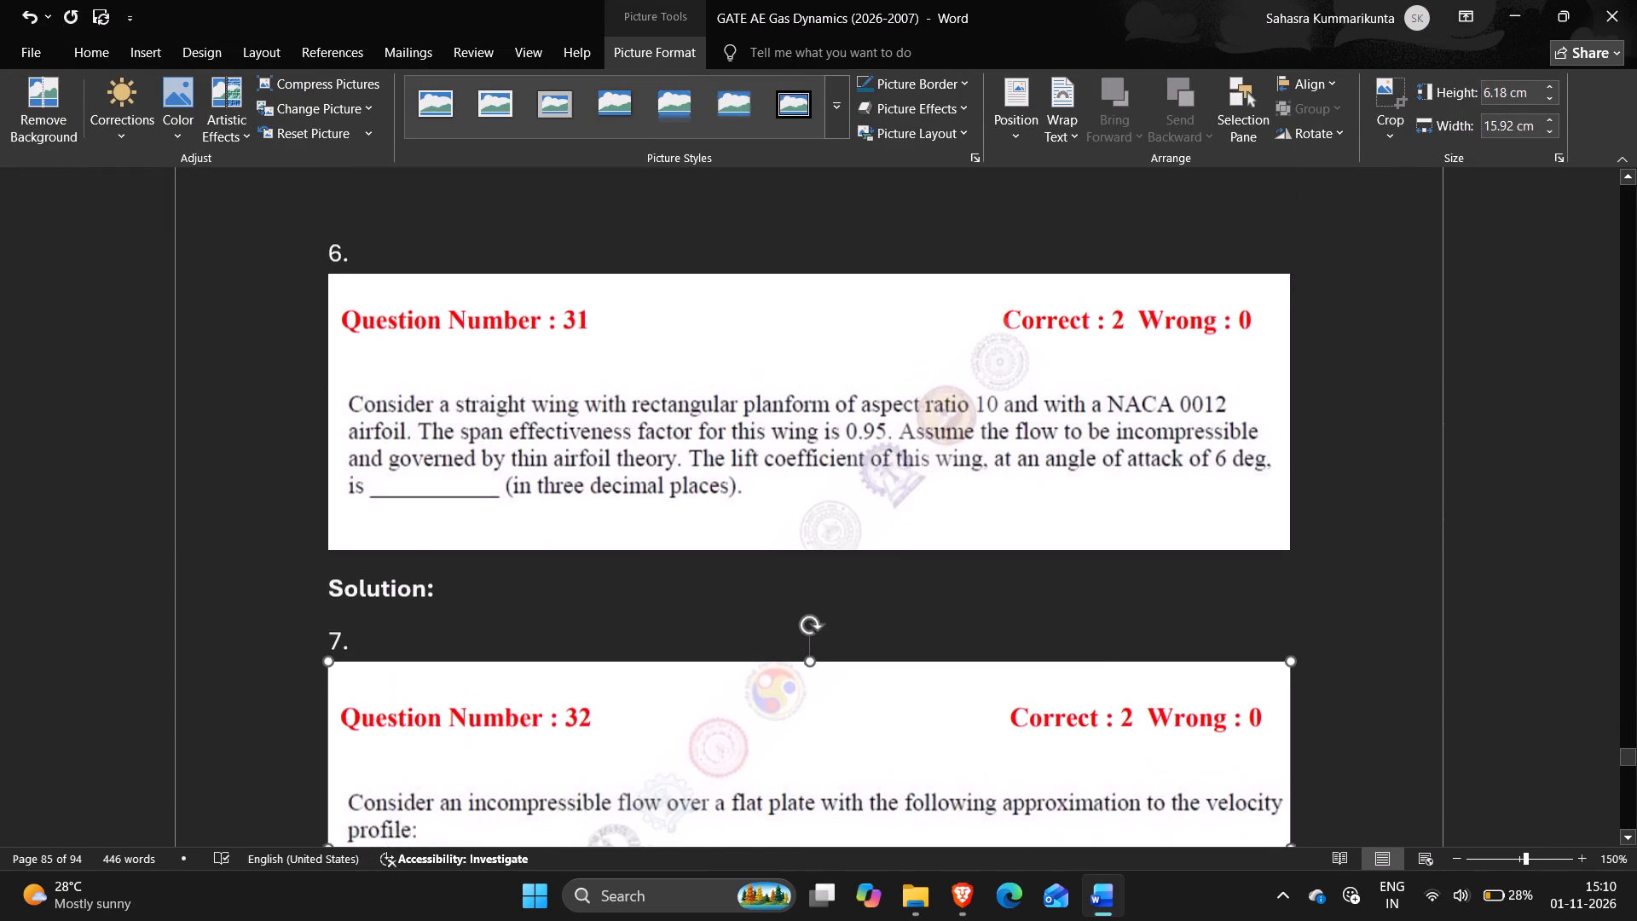
{"action": "scroll", "coordinate": [558, 506], "scroll_direction": "down", "scroll_amount": 1}
{"action": "left_click", "coordinate": [485, 368]}
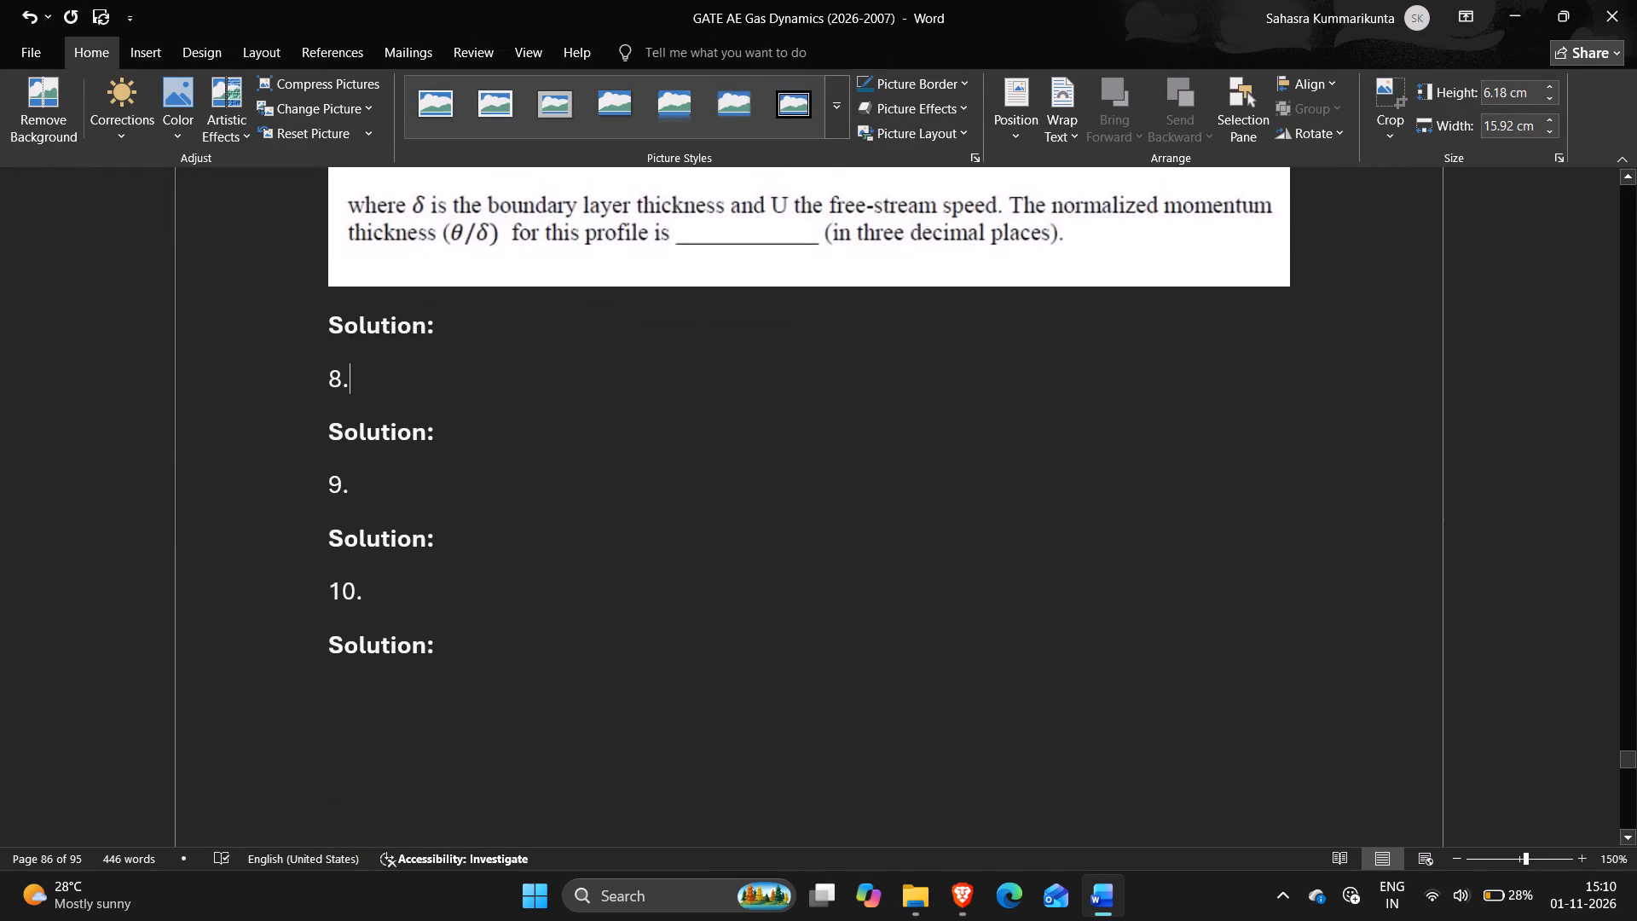
{"action": "left_click", "coordinate": [158, 38]}
{"action": "left_click", "coordinate": [257, 113]}
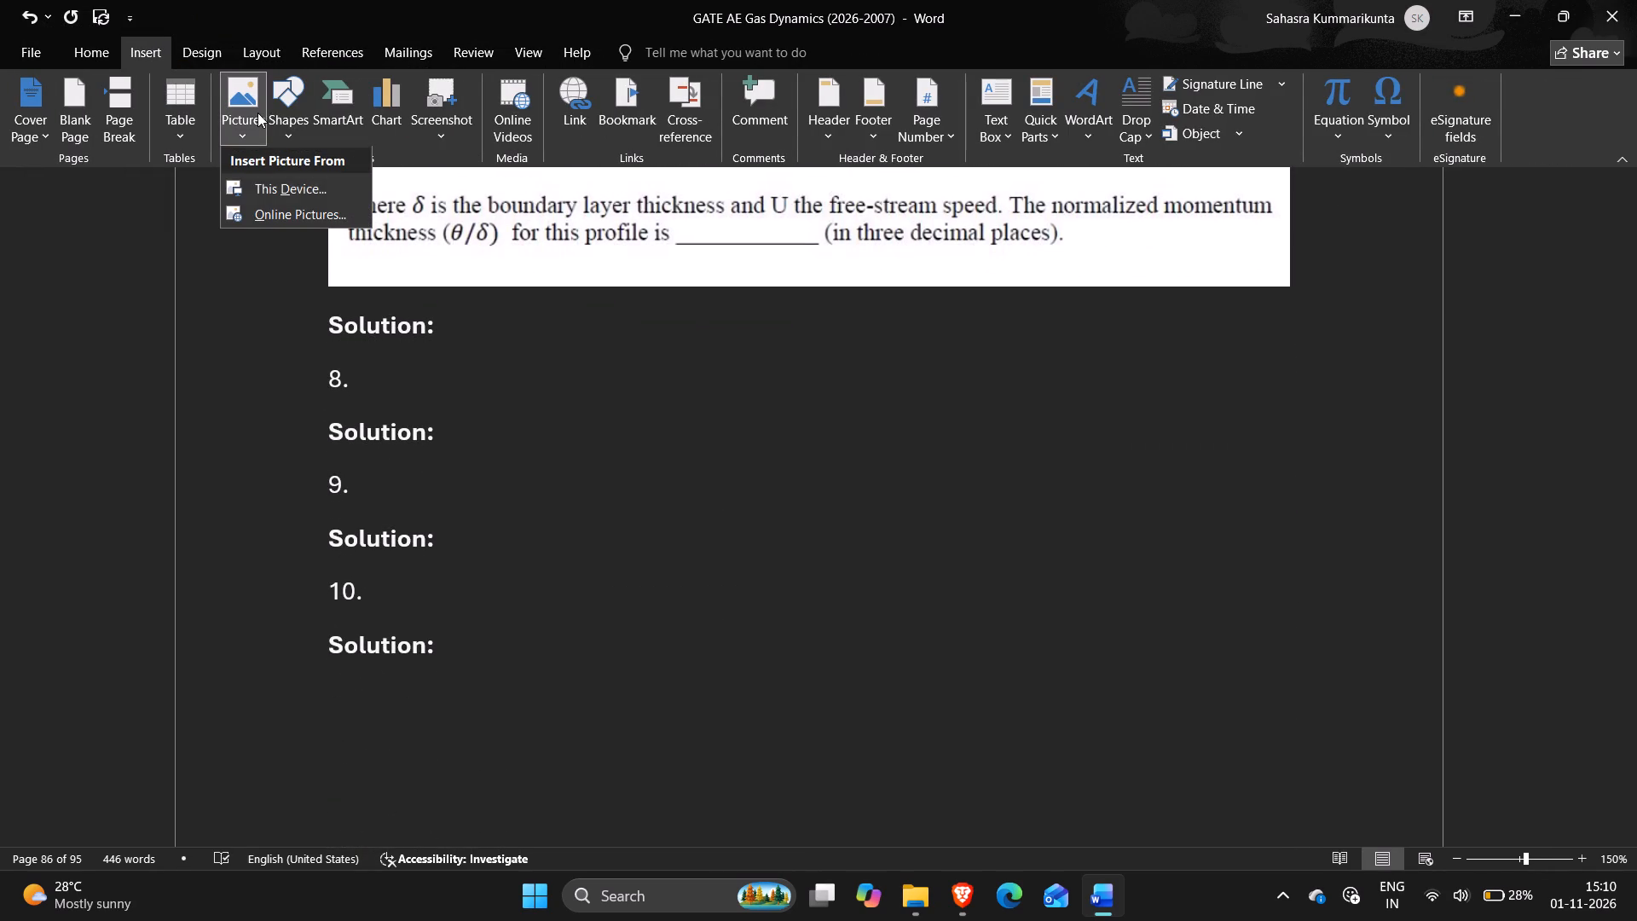
{"action": "left_click", "coordinate": [288, 186]}
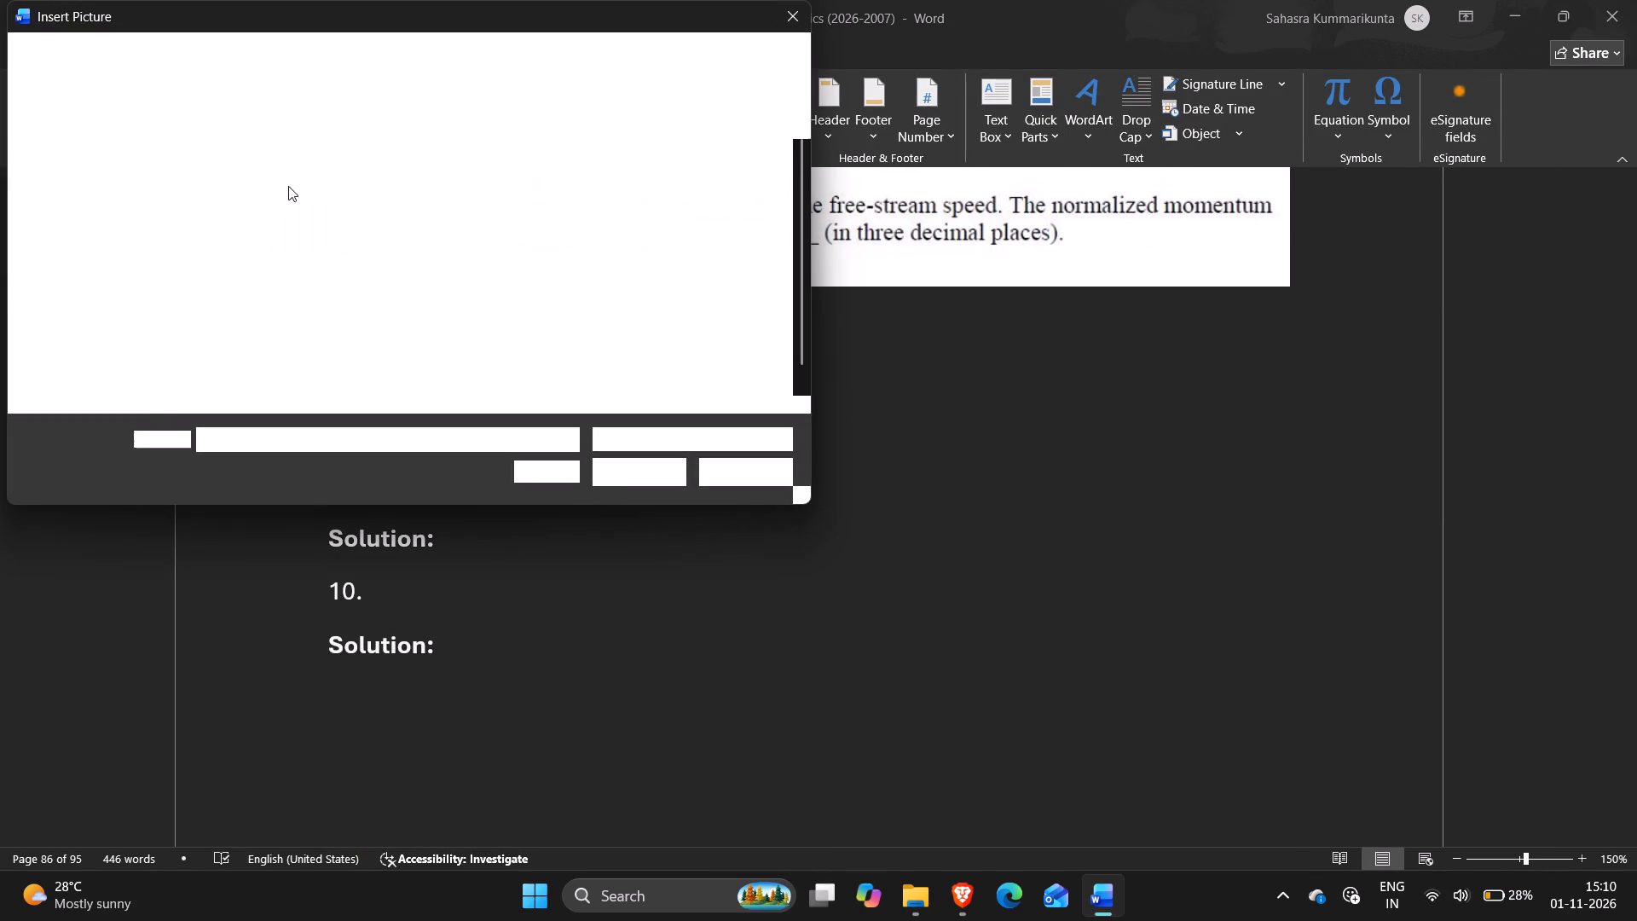
{"action": "left_click", "coordinate": [479, 350]}
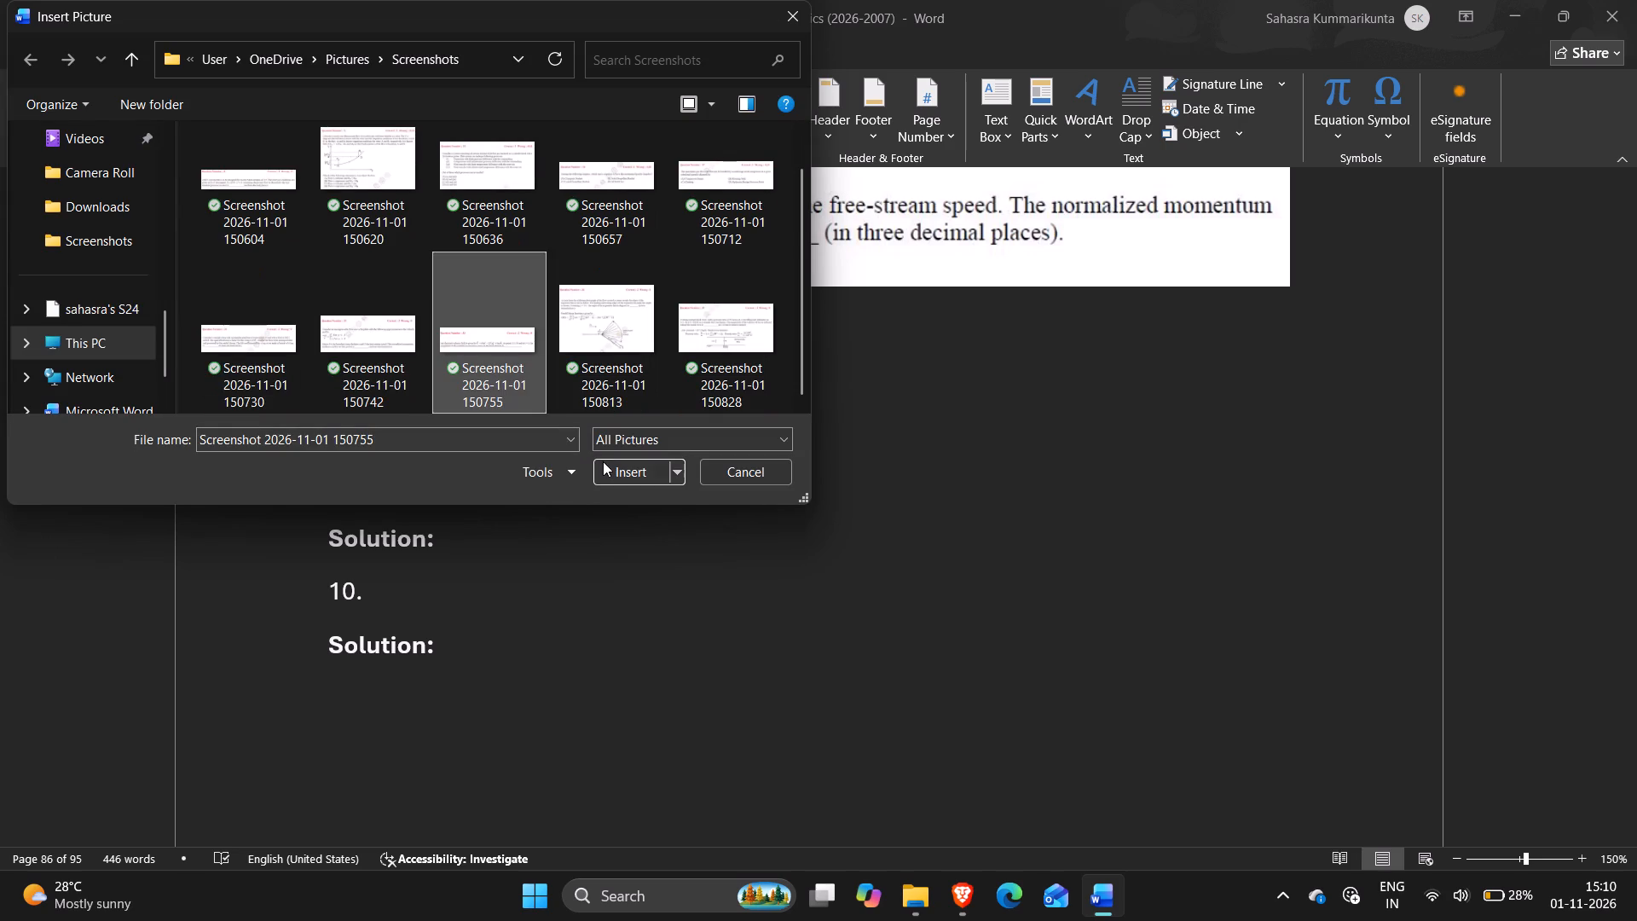
{"action": "left_click", "coordinate": [613, 464]}
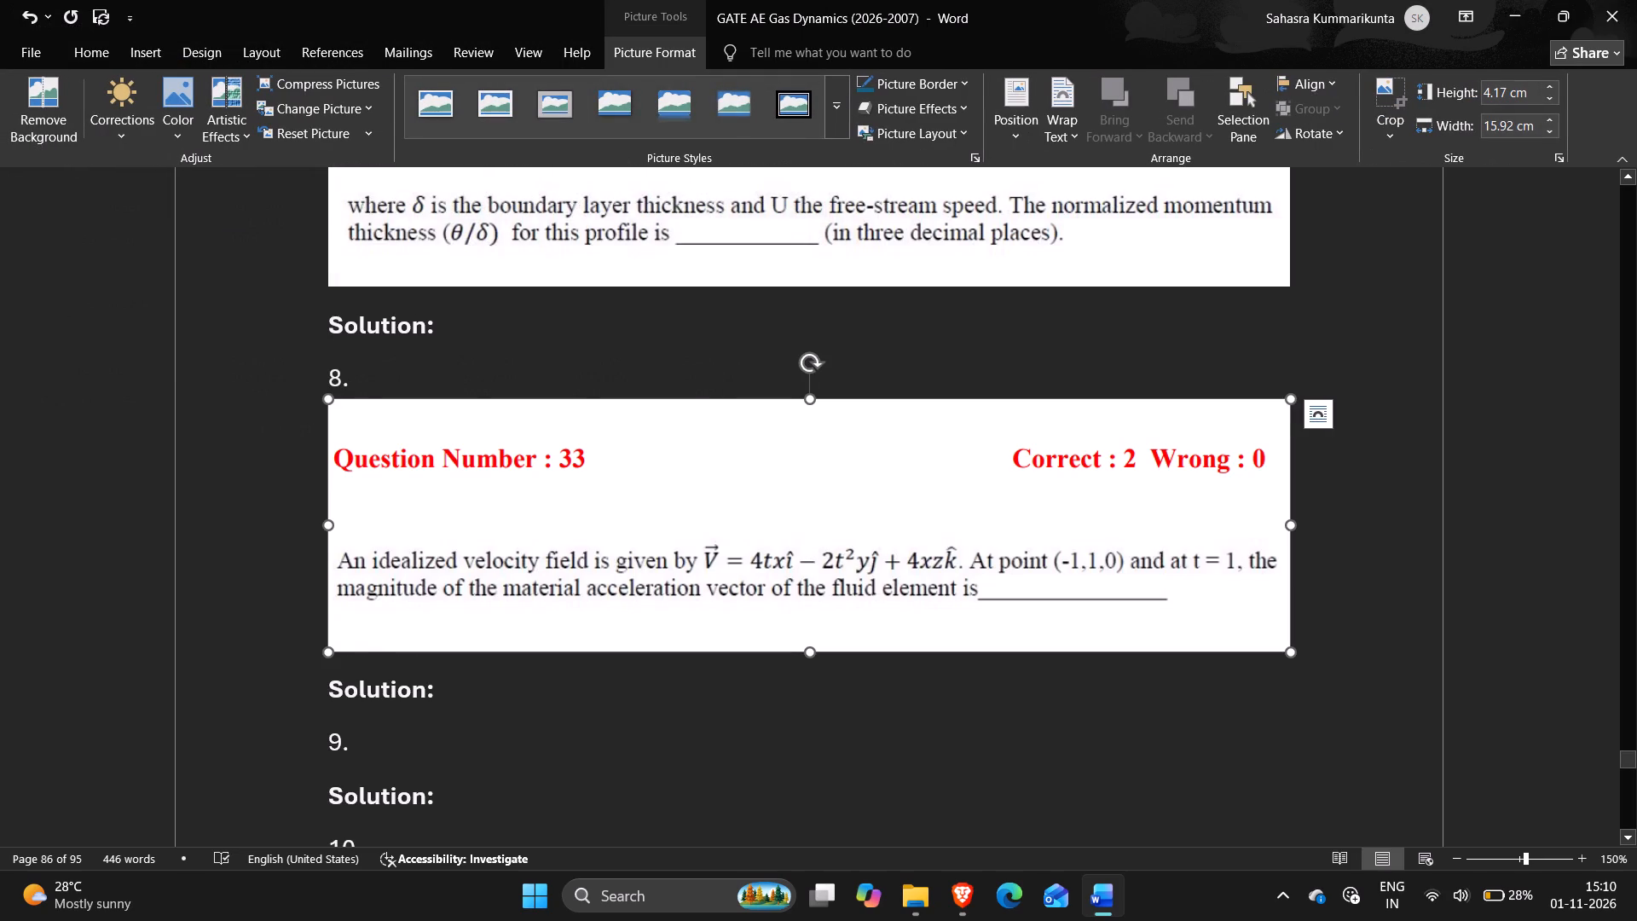
{"action": "left_click", "coordinate": [501, 735]}
{"action": "left_click", "coordinate": [148, 55]}
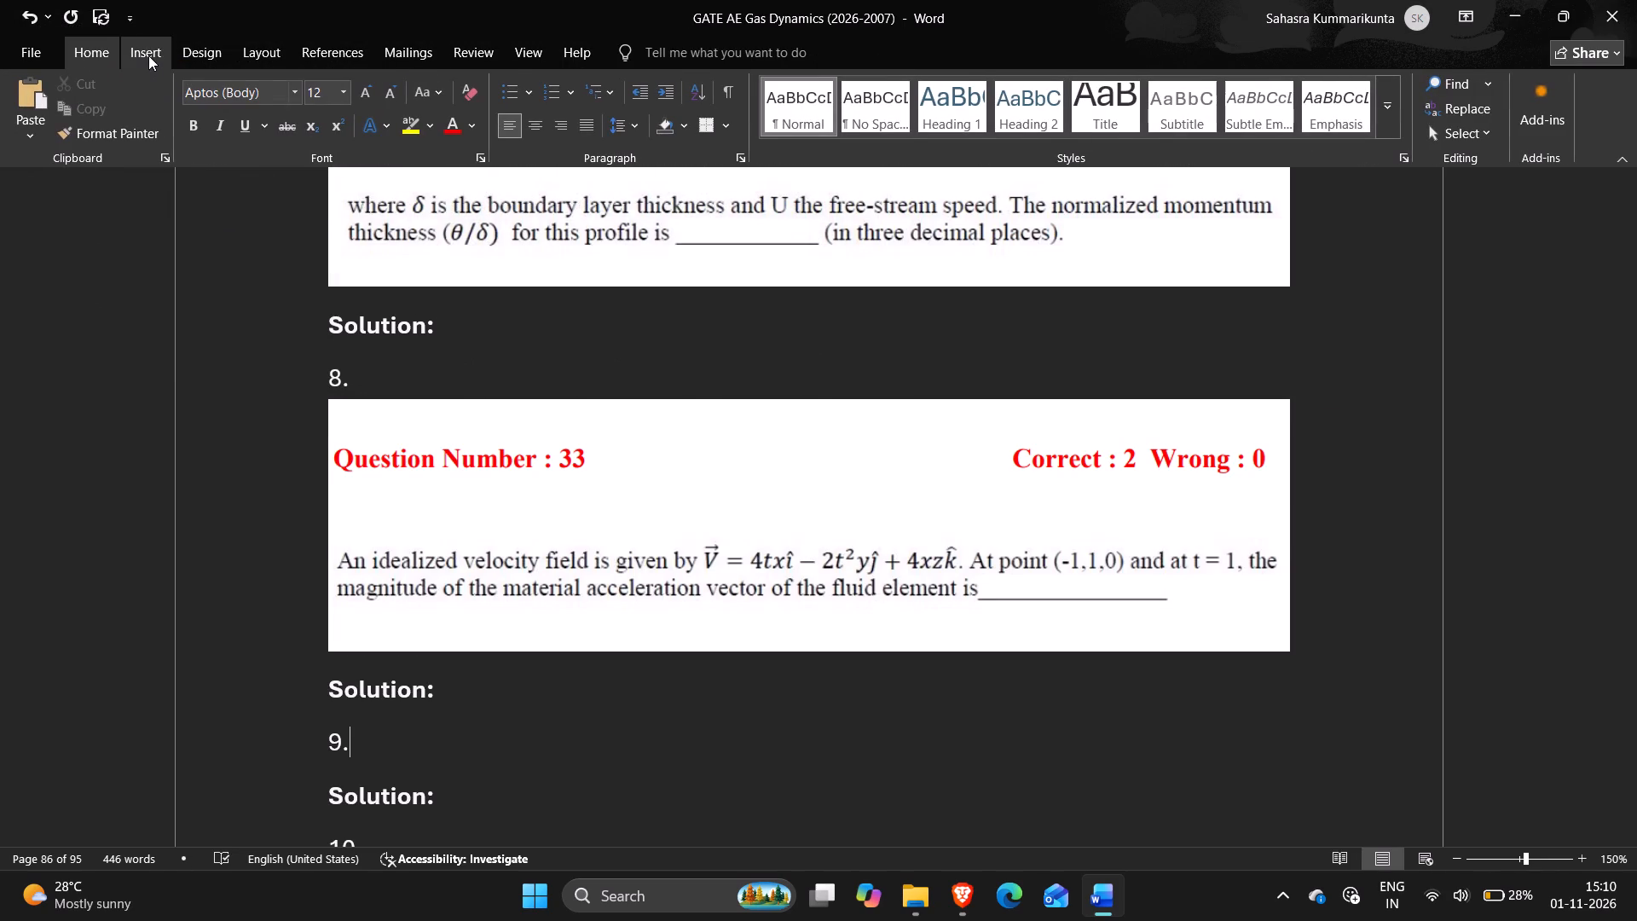
{"action": "left_click", "coordinate": [229, 140]}
{"action": "left_click", "coordinate": [268, 185]}
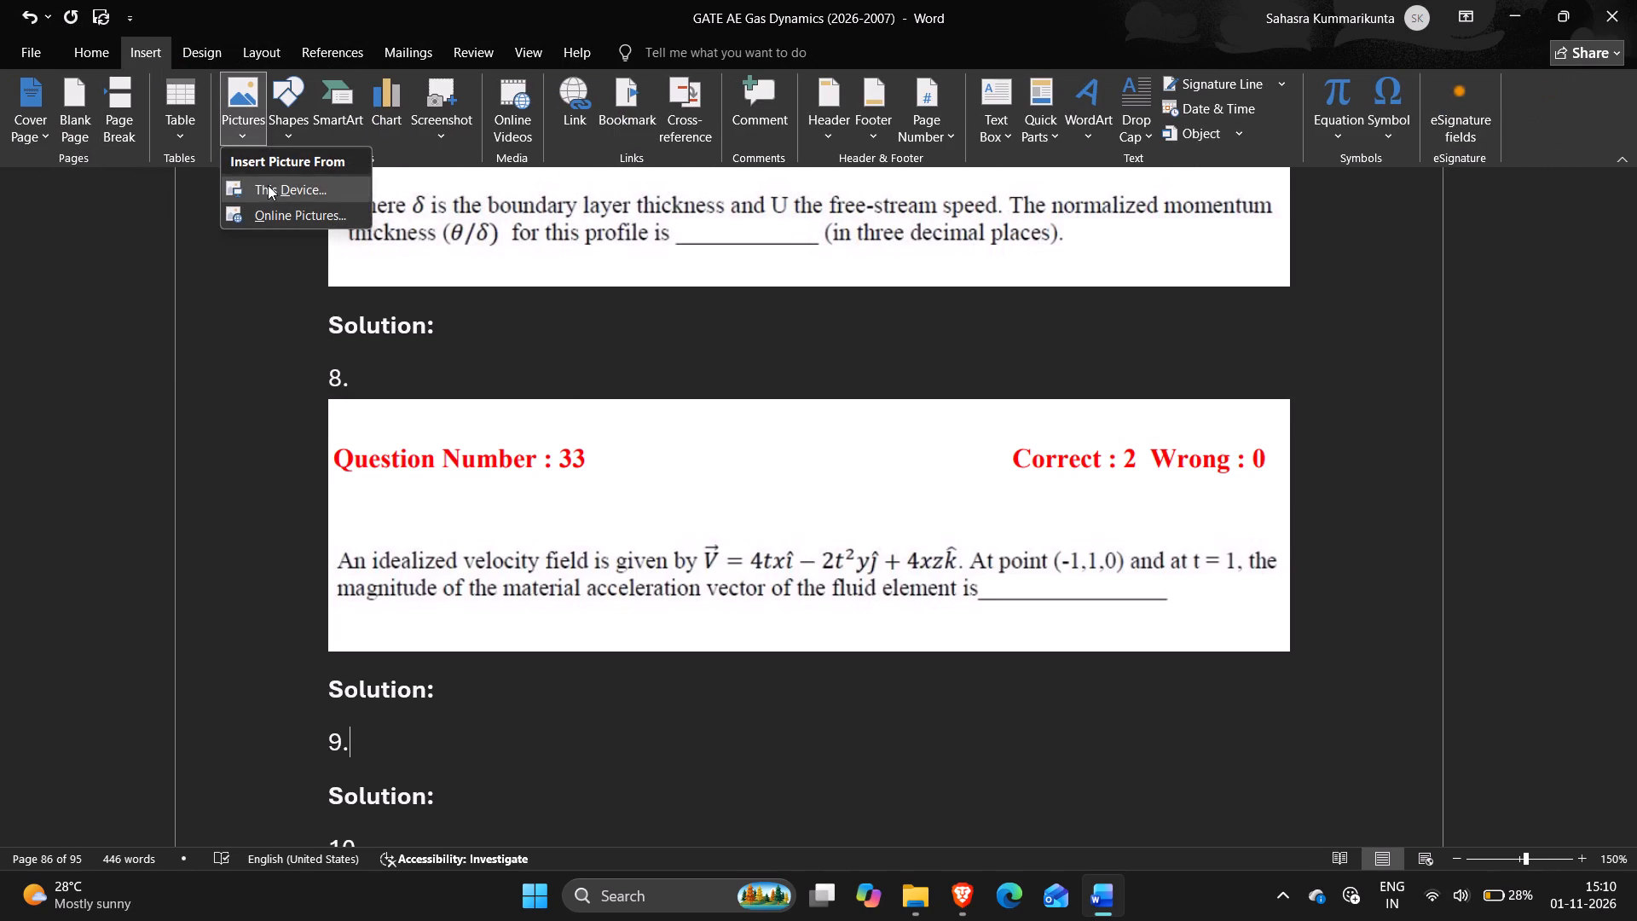
{"action": "left_click", "coordinate": [575, 328]}
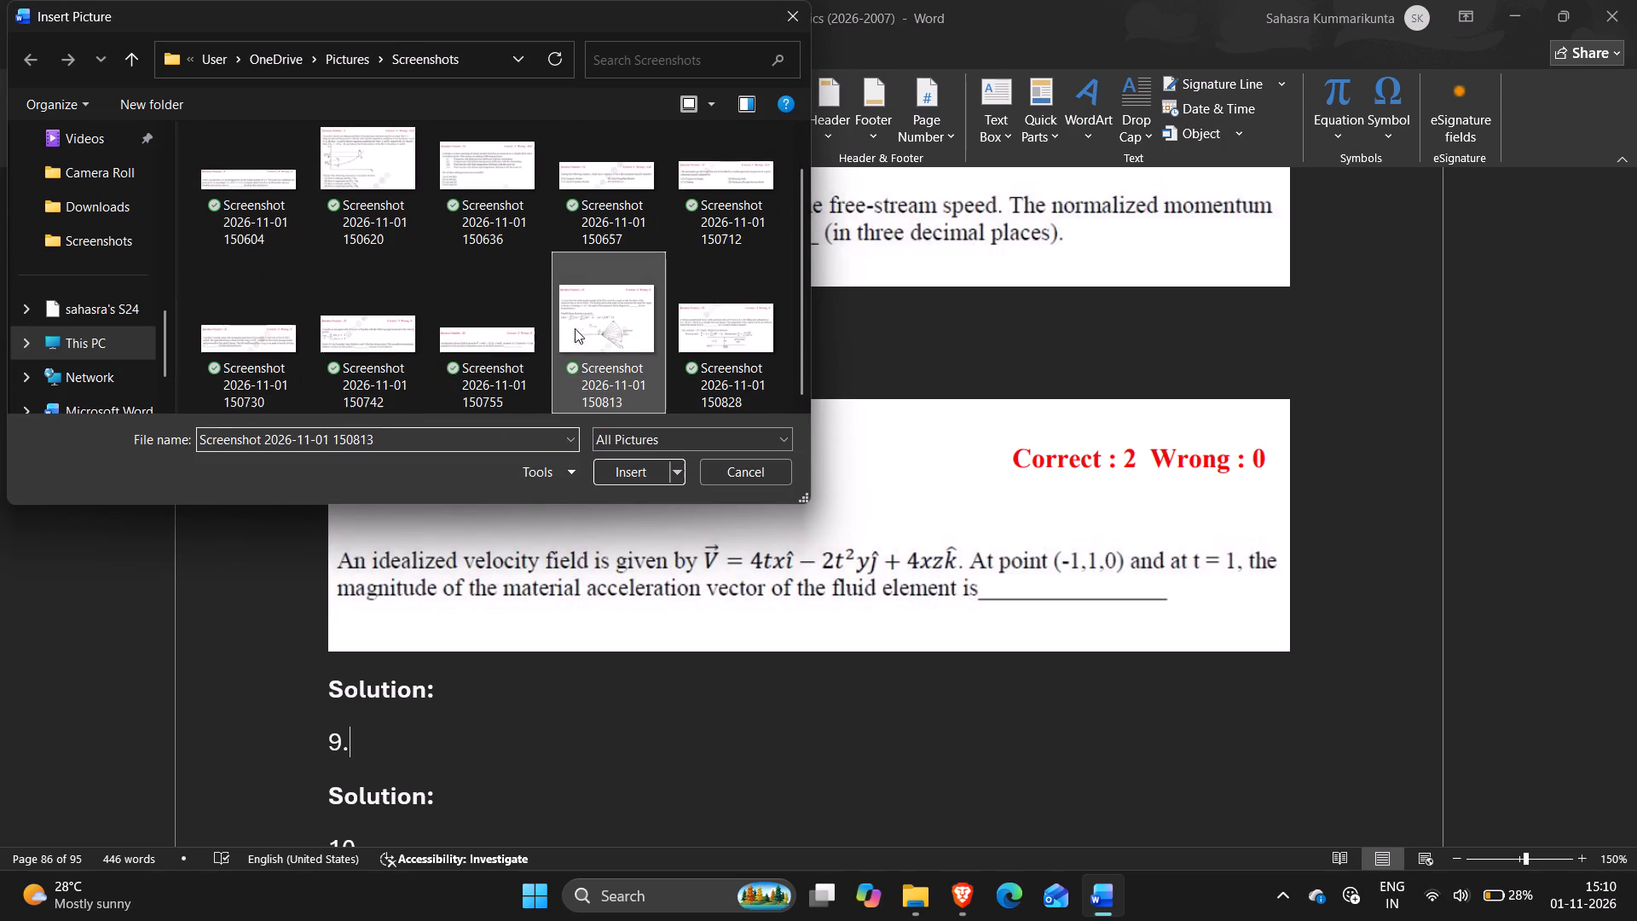
{"action": "left_click", "coordinate": [647, 469]}
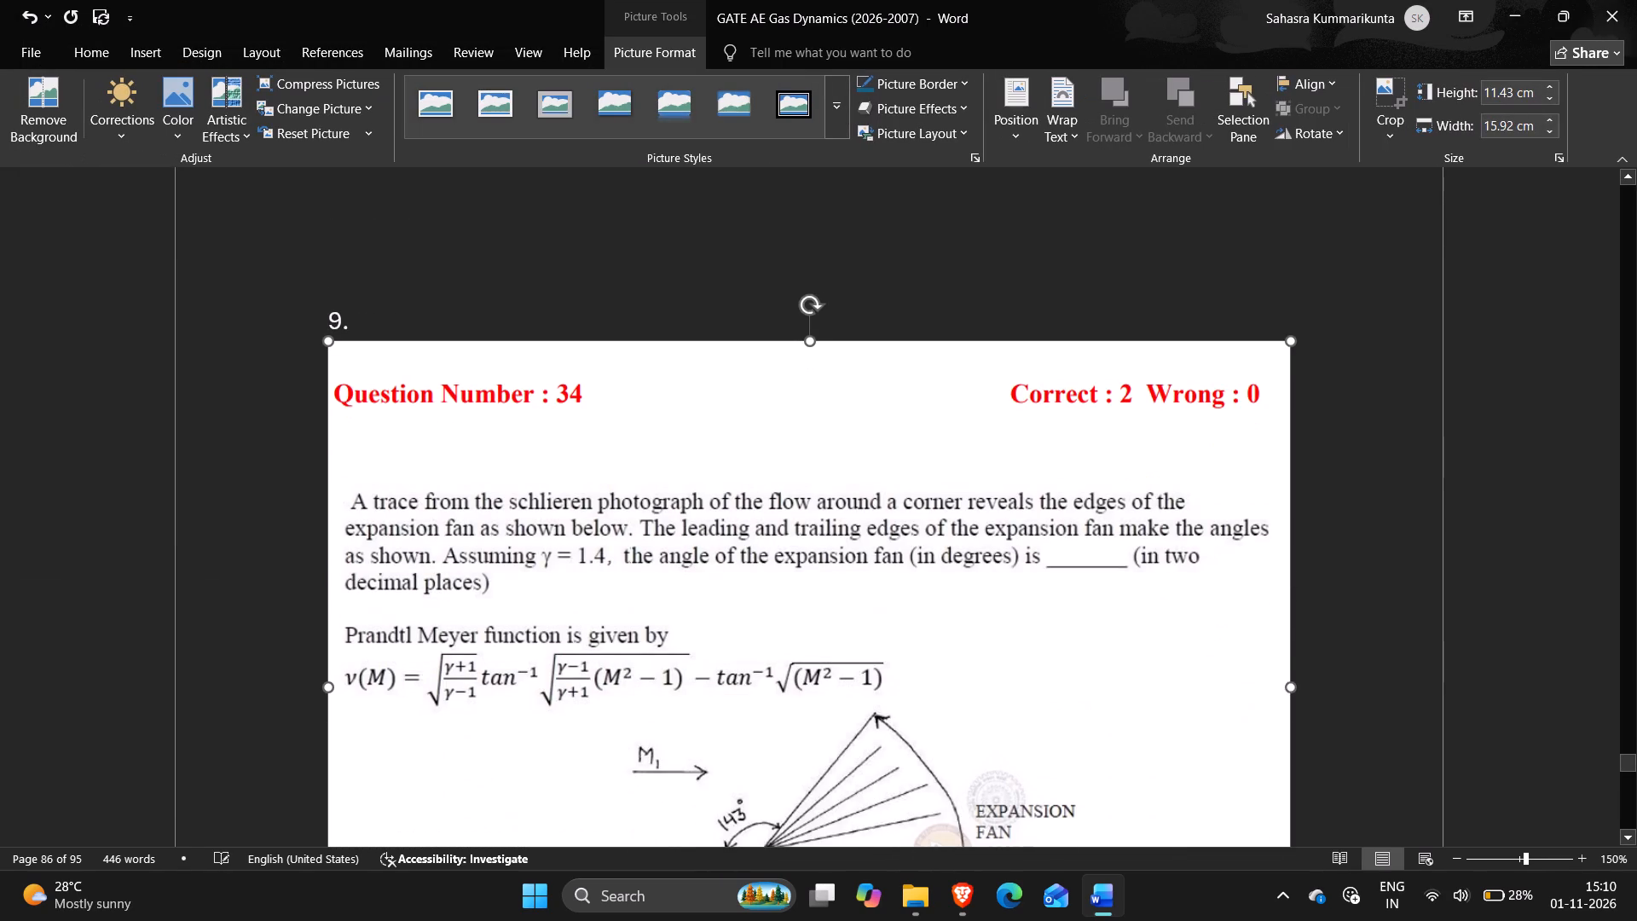
{"action": "scroll", "coordinate": [644, 670], "scroll_direction": "down", "scroll_amount": 2}
{"action": "left_click", "coordinate": [476, 418]}
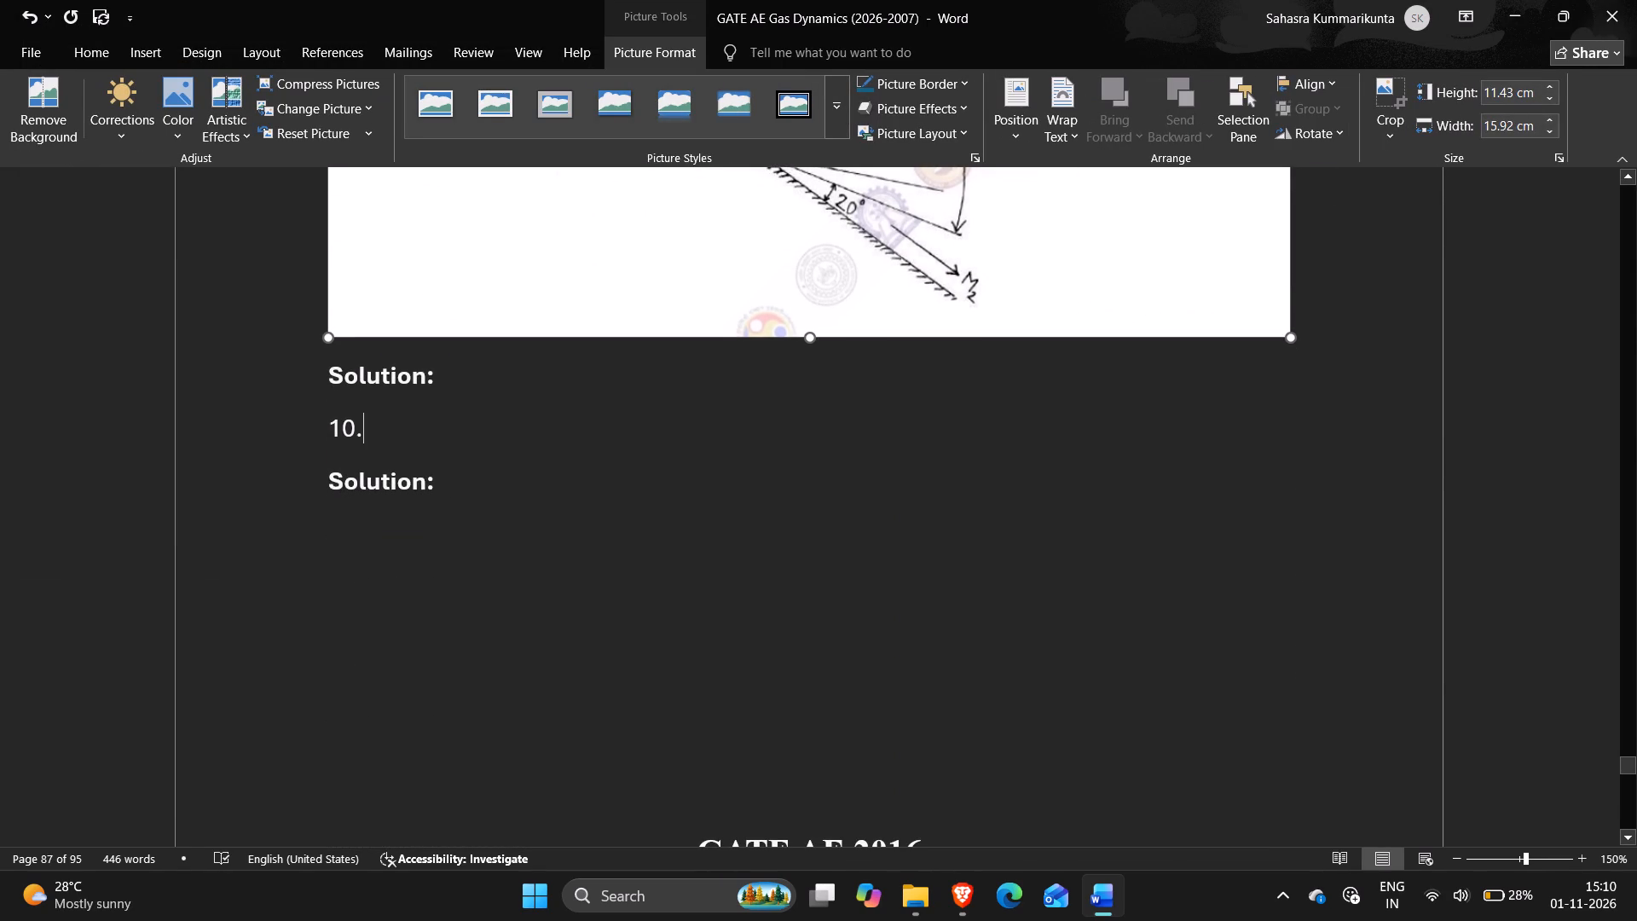
{"action": "left_click", "coordinate": [148, 61]}
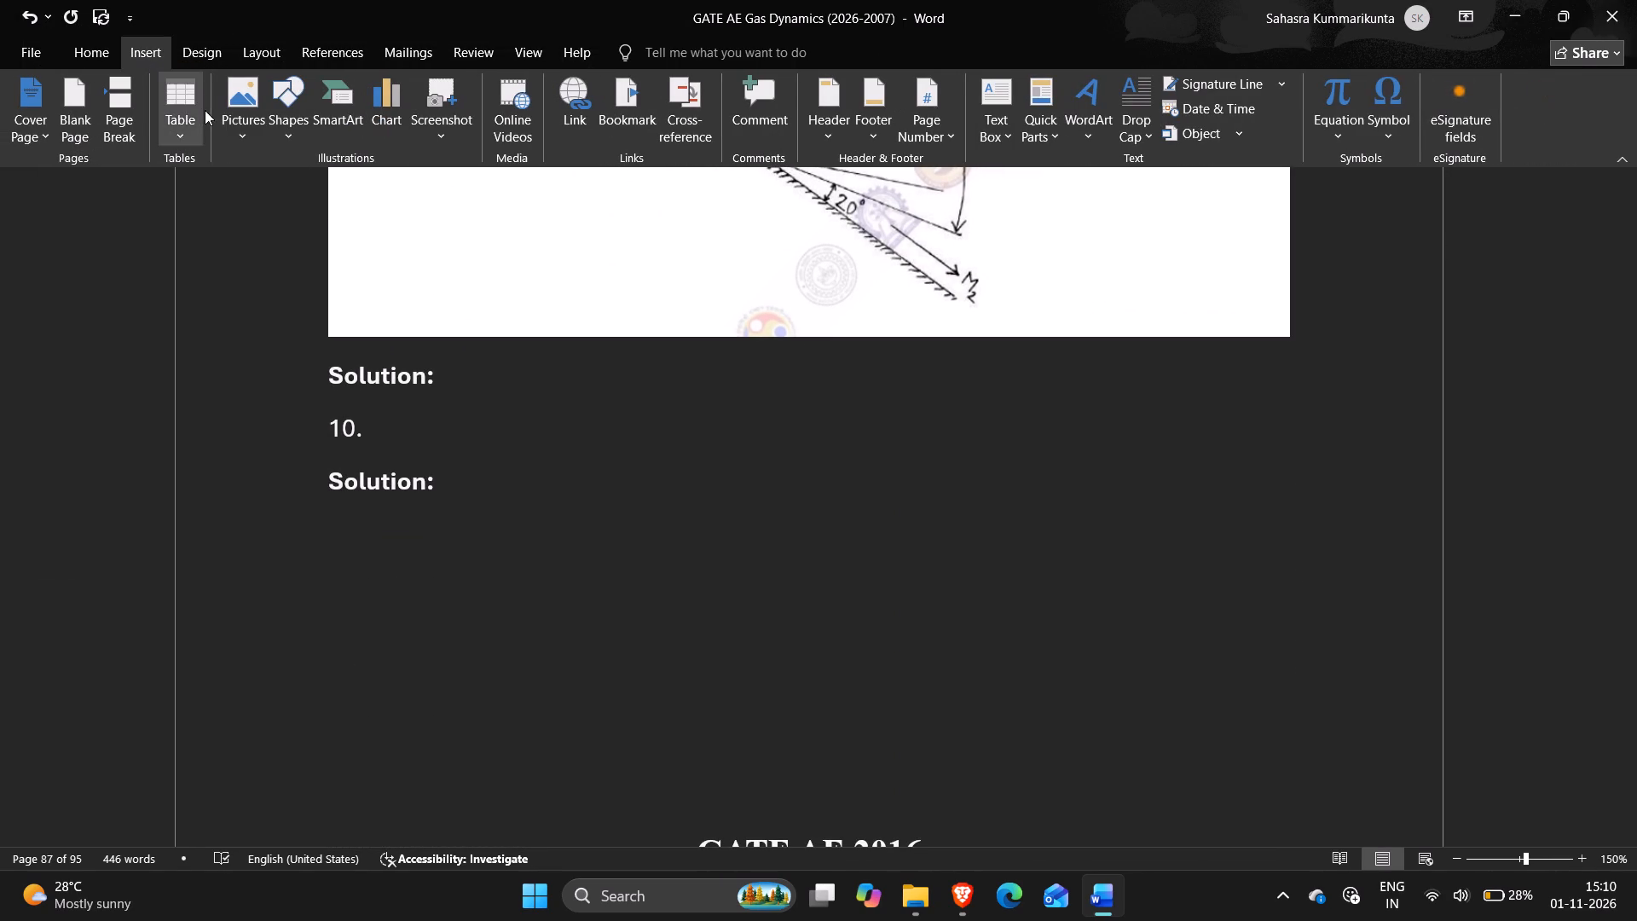
{"action": "left_click", "coordinate": [248, 130]}
{"action": "left_click", "coordinate": [327, 189]}
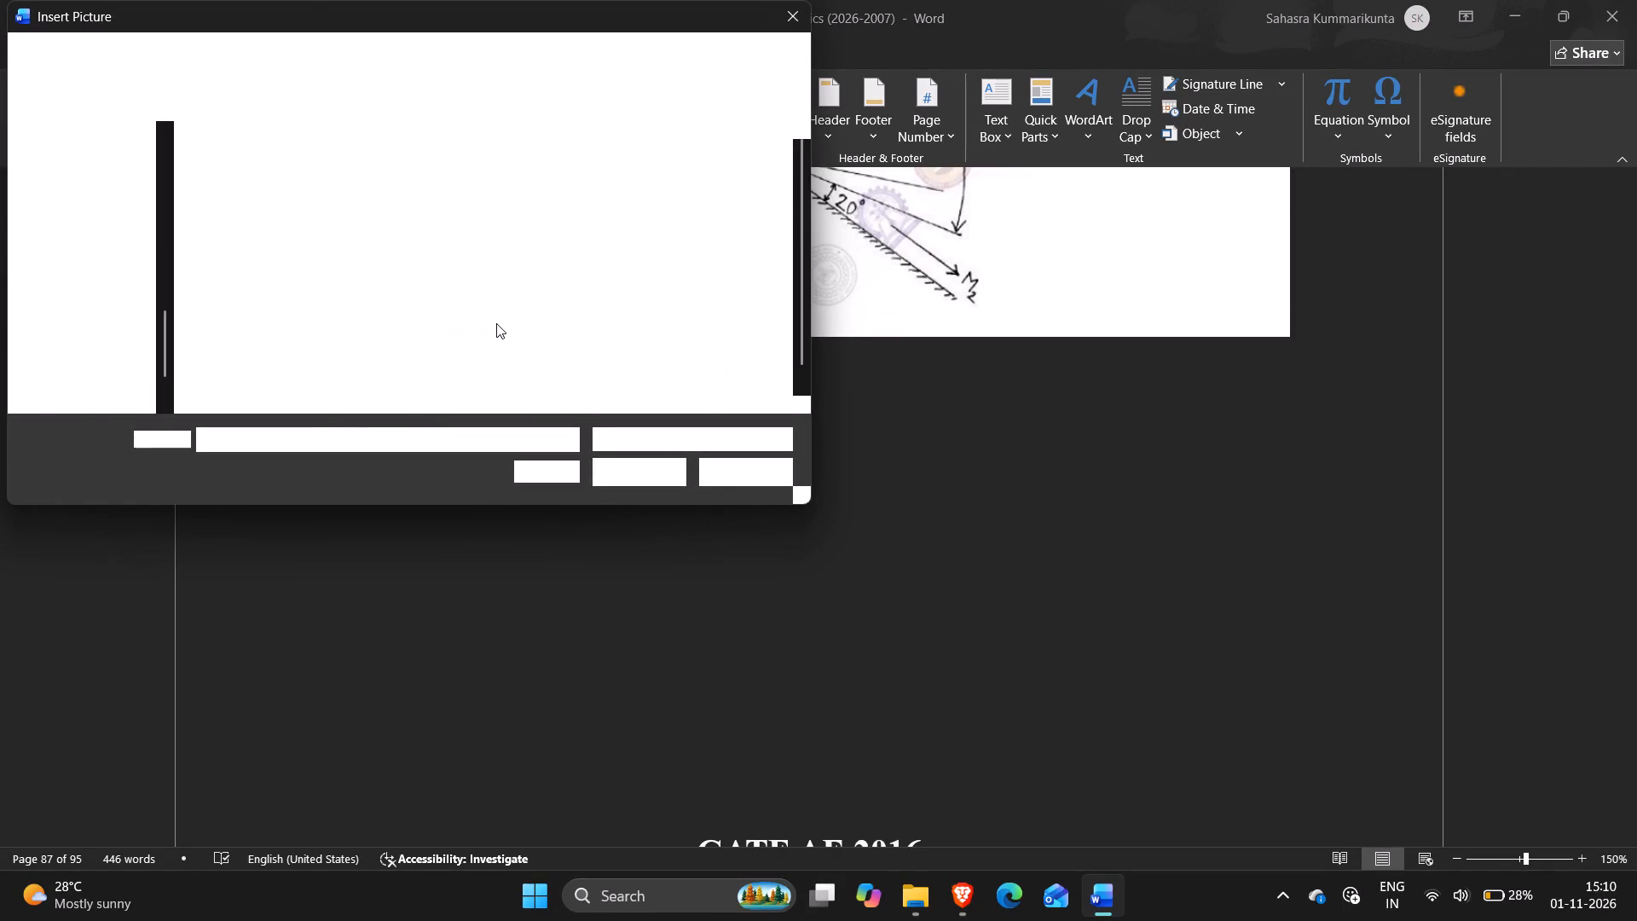
{"action": "left_click", "coordinate": [713, 373]}
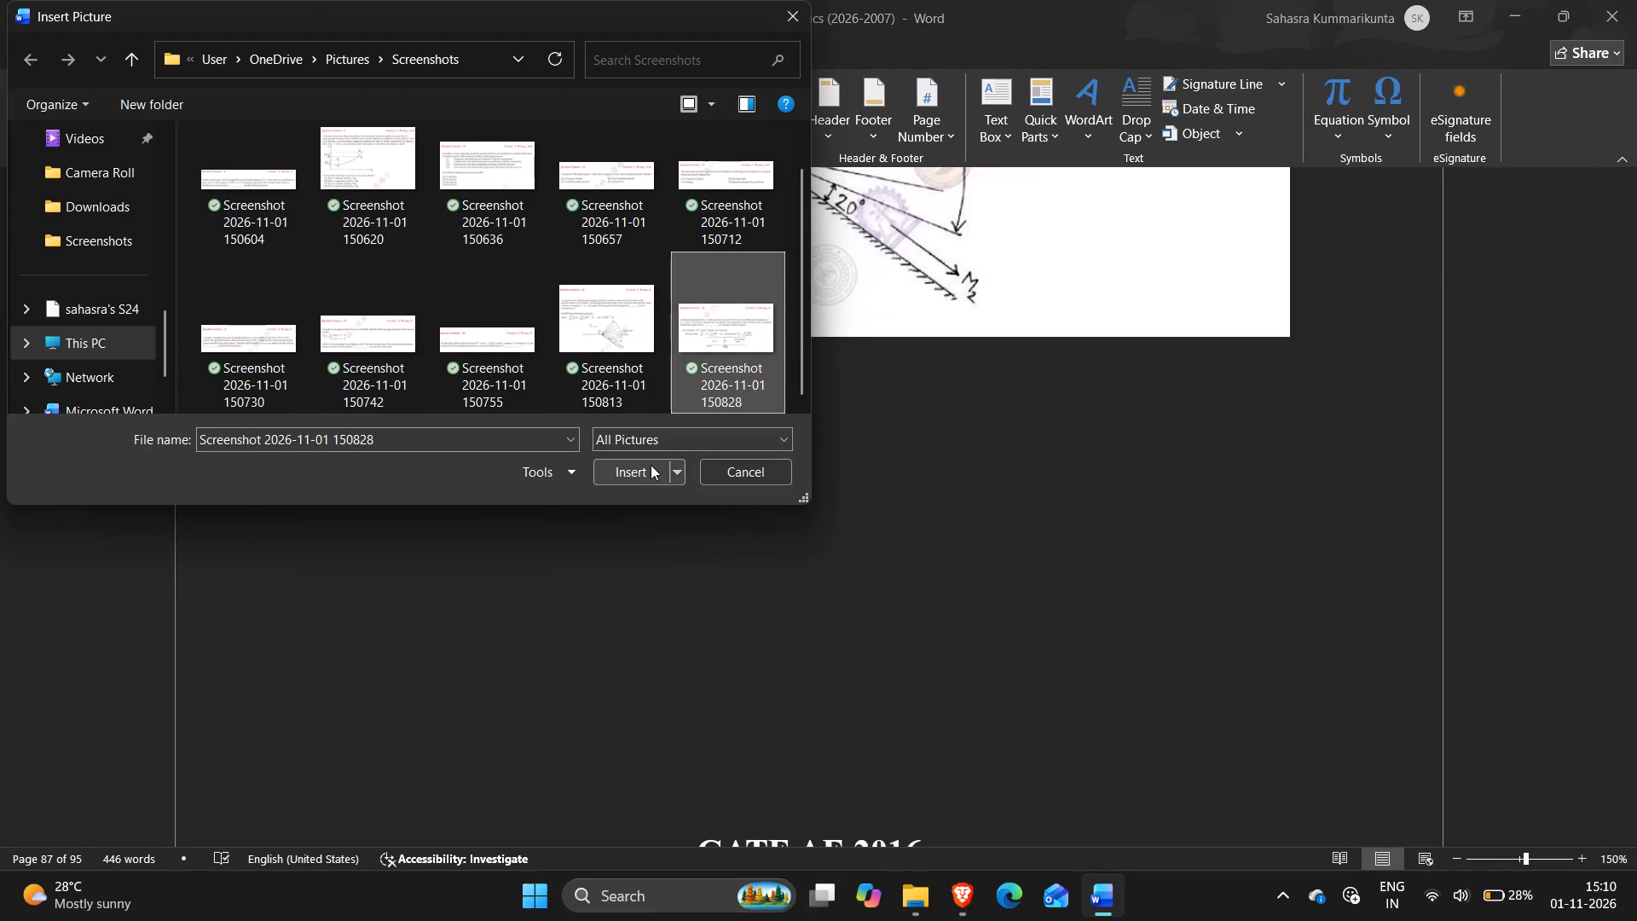
{"action": "left_click", "coordinate": [651, 465]}
Add blank lines between item 1's Solution label and item 2 in the 2017 section, moving item 2 onto a new page.
{"action": "scroll", "coordinate": [651, 465], "scroll_direction": "up", "scroll_amount": 4}
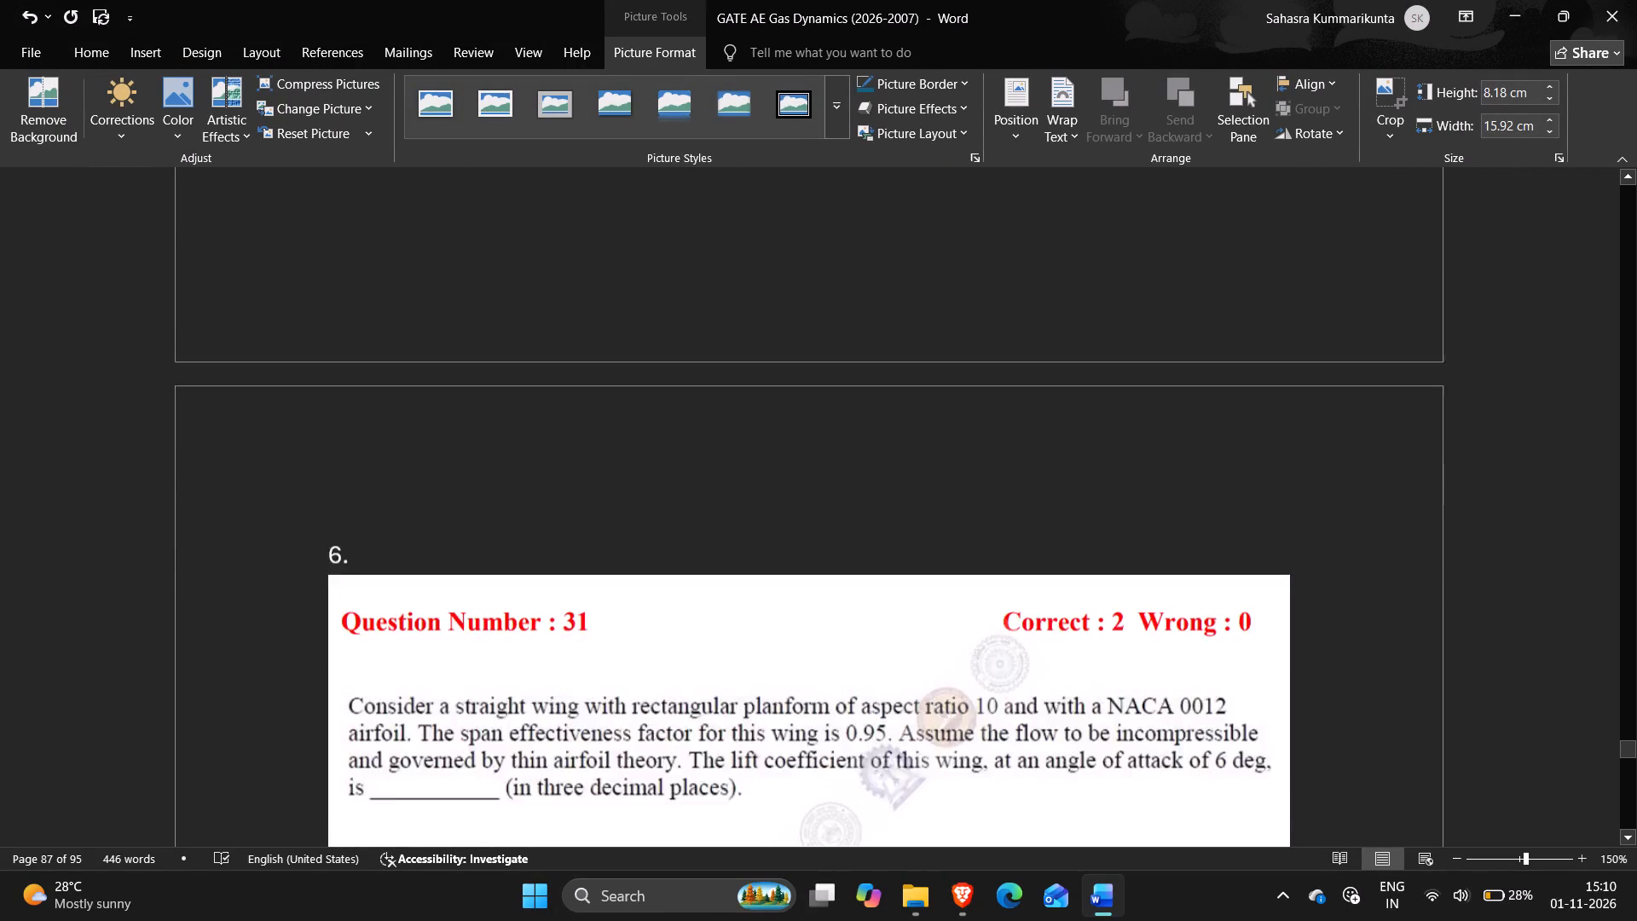
{"action": "scroll", "coordinate": [651, 465], "scroll_direction": "up", "scroll_amount": 7}
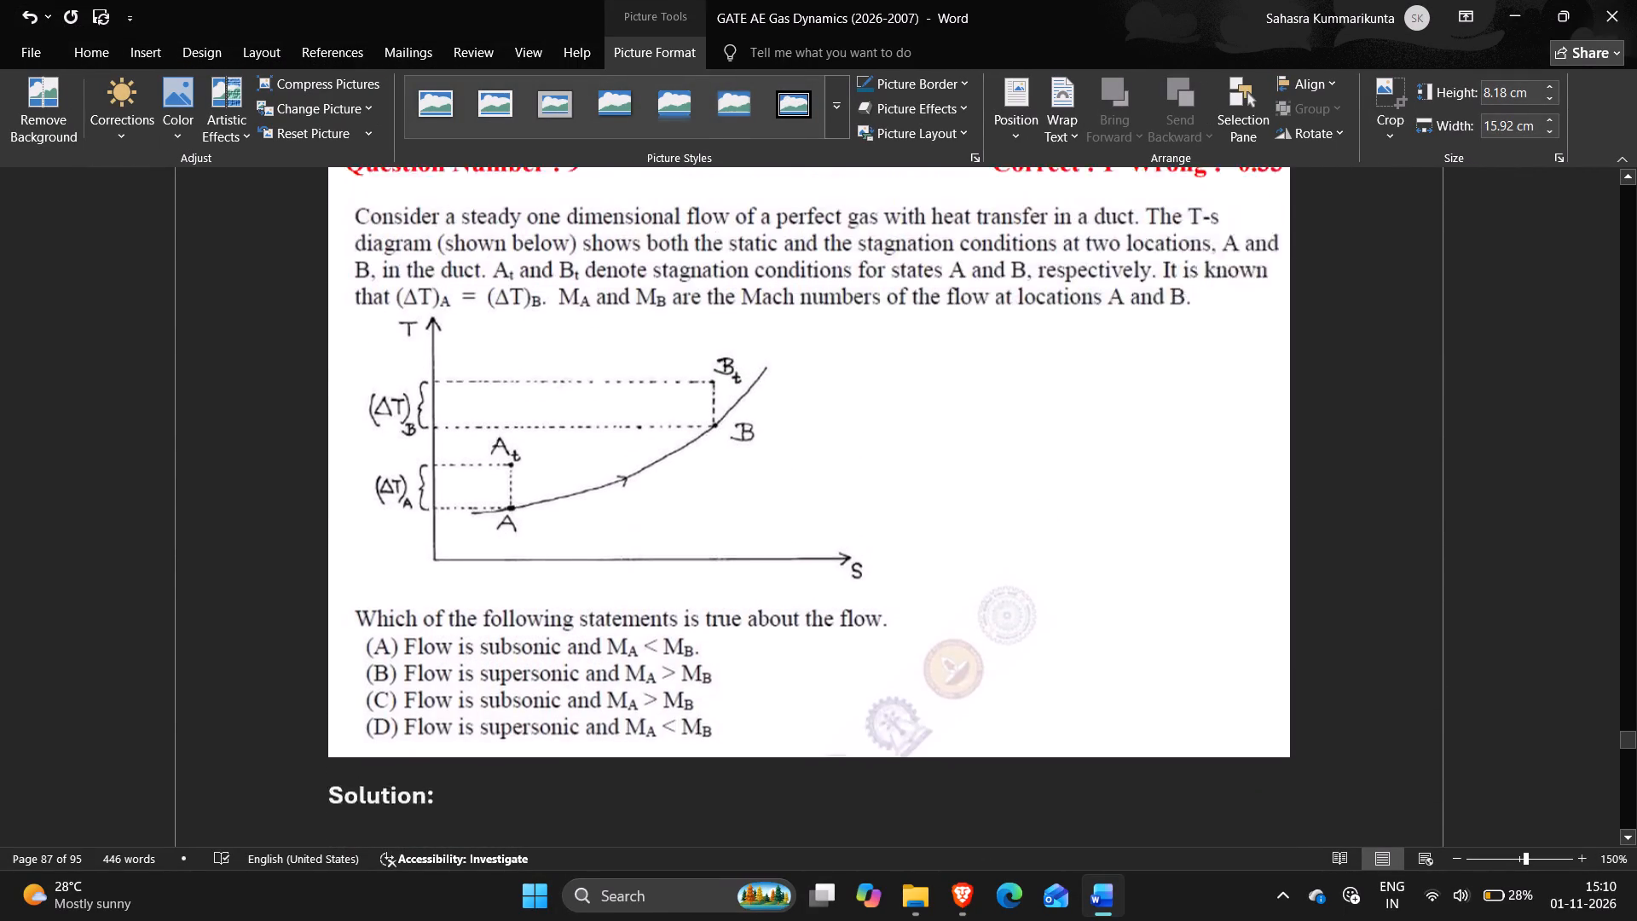
{"action": "scroll", "coordinate": [651, 465], "scroll_direction": "up", "scroll_amount": 1}
{"action": "left_click", "coordinate": [329, 497]}
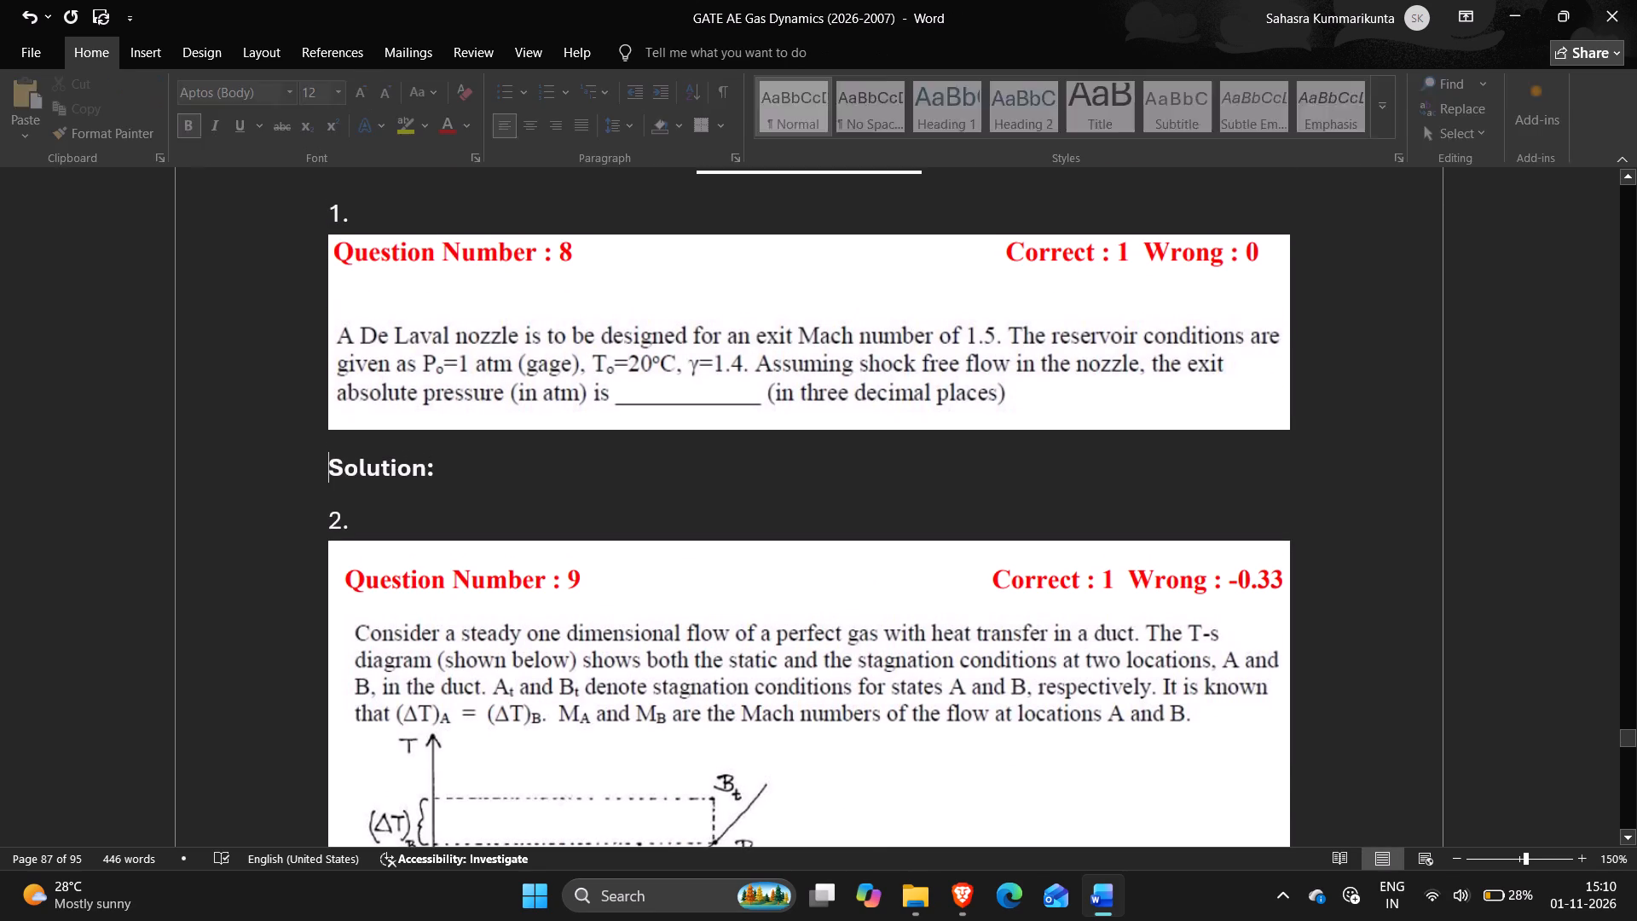
{"action": "key", "text": "Down"}
{"action": "key", "text": "Return"}
{"action": "key", "text": "Return"}
{"action": "key", "text": "Return"}
{"action": "key", "text": "Return"}
{"action": "key", "text": "Return"}
{"action": "key", "text": "Return"}
{"action": "key", "text": "Return"}
{"action": "key", "text": "Return"}
{"action": "key", "text": "Return"}
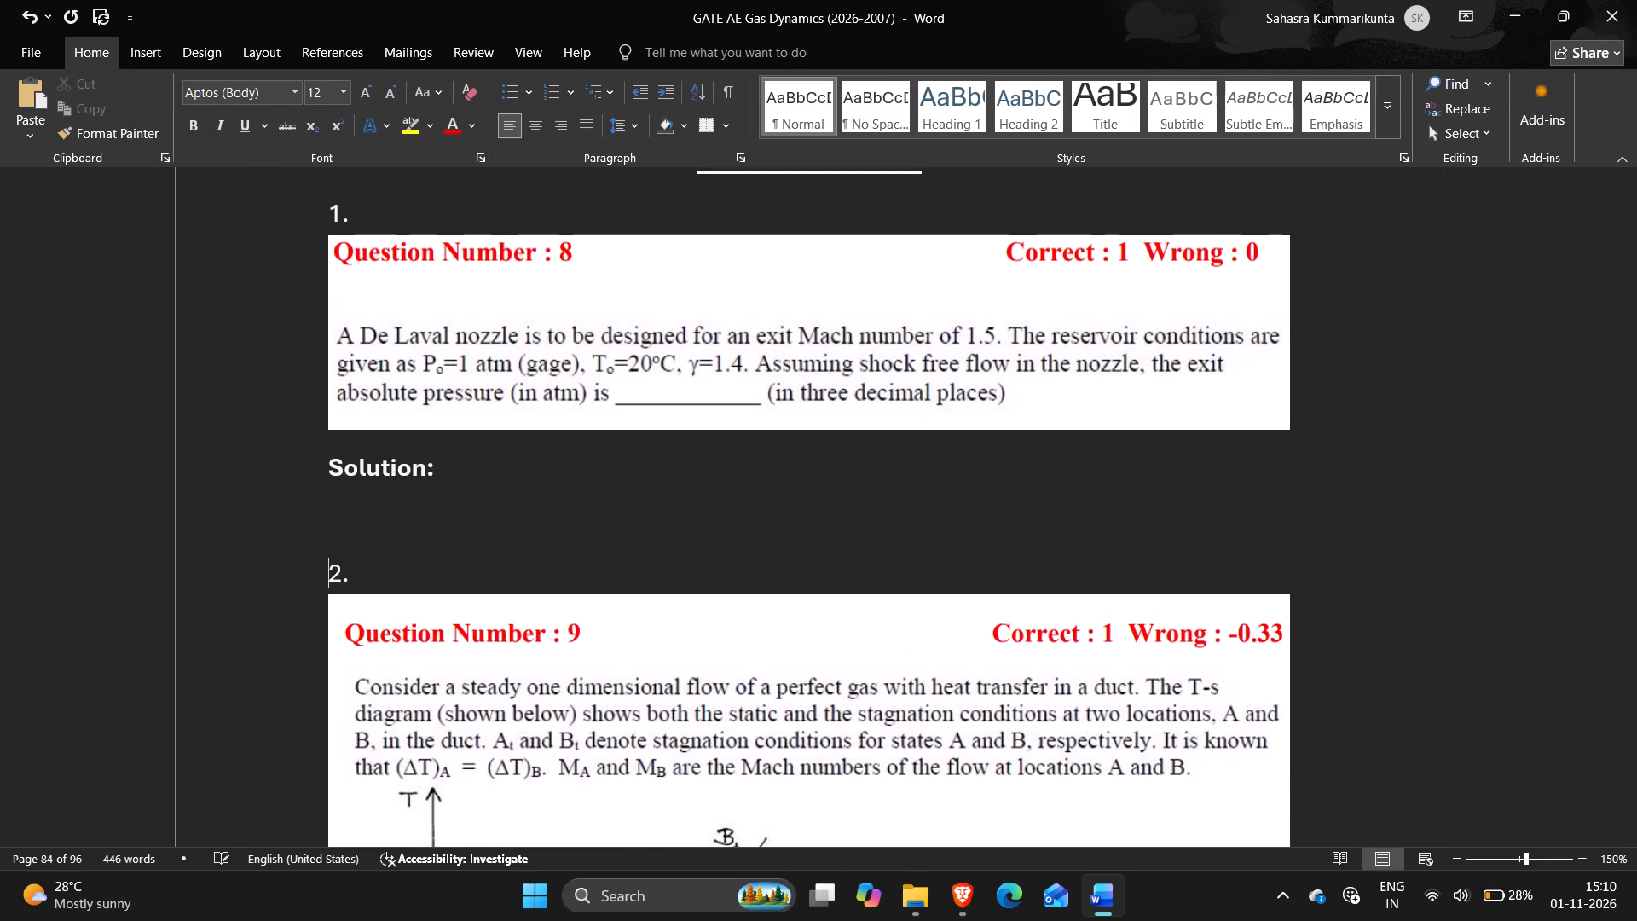
Add blank lines between item 2's Solution label and item 3 (Question 15), moving item 3 onto a new page.
{"action": "scroll", "coordinate": [329, 497], "scroll_direction": "down", "scroll_amount": 2}
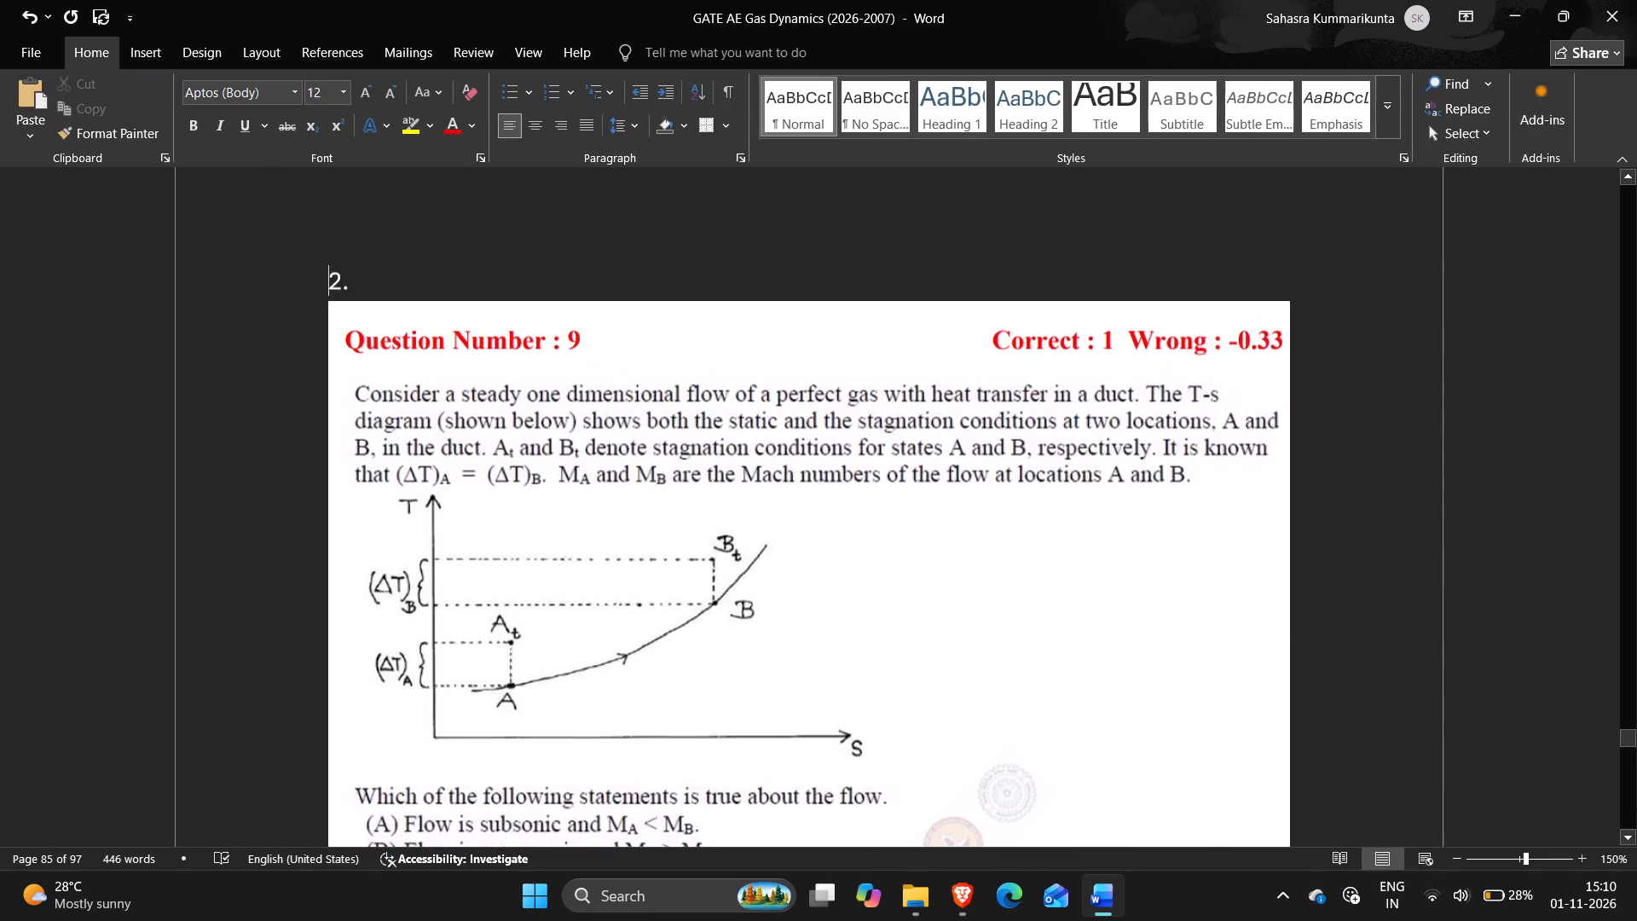
{"action": "scroll", "coordinate": [329, 497], "scroll_direction": "down", "scroll_amount": 3}
{"action": "left_click", "coordinate": [303, 452]}
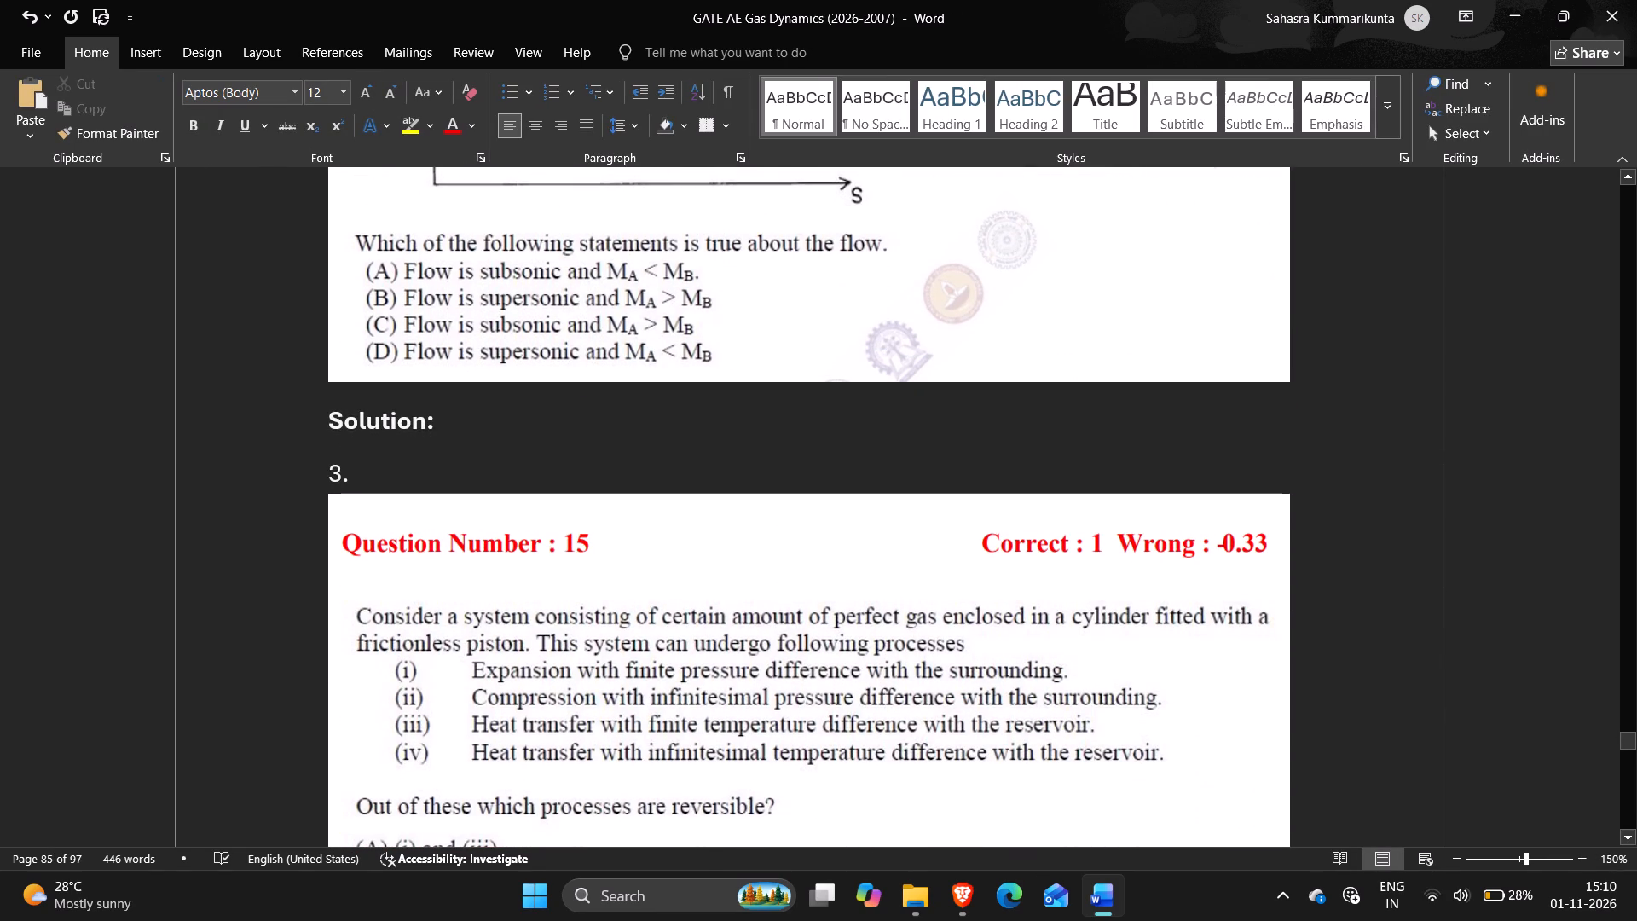
{"action": "left_click", "coordinate": [323, 461]}
{"action": "key", "text": "Return"}
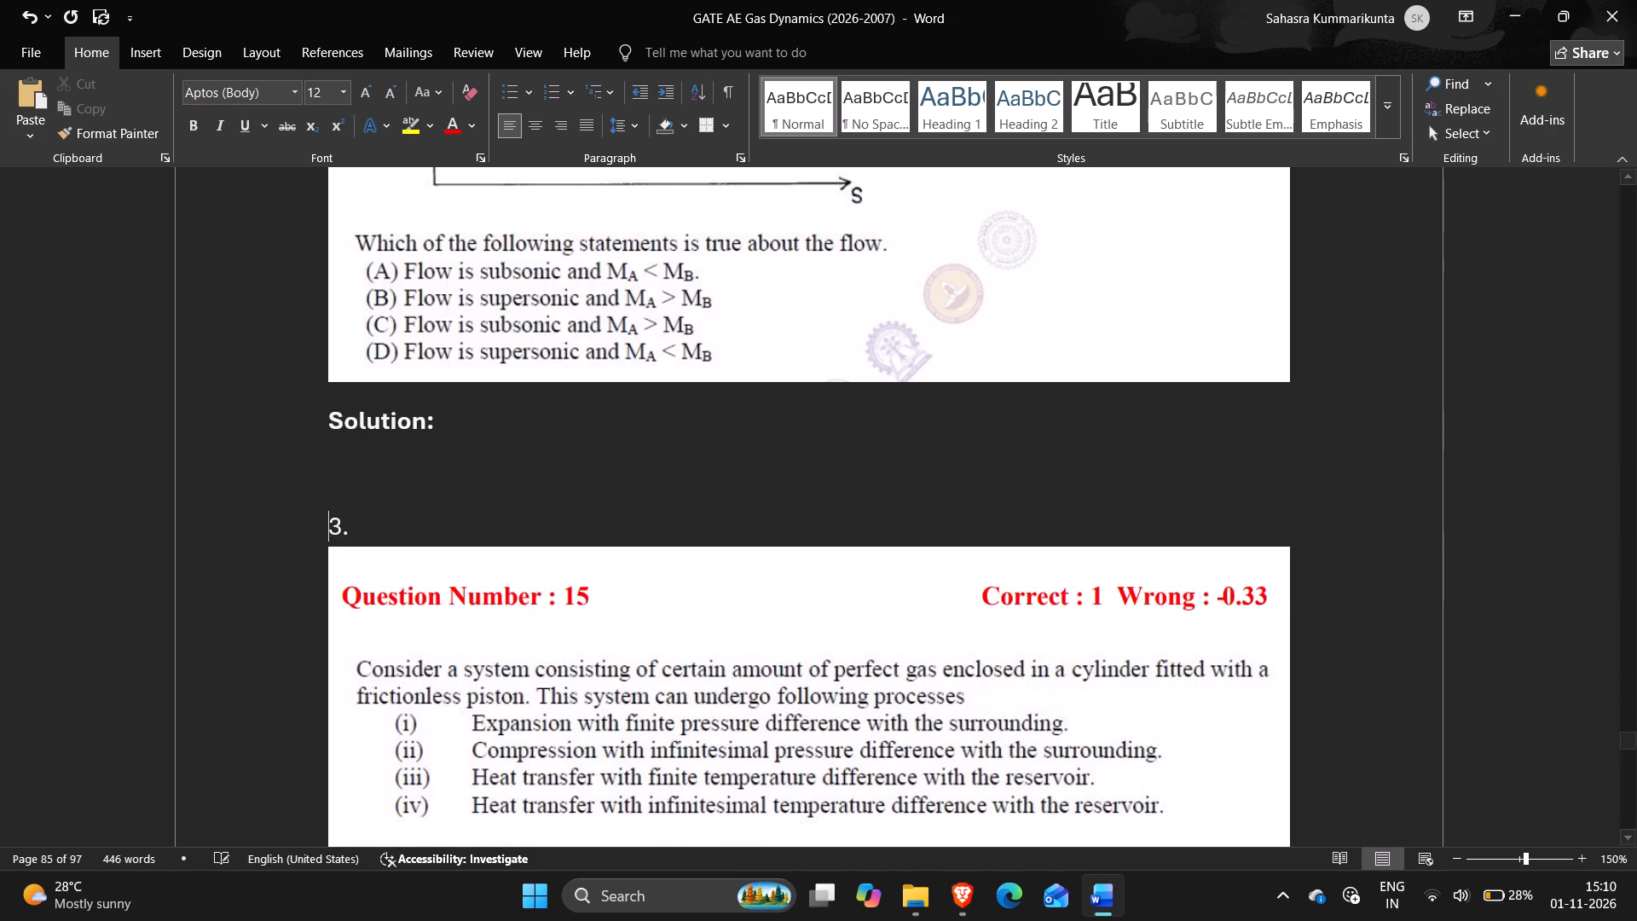
{"action": "key", "text": "Return"}
{"action": "key", "text": "Return"}
{"action": "key", "text": "Return"}
{"action": "key", "text": "Return"}
{"action": "key", "text": "Return"}
Add blank lines between item 3's Solution label and item 4 (Question 16), moving item 4 onto a new page.
{"action": "scroll", "coordinate": [323, 461], "scroll_direction": "down", "scroll_amount": 1}
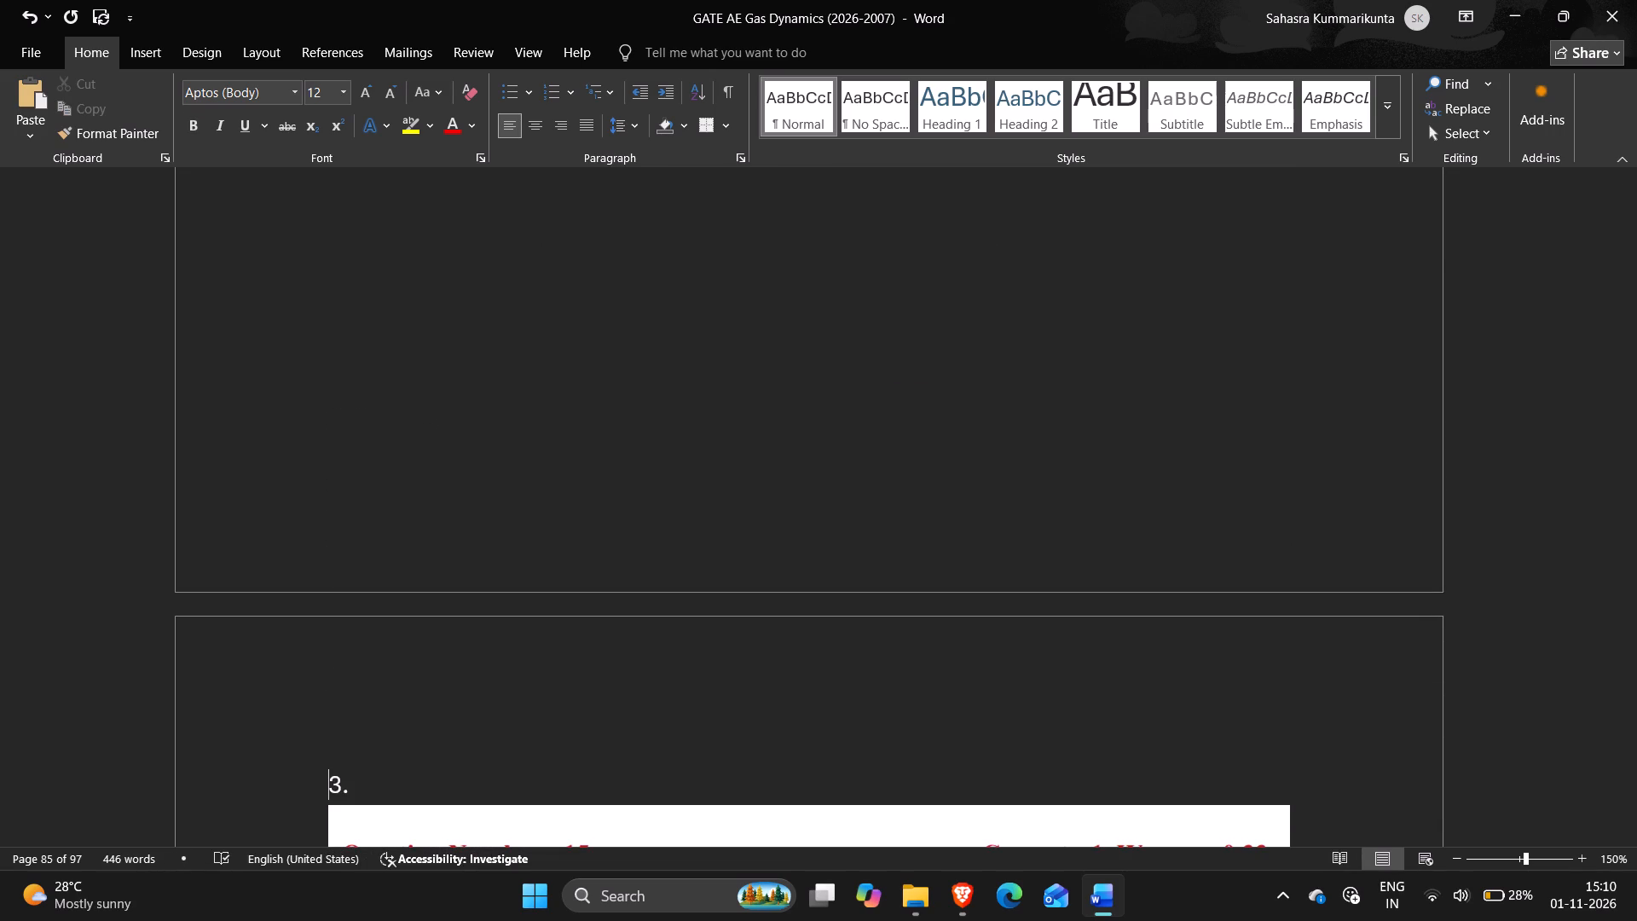
{"action": "scroll", "coordinate": [323, 461], "scroll_direction": "down", "scroll_amount": 2}
{"action": "scroll", "coordinate": [323, 461], "scroll_direction": "down", "scroll_amount": 6, "text": "ctrl"}
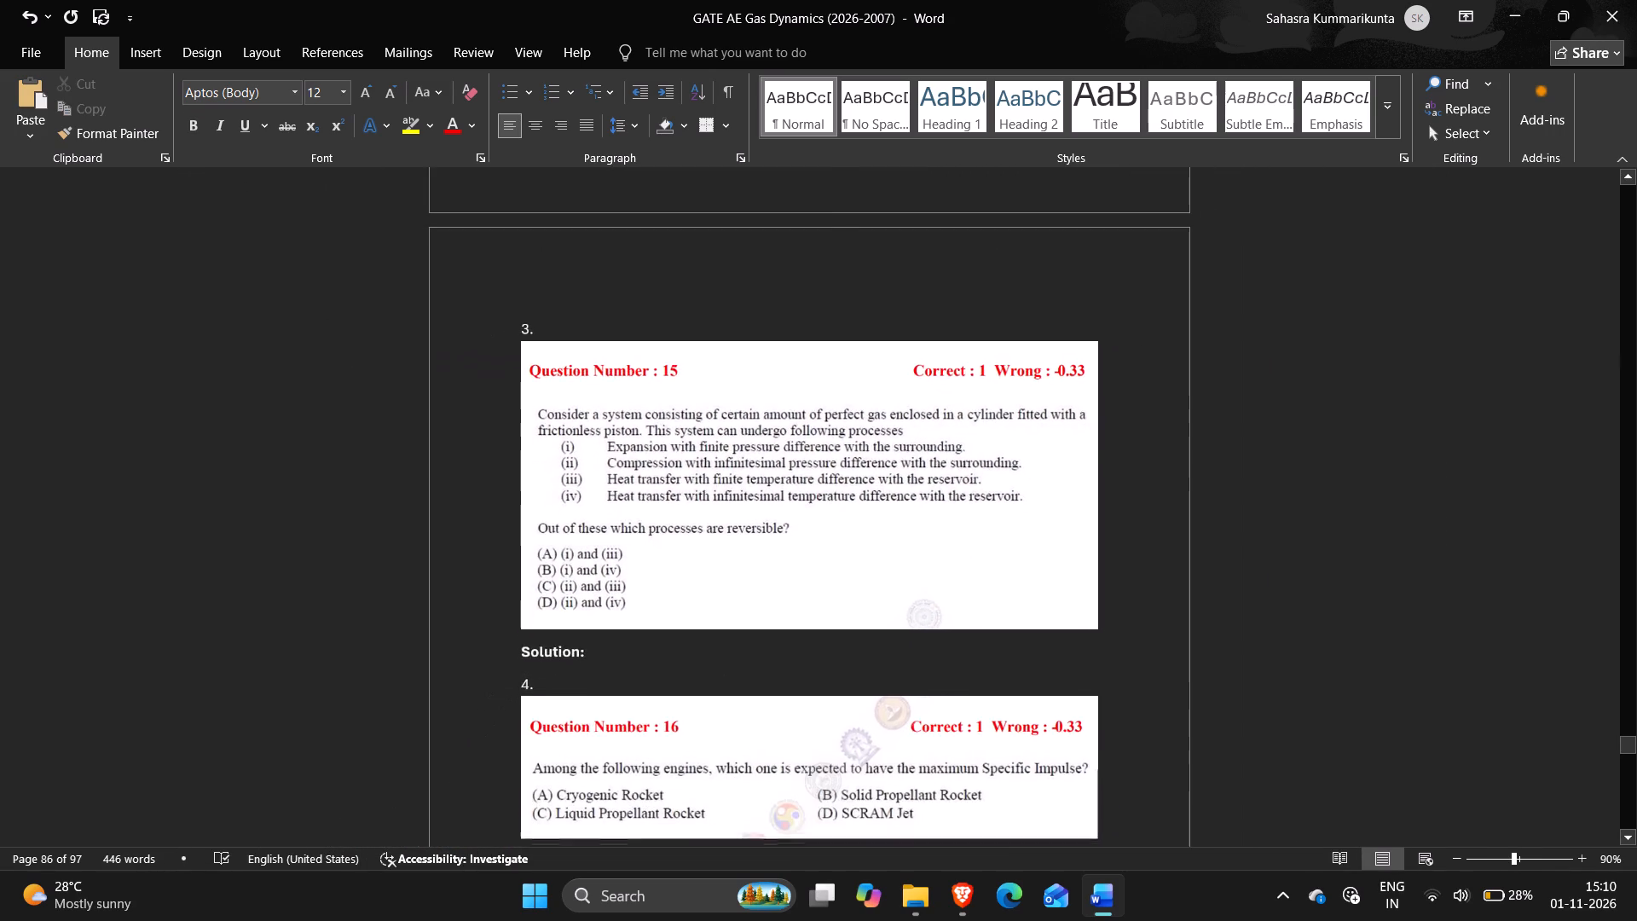
{"action": "scroll", "coordinate": [323, 461], "scroll_direction": "down", "scroll_amount": 2}
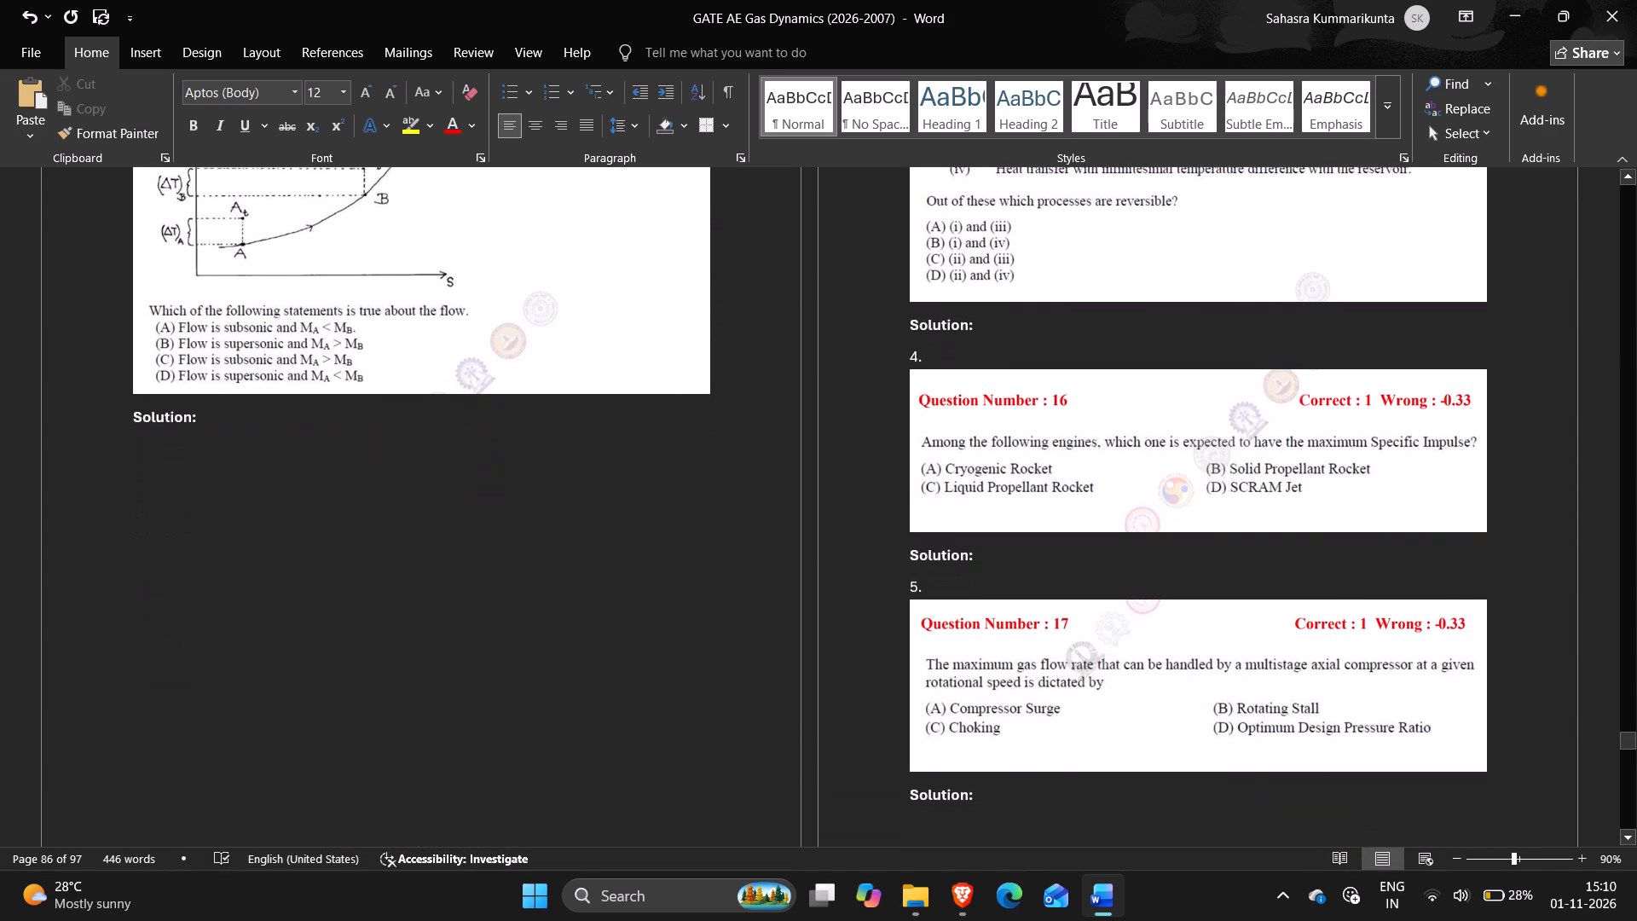
{"action": "left_click", "coordinate": [914, 355]}
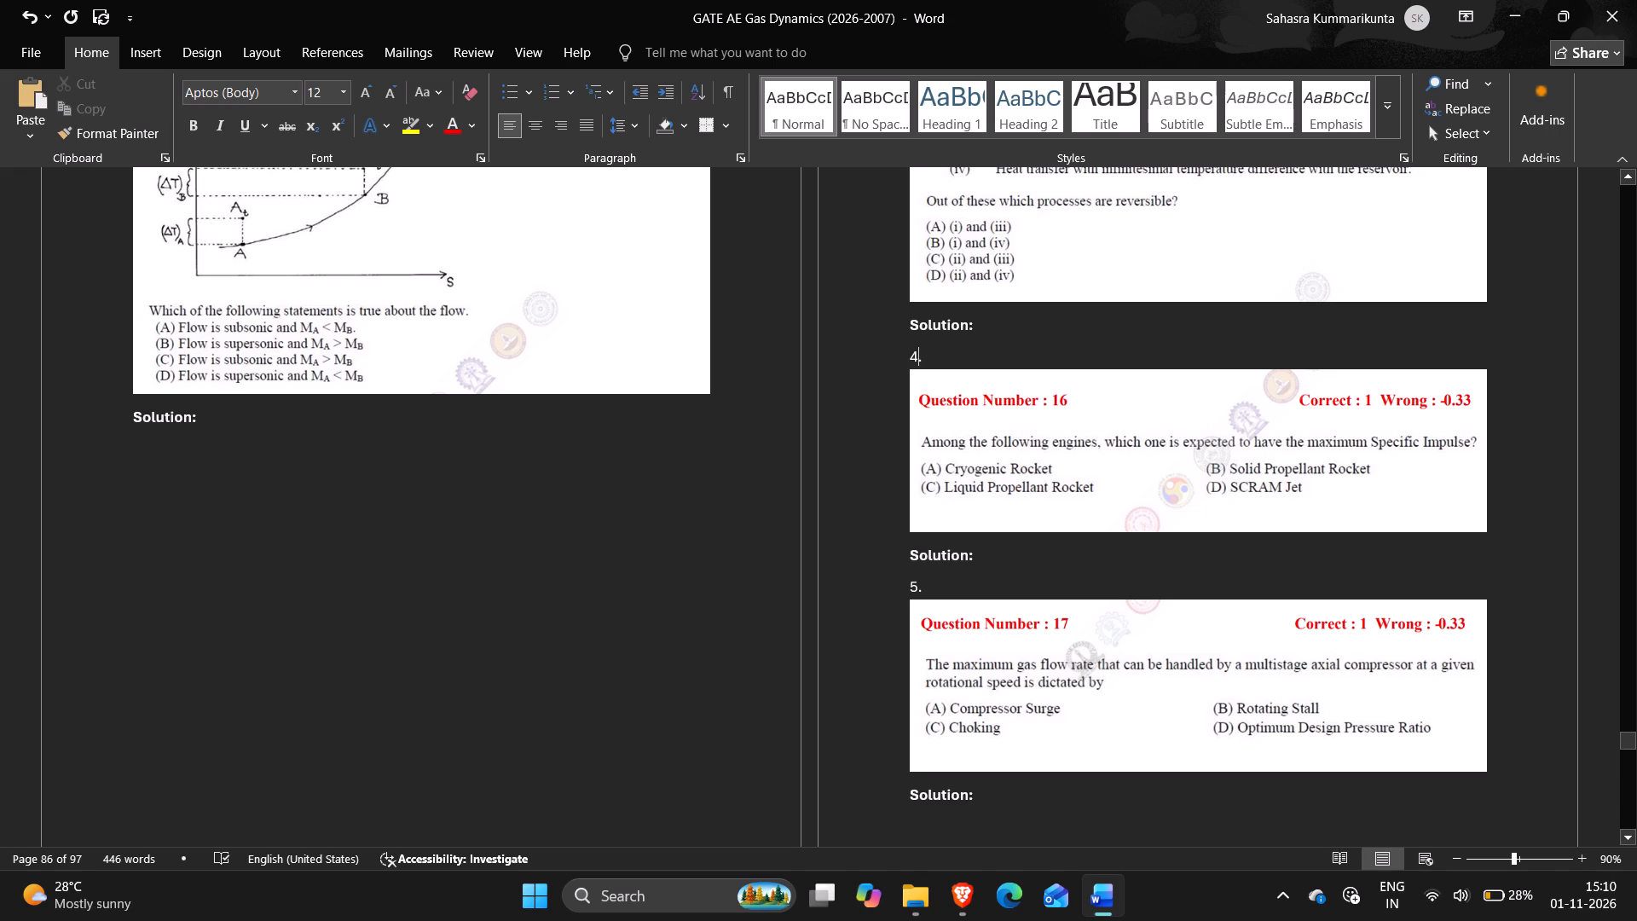
{"action": "left_click", "coordinate": [914, 355]}
{"action": "key", "text": "Left"}
{"action": "key", "text": "Return"}
{"action": "key", "text": "Return"}
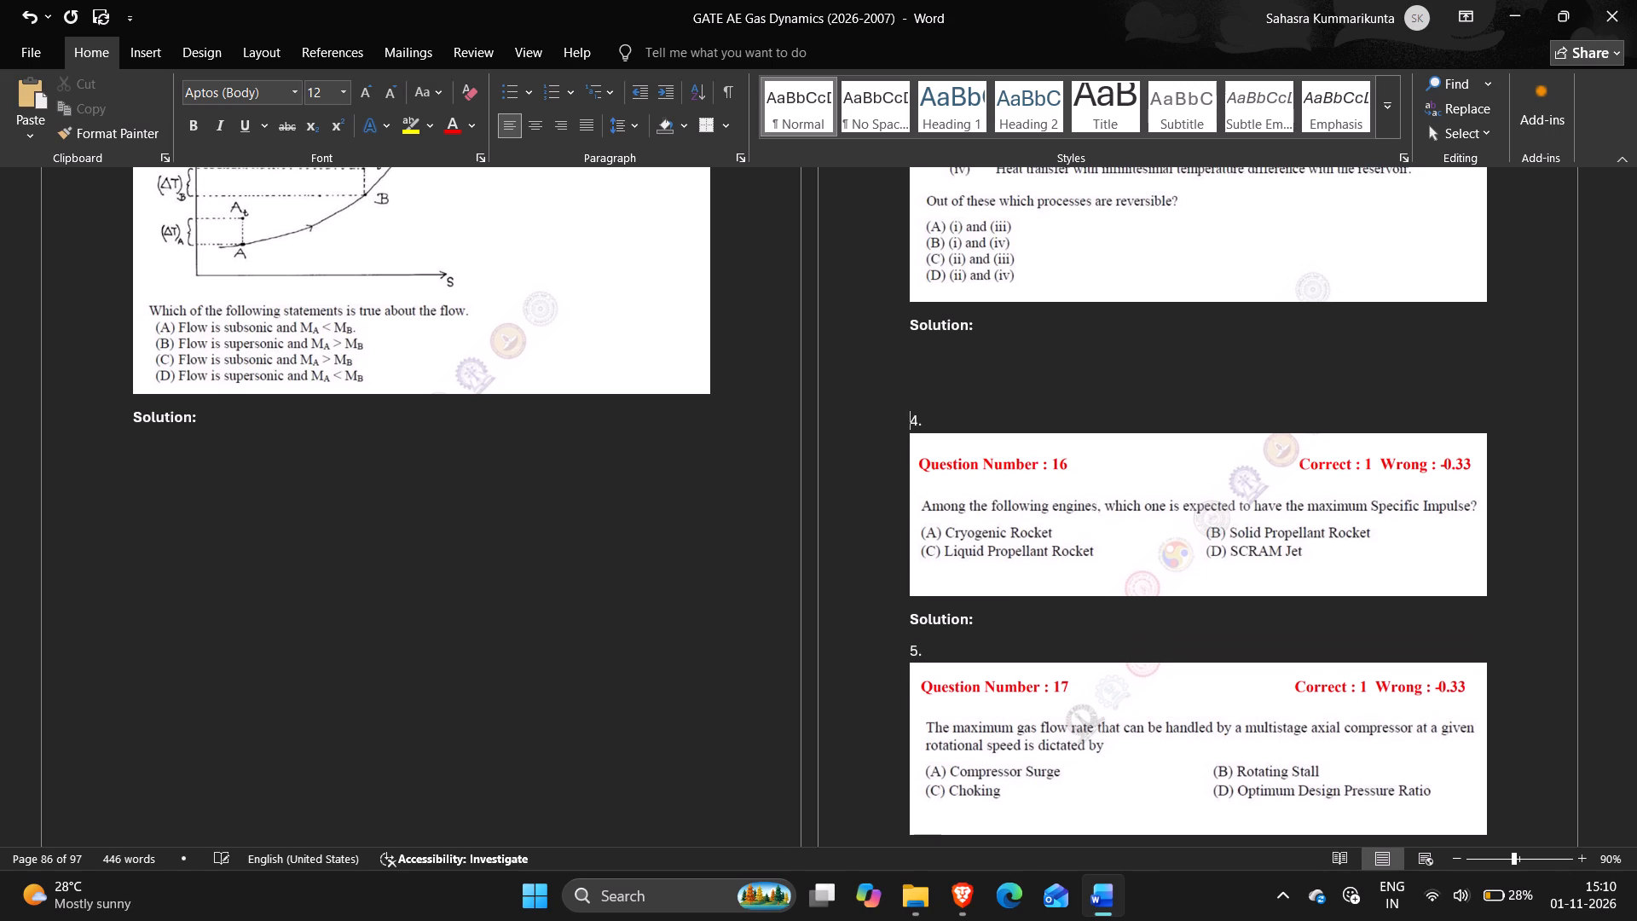
{"action": "key", "text": "Return"}
{"action": "key", "text": "Return"}
{"action": "key", "text": "Return"}
{"action": "key", "text": "Return"}
{"action": "key", "text": "Return"}
{"action": "key", "text": "Return"}
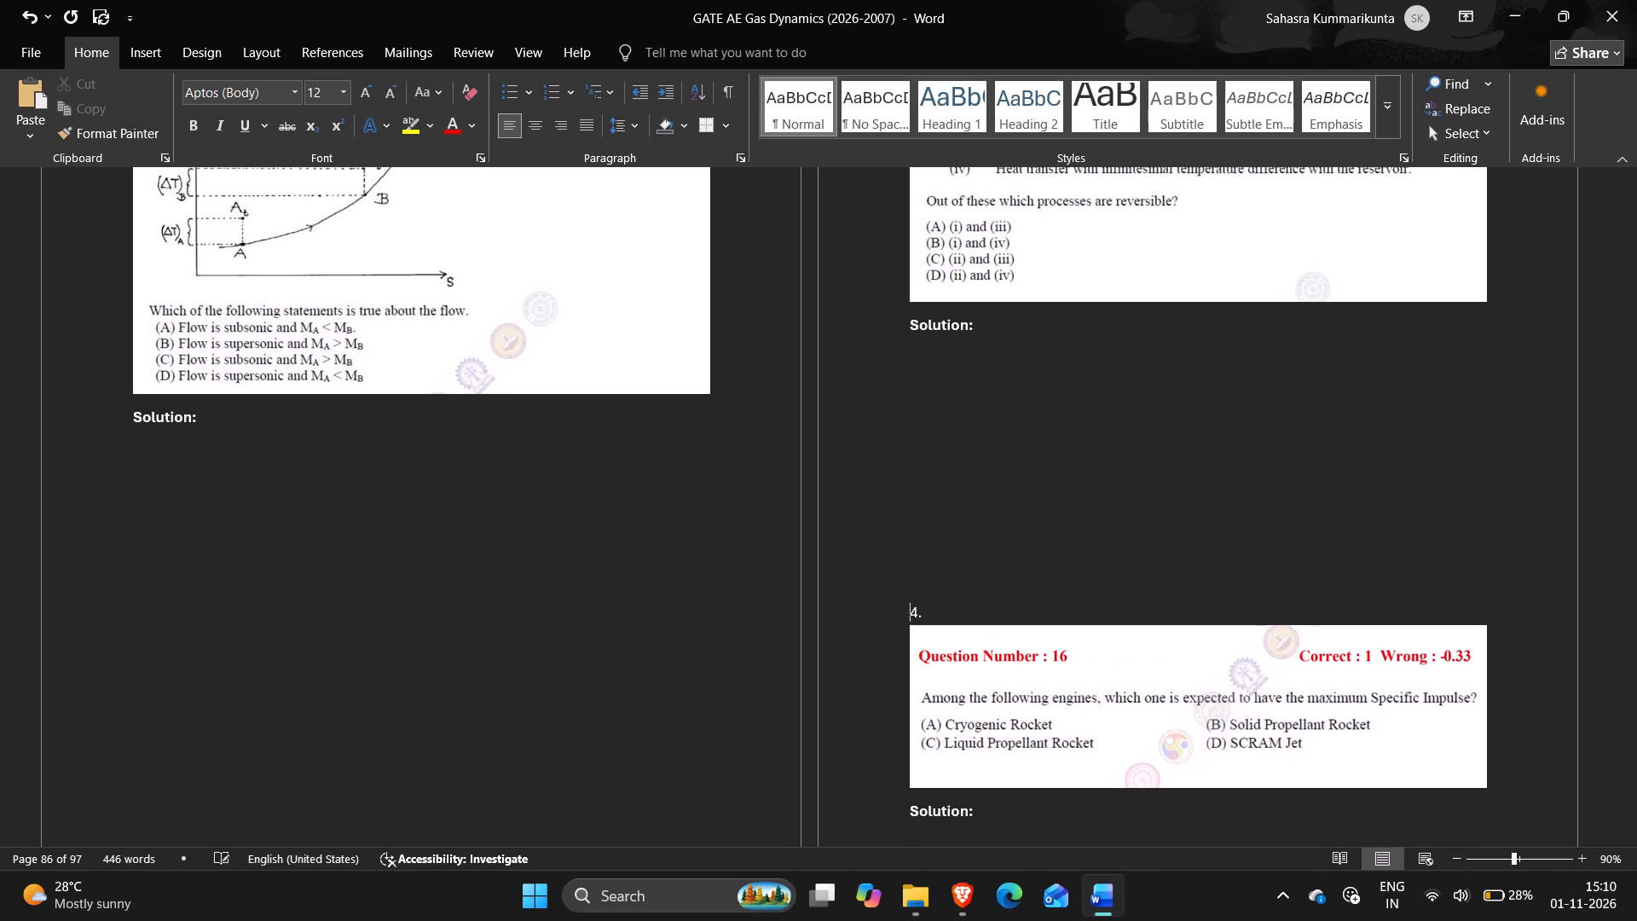
{"action": "key", "text": "Return"}
{"action": "key", "text": "Return"}
{"action": "key", "text": "Return"}
{"action": "key", "text": "Return"}
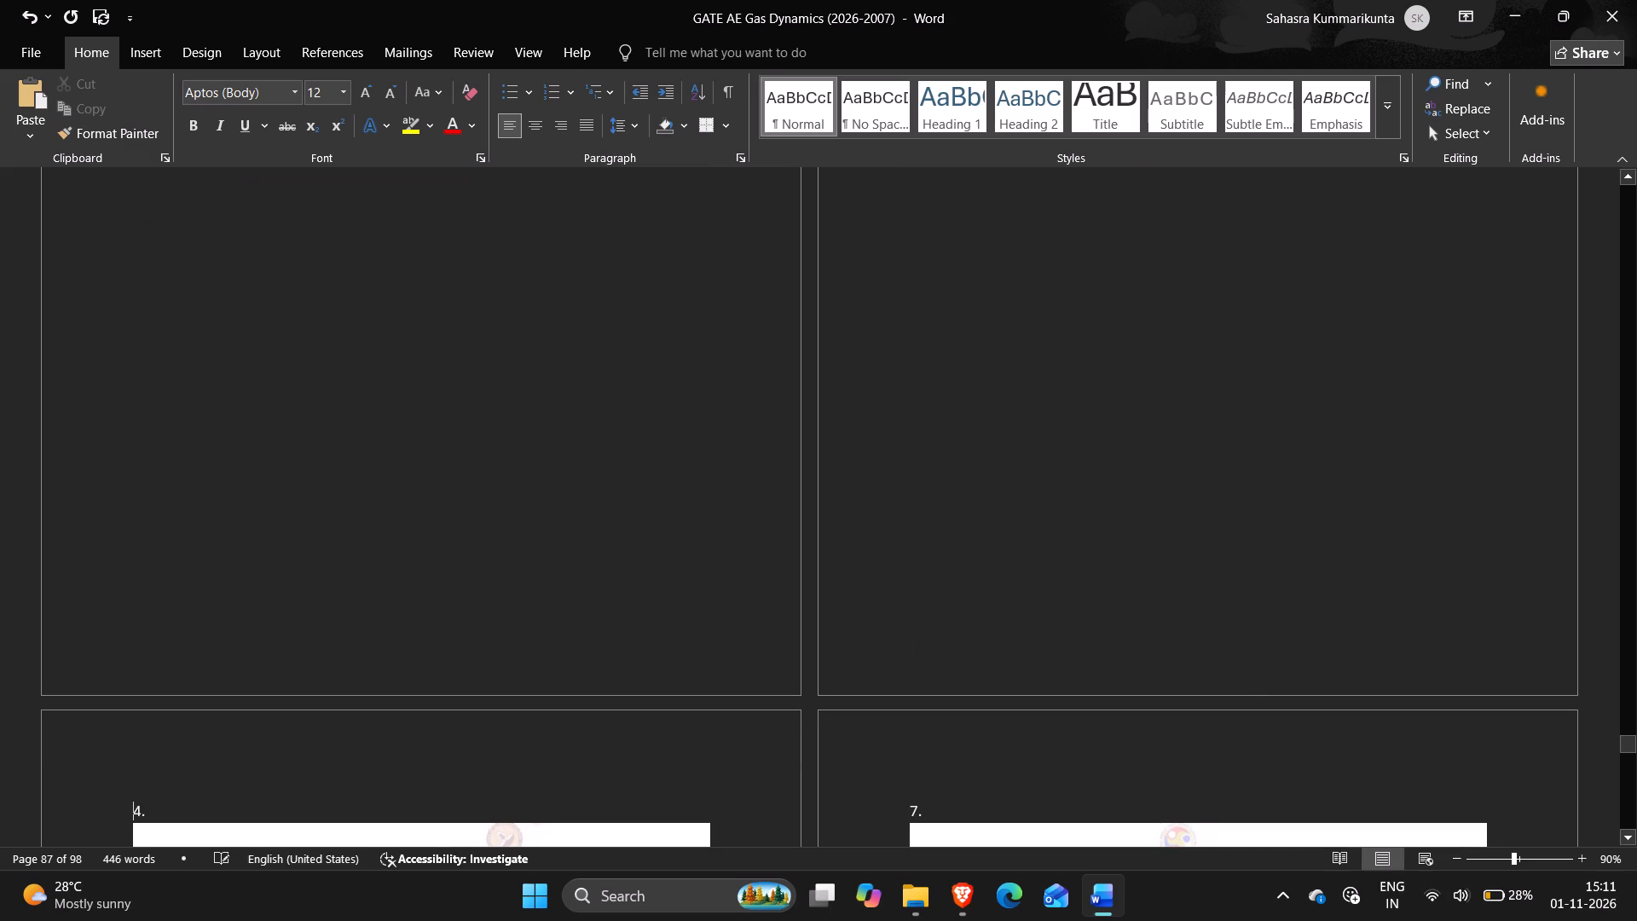
Add blank lines between item 4's Solution label and item 5 (Question 17), moving item 5 onto a new page.
{"action": "scroll", "coordinate": [914, 355], "scroll_direction": "down", "scroll_amount": 5}
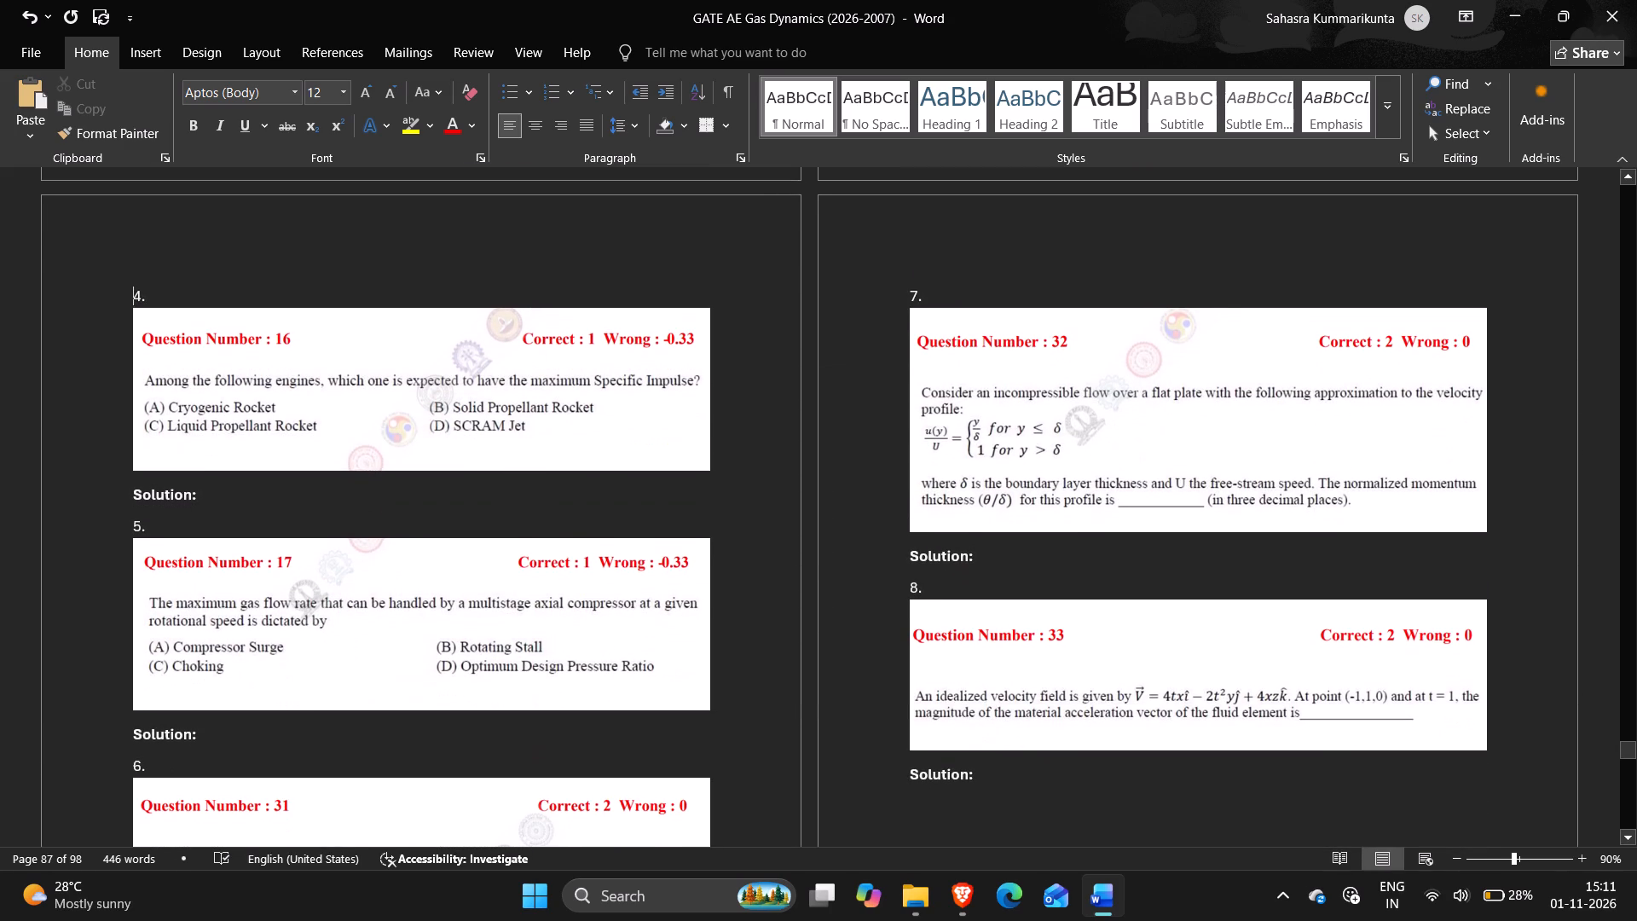
{"action": "scroll", "coordinate": [914, 355], "scroll_direction": "down", "scroll_amount": 1}
{"action": "key", "text": "Down"}
{"action": "key", "text": "Down"}
{"action": "key", "text": "Down"}
{"action": "key", "text": "Return"}
{"action": "key", "text": "Return"}
{"action": "key", "text": "Return"}
{"action": "key", "text": "Return"}
{"action": "key", "text": "Return"}
{"action": "key", "text": "Return"}
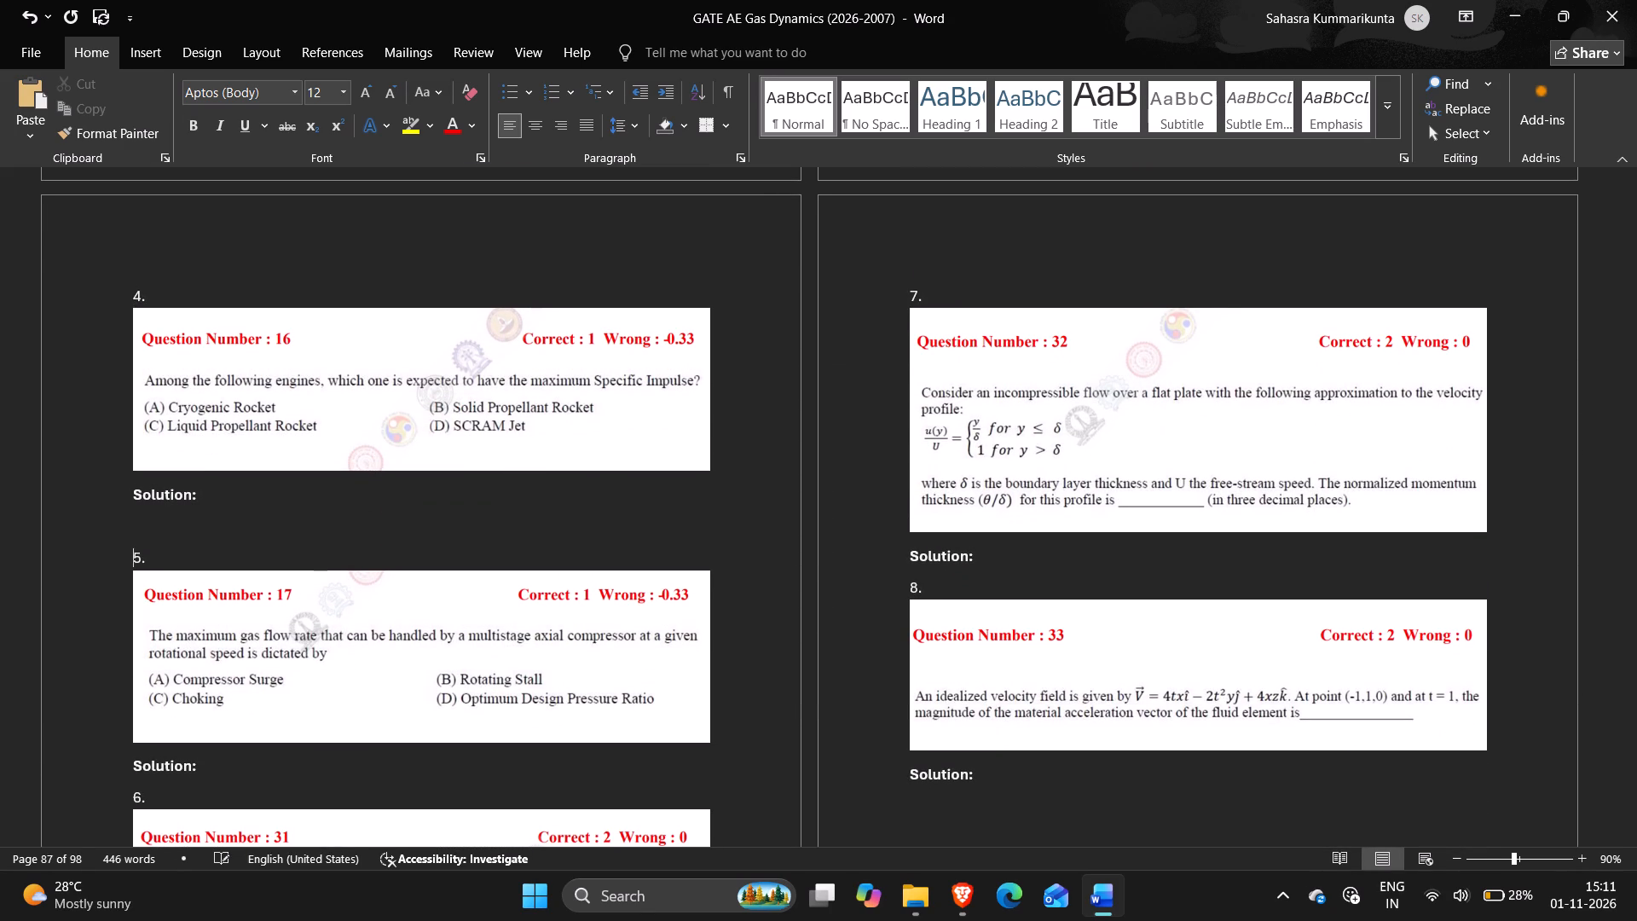
{"action": "key", "text": "Return"}
{"action": "key", "text": "Return"}
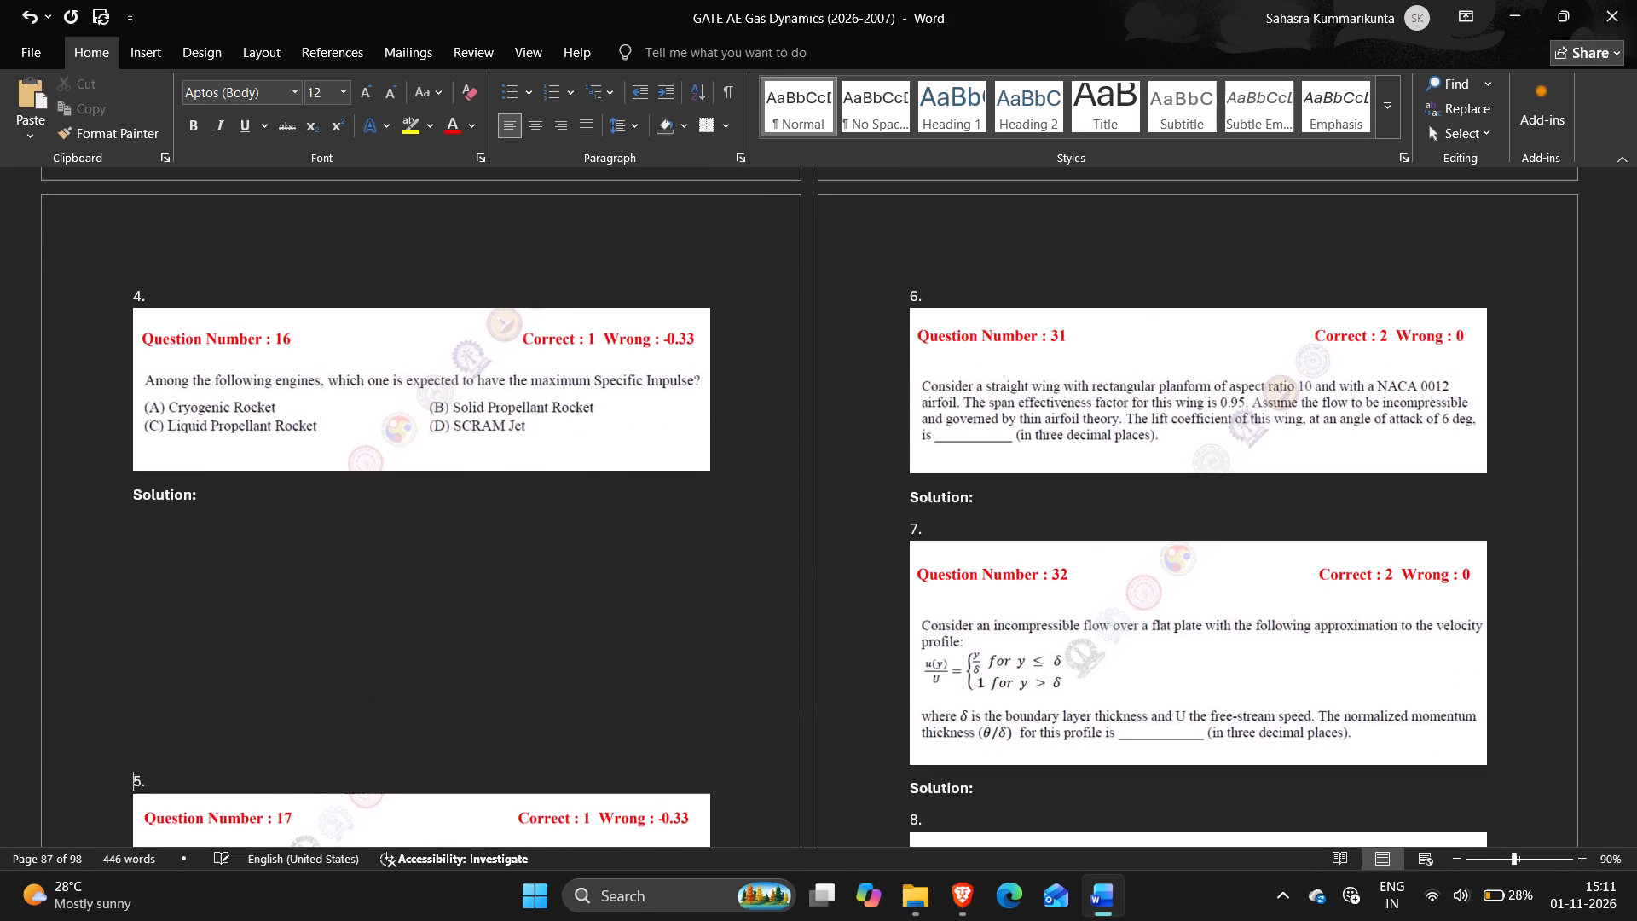
{"action": "key", "text": "Return"}
{"action": "key", "text": "Return"}
{"action": "key", "text": "Return"}
{"action": "key", "text": "Return"}
{"action": "key", "text": "Return"}
{"action": "key", "text": "Return"}
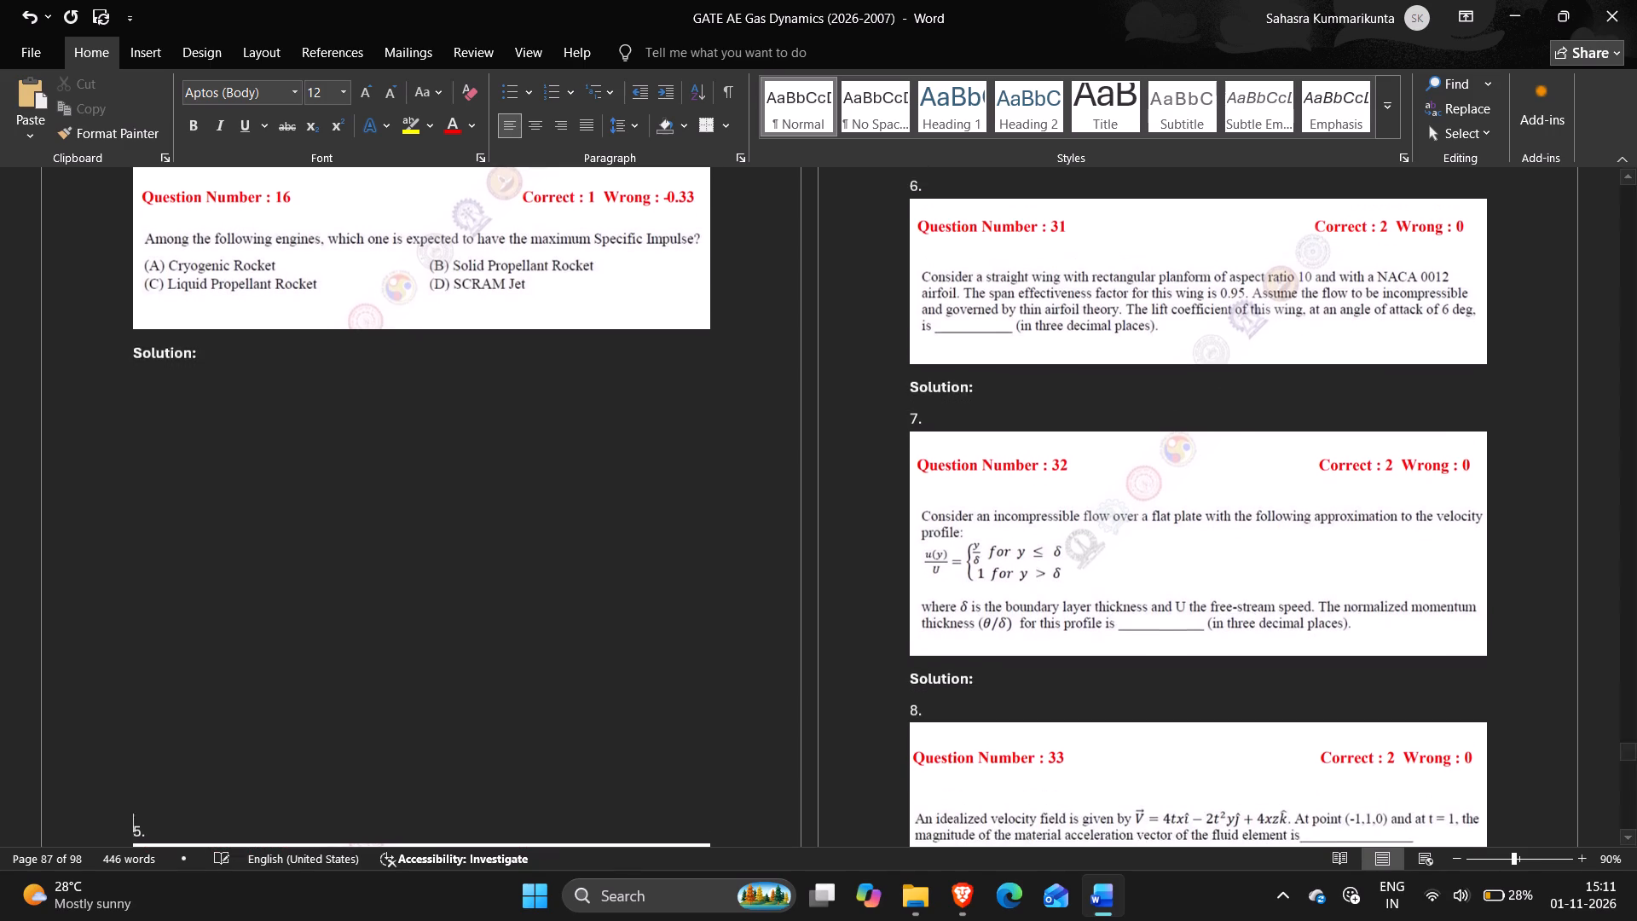
{"action": "key", "text": "Return"}
{"action": "key", "text": "Return"}
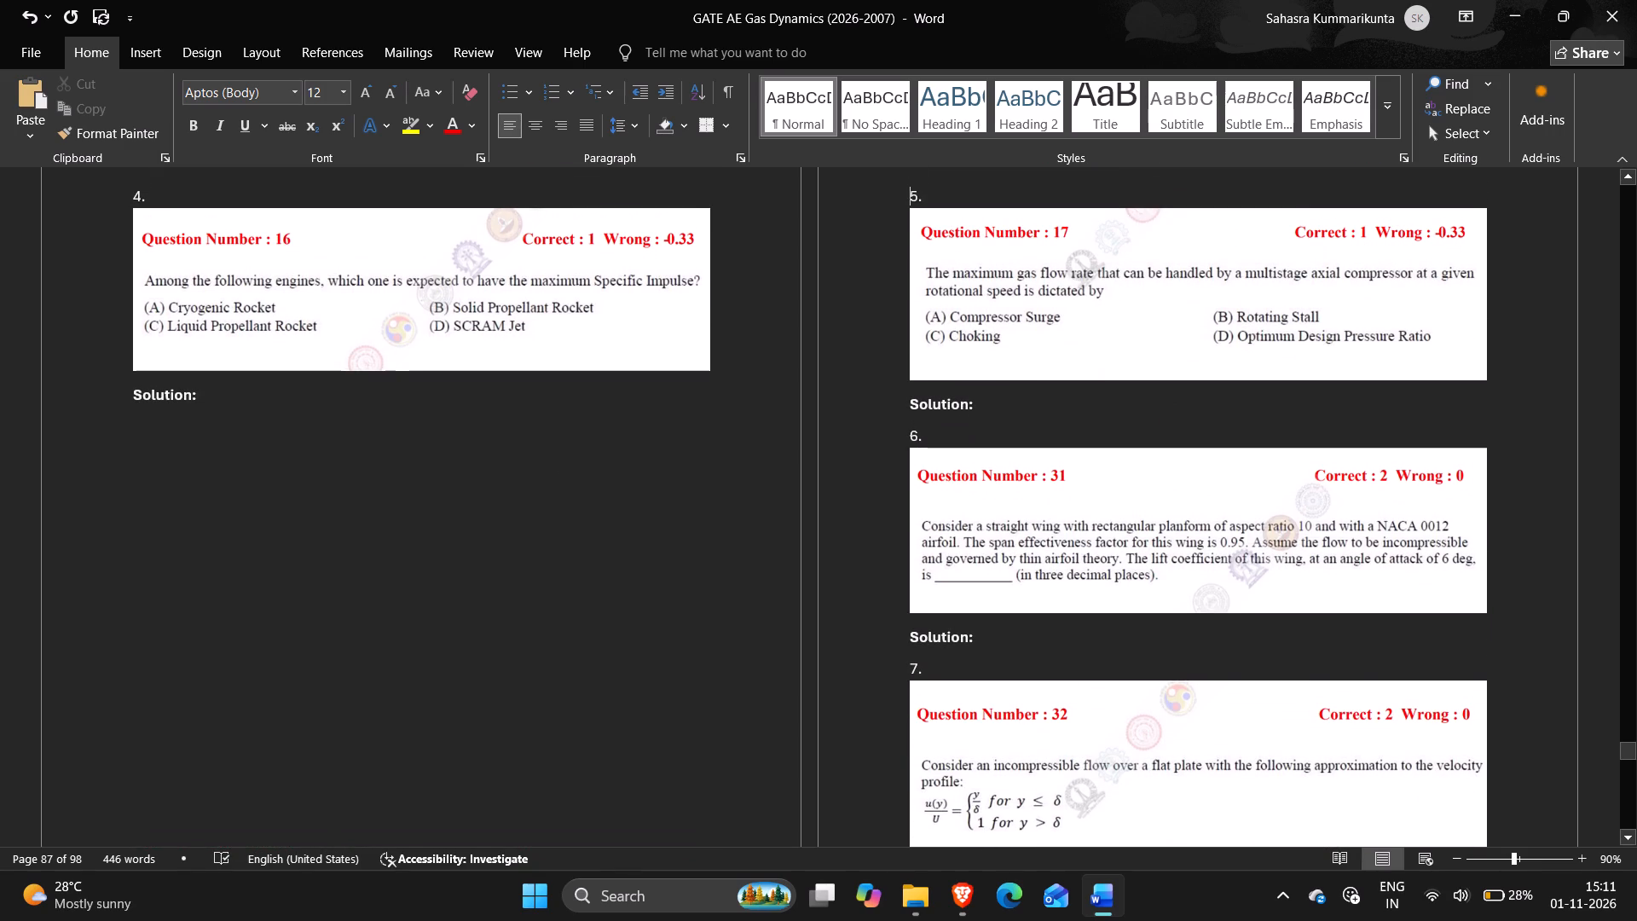
Add blank lines between item 5's Solution label and item 6 (Question 31), moving item 6 onto a new page.
{"action": "key", "text": "Down"}
{"action": "key", "text": "Down"}
{"action": "key", "text": "Down"}
{"action": "key", "text": "Return"}
{"action": "key", "text": "Return"}
{"action": "key", "text": "Return"}
{"action": "key", "text": "Return"}
{"action": "key", "text": "Return"}
{"action": "key", "text": "Return"}
{"action": "key", "text": "Return"}
{"action": "key", "text": "Return"}
{"action": "key", "text": "Return"}
{"action": "key", "text": "Return"}
{"action": "key", "text": "Return"}
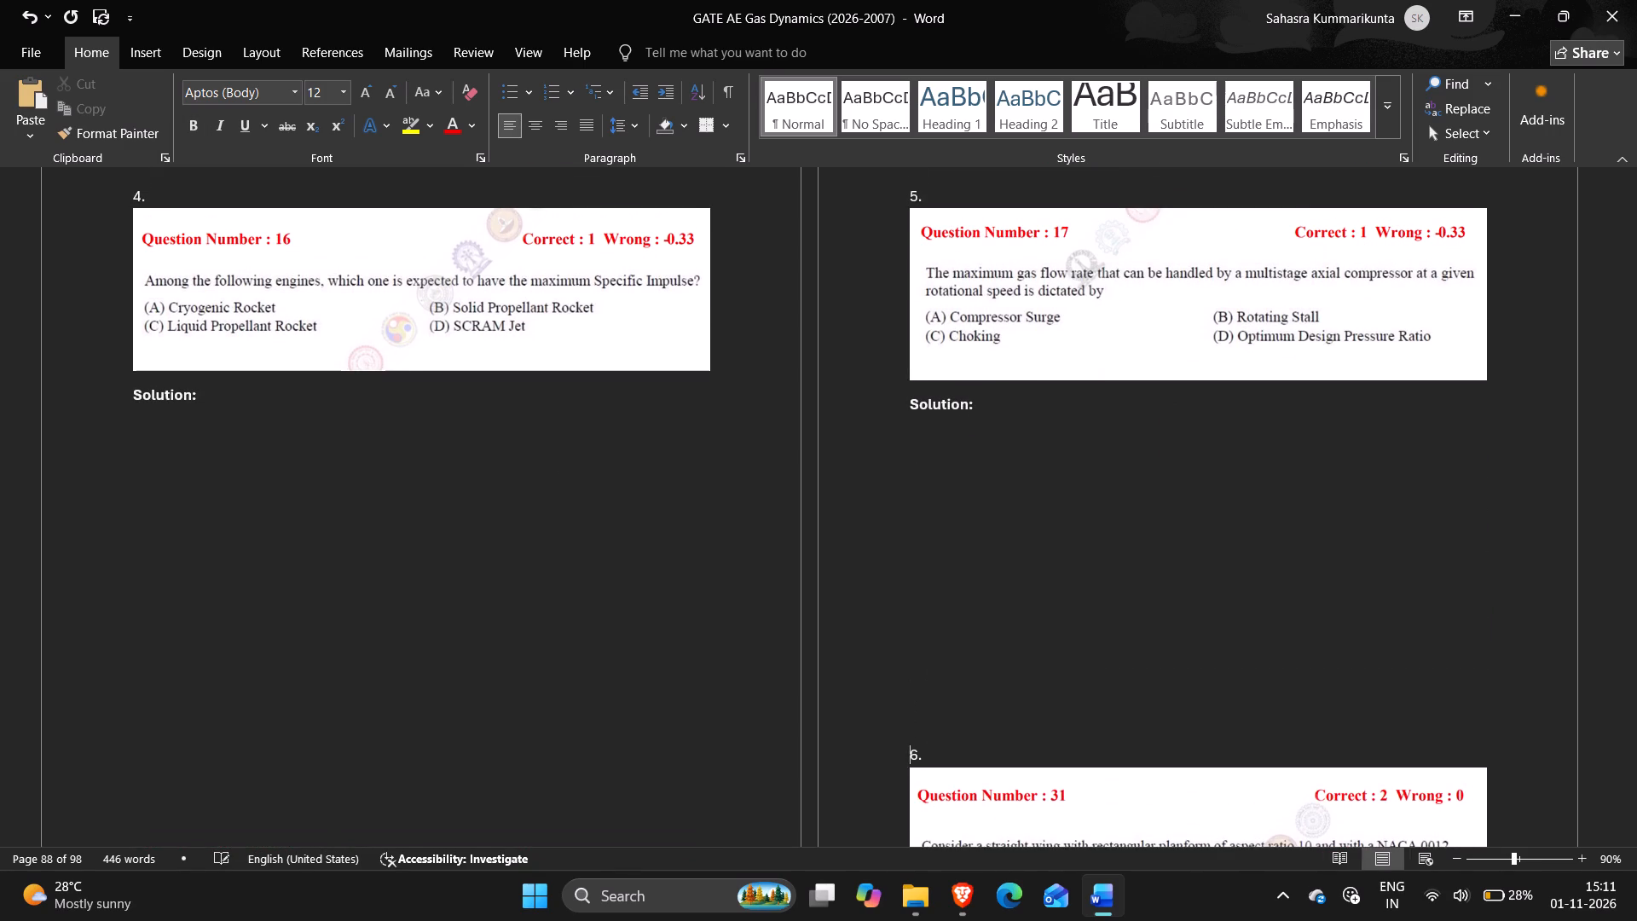
{"action": "key", "text": "Return"}
{"action": "key", "text": "Return"}
{"action": "key", "text": "Return"}
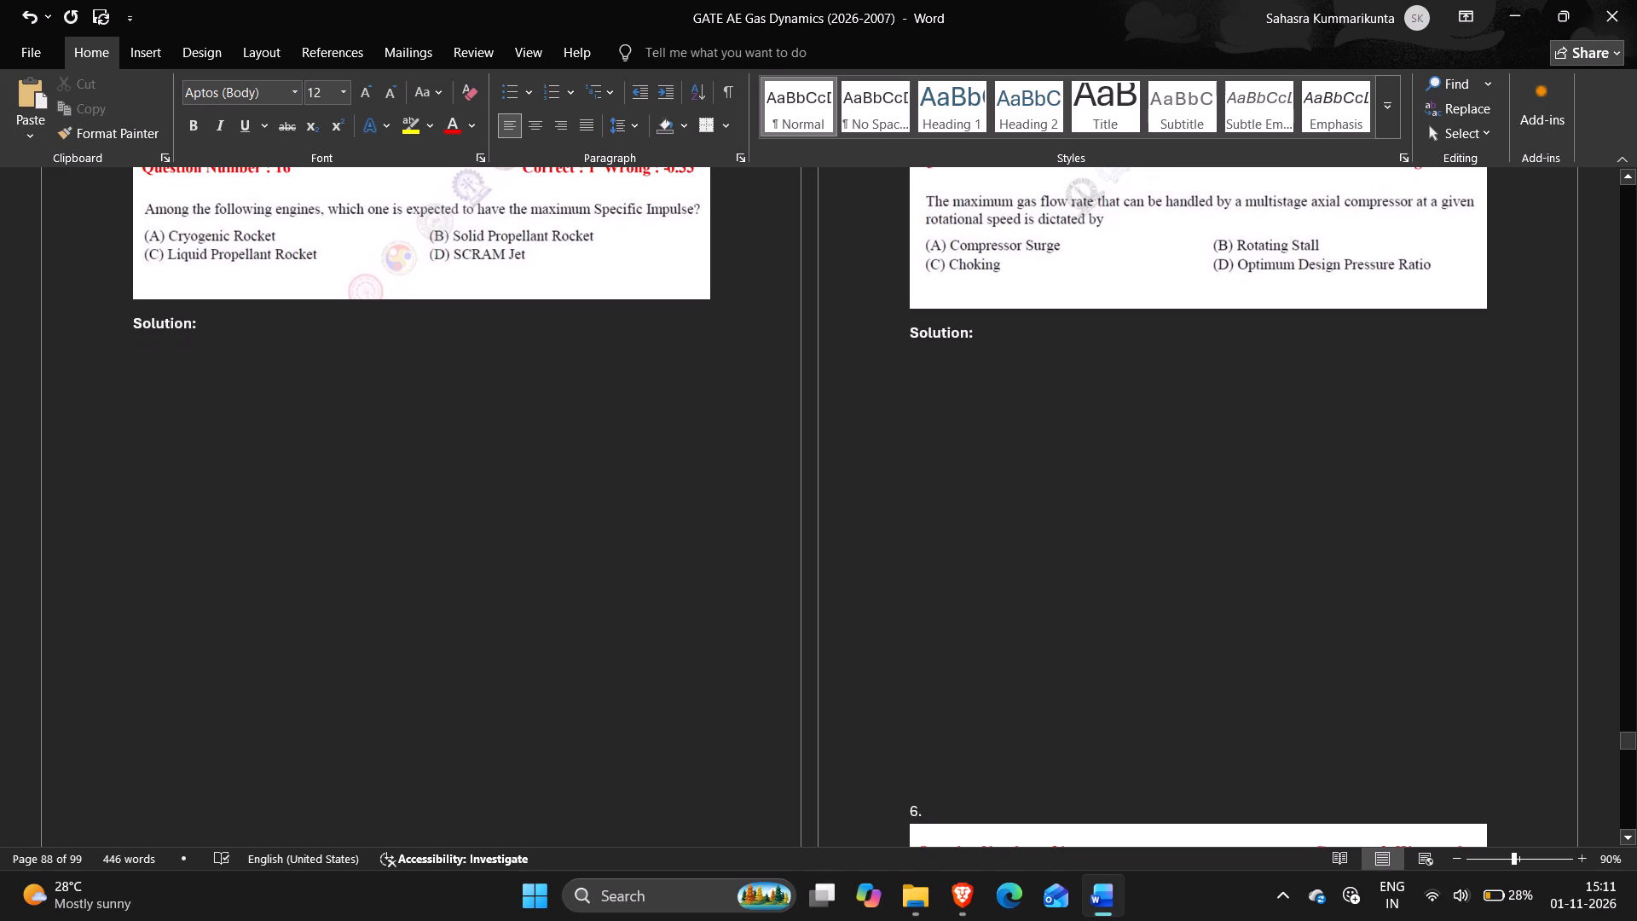
{"action": "scroll", "coordinate": [1190, 385], "scroll_direction": "down", "scroll_amount": 1}
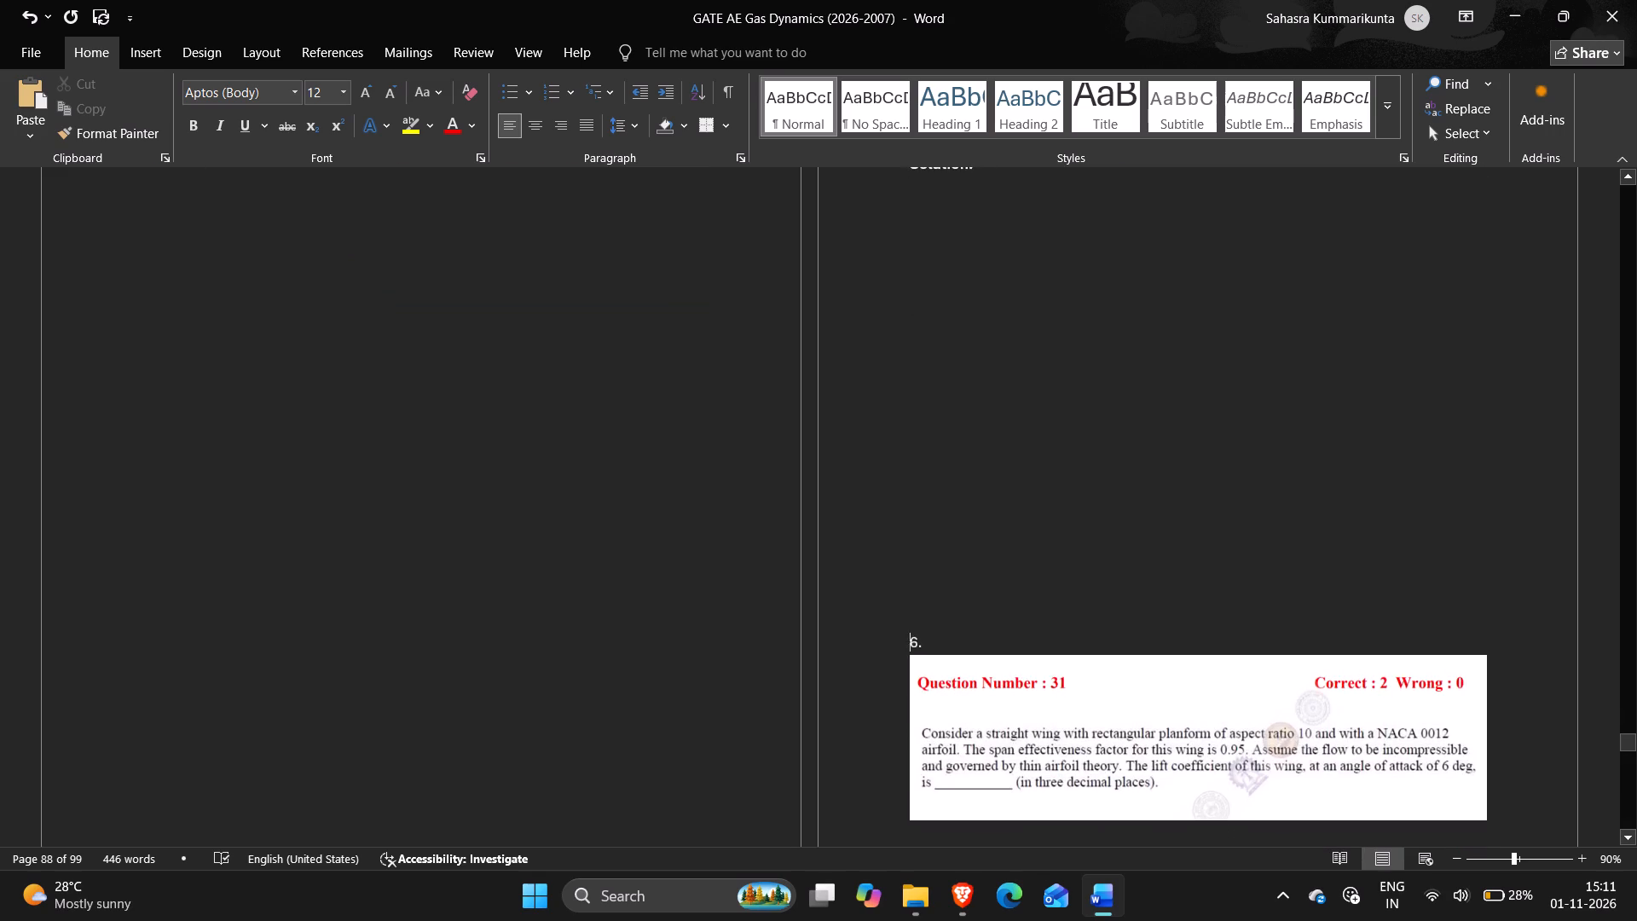
{"action": "key", "text": "Return"}
Add blank lines between item 6's Solution label and item 7 (Question 32), moving item 7 onto a new page.
{"action": "scroll", "coordinate": [1190, 385], "scroll_direction": "down", "scroll_amount": 3}
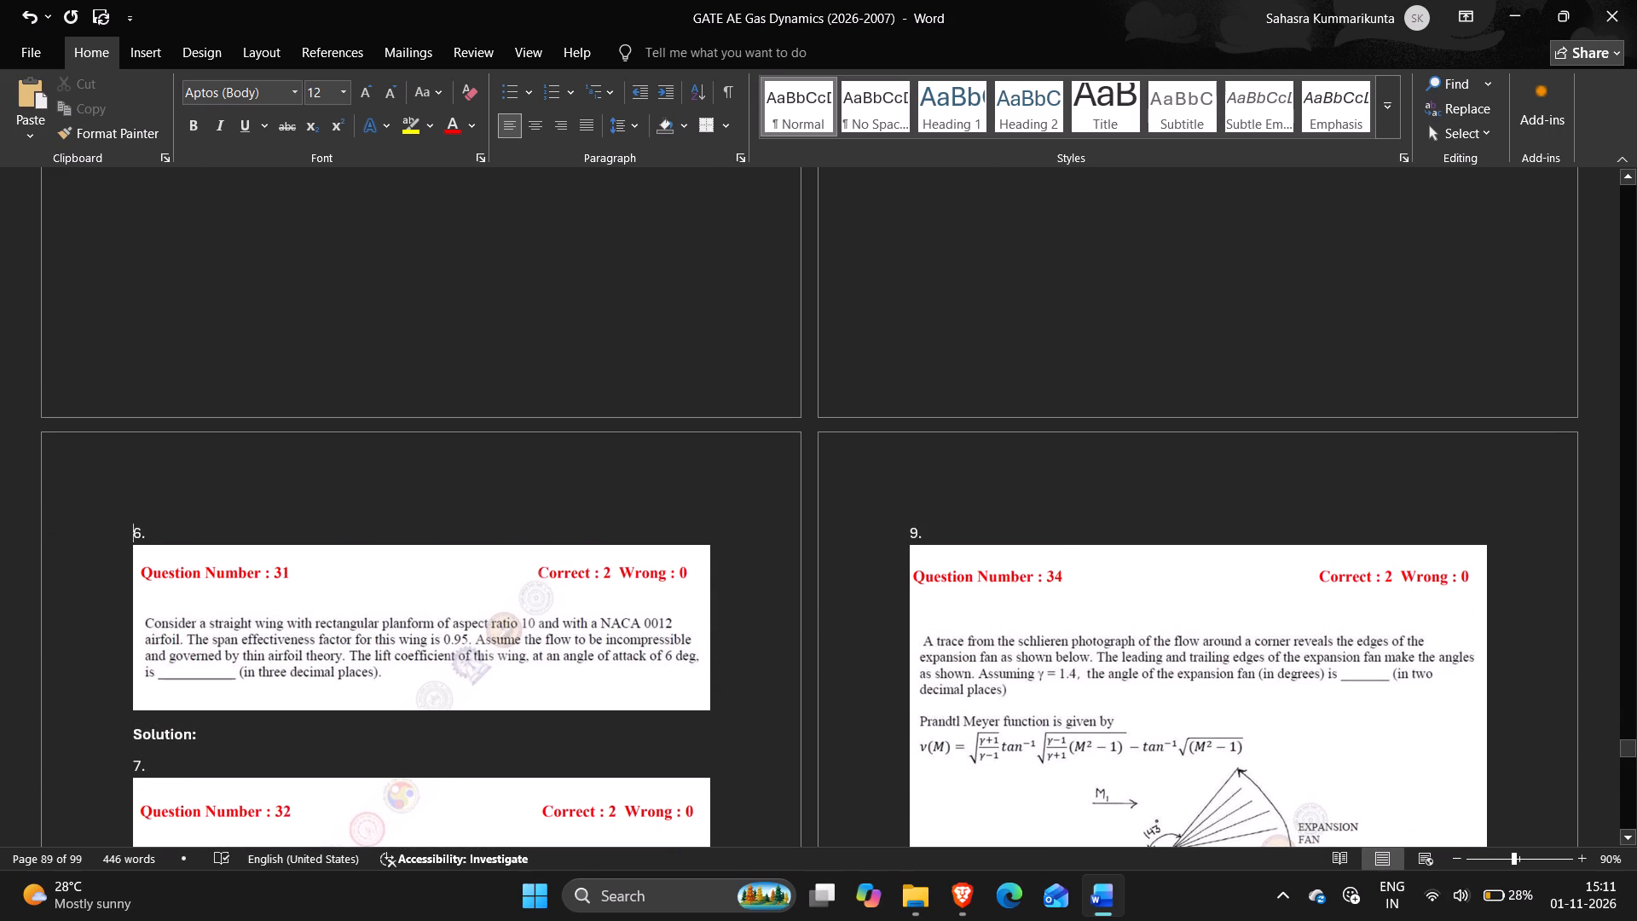
{"action": "key", "text": "Down"}
{"action": "key", "text": "Down"}
{"action": "key", "text": "Down"}
{"action": "key", "text": "Return"}
{"action": "key", "text": "Return"}
{"action": "key", "text": "Return"}
{"action": "key", "text": "Return"}
{"action": "key", "text": "Return"}
{"action": "key", "text": "Return"}
{"action": "key", "text": "Return"}
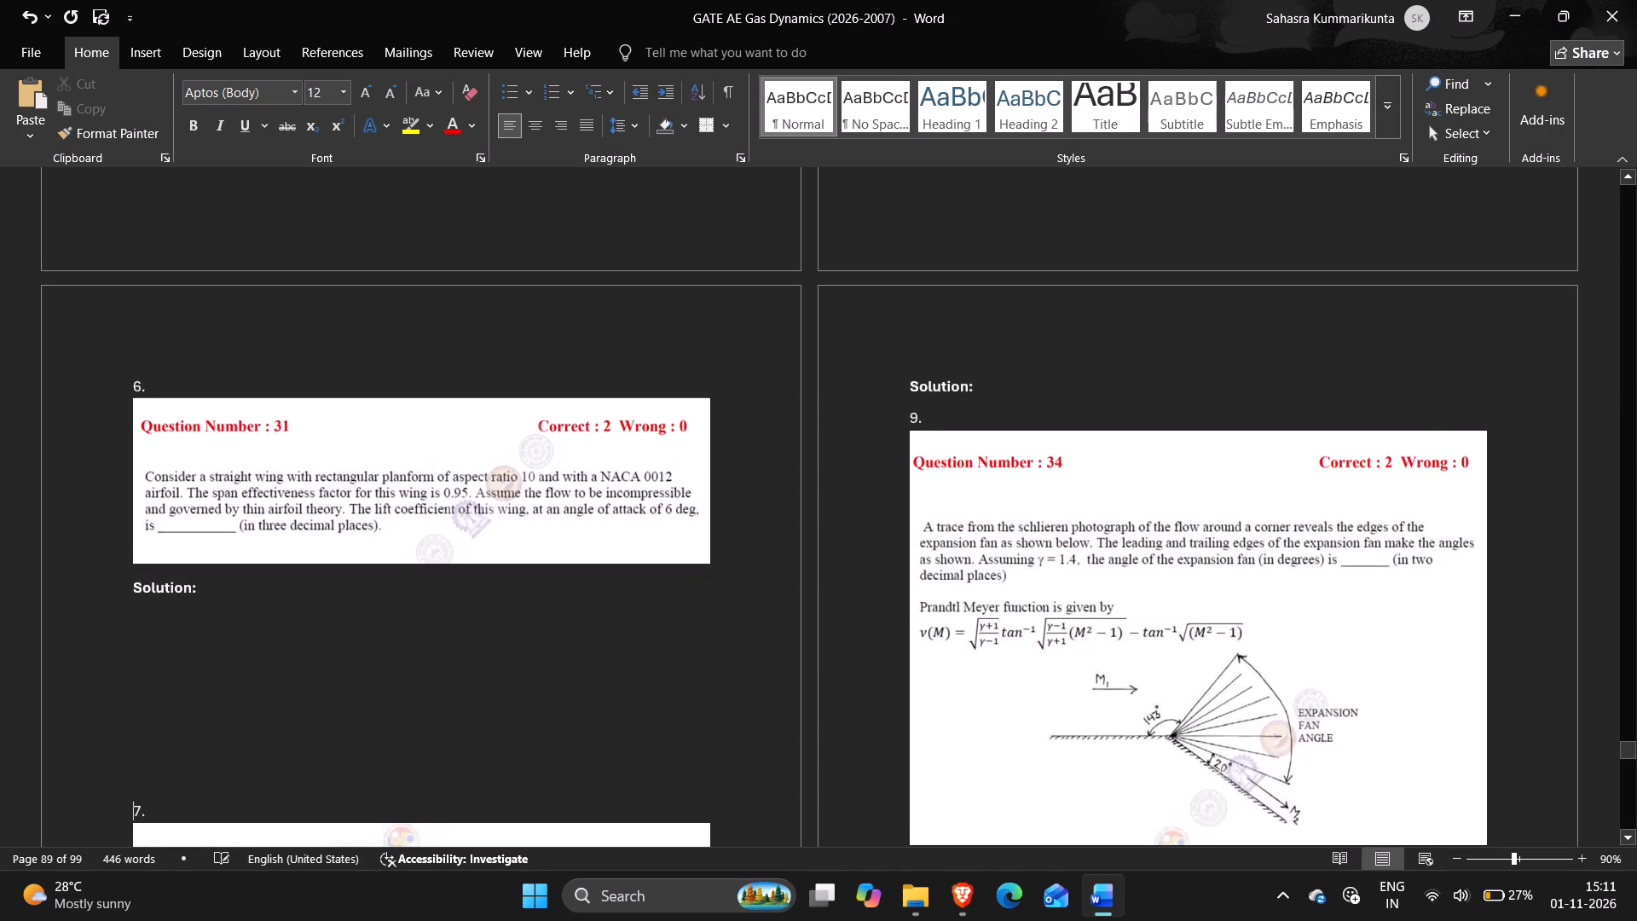
{"action": "key", "text": "Return"}
{"action": "key", "text": "Return"}
{"action": "key", "text": "Return"}
{"action": "key", "text": "Return"}
{"action": "key", "text": "Return"}
{"action": "key", "text": "Return"}
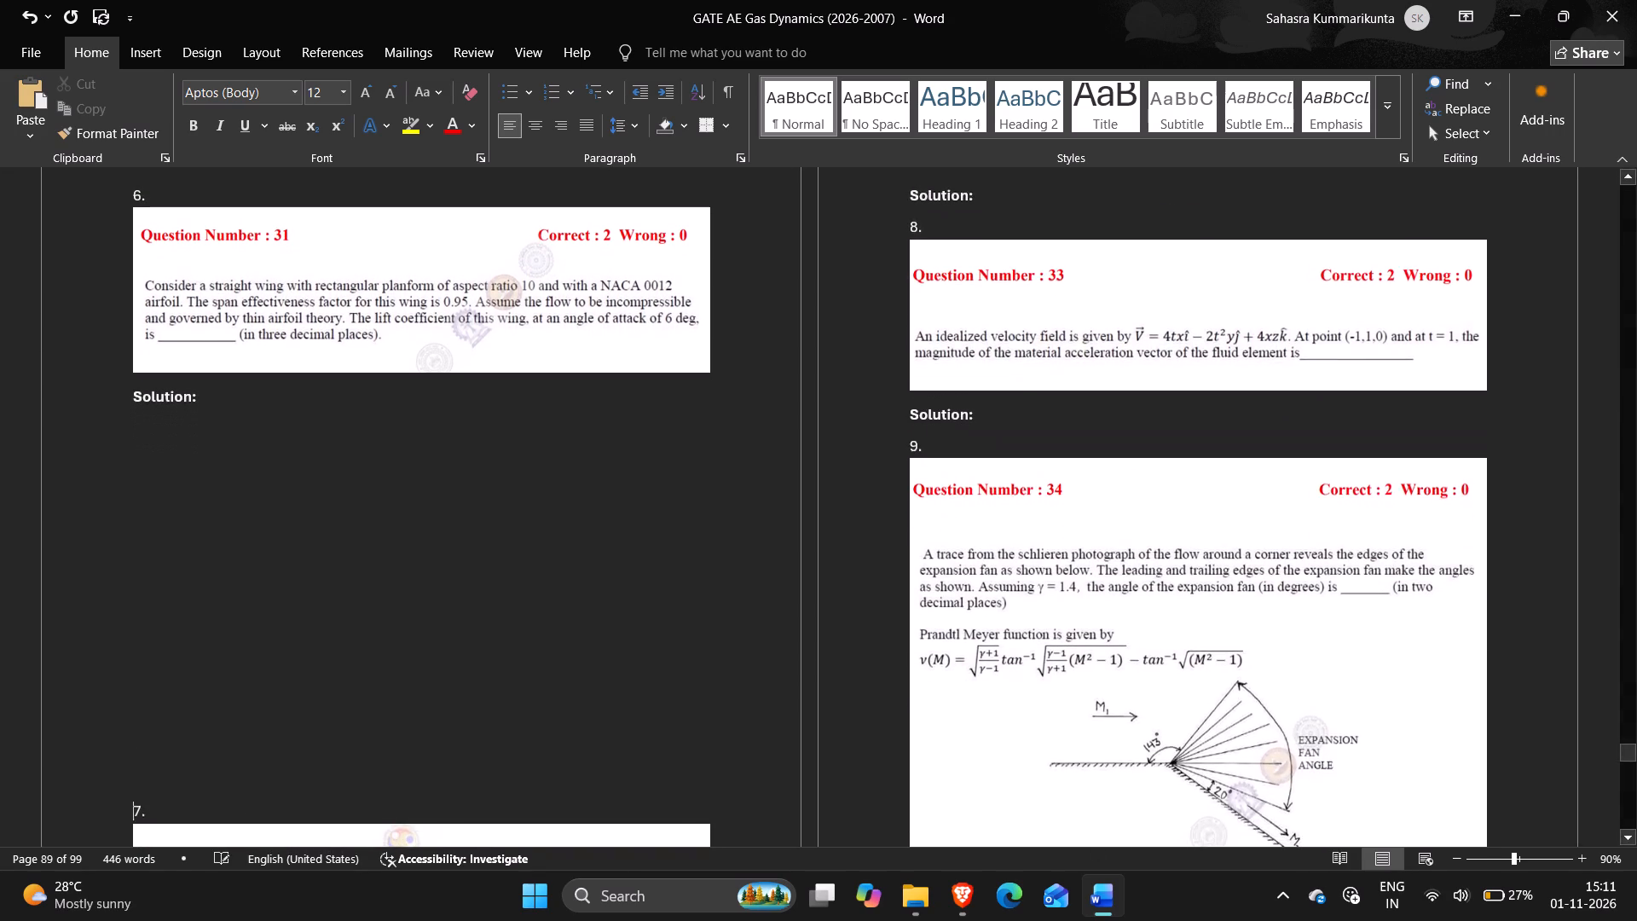
{"action": "key", "text": "Return"}
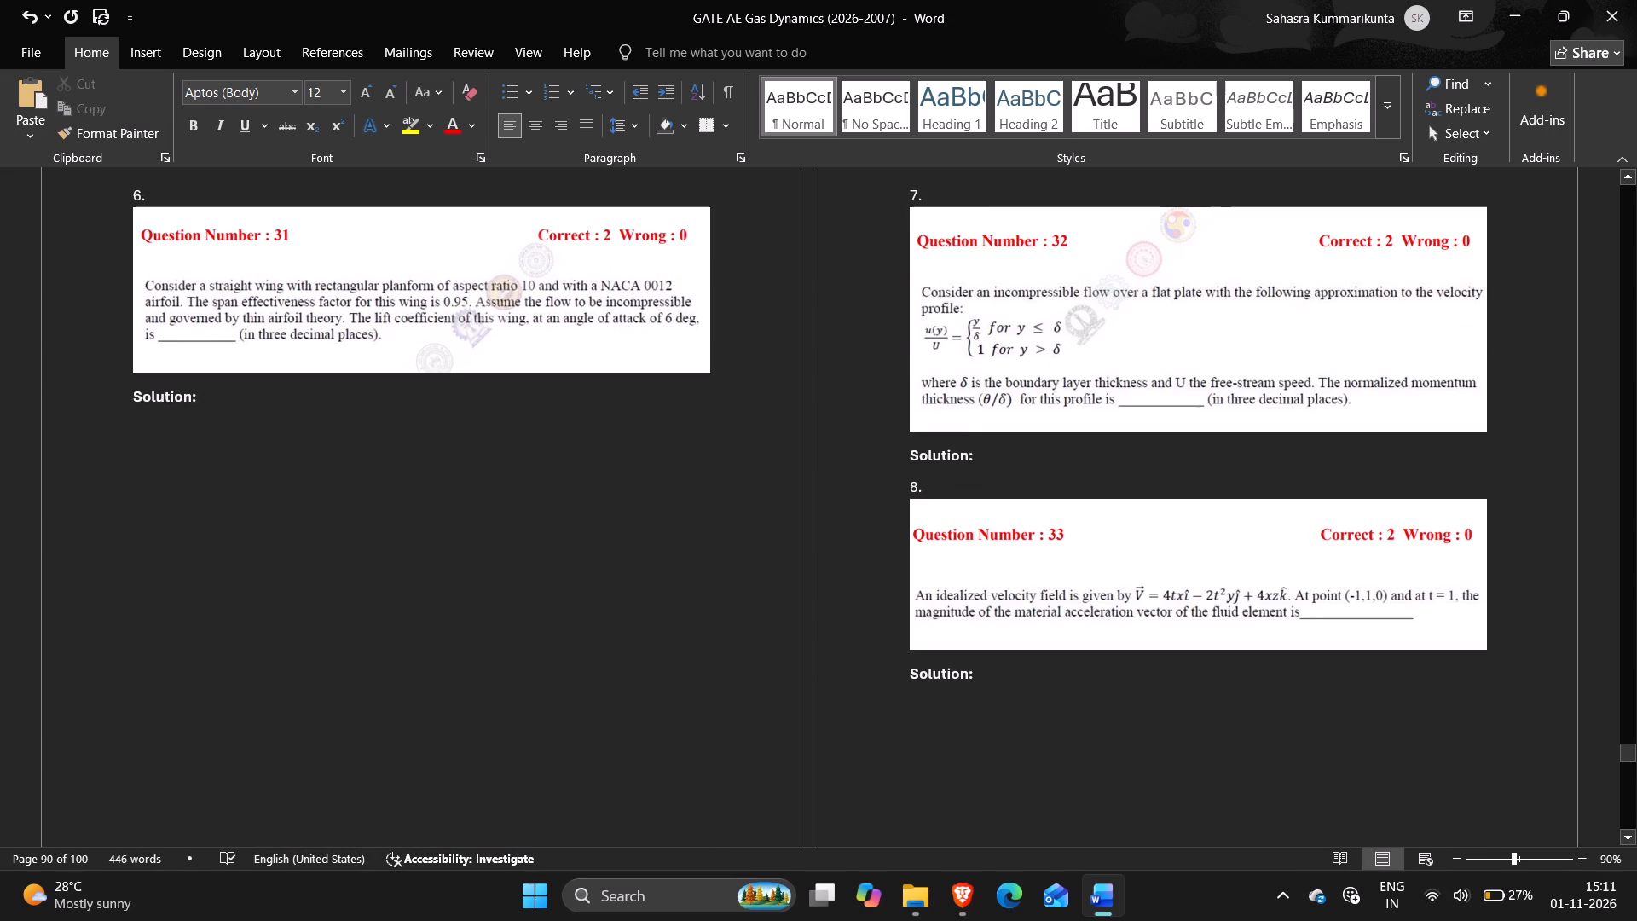
Add blank lines between item 7's Solution label and item 8 (Question 33), moving item 8 onto a new page.
{"action": "key", "text": "Down"}
{"action": "key", "text": "Down"}
{"action": "key", "text": "Down"}
{"action": "key", "text": "Return"}
{"action": "key", "text": "Return"}
{"action": "key", "text": "Return"}
{"action": "key", "text": "Return"}
{"action": "key", "text": "Return"}
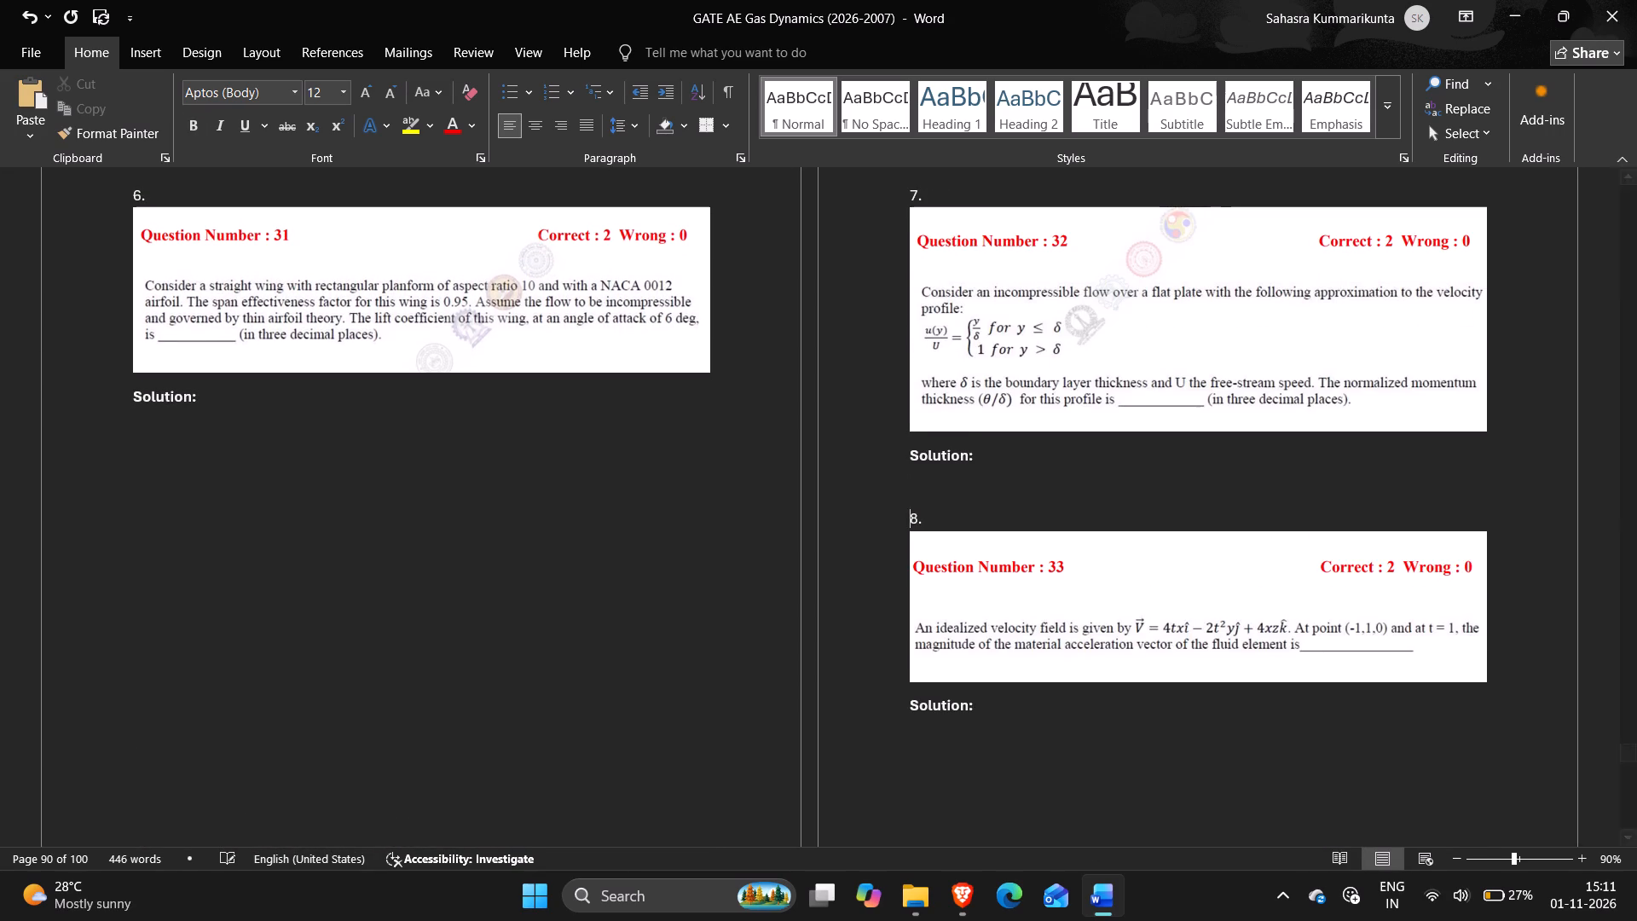
{"action": "key", "text": "Return"}
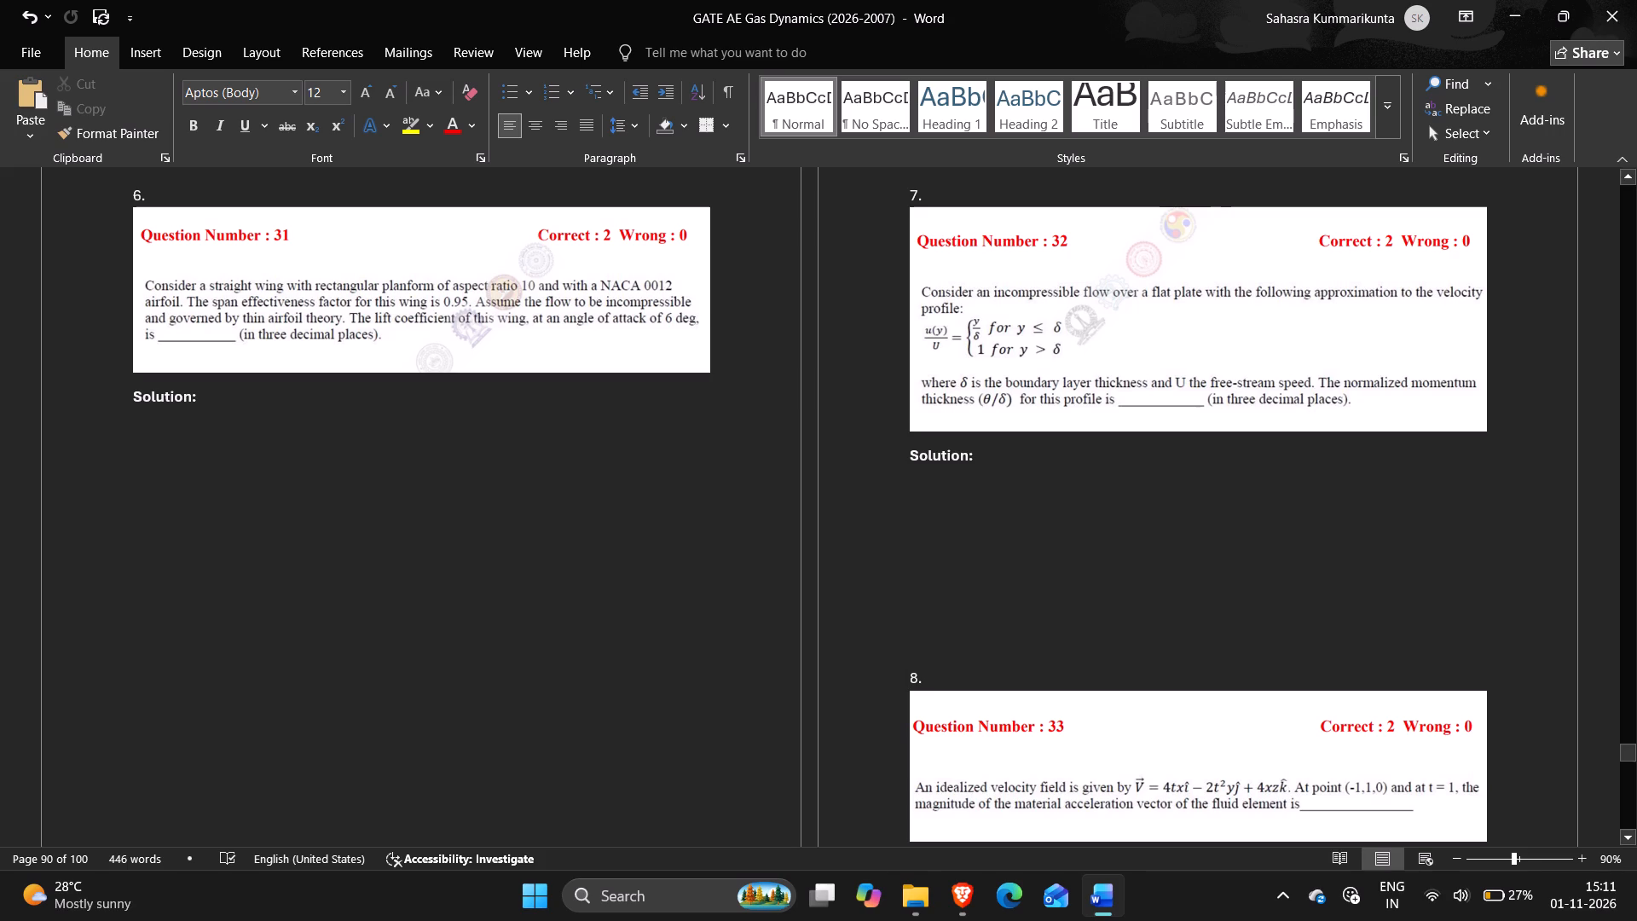
{"action": "key", "text": "Return"}
{"action": "key", "text": "Return"}
{"action": "key", "text": "Return"}
{"action": "key", "text": "Return"}
{"action": "key", "text": "Return"}
{"action": "key", "text": "Return"}
{"action": "key", "text": "Return"}
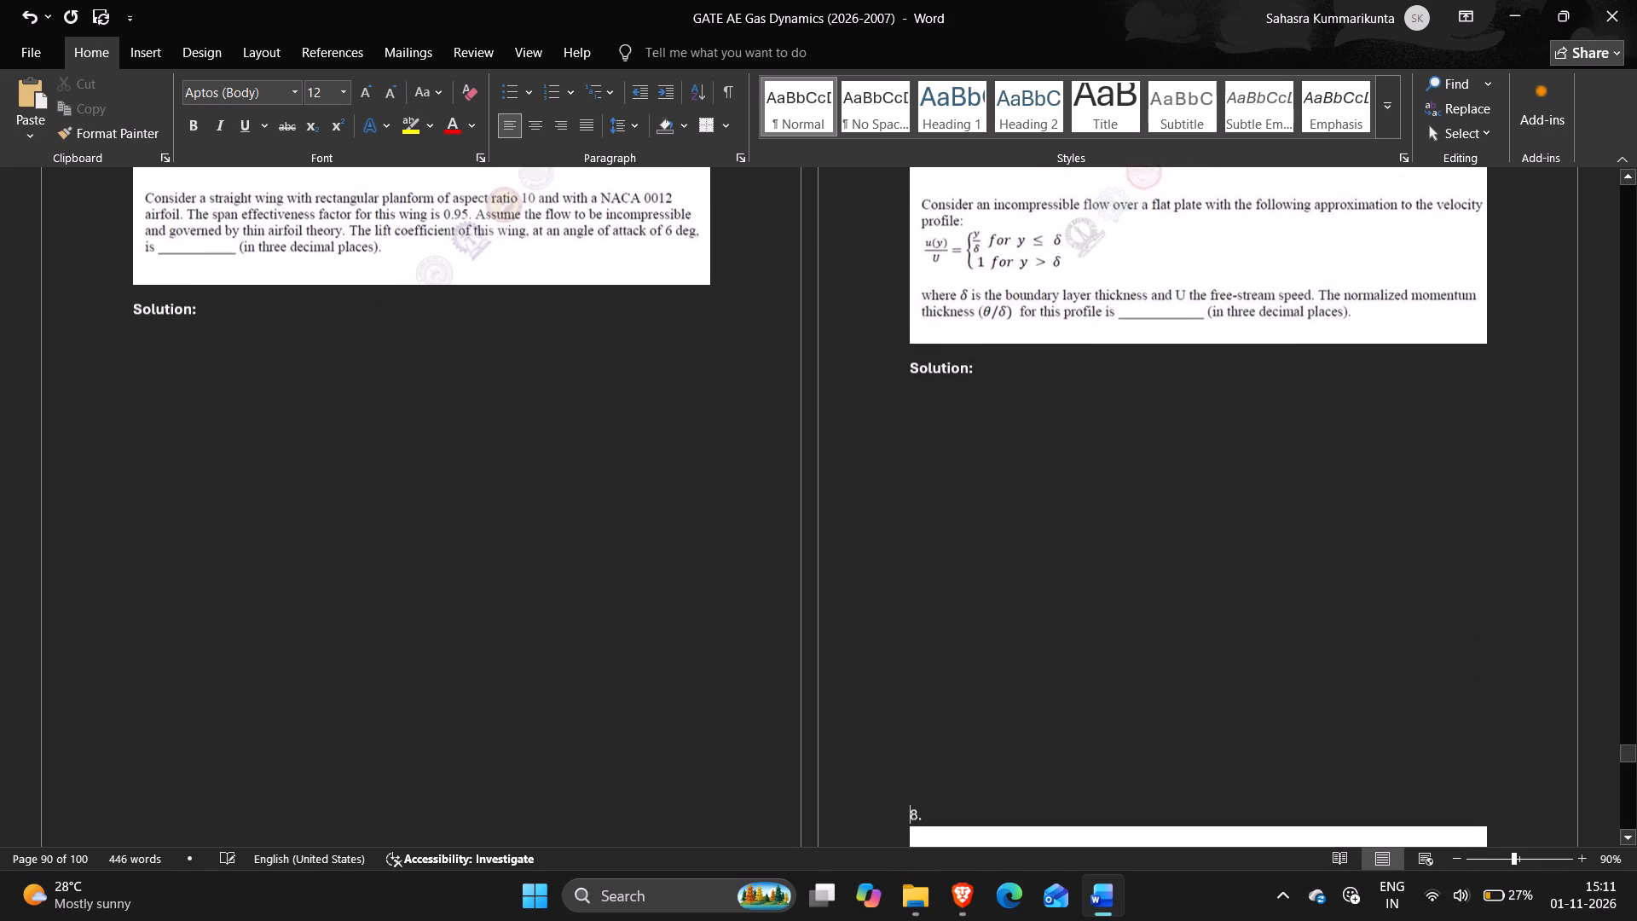
{"action": "key", "text": "Return"}
{"action": "key", "text": "Return"}
Add blank lines between item 8's Solution label and item 9 (Question 34), moving item 9 onto a new page.
{"action": "scroll", "coordinate": [1102, 417], "scroll_direction": "down", "scroll_amount": 2}
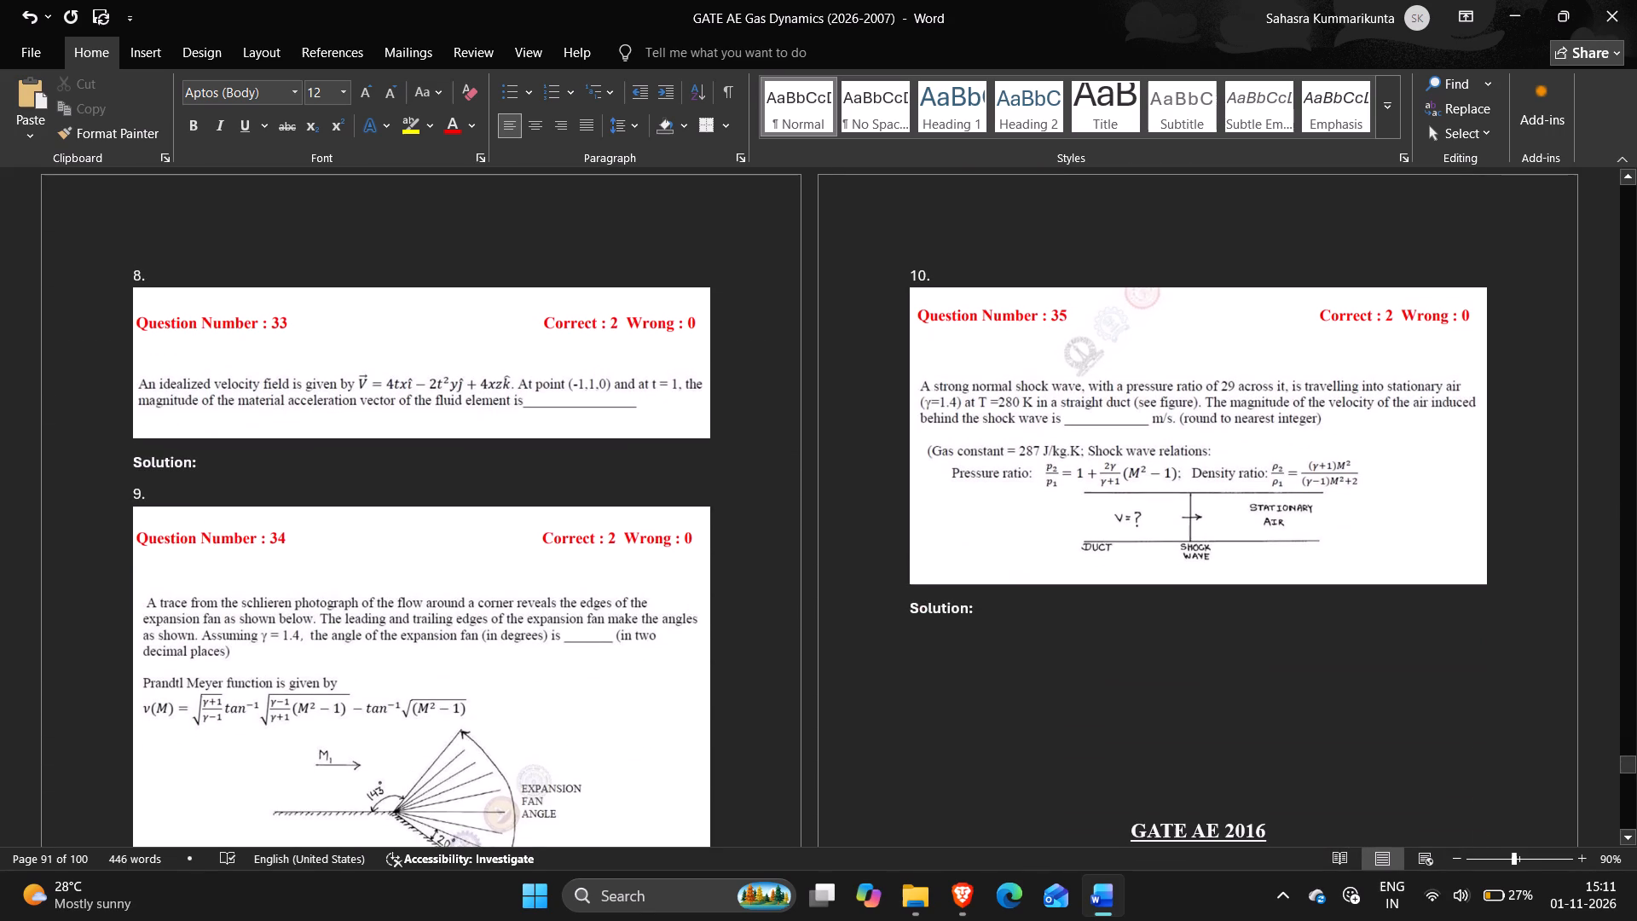
{"action": "left_click", "coordinate": [126, 487]}
{"action": "key", "text": "Return"}
{"action": "key", "text": "Return"}
{"action": "key", "text": "Return"}
{"action": "key", "text": "Return"}
{"action": "key", "text": "Return"}
{"action": "key", "text": "Return"}
{"action": "key", "text": "Return"}
{"action": "key", "text": "Return"}
{"action": "key", "text": "Return"}
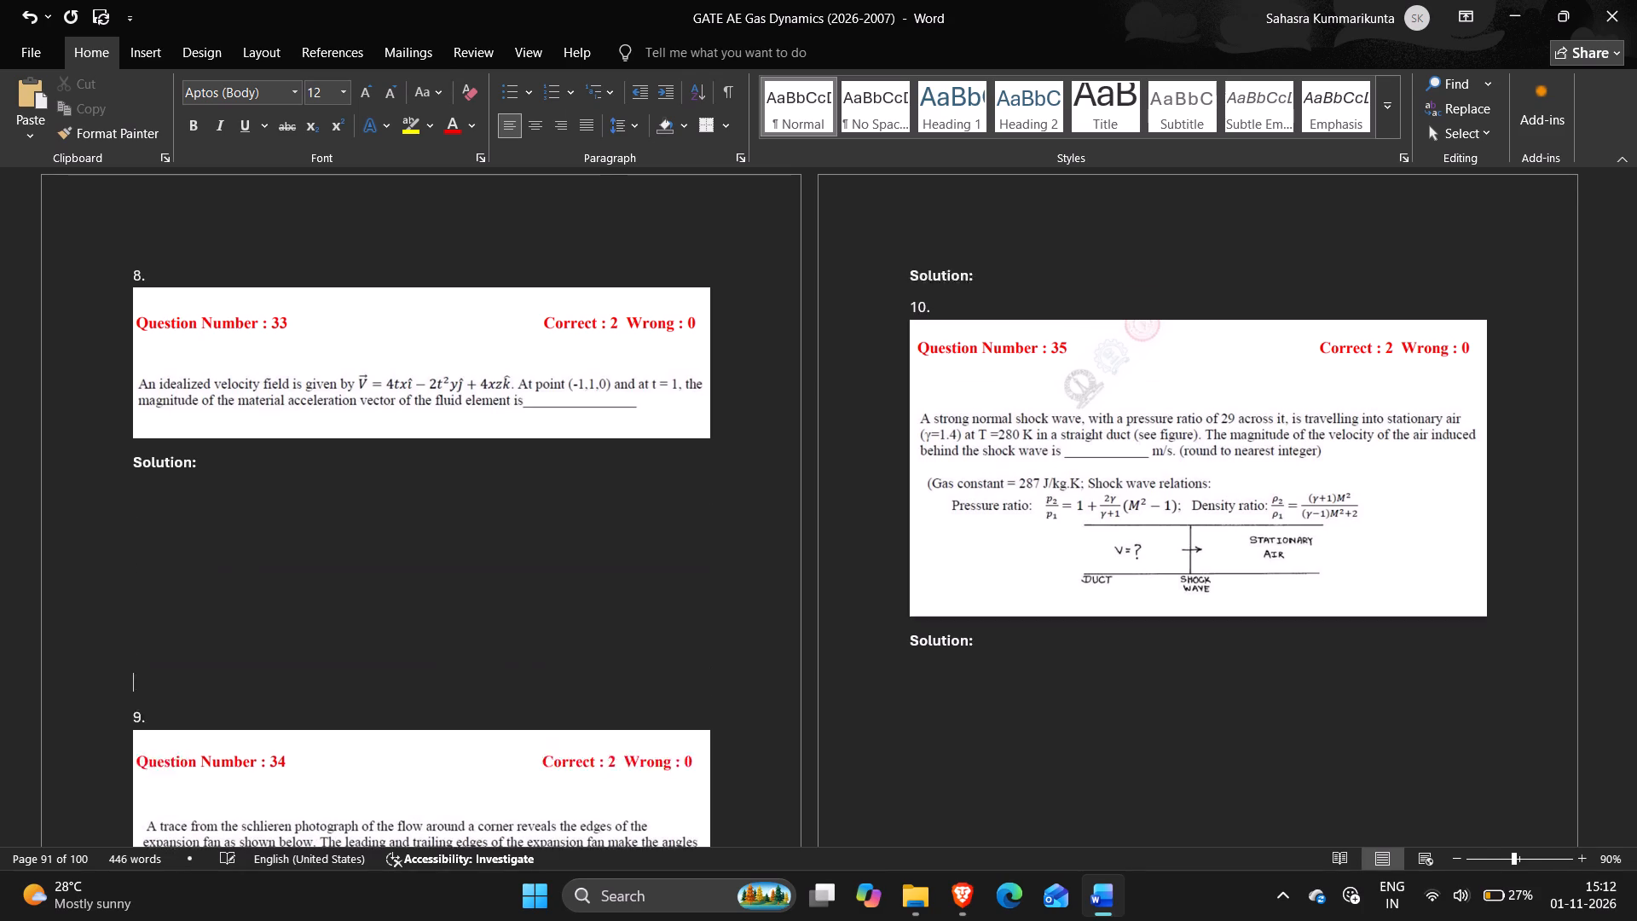
Add blank lines between item 9's Solution label and item 10 (Question 35), moving item 10 onto a new page.
{"action": "scroll", "coordinate": [126, 487], "scroll_direction": "down", "scroll_amount": 1}
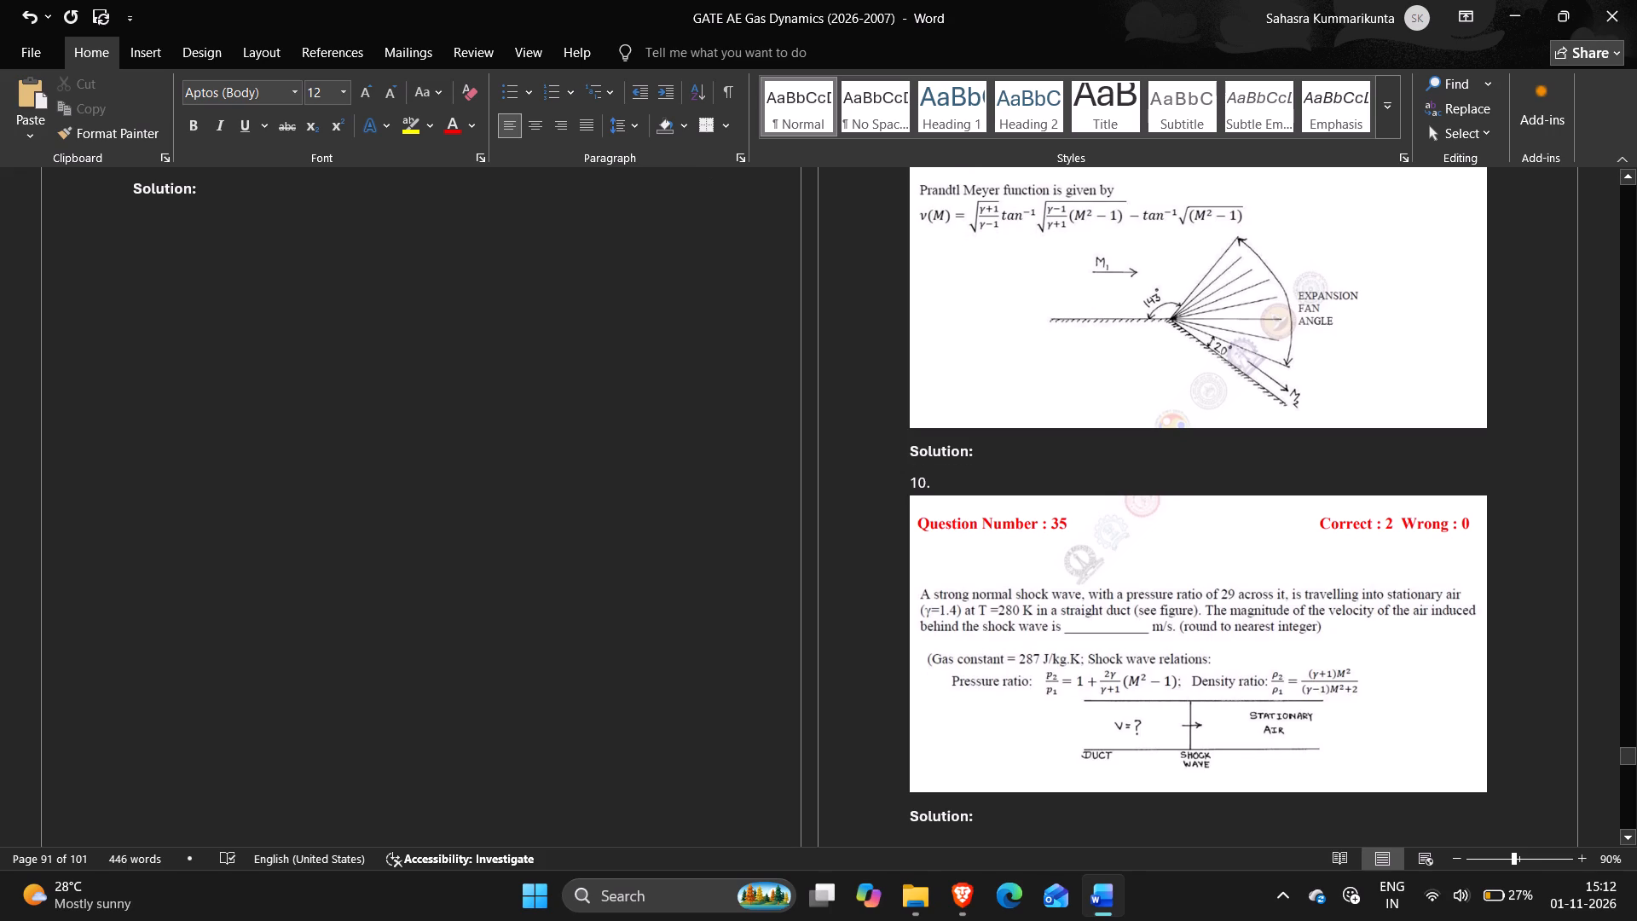
{"action": "key", "text": "Down"}
{"action": "key", "text": "Down"}
{"action": "key", "text": "Down"}
{"action": "key", "text": "Return"}
{"action": "key", "text": "Return"}
{"action": "key", "text": "Return"}
{"action": "key", "text": "Return"}
{"action": "key", "text": "Return"}
{"action": "key", "text": "Return"}
{"action": "key", "text": "Return"}
{"action": "key", "text": "Return"}
{"action": "key", "text": "Return"}
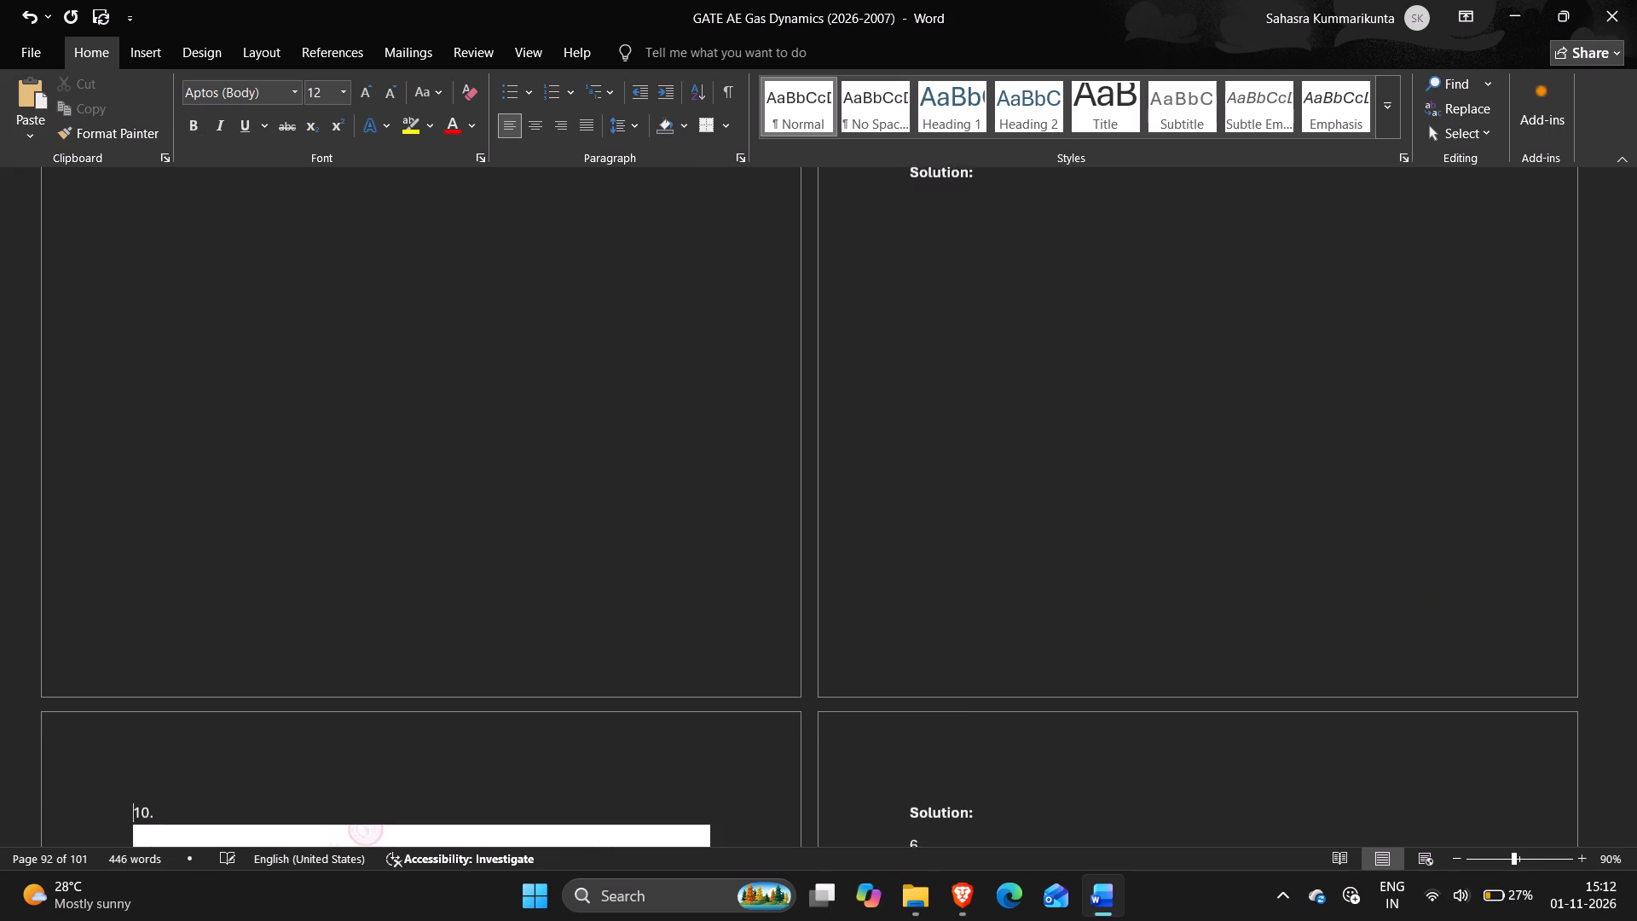
Add blank lines between item 10's Solution label and the GATE AE 2016 heading, moving the heading onto a new page.
{"action": "scroll", "coordinate": [785, 506], "scroll_direction": "down", "scroll_amount": 1}
{"action": "left_click", "coordinate": [785, 506]}
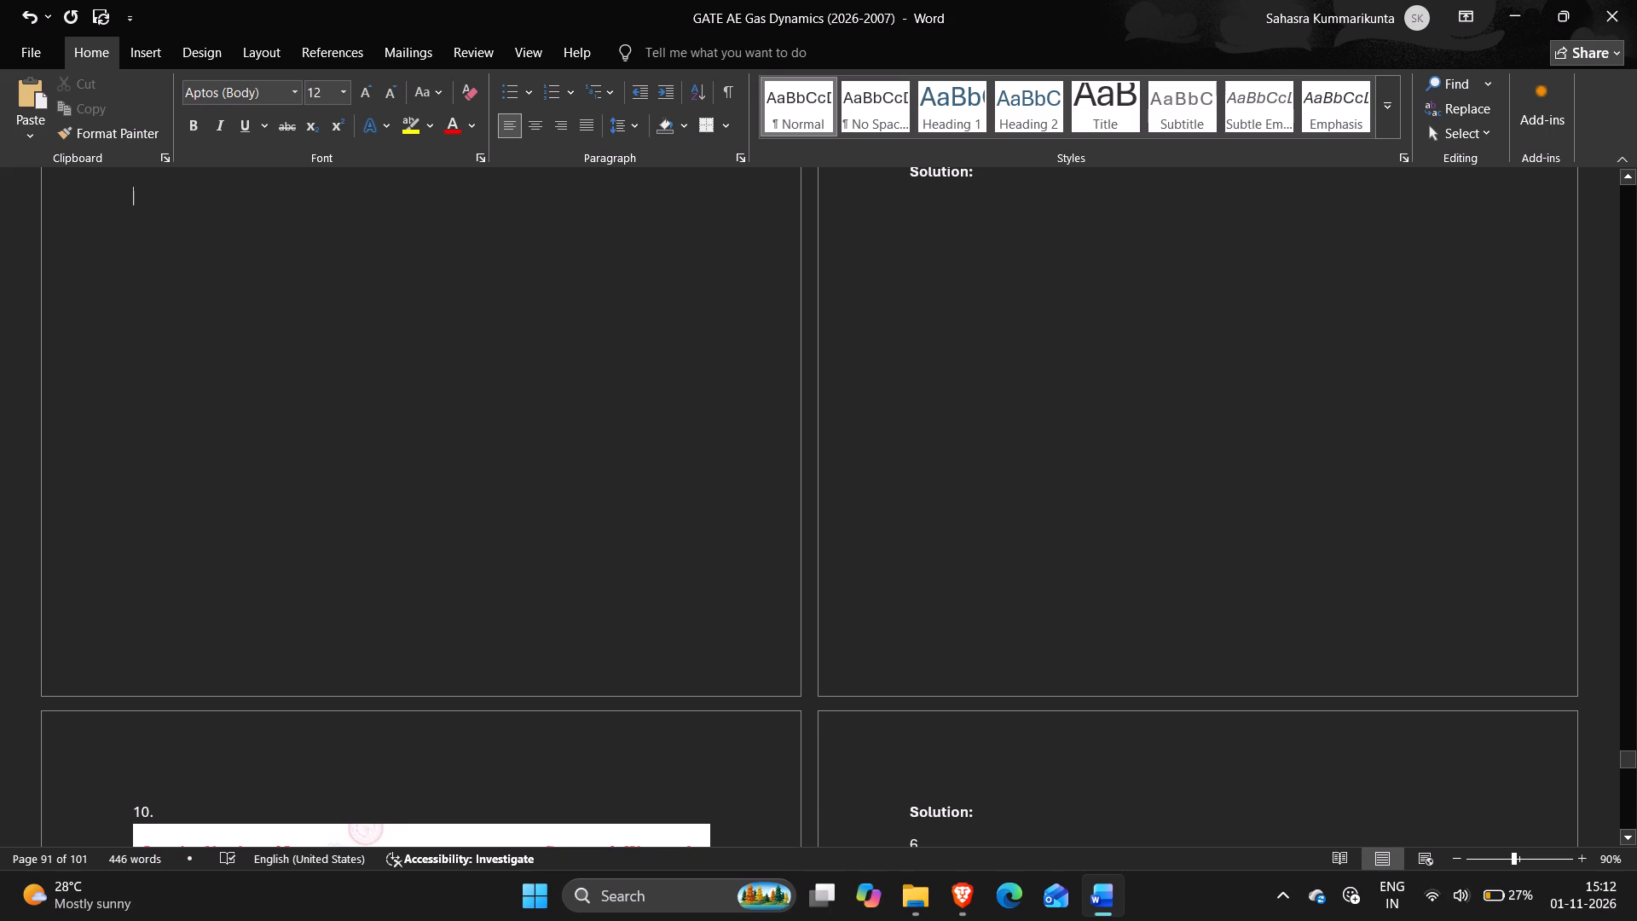
{"action": "scroll", "coordinate": [785, 506], "scroll_direction": "down", "scroll_amount": 2}
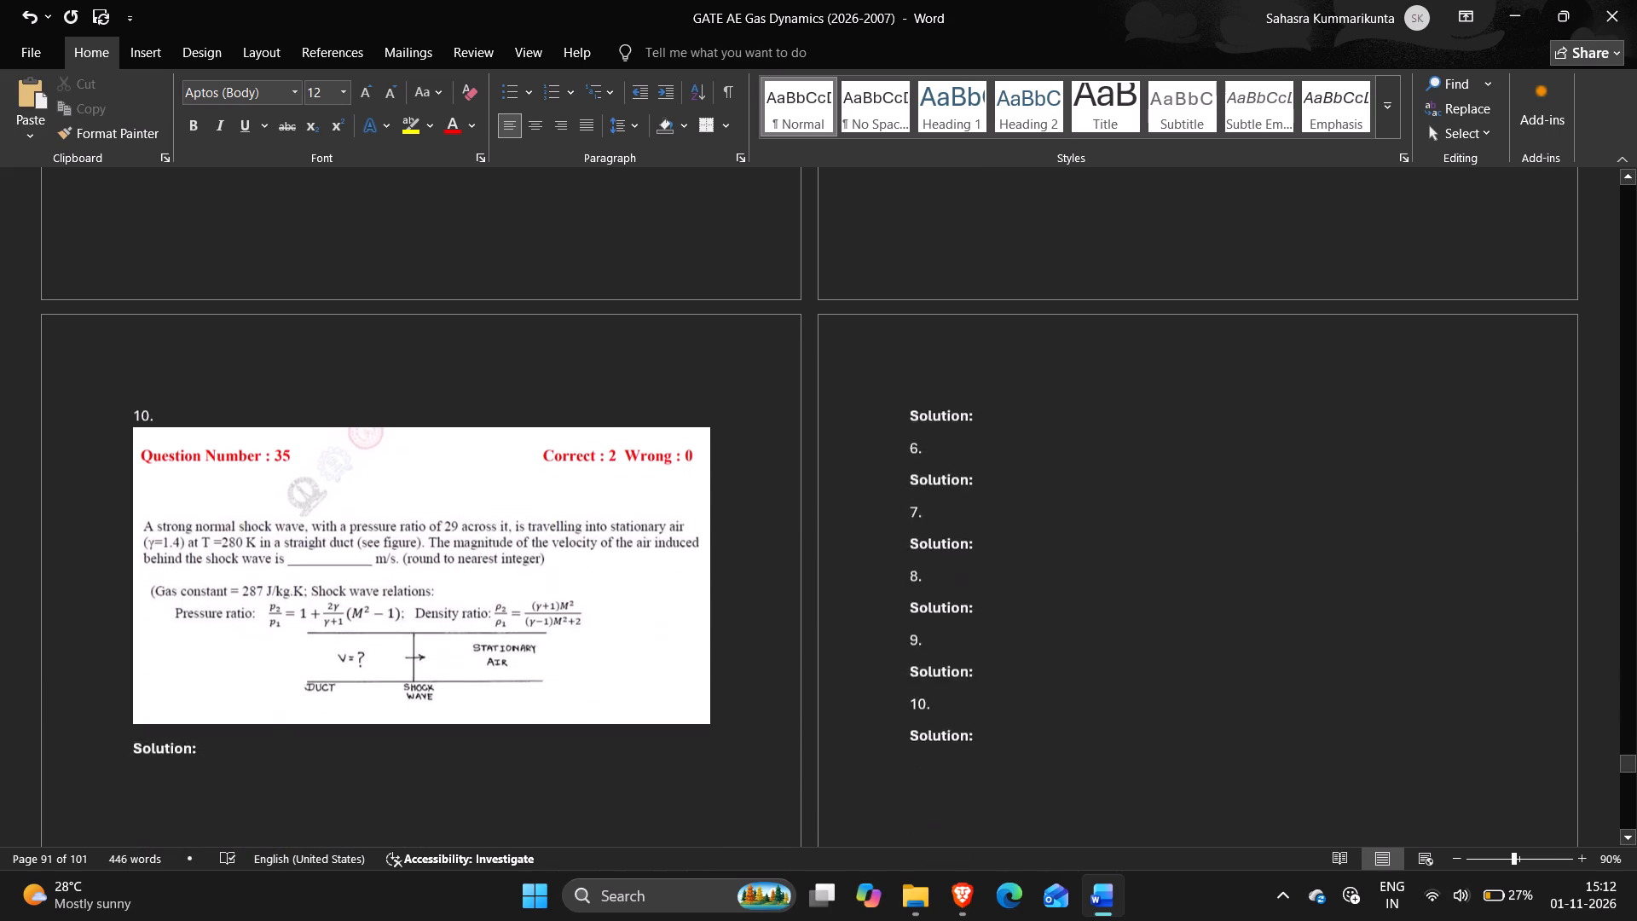
{"action": "scroll", "coordinate": [785, 506], "scroll_direction": "down", "scroll_amount": 2}
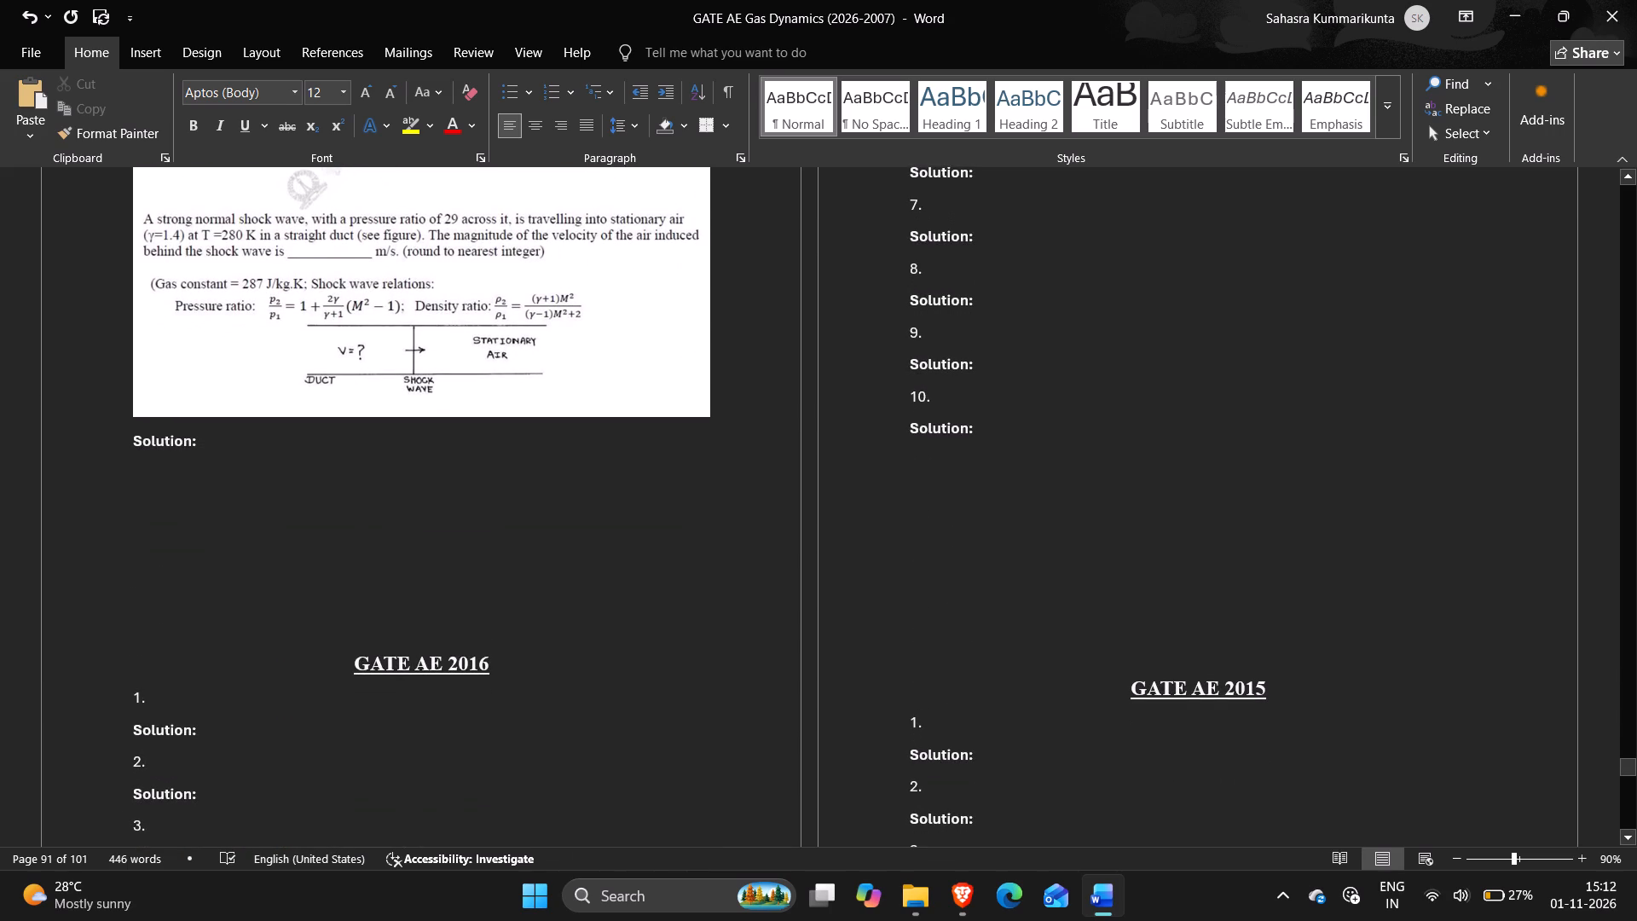
{"action": "left_click", "coordinate": [354, 657]}
{"action": "key", "text": "Return"}
{"action": "key", "text": "Return"}
{"action": "key", "text": "Return"}
{"action": "key", "text": "Return"}
{"action": "key", "text": "Return"}
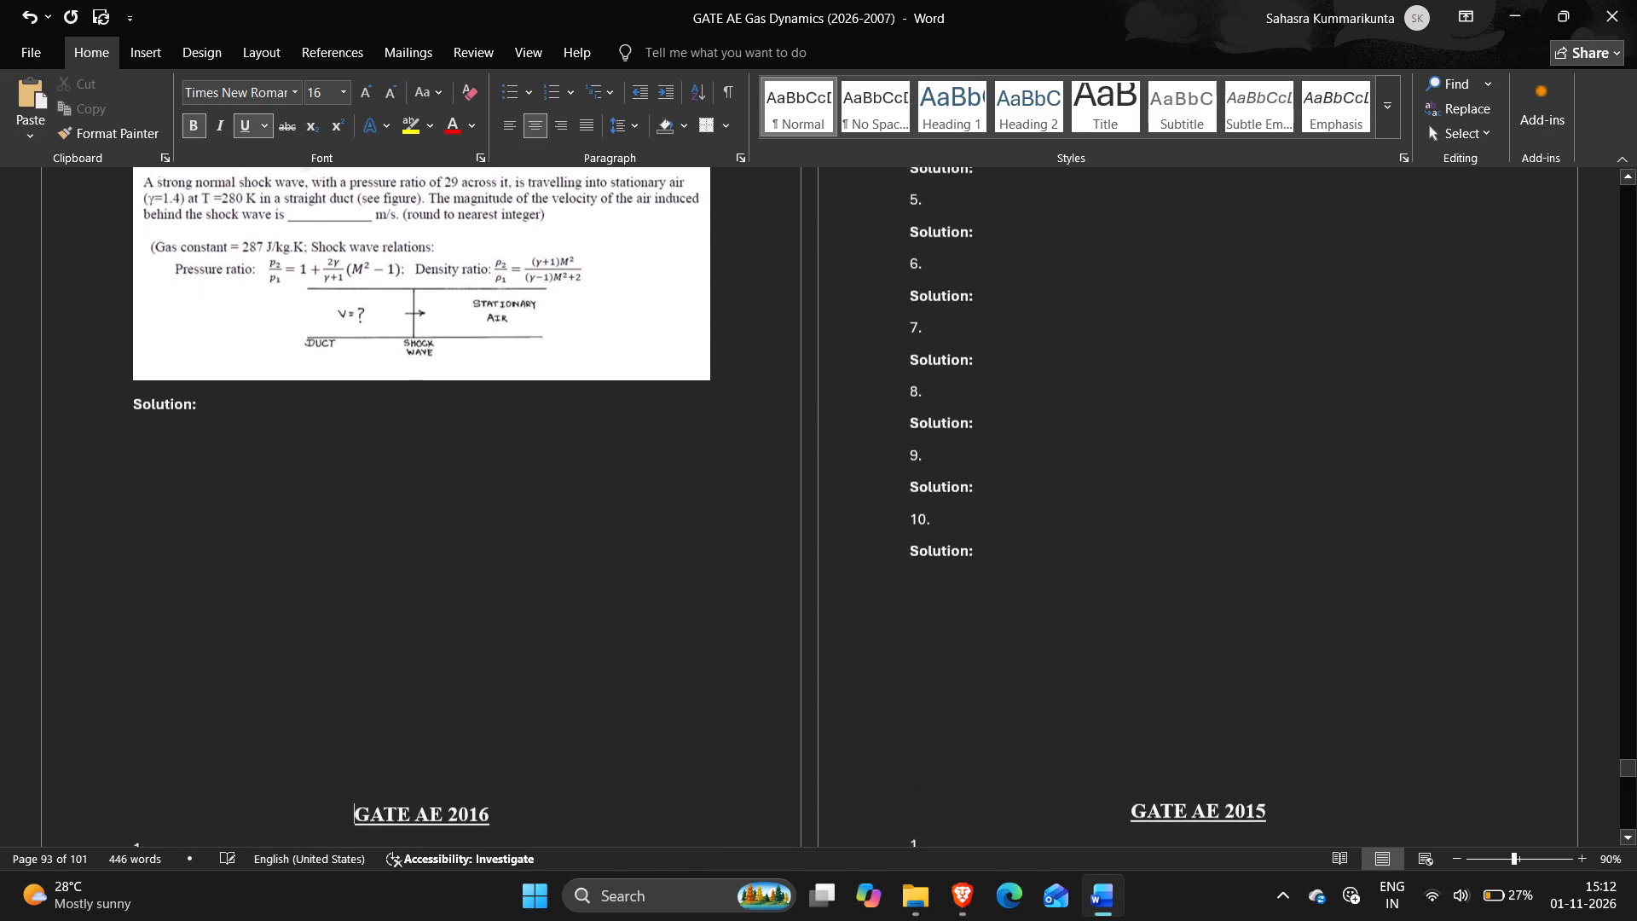
{"action": "key", "text": "Return"}
{"action": "key", "text": "Return"}
{"action": "key", "text": "Return"}
{"action": "key", "text": "Return"}
{"action": "key", "text": "Return"}
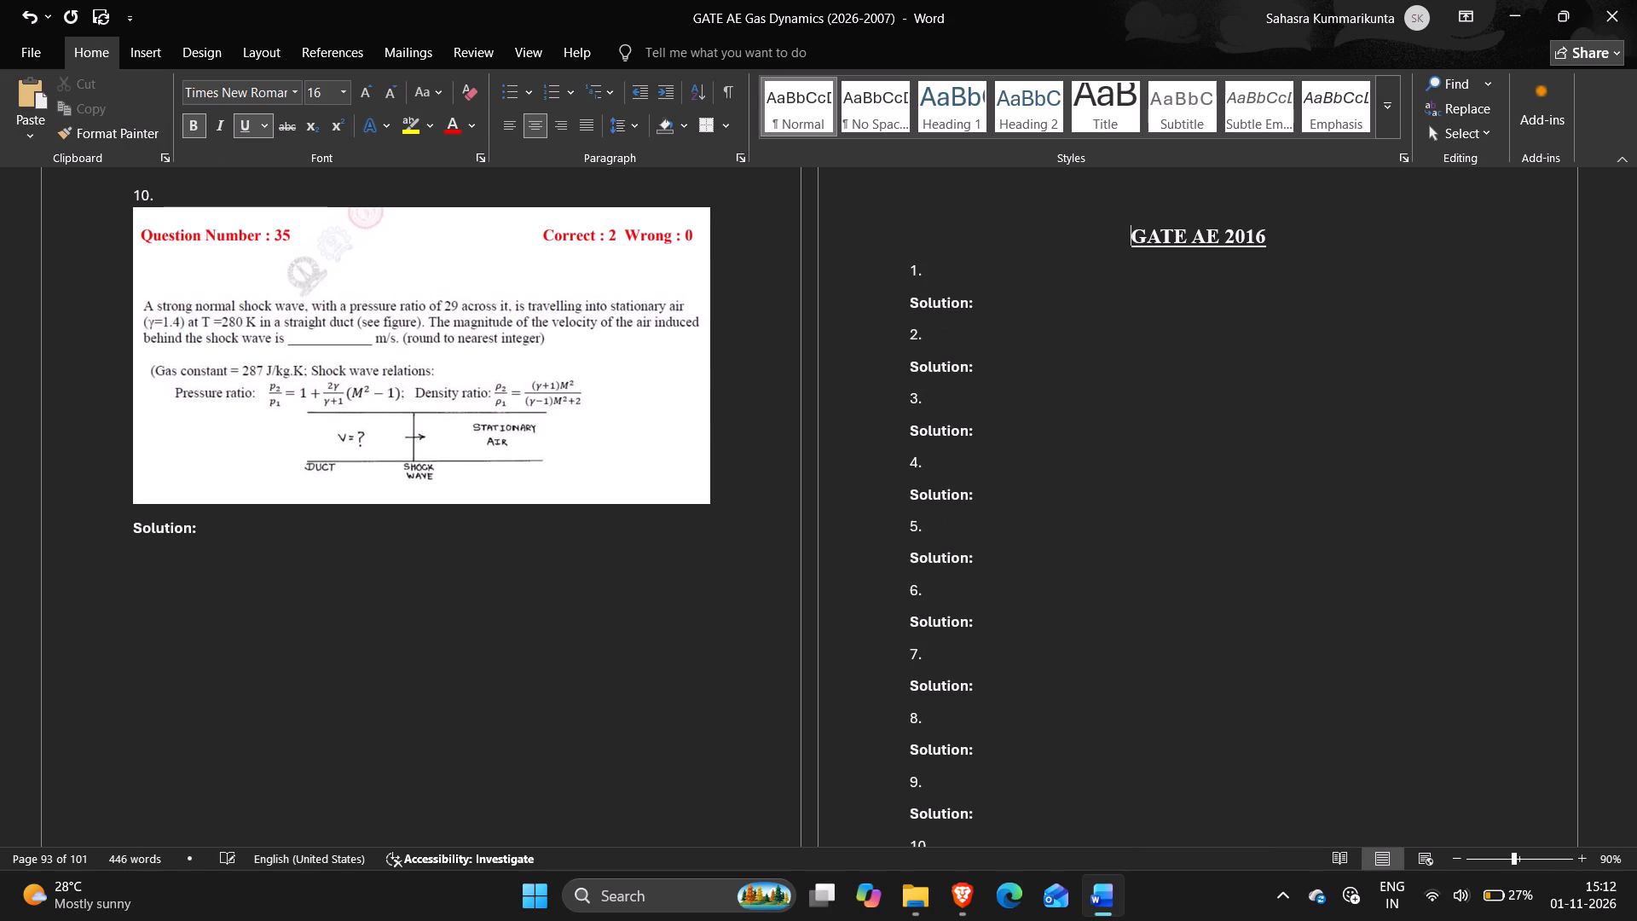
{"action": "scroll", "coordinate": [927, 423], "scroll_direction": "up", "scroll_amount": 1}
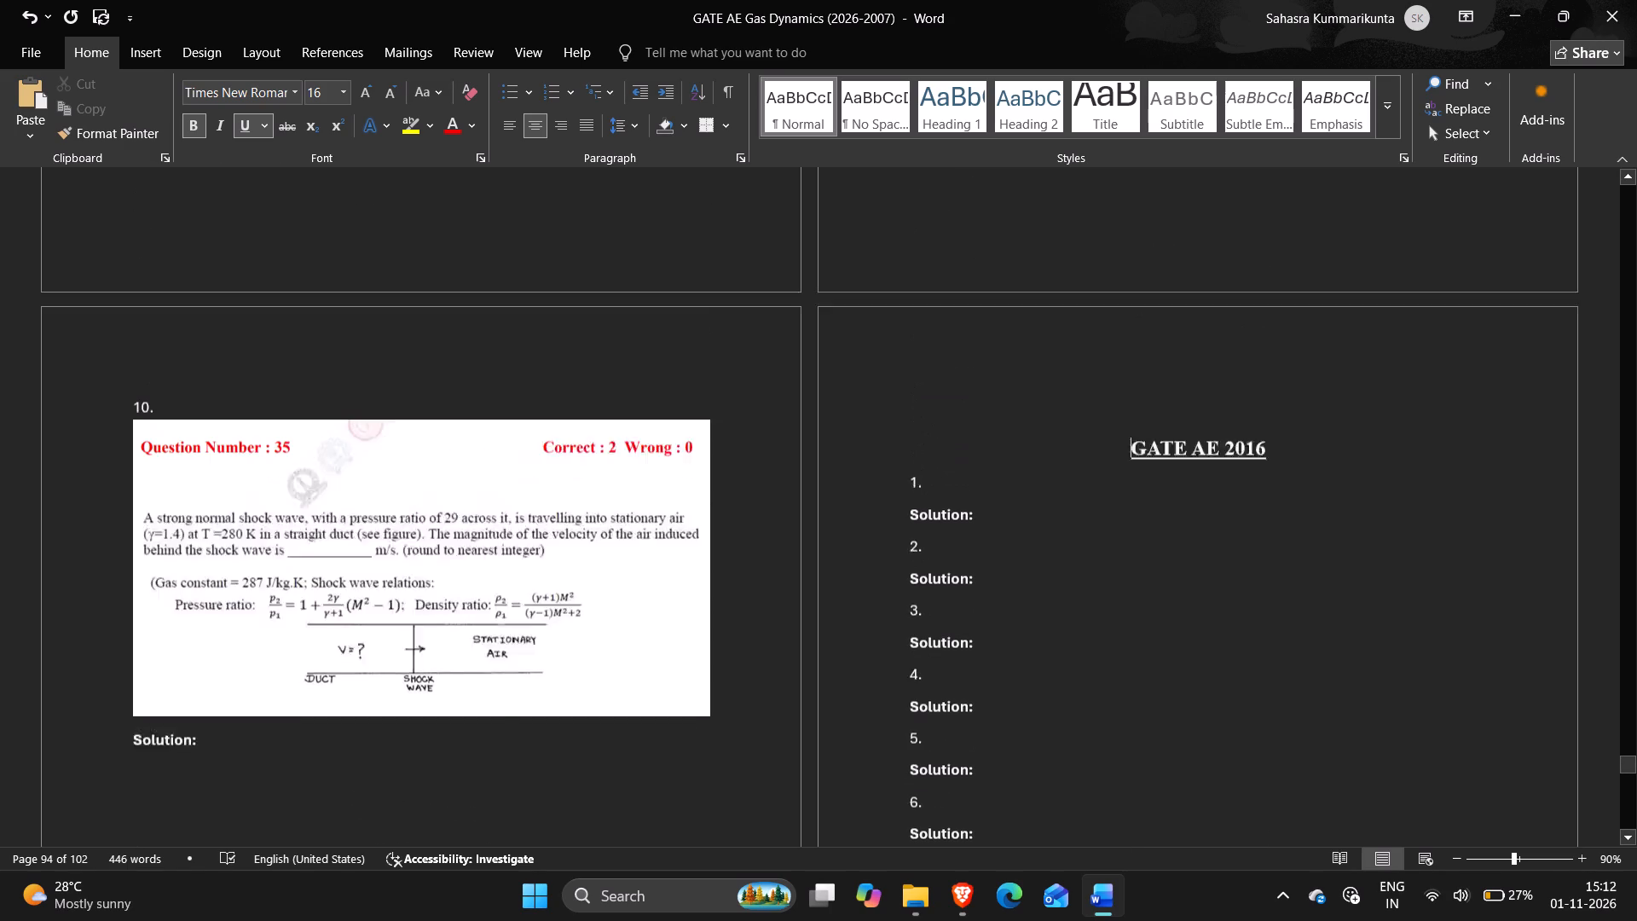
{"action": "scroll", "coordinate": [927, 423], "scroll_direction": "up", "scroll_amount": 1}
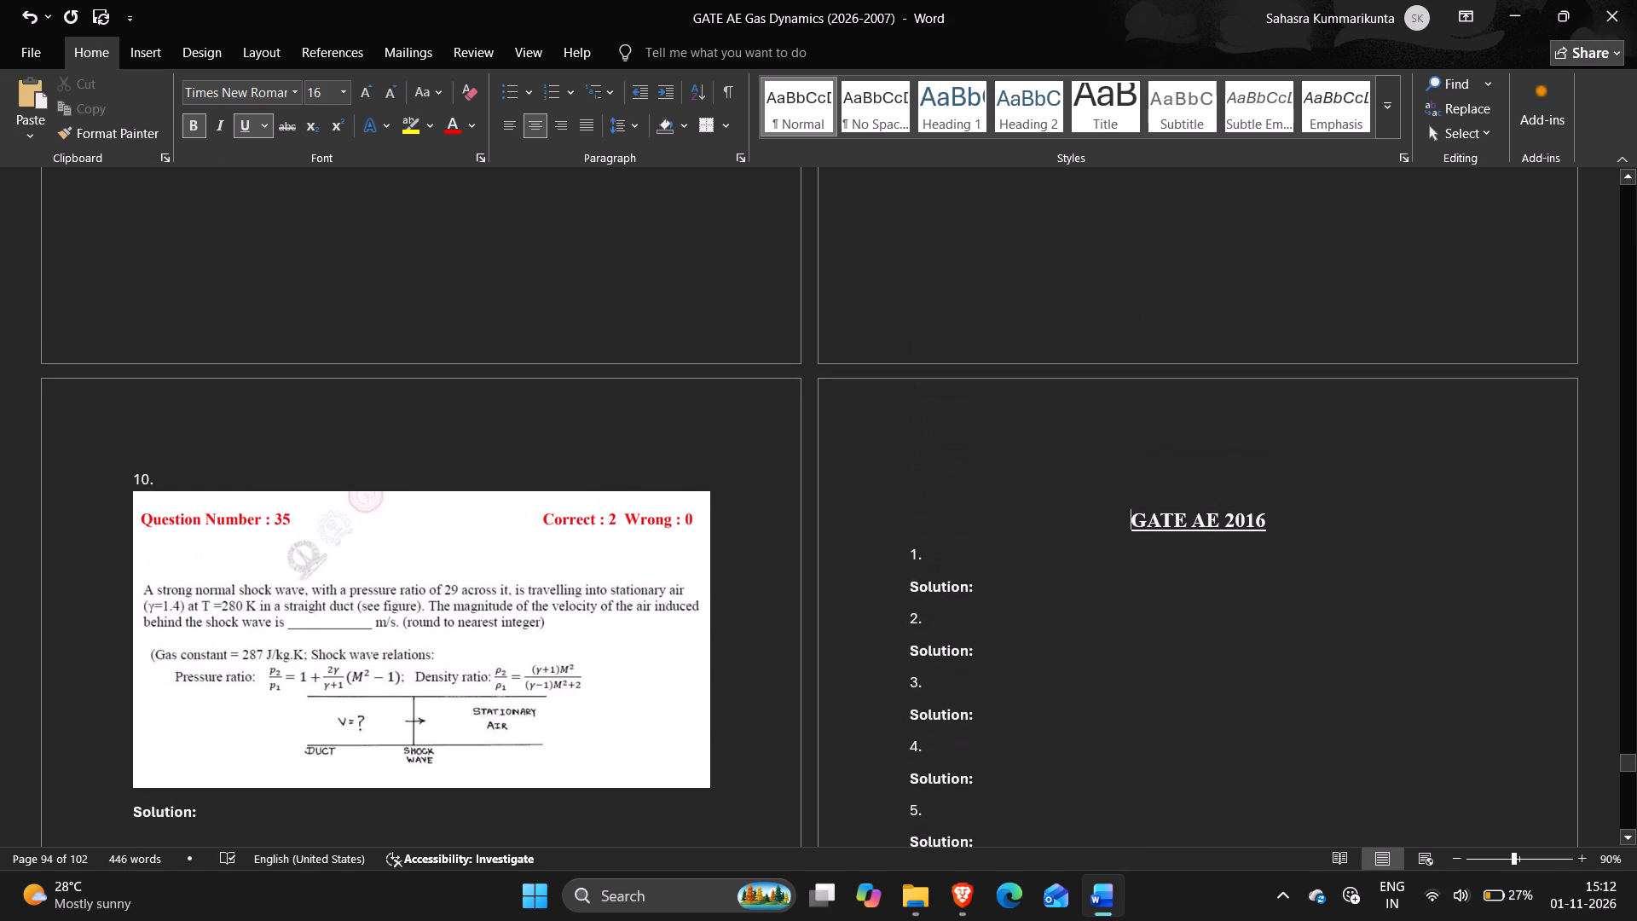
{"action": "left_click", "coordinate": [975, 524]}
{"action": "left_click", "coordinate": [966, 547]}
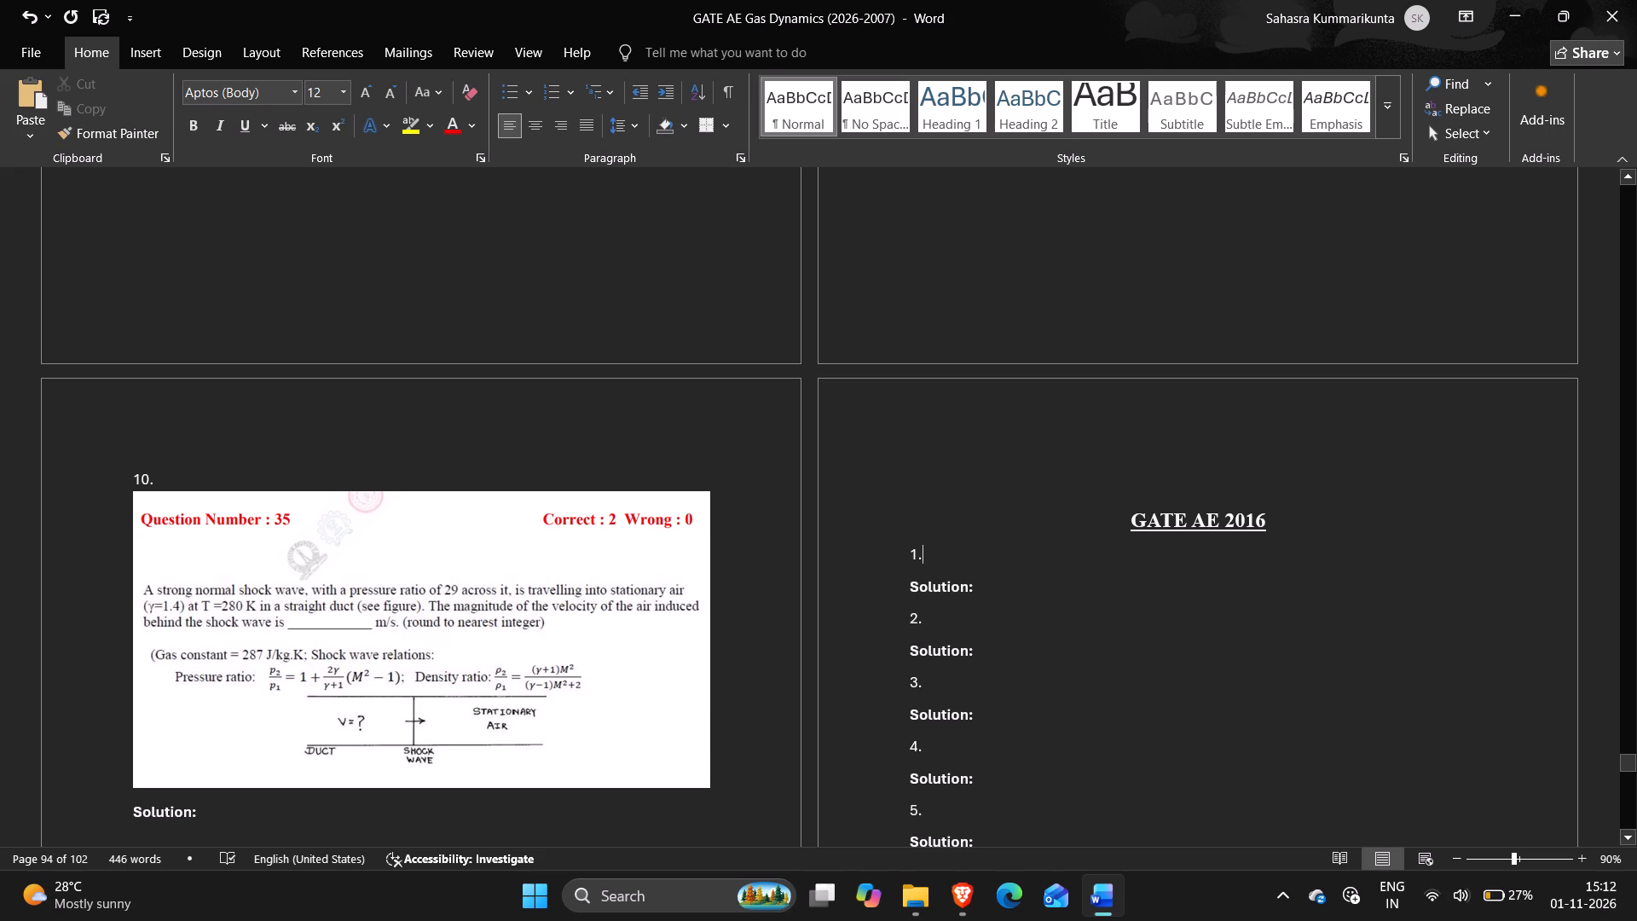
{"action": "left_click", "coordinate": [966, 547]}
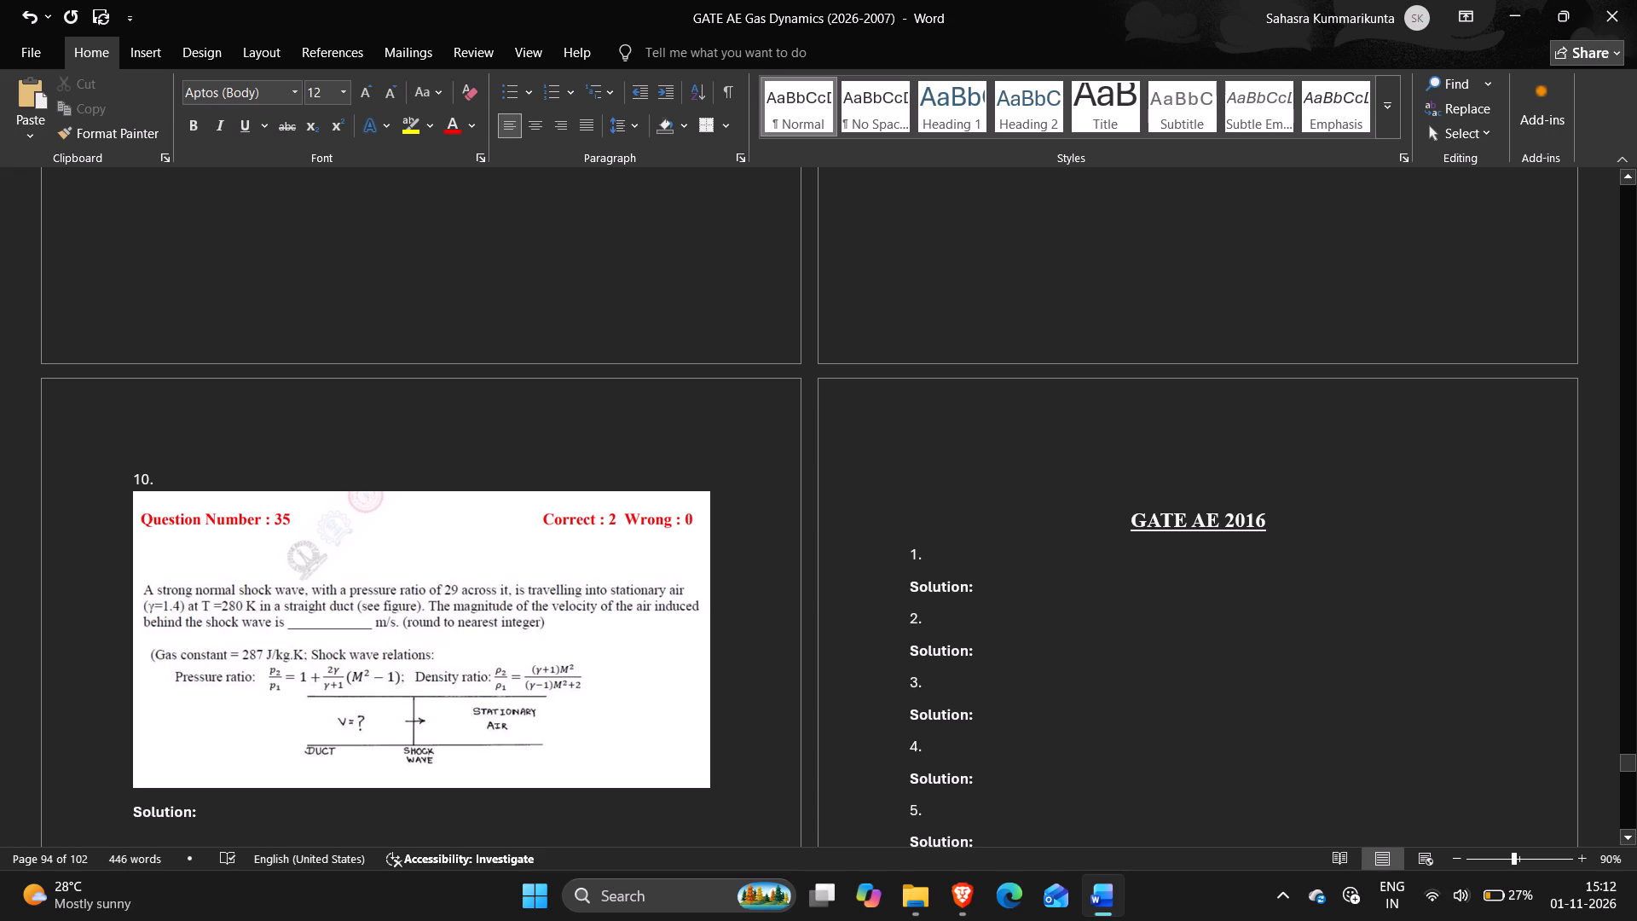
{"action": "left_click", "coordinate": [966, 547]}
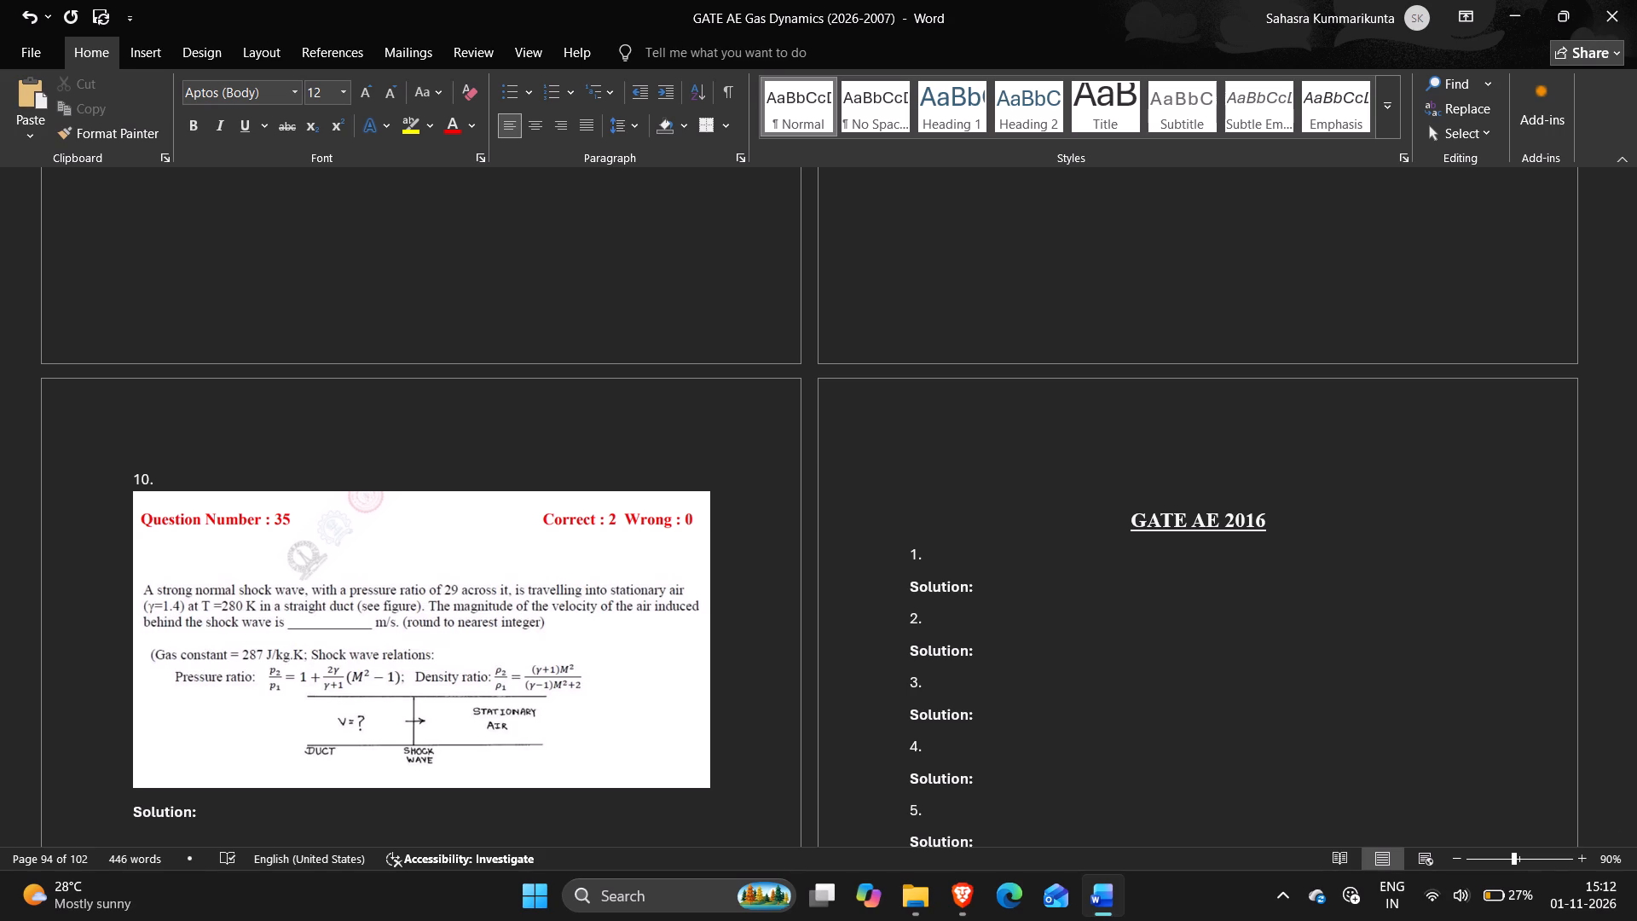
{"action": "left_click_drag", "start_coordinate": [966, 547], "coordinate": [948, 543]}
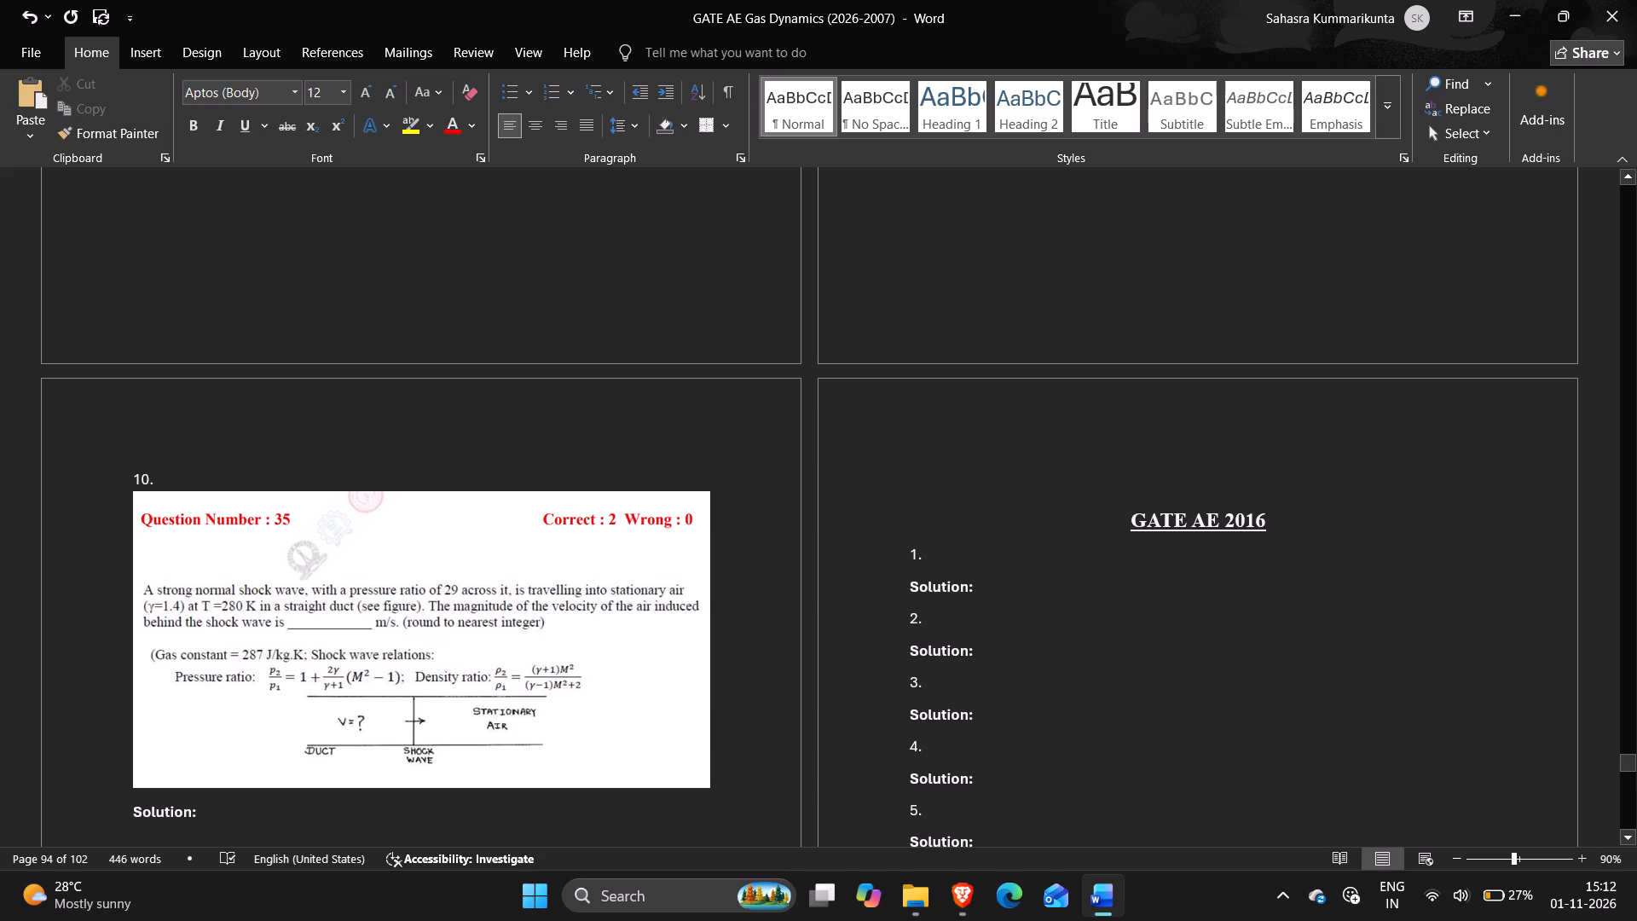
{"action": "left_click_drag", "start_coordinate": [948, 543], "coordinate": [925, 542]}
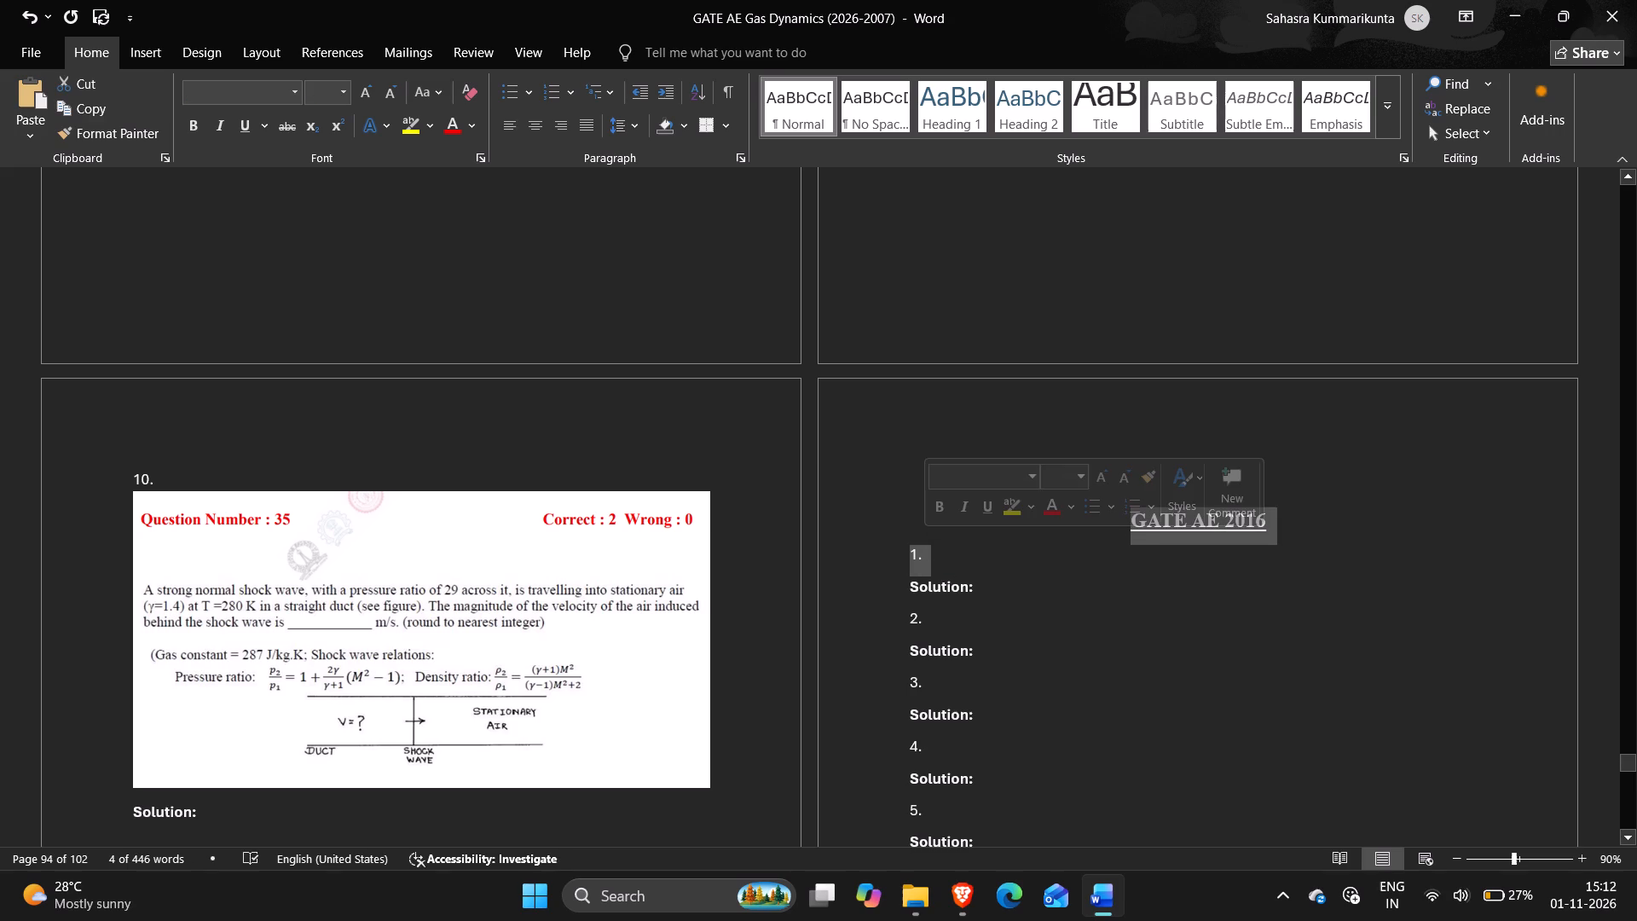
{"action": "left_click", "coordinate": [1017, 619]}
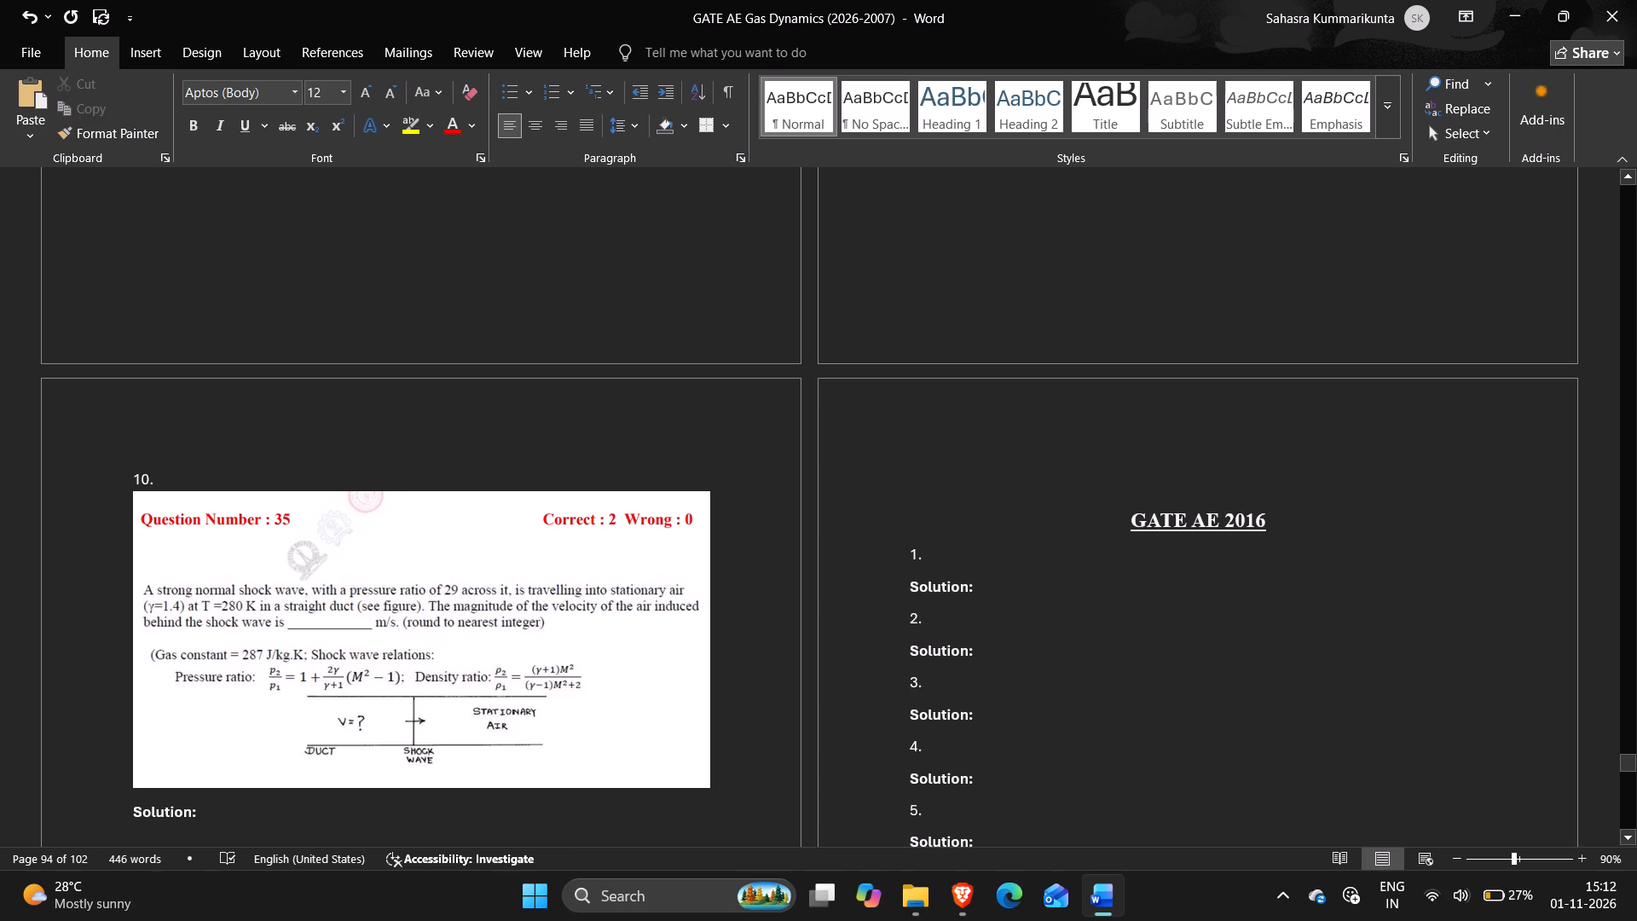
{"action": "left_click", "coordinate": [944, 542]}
Switch to the Screenshots folder in File Explorer and delete all ten 2017 question screenshots.
{"action": "left_click", "coordinate": [920, 901]}
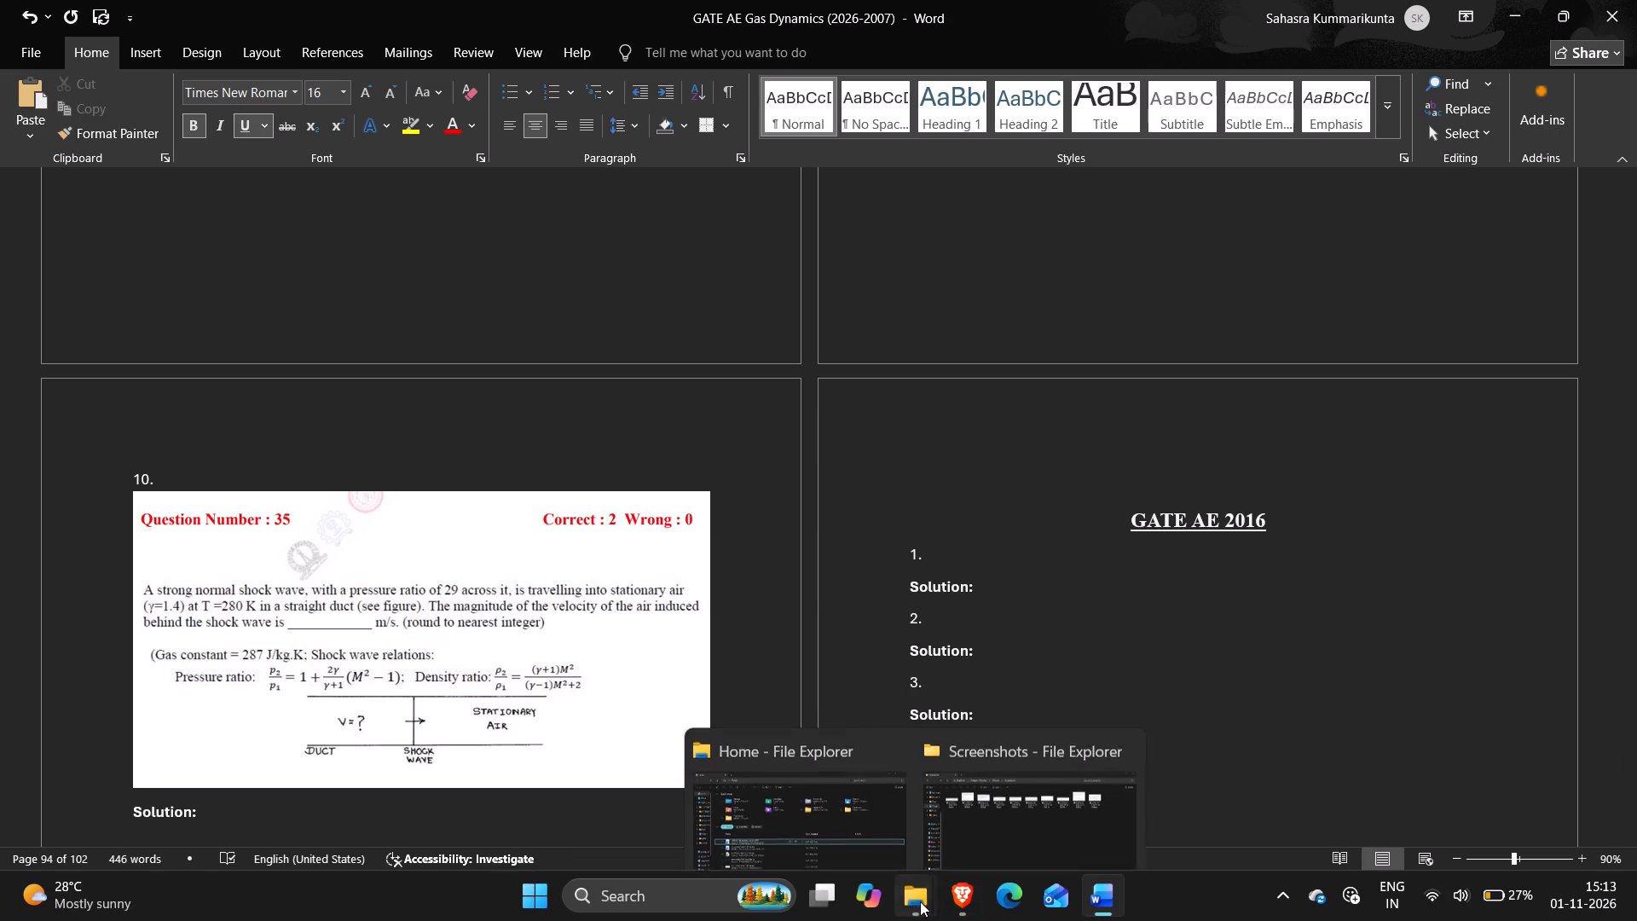
{"action": "left_click", "coordinate": [980, 838]}
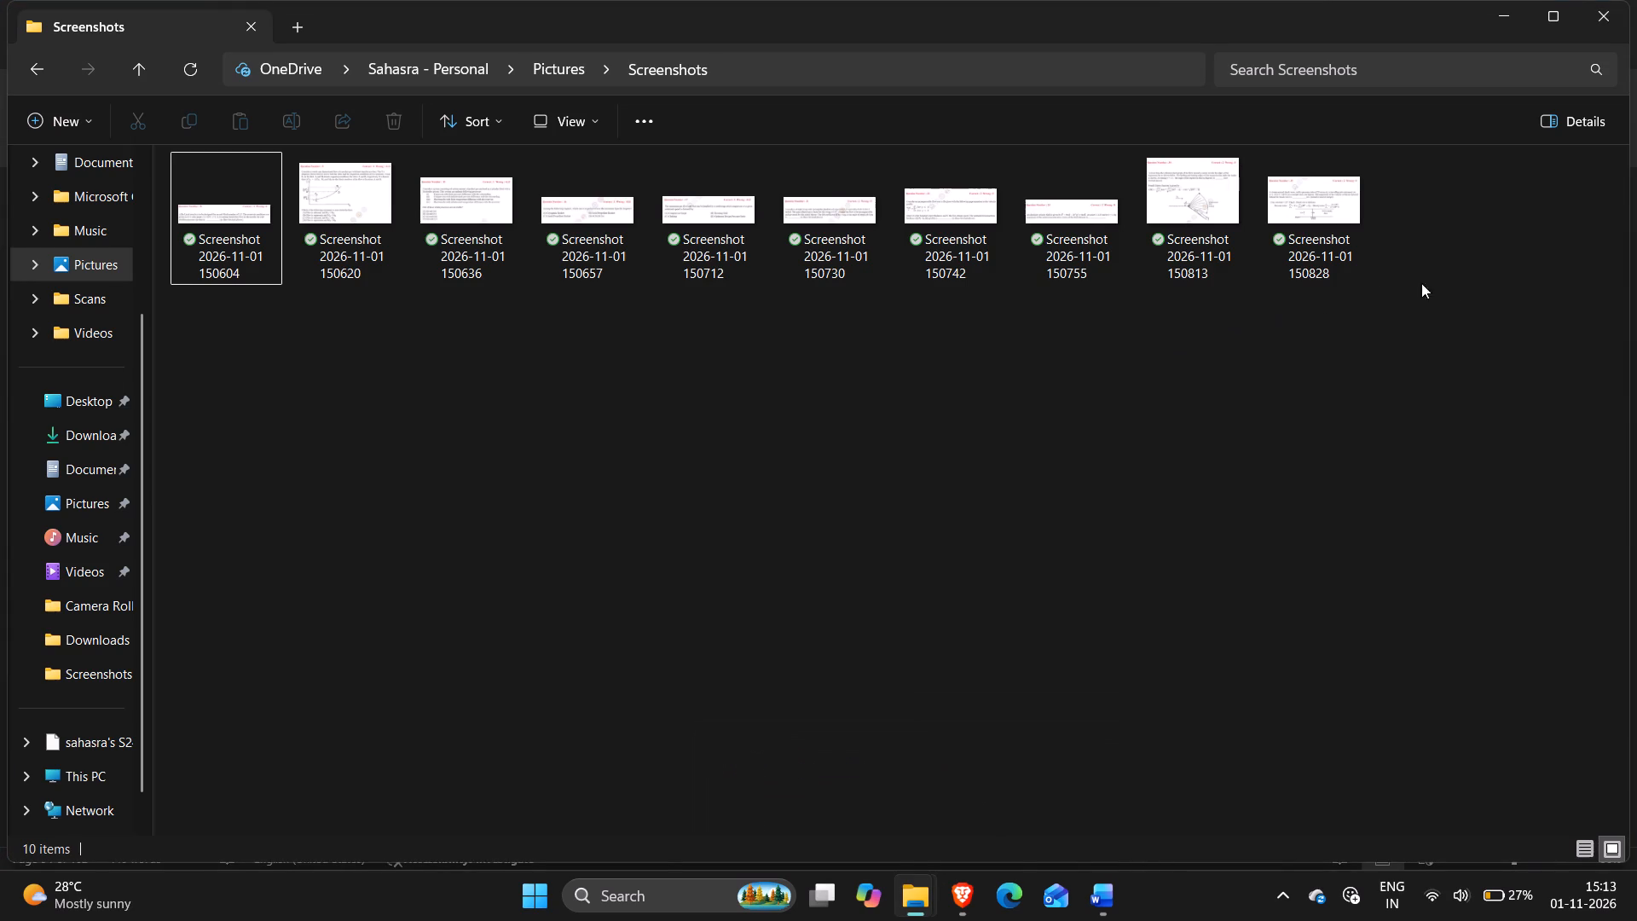
{"action": "left_click_drag", "start_coordinate": [1460, 280], "coordinate": [268, 235]}
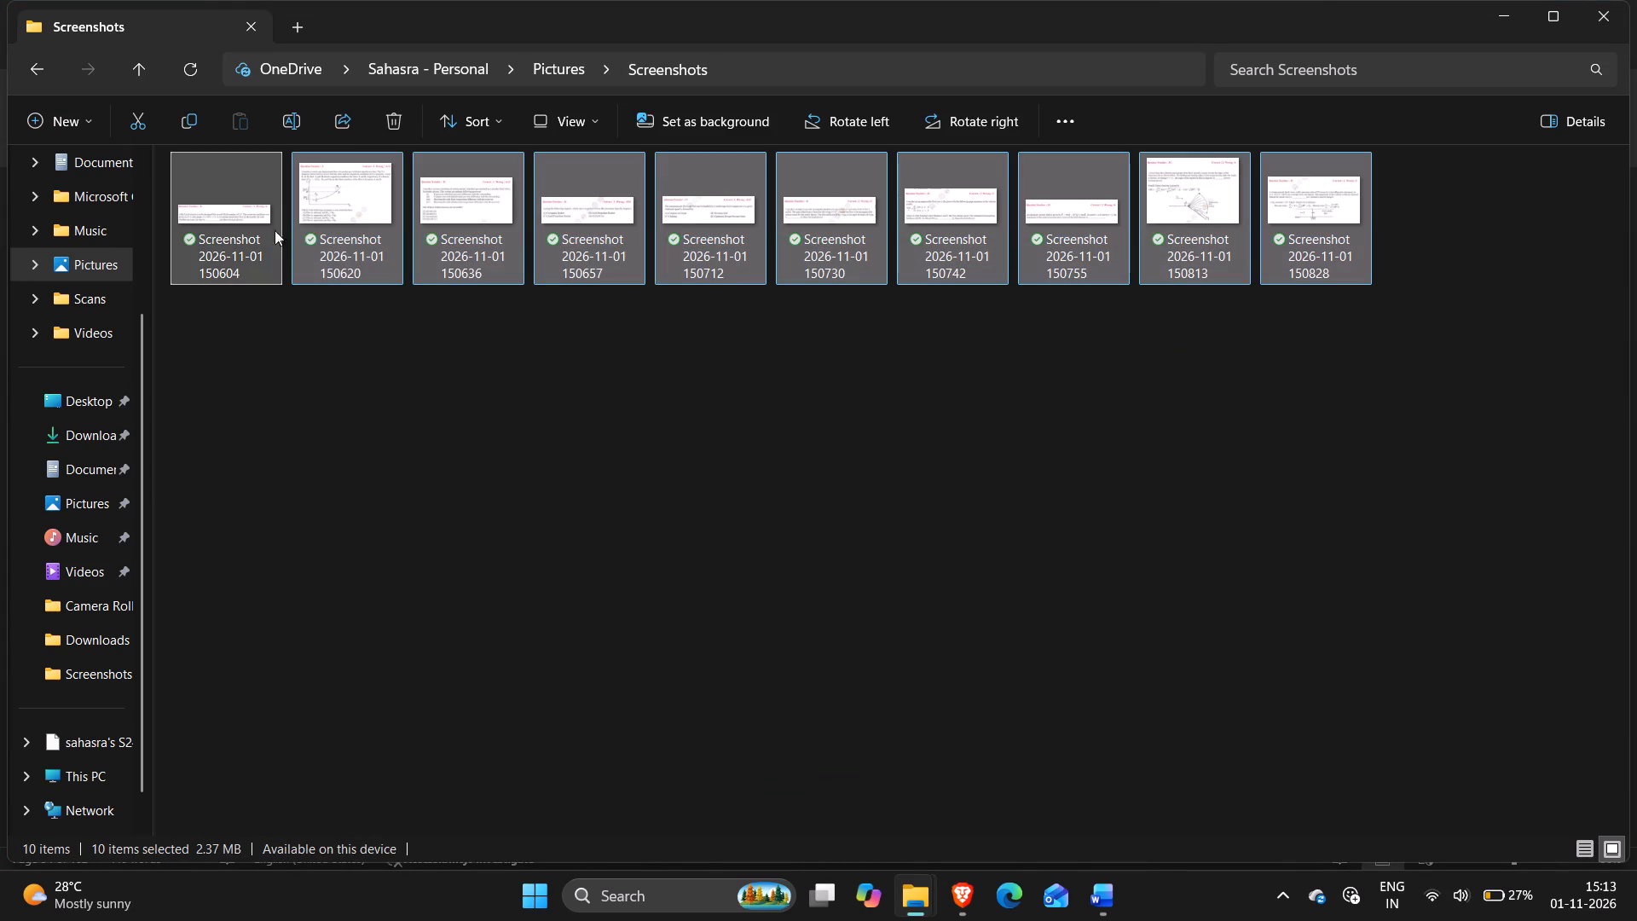
{"action": "left_click", "coordinate": [411, 112]}
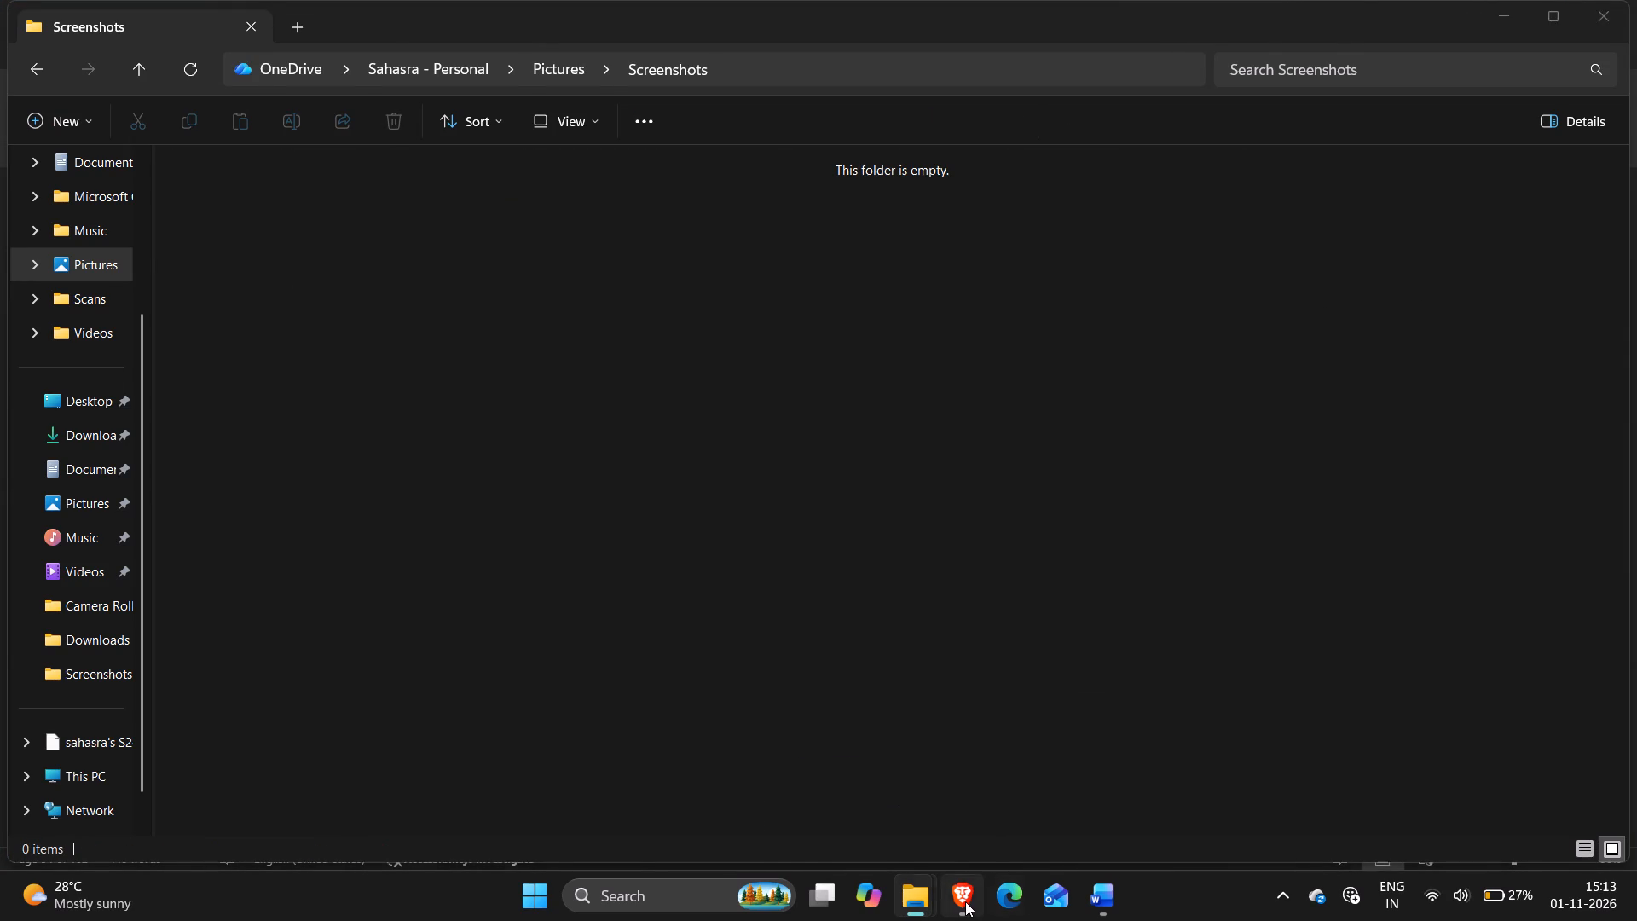
Switch to the Brave browser and close the GATE-Aerospace-2017 paper.
{"action": "left_click", "coordinate": [965, 901]}
{"action": "left_click", "coordinate": [1133, 27]}
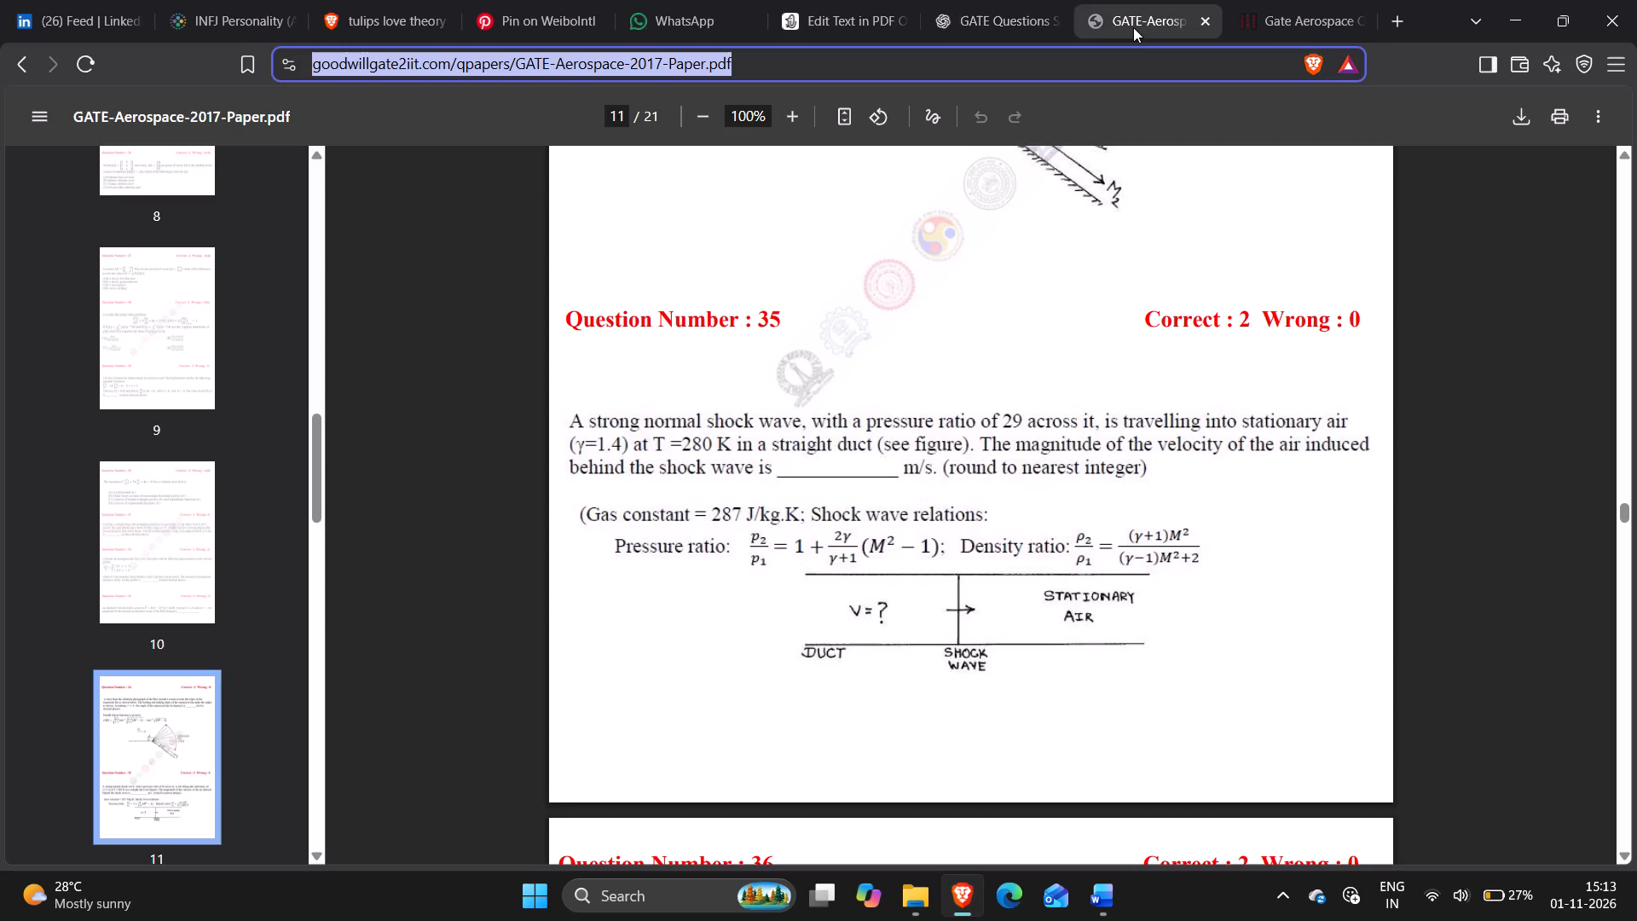
{"action": "left_click", "coordinate": [1200, 20]}
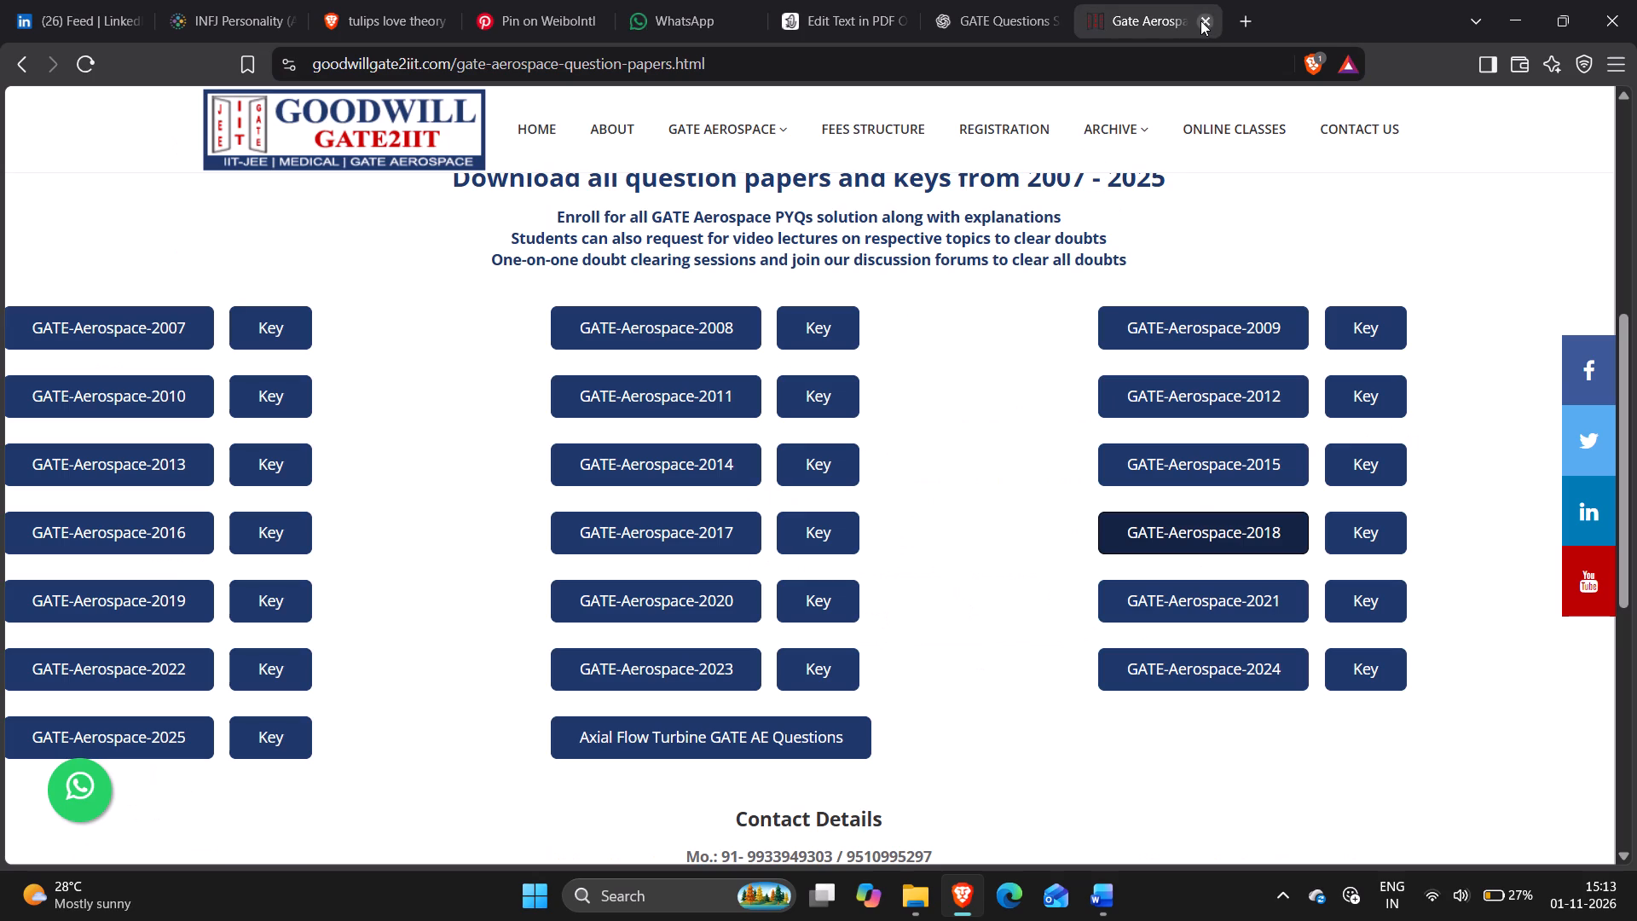
Open the GATE-Aerospace-2016 question paper from the Goodwill GATE2IIT question papers page.
{"action": "left_click", "coordinate": [1103, 869]}
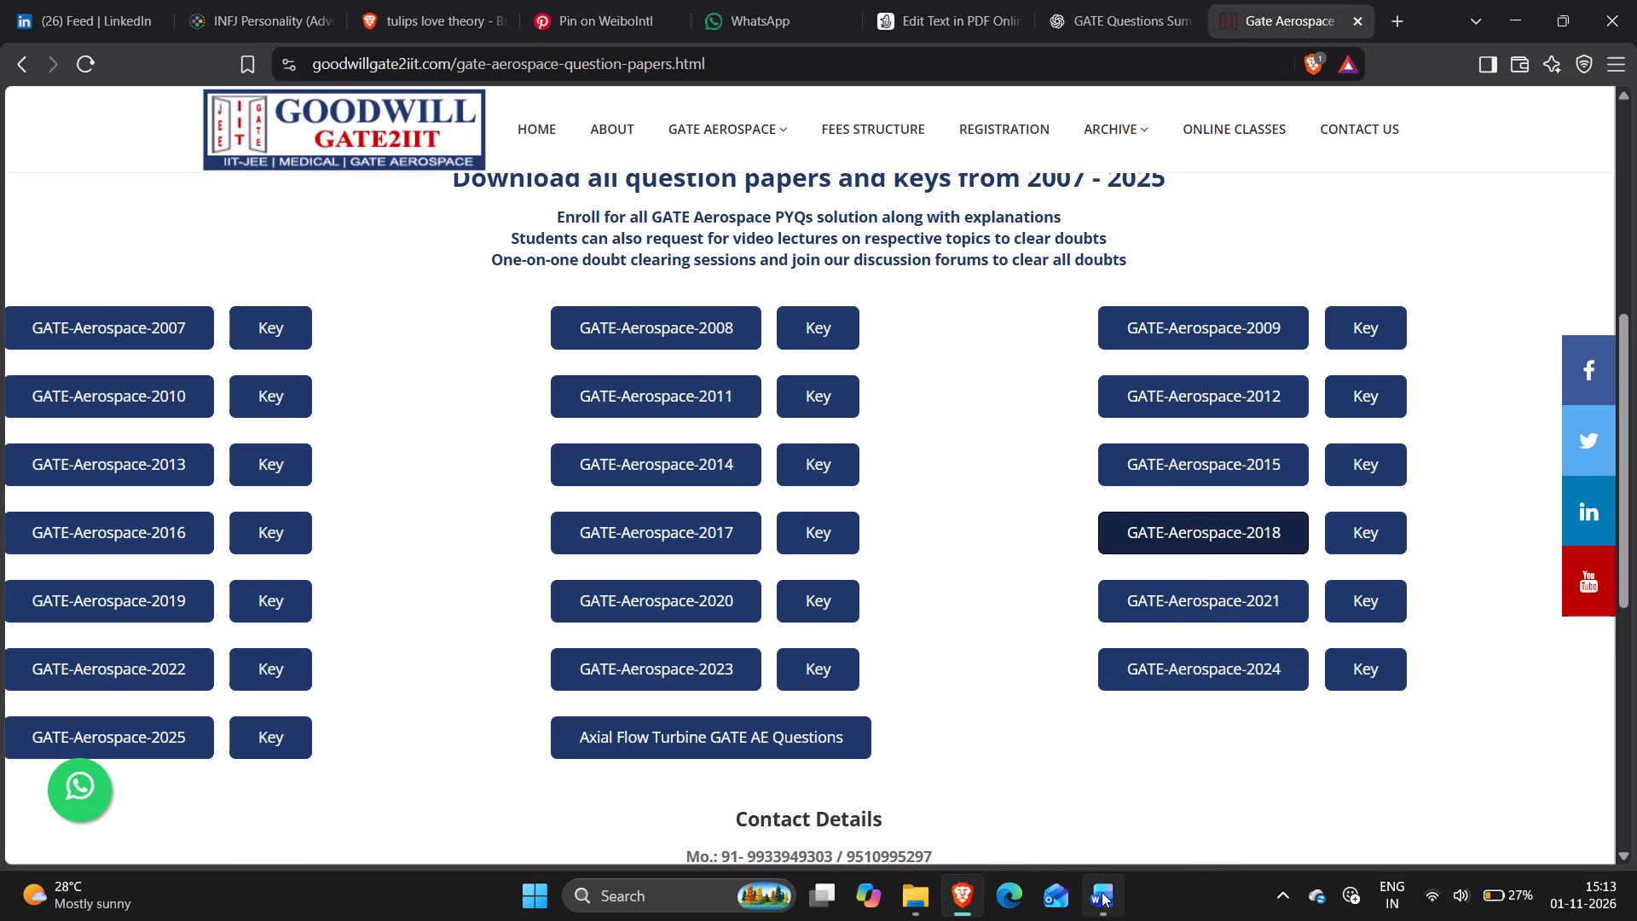
{"action": "left_click", "coordinate": [208, 529]}
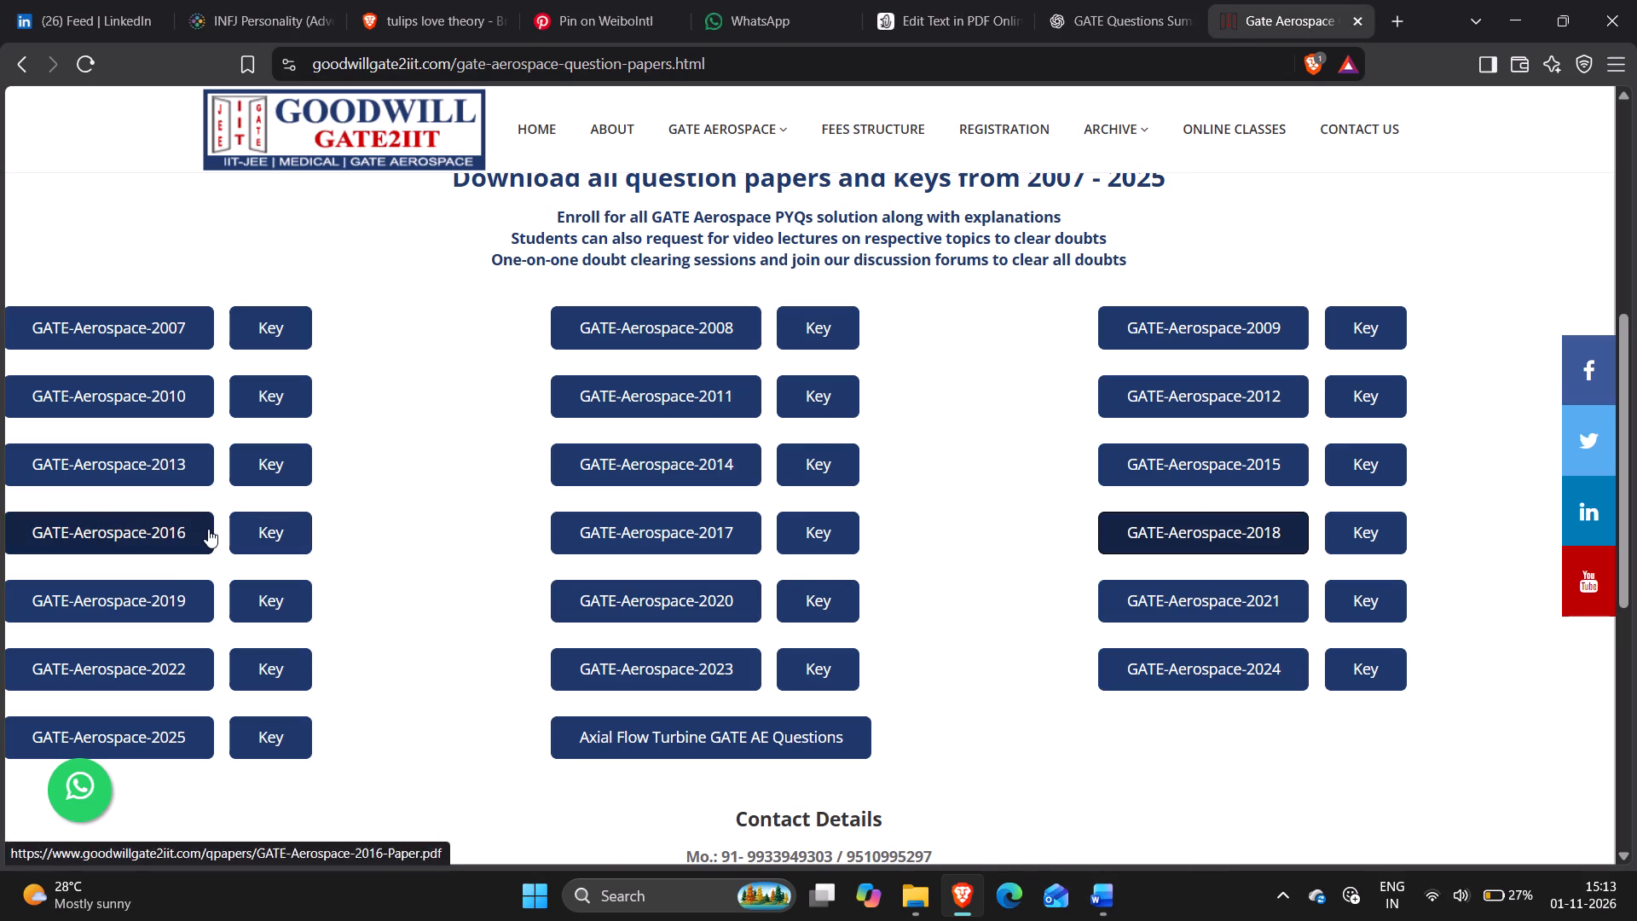
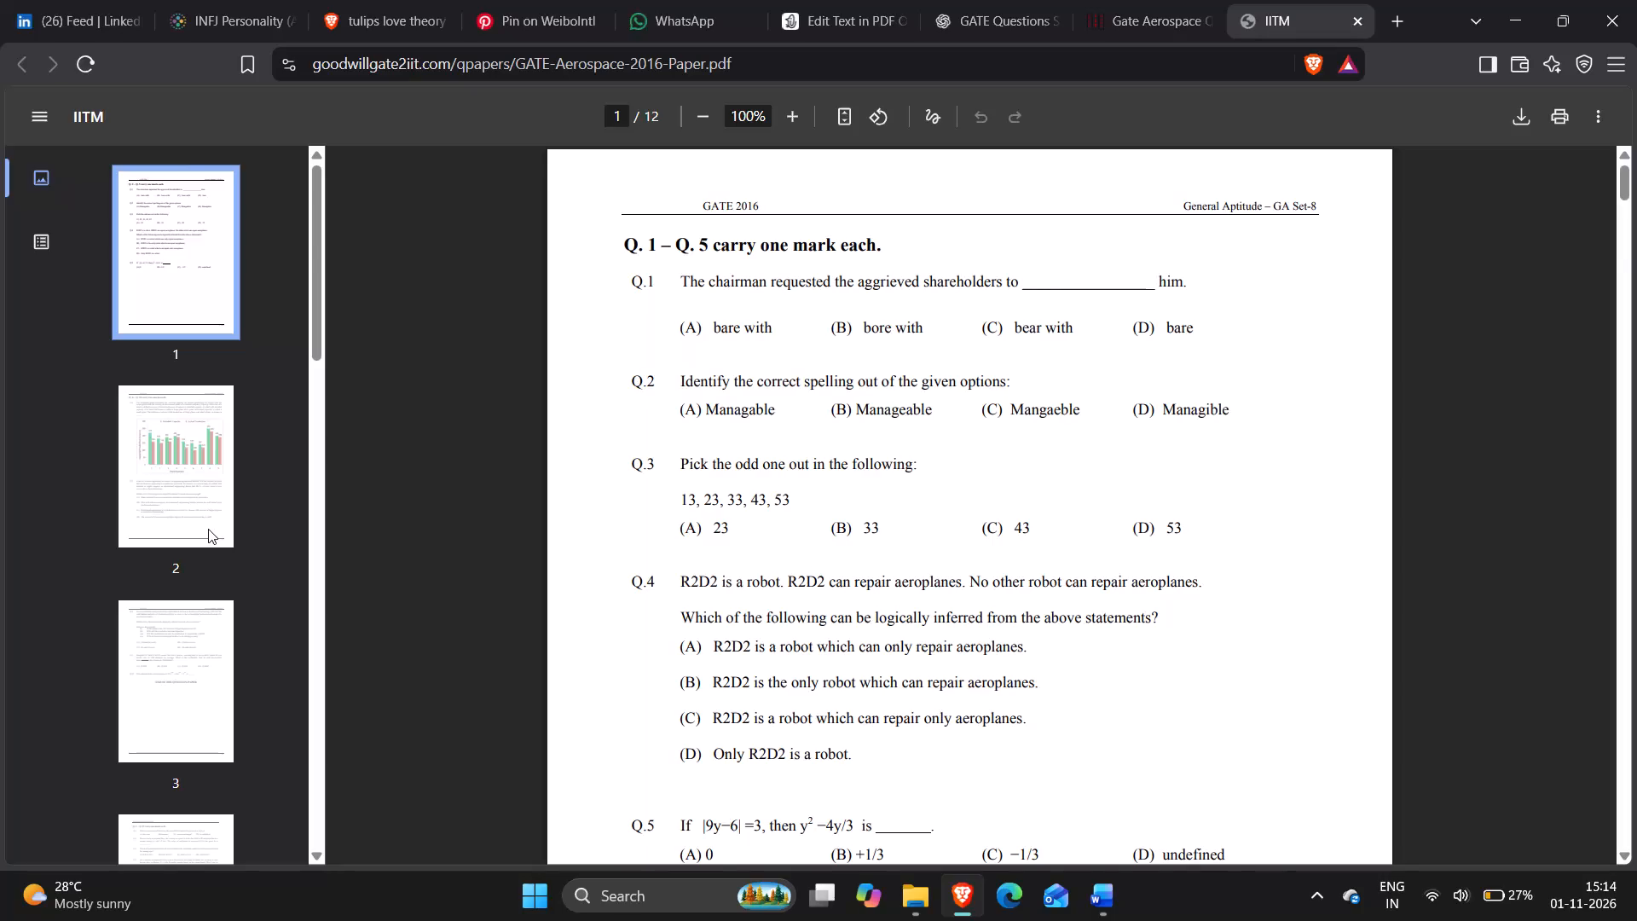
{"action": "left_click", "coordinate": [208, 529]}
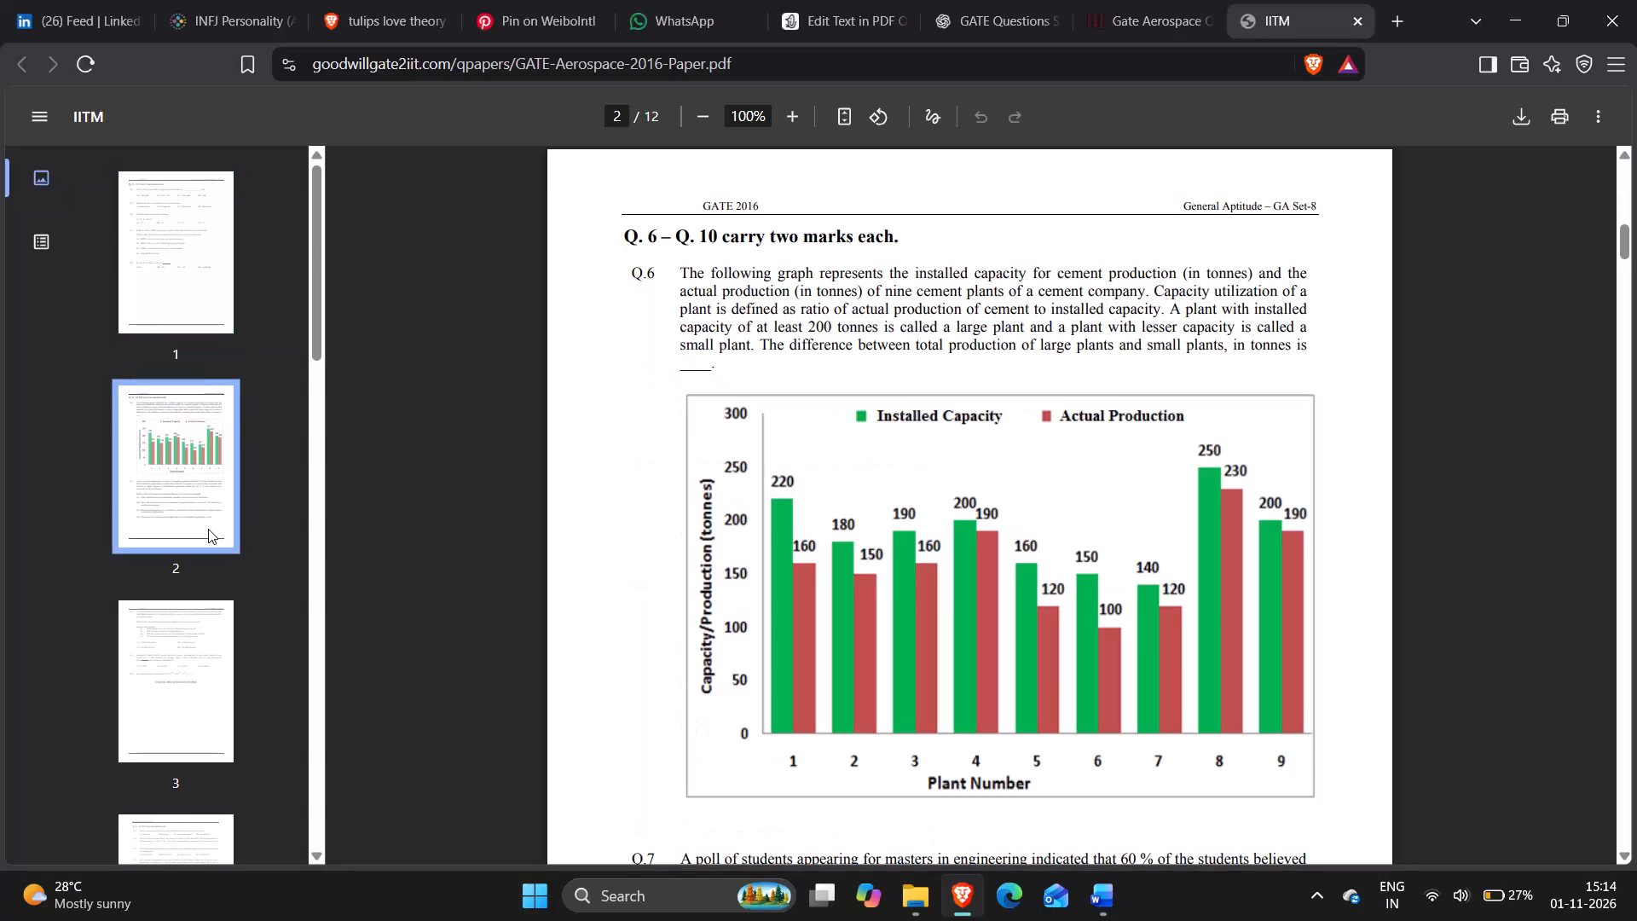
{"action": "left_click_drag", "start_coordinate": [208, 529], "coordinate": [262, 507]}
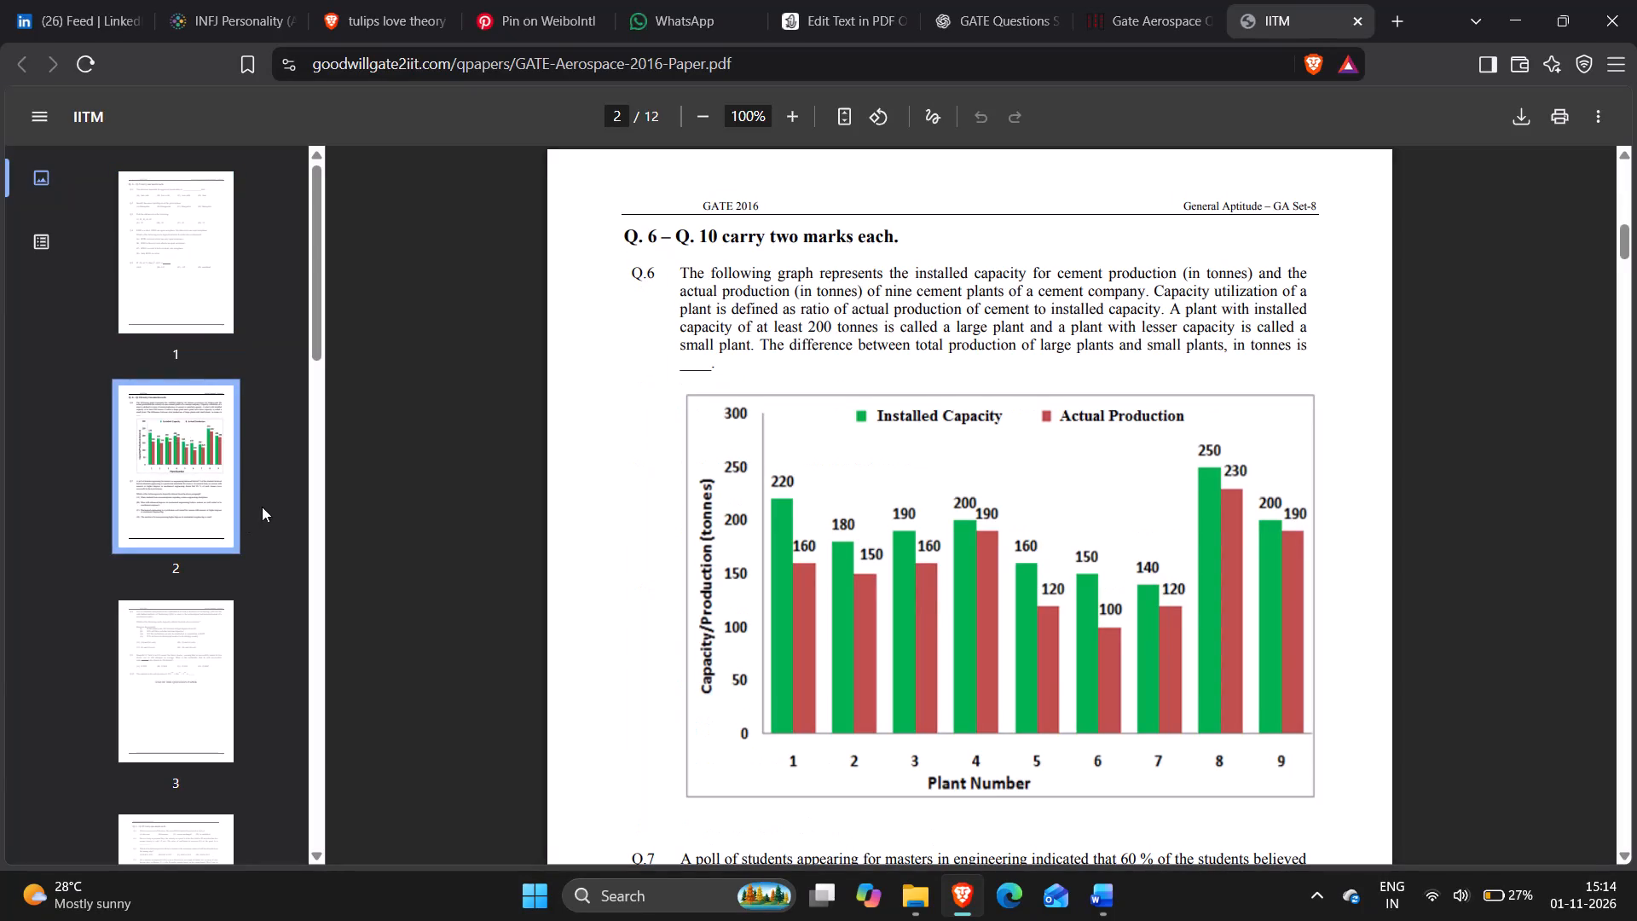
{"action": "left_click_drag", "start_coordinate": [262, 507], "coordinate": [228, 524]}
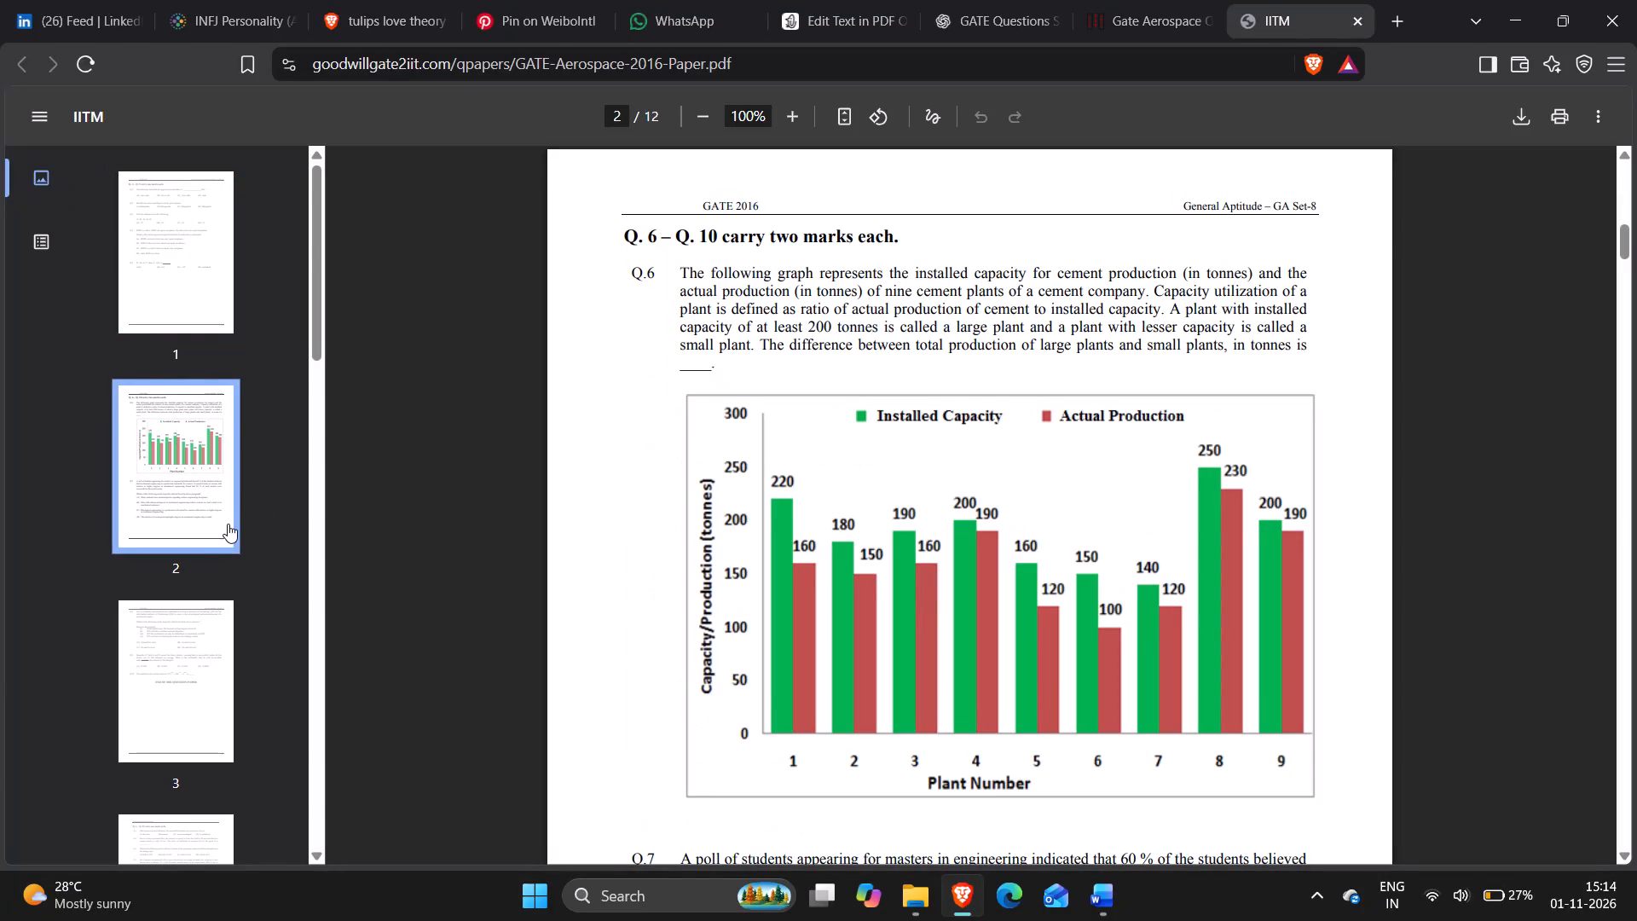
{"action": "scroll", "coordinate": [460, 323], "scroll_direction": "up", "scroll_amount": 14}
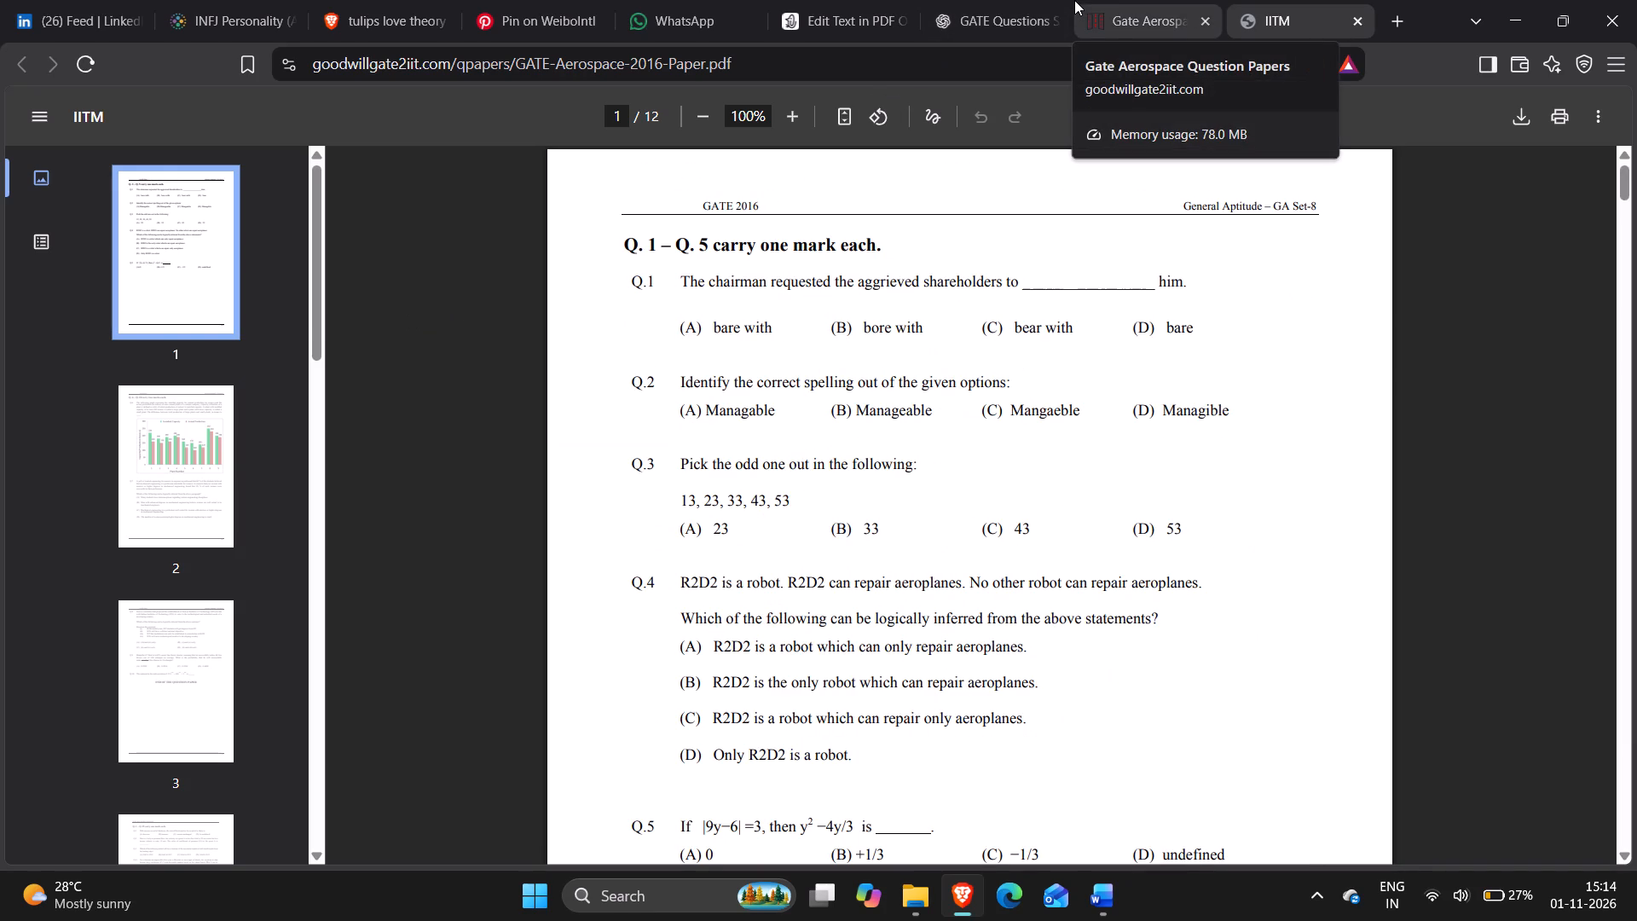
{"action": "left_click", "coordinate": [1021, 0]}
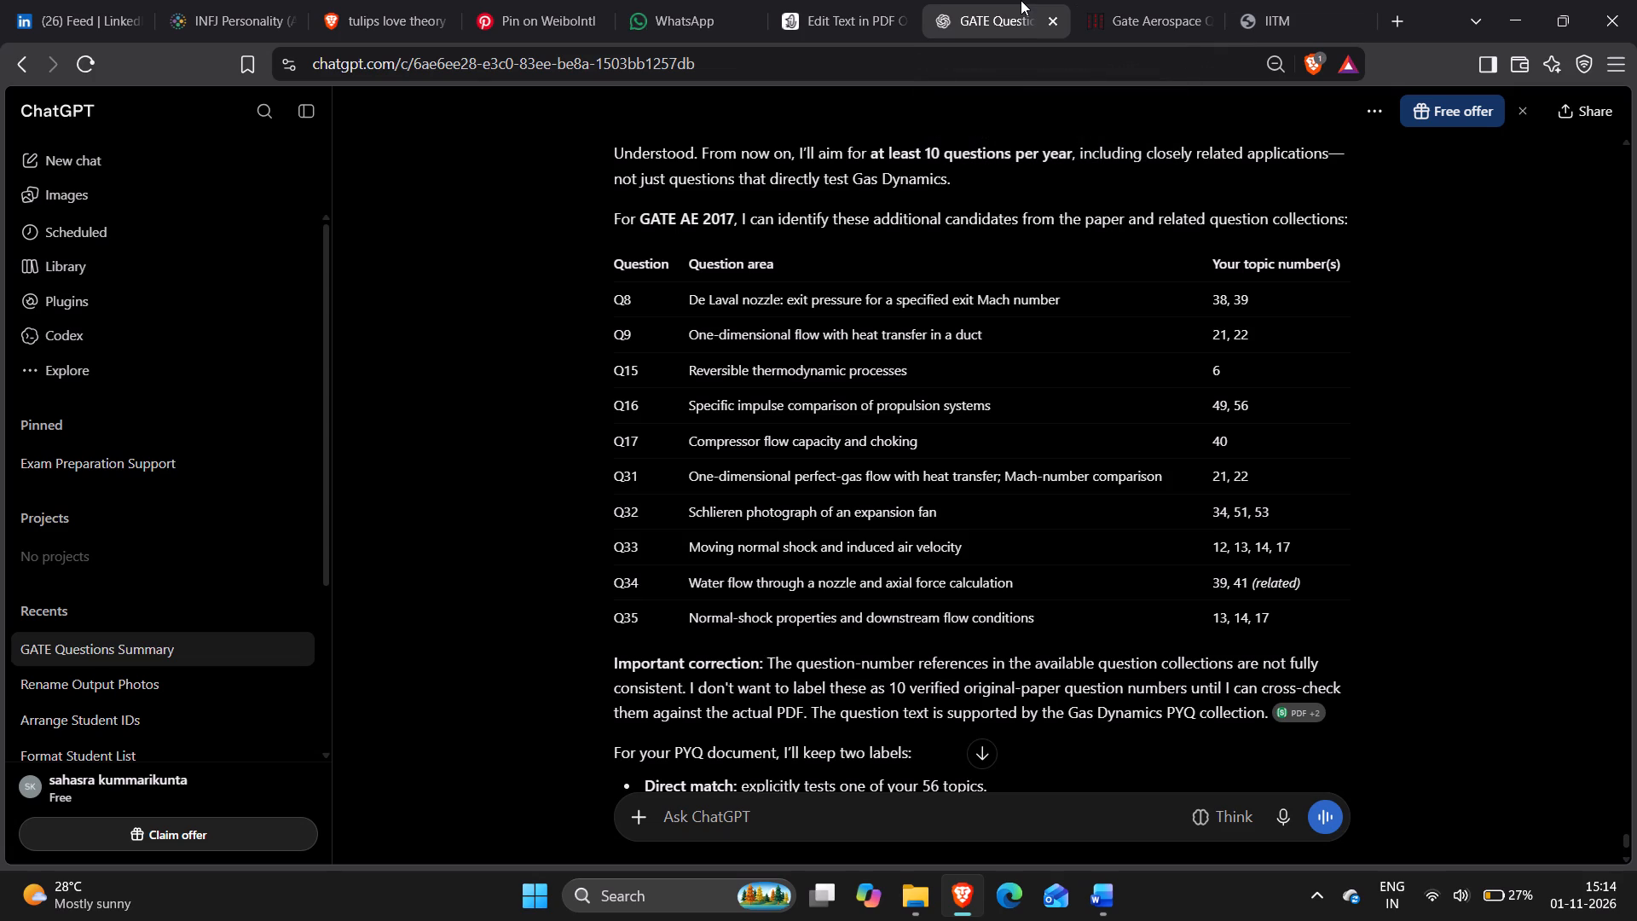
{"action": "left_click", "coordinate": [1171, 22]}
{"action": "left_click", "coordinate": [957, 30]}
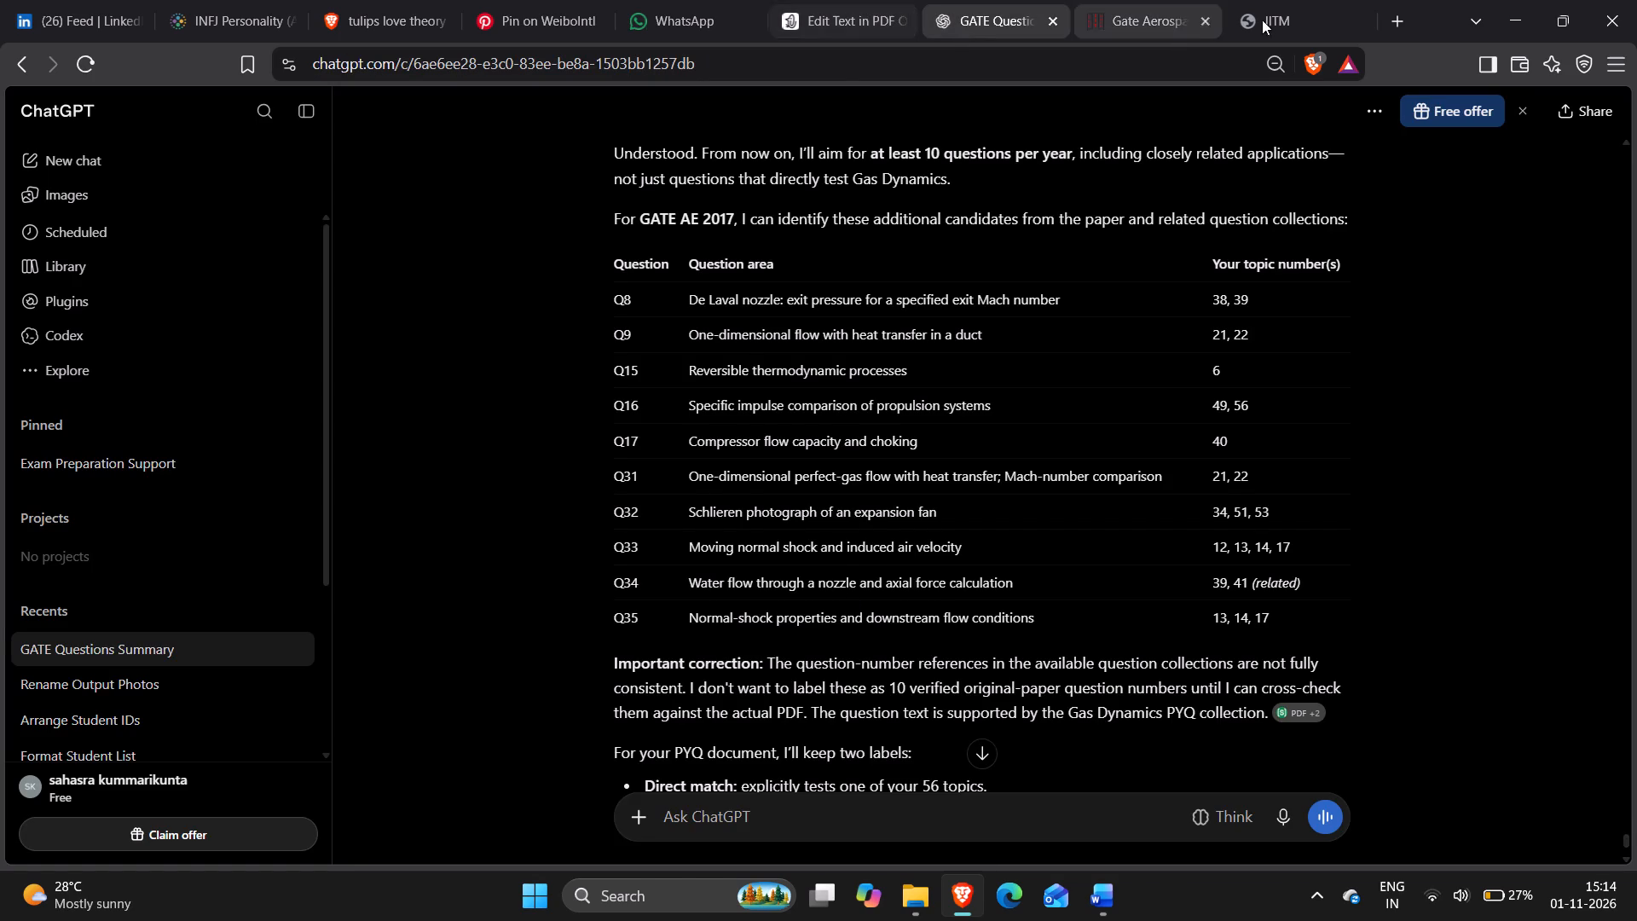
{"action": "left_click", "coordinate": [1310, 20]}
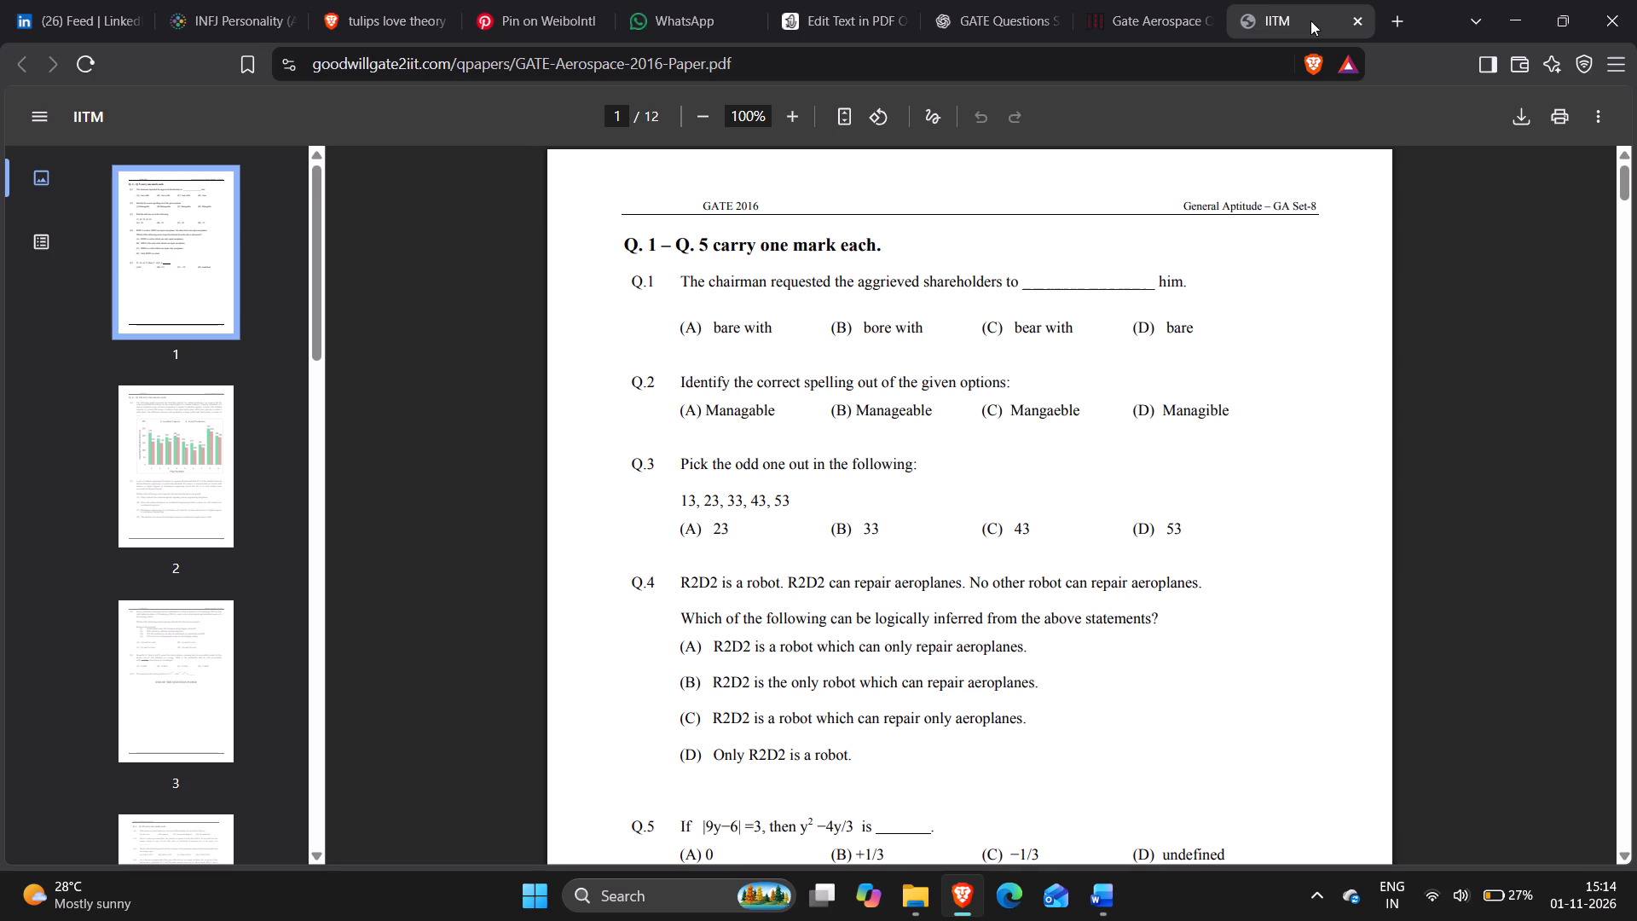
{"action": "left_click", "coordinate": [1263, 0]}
{"action": "left_click", "coordinate": [655, 73]}
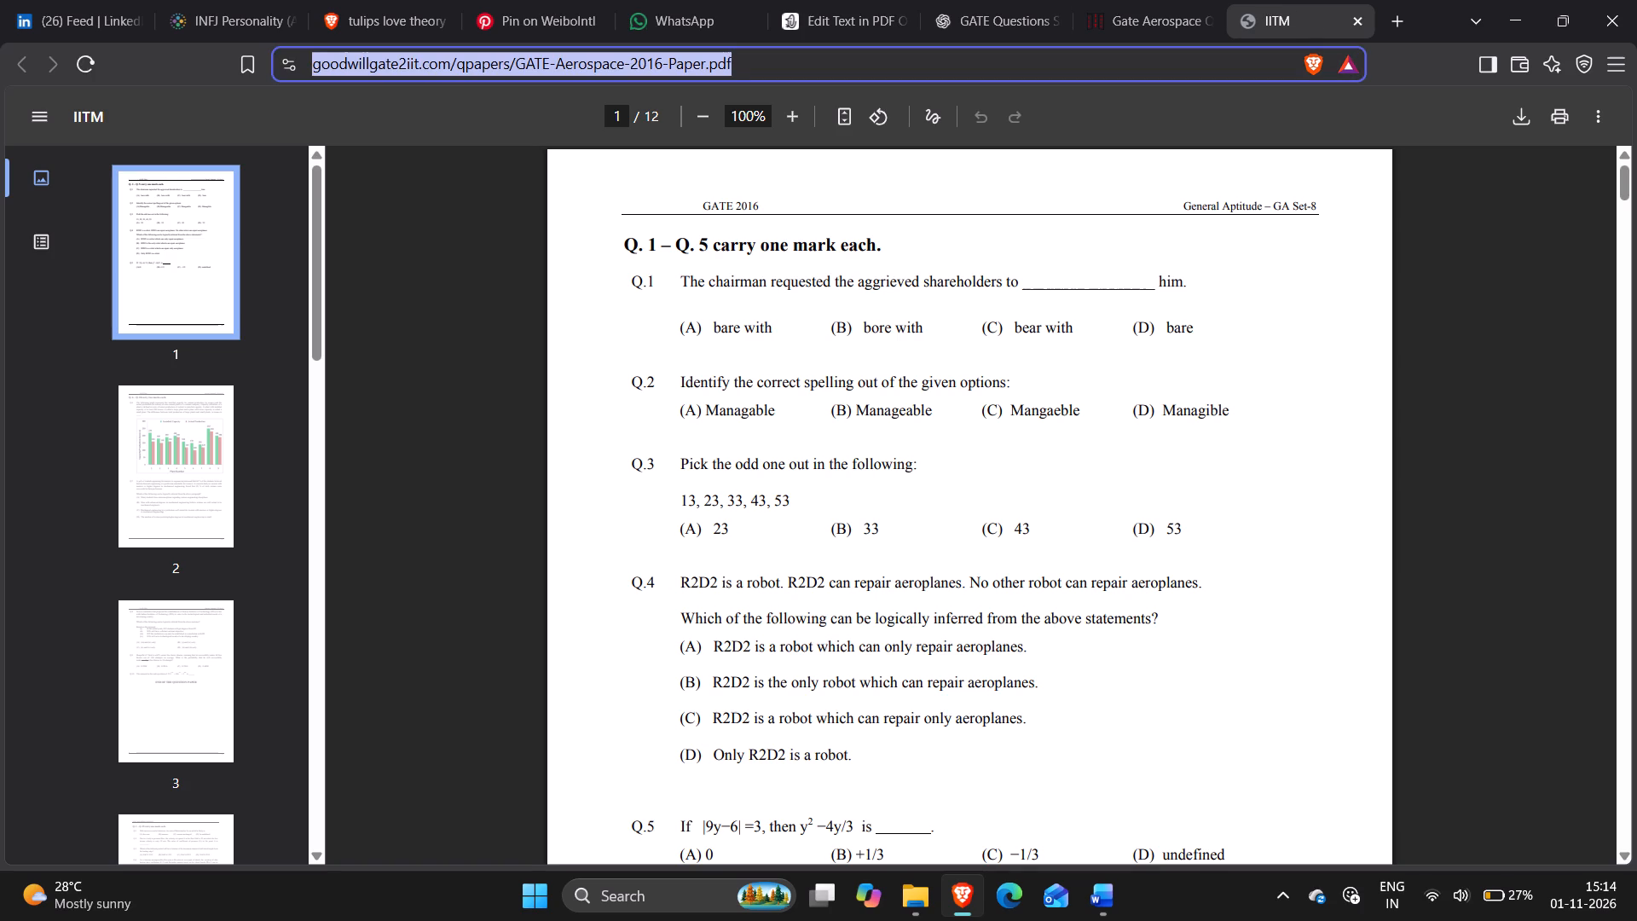
{"action": "key", "text": "ctrl+c"}
{"action": "left_click", "coordinate": [963, 0]}
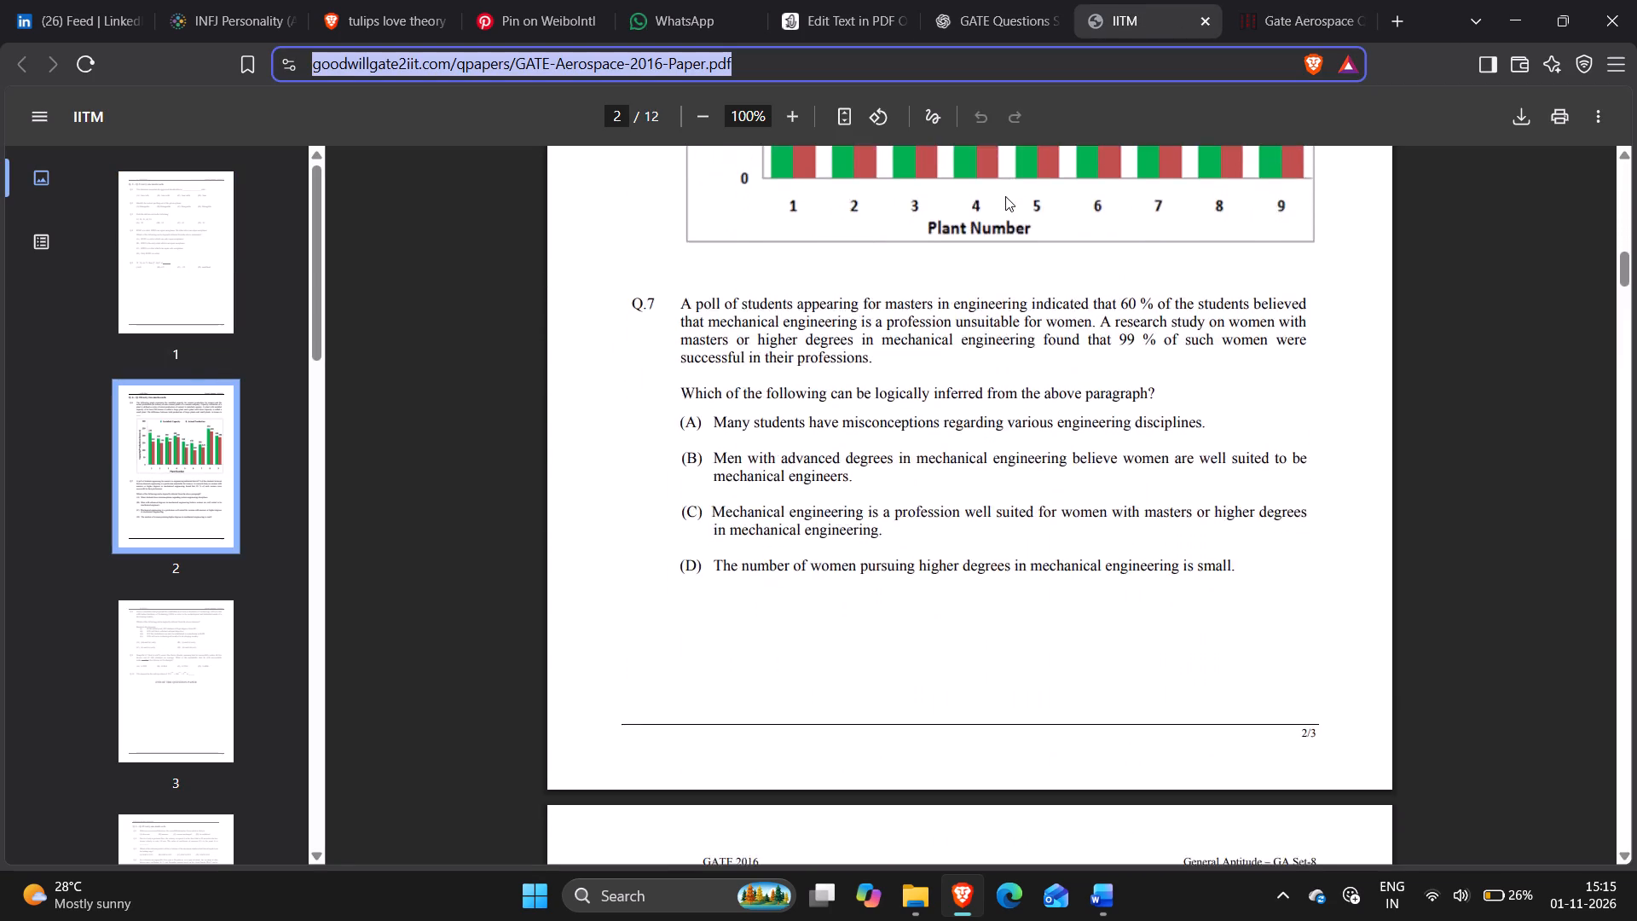
{"action": "scroll", "coordinate": [1005, 196], "scroll_direction": "down", "scroll_amount": 1}
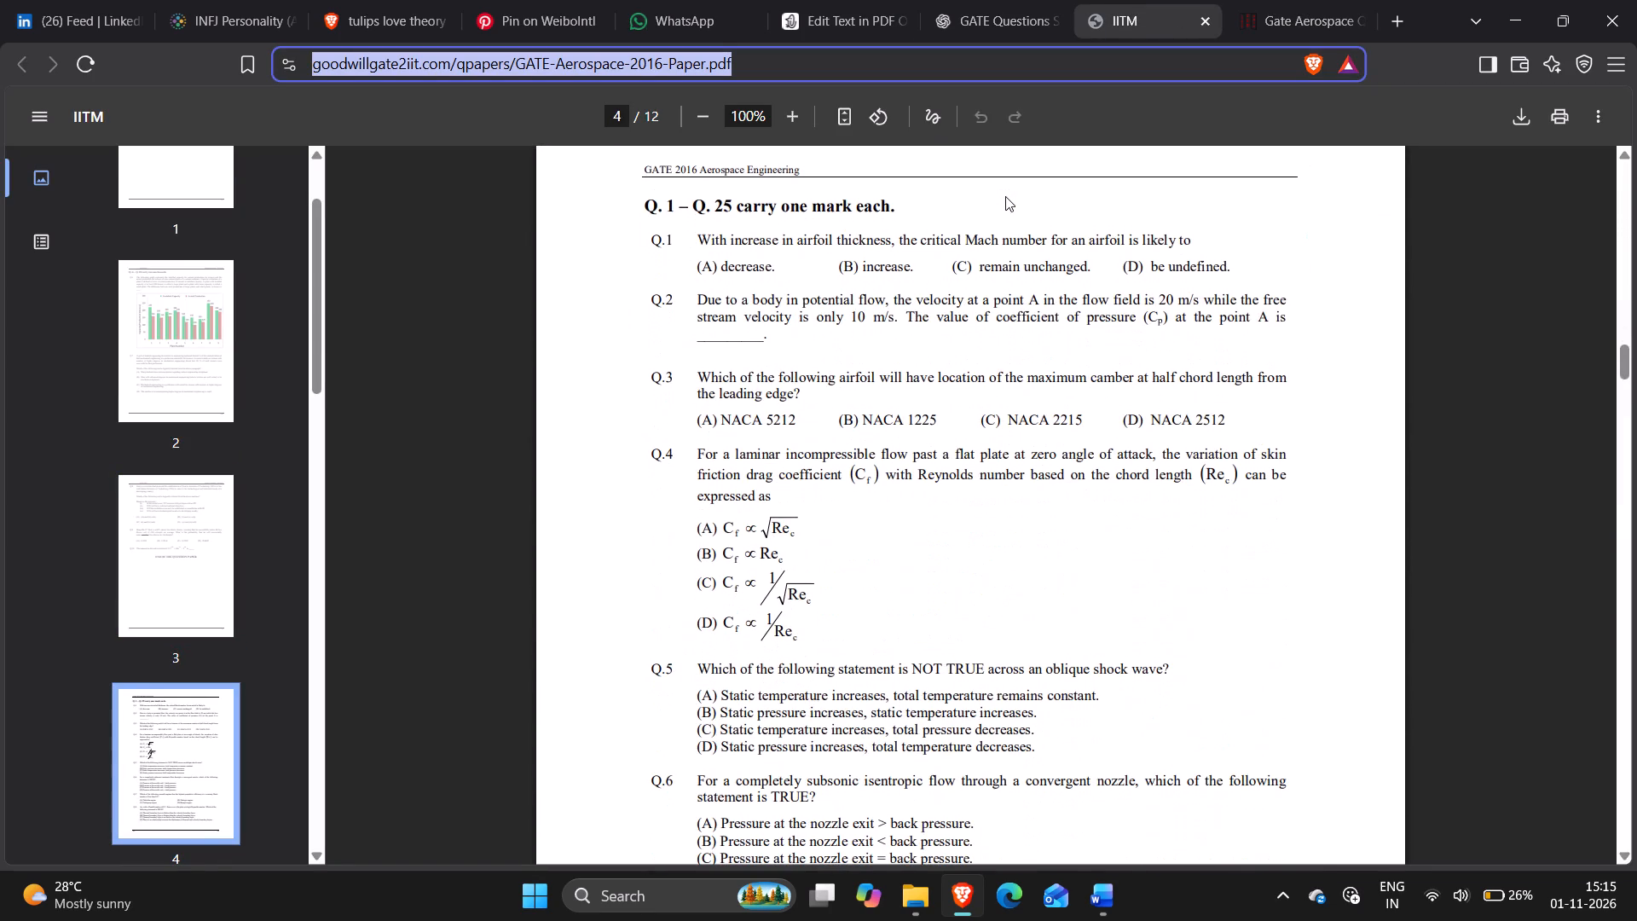
{"action": "scroll", "coordinate": [1005, 196], "scroll_direction": "down", "scroll_amount": 1}
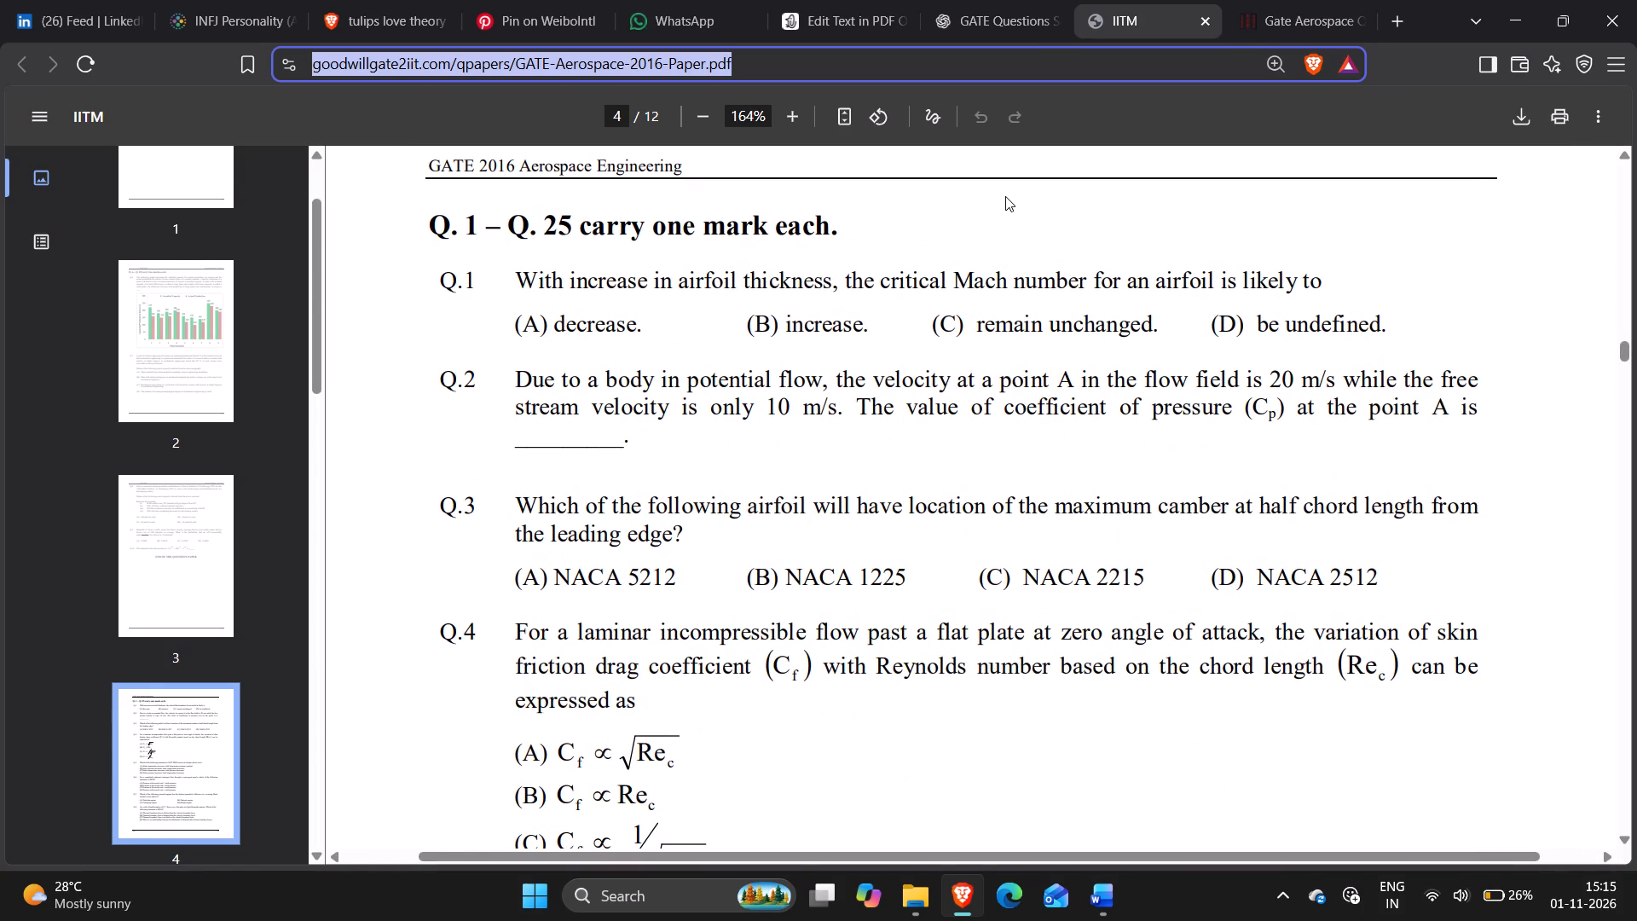
{"action": "key", "text": "ctrl+F2"}
{"action": "key", "text": "F2"}
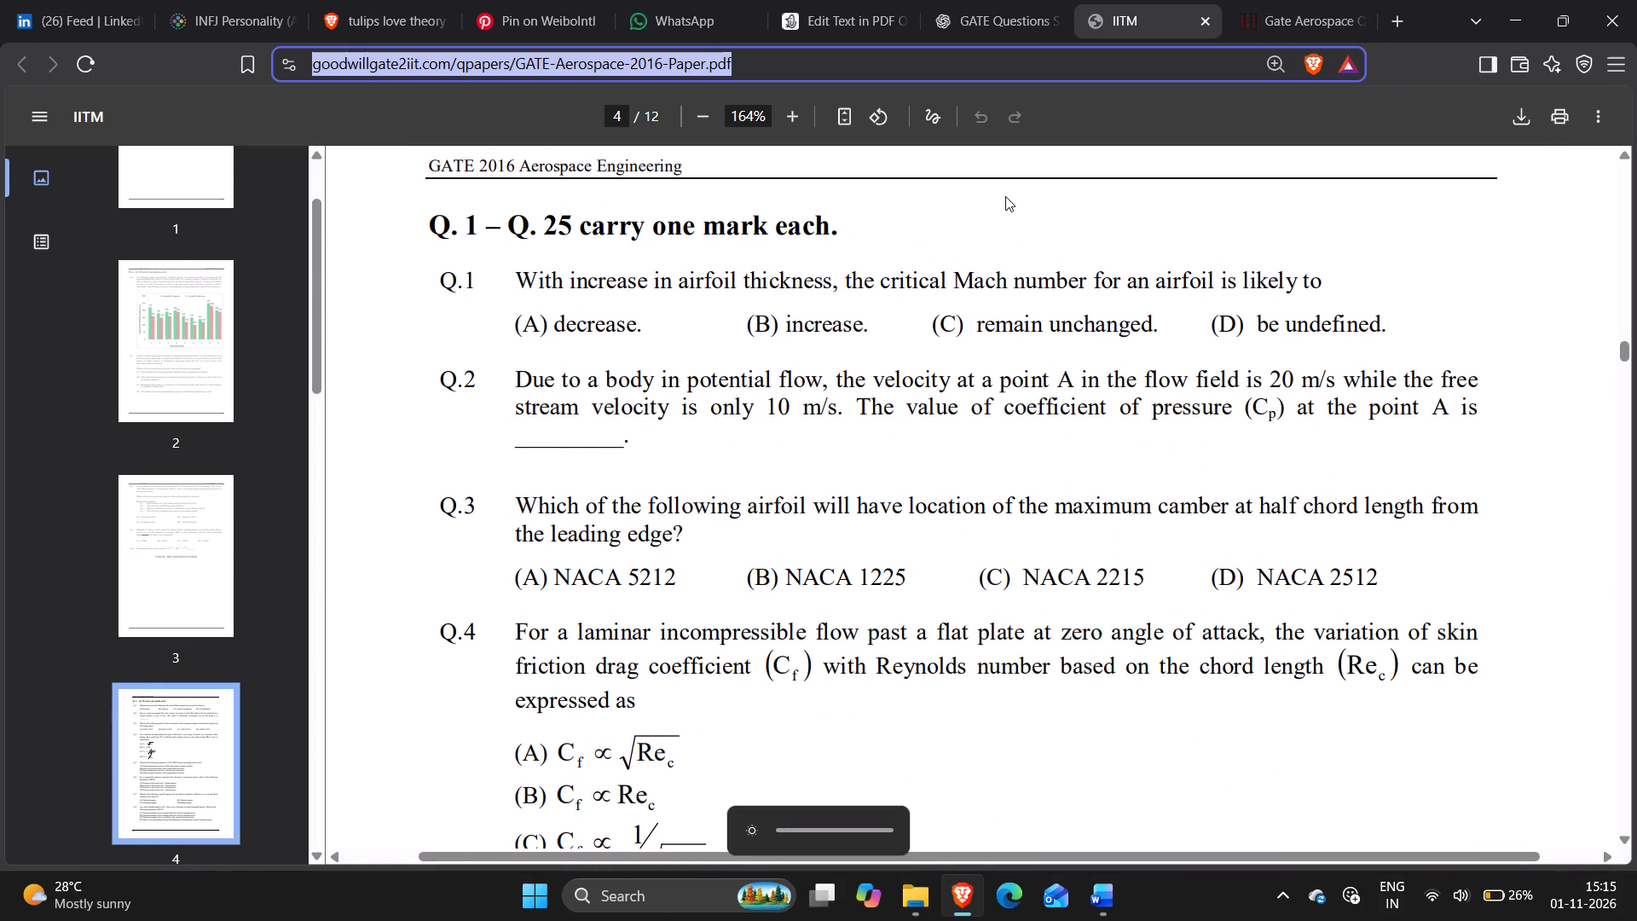
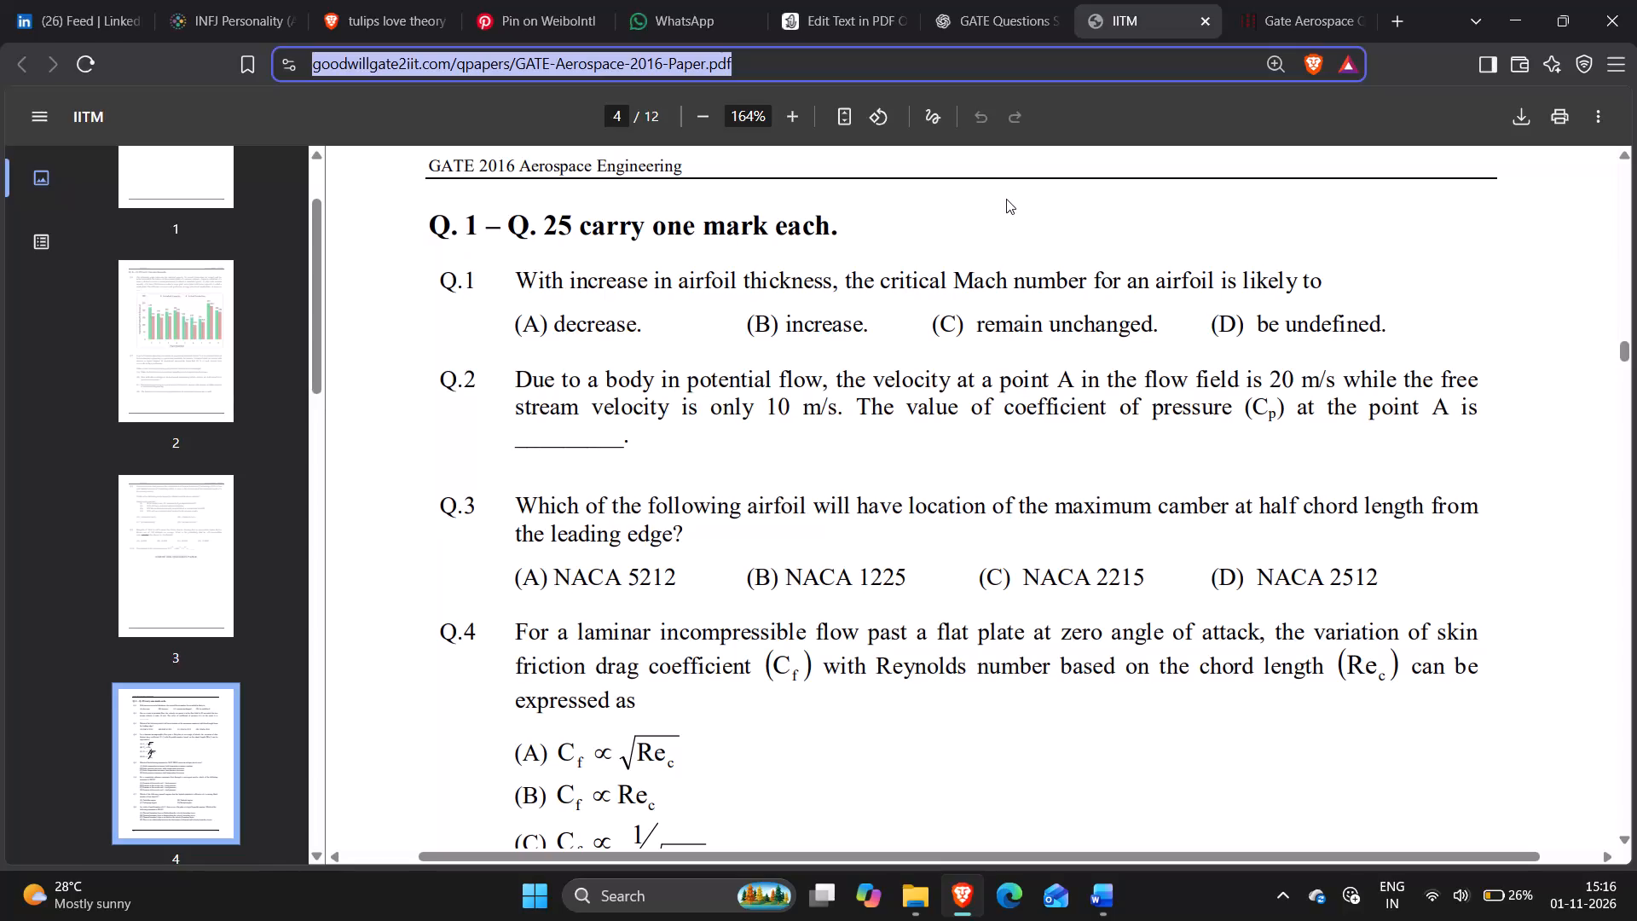
Capture a screenshot of Q.1 with its four answer options from page 4 of the 2016 paper.
{"action": "key", "text": "Print"}
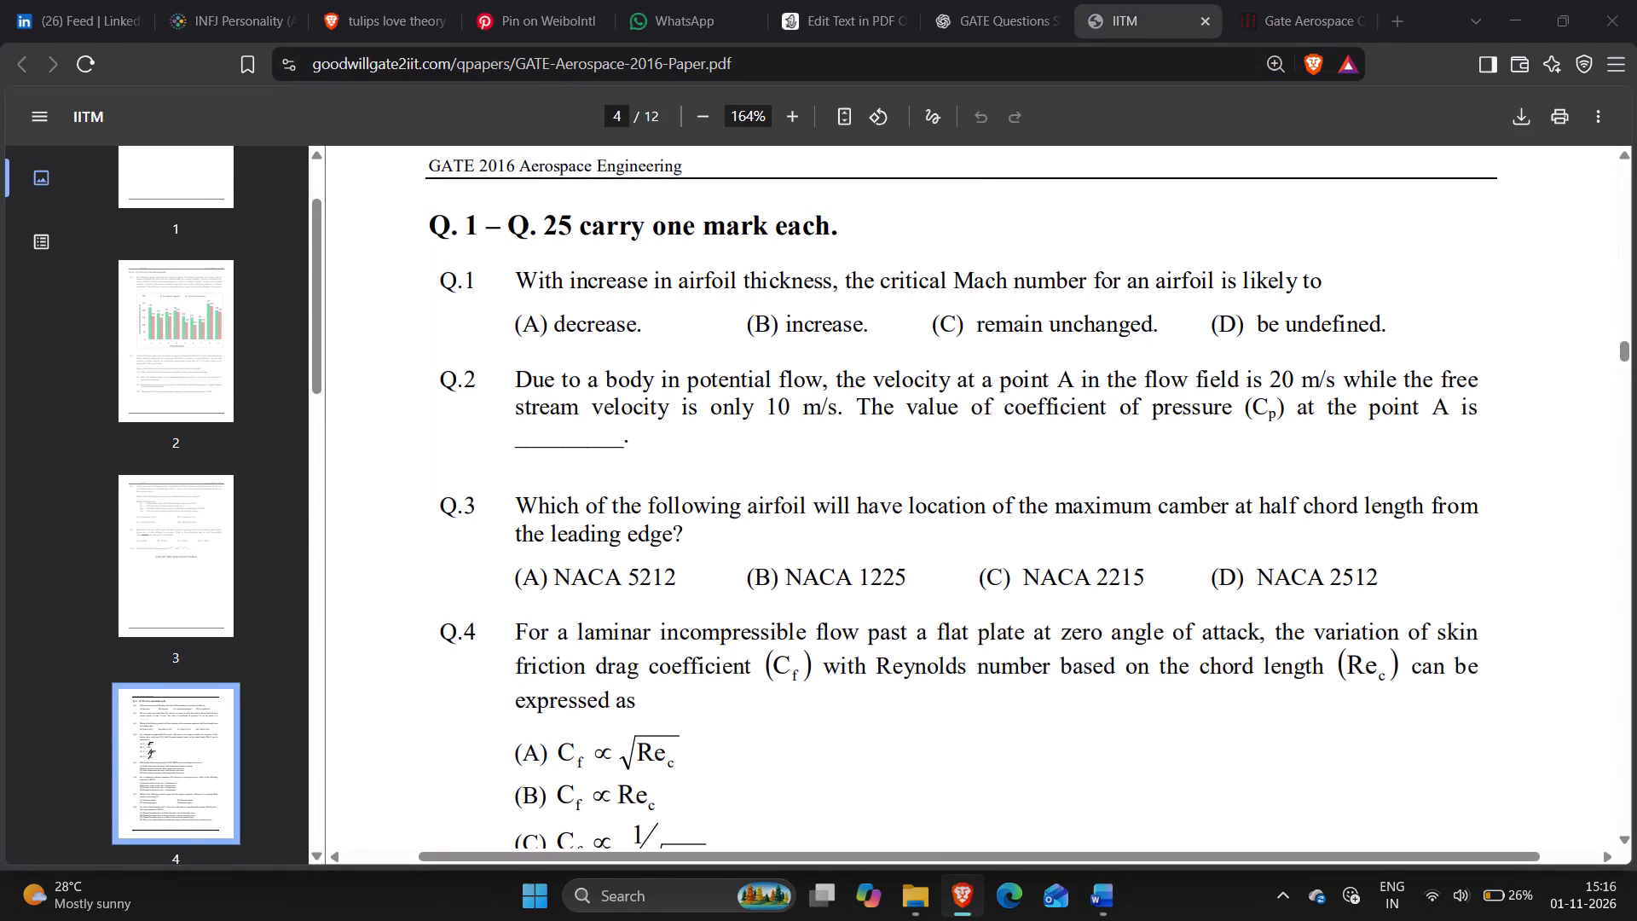
{"action": "left_click_drag", "start_coordinate": [411, 252], "coordinate": [1320, 343]}
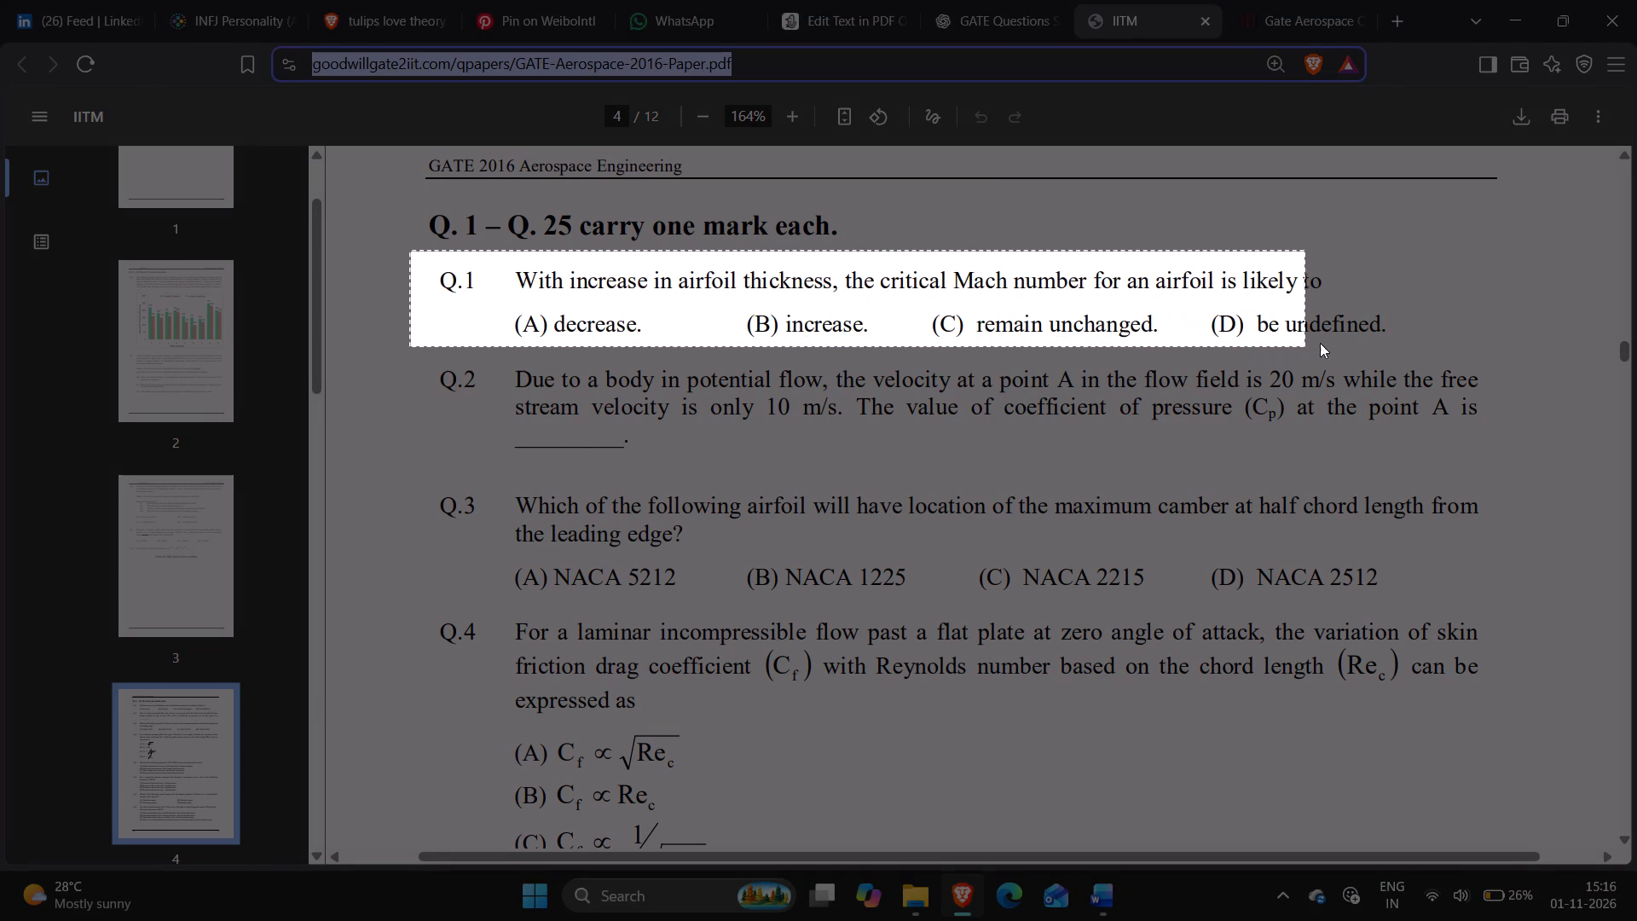
{"action": "left_click_drag", "start_coordinate": [1320, 343], "coordinate": [1518, 373]}
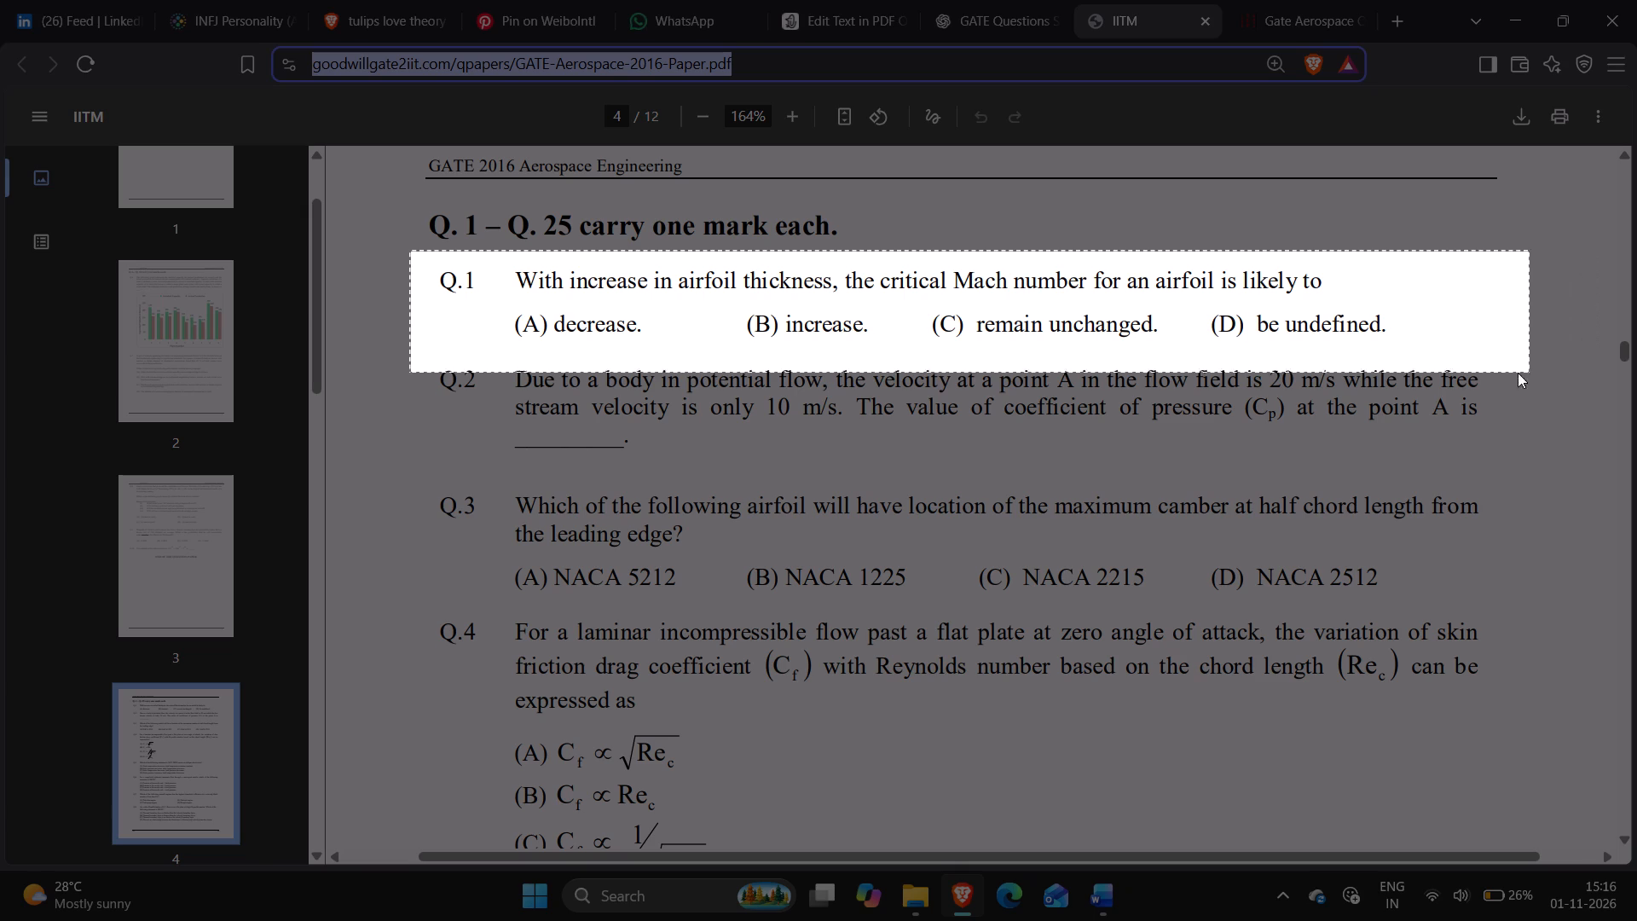
{"action": "left_click_drag", "start_coordinate": [1518, 373], "coordinate": [1424, 356]}
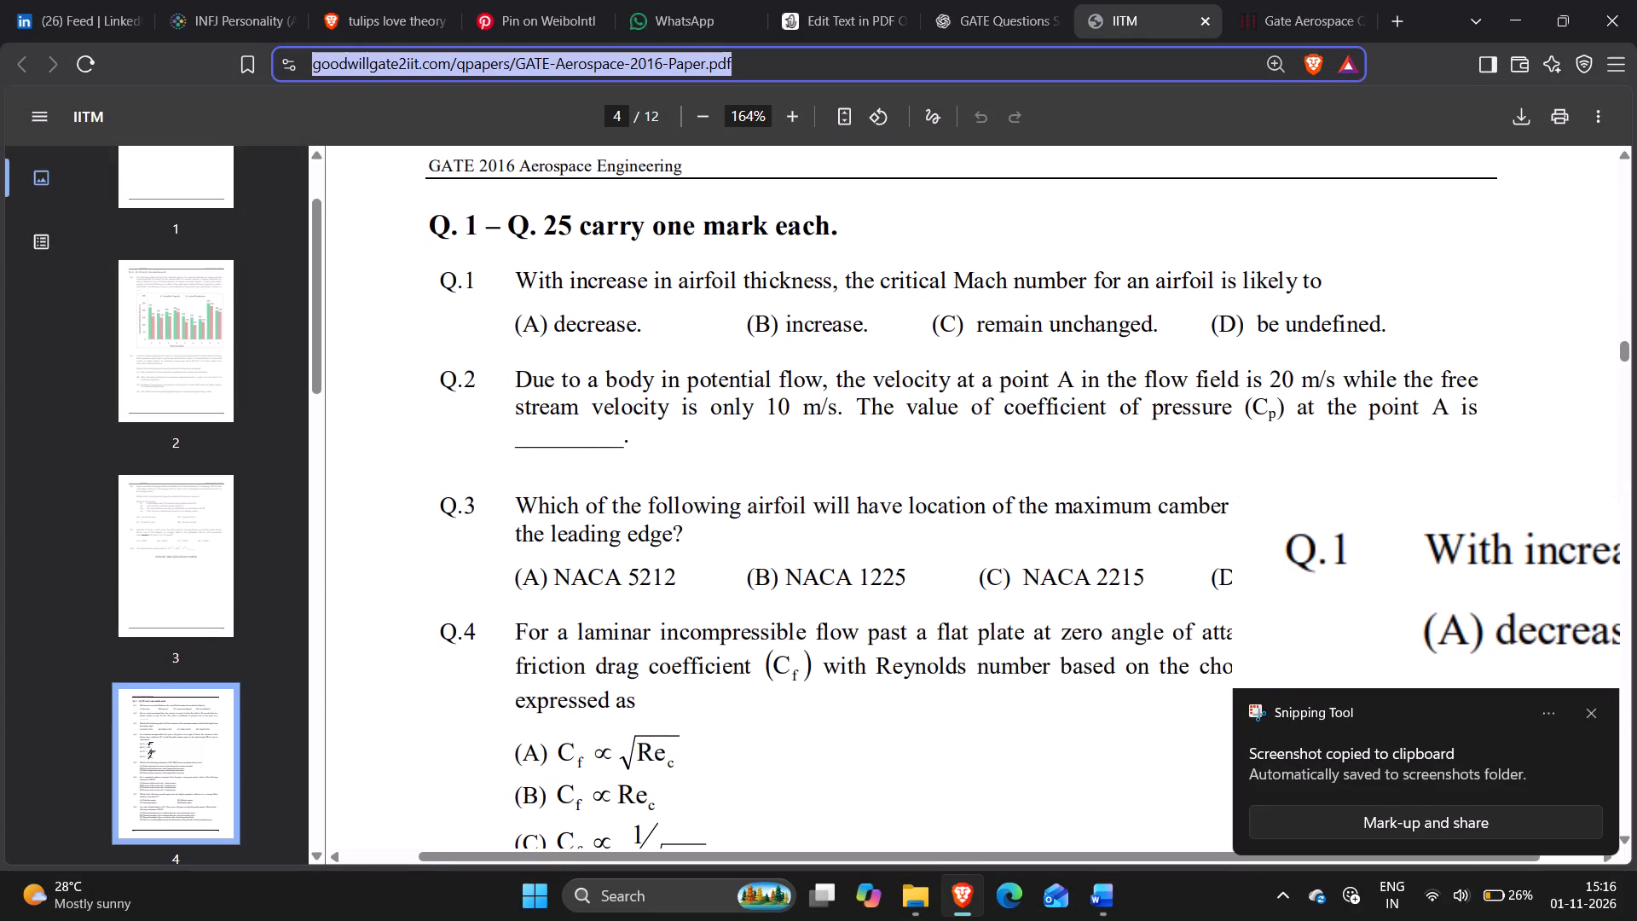
Capture a screenshot of Q.2, on the coefficient of pressure at point A, from page 4 of the 2016 paper.
{"action": "key", "text": "Print"}
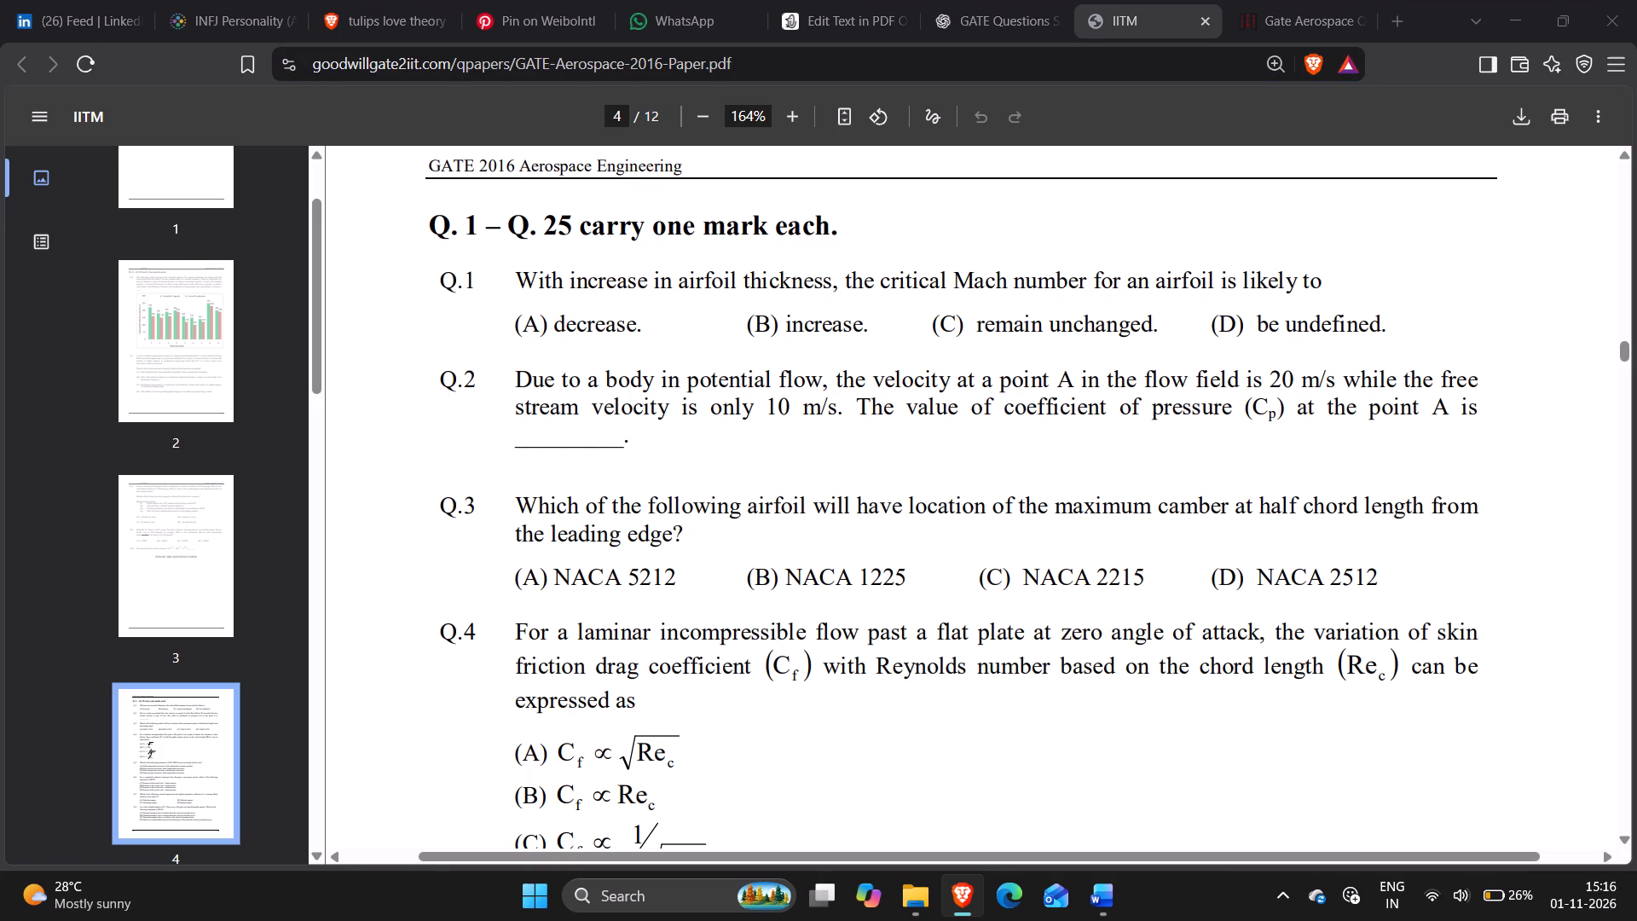
{"action": "left_click_drag", "start_coordinate": [426, 355], "coordinate": [864, 481]}
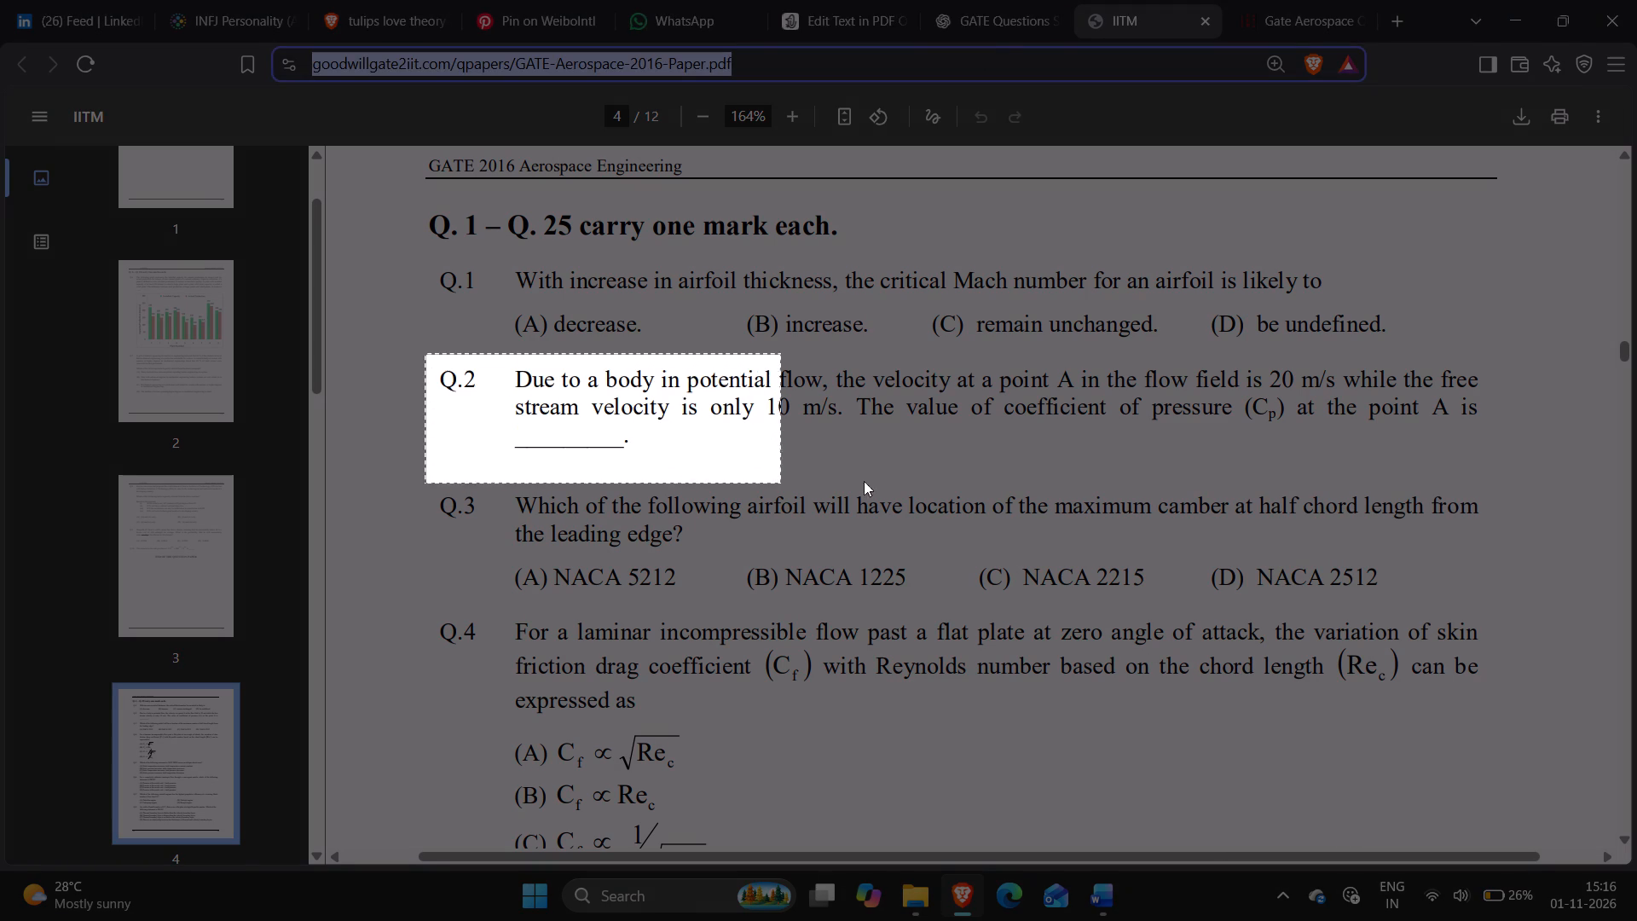
{"action": "left_click_drag", "start_coordinate": [864, 481], "coordinate": [1495, 461]}
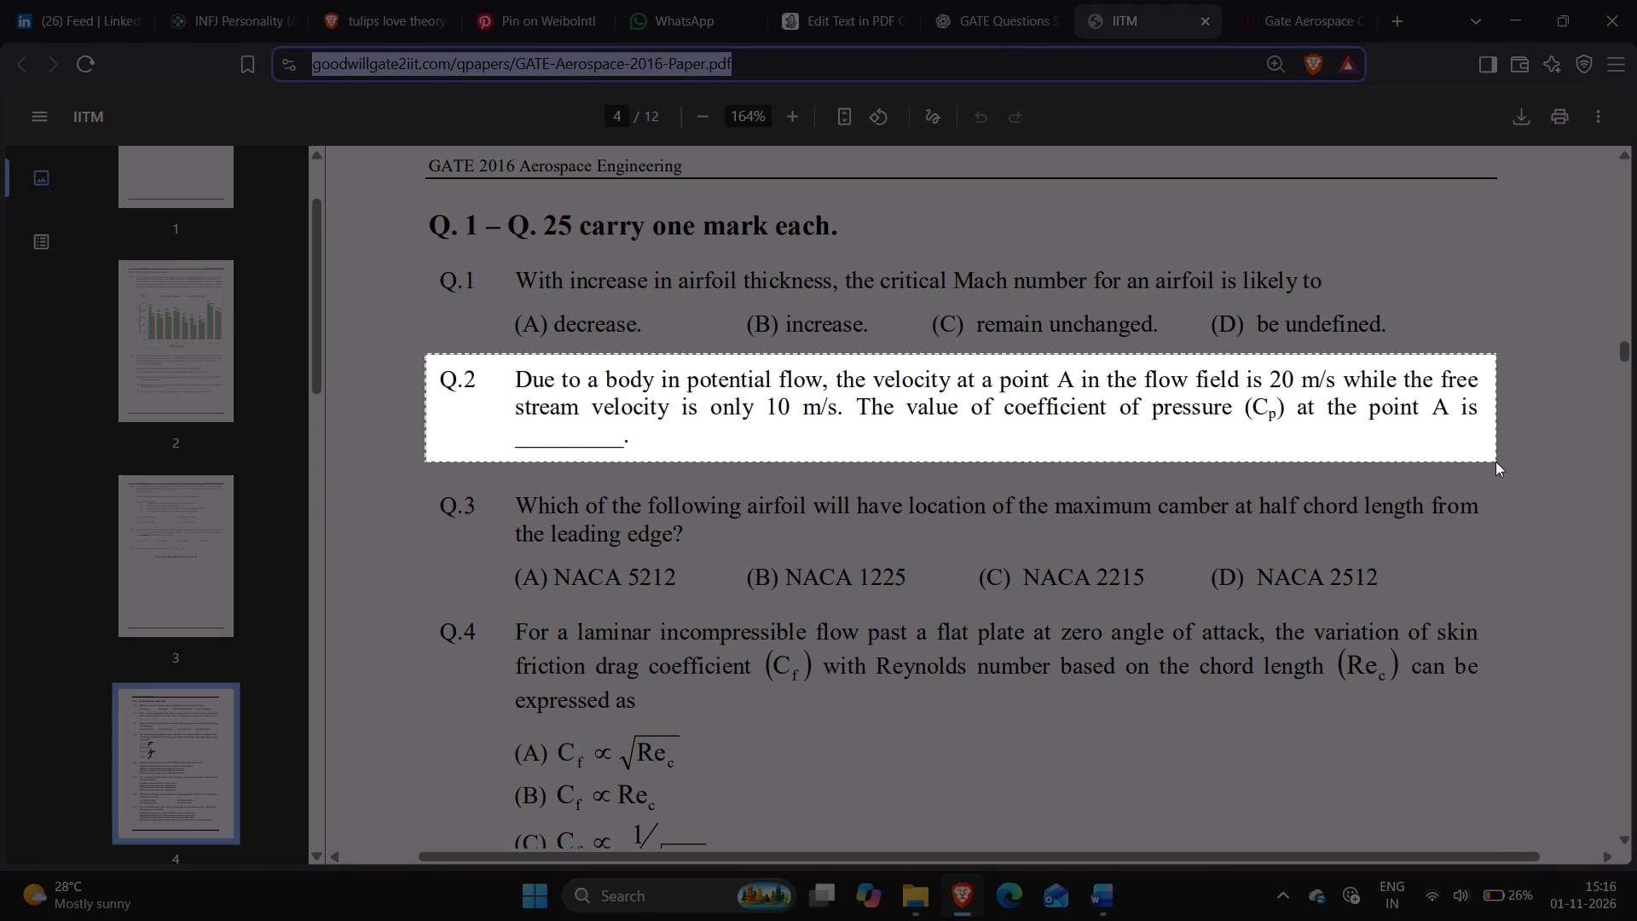
{"action": "left_click_drag", "start_coordinate": [1495, 461], "coordinate": [1495, 472]}
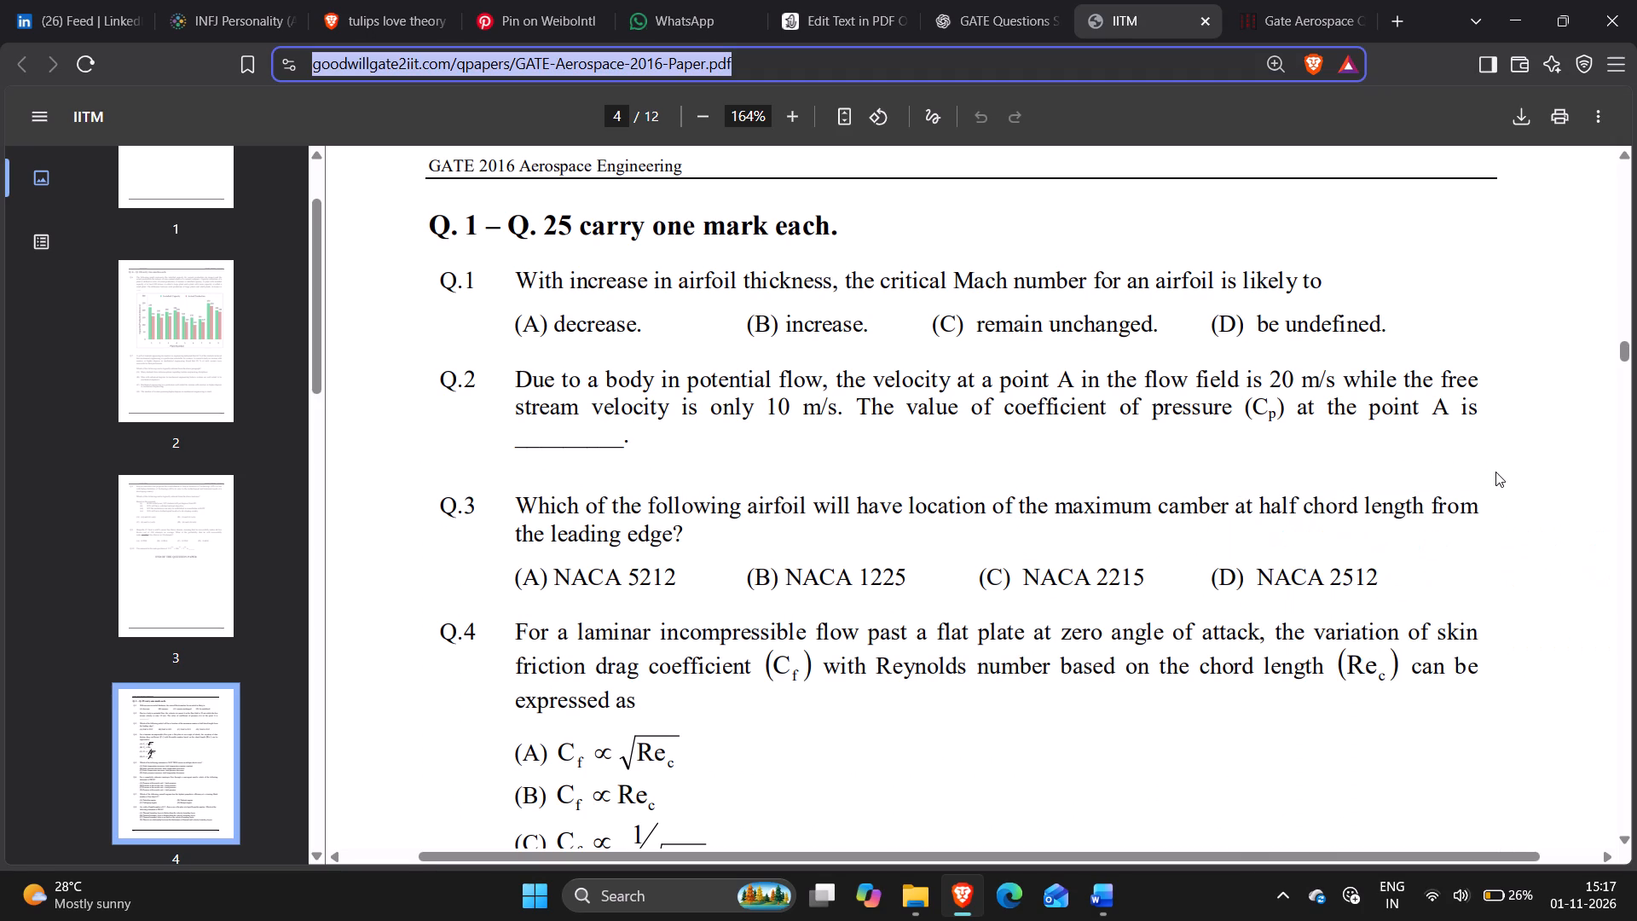
{"action": "key", "text": "Print"}
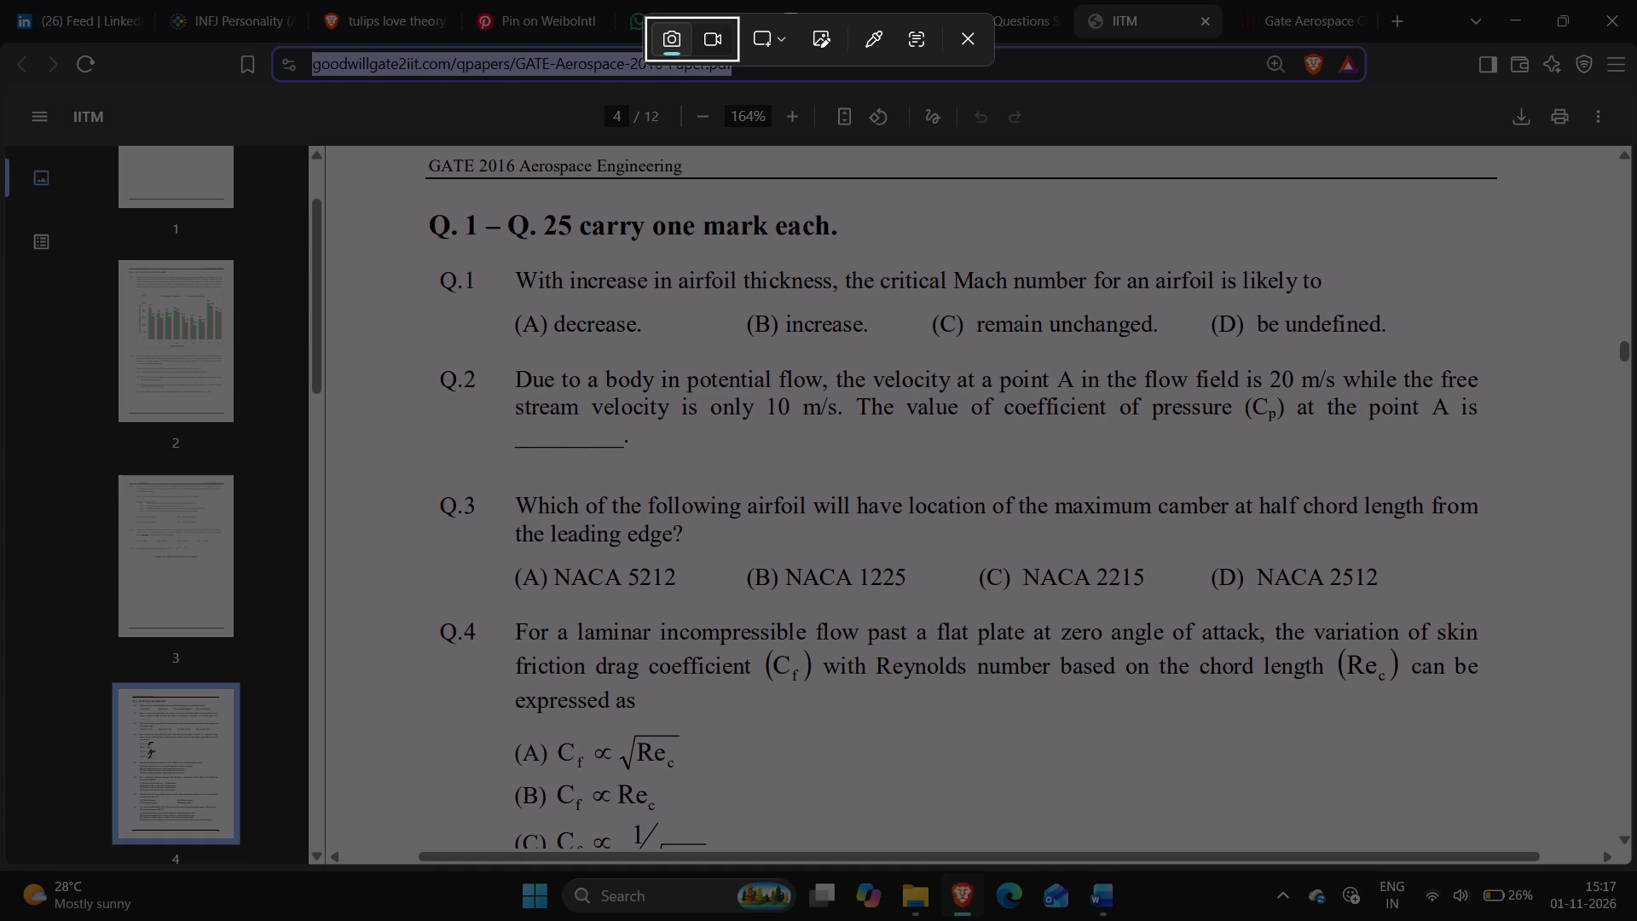
{"action": "left_click_drag", "start_coordinate": [426, 477], "coordinate": [1184, 615]}
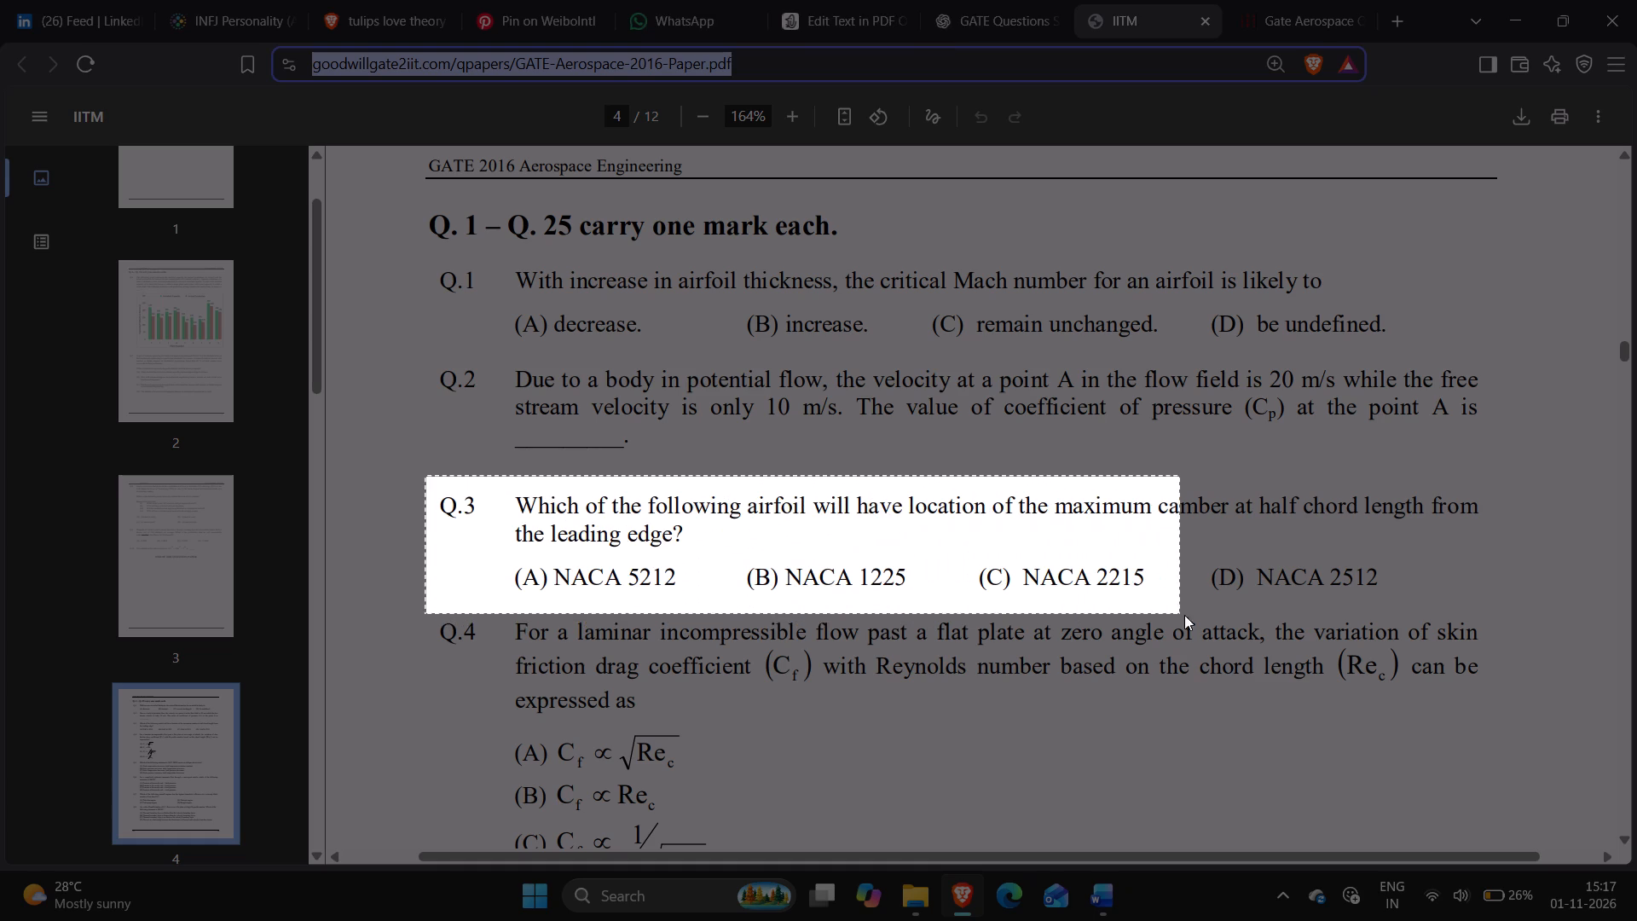
{"action": "left_click_drag", "start_coordinate": [1184, 615], "coordinate": [1470, 609]}
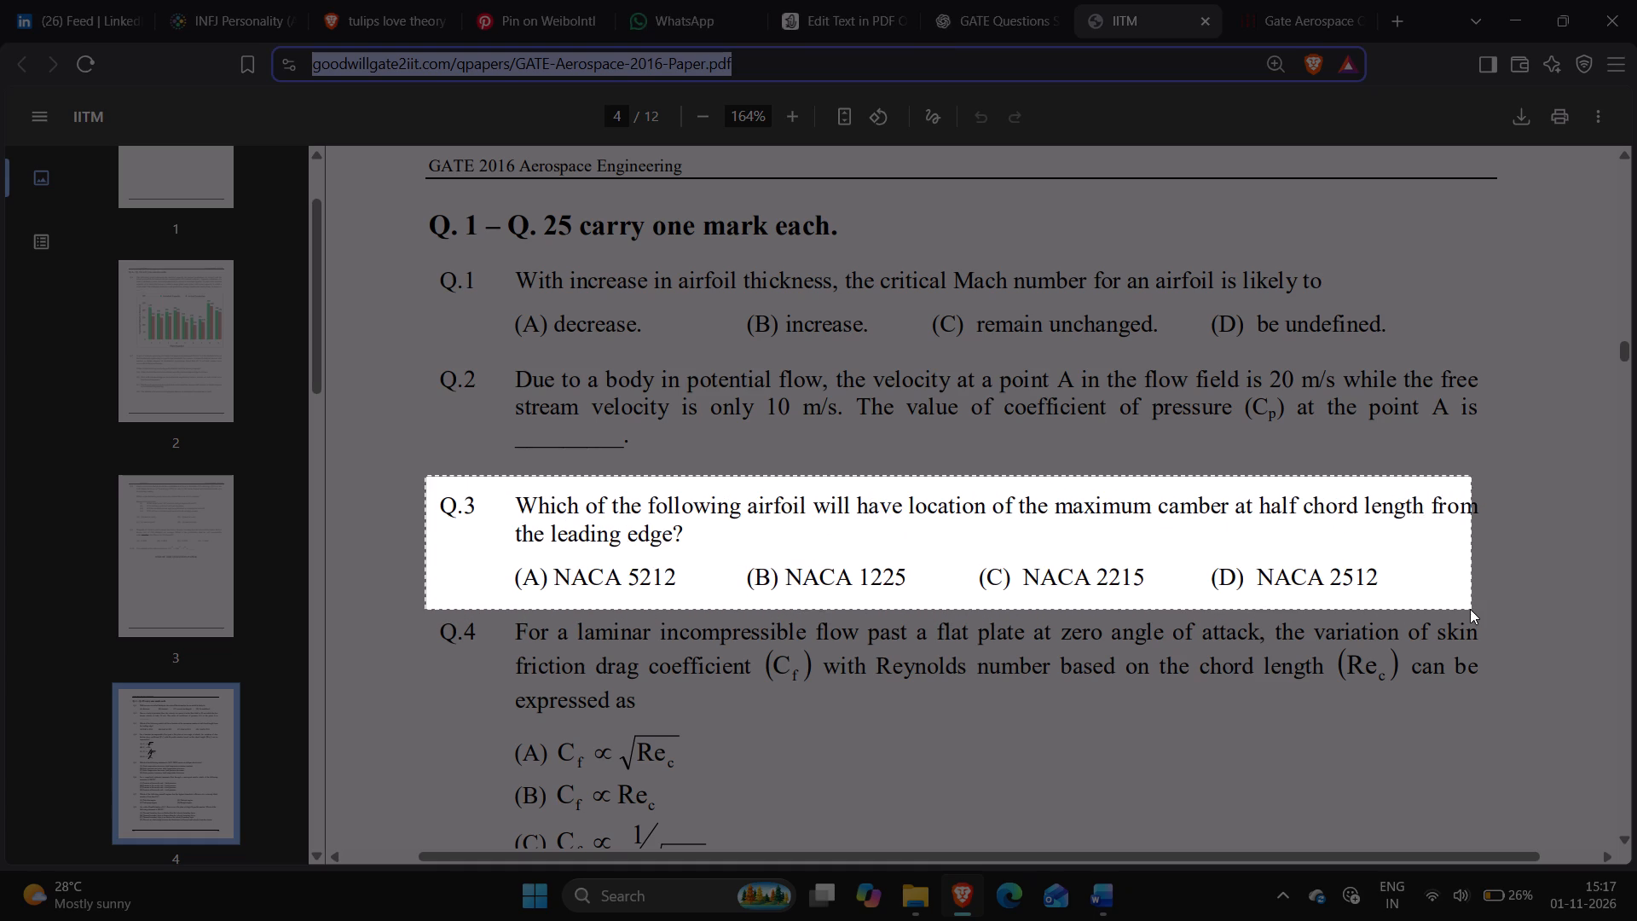
{"action": "left_click_drag", "start_coordinate": [1470, 609], "coordinate": [1513, 604]}
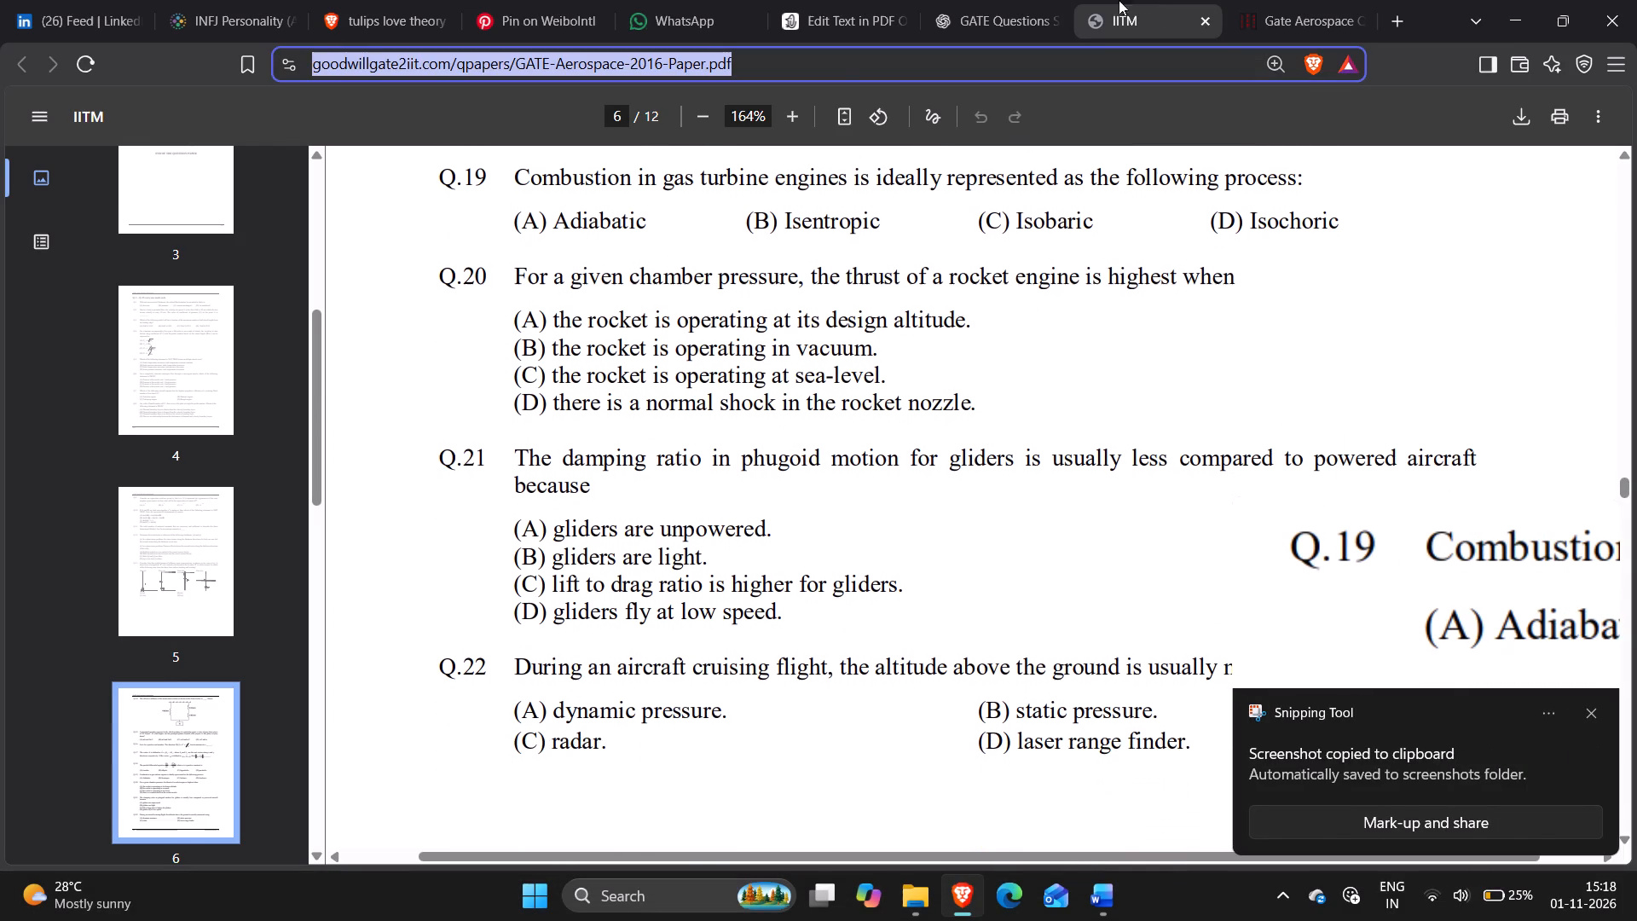
{"action": "left_click", "coordinate": [1015, 0]}
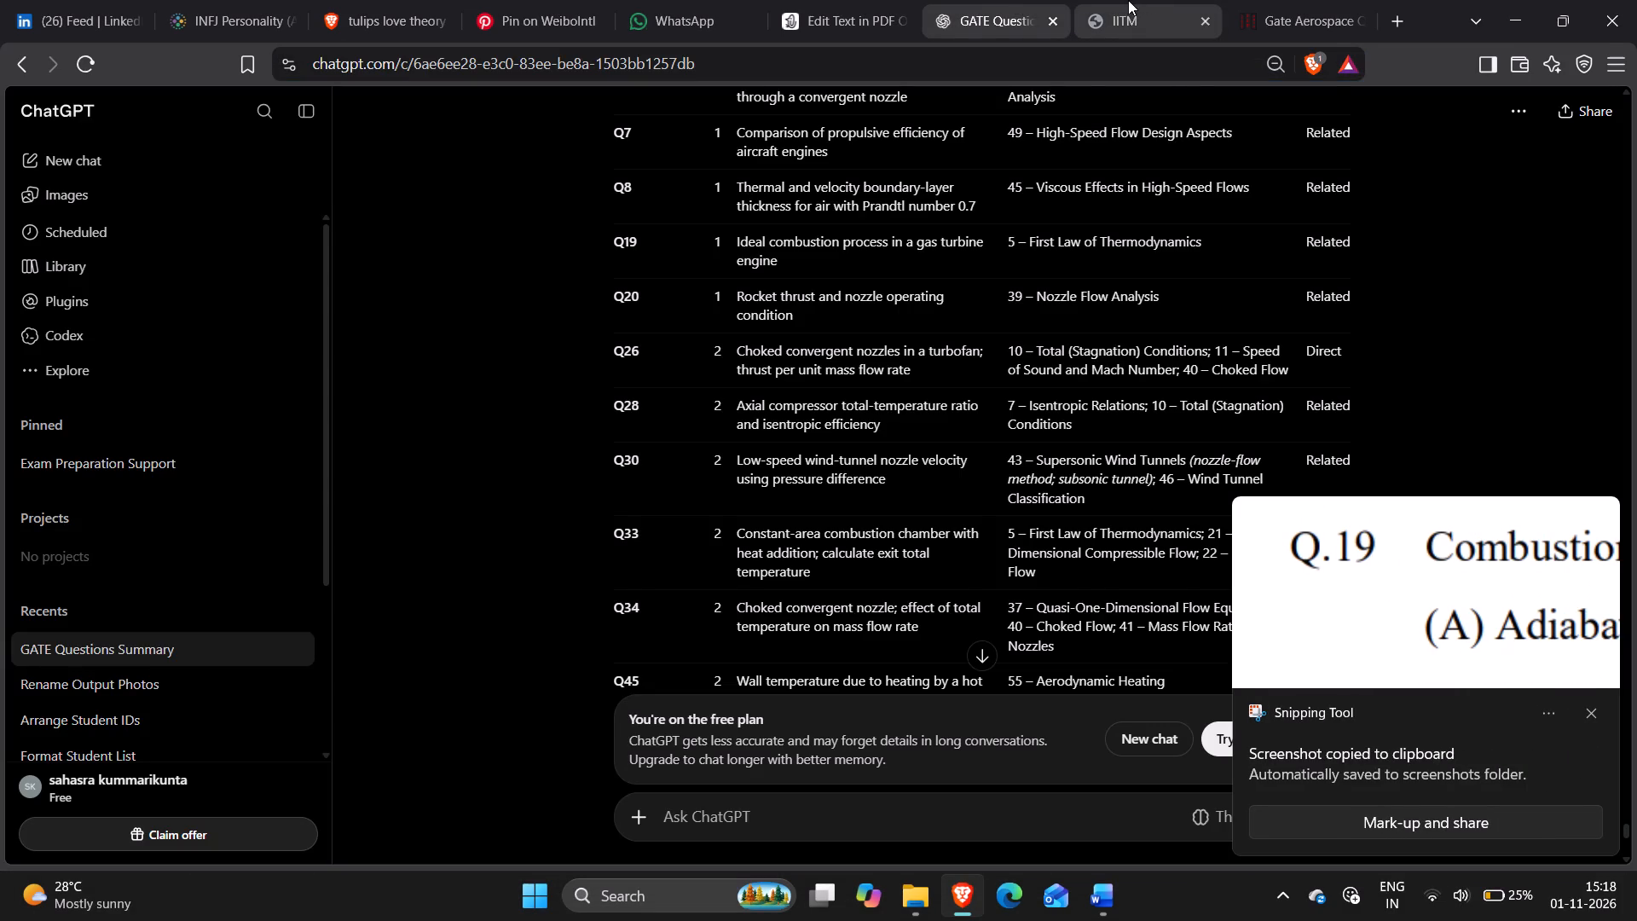
{"action": "left_click", "coordinate": [1135, 0]}
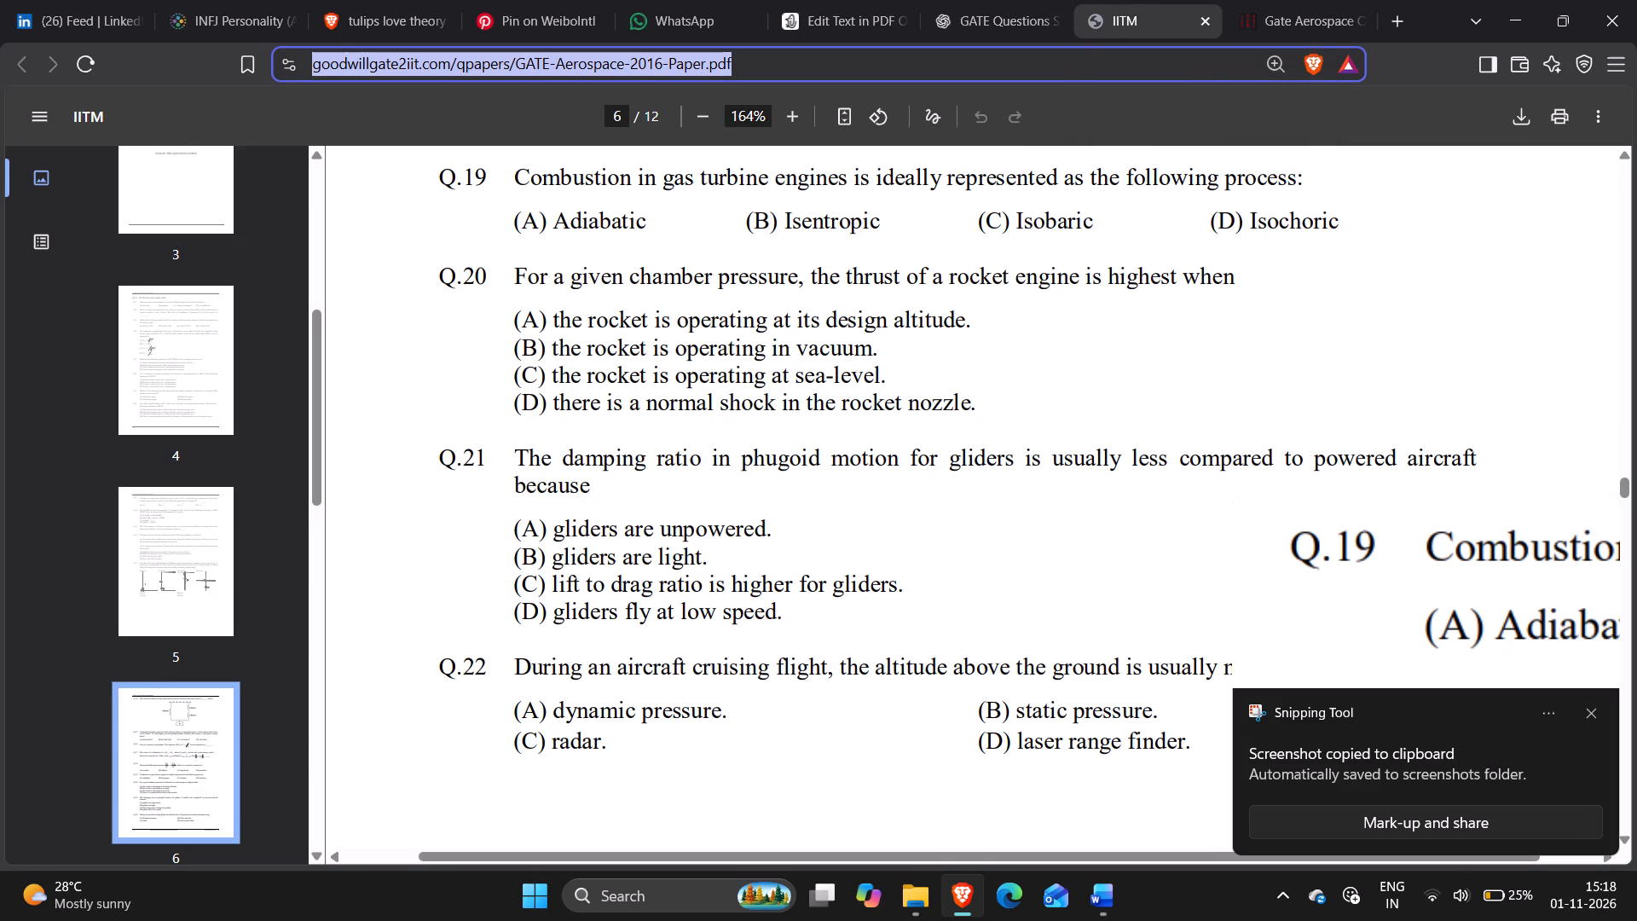
{"action": "key", "text": "Print"}
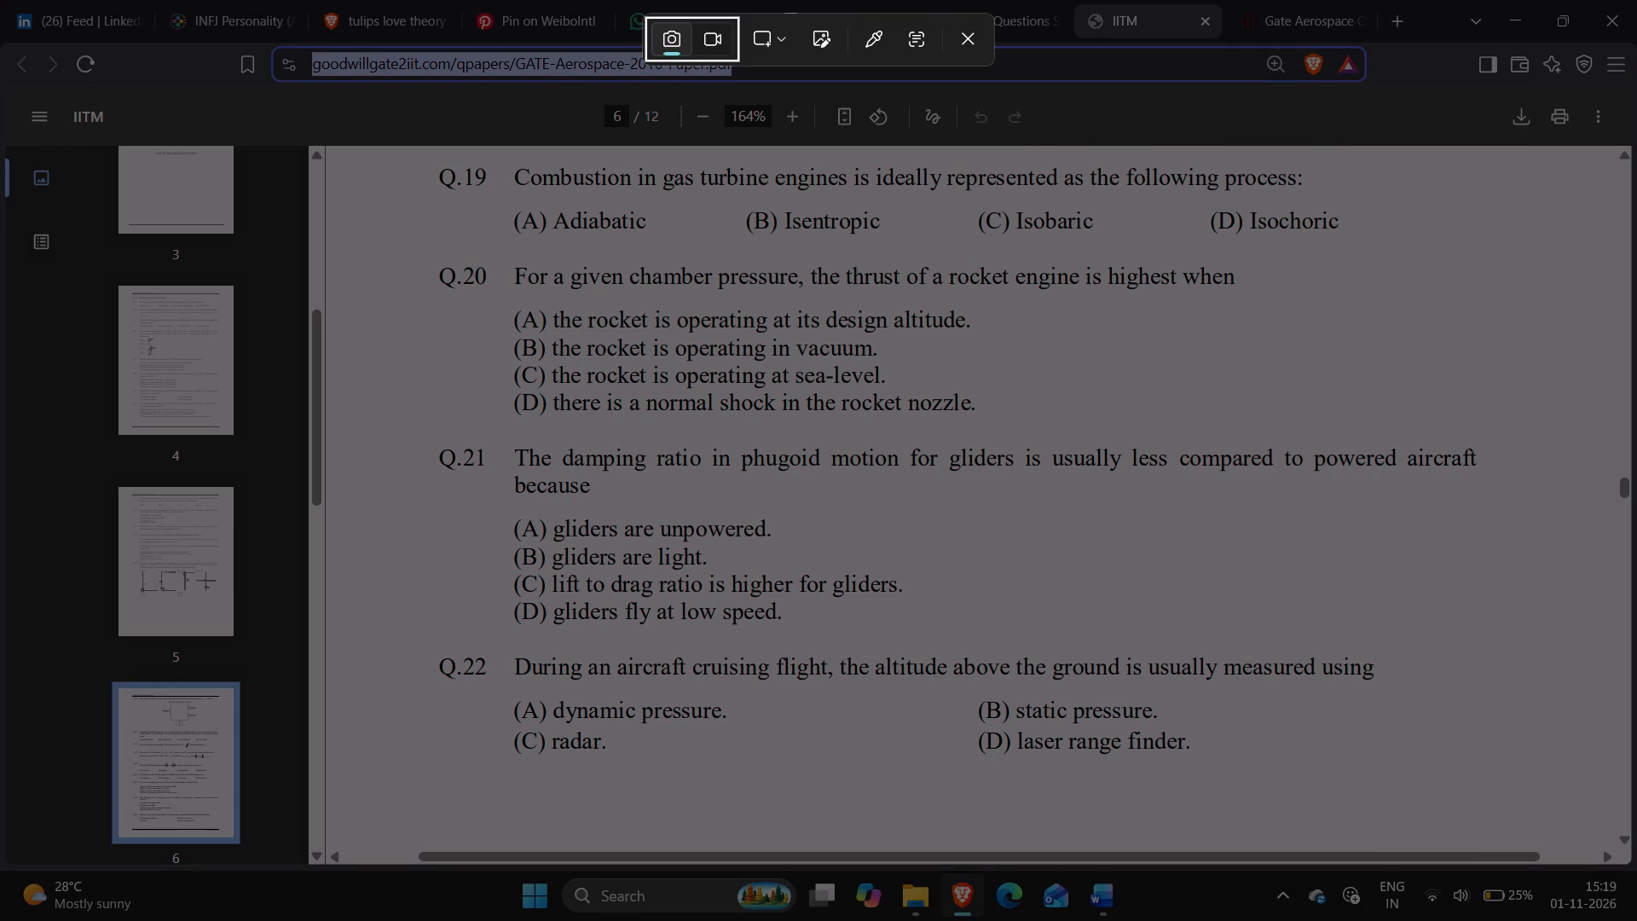
{"action": "left_click_drag", "start_coordinate": [441, 249], "coordinate": [947, 443]}
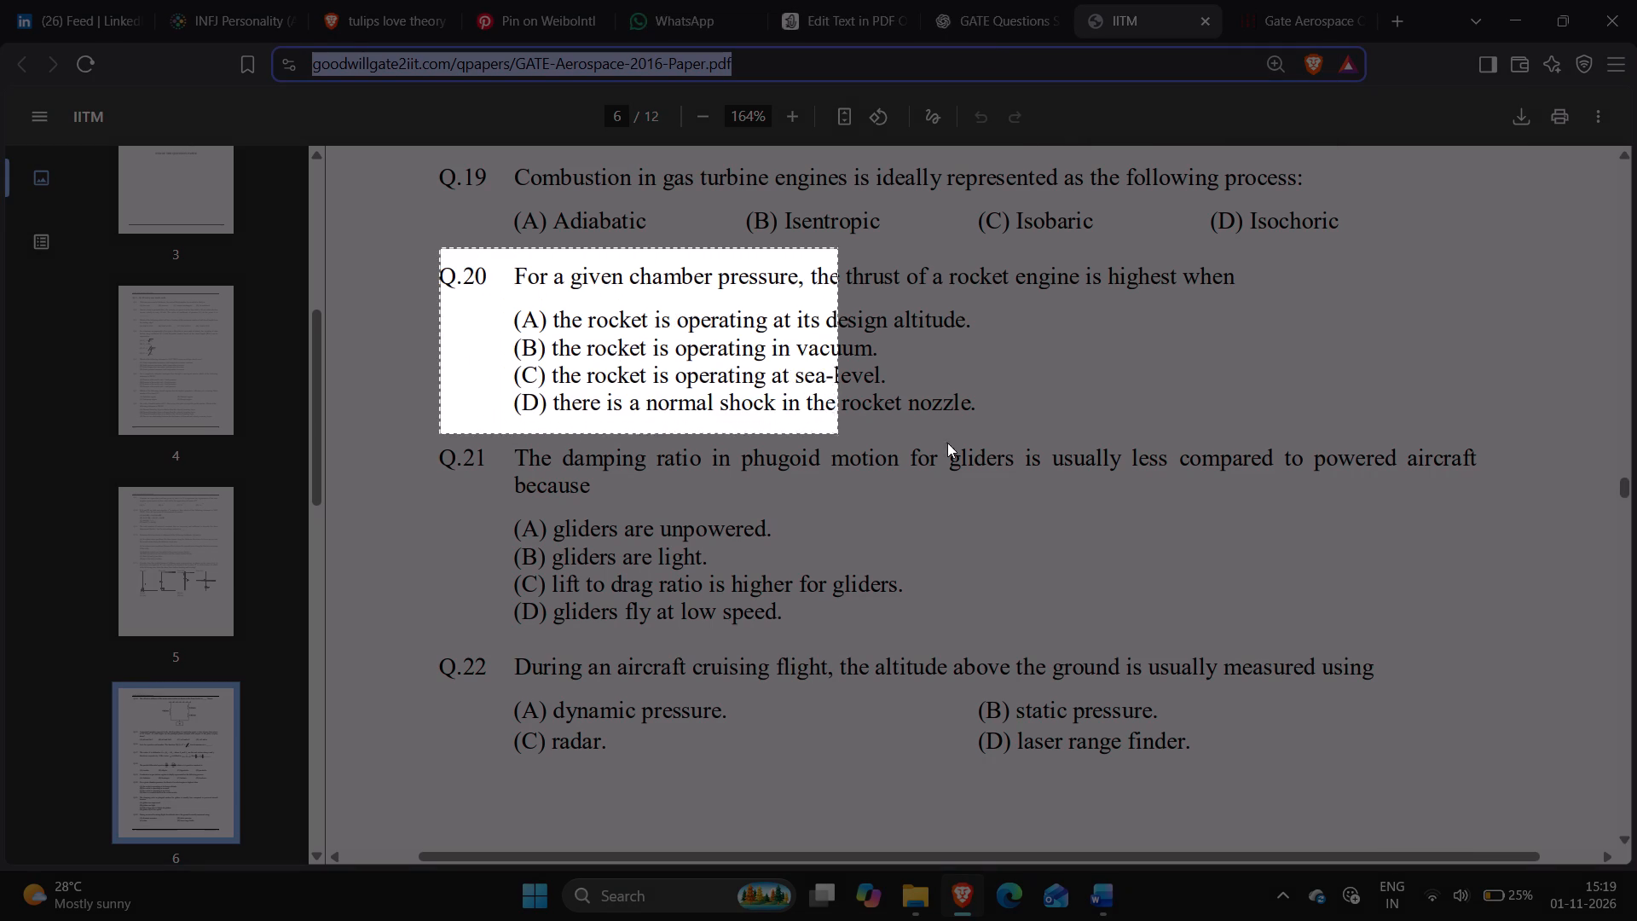
{"action": "left_click_drag", "start_coordinate": [947, 443], "coordinate": [1237, 426]}
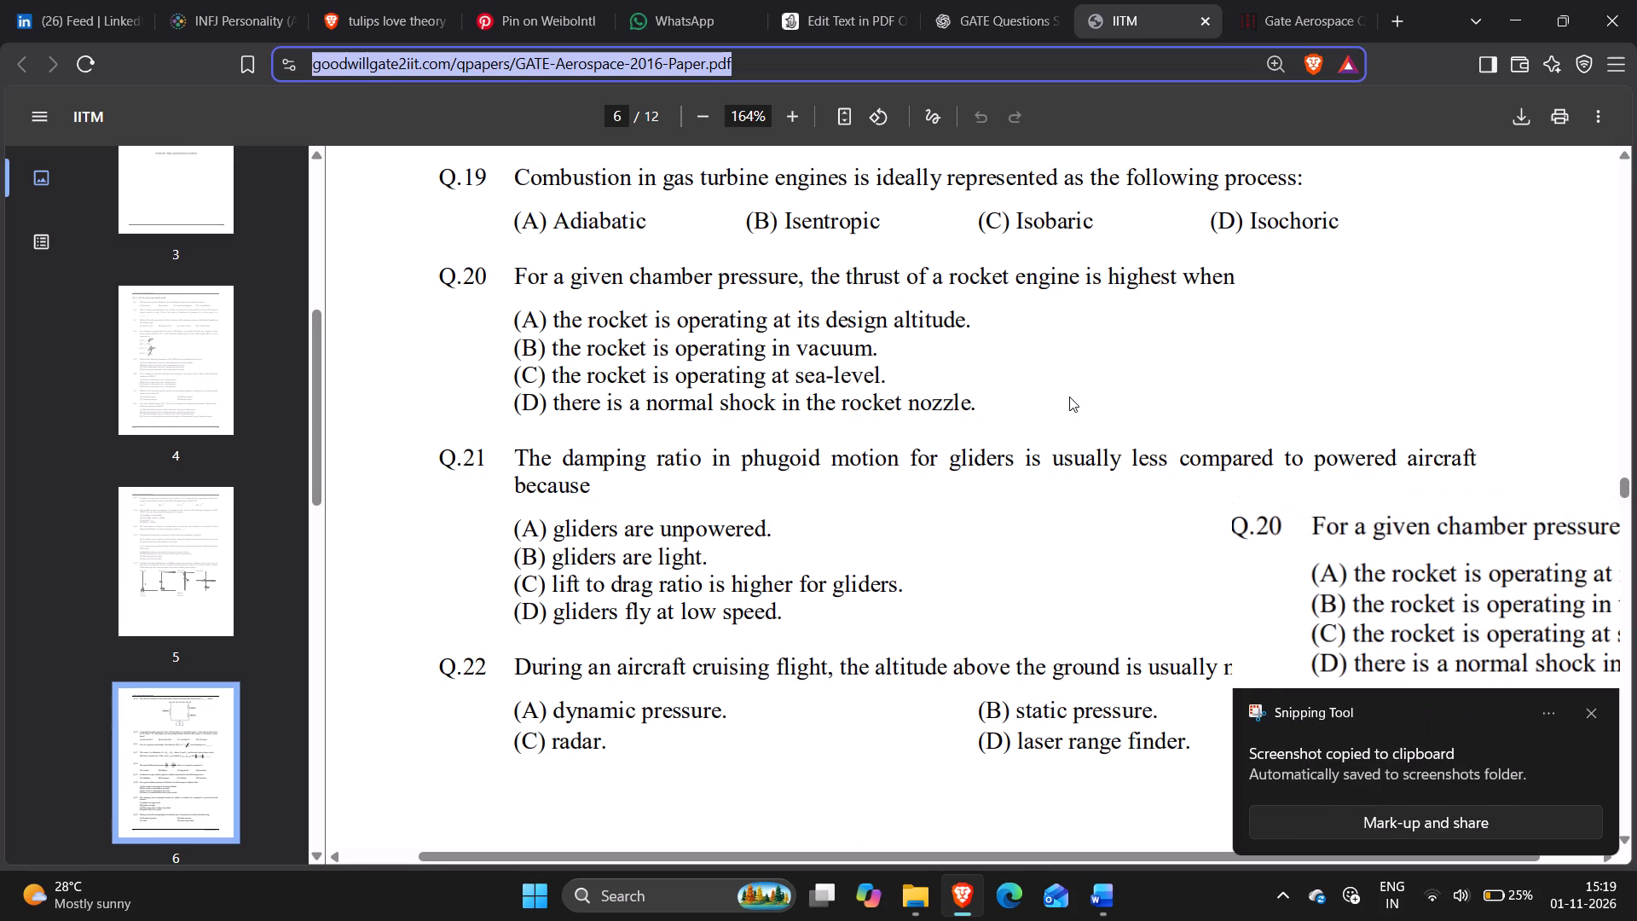
Consult the ChatGPT question list and capture a screenshot of Q.26, on the un-mixed turbofan engine with choked nozzles, from page 7.
{"action": "scroll", "coordinate": [1069, 397], "scroll_direction": "down", "scroll_amount": 2}
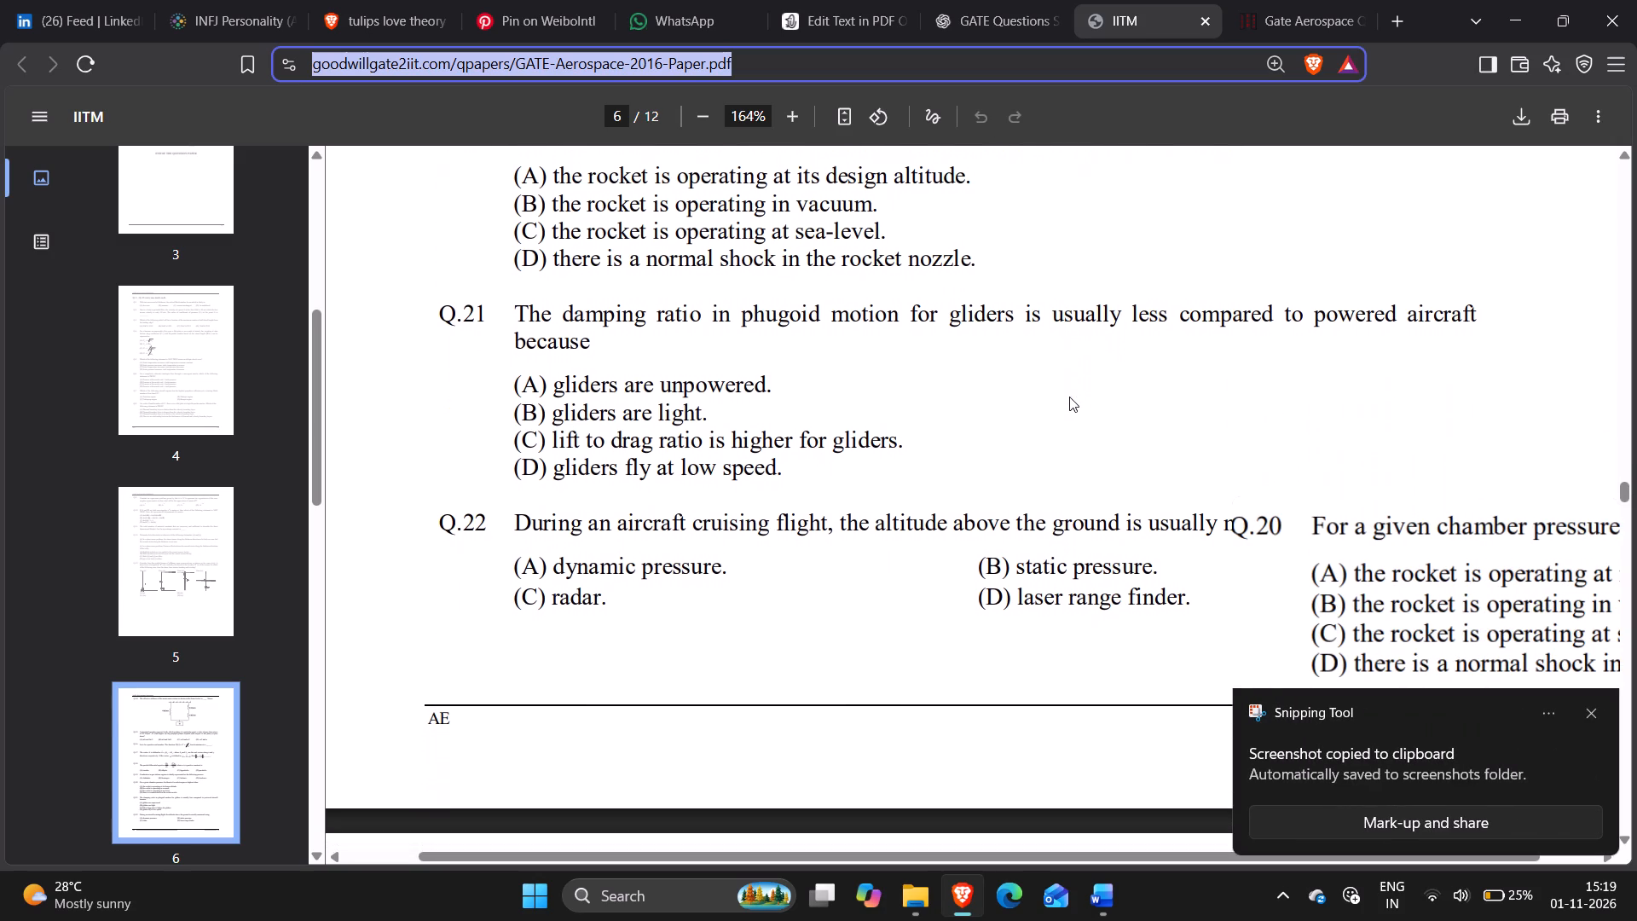
{"action": "left_click", "coordinate": [950, 0]}
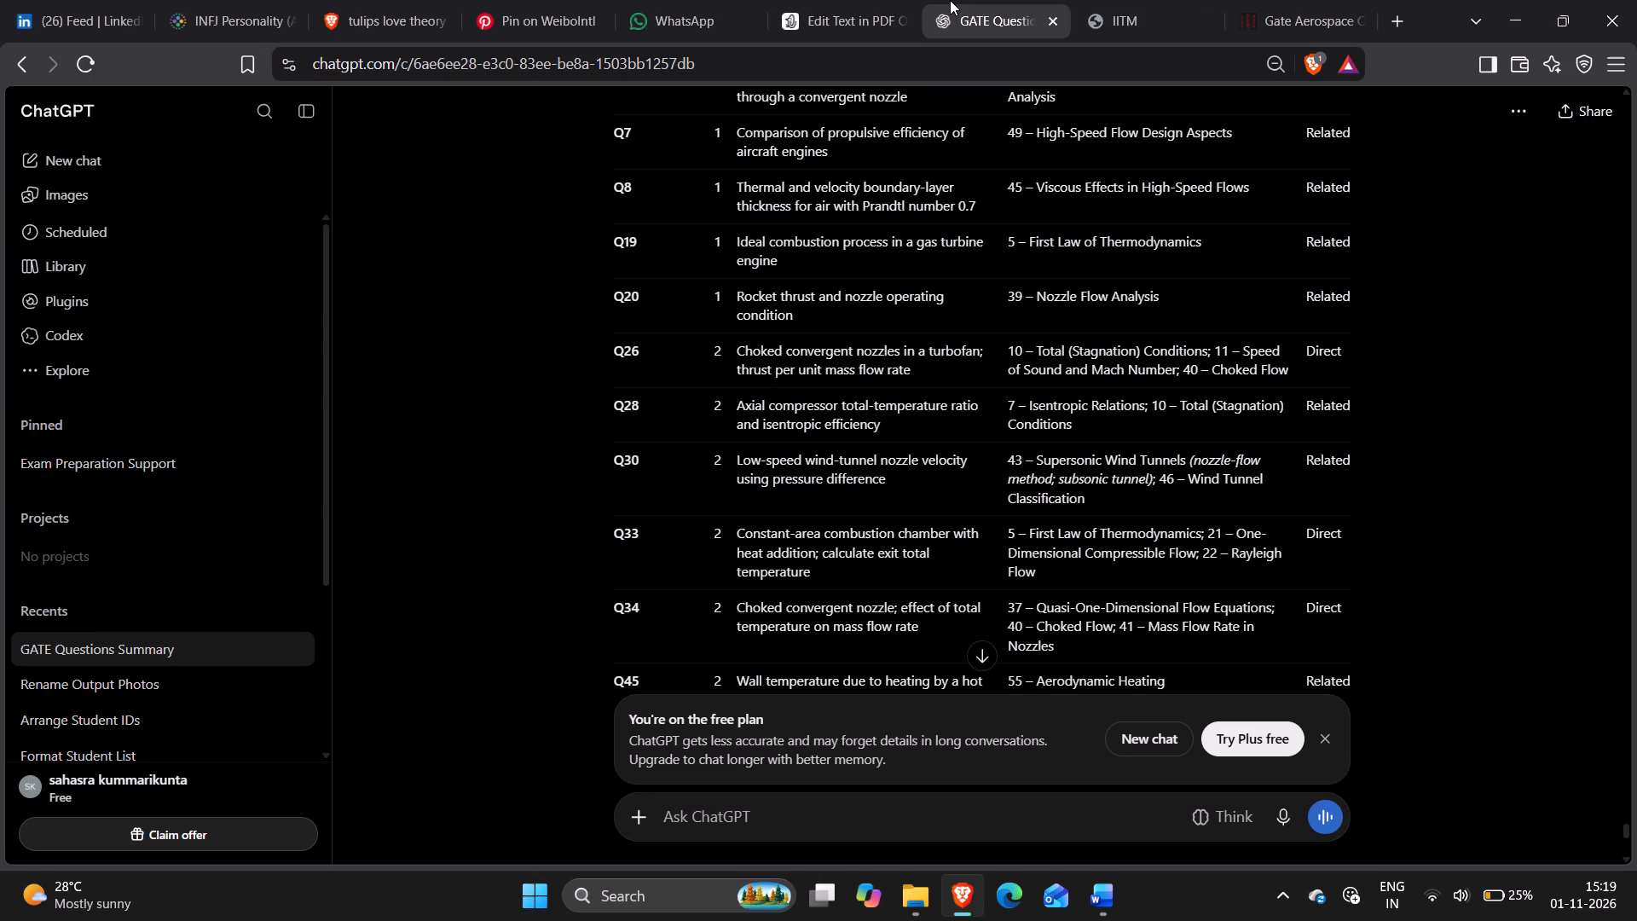
{"action": "left_click", "coordinate": [1146, 0]}
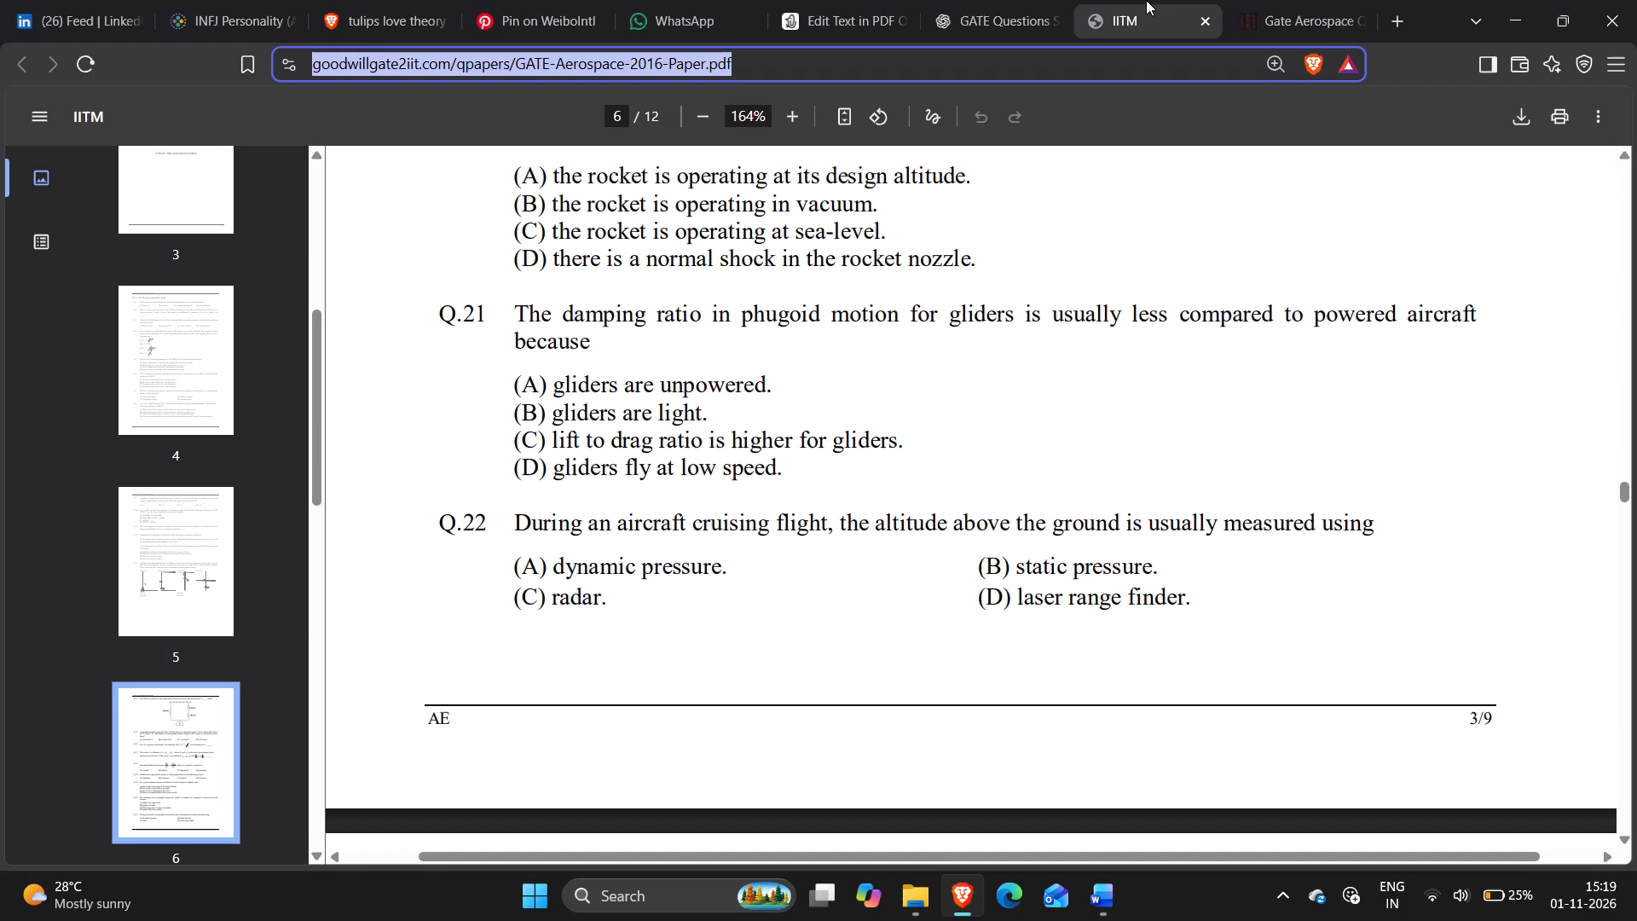
{"action": "scroll", "coordinate": [963, 414], "scroll_direction": "down", "scroll_amount": 6}
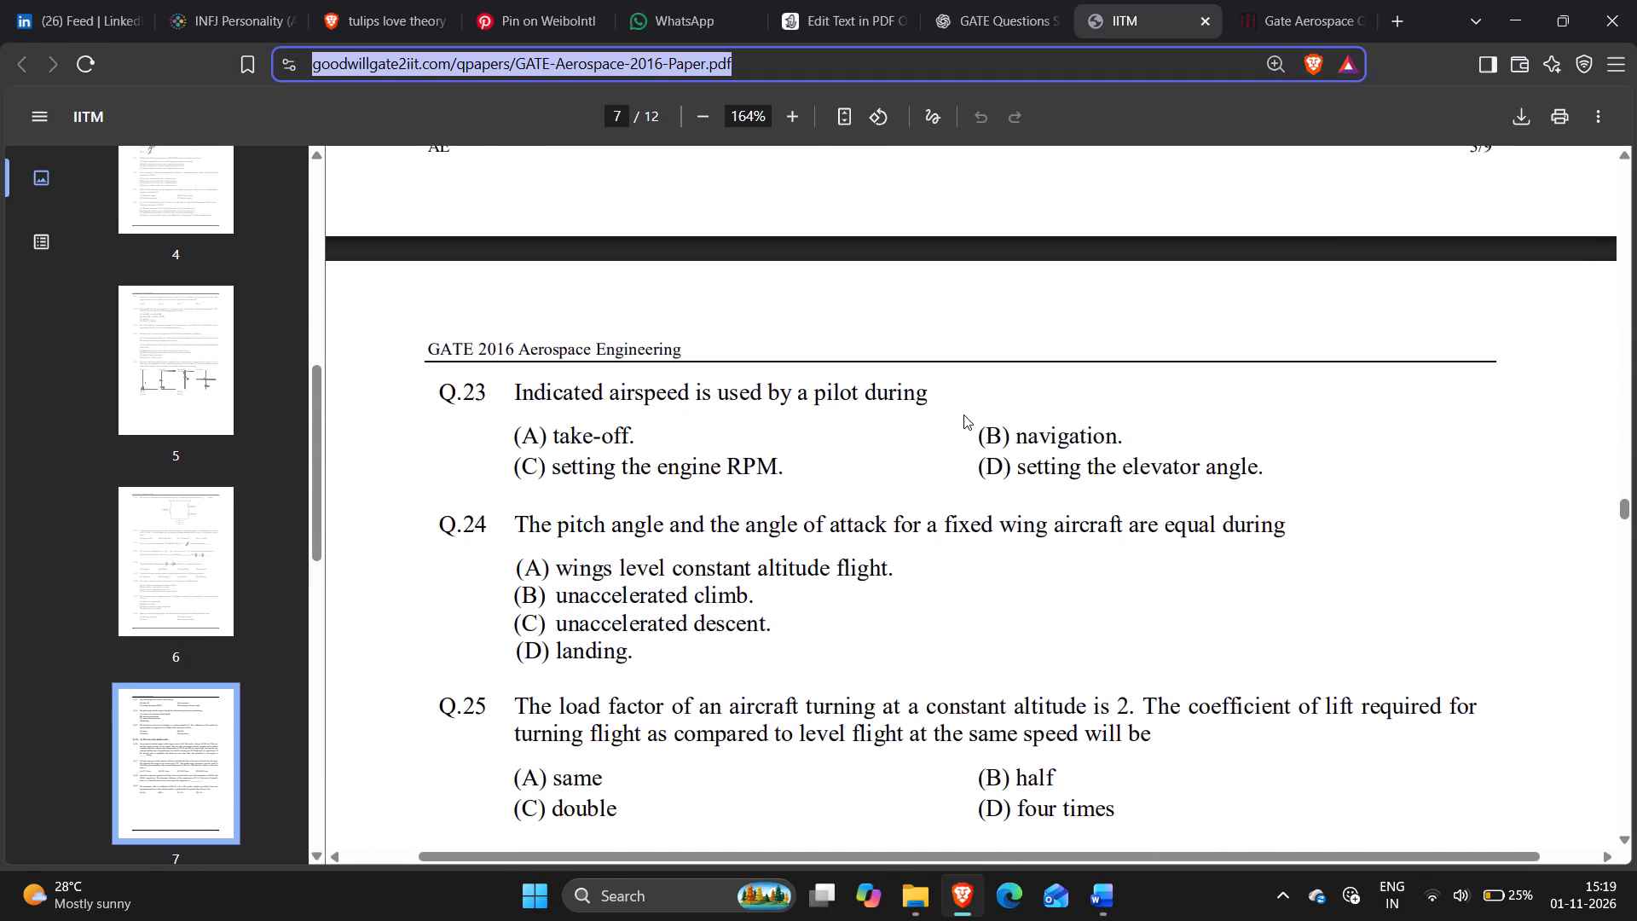
{"action": "scroll", "coordinate": [963, 414], "scroll_direction": "down", "scroll_amount": 5}
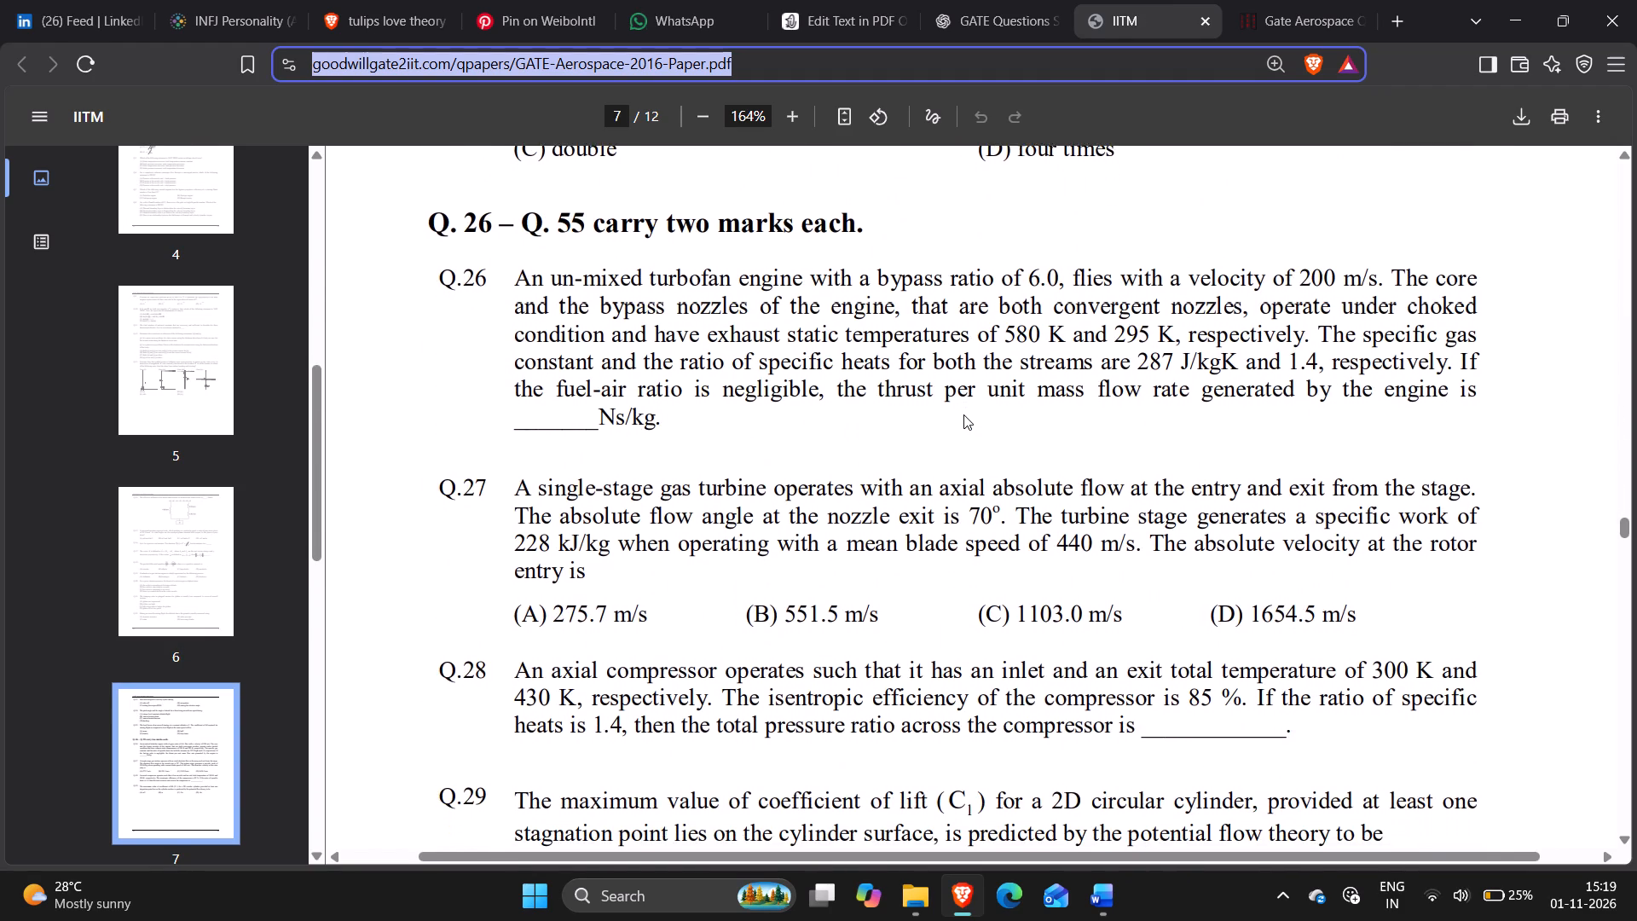
{"action": "scroll", "coordinate": [963, 414], "scroll_direction": "down", "scroll_amount": 1}
{"action": "key", "text": "Print"}
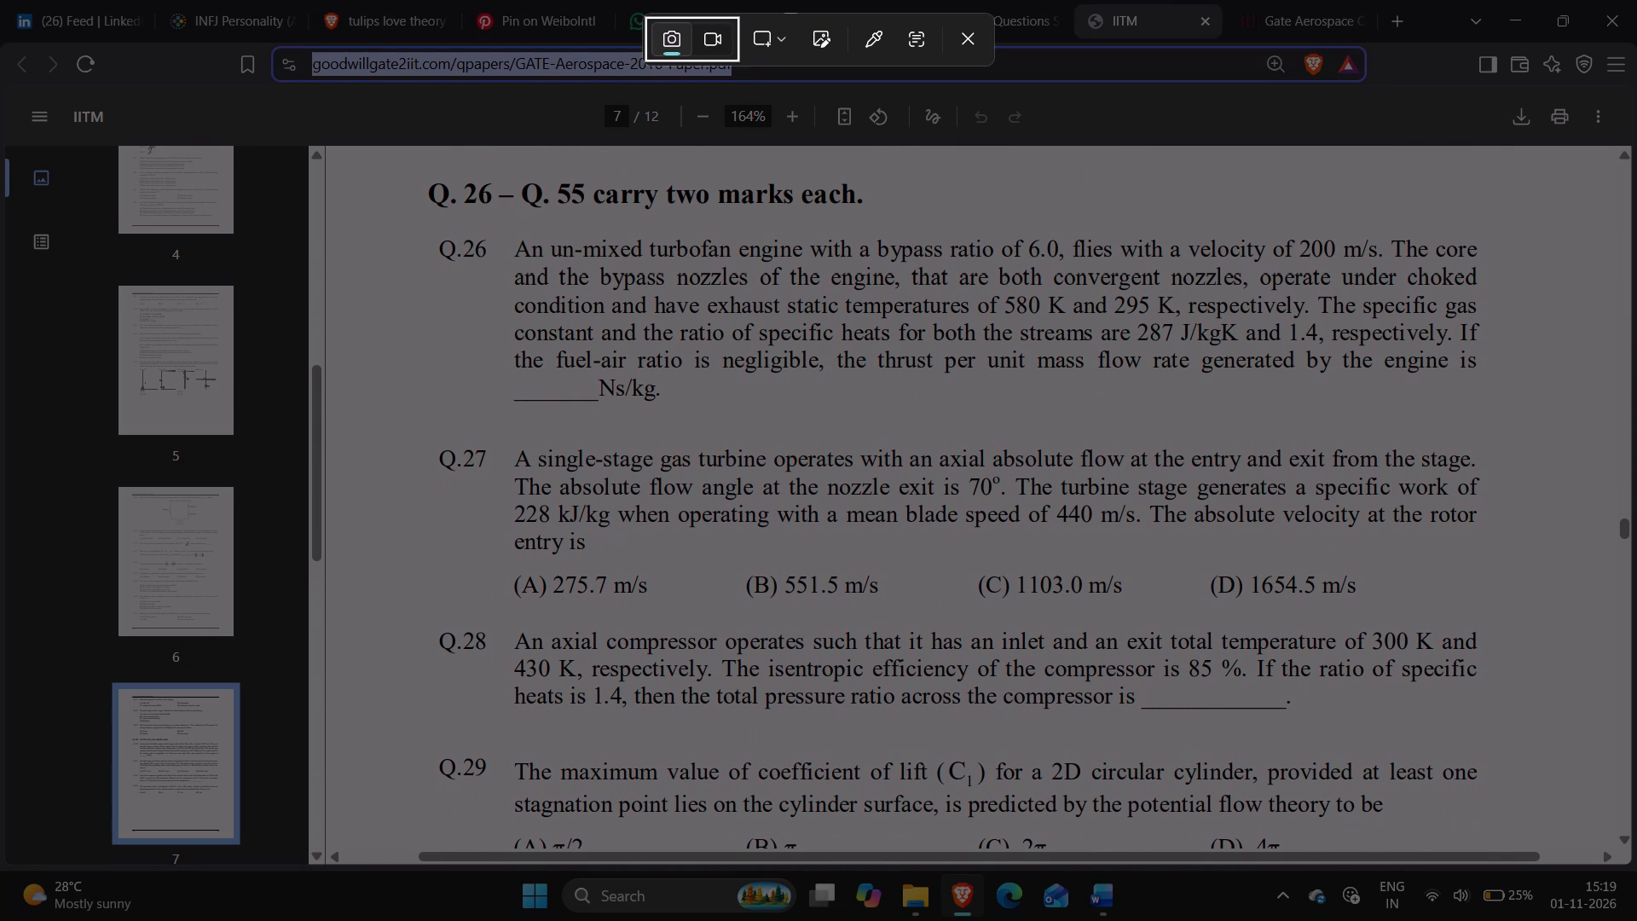
{"action": "left_click_drag", "start_coordinate": [432, 223], "coordinate": [1486, 411]}
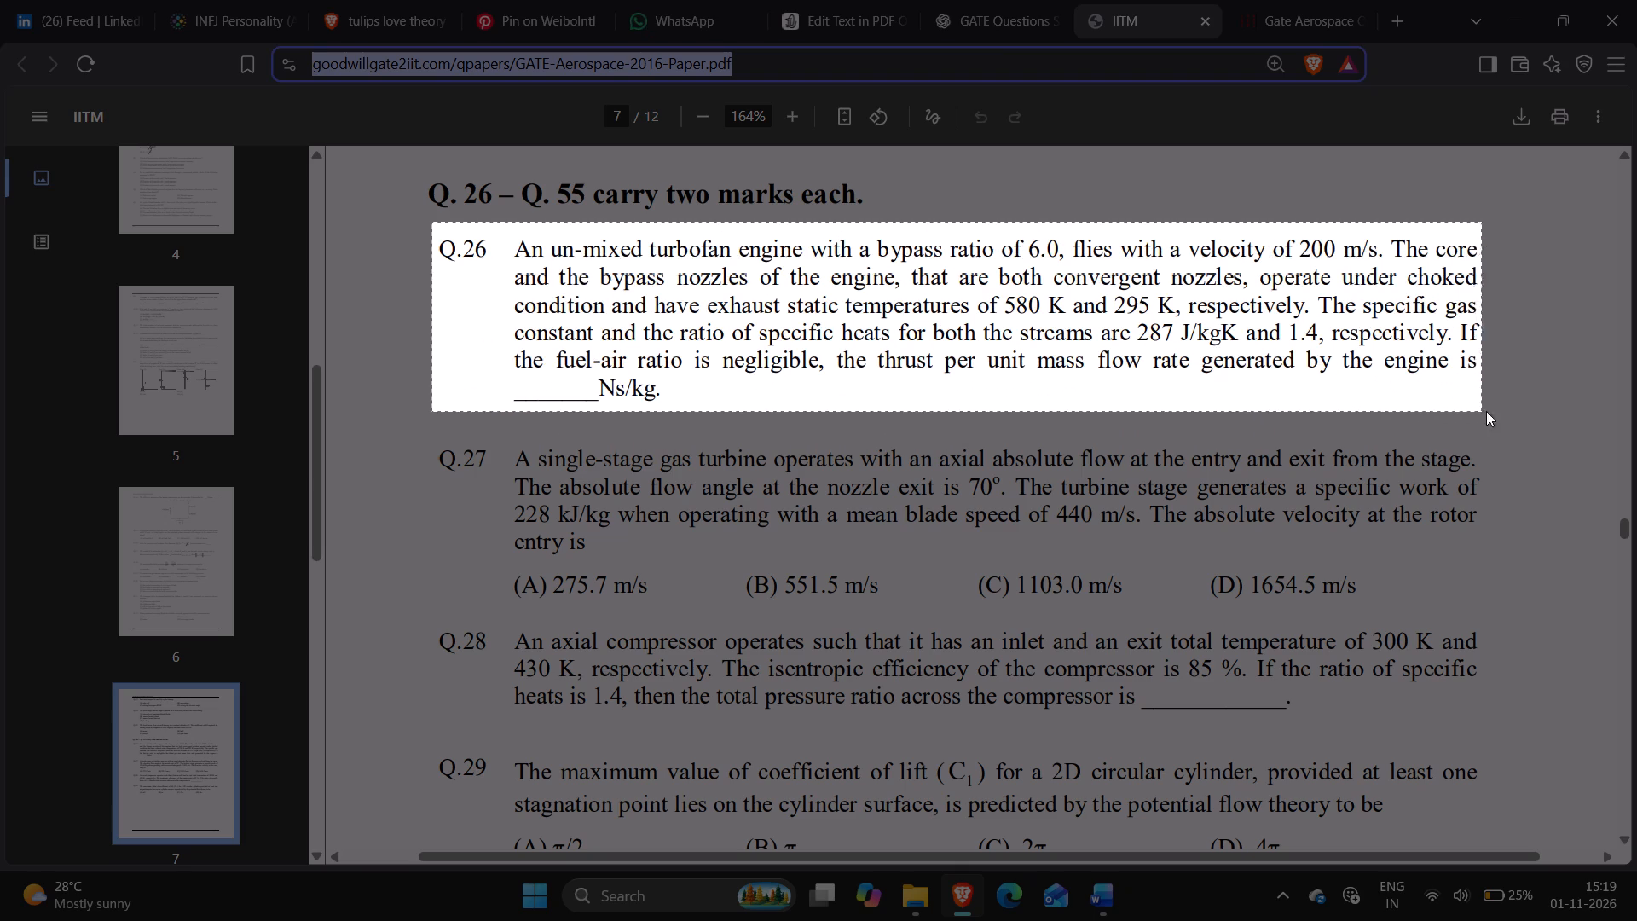
{"action": "left_click_drag", "start_coordinate": [1486, 411], "coordinate": [1513, 413]}
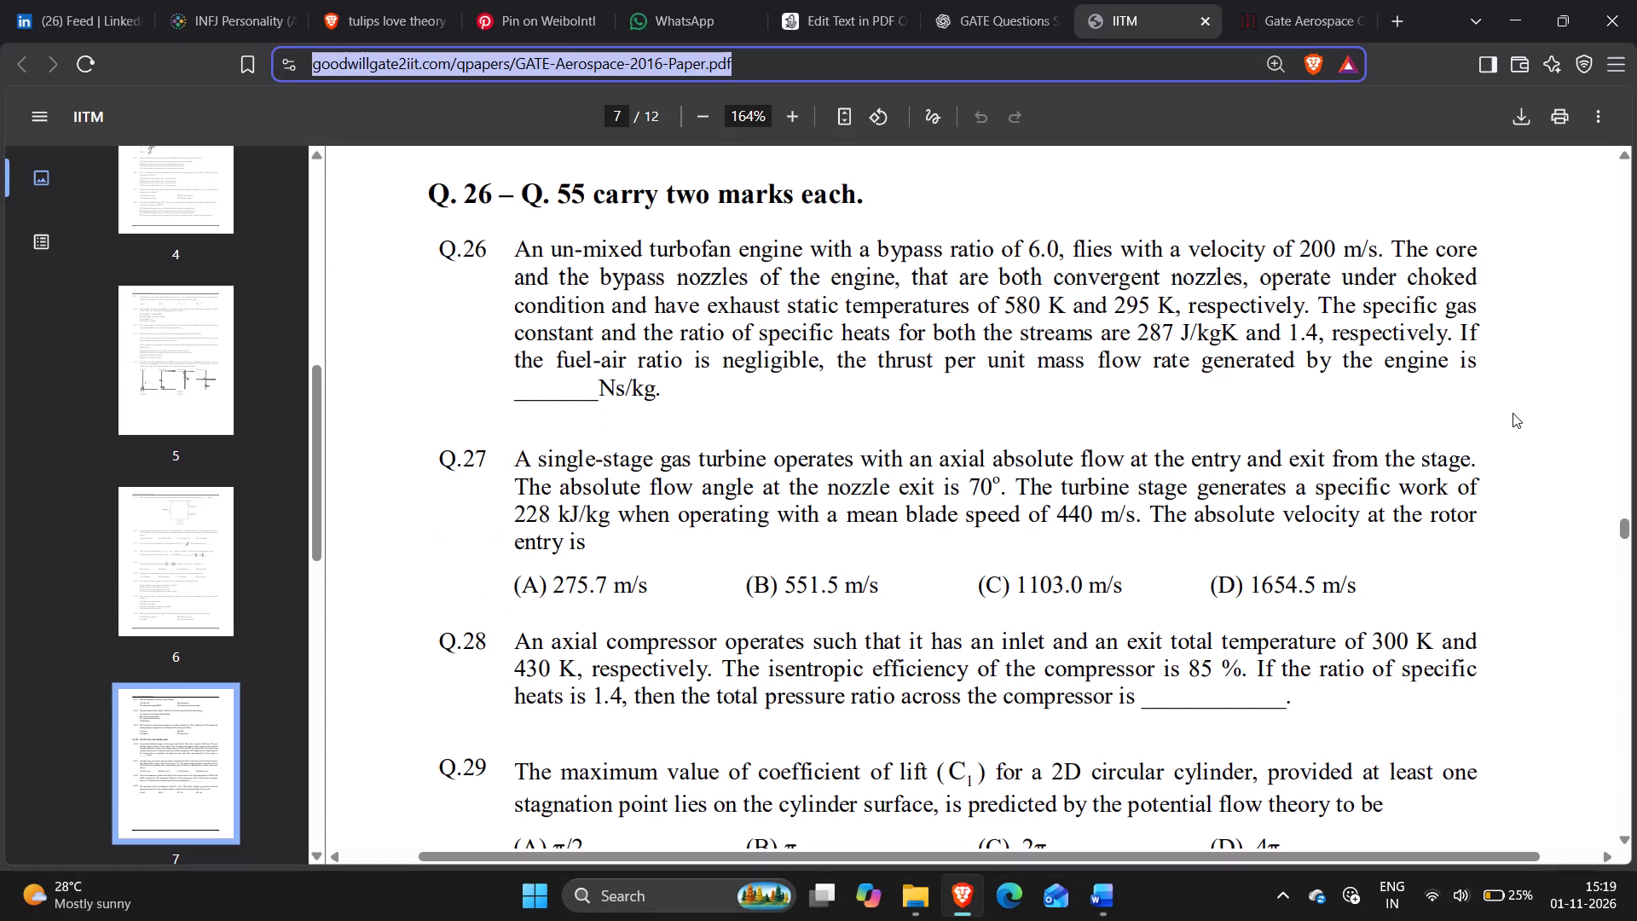
Review the ChatGPT question list and check the captures saved in the Screenshots folder, returning to the list.
{"action": "scroll", "coordinate": [1513, 413], "scroll_direction": "down", "scroll_amount": 1}
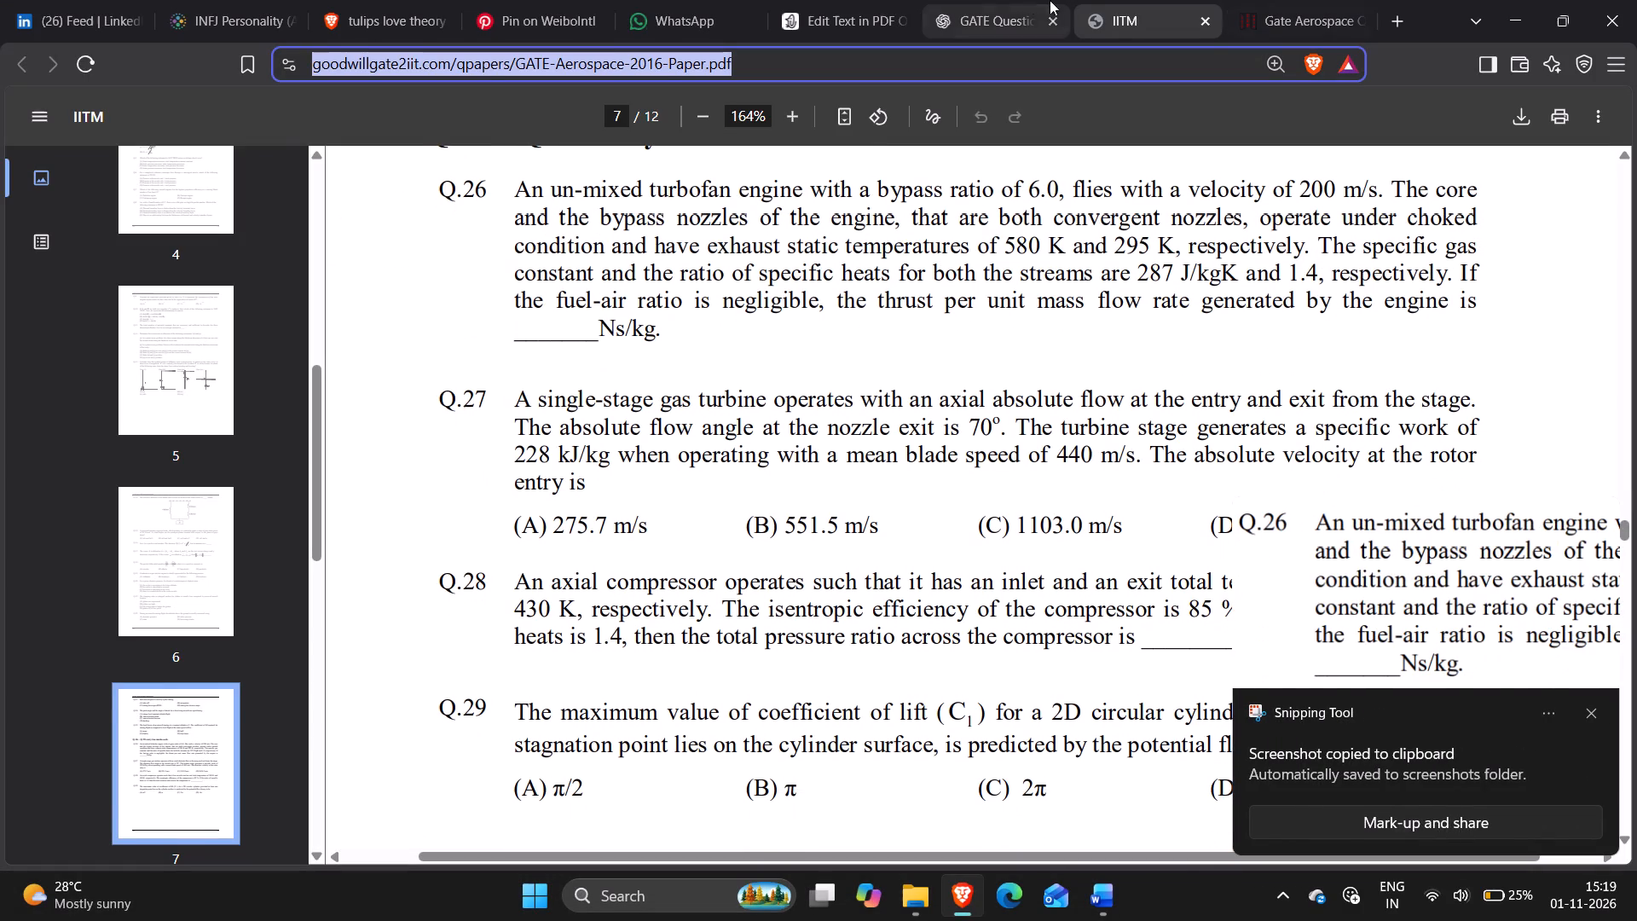
{"action": "left_click", "coordinate": [1012, 0]}
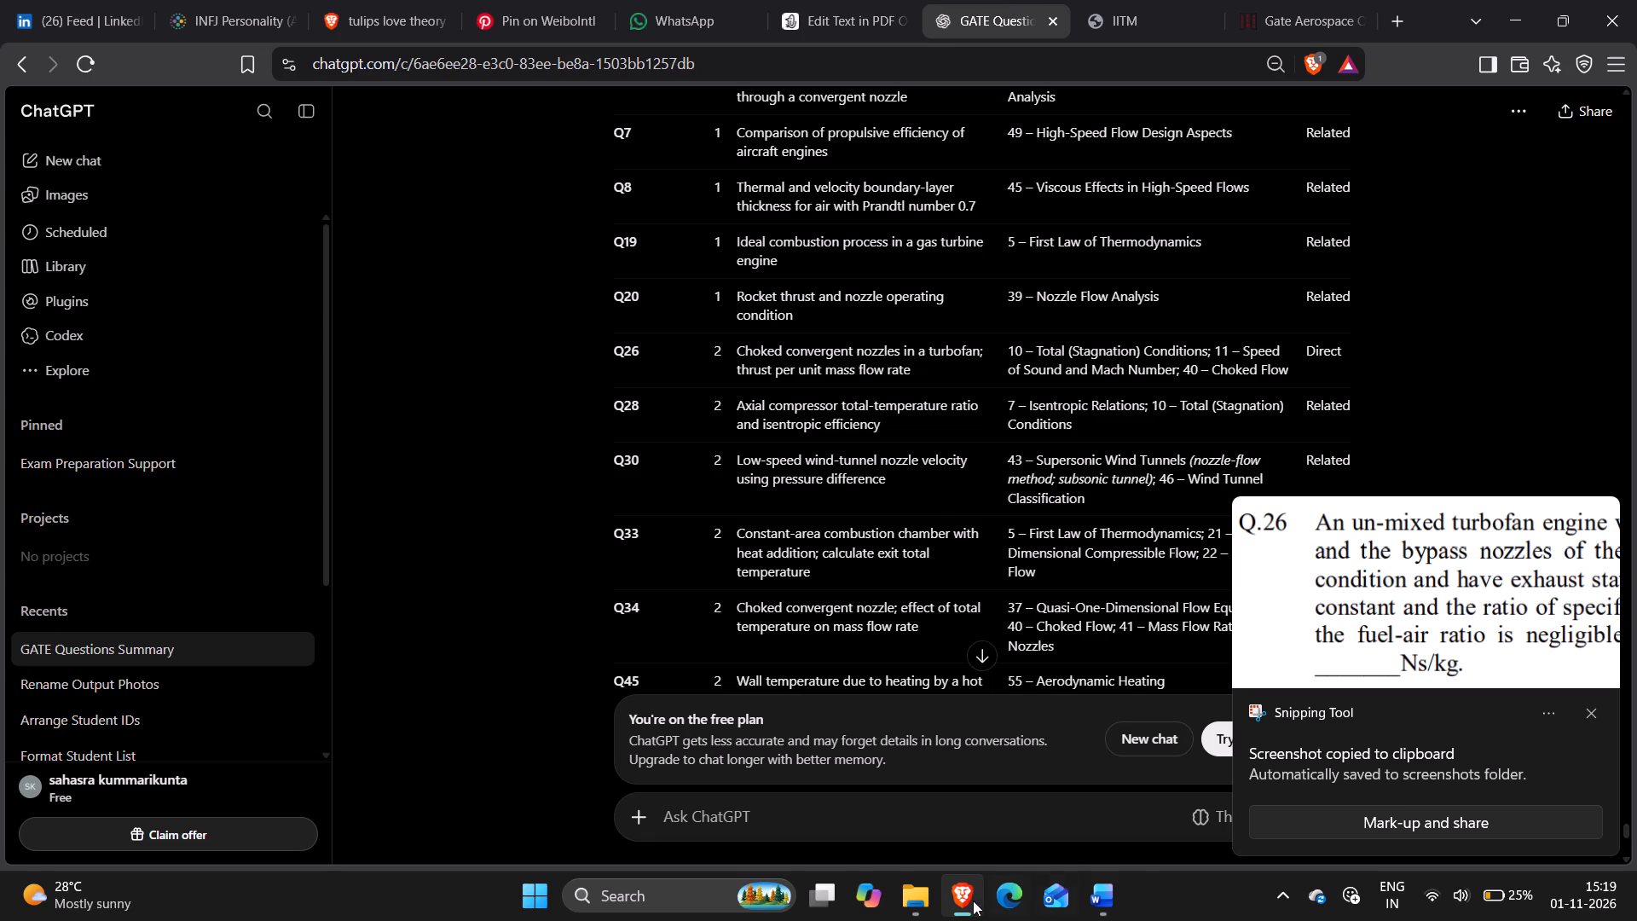
{"action": "left_click", "coordinate": [917, 898]}
{"action": "left_click", "coordinate": [967, 823]}
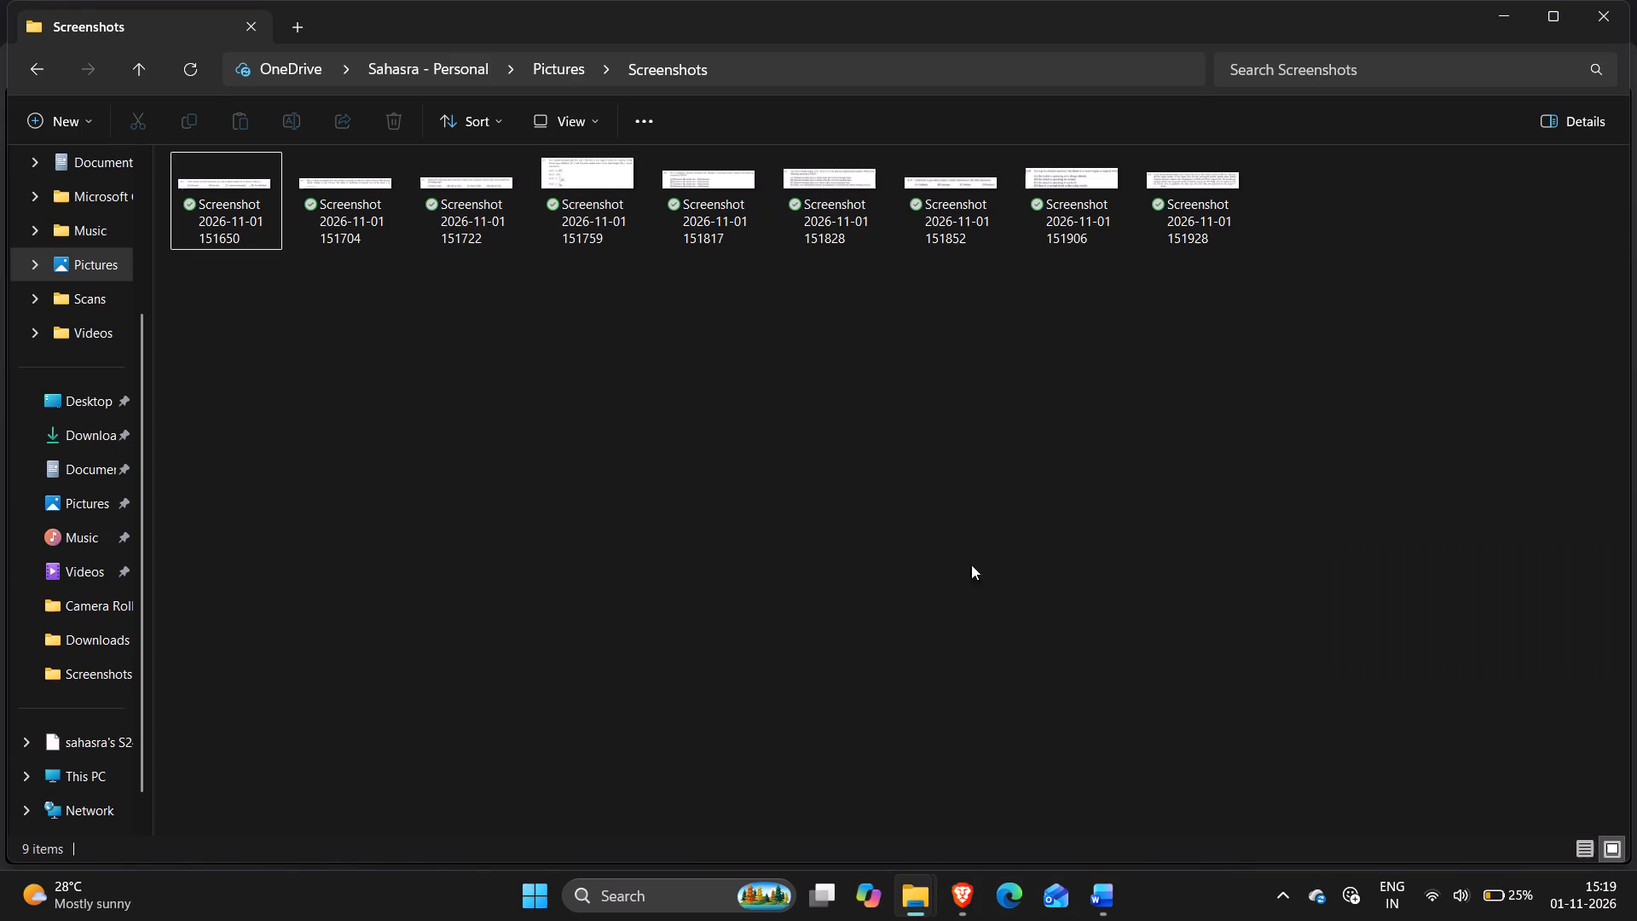
{"action": "left_click", "coordinate": [967, 890]}
{"action": "left_click", "coordinate": [934, 0]}
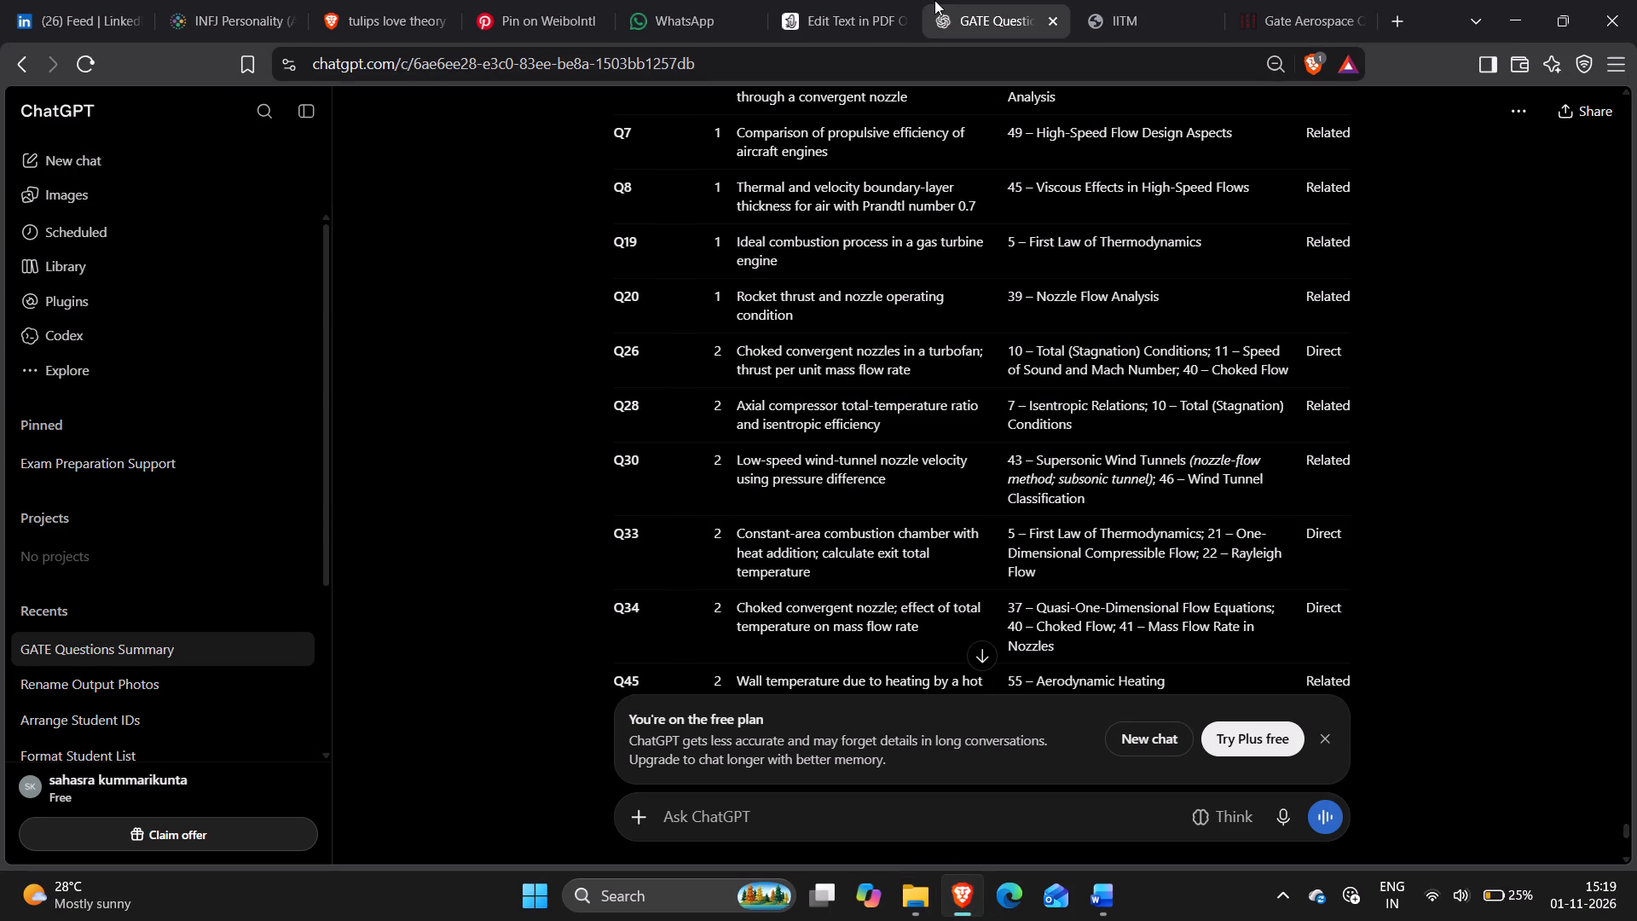
Check the ChatGPT question list and capture a screenshot of Q.30, on the subsonic wind tunnel nozzle AB, from page 8 with its figure.
{"action": "left_click", "coordinate": [1117, 0]}
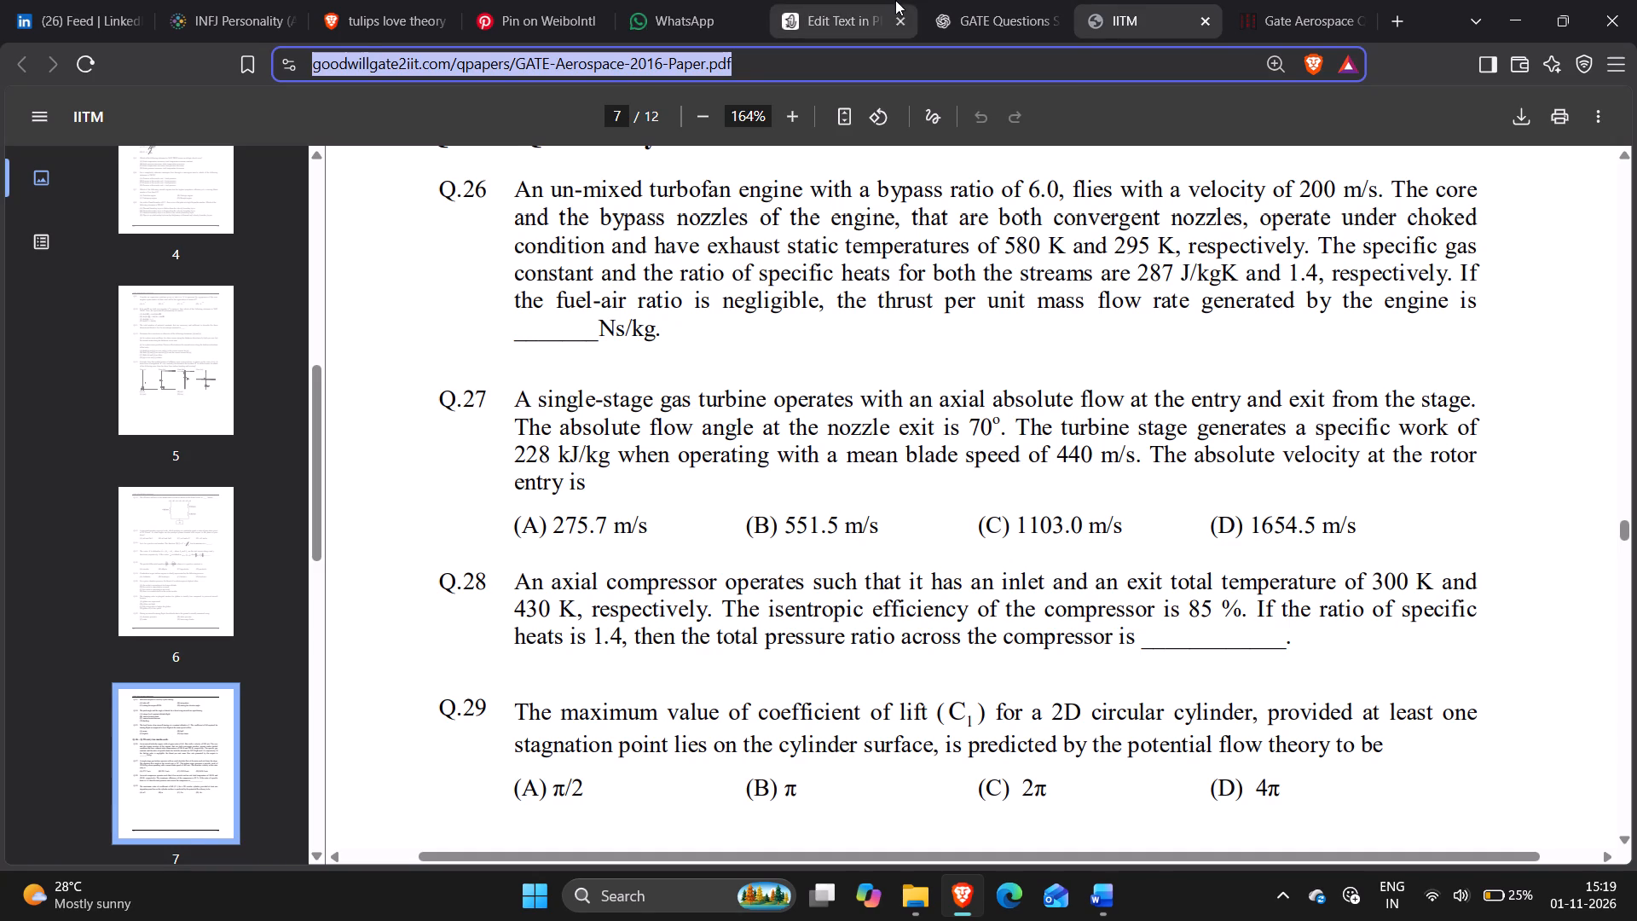
{"action": "left_click", "coordinate": [973, 0]}
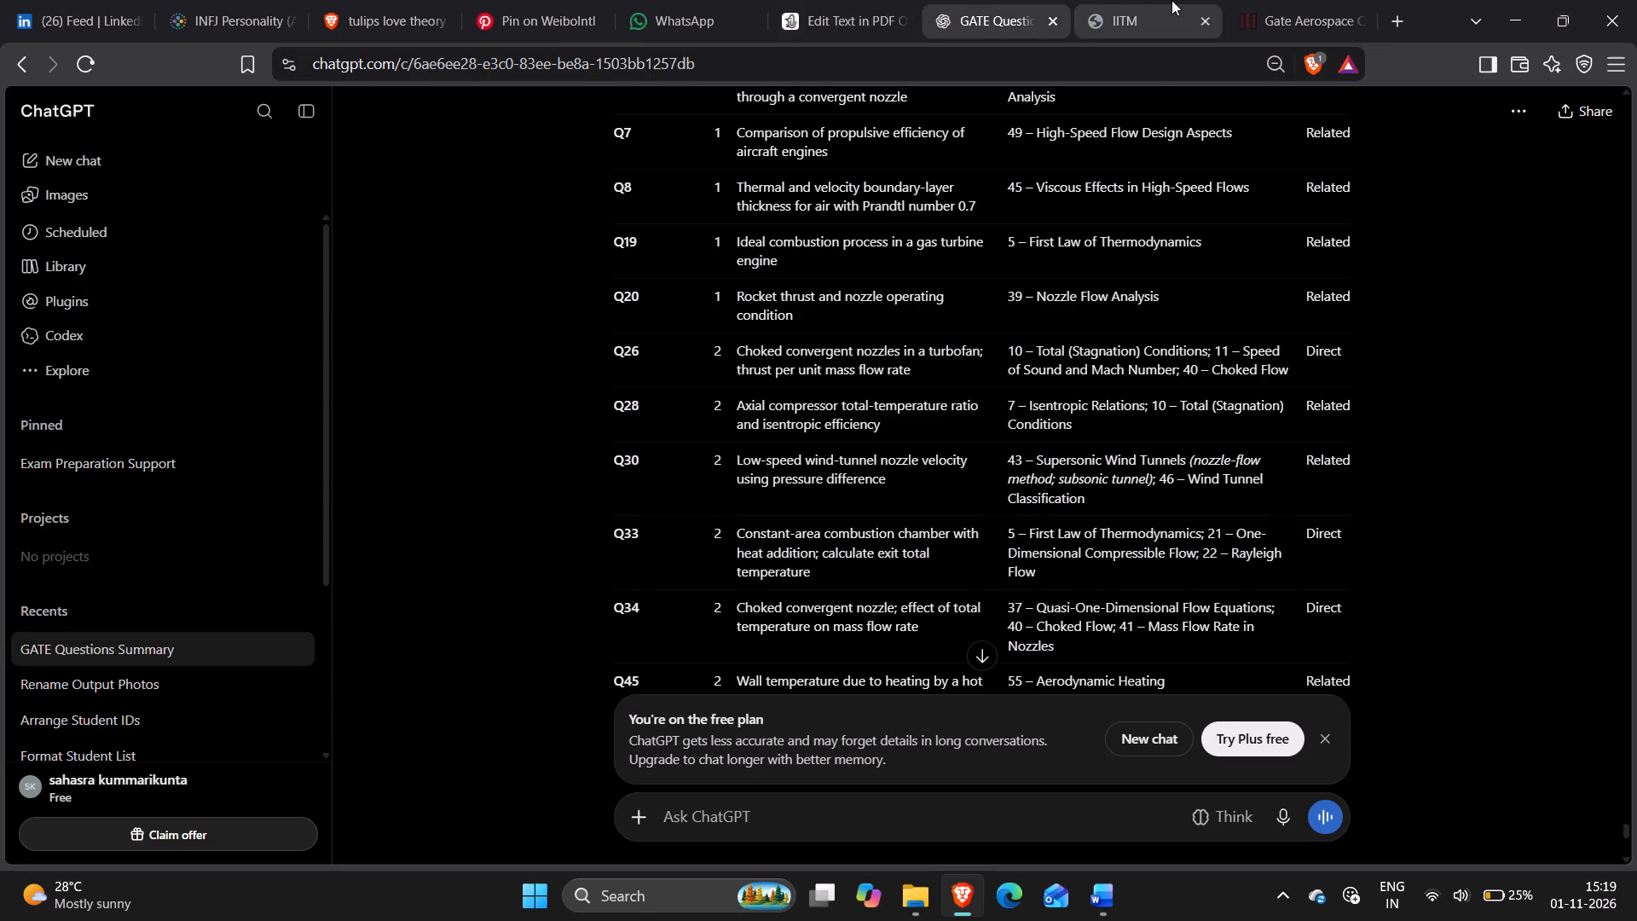
{"action": "left_click", "coordinate": [1171, 0]}
{"action": "scroll", "coordinate": [905, 513], "scroll_direction": "down", "scroll_amount": 7}
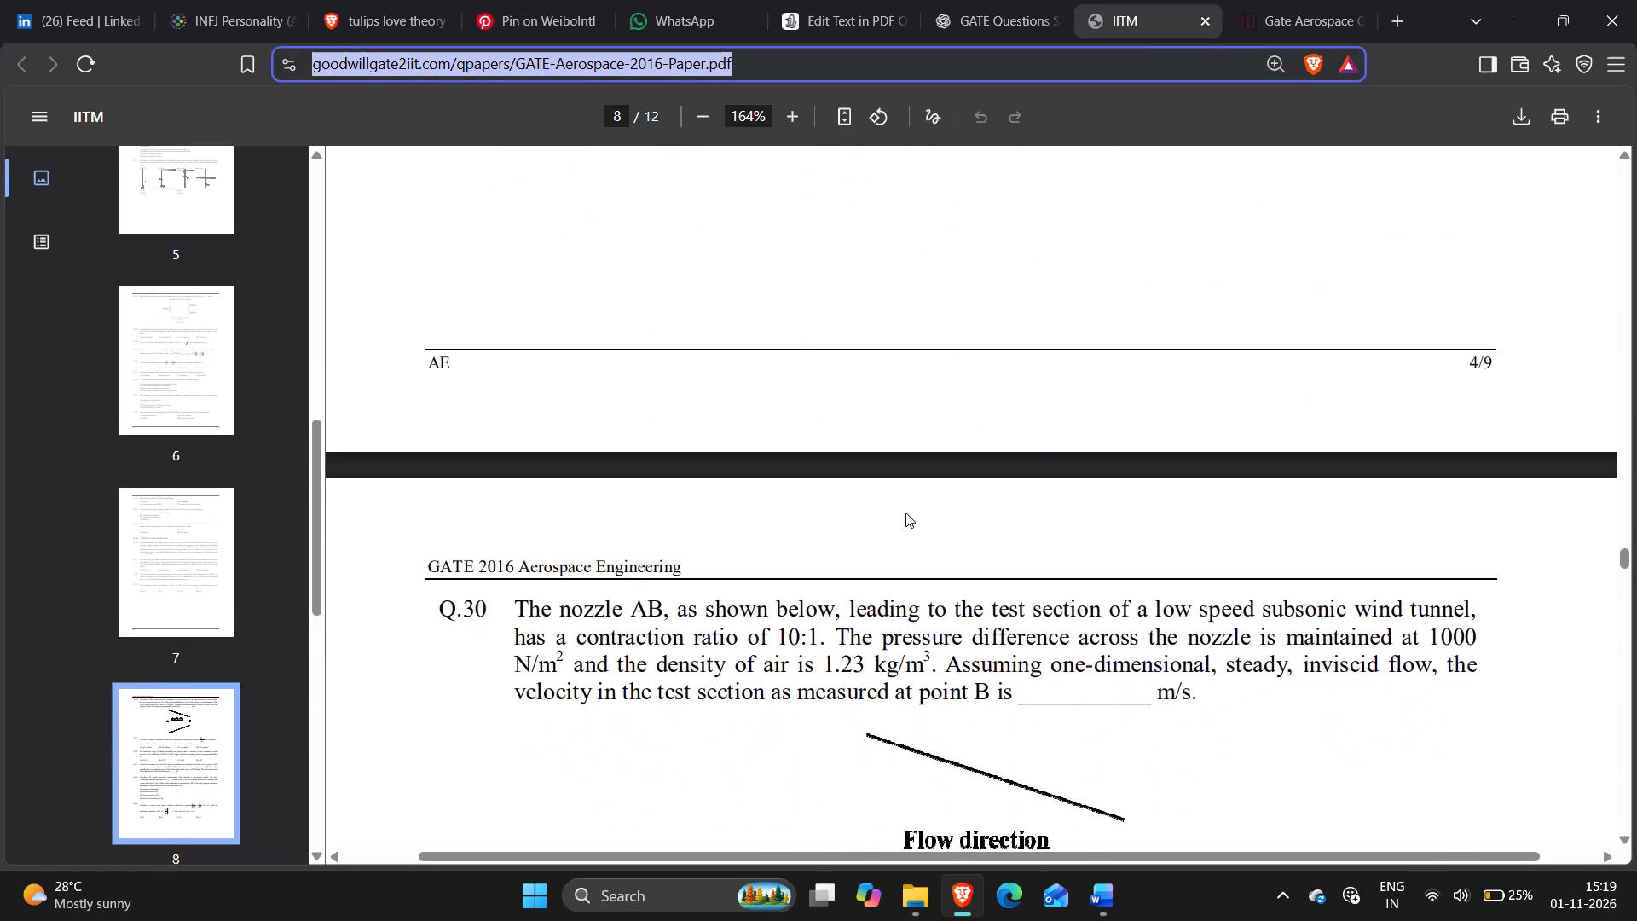
{"action": "scroll", "coordinate": [905, 513], "scroll_direction": "down", "scroll_amount": 4}
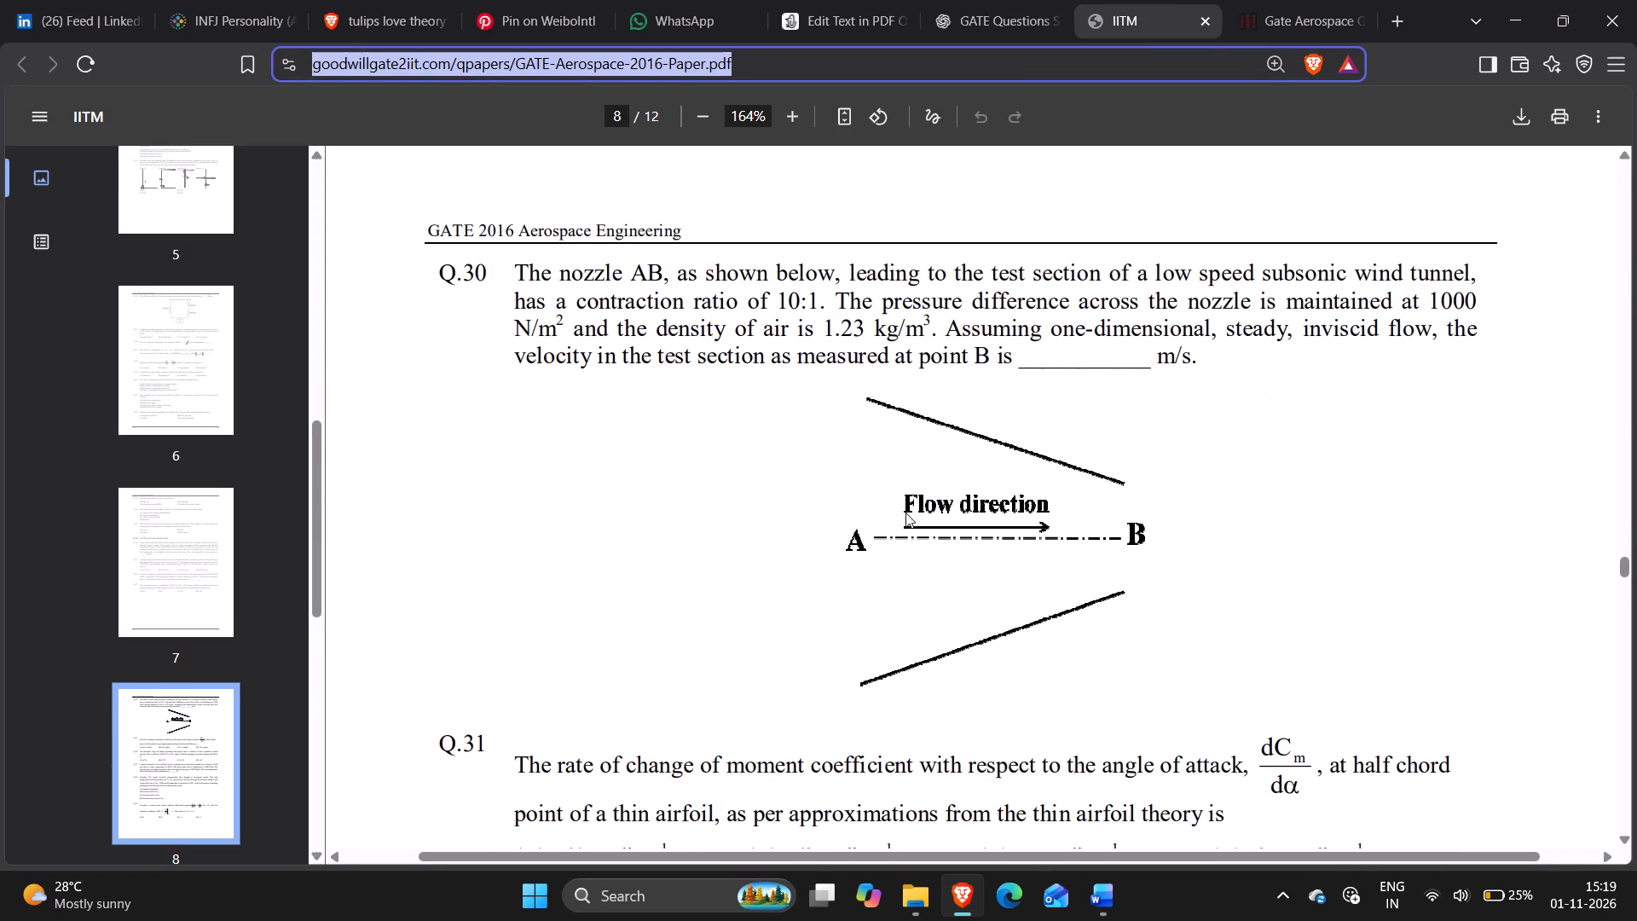
{"action": "key", "text": "Print"}
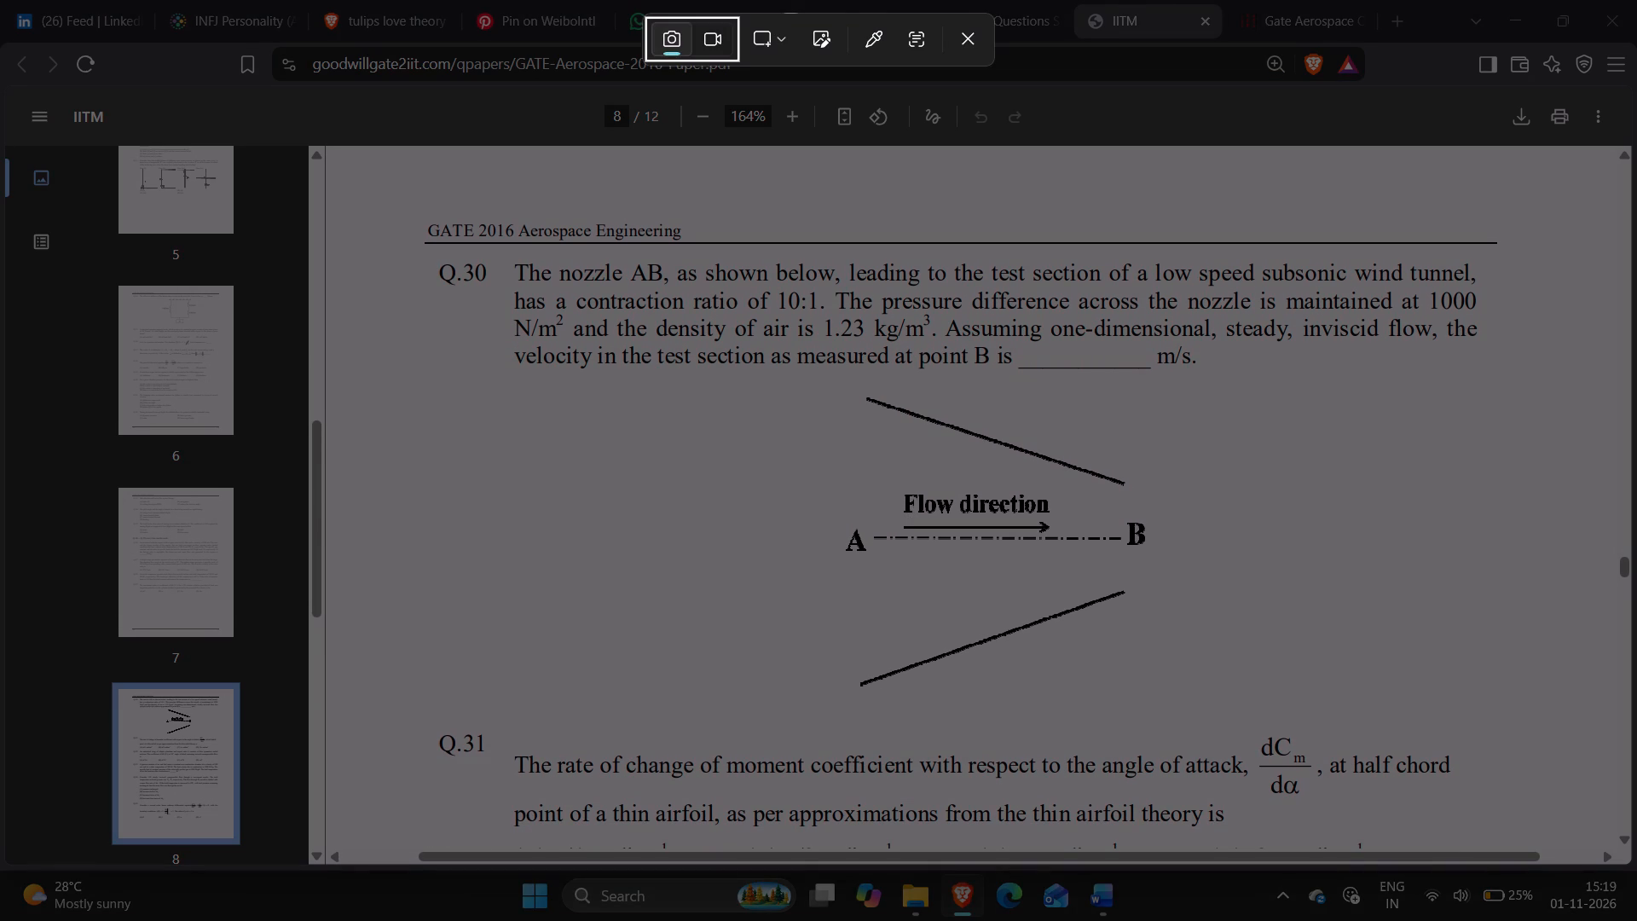
{"action": "left_click_drag", "start_coordinate": [434, 250], "coordinate": [1548, 711]}
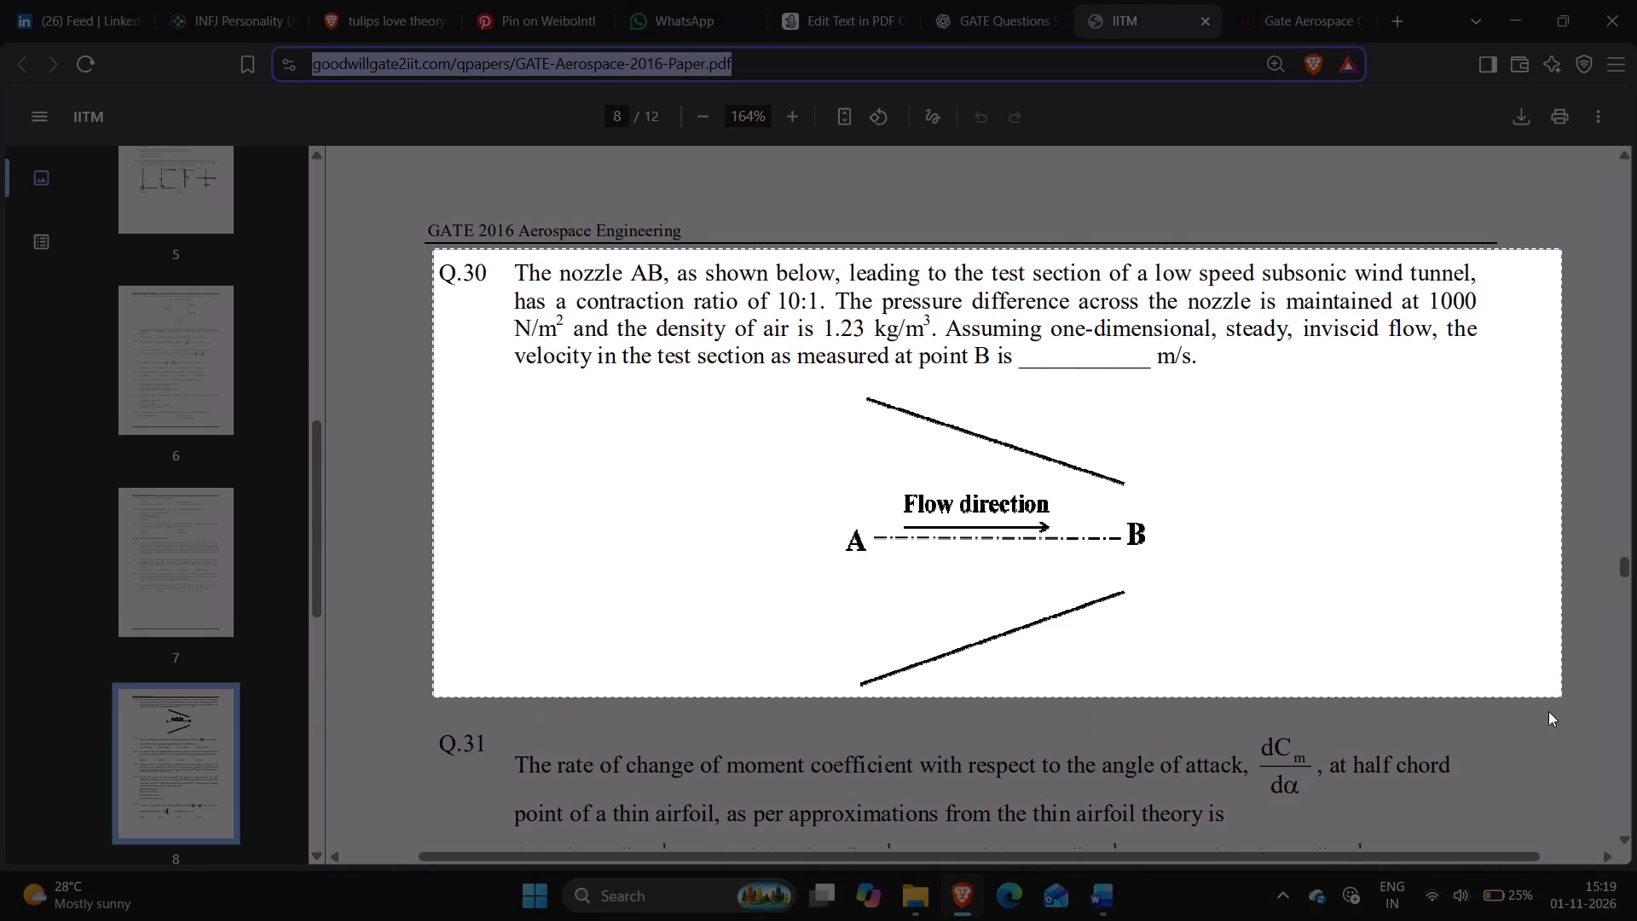
{"action": "left_click_drag", "start_coordinate": [1548, 711], "coordinate": [1518, 719]}
Capture a screenshot of Q.34, on mass flow rate through a choked convergent nozzle, from page 8 with its four options.
{"action": "scroll", "coordinate": [1518, 719], "scroll_direction": "down", "scroll_amount": 1}
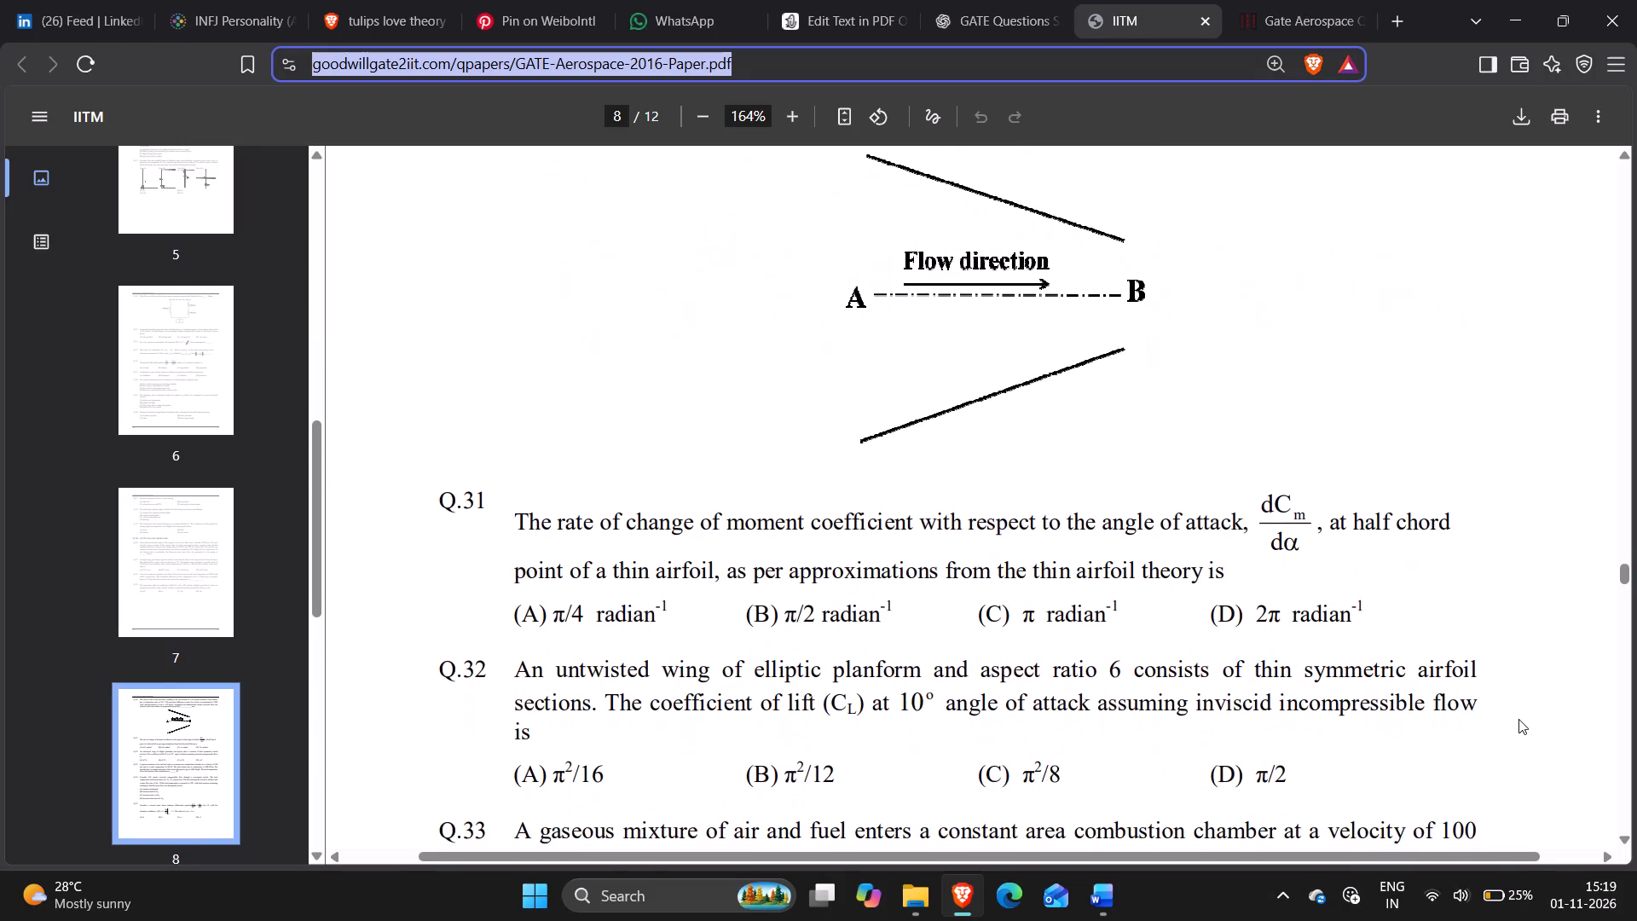
{"action": "scroll", "coordinate": [1518, 719], "scroll_direction": "down", "scroll_amount": 2}
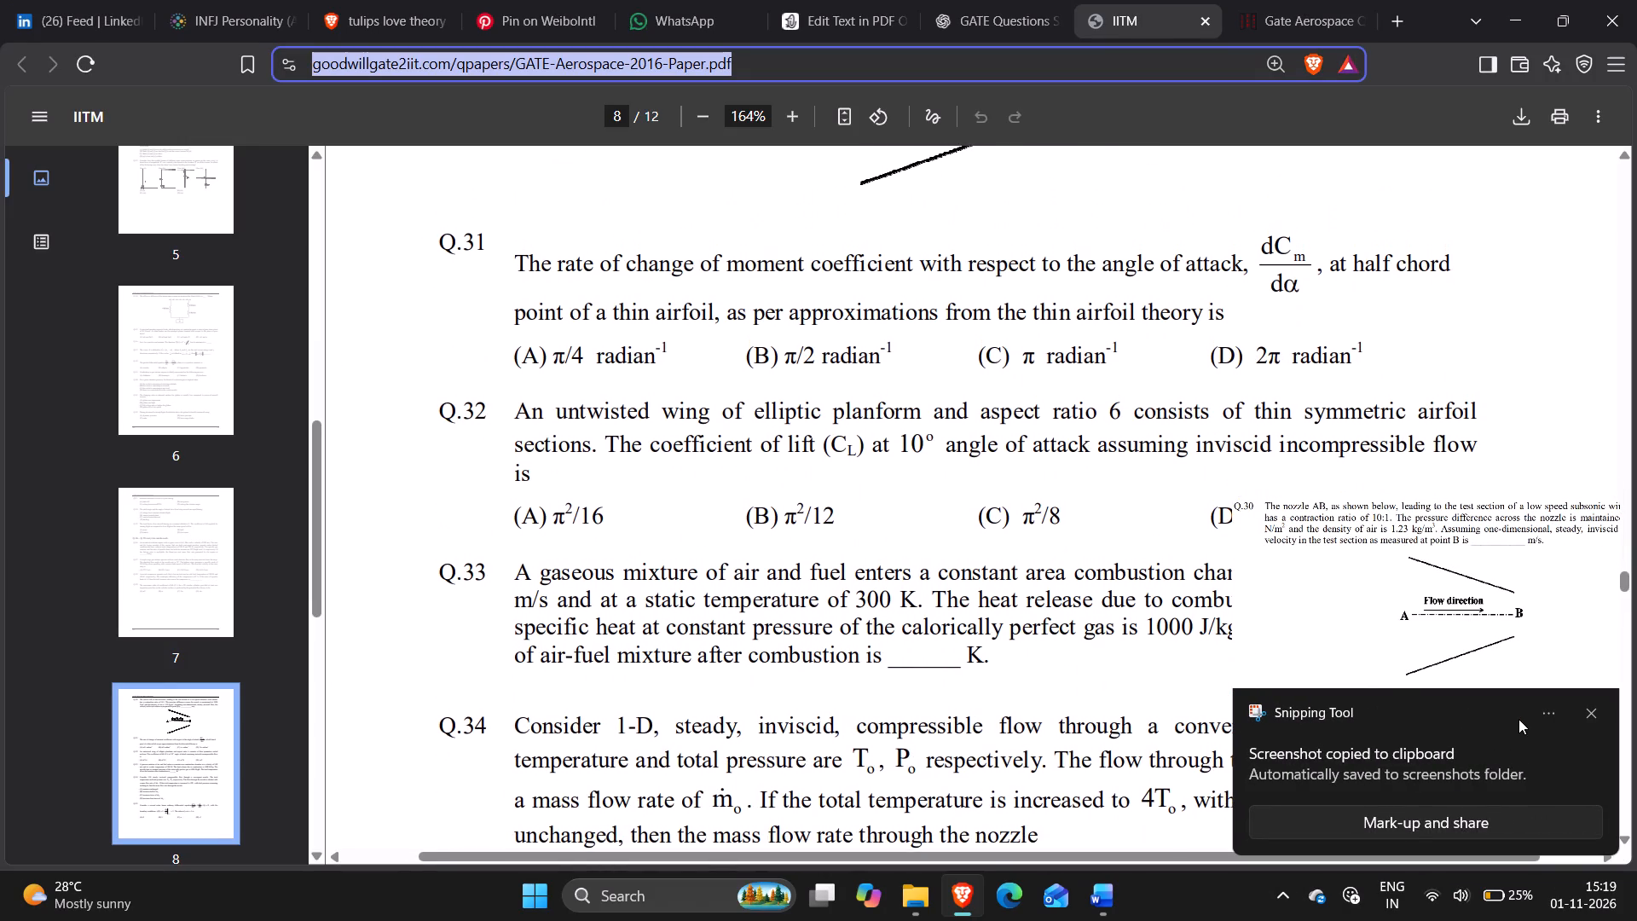
{"action": "scroll", "coordinate": [1518, 719], "scroll_direction": "down", "scroll_amount": 1}
{"action": "scroll", "coordinate": [702, 374], "scroll_direction": "down", "scroll_amount": 6}
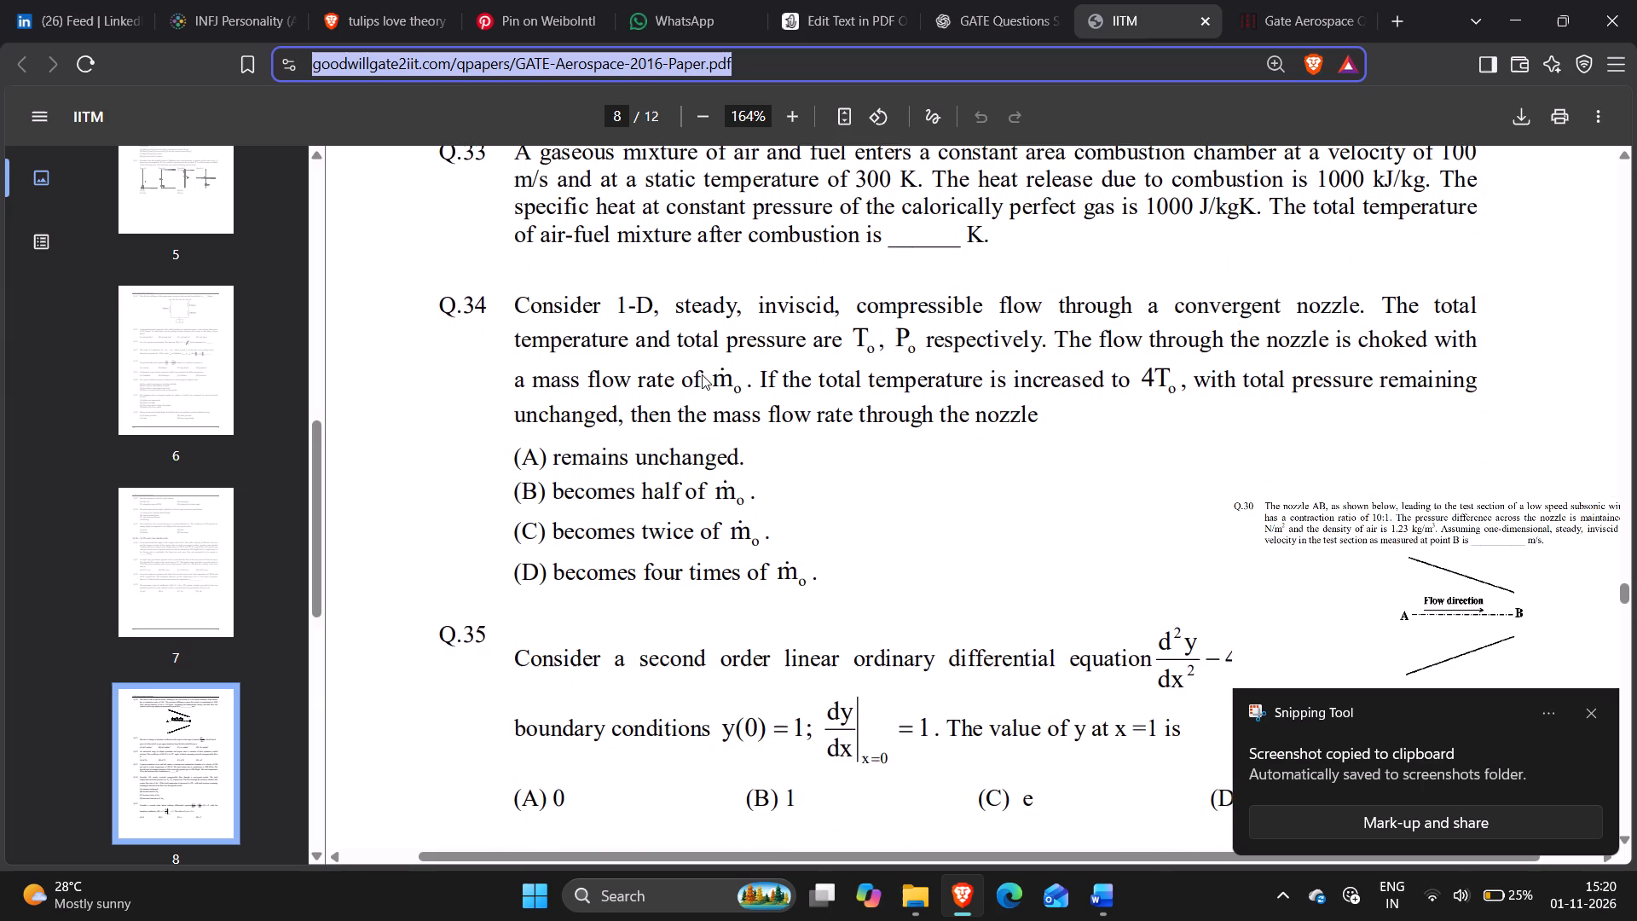
{"action": "scroll", "coordinate": [702, 374], "scroll_direction": "down", "scroll_amount": 1}
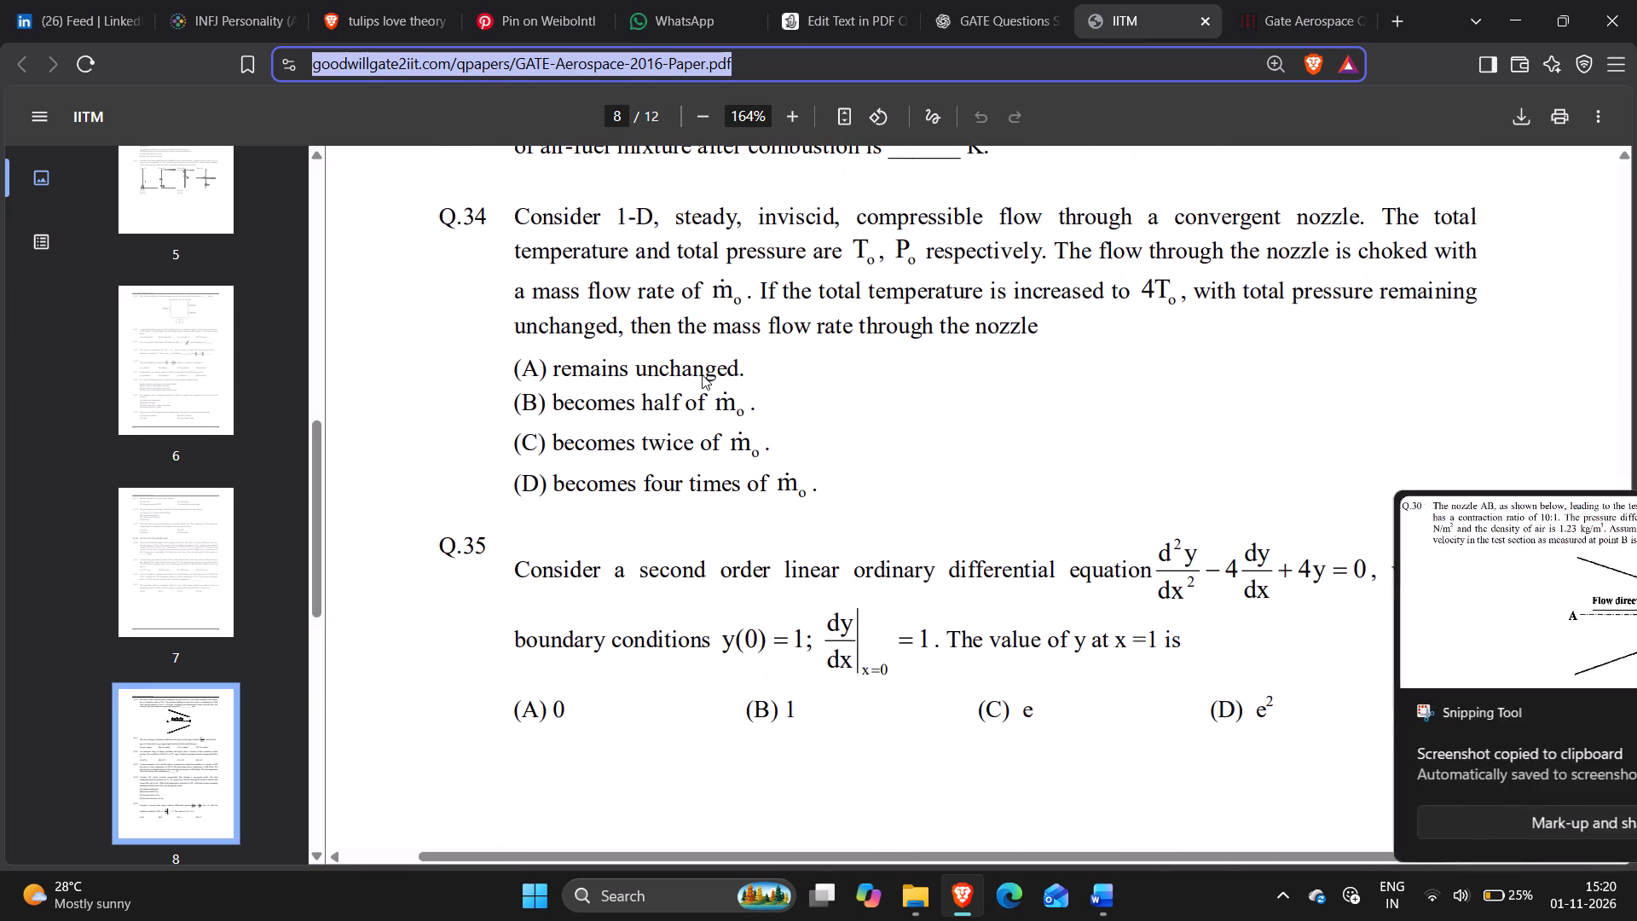
{"action": "scroll", "coordinate": [702, 374], "scroll_direction": "down", "scroll_amount": 1}
{"action": "key", "text": "Print"}
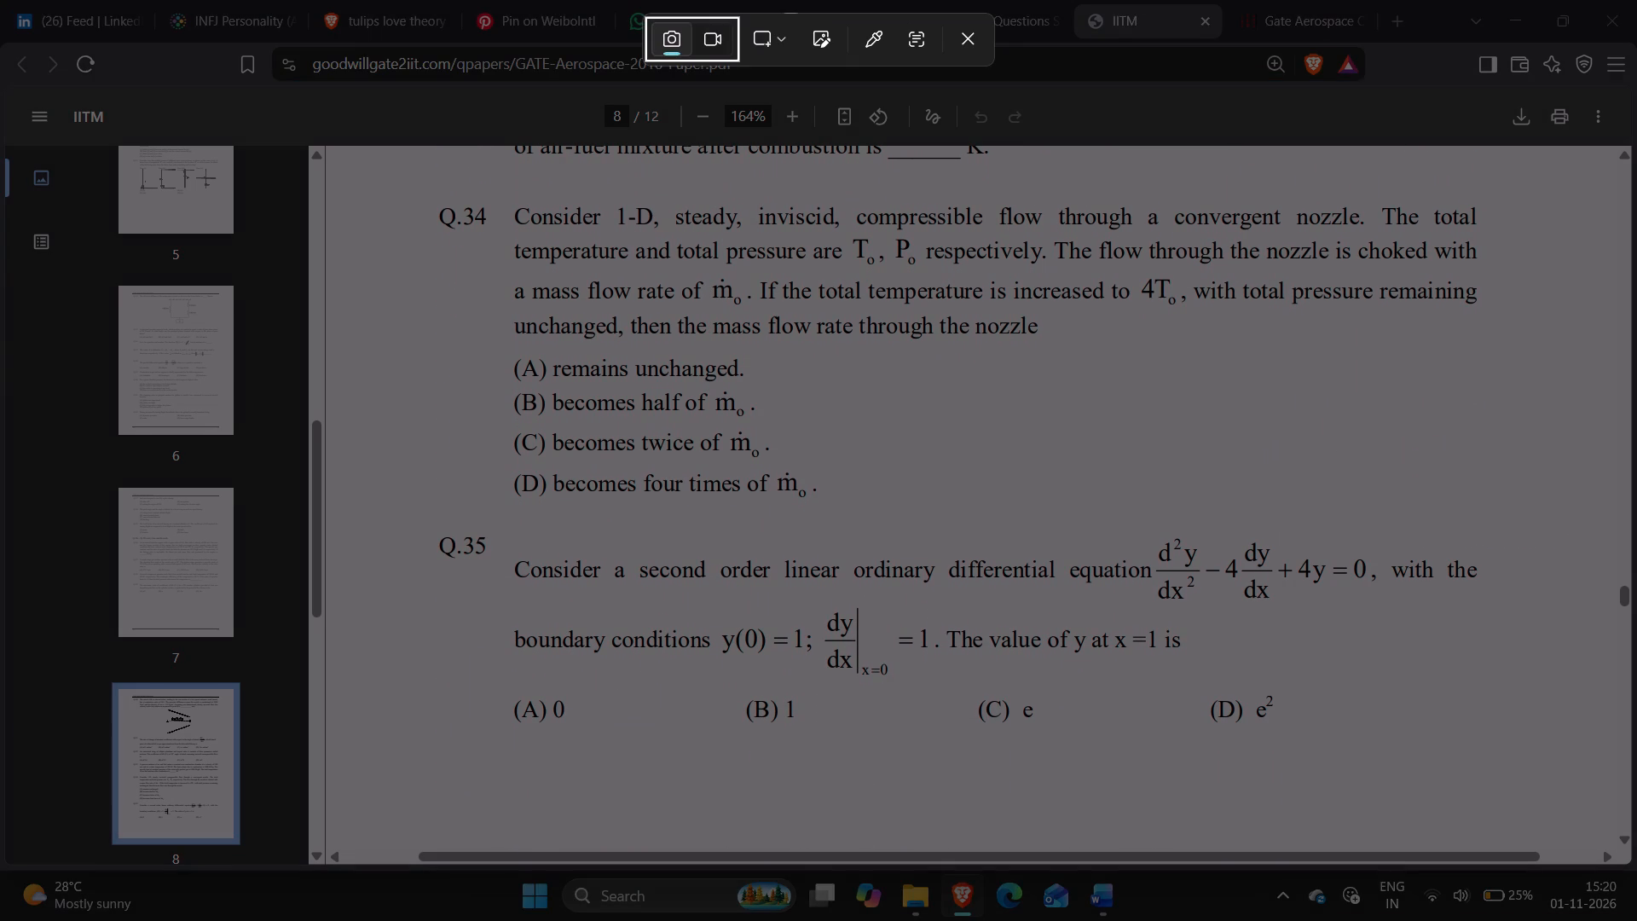
{"action": "left_click_drag", "start_coordinate": [440, 190], "coordinate": [1244, 538]}
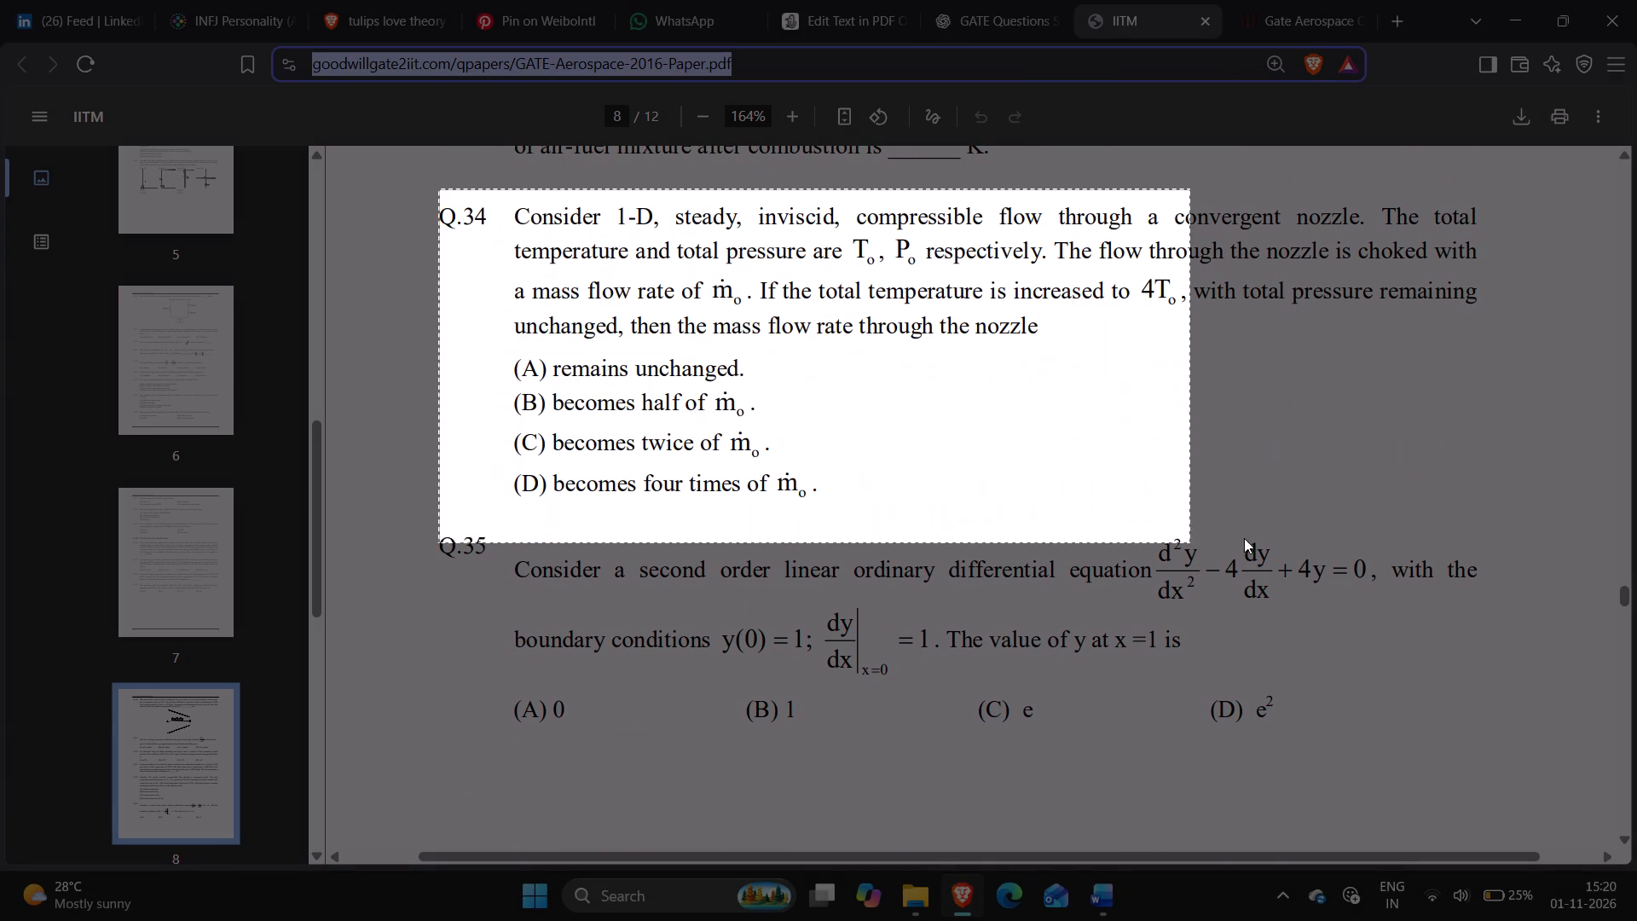
{"action": "left_click_drag", "start_coordinate": [1244, 538], "coordinate": [1569, 514]}
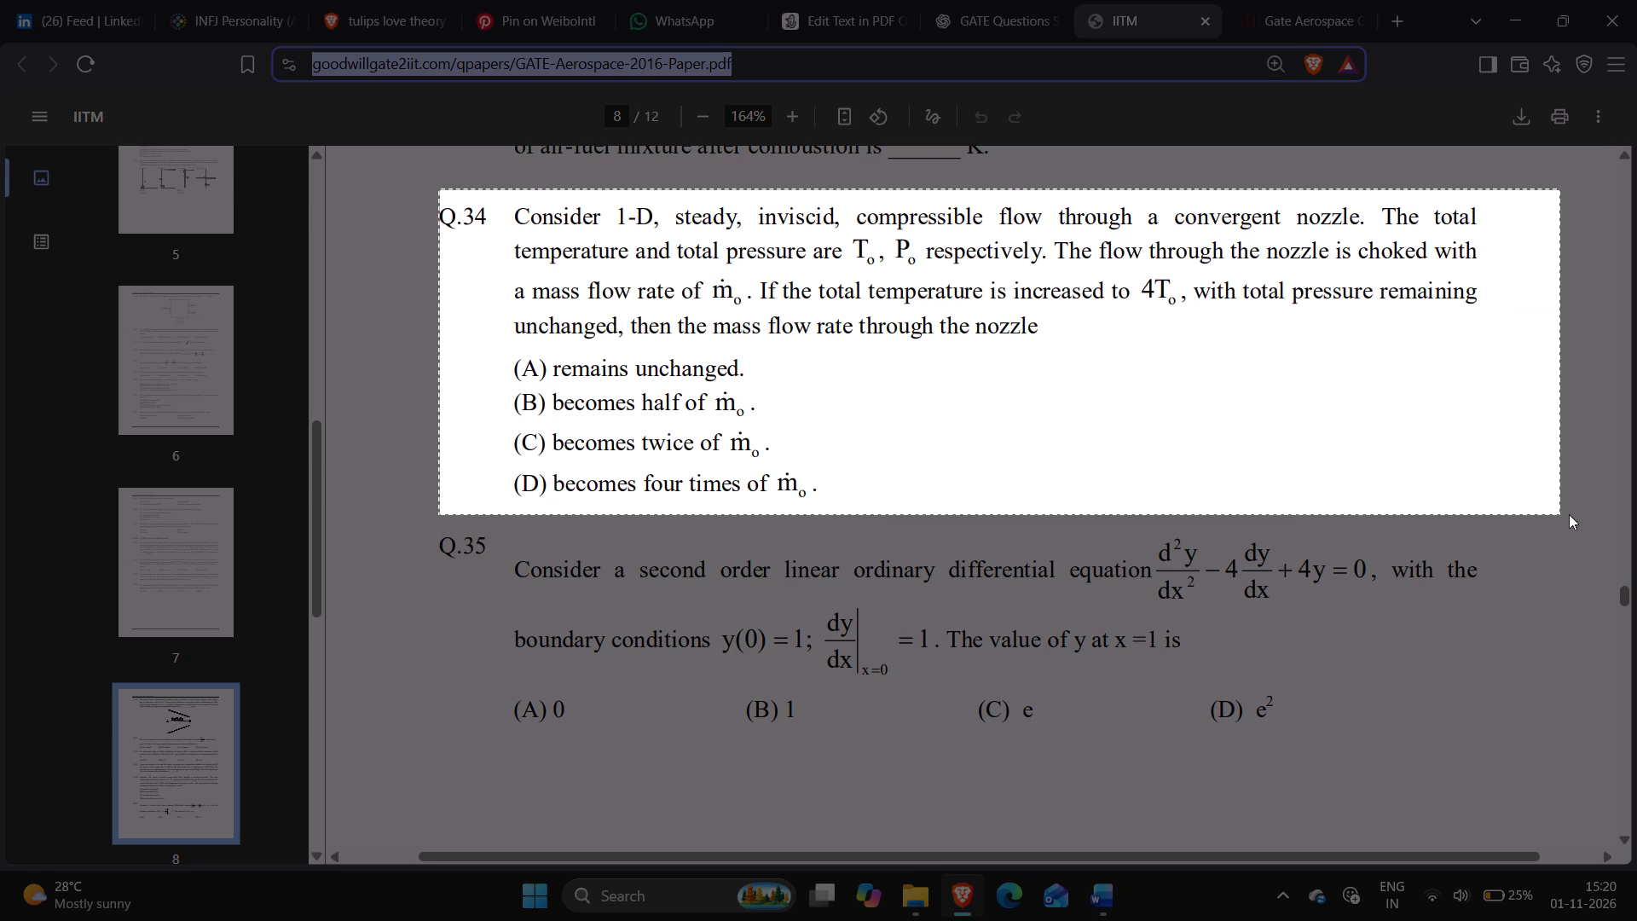
{"action": "left_click_drag", "start_coordinate": [1569, 514], "coordinate": [1512, 511]}
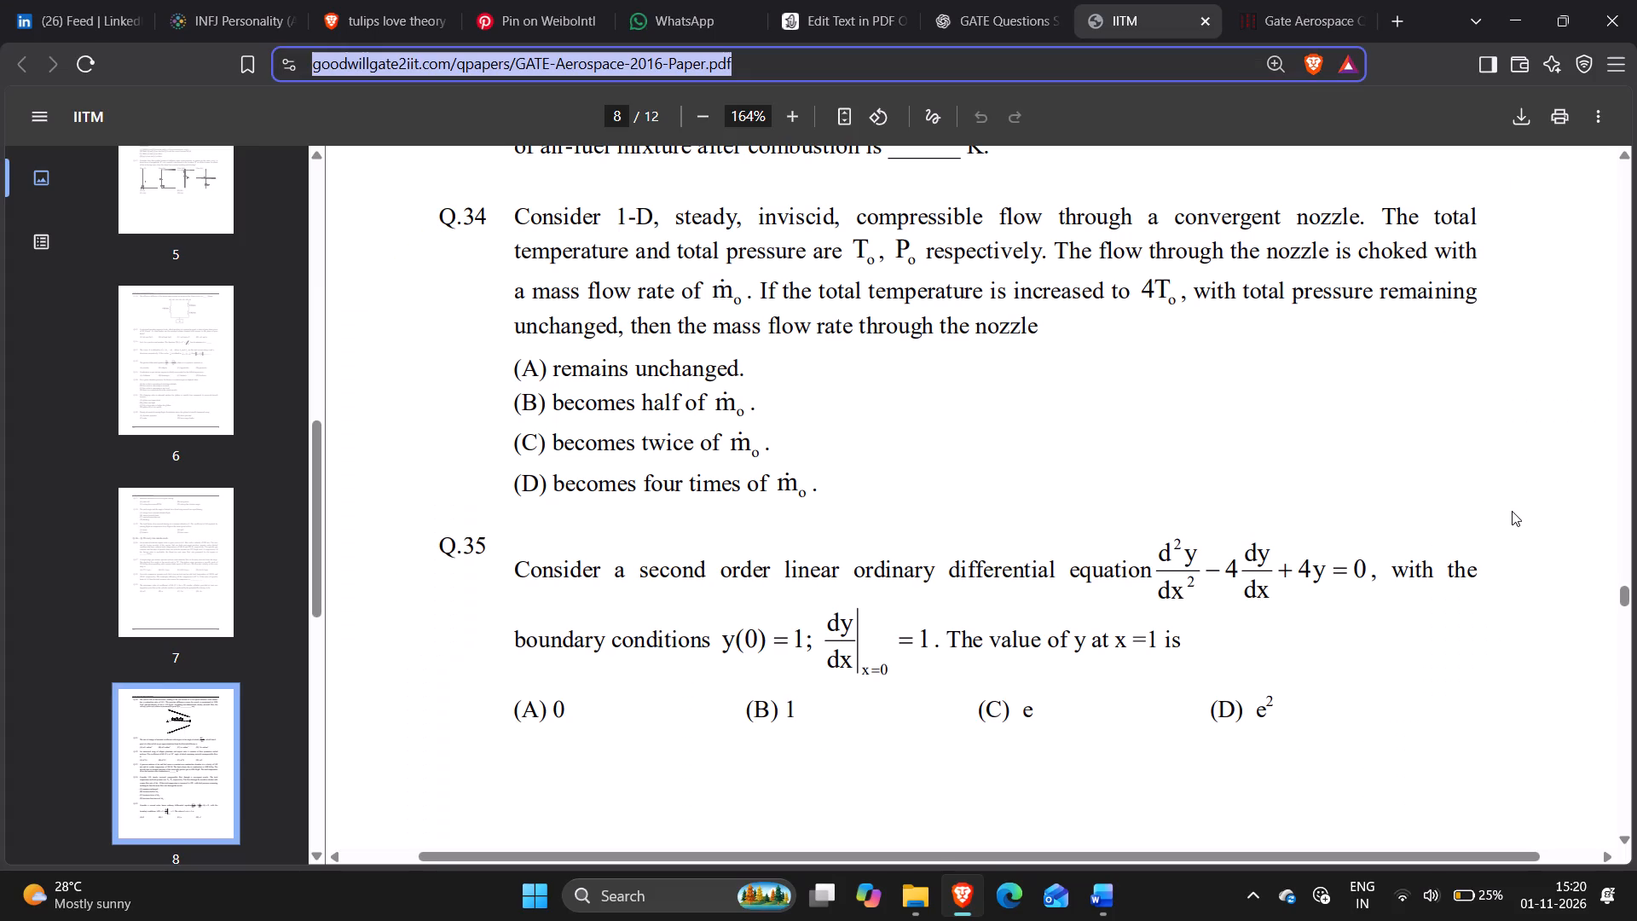
Look through the paper beyond Q.35 and check the ChatGPT question list for the entries that follow Q34.
{"action": "scroll", "coordinate": [1512, 511], "scroll_direction": "down", "scroll_amount": 9}
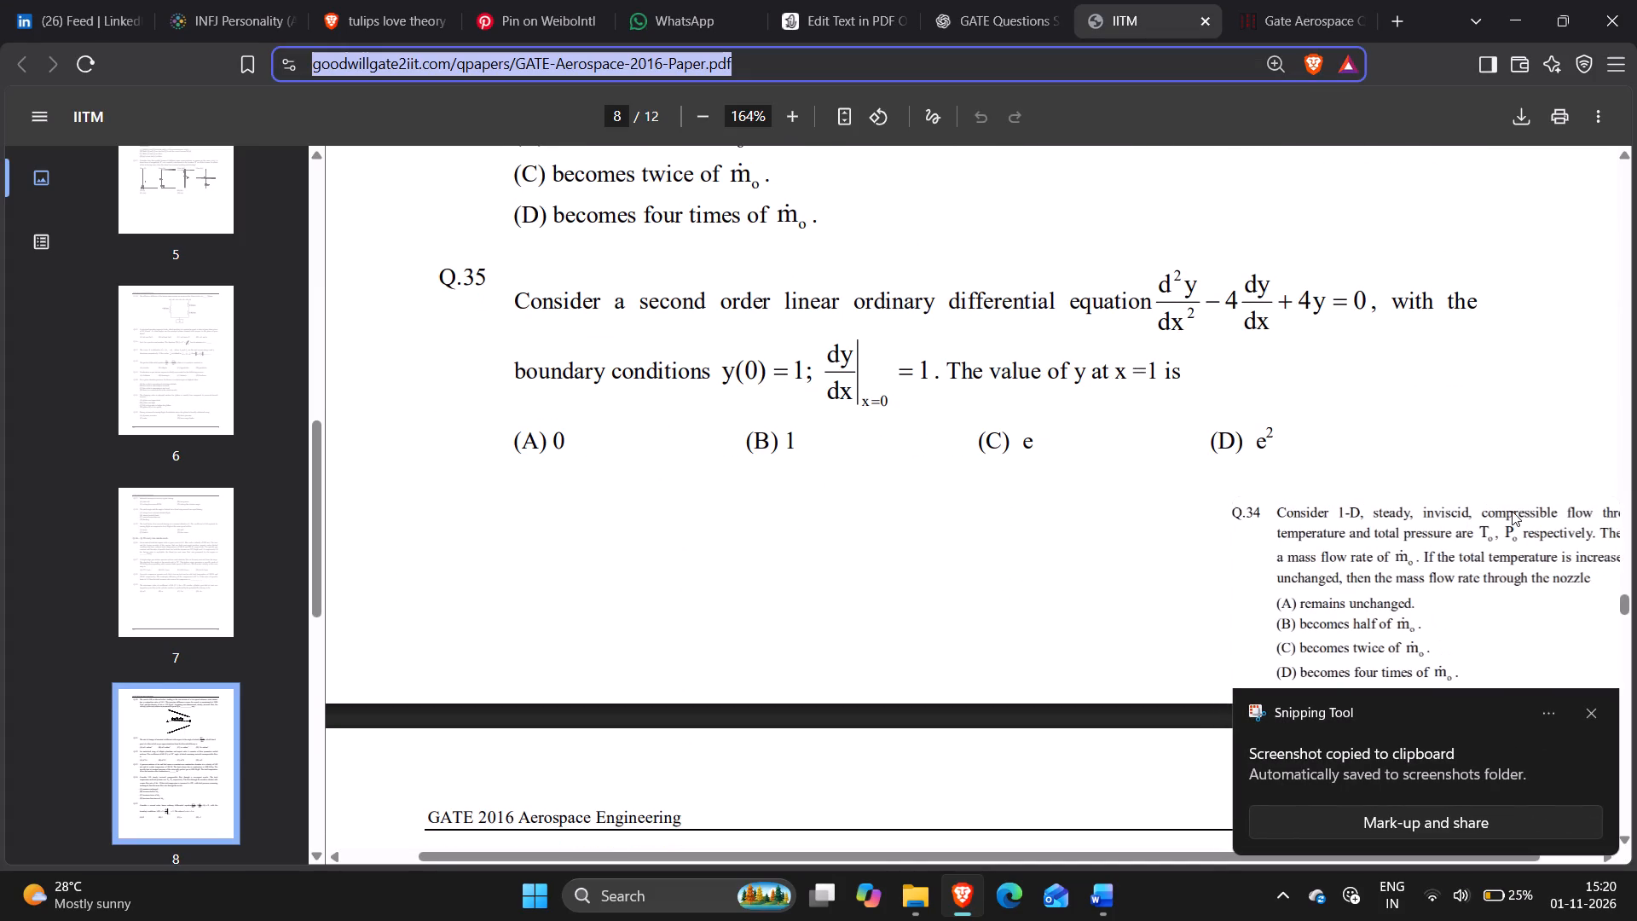
{"action": "scroll", "coordinate": [1512, 511], "scroll_direction": "down", "scroll_amount": 1}
{"action": "scroll", "coordinate": [1235, 490], "scroll_direction": "down", "scroll_amount": 4}
{"action": "scroll", "coordinate": [845, 590], "scroll_direction": "down", "scroll_amount": 2}
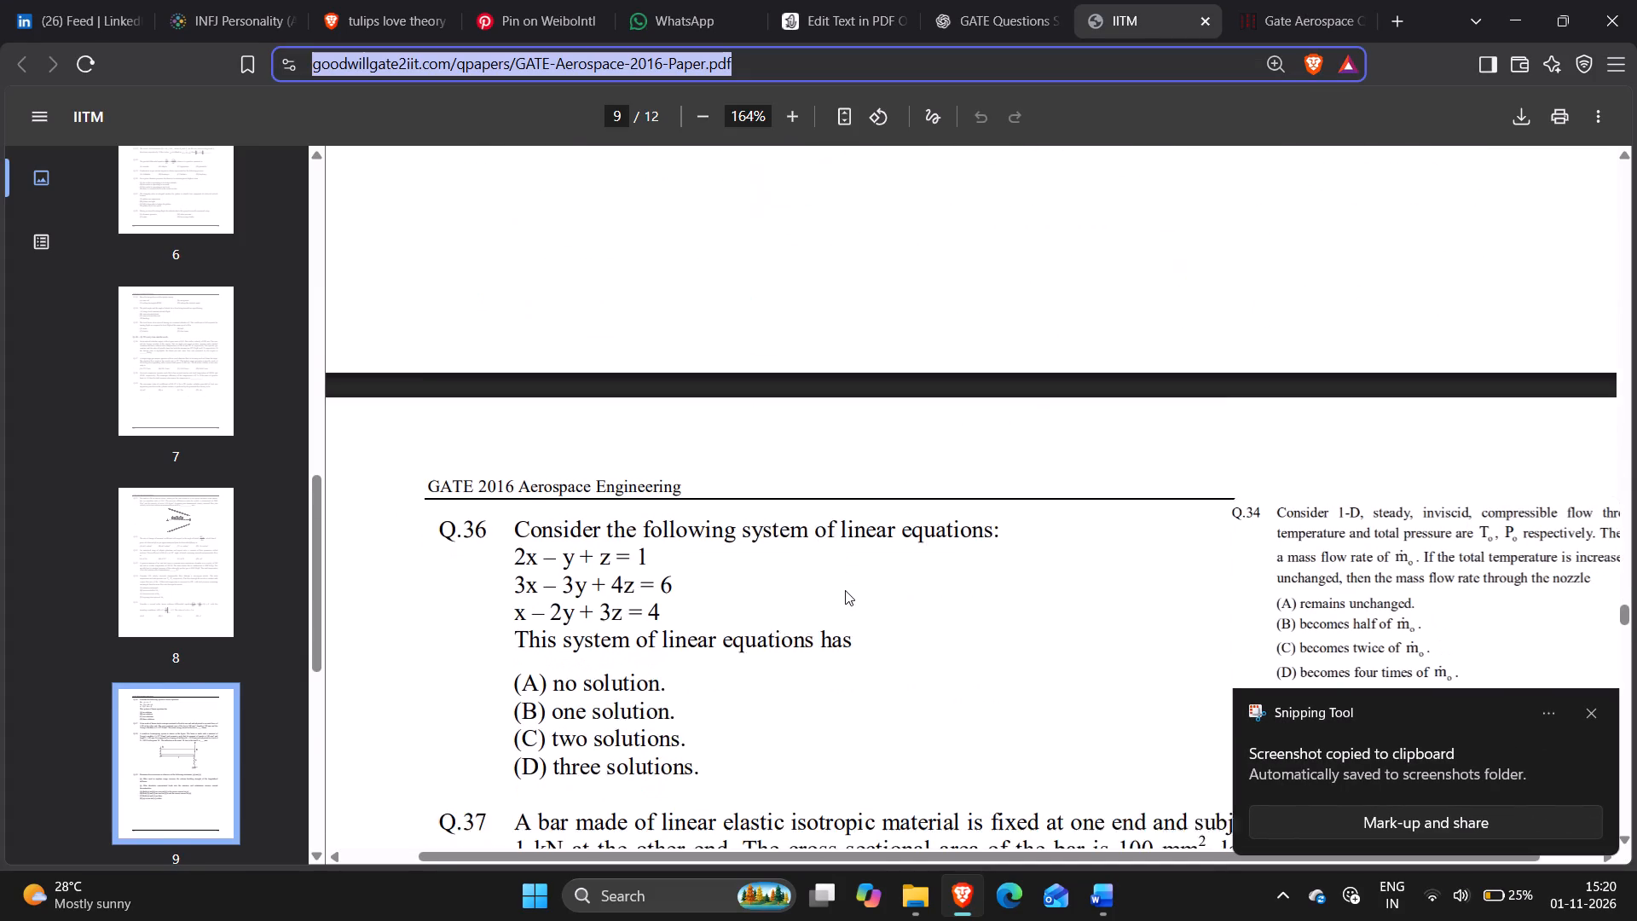
{"action": "scroll", "coordinate": [845, 590], "scroll_direction": "down", "scroll_amount": 5}
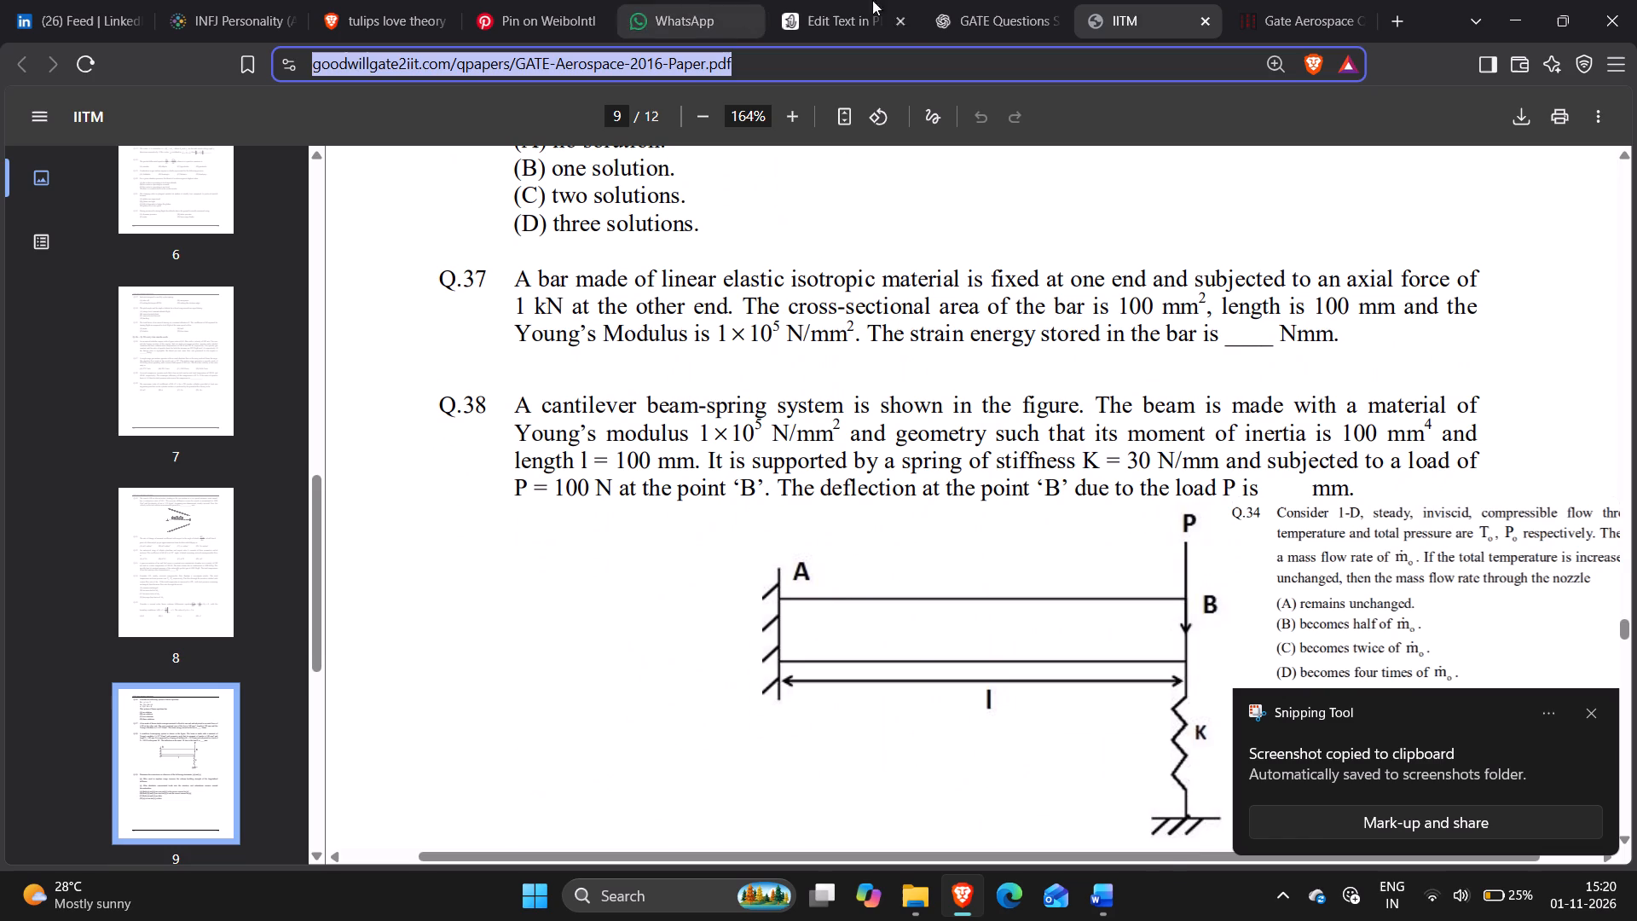
{"action": "left_click", "coordinate": [941, 0]}
{"action": "scroll", "coordinate": [1011, 341], "scroll_direction": "down", "scroll_amount": 1}
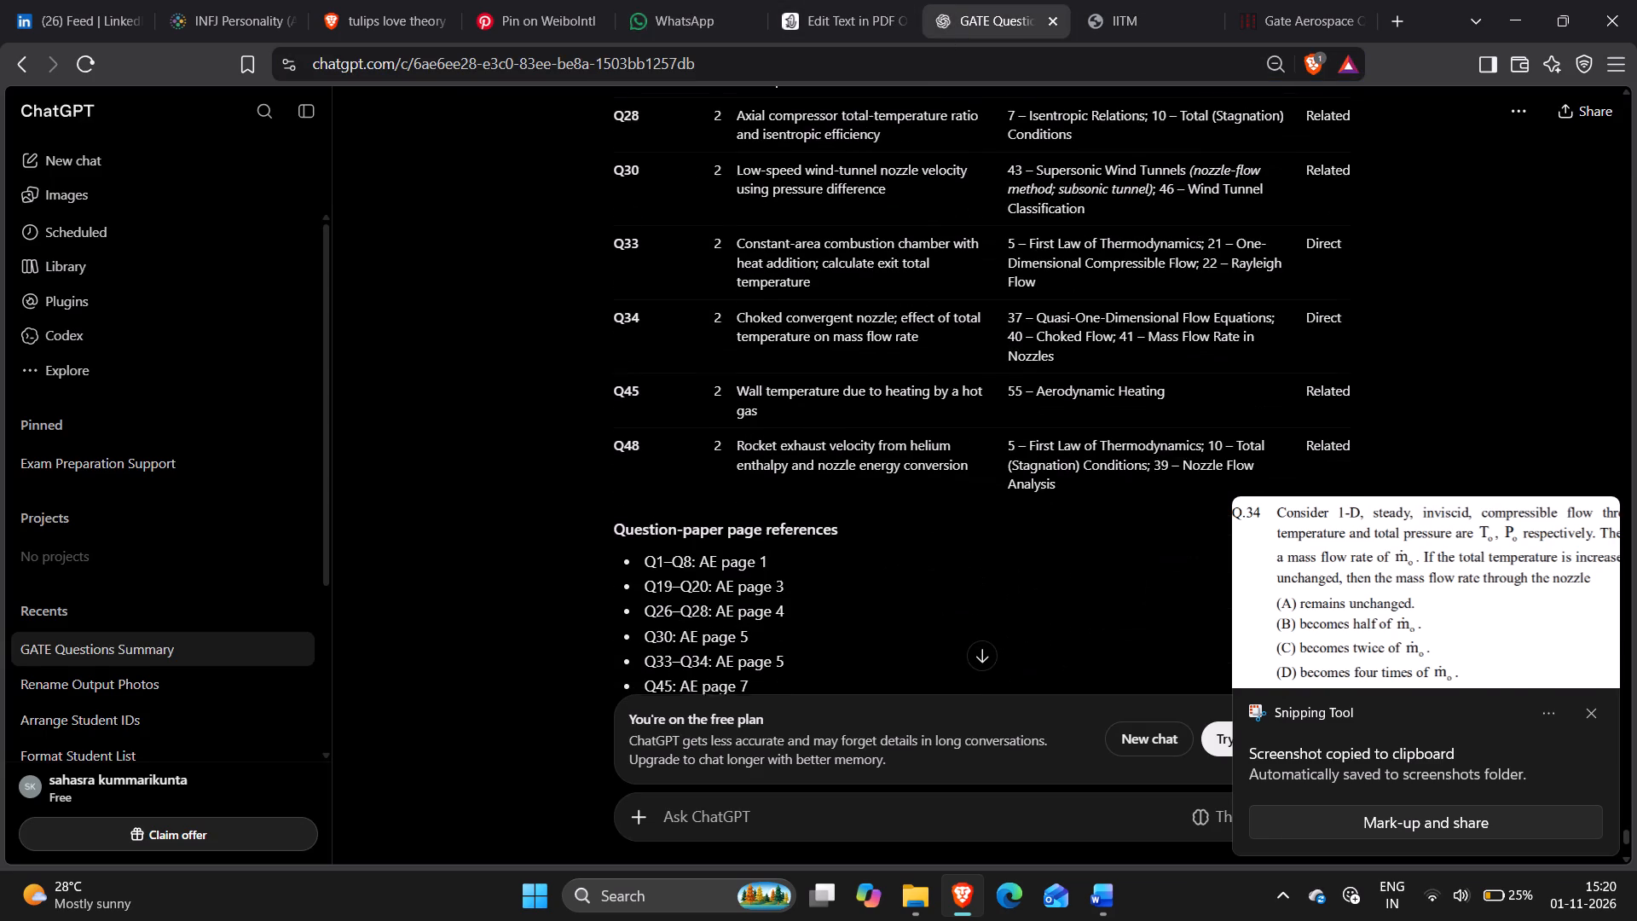
{"action": "scroll", "coordinate": [1011, 341], "scroll_direction": "down", "scroll_amount": 1}
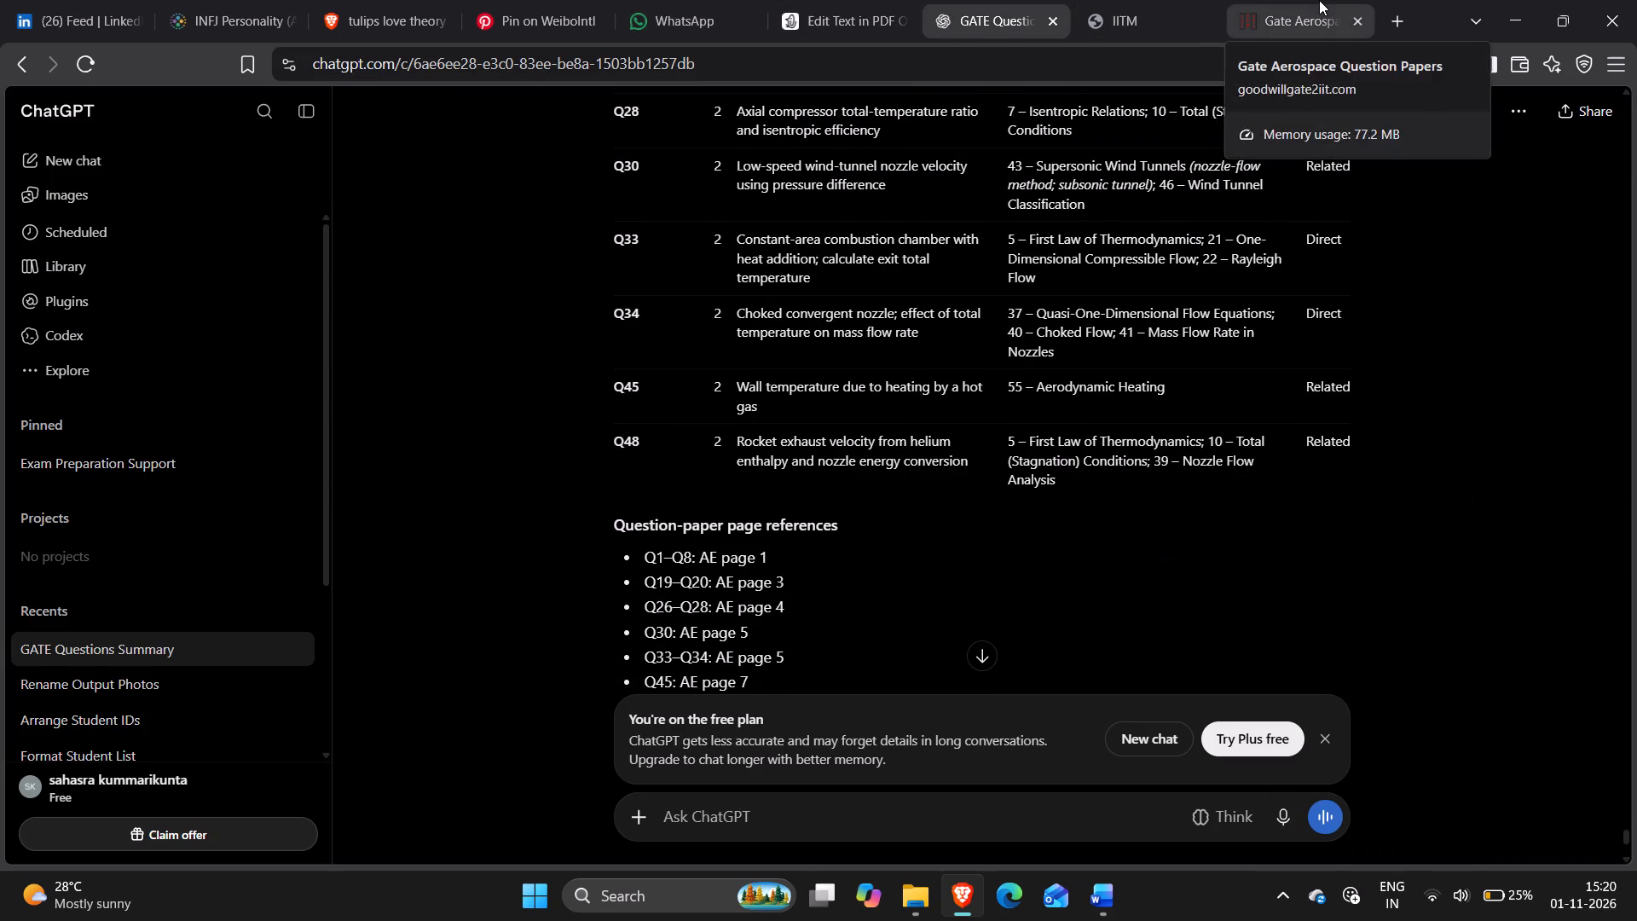
Return to the 2016 paper and capture a screenshot of Q.45, on the wall heated by a hot gas, from page 10.
{"action": "left_click", "coordinate": [1319, 0]}
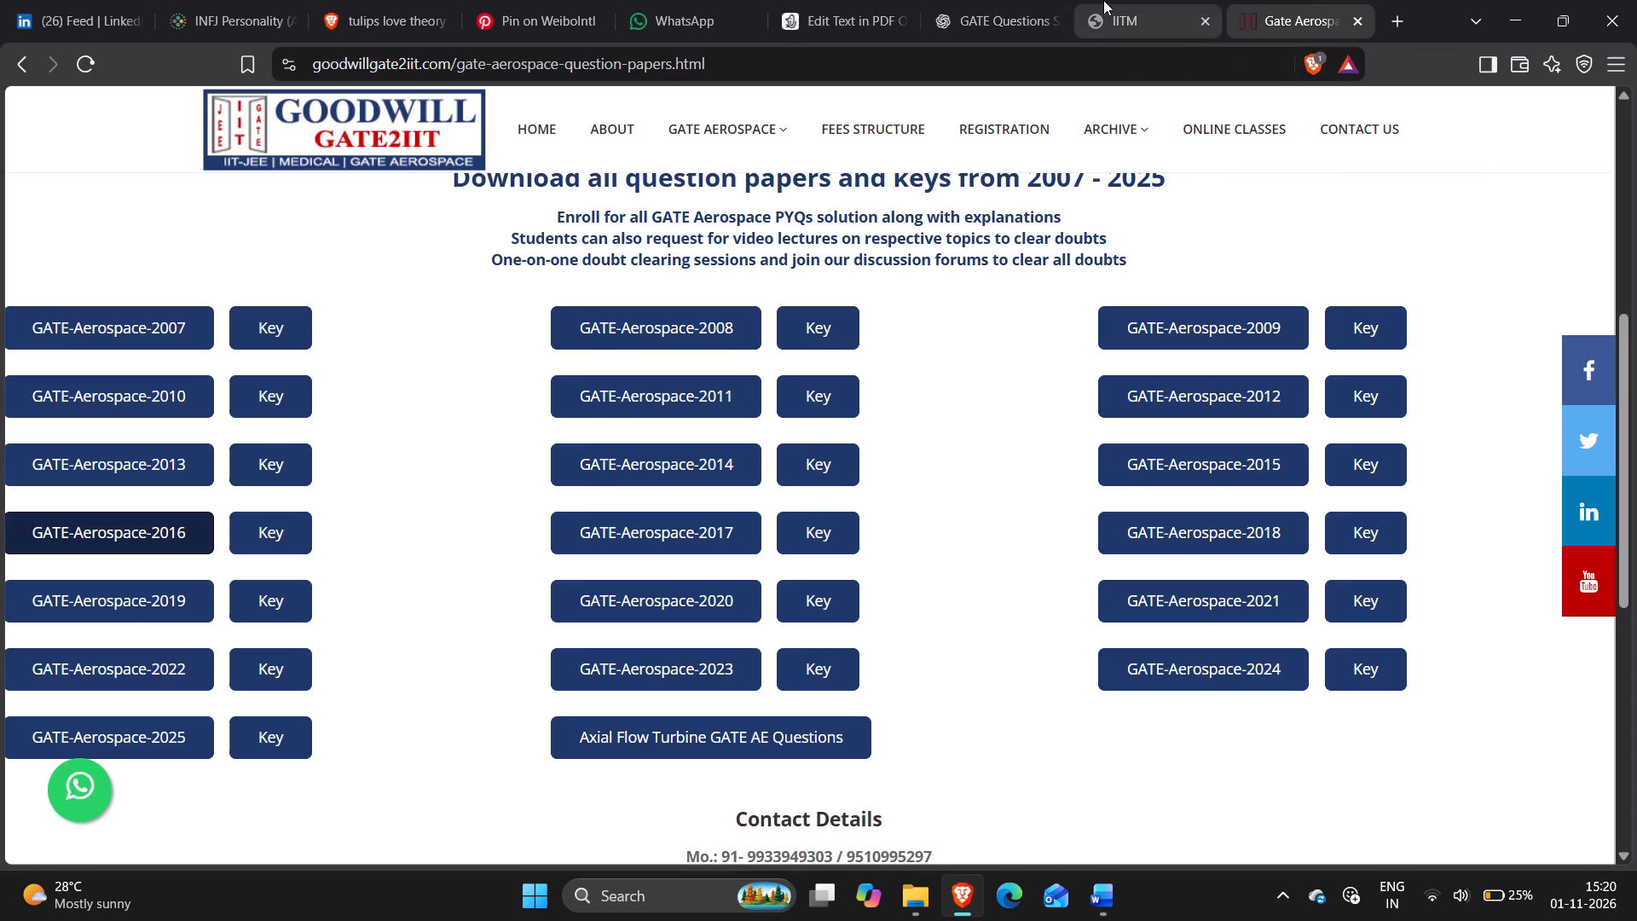
{"action": "left_click", "coordinate": [1103, 0]}
{"action": "scroll", "coordinate": [1027, 518], "scroll_direction": "down", "scroll_amount": 6}
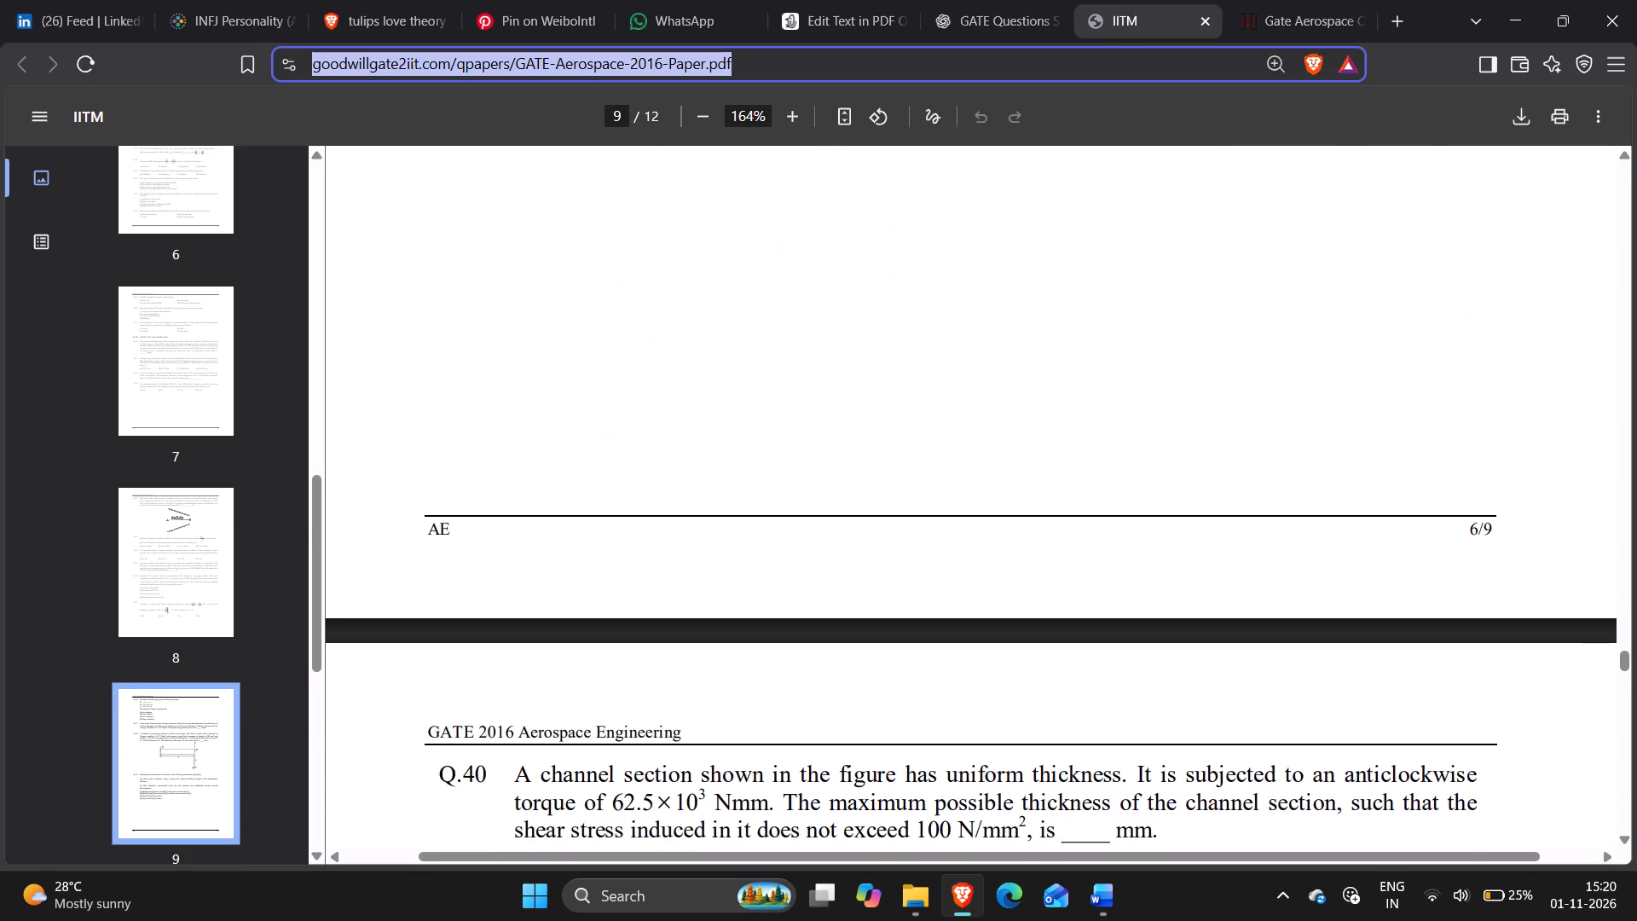
{"action": "scroll", "coordinate": [1027, 518], "scroll_direction": "down", "scroll_amount": 9}
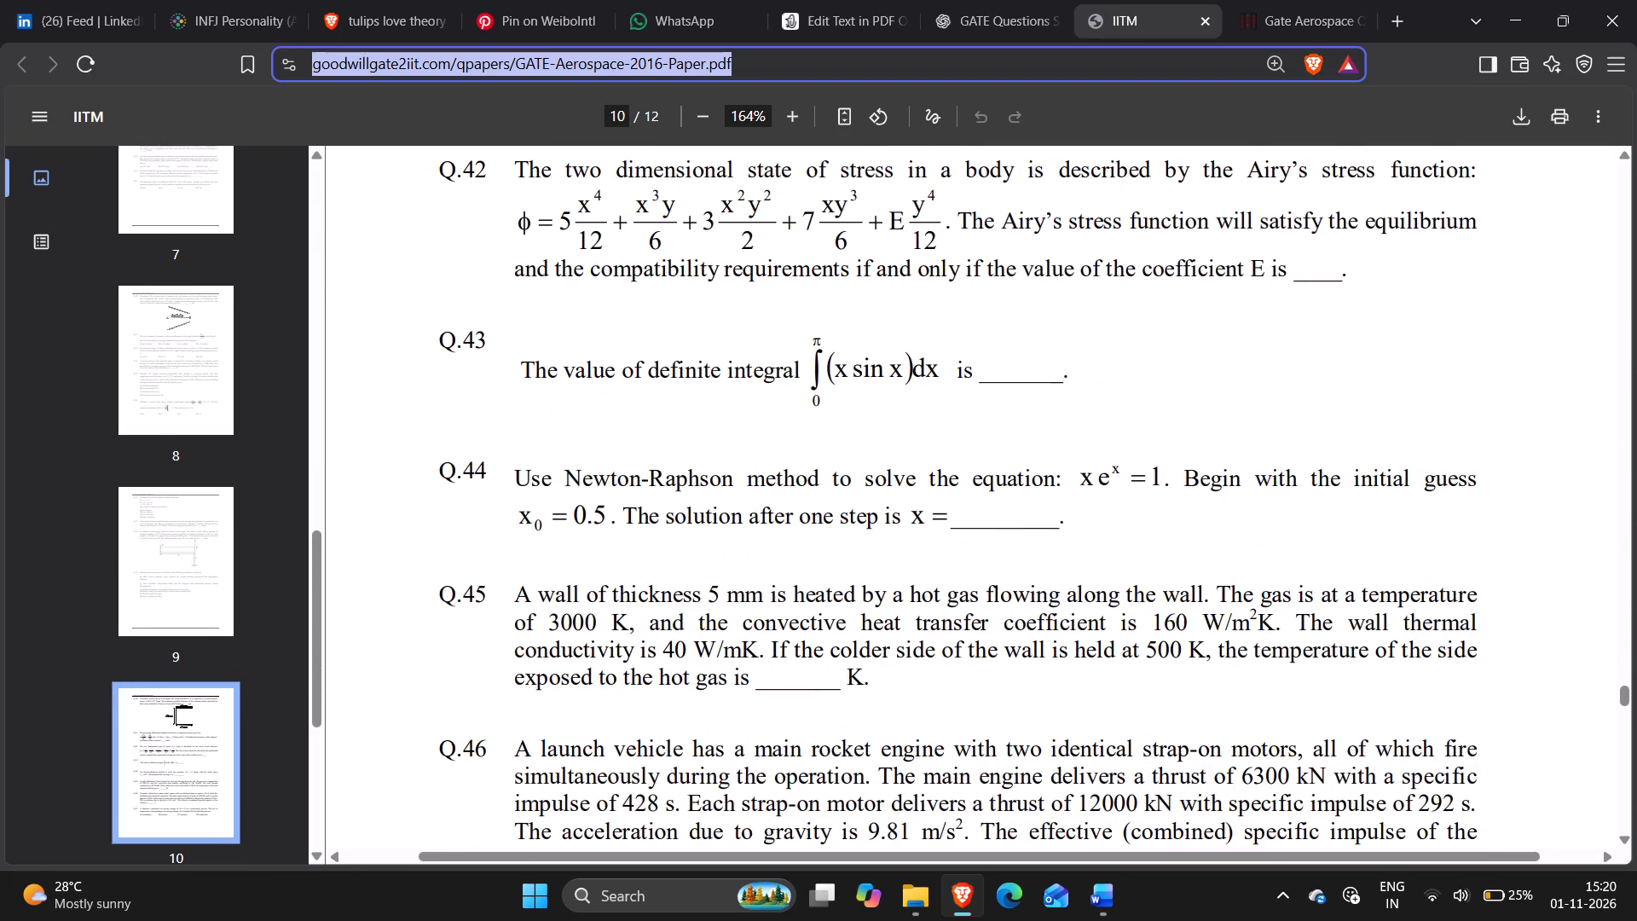
{"action": "scroll", "coordinate": [1027, 518], "scroll_direction": "down", "scroll_amount": 4}
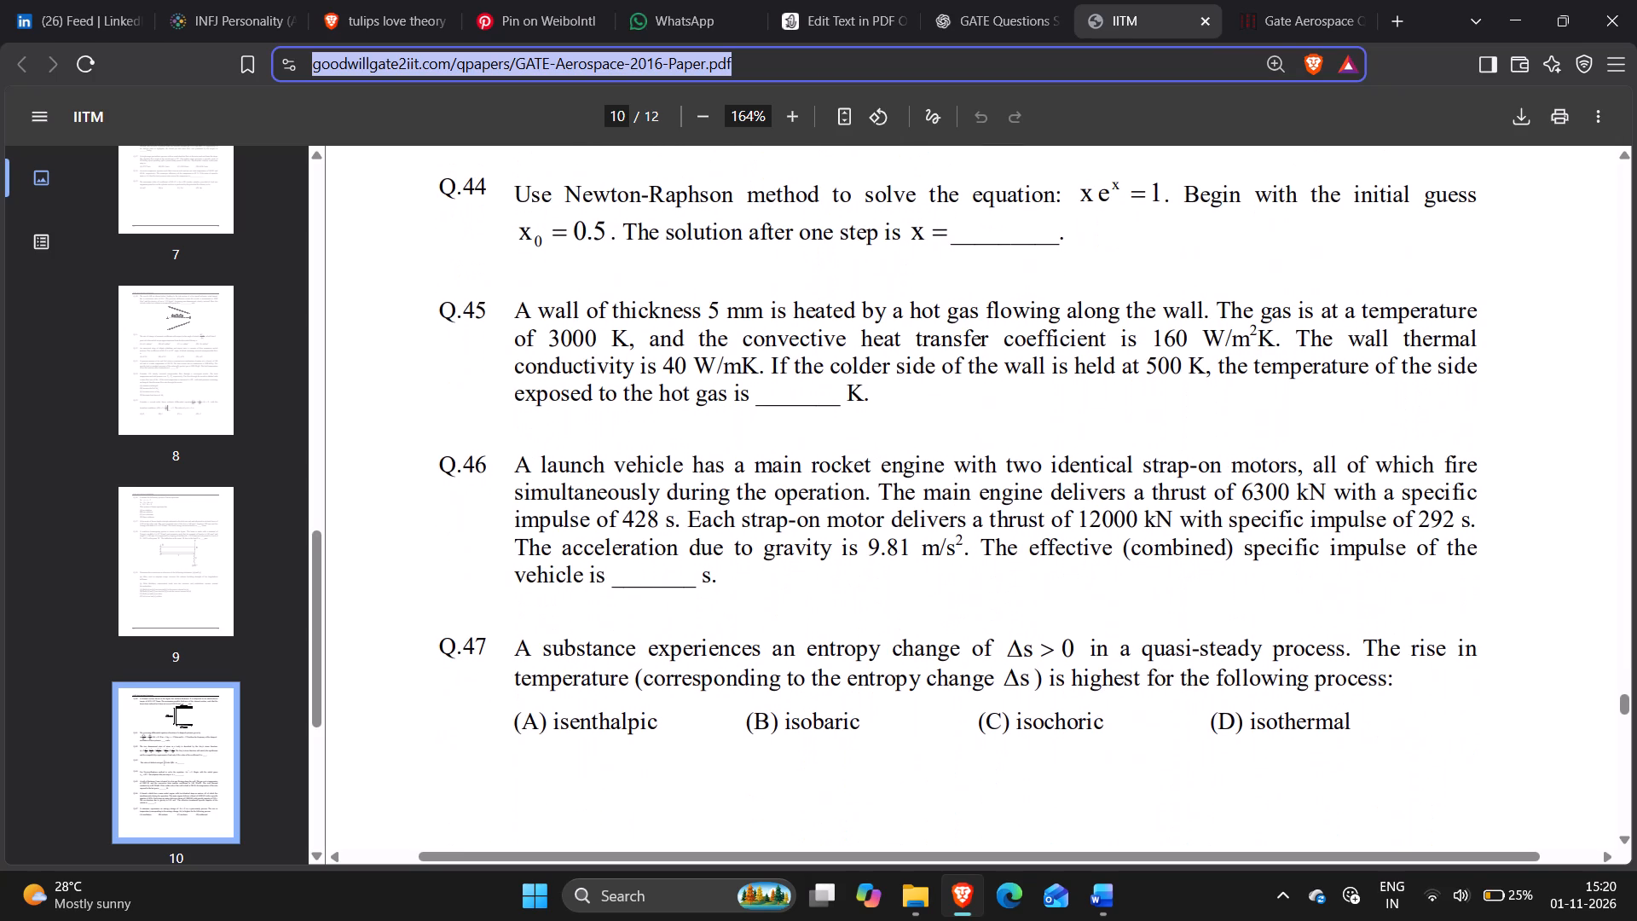
{"action": "scroll", "coordinate": [1027, 518], "scroll_direction": "down", "scroll_amount": 1}
{"action": "key", "text": "Print"}
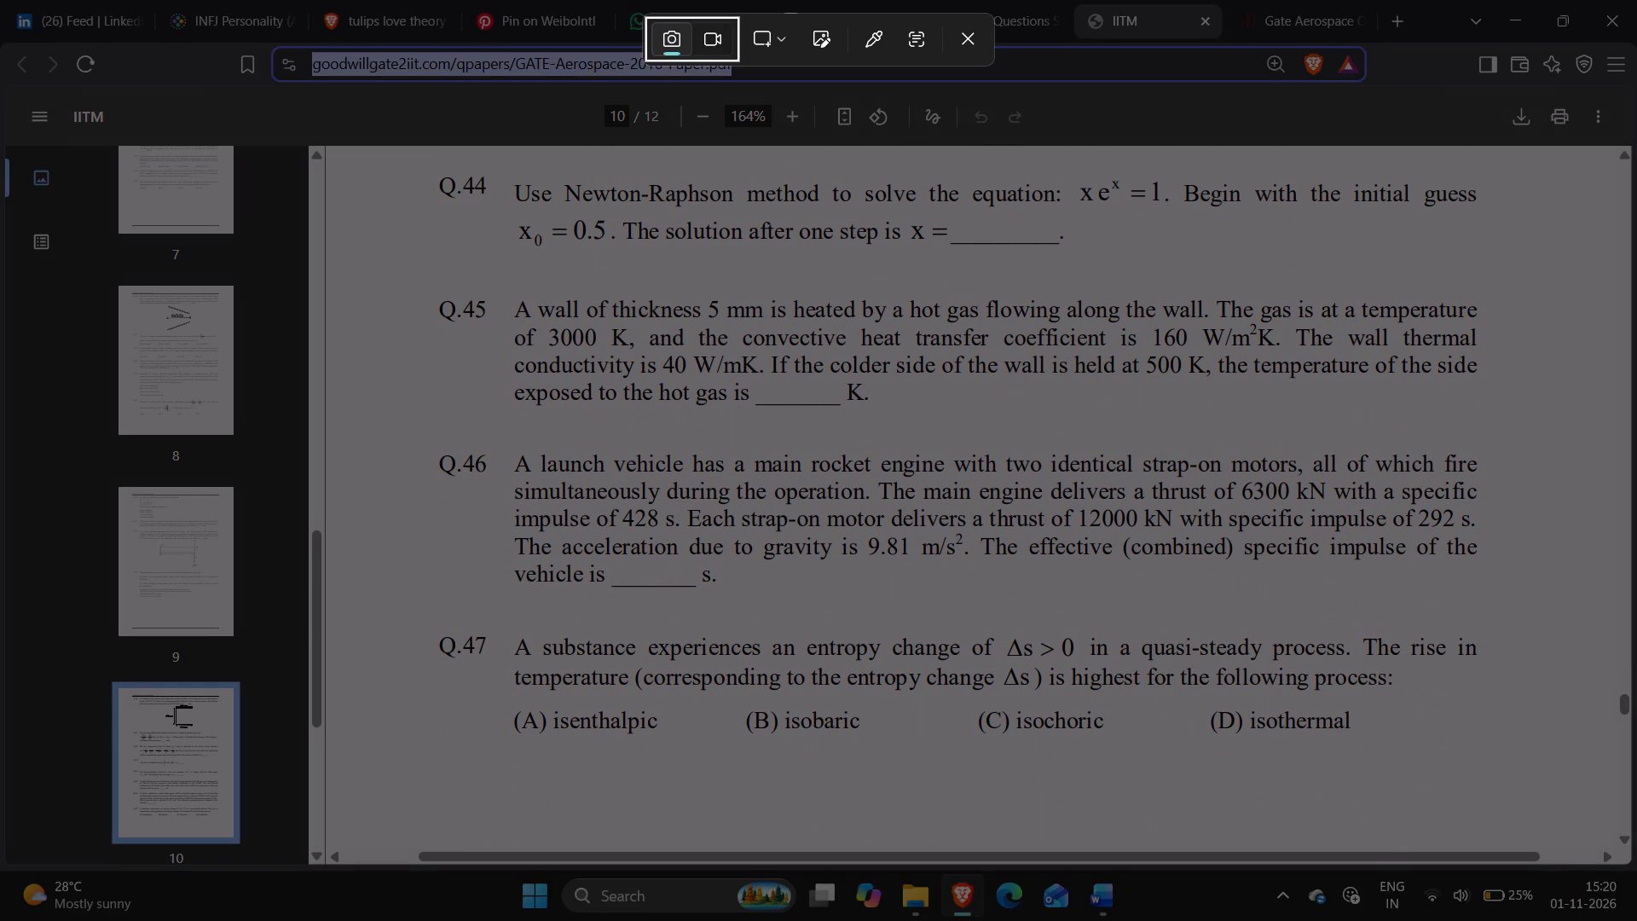
{"action": "left_click_drag", "start_coordinate": [422, 280], "coordinate": [1049, 437]}
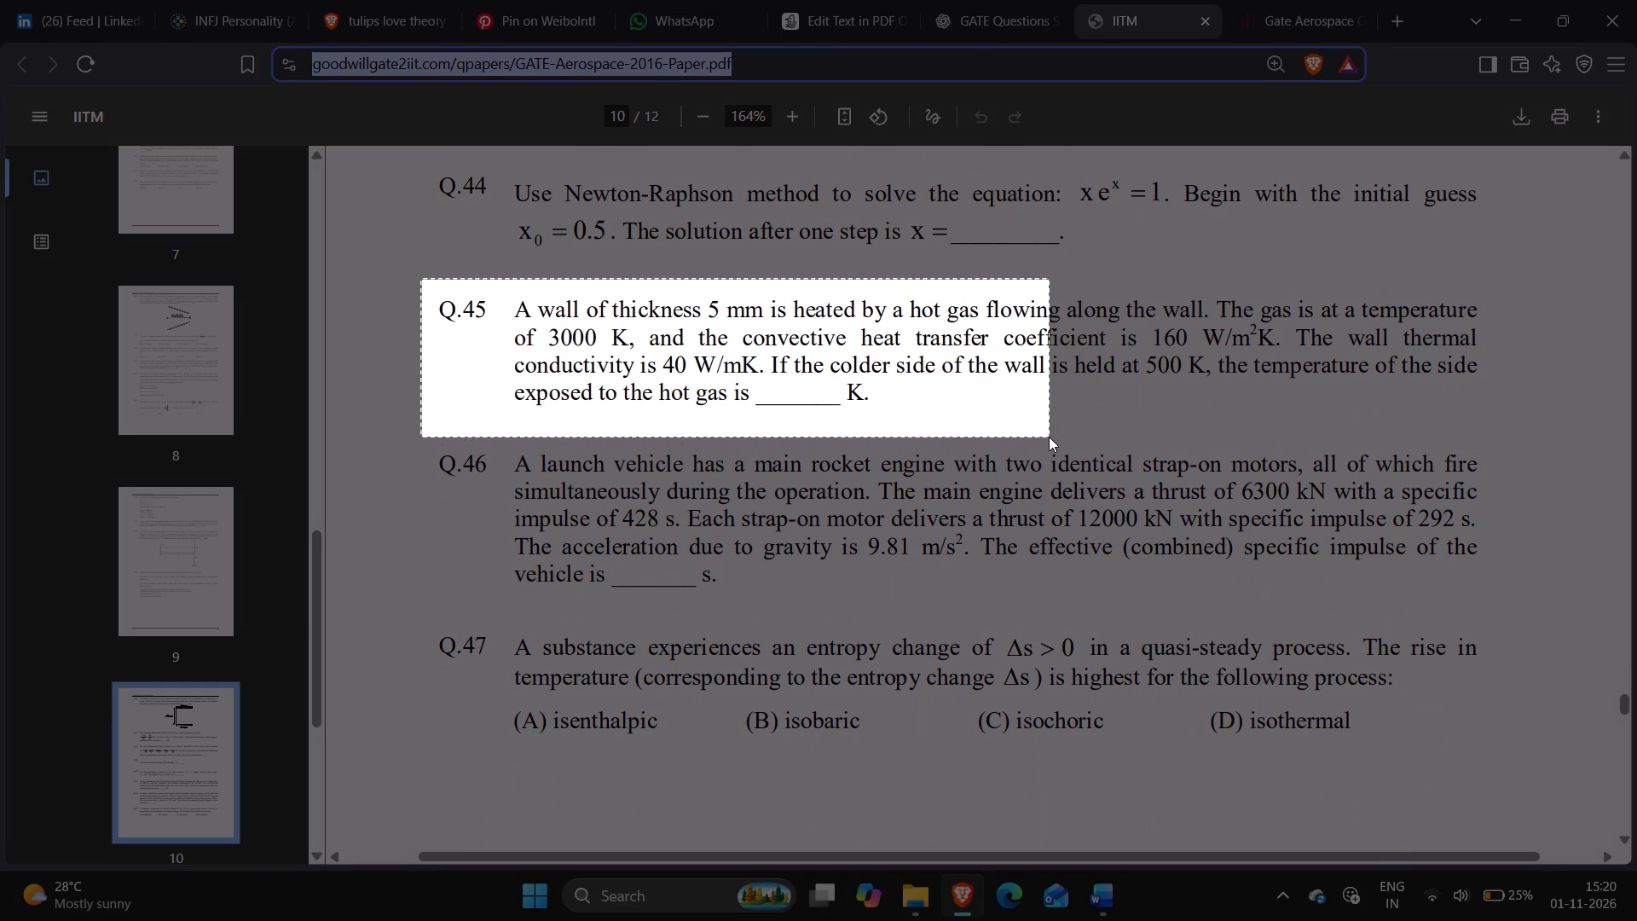
{"action": "left_click_drag", "start_coordinate": [1049, 437], "coordinate": [1180, 412]}
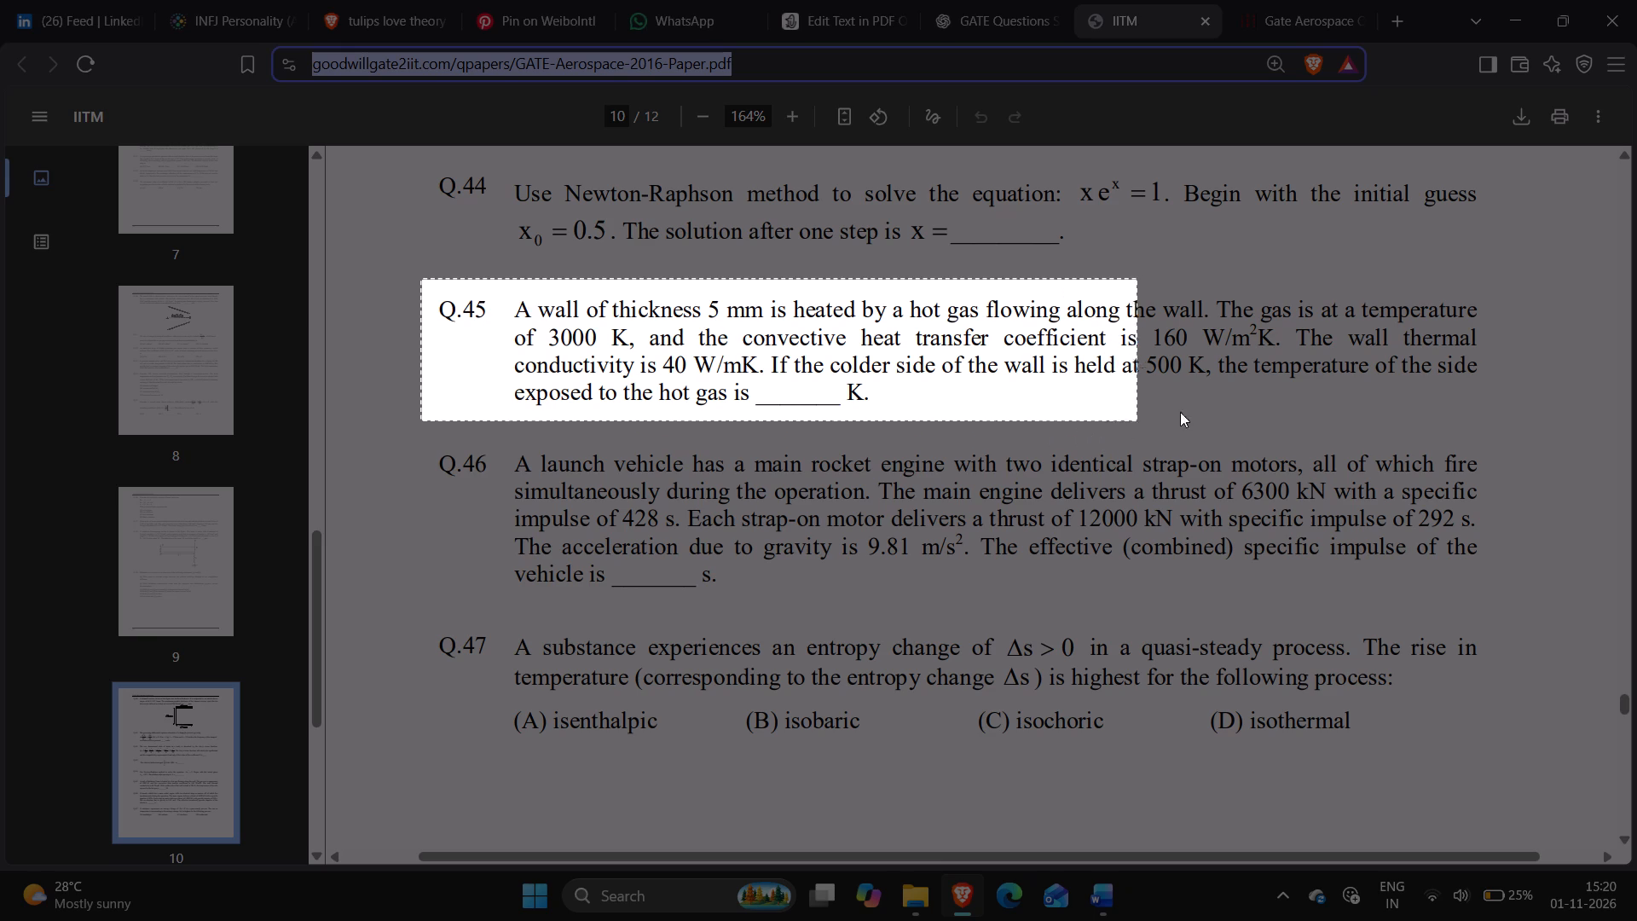
{"action": "left_click_drag", "start_coordinate": [1180, 412], "coordinate": [1501, 439]}
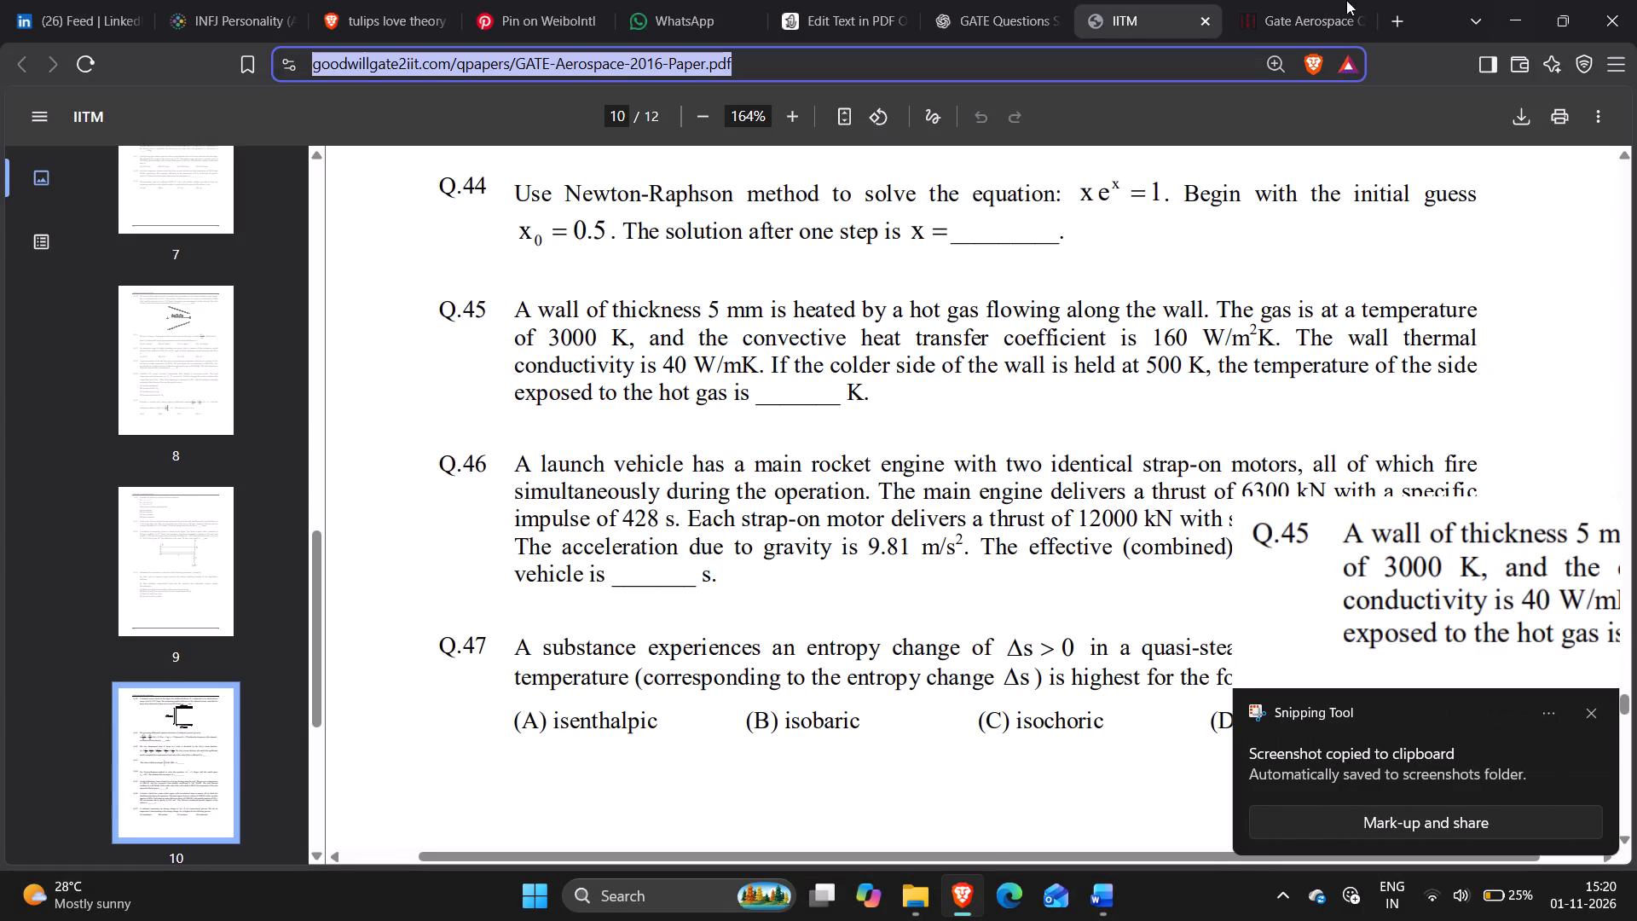
{"action": "left_click", "coordinate": [1110, 897]}
{"action": "scroll", "coordinate": [939, 501], "scroll_direction": "down", "scroll_amount": 2}
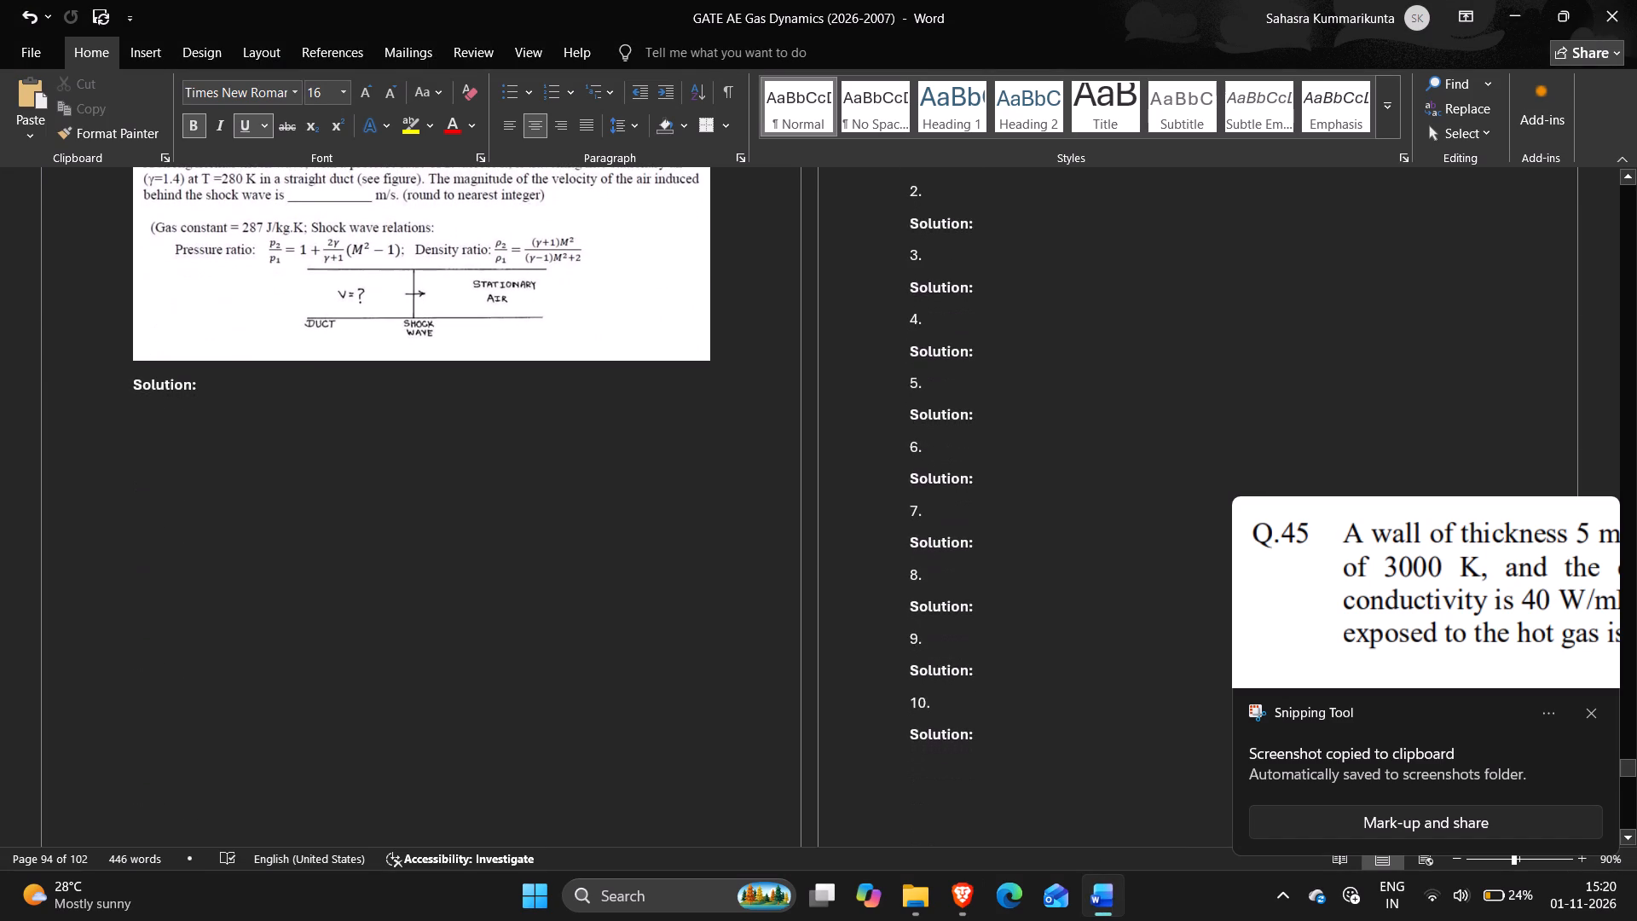
{"action": "scroll", "coordinate": [939, 501], "scroll_direction": "up", "scroll_amount": 2, "text": "ctrl"}
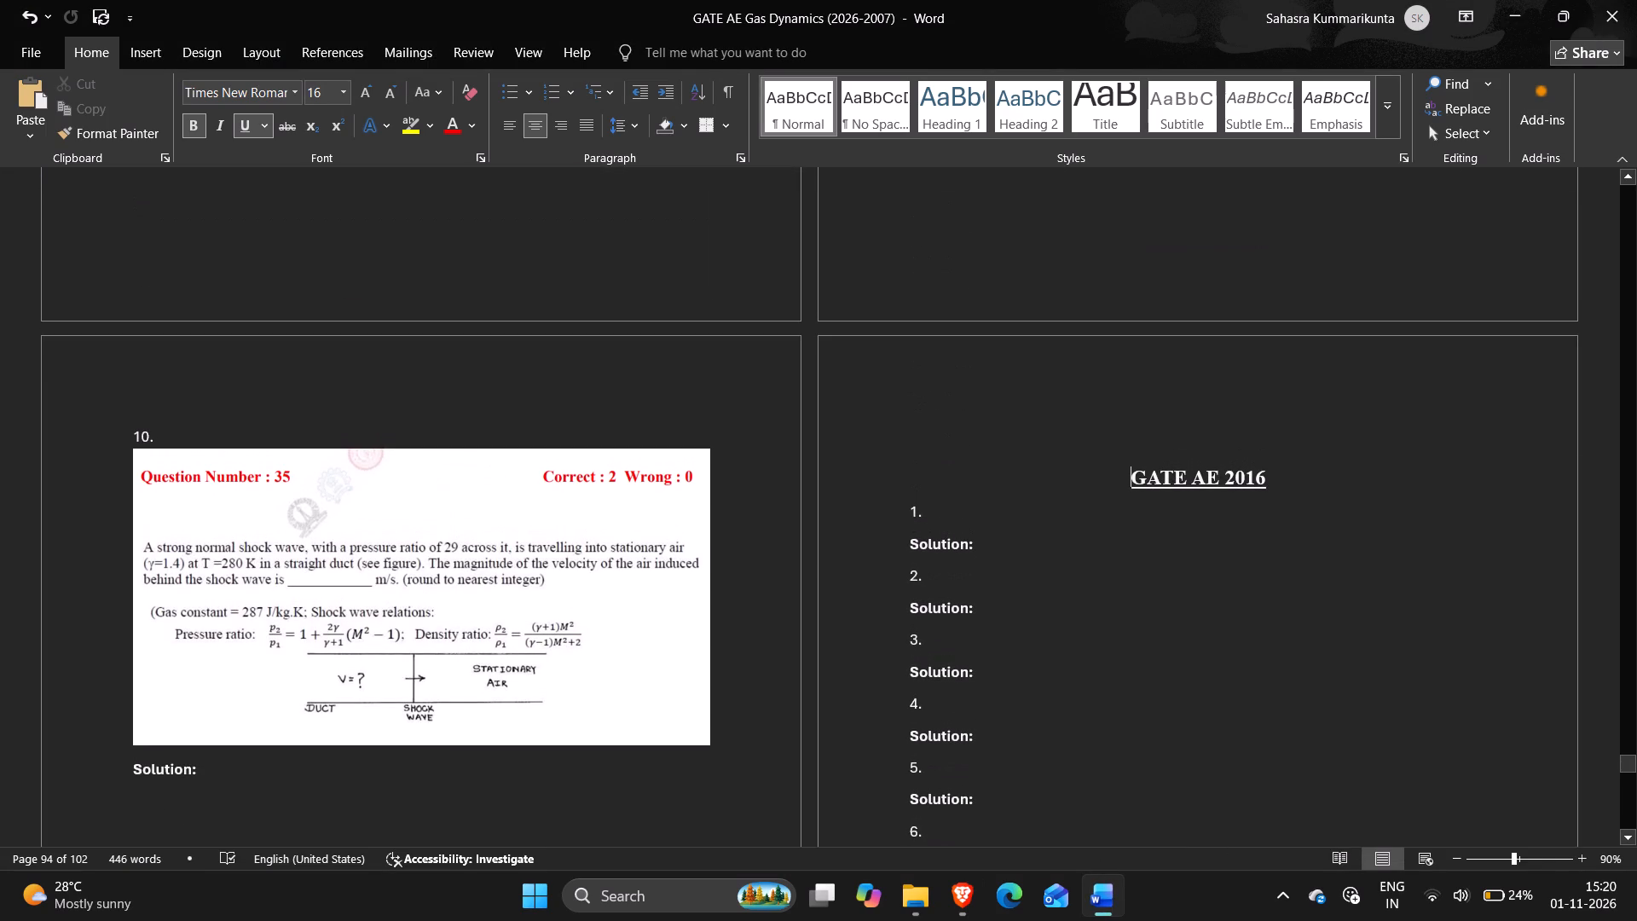
{"action": "left_click", "coordinate": [974, 518]}
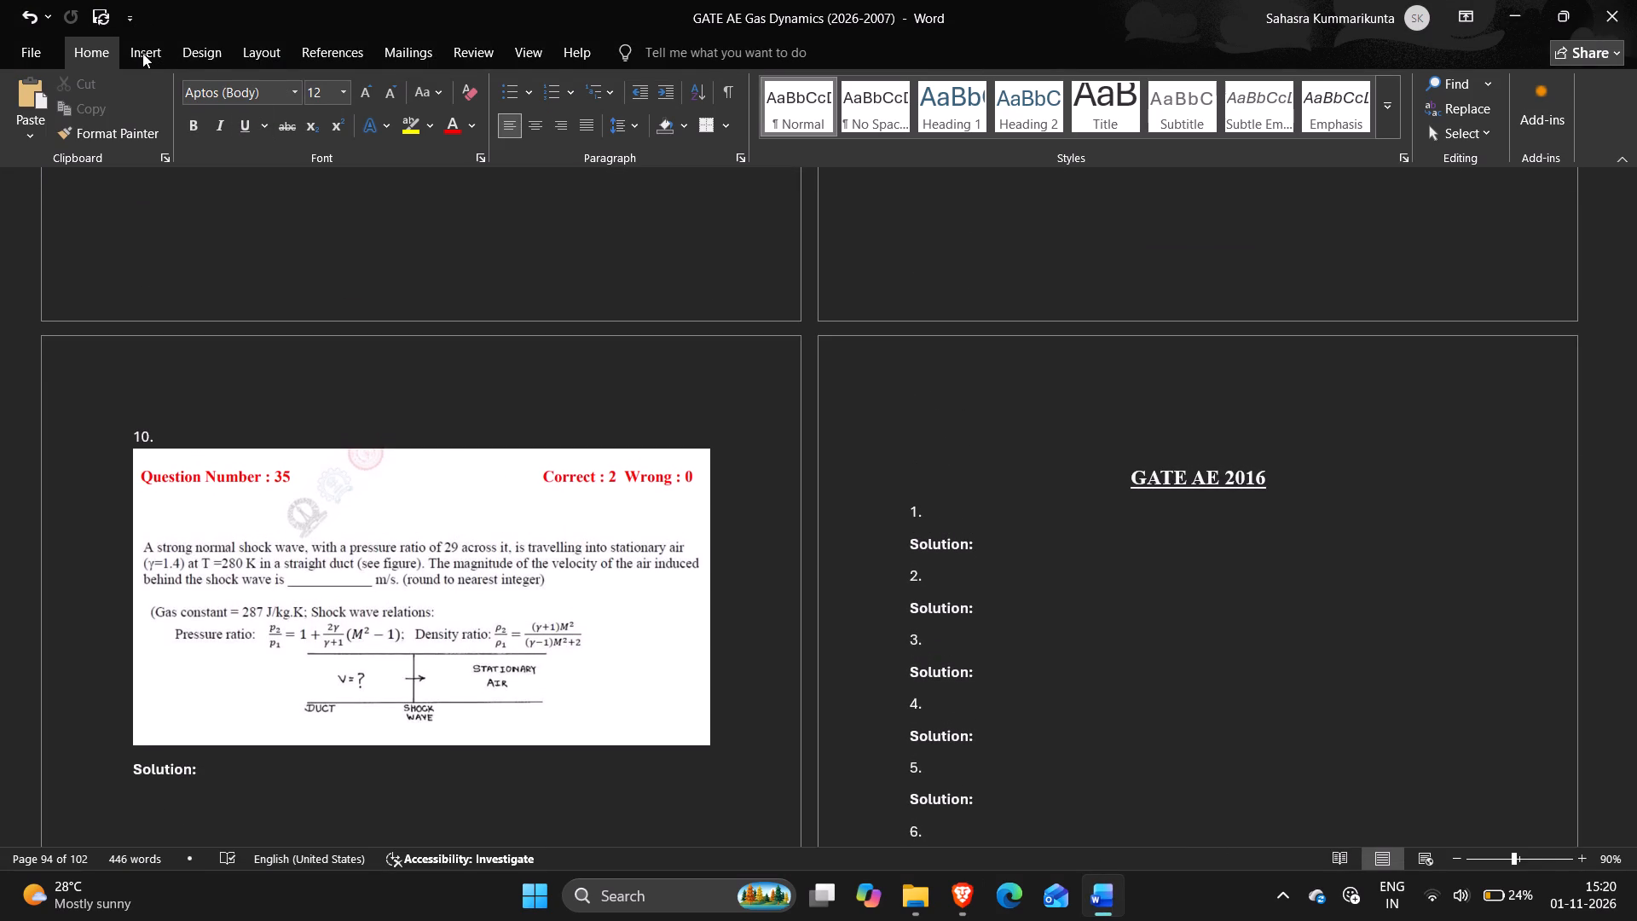
{"action": "left_click", "coordinate": [142, 53]}
{"action": "left_click", "coordinate": [235, 123]}
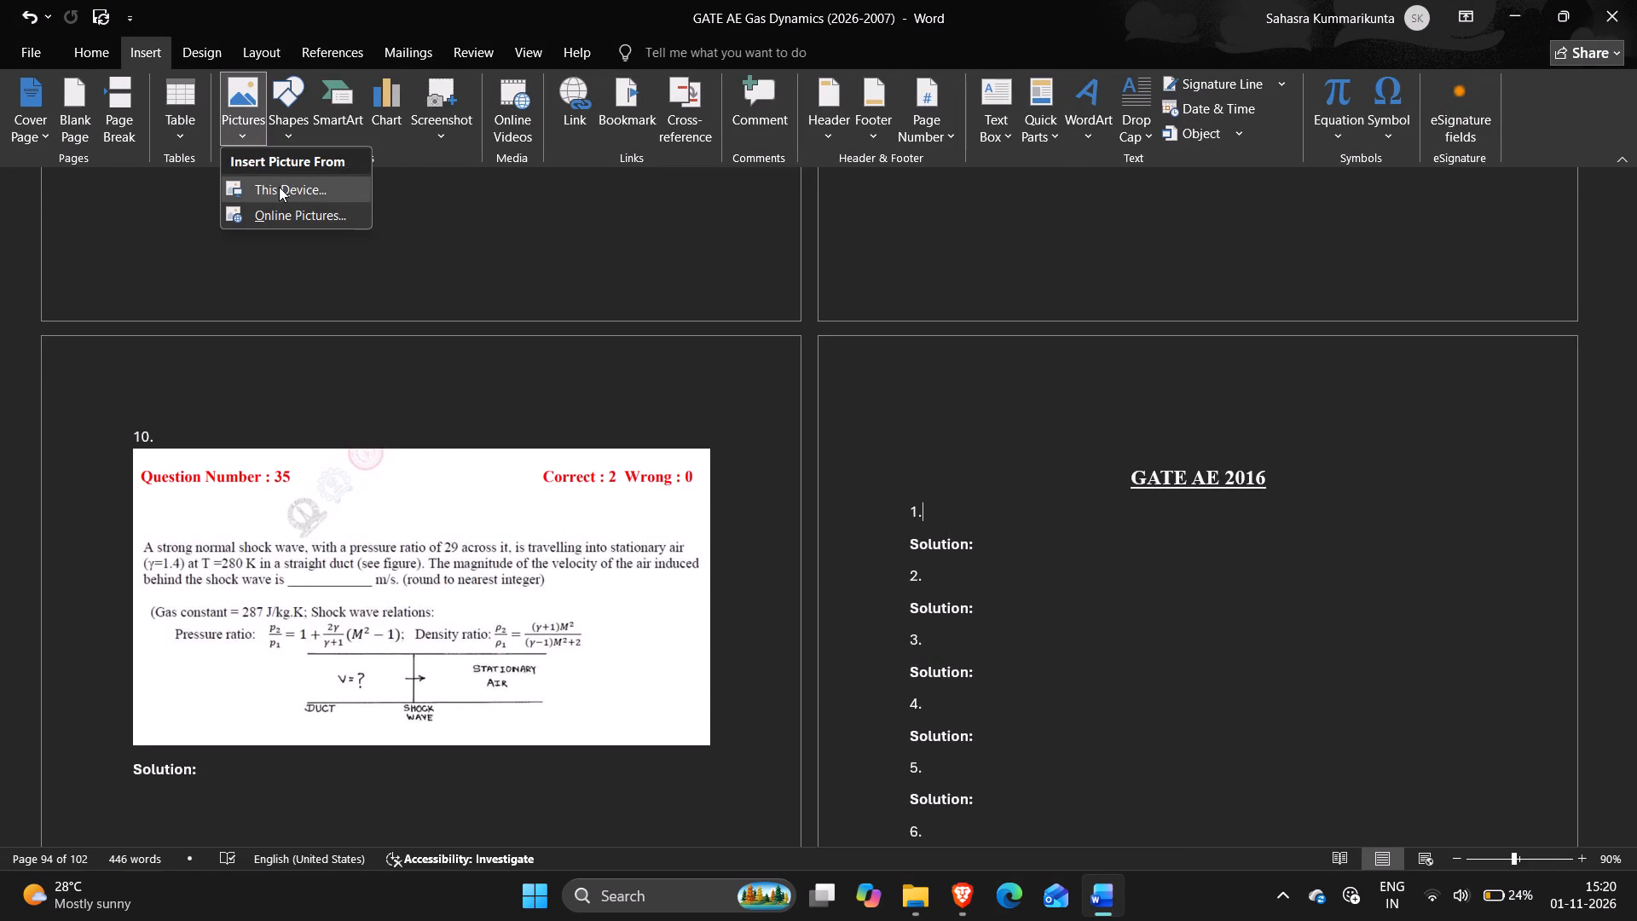
{"action": "left_click", "coordinate": [281, 187]}
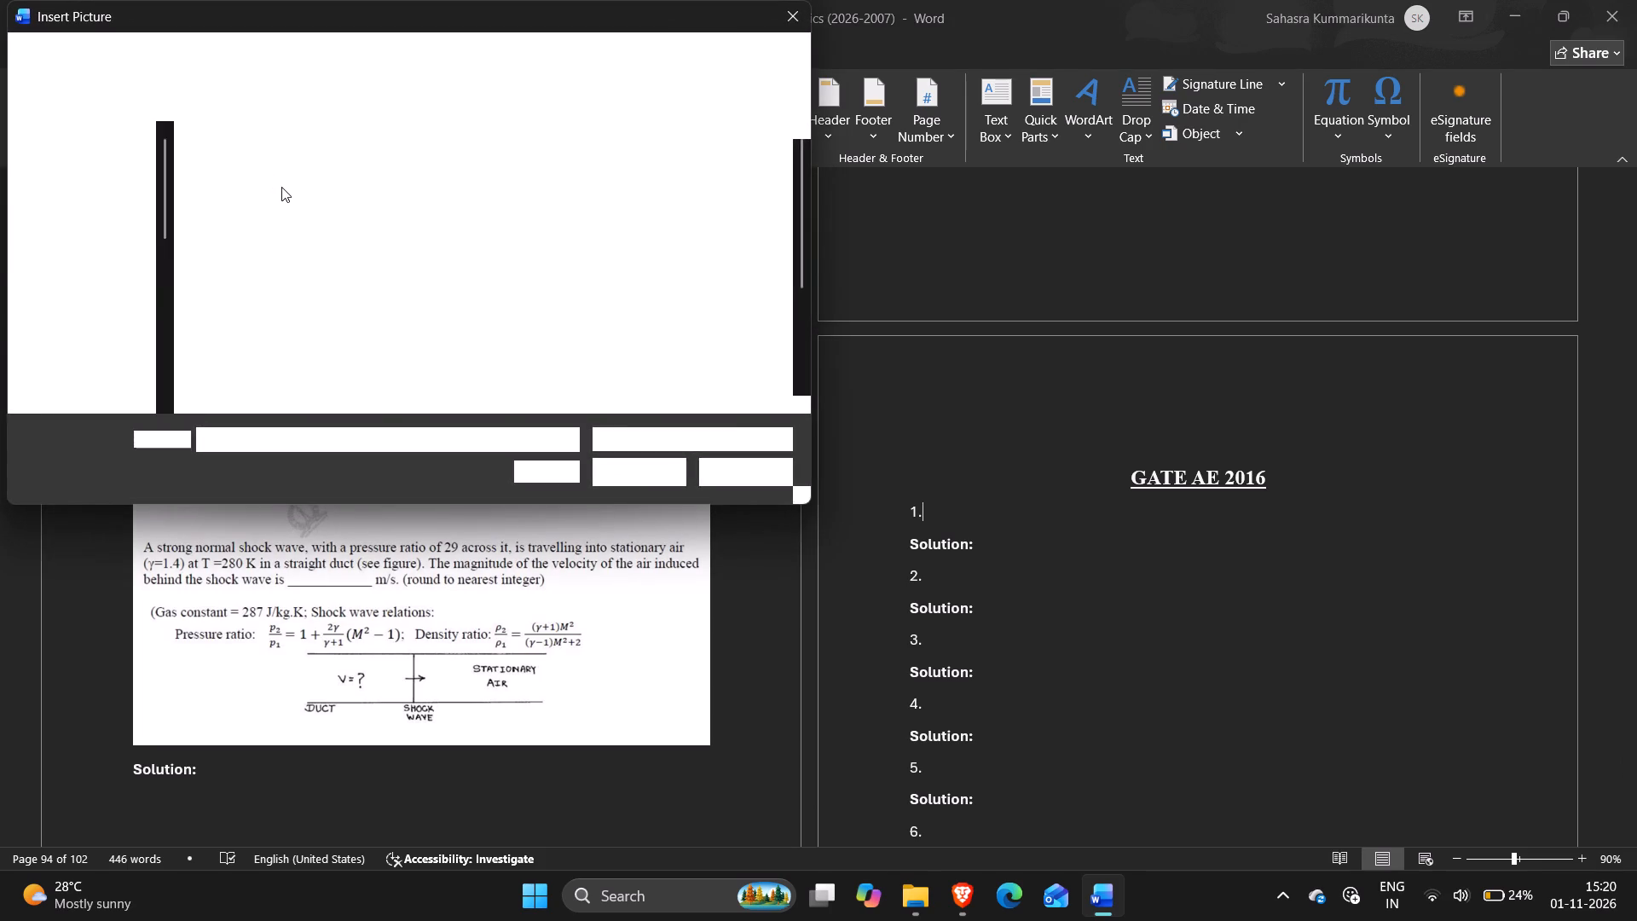
{"action": "scroll", "coordinate": [281, 187], "scroll_direction": "down", "scroll_amount": 2}
{"action": "scroll", "coordinate": [281, 187], "scroll_direction": "up", "scroll_amount": 1}
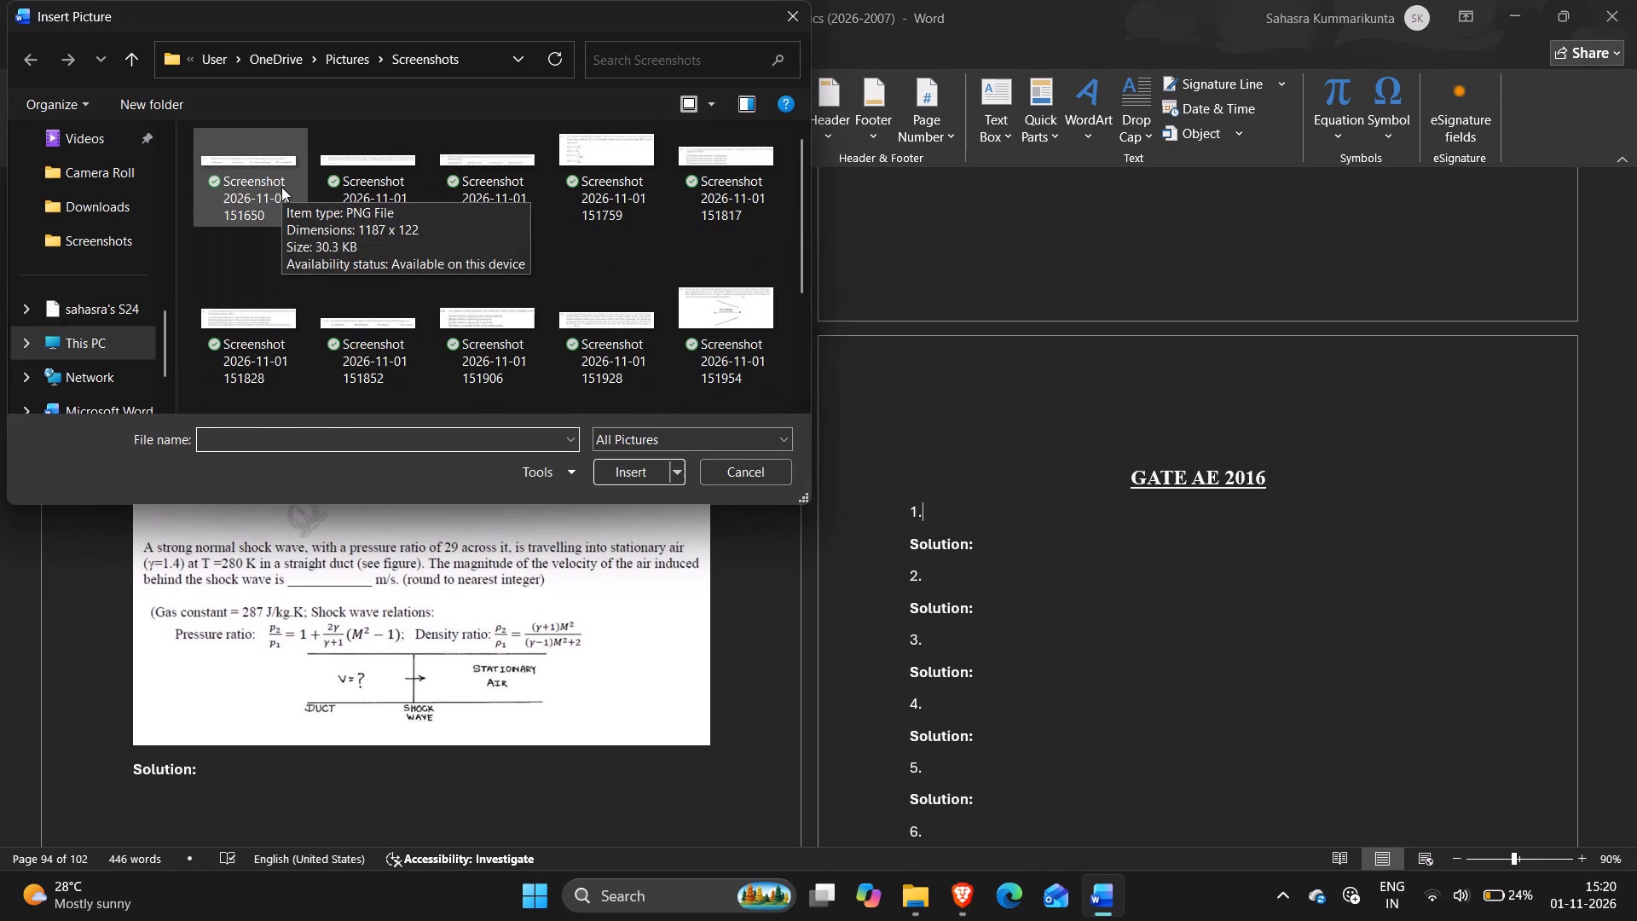
{"action": "left_click", "coordinate": [281, 187]}
{"action": "left_click", "coordinate": [648, 468]}
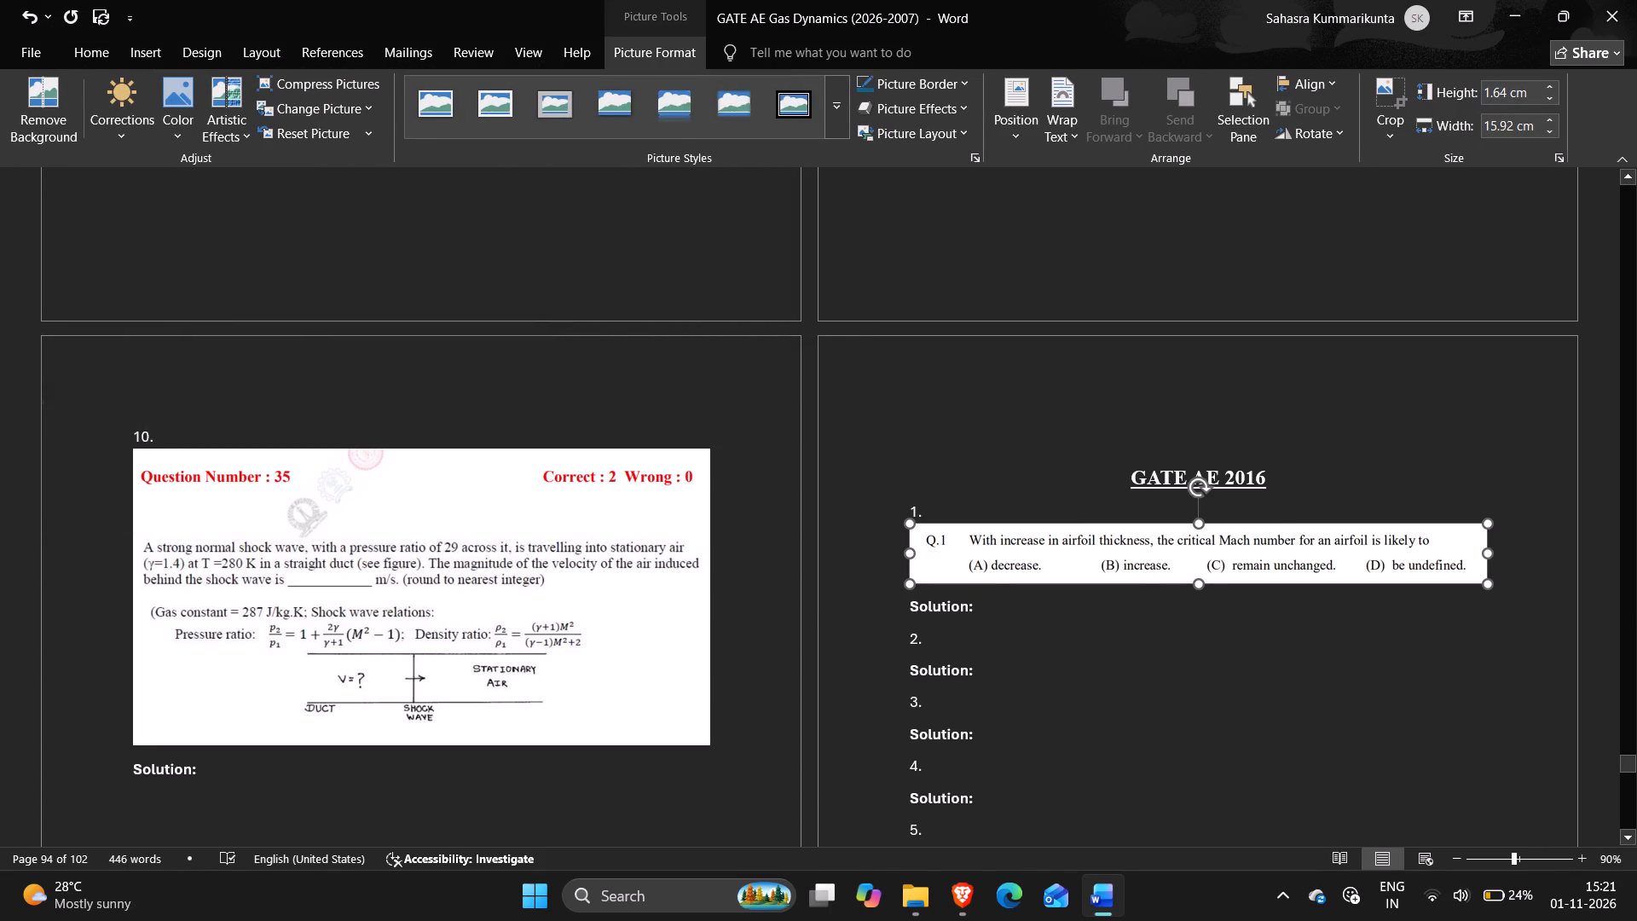
{"action": "left_click", "coordinate": [966, 642]}
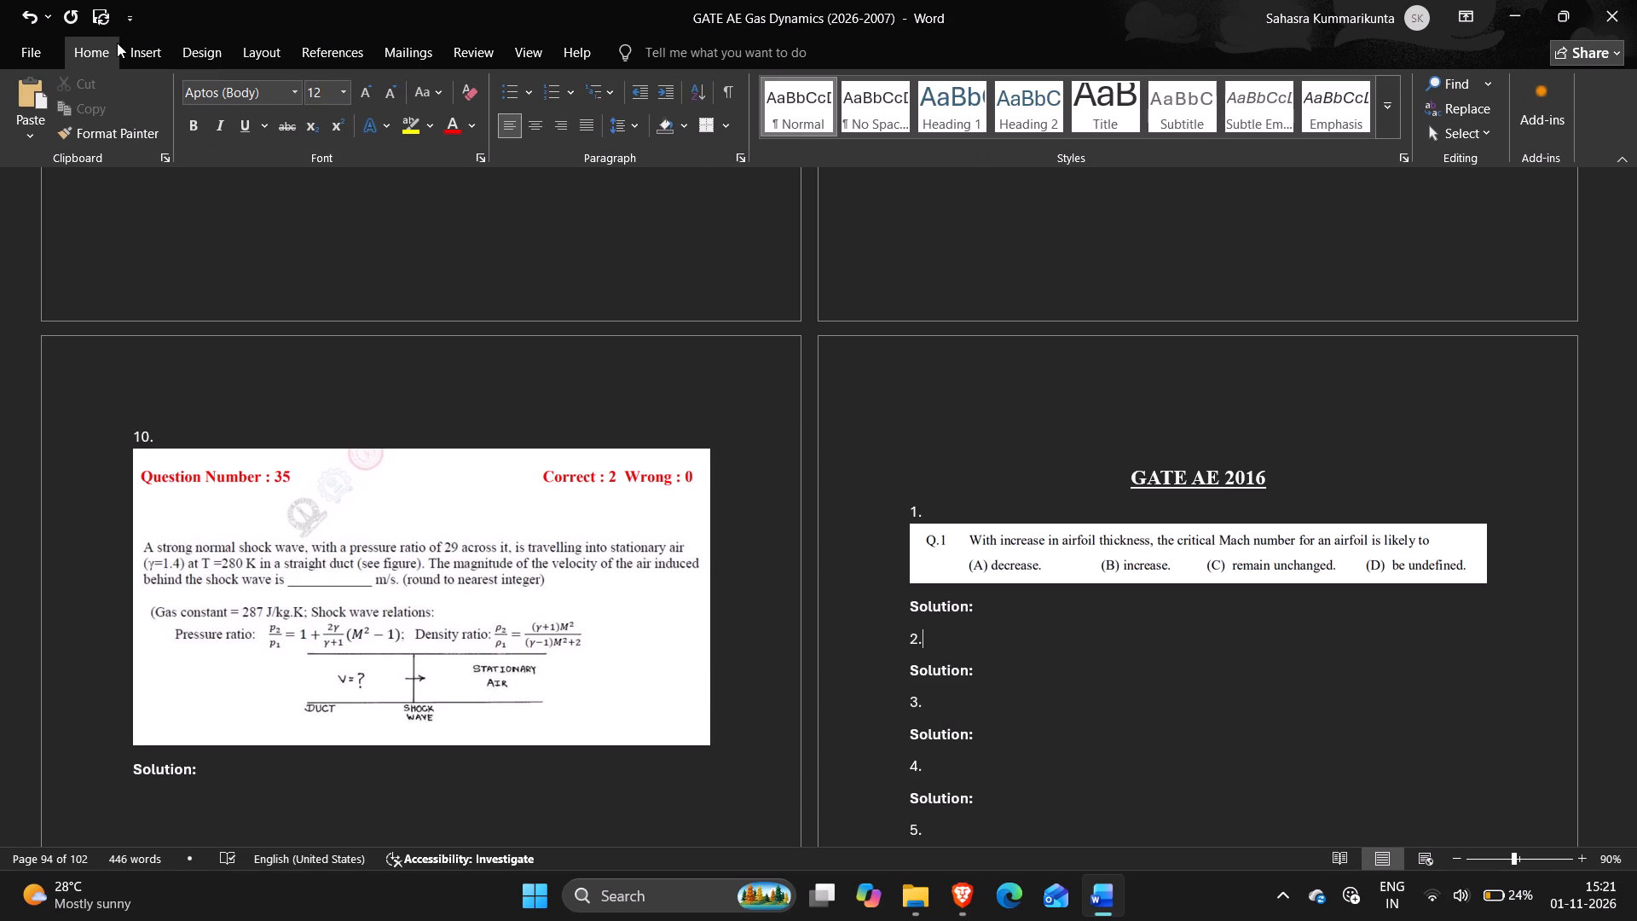
{"action": "left_click", "coordinate": [117, 43]}
{"action": "left_click", "coordinate": [145, 44]}
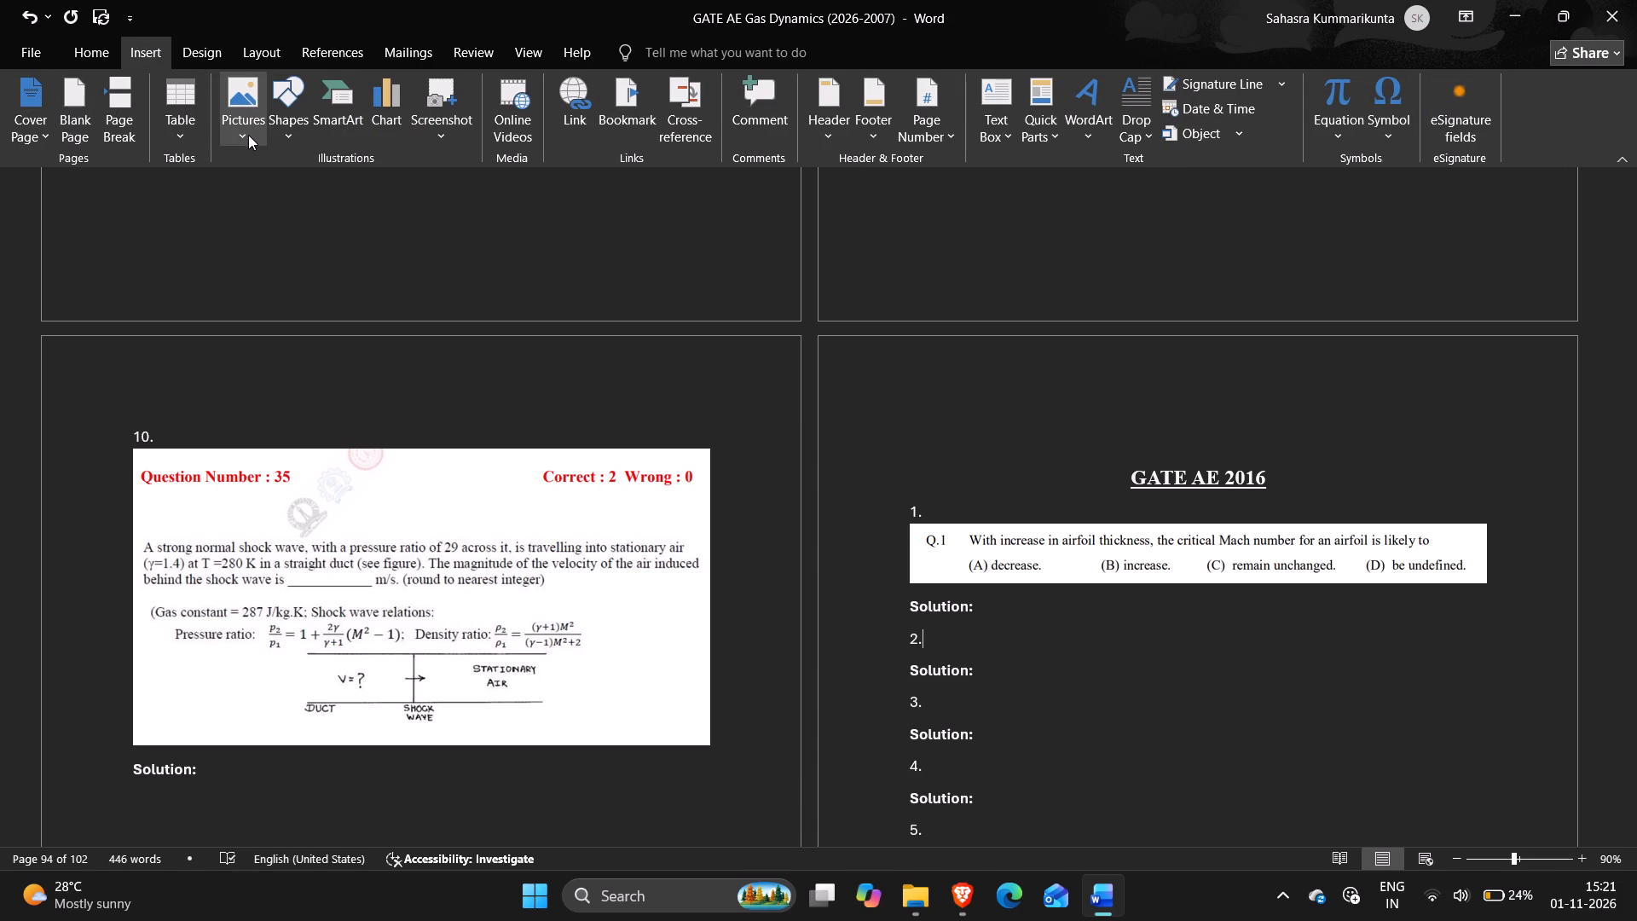
{"action": "left_click", "coordinate": [248, 135]}
{"action": "left_click", "coordinate": [271, 181]}
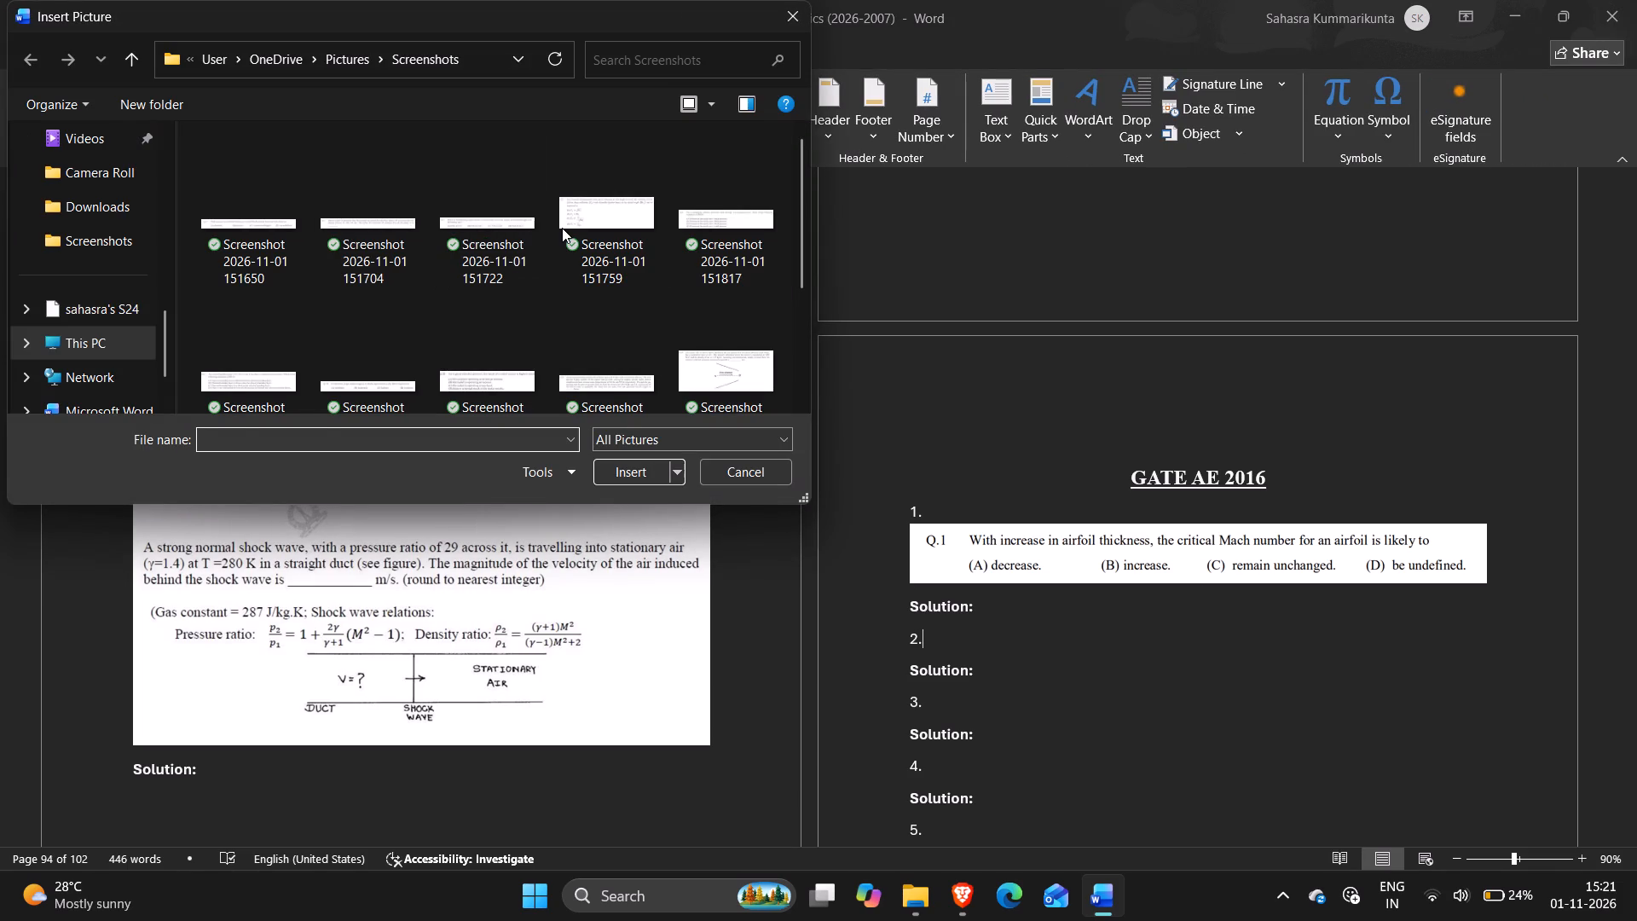
{"action": "left_click", "coordinate": [562, 227]}
{"action": "left_click", "coordinate": [627, 466]}
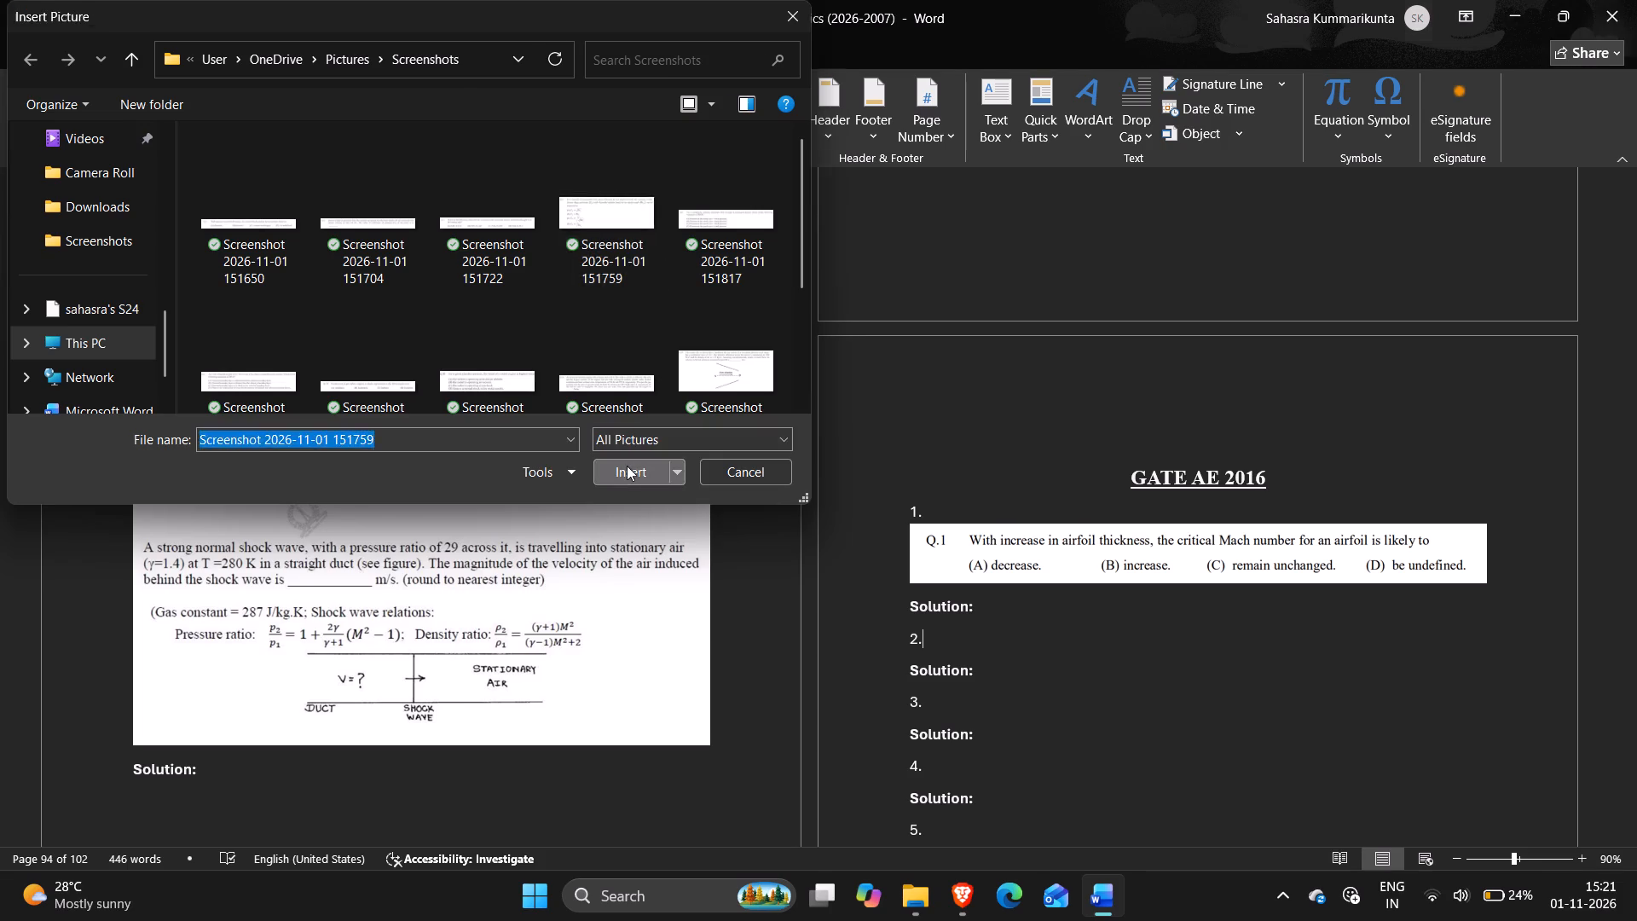
{"action": "scroll", "coordinate": [1008, 664], "scroll_direction": "down", "scroll_amount": 1}
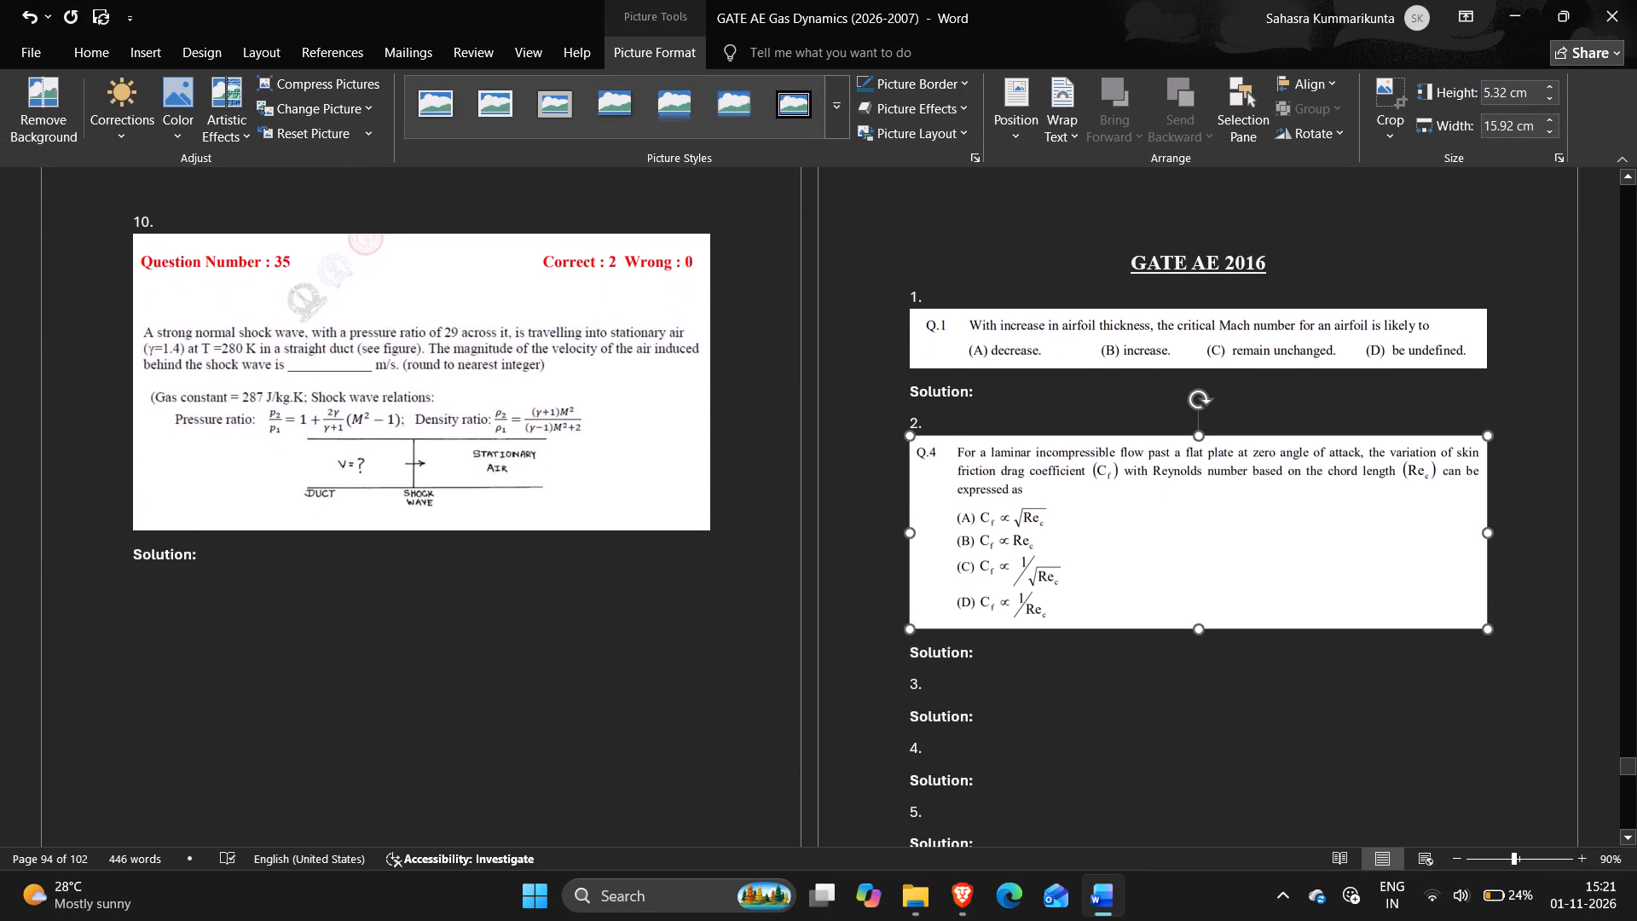
{"action": "left_click", "coordinate": [1002, 671]}
{"action": "left_click", "coordinate": [969, 686]}
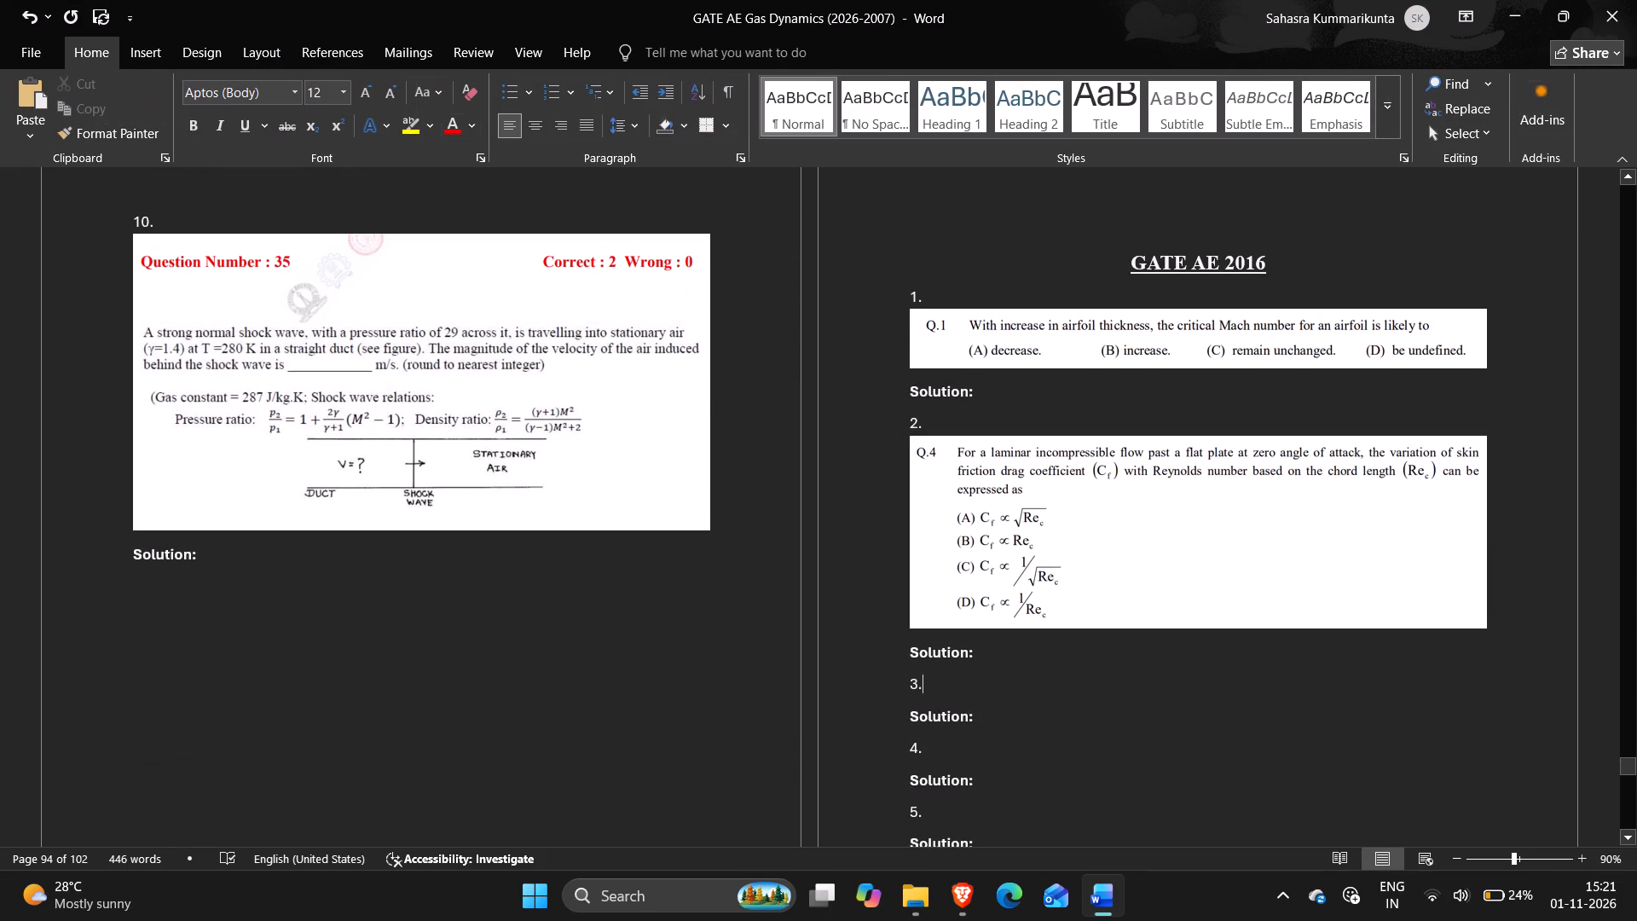
{"action": "left_click", "coordinate": [155, 47]}
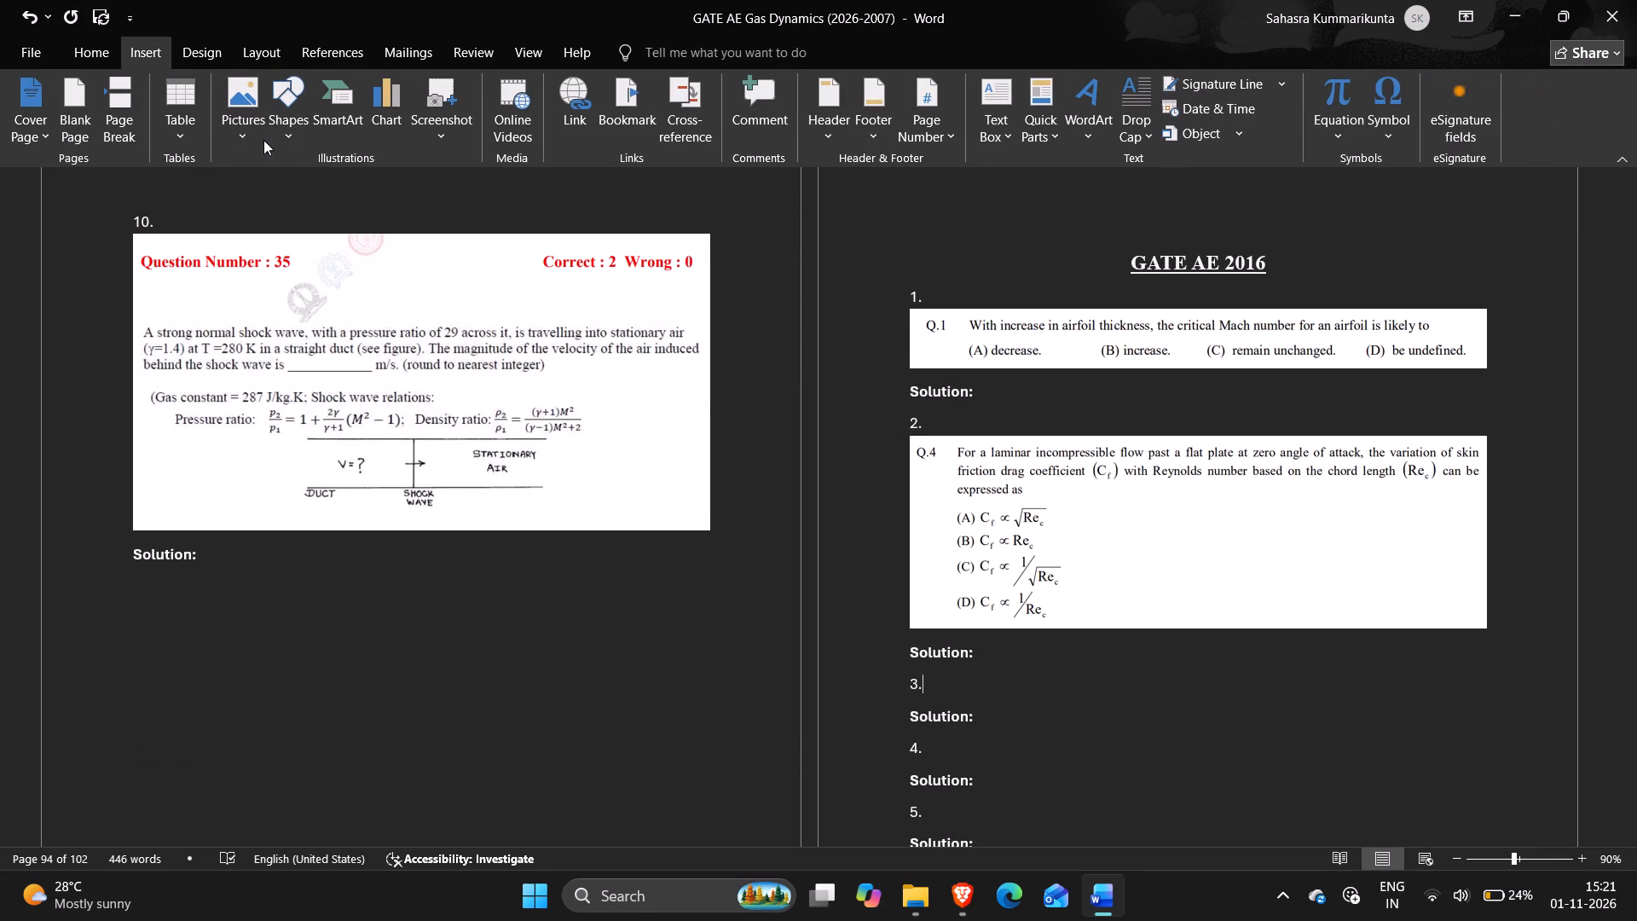
{"action": "left_click", "coordinate": [262, 139]}
{"action": "left_click", "coordinate": [275, 193]}
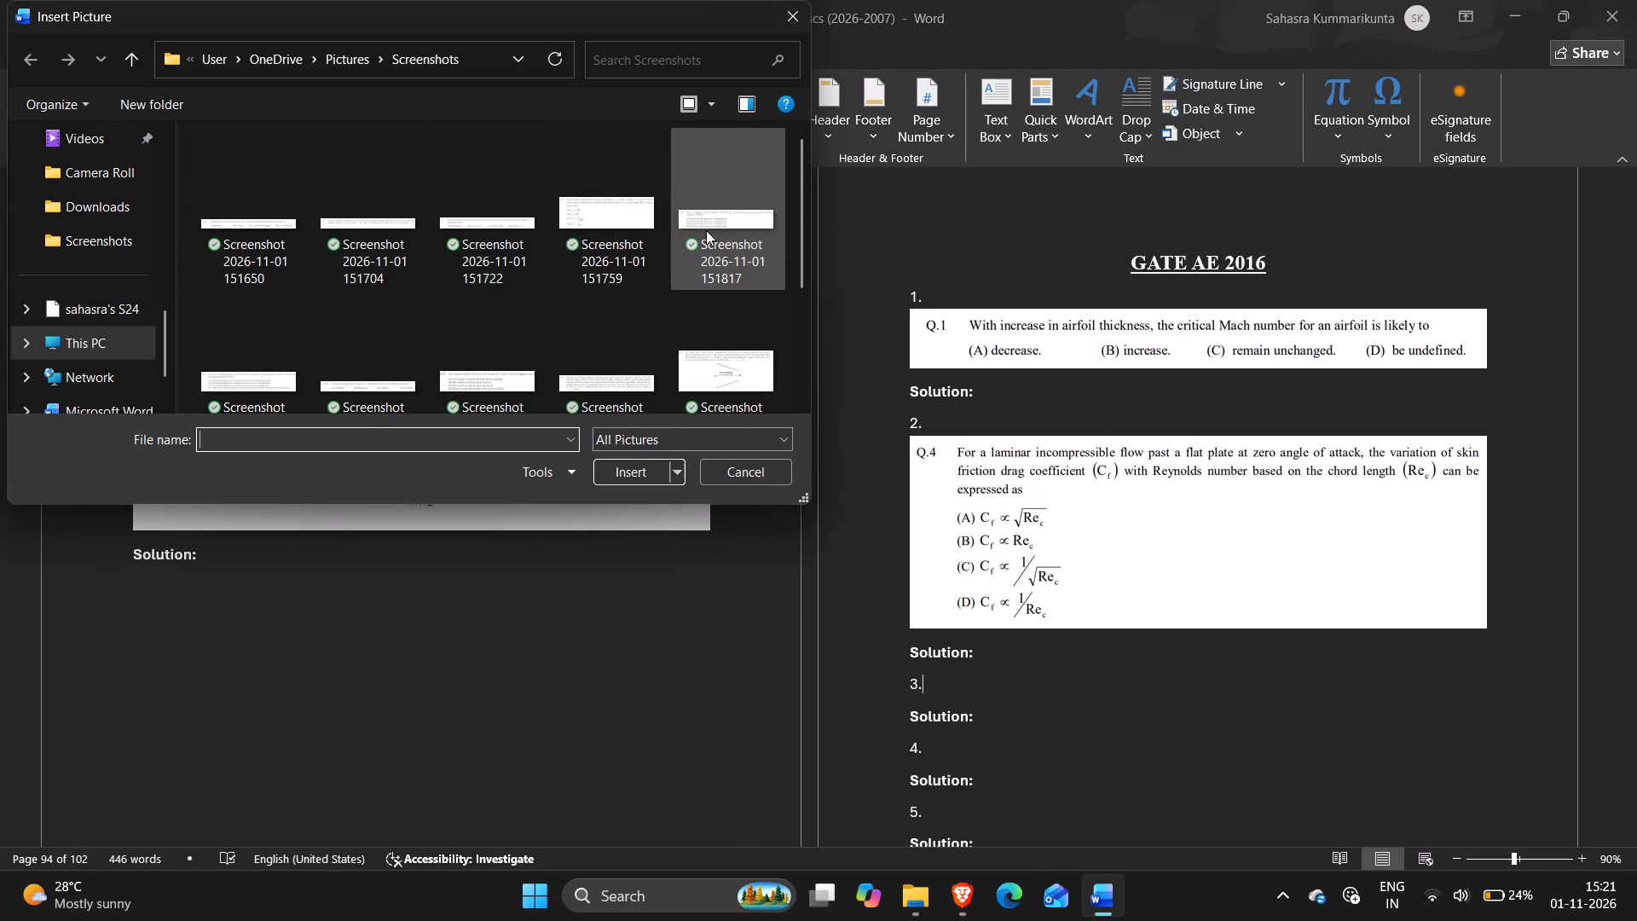
{"action": "left_click", "coordinate": [706, 230]}
{"action": "left_click", "coordinate": [645, 472]}
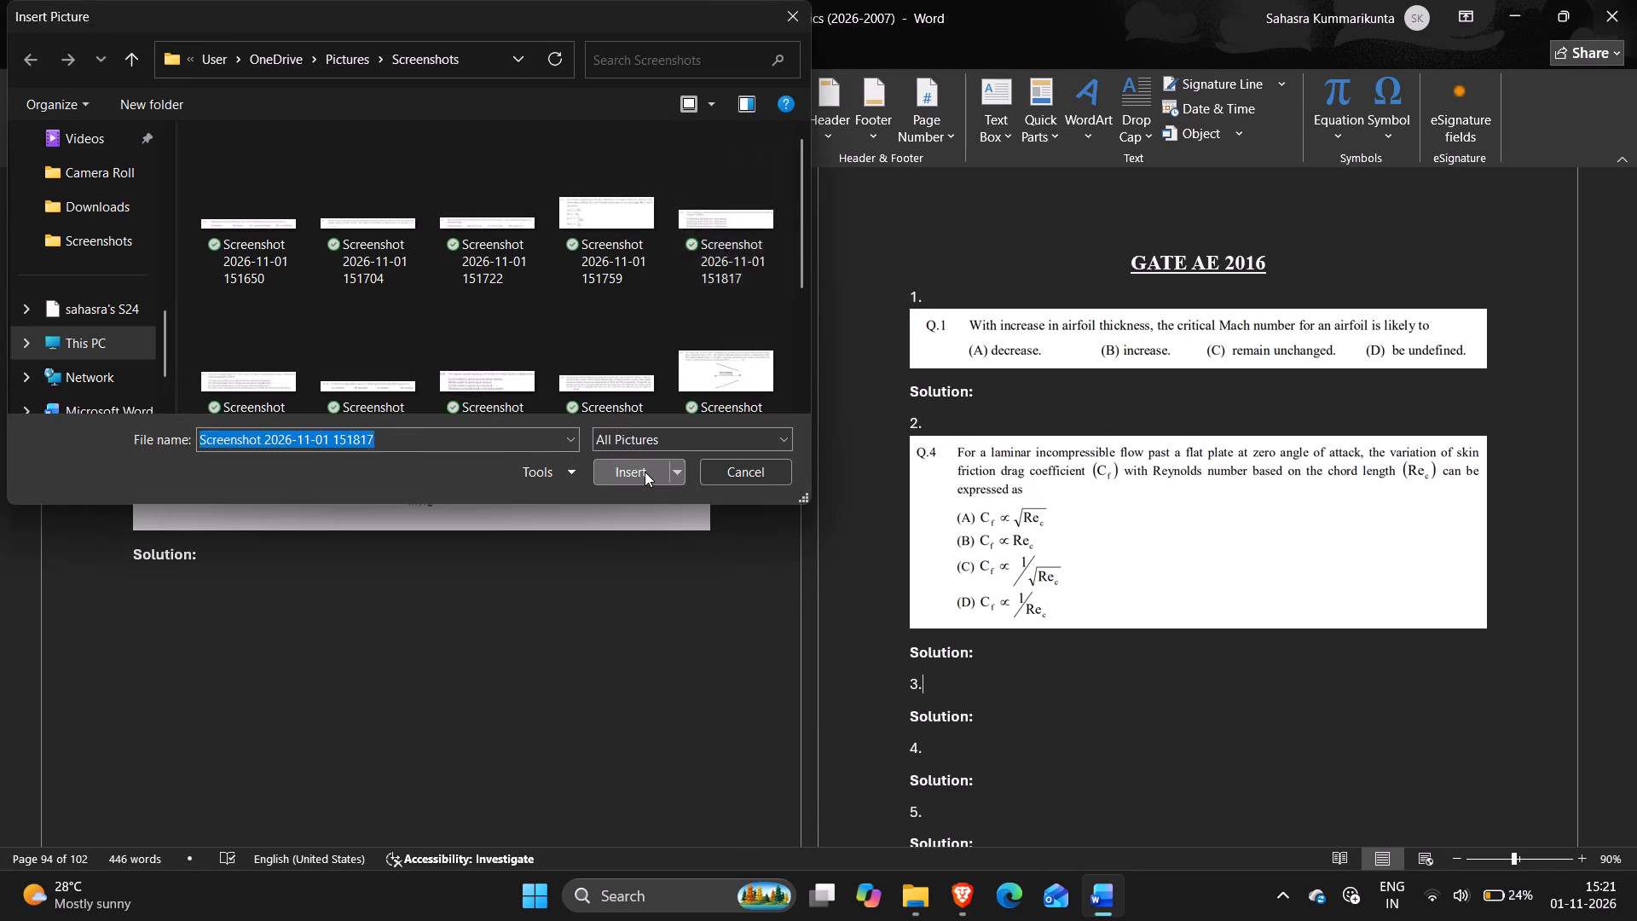
Start inserting a picture from this device under item 4 of GATE AE 2016, browsing the Screenshots folder for the next question.
{"action": "scroll", "coordinate": [645, 472], "scroll_direction": "down", "scroll_amount": 2}
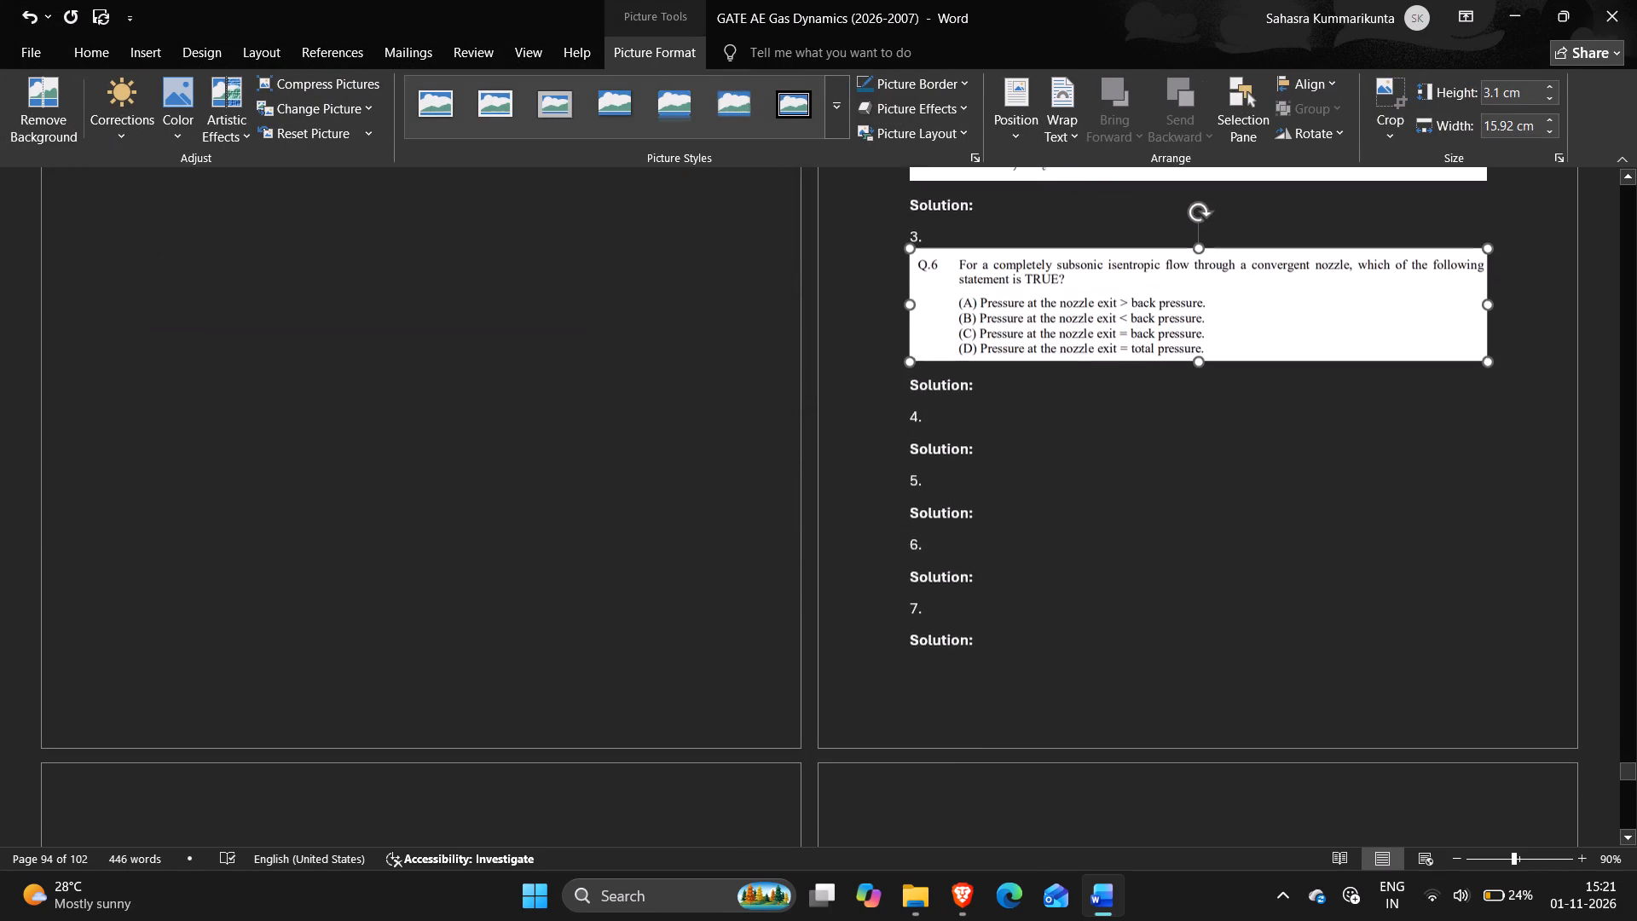
{"action": "left_click", "coordinate": [954, 412]}
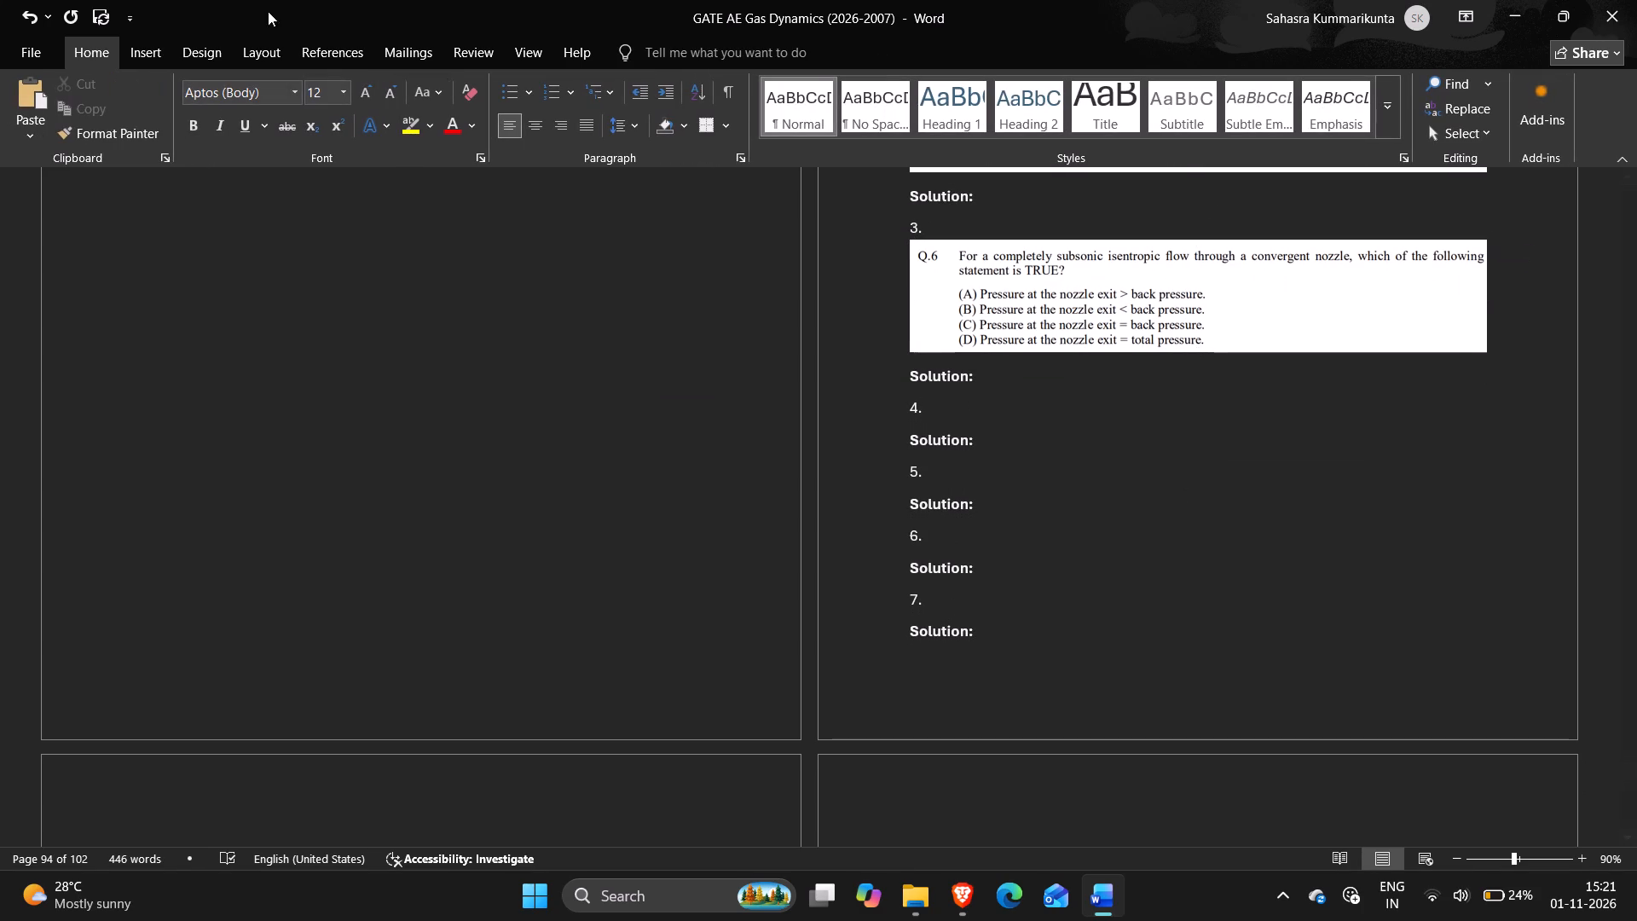
{"action": "left_click", "coordinate": [136, 53]}
{"action": "left_click", "coordinate": [234, 128]}
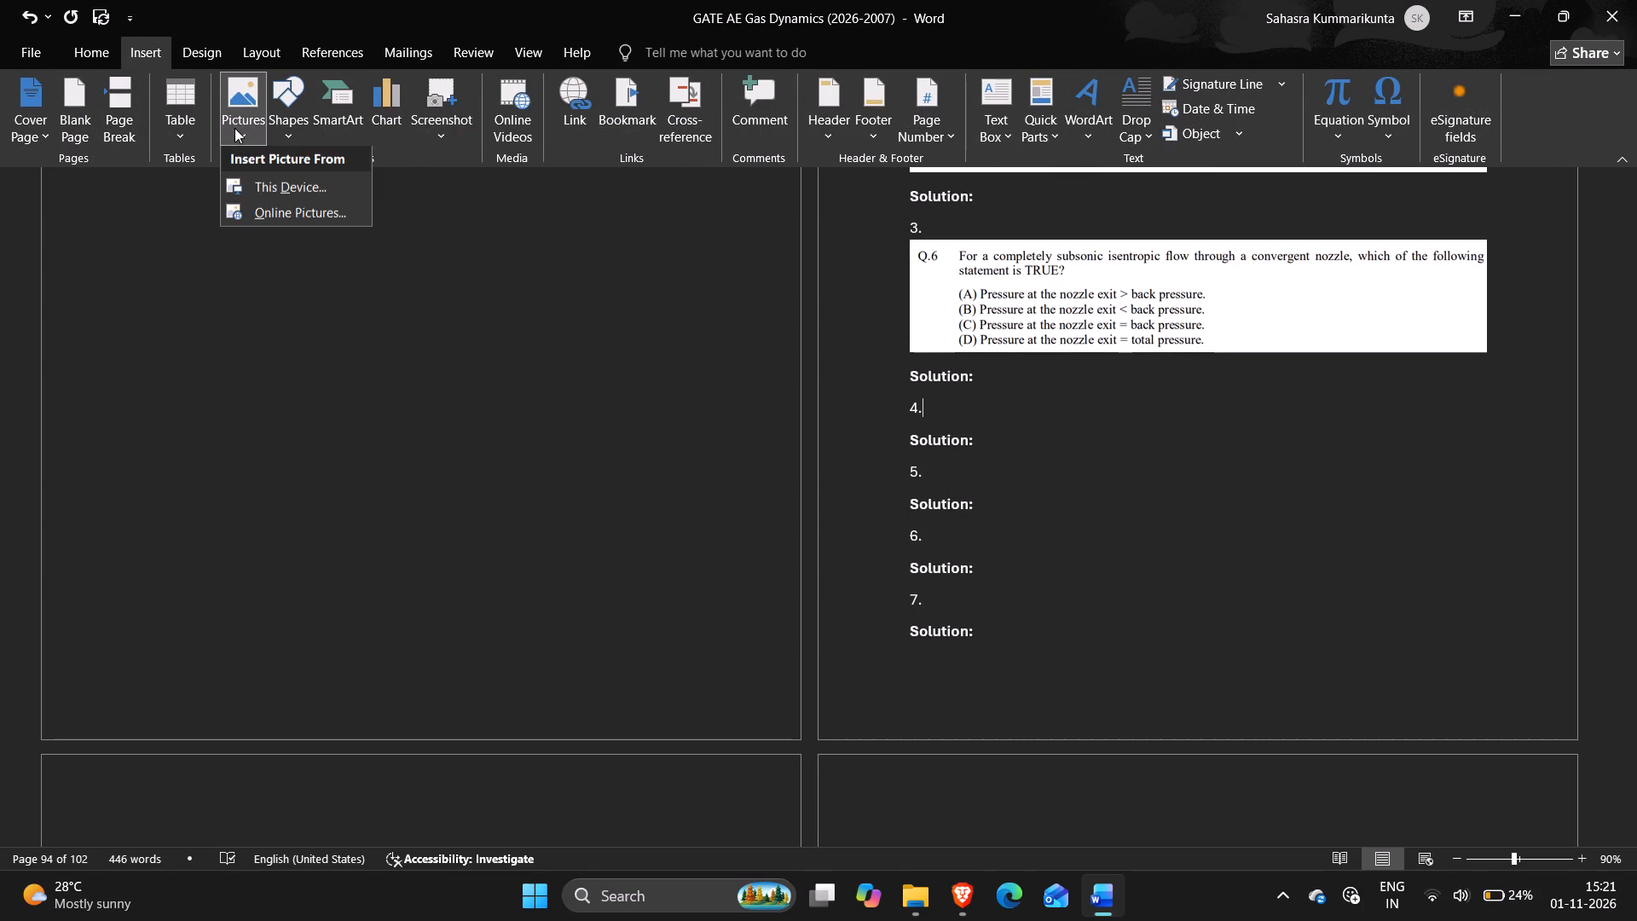
{"action": "left_click", "coordinate": [308, 193]}
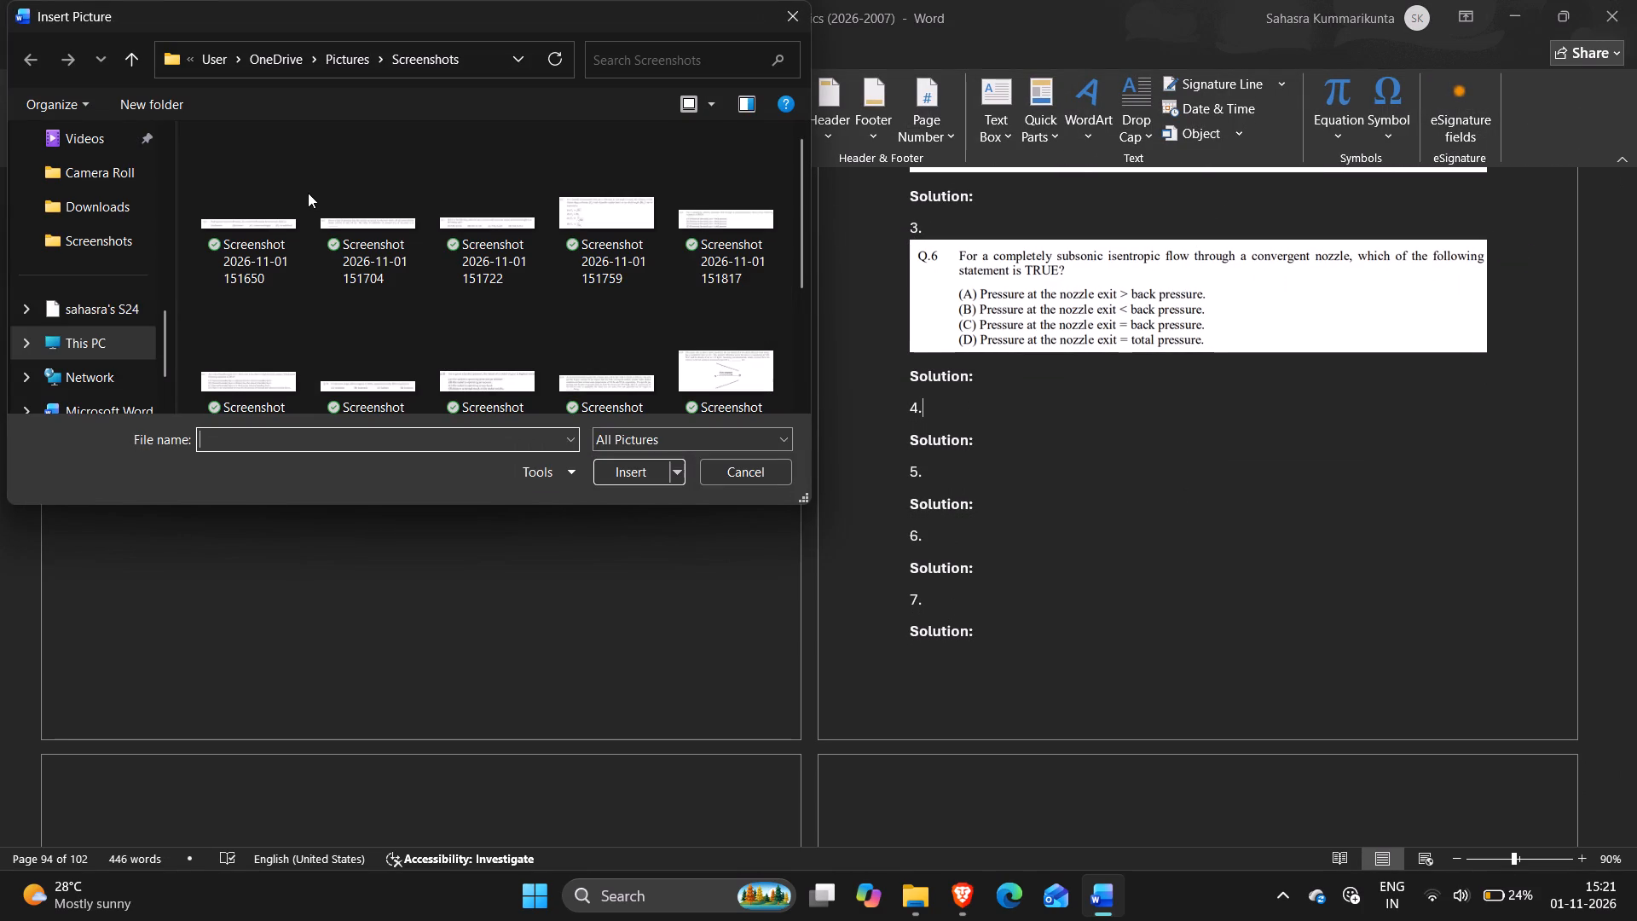
{"action": "scroll", "coordinate": [445, 251], "scroll_direction": "down", "scroll_amount": 1}
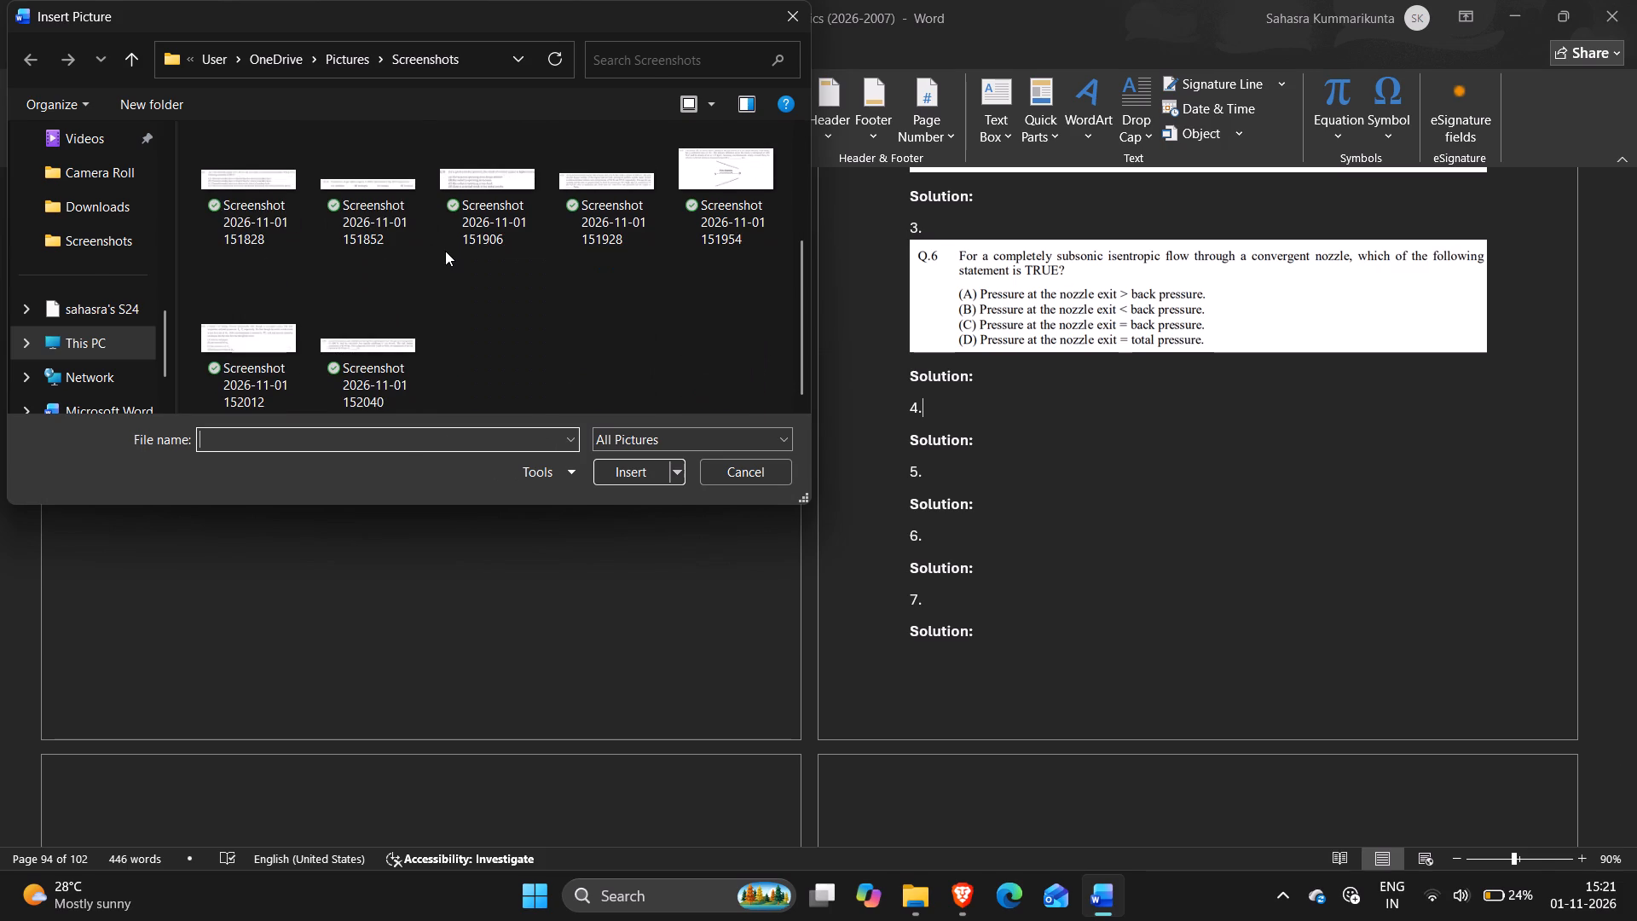
{"action": "scroll", "coordinate": [445, 251], "scroll_direction": "down", "scroll_amount": 1}
{"action": "left_click_drag", "start_coordinate": [175, 146], "coordinate": [251, 190]}
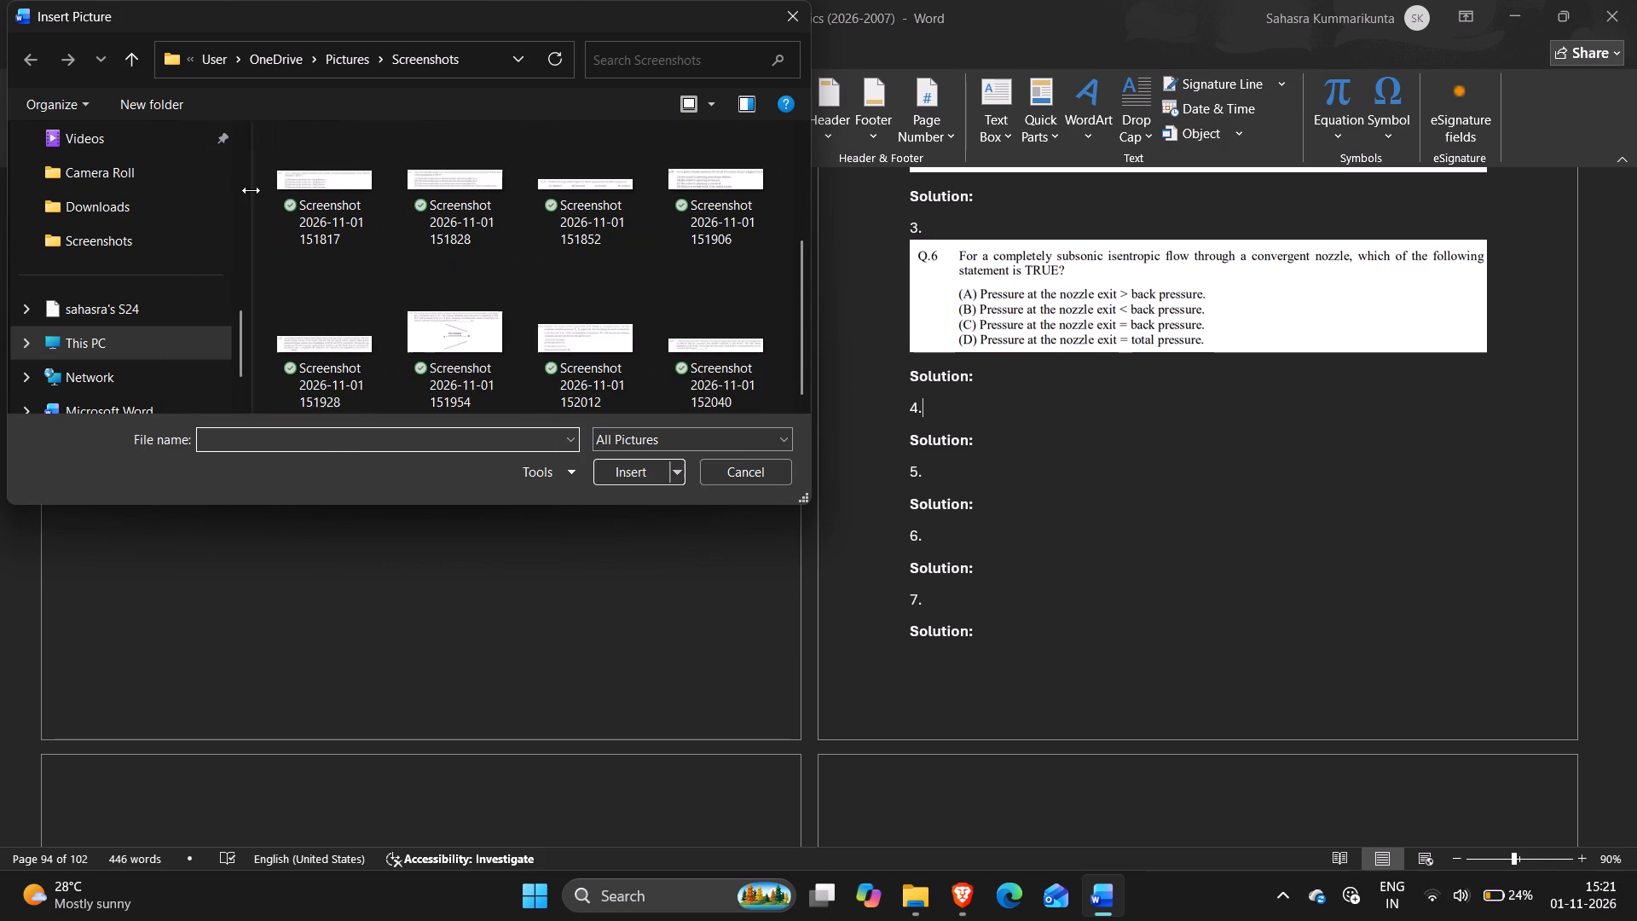
{"action": "left_click_drag", "start_coordinate": [251, 190], "coordinate": [155, 201]}
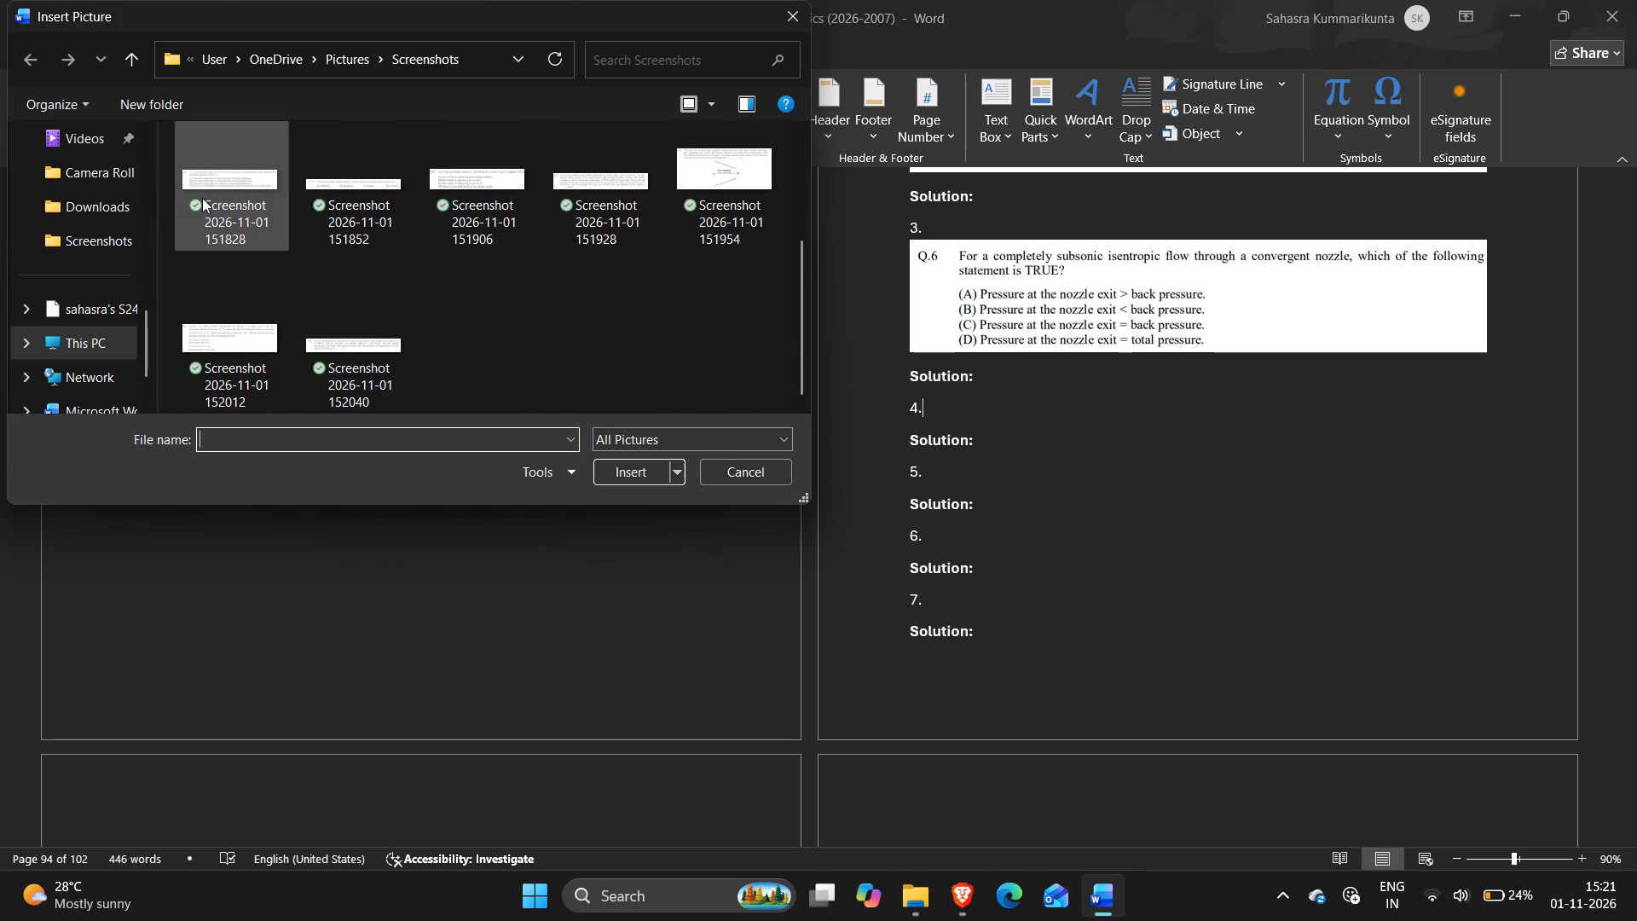
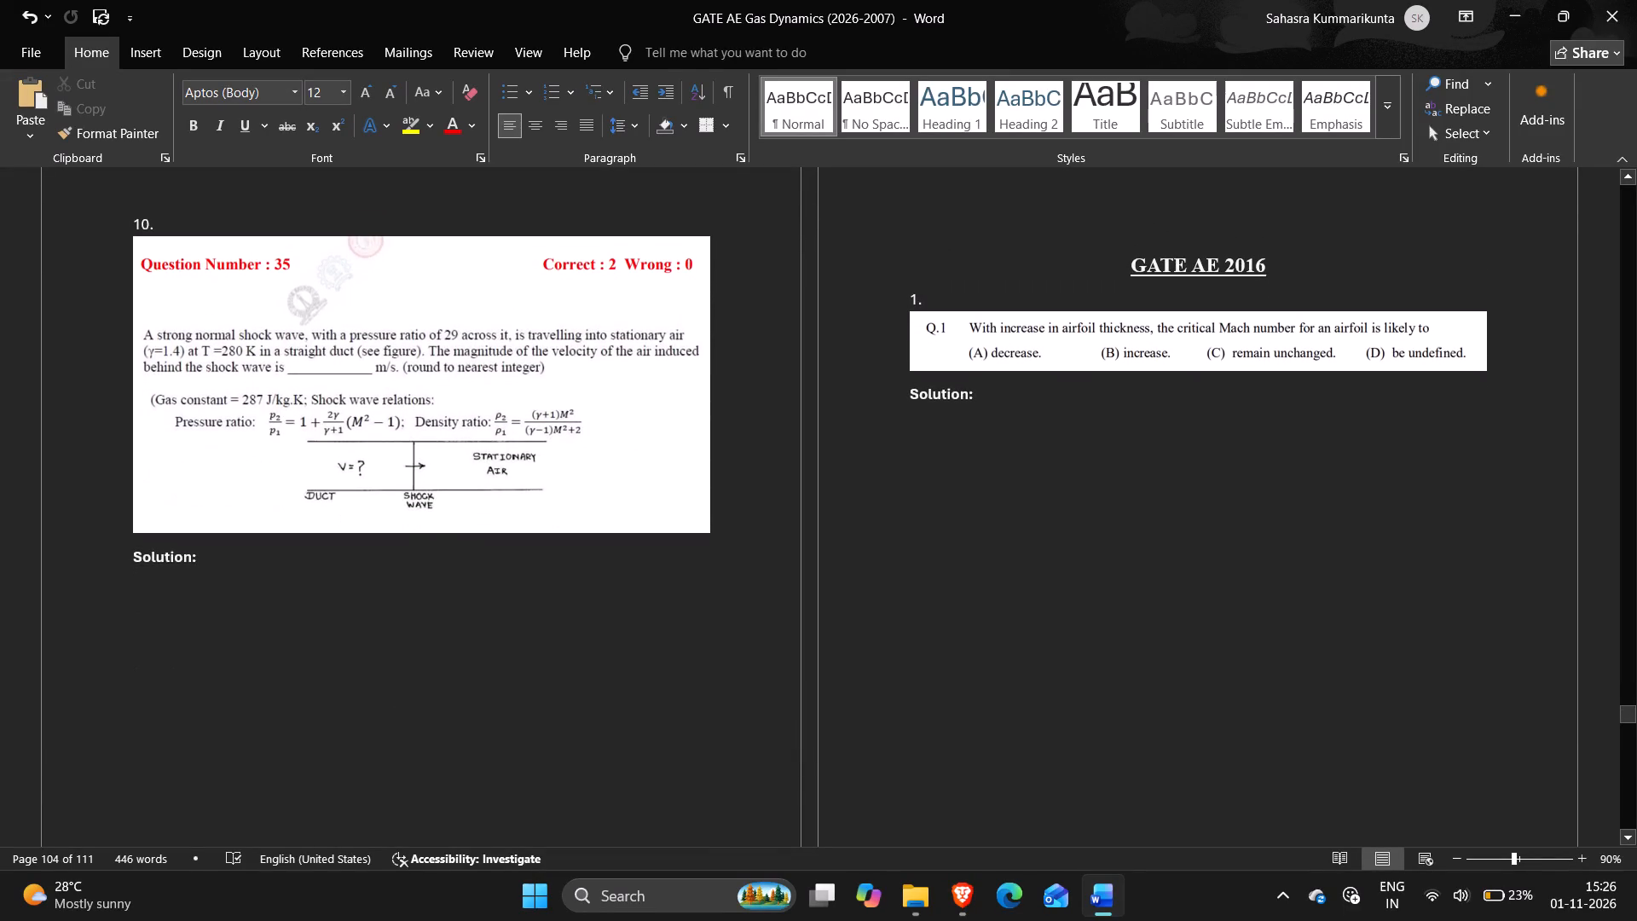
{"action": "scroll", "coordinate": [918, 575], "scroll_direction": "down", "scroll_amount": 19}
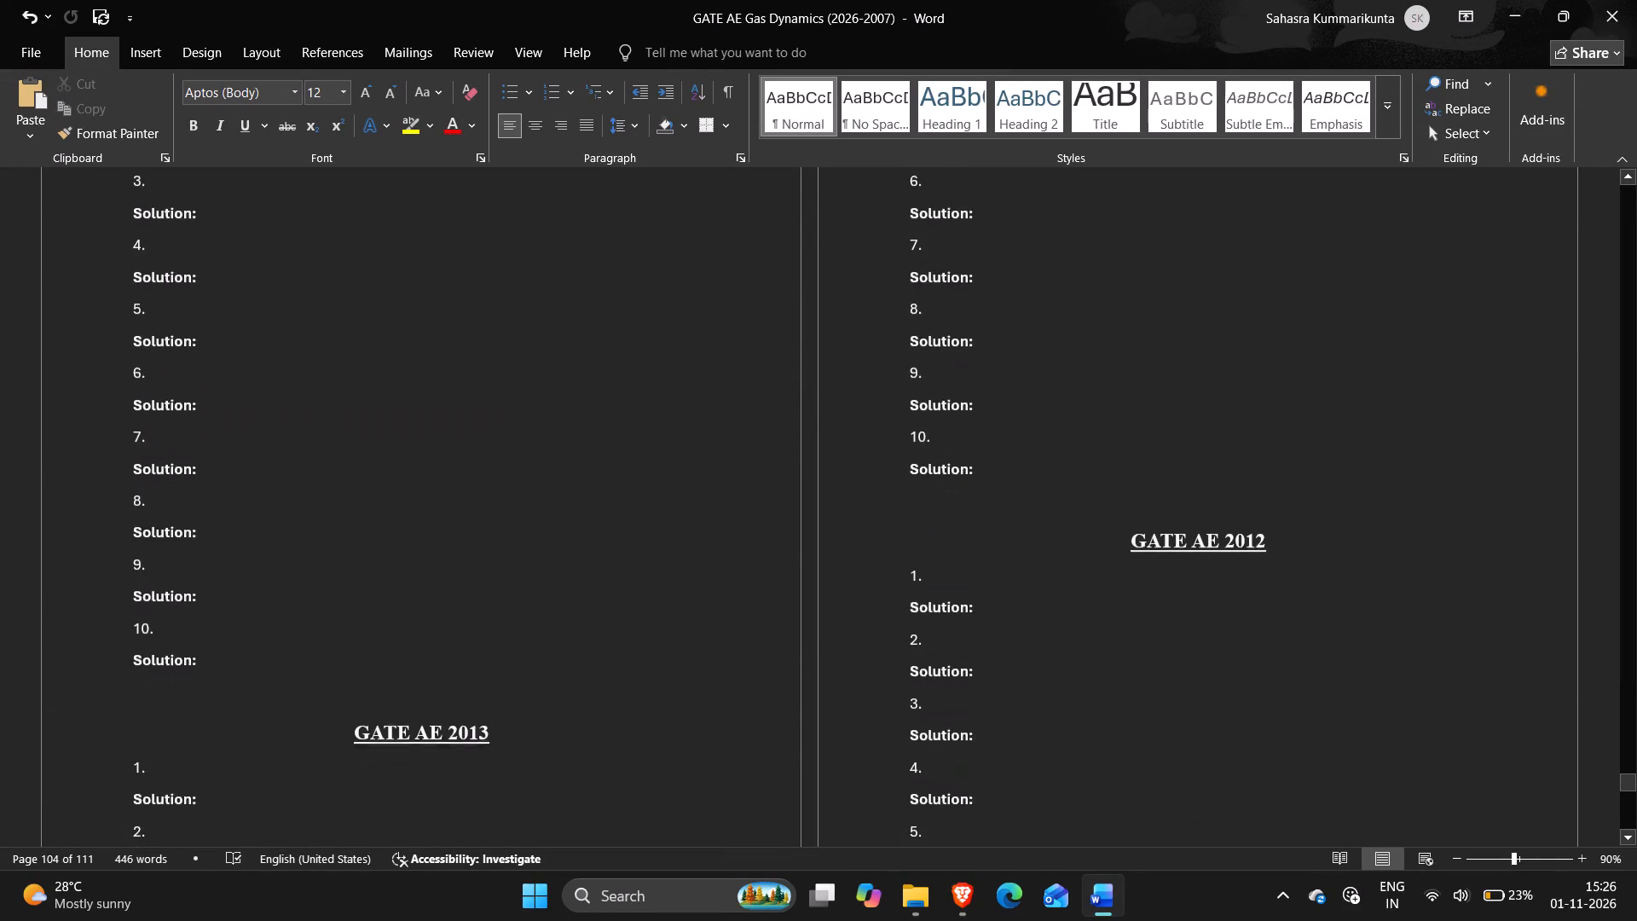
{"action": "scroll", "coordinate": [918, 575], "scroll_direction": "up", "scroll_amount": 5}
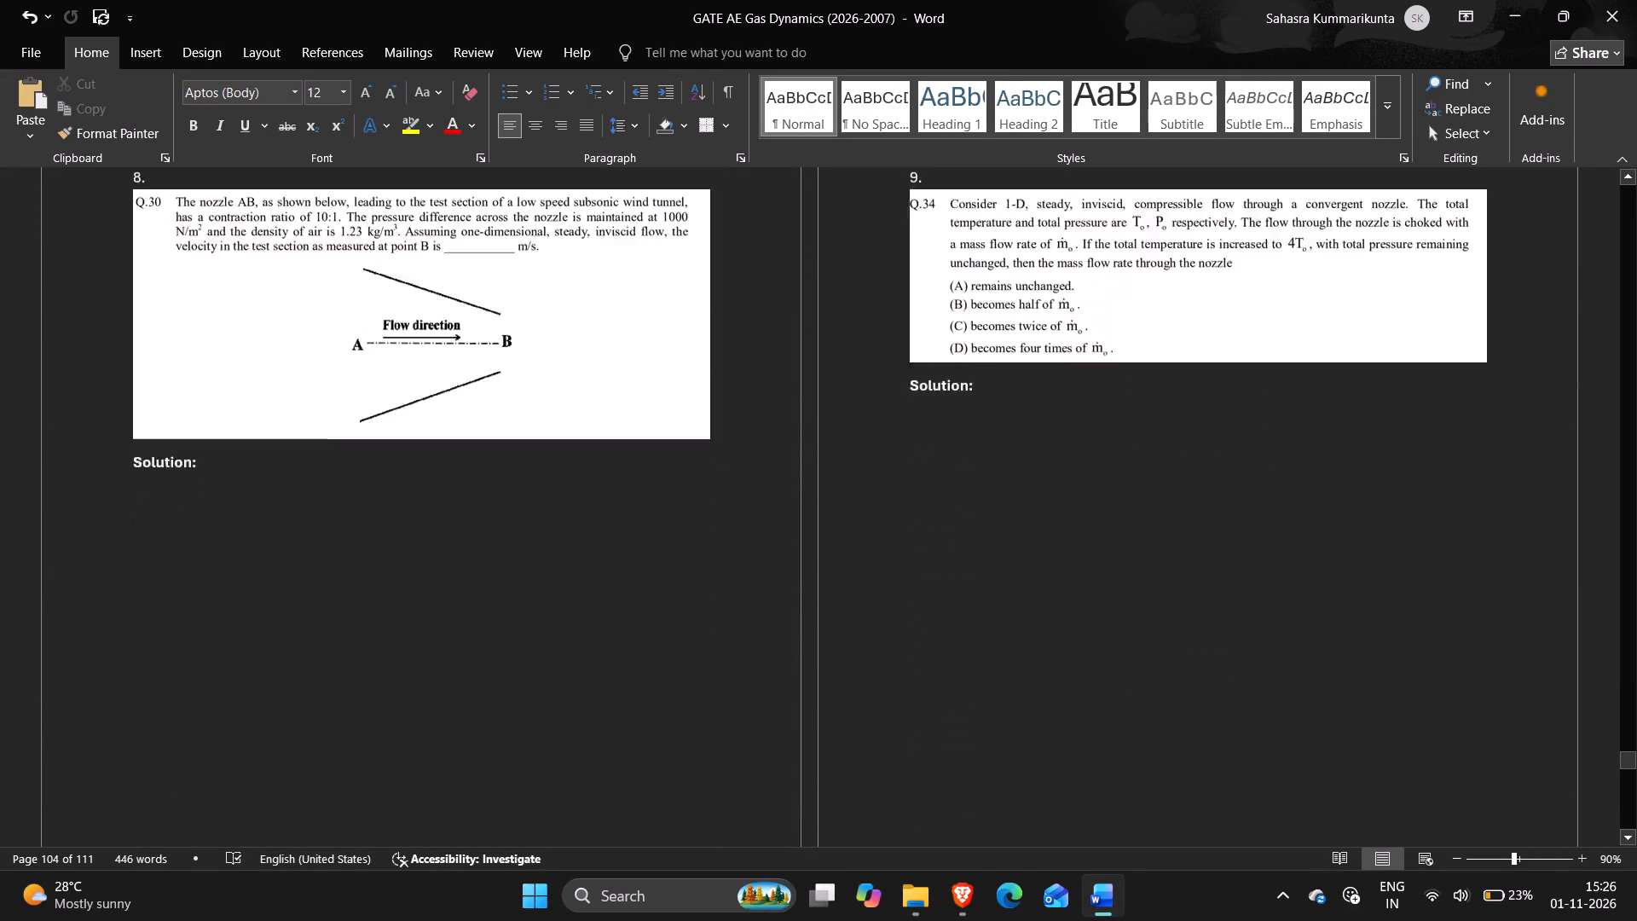
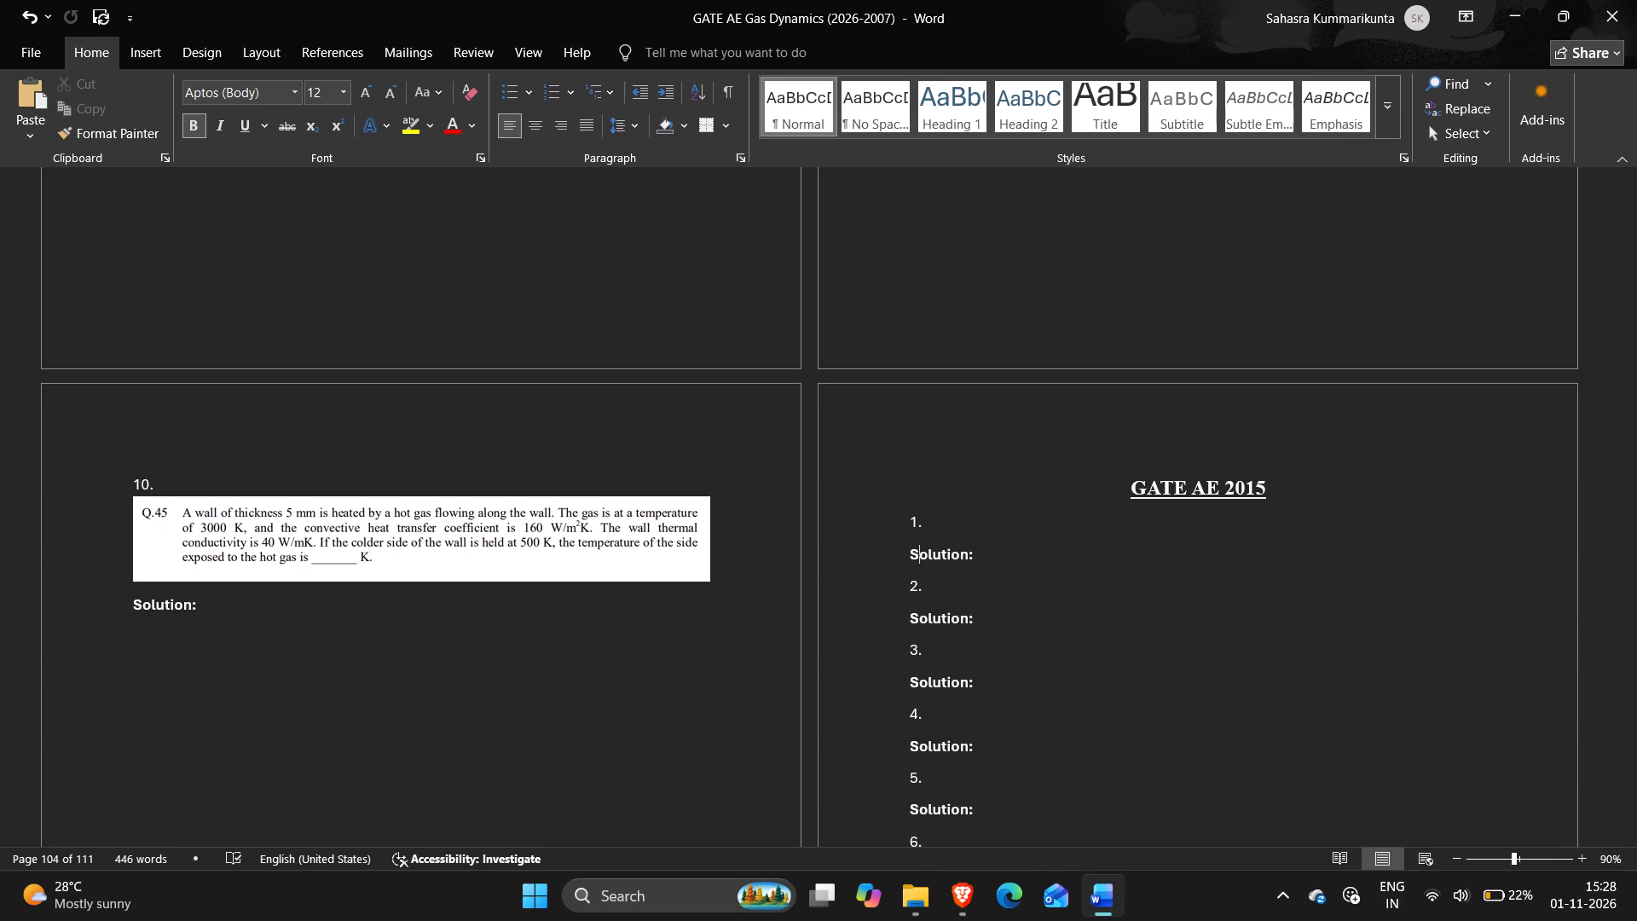
In the browser, close the 2016 paper and open the GATE-Aerospace-2015 question paper from the question papers page.
{"action": "left_click", "coordinate": [935, 529]}
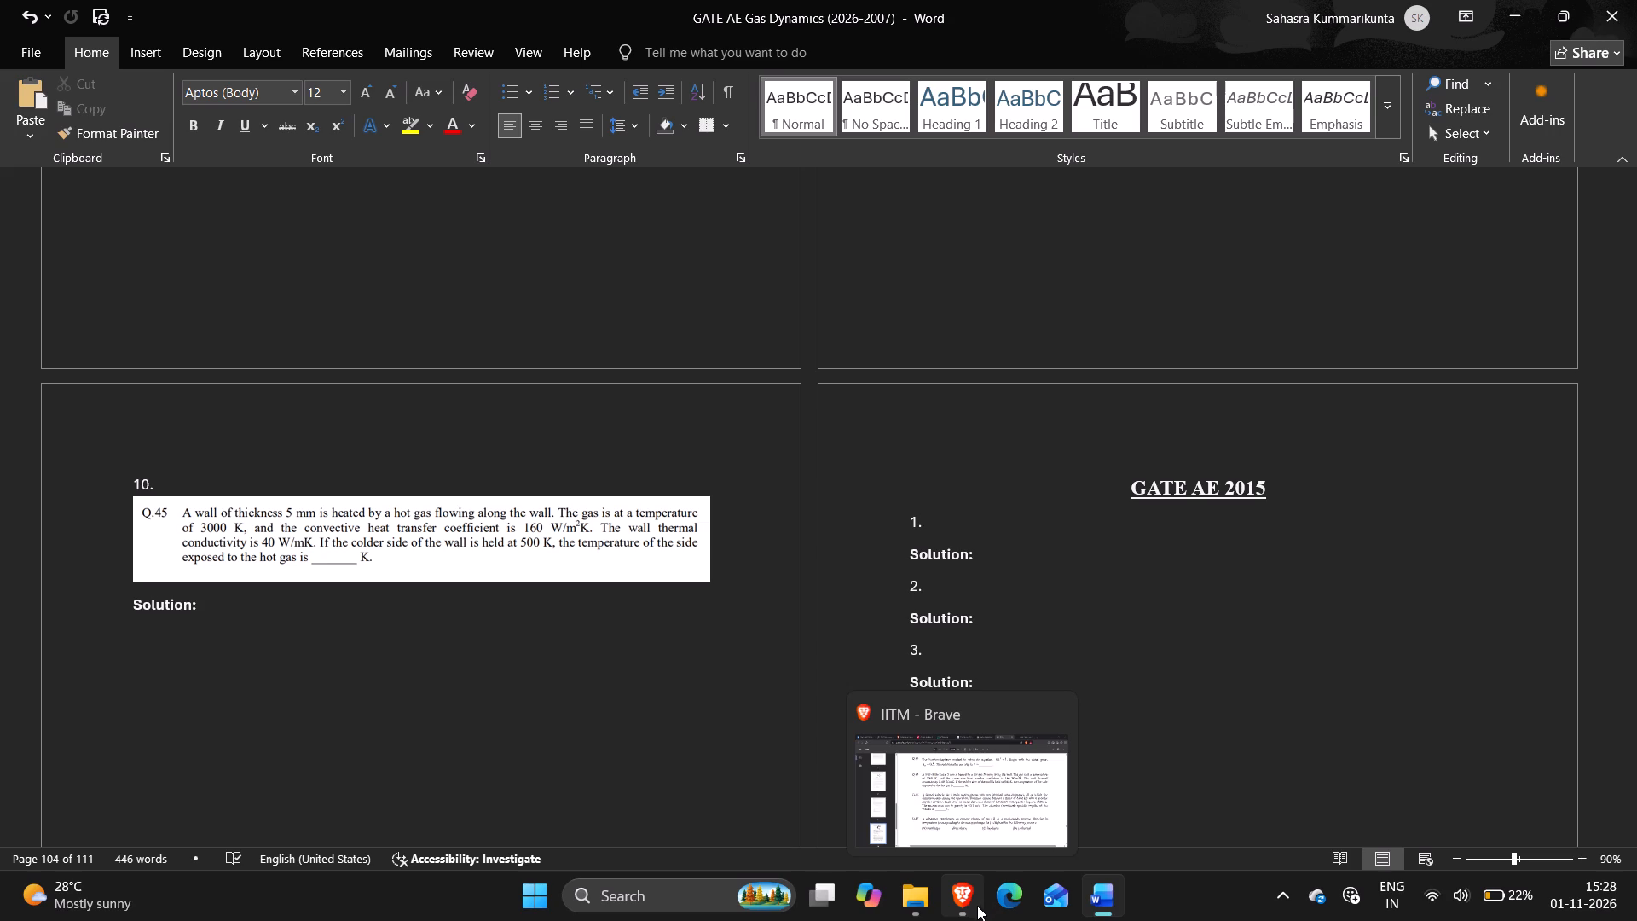
{"action": "left_click", "coordinate": [967, 912]}
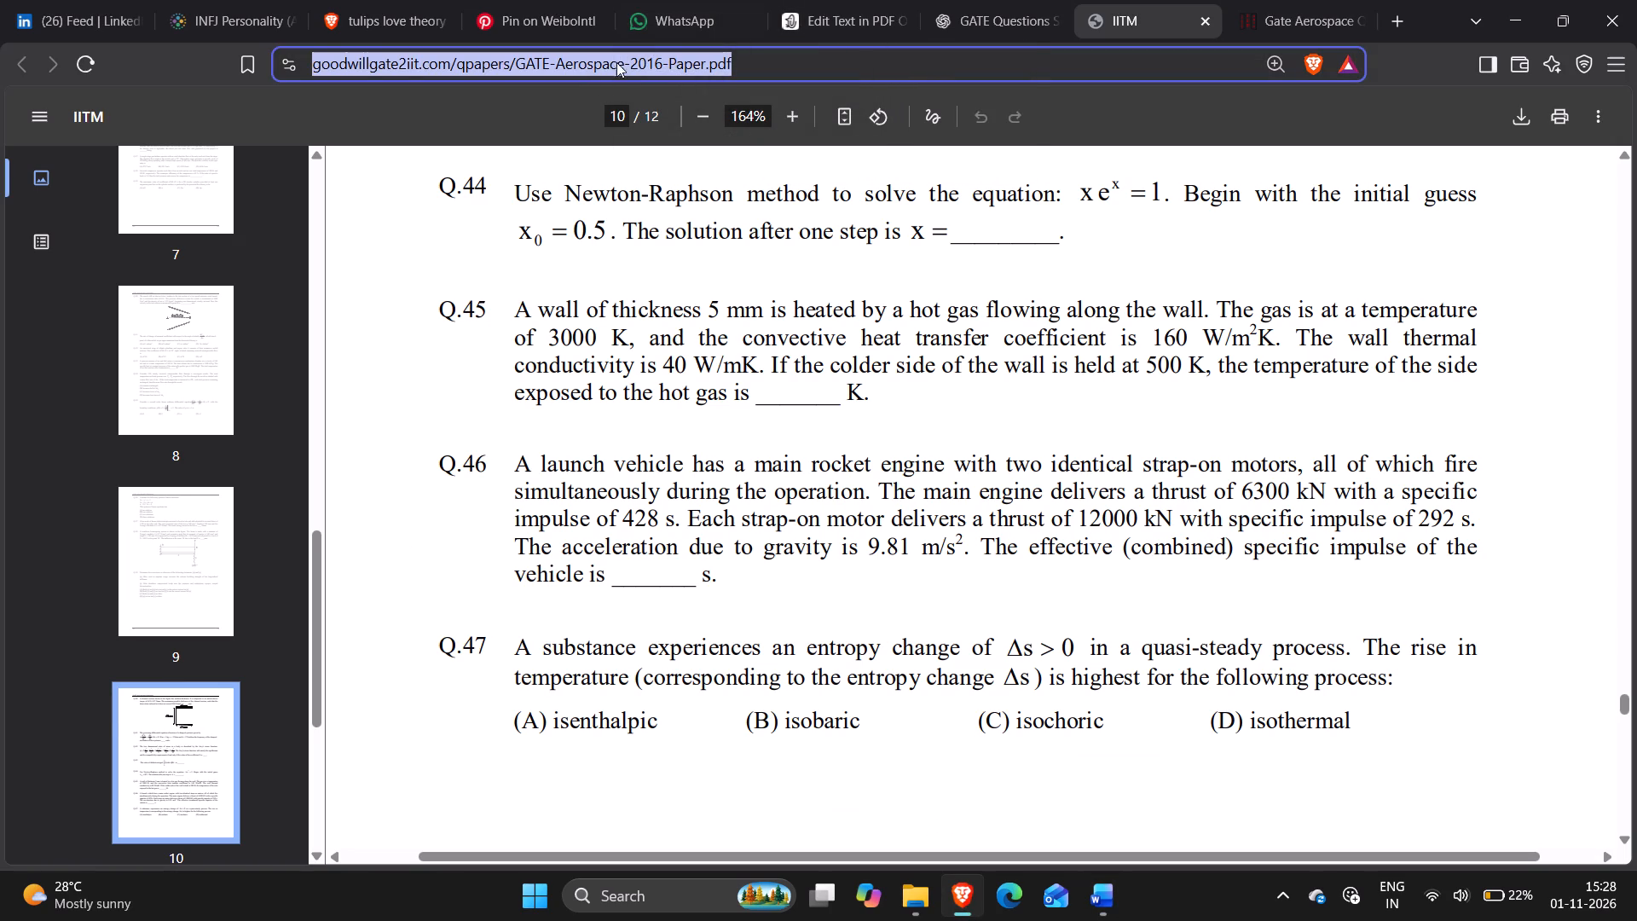
{"action": "left_click", "coordinate": [666, 57]}
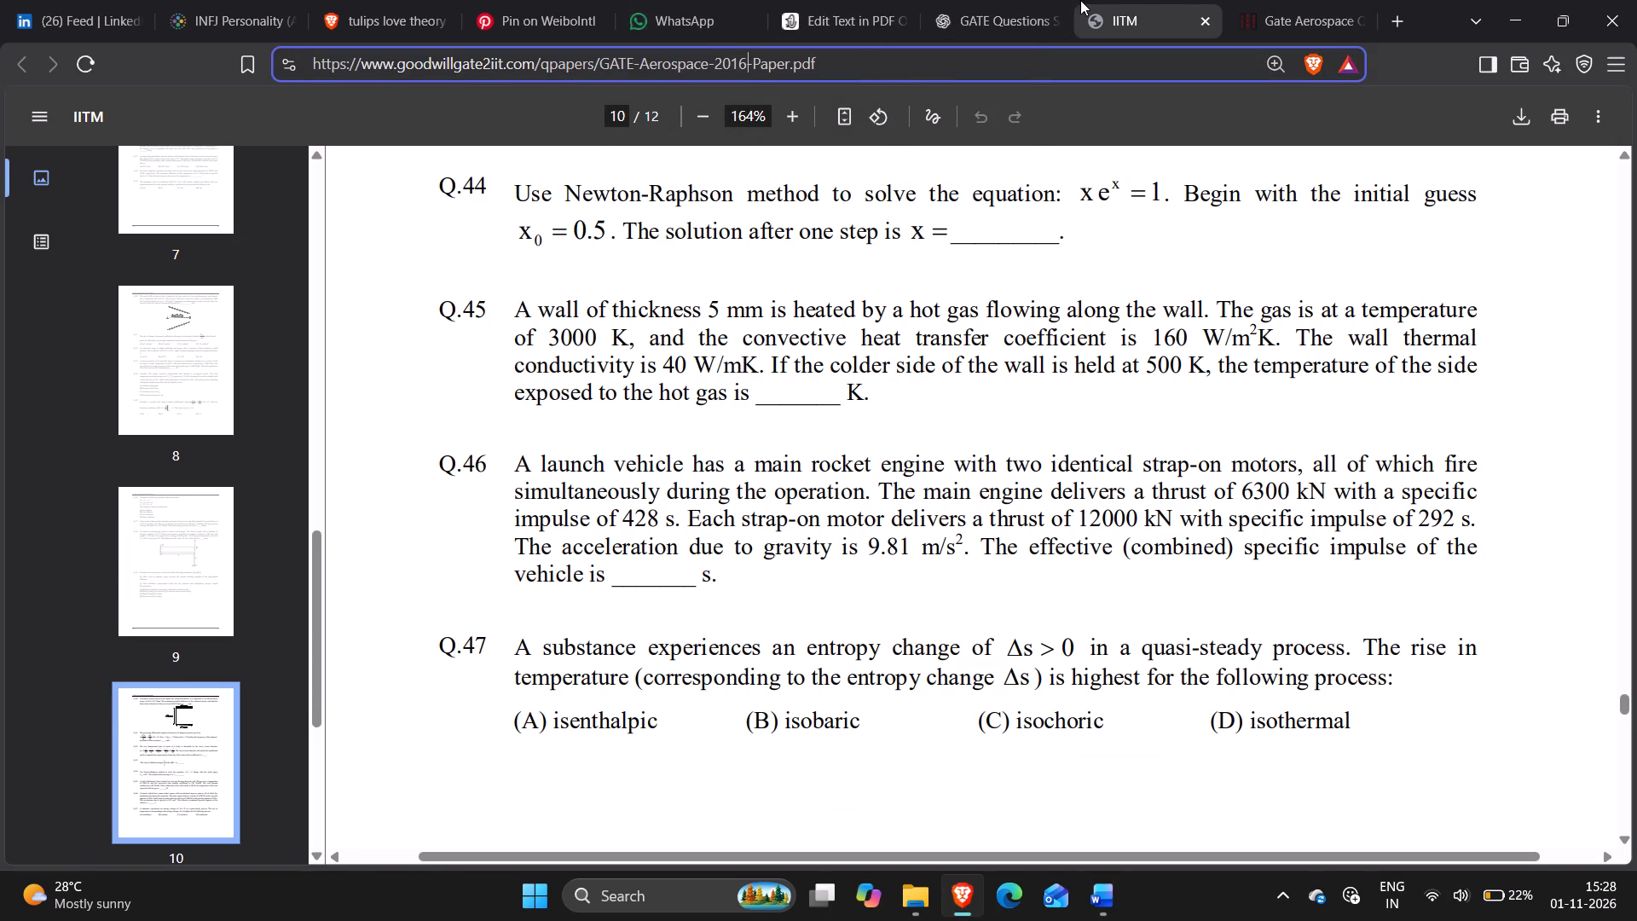
{"action": "left_click", "coordinate": [1140, 0]}
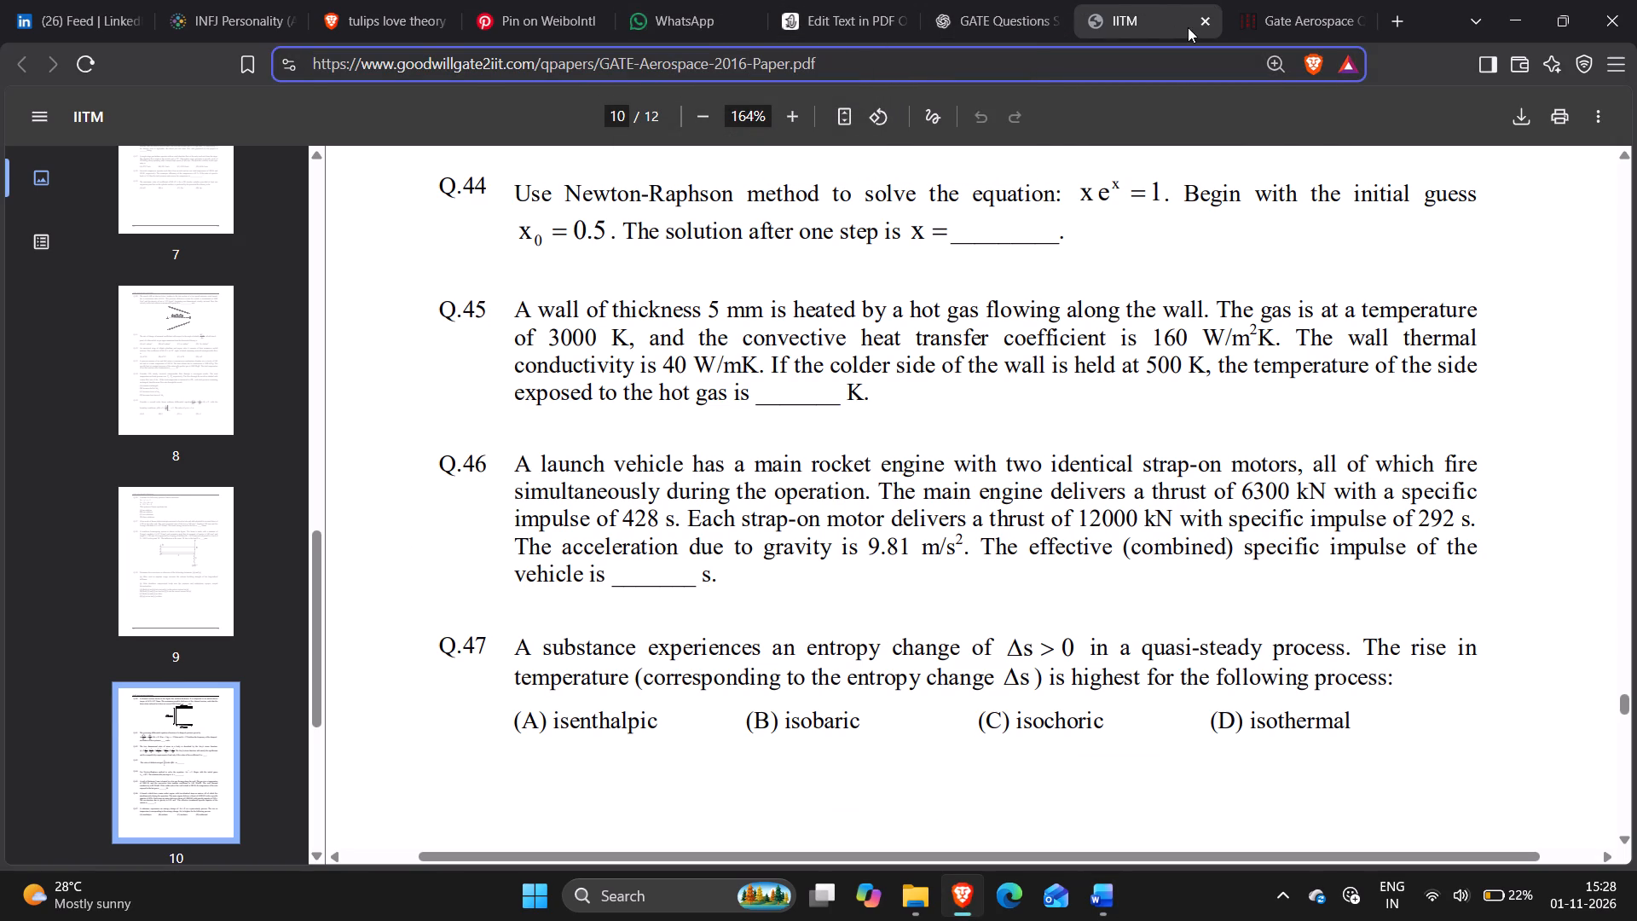
{"action": "left_click", "coordinate": [1203, 20]}
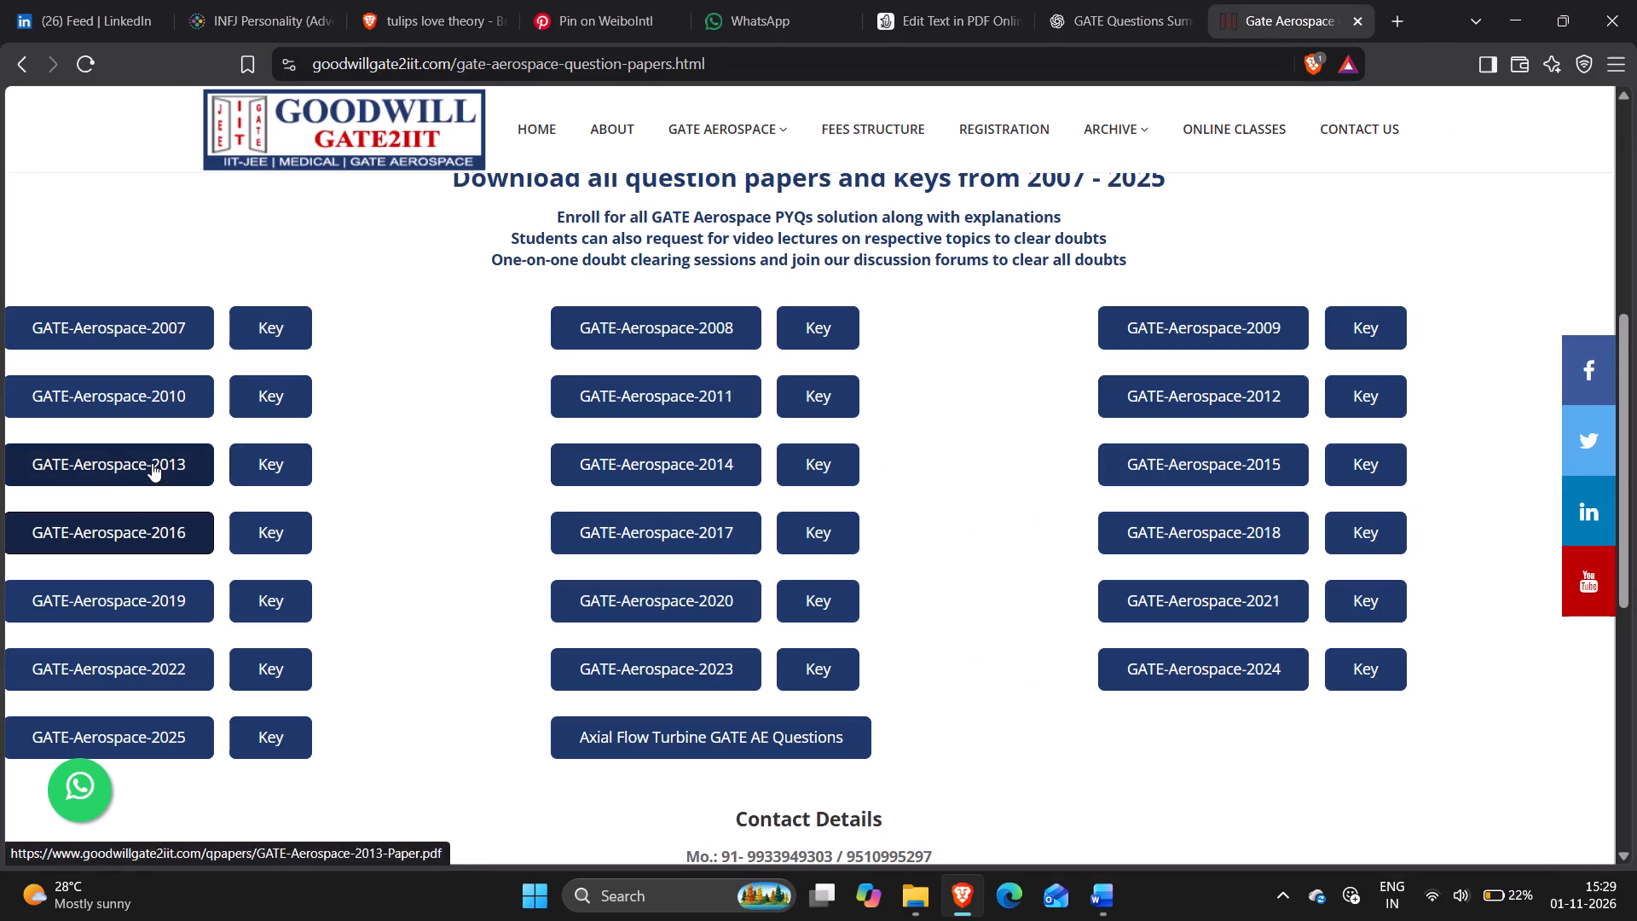
{"action": "left_click", "coordinate": [1211, 474]}
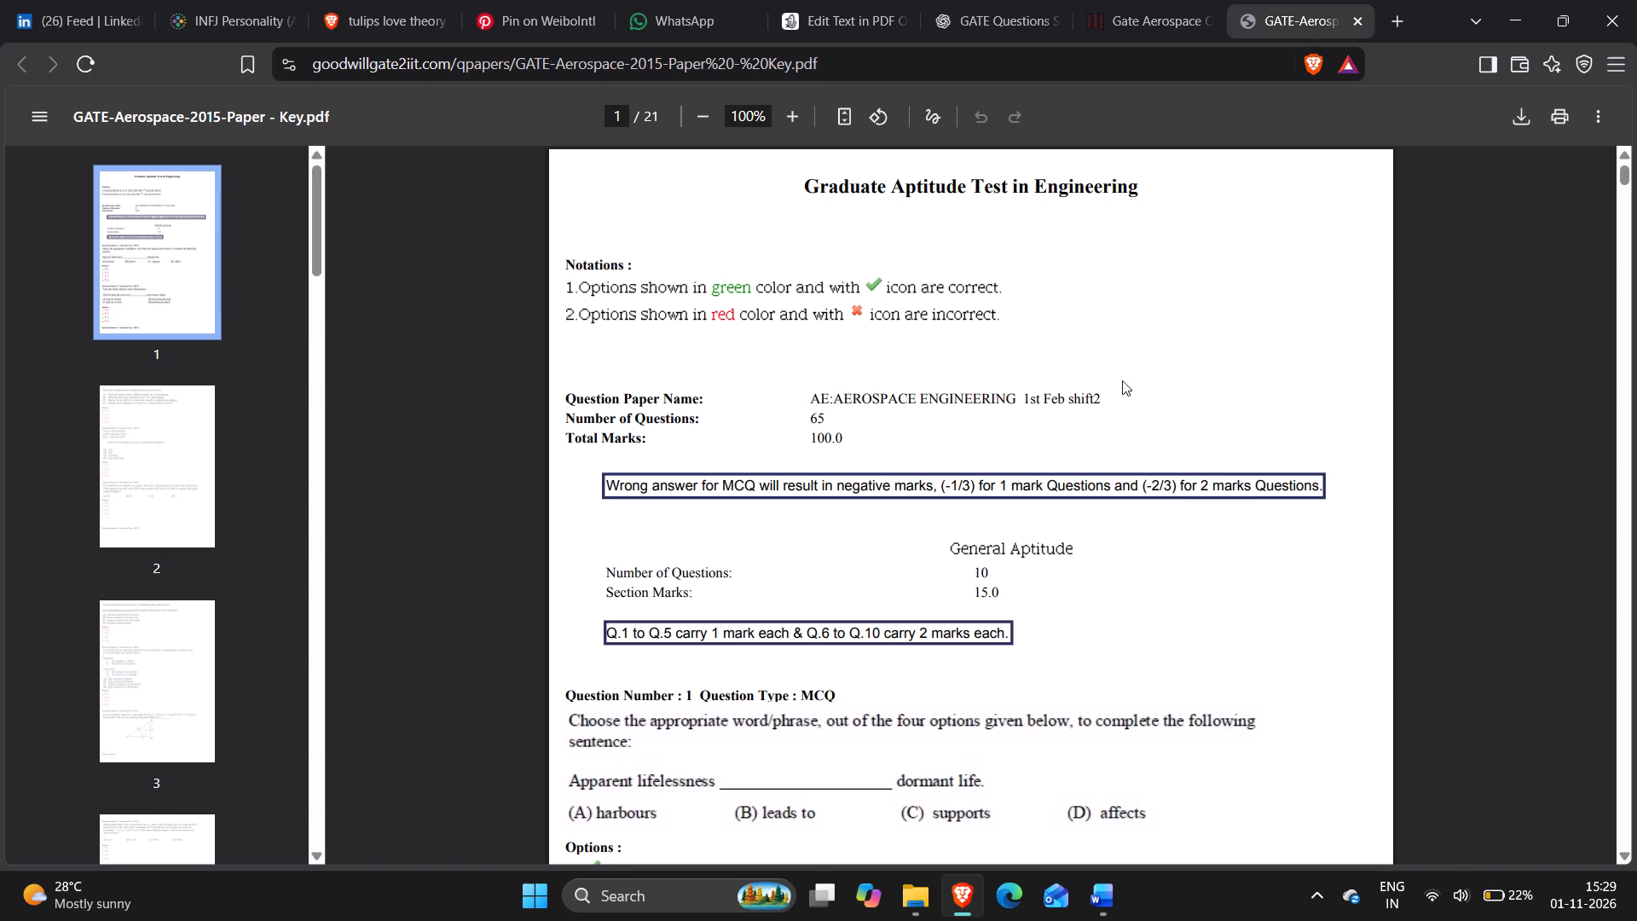
{"action": "left_click", "coordinate": [690, 55]}
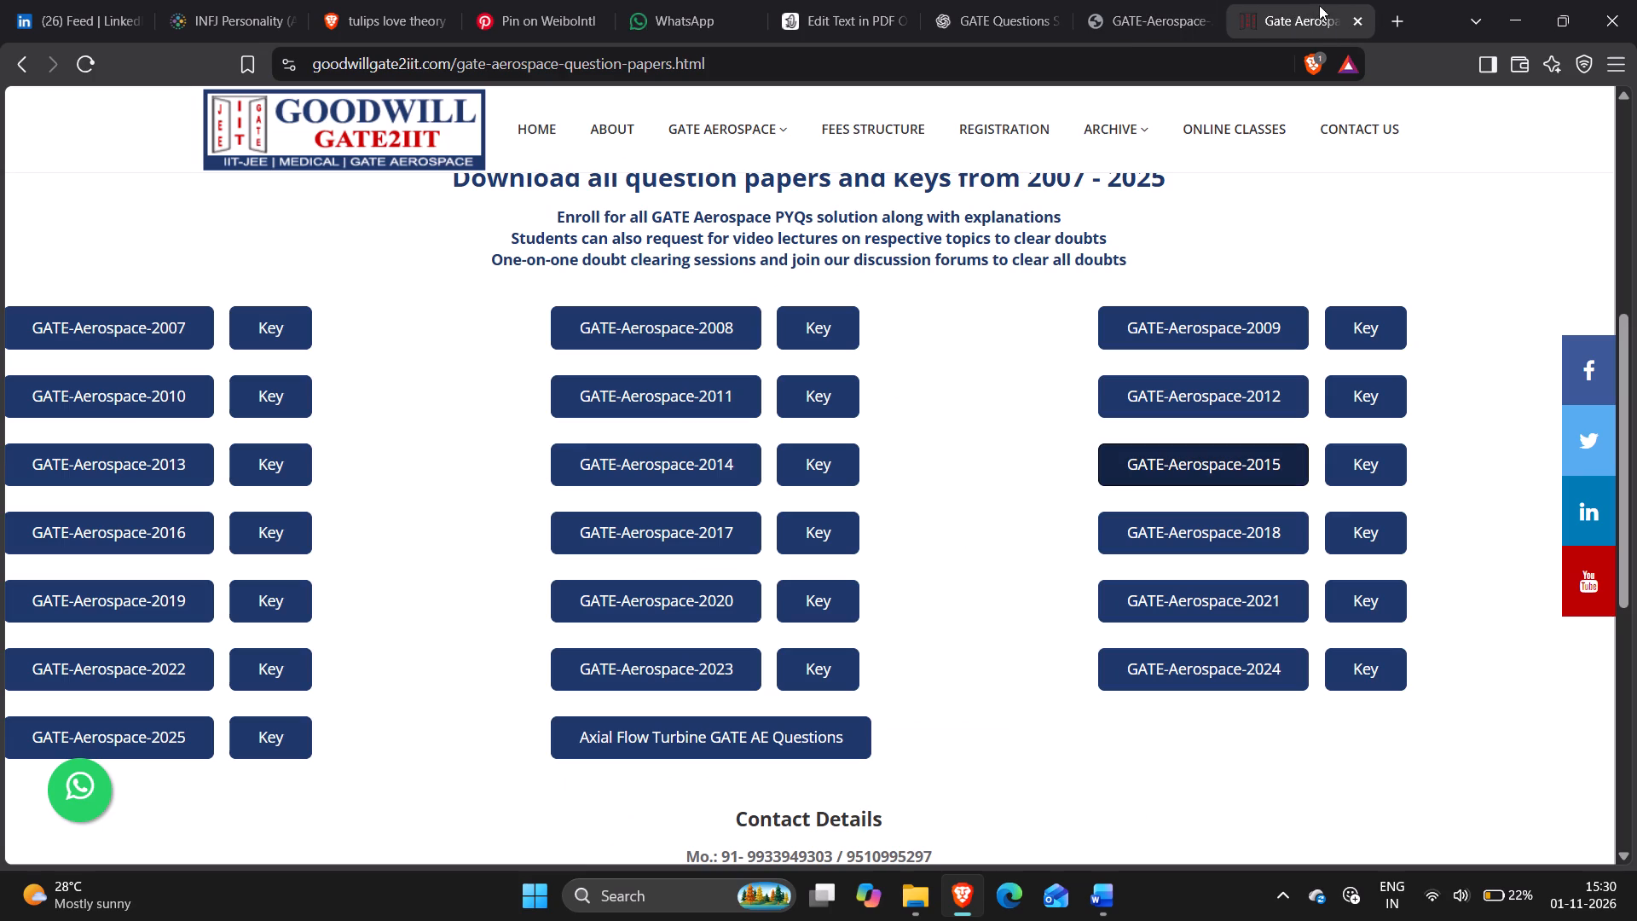
Find Question 24 on page 8 of the 2015 paper and capture a screenshot of its heading, text and answer choices.
{"action": "left_click", "coordinate": [1195, 0]}
{"action": "scroll", "coordinate": [912, 420], "scroll_direction": "down", "scroll_amount": 5}
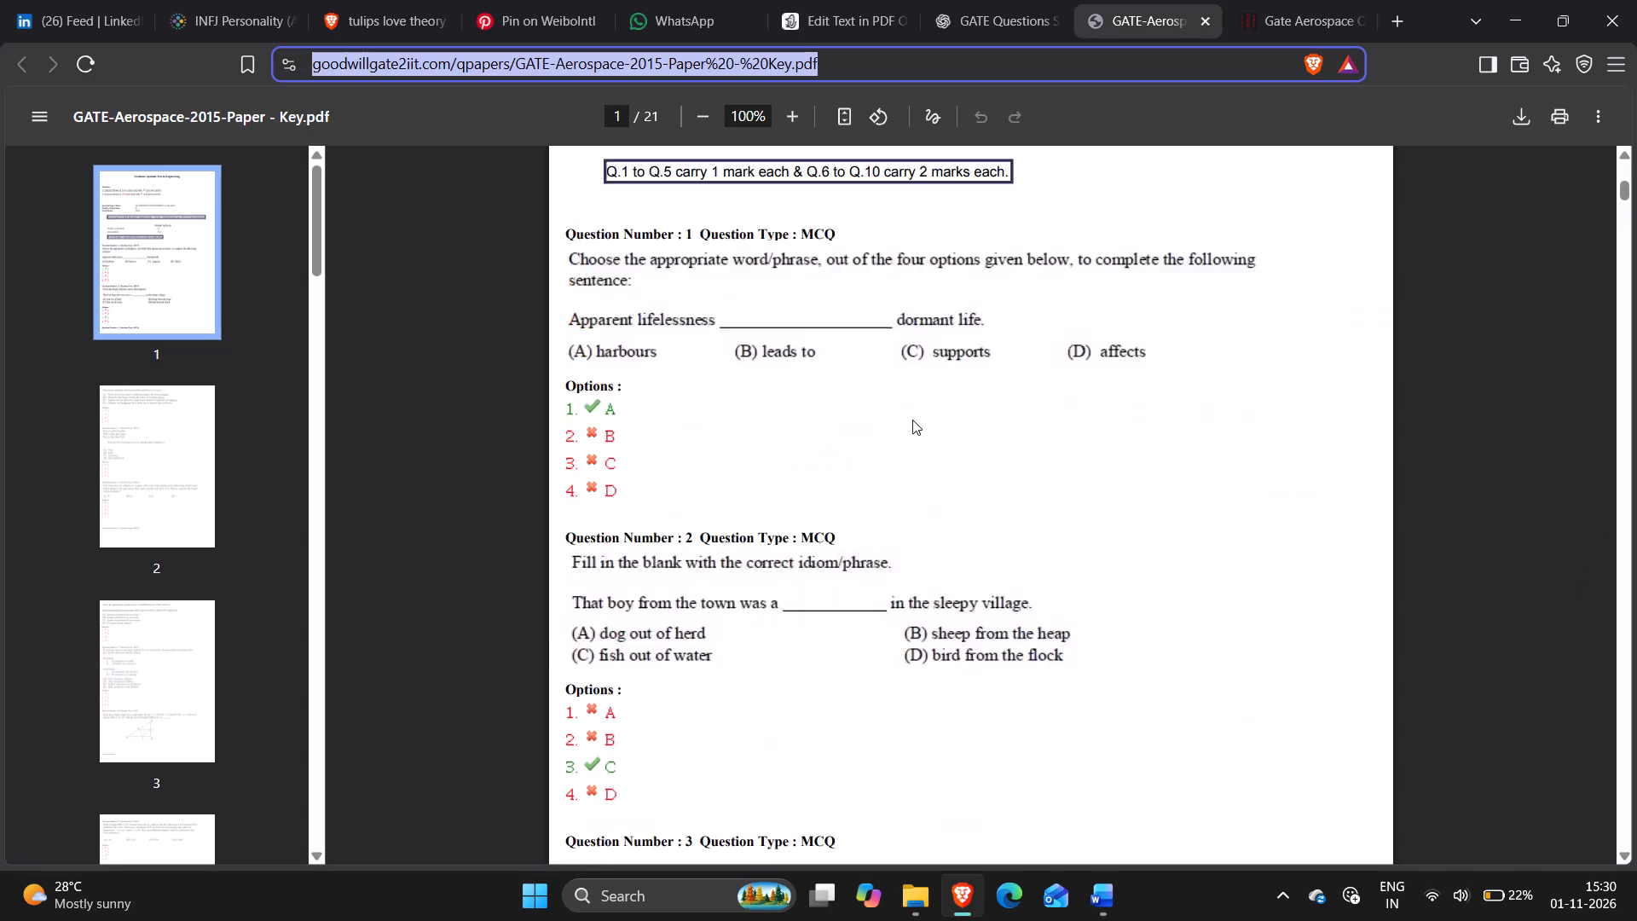
{"action": "scroll", "coordinate": [912, 420], "scroll_direction": "down", "scroll_amount": 14}
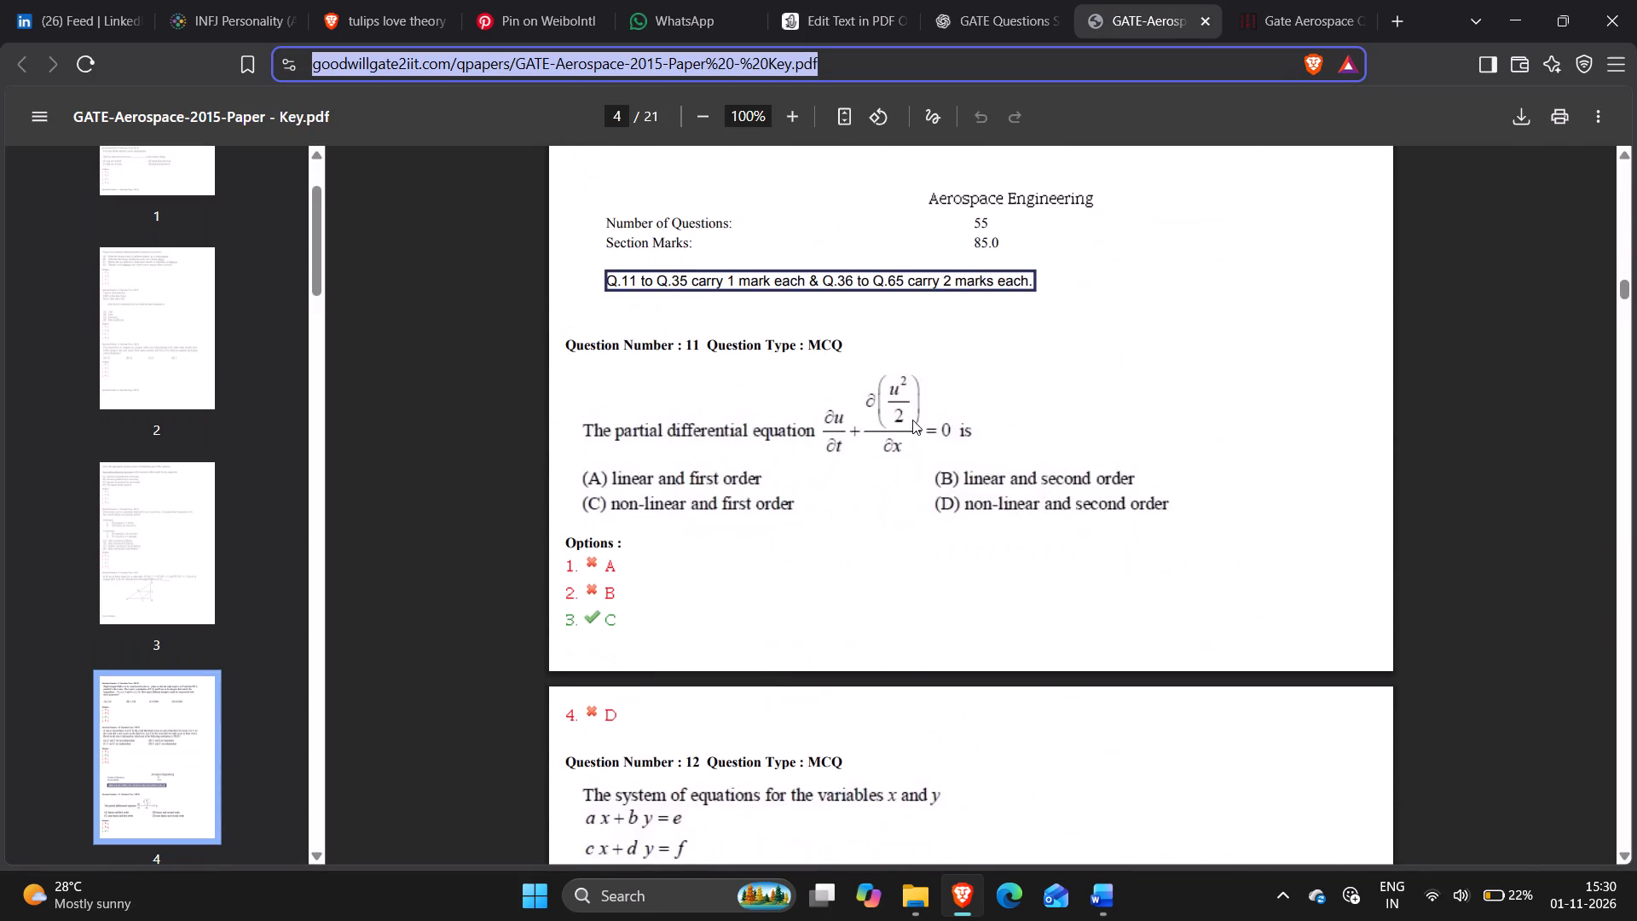
{"action": "scroll", "coordinate": [912, 420], "scroll_direction": "down", "scroll_amount": 6}
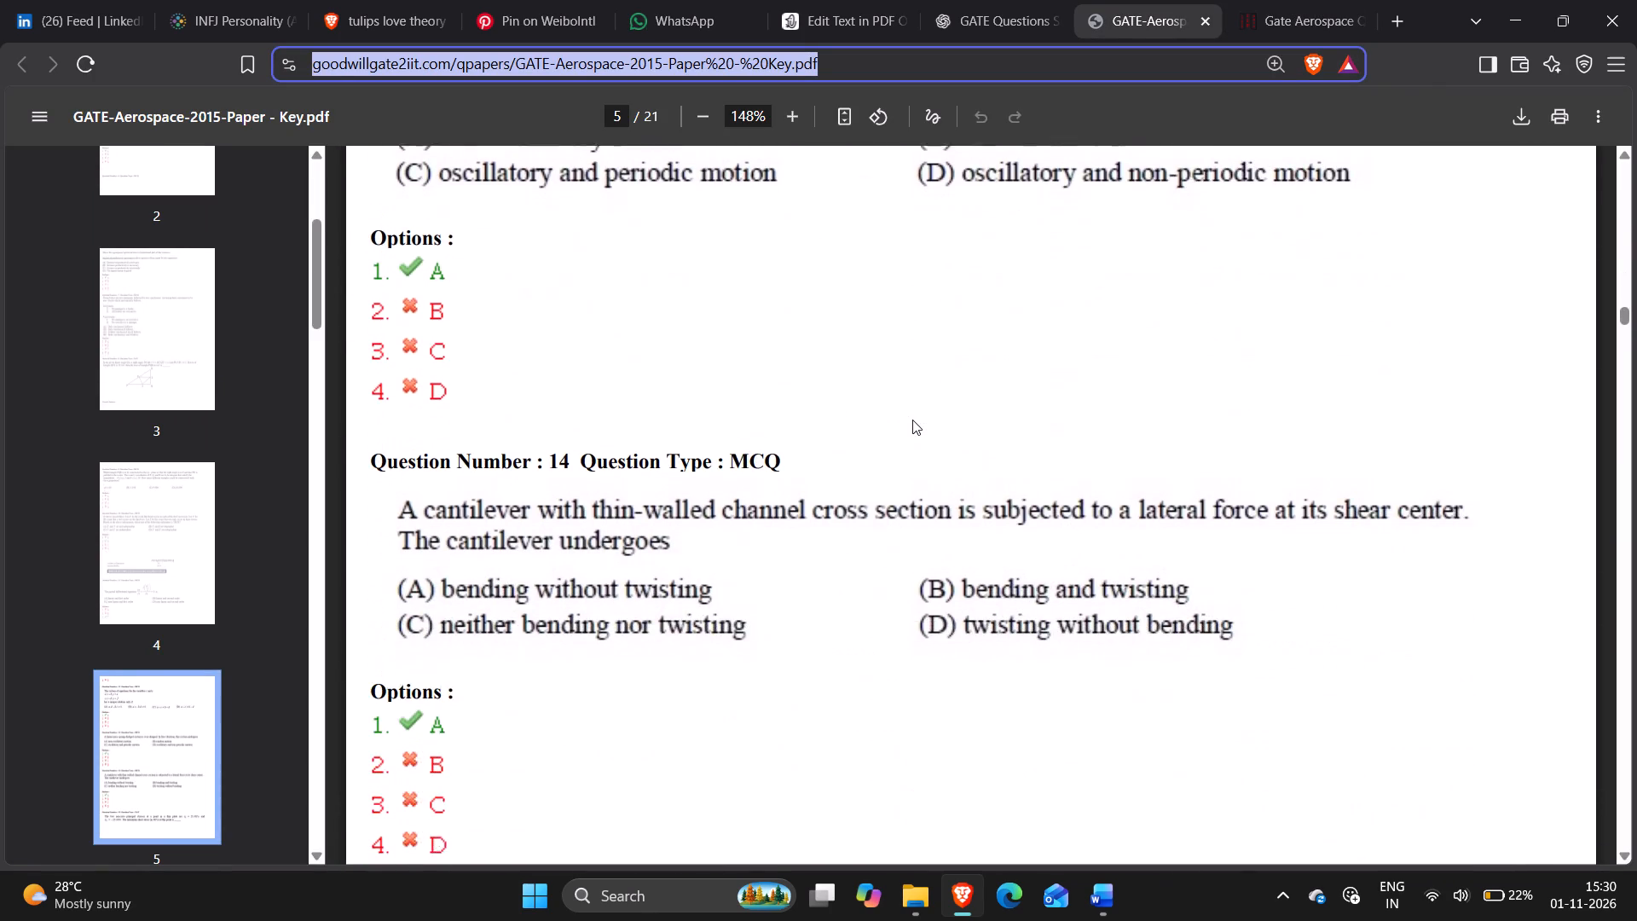
{"action": "scroll", "coordinate": [912, 420], "scroll_direction": "down", "scroll_amount": 12}
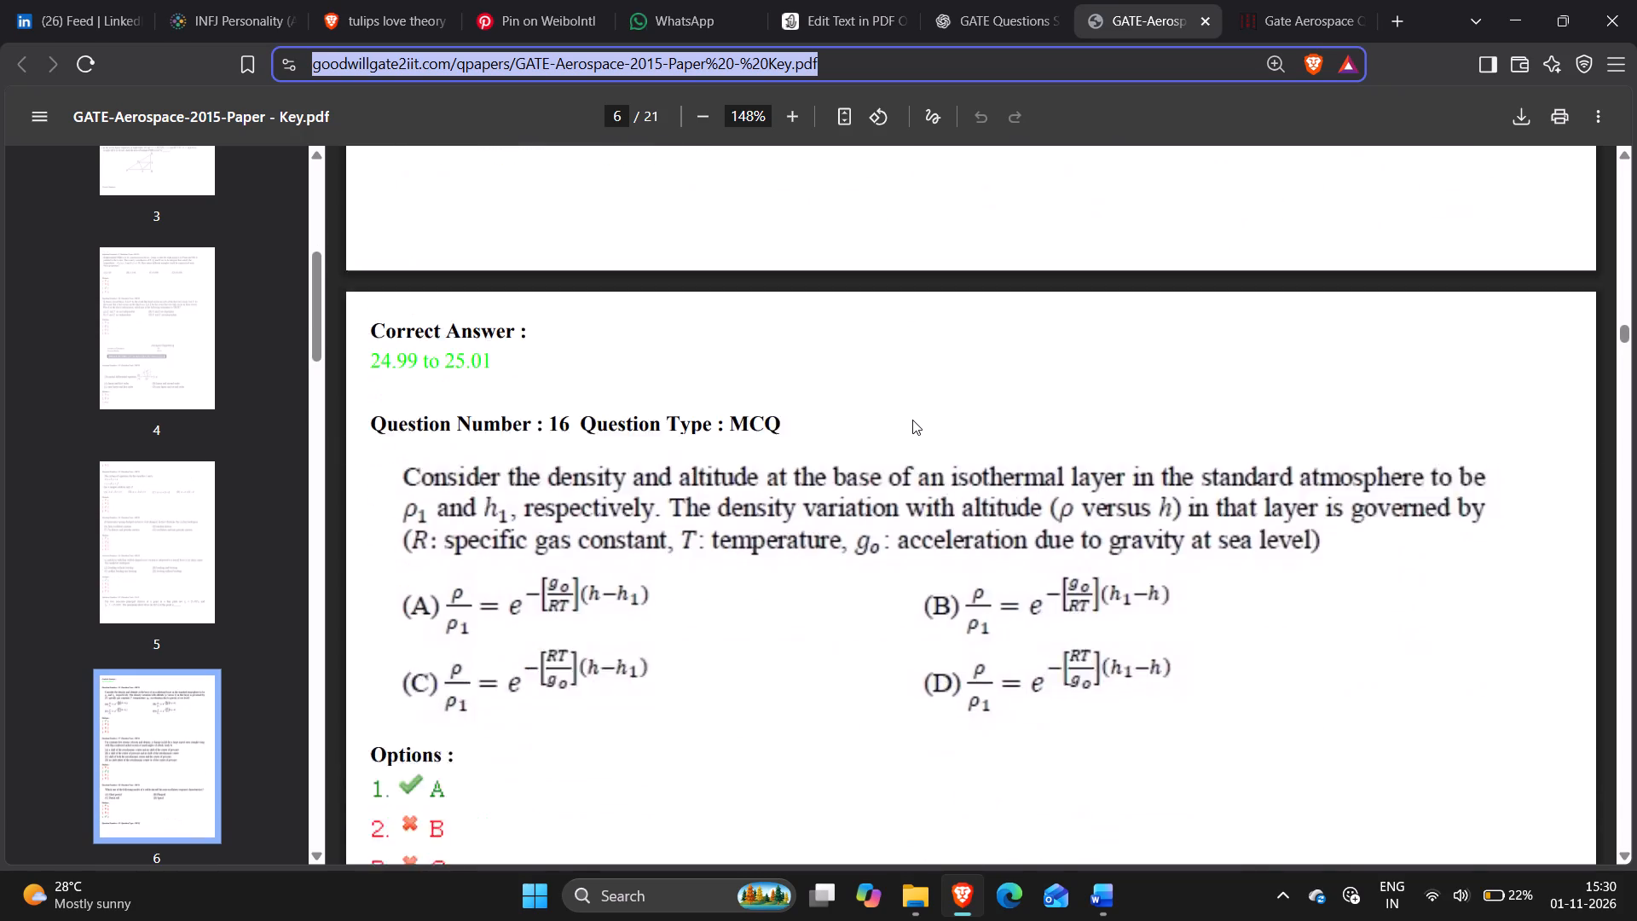
{"action": "scroll", "coordinate": [912, 420], "scroll_direction": "down", "scroll_amount": 12}
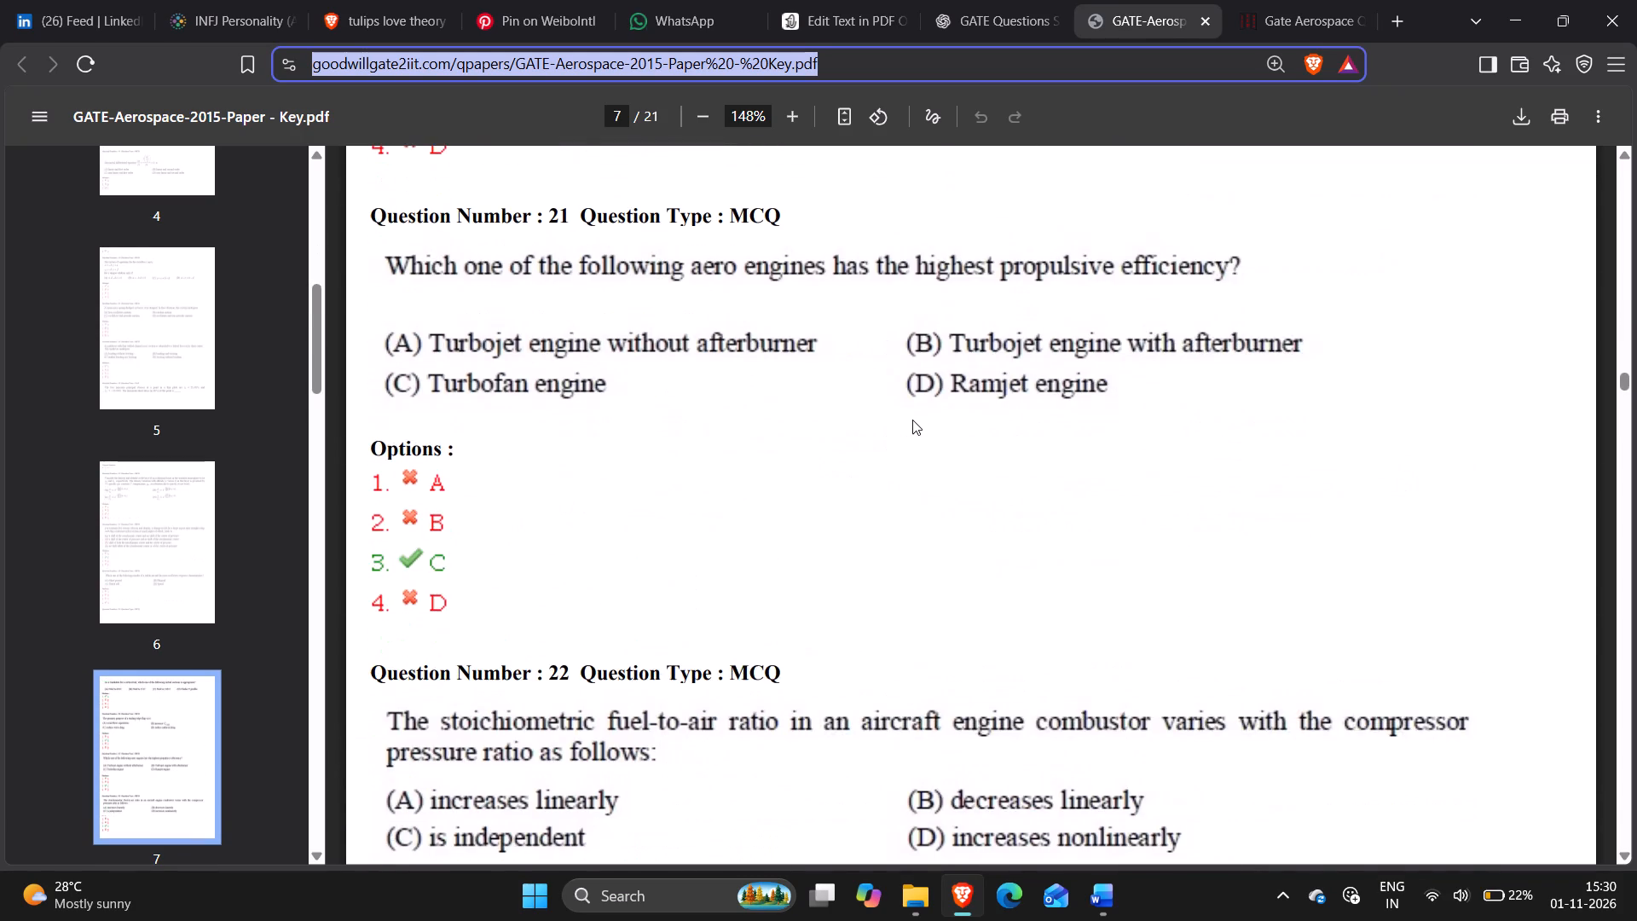
{"action": "scroll", "coordinate": [912, 420], "scroll_direction": "down", "scroll_amount": 5}
{"action": "scroll", "coordinate": [912, 420], "scroll_direction": "up", "scroll_amount": 1}
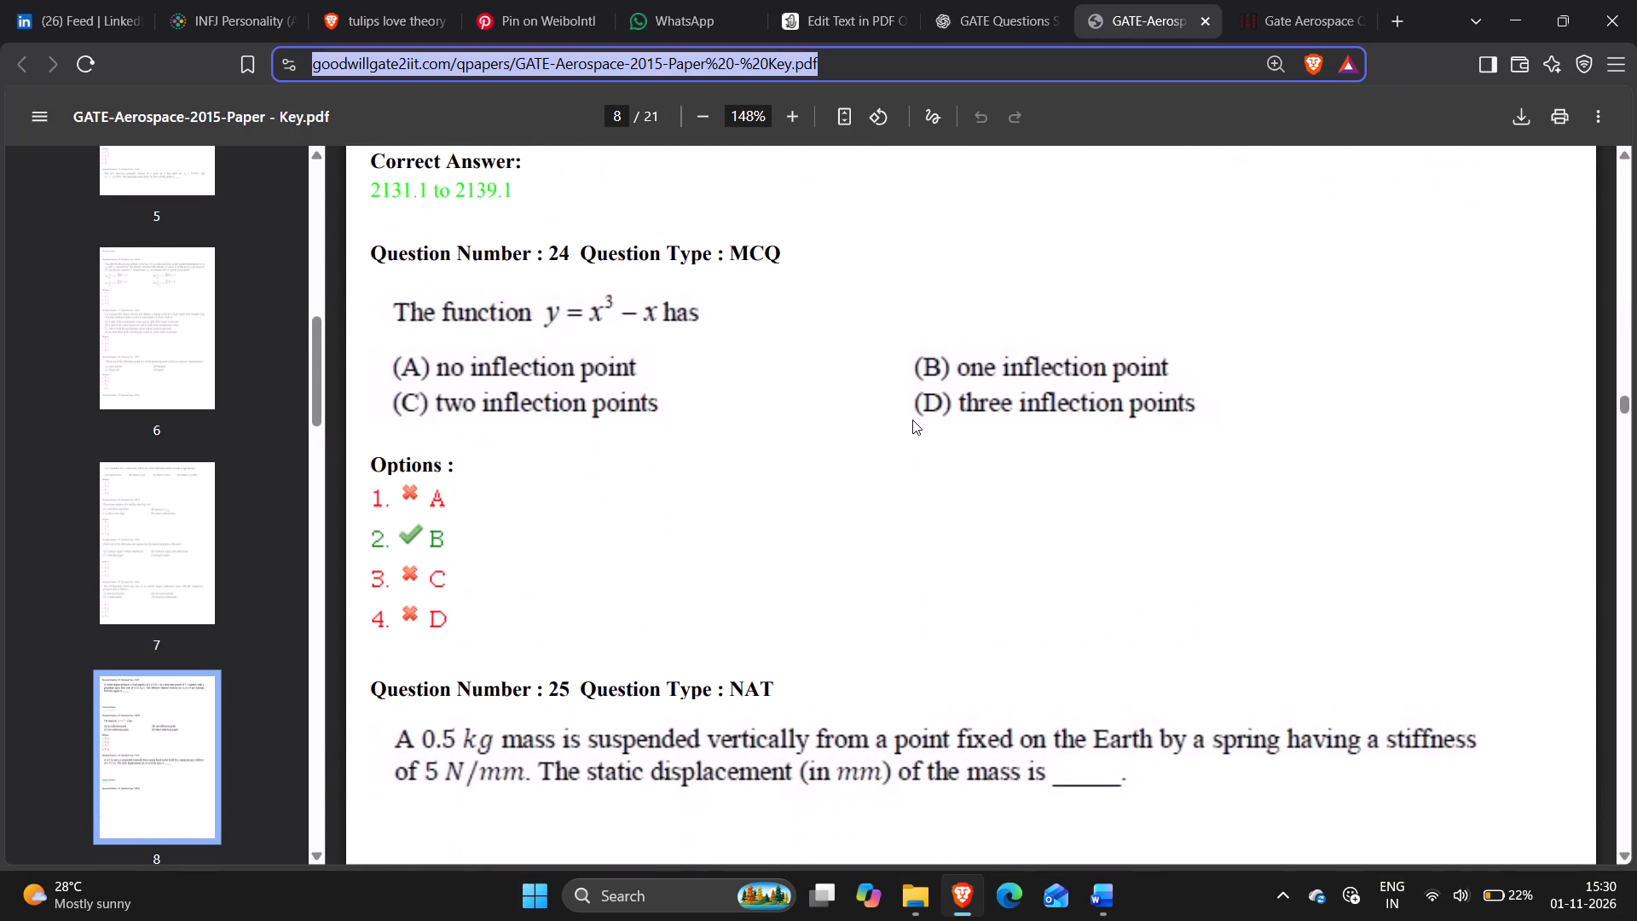
{"action": "scroll", "coordinate": [912, 420], "scroll_direction": "up", "scroll_amount": 1}
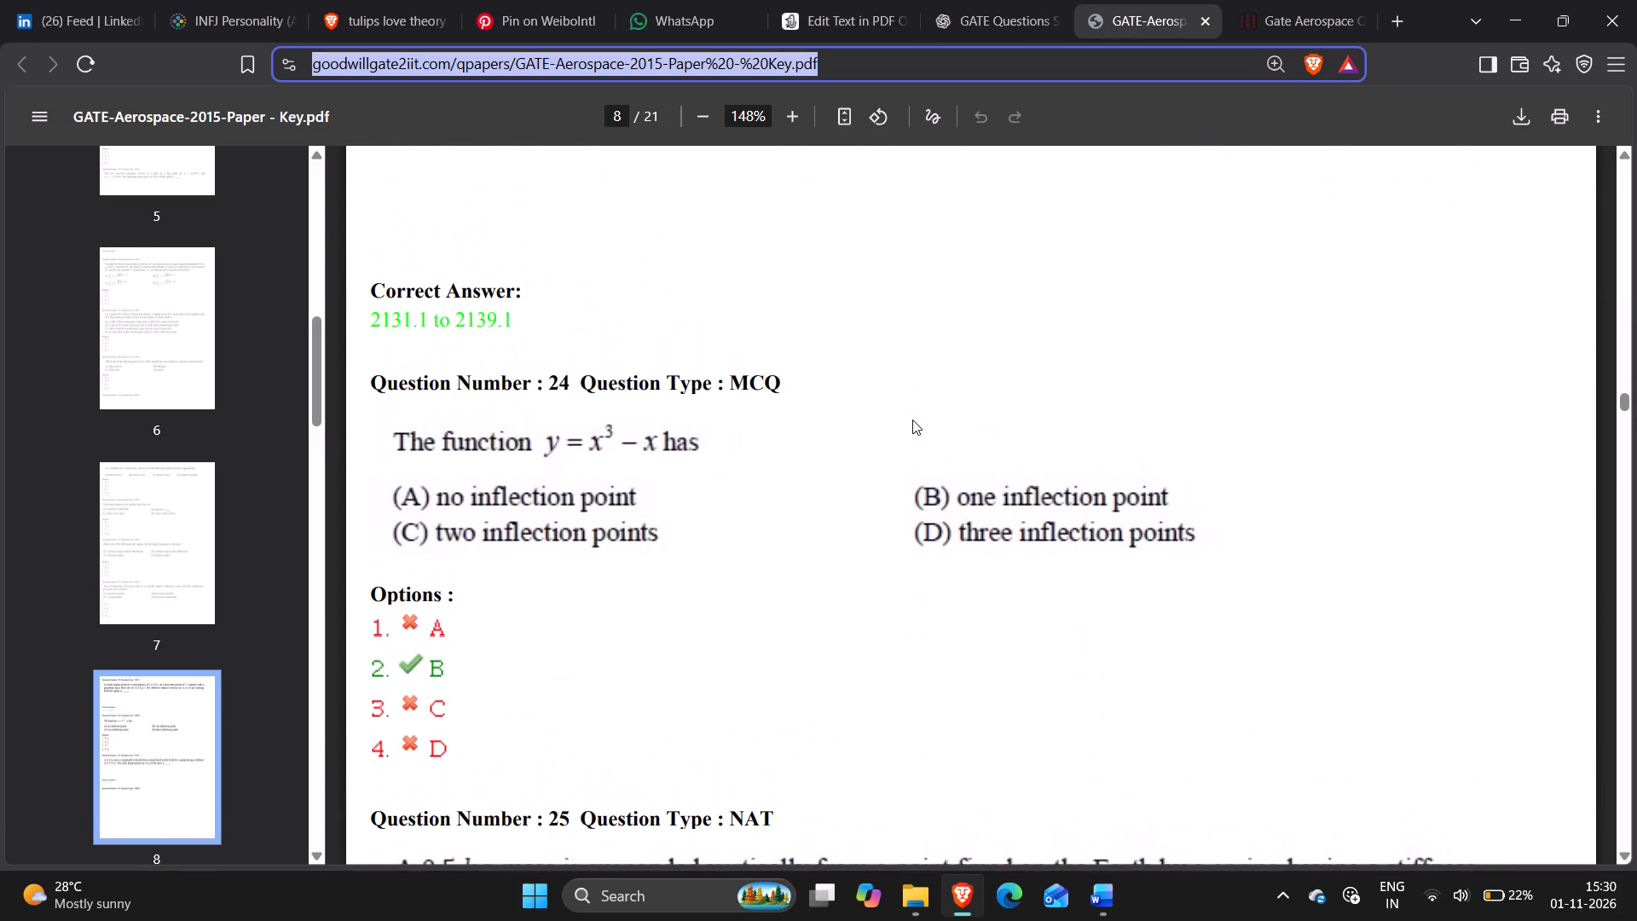
{"action": "key", "text": "Print"}
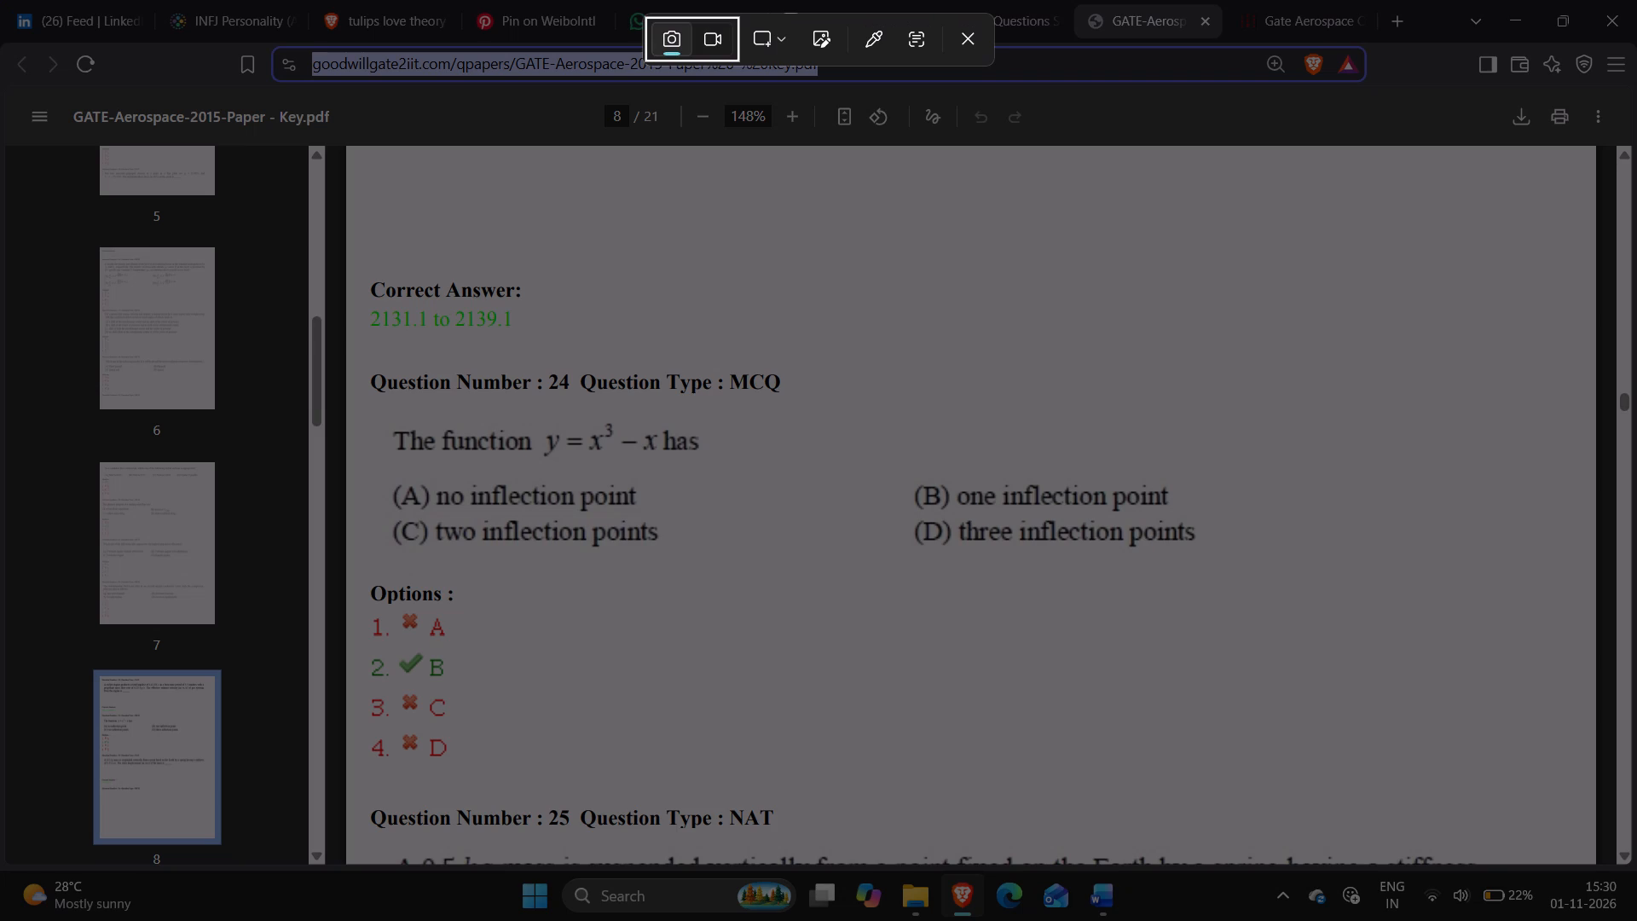
{"action": "left_click_drag", "start_coordinate": [355, 351], "coordinate": [1101, 620]}
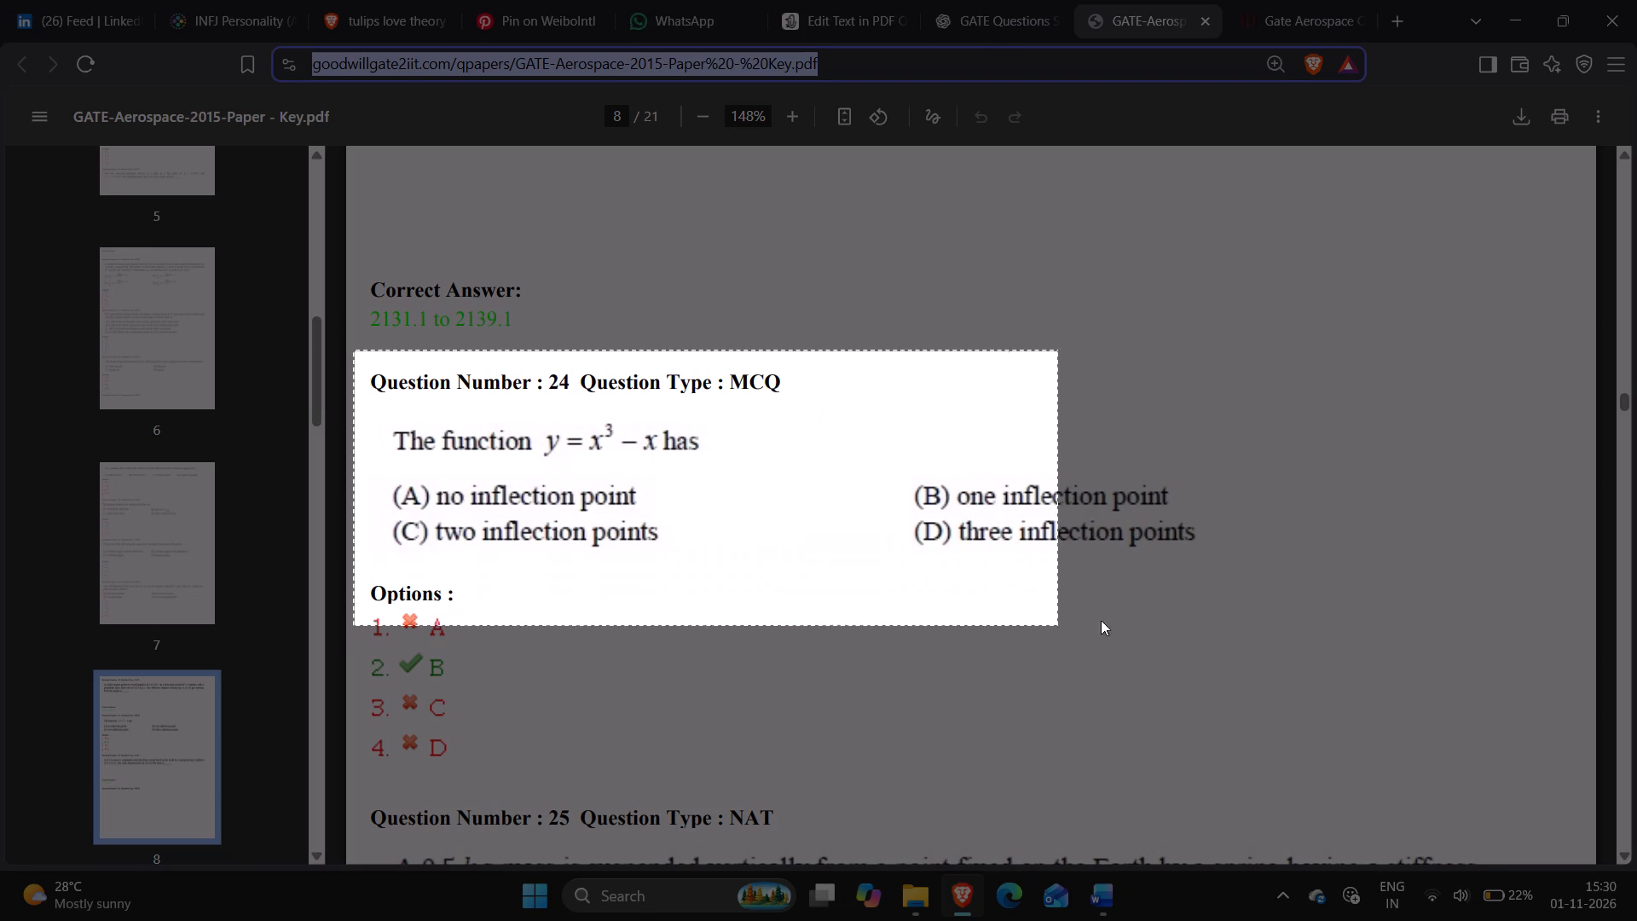
{"action": "left_click_drag", "start_coordinate": [1101, 620], "coordinate": [1227, 571]}
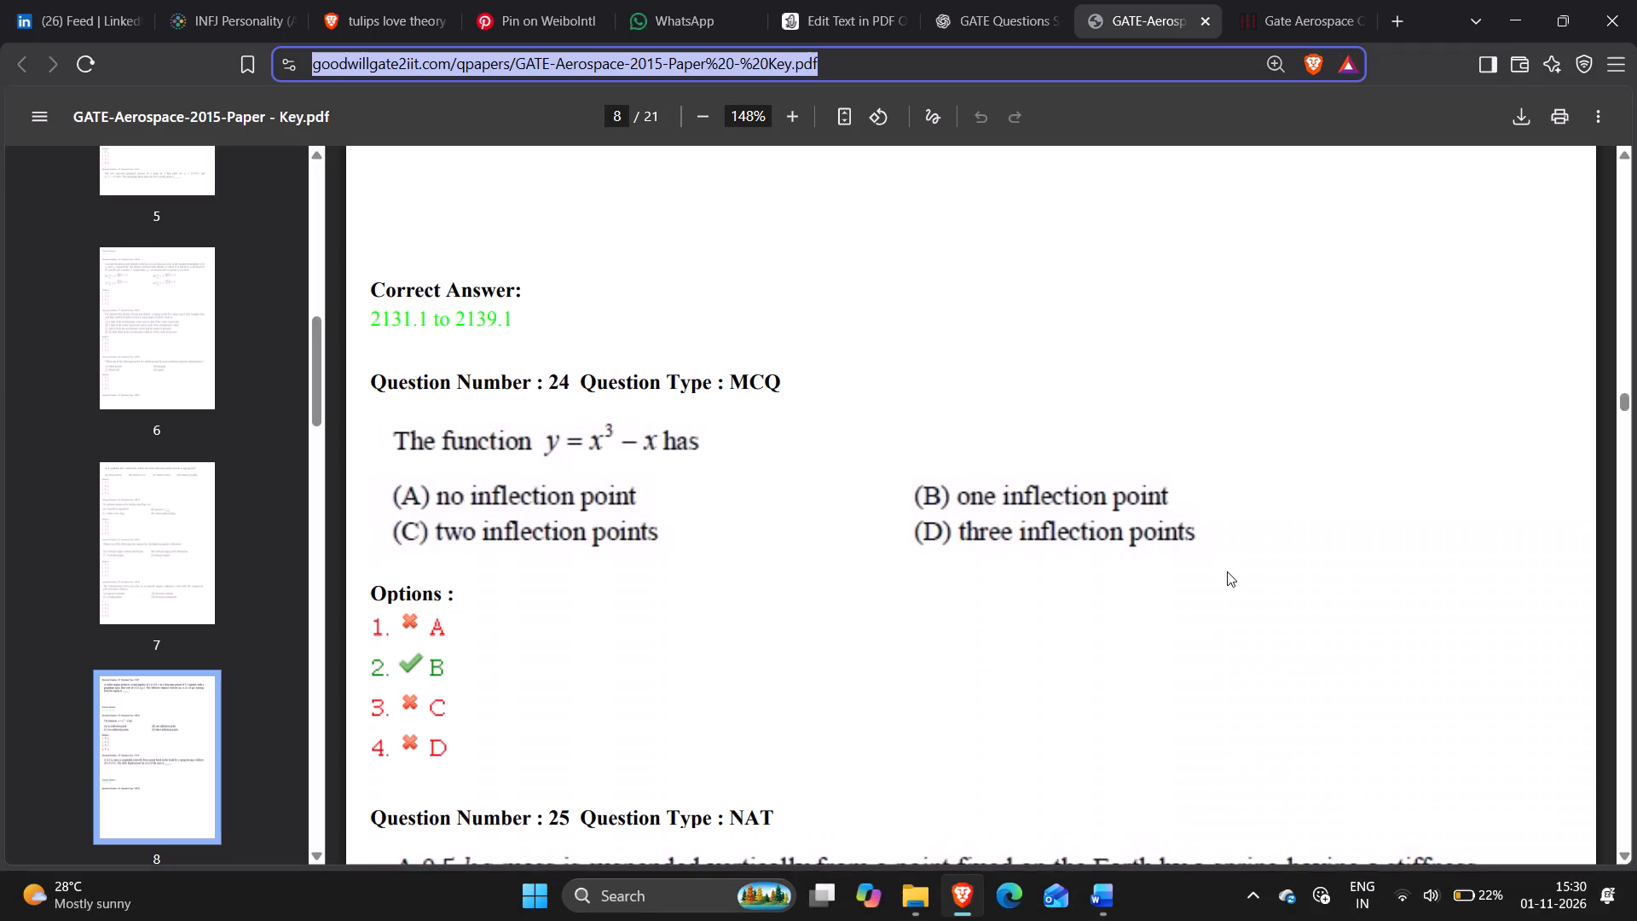
Compare Questions 24 to 26 in the 2015 paper with the question numbers and topics in ChatGPT's table.
{"action": "scroll", "coordinate": [1160, 356], "scroll_direction": "down", "scroll_amount": 1}
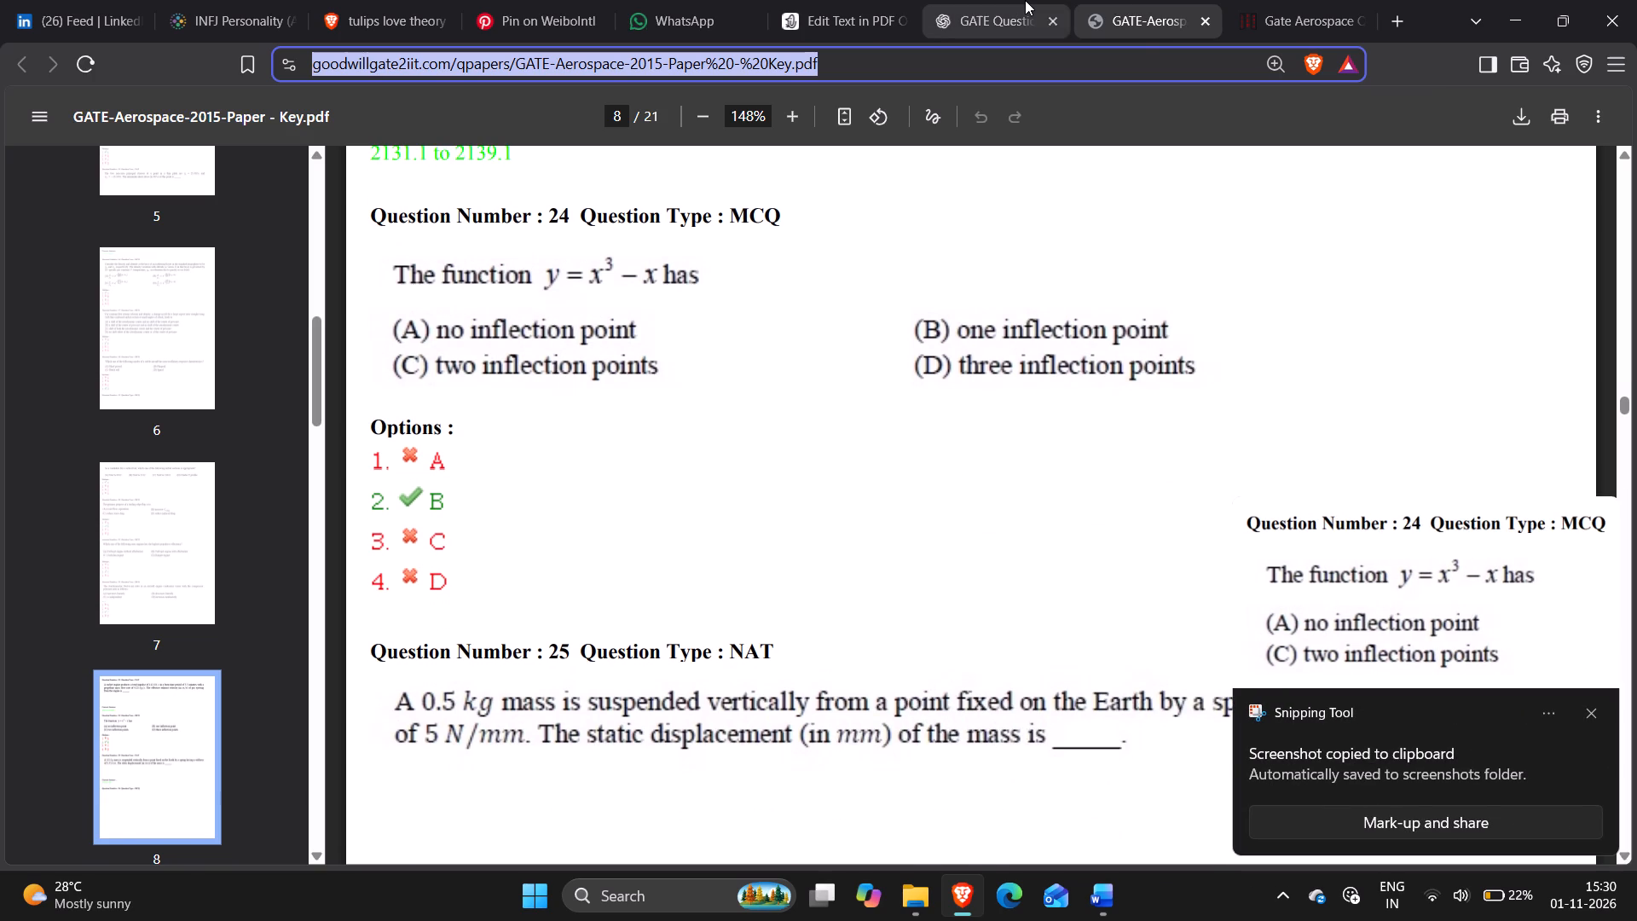
{"action": "left_click", "coordinate": [1025, 0]}
{"action": "left_click", "coordinate": [1140, 0]}
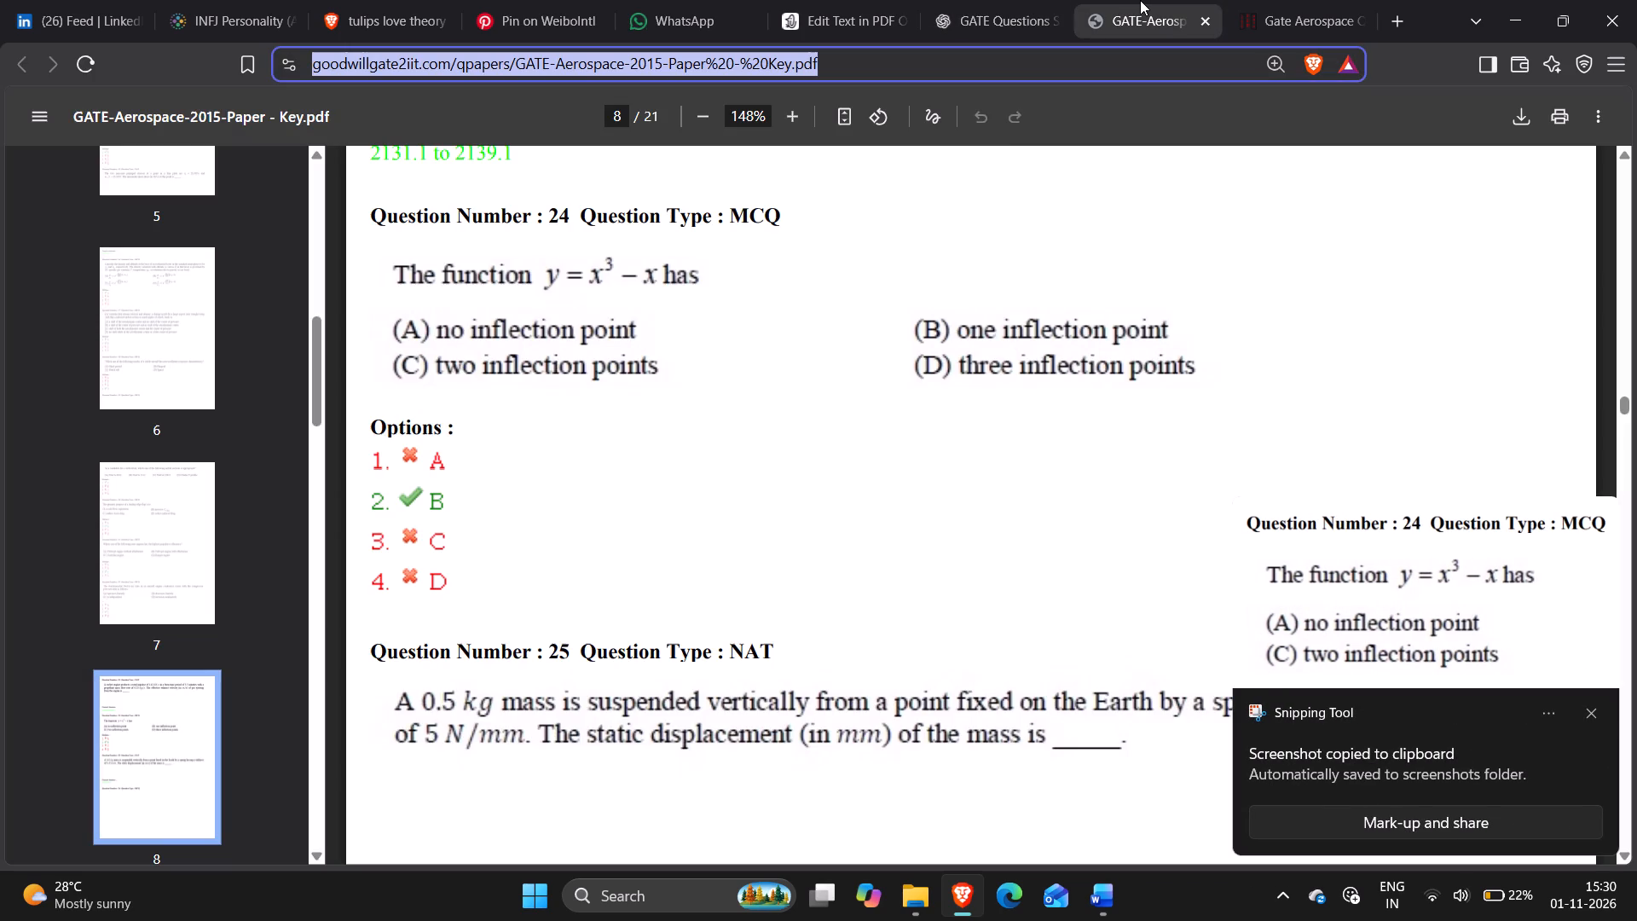
{"action": "scroll", "coordinate": [883, 345], "scroll_direction": "down", "scroll_amount": 4}
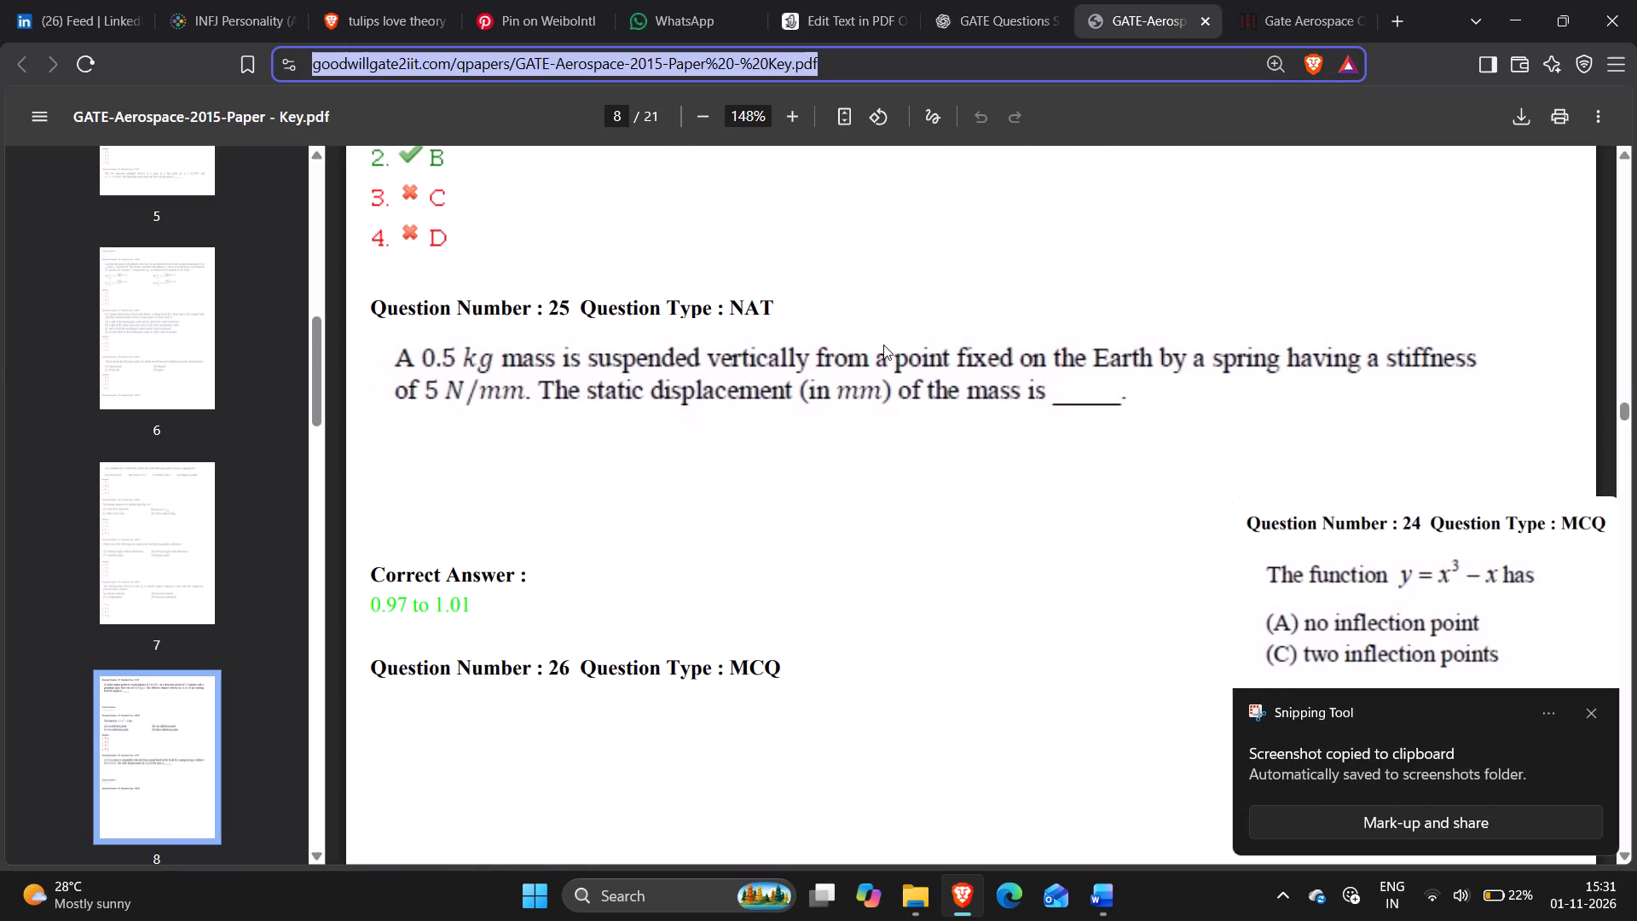
{"action": "scroll", "coordinate": [883, 345], "scroll_direction": "right", "scroll_amount": 1}
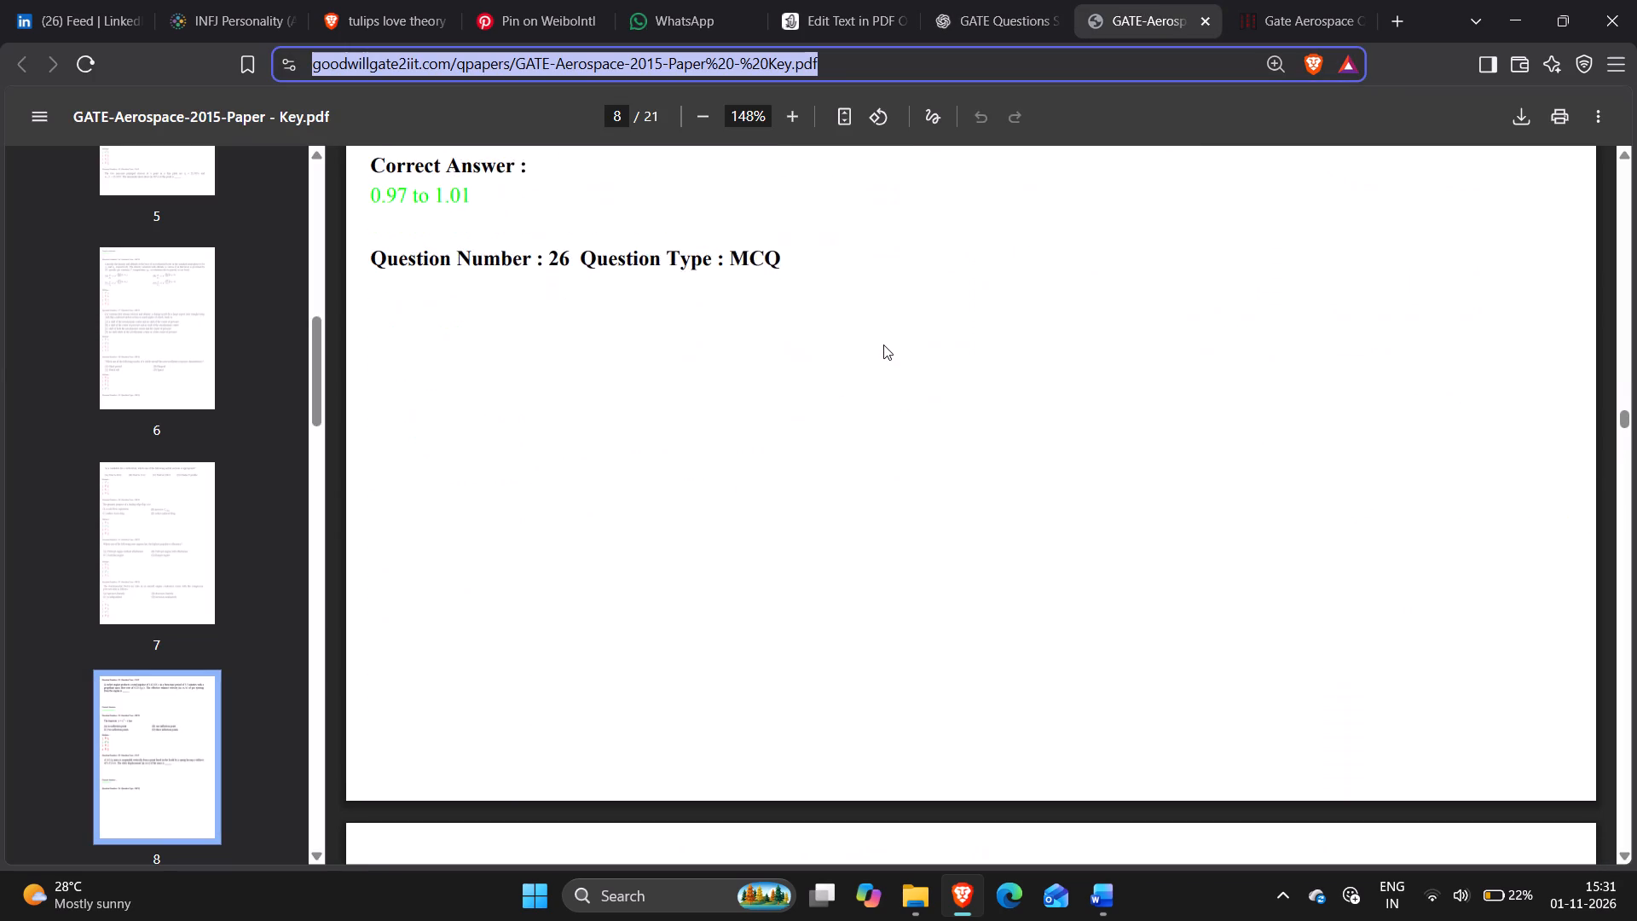
{"action": "scroll", "coordinate": [883, 345], "scroll_direction": "right", "scroll_amount": 1}
{"action": "left_click", "coordinate": [1004, 0]}
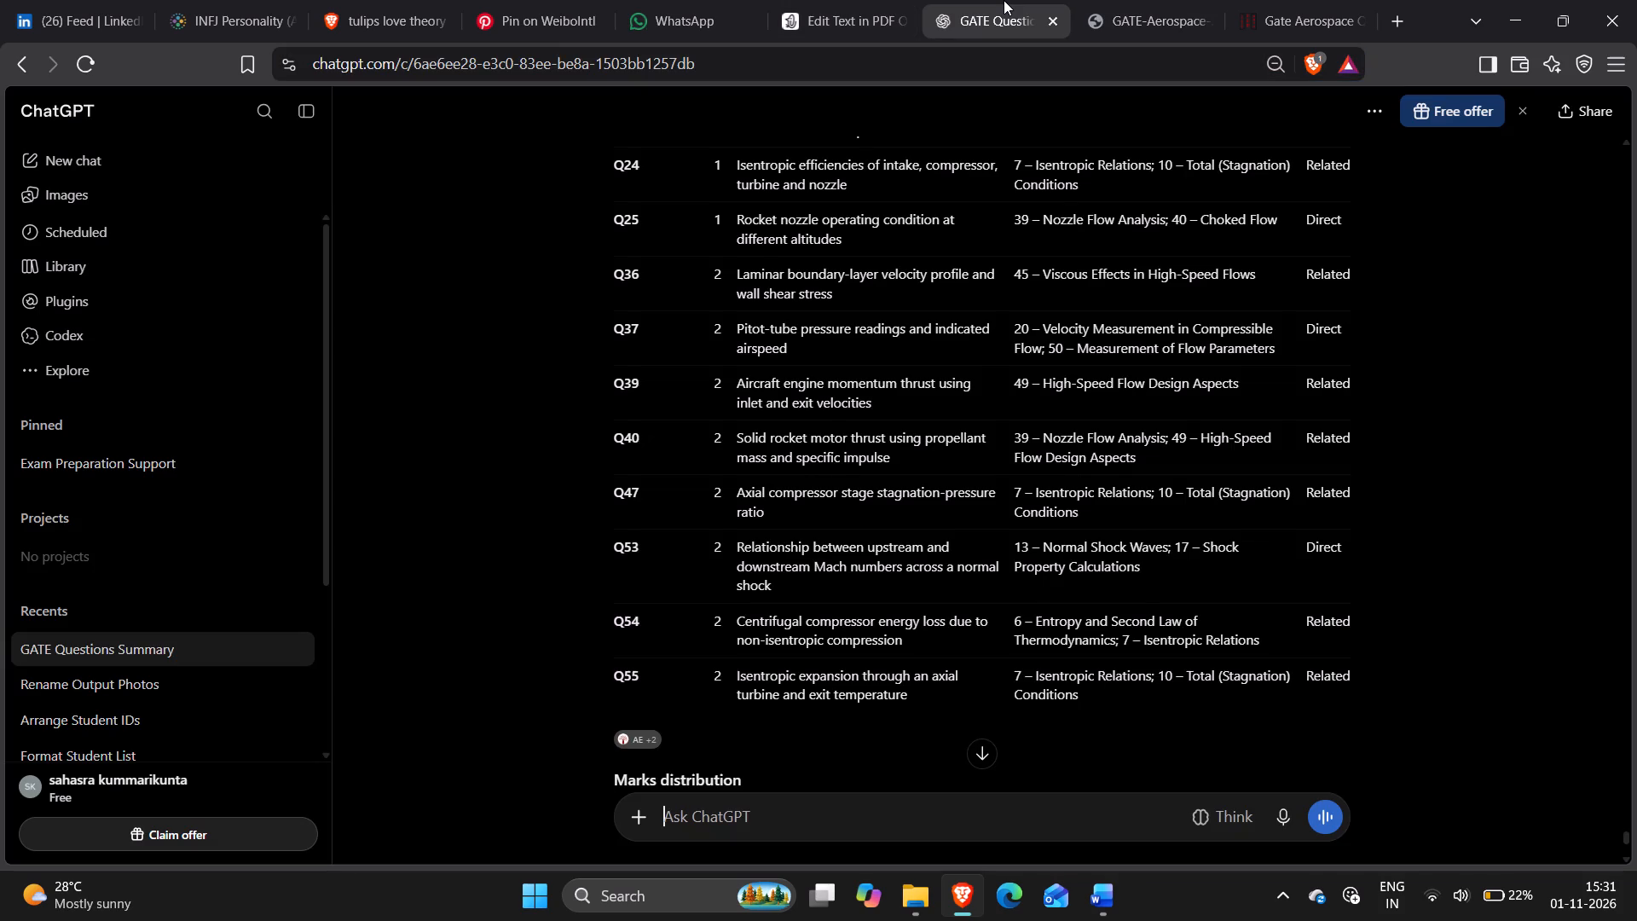
{"action": "scroll", "coordinate": [967, 211], "scroll_direction": "up", "scroll_amount": 1}
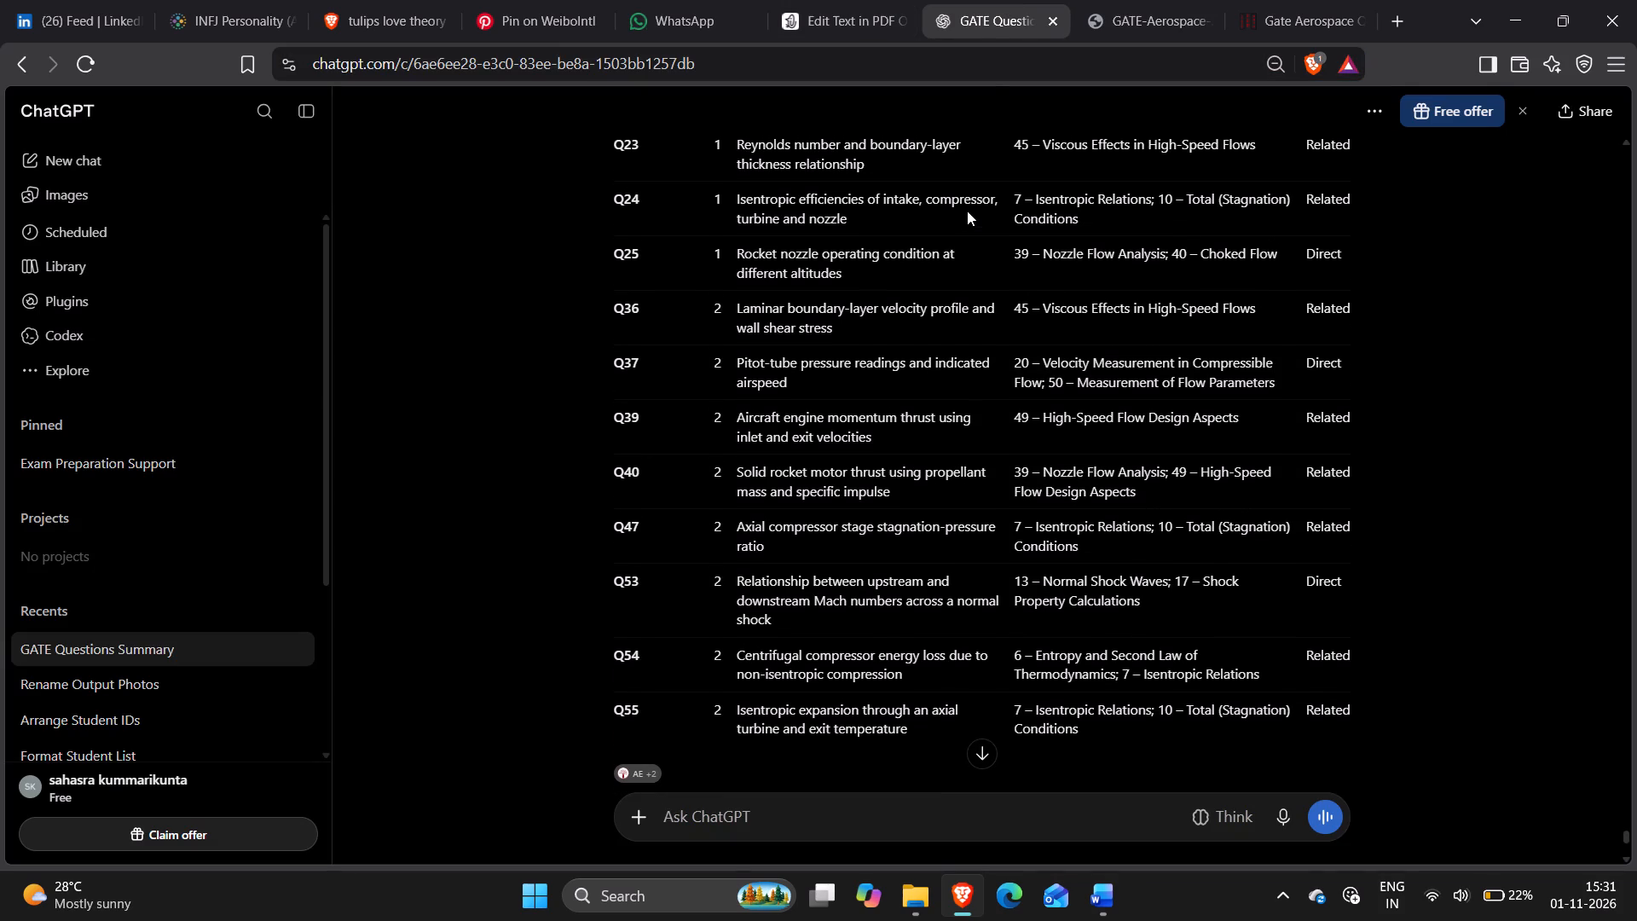
{"action": "scroll", "coordinate": [967, 211], "scroll_direction": "up", "scroll_amount": 1}
{"action": "left_click", "coordinate": [1124, 0]}
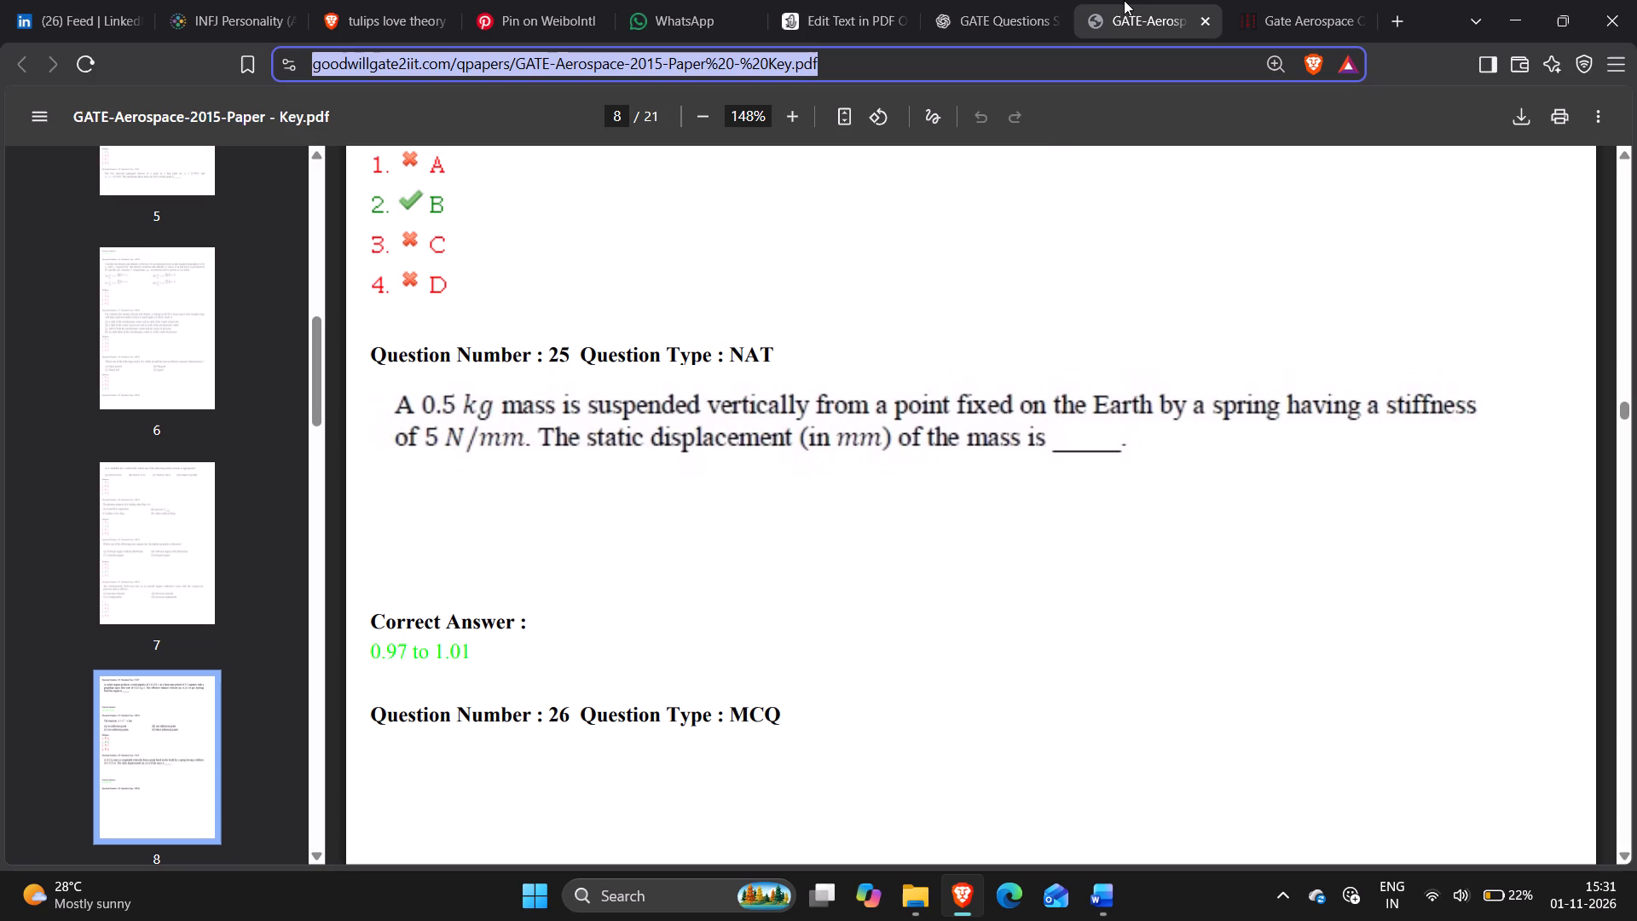
Find Question 23 on rocket engine exhaust velocity on page 8 of the 2015 paper and capture a screenshot of its heading and text.
{"action": "scroll", "coordinate": [960, 327], "scroll_direction": "up", "scroll_amount": 3}
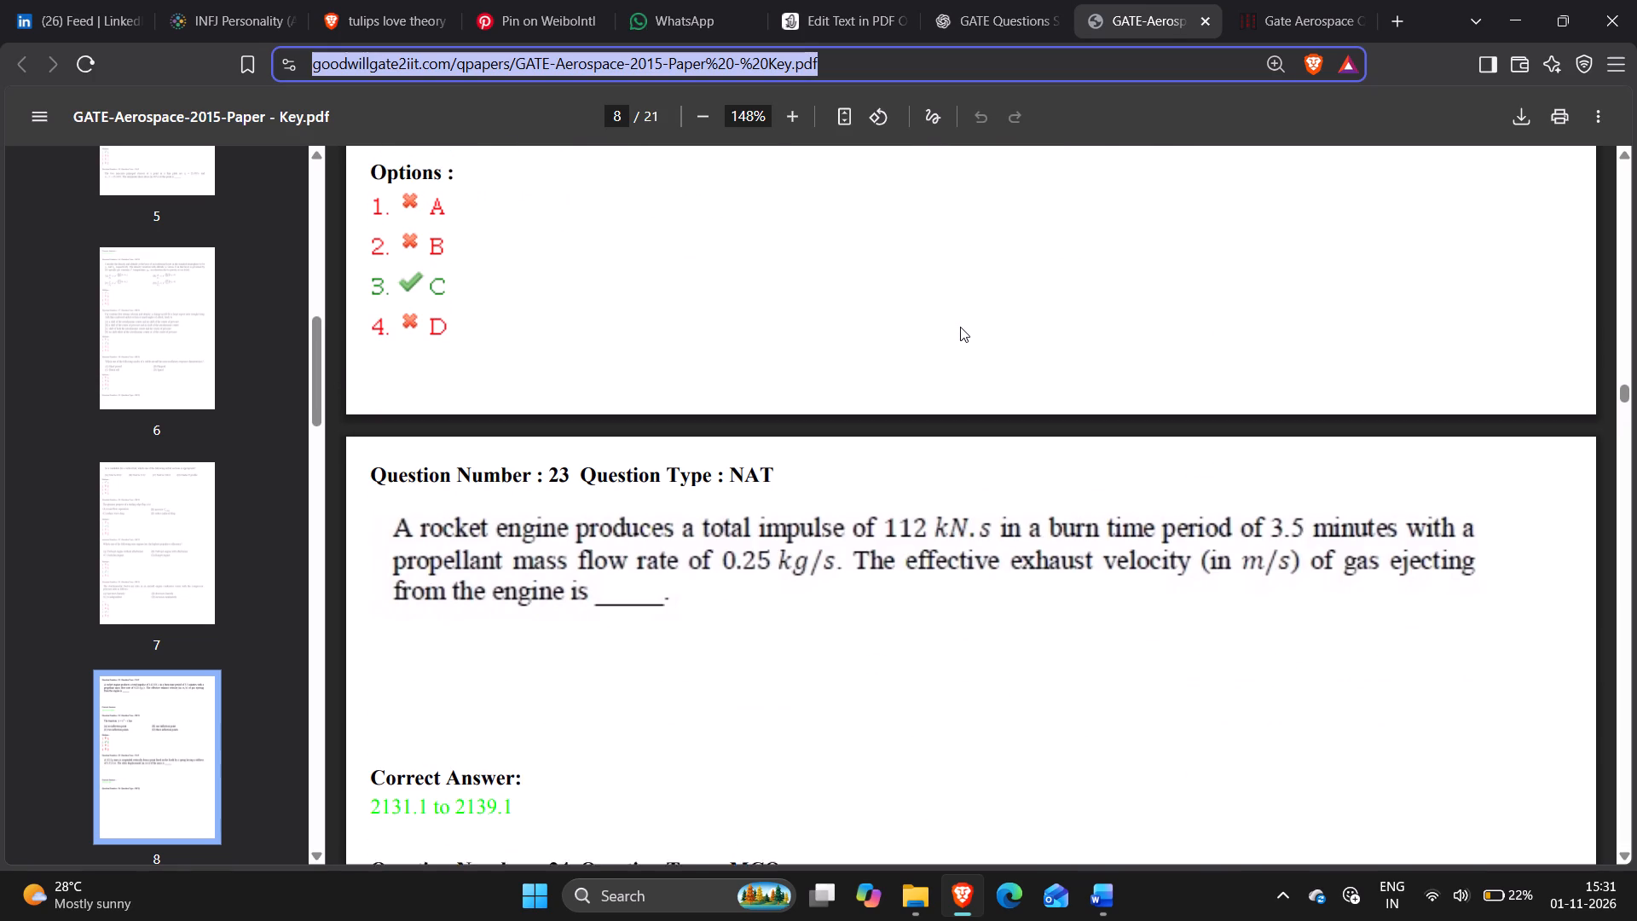
{"action": "scroll", "coordinate": [960, 327], "scroll_direction": "up", "scroll_amount": 3}
{"action": "key", "text": "Print"}
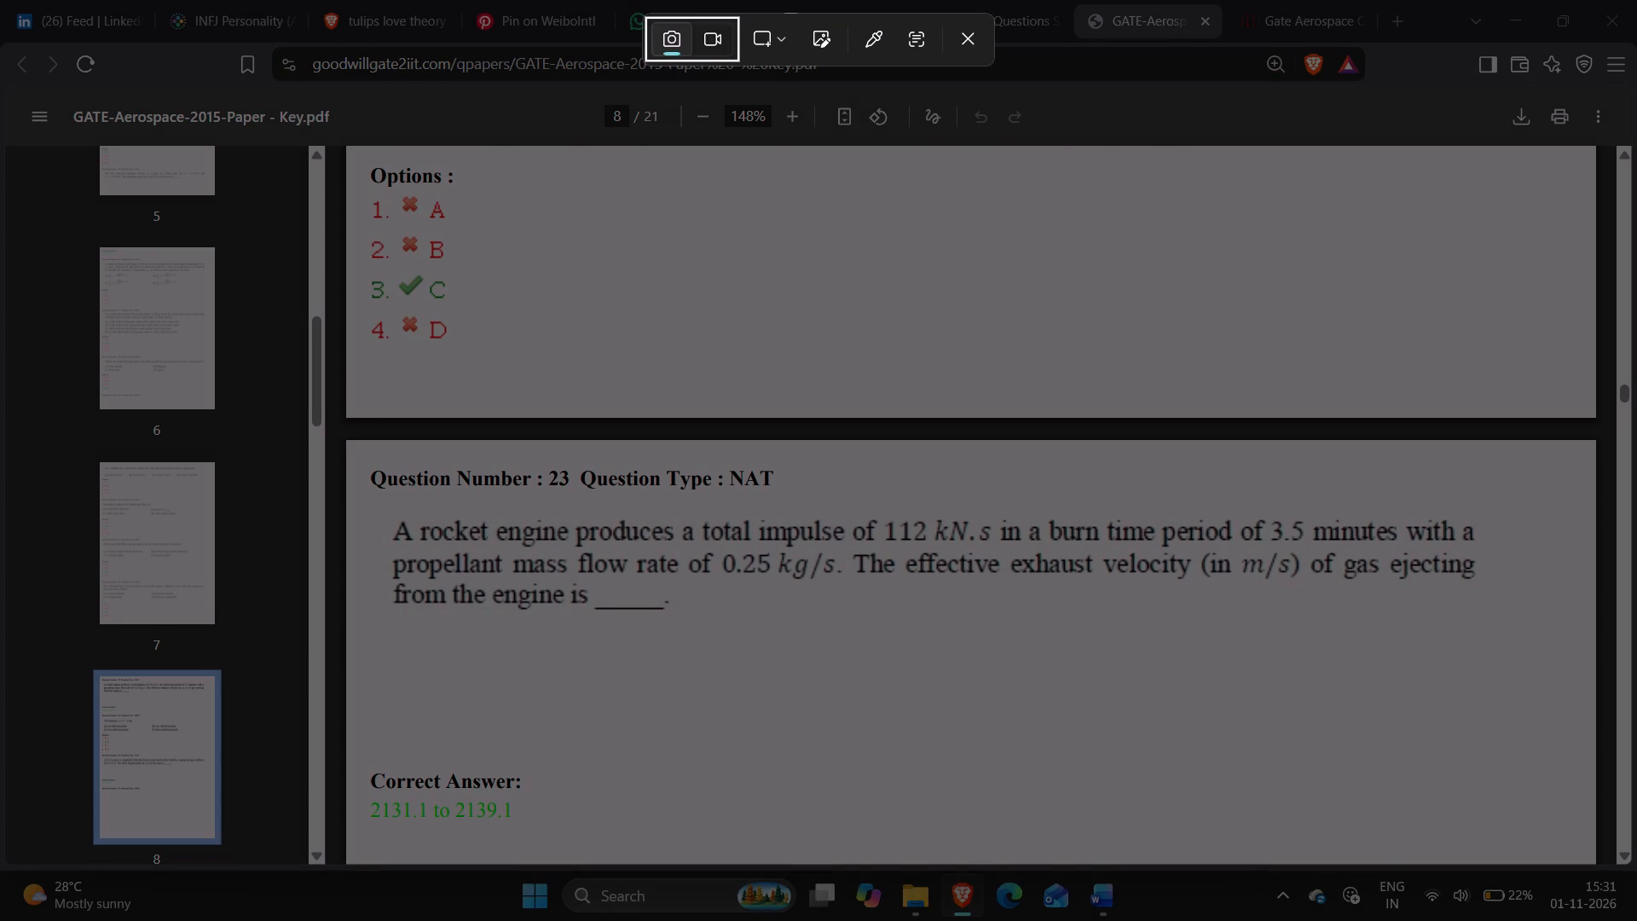
{"action": "left_click_drag", "start_coordinate": [360, 451], "coordinate": [1426, 777]}
{"action": "scroll", "coordinate": [657, 772], "scroll_direction": "right", "scroll_amount": 1}
{"action": "scroll", "coordinate": [1222, 740], "scroll_direction": "right", "scroll_amount": 1}
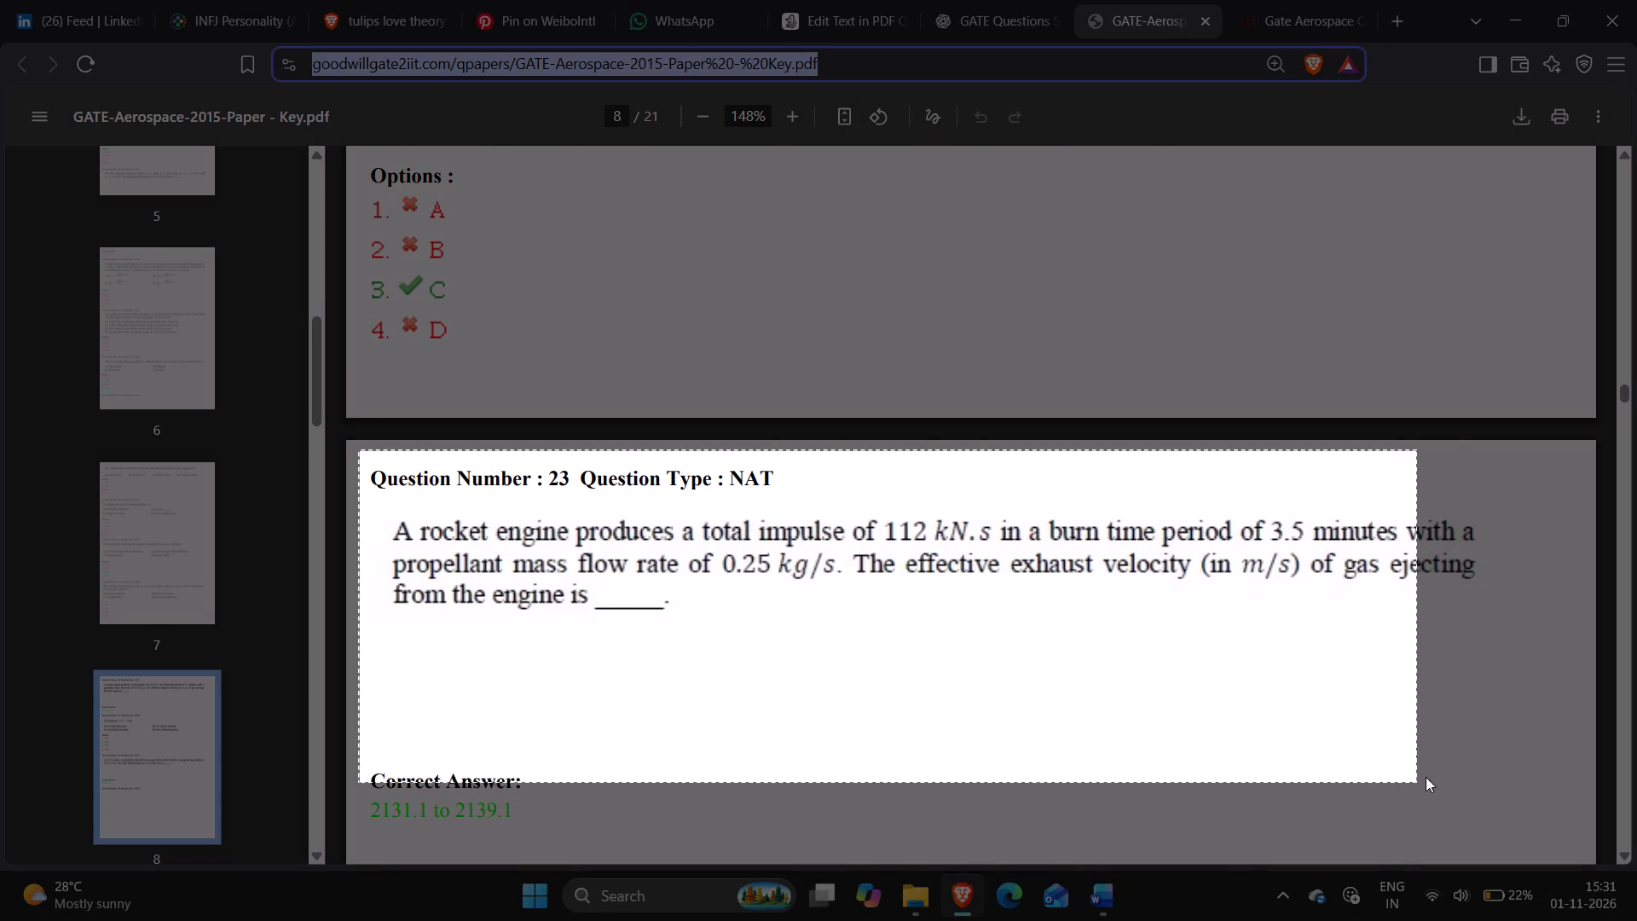
{"action": "scroll", "coordinate": [1426, 777], "scroll_direction": "right", "scroll_amount": 1}
{"action": "left_click_drag", "start_coordinate": [1426, 777], "coordinate": [1524, 668]}
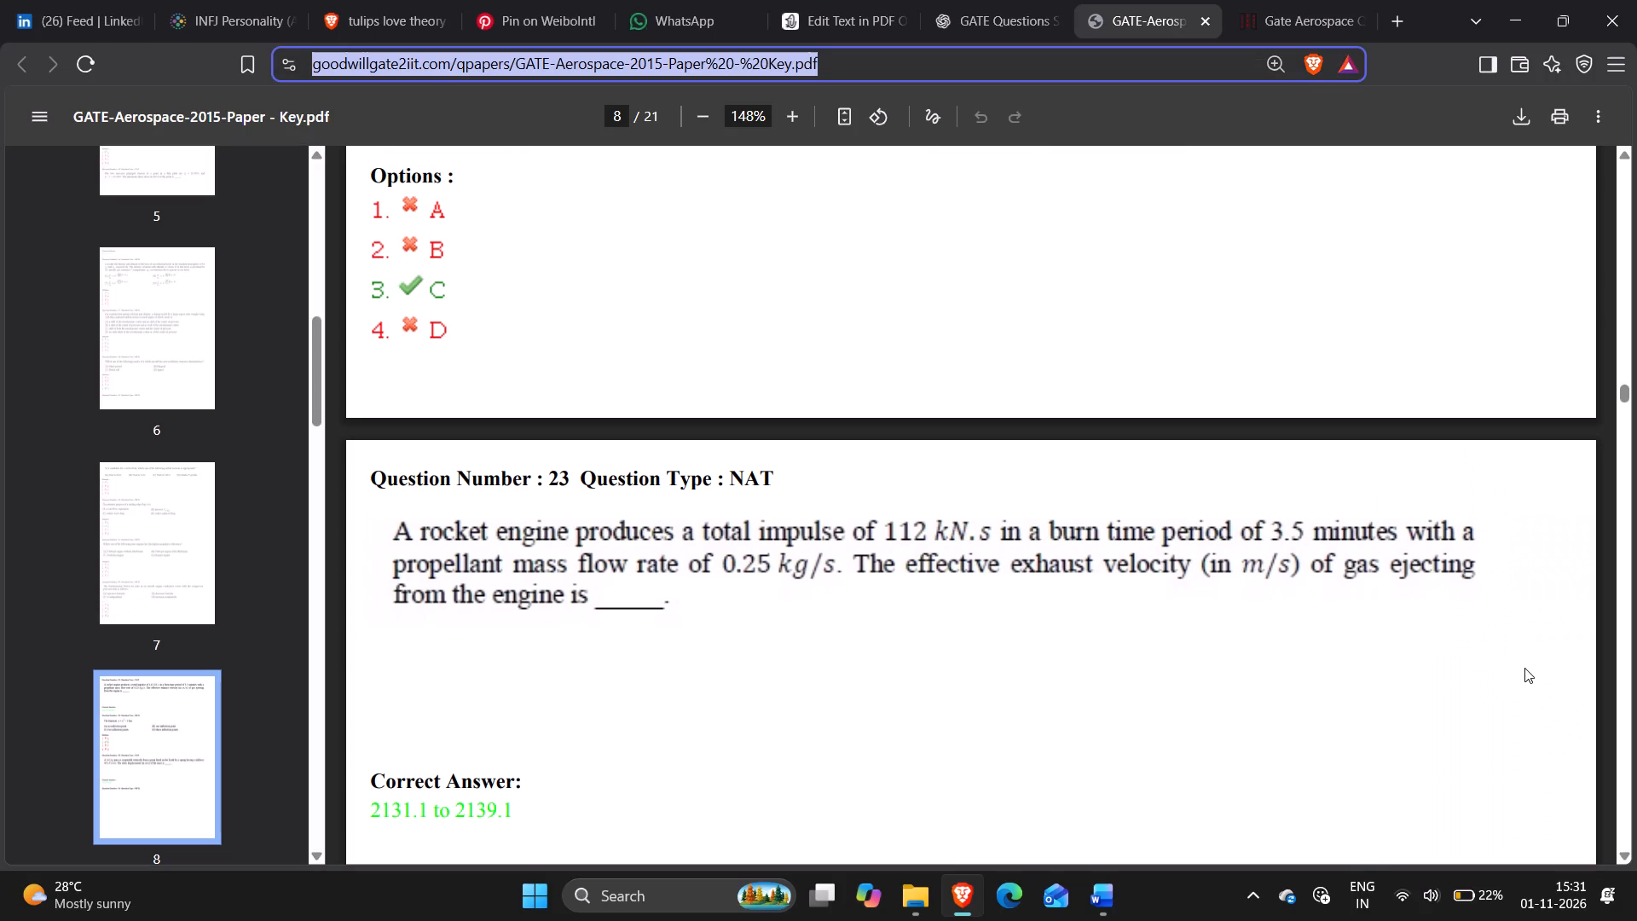
Examine the questions on pages 8 to 12 of the 2015 paper, up to Question 38, against ChatGPT's table of topics.
{"action": "scroll", "coordinate": [979, 581], "scroll_direction": "down", "scroll_amount": 3}
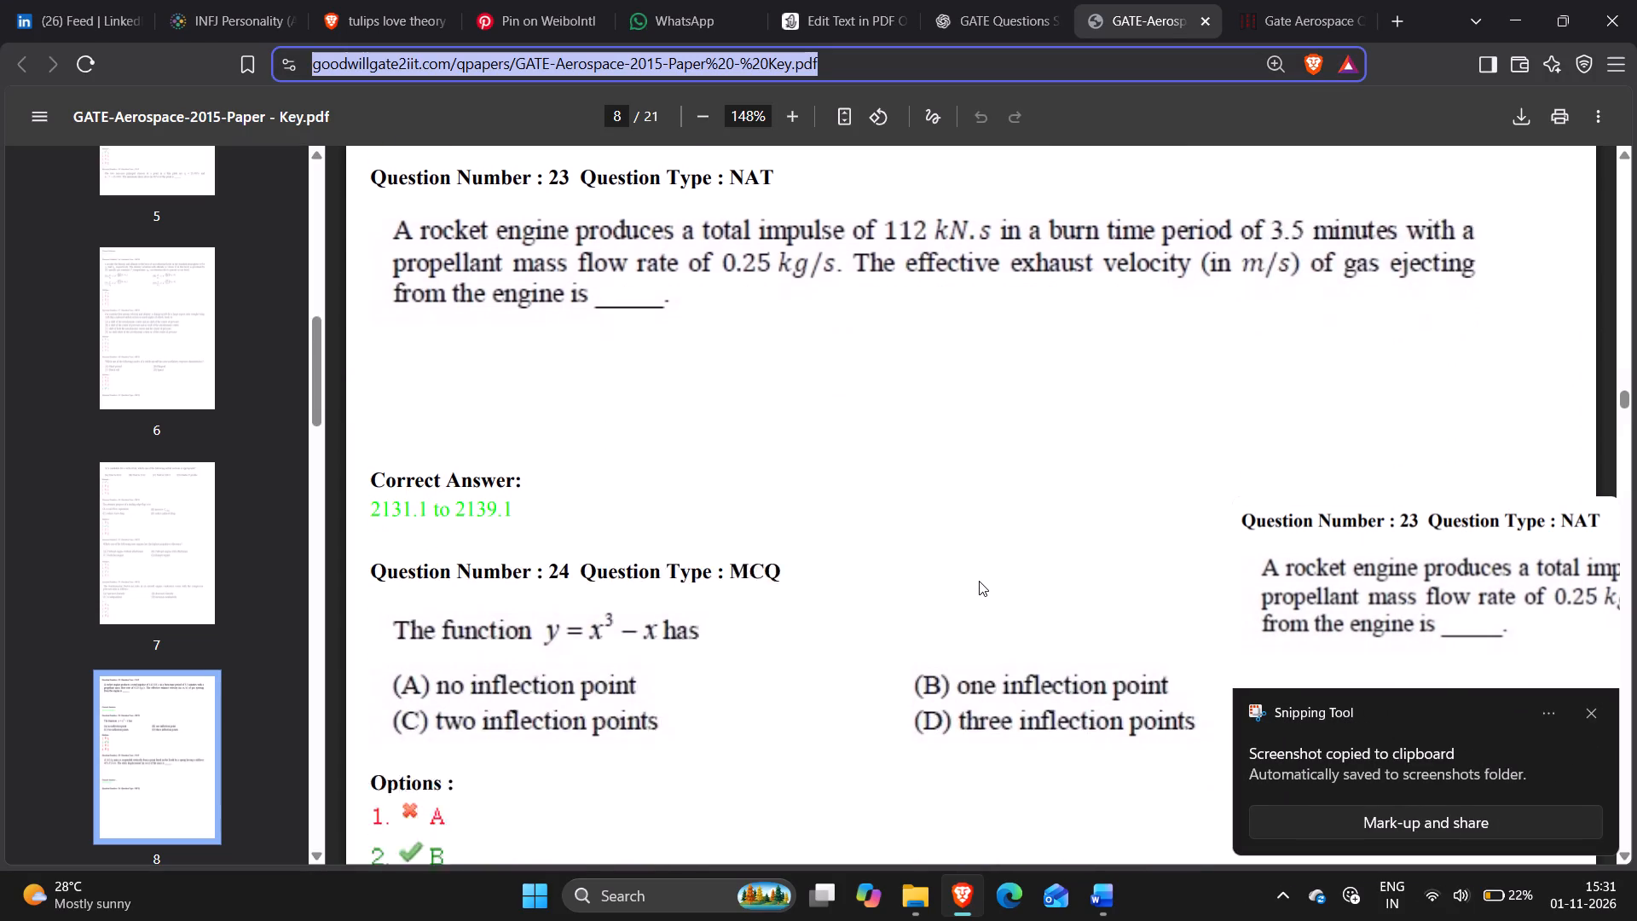
{"action": "scroll", "coordinate": [979, 581], "scroll_direction": "down", "scroll_amount": 9}
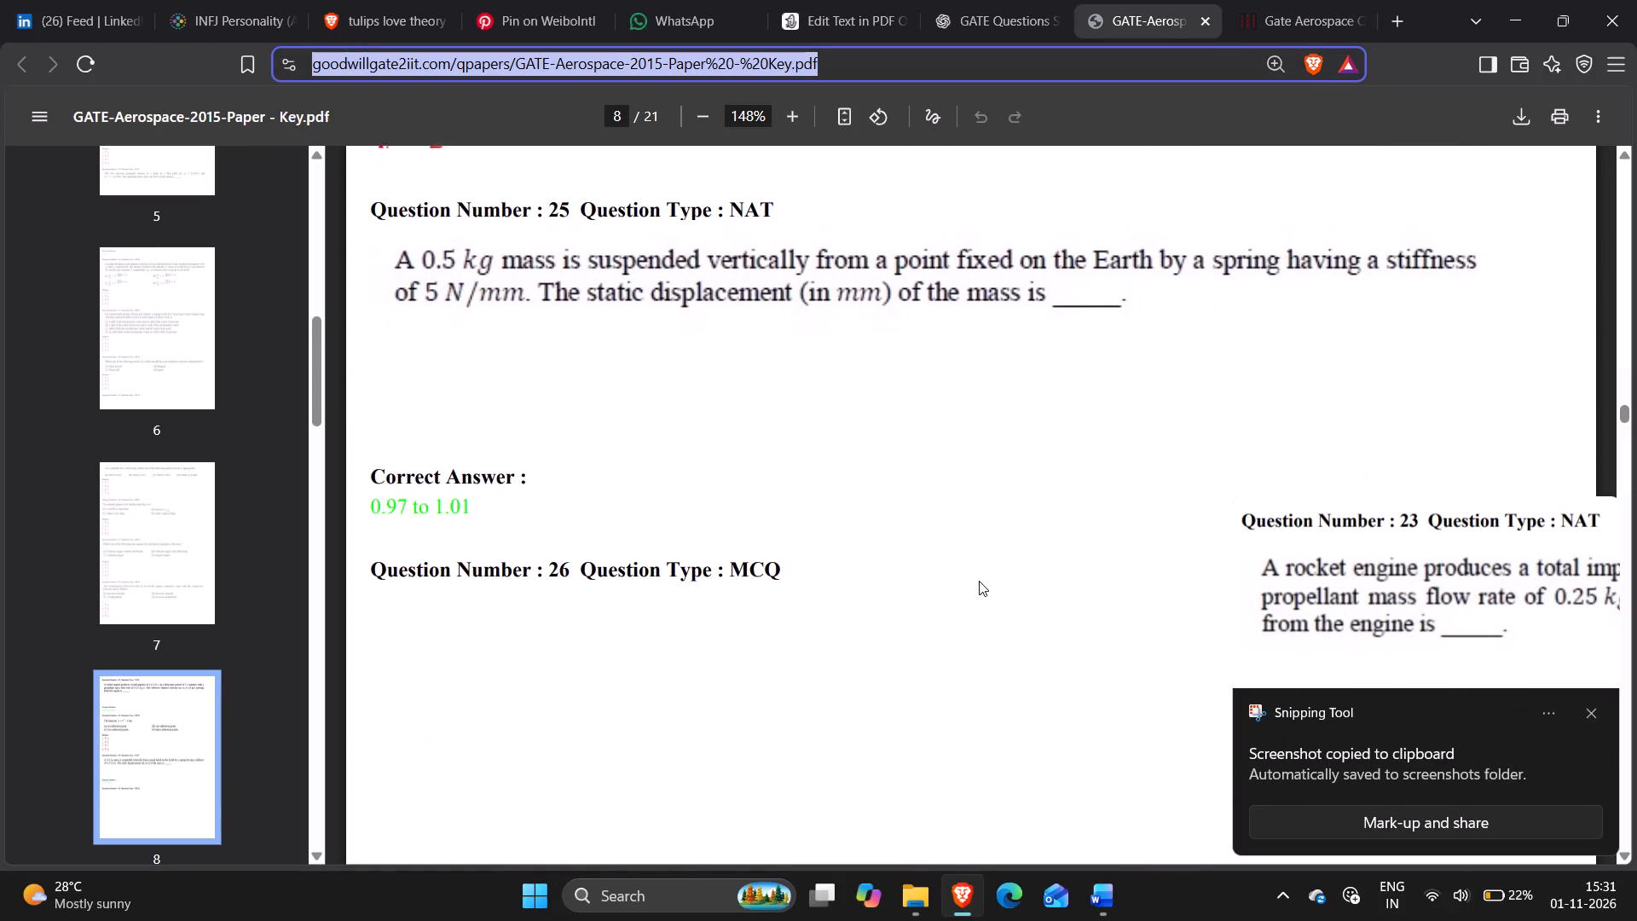
{"action": "scroll", "coordinate": [979, 581], "scroll_direction": "down", "scroll_amount": 6}
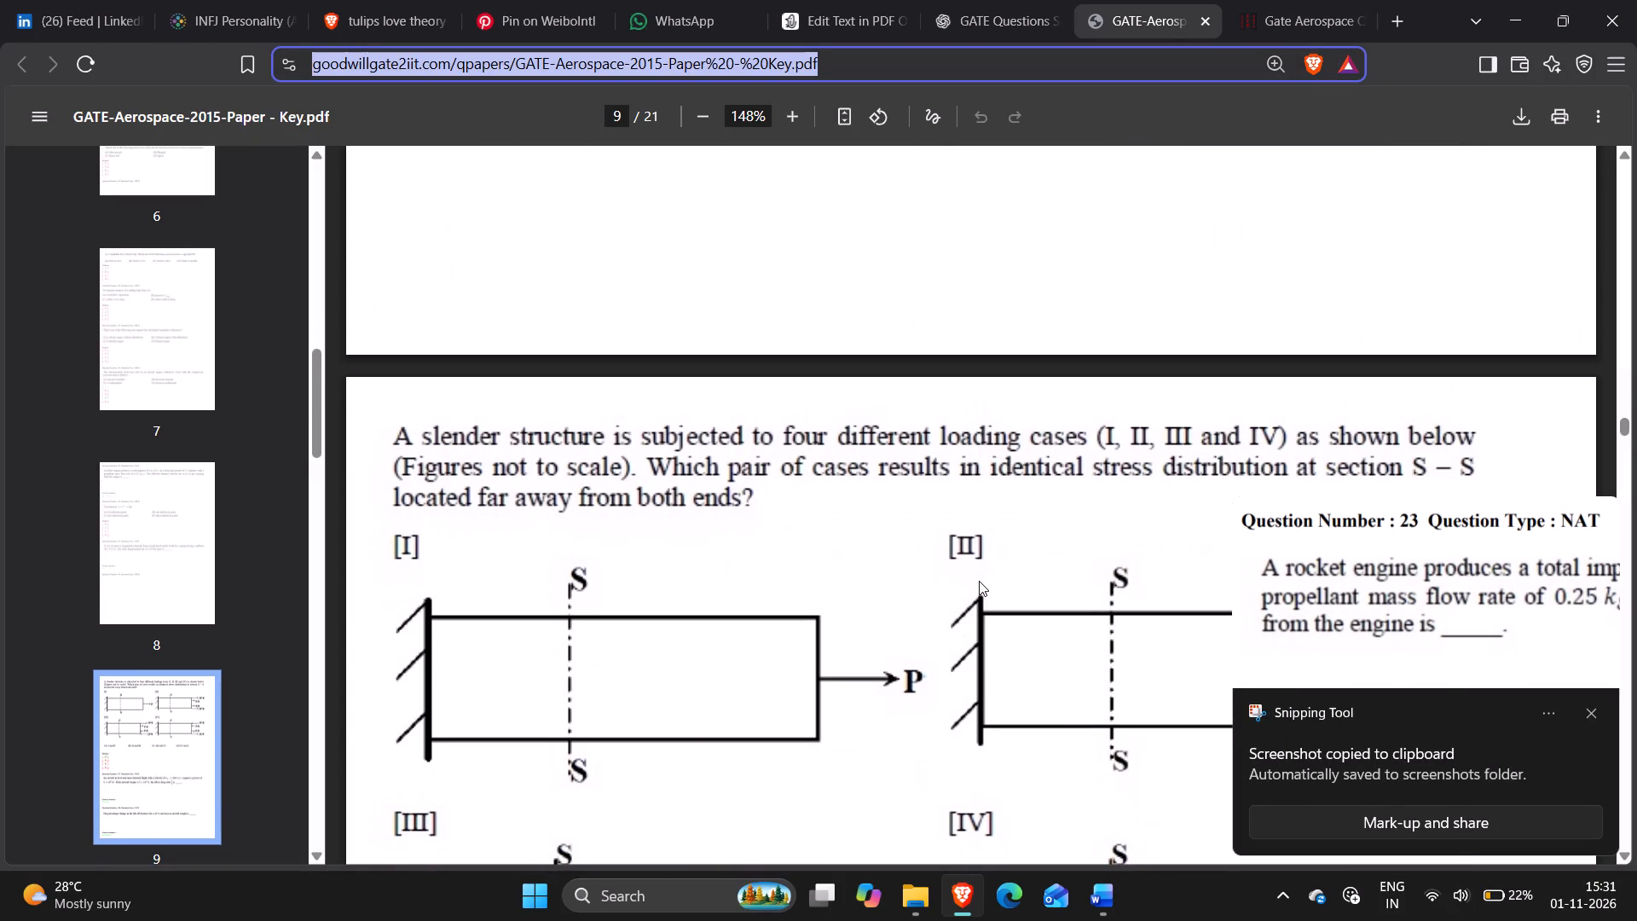
{"action": "left_click", "coordinate": [928, 0]}
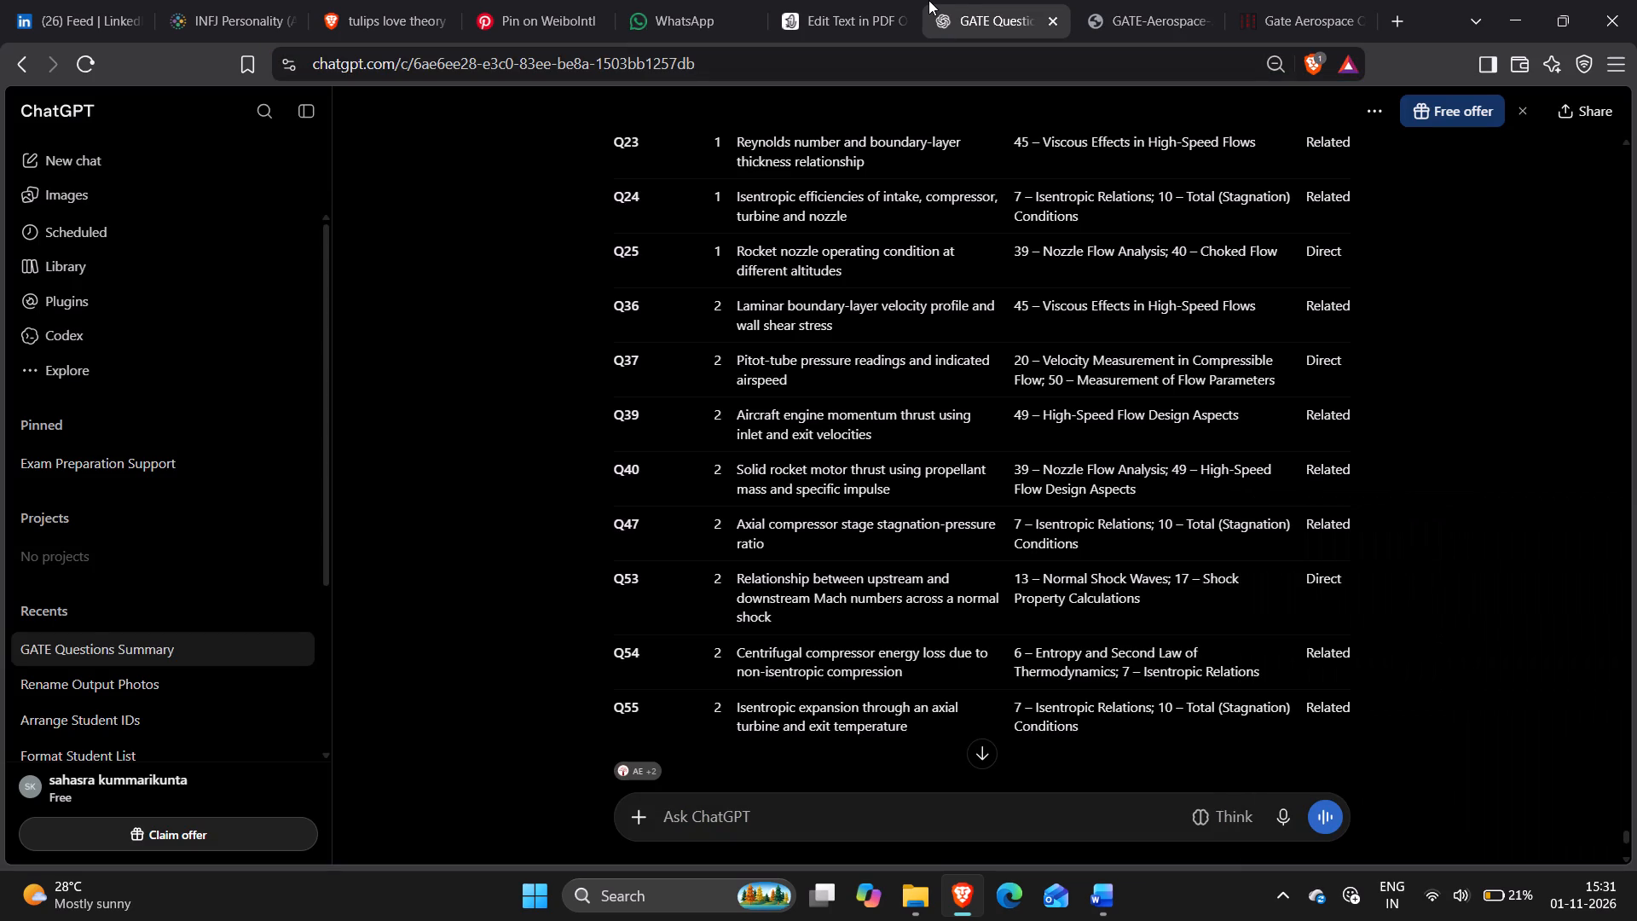
{"action": "left_click", "coordinate": [1140, 0]}
{"action": "scroll", "coordinate": [911, 397], "scroll_direction": "down", "scroll_amount": 3}
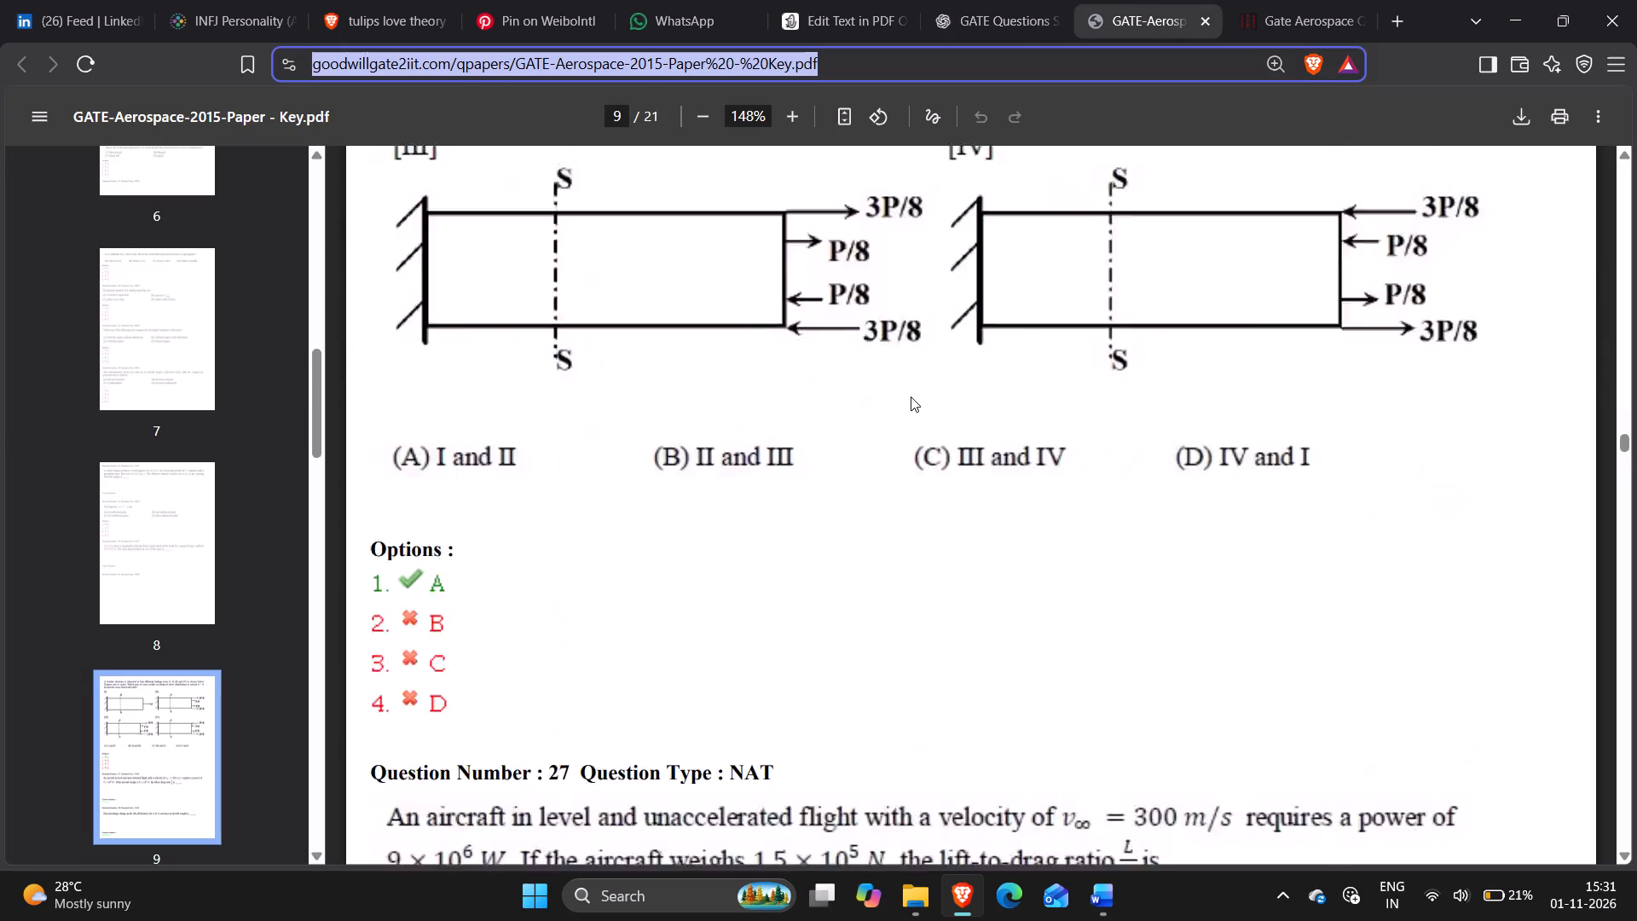
{"action": "scroll", "coordinate": [911, 397], "scroll_direction": "down", "scroll_amount": 14}
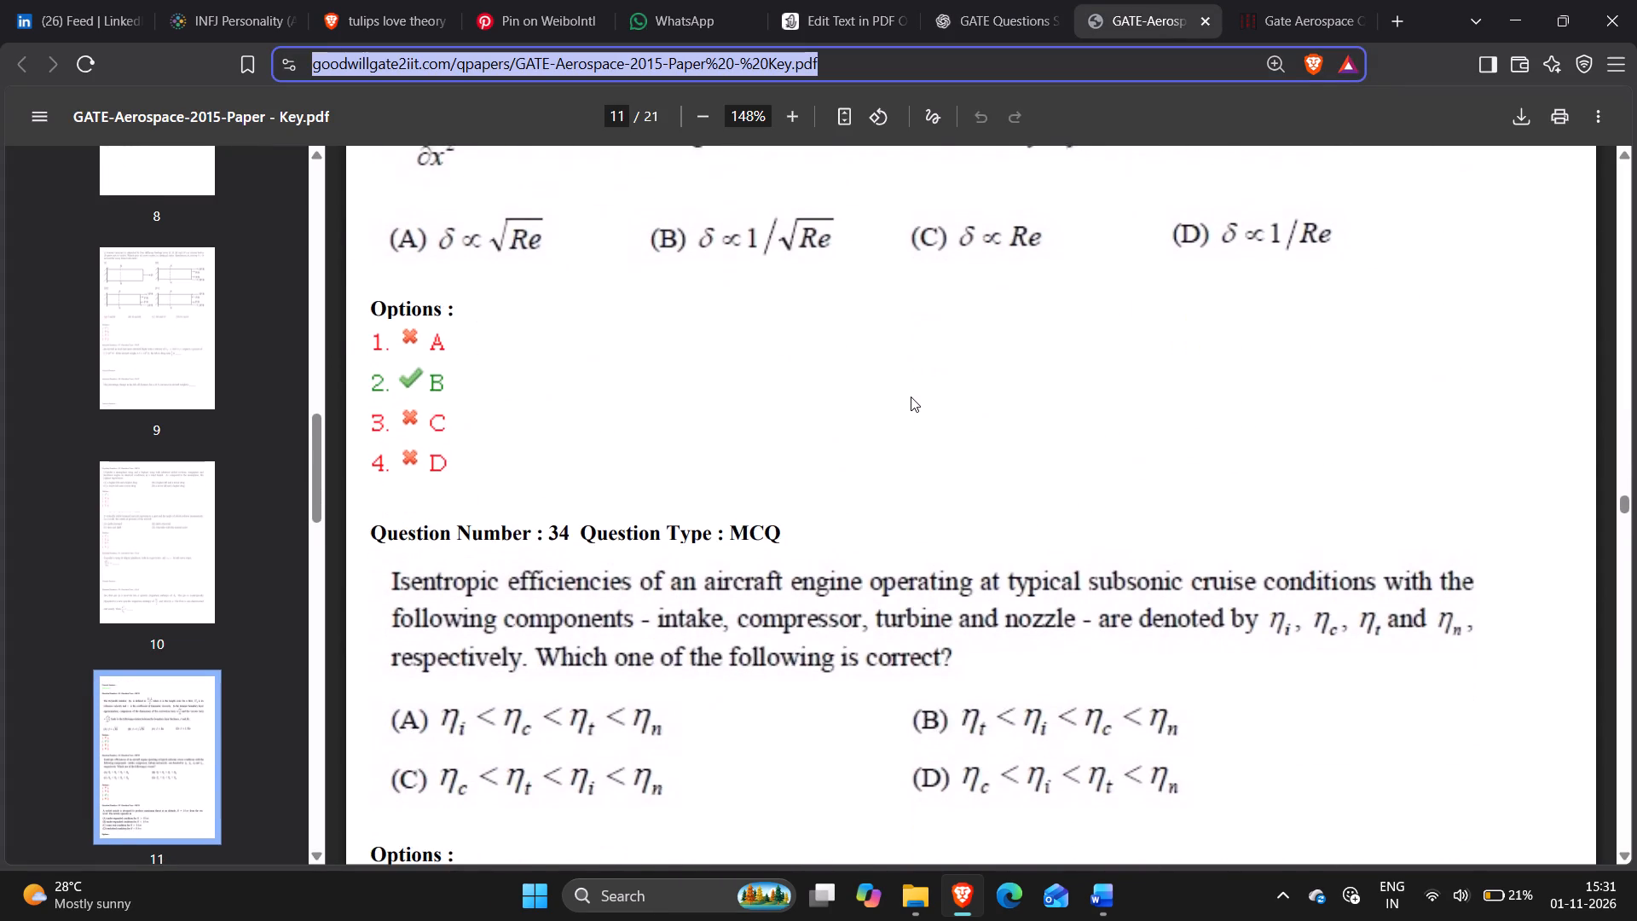
{"action": "scroll", "coordinate": [911, 397], "scroll_direction": "down", "scroll_amount": 3}
{"action": "scroll", "coordinate": [911, 397], "scroll_direction": "up", "scroll_amount": 1}
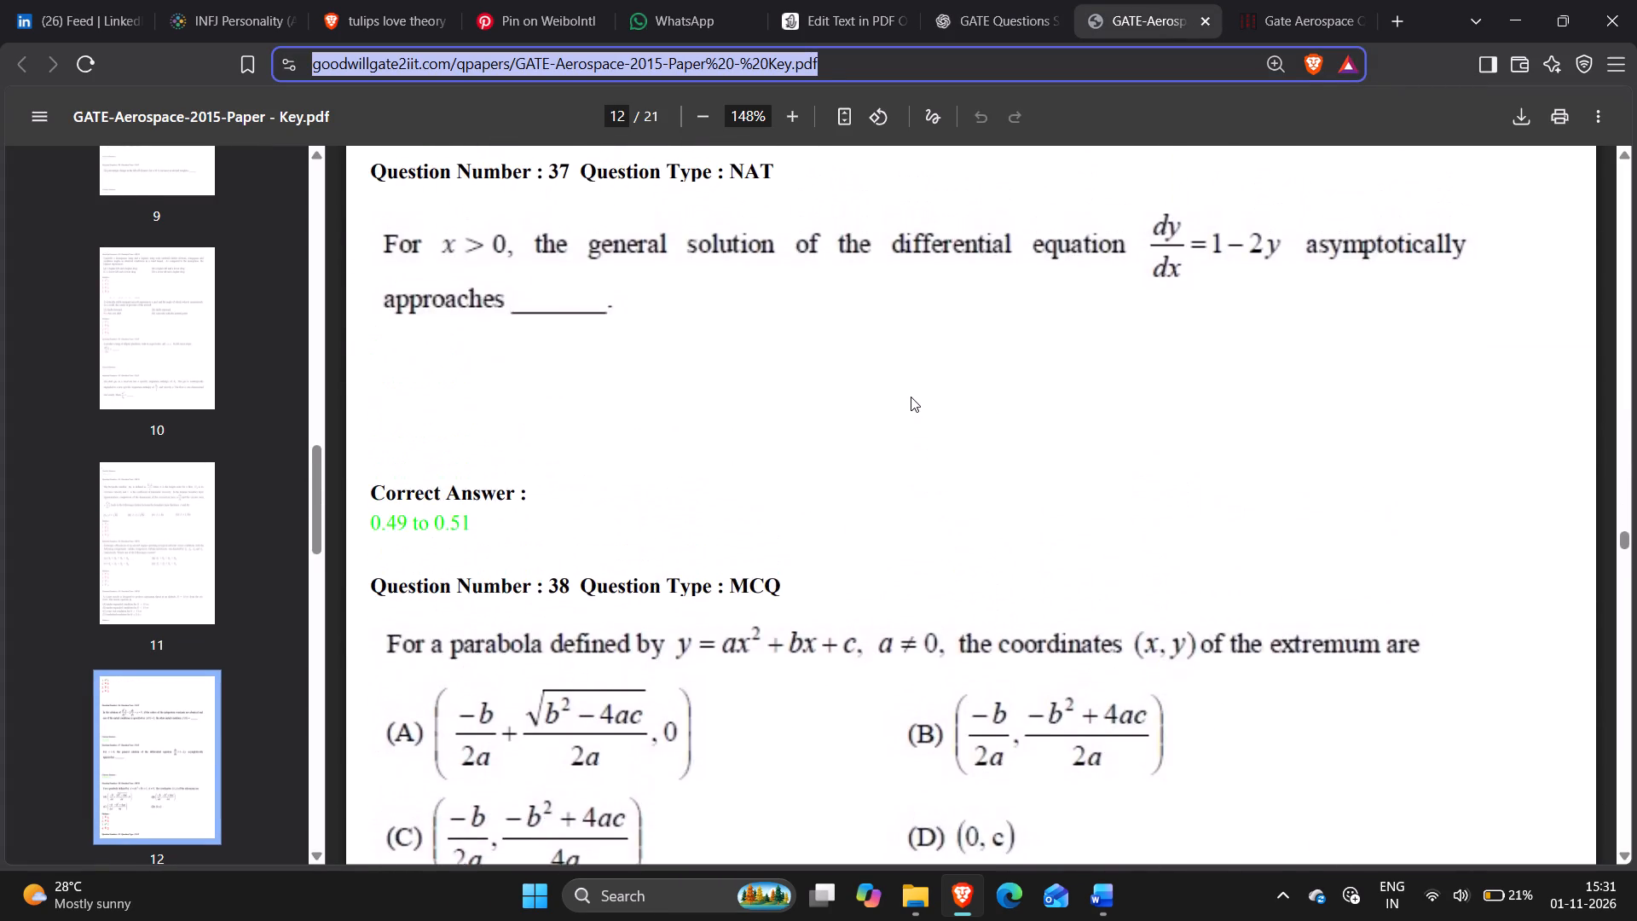
{"action": "scroll", "coordinate": [911, 397], "scroll_direction": "up", "scroll_amount": 3}
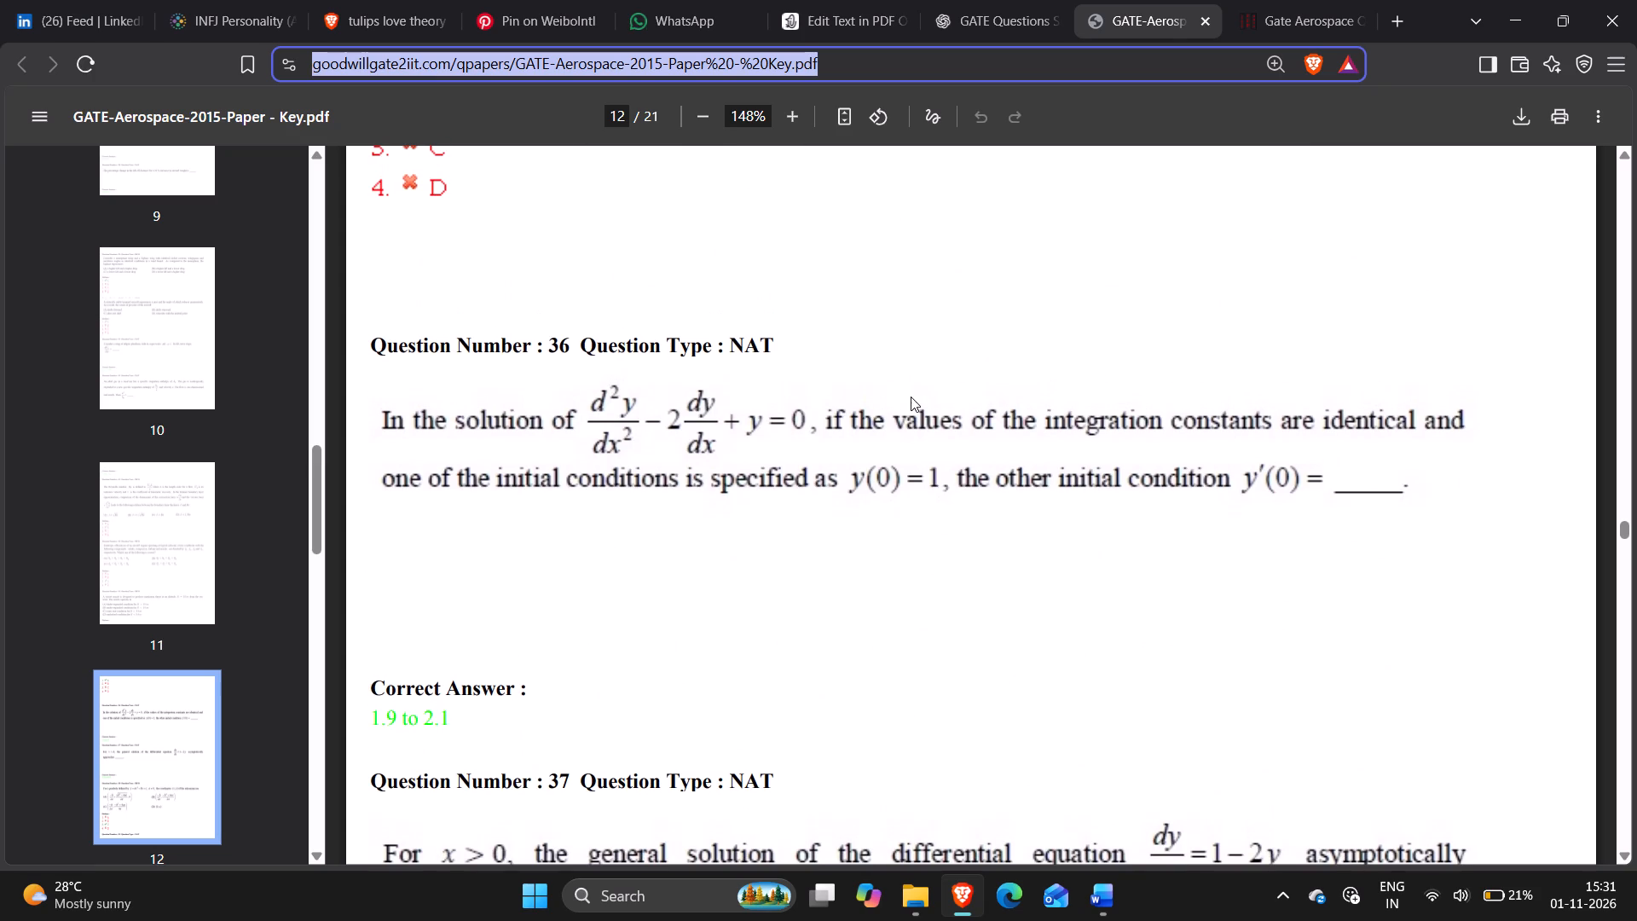
{"action": "scroll", "coordinate": [911, 397], "scroll_direction": "up", "scroll_amount": 2}
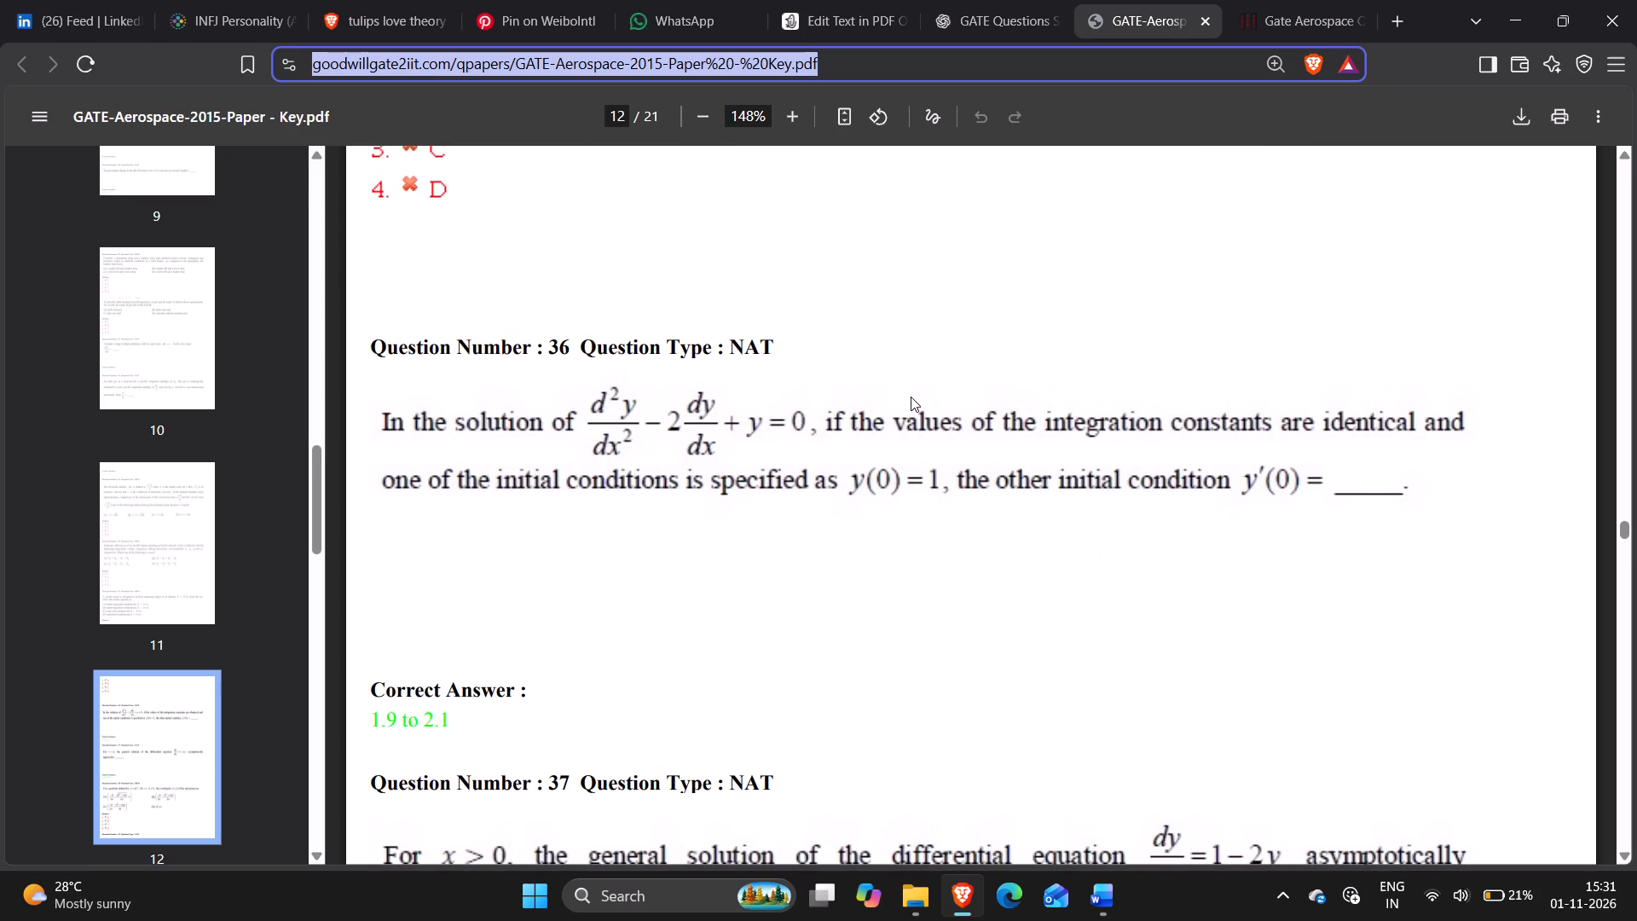
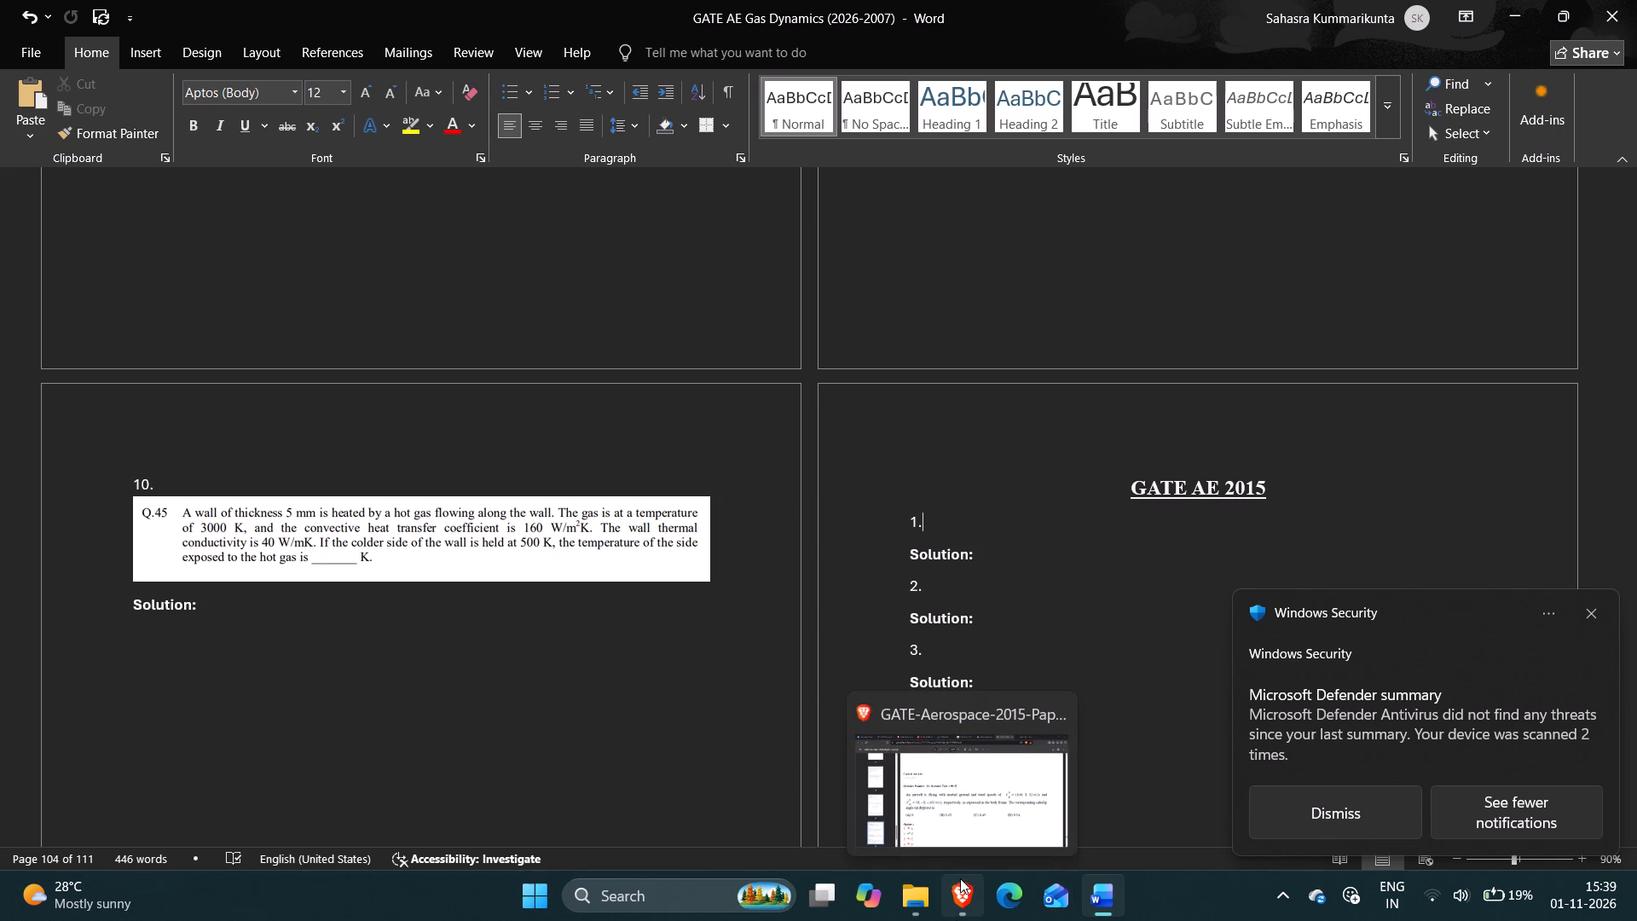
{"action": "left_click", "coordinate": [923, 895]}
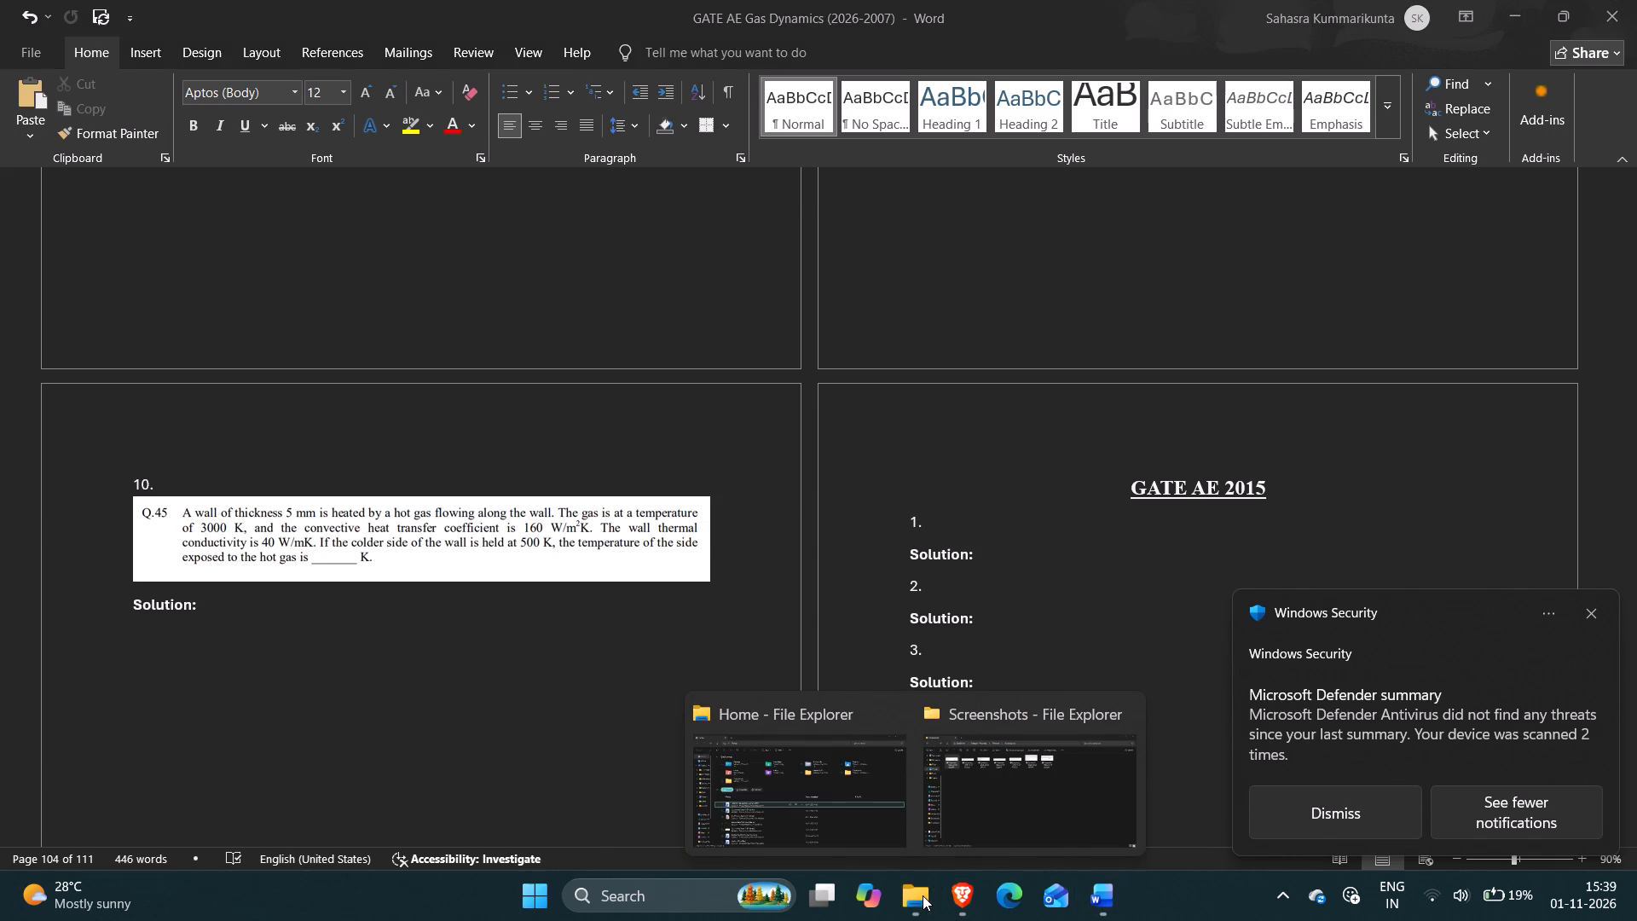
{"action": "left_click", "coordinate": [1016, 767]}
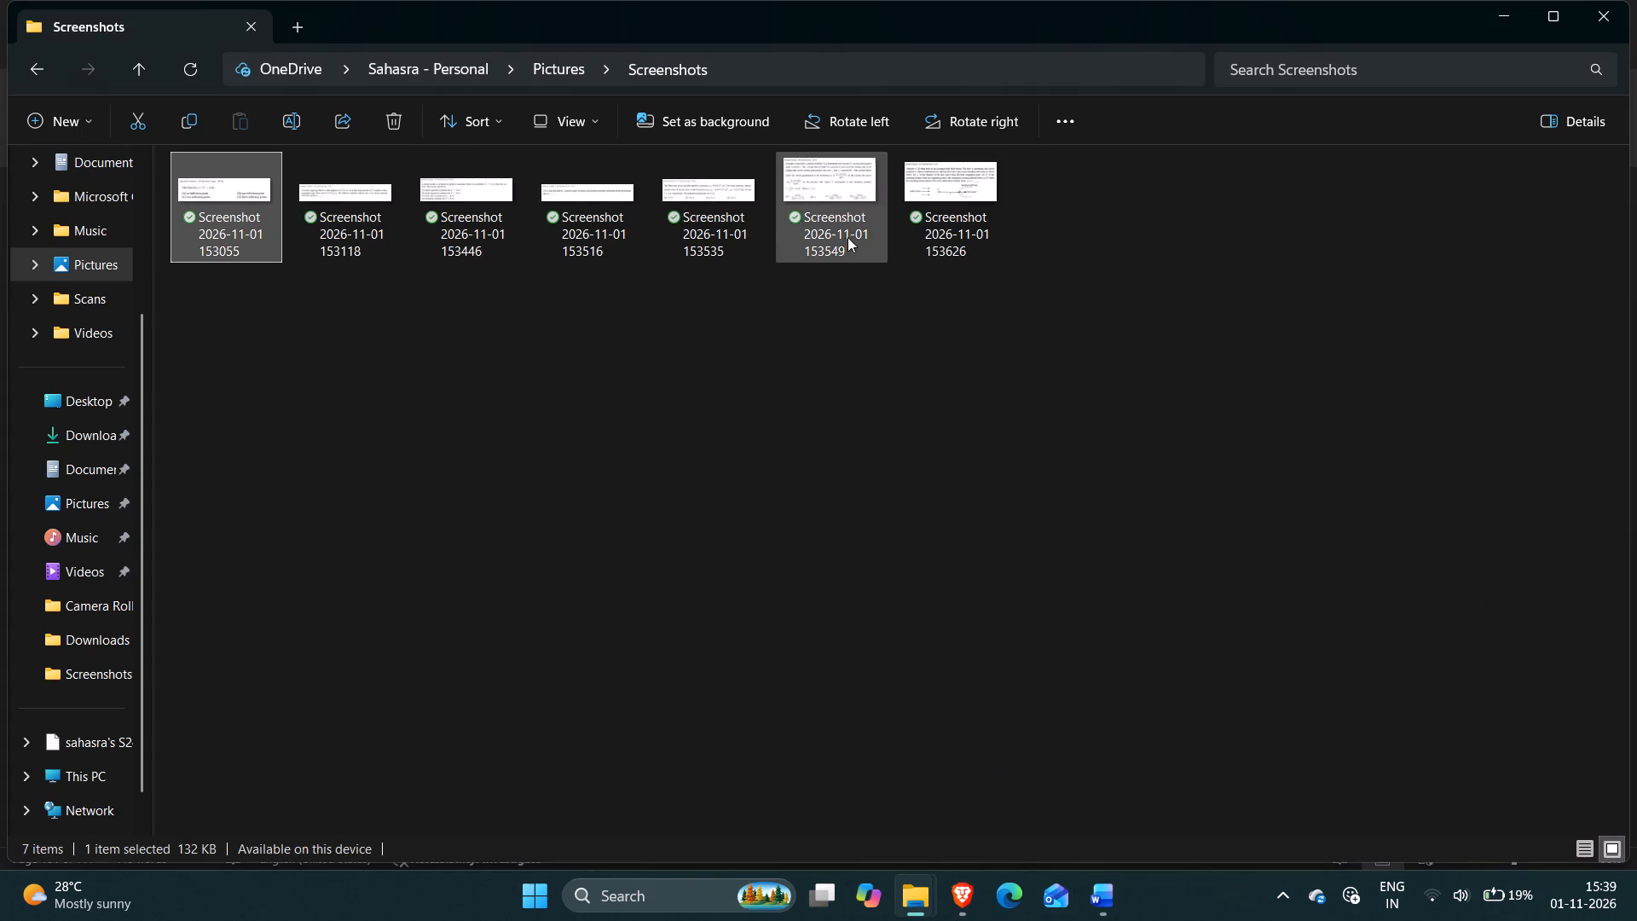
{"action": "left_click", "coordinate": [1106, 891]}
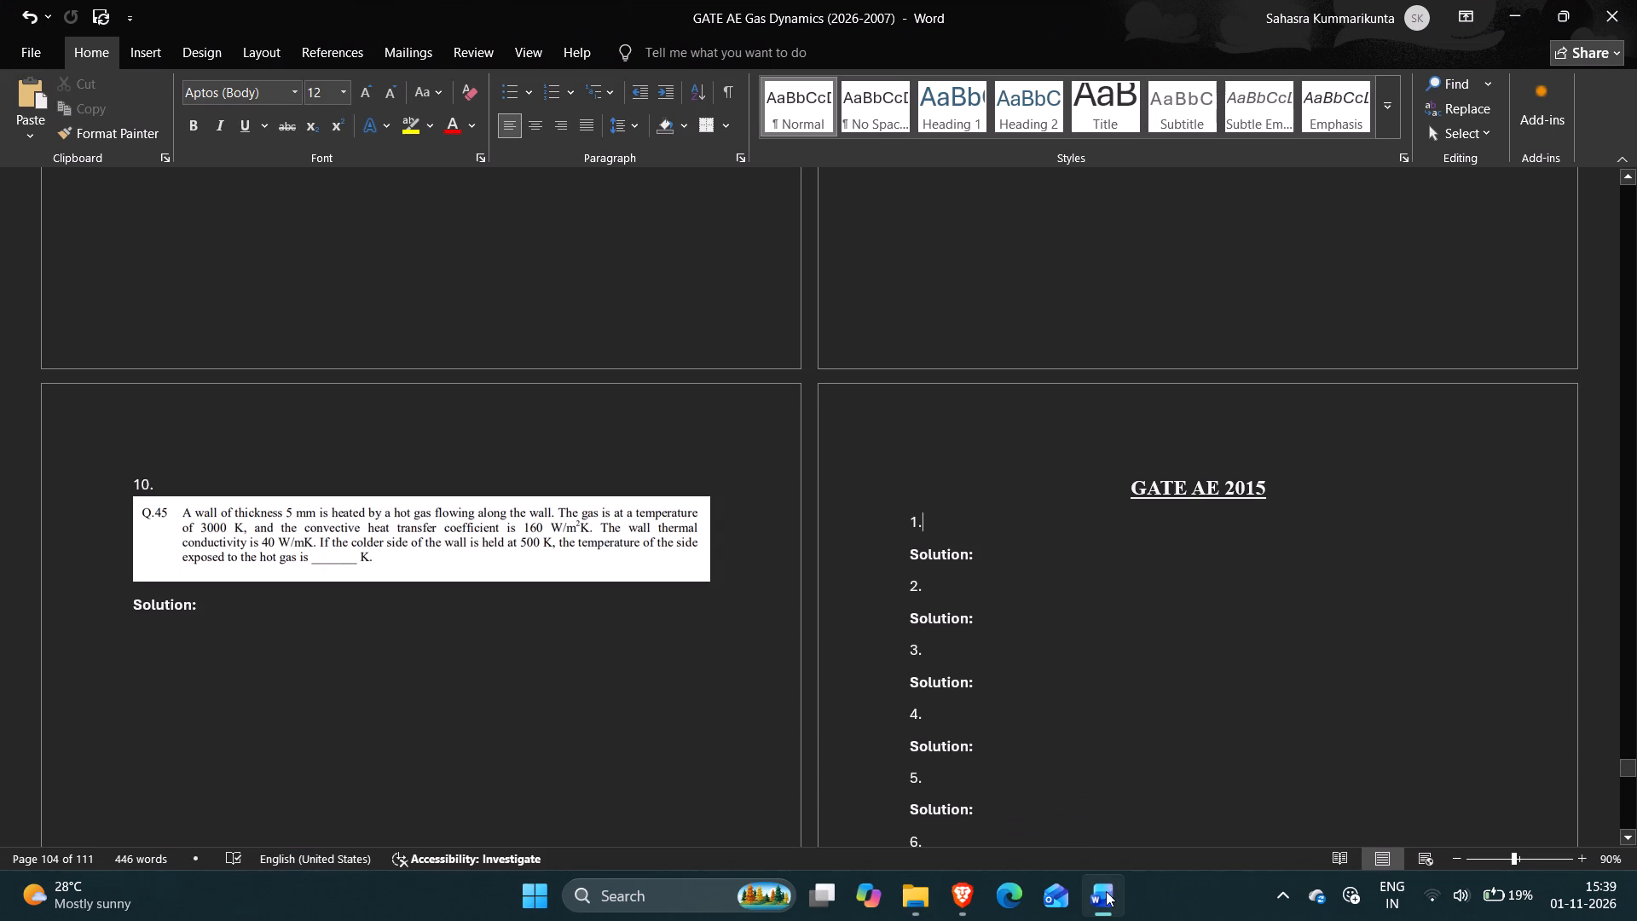
Find Question 63 on the normal shock's asymptotic downstream Mach number in the 2015 paper and capture a screenshot of its heading and text.
{"action": "left_click", "coordinate": [959, 895]}
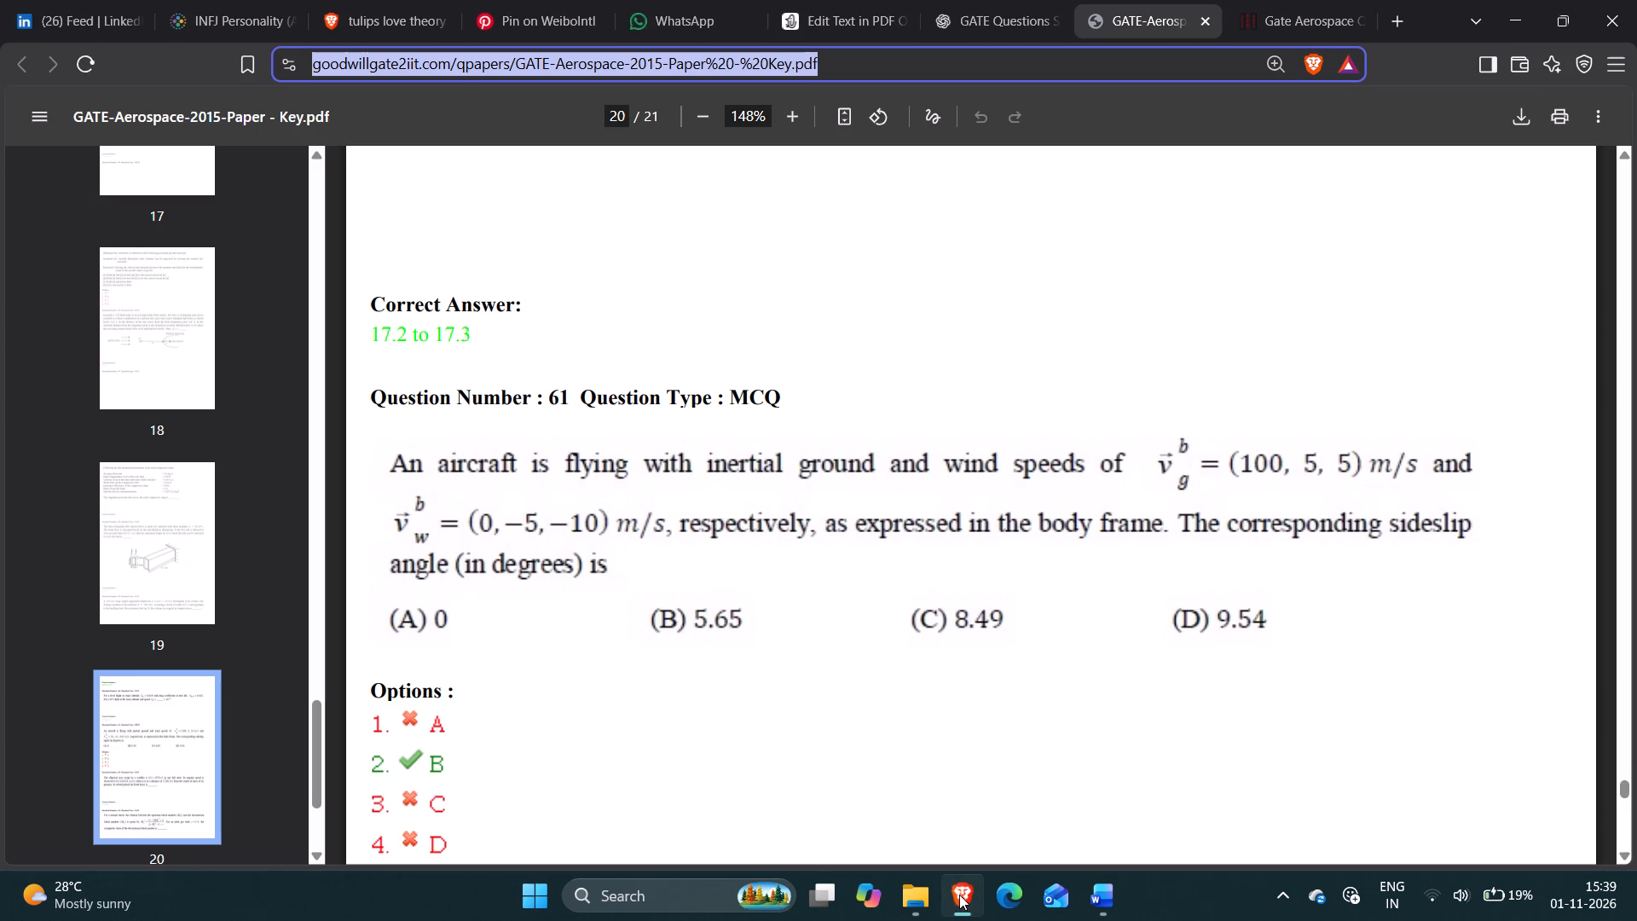
{"action": "scroll", "coordinate": [831, 473], "scroll_direction": "down", "scroll_amount": 1}
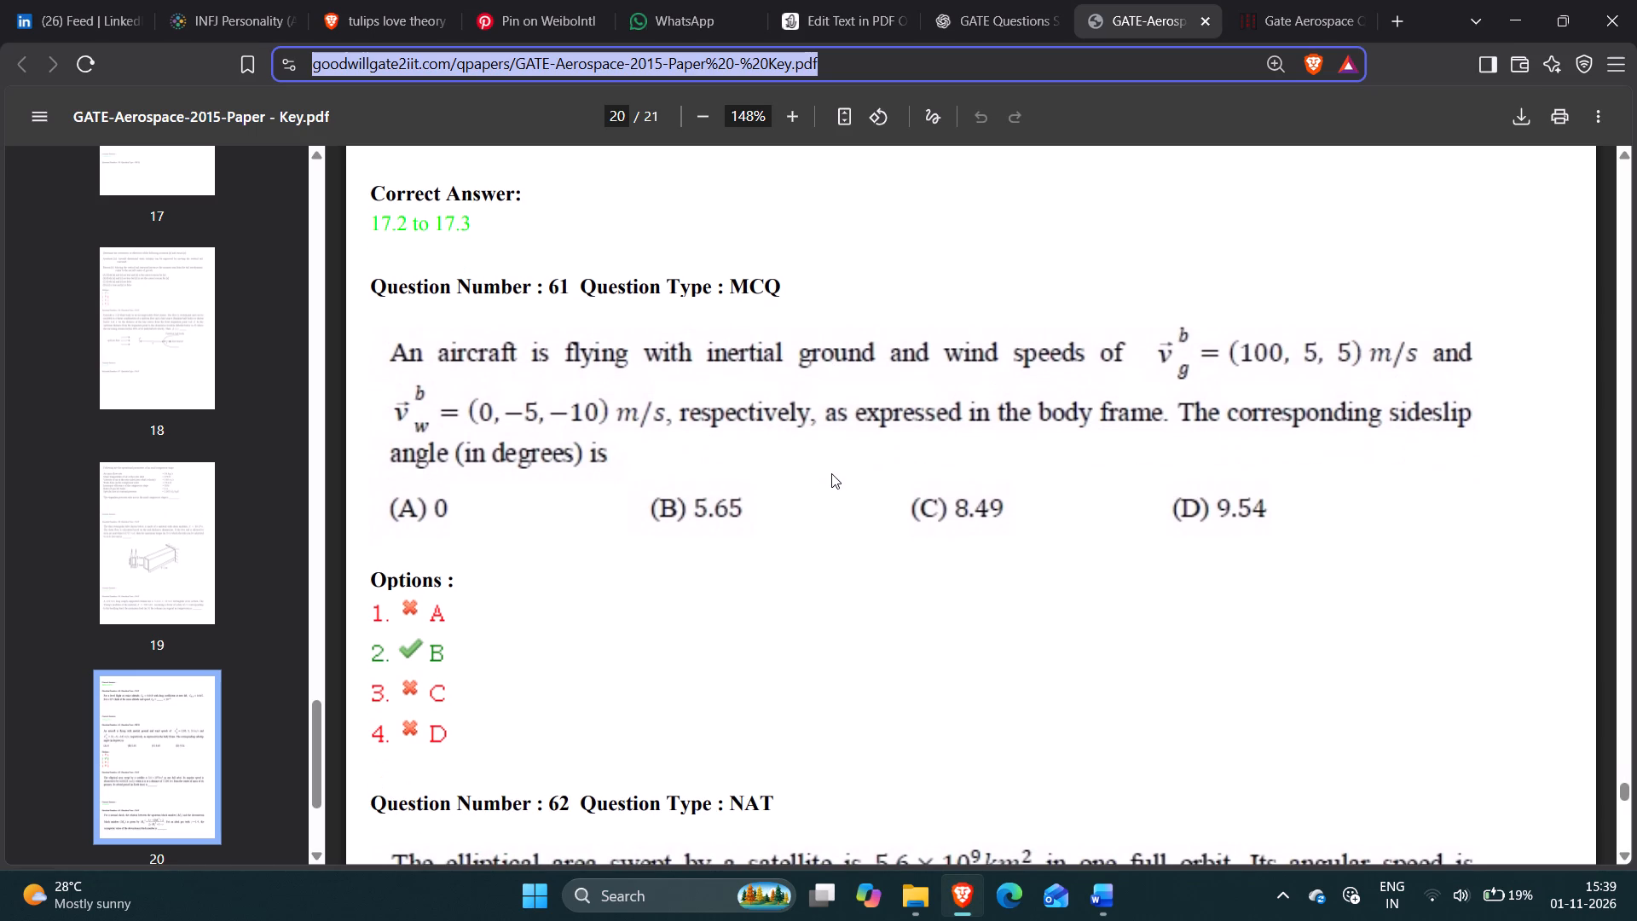
{"action": "scroll", "coordinate": [831, 473], "scroll_direction": "down", "scroll_amount": 2}
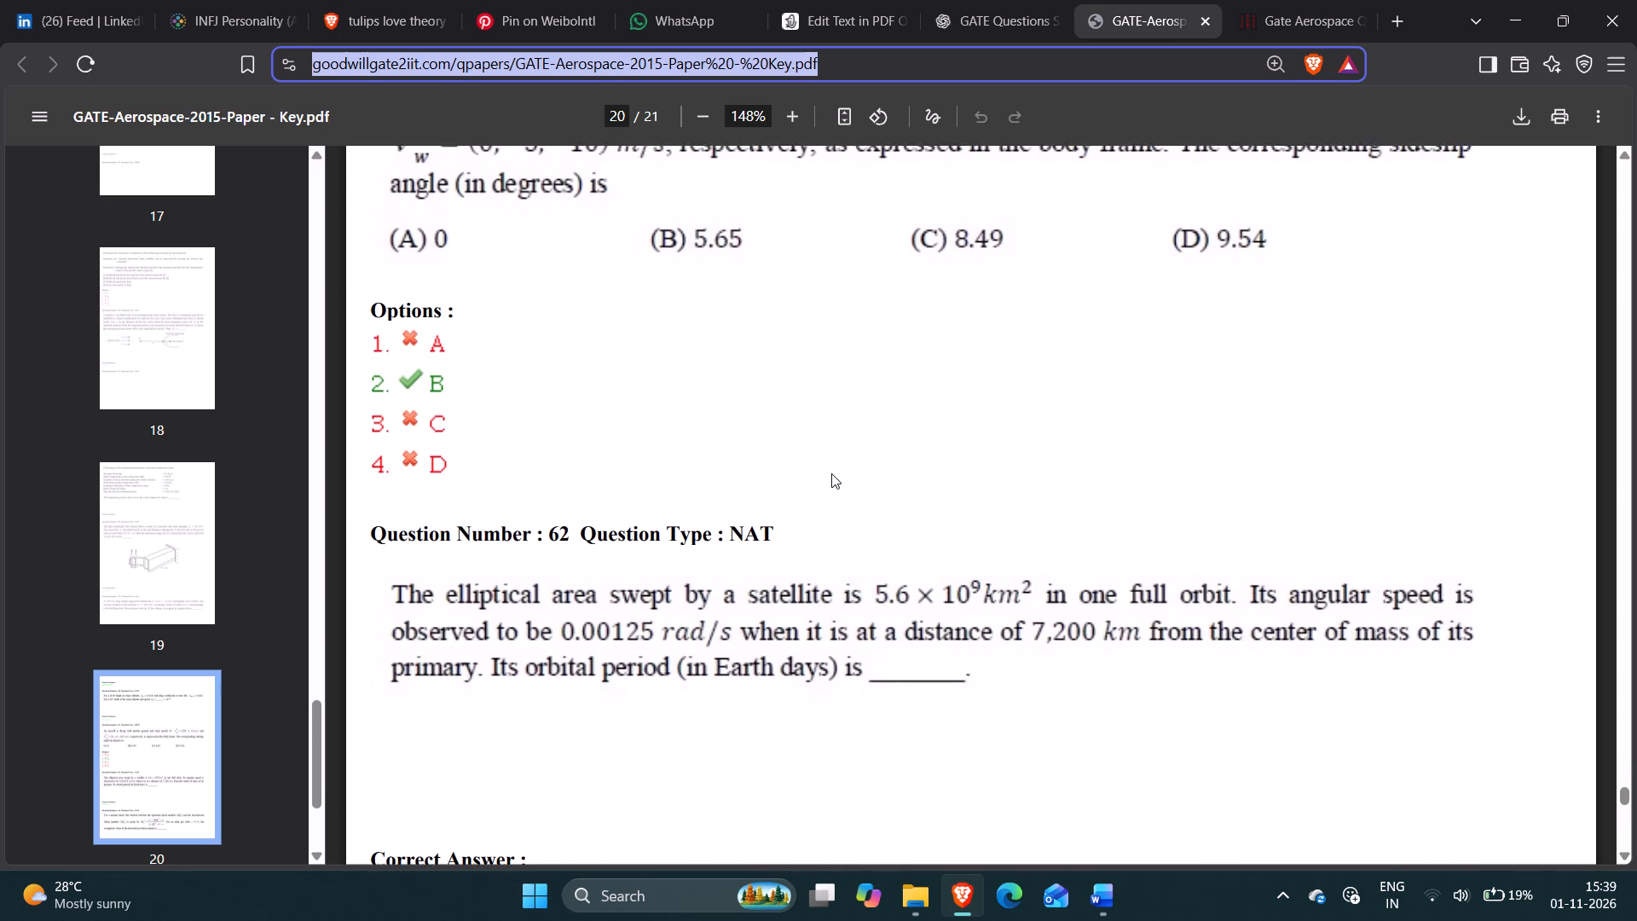
{"action": "scroll", "coordinate": [831, 473], "scroll_direction": "down", "scroll_amount": 7}
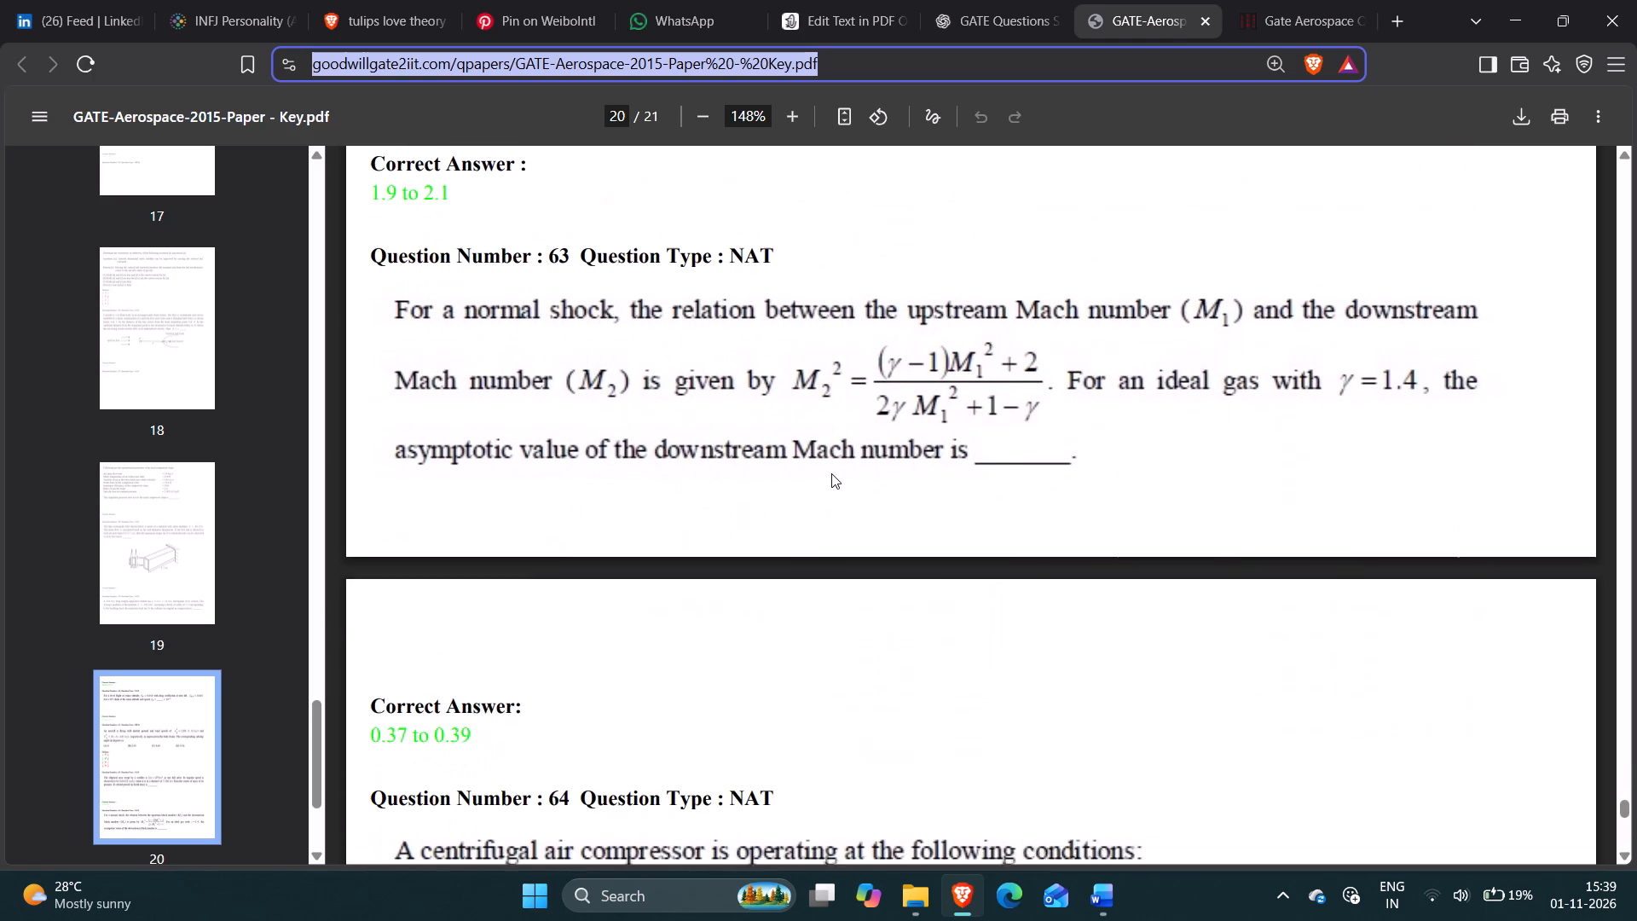
{"action": "scroll", "coordinate": [831, 473], "scroll_direction": "down", "scroll_amount": 1}
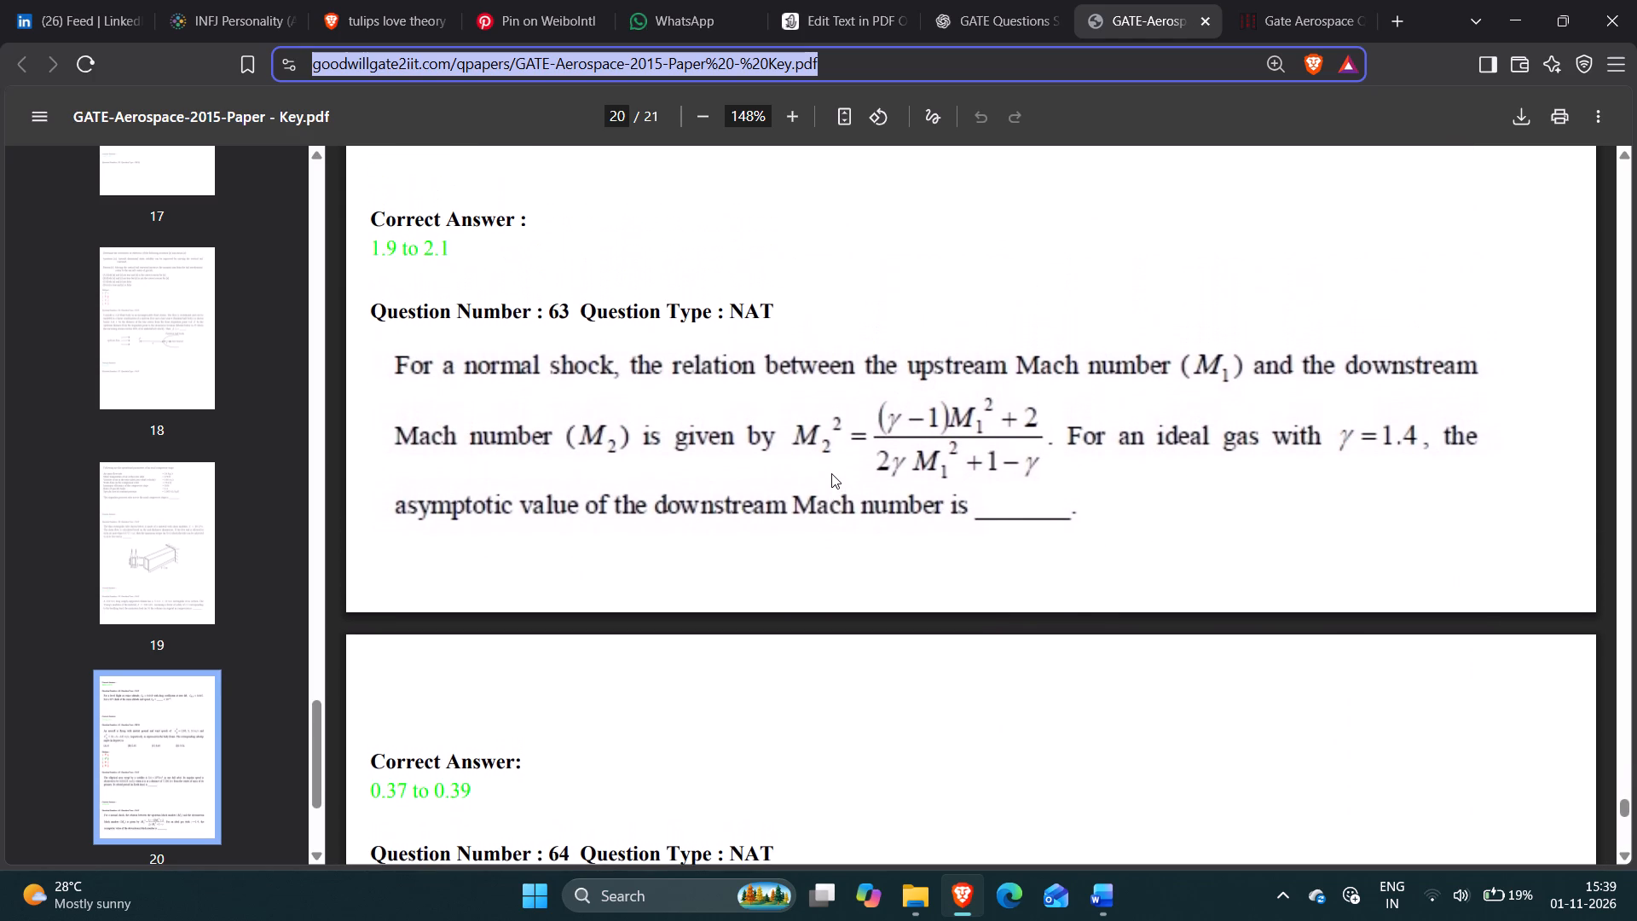
{"action": "key", "text": "Print"}
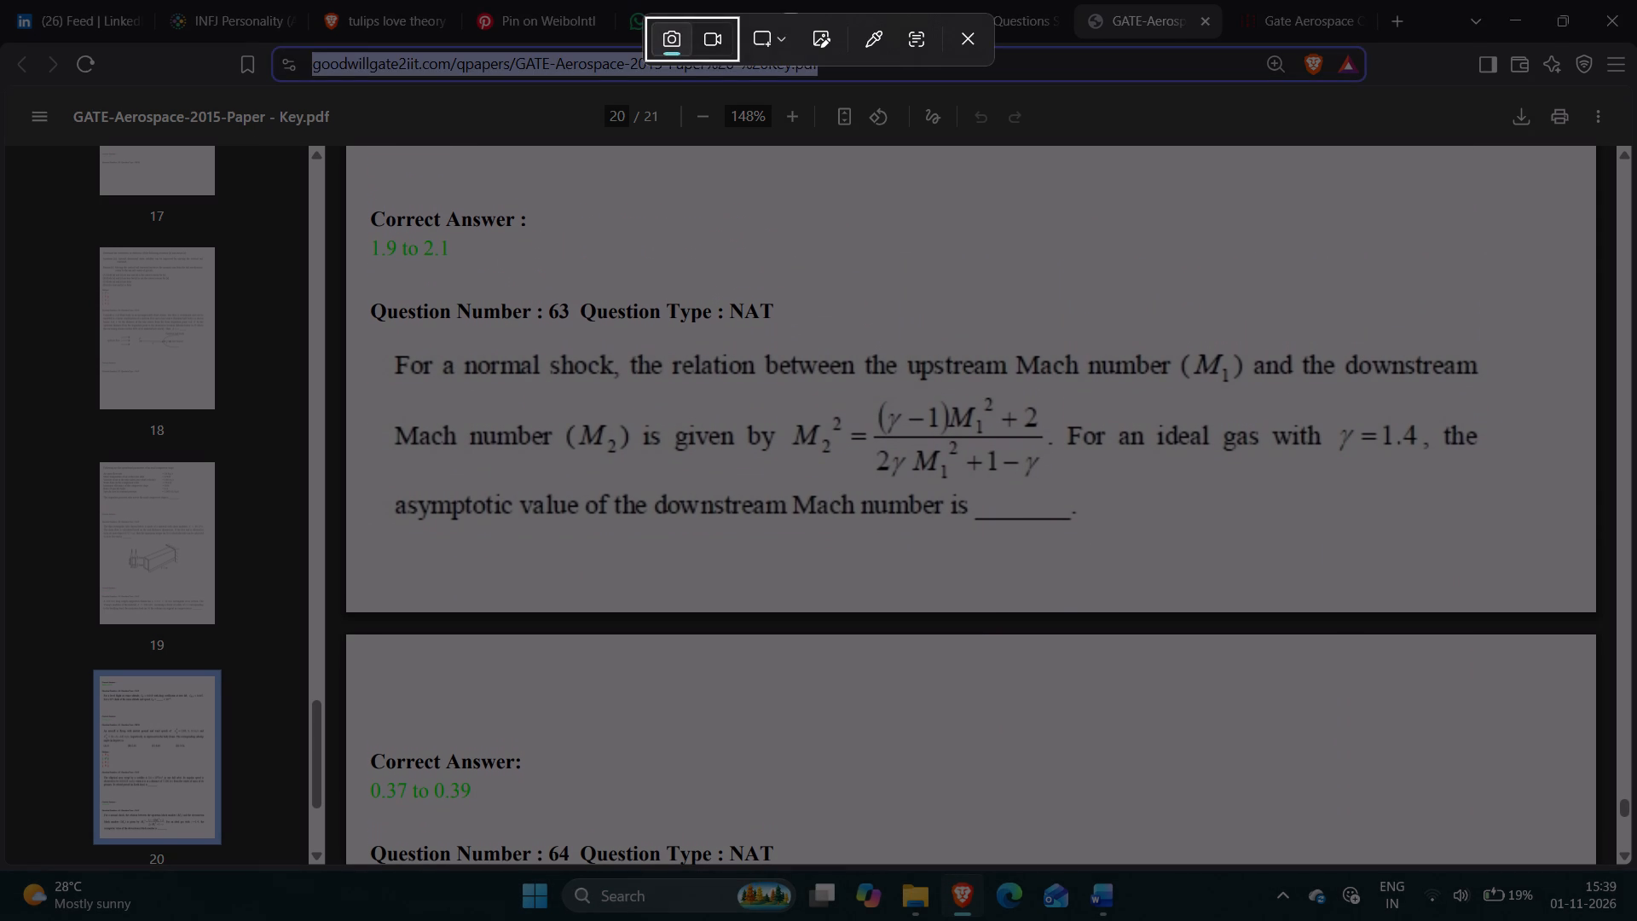
{"action": "left_click_drag", "start_coordinate": [367, 286], "coordinate": [1570, 559]}
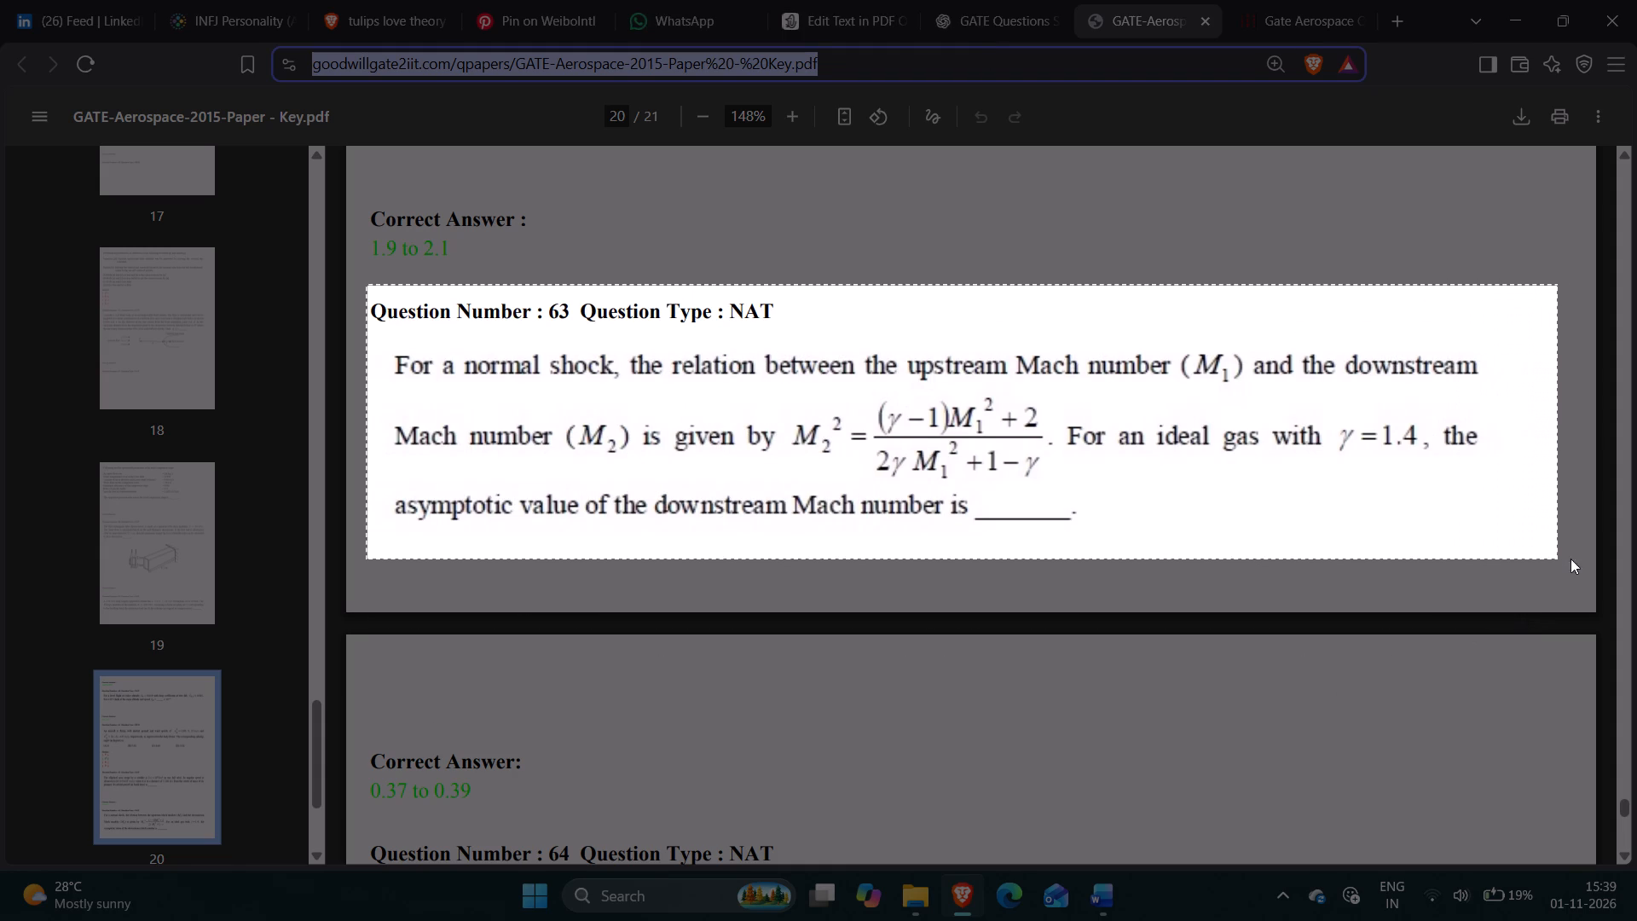
{"action": "left_click_drag", "start_coordinate": [1570, 559], "coordinate": [1579, 567]}
Examine Questions 64 and 65 at the end of the 2015 paper, and reread Questions 62 back to 60.
{"action": "scroll", "coordinate": [952, 482], "scroll_direction": "down", "scroll_amount": 3}
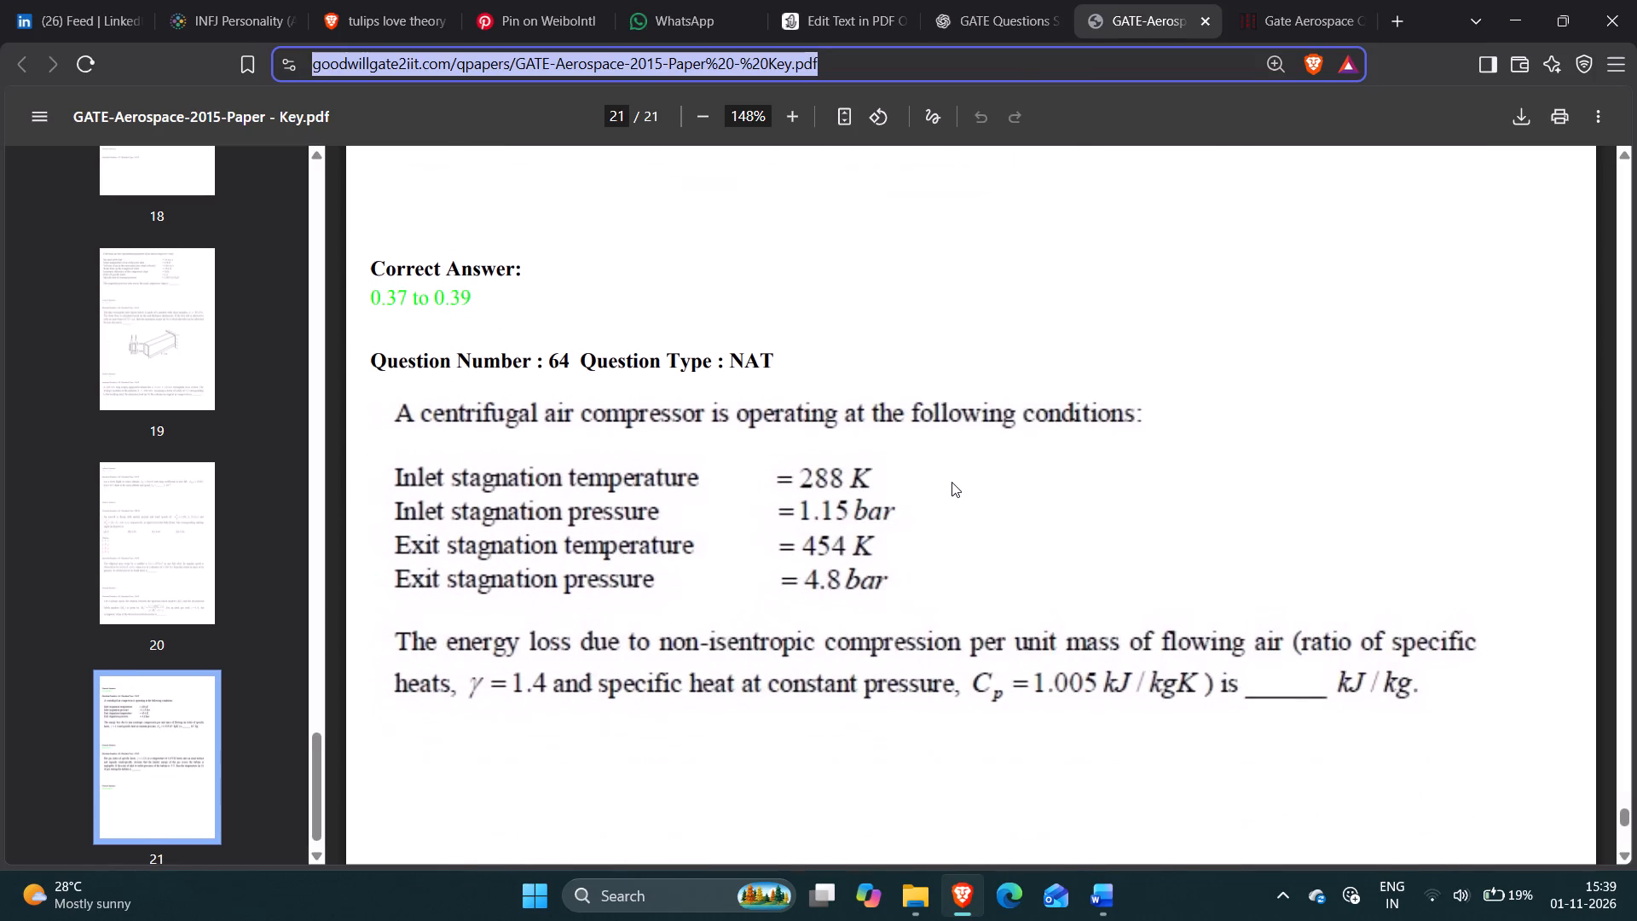
{"action": "scroll", "coordinate": [952, 482], "scroll_direction": "down", "scroll_amount": 5}
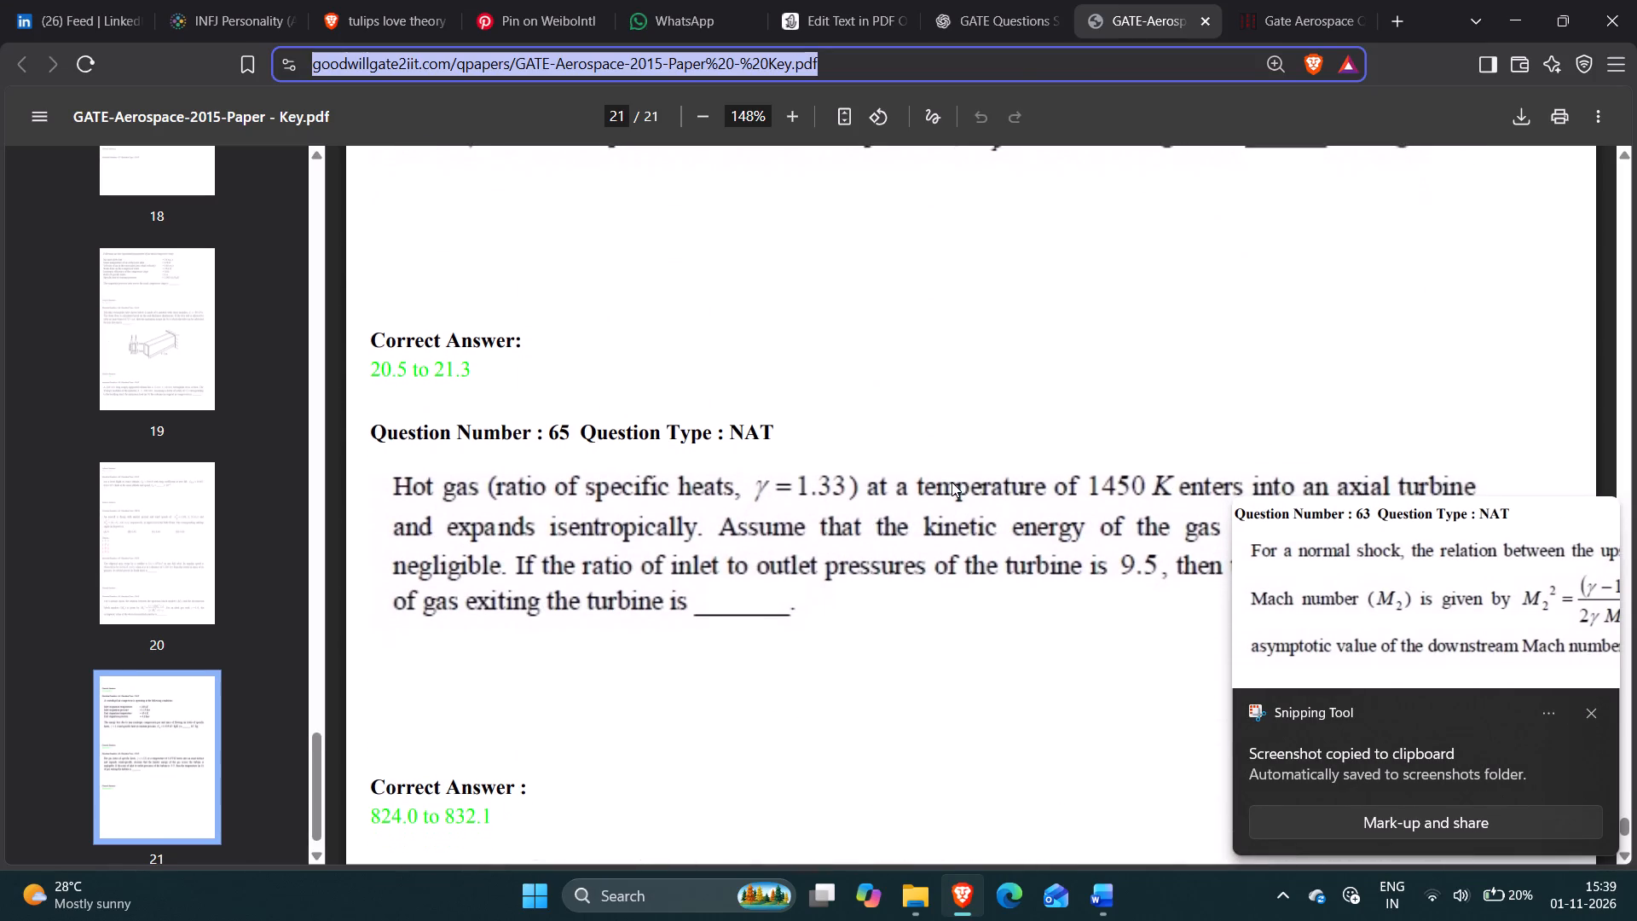
{"action": "scroll", "coordinate": [952, 482], "scroll_direction": "down", "scroll_amount": 3}
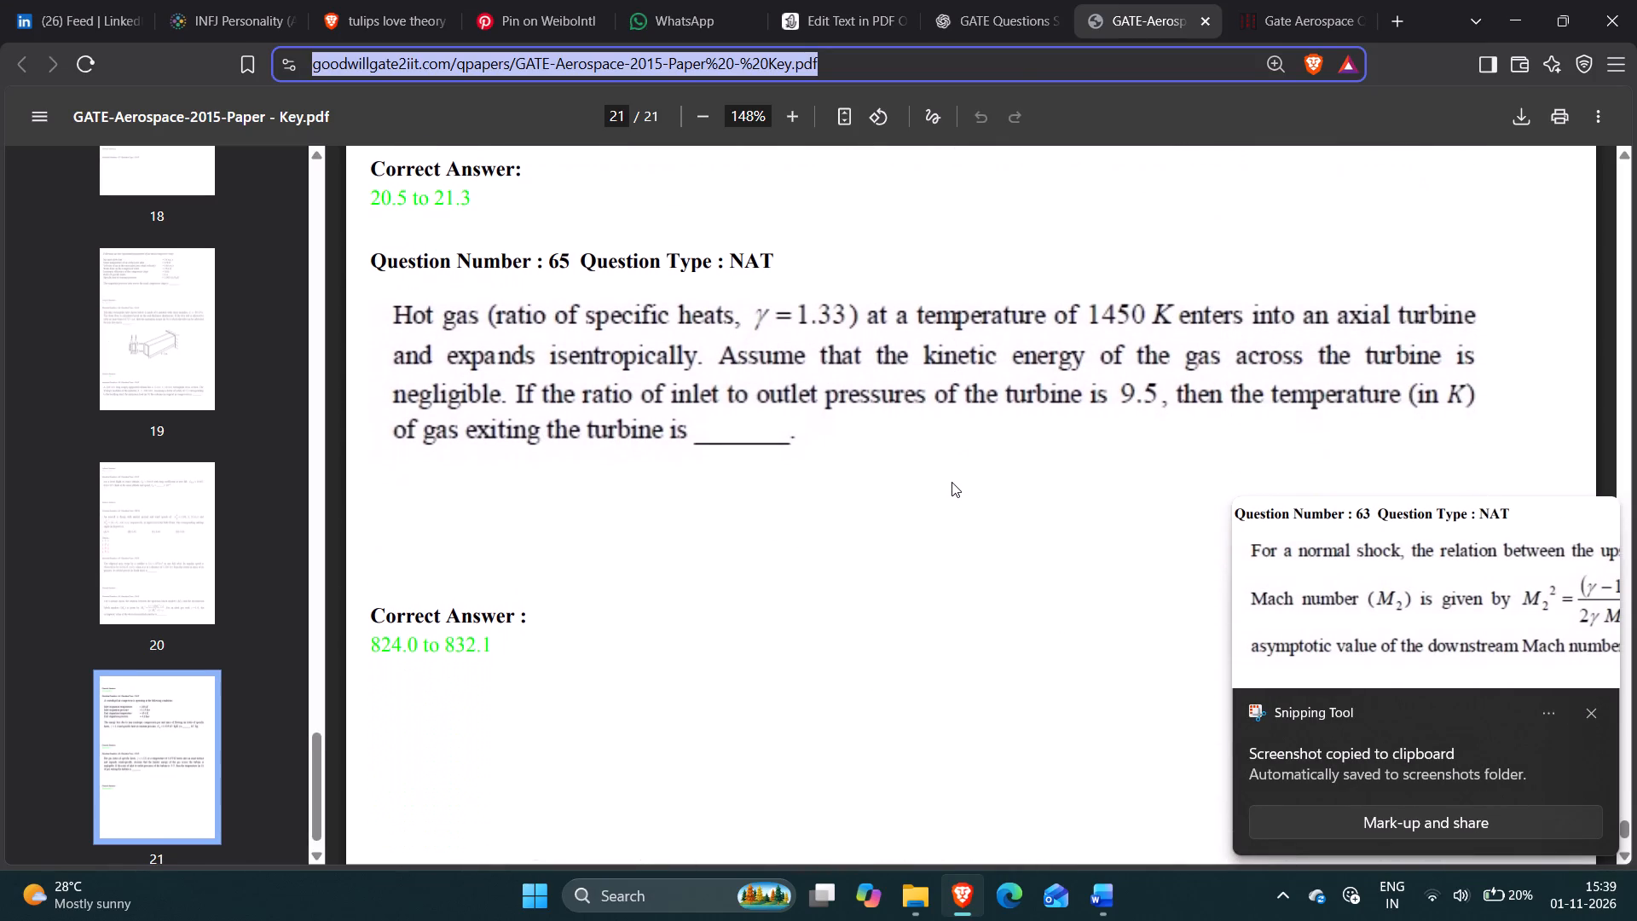
{"action": "scroll", "coordinate": [952, 482], "scroll_direction": "down", "scroll_amount": 1}
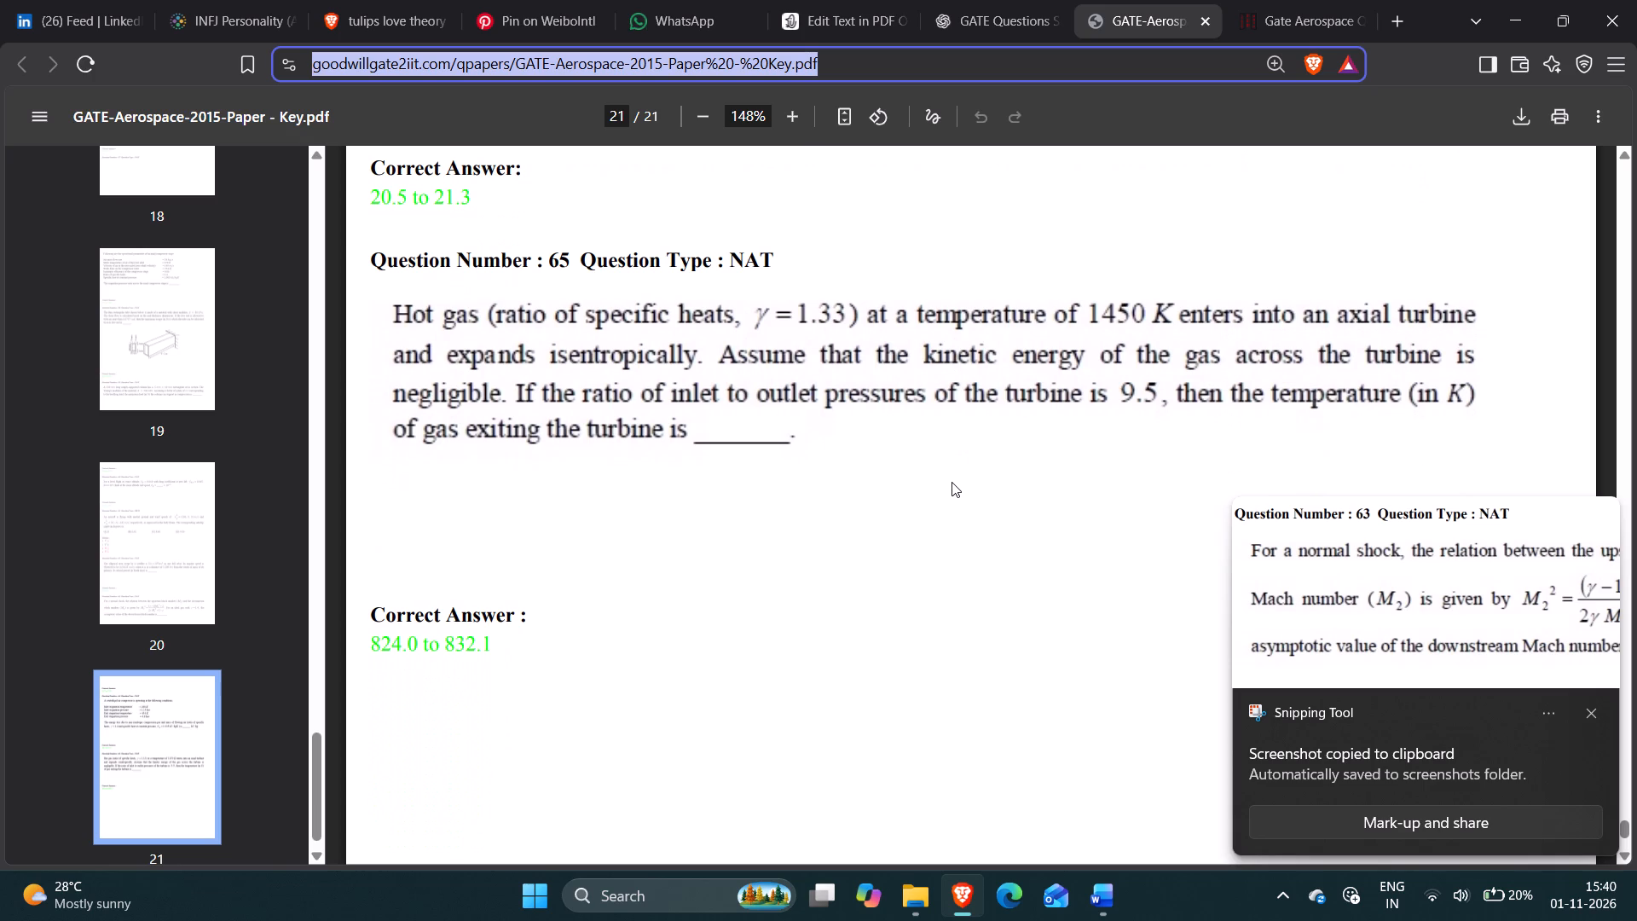
{"action": "scroll", "coordinate": [952, 482], "scroll_direction": "down", "scroll_amount": 2}
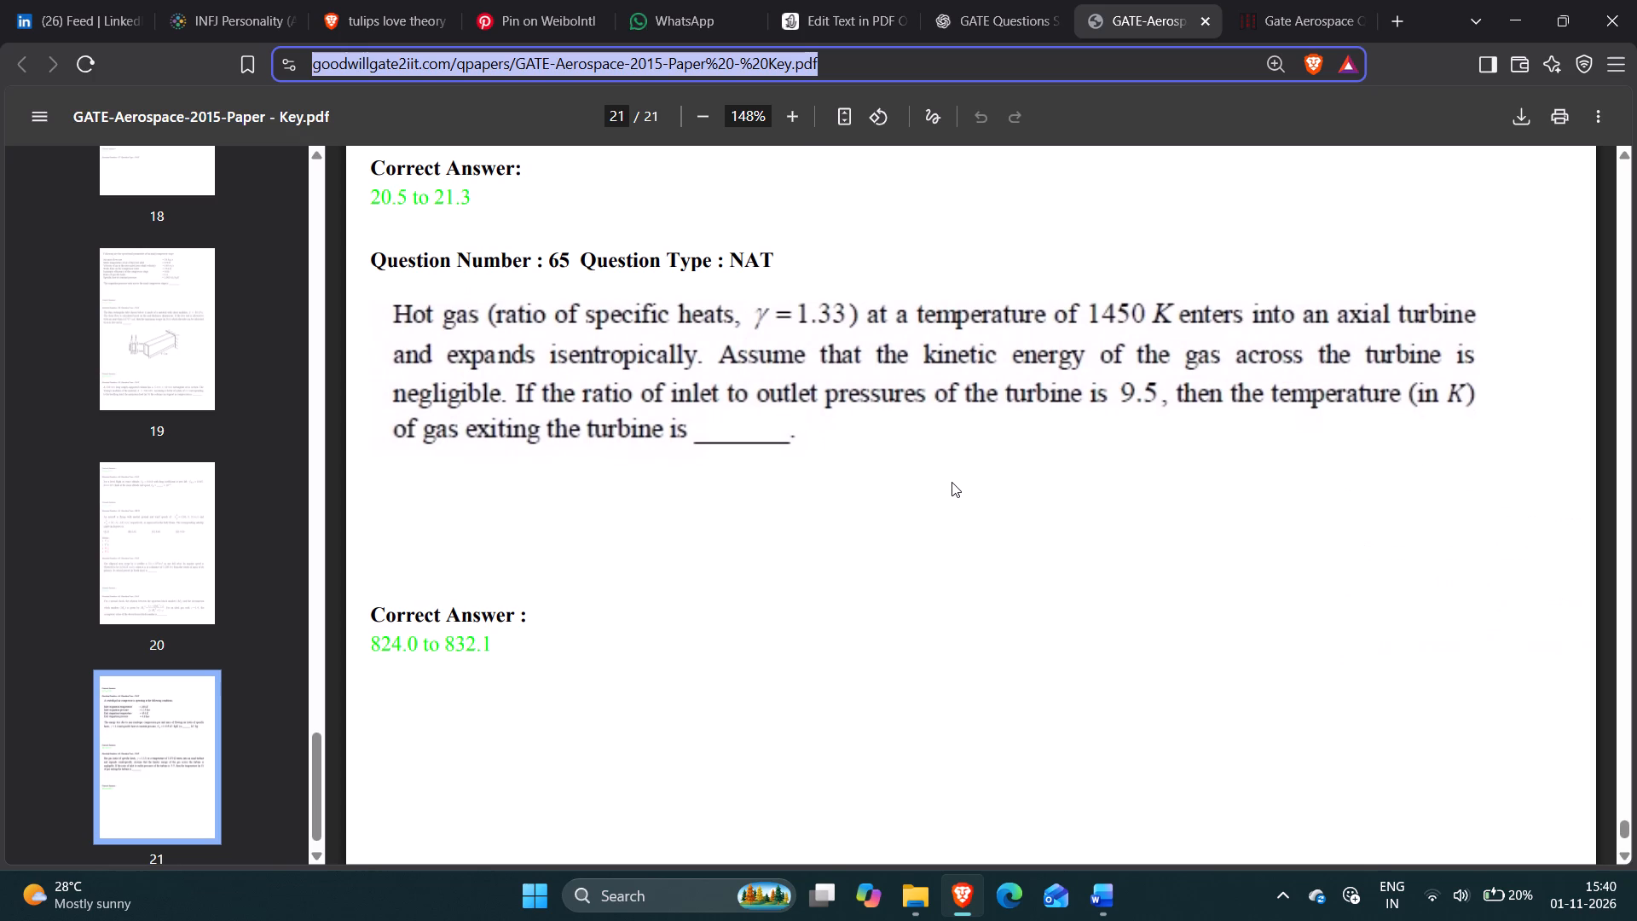
{"action": "scroll", "coordinate": [952, 482], "scroll_direction": "down", "scroll_amount": 3}
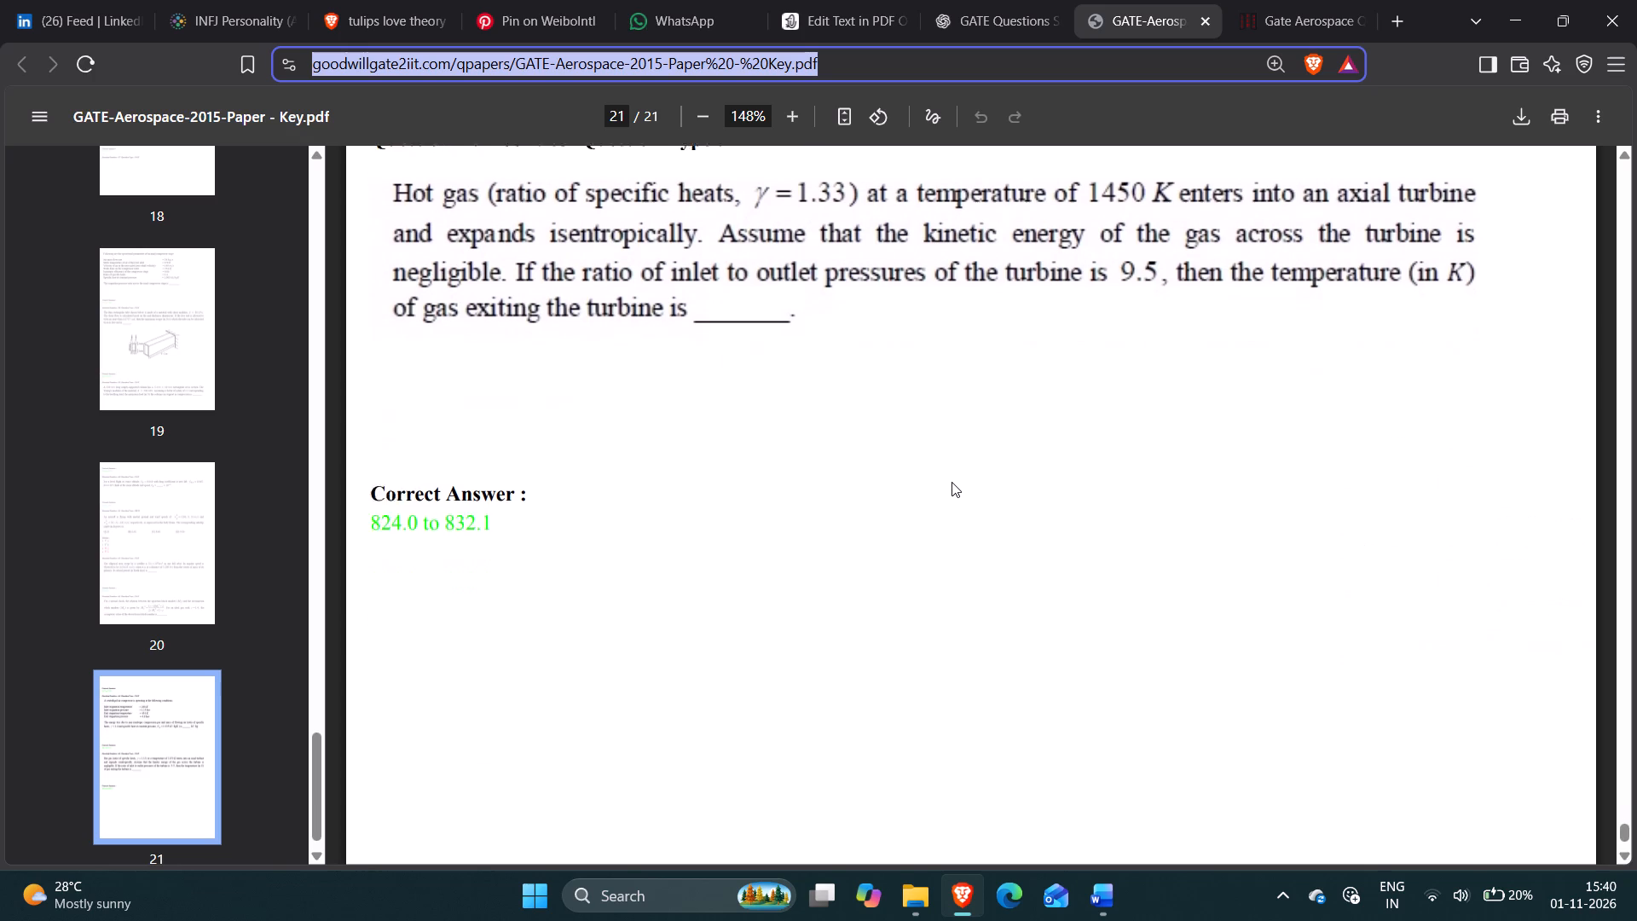
{"action": "scroll", "coordinate": [952, 482], "scroll_direction": "down", "scroll_amount": 3}
{"action": "scroll", "coordinate": [952, 482], "scroll_direction": "up", "scroll_amount": 4}
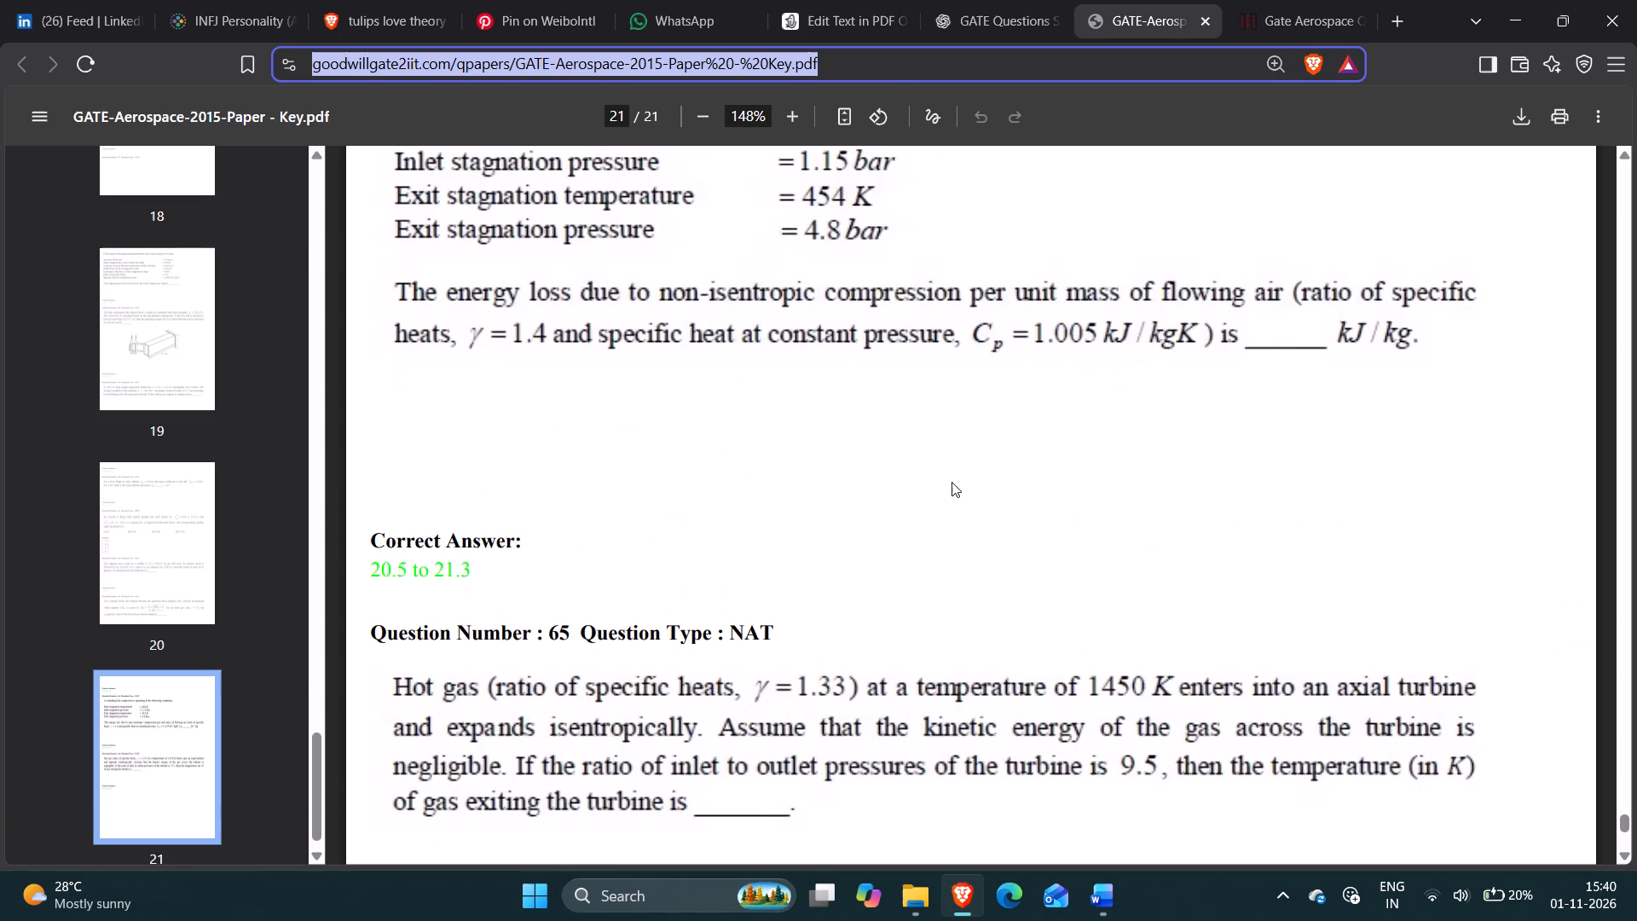
{"action": "scroll", "coordinate": [952, 482], "scroll_direction": "up", "scroll_amount": 3}
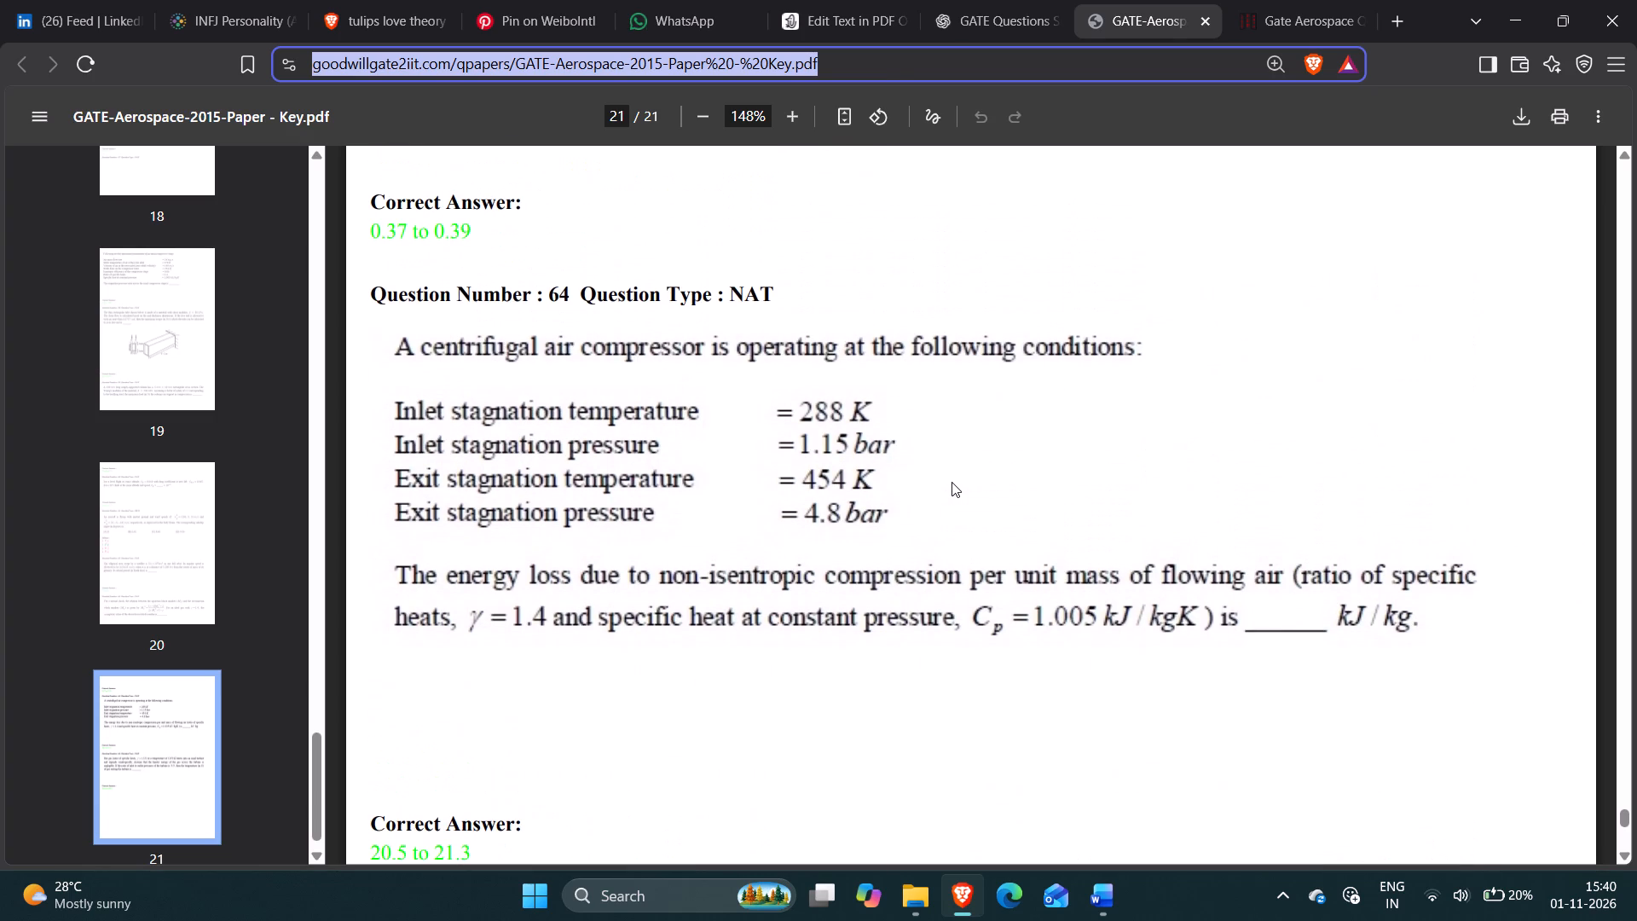
{"action": "scroll", "coordinate": [952, 482], "scroll_direction": "up", "scroll_amount": 6}
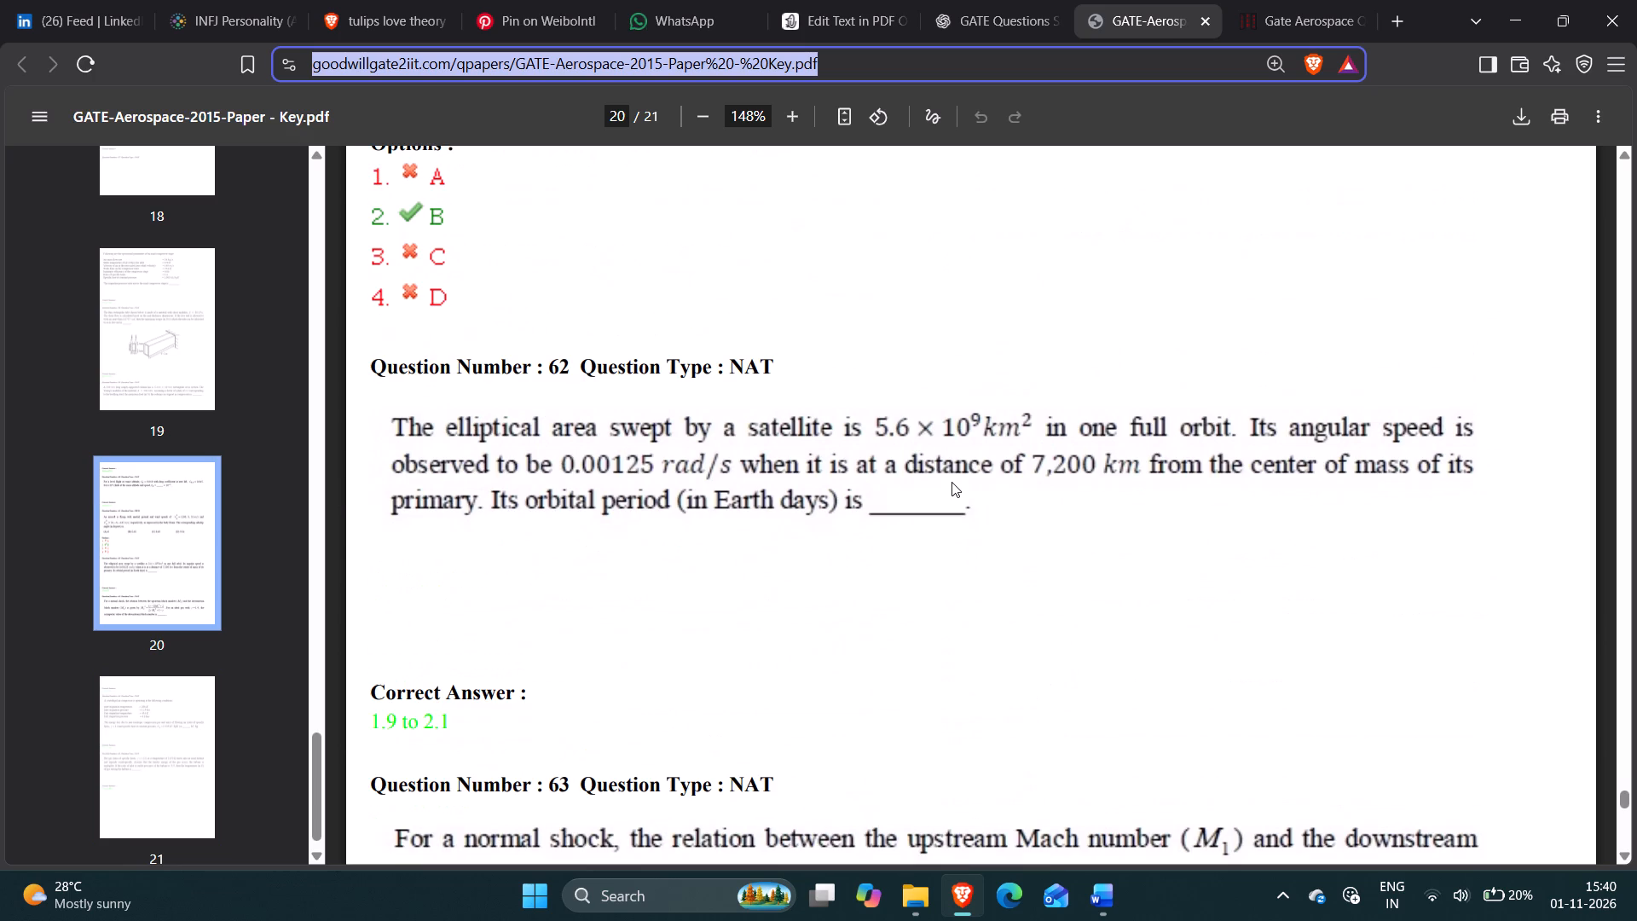
{"action": "scroll", "coordinate": [952, 482], "scroll_direction": "up", "scroll_amount": 3}
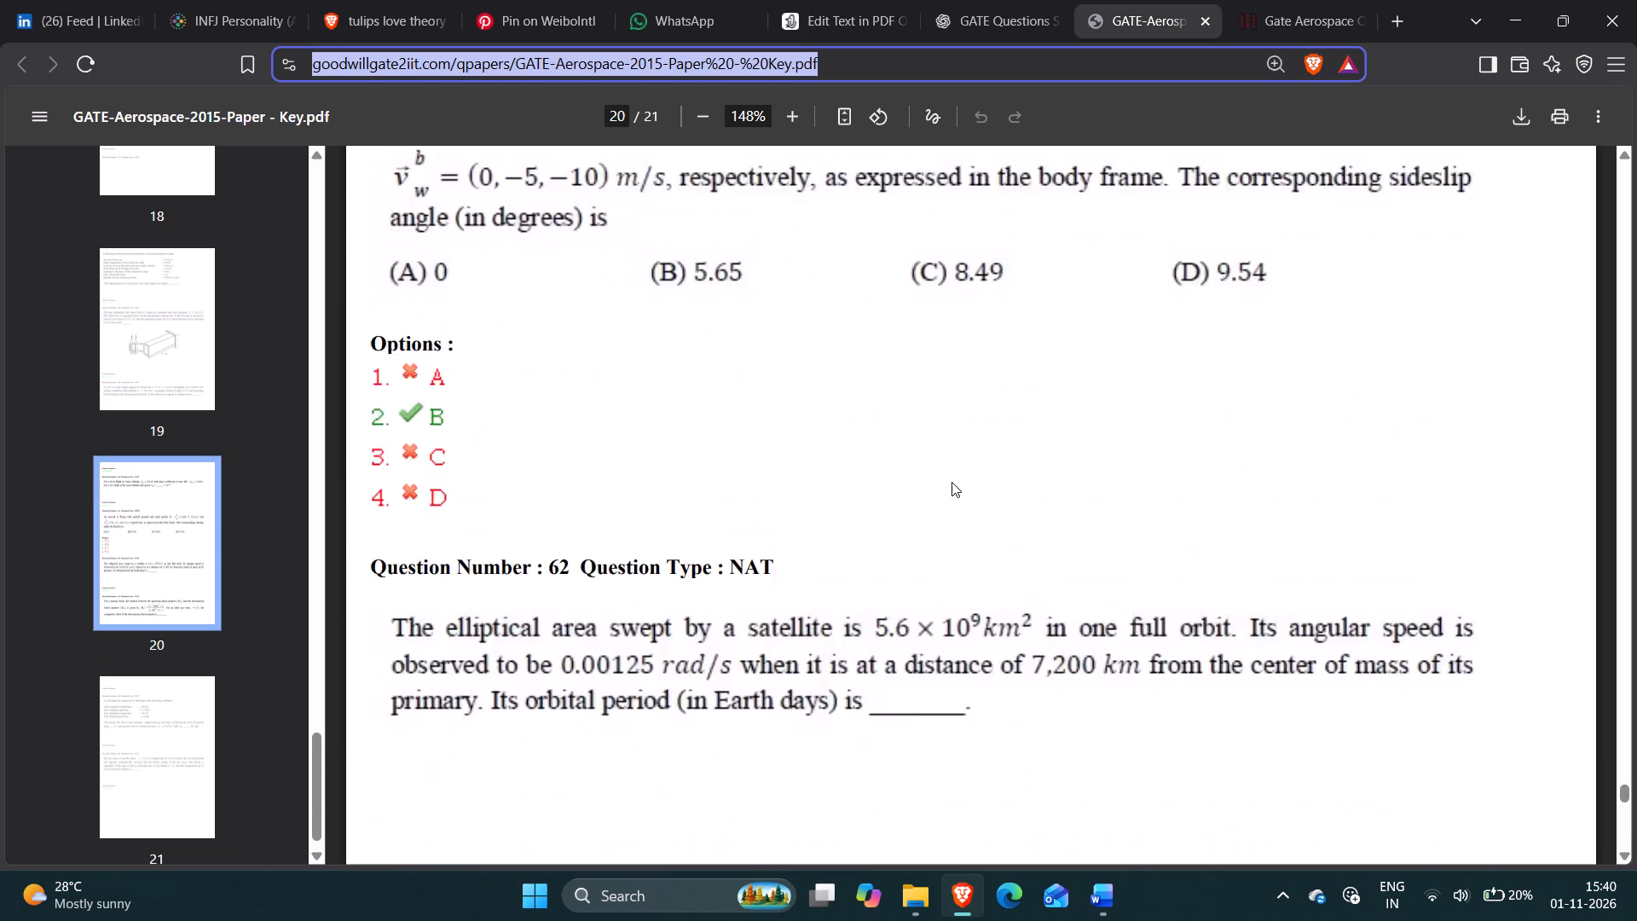
{"action": "scroll", "coordinate": [952, 482], "scroll_direction": "up", "scroll_amount": 3}
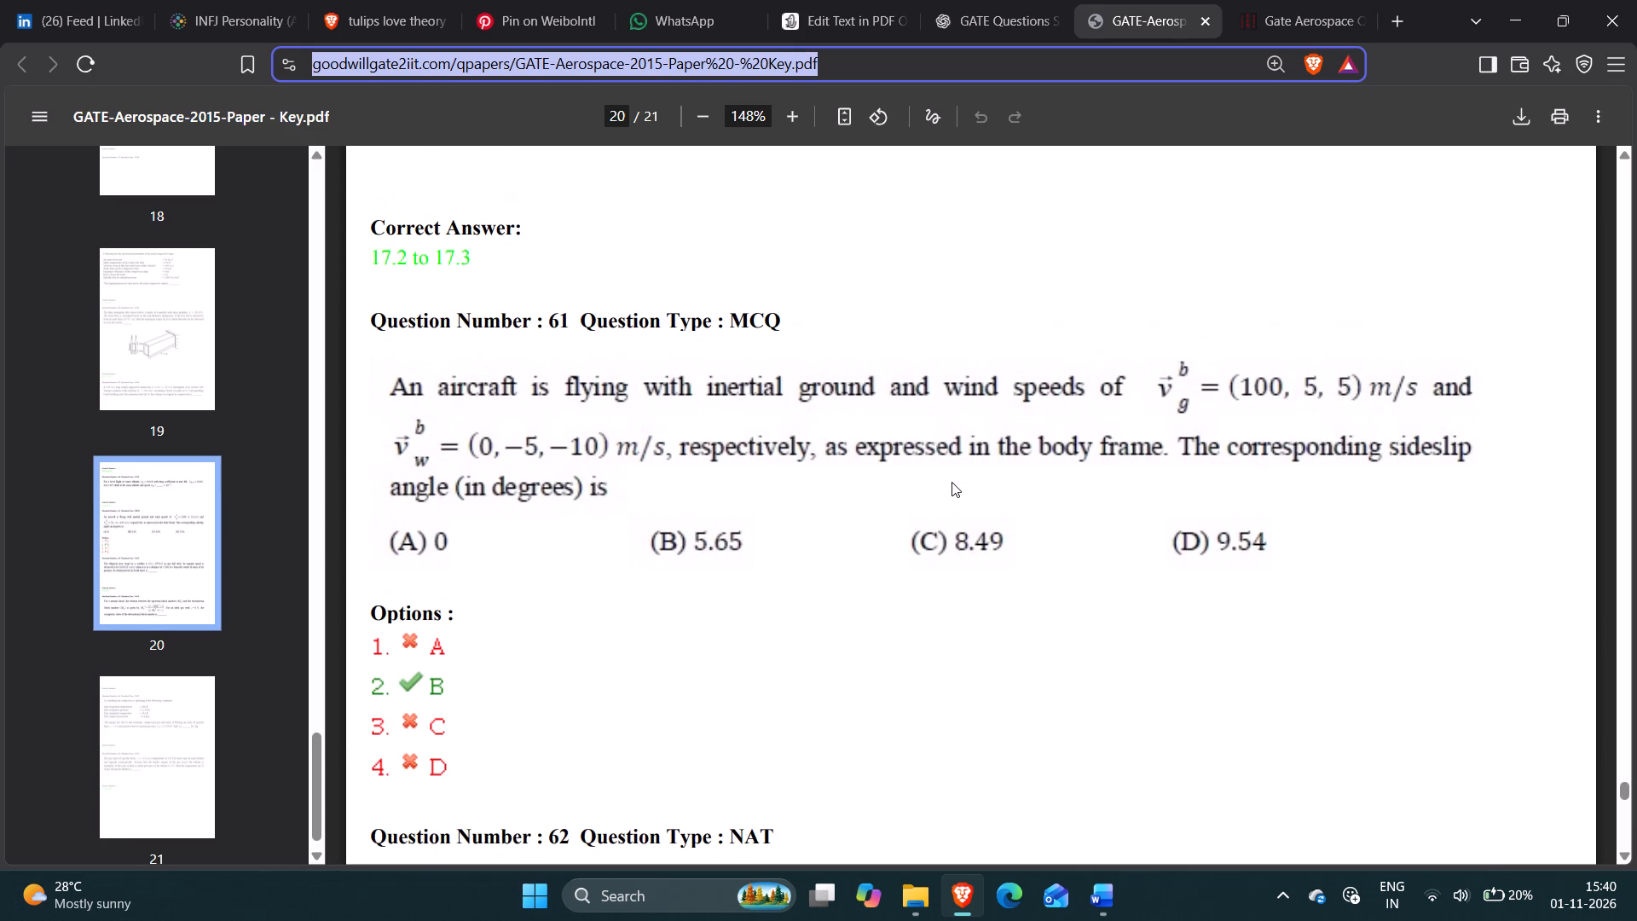
{"action": "scroll", "coordinate": [952, 482], "scroll_direction": "up", "scroll_amount": 1}
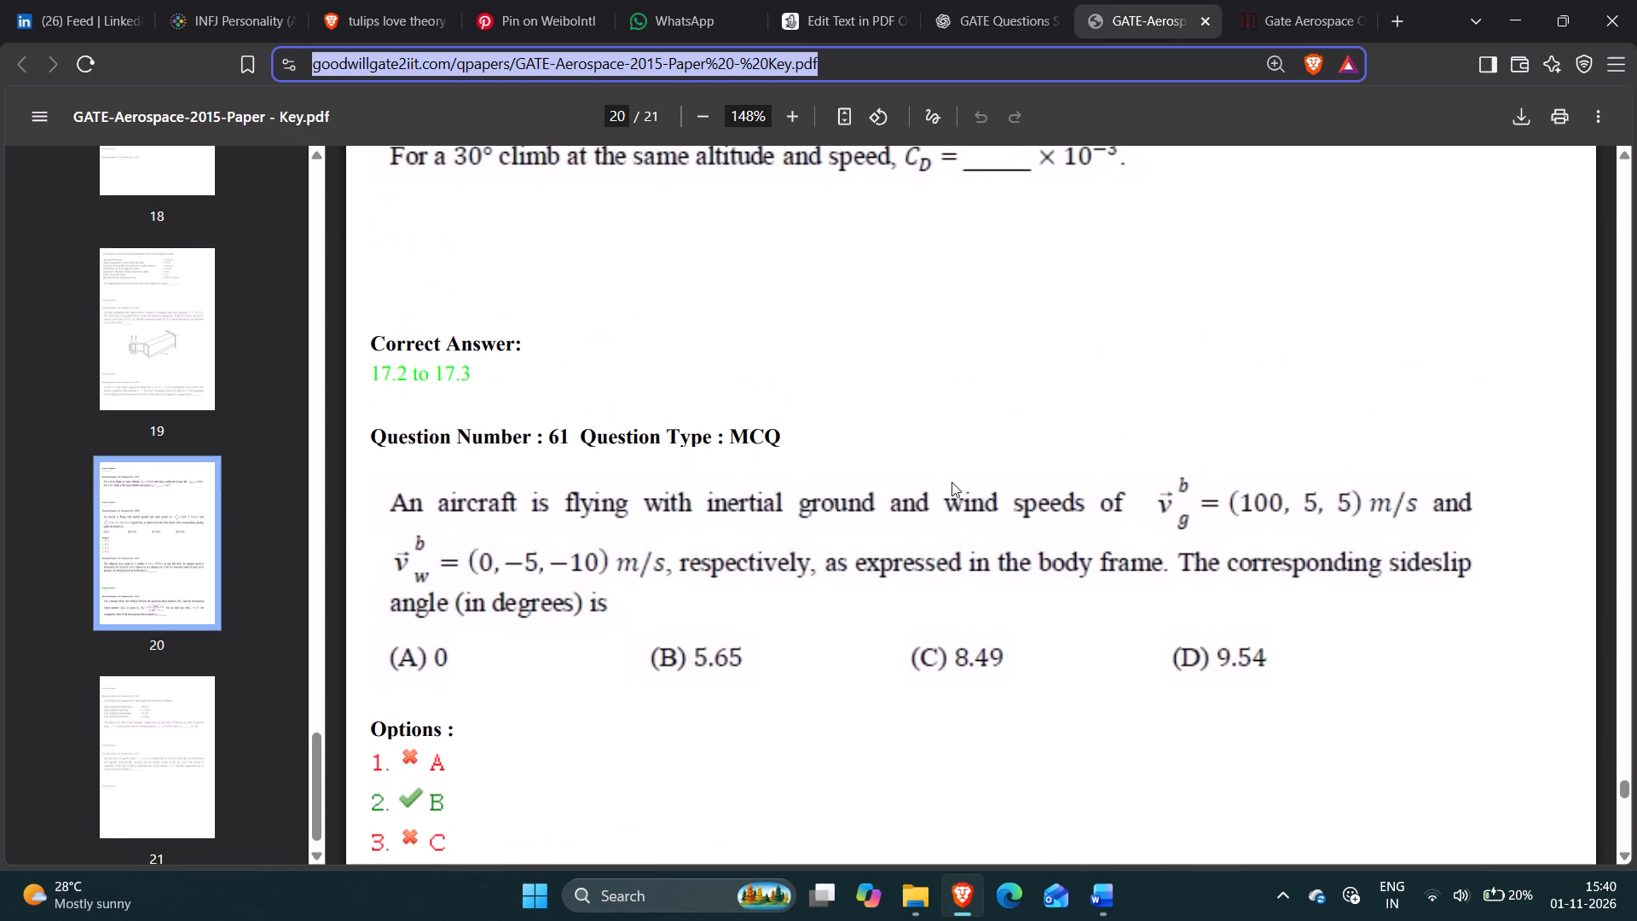
{"action": "scroll", "coordinate": [952, 482], "scroll_direction": "up", "scroll_amount": 2}
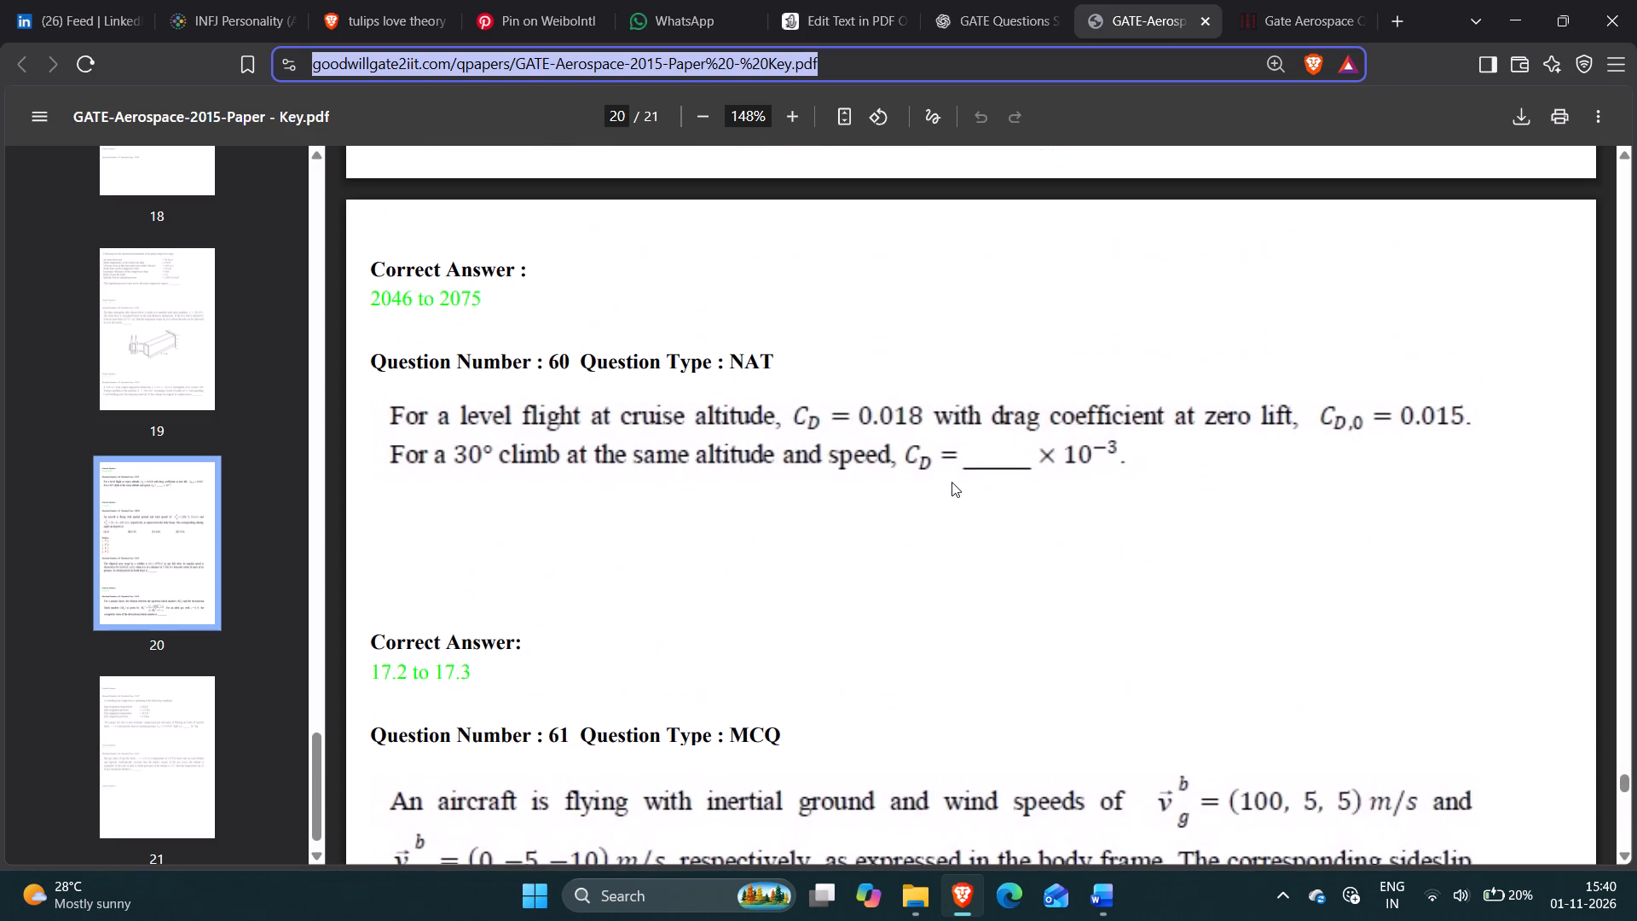
{"action": "scroll", "coordinate": [952, 482], "scroll_direction": "up", "scroll_amount": 2}
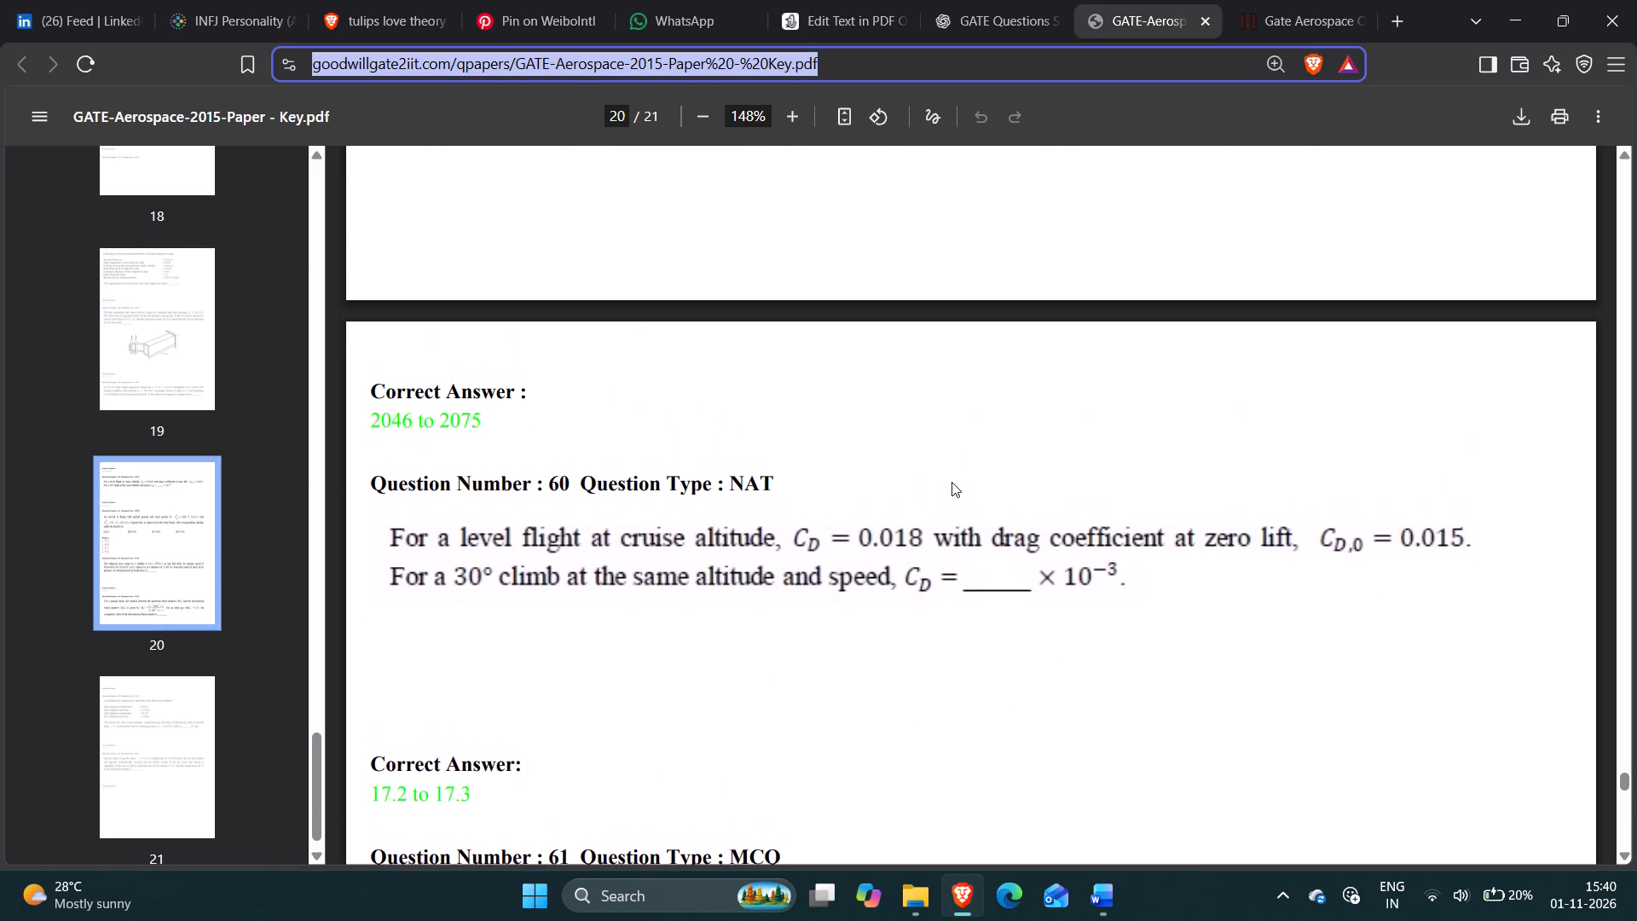
{"action": "scroll", "coordinate": [952, 482], "scroll_direction": "up", "scroll_amount": 1}
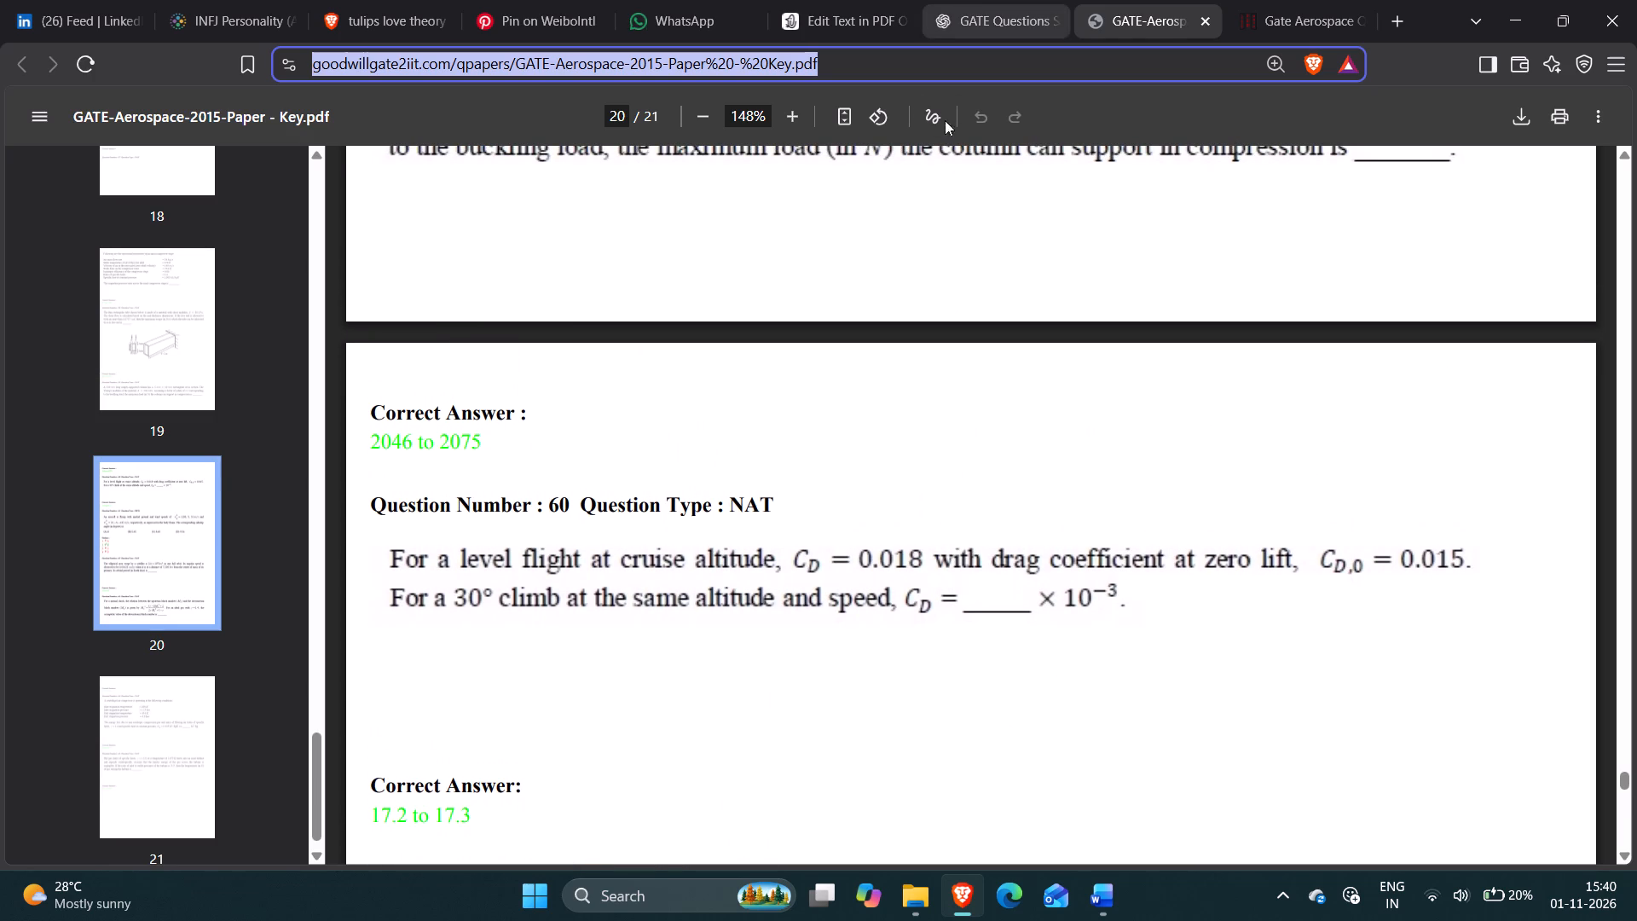
Review the captured 2015 question images in the Screenshots folder one by one, from Question 24 through Question 63.
{"action": "left_click", "coordinate": [917, 897]}
{"action": "left_click", "coordinate": [946, 814]}
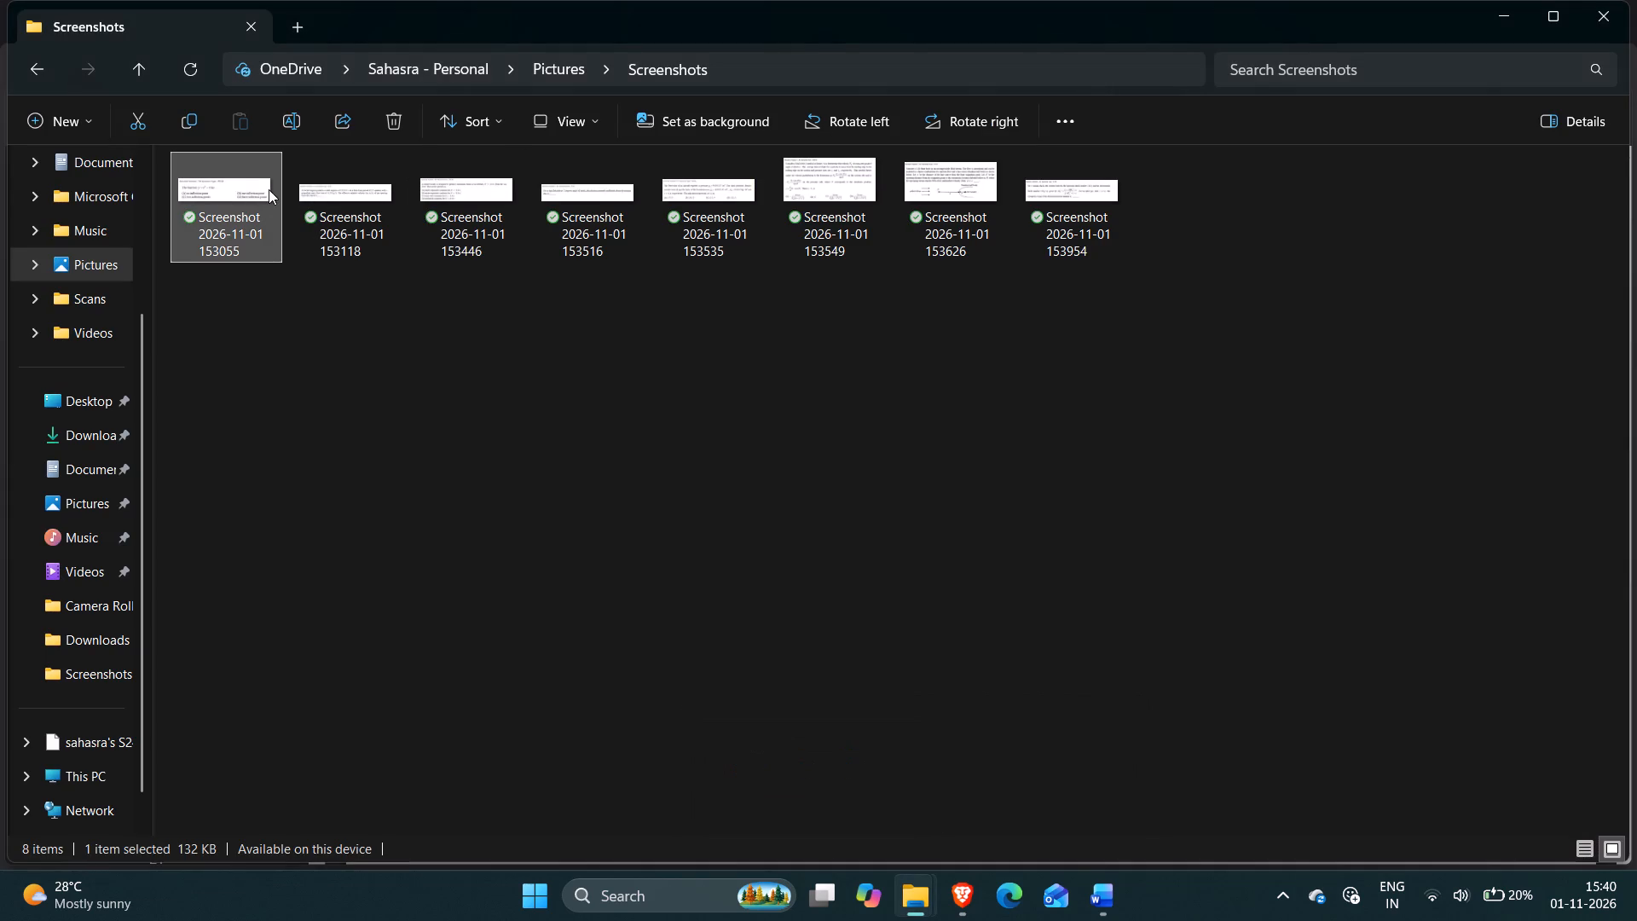
{"action": "double_click", "coordinate": [268, 190]}
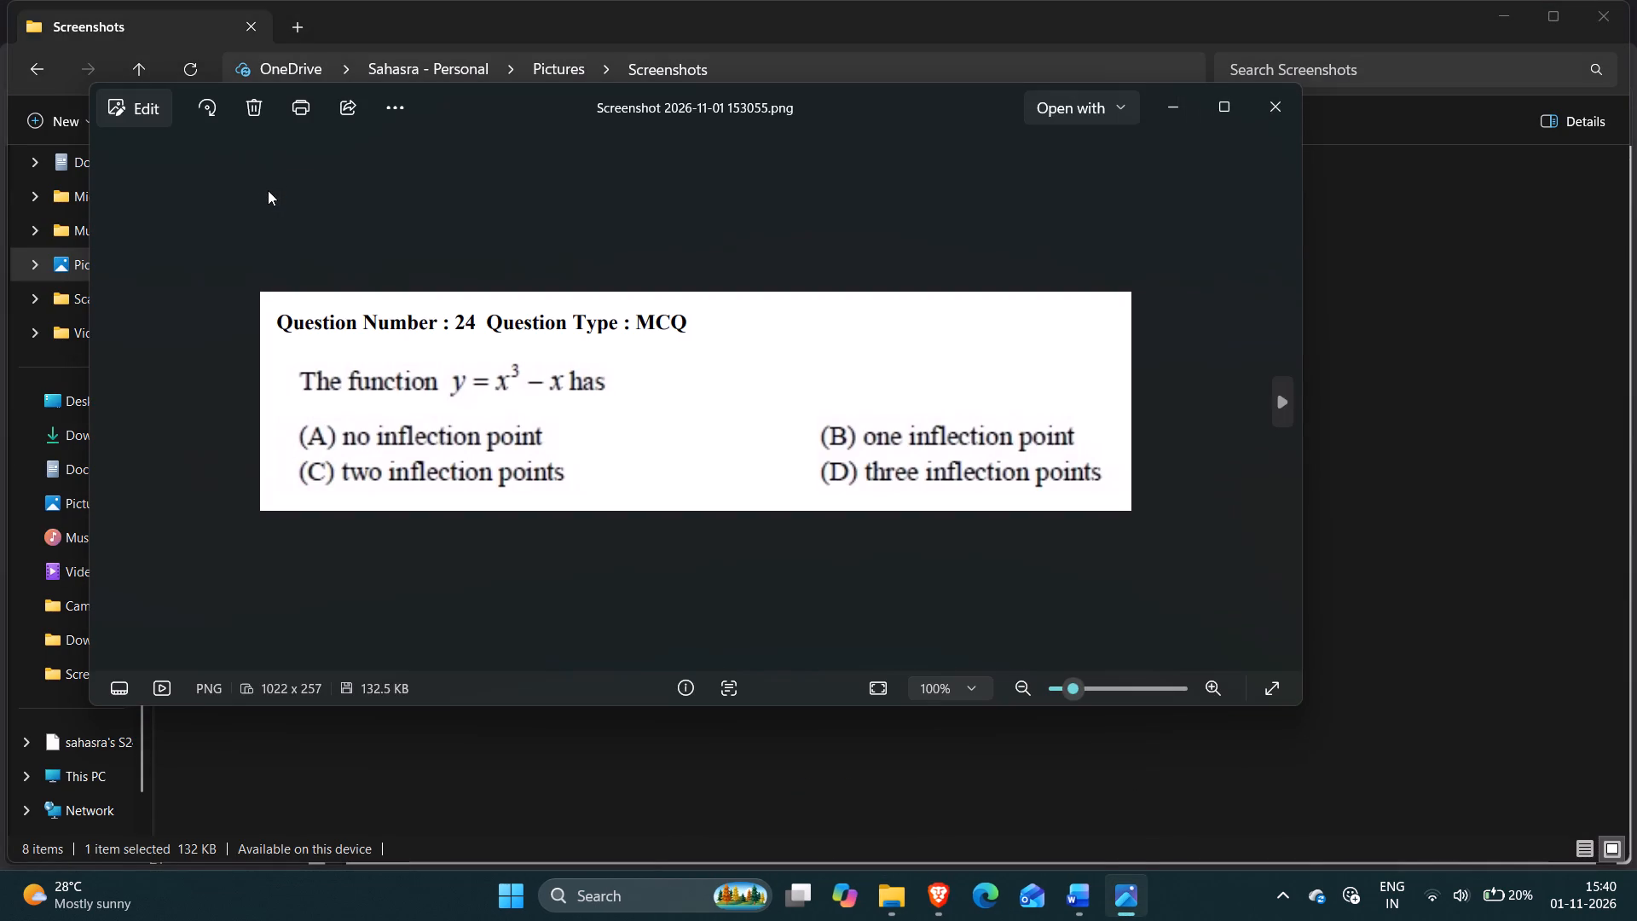
{"action": "key", "text": "Right"}
{"action": "key", "text": "Right"}
{"action": "key", "text": "Right"}
{"action": "key", "text": "Right"}
{"action": "key", "text": "Right"}
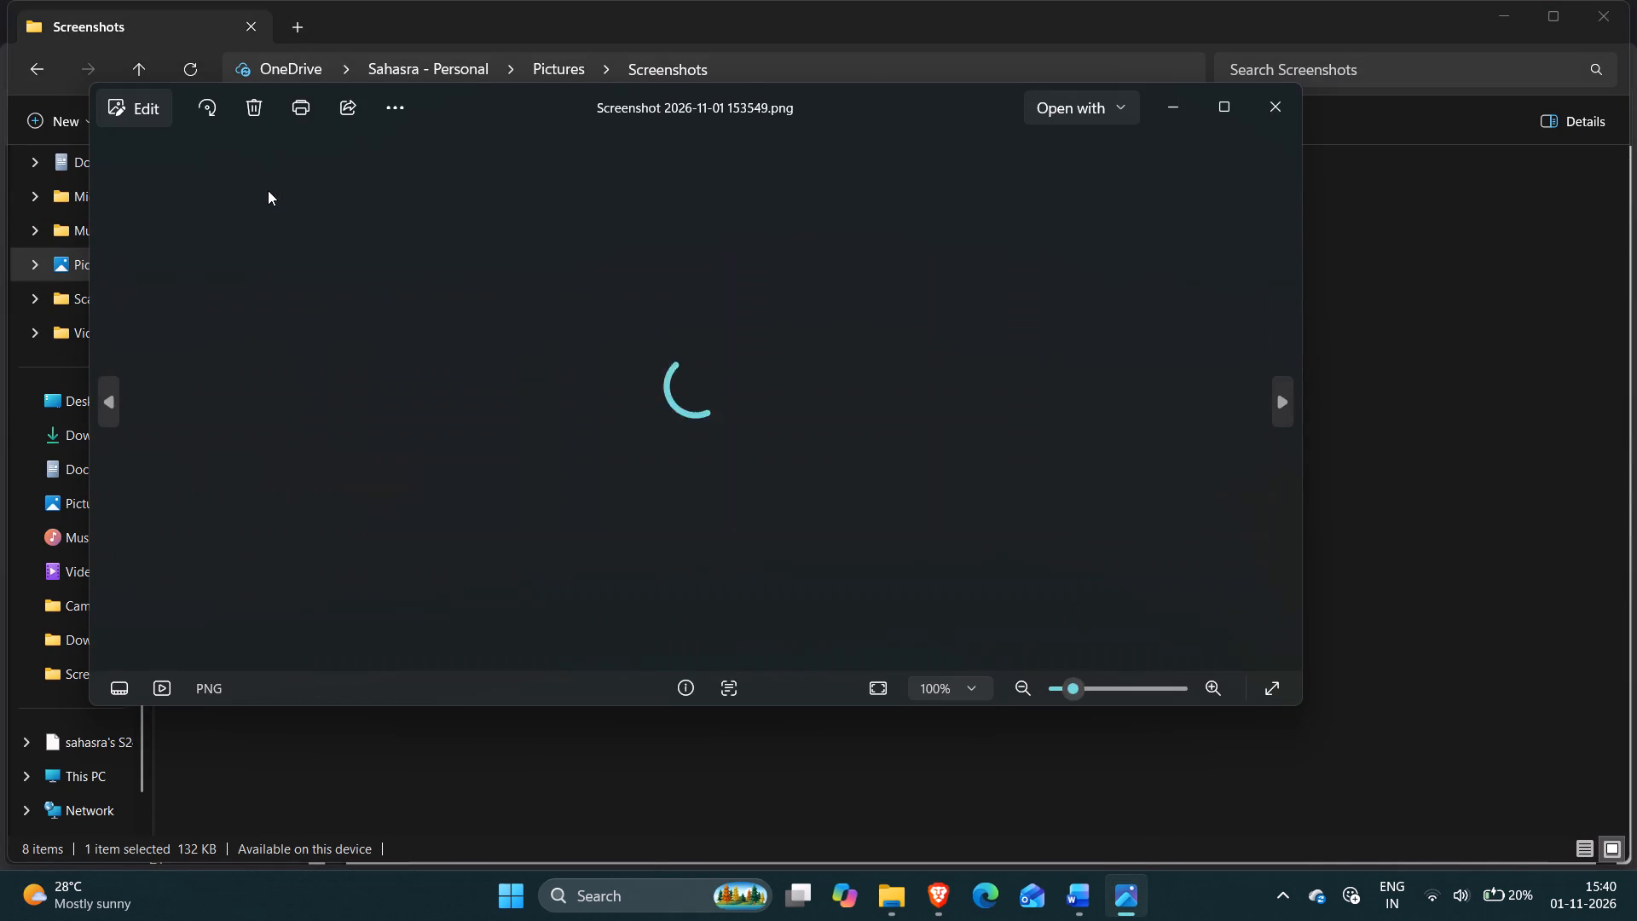
{"action": "key", "text": "Right"}
{"action": "key", "text": "Right"}
{"action": "key", "text": "Right"}
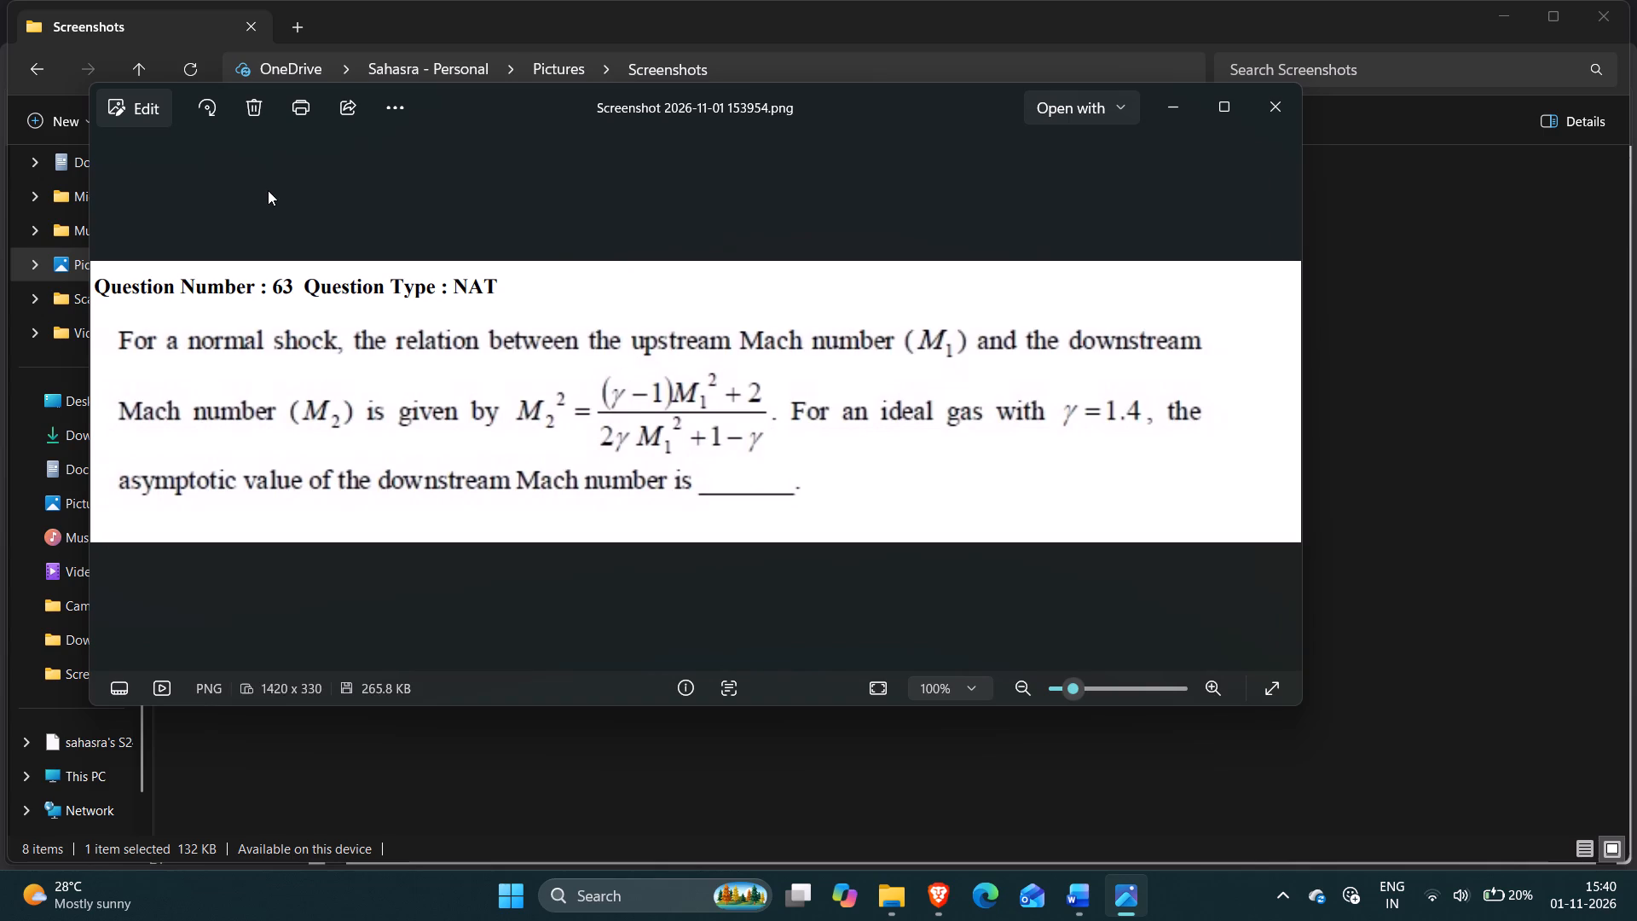
{"action": "left_click", "coordinate": [1292, 117]}
Capture a screenshot of Question 60 on the drag coefficient in a 30° climb, including its heading, from the 2015 paper.
{"action": "left_click", "coordinate": [967, 909]}
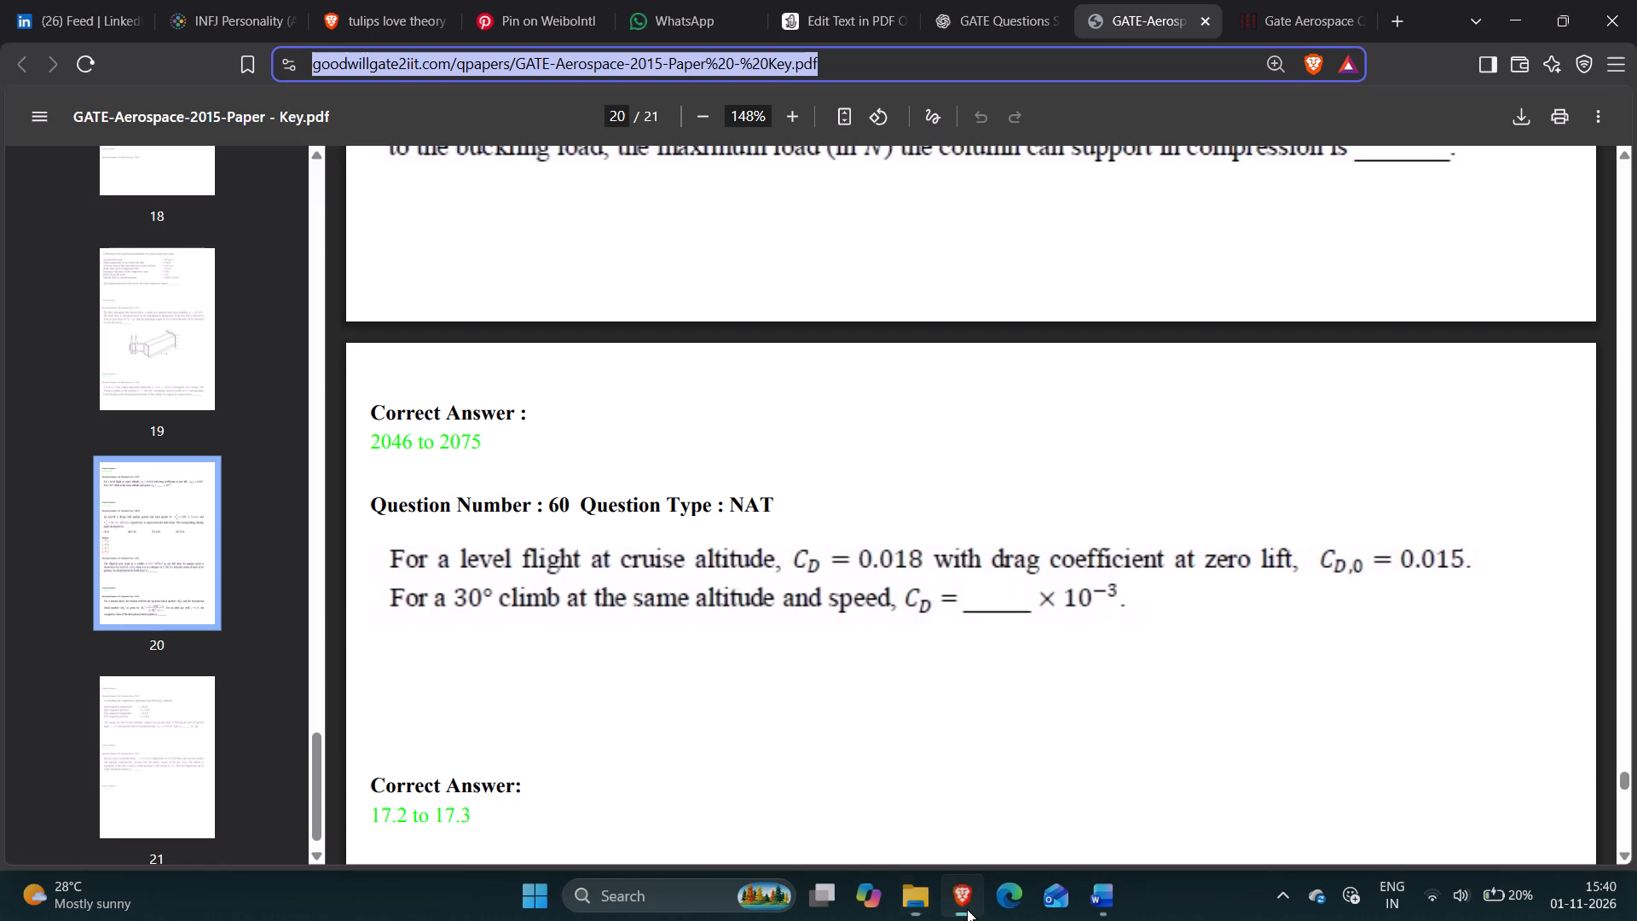
{"action": "key", "text": "Print"}
{"action": "left_click_drag", "start_coordinate": [364, 478], "coordinate": [763, 657]}
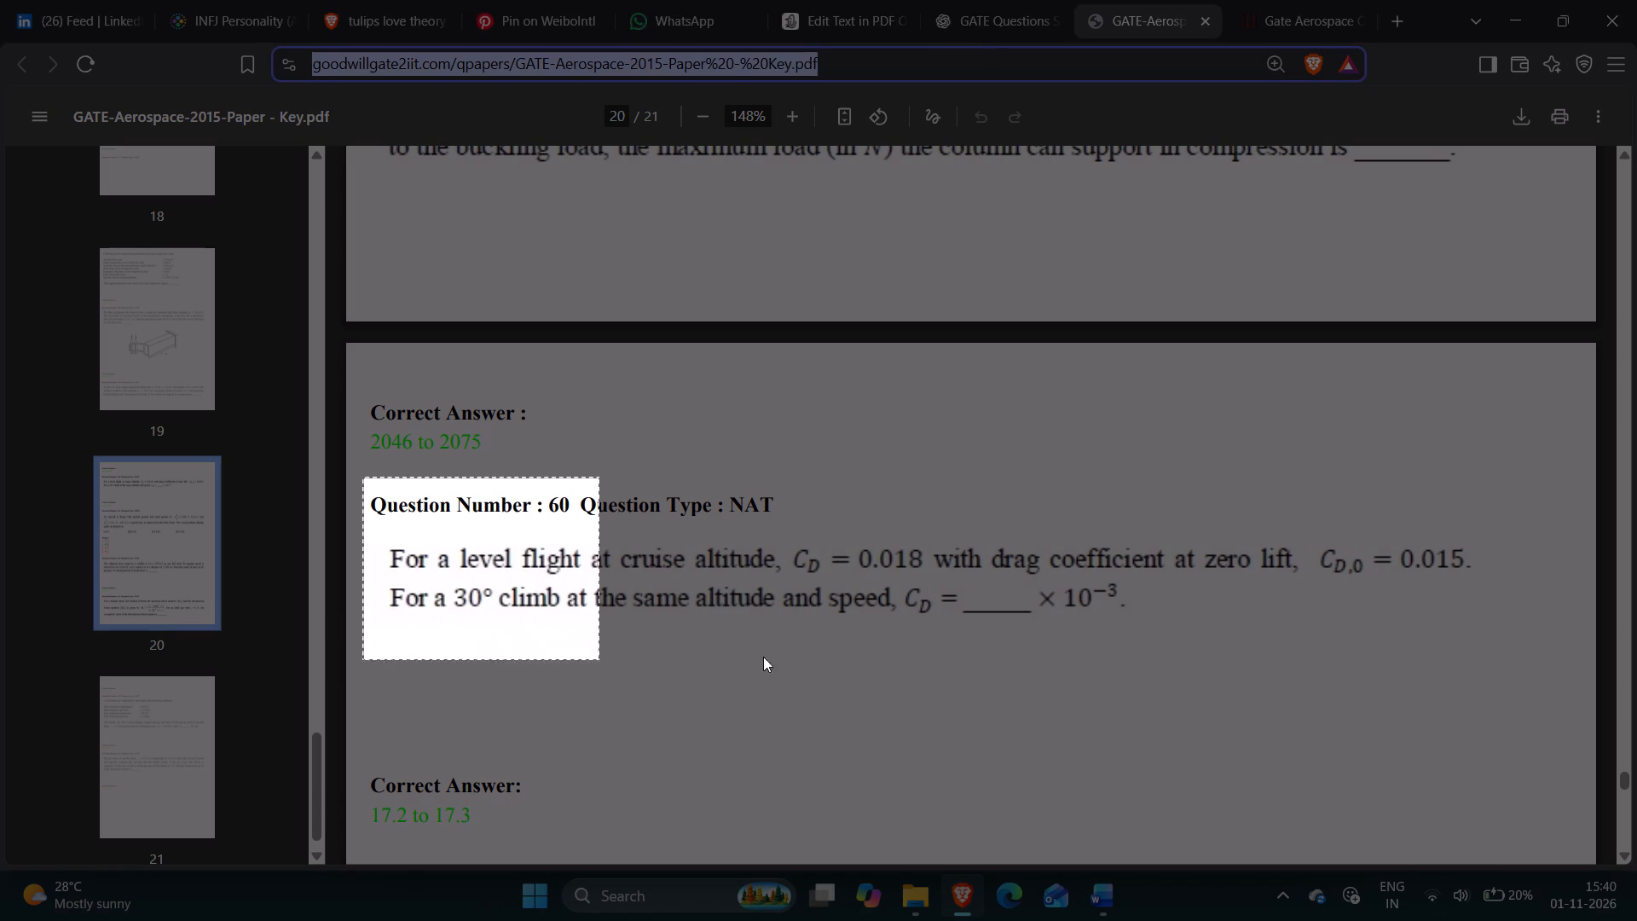
{"action": "left_click_drag", "start_coordinate": [763, 657], "coordinate": [1476, 652]}
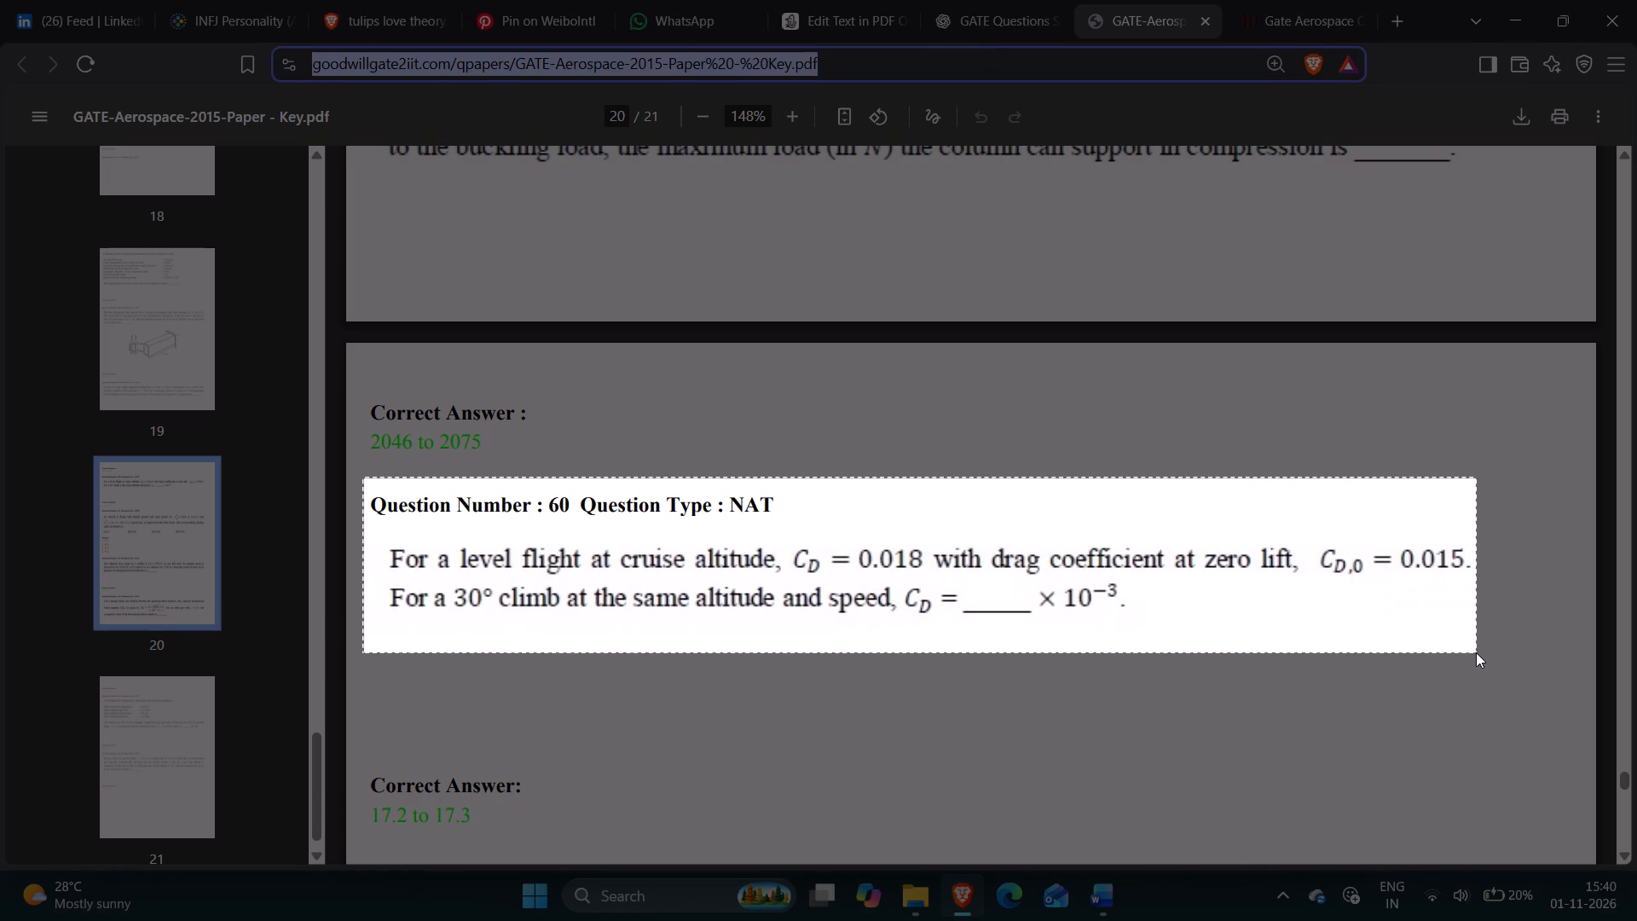
{"action": "left_click_drag", "start_coordinate": [1476, 652], "coordinate": [1480, 649]}
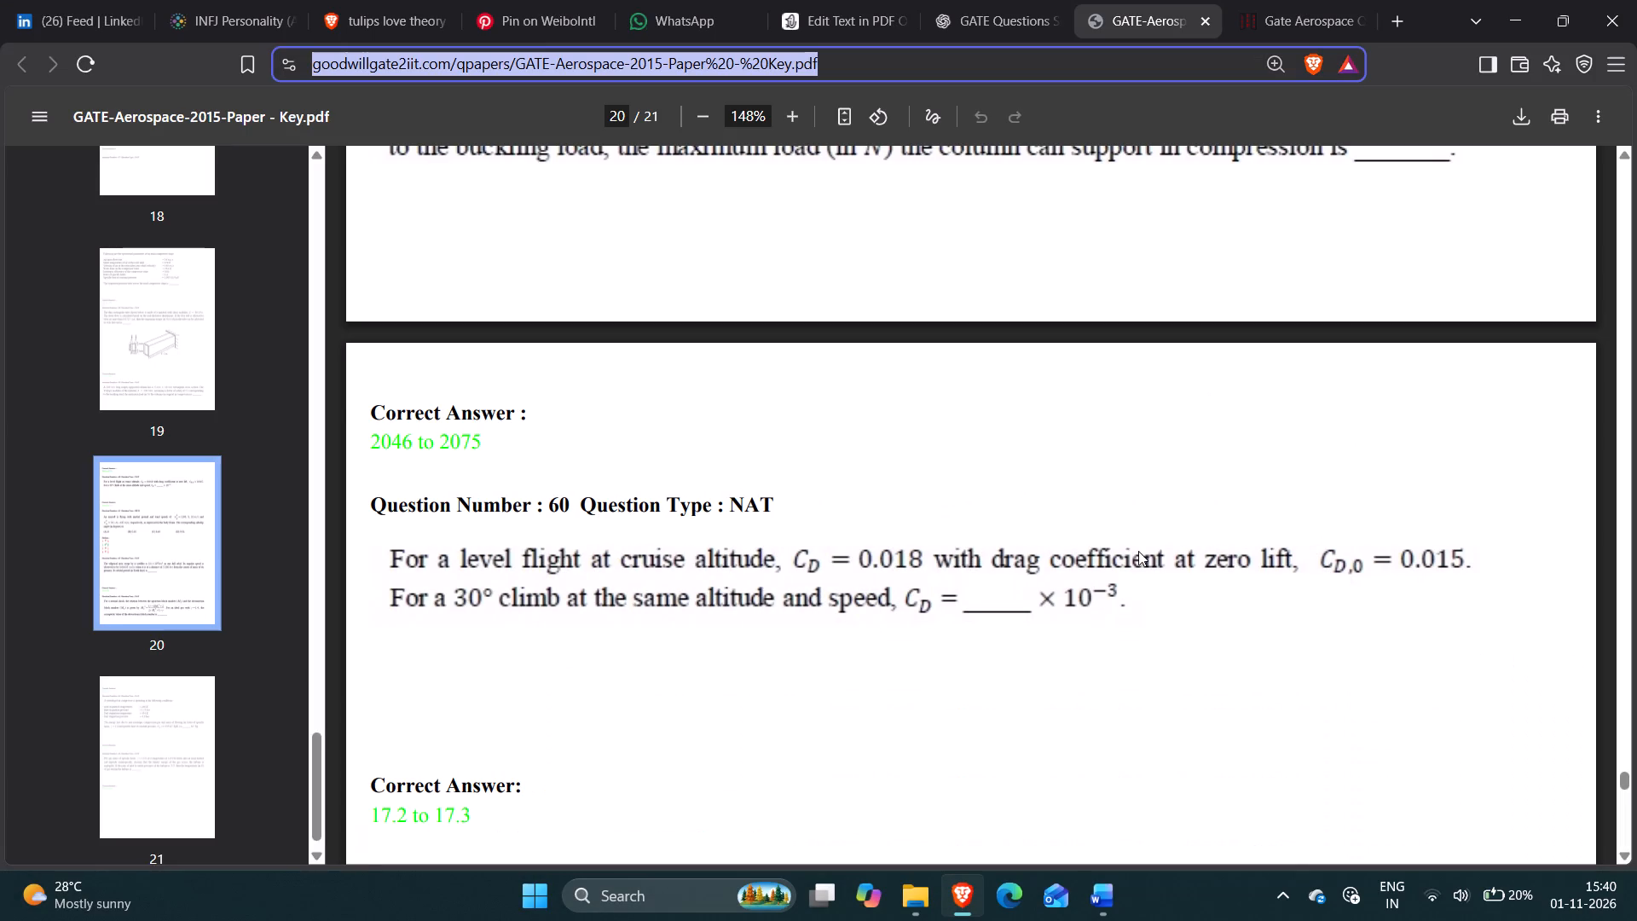
{"action": "scroll", "coordinate": [1138, 551], "scroll_direction": "up", "scroll_amount": 1}
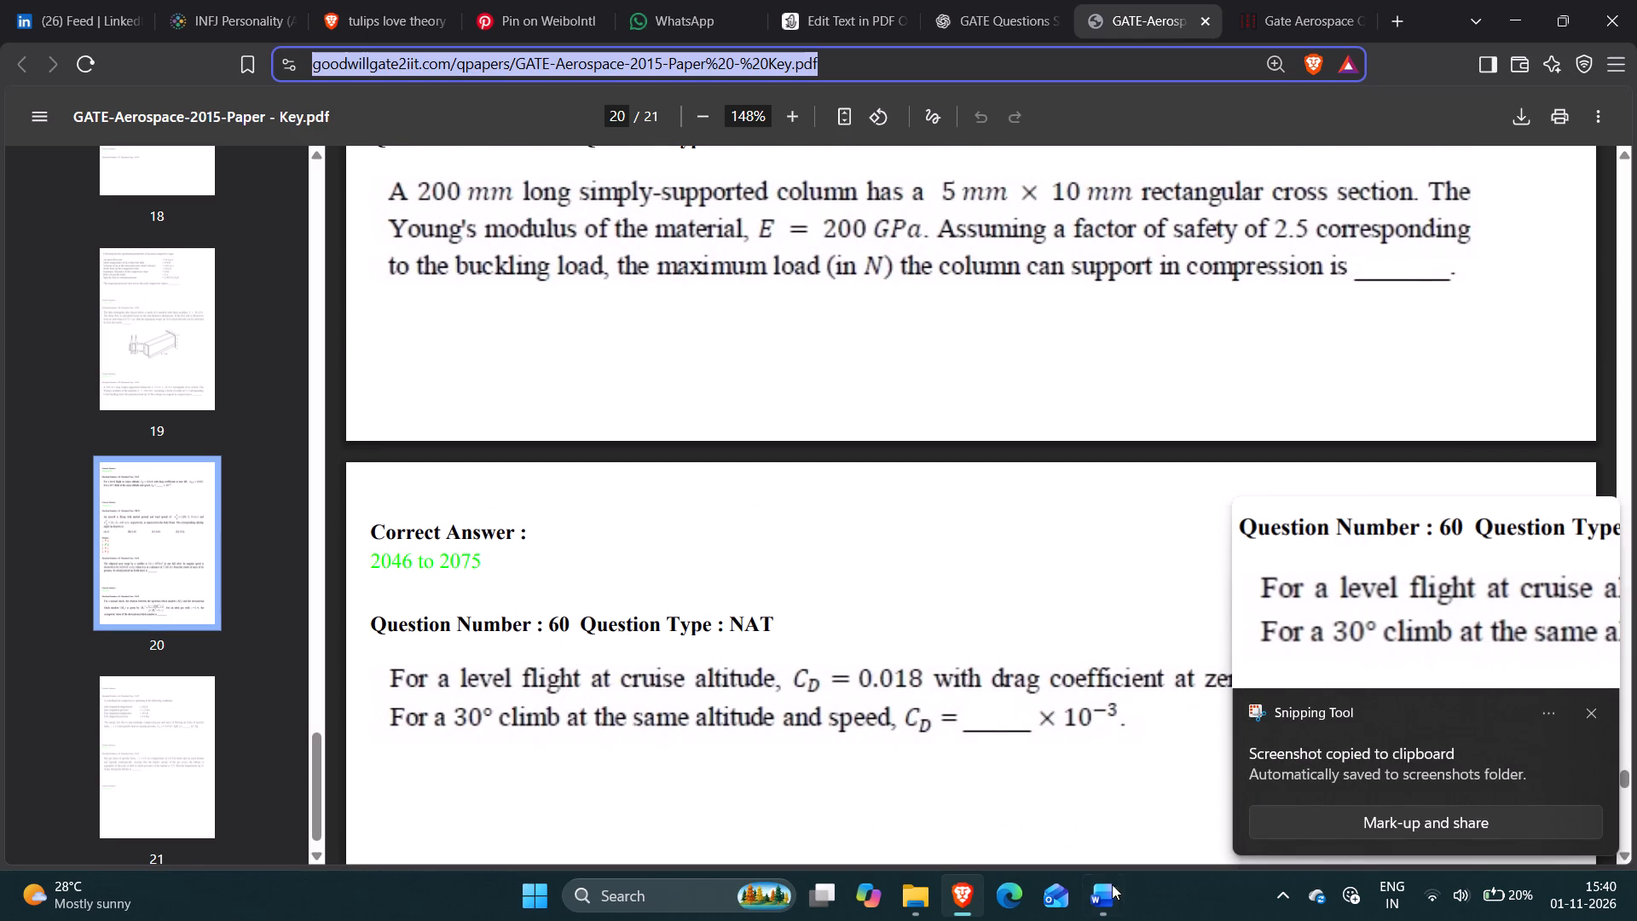
Glance at the Screenshots folder and reread the 2015 paper backwards from Question 60 to Question 47 for uncaptured questions.
{"action": "left_click", "coordinate": [914, 904]}
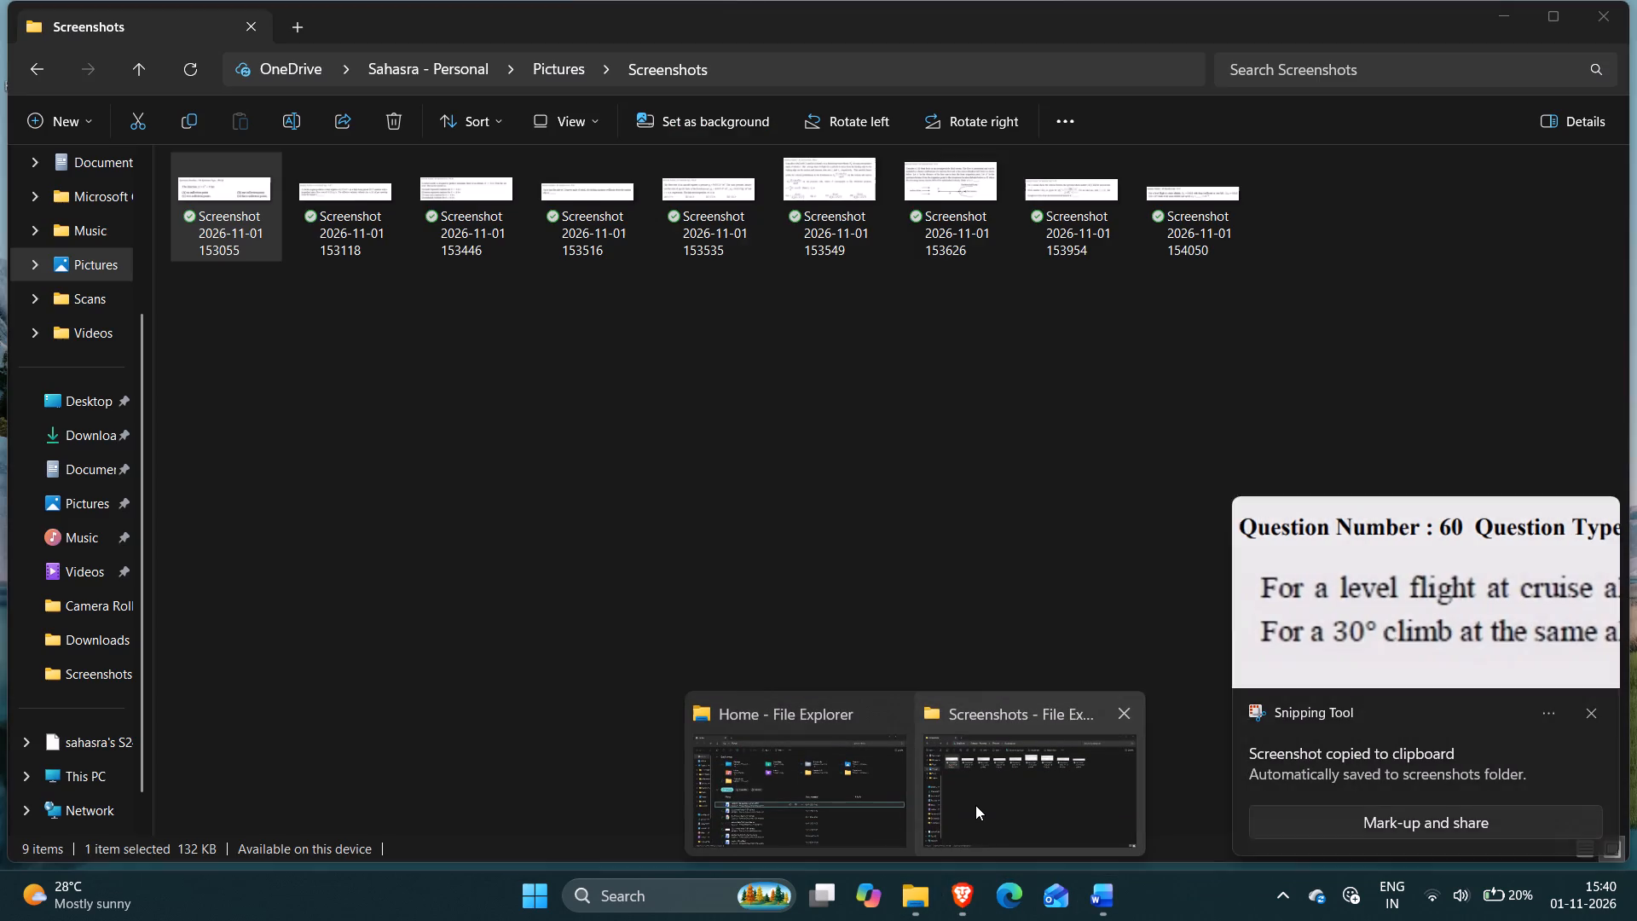
{"action": "left_click", "coordinate": [975, 805]}
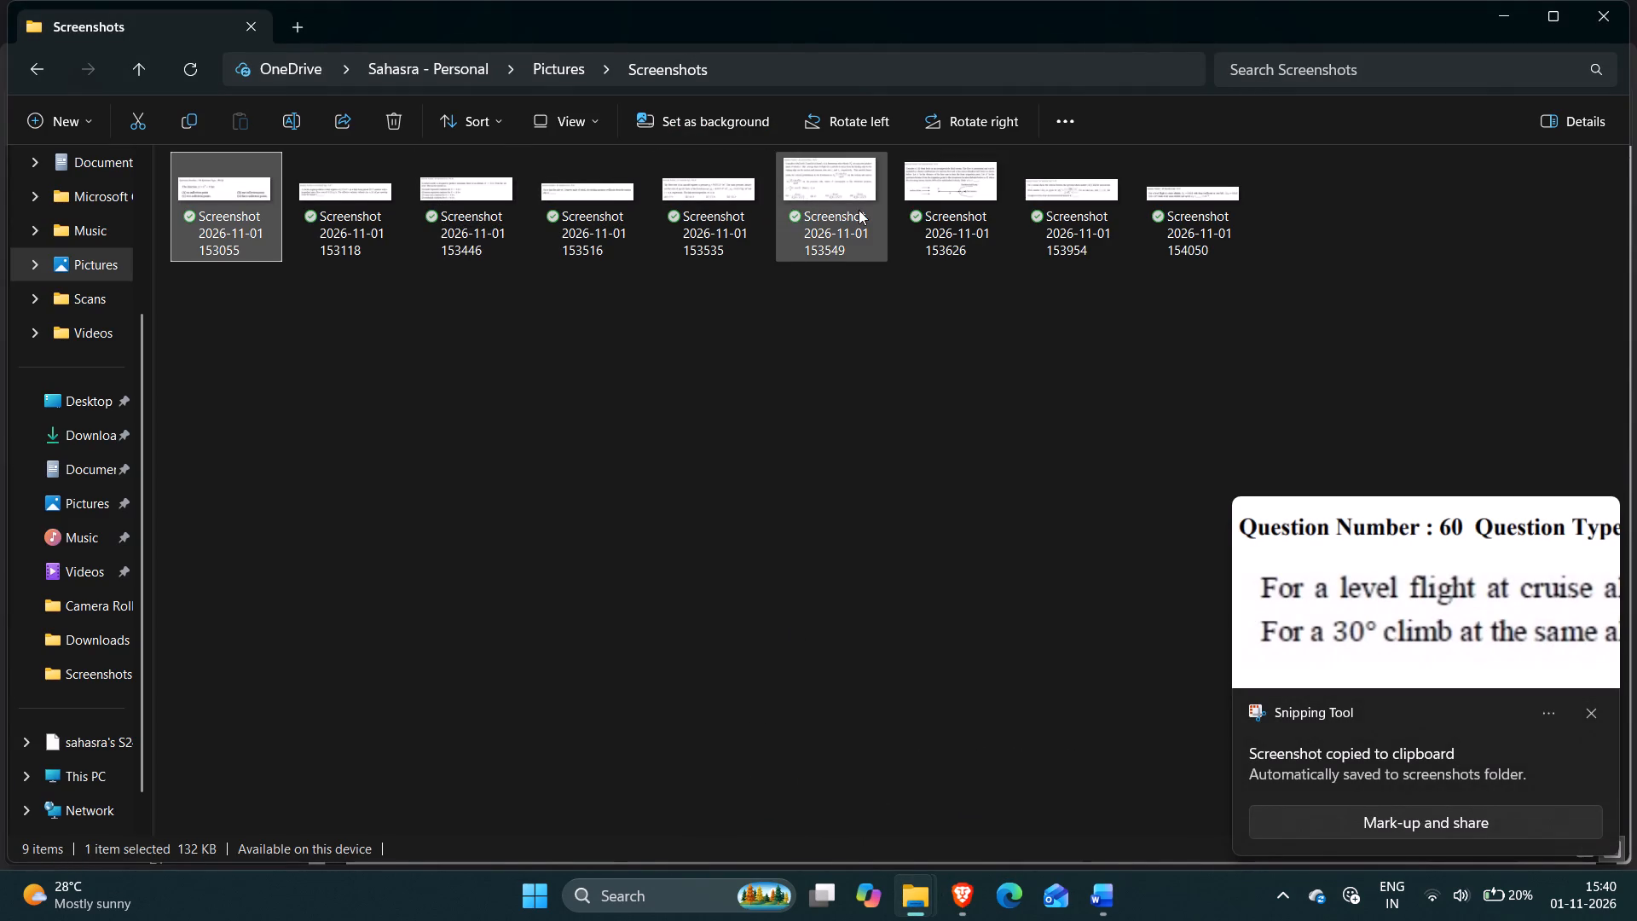
{"action": "left_click", "coordinate": [943, 920]}
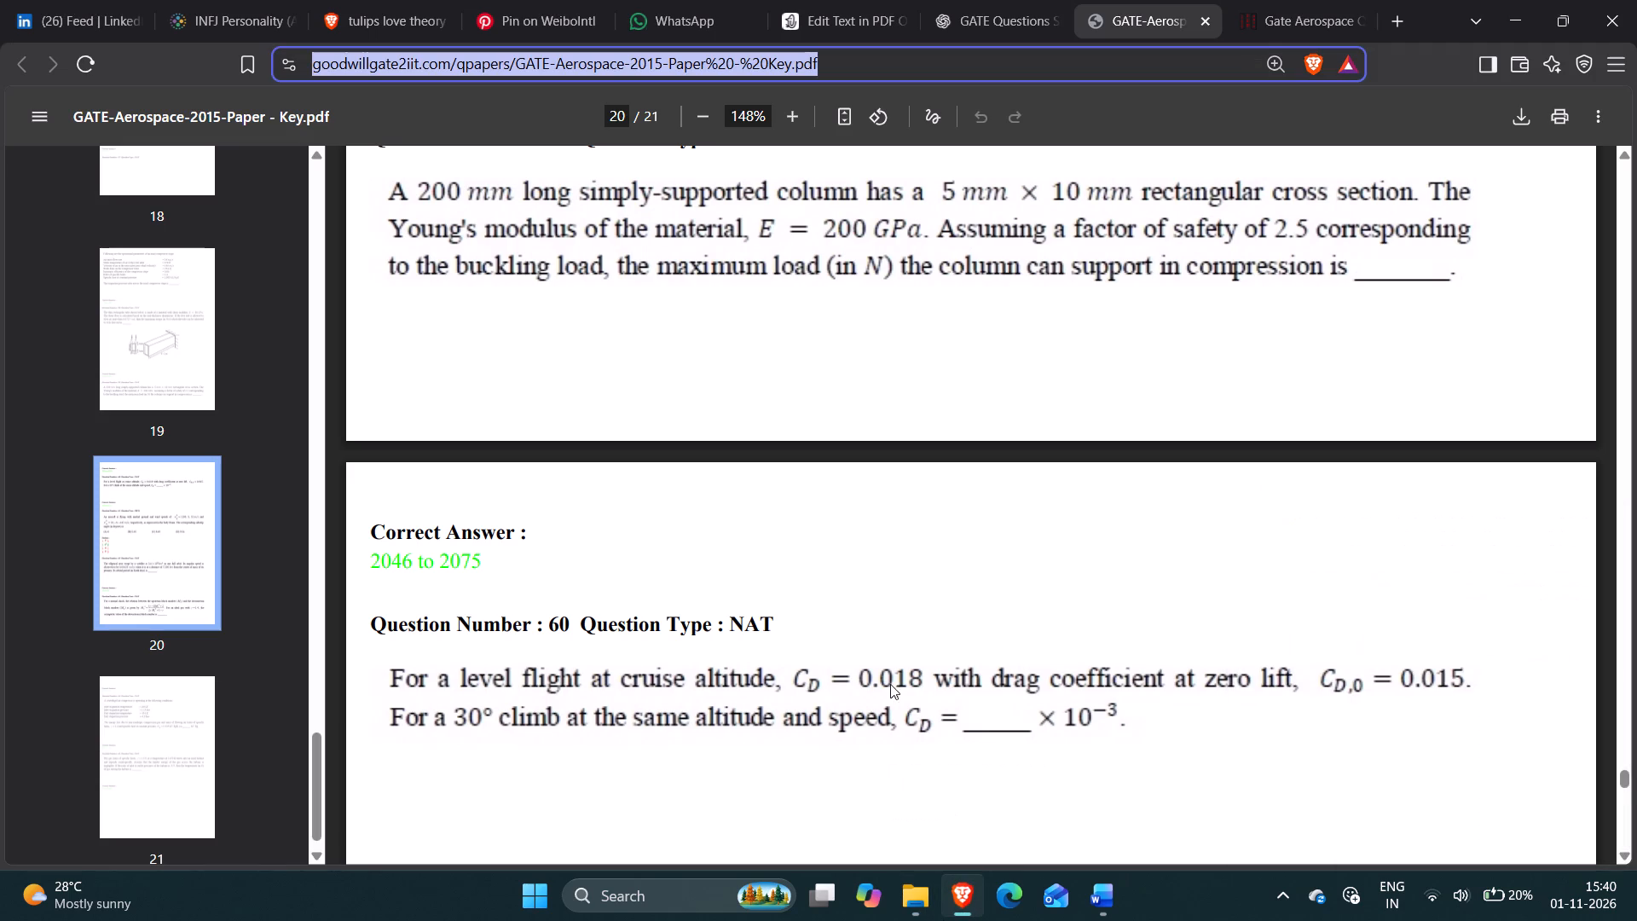
{"action": "scroll", "coordinate": [878, 613], "scroll_direction": "up", "scroll_amount": 9}
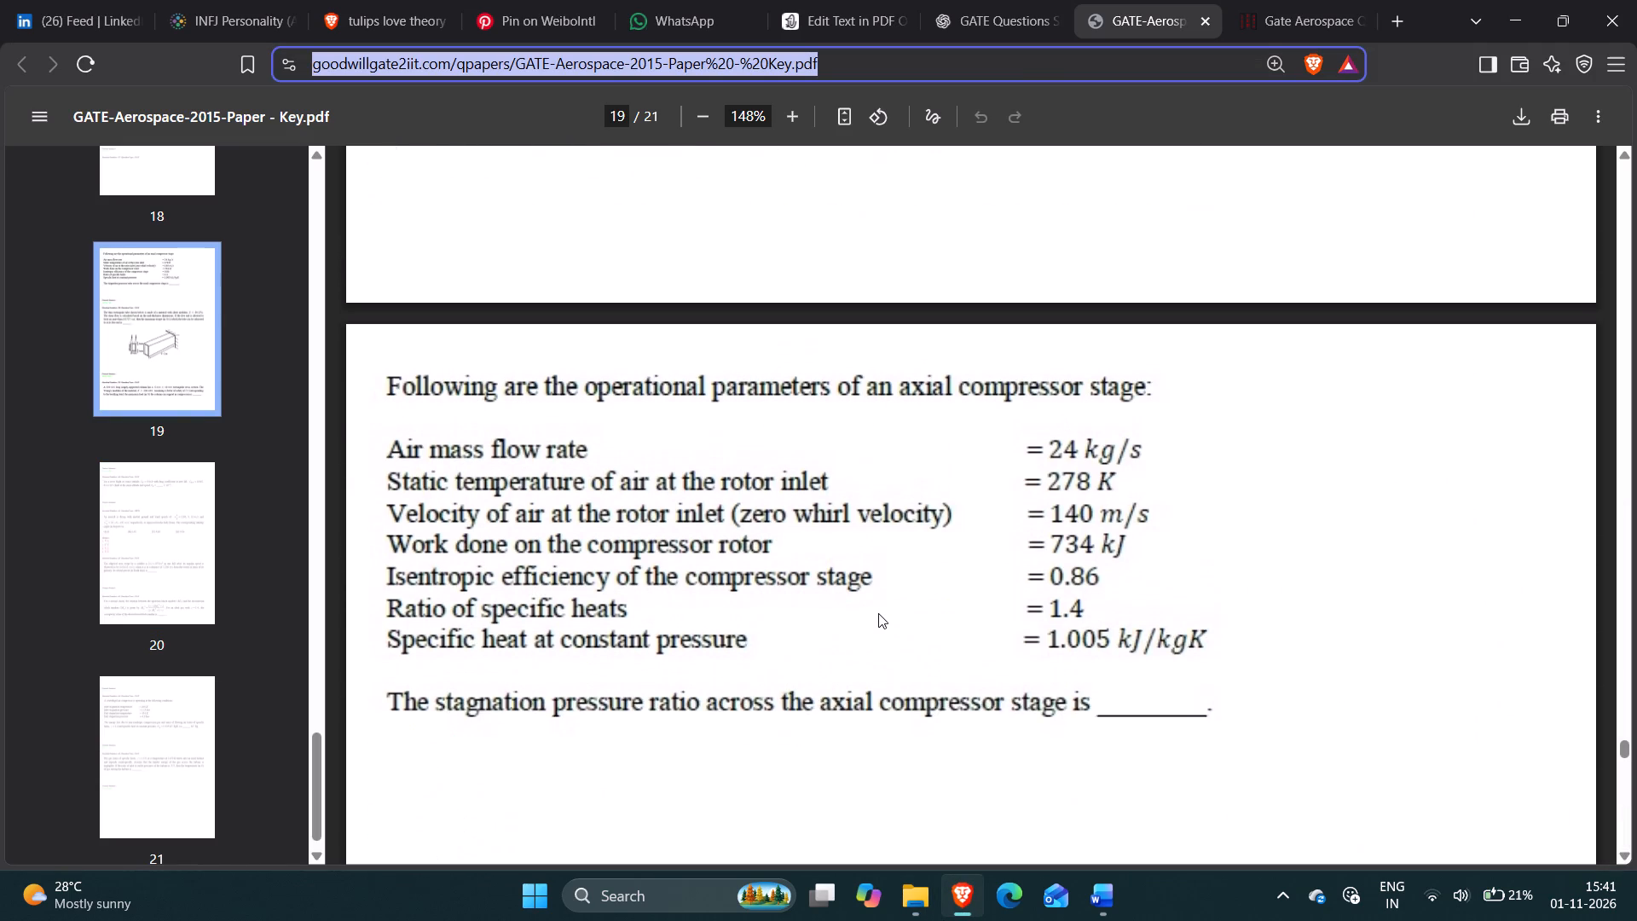
{"action": "scroll", "coordinate": [878, 613], "scroll_direction": "up", "scroll_amount": 6}
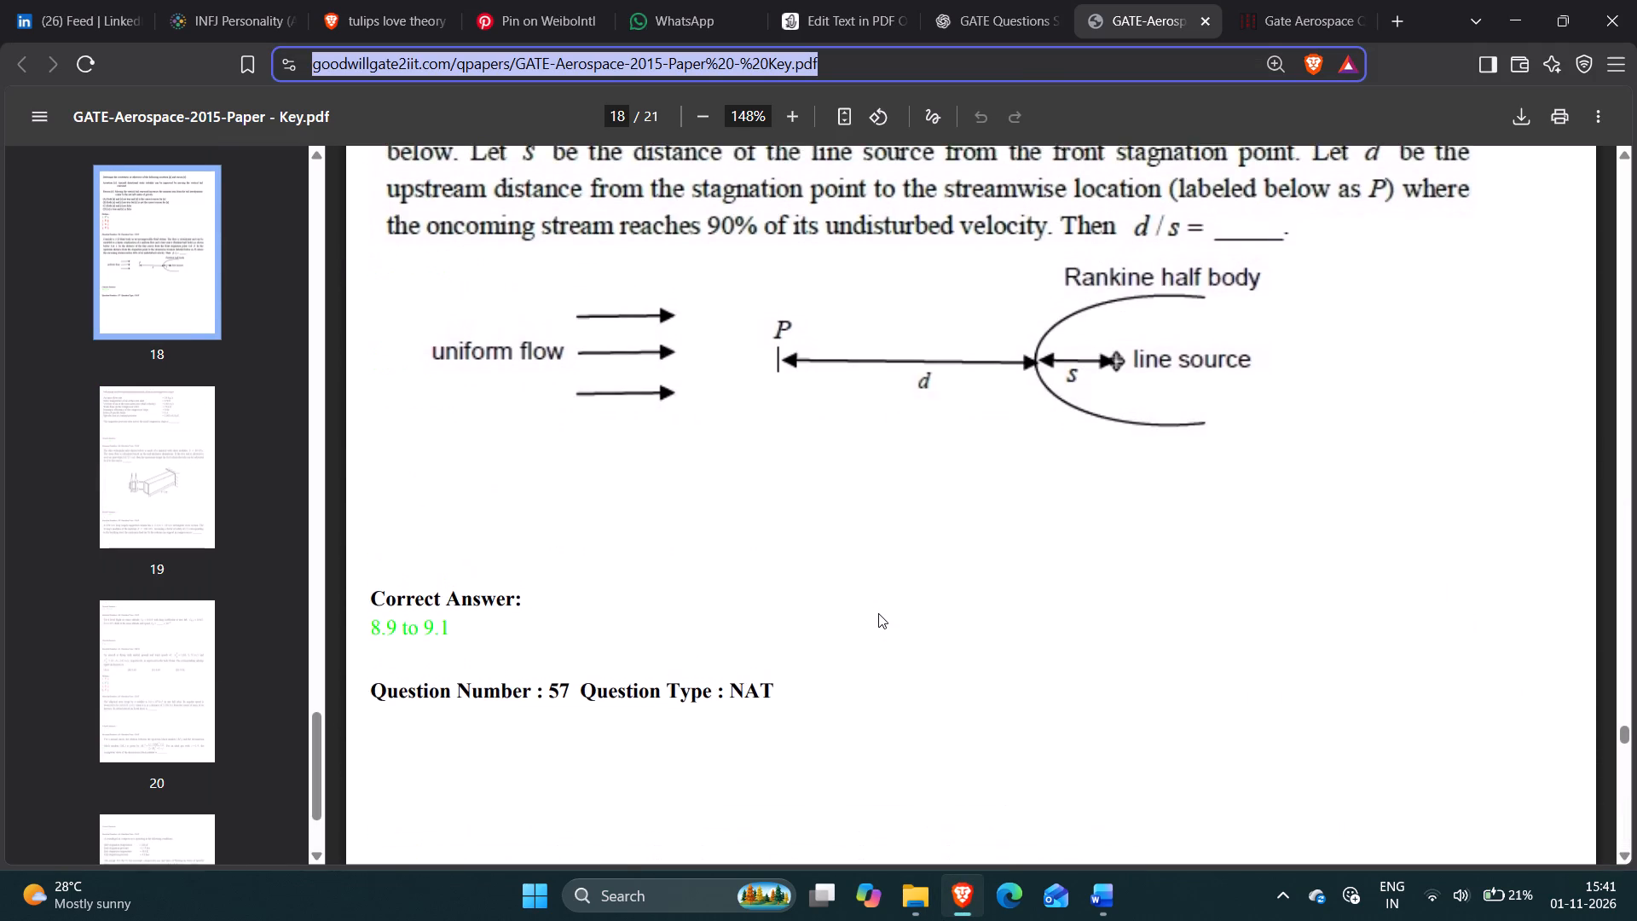
{"action": "scroll", "coordinate": [878, 613], "scroll_direction": "up", "scroll_amount": 6}
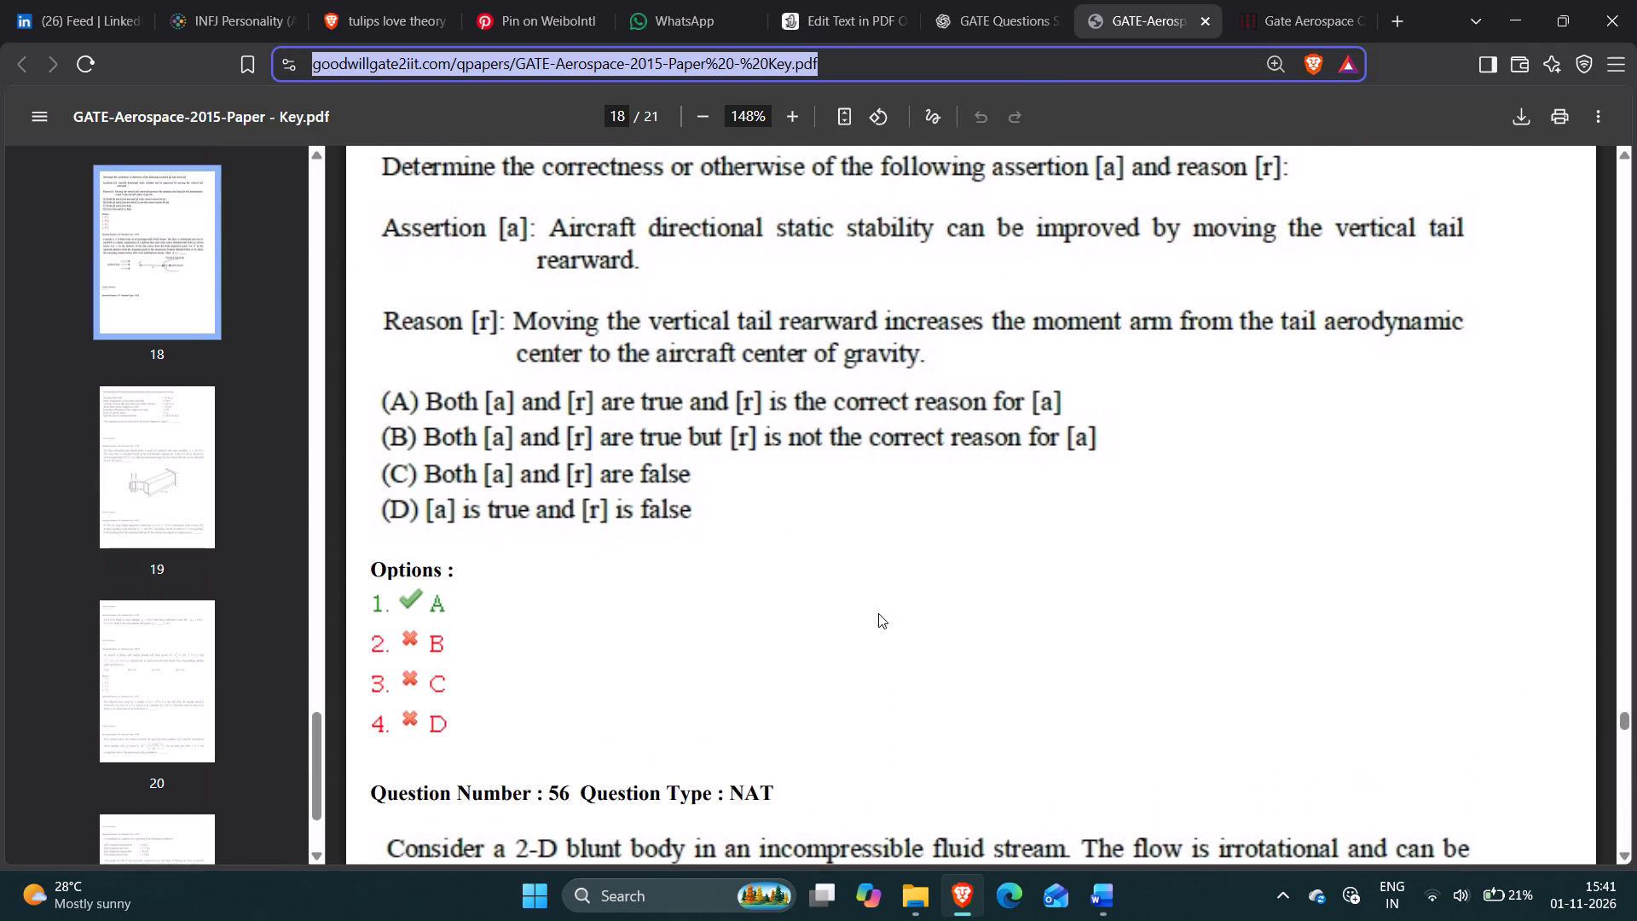
{"action": "scroll", "coordinate": [878, 613], "scroll_direction": "up", "scroll_amount": 1}
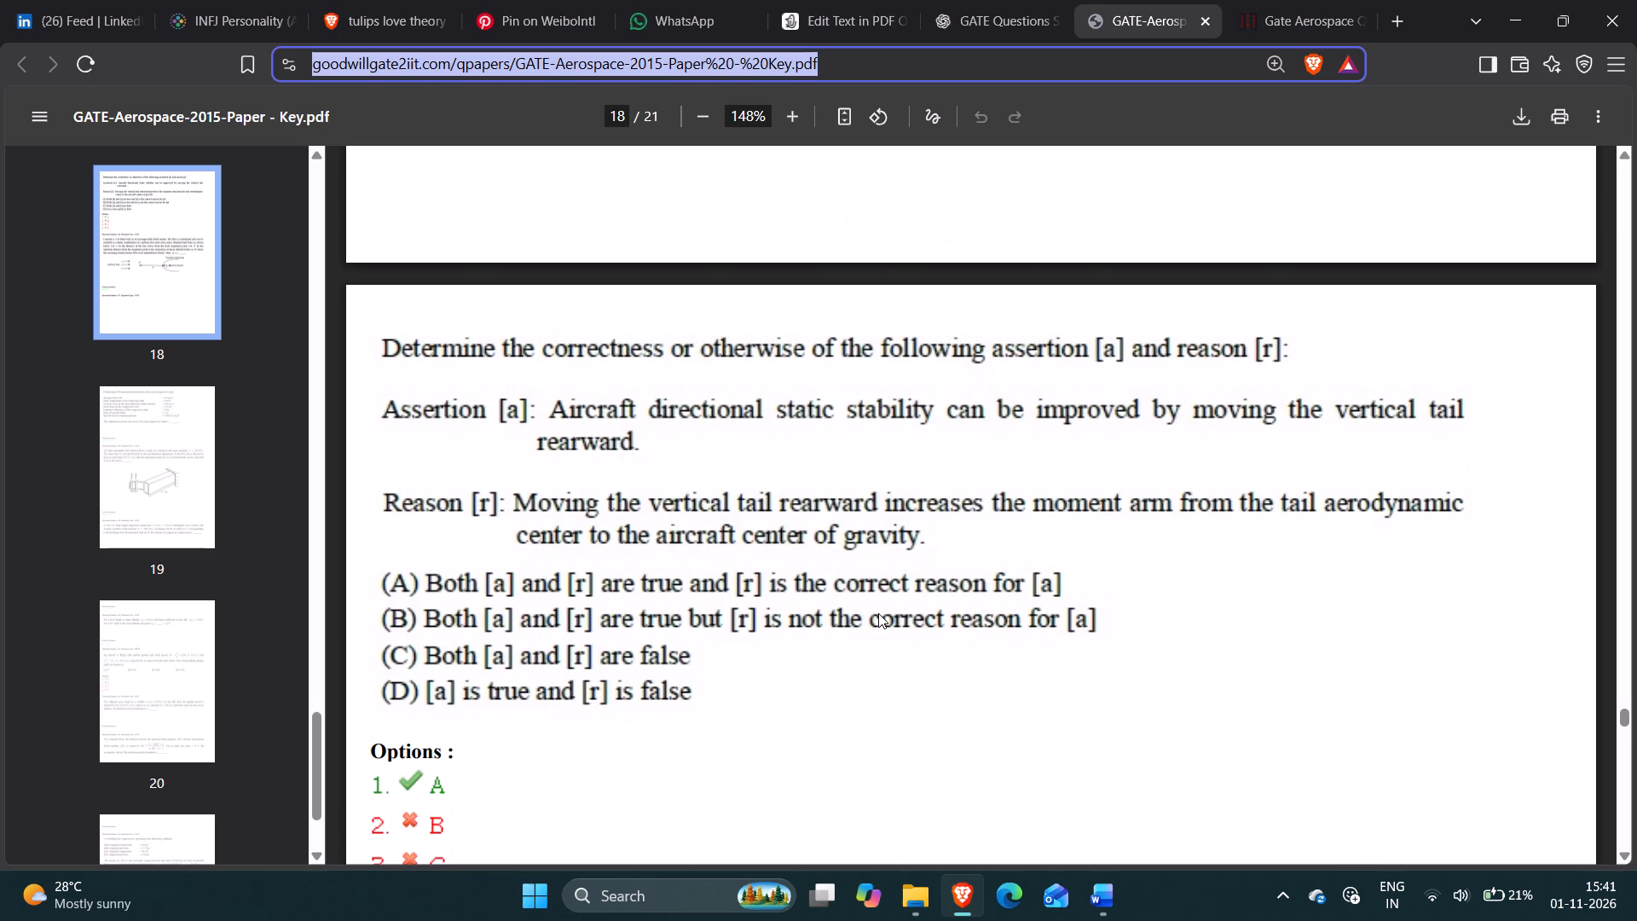
{"action": "scroll", "coordinate": [878, 613], "scroll_direction": "up", "scroll_amount": 6}
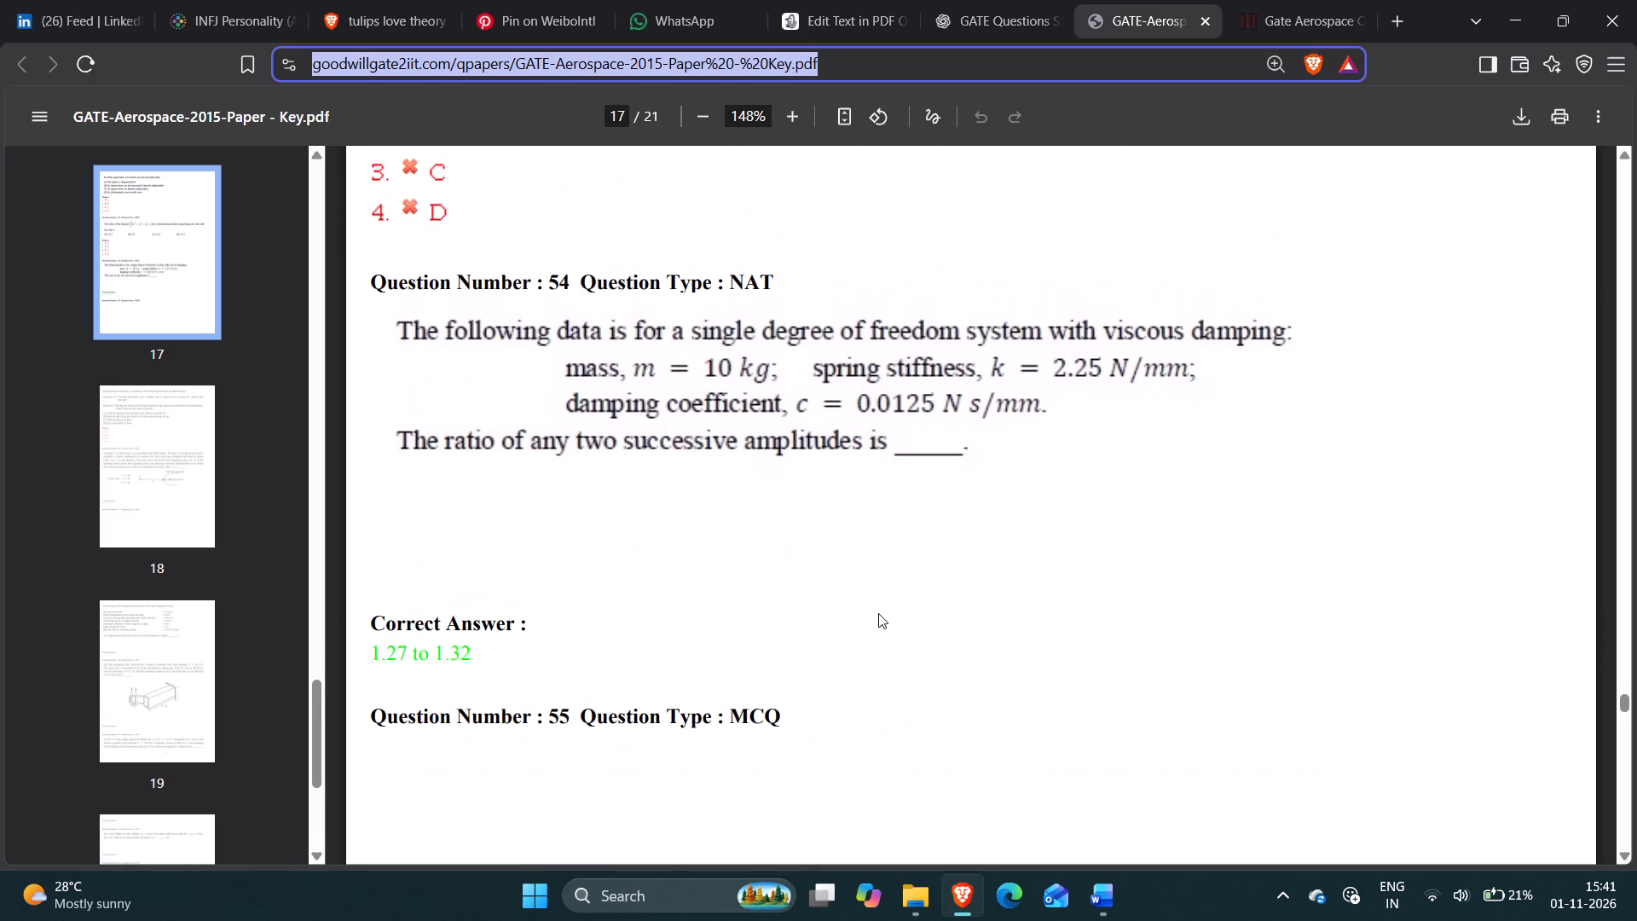
{"action": "scroll", "coordinate": [878, 613], "scroll_direction": "up", "scroll_amount": 1}
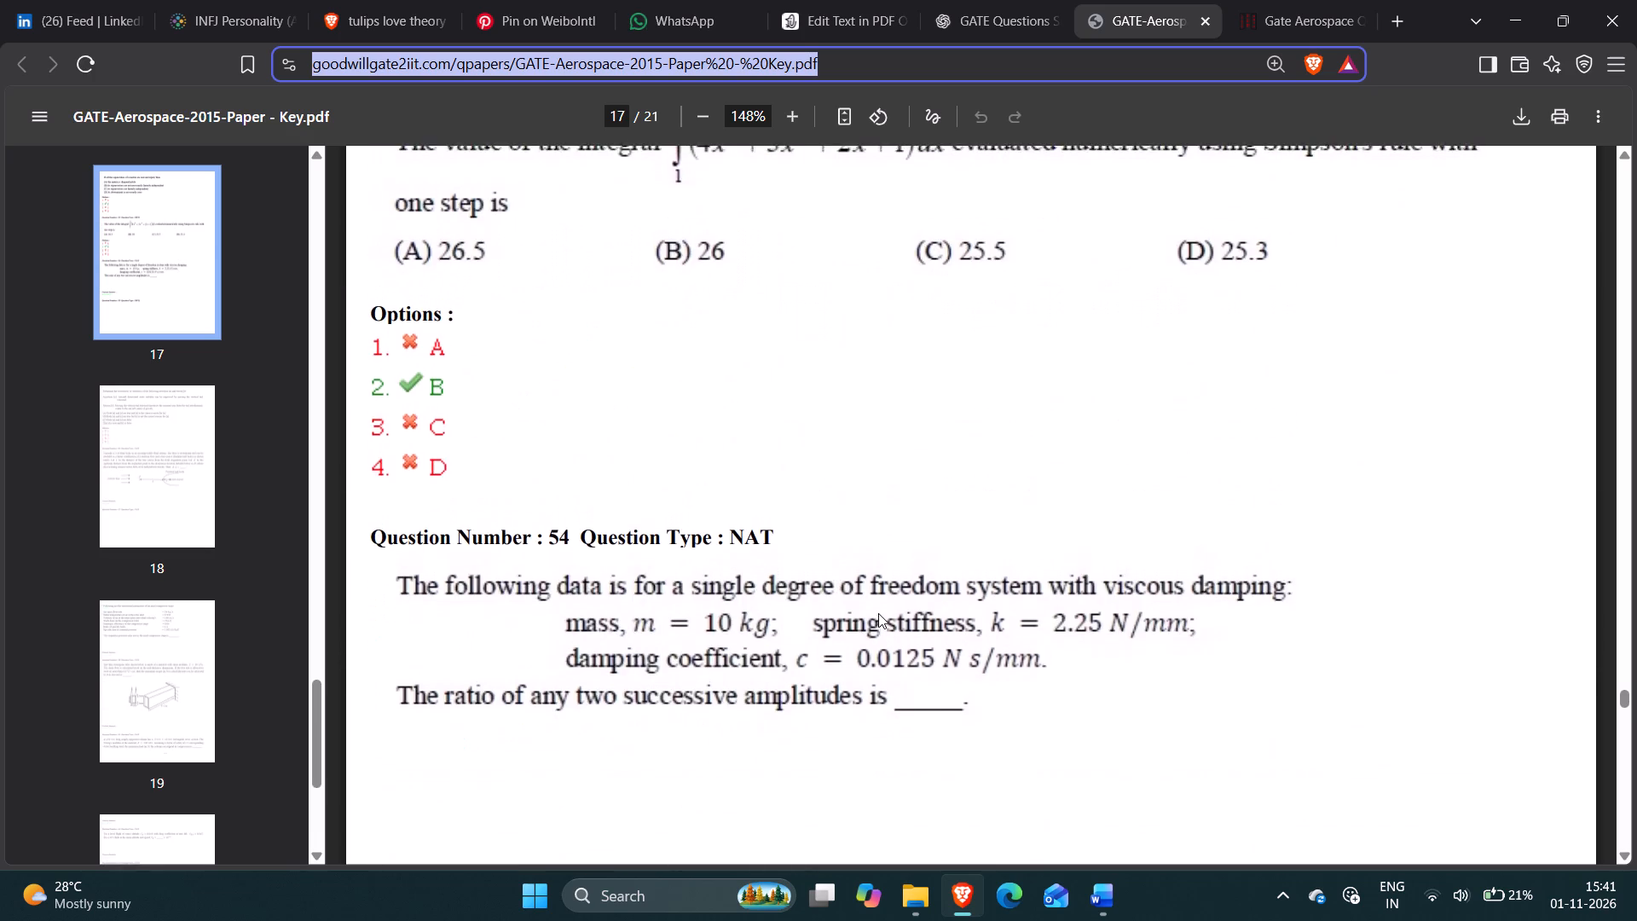
{"action": "scroll", "coordinate": [878, 613], "scroll_direction": "up", "scroll_amount": 6}
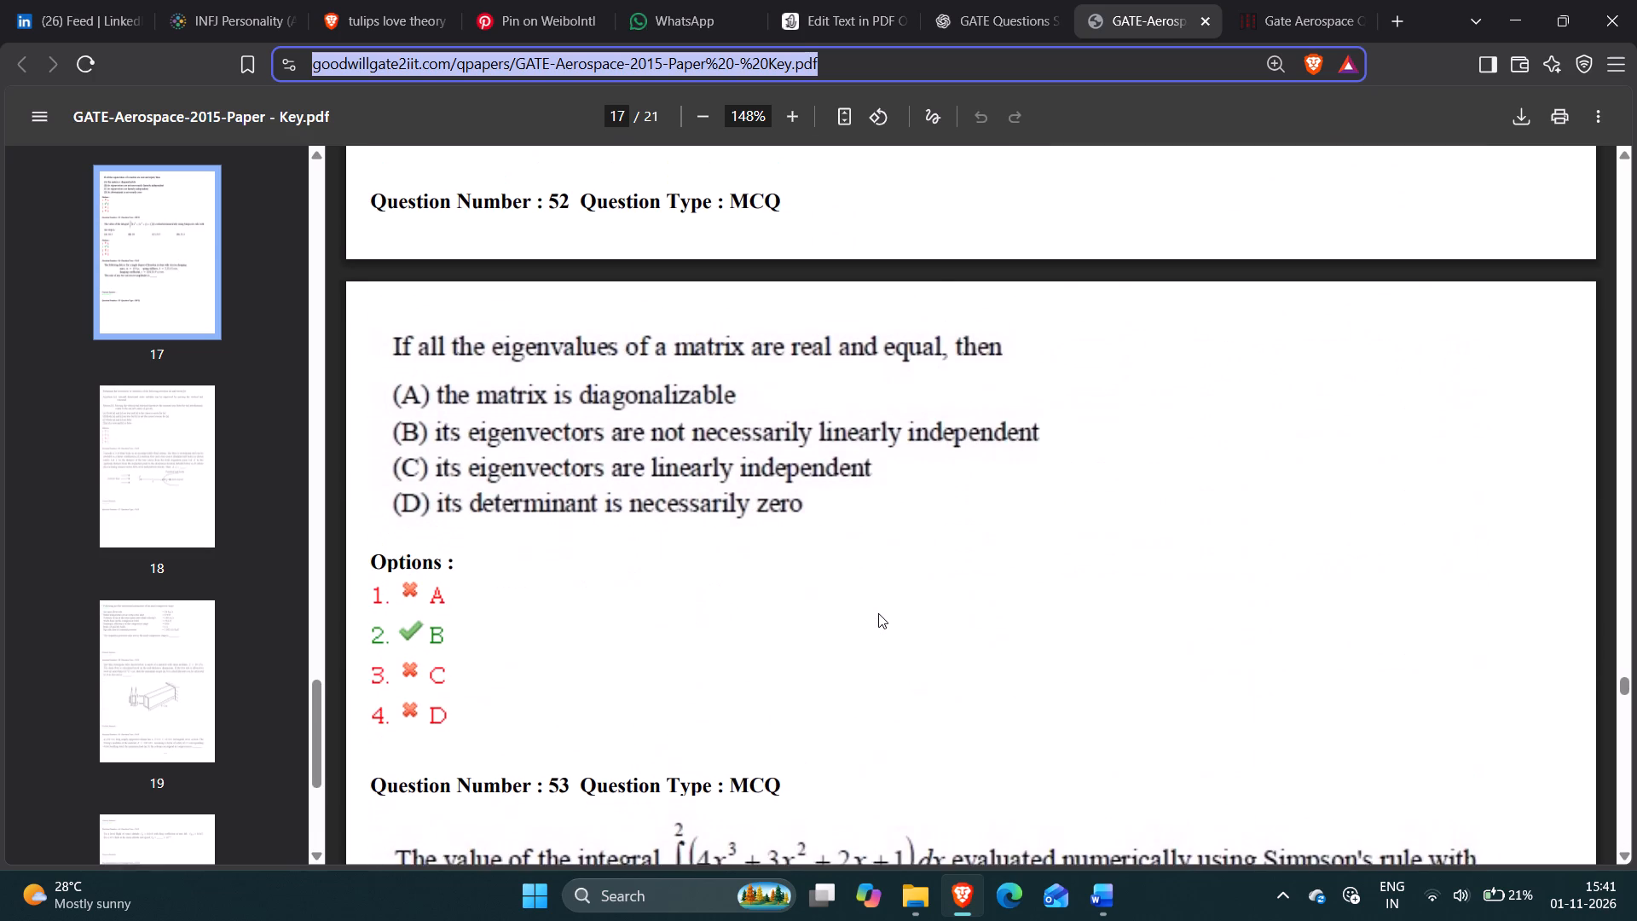
{"action": "scroll", "coordinate": [878, 613], "scroll_direction": "up", "scroll_amount": 11}
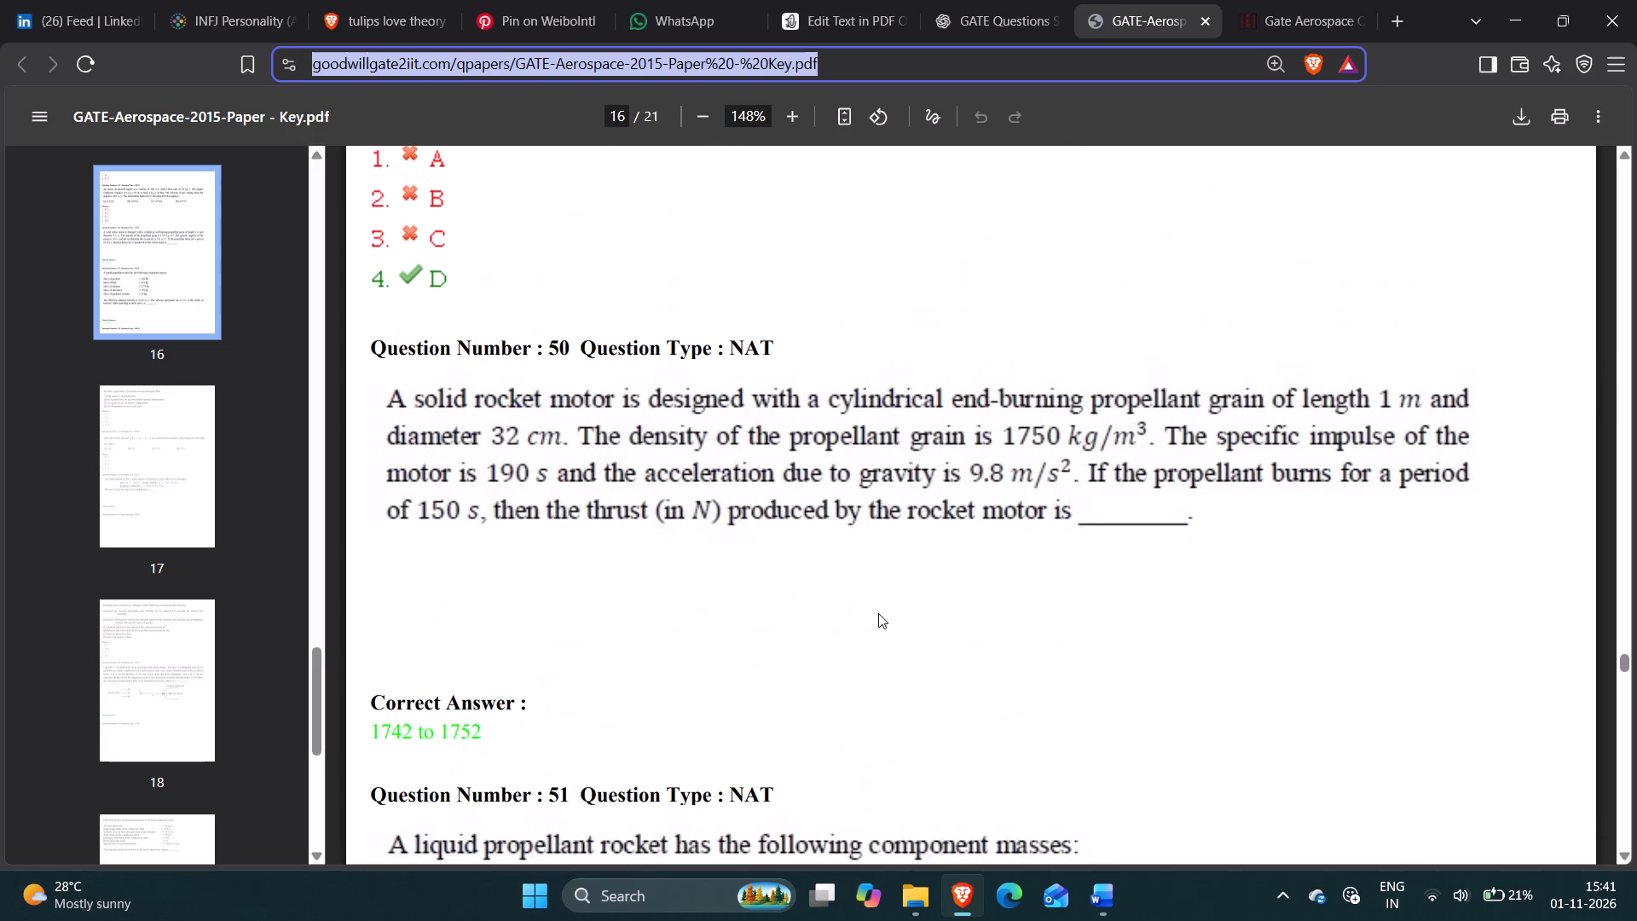
{"action": "scroll", "coordinate": [878, 613], "scroll_direction": "up", "scroll_amount": 6}
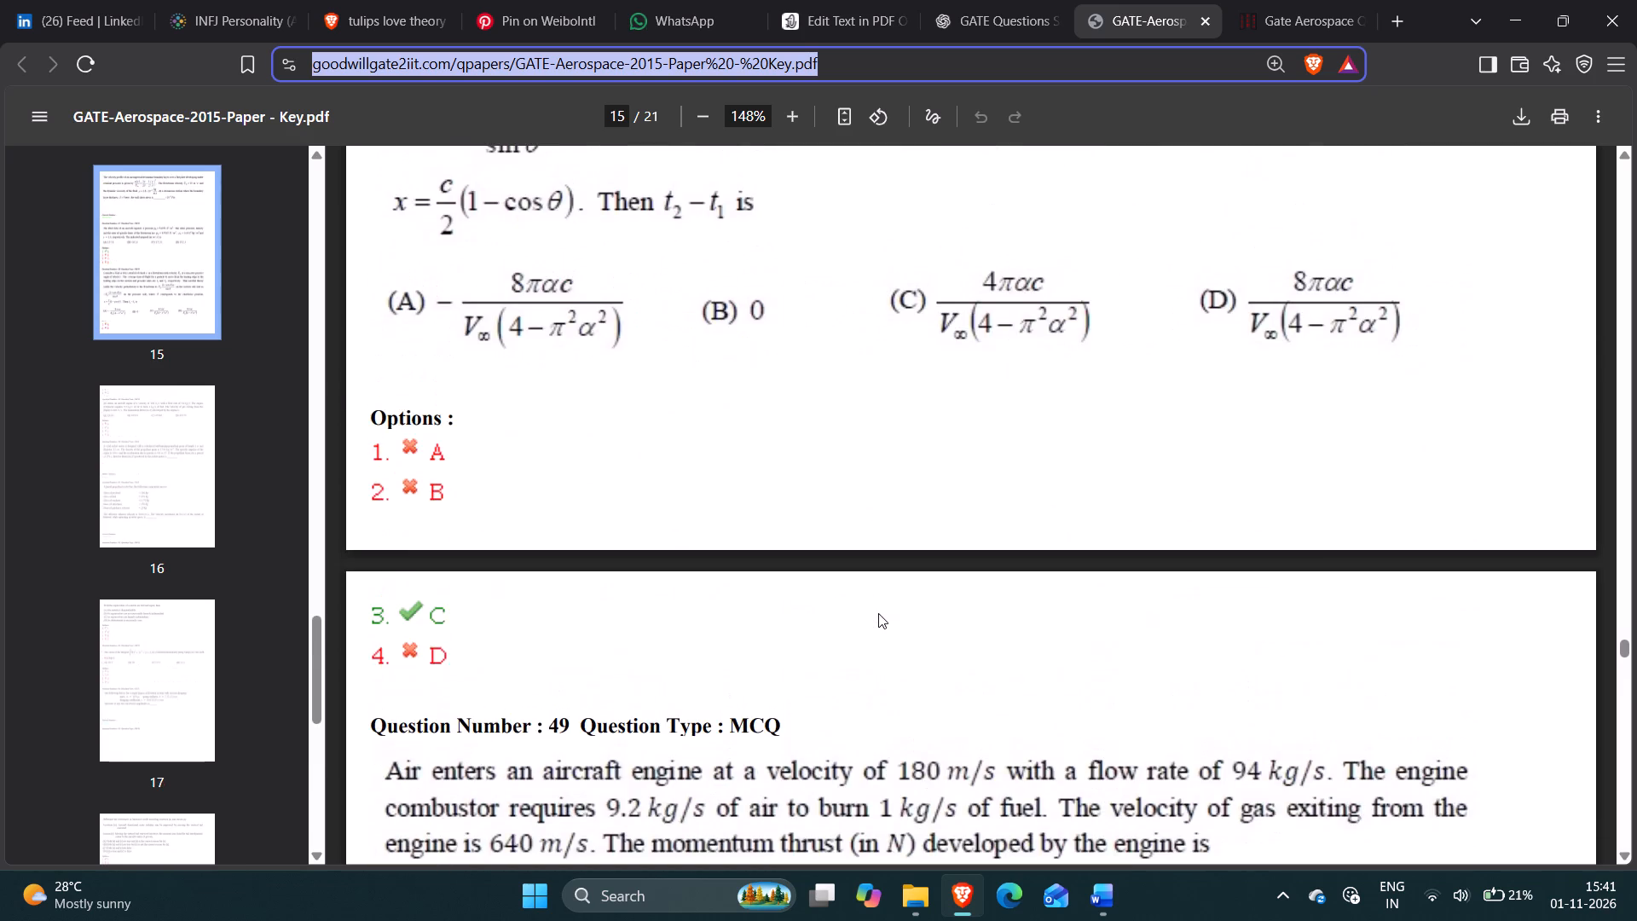
{"action": "scroll", "coordinate": [878, 613], "scroll_direction": "up", "scroll_amount": 3}
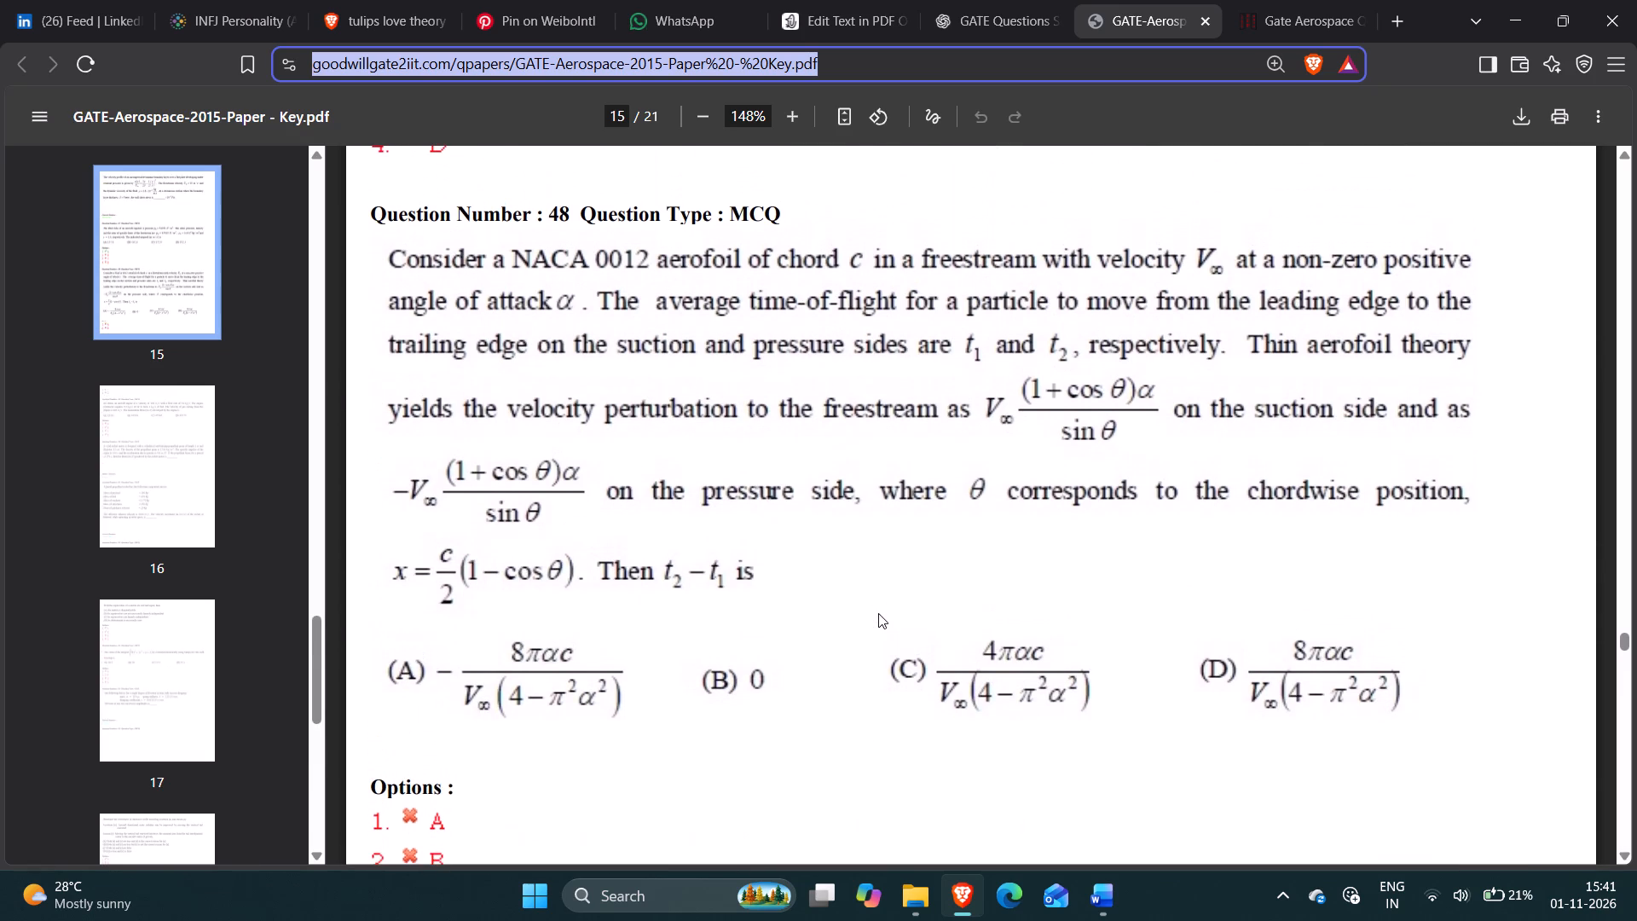
{"action": "scroll", "coordinate": [878, 613], "scroll_direction": "up", "scroll_amount": 5}
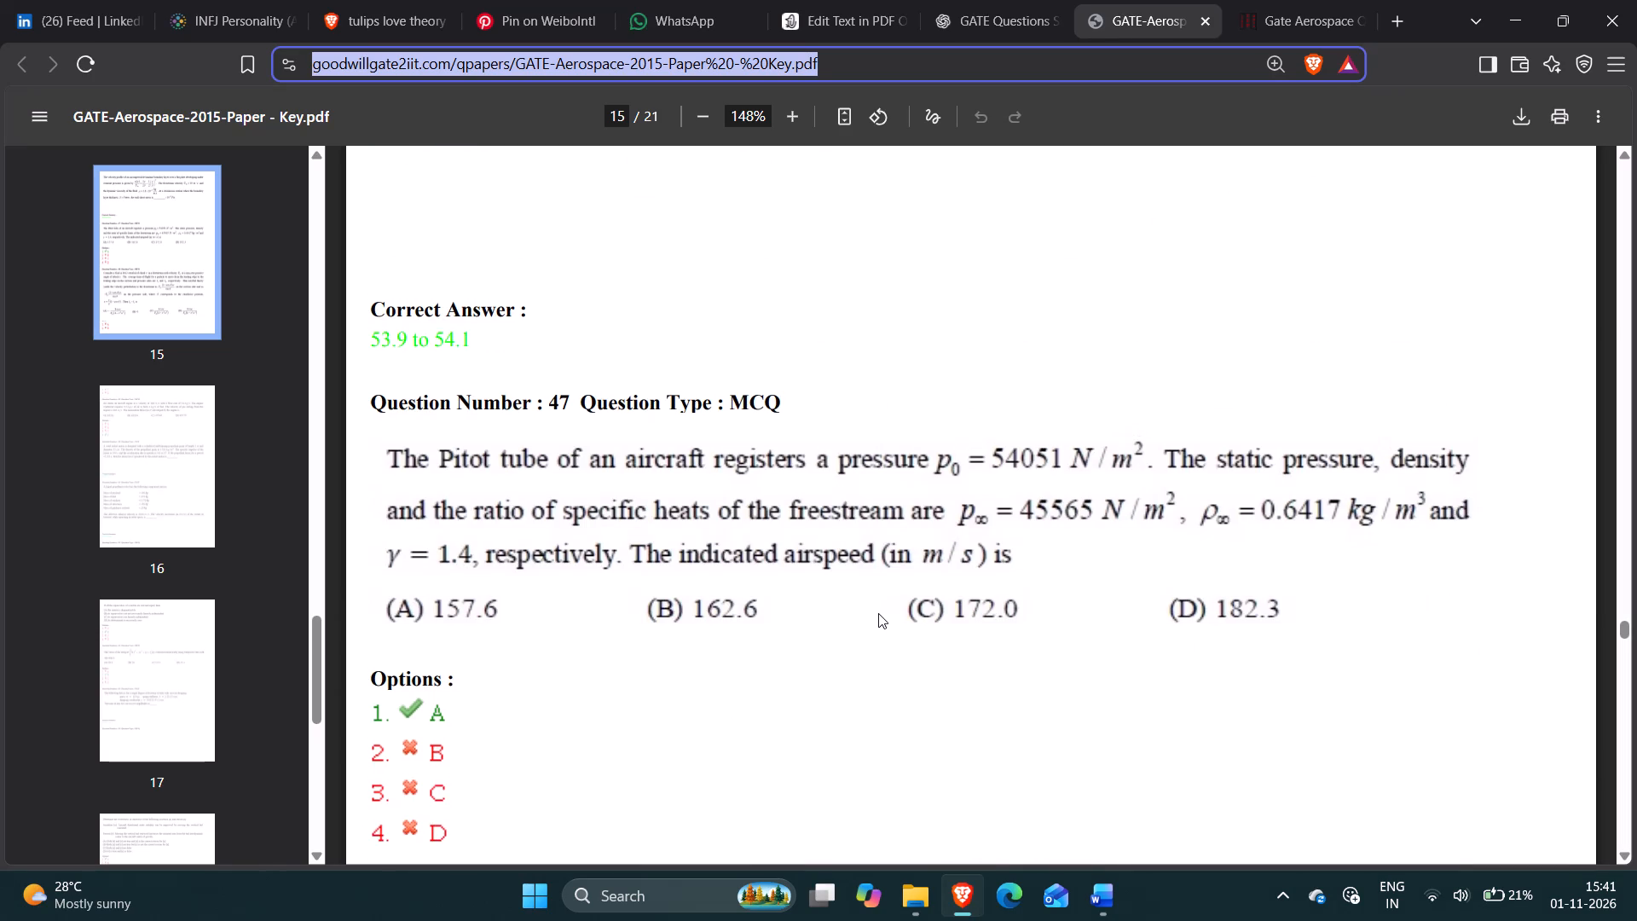
Page through the captured images in the Screenshots folder to check whether Question 47 on the Pitot tube is among them.
{"action": "left_click", "coordinate": [910, 903]}
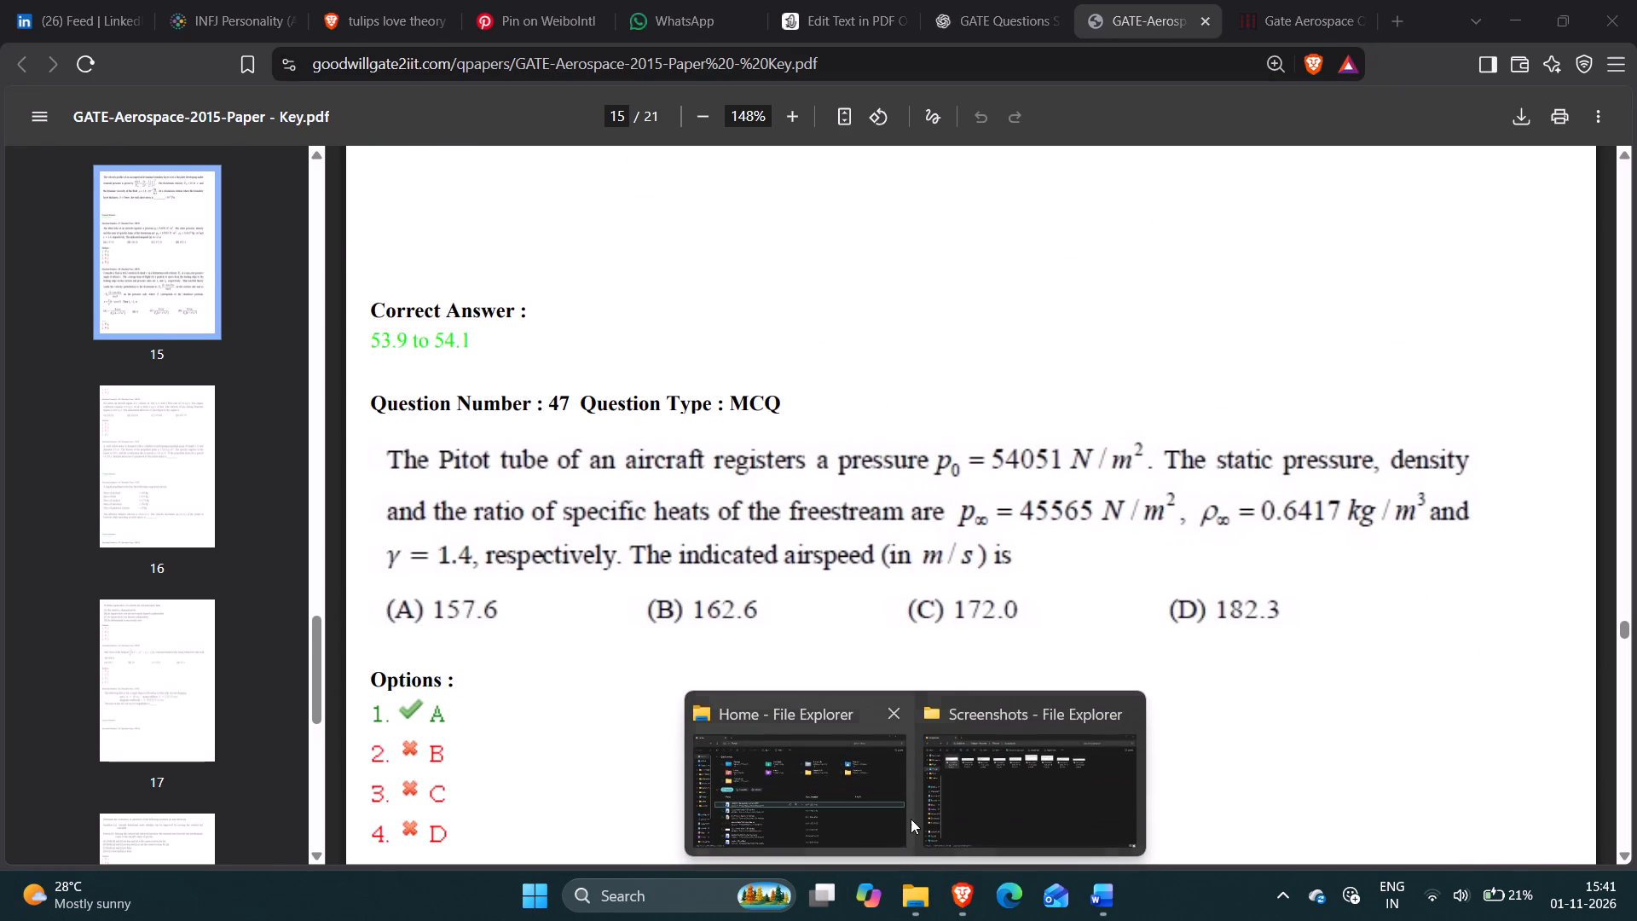
{"action": "left_click", "coordinate": [960, 797]}
{"action": "double_click", "coordinate": [229, 189]}
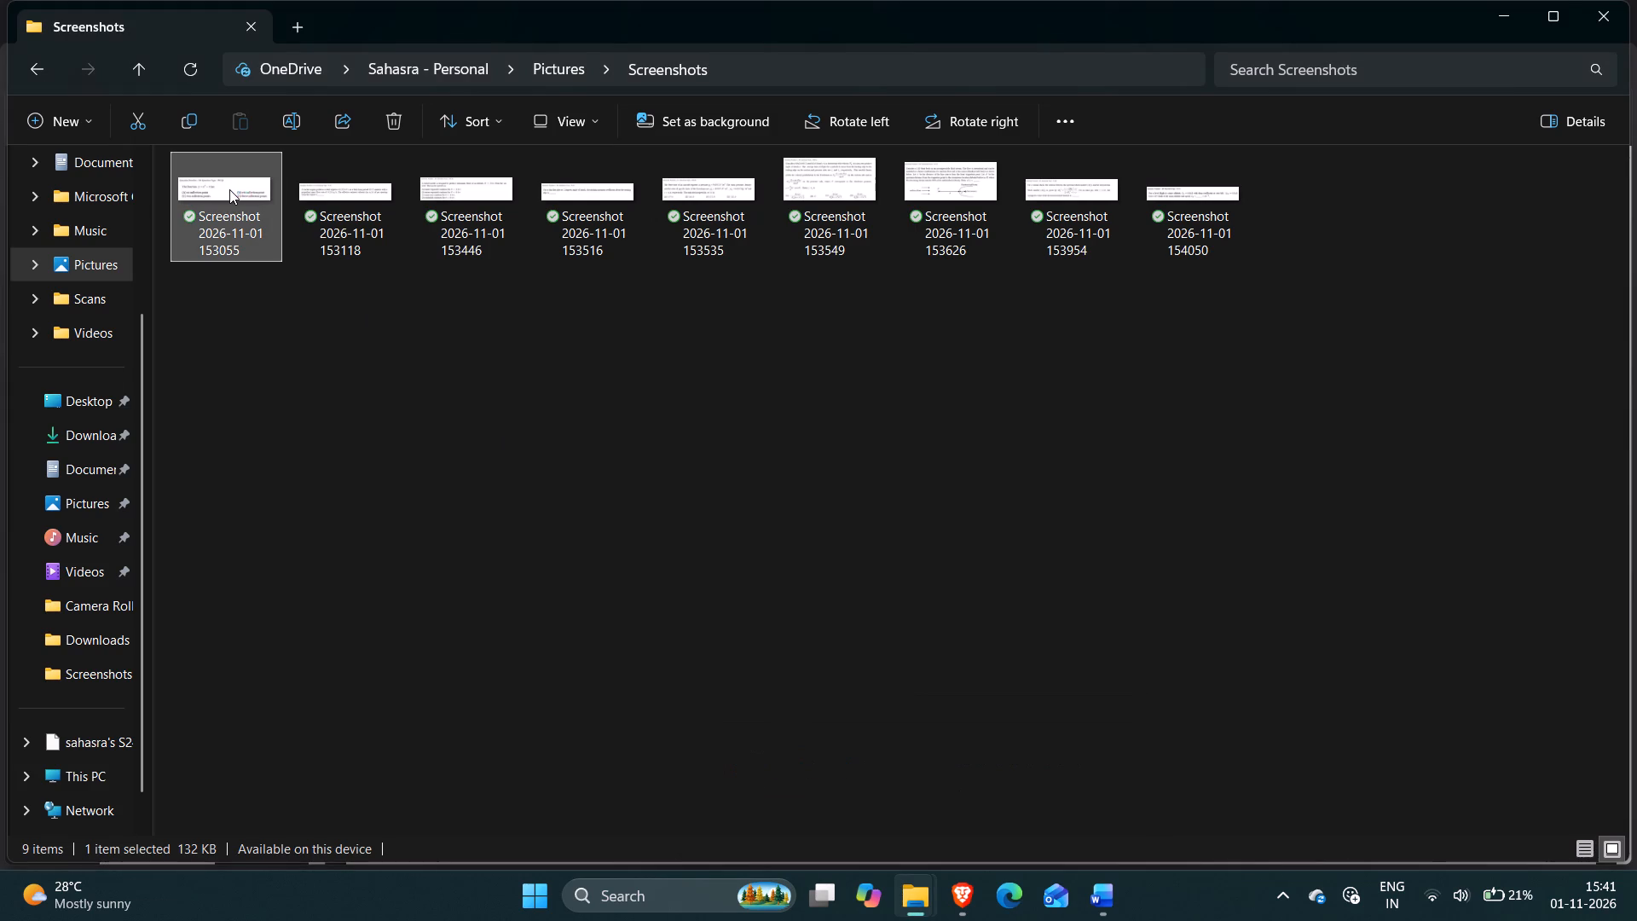
{"action": "key", "text": "Right"}
{"action": "key", "text": "Right"}
{"action": "key", "text": "Right"}
{"action": "key", "text": "Right"}
{"action": "key", "text": "Right"}
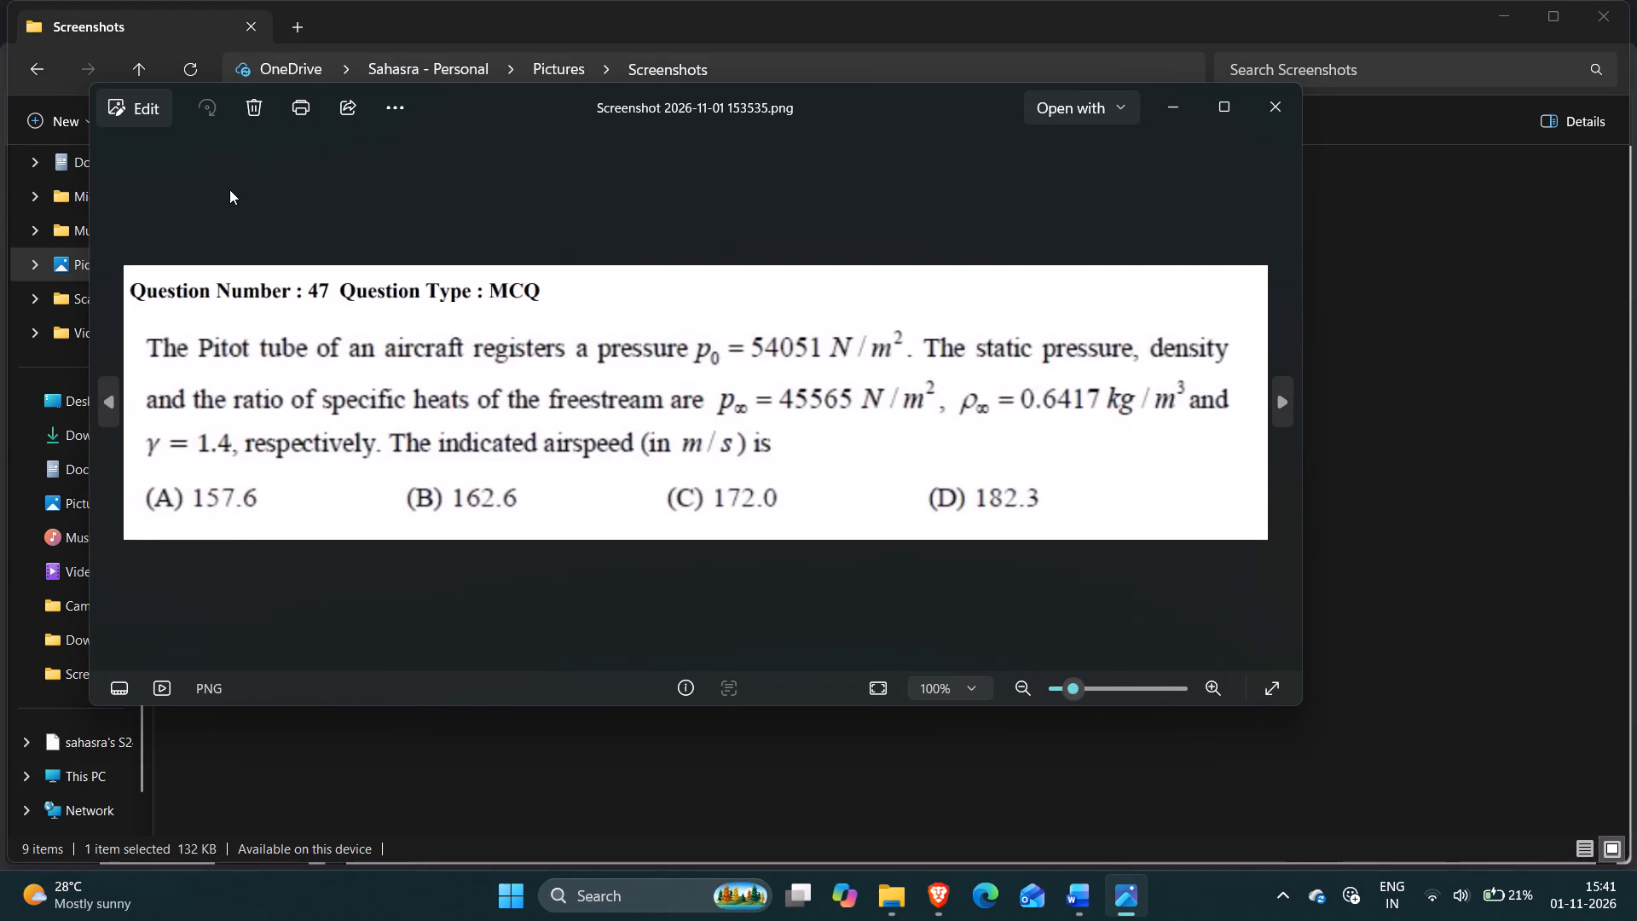
{"action": "key", "text": "Right"}
{"action": "key", "text": "Left"}
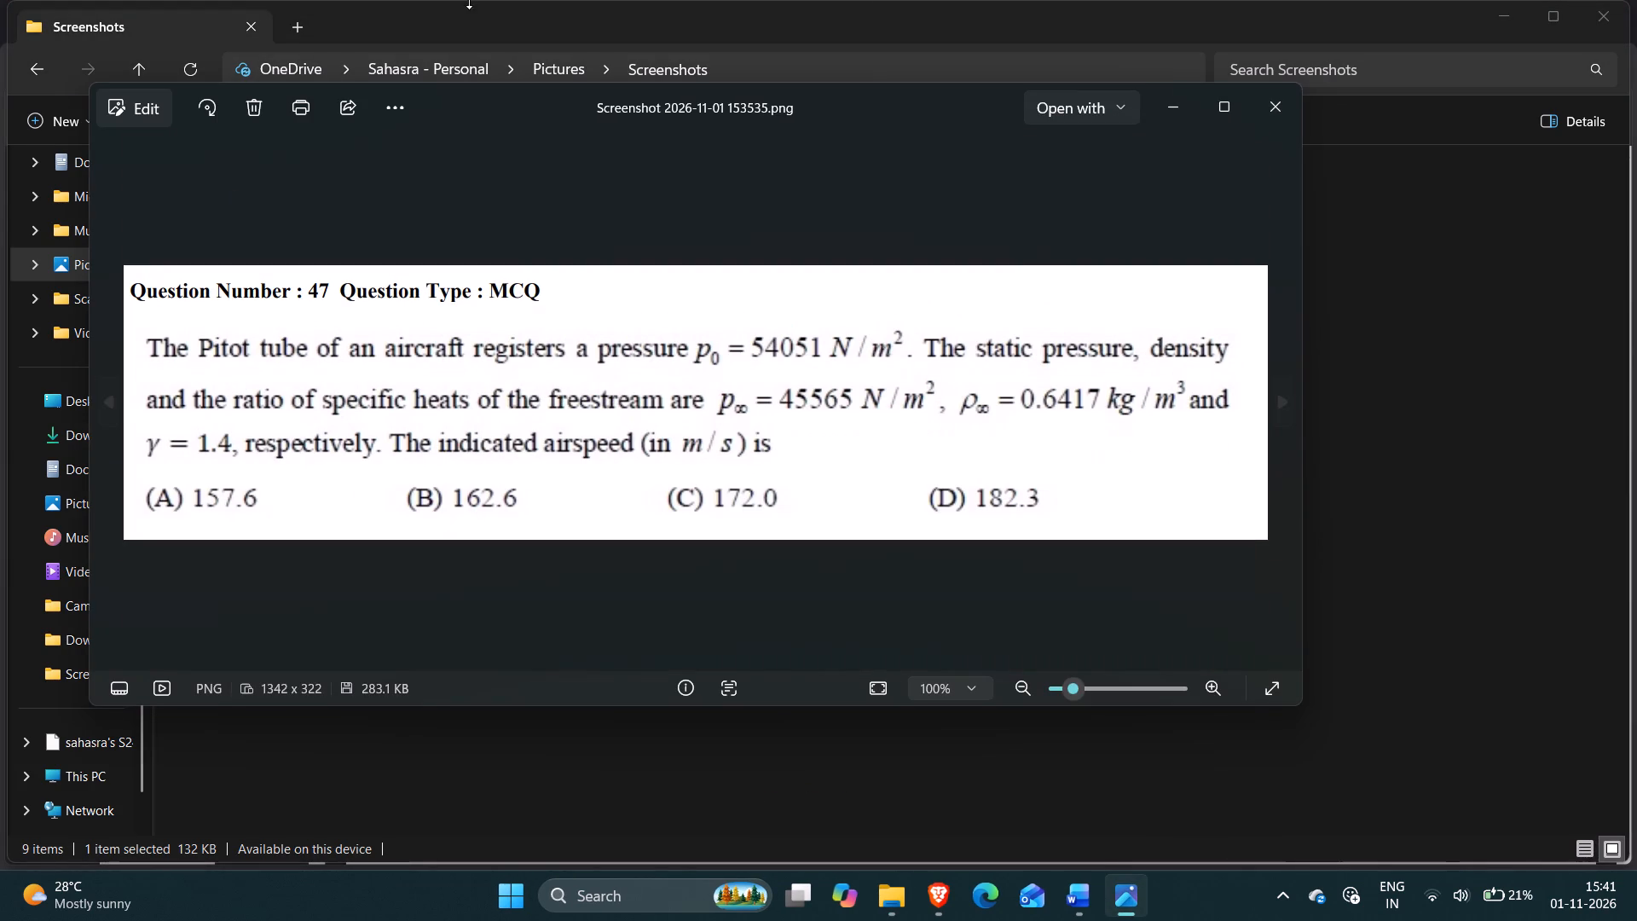
{"action": "left_click_drag", "start_coordinate": [1275, 113], "coordinate": [985, 790]}
{"action": "left_click_drag", "start_coordinate": [985, 790], "coordinate": [934, 885]}
{"action": "left_click", "coordinate": [934, 885]}
Read Question 46 in the 2015 paper and check the captured images between Questions 43 and 48 for it.
{"action": "scroll", "coordinate": [777, 440], "scroll_direction": "up", "scroll_amount": 2}
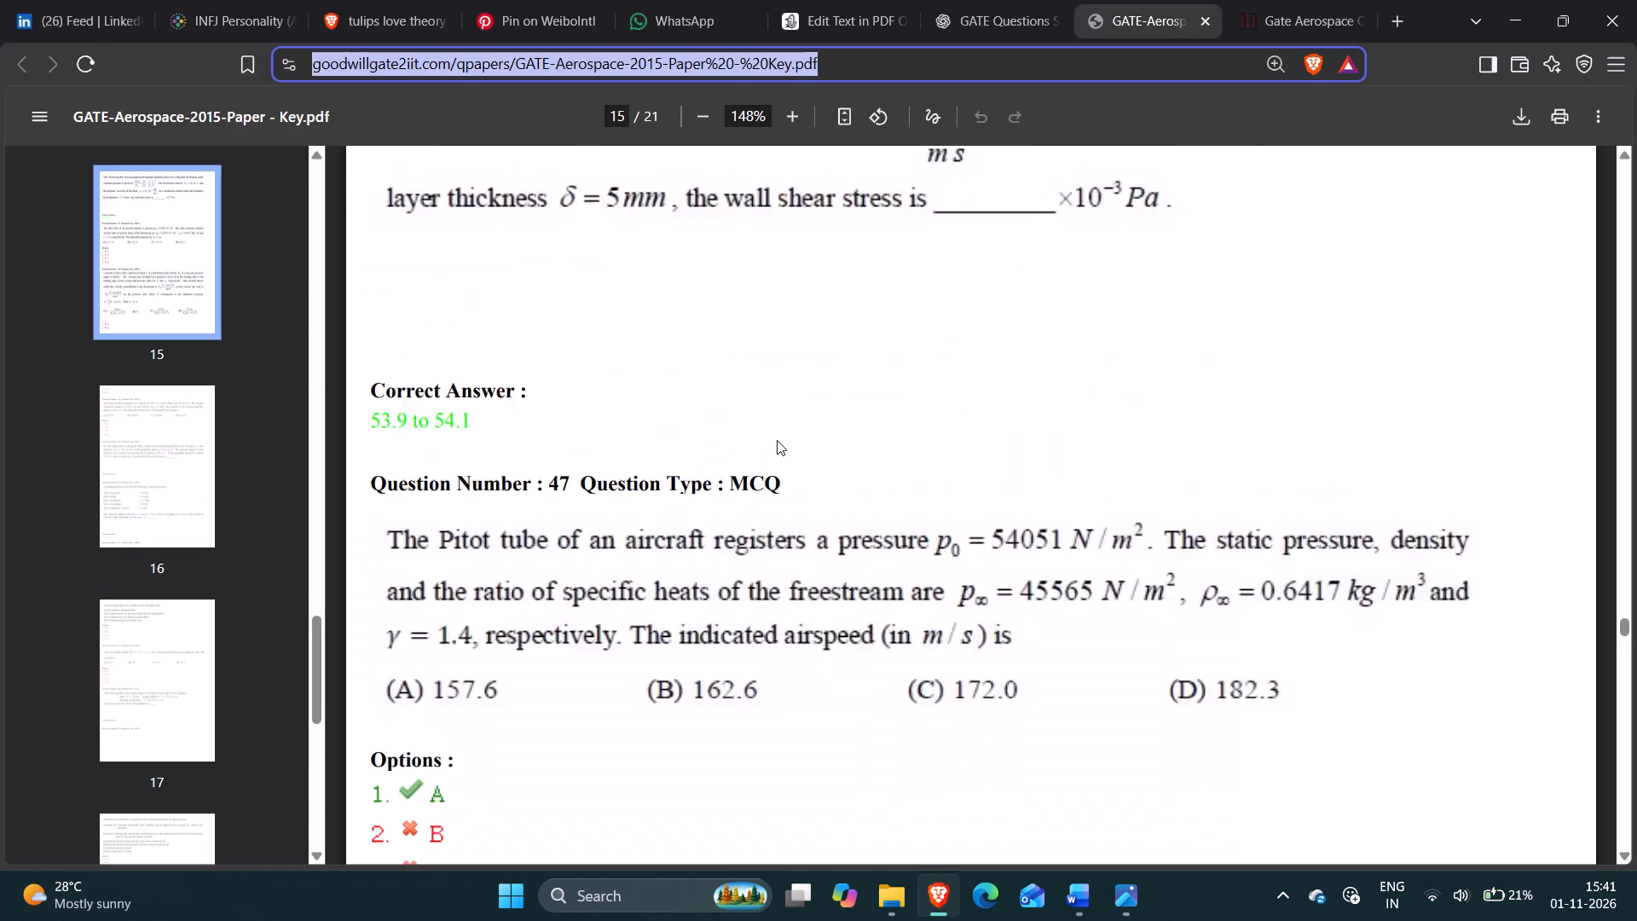
{"action": "scroll", "coordinate": [777, 440], "scroll_direction": "up", "scroll_amount": 4}
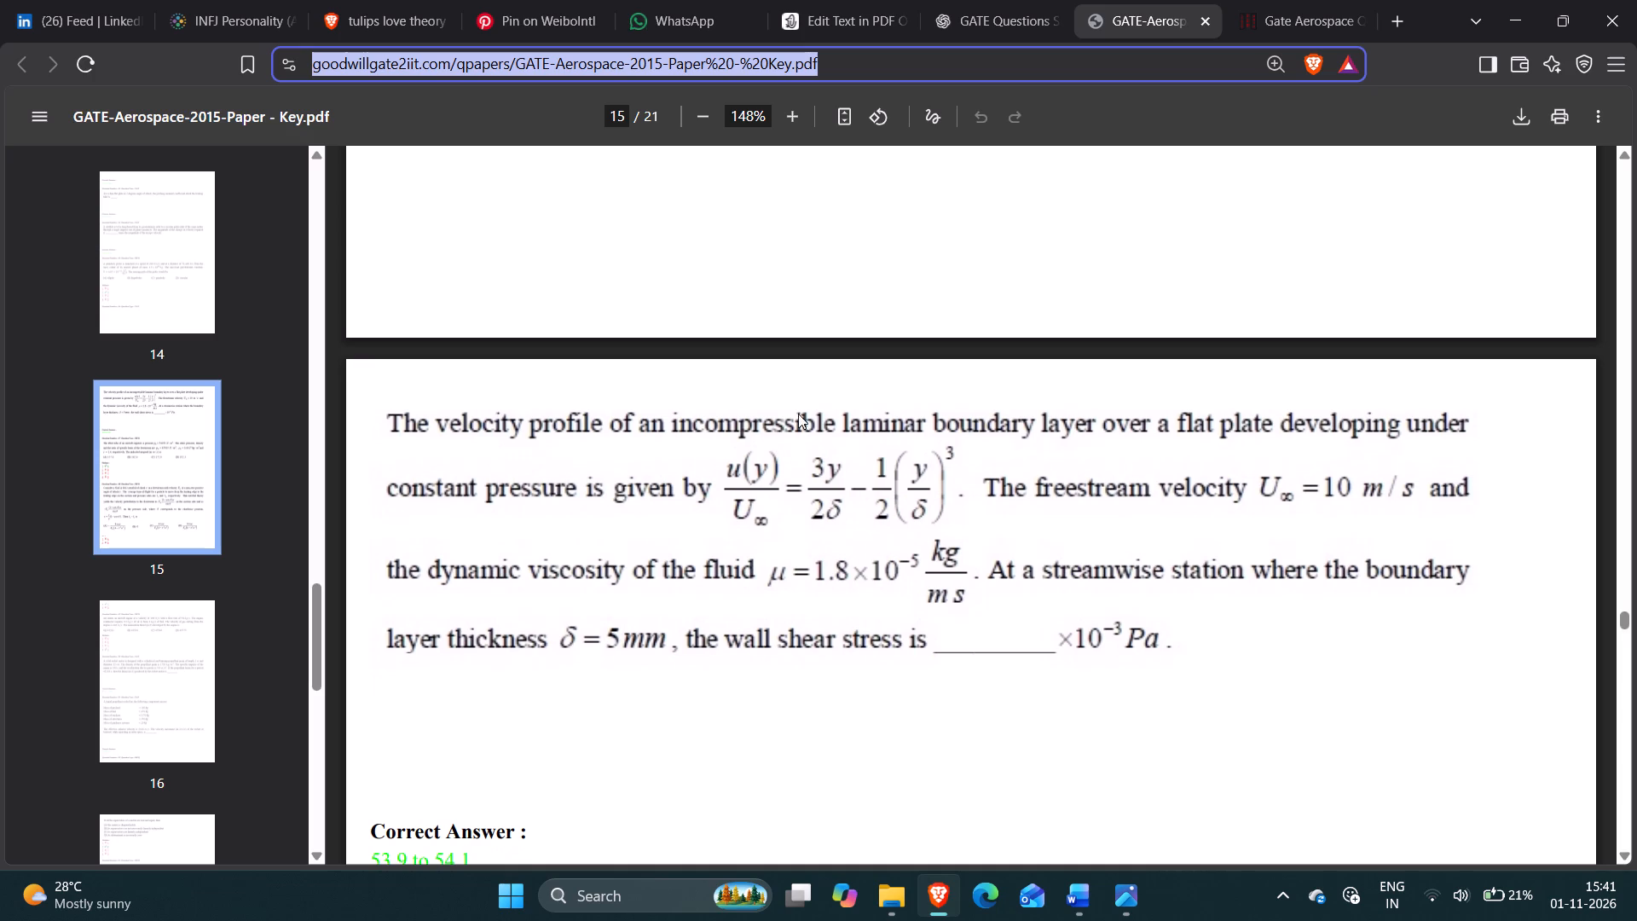
{"action": "scroll", "coordinate": [915, 480], "scroll_direction": "up", "scroll_amount": 1}
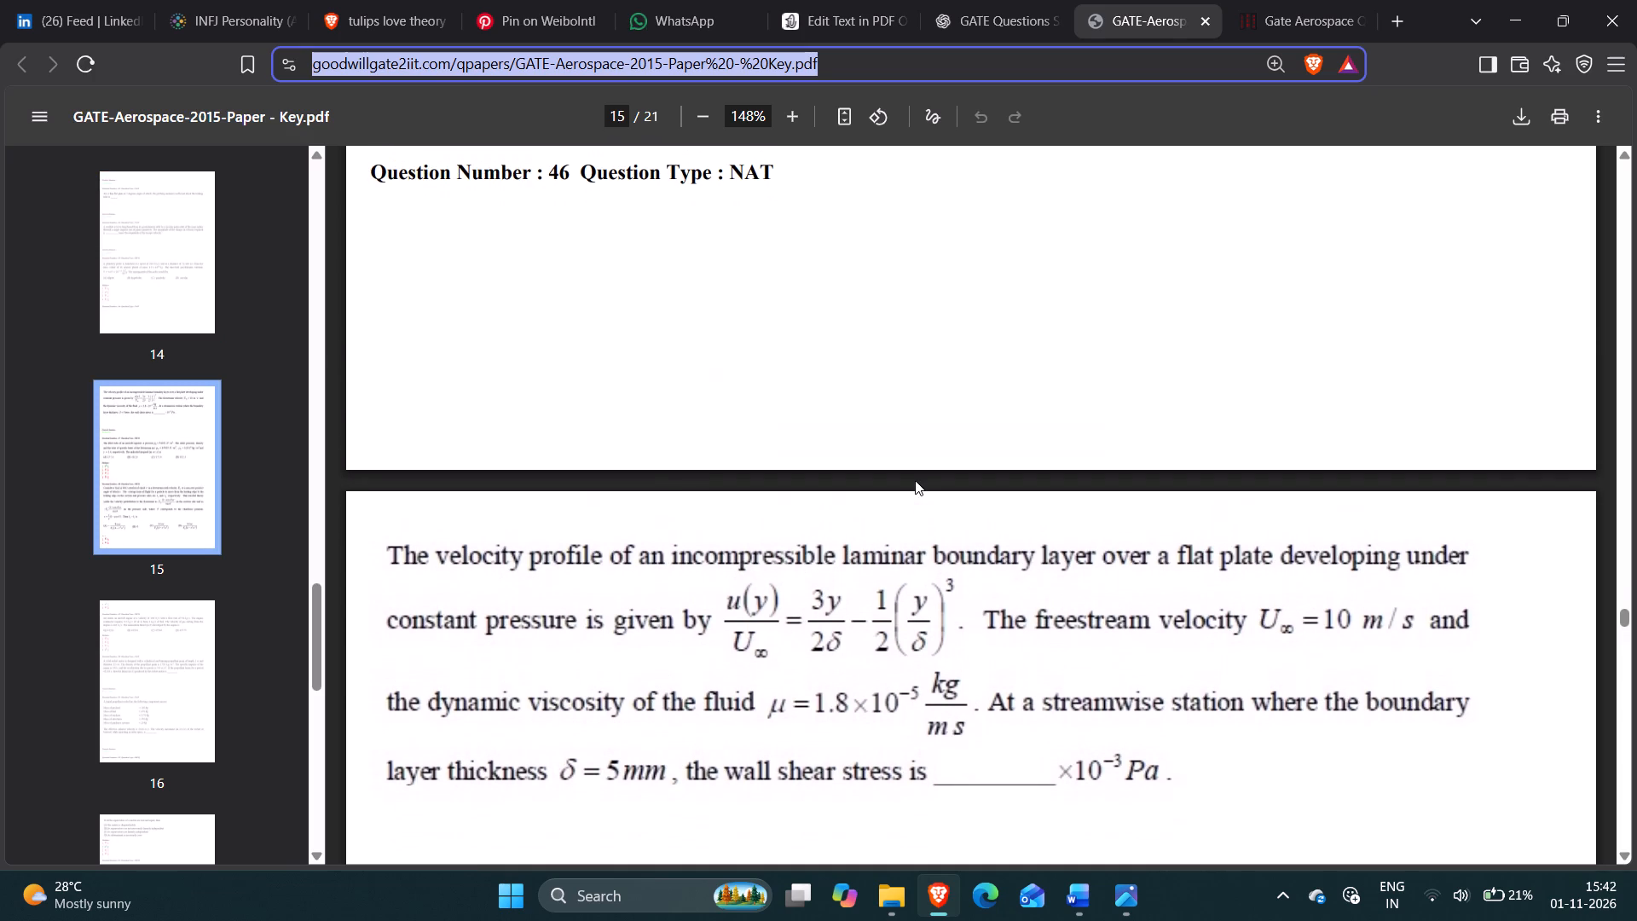
{"action": "scroll", "coordinate": [915, 480], "scroll_direction": "up", "scroll_amount": 1}
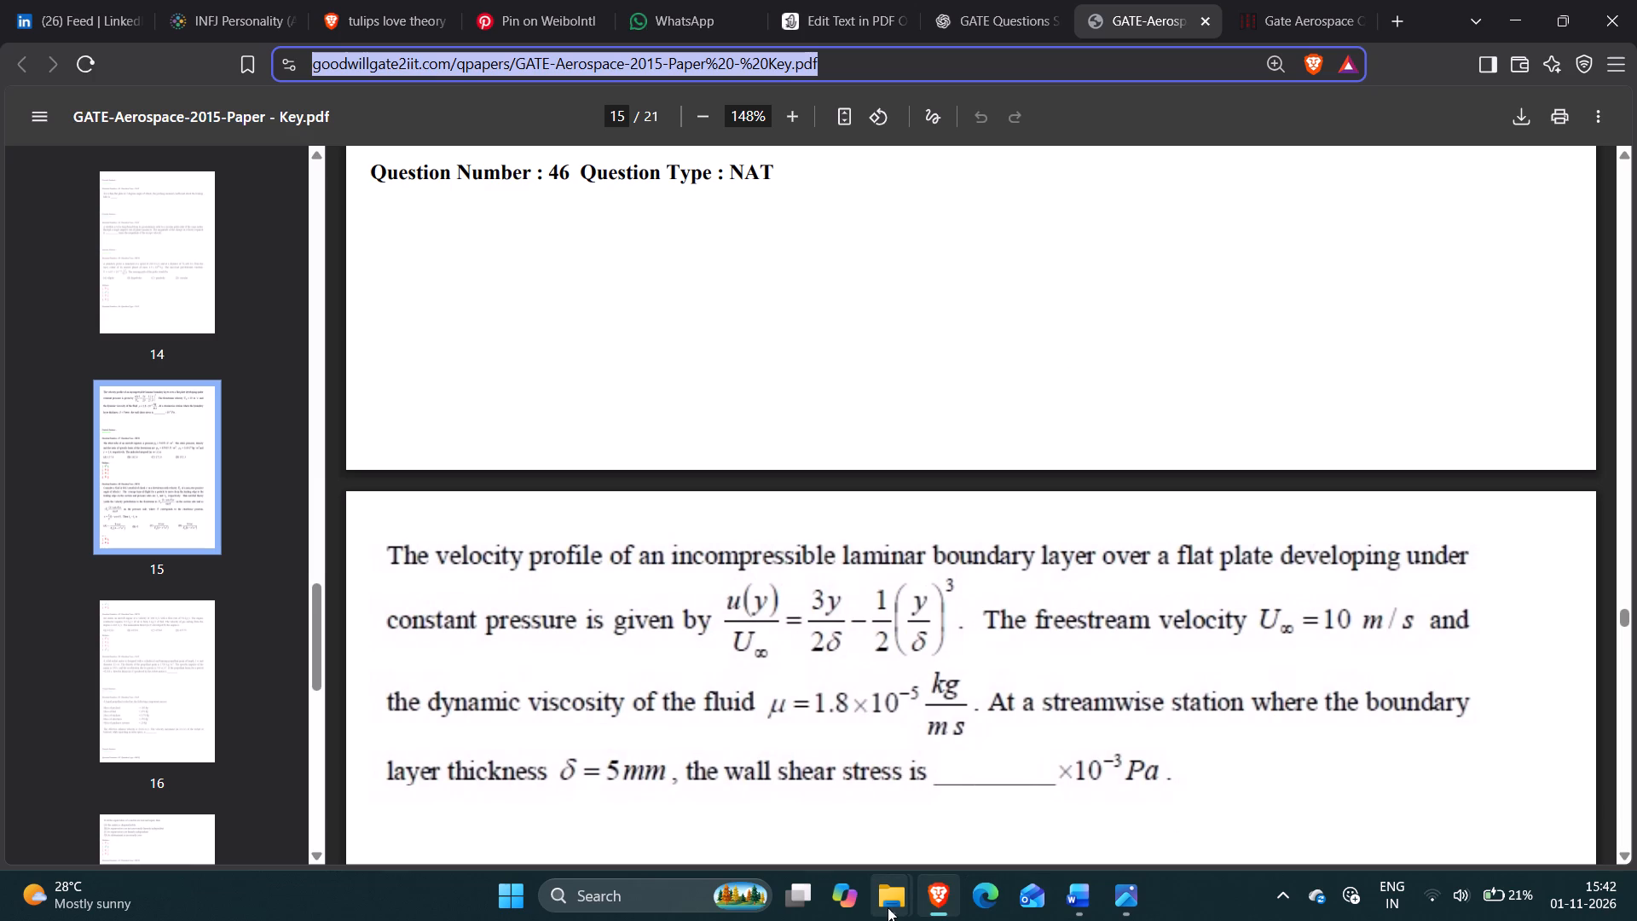
{"action": "left_click", "coordinate": [884, 907]}
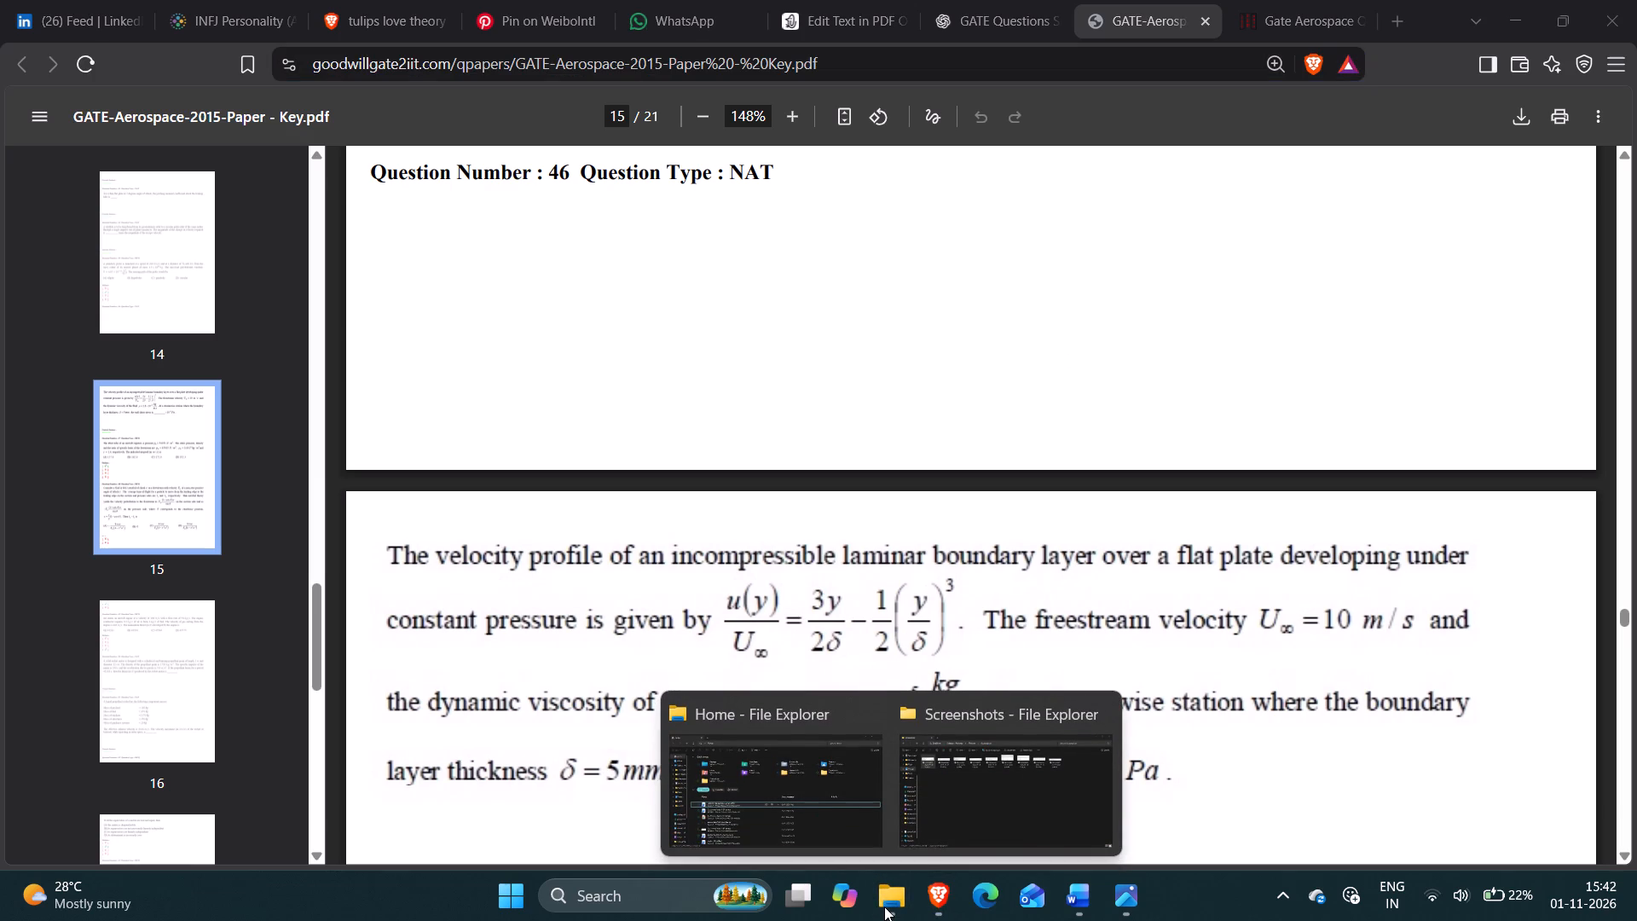
{"action": "left_click", "coordinate": [931, 793]}
{"action": "double_click", "coordinate": [827, 186]}
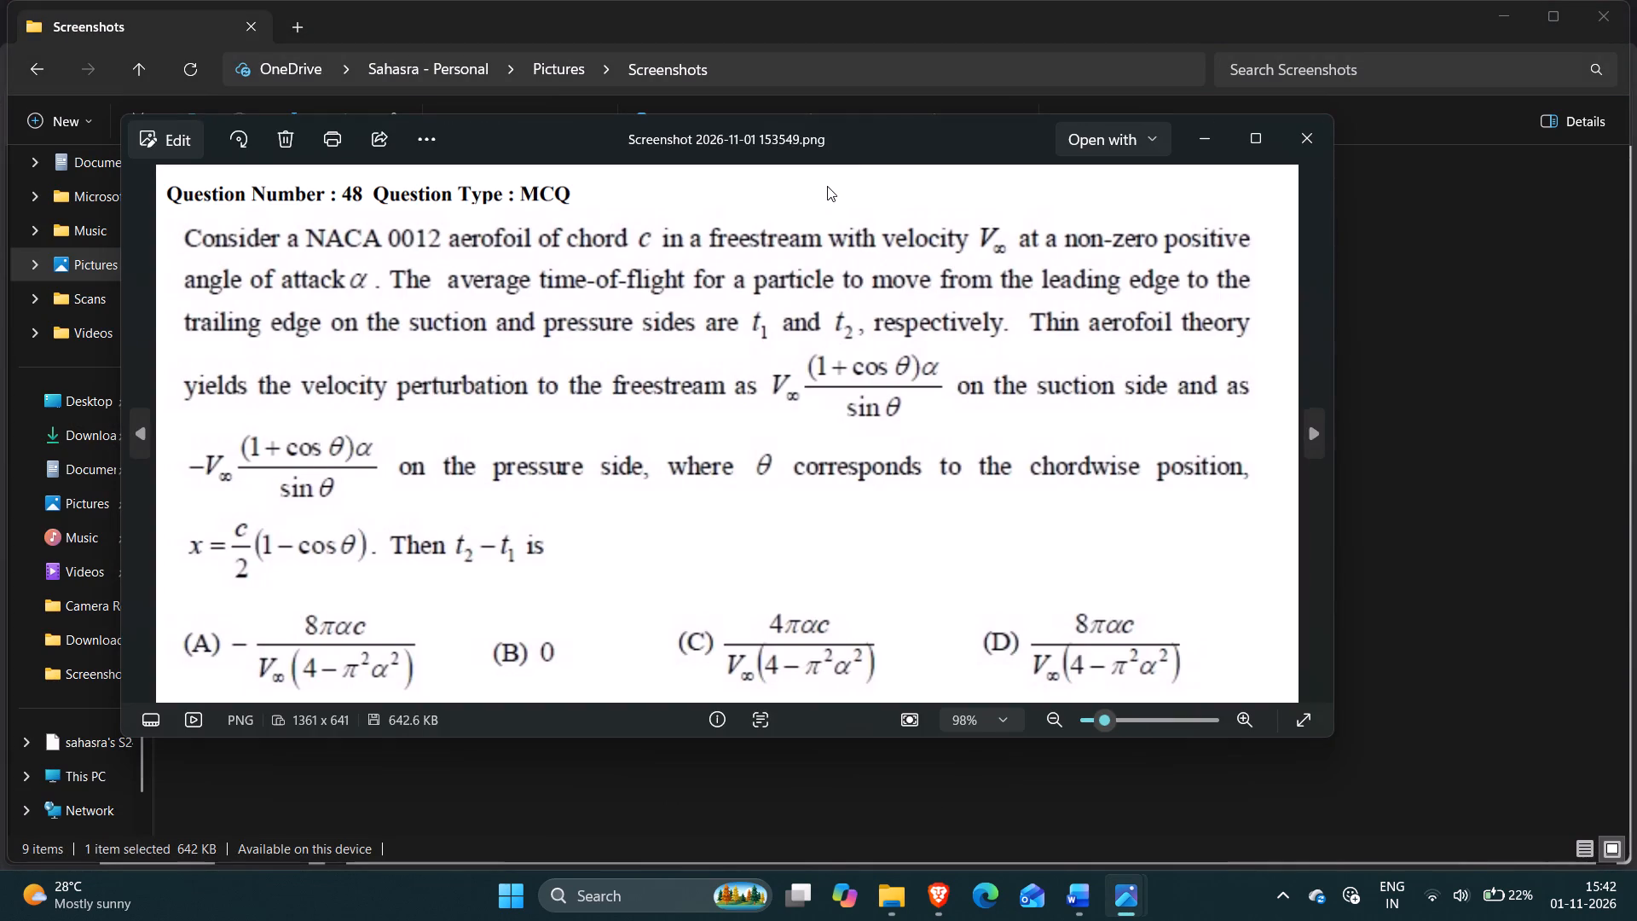
{"action": "key", "text": "Left"}
{"action": "key", "text": "Left"}
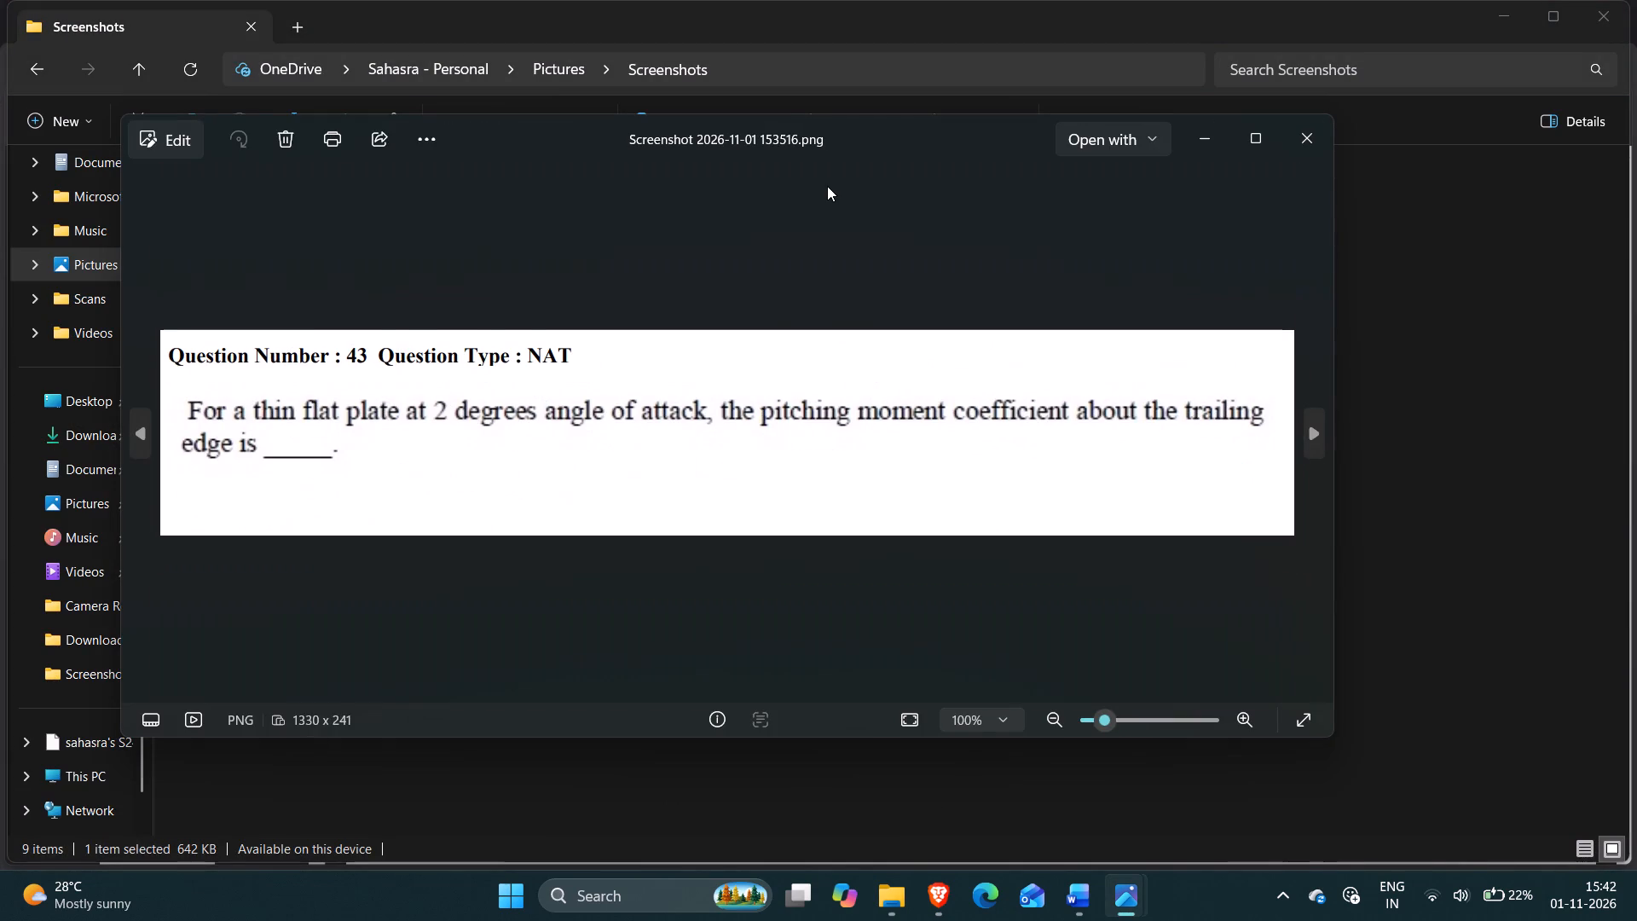
{"action": "key", "text": "Right"}
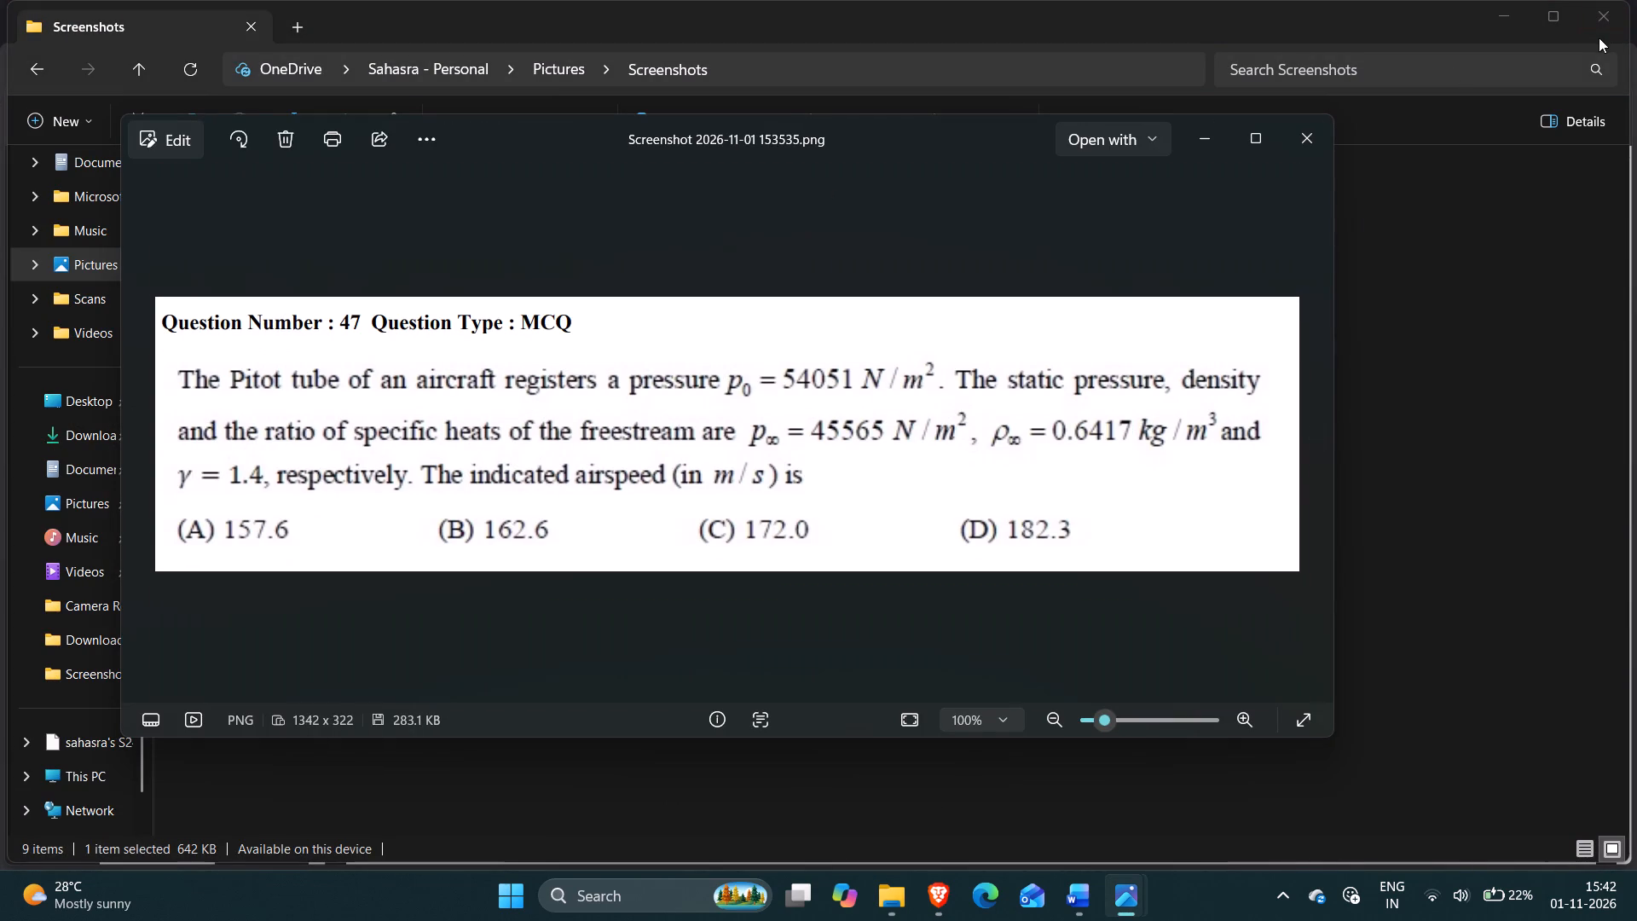
{"action": "left_click", "coordinate": [1316, 143]}
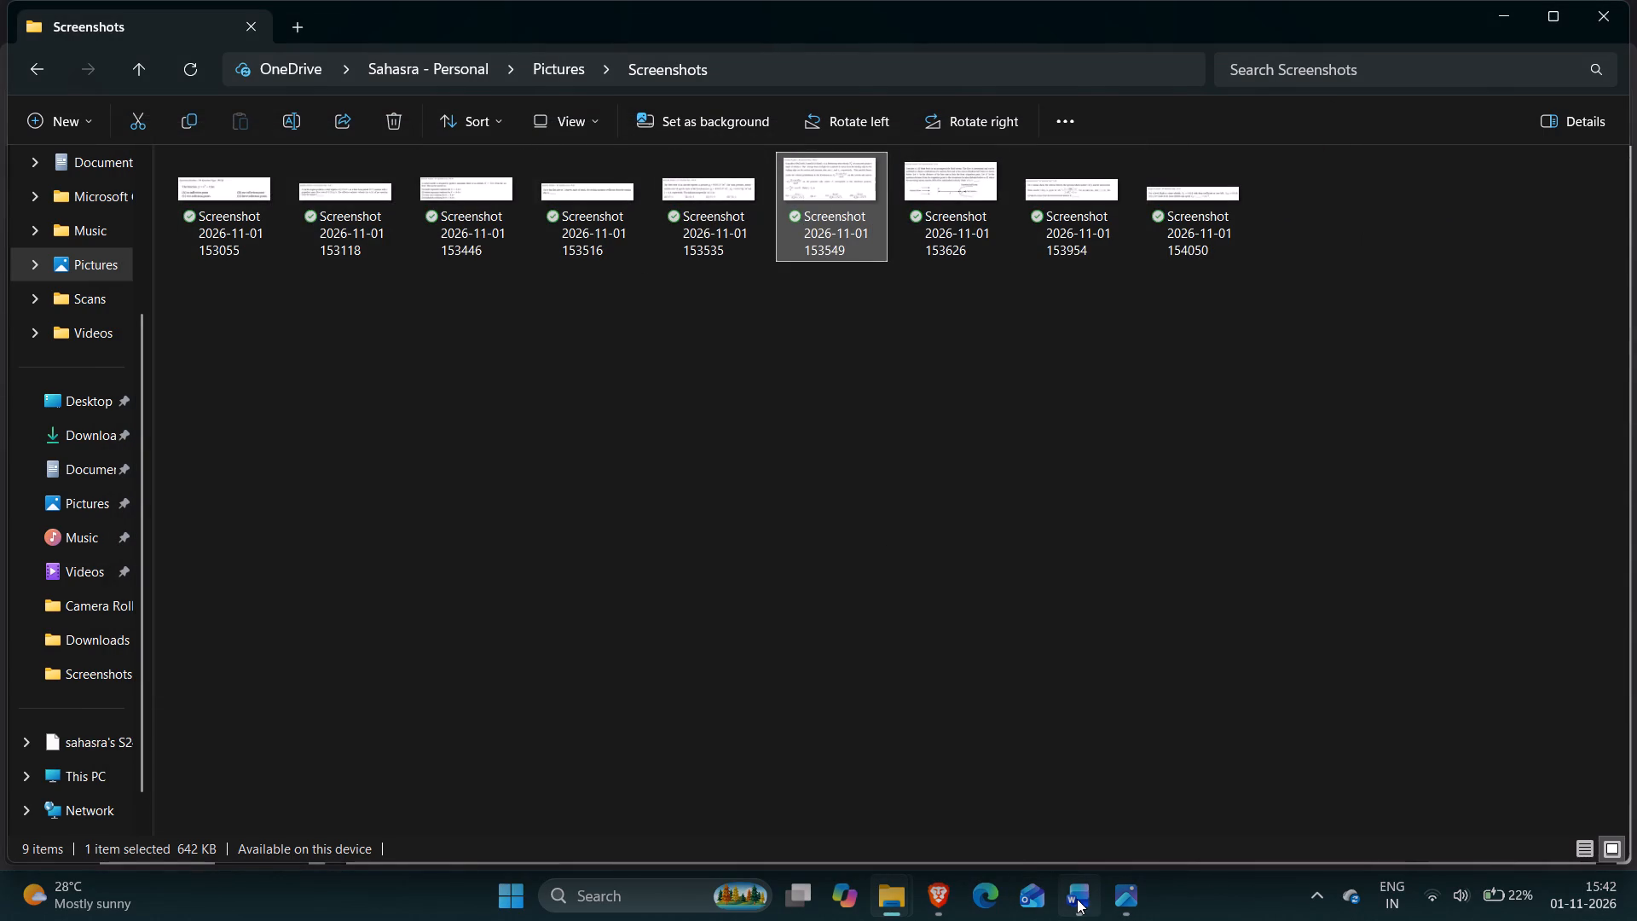
Capture a screenshot of Question 46's full text on the laminar boundary layer's wall shear stress, without its heading, from the 2015 paper.
{"action": "left_click", "coordinate": [940, 891]}
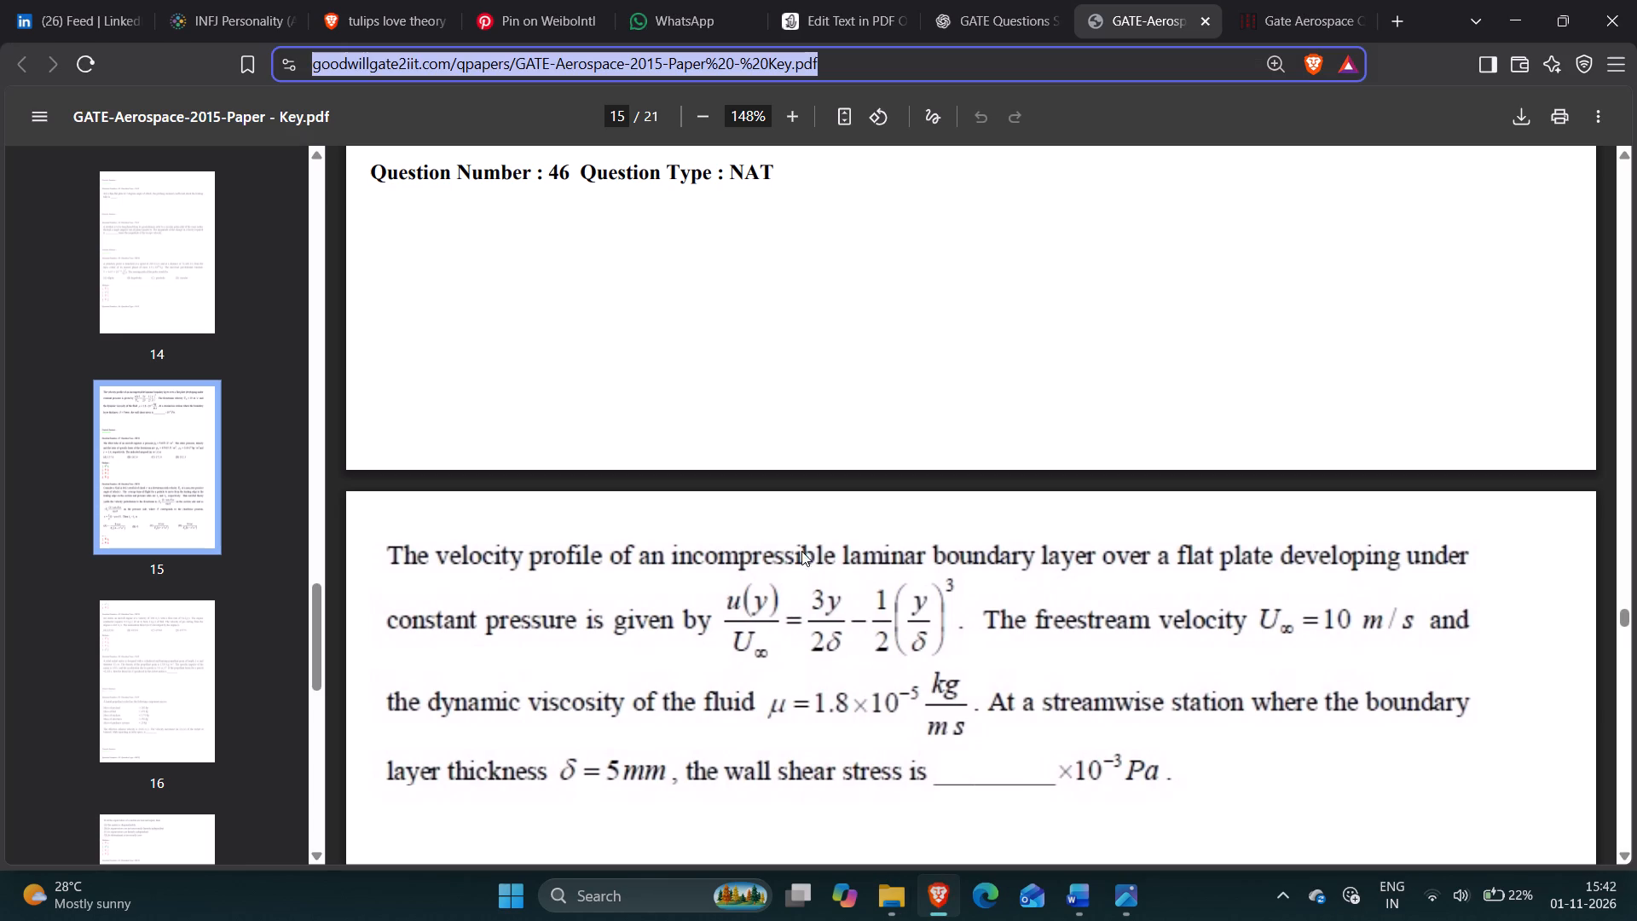
{"action": "scroll", "coordinate": [733, 400], "scroll_direction": "down", "scroll_amount": 1}
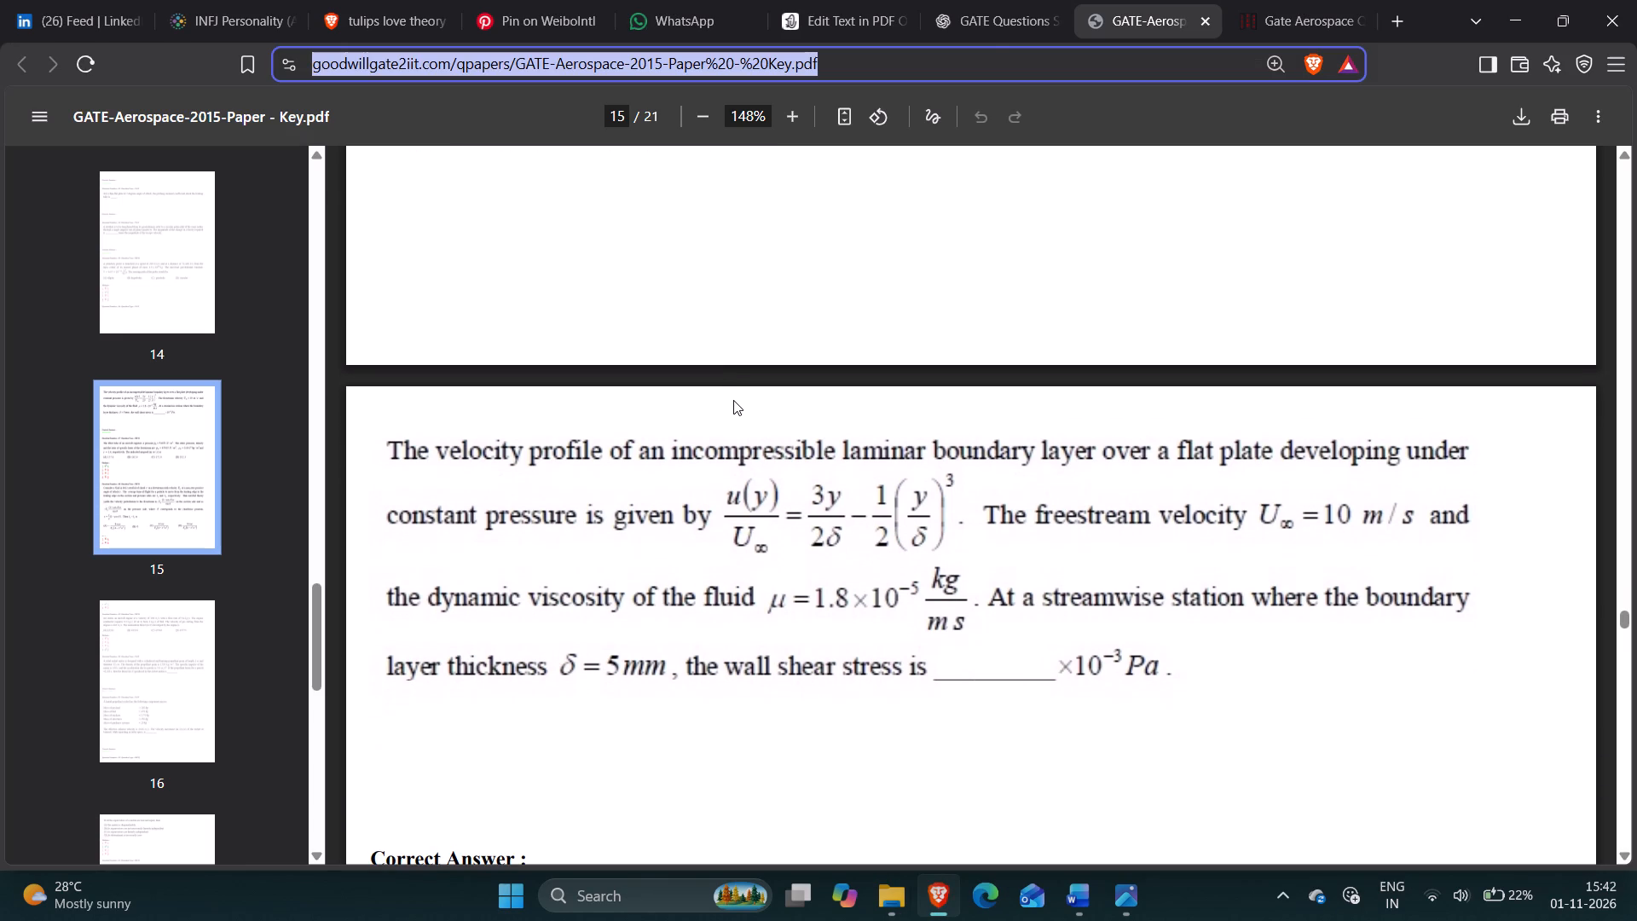
{"action": "key", "text": "Print"}
{"action": "left_click_drag", "start_coordinate": [362, 408], "coordinate": [1336, 749]}
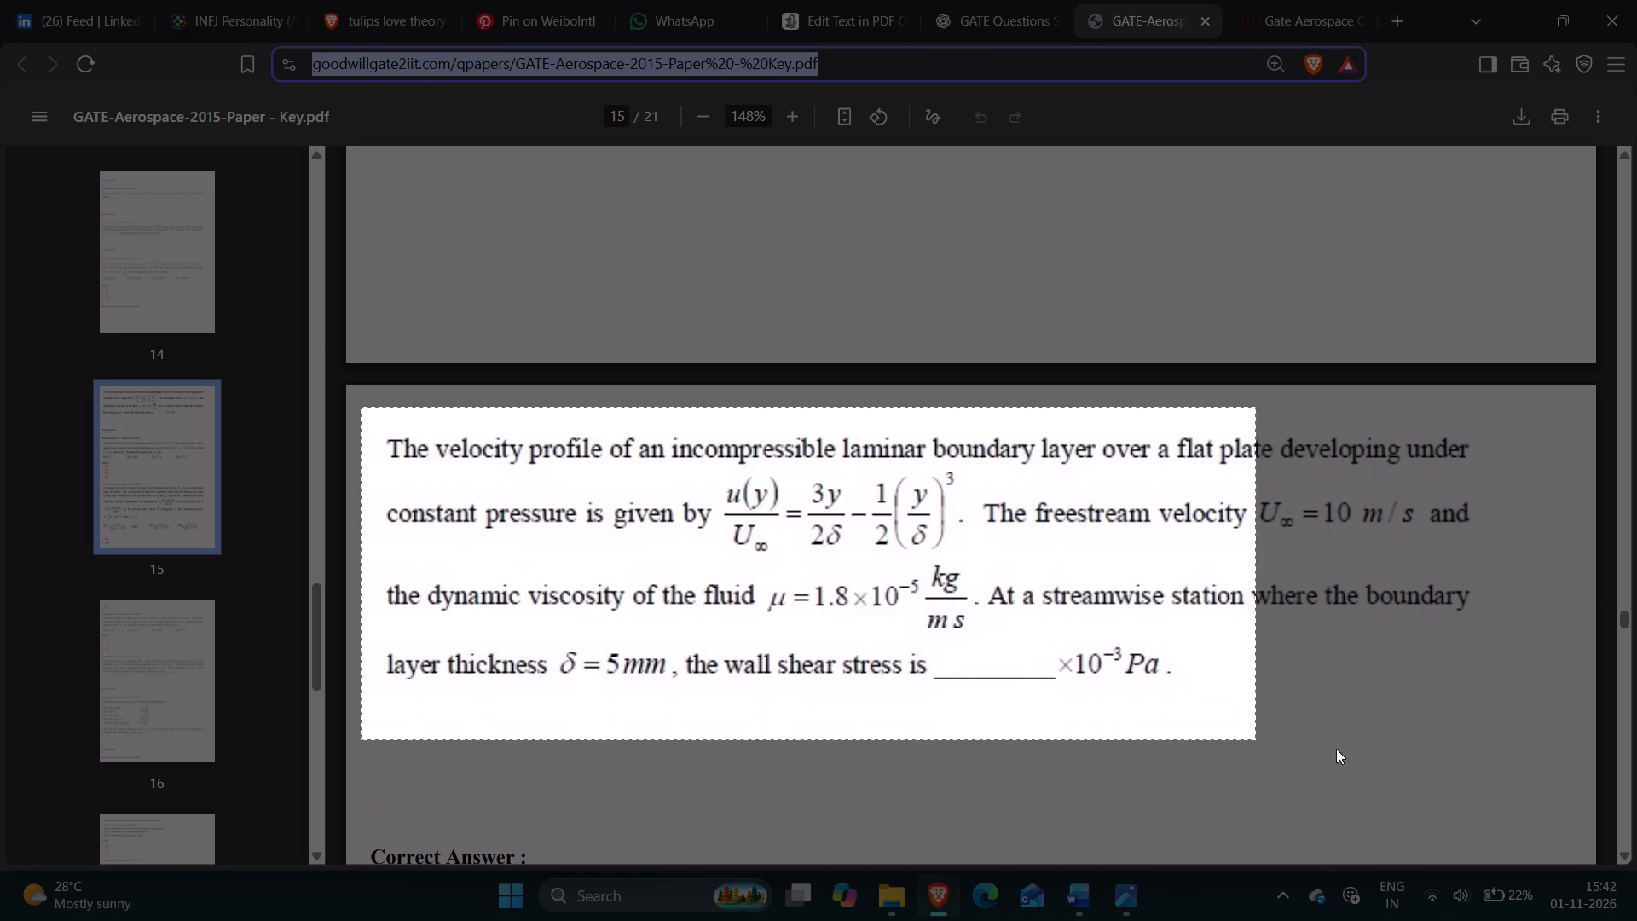
{"action": "left_click_drag", "start_coordinate": [1336, 749], "coordinate": [1540, 734]}
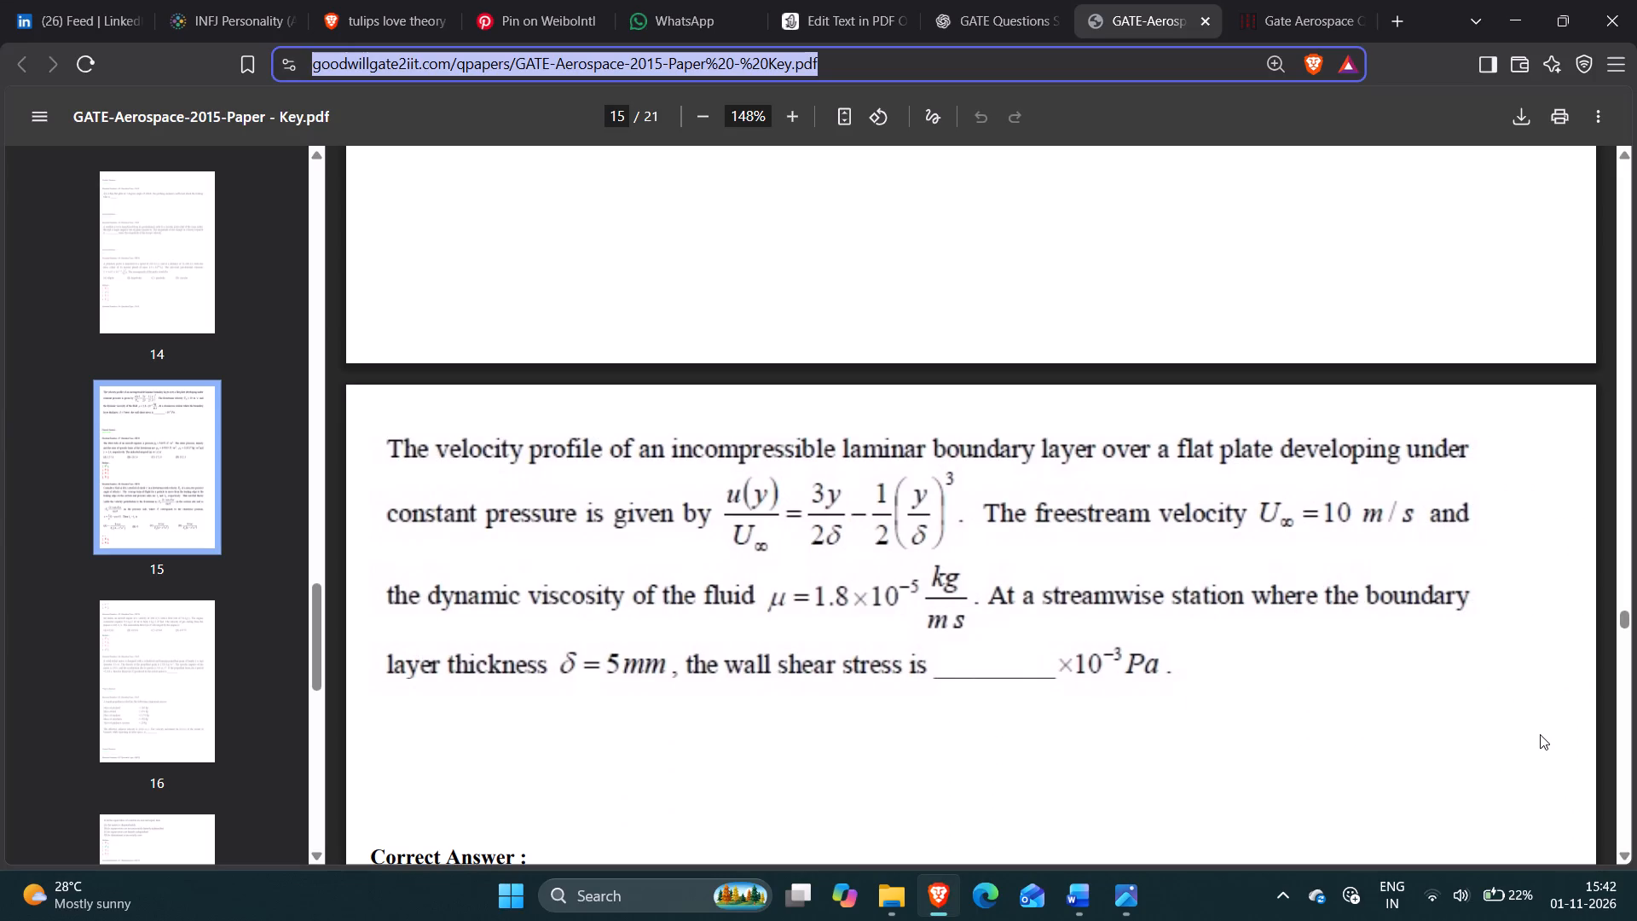
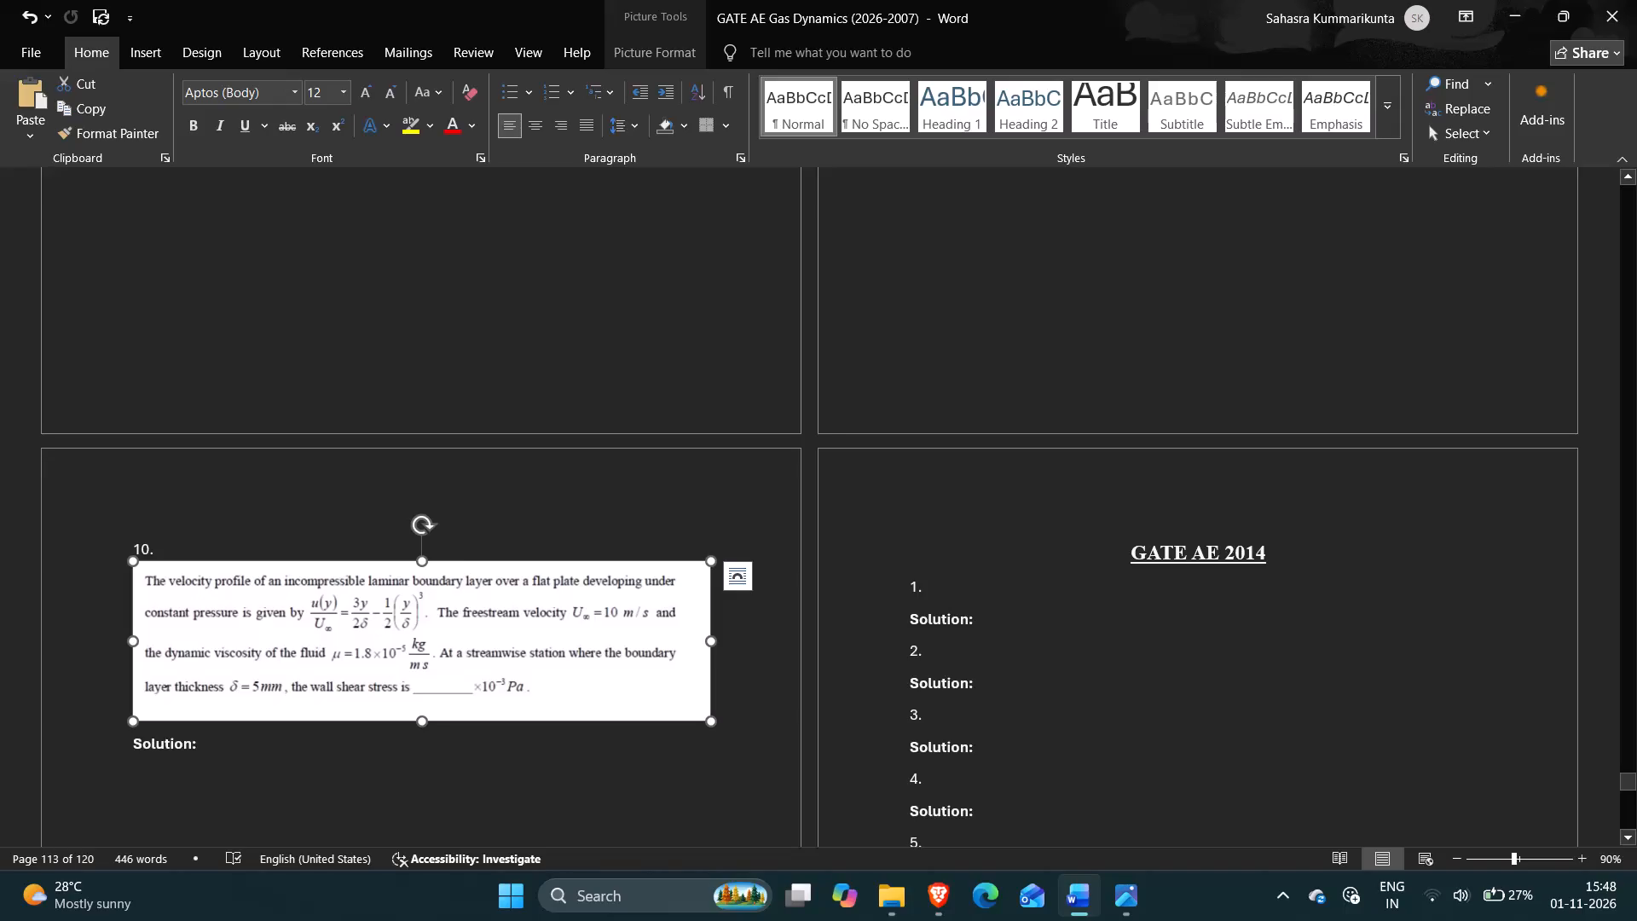
Switch to File Explorer and delete all the screenshot images in the Screenshots folder.
{"action": "scroll", "coordinate": [872, 516], "scroll_direction": "down", "scroll_amount": 2}
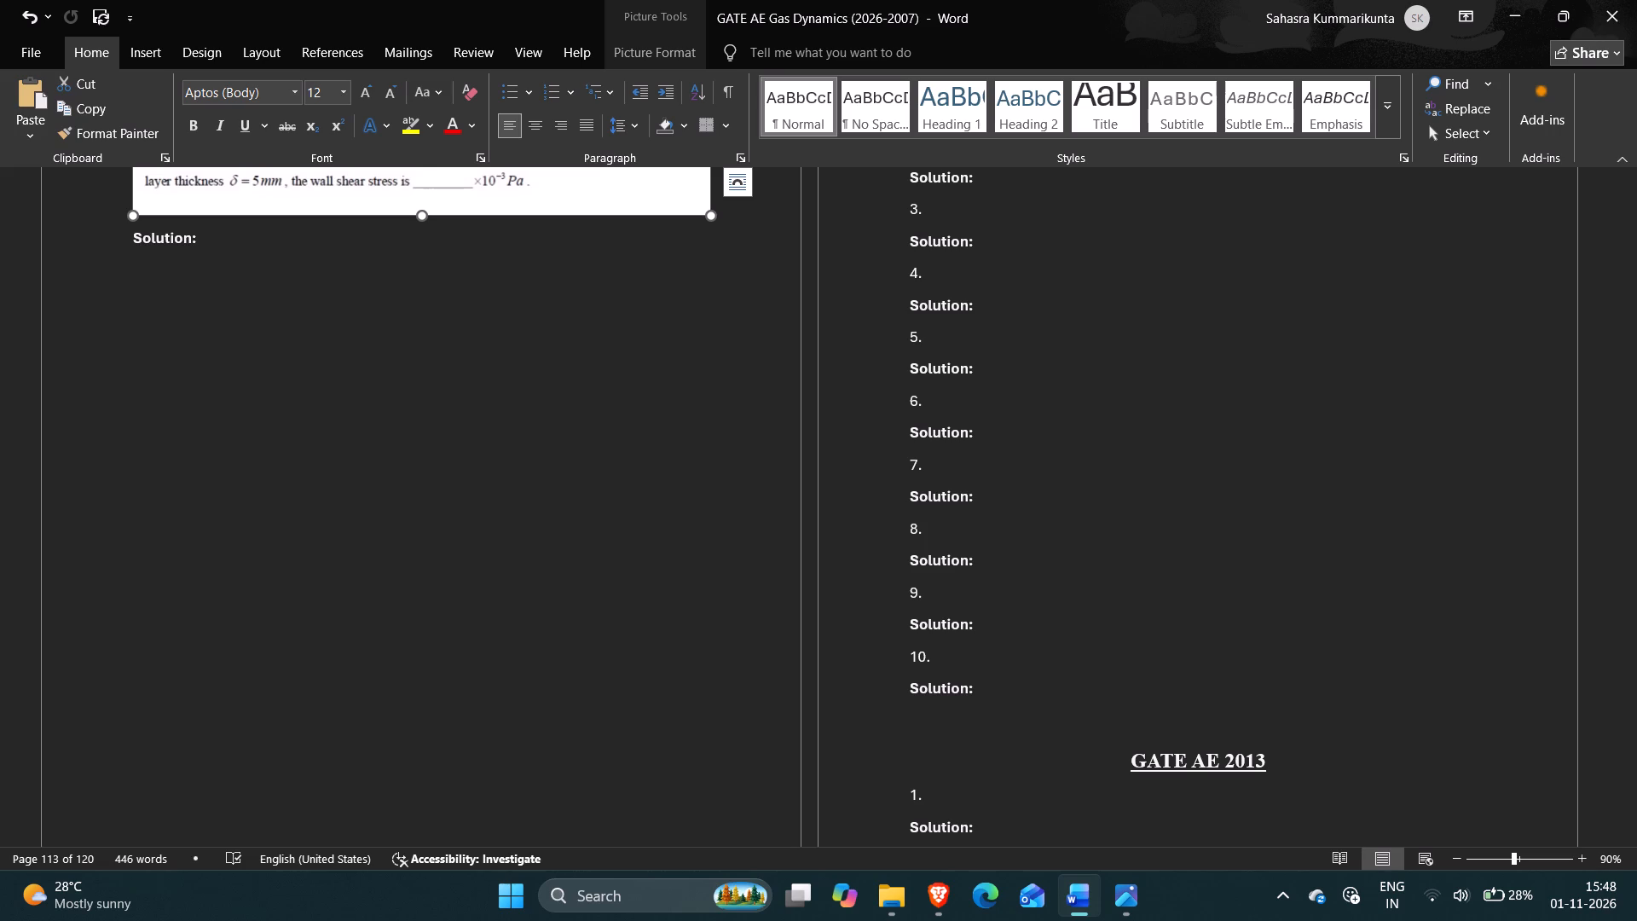
{"action": "left_click", "coordinate": [882, 900]}
{"action": "left_click", "coordinate": [978, 832]}
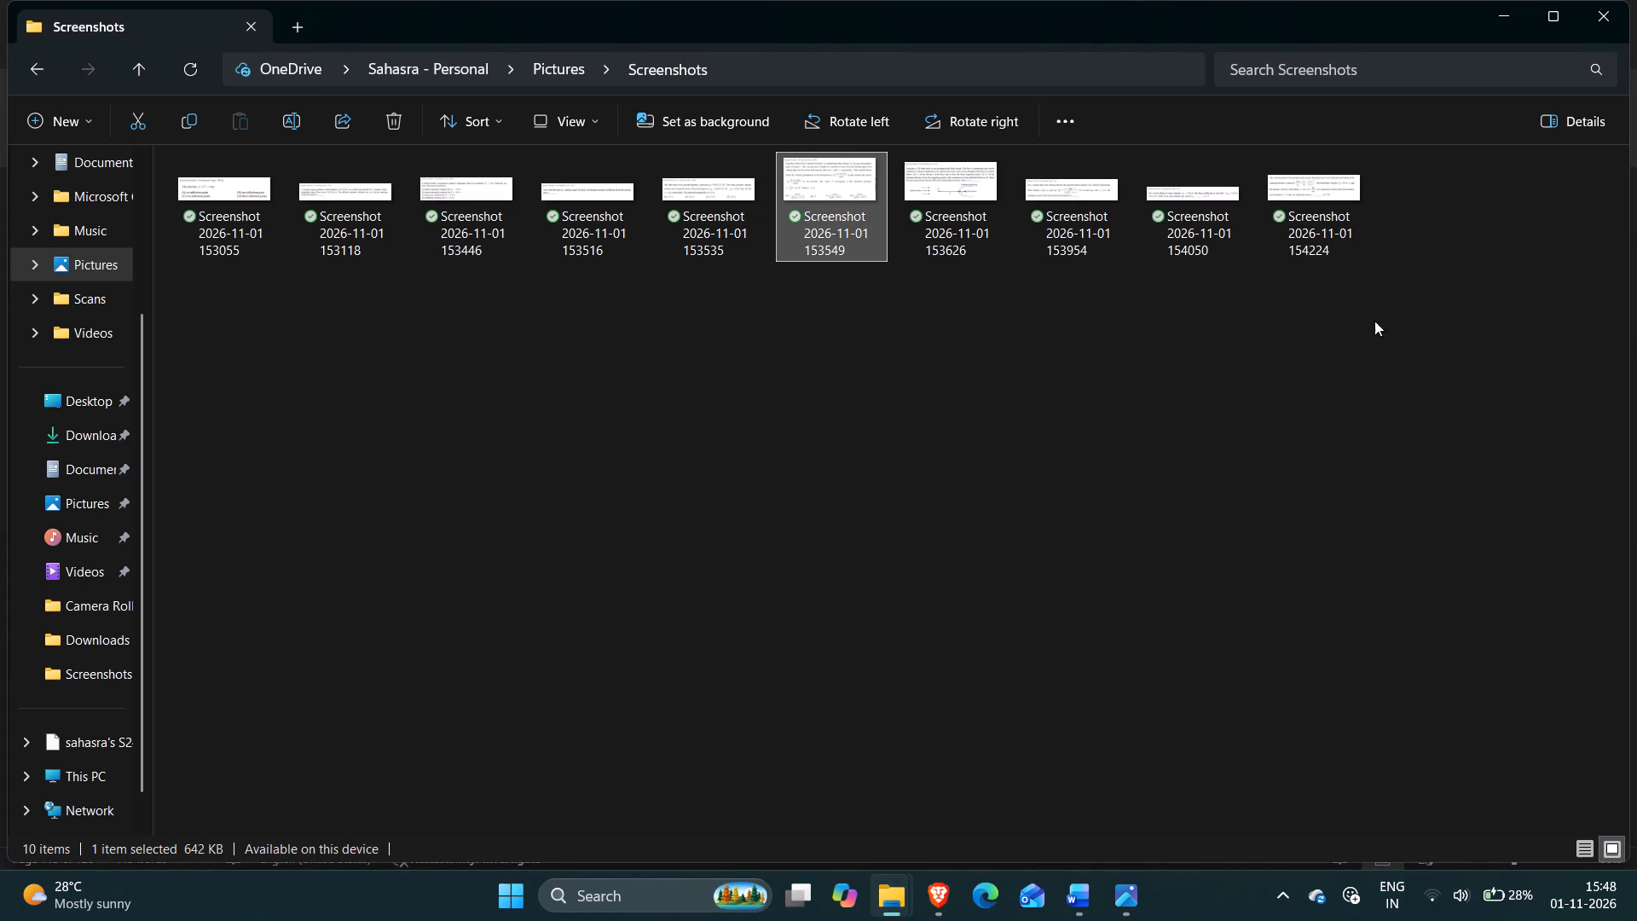
{"action": "left_click_drag", "start_coordinate": [1472, 190], "coordinate": [245, 215]}
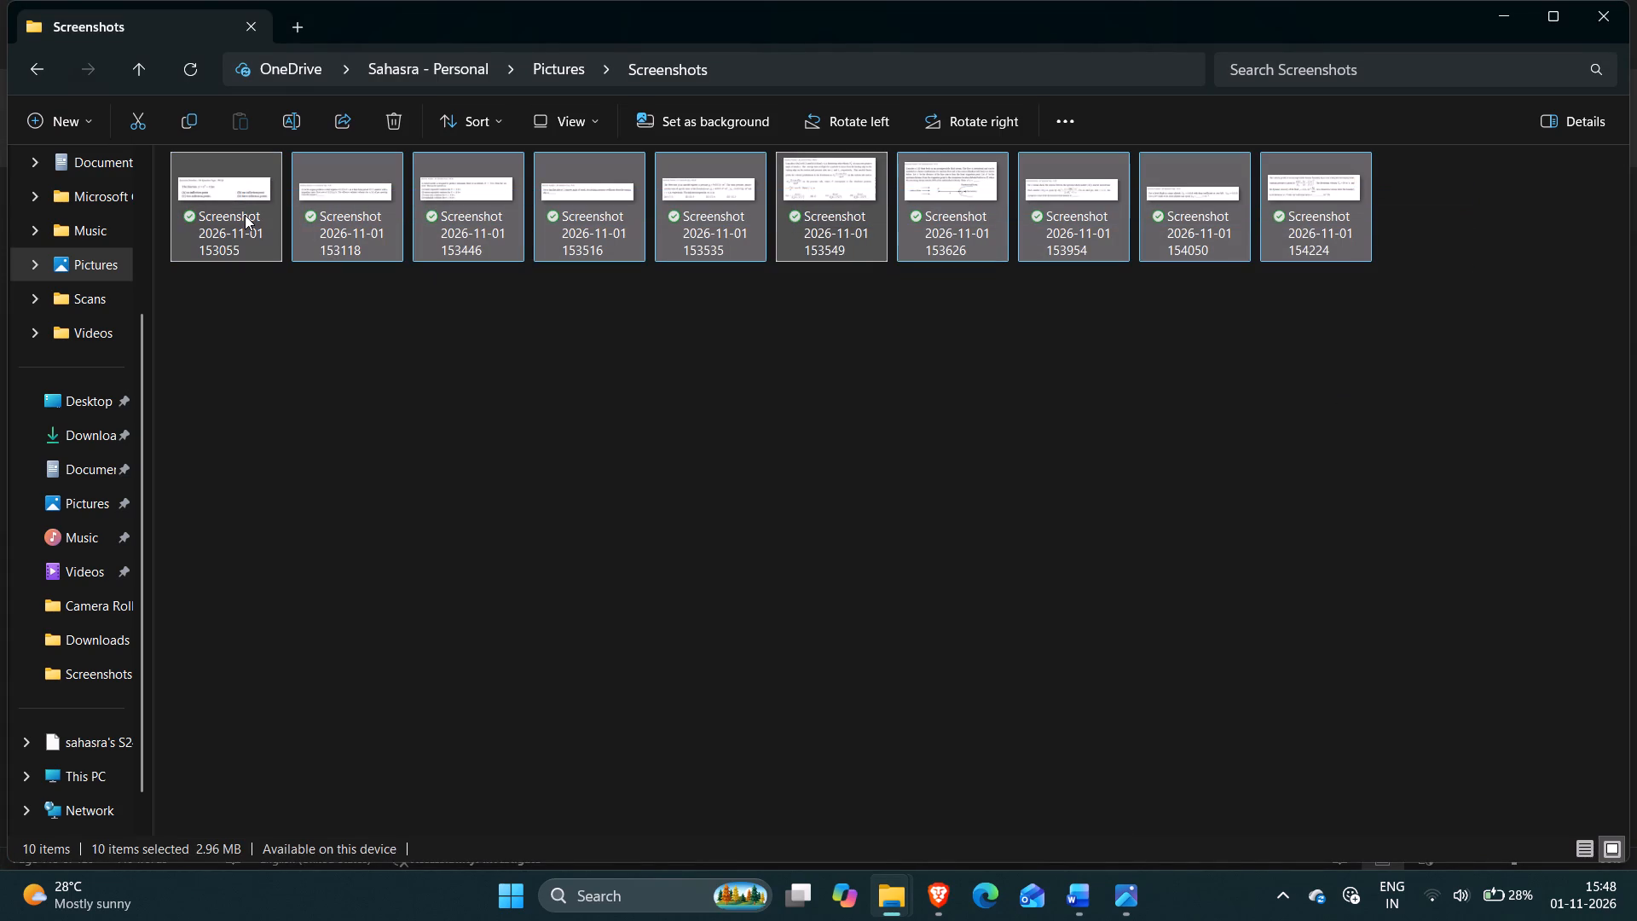
{"action": "left_click", "coordinate": [396, 121]}
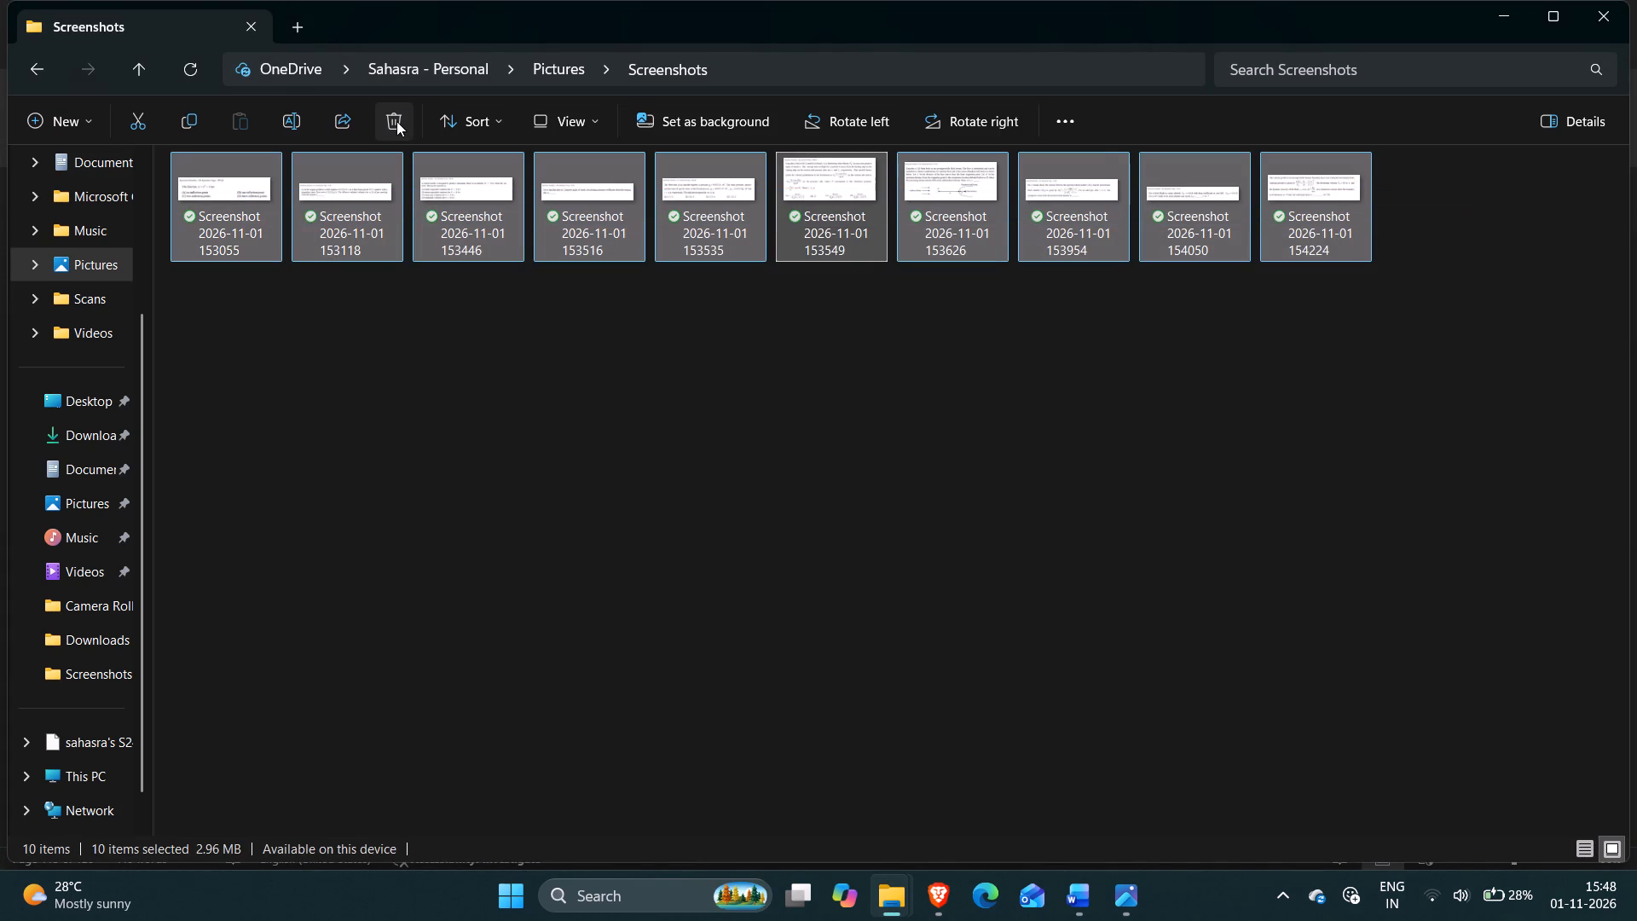
{"action": "left_click", "coordinate": [396, 121]}
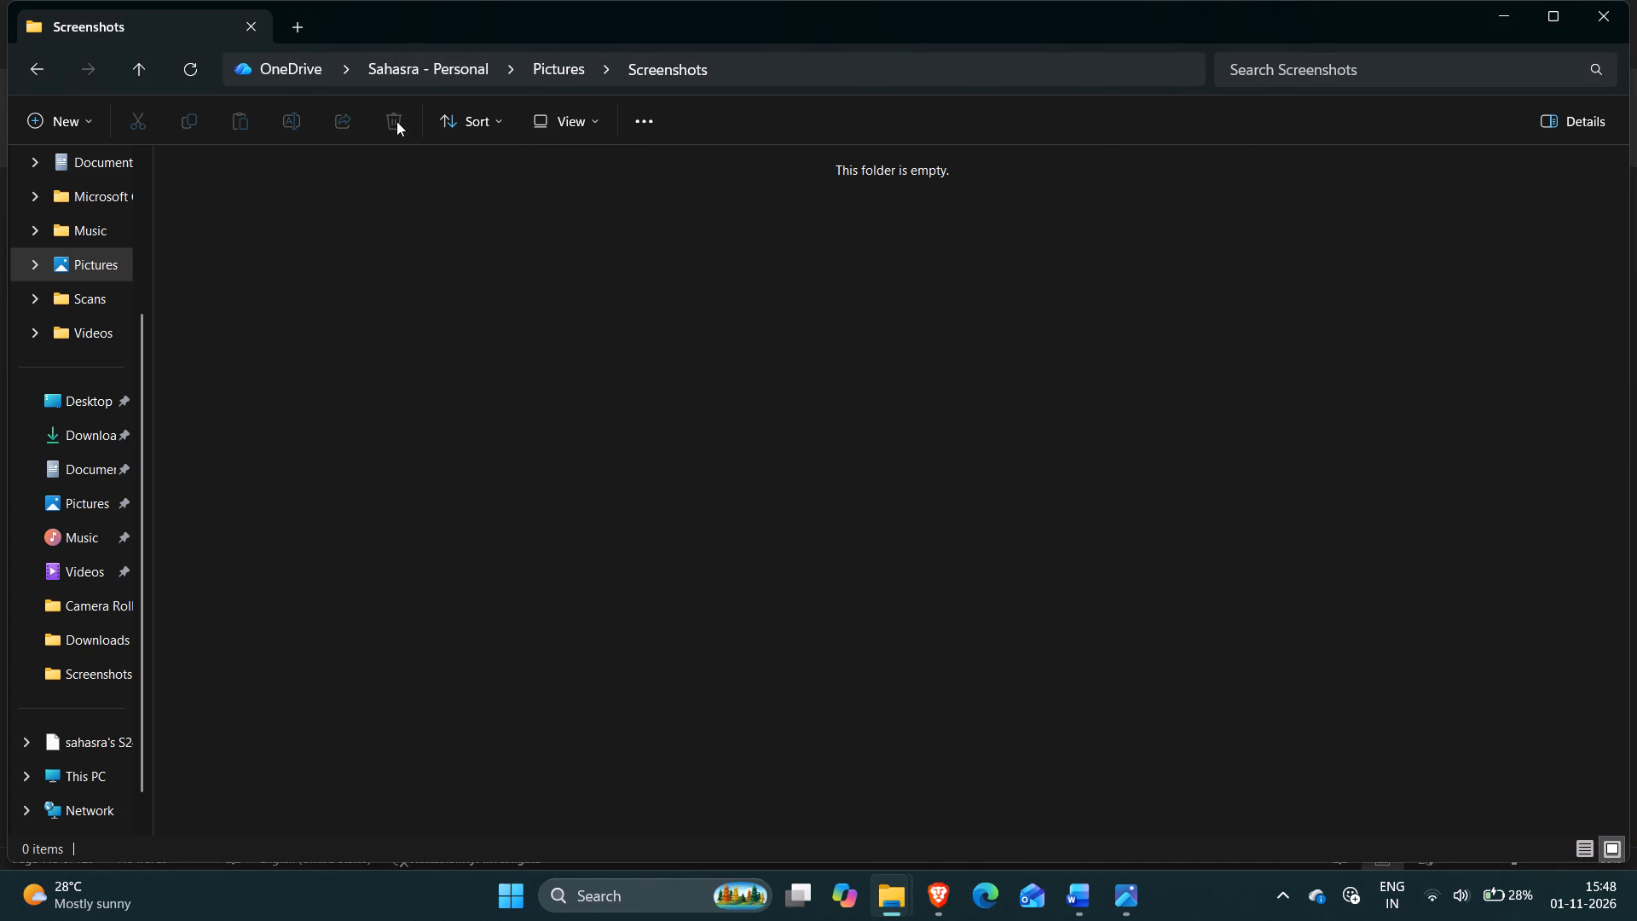
{"action": "left_click", "coordinate": [90, 155]}
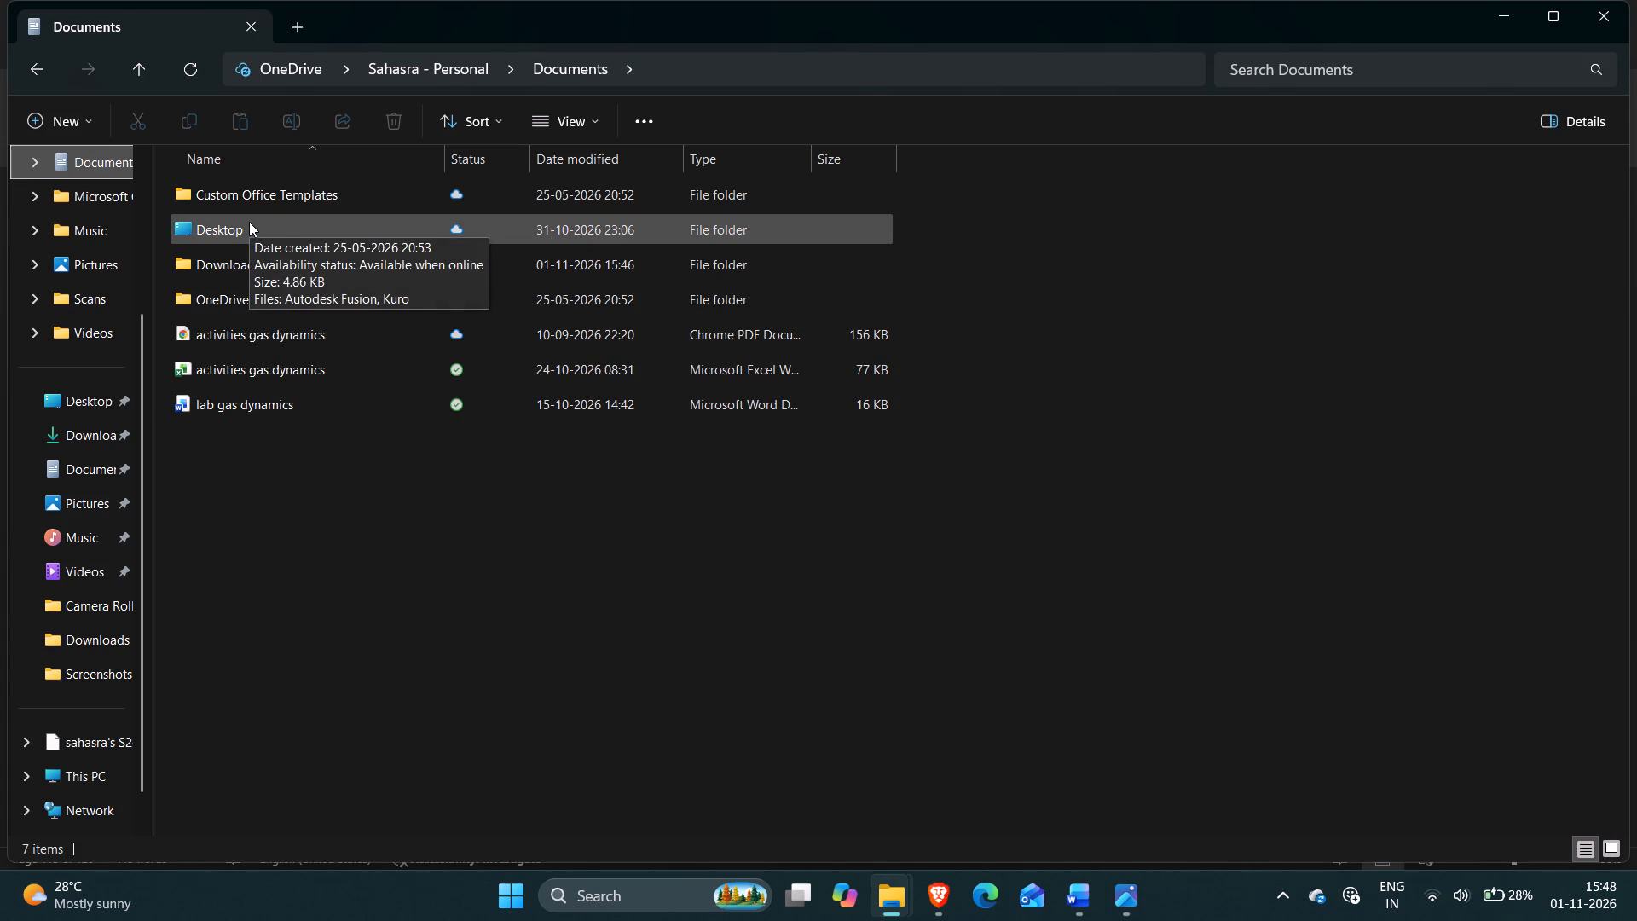
{"action": "double_click", "coordinate": [254, 275]}
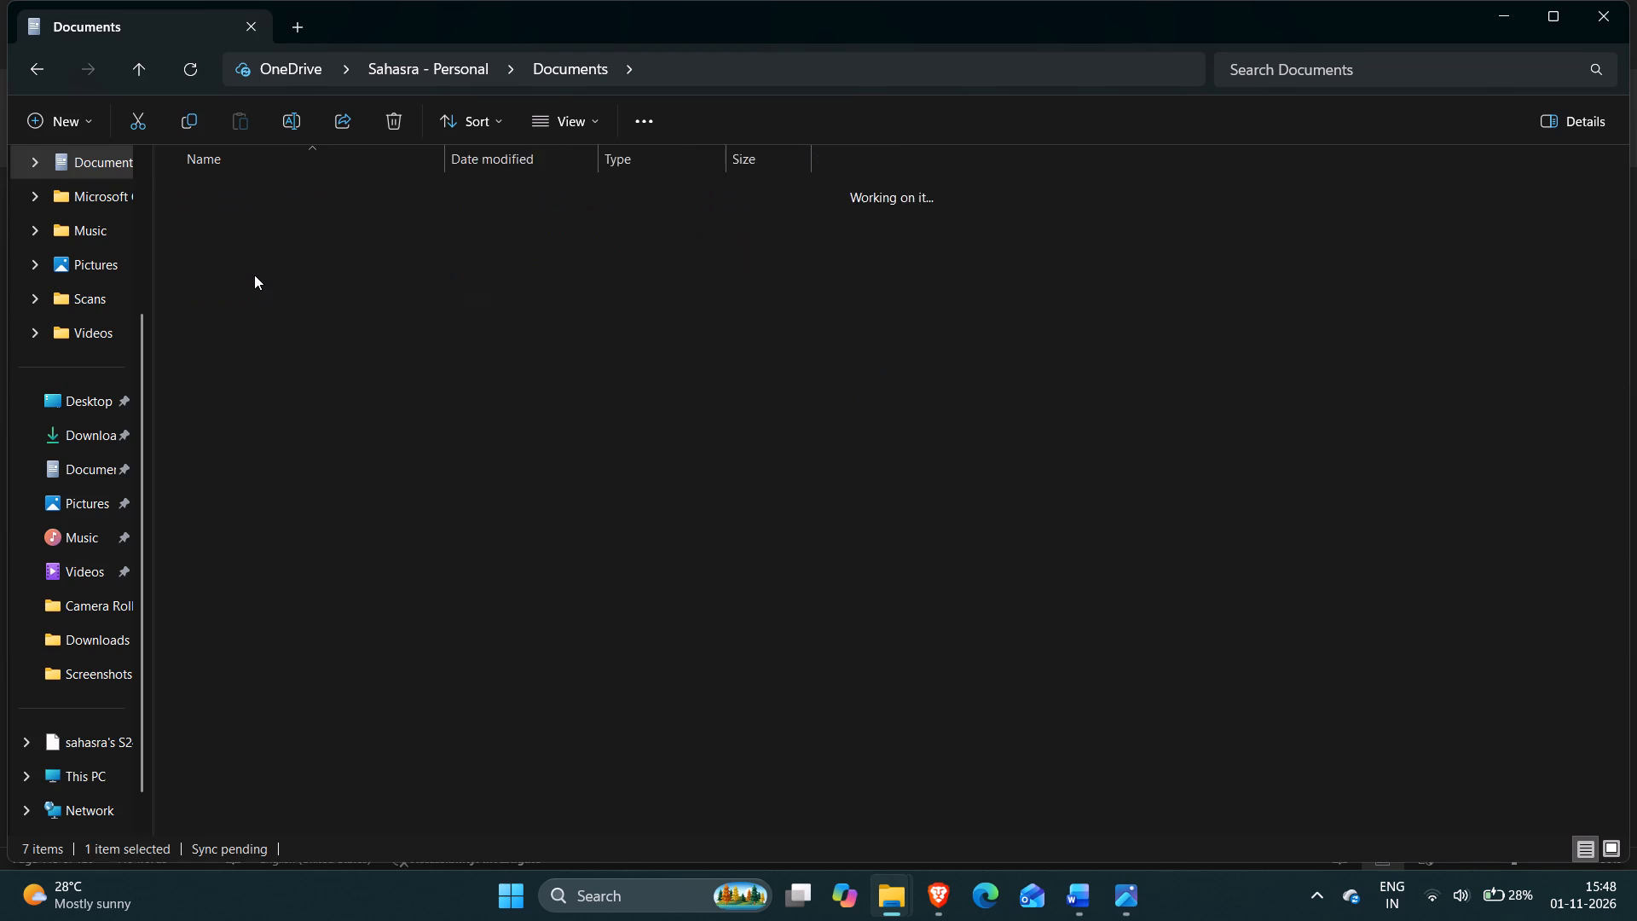
{"action": "left_click_drag", "start_coordinate": [261, 426], "coordinate": [260, 392]}
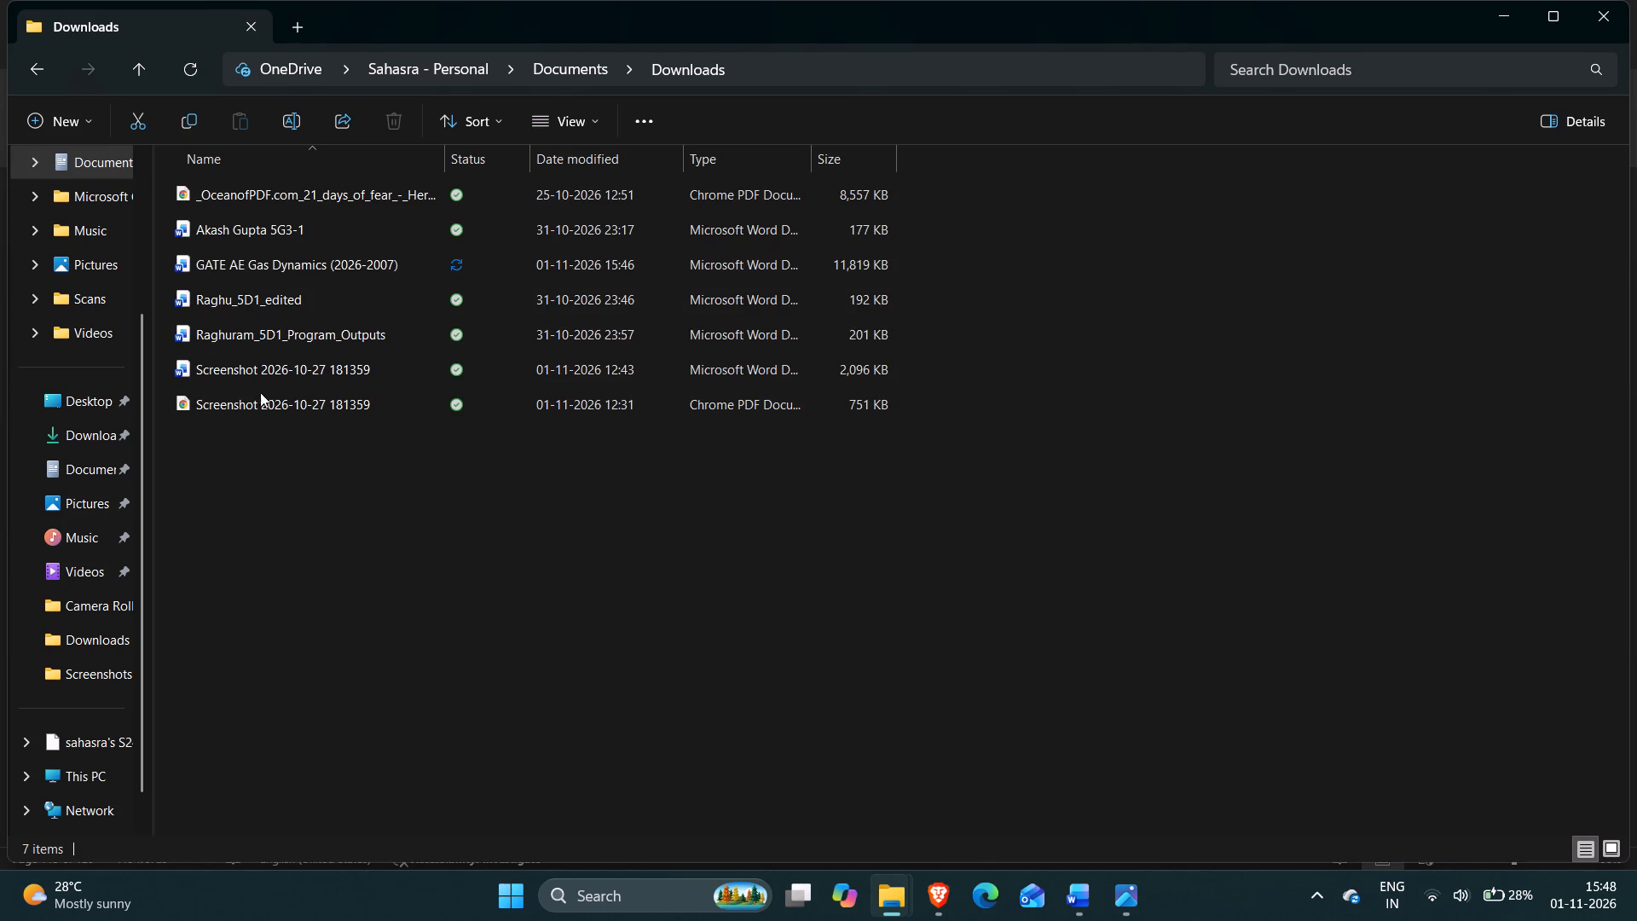
{"action": "left_click_drag", "start_coordinate": [260, 392], "coordinate": [248, 301]}
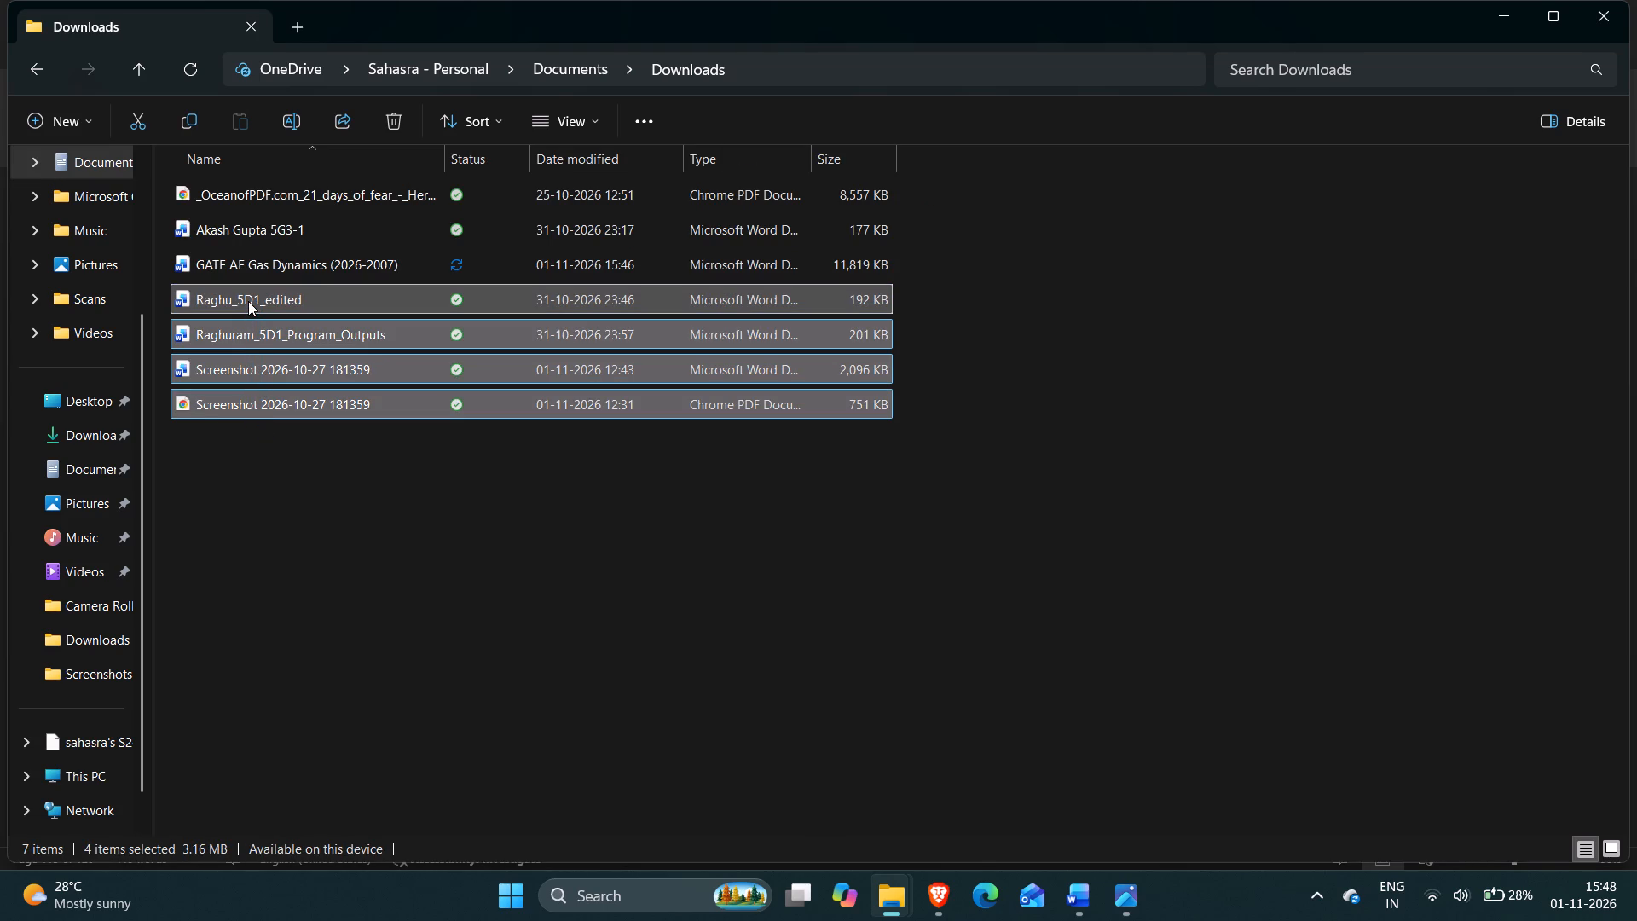
{"action": "left_click", "coordinate": [390, 121]}
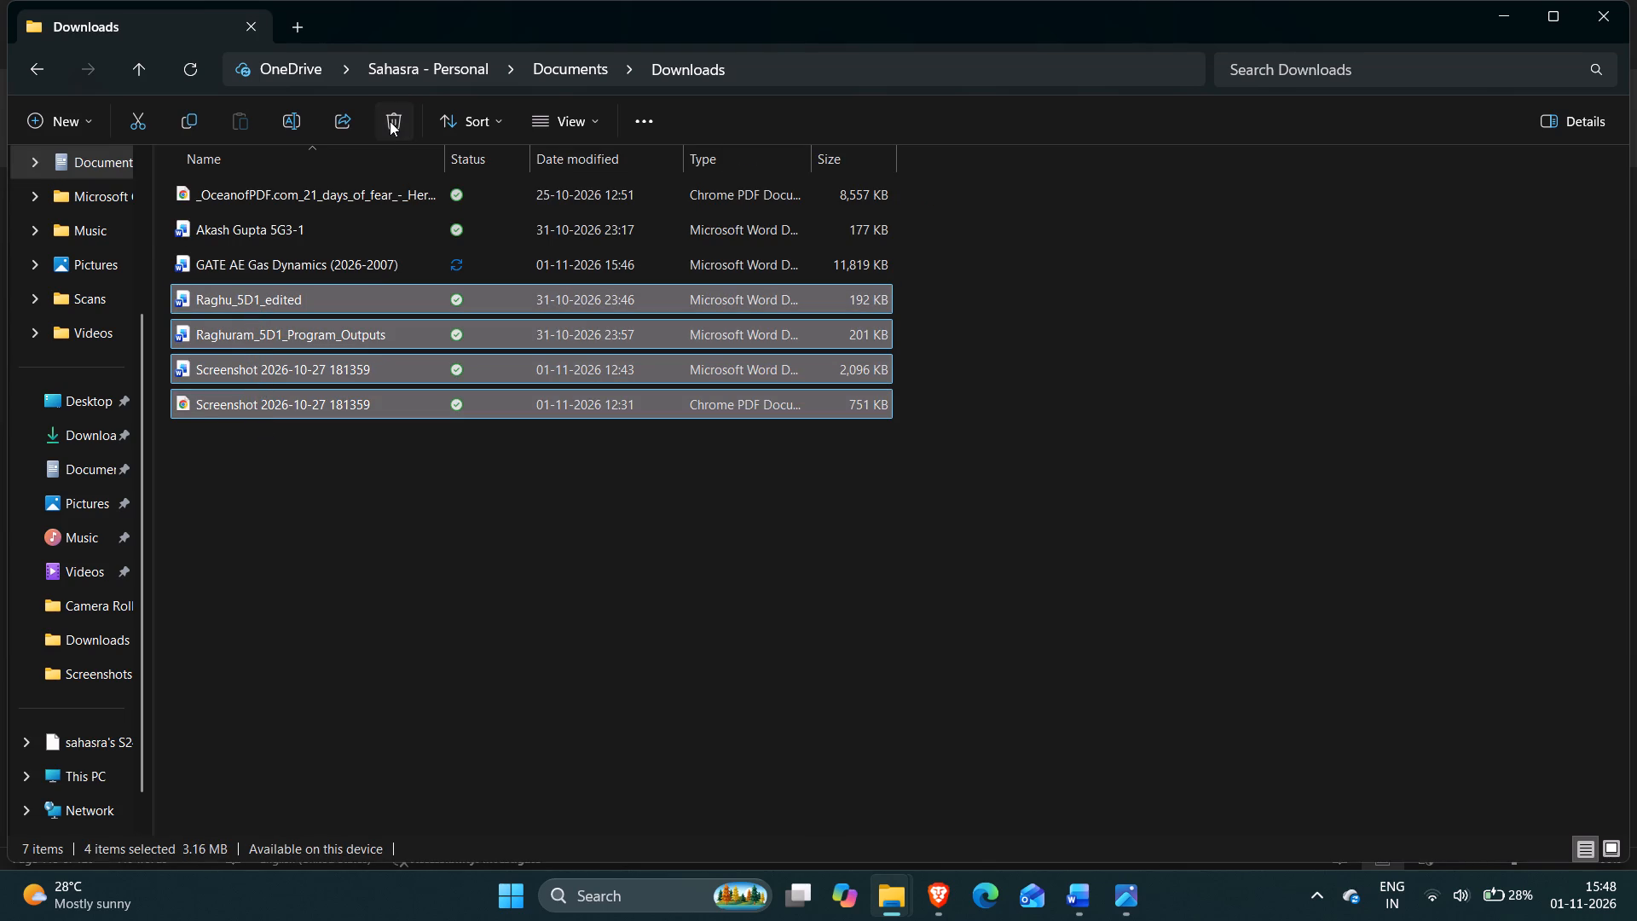
Select the 5G3-1 Word document in the Downloads folder.
{"action": "left_click", "coordinate": [320, 237]}
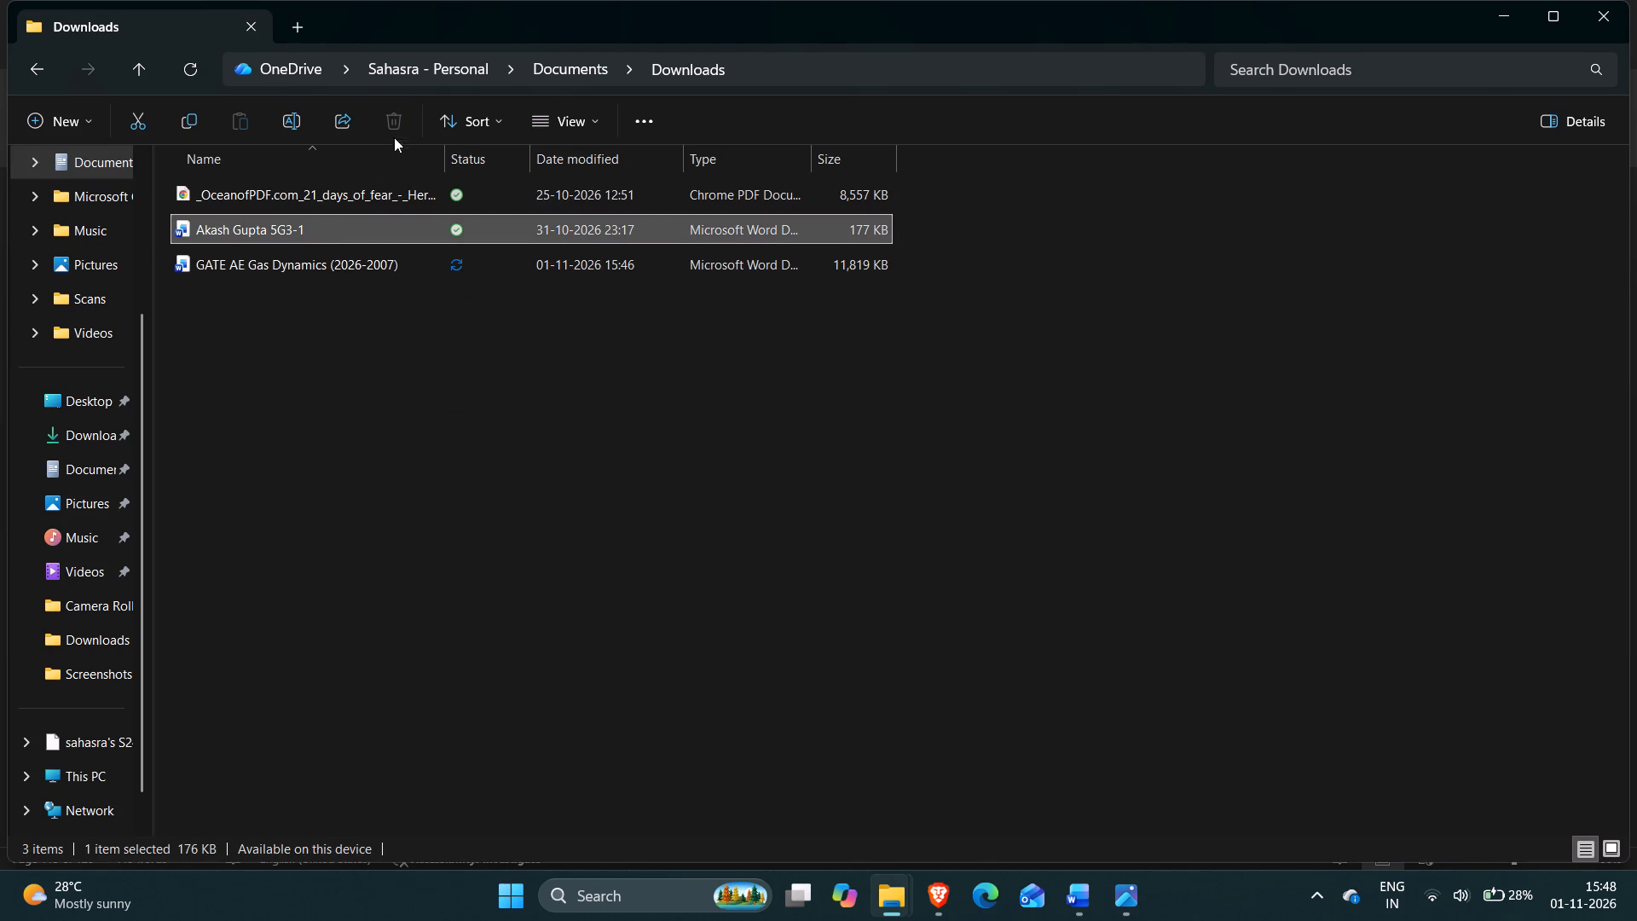
Delete the selected 5G3-1 Word document from the Downloads folder.
{"action": "left_click", "coordinate": [406, 125]}
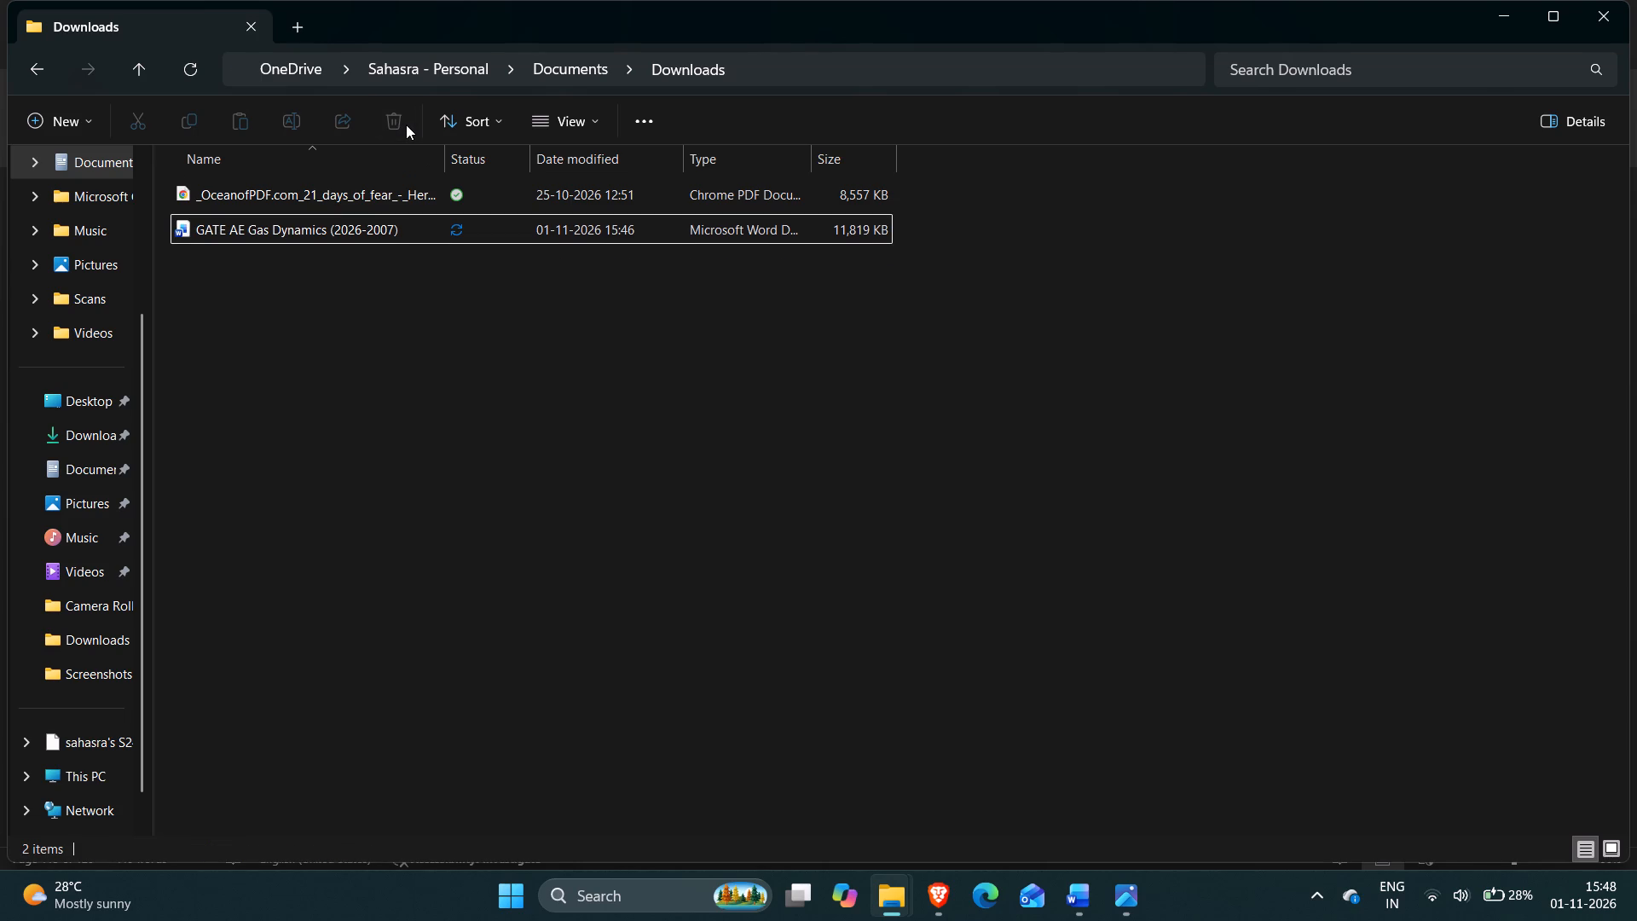
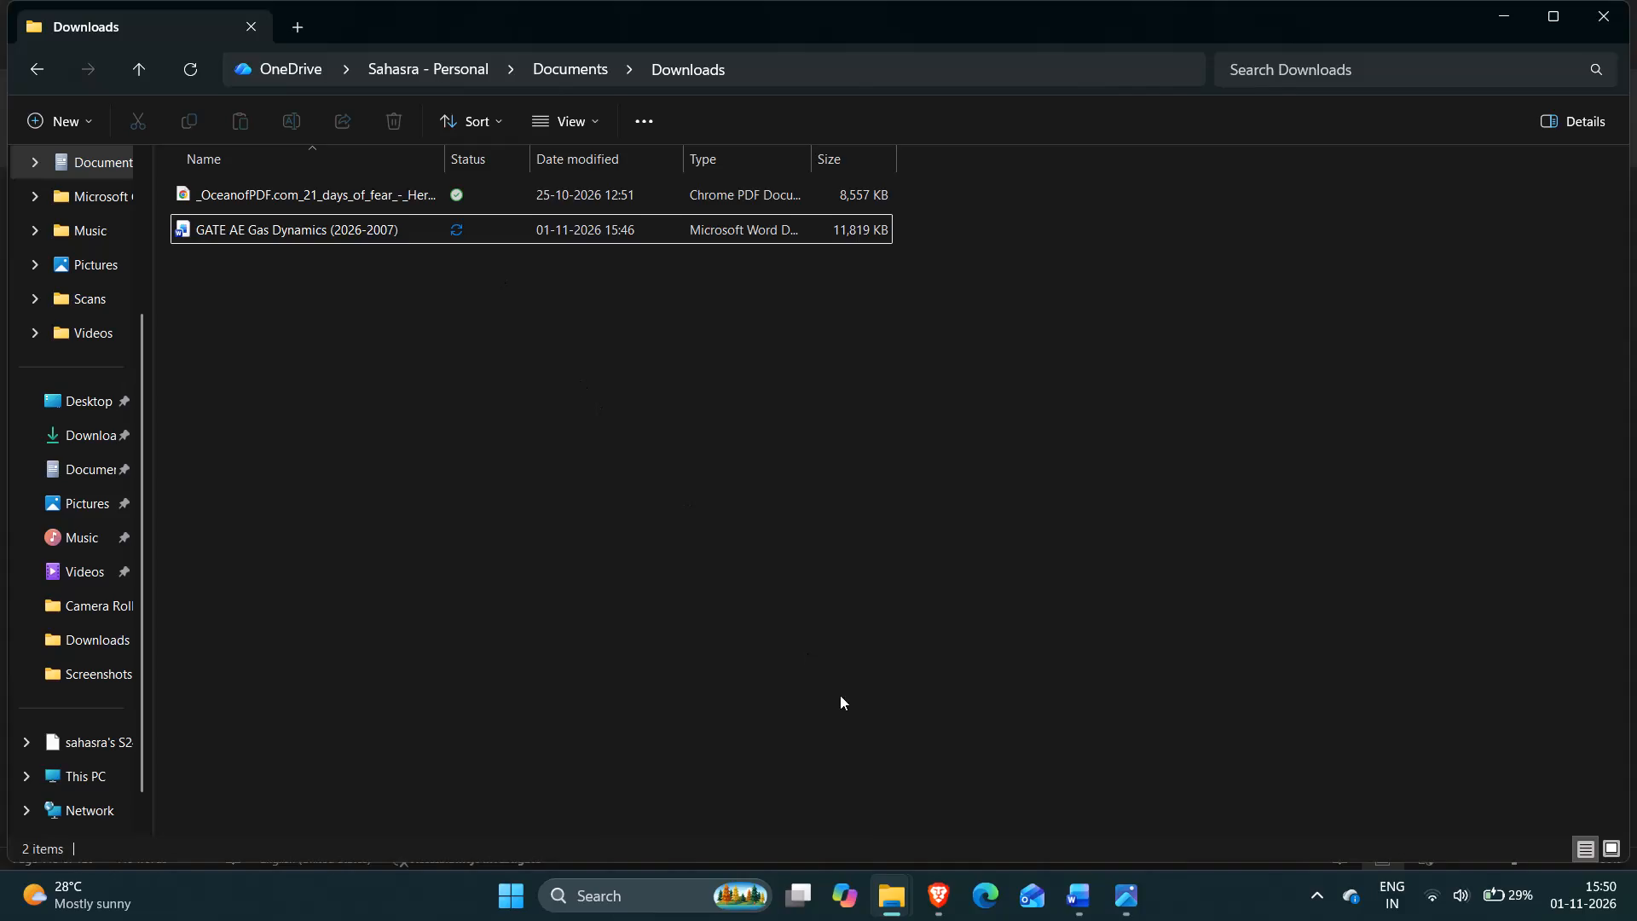
Switch to the Brave browser window with the GATE Aerospace 2015 question paper.
{"action": "left_click", "coordinate": [940, 910]}
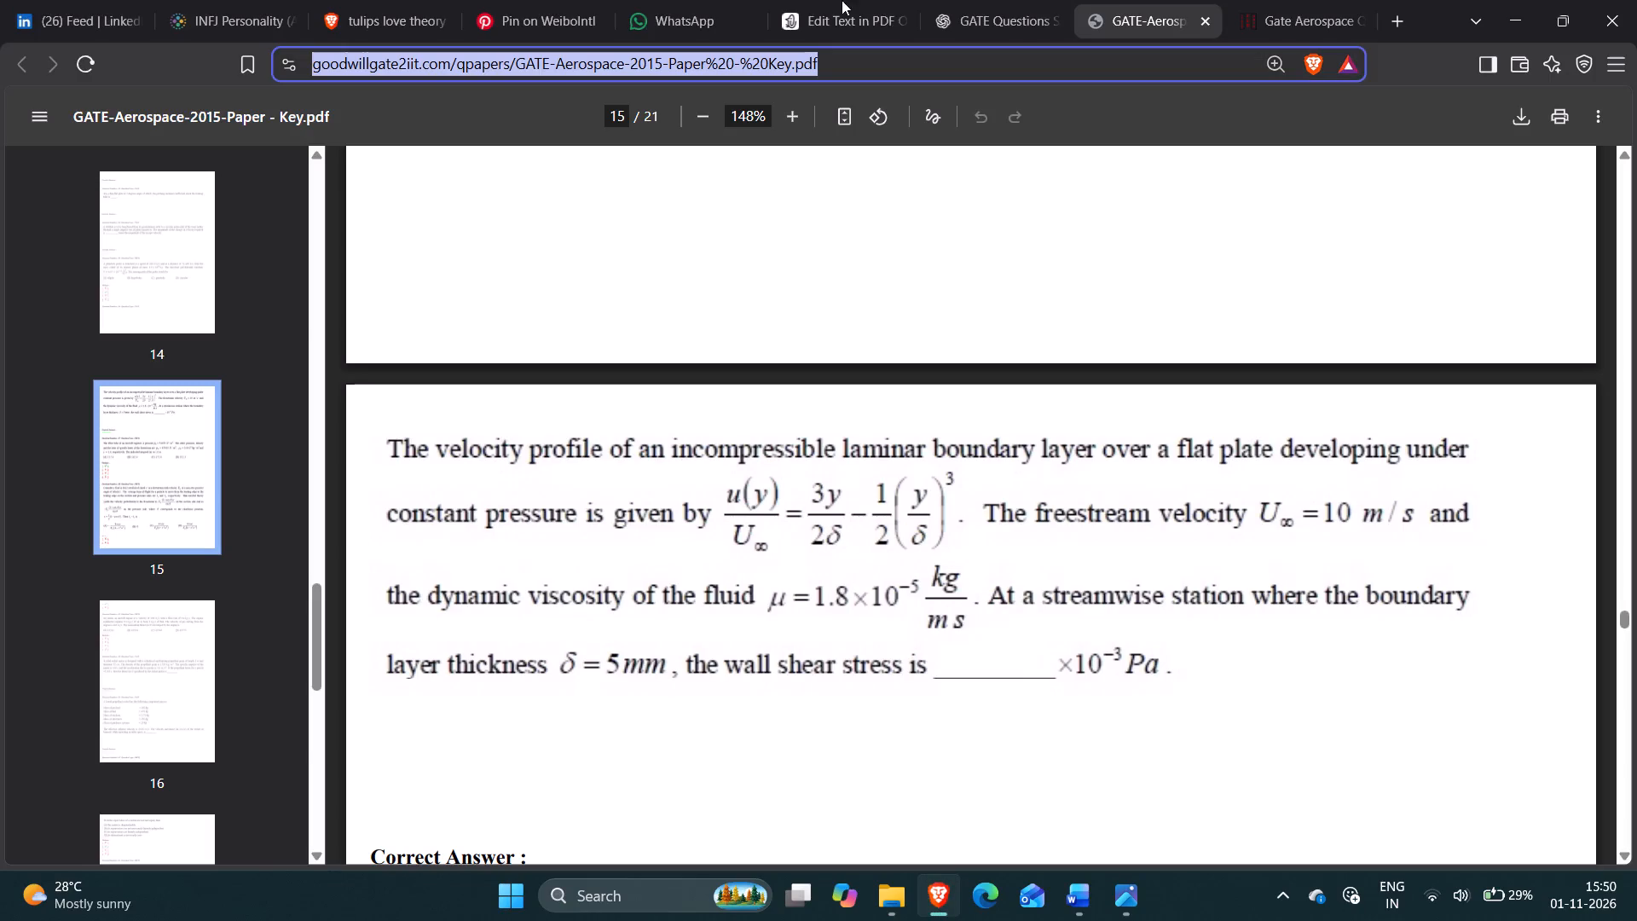